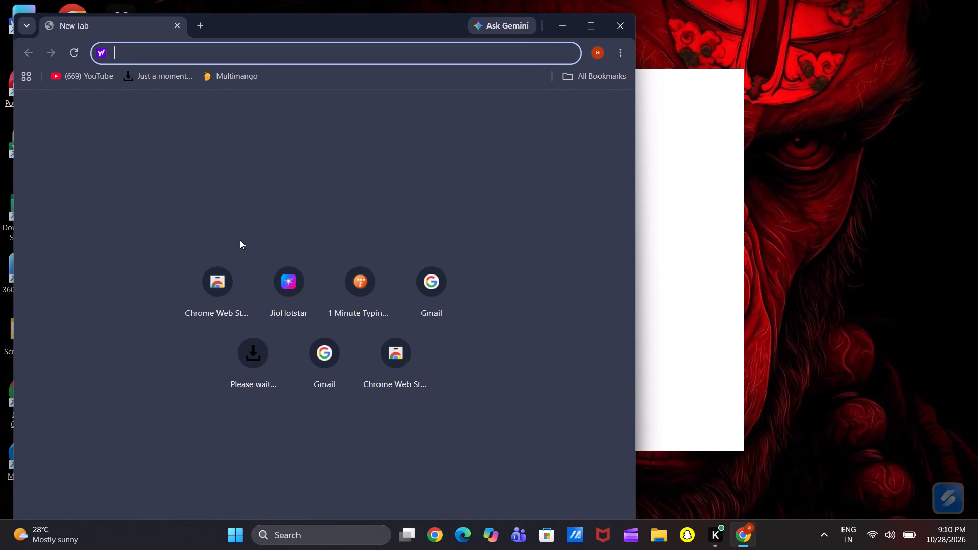
Maximize the browser window showing the new tab page.
click(597, 24)
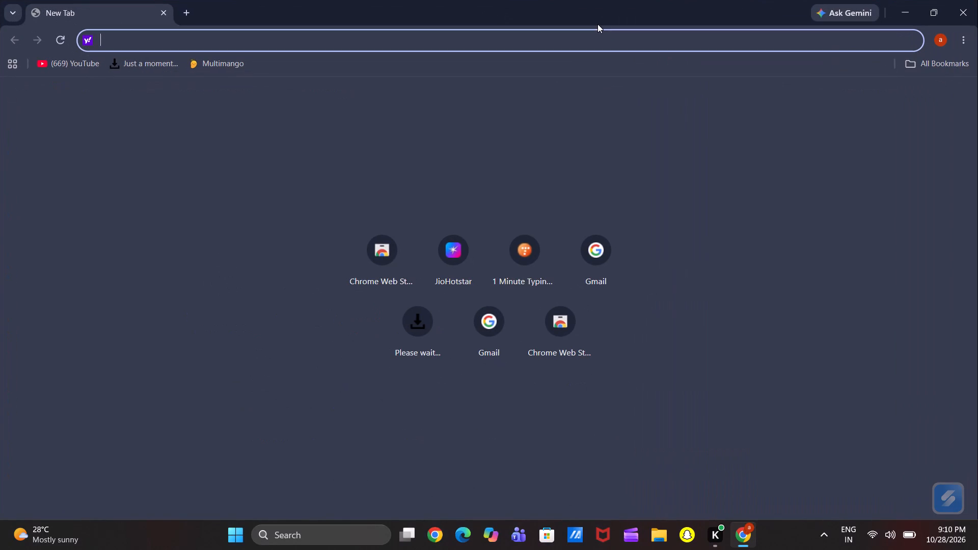
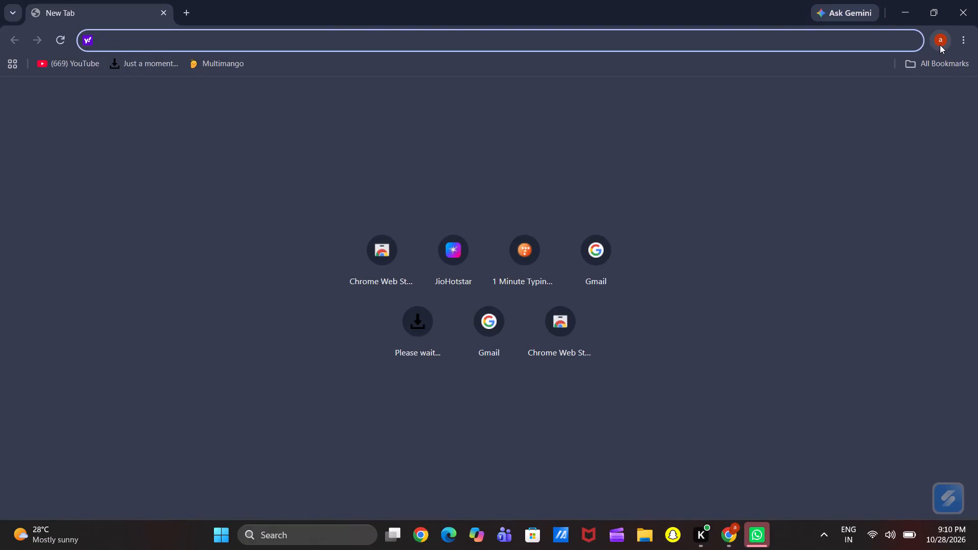
Switch to the first profile listed under the other Chrome profiles, opening its new tab page.
click(940, 45)
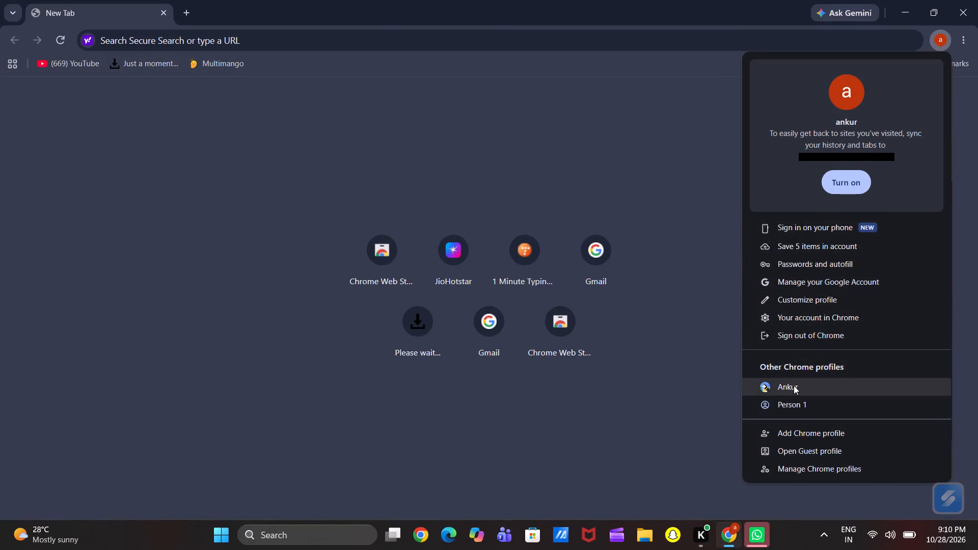
click(794, 386)
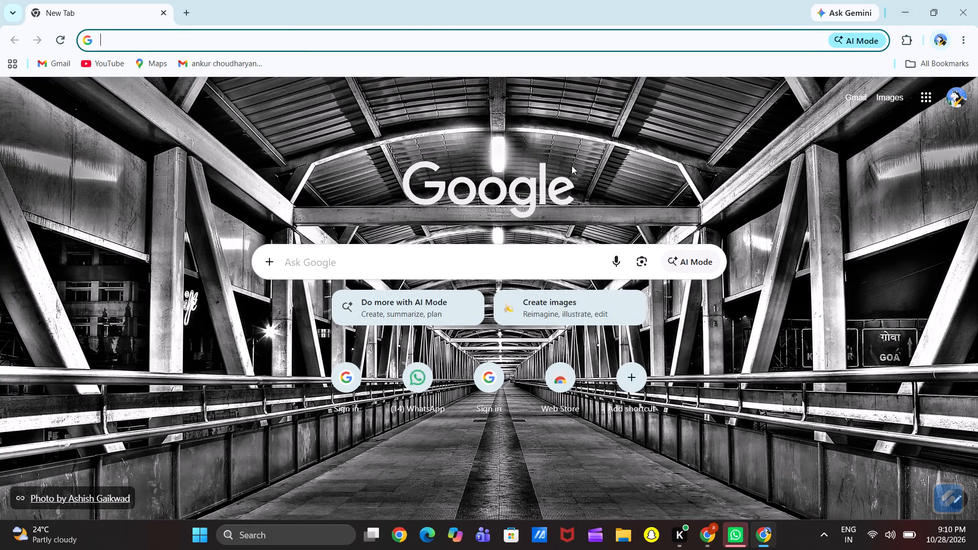
Activate the Google search box on the new tab page to show the recent search suggestions.
click(435, 255)
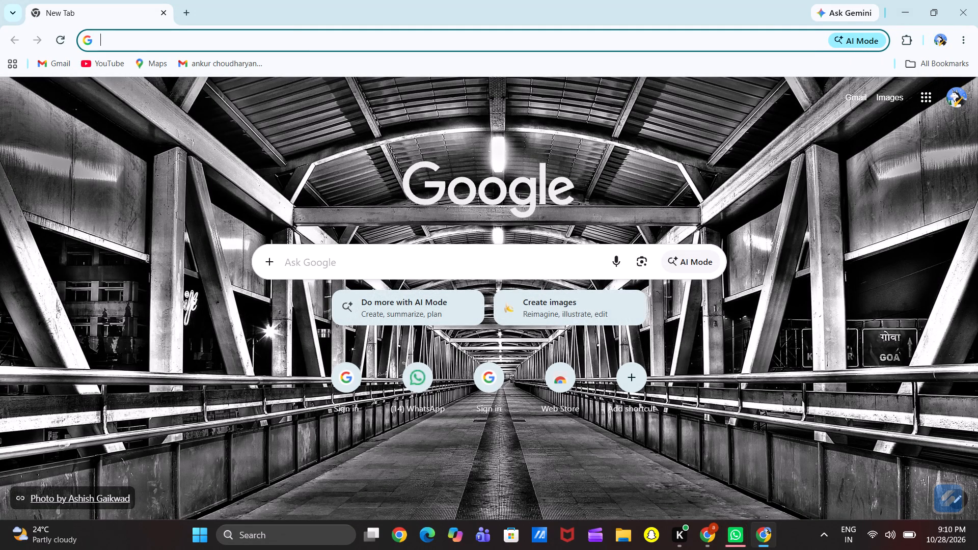
click(407, 267)
click(390, 265)
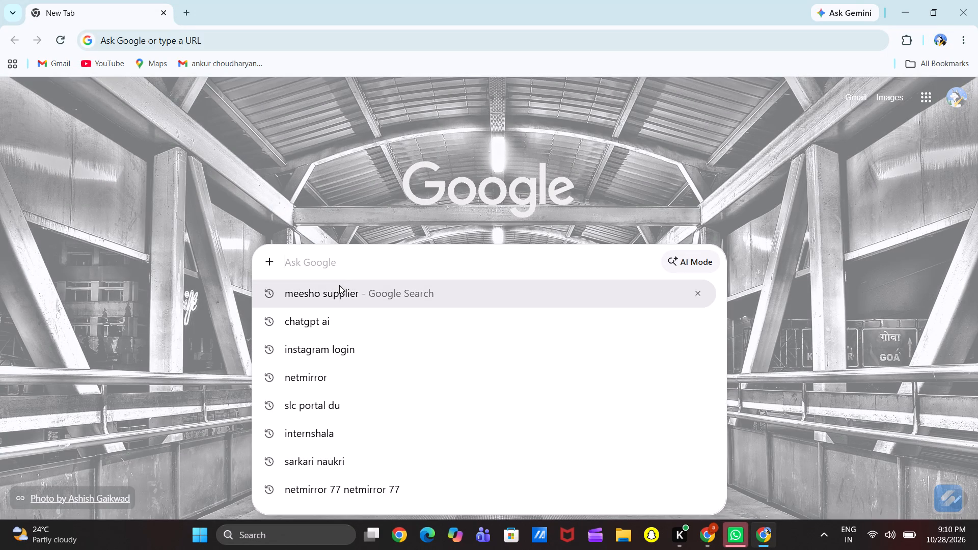
Search Google for meesho supplier, open the Meesho supplier site and log in to the seller account.
click(339, 285)
click(206, 211)
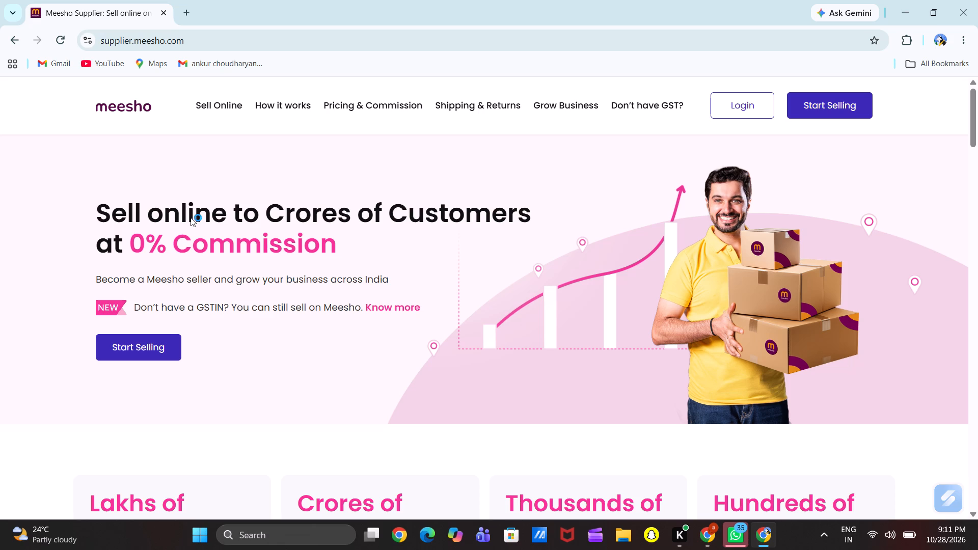
click(732, 105)
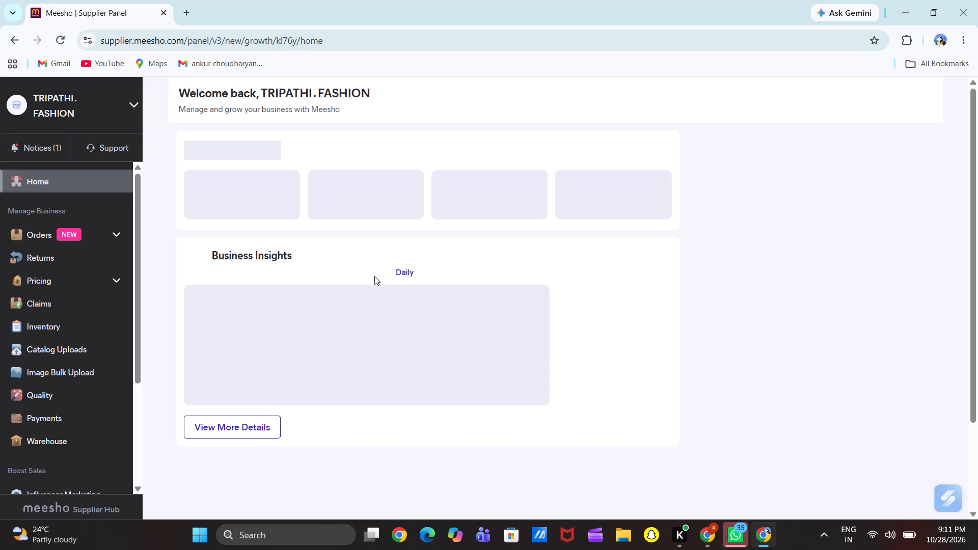
click(636, 189)
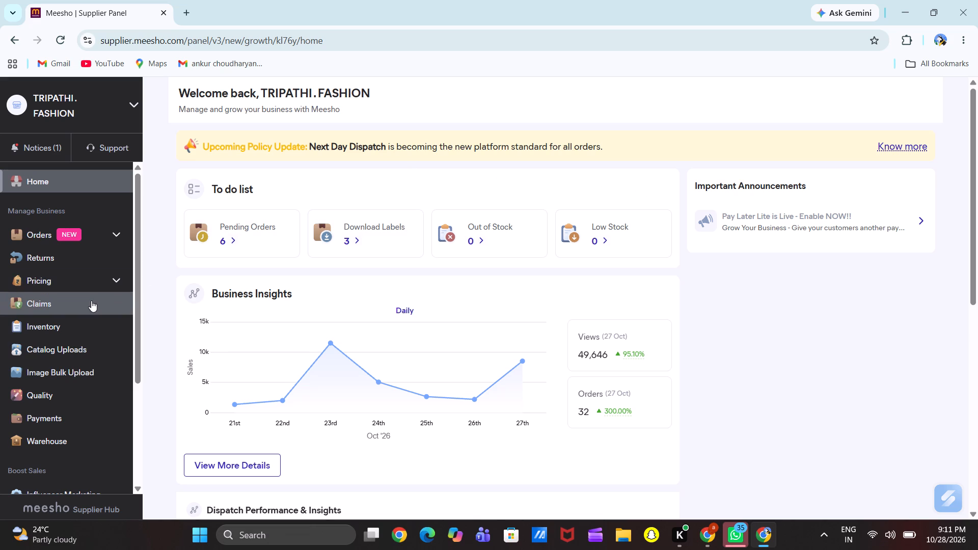
Open the catalog uploads page and show the list of single uploads.
click(85, 352)
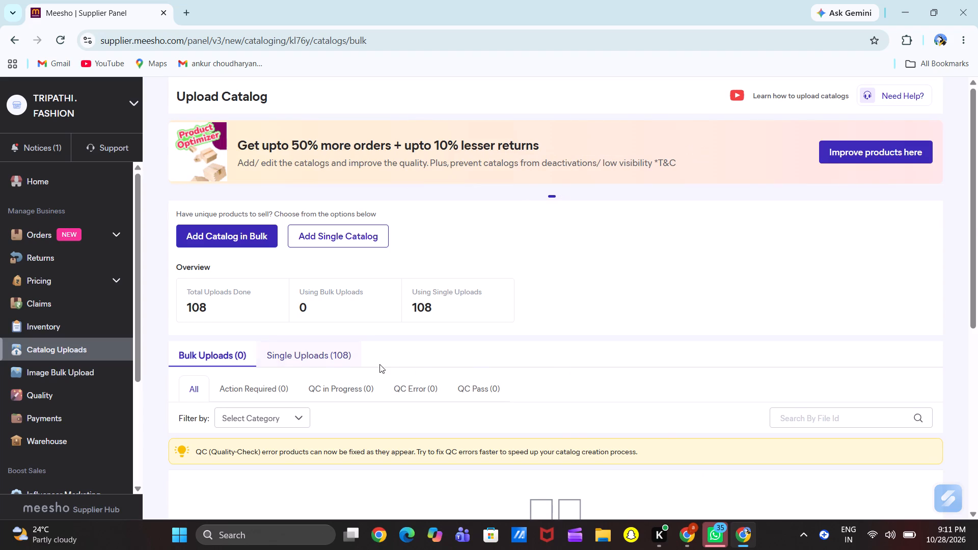
scroll(379, 364, down, 1)
scroll(379, 364, up, 2)
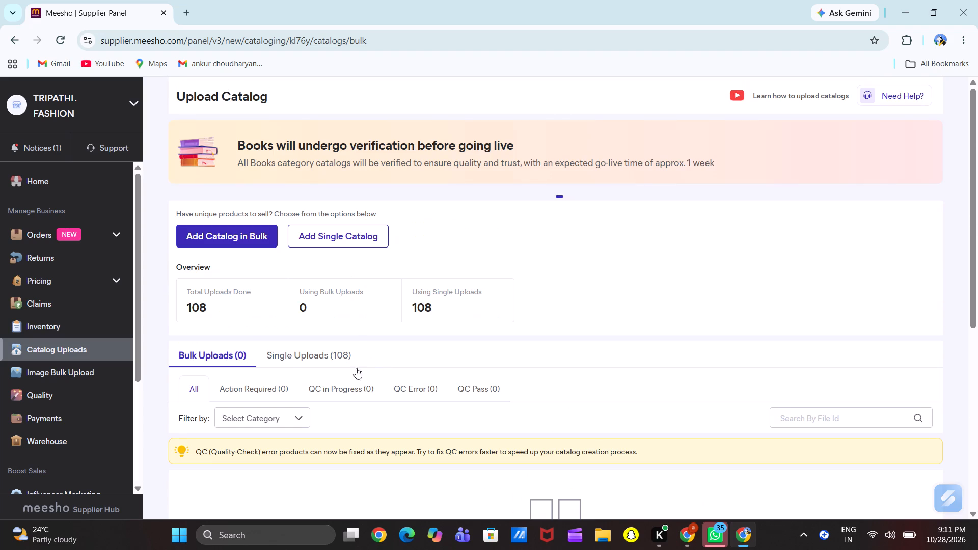
click(289, 359)
Look through the single uploads list, checking the catalog images, created dates and QC statuses.
scroll(492, 368, down, 1)
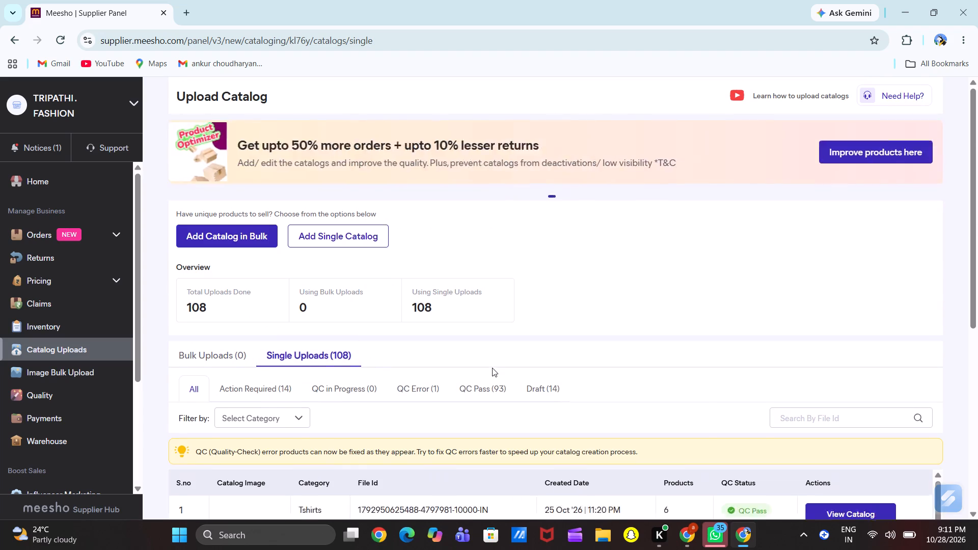
scroll(492, 368, down, 6)
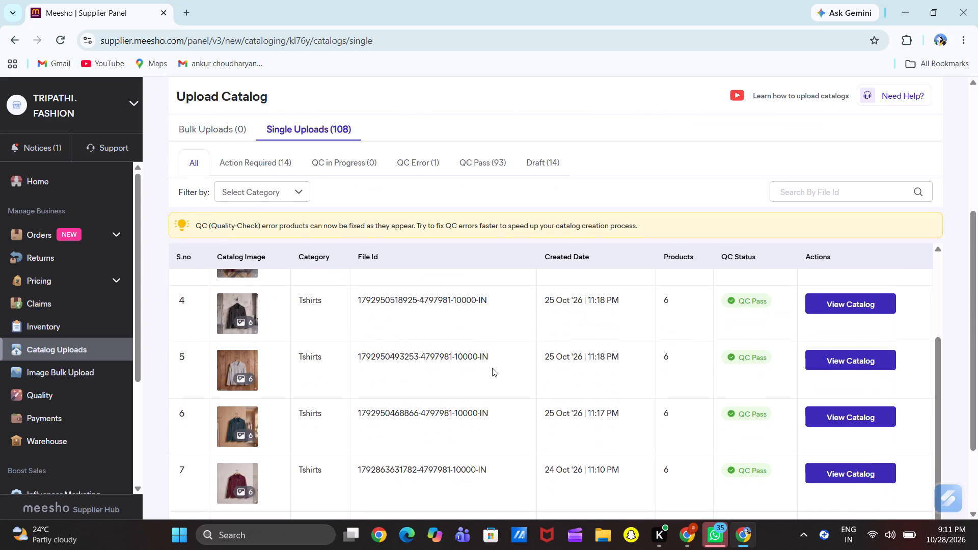
scroll(492, 368, down, 13)
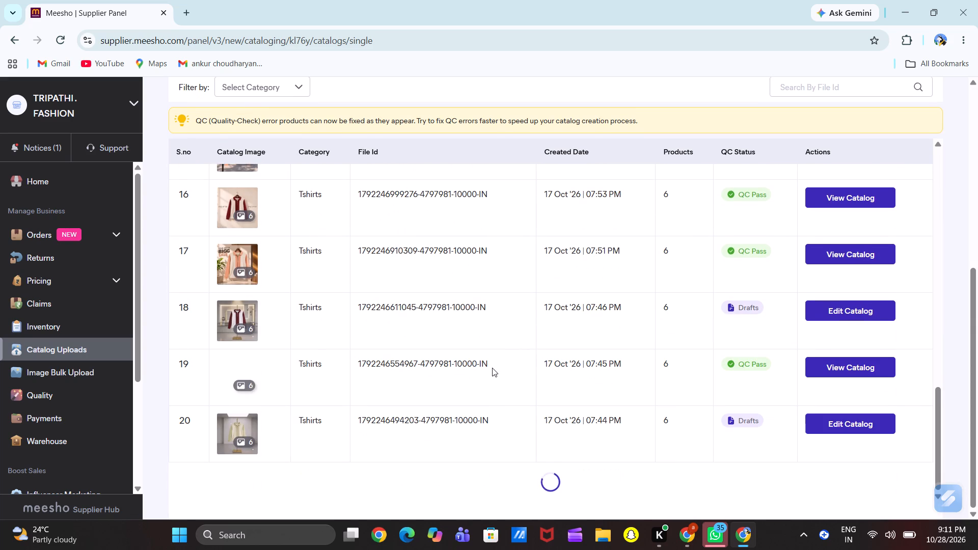
scroll(492, 368, down, 8)
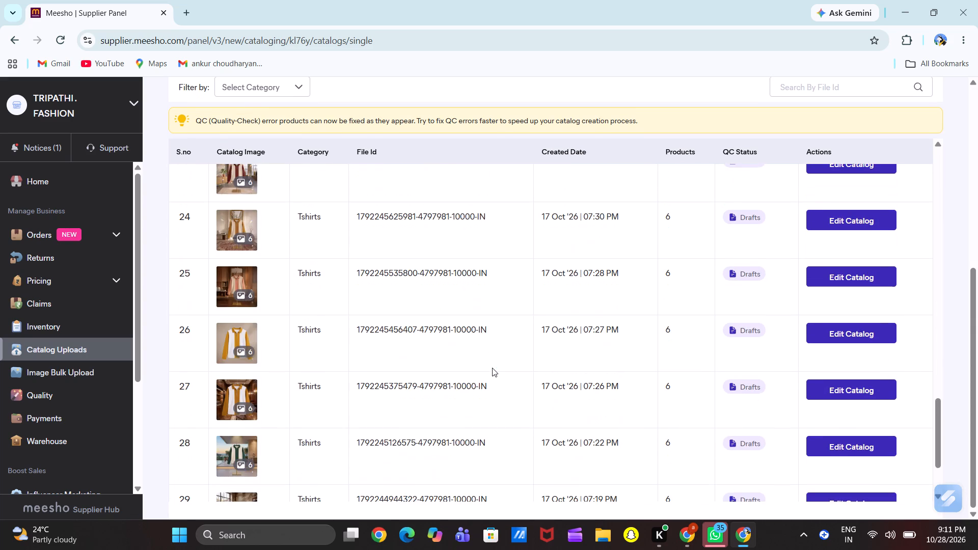
scroll(492, 368, down, 8)
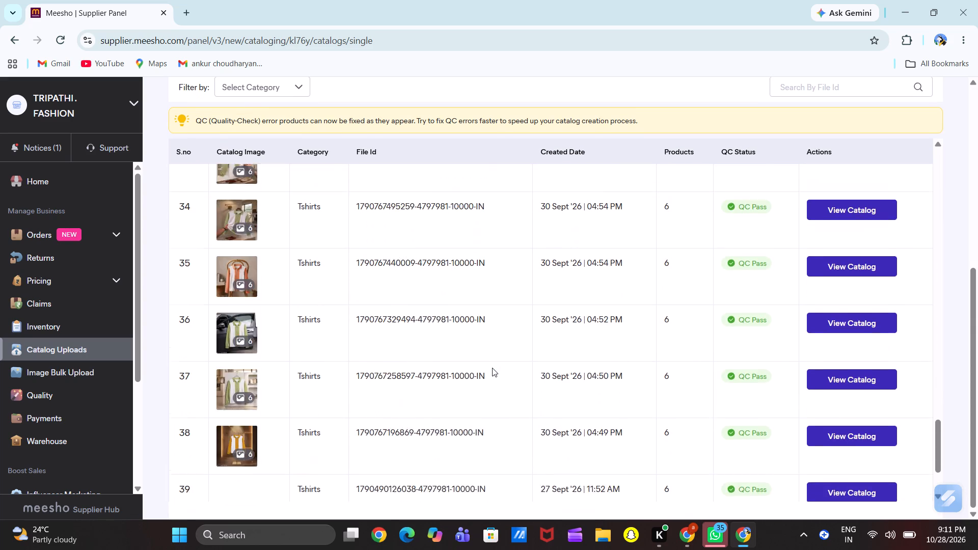
scroll(492, 368, up, 8)
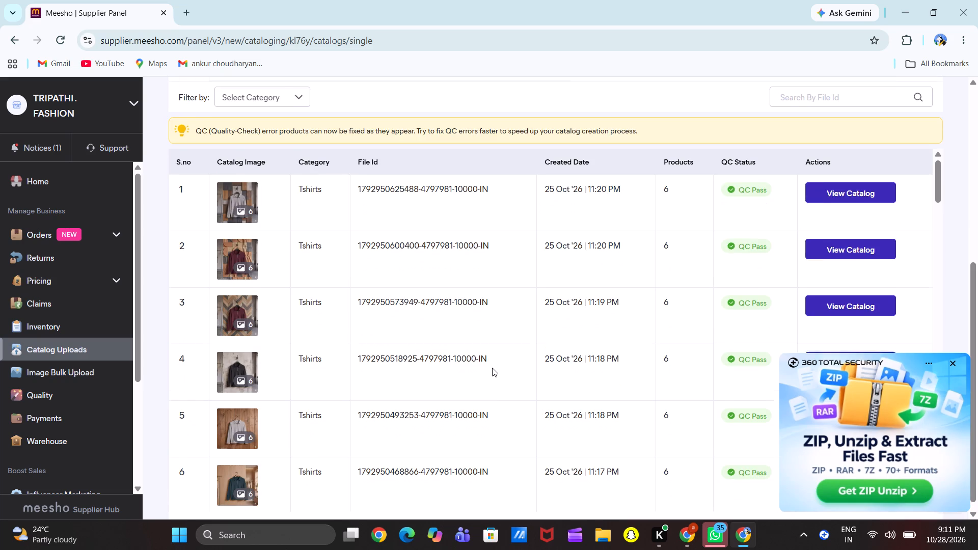
scroll(492, 368, up, 2)
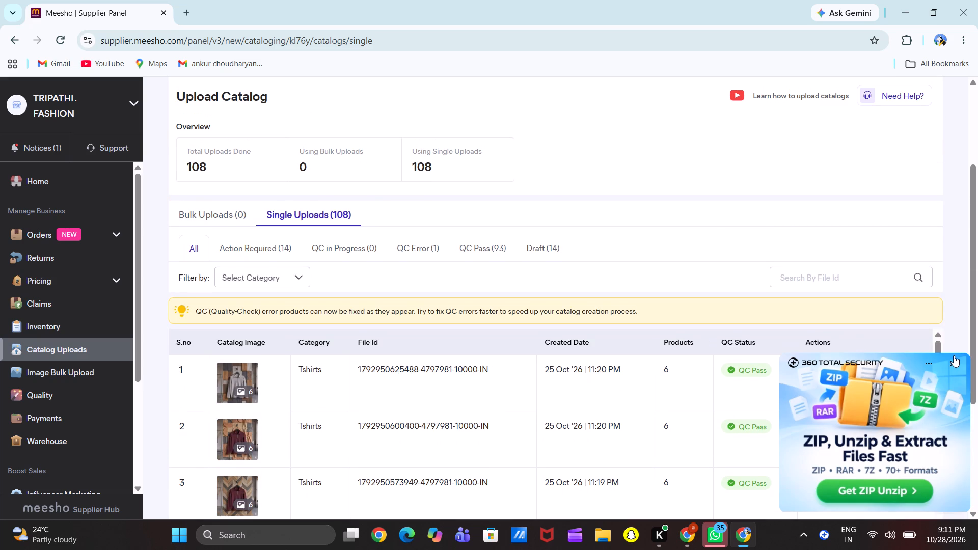
Close the 360 Total Security advertisement covering the uploads list.
click(952, 364)
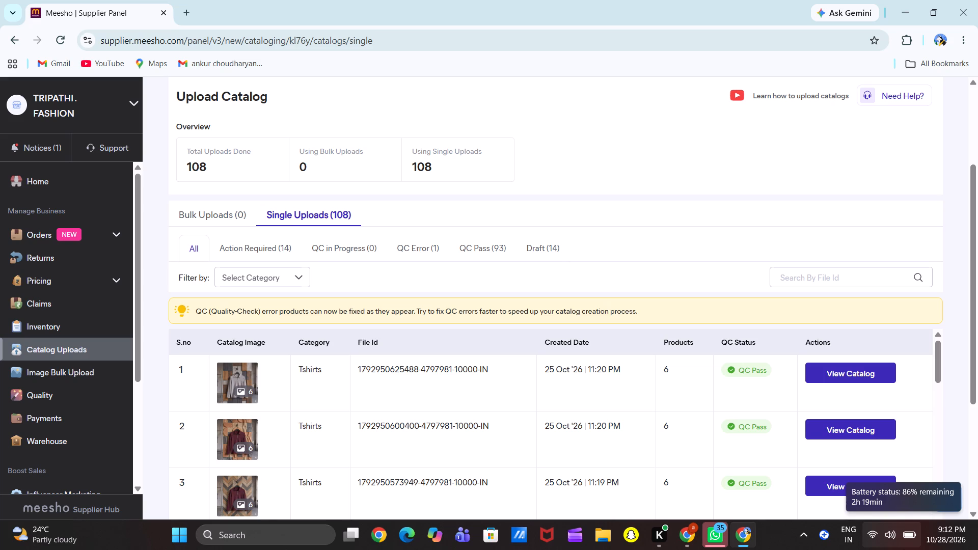
Examine the QC statuses in the single uploads list for catalogs that are still in draft.
scroll(844, 474, down, 6)
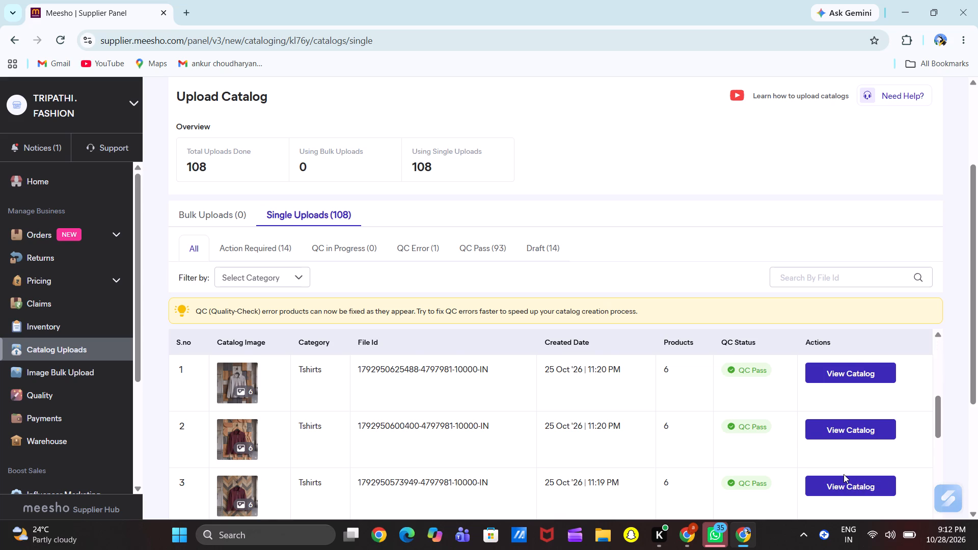
scroll(742, 472, down, 6)
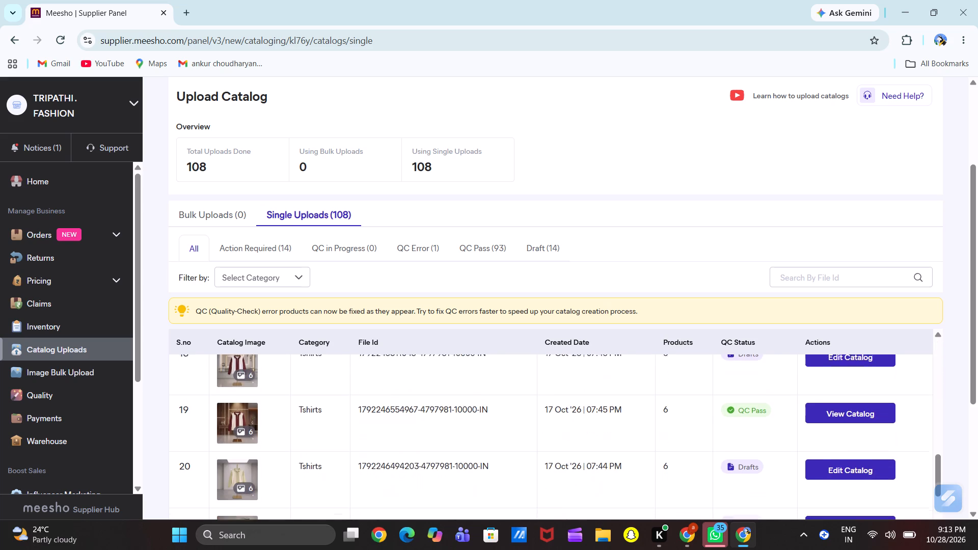
scroll(742, 472, up, 2)
scroll(742, 472, down, 1)
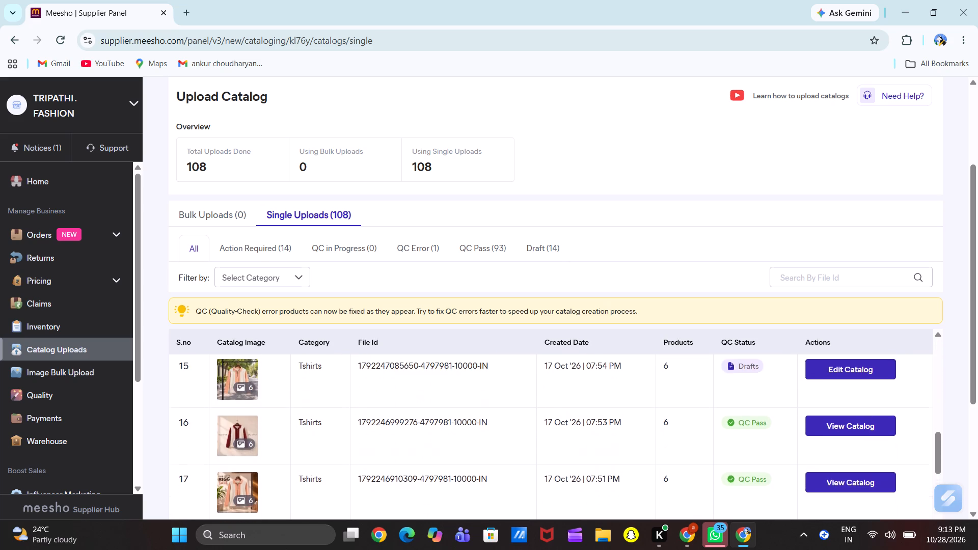
scroll(742, 472, down, 1)
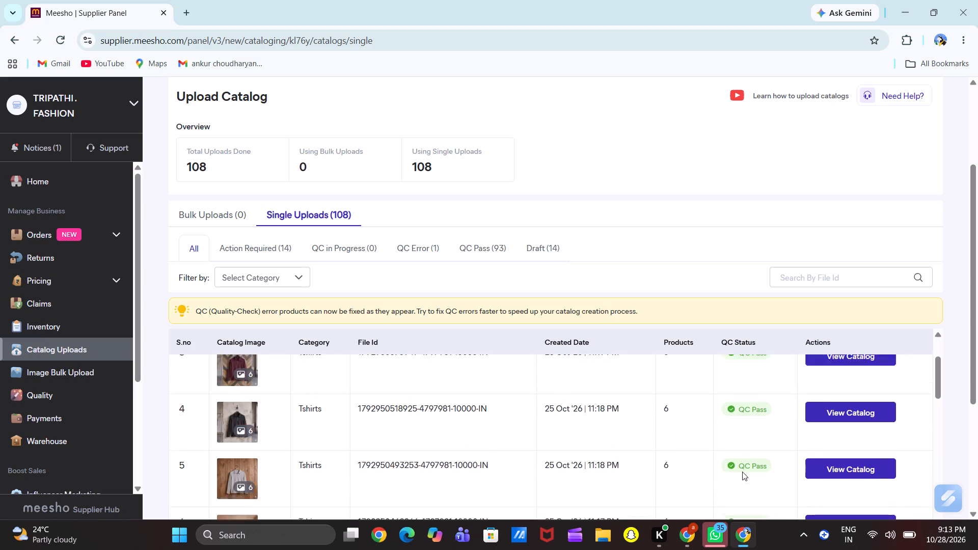
scroll(742, 472, down, 4)
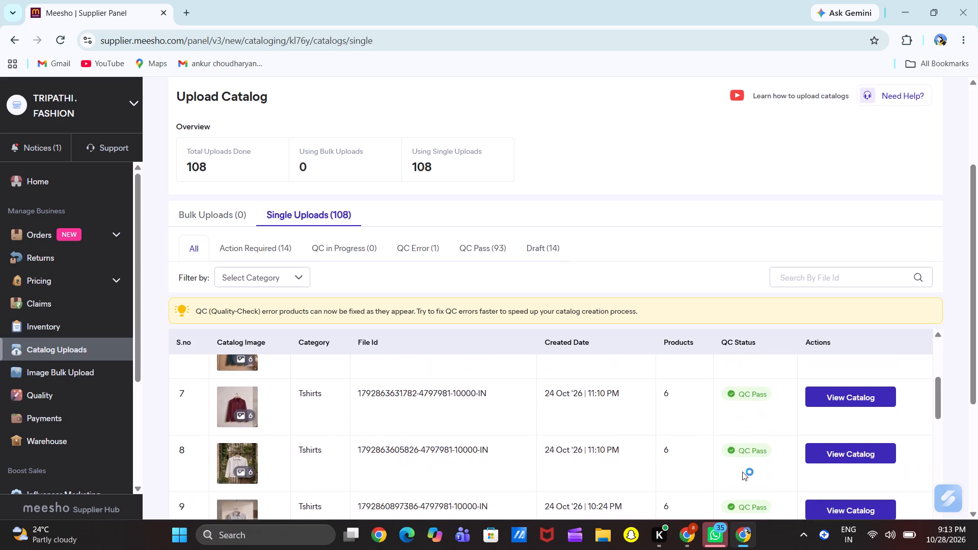
scroll(742, 472, down, 6)
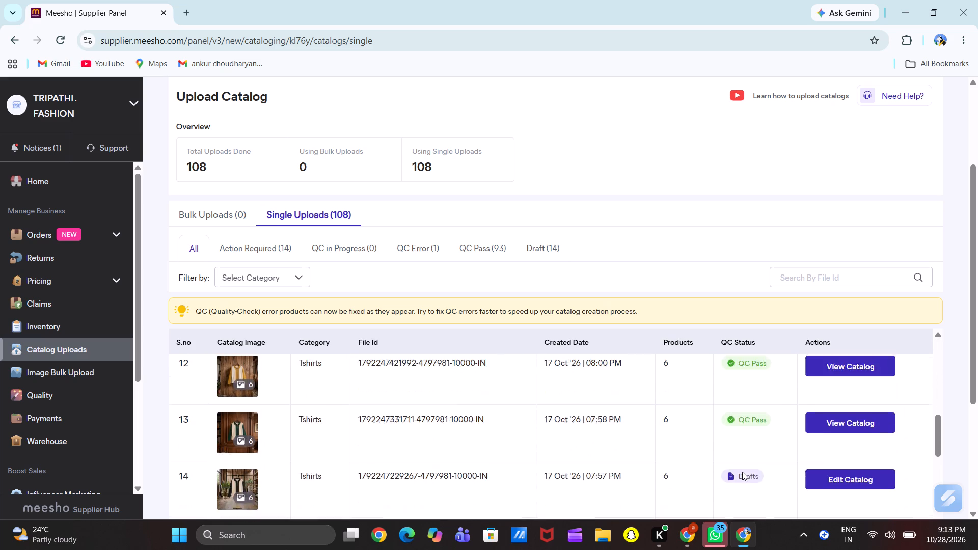
scroll(742, 472, down, 2)
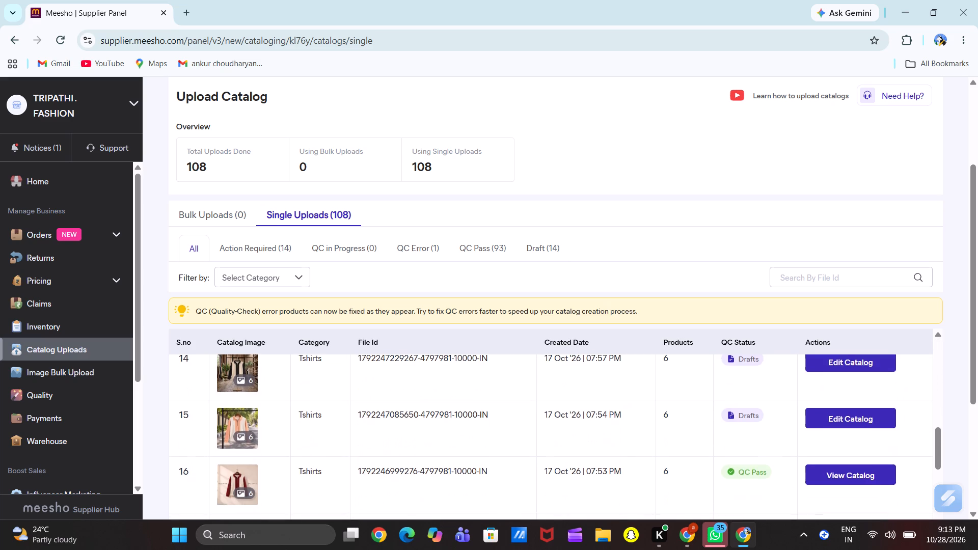
scroll(742, 472, down, 2)
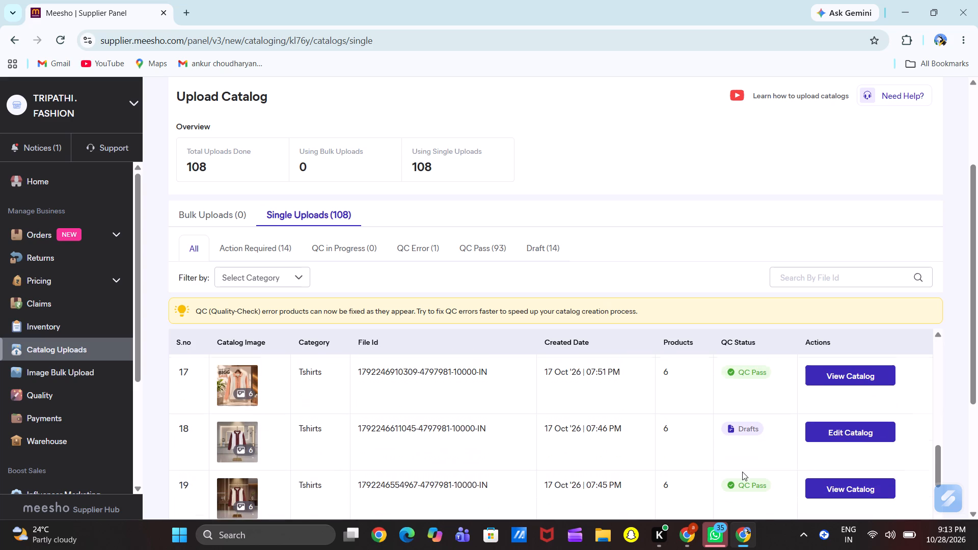
scroll(742, 472, down, 6)
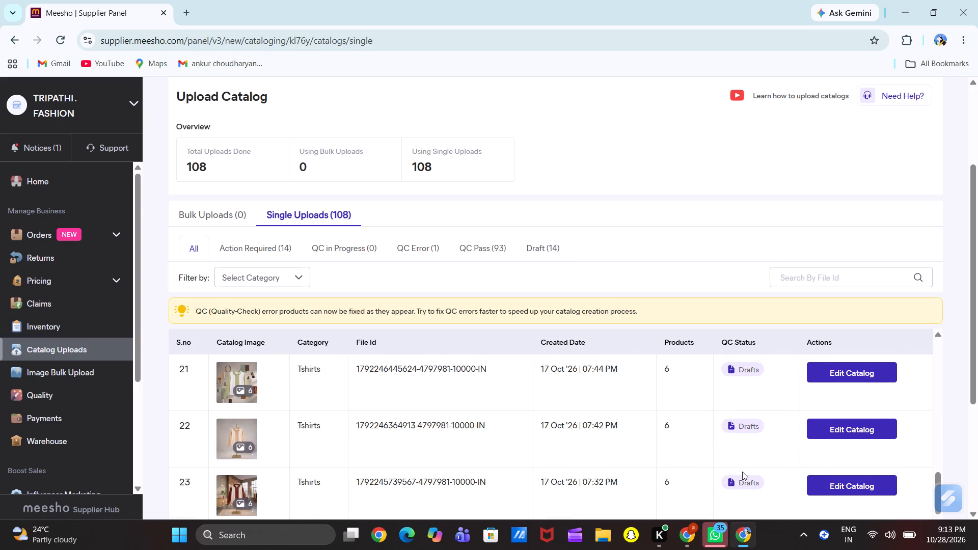
scroll(742, 472, down, 7)
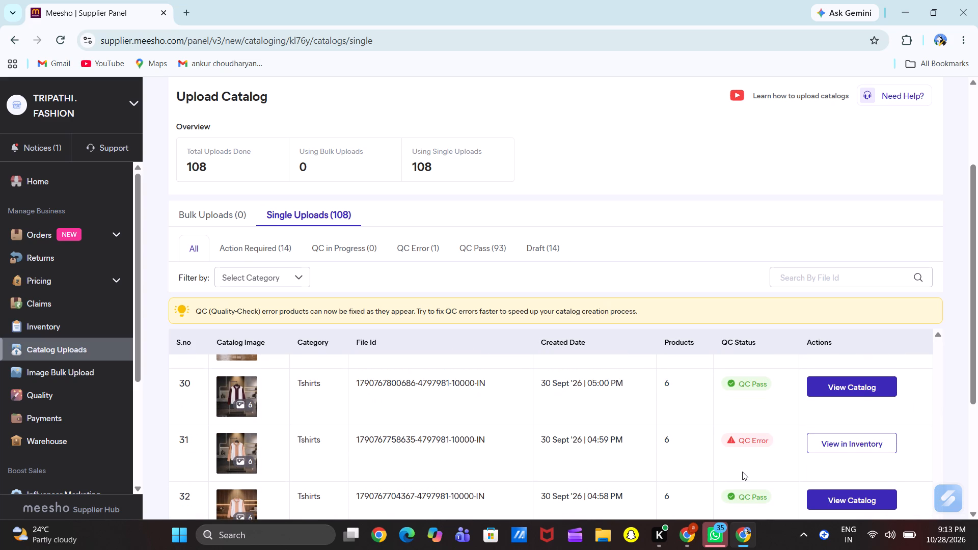
Open for editing the draft Tshirts catalog whose first product is the peach-and-white shirt on a stand.
scroll(742, 472, up, 1)
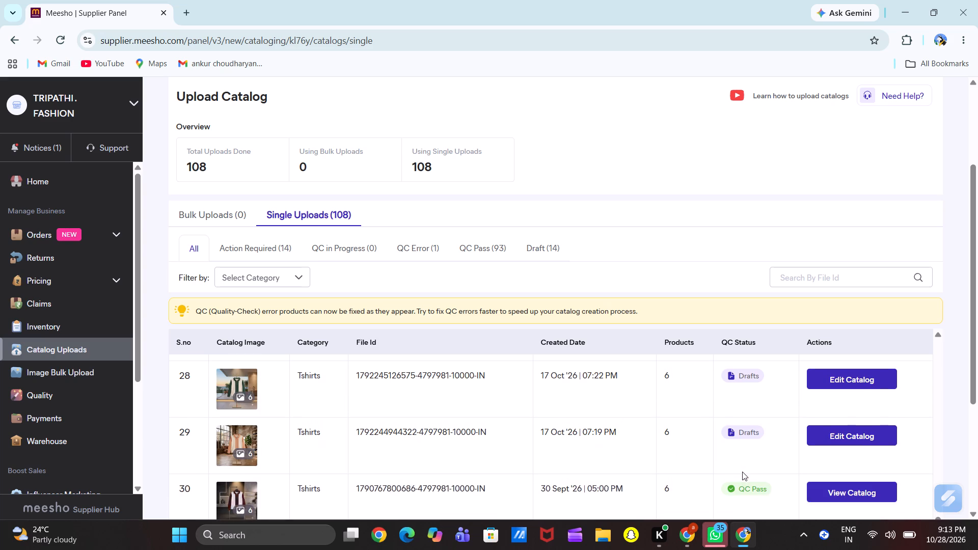
scroll(742, 472, up, 1)
scroll(725, 406, up, 3)
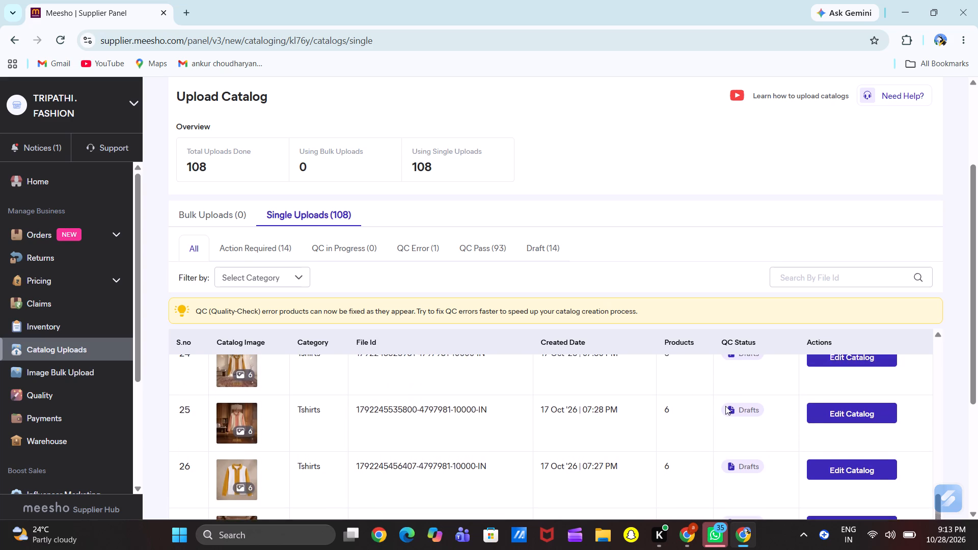
scroll(725, 406, up, 7)
scroll(725, 406, down, 1)
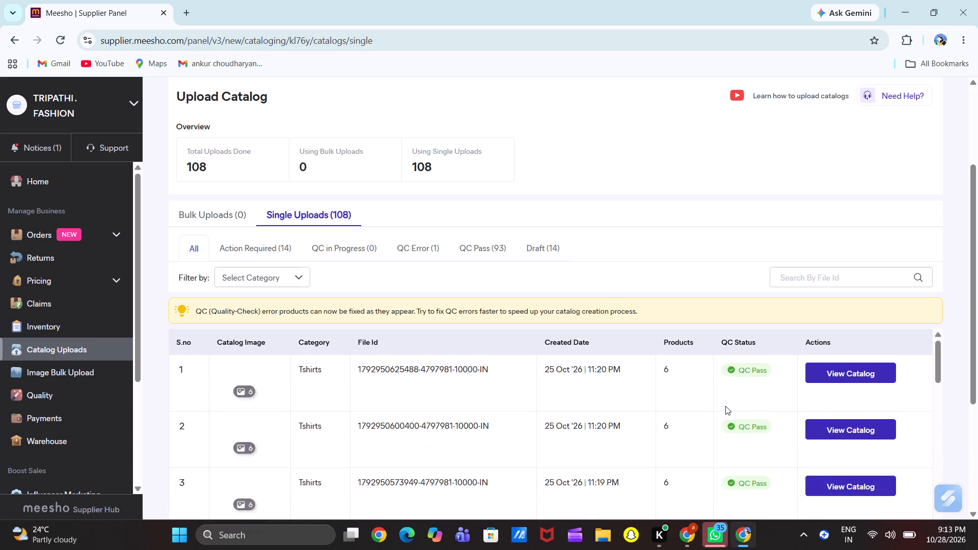
scroll(725, 406, down, 1)
click(830, 377)
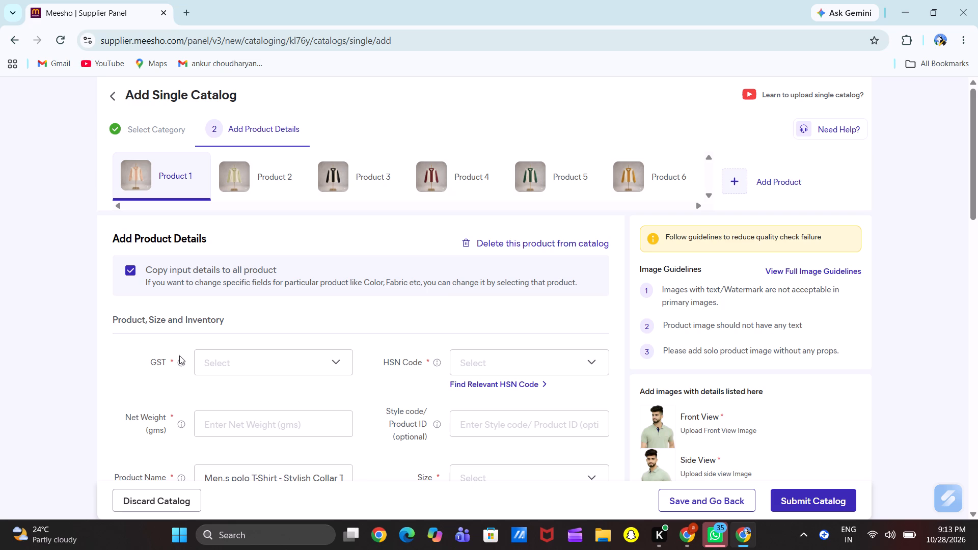
Set the GST of Product 1 to 5.
click(232, 363)
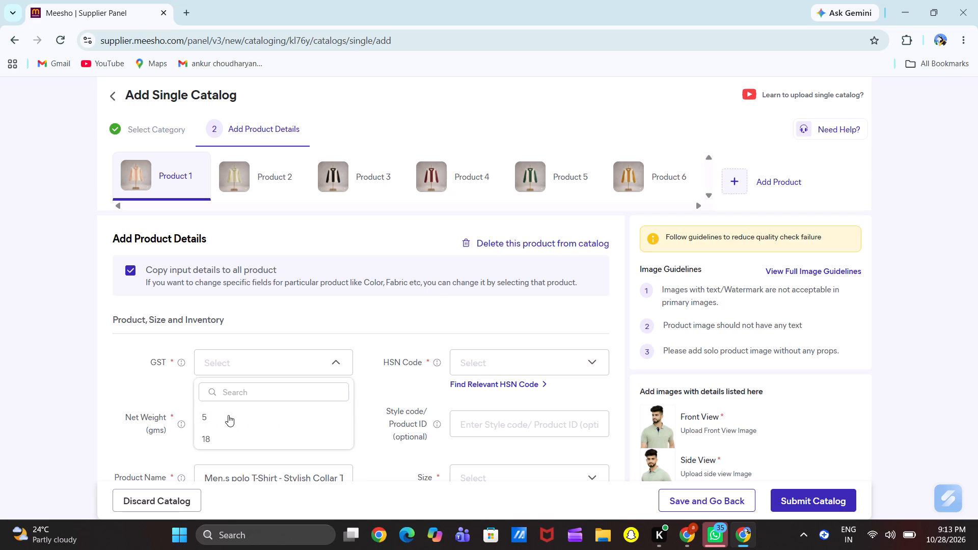
click(228, 415)
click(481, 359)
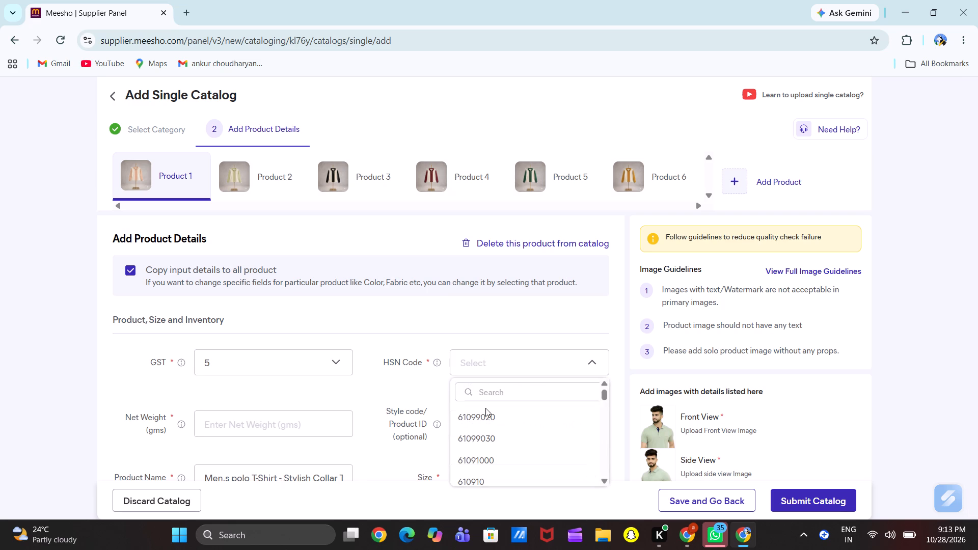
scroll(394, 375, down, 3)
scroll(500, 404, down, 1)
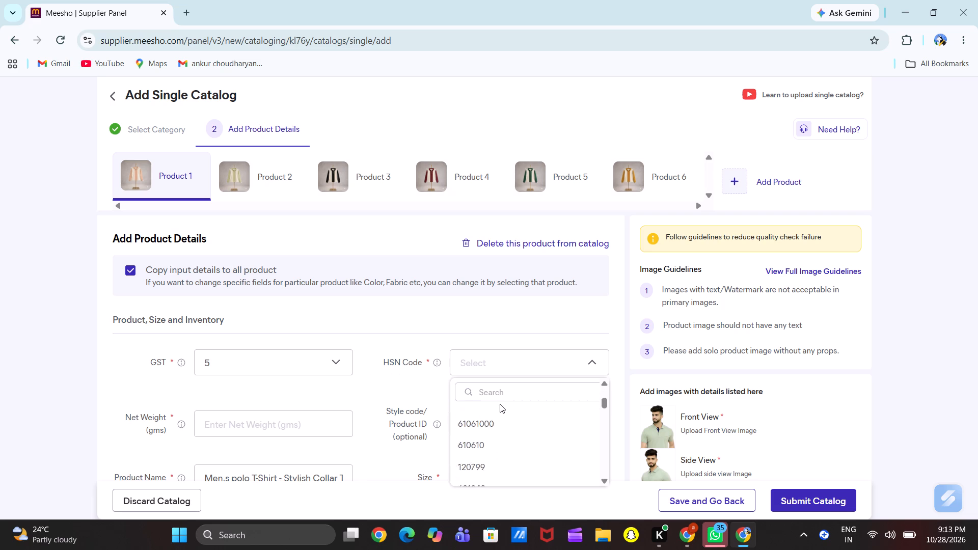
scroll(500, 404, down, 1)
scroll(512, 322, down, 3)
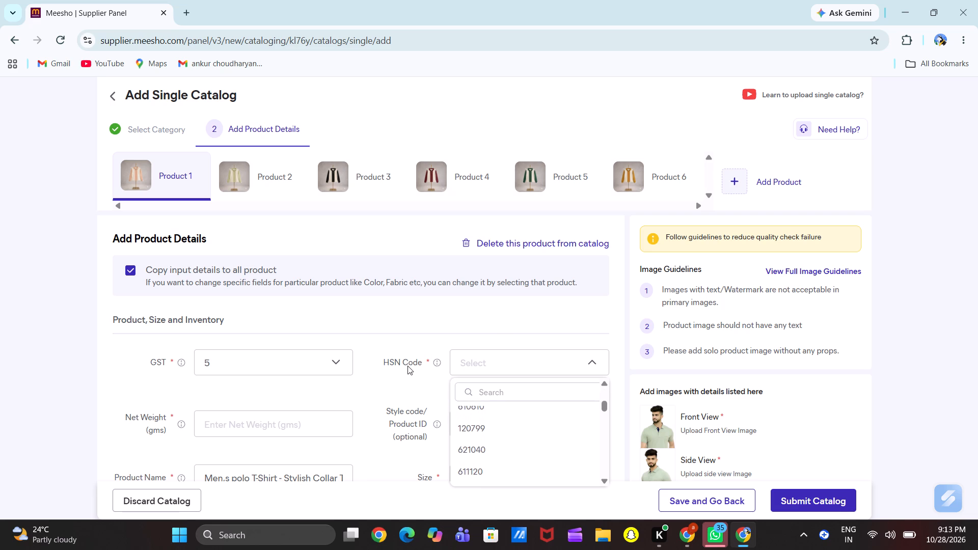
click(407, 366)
Set the HSN code of Product 1 to 610910.
scroll(420, 394, down, 3)
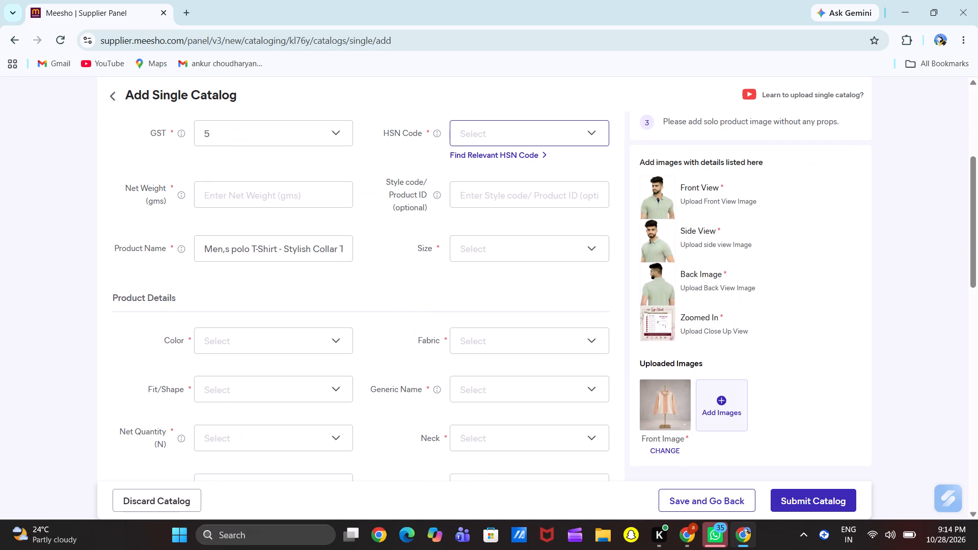
scroll(420, 394, up, 1)
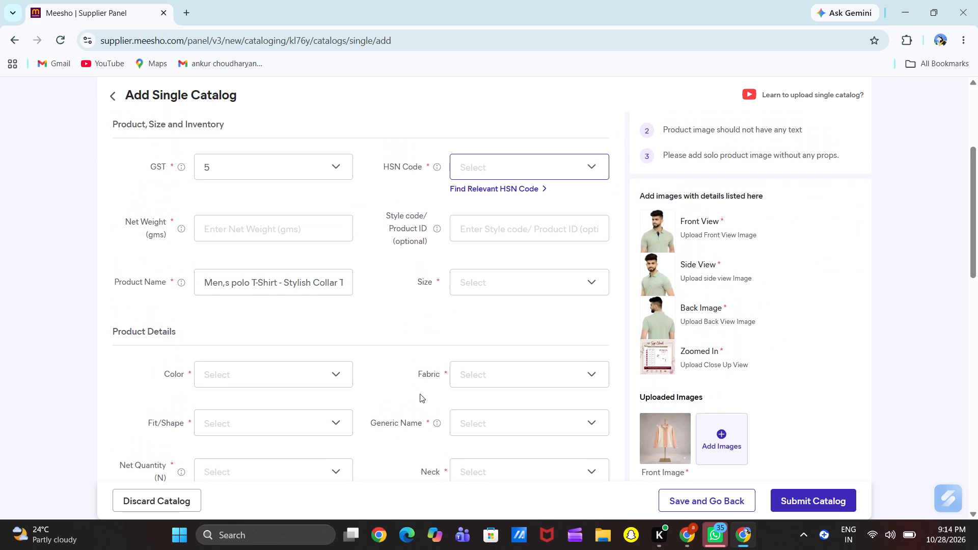
click(508, 169)
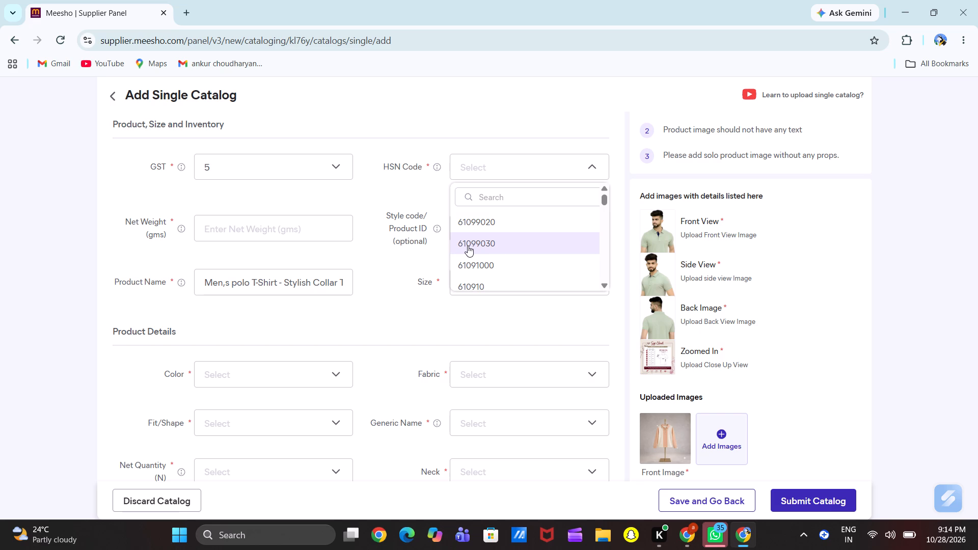
click(496, 287)
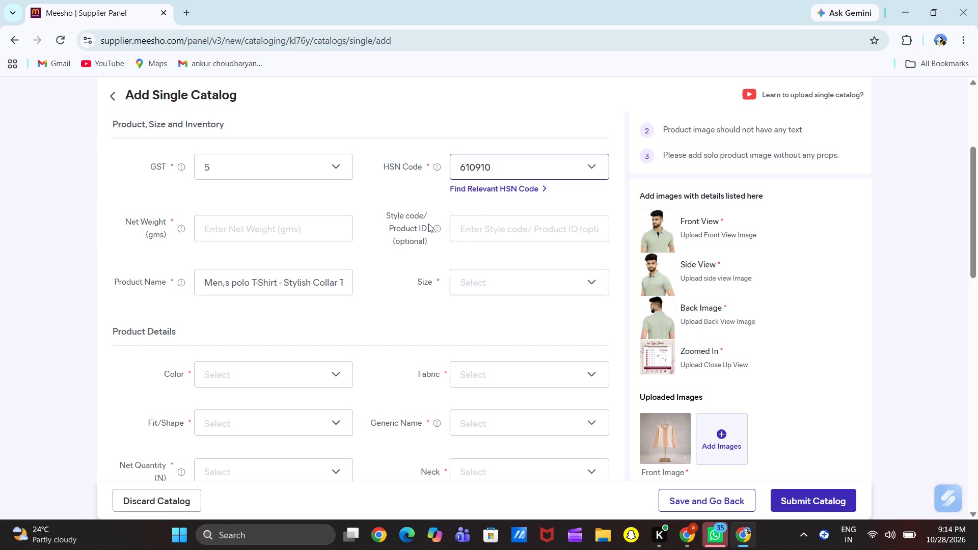
Enter a net weight of 100 grams for Product 1.
click(268, 227)
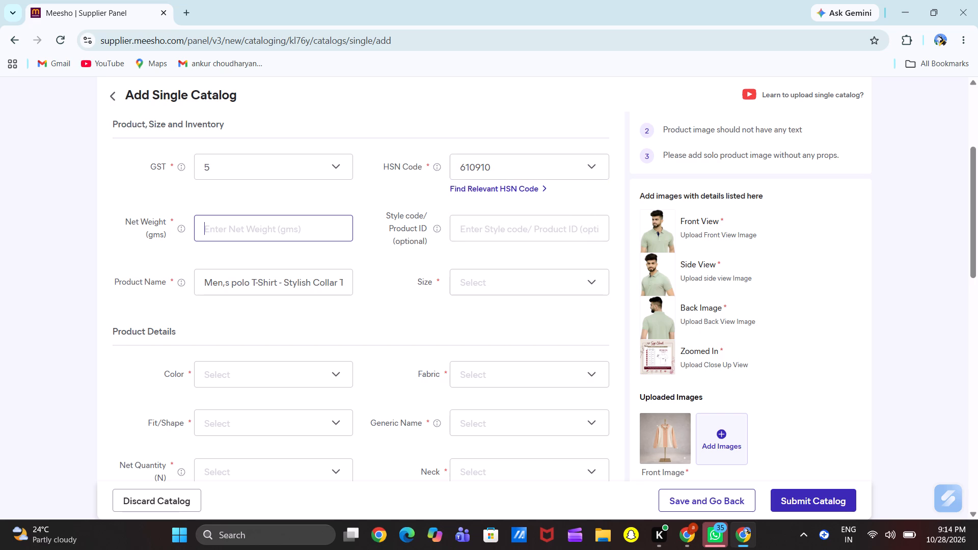
click(247, 236)
text(1000)
key(BackSpace)
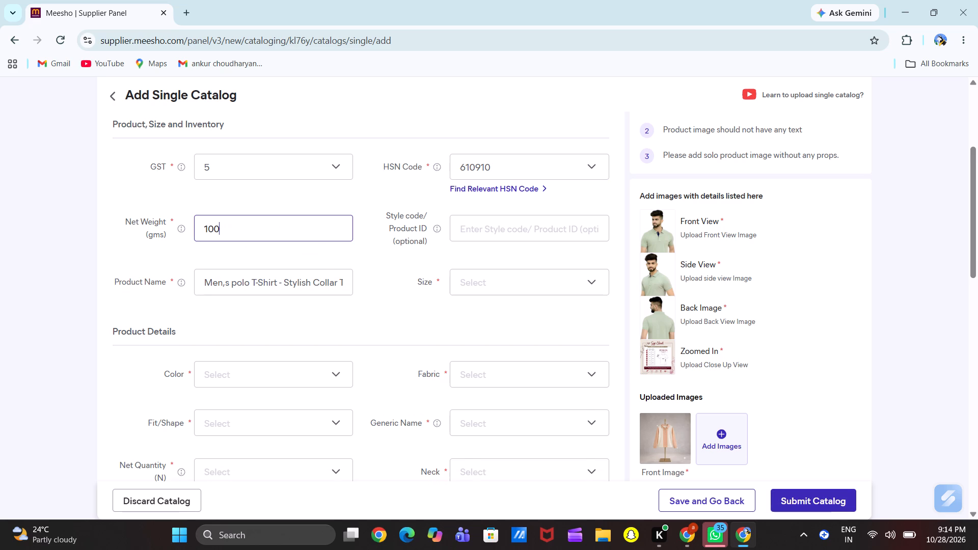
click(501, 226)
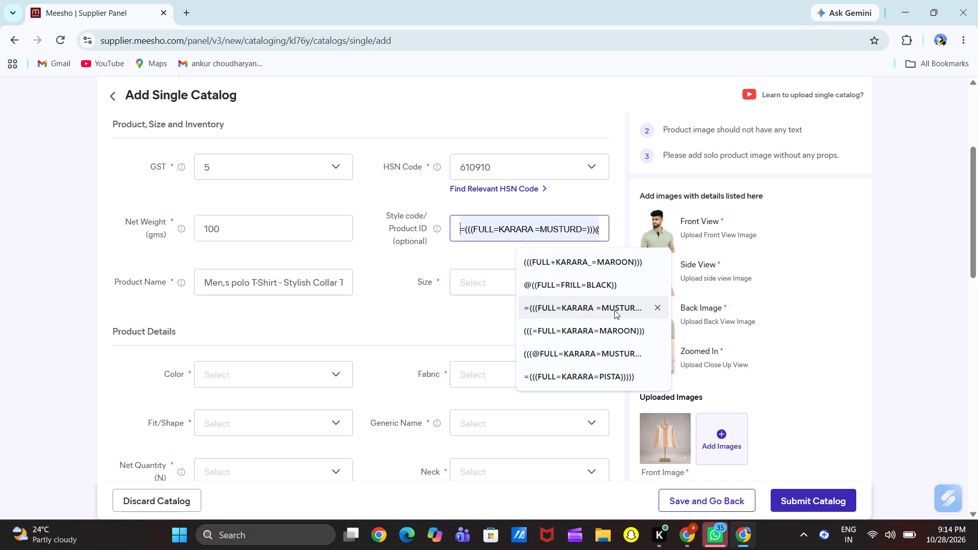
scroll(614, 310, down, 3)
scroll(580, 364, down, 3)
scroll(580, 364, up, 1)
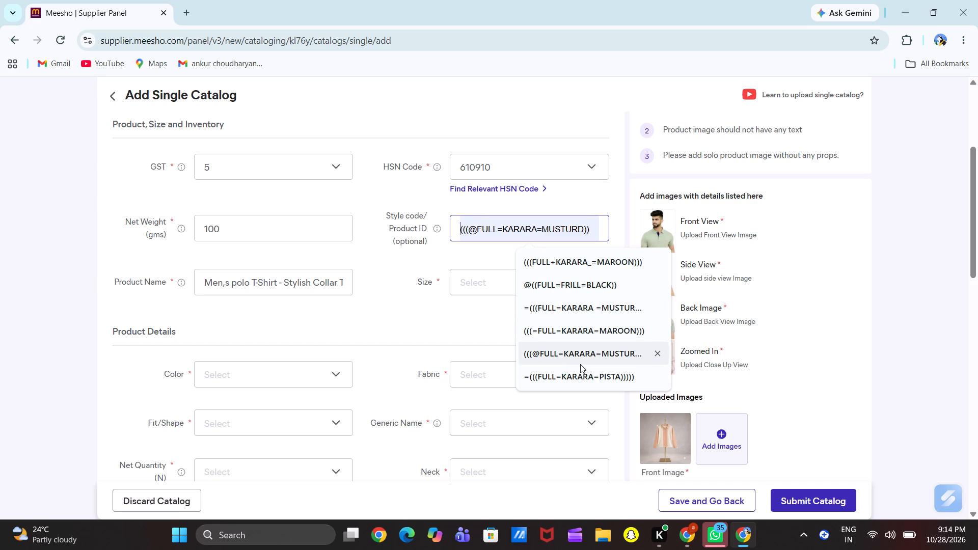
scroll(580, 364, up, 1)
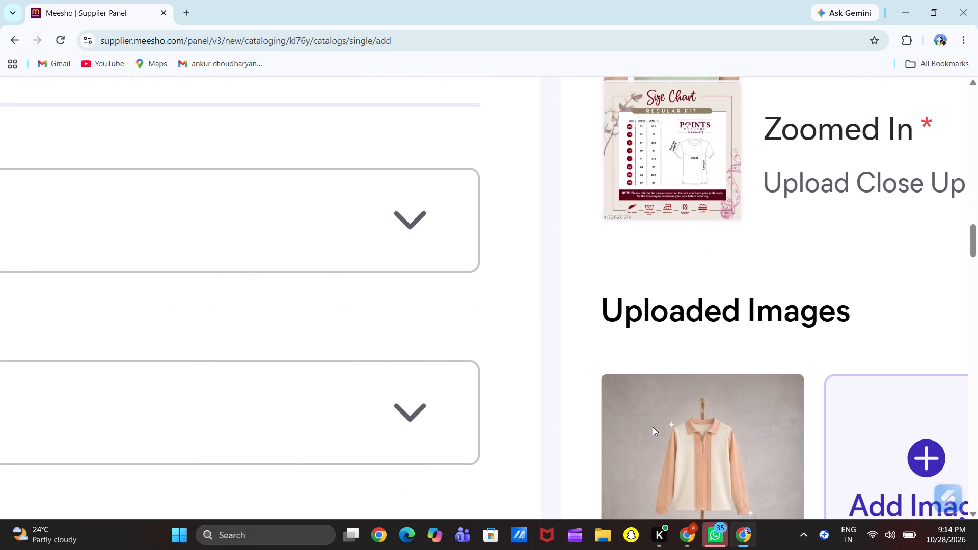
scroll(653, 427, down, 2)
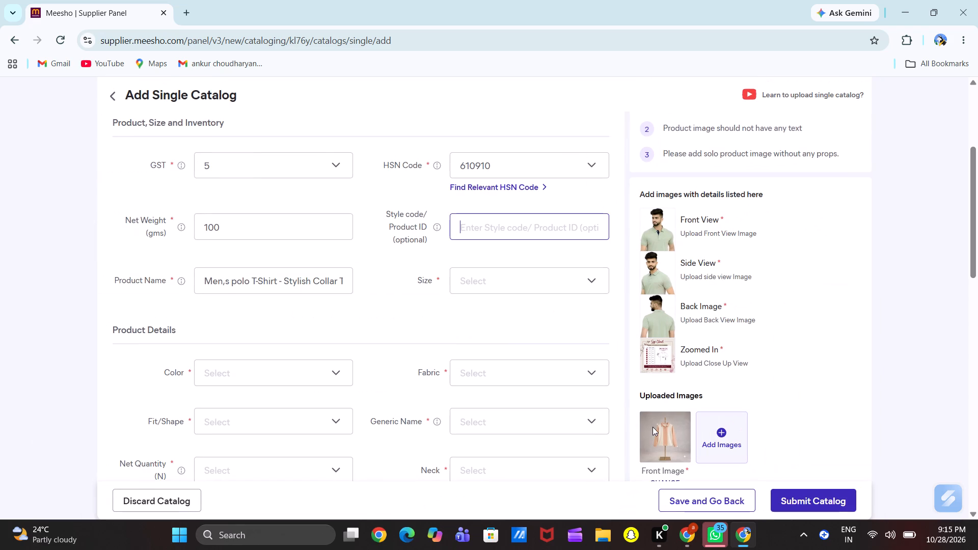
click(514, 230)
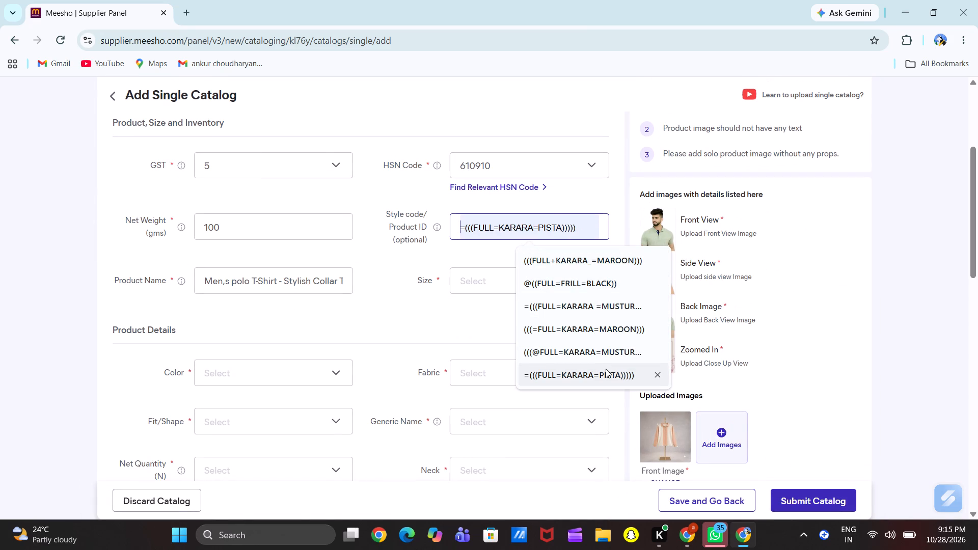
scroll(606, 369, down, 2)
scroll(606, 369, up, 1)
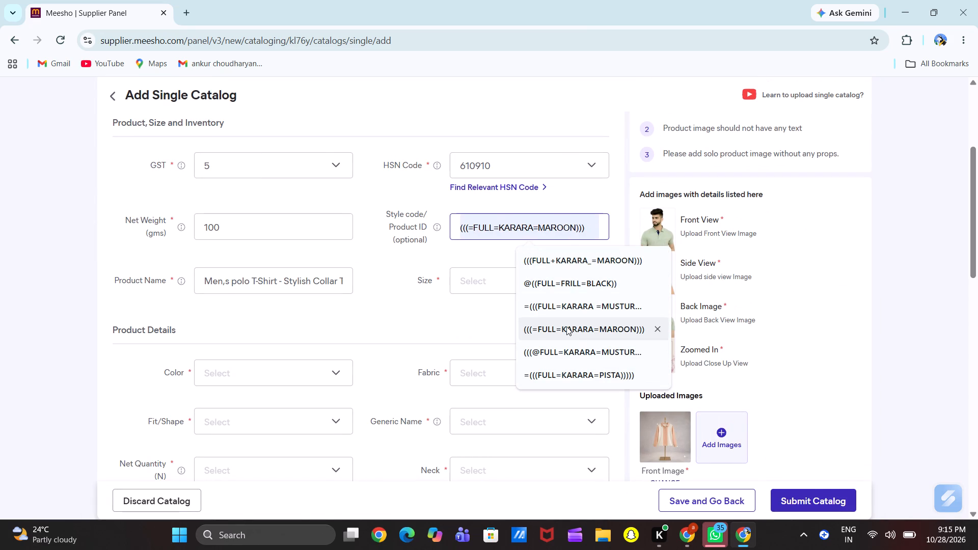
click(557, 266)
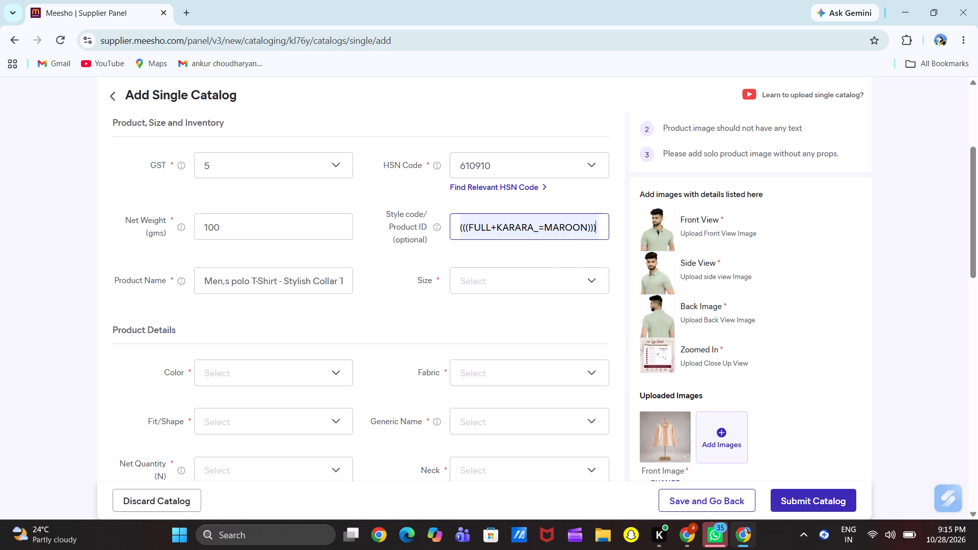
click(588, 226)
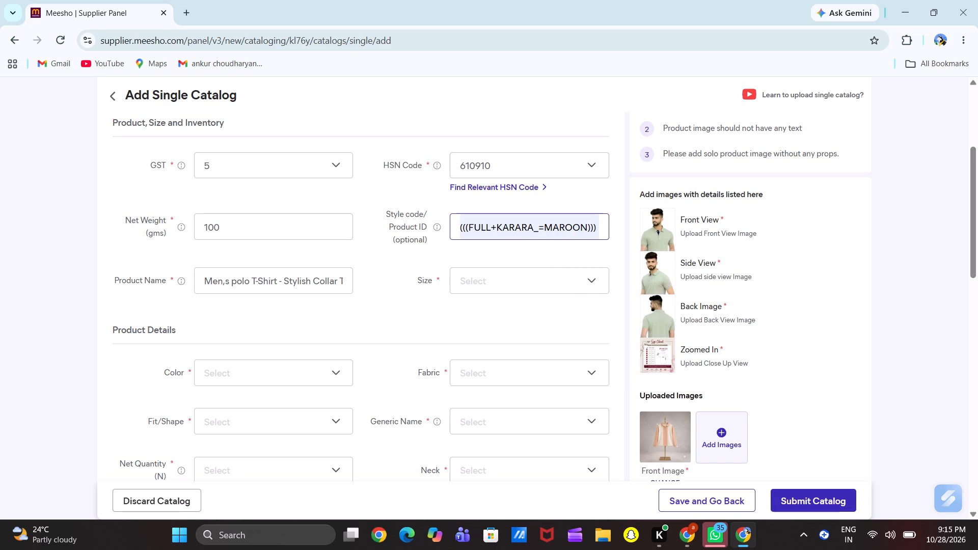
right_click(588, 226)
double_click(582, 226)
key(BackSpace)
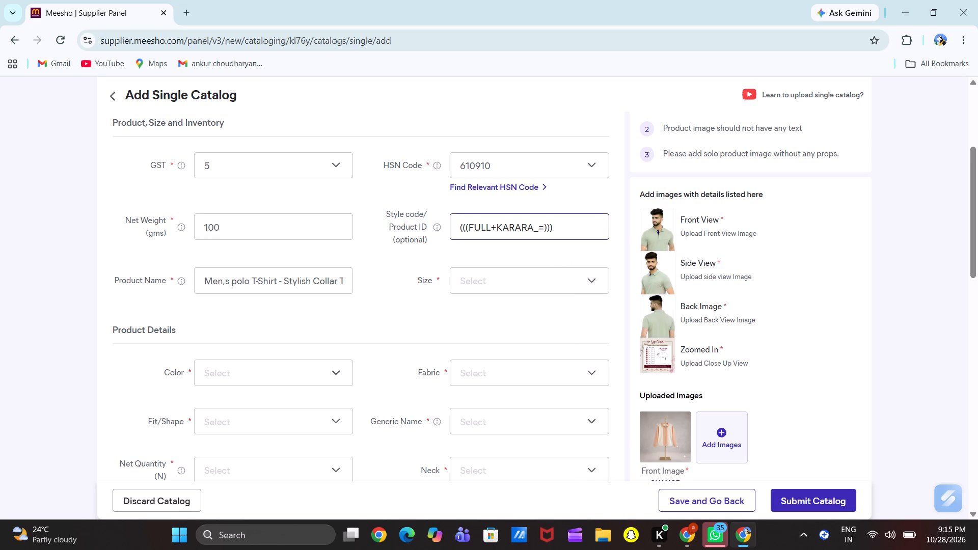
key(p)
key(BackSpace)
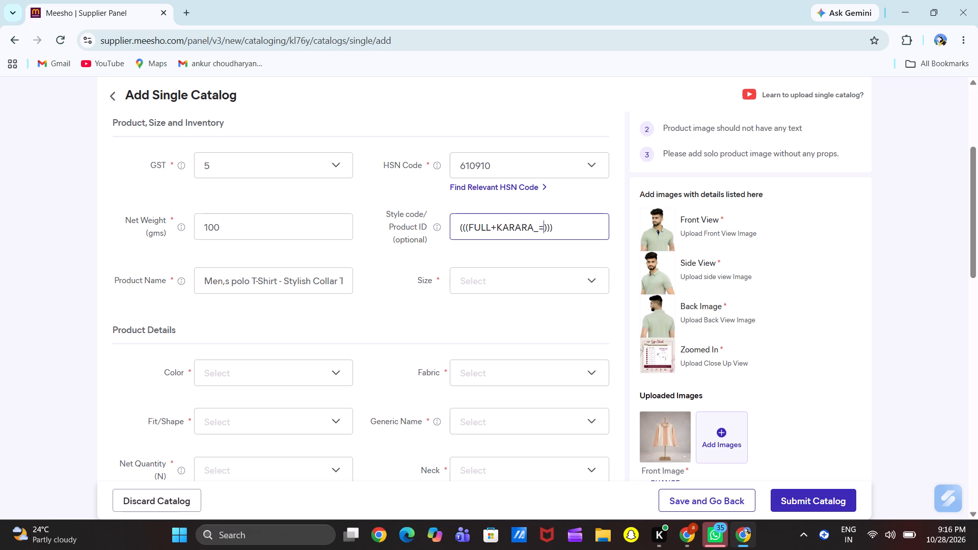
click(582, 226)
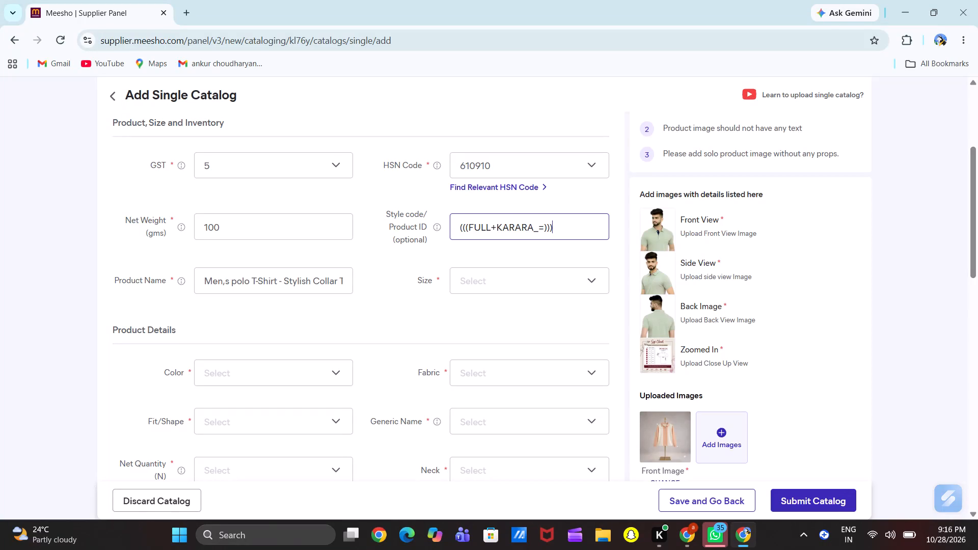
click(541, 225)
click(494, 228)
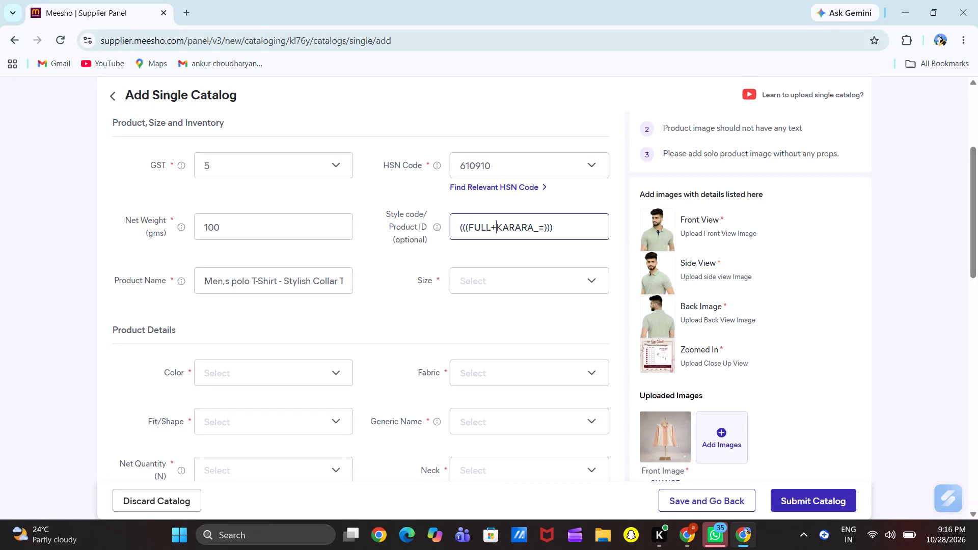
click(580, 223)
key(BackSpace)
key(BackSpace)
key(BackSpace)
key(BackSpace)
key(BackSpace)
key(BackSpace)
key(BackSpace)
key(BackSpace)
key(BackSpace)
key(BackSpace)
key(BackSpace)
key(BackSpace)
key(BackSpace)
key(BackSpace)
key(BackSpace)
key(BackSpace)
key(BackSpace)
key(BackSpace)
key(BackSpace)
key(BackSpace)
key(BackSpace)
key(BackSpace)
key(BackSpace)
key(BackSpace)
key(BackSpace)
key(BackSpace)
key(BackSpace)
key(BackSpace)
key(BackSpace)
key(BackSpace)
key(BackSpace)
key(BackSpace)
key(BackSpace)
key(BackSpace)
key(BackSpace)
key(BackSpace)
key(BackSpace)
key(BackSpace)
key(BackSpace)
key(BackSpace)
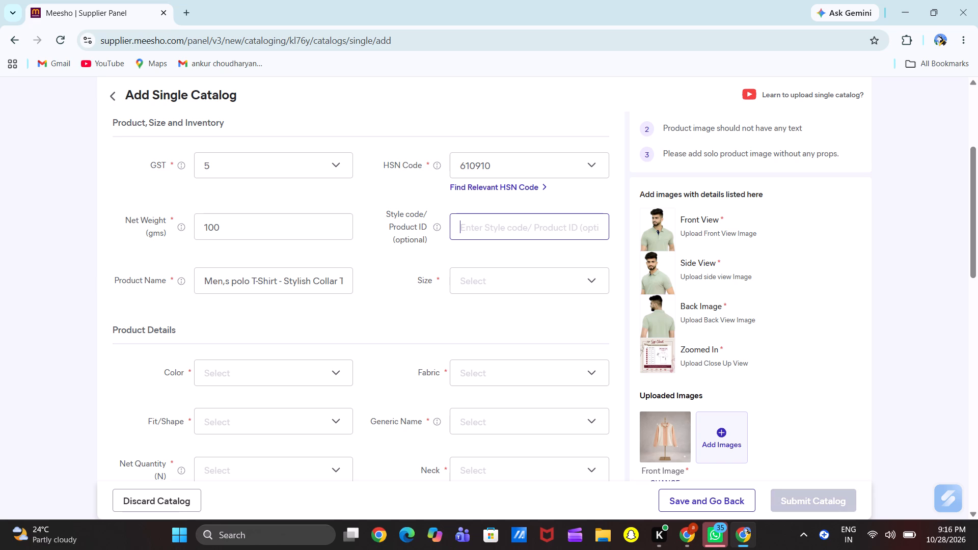
Fill the style code from the saved entry (((FULL+KARARA_=MAROON))) and change its colour word so it reads (((FULL+KARARA_=PEACH))).
click(580, 223)
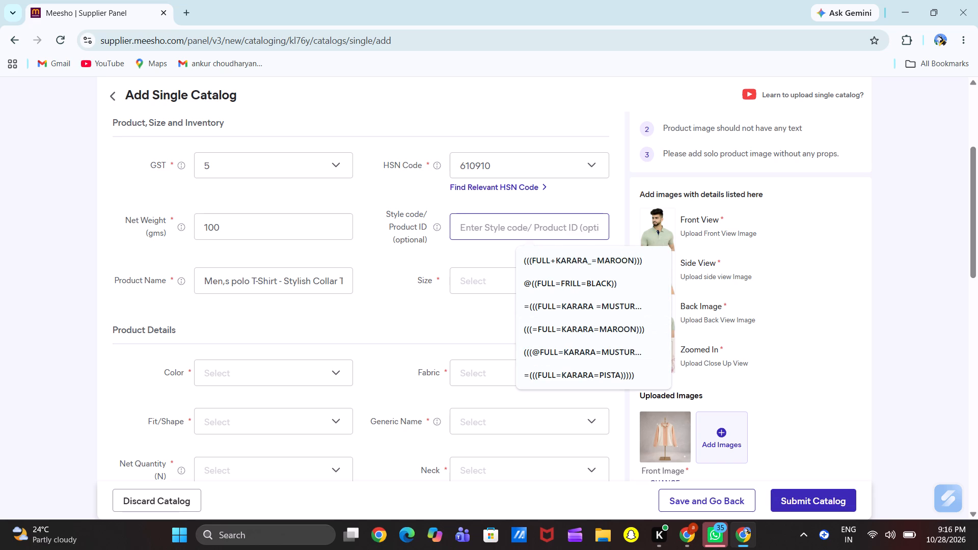
click(577, 258)
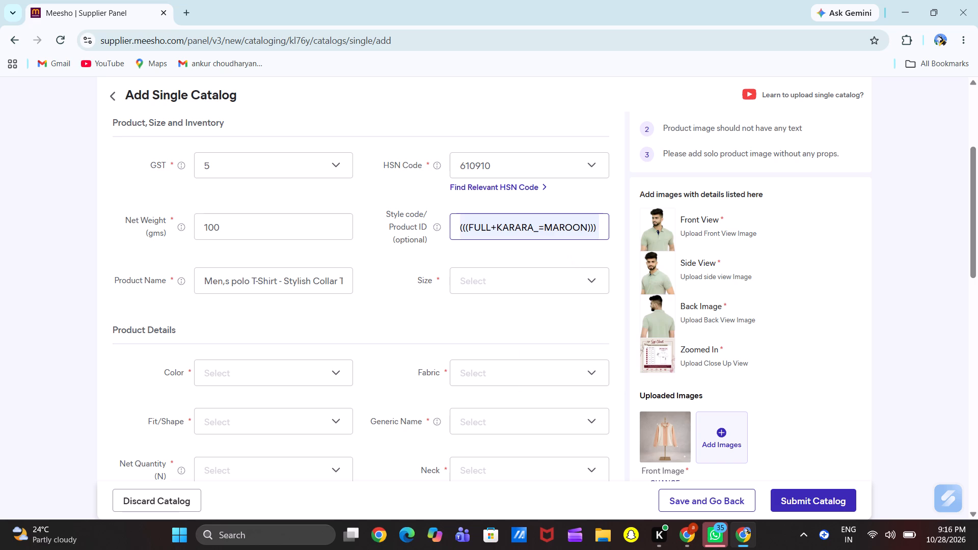
click(585, 226)
right_click(585, 226)
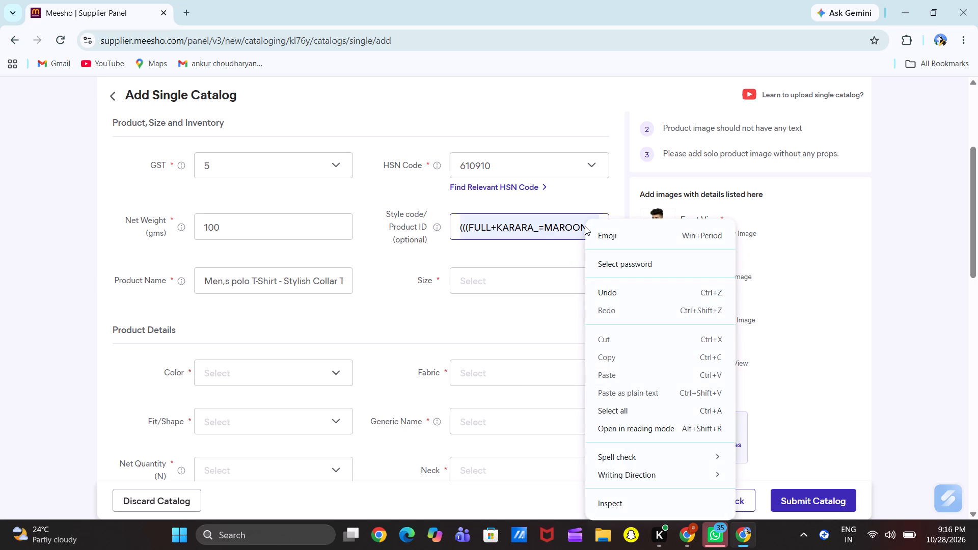
double_click(572, 227)
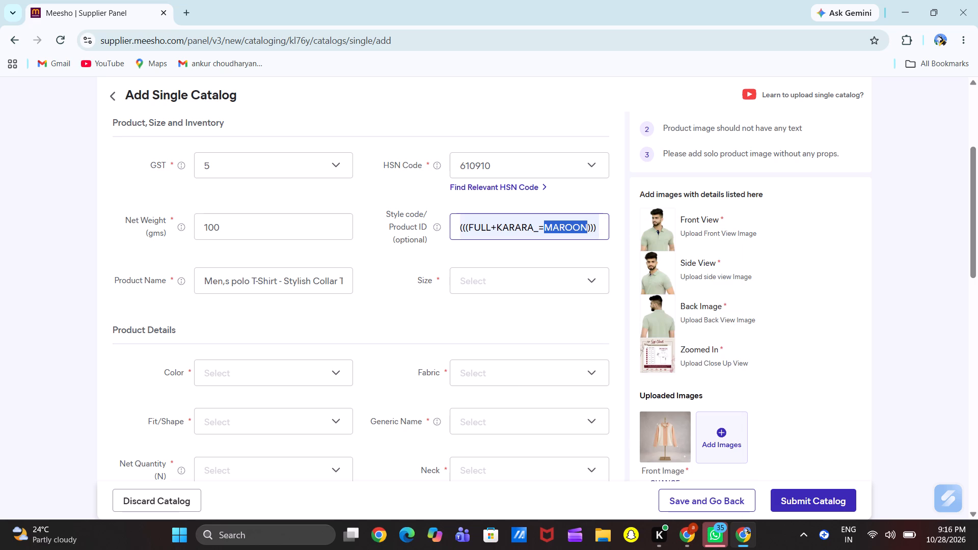
key(BackSpace)
key(p)
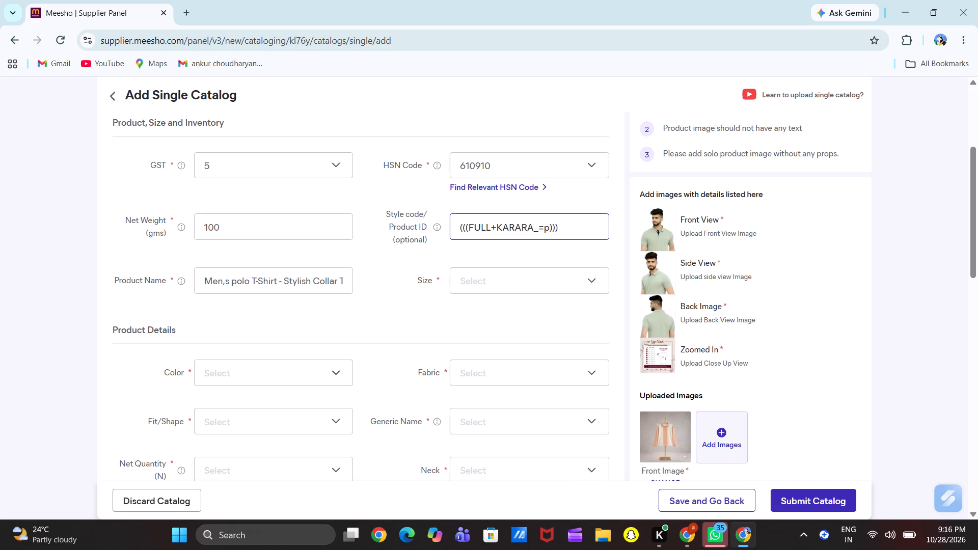
key(BackSpace)
key(p)
key(BackSpace)
key(p)
key(e)
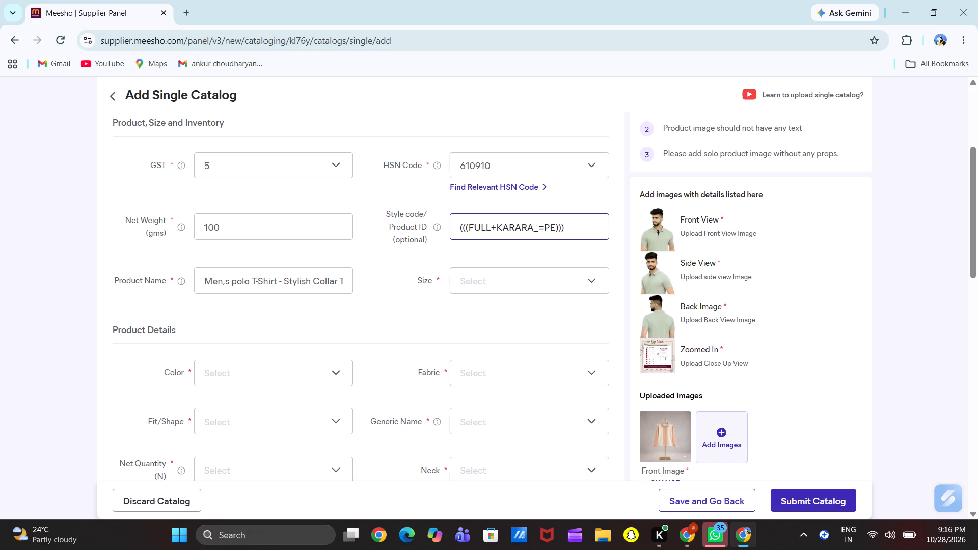
text(ACH)
Select the sizes S, M, L and XL for Product 1 and apply them.
click(475, 270)
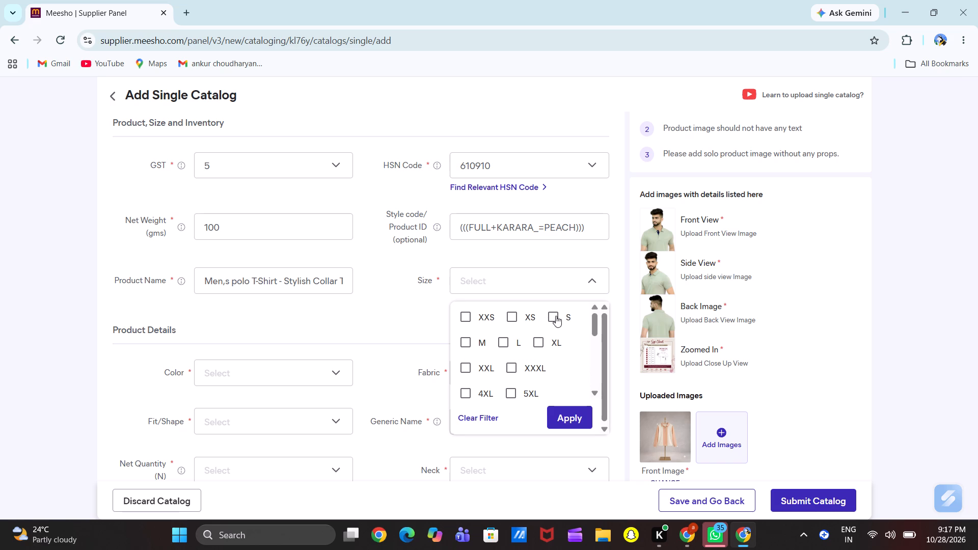
click(556, 316)
click(473, 338)
click(501, 341)
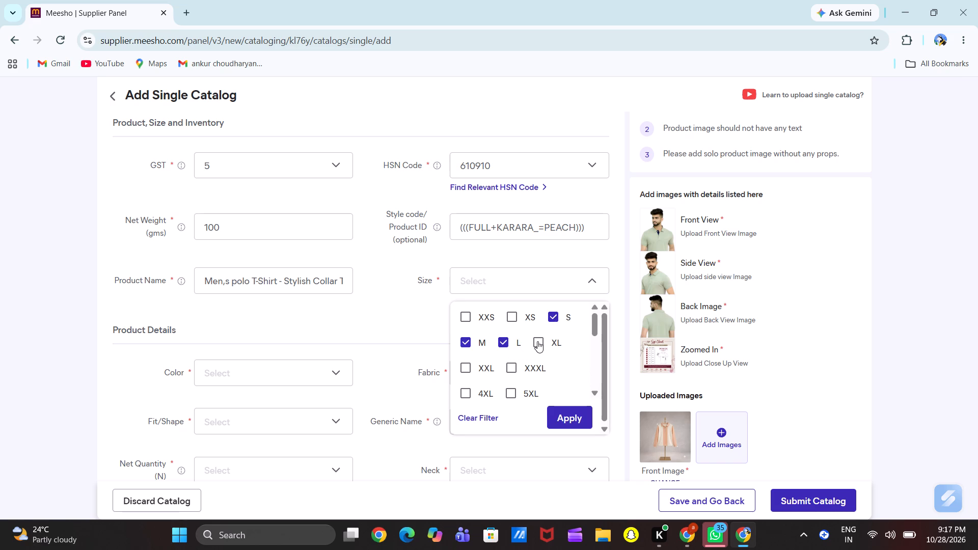
click(537, 341)
click(557, 415)
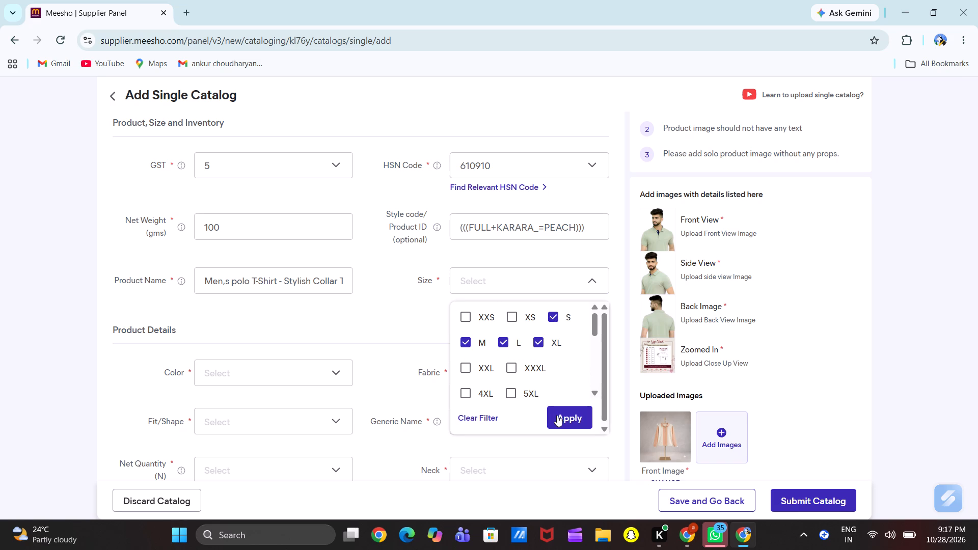
click(561, 418)
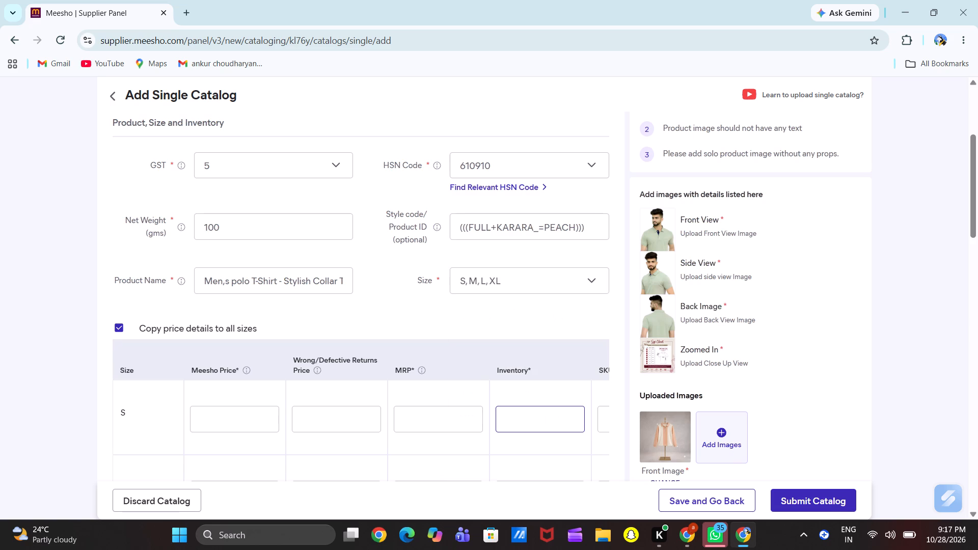
Fill the product name with the first saved entry starting "Men,s polo T-Shirt - Stylish Co".
click(224, 282)
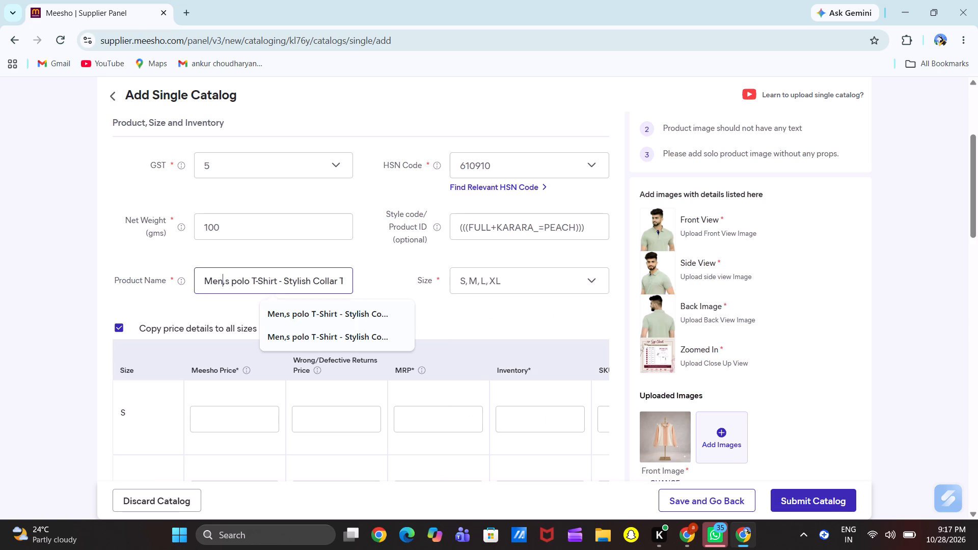
click(294, 313)
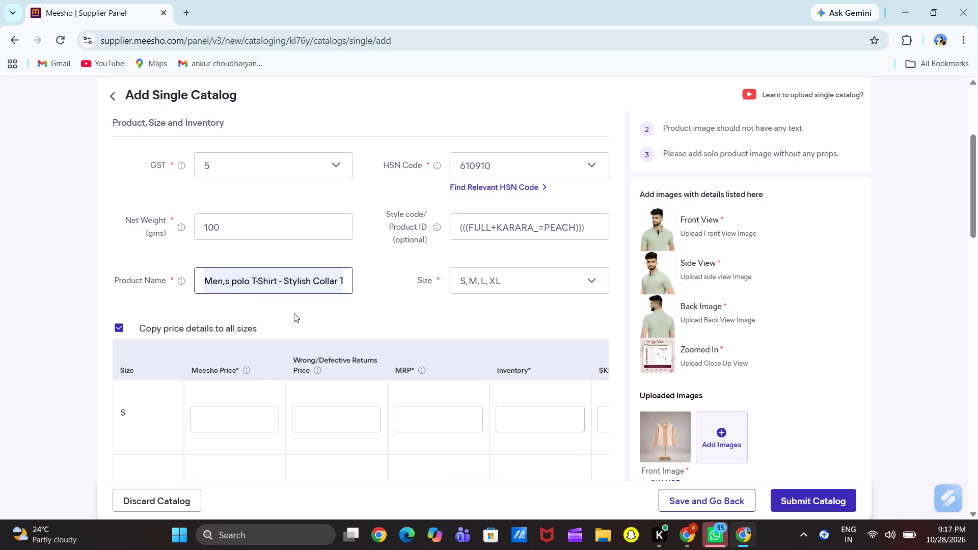
Set the Meesho price of size S to 217, with price details copied to all sizes.
scroll(312, 316, down, 4)
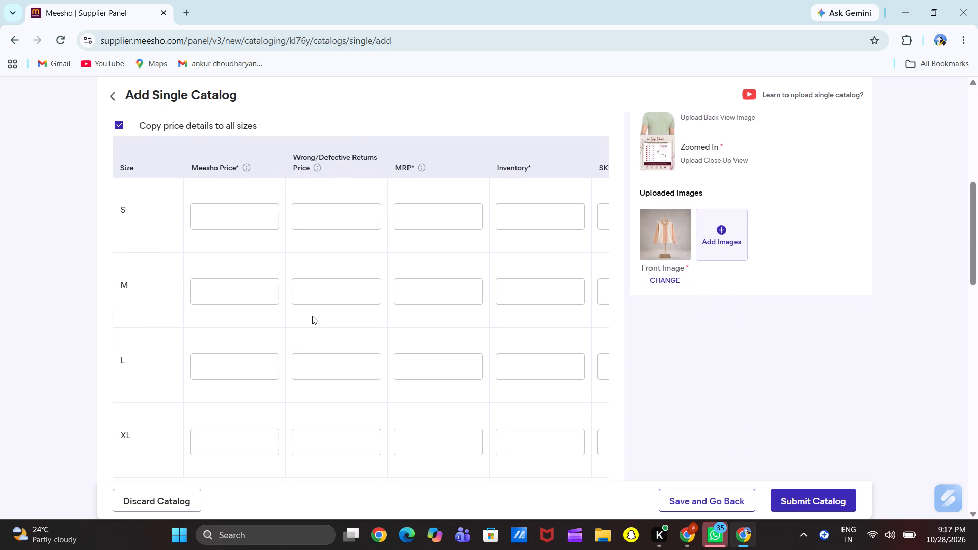
click(221, 215)
key(2)
key(1)
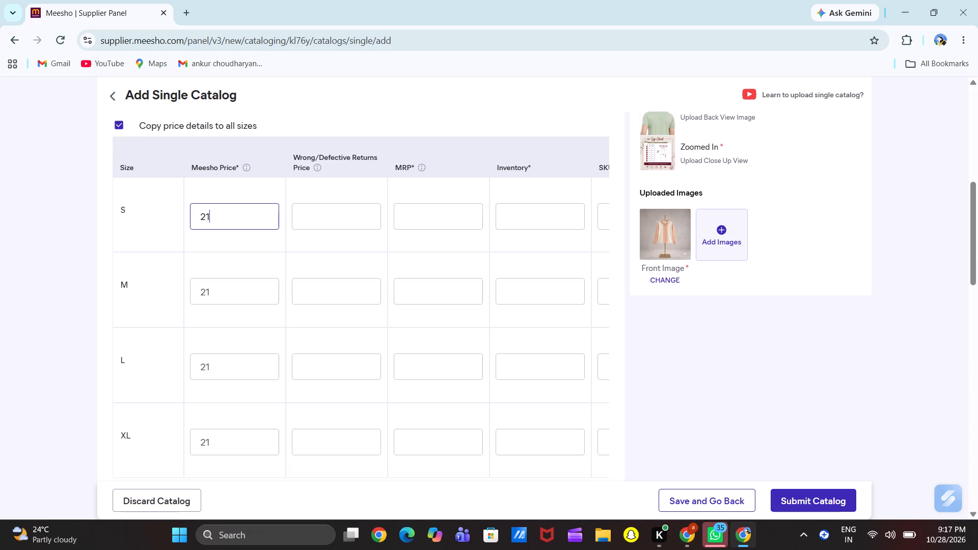
key(7)
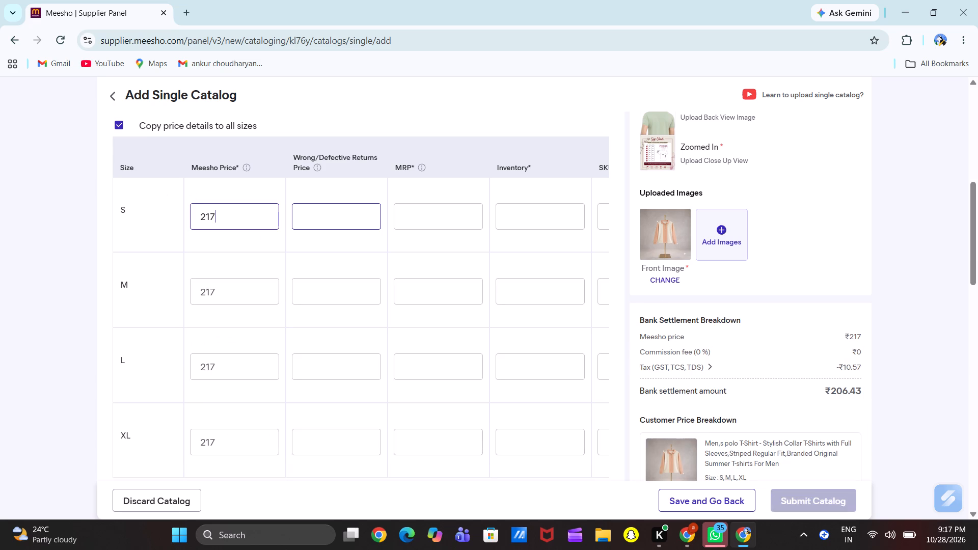
Replace the suggested wrong/defective returns price in the size S row with 216.
click(317, 208)
key(BackSpace)
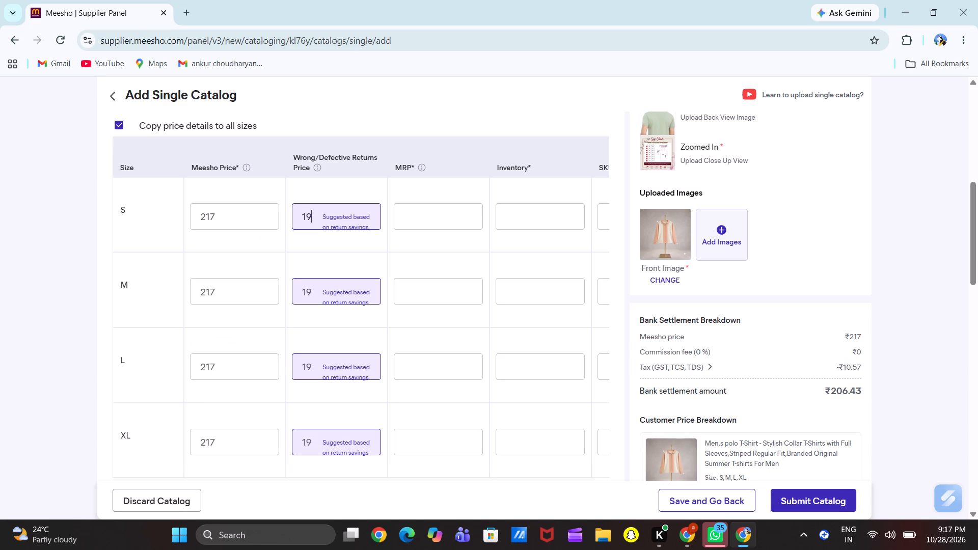
key(BackSpace)
key(BackSpace)
key(2)
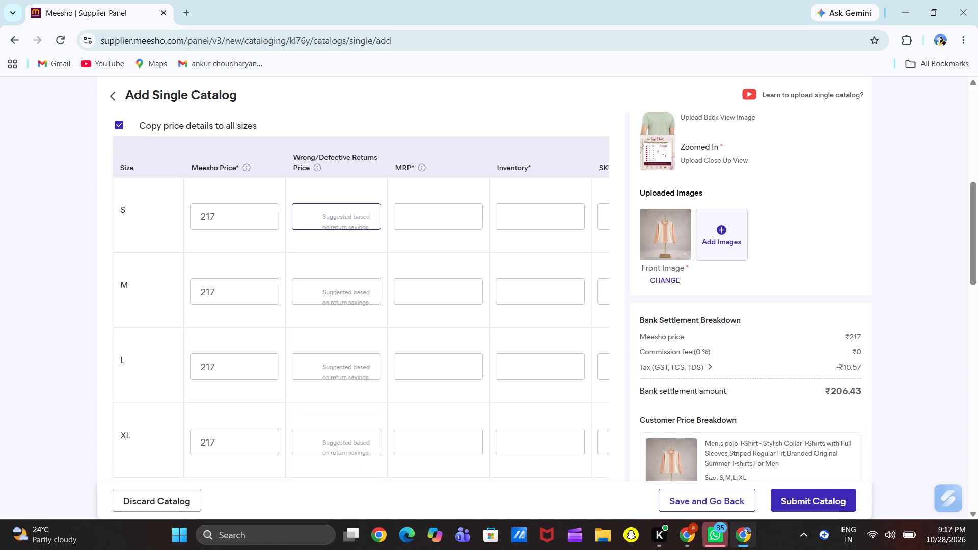
text(16)
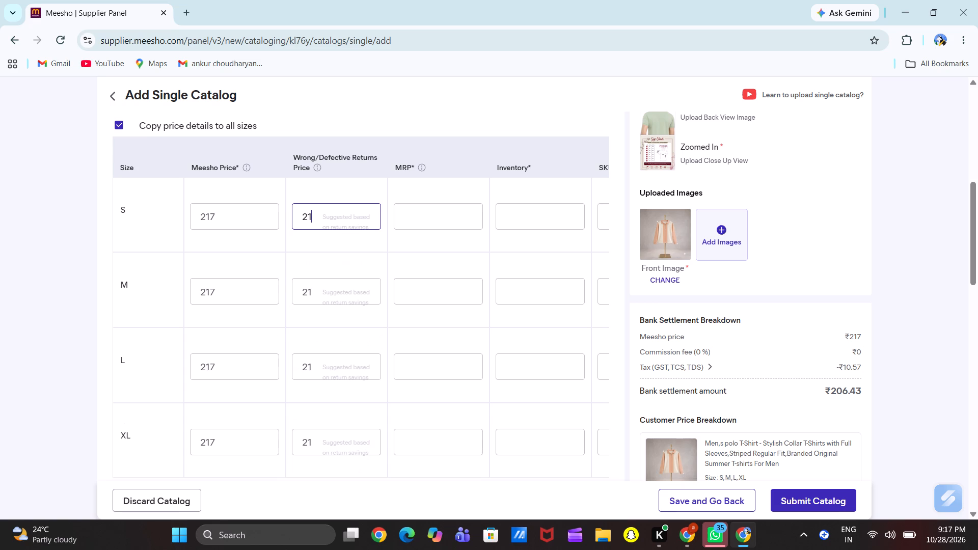
Set the MRP in the size S row to 799.
click(433, 212)
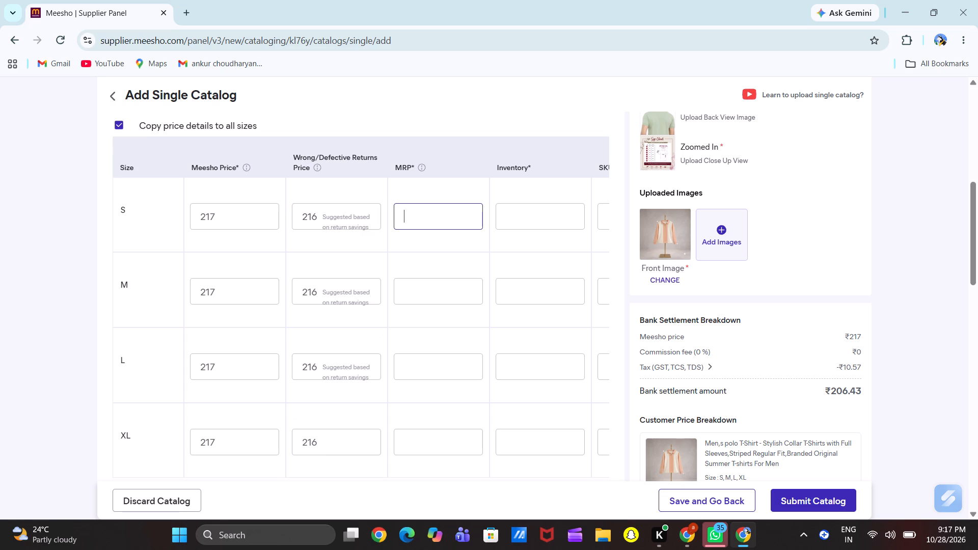
text(799)
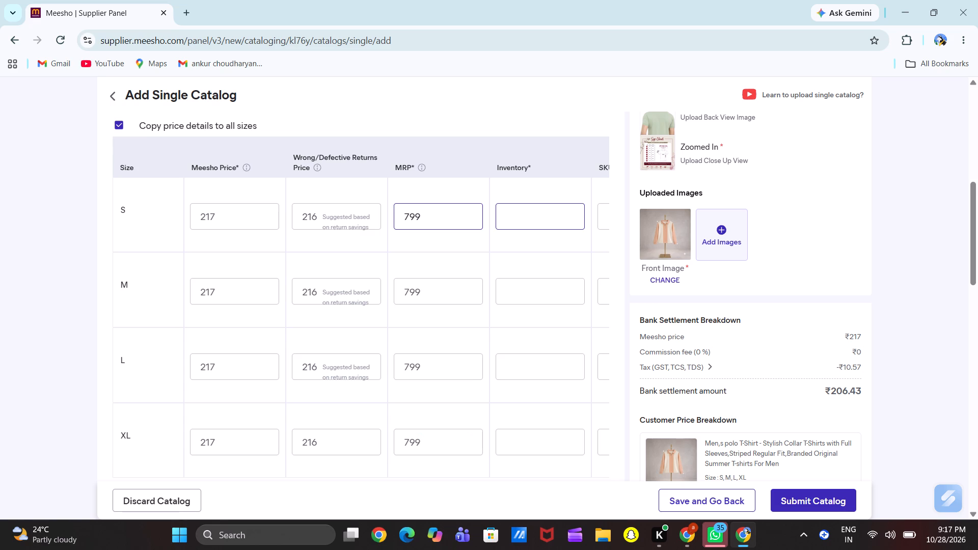
Enter an inventory of 100 for each of the sizes S, M, L and XL.
click(530, 211)
text(100)
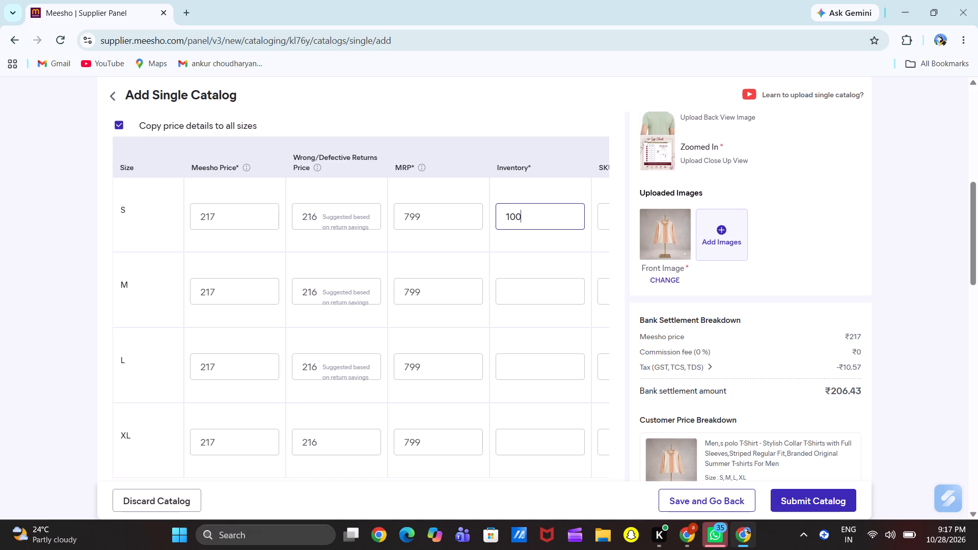
scroll(522, 272, left, 1)
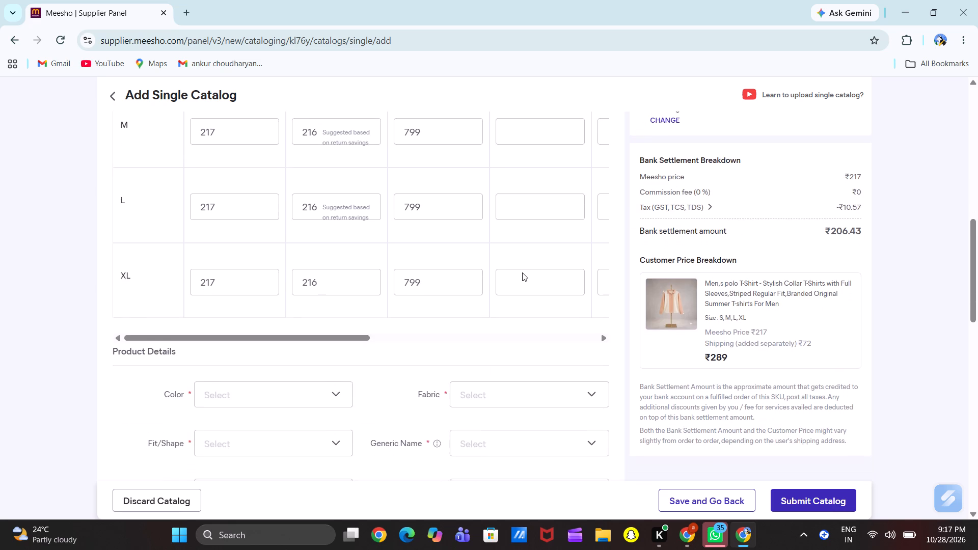
scroll(522, 272, left, 1)
click(537, 234)
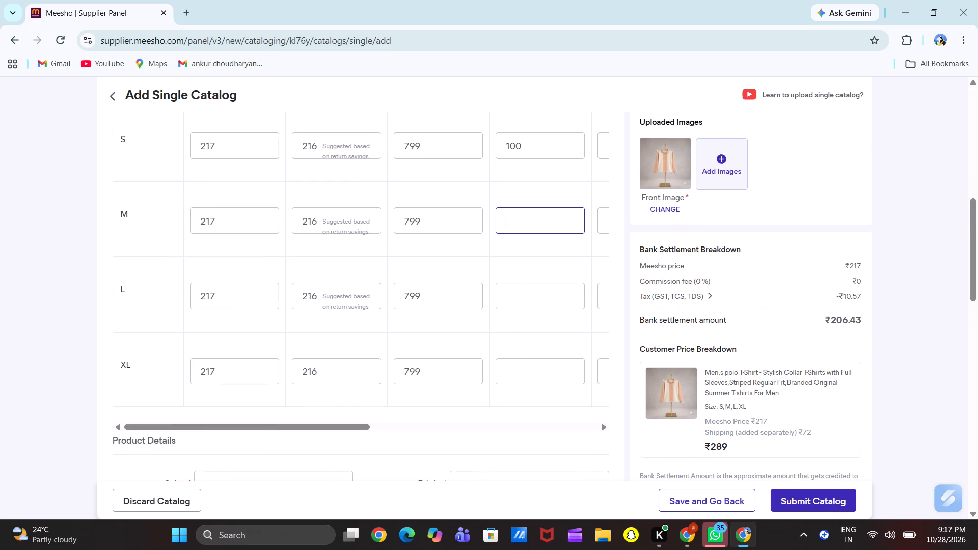
click(537, 234)
text(100)
click(536, 290)
text(100)
click(529, 369)
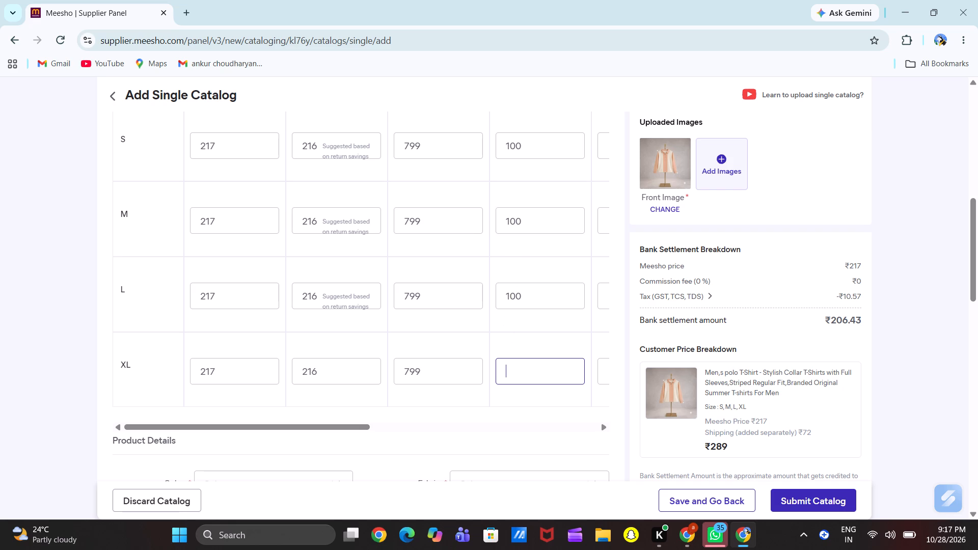
text(100)
Set the chest size of size S to 36 inches.
scroll(537, 276, up, 1)
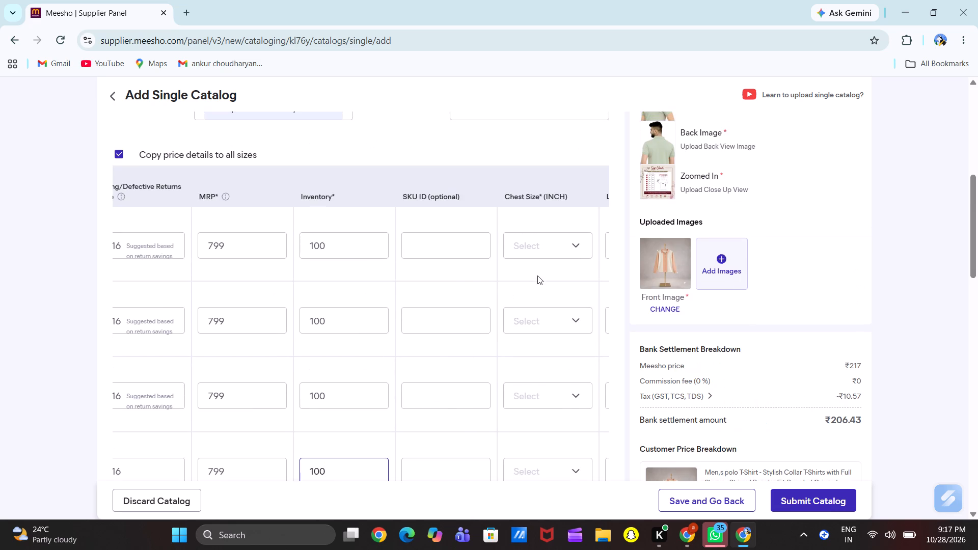
click(437, 249)
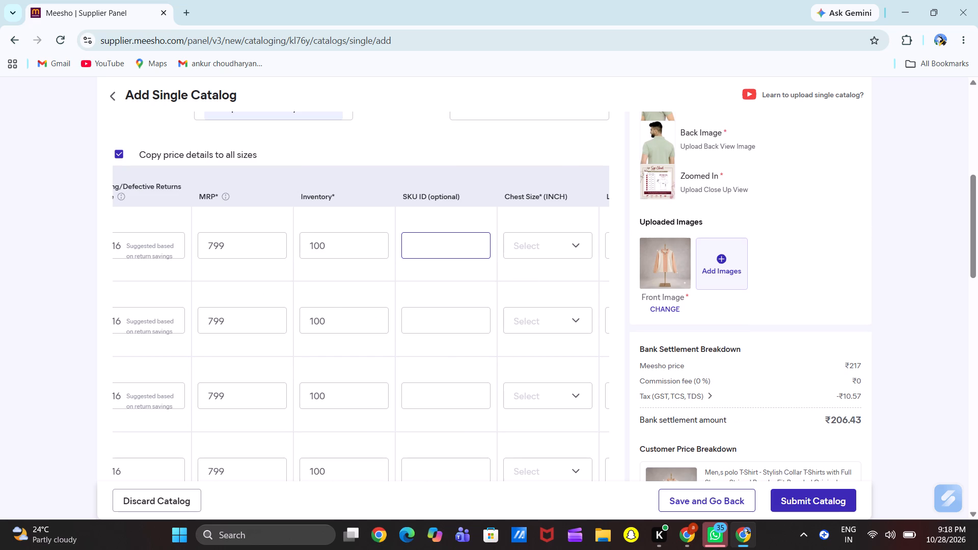
click(525, 245)
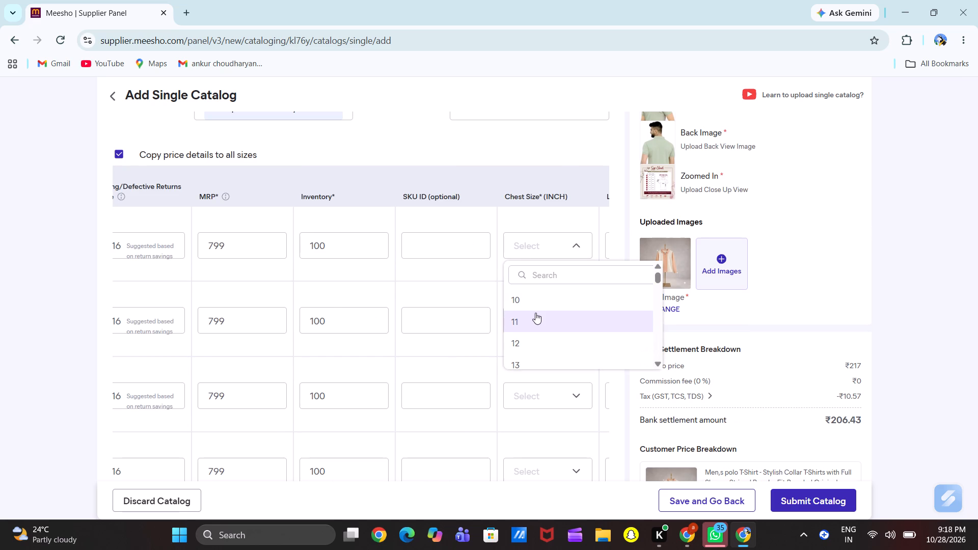
scroll(535, 313, down, 3)
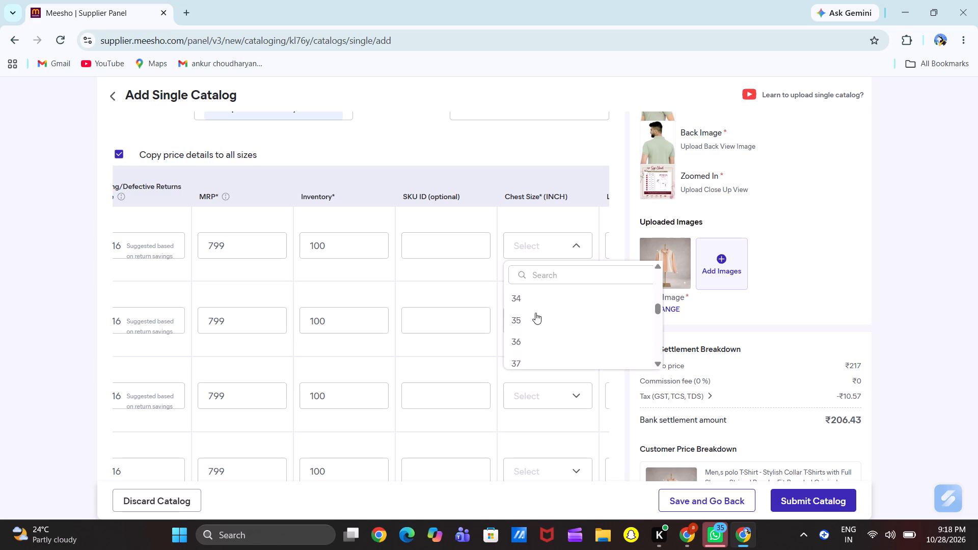
scroll(535, 313, down, 3)
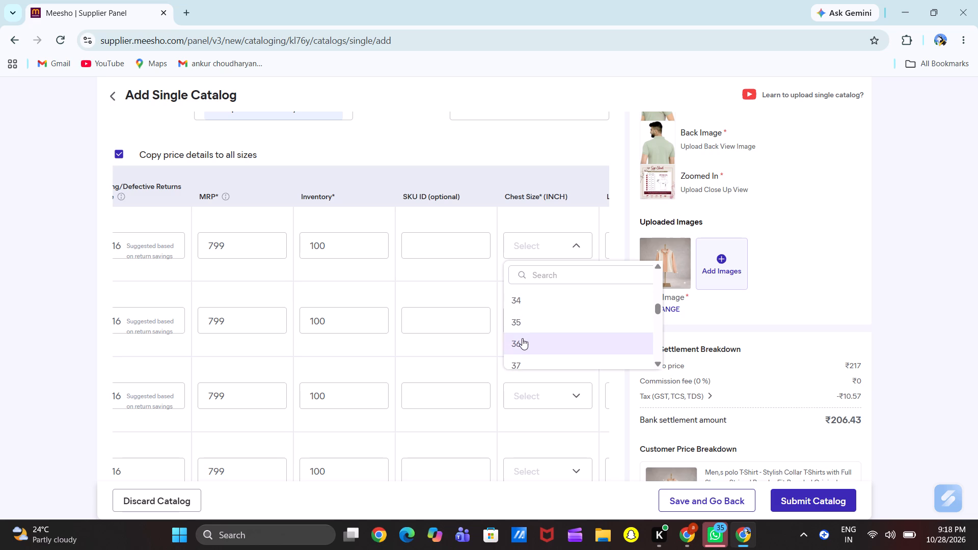
click(523, 338)
Set the chest size of size M to 38 inches.
scroll(505, 326, left, 1)
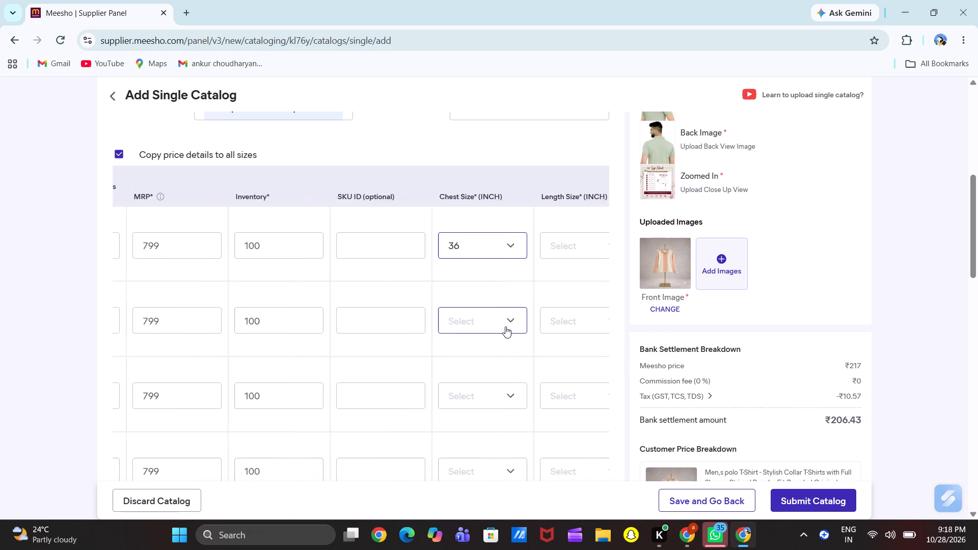
scroll(505, 326, left, 2)
scroll(505, 326, down, 1)
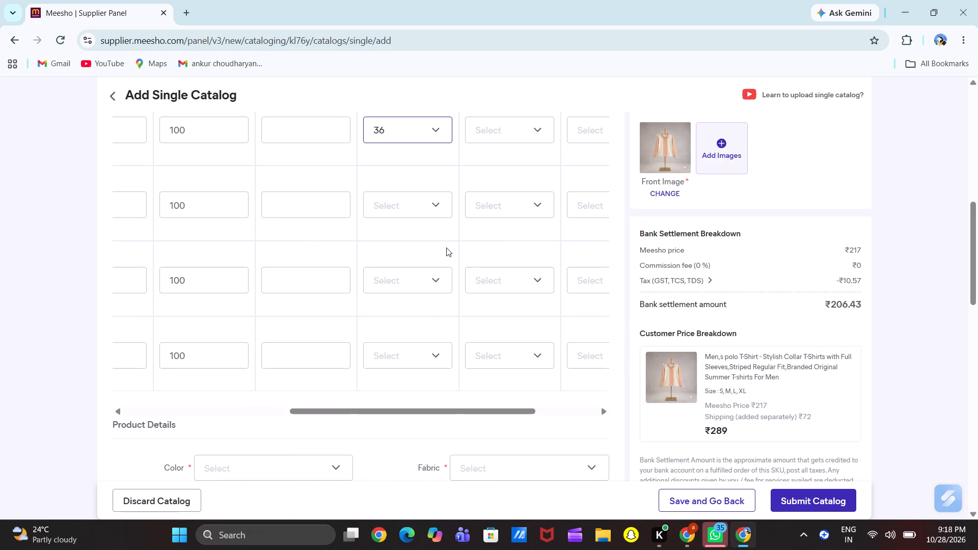
click(419, 211)
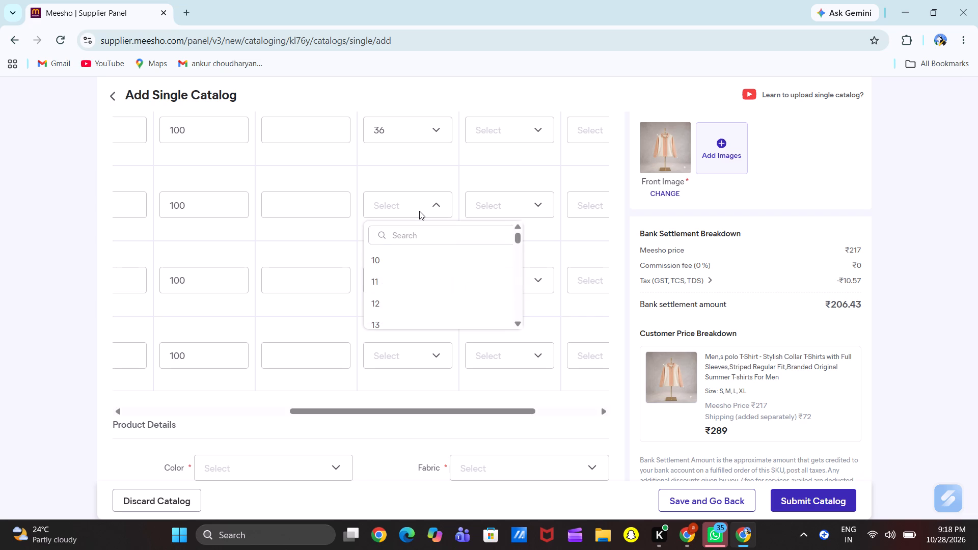
scroll(399, 314, down, 6)
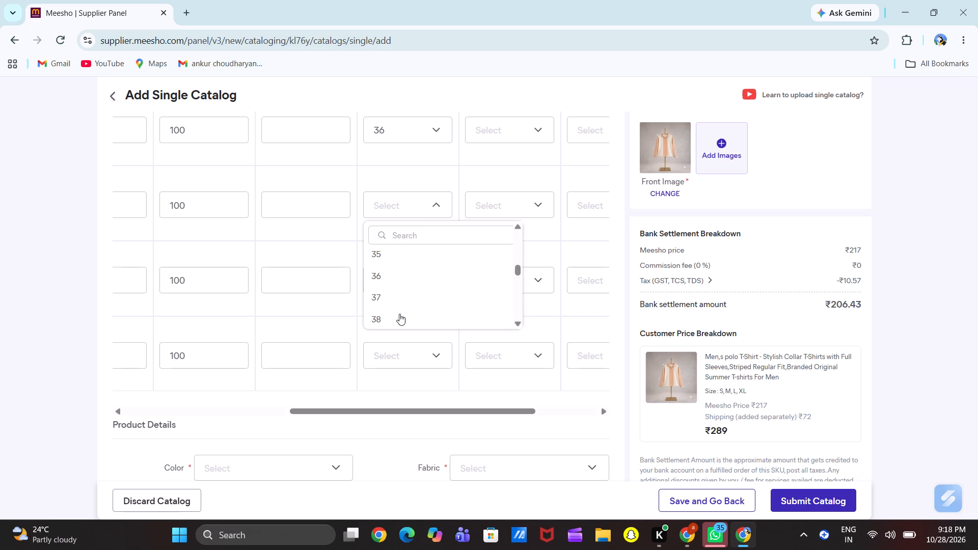
click(399, 314)
click(399, 314)
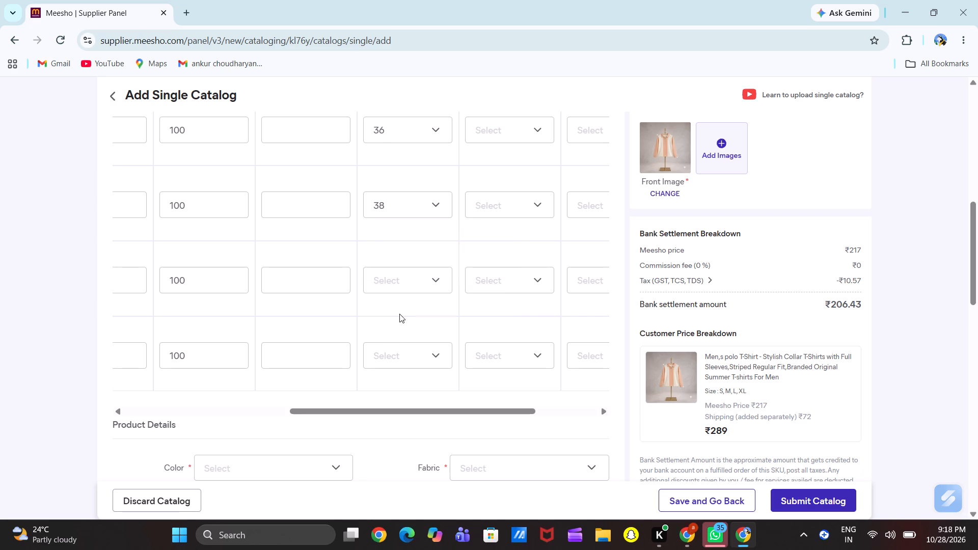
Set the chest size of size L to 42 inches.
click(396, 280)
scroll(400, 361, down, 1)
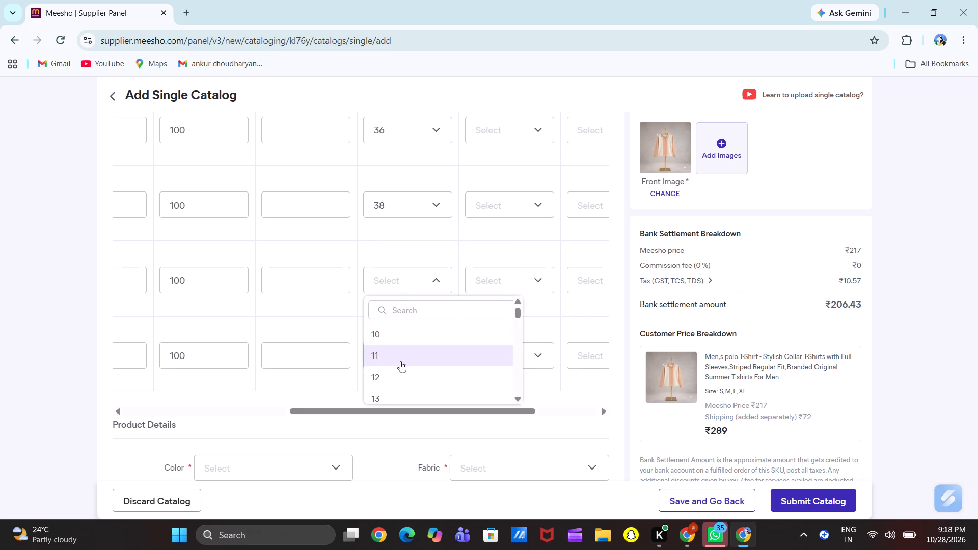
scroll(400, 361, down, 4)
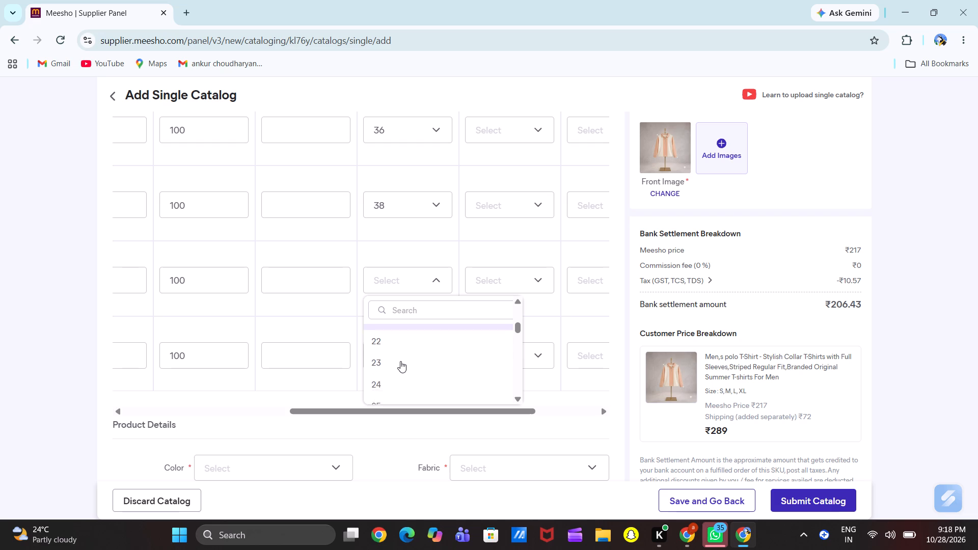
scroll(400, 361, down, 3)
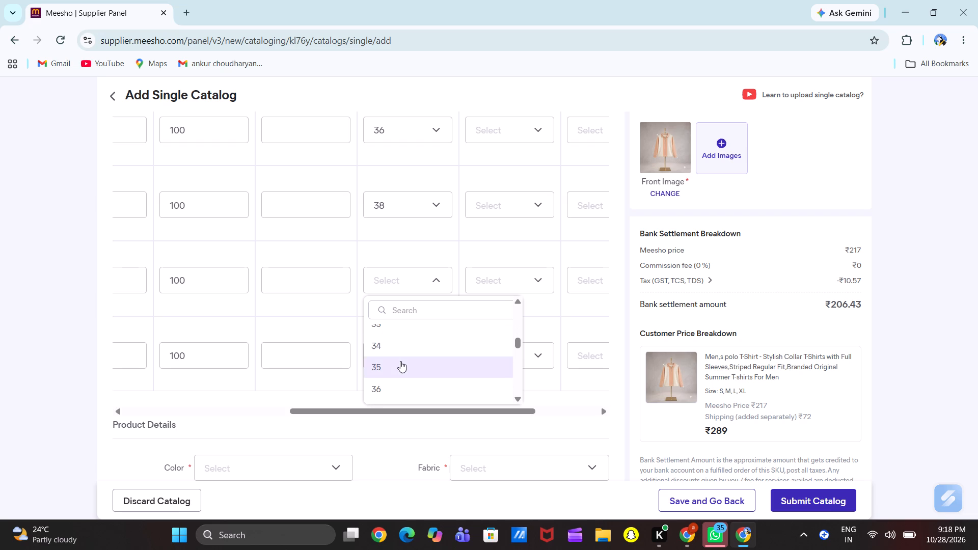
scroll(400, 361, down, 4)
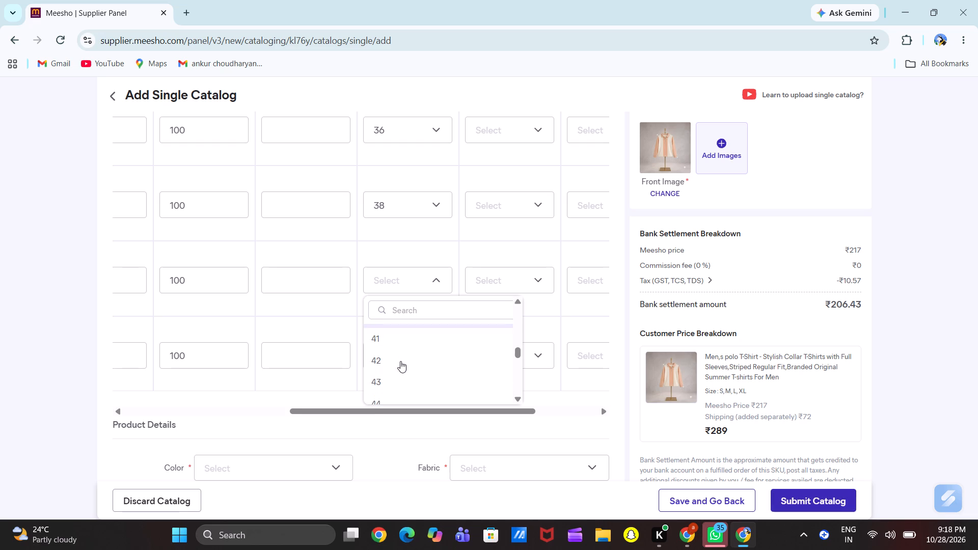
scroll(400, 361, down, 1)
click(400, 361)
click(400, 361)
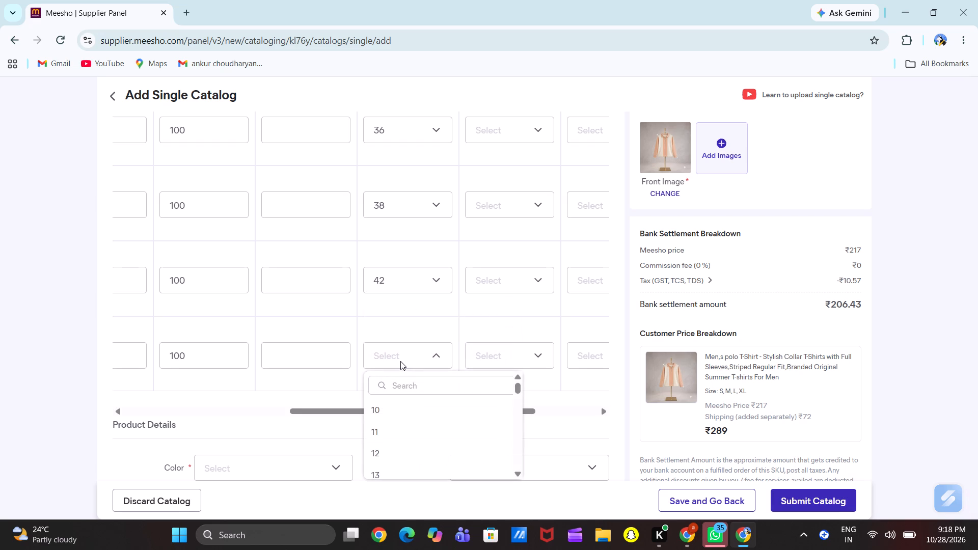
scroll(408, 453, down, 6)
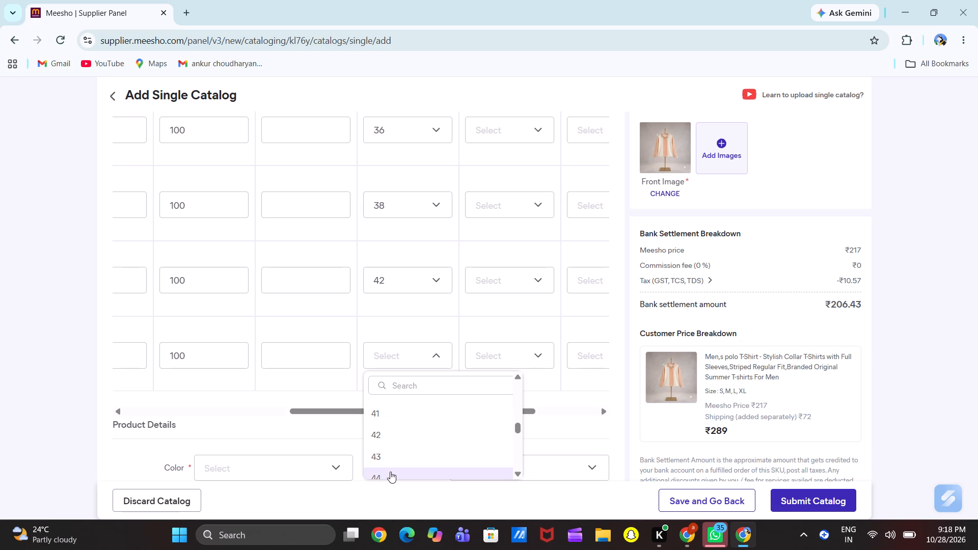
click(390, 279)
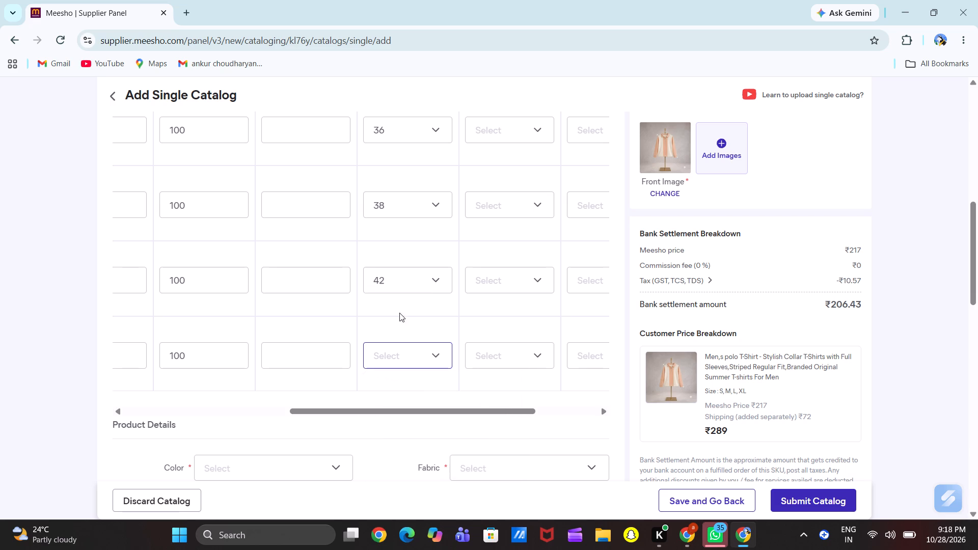
Change the chest size of size L to 40 inches.
click(433, 282)
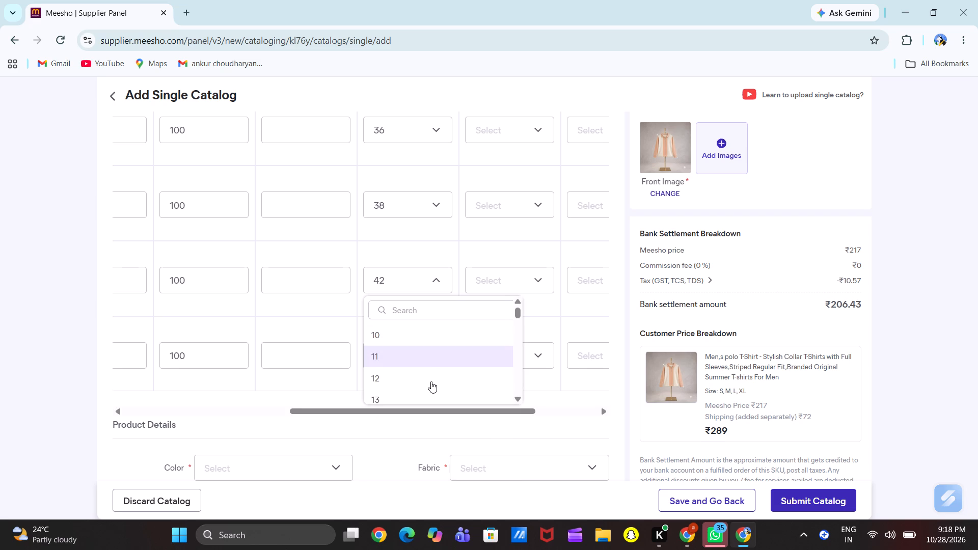
scroll(431, 381, down, 7)
scroll(431, 381, up, 1)
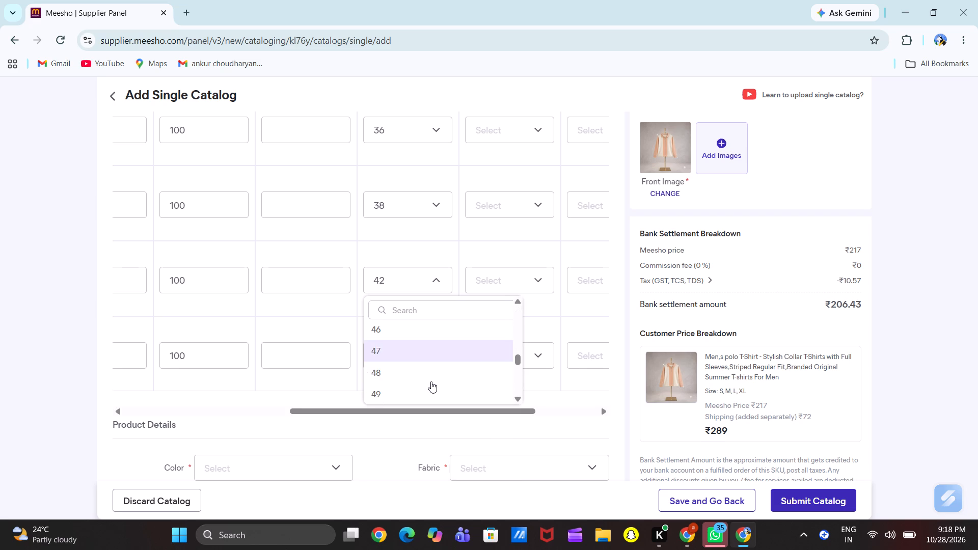
scroll(431, 381, up, 1)
scroll(417, 339, up, 1)
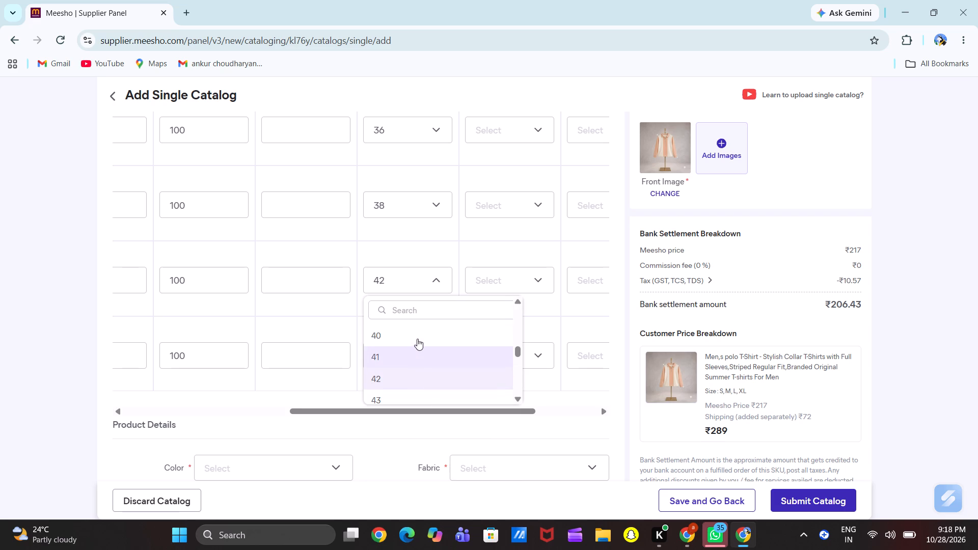
scroll(417, 339, up, 1)
click(417, 339)
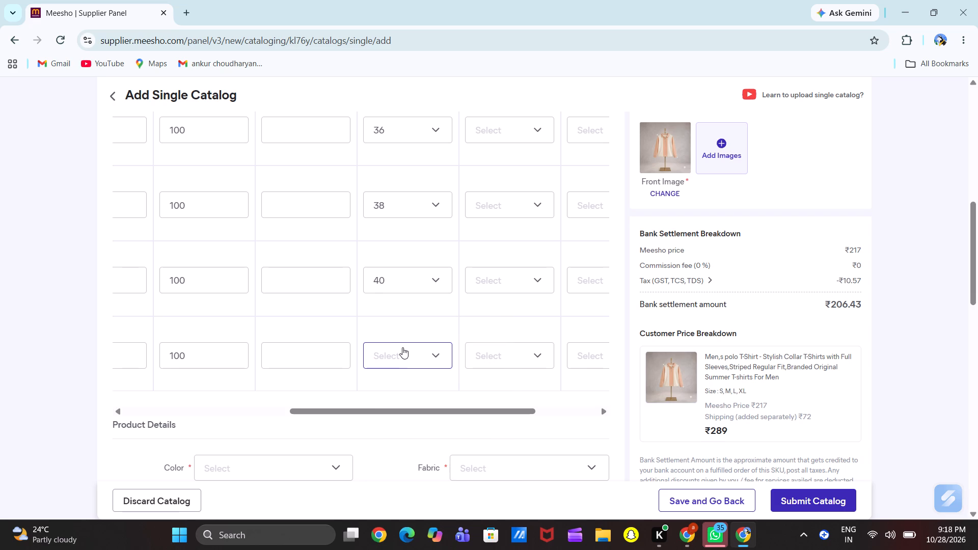
Set the chest size of size XL to 42 inches.
click(402, 347)
scroll(426, 409, down, 4)
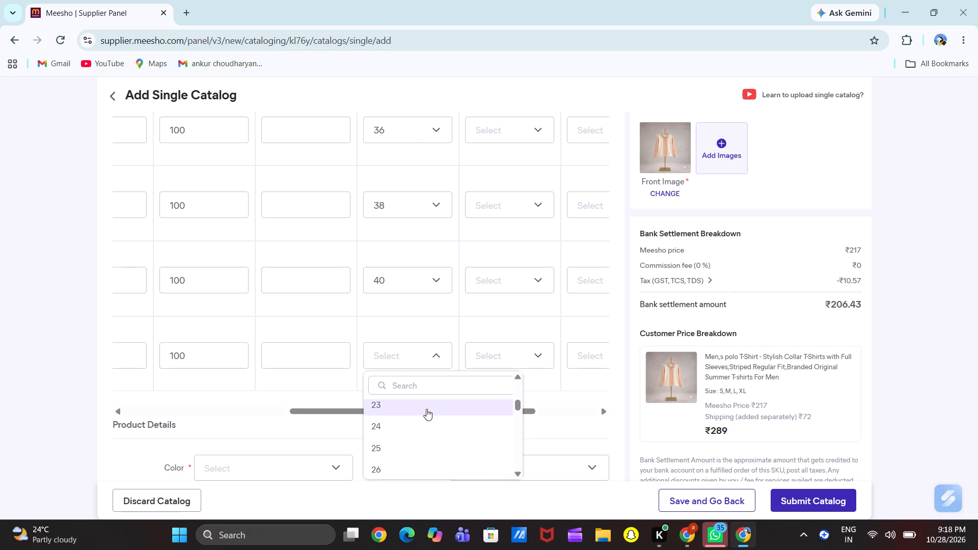
scroll(426, 409, down, 3)
scroll(426, 409, up, 1)
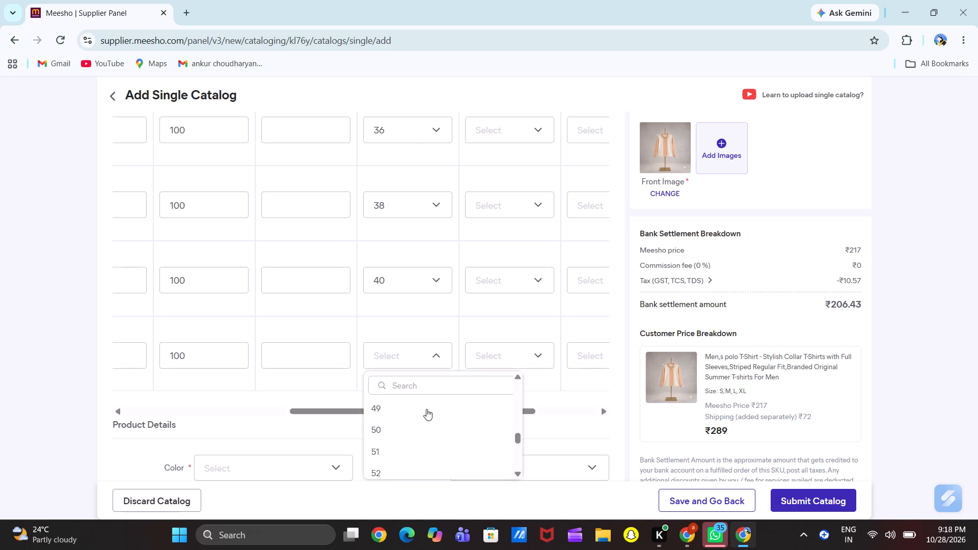
scroll(426, 409, up, 1)
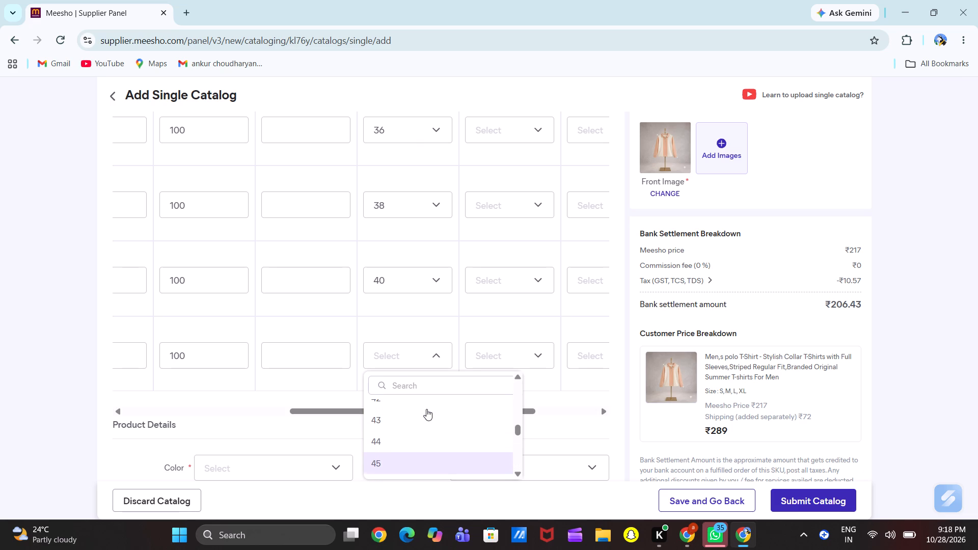
scroll(426, 409, up, 1)
click(419, 406)
Open the size S options for the measurement column following chest size and browse to the values around 20.
click(497, 128)
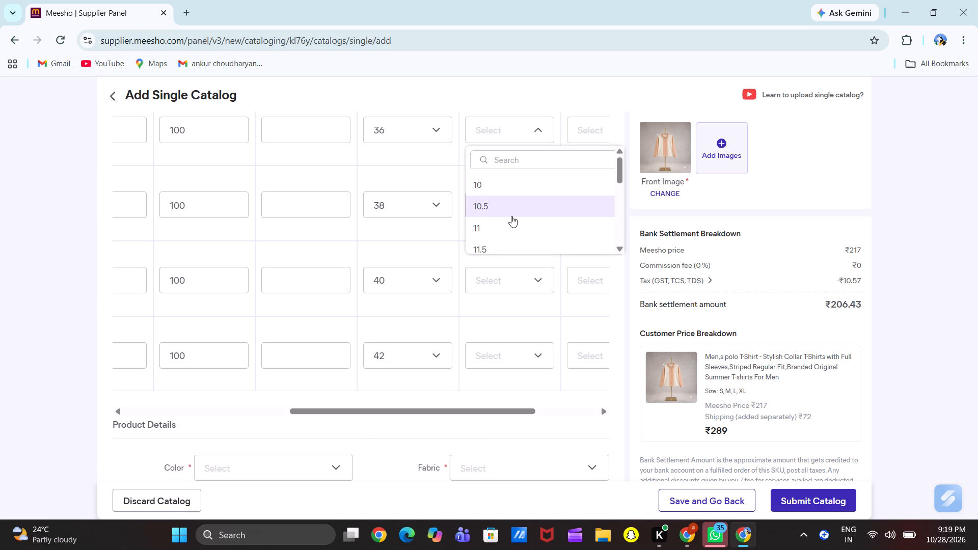
scroll(511, 216, down, 4)
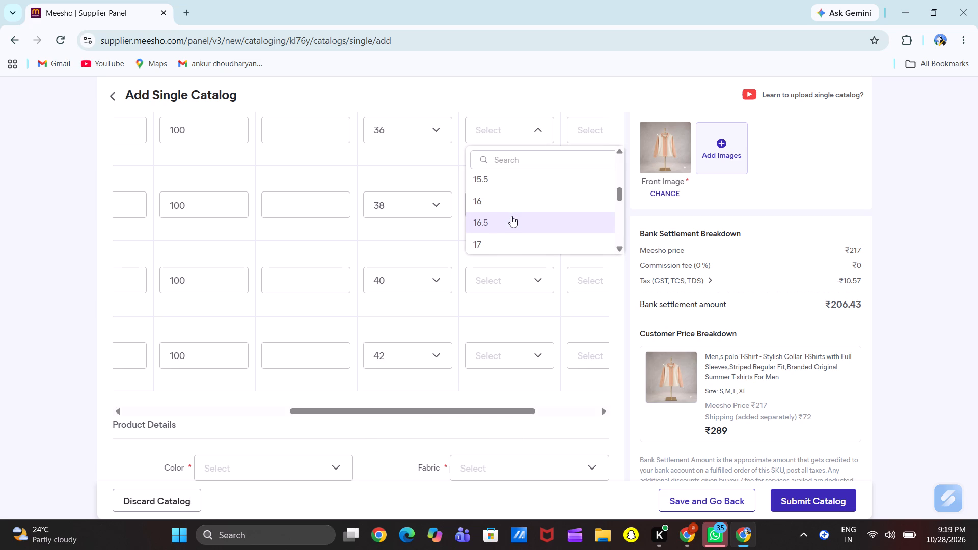
scroll(511, 216, down, 2)
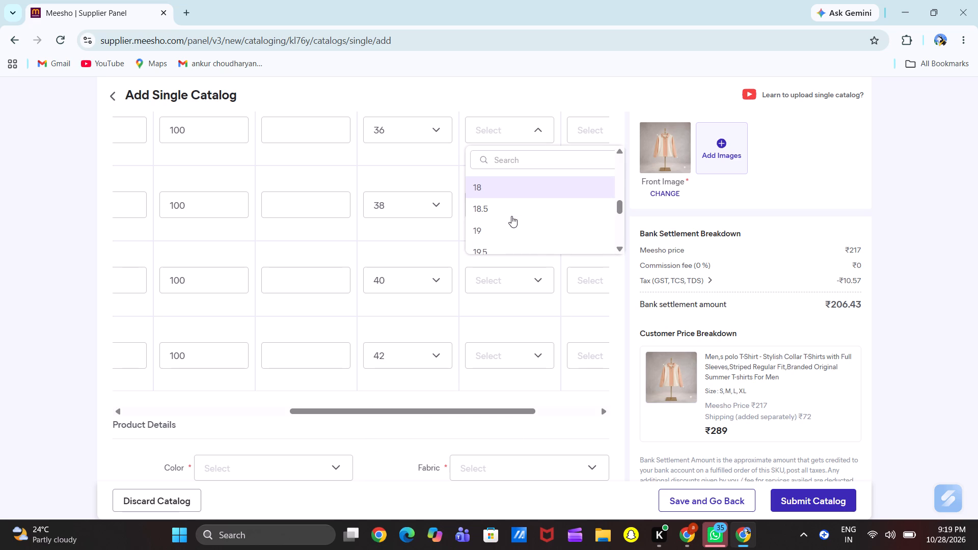
scroll(511, 216, down, 1)
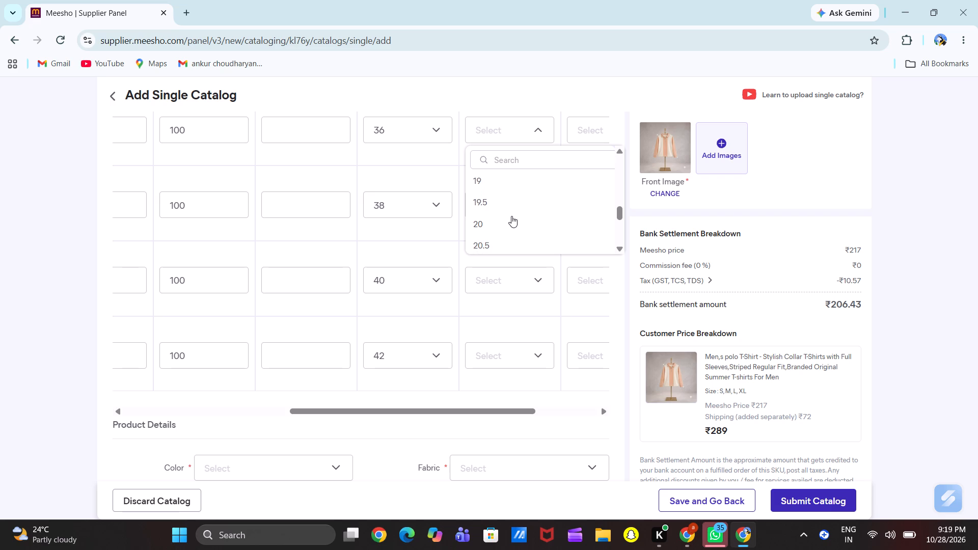
scroll(511, 216, down, 1)
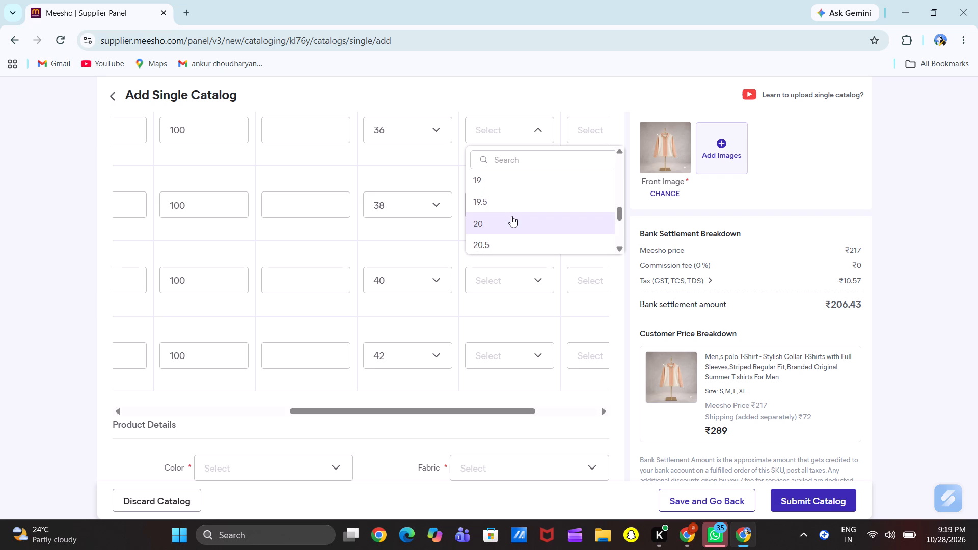
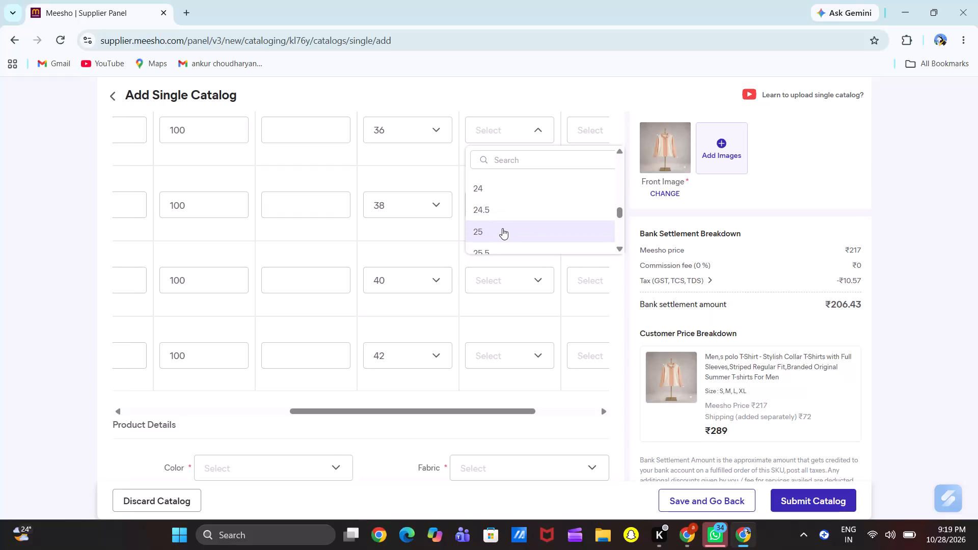
Set size S to 25.5 in the measurement column following chest size.
scroll(502, 228, down, 1)
click(496, 217)
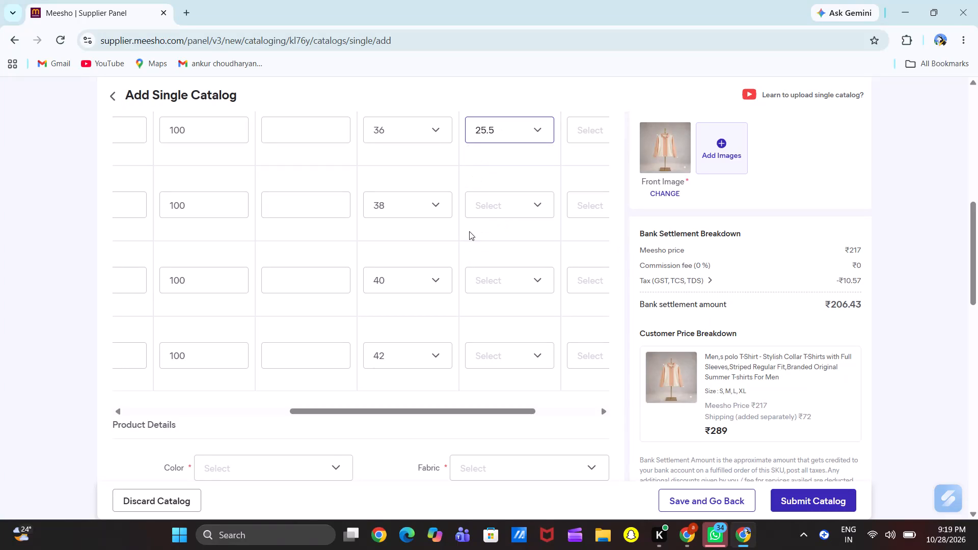
Set size M to 26.5 in the measurement column following chest size.
click(488, 209)
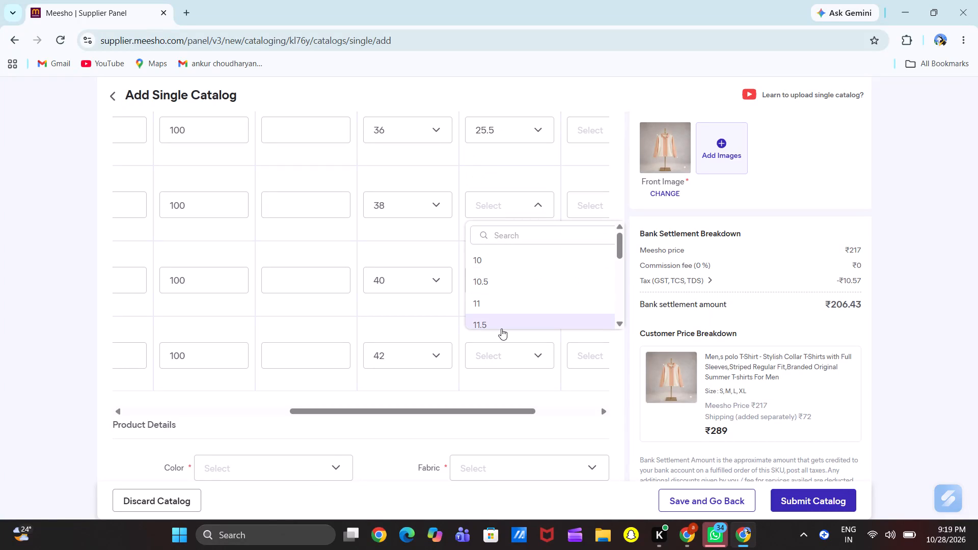
scroll(501, 328, down, 4)
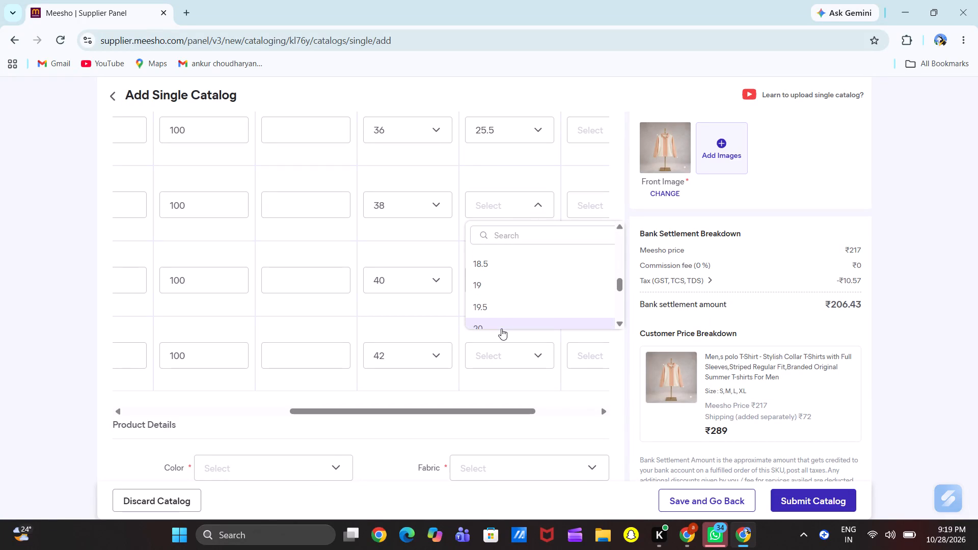
scroll(501, 328, down, 4)
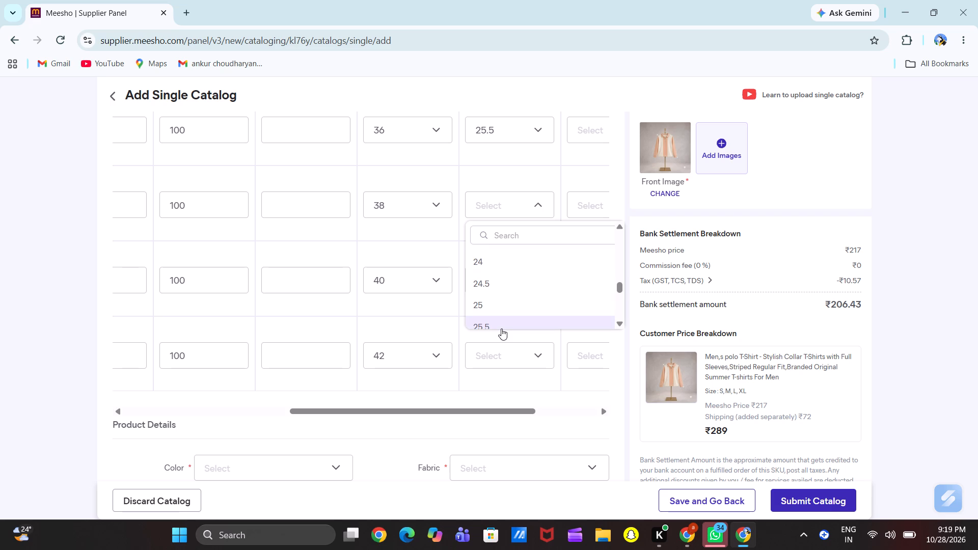
scroll(498, 304, down, 1)
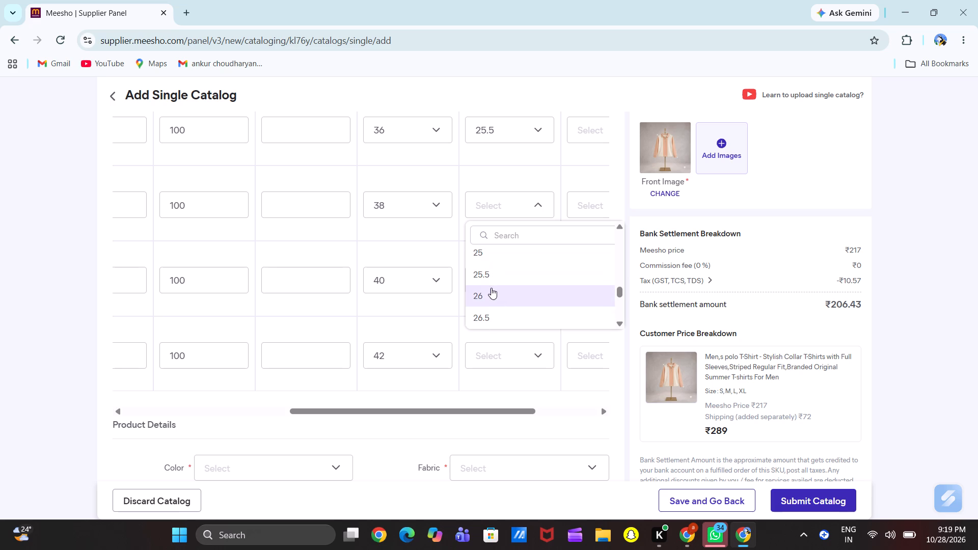
click(502, 314)
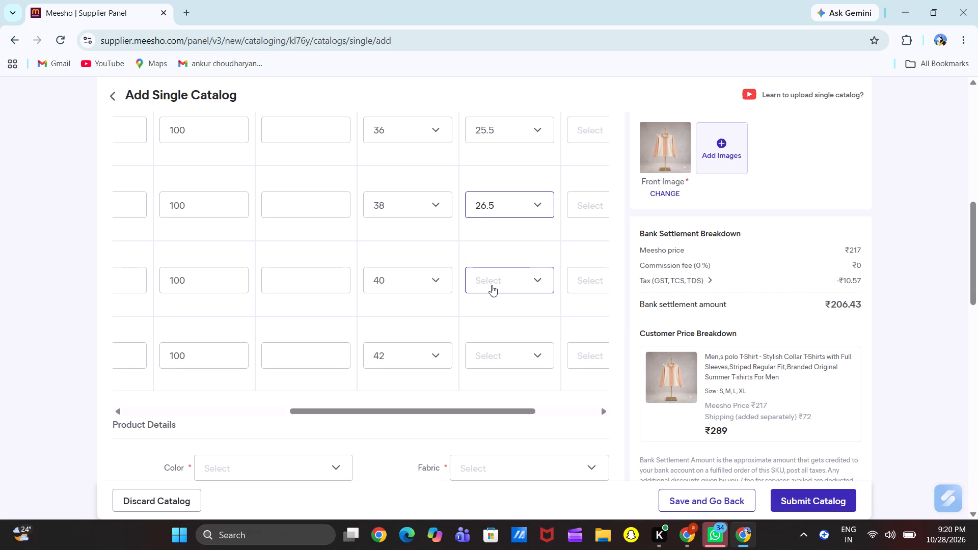
Set size L to 27.5 in the measurement column following chest size.
click(492, 285)
scroll(507, 367, down, 3)
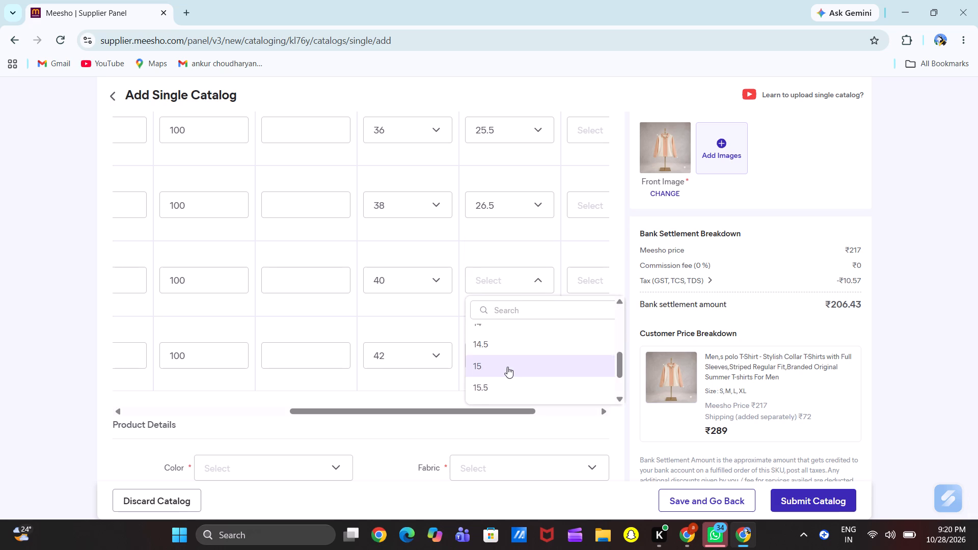
scroll(507, 367, down, 8)
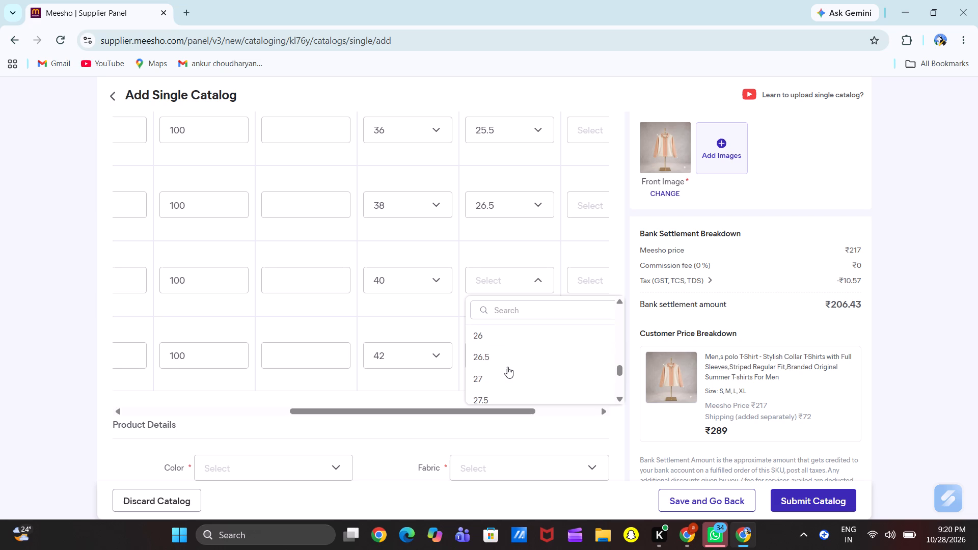
scroll(507, 367, down, 2)
click(507, 367)
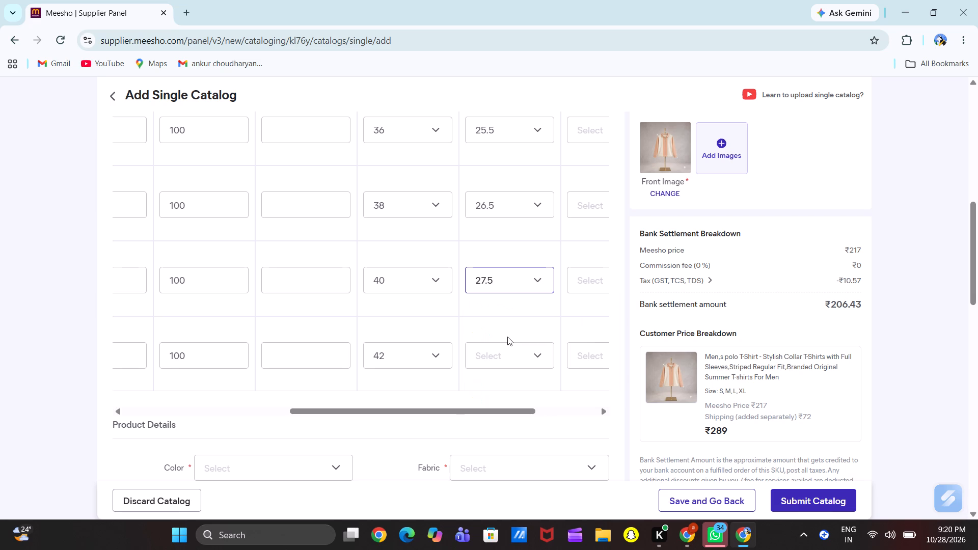
Set size XL to 28.5 in the measurement column following chest size.
click(507, 349)
scroll(515, 434, down, 1)
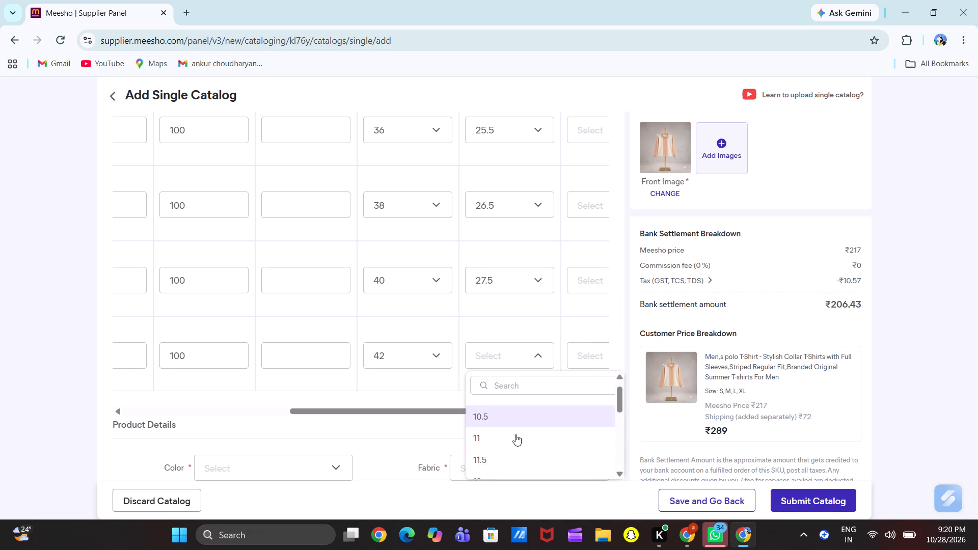
scroll(515, 434, down, 7)
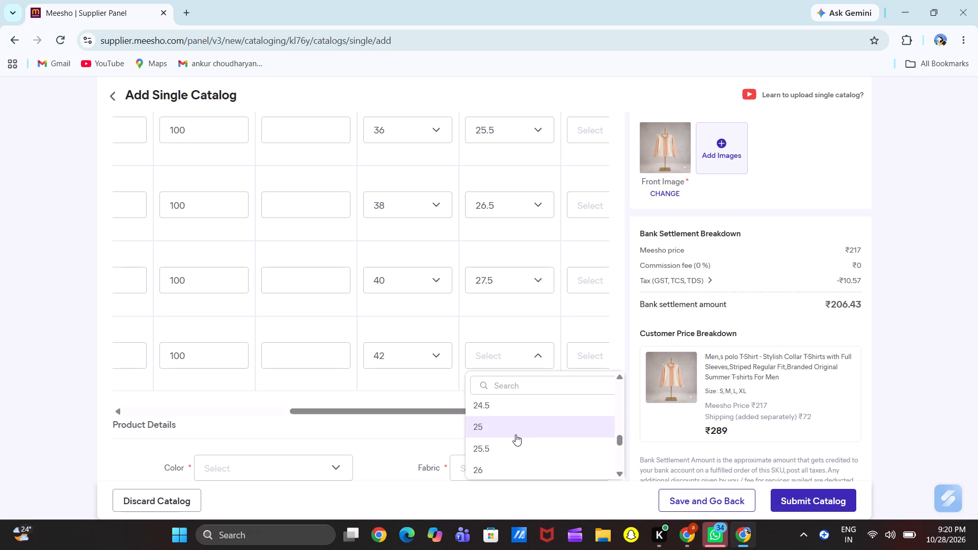
scroll(515, 434, down, 4)
click(515, 434)
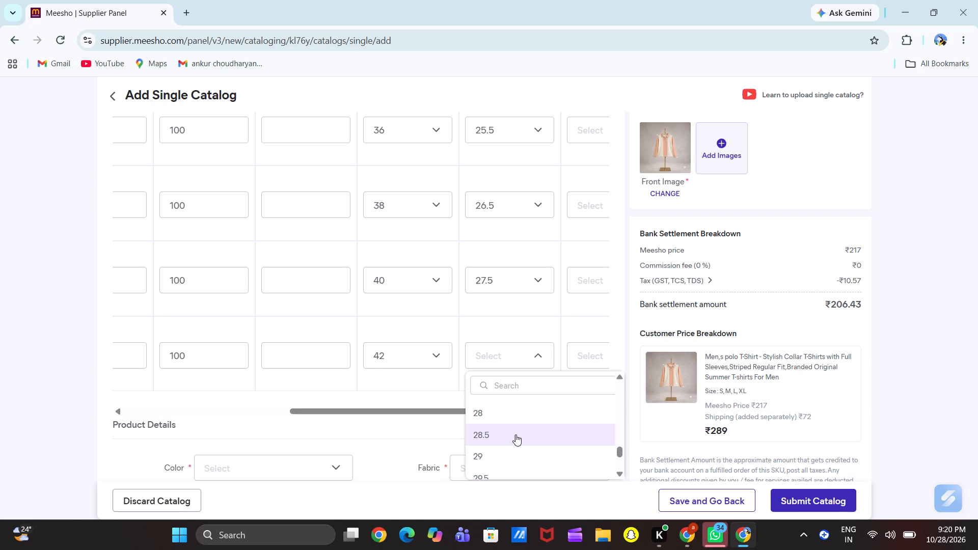
Set size S to 14.5 in the second measurement column after chest size.
click(587, 139)
scroll(594, 218, down, 1)
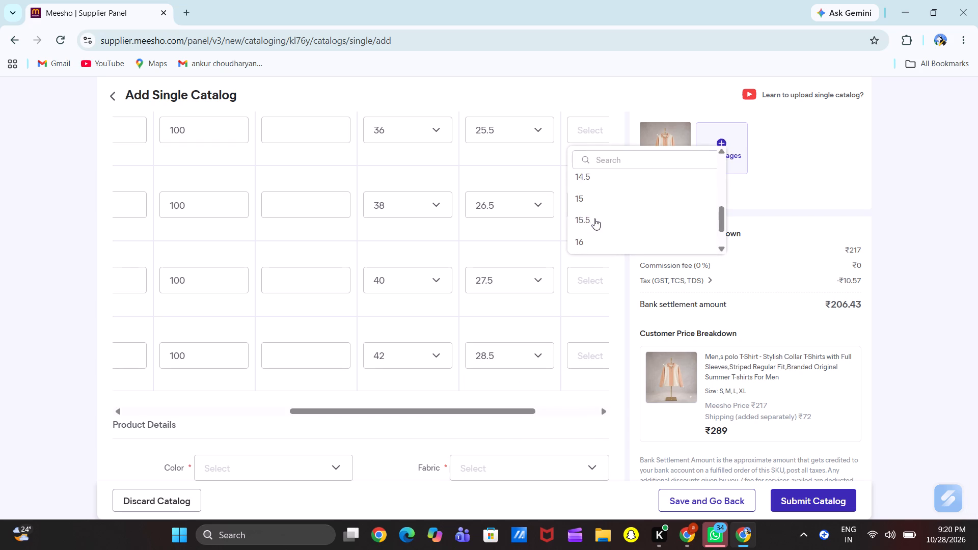
scroll(594, 218, down, 1)
click(582, 194)
Set size M to 15.5 in the second measurement column after chest size.
click(554, 209)
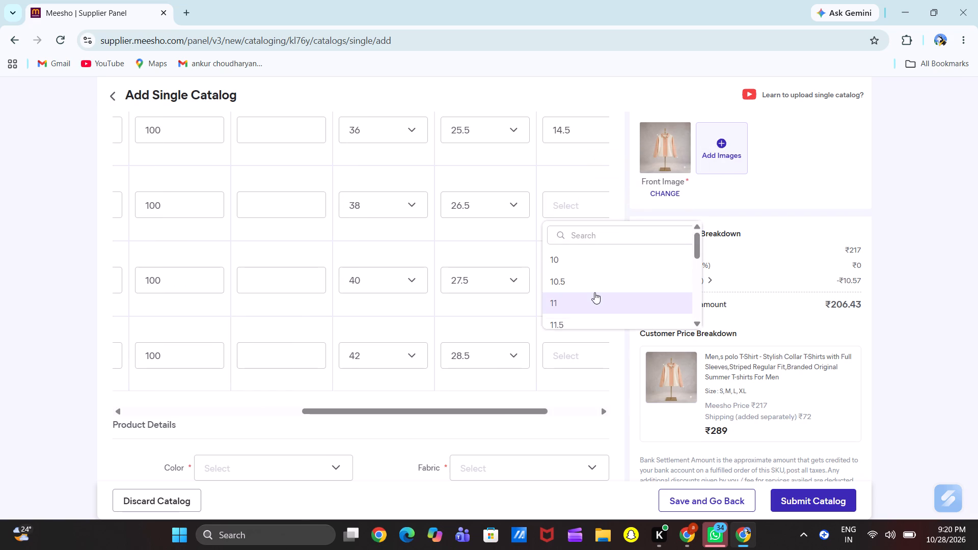
scroll(594, 292, down, 4)
scroll(594, 292, up, 1)
click(580, 273)
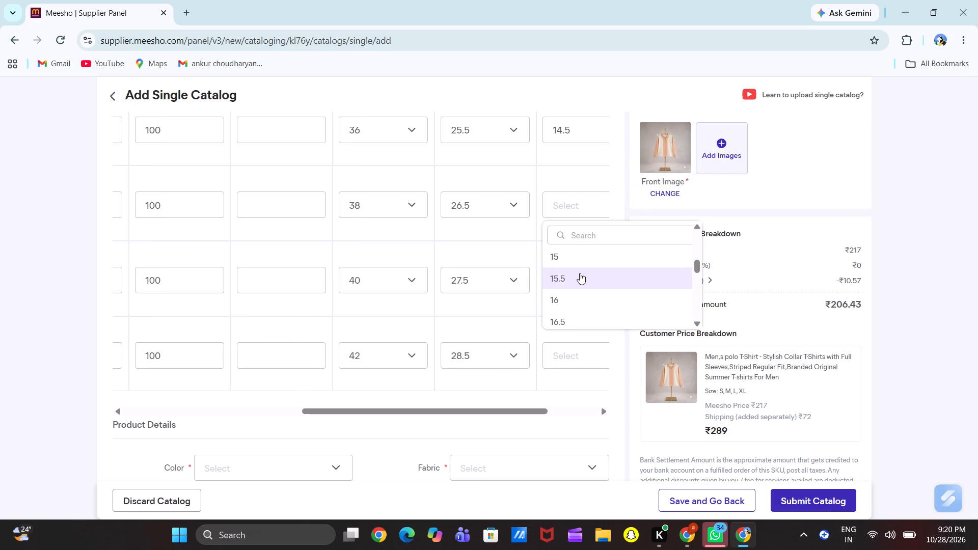
Set size L to 16.5 in the second measurement column after chest size.
click(562, 276)
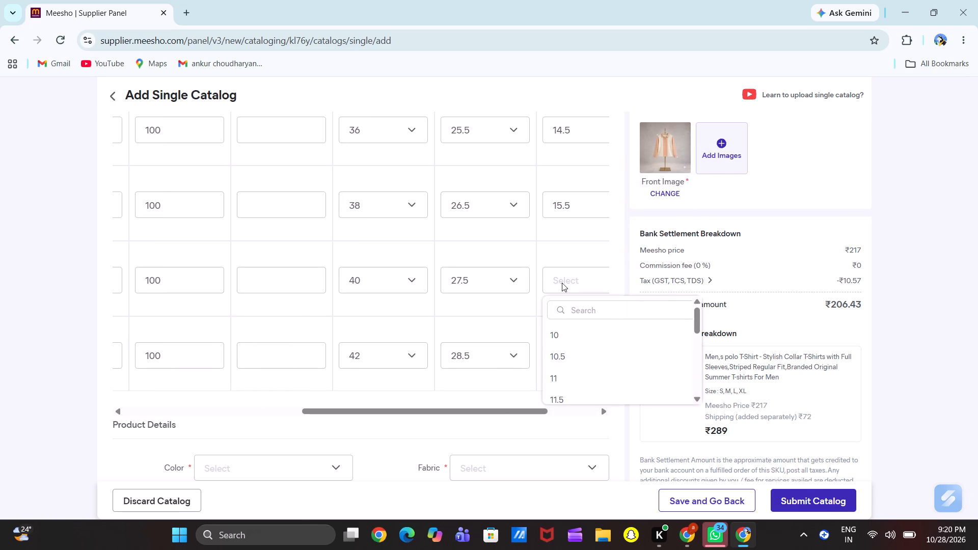
scroll(579, 344, down, 4)
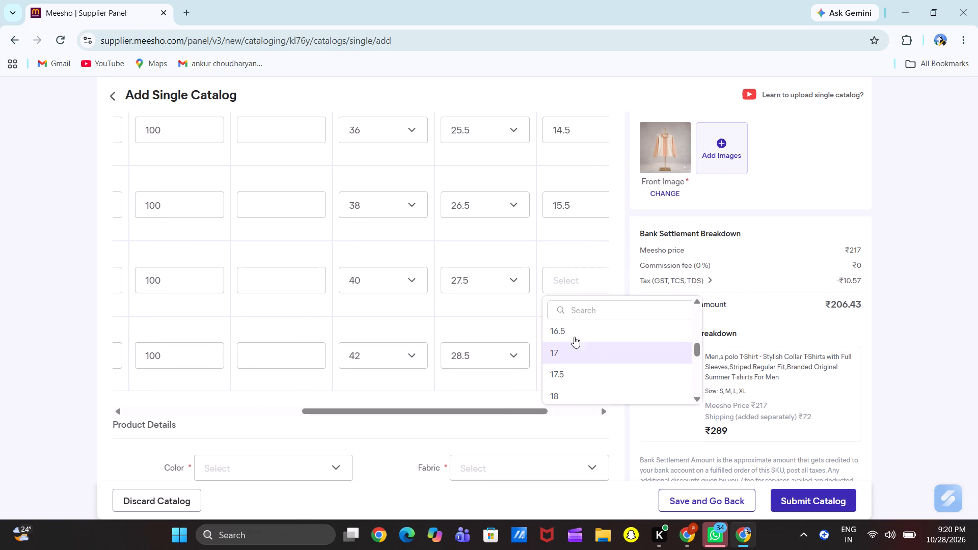
click(563, 326)
Set size XL to 17.5 in the second measurement column after chest size.
click(567, 352)
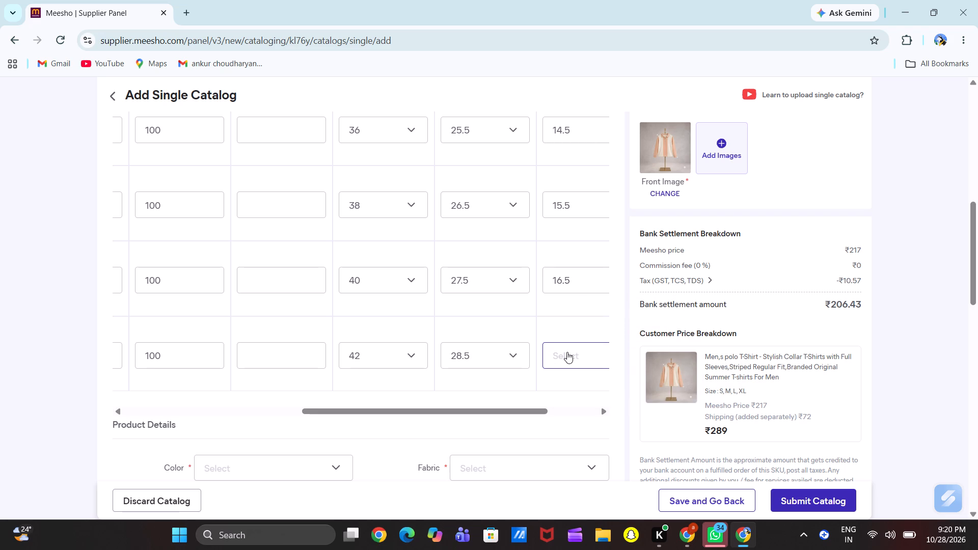
scroll(618, 430, down, 4)
click(613, 472)
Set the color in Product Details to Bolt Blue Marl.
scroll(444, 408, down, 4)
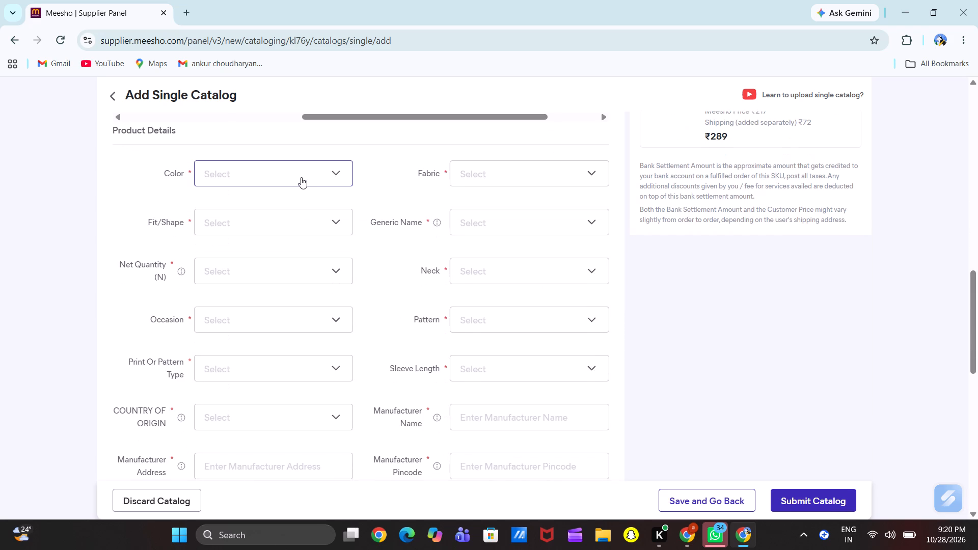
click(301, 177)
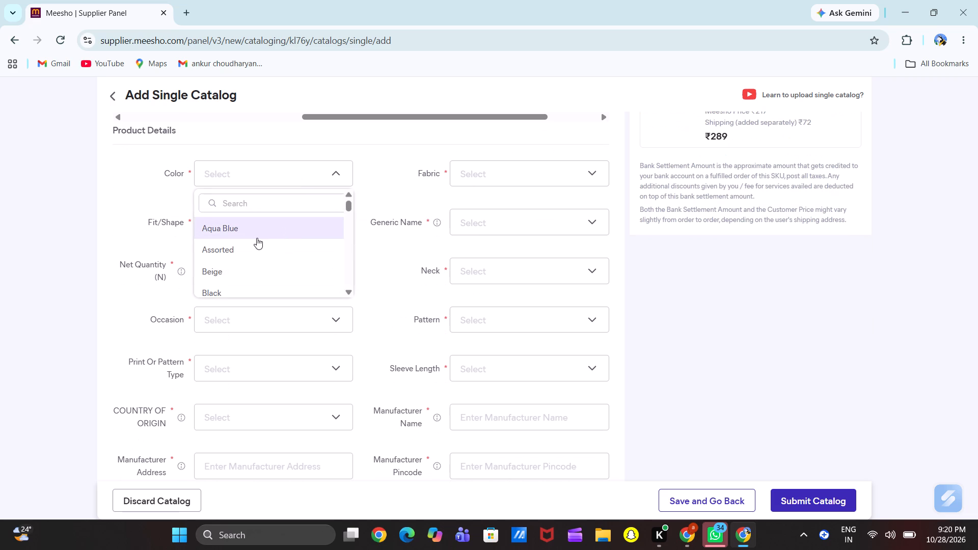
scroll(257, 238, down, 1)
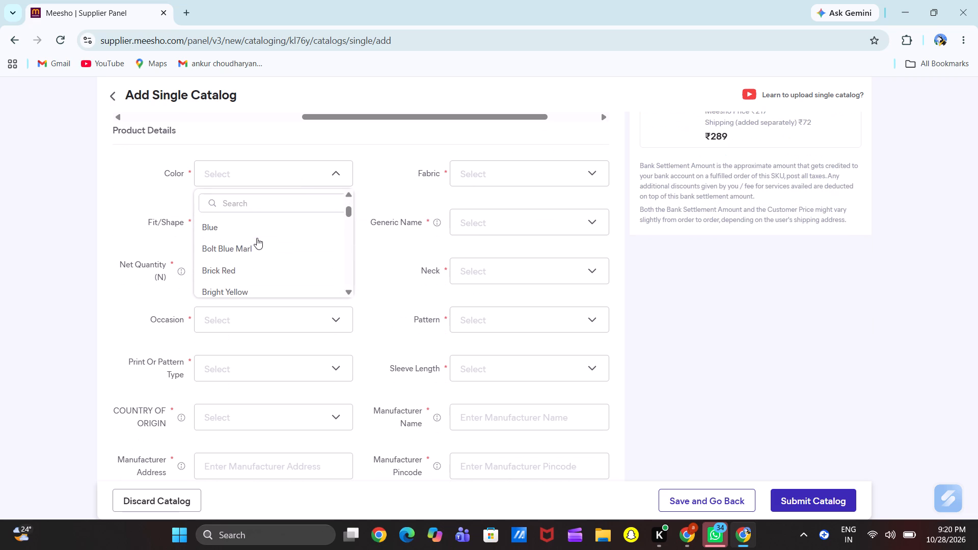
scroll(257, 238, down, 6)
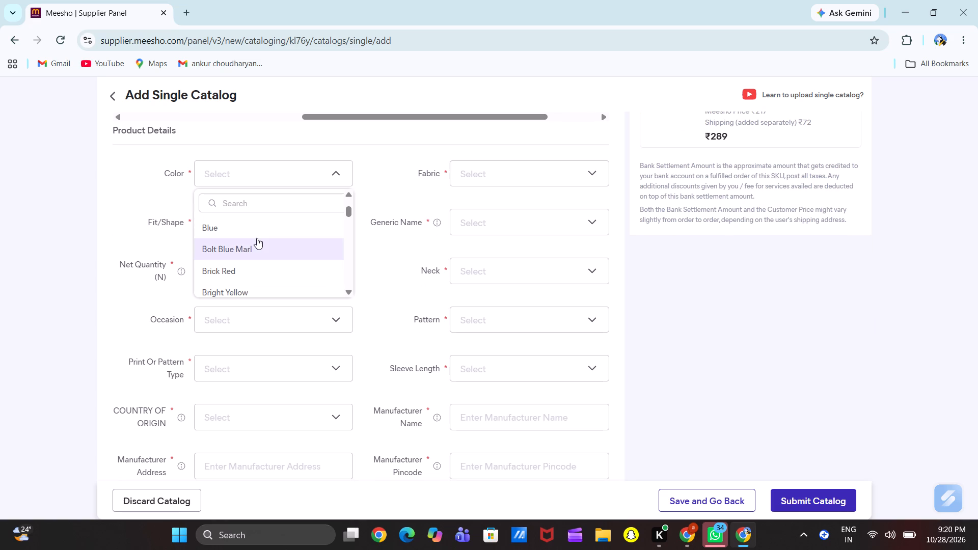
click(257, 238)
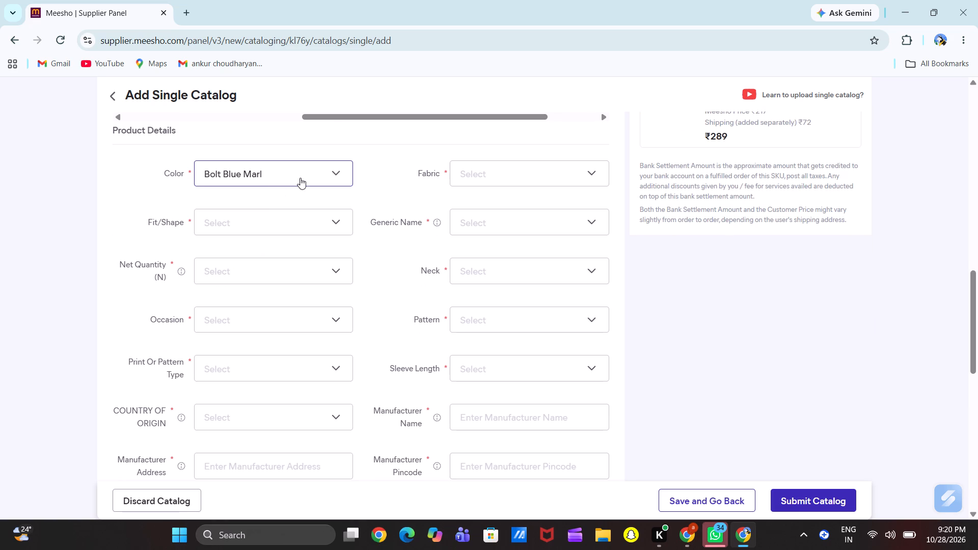
Search the color options for "pe" and change the product color to Peach.
click(300, 178)
click(261, 206)
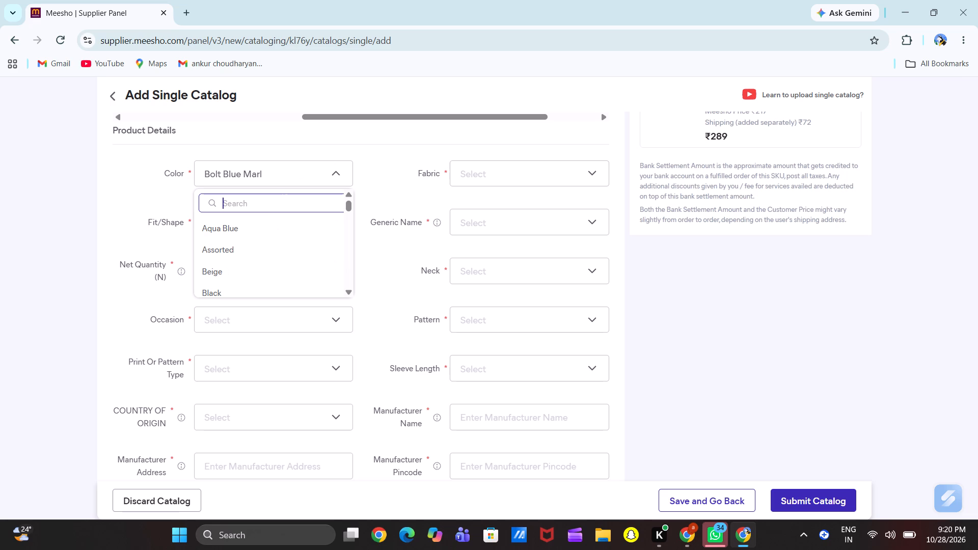
key(p)
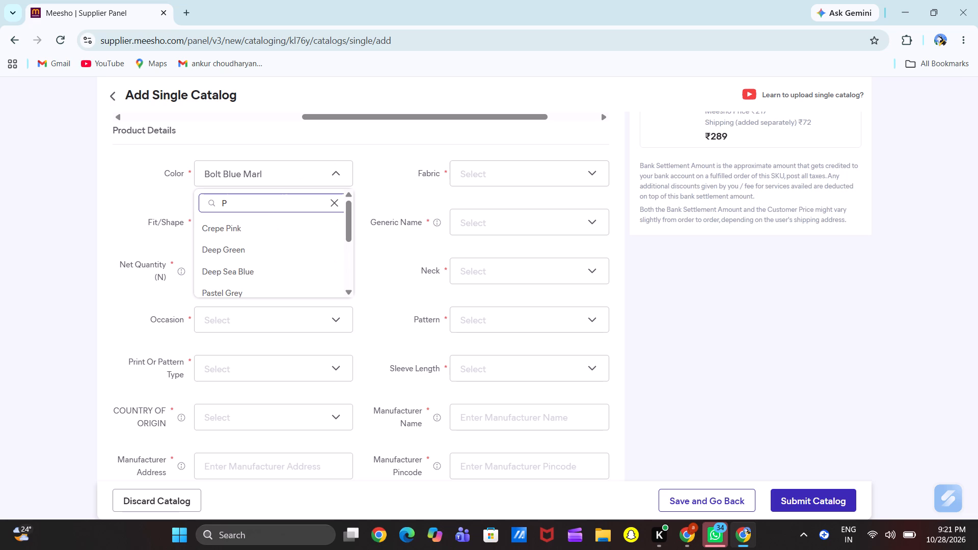
key(e)
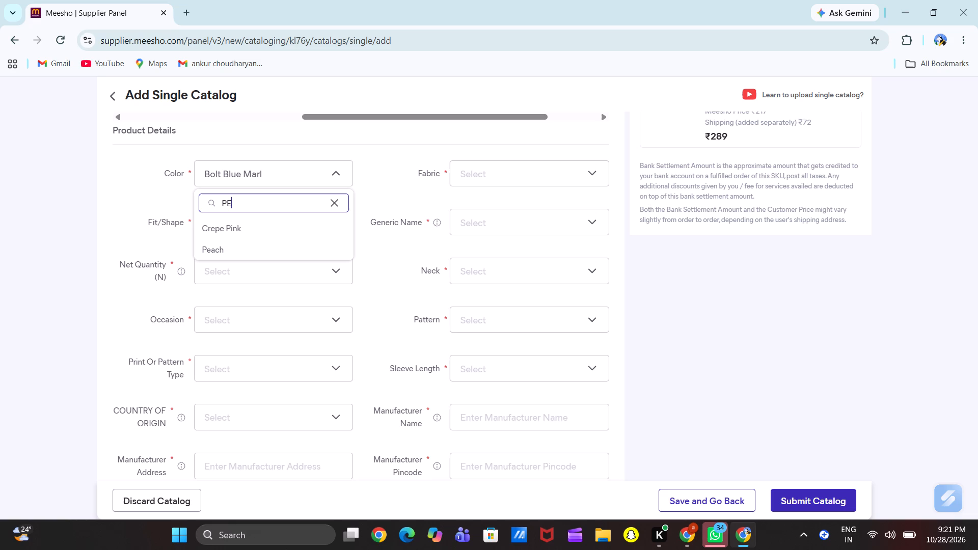
click(234, 252)
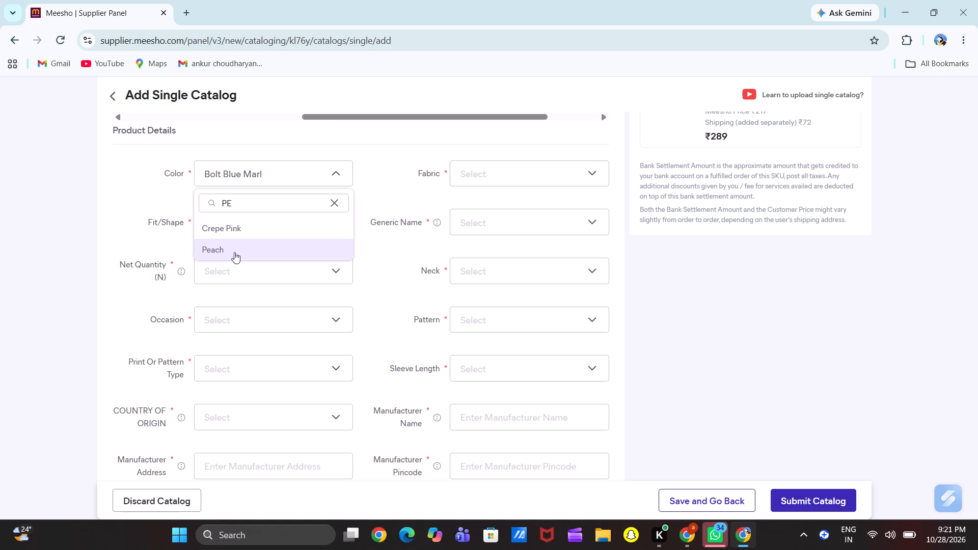
Set the product's fabric to Cotton Blend and its fit/shape to Regular.
click(471, 171)
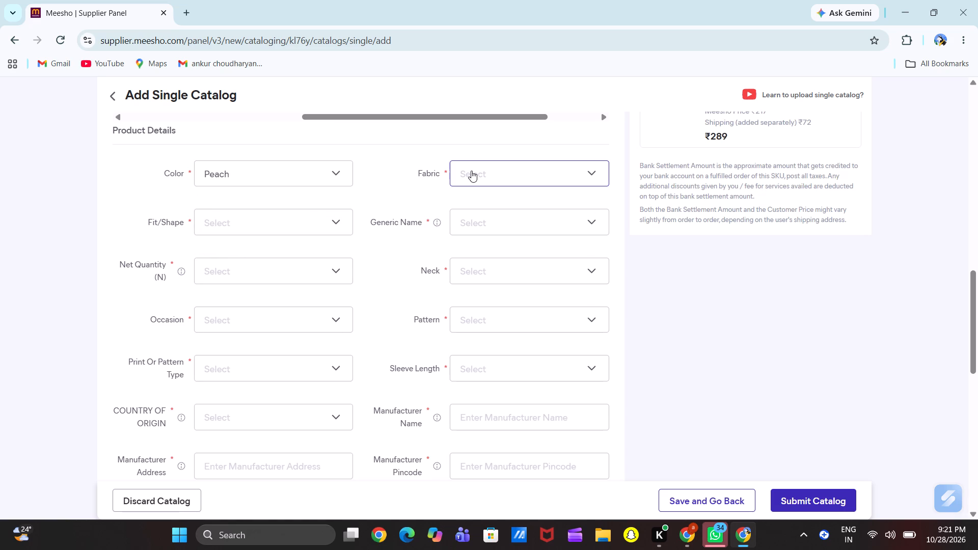
scroll(506, 269, down, 2)
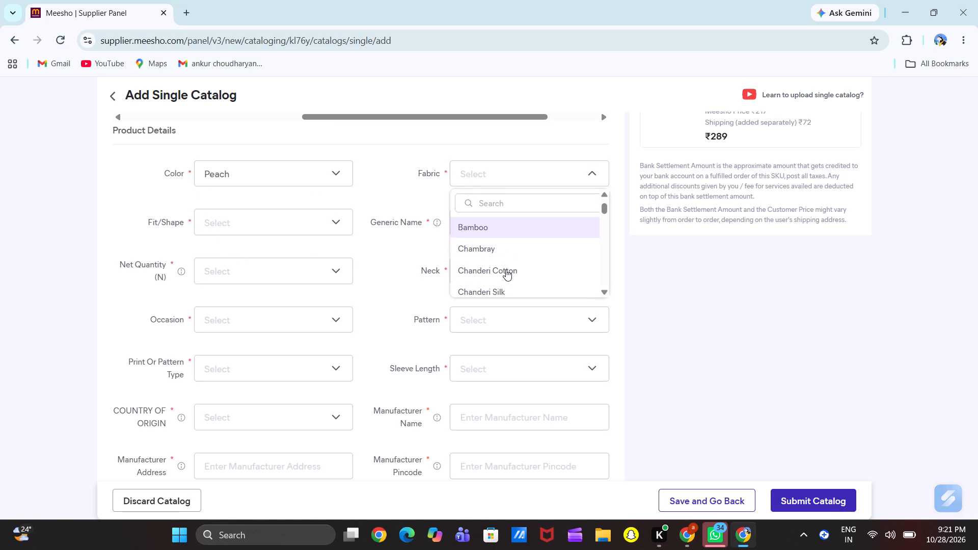
scroll(506, 269, down, 2)
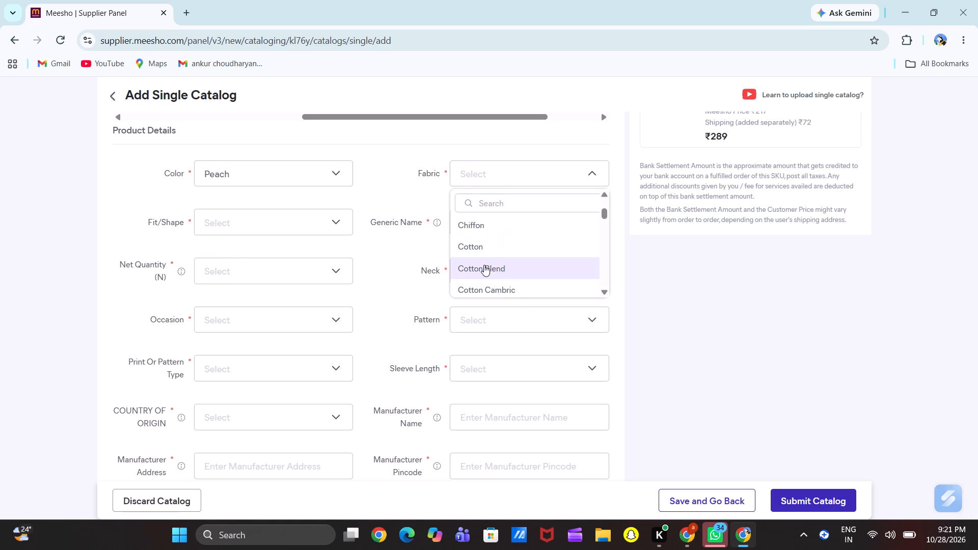
click(483, 265)
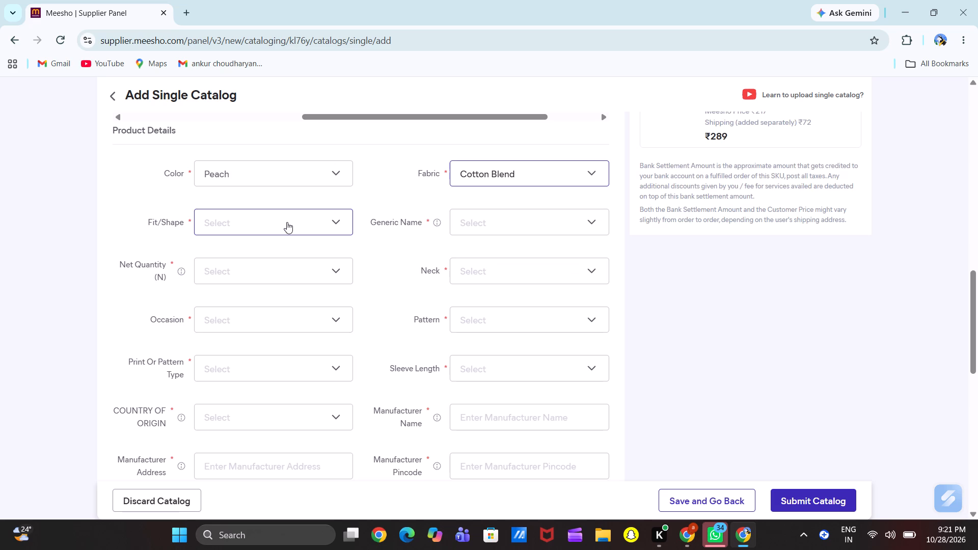
click(287, 222)
scroll(262, 306, down, 1)
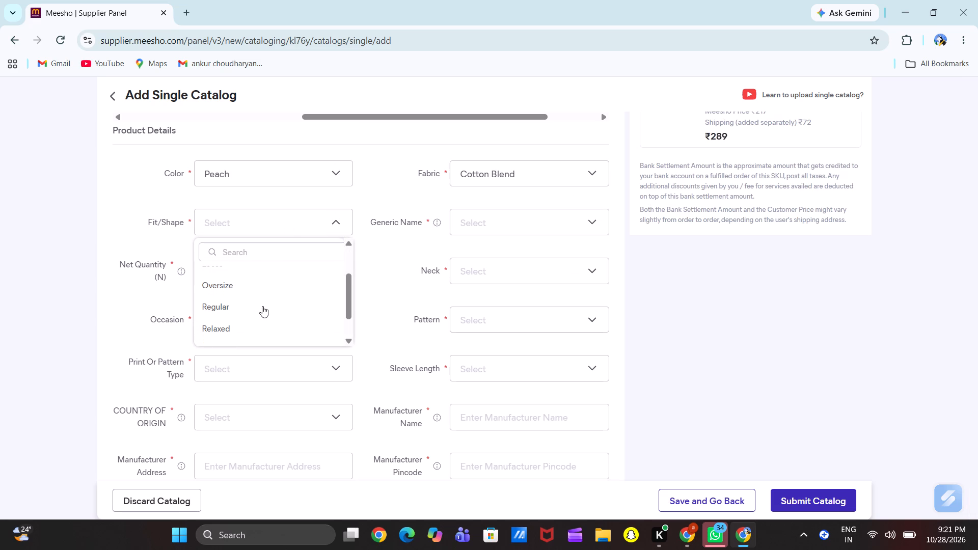
scroll(262, 306, down, 1)
click(224, 300)
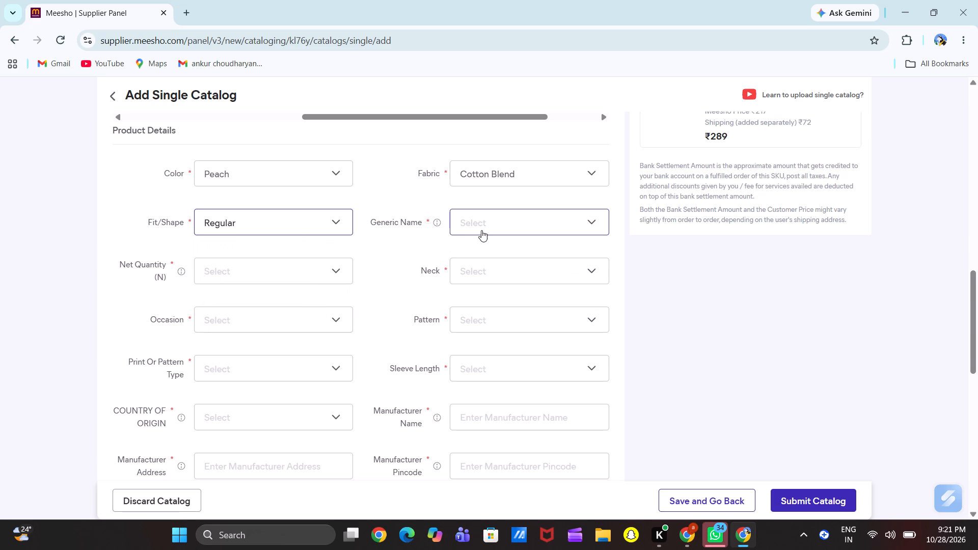
Set the generic name to Tshirts and the net quantity to 1 in Product Details.
click(481, 230)
scroll(490, 309, down, 1)
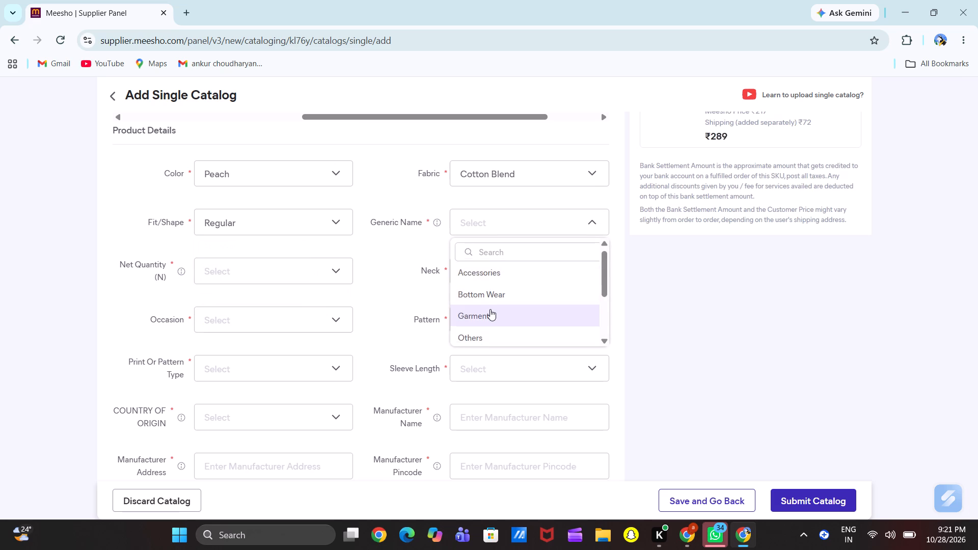
scroll(490, 309, down, 1)
click(490, 309)
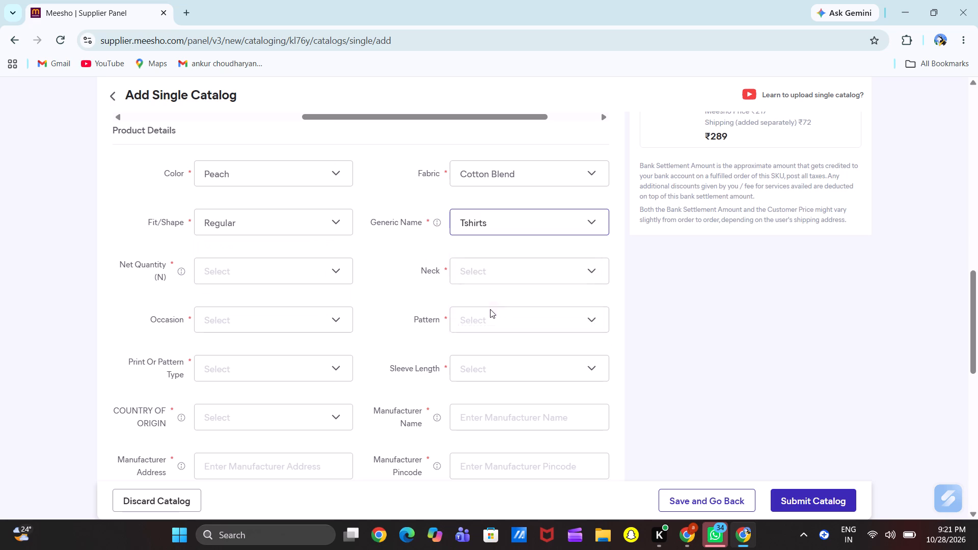
click(279, 280)
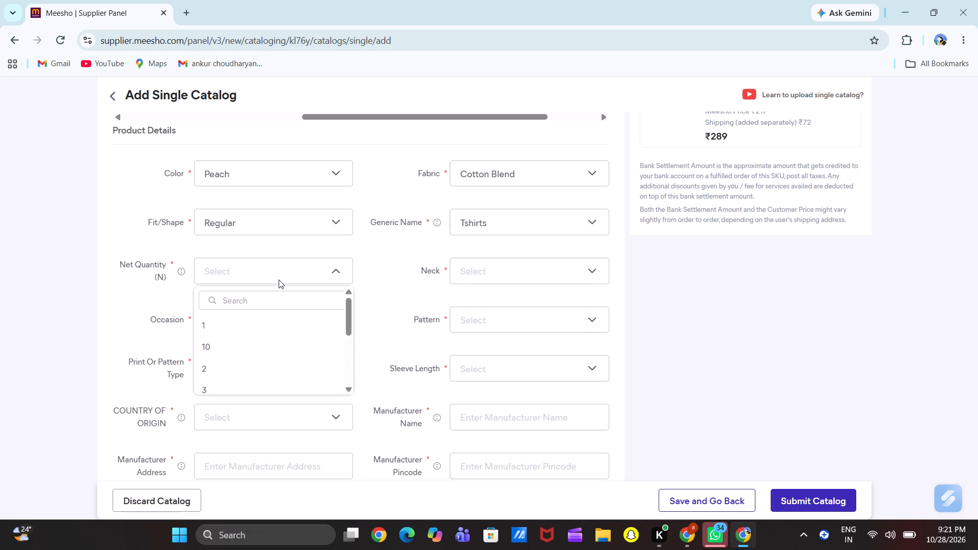
click(242, 320)
Set the neck style to Polo and the occasion to Casual.
click(500, 267)
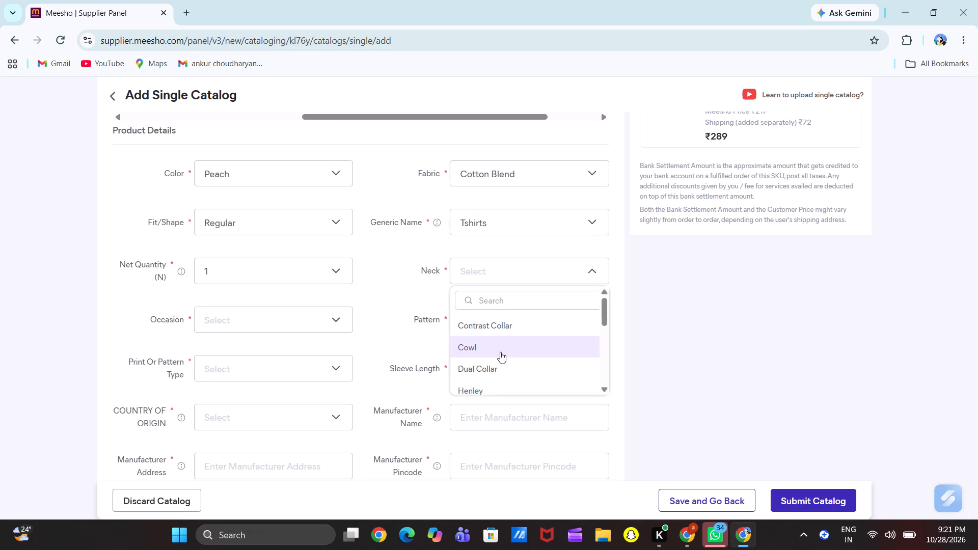
scroll(500, 352, down, 3)
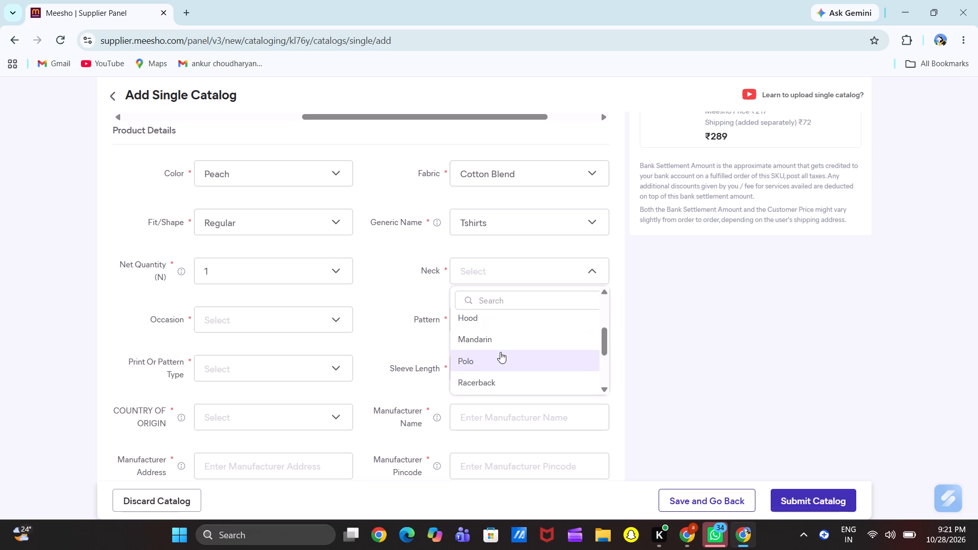
click(500, 352)
click(277, 321)
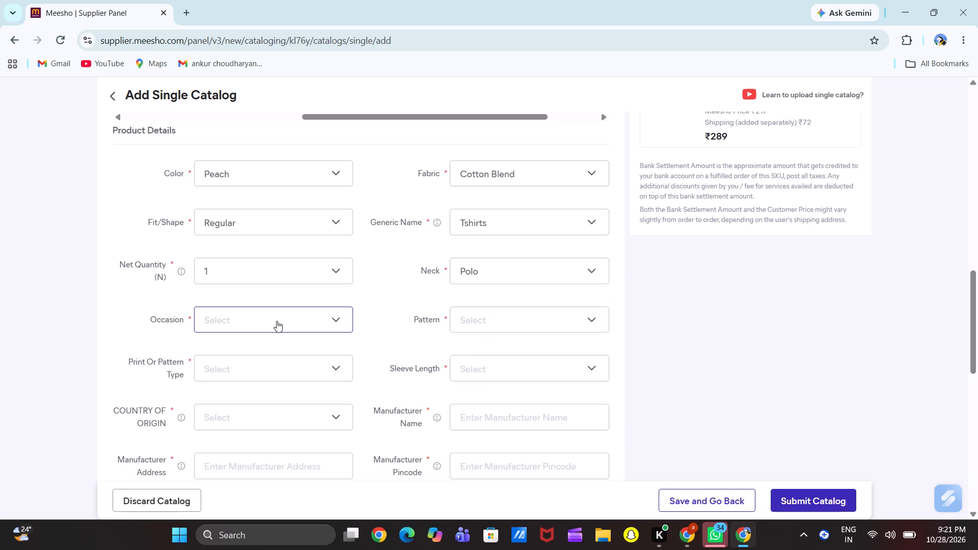
click(265, 399)
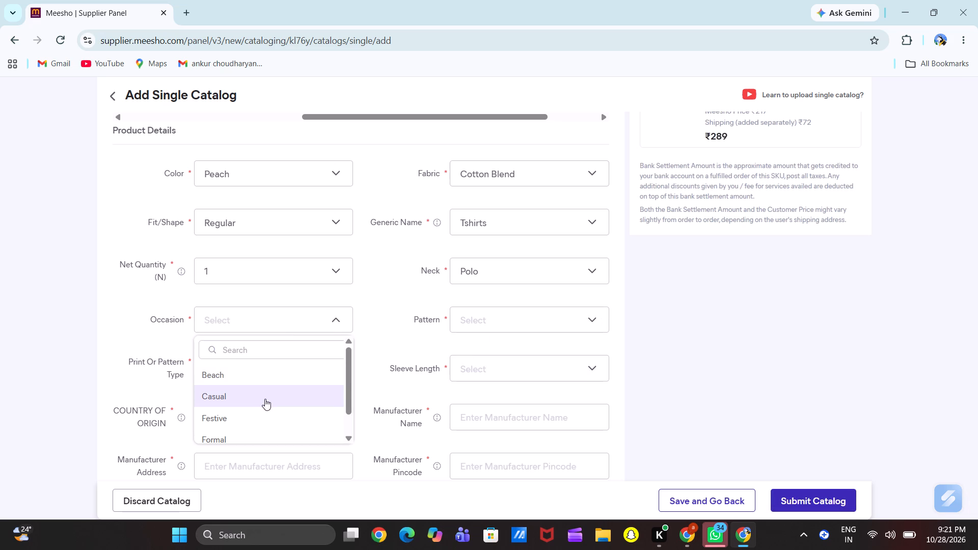
Set both the pattern and the print or pattern type to Colorblocked.
click(497, 322)
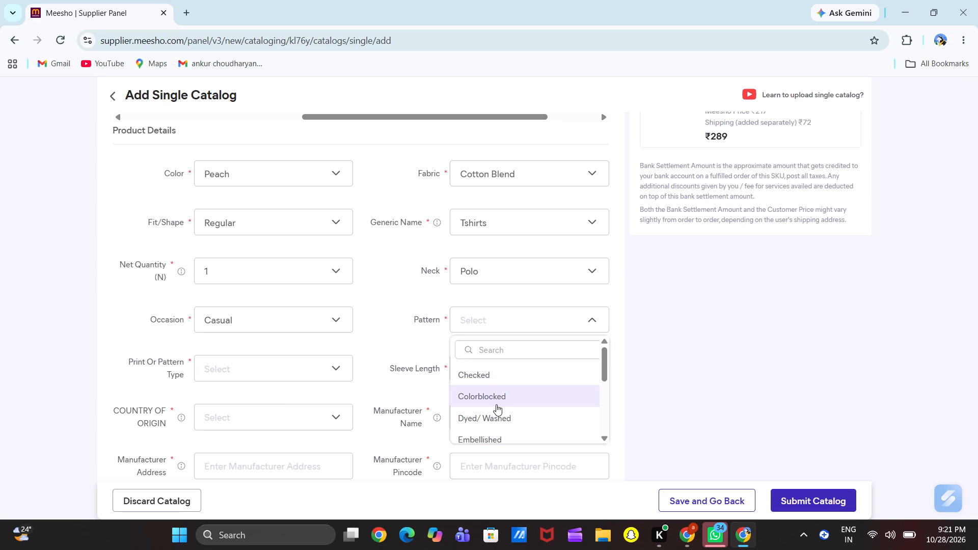
click(507, 402)
click(258, 371)
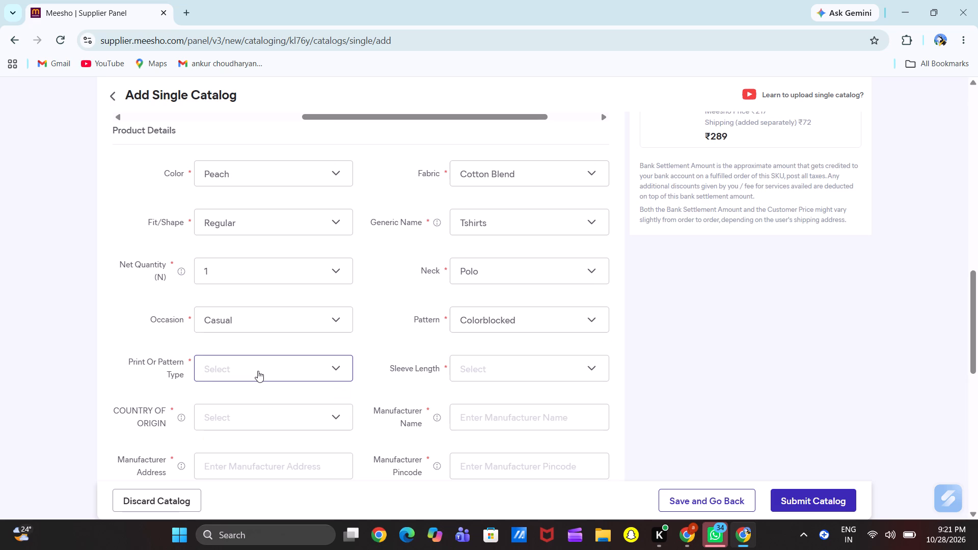
scroll(265, 444, down, 2)
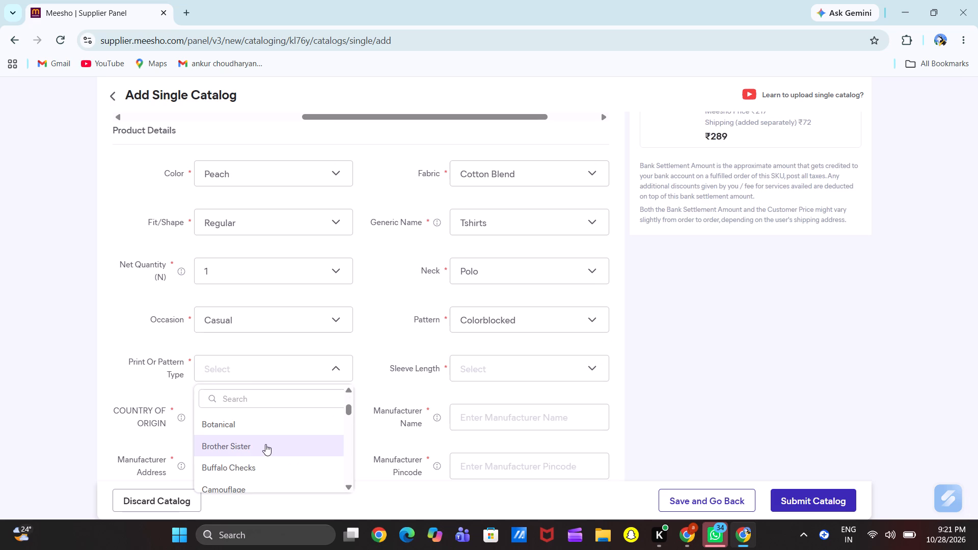
scroll(265, 444, up, 3)
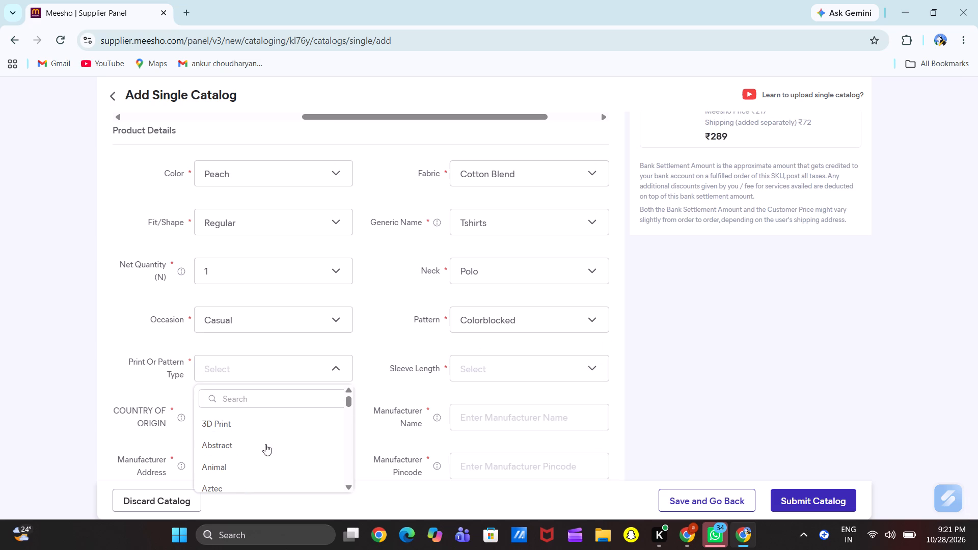
scroll(265, 444, down, 2)
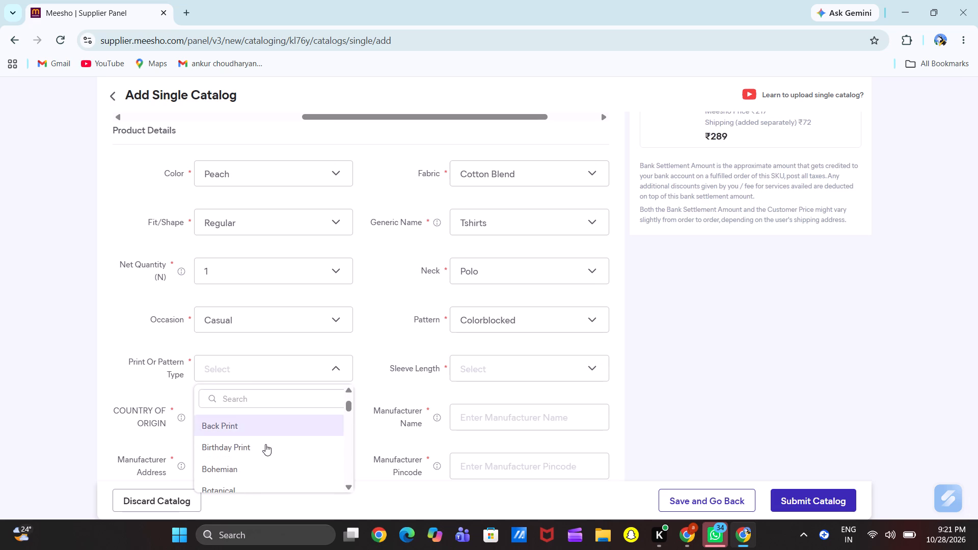
scroll(265, 444, down, 3)
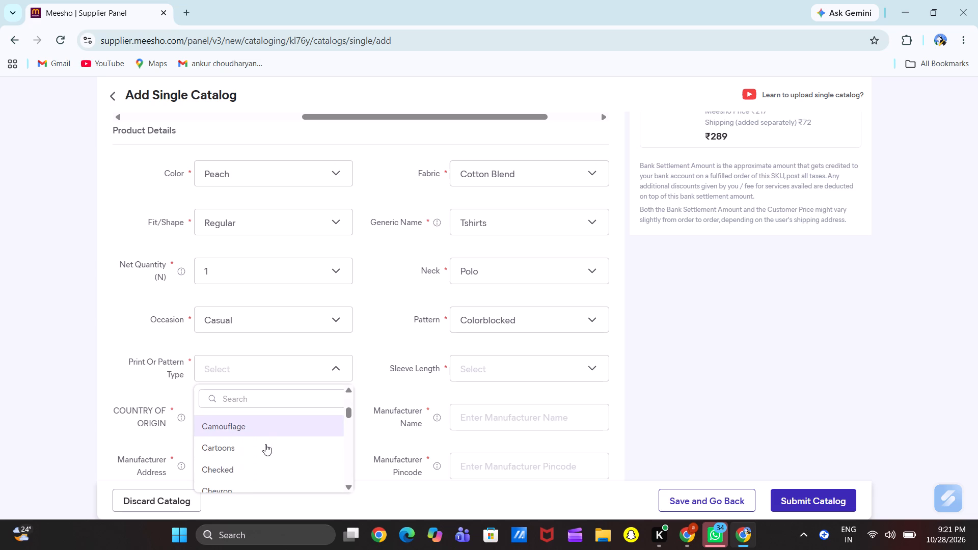
scroll(265, 444, down, 2)
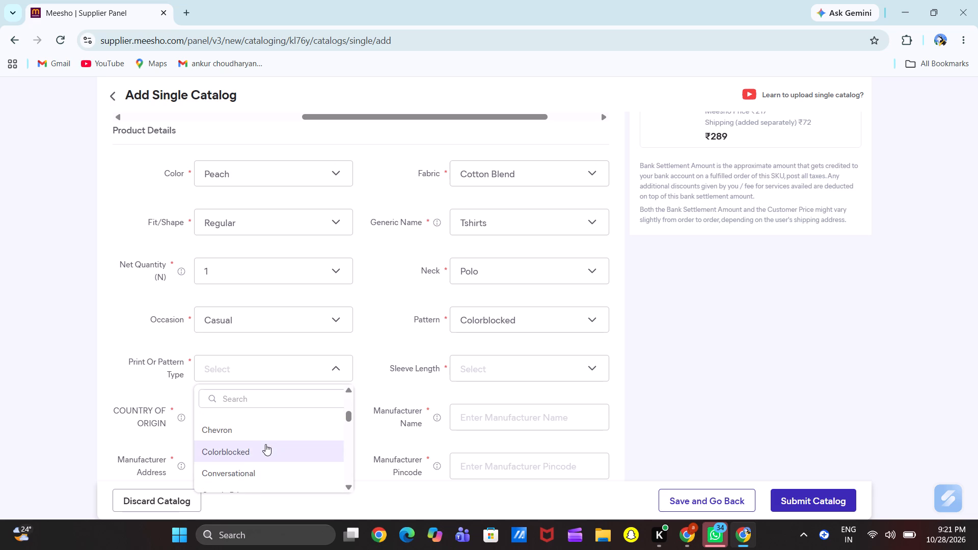
click(249, 447)
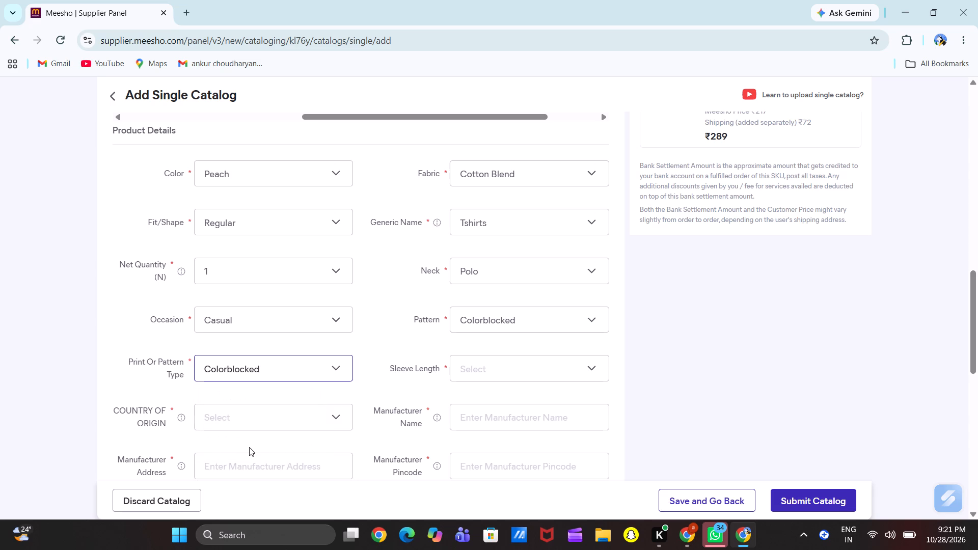
Set the sleeve length to Long Sleeves and the country of origin to India.
click(524, 367)
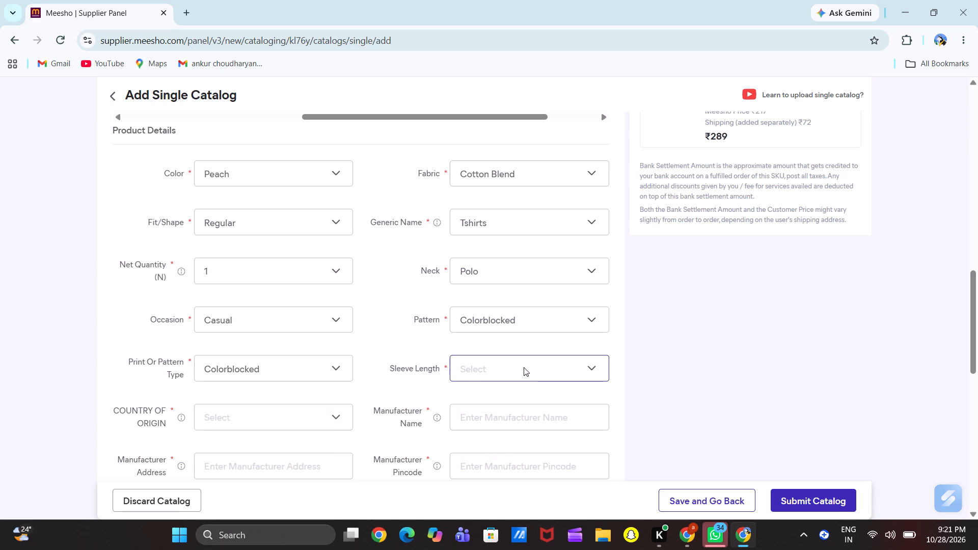
click(482, 433)
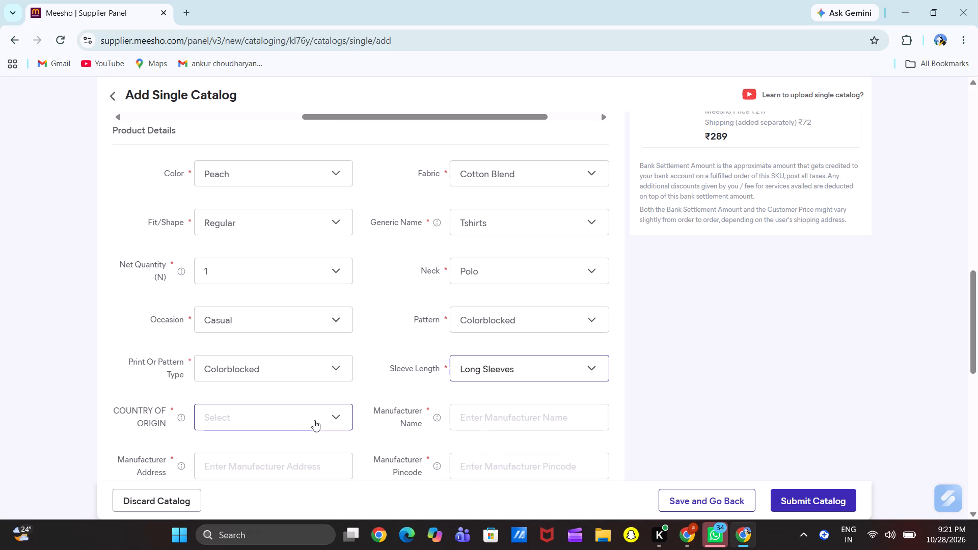
click(262, 413)
click(225, 451)
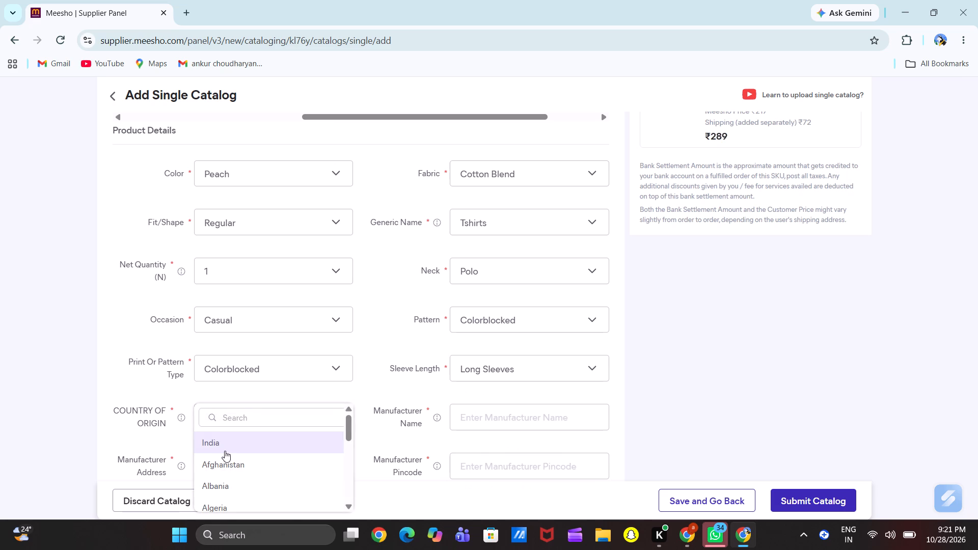
Fill in the manufacturer name with the previously saved entry.
click(456, 427)
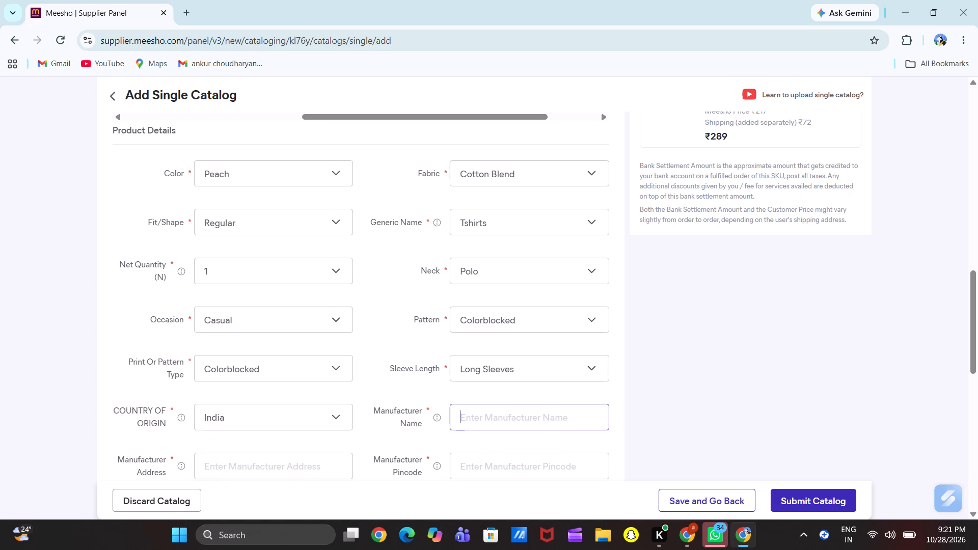
click(496, 414)
click(547, 450)
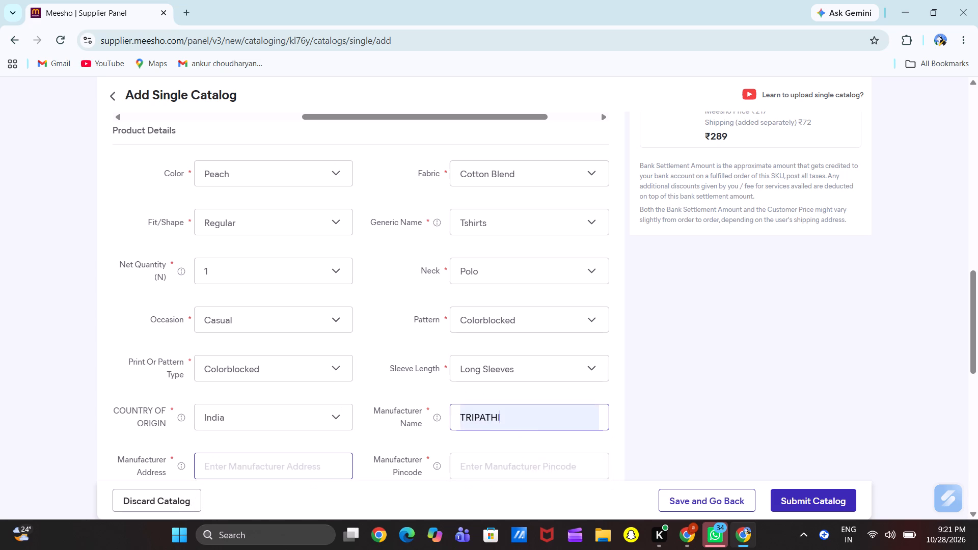
Fill in the manufacturer address with the previously saved entry beginning with S.
click(321, 469)
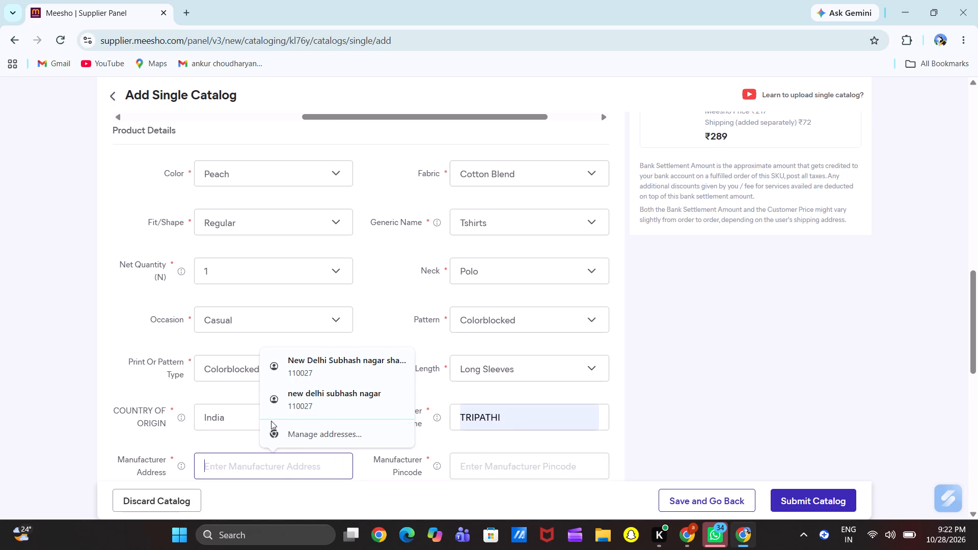
click(252, 465)
key(p)
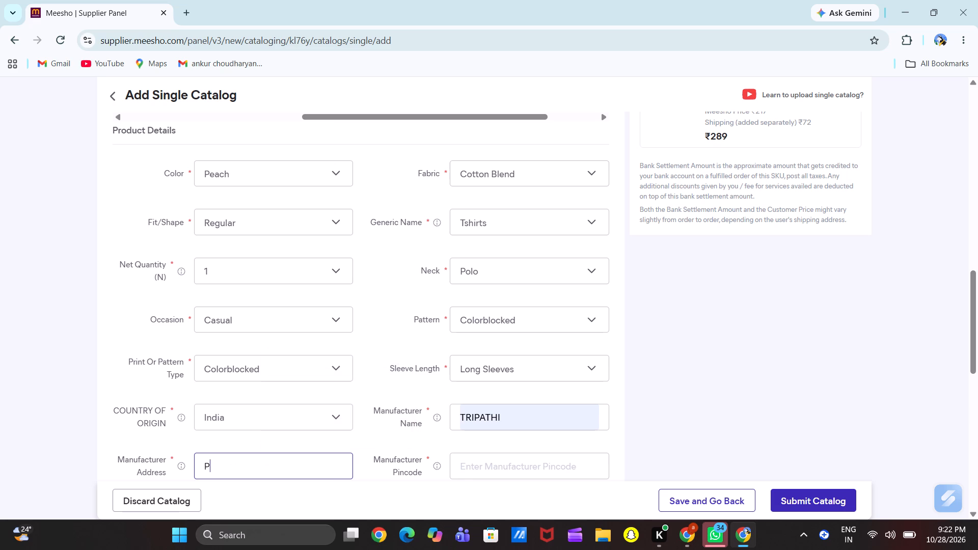
key(BackSpace)
key(s)
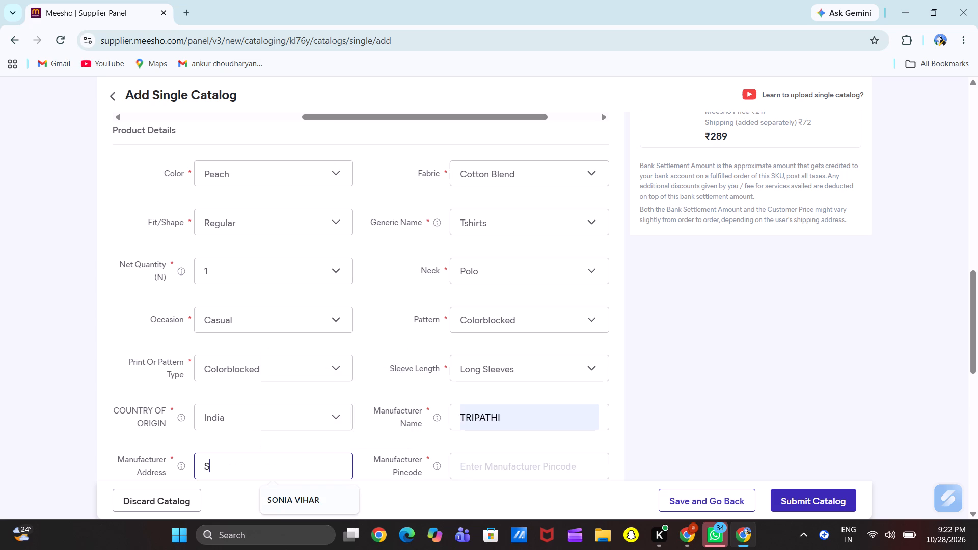
click(307, 494)
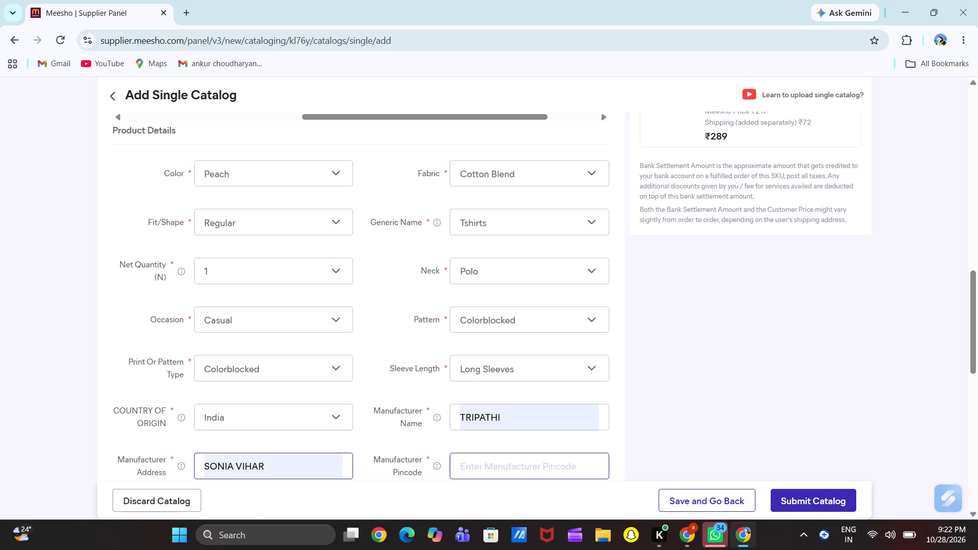
Enter the manufacturer pincode in Product 1's details.
click(469, 466)
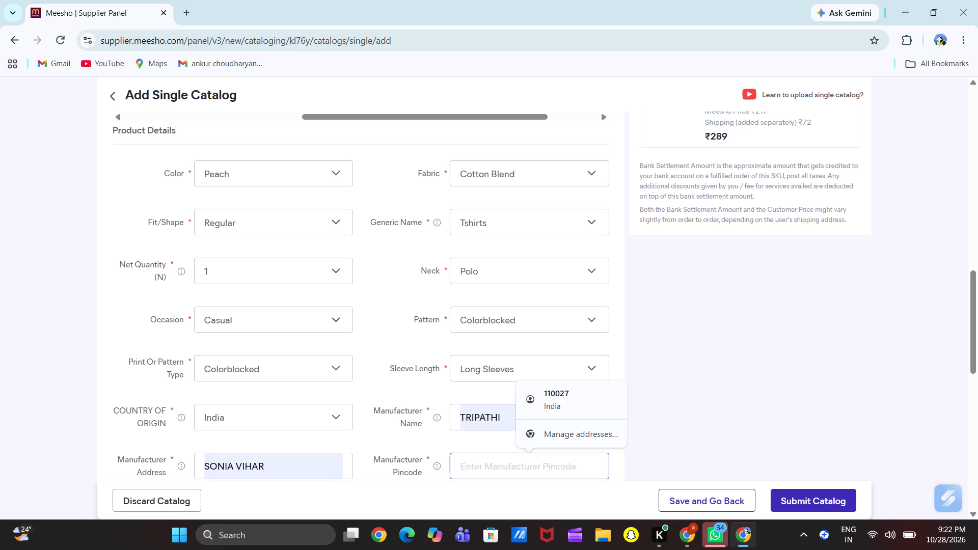
scroll(469, 466, down, 2)
key(BackSpace)
key(BackSpace)
key(BackSpace)
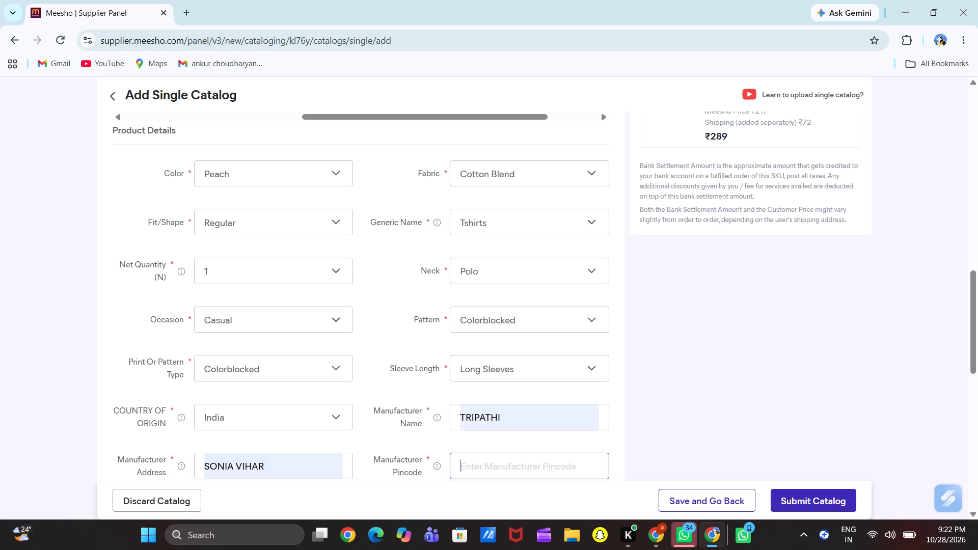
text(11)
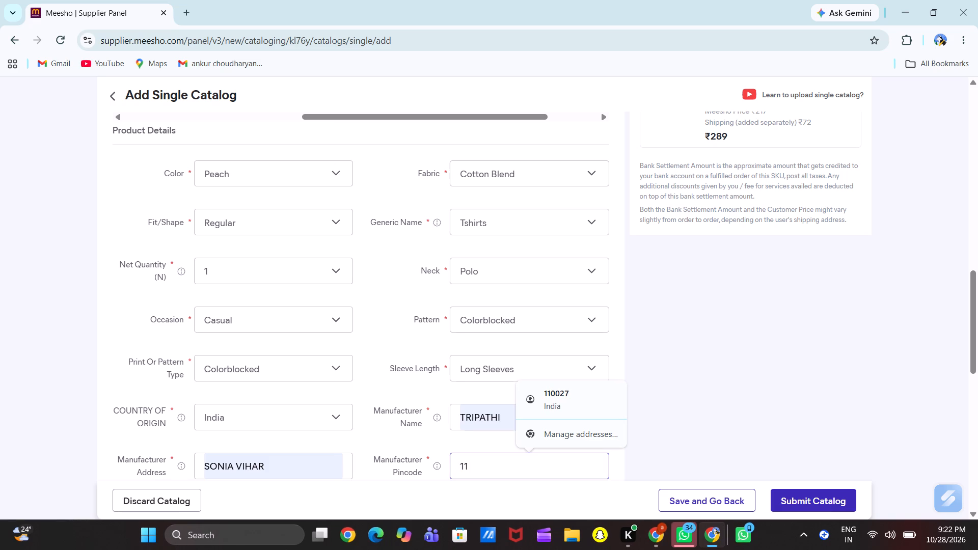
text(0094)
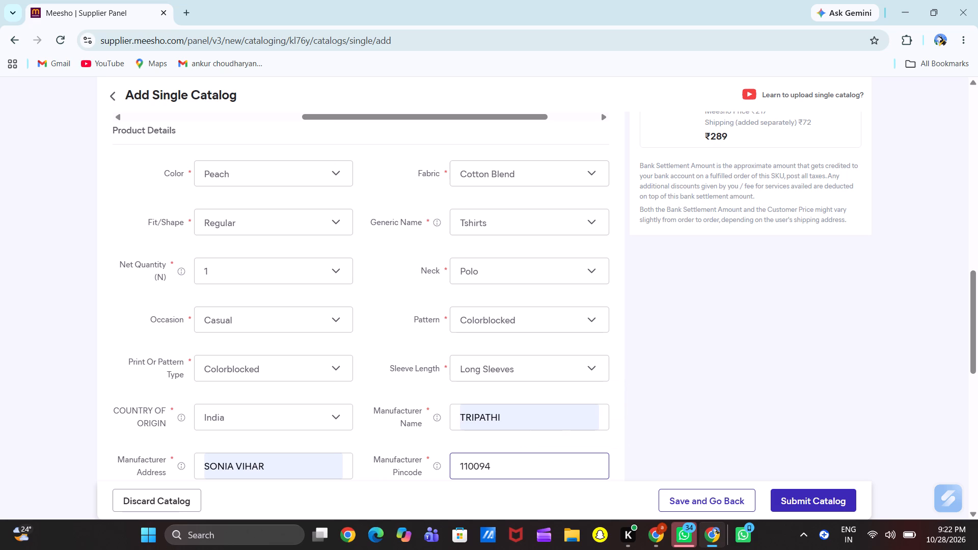
Fill the packer name and address with the saved entries, and mark the packer details as same as the manufacturer's.
scroll(354, 463, down, 3)
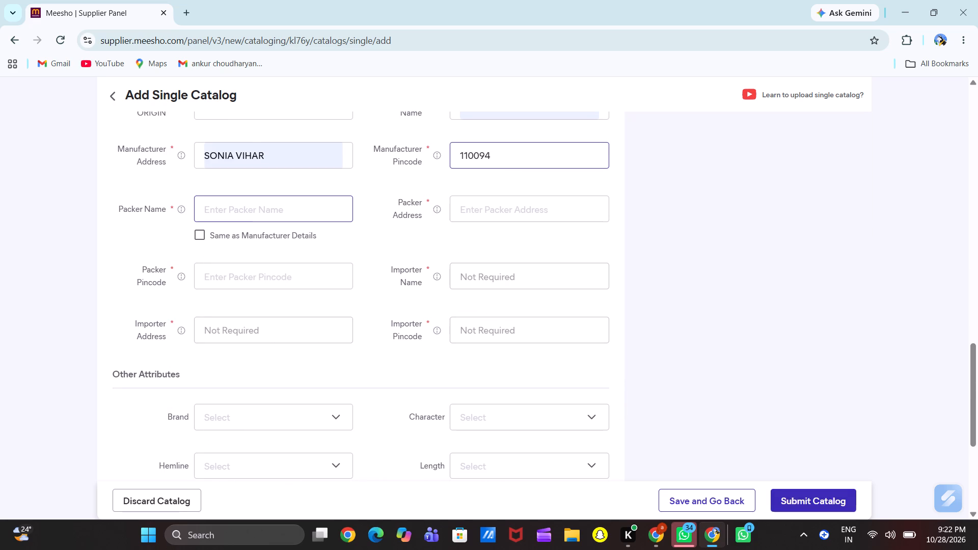
click(254, 207)
click(282, 234)
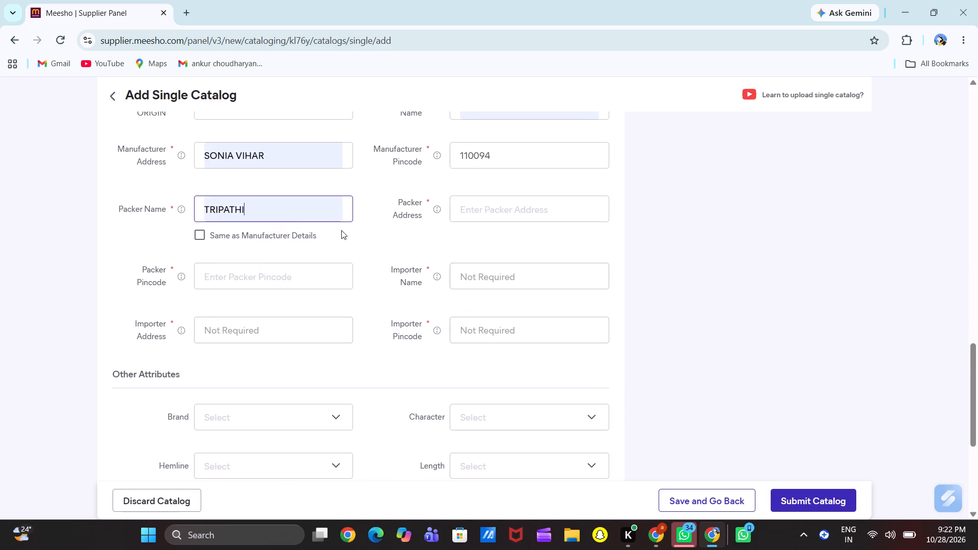
click(497, 203)
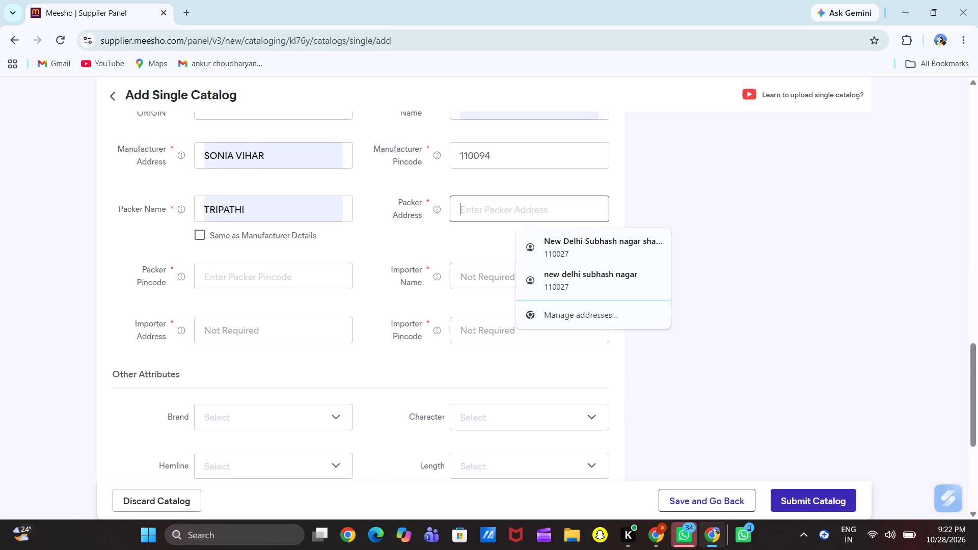
key(s)
click(530, 240)
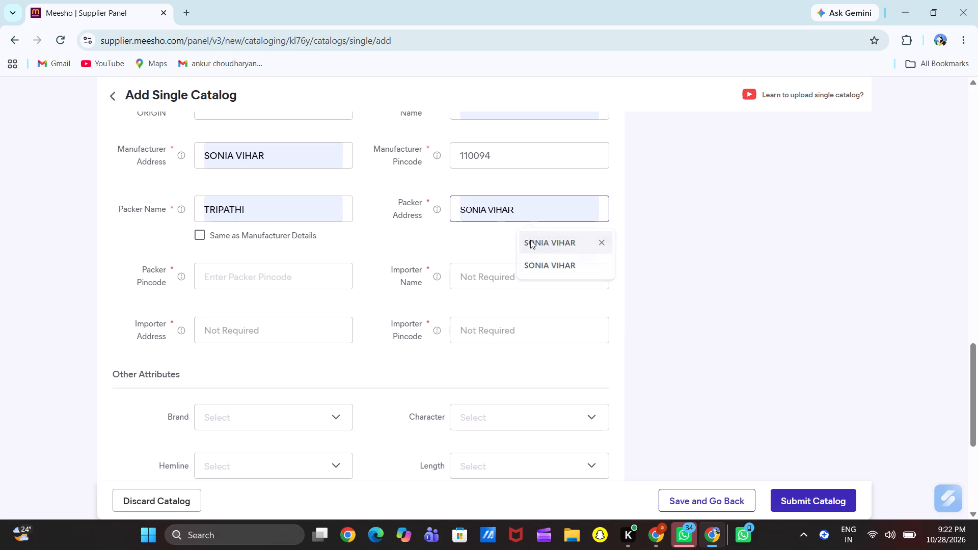
click(200, 239)
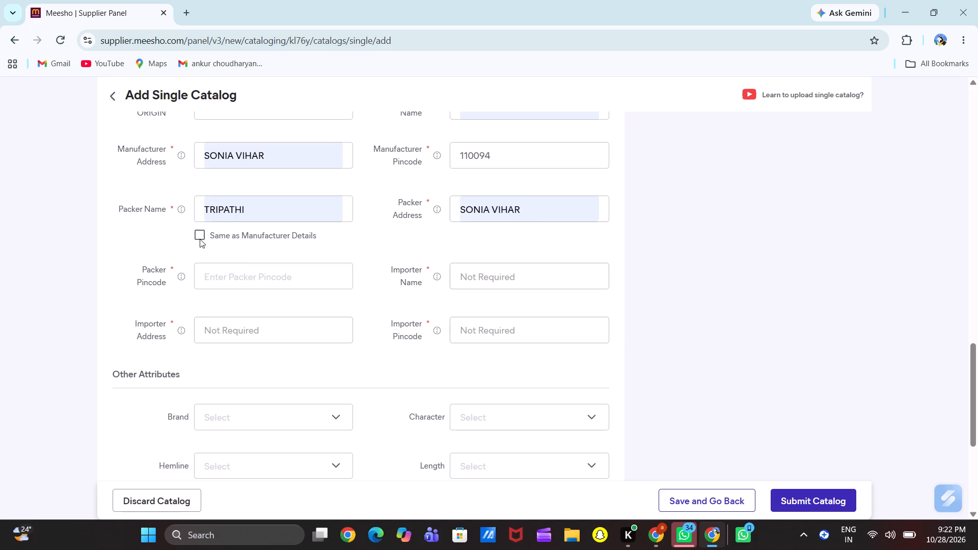
click(474, 280)
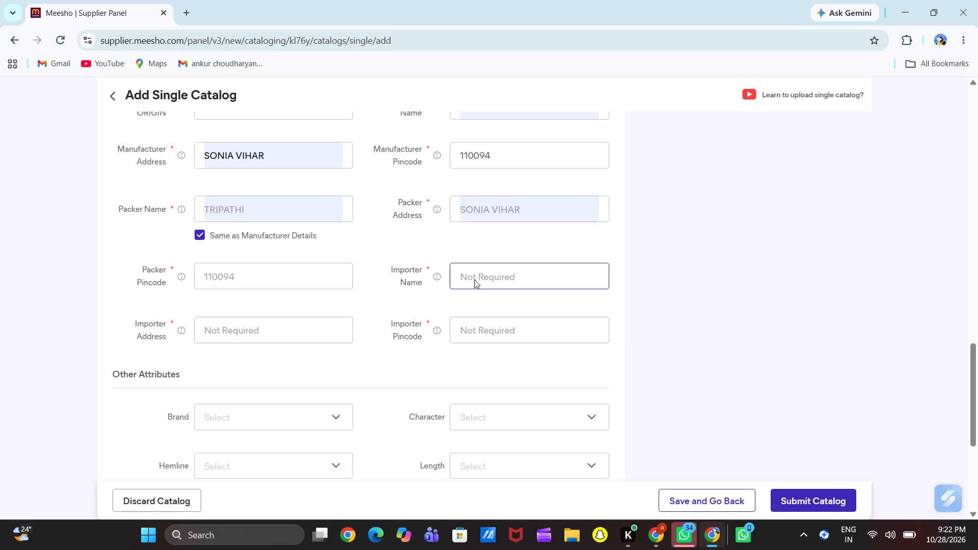
Set Product 1's hemline to Straight, style to Korean and length to Regular in the other attributes.
scroll(341, 337, down, 2)
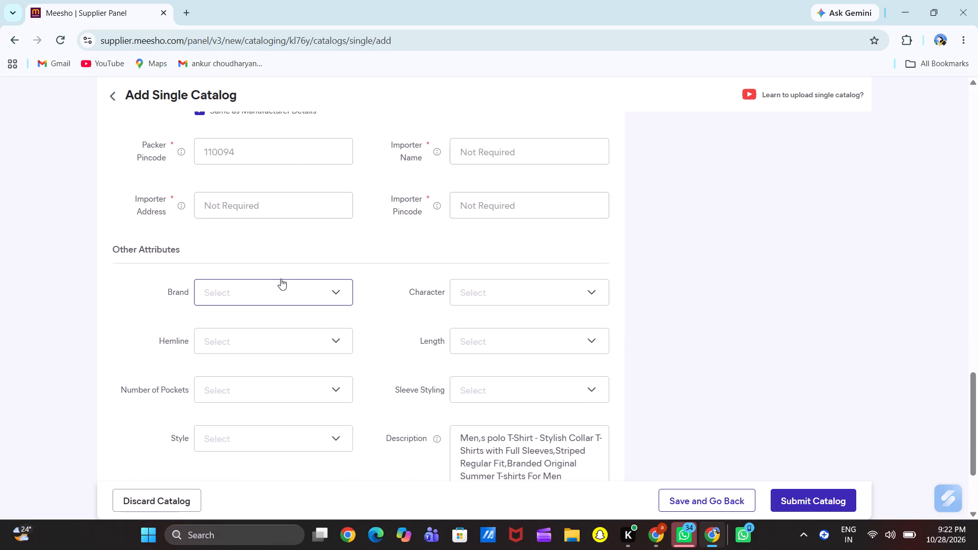
click(282, 352)
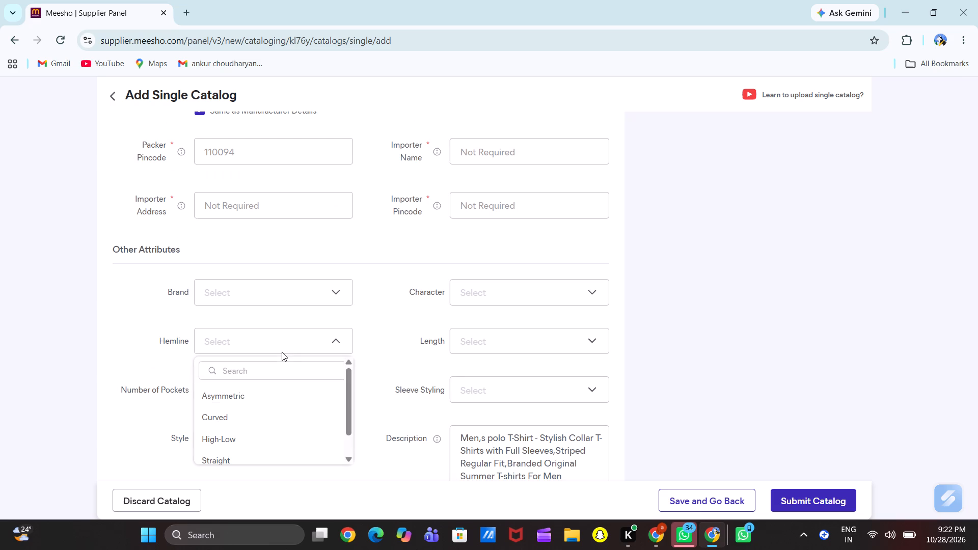
scroll(269, 408, down, 1)
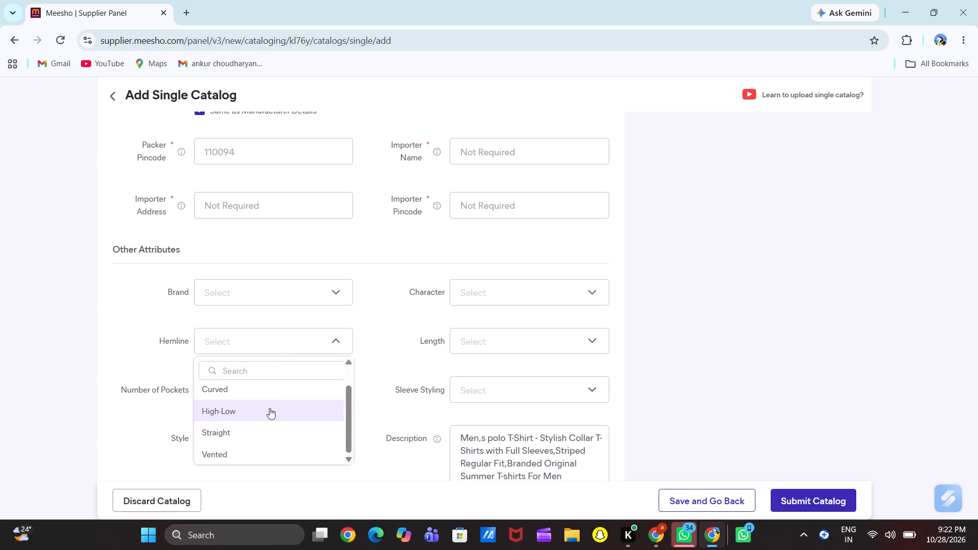
click(238, 433)
click(225, 433)
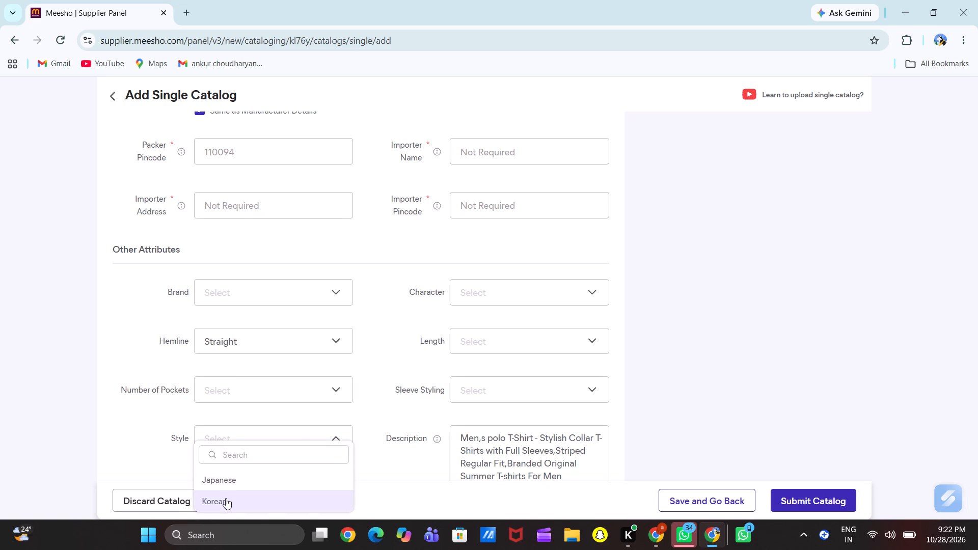
click(226, 498)
click(482, 333)
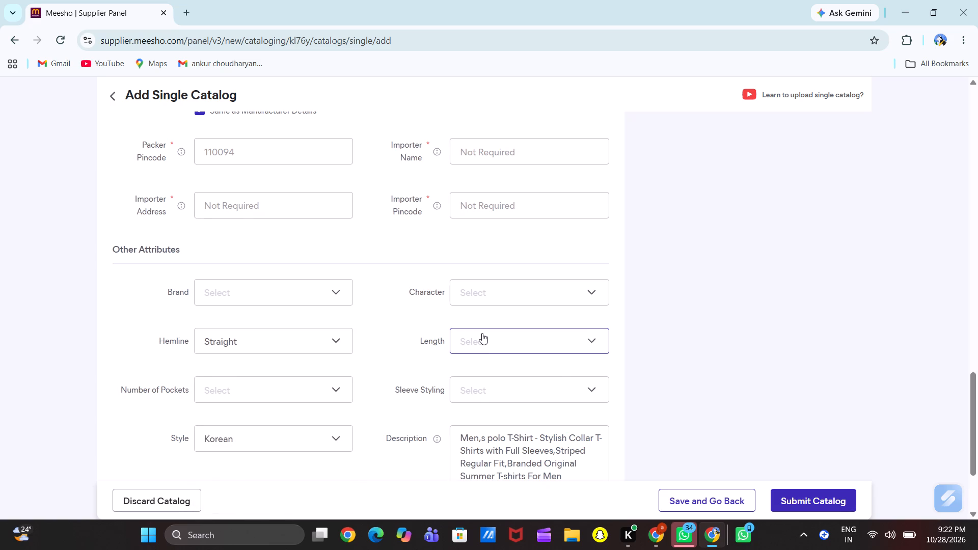
click(501, 439)
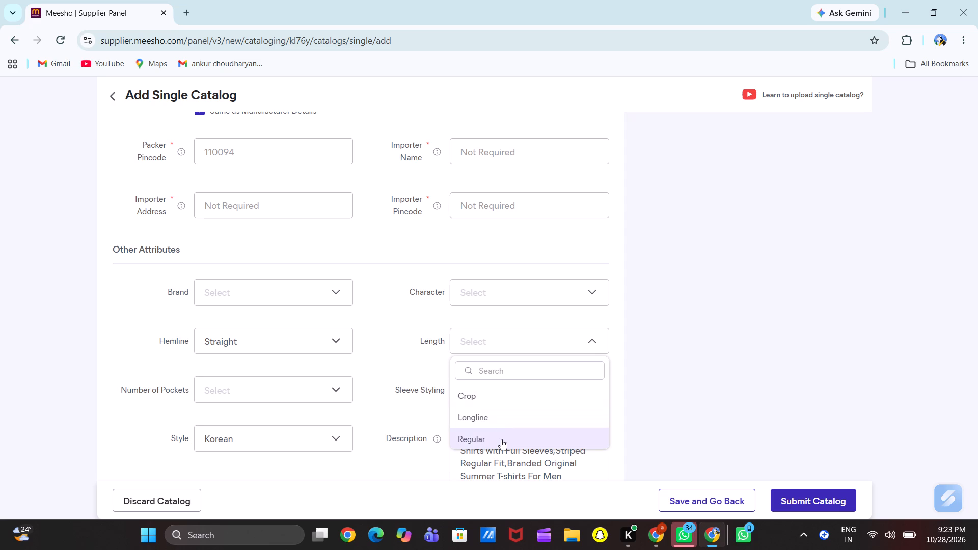
Switch to Product 2 and fill its style code with the saved entry (((FULL+KARARA_=MAROON))).
scroll(414, 429, down, 2)
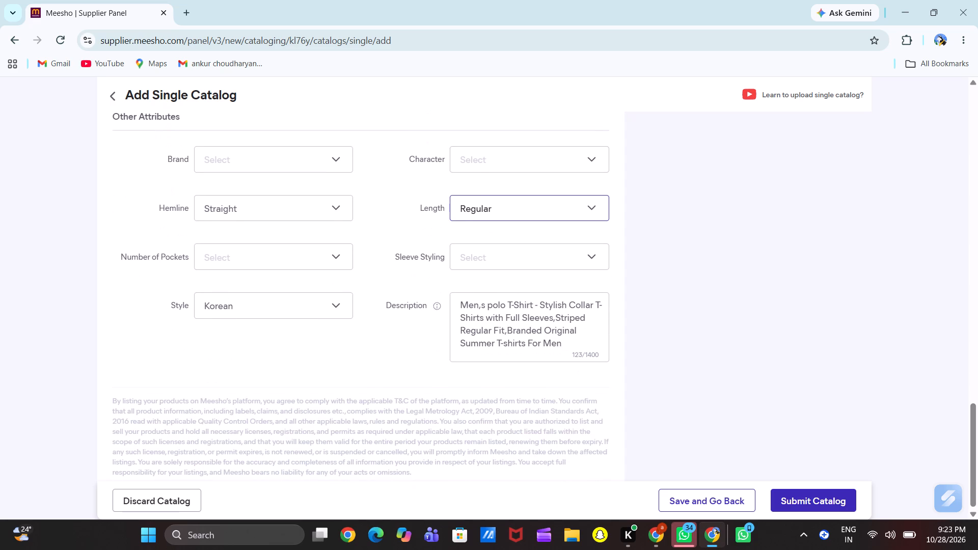
scroll(643, 328, up, 8)
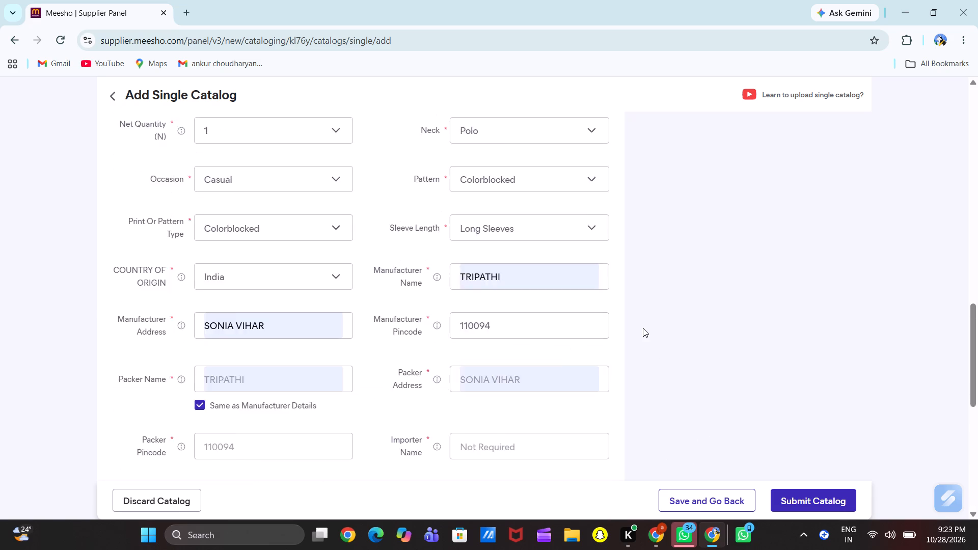
scroll(643, 328, up, 2)
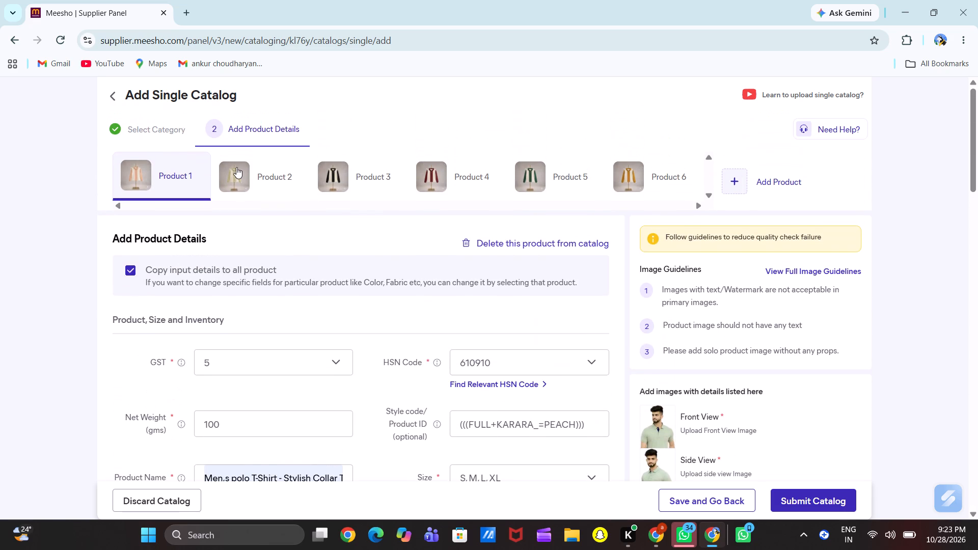
click(239, 168)
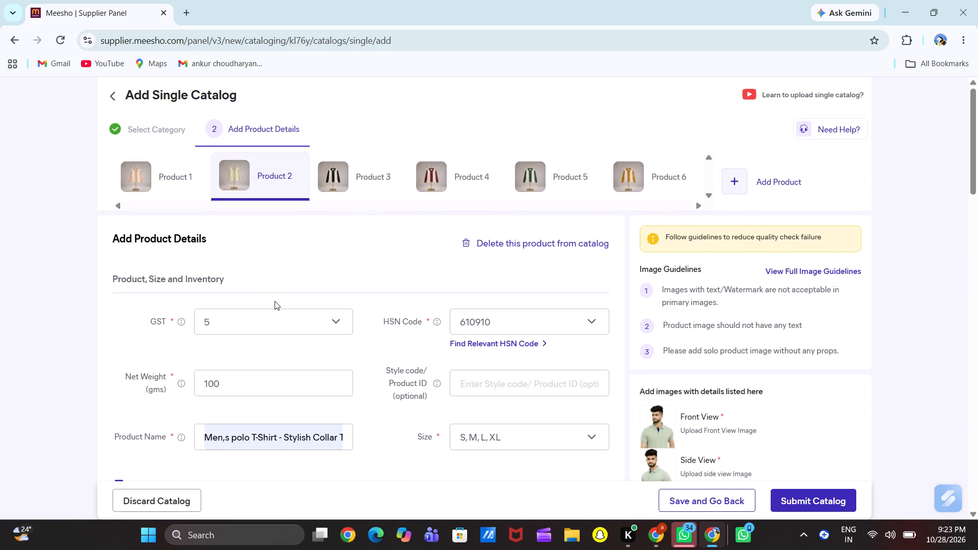
click(481, 383)
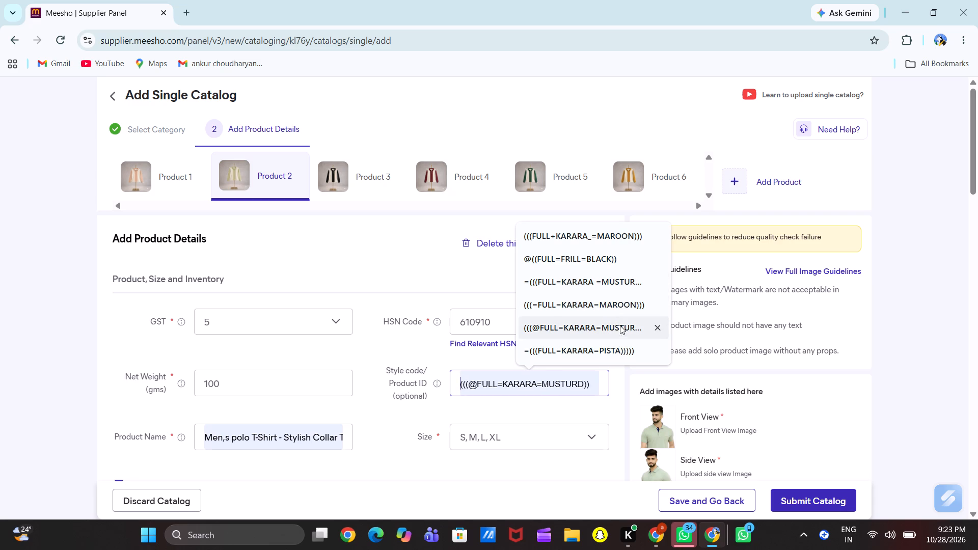
click(586, 234)
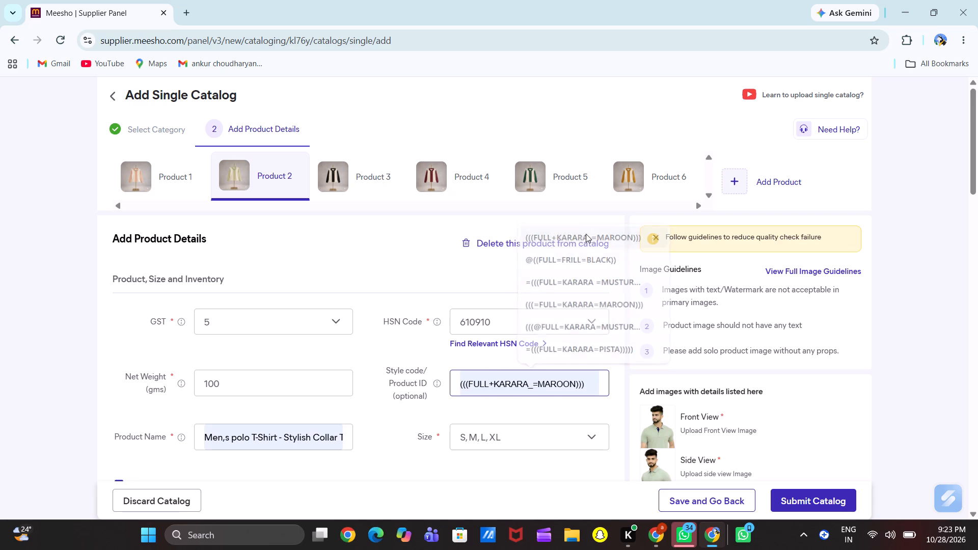
Replace the colour word in Product 2's style code with GREEN, making it (((FULL+KARARA_=GREEN))).
right_click(567, 385)
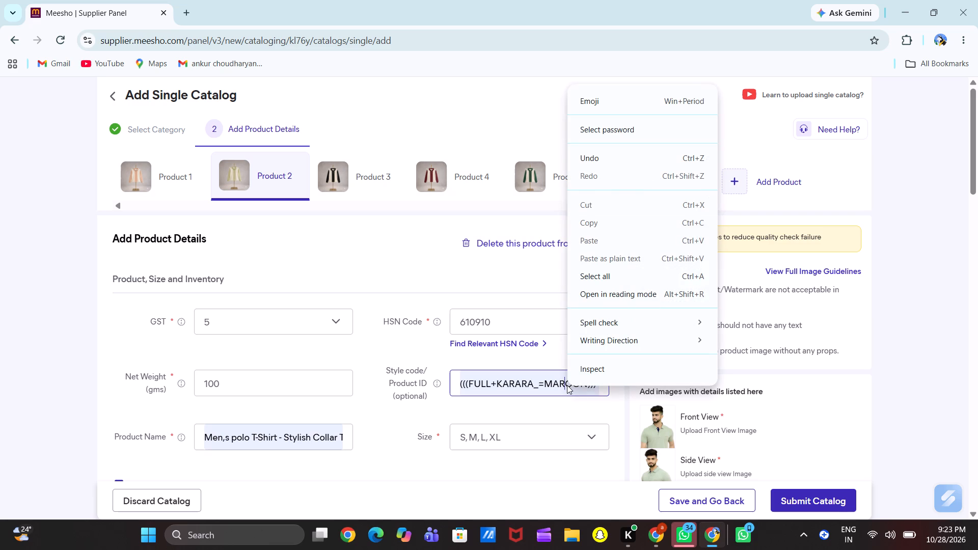
right_click(567, 385)
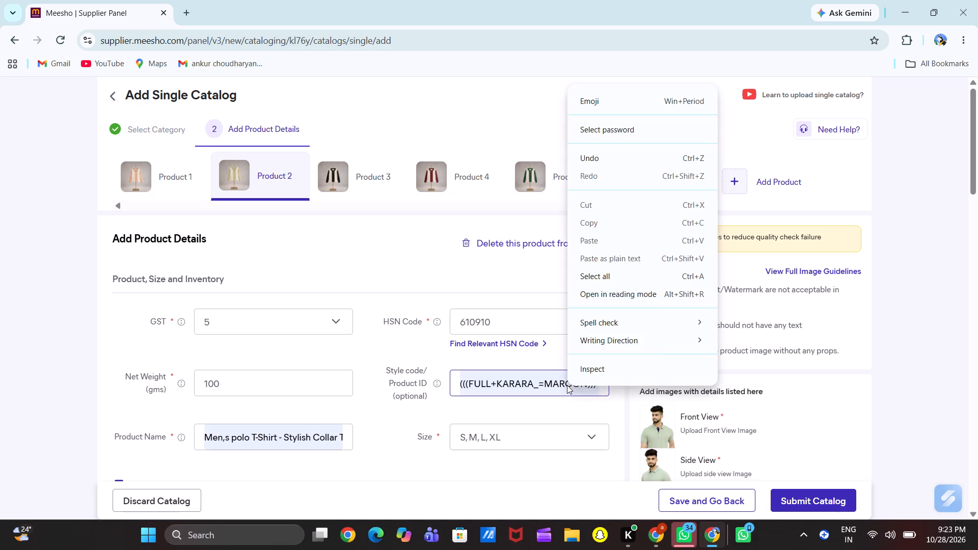
right_click(567, 385)
right_click(567, 385)
drag(567, 385, 548, 383)
drag(548, 383, 554, 383)
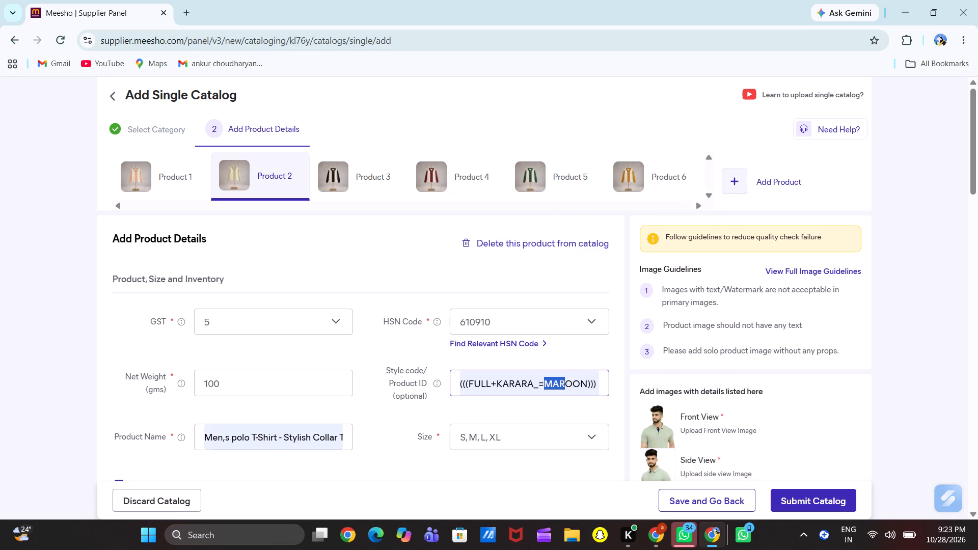
drag(554, 383, 570, 383)
double_click(570, 383)
triple_click(556, 382)
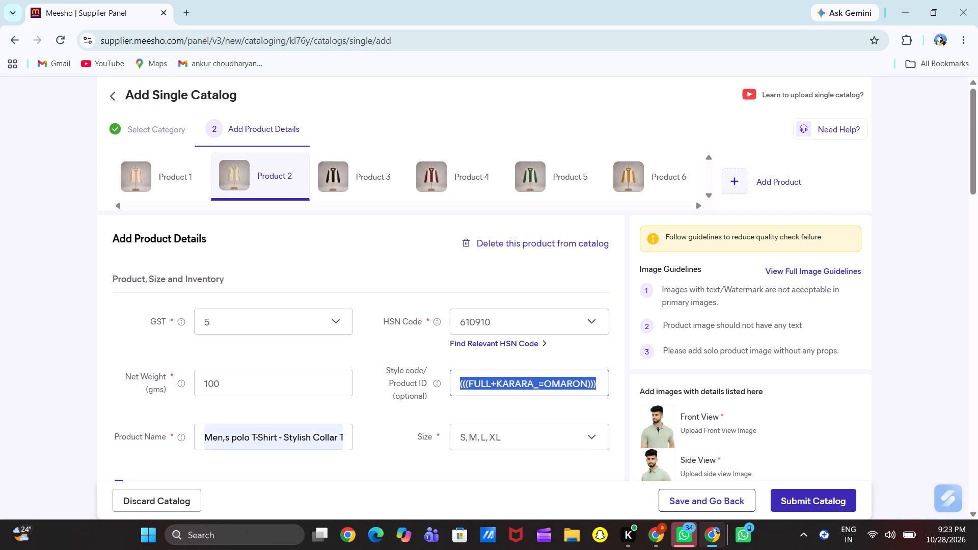
double_click(561, 382)
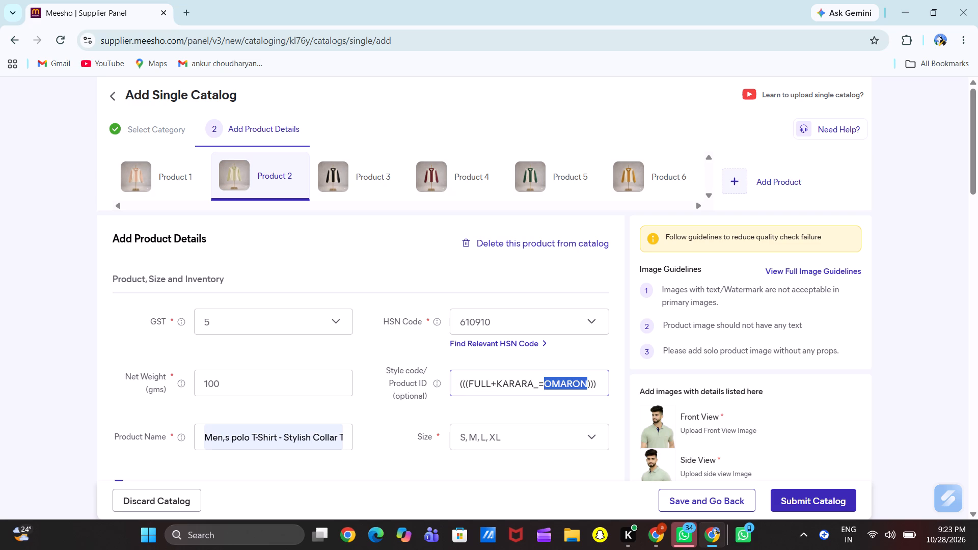
key(BackSpace)
scroll(756, 411, down, 3)
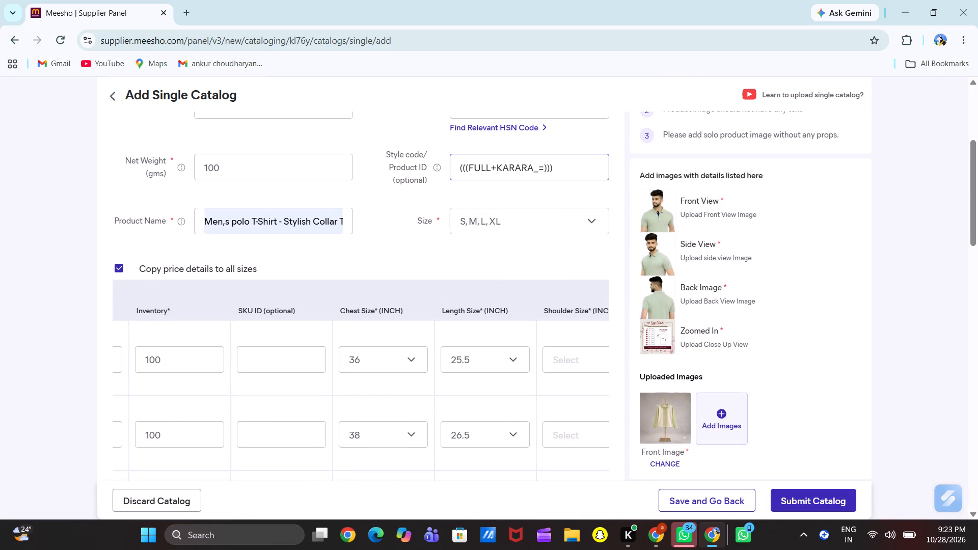
text(GRR)
key(BackSpace)
text(EEN)
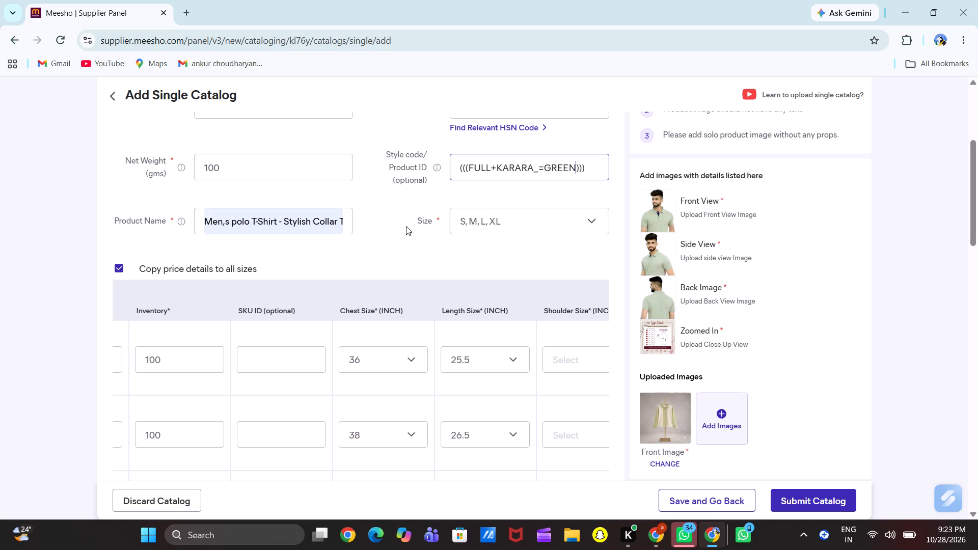
click(400, 230)
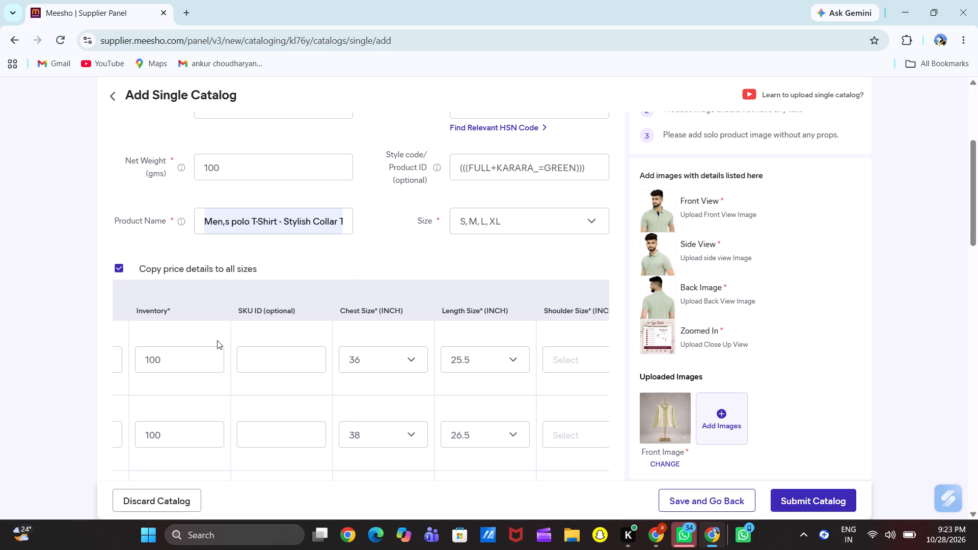
Set the shoulder size of Product 2's first size row, with chest 36, to 14.5 inches.
scroll(458, 322, down, 3)
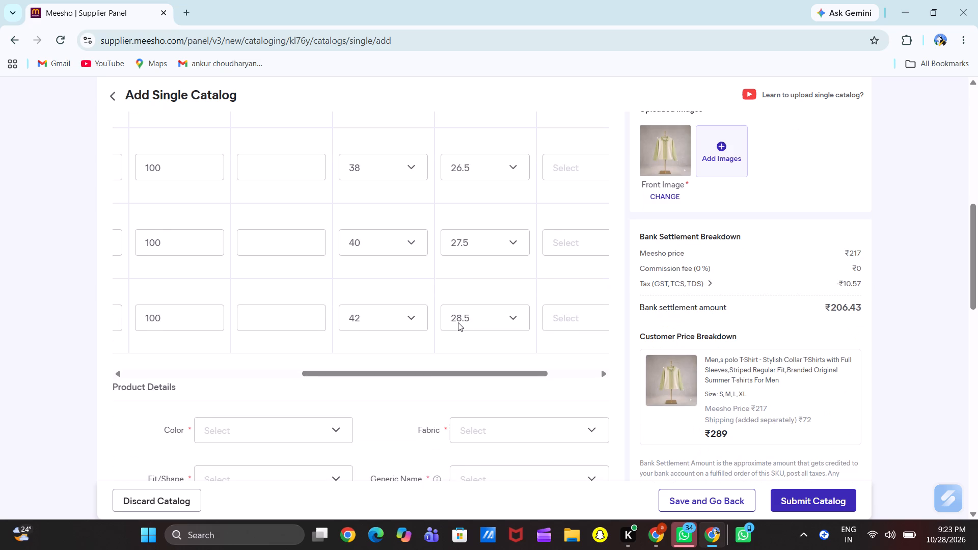
scroll(458, 322, left, 1)
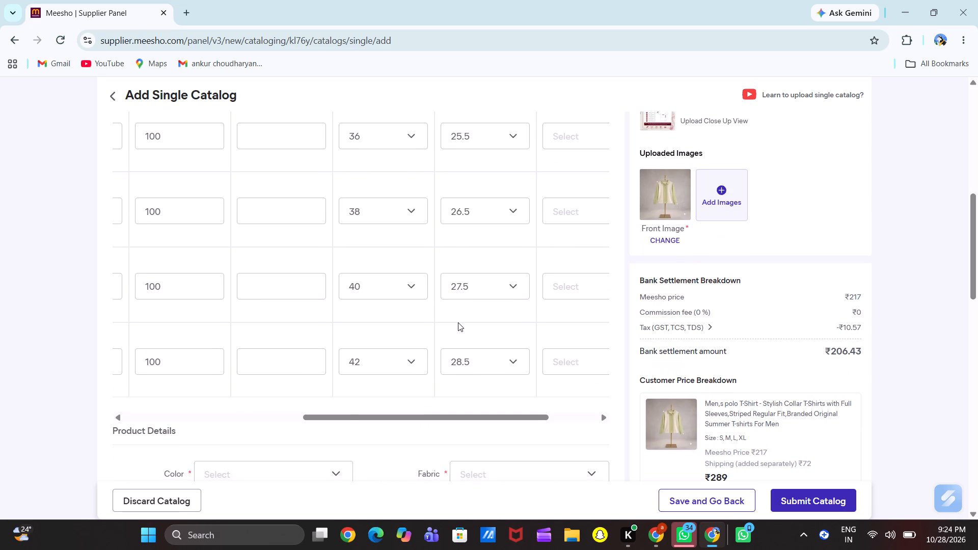
scroll(458, 322, left, 2)
click(484, 133)
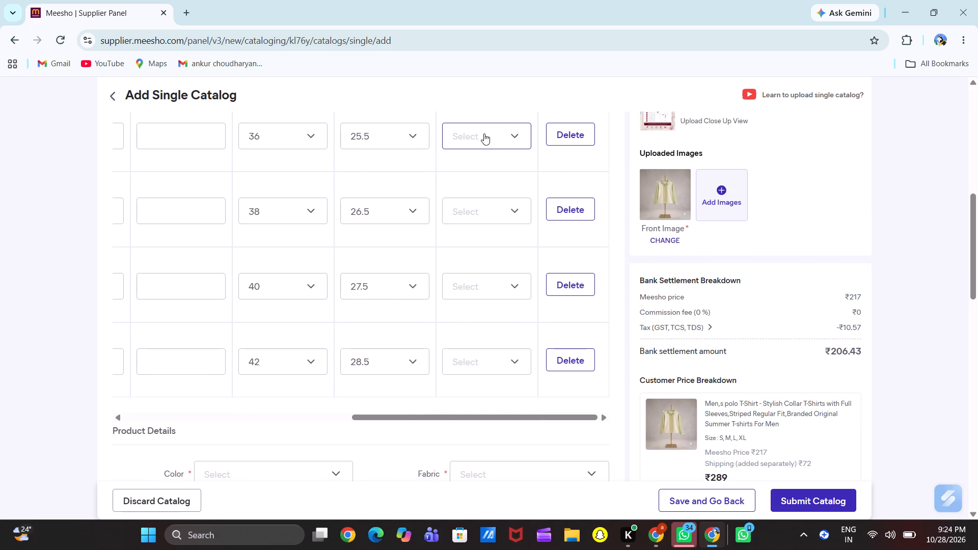
scroll(479, 231, down, 2)
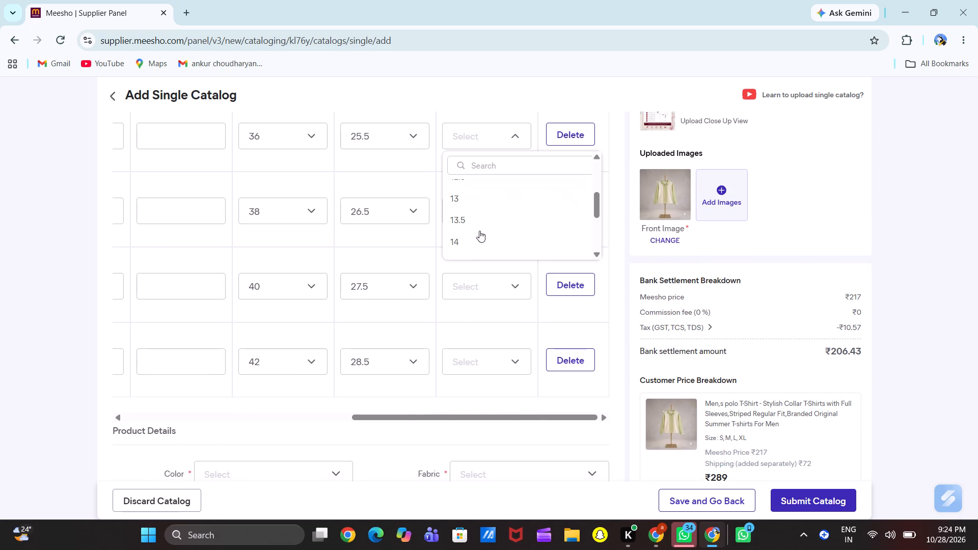
scroll(479, 231, down, 1)
drag(479, 231, 476, 237)
click(476, 237)
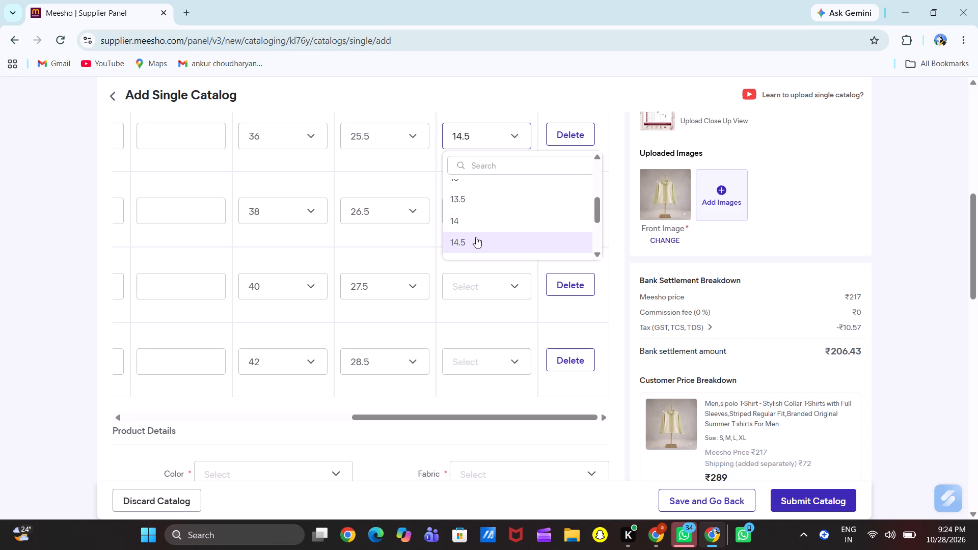
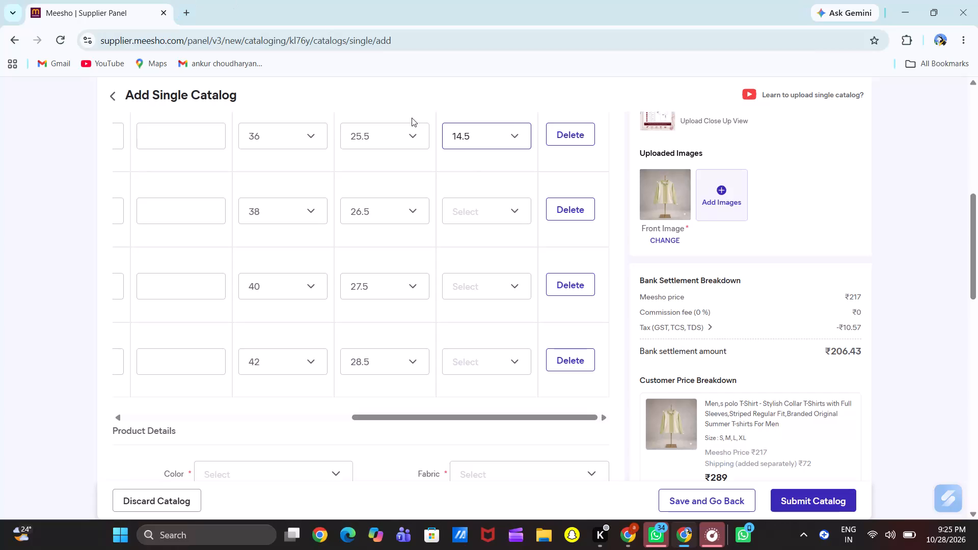
Set Product 2's shoulder sizes to 15.5 for the chest 38 row, 16.5 for chest 40 and 17.5 for chest 42.
click(485, 209)
scroll(493, 298, down, 1)
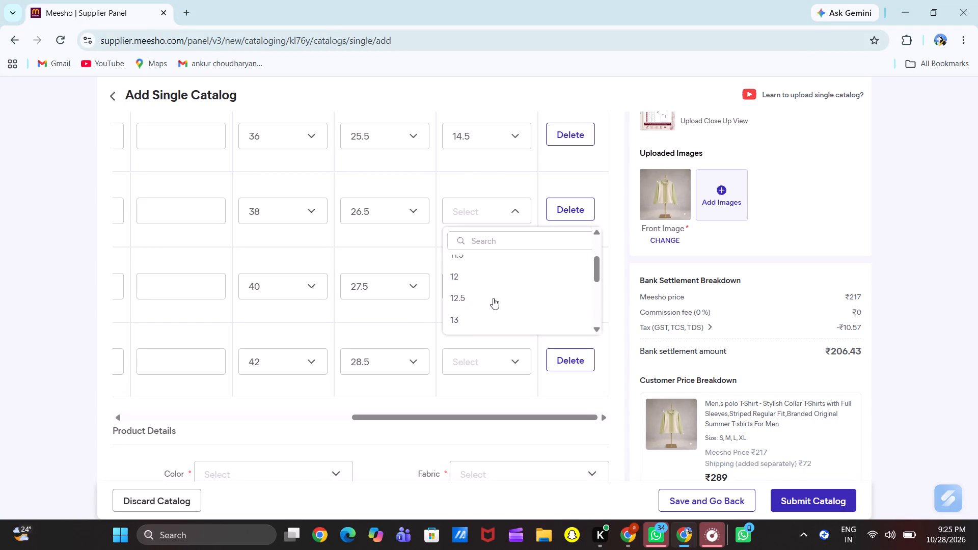
scroll(493, 298, down, 2)
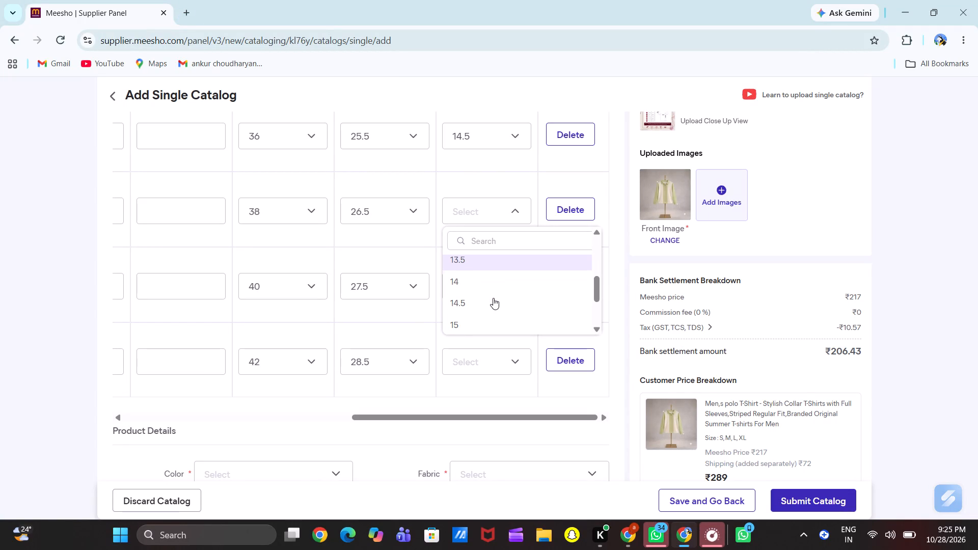
scroll(493, 298, down, 2)
click(479, 295)
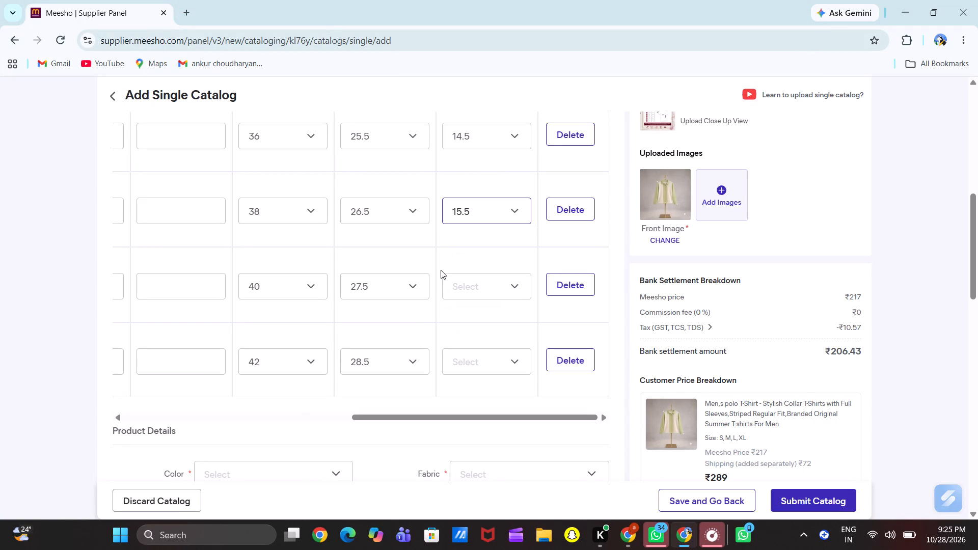
click(468, 287)
scroll(479, 362, down, 2)
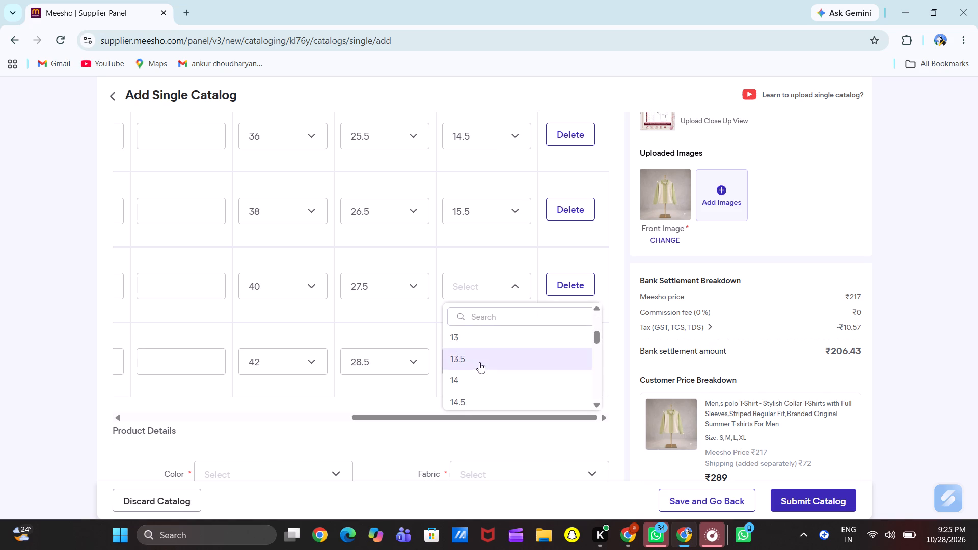
scroll(479, 362, down, 2)
click(477, 365)
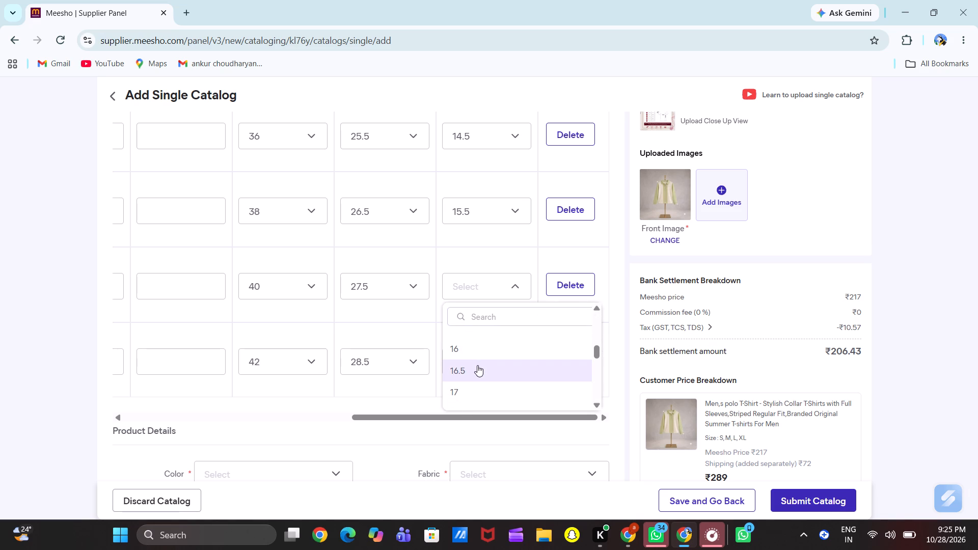
click(467, 357)
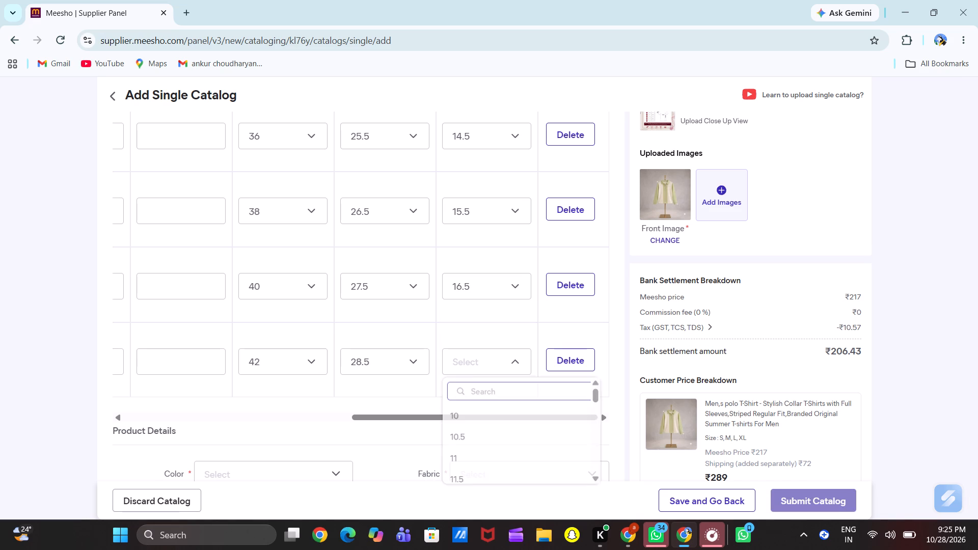
scroll(510, 450, down, 4)
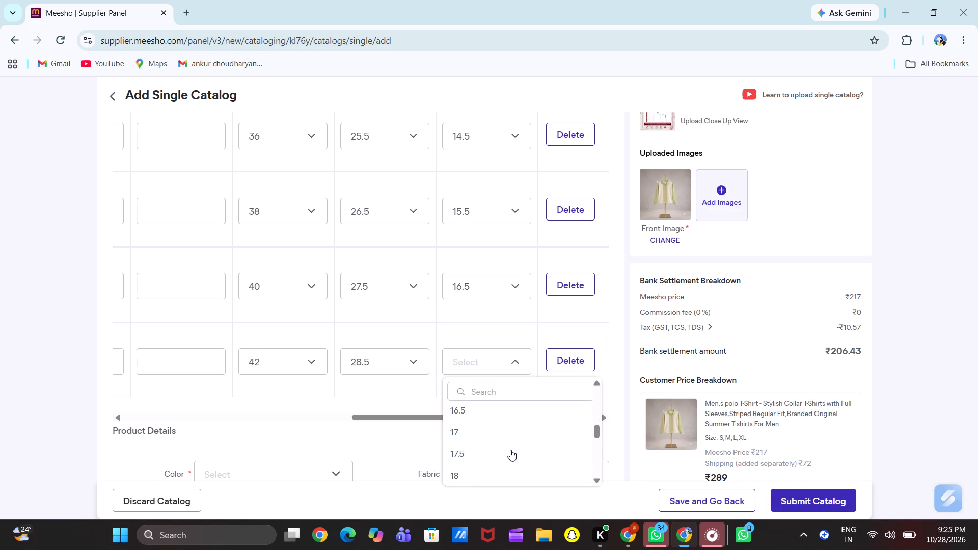
scroll(510, 450, down, 1)
click(484, 442)
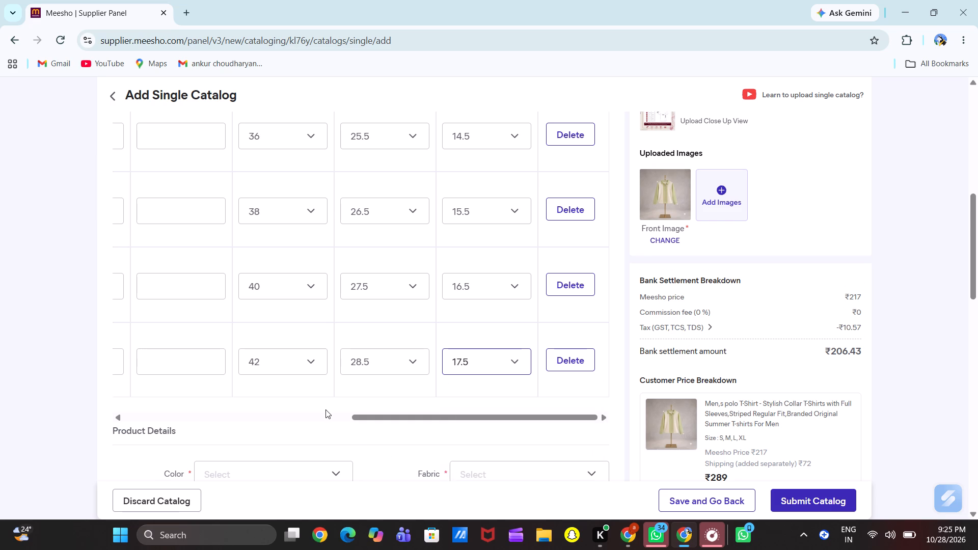
Set Product 2's color to Green and its fabric to Cotton Blend in the product details.
scroll(325, 409, down, 3)
click(259, 232)
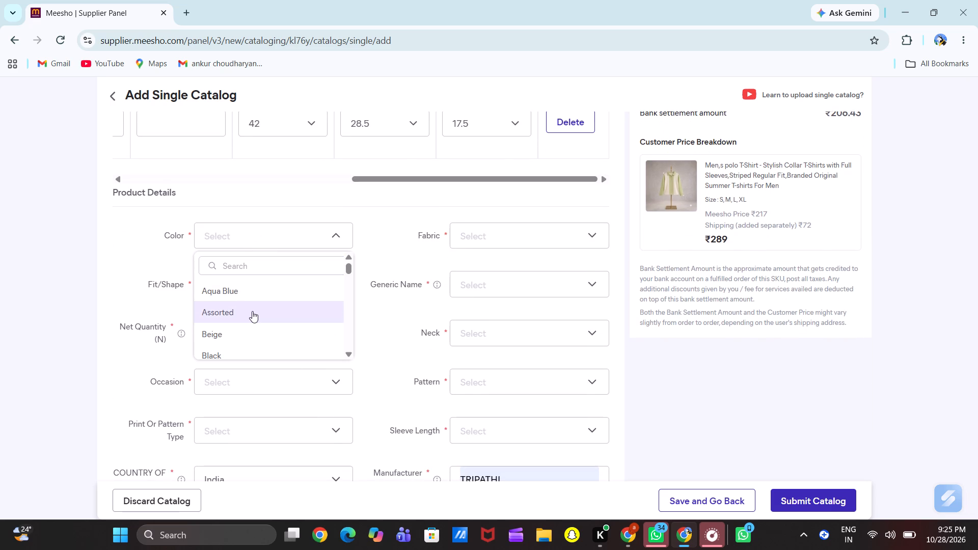
text(GRR)
click(258, 259)
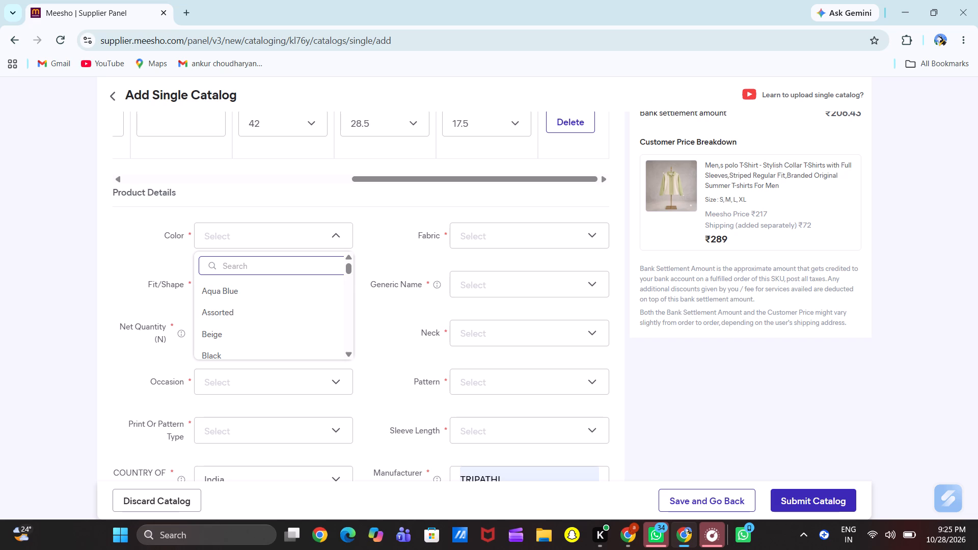
text(GREE)
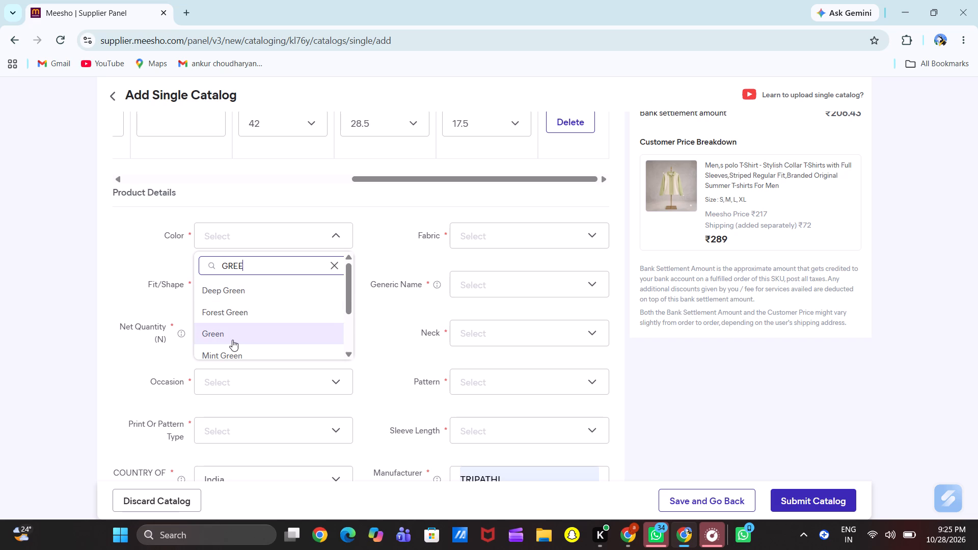
click(232, 340)
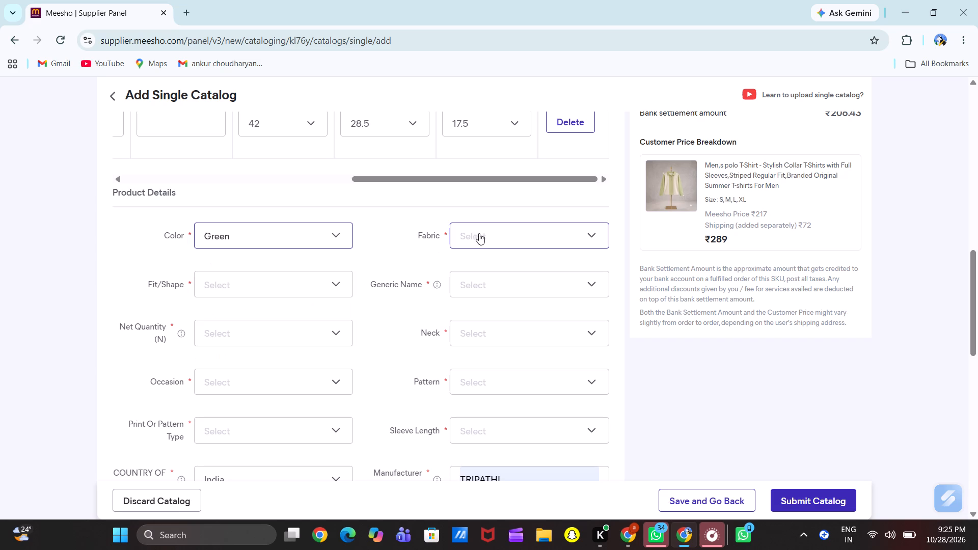
click(487, 232)
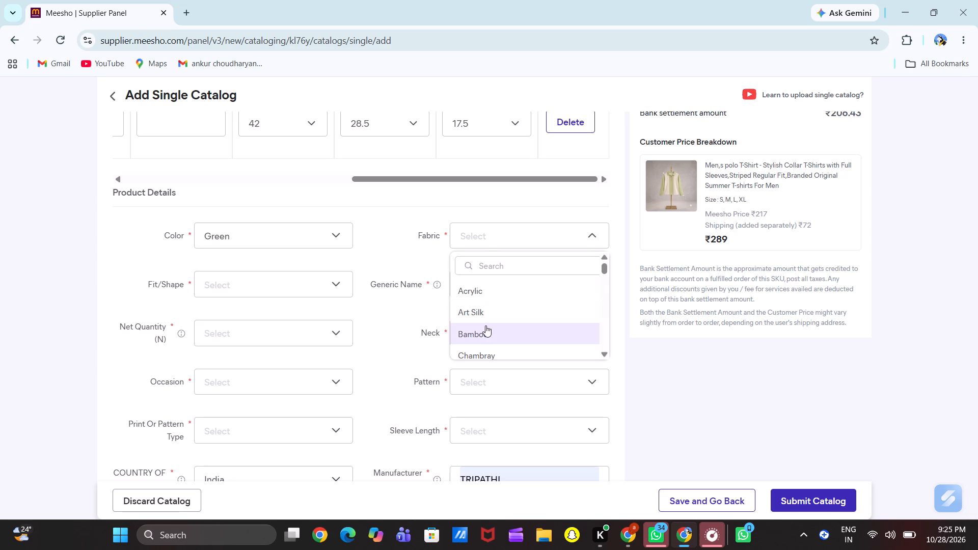
scroll(490, 332, down, 1)
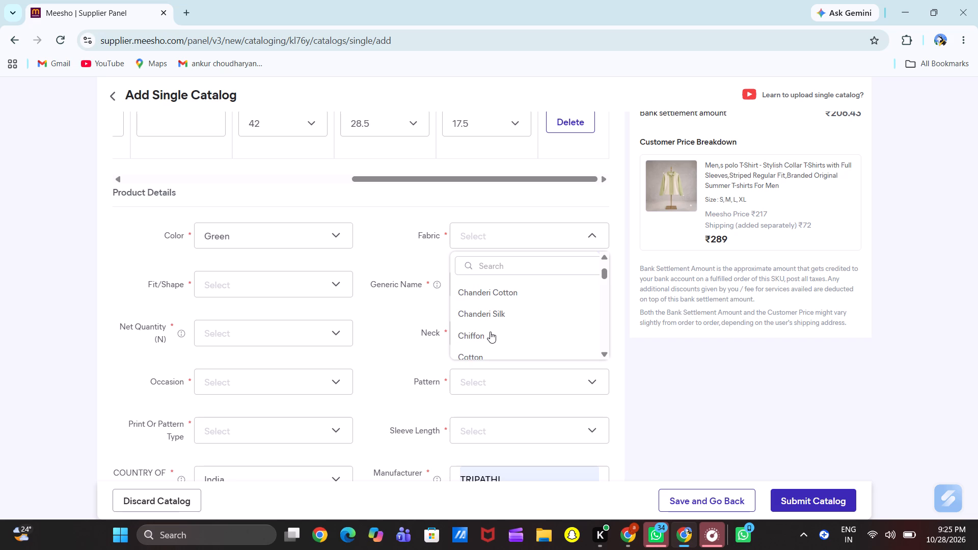
scroll(490, 332, down, 2)
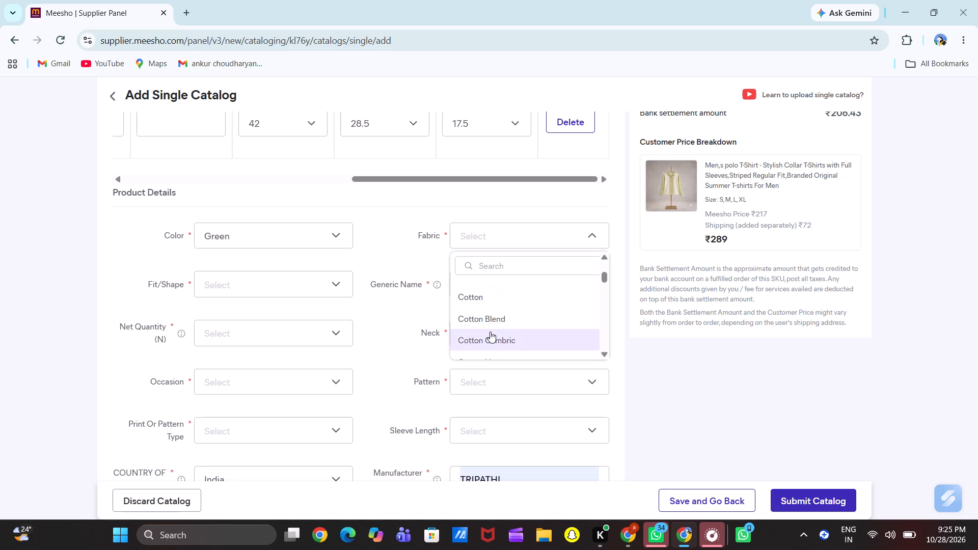
click(478, 310)
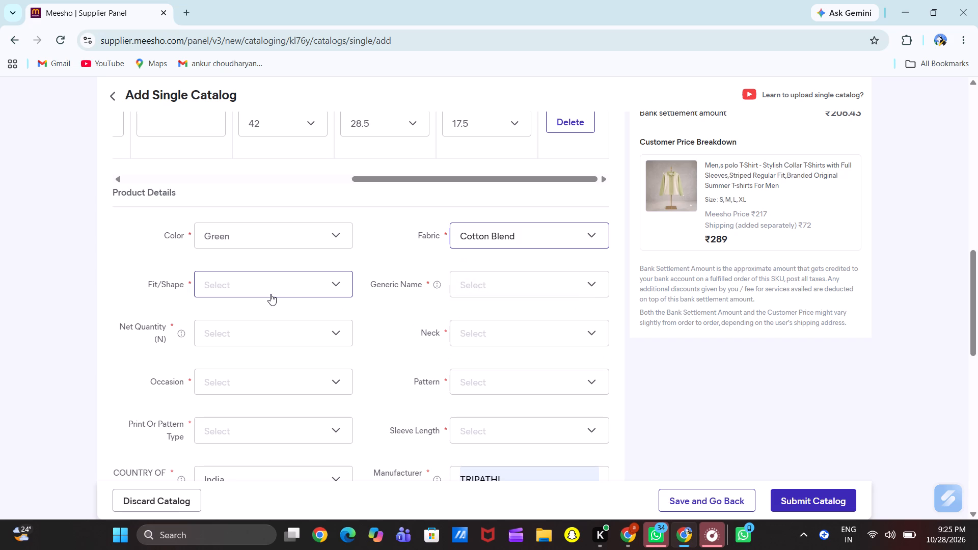
Set Product 2's fit/shape to Regular, generic name to Tshirts and net quantity to 1.
click(270, 294)
scroll(261, 343, down, 1)
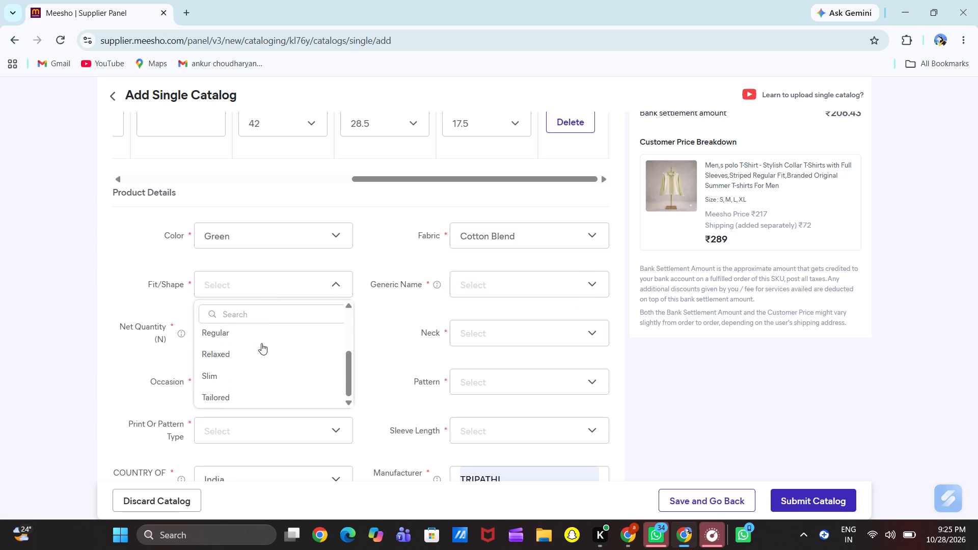
scroll(261, 343, down, 1)
click(238, 331)
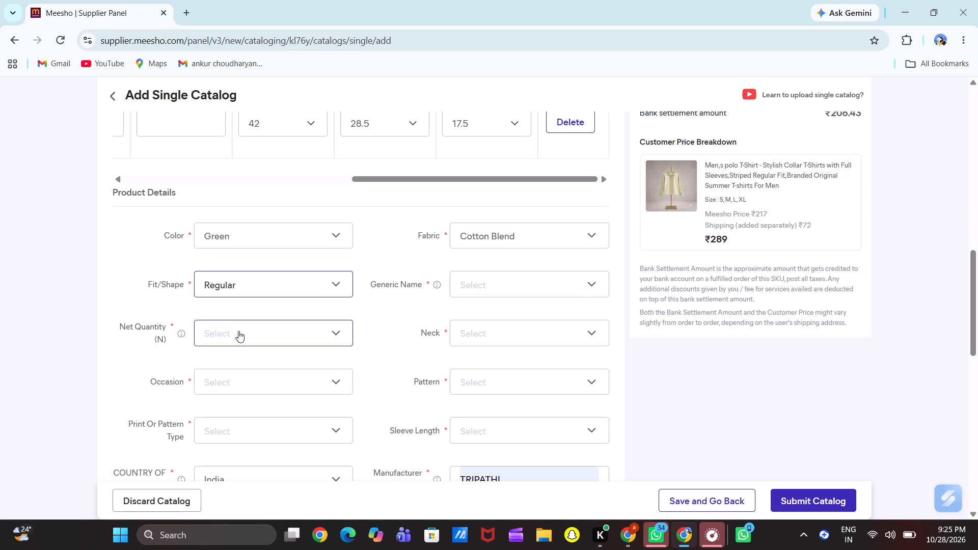
click(488, 290)
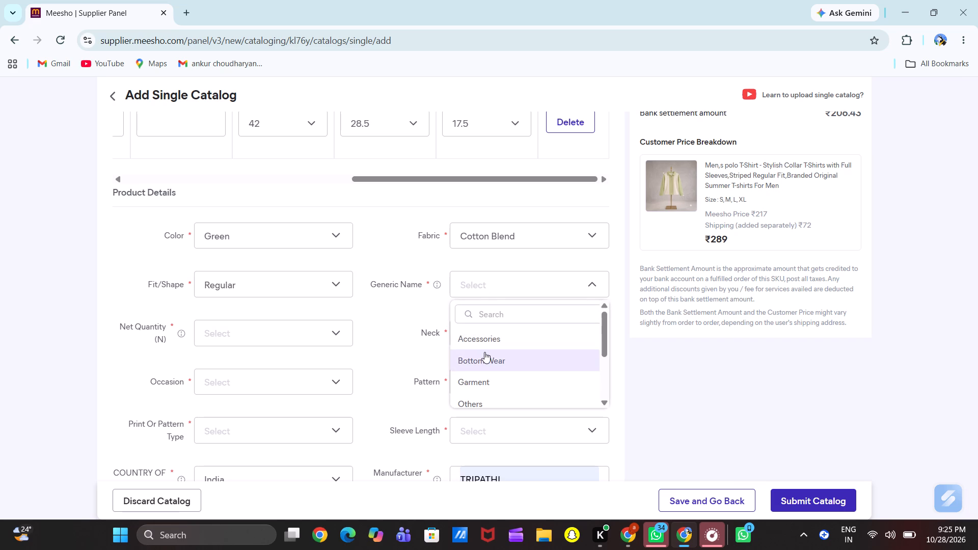
scroll(484, 352, down, 2)
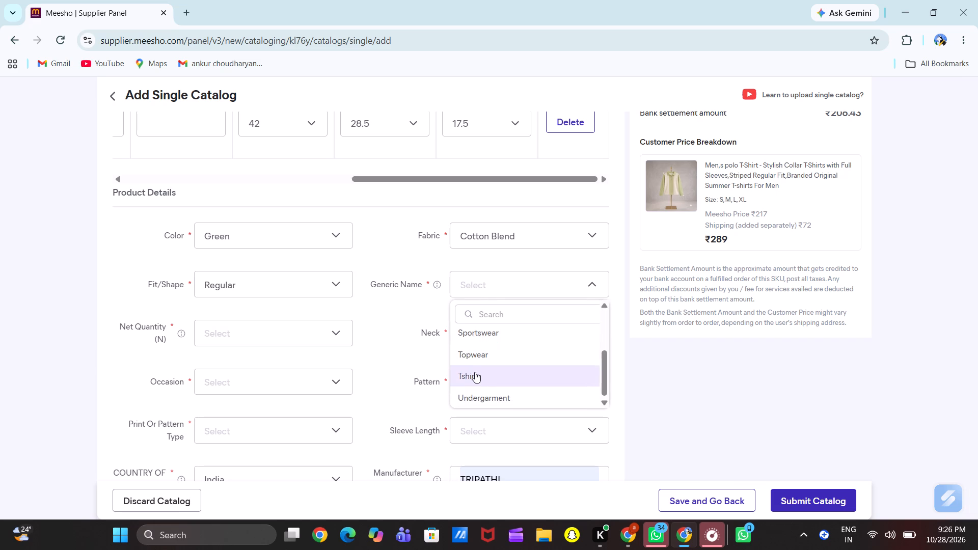
click(474, 374)
click(269, 330)
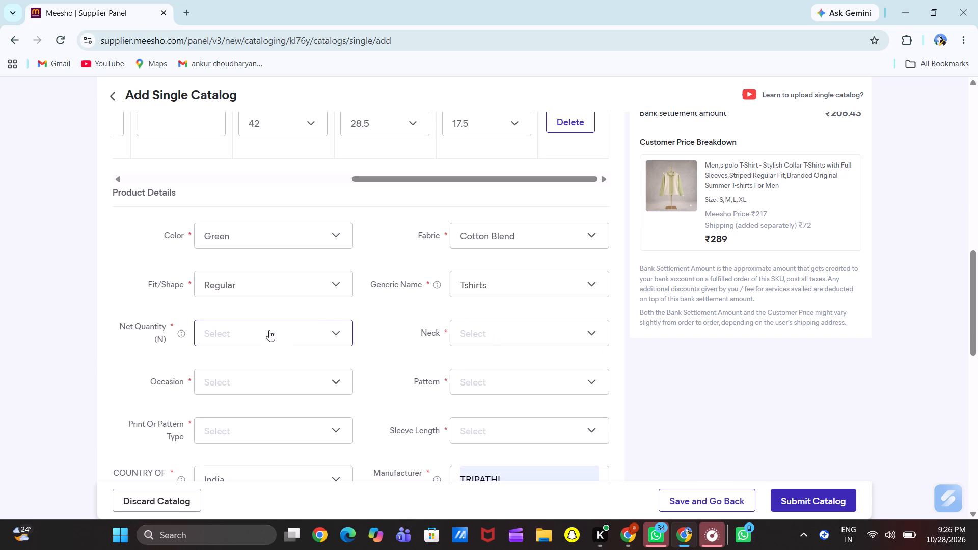
key(1)
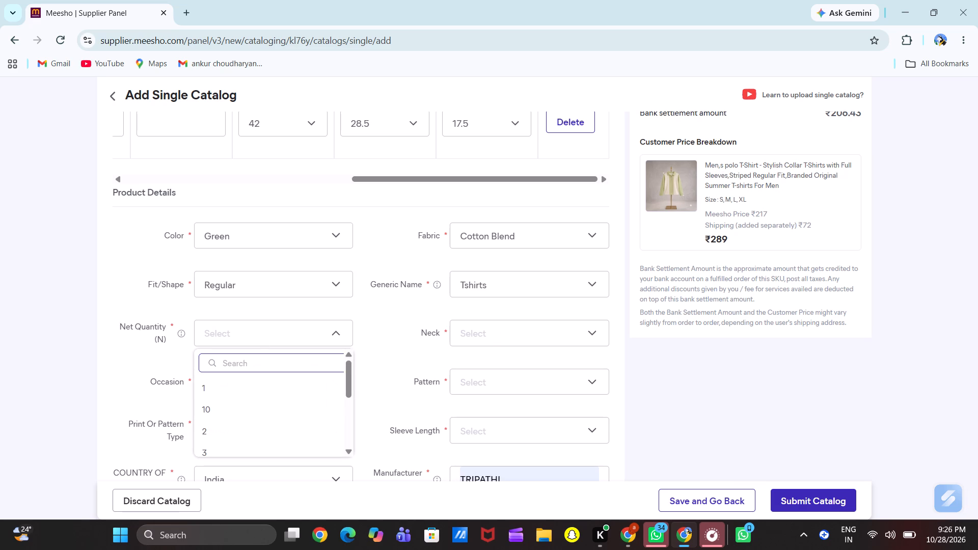
click(231, 382)
Set Product 2's neck to Polo, occasion to Casual and pattern to Colorblocked.
click(488, 336)
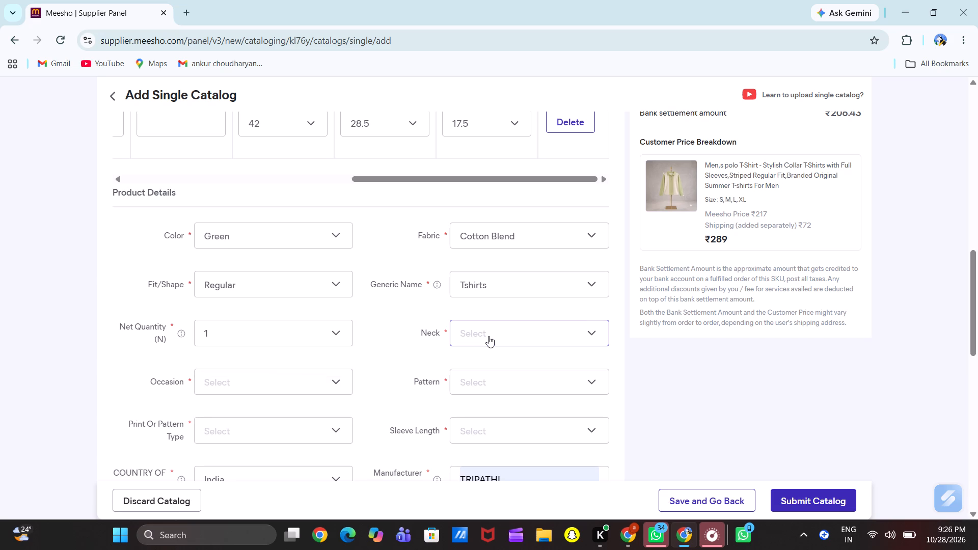
scroll(502, 412, down, 2)
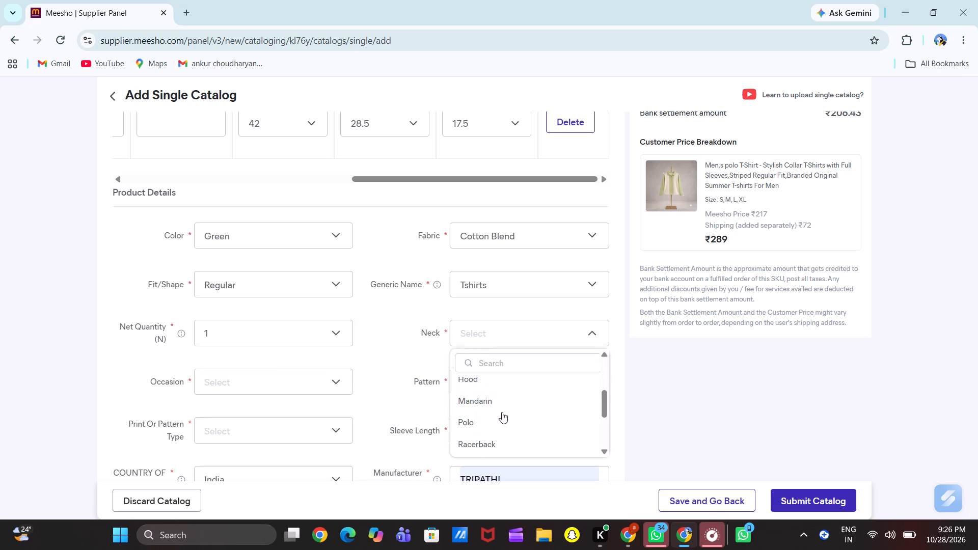
click(481, 420)
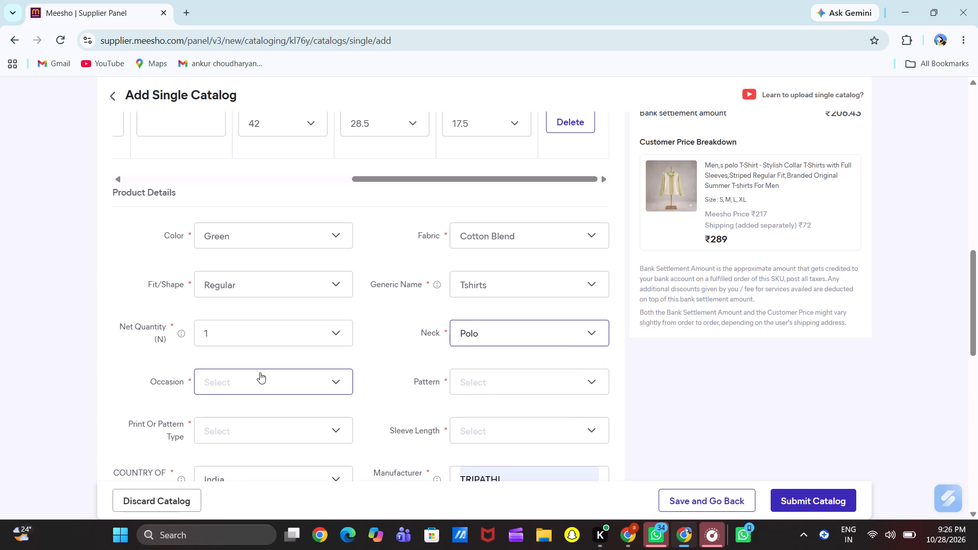
click(260, 372)
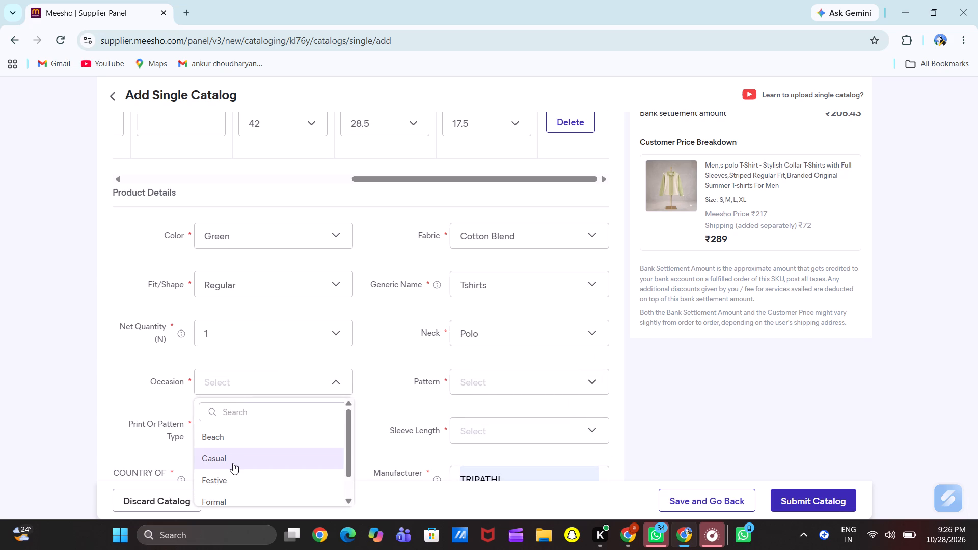
click(233, 463)
click(474, 384)
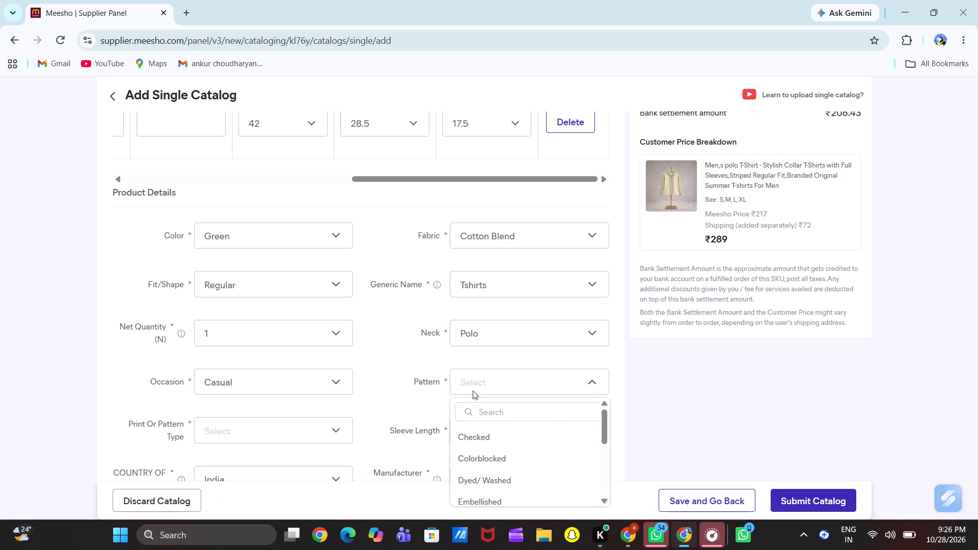
click(490, 453)
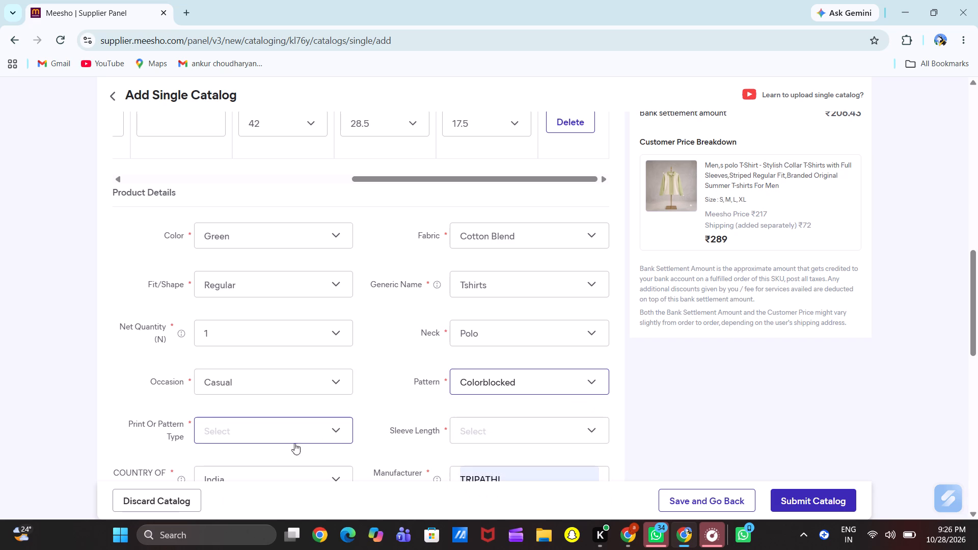
Set Product 2's print or pattern type to Colorblocked and its sleeve length to Long Sleeves.
click(273, 435)
scroll(273, 435, down, 1)
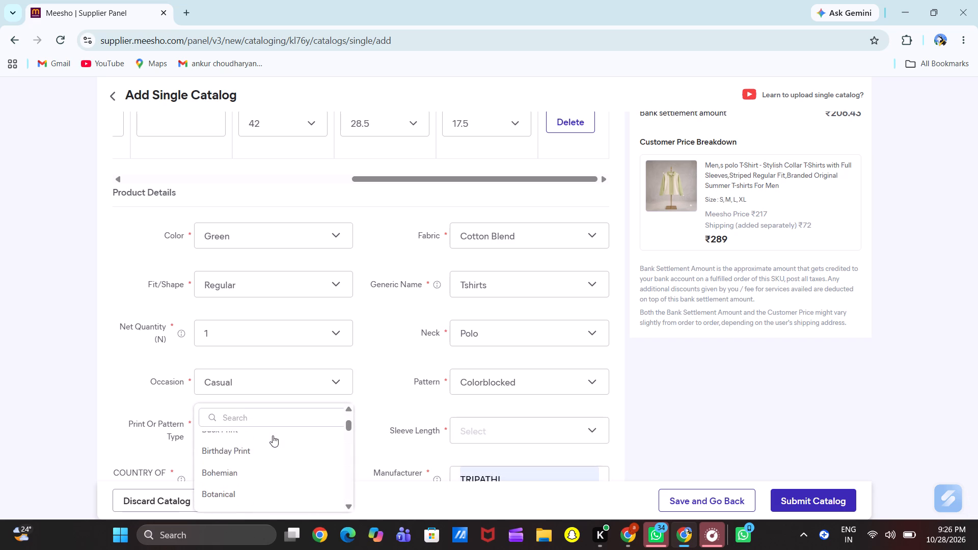
scroll(273, 435, down, 3)
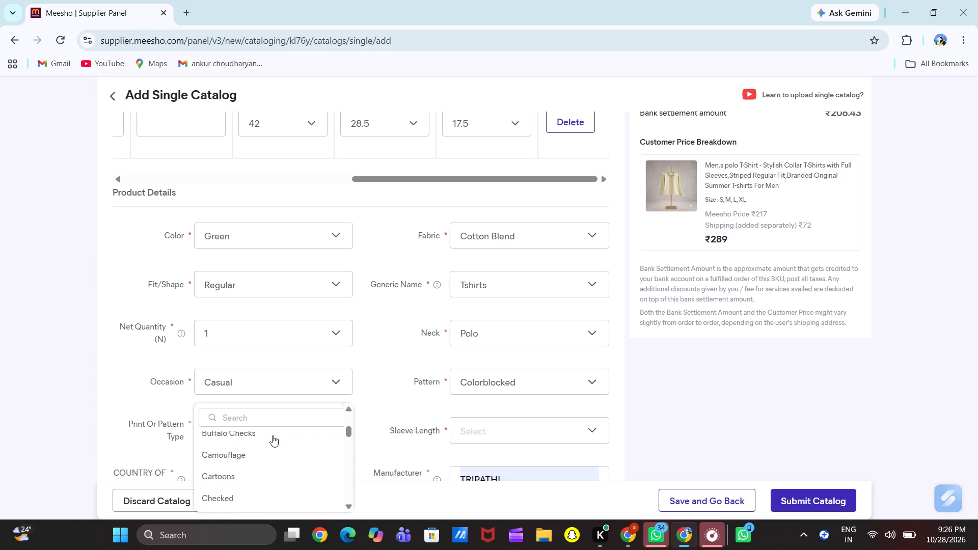
scroll(273, 435, down, 3)
click(232, 458)
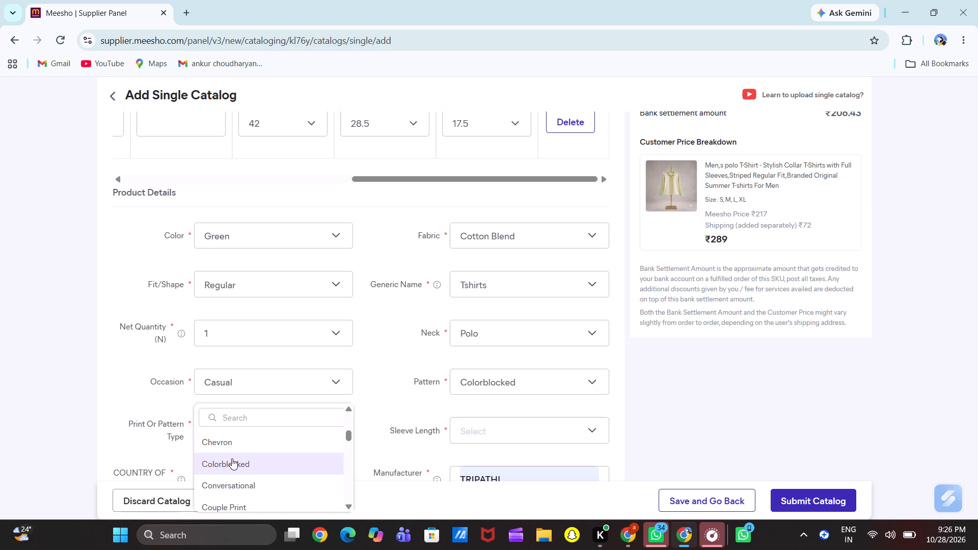
click(493, 433)
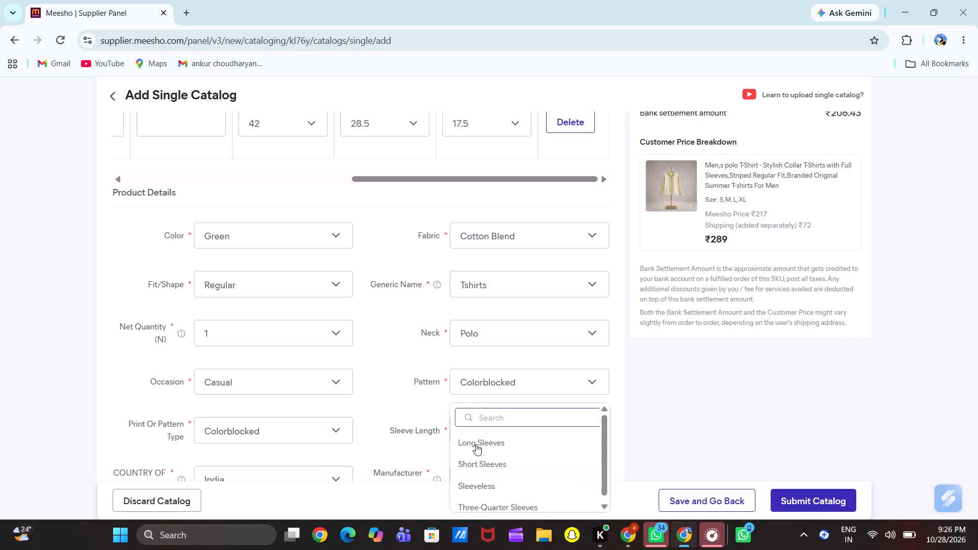
click(486, 444)
Fill in Product 2's packer pincode with the same pincode as the manufacturer's.
scroll(397, 453, down, 3)
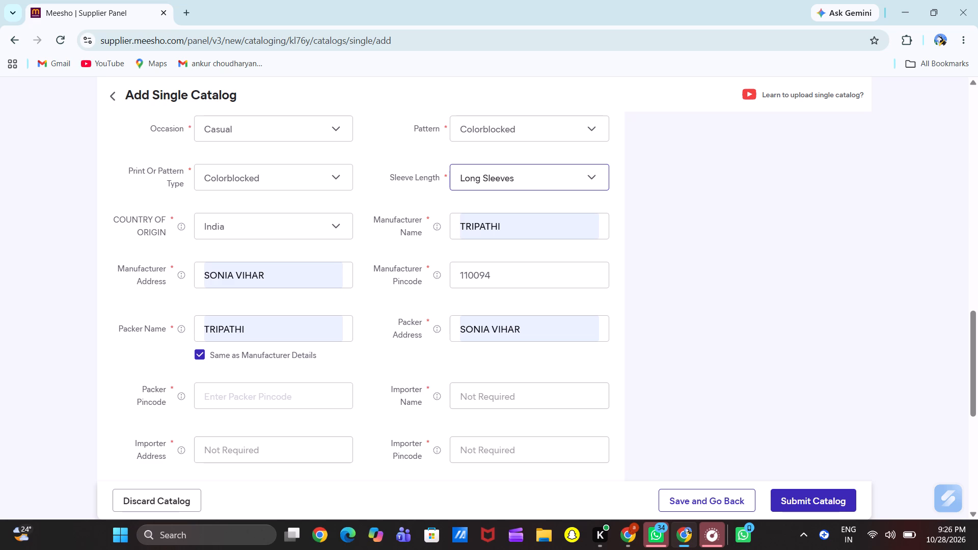
click(224, 392)
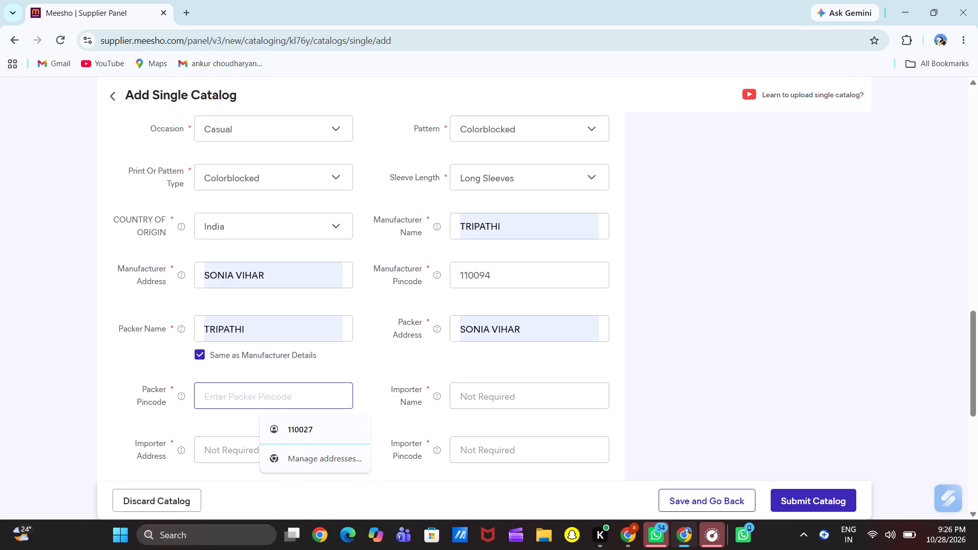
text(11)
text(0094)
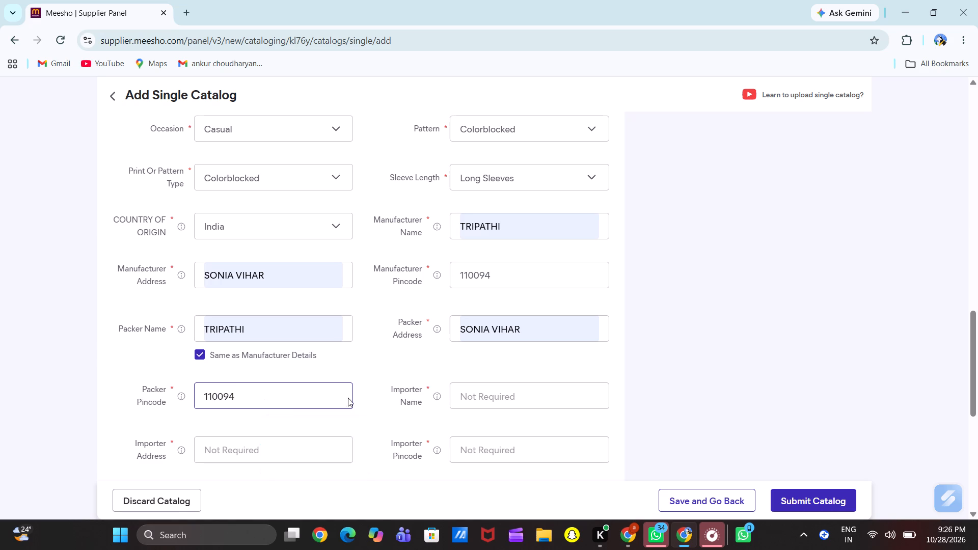
click(479, 394)
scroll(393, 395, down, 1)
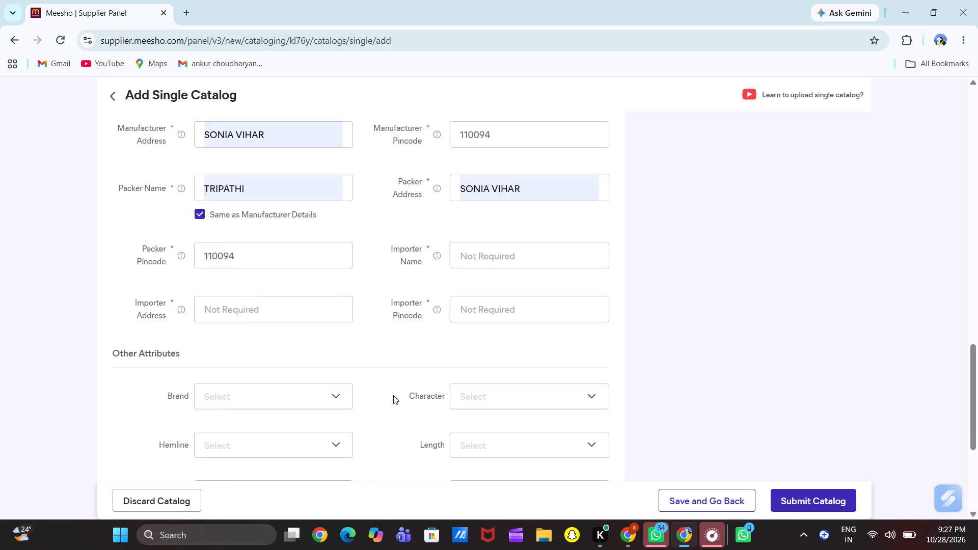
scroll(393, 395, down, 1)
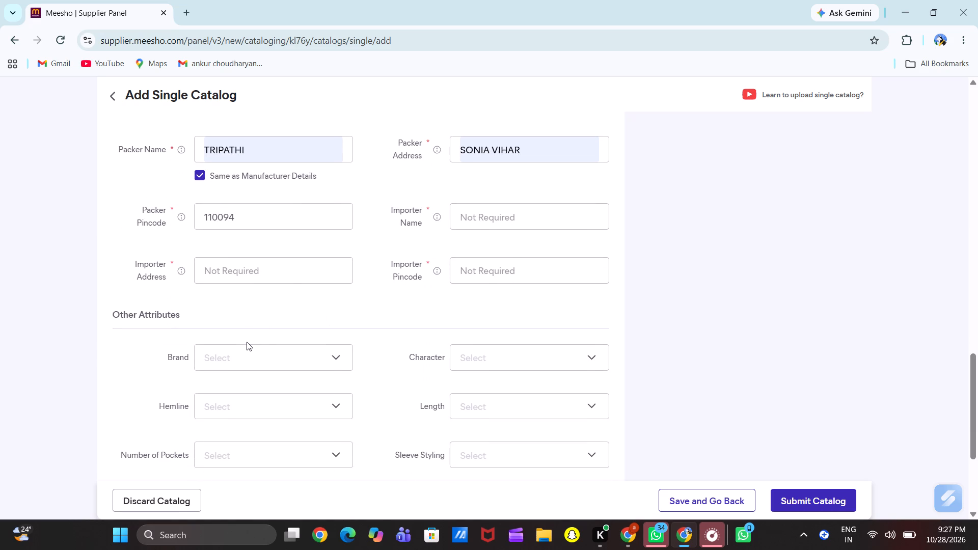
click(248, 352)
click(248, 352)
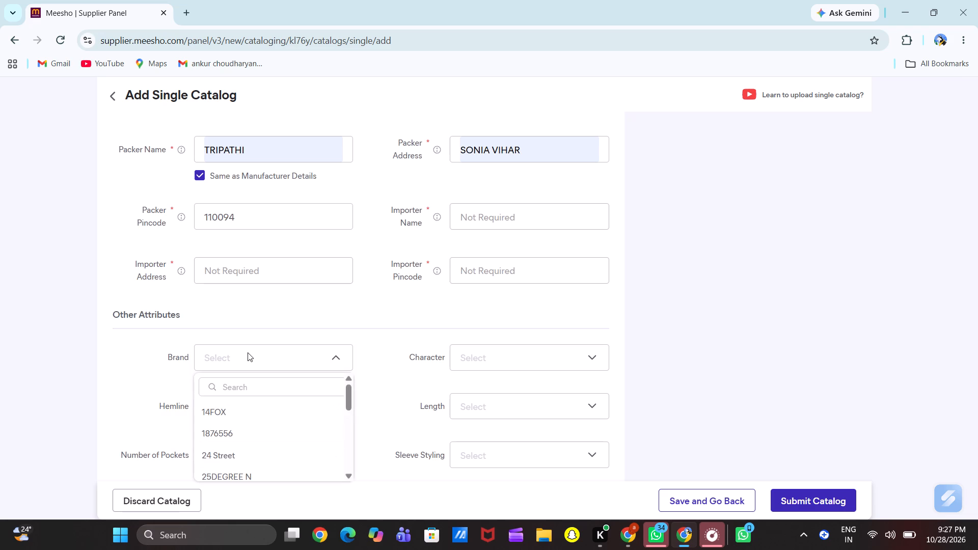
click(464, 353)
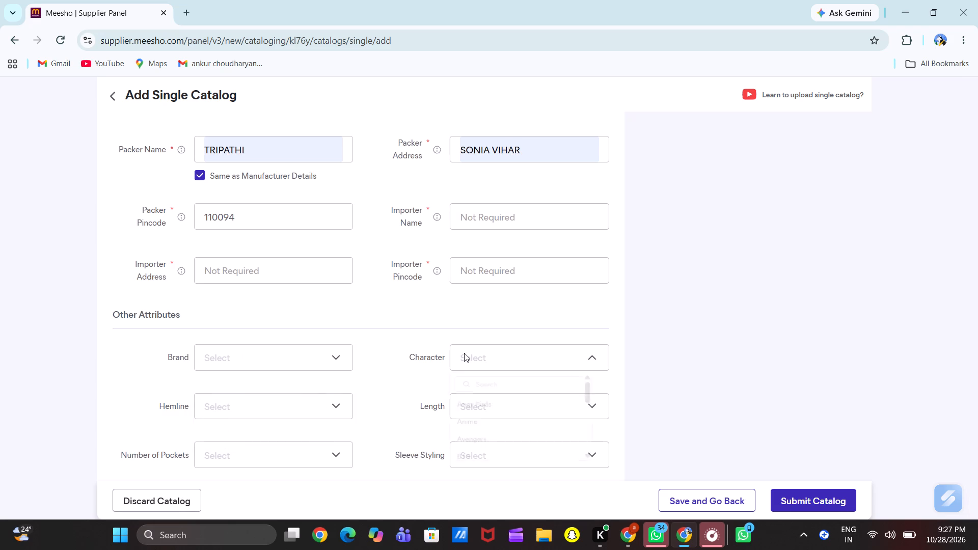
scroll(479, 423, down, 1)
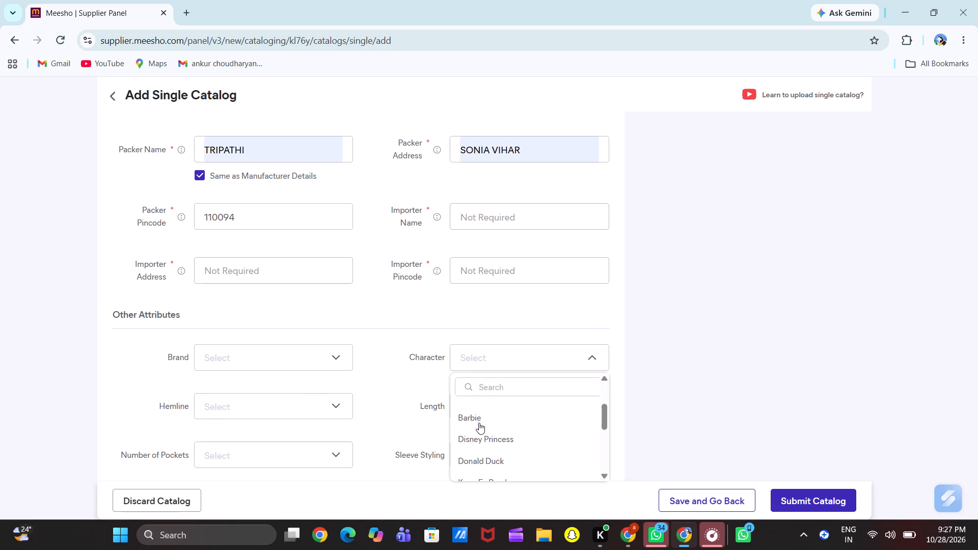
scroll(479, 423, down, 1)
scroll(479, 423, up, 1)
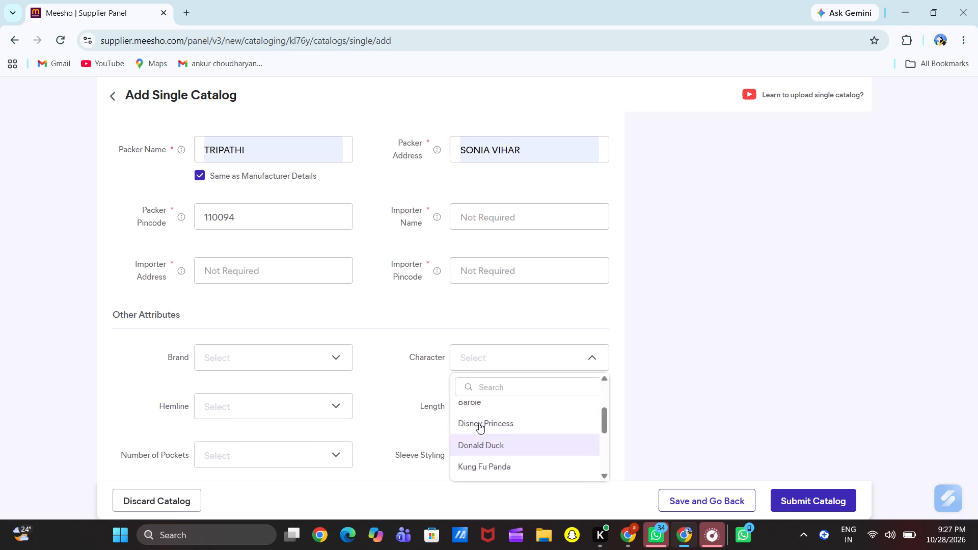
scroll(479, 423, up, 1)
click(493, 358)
Set Product 2's length to Regular and its style to Korean in the other attributes.
scroll(317, 371, down, 1)
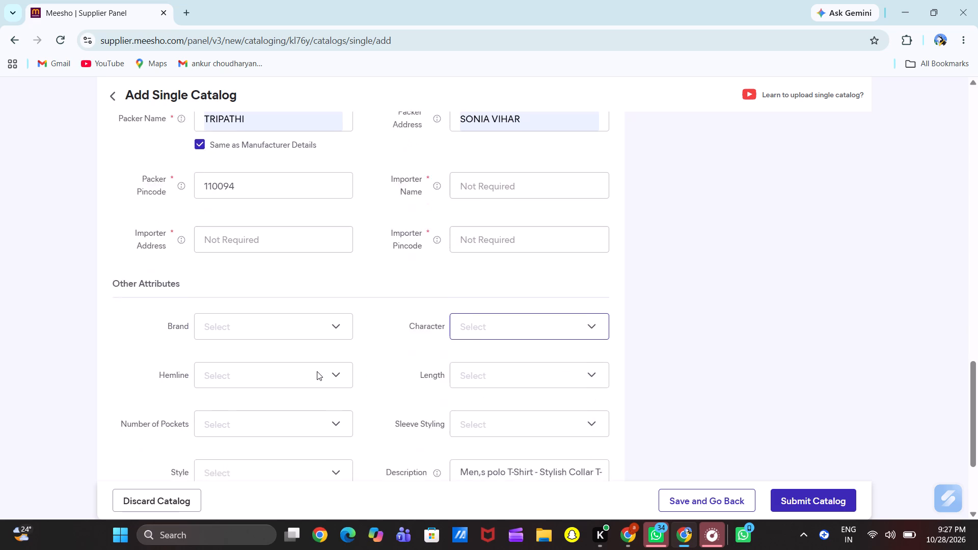
scroll(317, 371, down, 3)
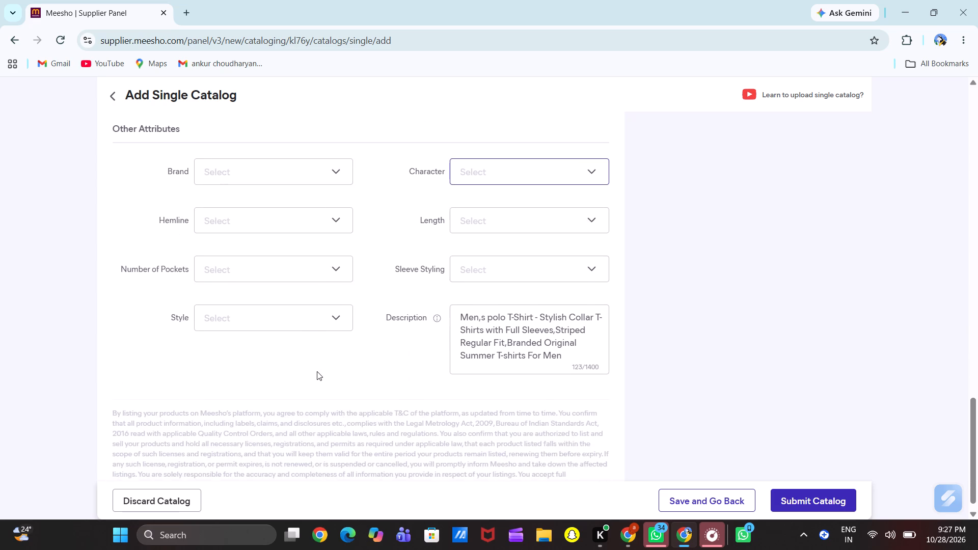
scroll(317, 371, down, 1)
click(476, 280)
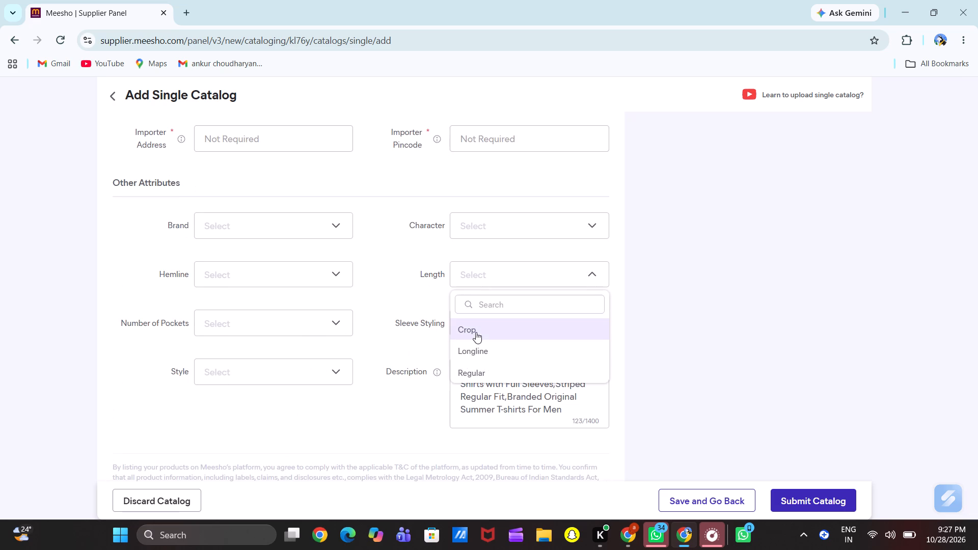
click(473, 370)
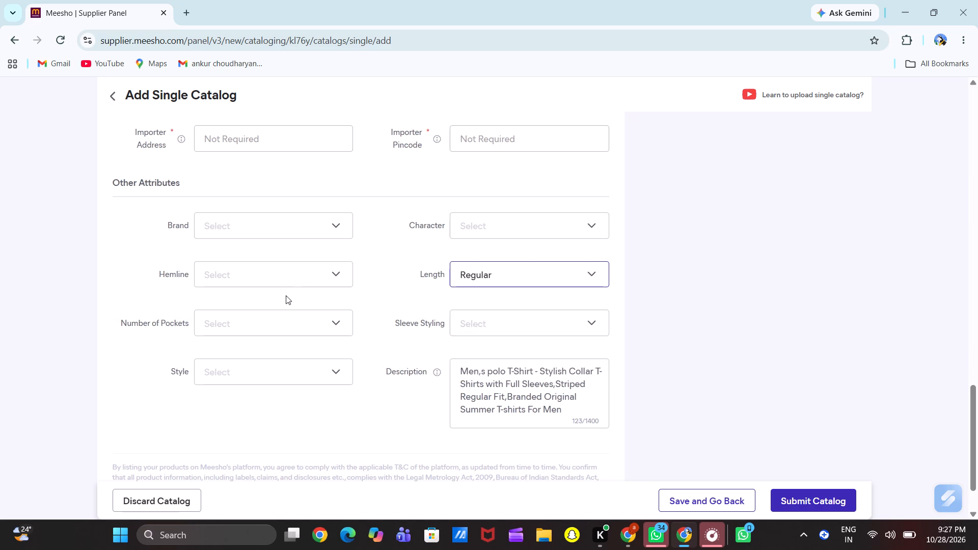
click(281, 363)
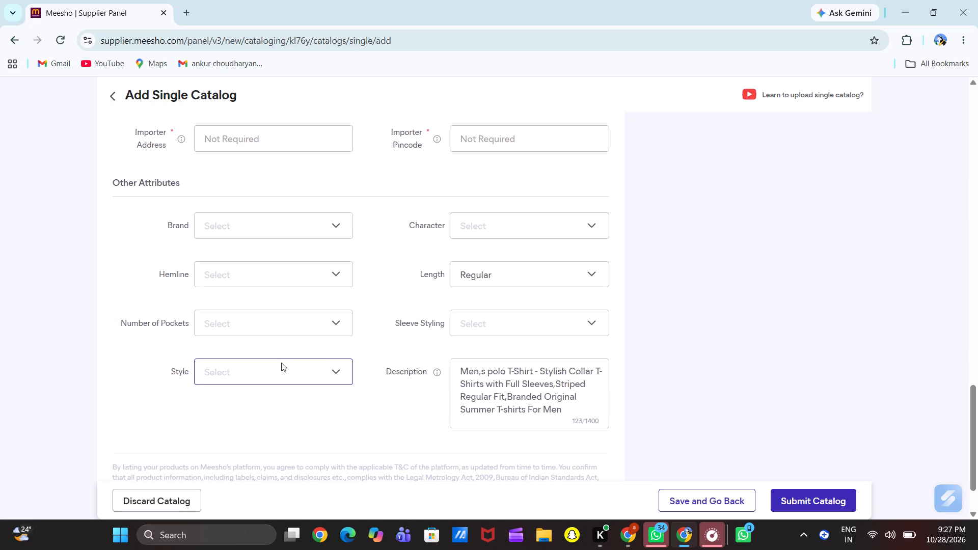
click(262, 438)
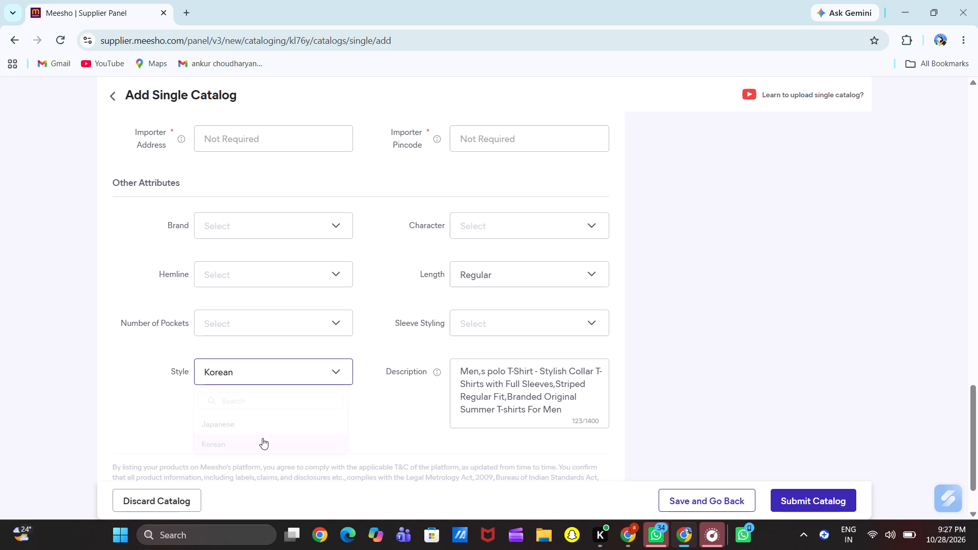
Set Product 2's hemline to Straight in the other attributes.
click(260, 333)
click(260, 333)
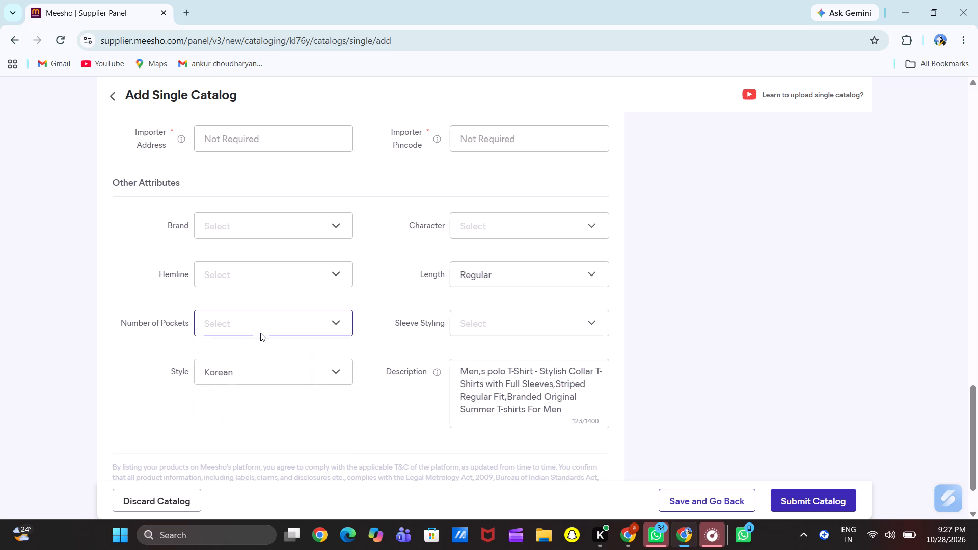
click(253, 268)
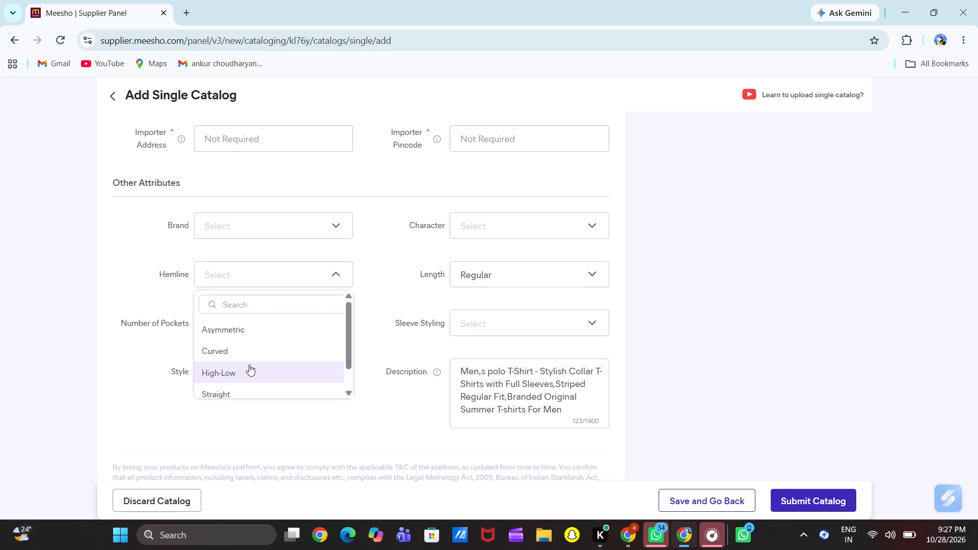
scroll(249, 365, down, 1)
click(249, 365)
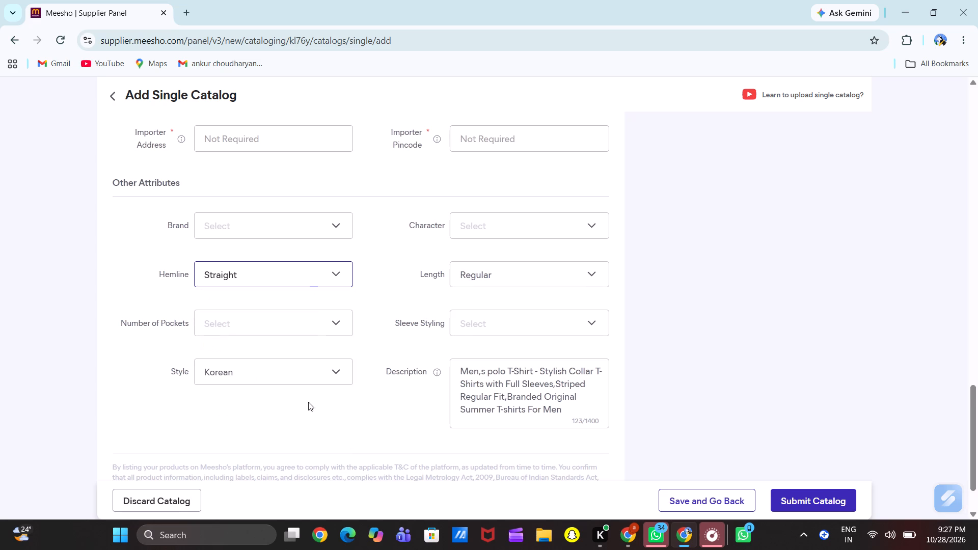
Switch to Product 3 and set its style code/product ID to the saved entry @((FULL=FRILL=BLACK)).
scroll(382, 403, down, 2)
scroll(382, 403, up, 2)
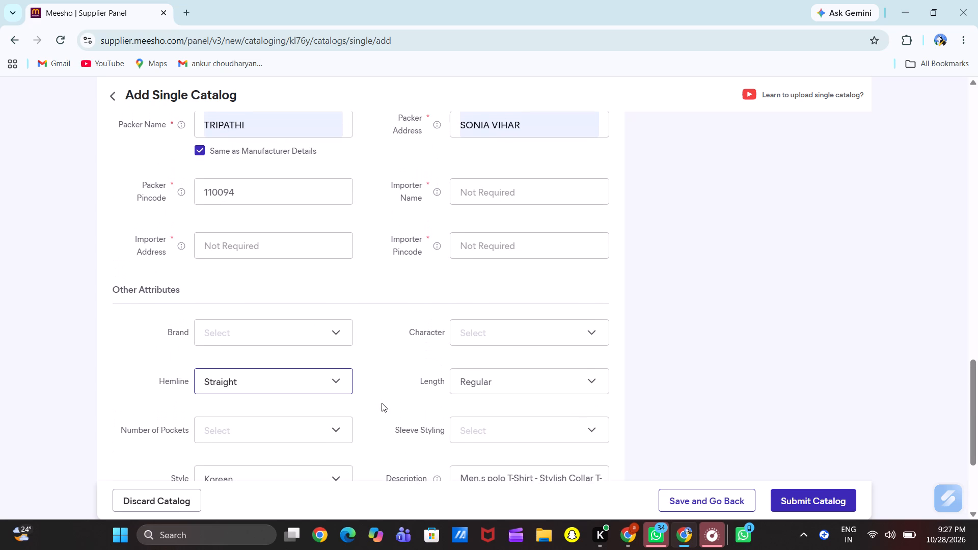
scroll(382, 403, up, 4)
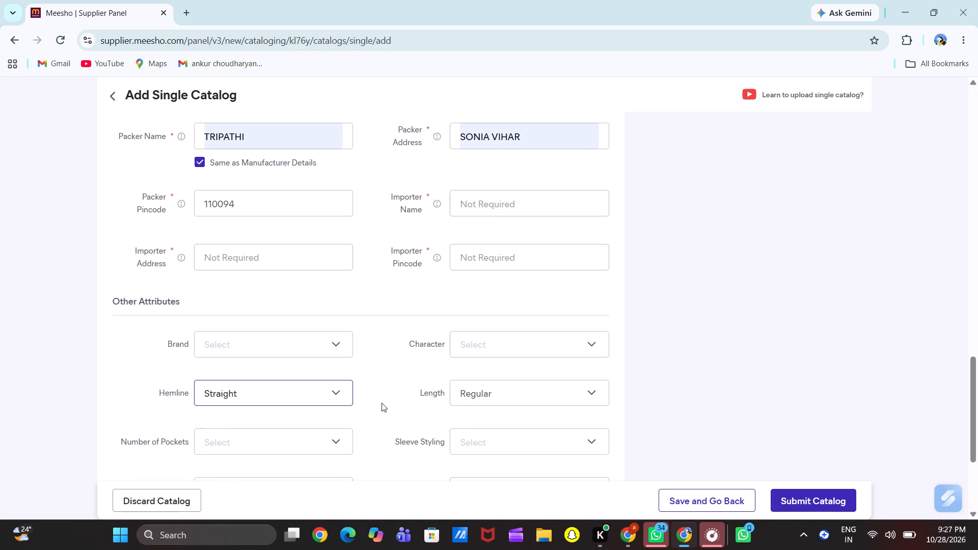
scroll(382, 403, up, 5)
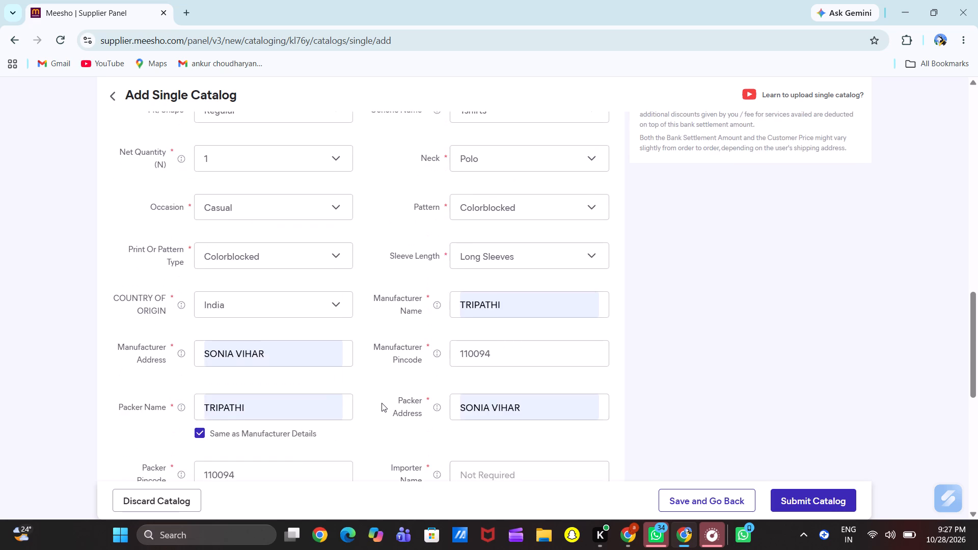
scroll(382, 403, up, 5)
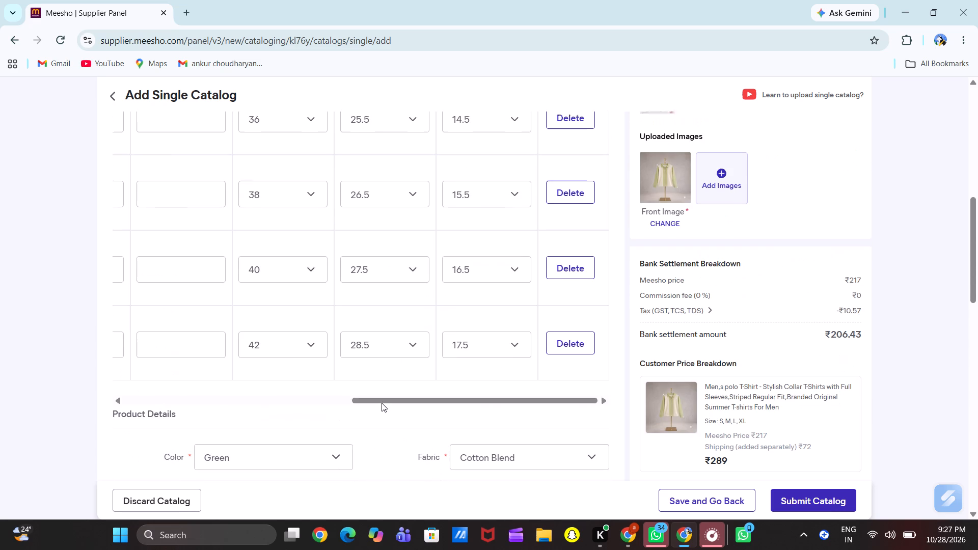
scroll(382, 403, up, 5)
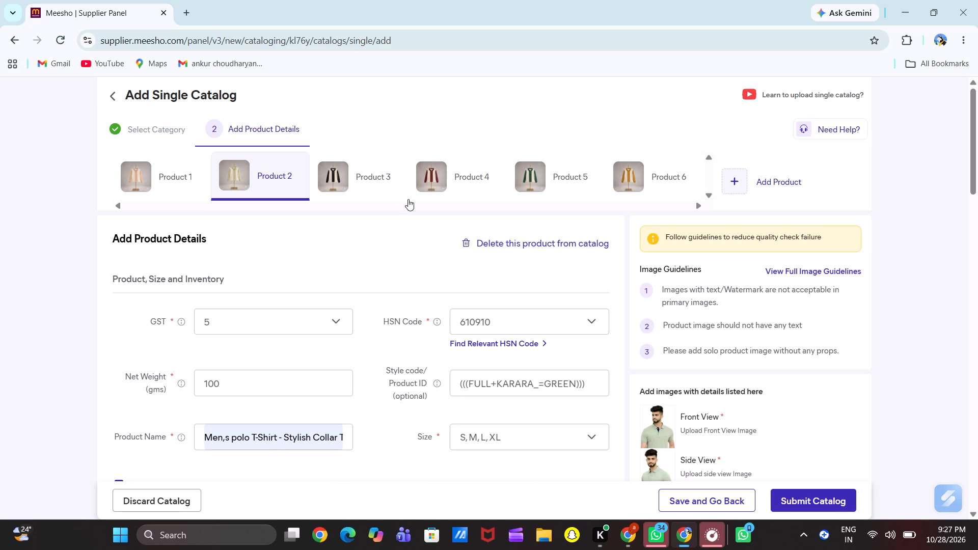
click(336, 174)
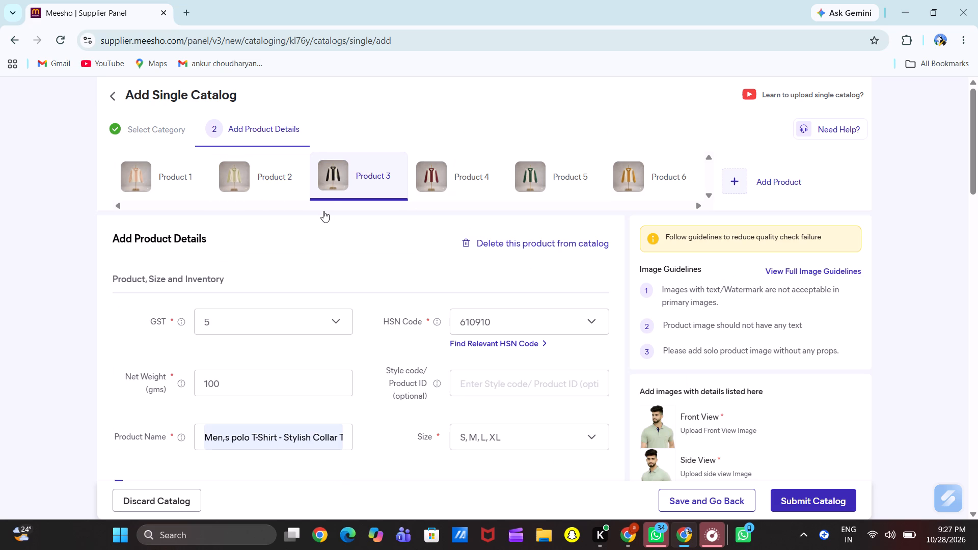
click(487, 380)
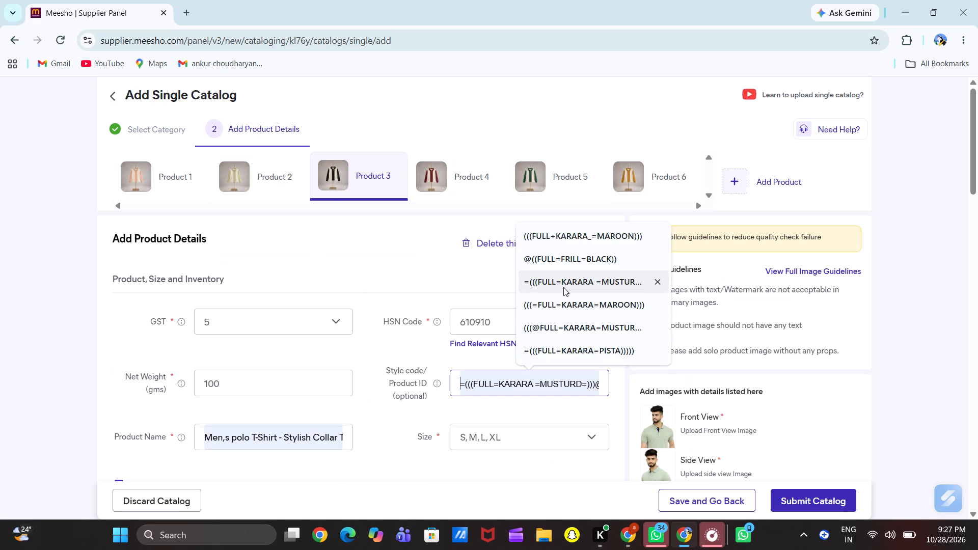
click(570, 262)
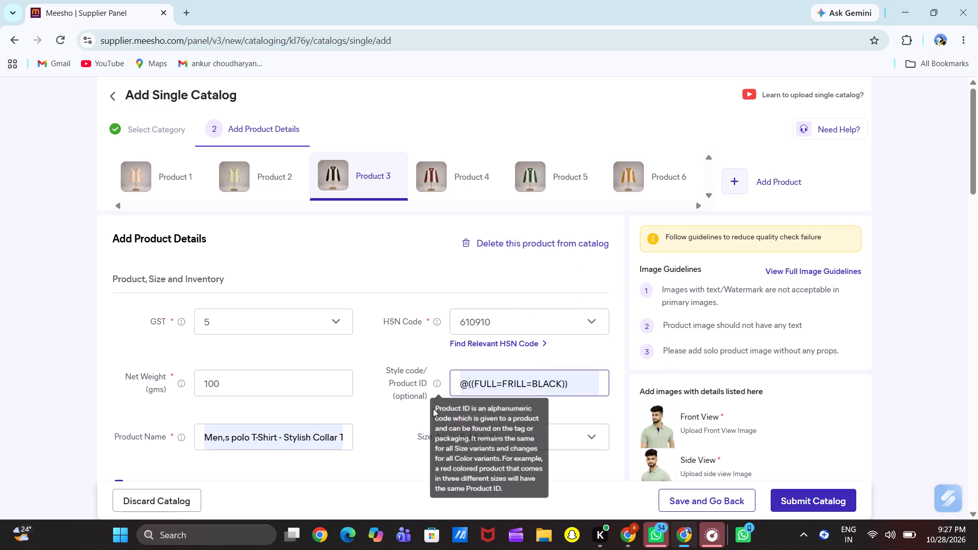
Set Product 3's shoulder size to 14.5 inches for the 36-inch chest row and 15.5 inches for the 38-inch chest row.
scroll(433, 408, down, 2)
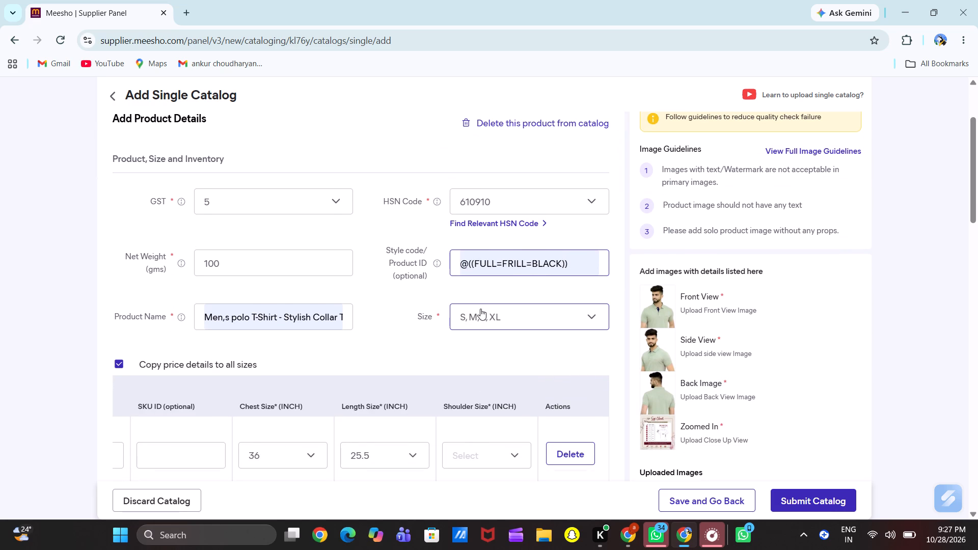
click(481, 309)
click(396, 350)
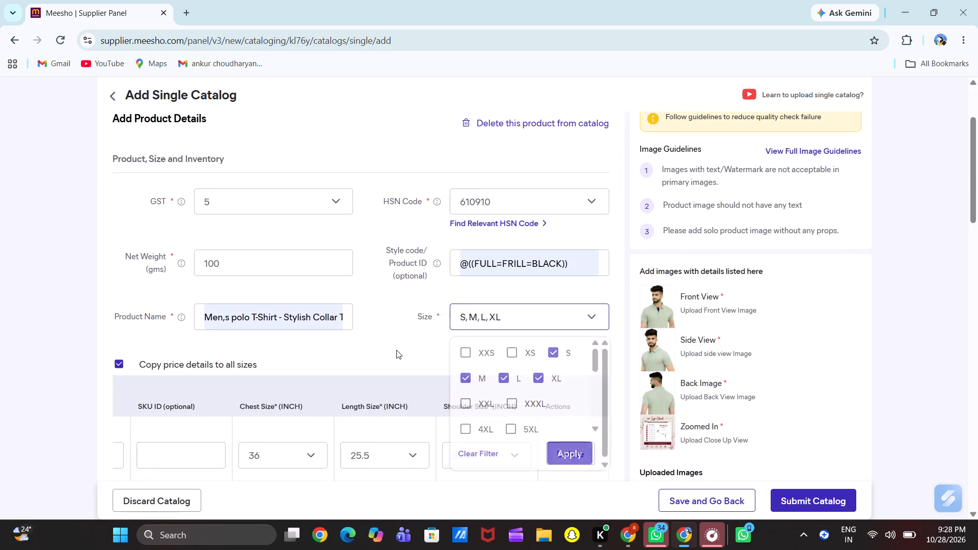
scroll(362, 379, down, 3)
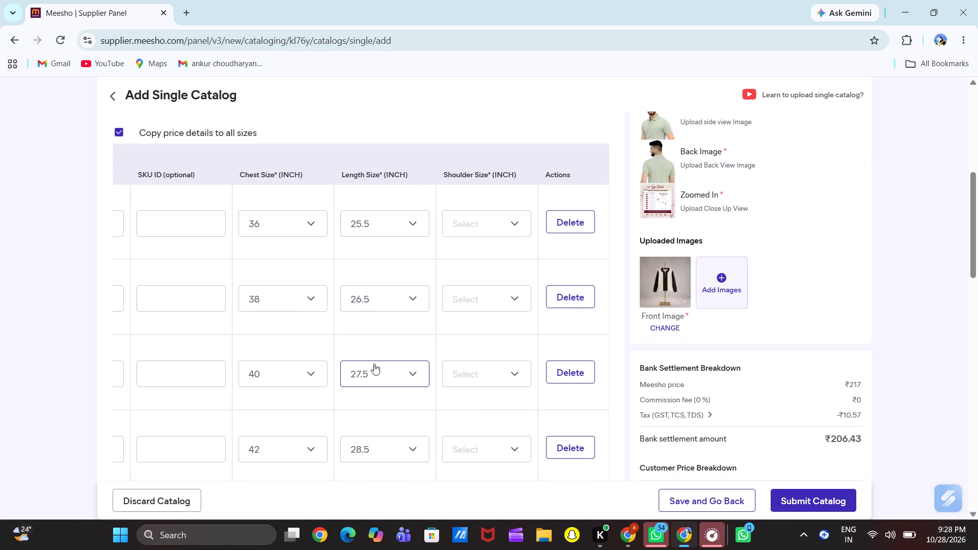
click(479, 230)
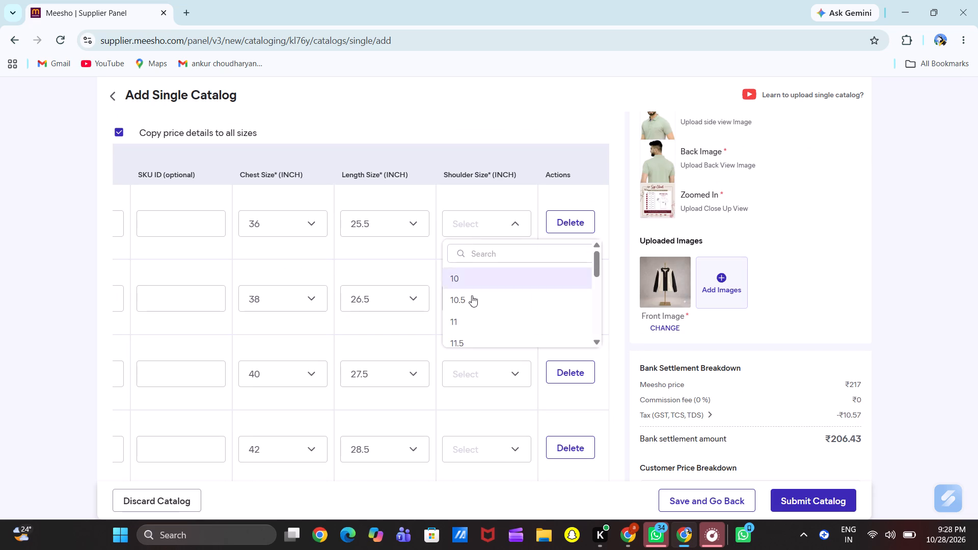
scroll(477, 318, down, 2)
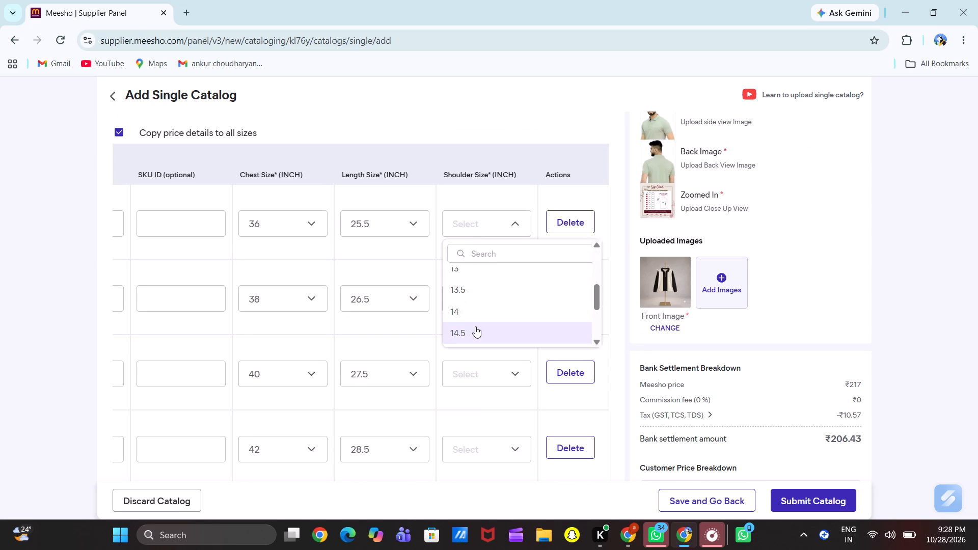
click(475, 326)
click(454, 298)
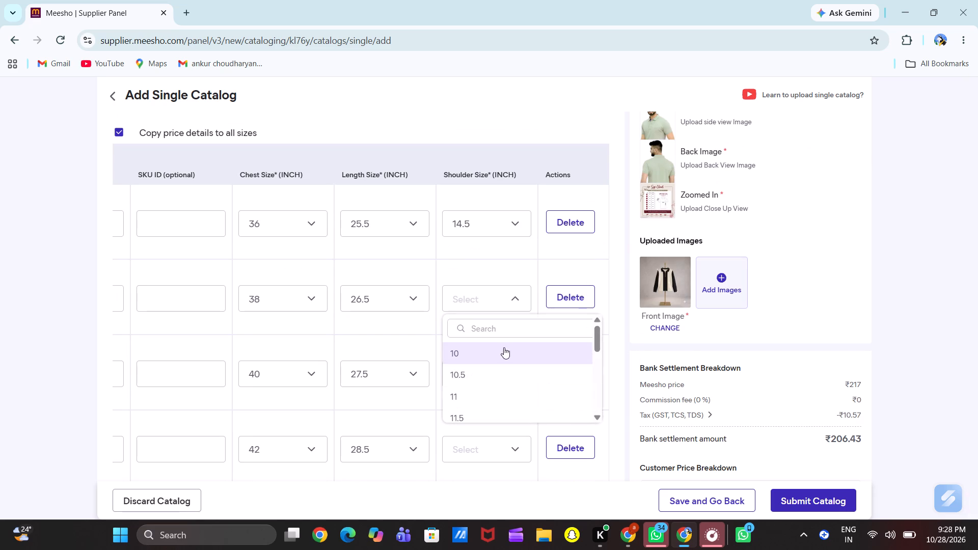
scroll(505, 376, down, 4)
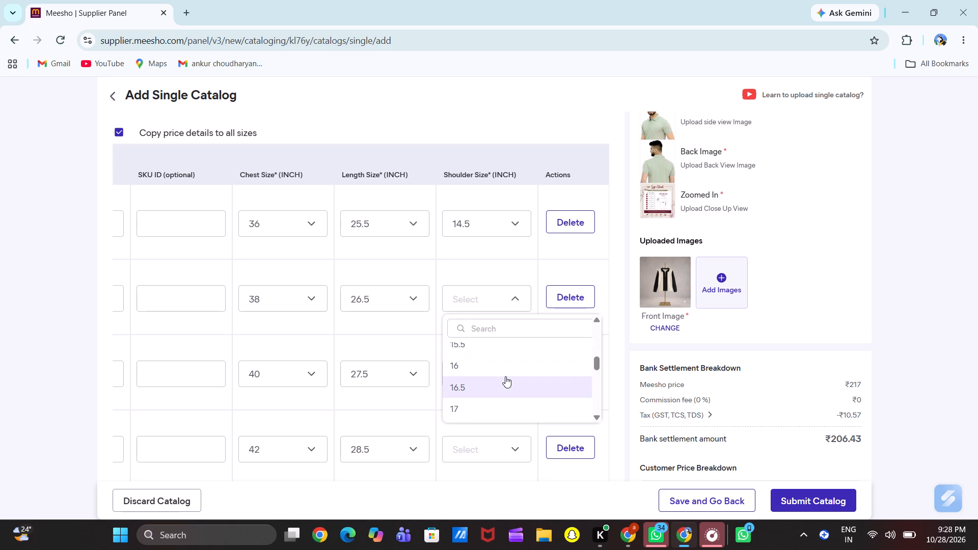
scroll(505, 376, down, 1)
scroll(505, 376, up, 1)
click(483, 360)
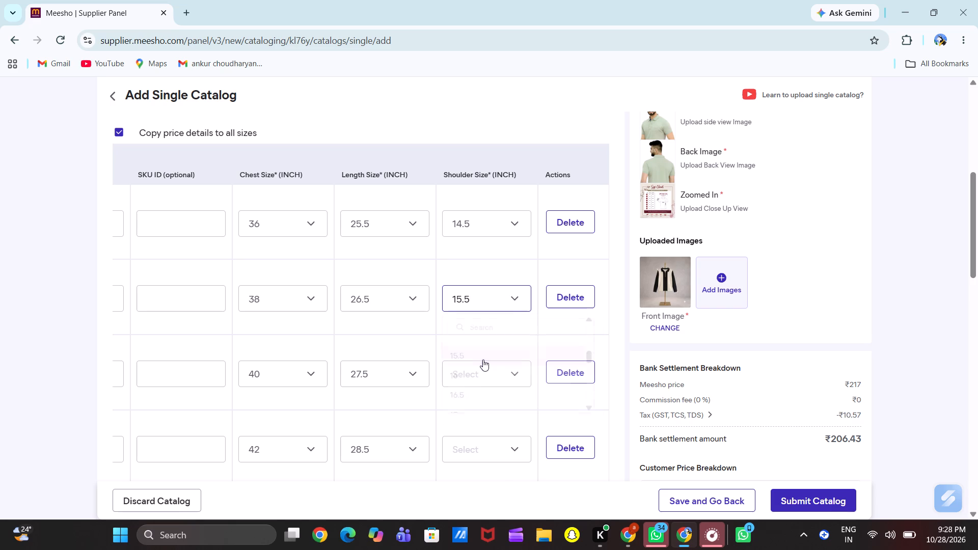
Set Product 3's shoulder size to 16.5 inches for the 40-inch chest row.
click(458, 376)
scroll(493, 447, down, 2)
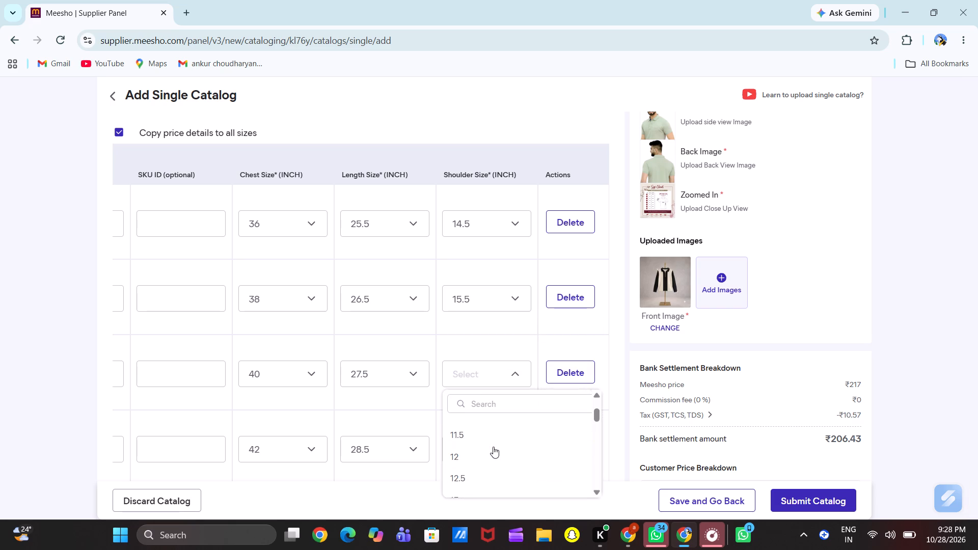
scroll(493, 447, down, 4)
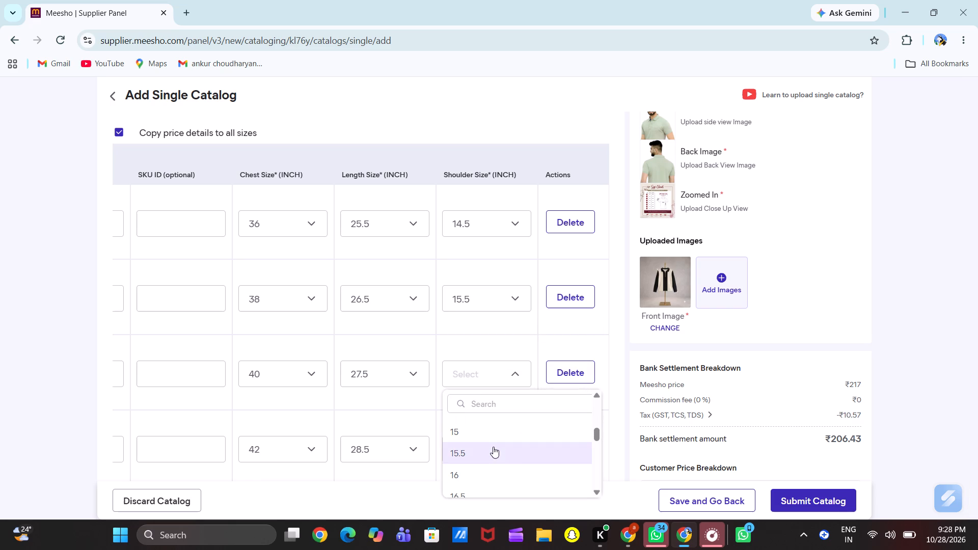
scroll(493, 447, down, 1)
click(473, 459)
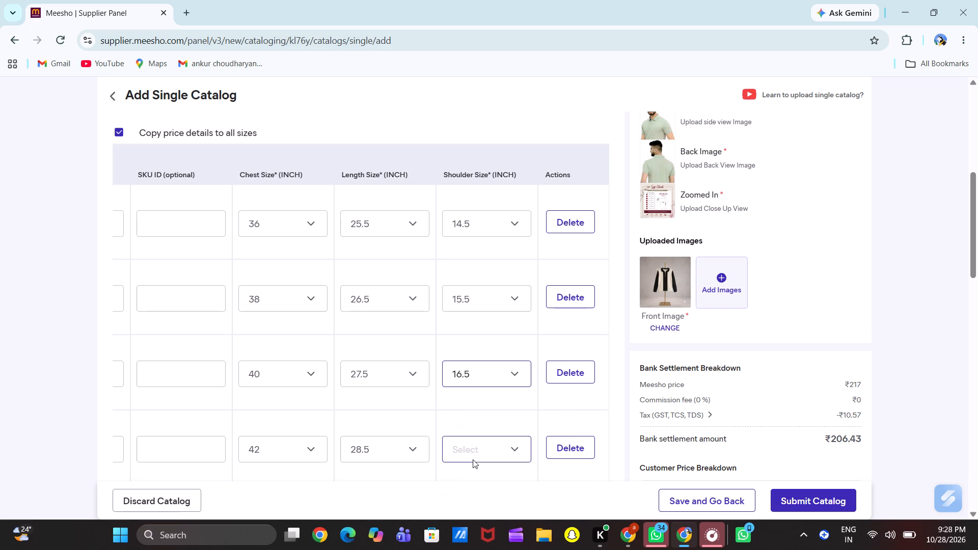
Set Product 3's shoulder size to 17.5 inches for the 42-inch chest row.
click(464, 458)
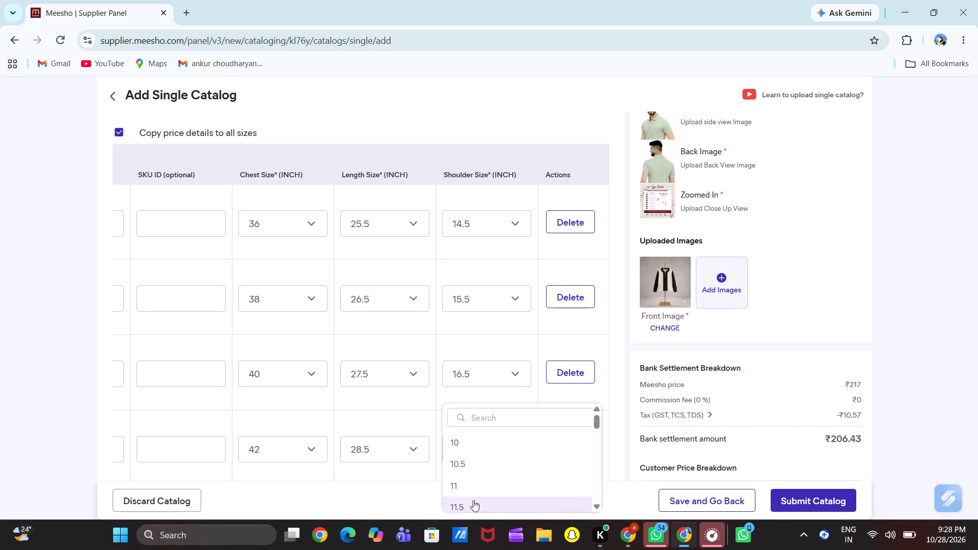
scroll(473, 500, down, 4)
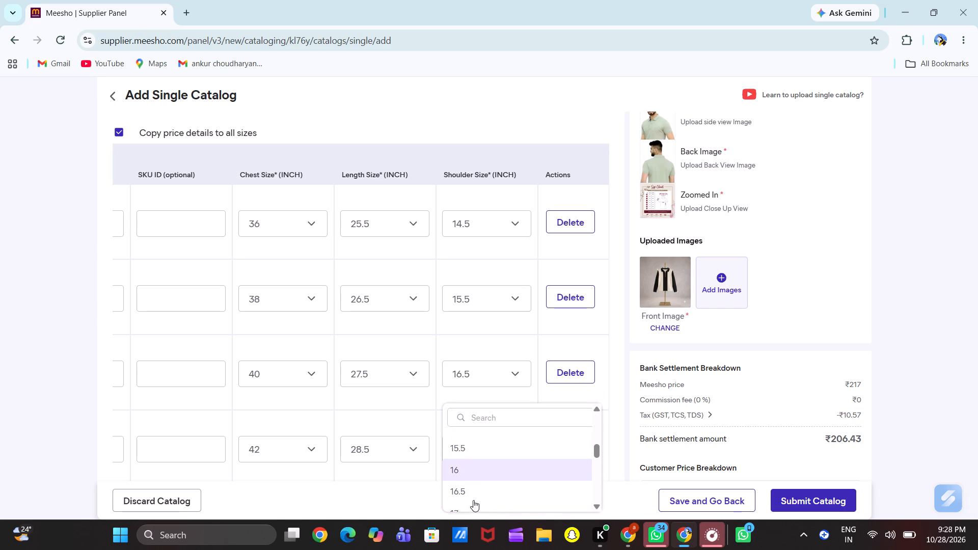
scroll(473, 500, down, 1)
click(470, 469)
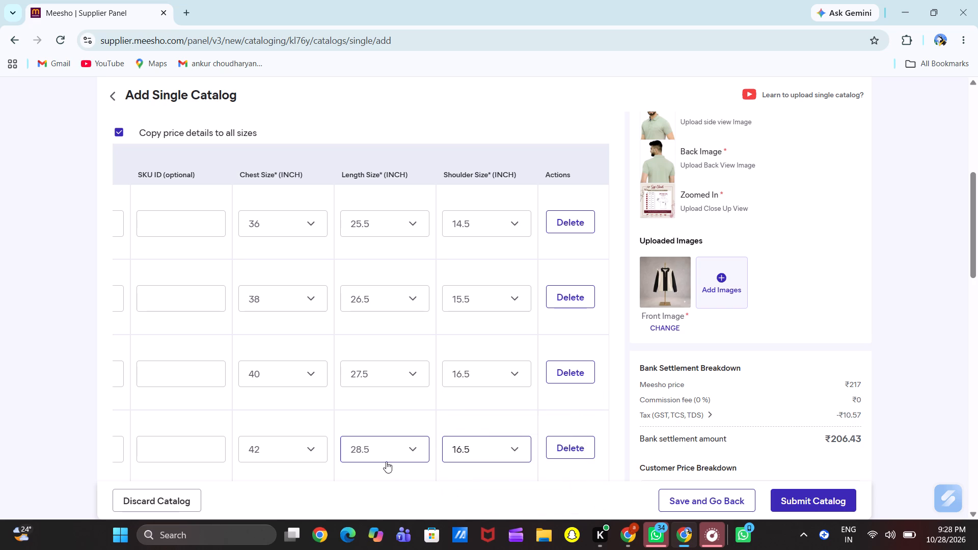
click(486, 446)
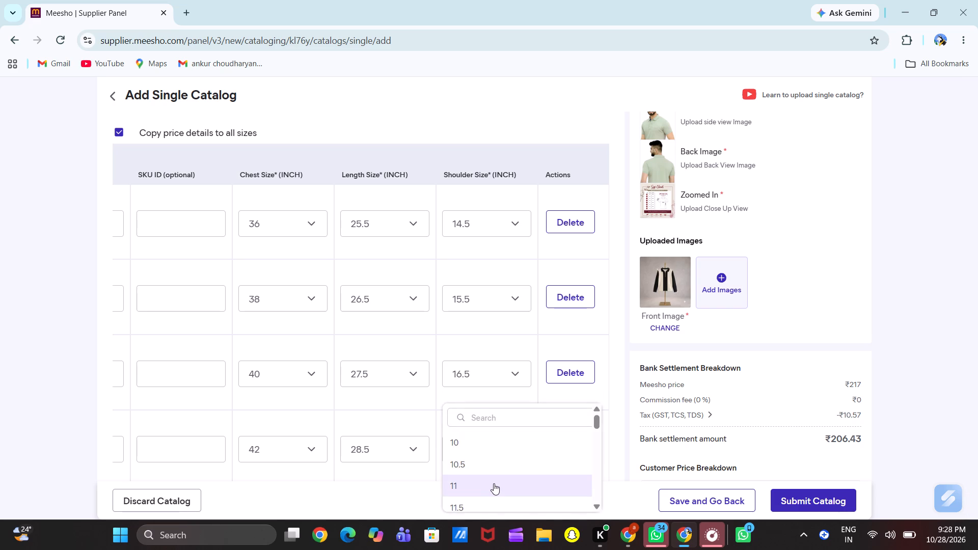
scroll(494, 483, down, 4)
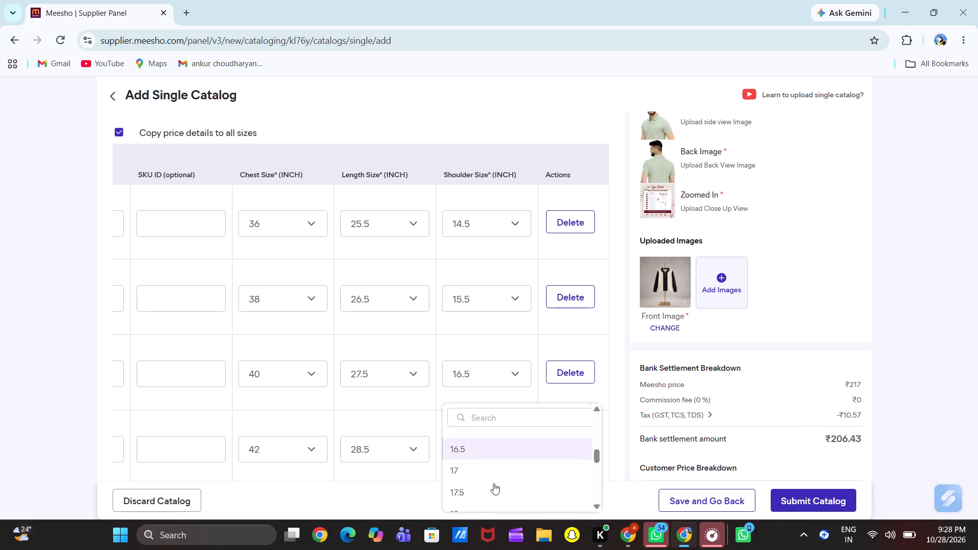
scroll(494, 483, down, 1)
click(494, 483)
Set Product 3's color to Black and its fabric to Cotton Blend in the product details.
scroll(386, 492, down, 1)
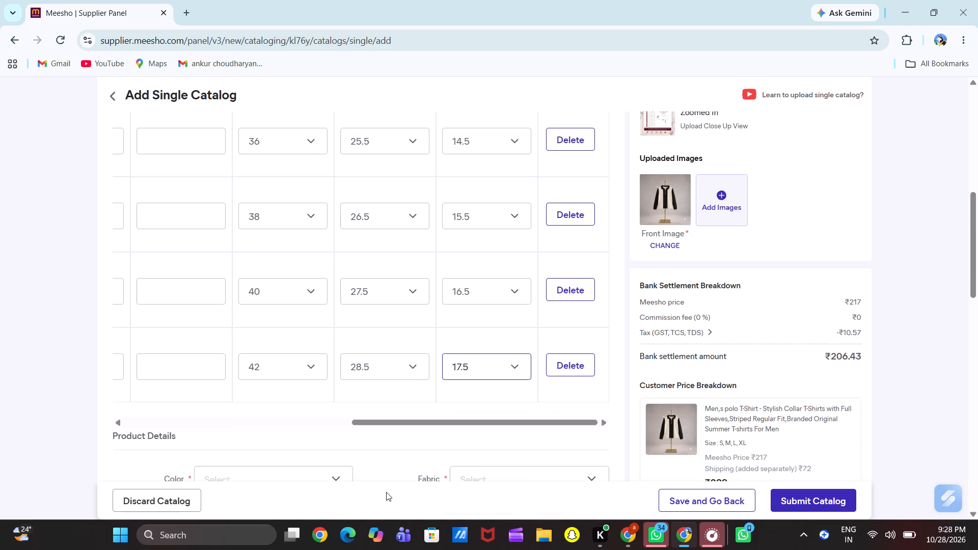
scroll(386, 492, down, 3)
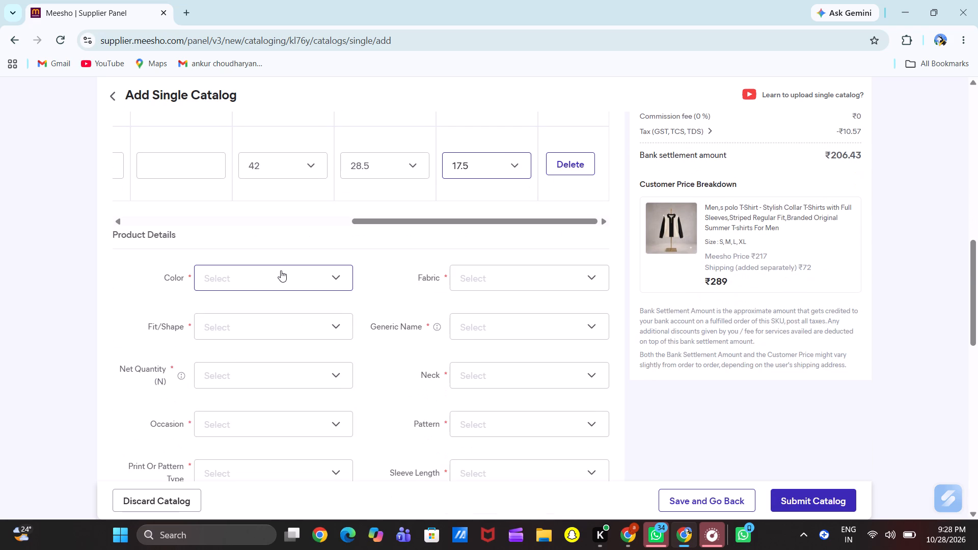
click(281, 270)
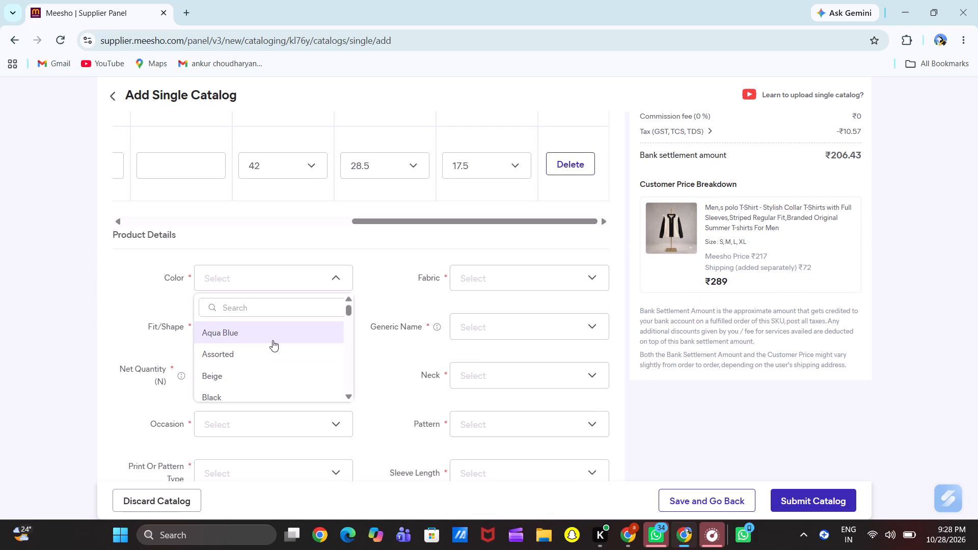
click(232, 393)
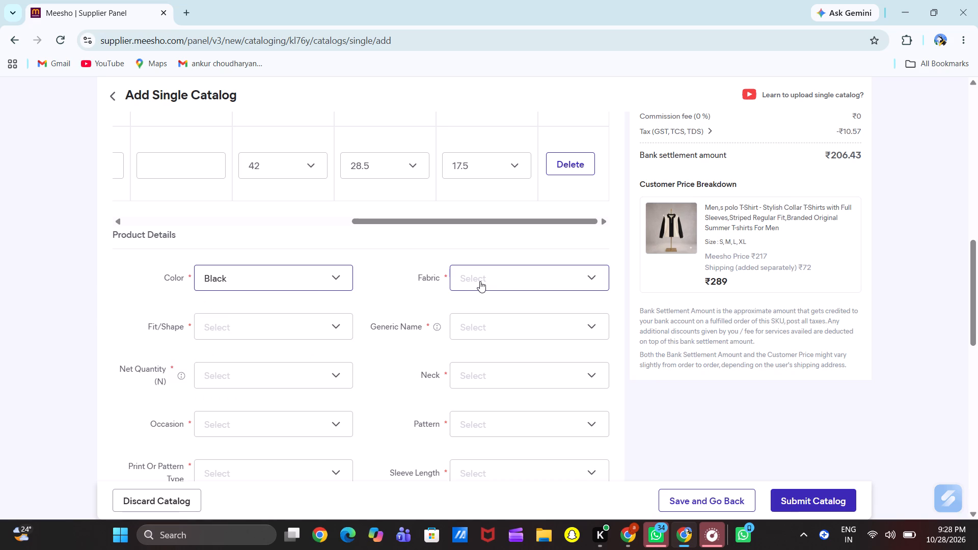
click(480, 281)
scroll(492, 382, down, 1)
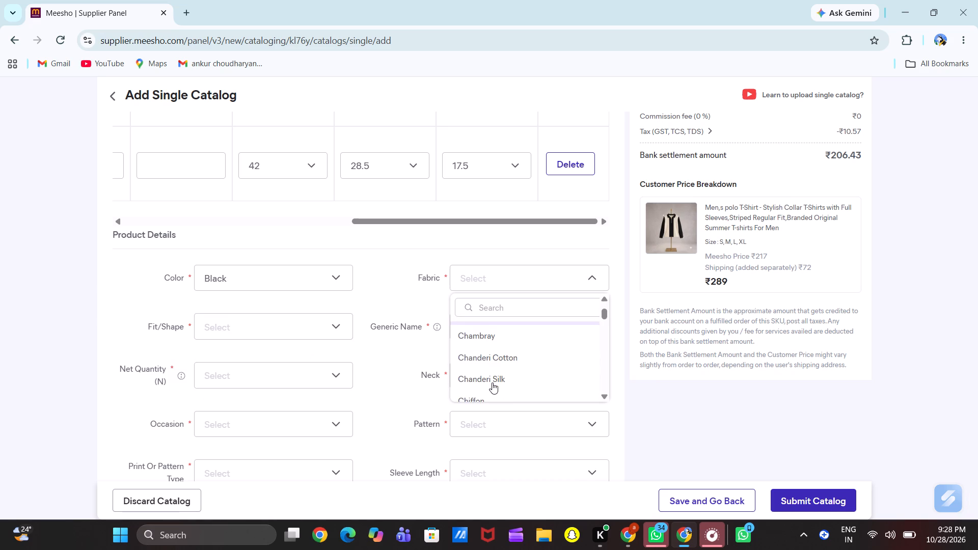
scroll(492, 382, down, 1)
click(492, 382)
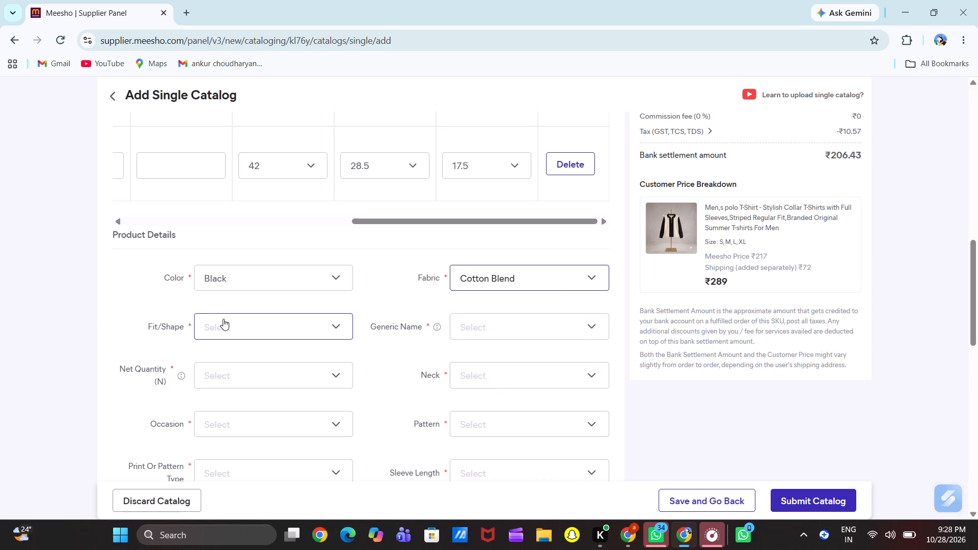
Set Product 3's fit/shape to Regular and its generic name to Tshirts in the product details.
click(224, 323)
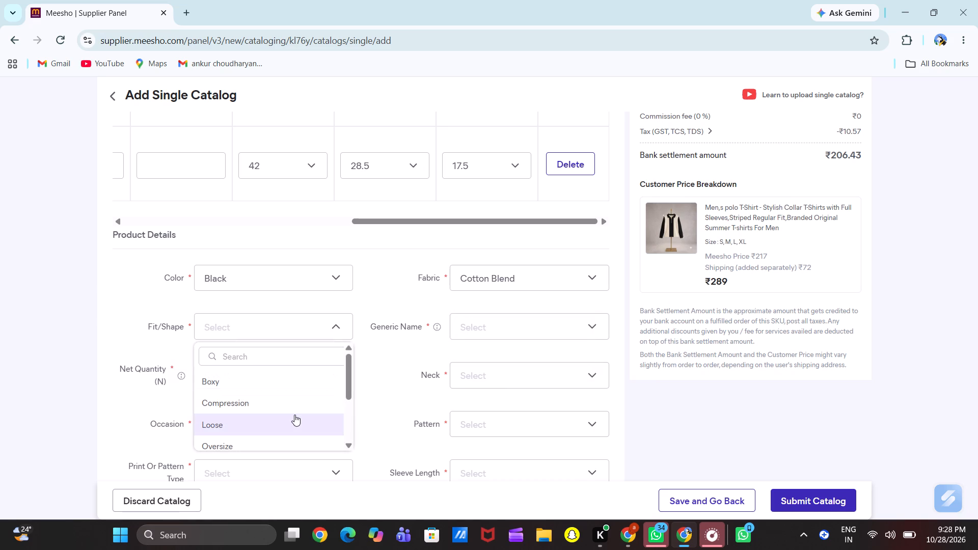
scroll(294, 415, down, 1)
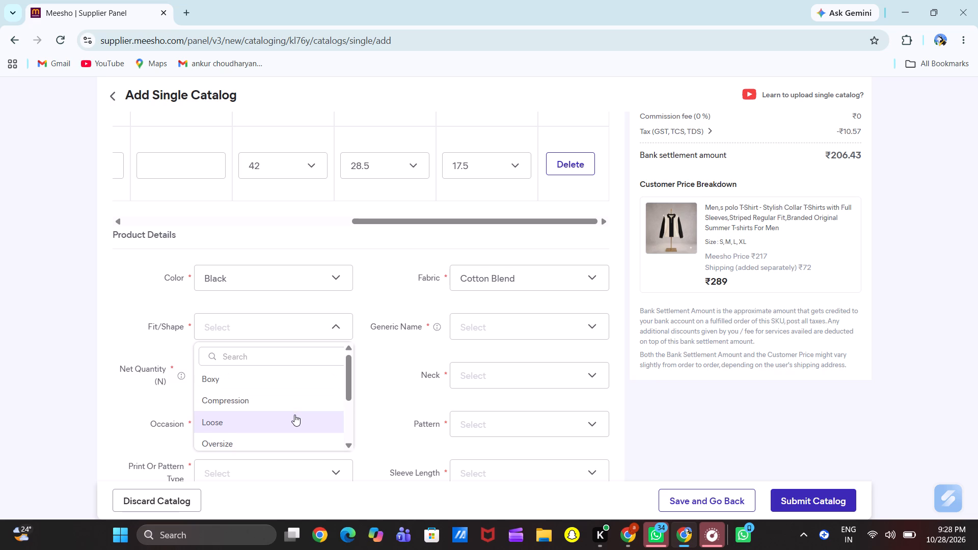
scroll(294, 415, down, 1)
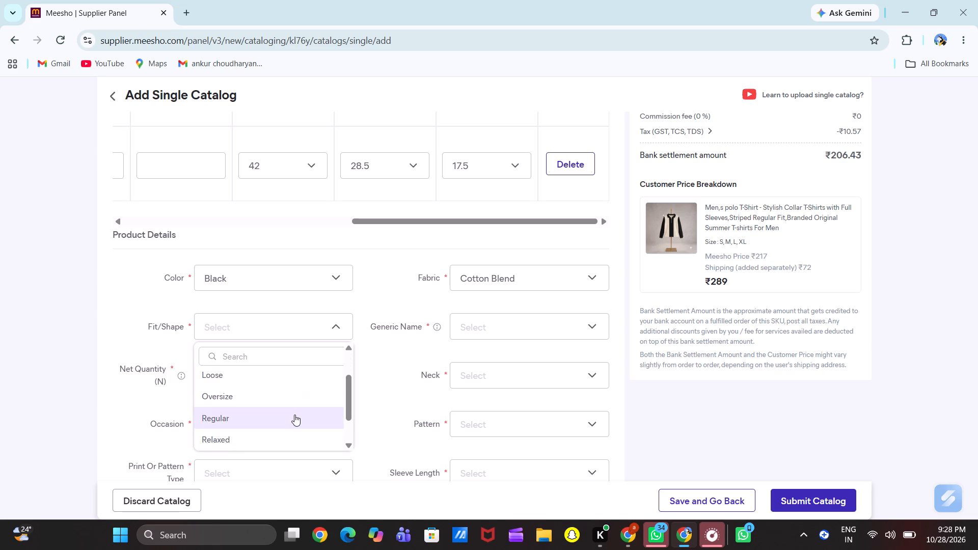
scroll(294, 415, up, 1)
scroll(294, 415, down, 1)
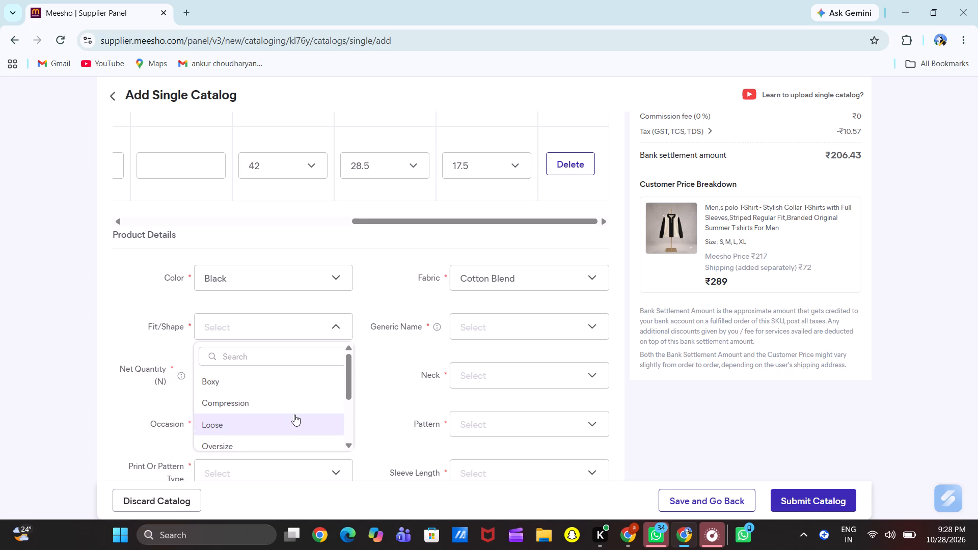
scroll(294, 415, down, 2)
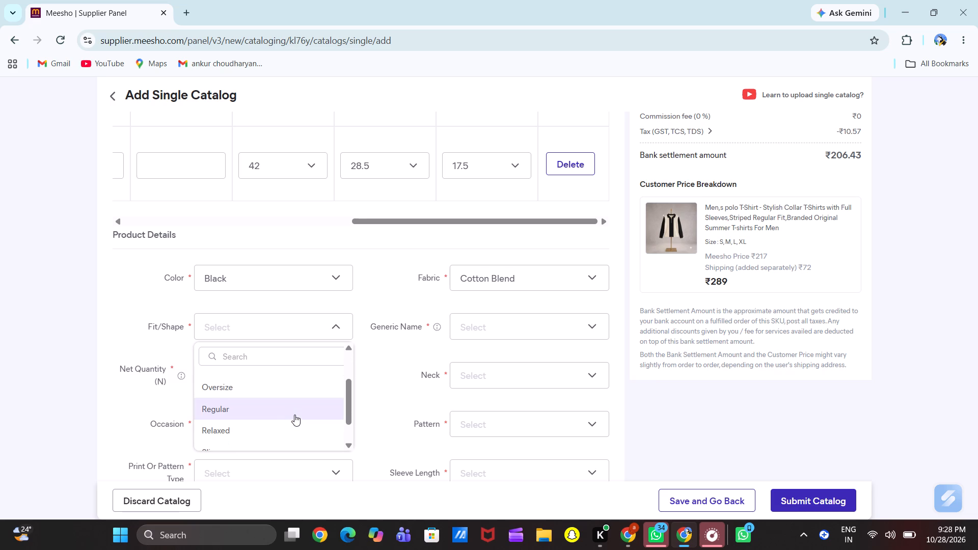
click(279, 409)
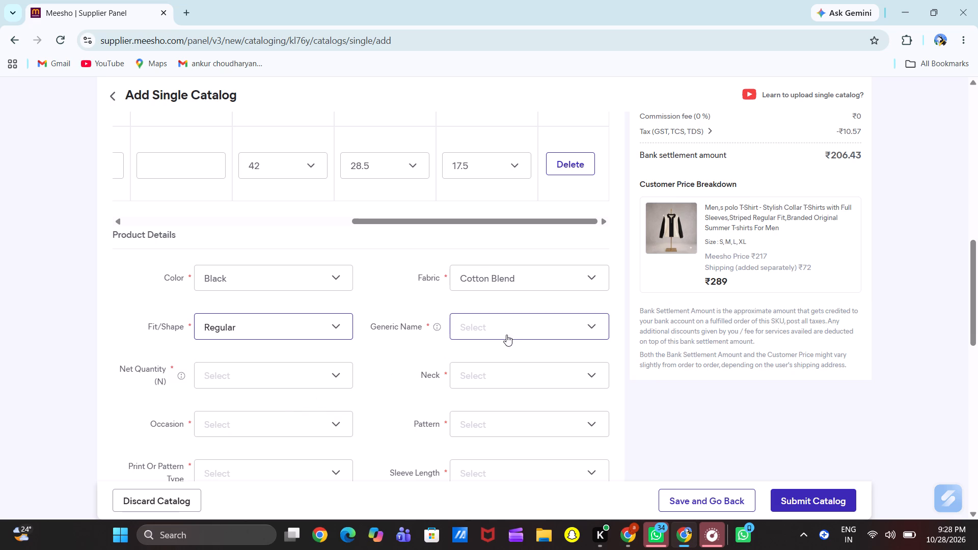
click(522, 323)
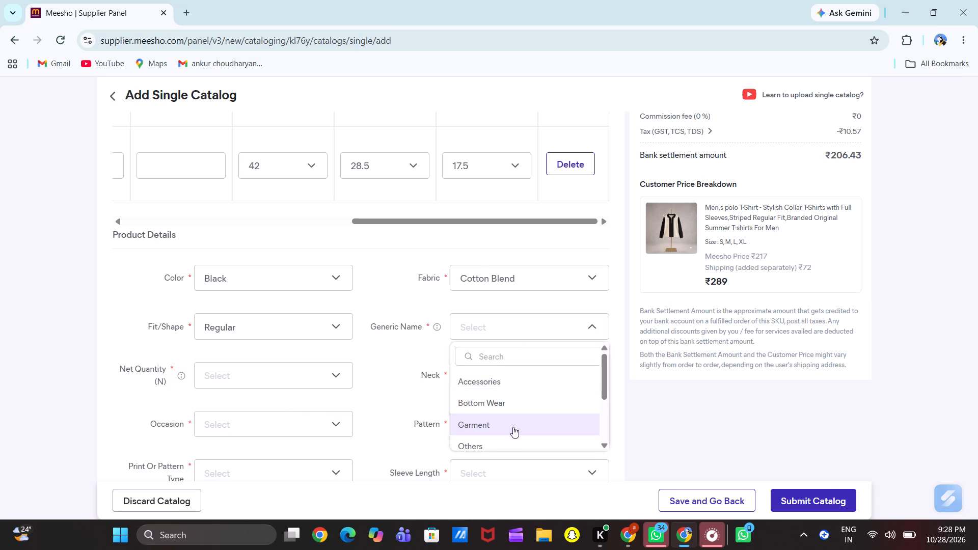
scroll(513, 427, down, 2)
click(513, 427)
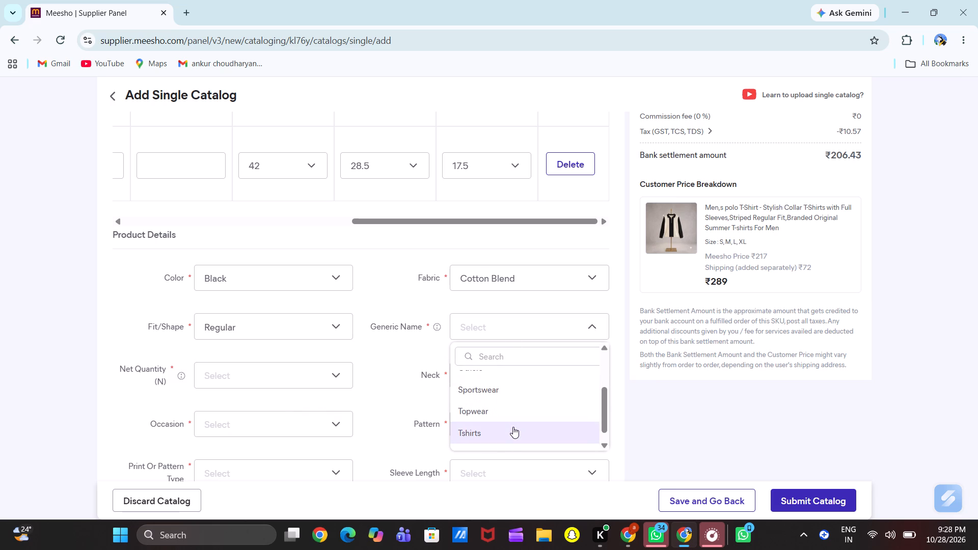
Set Product 3's net quantity to 1 and its neck to Polo in the product details.
click(261, 368)
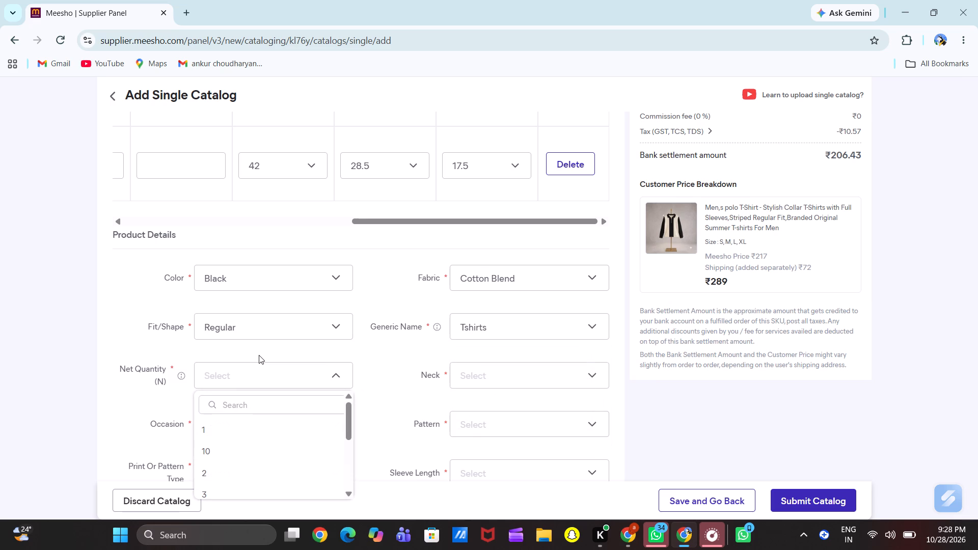
click(224, 430)
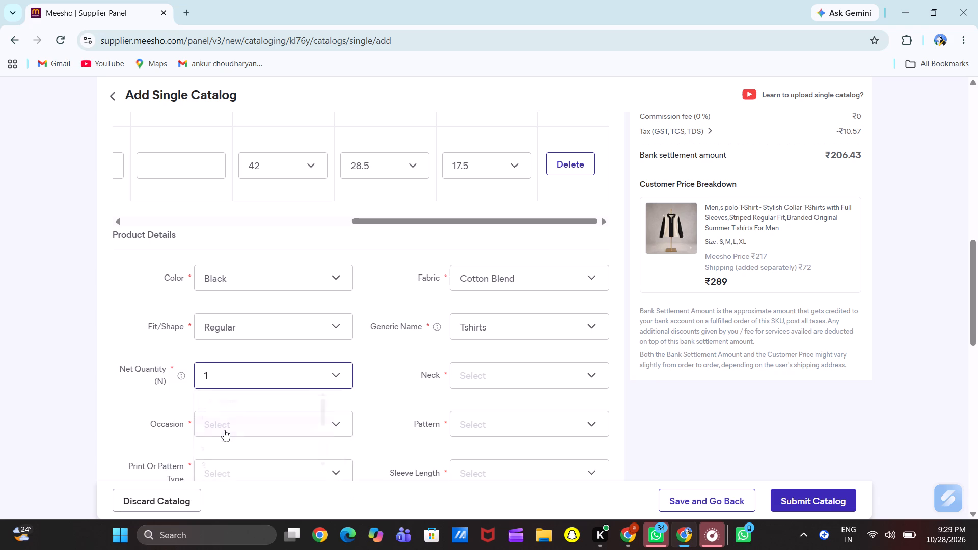
click(468, 381)
scroll(505, 447, down, 1)
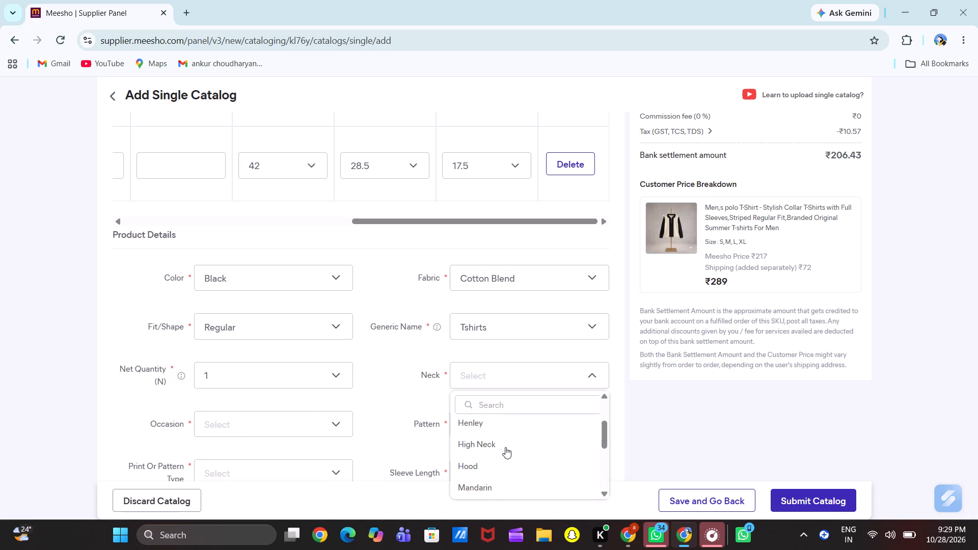
scroll(505, 447, down, 2)
click(505, 447)
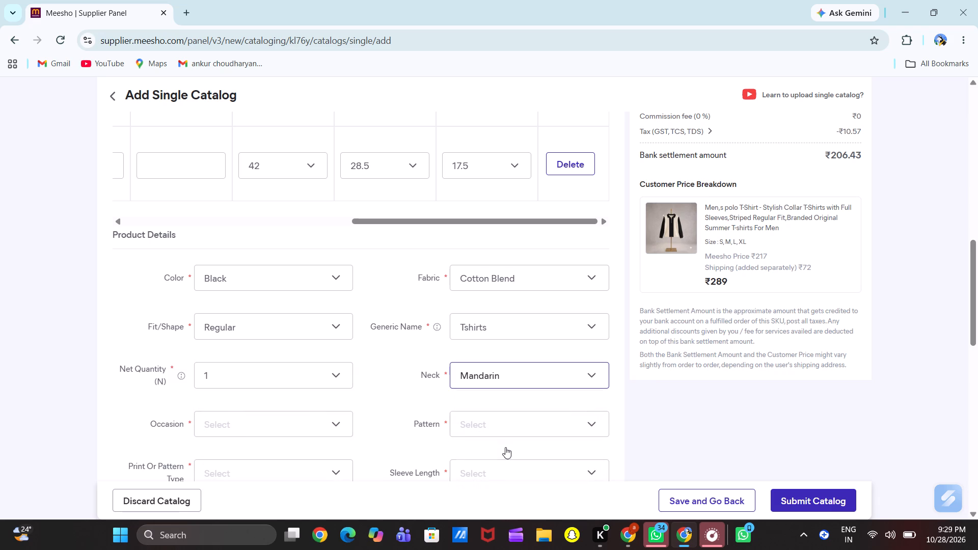
click(522, 384)
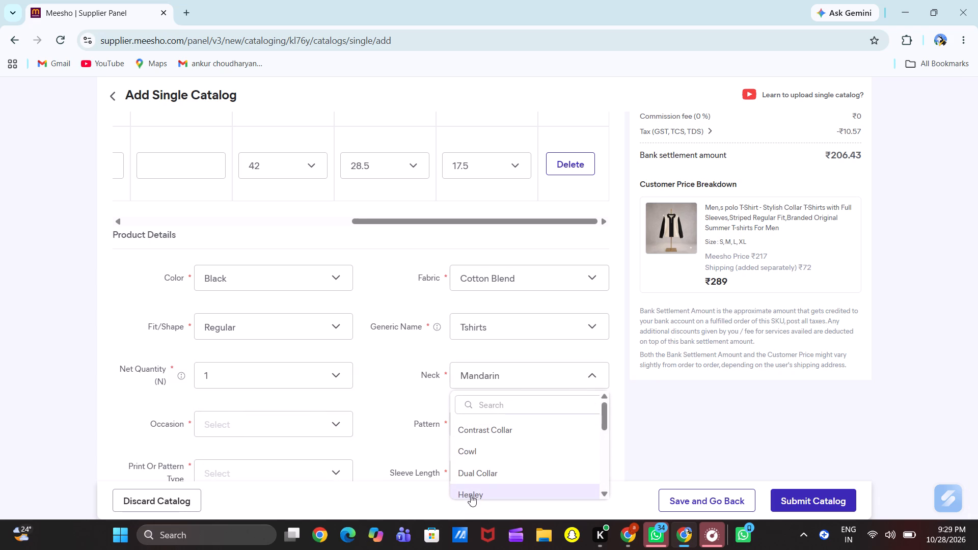
scroll(487, 477, down, 2)
click(479, 468)
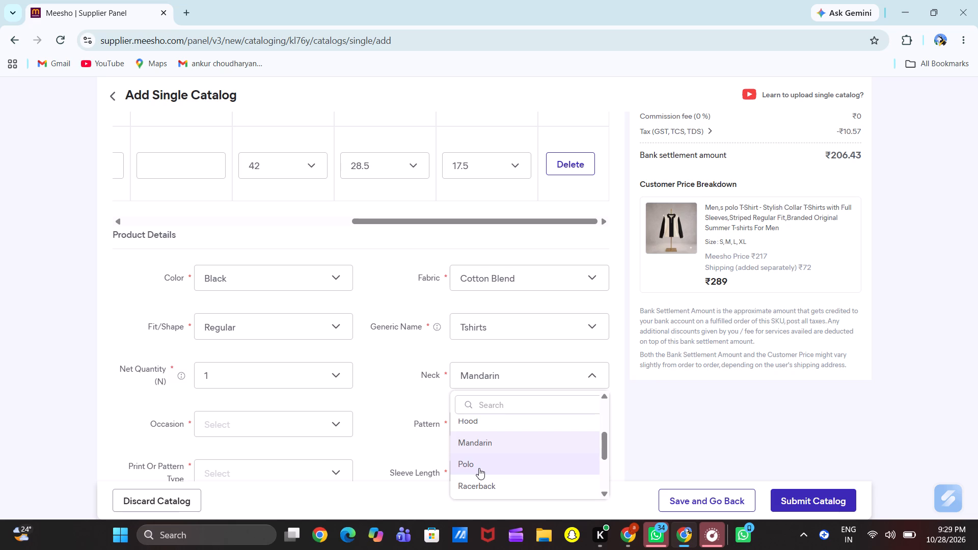
Set Product 3's occasion to Casual and its pattern to Colorblocked in the product details.
click(297, 423)
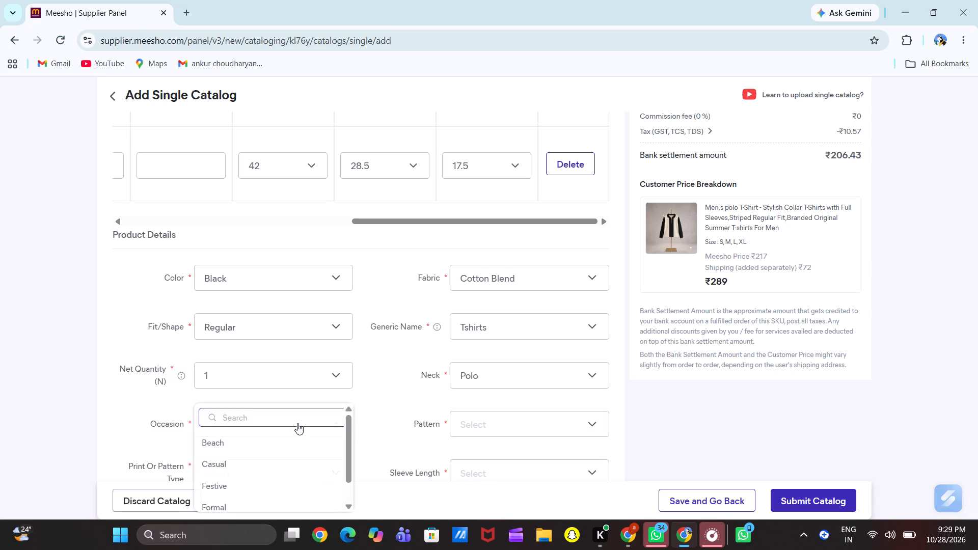
scroll(282, 464, down, 1)
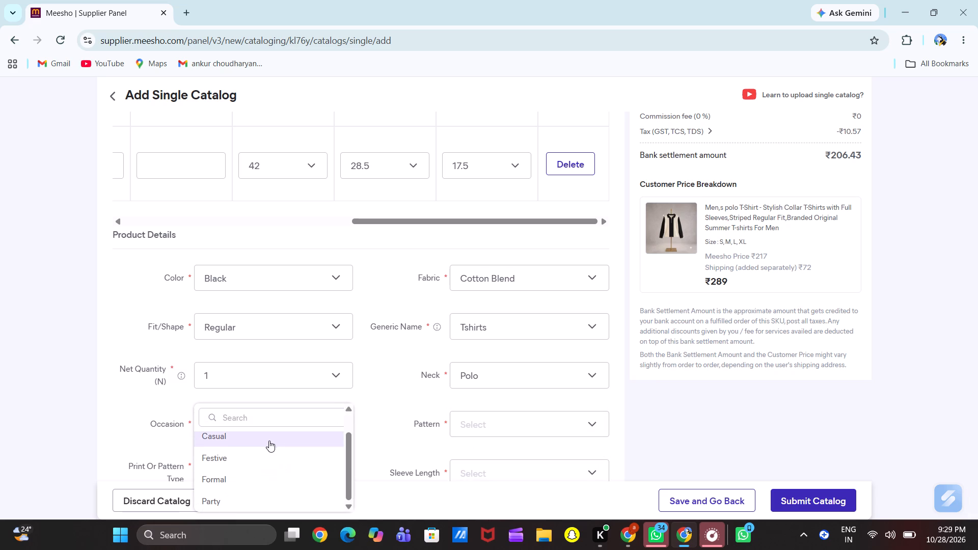
click(470, 423)
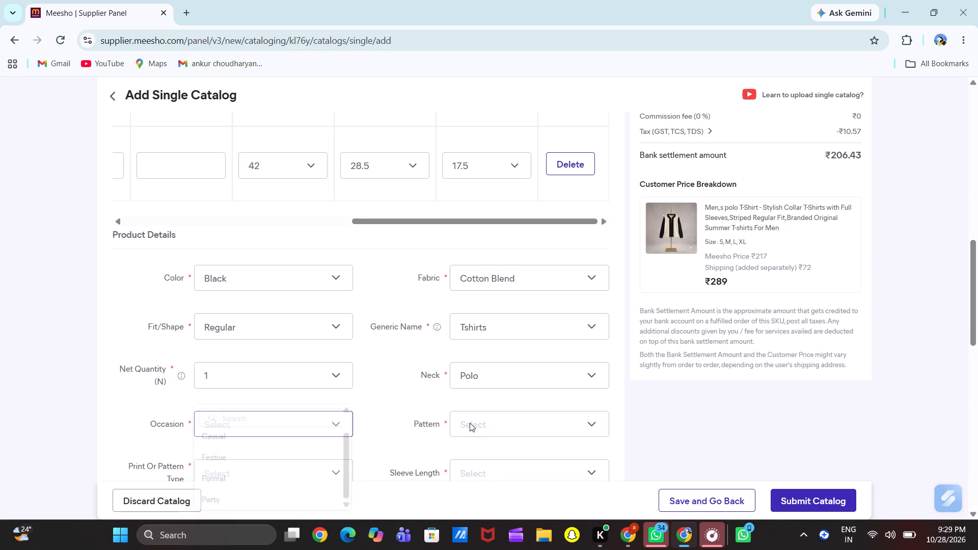
click(243, 430)
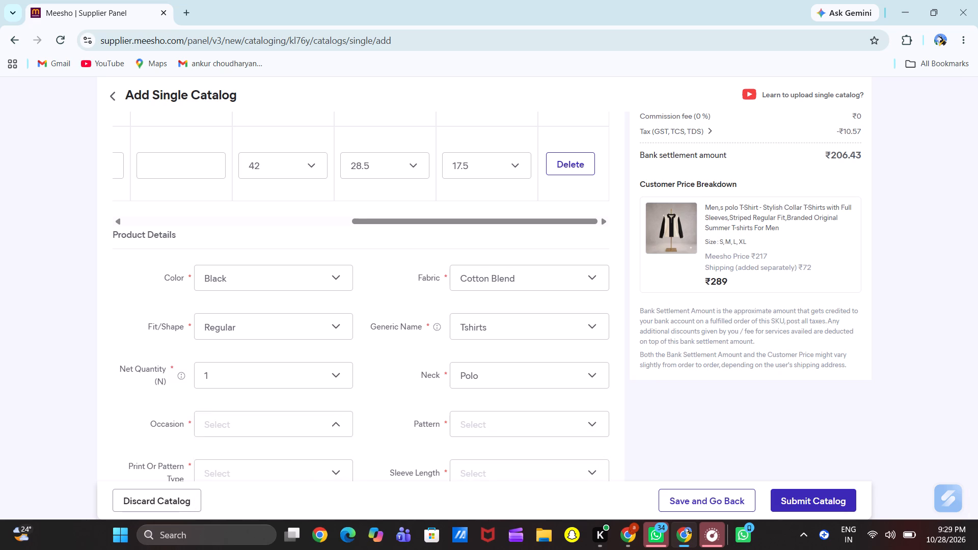
click(230, 462)
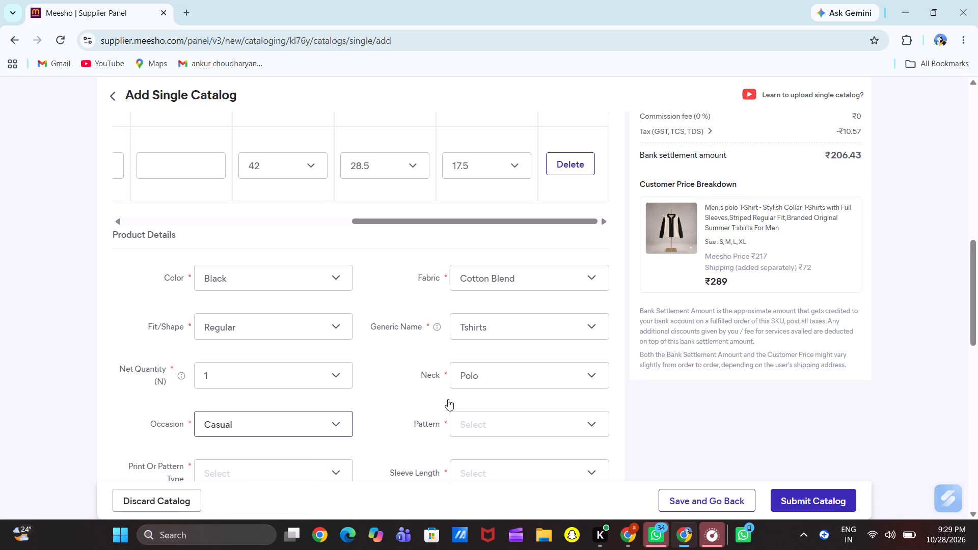
click(484, 418)
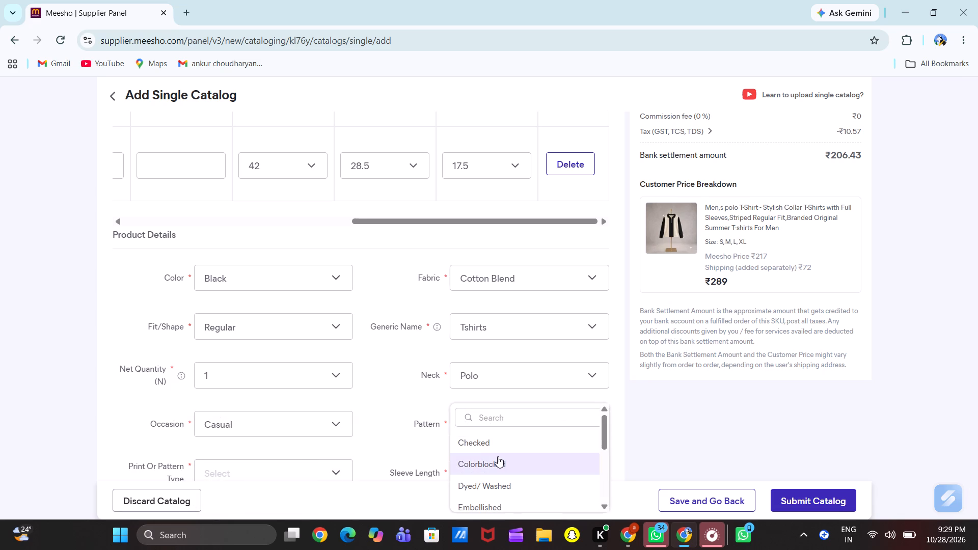
click(498, 456)
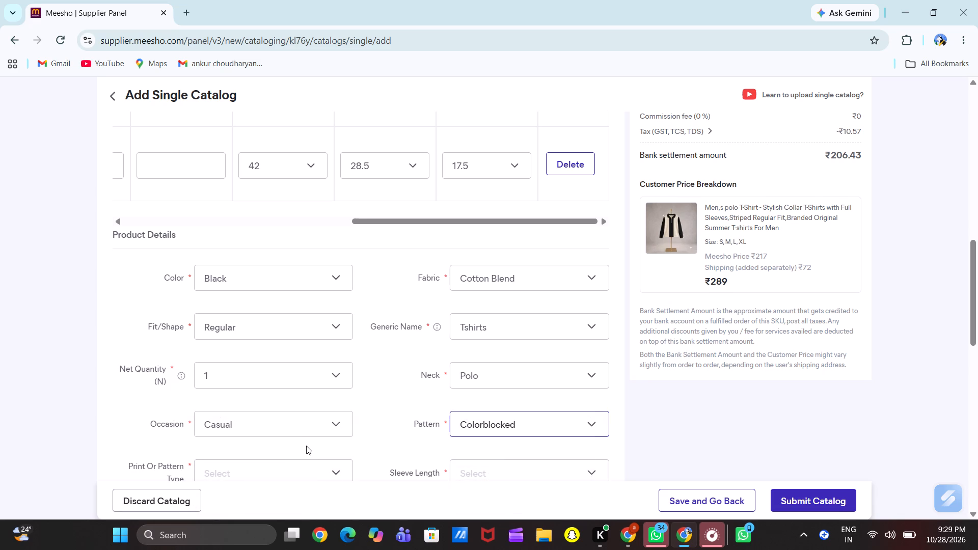
Set Product 3's print or pattern type to Colorblocked and its sleeve length to Long Sleeves.
scroll(306, 447, down, 1)
click(275, 388)
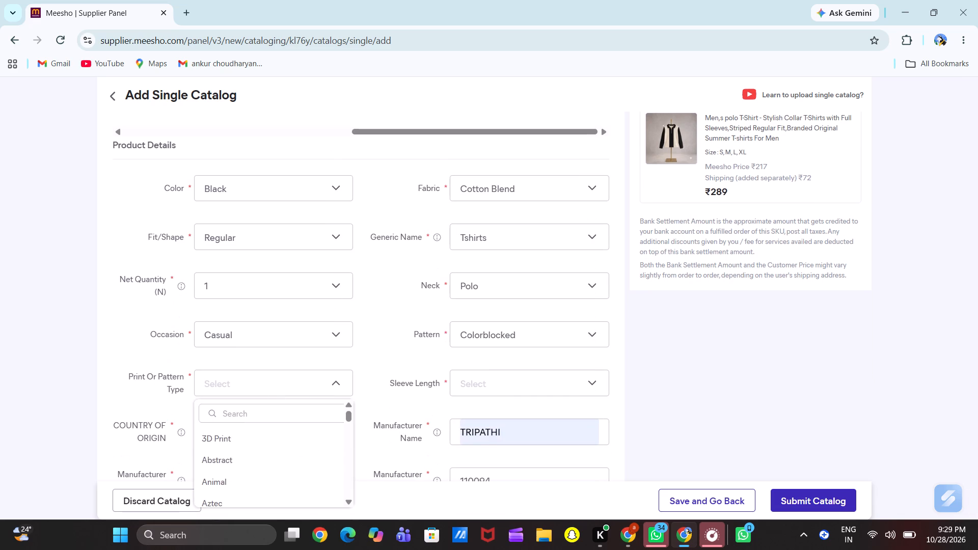
scroll(258, 460, down, 3)
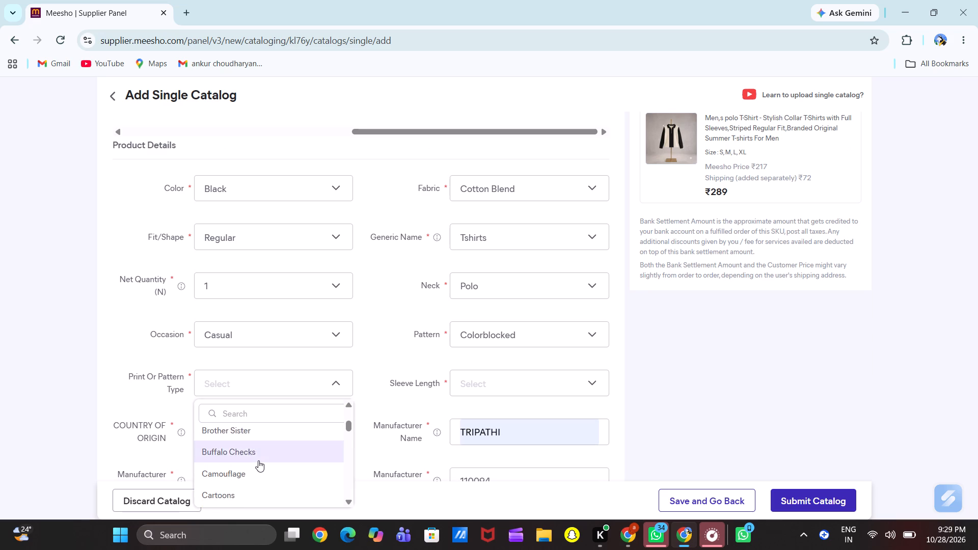
scroll(258, 460, down, 3)
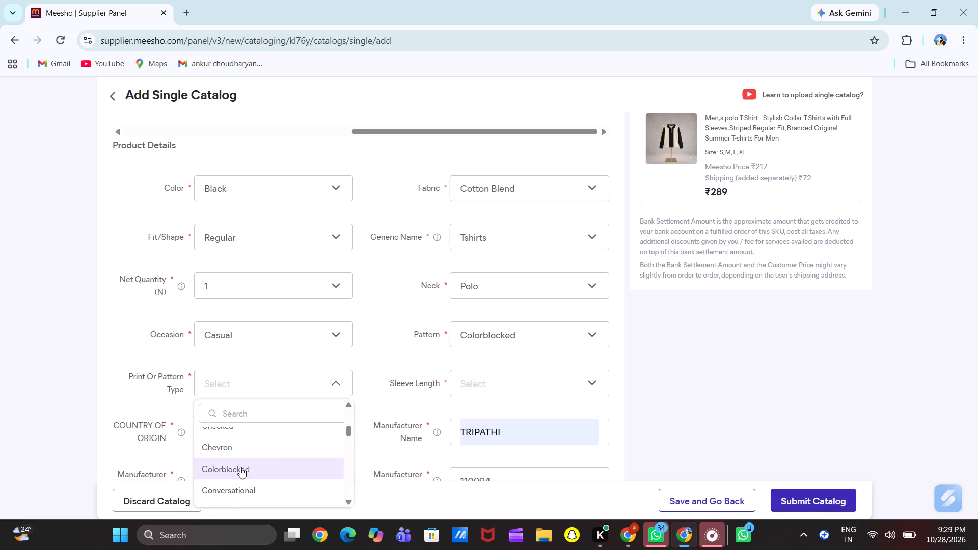
click(240, 467)
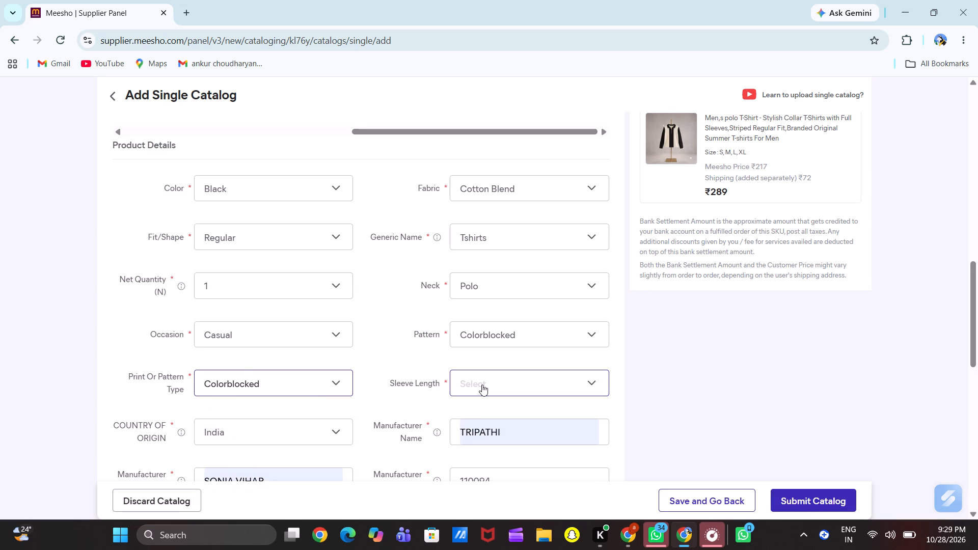
click(482, 384)
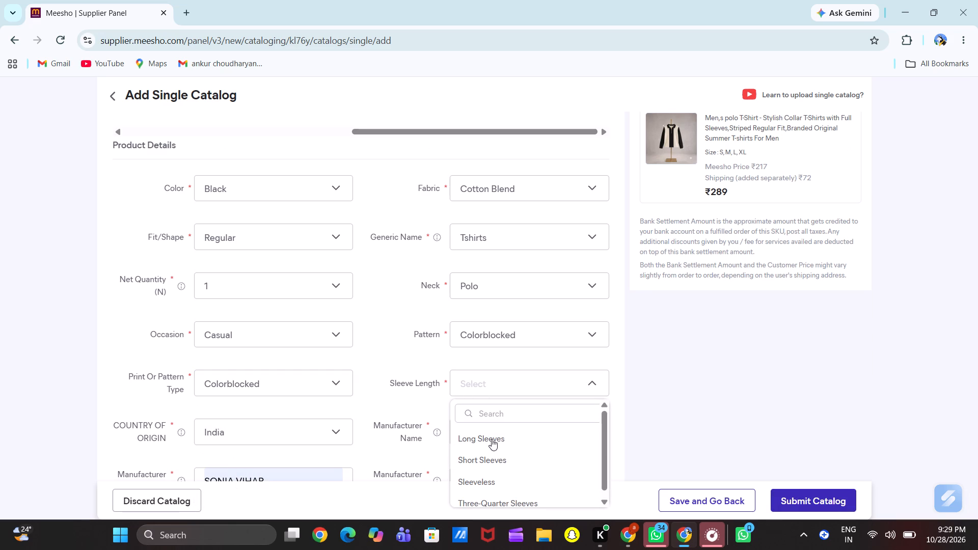
click(492, 439)
In Product 3's other attributes, set the hemline to Straight and the style to Korean.
scroll(375, 435, down, 3)
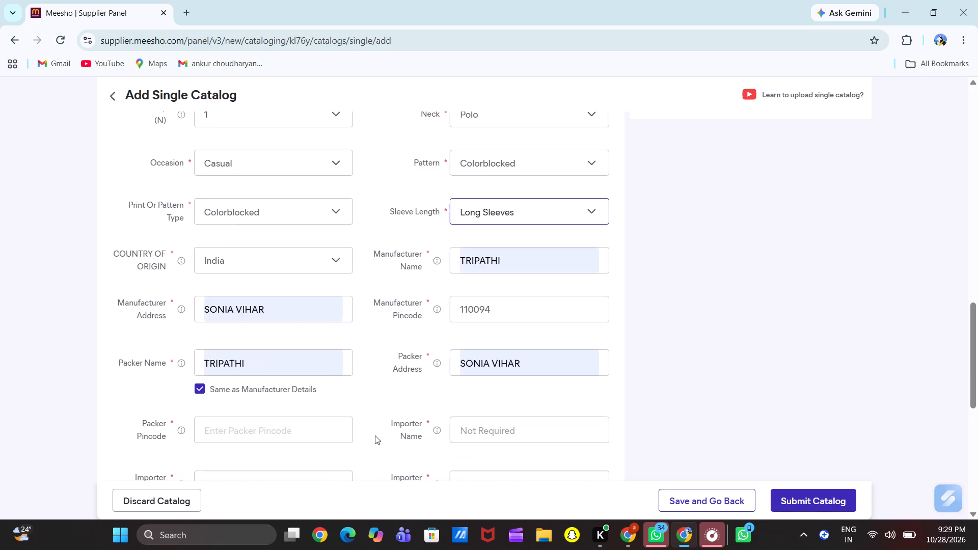
scroll(375, 435, down, 4)
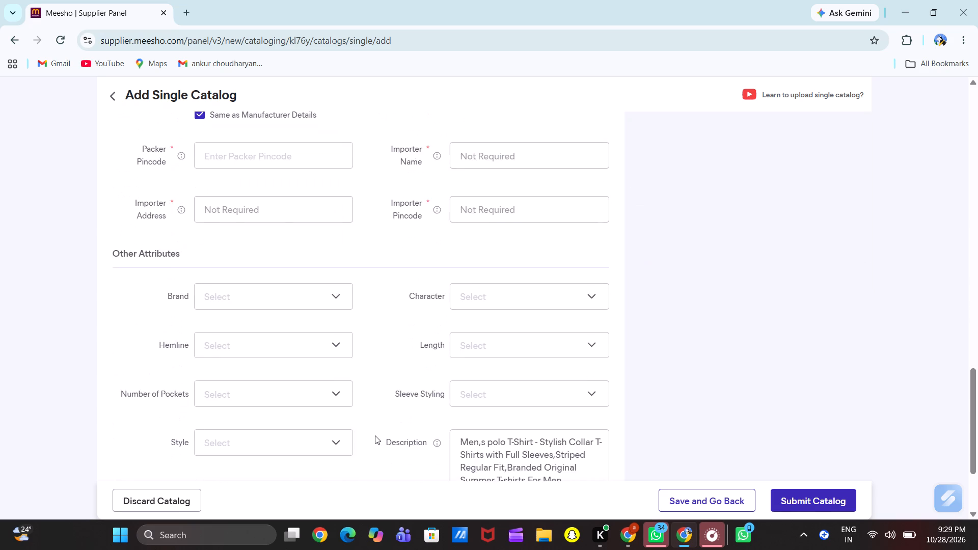
scroll(375, 435, down, 1)
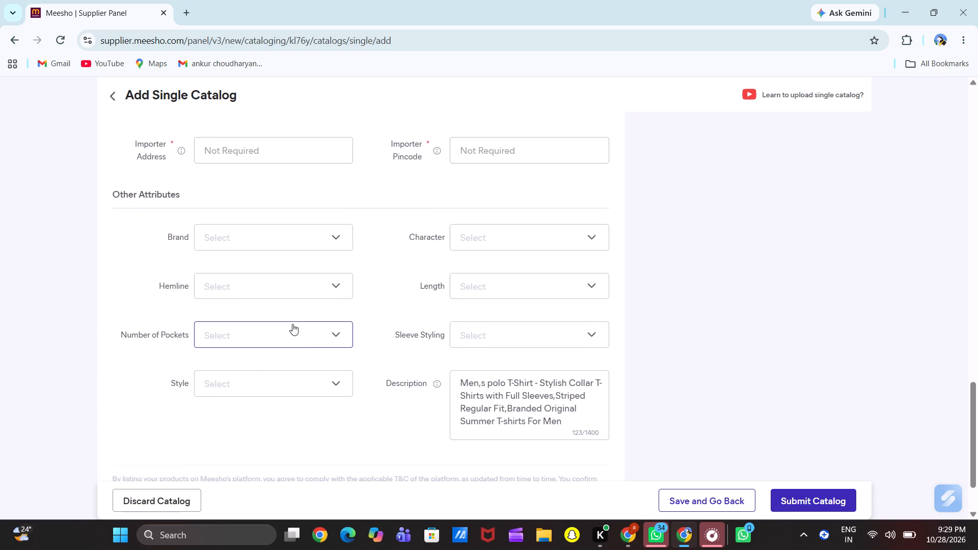
click(269, 282)
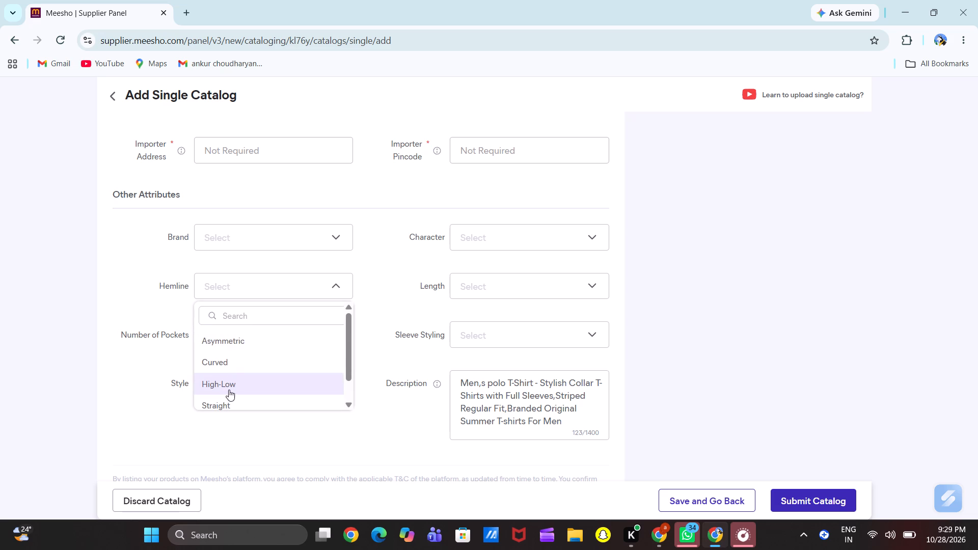
click(244, 396)
click(227, 390)
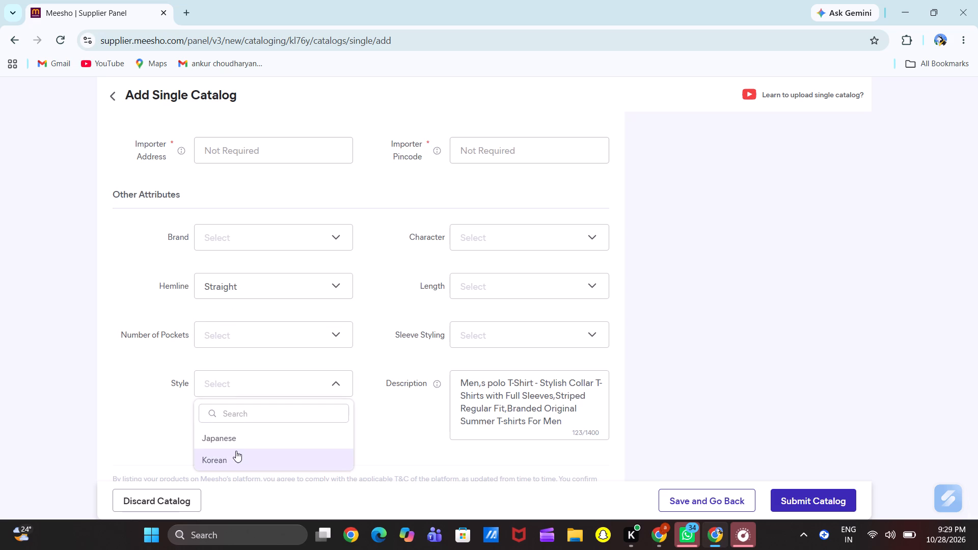
click(236, 451)
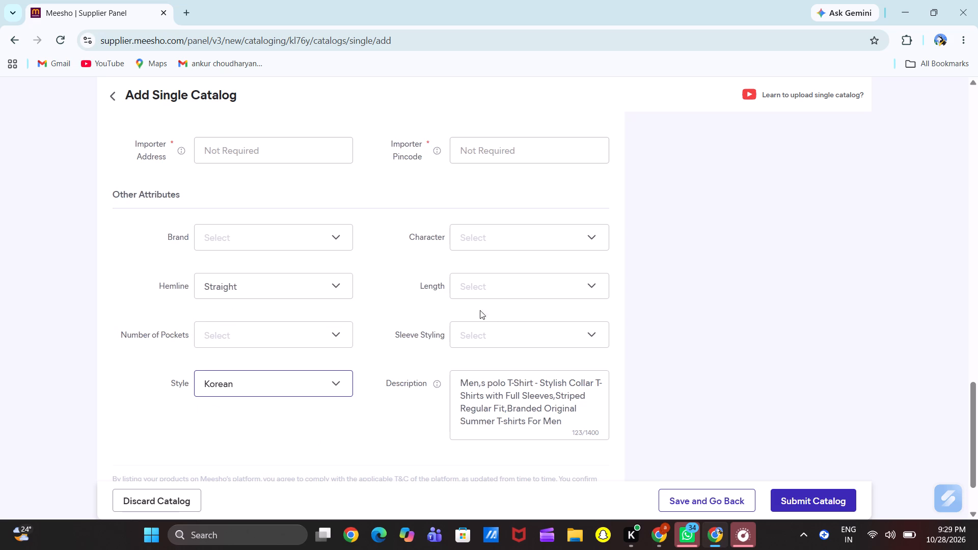
Set Product 3's length to Regular in the other attributes.
click(508, 280)
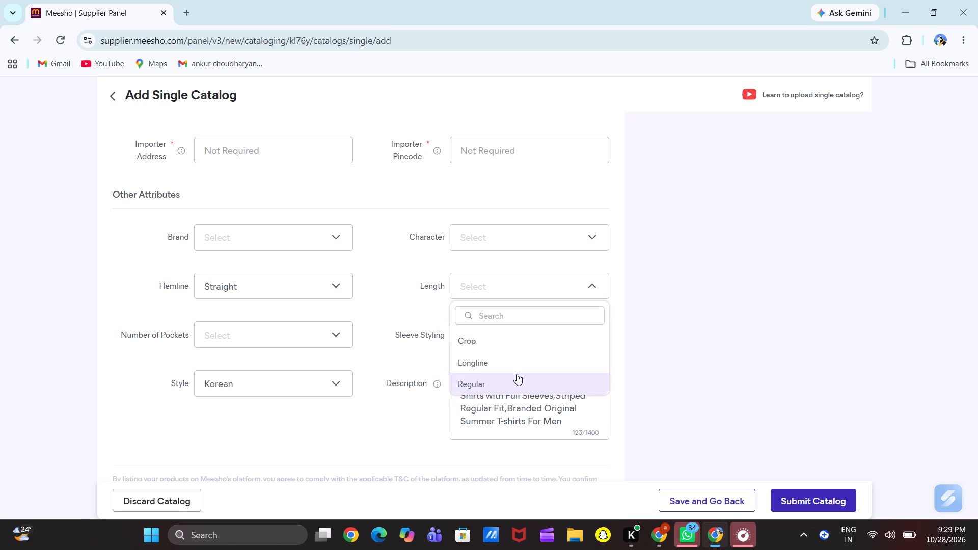
click(422, 400)
drag(507, 321, 502, 333)
click(502, 333)
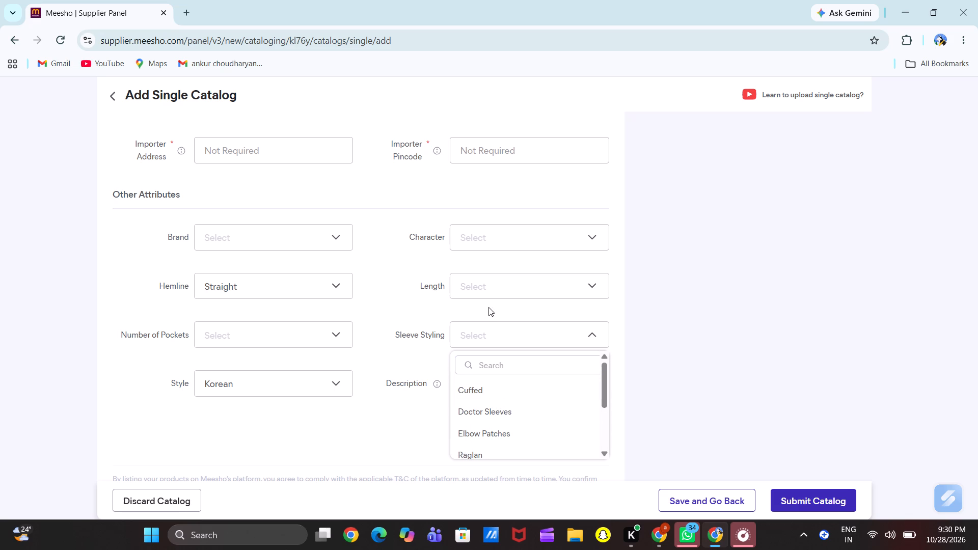
click(489, 285)
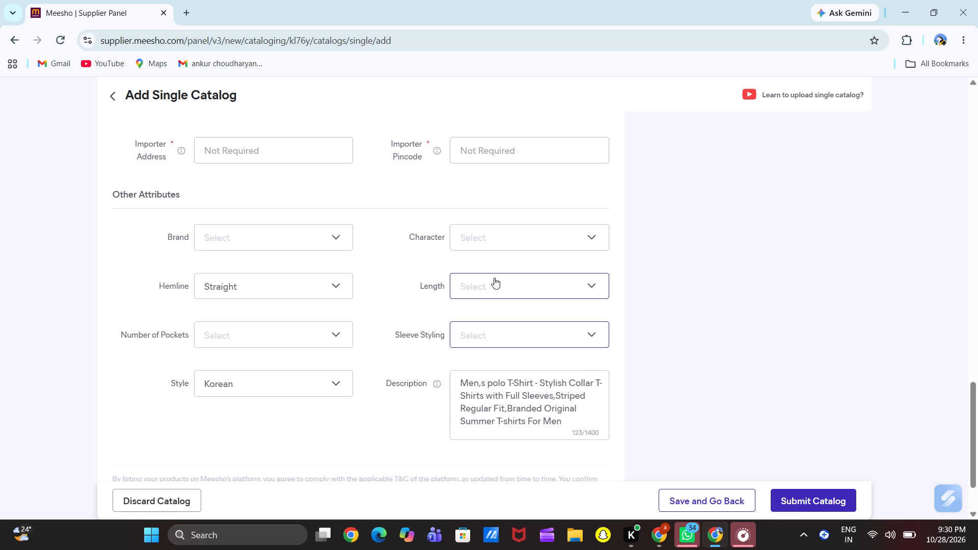
click(494, 278)
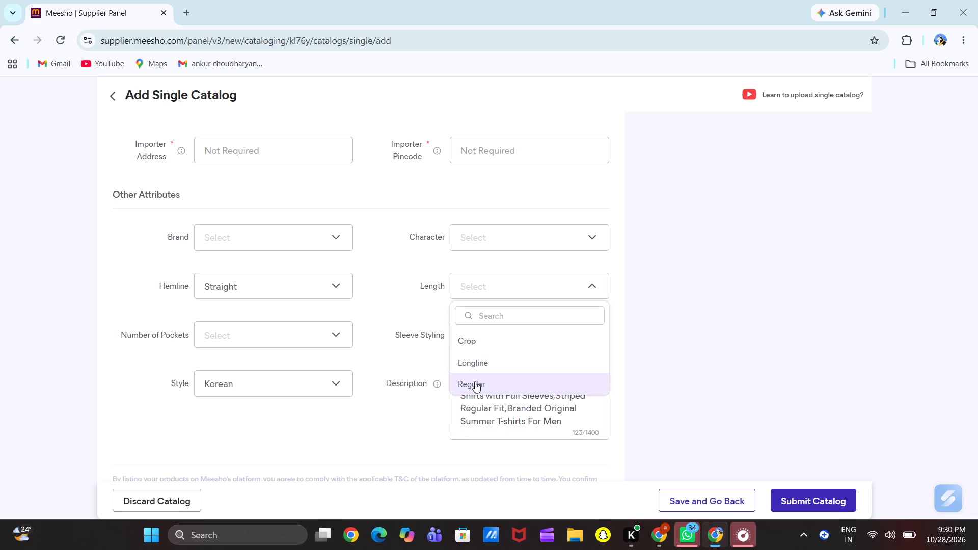
click(473, 382)
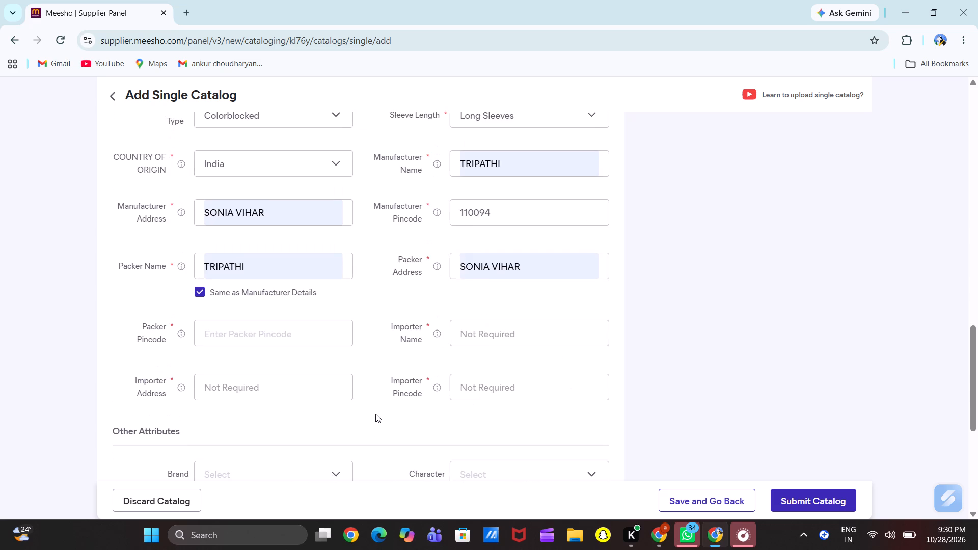
Switch to Product 4 and set its style code/product ID to (((=FULL=KARARA=MAROON))).
scroll(375, 414, up, 12)
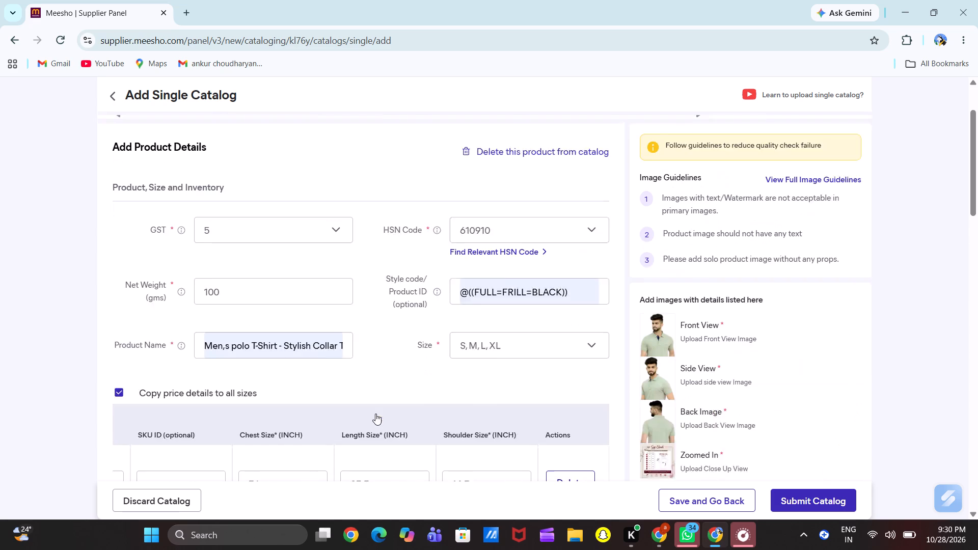
scroll(375, 414, up, 1)
click(454, 175)
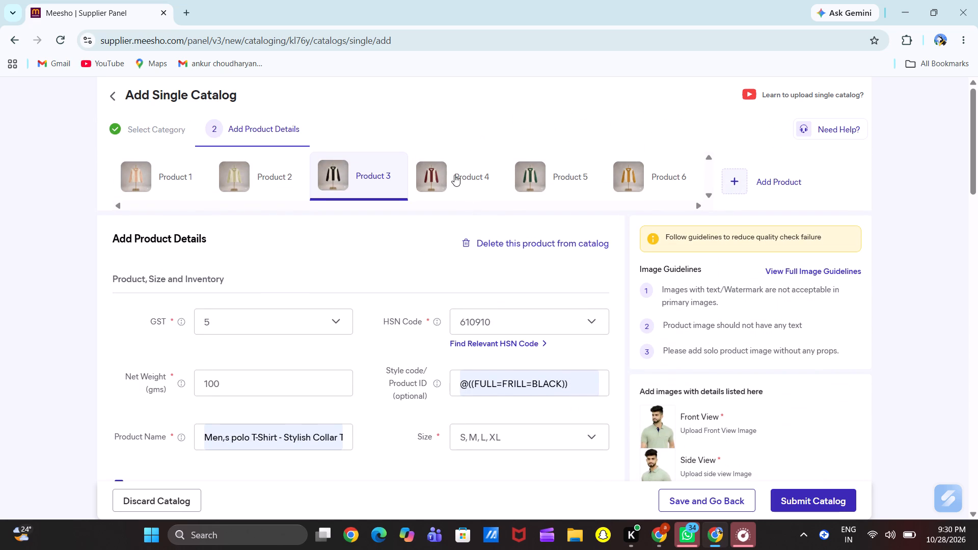
scroll(397, 283, down, 1)
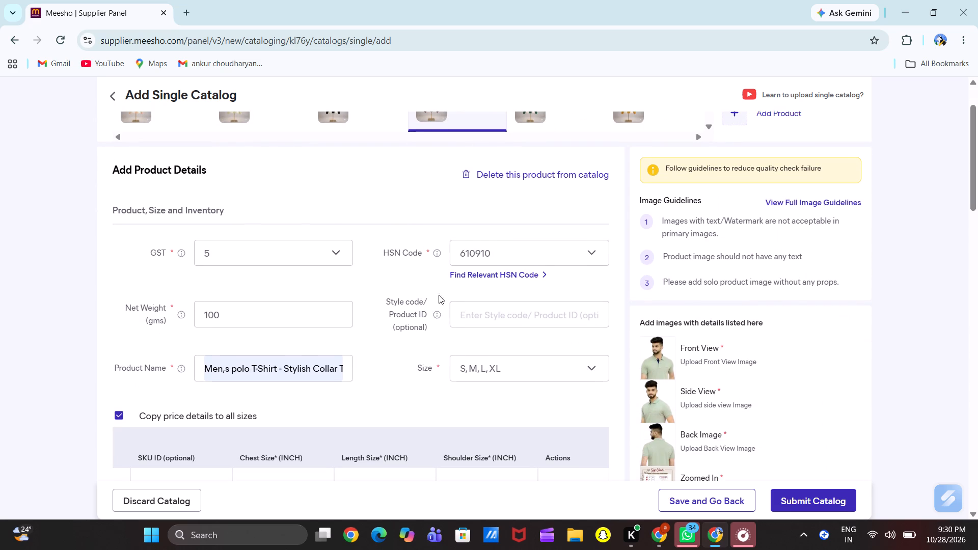
click(486, 309)
scroll(486, 309, up, 1)
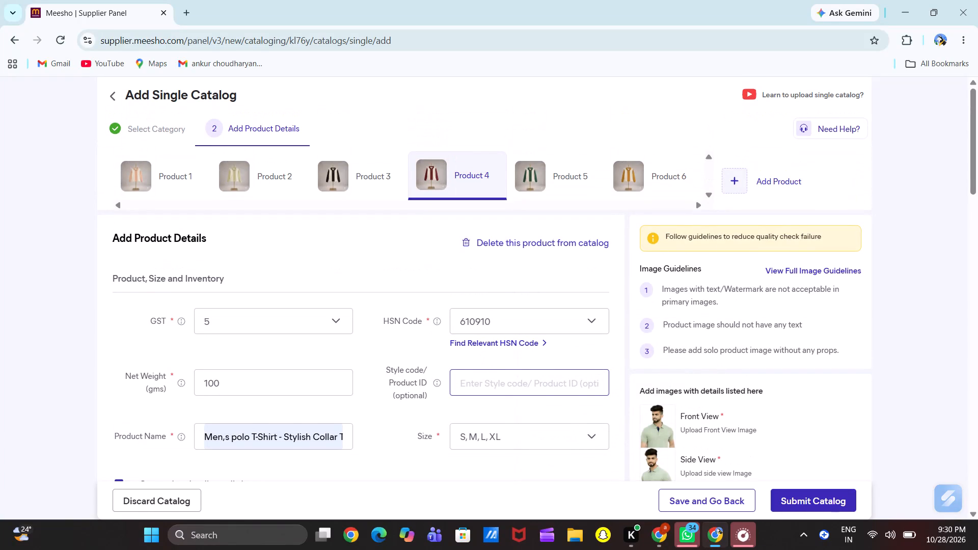
scroll(701, 431, down, 2)
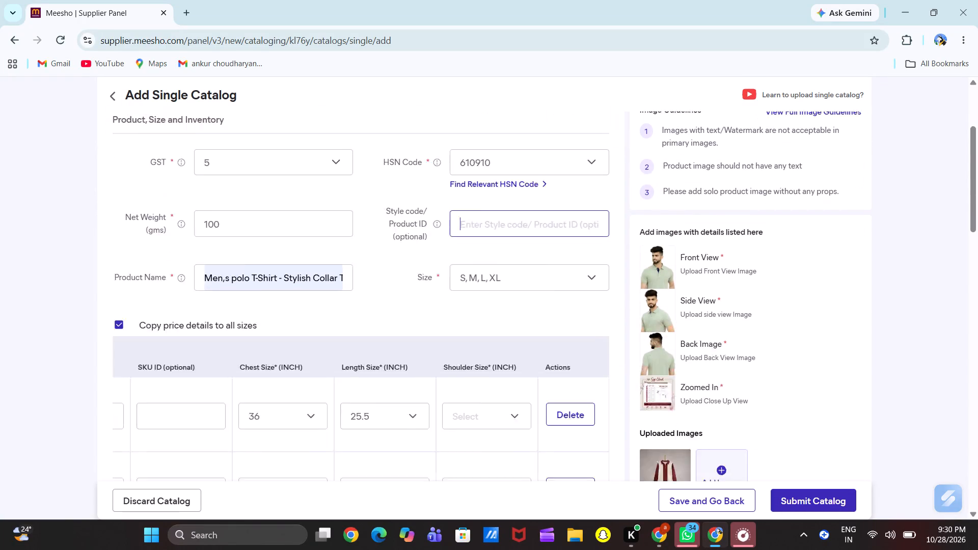
scroll(701, 431, down, 1)
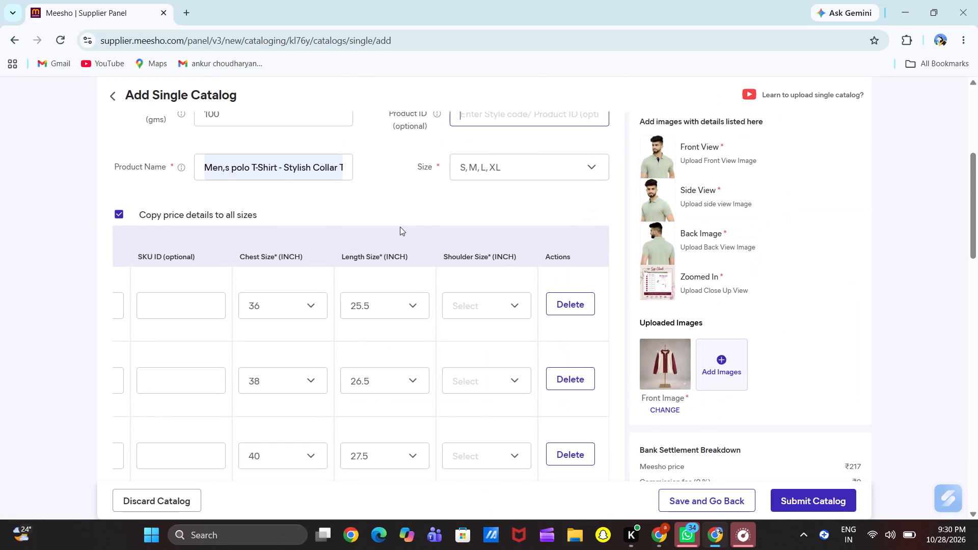
click(502, 114)
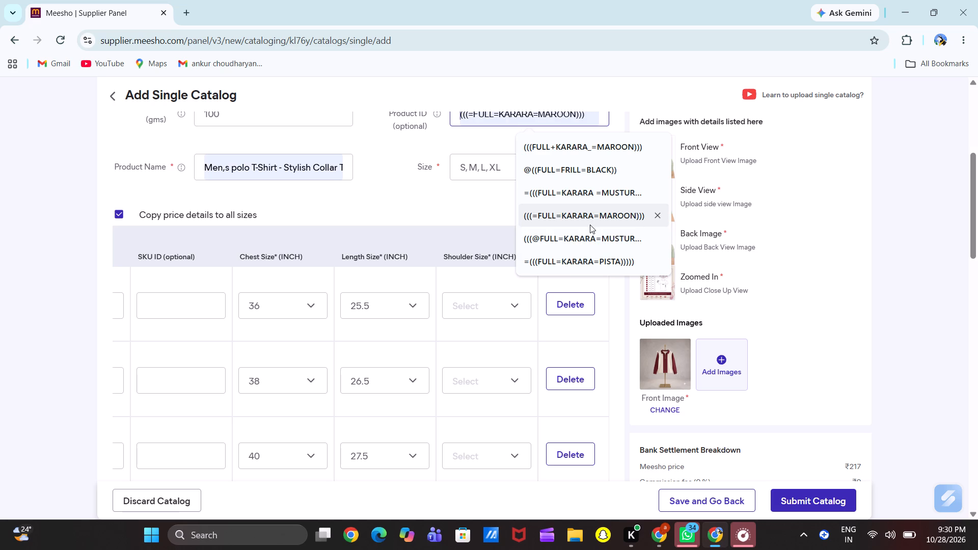
click(599, 219)
Set Product 4's shoulder size to 14.5 for the 36-inch chest row and 15.5 for the 38-inch chest row.
scroll(420, 166, up, 1)
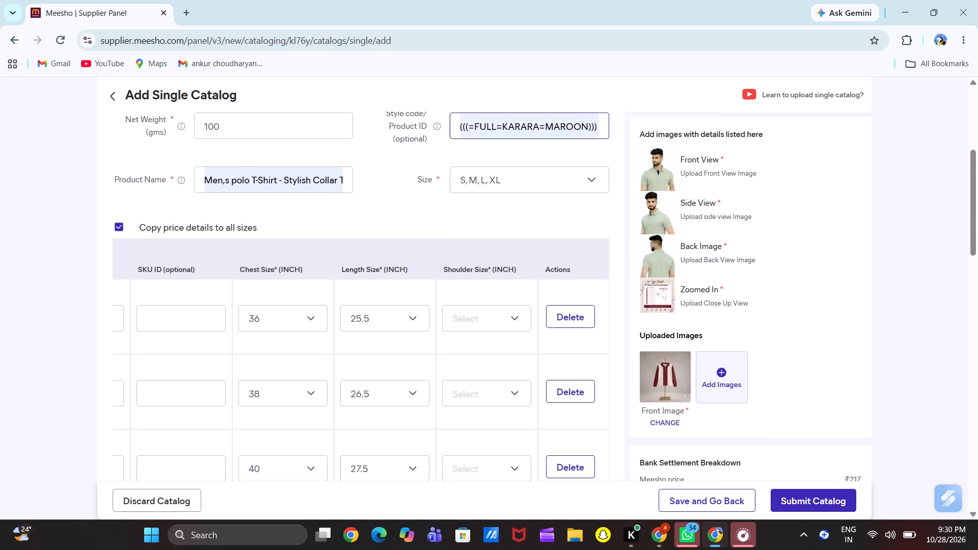
scroll(420, 166, up, 3)
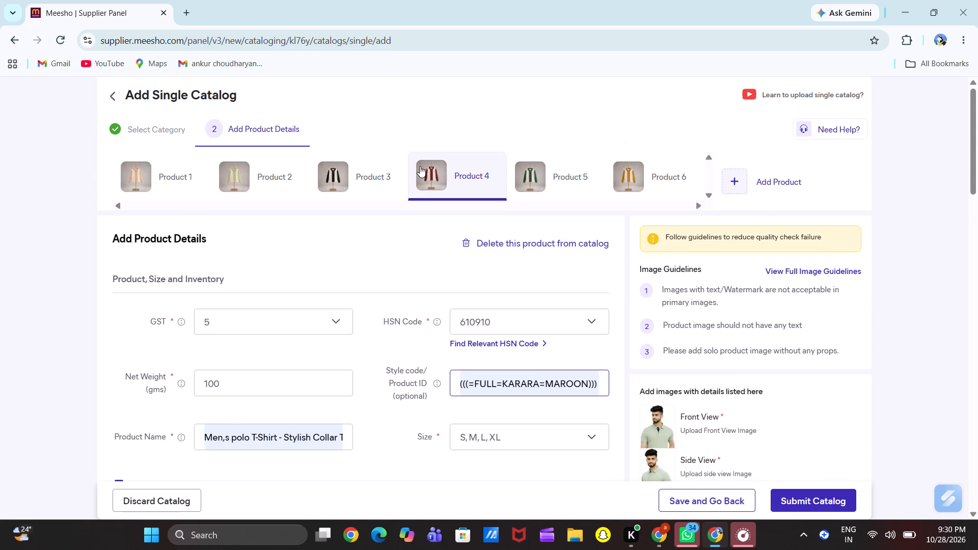
scroll(420, 166, down, 2)
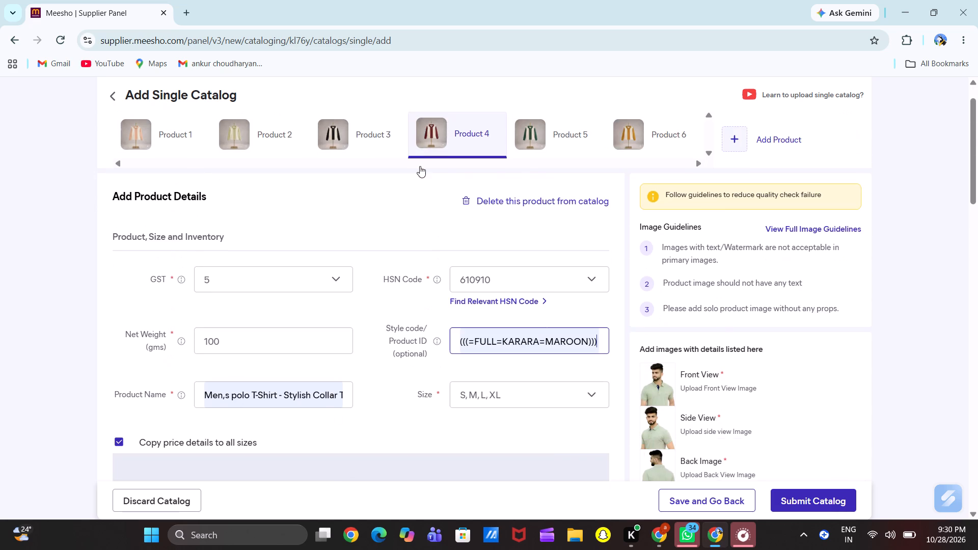
scroll(420, 166, down, 3)
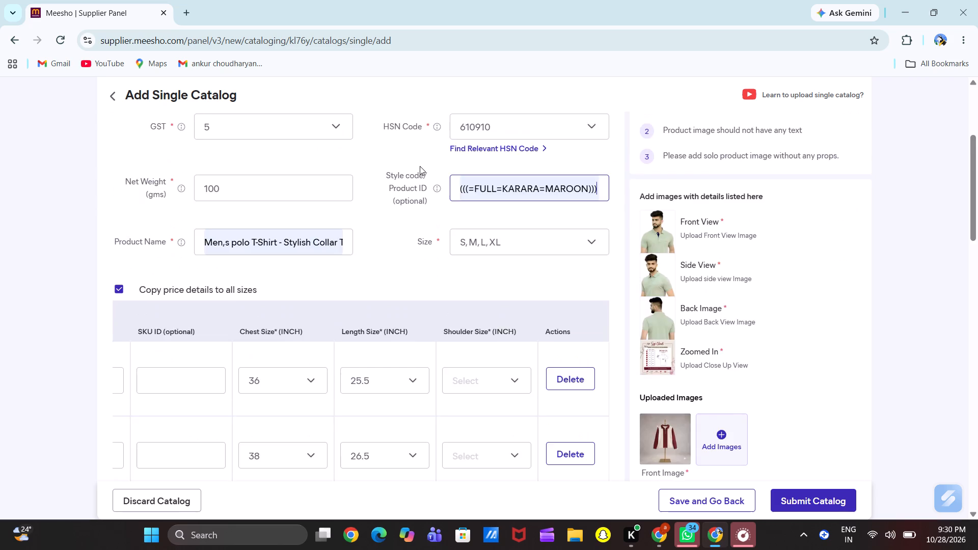
scroll(420, 166, down, 2)
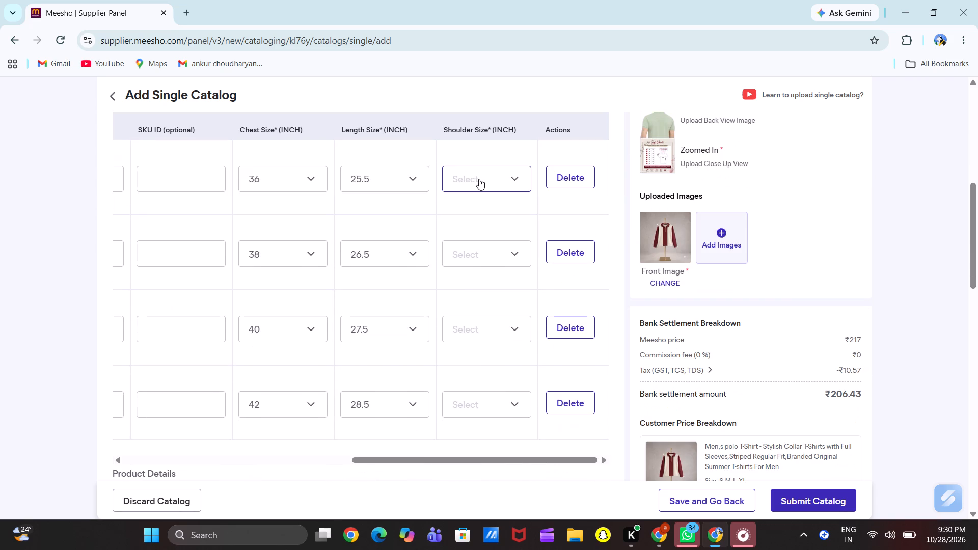
click(479, 179)
scroll(478, 262, down, 1)
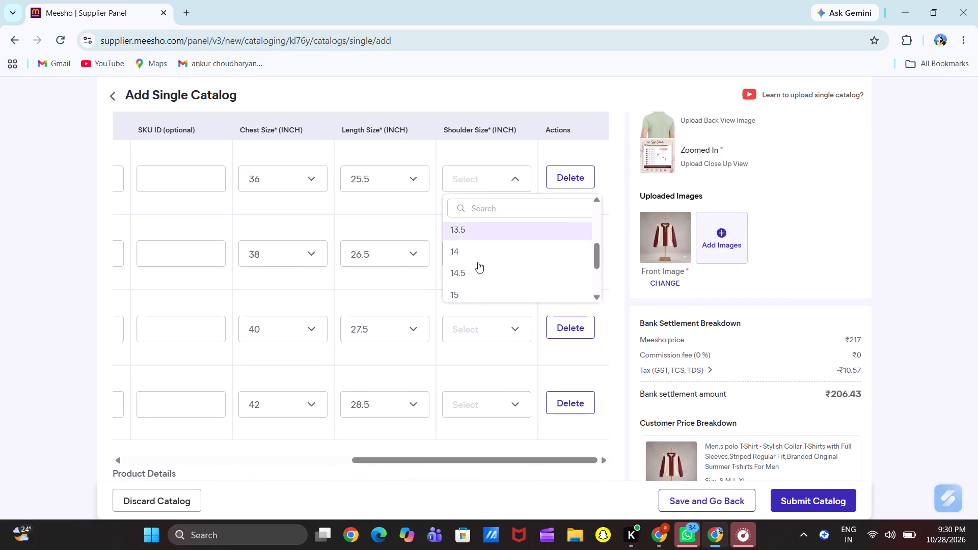
scroll(478, 262, down, 1)
click(478, 262)
click(463, 257)
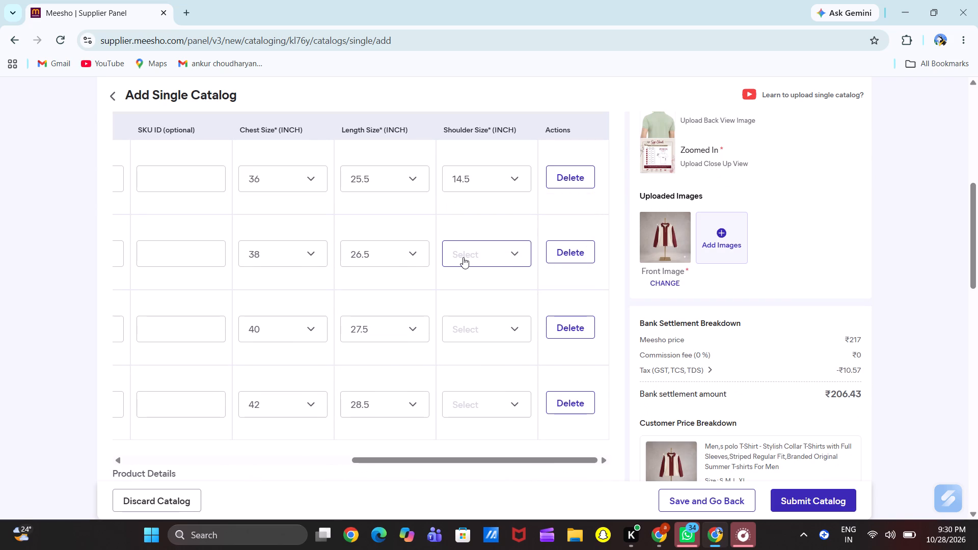
scroll(469, 314, down, 3)
click(469, 314)
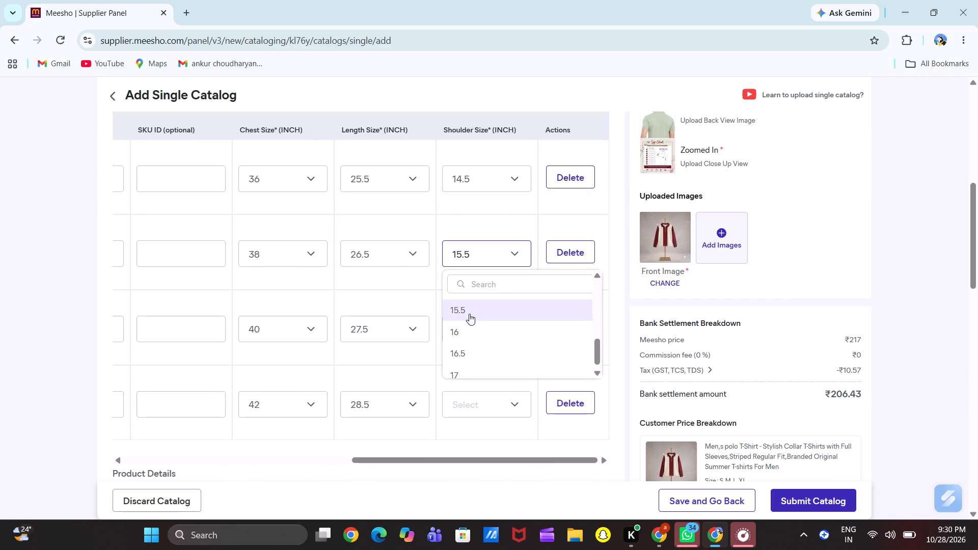
Set Product 4's shoulder size to 16.5 for the 40-inch chest row and 17.5 for the 42-inch chest row.
click(465, 330)
scroll(498, 372, down, 2)
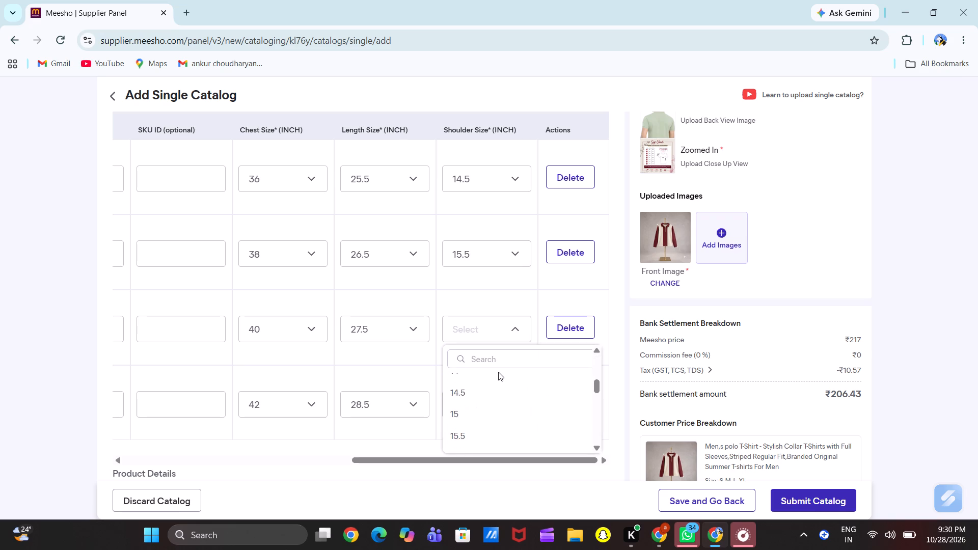
scroll(498, 372, down, 2)
scroll(498, 372, up, 1)
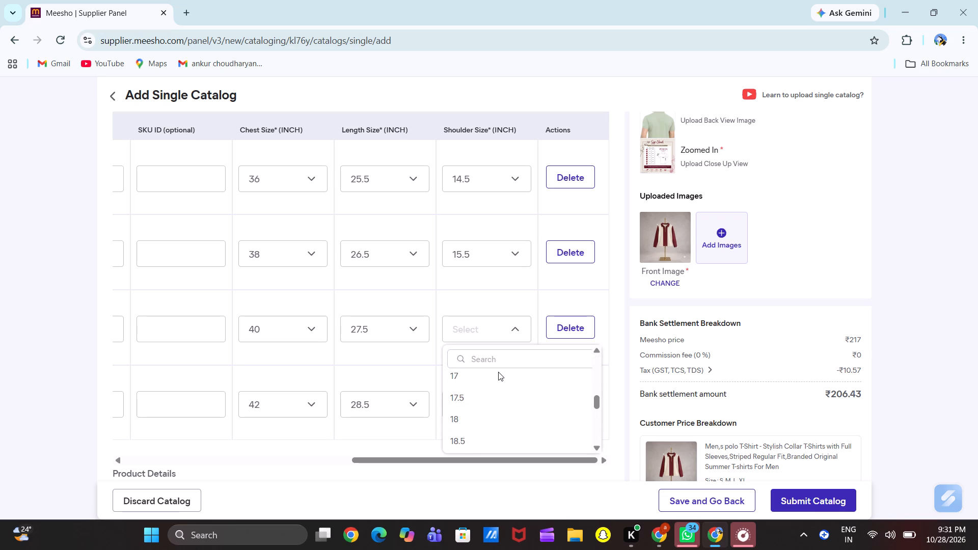
scroll(498, 372, up, 1)
click(476, 412)
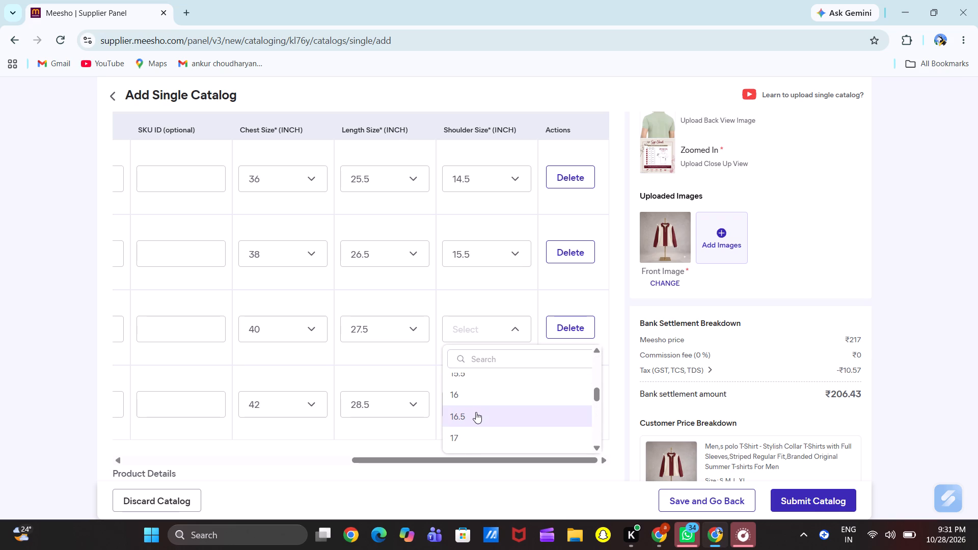
click(480, 399)
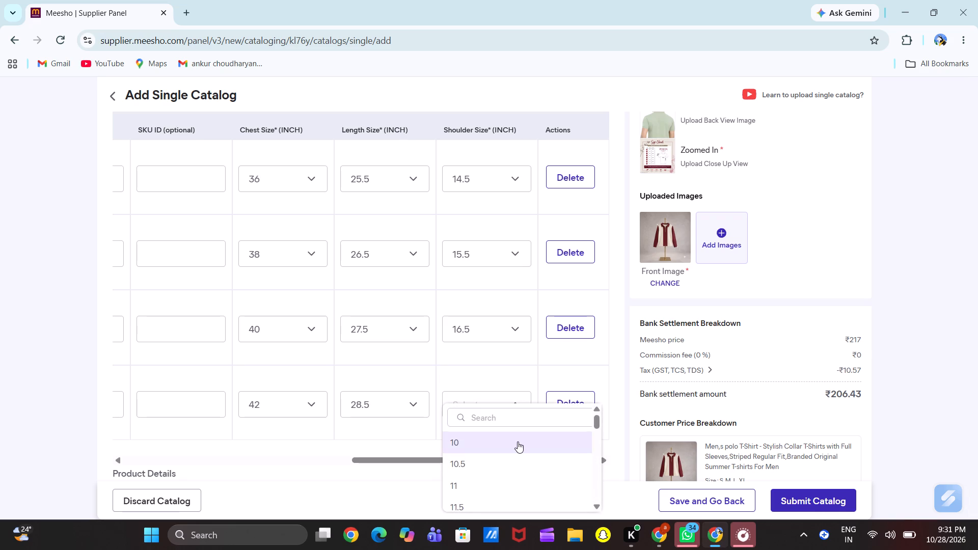
scroll(518, 442, down, 4)
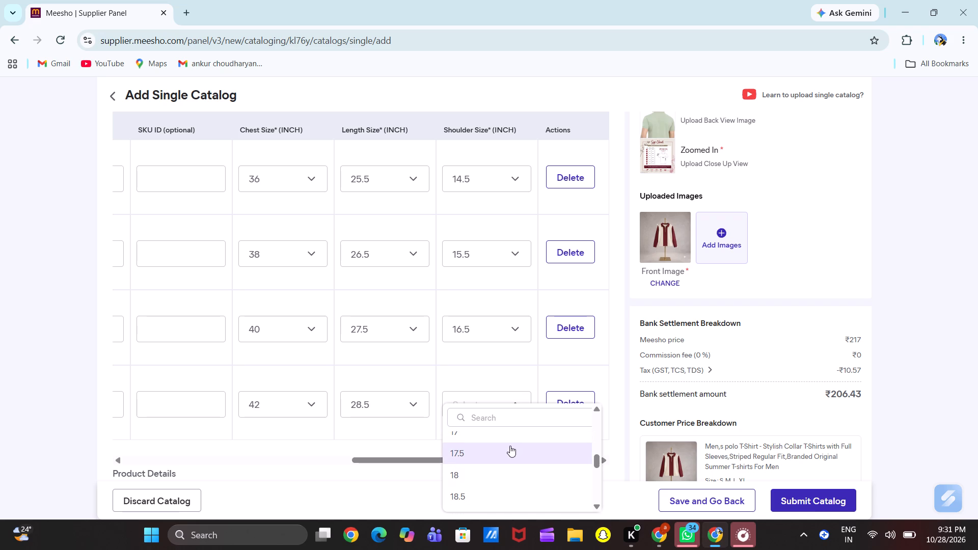
click(505, 445)
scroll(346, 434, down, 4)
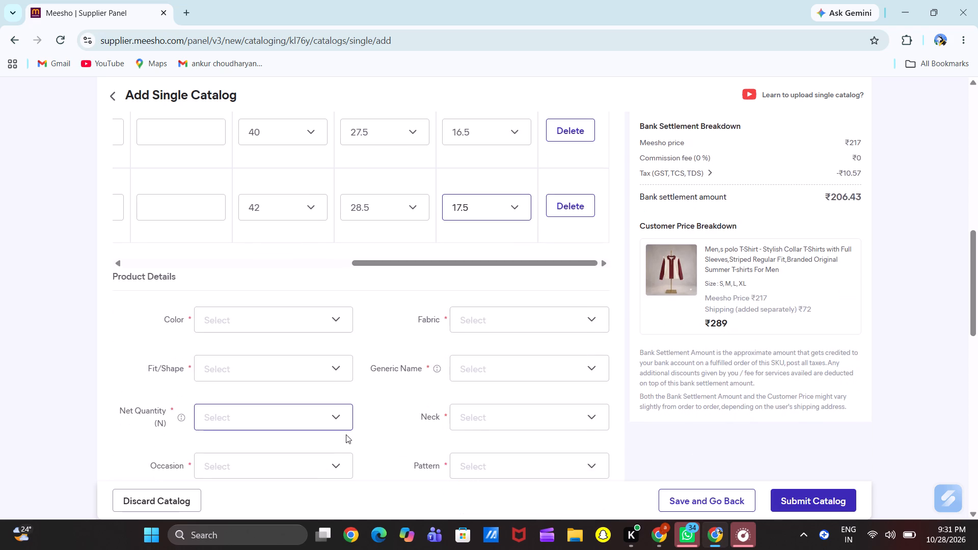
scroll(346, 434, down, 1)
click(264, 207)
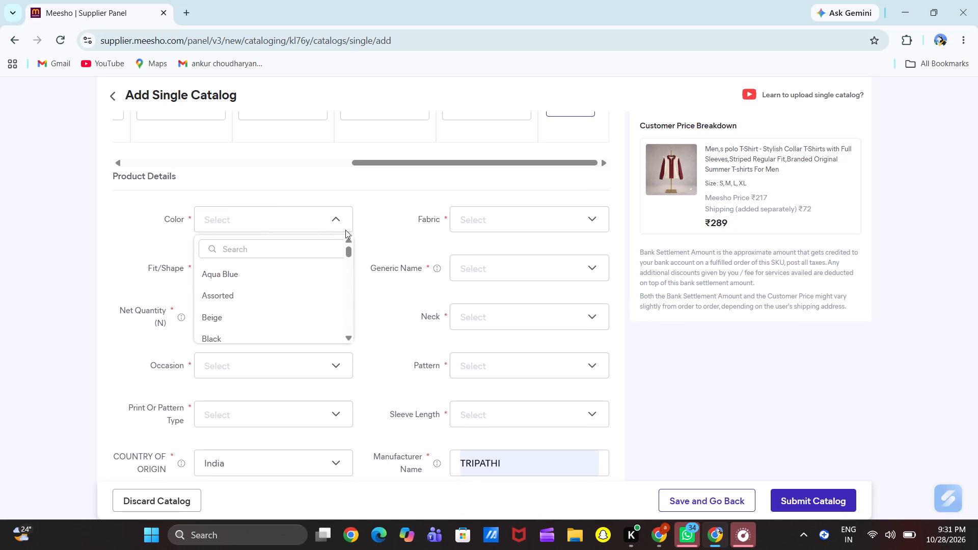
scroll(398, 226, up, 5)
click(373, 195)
In Product 4's product details, search the colors for MAR and set the color to Maroon.
scroll(370, 224, up, 1)
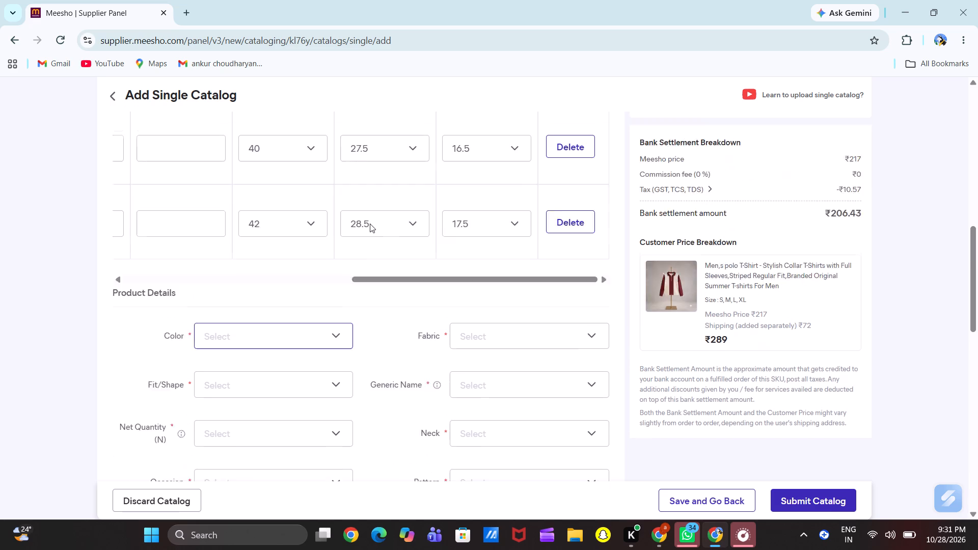
scroll(370, 224, up, 3)
scroll(370, 224, down, 1)
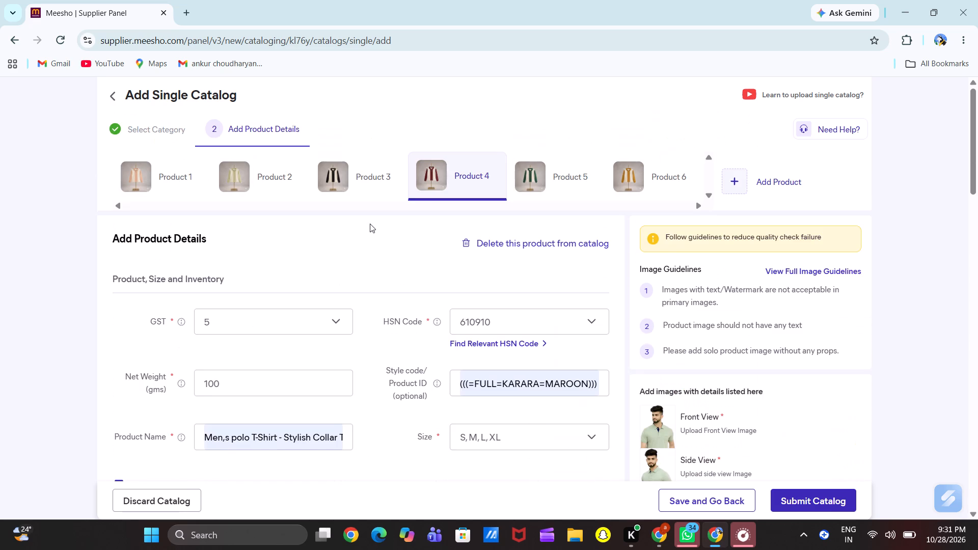
scroll(370, 224, down, 2)
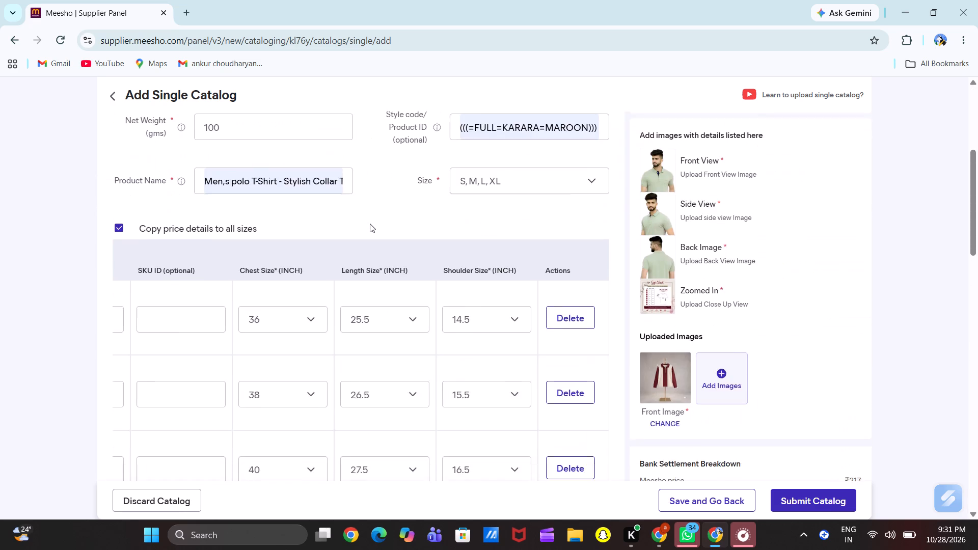
scroll(370, 224, down, 4)
click(264, 157)
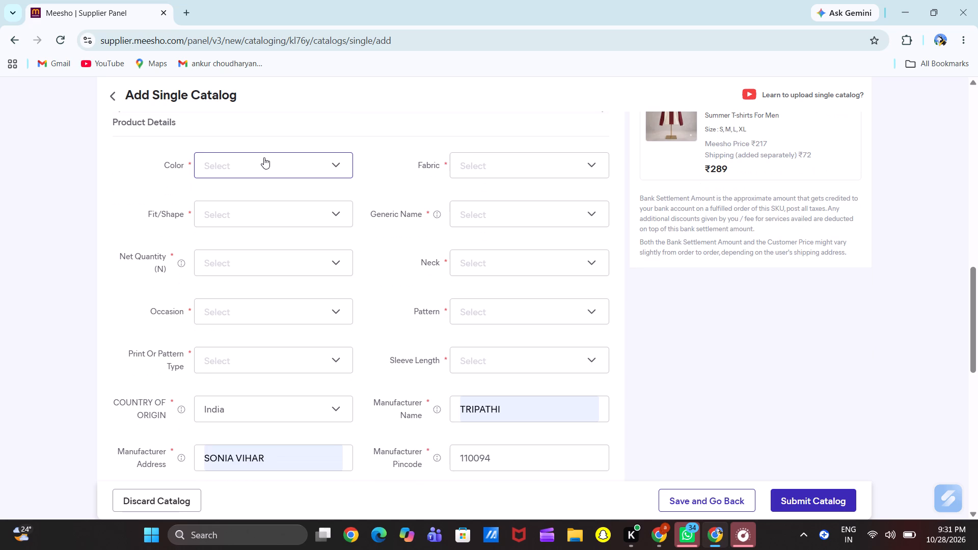
click(258, 200)
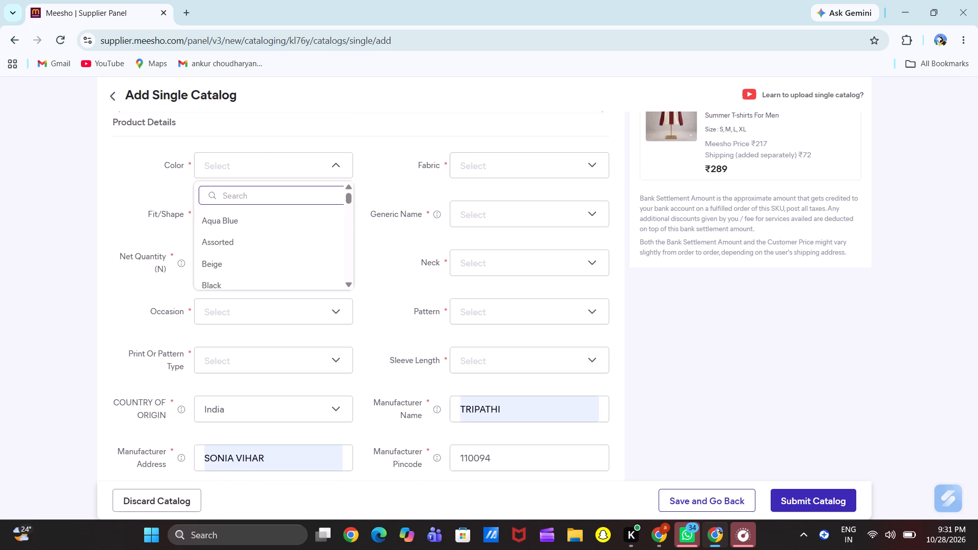
text(MAR)
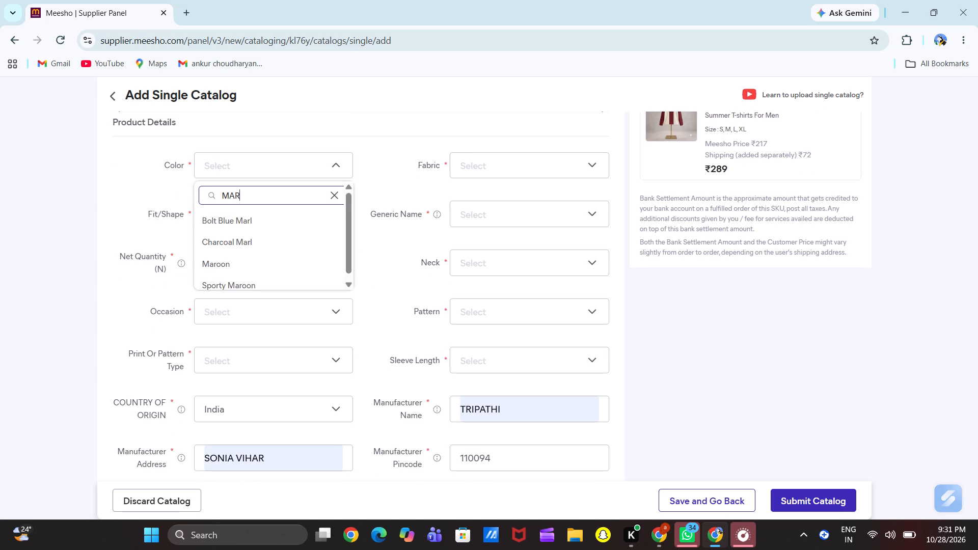
click(230, 260)
Set Product 4's fabric to Cotton Blend and its fit/shape to Regular.
click(479, 161)
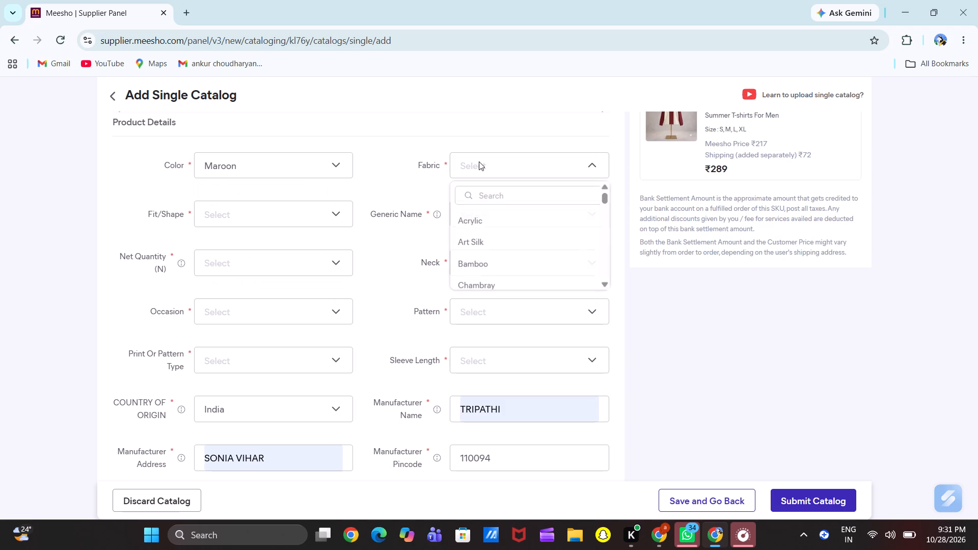
scroll(483, 258, down, 1)
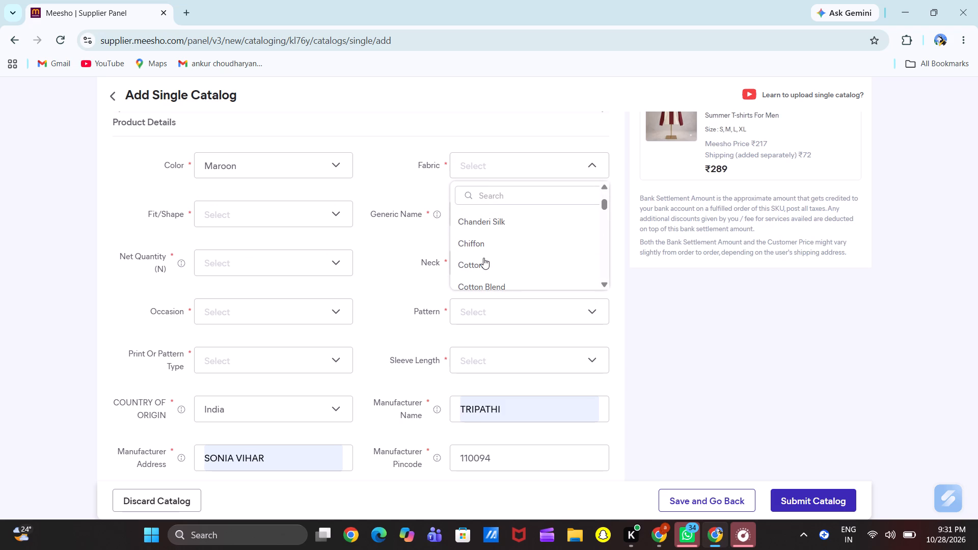
scroll(483, 258, down, 1)
click(481, 281)
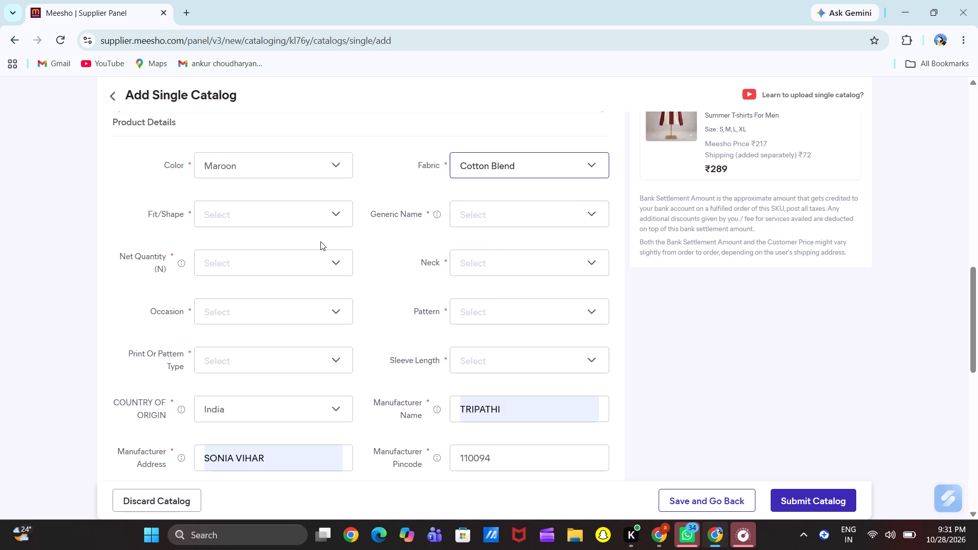
click(251, 216)
scroll(241, 300, down, 1)
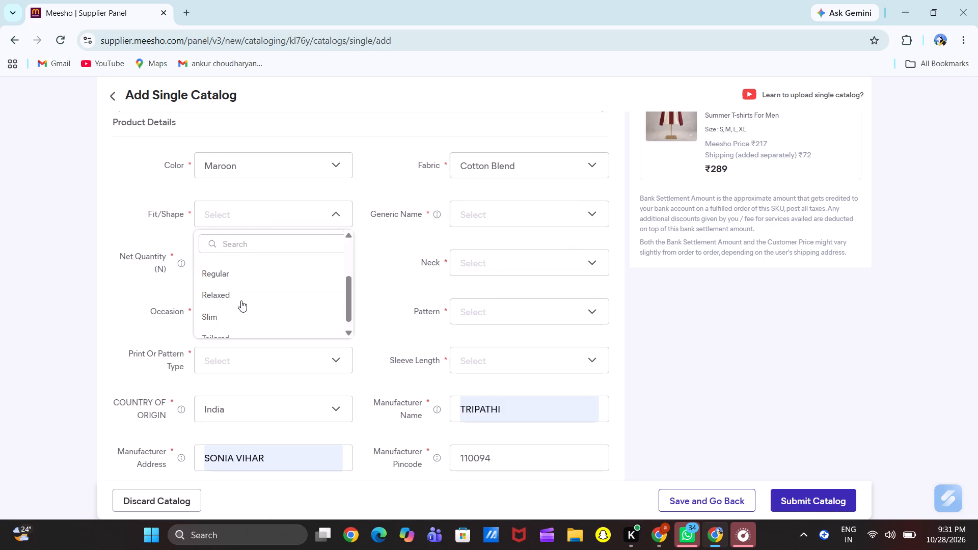
scroll(241, 300, down, 1)
click(227, 280)
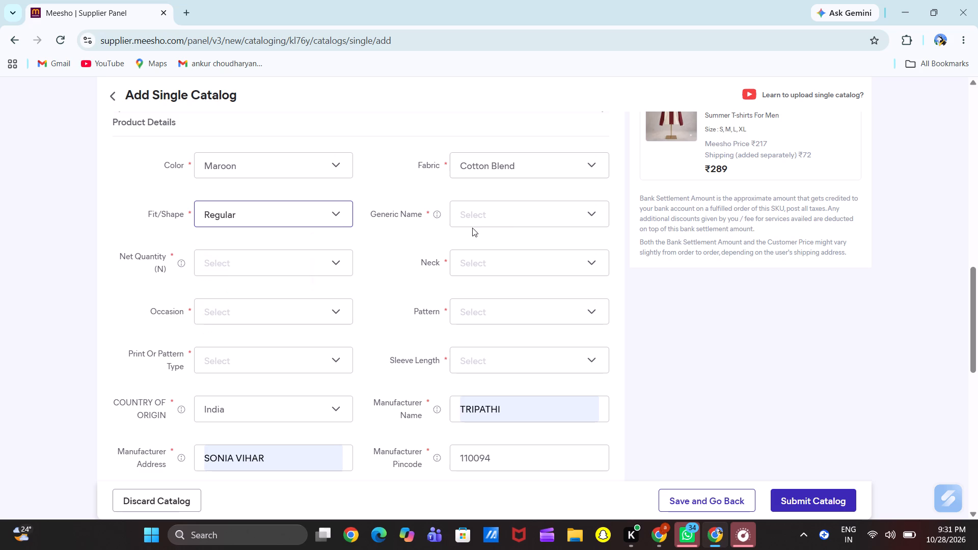
Set Product 4's generic name to Tshirts and its net quantity to 1.
click(507, 219)
scroll(485, 309, down, 1)
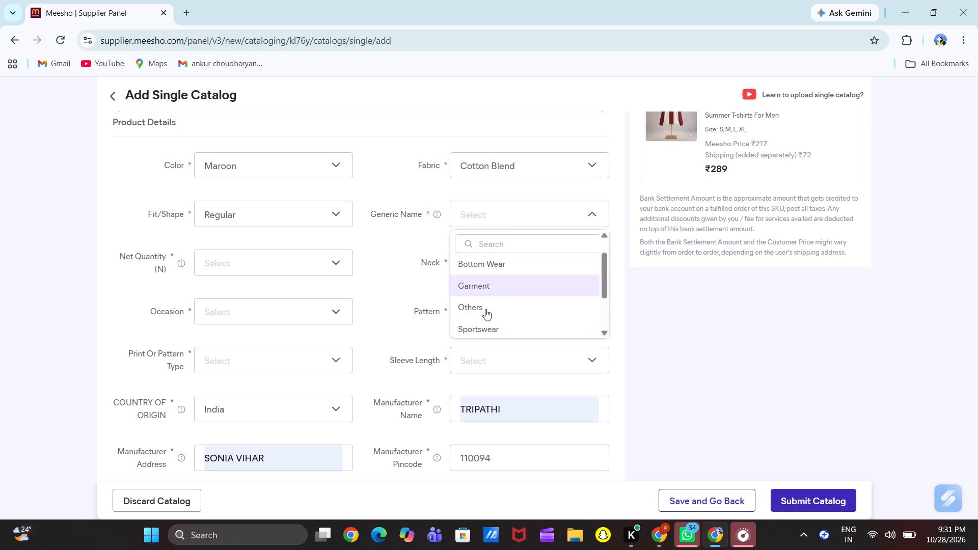
scroll(485, 309, down, 1)
click(478, 304)
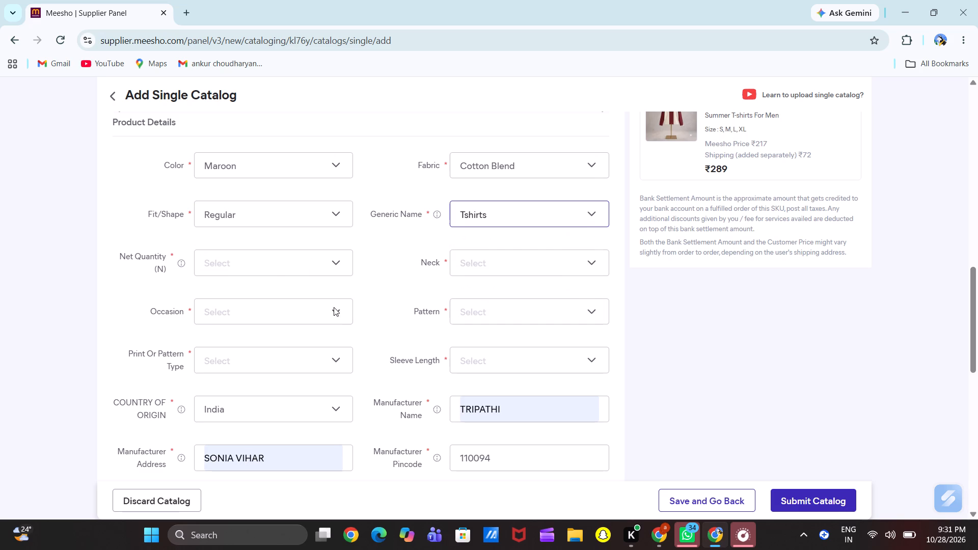
click(263, 269)
click(230, 319)
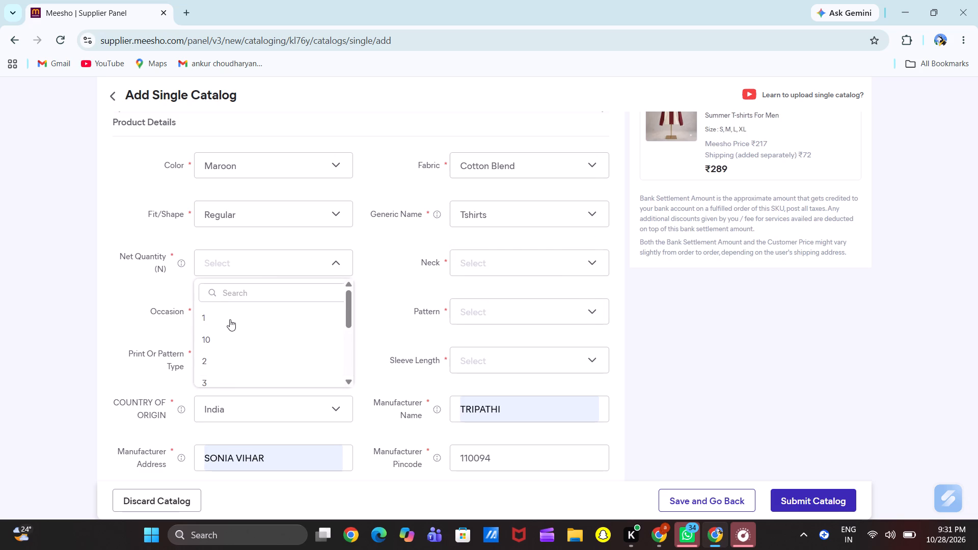
Set Product 4's neck to Polo and its occasion to Casual.
click(499, 259)
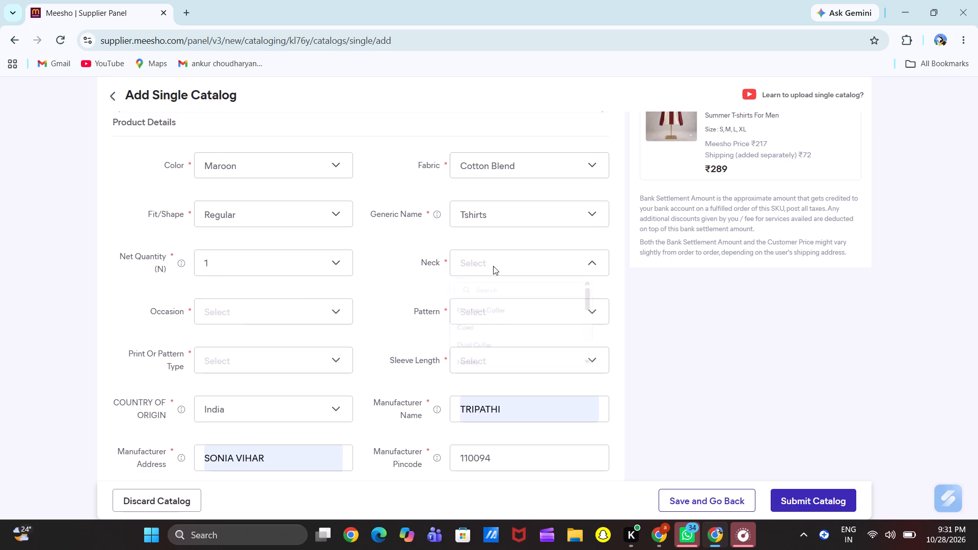
scroll(488, 351, down, 3)
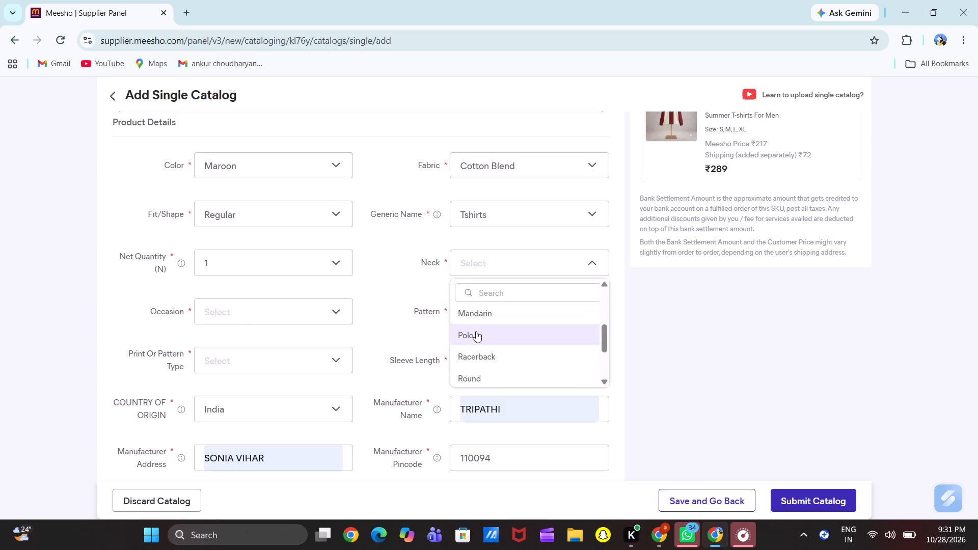
click(476, 331)
click(237, 312)
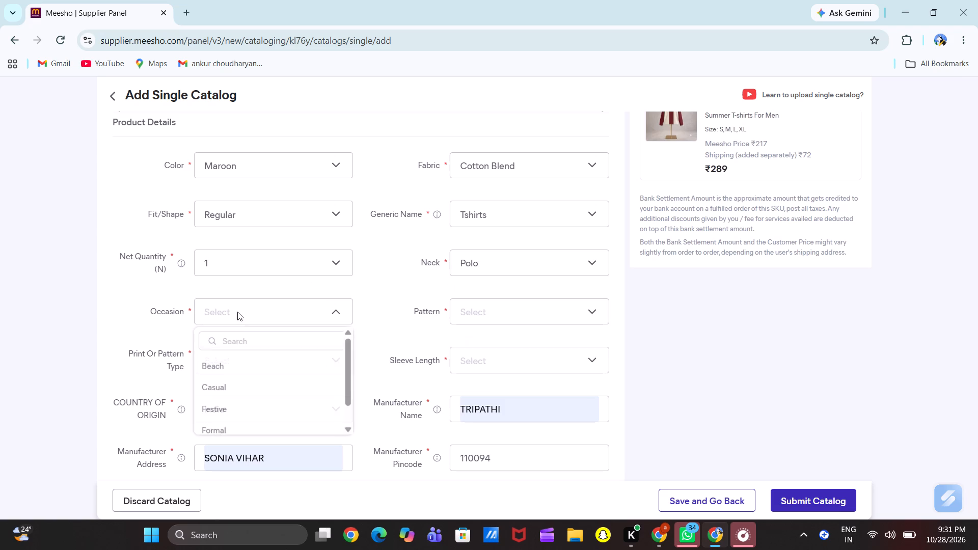
scroll(274, 406, down, 1)
click(243, 387)
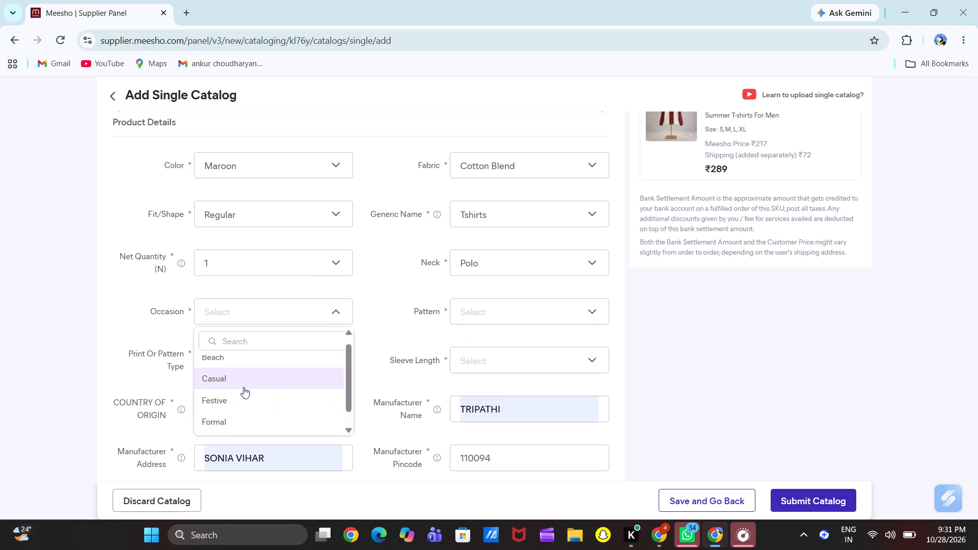
Set both the pattern and the print or pattern type of Product 4 to Colorblocked.
click(490, 314)
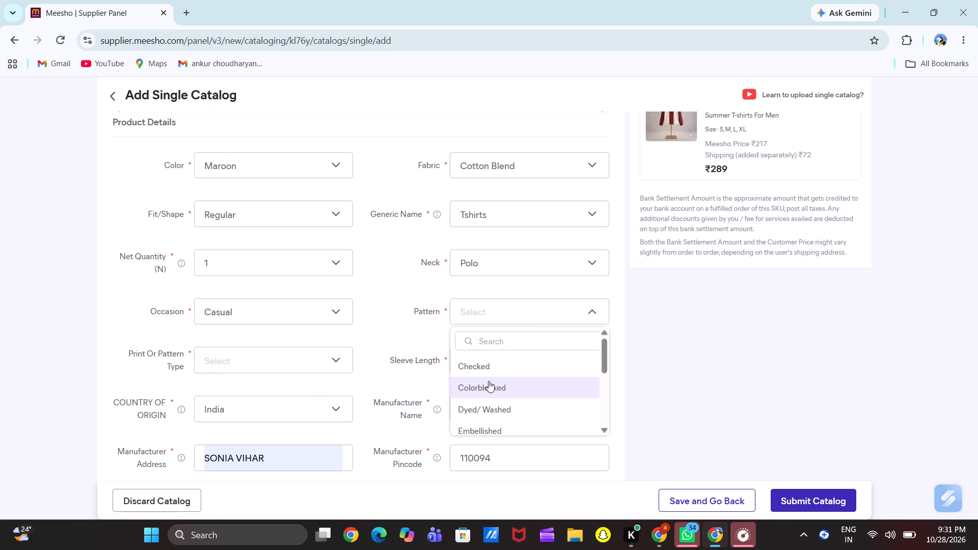
click(493, 385)
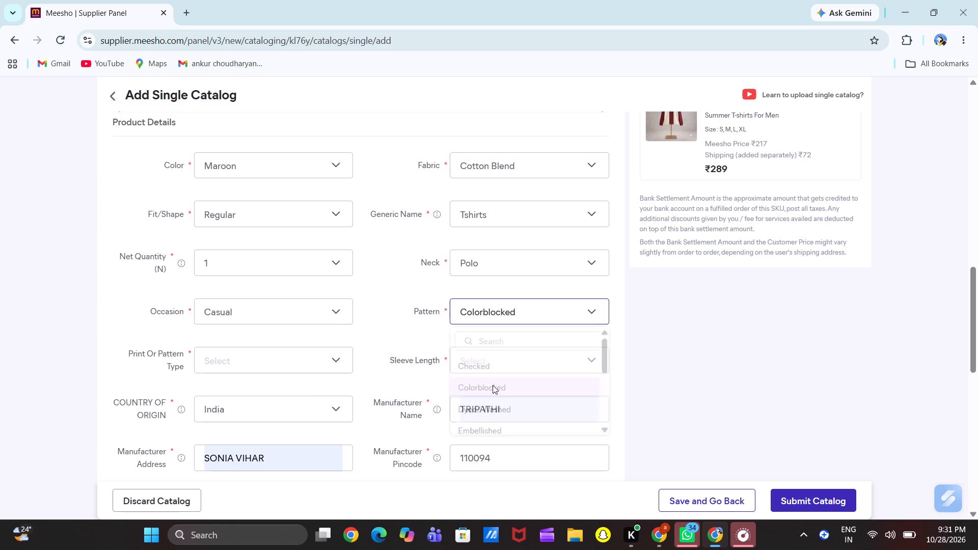
click(259, 365)
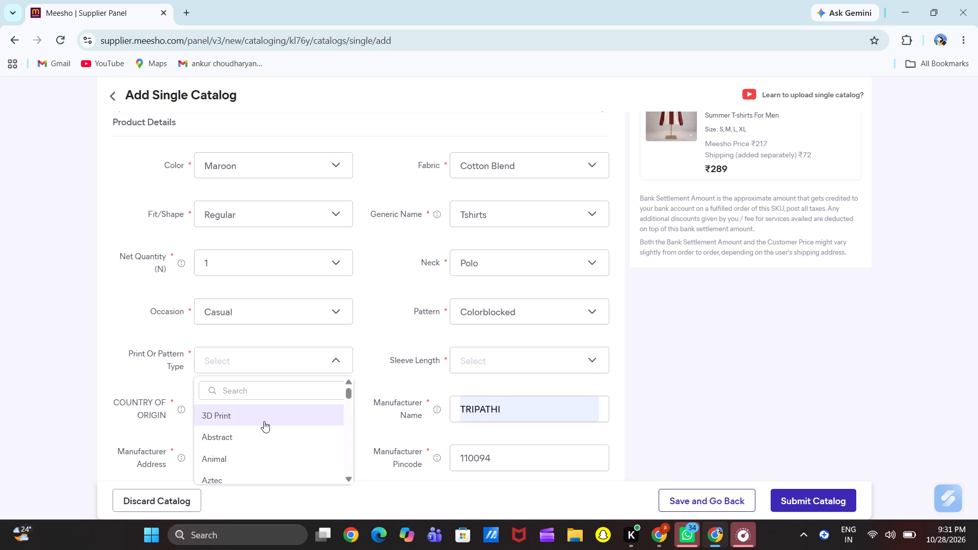
scroll(264, 421, down, 4)
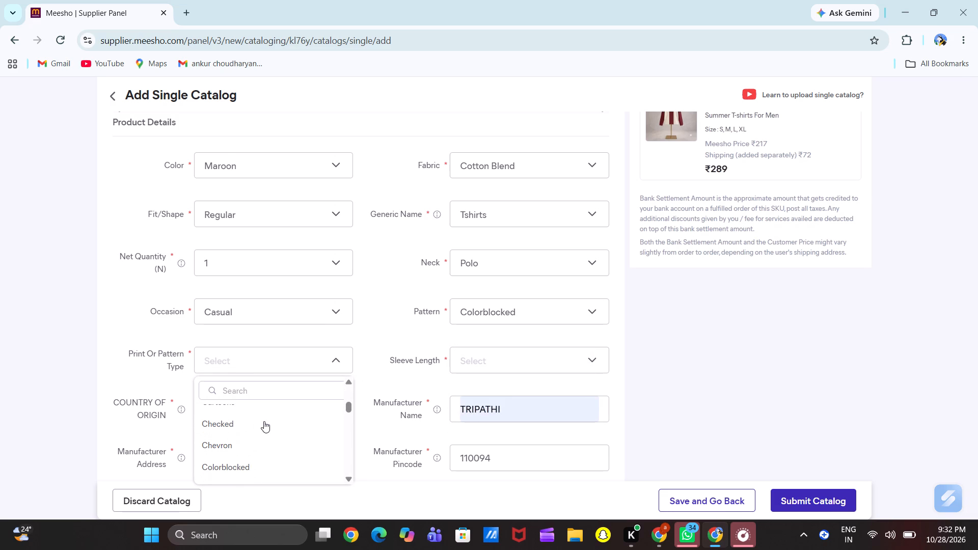
scroll(264, 421, down, 1)
click(226, 476)
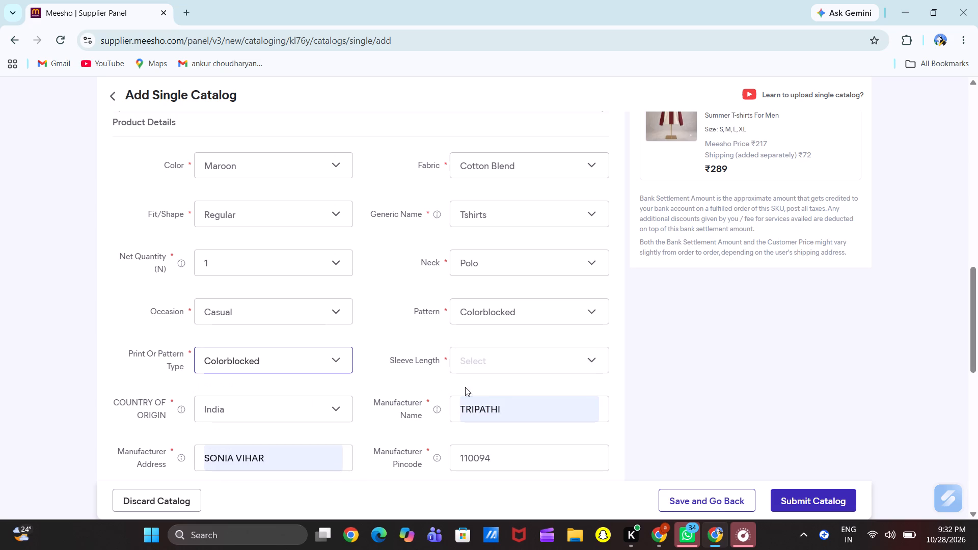
Set Product 4's sleeve length to Long Sleeves.
click(497, 370)
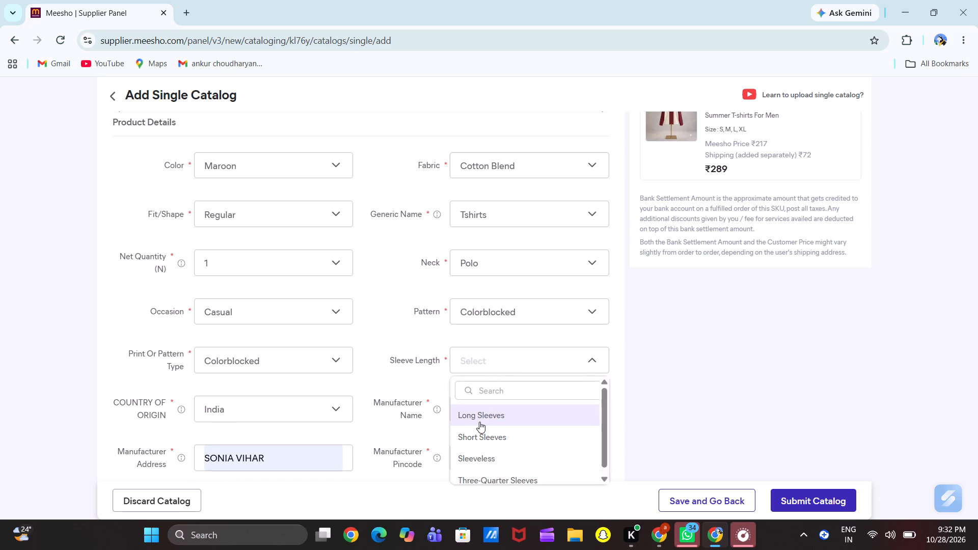
click(479, 422)
Fill in Product 4's packer pincode with the same pincode as the manufacturer's.
scroll(268, 438, down, 1)
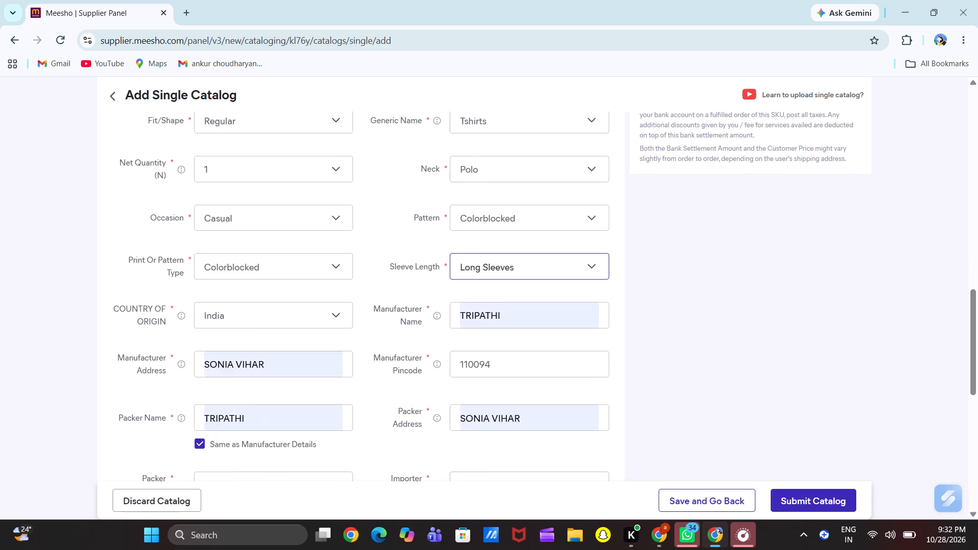
scroll(268, 438, down, 5)
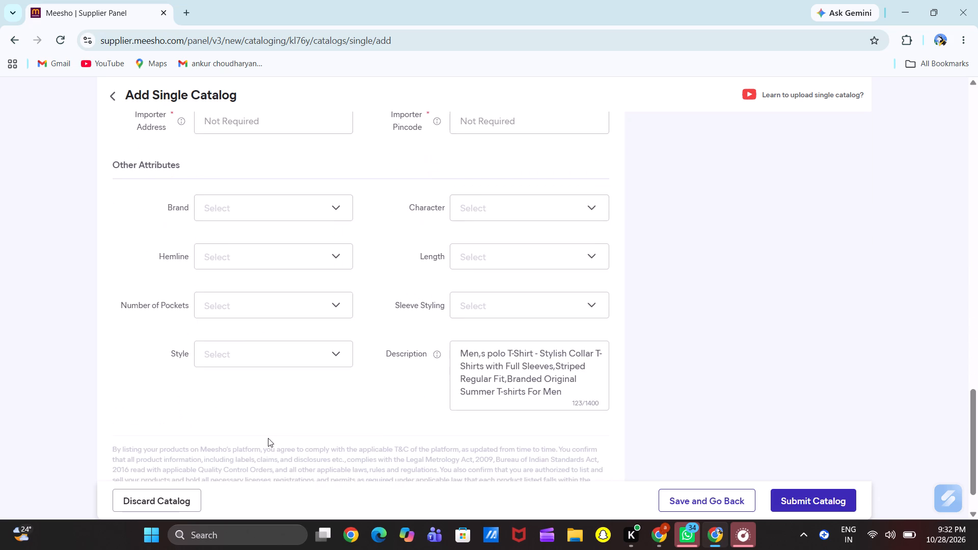
scroll(268, 438, up, 3)
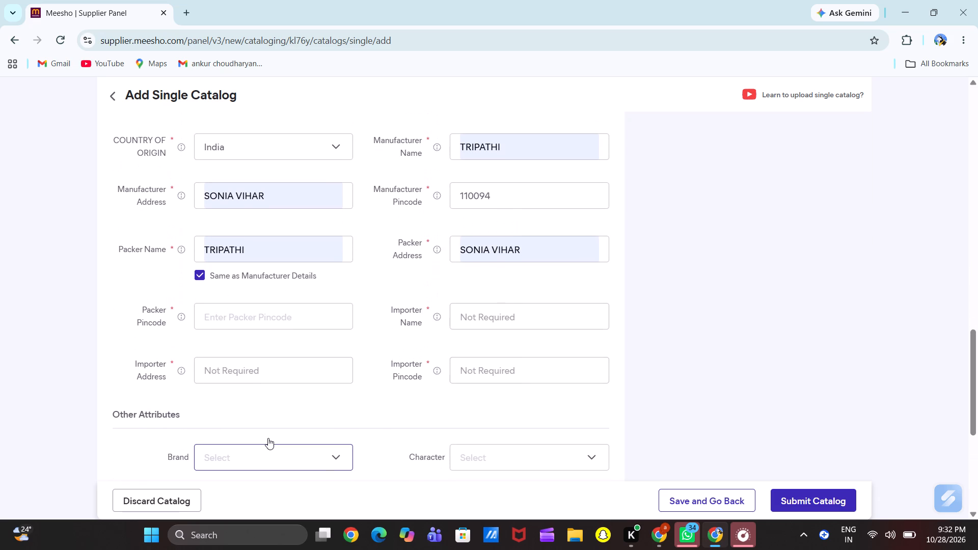
scroll(268, 438, up, 1)
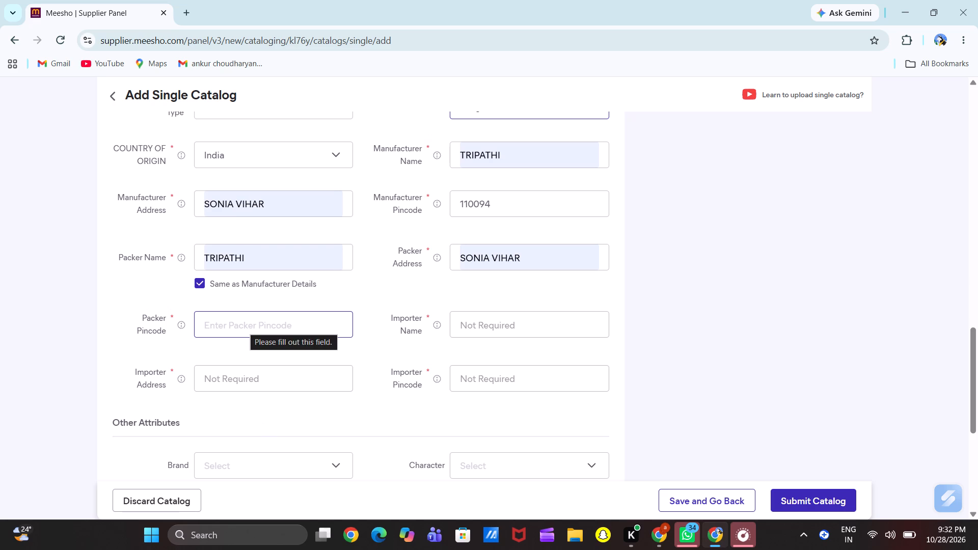
click(243, 325)
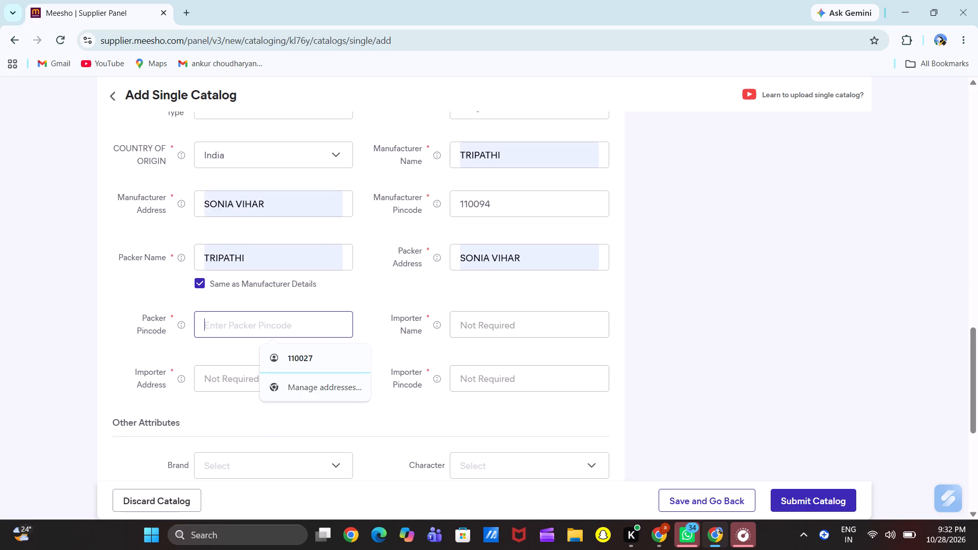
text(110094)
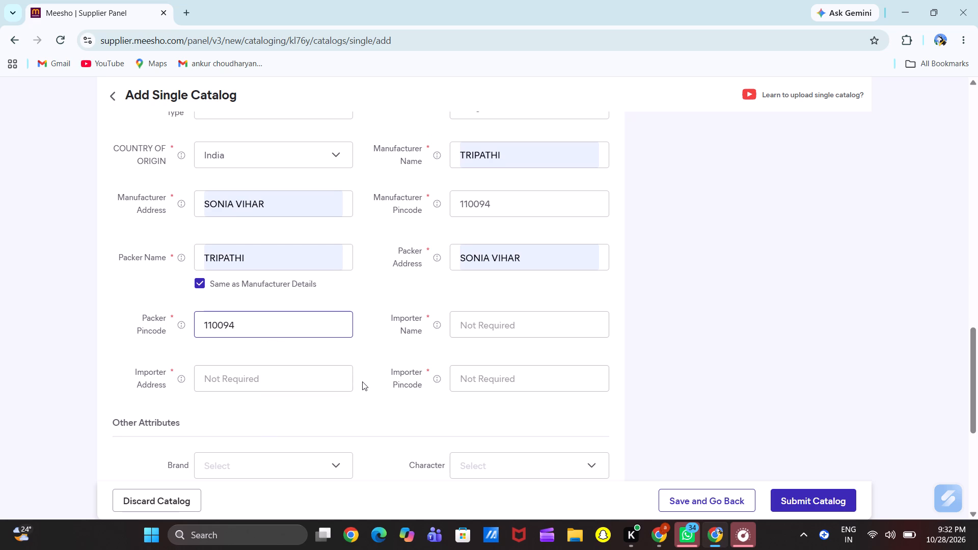
Set Product 4's hemline to Straight and its style to Korean.
scroll(362, 381, down, 3)
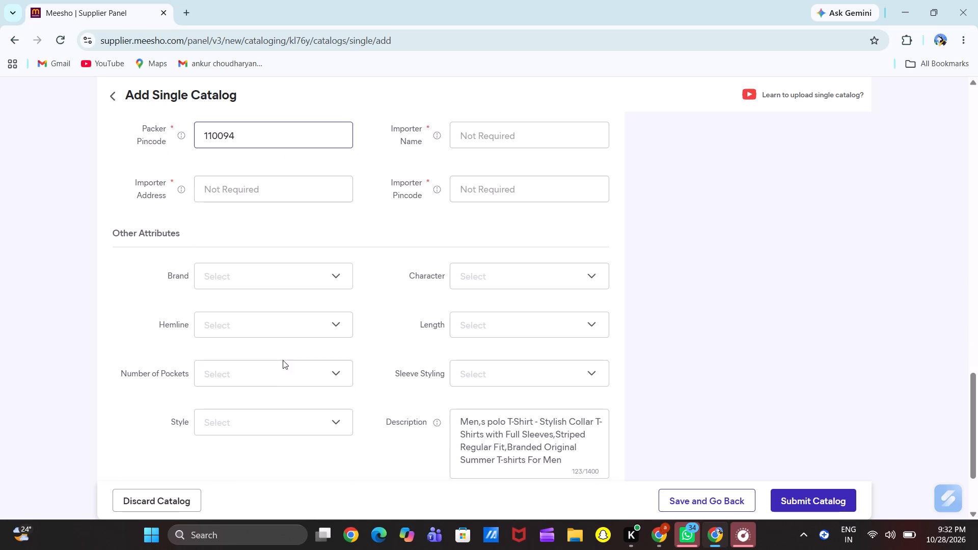
click(271, 387)
click(258, 314)
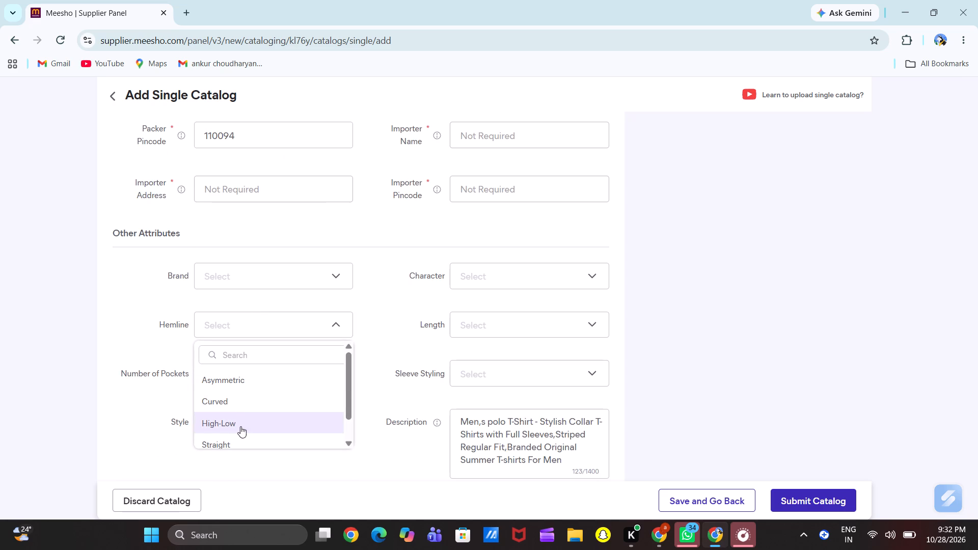
click(239, 436)
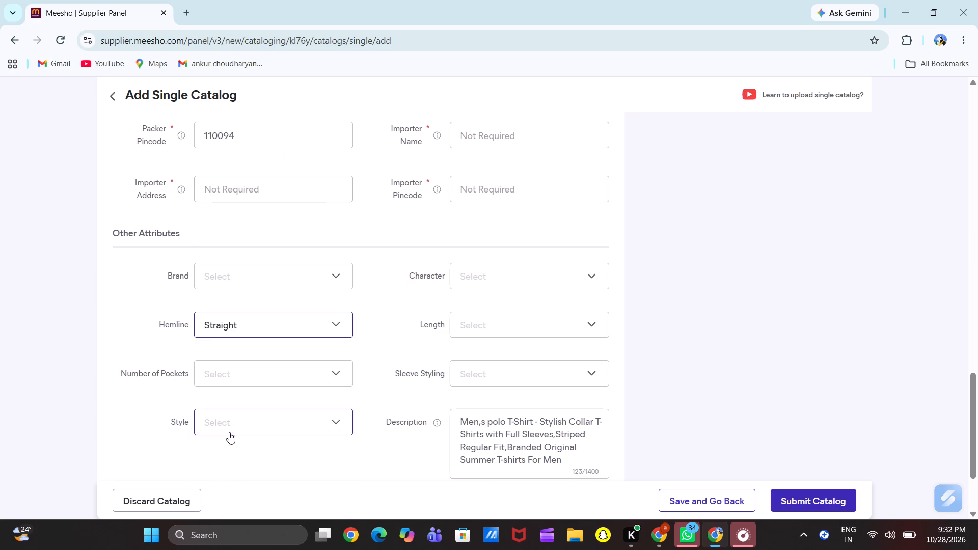
click(244, 422)
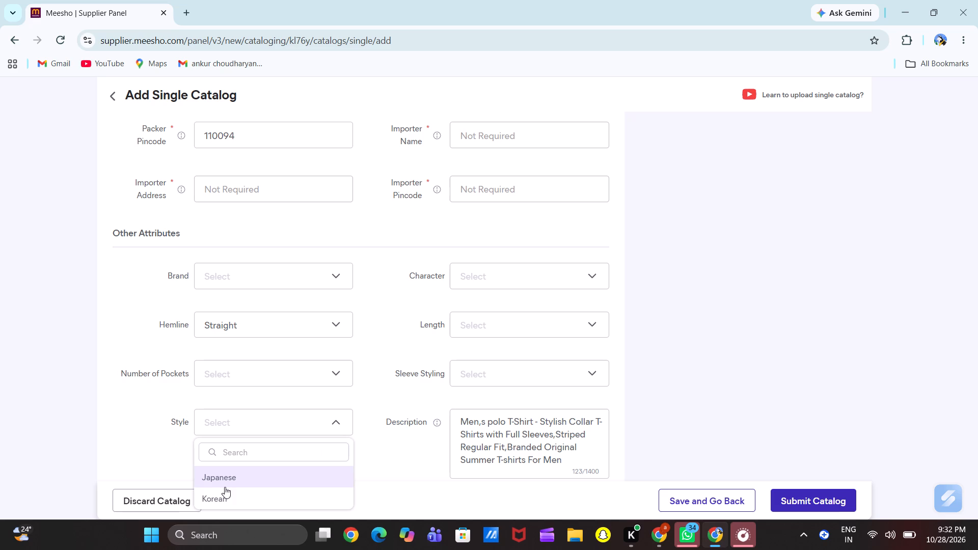
click(235, 493)
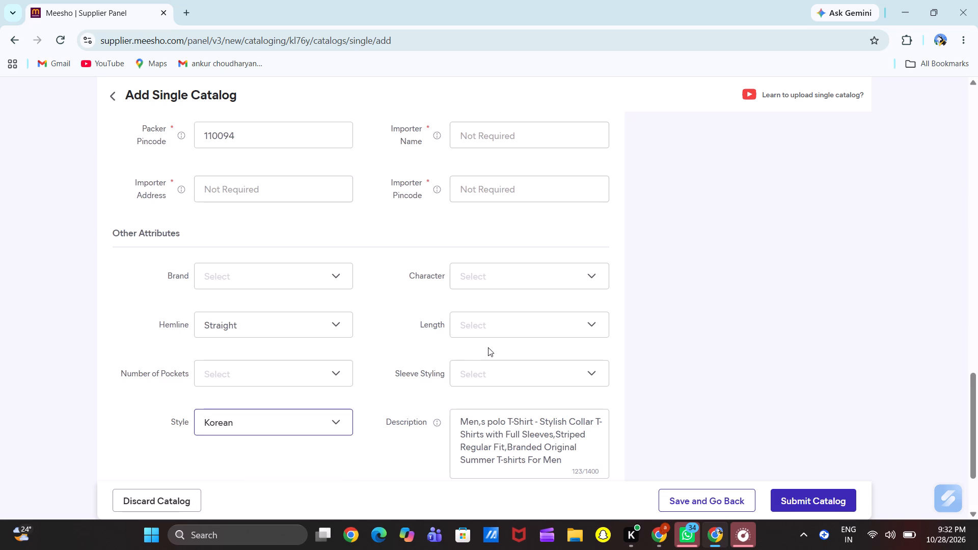
Set Product 4's length attribute to Regular.
click(494, 337)
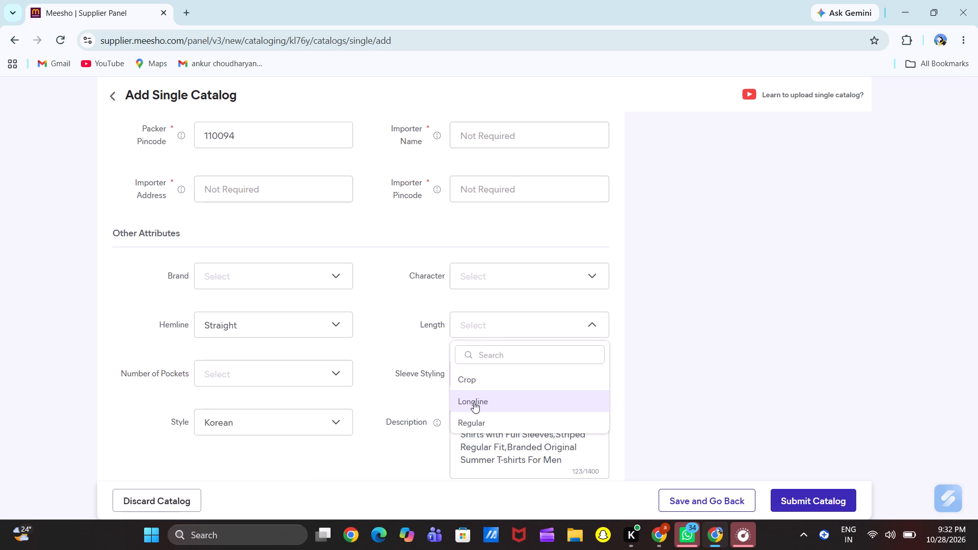
click(499, 420)
Set Product 4's Meesho price to 216 in the size table, for all sizes.
scroll(364, 437, down, 1)
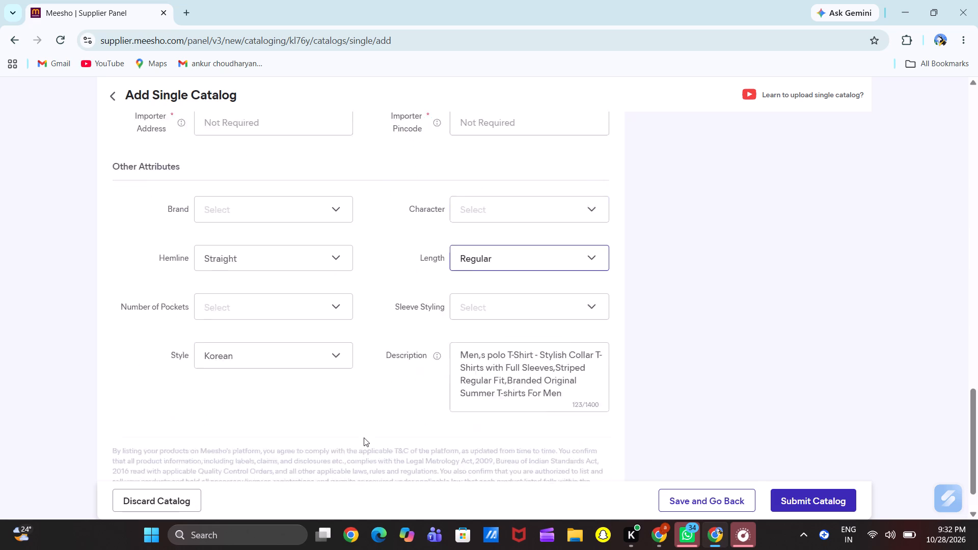
scroll(364, 437, down, 2)
scroll(364, 437, up, 7)
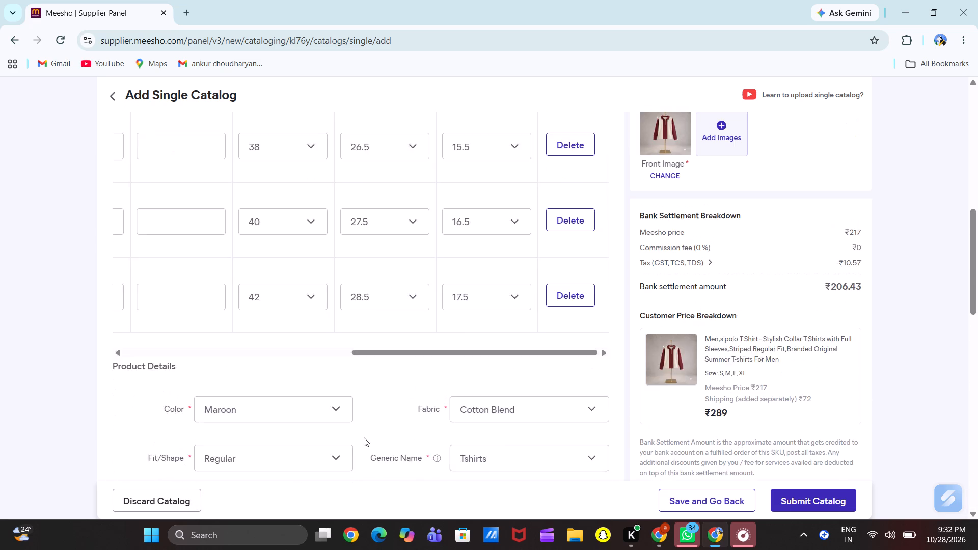
scroll(364, 437, up, 4)
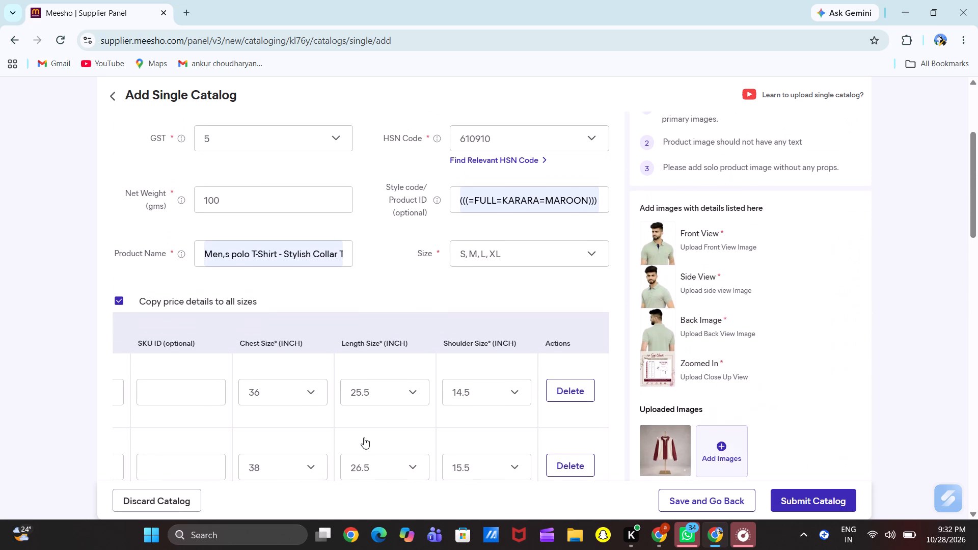
scroll(364, 437, up, 1)
scroll(364, 437, right, 6)
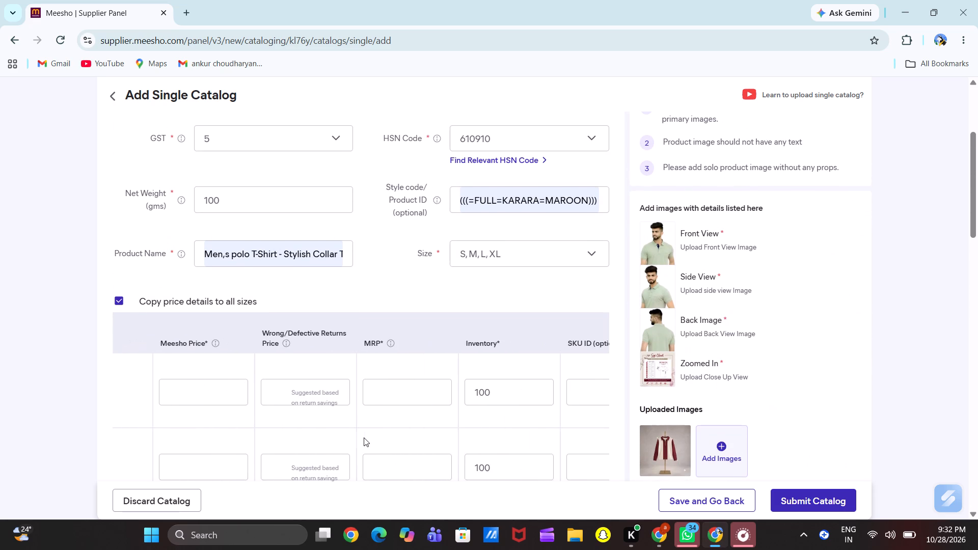
scroll(364, 437, right, 3)
scroll(364, 437, down, 2)
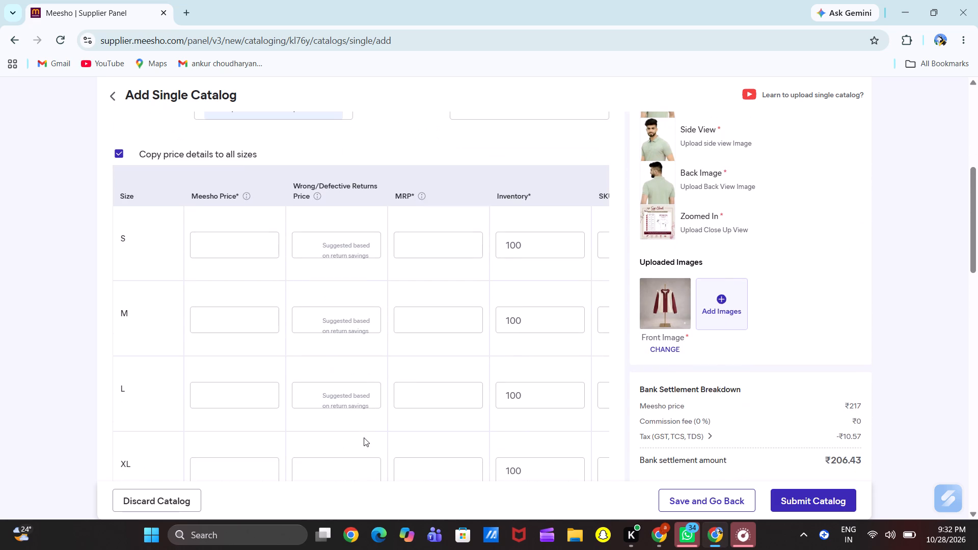
click(228, 240)
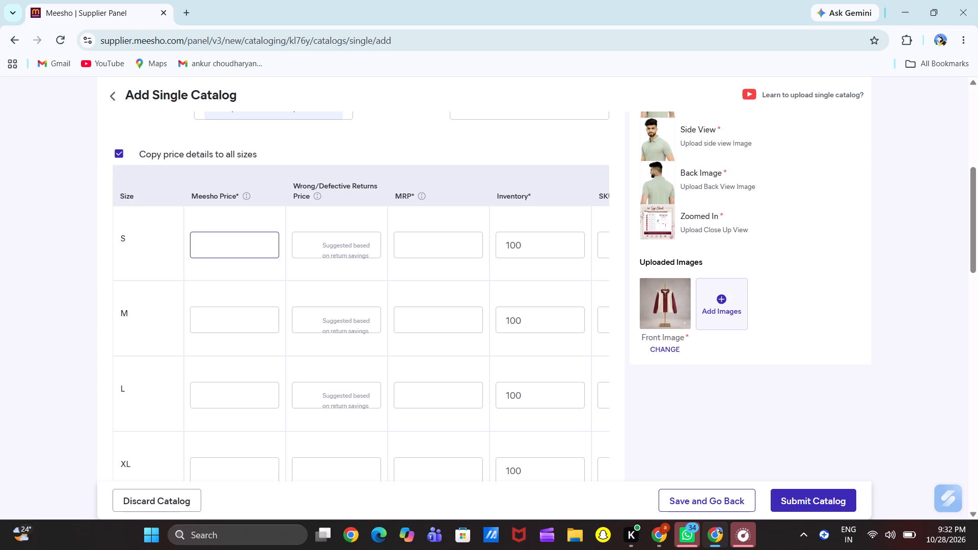
key(2)
text(16)
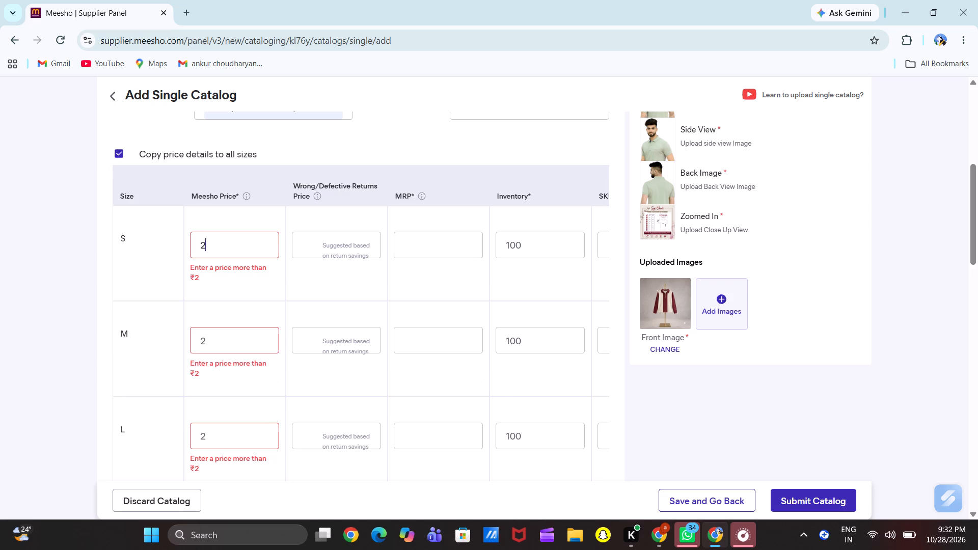
Replace Product 4's suggested wrong/defective returns price with 215 for all sizes.
click(313, 235)
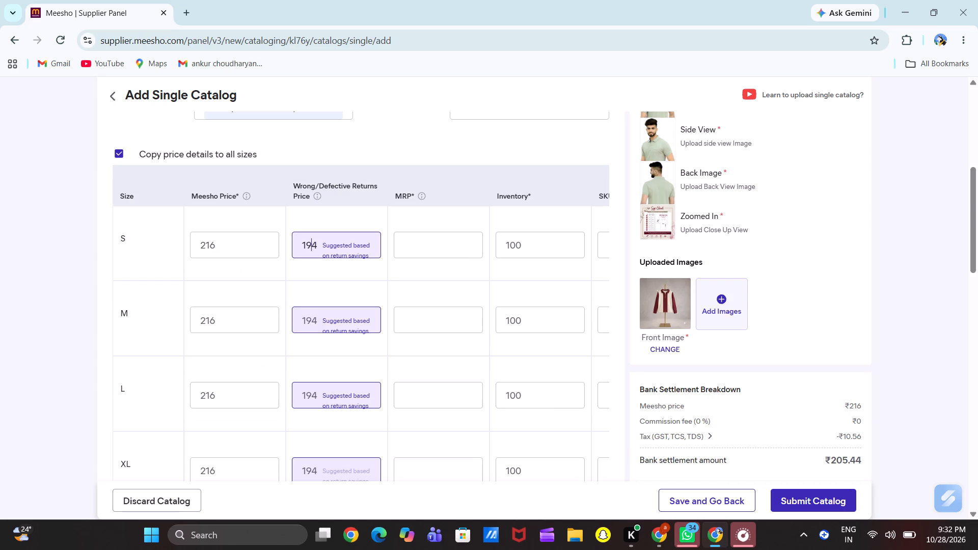
key(BackSpace)
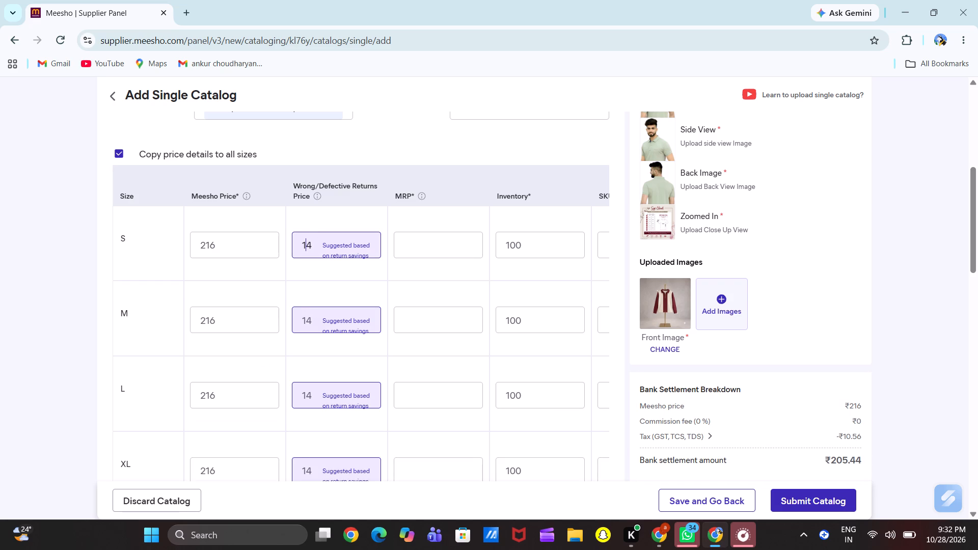
key(BackSpace)
click(336, 244)
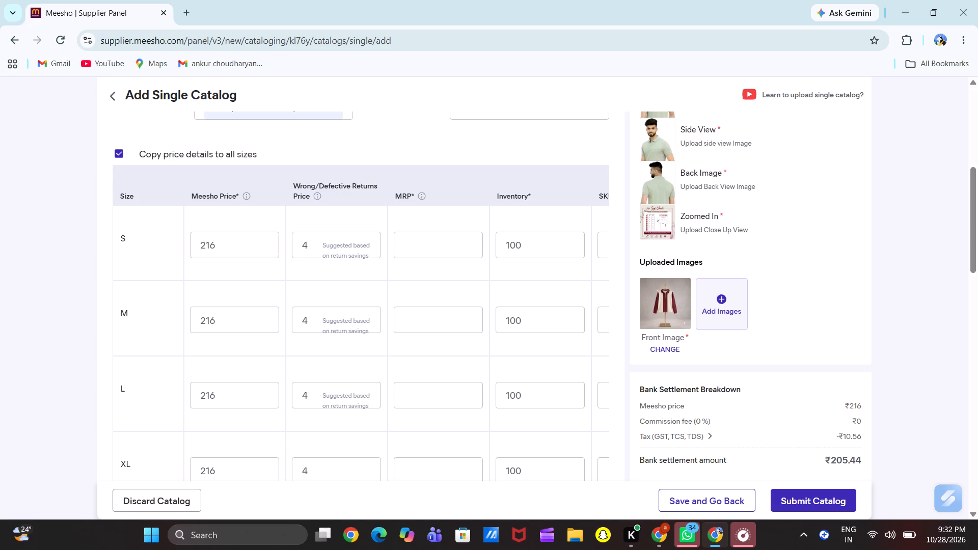
key(BackSpace)
drag(336, 244, 313, 244)
click(313, 244)
key(BackSpace)
key(1)
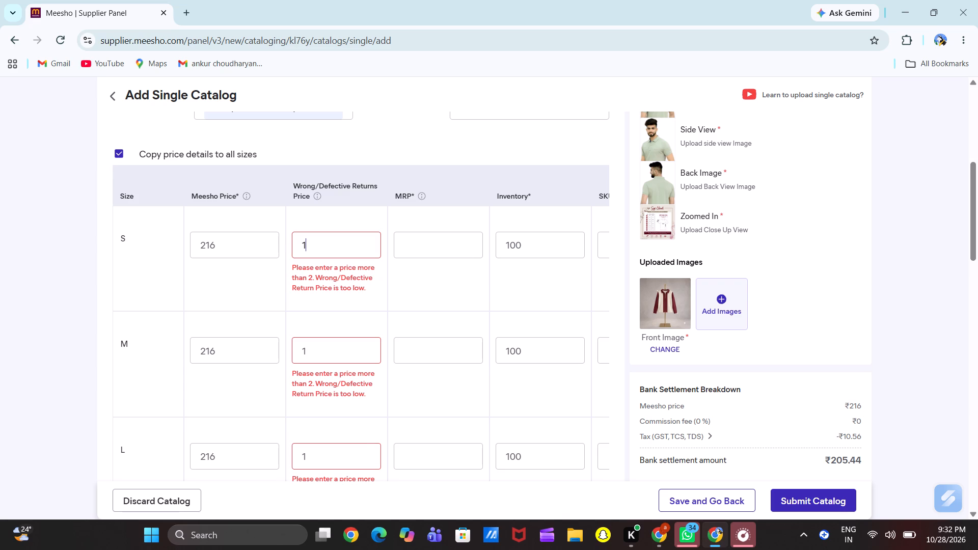
key(BackSpace)
text(215)
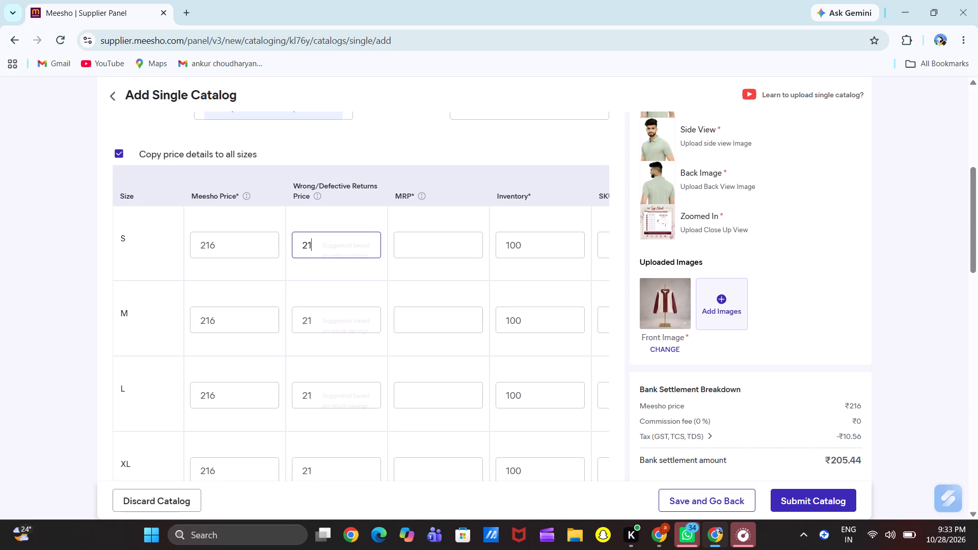
Switch to Product 3 and set its Meesho price to 215 for all sizes.
scroll(278, 307, up, 2)
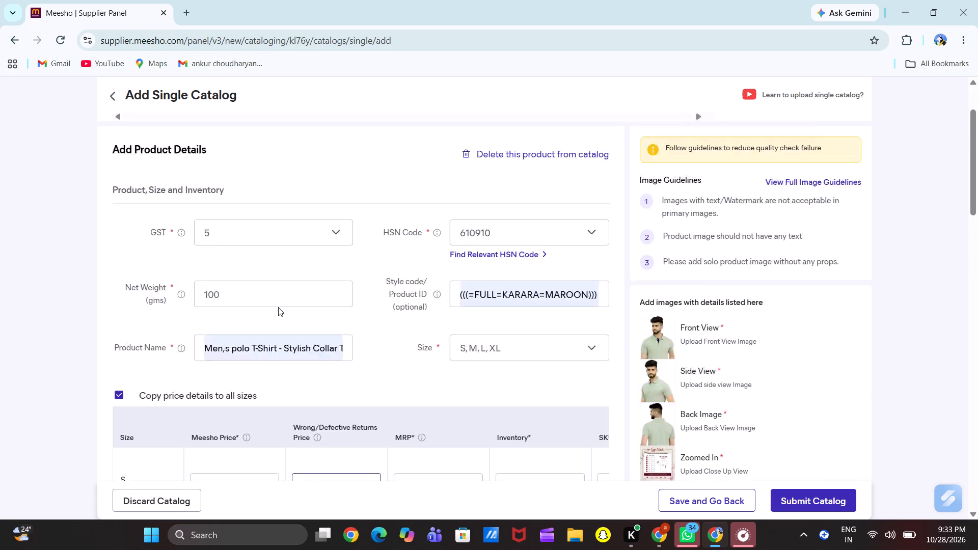
scroll(278, 307, up, 2)
click(335, 174)
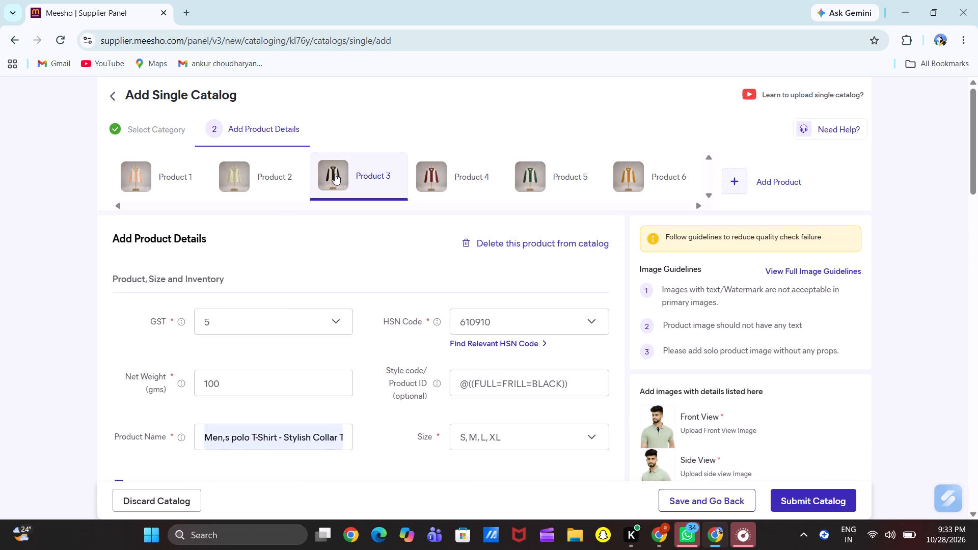
scroll(298, 245, down, 5)
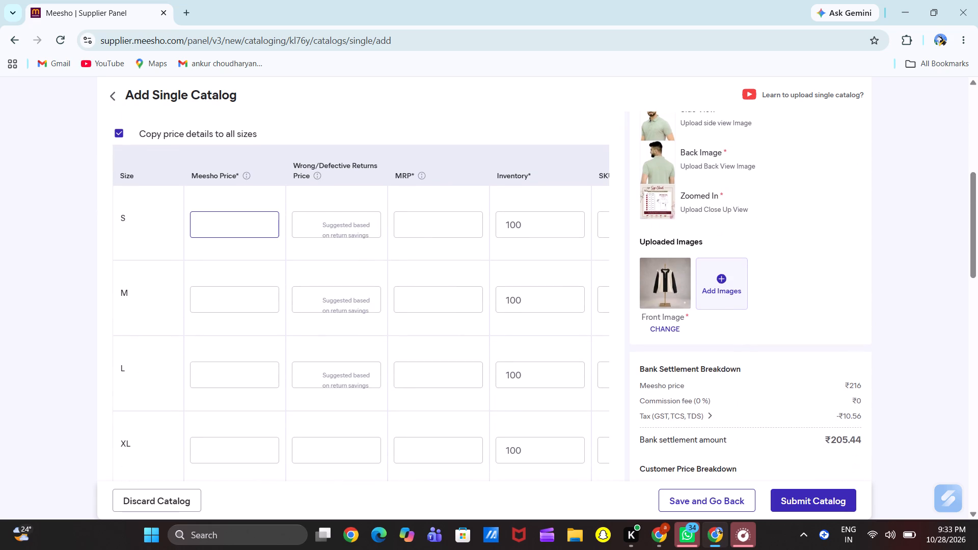
click(222, 225)
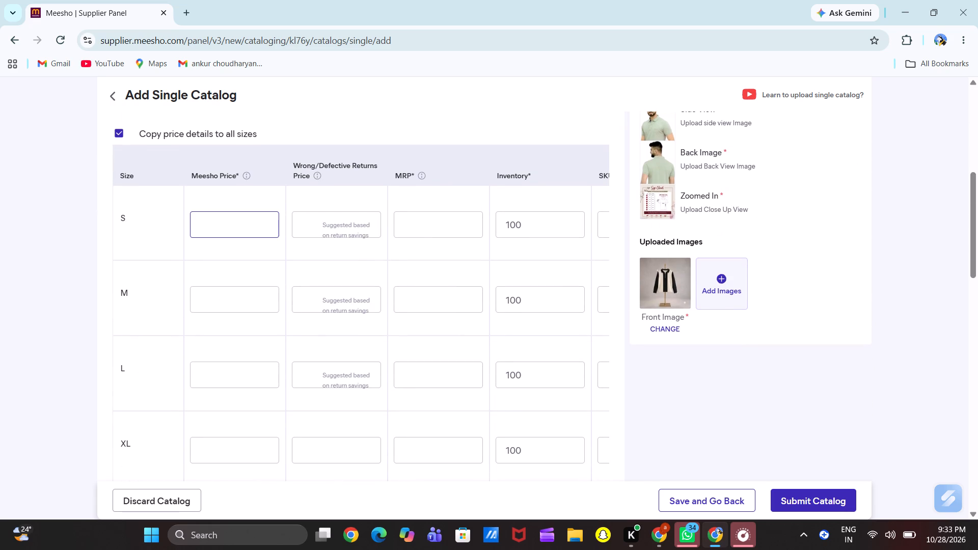
key(1)
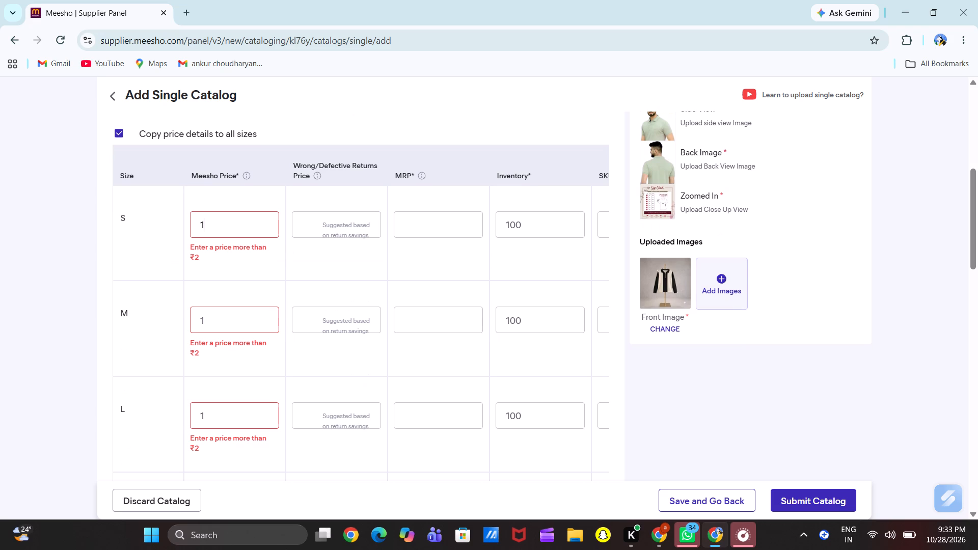
key(BackSpace)
key(2)
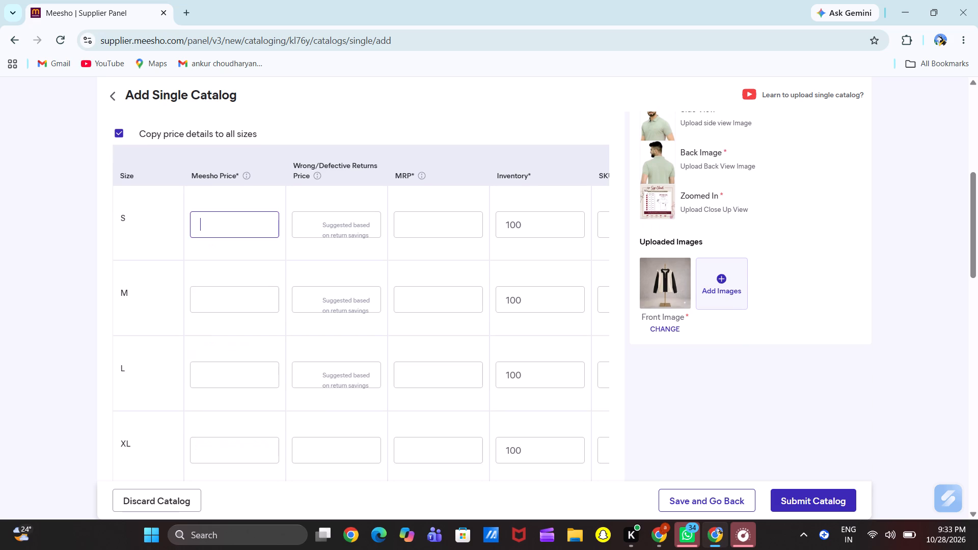
text(15)
Replace Product 3's suggested wrong/defective returns price with 214 for all sizes.
click(322, 222)
click(322, 222)
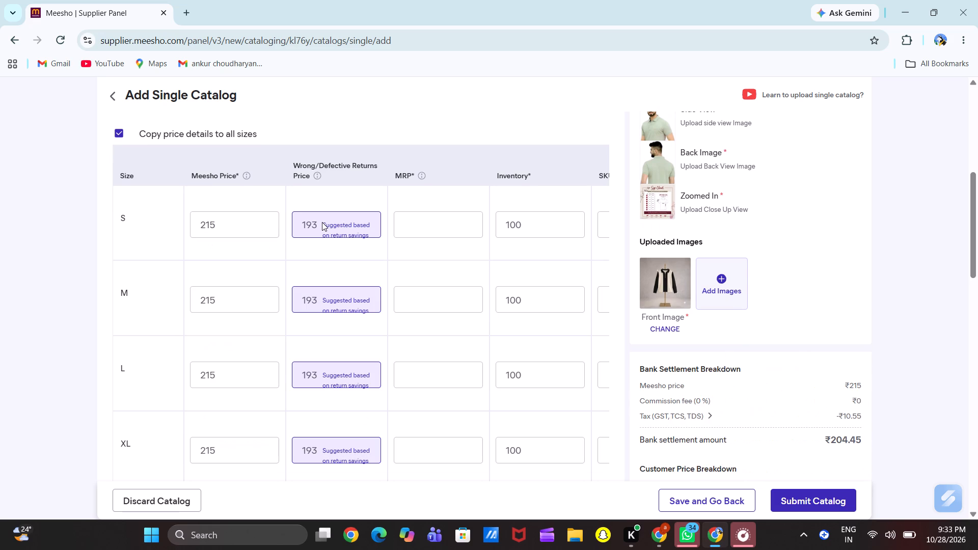
key(BackSpace)
click(316, 222)
key(BackSpace)
key(BackSpace)
key(BackSpace)
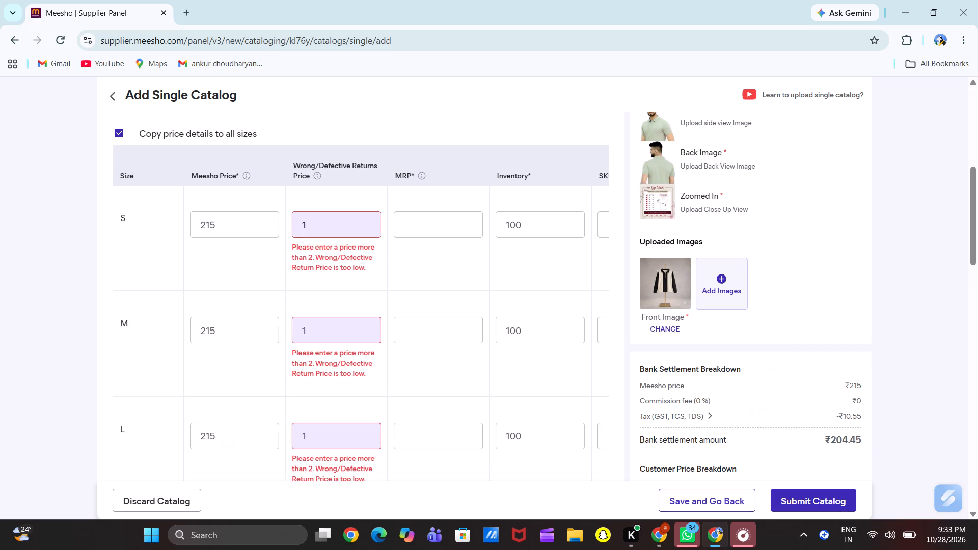
key(BackSpace)
text(214)
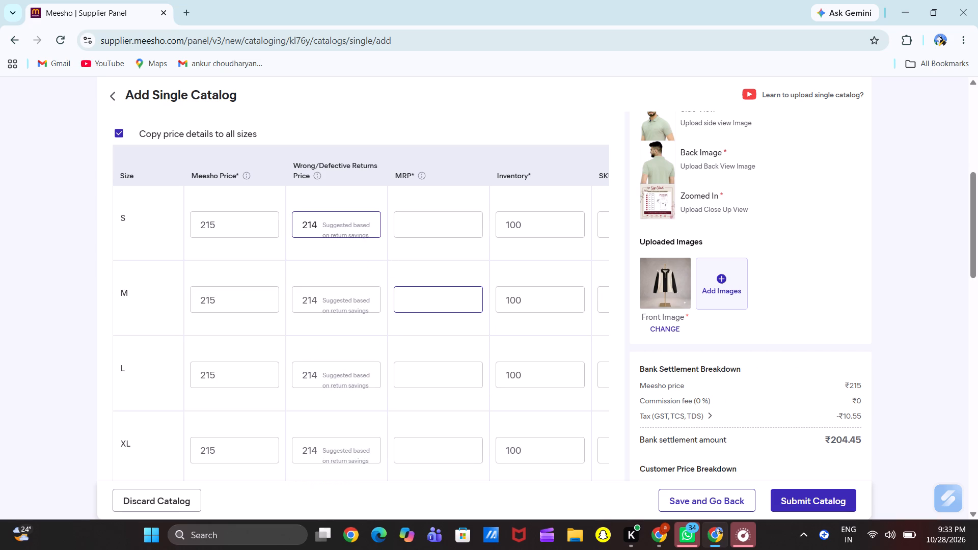
Set Product 3's MRP to 799 for all sizes.
click(419, 227)
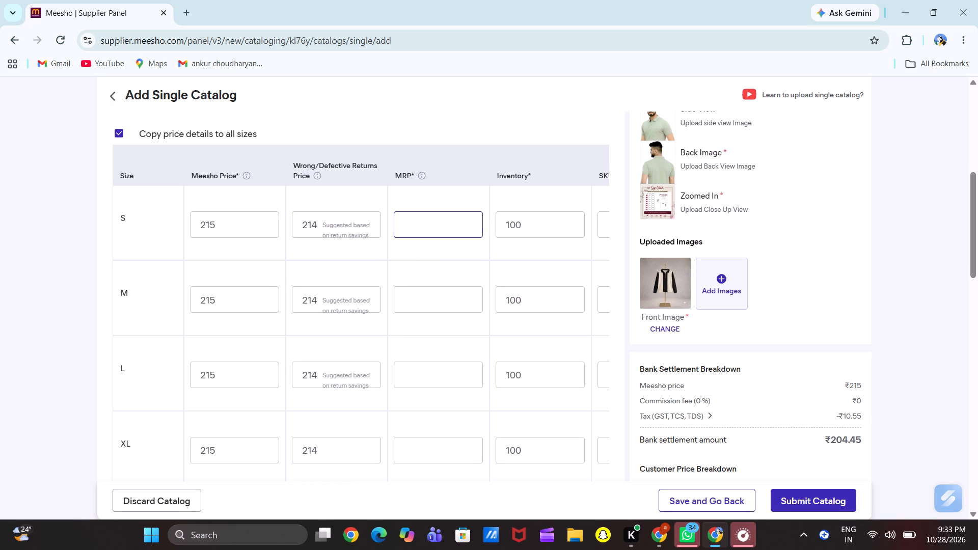
text(799)
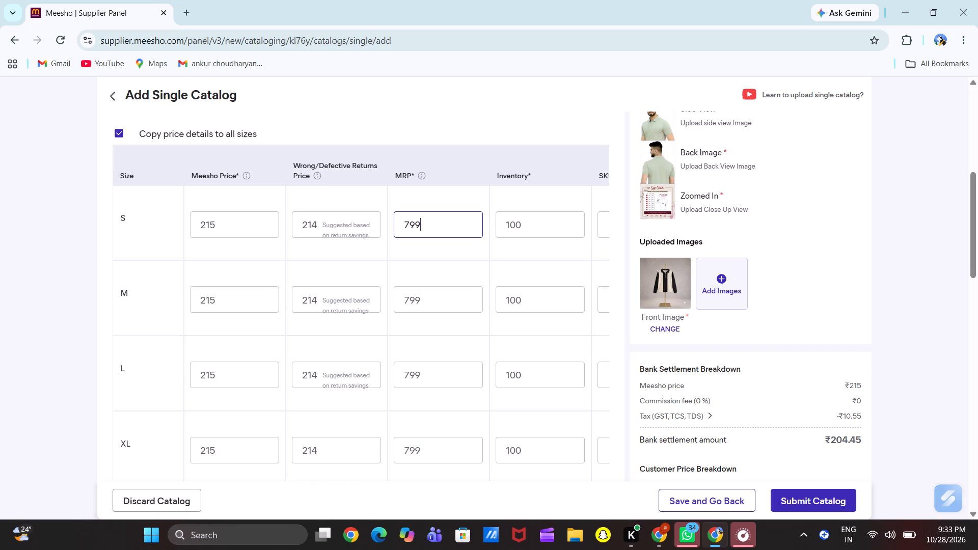
Switch to Product 2 and set its Meesho price to 217 for all sizes.
scroll(390, 222, up, 5)
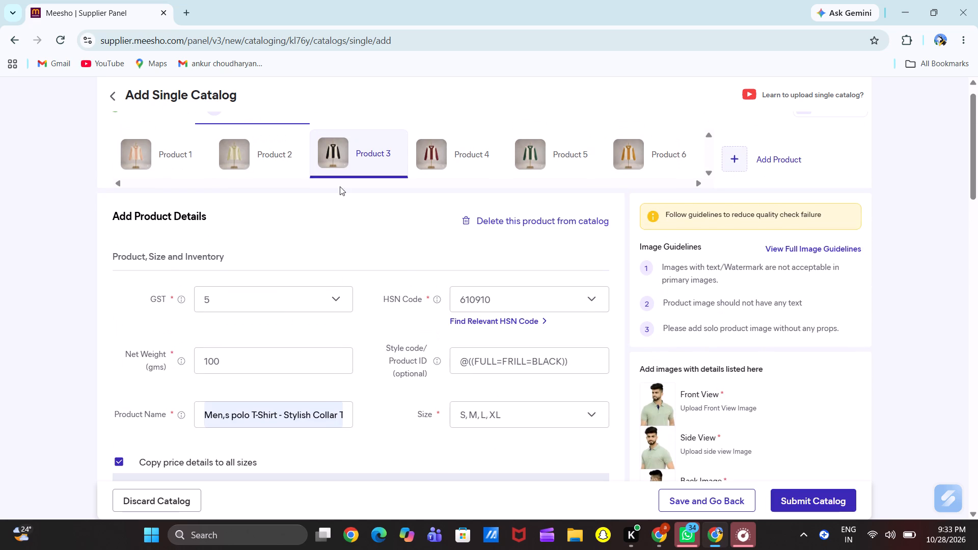
click(237, 150)
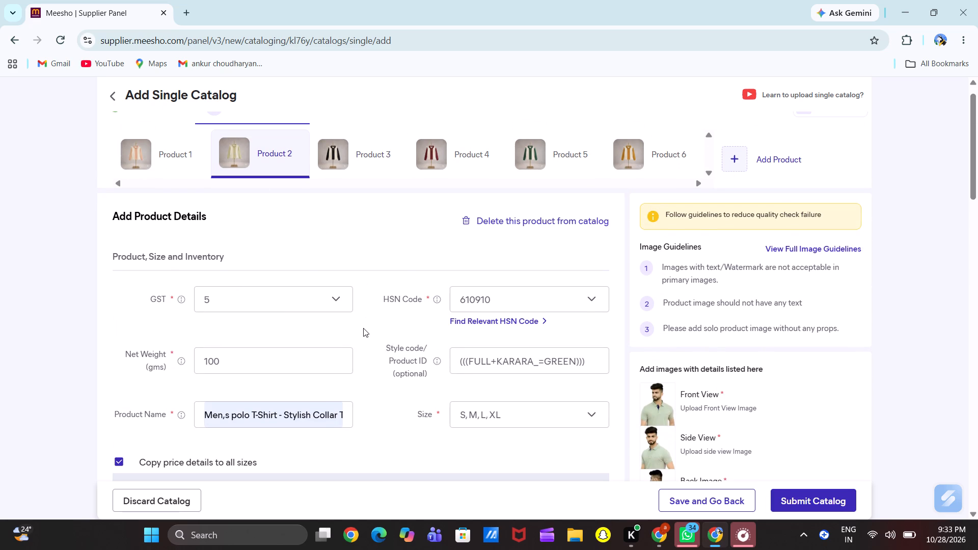
scroll(363, 328, down, 4)
click(211, 239)
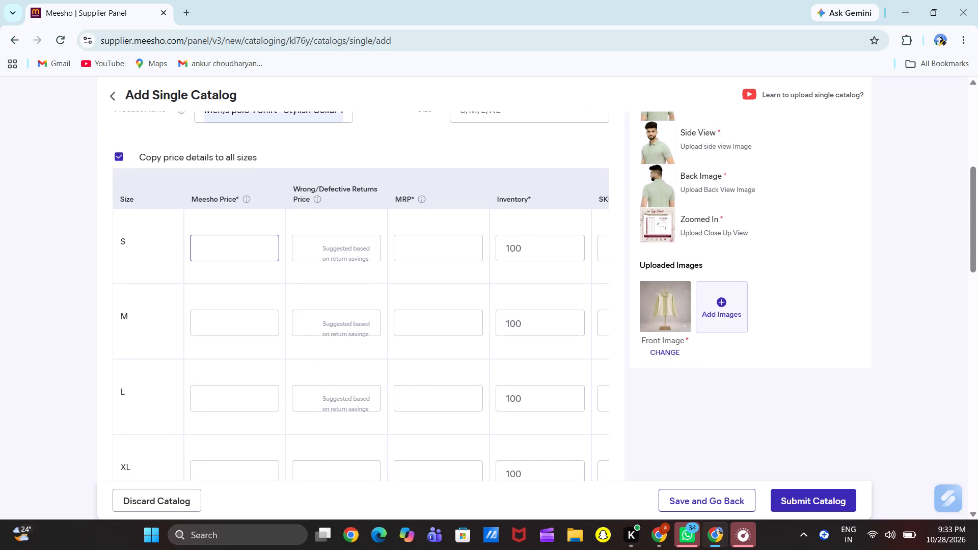
key(2)
text(17)
Replace Product 2's suggested wrong/defective returns price with 216 for all sizes.
click(302, 250)
key(BackSpace)
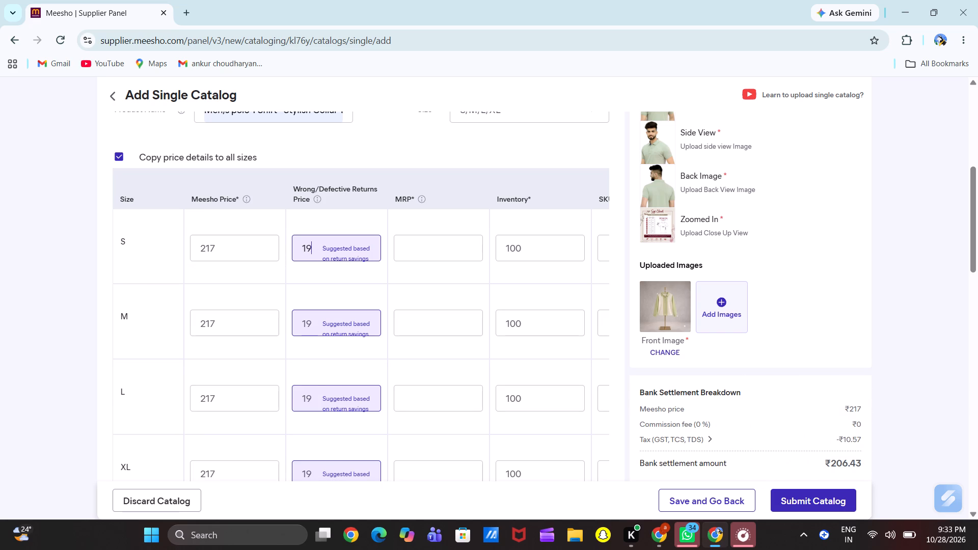
key(BackSpace)
key(BackSpace)
text(216)
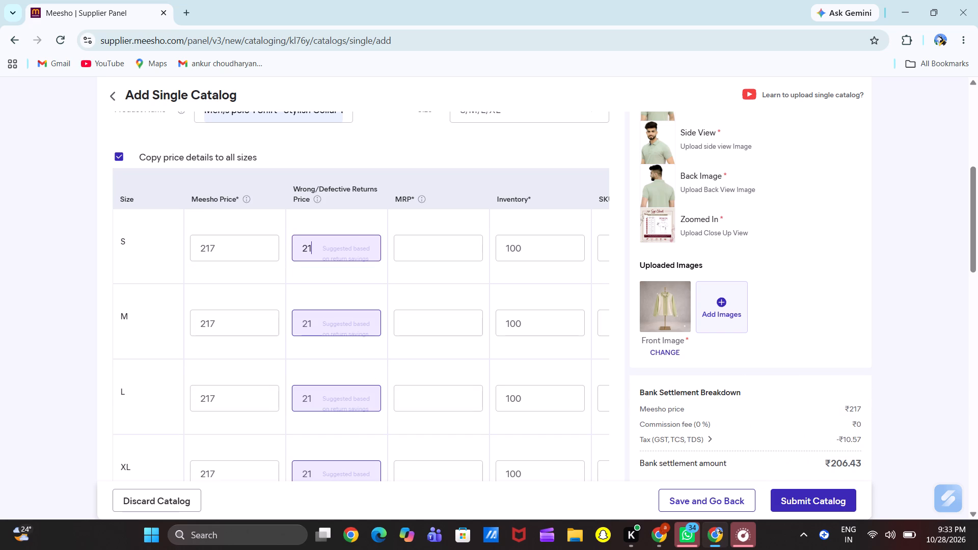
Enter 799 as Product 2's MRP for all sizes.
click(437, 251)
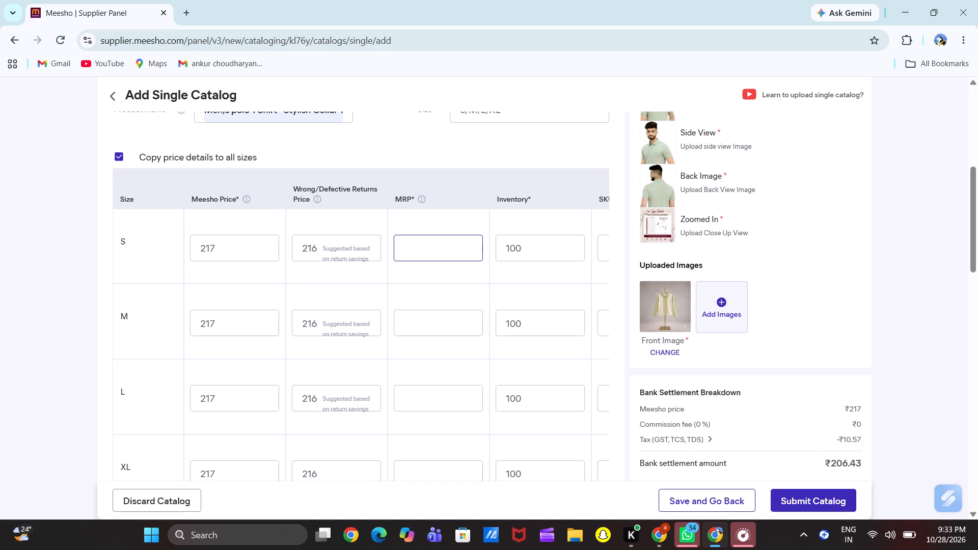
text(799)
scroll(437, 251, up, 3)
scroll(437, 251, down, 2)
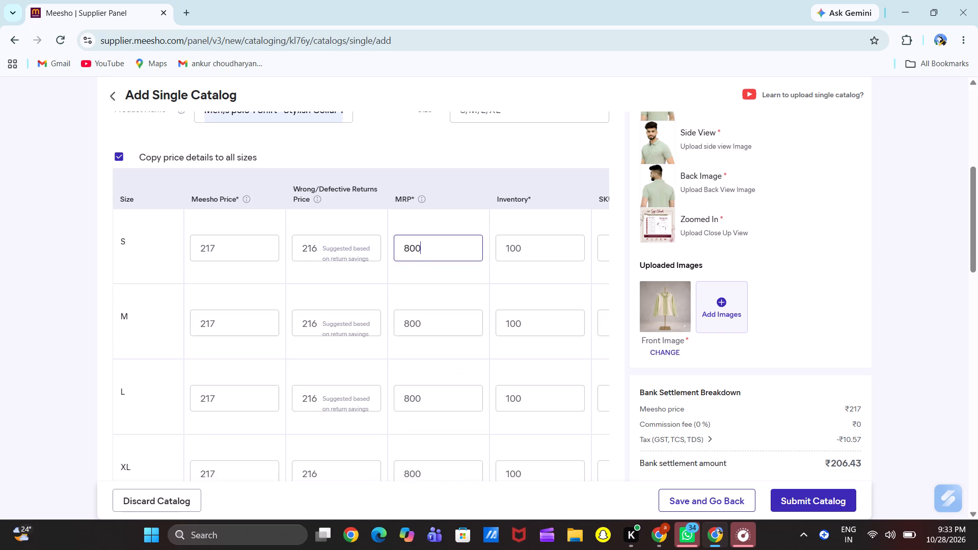
Clear Product 2's MRP and re-enter it as 799 for all sizes.
click(425, 252)
key(BackSpace)
key(BackSpace)
key(BackSpace)
key(BackSpace)
key(BackSpace)
key(BackSpace)
key(BackSpace)
key(BackSpace)
key(BackSpace)
key(BackSpace)
key(BackSpace)
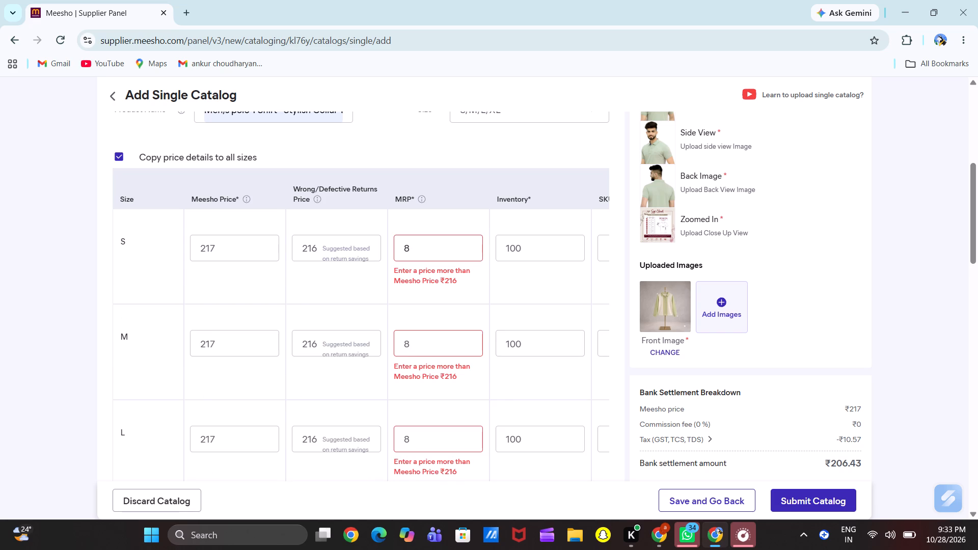
text(788)
key(BackSpace)
key(BackSpace)
text(99)
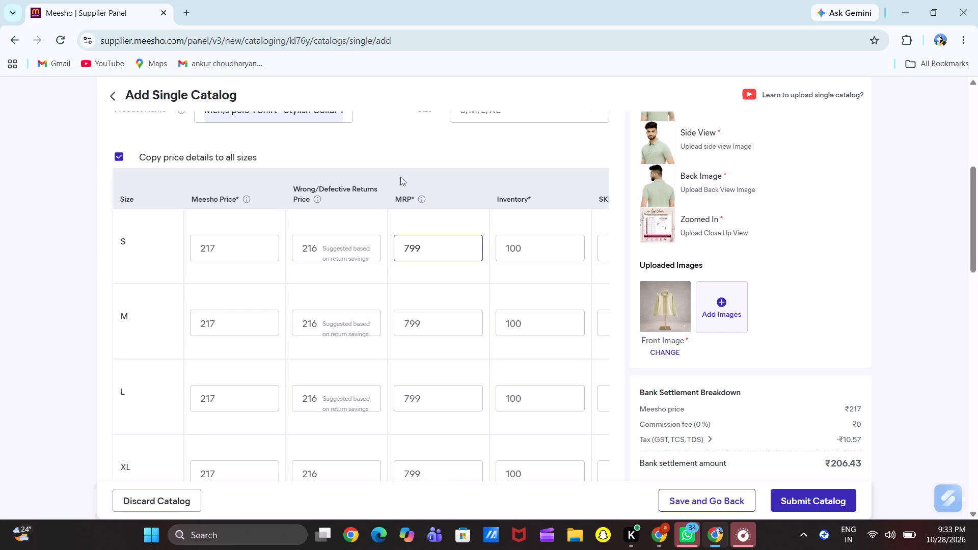
Check Products 1 and 3, and set Product 4's missing MRP to 899 for all sizes.
scroll(401, 164, up, 5)
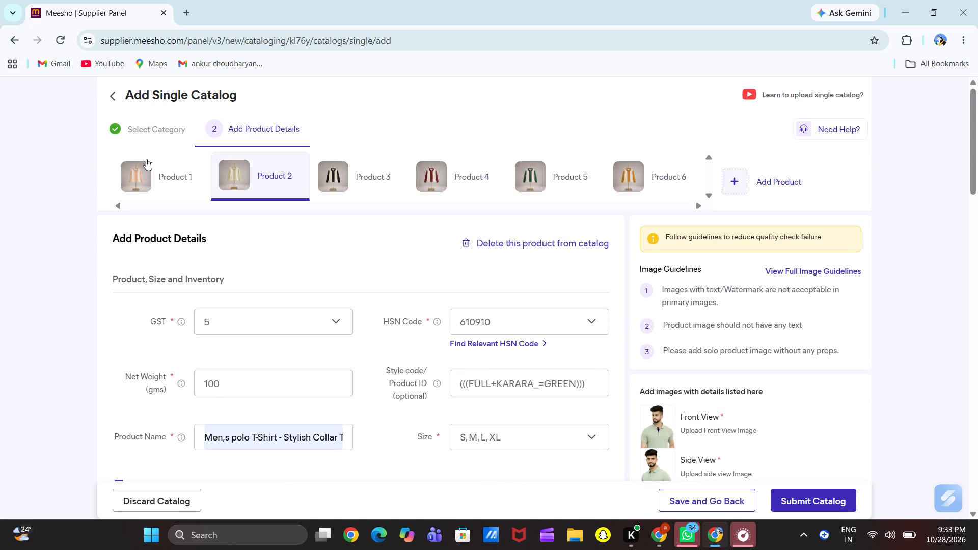
click(146, 159)
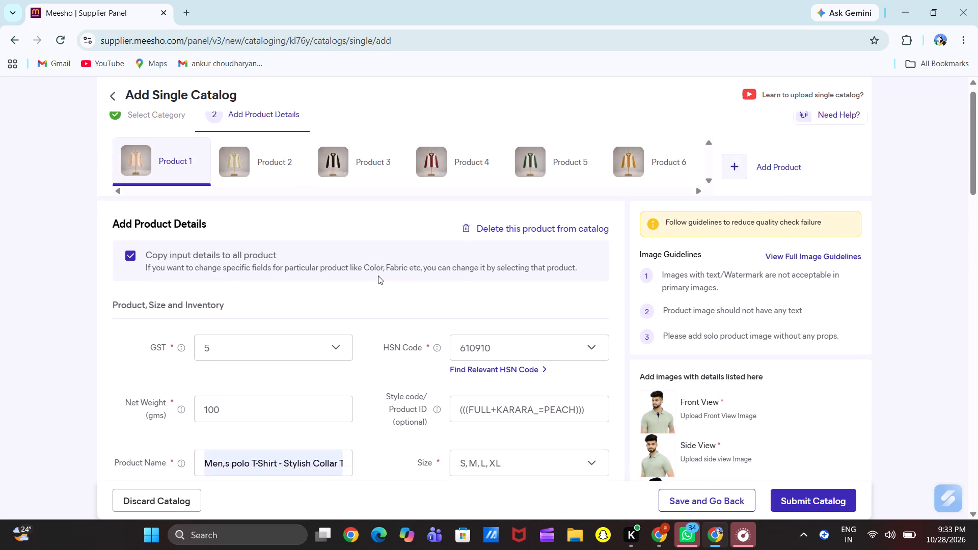
scroll(378, 276, up, 2)
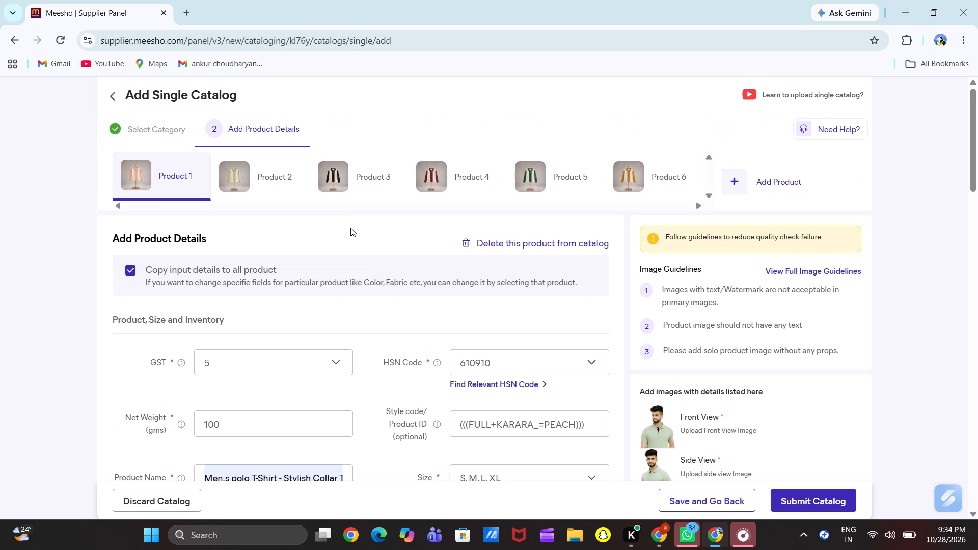
click(340, 166)
scroll(349, 259, down, 3)
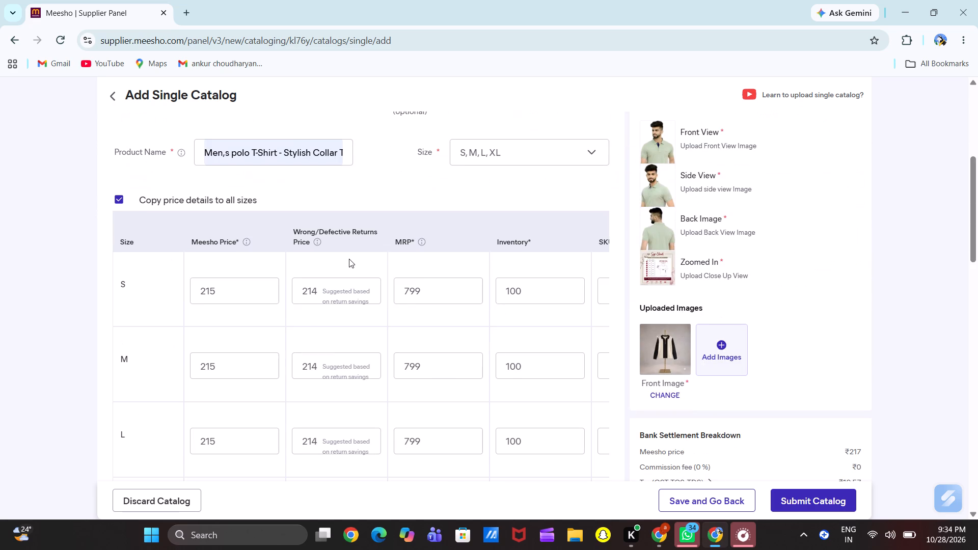
scroll(354, 239, up, 4)
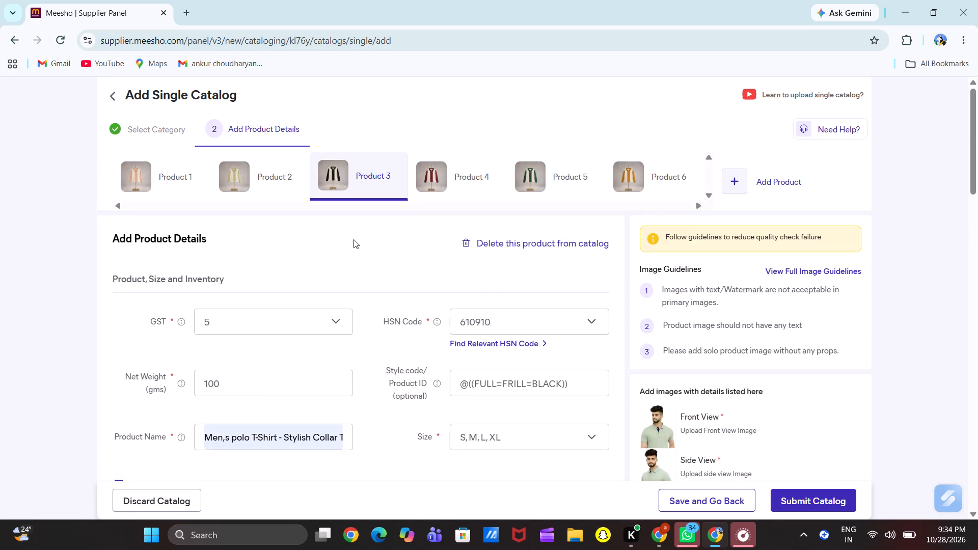
click(442, 187)
scroll(372, 270, down, 3)
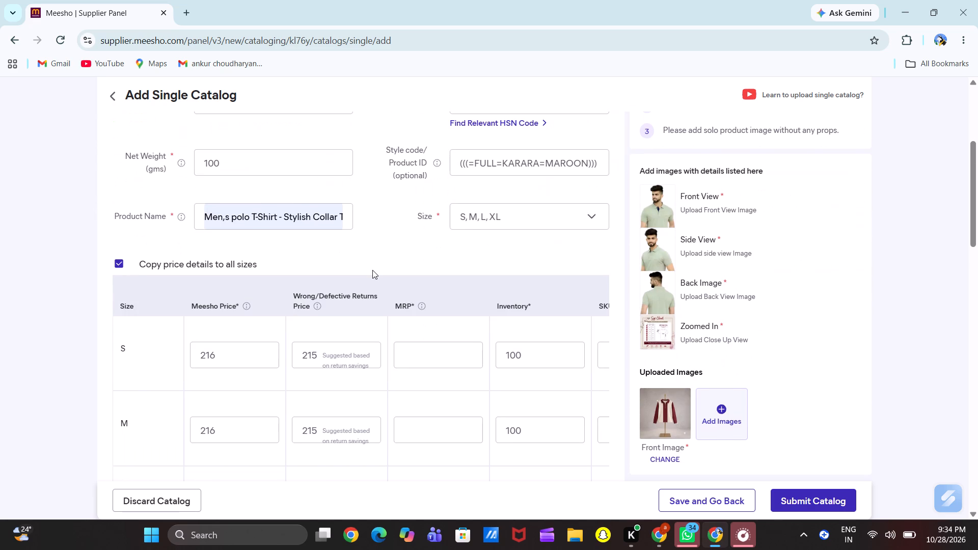
scroll(372, 270, down, 2)
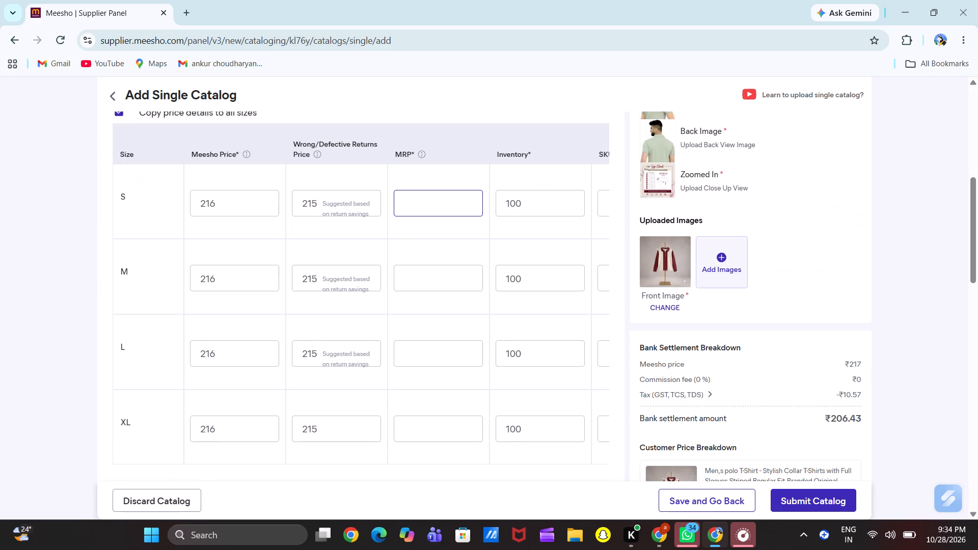
click(421, 204)
text(899)
Review Product 2's size prices, Product 1's style code, and Product 5's style code field and price table.
scroll(391, 187, up, 6)
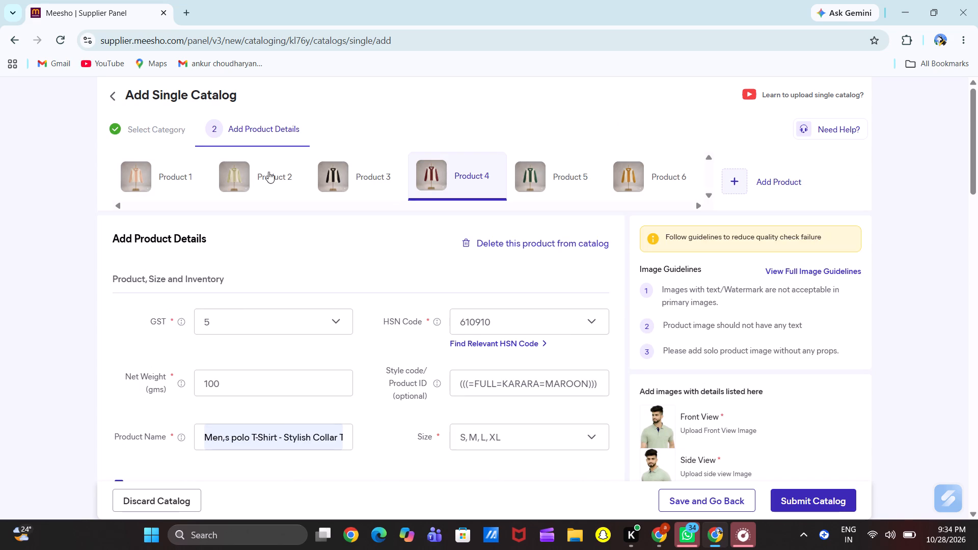
click(266, 174)
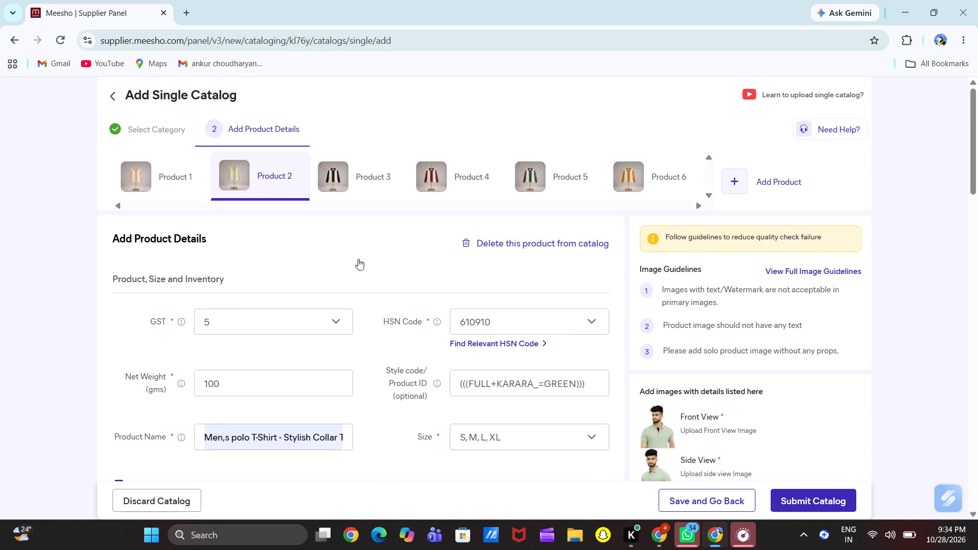
scroll(377, 266, down, 1)
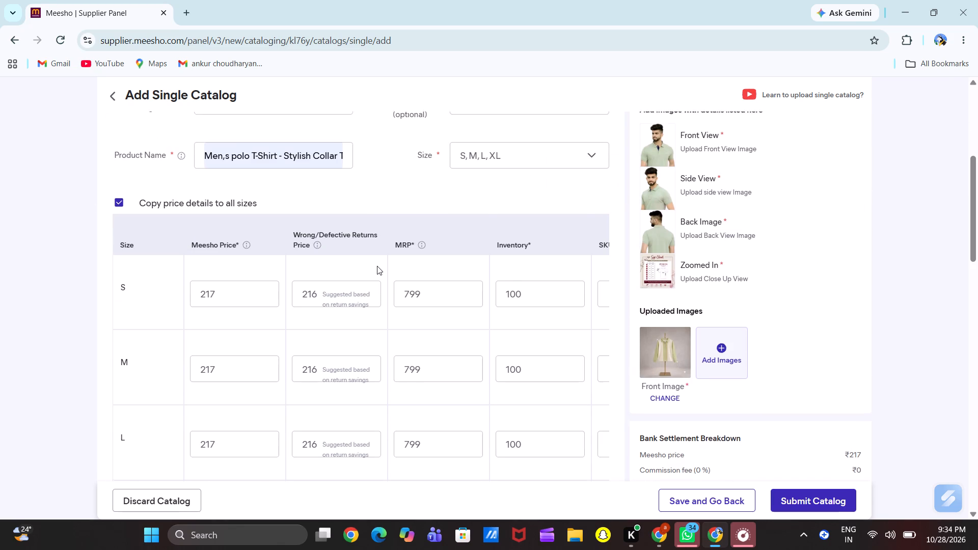
scroll(377, 266, down, 1)
click(524, 187)
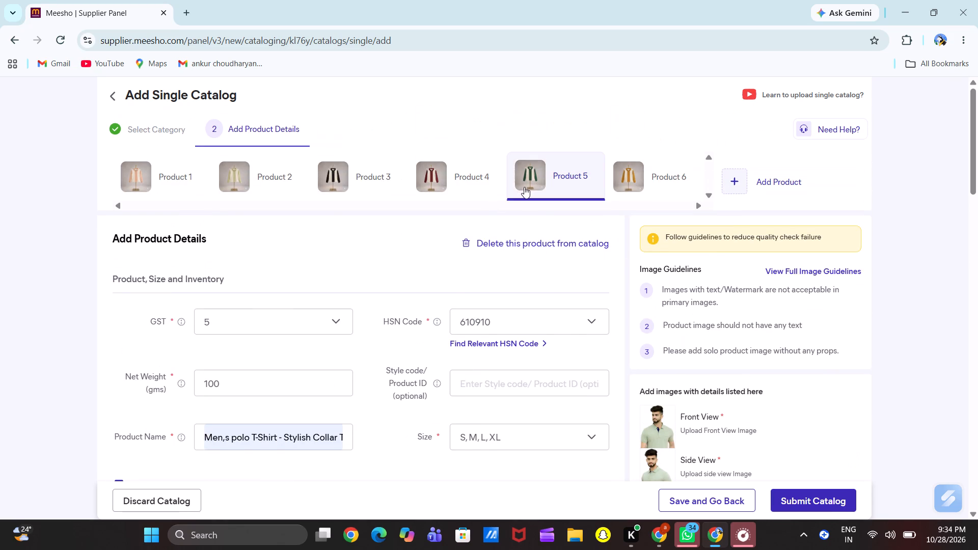
scroll(416, 255, down, 3)
scroll(416, 255, up, 3)
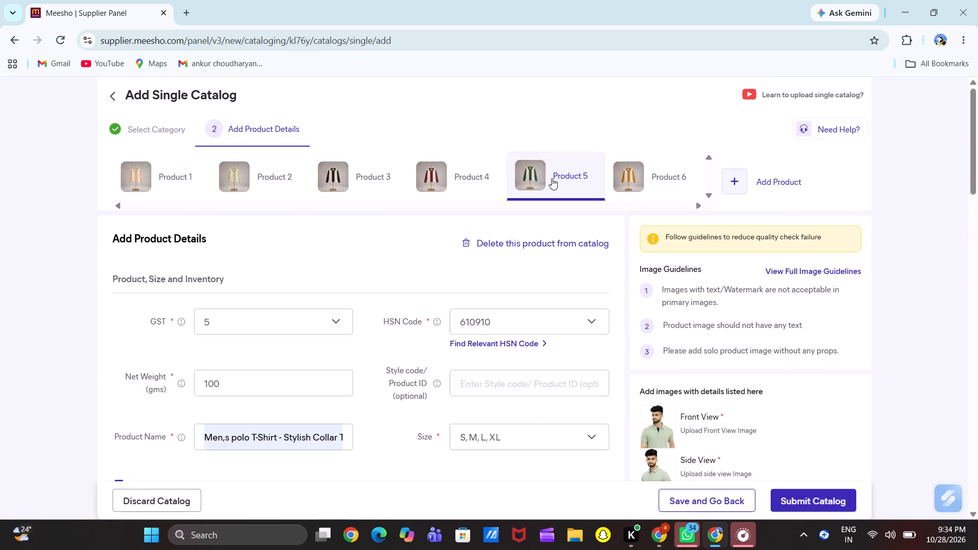
click(525, 381)
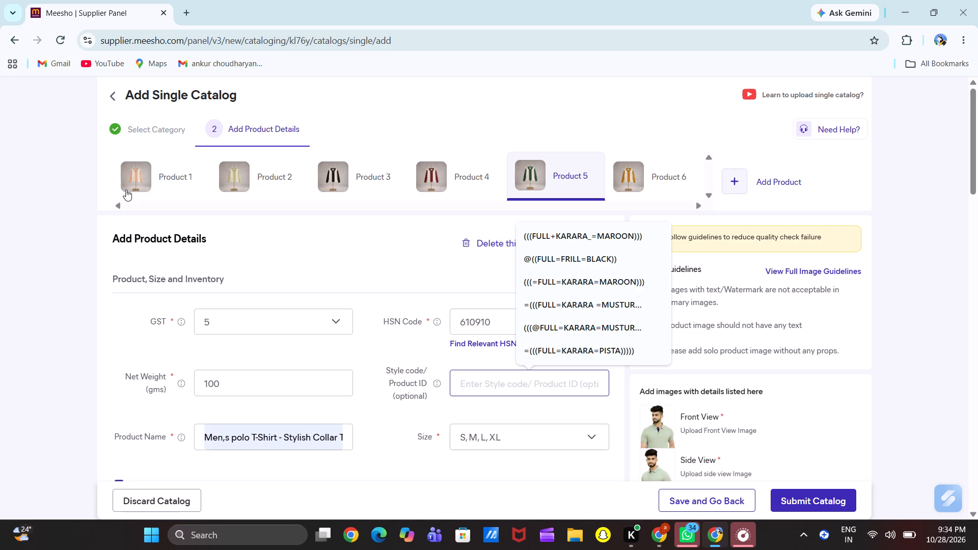
click(139, 175)
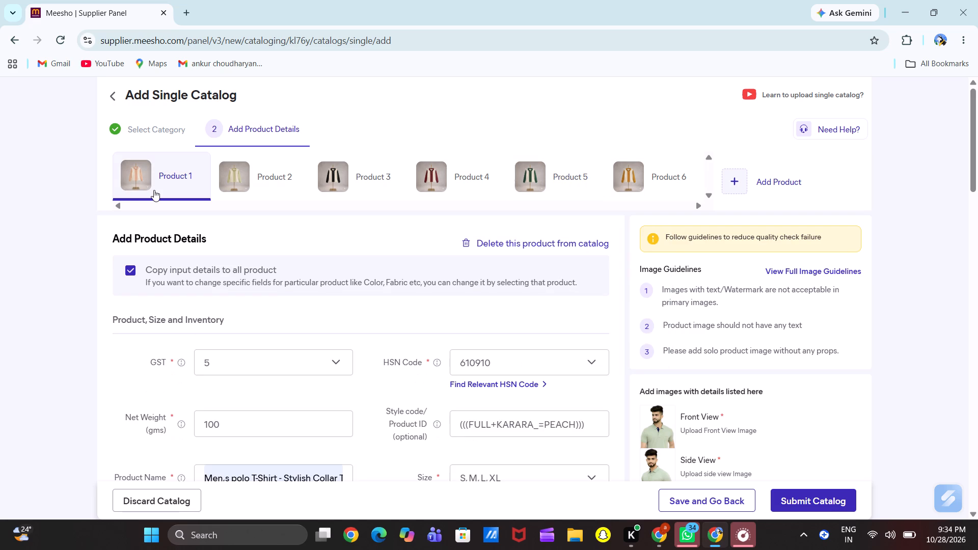
click(519, 174)
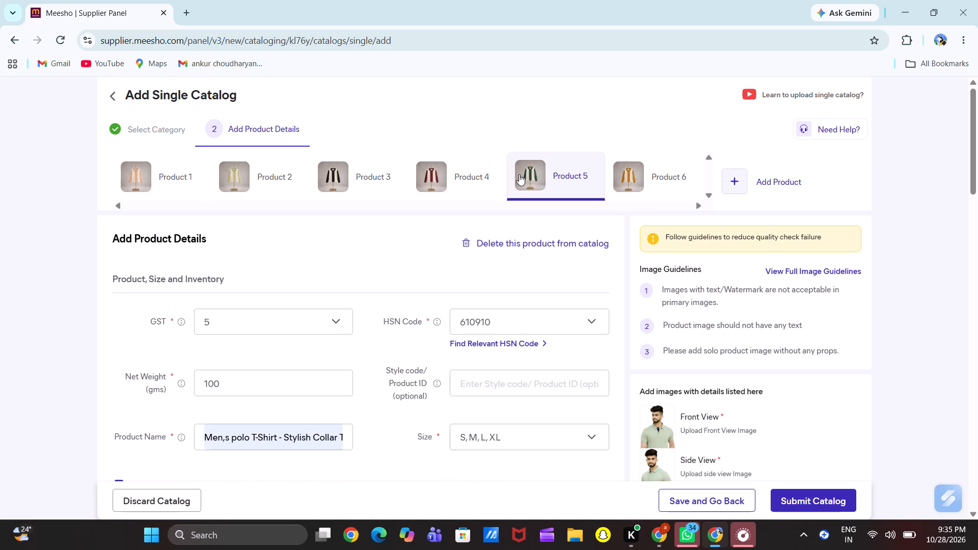
scroll(864, 356, down, 5)
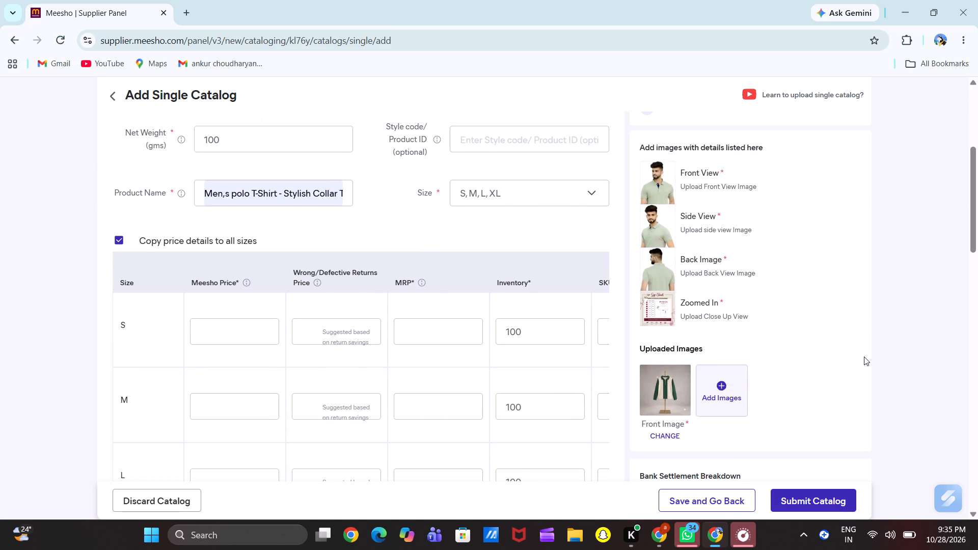
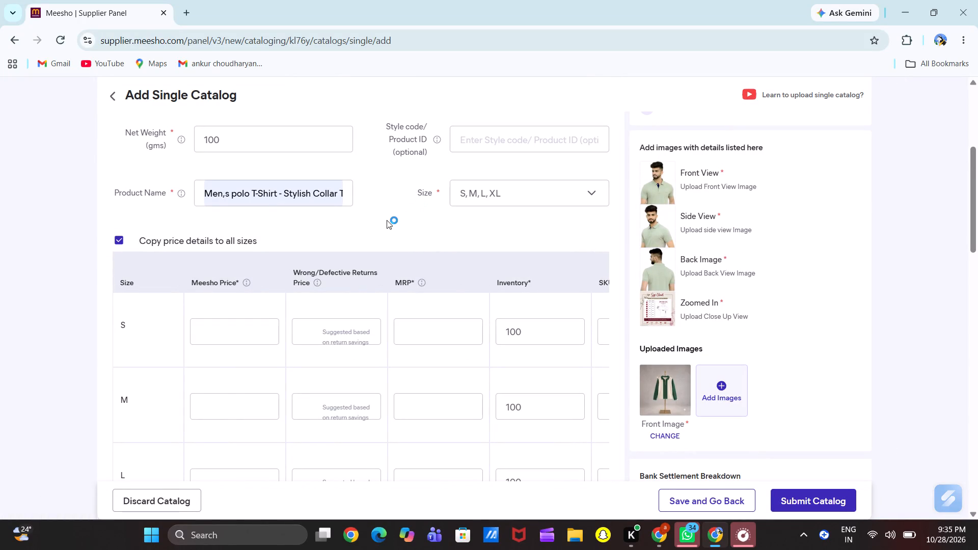
Set Product 5's style code to (((FULL+KARARA_=DARK GREEN))), adapting the previously used MAROON code.
click(498, 136)
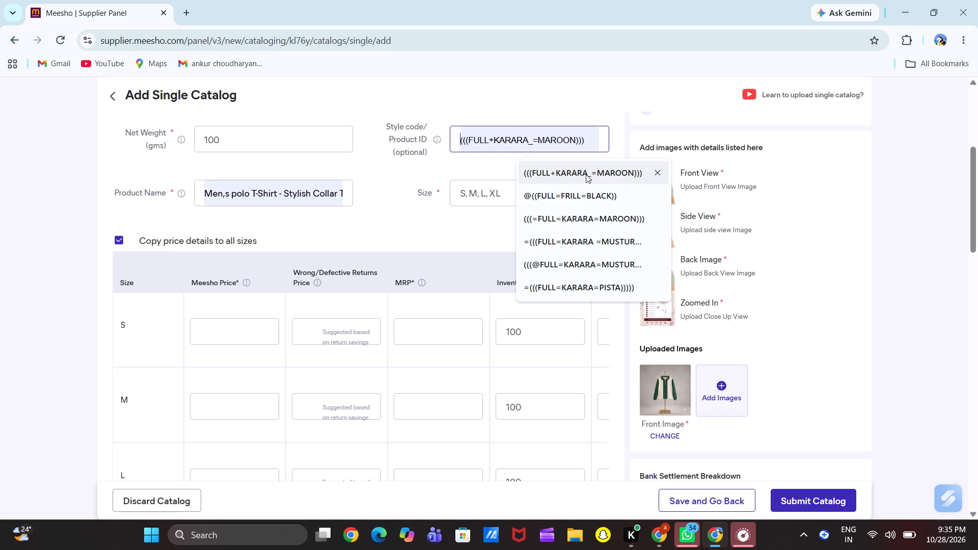
click(586, 174)
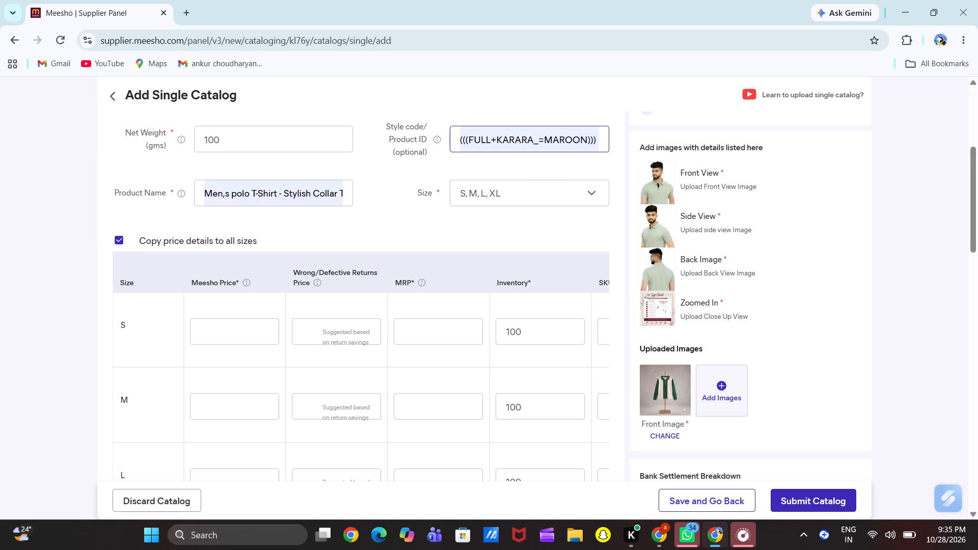
click(576, 136)
right_click(576, 136)
double_click(573, 136)
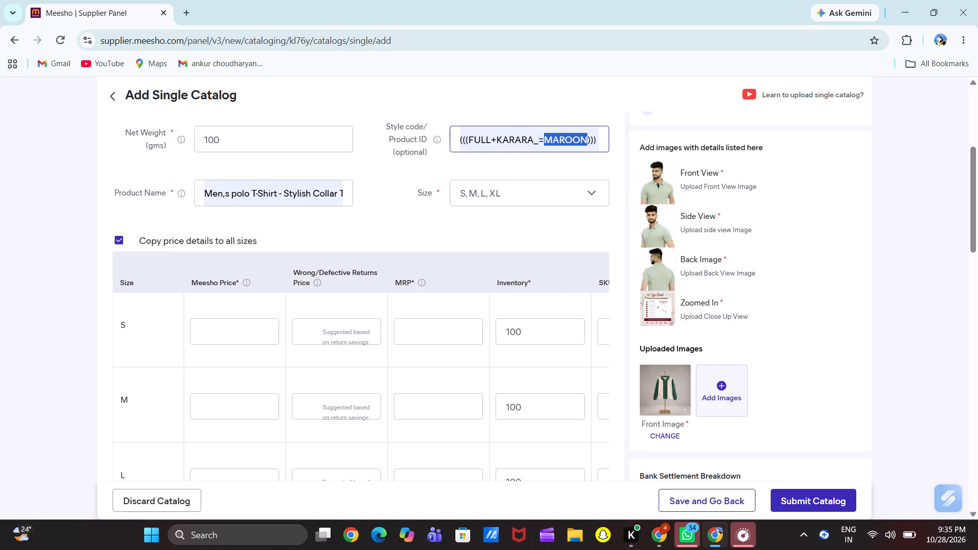
key(BackSpace)
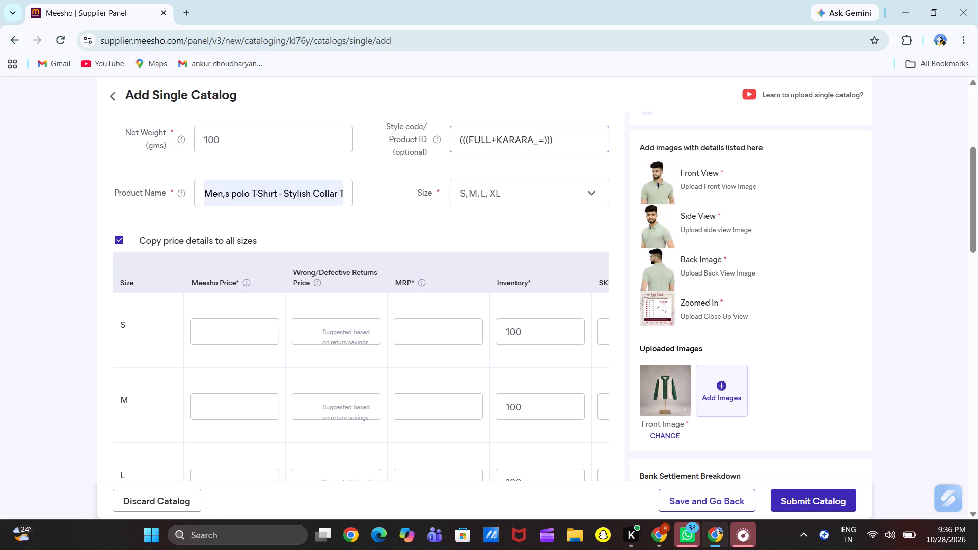
text(DARK)
key(space)
text(GREEN)
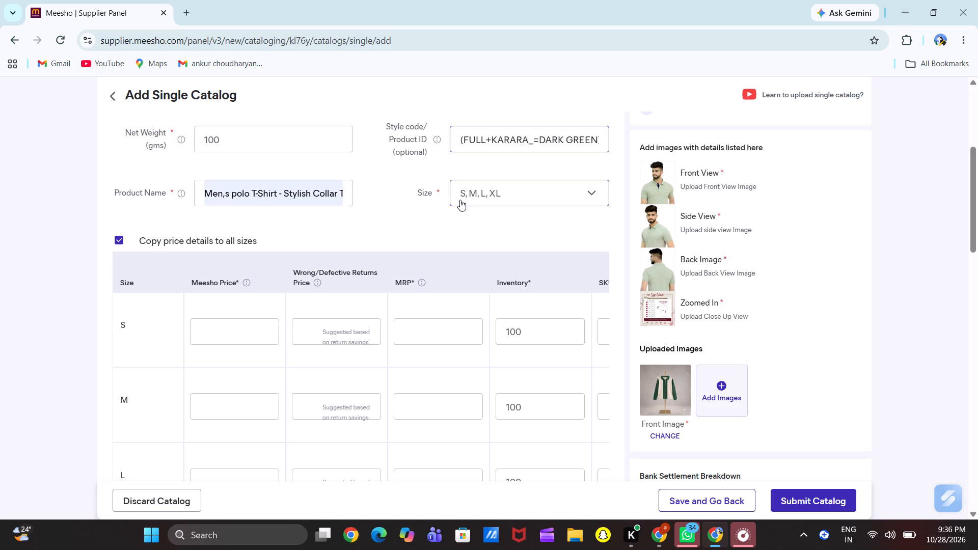
click(395, 210)
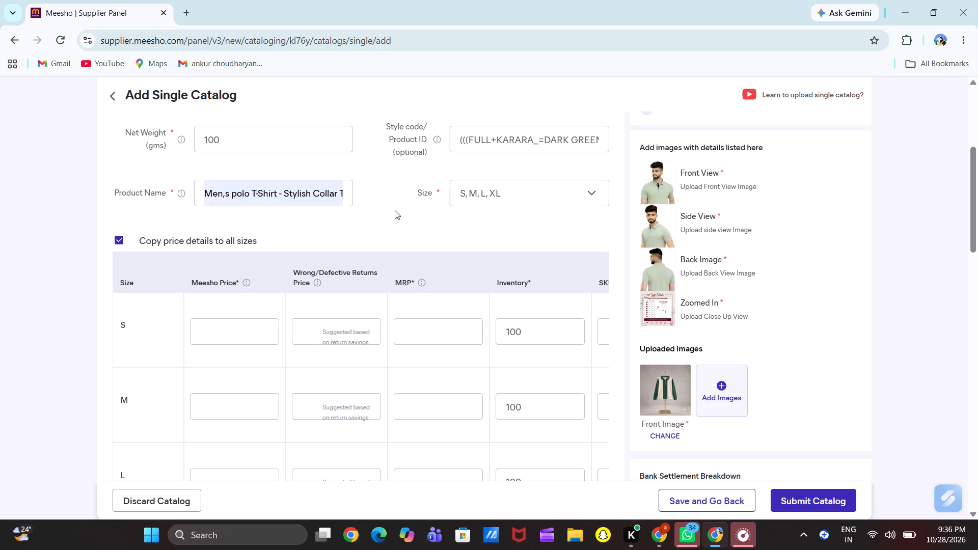
Enter Product 5's Meesho price 218, wrong/defective returns price 217 and MRP 799 for all sizes.
scroll(312, 243, right, 1)
click(211, 328)
text(21)
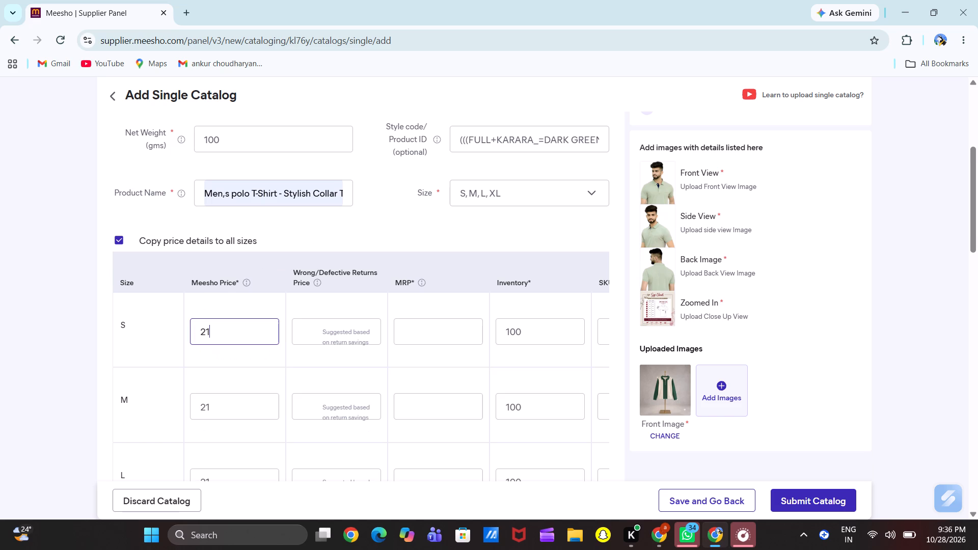
key(8)
click(299, 323)
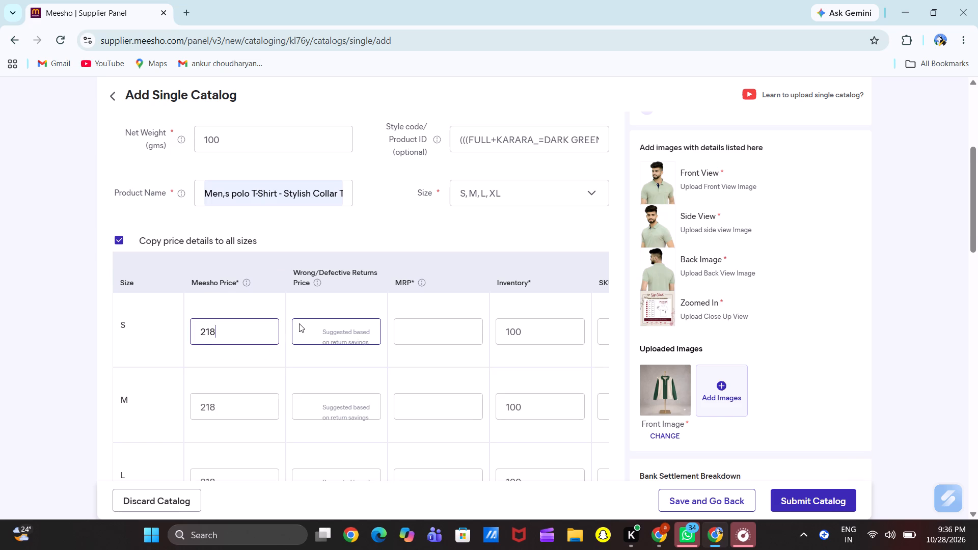
key(BackSpace)
key(BackSpace)
key(BackSpace)
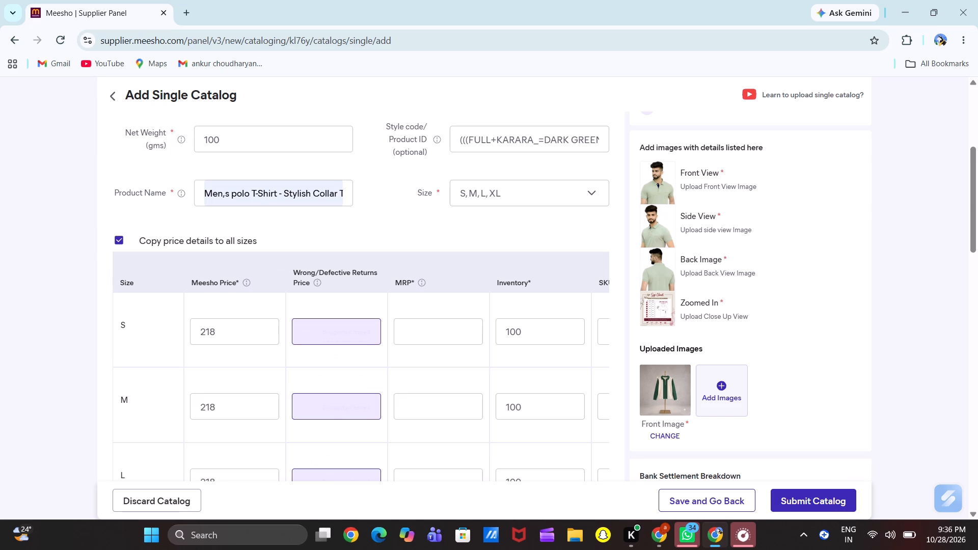
key(BackSpace)
text(217)
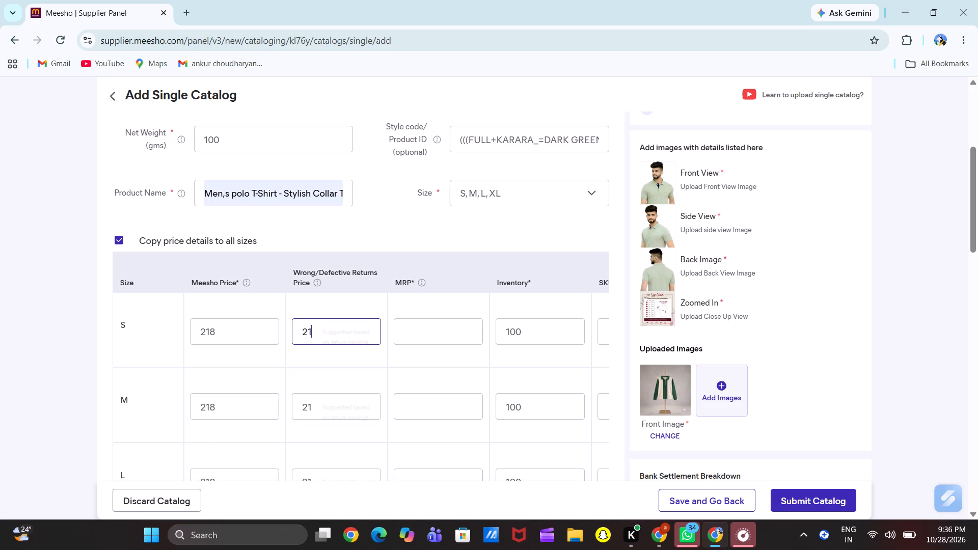
click(447, 329)
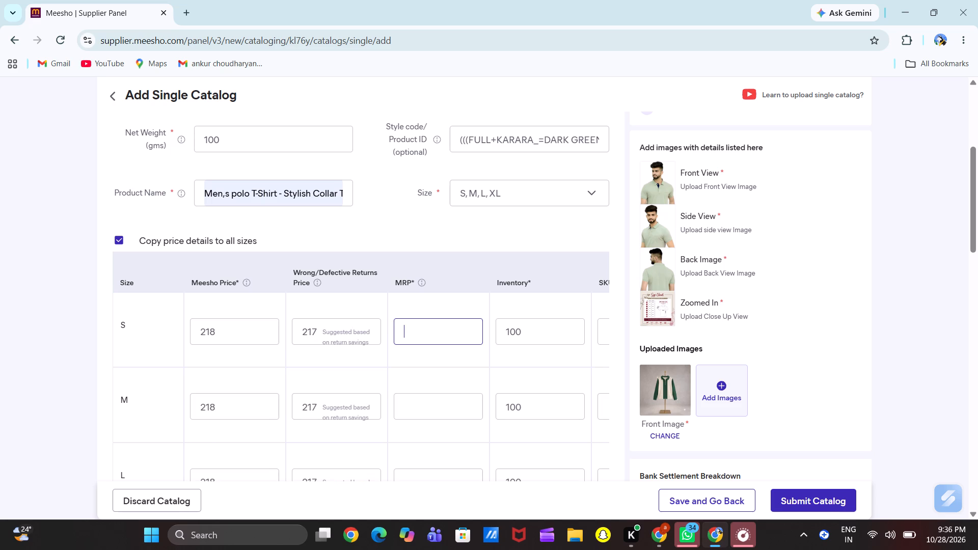
text(799)
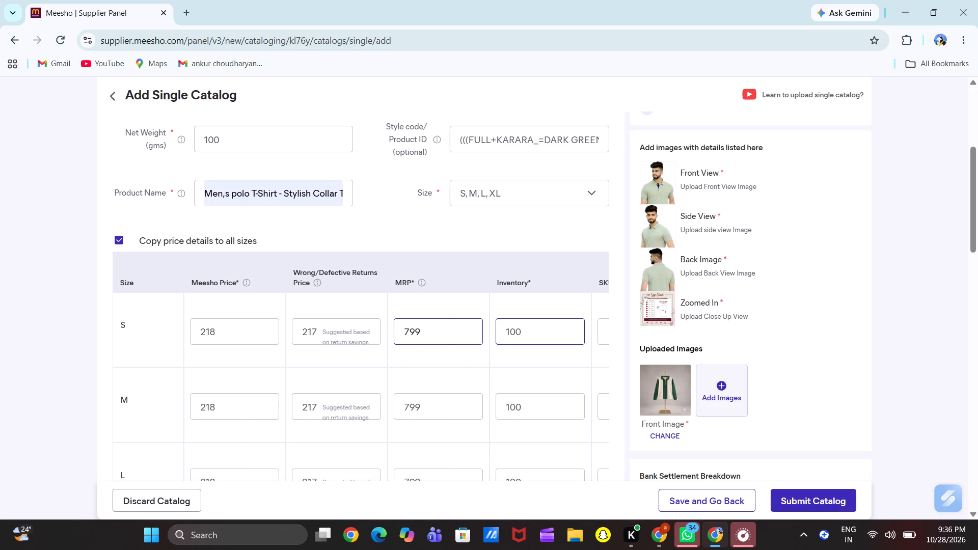
Set Product 5's shoulder size to 14.5 inches for size S and 15.5 inches for size M.
scroll(545, 329, left, 3)
scroll(452, 326, left, 4)
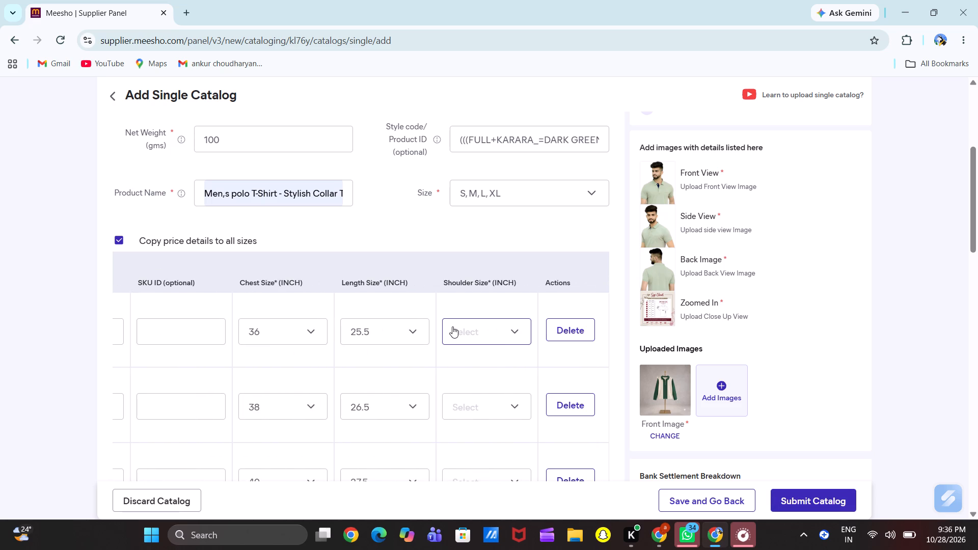
click(504, 339)
scroll(480, 388, down, 1)
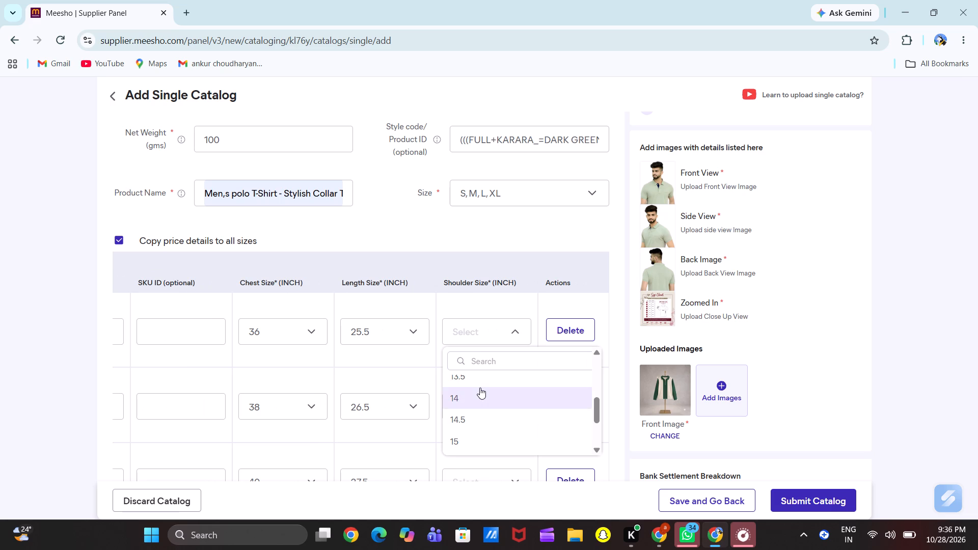
scroll(480, 388, down, 1)
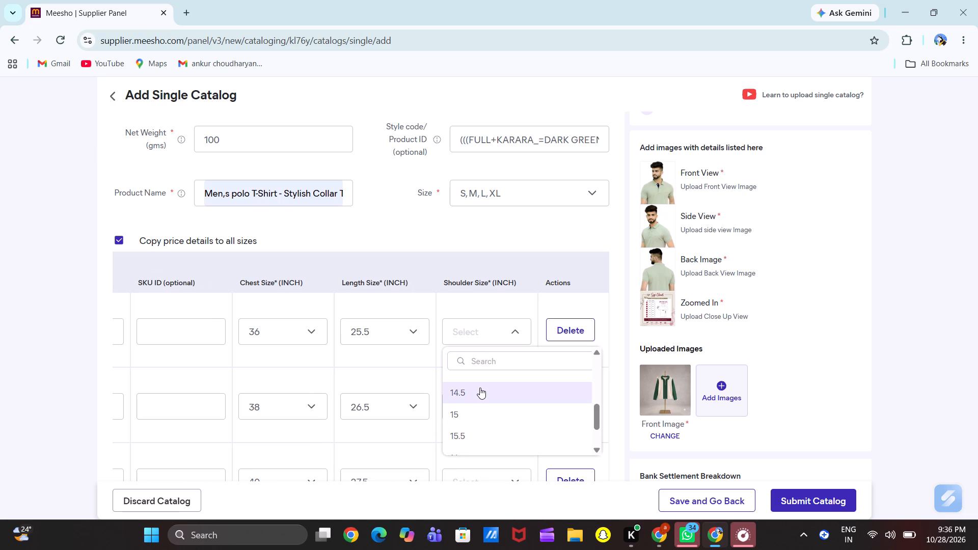
click(463, 393)
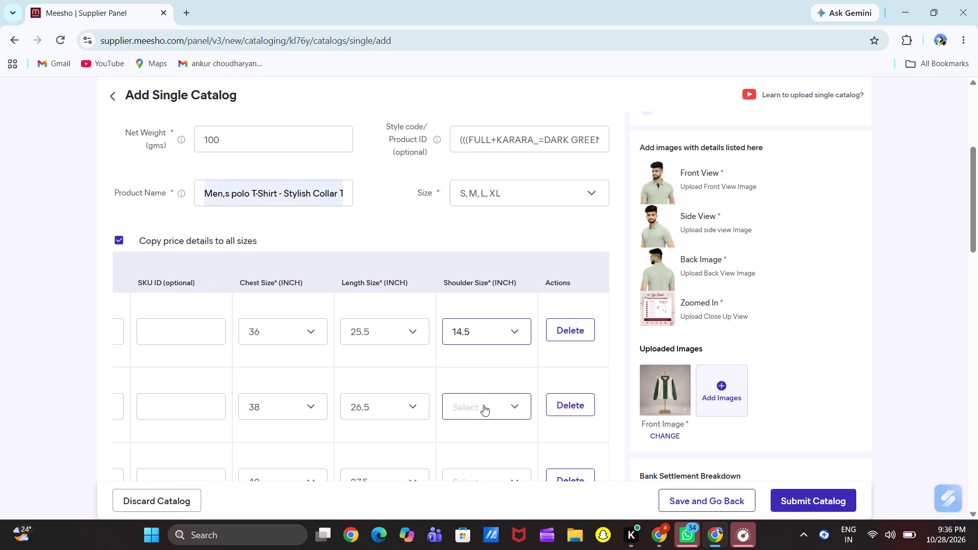
click(483, 405)
scroll(492, 460, down, 1)
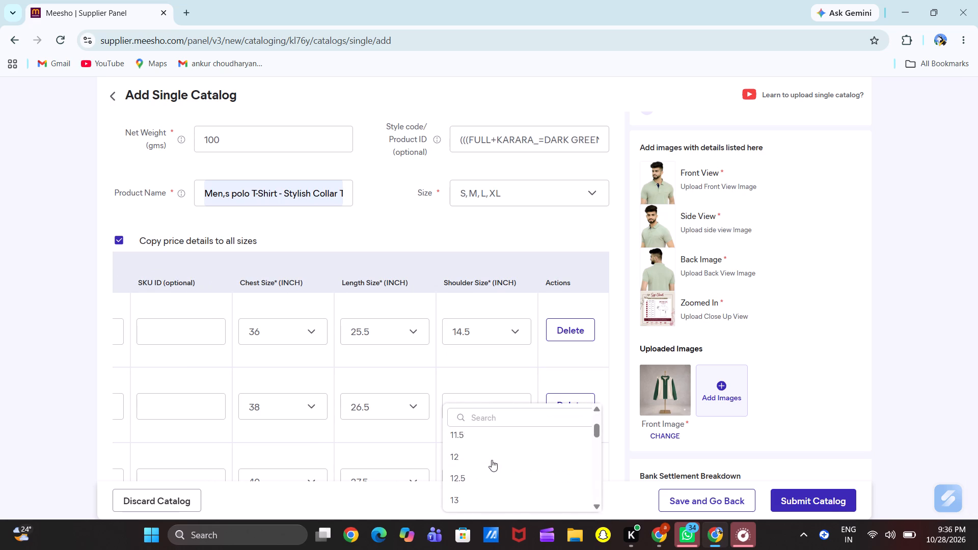
scroll(492, 460, down, 1)
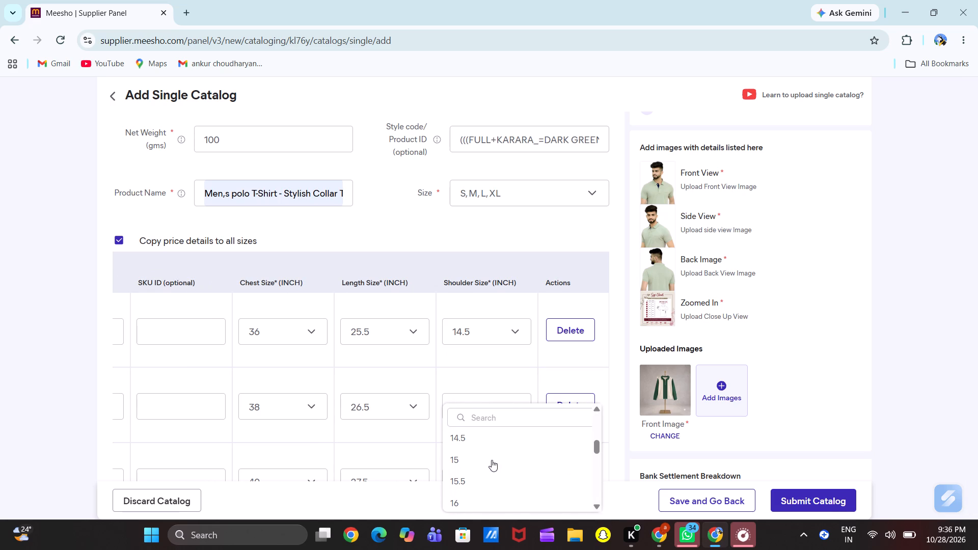
scroll(492, 460, down, 1)
click(480, 473)
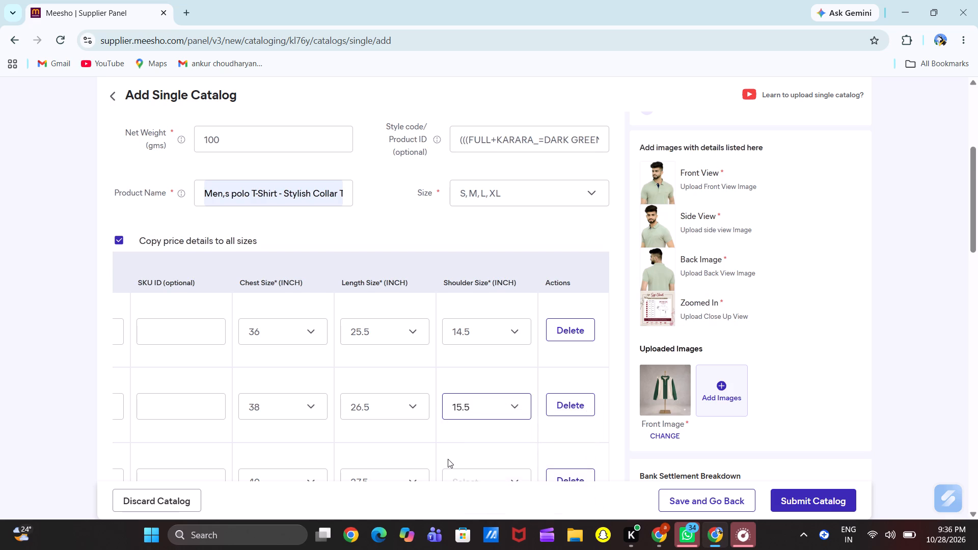
Set Product 5's shoulder size to 16.5 inches for size L and 17.5 inches for size XL.
scroll(448, 459, down, 2)
click(479, 372)
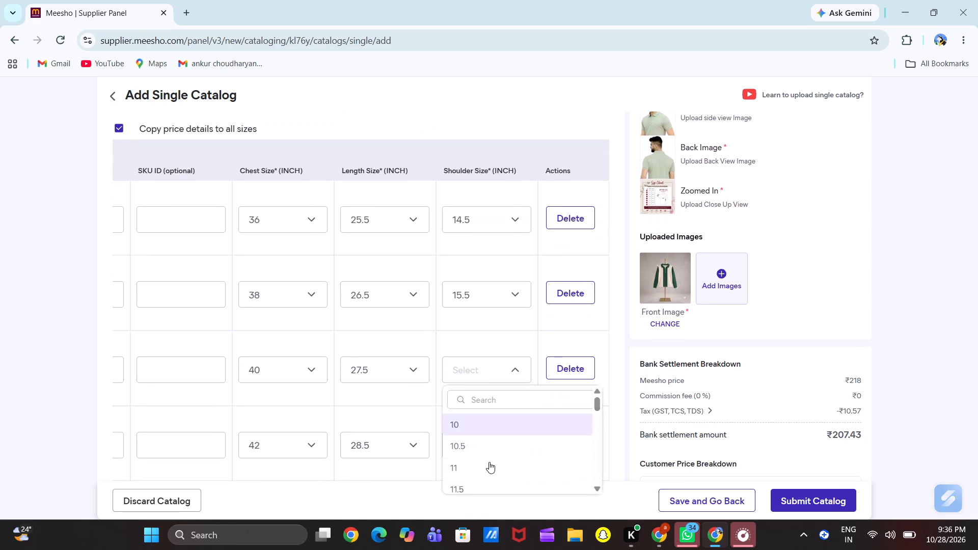
scroll(489, 462, down, 3)
click(470, 459)
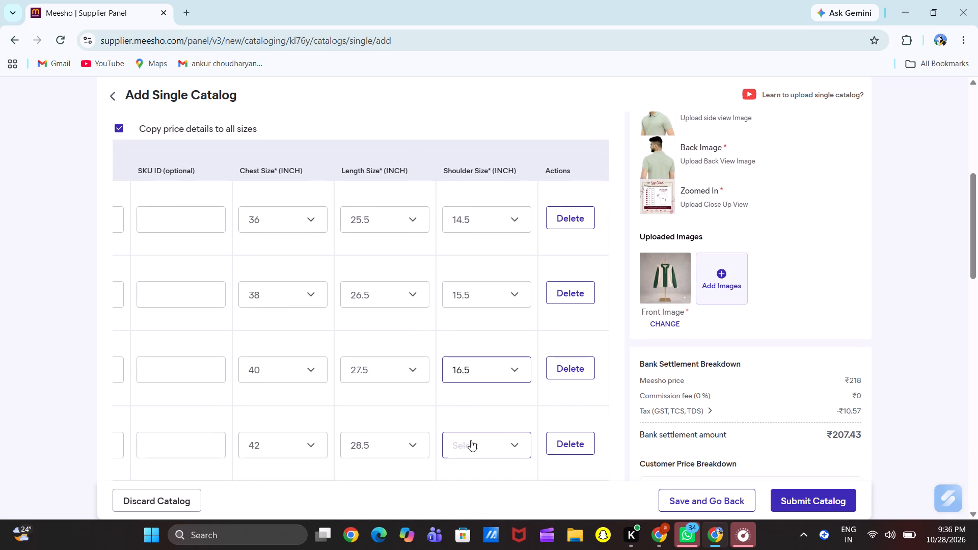
click(471, 440)
scroll(500, 460, down, 2)
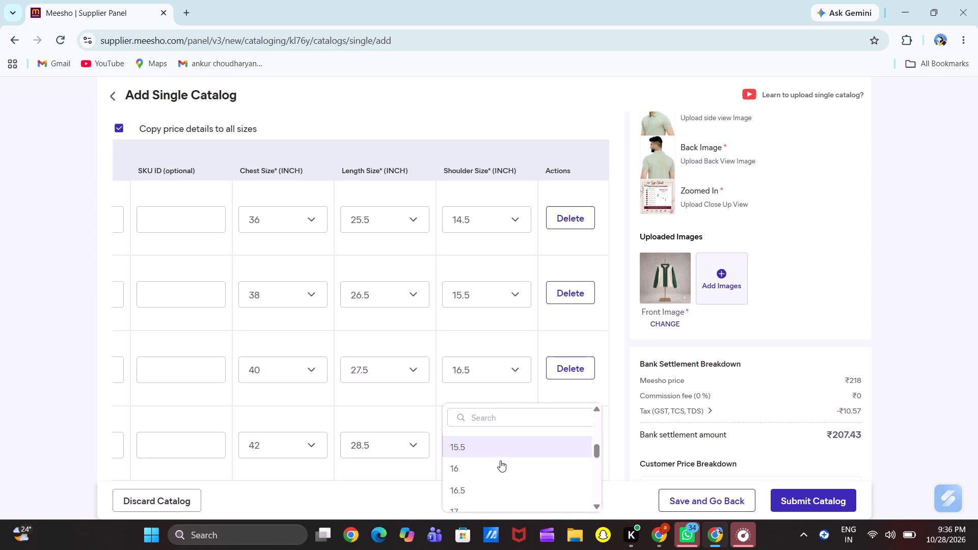
scroll(500, 460, down, 3)
click(500, 460)
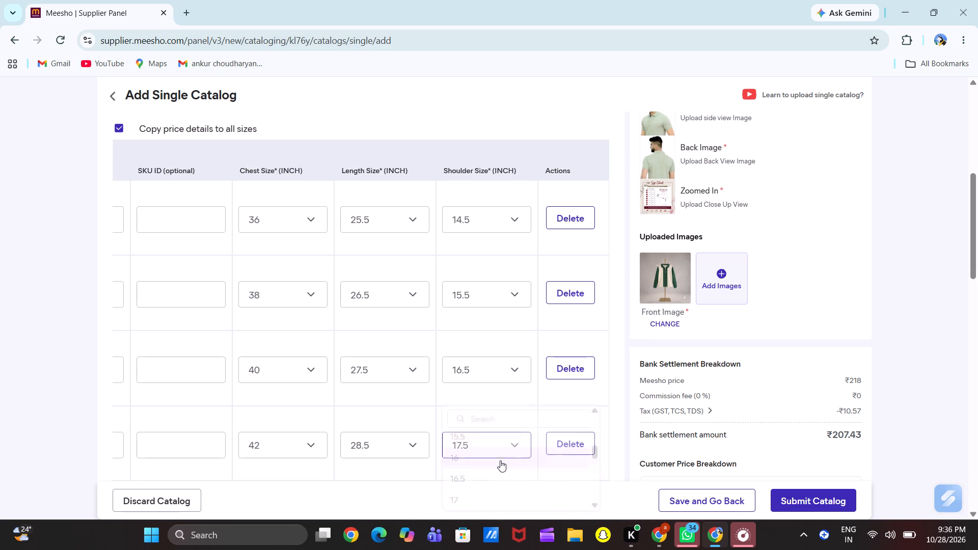
Find the green shades in the colour options and set Product 5's color to Green.
scroll(369, 485, down, 5)
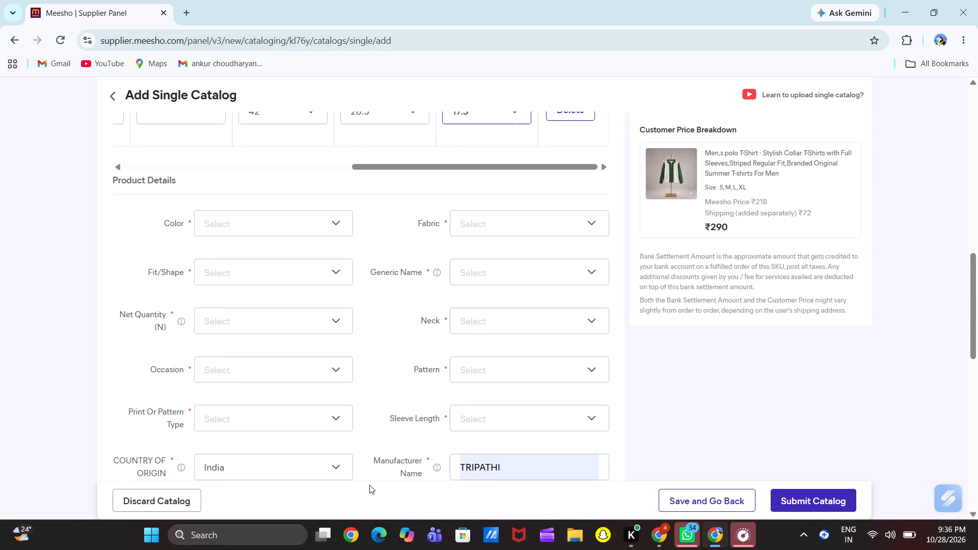
click(263, 235)
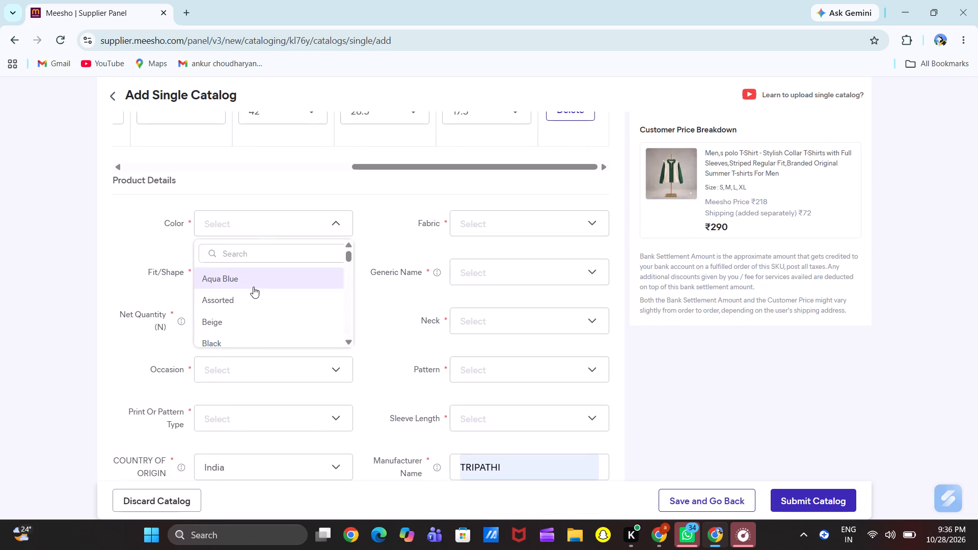
scroll(257, 296, down, 2)
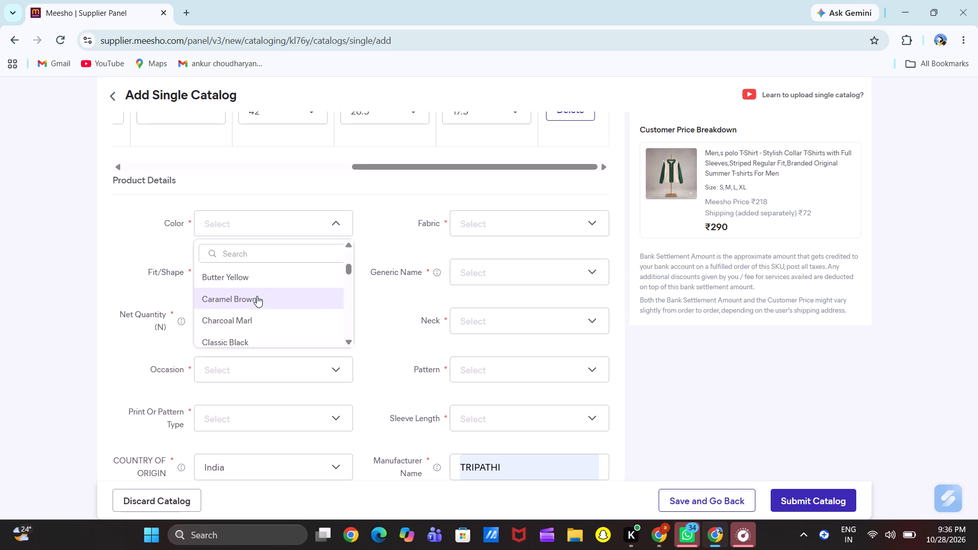
scroll(257, 296, down, 3)
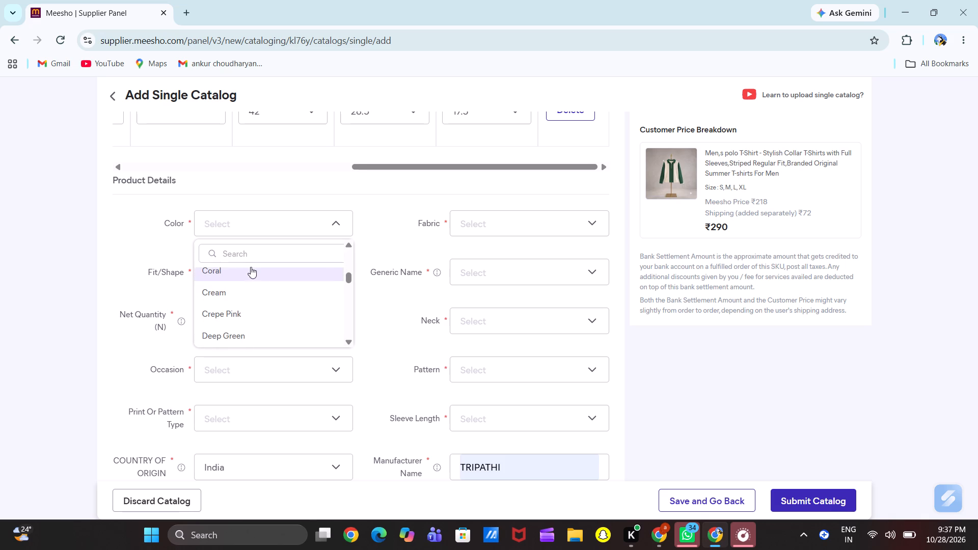
click(249, 254)
text(GRREN)
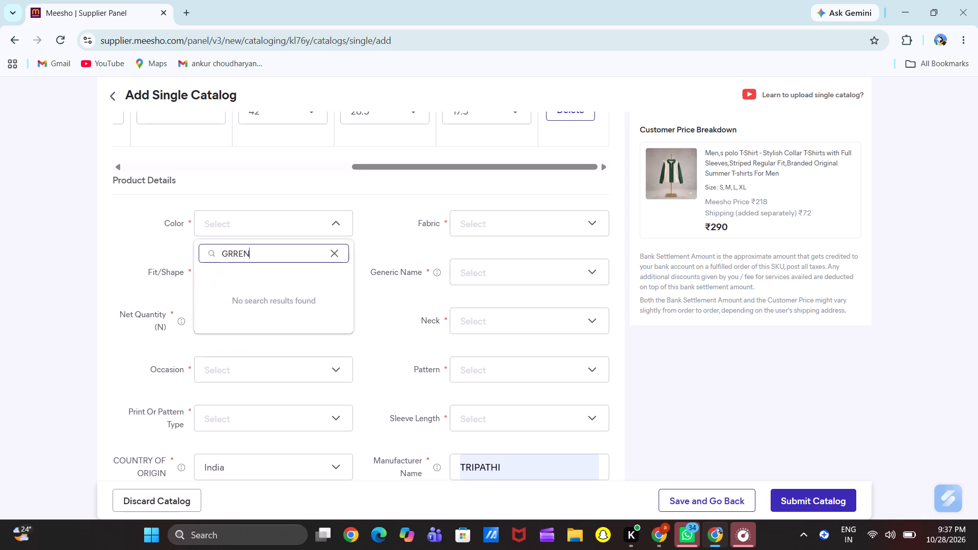
key(BackSpace)
key(BackSpace)
key(BackSpace)
text(EEN)
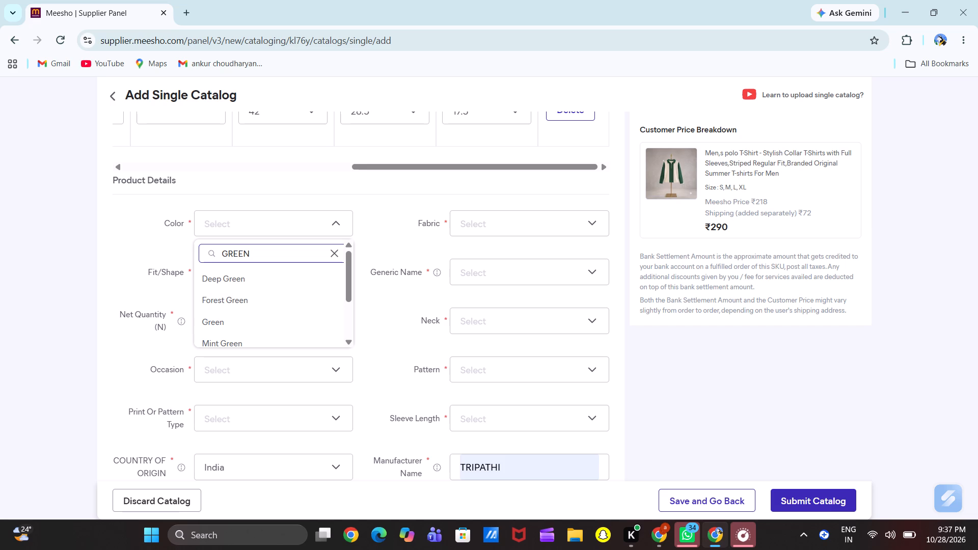
click(243, 316)
Choose Cotton as Product 5's fabric in the product details.
click(477, 221)
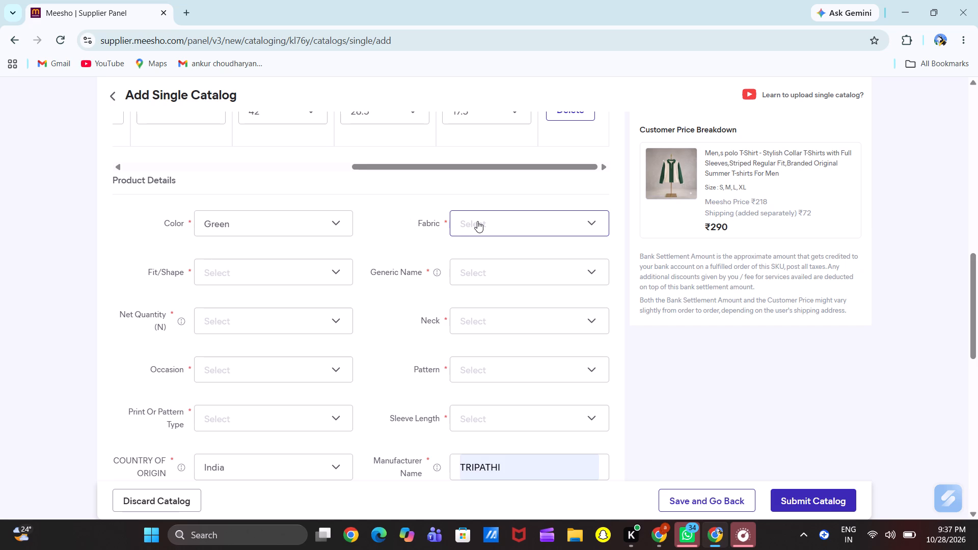
scroll(503, 309, down, 1)
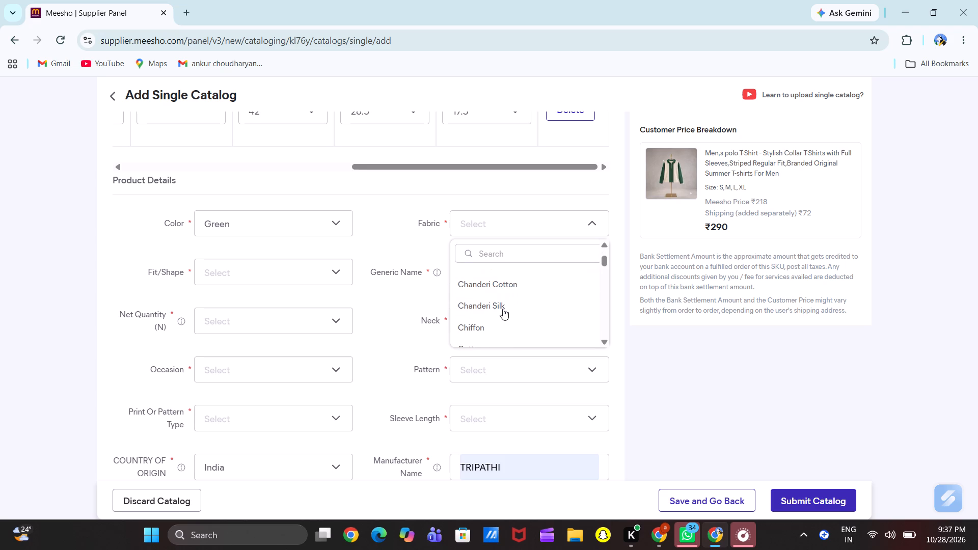
scroll(503, 309, down, 2)
click(503, 309)
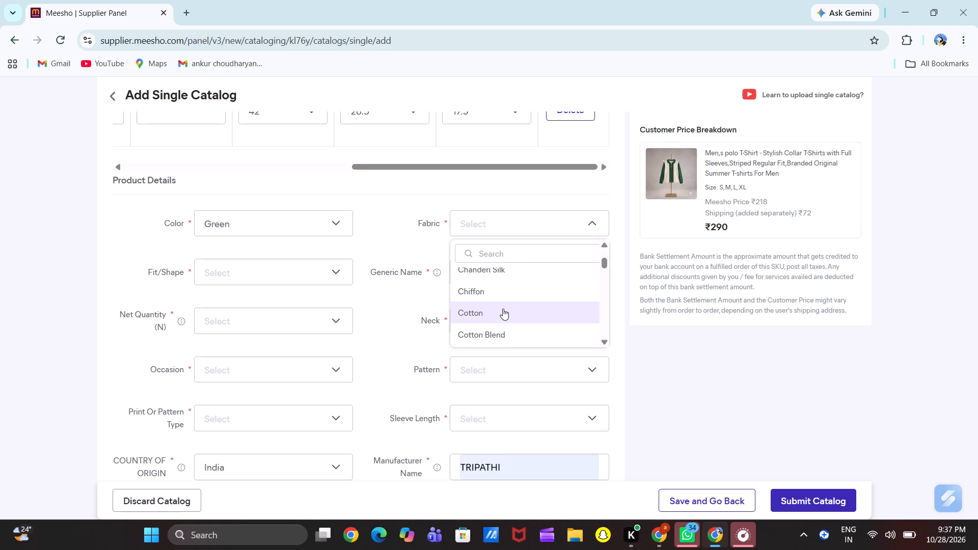
Set Product 5's fit/shape to Regular and its generic name to Tshirts.
click(247, 277)
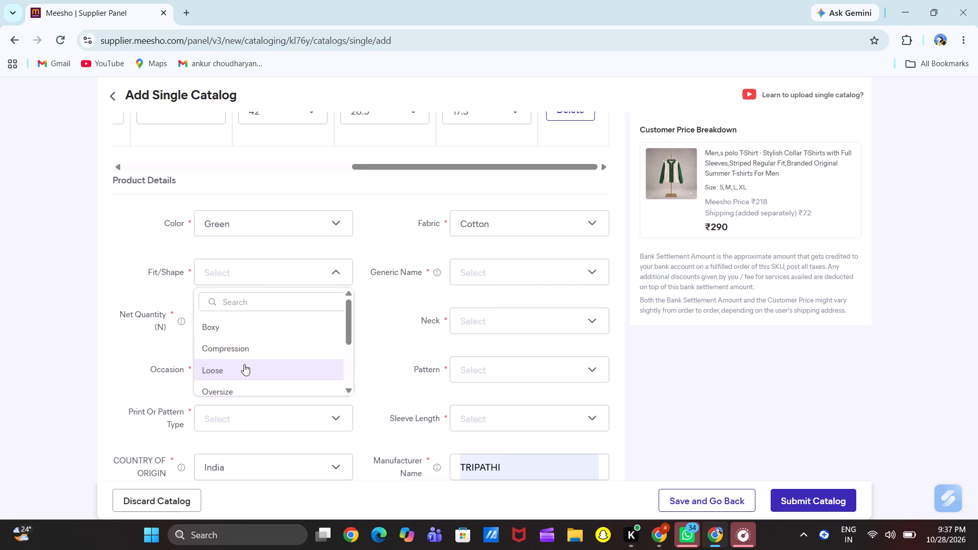
scroll(244, 364, down, 1)
click(237, 369)
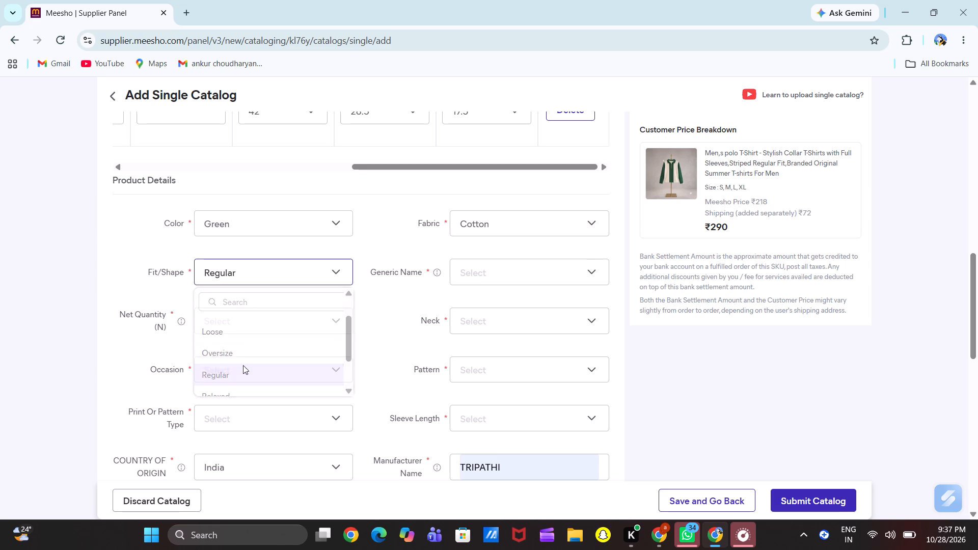
click(494, 277)
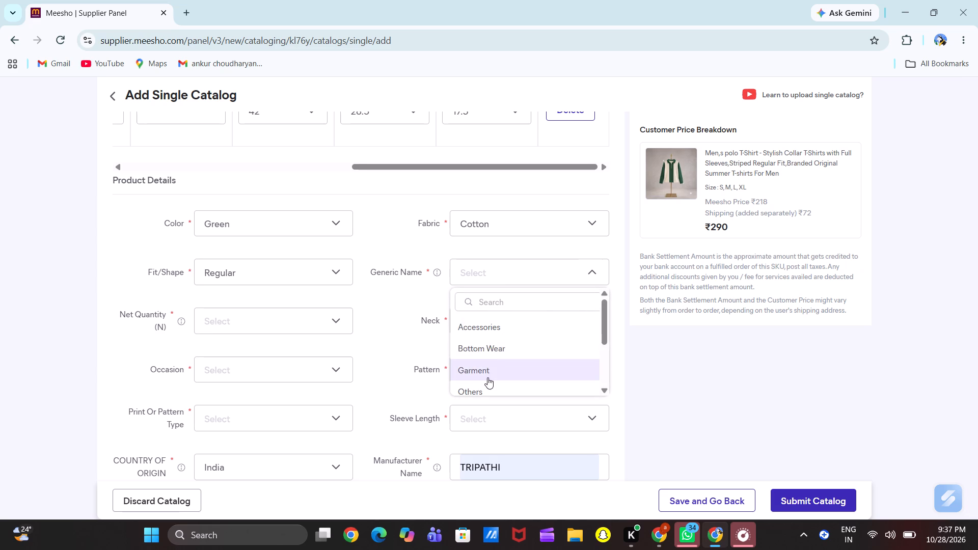
scroll(487, 377, down, 1)
click(483, 352)
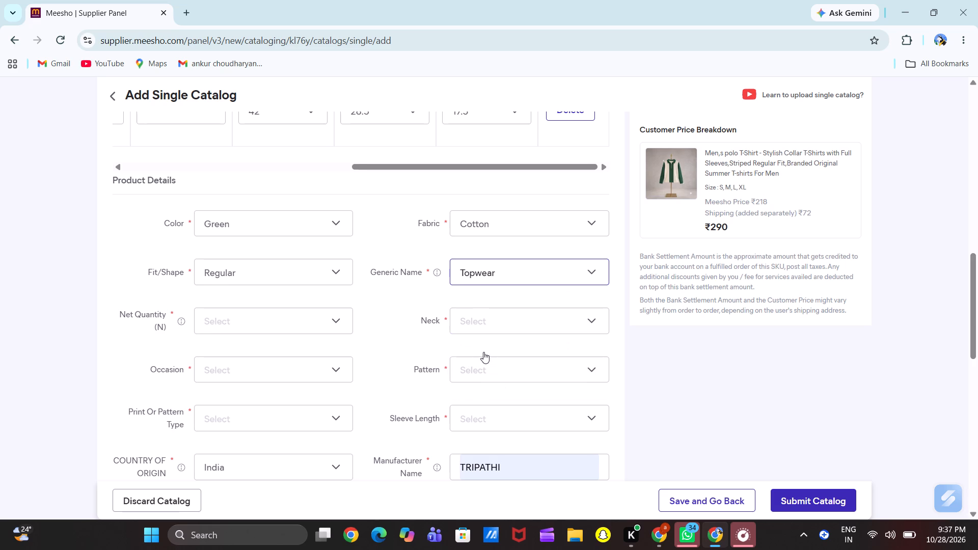
click(508, 271)
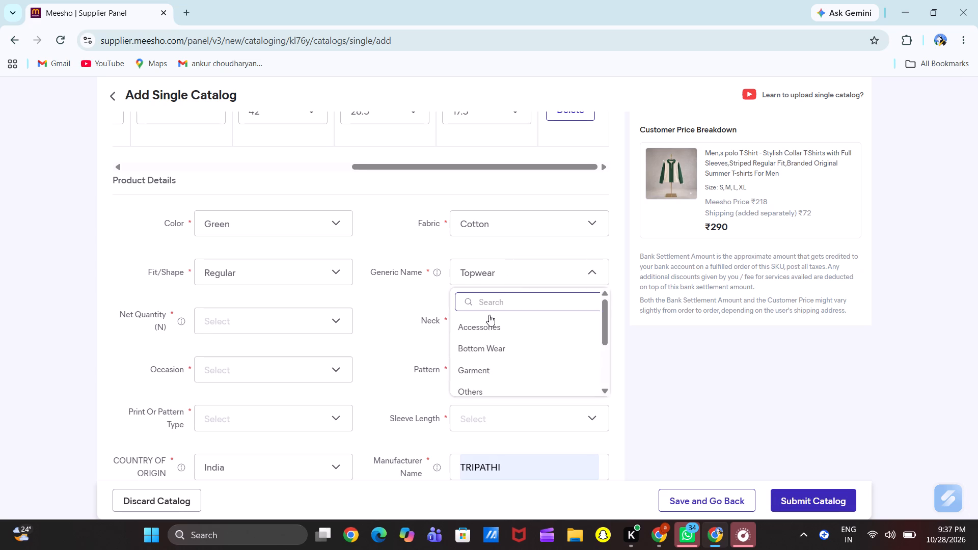
scroll(492, 372, down, 1)
click(487, 363)
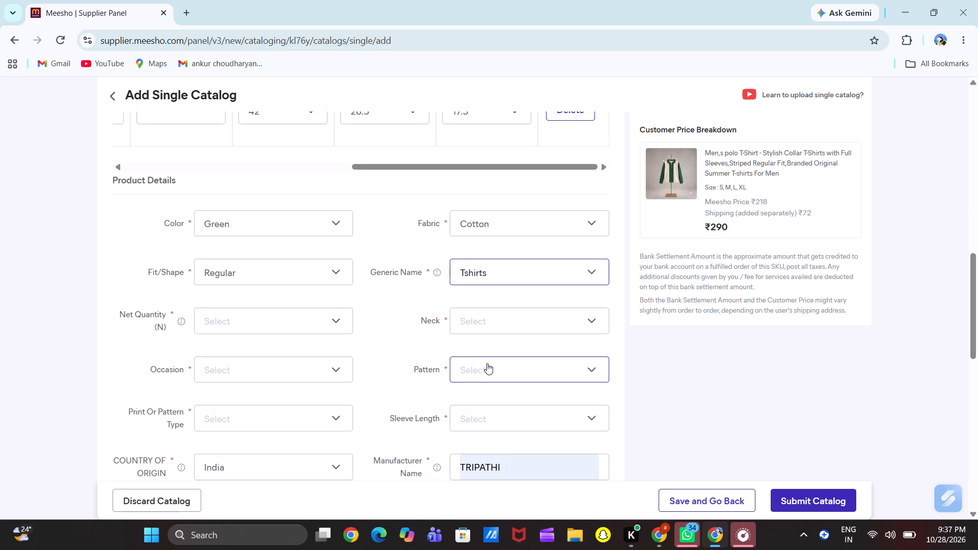
Set Product 5's neck to Polo and its net quantity to 1.
click(486, 313)
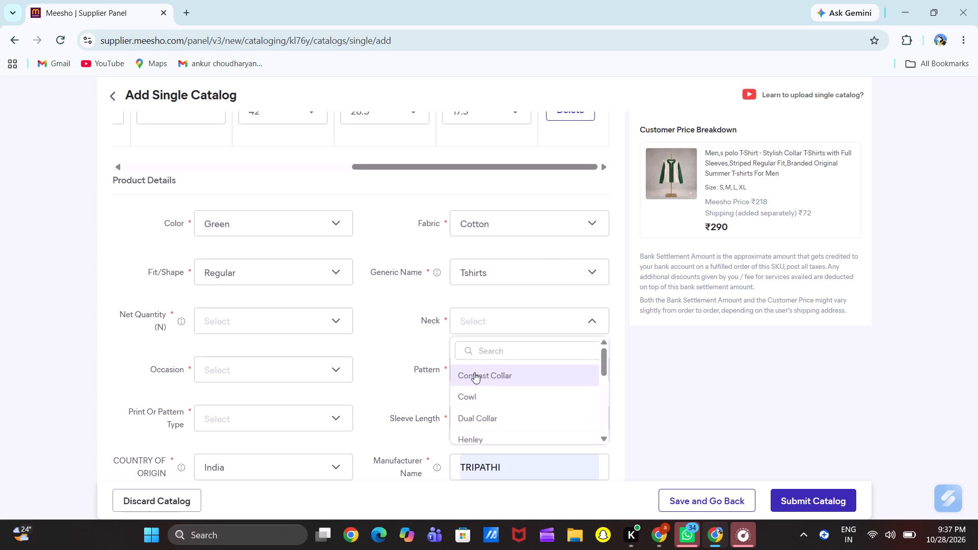
scroll(516, 420, down, 1)
click(479, 439)
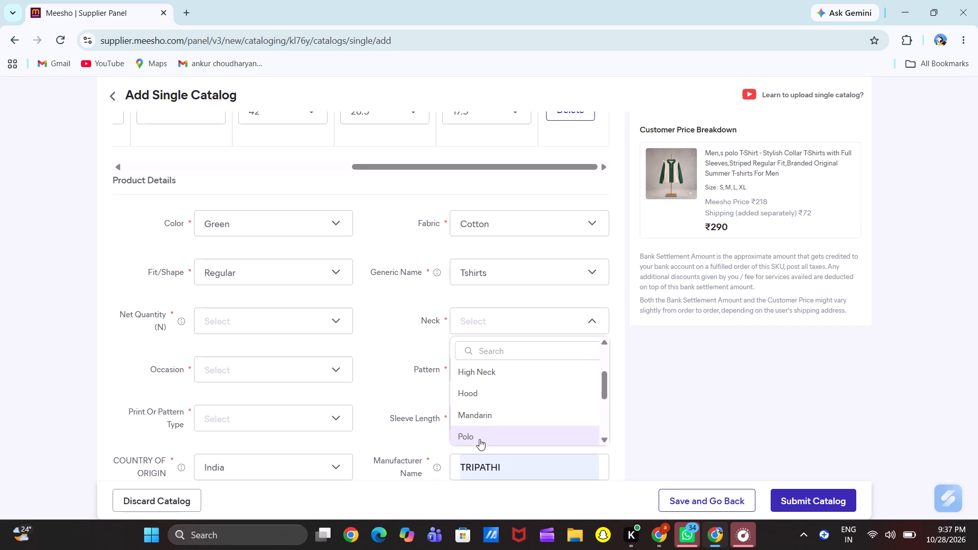
click(267, 333)
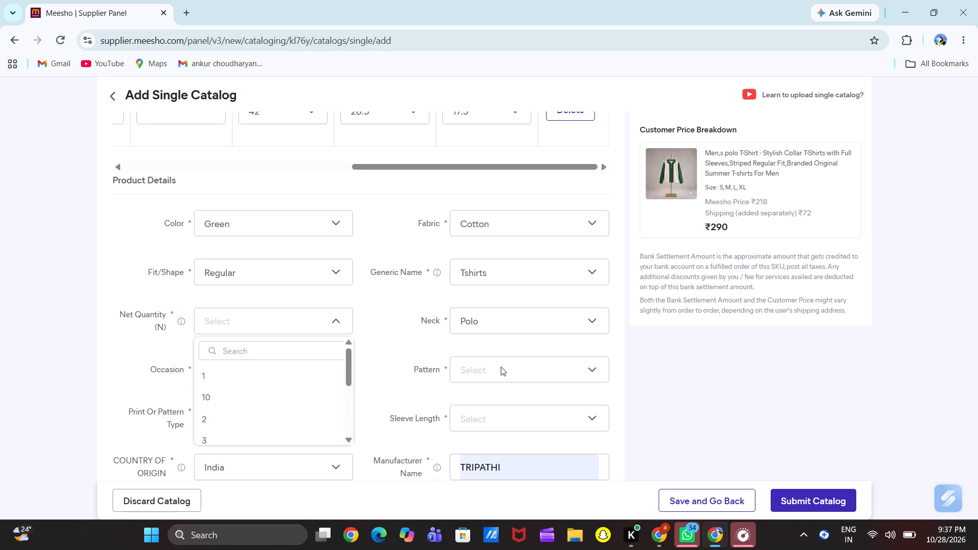
click(224, 375)
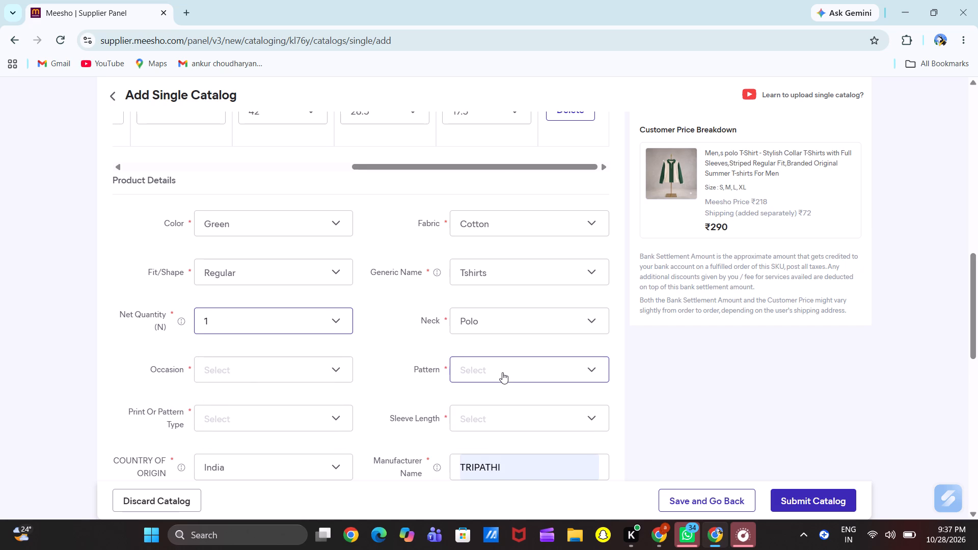
Set Product 5's pattern to Colorblocked and its occasion to Casual.
click(502, 372)
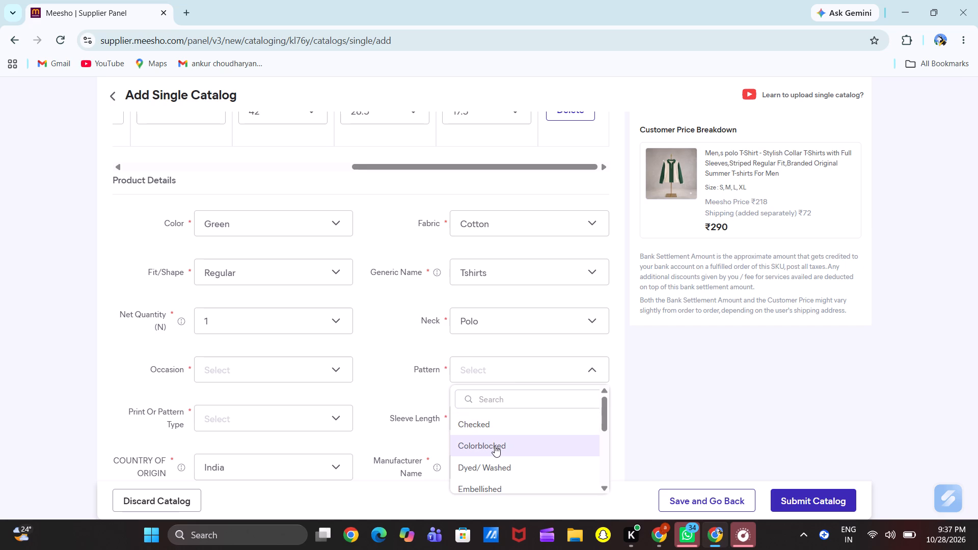
click(495, 446)
click(238, 362)
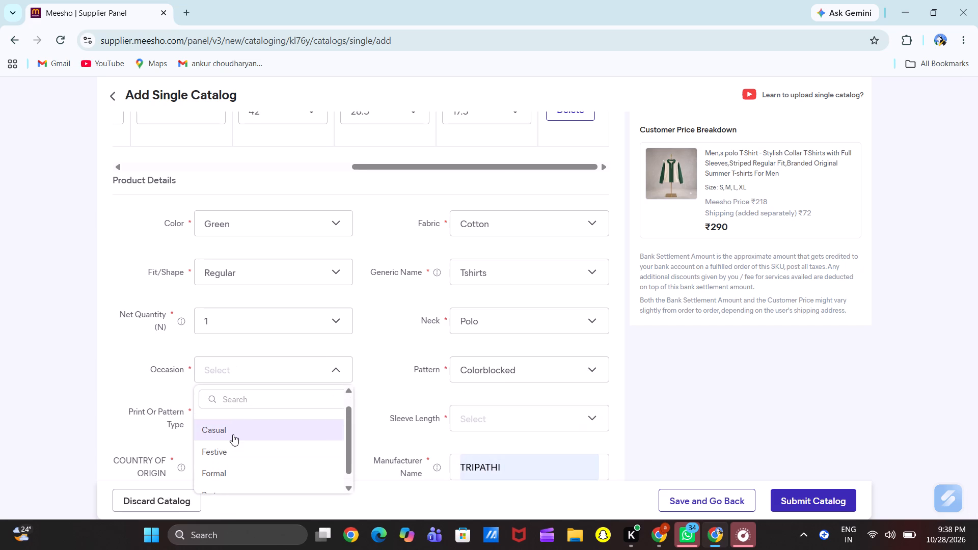
click(230, 431)
Set Product 5's print or pattern type to Colorblocked and its sleeve length to Long Sleeves.
click(241, 414)
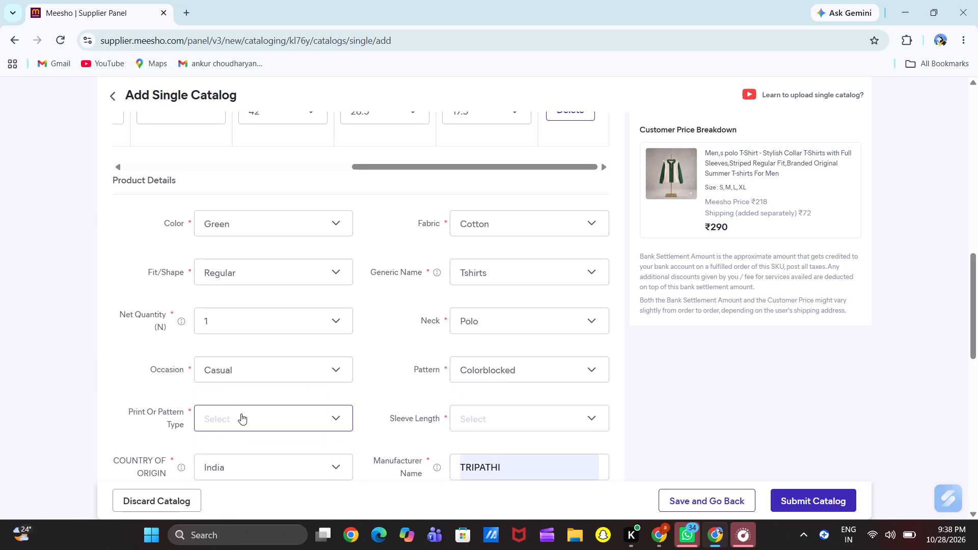
scroll(255, 475, down, 2)
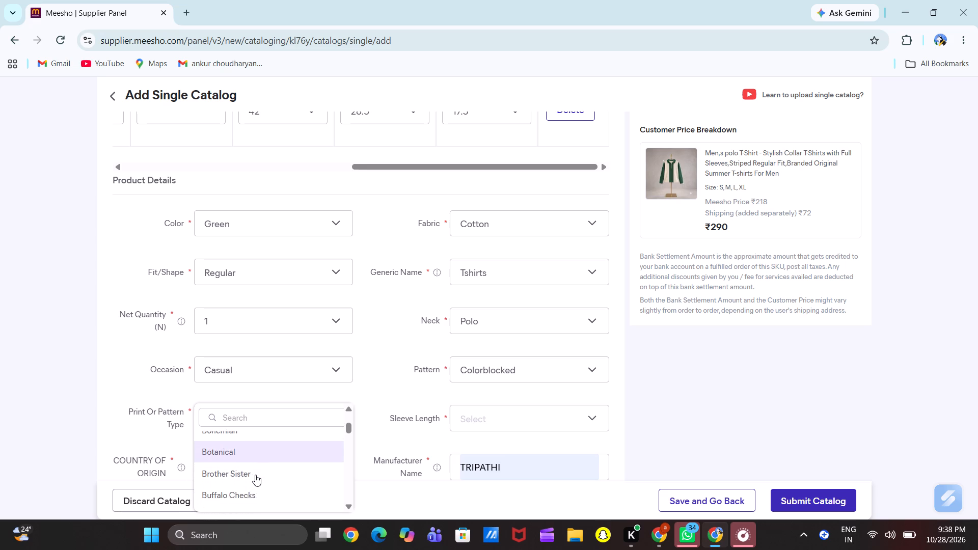
scroll(255, 475, down, 2)
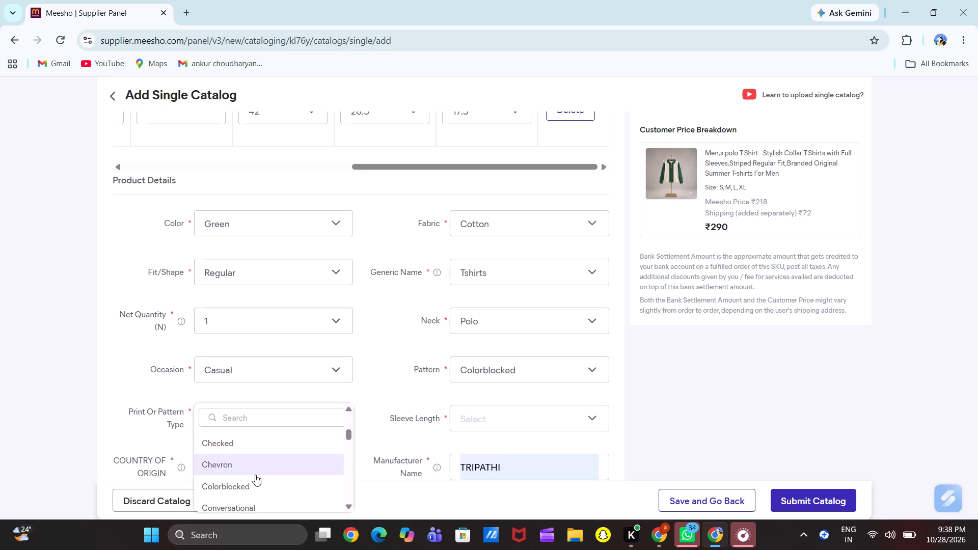
click(240, 490)
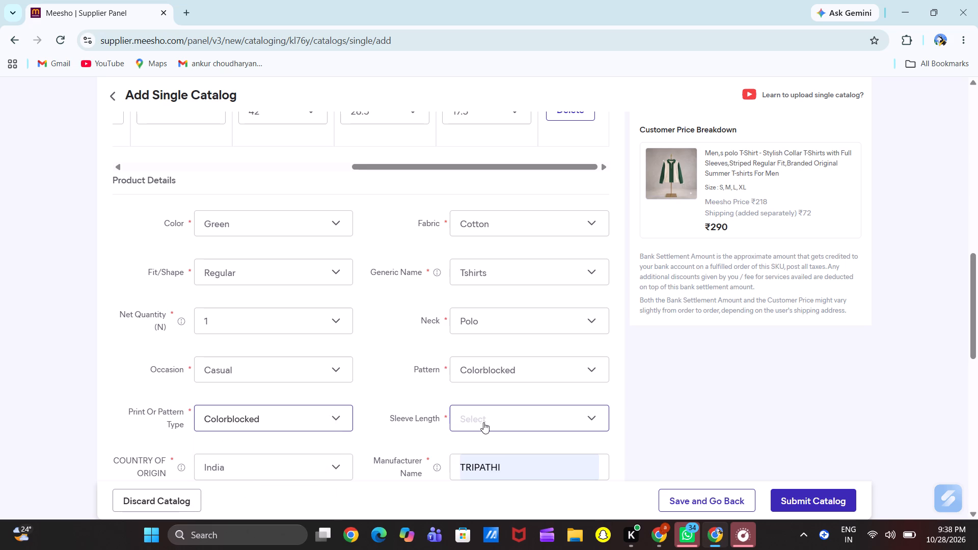
click(486, 421)
click(496, 445)
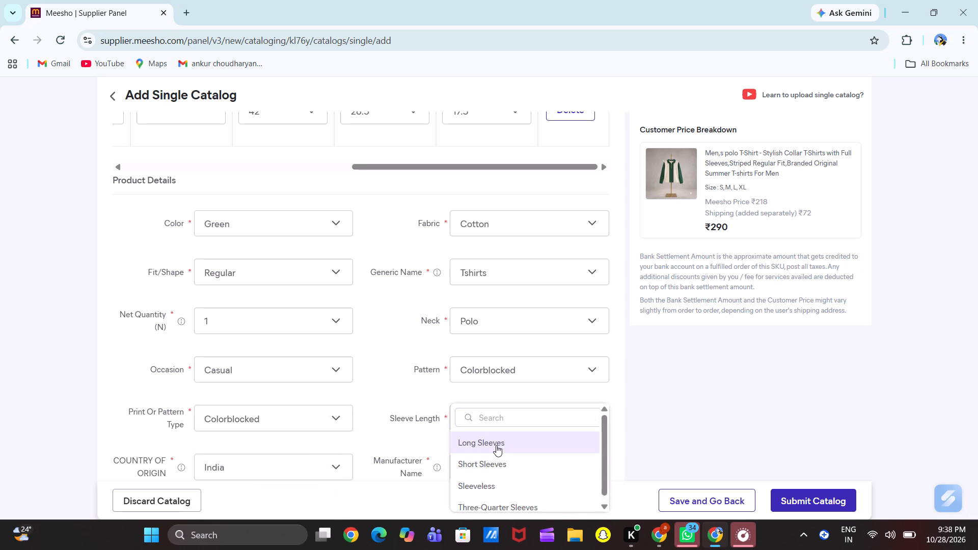
Enter Product 5's packer pincode, using the same pincode as the manufacturer.
scroll(403, 455, down, 3)
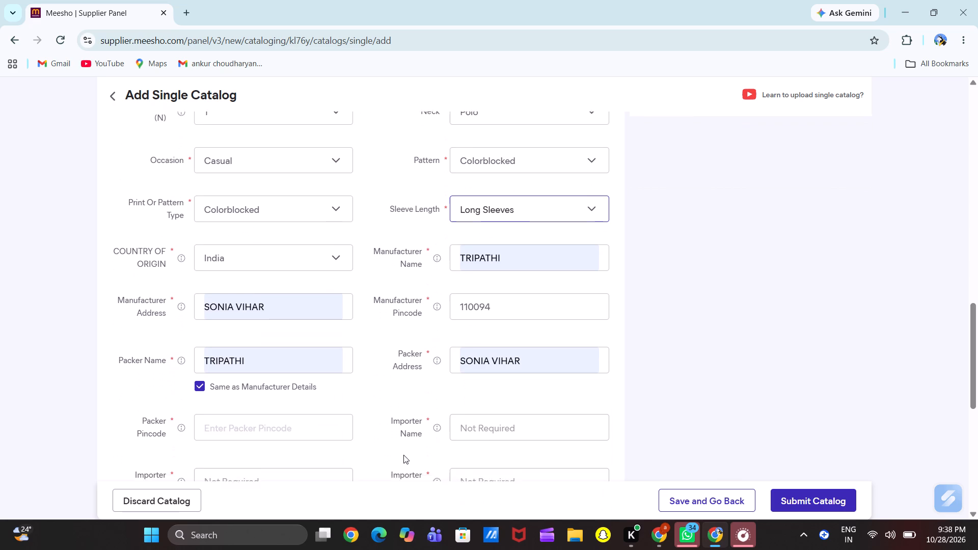
scroll(403, 455, down, 1)
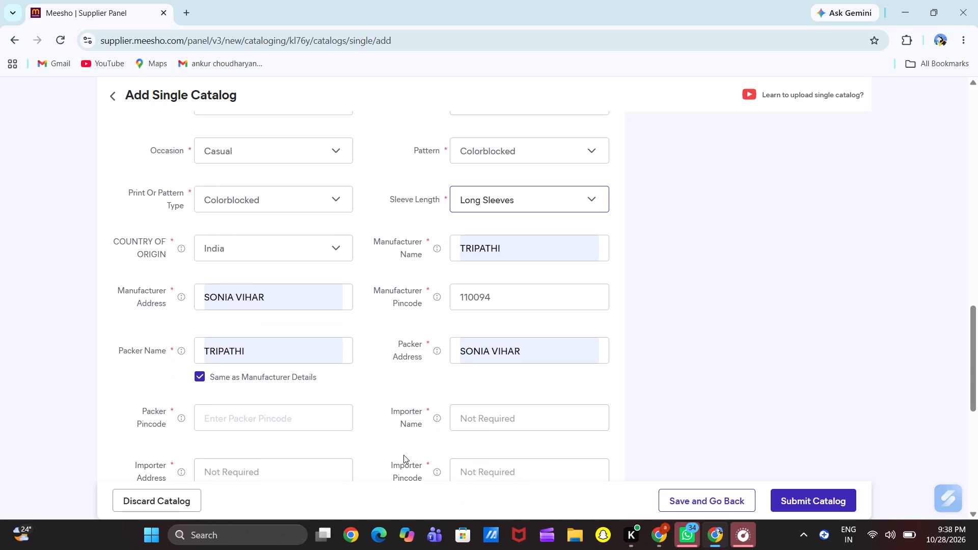
scroll(403, 455, down, 1)
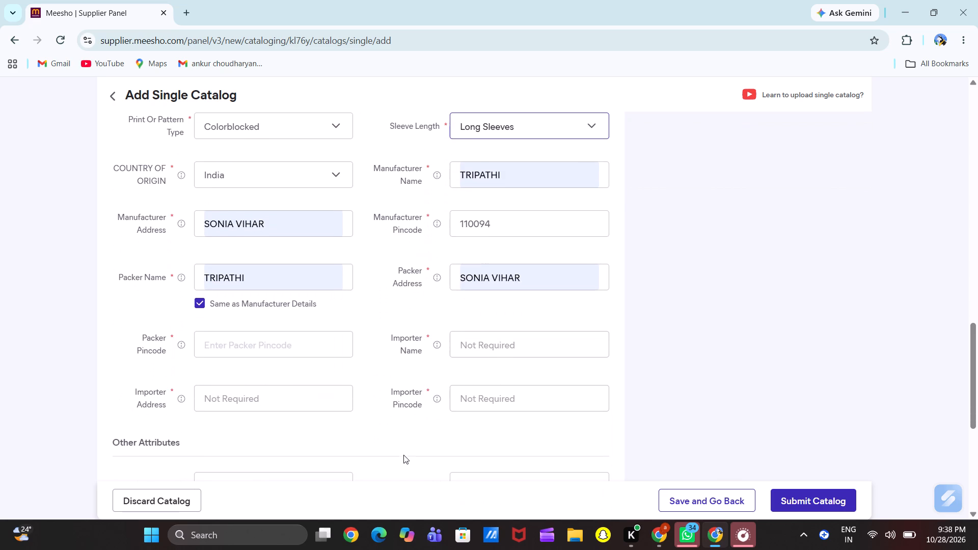
scroll(403, 455, down, 1)
click(259, 340)
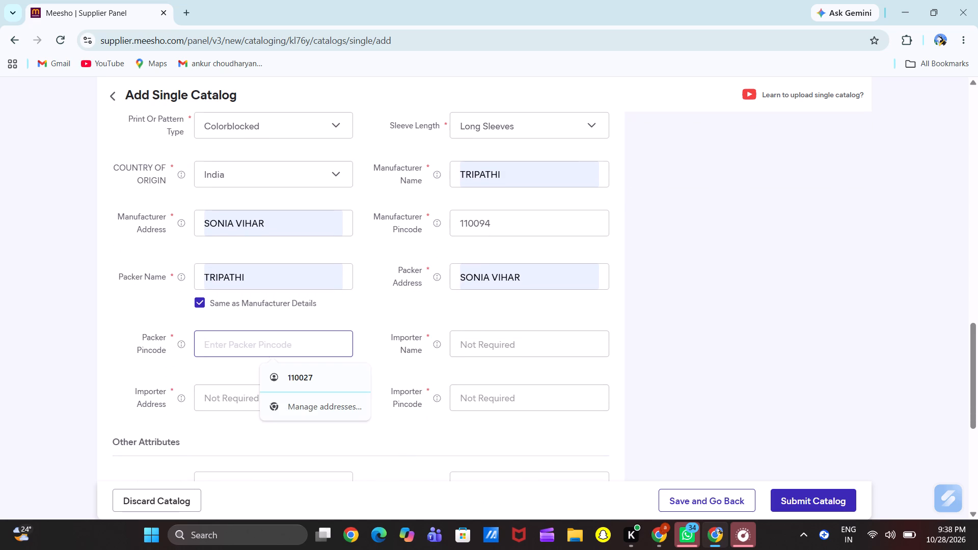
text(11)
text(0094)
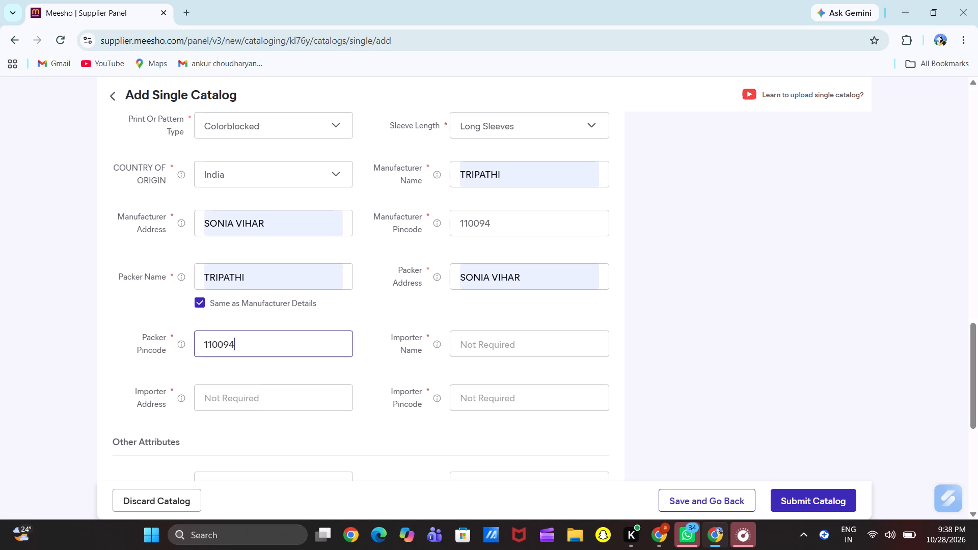
Set Product 5's hemline to Straight and its style to Korean in the other attributes.
scroll(351, 369, down, 1)
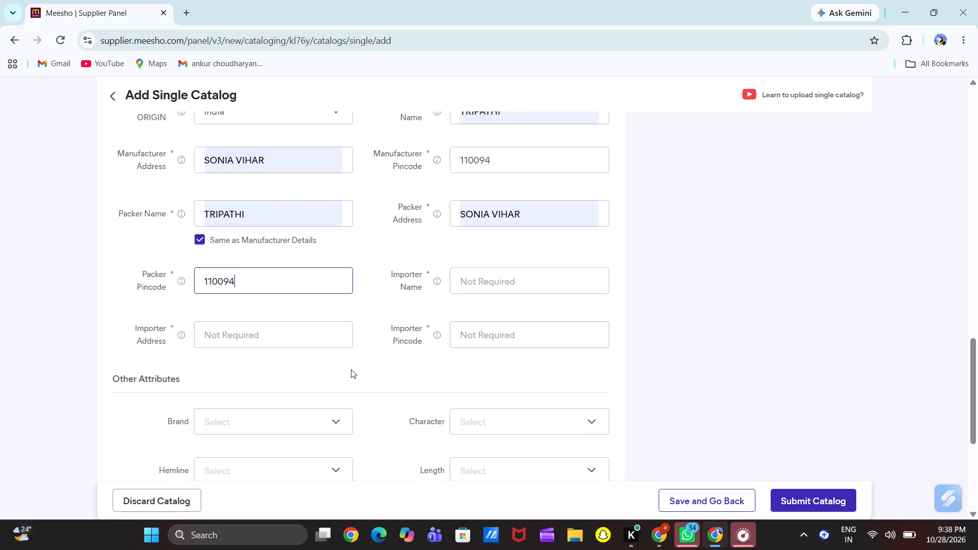
scroll(351, 369, down, 2)
scroll(323, 331, down, 2)
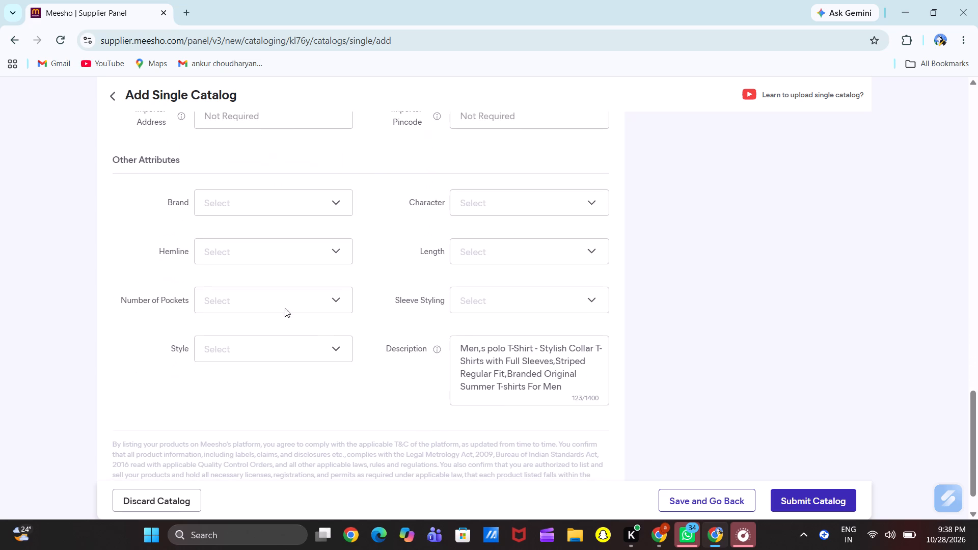
click(277, 265)
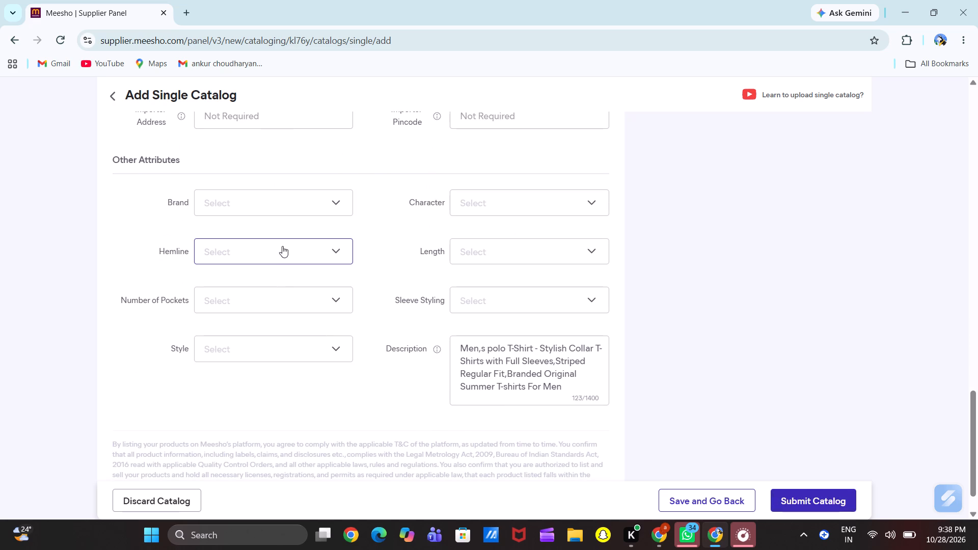
click(282, 246)
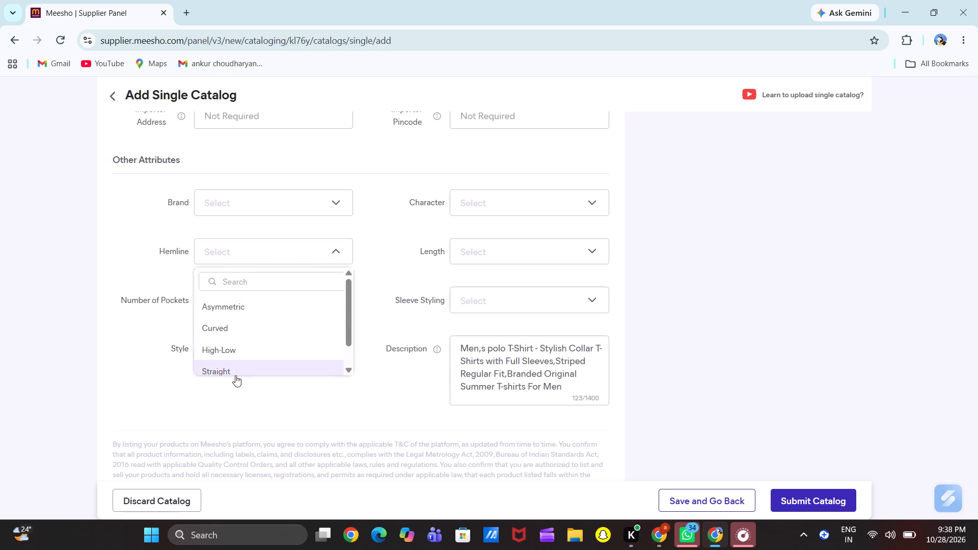
click(235, 375)
click(236, 350)
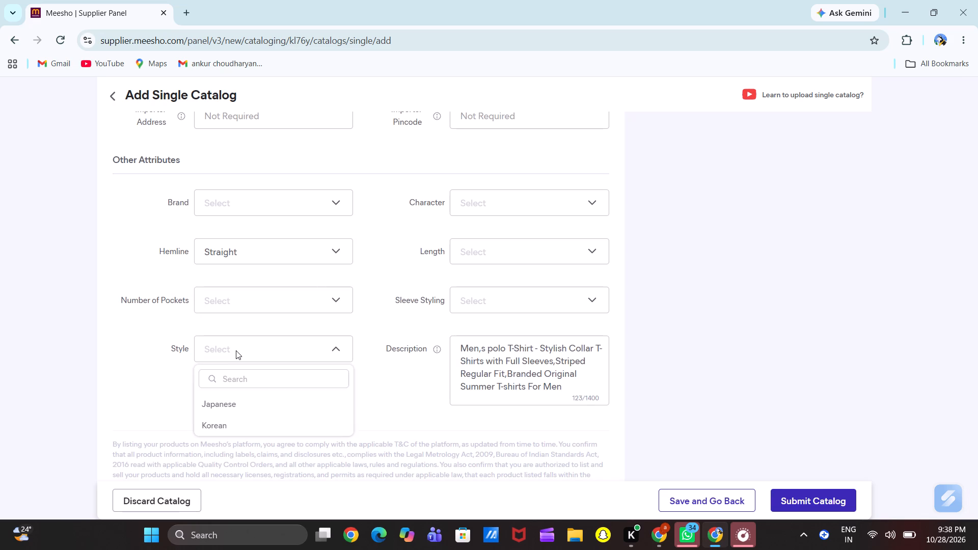
click(233, 424)
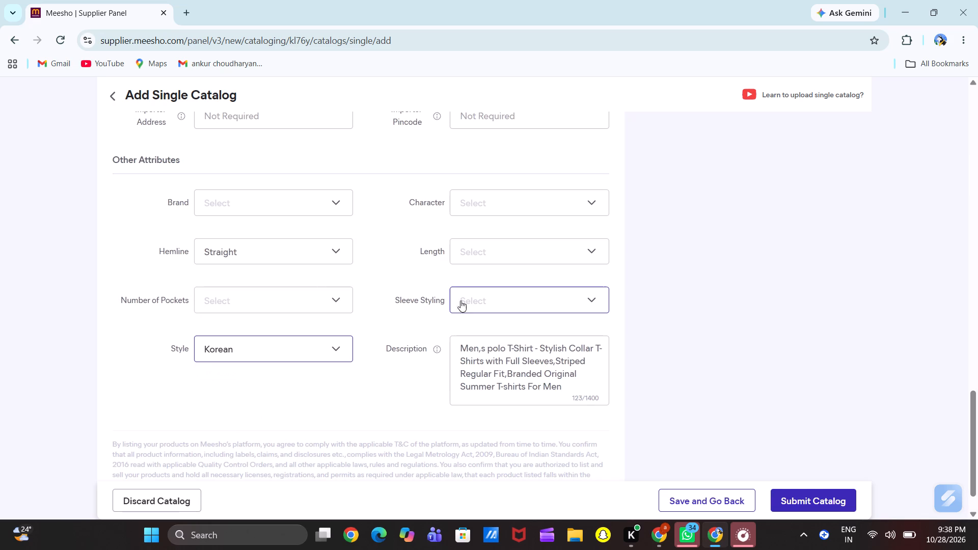
Set Product 5's length to Regular in the other attributes, leaving sleeve styling unselected.
click(492, 300)
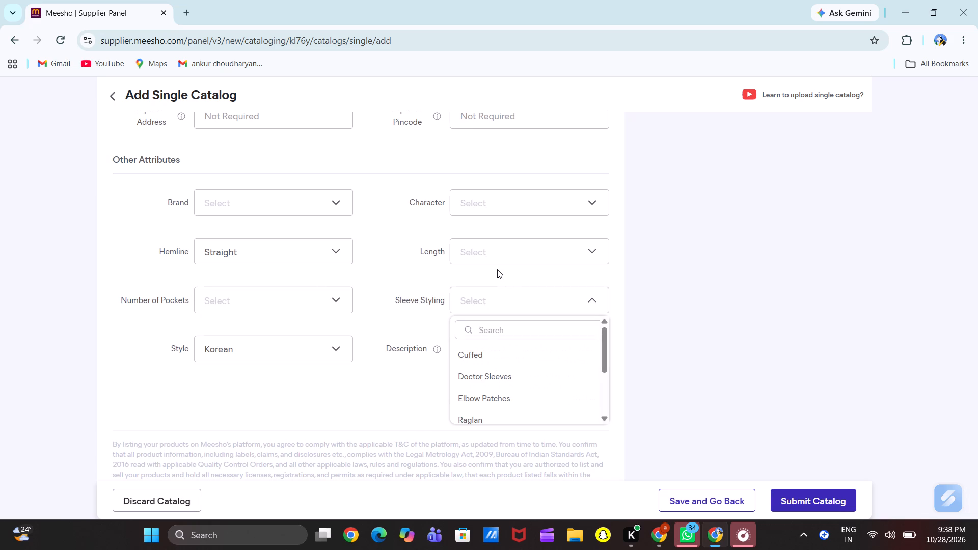
click(497, 265)
click(493, 252)
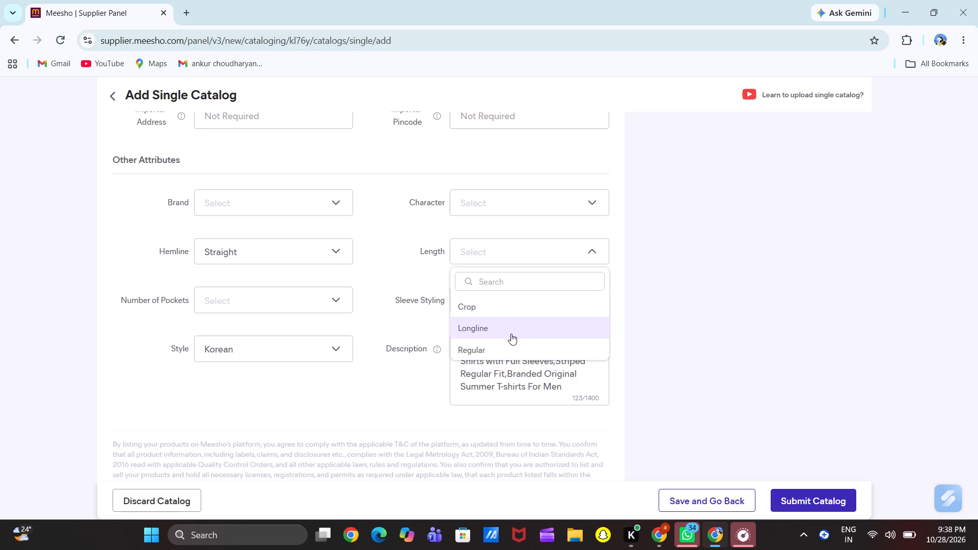
click(532, 340)
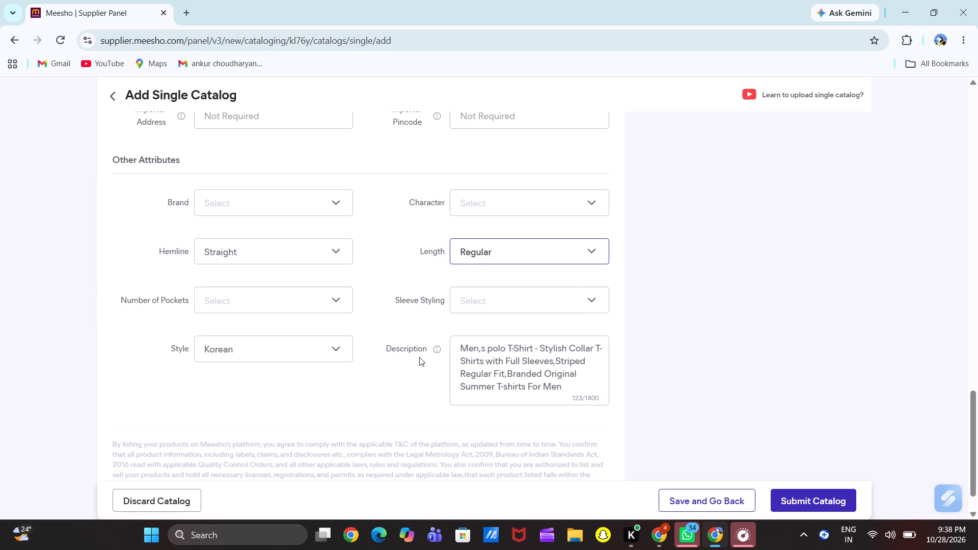
Compare Product 2 with Product 5 and examine Product 2's uploaded front image up close.
scroll(419, 357, up, 5)
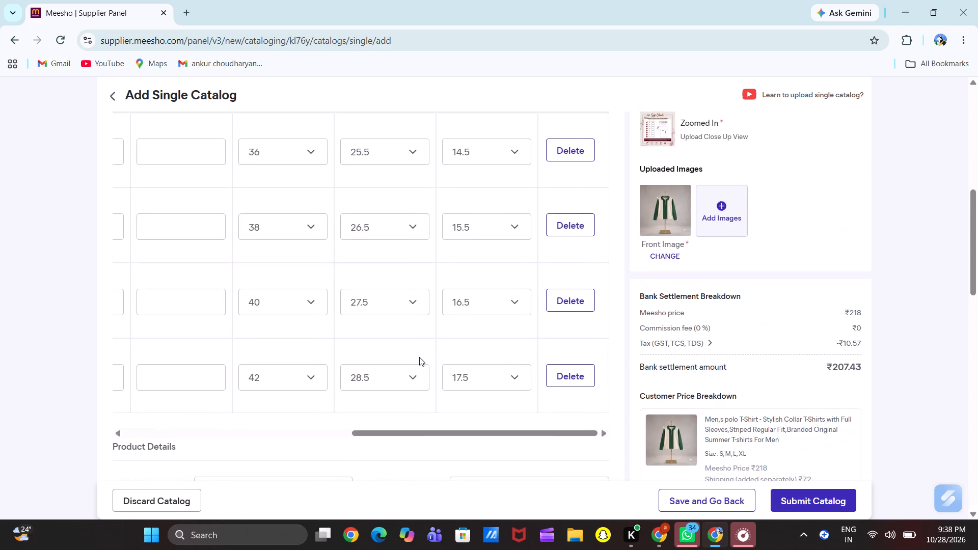
scroll(419, 357, up, 3)
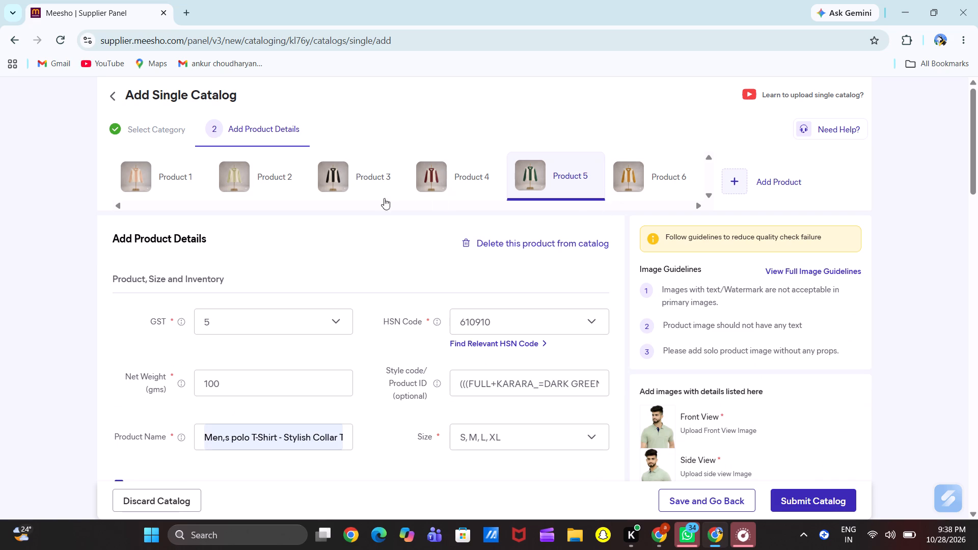
click(256, 176)
click(529, 172)
click(243, 168)
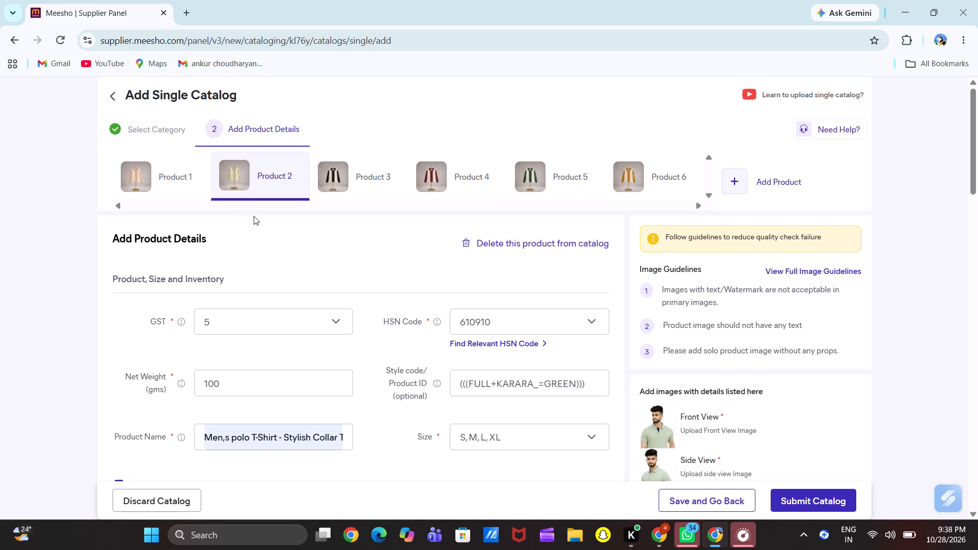
scroll(710, 392, down, 2)
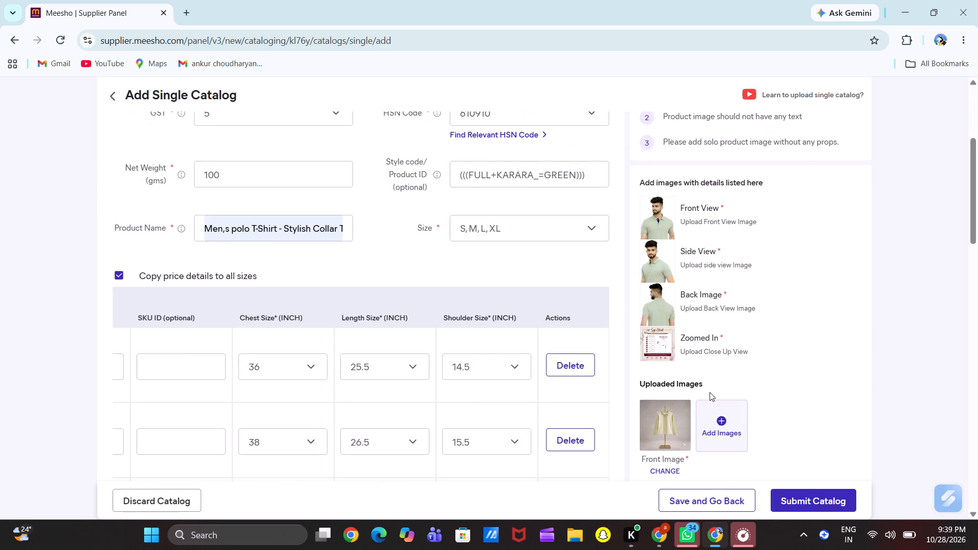
scroll(710, 392, down, 2)
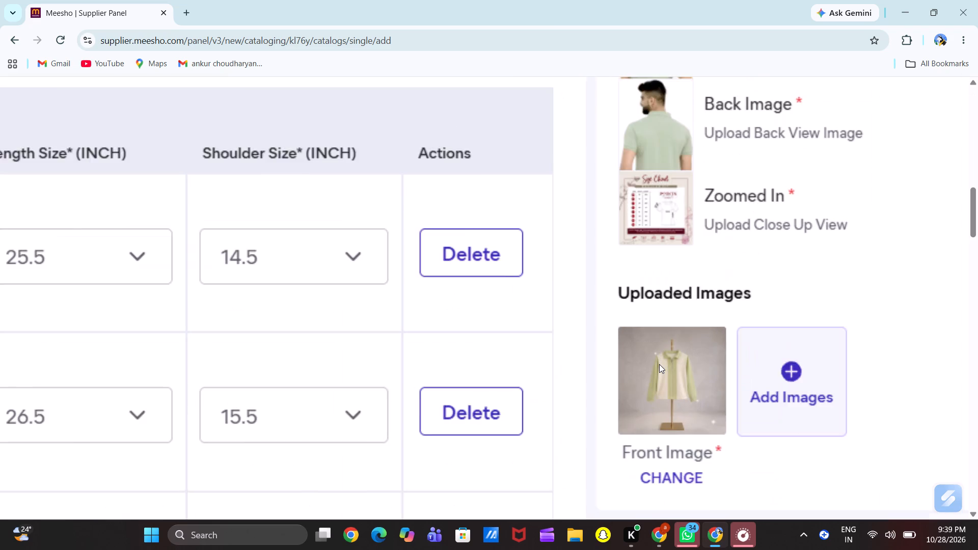
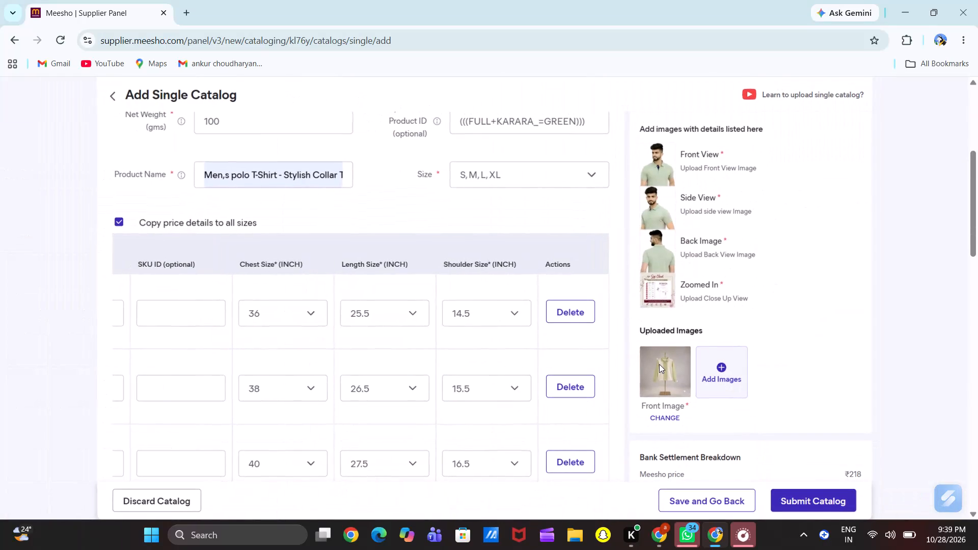
Switch to Product 6 and examine its uploaded front image up close.
scroll(525, 215, up, 4)
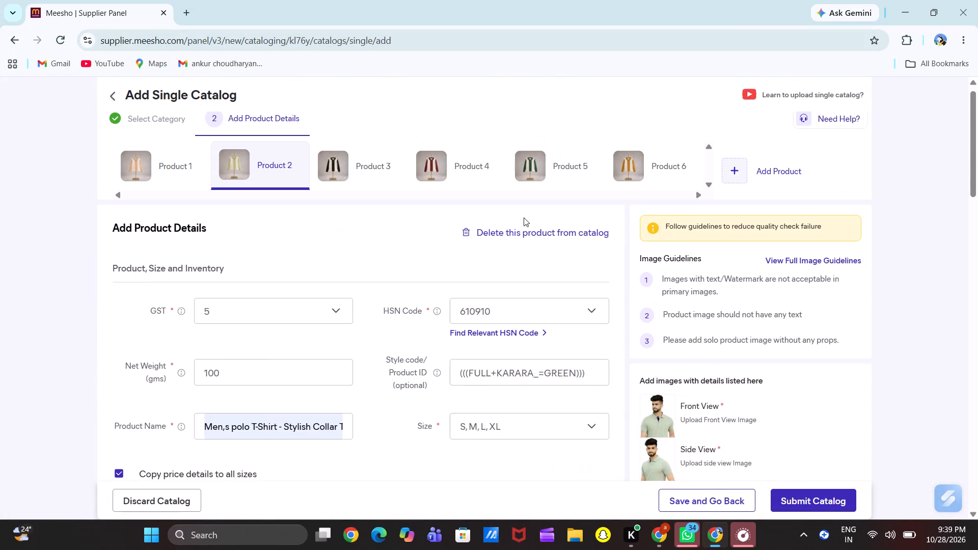
scroll(524, 217, up, 1)
click(632, 177)
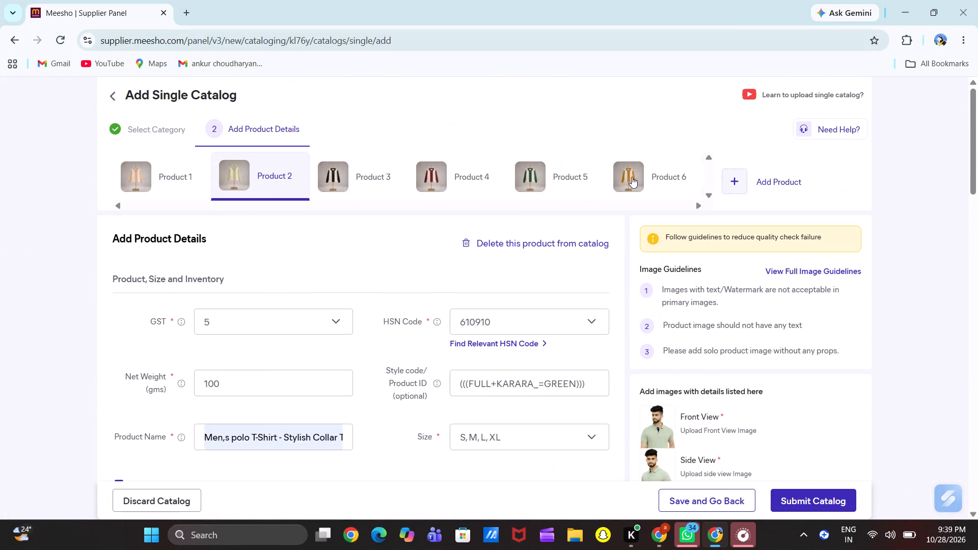
click(526, 169)
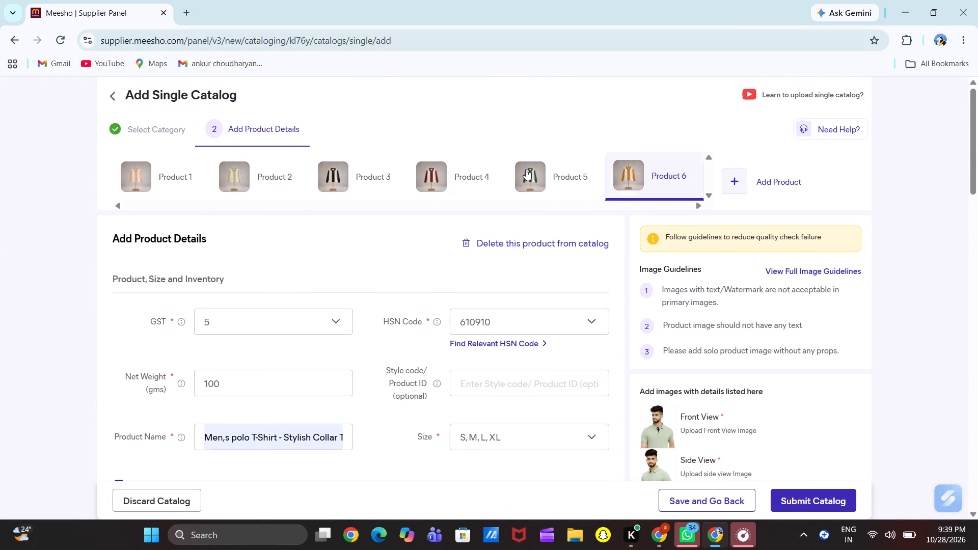
click(626, 176)
click(483, 381)
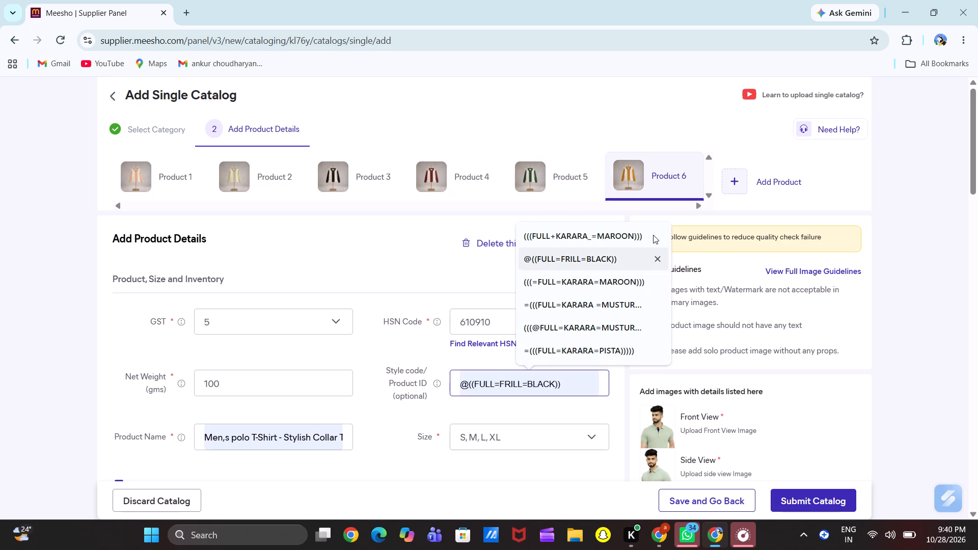
scroll(639, 362, down, 3)
scroll(712, 447, down, 1)
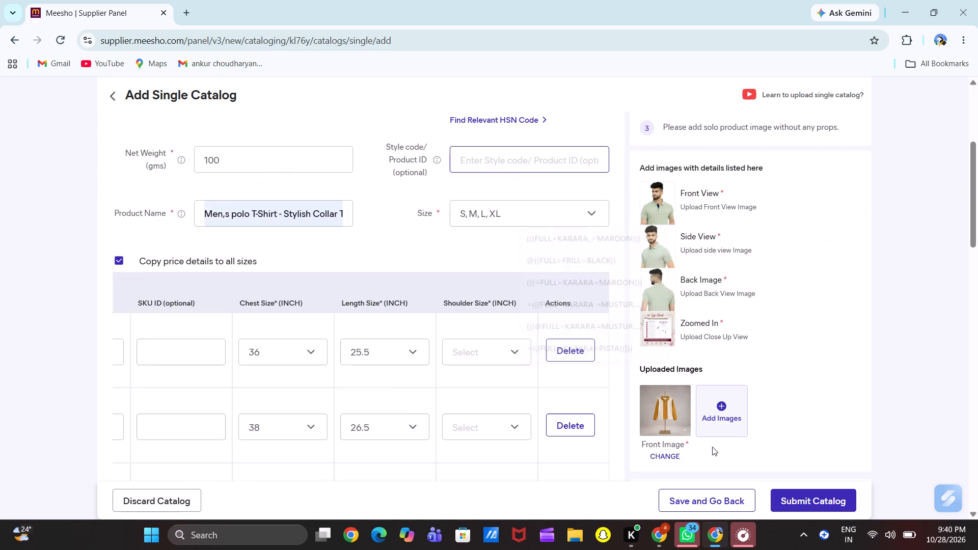
scroll(712, 447, down, 1)
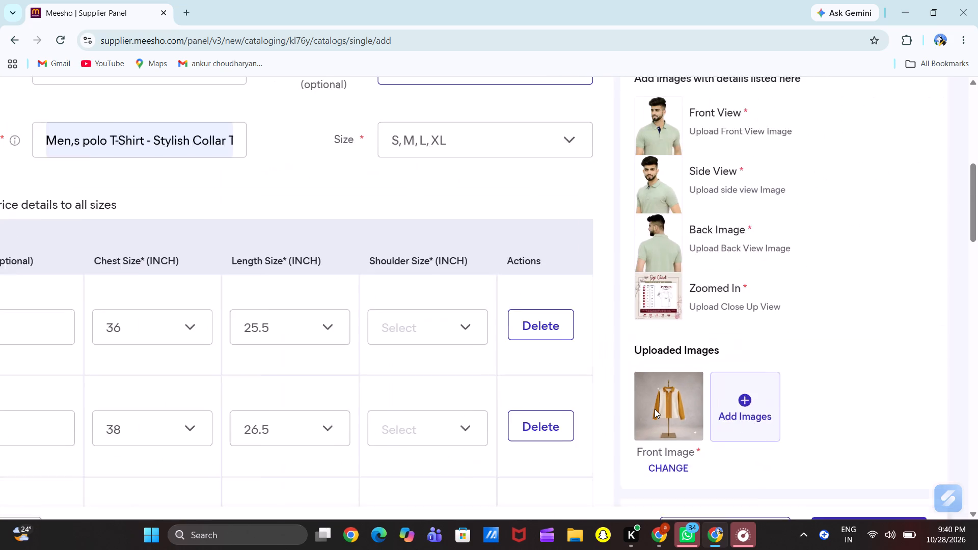
Set Product 6's style code to (((FULL+KARARA_=BROWN))), adapting the saved (((FULL+KARARA_=MAROON))) entry.
click(530, 154)
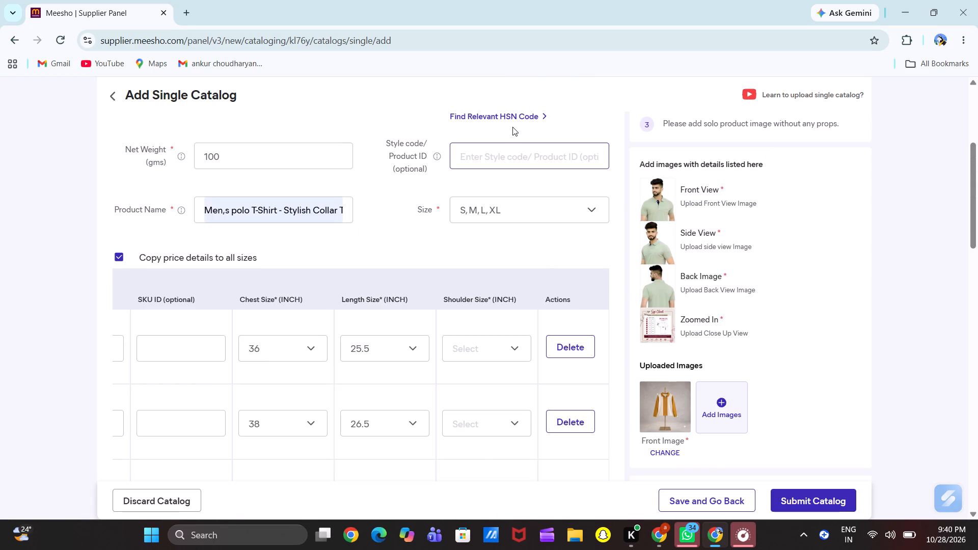
click(517, 150)
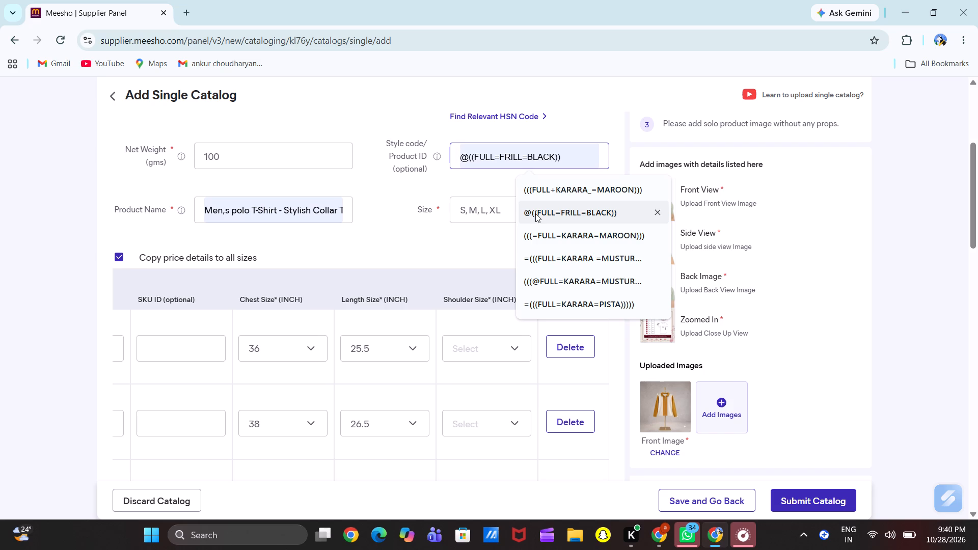
click(584, 193)
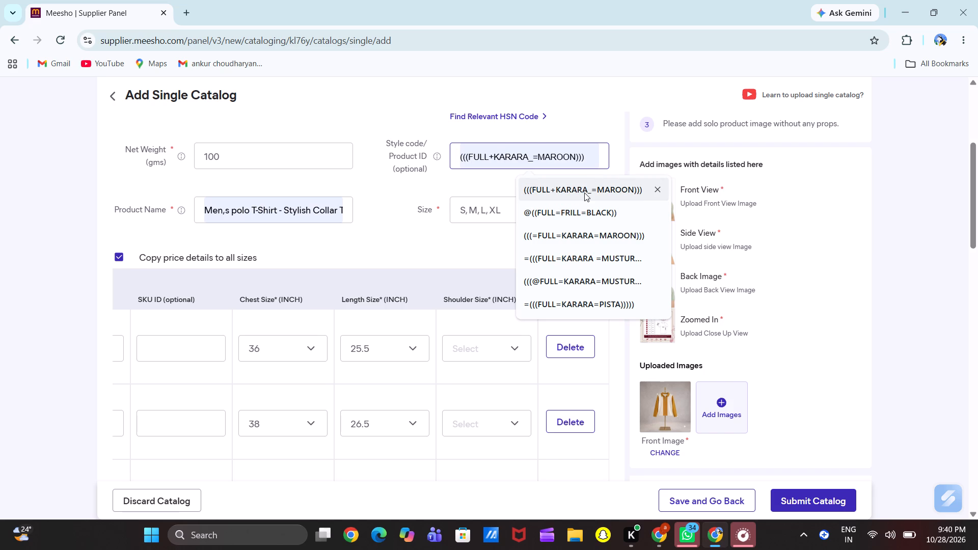
right_click(559, 154)
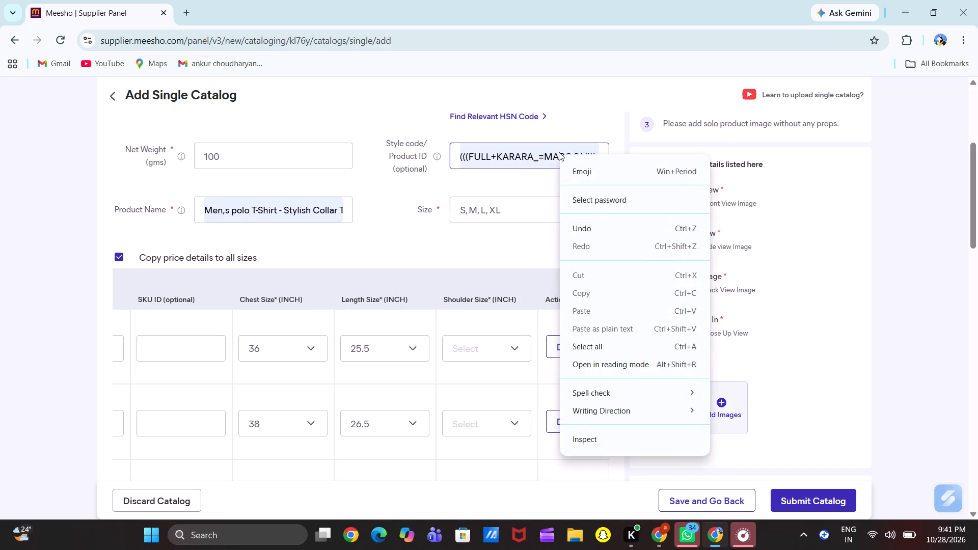
click(559, 151)
double_click(559, 151)
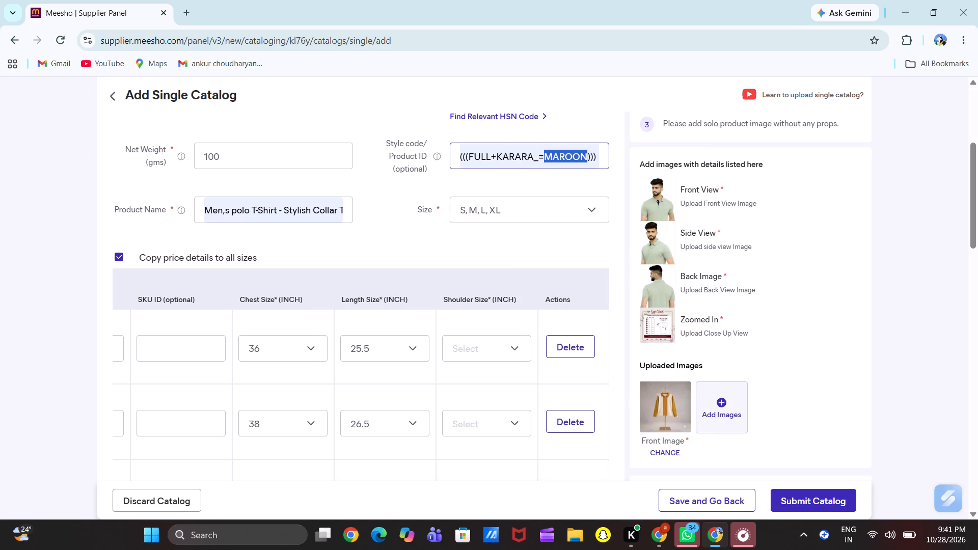
key(BackSpace)
text(BR)
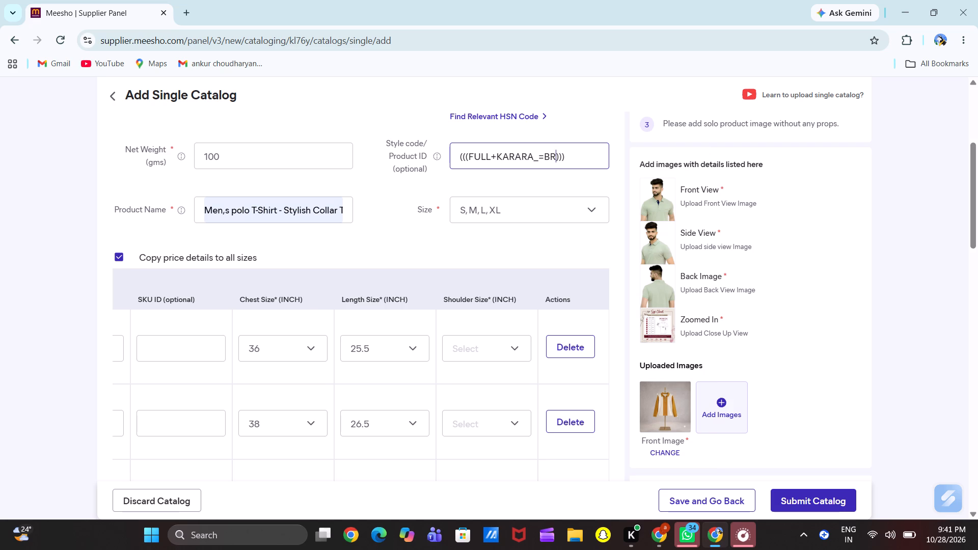
text(OWN)
Set Product 6's shoulder size to 14.5 for the chest 36 row and 15.5 for the chest 38 row.
scroll(411, 242, down, 2)
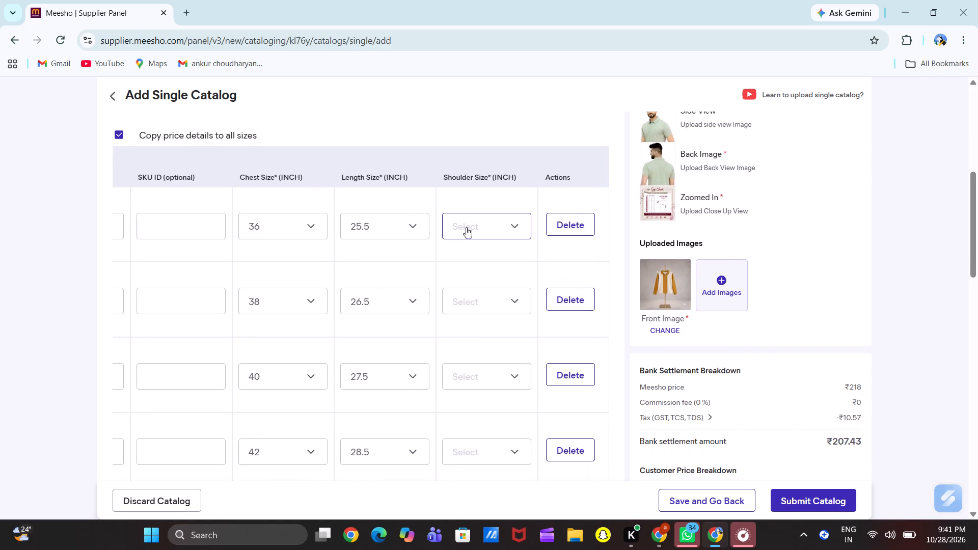
click(466, 227)
scroll(485, 305, down, 1)
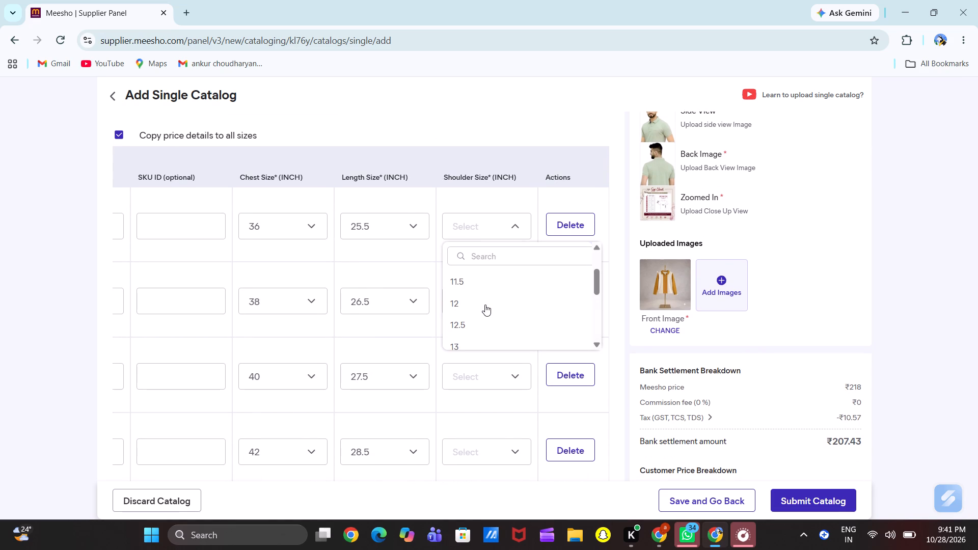
scroll(485, 305, down, 3)
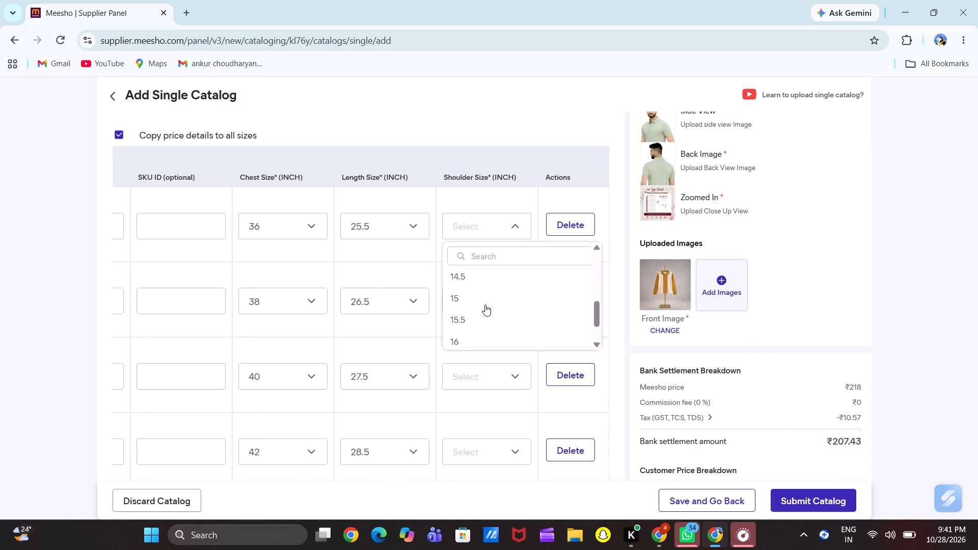
scroll(485, 305, down, 1)
click(471, 284)
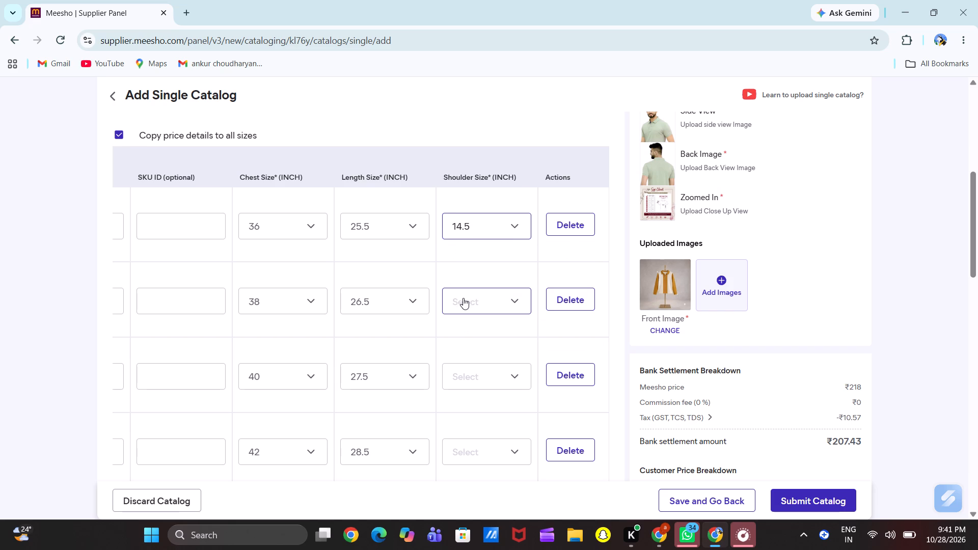
click(463, 298)
scroll(485, 377, down, 2)
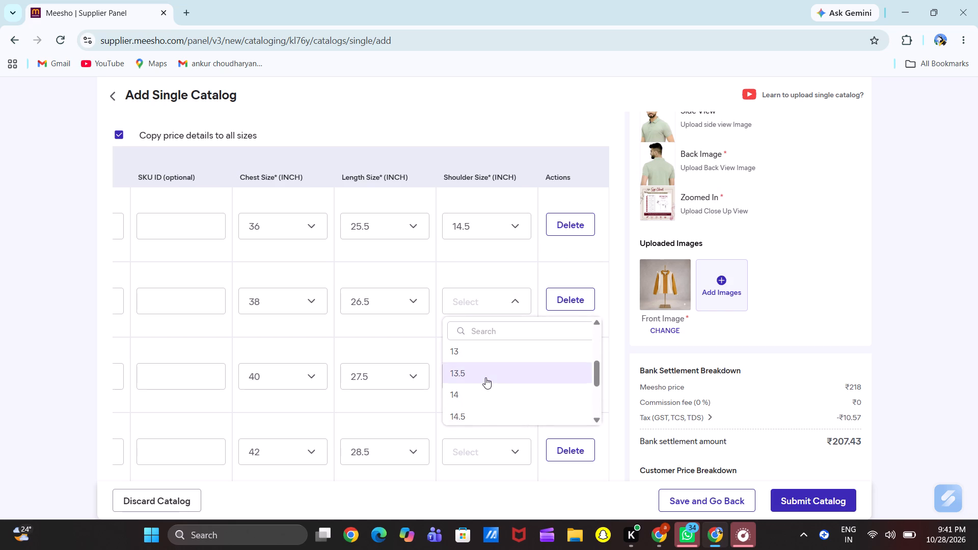
scroll(485, 377, down, 1)
click(475, 394)
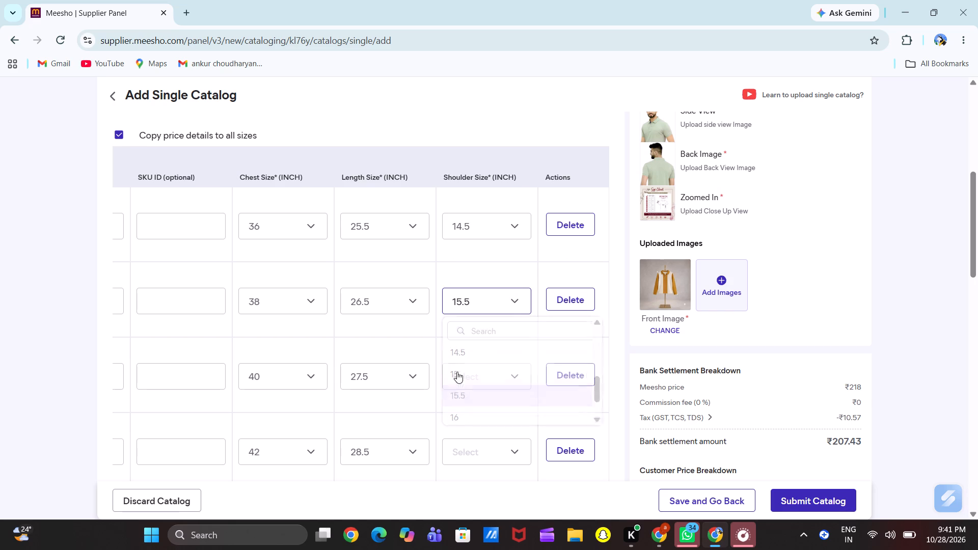
Set Product 6's shoulder size to 16.5 for the chest 40 row and 17.5 for the chest 42 row.
click(462, 374)
scroll(492, 415, down, 1)
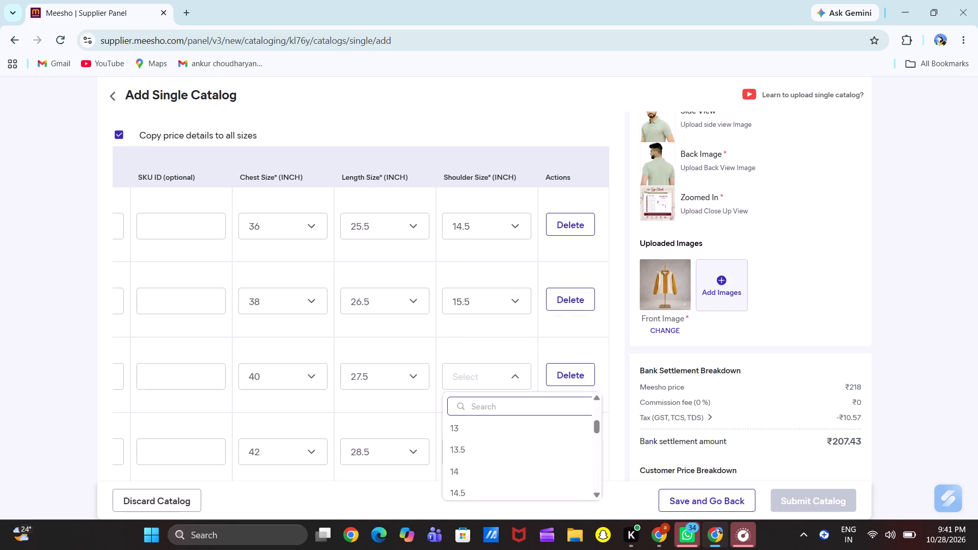
scroll(492, 415, down, 1)
scroll(467, 474, down, 1)
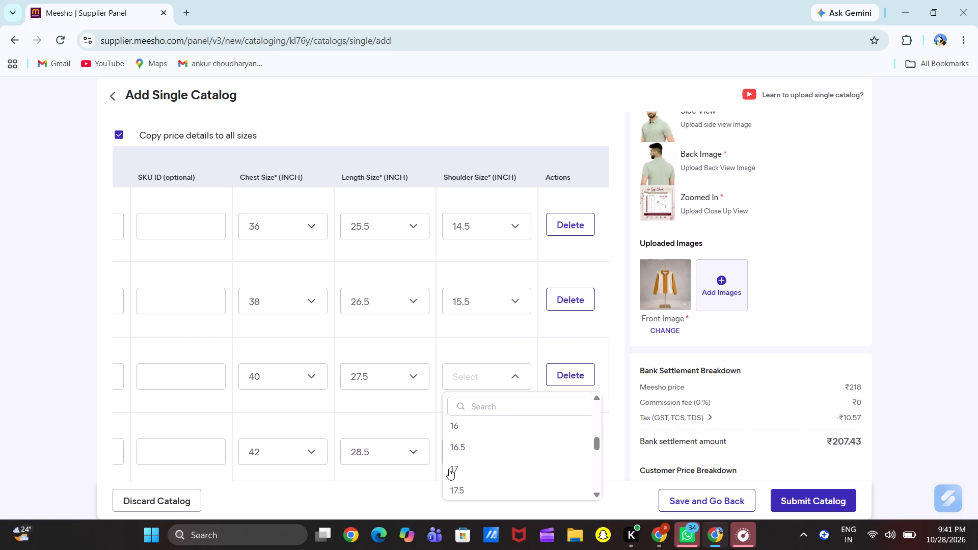
click(464, 440)
click(455, 459)
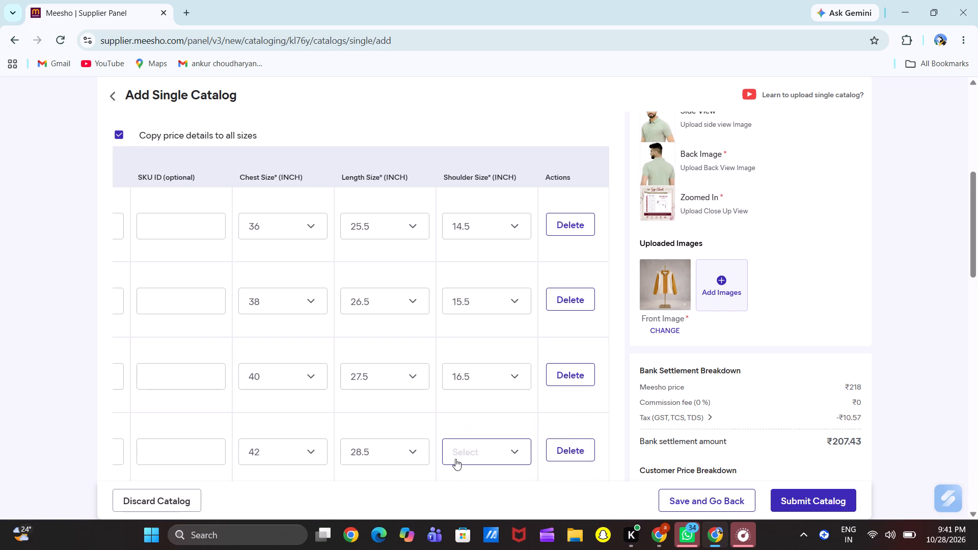
scroll(475, 502, down, 3)
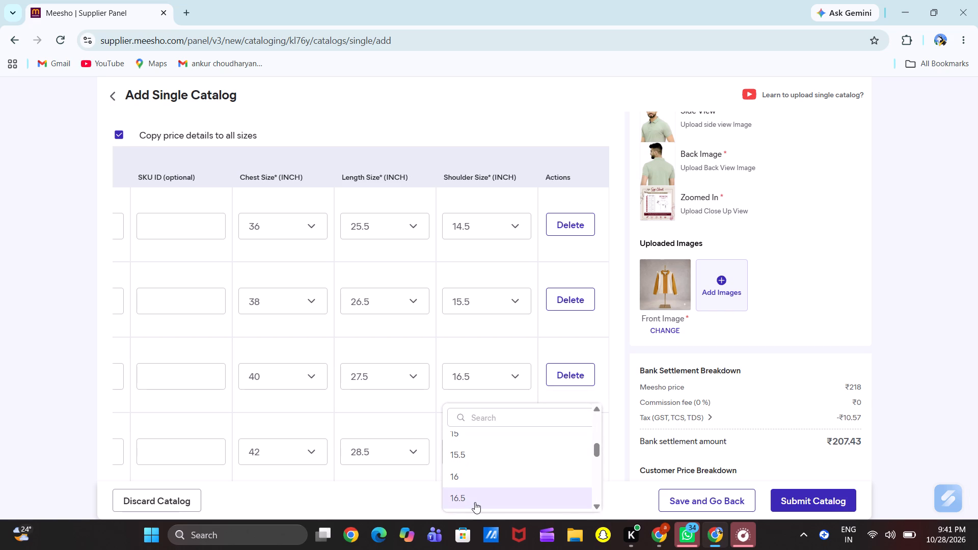
scroll(467, 470, down, 1)
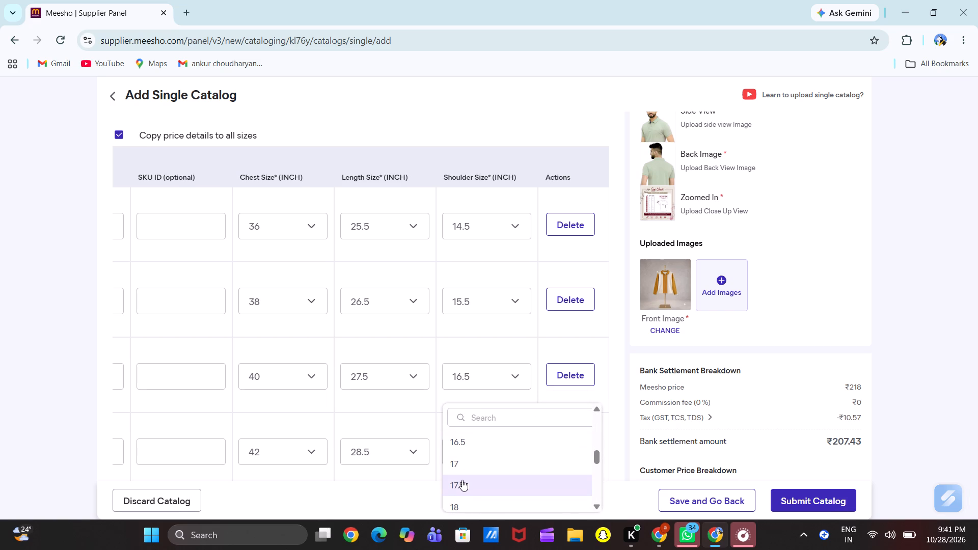
click(462, 480)
Set Product 6's color to Brown and its fabric to Cotton Blend in the product details.
scroll(414, 479, down, 2)
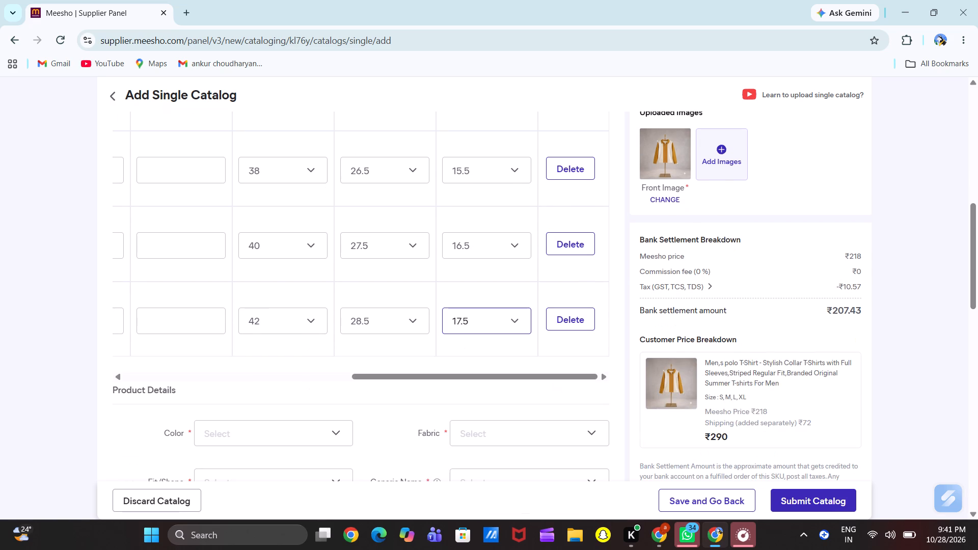
scroll(414, 479, down, 2)
click(266, 318)
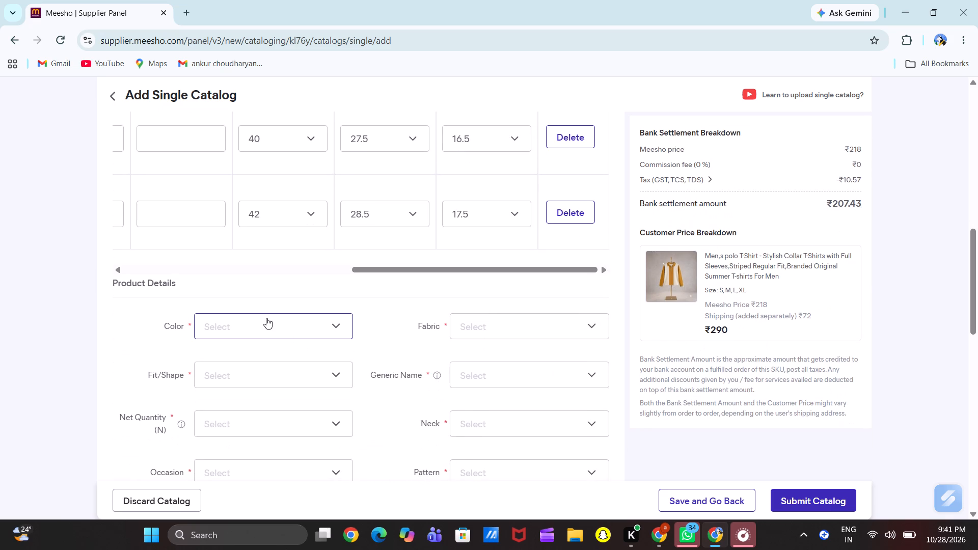
click(261, 355)
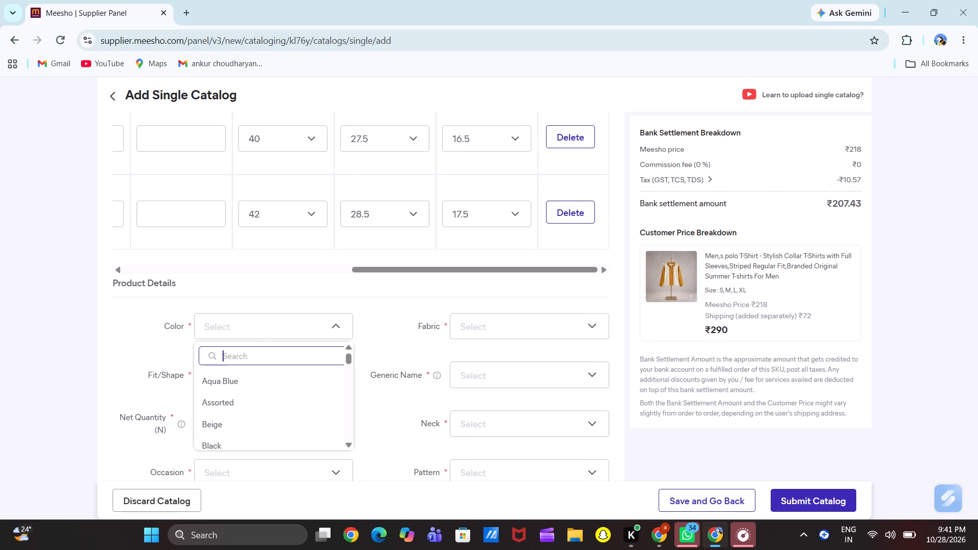
text(BRO)
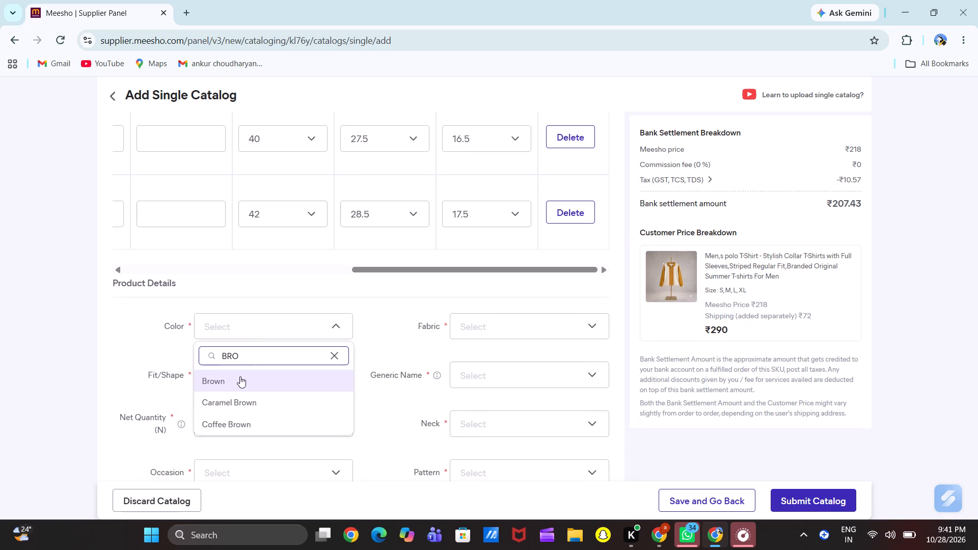
click(239, 377)
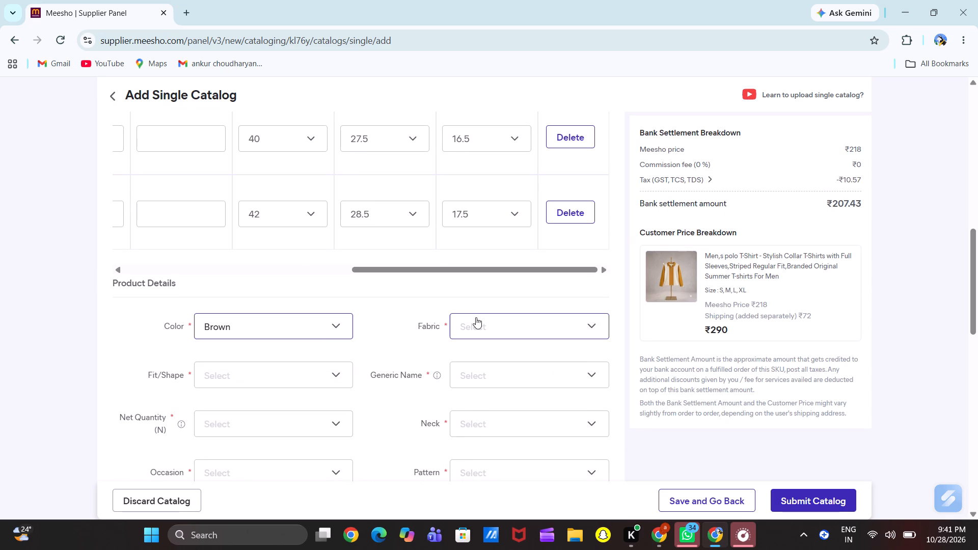
click(476, 317)
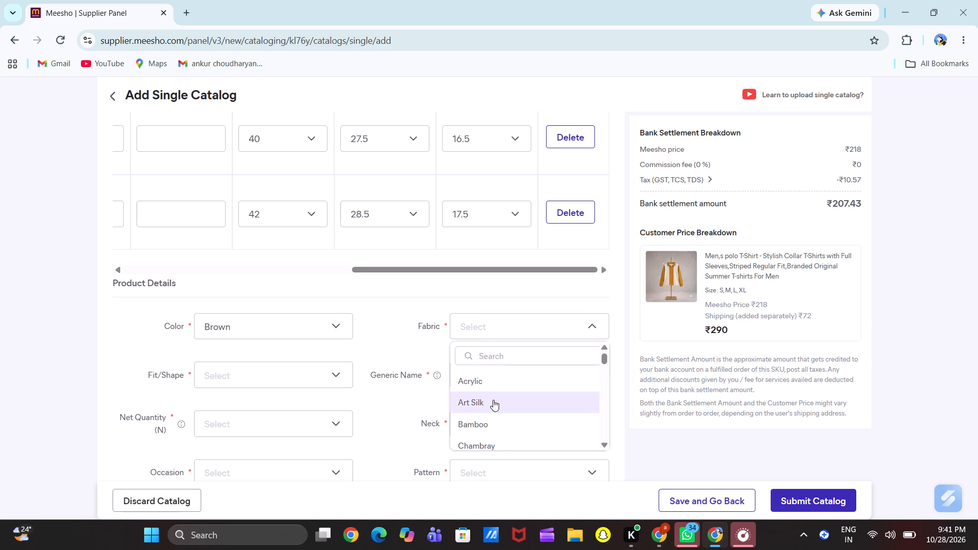
scroll(493, 400, down, 3)
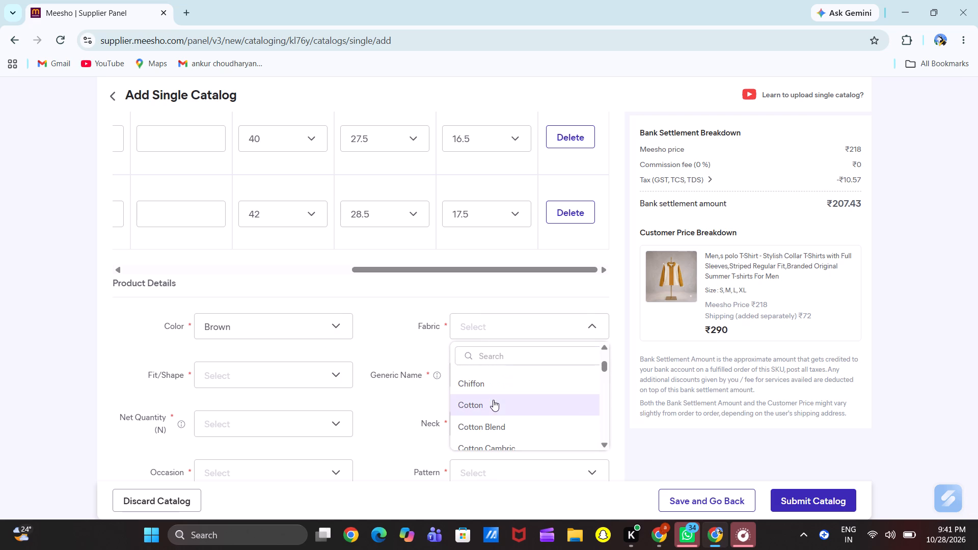
click(505, 422)
Set Product 6's fit/shape to Regular and its generic name to Tshirts in the product details.
click(293, 380)
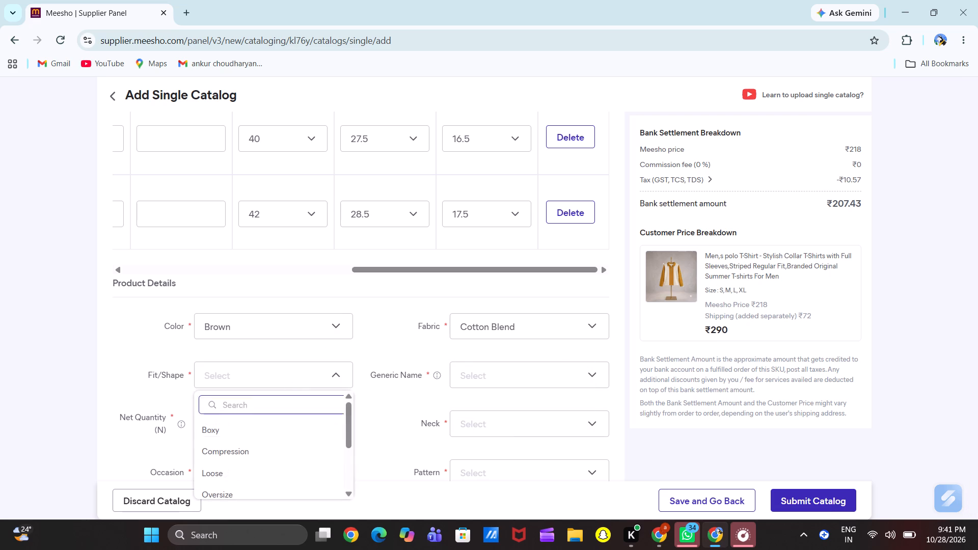
scroll(251, 465, down, 1)
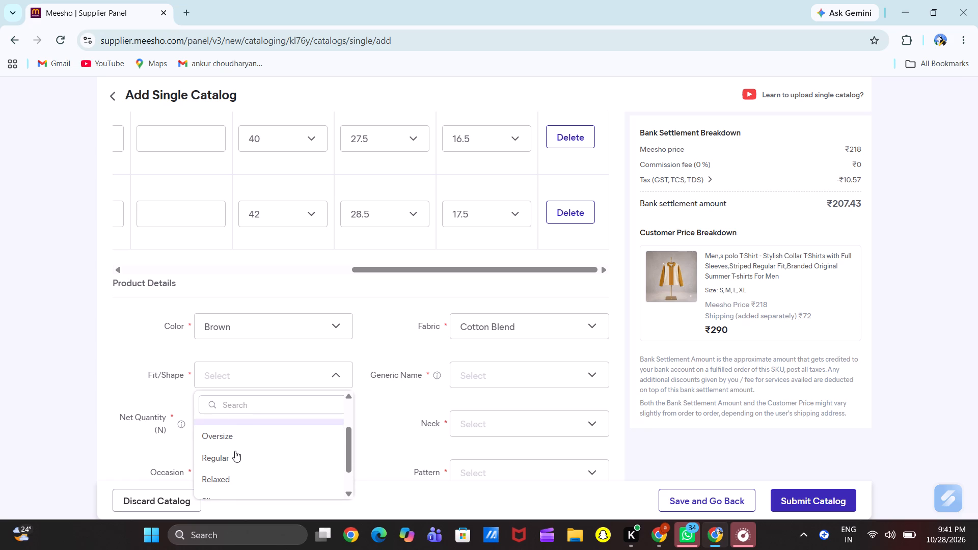
click(235, 451)
click(482, 372)
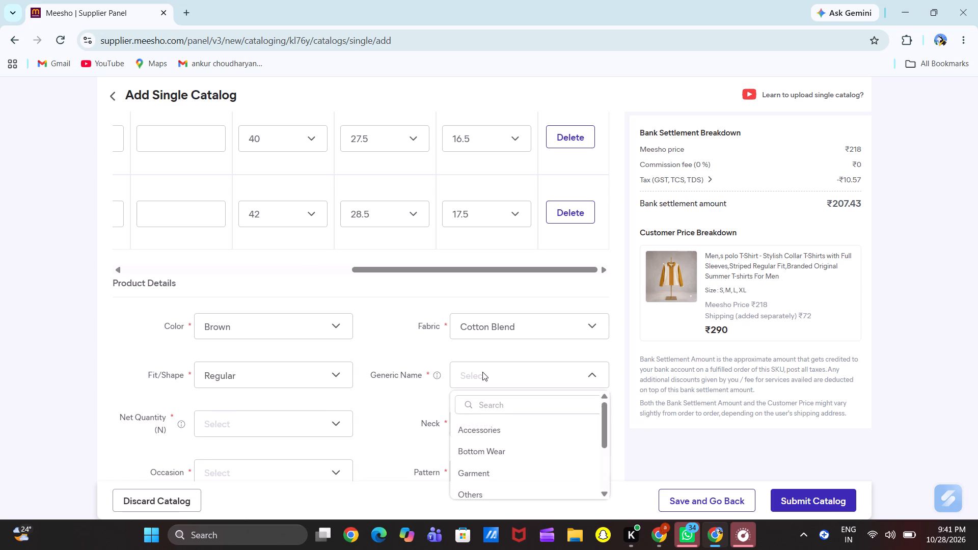
scroll(515, 457, down, 2)
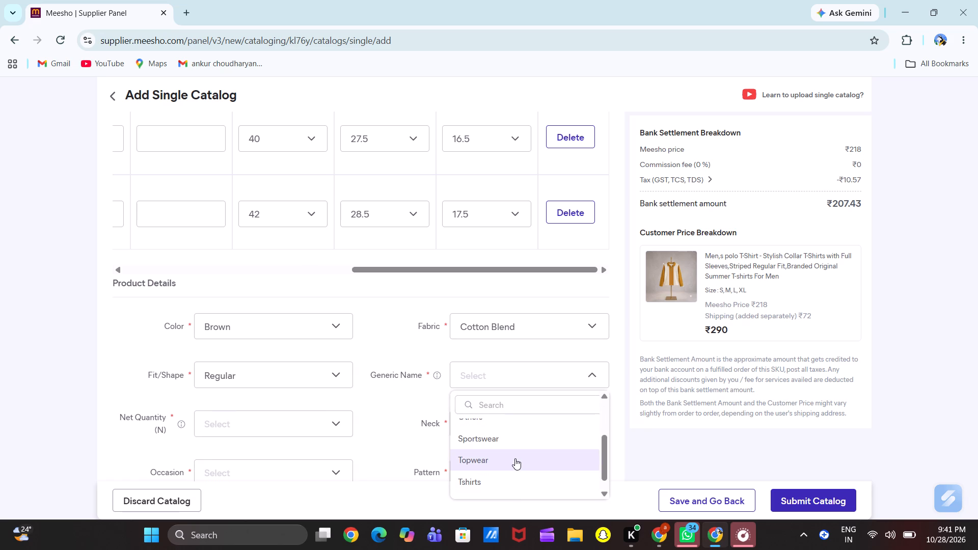
click(511, 483)
Set Product 6's net quantity to 1 and its neck to Polo.
click(246, 435)
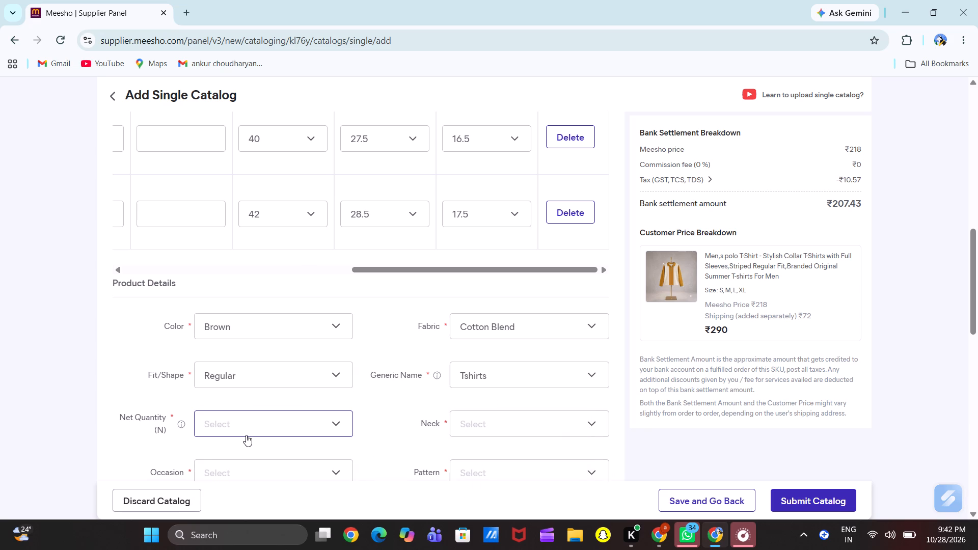
click(233, 445)
click(479, 429)
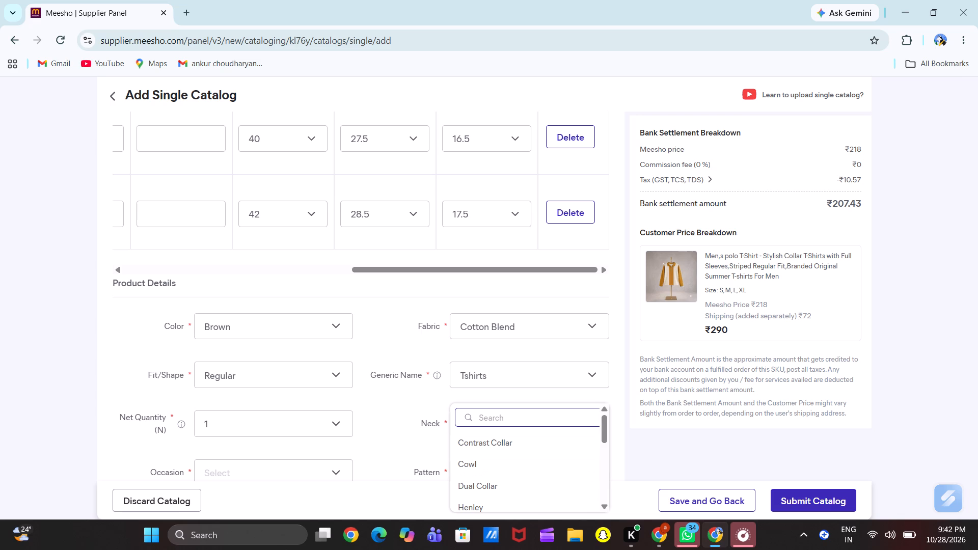
scroll(481, 461, down, 3)
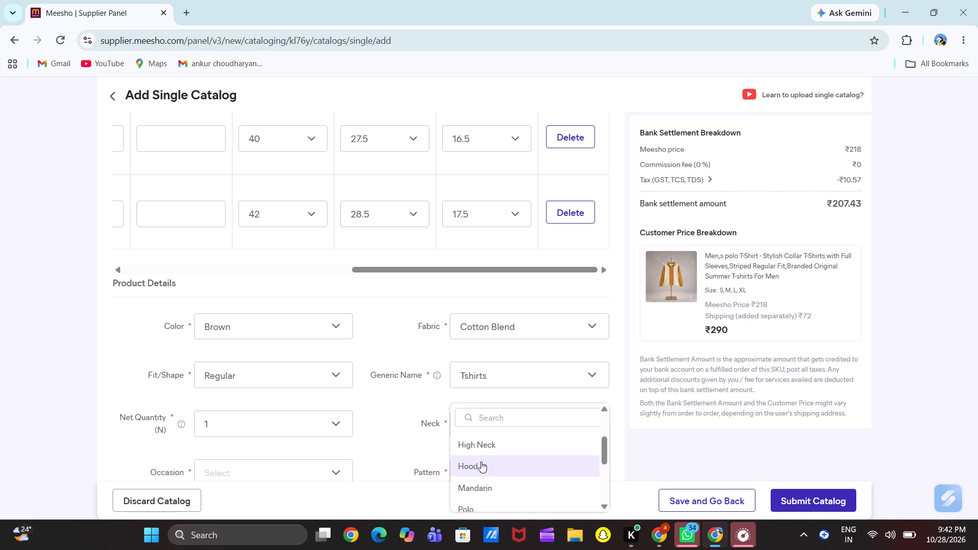
scroll(481, 461, down, 1)
click(468, 449)
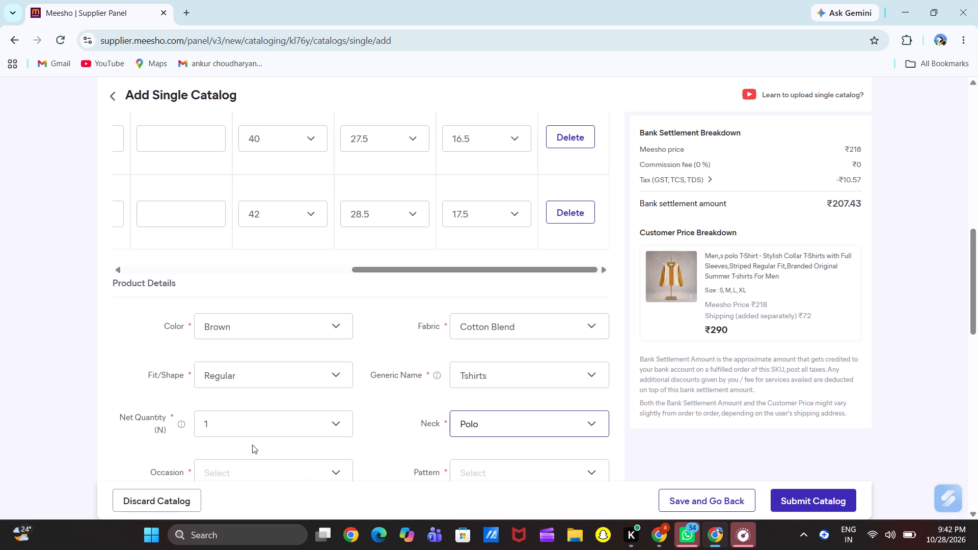
Set Product 6's occasion to Casual and its pattern to Colorblocked.
scroll(261, 459, down, 2)
click(257, 359)
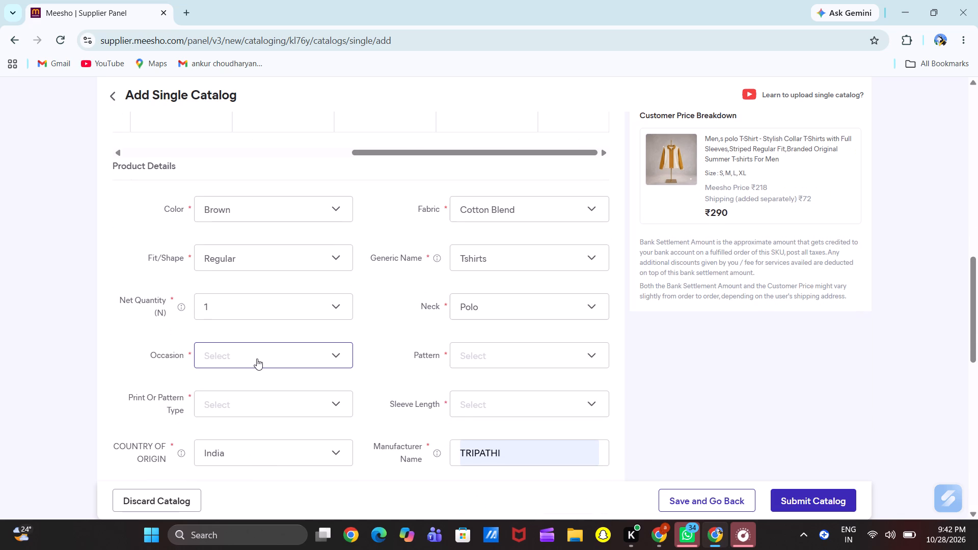
click(248, 424)
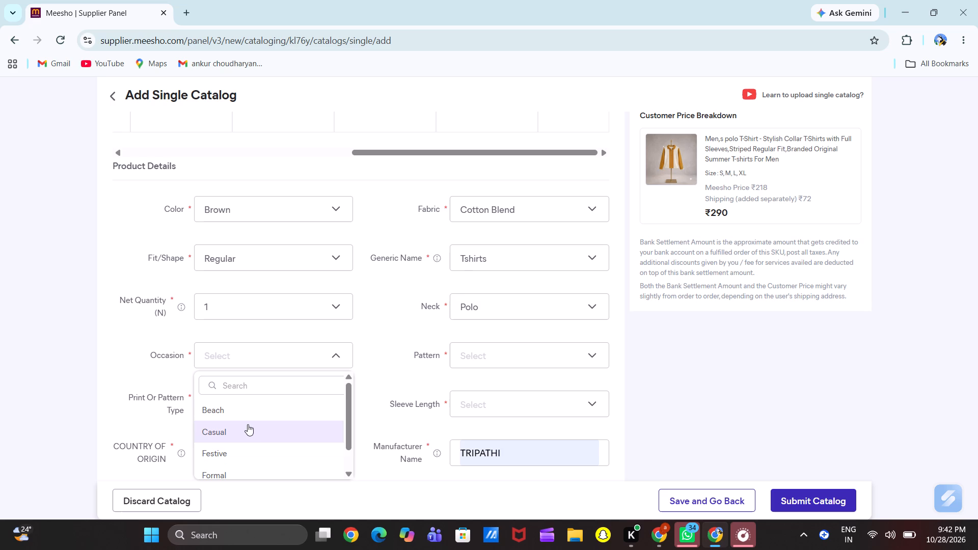
click(501, 353)
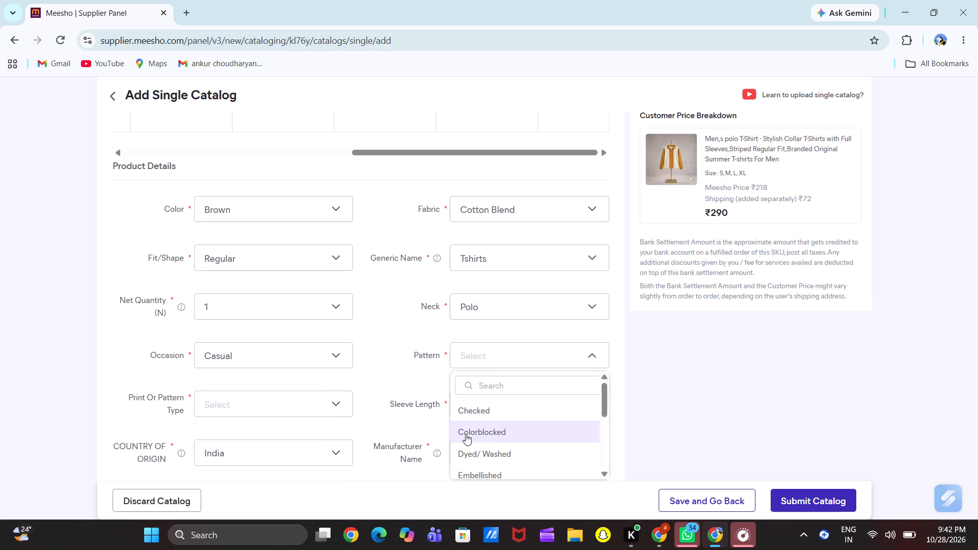
click(507, 431)
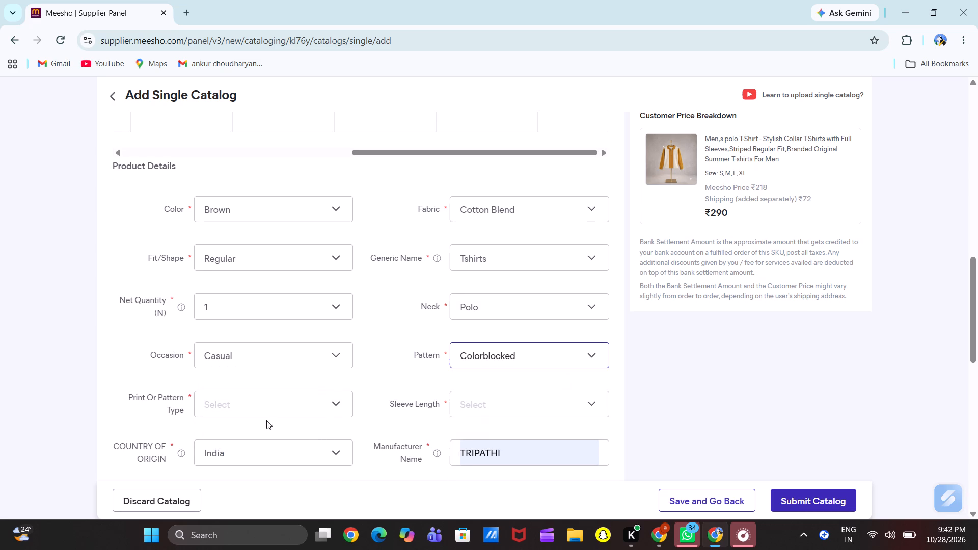
Set Product 6's print or pattern type to Colorblocked and its sleeve length to Long Sleeves.
click(234, 400)
scroll(287, 457, down, 1)
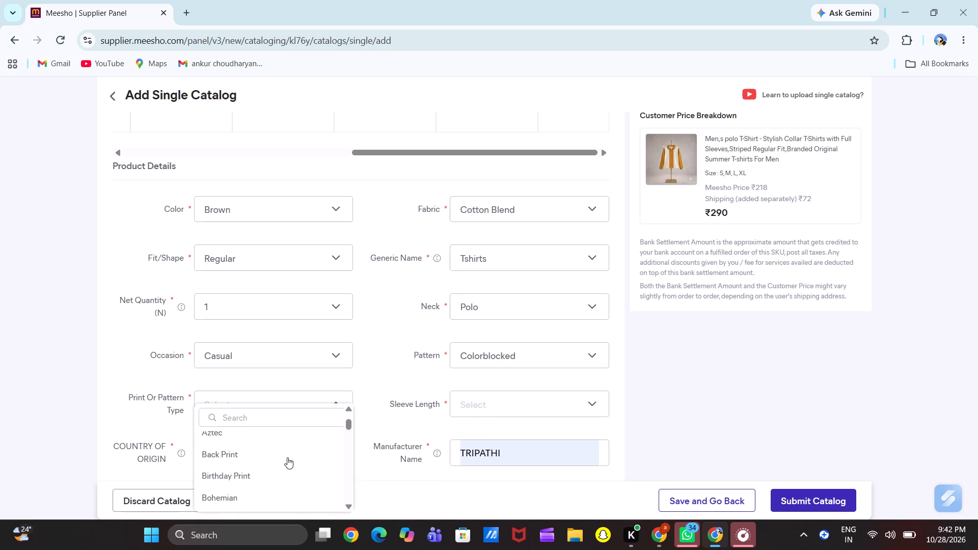
scroll(287, 457, down, 3)
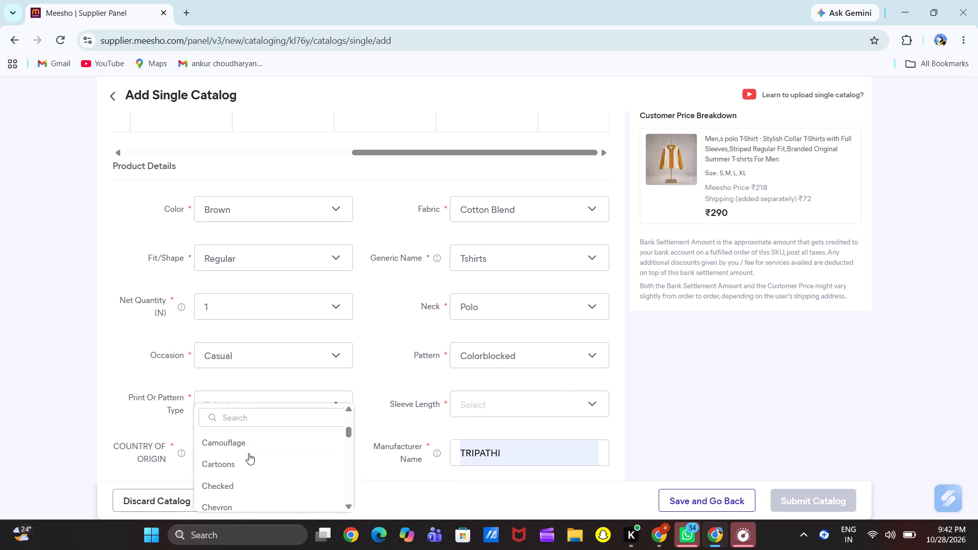
scroll(249, 453, down, 1)
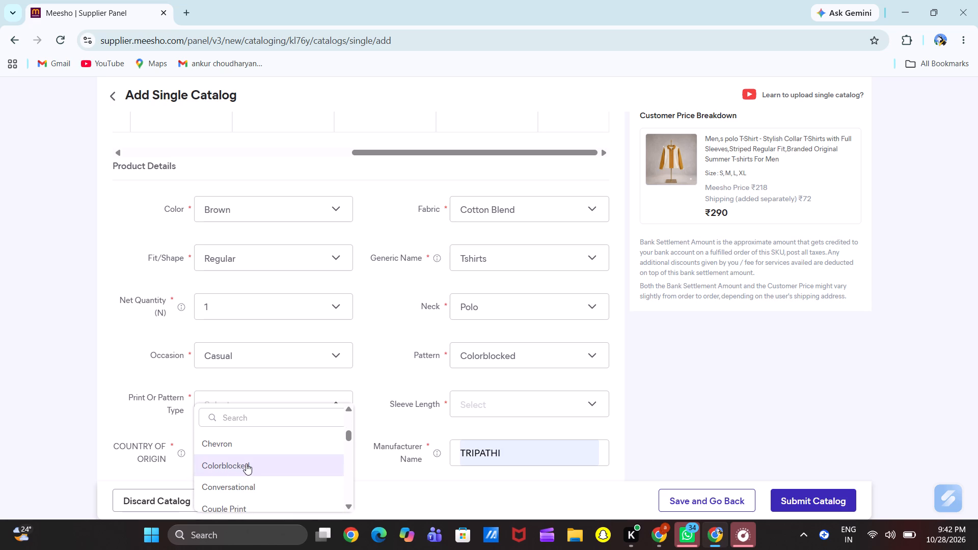
click(246, 463)
click(486, 398)
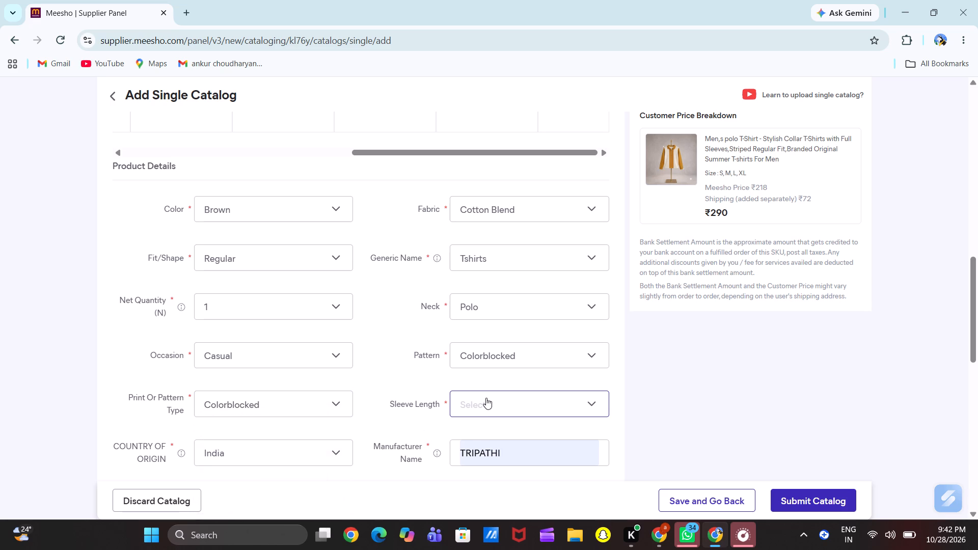
click(479, 446)
Enter Product 6's packer pincode, matching the manufacturer pincode.
scroll(358, 470, down, 4)
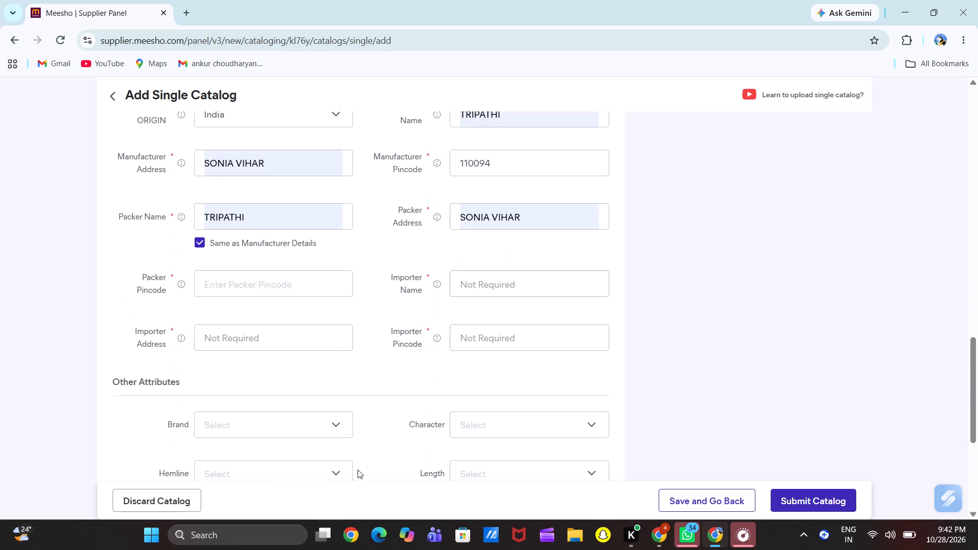
scroll(358, 470, down, 1)
click(247, 279)
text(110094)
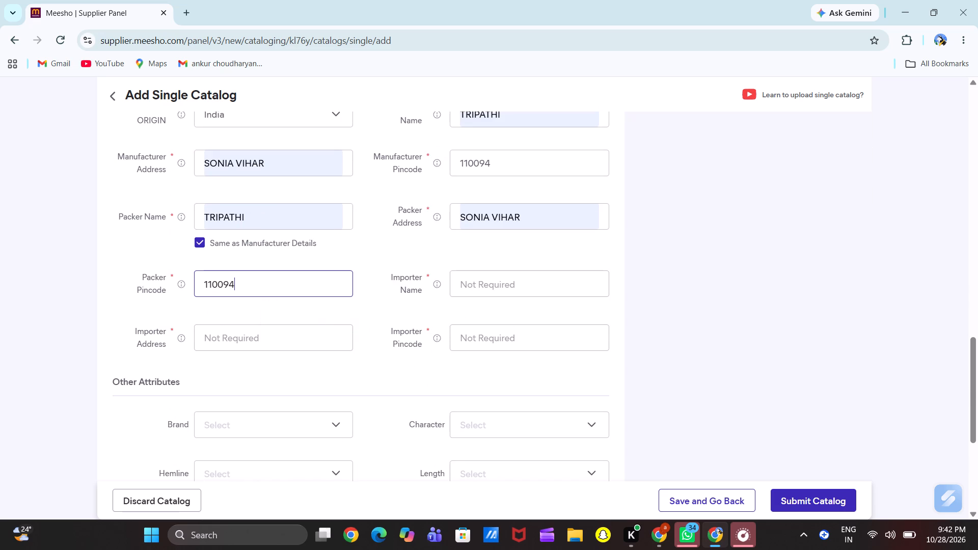
Set Product 6's hemline to Straight, style to Korean and length to Regular in the other attributes.
scroll(314, 364, down, 3)
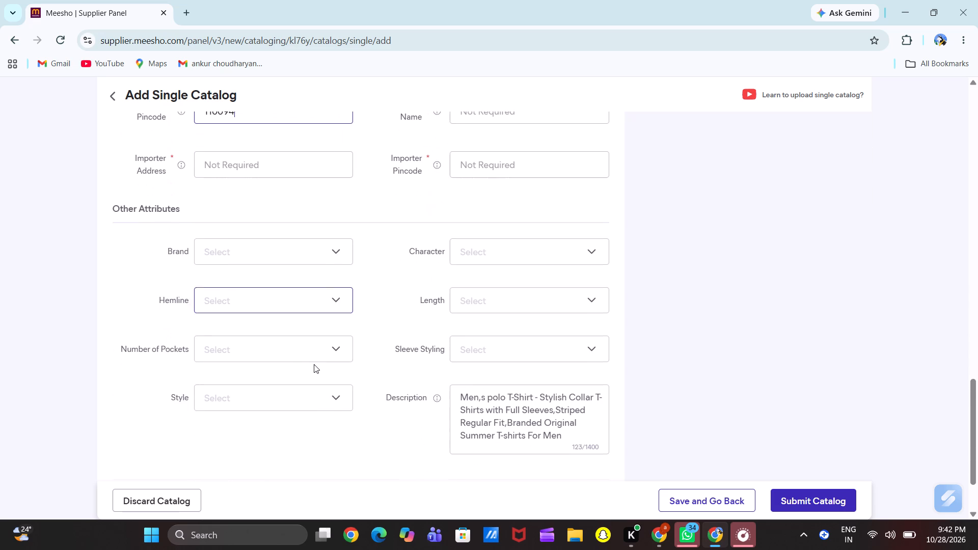
scroll(314, 364, down, 1)
click(287, 359)
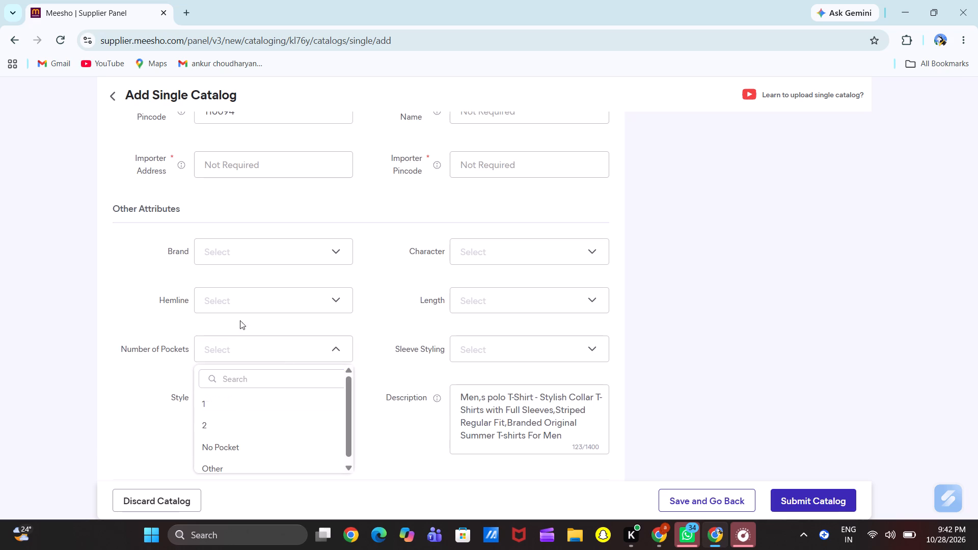
click(248, 306)
click(253, 300)
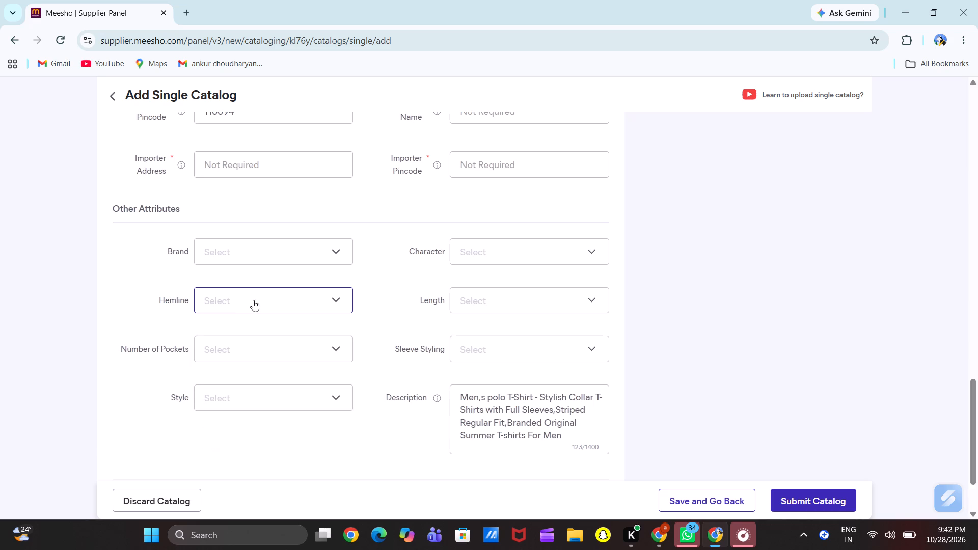
click(244, 408)
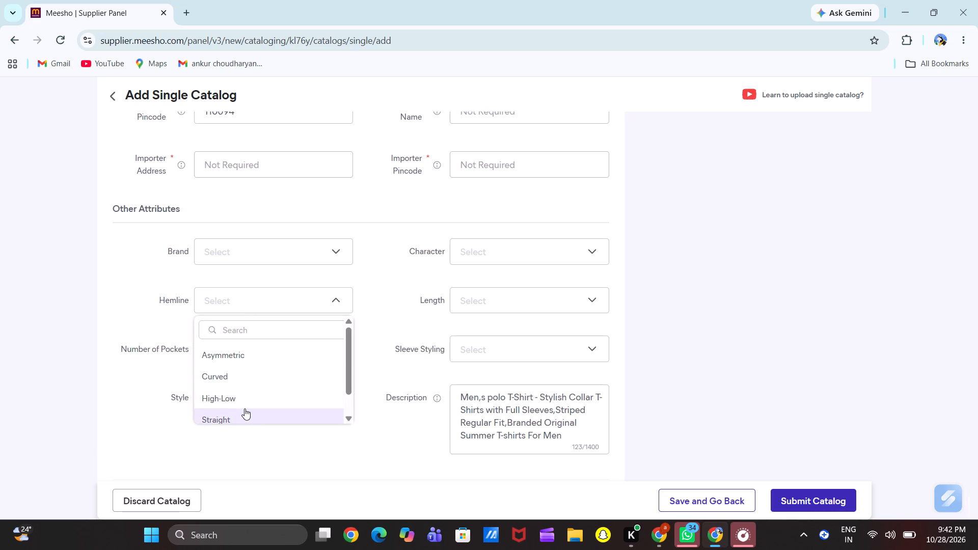
click(226, 397)
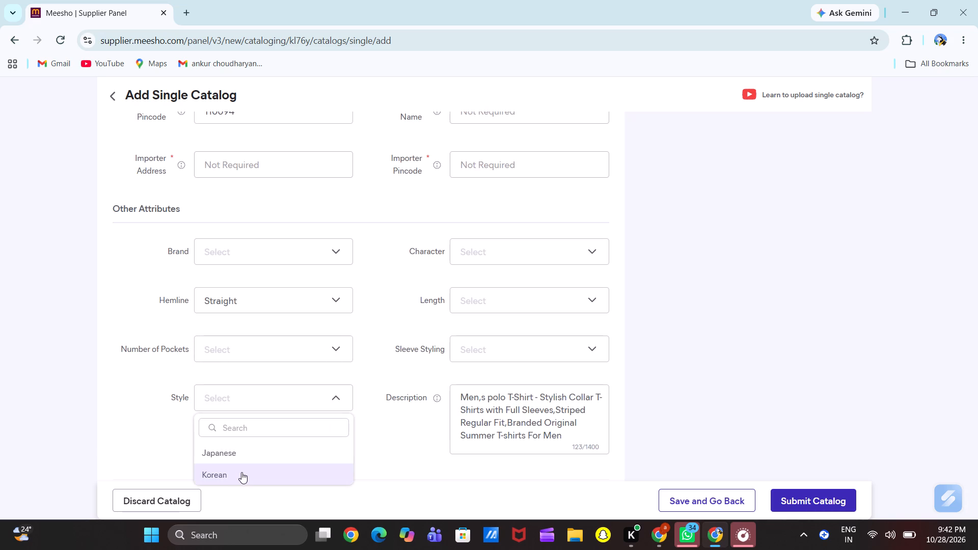
click(241, 472)
click(494, 308)
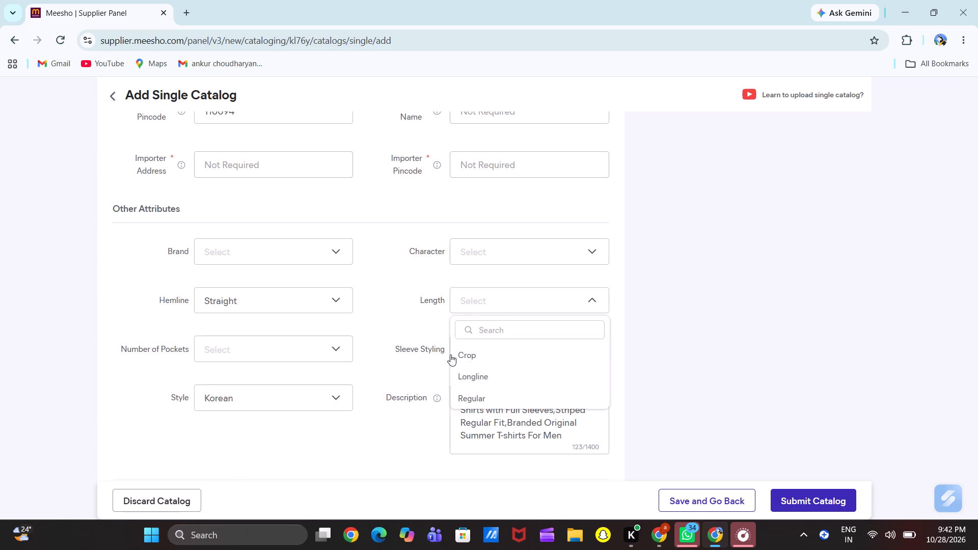
click(480, 393)
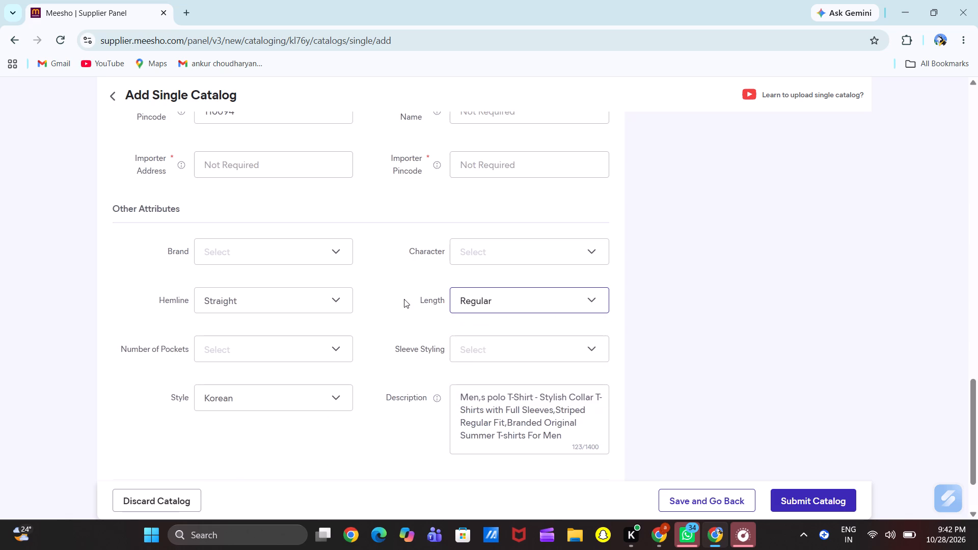
Switch from Product 6 to Product 2 and review its size, inventory and product details.
scroll(404, 299, up, 8)
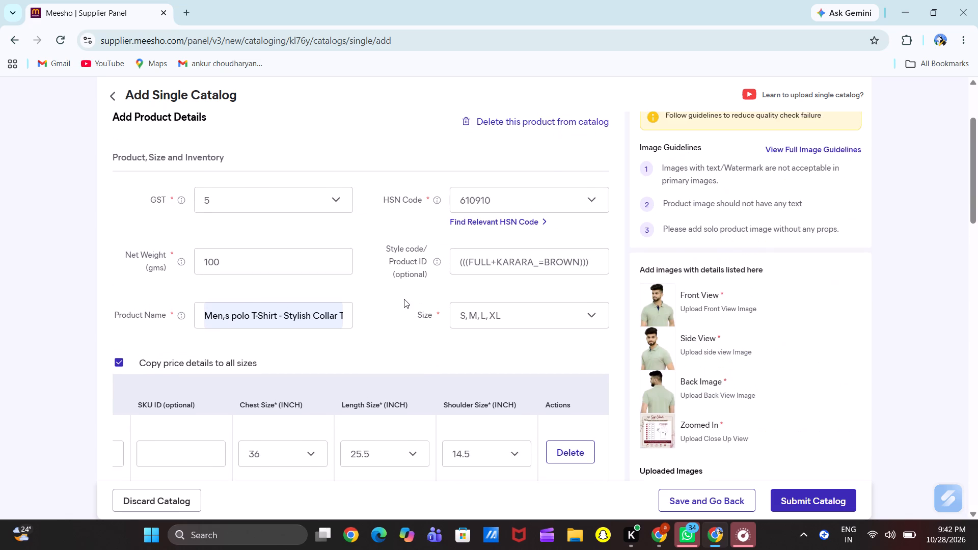
scroll(404, 299, up, 2)
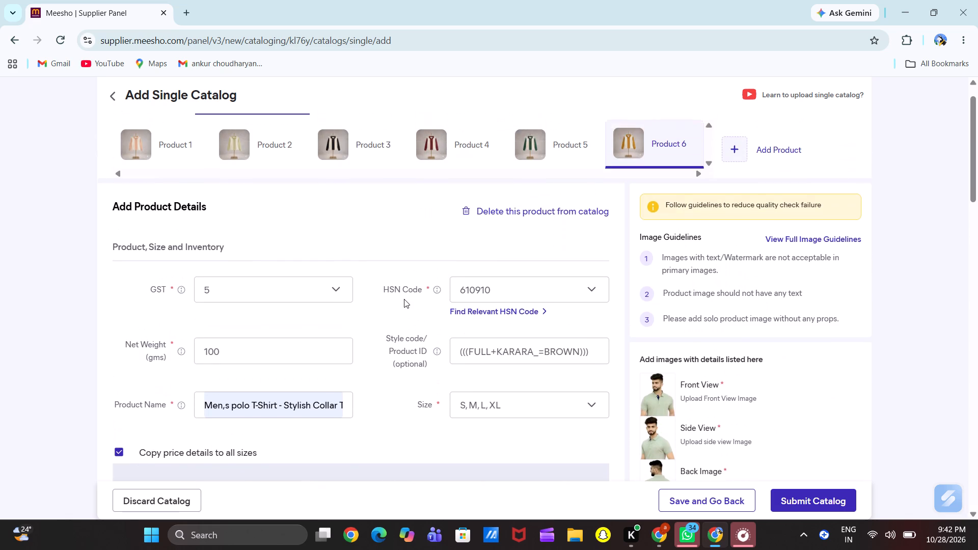
scroll(404, 299, up, 1)
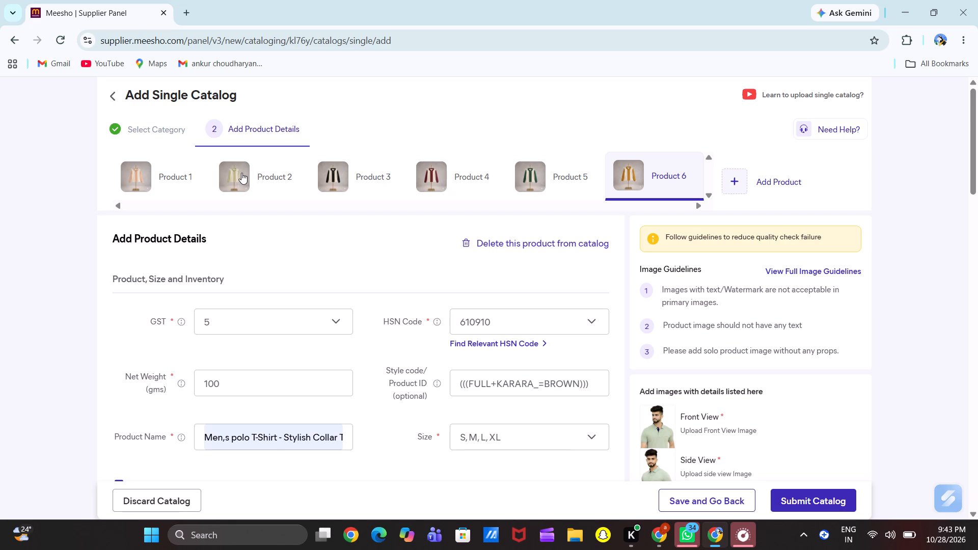
click(241, 173)
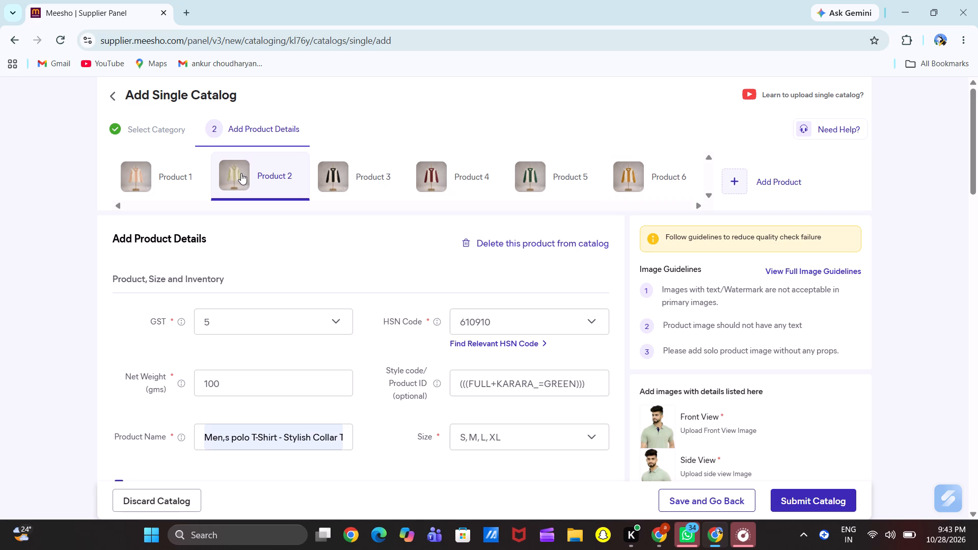
scroll(241, 173, up, 3)
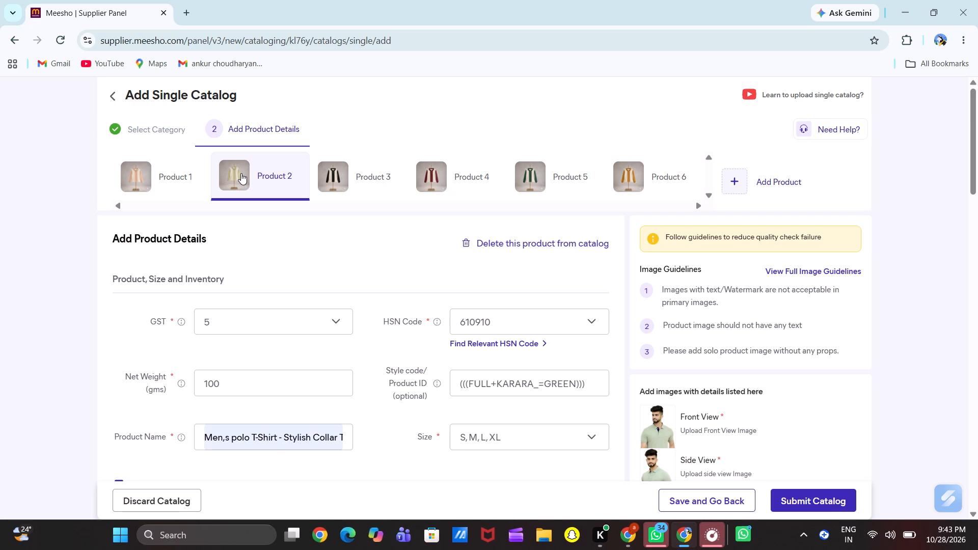
scroll(241, 173, up, 1)
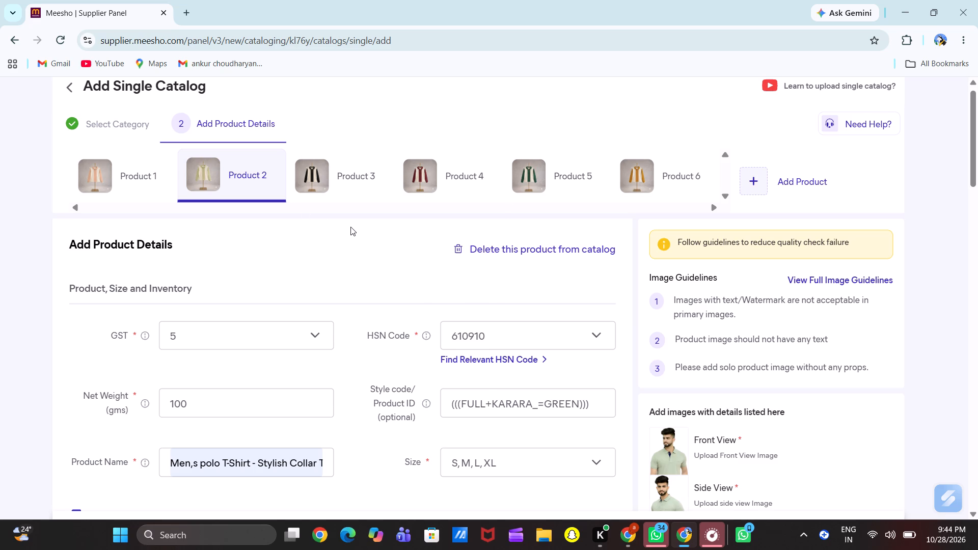
scroll(350, 227, down, 1)
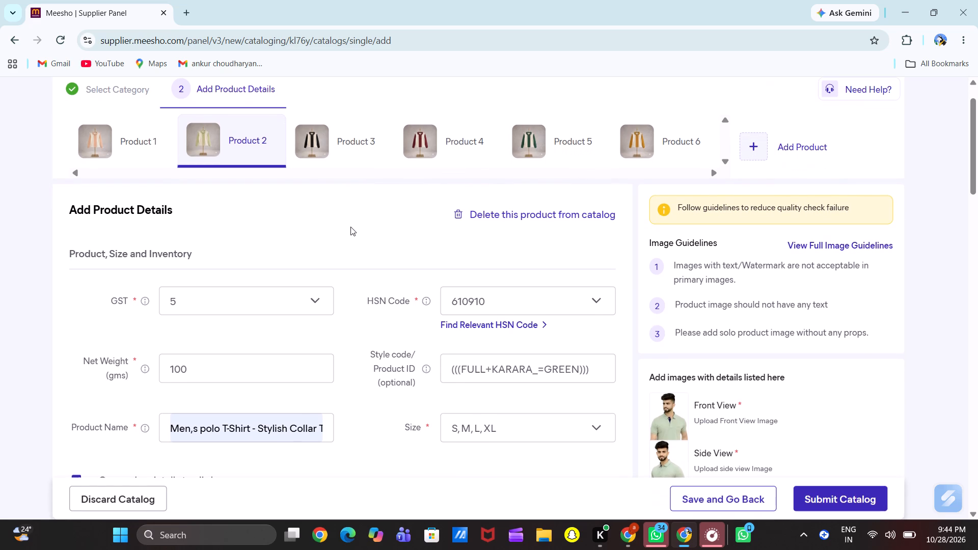
scroll(350, 227, down, 1)
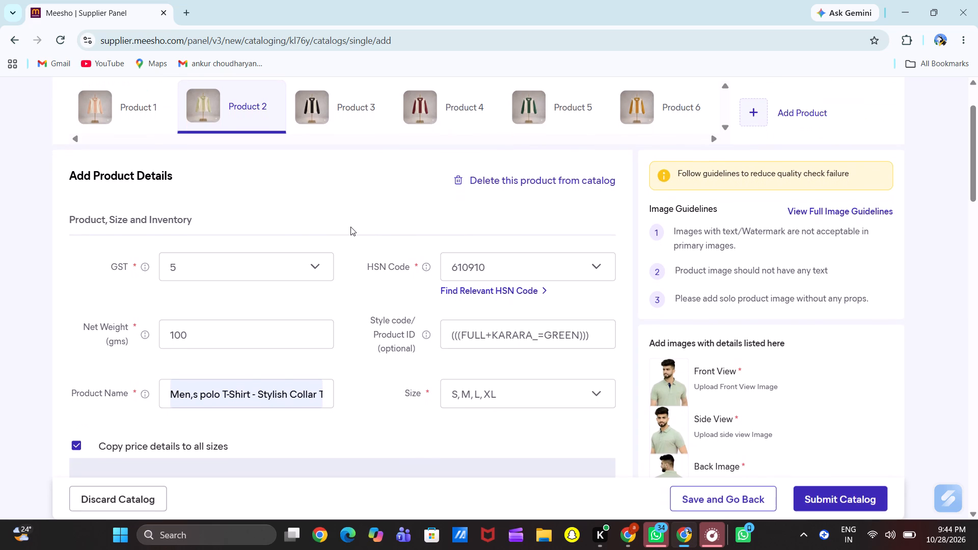
scroll(350, 227, down, 5)
scroll(350, 227, up, 1)
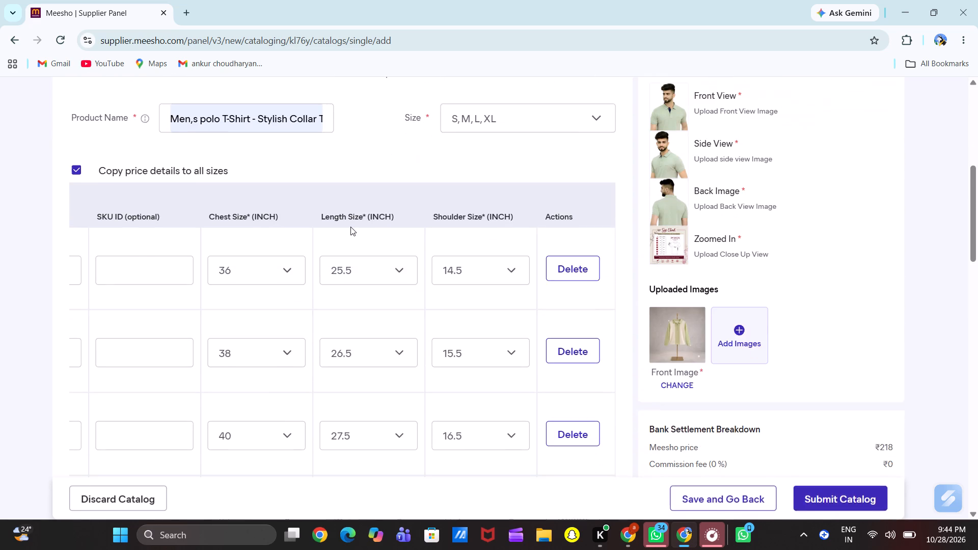
scroll(350, 227, up, 2)
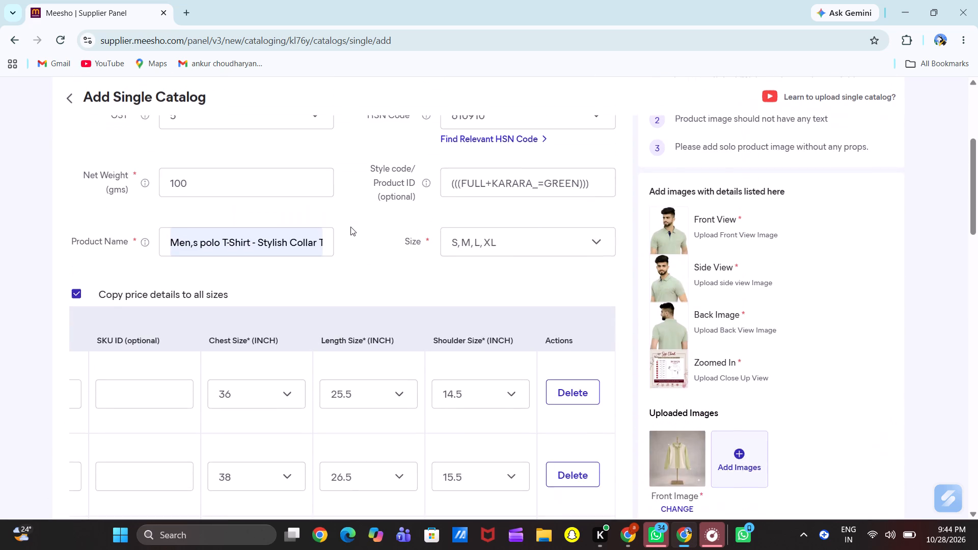
scroll(350, 227, up, 1)
scroll(350, 227, down, 2)
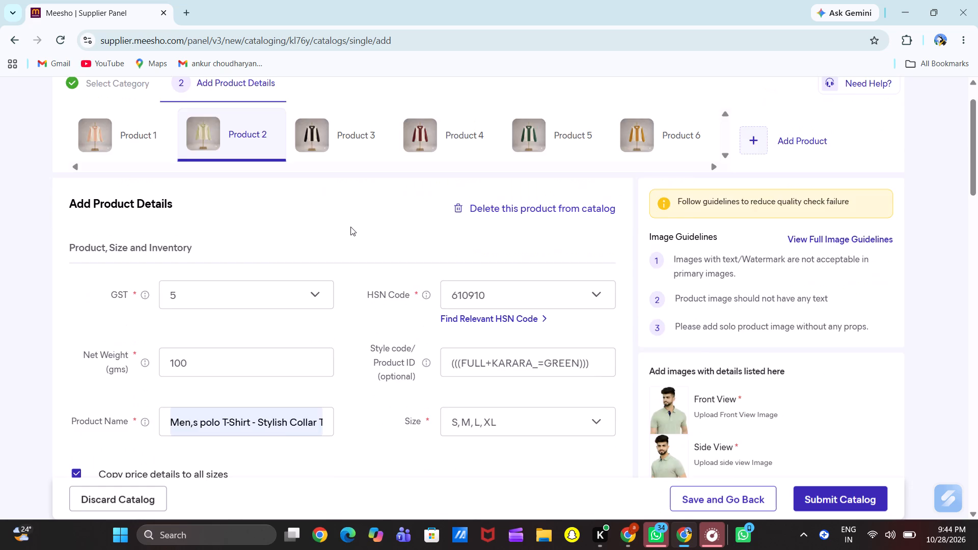
scroll(350, 227, down, 5)
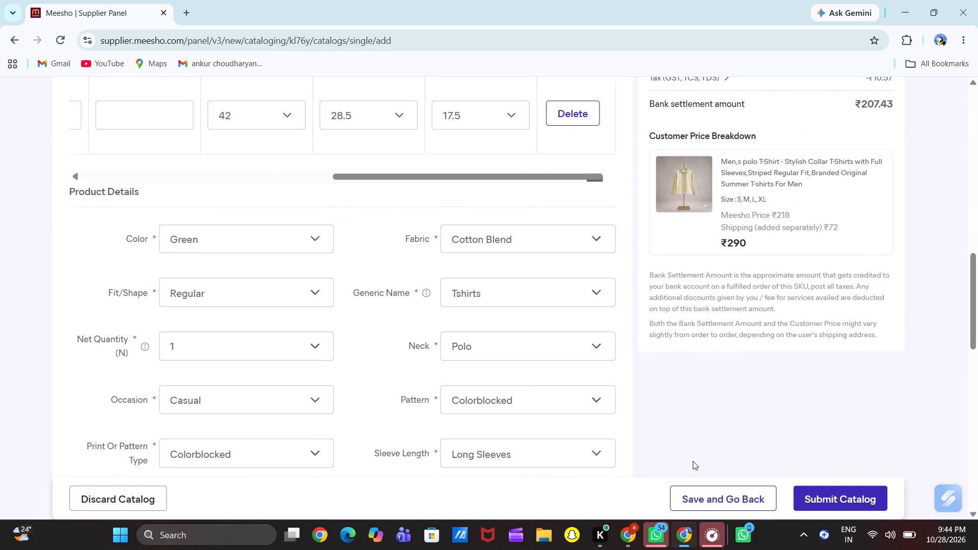
Save the six-product Tshirts catalog without submitting it and return to the catalog uploads overview.
click(708, 501)
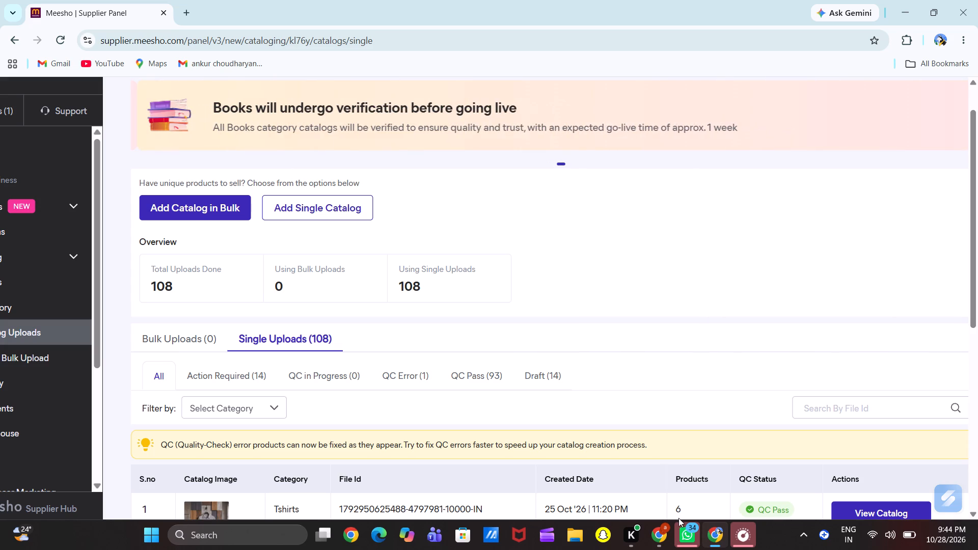
Look through the single uploads, restrict the list to Draft catalogs and examine the Tshirts drafts.
scroll(316, 322, down, 2)
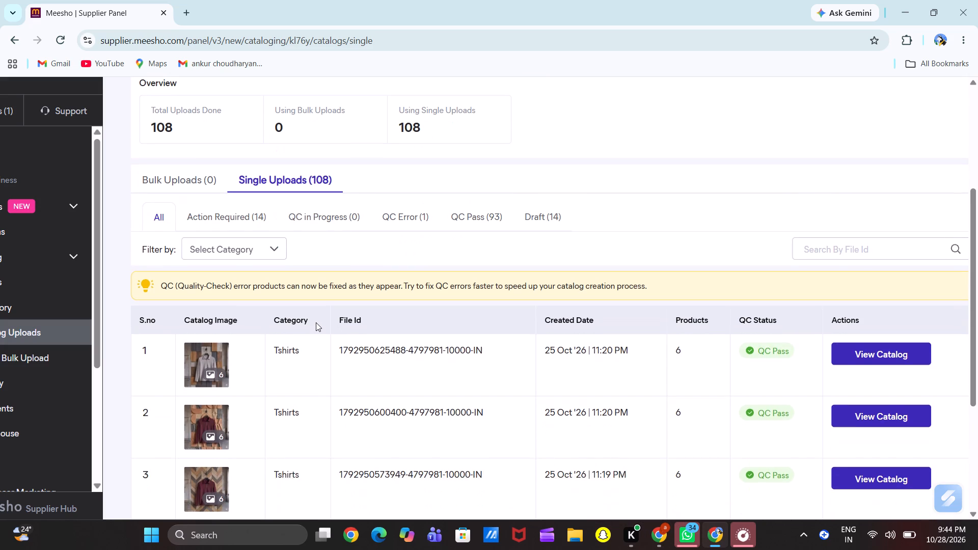
scroll(316, 322, down, 3)
scroll(455, 397, down, 7)
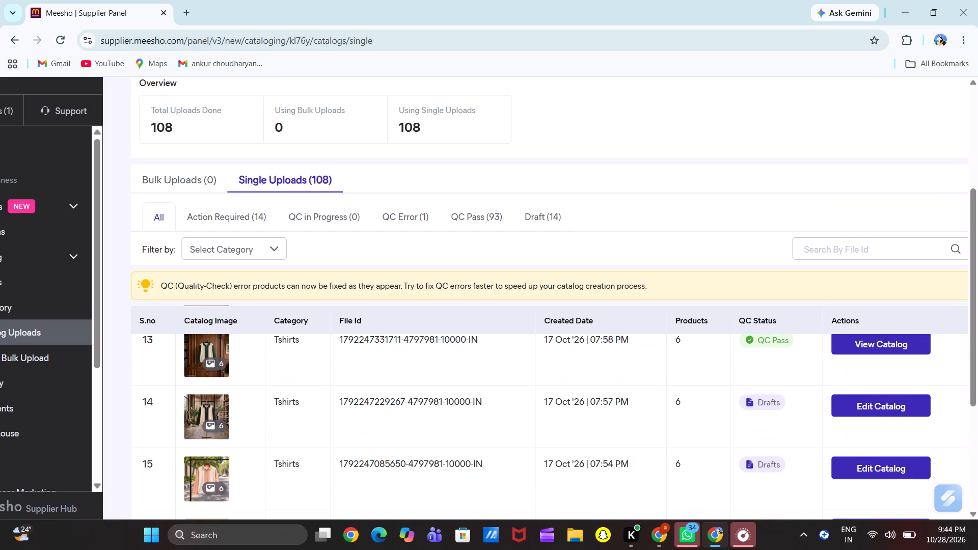
scroll(455, 397, up, 3)
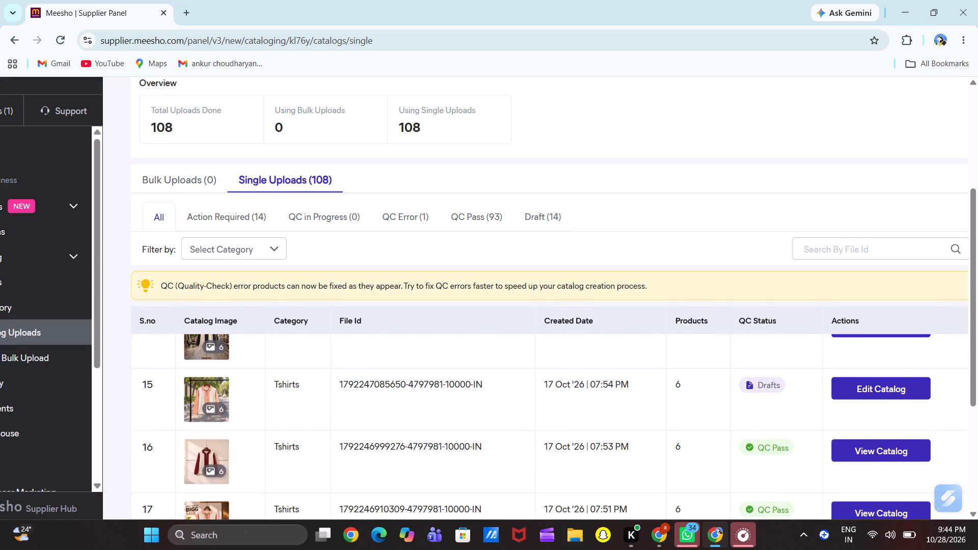
scroll(455, 397, up, 1)
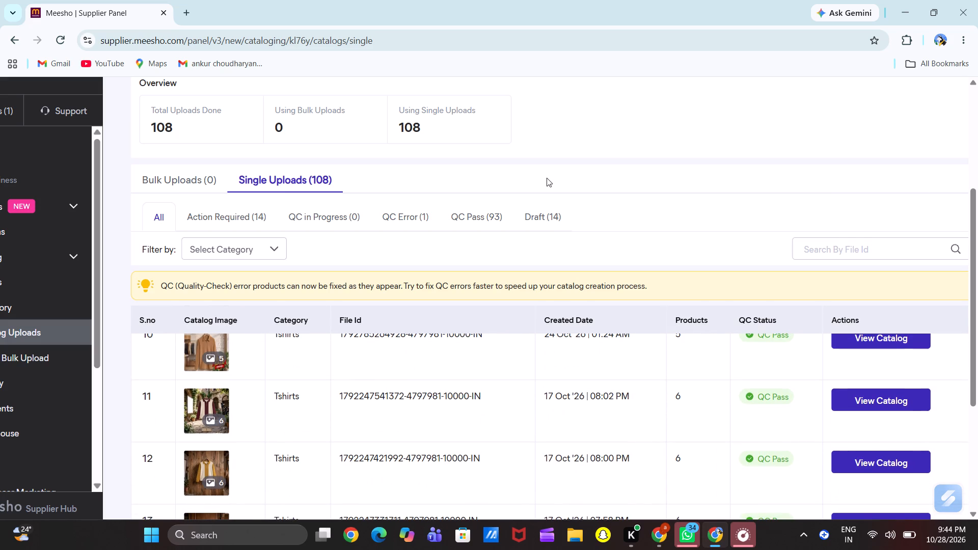
click(539, 221)
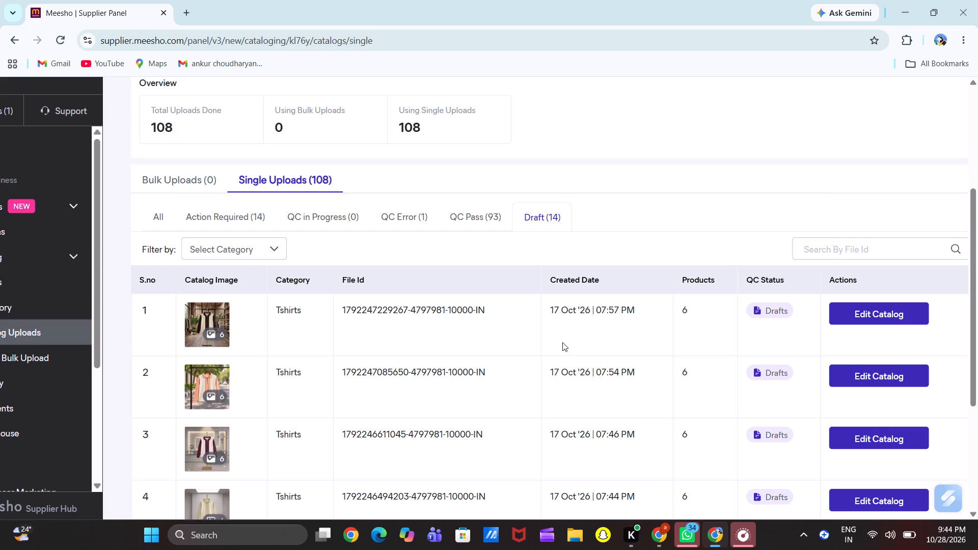
scroll(562, 342, down, 9)
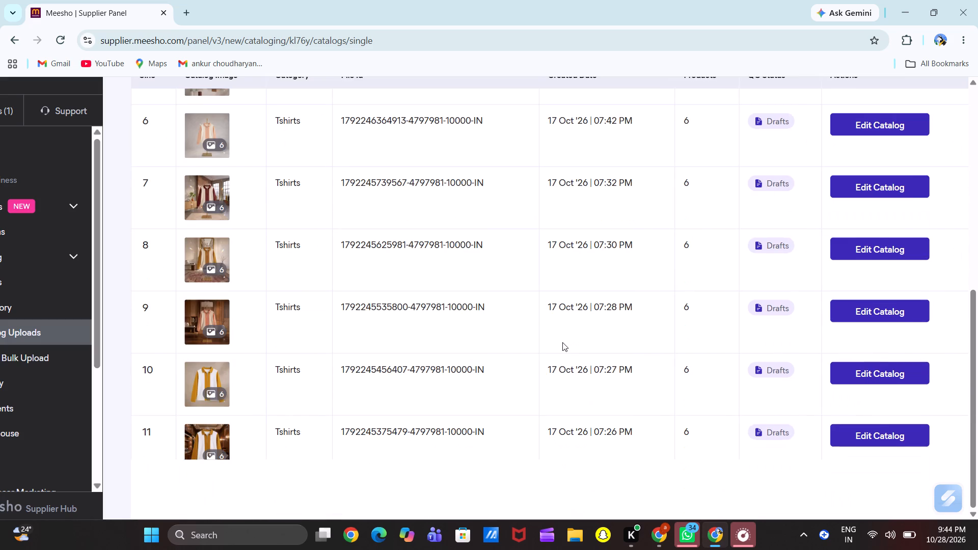
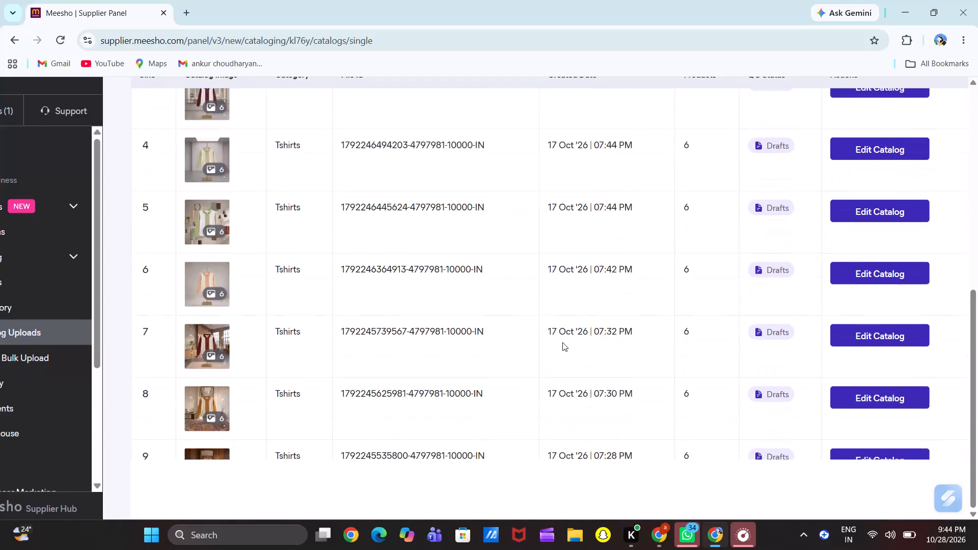
Open the first Tshirts draft in the list, created 17 Oct '26 at 07:57 PM, for editing.
scroll(562, 342, up, 6)
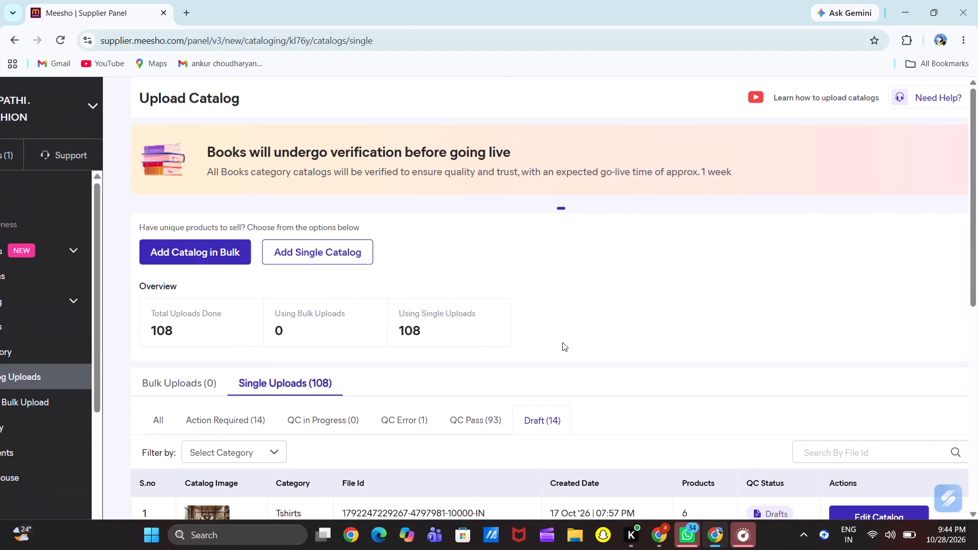
scroll(562, 342, down, 3)
scroll(562, 342, up, 3)
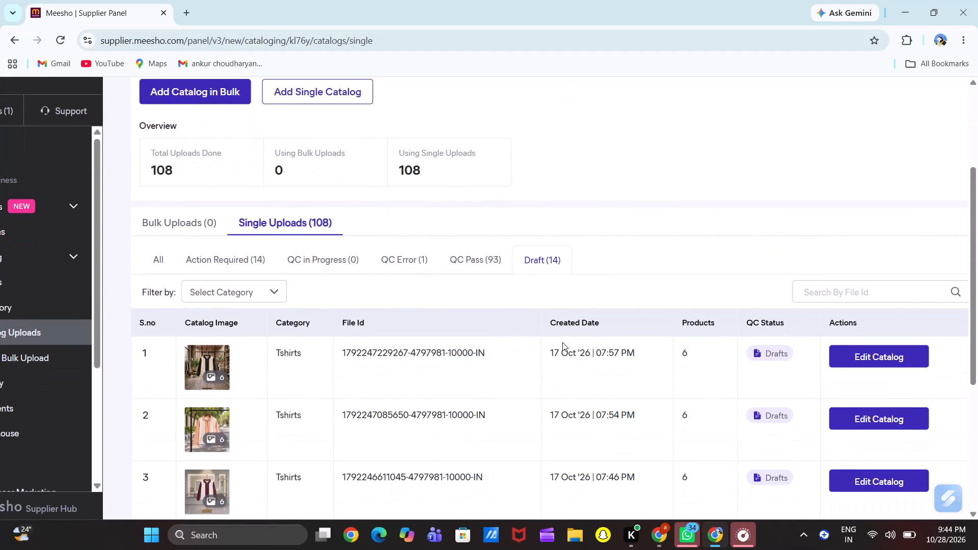
click(848, 350)
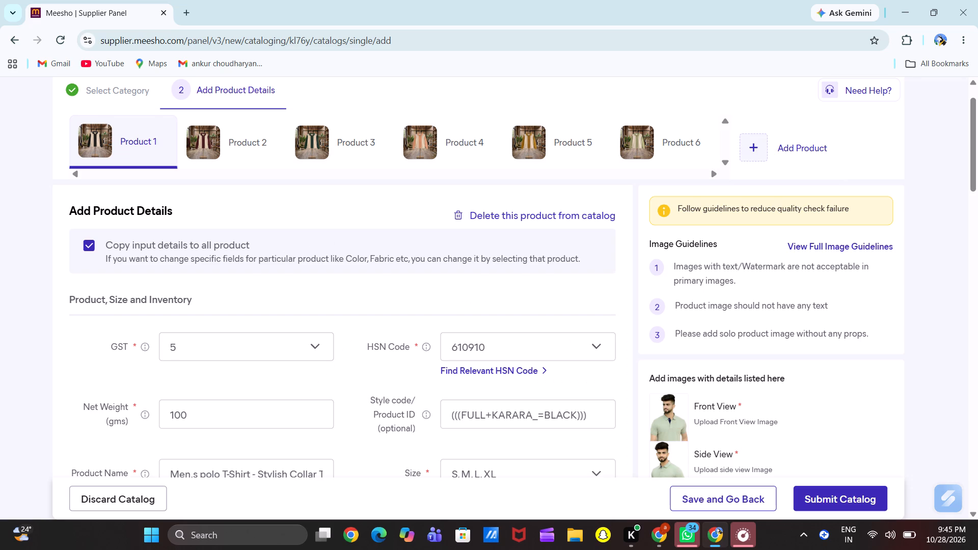
Examine Product 1's size measurements, product details, manufacturer and packer information, and other attributes.
scroll(381, 254, down, 5)
scroll(381, 254, left, 7)
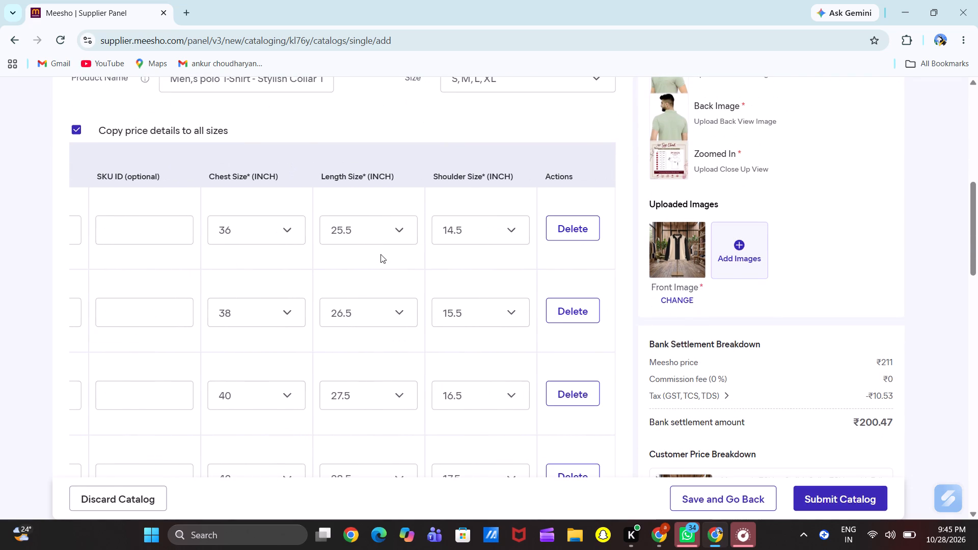
scroll(381, 254, left, 1)
scroll(381, 254, down, 6)
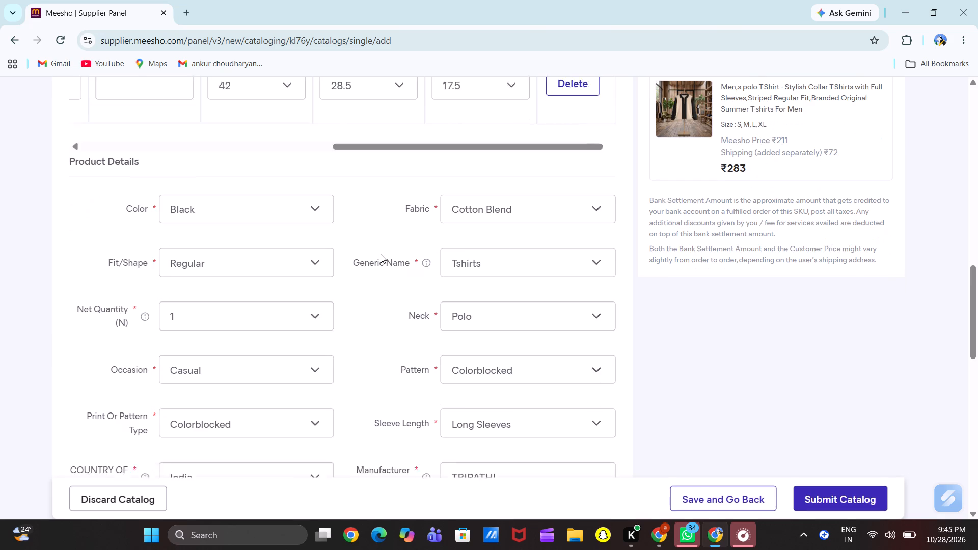
scroll(381, 254, down, 4)
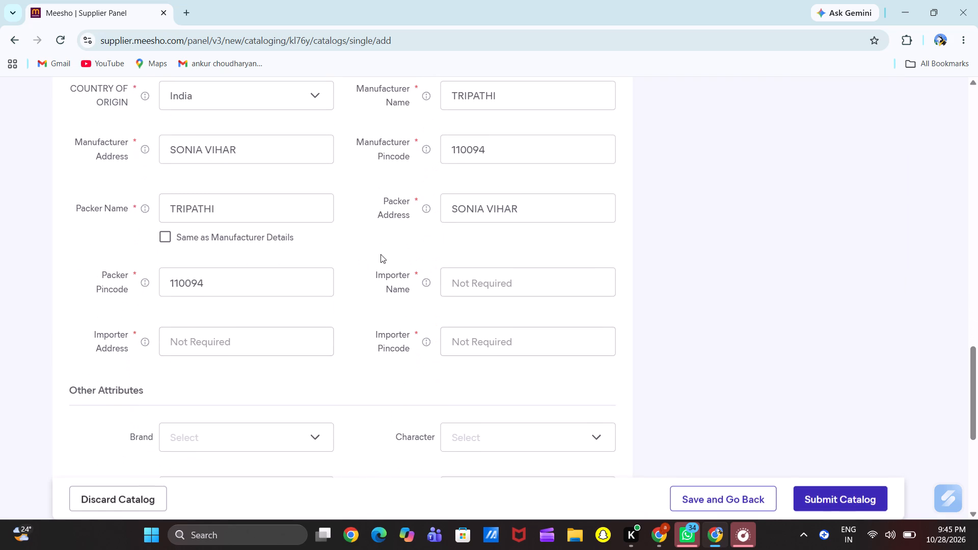
scroll(381, 254, down, 3)
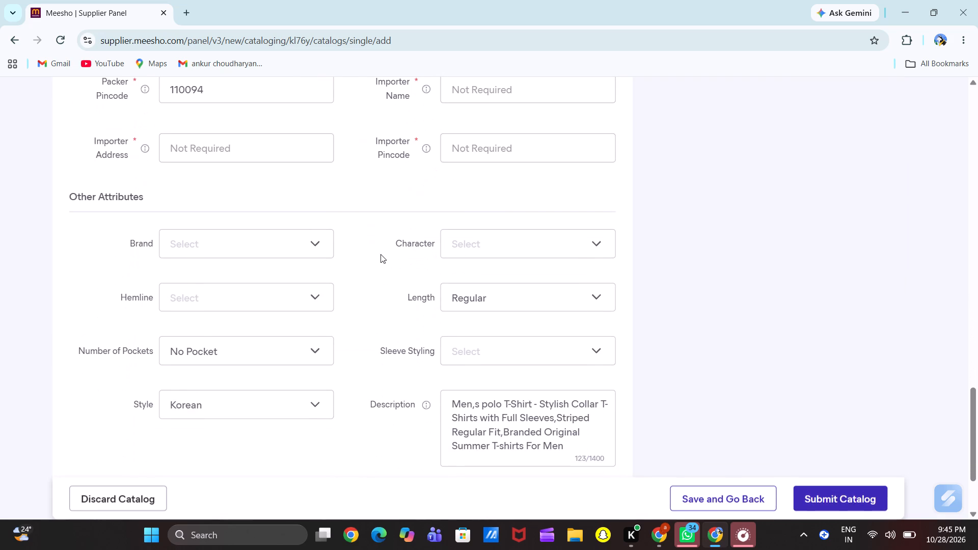
scroll(381, 254, down, 1)
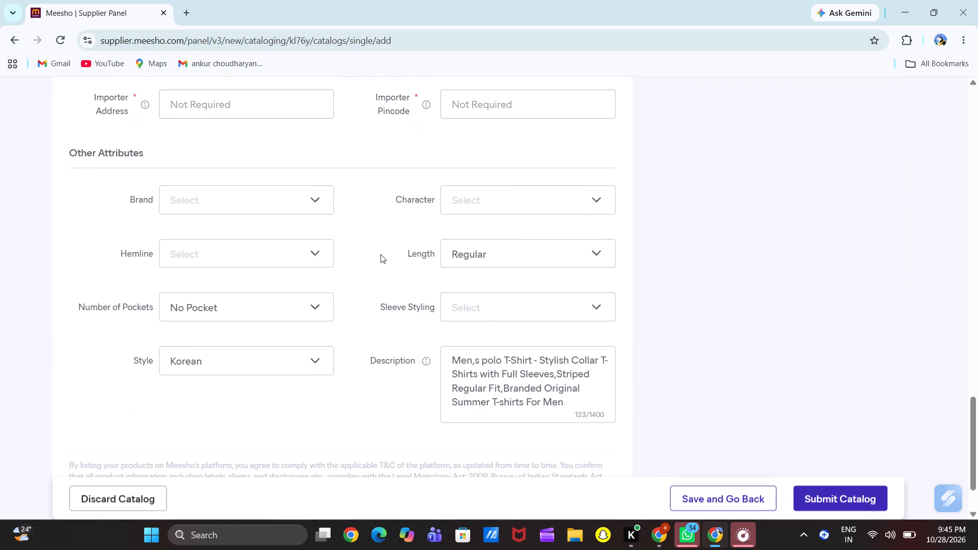
scroll(381, 254, down, 1)
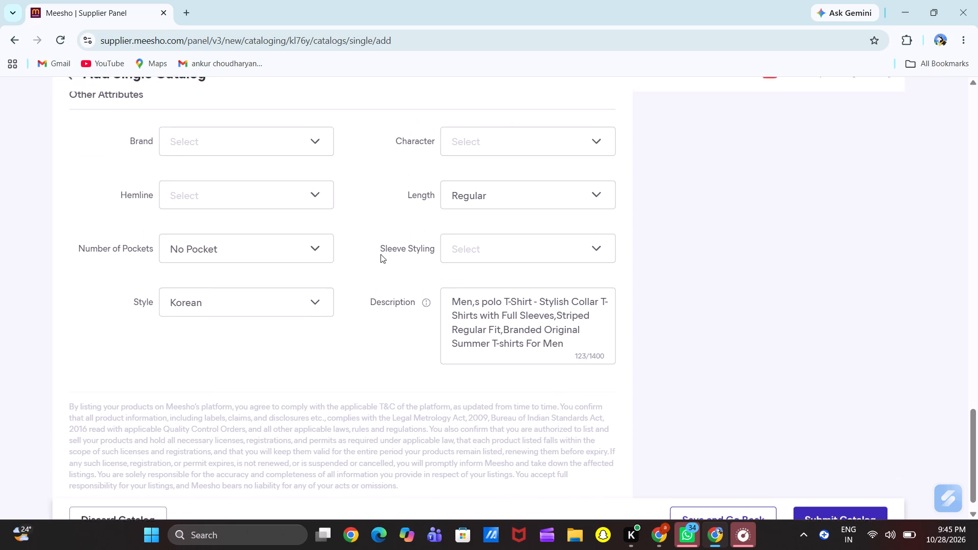
scroll(381, 254, up, 4)
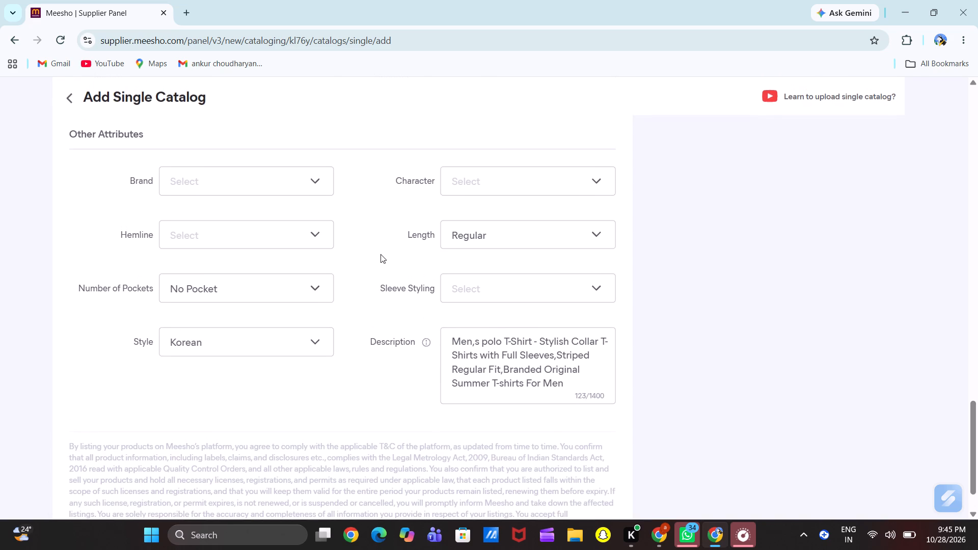
scroll(381, 254, up, 7)
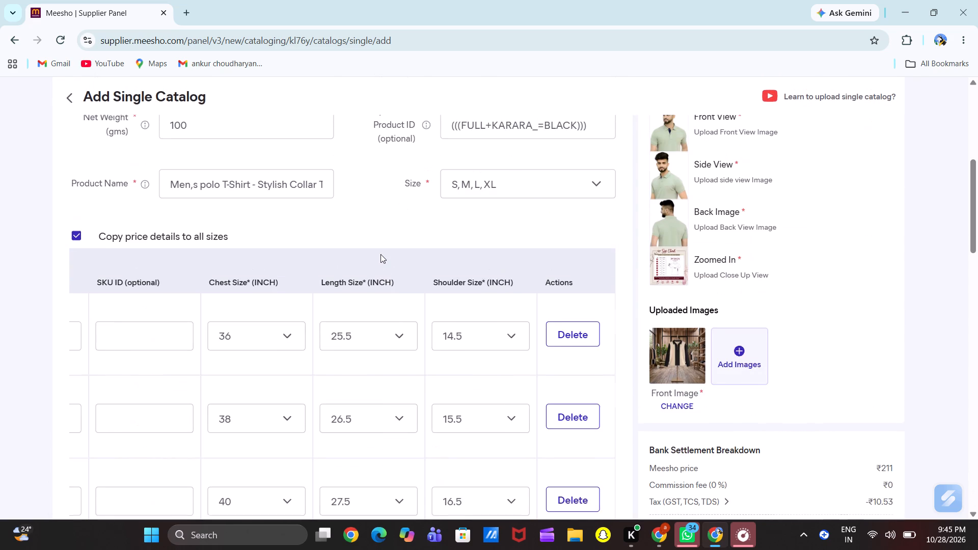
scroll(381, 254, up, 5)
Switch to Product 2 and examine its size measurements, product details and other attributes.
click(216, 193)
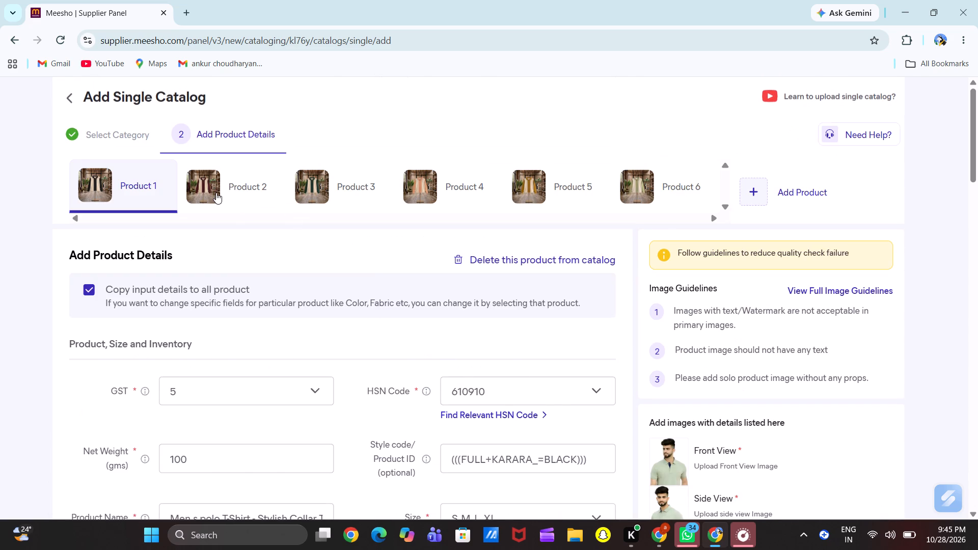
scroll(365, 300, down, 1)
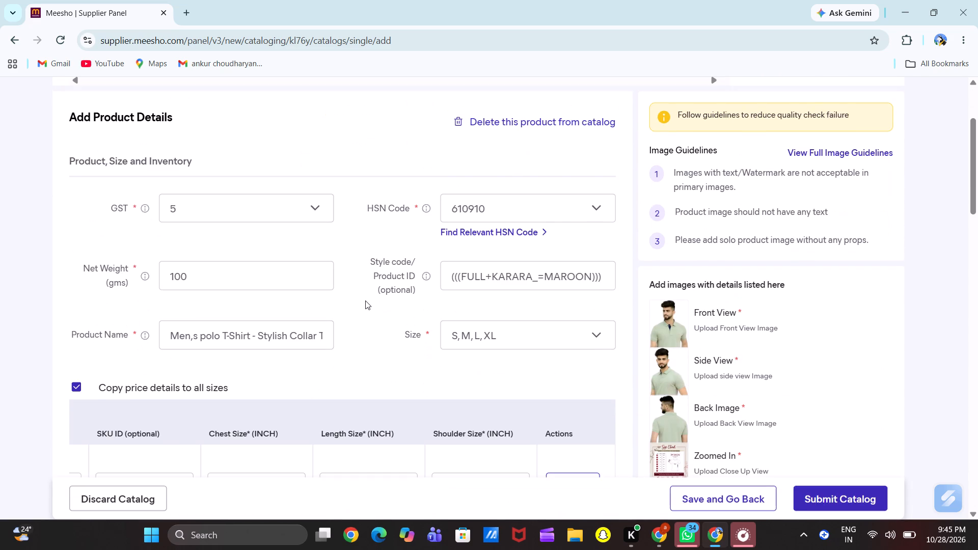
scroll(365, 300, down, 3)
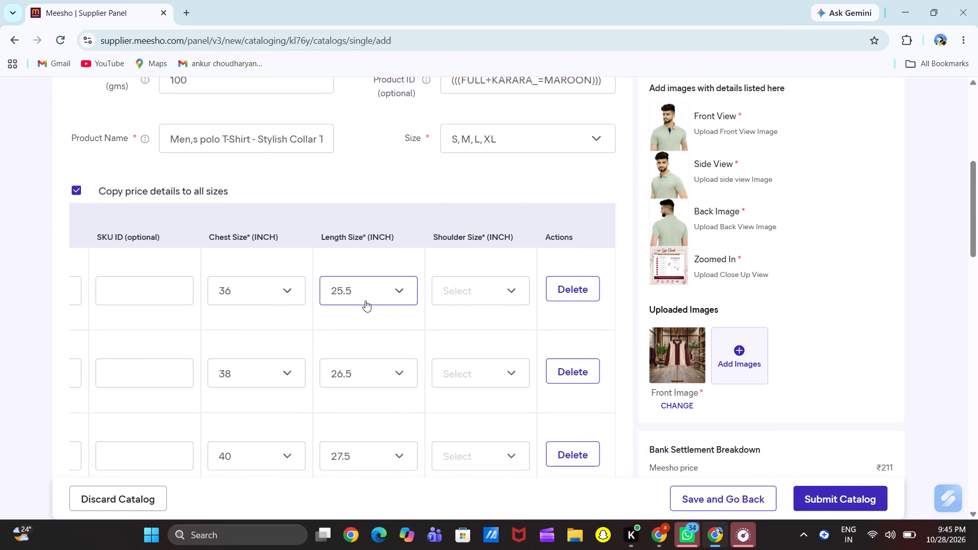
scroll(365, 300, up, 2)
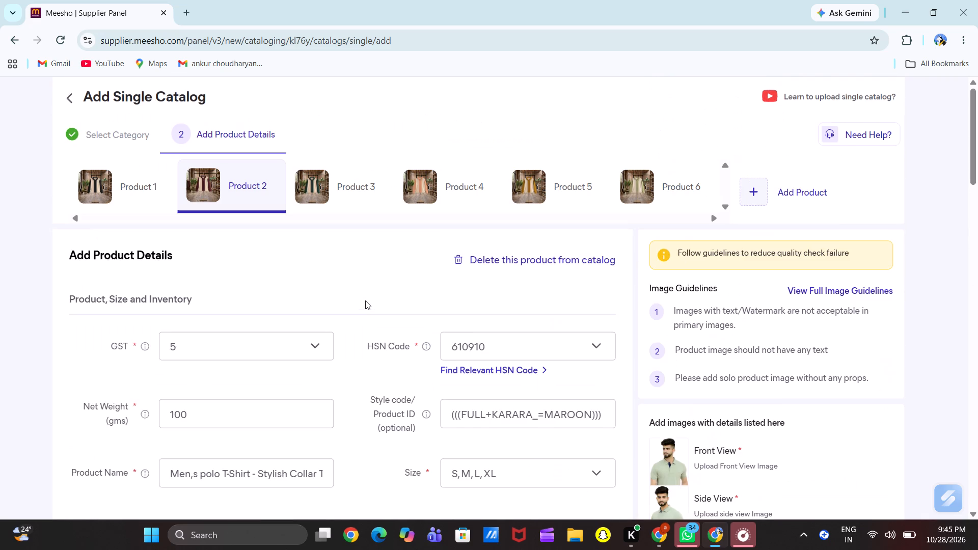
scroll(365, 300, down, 2)
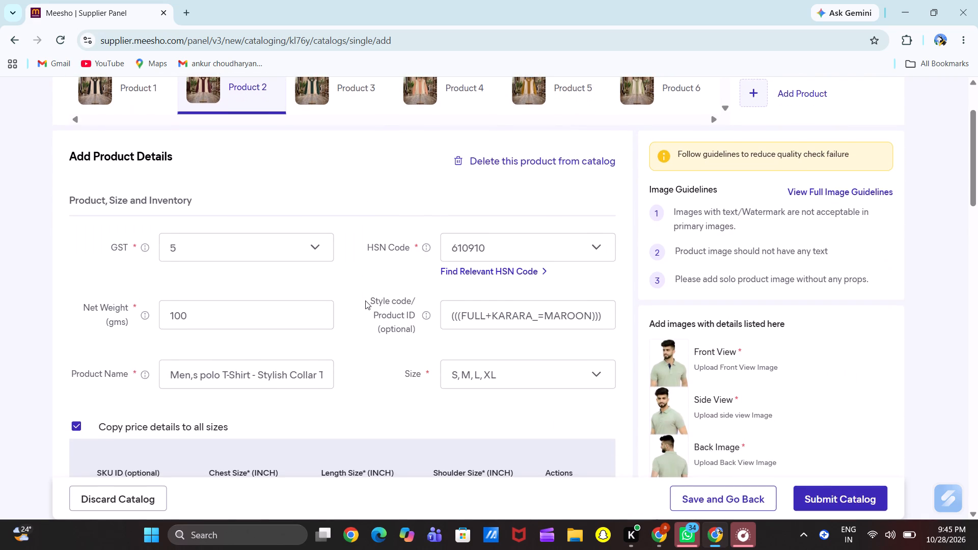
scroll(365, 300, down, 4)
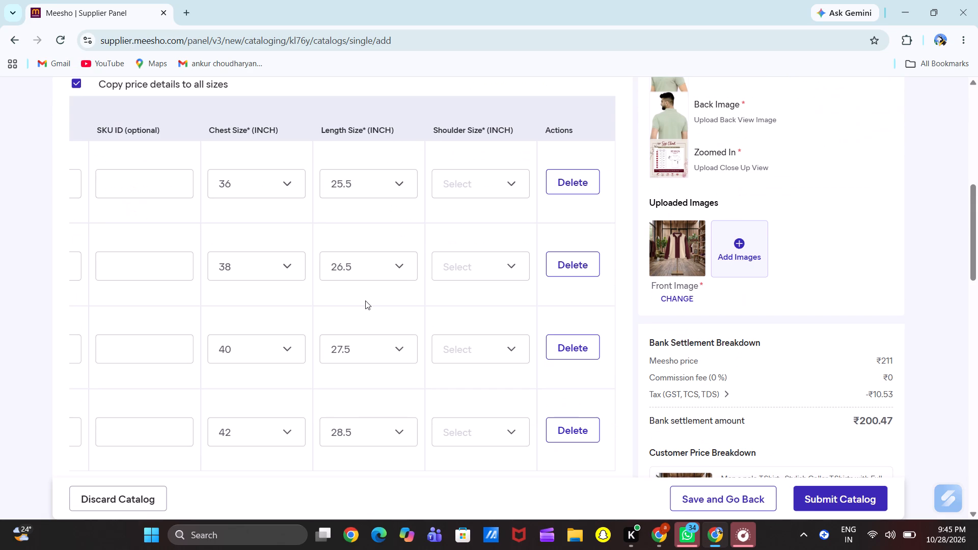
scroll(365, 300, down, 7)
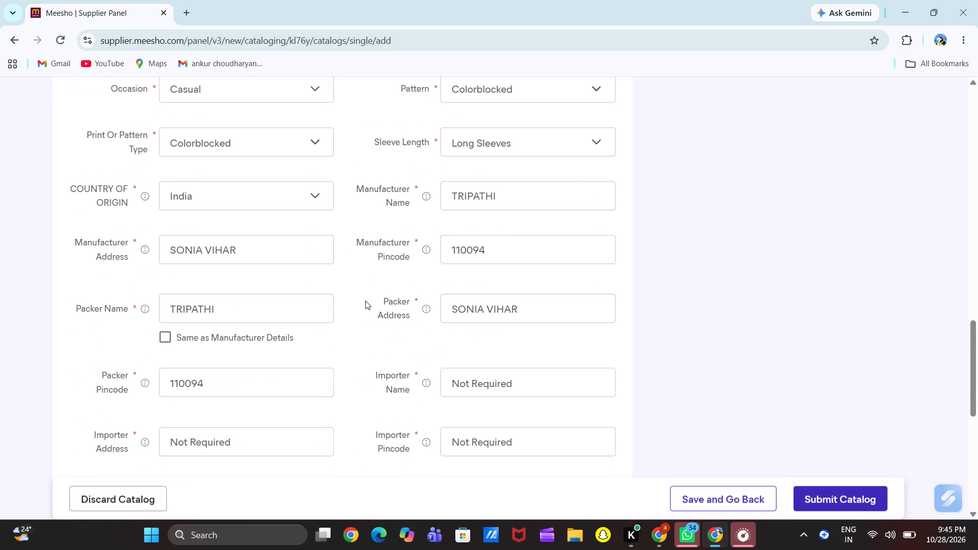
scroll(365, 300, up, 2)
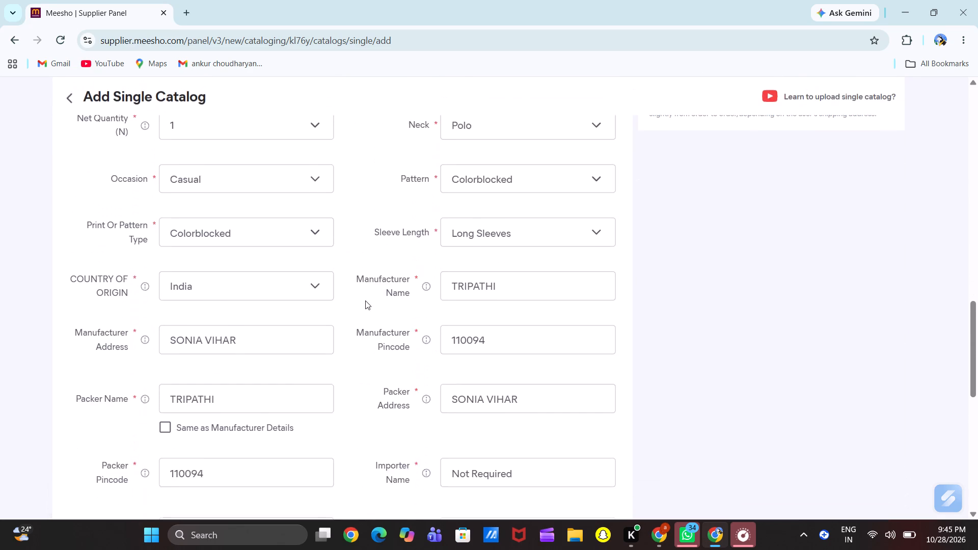
scroll(365, 300, up, 3)
scroll(365, 300, down, 1)
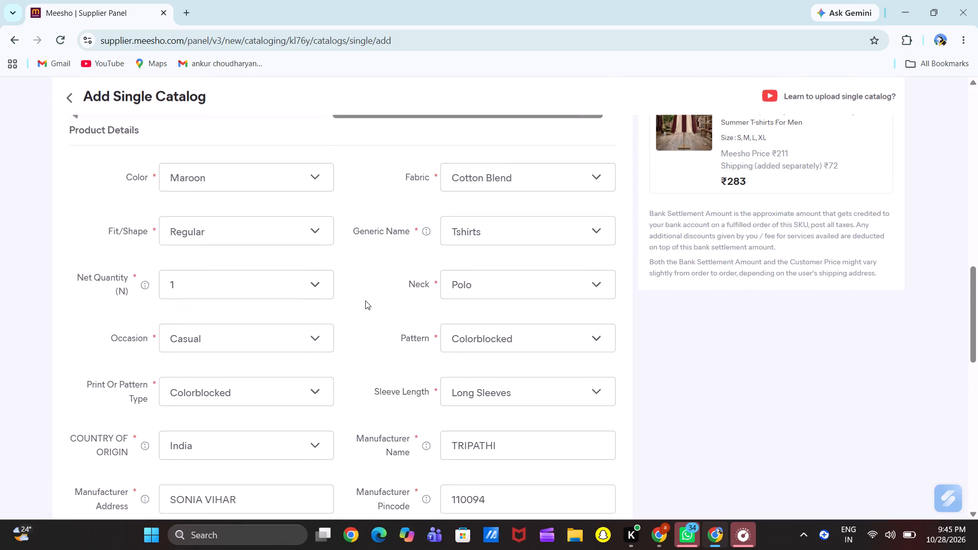
scroll(365, 300, down, 1)
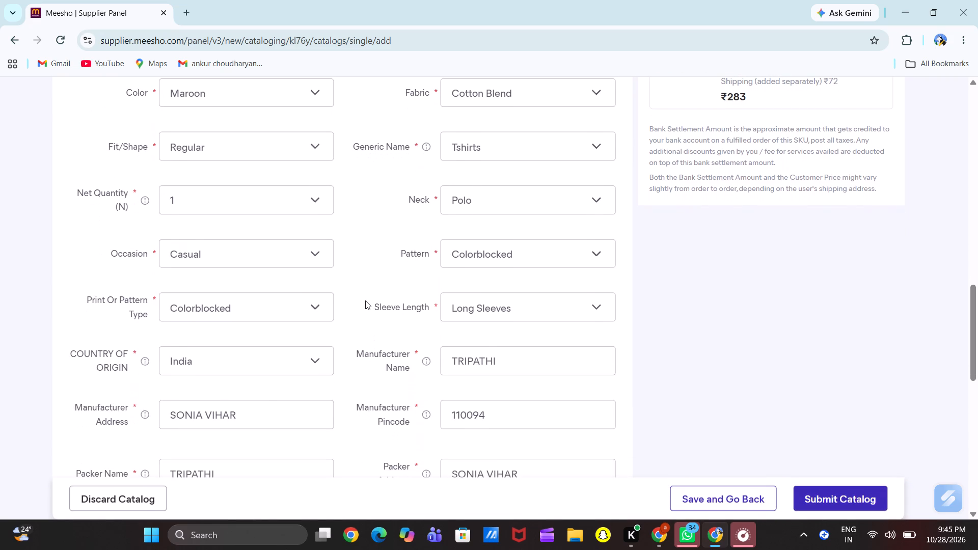
scroll(365, 300, down, 3)
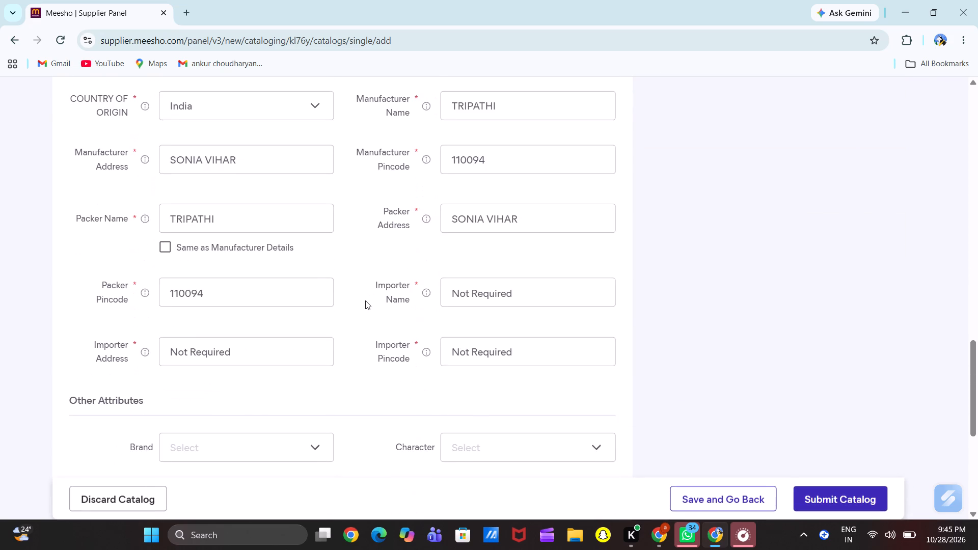
scroll(365, 300, down, 3)
scroll(365, 300, up, 1)
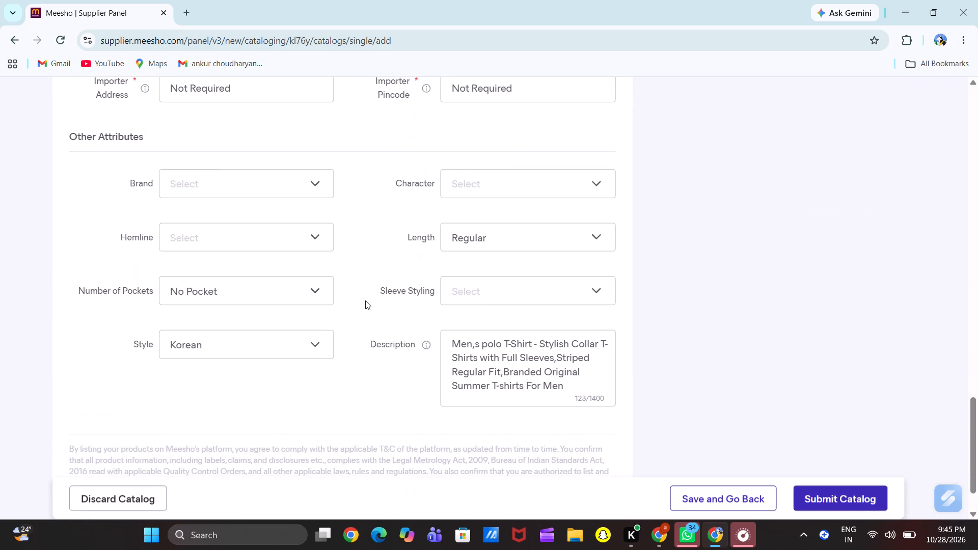
scroll(365, 300, up, 7)
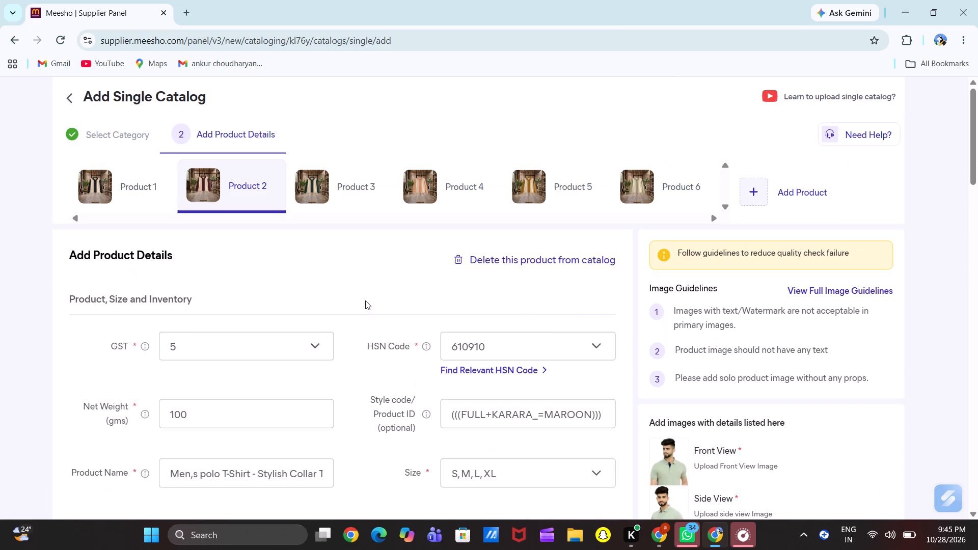
Switch to Product 4 and on to Product 5, and check Product 5's size table, including the shoulder size options for chest size 38.
click(430, 183)
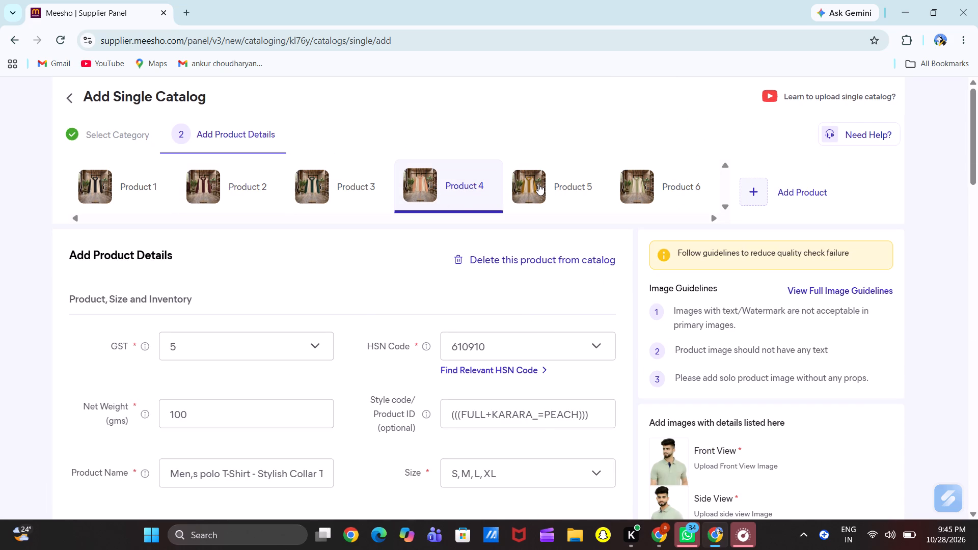
click(538, 184)
scroll(458, 250, down, 1)
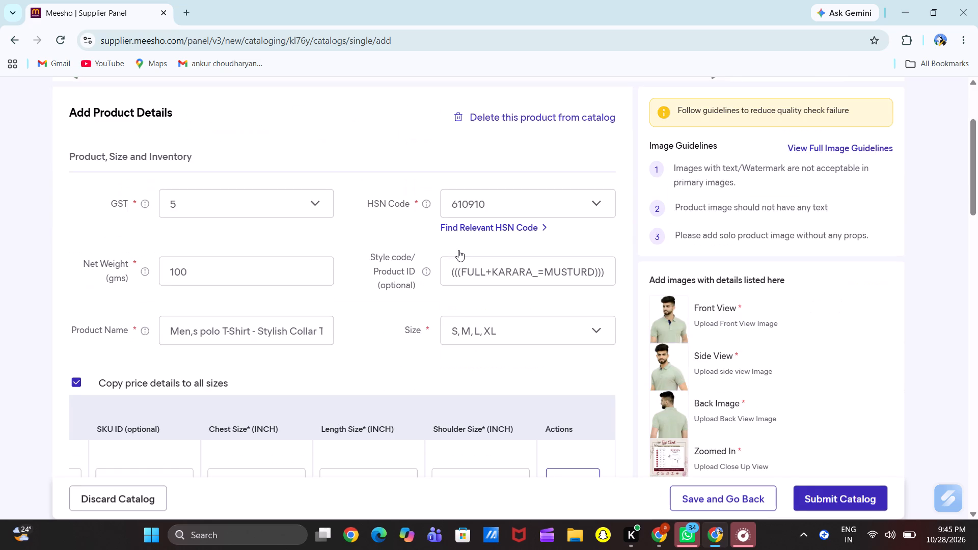
scroll(458, 250, down, 4)
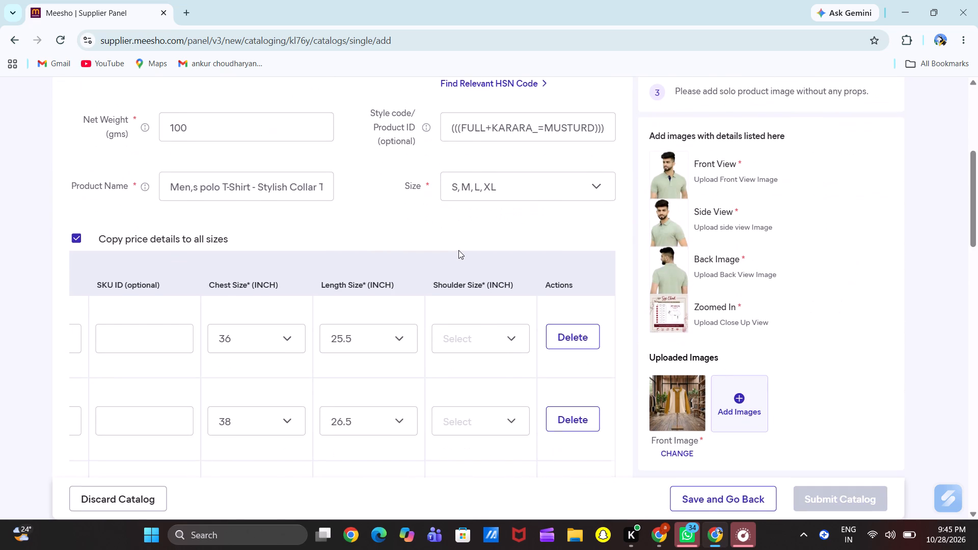
scroll(458, 250, down, 1)
click(458, 250)
scroll(458, 250, down, 3)
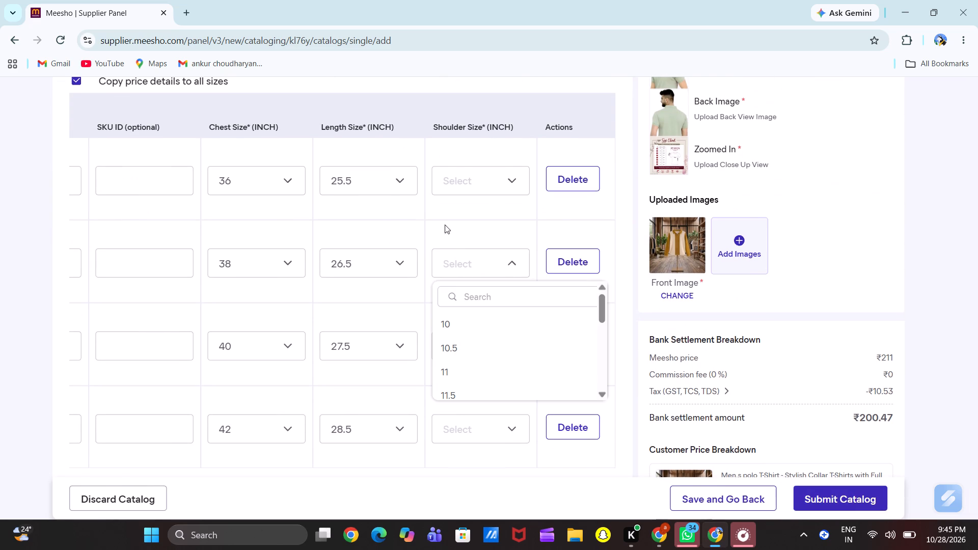
Leave the draft catalog for the uploads overview and restrict the single uploads to Draft catalogs again.
scroll(387, 97, up, 6)
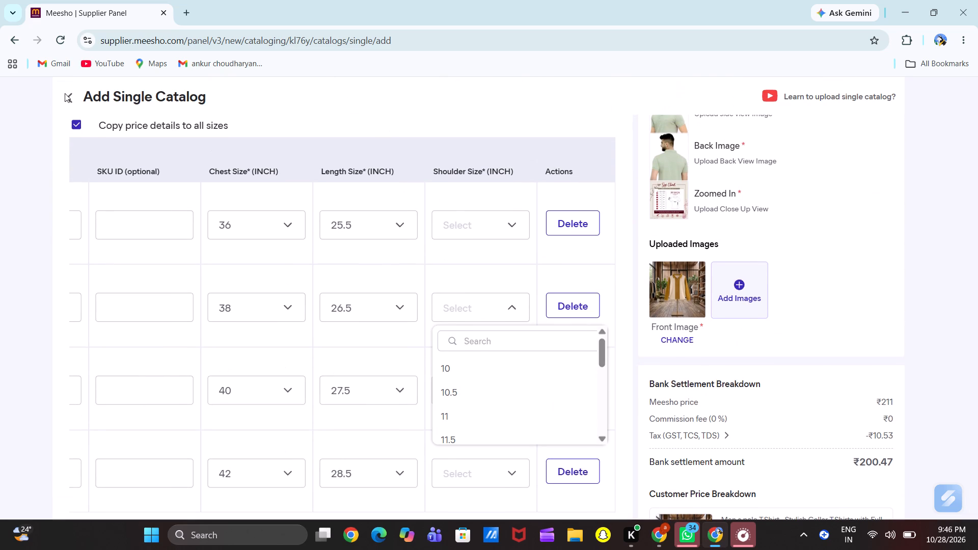
click(67, 93)
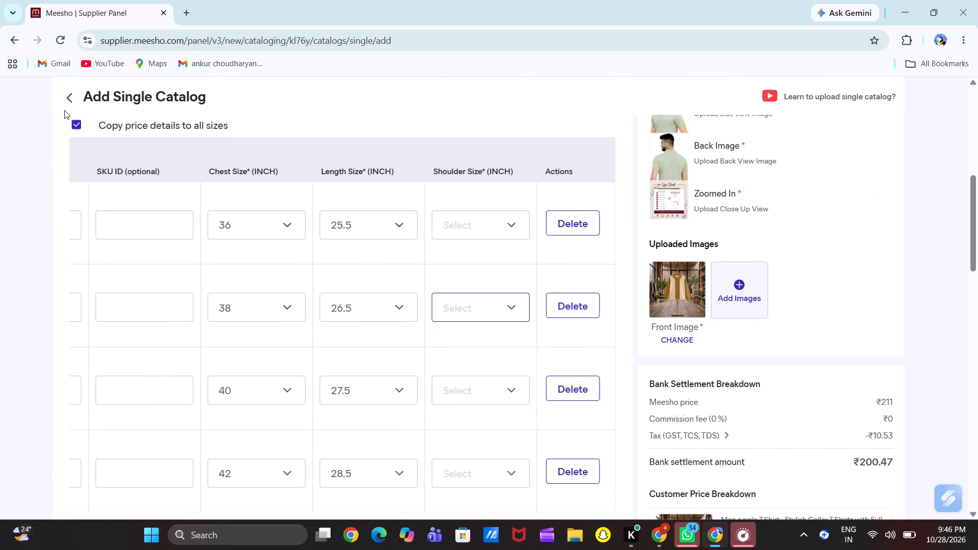
click(70, 98)
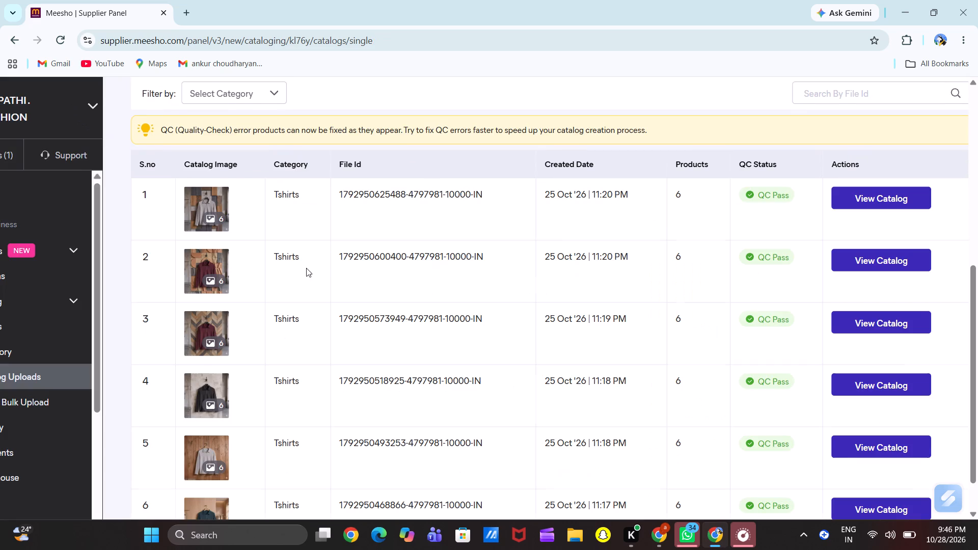
scroll(460, 181, up, 1)
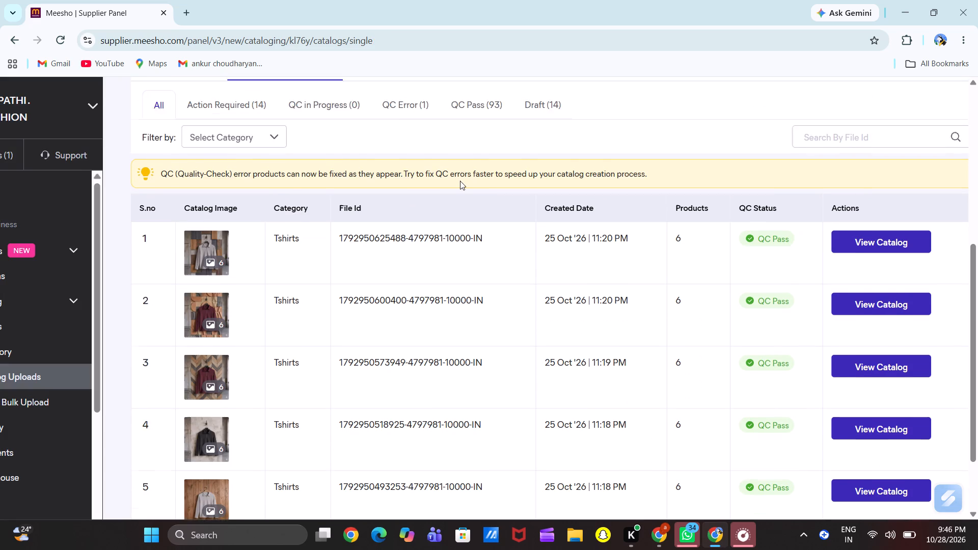
scroll(460, 181, up, 3)
click(544, 298)
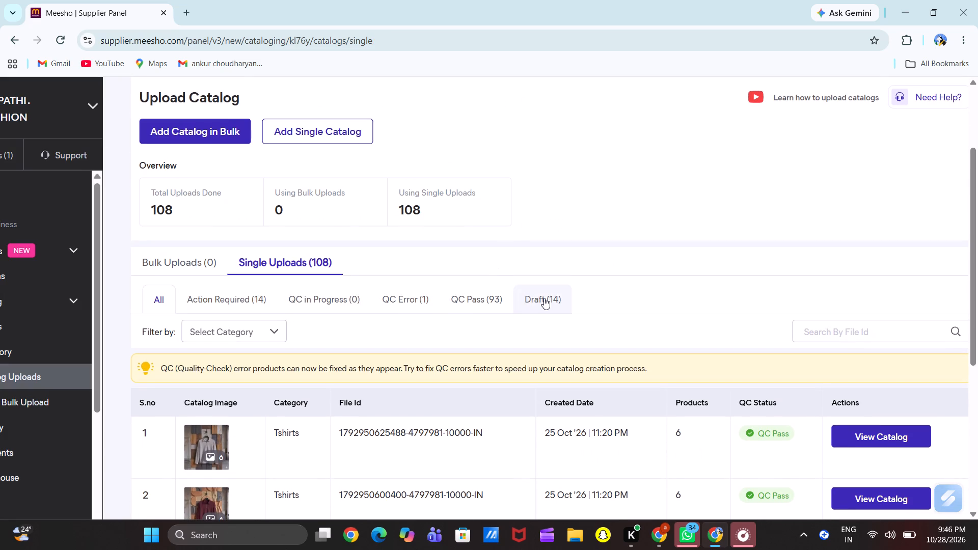
scroll(776, 415, left, 1)
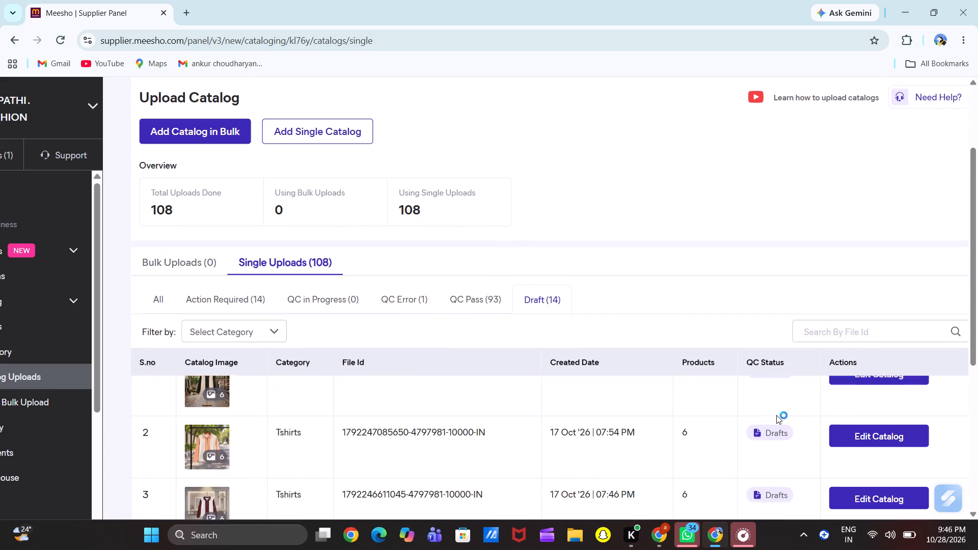
scroll(776, 415, left, 1)
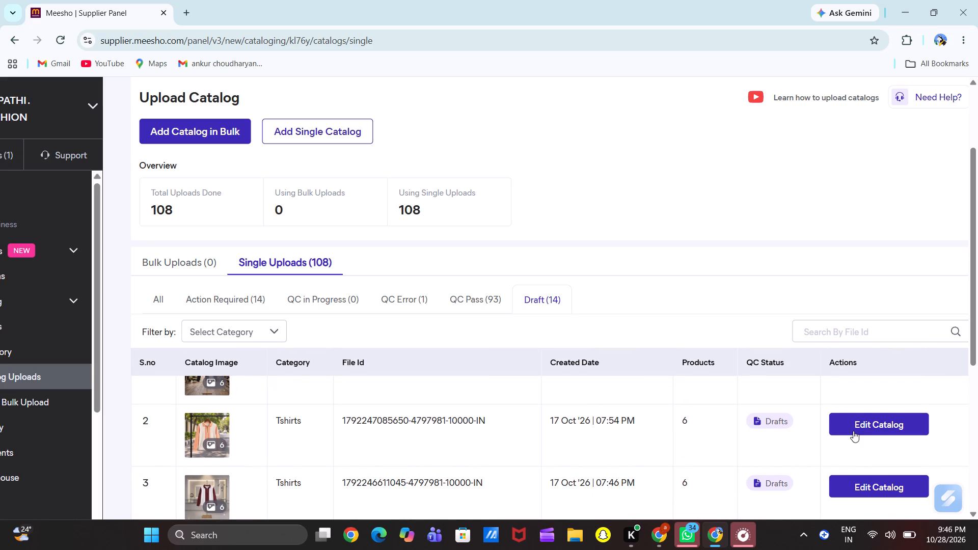
Open the draft Tshirts catalog created 17 Oct '26 at 07:54 PM and examine Product 1's prices, size measurements and product details.
click(851, 423)
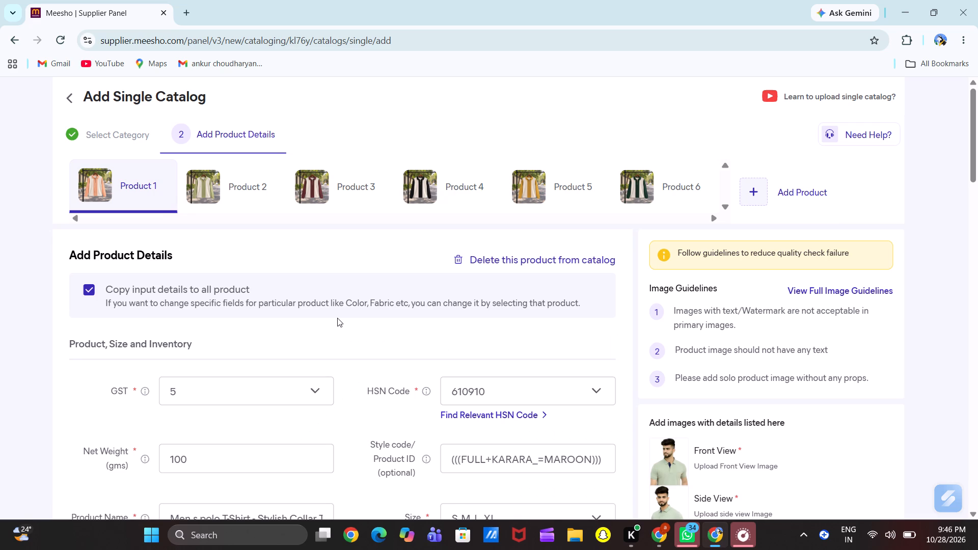
scroll(431, 347, down, 6)
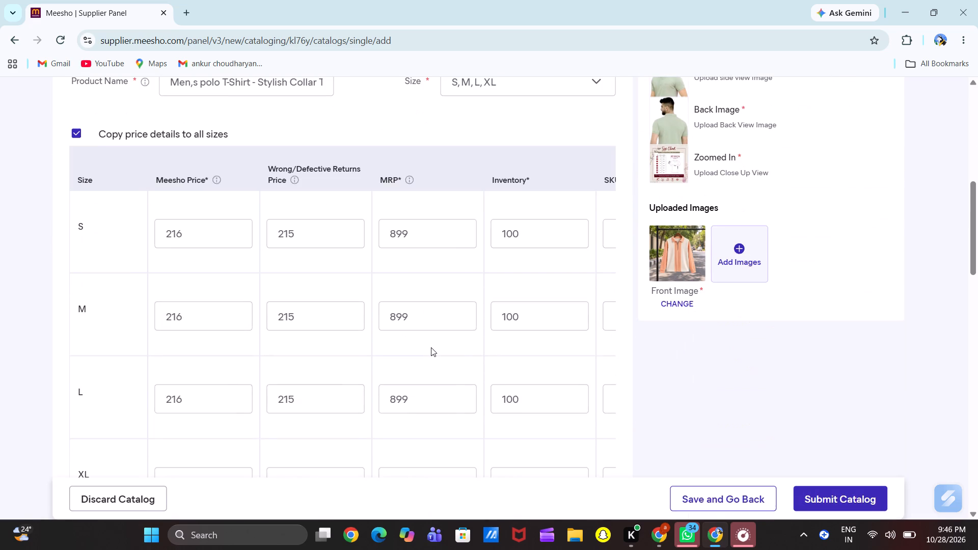
scroll(431, 347, left, 9)
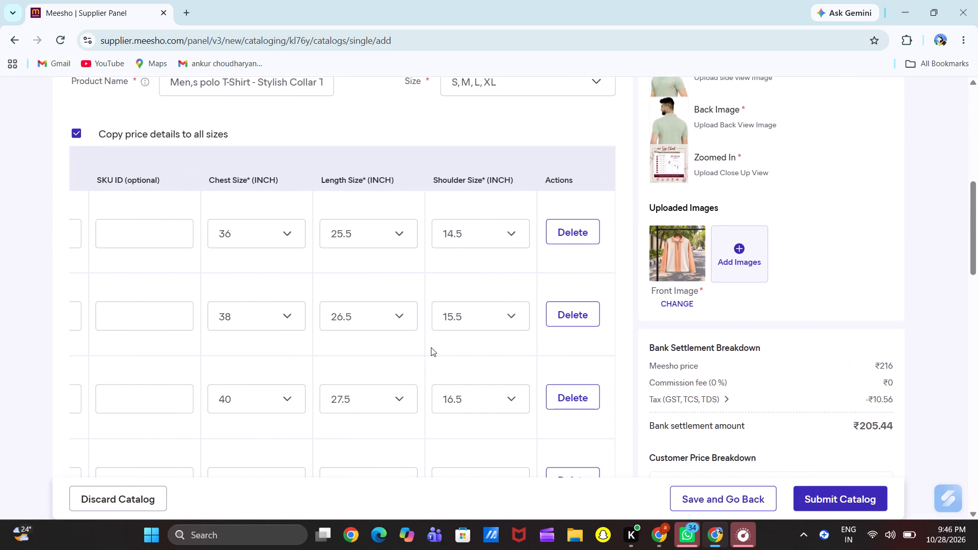
scroll(431, 347, down, 4)
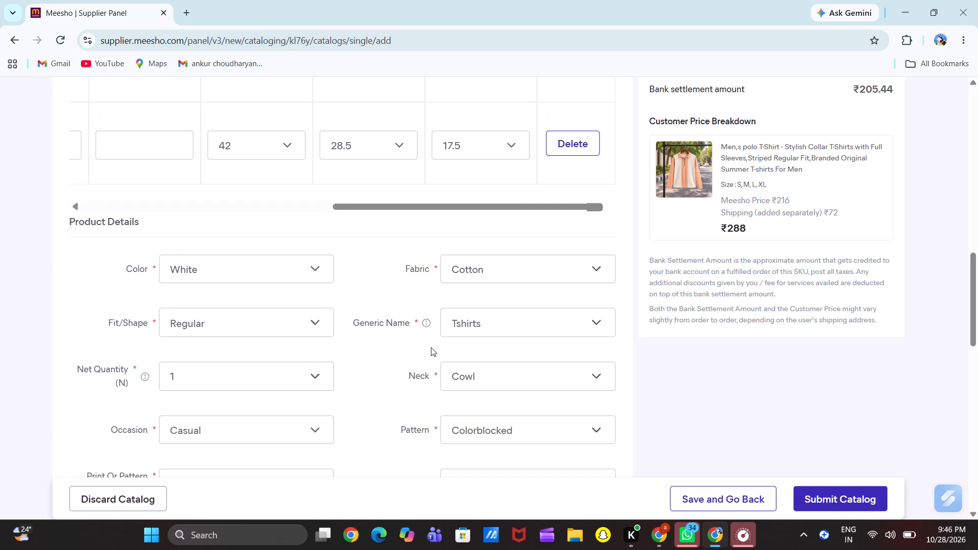
scroll(431, 347, down, 1)
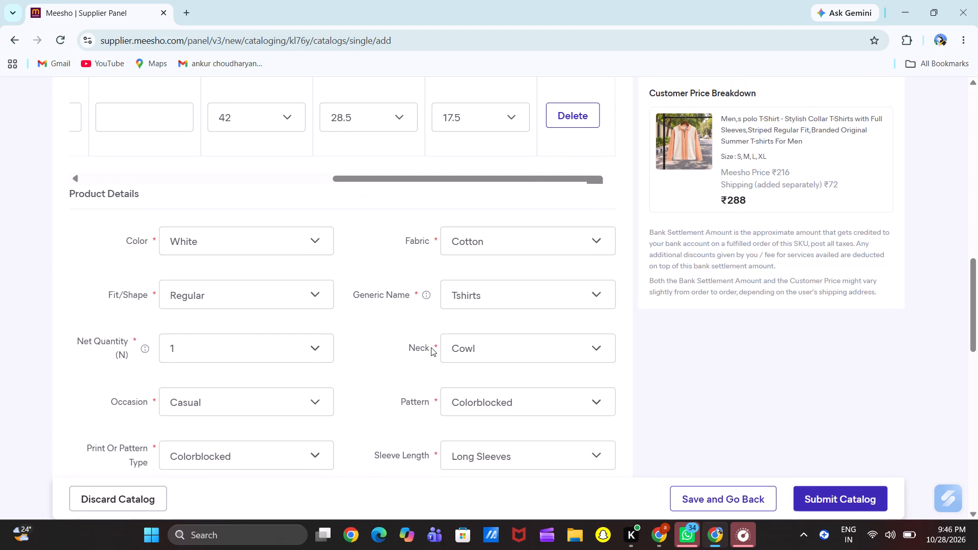
scroll(431, 347, down, 2)
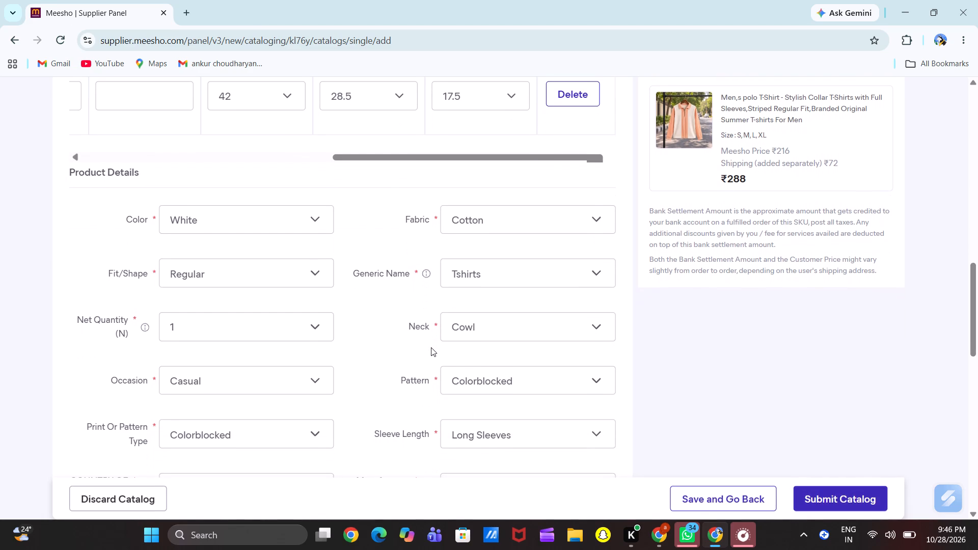
scroll(431, 347, down, 1)
Set Product 1's Neck to Polo in the product details.
click(551, 323)
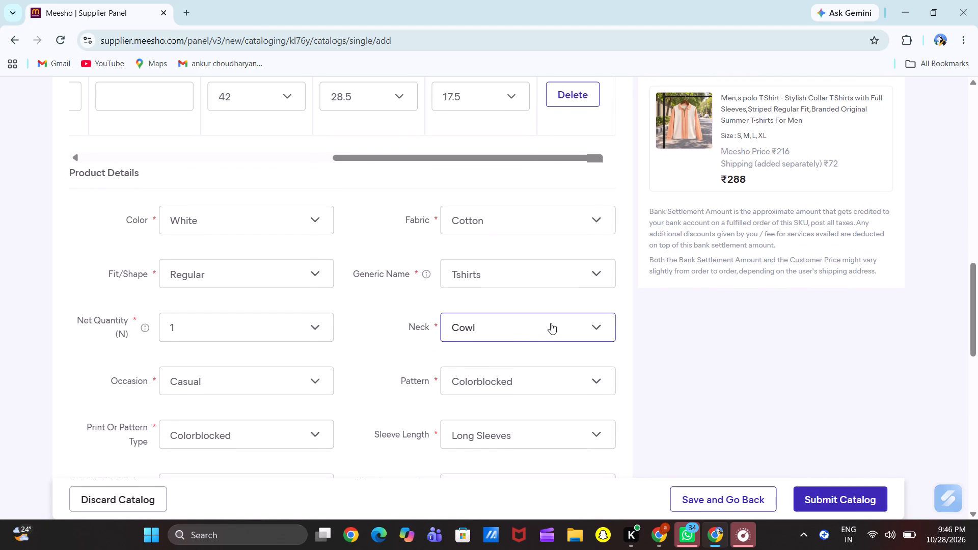
scroll(498, 439, down, 1)
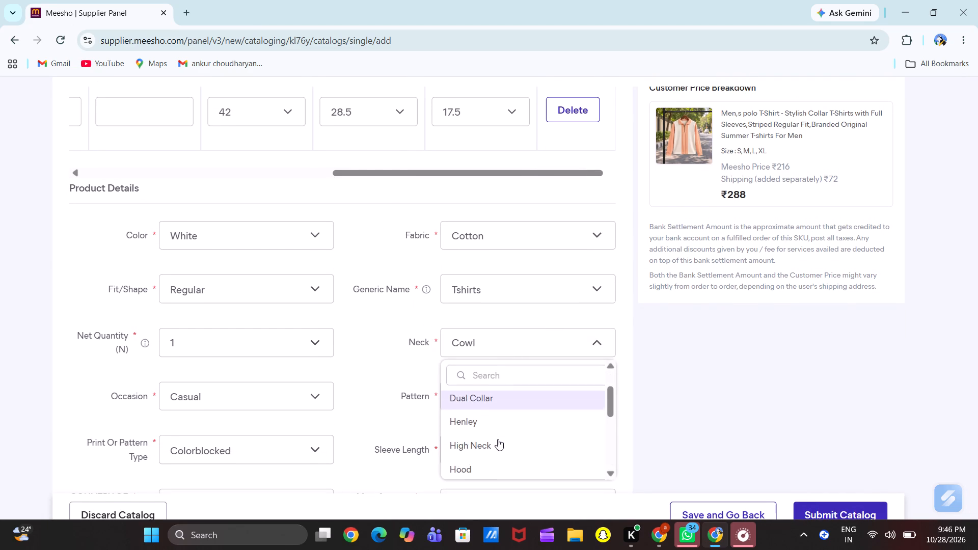
scroll(498, 439, down, 2)
click(477, 447)
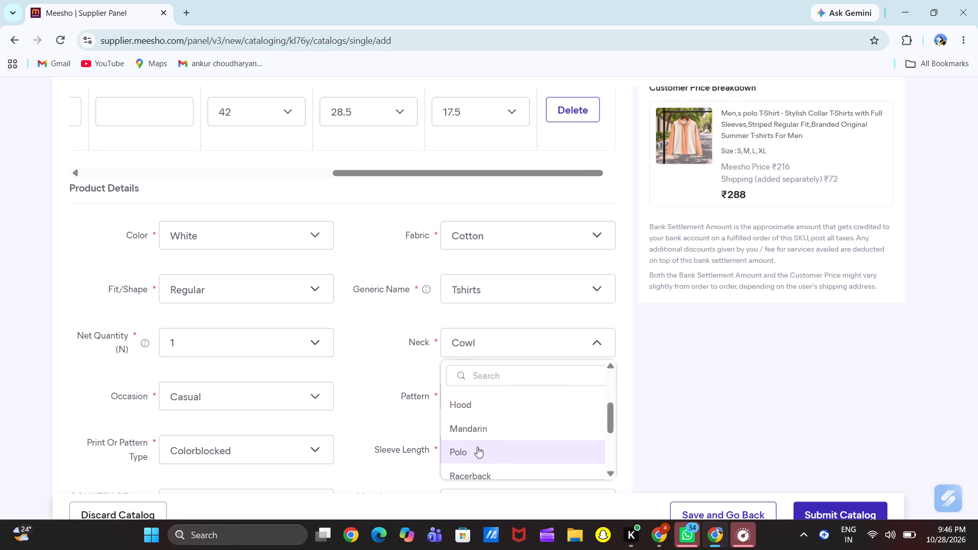
Examine Product 1's remaining product details, manufacturer and packer information, other attributes and description.
scroll(389, 427, down, 4)
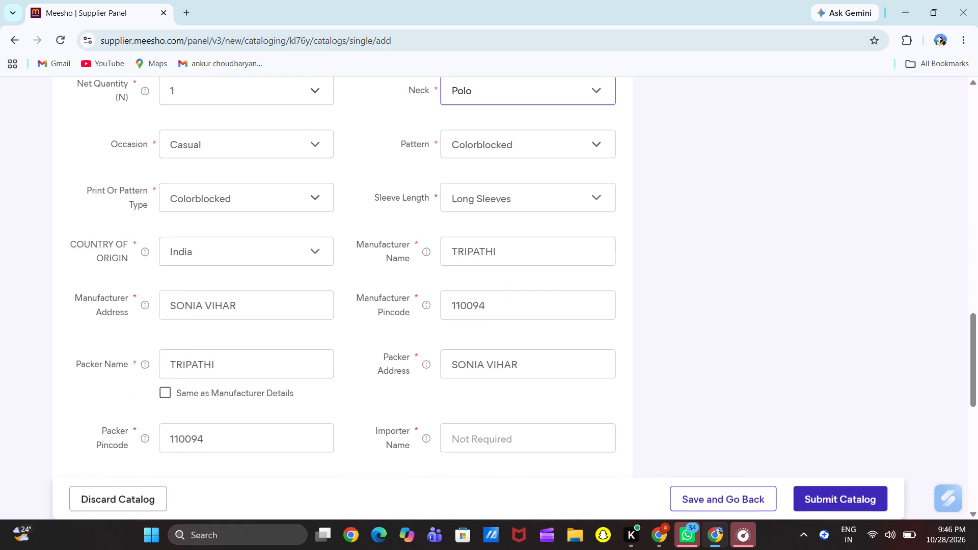
scroll(389, 427, down, 3)
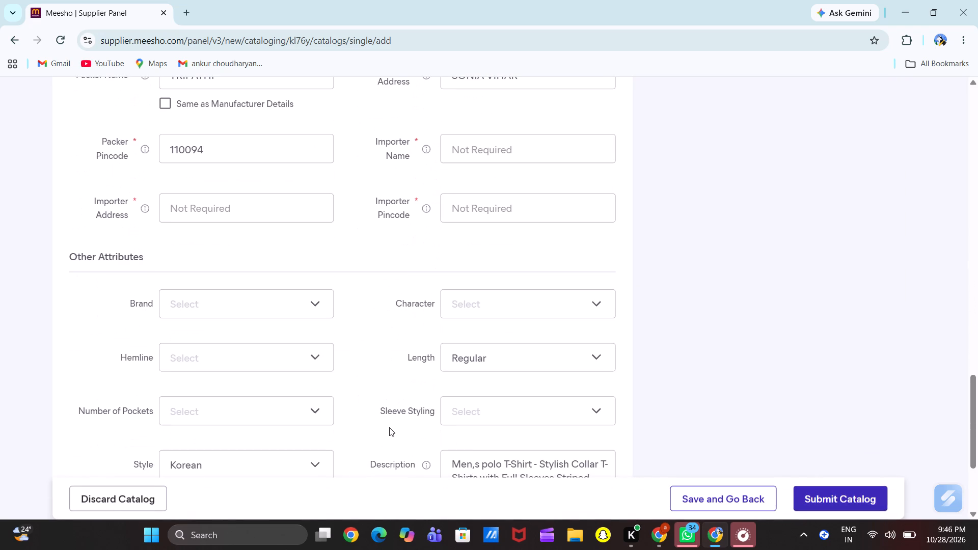
scroll(389, 427, down, 1)
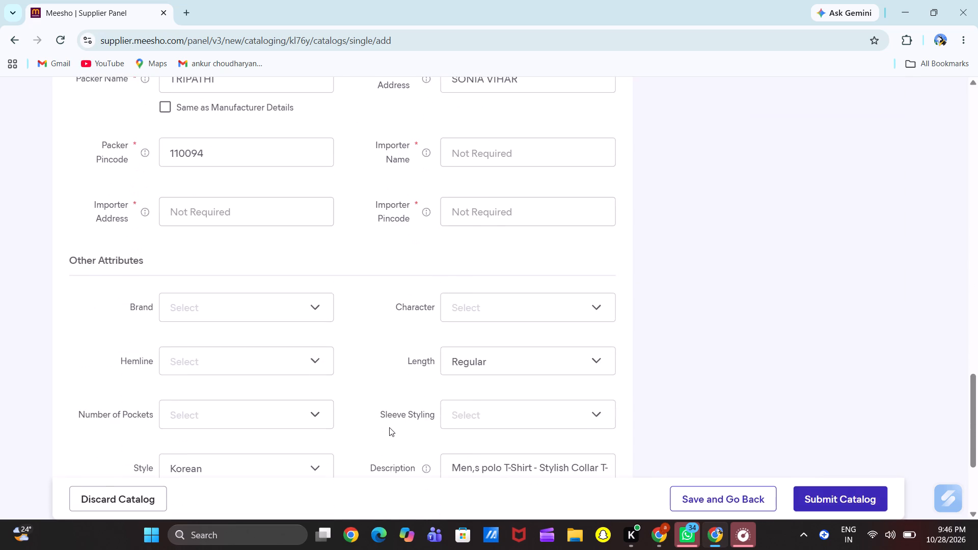
scroll(389, 427, down, 4)
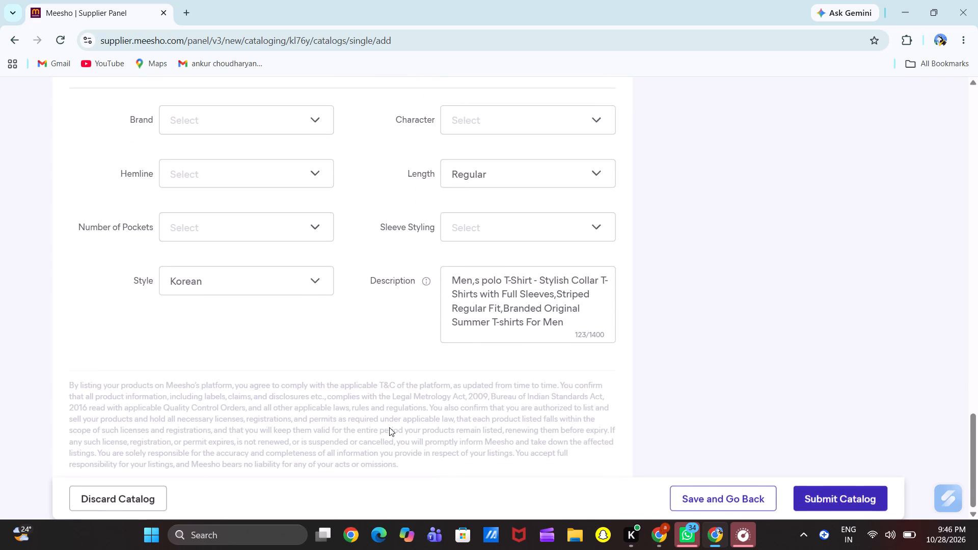
scroll(389, 427, up, 10)
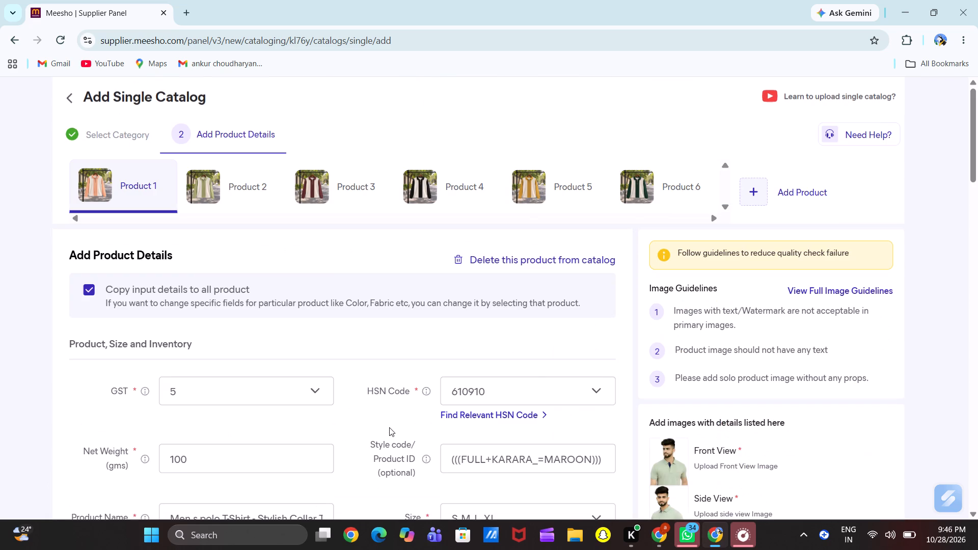
Switch to Product 6 and check its size measurements for missing values.
click(640, 190)
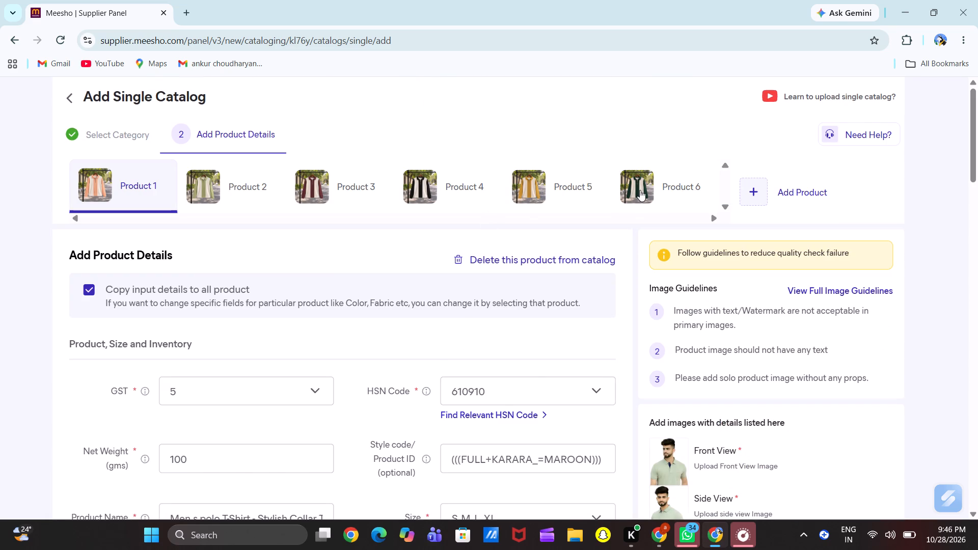
scroll(505, 288, down, 2)
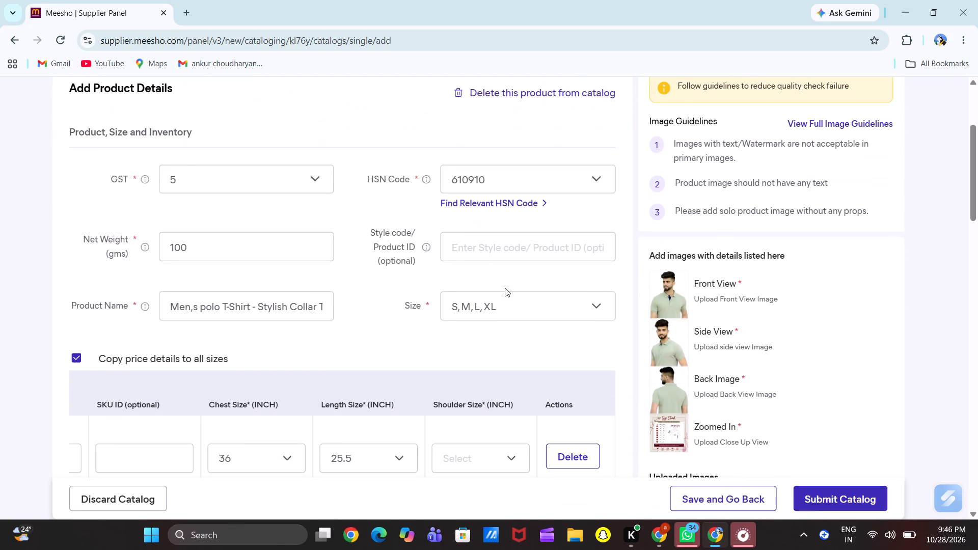
scroll(409, 237, down, 3)
scroll(409, 237, up, 1)
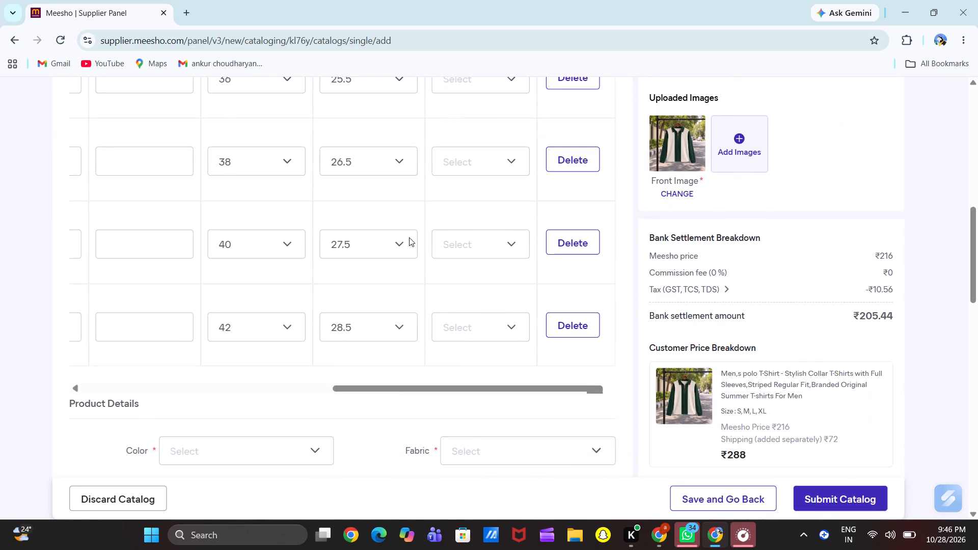
scroll(409, 237, up, 5)
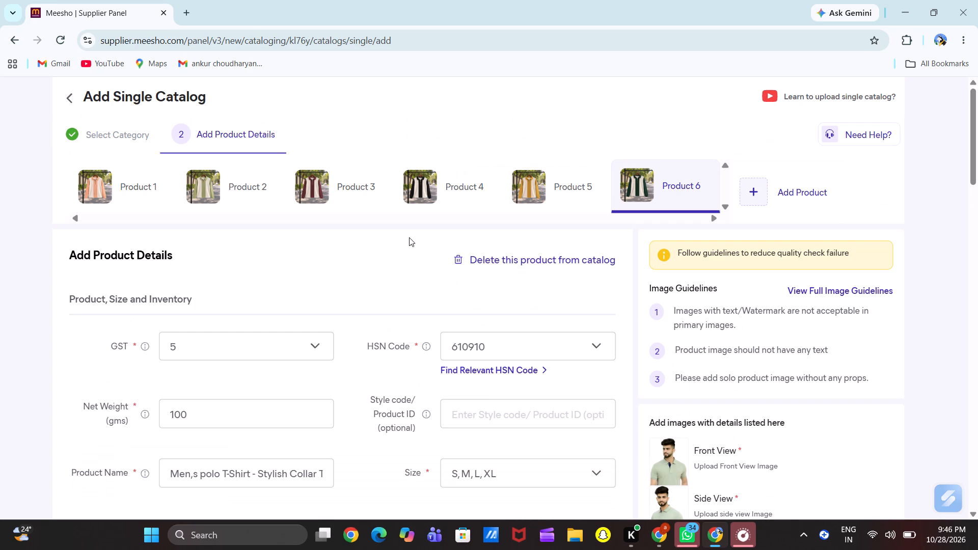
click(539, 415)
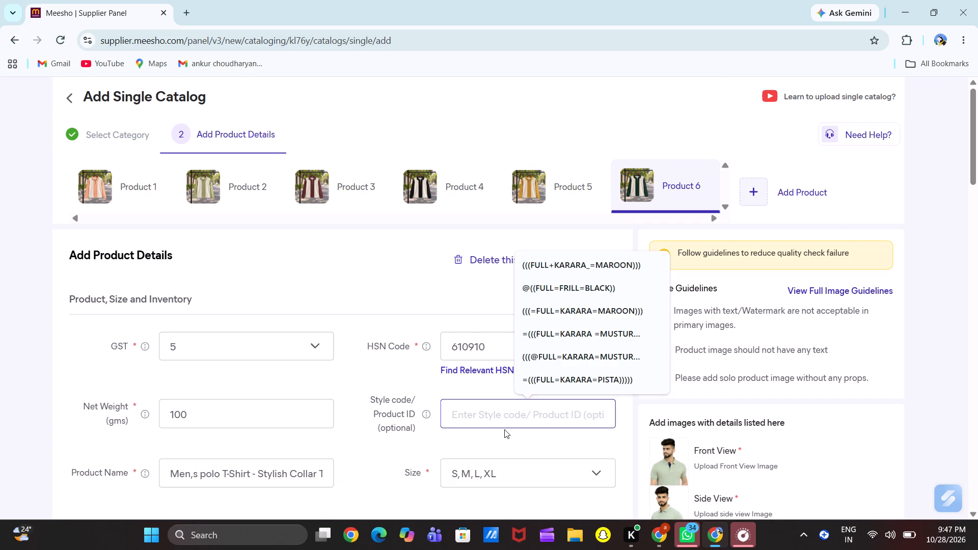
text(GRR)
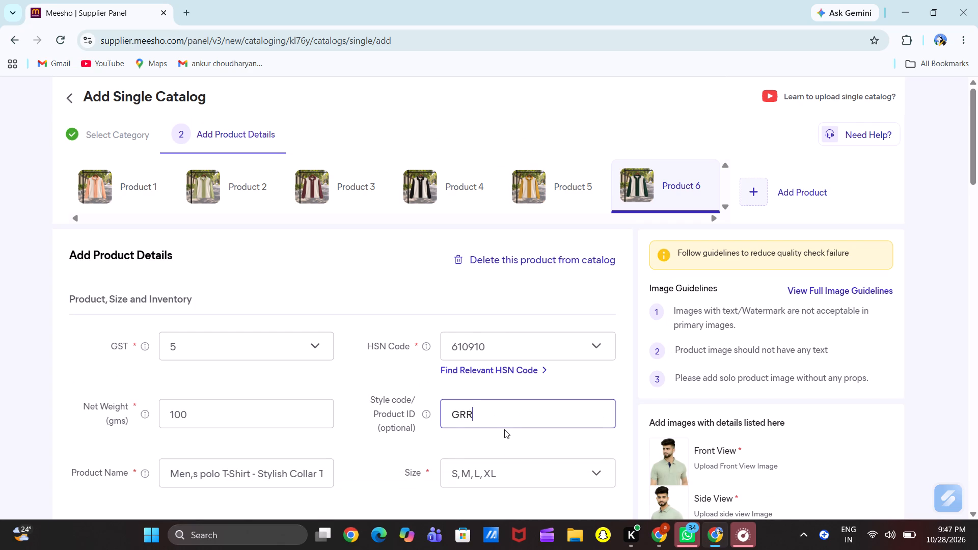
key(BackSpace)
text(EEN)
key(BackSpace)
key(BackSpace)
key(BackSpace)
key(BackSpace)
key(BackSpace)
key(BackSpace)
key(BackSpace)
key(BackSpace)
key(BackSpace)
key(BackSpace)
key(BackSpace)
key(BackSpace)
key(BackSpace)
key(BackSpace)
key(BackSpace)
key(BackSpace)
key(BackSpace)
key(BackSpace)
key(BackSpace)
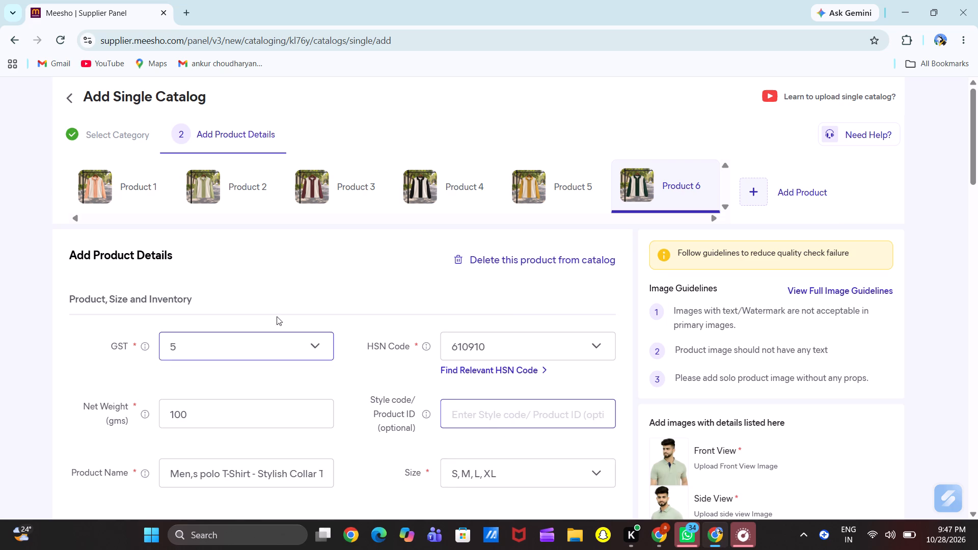
Switch to Product 2 and back to Product 1, and recheck Product 1's style code and size measurements.
click(206, 187)
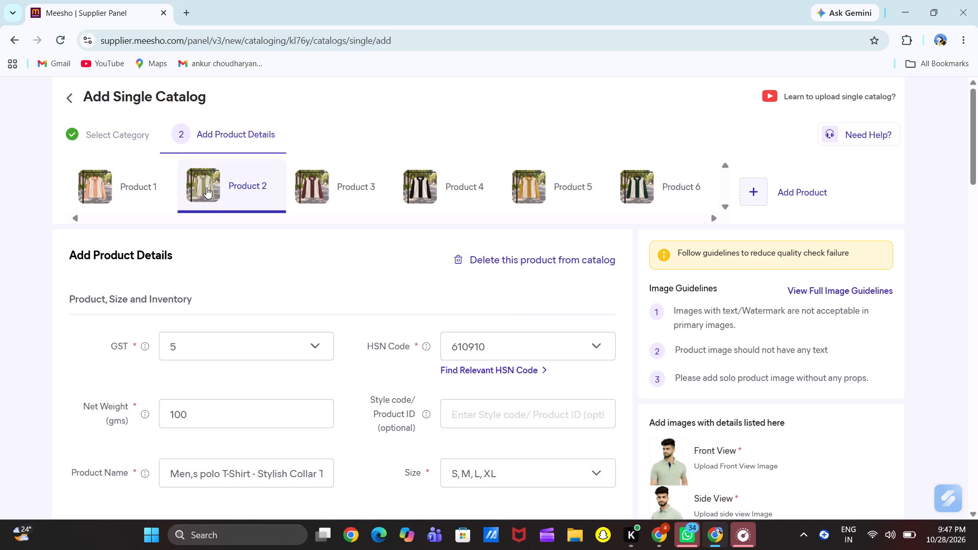
click(97, 183)
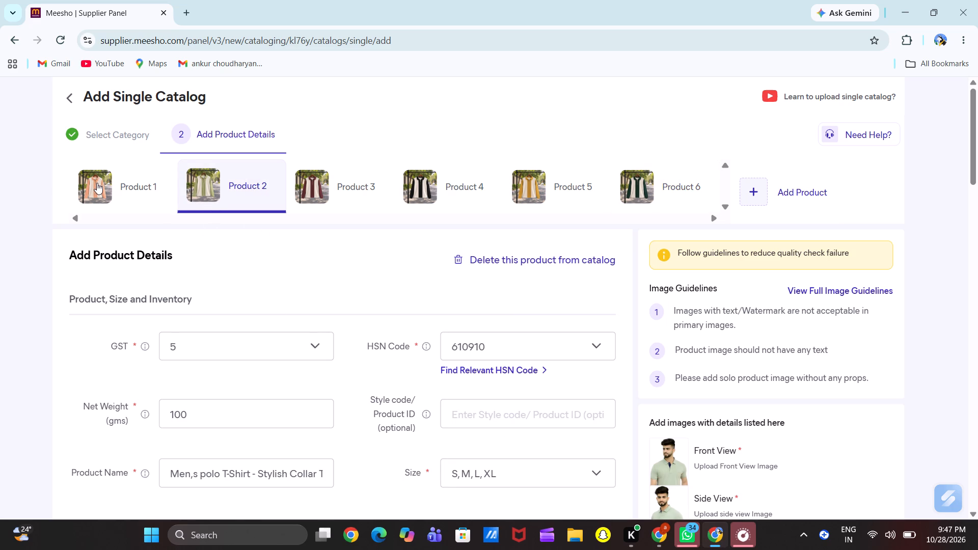
click(100, 188)
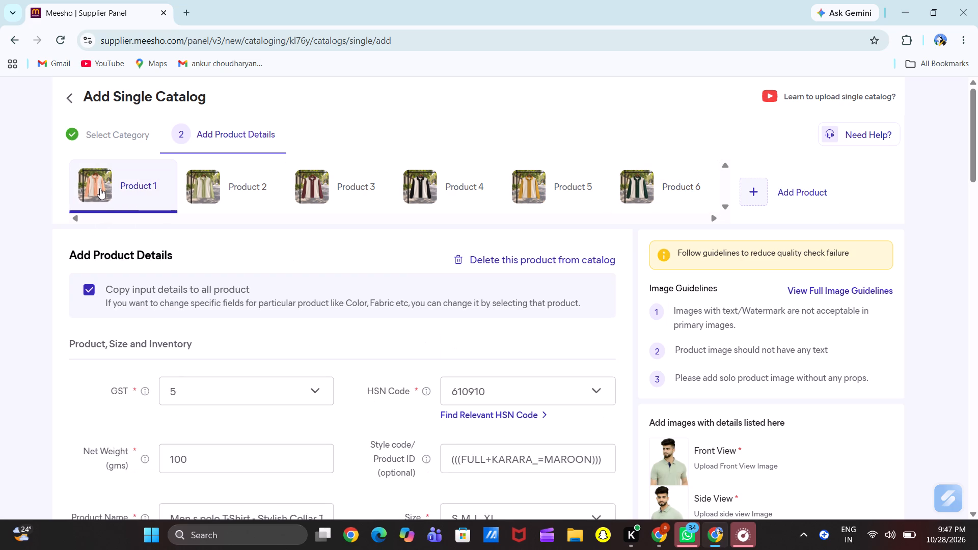
scroll(358, 349, down, 1)
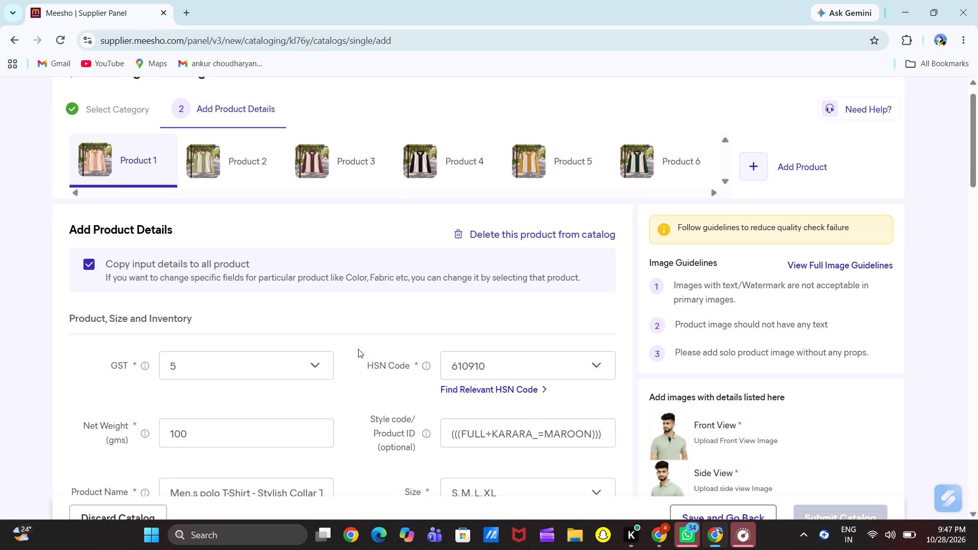
scroll(358, 349, down, 2)
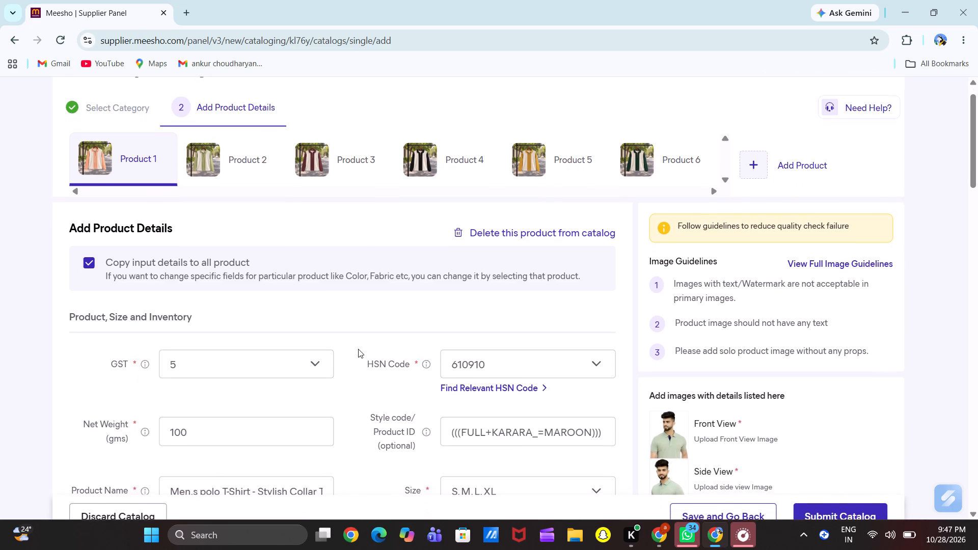
scroll(358, 349, down, 6)
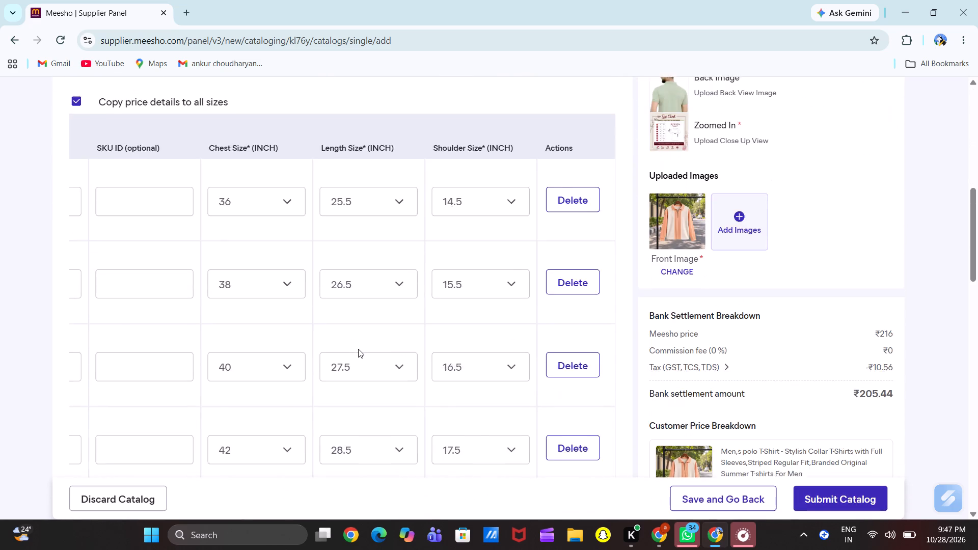
scroll(358, 349, down, 2)
scroll(358, 349, up, 3)
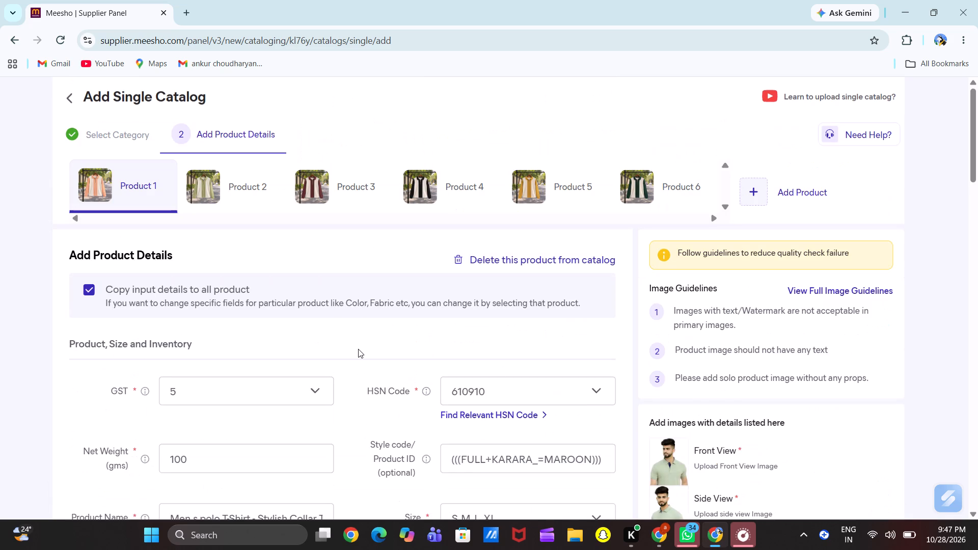
Switch to Product 2 and check its style code and chest, length and shoulder sizes for missing values.
click(206, 194)
scroll(332, 338, down, 1)
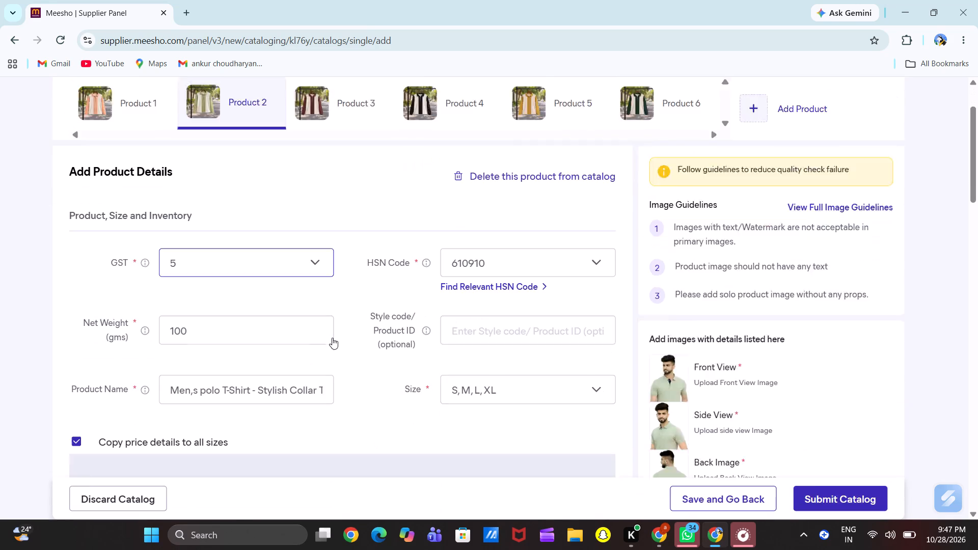
scroll(332, 338, down, 3)
scroll(332, 338, up, 1)
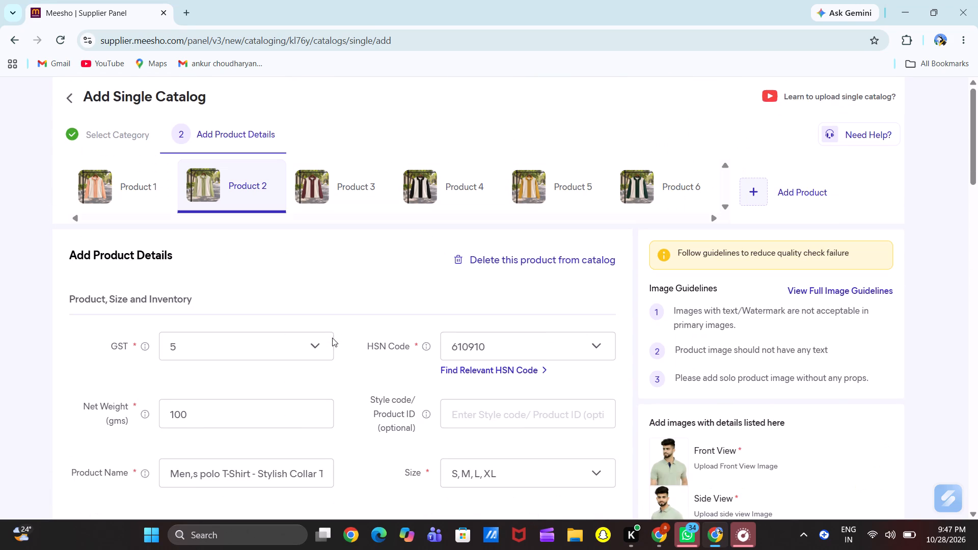
scroll(332, 338, up, 1)
scroll(441, 236, up, 1)
scroll(441, 236, down, 4)
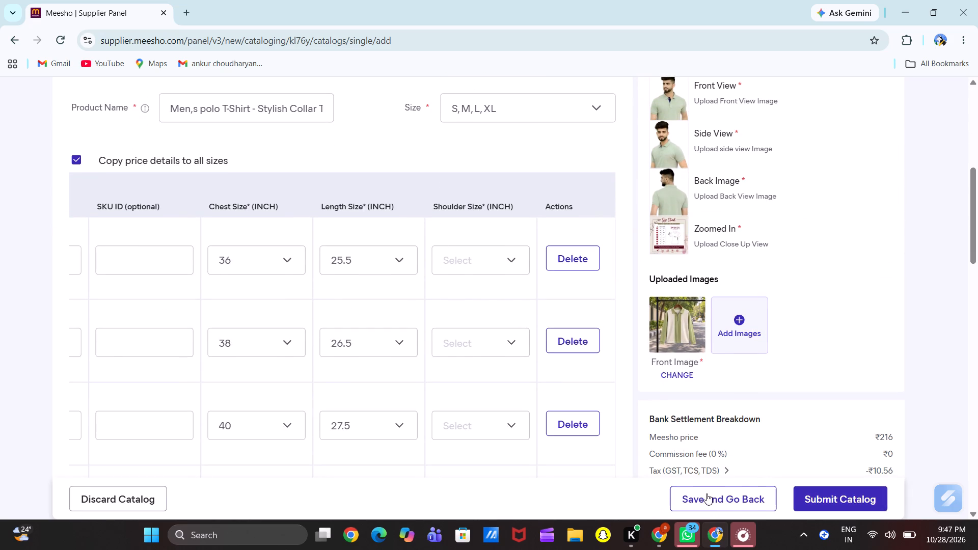
Save the draft catalog and go back to the uploads overview.
click(707, 493)
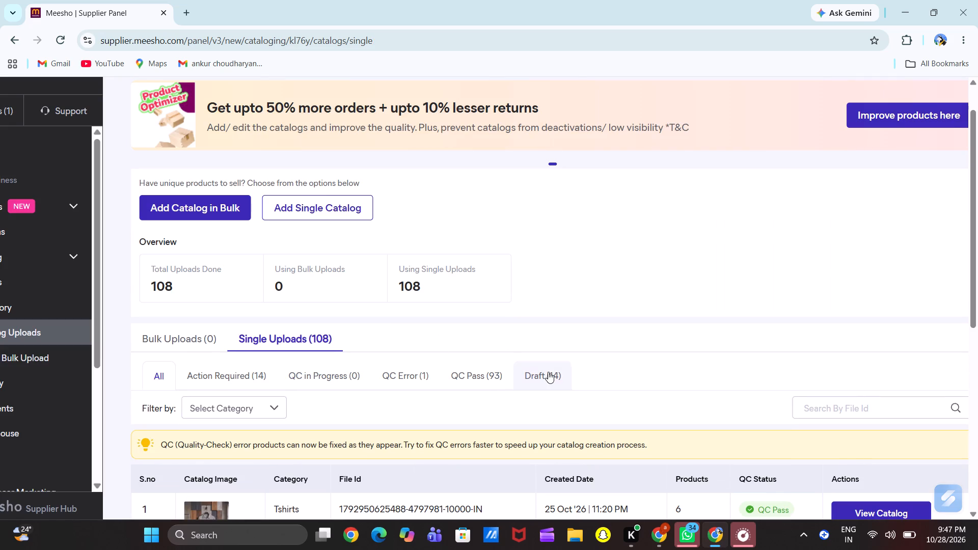
List the draft single uploads and open the Tshirts draft created 17 Oct '26 at 07:19 PM for editing.
click(550, 372)
scroll(568, 451, down, 5)
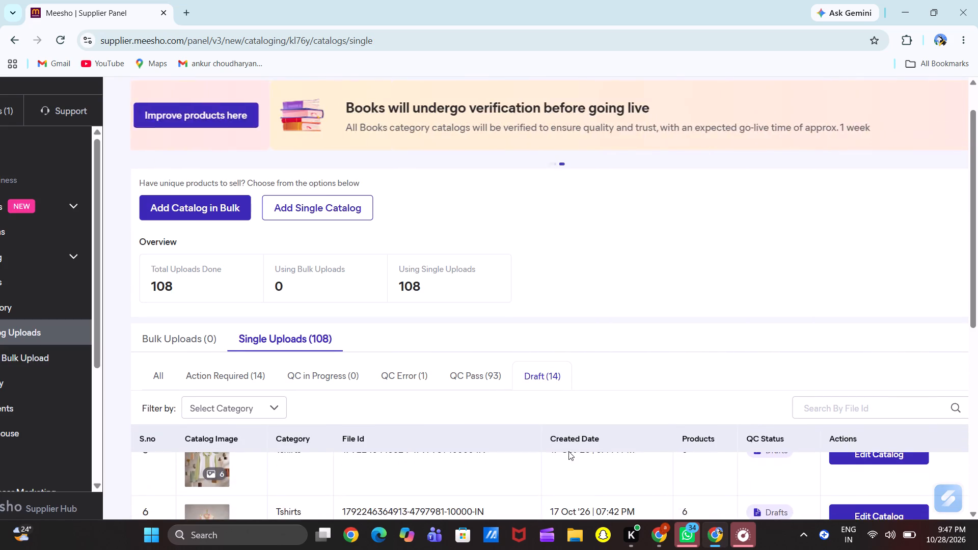
scroll(568, 451, down, 4)
scroll(576, 321, down, 4)
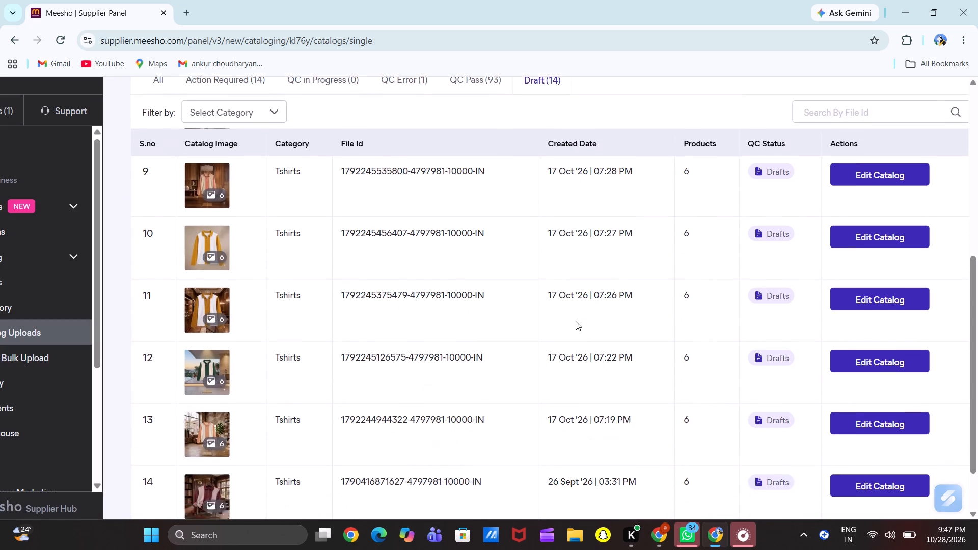
scroll(576, 321, down, 2)
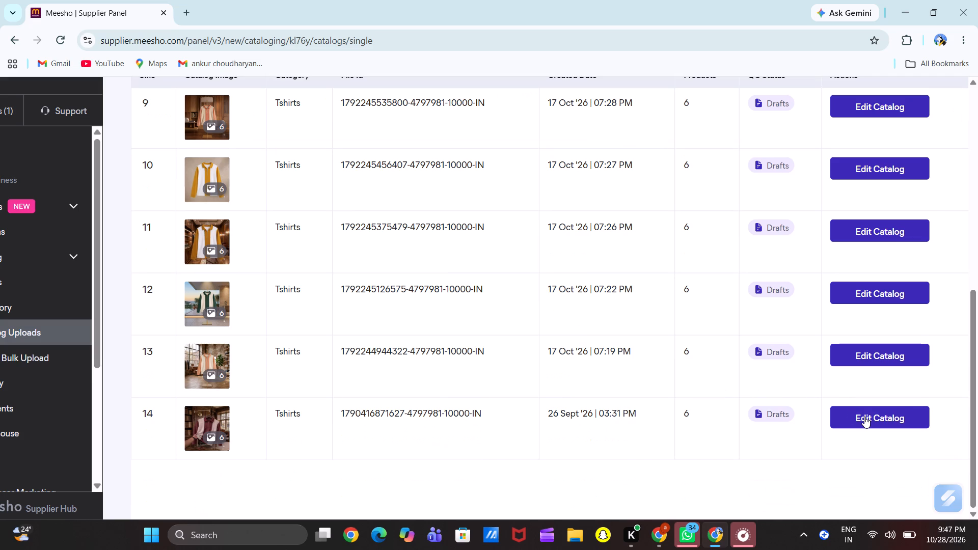
click(873, 358)
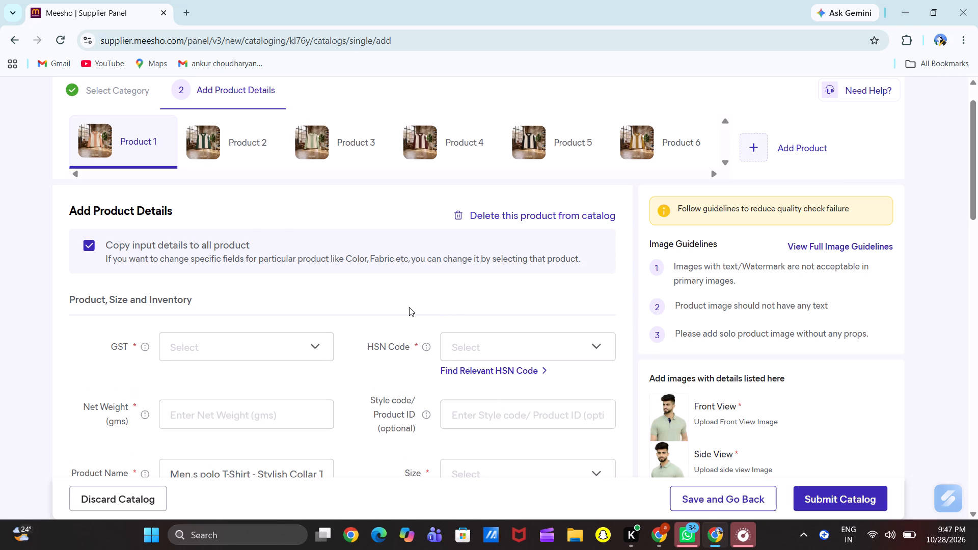
For Product 1, set GST to 5, HSN code to 610910 and net weight to 100 g.
click(246, 344)
click(198, 426)
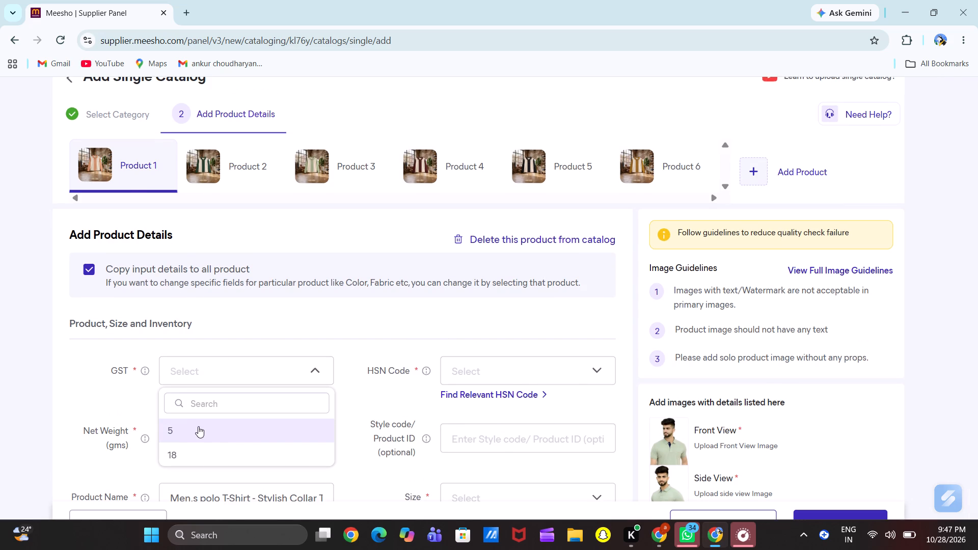
click(488, 372)
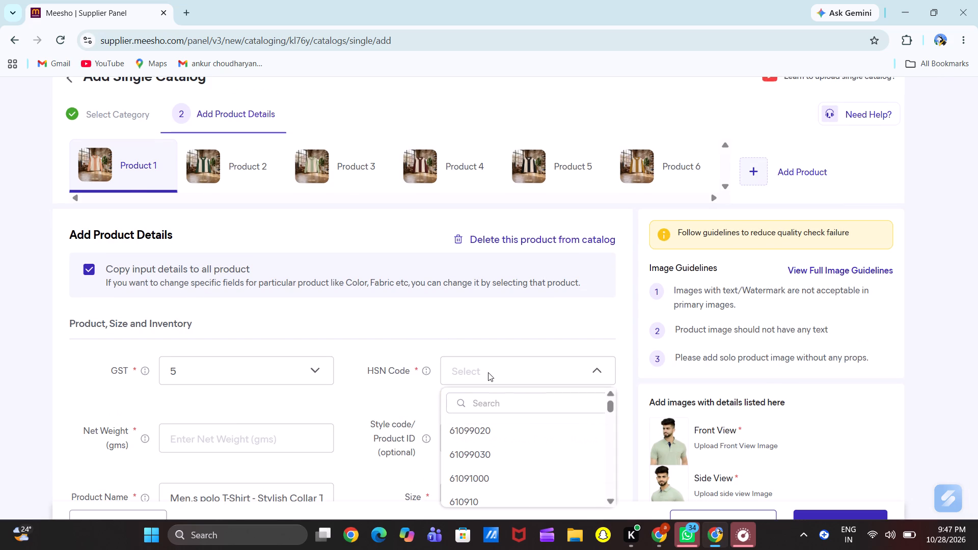
click(485, 497)
click(216, 434)
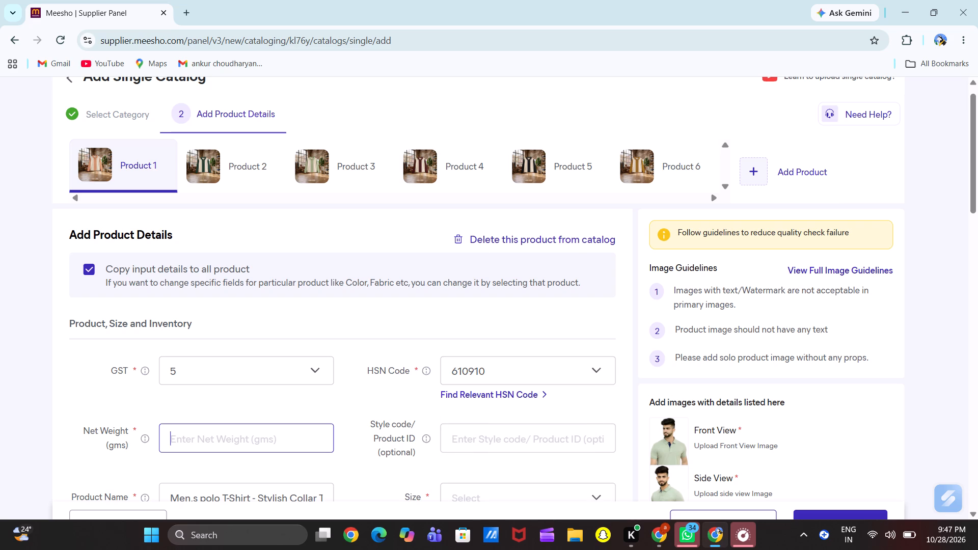
text(100)
Check Product 1's colour in its front image and set its style code to =(((FULL=KARARA=PEACH))))).
click(465, 432)
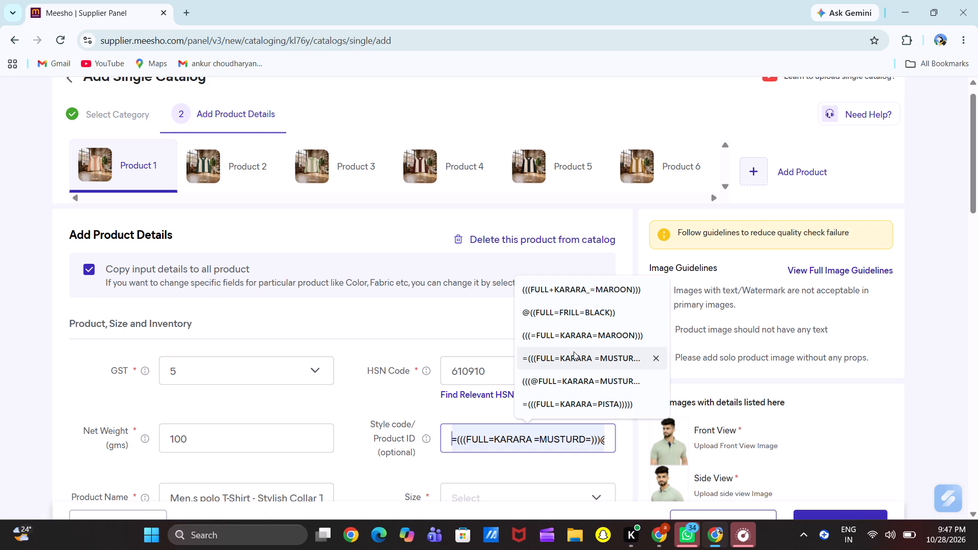
click(581, 398)
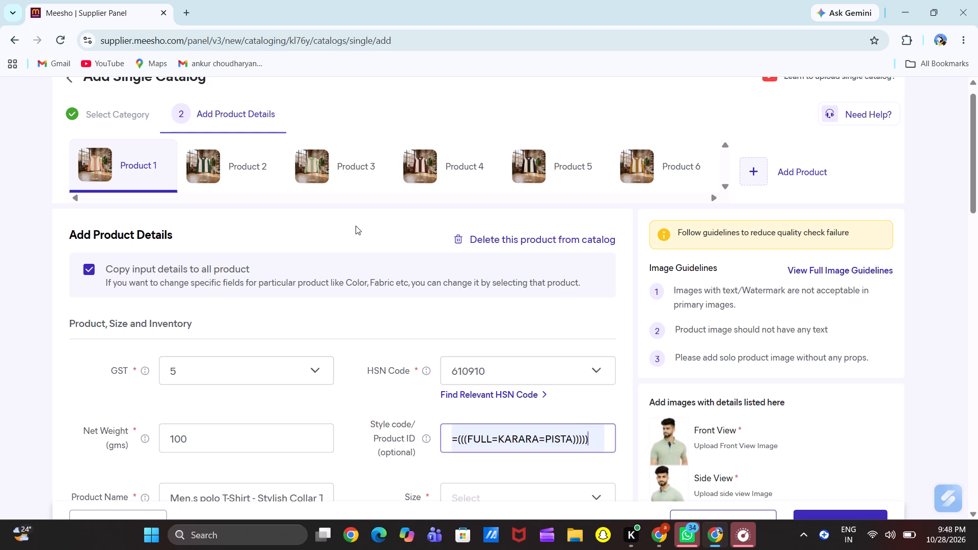
scroll(356, 226, down, 3)
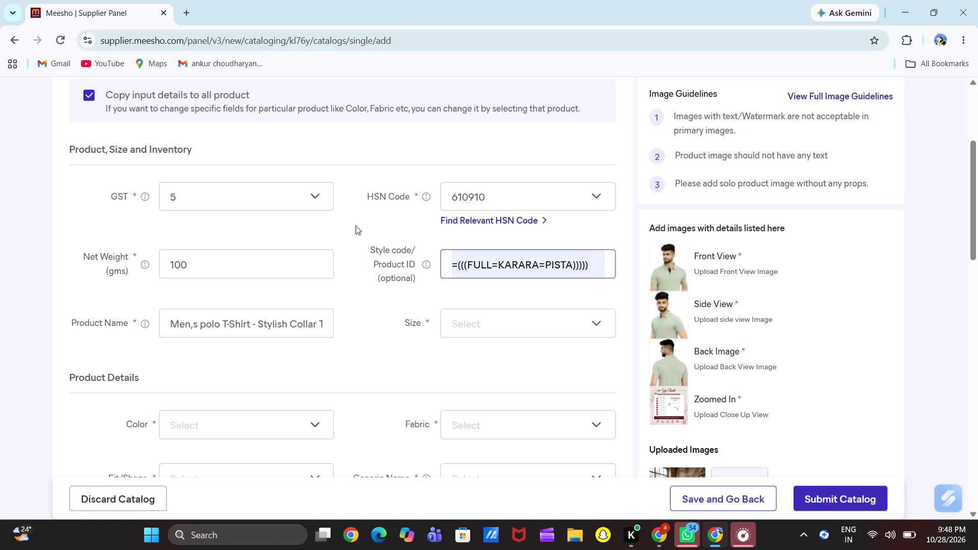
scroll(351, 229, up, 3)
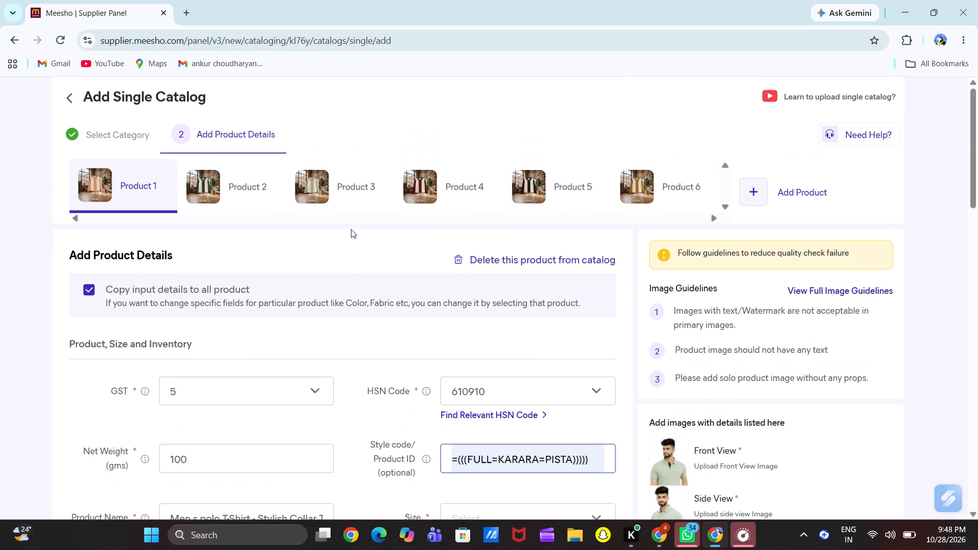
scroll(635, 387, down, 4)
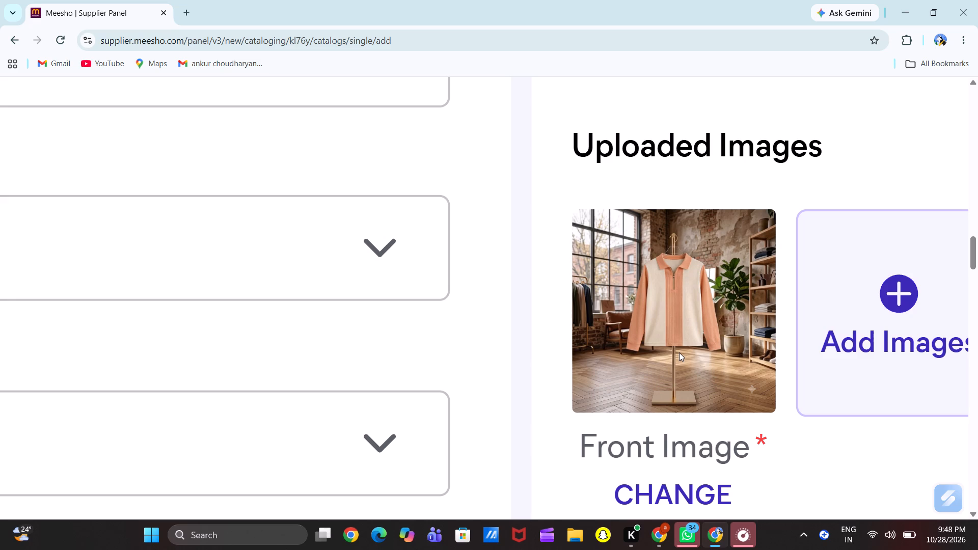
scroll(679, 352, left, 1)
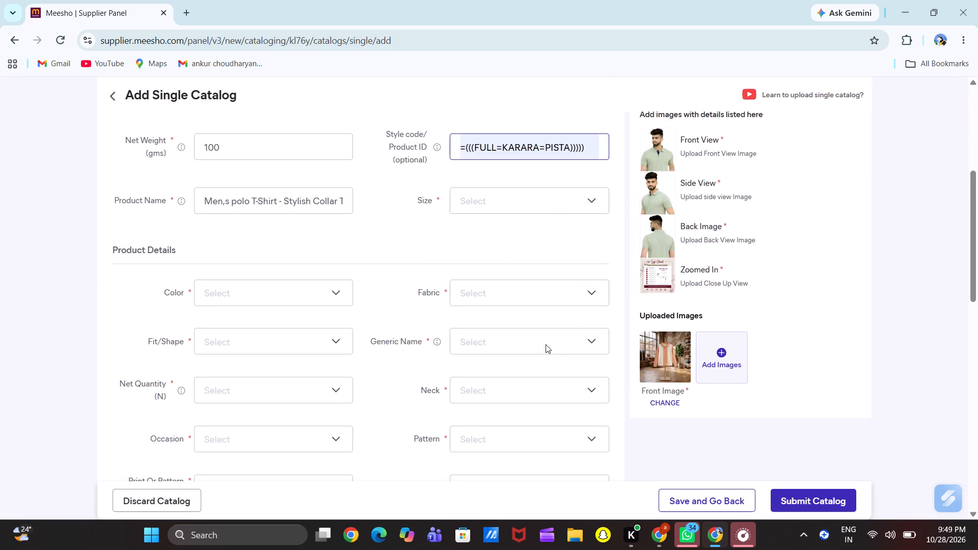
click(567, 146)
key(BackSpace)
key(BackSpace)
key(BackSpace)
key(BackSpace)
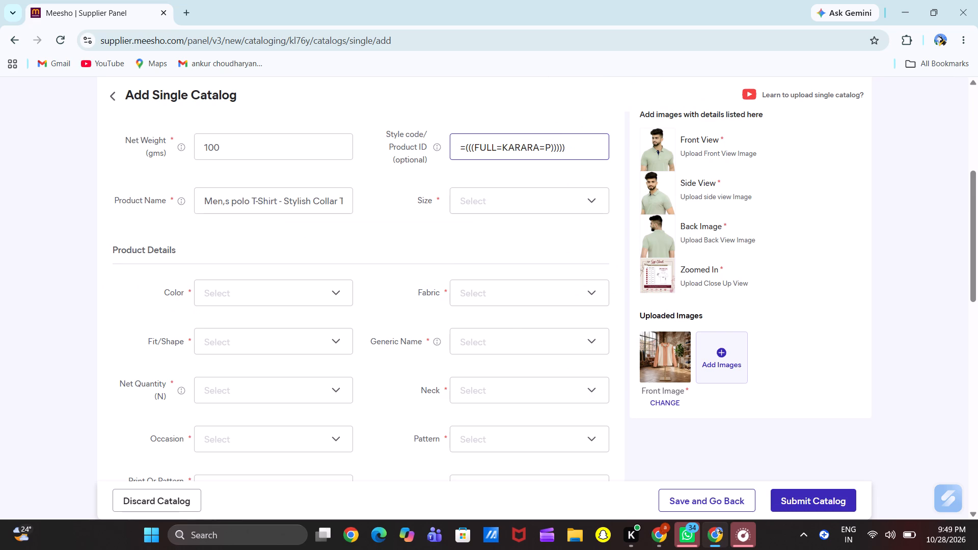
key(BackSpace)
text(PEACH)
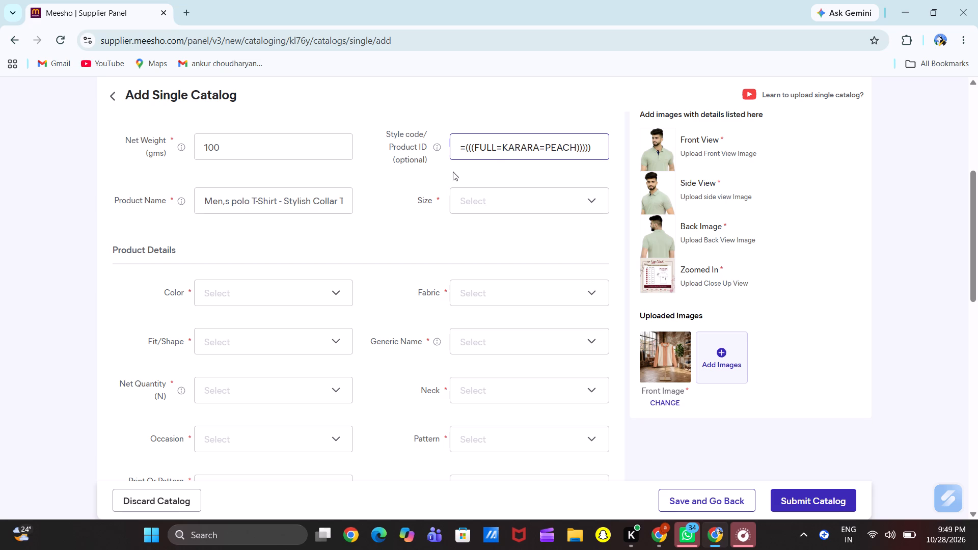
Select sizes S, M and L for Product 1 and apply them.
click(495, 202)
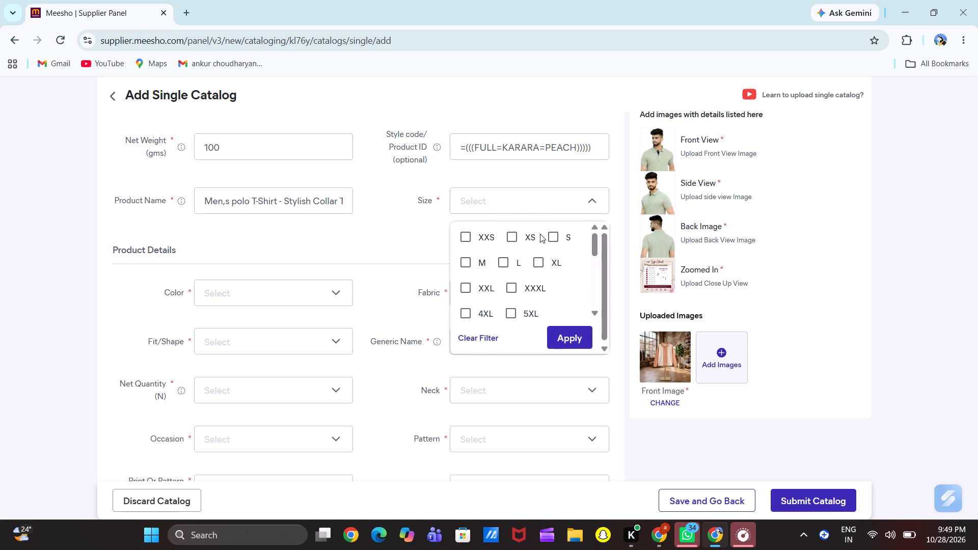
click(557, 234)
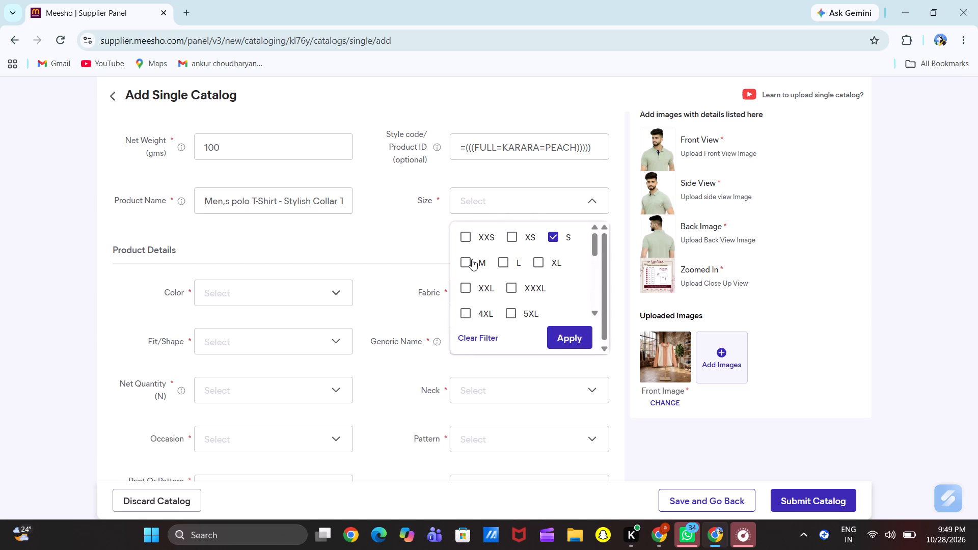
click(471, 260)
click(502, 257)
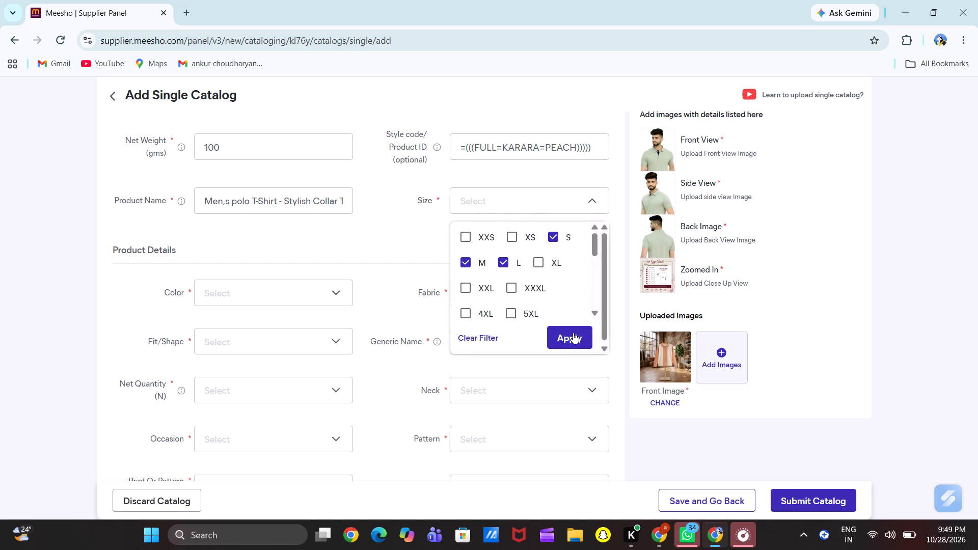
click(573, 333)
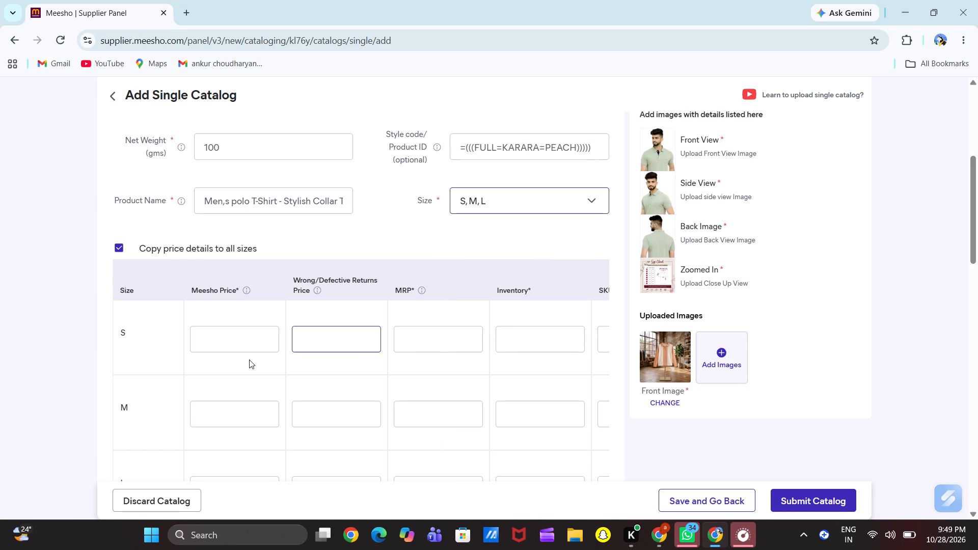
Set the Meesho price to 216 for size S, with price details copied to all sizes.
click(247, 360)
click(235, 346)
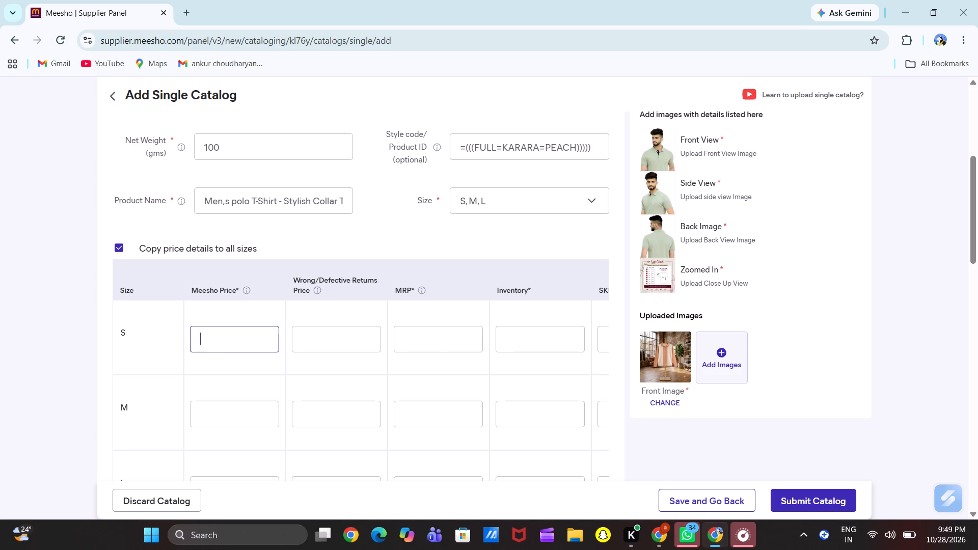
click(216, 336)
text(21)
key(6)
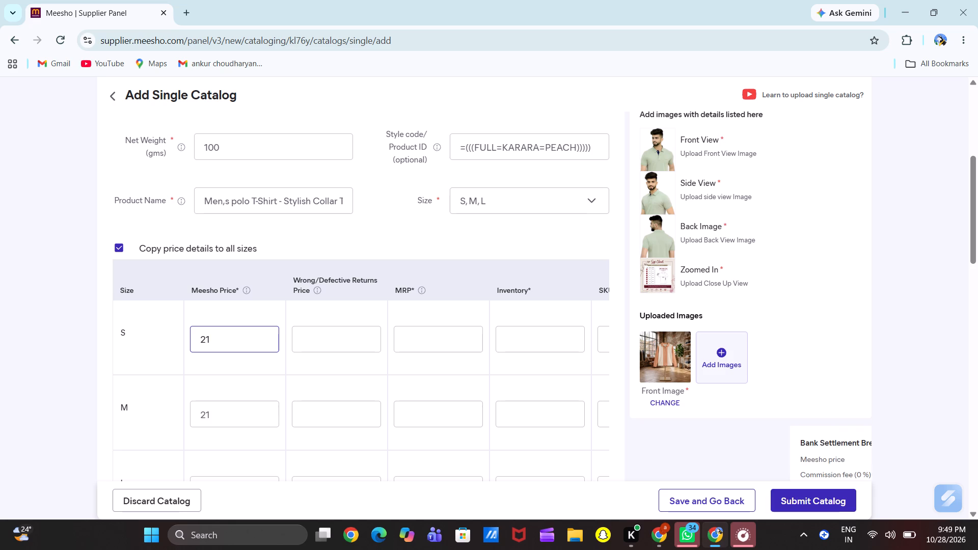
Set the Wrong/Defective Returns Price to 215 and the MRP to 799 for size S, copied to all sizes.
click(311, 338)
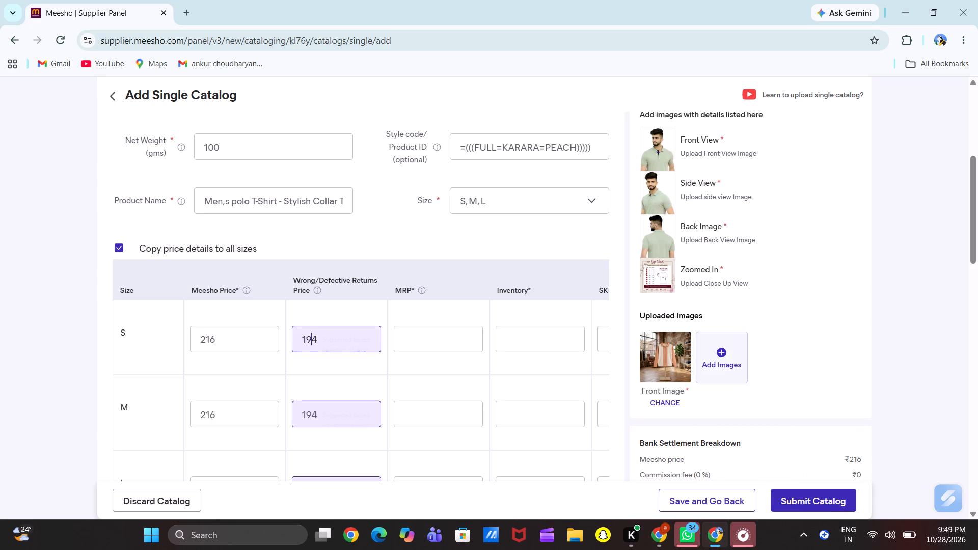
key(BackSpace)
key(BackSpace)
key(BackSpace)
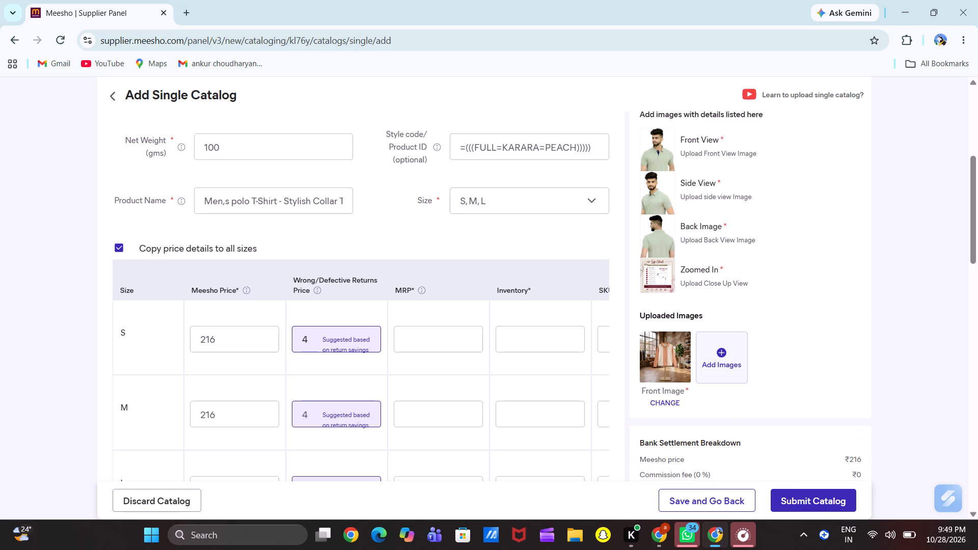
click(313, 338)
key(BackSpace)
key(1)
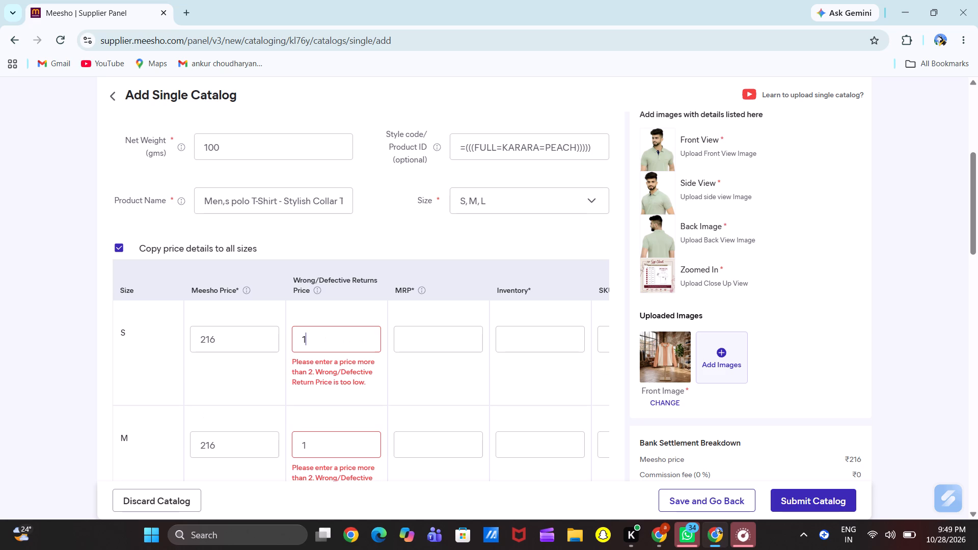
text(56)
key(BackSpace)
key(BackSpace)
key(BackSpace)
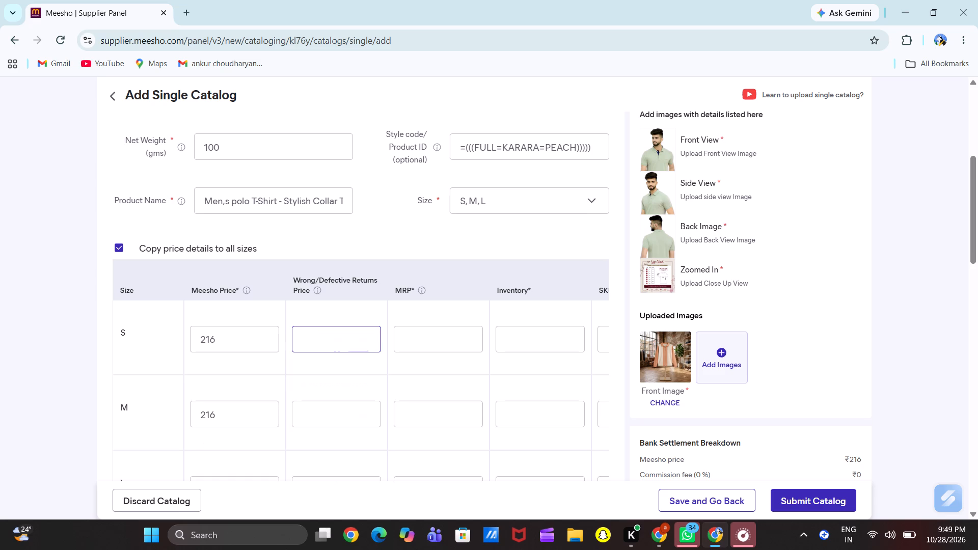
text(215)
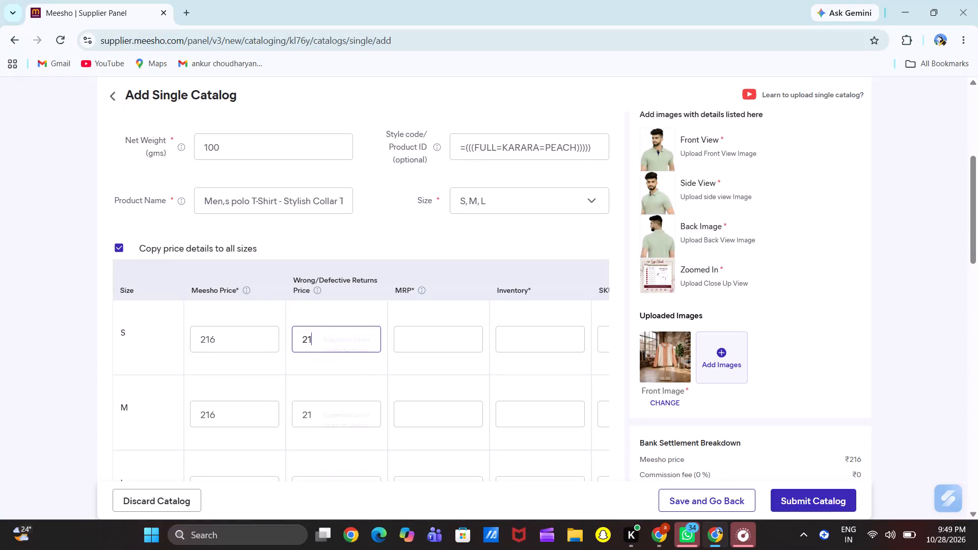
click(453, 337)
text(799)
Set the inventory to 100 for each of sizes S, M and L.
click(533, 332)
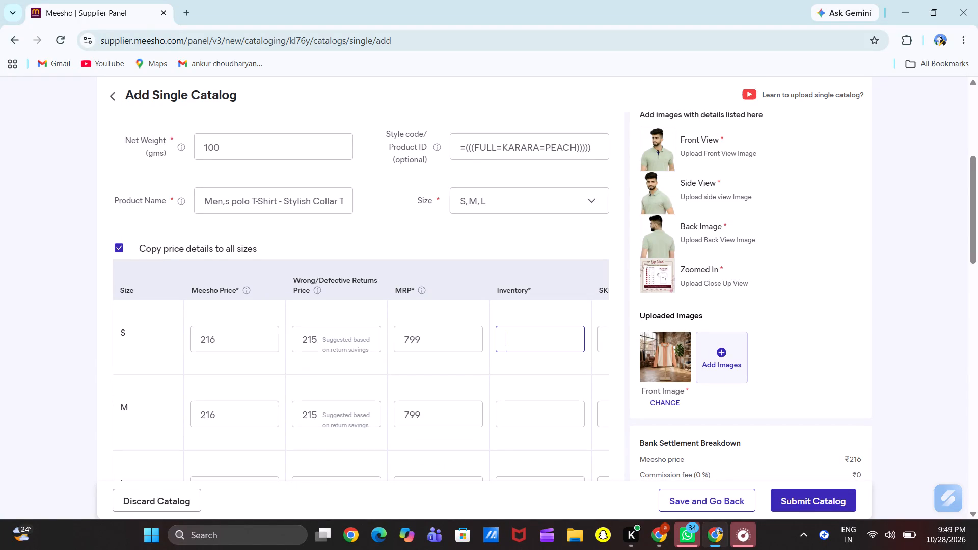
text(100)
click(523, 409)
text(100)
scroll(534, 434, down, 1)
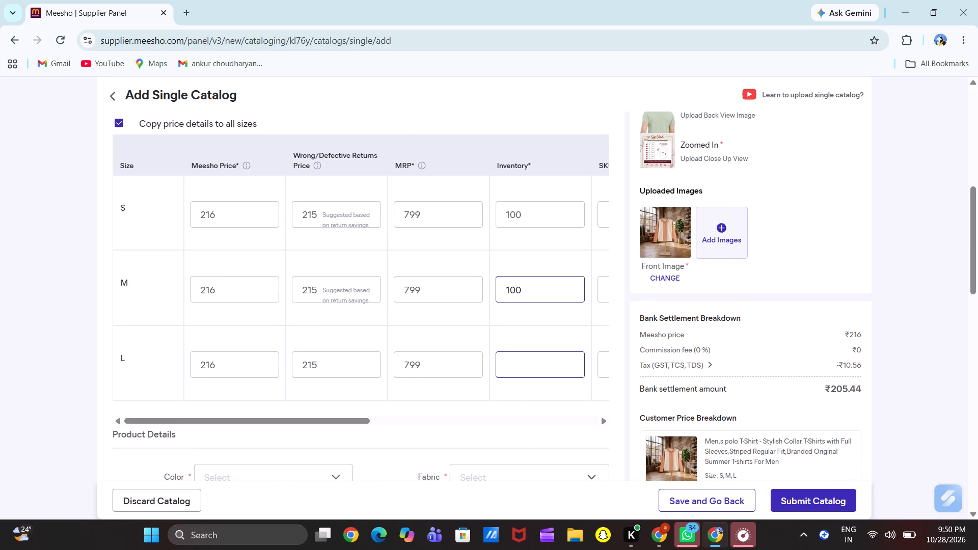
click(517, 370)
text(100)
Set the chest size for size S to 36 inches in the size details table.
scroll(506, 367, down, 2)
scroll(506, 367, left, 3)
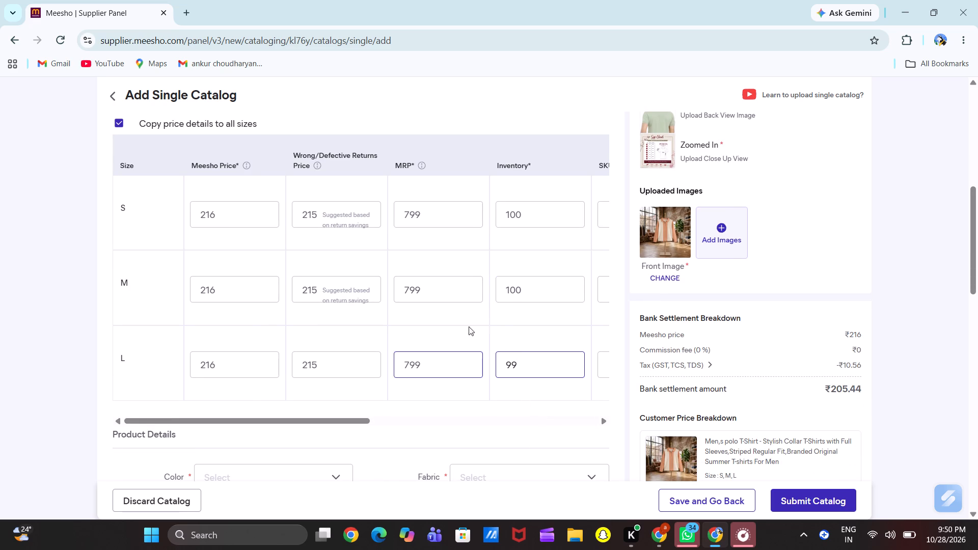
scroll(529, 328, left, 3)
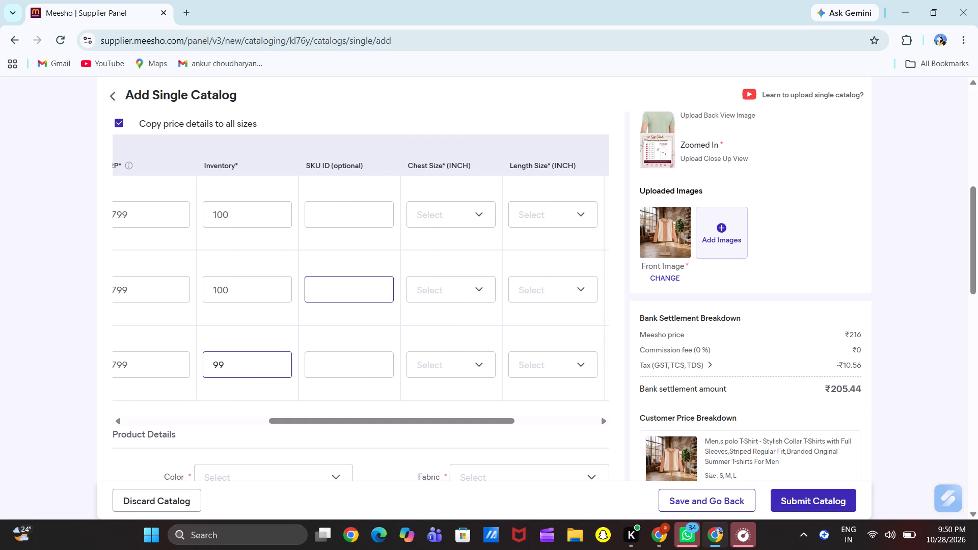
click(447, 208)
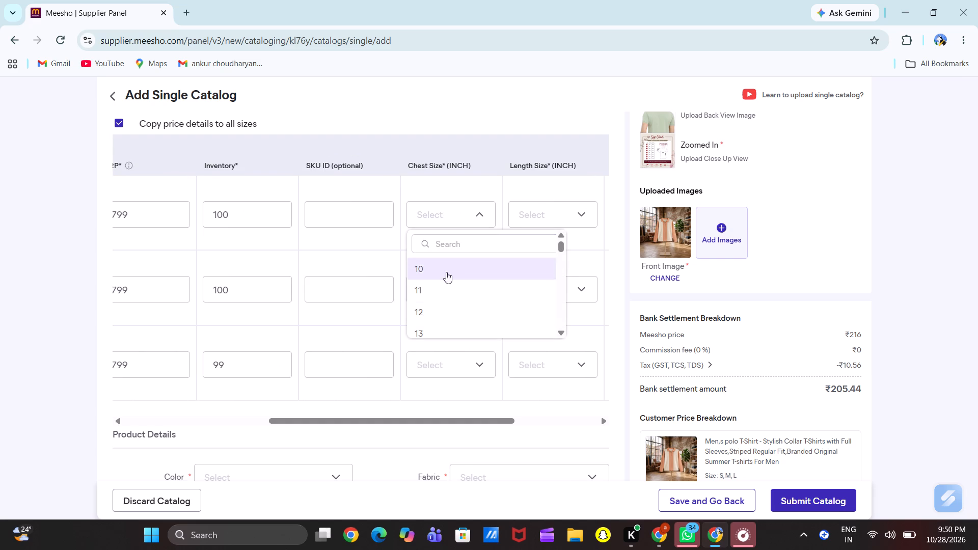
scroll(452, 301, down, 5)
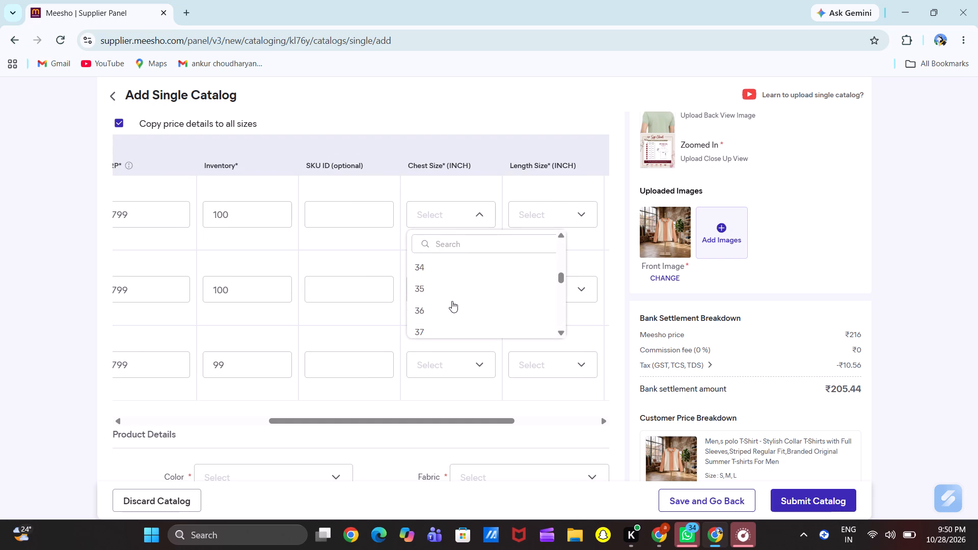
scroll(452, 301, down, 1)
click(447, 306)
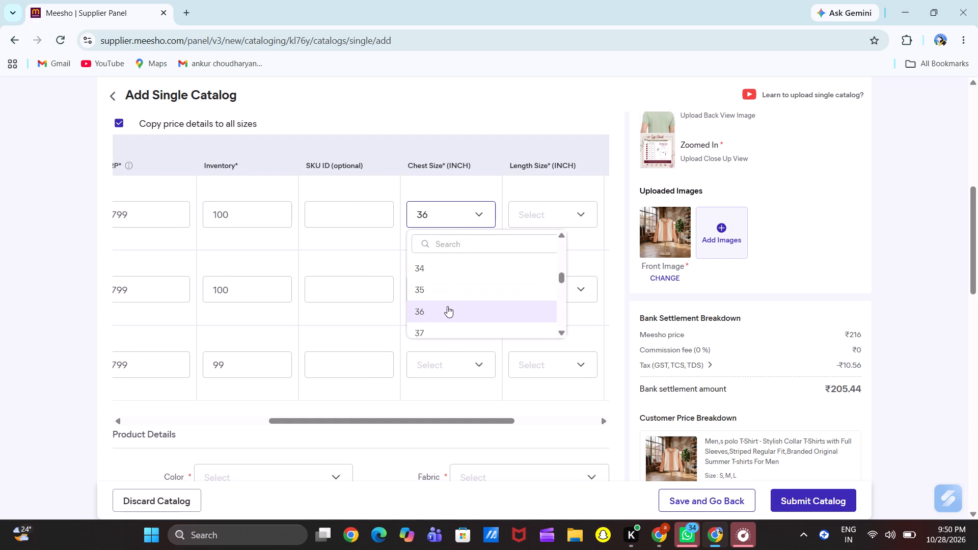
Set the chest size for size M to 38 inches.
click(421, 277)
scroll(459, 354, down, 1)
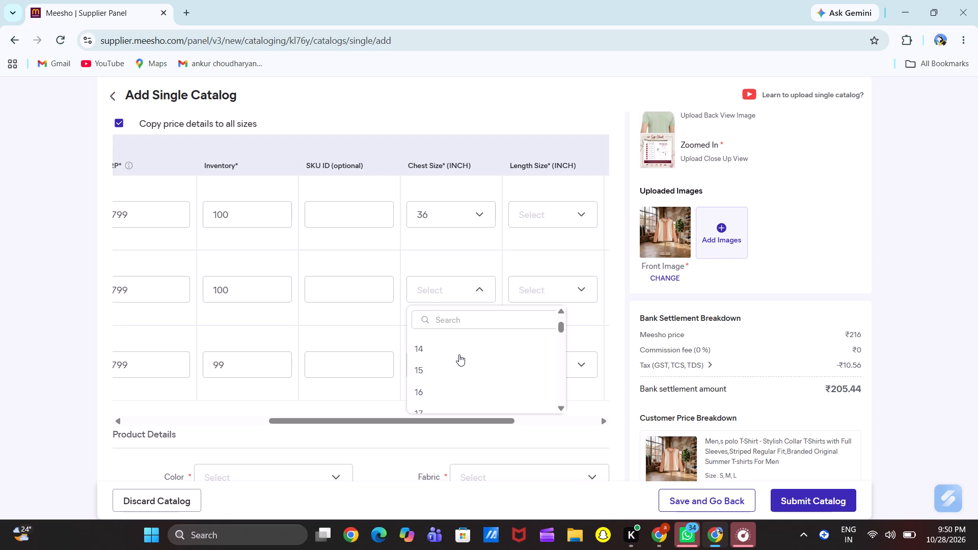
scroll(459, 354, down, 4)
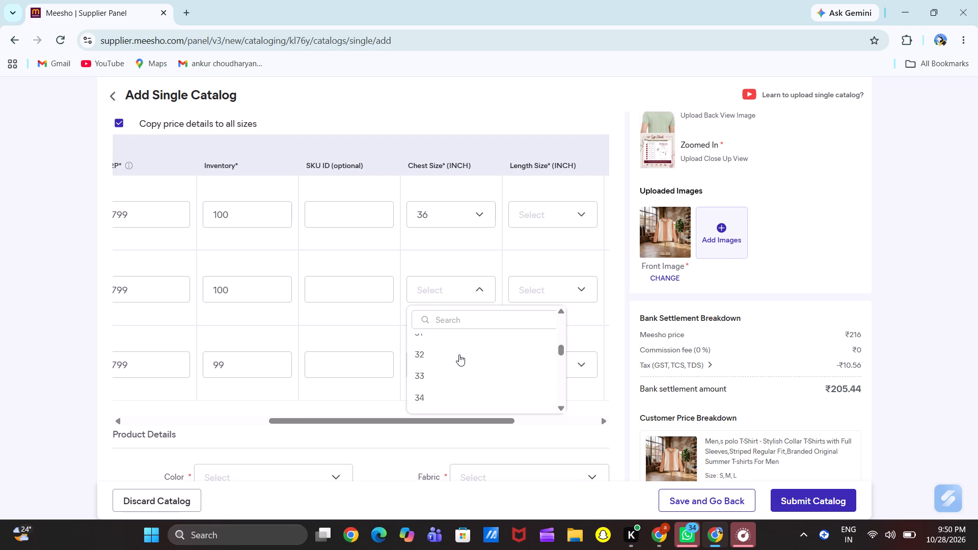
scroll(459, 354, down, 4)
click(439, 375)
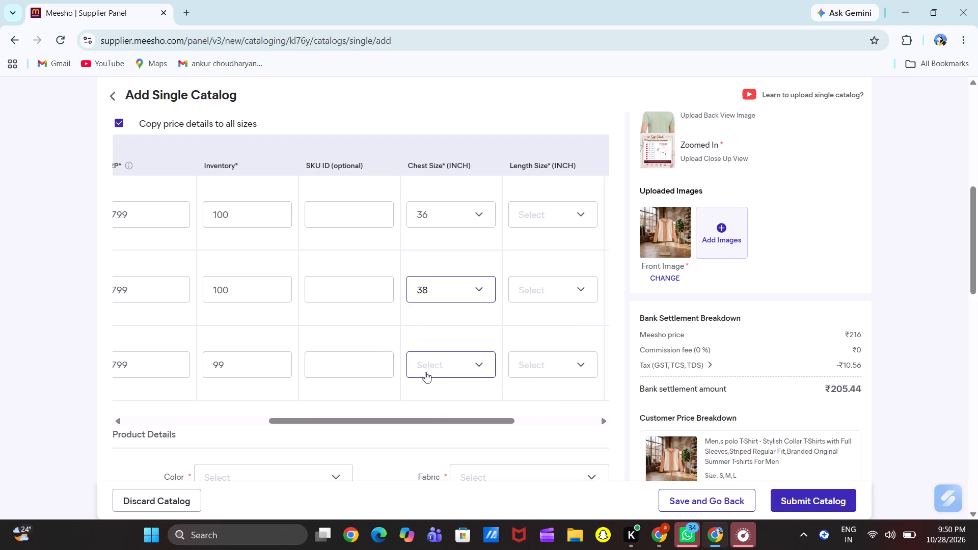
Set the chest size for size L to 40 inches.
click(441, 363)
scroll(476, 464, down, 2)
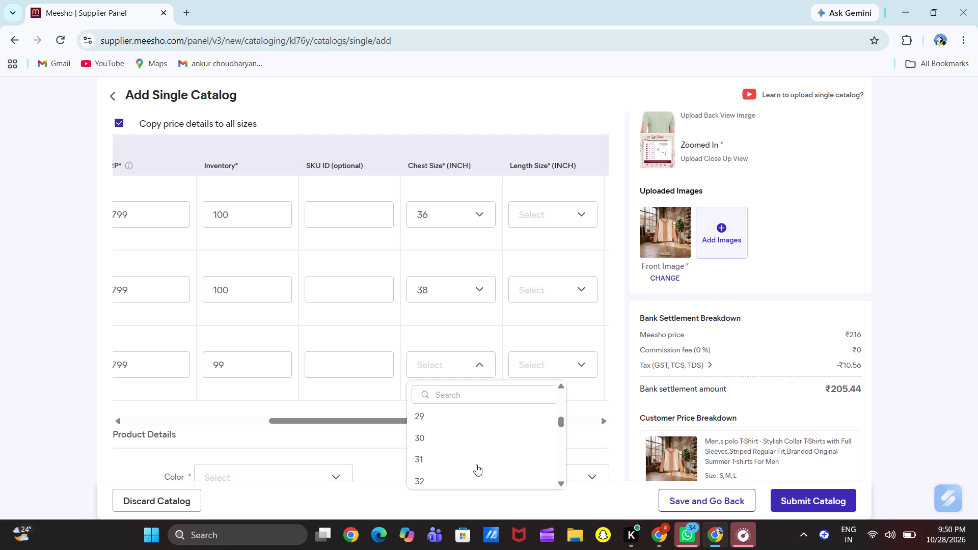
scroll(476, 464, down, 5)
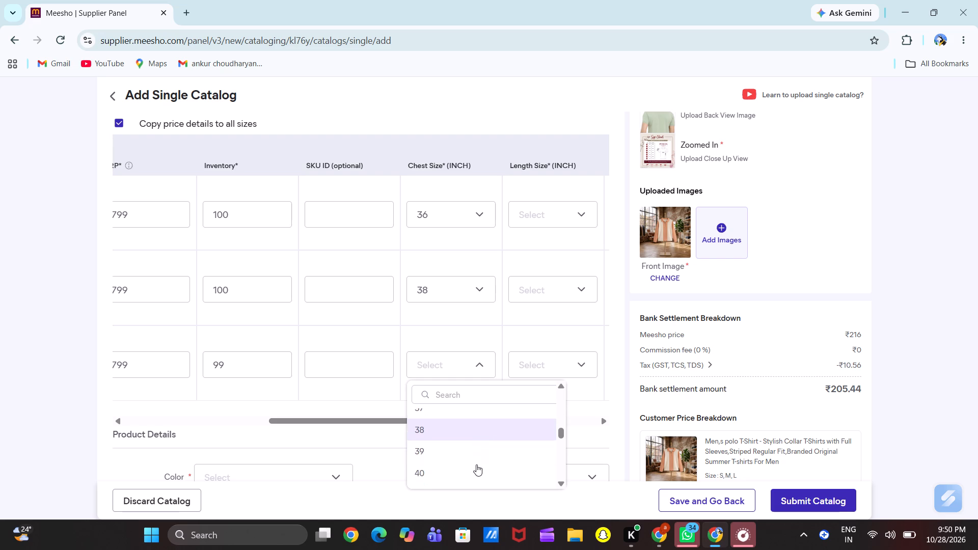
scroll(476, 464, down, 1)
click(476, 464)
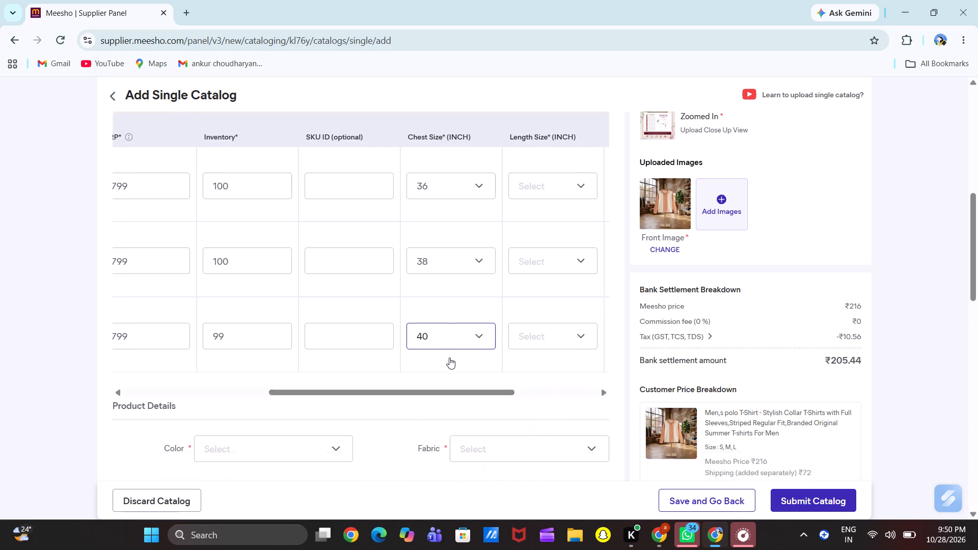
Set the length size for size S to 14.5 inches.
click(532, 241)
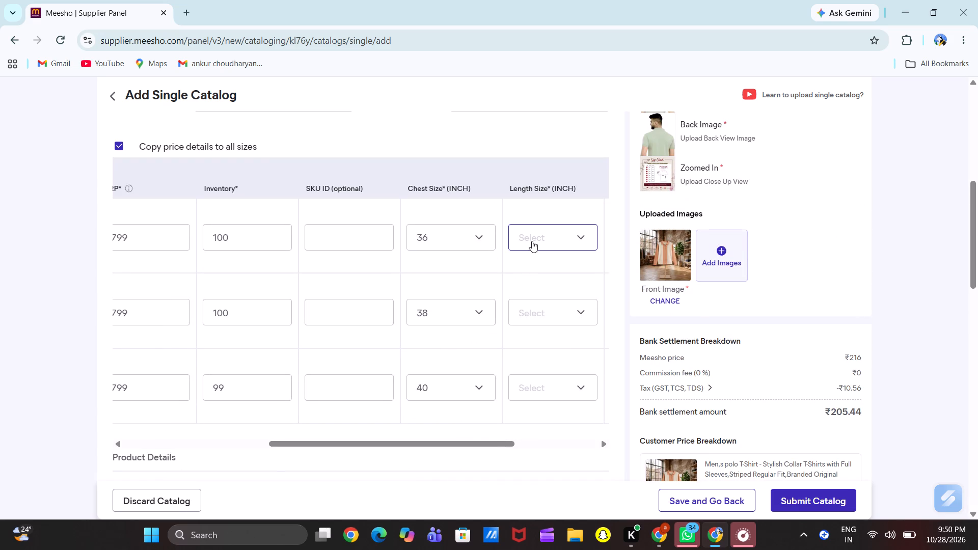
scroll(565, 330, down, 2)
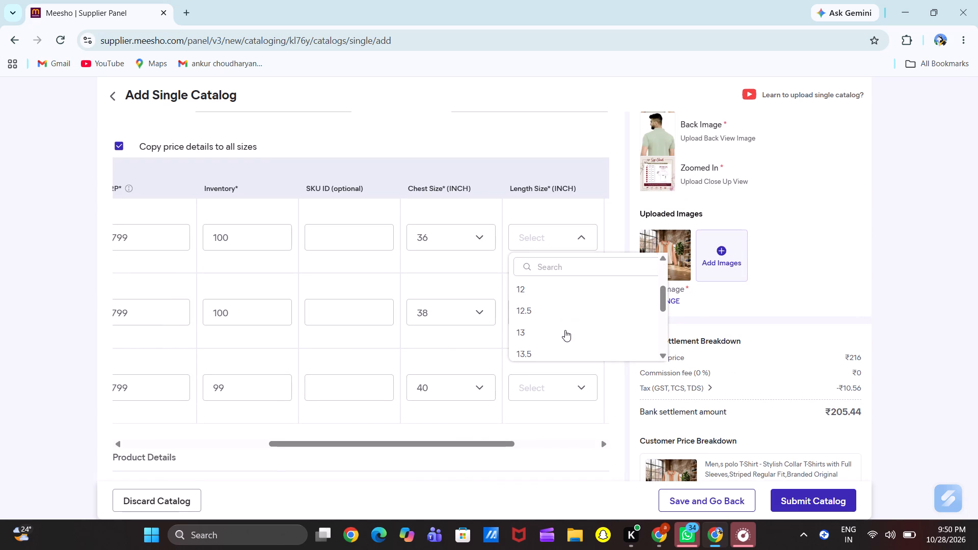
scroll(565, 330, down, 3)
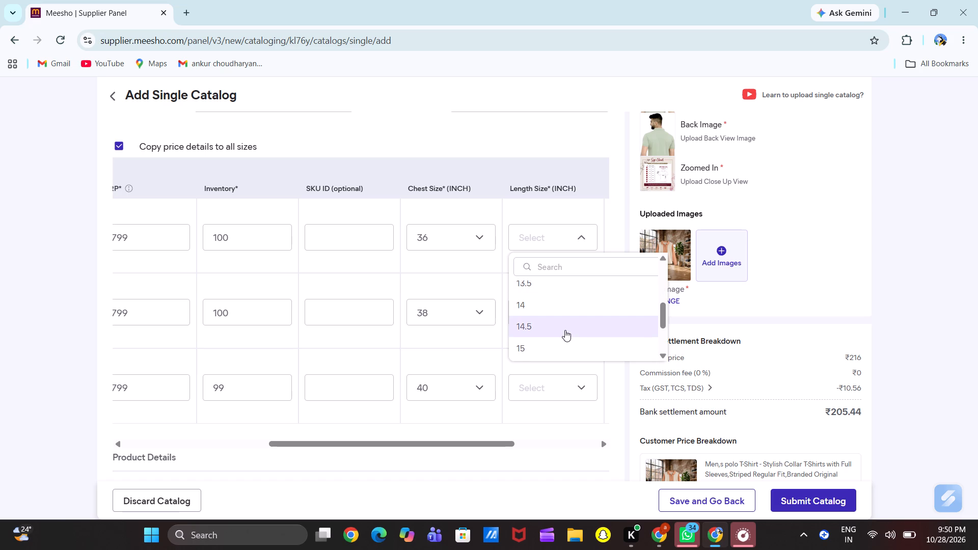
click(565, 330)
Set the length size for size M to 15.5 inches.
click(541, 308)
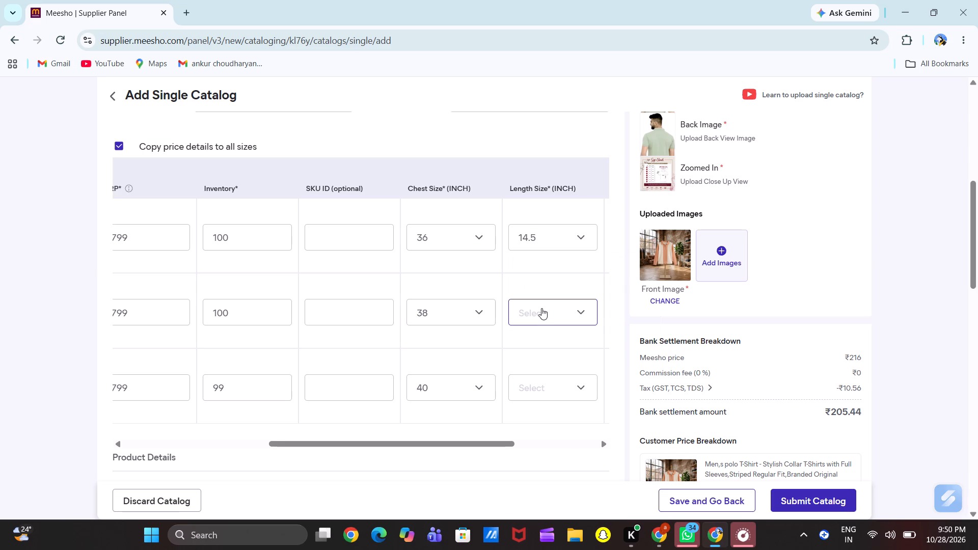
scroll(545, 375, down, 1)
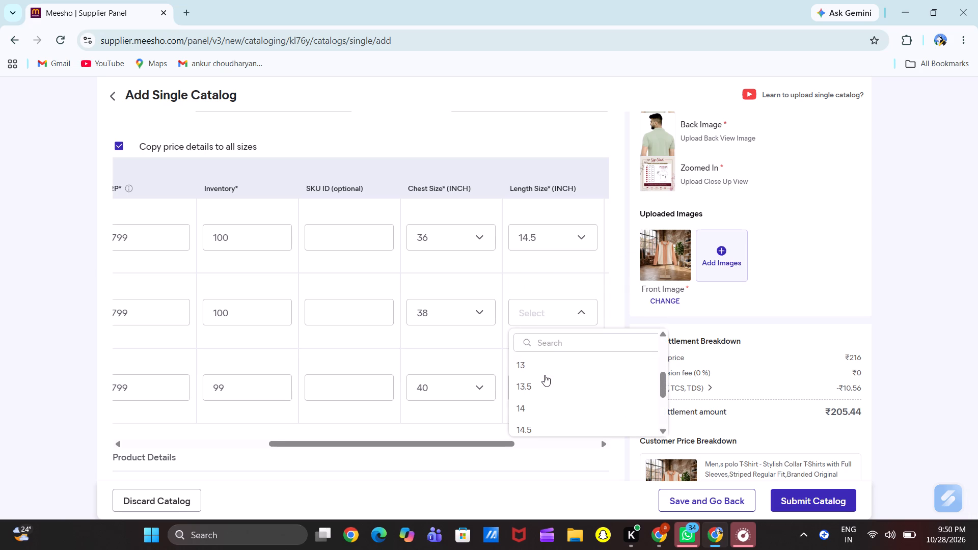
scroll(545, 375, down, 3)
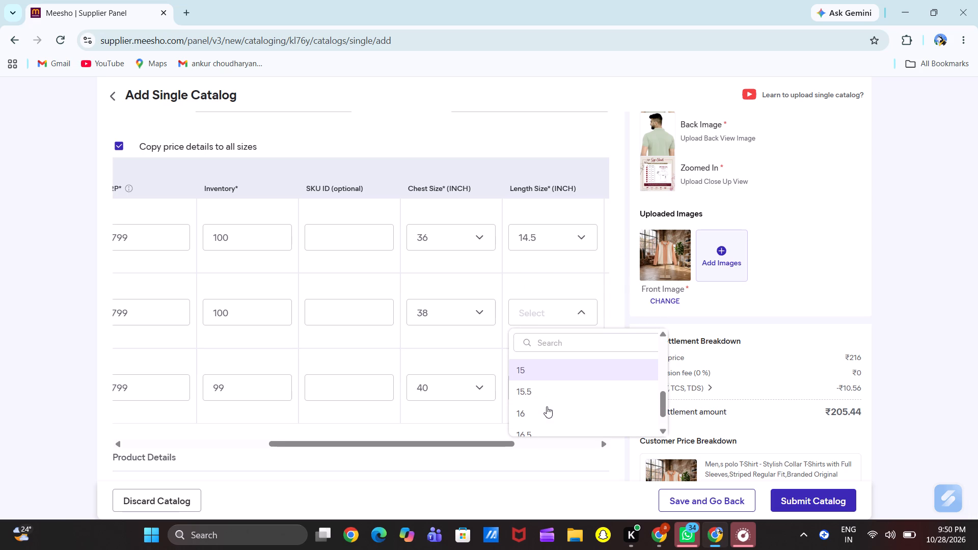
scroll(547, 406, down, 1)
click(540, 392)
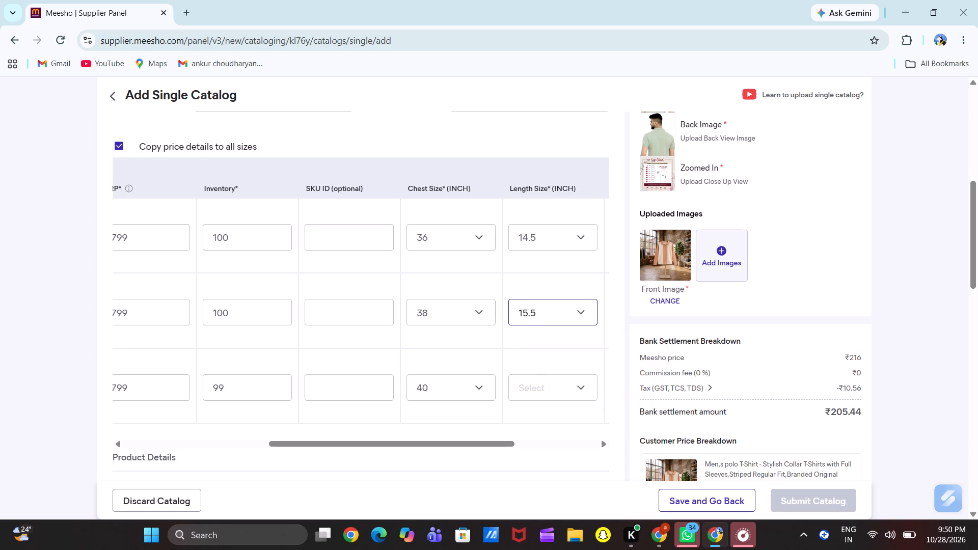
Set the length size for size L to 16.5 inches.
click(543, 386)
scroll(543, 386, down, 1)
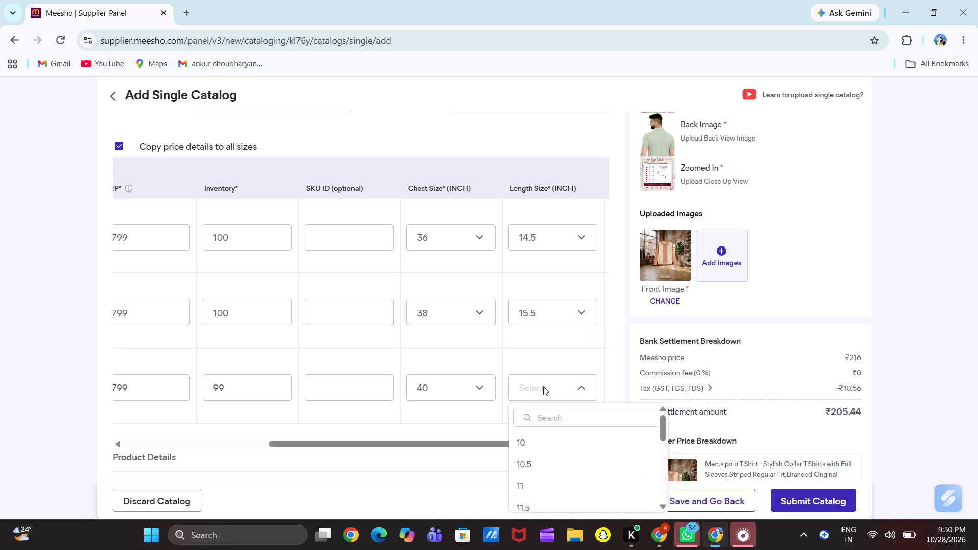
scroll(543, 386, down, 1)
scroll(546, 456, down, 2)
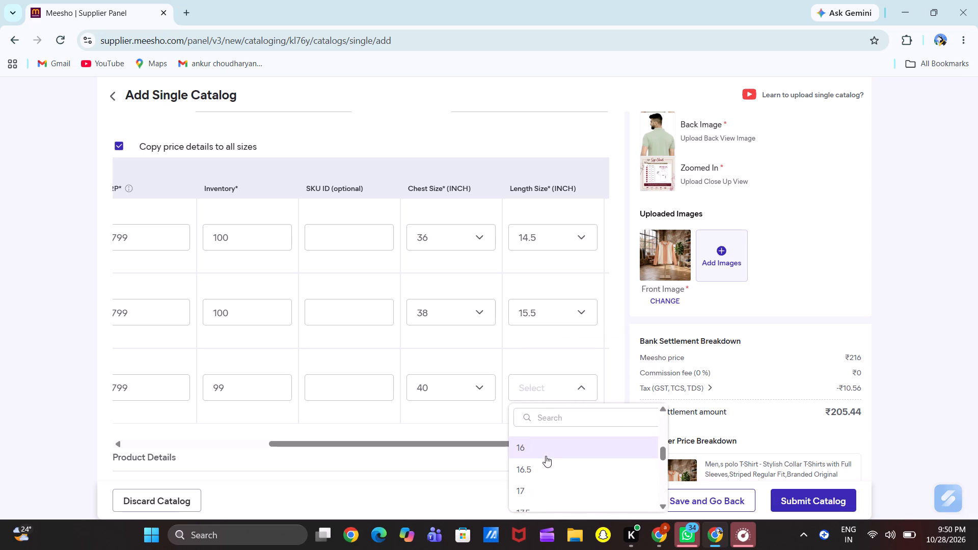
scroll(546, 456, down, 1)
click(544, 466)
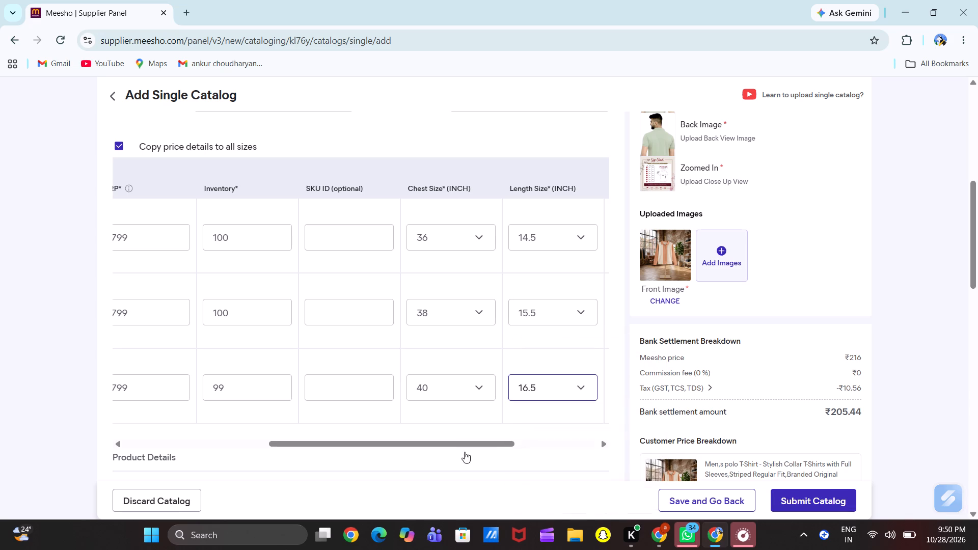
Find Peach among the colours and set it as the product's Color in Product Details.
scroll(398, 432, down, 3)
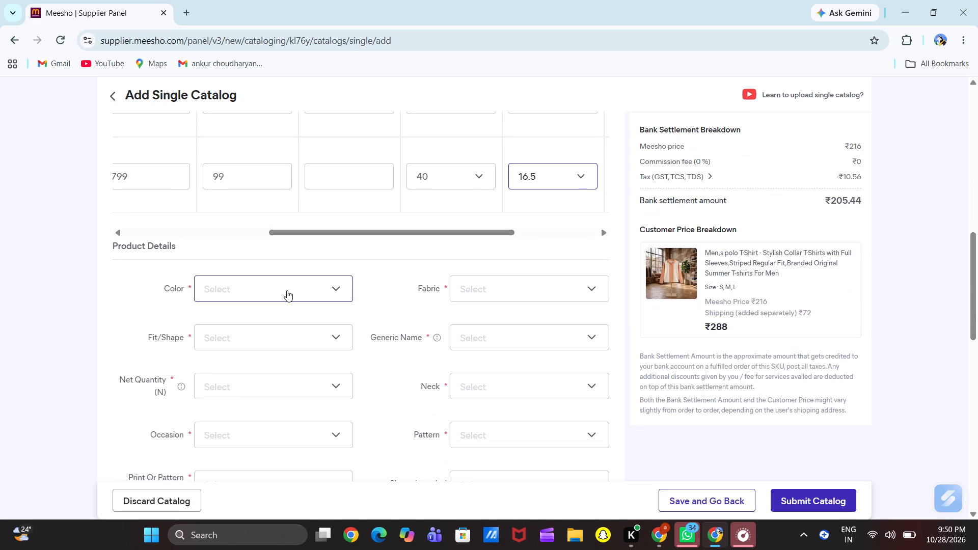
click(287, 290)
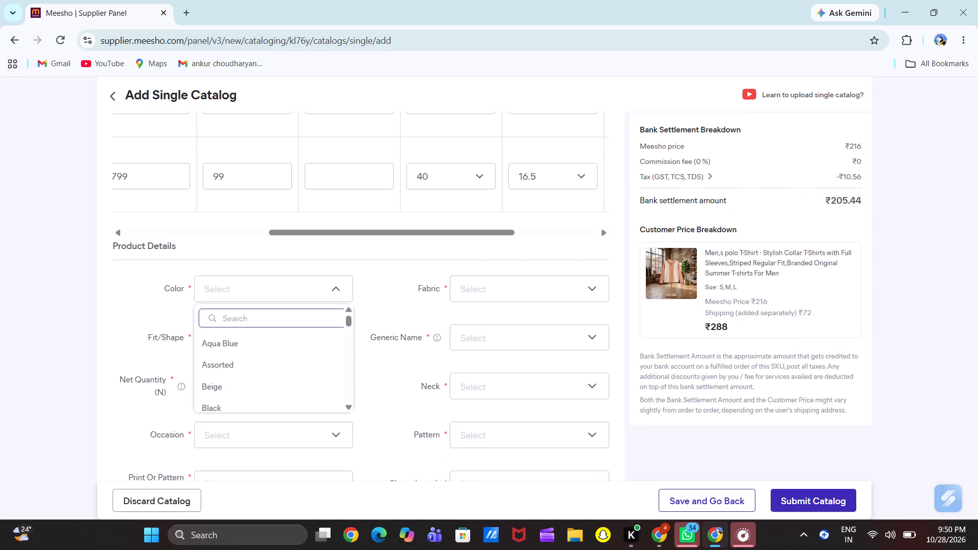
key(p)
click(252, 317)
key(p)
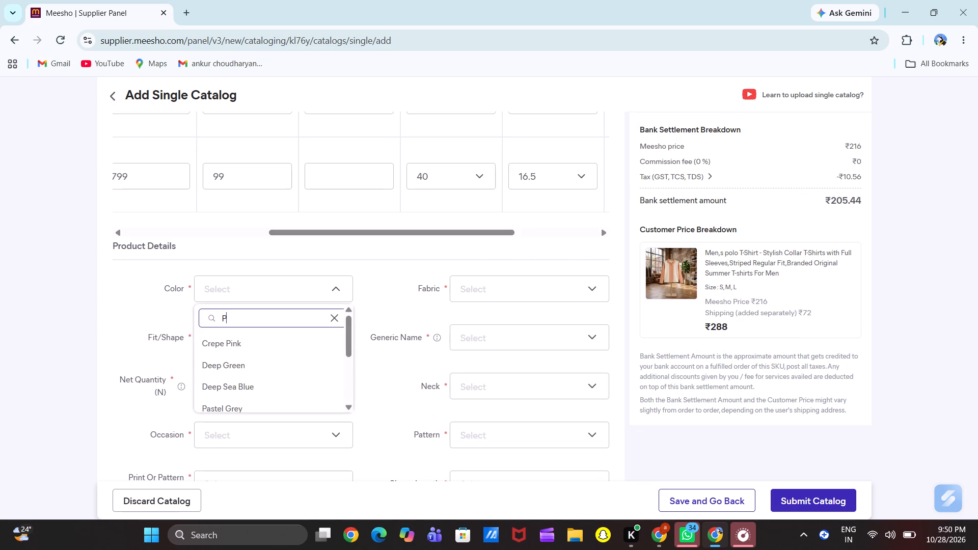
key(e)
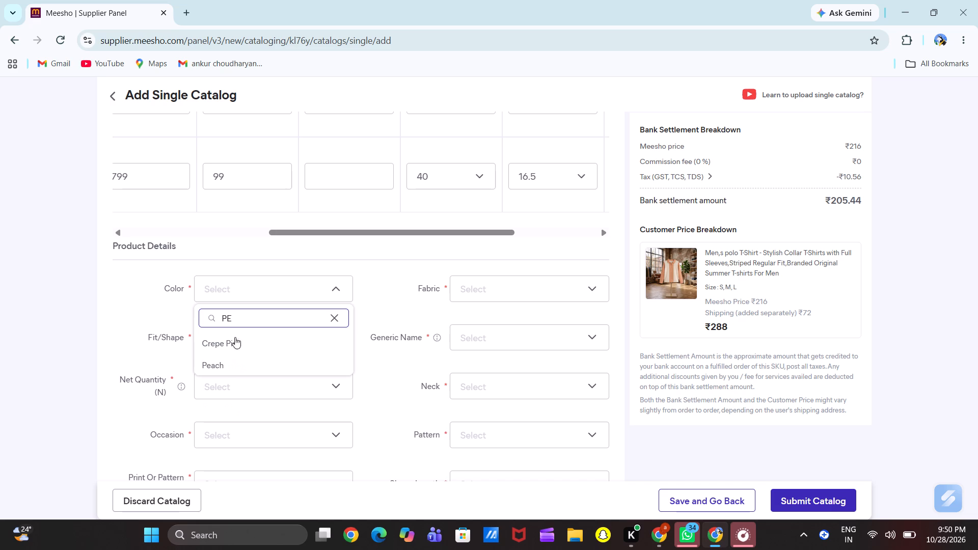
click(222, 372)
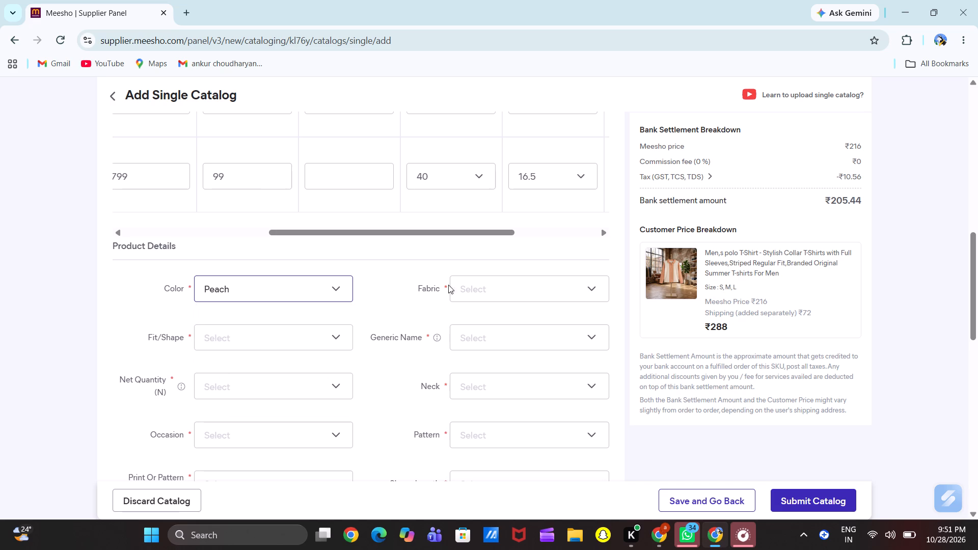
Set the product's Fabric to Cotton Blend in Product Details.
click(514, 280)
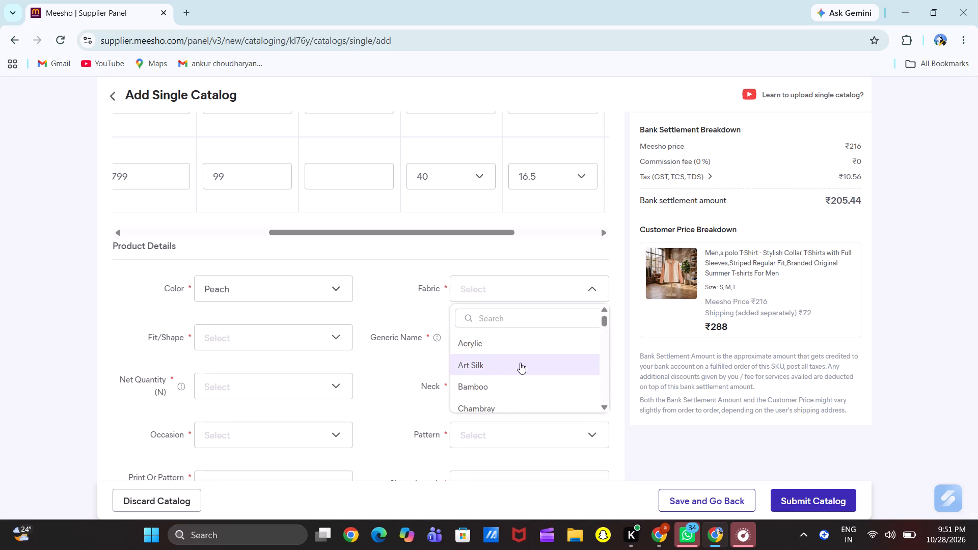
scroll(520, 363, down, 3)
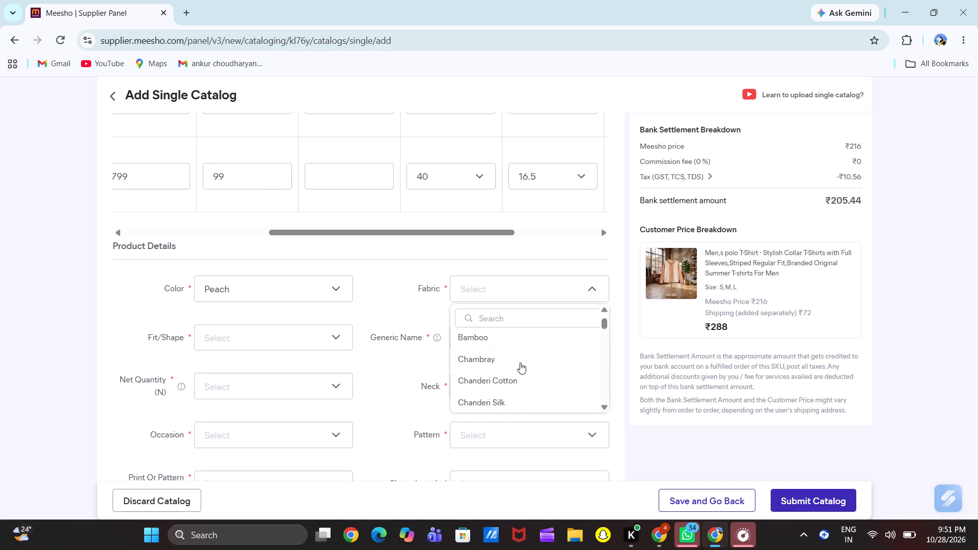
scroll(520, 363, down, 2)
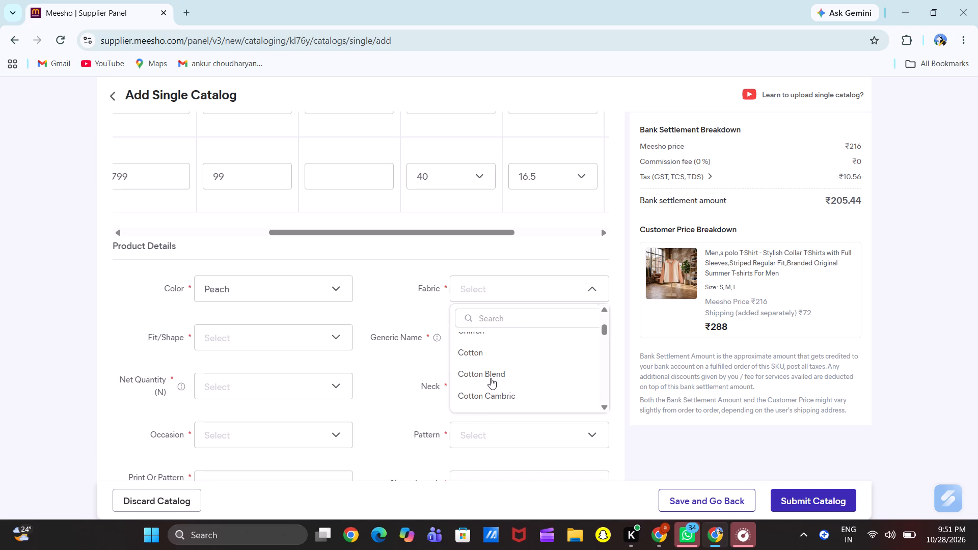
scroll(491, 378, down, 1)
click(491, 373)
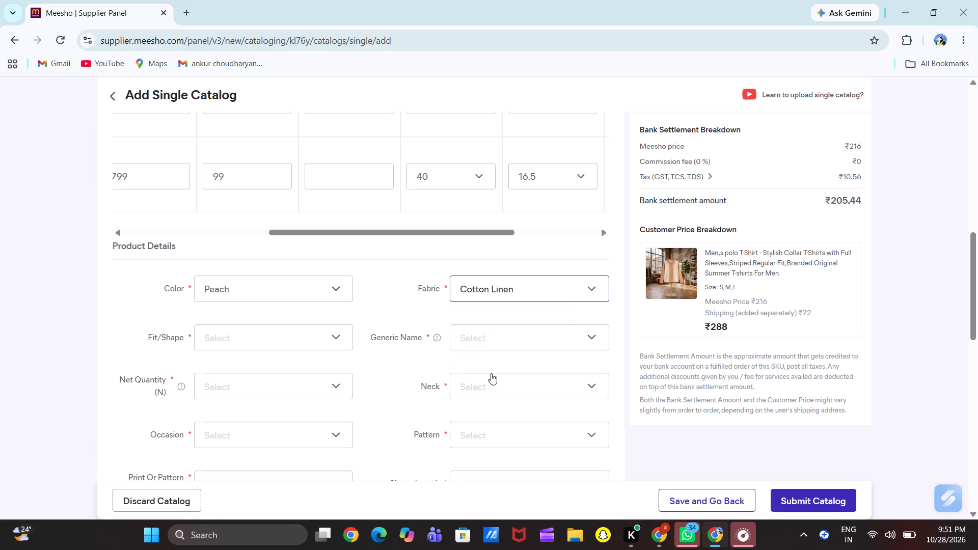
click(491, 288)
scroll(486, 352, up, 1)
scroll(486, 352, down, 1)
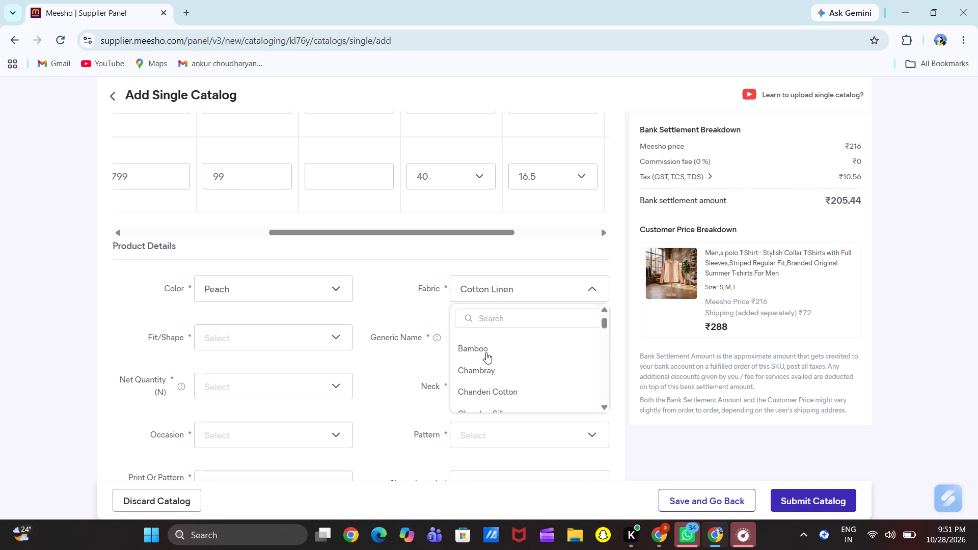
scroll(486, 352, down, 2)
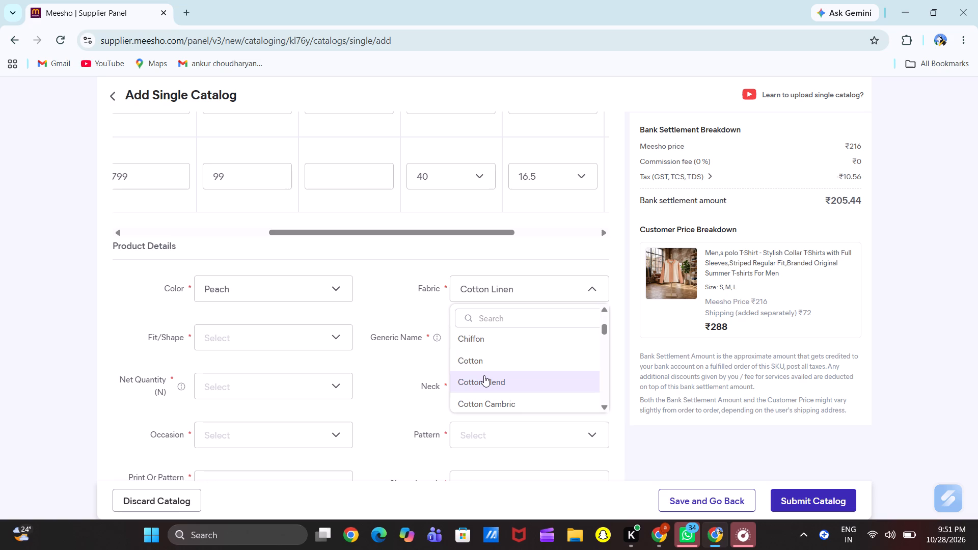
click(485, 380)
Set the product's Fit/Shape to Regular and its Generic Name to Tshirts in Product Details.
click(269, 334)
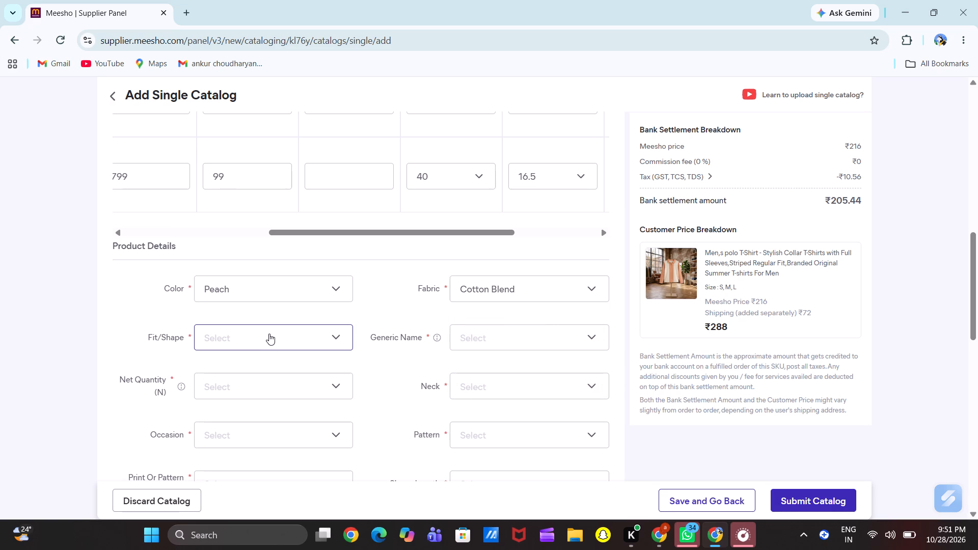
scroll(252, 446, down, 1)
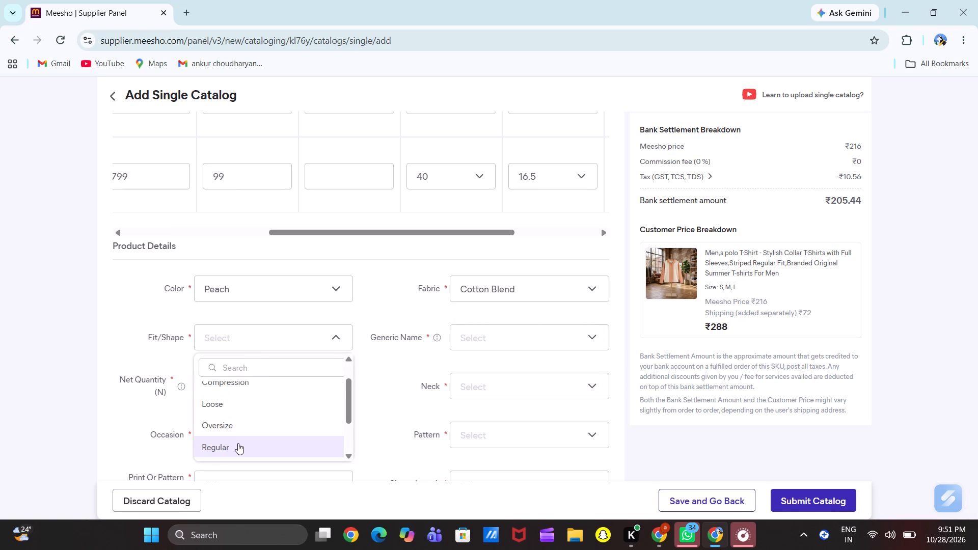
click(237, 444)
click(475, 335)
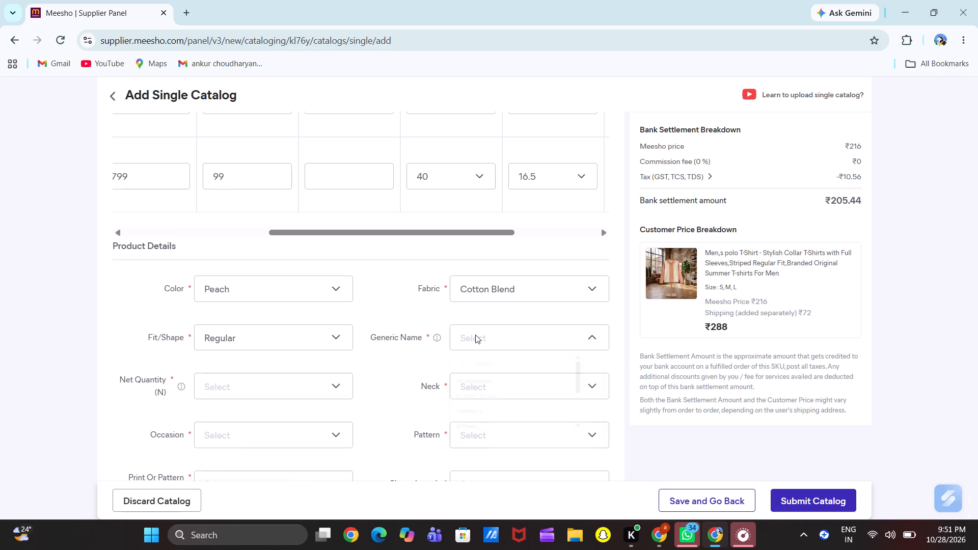
scroll(494, 397, down, 2)
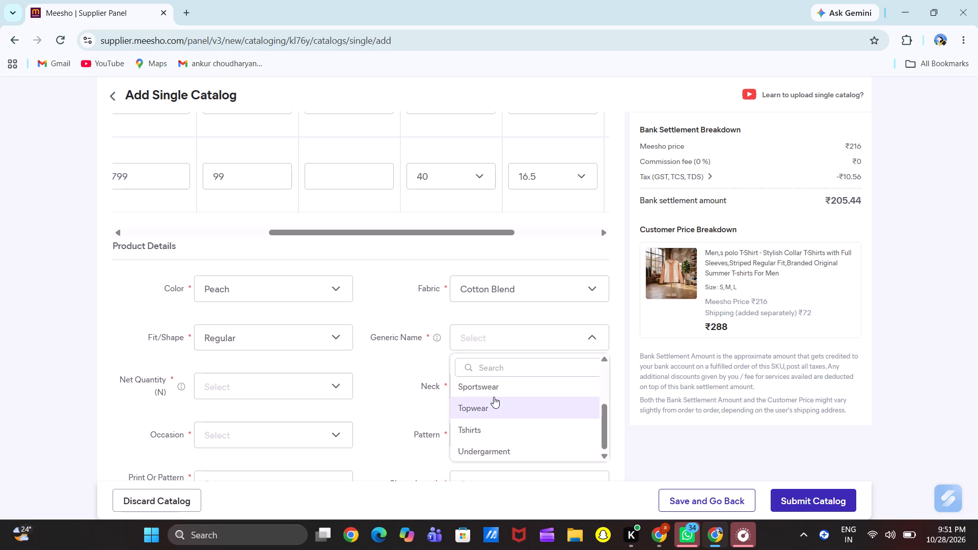
click(470, 423)
Set the Net Quantity (N) to 1 and the Neck to Polo in Product Details.
click(284, 386)
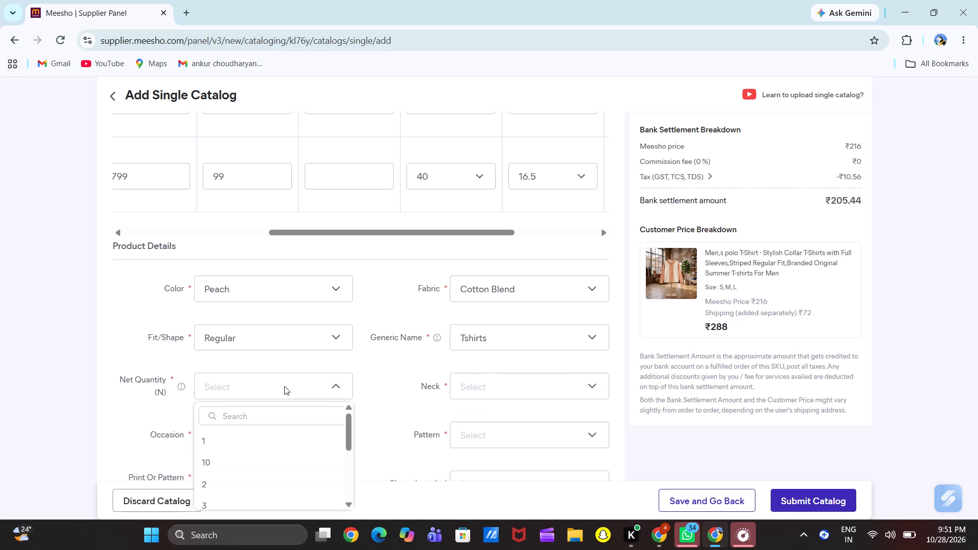
click(246, 436)
click(465, 389)
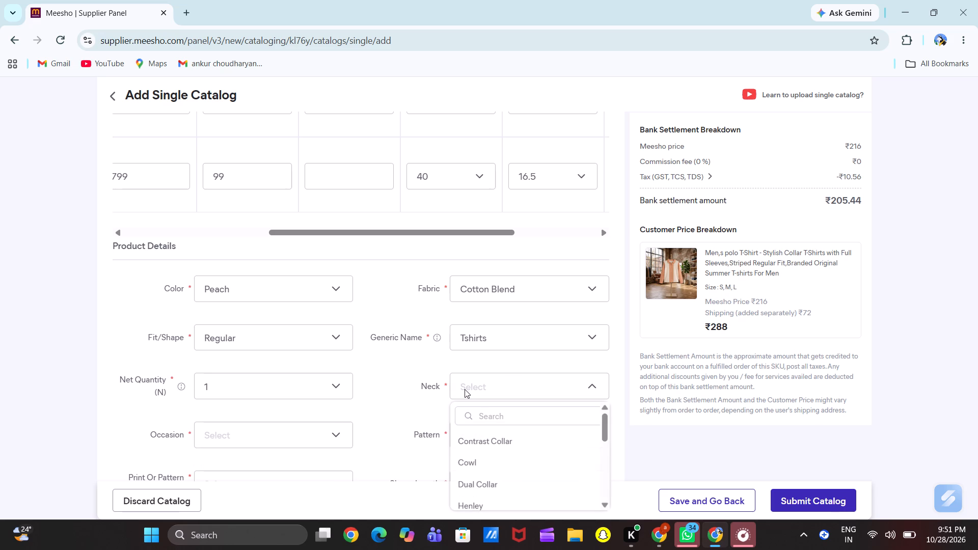
scroll(531, 487, down, 1)
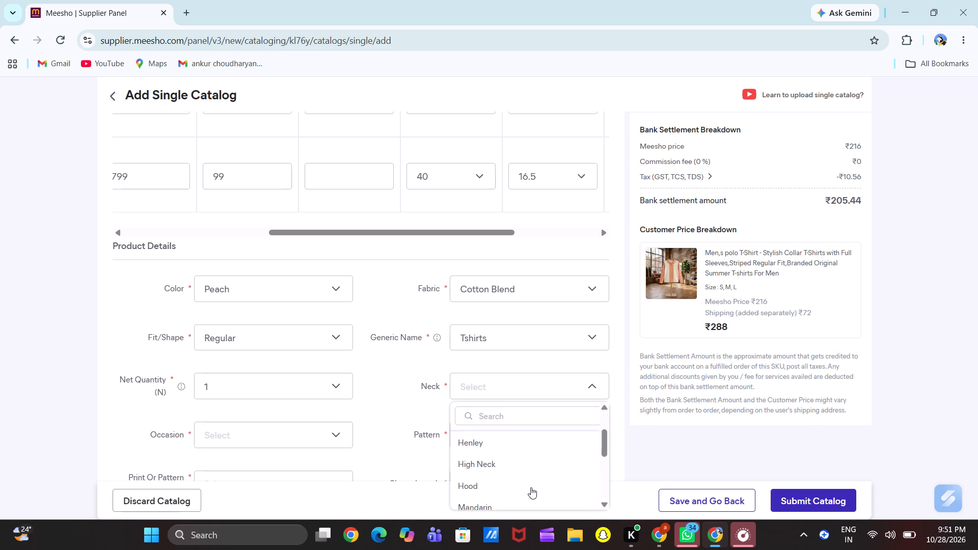
scroll(531, 487, down, 2)
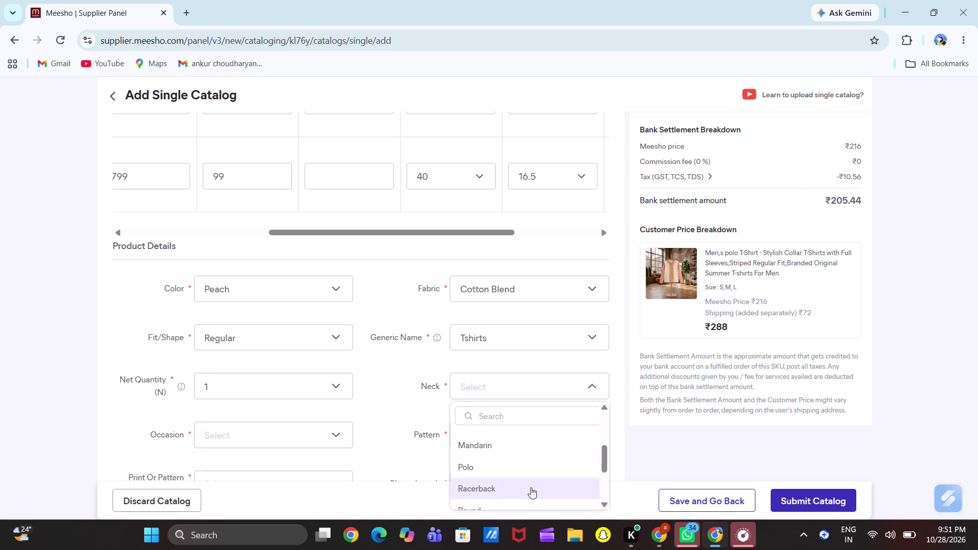
click(491, 458)
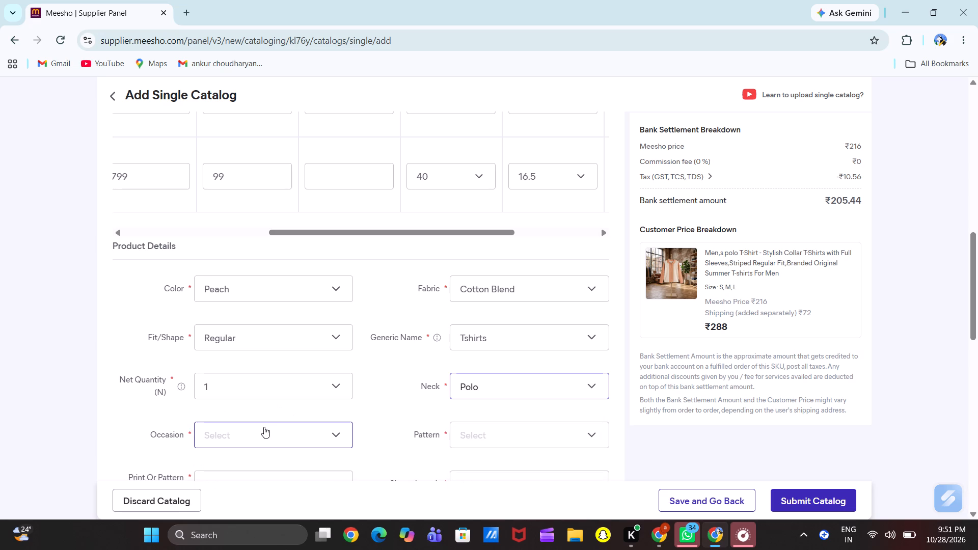
Set the Occasion to Casual and the Pattern to Colorblocked in Product Details.
click(264, 427)
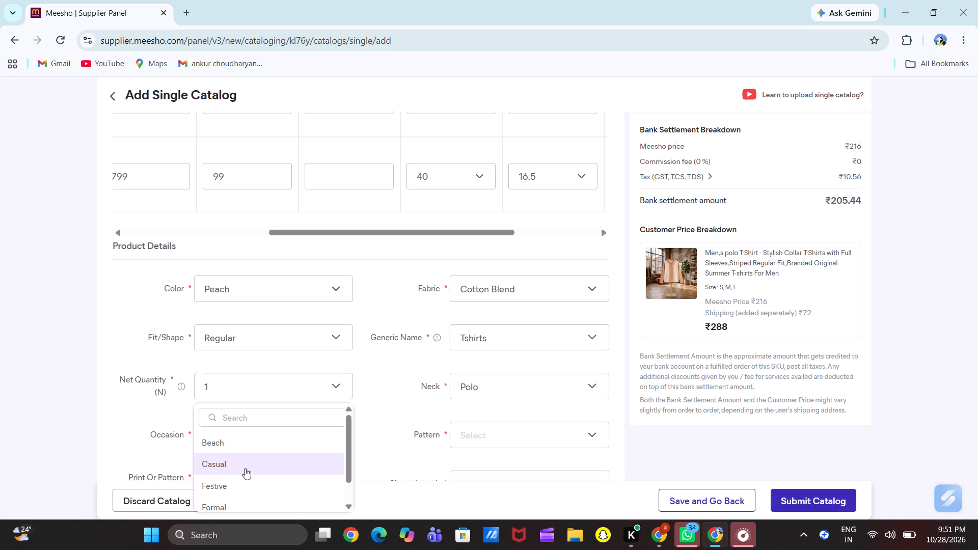
scroll(245, 468, down, 1)
scroll(245, 468, up, 1)
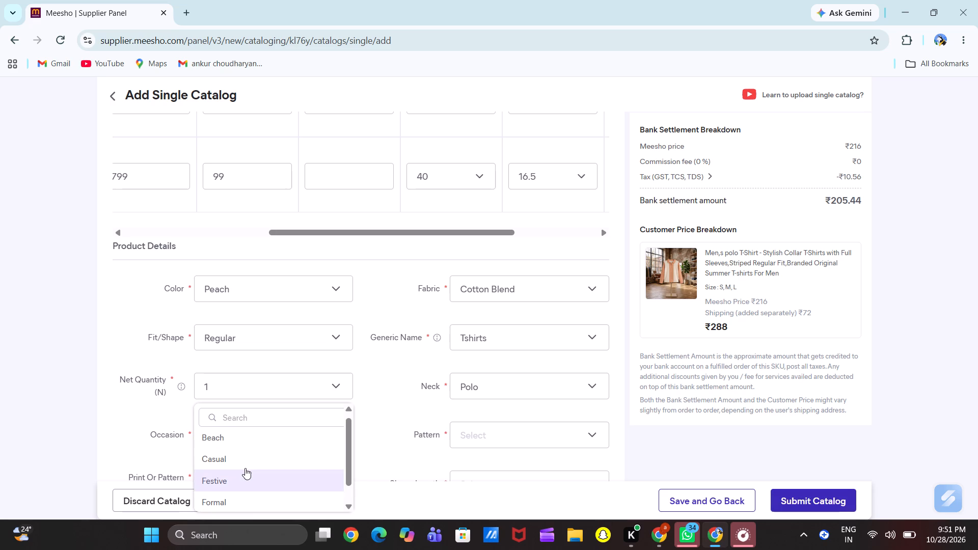
scroll(245, 468, up, 1)
click(245, 468)
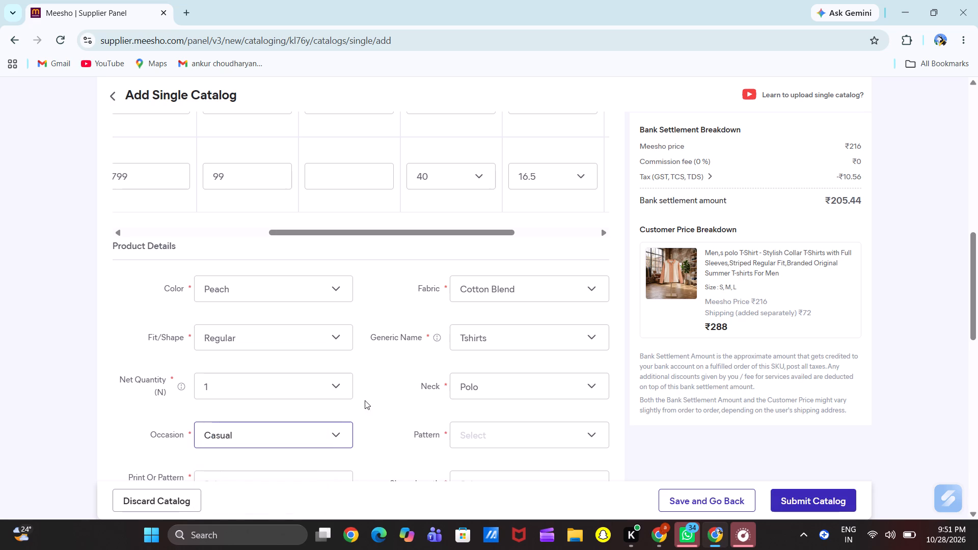
click(503, 423)
scroll(459, 457, down, 1)
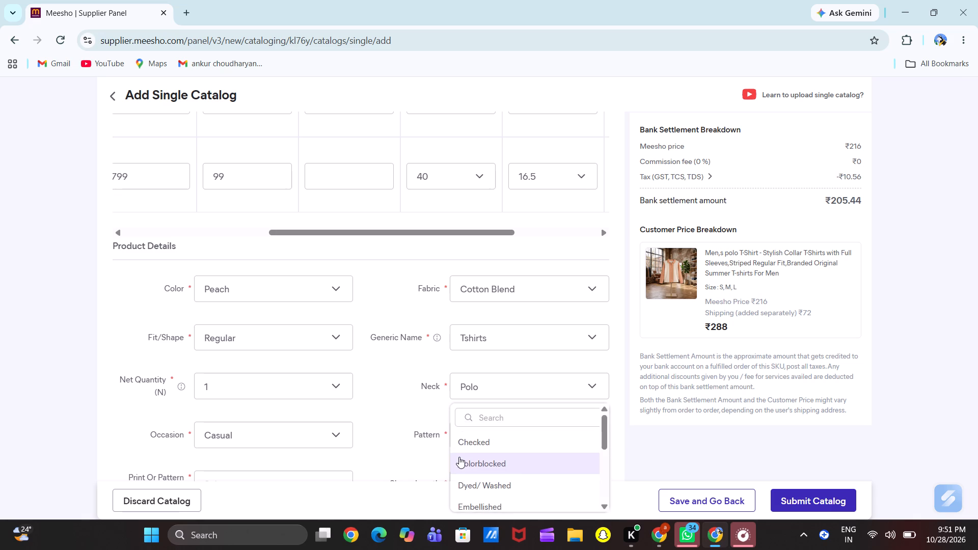
scroll(459, 457, down, 1)
click(482, 448)
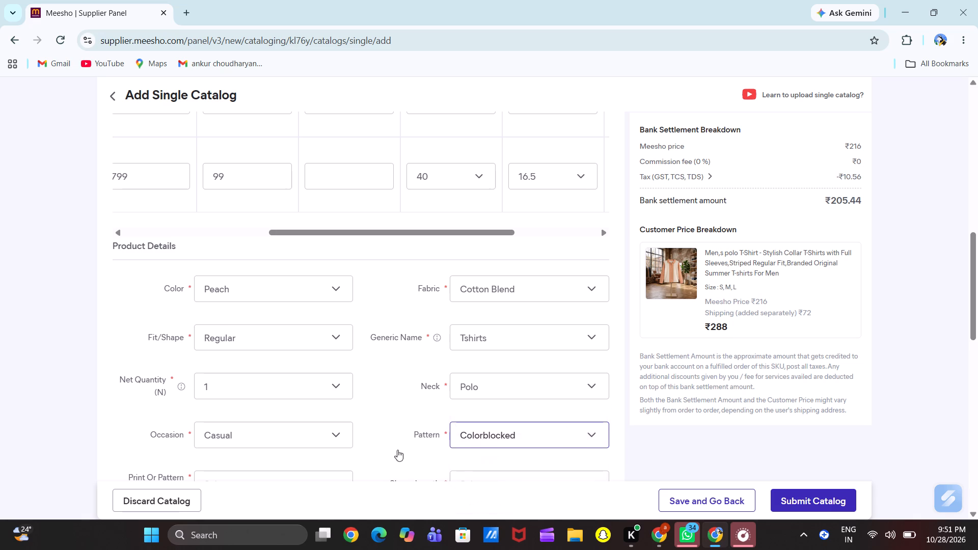
Set the Print Or Pattern Type to Colorblocked and the Sleeve Length to Long Sleeves.
scroll(379, 450, down, 1)
click(302, 373)
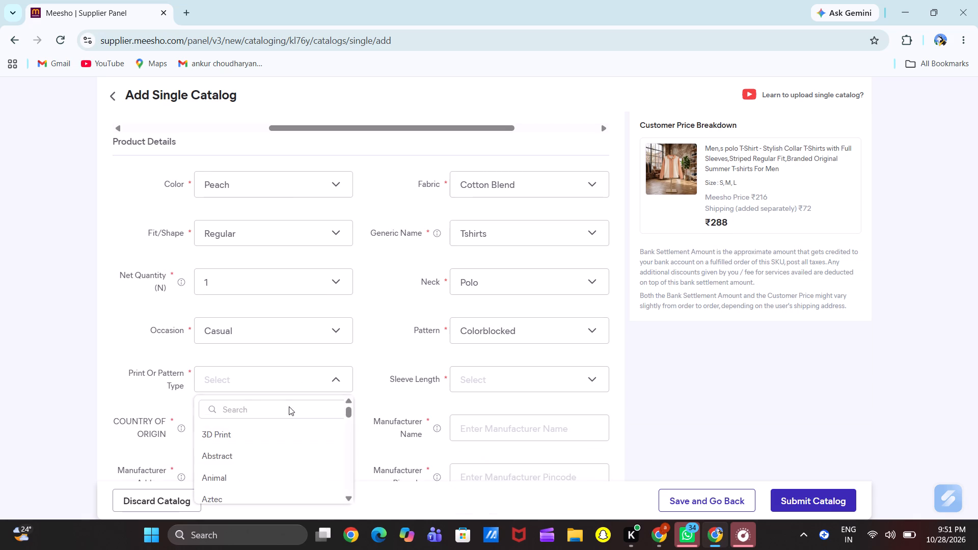
scroll(281, 448, down, 2)
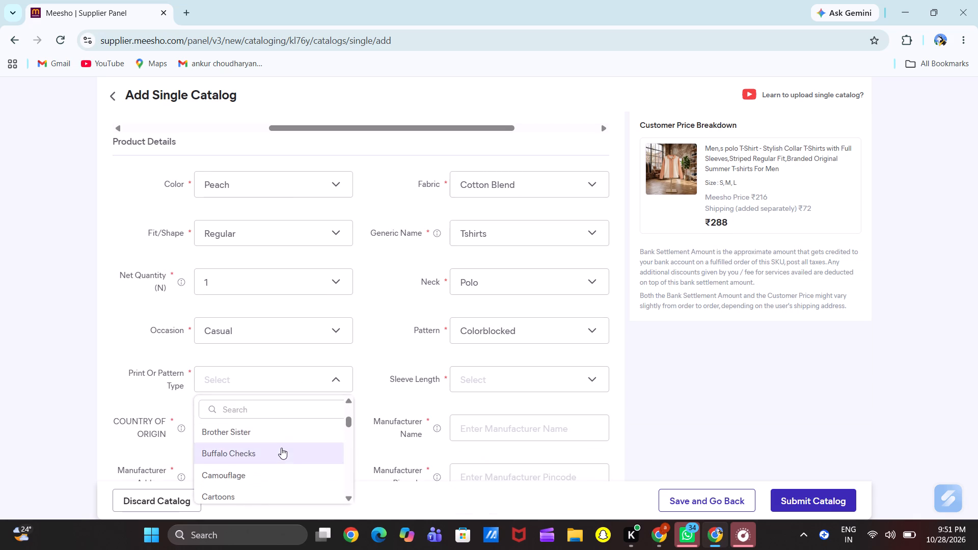
scroll(281, 448, down, 2)
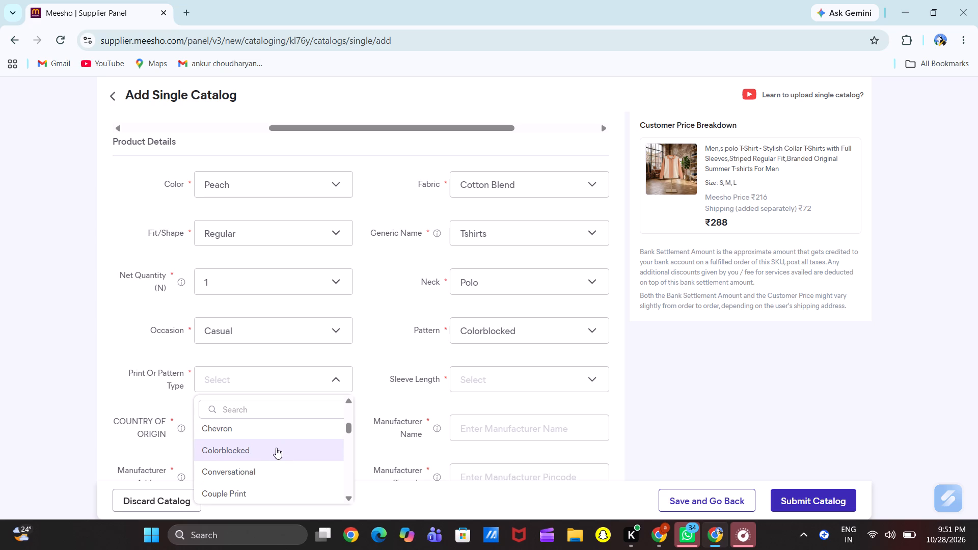
click(257, 445)
click(470, 373)
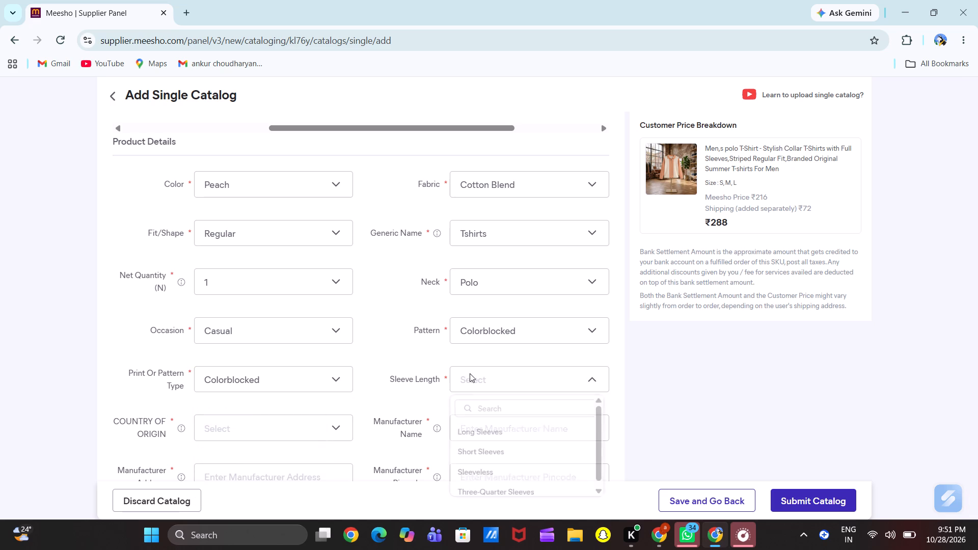
click(499, 434)
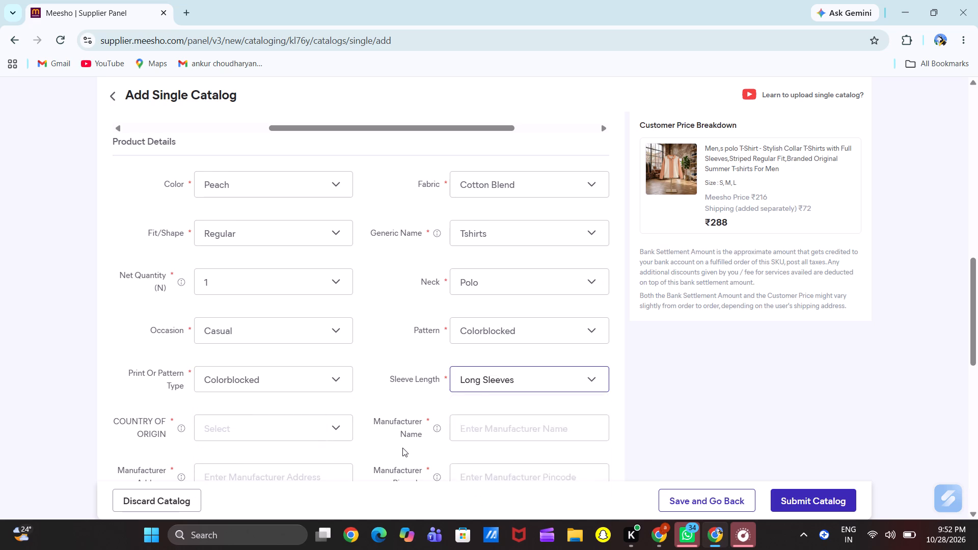
Set the product's Country of Origin to India.
scroll(402, 448, down, 1)
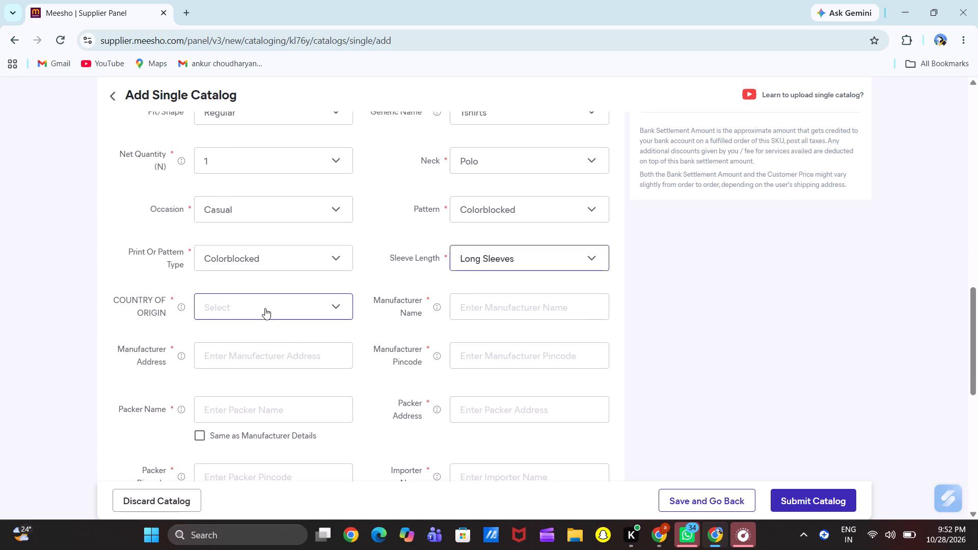
click(264, 308)
click(251, 362)
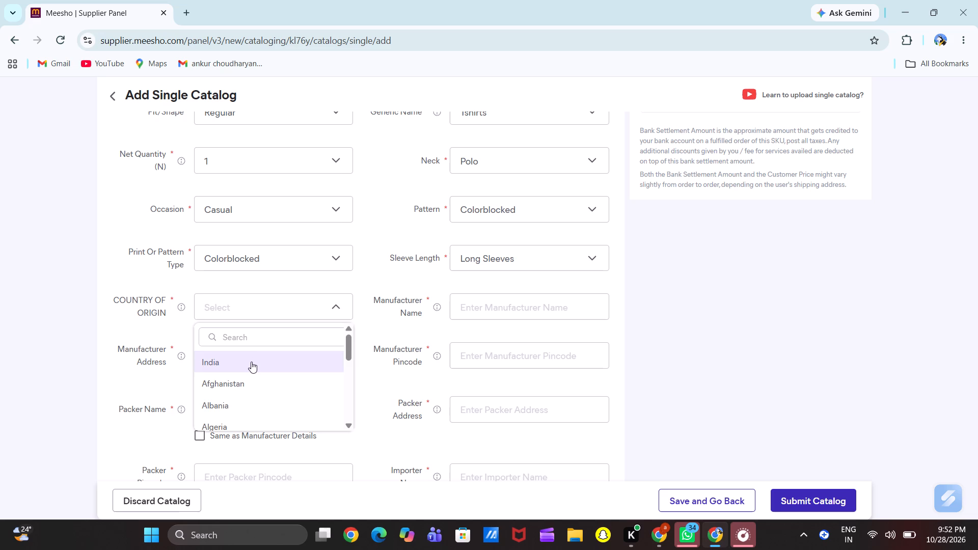
Fill in the manufacturer's name, address and pincode in Product Details.
click(494, 302)
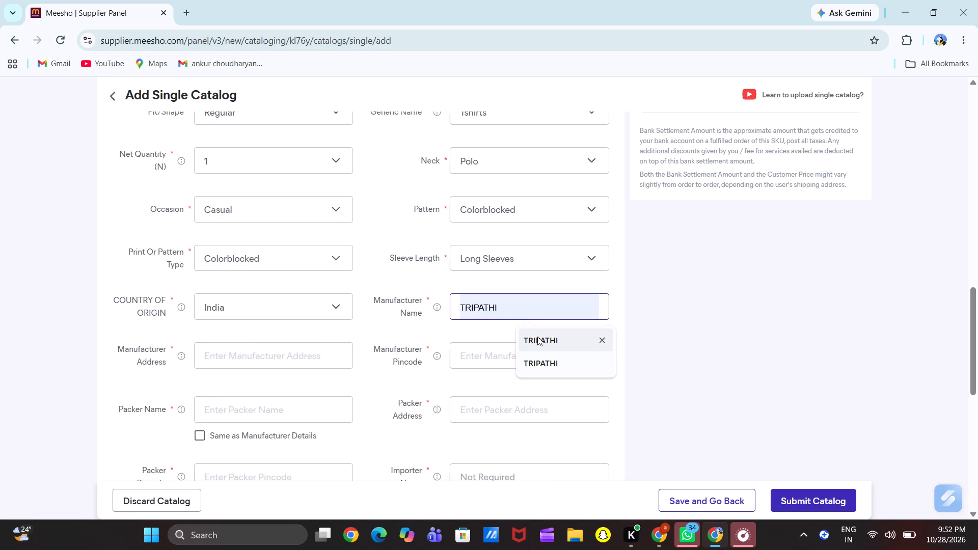
click(538, 337)
click(283, 359)
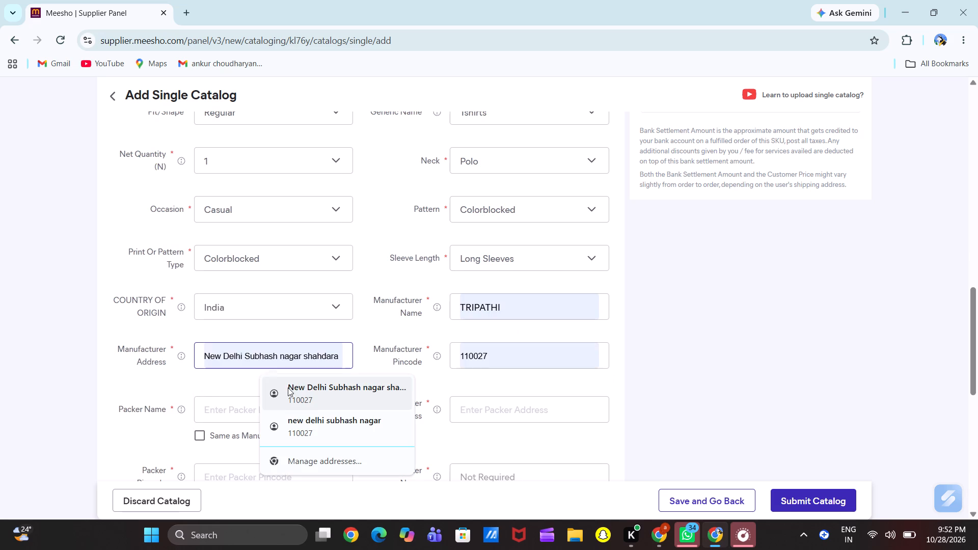
key(s)
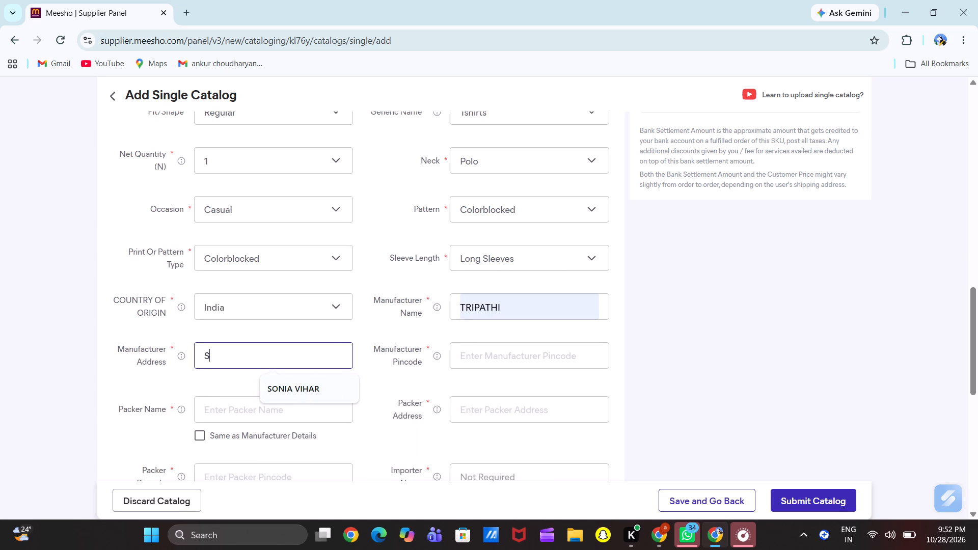
click(309, 396)
click(481, 353)
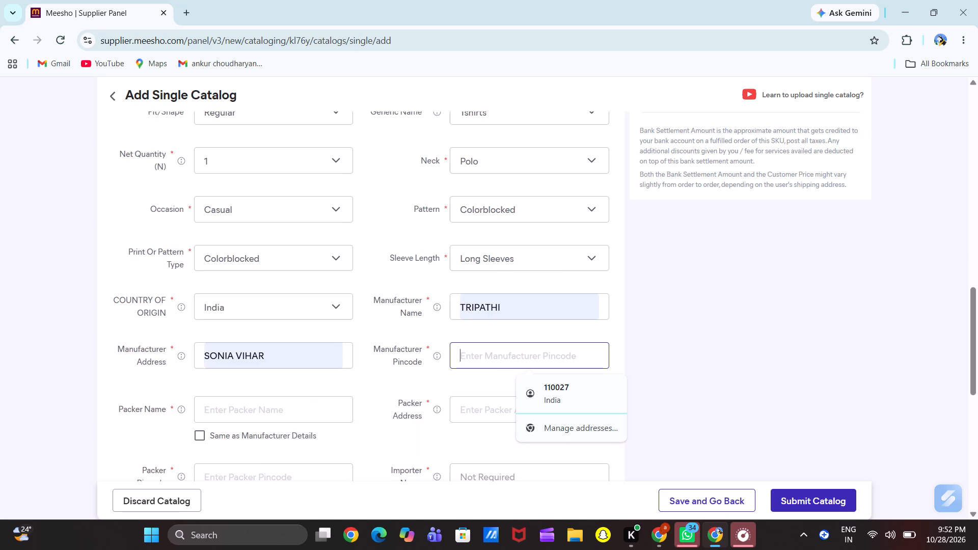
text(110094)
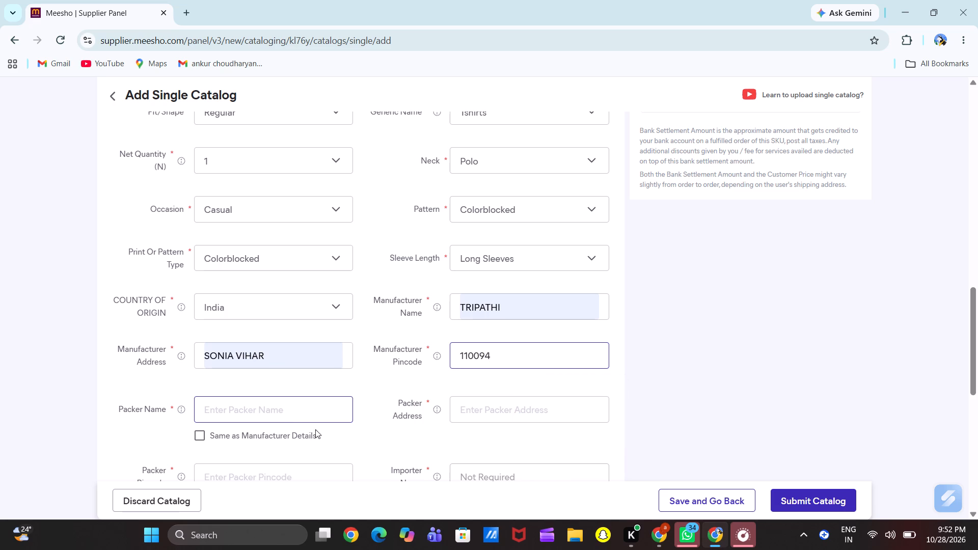
Fill in the packer's name and address, and mark the packer details as the same as the manufacturer details.
click(275, 419)
click(290, 440)
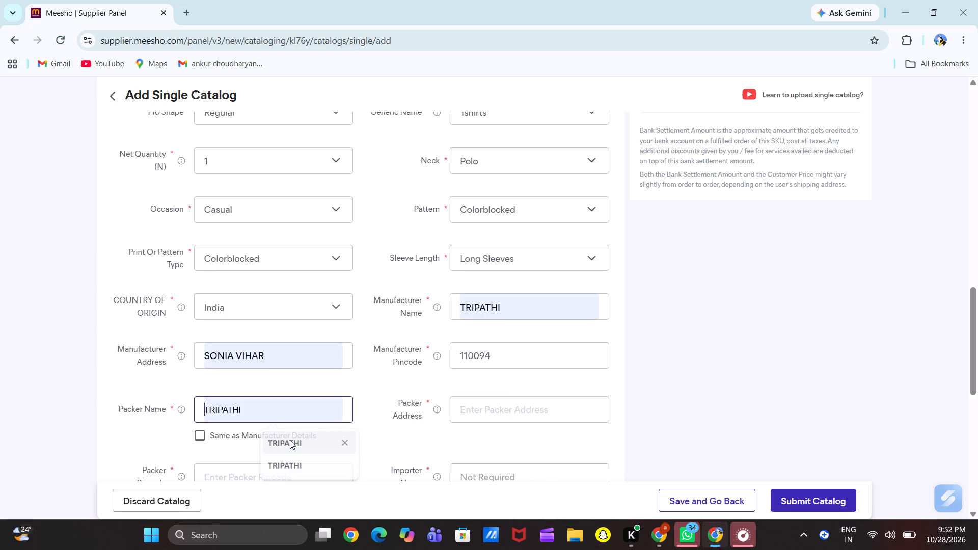
click(477, 410)
key(s)
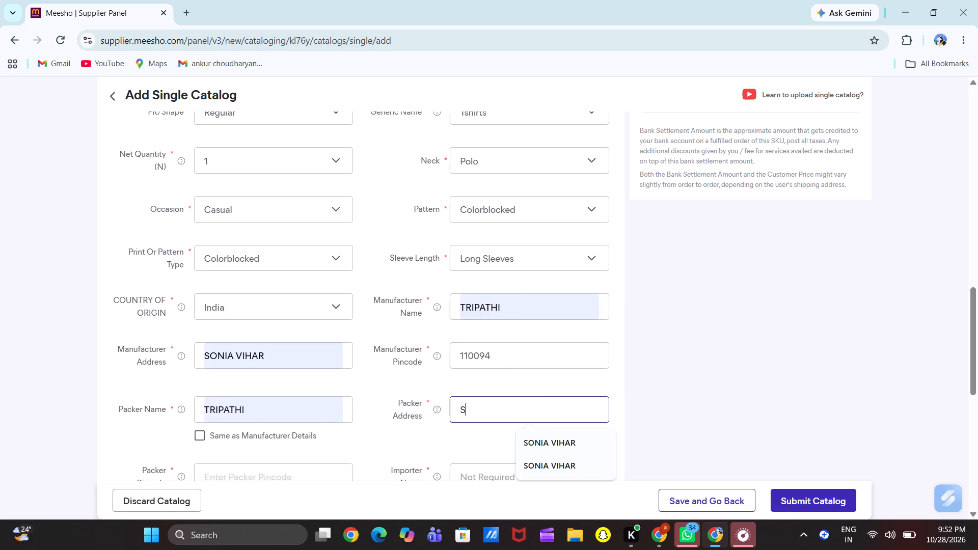
click(530, 433)
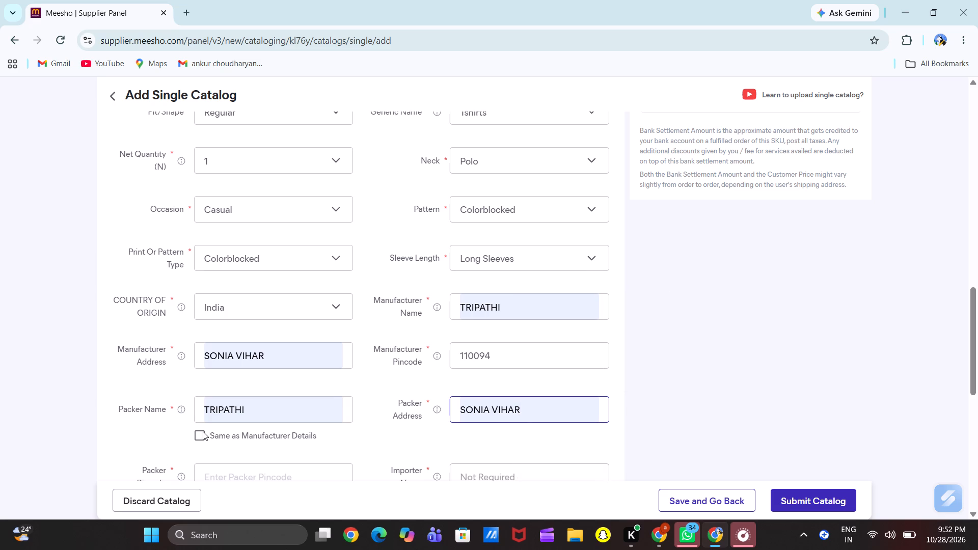
click(202, 431)
Set the product's Style to Korean in Other Attributes.
scroll(314, 426, down, 4)
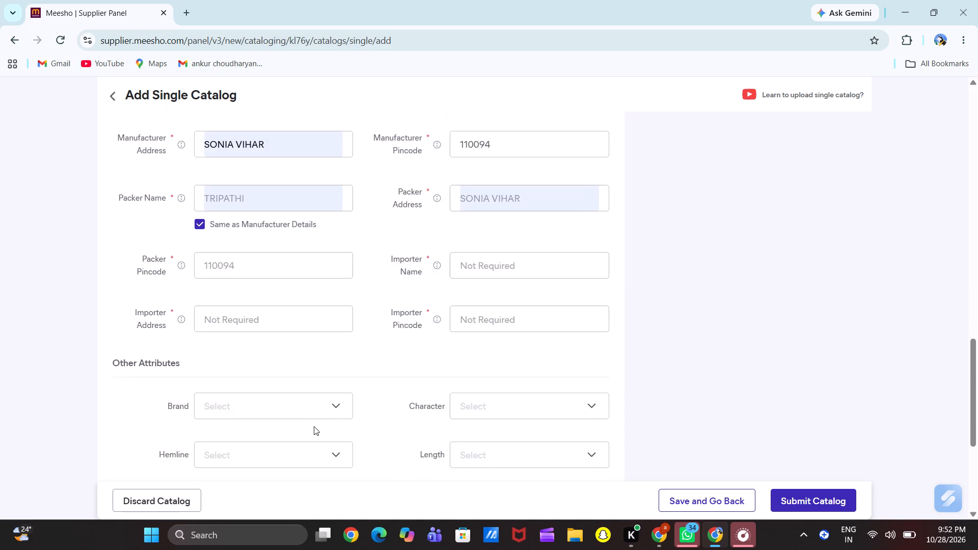
scroll(314, 426, down, 2)
click(260, 348)
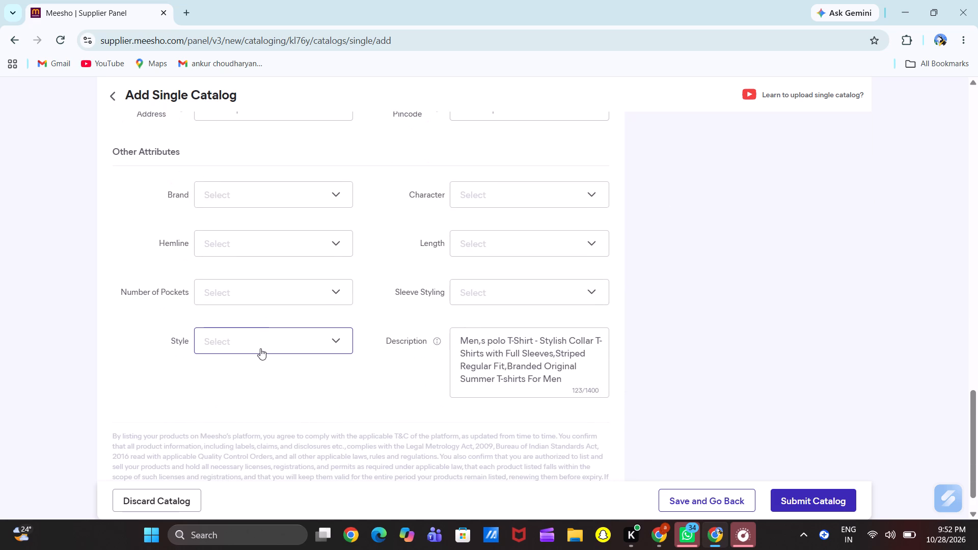
click(260, 406)
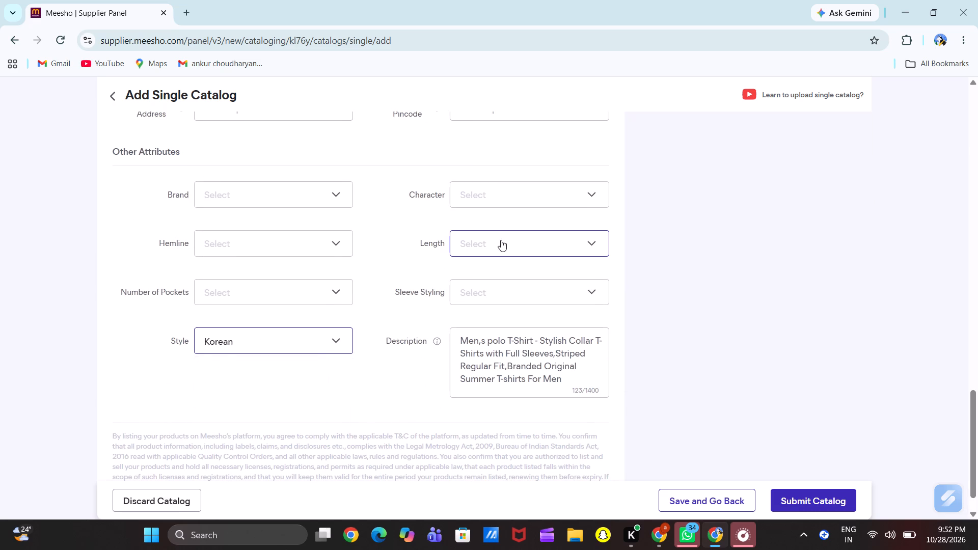
Set the product's Length to Regular in Other Attributes.
click(501, 240)
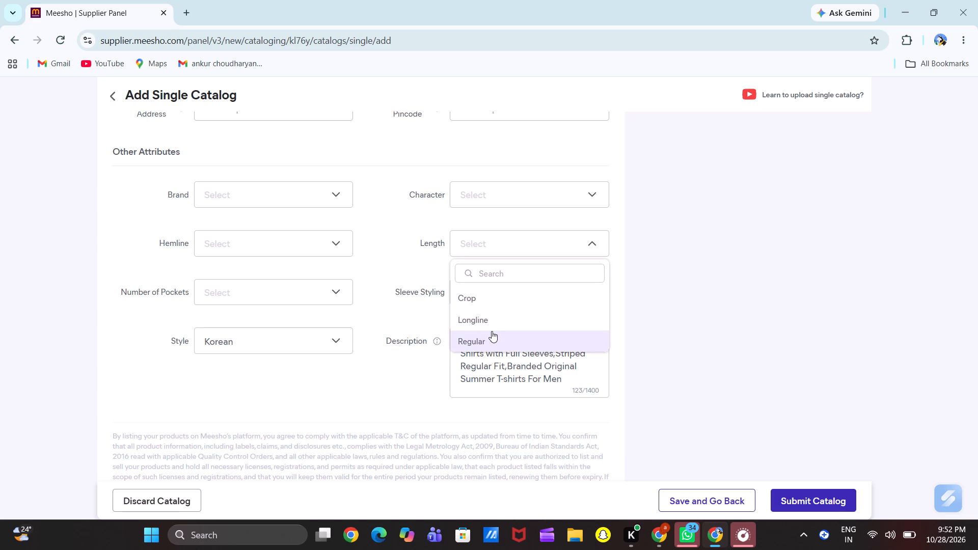
click(492, 331)
Review the entered product details and the size table's price, inventory and measurement columns.
scroll(391, 254, up, 5)
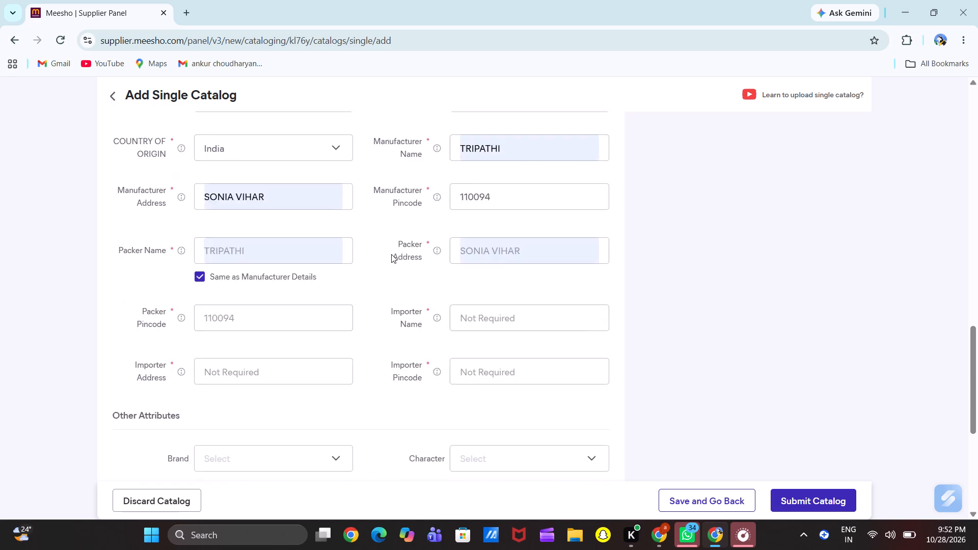
scroll(391, 254, up, 1)
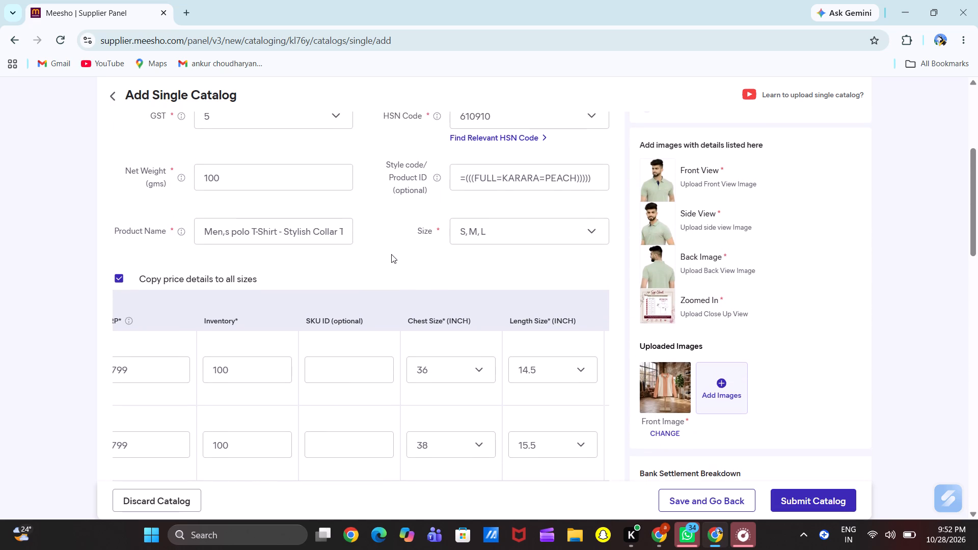
scroll(391, 254, down, 3)
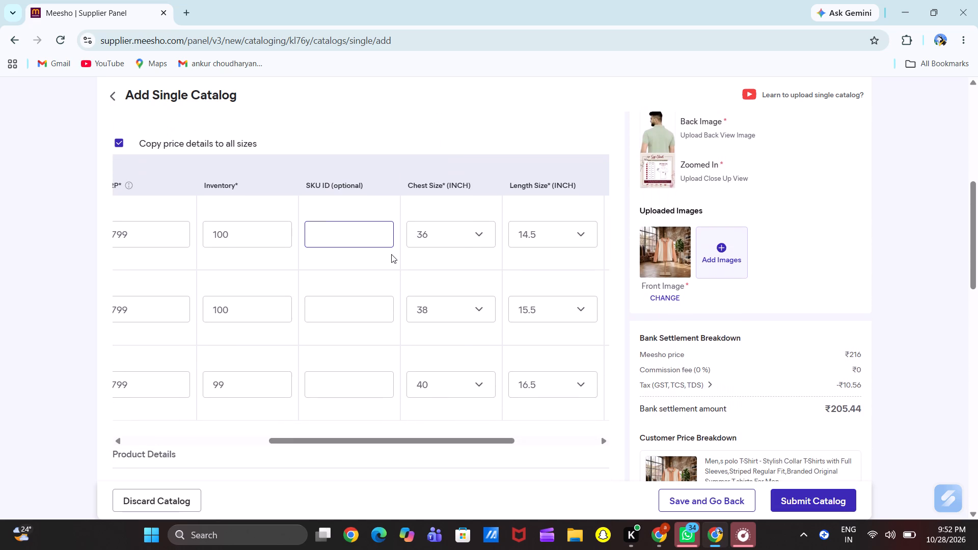
scroll(391, 254, down, 1)
scroll(391, 254, right, 6)
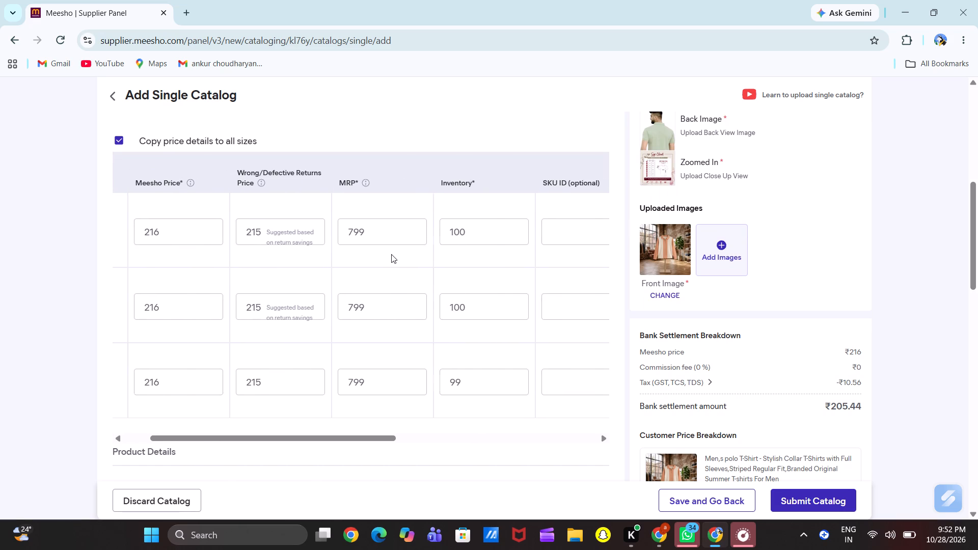
scroll(391, 254, right, 3)
scroll(391, 254, up, 3)
scroll(391, 254, down, 2)
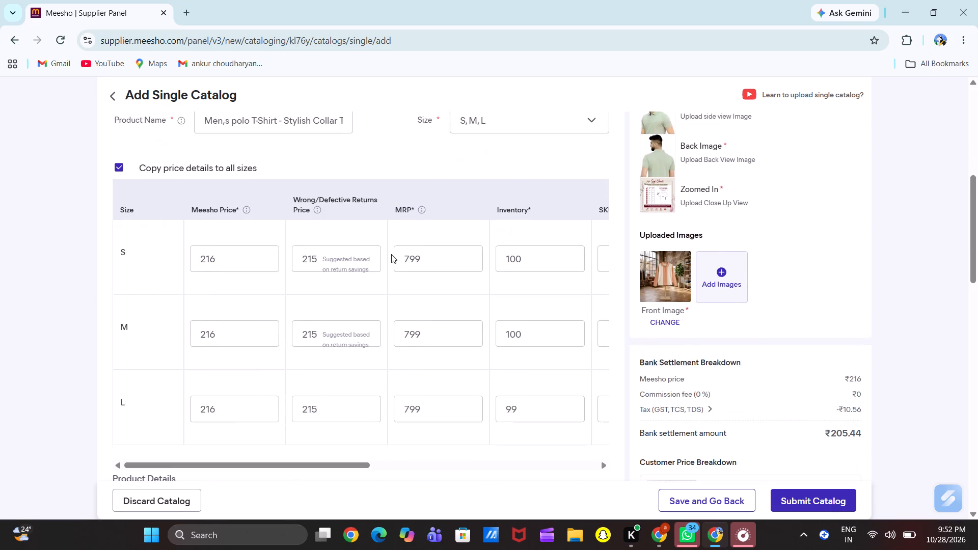
scroll(391, 254, down, 1)
scroll(391, 254, up, 5)
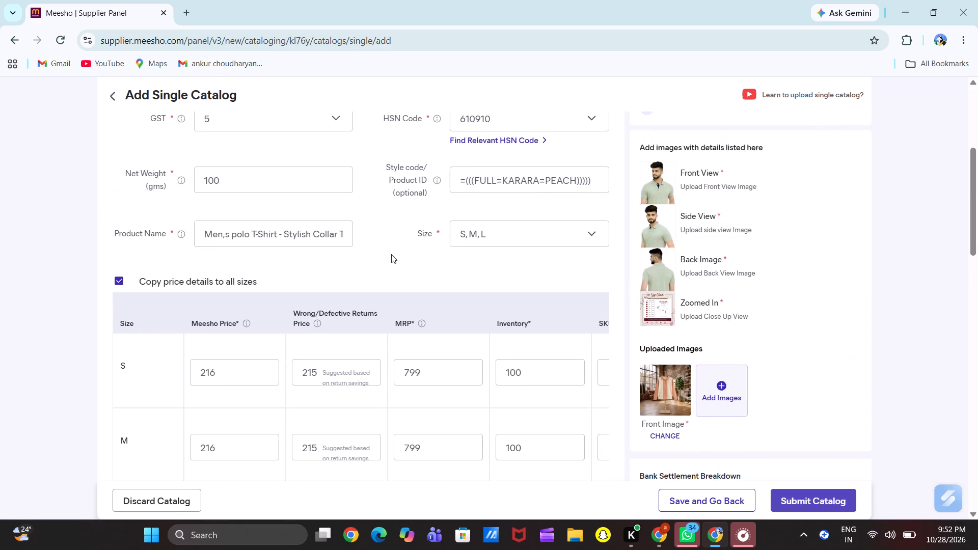
scroll(391, 254, up, 1)
Add XL to the product's selected sizes and apply the selection.
scroll(498, 383, down, 1)
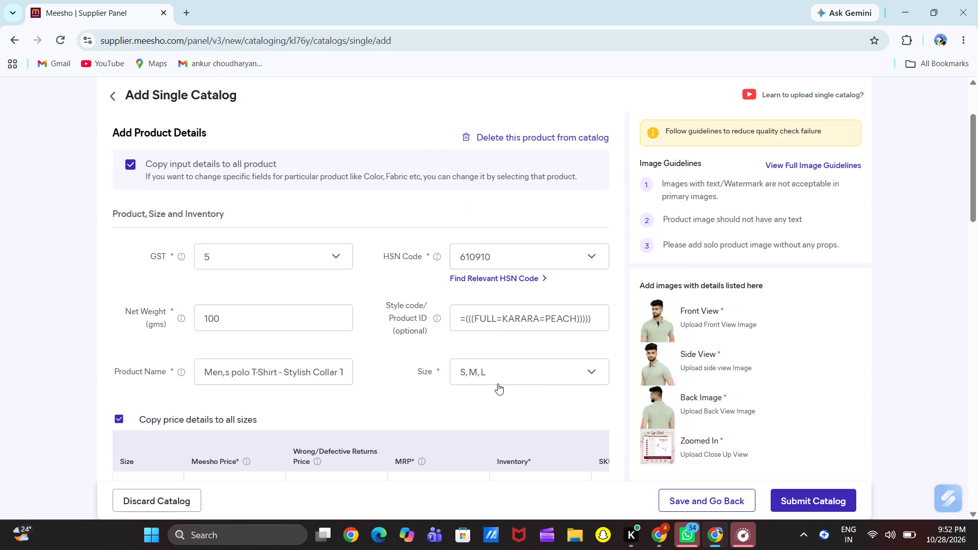
scroll(498, 383, down, 1)
click(549, 359)
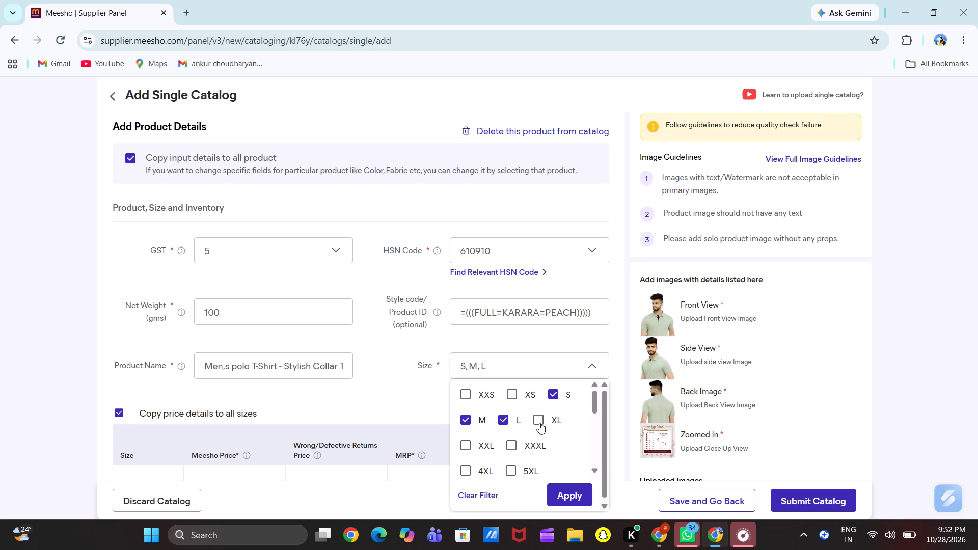
click(547, 423)
click(540, 419)
click(563, 487)
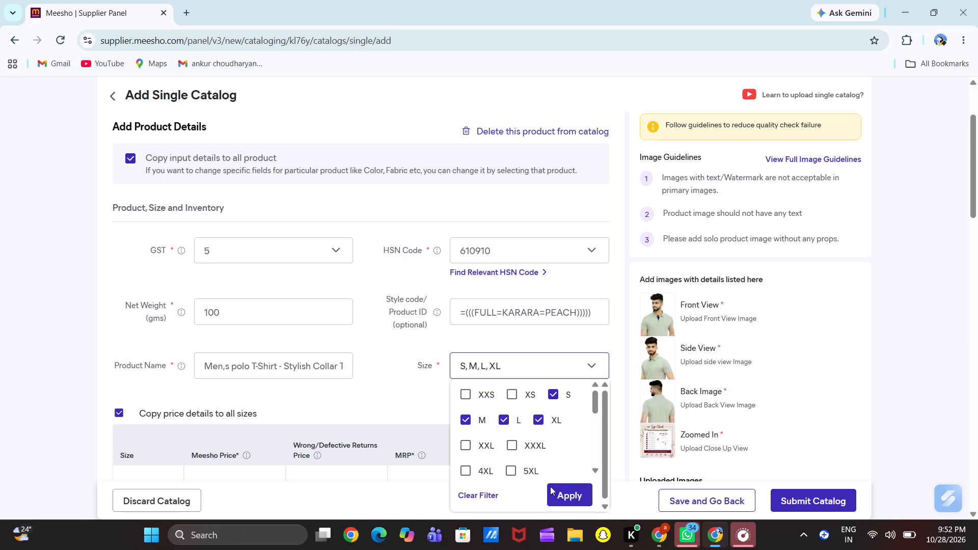
Set the inventory to 100 for both size L and size XL in the size table.
scroll(438, 408, down, 5)
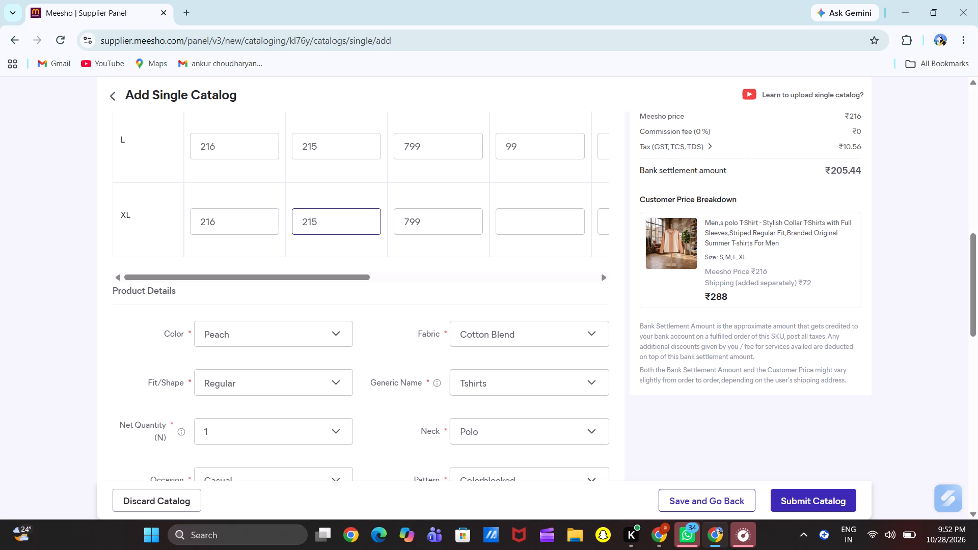
scroll(528, 227, left, 1)
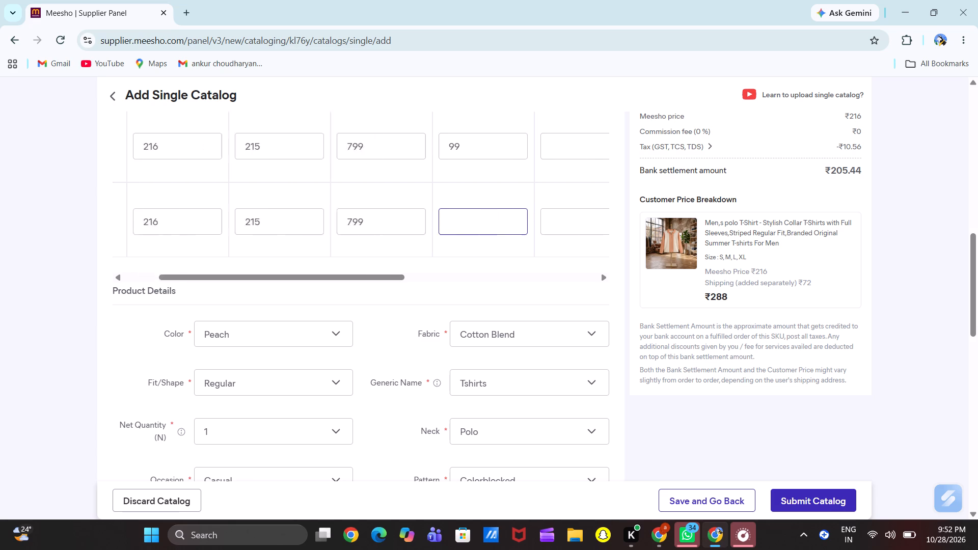
scroll(528, 227, left, 1)
click(466, 148)
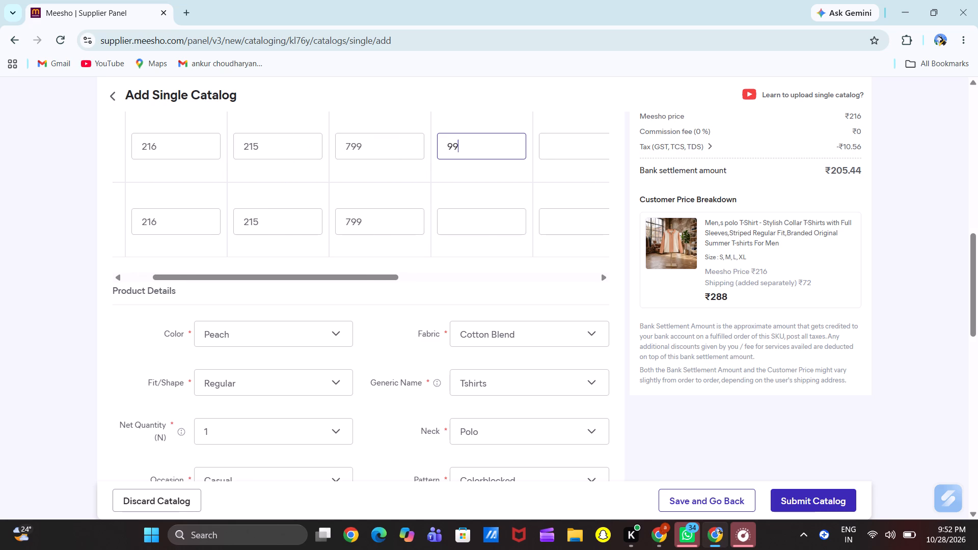
key(BackSpace)
key(BackSpace)
text(100)
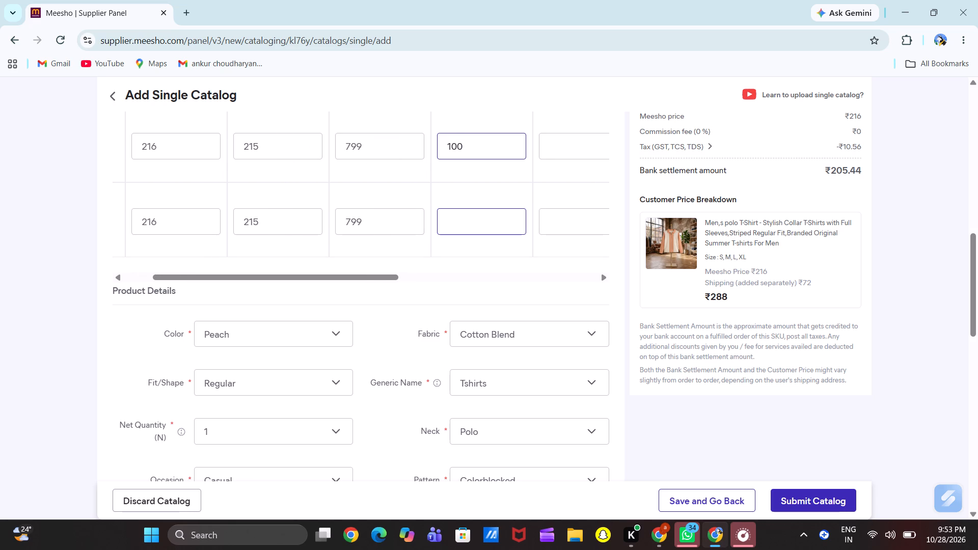
click(474, 221)
text(100)
Set the Chest Size for size XL to 42 inches in the size table.
scroll(536, 223, left, 1)
scroll(536, 223, up, 3)
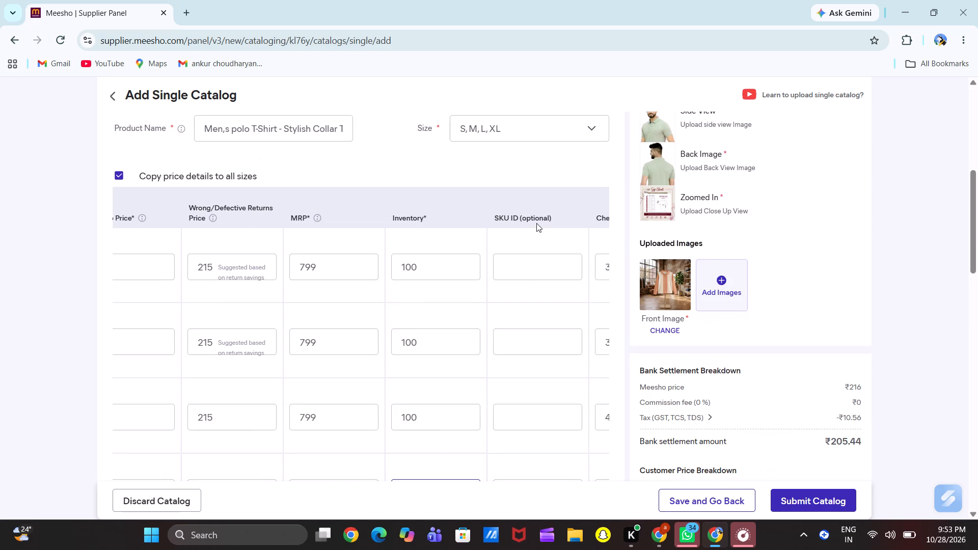
scroll(536, 223, left, 3)
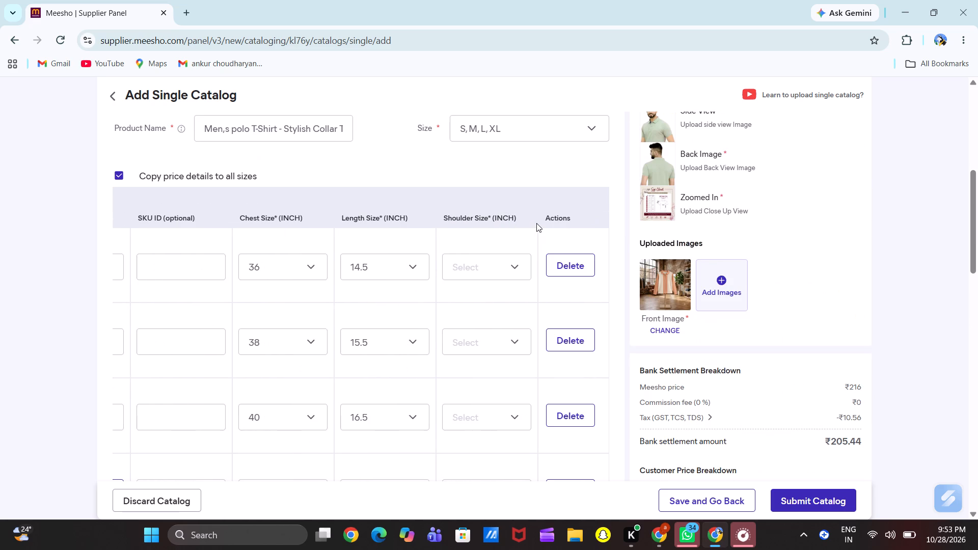
scroll(536, 223, right, 1)
scroll(536, 223, down, 1)
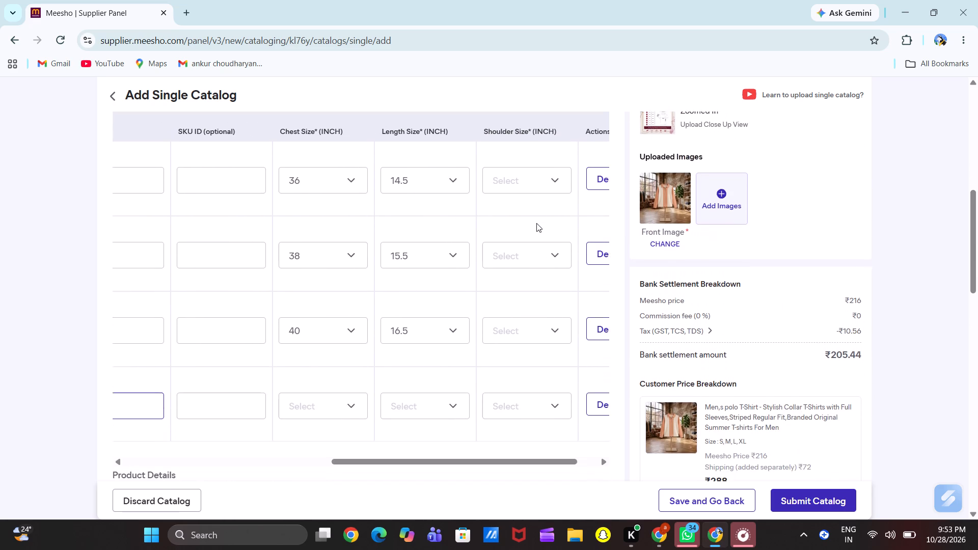
scroll(536, 223, down, 2)
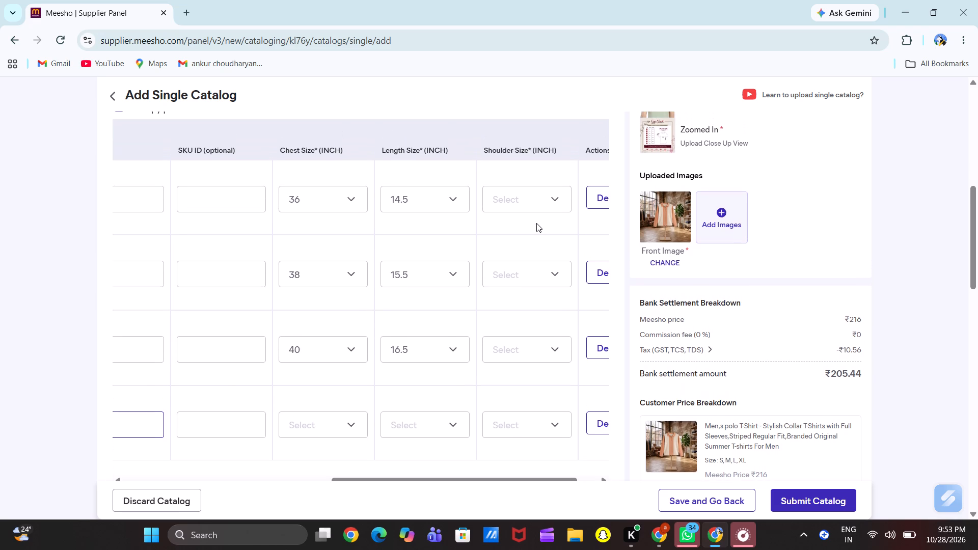
scroll(536, 223, down, 1)
click(315, 421)
scroll(341, 466, down, 2)
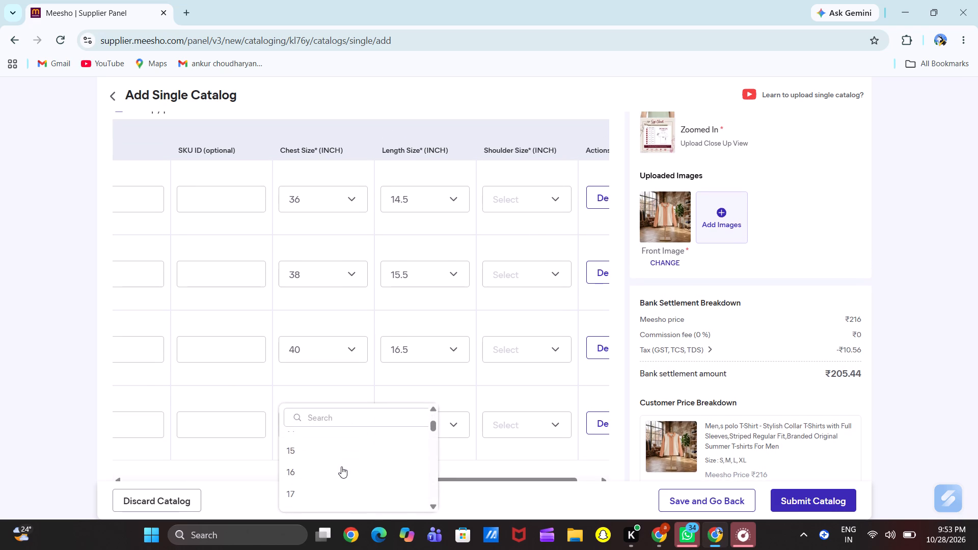
scroll(341, 466, down, 8)
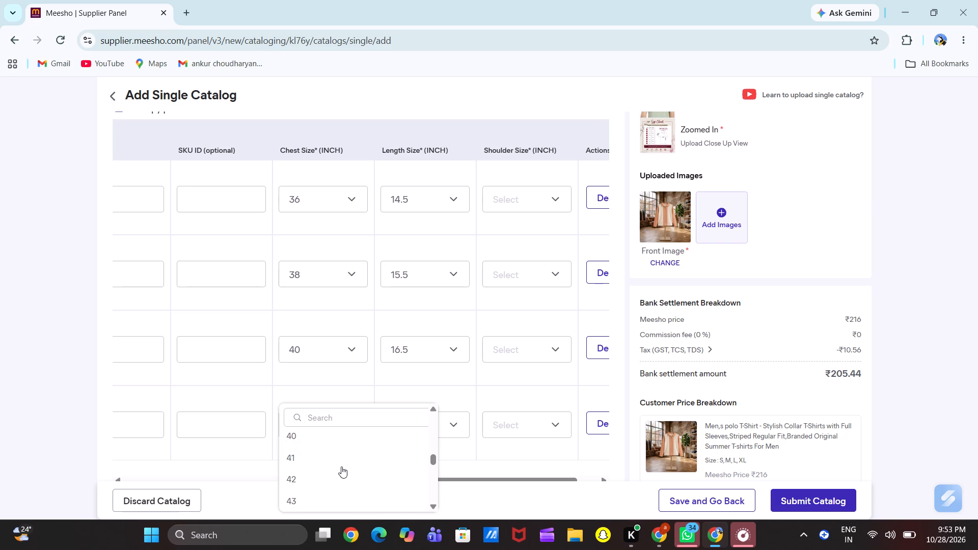
scroll(341, 466, down, 1)
click(328, 471)
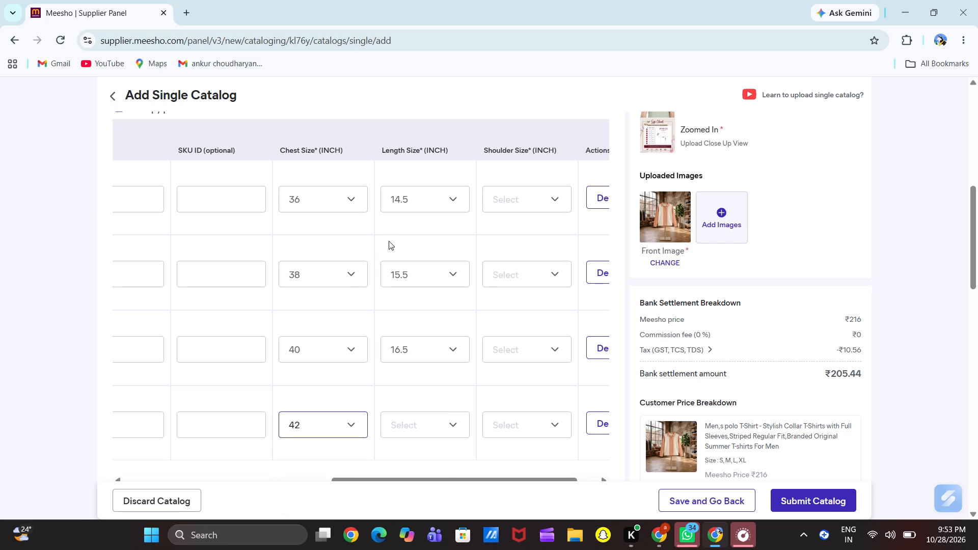
Set the Length Size for size S to 25.5 inches.
click(442, 189)
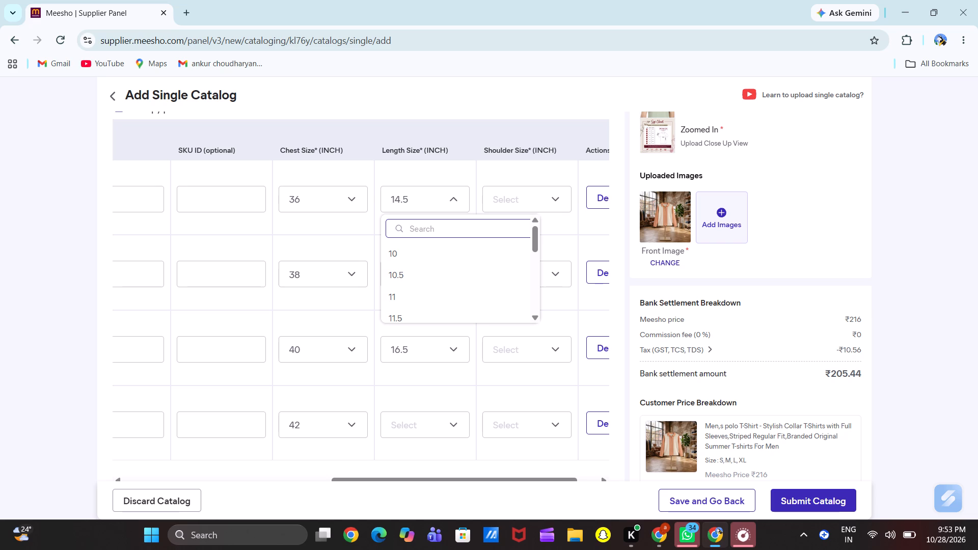
scroll(440, 260, up, 2)
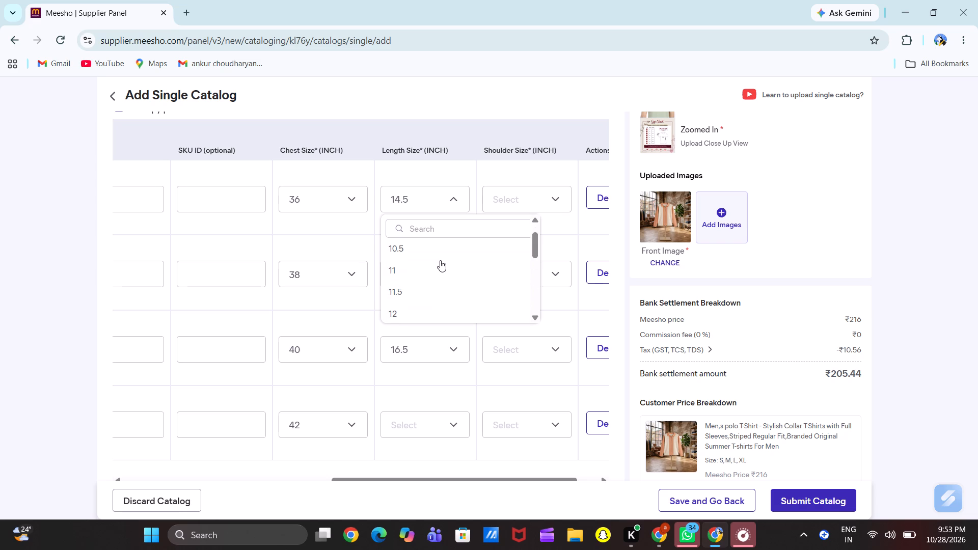
scroll(440, 260, down, 4)
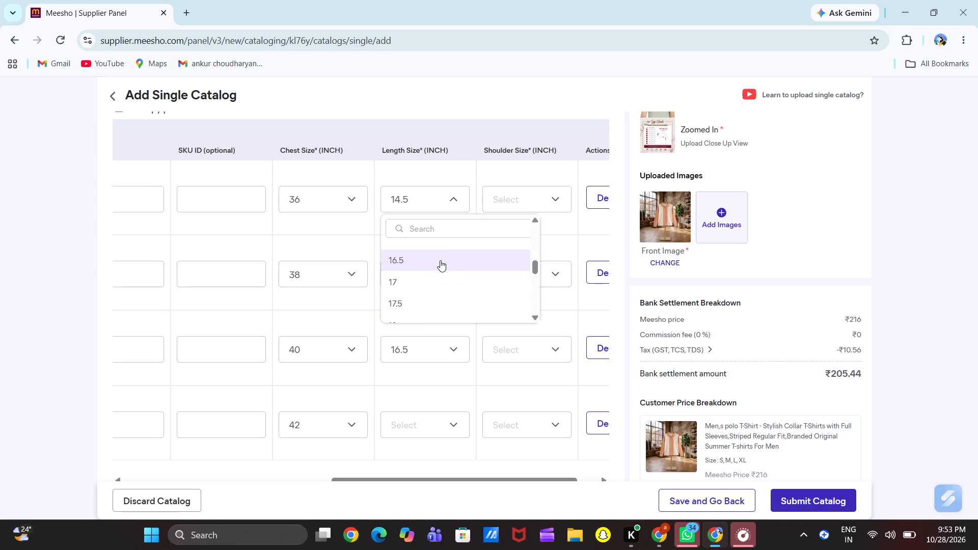
scroll(440, 260, down, 7)
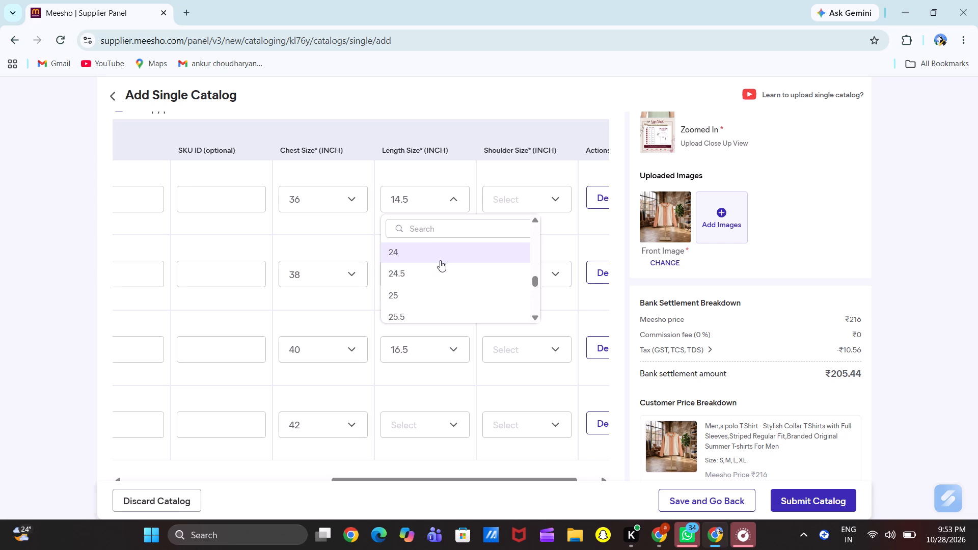
scroll(440, 260, down, 2)
scroll(440, 260, up, 2)
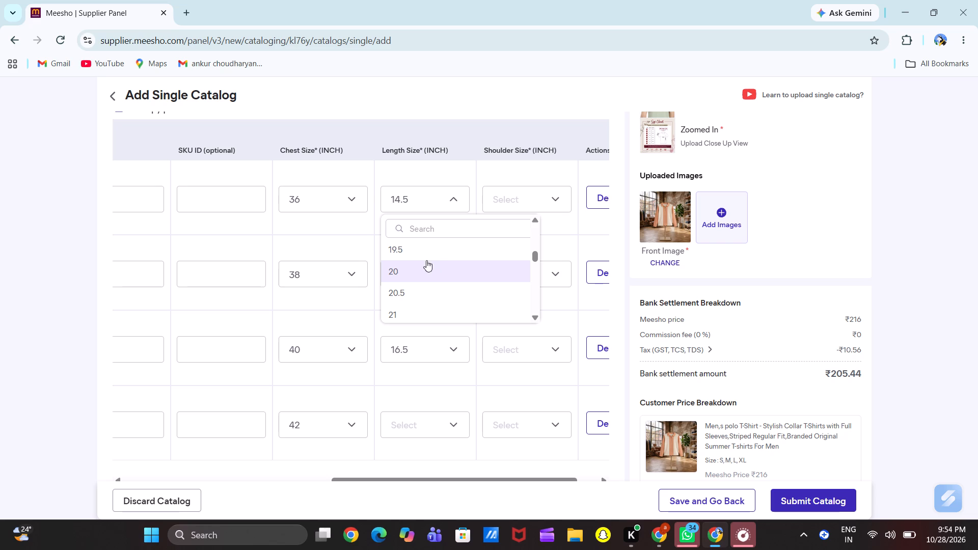
scroll(421, 285, down, 3)
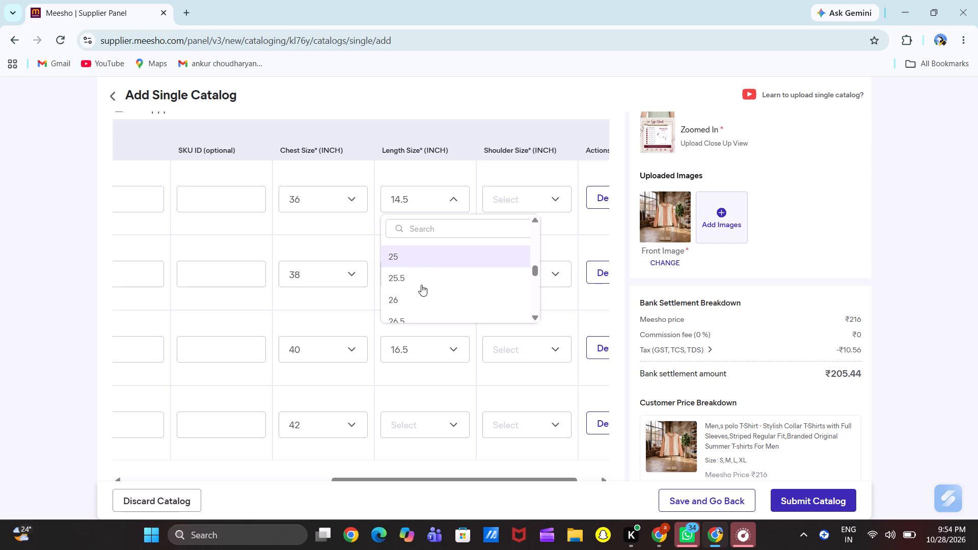
click(419, 277)
Set the Length Size for size M to 26.5 inches in the size table.
click(398, 266)
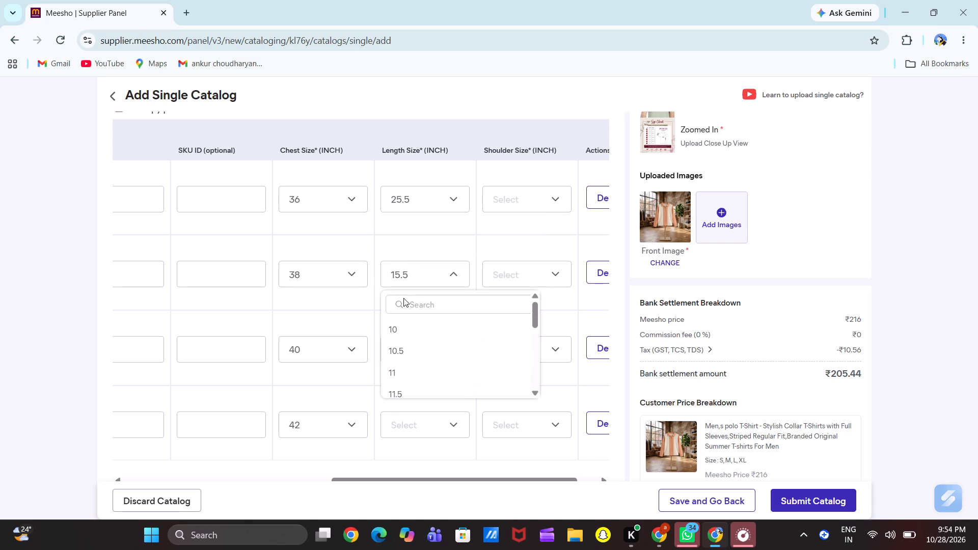
scroll(458, 384, down, 4)
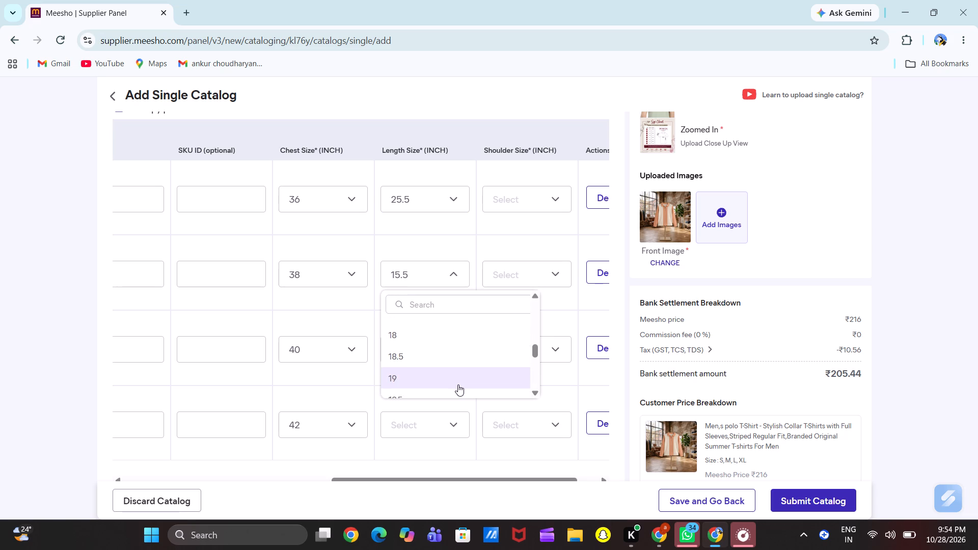
scroll(458, 384, down, 4)
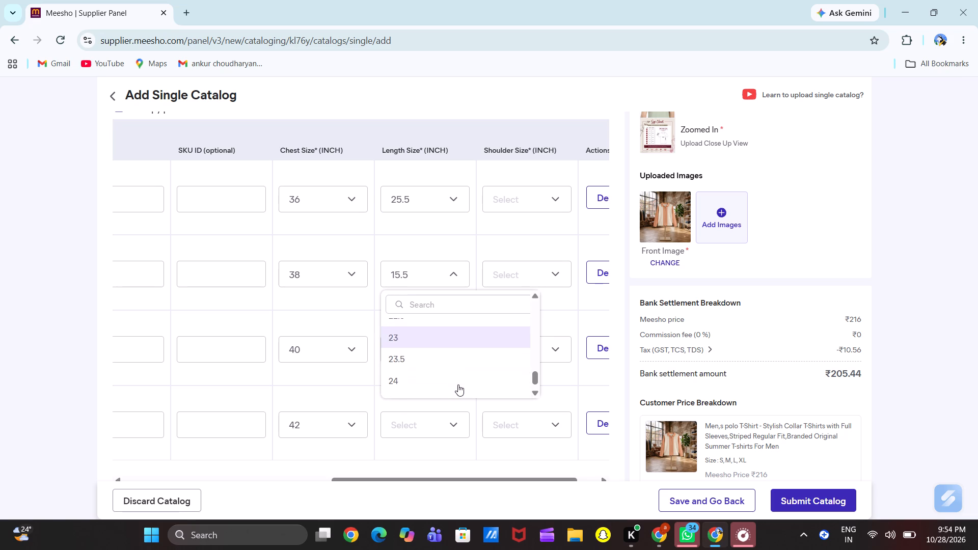
scroll(458, 384, down, 2)
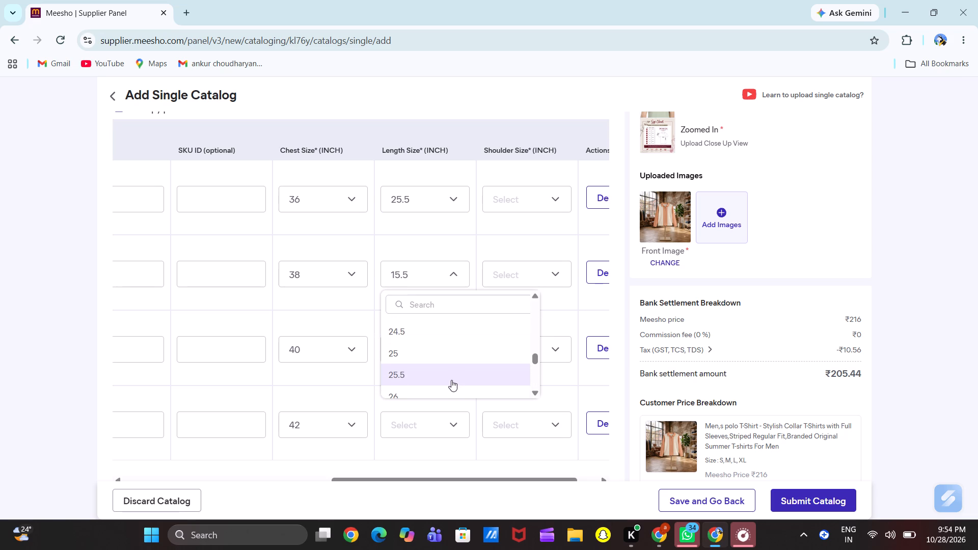
scroll(451, 380, down, 1)
click(435, 377)
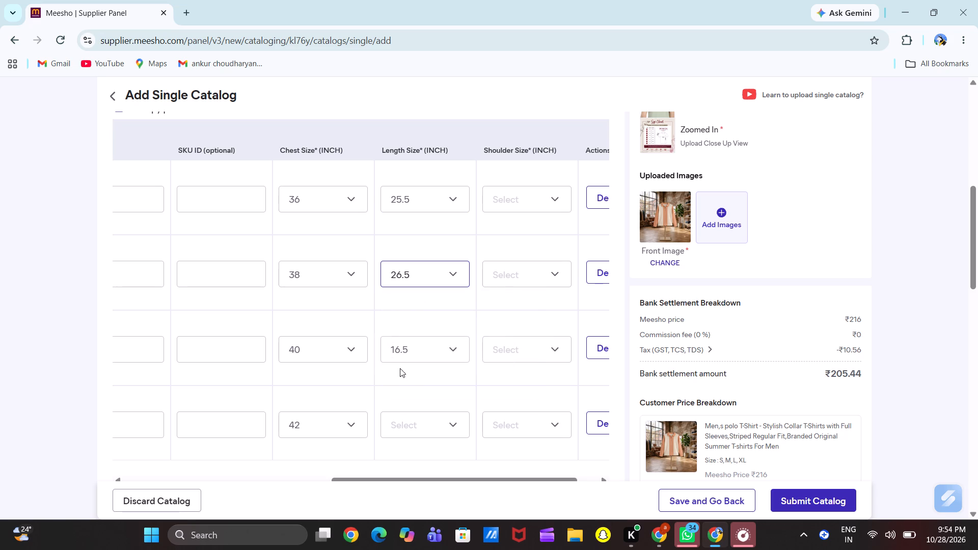
Set the Length Size to 27.5 inches for size L and 28.5 inches for size XL.
click(418, 343)
scroll(442, 427, down, 2)
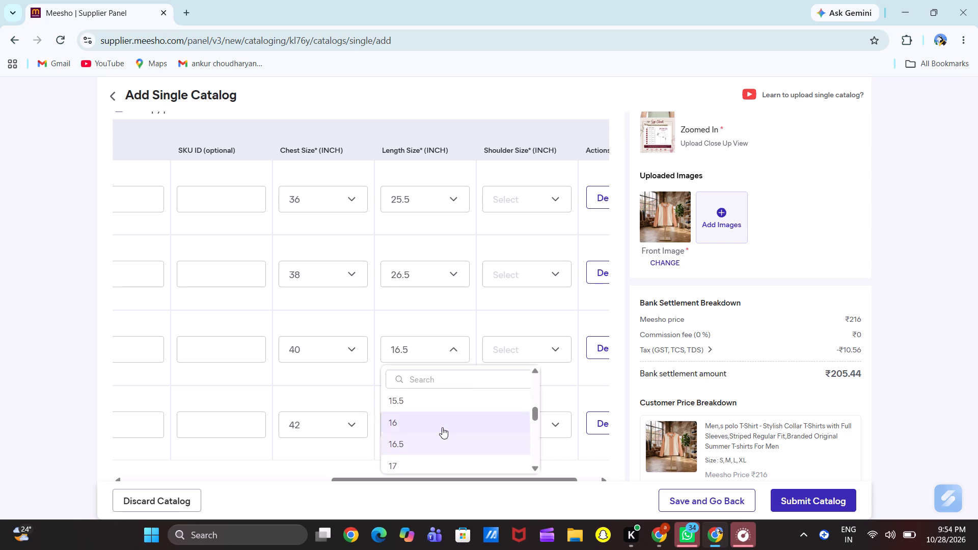
scroll(442, 427, down, 7)
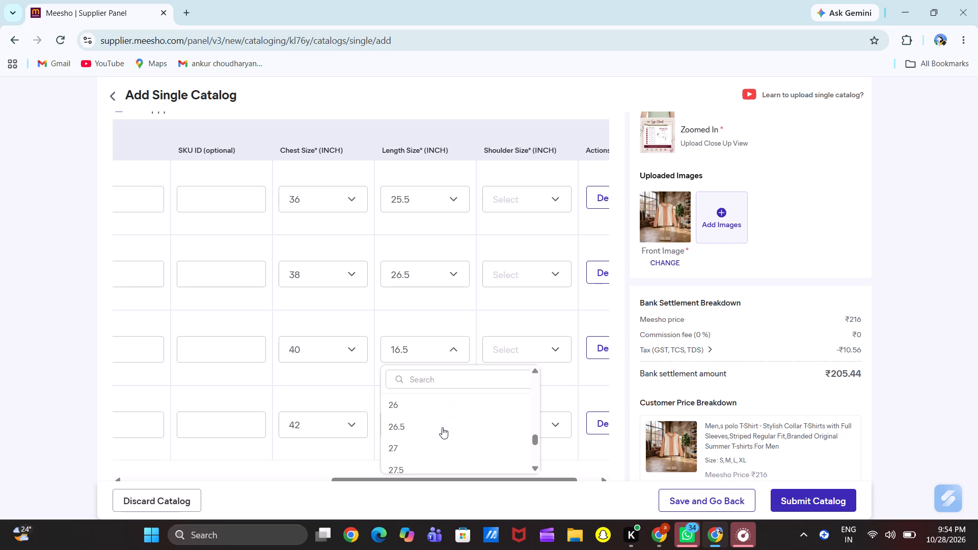
scroll(442, 427, down, 1)
click(416, 467)
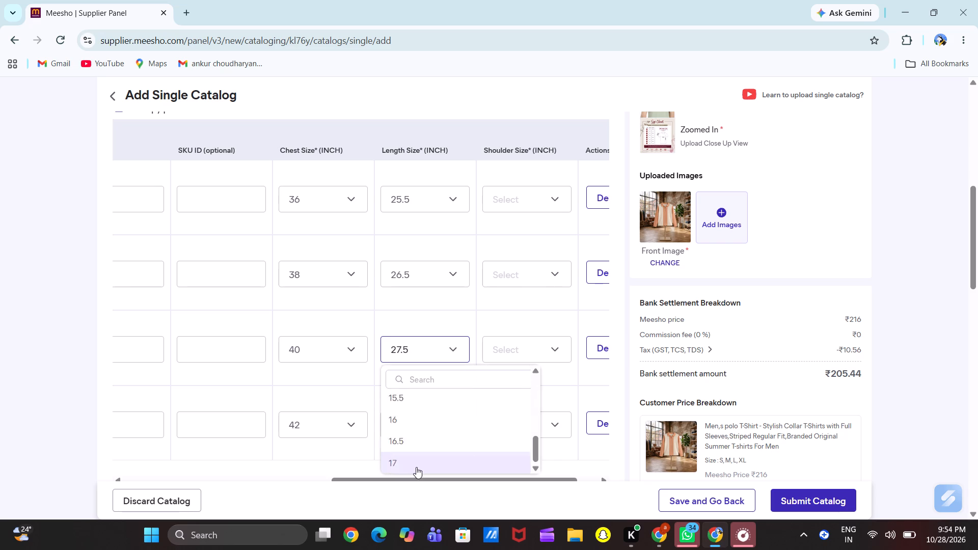
click(423, 425)
scroll(438, 479, down, 1)
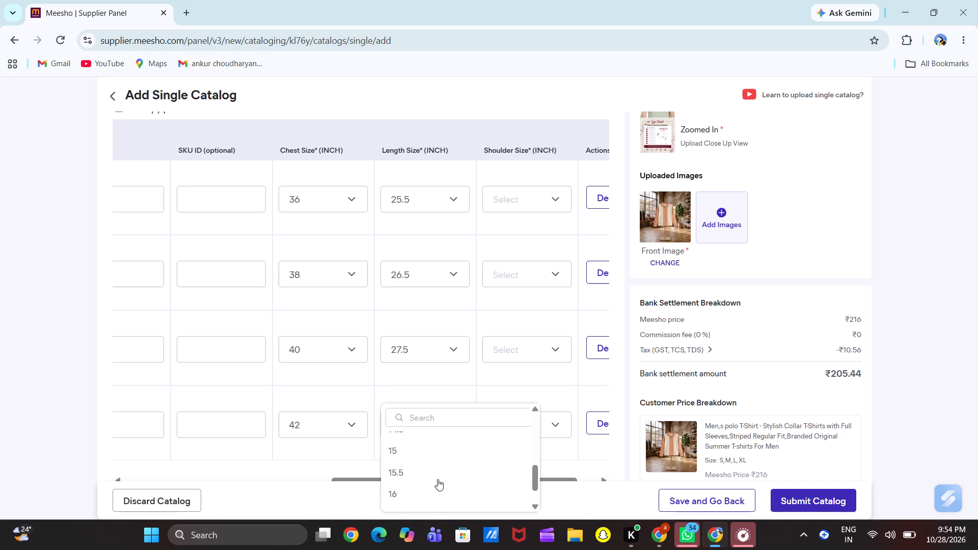
scroll(438, 479, down, 6)
scroll(438, 479, up, 1)
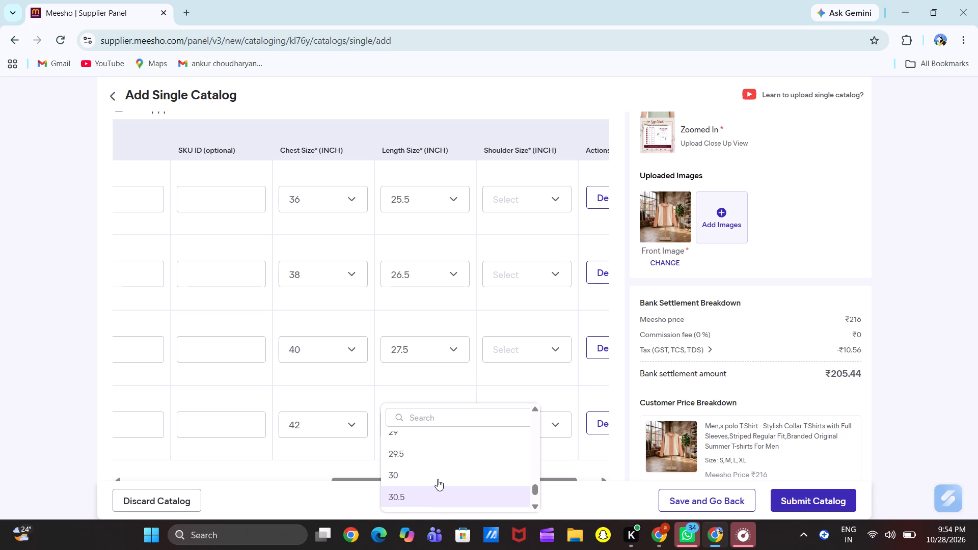
scroll(438, 479, up, 1)
click(410, 444)
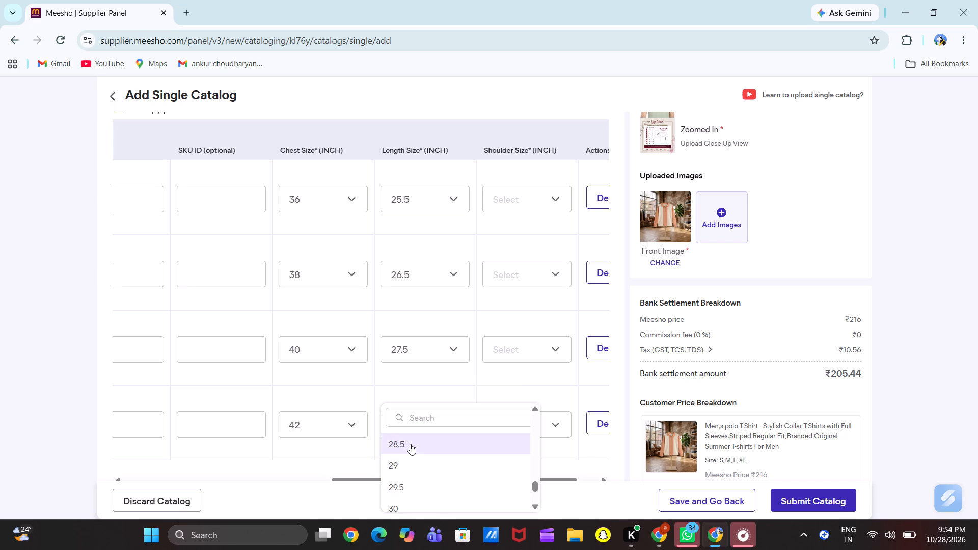
Set the Shoulder Size to 14.5 inches for size S and 15.5 inches for size M.
click(528, 204)
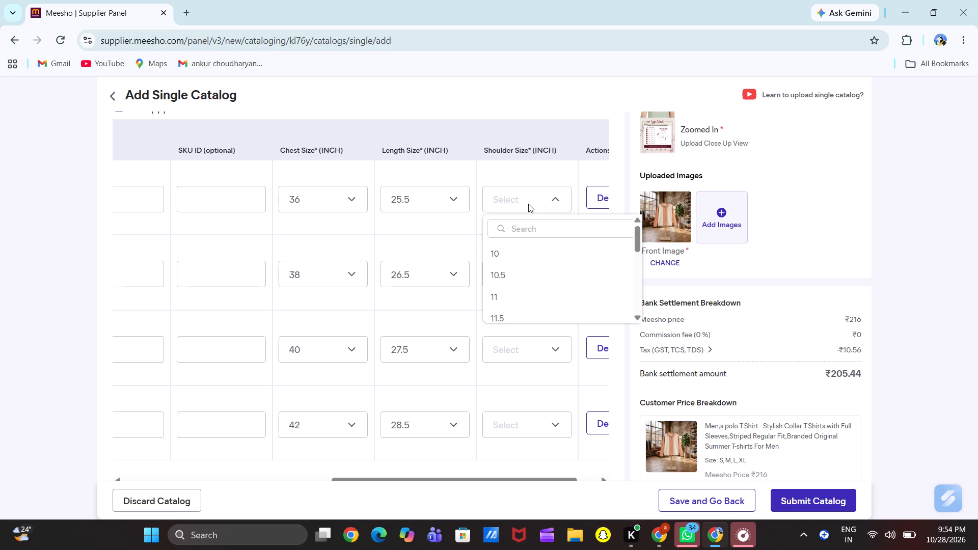
scroll(539, 282, down, 2)
click(539, 282)
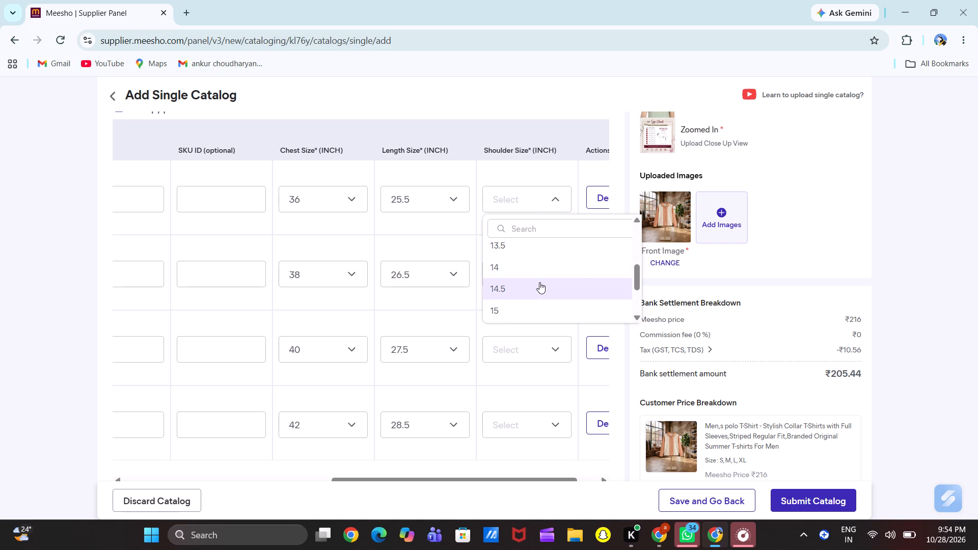
click(527, 282)
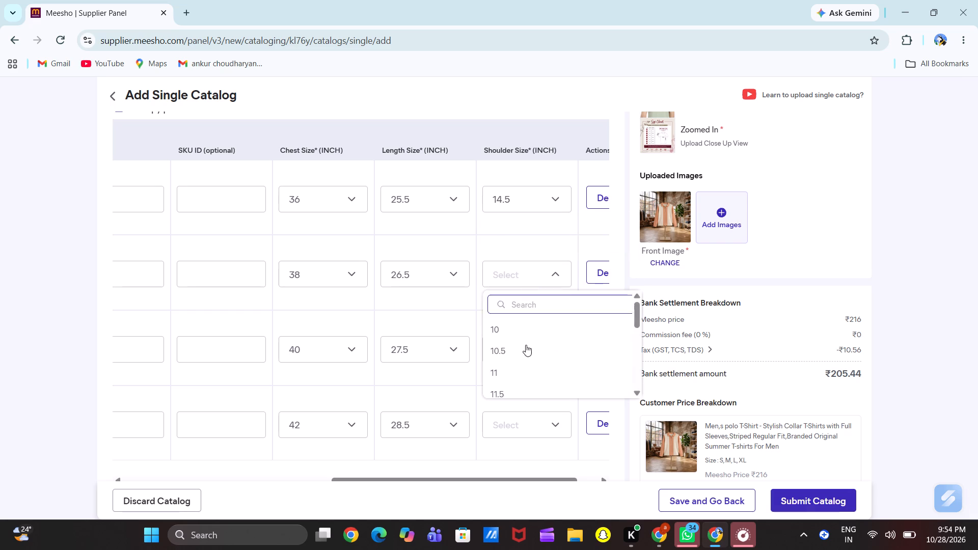
scroll(526, 345, down, 3)
click(526, 345)
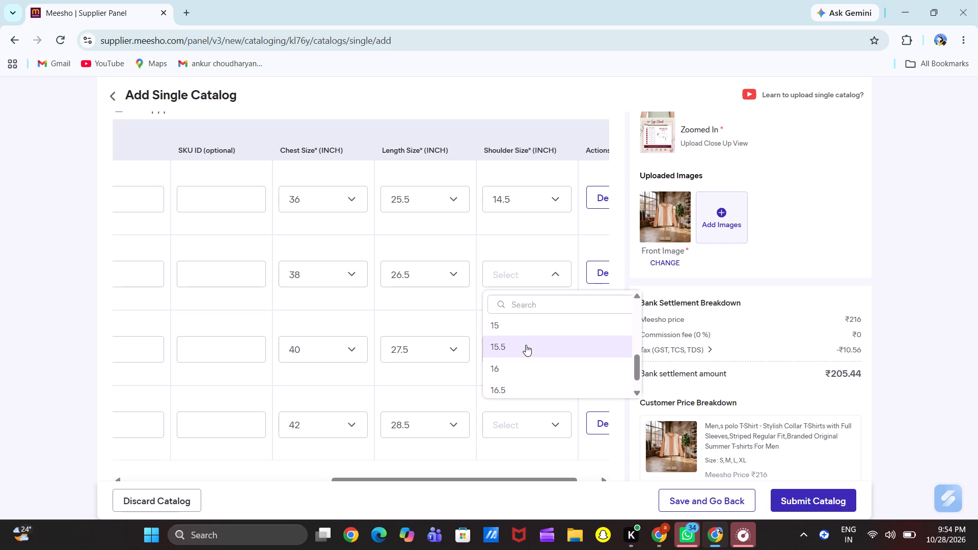
Set the Shoulder Size to 16.5 inches for size L and 17.5 inches for size XL.
click(515, 350)
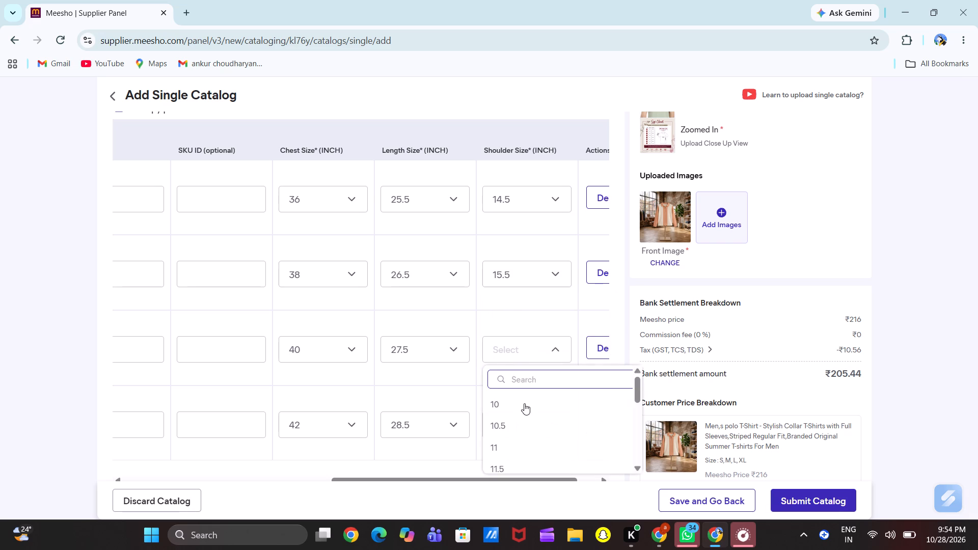
scroll(524, 403, down, 3)
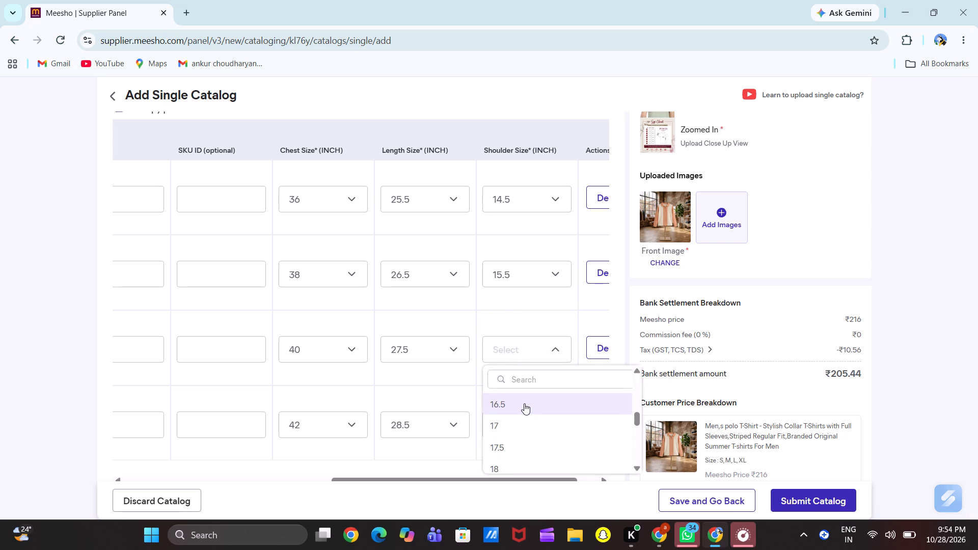
click(505, 413)
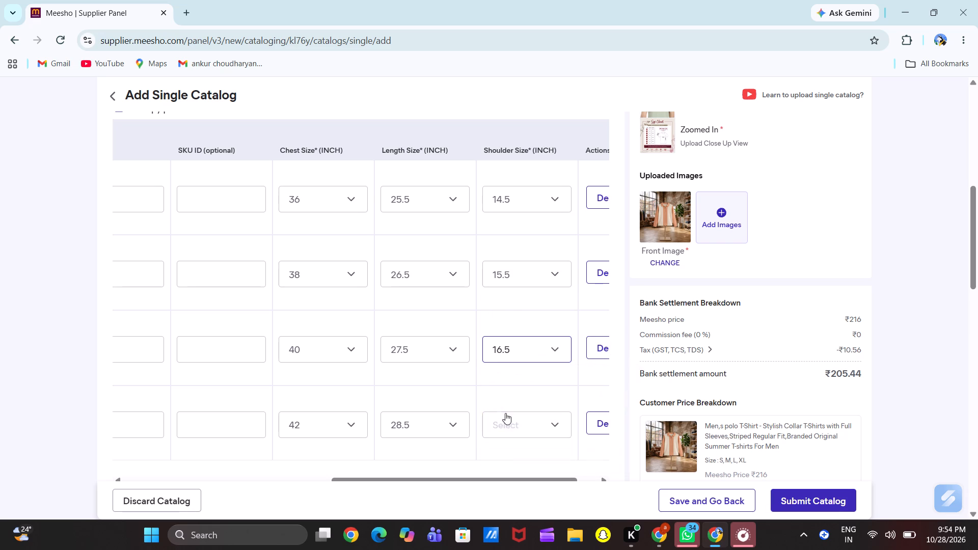
click(518, 421)
scroll(526, 477, down, 2)
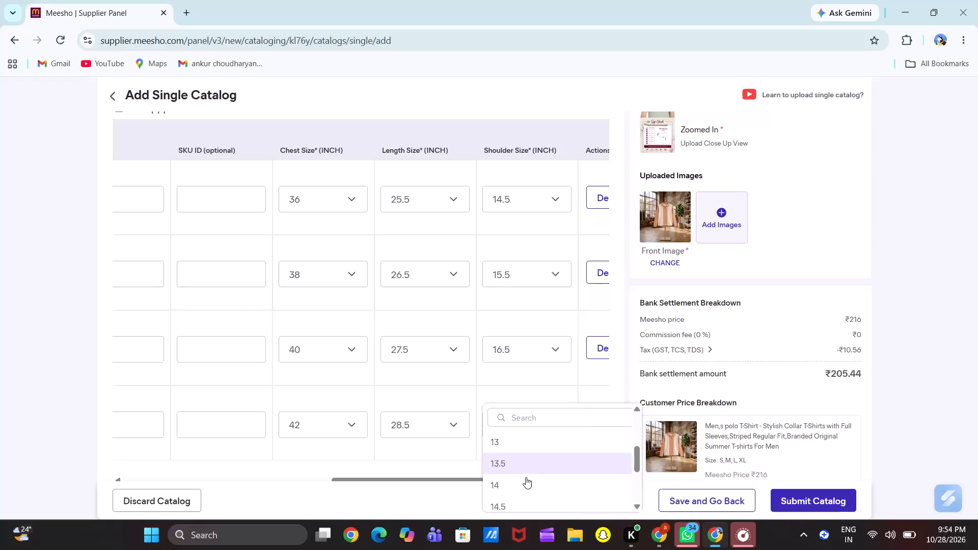
scroll(526, 477, down, 3)
click(526, 477)
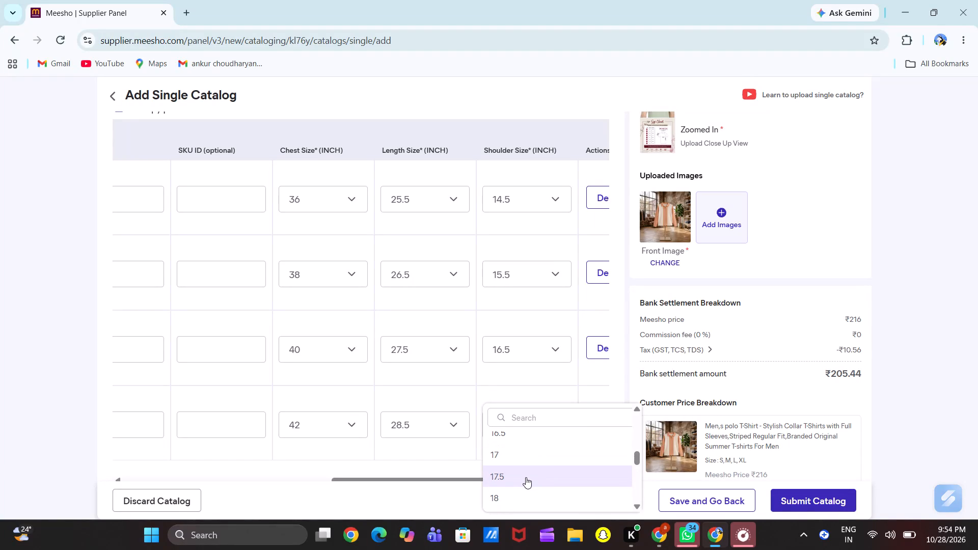
Review Product 1's product details, packer details and other attributes.
scroll(458, 372, down, 3)
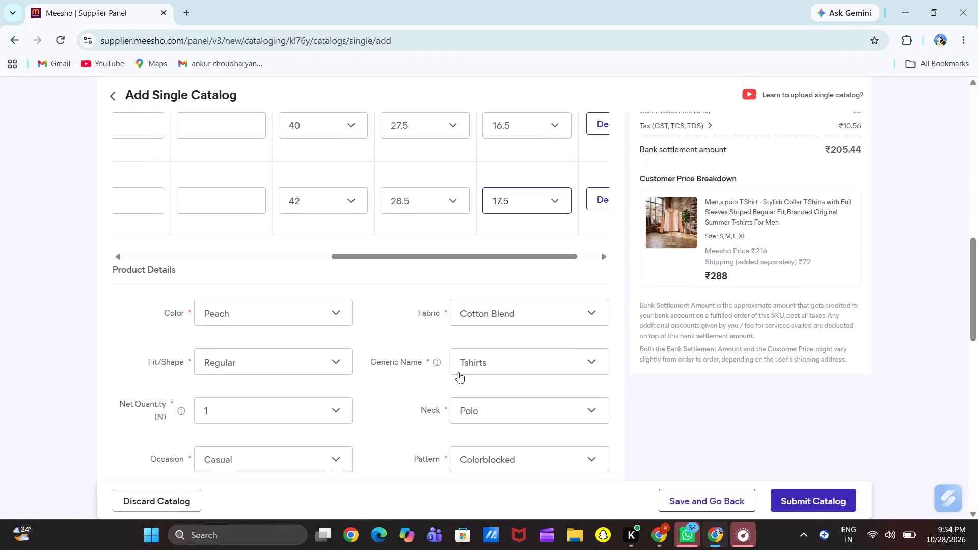
scroll(458, 372, down, 4)
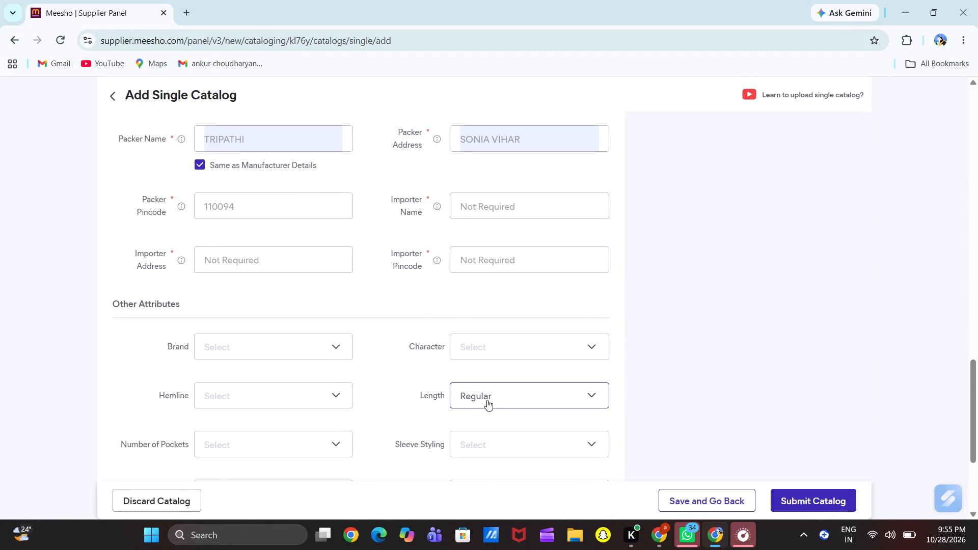
scroll(334, 418, up, 3)
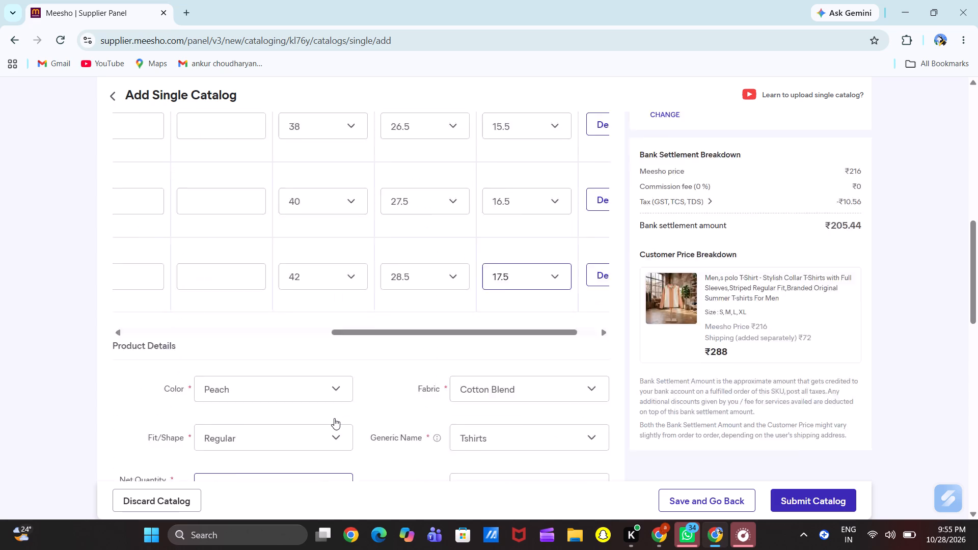
scroll(334, 418, up, 4)
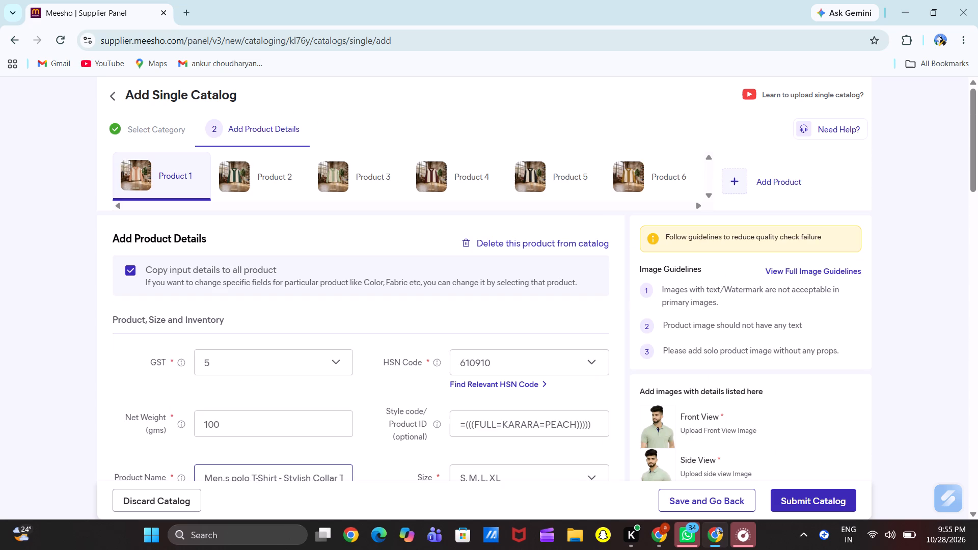
Open Product 2 and set its Style code/Product ID to (((FULL+KARARA_=GREEN))).
click(236, 176)
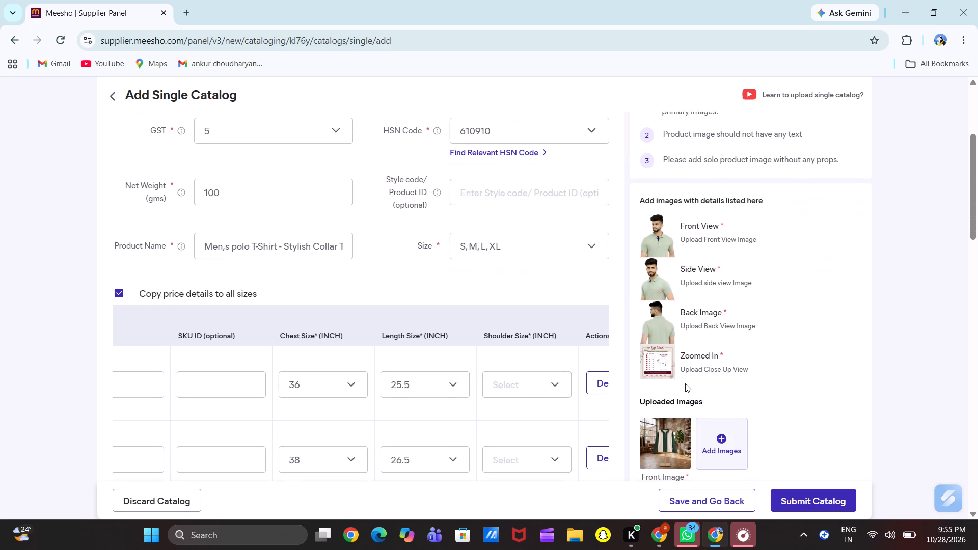
click(512, 373)
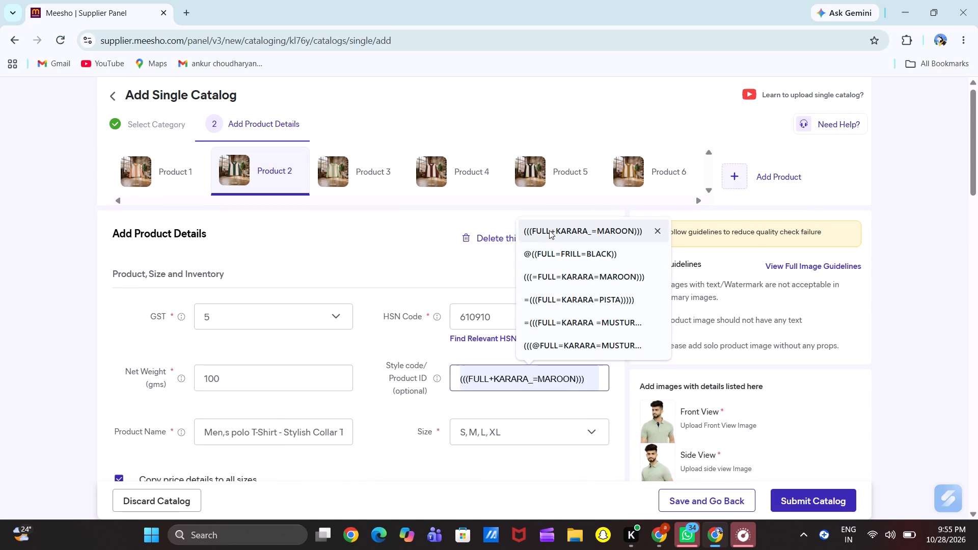
click(556, 233)
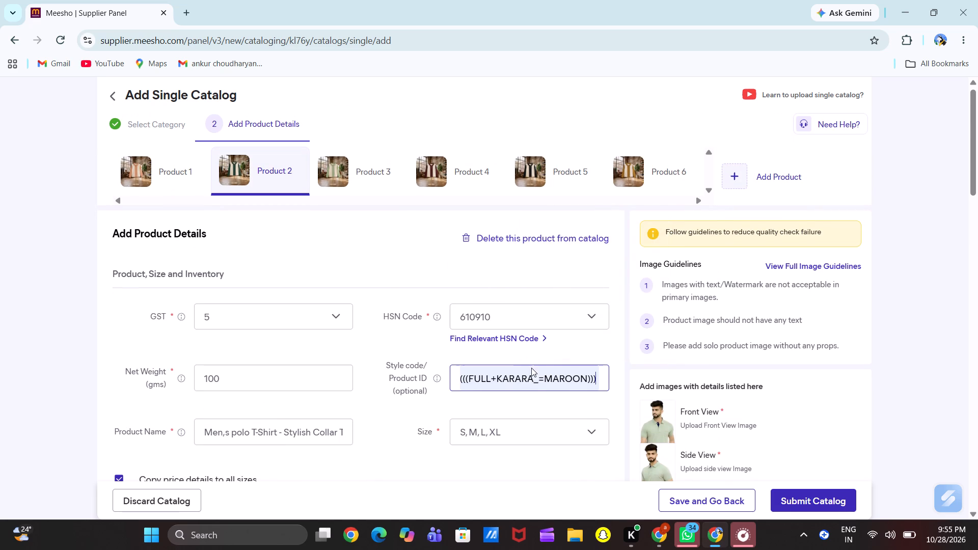
double_click(581, 379)
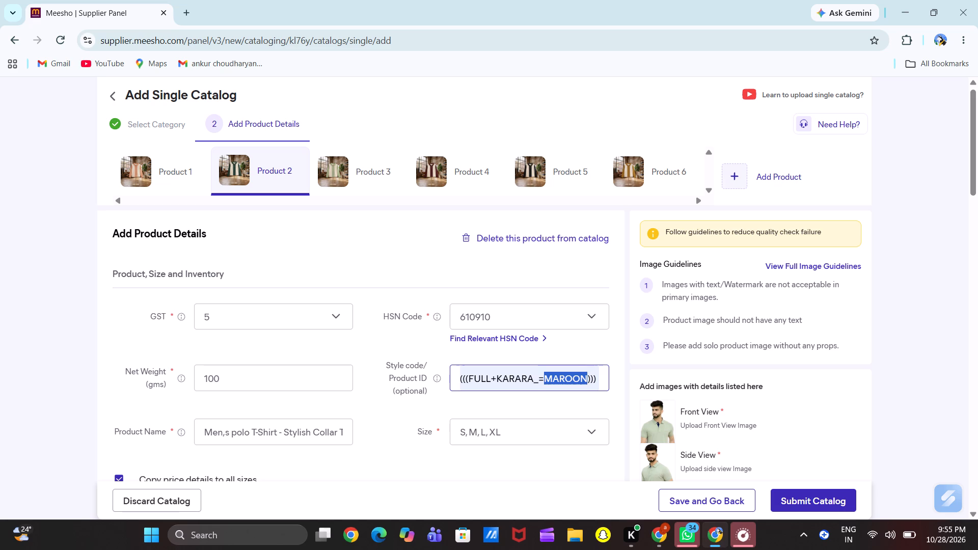
key(BackSpace)
text(GRE)
text(EN)
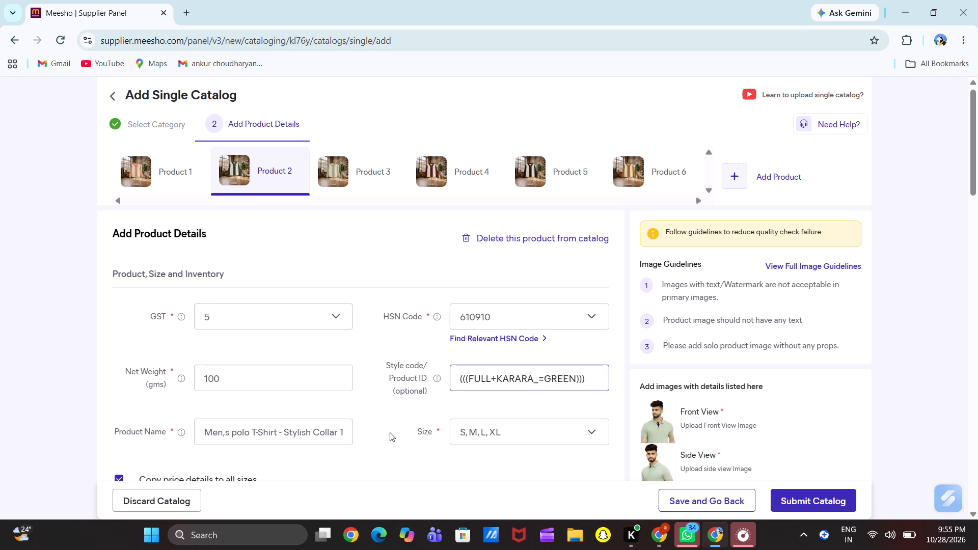
Set Product 2's Meesho Price to 216 in the size S row of the size table.
scroll(390, 432, down, 5)
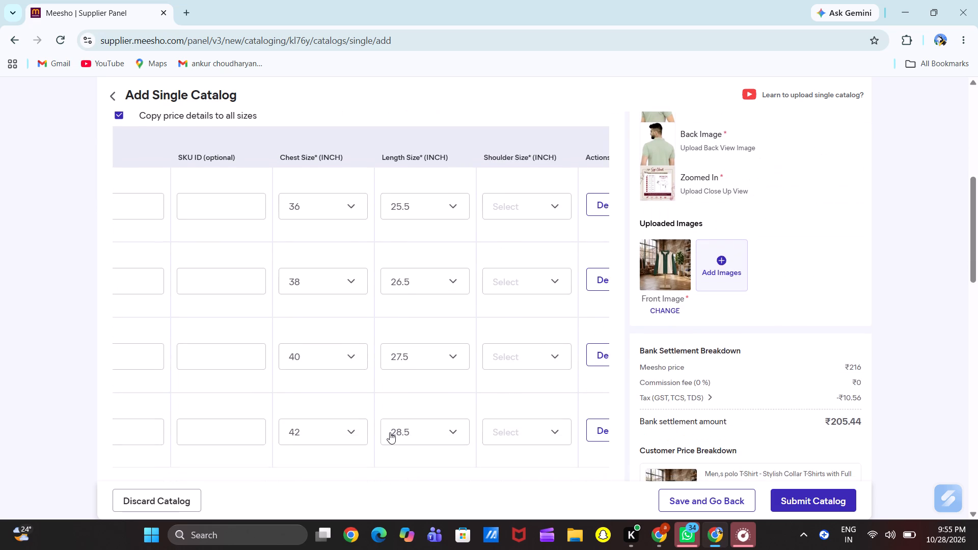
scroll(390, 432, down, 1)
scroll(390, 432, right, 8)
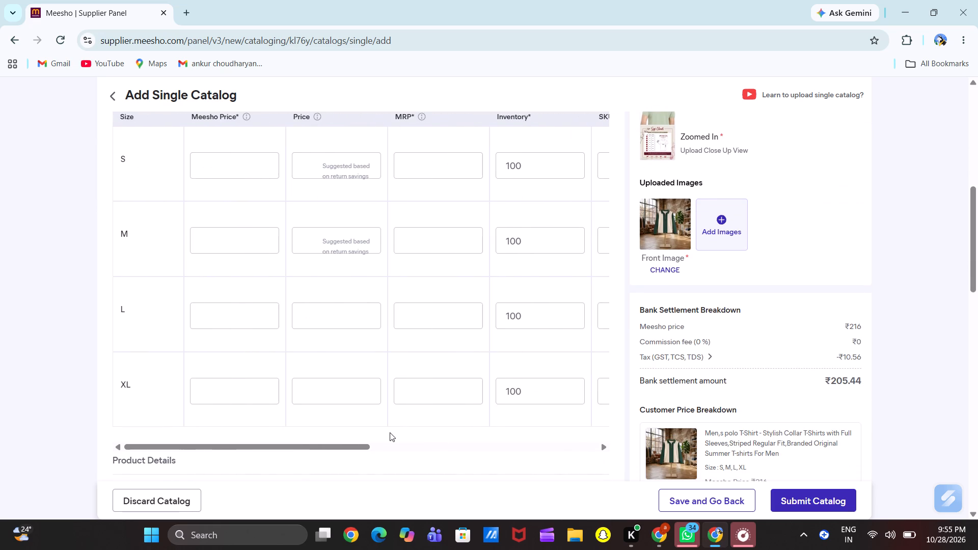
scroll(390, 432, right, 2)
click(220, 169)
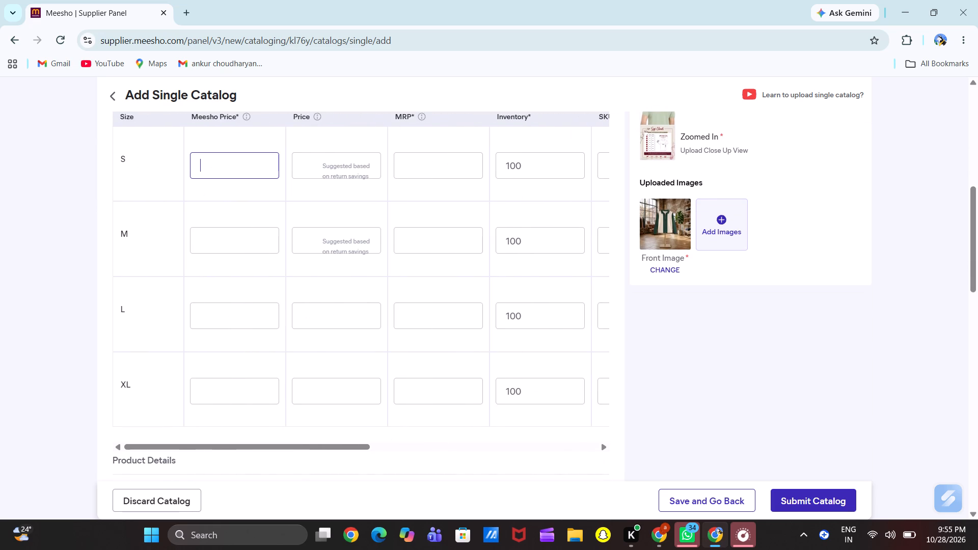
text(21)
key(6)
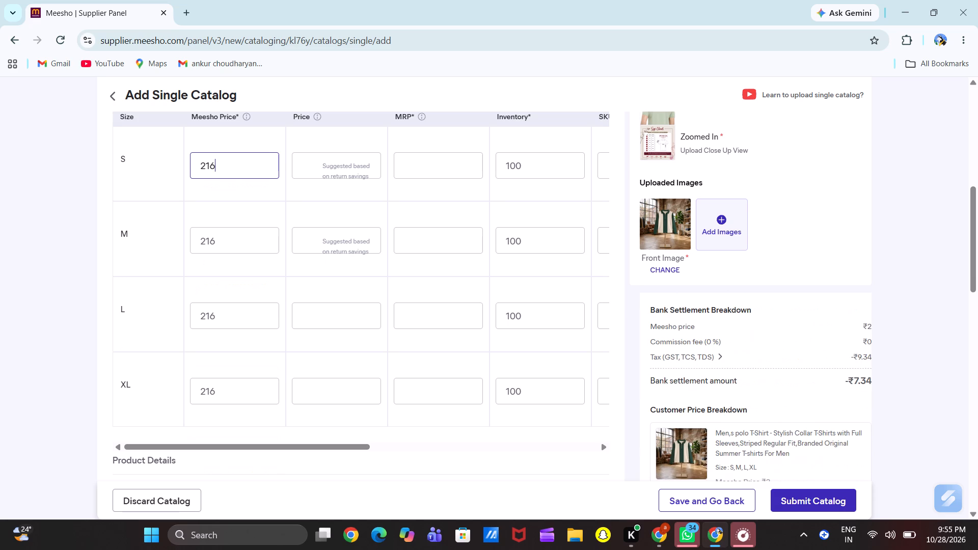
Set Product 2's Wrong/Defective Returns Price to 215 and MRP to 799 in the size S row.
click(305, 163)
key(BackSpace)
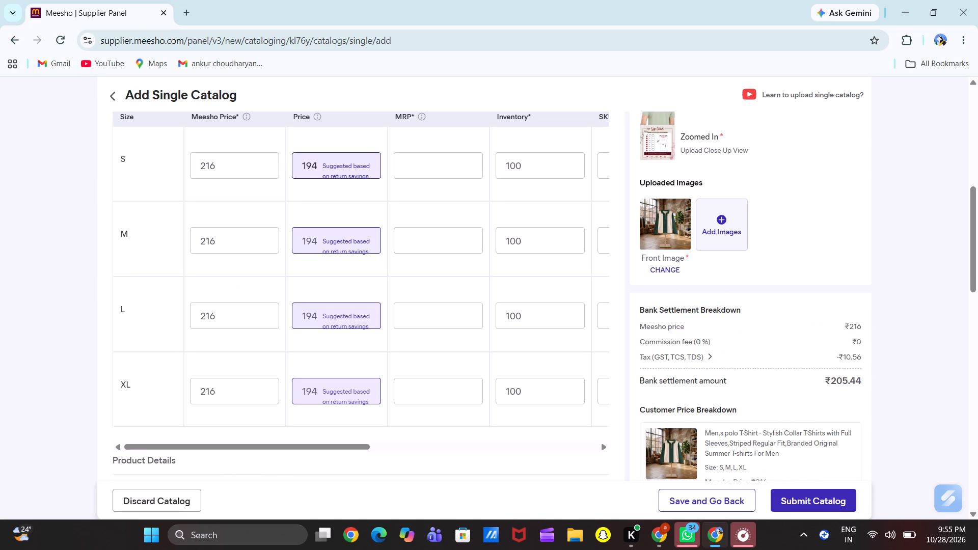
key(BackSpace)
double_click(315, 163)
key(BackSpace)
key(BackSpace)
text(215)
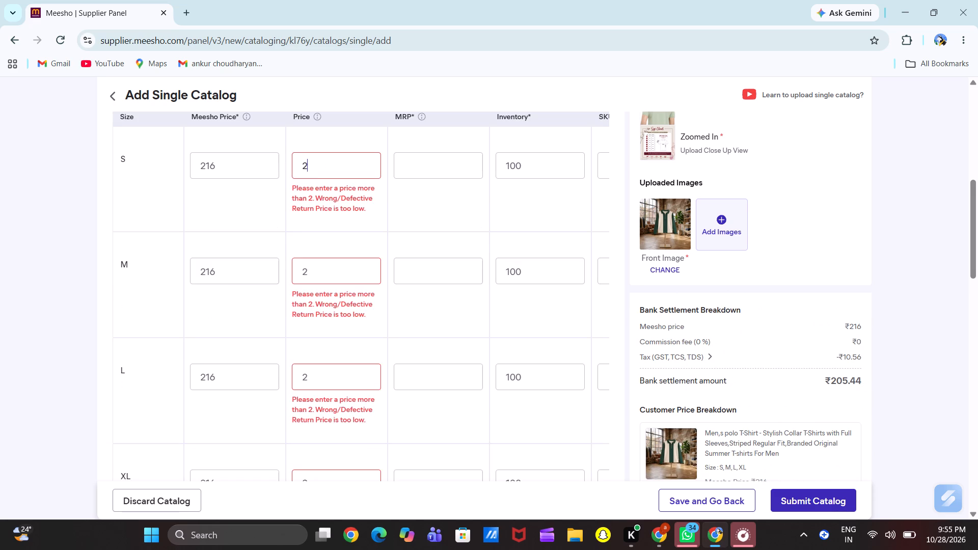
click(424, 163)
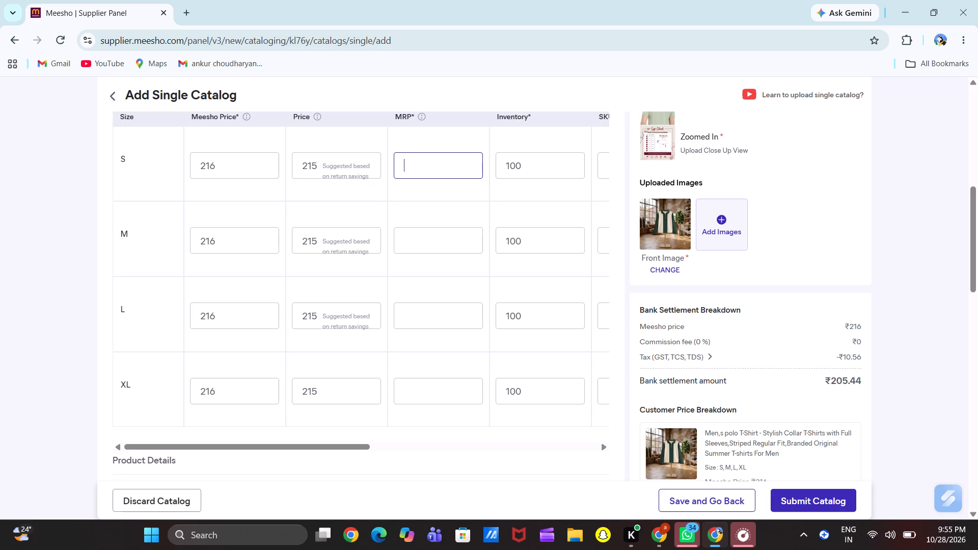
text(799)
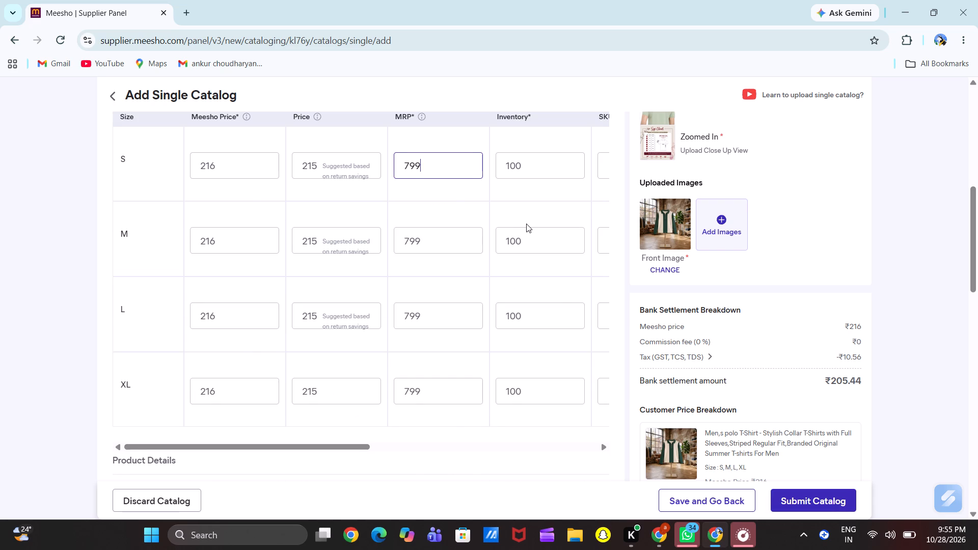
Set Product 2's Shoulder Size to 14.5 inches for size S and 15.5 inches for size M.
scroll(526, 224, left, 7)
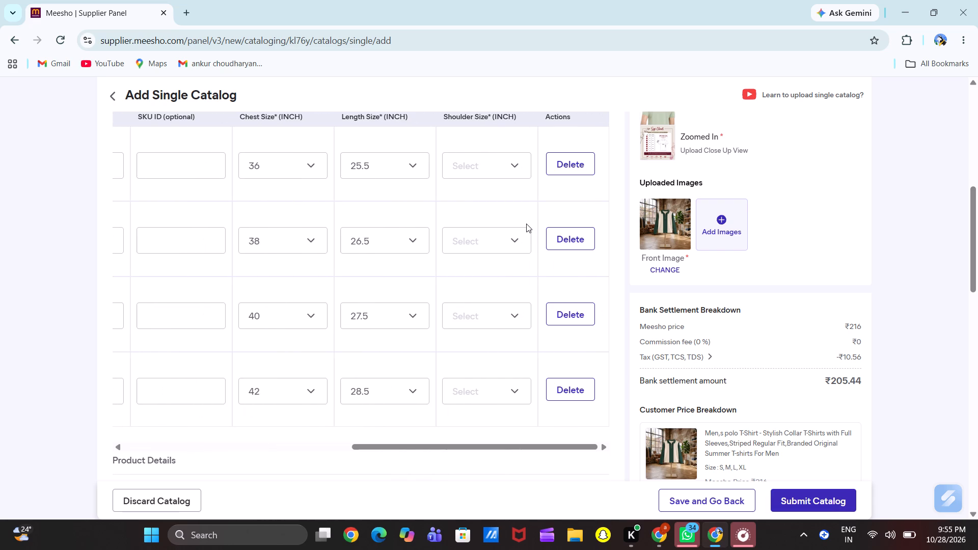
click(479, 167)
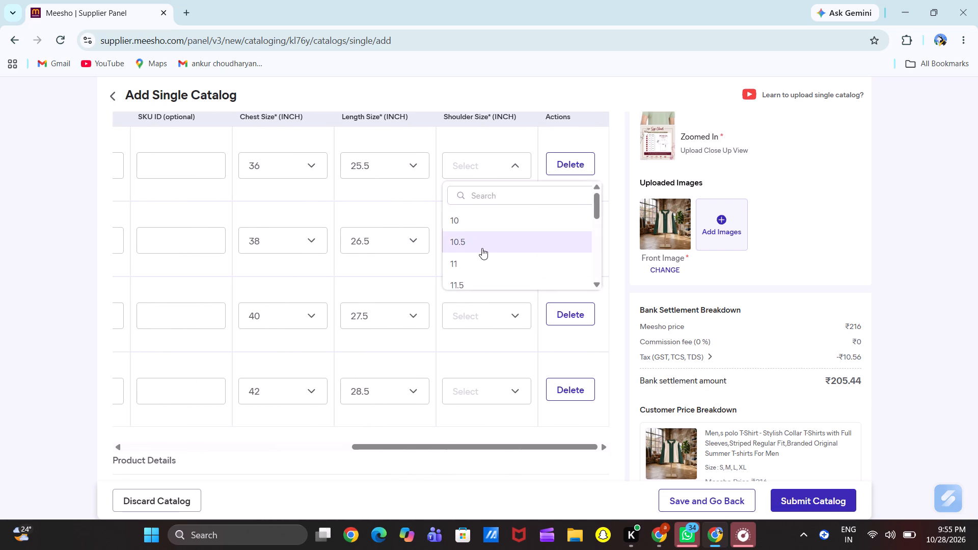
scroll(482, 248, down, 3)
click(482, 248)
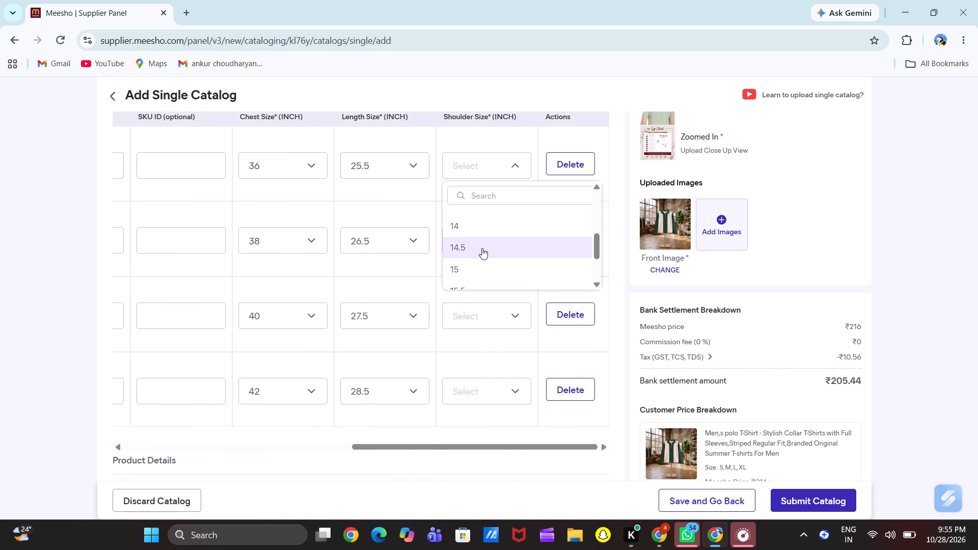
click(463, 241)
scroll(476, 315, down, 1)
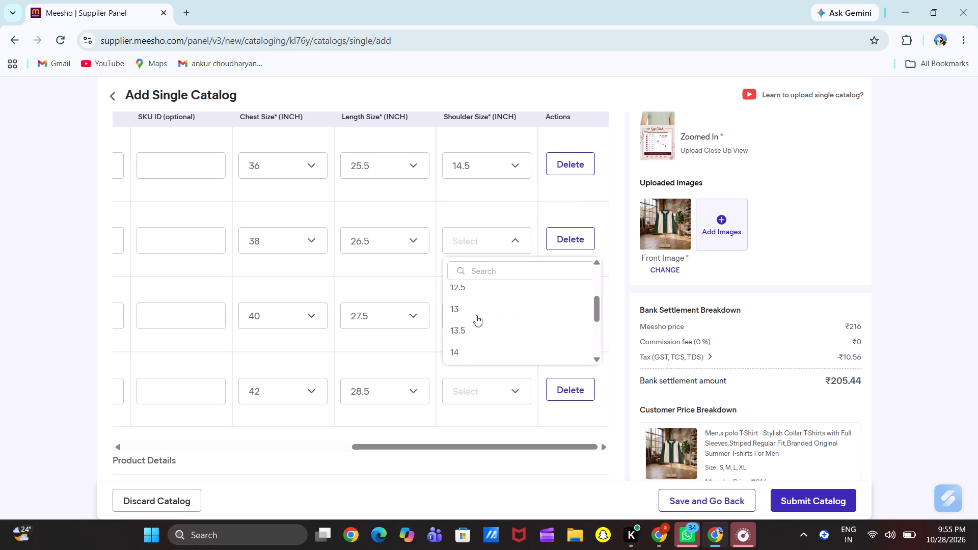
scroll(476, 315, down, 2)
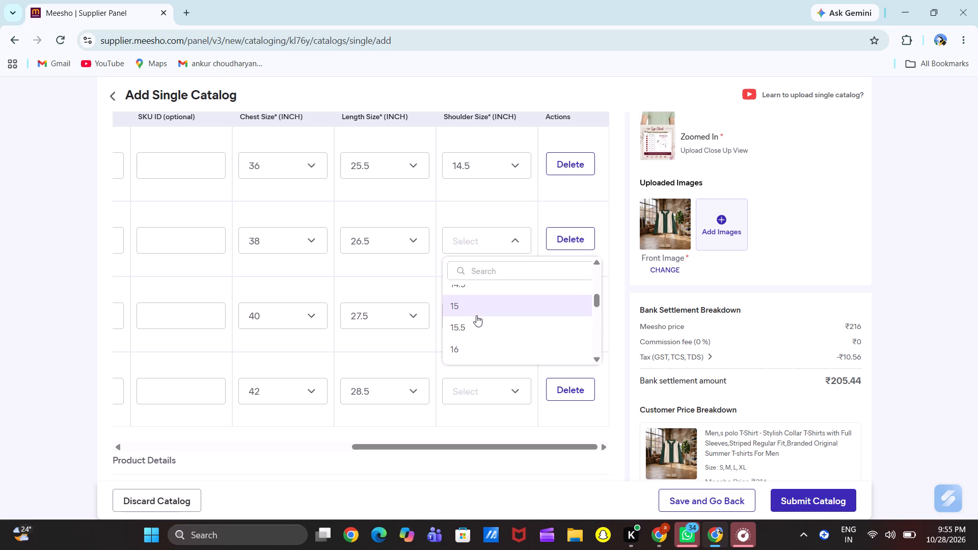
click(476, 321)
Set Product 2's Shoulder Size to 16.5 inches for size L and 17.5 inches for size XL.
click(473, 323)
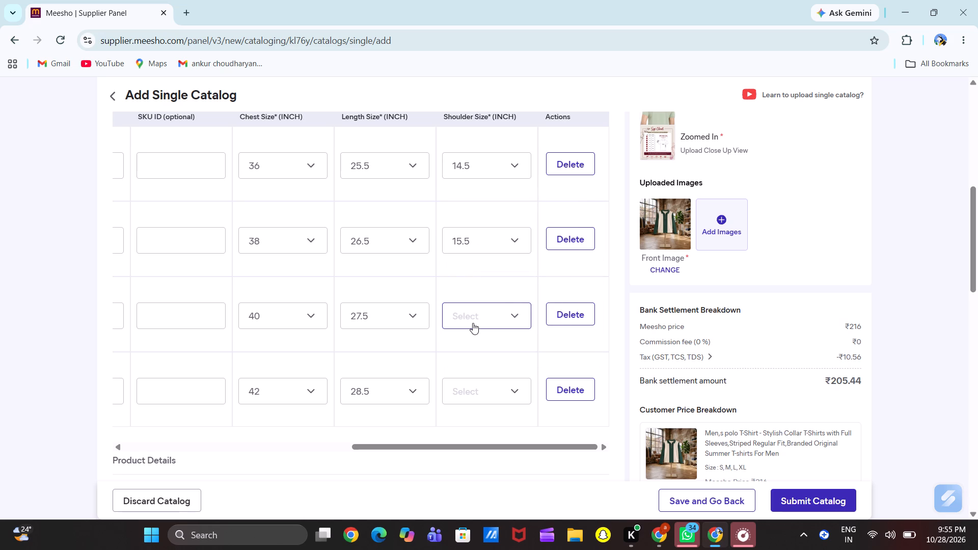
scroll(471, 362, down, 3)
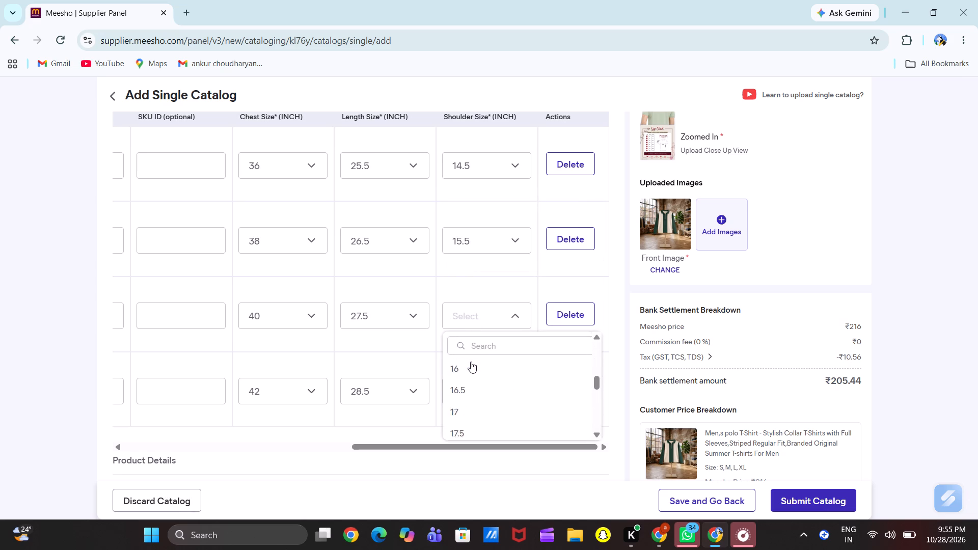
scroll(471, 362, down, 1)
click(471, 362)
click(477, 393)
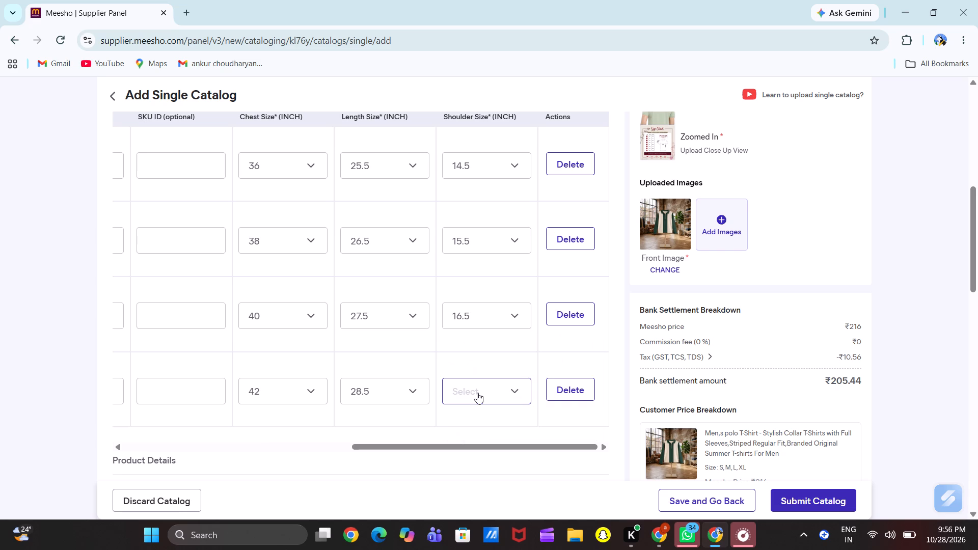
scroll(500, 464, down, 3)
scroll(500, 464, up, 1)
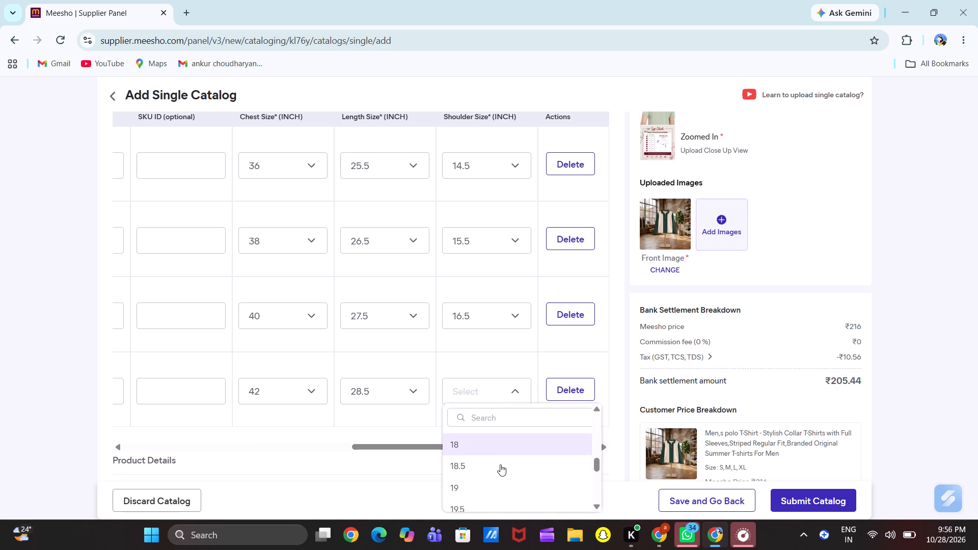
scroll(500, 464, up, 1)
click(492, 479)
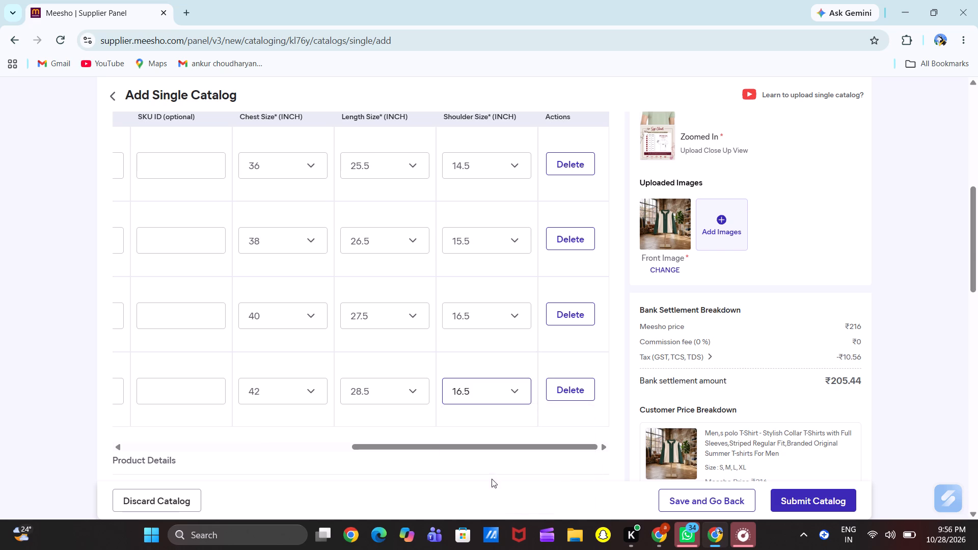
click(491, 393)
scroll(491, 465, down, 1)
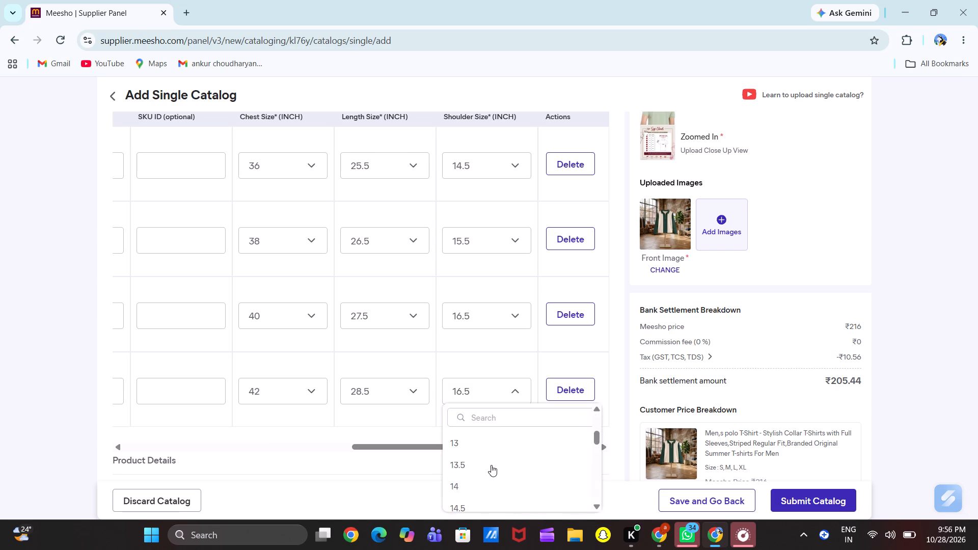
scroll(491, 465, down, 4)
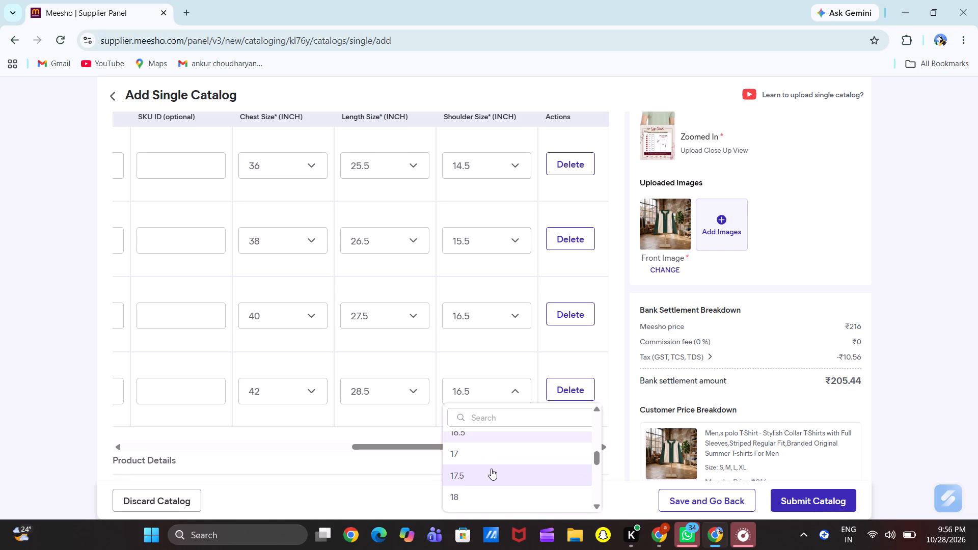
click(491, 469)
Set Product 2's Color to Green in the Product Details section.
scroll(386, 433, down, 3)
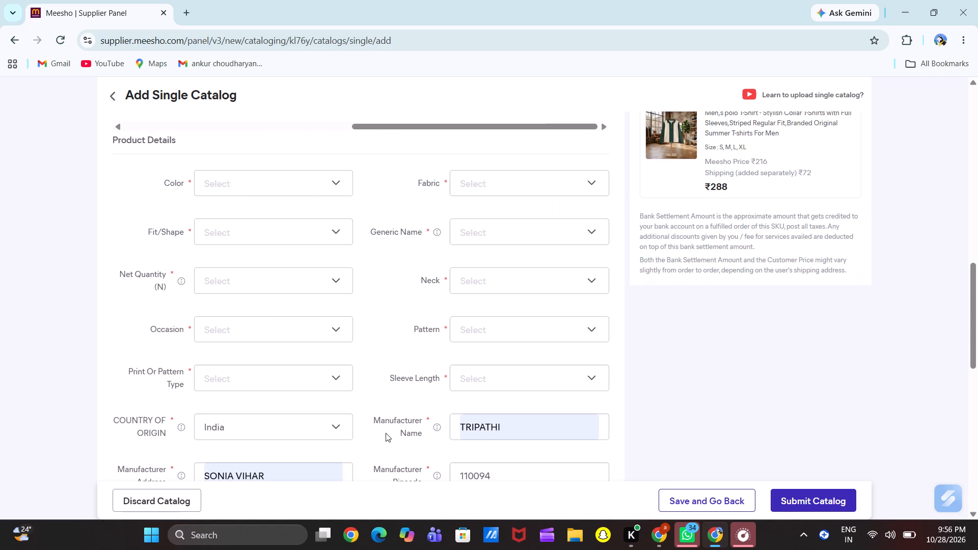
click(285, 181)
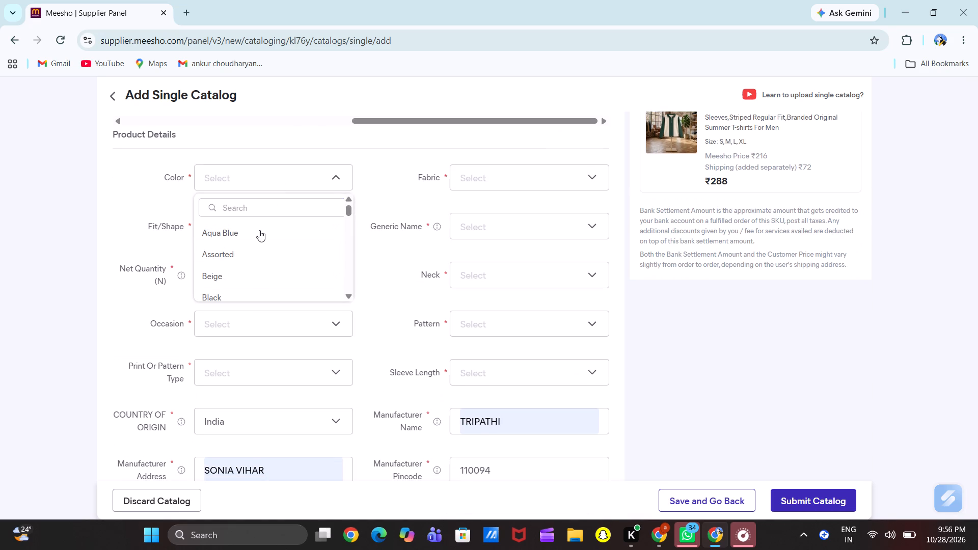
text(GRRN)
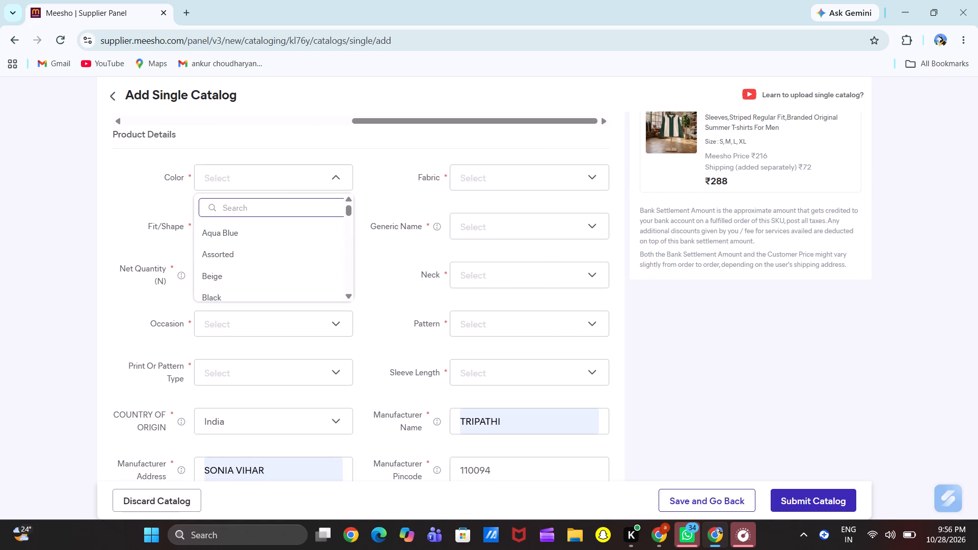
click(254, 205)
text(GRR)
key(BackSpace)
text(EEN)
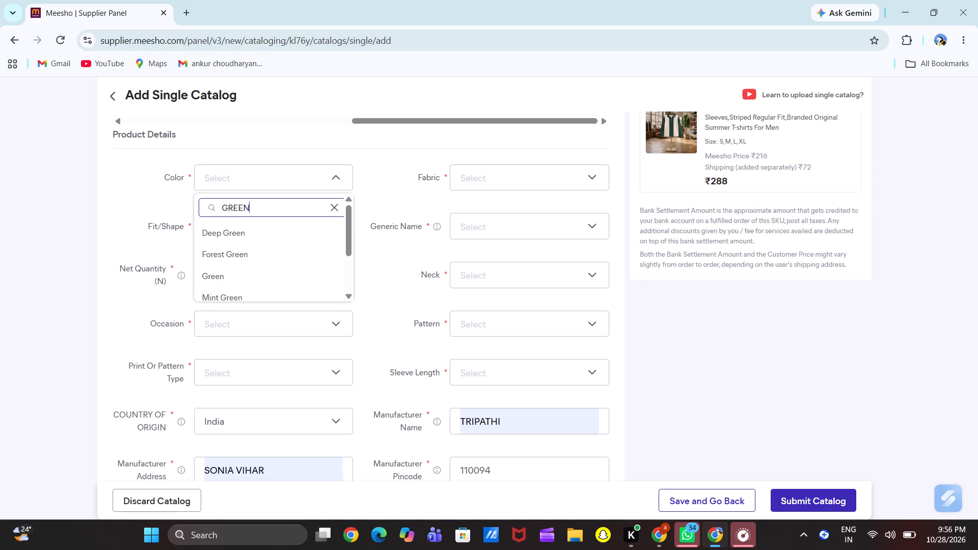
click(236, 268)
Set Product 2's Fabric to Cotton Blend.
click(478, 180)
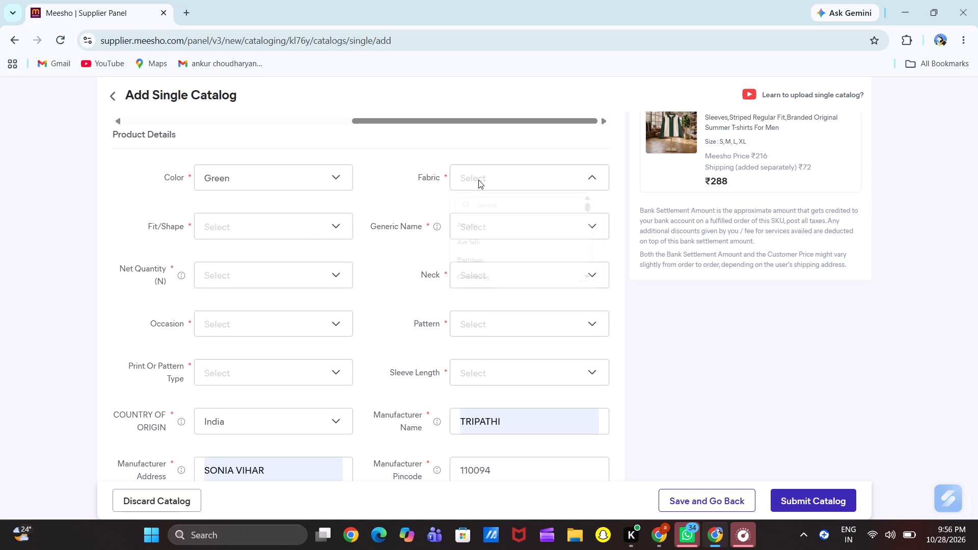
scroll(516, 274, down, 1)
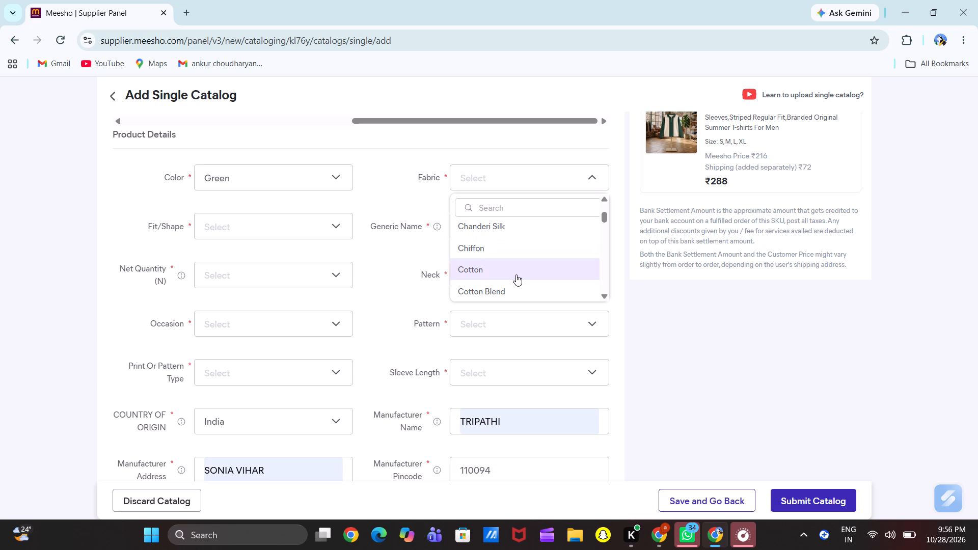
click(504, 287)
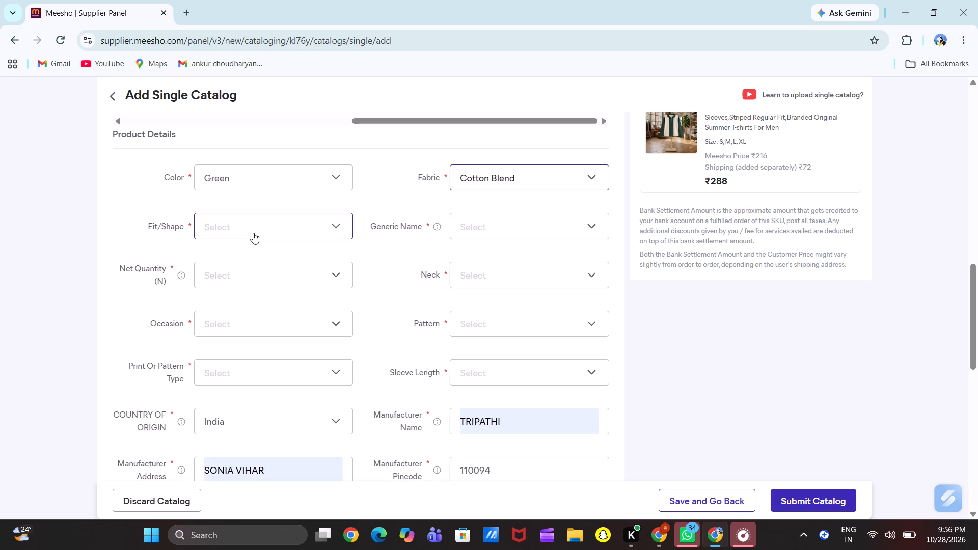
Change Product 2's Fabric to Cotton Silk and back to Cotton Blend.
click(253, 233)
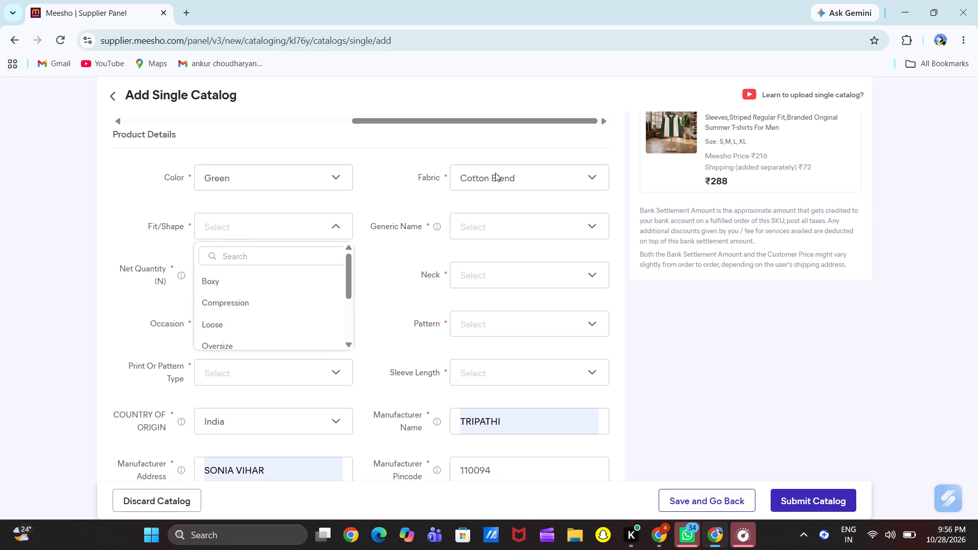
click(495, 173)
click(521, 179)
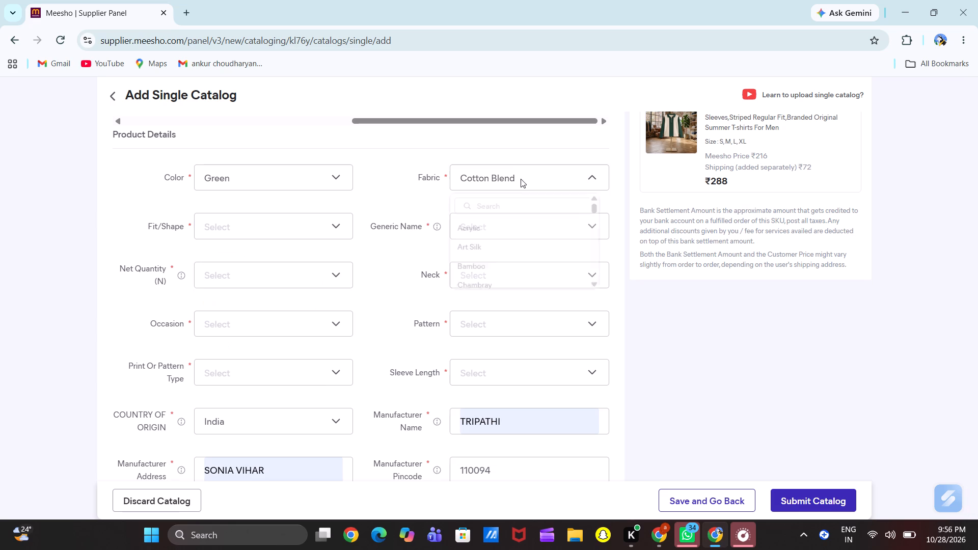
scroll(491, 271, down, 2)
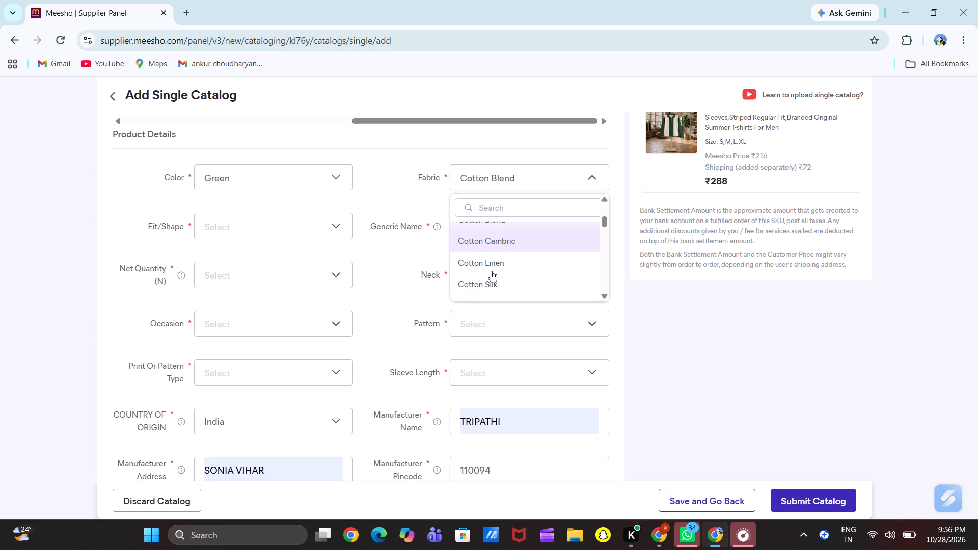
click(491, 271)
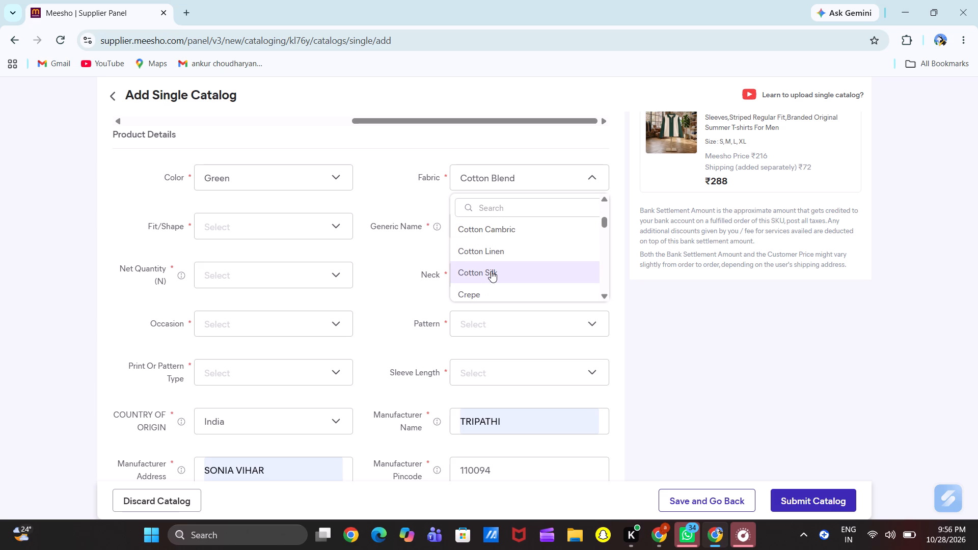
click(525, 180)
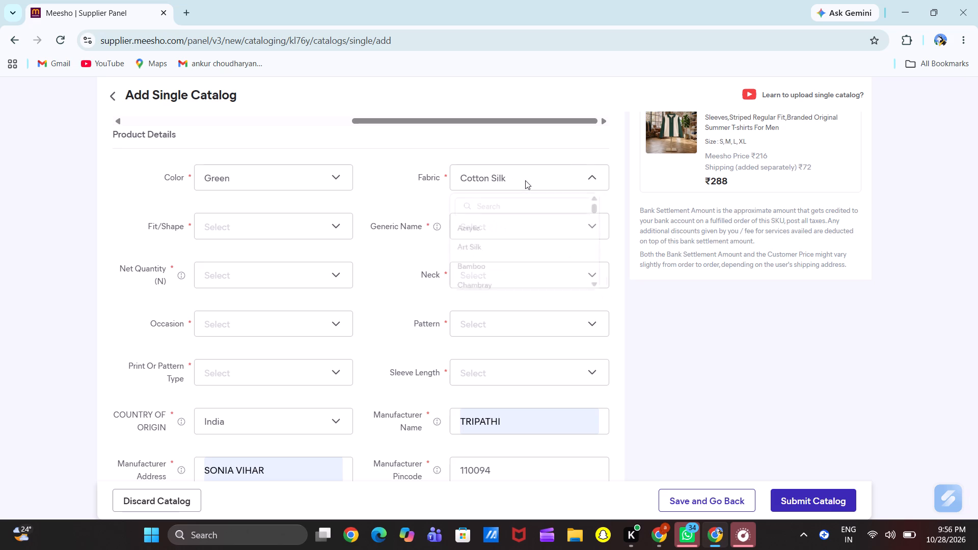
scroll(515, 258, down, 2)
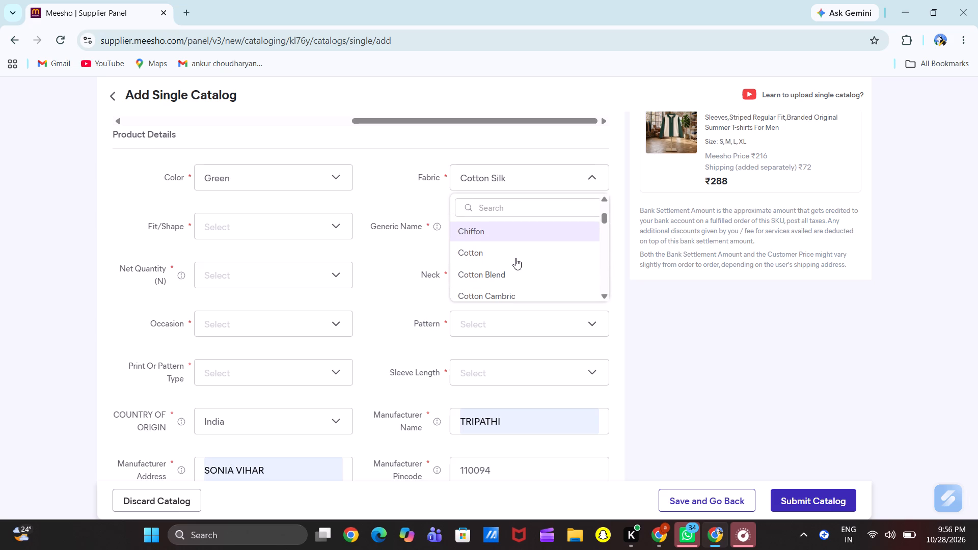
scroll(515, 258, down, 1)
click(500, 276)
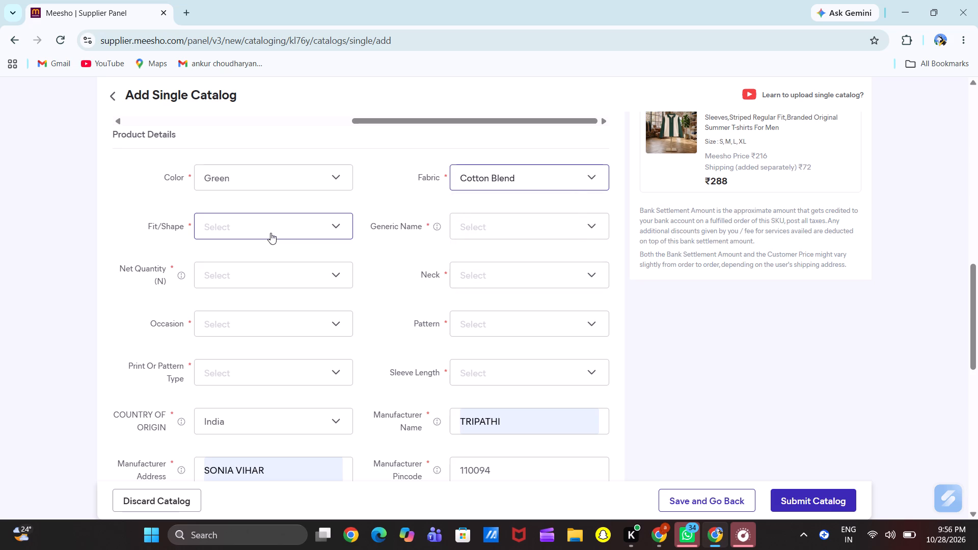
Set Product 2's Fit/Shape to Regular.
click(261, 230)
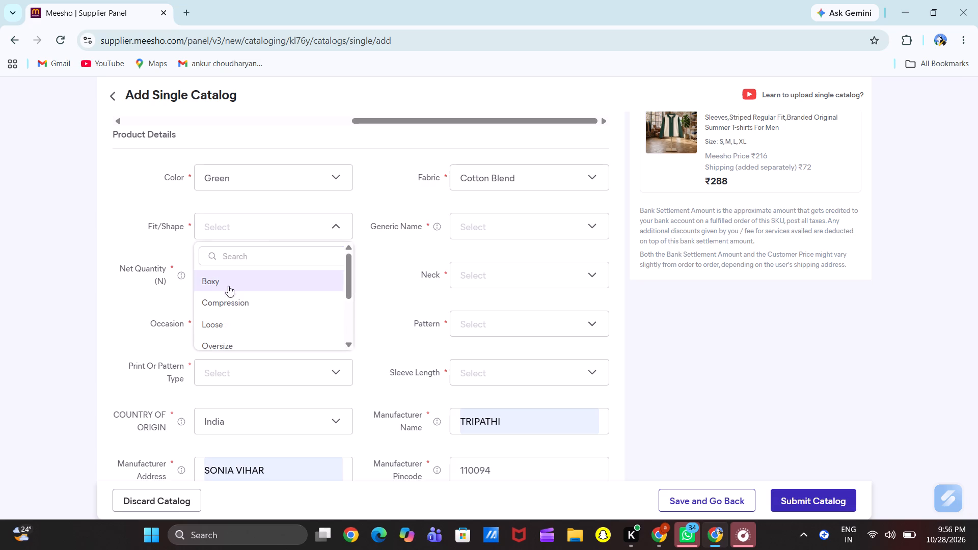
scroll(237, 317, down, 2)
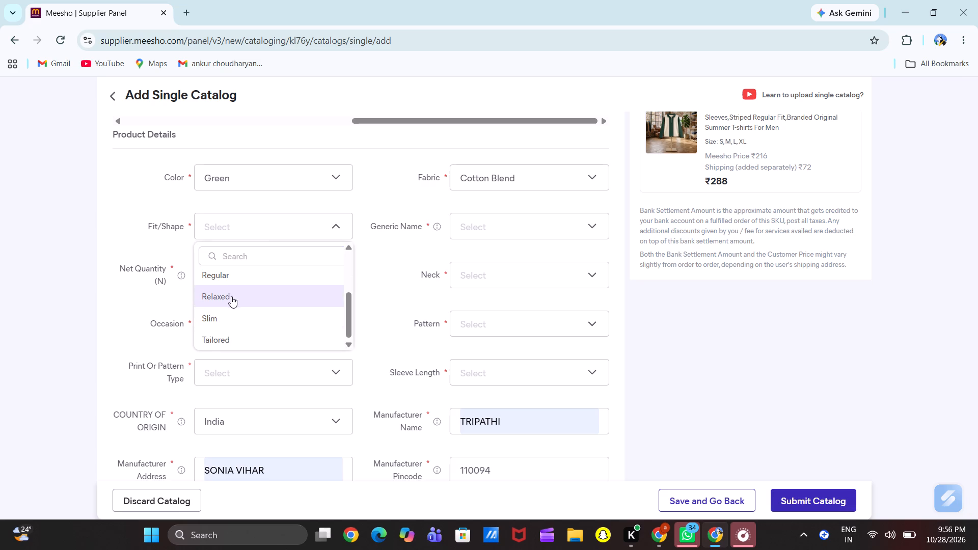
click(232, 281)
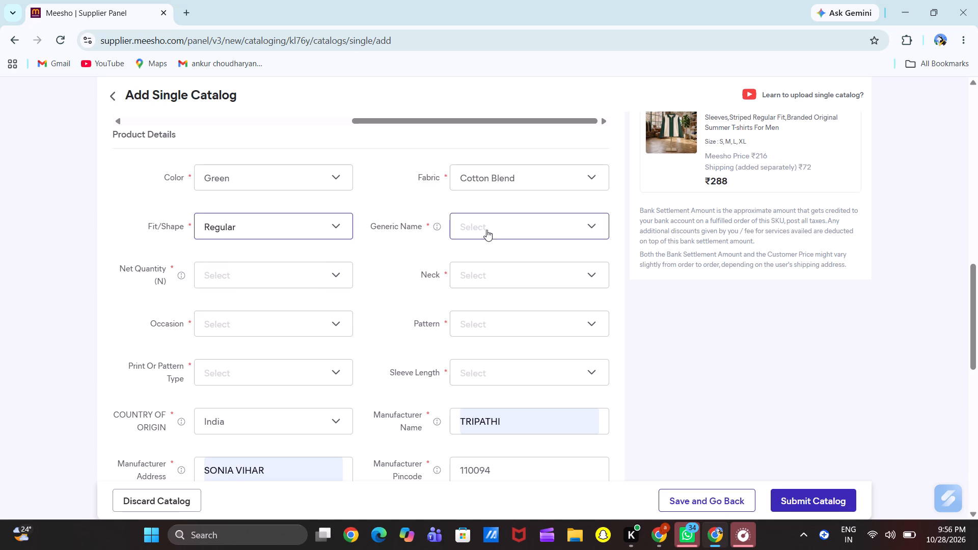
Set Product 2's Generic Name to Tshirts and its Net Quantity (N) to 1.
click(486, 226)
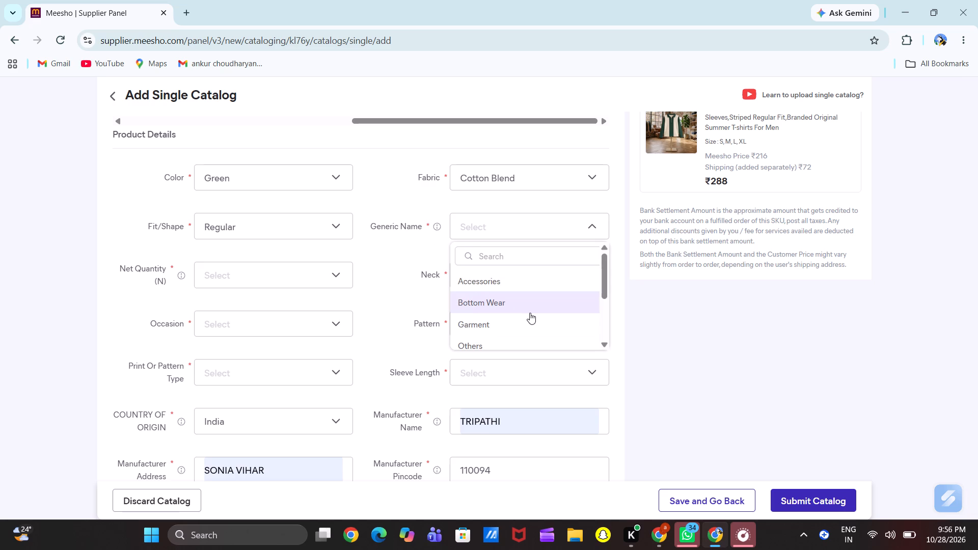
scroll(530, 313, down, 2)
click(530, 313)
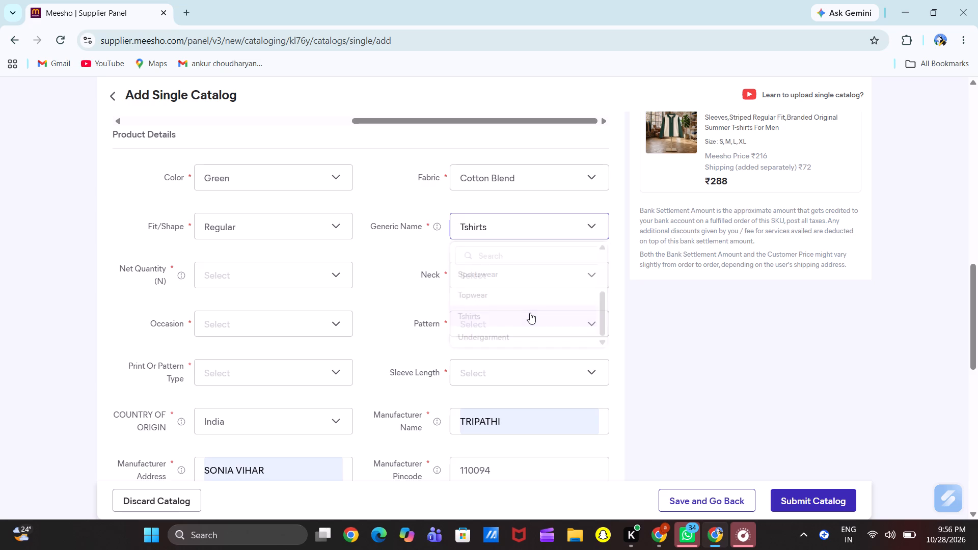
click(252, 269)
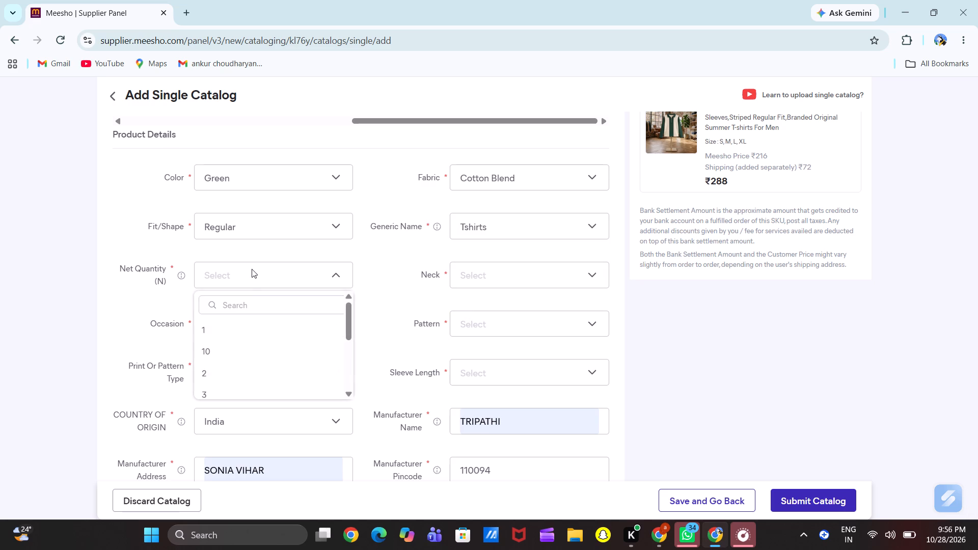
click(238, 325)
Set Product 2's Neck to Polo and its Occasion to Casual.
click(478, 272)
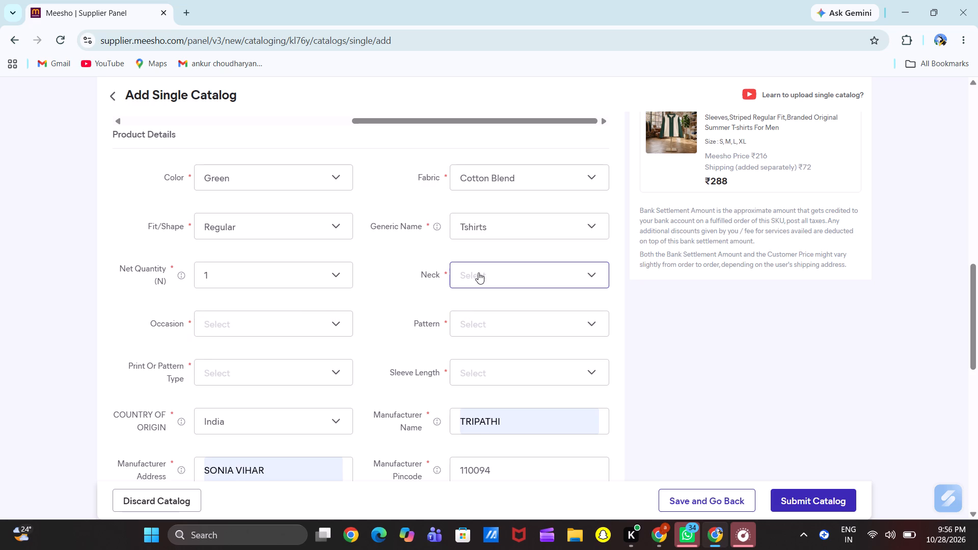
scroll(515, 367, down, 2)
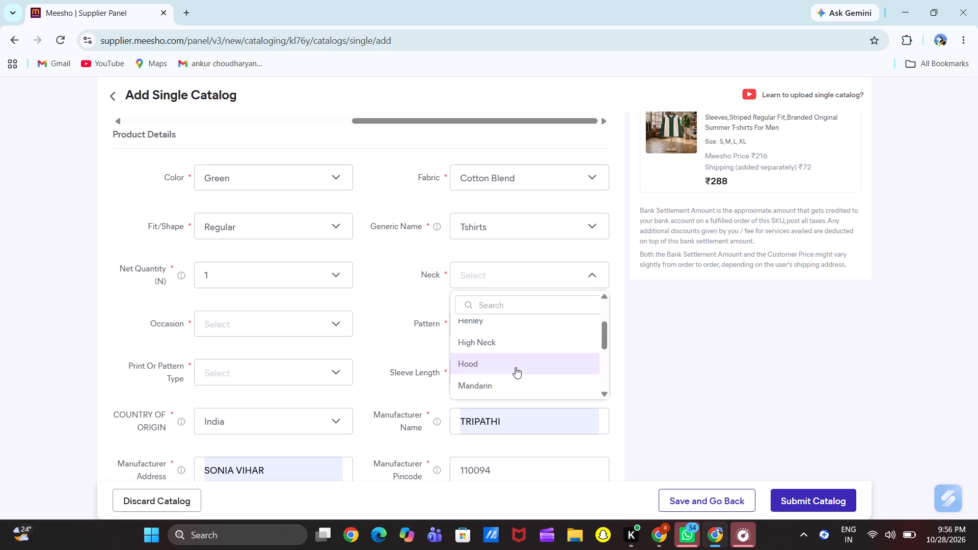
scroll(515, 367, down, 1)
click(493, 341)
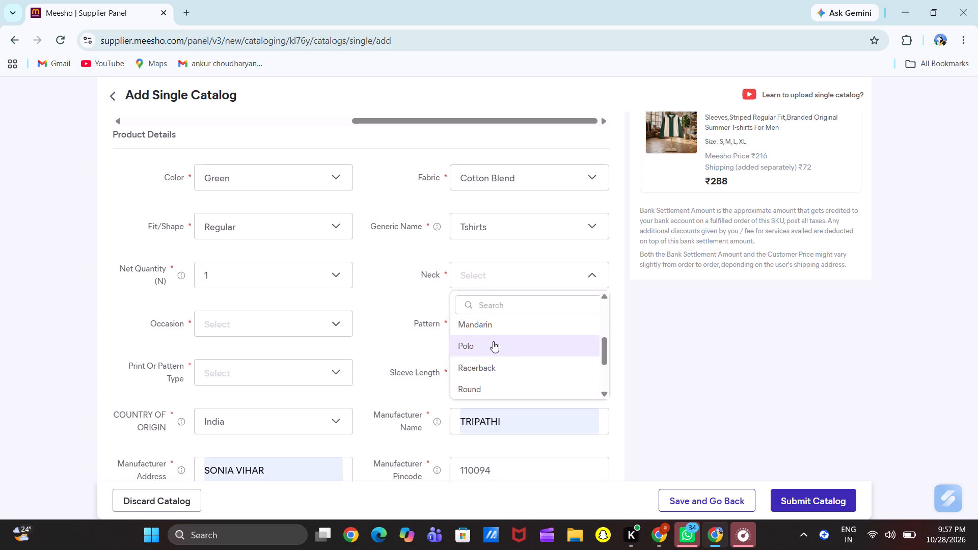
click(263, 304)
click(267, 322)
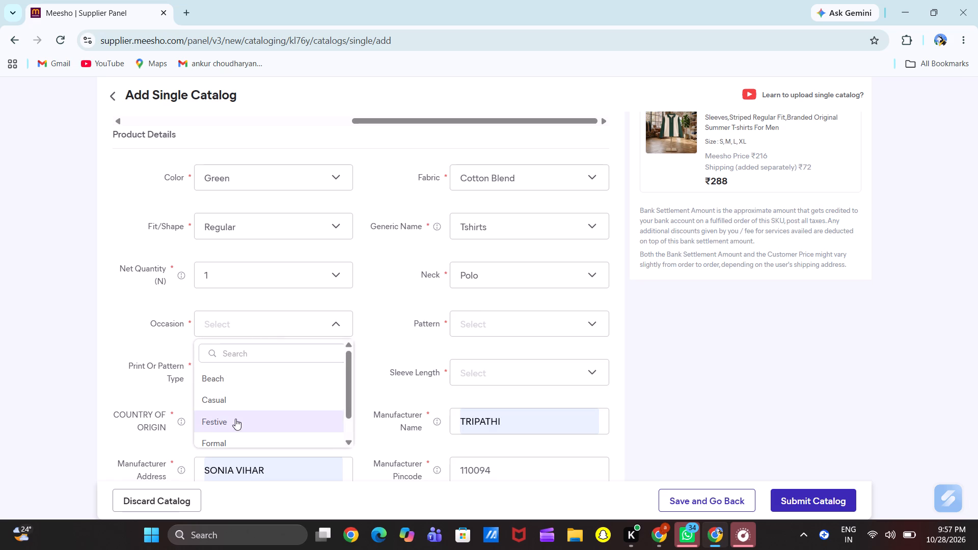
click(234, 399)
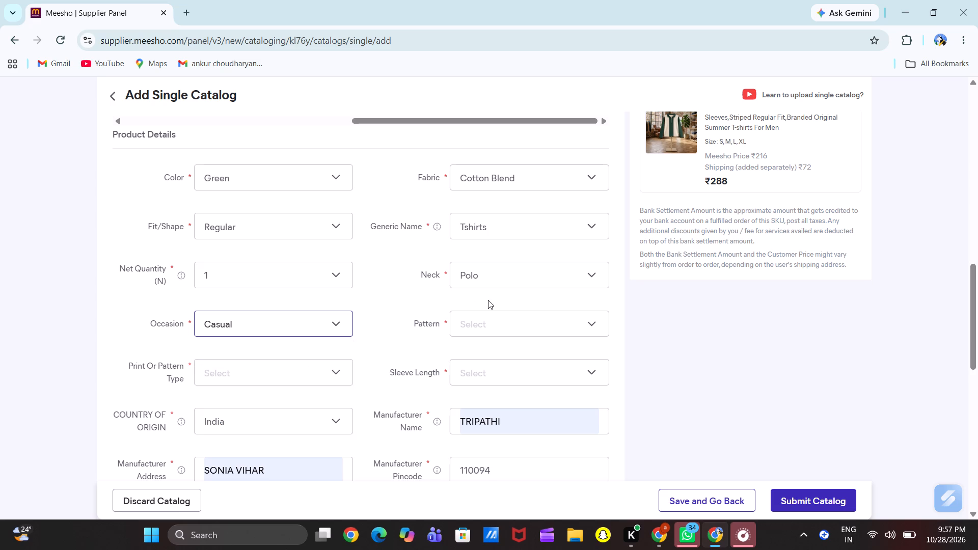
Set both Pattern and Print Or Pattern Type of Product 2 to Colorblocked.
click(504, 323)
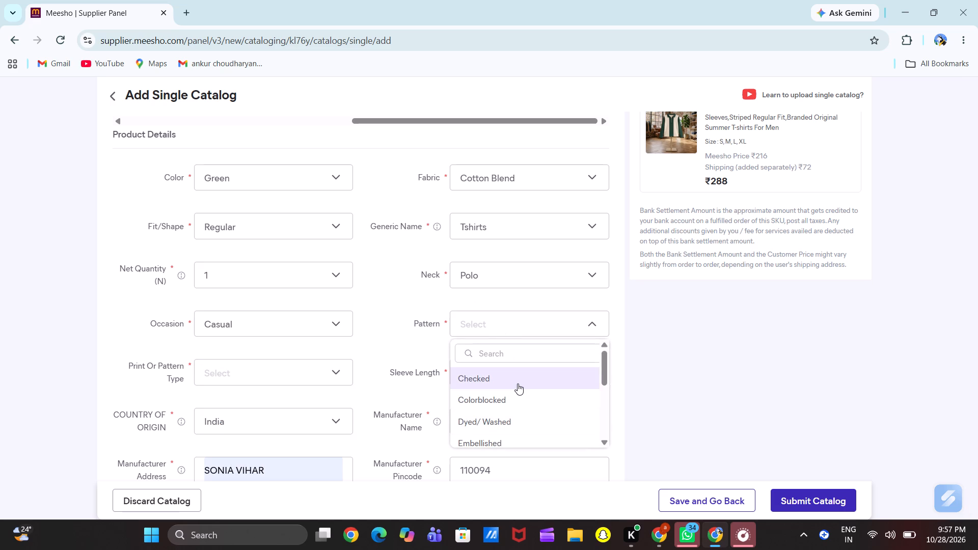
click(507, 406)
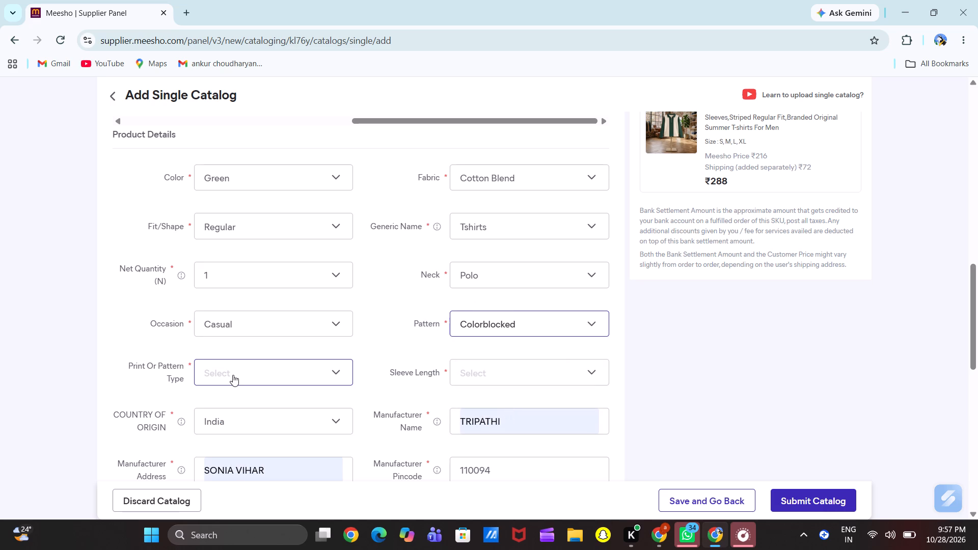
click(233, 375)
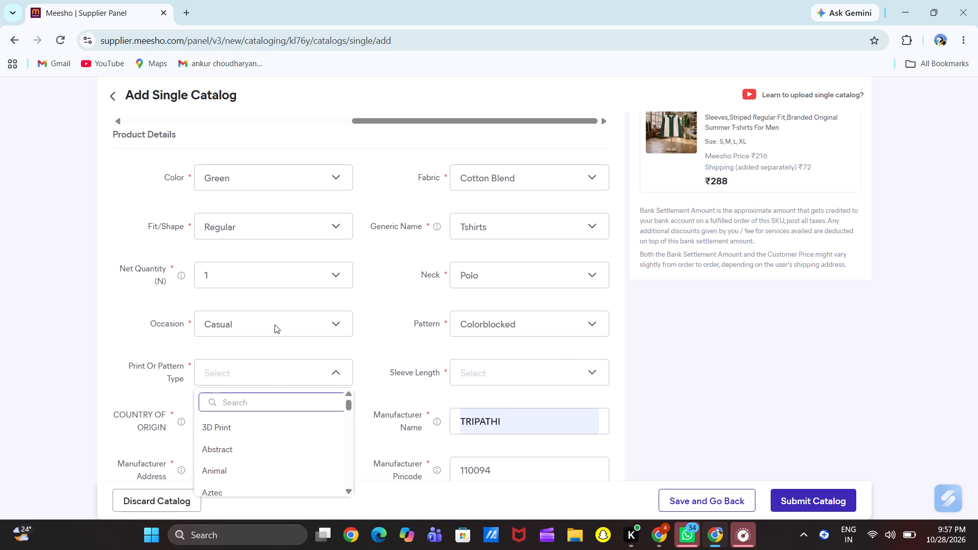
scroll(279, 432, down, 3)
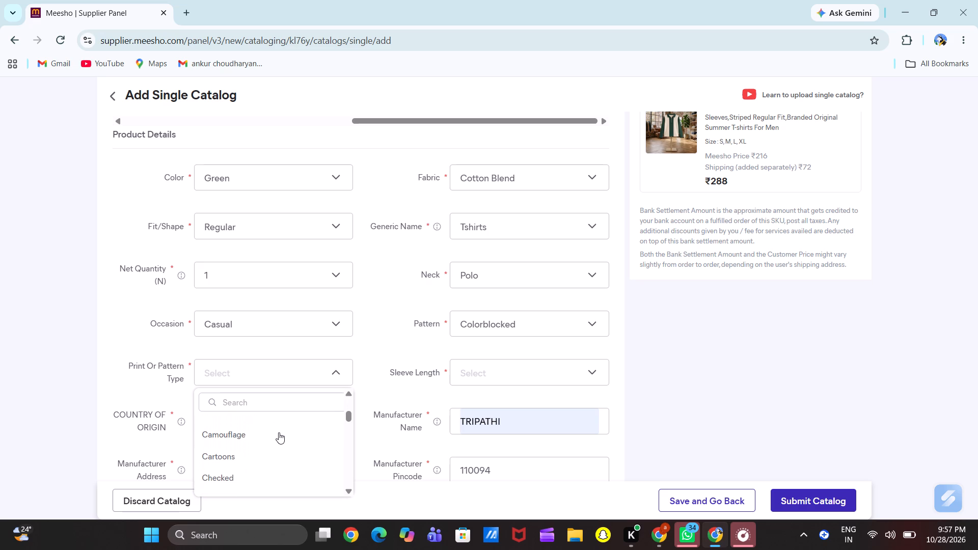
scroll(279, 432, down, 2)
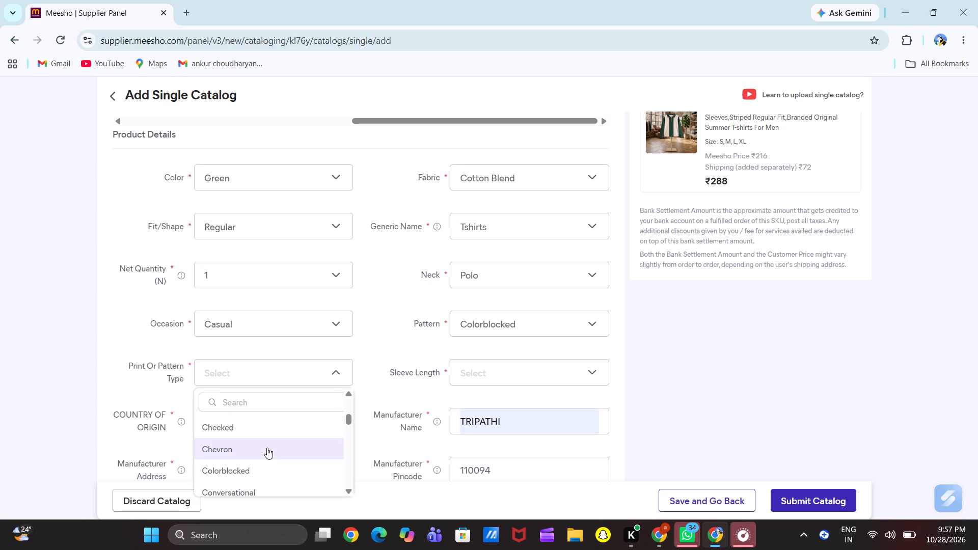
click(263, 462)
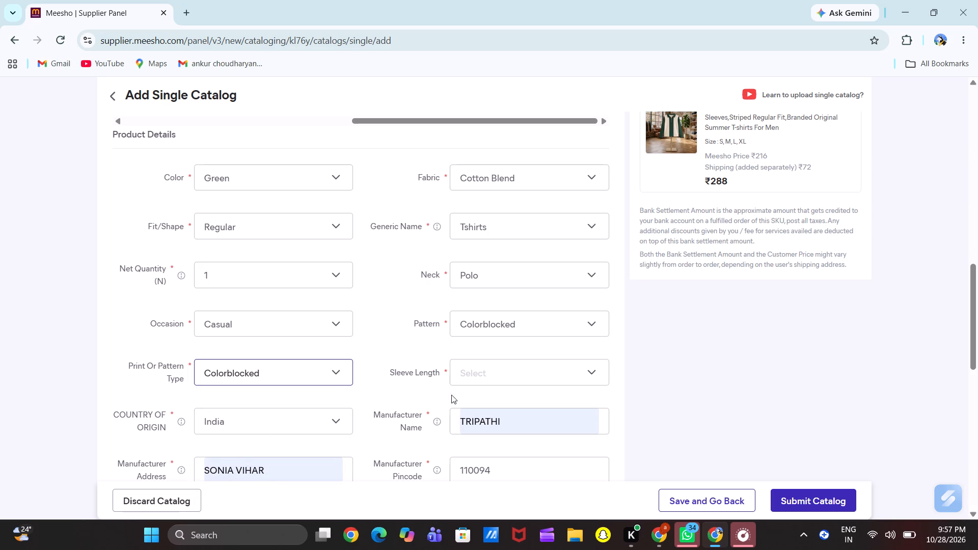
Set Product 2's Sleeve Length to Long Sleeves.
click(493, 364)
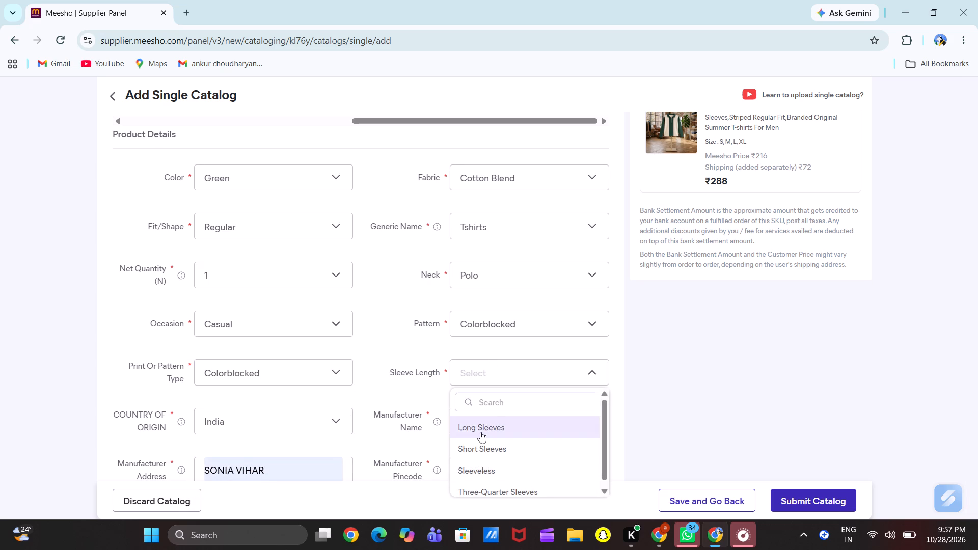
click(480, 432)
Fill in Product 2's empty Packer Pincode with the same pincode as the manufacturer's.
scroll(369, 420, down, 3)
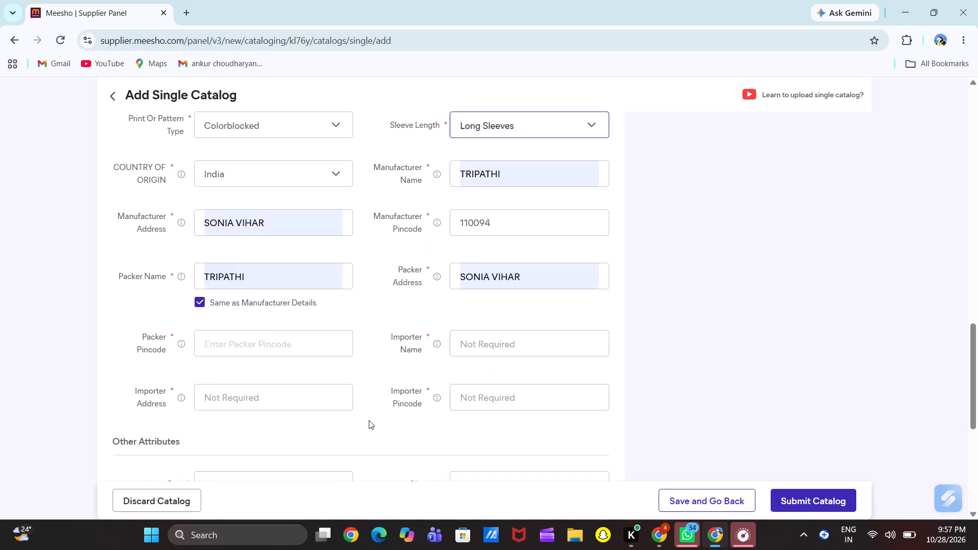
scroll(369, 420, down, 2)
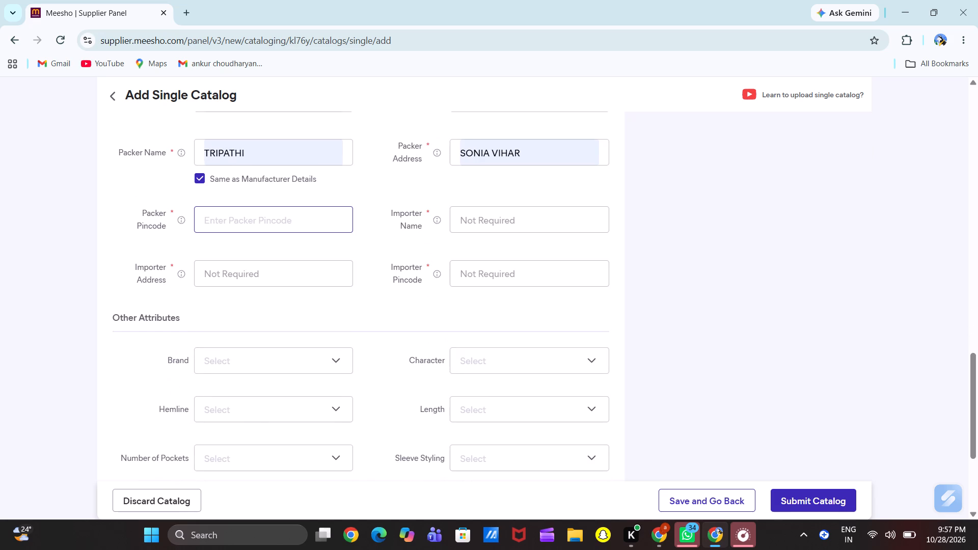
click(225, 209)
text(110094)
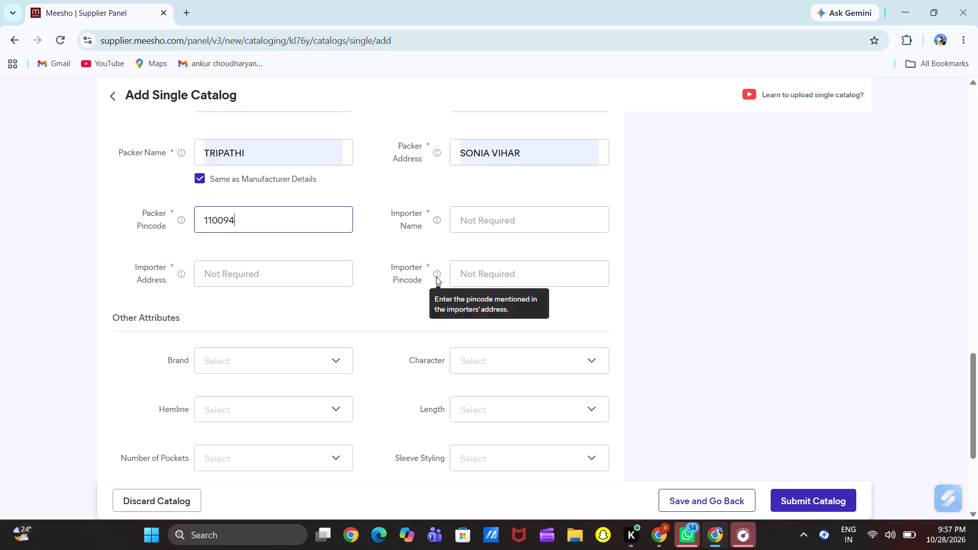
In Product 2's Other Attributes, set Style to Korean and Length to Regular.
scroll(391, 313, down, 1)
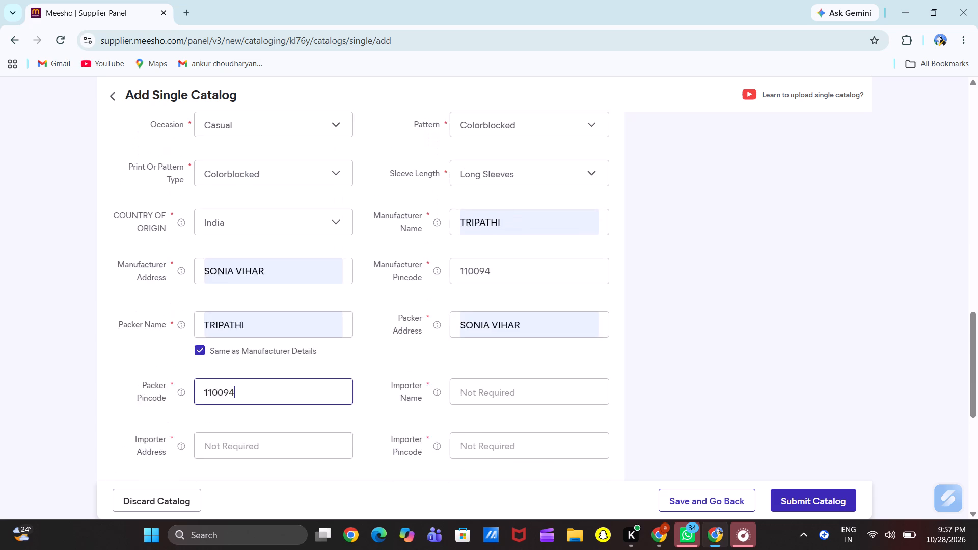
scroll(391, 313, down, 2)
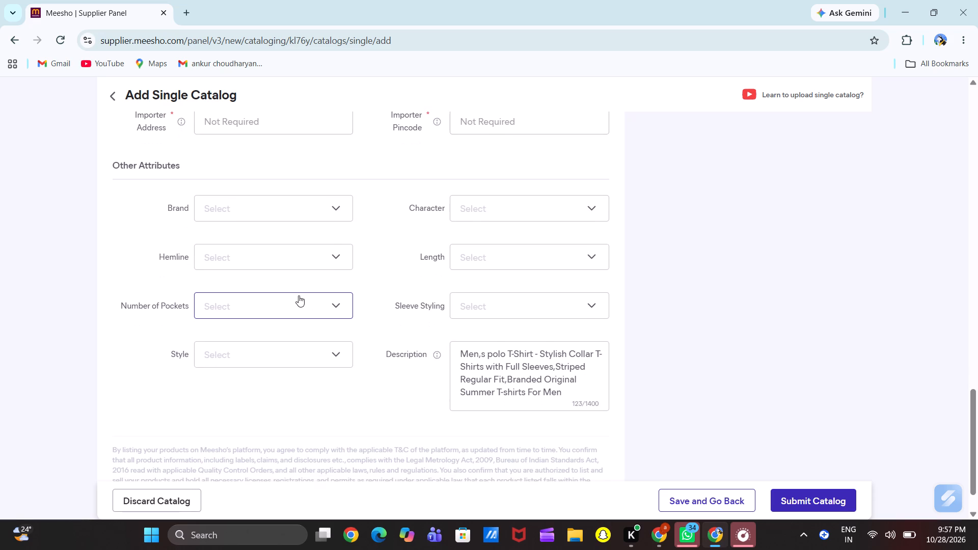
click(284, 356)
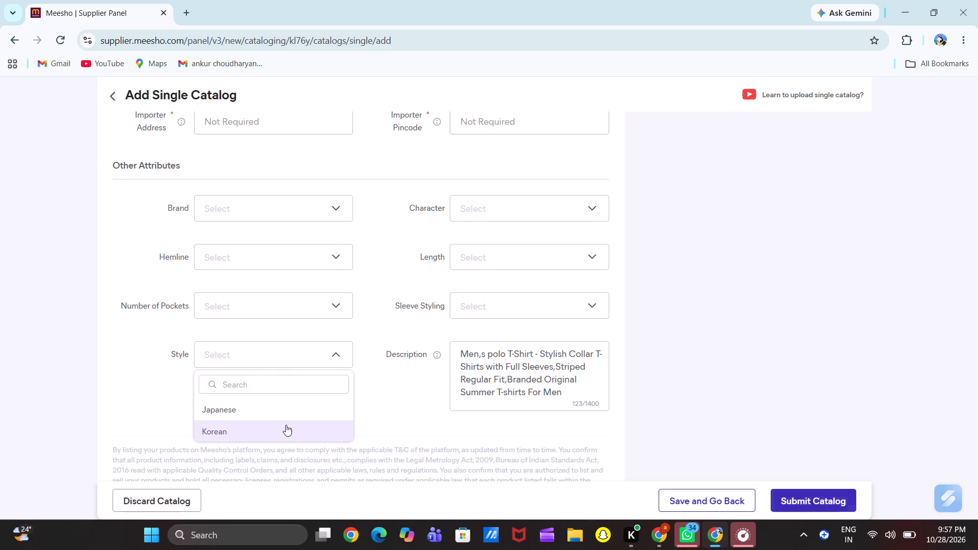
click(286, 425)
click(474, 256)
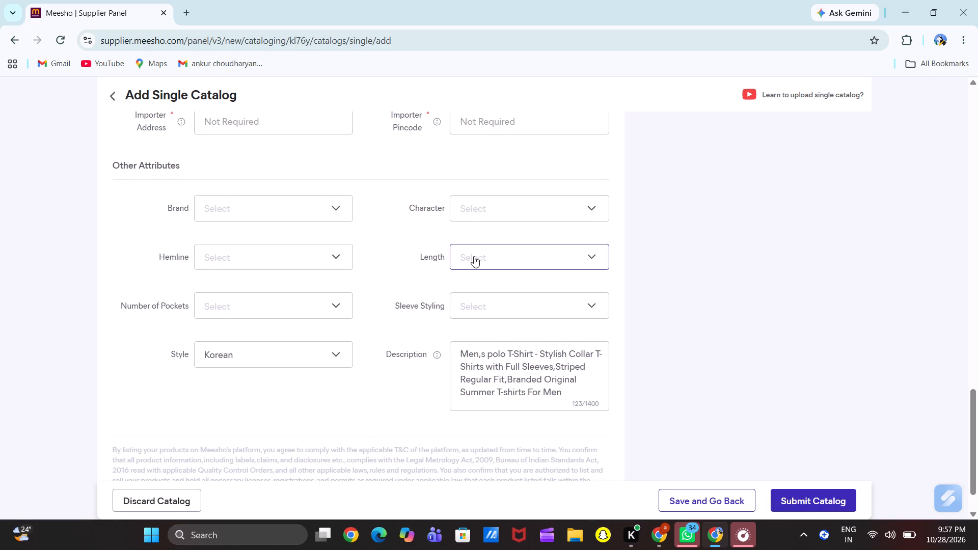
click(477, 350)
Review Product 1's filled-in details, from its sizes and product details through its Other Attributes.
scroll(391, 257, up, 10)
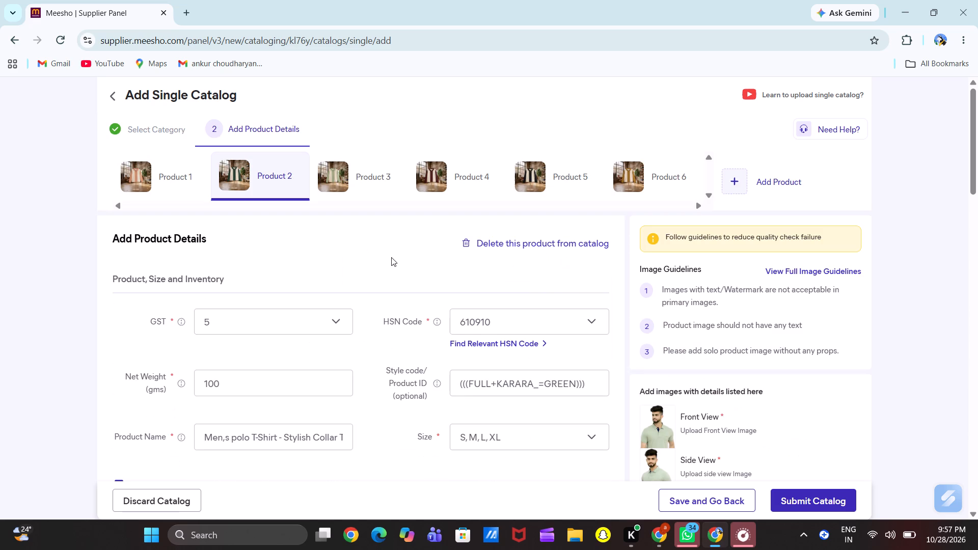
scroll(391, 257, up, 1)
click(153, 171)
scroll(409, 337, down, 2)
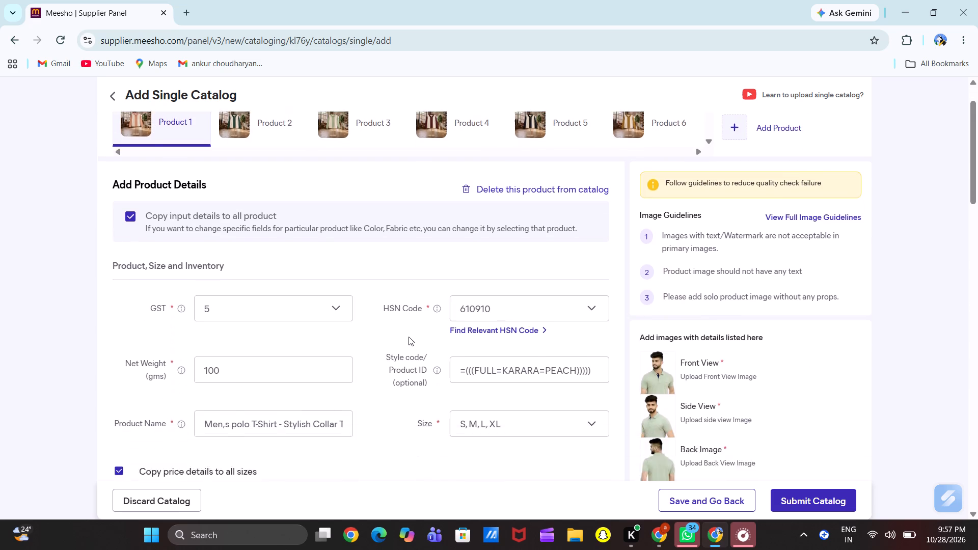
scroll(409, 337, down, 4)
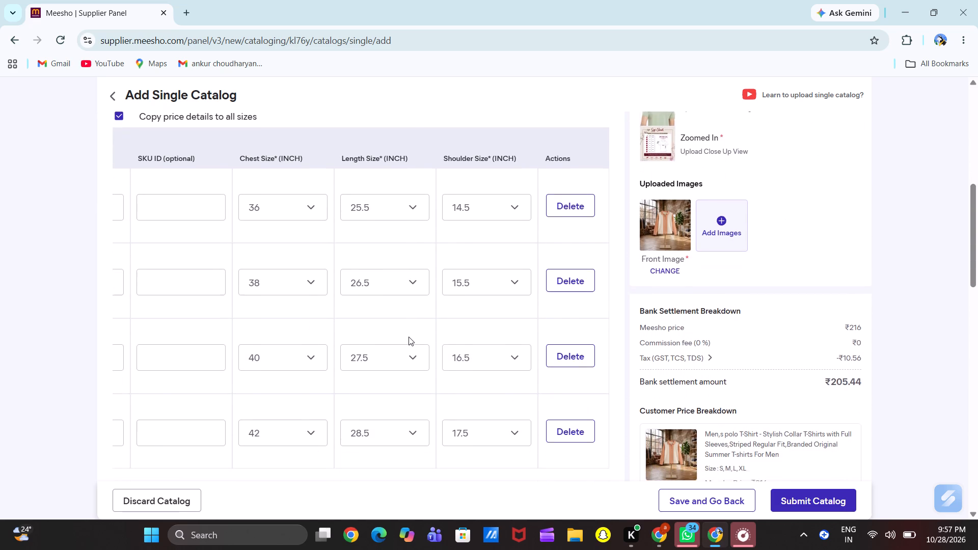
scroll(409, 337, down, 4)
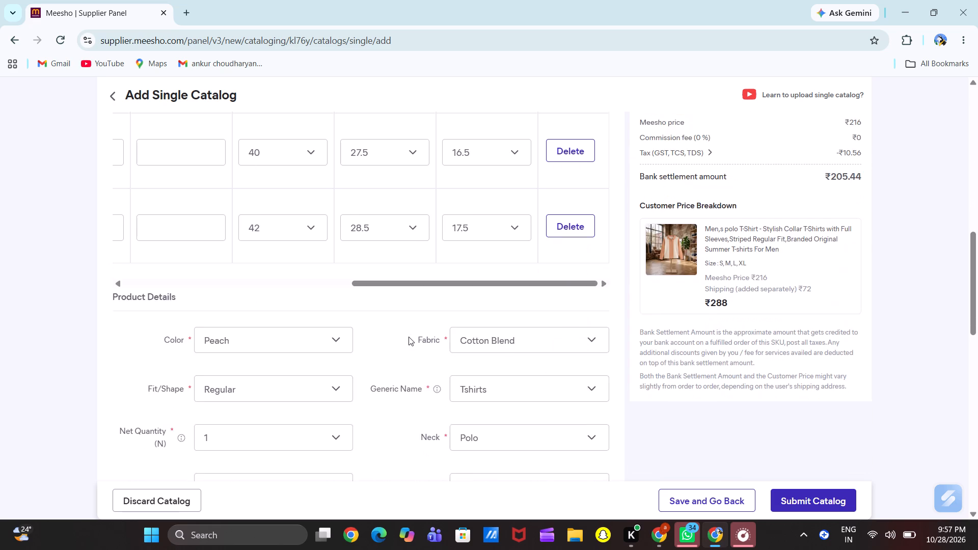
scroll(409, 337, down, 5)
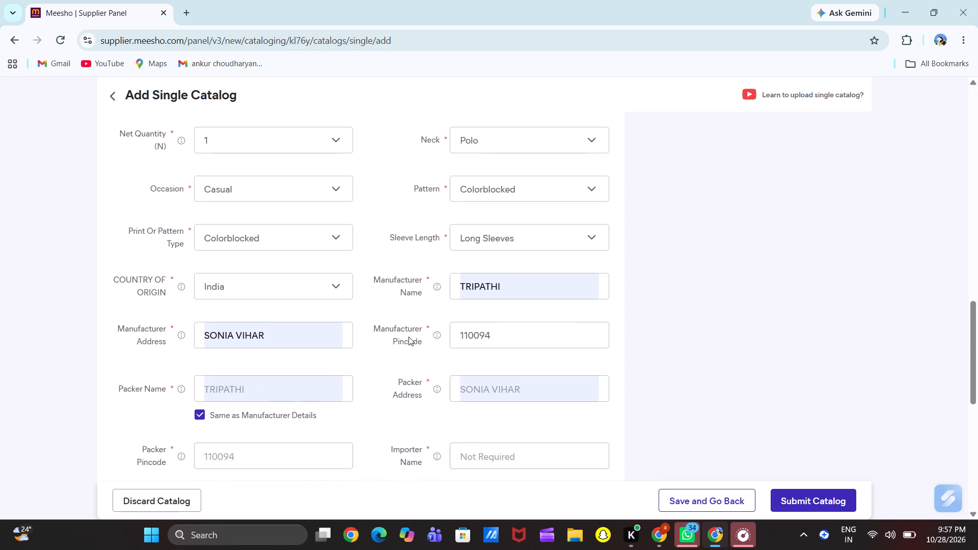
scroll(409, 337, down, 4)
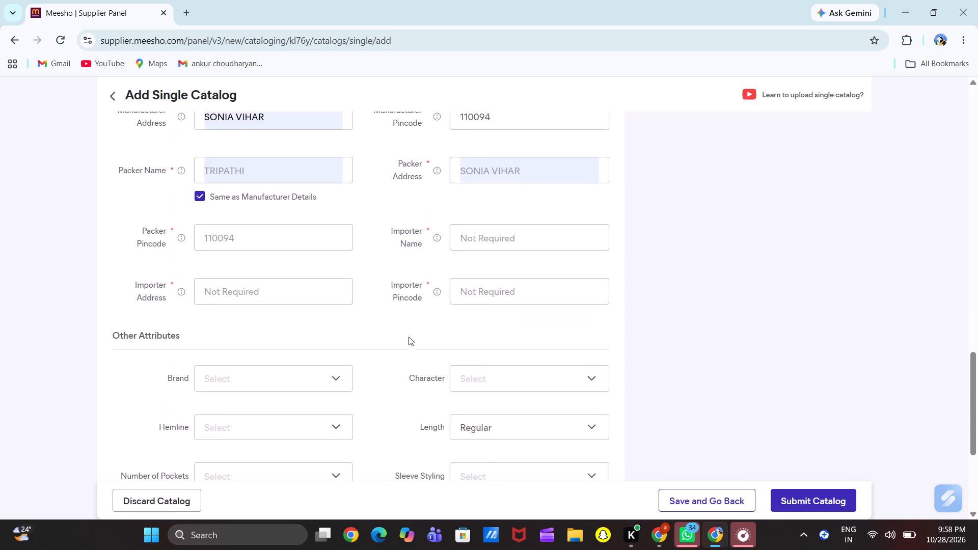
scroll(409, 337, down, 2)
scroll(409, 337, up, 6)
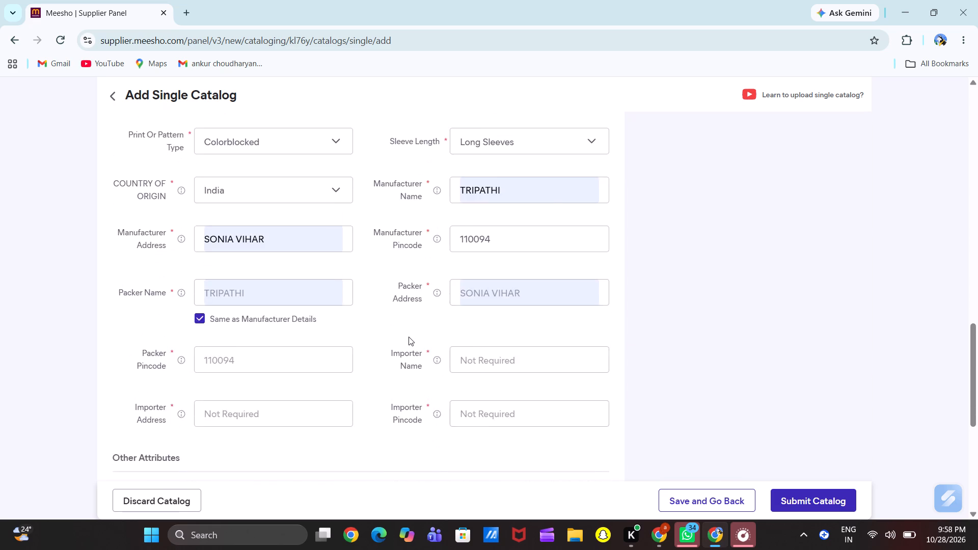
scroll(409, 337, up, 5)
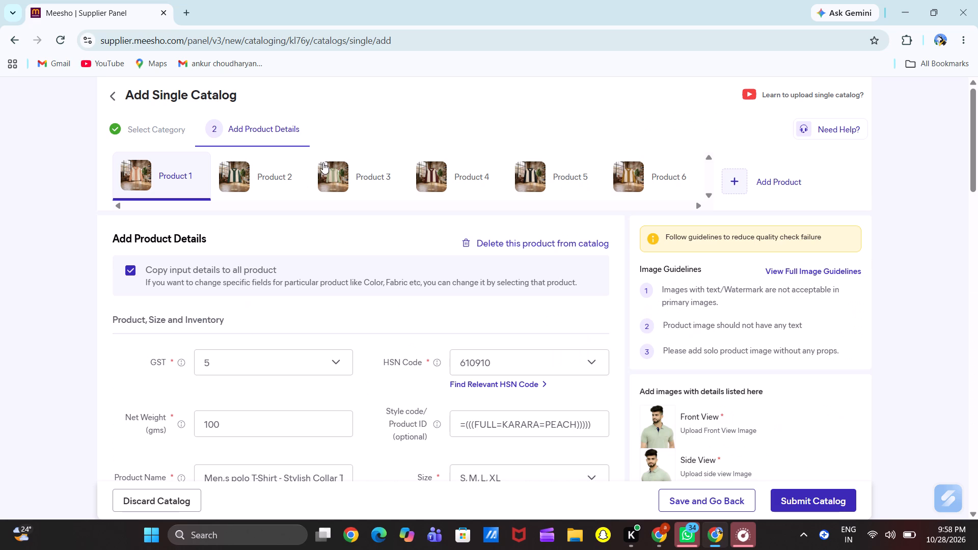
Set Product 3's Style code/Product ID to (((FULL+KARARA_=GREEN LIGHT))), adapting the saved (((FULL+KARARA_=MAROON))) entry.
click(323, 162)
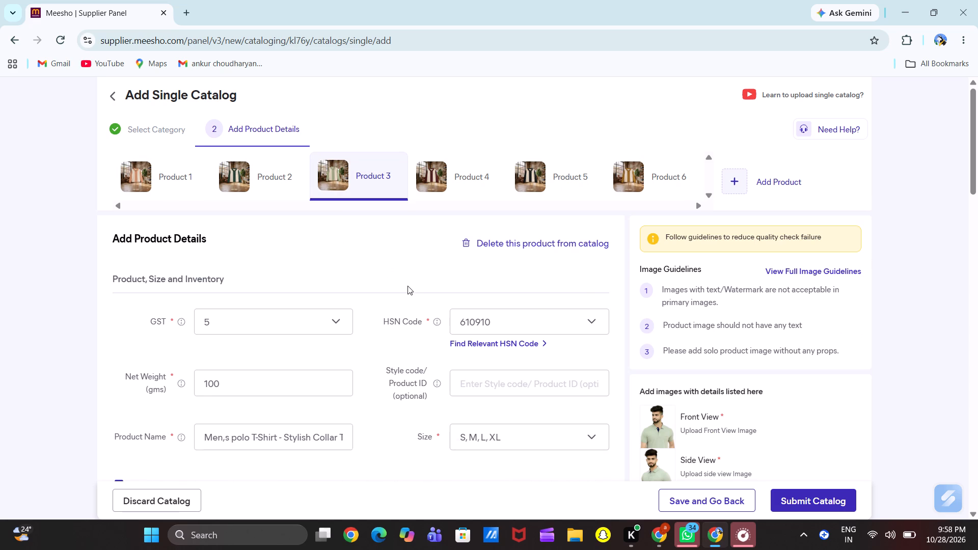
click(479, 385)
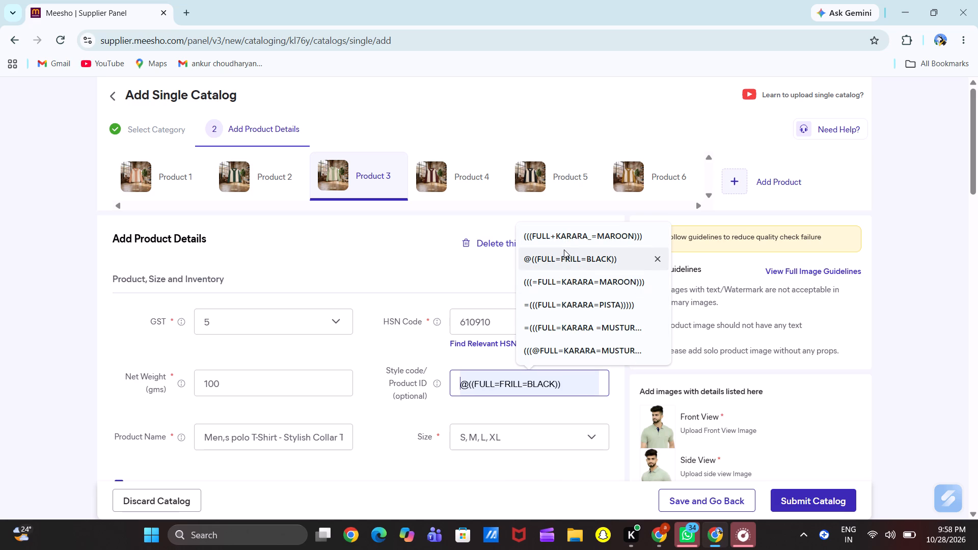
click(591, 240)
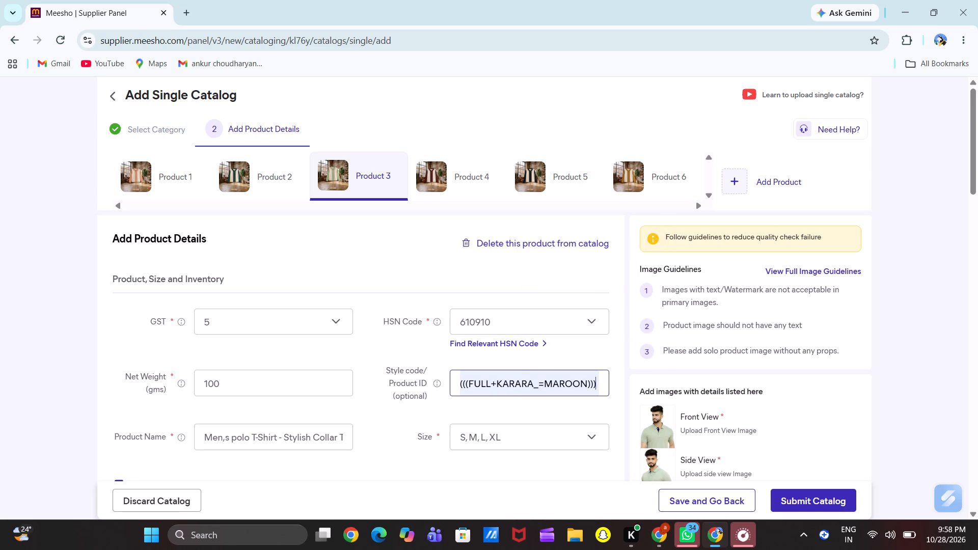
click(588, 382)
key(BackSpace)
key(BackSpace)
key(BackSpace)
key(BackSpace)
key(BackSpace)
key(BackSpace)
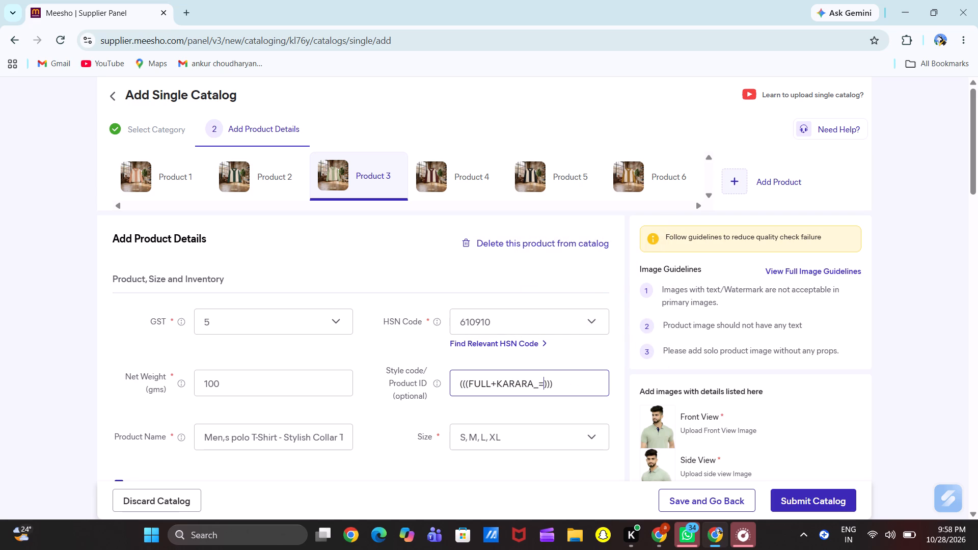
text(GRREN)
key(BackSpace)
key(BackSpace)
key(BackSpace)
text(EEN)
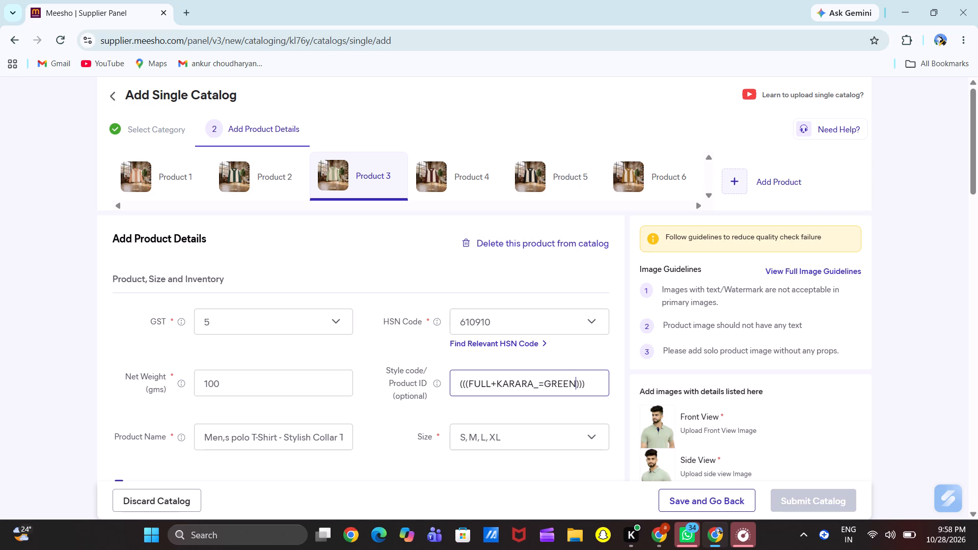
key(space)
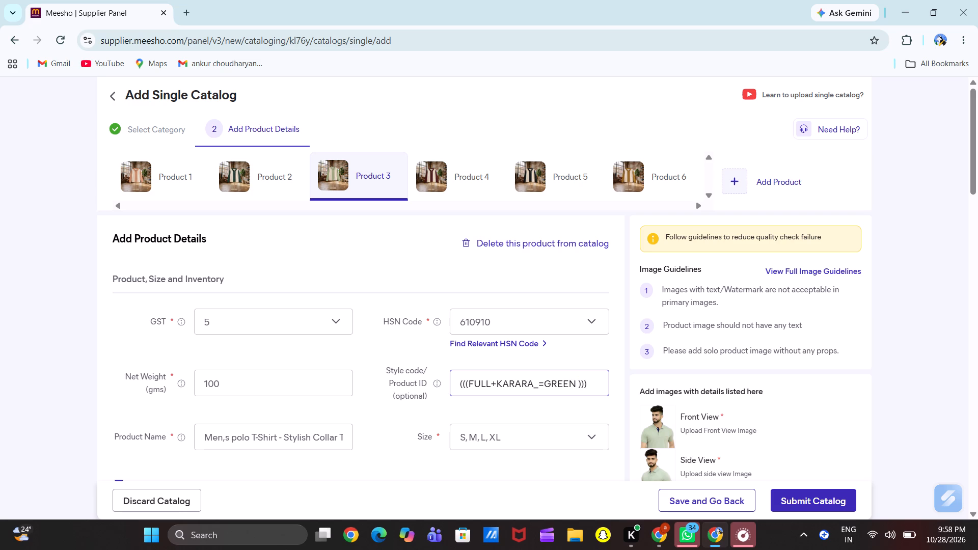
text(LI)
key(g)
text(HT)
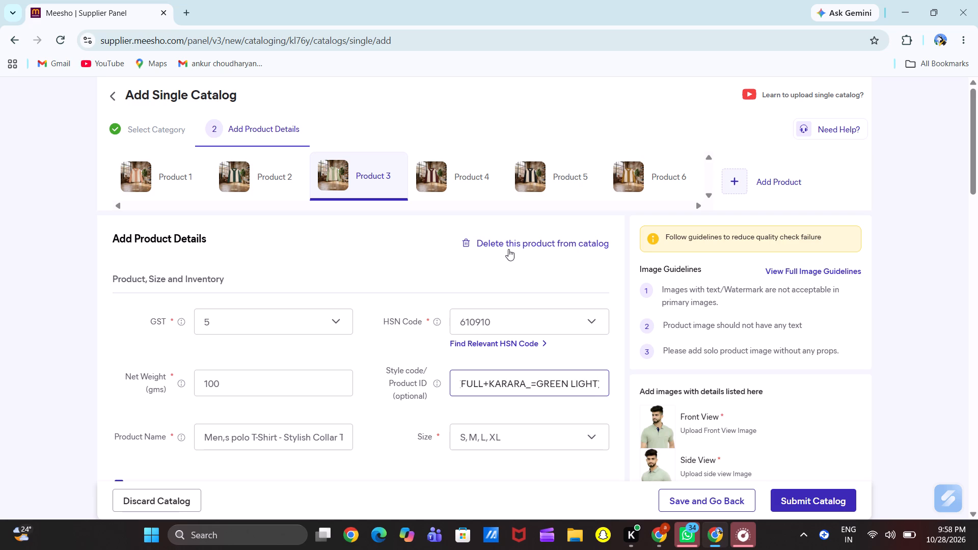
Set Product 3's Shoulder Size to 14.5 for the chest 36 size and 15.5 for the chest 38 size.
scroll(410, 263, down, 4)
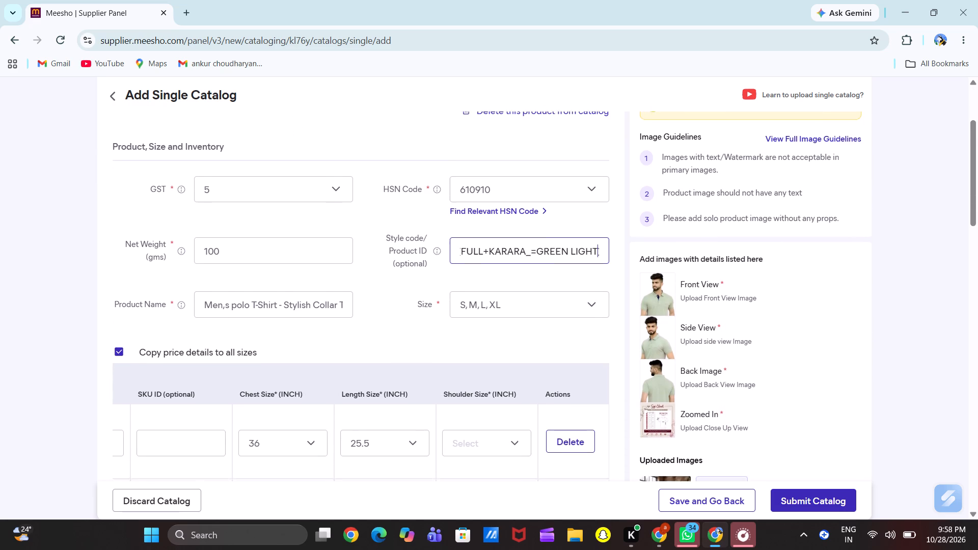
scroll(410, 263, down, 4)
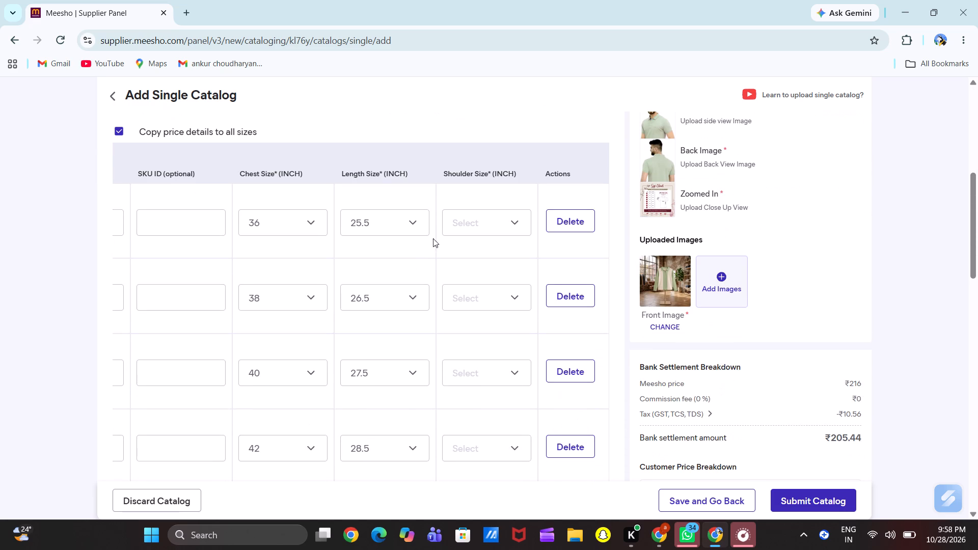
click(481, 217)
scroll(492, 330, down, 1)
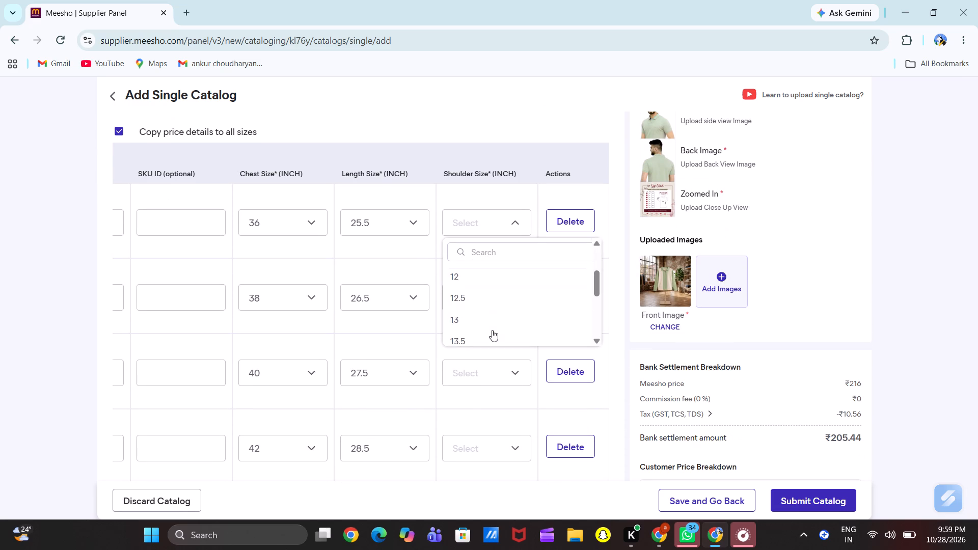
scroll(492, 330, down, 1)
click(475, 321)
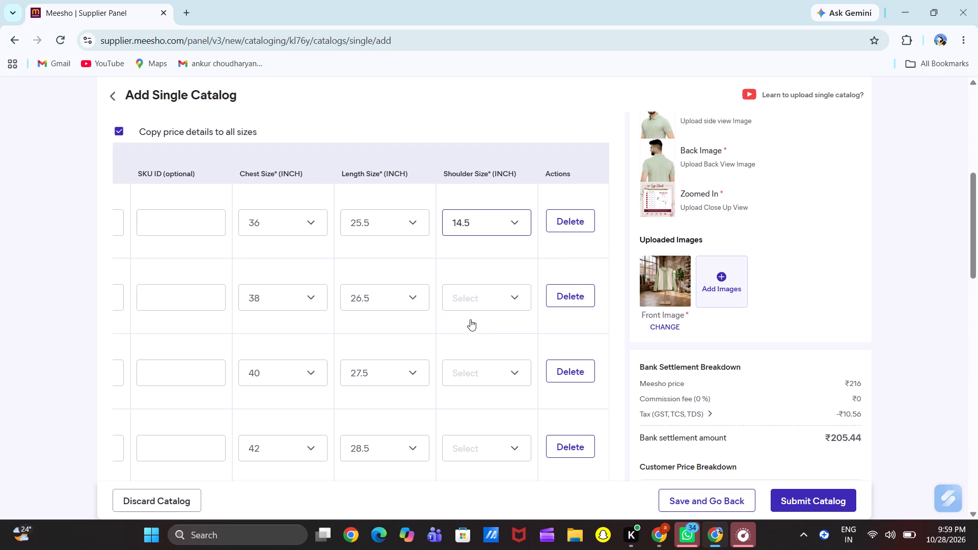
click(463, 298)
scroll(479, 383, down, 1)
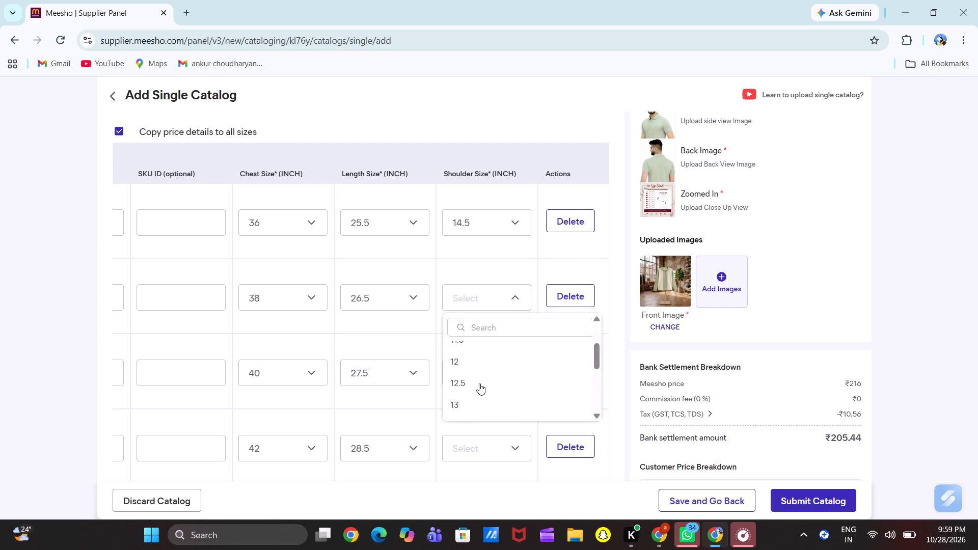
scroll(479, 383, down, 4)
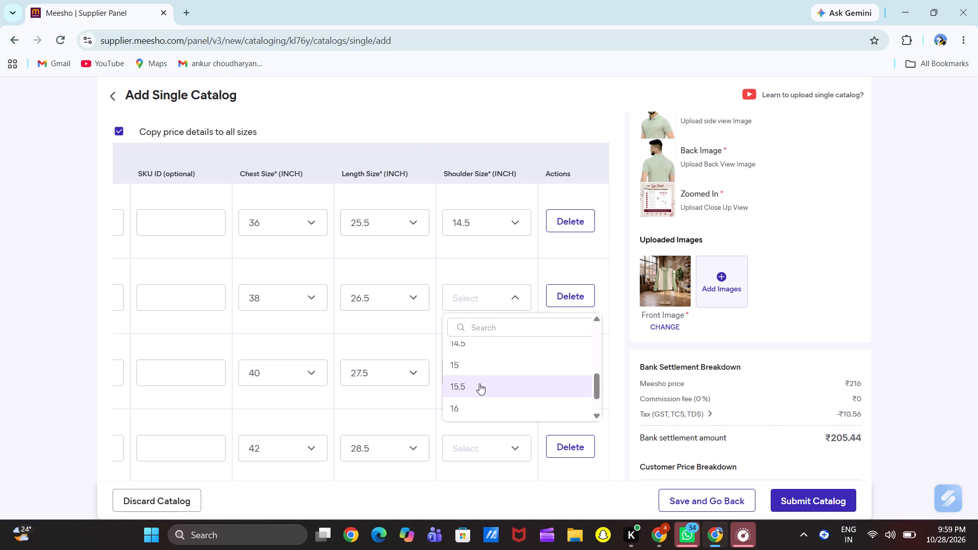
click(479, 383)
Set Product 3's Shoulder Size to 16.5 for the chest 40 size and 17.5 for the chest 42 size.
click(484, 367)
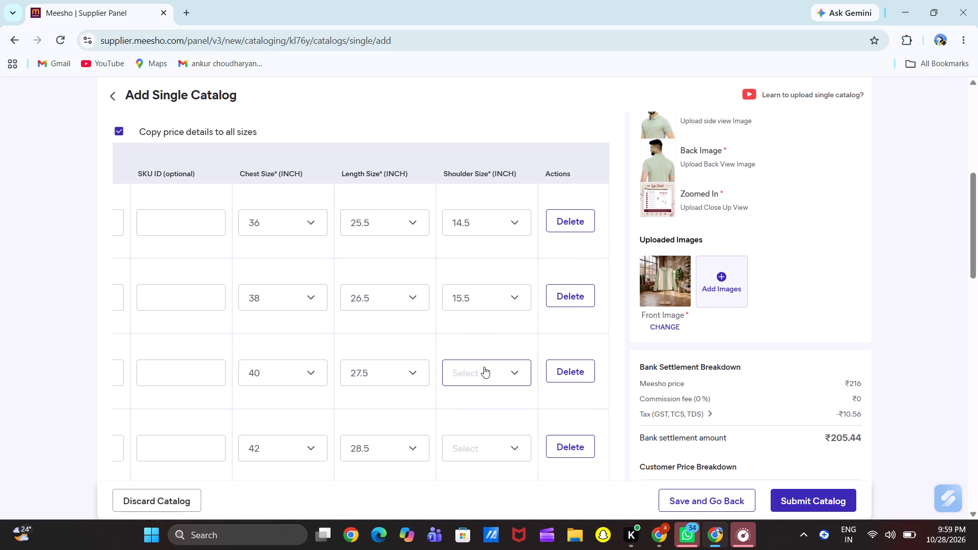
scroll(494, 446, down, 3)
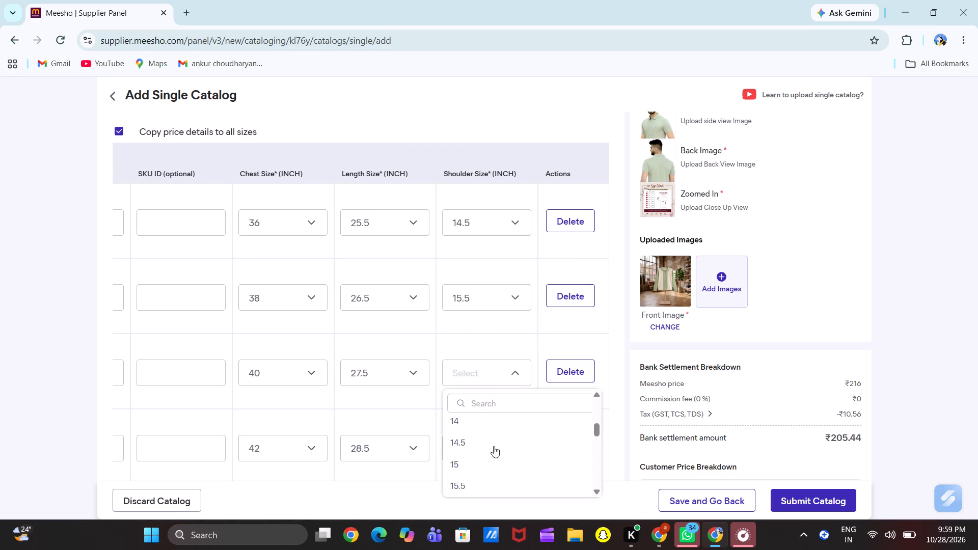
scroll(494, 446, down, 2)
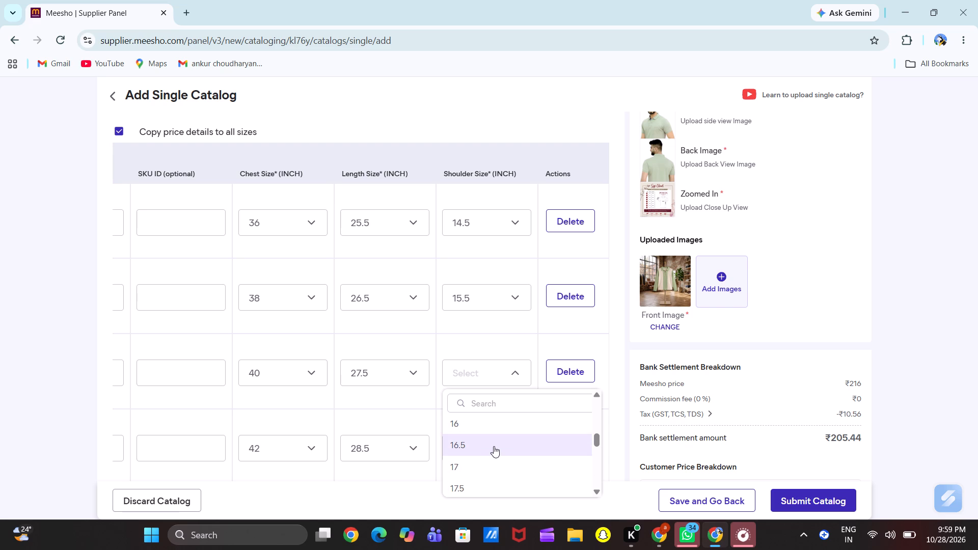
click(481, 441)
click(467, 441)
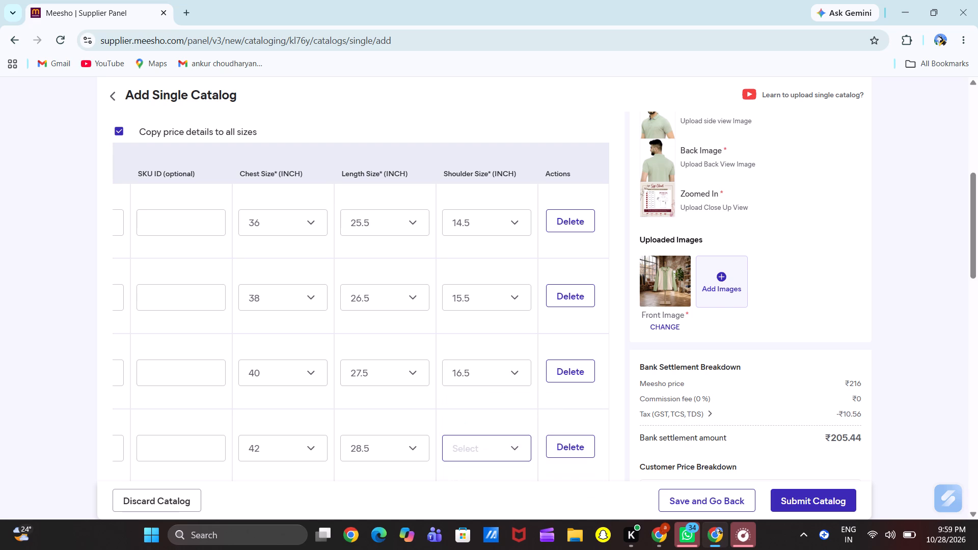
scroll(469, 482, down, 3)
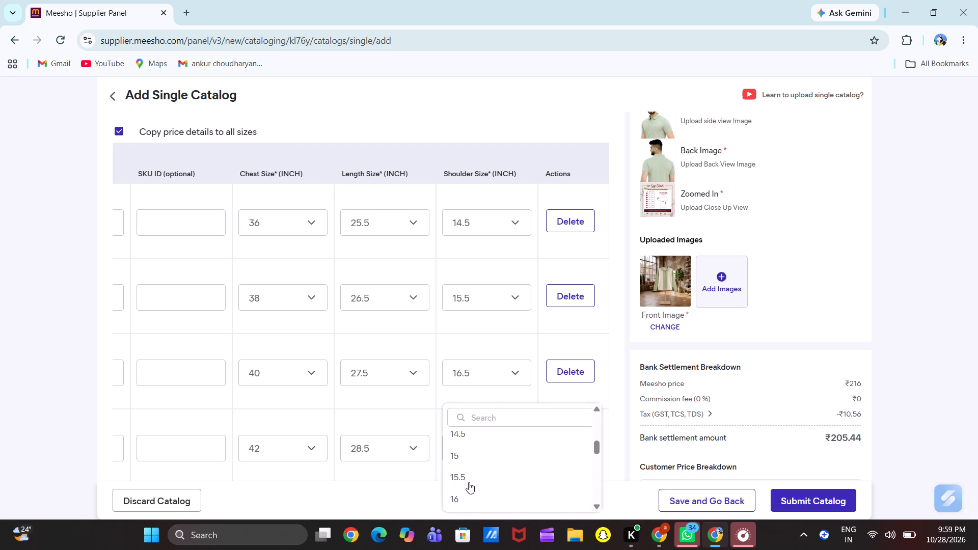
scroll(469, 482, down, 3)
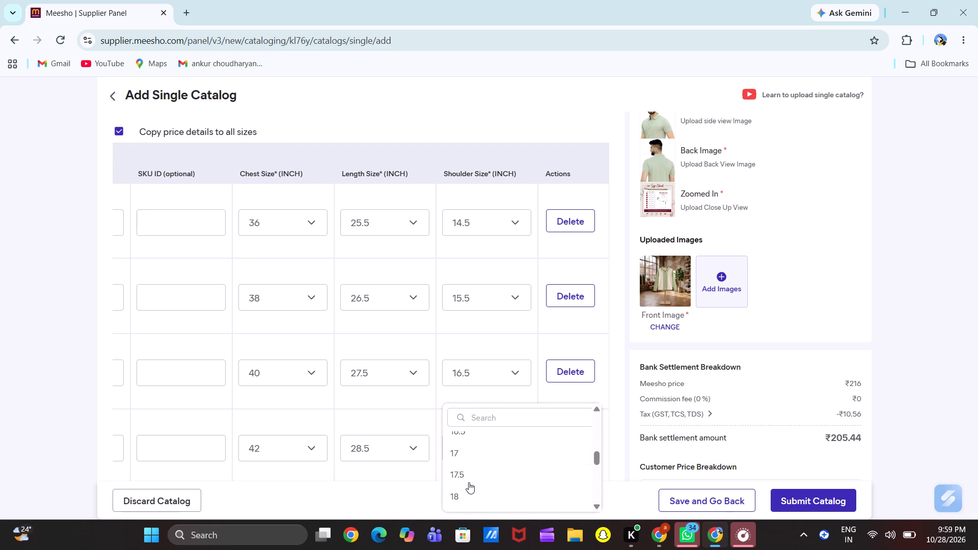
scroll(469, 482, down, 1)
click(467, 477)
Set Product 3's Color to Forest Green in the Product Details.
scroll(429, 479, down, 2)
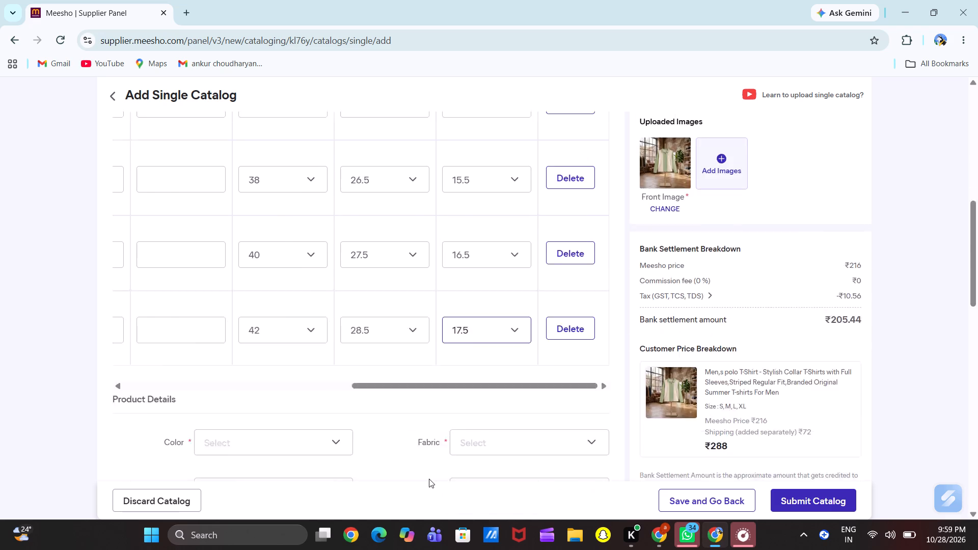
scroll(429, 479, down, 2)
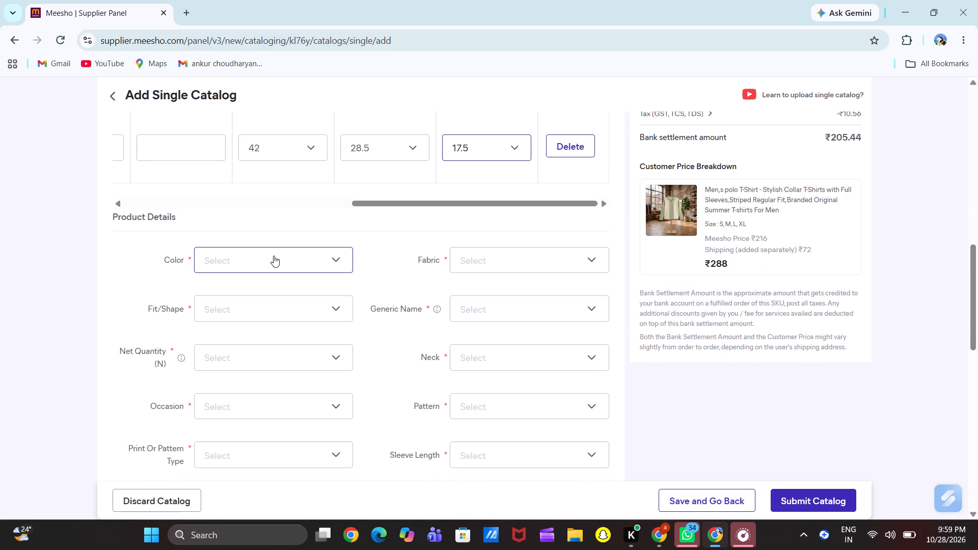
click(261, 260)
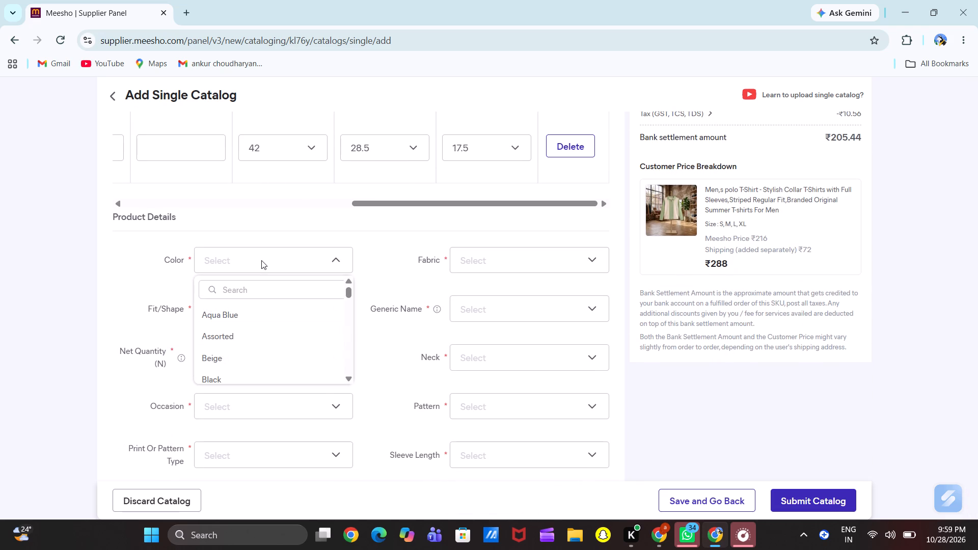
click(257, 288)
text(GREEN L)
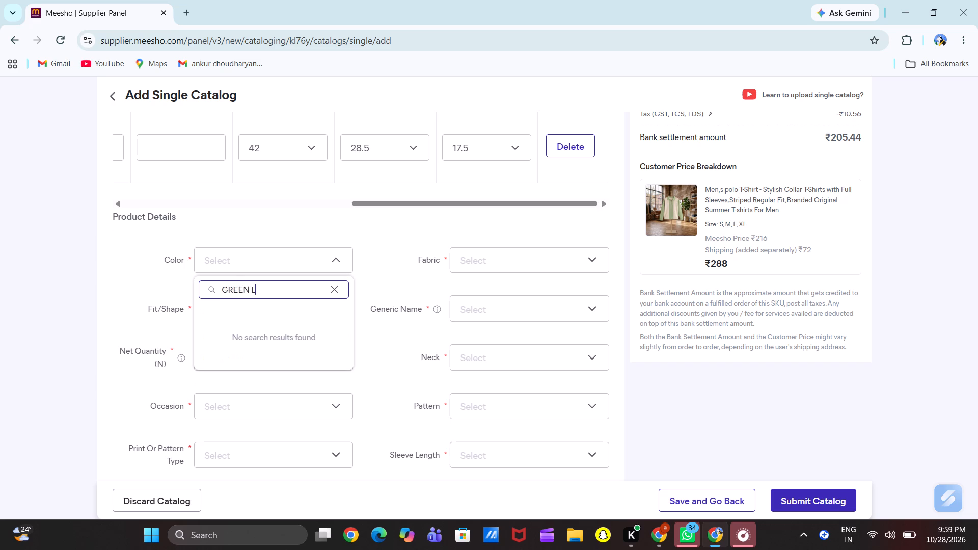
key(BackSpace)
key(BackSpace)
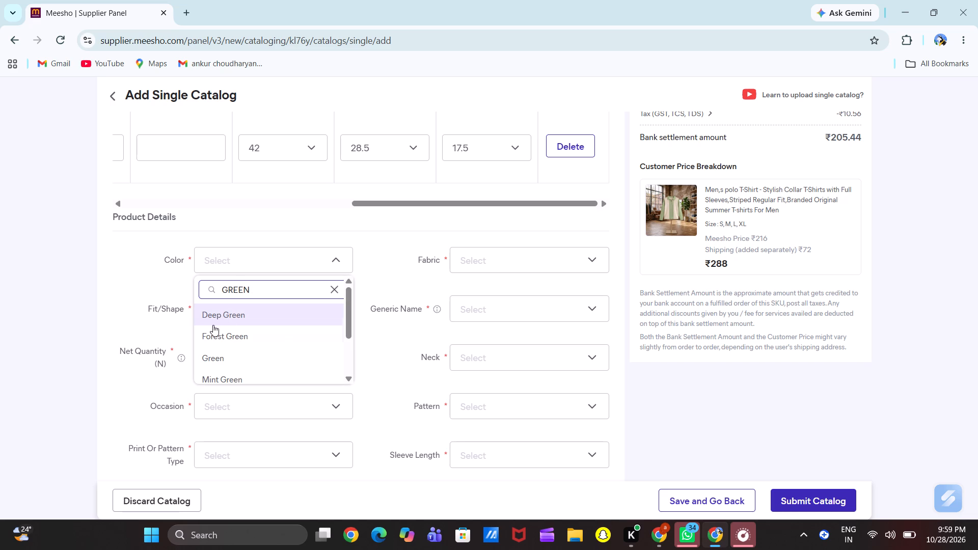
click(255, 335)
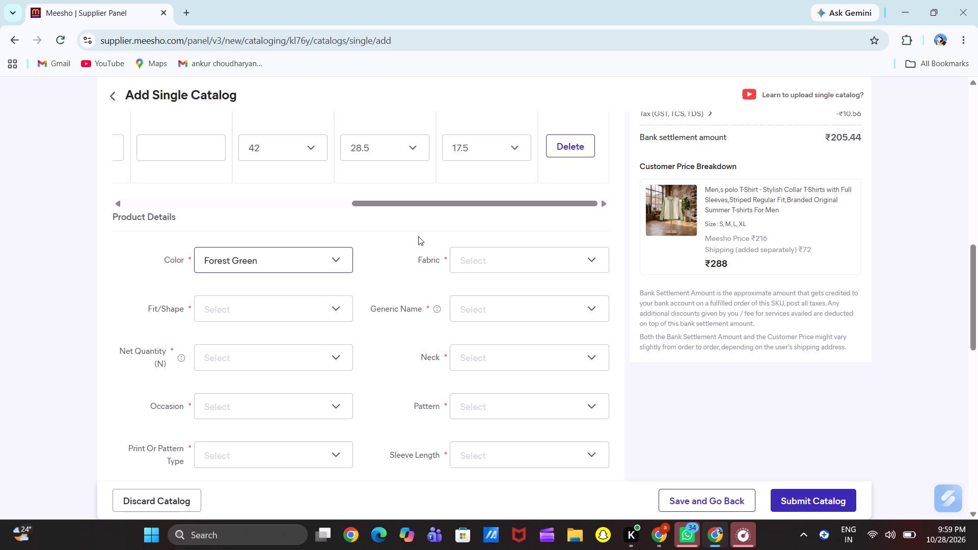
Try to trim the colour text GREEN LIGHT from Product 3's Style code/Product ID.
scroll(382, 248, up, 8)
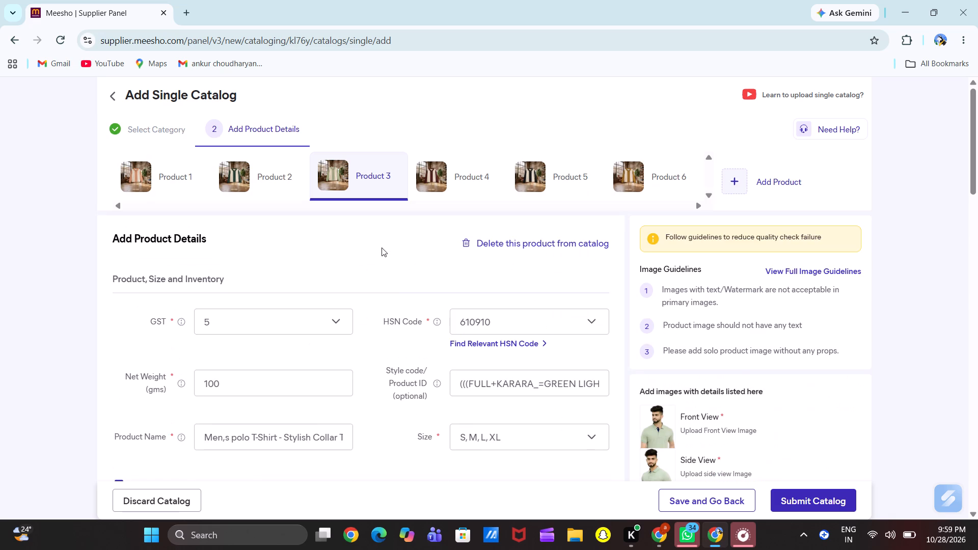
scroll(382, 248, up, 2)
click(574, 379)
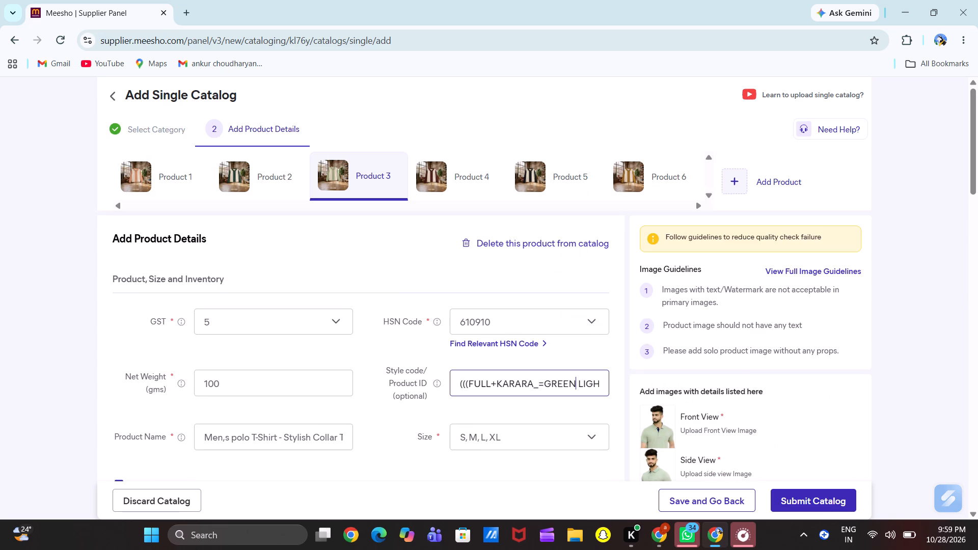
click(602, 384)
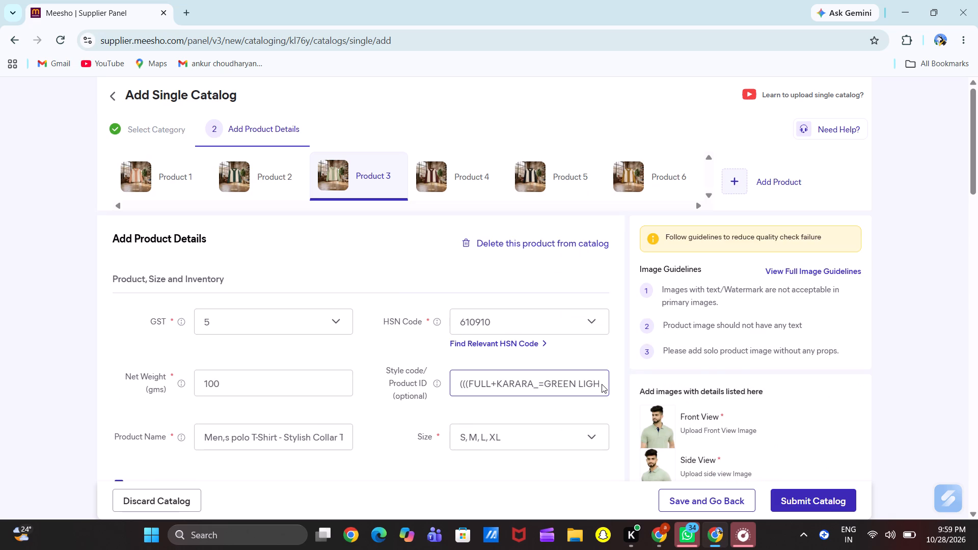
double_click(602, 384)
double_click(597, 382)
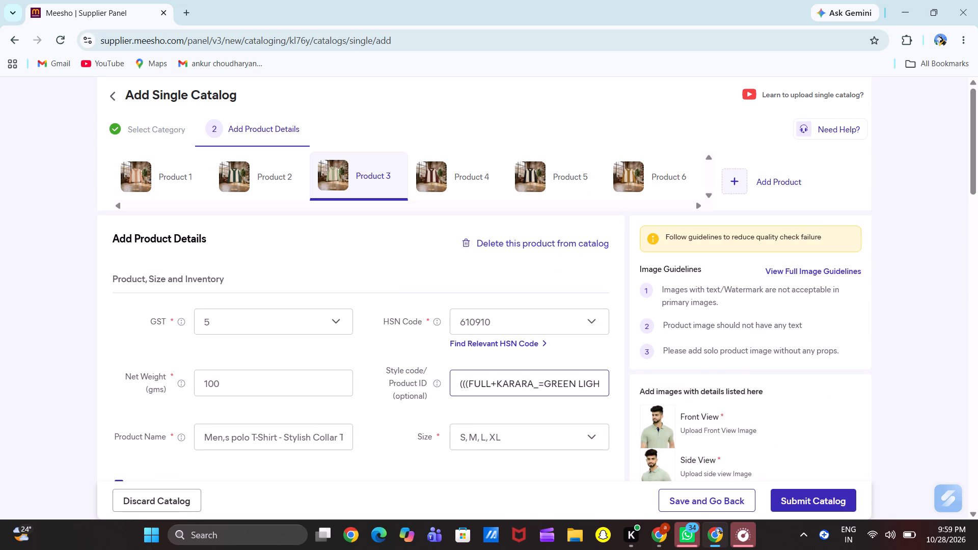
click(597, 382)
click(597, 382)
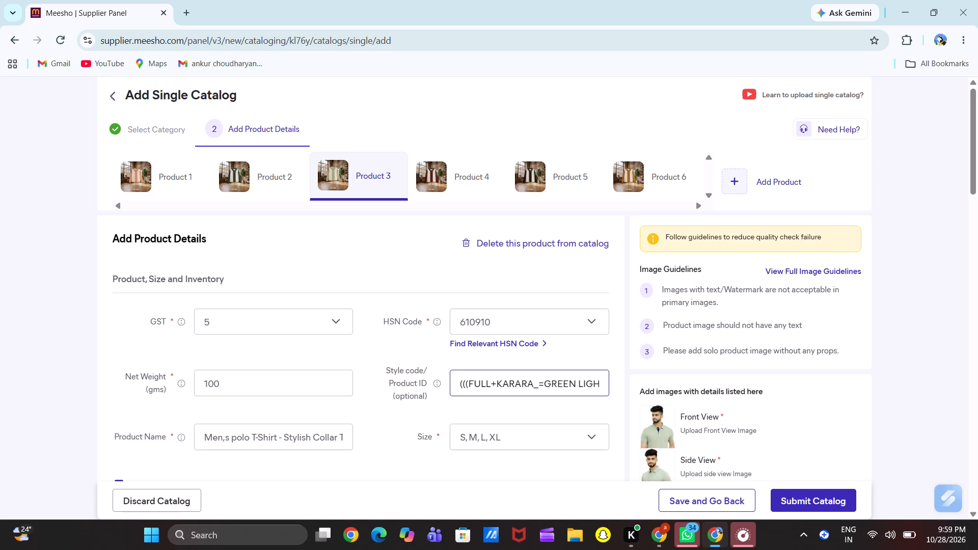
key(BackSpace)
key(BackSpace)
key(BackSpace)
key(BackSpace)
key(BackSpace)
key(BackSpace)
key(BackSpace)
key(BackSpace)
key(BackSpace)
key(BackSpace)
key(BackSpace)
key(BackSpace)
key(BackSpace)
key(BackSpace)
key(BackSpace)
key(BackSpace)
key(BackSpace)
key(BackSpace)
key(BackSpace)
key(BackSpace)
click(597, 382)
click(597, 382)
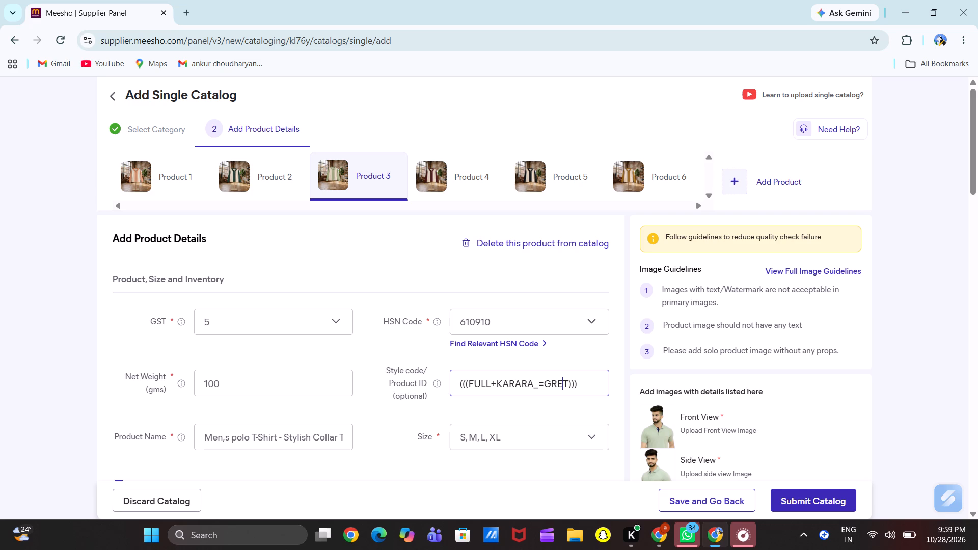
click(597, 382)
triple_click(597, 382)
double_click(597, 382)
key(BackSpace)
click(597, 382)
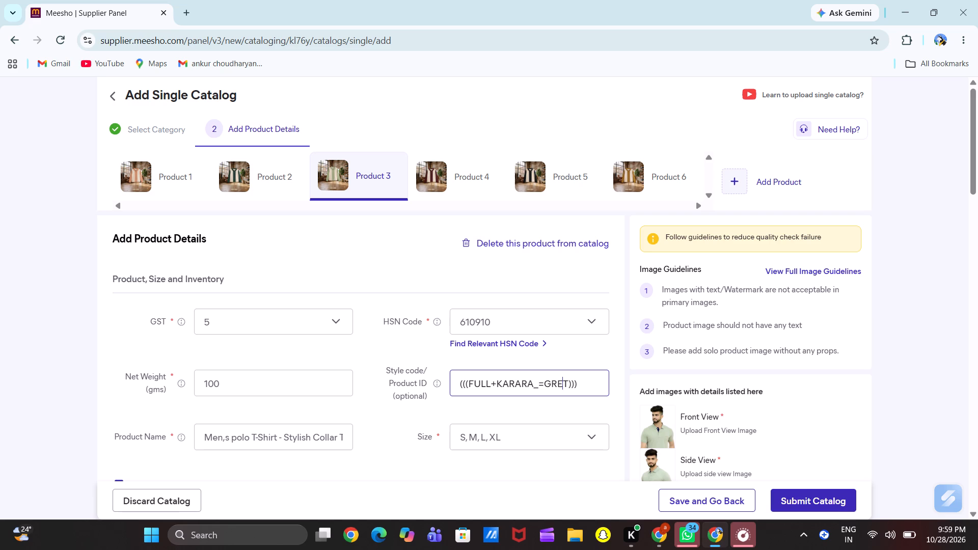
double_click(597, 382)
Set Product 3's Style code/Product ID to (((FULL+KARARA_=FOREST GREEN))), adapting the saved (((FULL+KARARA_=MAROON))) entry.
drag(597, 382, 570, 390)
double_click(570, 390)
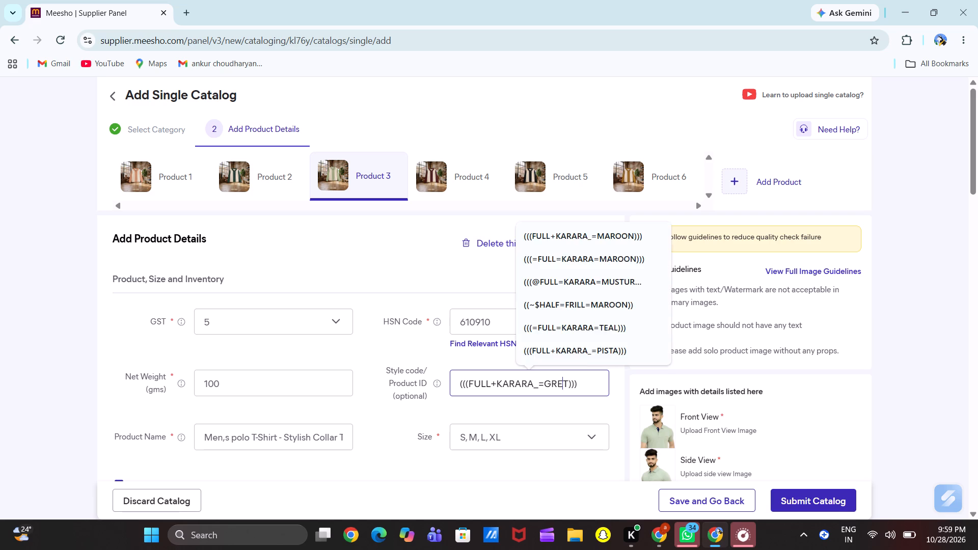
click(535, 387)
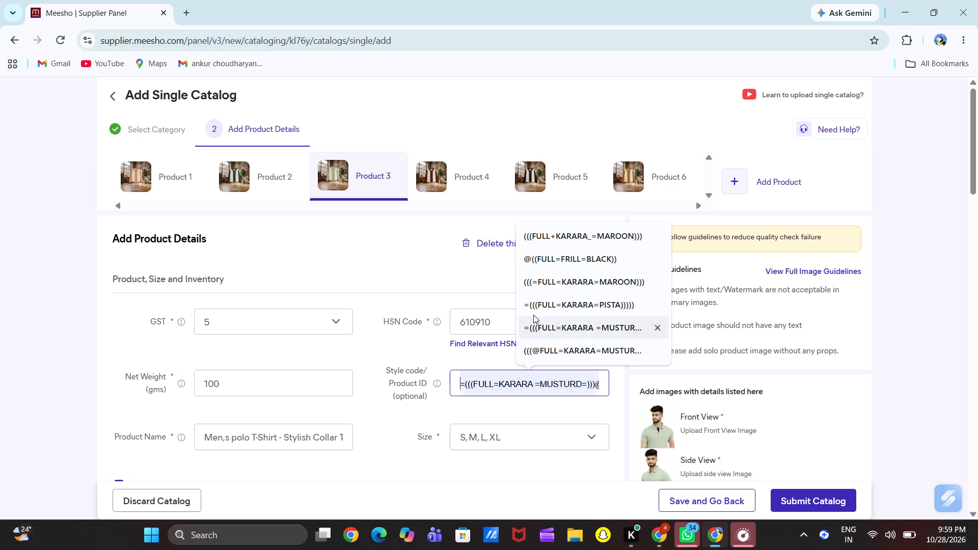
click(578, 238)
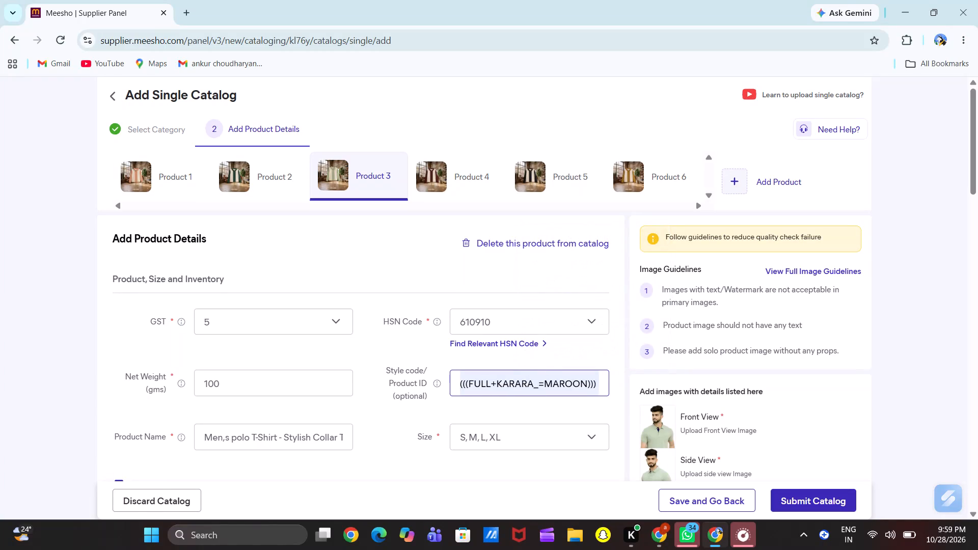
double_click(563, 378)
key(BackSpace)
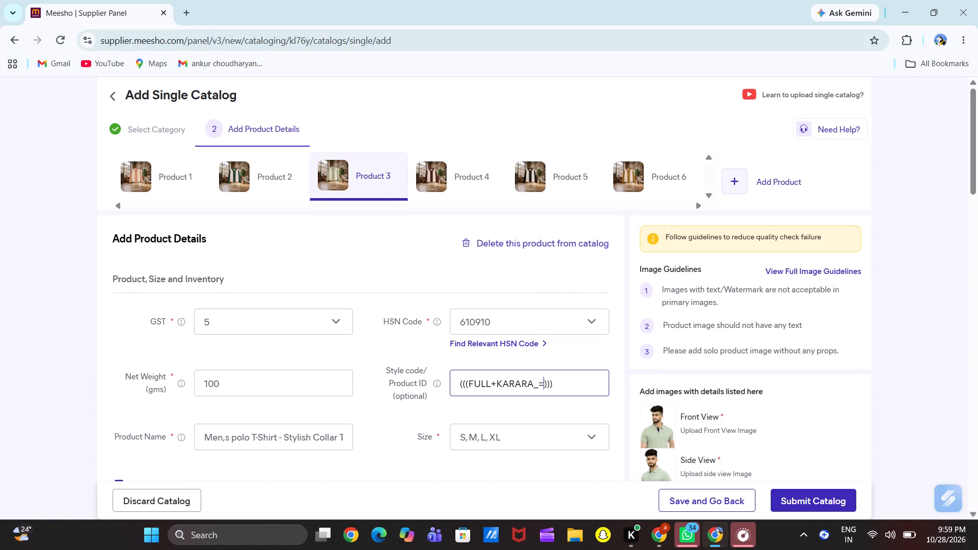
text(FO)
text(REST)
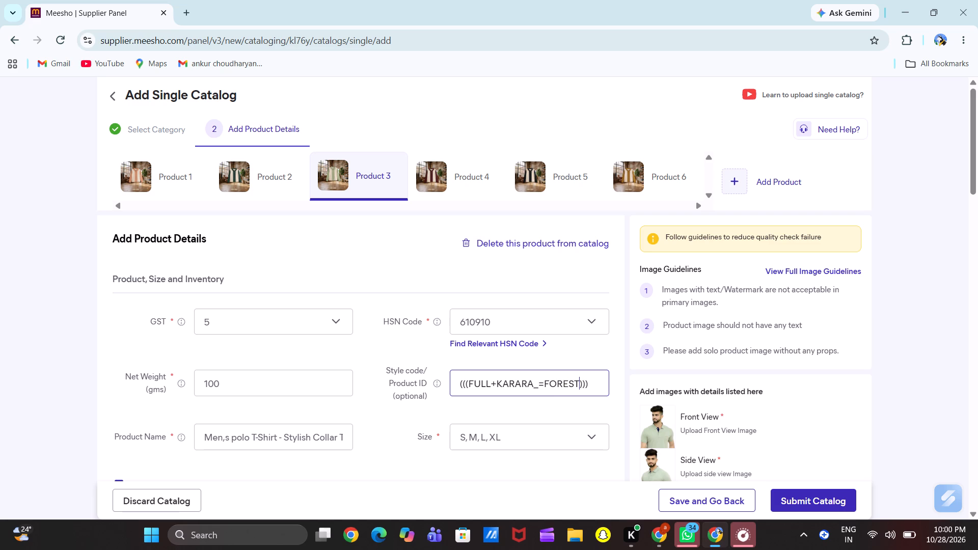
key(space)
text(GREEM)
key(BackSpace)
key(n)
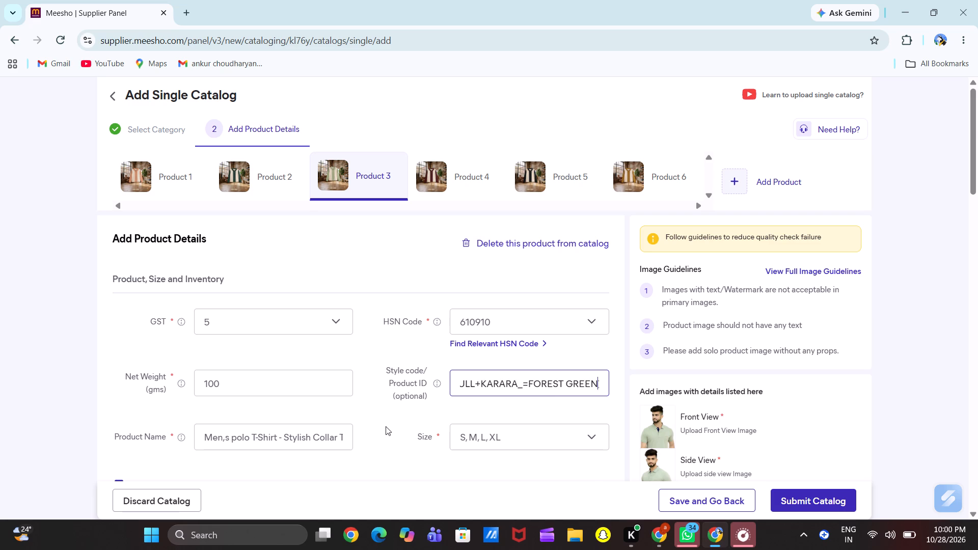
Set Product 3's Fabric to Cotton Blend and its Fit/Shape to Regular in the Product Details.
scroll(386, 426, down, 7)
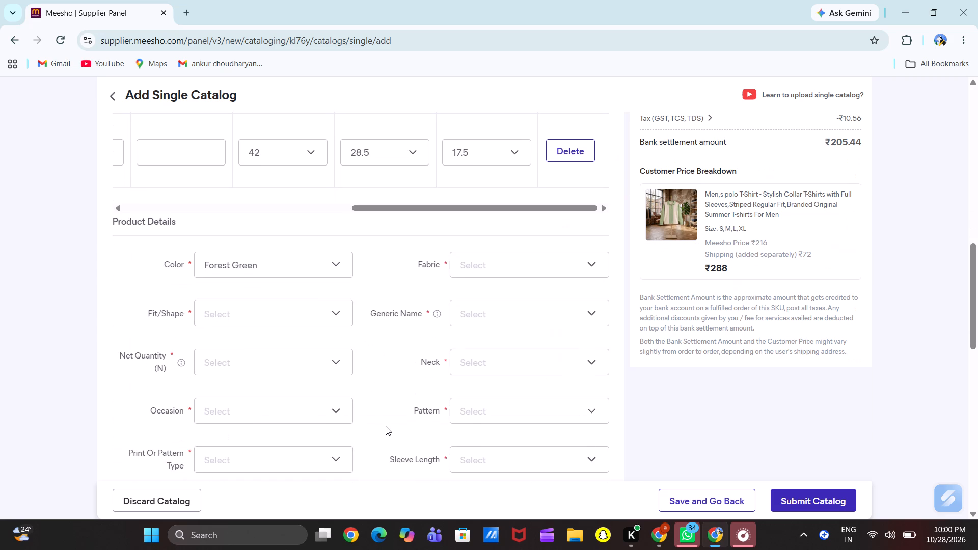
click(526, 271)
scroll(528, 340, down, 1)
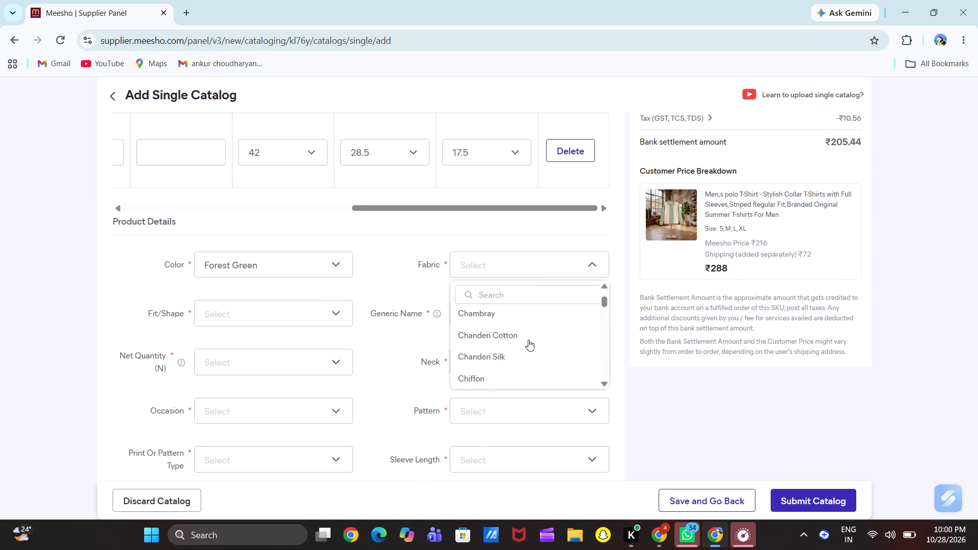
scroll(528, 340, down, 2)
click(503, 353)
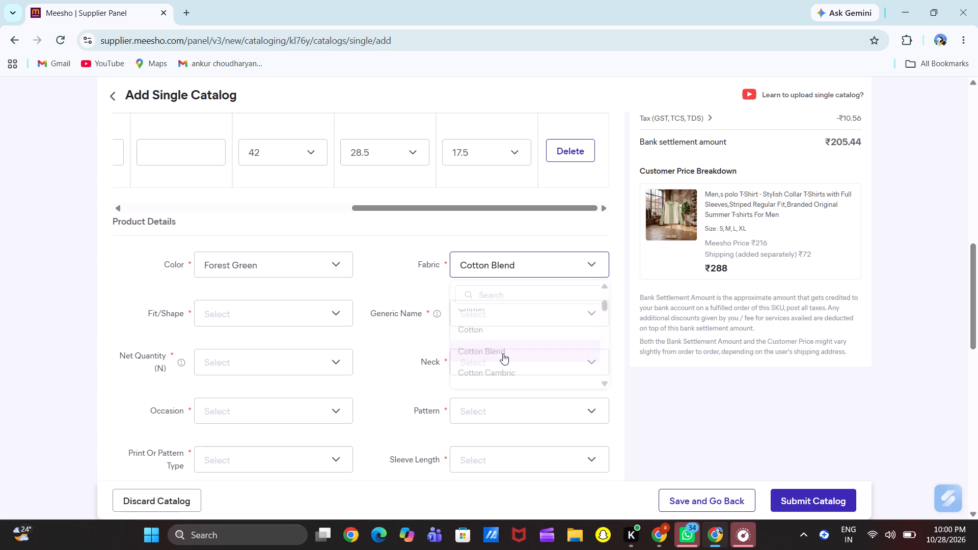
click(289, 310)
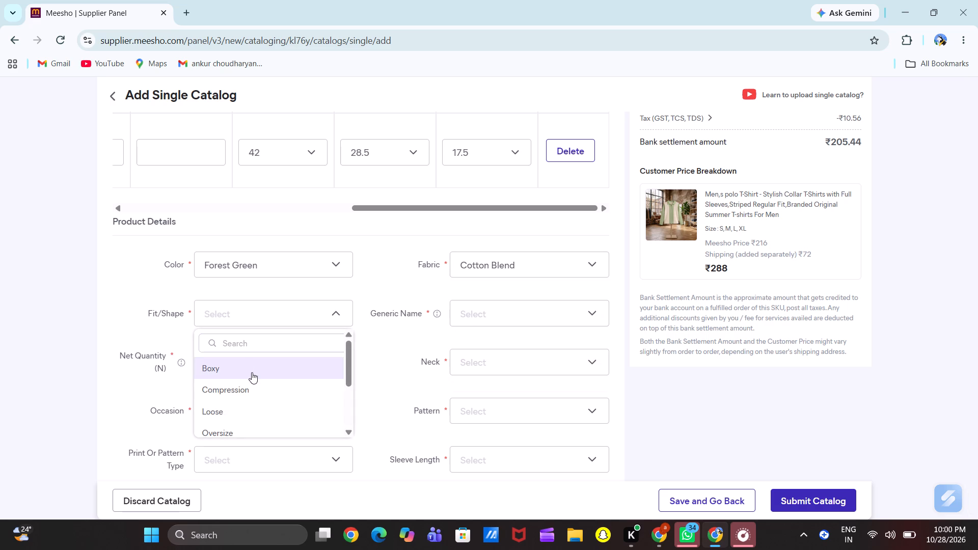
scroll(252, 372, down, 1)
click(244, 379)
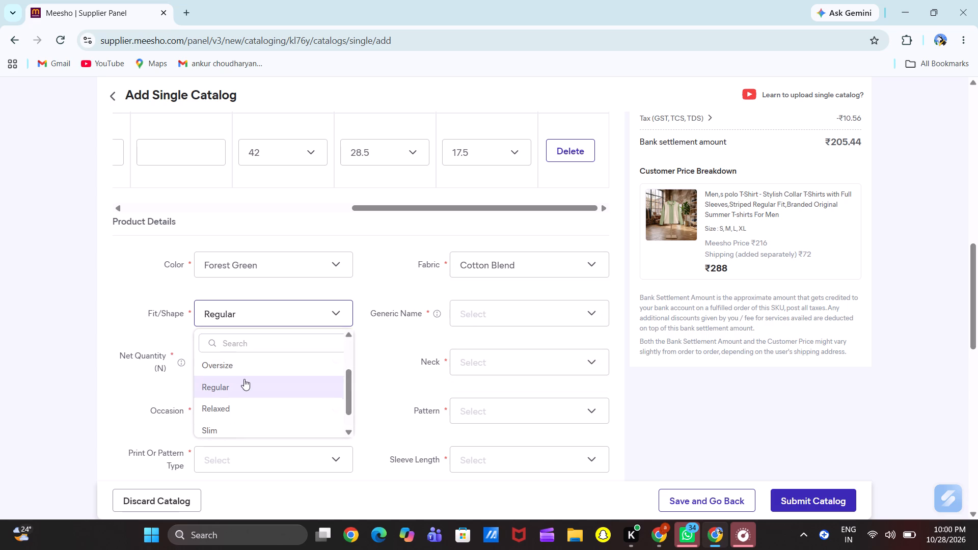
Set Product 3's Generic Name to Tshirts and its Net Quantity to 1.
click(482, 313)
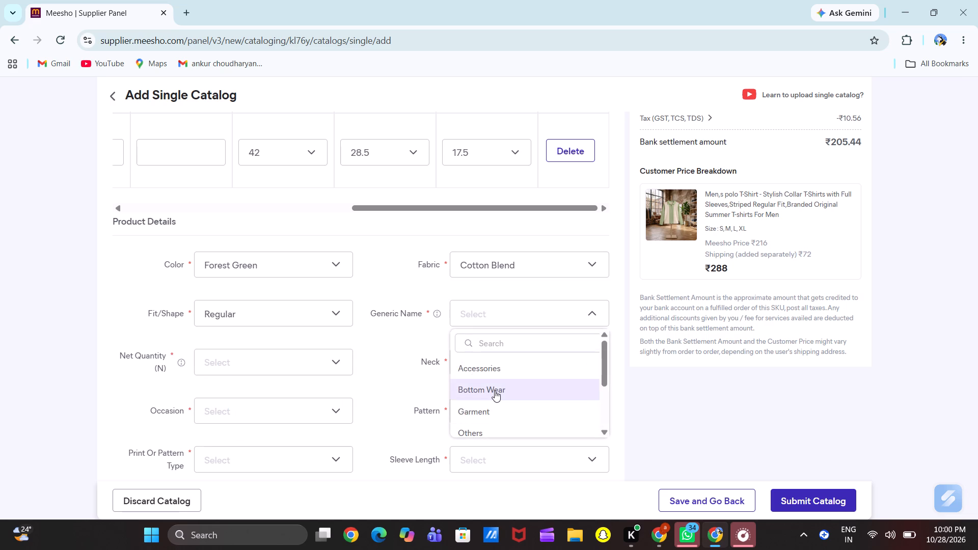
scroll(495, 391, down, 3)
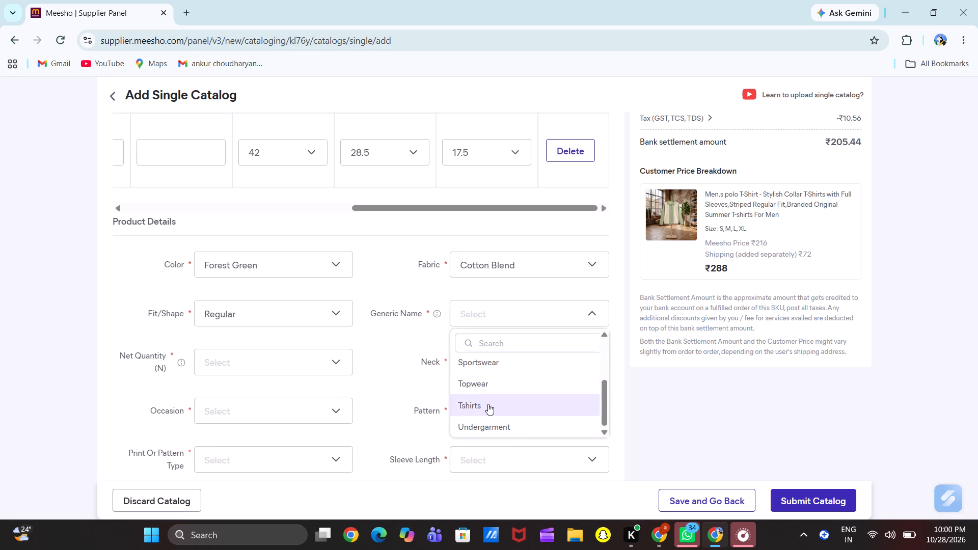
click(488, 404)
click(257, 357)
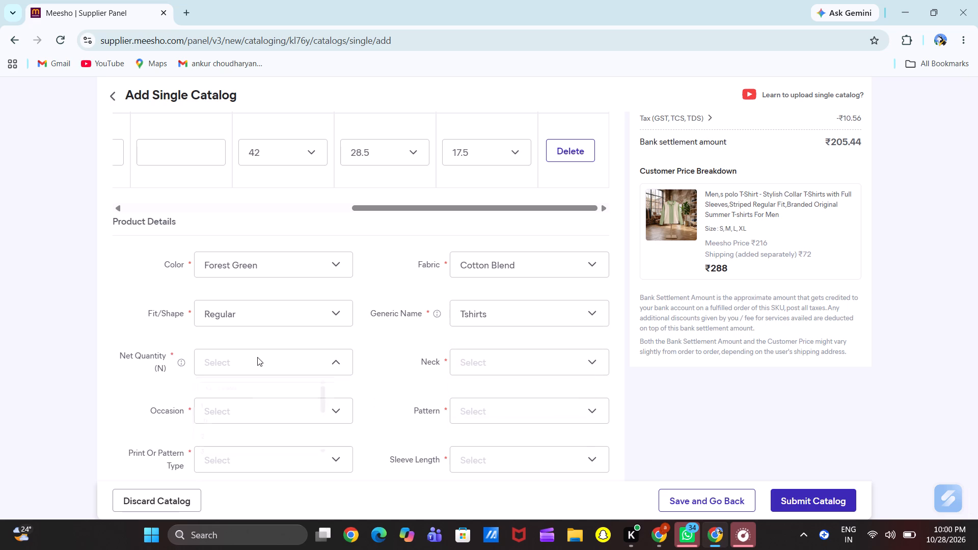
click(237, 410)
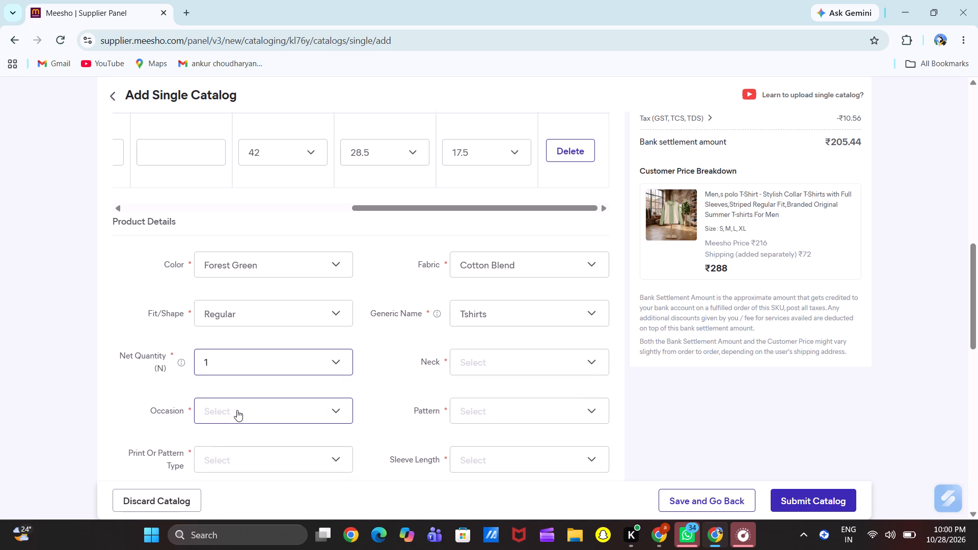
Set Product 3's Neck to Polo and its Occasion to Casual.
click(469, 370)
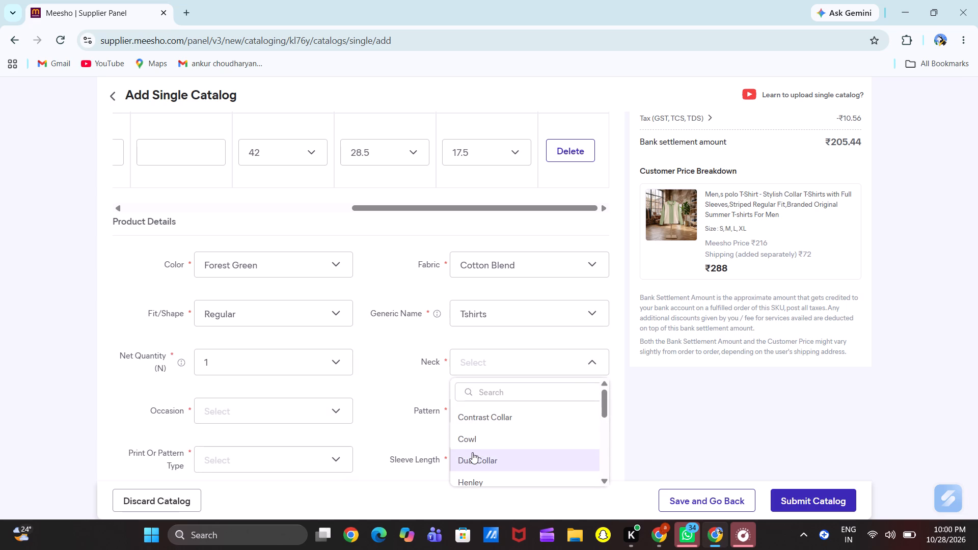
scroll(507, 463, down, 3)
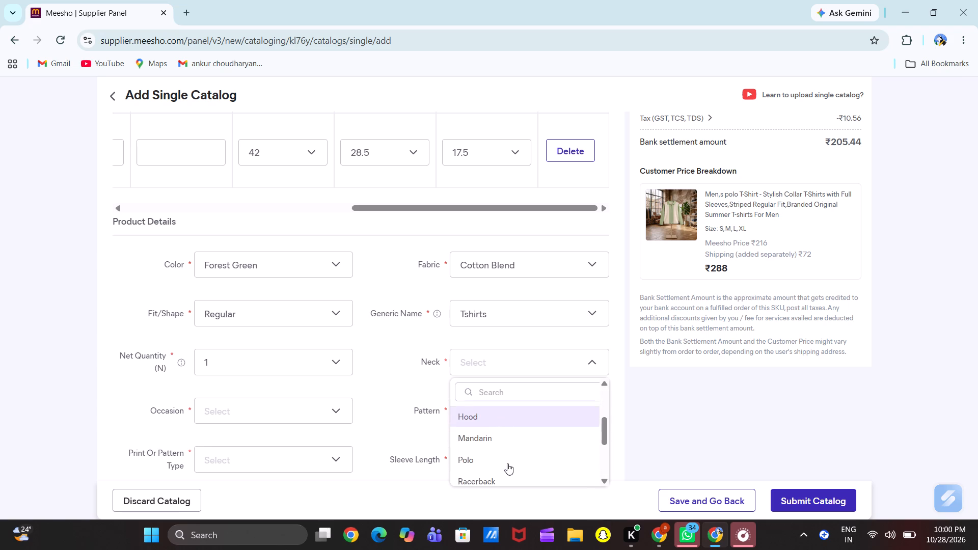
scroll(507, 463, down, 1)
click(489, 448)
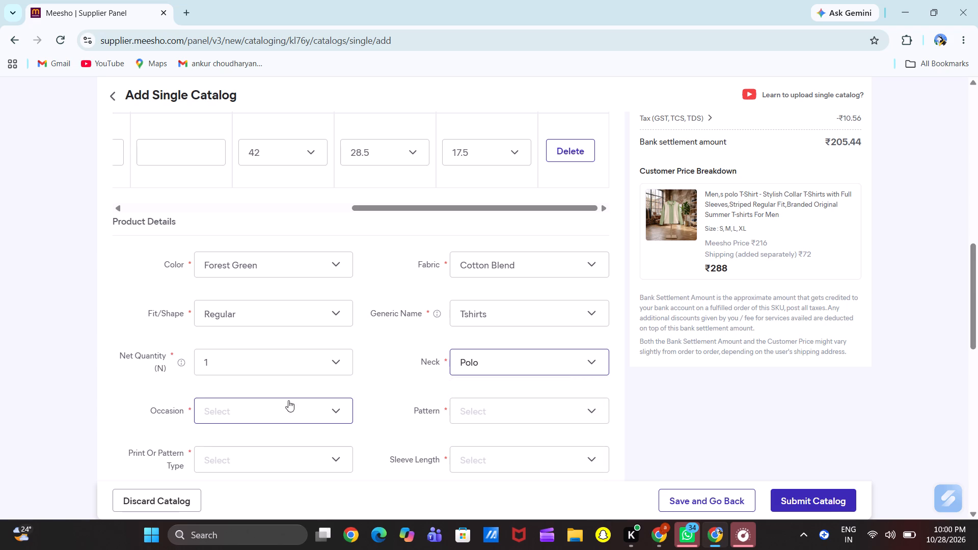
click(285, 404)
click(280, 456)
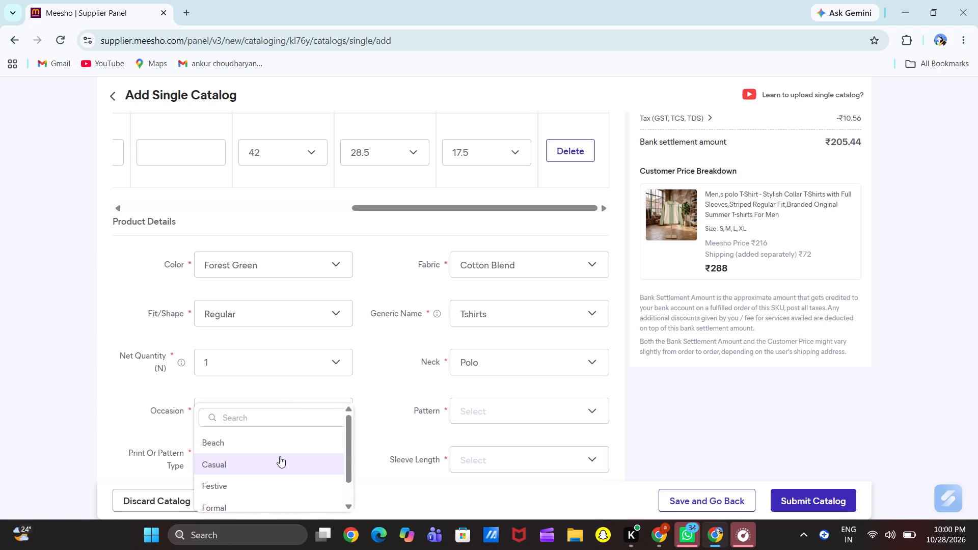
Set Product 3's Pattern to Colorblocked in the Product Details.
click(498, 409)
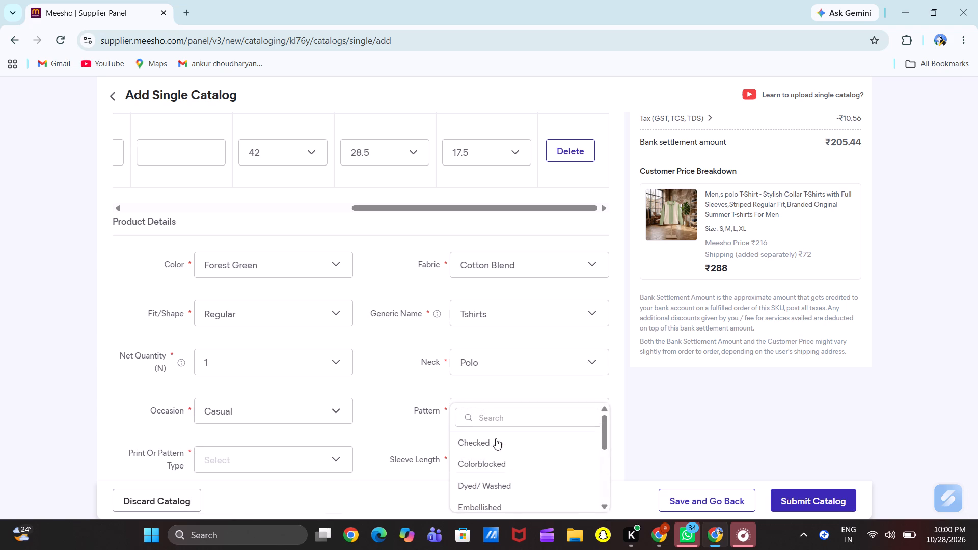
click(483, 447)
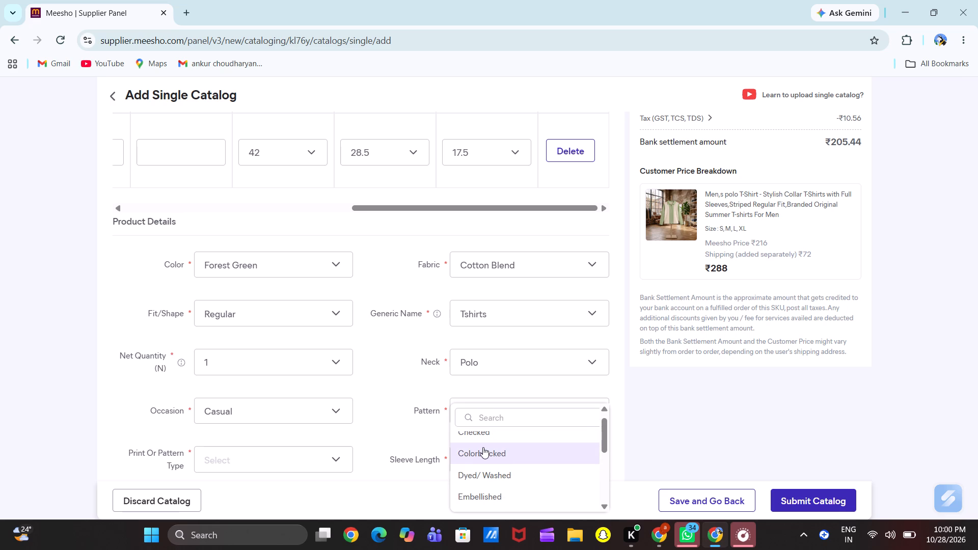
Set Product 3's Print Or Pattern Type to Colorblocked and its Sleeve Length to Long Sleeves.
click(278, 457)
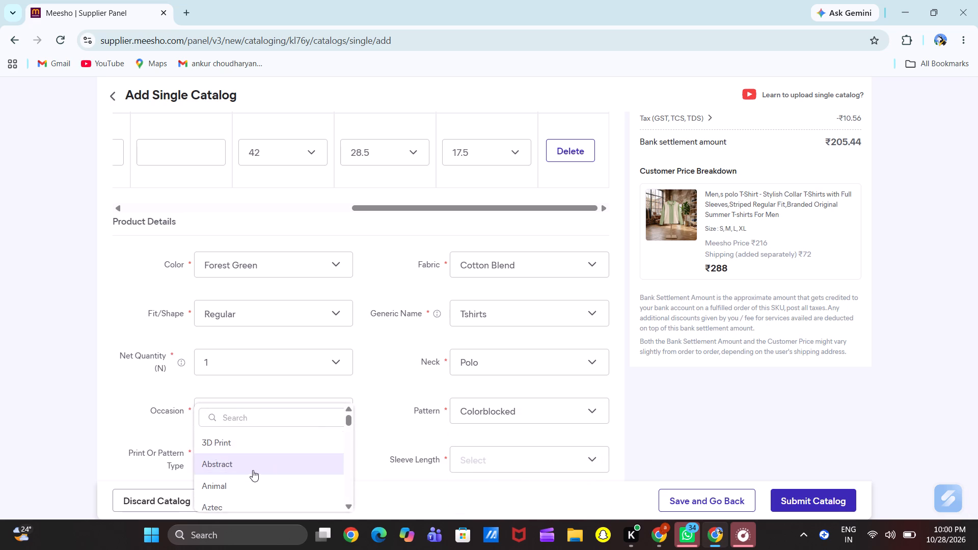
scroll(252, 471, down, 3)
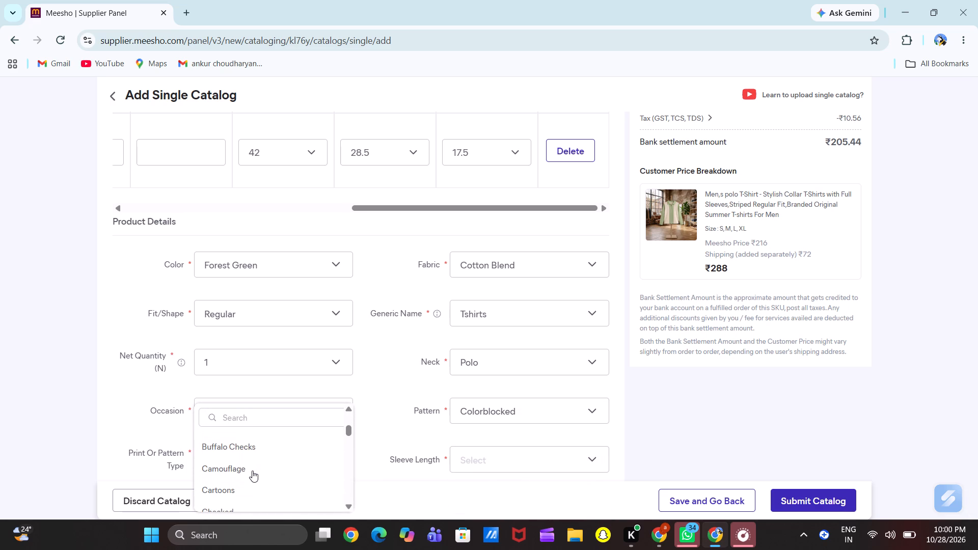
scroll(252, 471, down, 2)
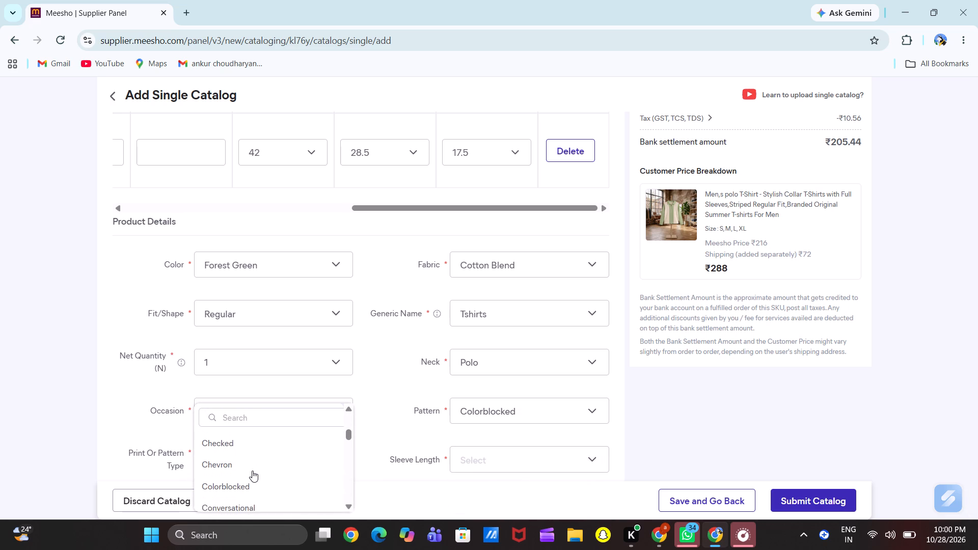
scroll(252, 471, down, 1)
click(248, 475)
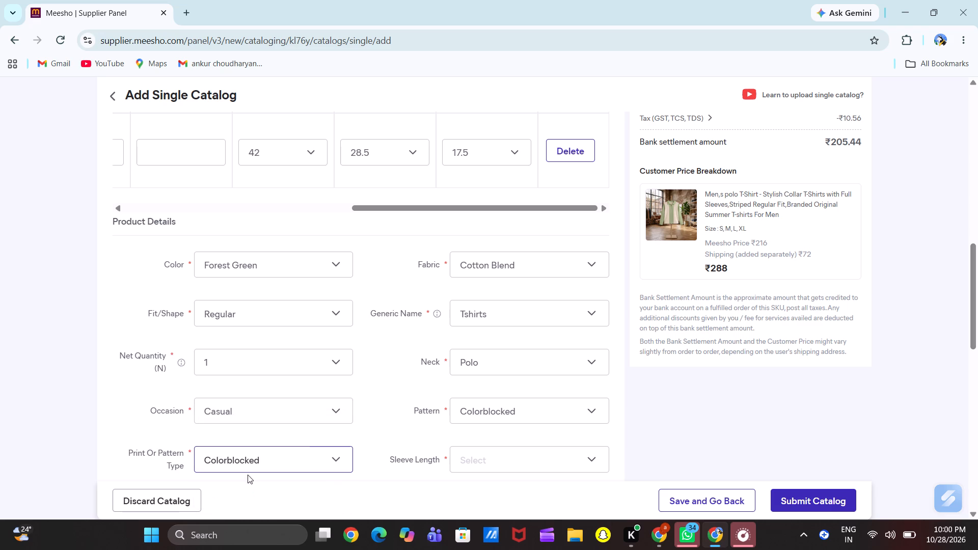
click(509, 459)
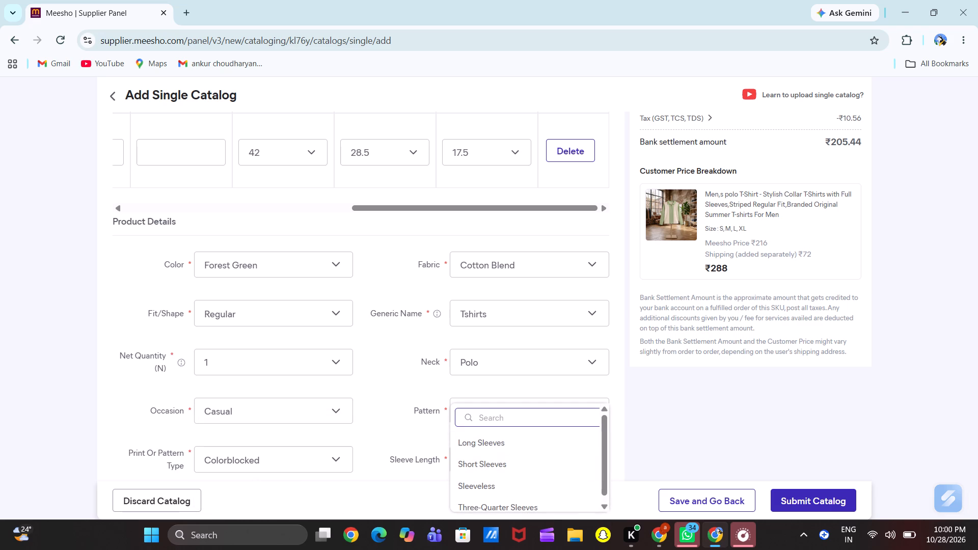
click(482, 443)
Fill in Product 3's Packer Pincode with the same pincode as the manufacturer's.
scroll(433, 449, down, 2)
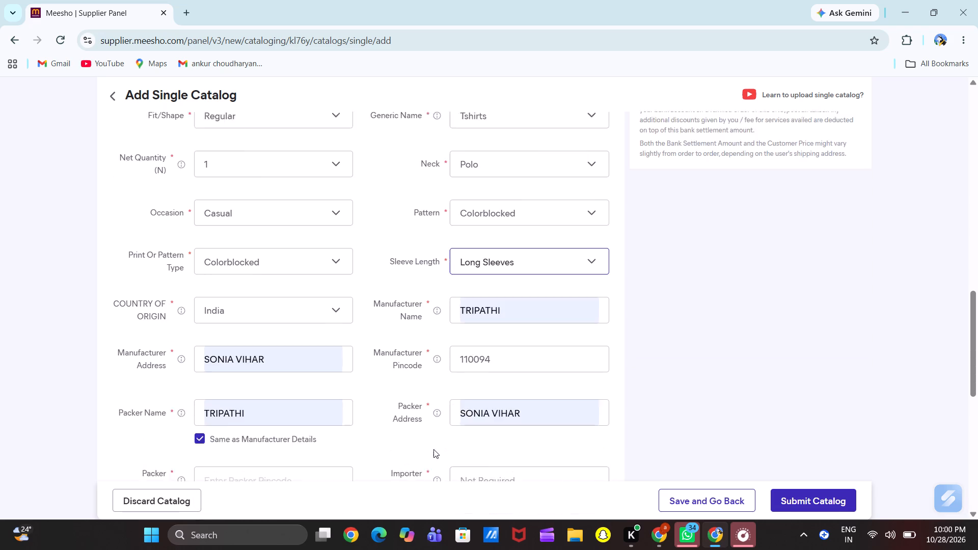
scroll(433, 449, down, 2)
click(393, 466)
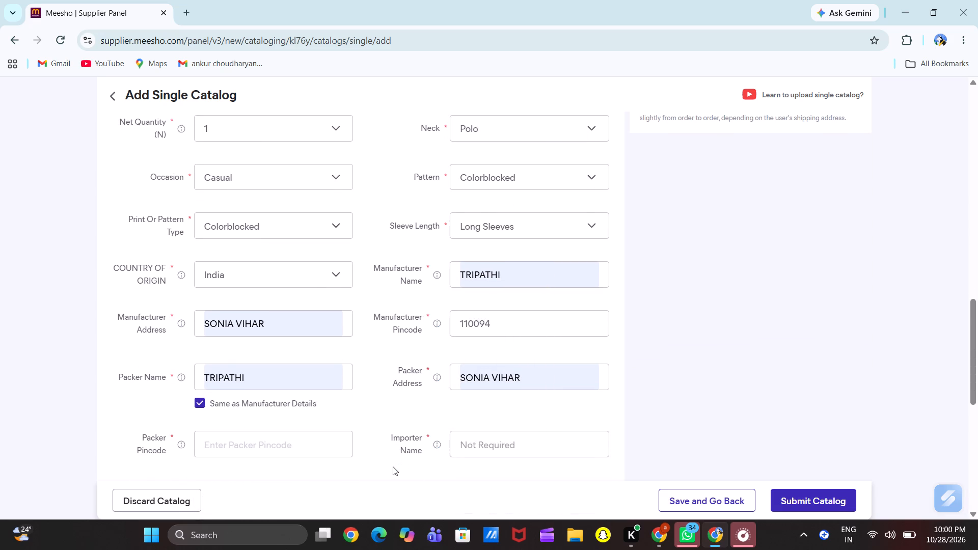
scroll(393, 466, down, 1)
click(270, 370)
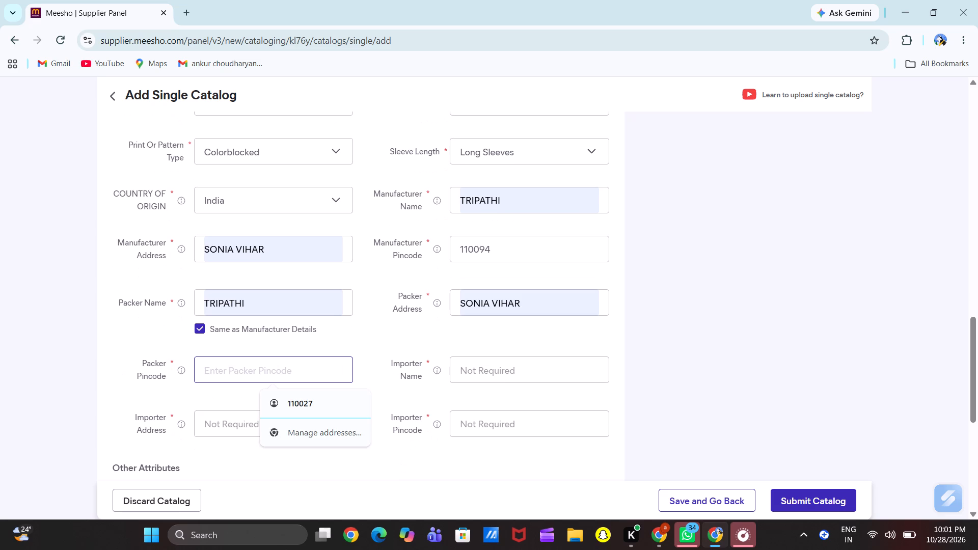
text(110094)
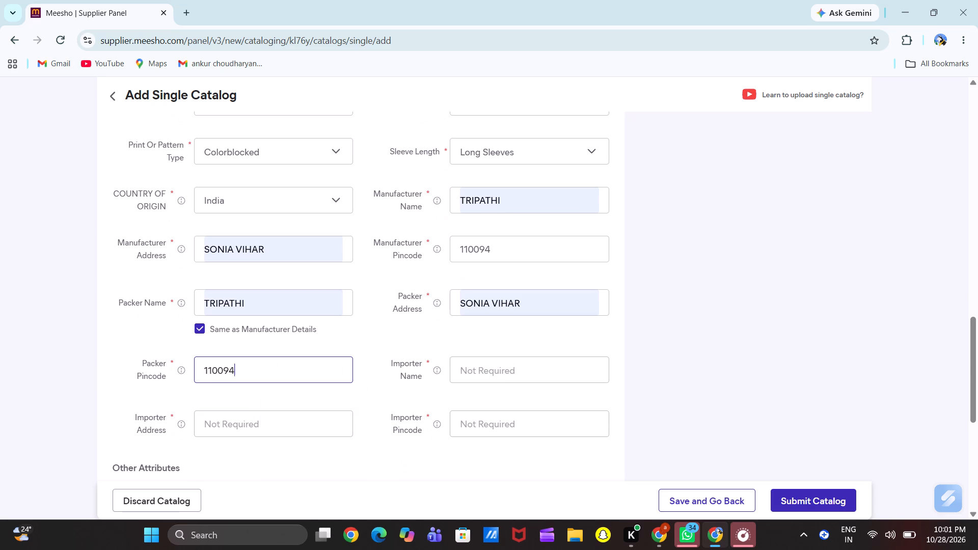
Set Product 3's Length to Regular and its Style to Korean in the Other Attributes.
scroll(379, 409, down, 2)
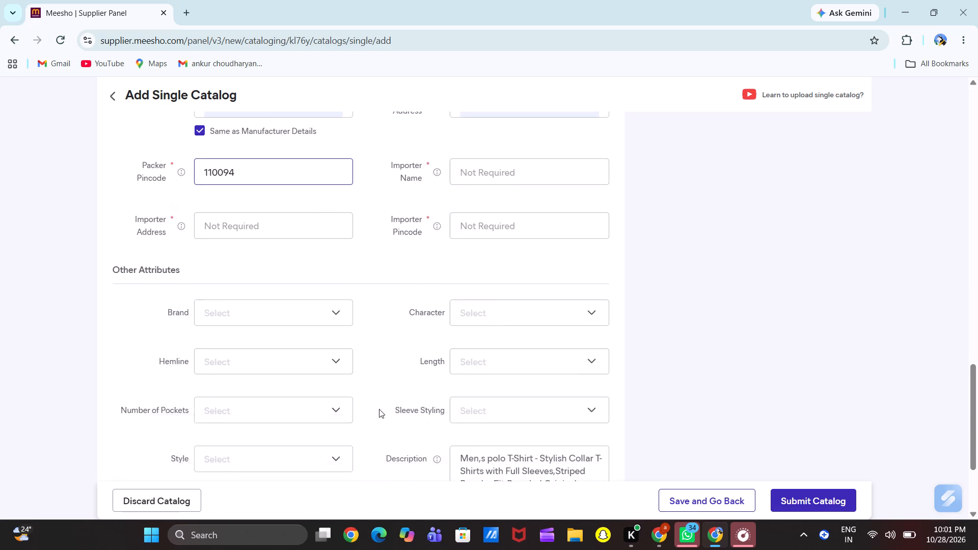
scroll(379, 409, down, 1)
scroll(365, 362, down, 1)
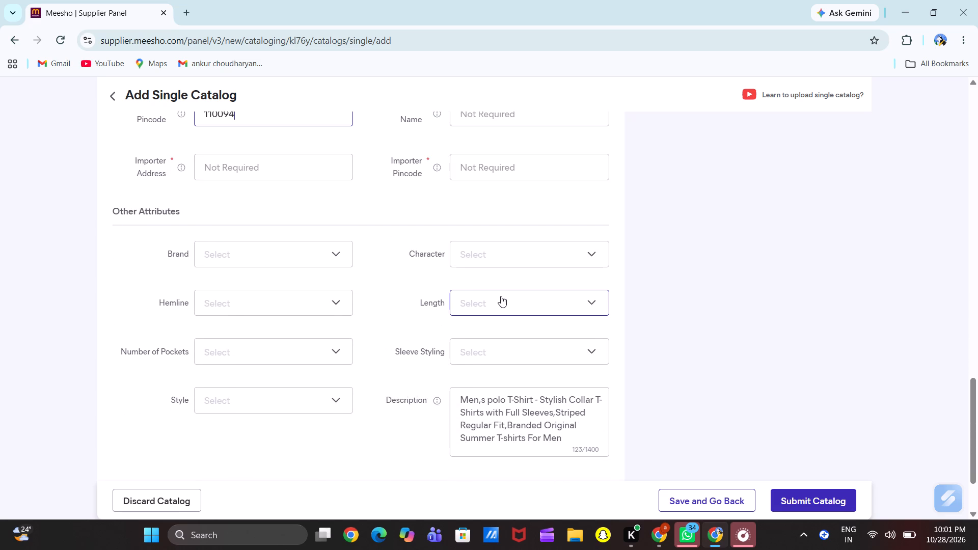
click(501, 296)
click(501, 393)
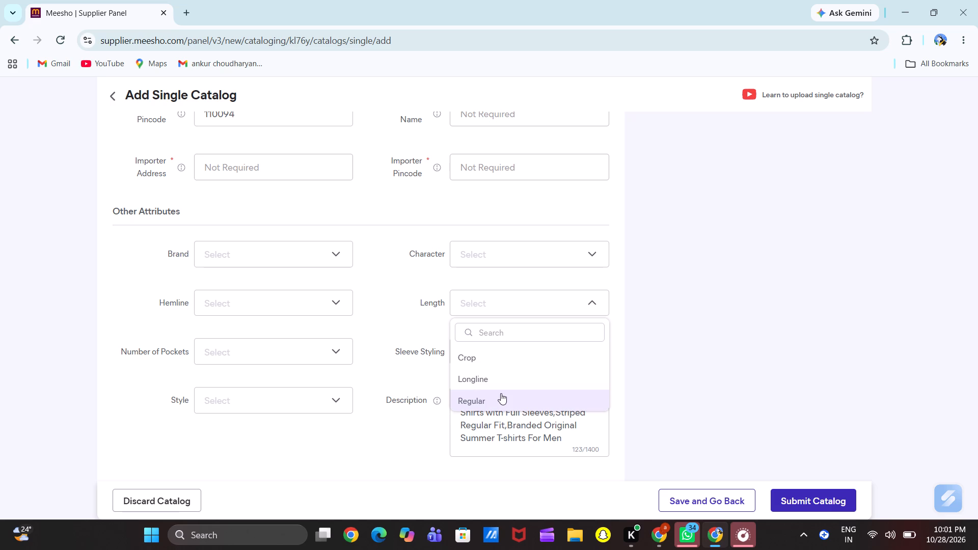
click(263, 397)
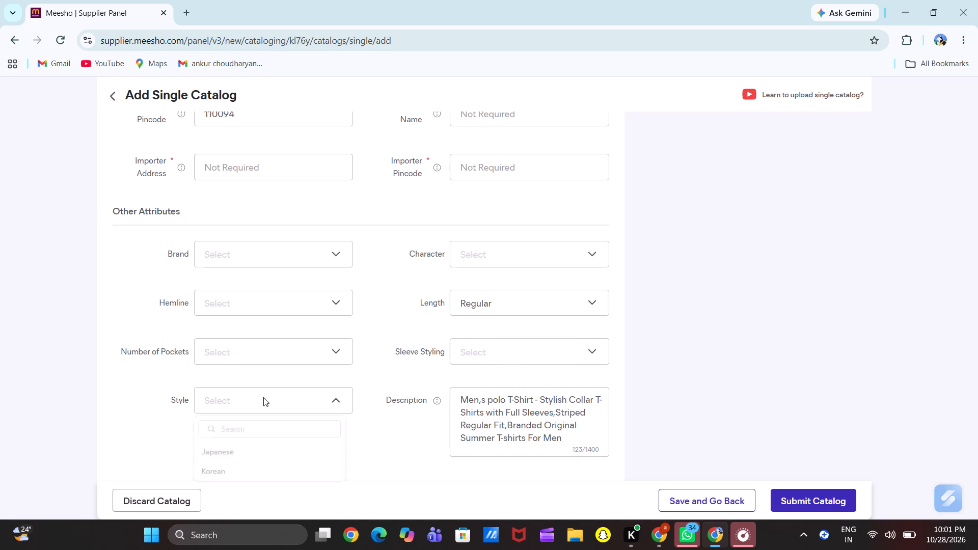
click(241, 472)
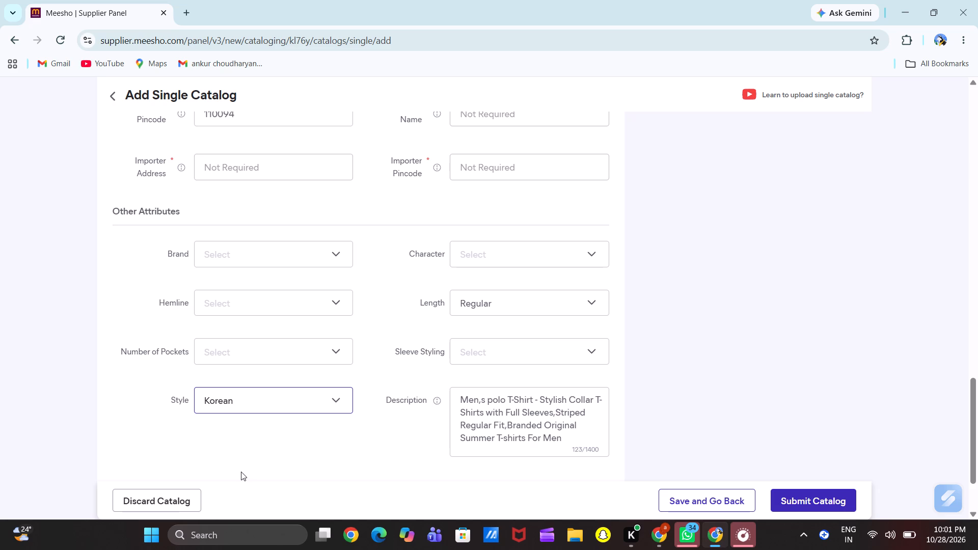
Switch to Product 4 and set its Style code/Product ID to (((FULL+KARARA_=MAROON))).
scroll(349, 421, down, 2)
scroll(349, 421, up, 7)
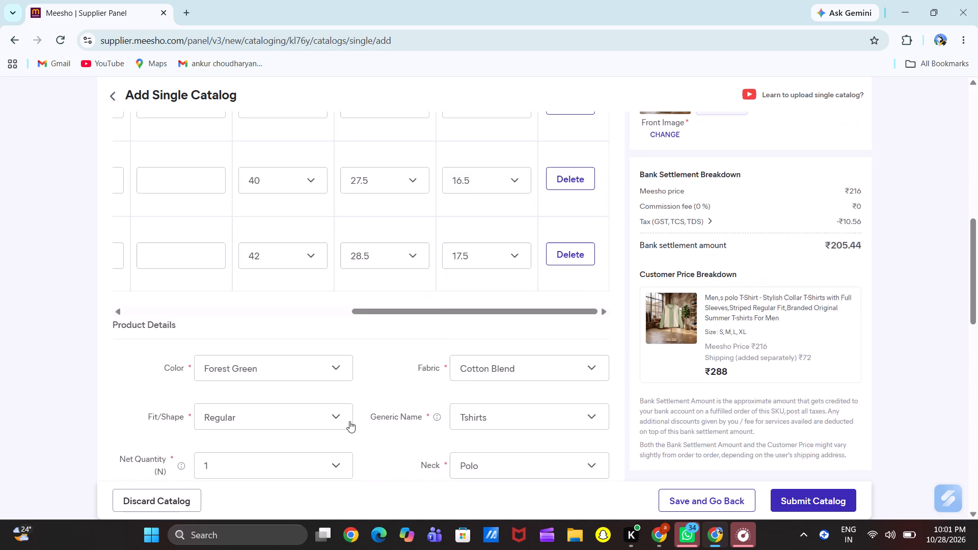
scroll(349, 421, up, 3)
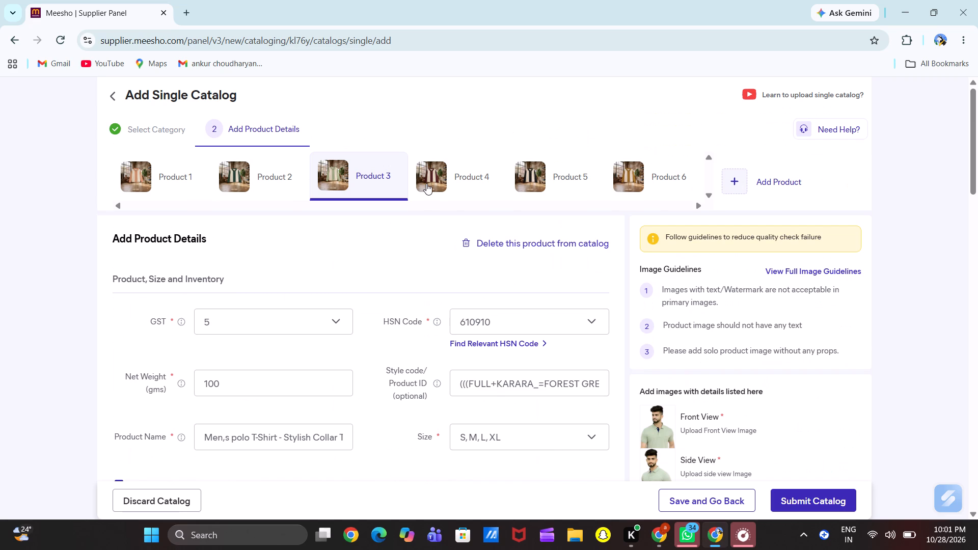
click(426, 183)
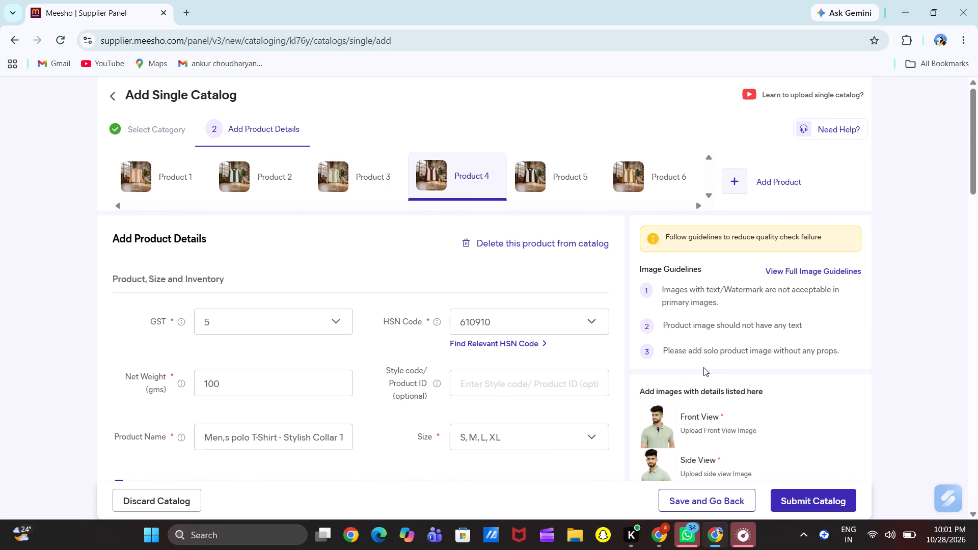
scroll(703, 367, down, 3)
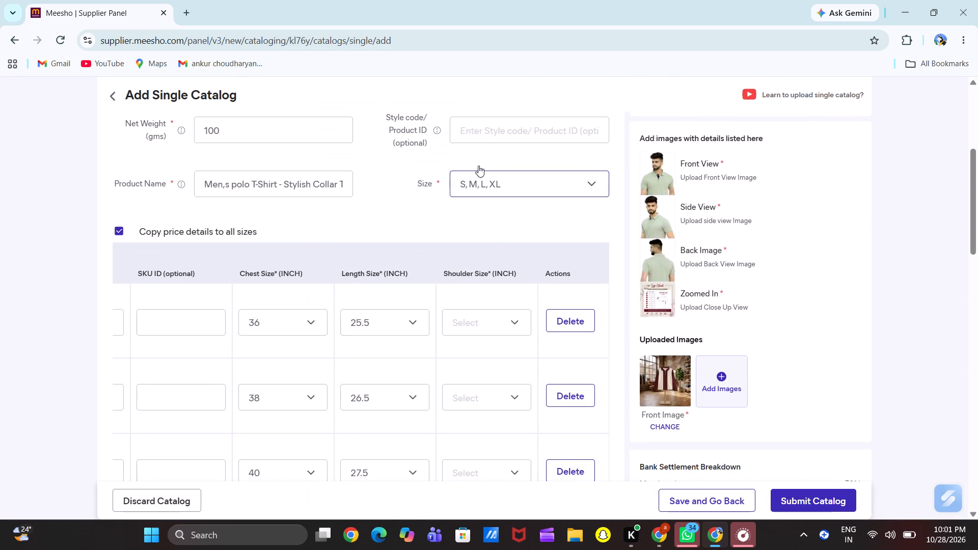
click(489, 133)
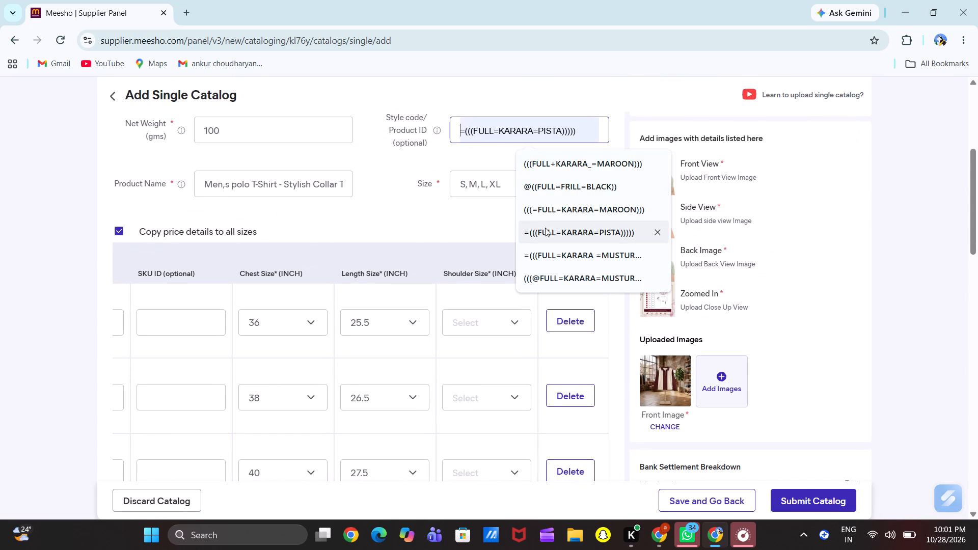
click(571, 153)
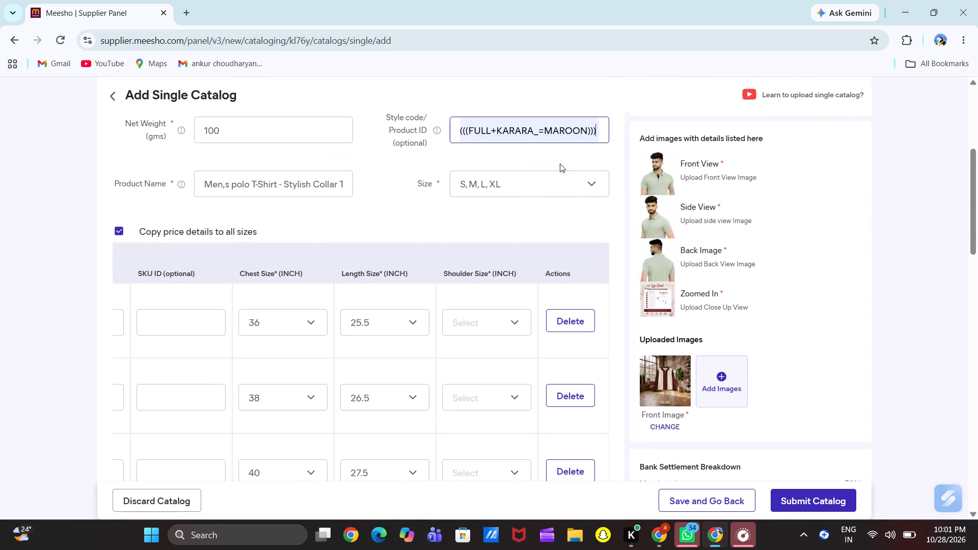
Set Product 4's Meesho Price to 218 in the size S row, with price details copied to all sizes.
scroll(427, 297, down, 1)
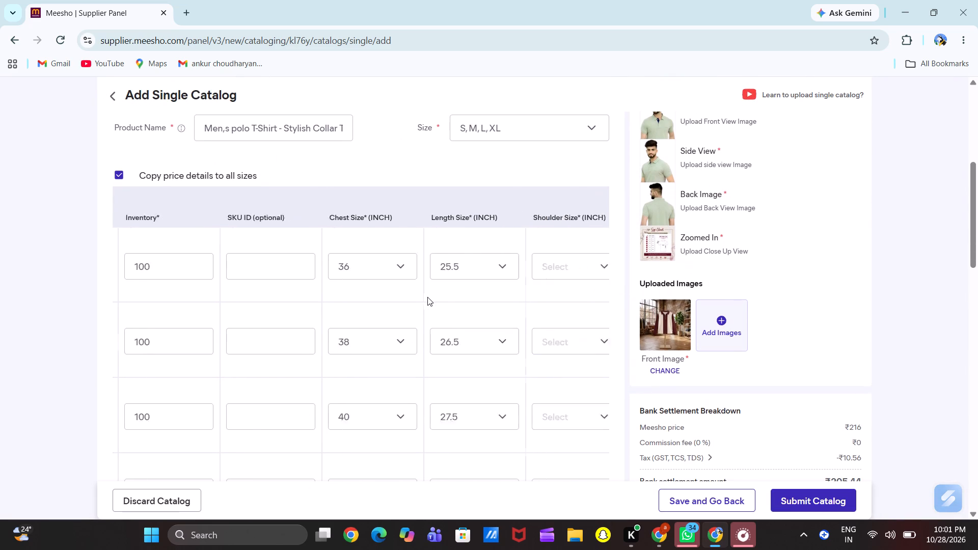
scroll(427, 297, down, 1)
scroll(427, 297, right, 5)
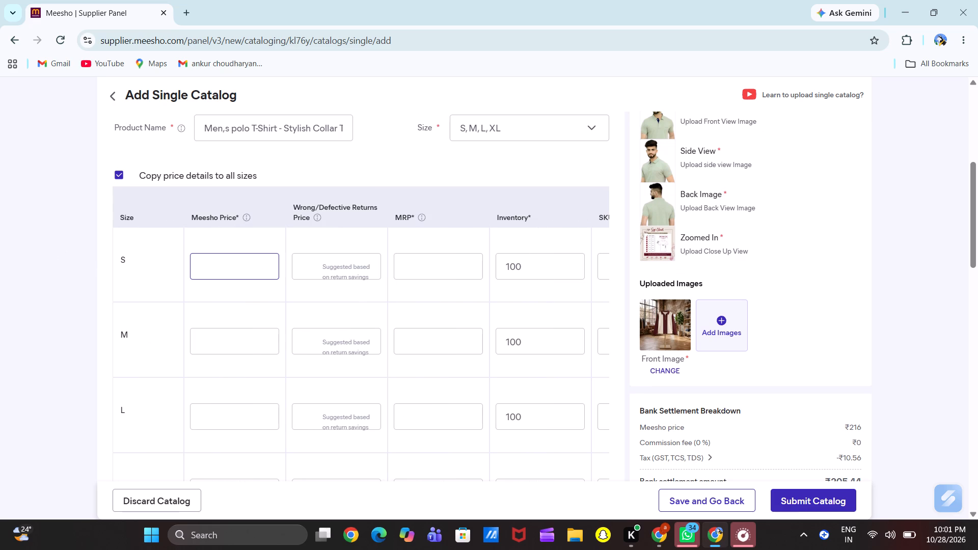
click(239, 265)
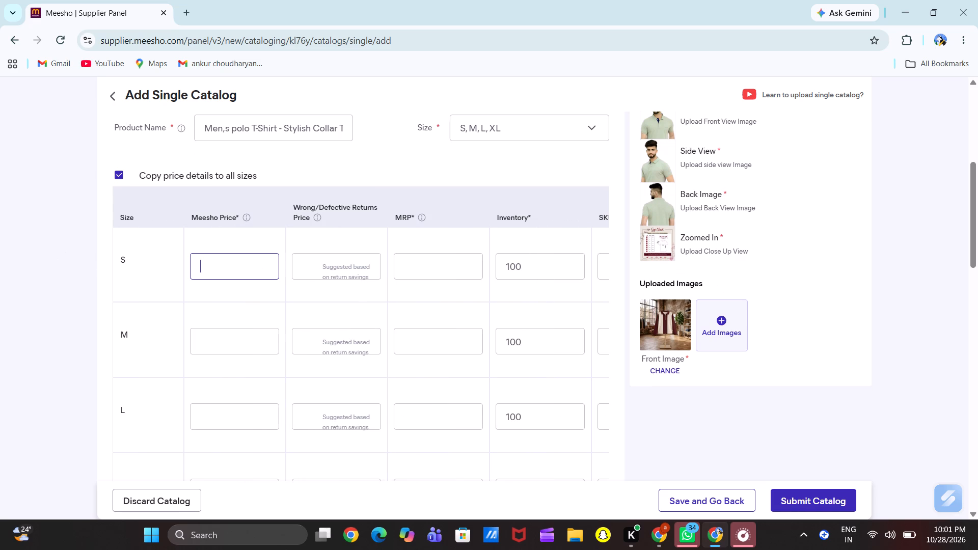
key(2)
text(18)
Set Product 4's Wrong/Defective Returns Price to 217 and its MRP to 899 in the size S row.
click(329, 268)
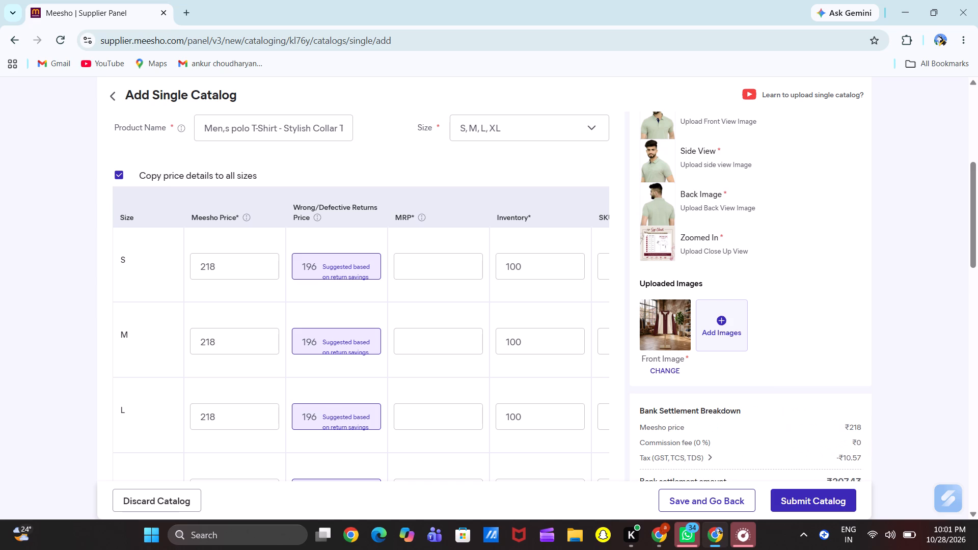
click(317, 264)
key(BackSpace)
key(BackSpace)
key(BackSpace)
key(BackSpace)
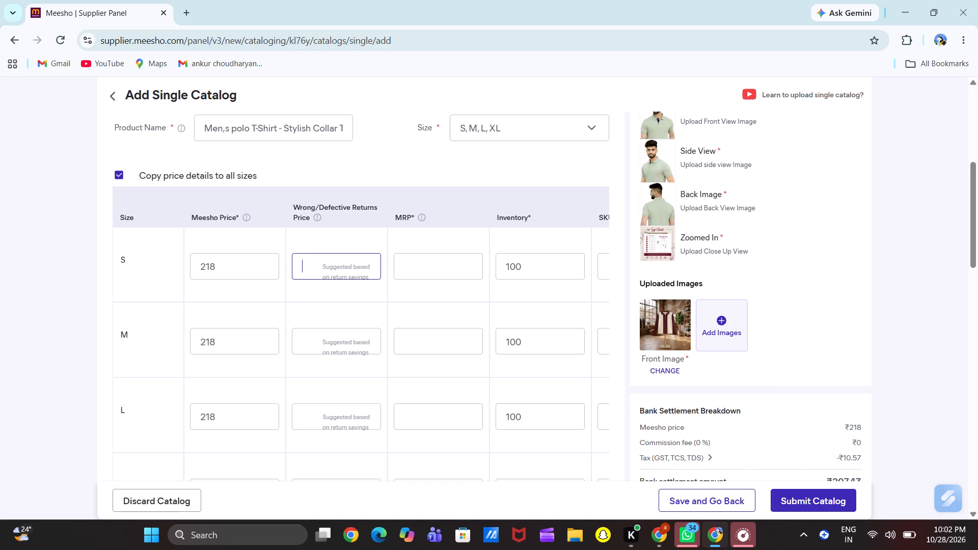
key(2)
text(17)
click(431, 272)
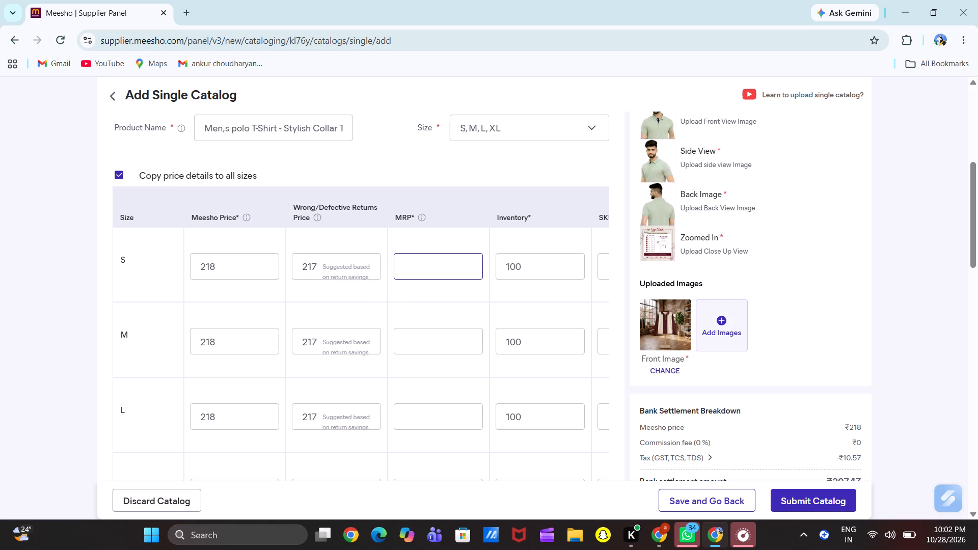
text(899)
Set Product 4's Shoulder Size to 14.5 for size S and 15.5 for size M.
scroll(417, 302, down, 2)
scroll(417, 302, left, 3)
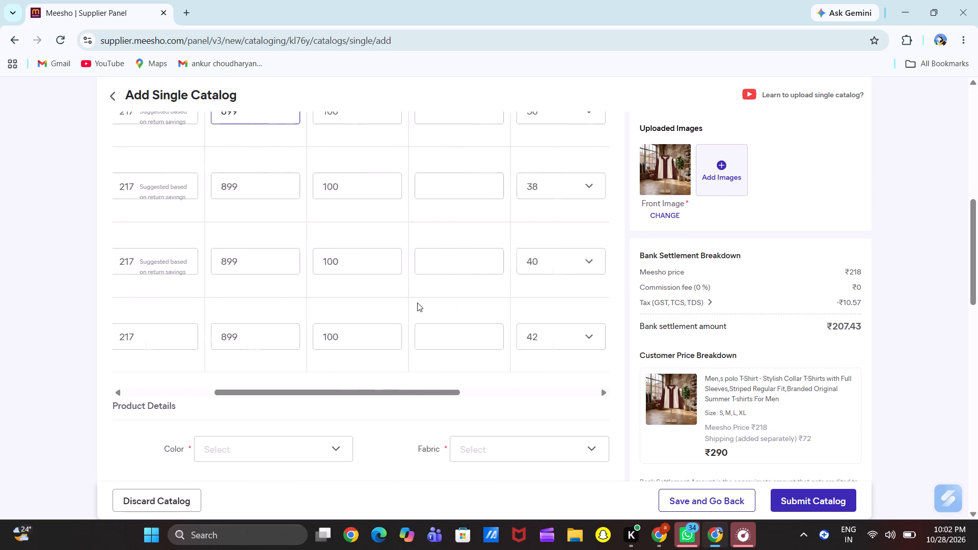
scroll(417, 302, left, 6)
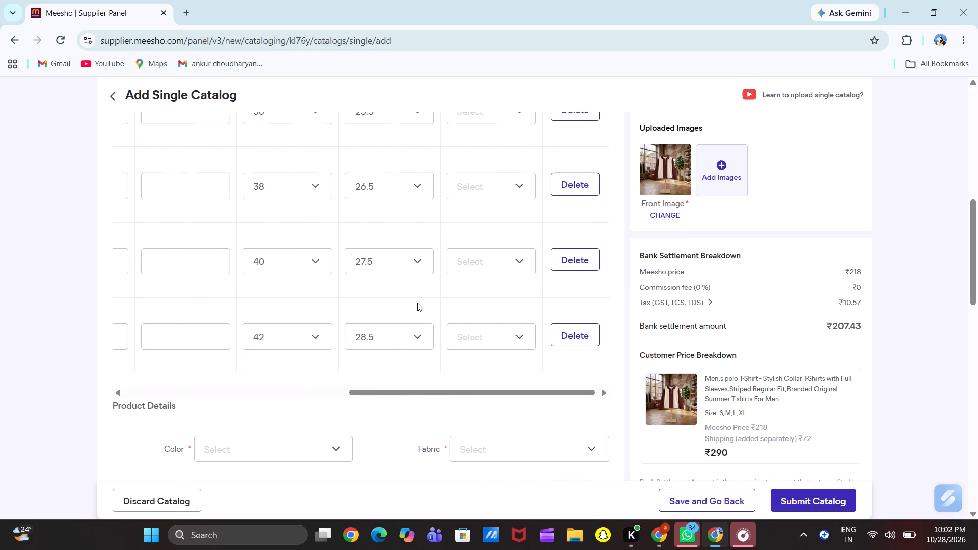
scroll(503, 205, up, 1)
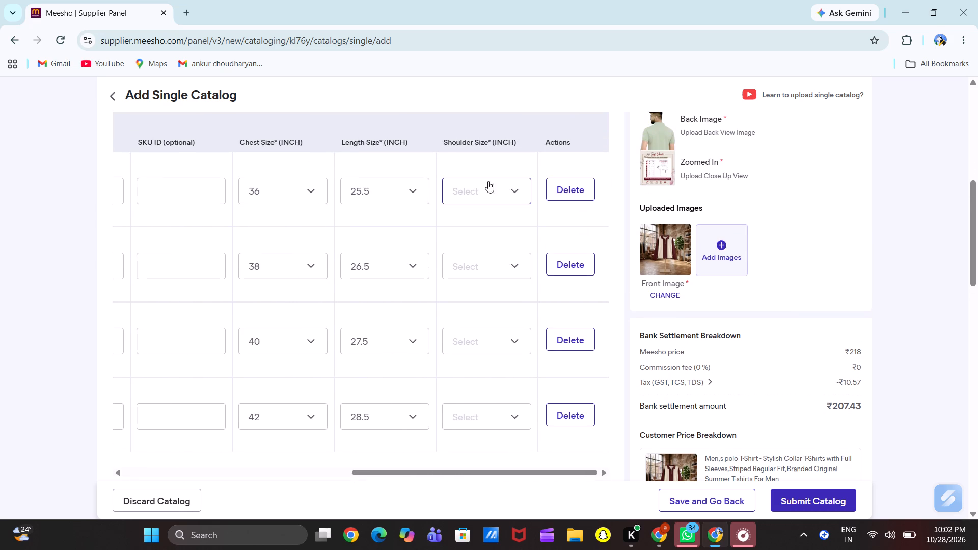
click(488, 189)
scroll(483, 265, down, 1)
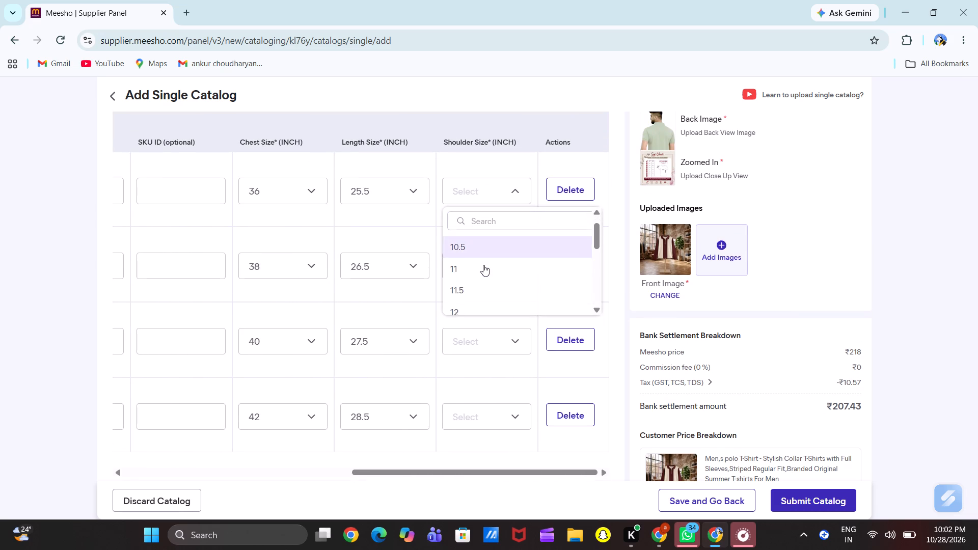
scroll(483, 265, down, 2)
click(472, 268)
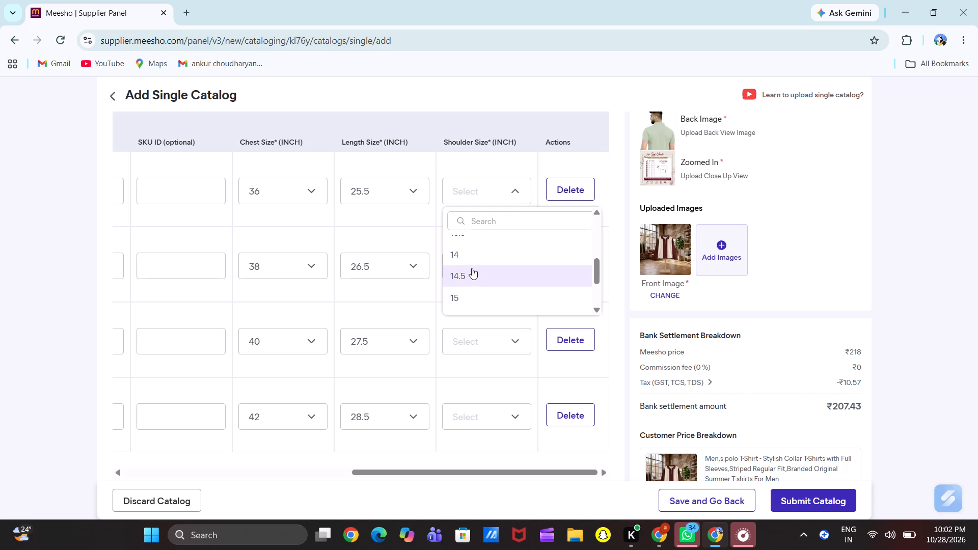
click(478, 262)
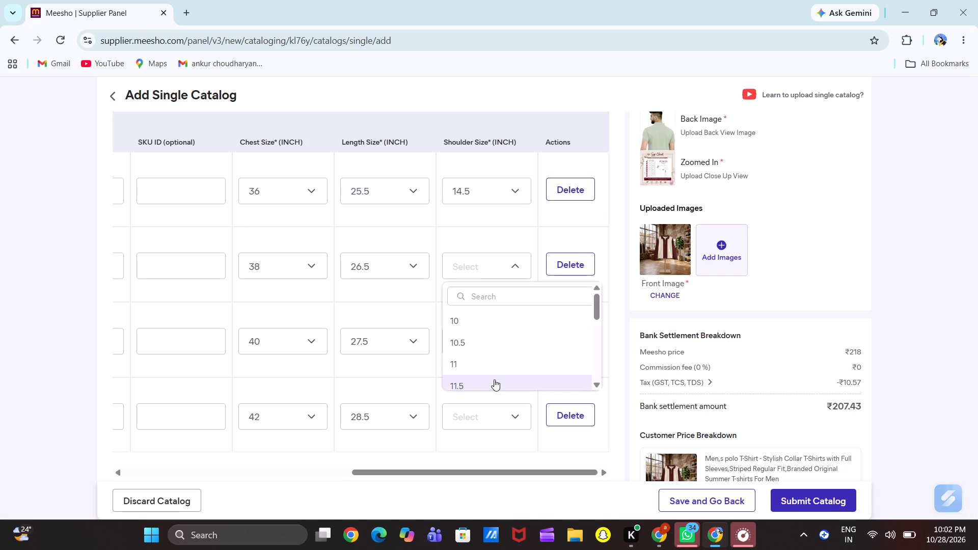
scroll(494, 379, down, 4)
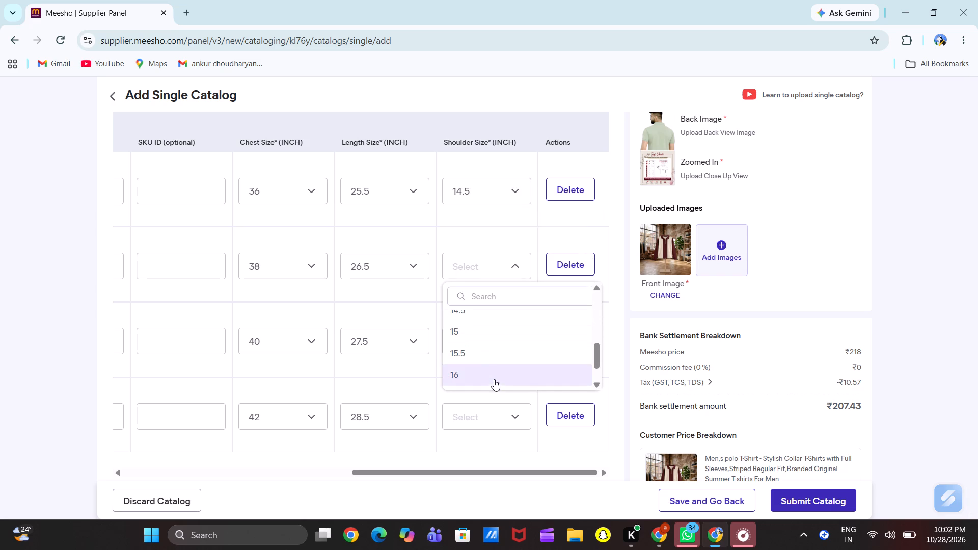
click(482, 358)
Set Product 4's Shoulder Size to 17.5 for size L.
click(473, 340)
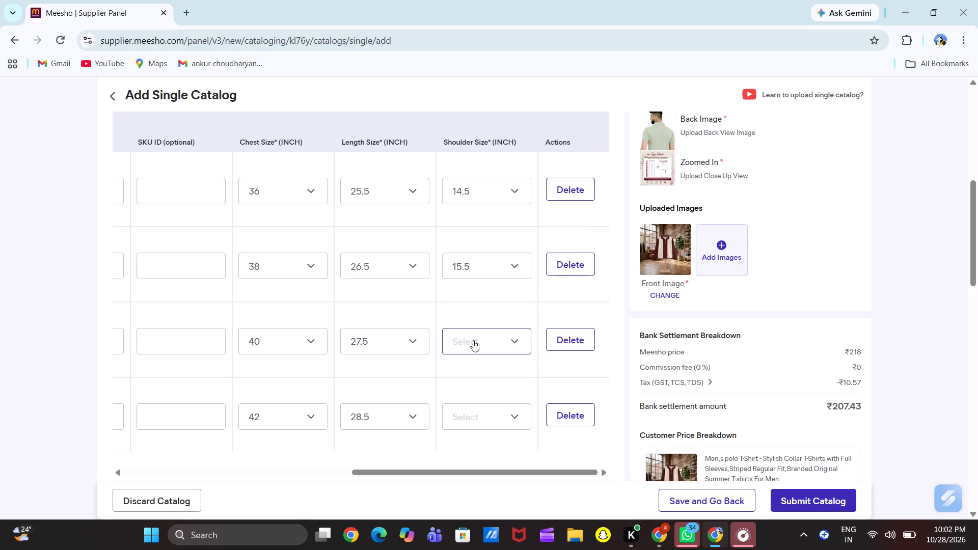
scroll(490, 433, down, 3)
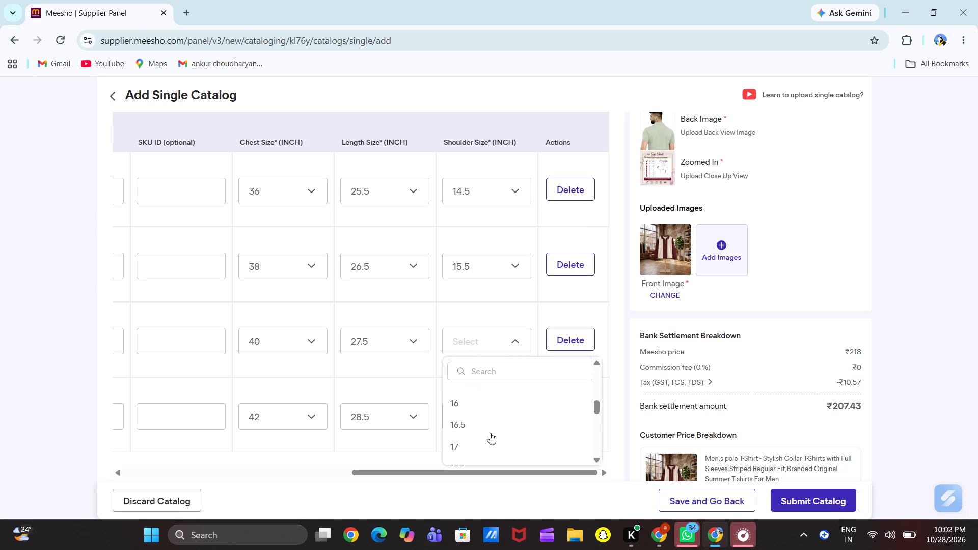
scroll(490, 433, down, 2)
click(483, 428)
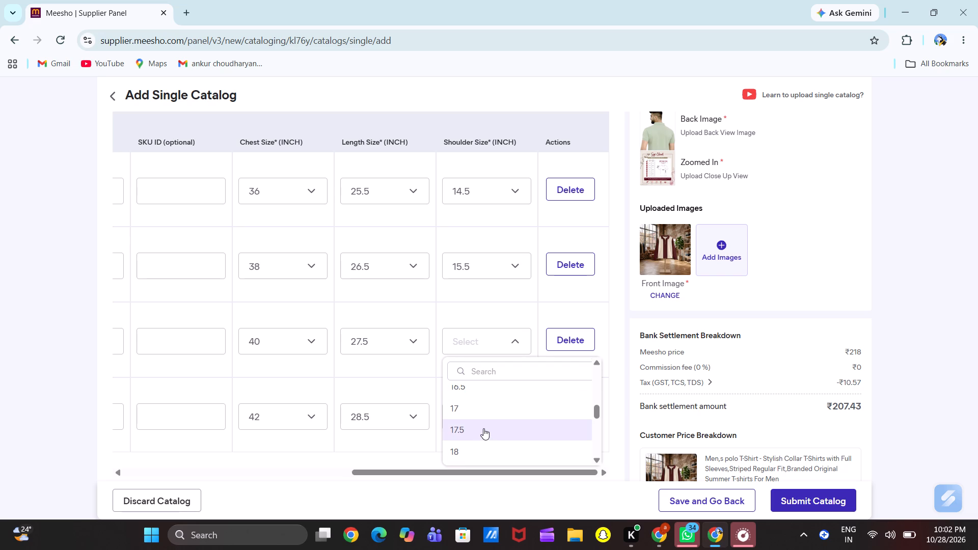
Set Product 4's Shoulder Size to 16.5 for size L and 17.5 for size XL.
click(479, 339)
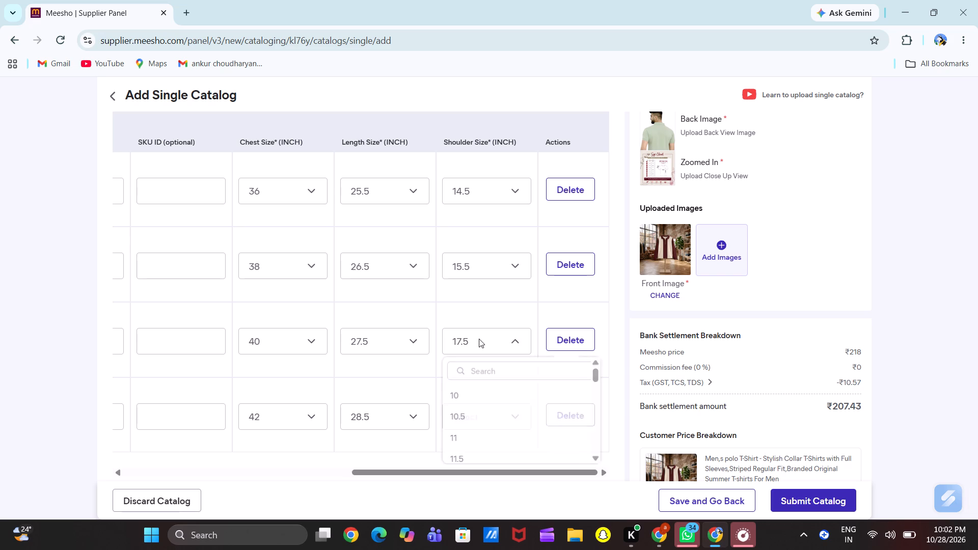
scroll(488, 433, down, 3)
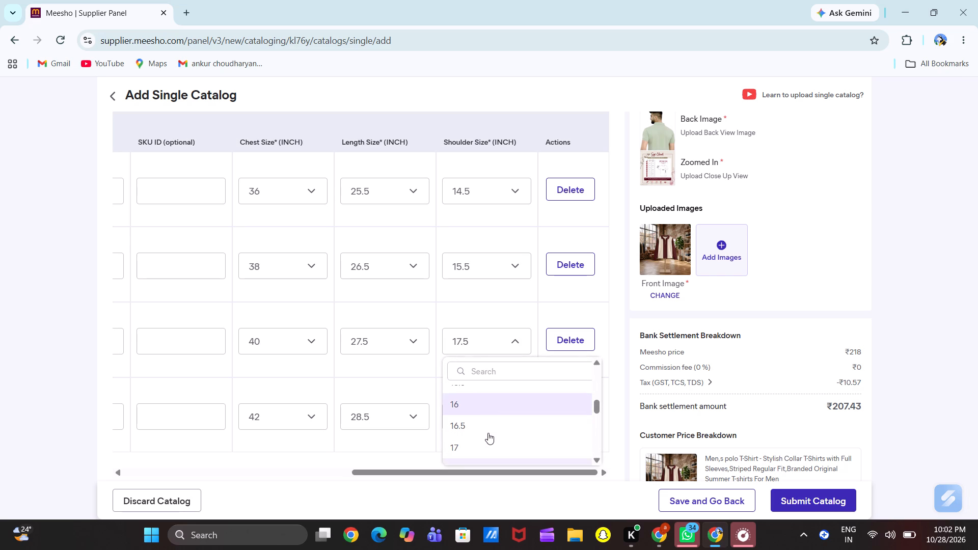
scroll(488, 433, down, 1)
click(479, 419)
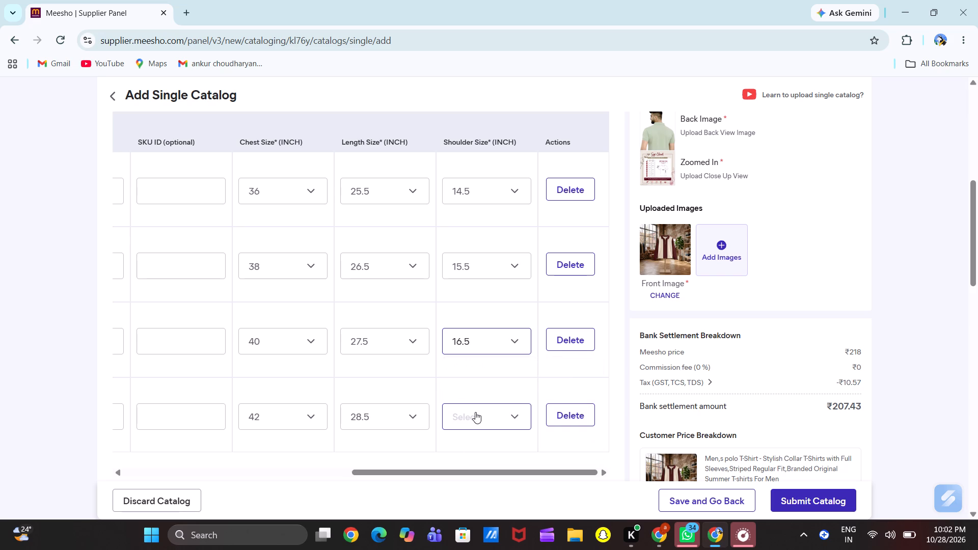
click(475, 412)
scroll(500, 471, down, 3)
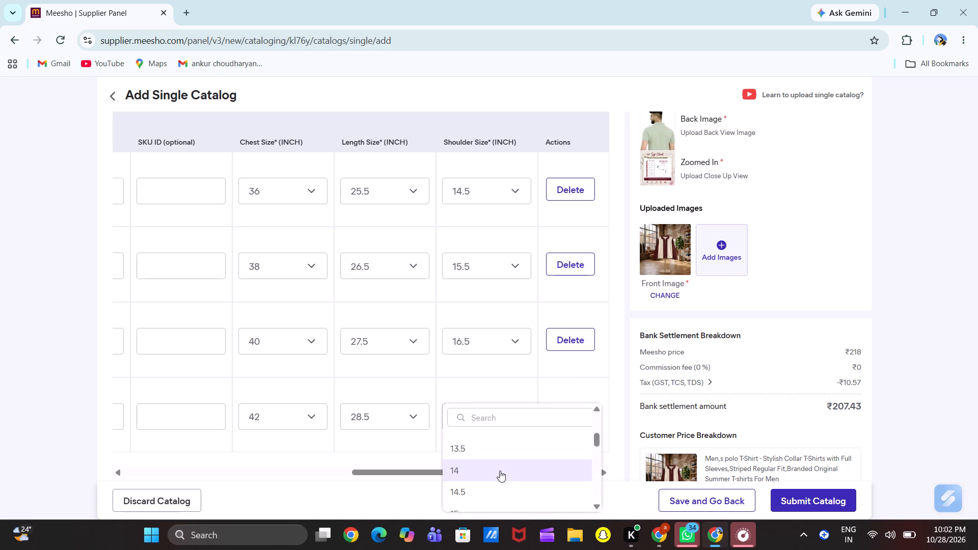
scroll(500, 471, down, 3)
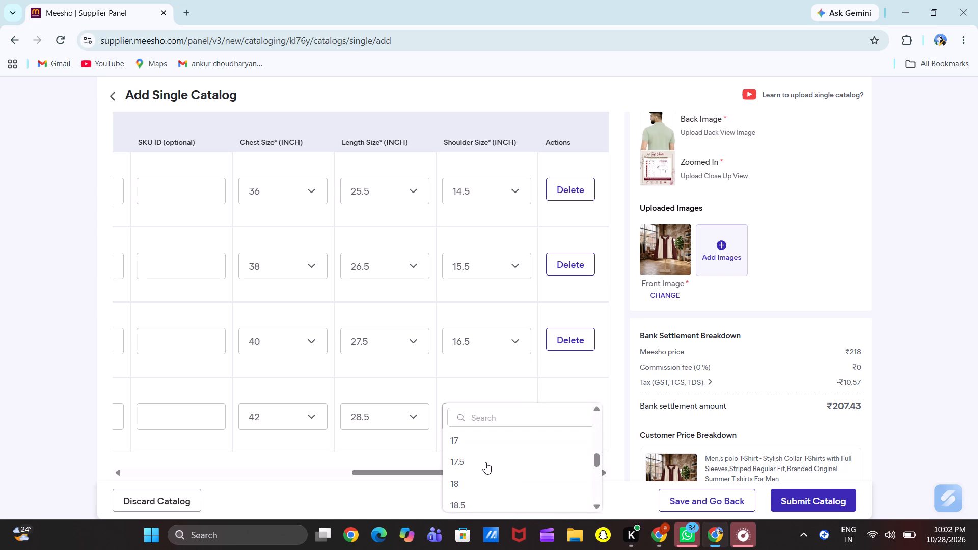
click(485, 462)
Set Product 4's Color to Brown and its Fabric to Cotton Blend in the product details.
scroll(418, 400, down, 1)
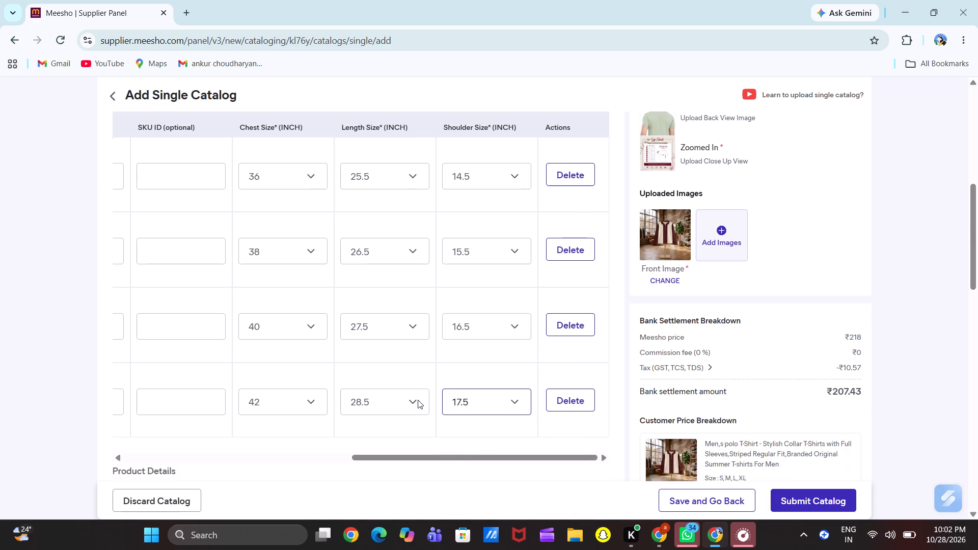
scroll(418, 400, down, 3)
click(274, 198)
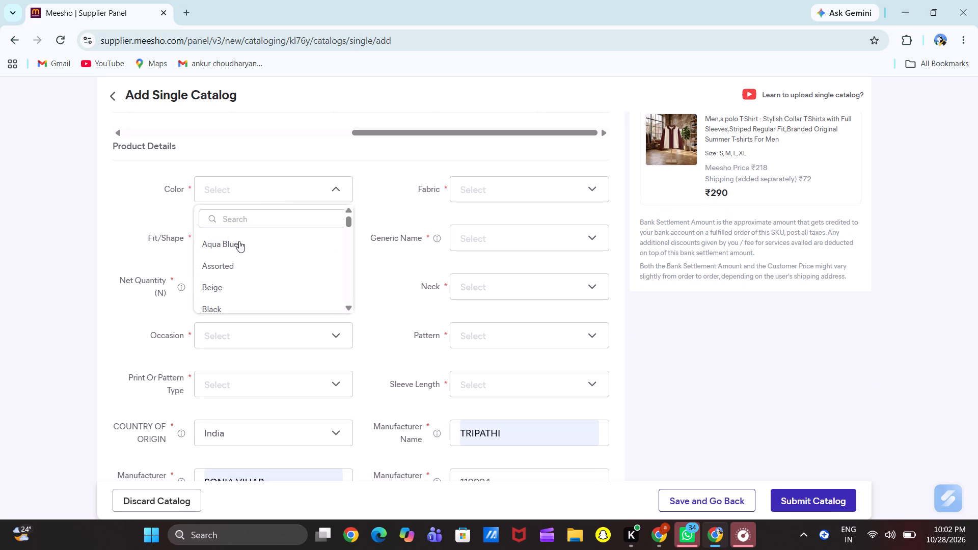
text(BRO)
click(251, 221)
key(b)
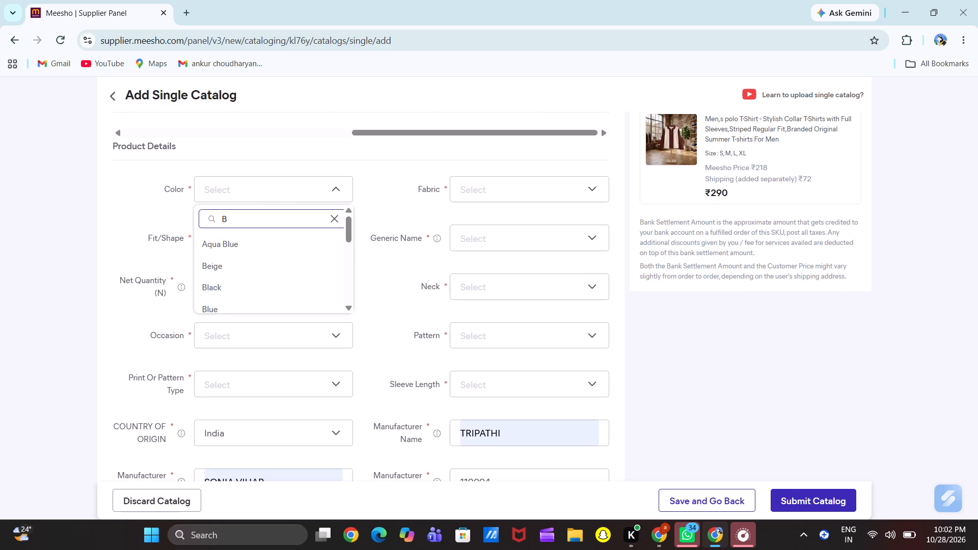
key(r)
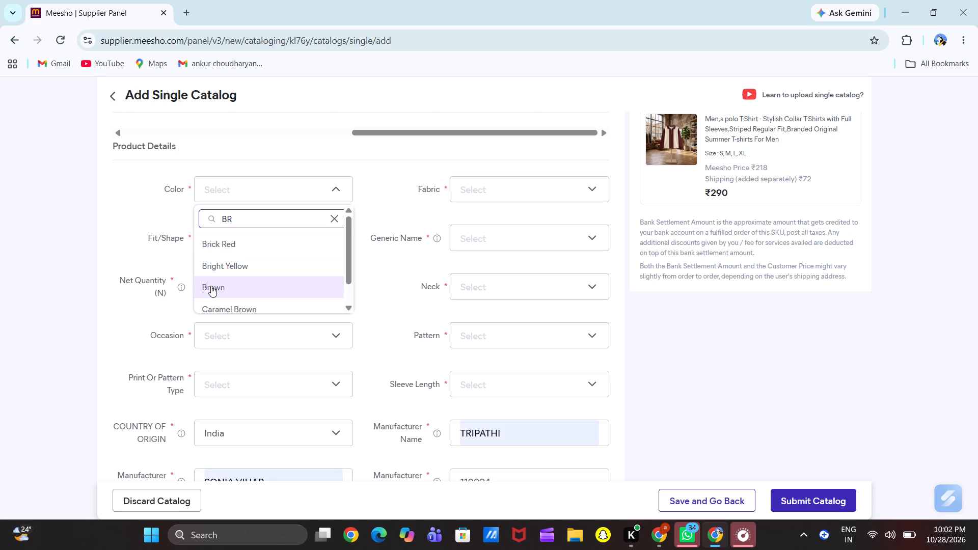
click(211, 286)
click(482, 193)
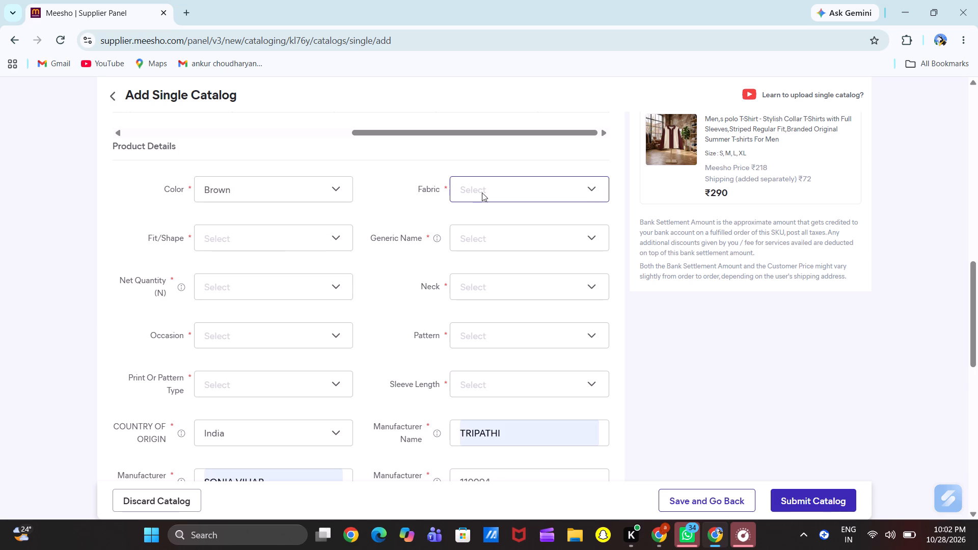
scroll(486, 278, down, 2)
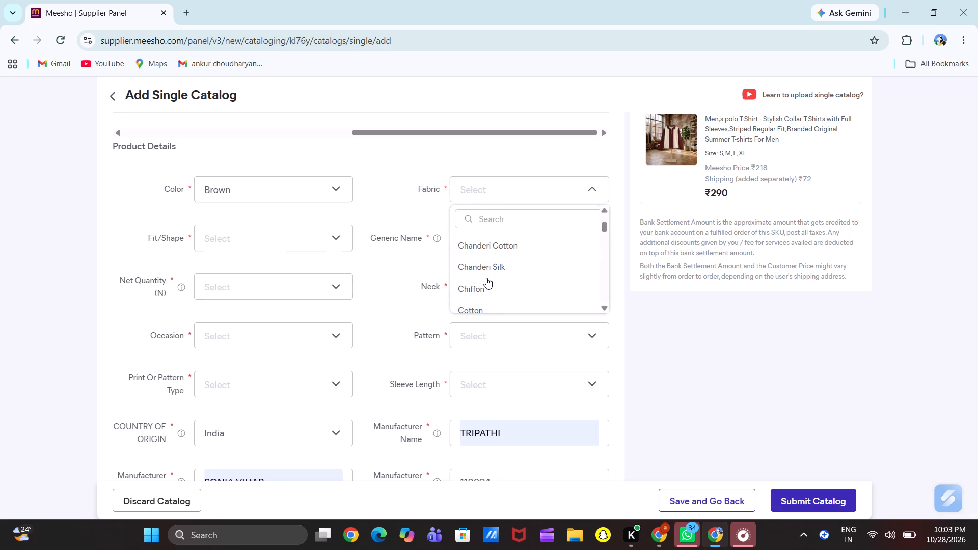
scroll(486, 278, down, 1)
click(487, 291)
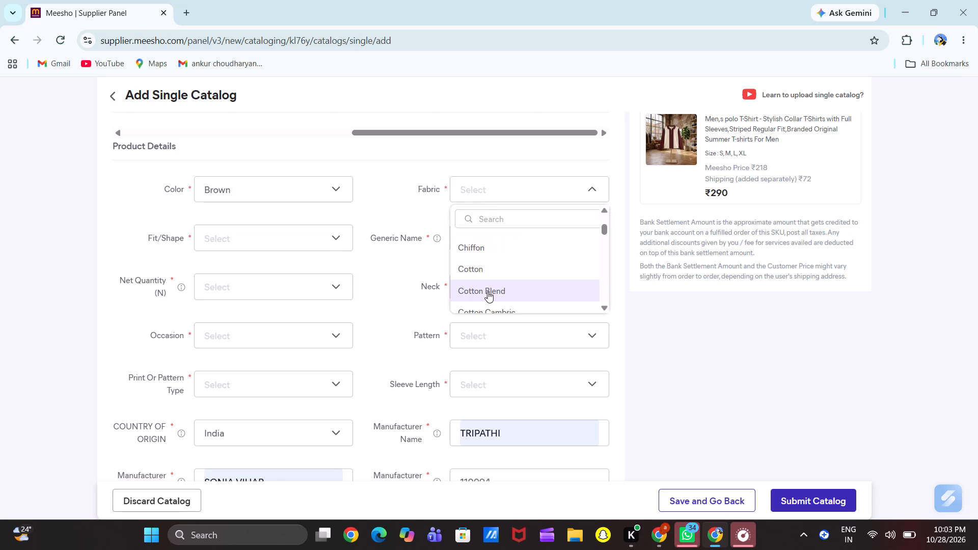
Set Product 4's Fit/Shape to Regular and its Generic Name to Tshirts.
click(237, 234)
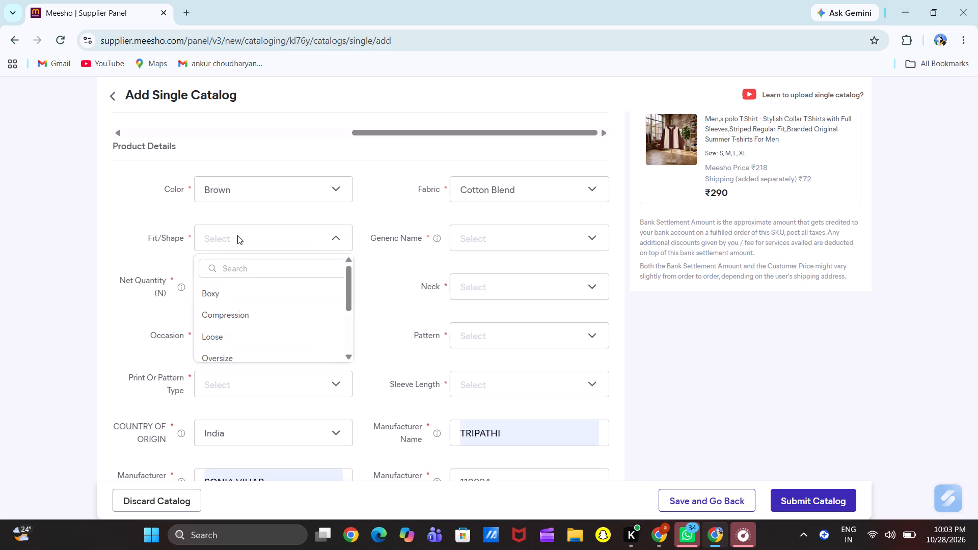
scroll(239, 300, down, 1)
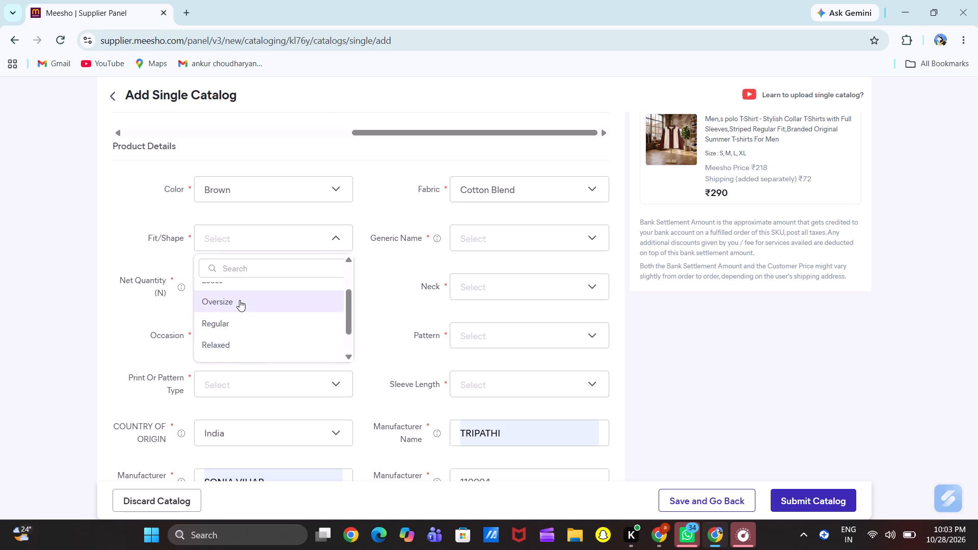
click(227, 320)
drag(496, 253, 483, 243)
click(483, 243)
click(557, 231)
click(557, 231)
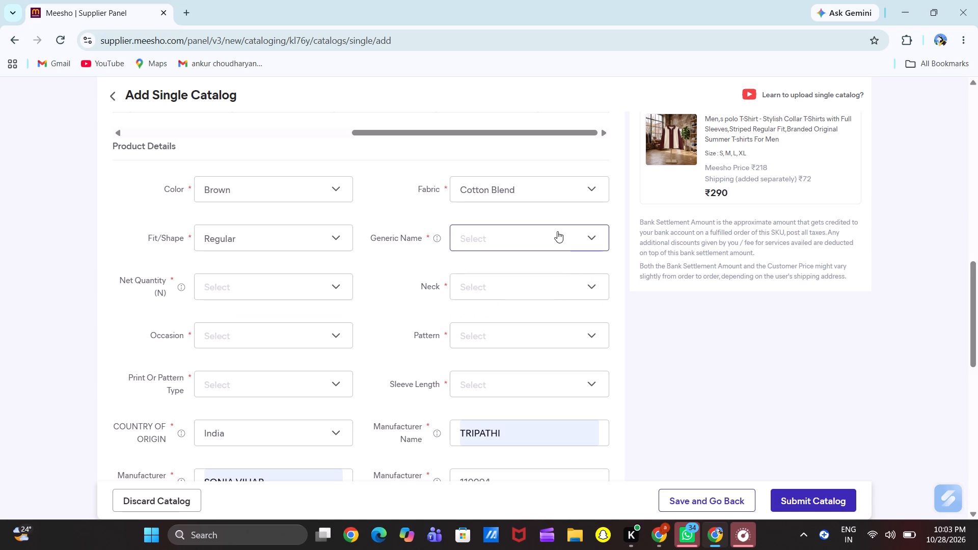
scroll(496, 323, down, 1)
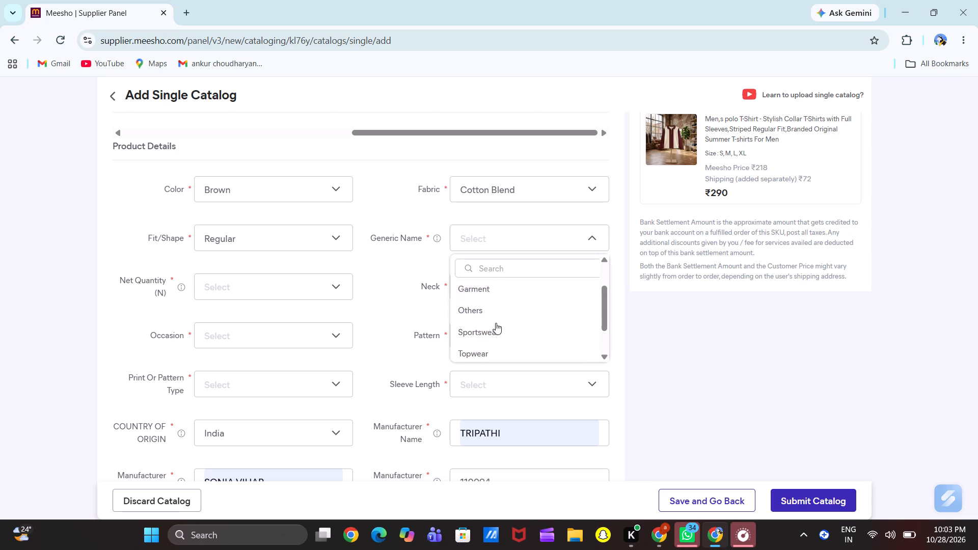
scroll(496, 323, down, 2)
click(496, 323)
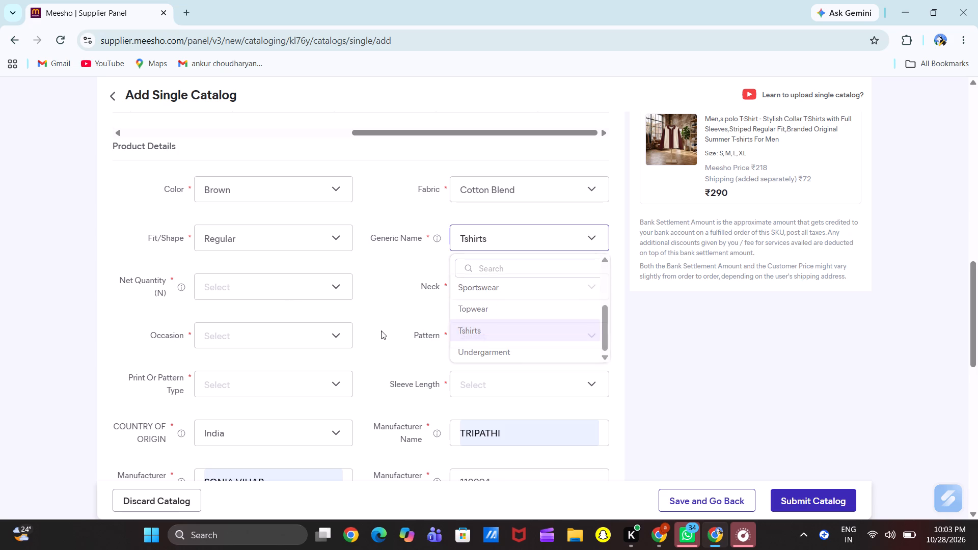
Set Product 4's Net Quantity to 1 and its Neck to Polo.
click(224, 277)
click(213, 341)
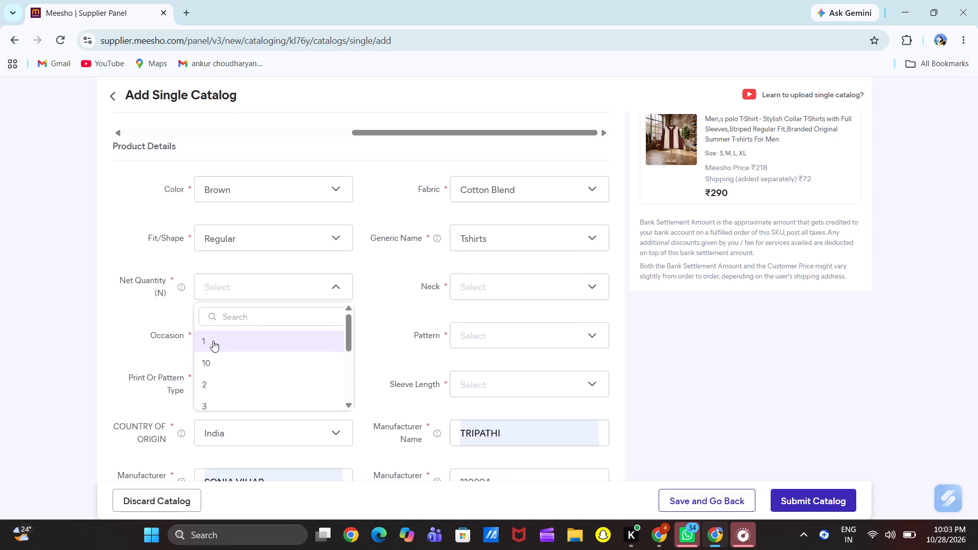
click(508, 278)
scroll(477, 389, down, 1)
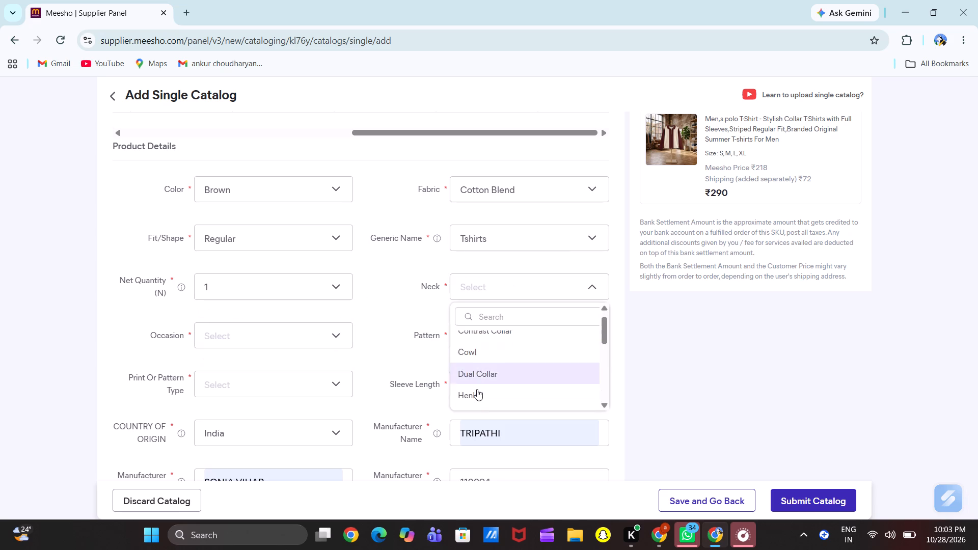
scroll(477, 389, down, 2)
click(478, 343)
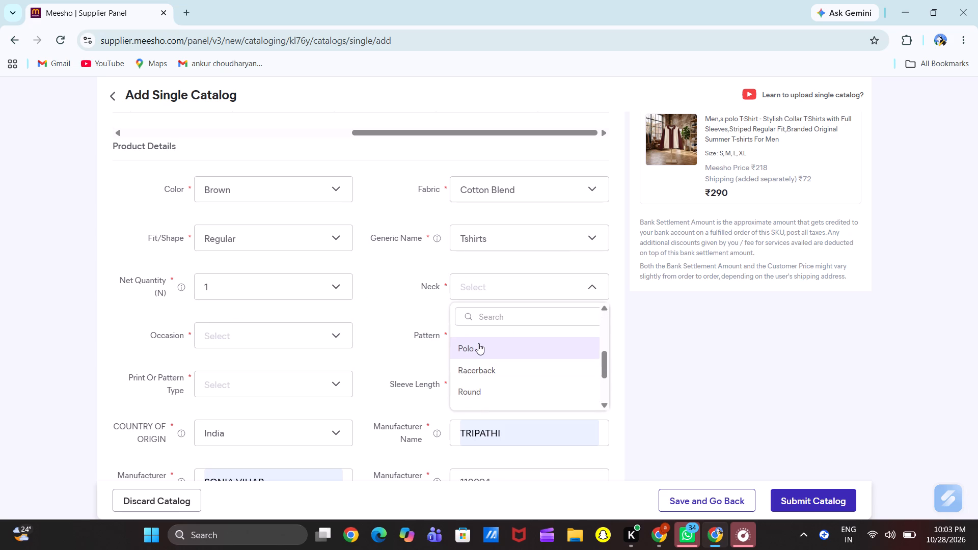
Set Product 4's Occasion to Casual and its Pattern to Colorblocked.
click(239, 339)
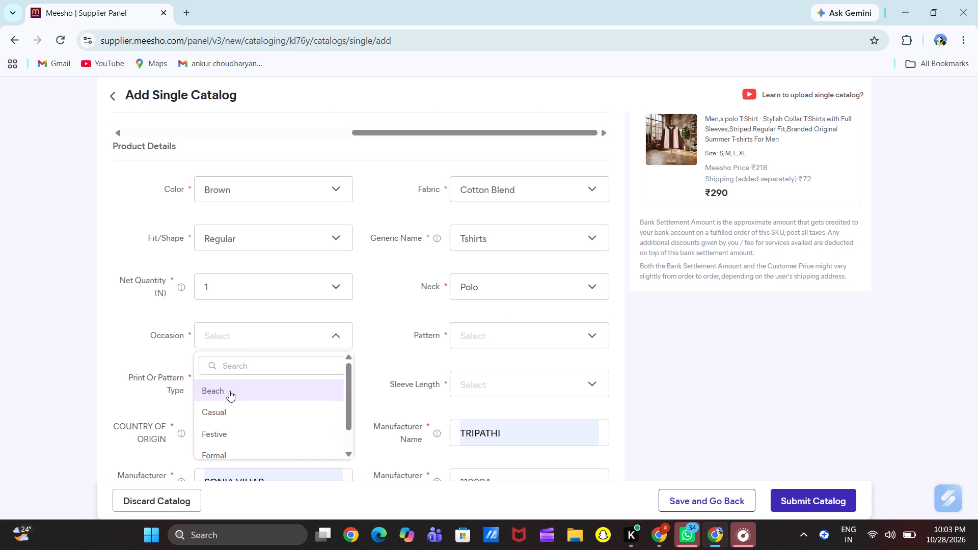
click(226, 410)
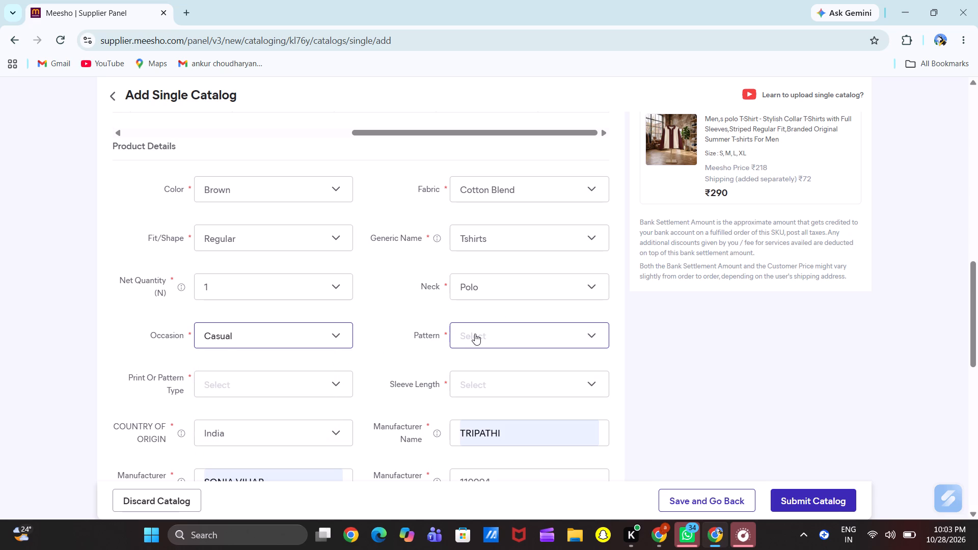
click(475, 334)
click(499, 409)
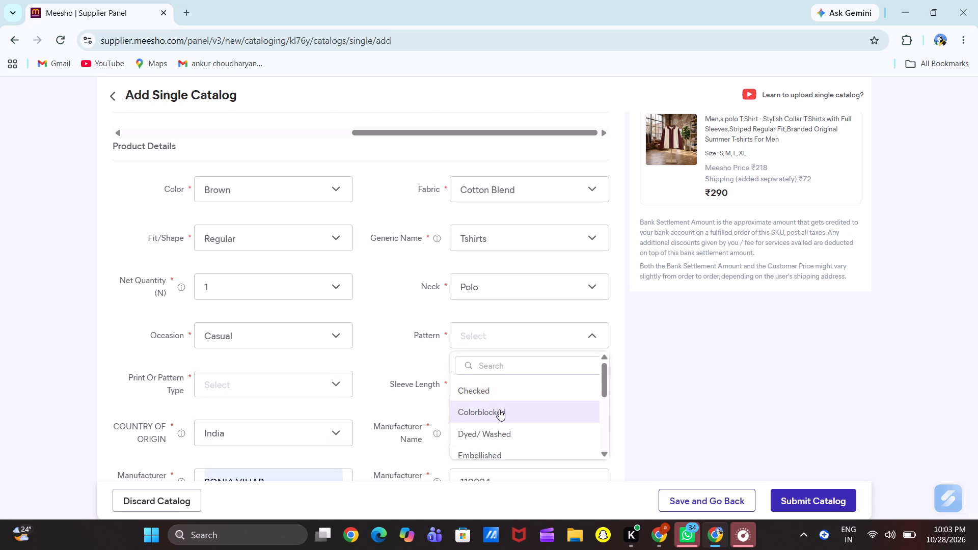
Set Product 4's Print Or Pattern Type to Colorblocked and its Sleeve Length to Long Sleeves.
click(251, 385)
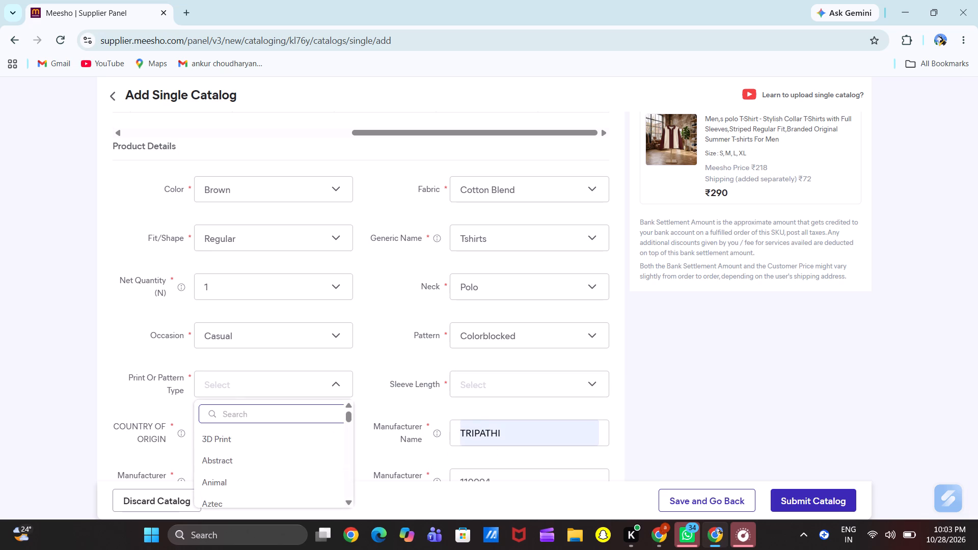
scroll(249, 454, down, 3)
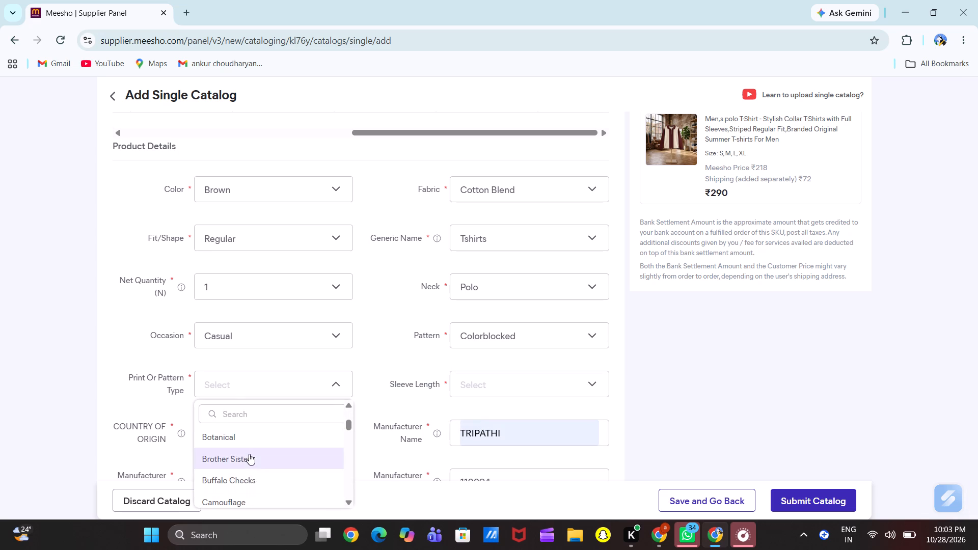
scroll(249, 454, down, 2)
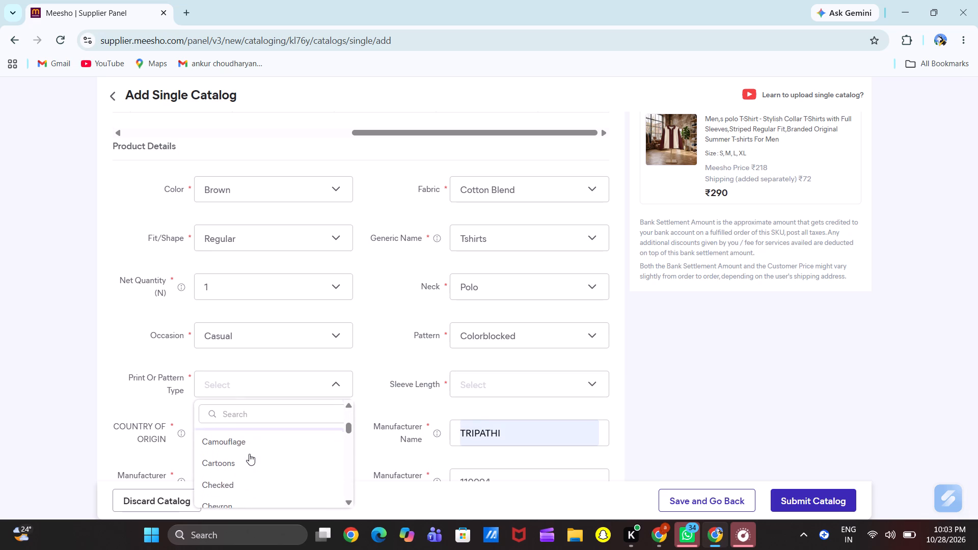
scroll(249, 454, down, 1)
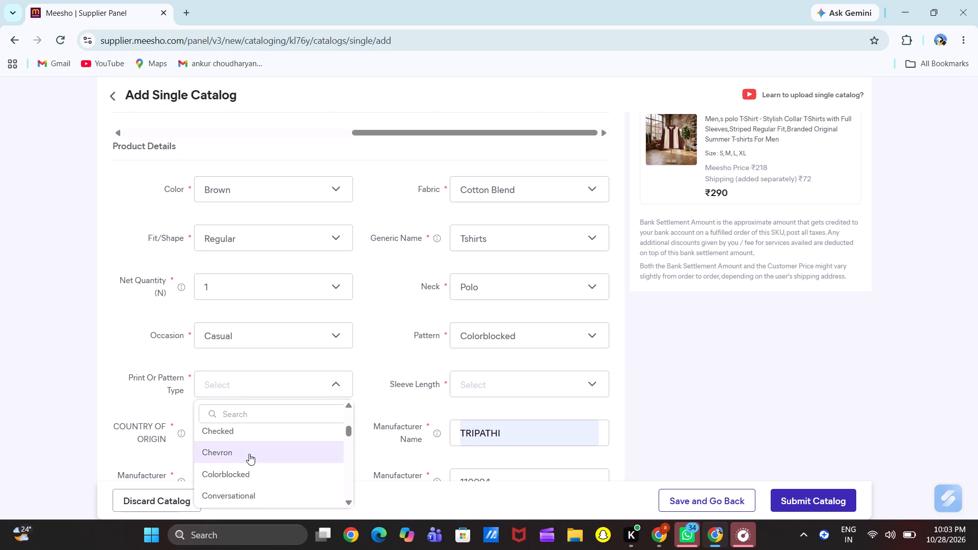
click(240, 470)
click(498, 380)
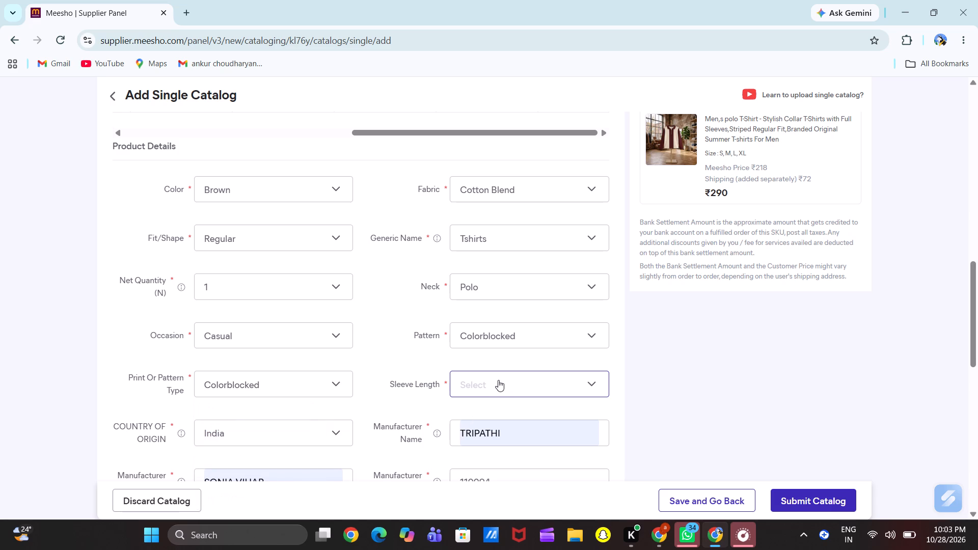
click(480, 442)
Enter Product 4's packer pincode, matching the manufacturer's pincode.
scroll(357, 452, down, 3)
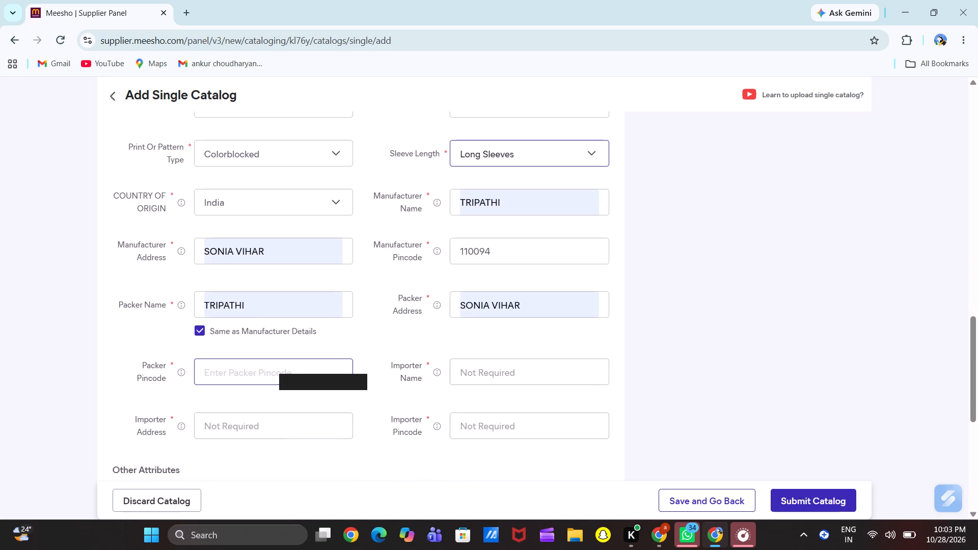
click(260, 375)
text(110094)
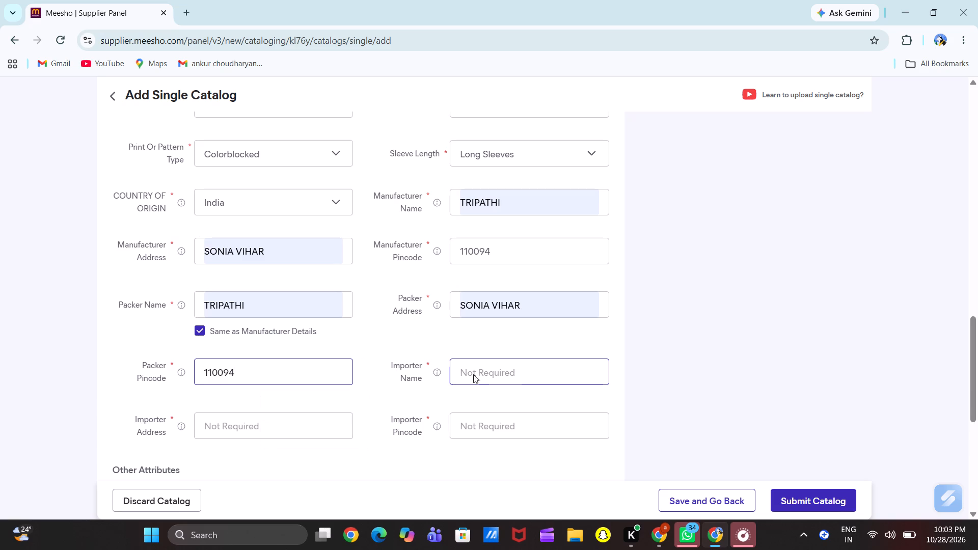
Set Product 4's Length to Regular and its Style to Korean under Other Attributes.
scroll(354, 388, down, 4)
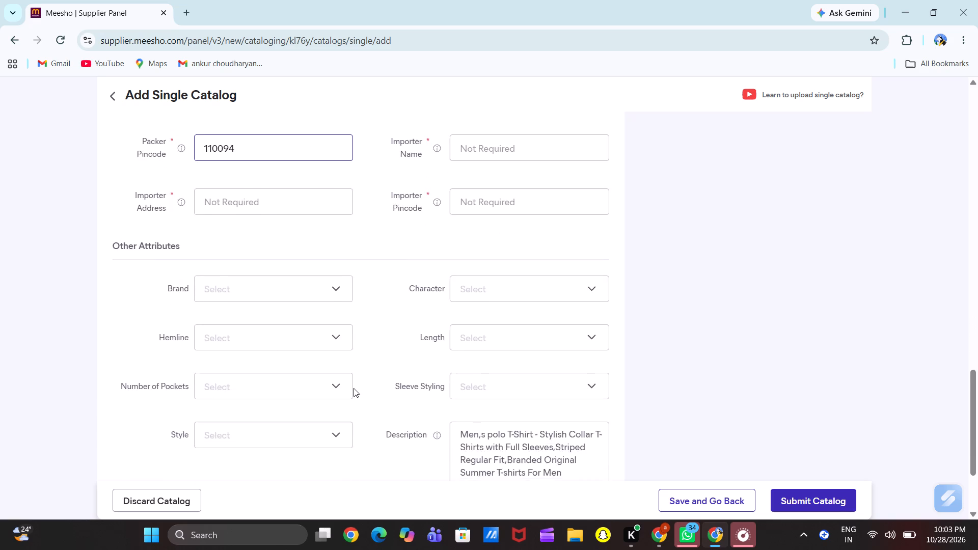
scroll(354, 388, down, 1)
click(510, 277)
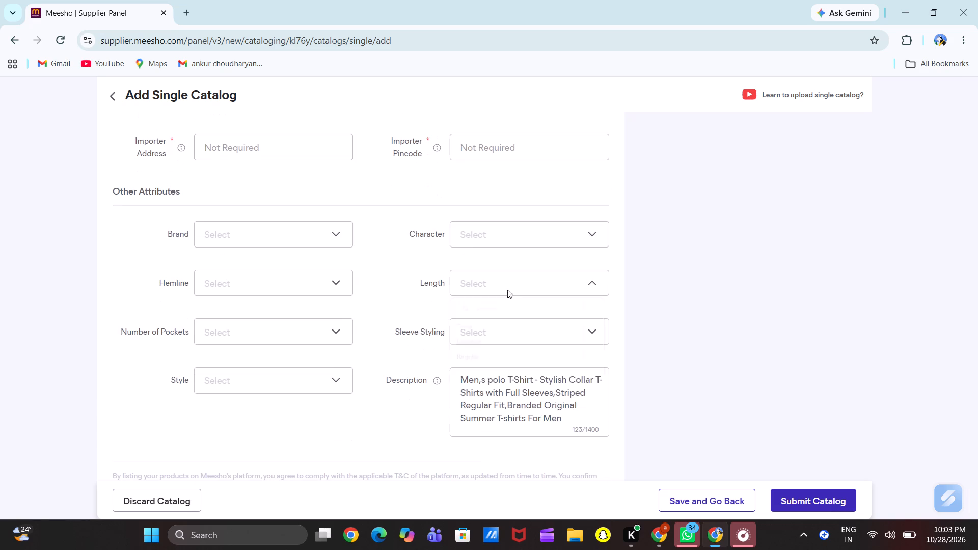
click(496, 374)
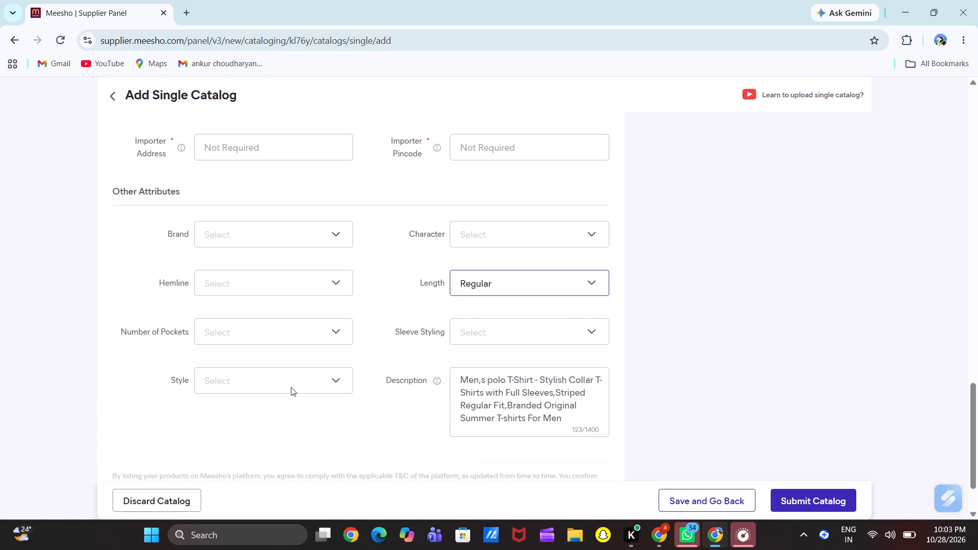
click(291, 387)
click(263, 455)
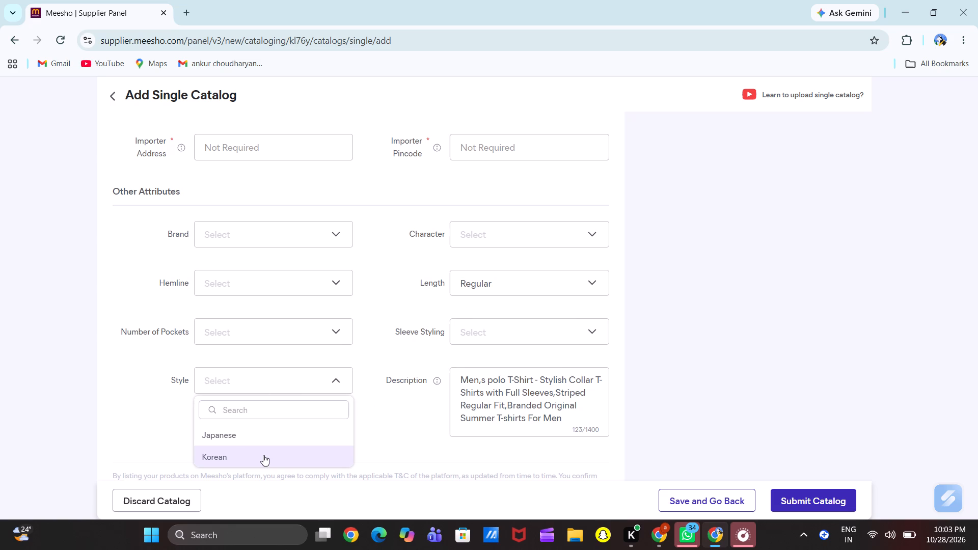
Switch to Product 5 and set its Style code/Product ID to @((FULL=FRILL=BLACK)).
scroll(417, 288, up, 7)
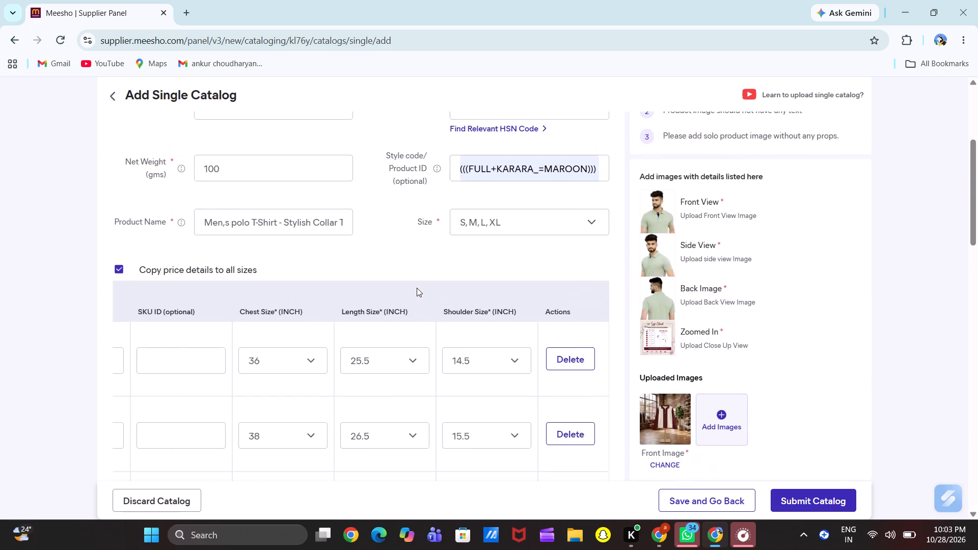
scroll(417, 288, up, 4)
click(540, 186)
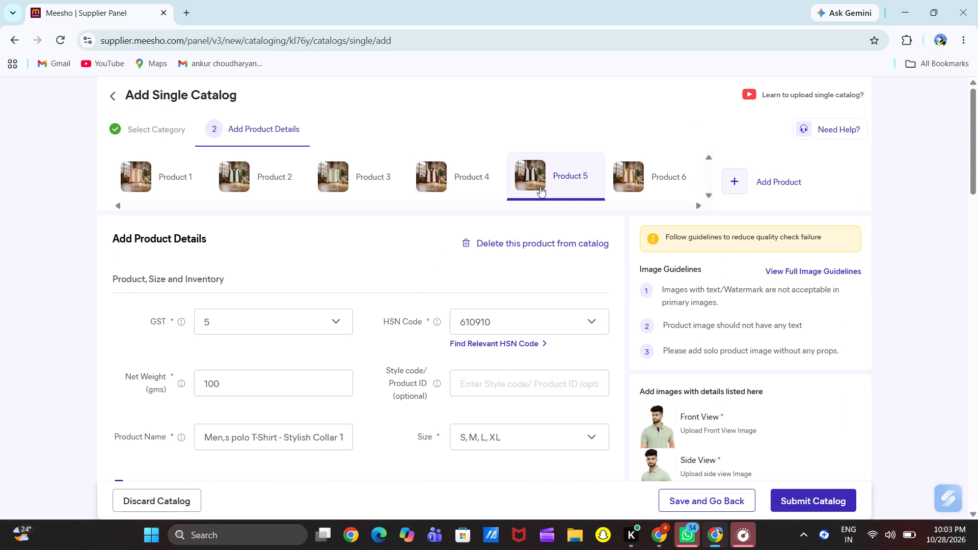
scroll(631, 367, down, 4)
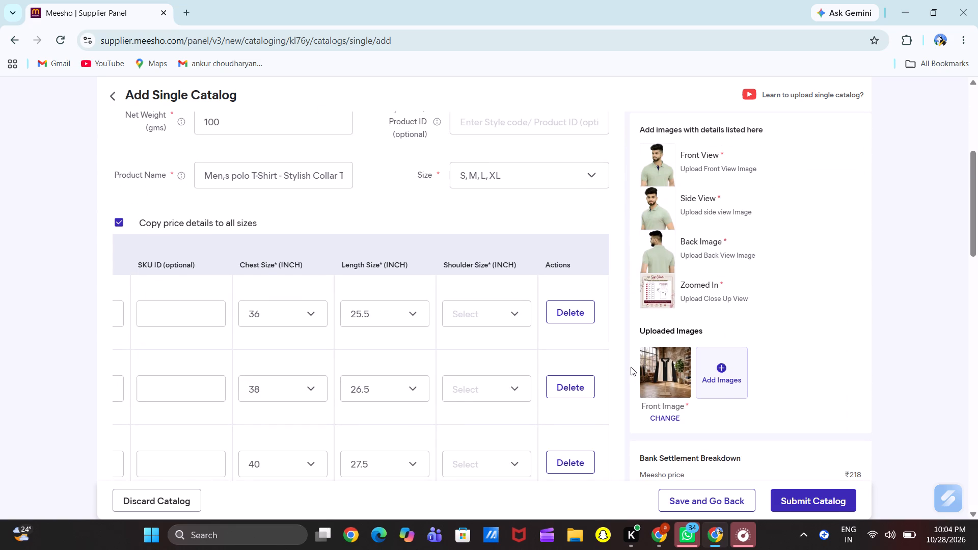
scroll(631, 367, down, 1)
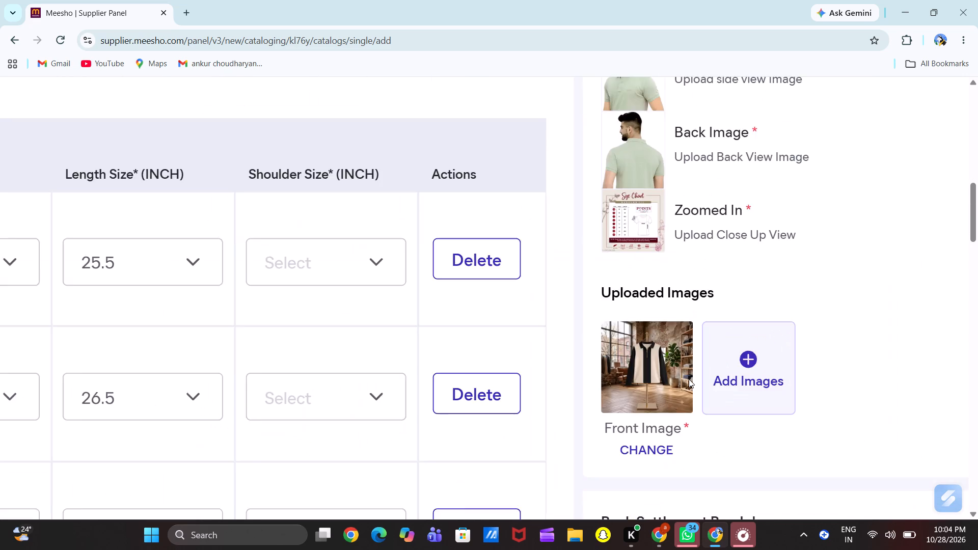
click(514, 124)
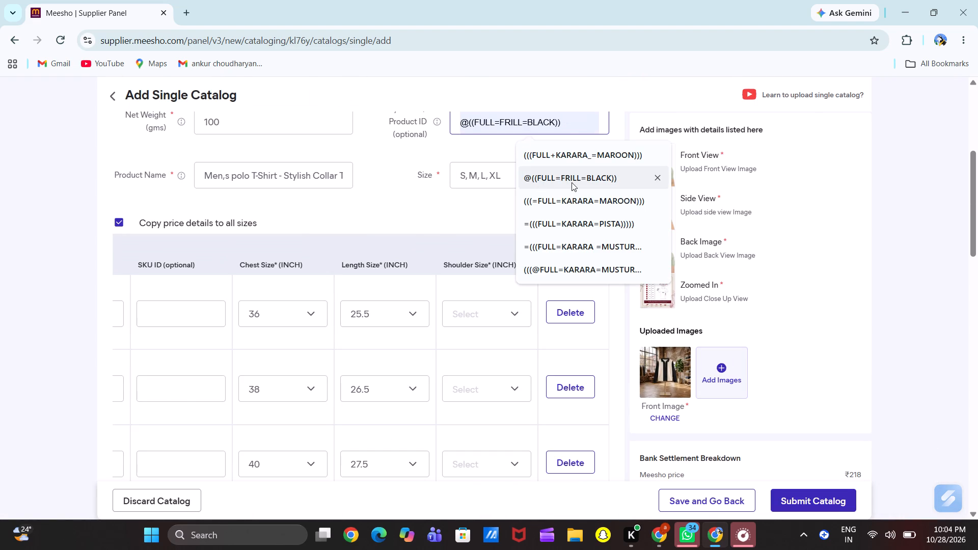
click(572, 182)
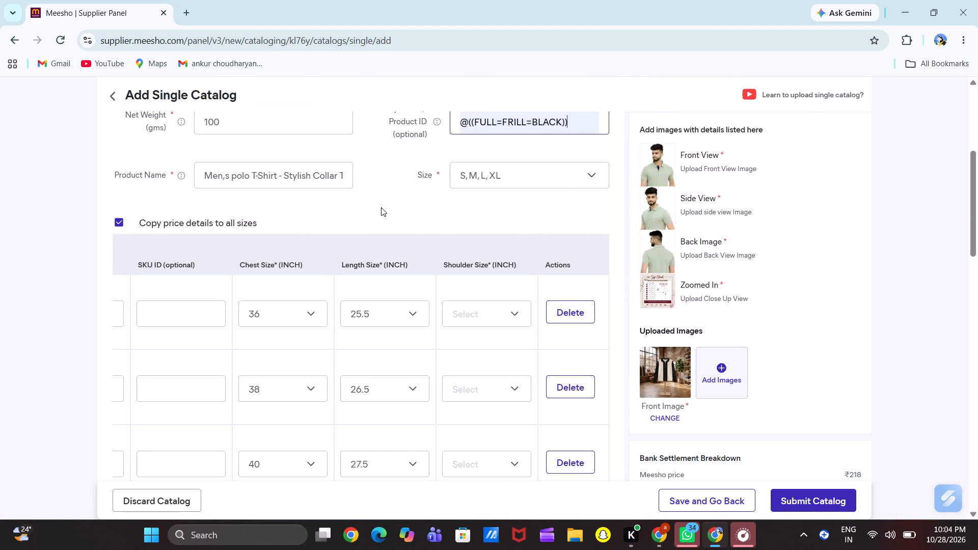
Set Product 5's Meesho Price to 215 in the size S row, with price details copied to all sizes.
scroll(218, 287, right, 8)
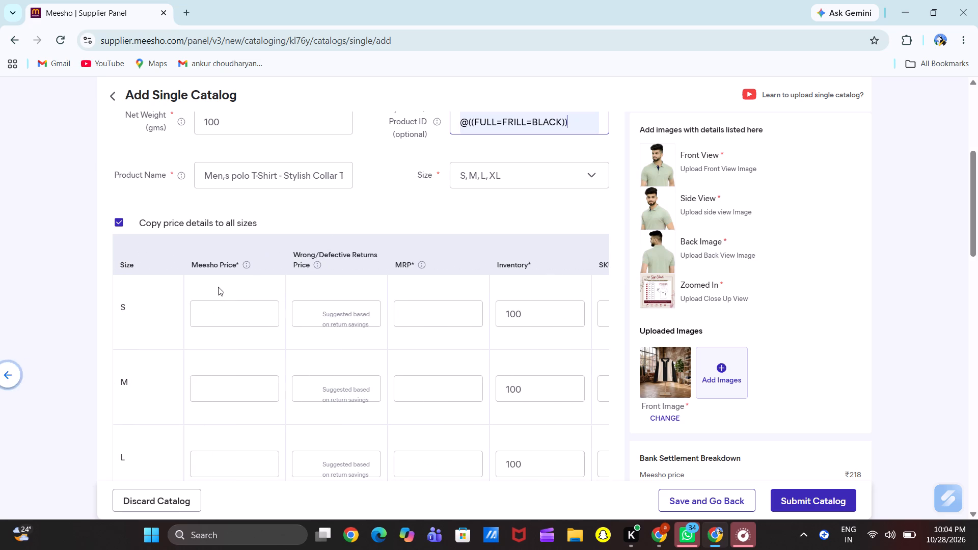
scroll(218, 287, right, 1)
click(218, 309)
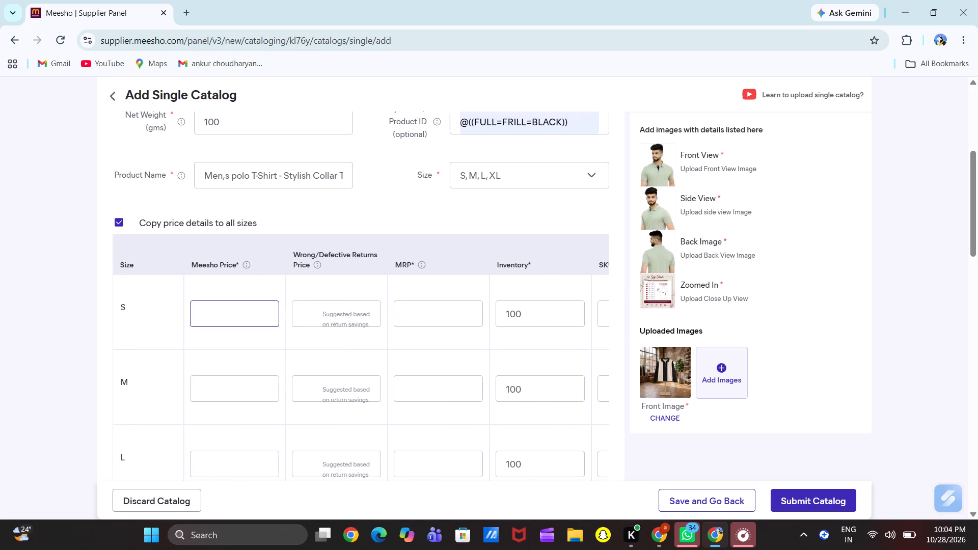
key(2)
text(15)
Replace Product 5's suggested Wrong/Defective Returns Price with 214 in the size S row.
click(330, 316)
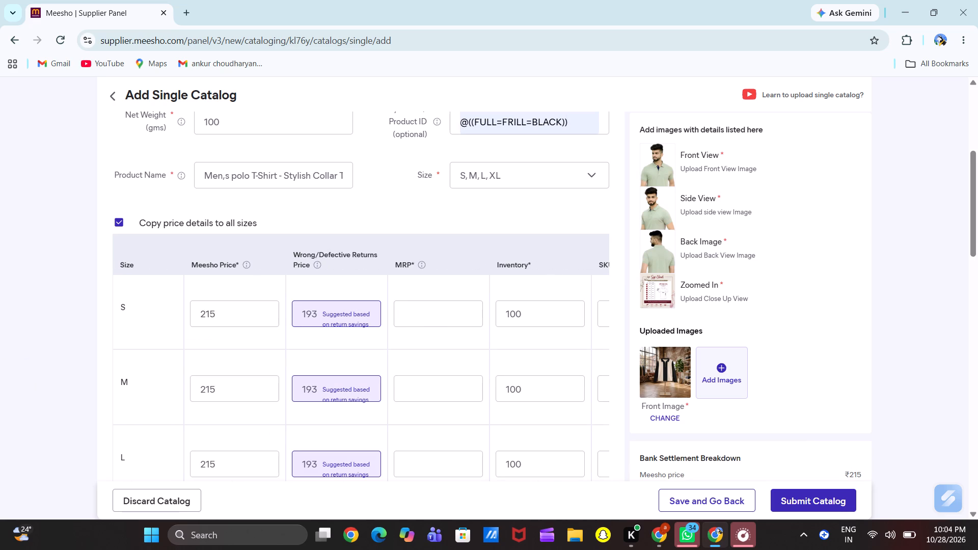
text(==)
key(BackSpace)
key(BackSpace)
drag(325, 317, 318, 311)
click(318, 311)
key(BackSpace)
key(BackSpace)
key(BackSpace)
click(318, 311)
key(BackSpace)
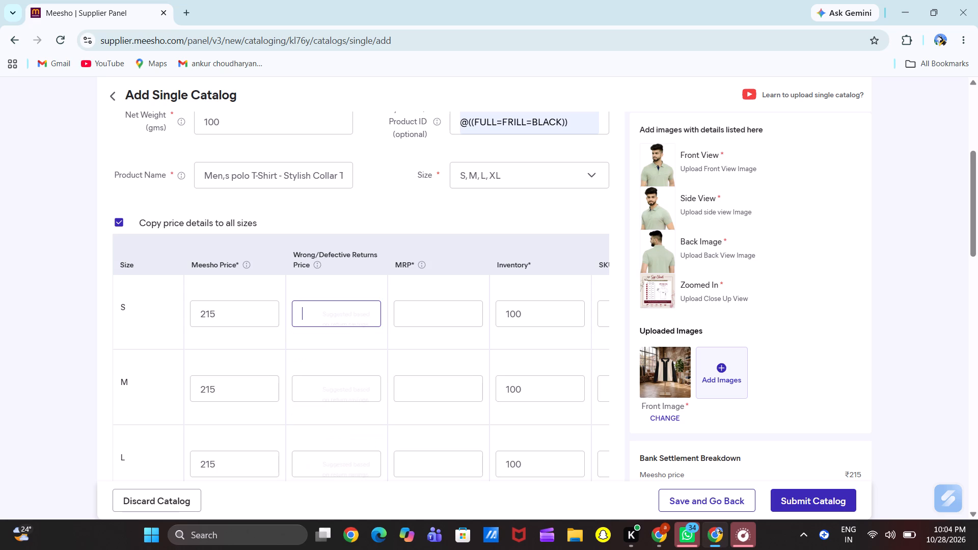
text(214)
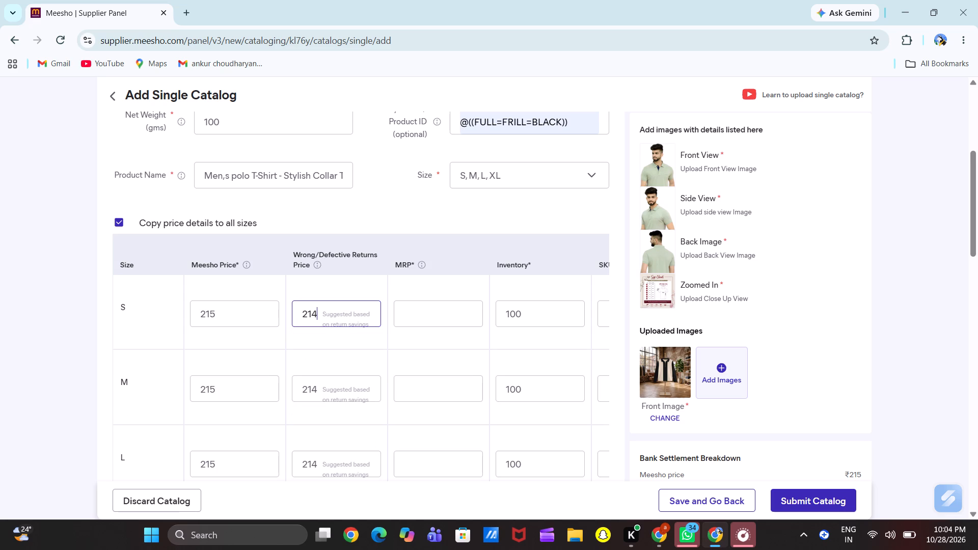
Set Product 5's MRP to 799 in the size S row.
click(425, 308)
text(799)
Set Product 5's Shoulder Size to 14.5 inches for size S and 15.5 inches for size M.
scroll(489, 319, down, 1)
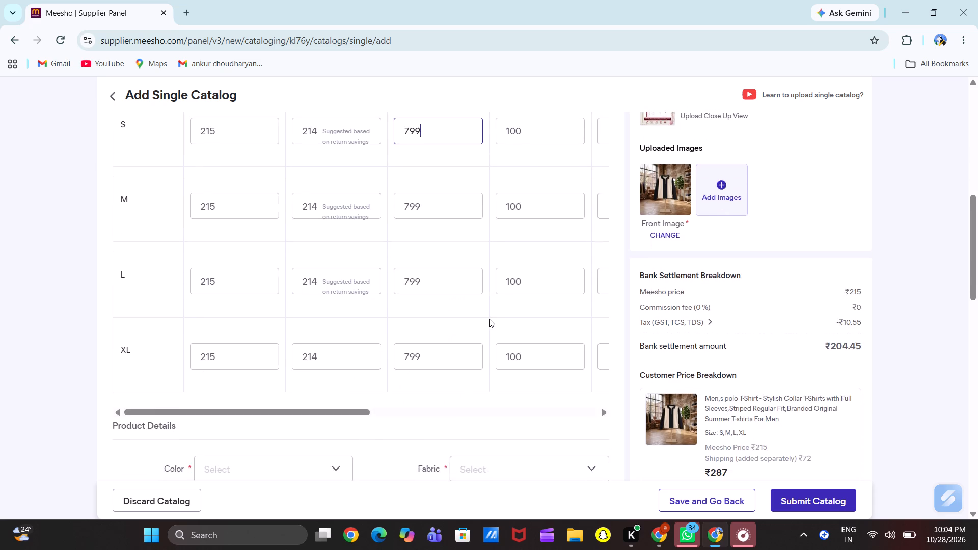
scroll(489, 319, down, 1)
scroll(489, 319, left, 10)
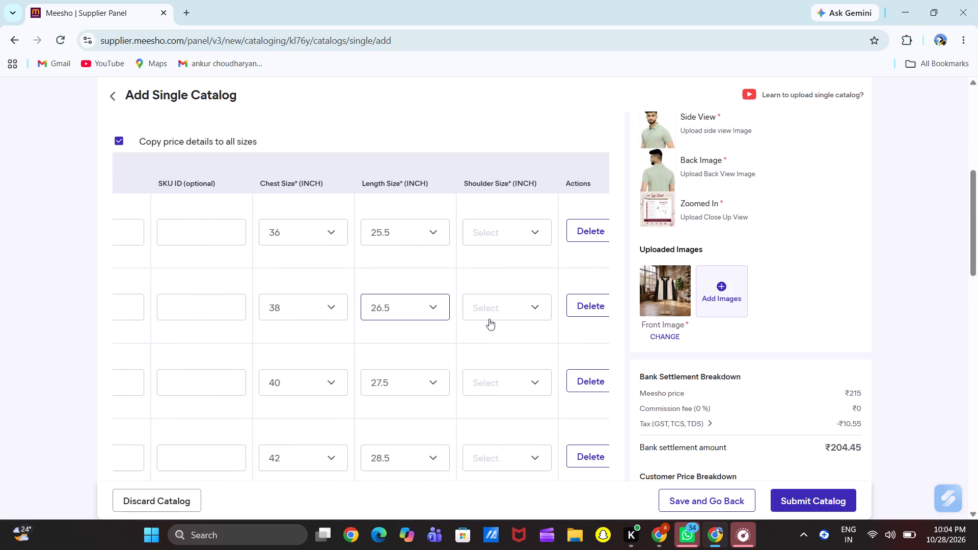
click(494, 223)
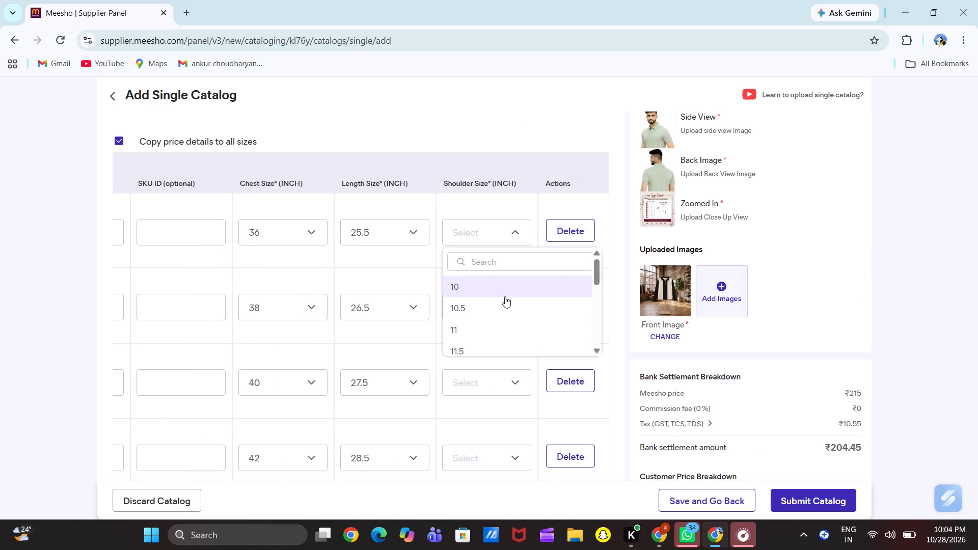
scroll(505, 296, down, 3)
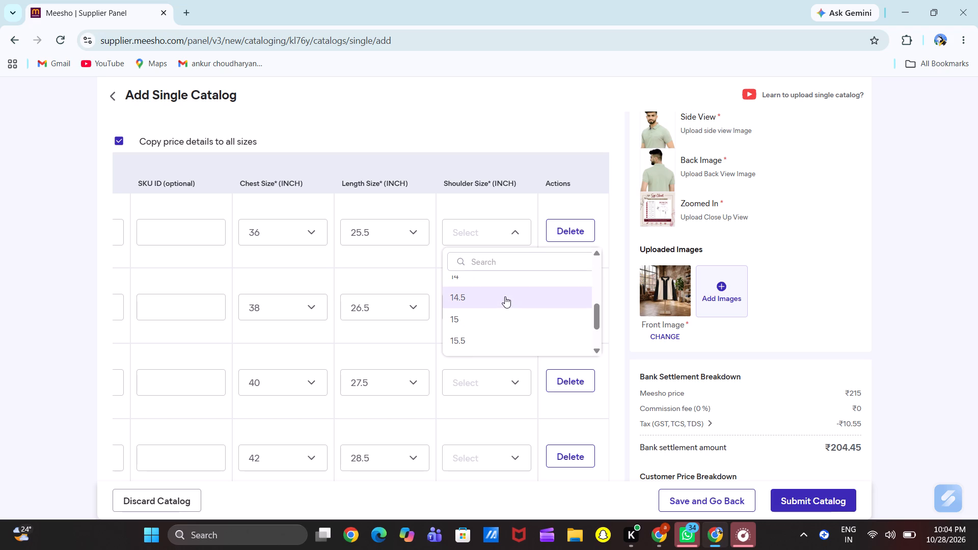
click(505, 296)
click(491, 315)
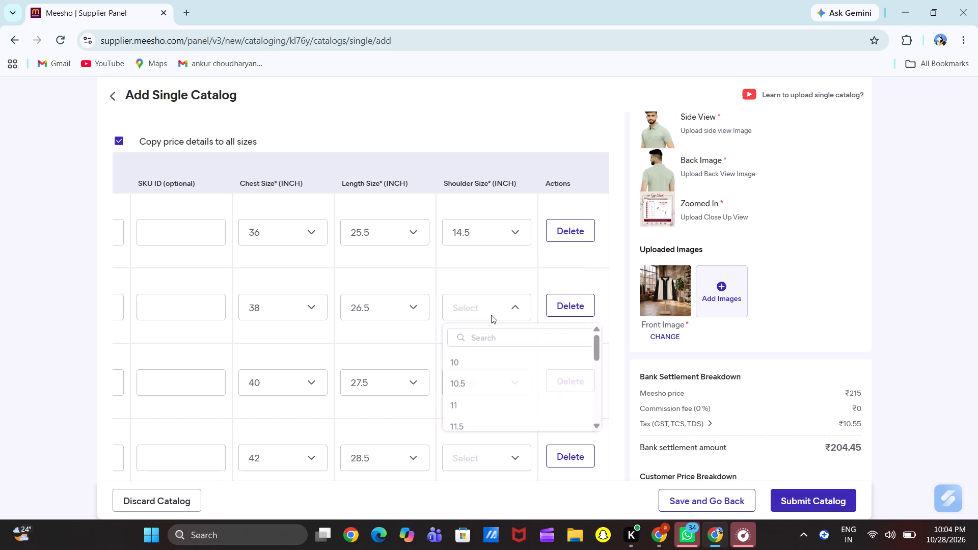
scroll(495, 395, down, 2)
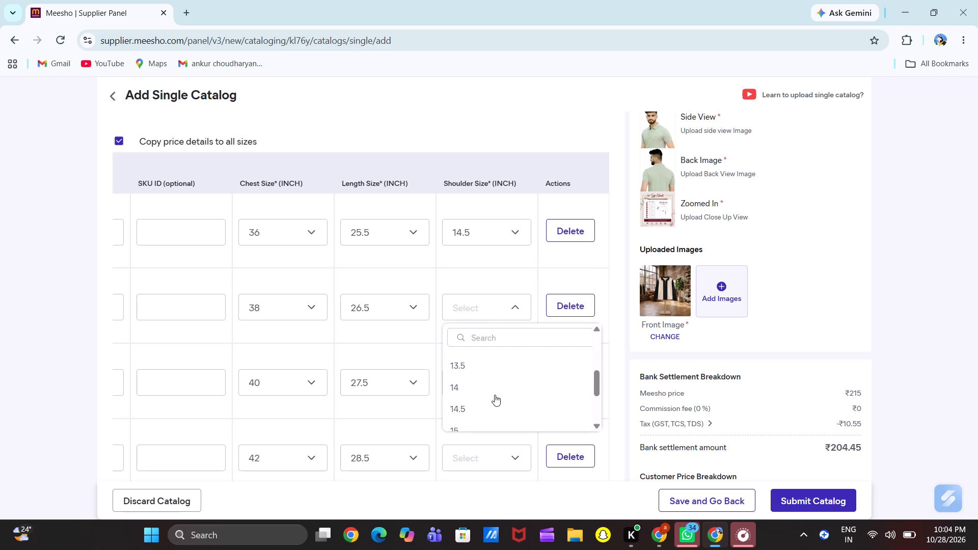
scroll(495, 395, down, 2)
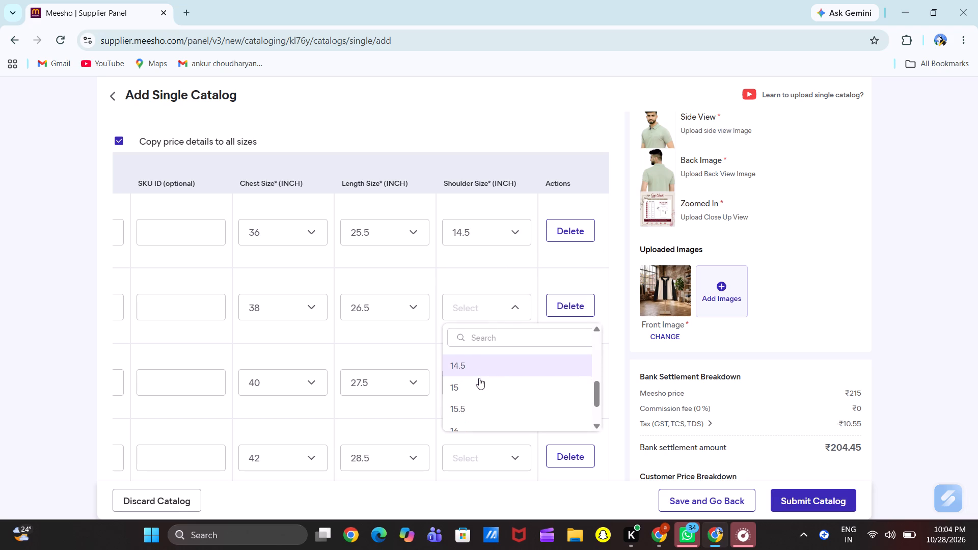
scroll(479, 378, down, 1)
click(479, 378)
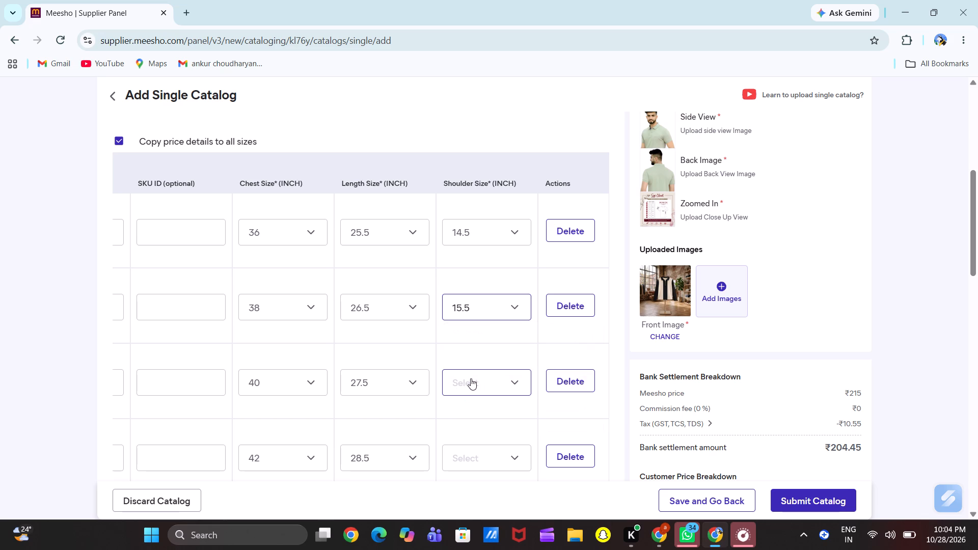
Set Product 5's Shoulder Size to 16.5 inches for size L and 17.5 inches for size XL.
click(471, 378)
scroll(484, 467, down, 1)
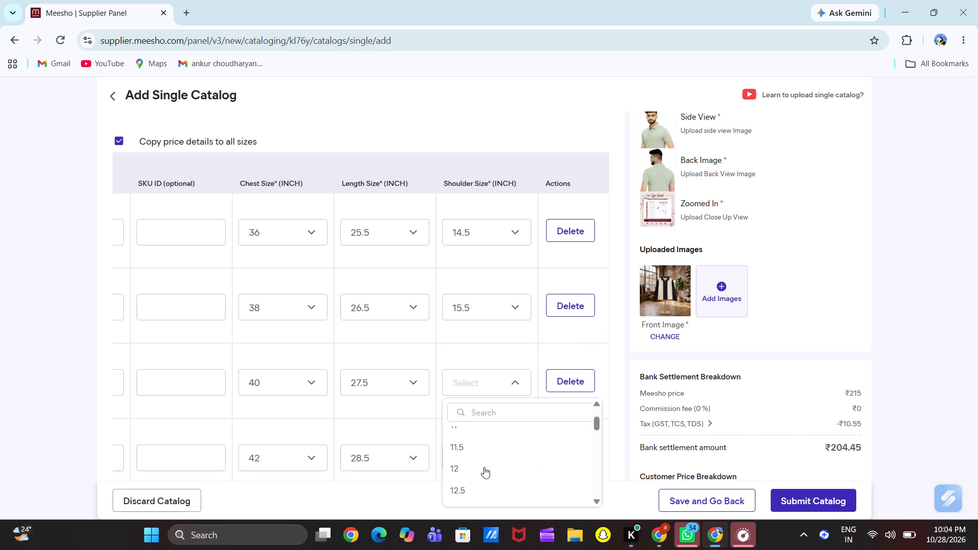
scroll(484, 467, down, 3)
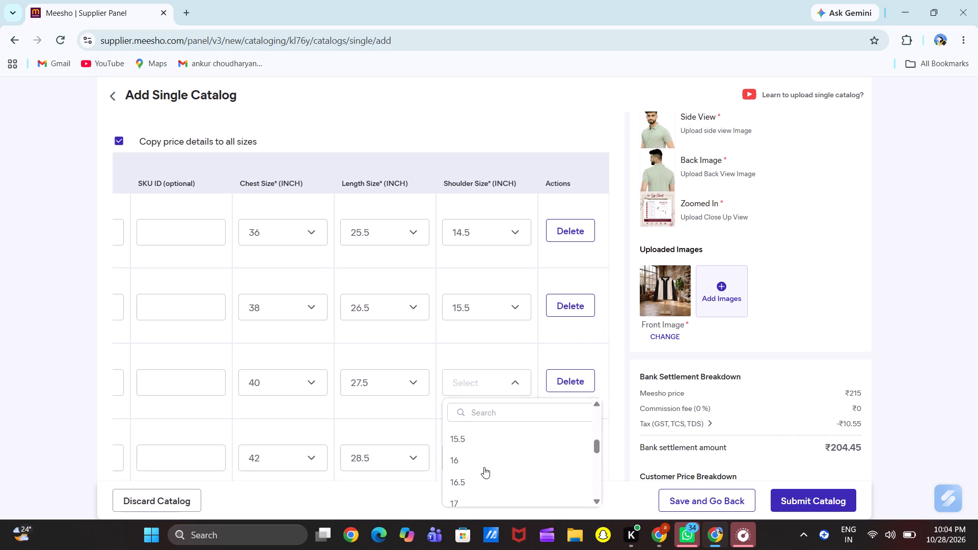
scroll(484, 467, down, 1)
click(481, 468)
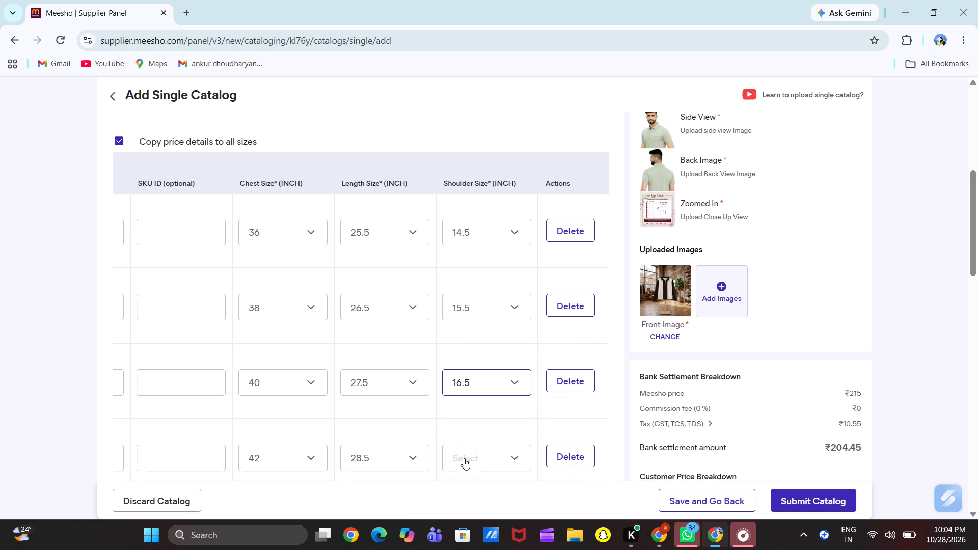
click(464, 458)
scroll(471, 490, down, 1)
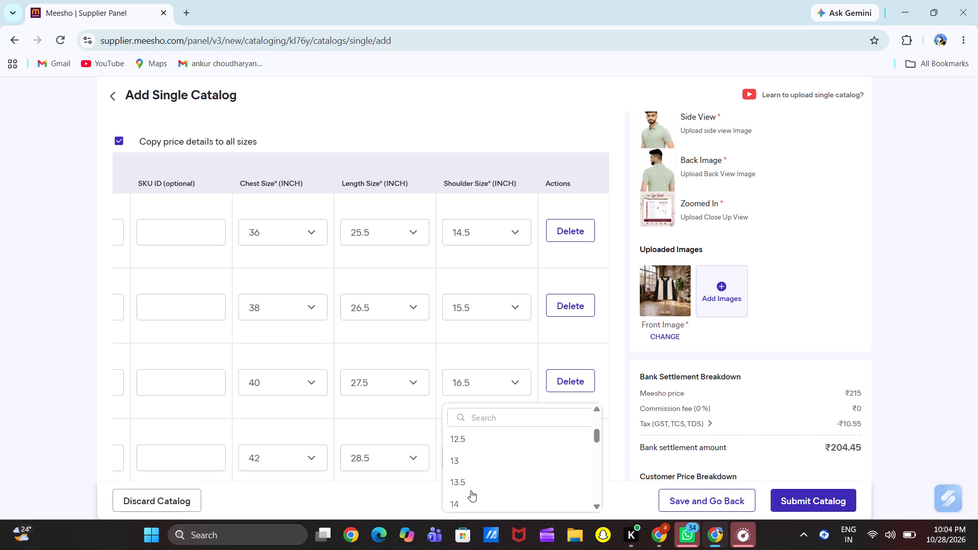
scroll(471, 490, down, 4)
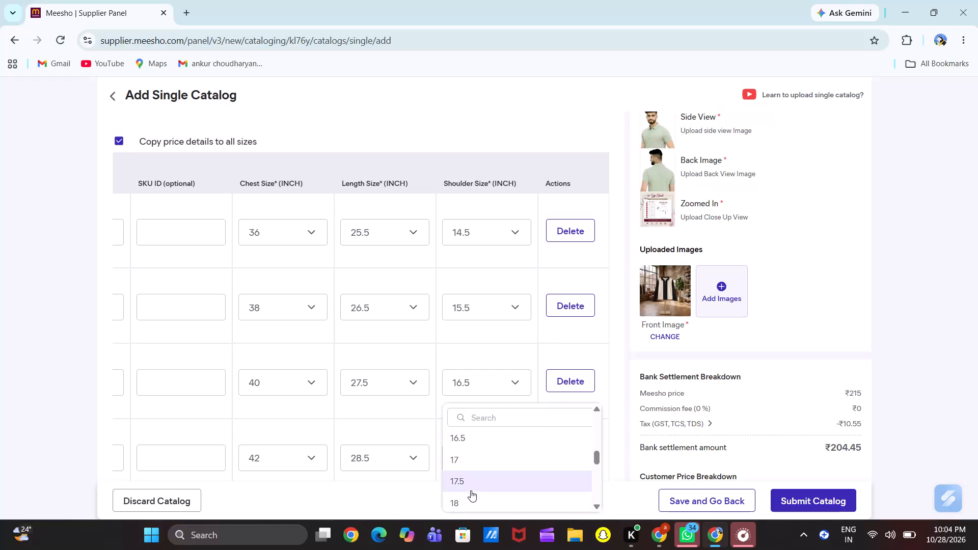
click(464, 483)
Set Product 5's Color to Black under Product Details.
scroll(404, 476, down, 2)
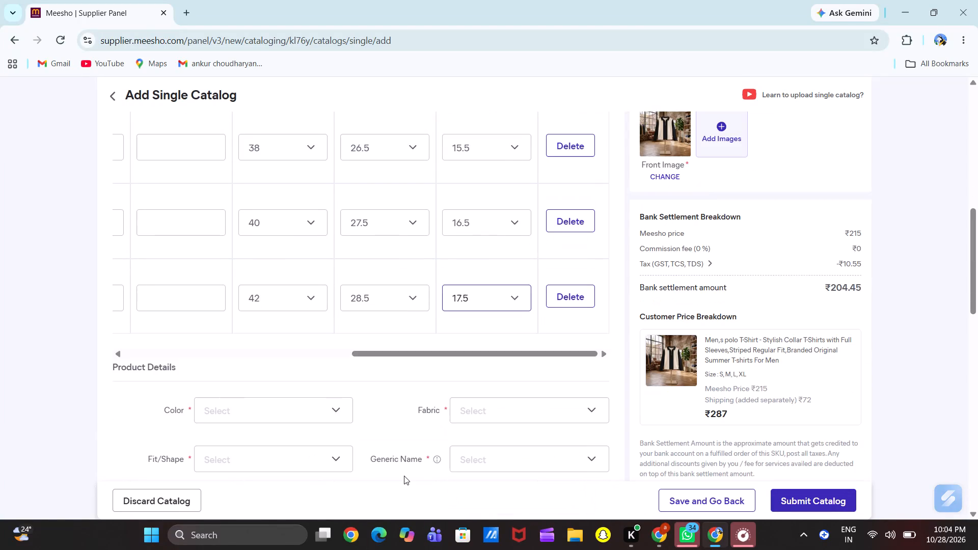
scroll(404, 476, down, 1)
click(261, 313)
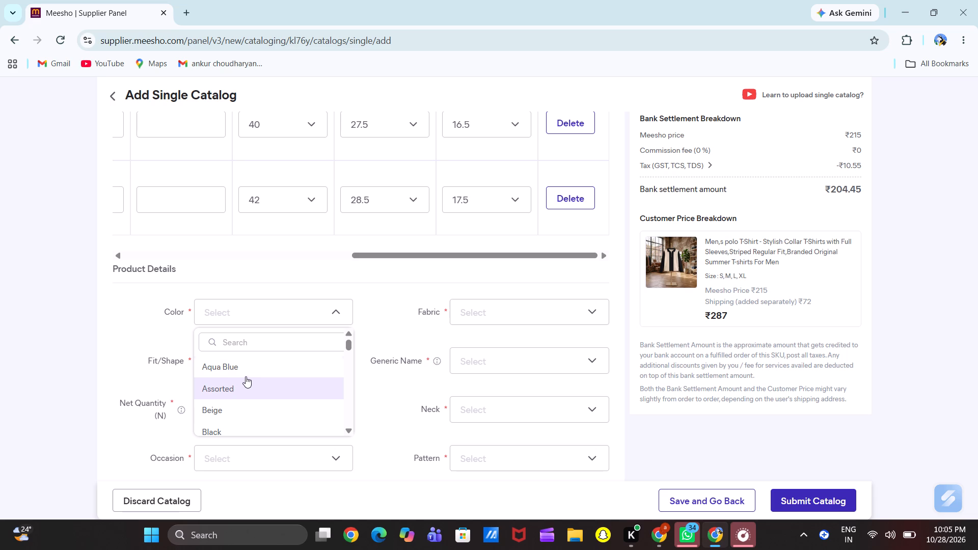
click(248, 338)
text(BKA)
key(BackSpace)
key(BackSpace)
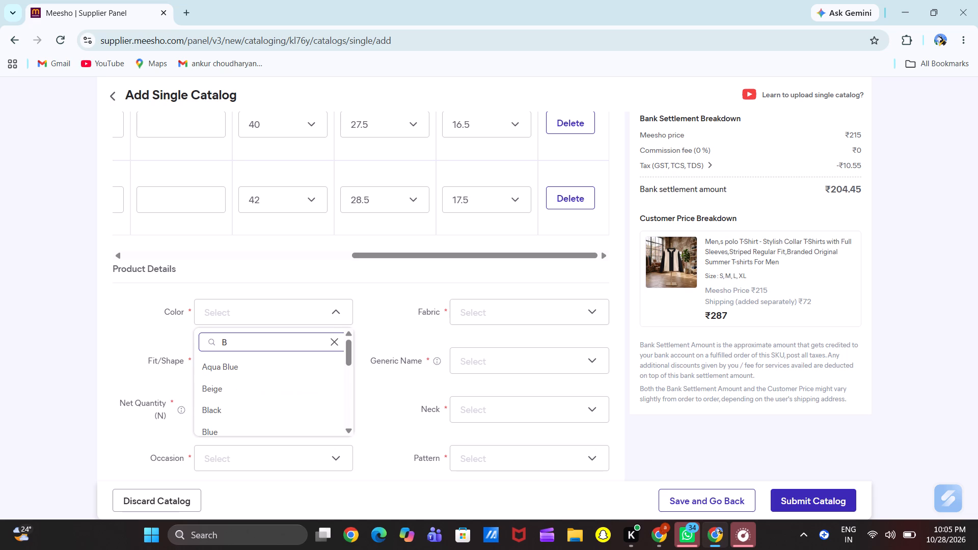
key(l)
click(202, 394)
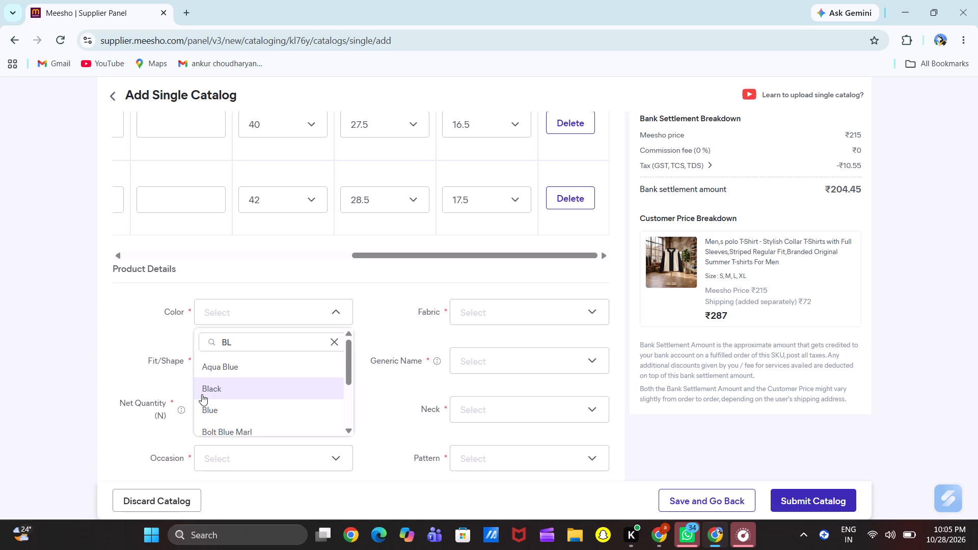
Set Product 5's Fabric to Cotton Blend and its Fit/Shape to Regular under Product Details.
click(485, 308)
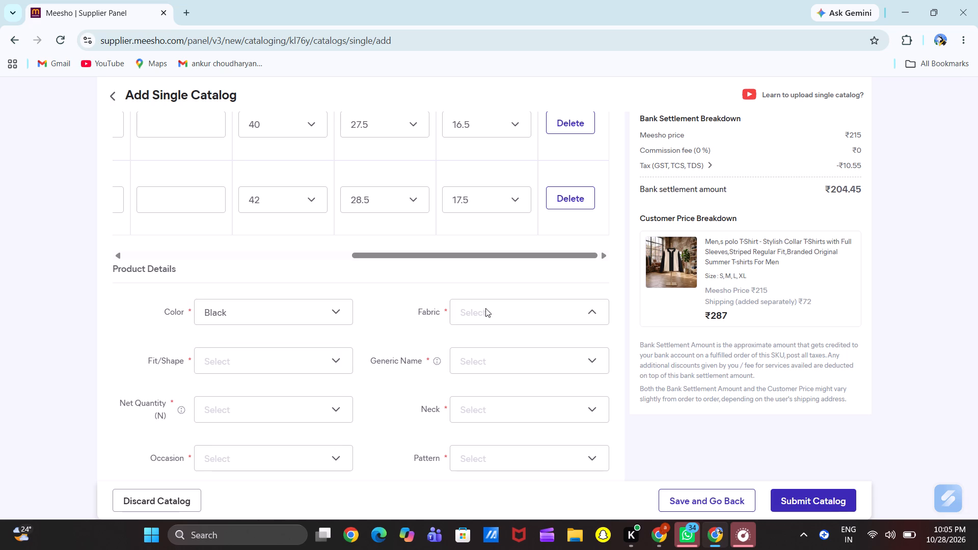
scroll(491, 399, down, 2)
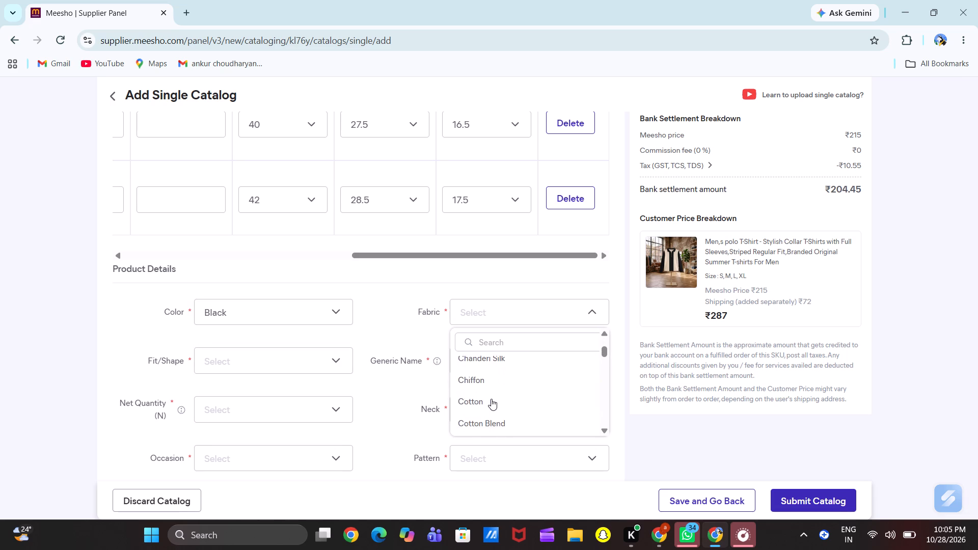
scroll(491, 399, down, 1)
click(491, 399)
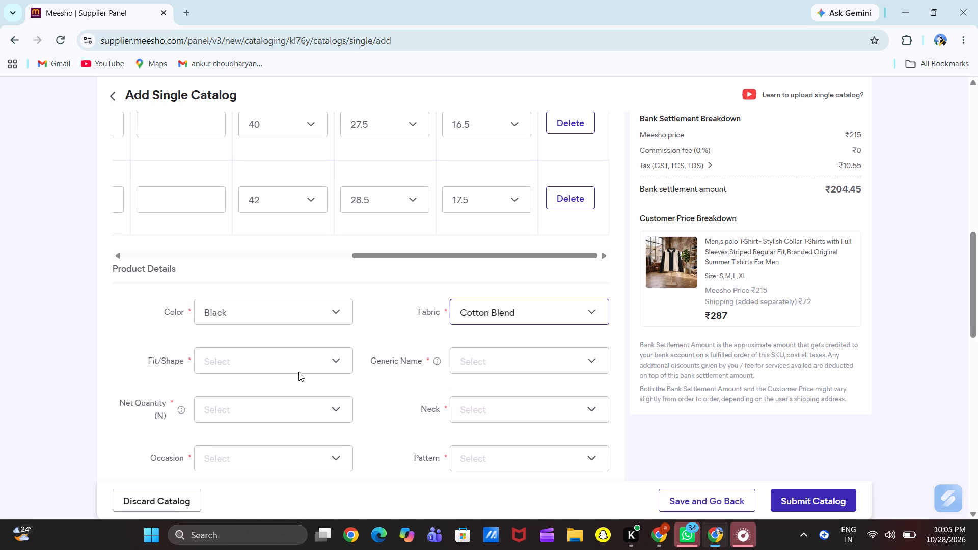
click(246, 363)
scroll(250, 445, down, 1)
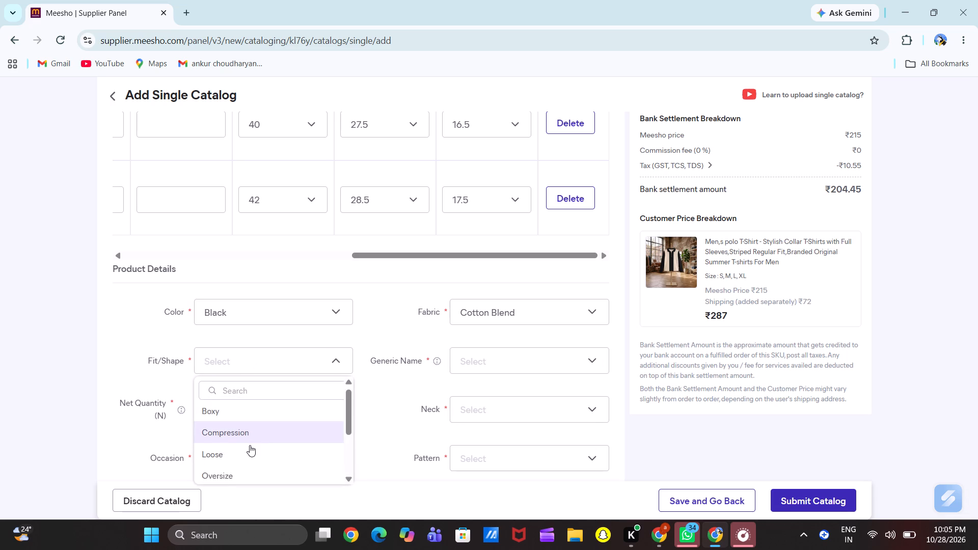
scroll(250, 445, down, 1)
click(228, 433)
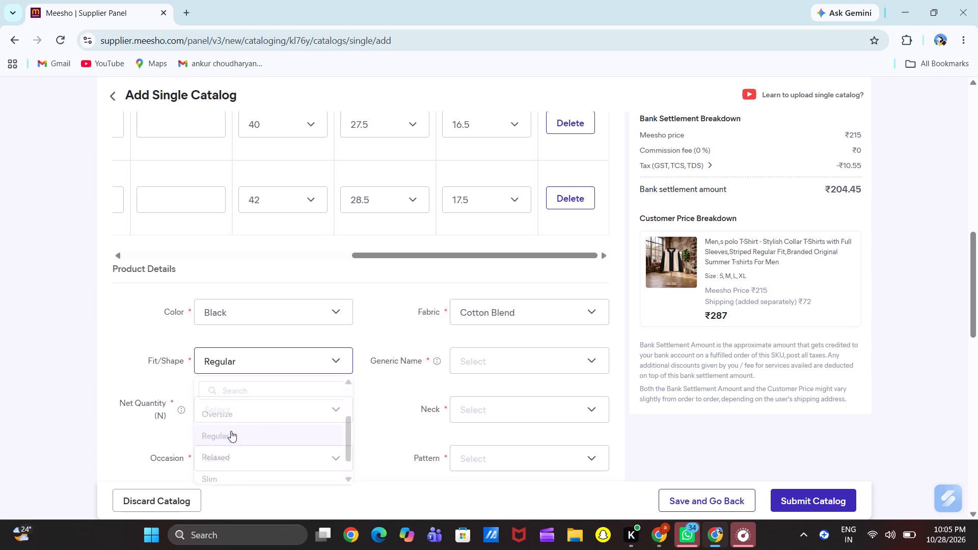
Set Product 5's Generic Name to Tshirts and its Net Quantity (N) to 1.
click(505, 359)
scroll(489, 435, down, 1)
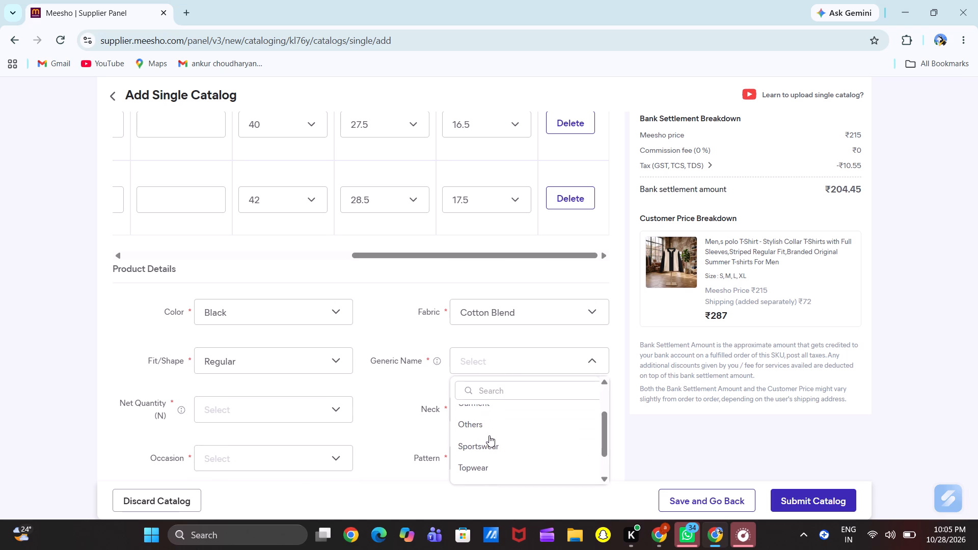
scroll(489, 435, down, 2)
click(485, 442)
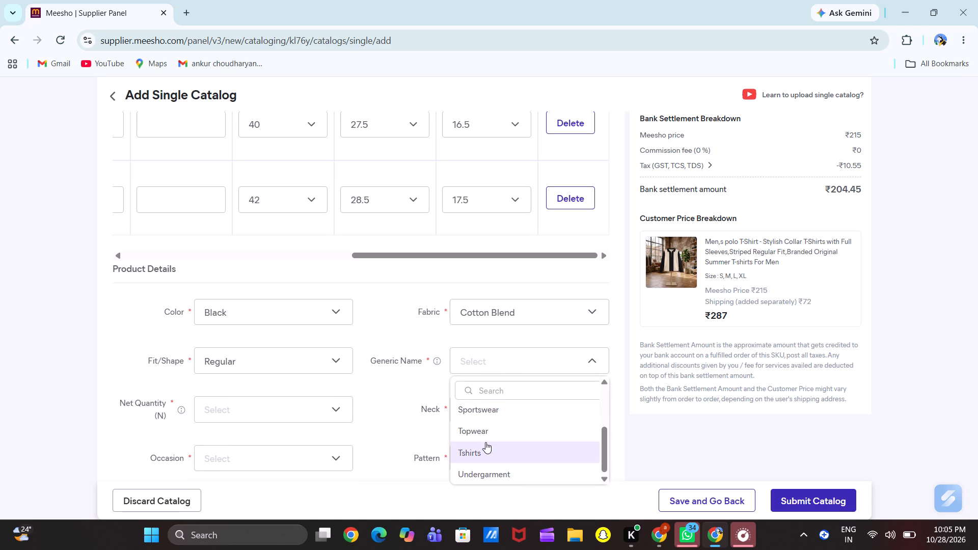
click(253, 406)
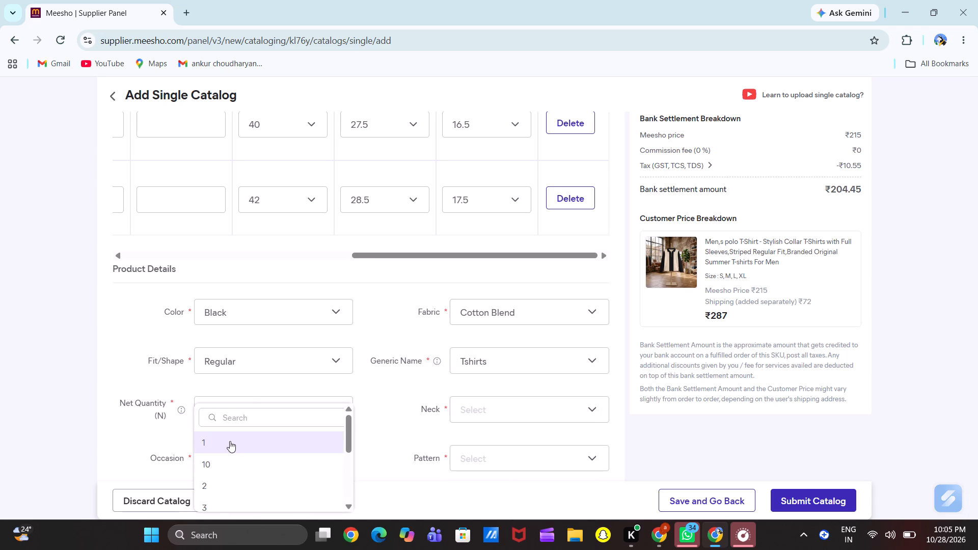
click(230, 442)
Open the Neck choices for Product 5 under Product Details and look for the neck type.
click(456, 408)
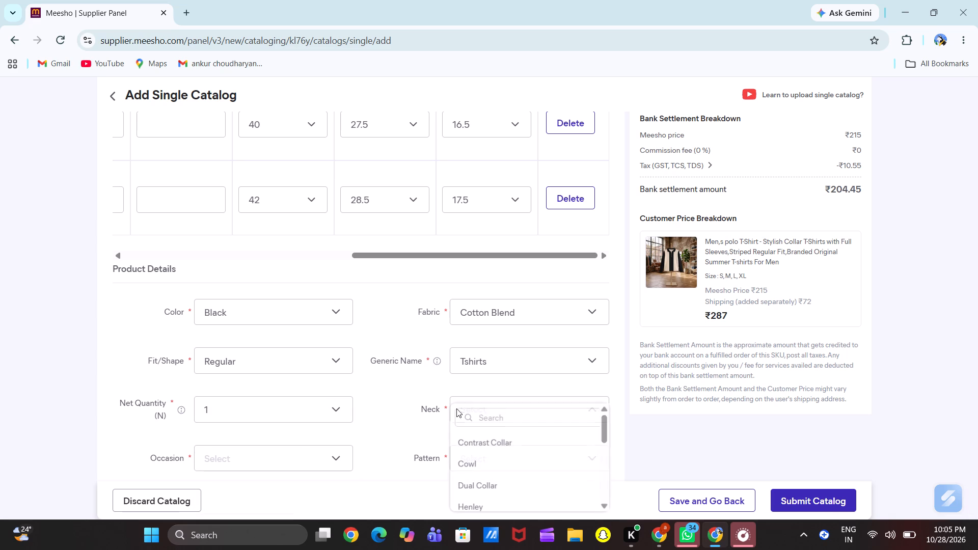
scroll(501, 473, down, 1)
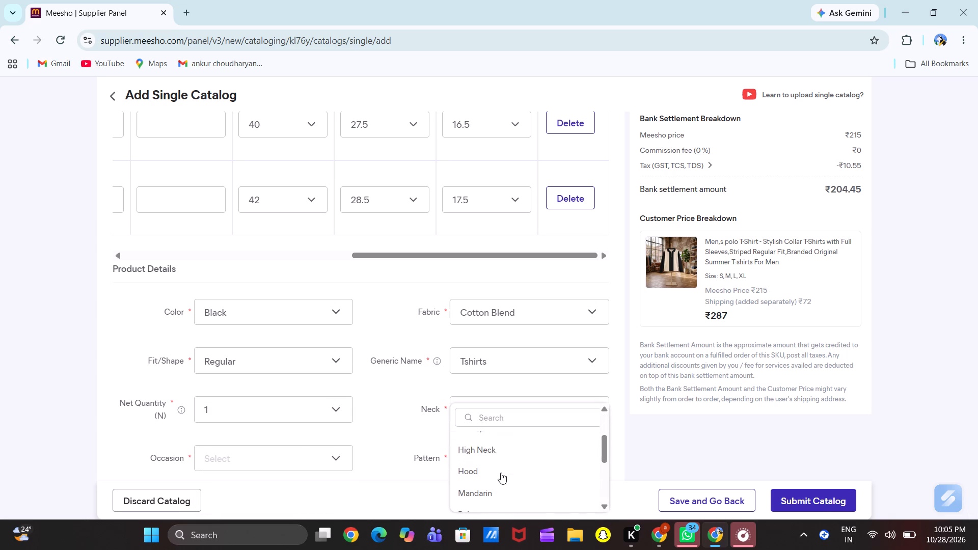
Set Product 5's neck to Polo and its occasion to Casual.
scroll(501, 473, down, 2)
click(501, 473)
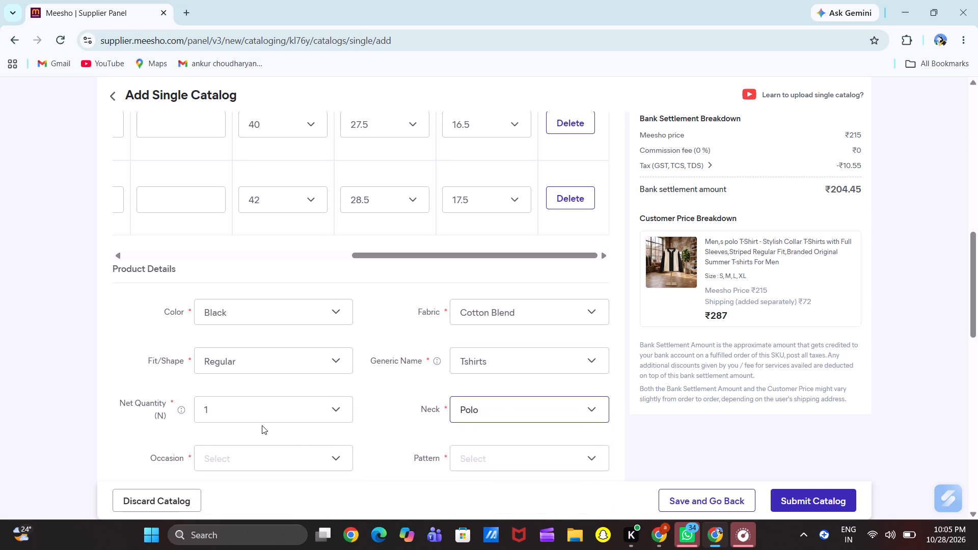
click(271, 453)
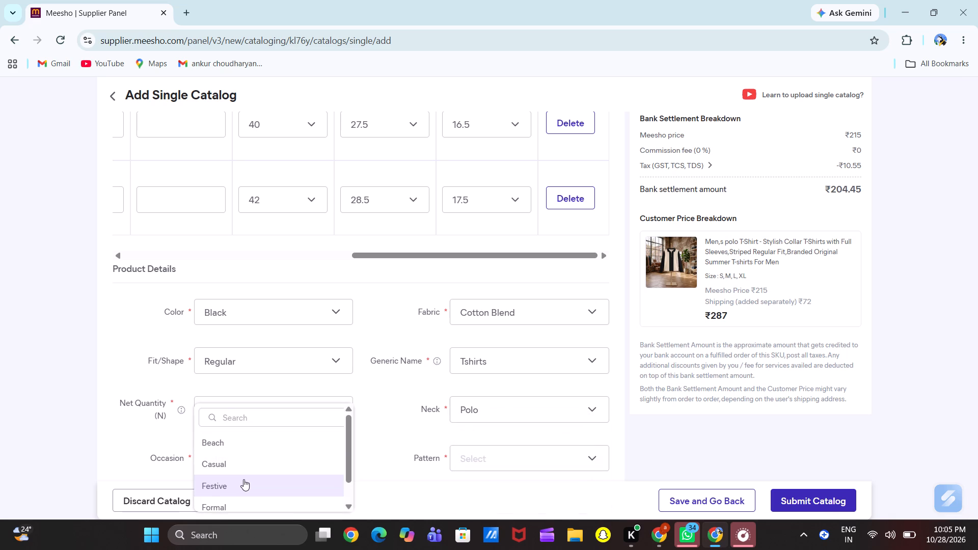
click(220, 464)
Set both the pattern and the print or pattern type of Product 5 to Colorblocked.
scroll(489, 458, down, 1)
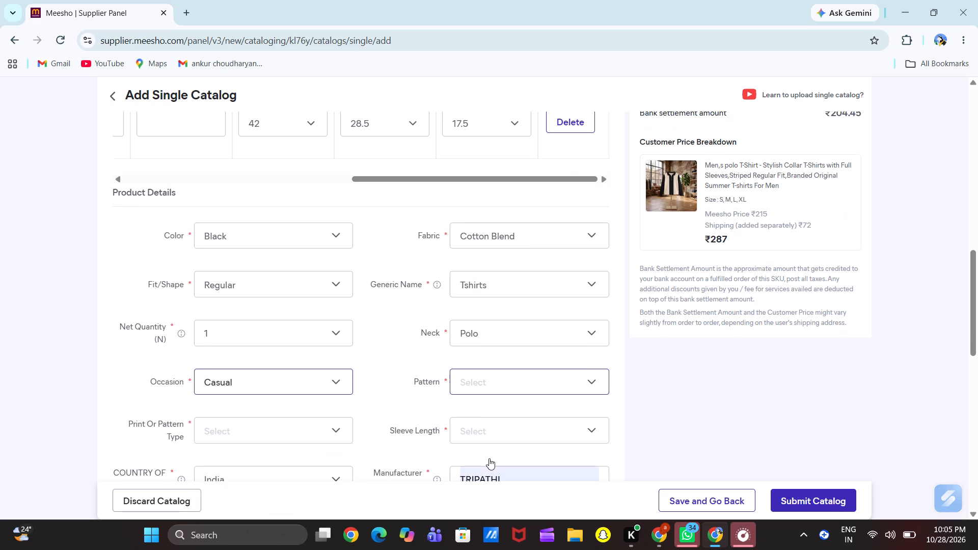
scroll(489, 458, down, 1)
click(491, 370)
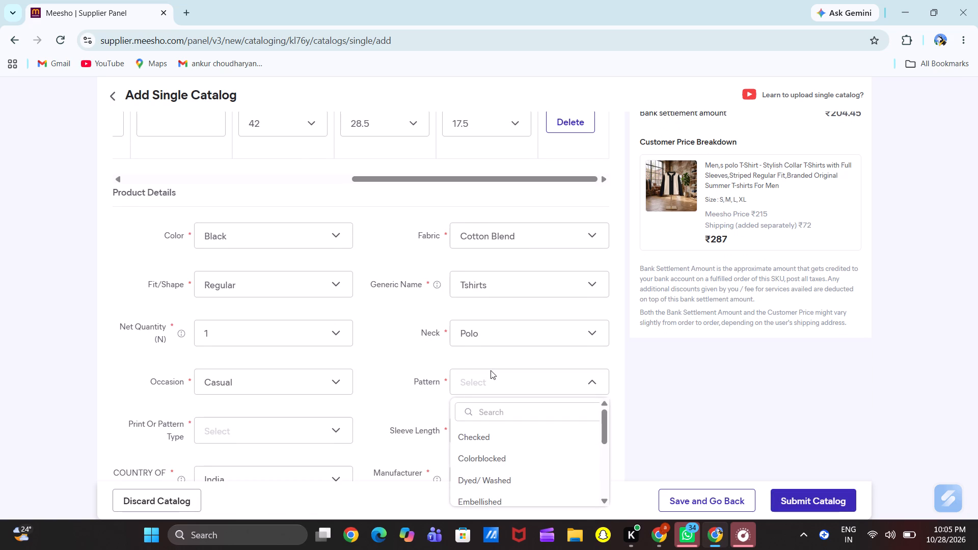
scroll(491, 370, down, 1)
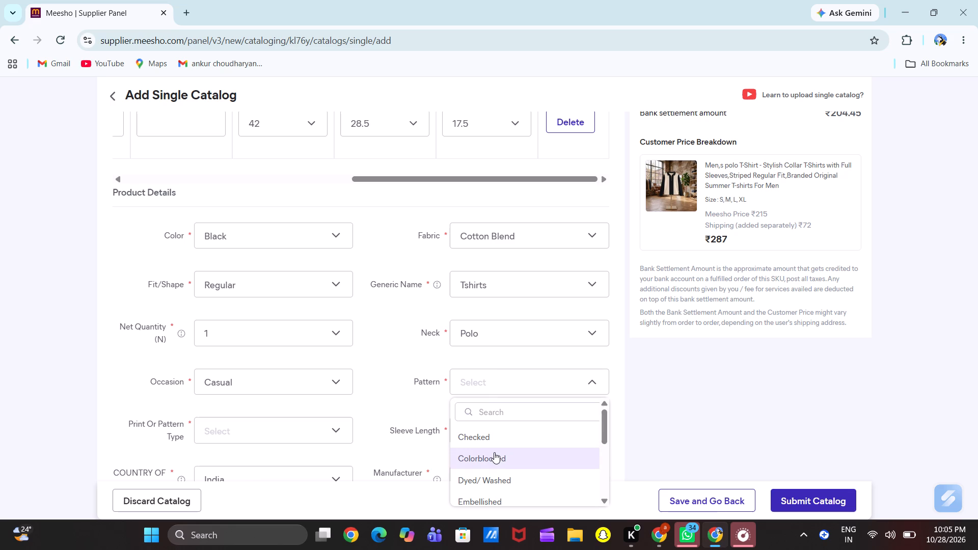
click(494, 452)
scroll(393, 432, down, 3)
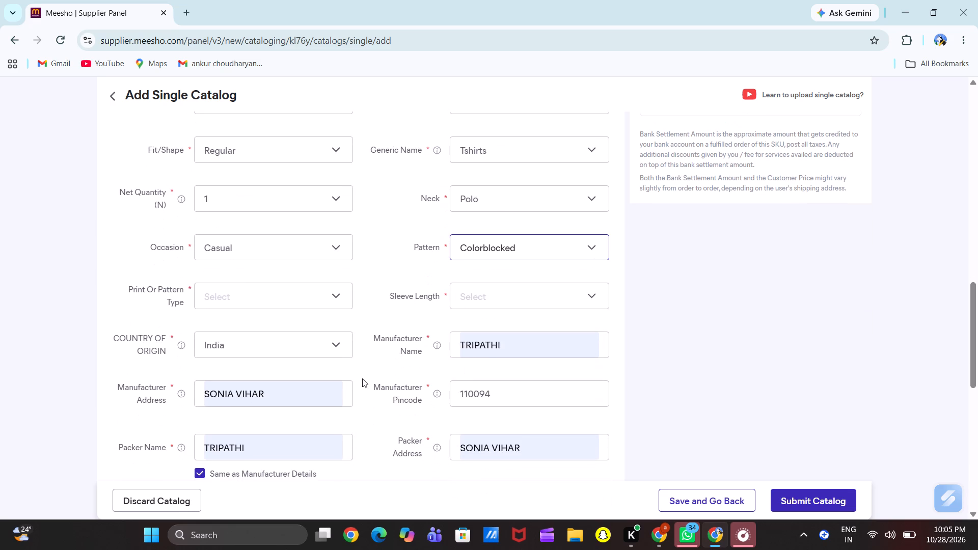
click(296, 290)
scroll(263, 377, down, 1)
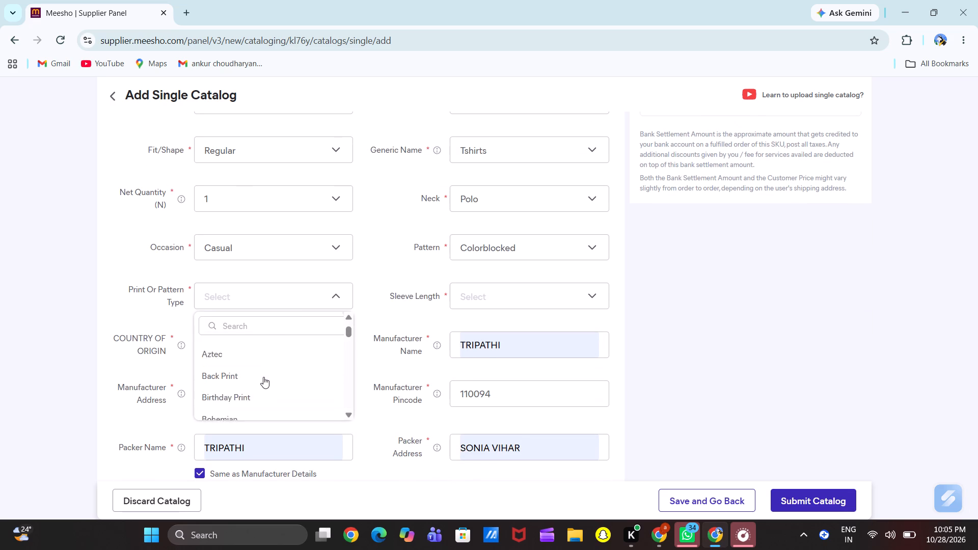
scroll(263, 377, down, 3)
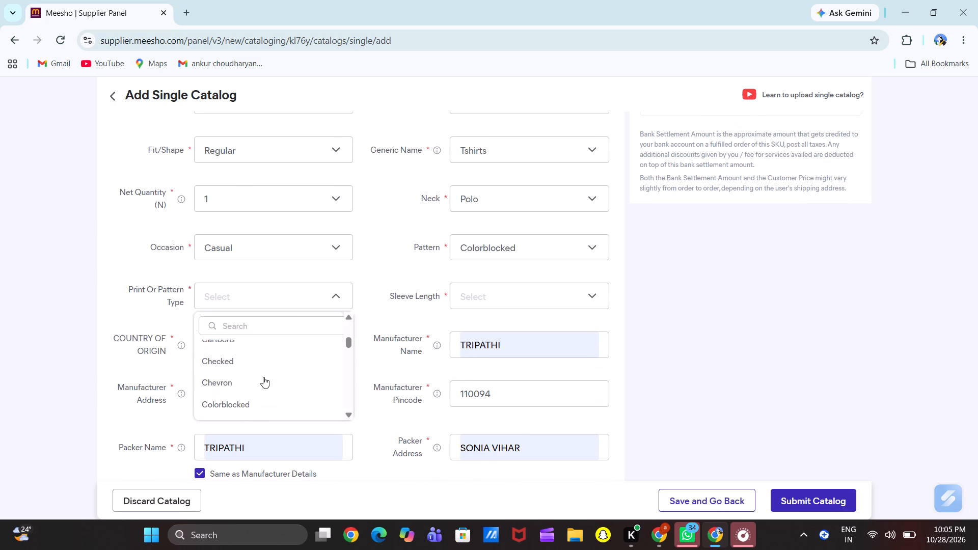
scroll(263, 377, down, 1)
click(246, 384)
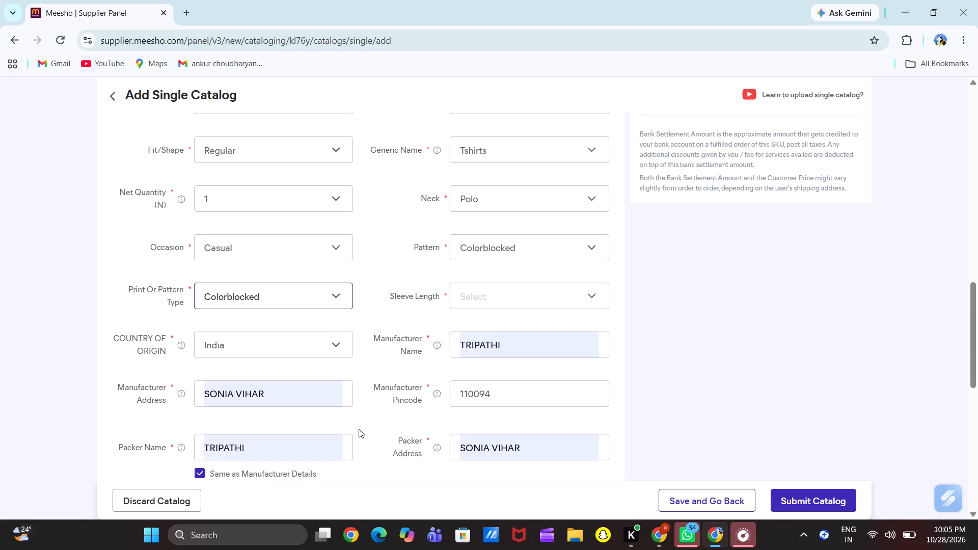
Set Product 5's sleeve length to Long Sleeves.
scroll(360, 428, down, 1)
click(502, 258)
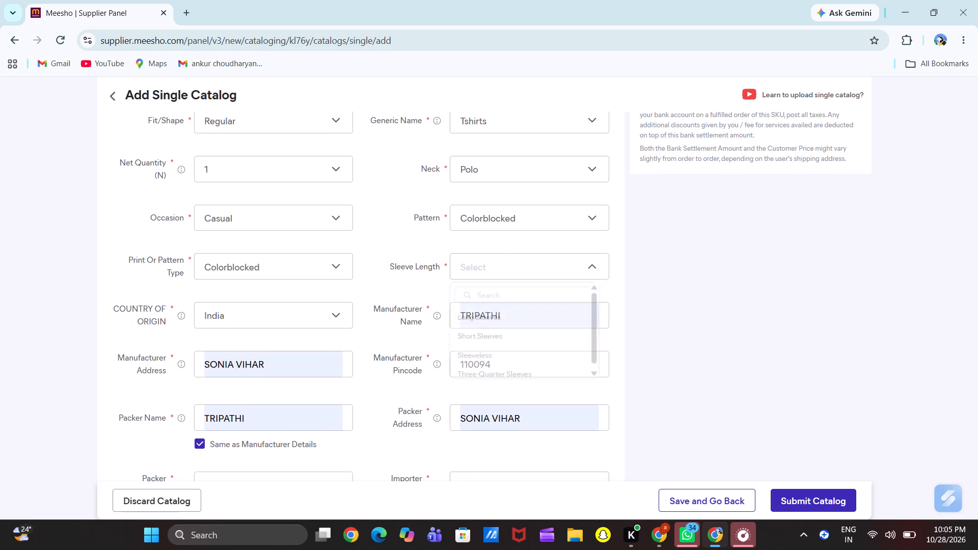
click(498, 316)
Enter the packer pincode for Product 5, using the same pincode as the manufacturer.
scroll(448, 392, down, 1)
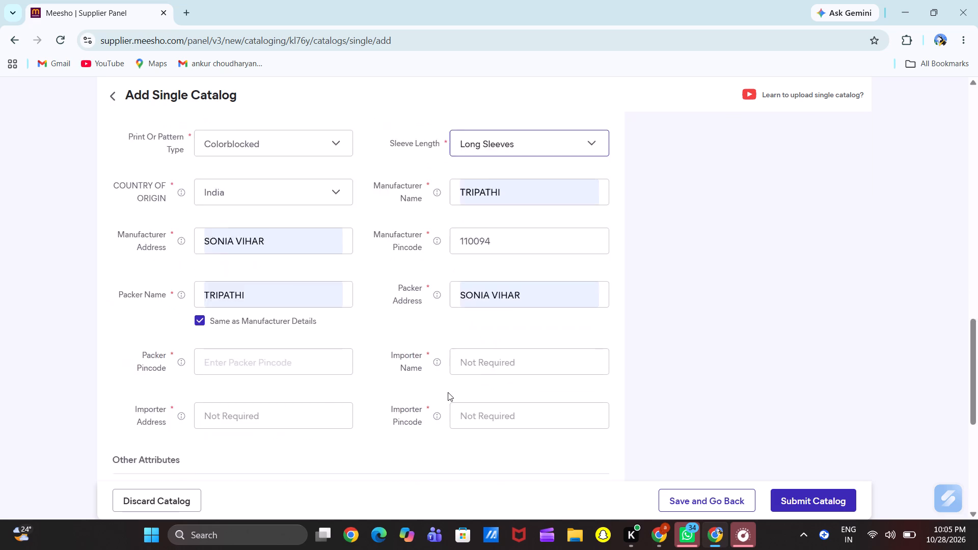
scroll(448, 392, down, 3)
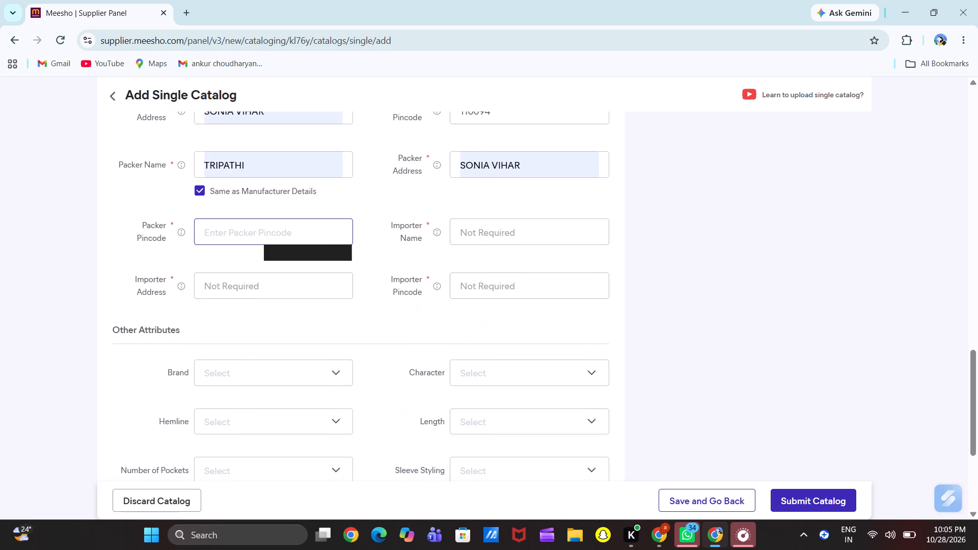
text(11994)
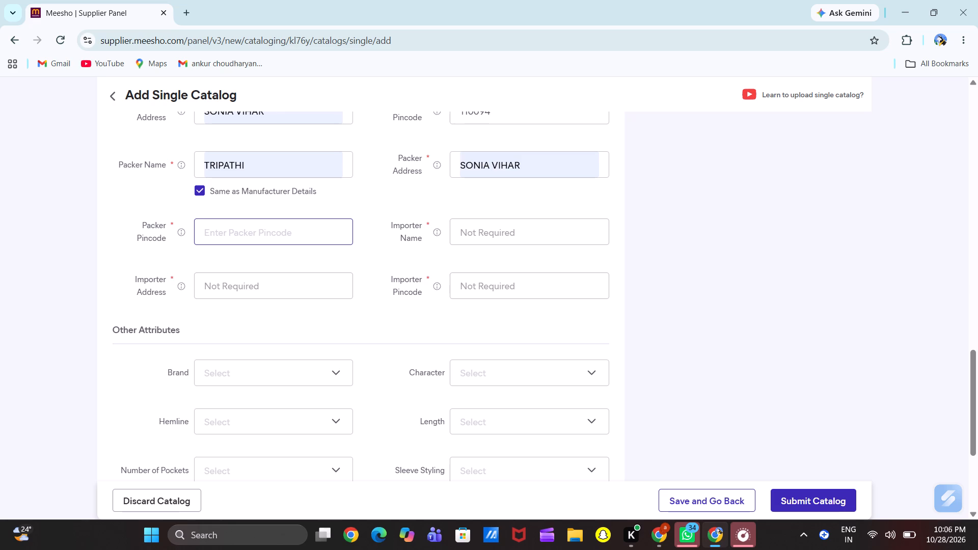
click(257, 235)
text(1199)
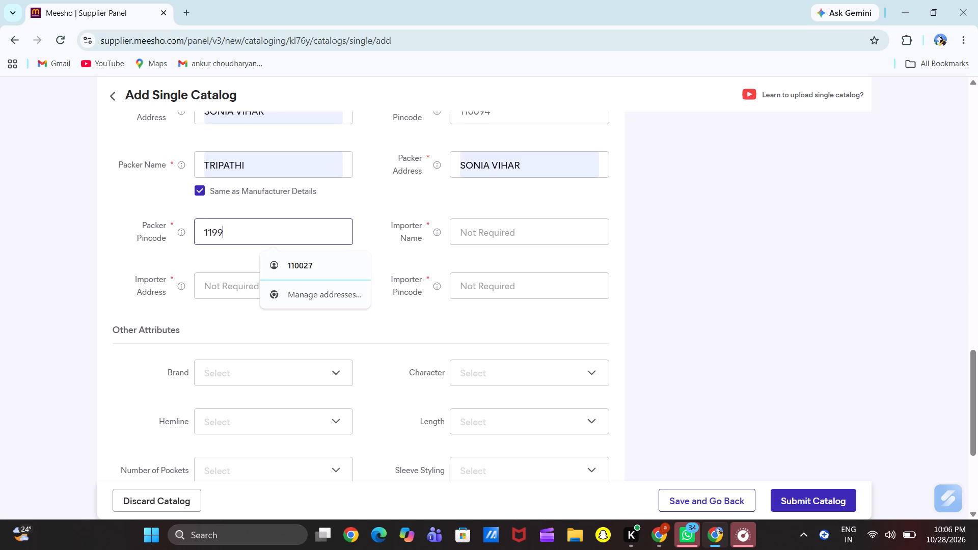
key(BackSpace)
key(BackSpace)
text(0094)
Set Product 5's style to Korean and its length to Regular in the other attributes.
scroll(376, 285, down, 1)
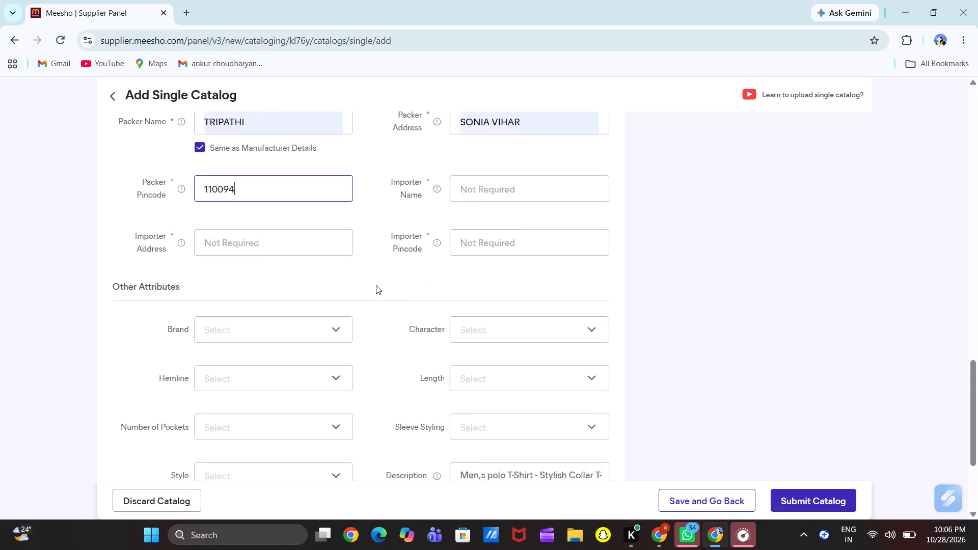
scroll(376, 285, down, 1)
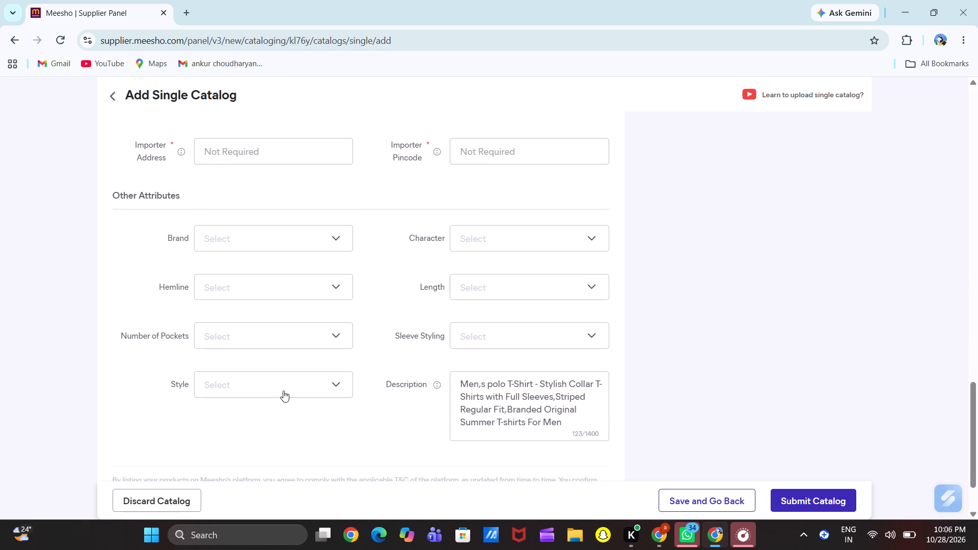
click(283, 391)
click(261, 467)
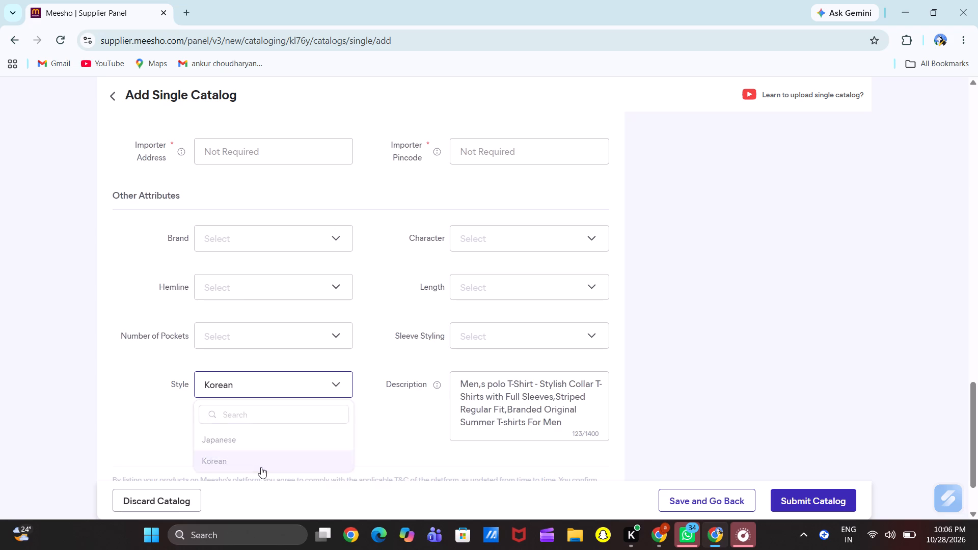
click(499, 298)
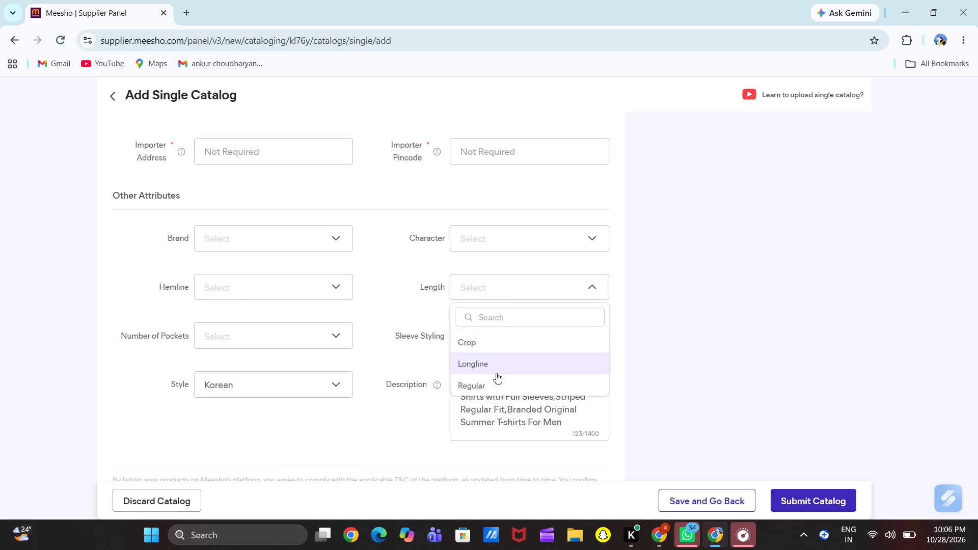
click(497, 377)
Switch to the details of Product 6 in the catalog.
scroll(432, 387, up, 4)
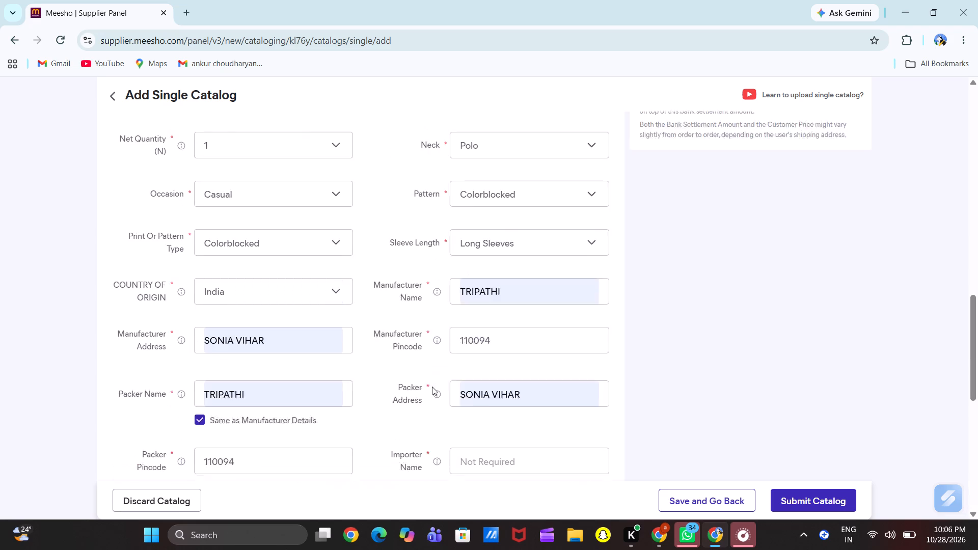
scroll(432, 387, up, 8)
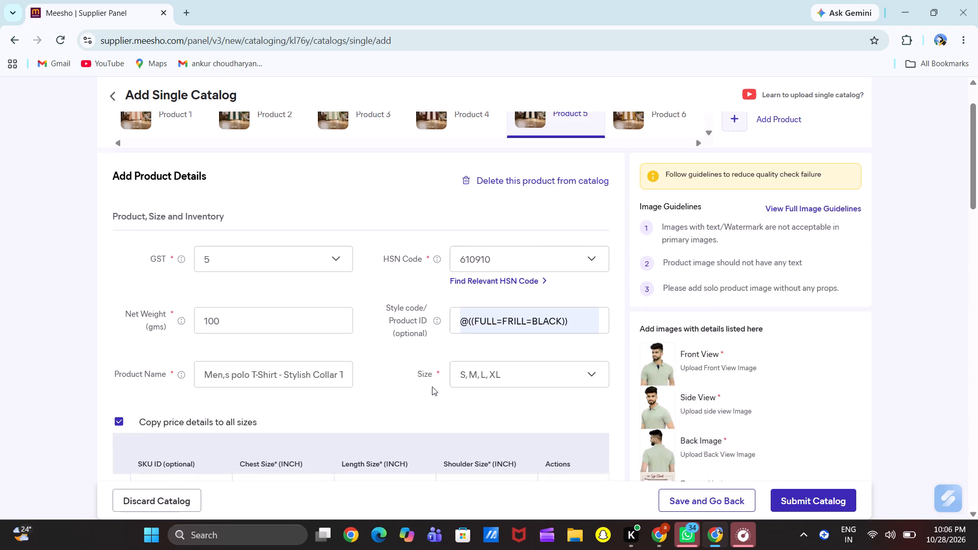
scroll(432, 387, up, 3)
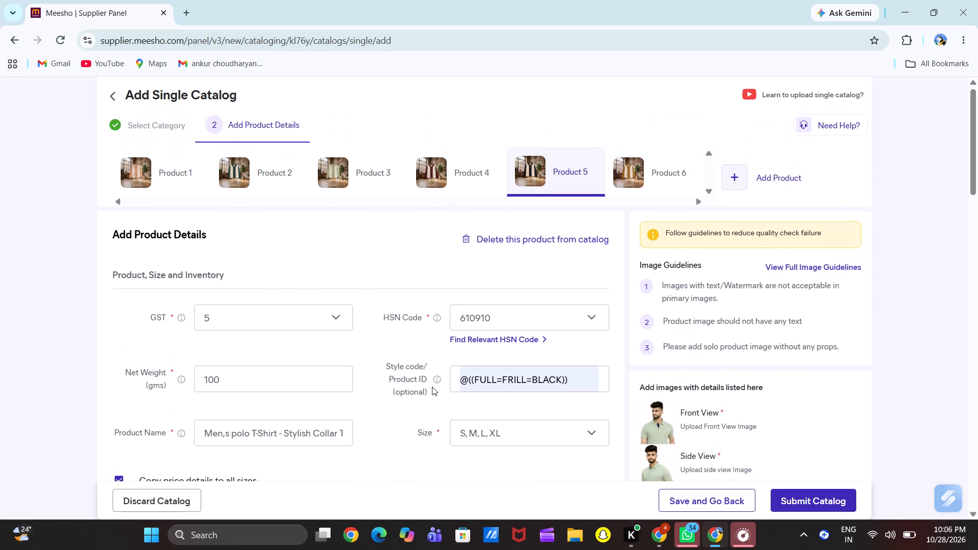
click(629, 172)
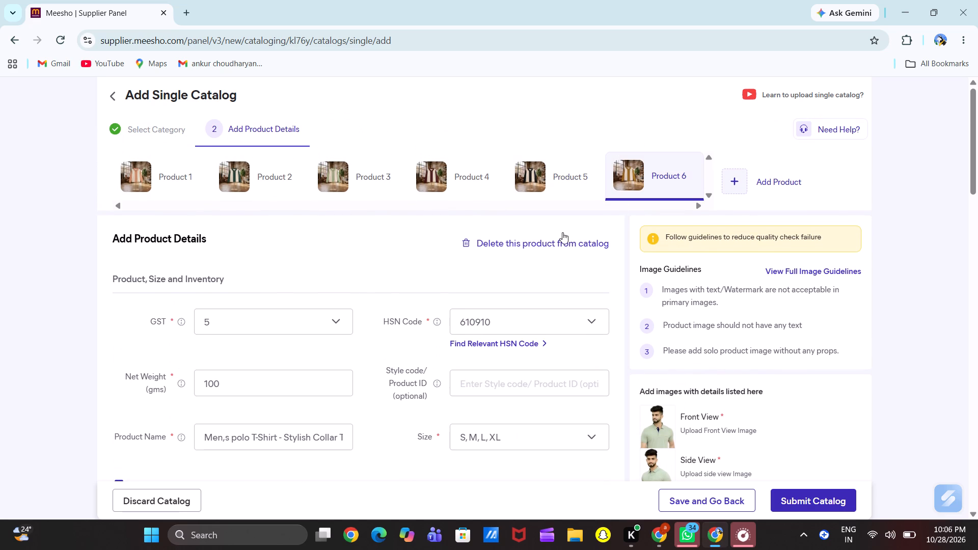
Look over Product 6's details, the saved style code suggestions, the size table and the uploaded front image.
scroll(646, 350, down, 3)
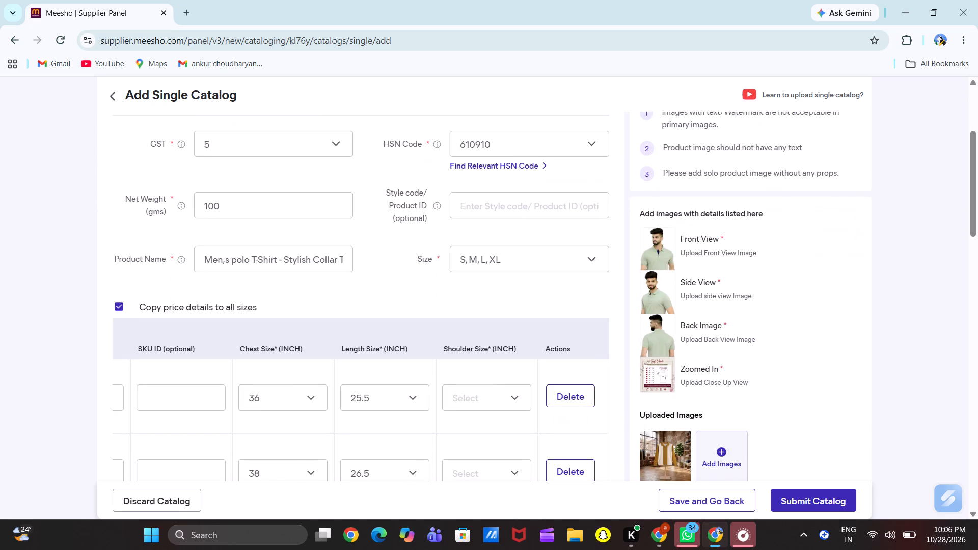
scroll(646, 350, down, 1)
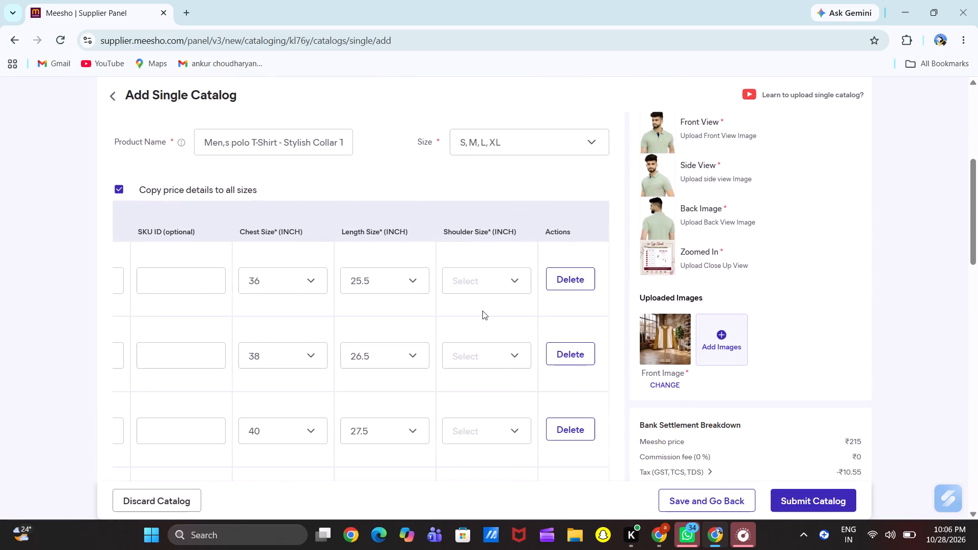
scroll(482, 145, up, 2)
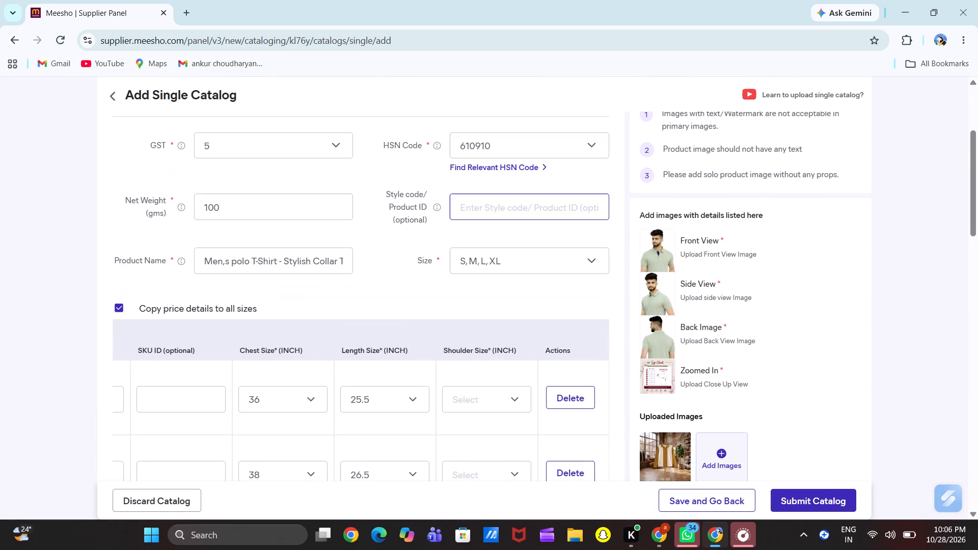
click(529, 213)
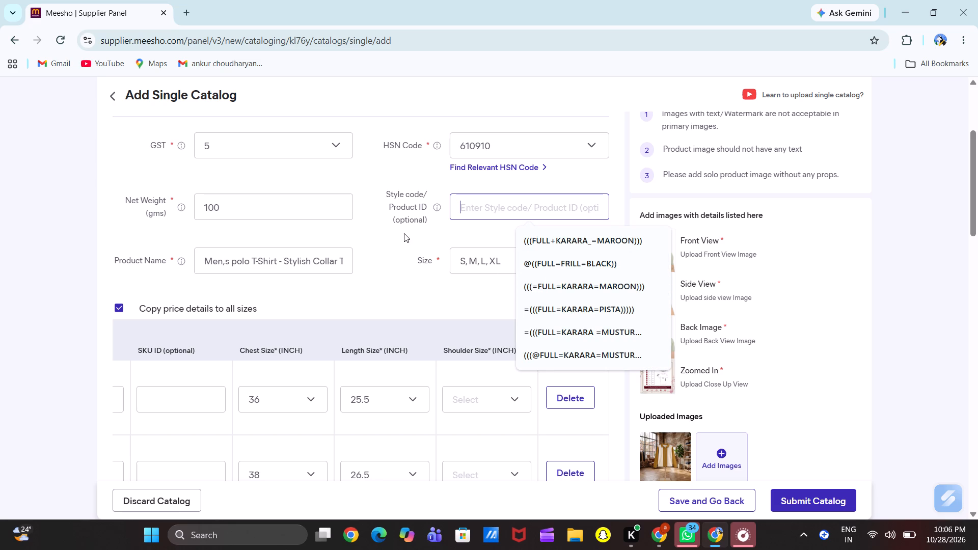
scroll(407, 237, up, 2)
scroll(407, 237, down, 1)
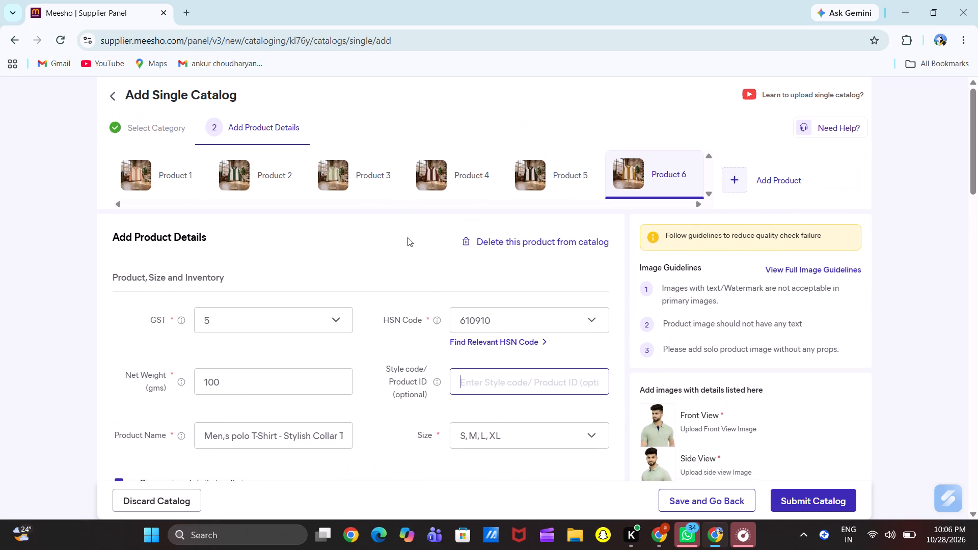
scroll(407, 237, down, 2)
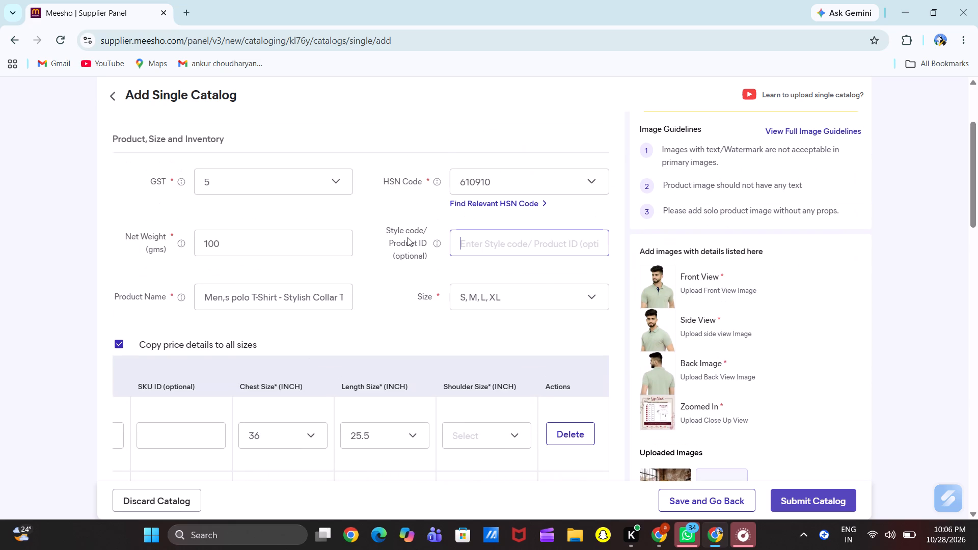
scroll(407, 237, down, 2)
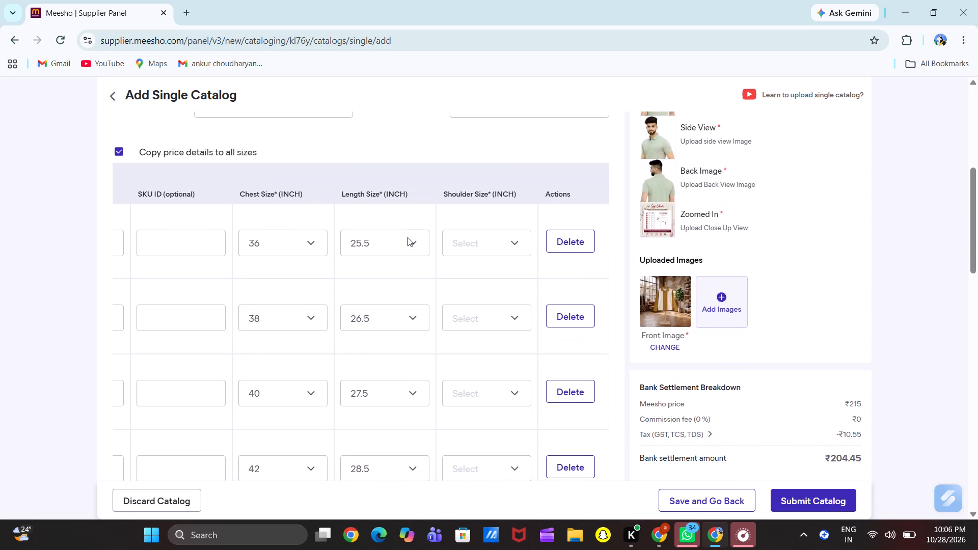
scroll(407, 237, down, 1)
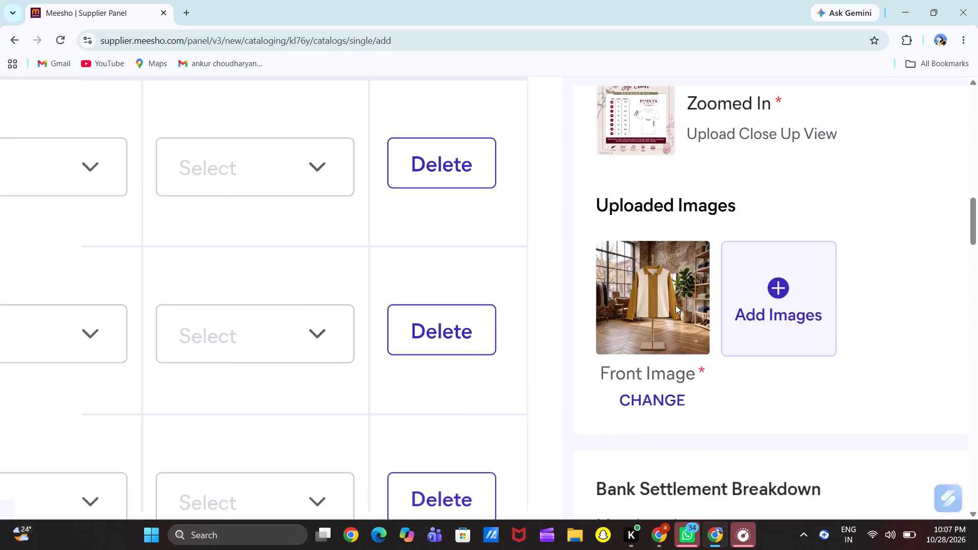
Fill in Product 6's style code from the saved maroon code, changing the colour word so it reads (((FULL+KARARA_=BEIGE))).
scroll(646, 255, up, 2)
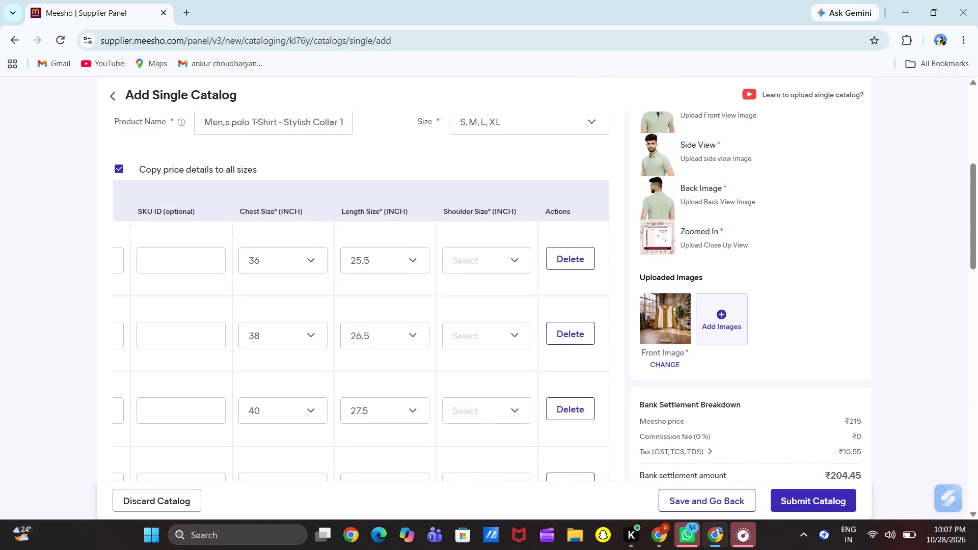
scroll(646, 255, up, 2)
click(525, 231)
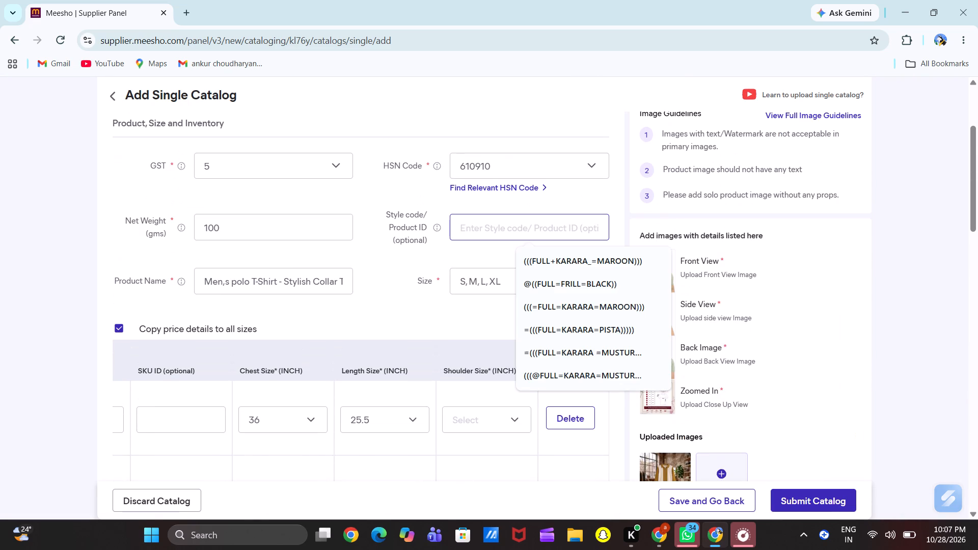
click(592, 265)
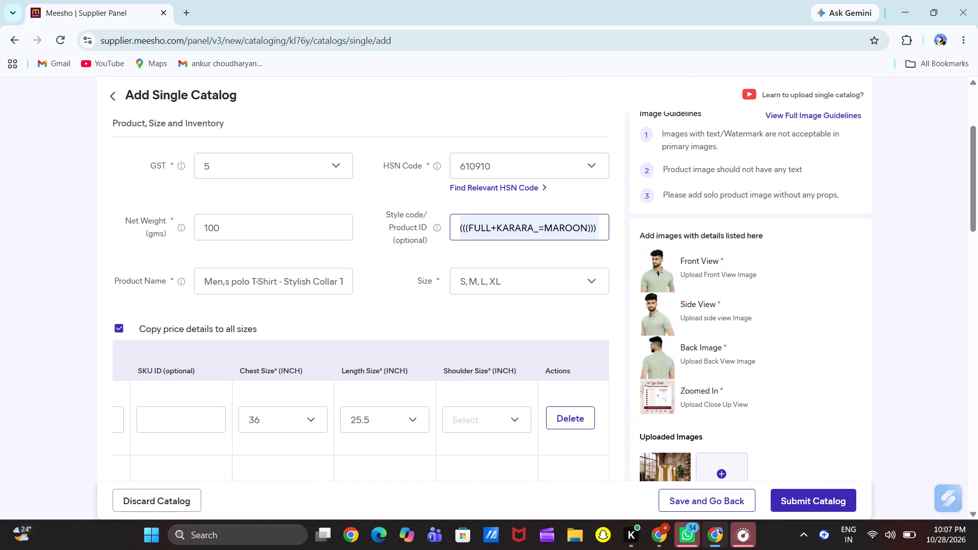
click(585, 225)
right_click(585, 225)
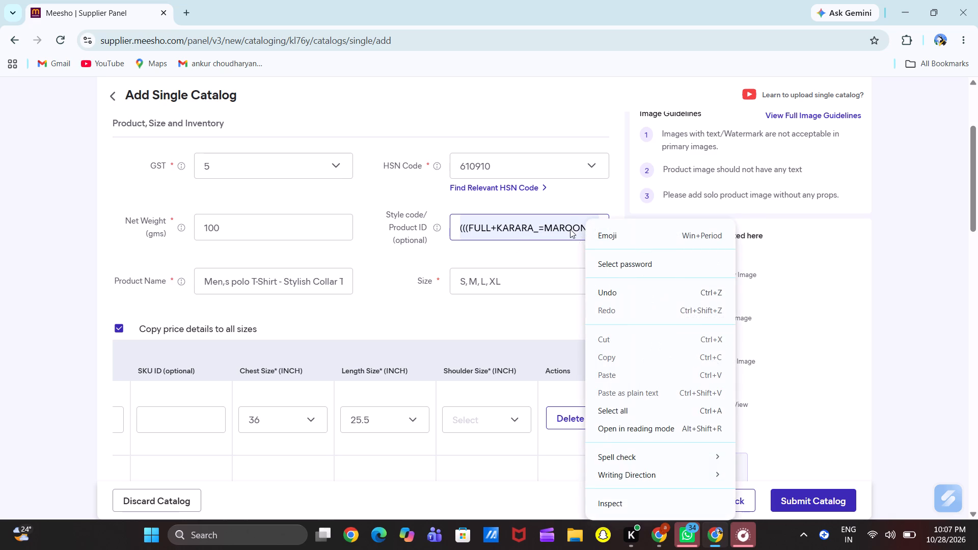
double_click(570, 229)
key(BackSpace)
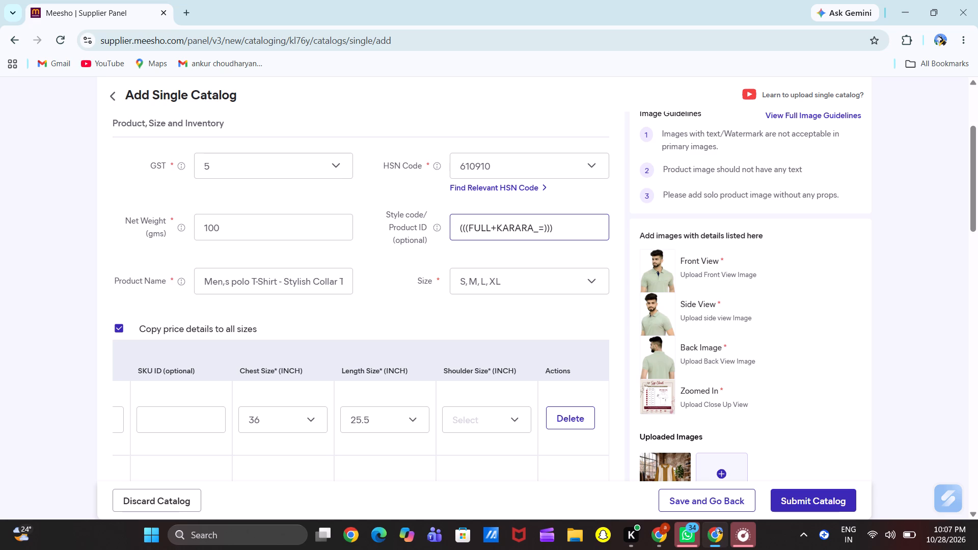
text(BR)
key(BackSpace)
key(e)
text(IGE)
Set Product 6's shoulder size to 14.5 inches in the size row with chest 36.
scroll(403, 281, down, 2)
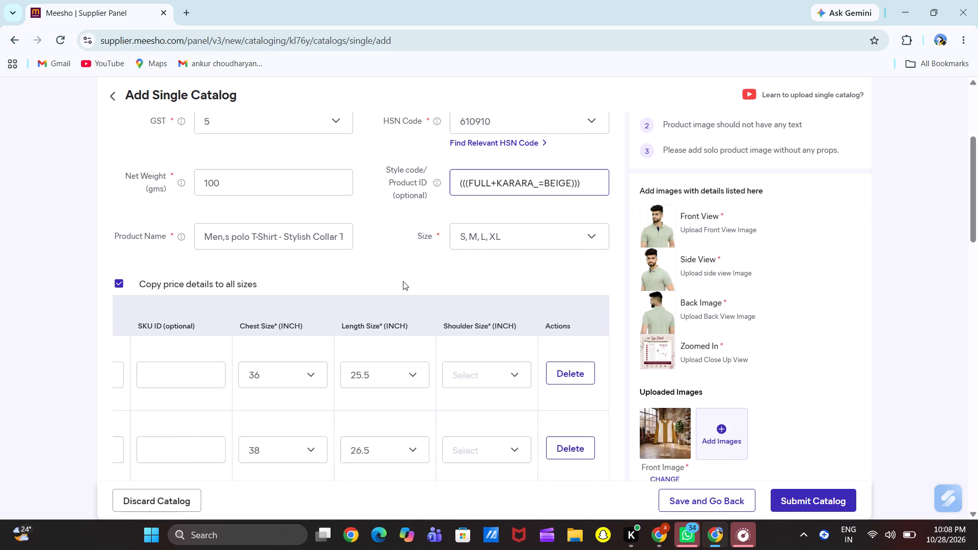
scroll(403, 281, down, 2)
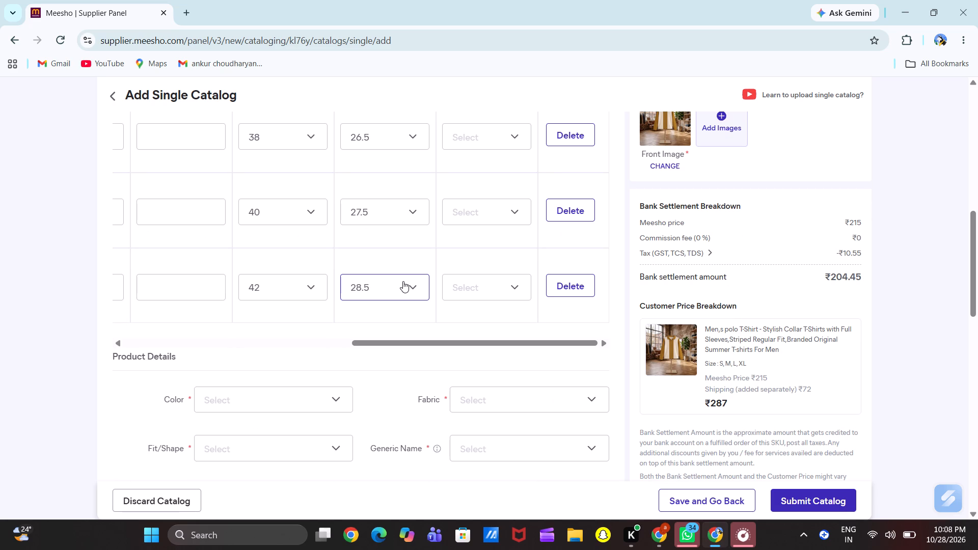
scroll(403, 281, up, 3)
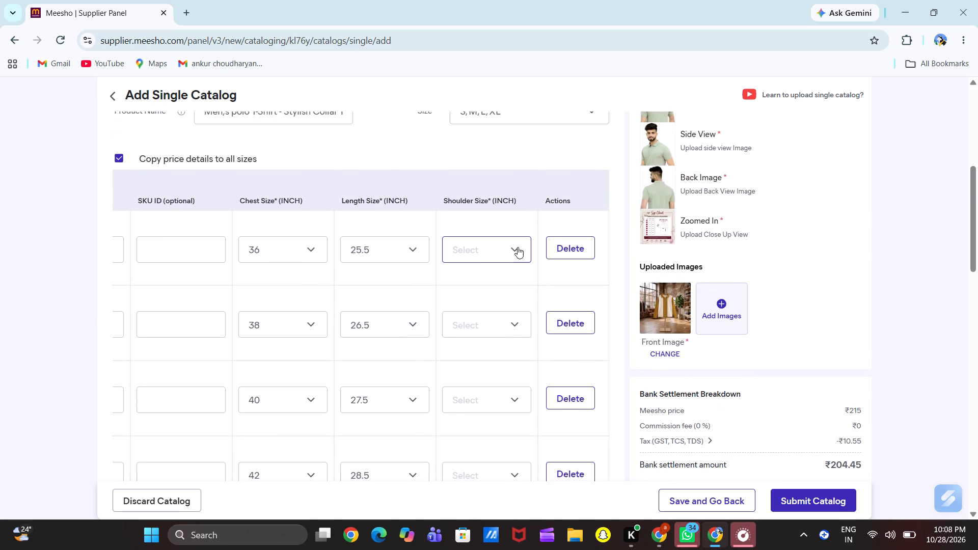
click(492, 246)
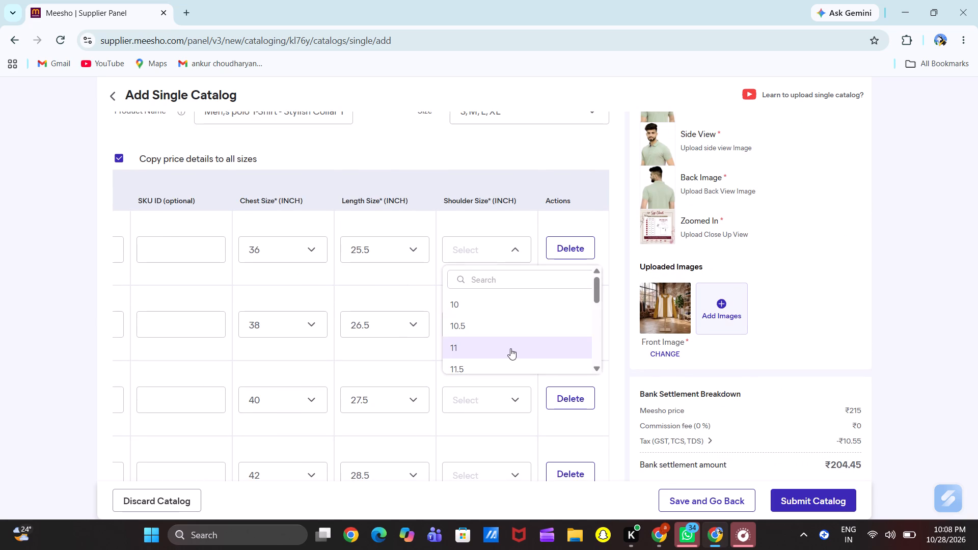
scroll(510, 348, down, 3)
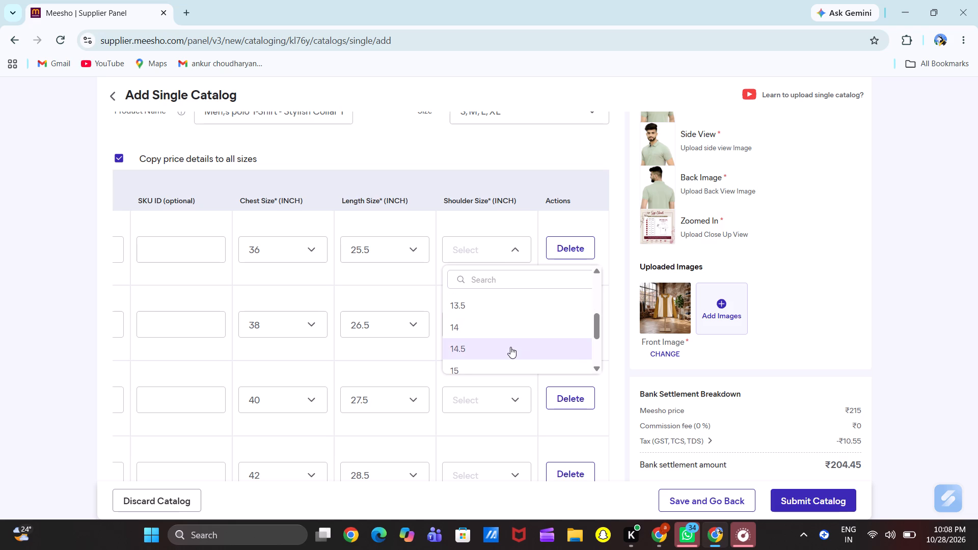
click(510, 347)
Set Product 6's shoulder size to 15.5 inches in the size row with chest 38.
click(472, 327)
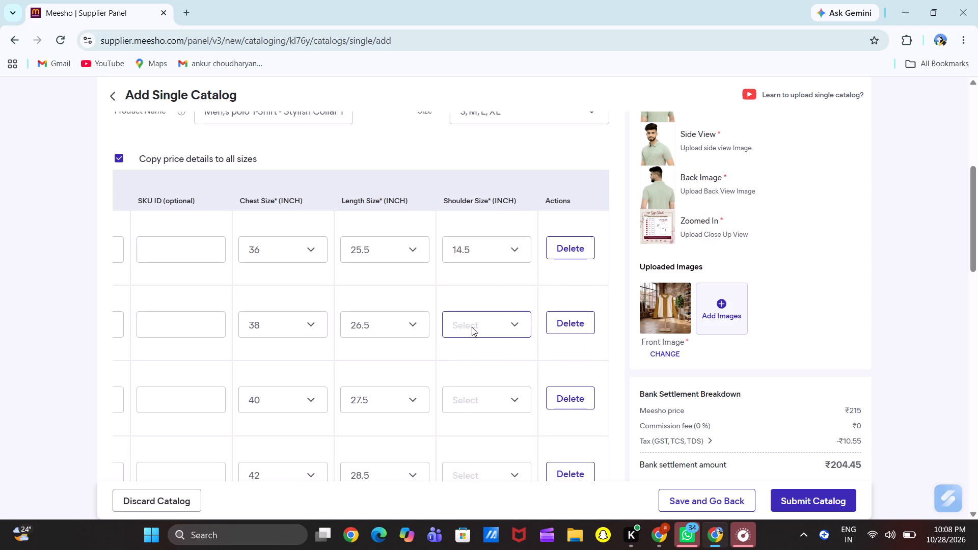
scroll(502, 400, down, 2)
scroll(502, 400, right, 1)
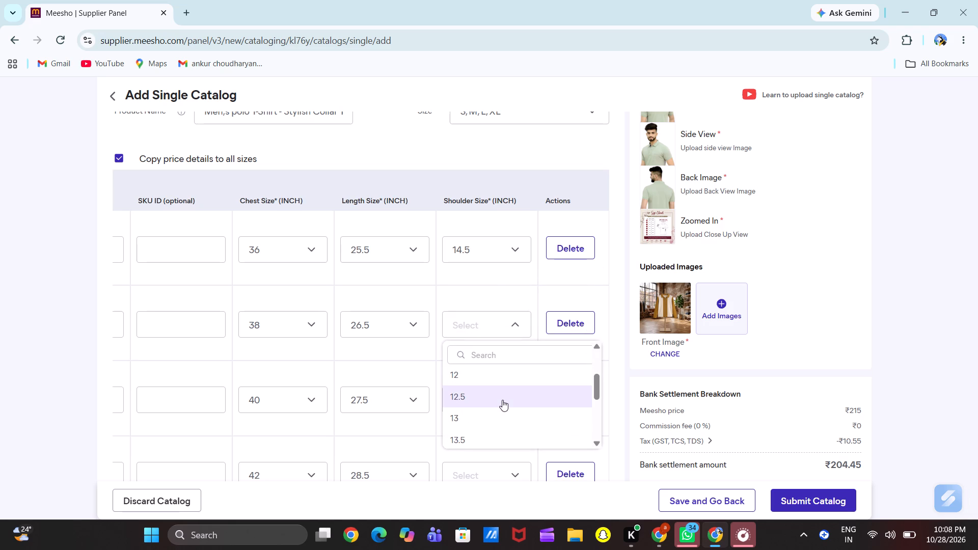
scroll(502, 400, right, 1)
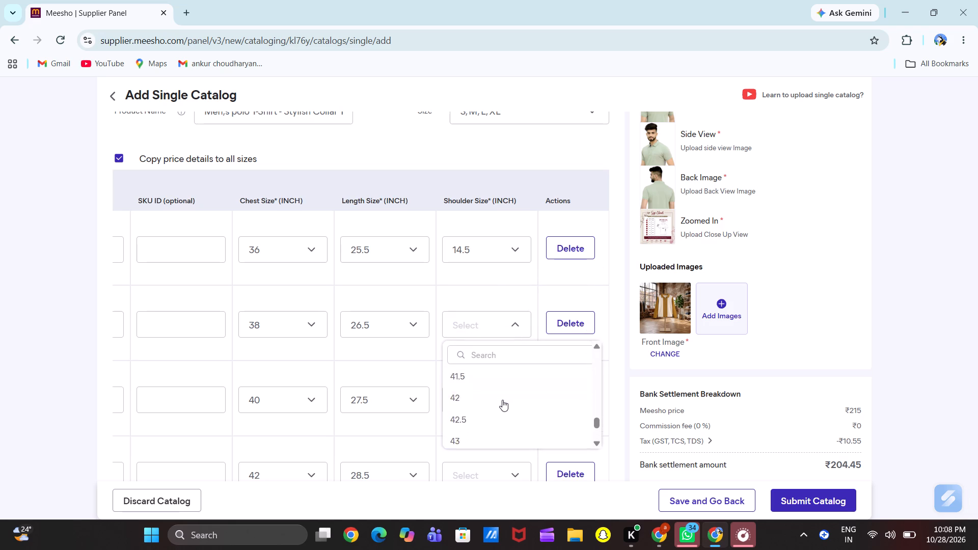
scroll(502, 400, right, 1)
scroll(502, 400, up, 6)
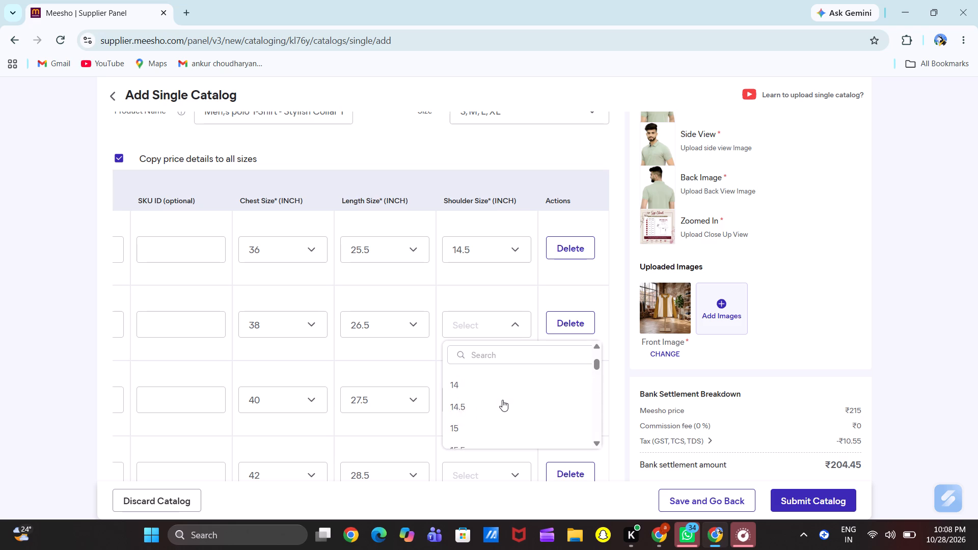
scroll(502, 400, up, 2)
scroll(502, 400, down, 3)
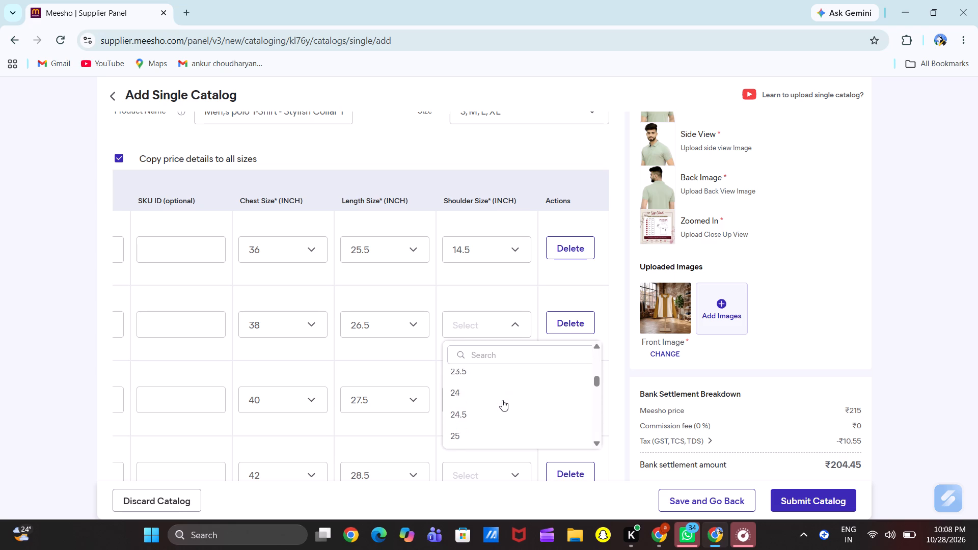
scroll(502, 400, down, 1)
scroll(502, 400, up, 8)
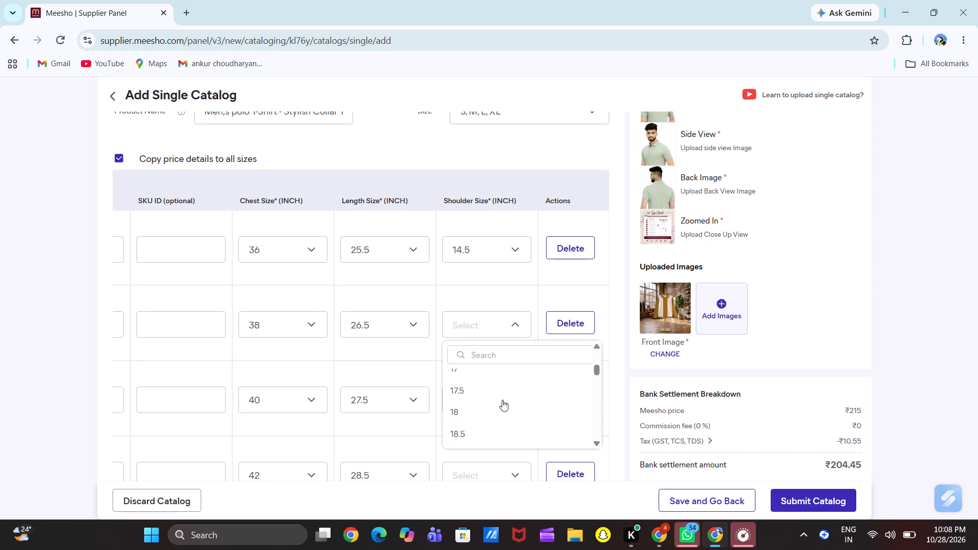
scroll(502, 400, up, 3)
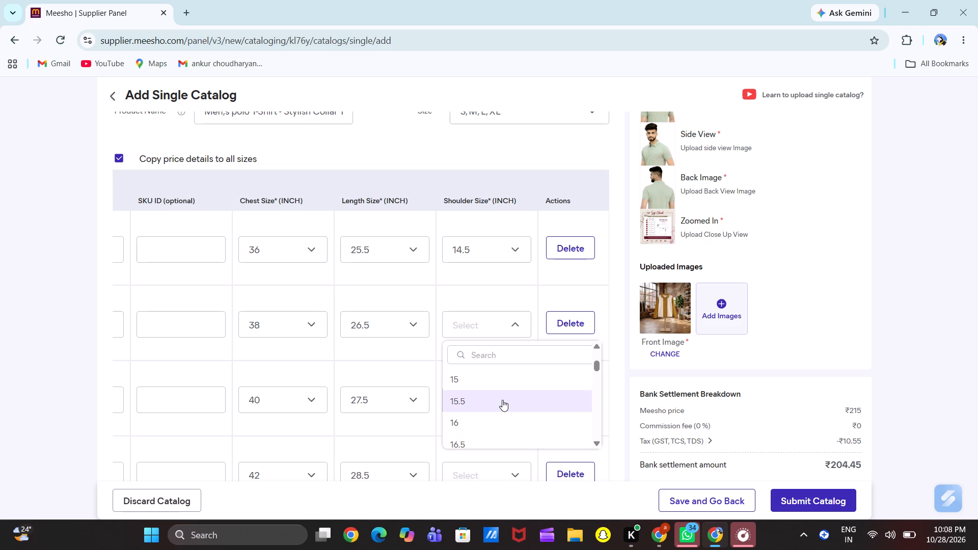
click(501, 398)
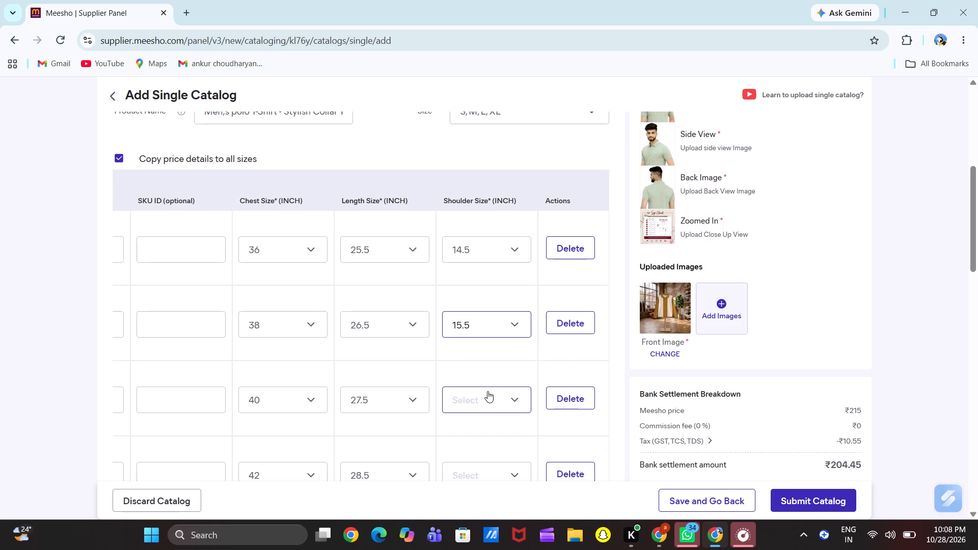
Set Product 6's shoulder size to 16.5 inches in the size row with chest 40.
click(481, 393)
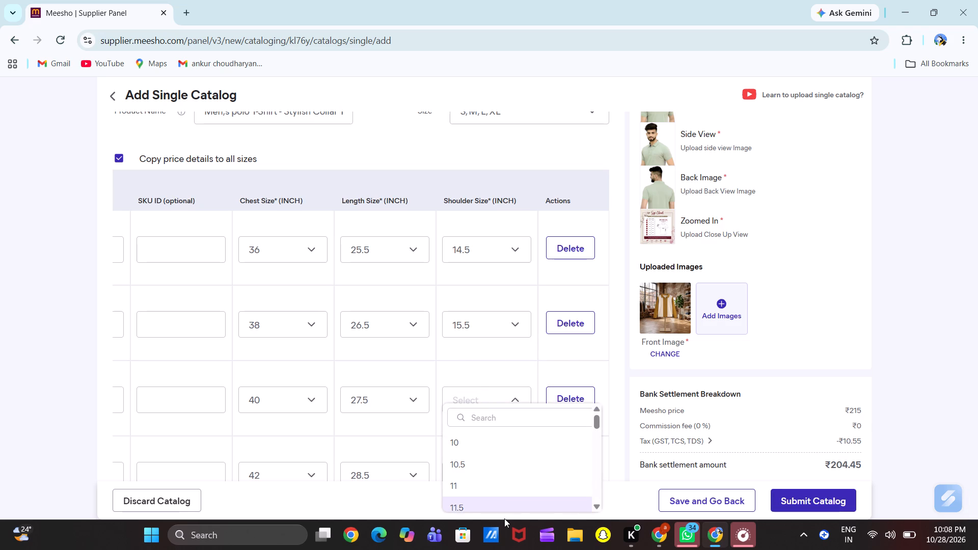
scroll(494, 488, down, 2)
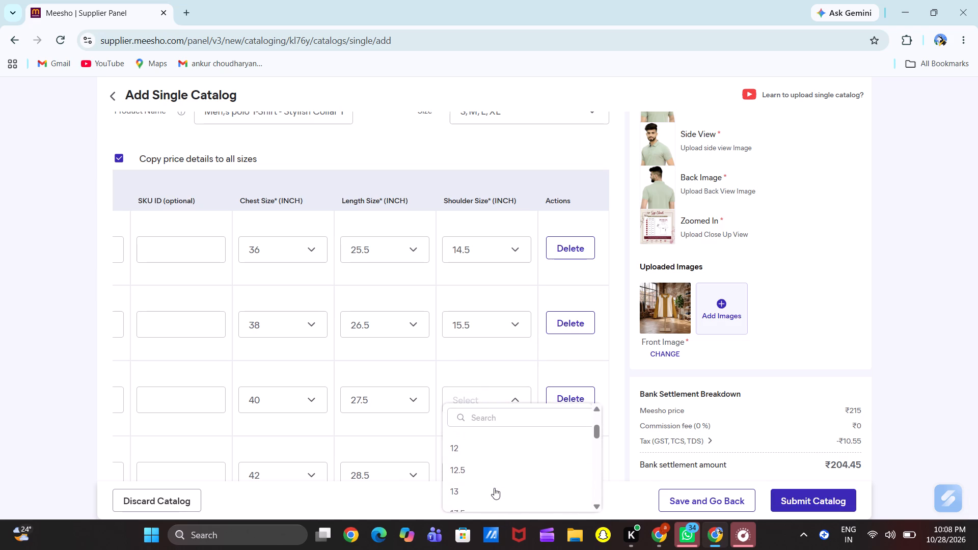
scroll(494, 488, down, 4)
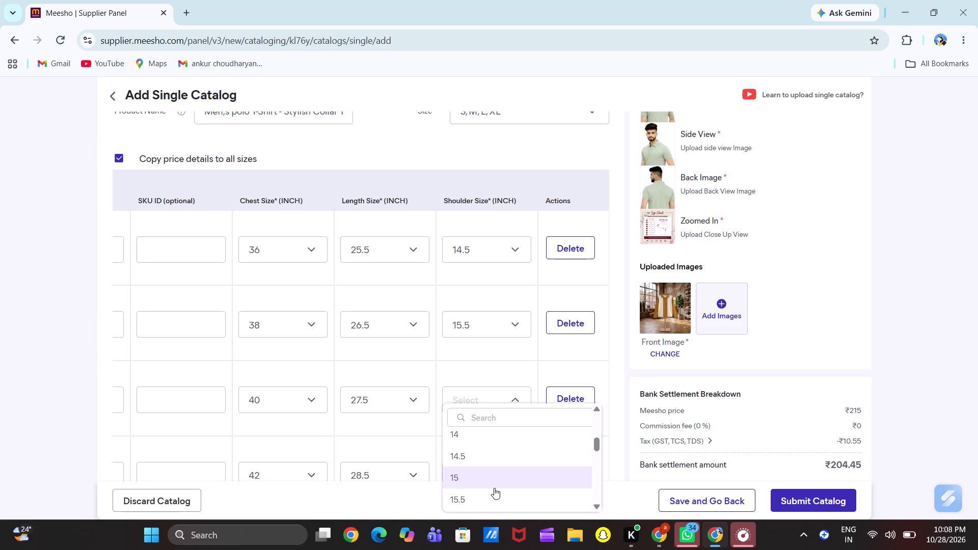
scroll(494, 488, down, 1)
click(479, 484)
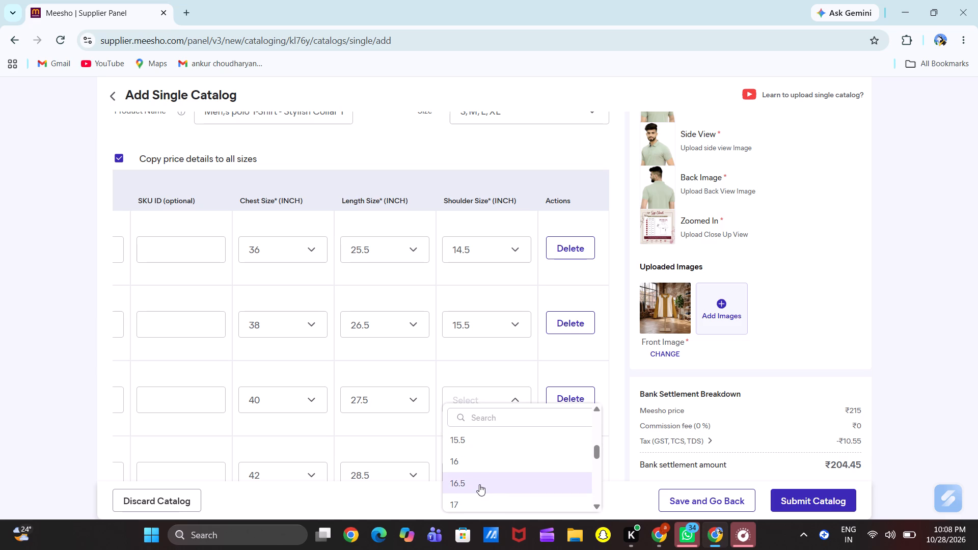
Set Product 6's shoulder size to 17.5 inches in the size row with chest 42.
scroll(479, 484, down, 2)
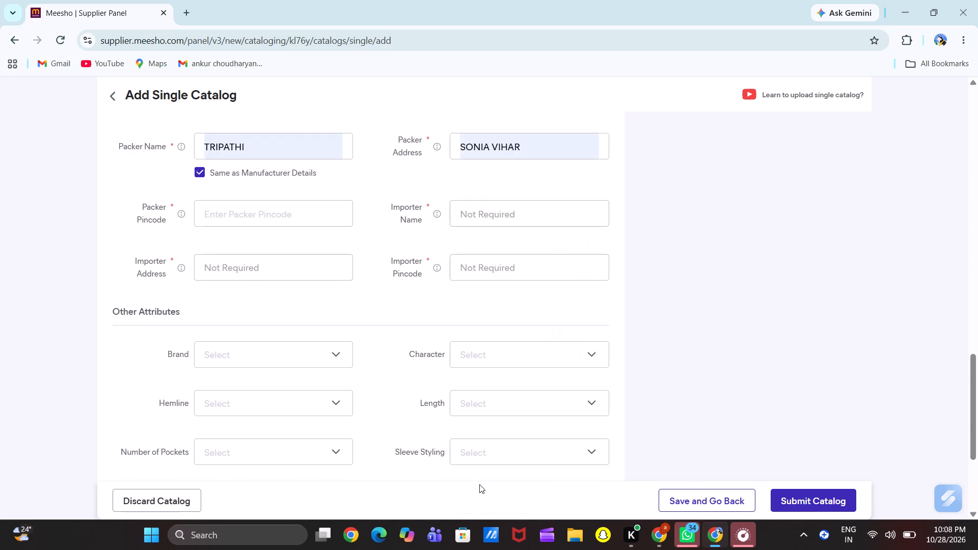
scroll(479, 484, up, 9)
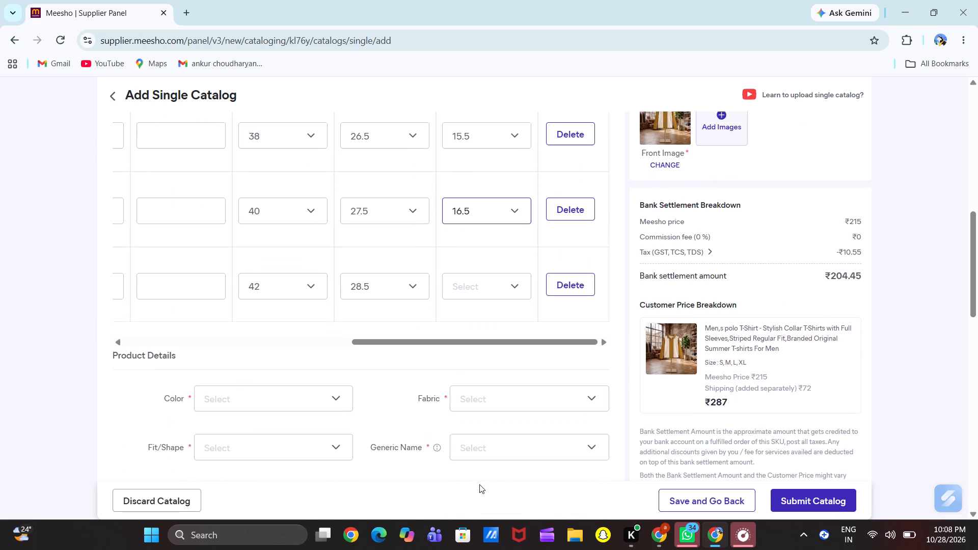
scroll(479, 484, up, 1)
click(474, 325)
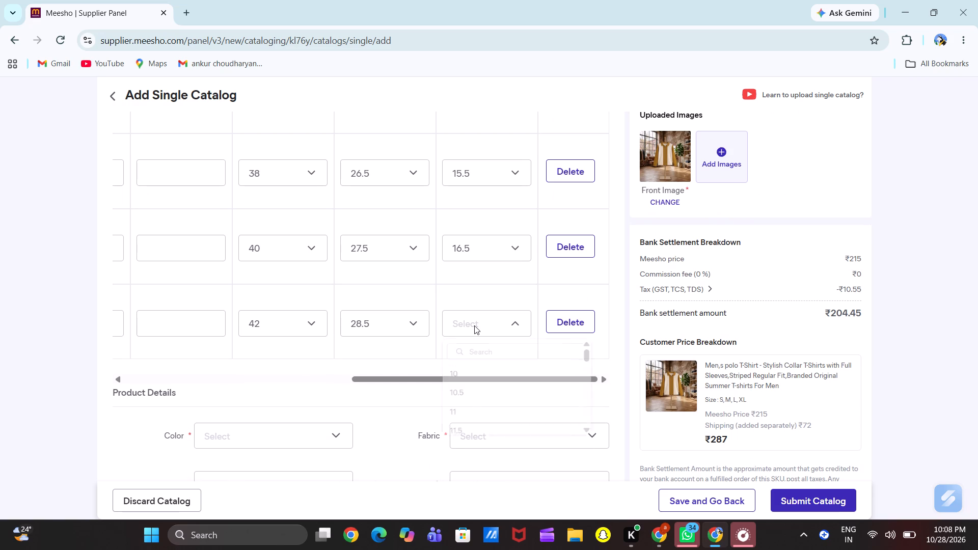
scroll(503, 415, down, 1)
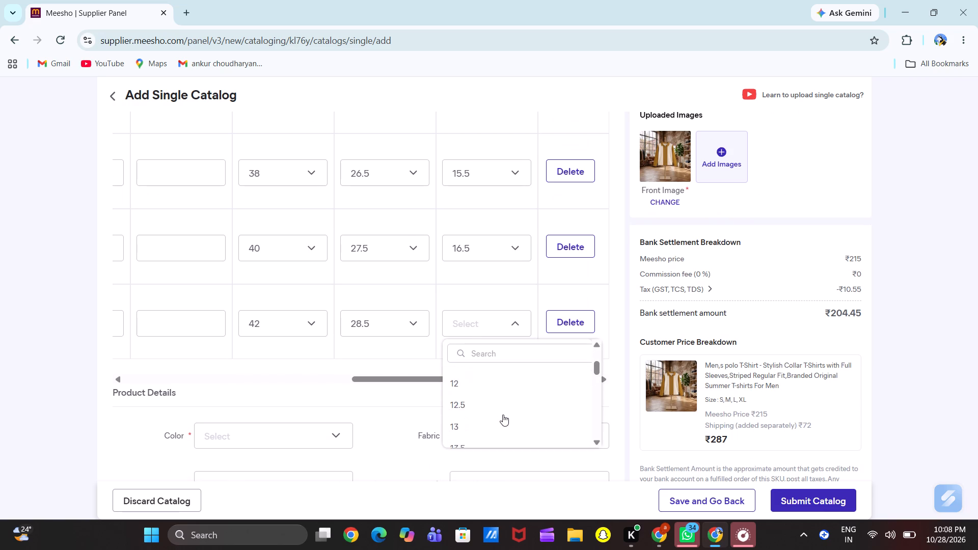
scroll(503, 415, down, 4)
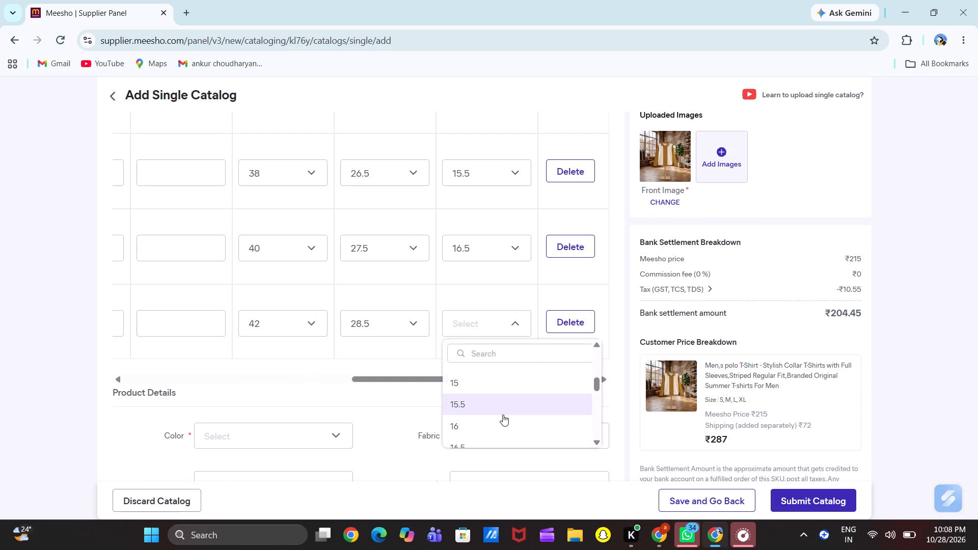
scroll(503, 415, down, 1)
click(503, 415)
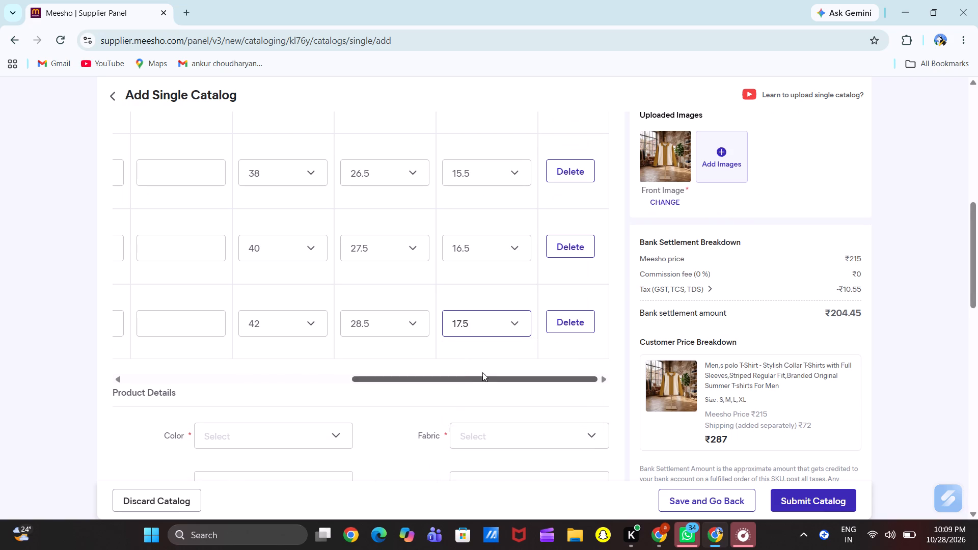
Set Product 6's color to Beige in the product details.
scroll(479, 368, down, 2)
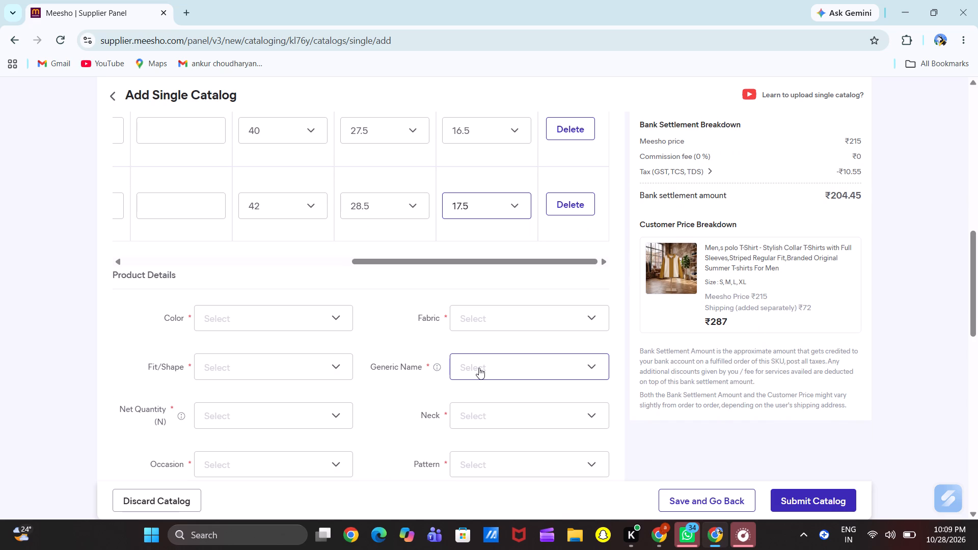
click(239, 319)
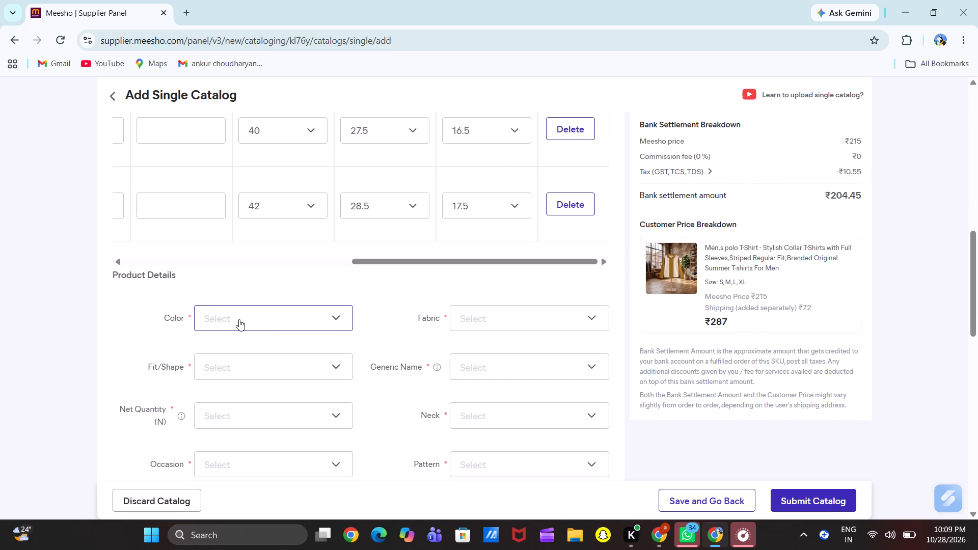
click(237, 347)
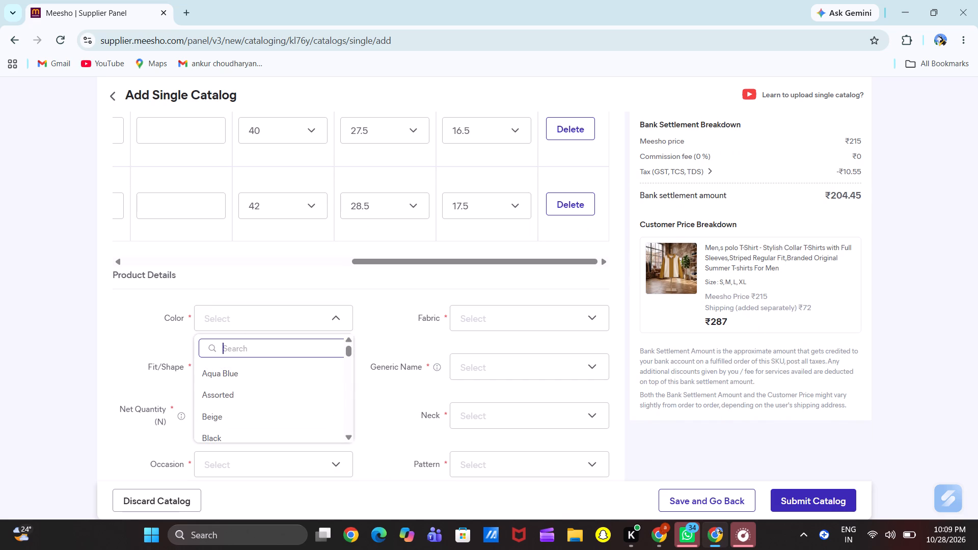
key(b)
text(EI)
click(222, 374)
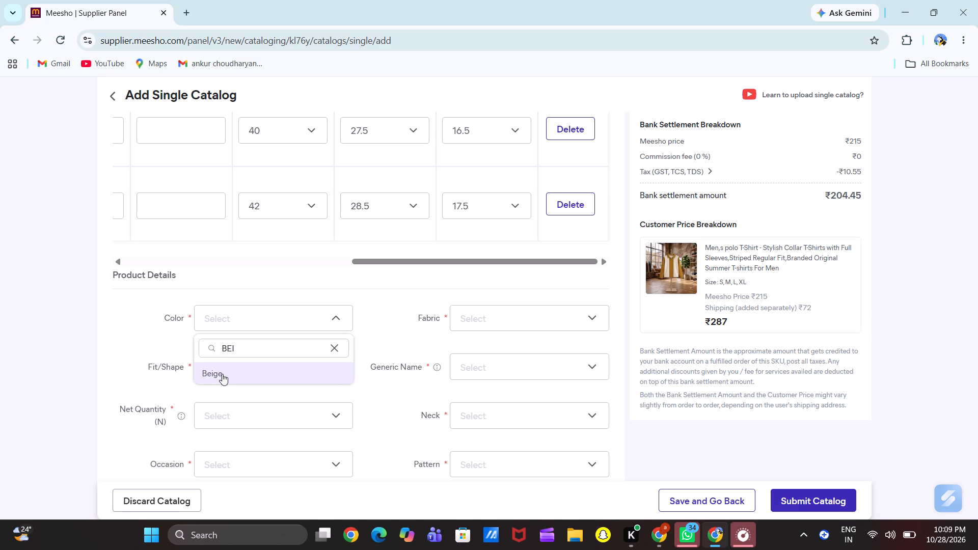
Set Product 6's fabric to Cotton Blend.
click(461, 319)
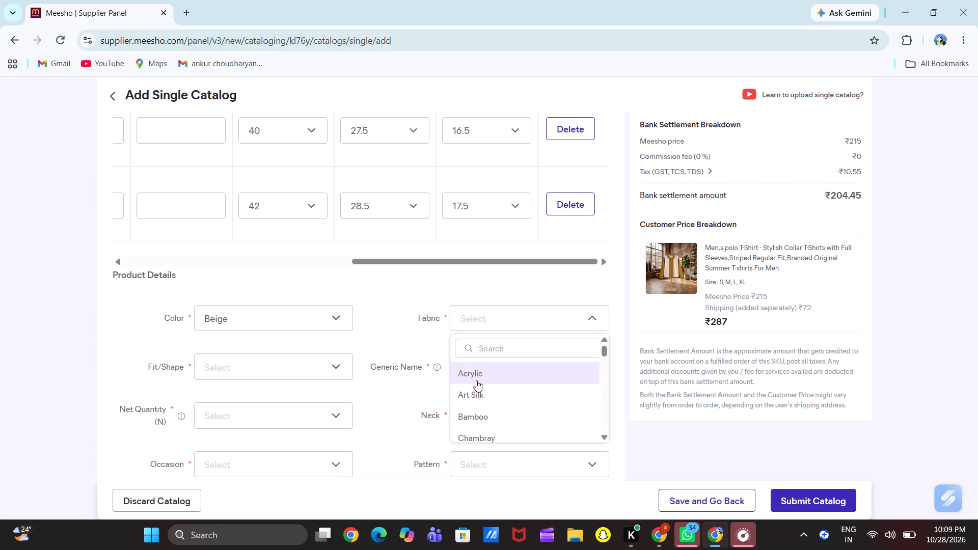
scroll(497, 397, down, 3)
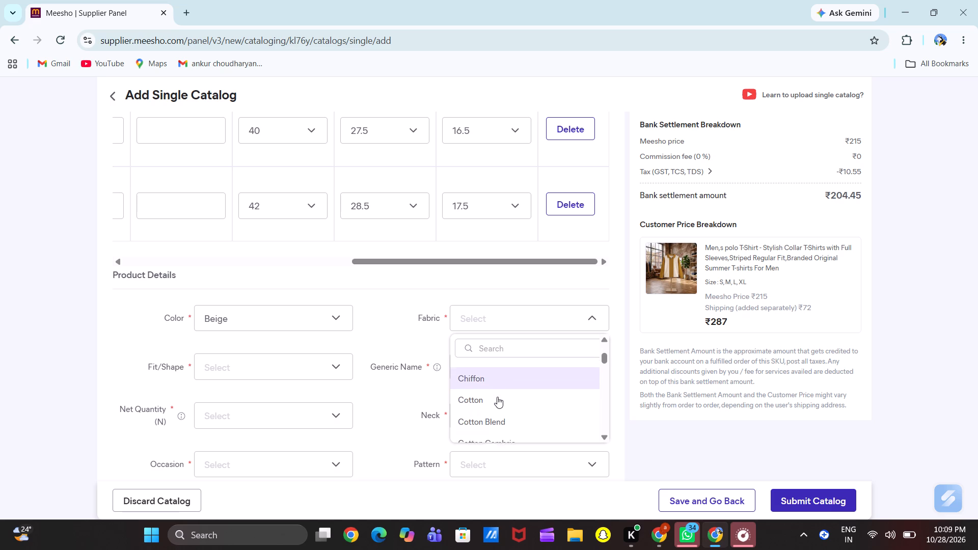
scroll(497, 397, down, 1)
click(497, 397)
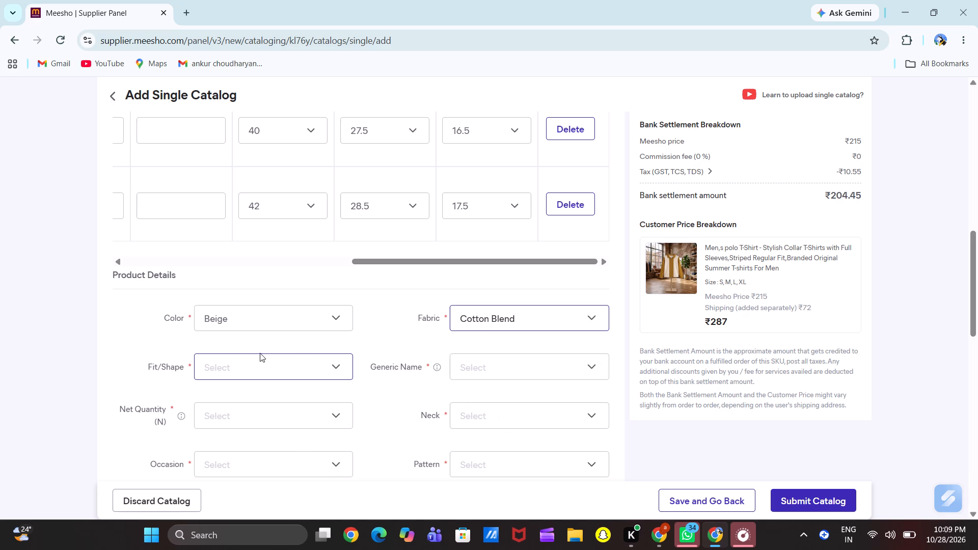
Set Product 6's fit/shape to Regular.
click(260, 358)
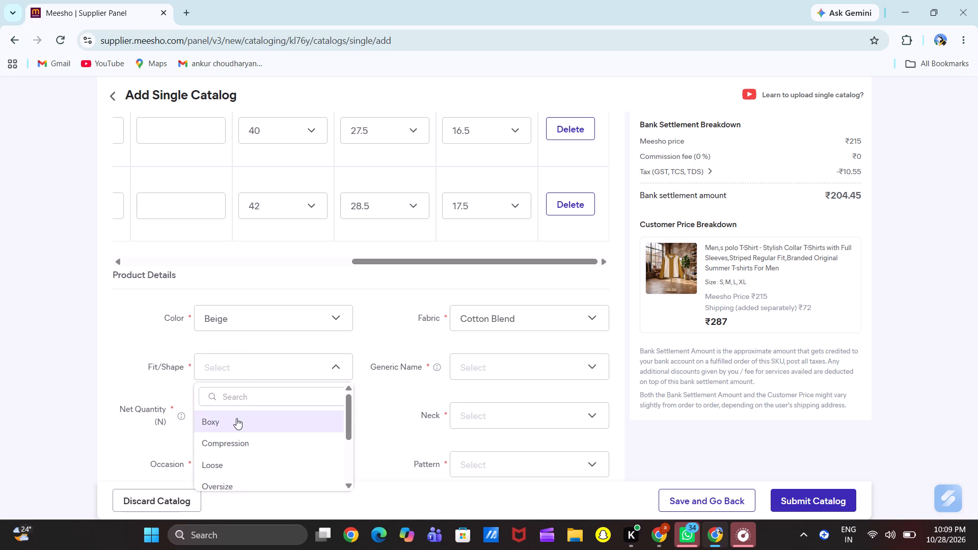
scroll(241, 425, down, 2)
click(237, 430)
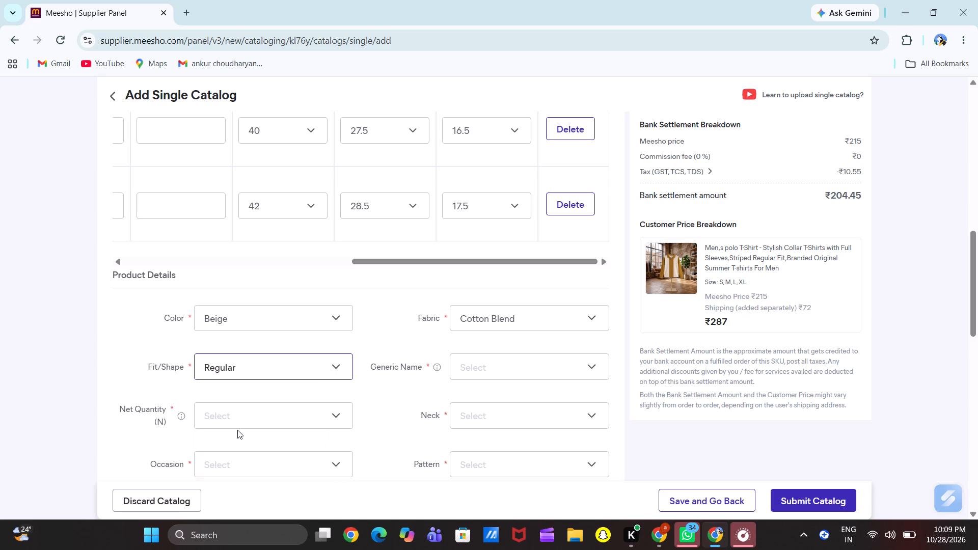
Set Product 6's generic name to Tshirts and its net quantity to 1.
click(476, 370)
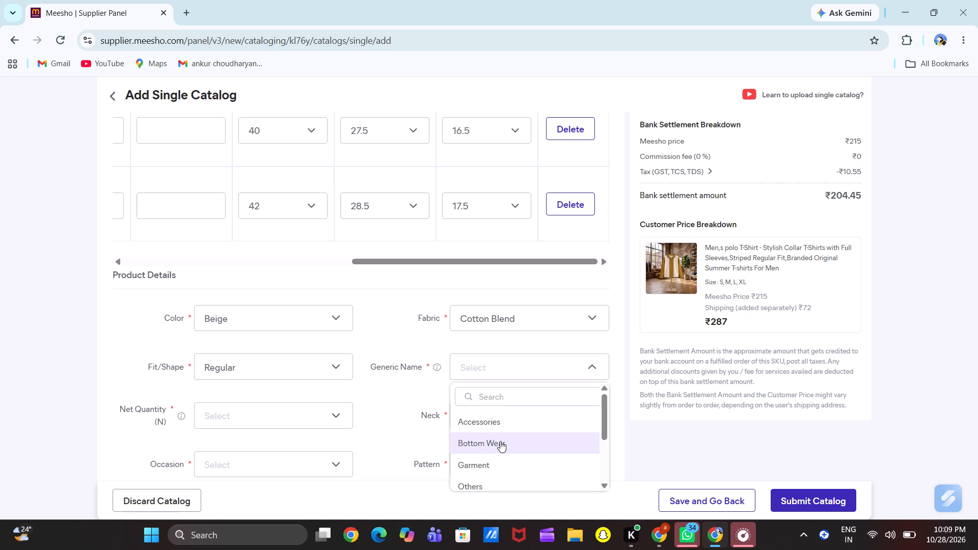
scroll(500, 441, down, 3)
click(473, 453)
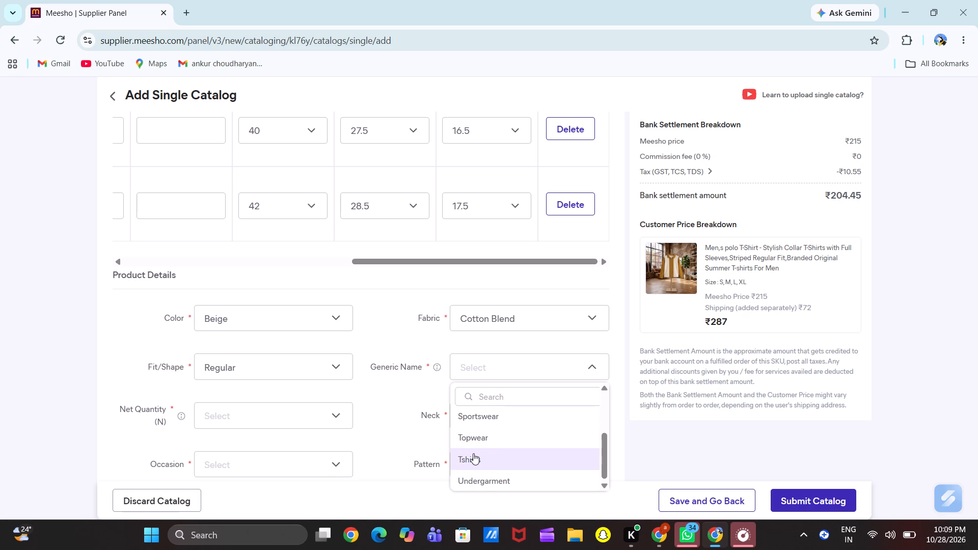
click(293, 415)
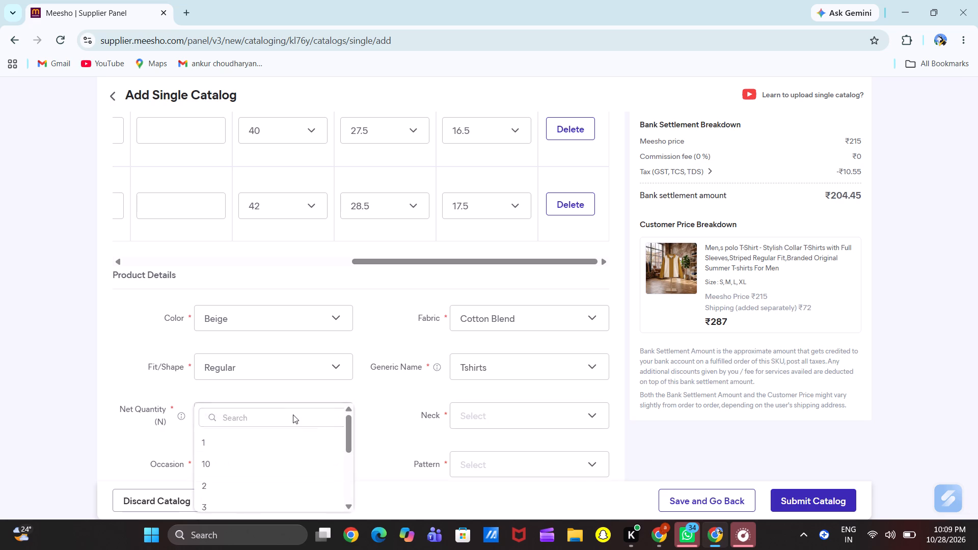
click(251, 446)
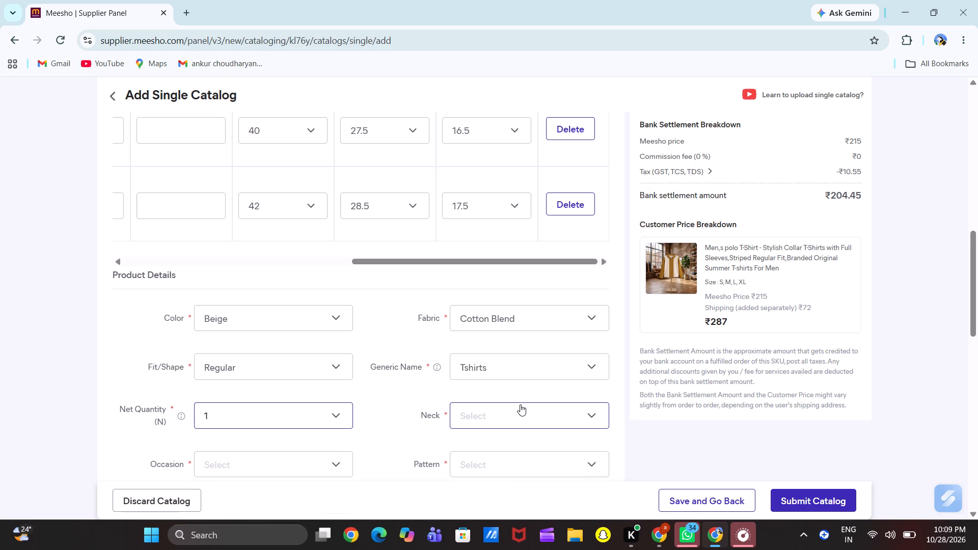
Set Product 6's neck type to Polo.
click(520, 404)
scroll(514, 463, down, 2)
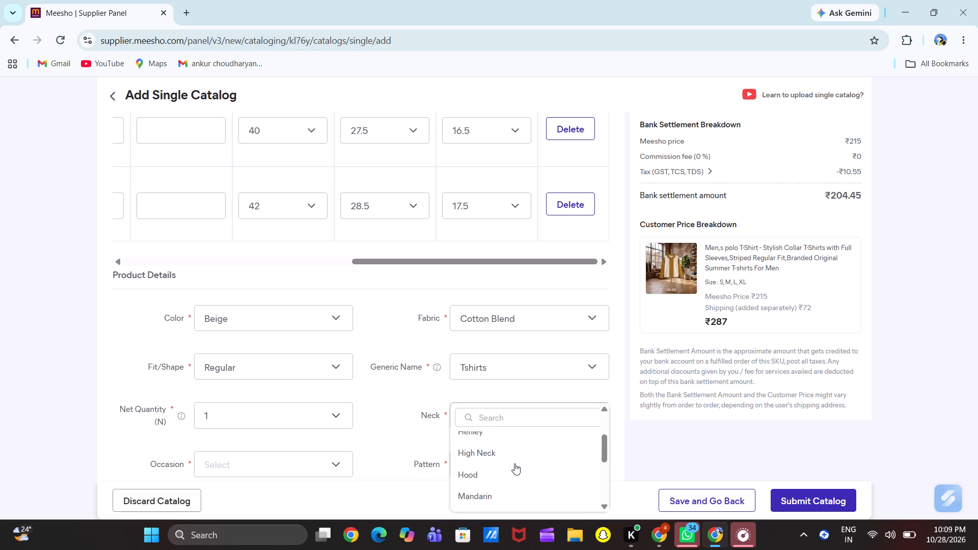
scroll(514, 463, down, 1)
click(495, 494)
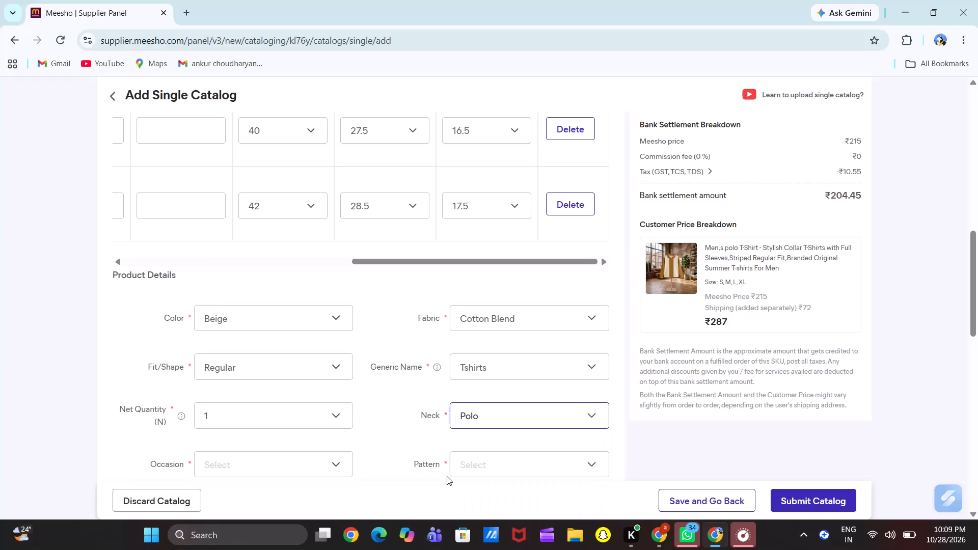
Set Product 6's occasion to Casual.
scroll(405, 449, down, 3)
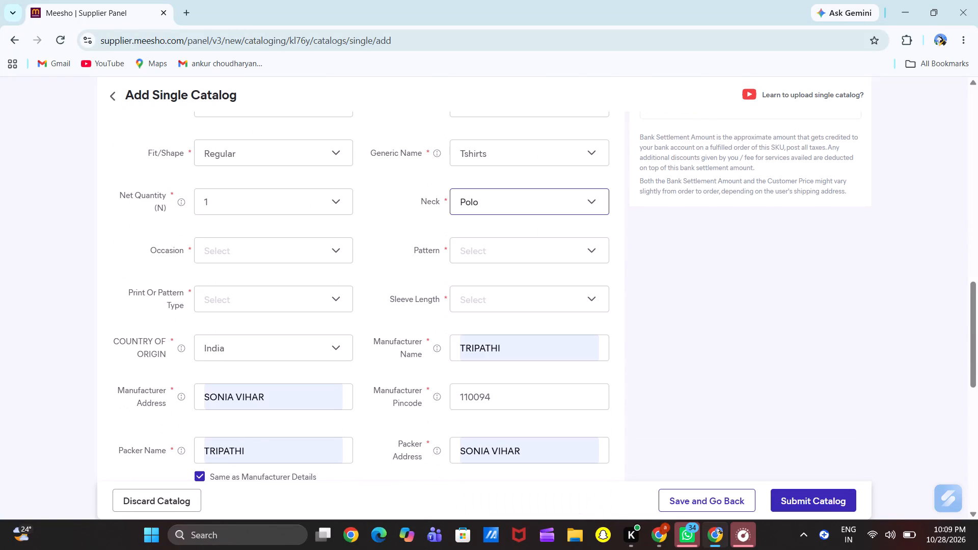
click(238, 255)
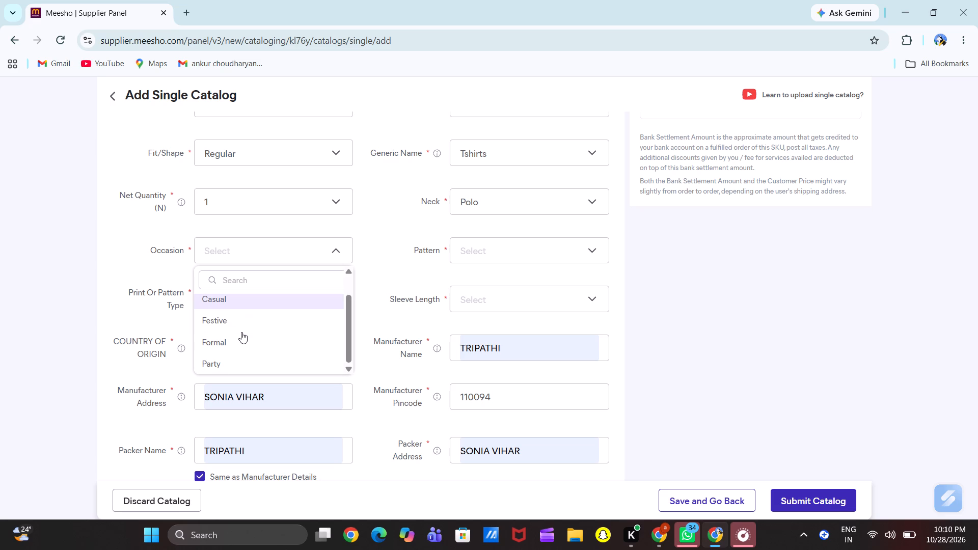
click(218, 312)
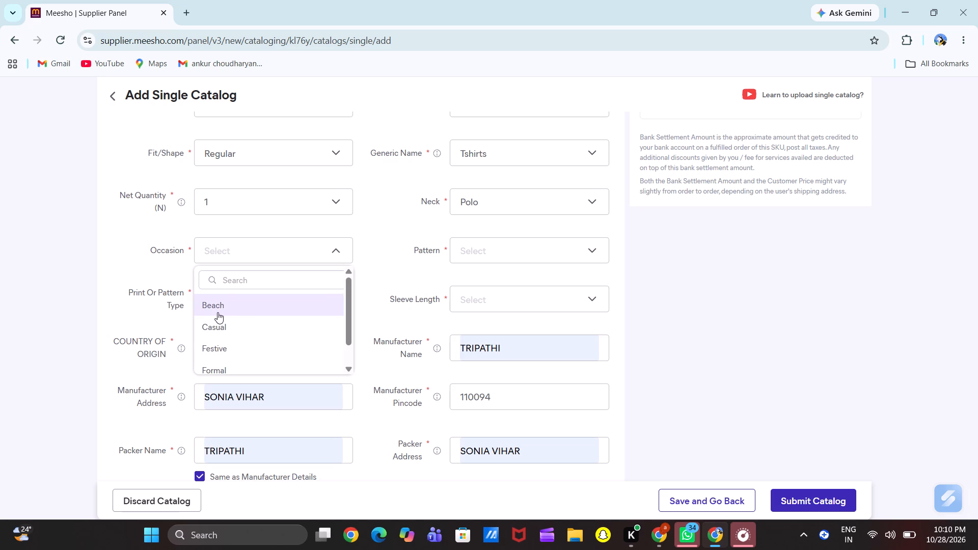
click(255, 244)
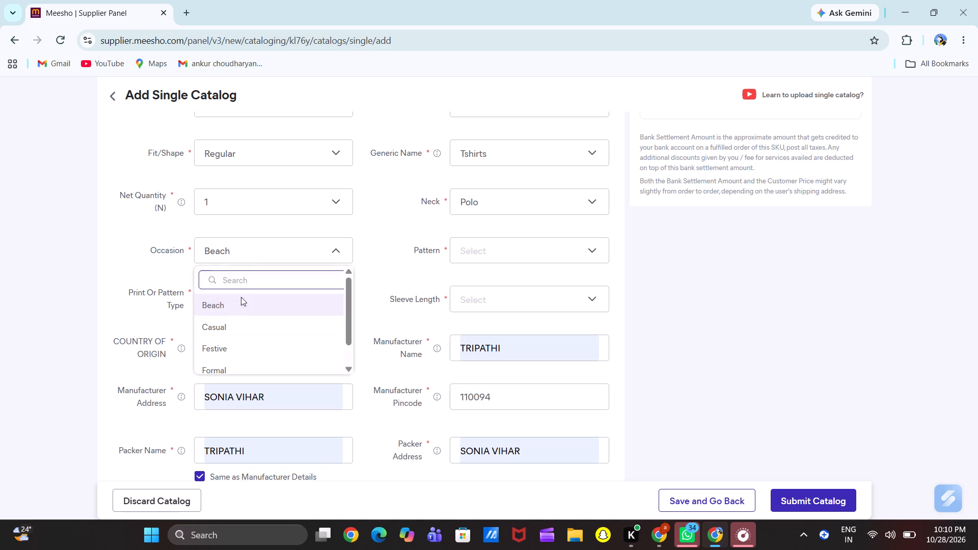
click(237, 321)
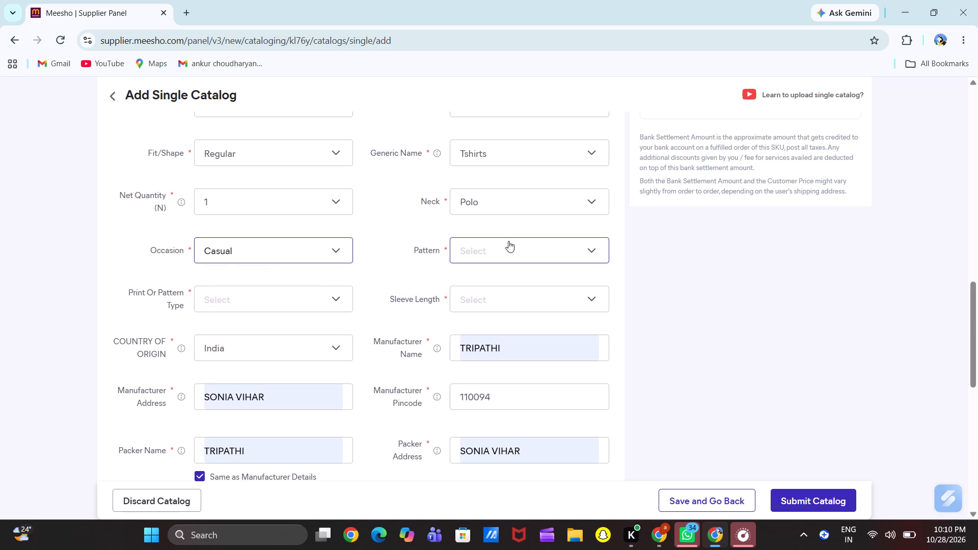
Set both the pattern and the print or pattern type of Product 6 to Colorblocked.
click(508, 241)
click(502, 329)
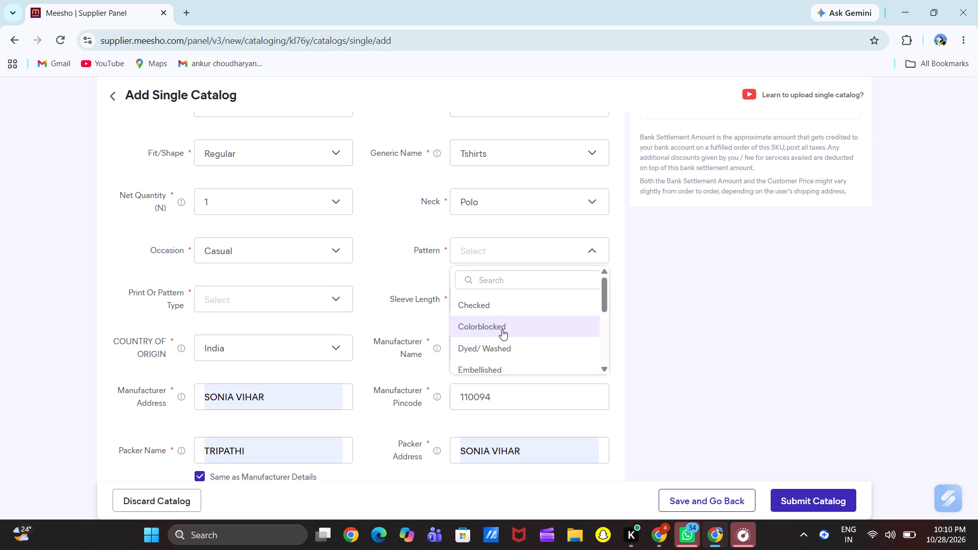
click(280, 304)
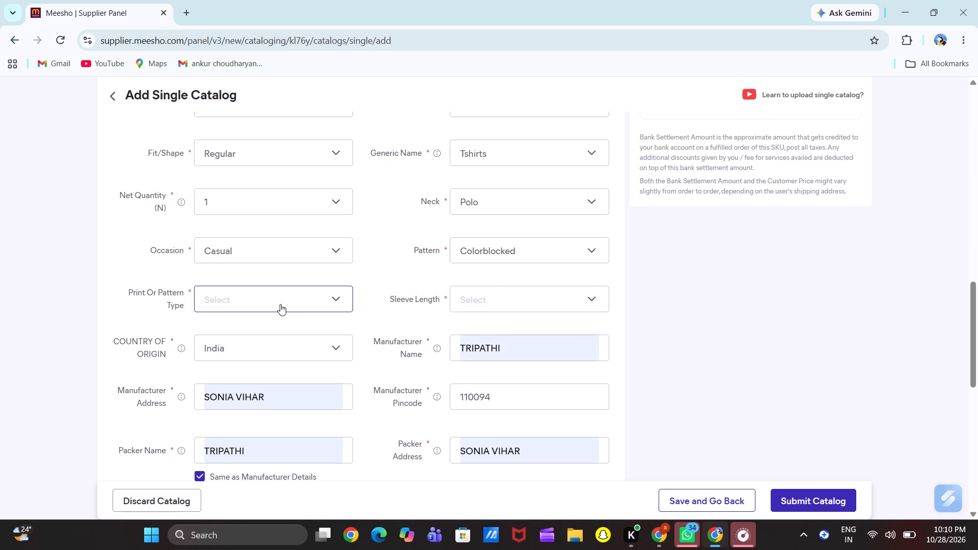
scroll(276, 377, down, 3)
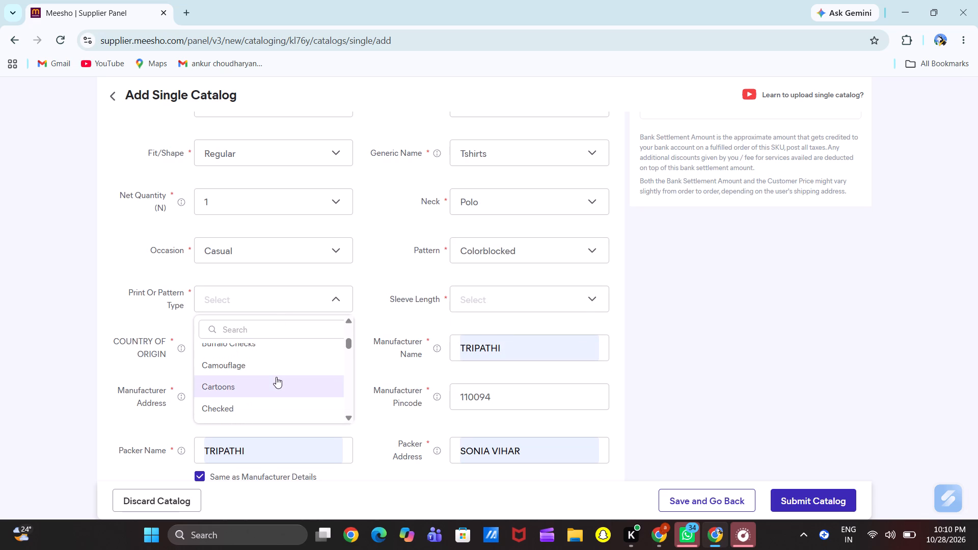
scroll(276, 377, down, 1)
click(236, 382)
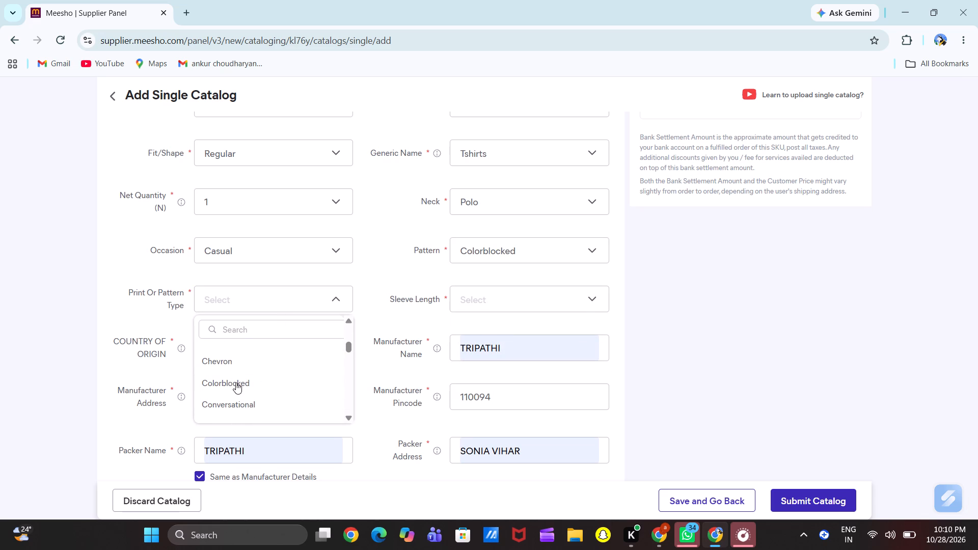
Set Product 6's sleeve length to Long Sleeves.
click(492, 308)
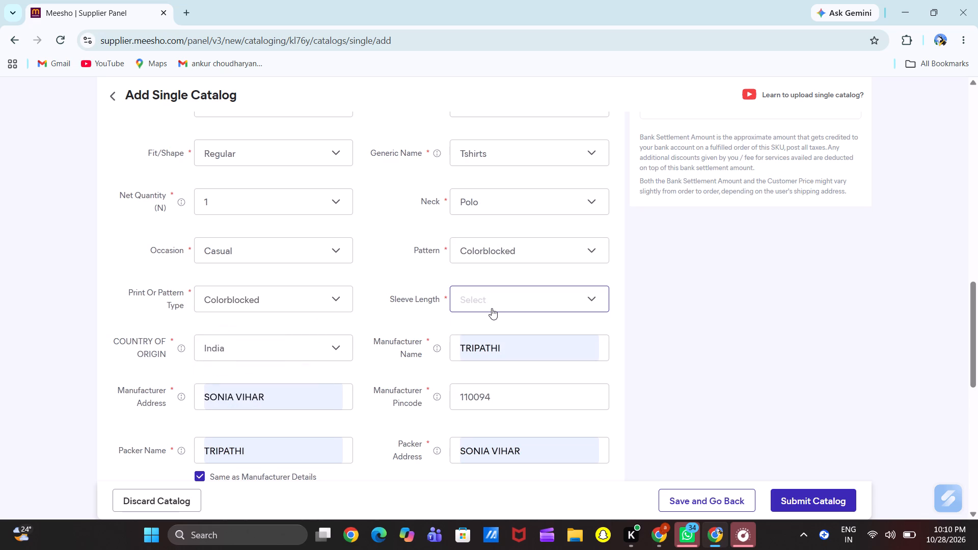
click(469, 348)
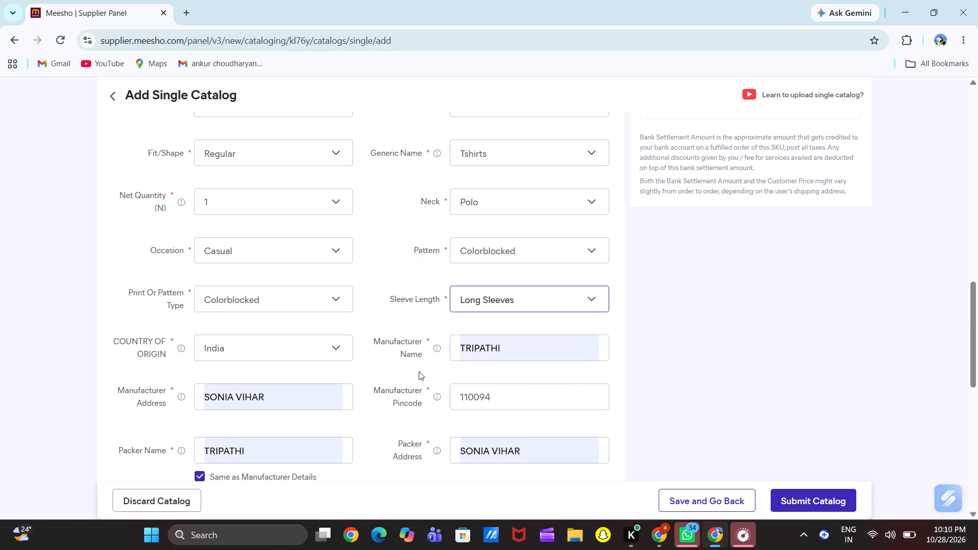
Enter the packer pincode for Product 6, matching the manufacturer's pincode.
scroll(419, 371, down, 3)
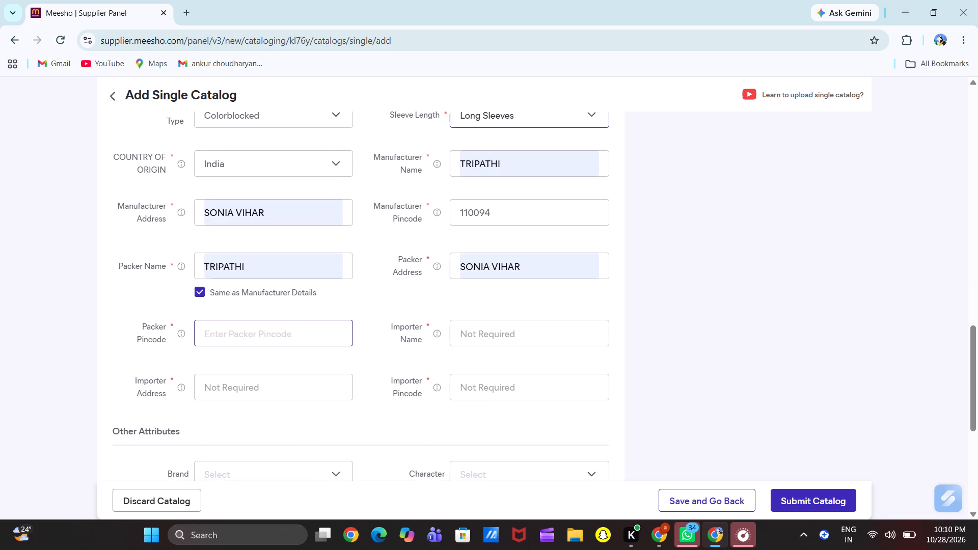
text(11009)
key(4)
click(255, 327)
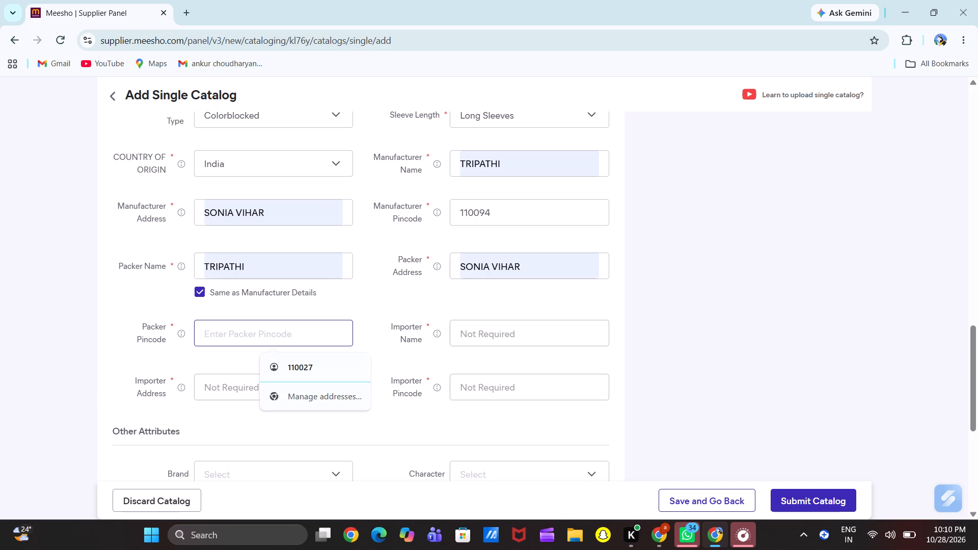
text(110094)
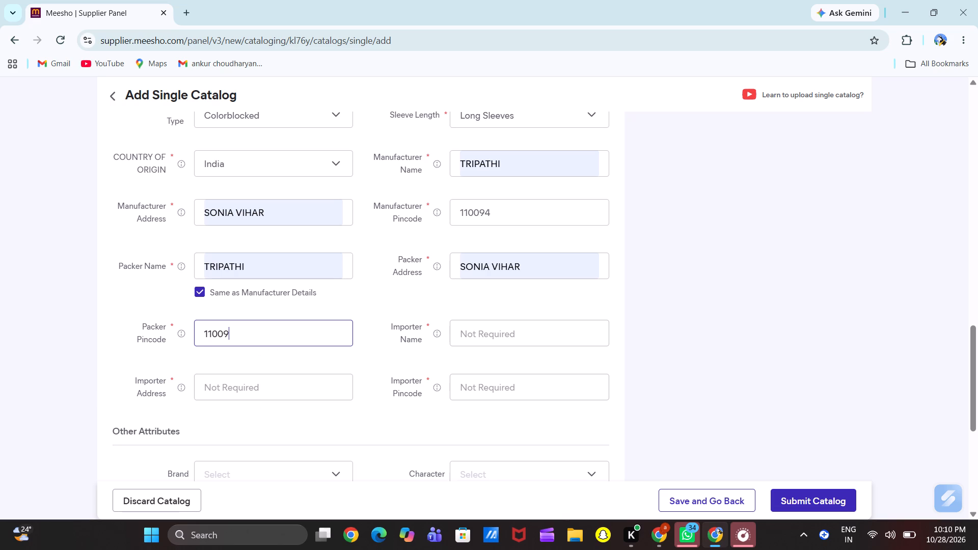
Set Product 6's length to Regular under the other attributes.
scroll(443, 341, down, 3)
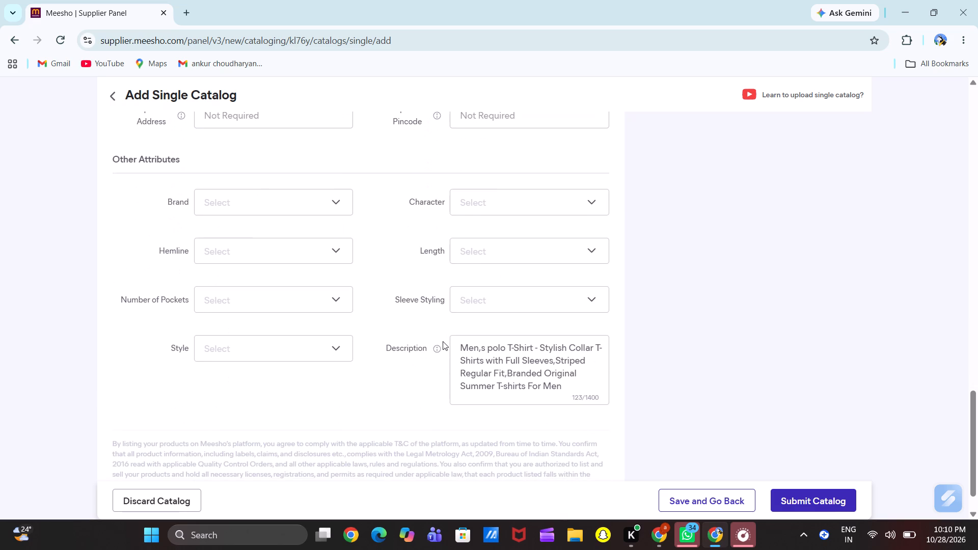
click(481, 254)
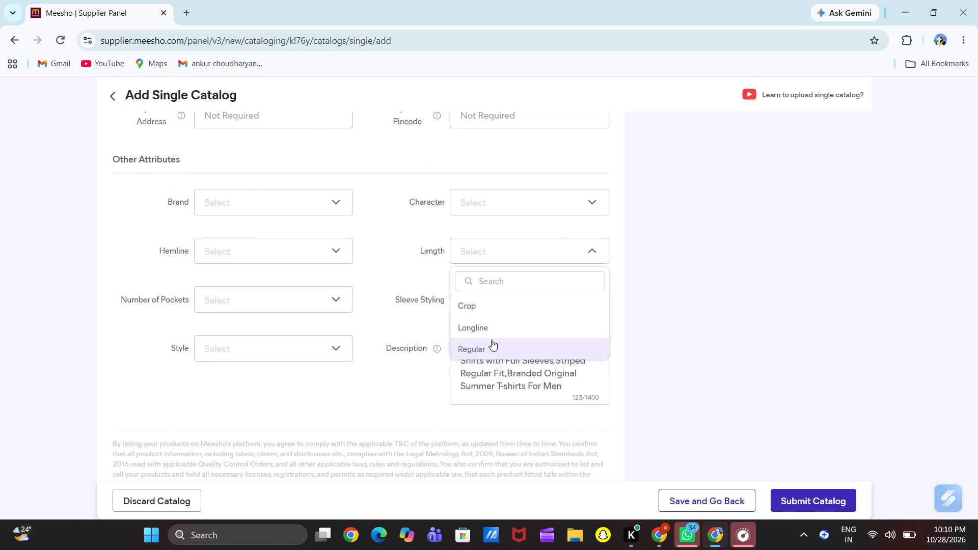
click(492, 340)
Set Product 6's style to Korean under the other attributes.
click(247, 351)
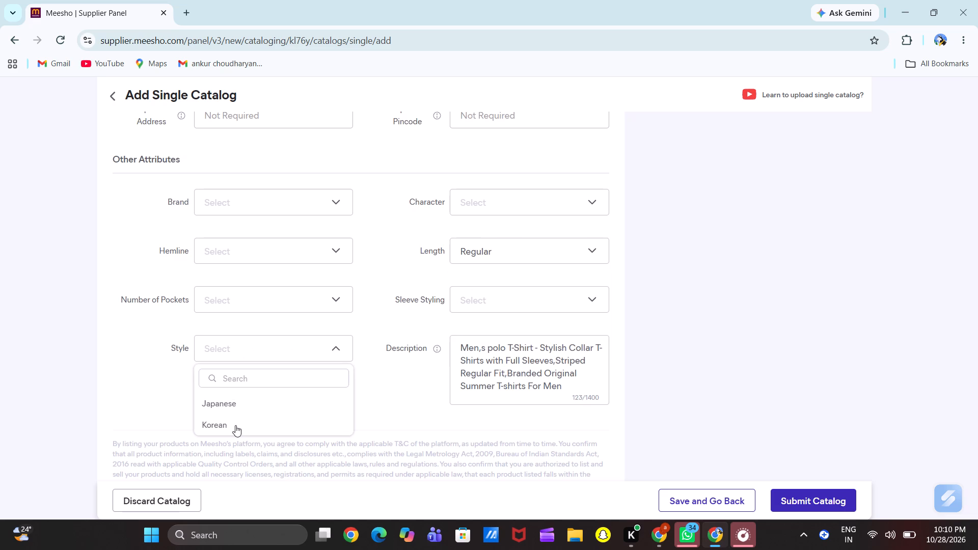
click(235, 426)
scroll(371, 398, up, 7)
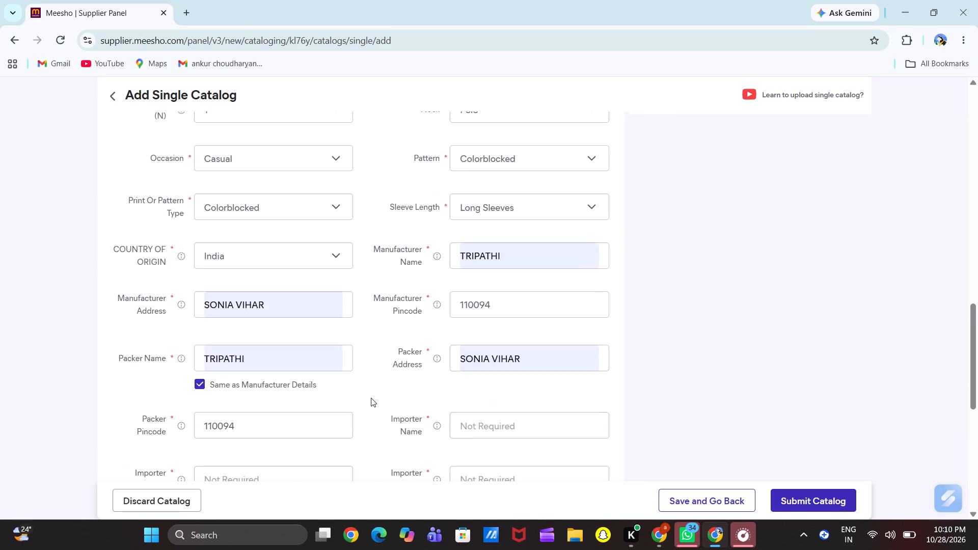
Set Product 6's Meesho price to 215 for all sizes.
scroll(371, 398, up, 3)
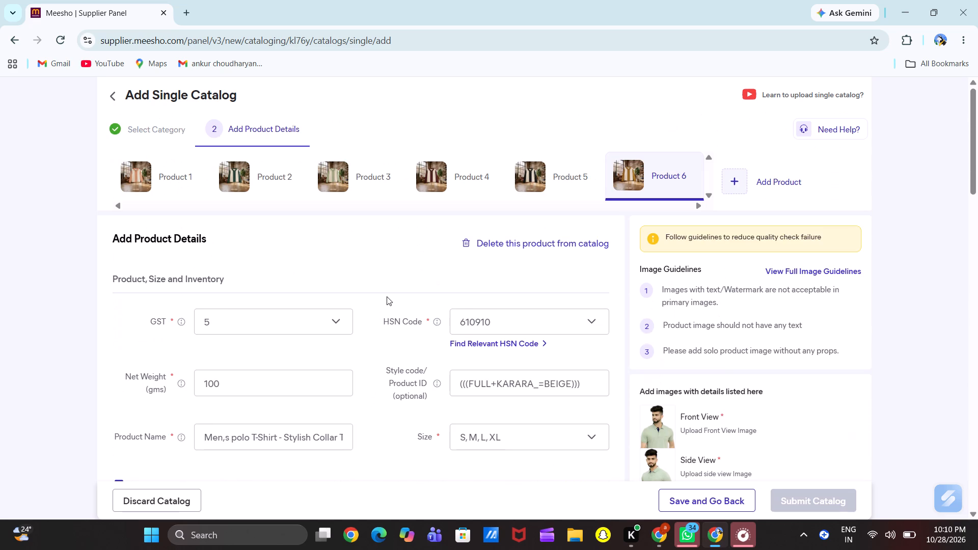
scroll(387, 296, down, 7)
scroll(387, 296, up, 5)
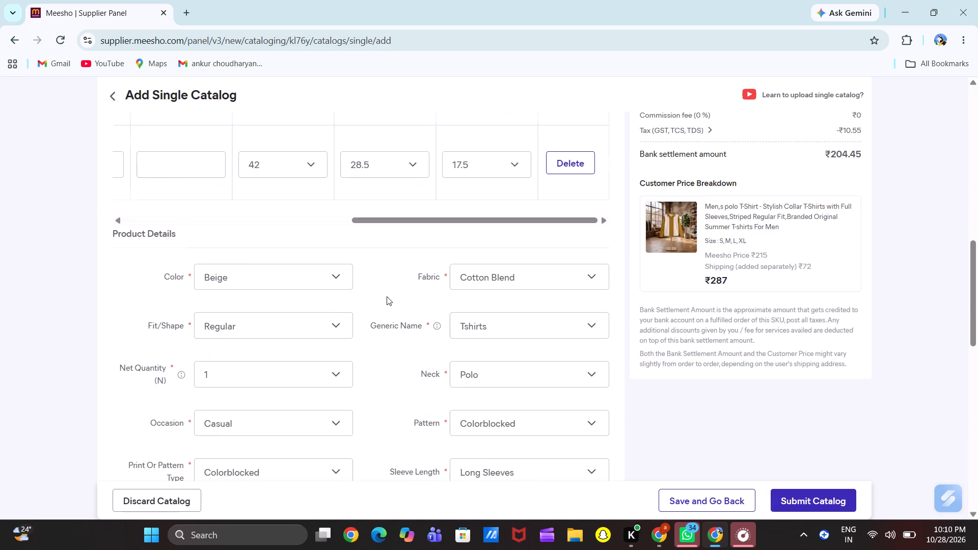
scroll(387, 296, right, 4)
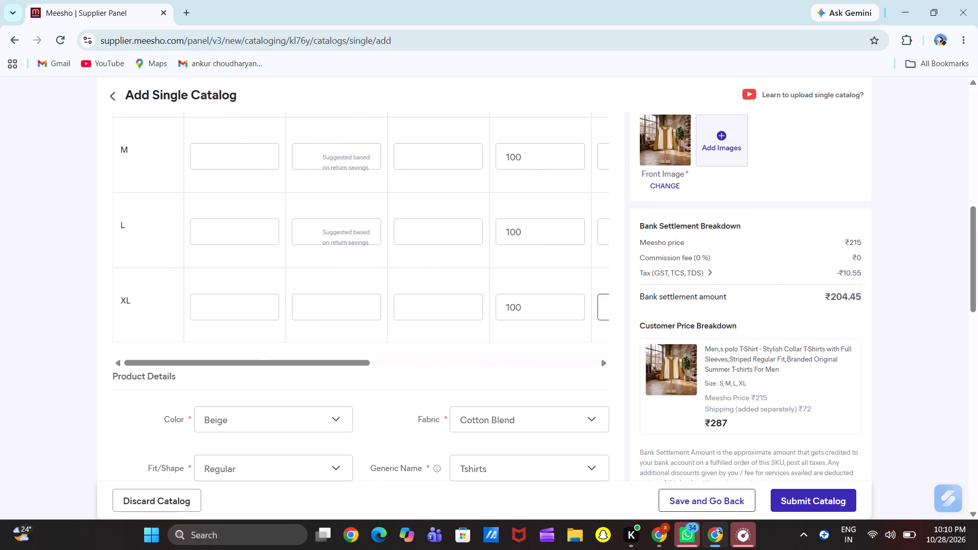
scroll(387, 296, right, 4)
click(223, 152)
scroll(223, 152, up, 1)
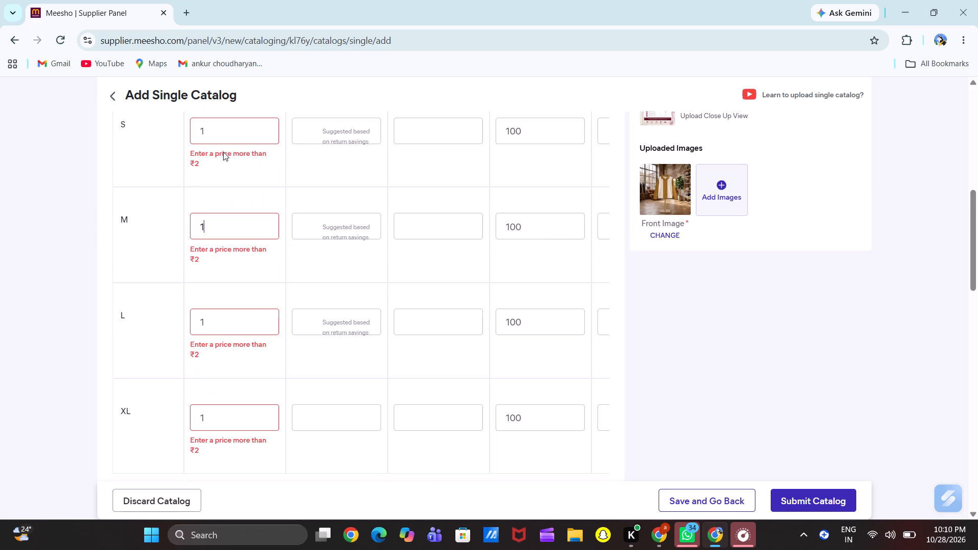
click(217, 127)
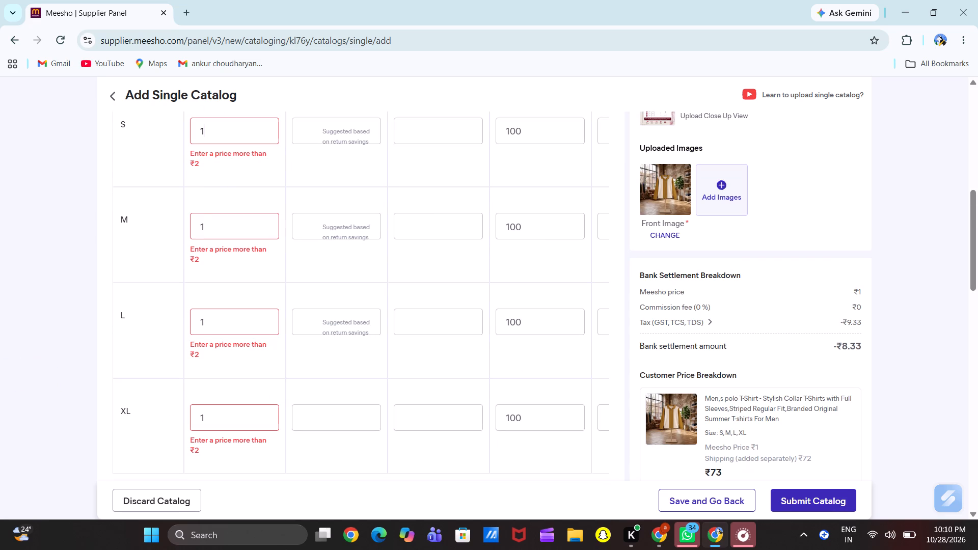
key(BackSpace)
key(BackSpace)
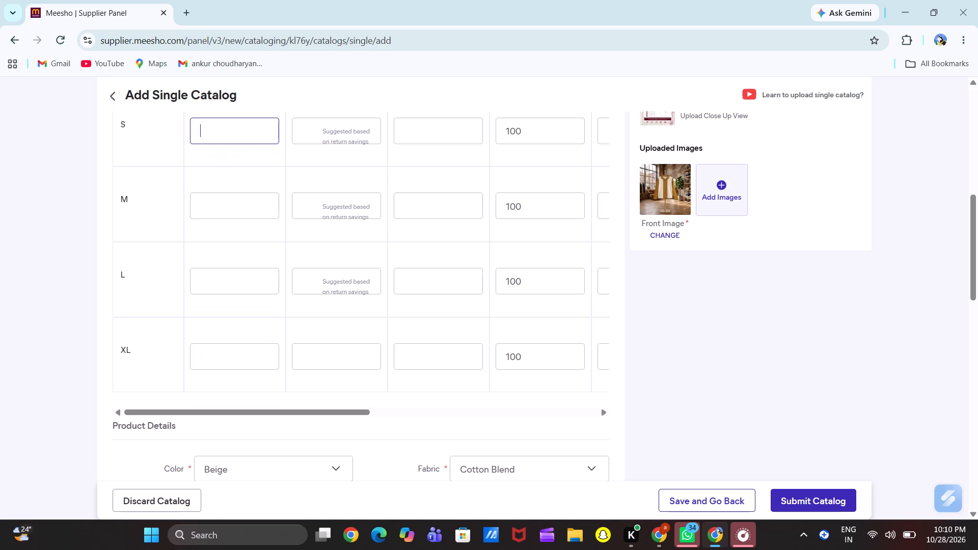
key(2)
key(1)
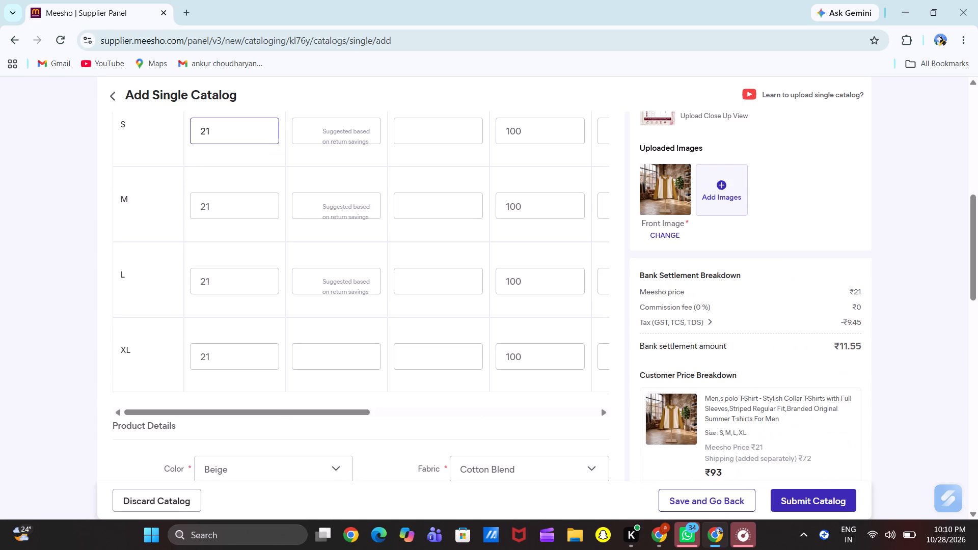
key(5)
Set Product 6's wrong/defective returns price to 214 and MRP to 799 for all sizes.
click(301, 128)
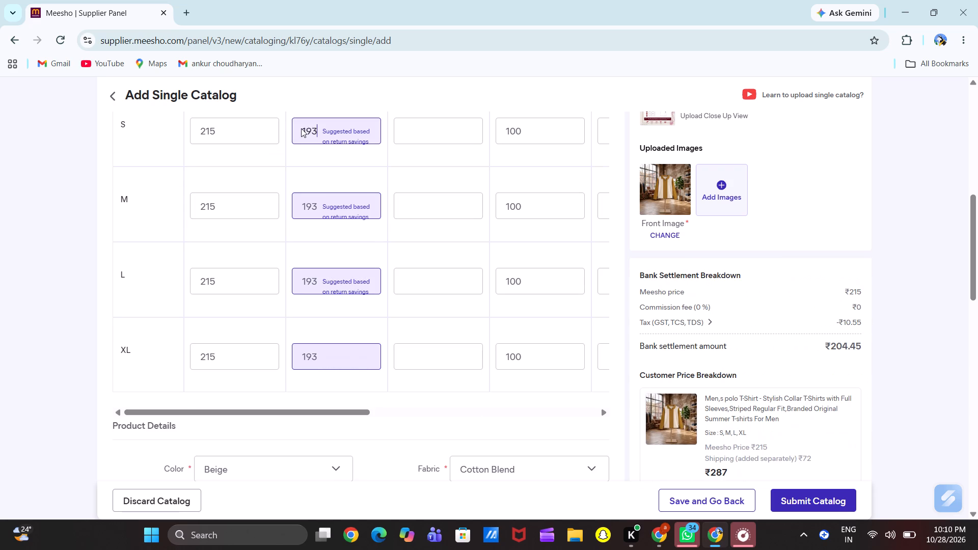
key(BackSpace)
key(BackSpace)
key(BackSpace)
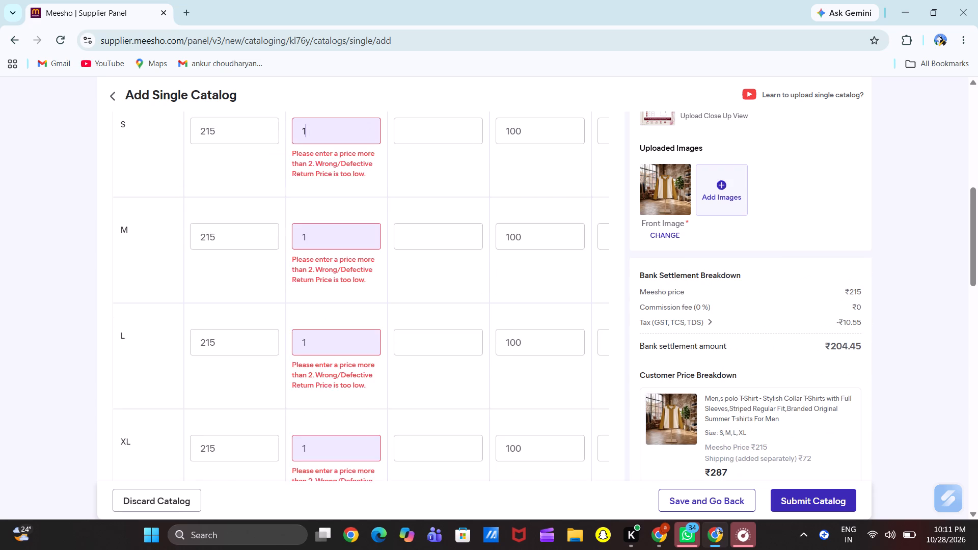
text(214)
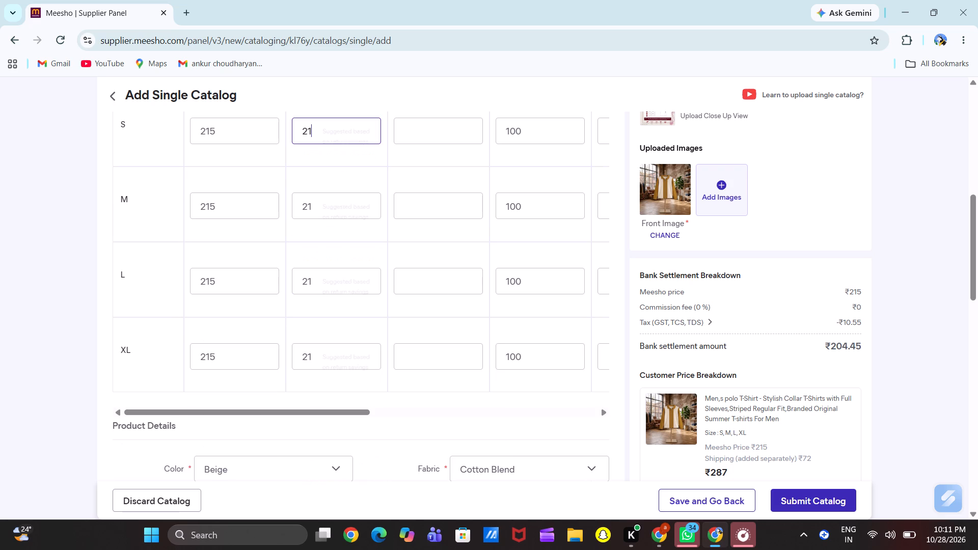
click(439, 132)
text(799)
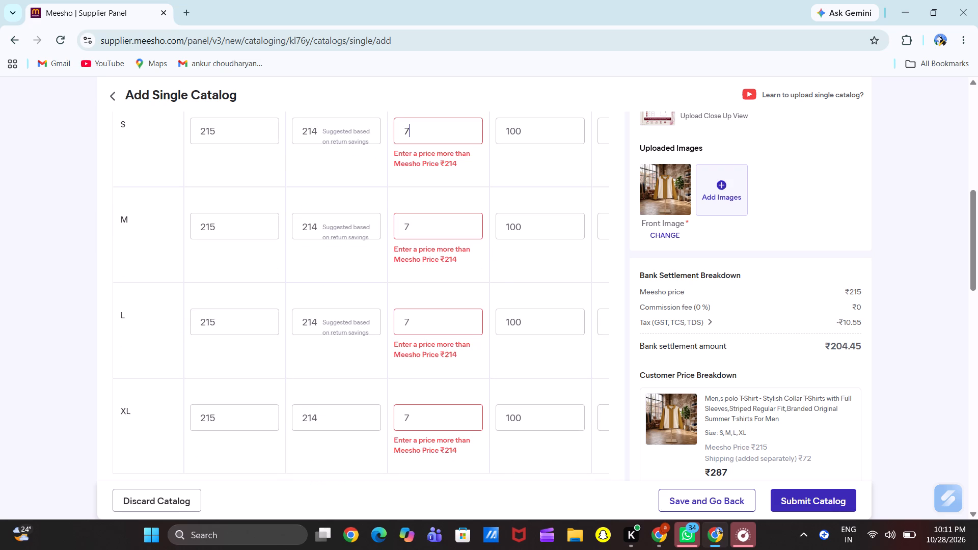
Check the size and pricing entries of Product 5 and Product 4.
scroll(381, 166, up, 4)
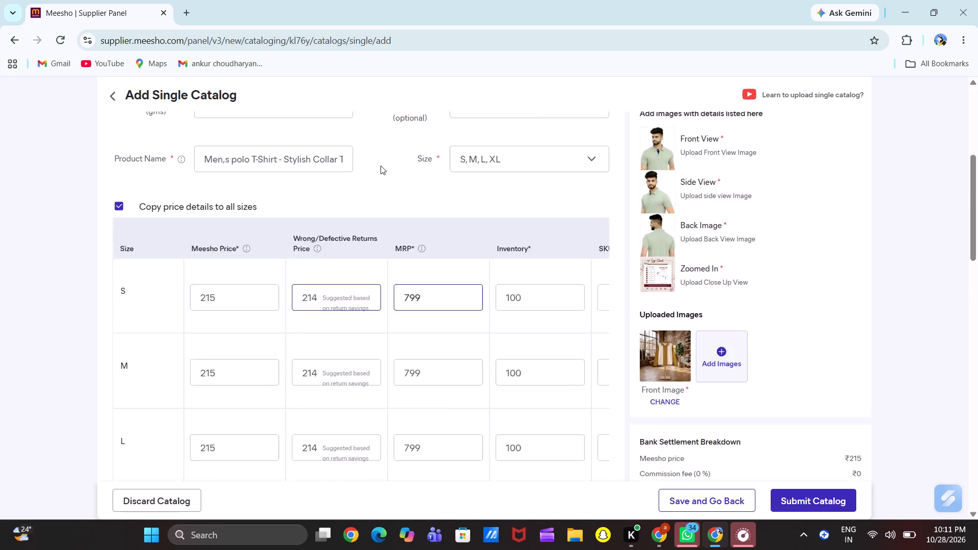
scroll(381, 166, up, 4)
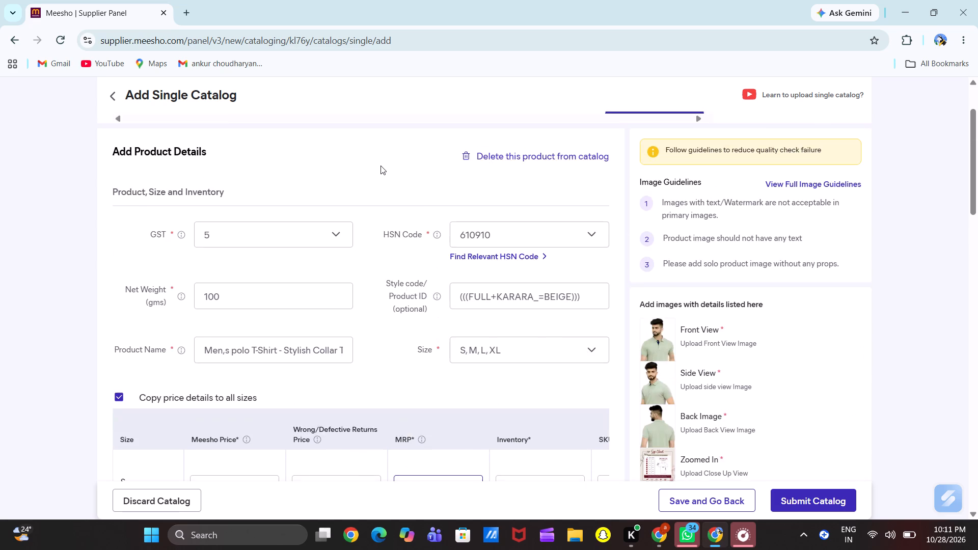
scroll(381, 166, up, 3)
click(525, 169)
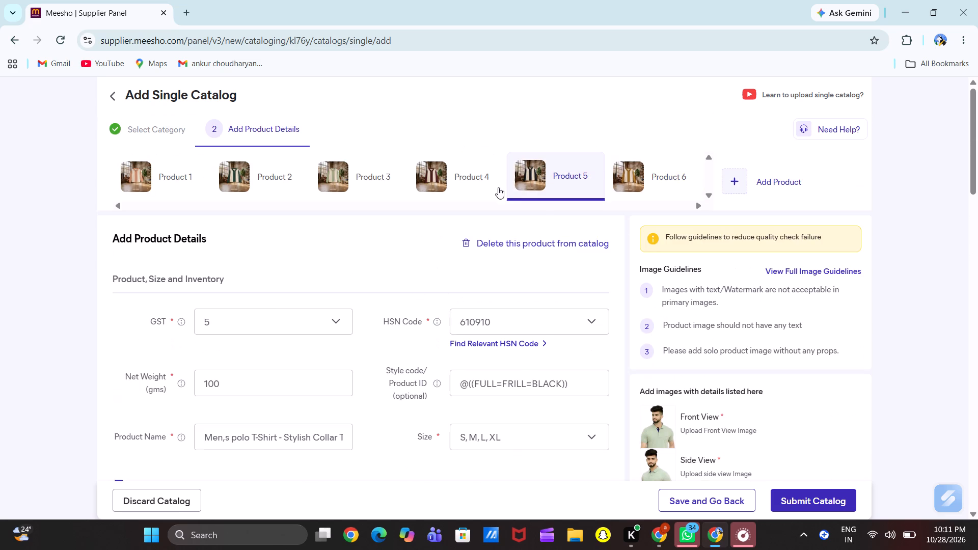
scroll(405, 261, up, 1)
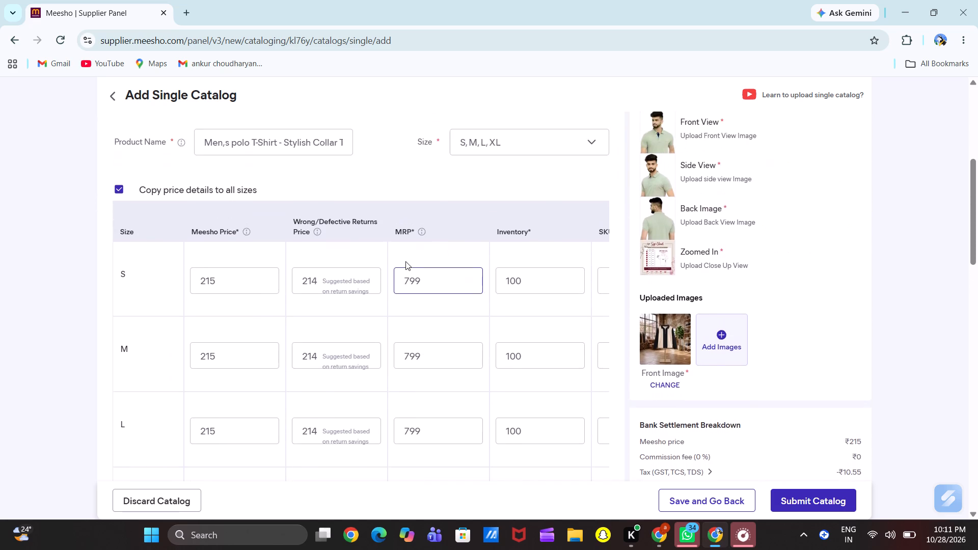
scroll(405, 261, up, 1)
click(429, 132)
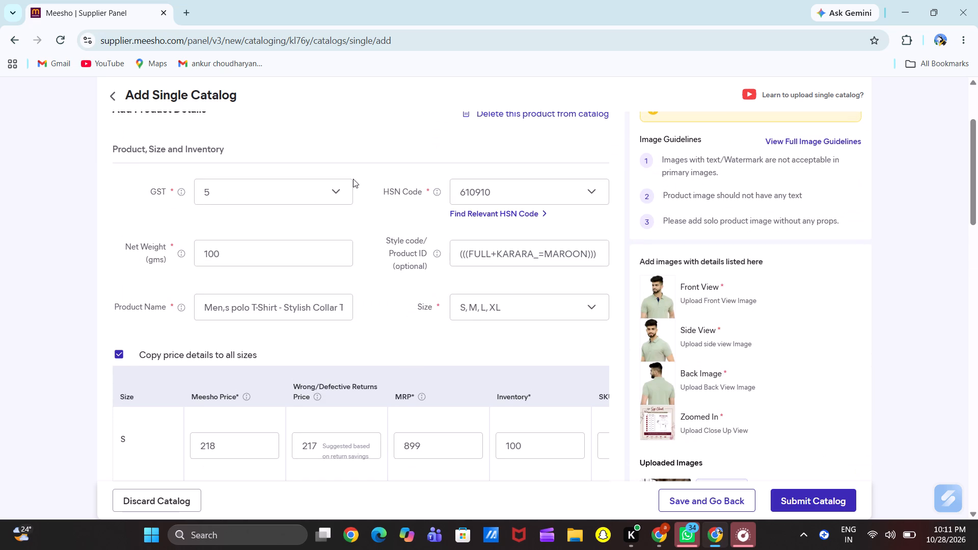
Set Product 3's Meesho price to 219 for all sizes.
scroll(355, 155, up, 3)
click(339, 165)
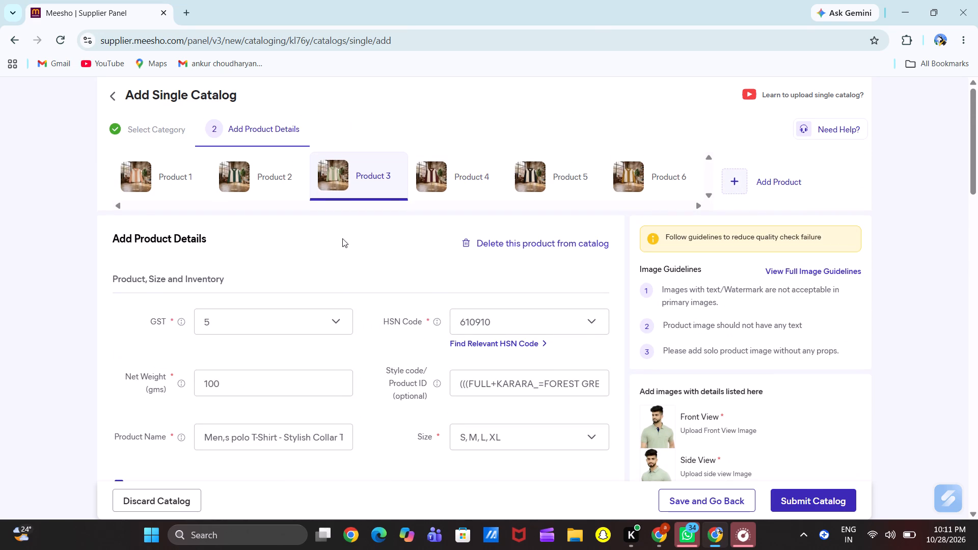
scroll(352, 254, down, 6)
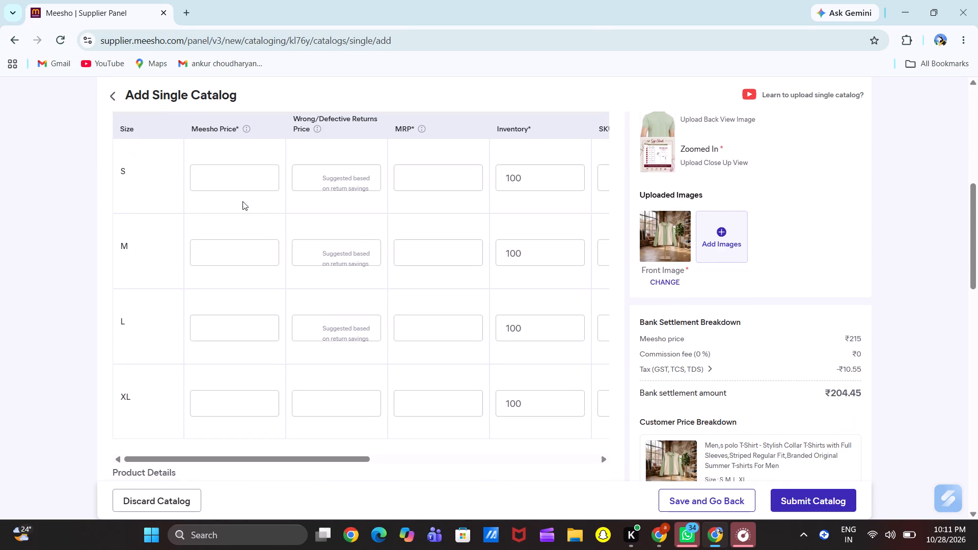
click(223, 175)
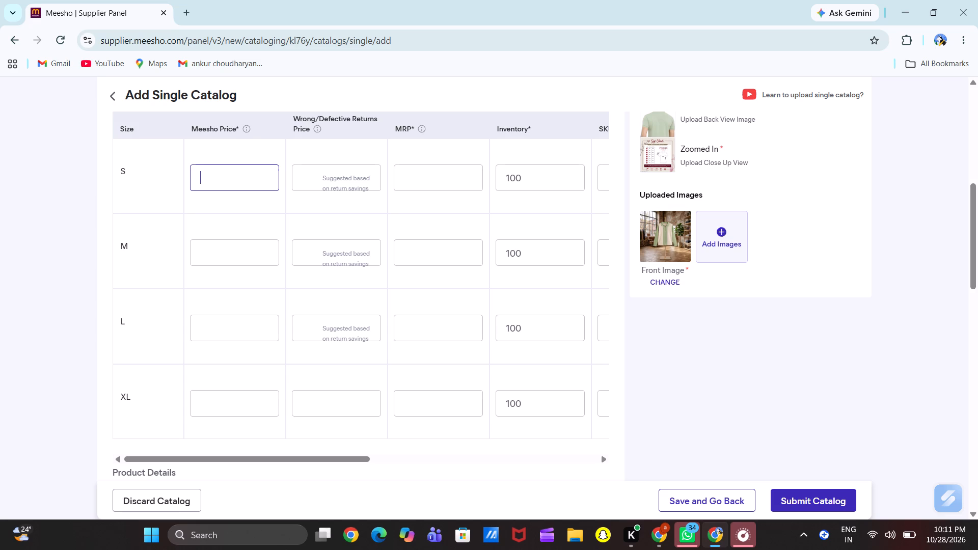
key(2)
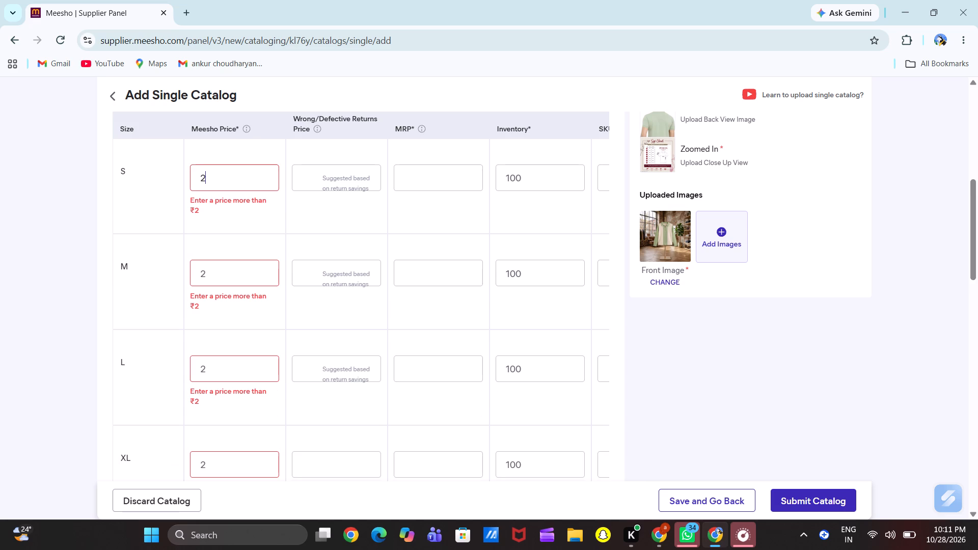
key(1)
key(9)
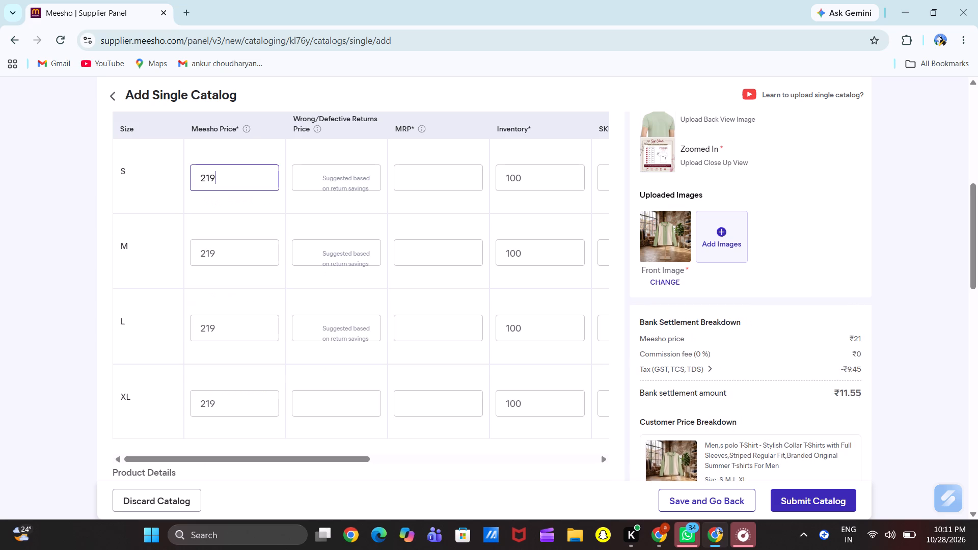
Set Product 3's wrong/defective returns price to 218 and MRP to 799 for all sizes.
click(306, 169)
key(BackSpace)
key(BackSpace)
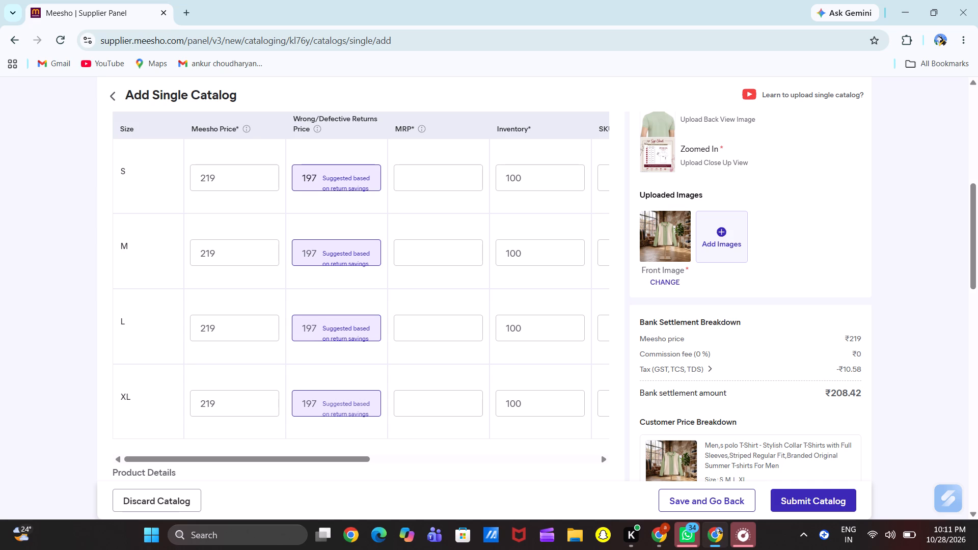
key(BackSpace)
click(313, 177)
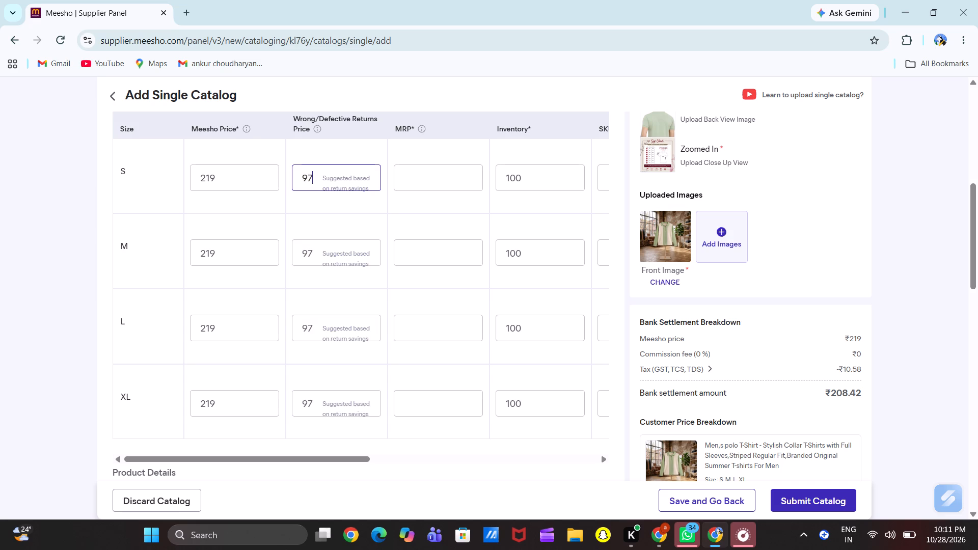
key(BackSpace)
key(BackSpace)
text(218)
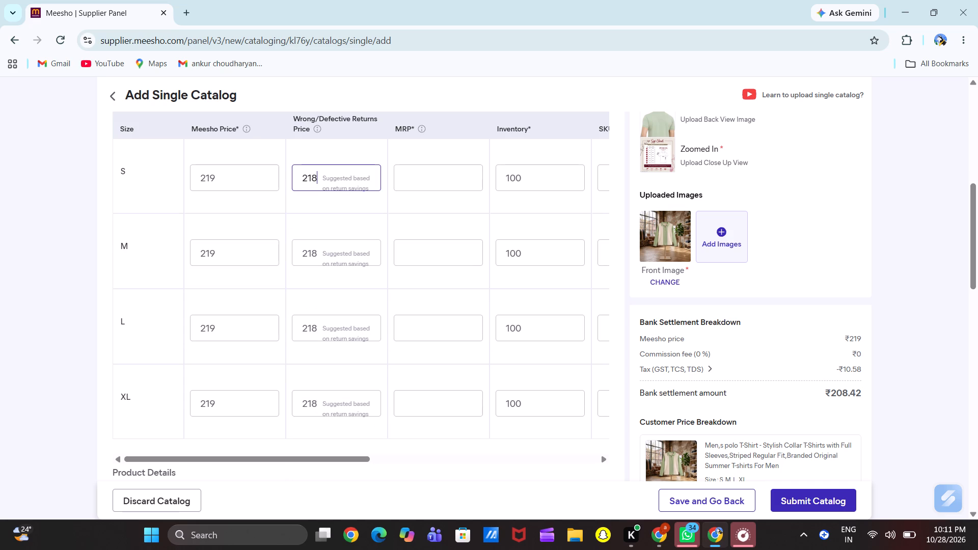
click(423, 169)
text(799)
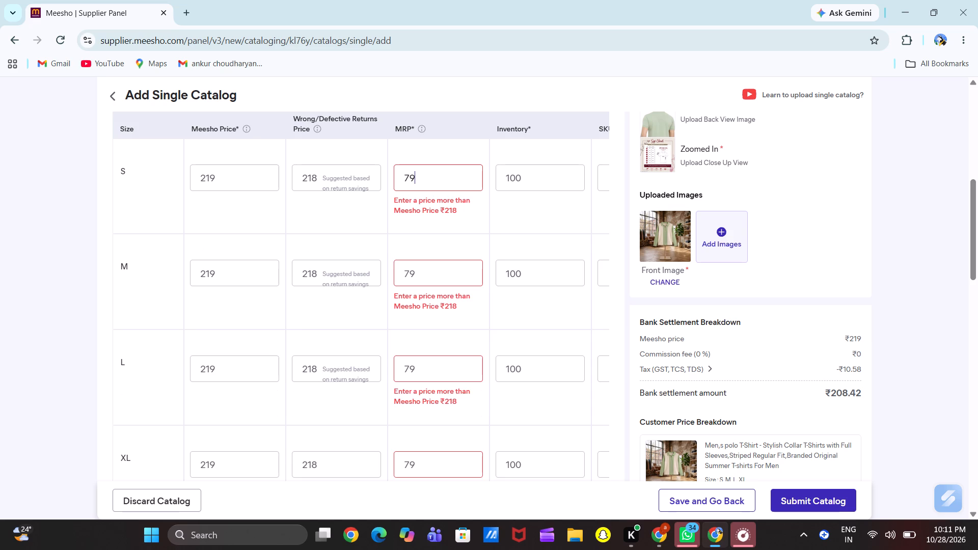
Check Product 2 and the pricing of Product 1, and save the catalog and go back to the uploads overview.
scroll(385, 232, up, 1)
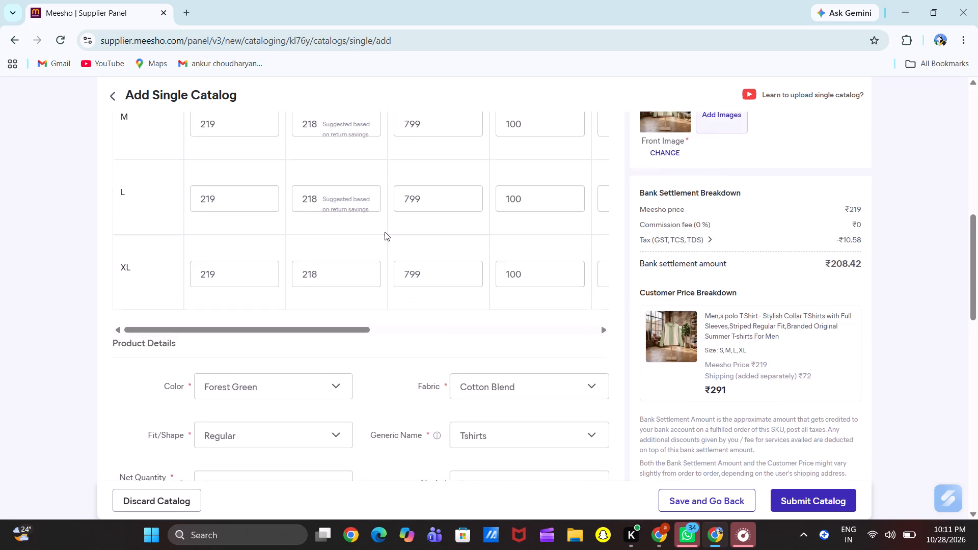
scroll(385, 232, up, 4)
click(246, 192)
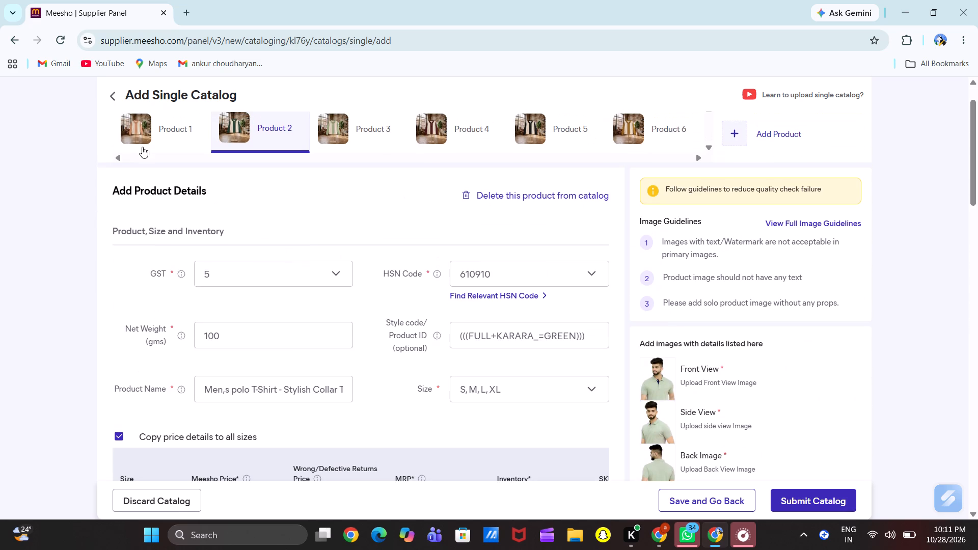
click(144, 125)
scroll(279, 183, down, 3)
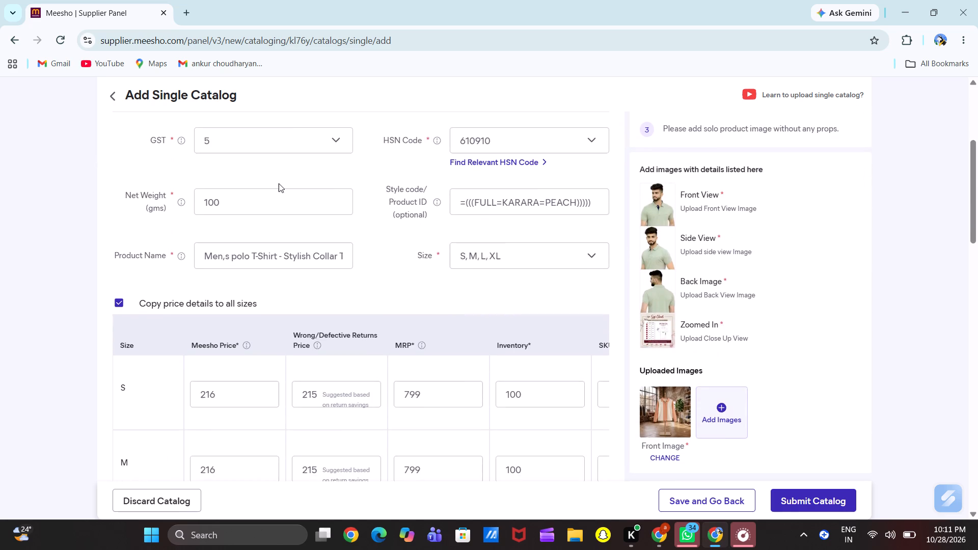
scroll(279, 183, down, 1)
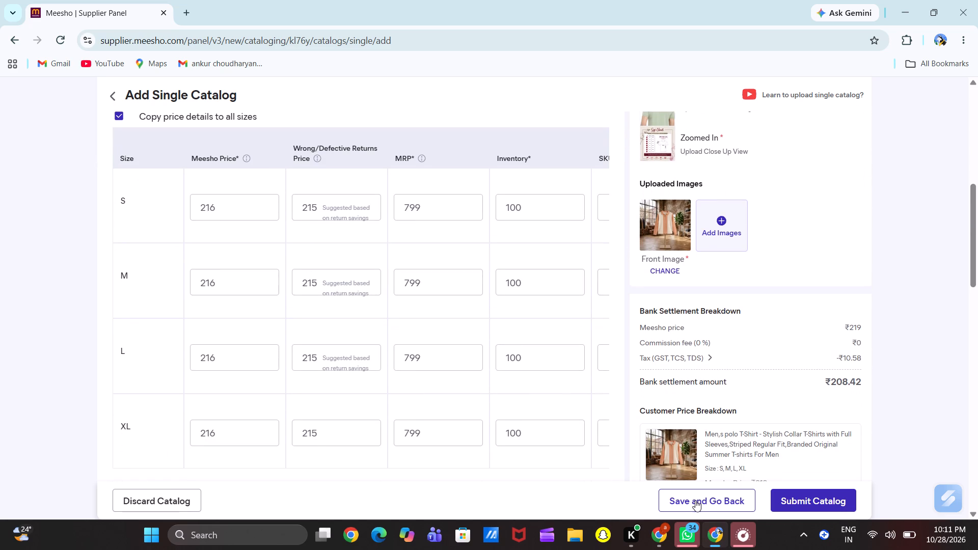
click(695, 500)
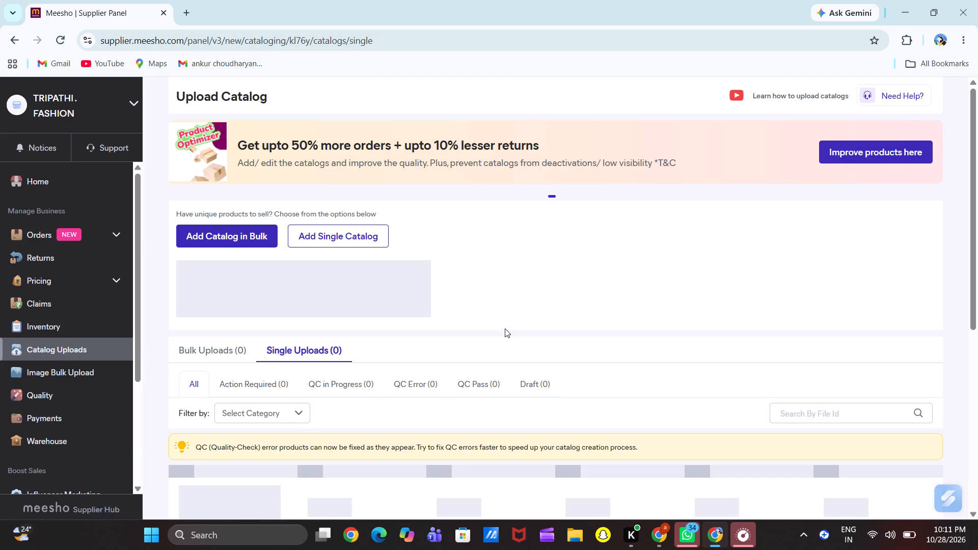
Open the draft T-shirt catalog created 17 Oct '26 at 07:22 PM, number 12 among the single-upload drafts, for editing.
click(546, 384)
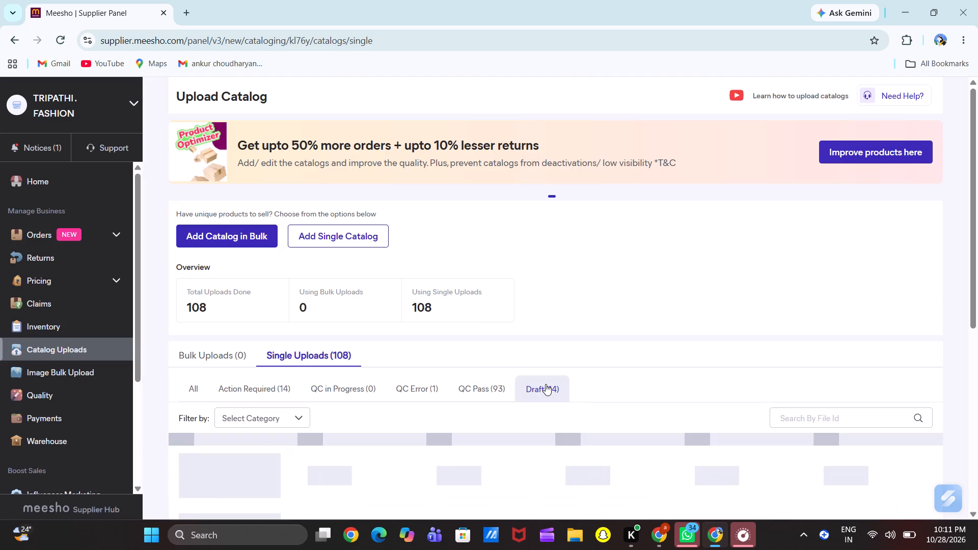
scroll(628, 353, down, 7)
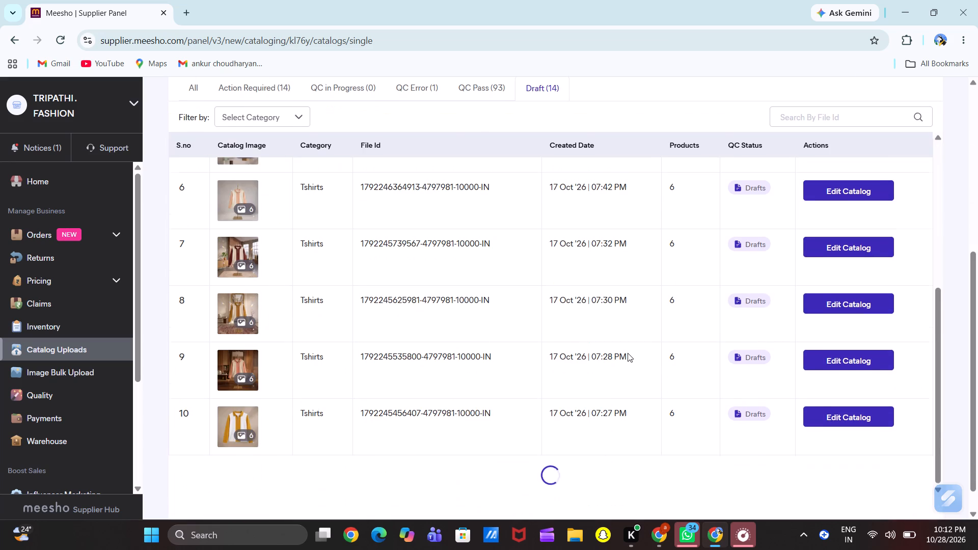
scroll(628, 353, down, 8)
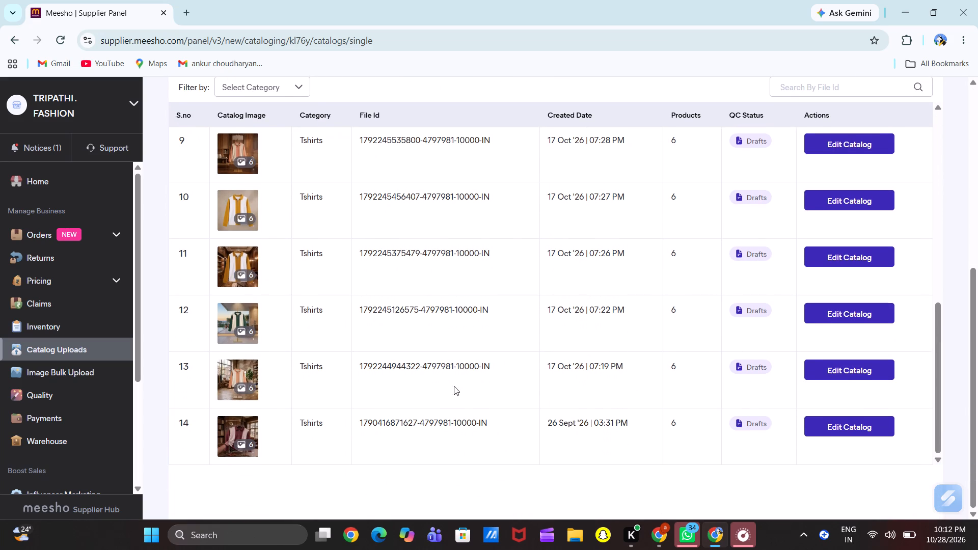
click(835, 314)
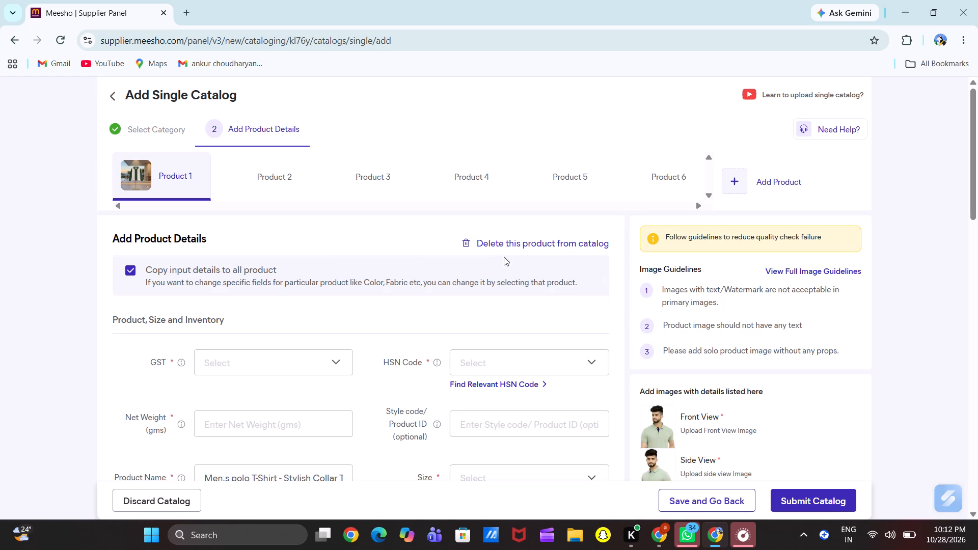
Set Product 1's GST to 5, HSN code to 610910 and net weight to 100 gms.
scroll(474, 337, down, 5)
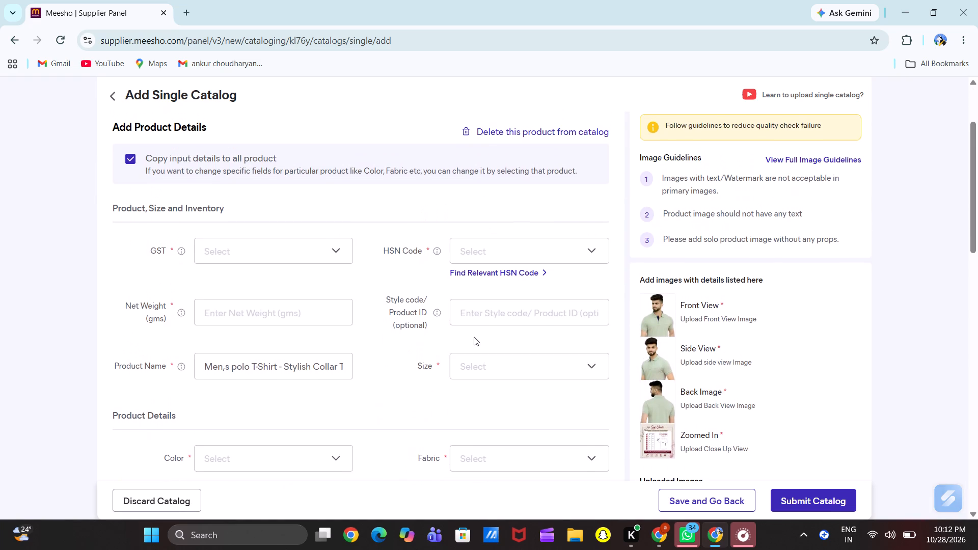
scroll(474, 337, up, 1)
click(238, 287)
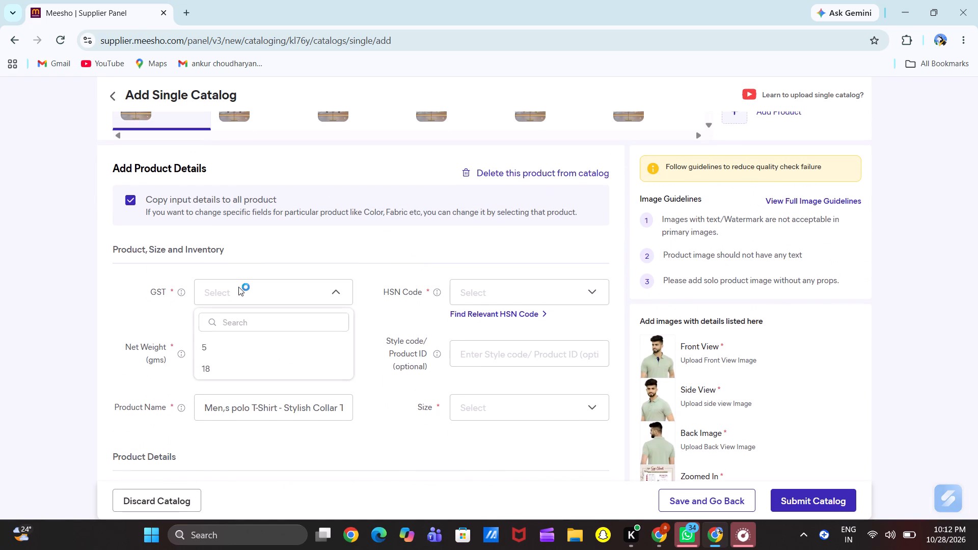
click(227, 345)
click(504, 289)
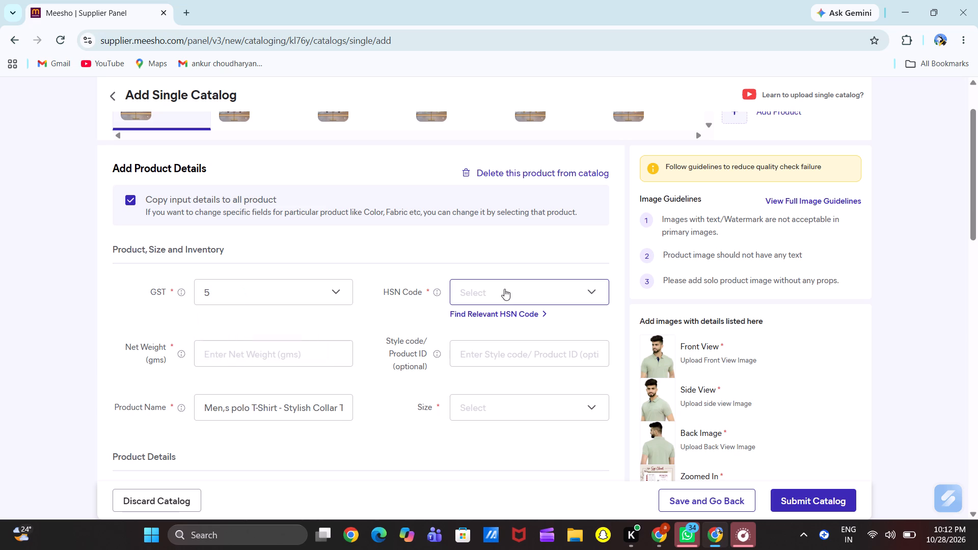
click(492, 406)
click(222, 356)
click(237, 352)
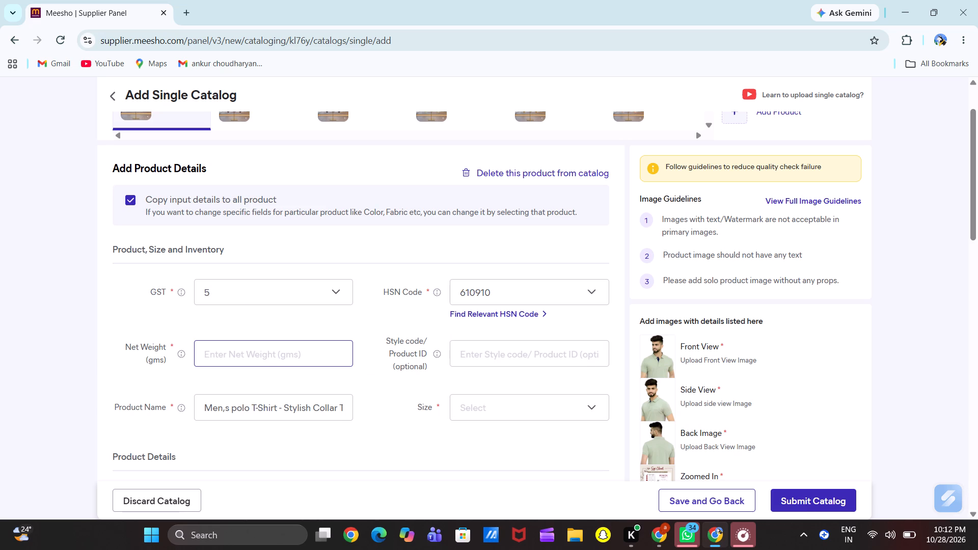
text(100)
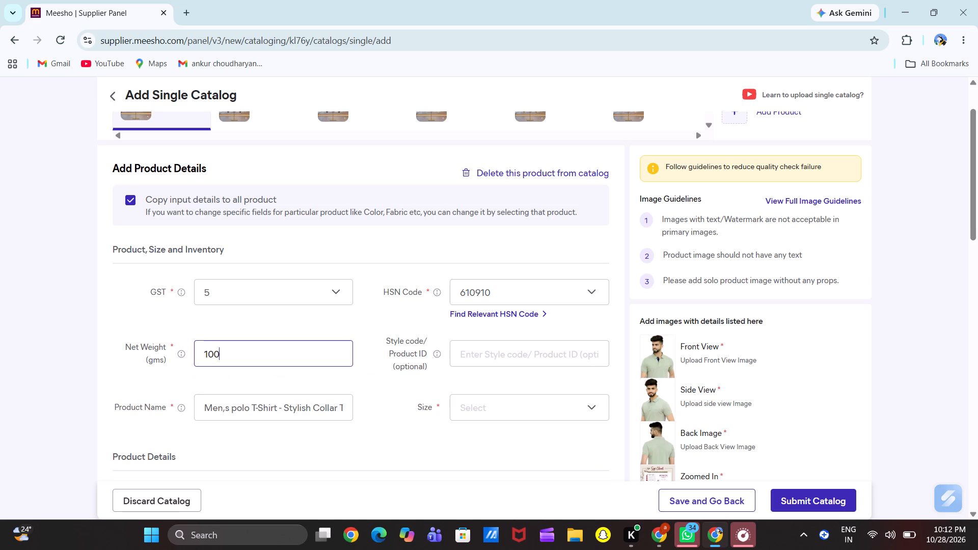
Enter (((FULL+KARARA_=GREEN))) as Product 1's style code, adapting the saved maroon code suggestion.
click(474, 354)
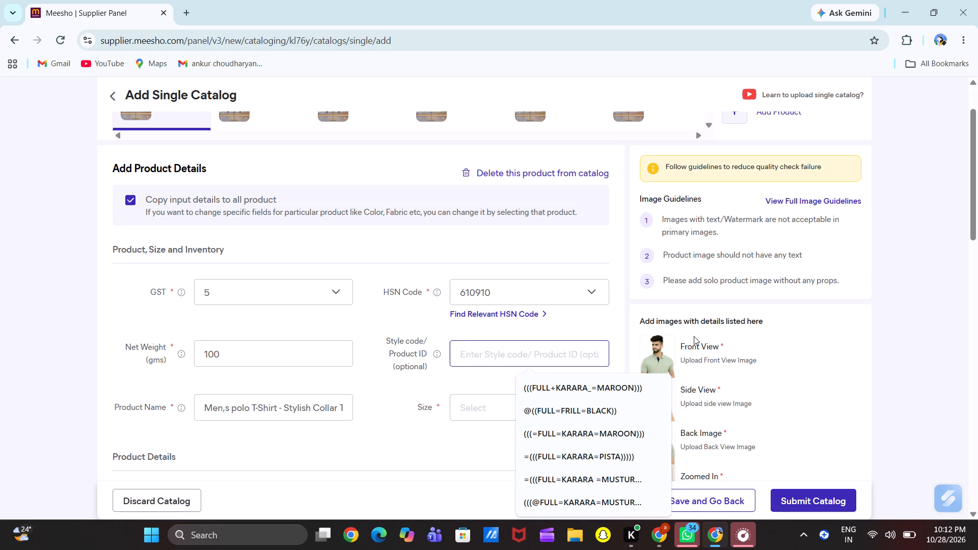
scroll(735, 382, down, 2)
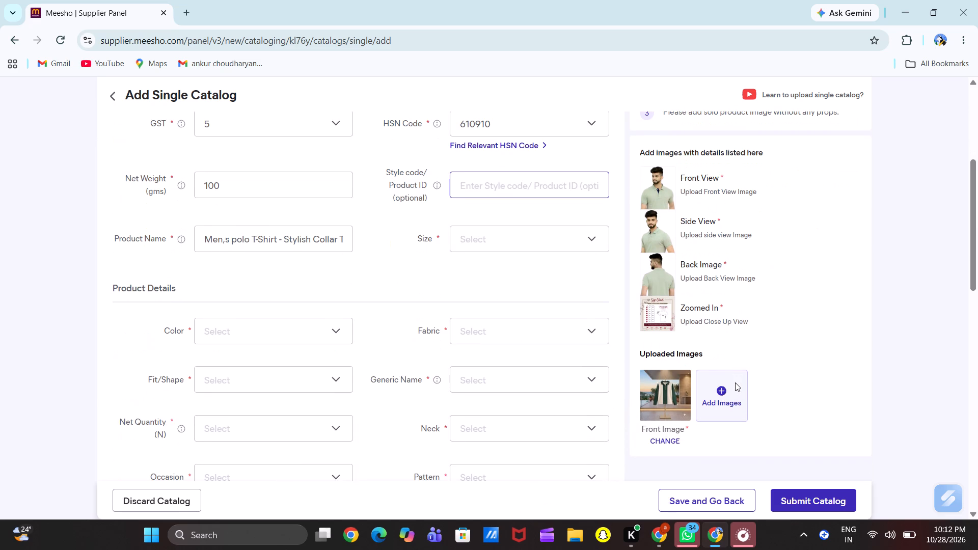
scroll(735, 382, down, 2)
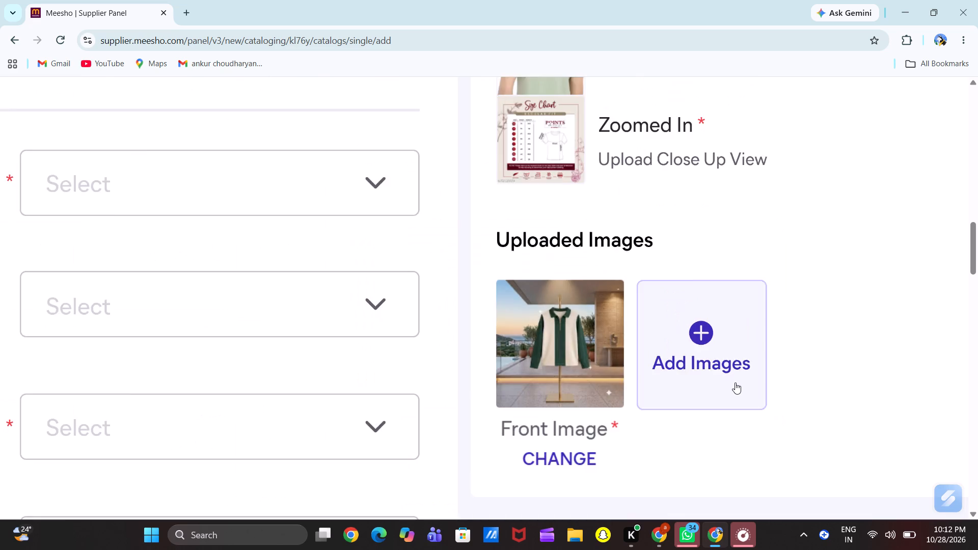
click(498, 155)
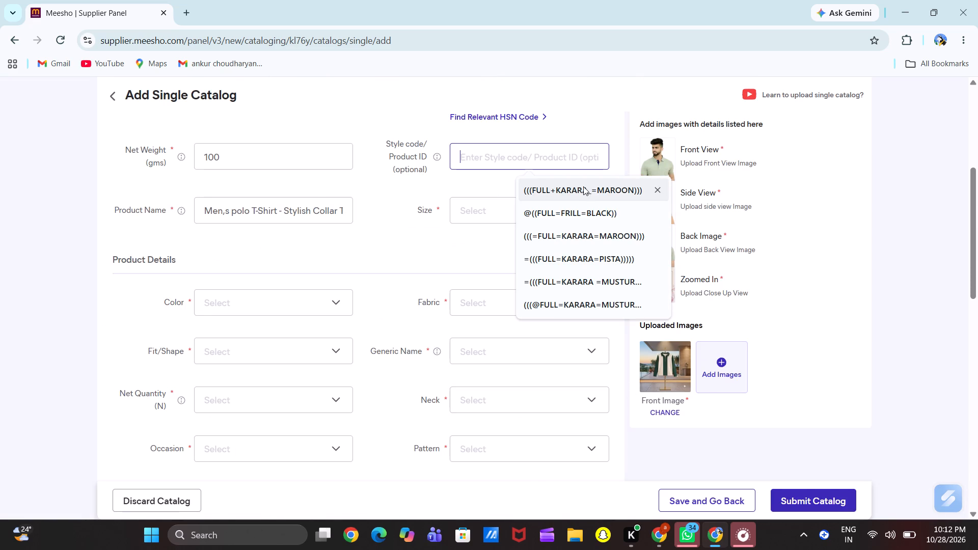
click(584, 186)
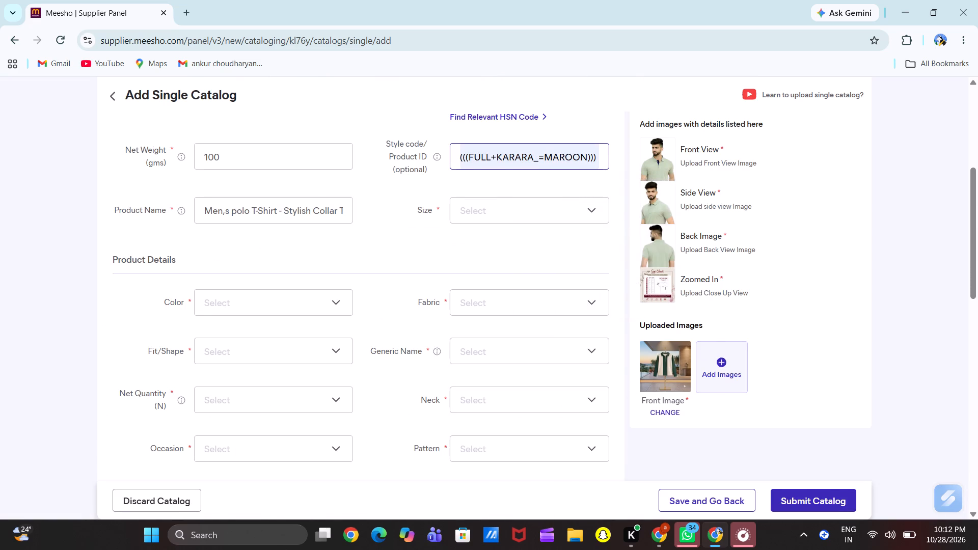
right_click(563, 153)
double_click(555, 157)
key(BackSpace)
text(GREEN)
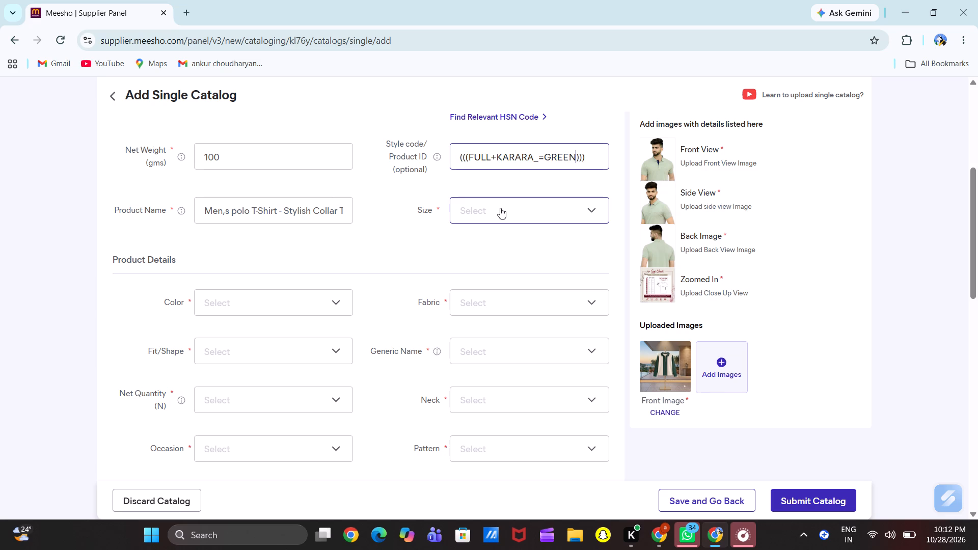
Select sizes S, M, L and XL for Product 1 and apply them.
click(500, 208)
click(554, 246)
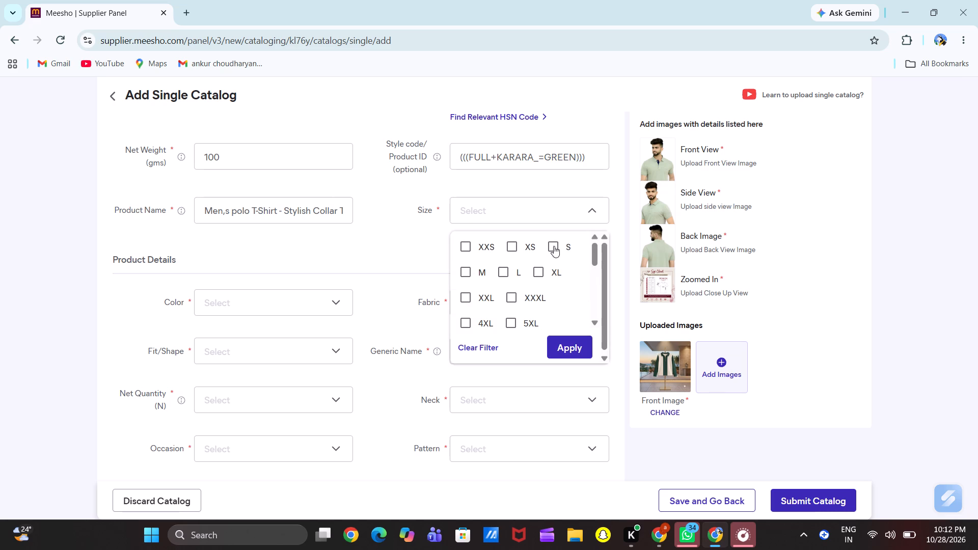
click(463, 277)
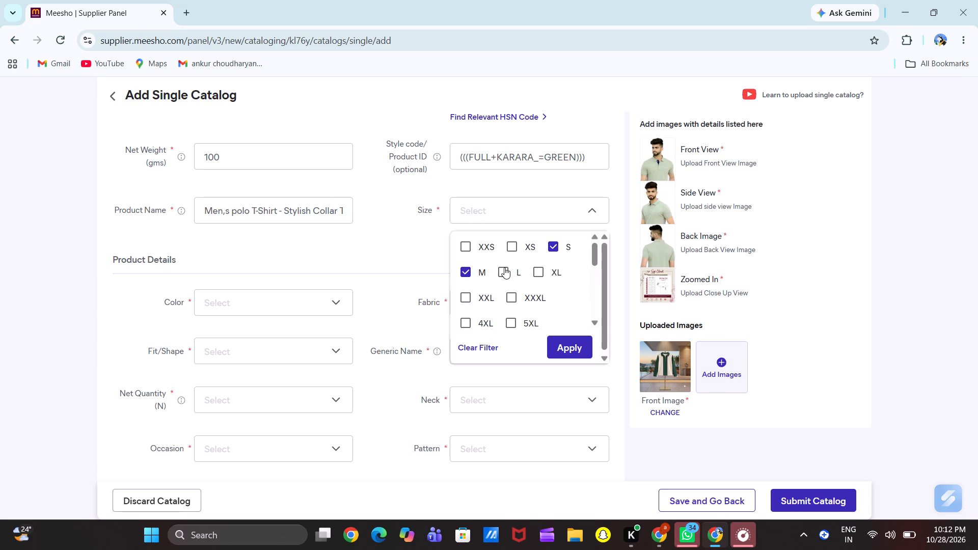
click(504, 267)
click(542, 269)
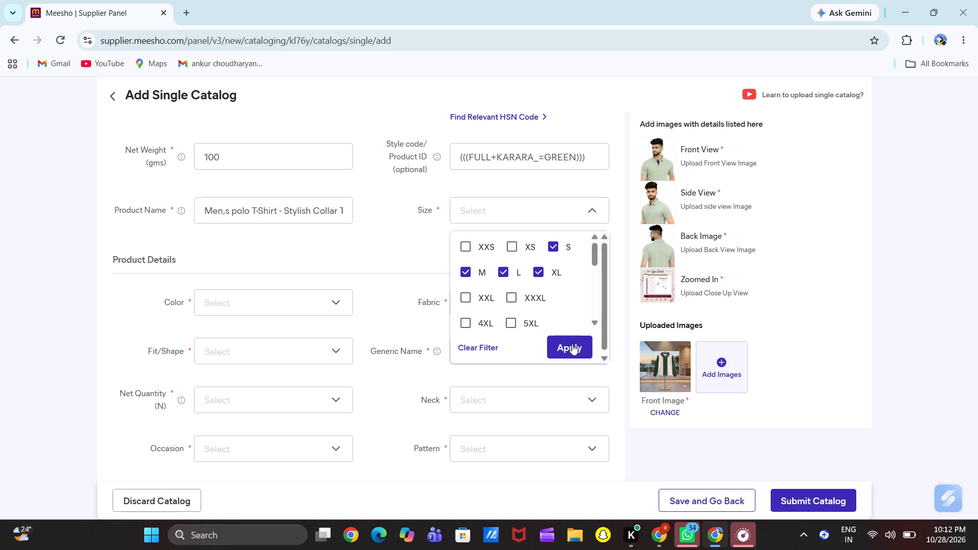
click(572, 344)
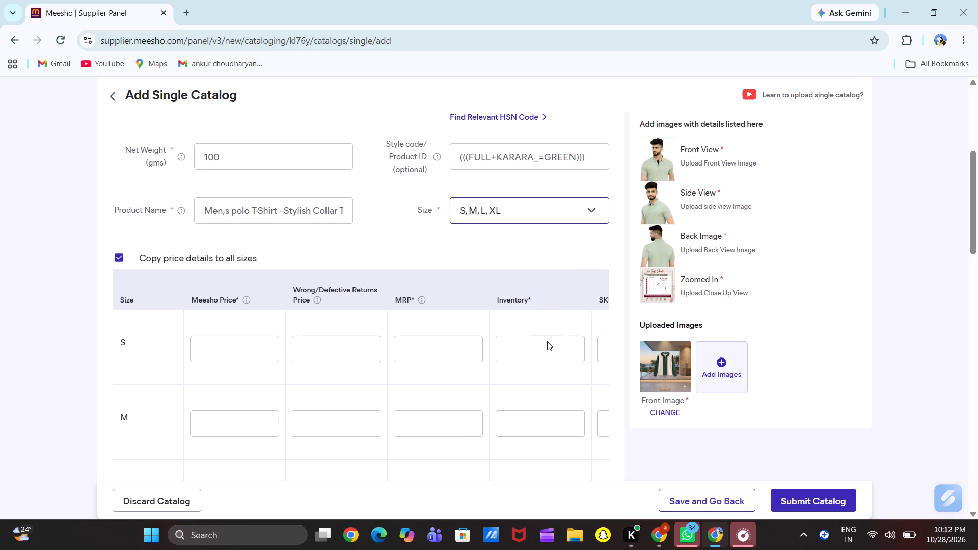
Set the Meesho price to 216, wrong/defective returns price to 215 and MRP to 899 for all sizes.
click(233, 349)
text(21)
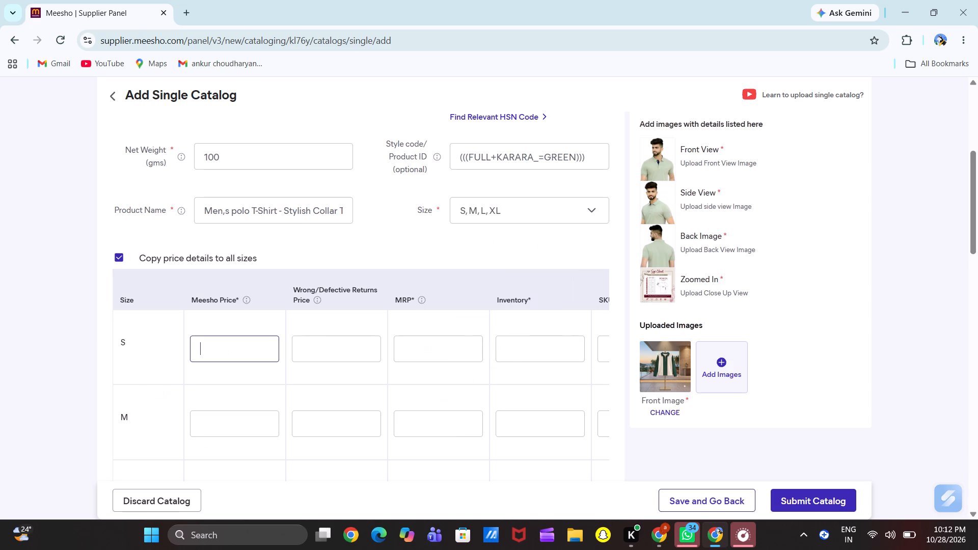
key(6)
click(322, 353)
key(BackSpace)
key(BackSpace)
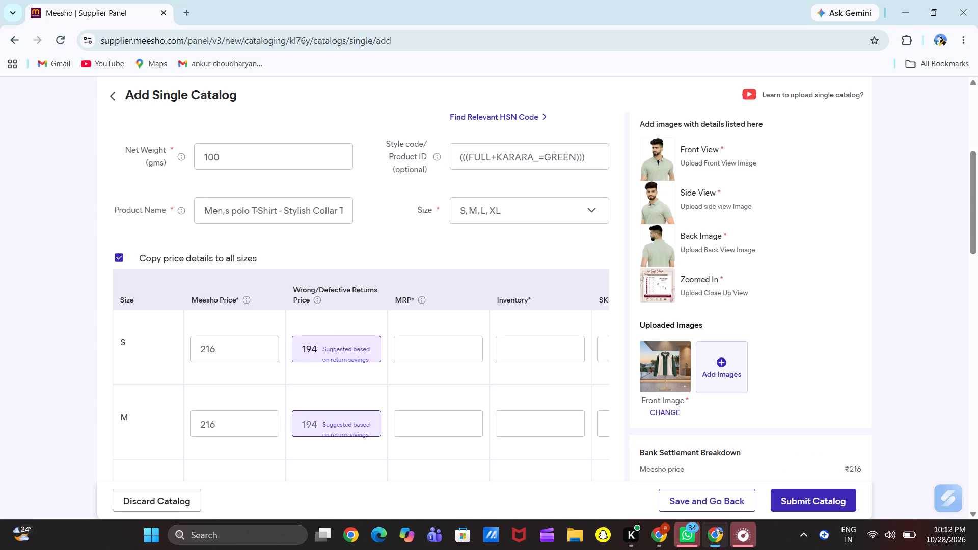
key(BackSpace)
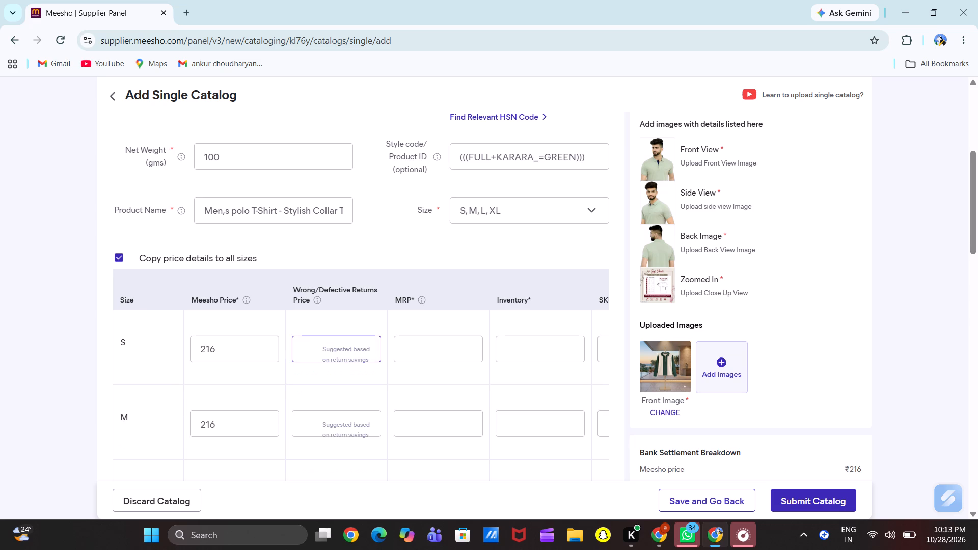
text(215)
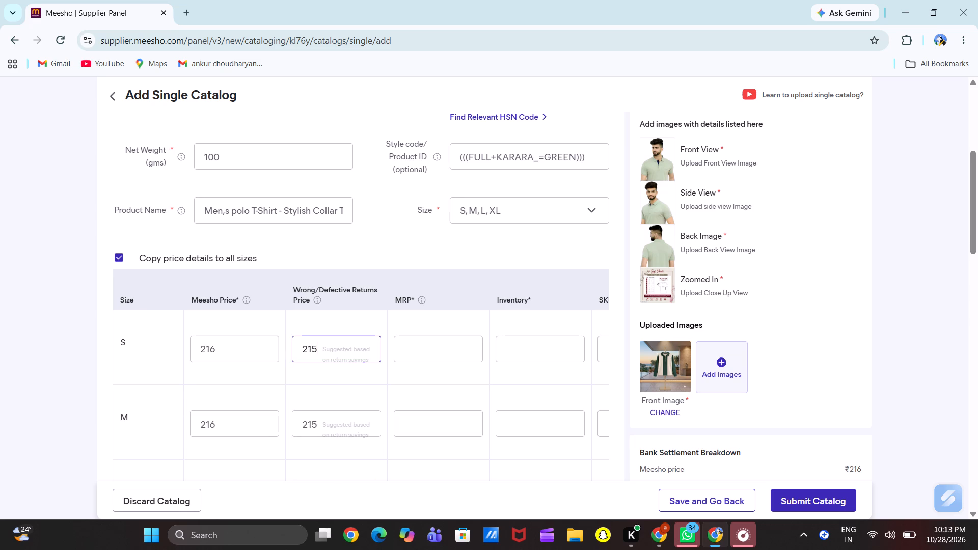
click(454, 345)
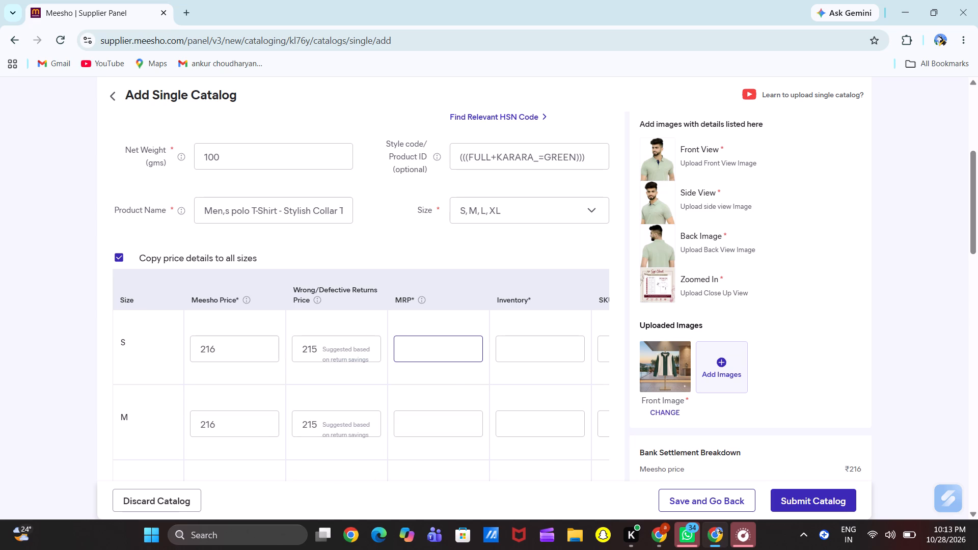
text(899)
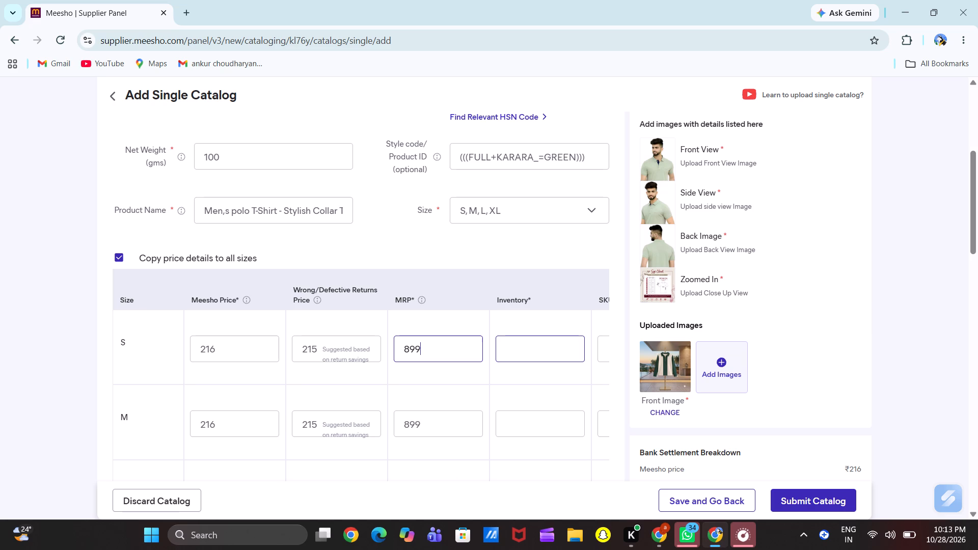
Set Product 1's inventory to 100 for sizes S and M.
click(567, 345)
text(100)
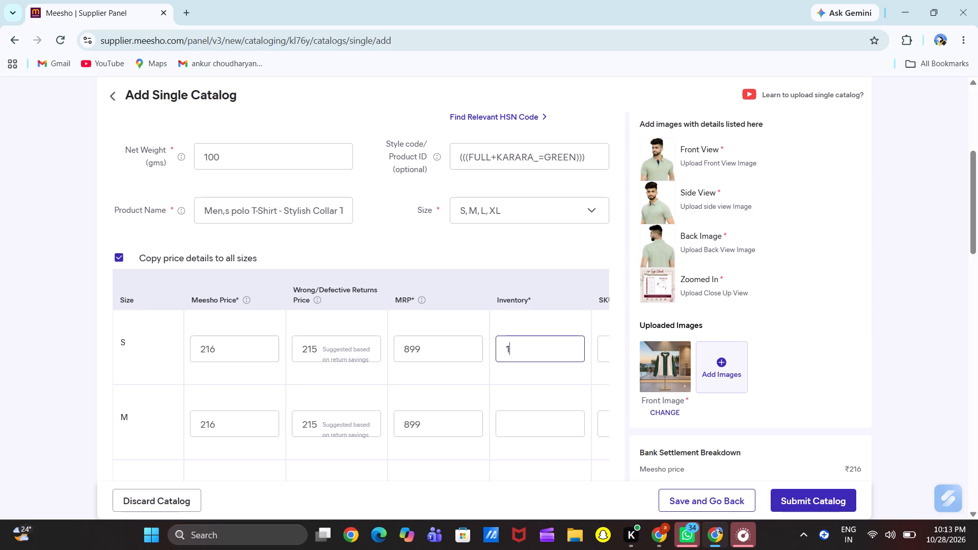
scroll(507, 349, left, 2)
scroll(479, 373, down, 2)
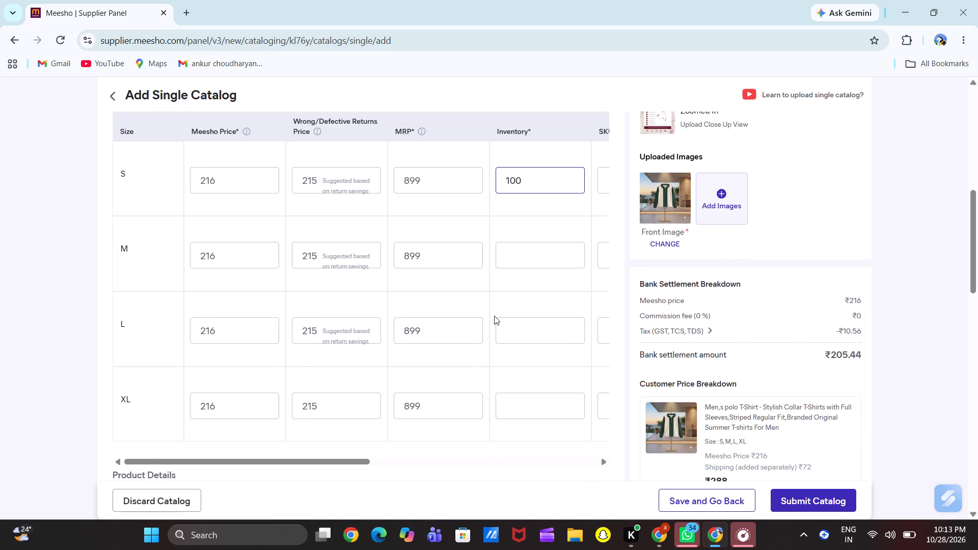
click(538, 244)
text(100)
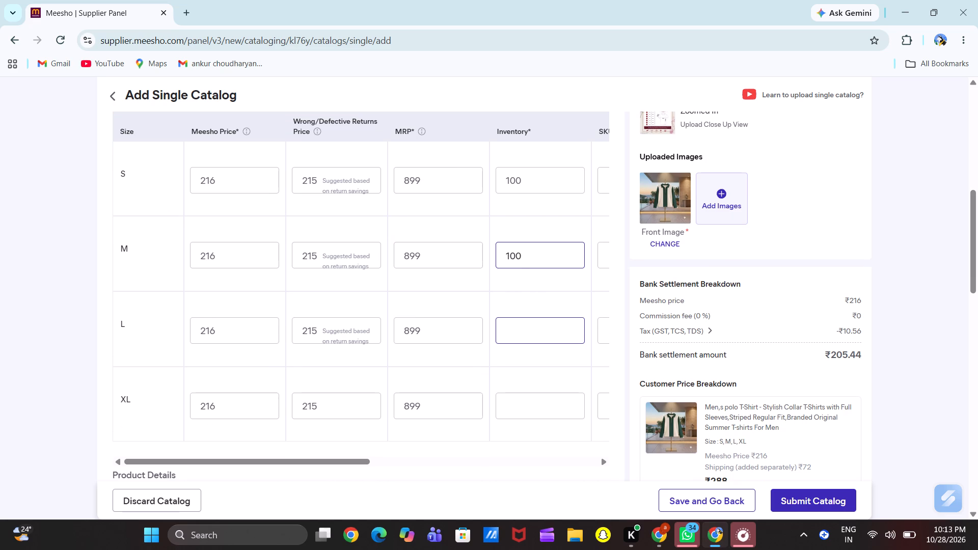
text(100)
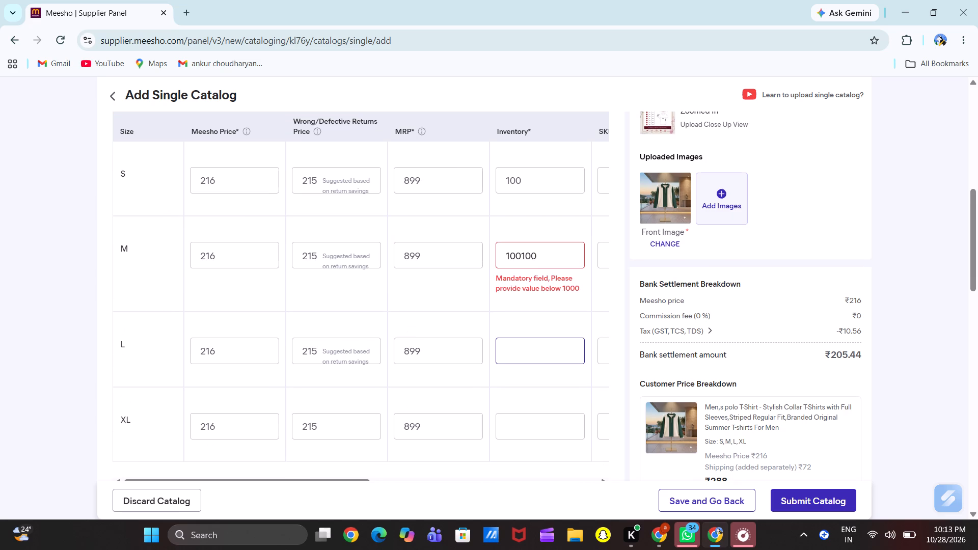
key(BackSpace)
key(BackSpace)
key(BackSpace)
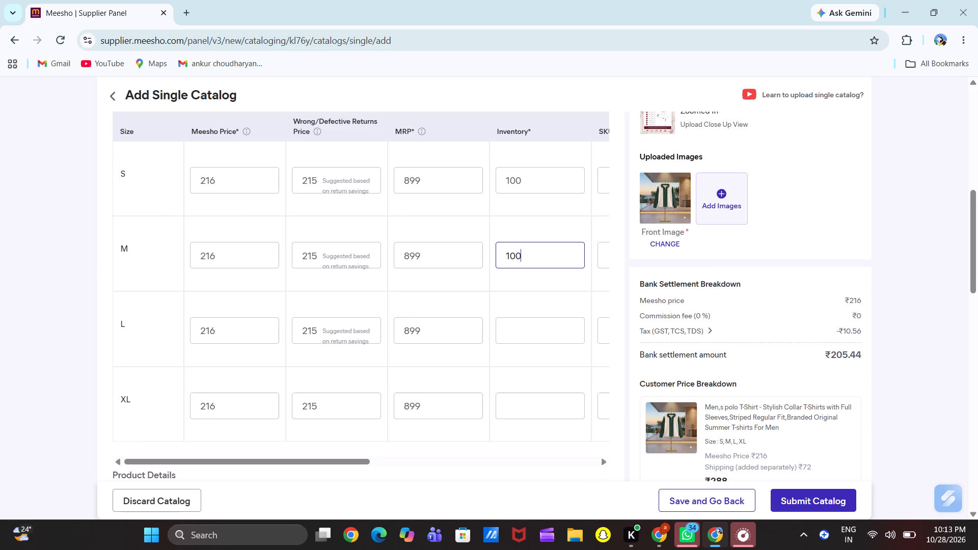
Set Product 1's inventory to 100 for sizes L and XL.
click(571, 323)
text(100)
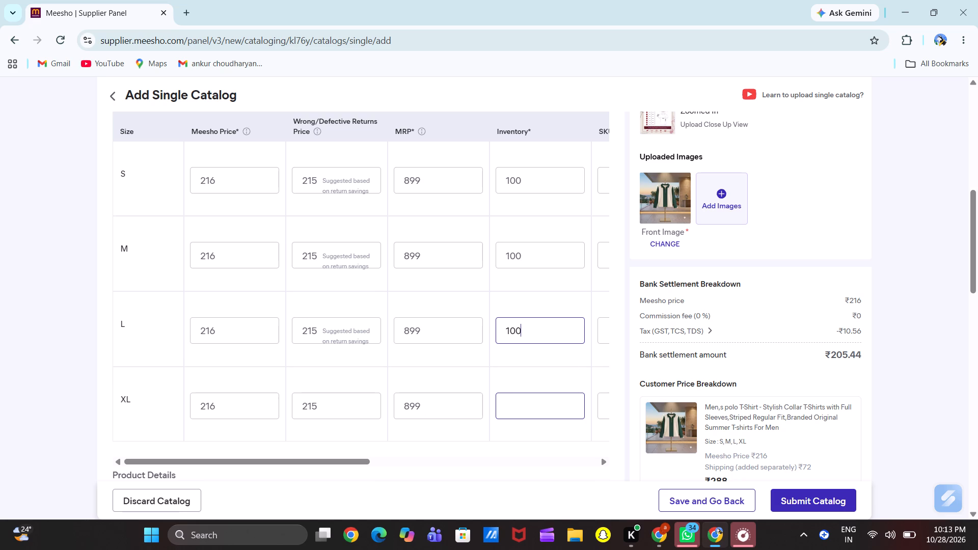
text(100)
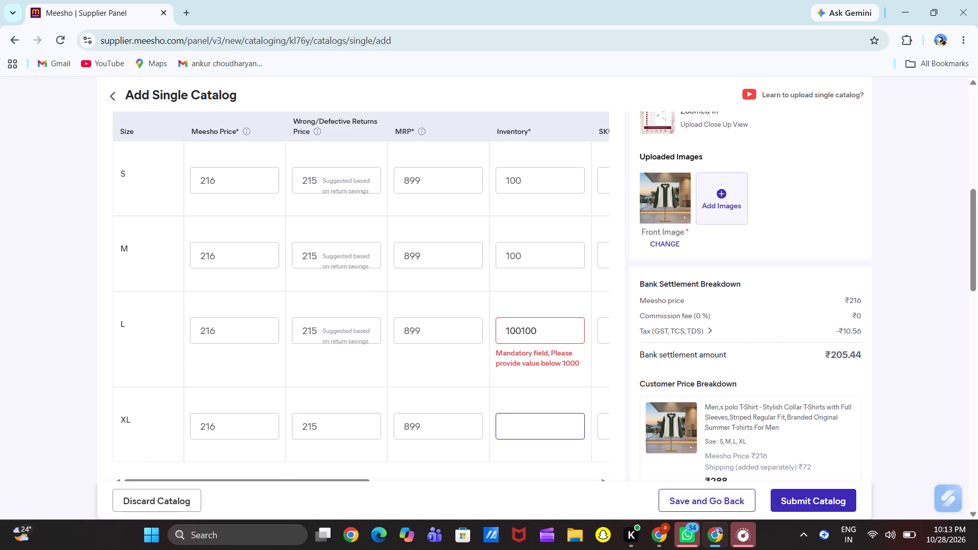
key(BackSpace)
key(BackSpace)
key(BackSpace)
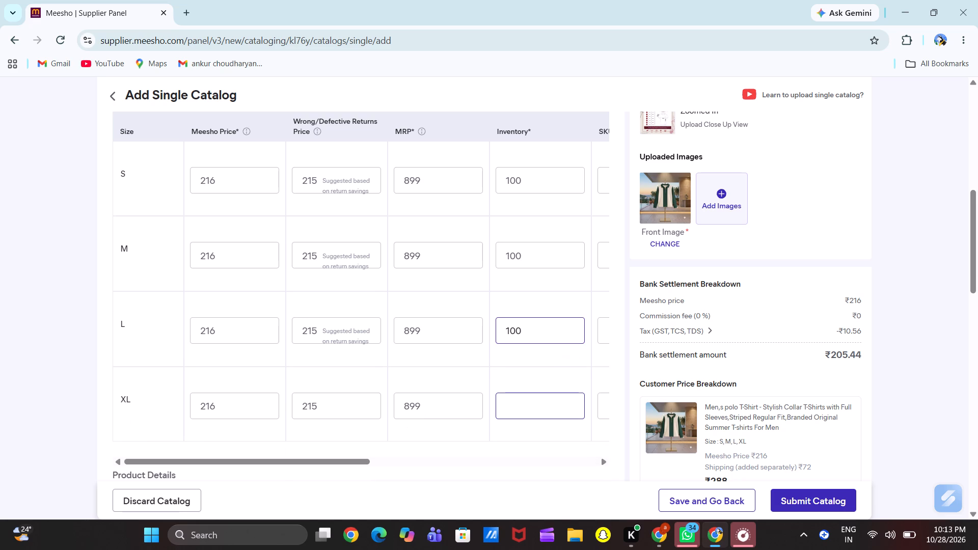
click(528, 414)
text(100)
Set the chest size to 36 inches for size S and 38 inches for size M.
scroll(442, 327, left, 3)
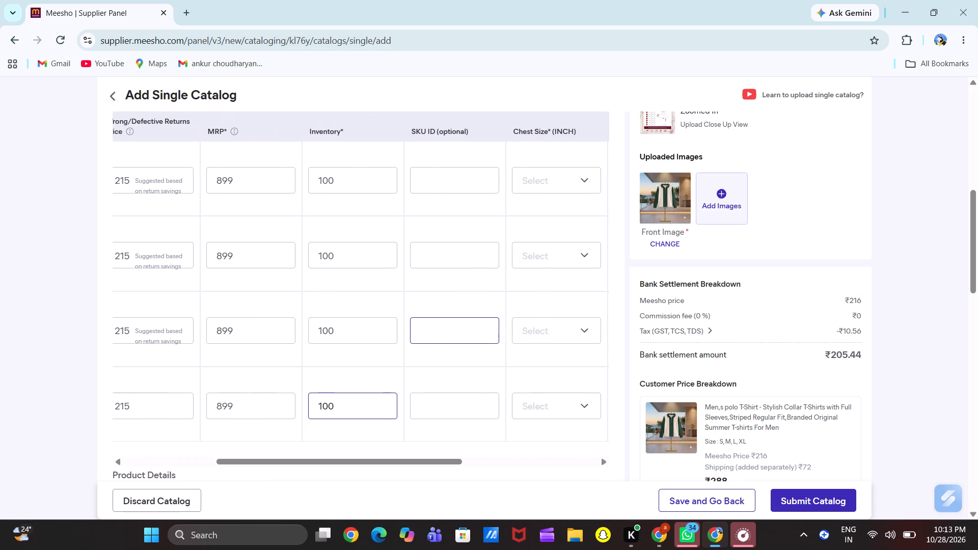
scroll(442, 327, left, 1)
click(520, 179)
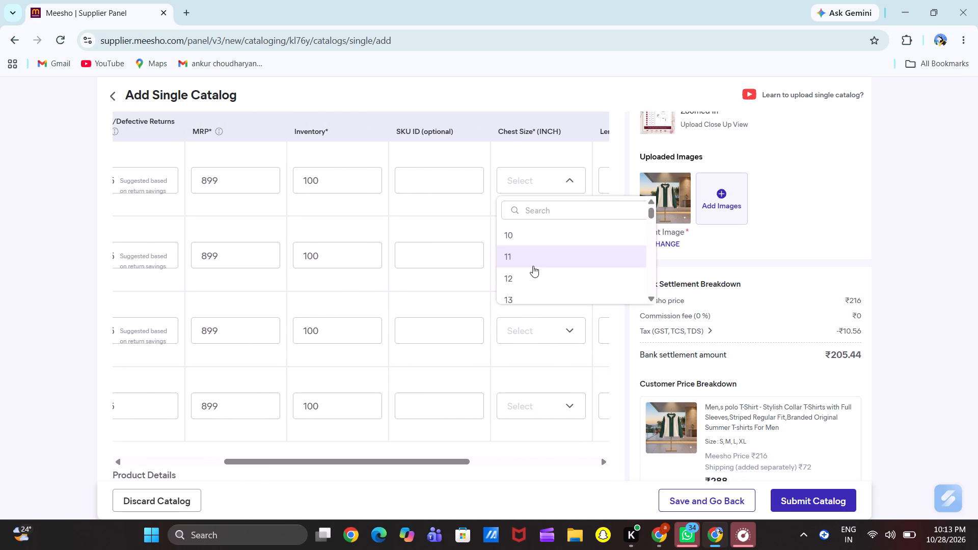
scroll(533, 266, down, 4)
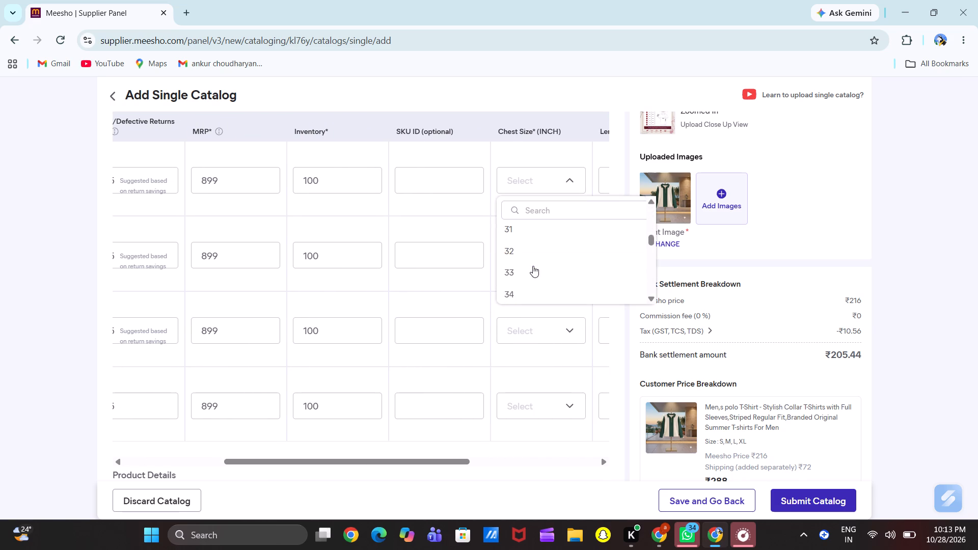
scroll(533, 266, down, 3)
click(532, 268)
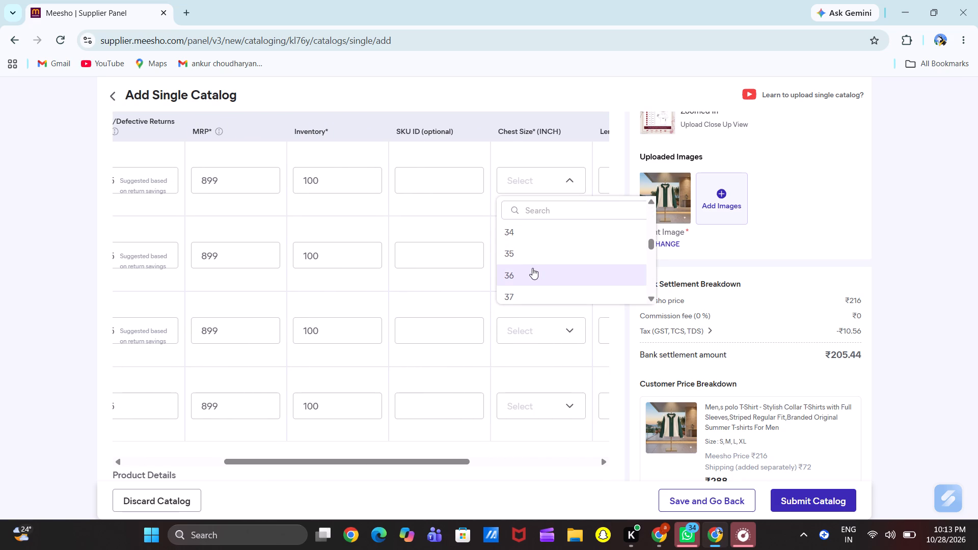
click(515, 252)
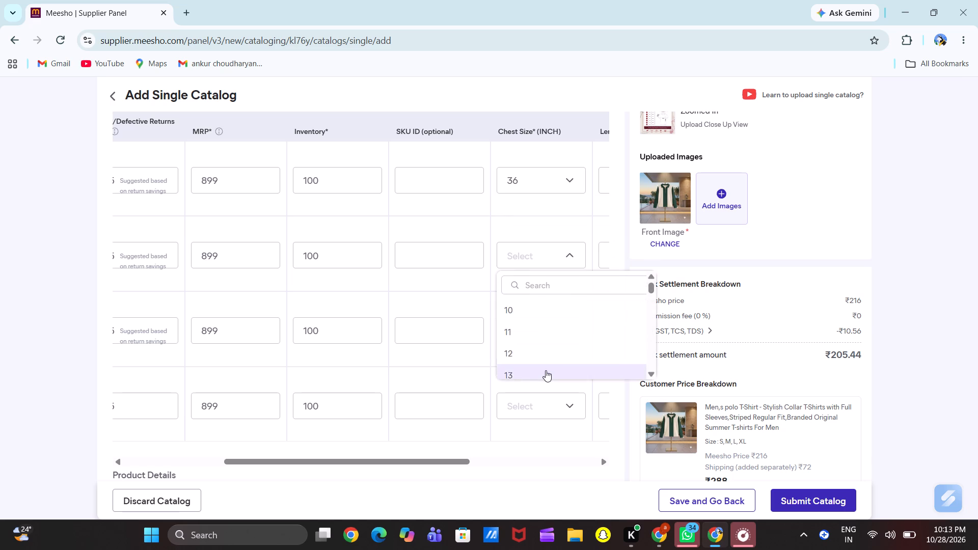
scroll(546, 370, down, 5)
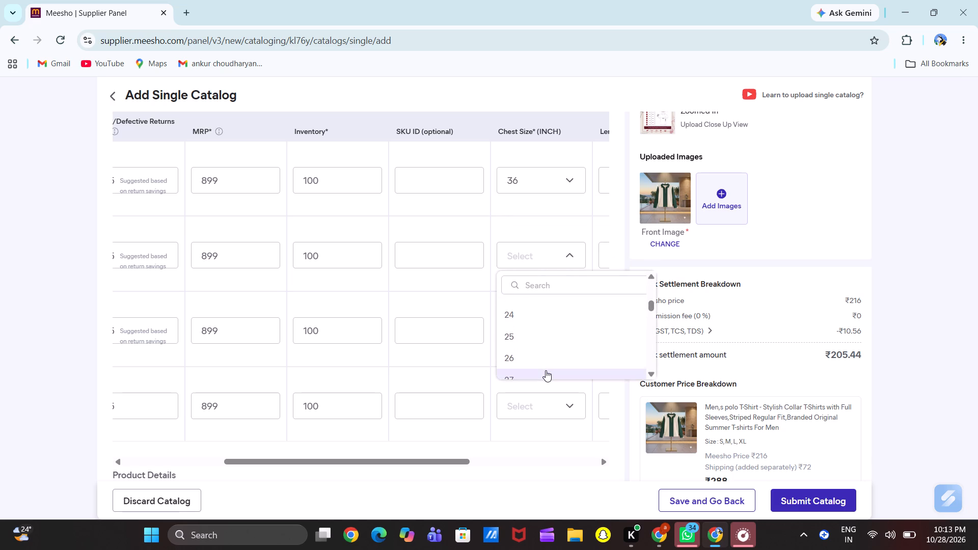
scroll(546, 370, down, 4)
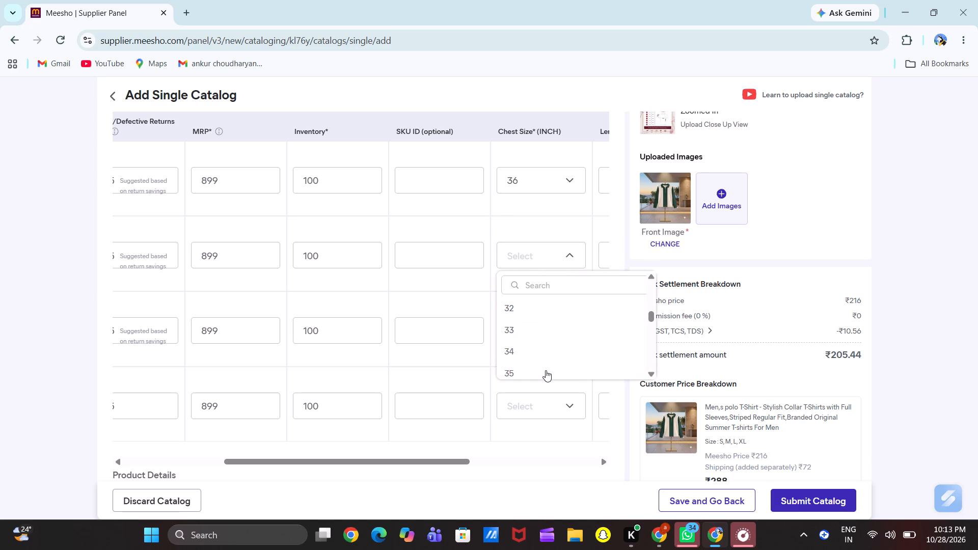
scroll(546, 370, down, 3)
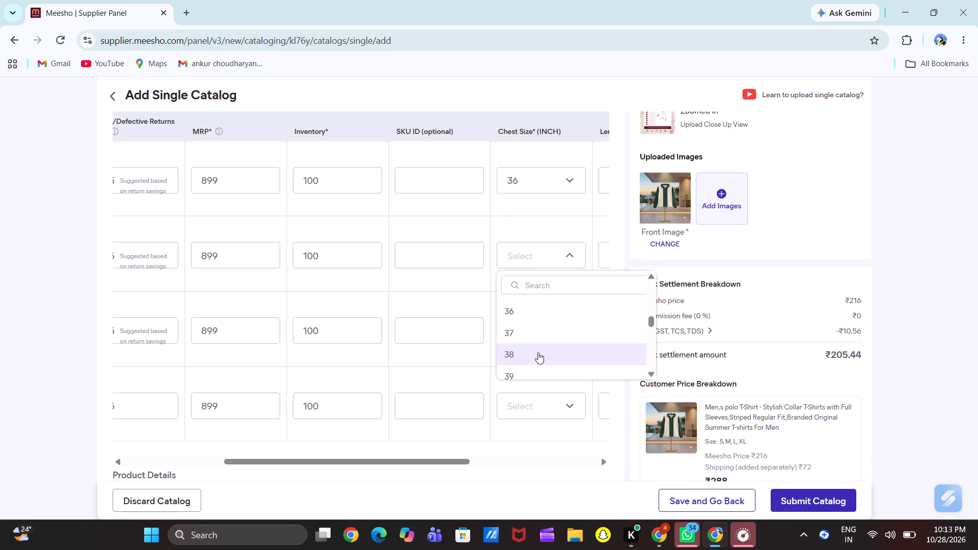
click(538, 352)
Set the chest size to 40 inches for size L and 42 inches for size XL.
click(525, 323)
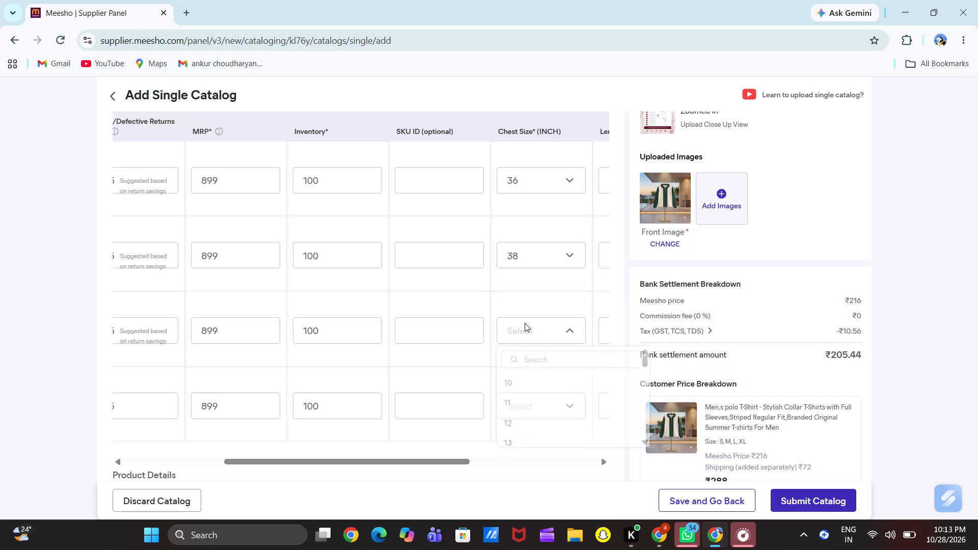
scroll(539, 392, down, 6)
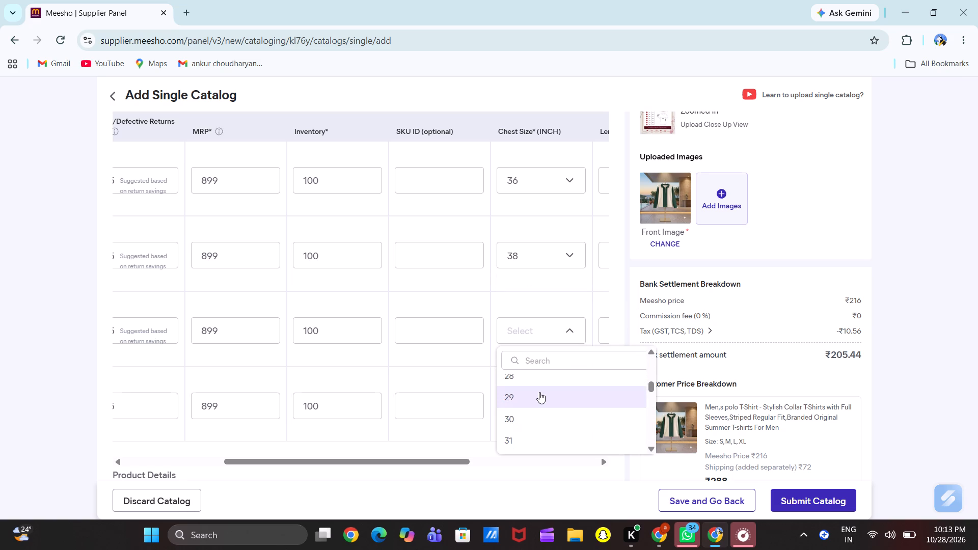
scroll(539, 392, down, 4)
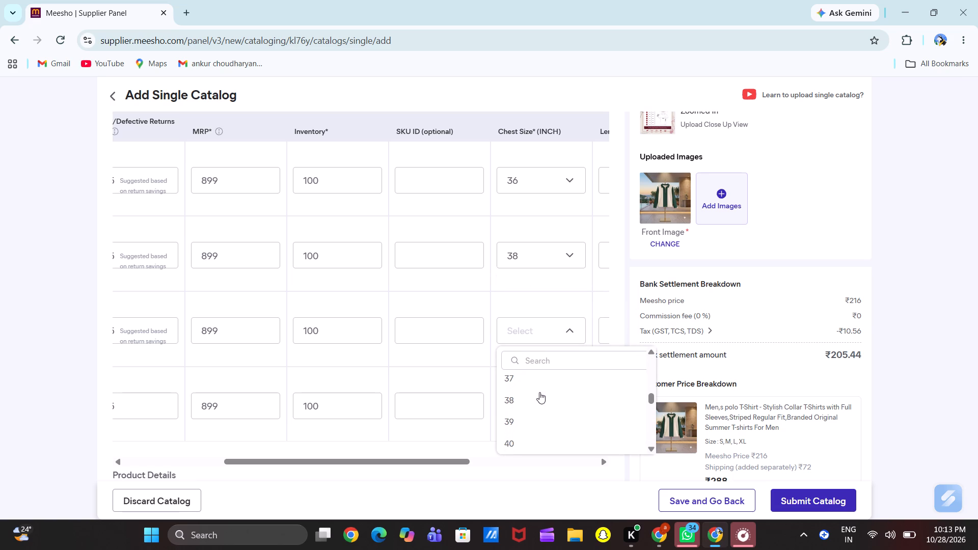
scroll(539, 392, down, 1)
click(523, 448)
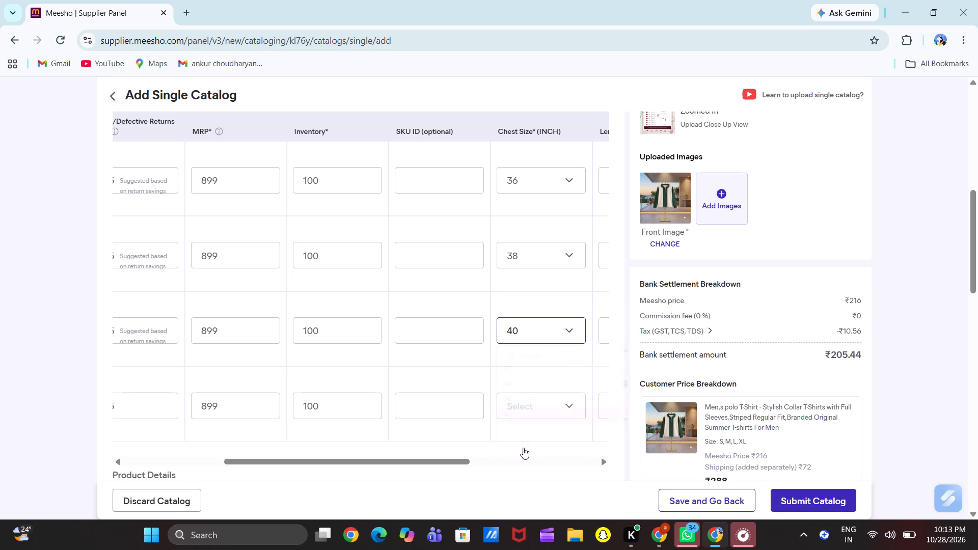
click(512, 420)
click(532, 402)
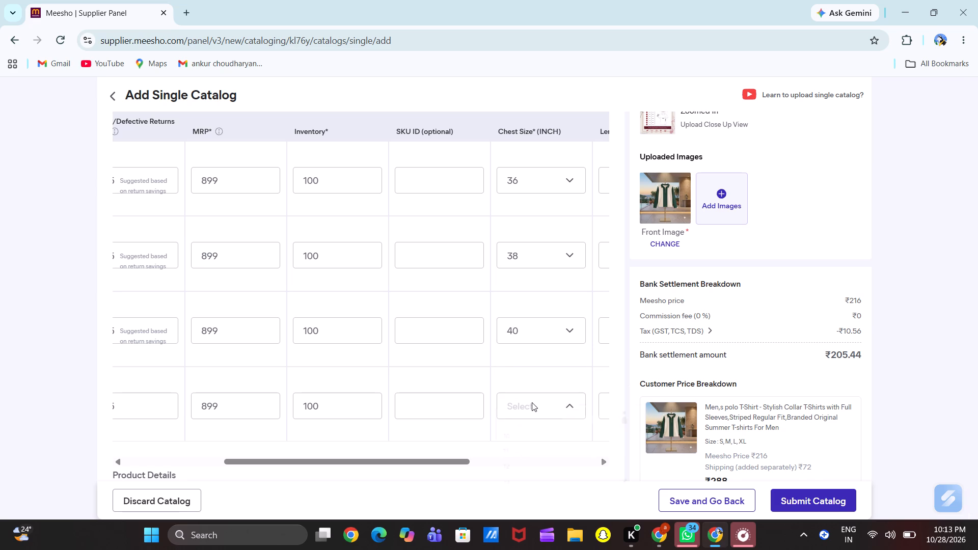
scroll(542, 438, down, 7)
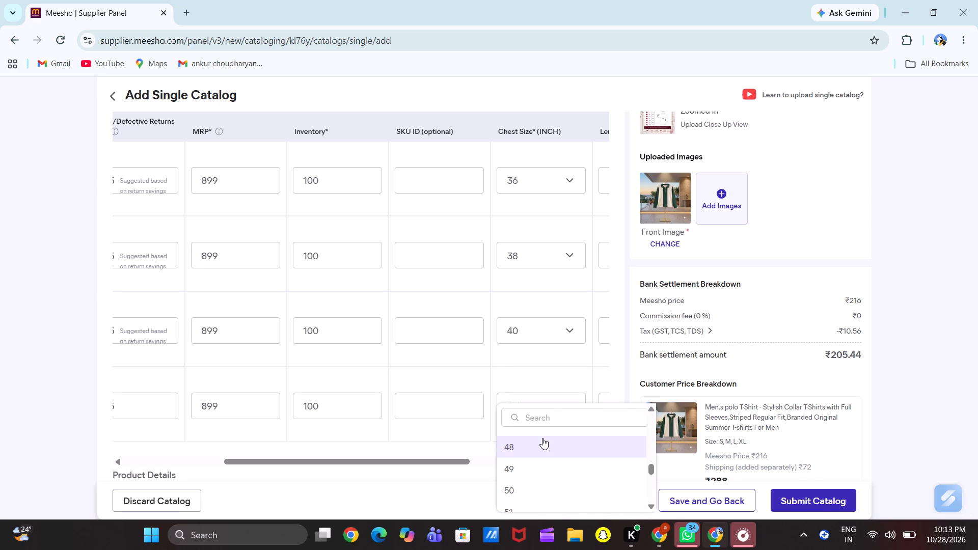
scroll(542, 438, up, 2)
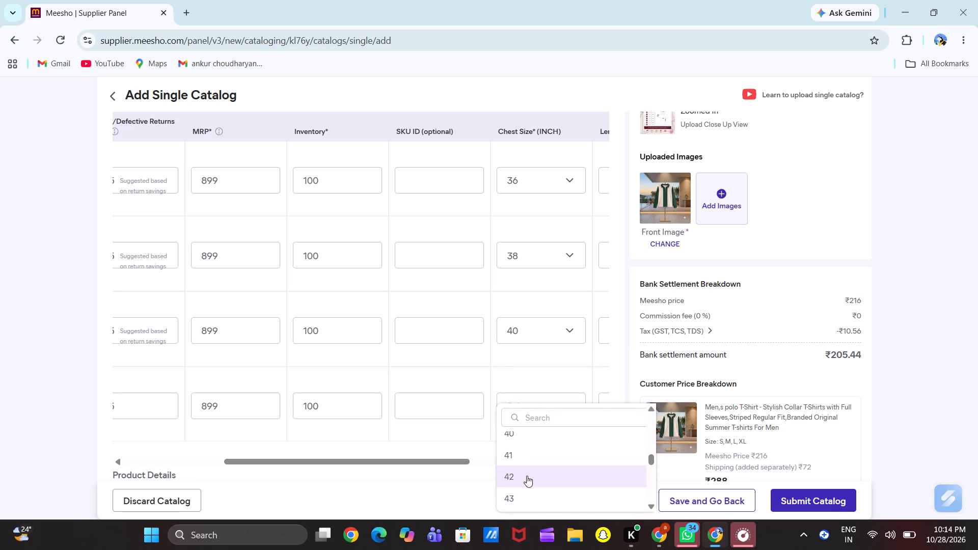
click(527, 476)
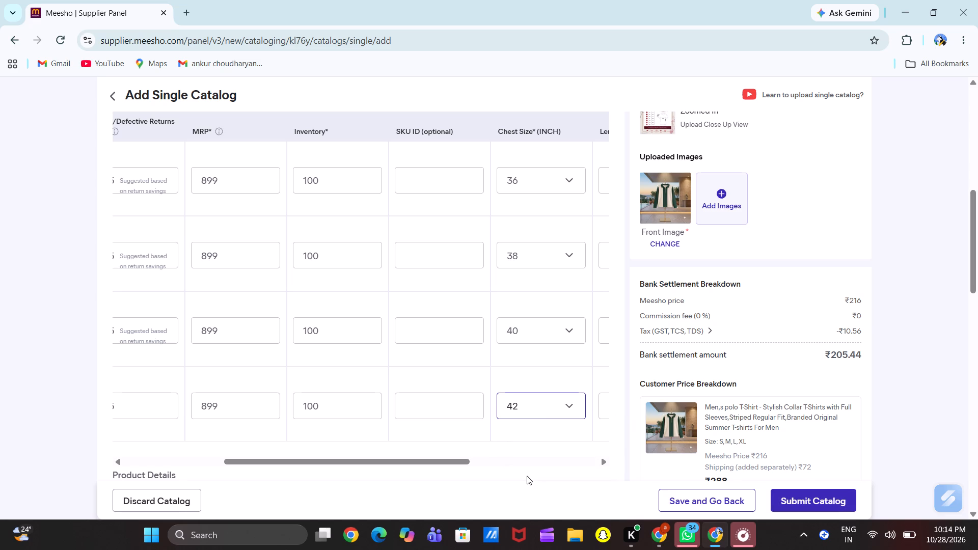
Set the length size for size S to 25.5 inches.
scroll(527, 476, left, 2)
scroll(516, 384, left, 4)
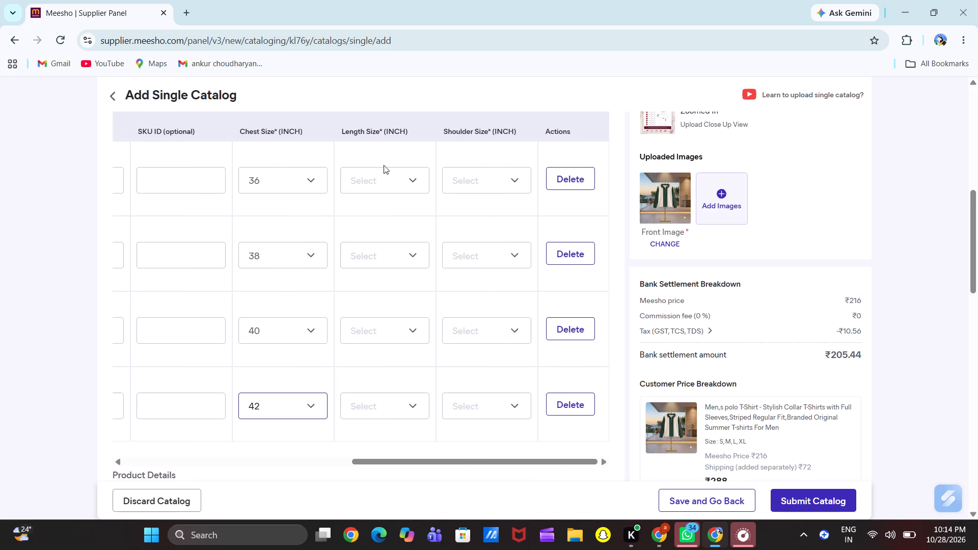
click(394, 187)
scroll(424, 271, down, 2)
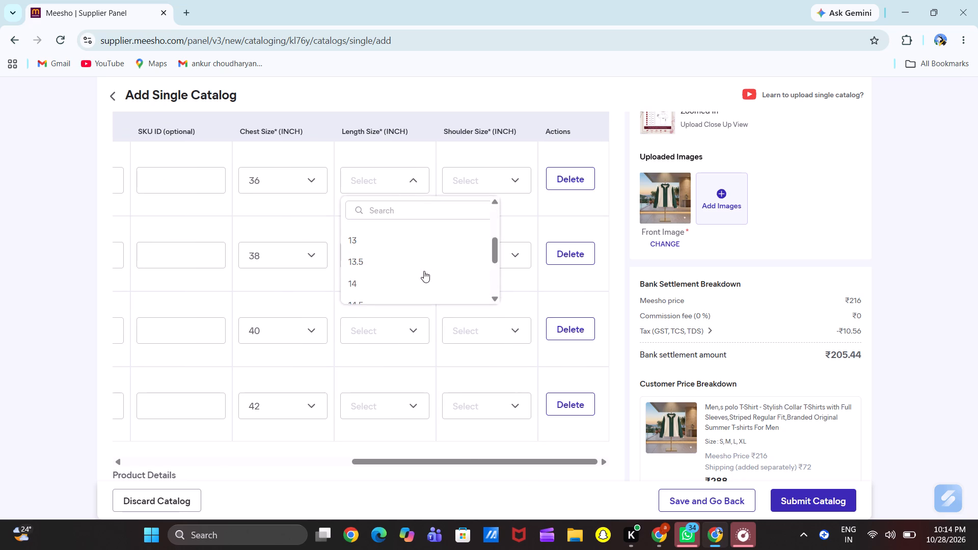
scroll(424, 271, down, 6)
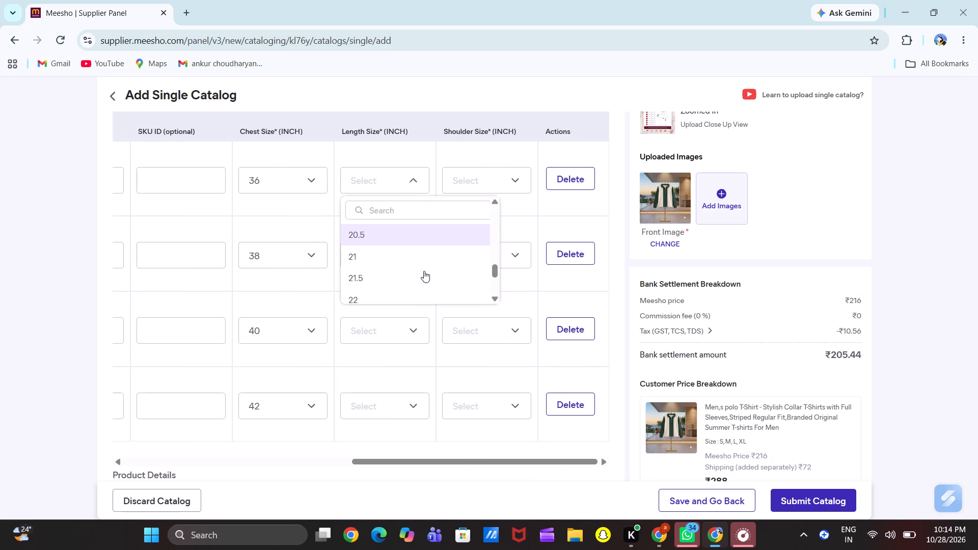
scroll(424, 271, down, 2)
scroll(424, 271, up, 1)
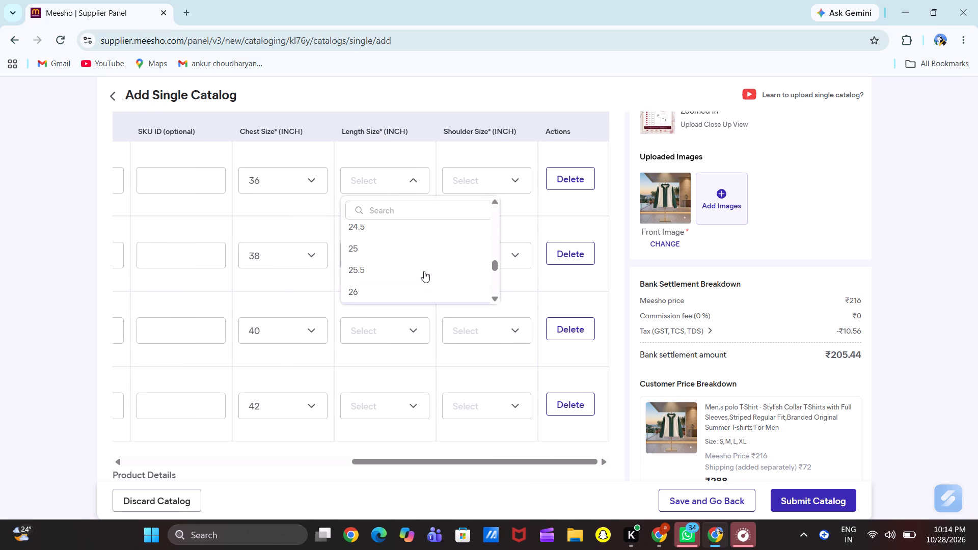
scroll(424, 271, up, 1)
click(389, 264)
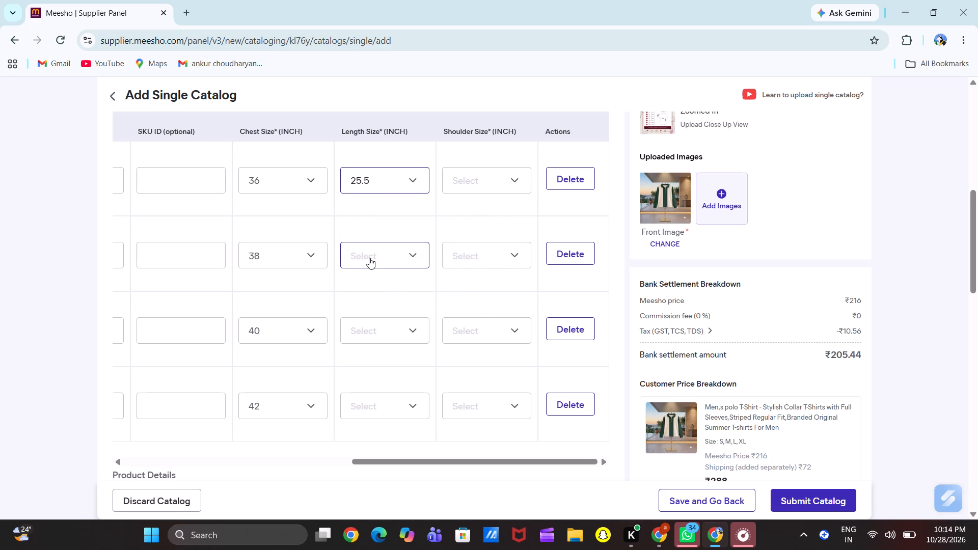
Set the length size for size M to 26.5 inches.
click(369, 258)
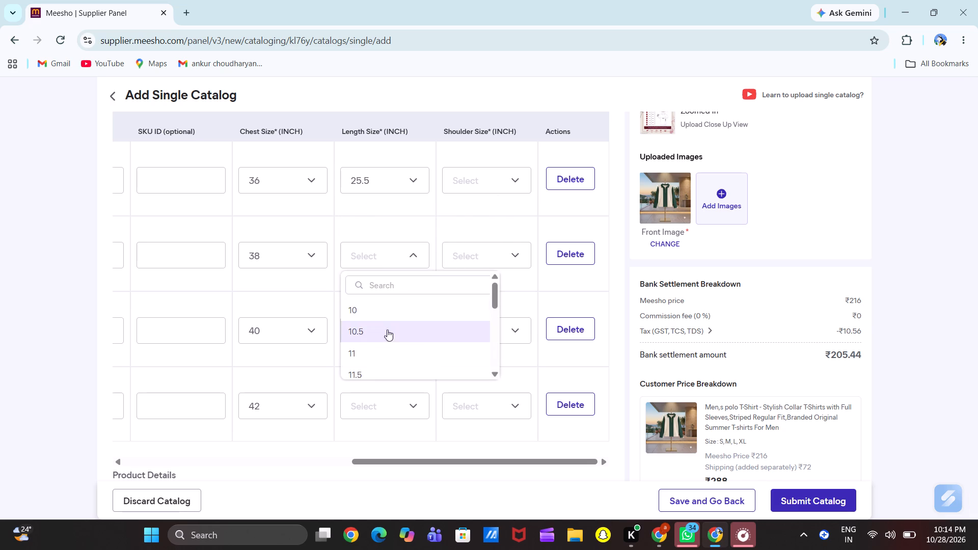
scroll(392, 335, down, 5)
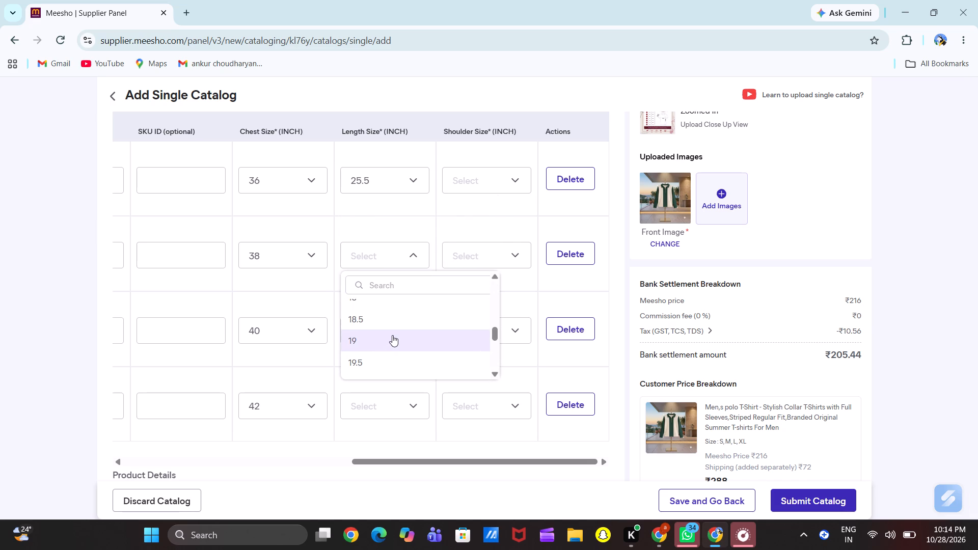
scroll(392, 335, down, 6)
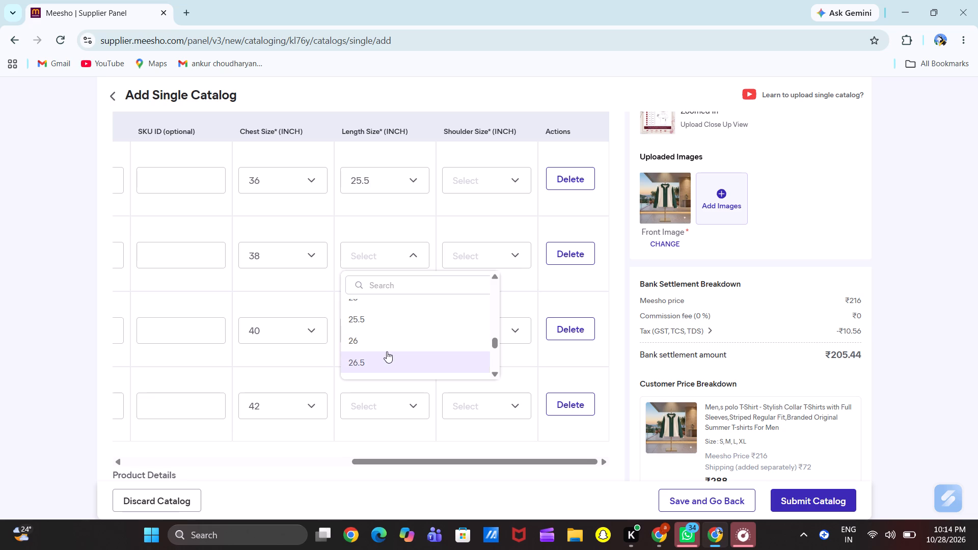
click(387, 351)
Set the length size for size L to 27.5 inches.
click(378, 319)
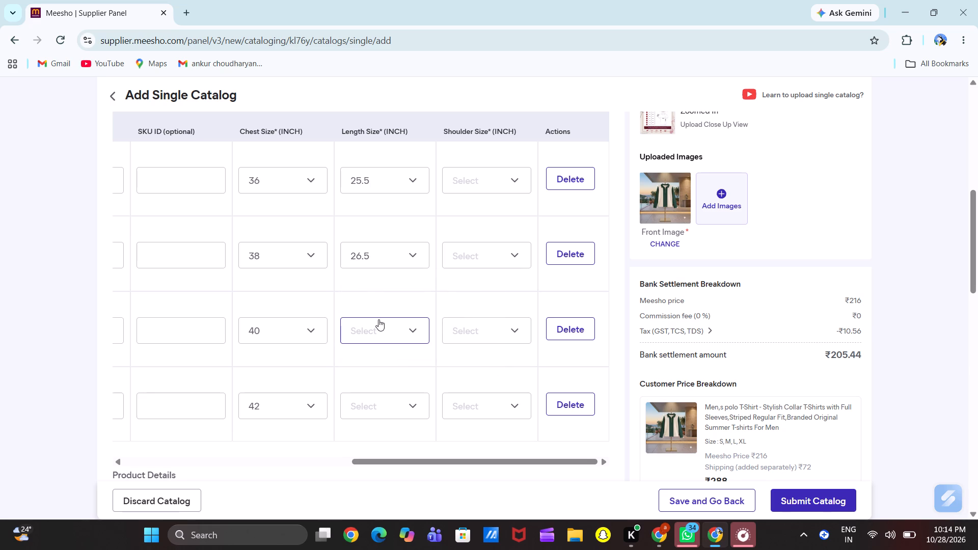
scroll(399, 381, down, 7)
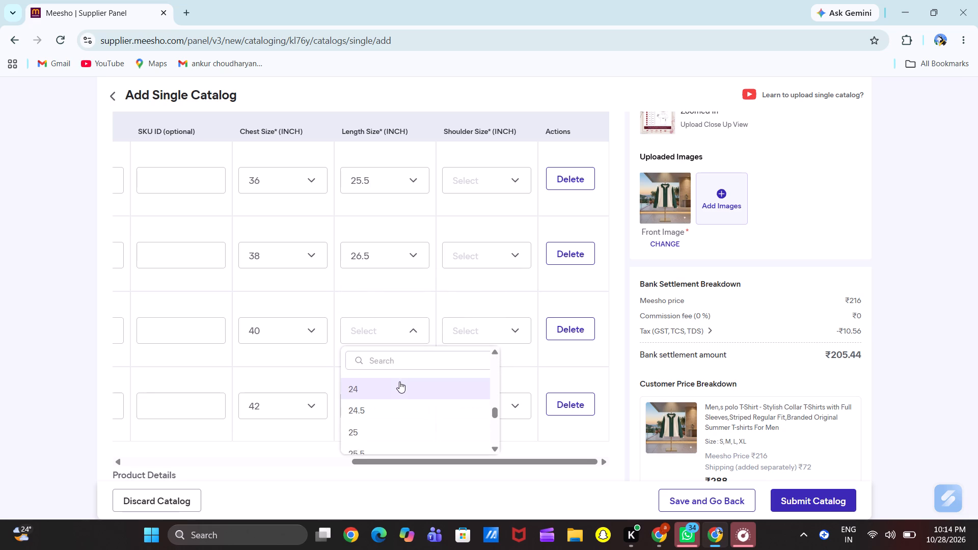
scroll(399, 381, down, 2)
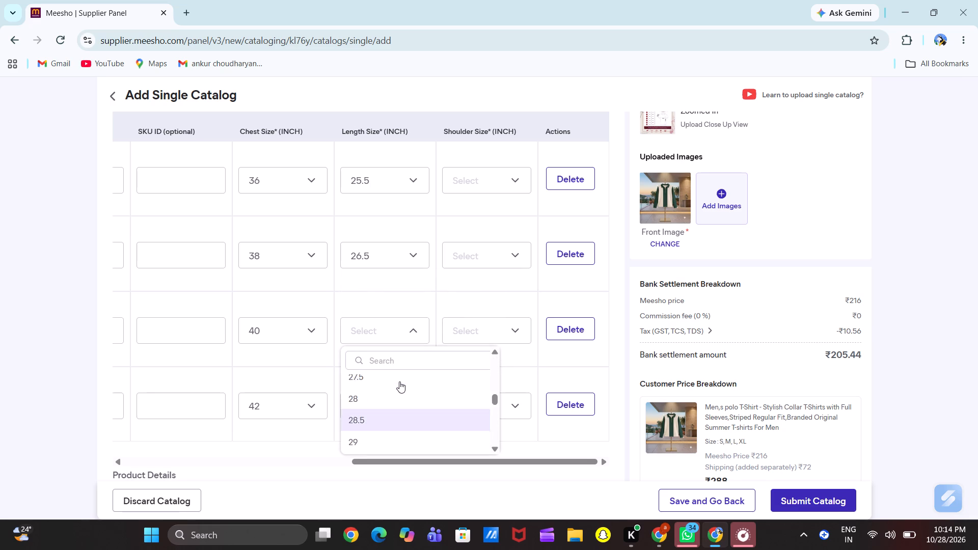
scroll(399, 381, down, 2)
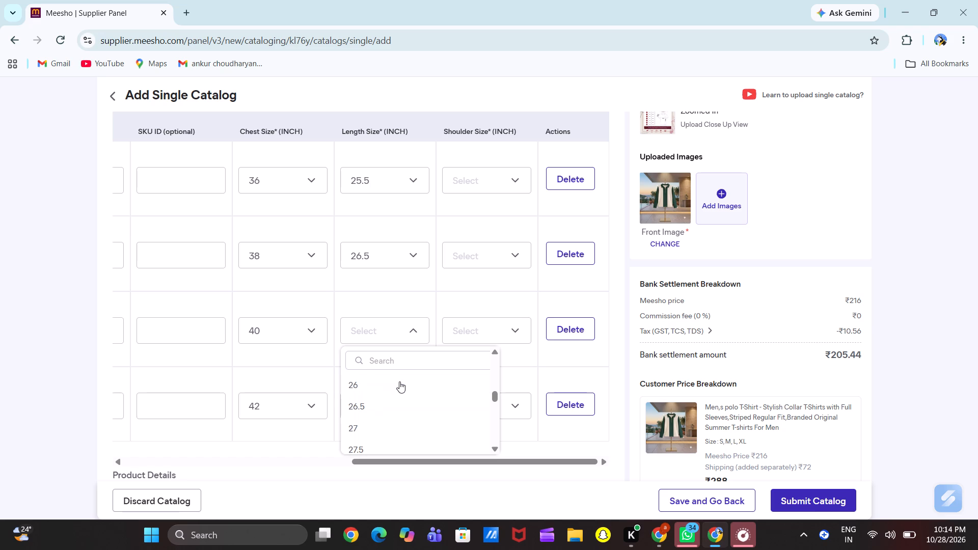
scroll(399, 381, down, 1)
click(363, 449)
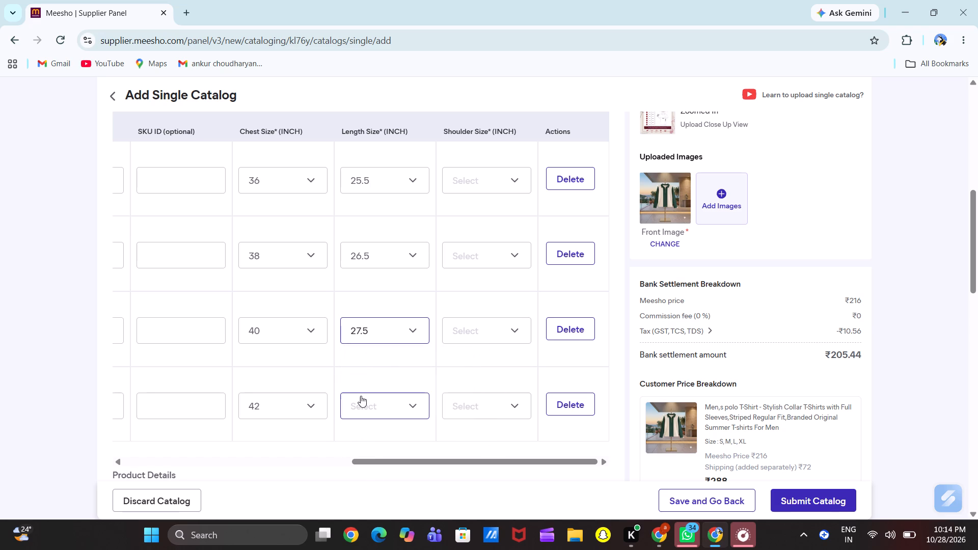
Set the length size for size XL to 28.5 inches.
click(361, 396)
scroll(424, 466, down, 2)
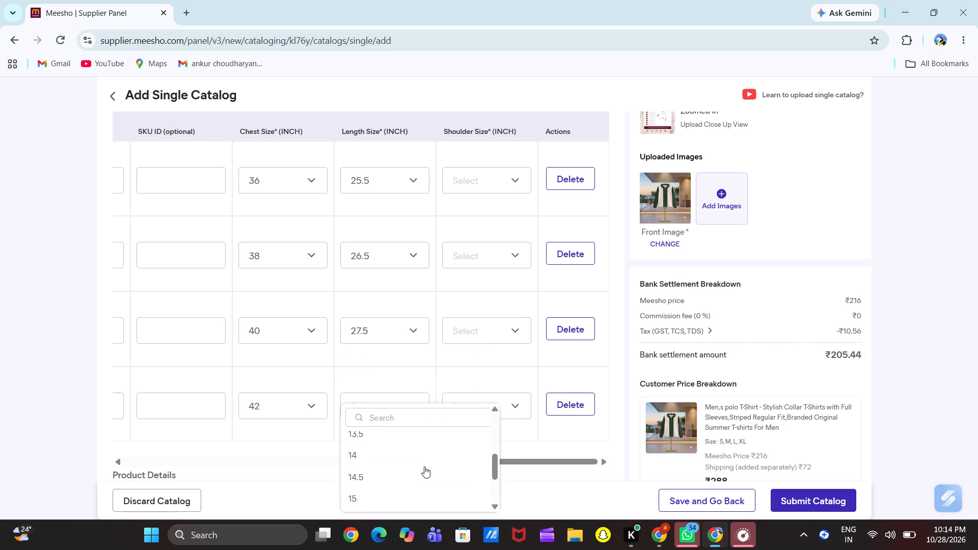
scroll(424, 466, down, 4)
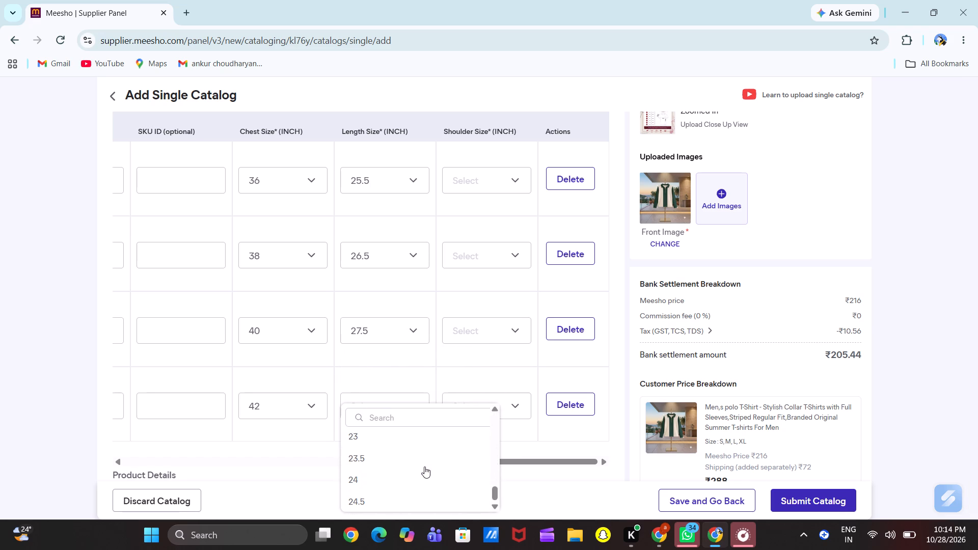
scroll(424, 466, down, 3)
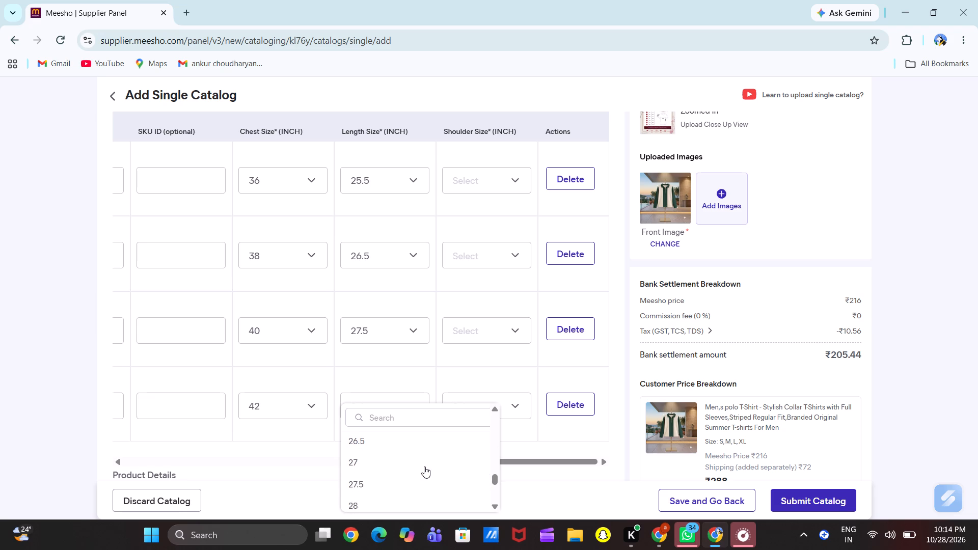
scroll(424, 466, down, 1)
click(413, 483)
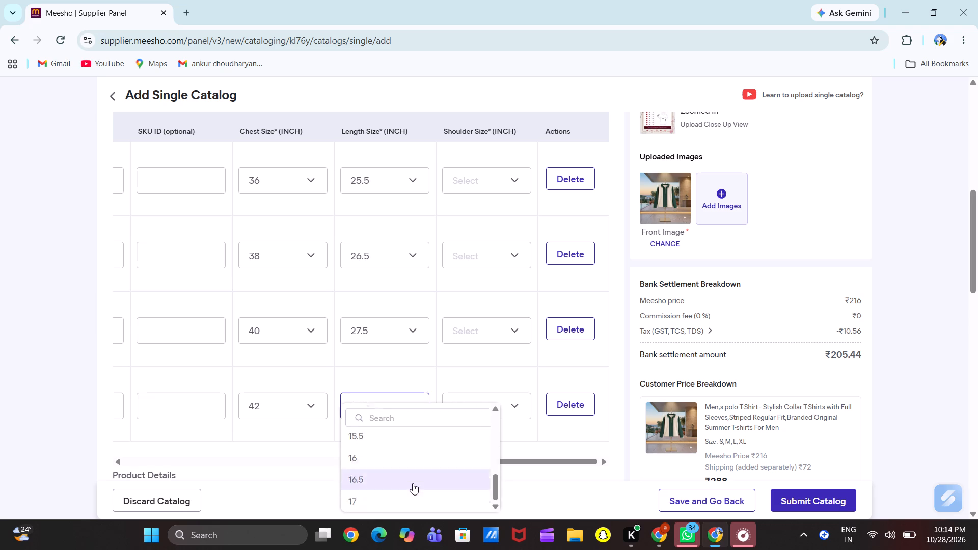
Set the shoulder size to 14.5 inches for size S and 15.5 inches for size M.
click(474, 178)
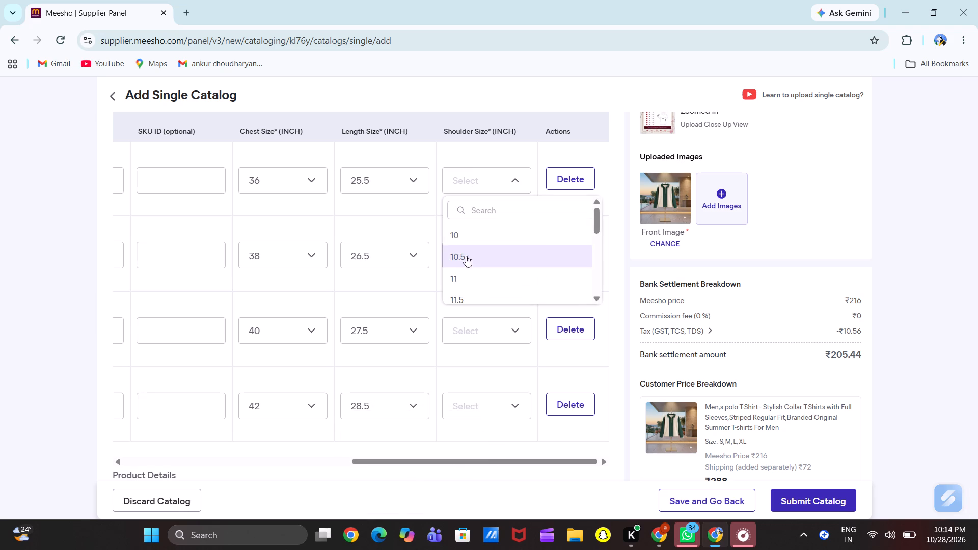
scroll(506, 276, down, 3)
click(506, 276)
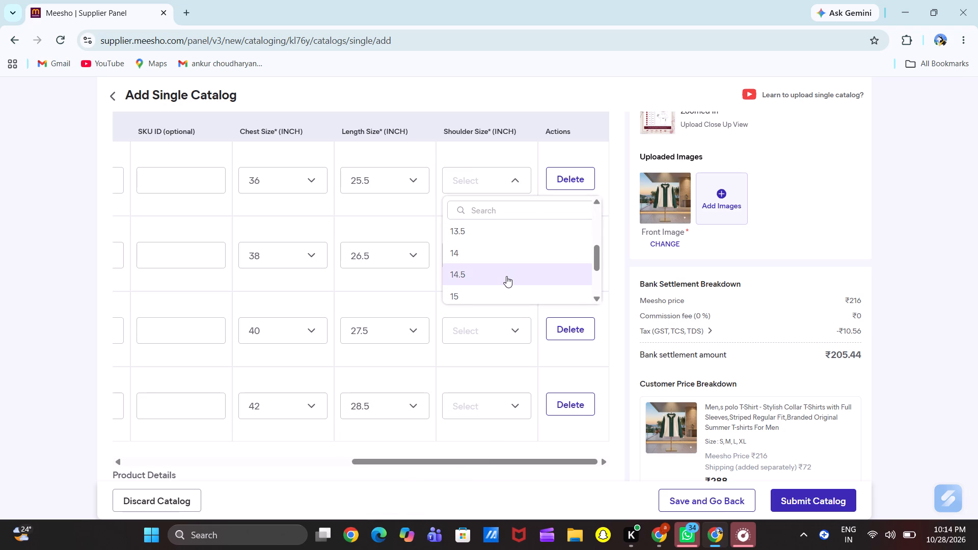
click(470, 250)
scroll(498, 325, down, 3)
click(498, 325)
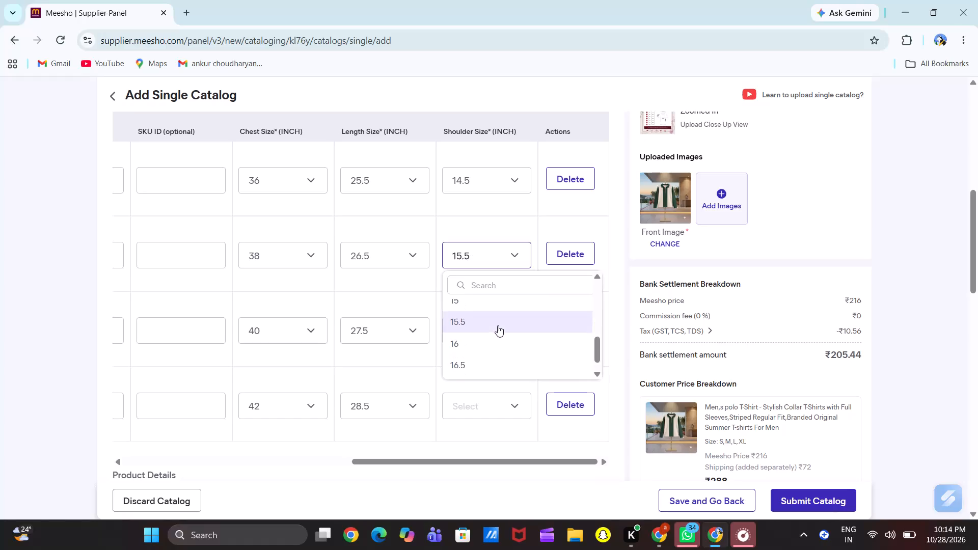
Set the shoulder size to 16.5 inches for size L and 17.5 inches for size XL.
click(475, 332)
scroll(491, 386, down, 1)
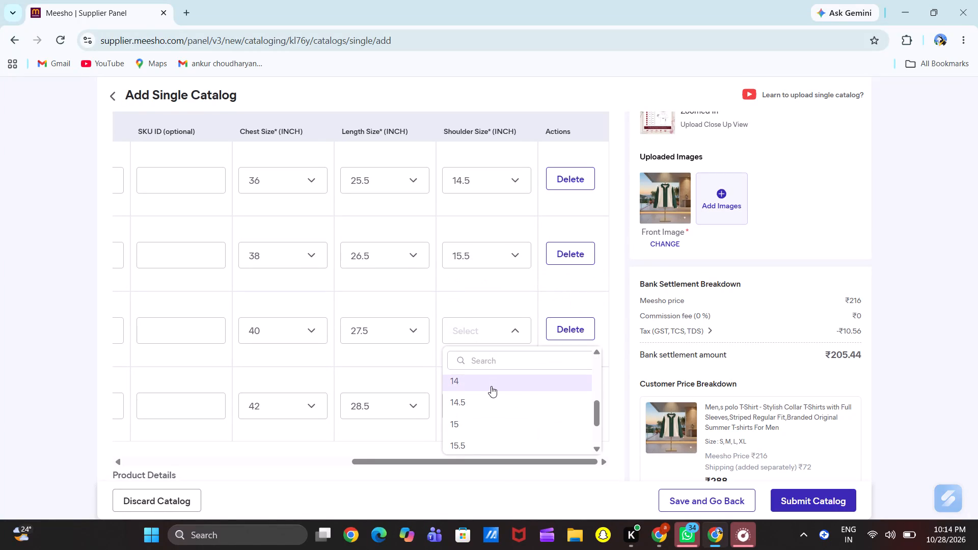
scroll(491, 386, down, 2)
click(491, 386)
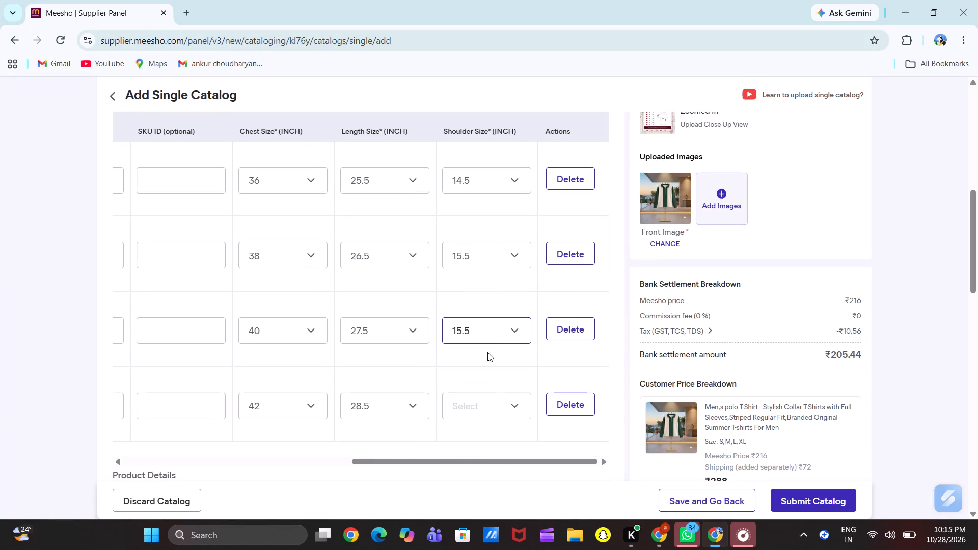
click(494, 338)
scroll(489, 447, down, 4)
scroll(476, 400, up, 1)
click(476, 400)
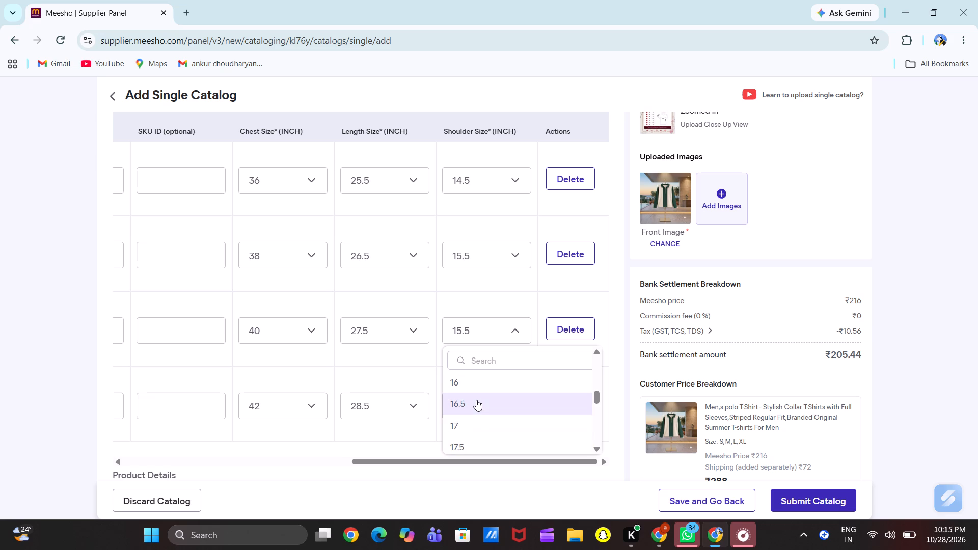
click(455, 400)
scroll(480, 452, down, 2)
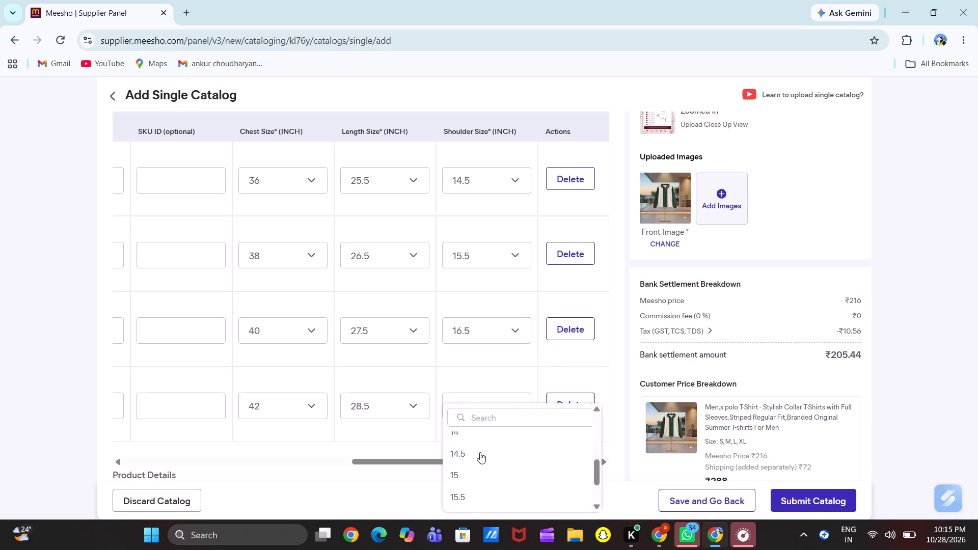
scroll(480, 452, down, 2)
click(480, 452)
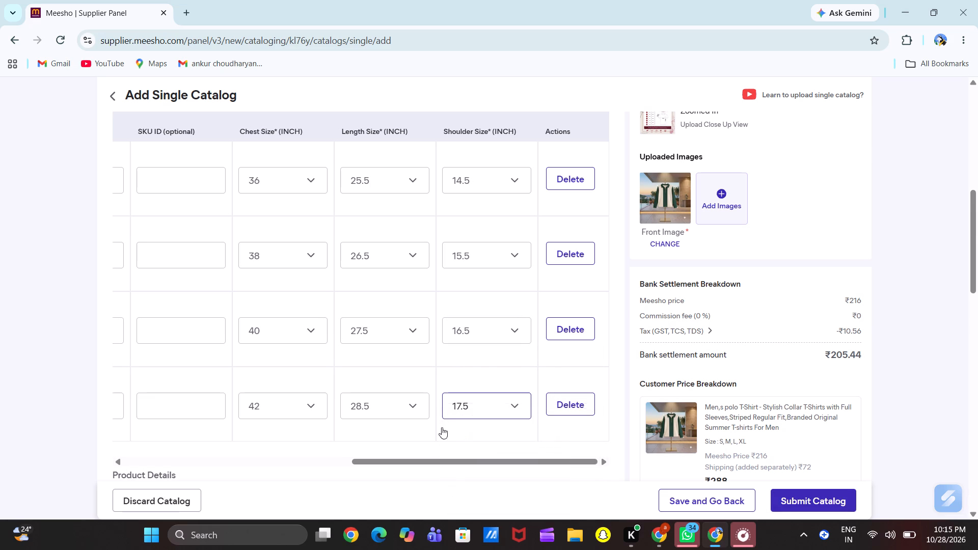
Set the product's color to Green and its fabric to Cotton Blend in the product details.
scroll(426, 420, down, 3)
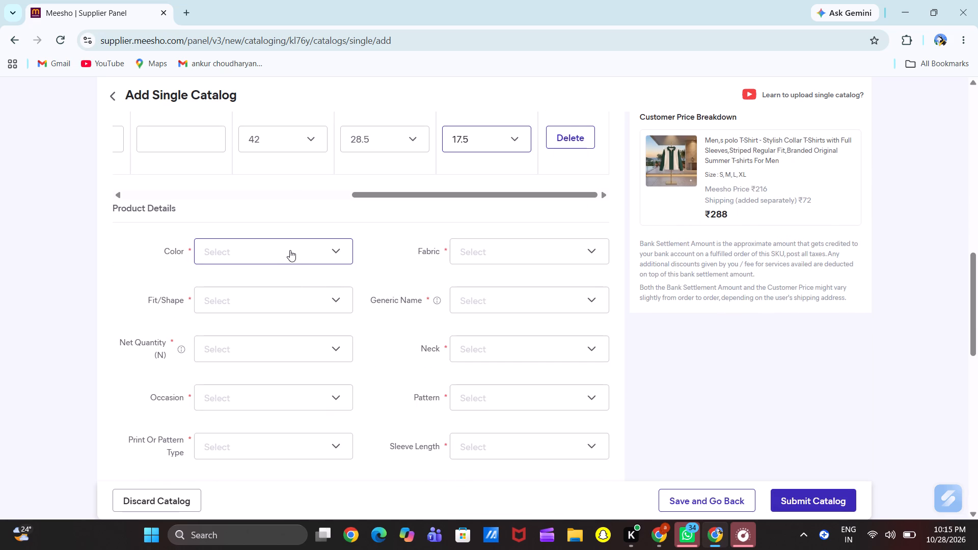
click(290, 250)
click(247, 285)
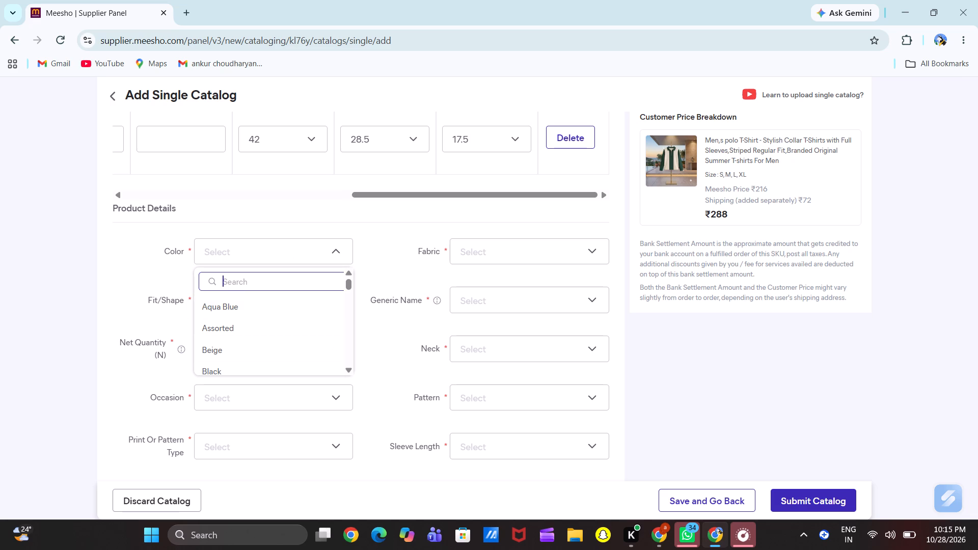
text(GREEN)
click(226, 348)
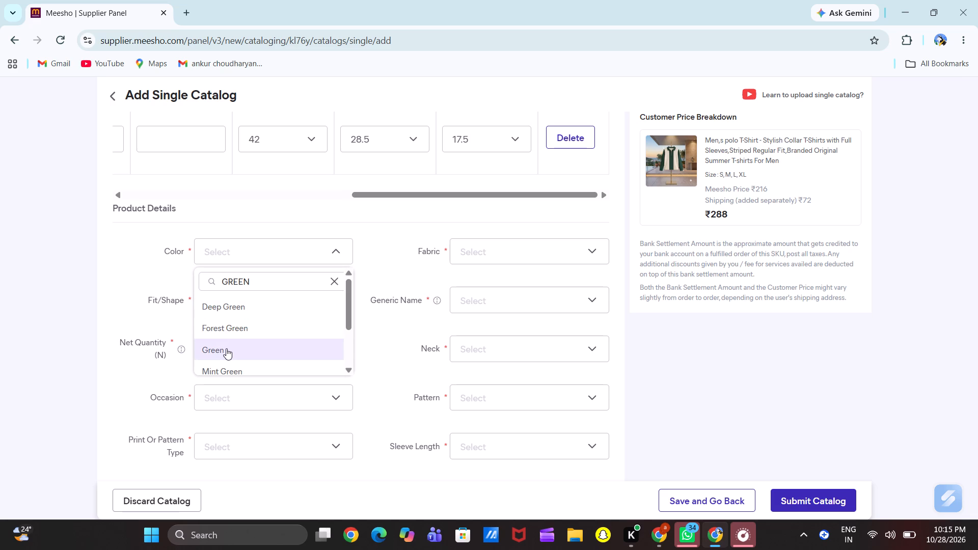
click(463, 257)
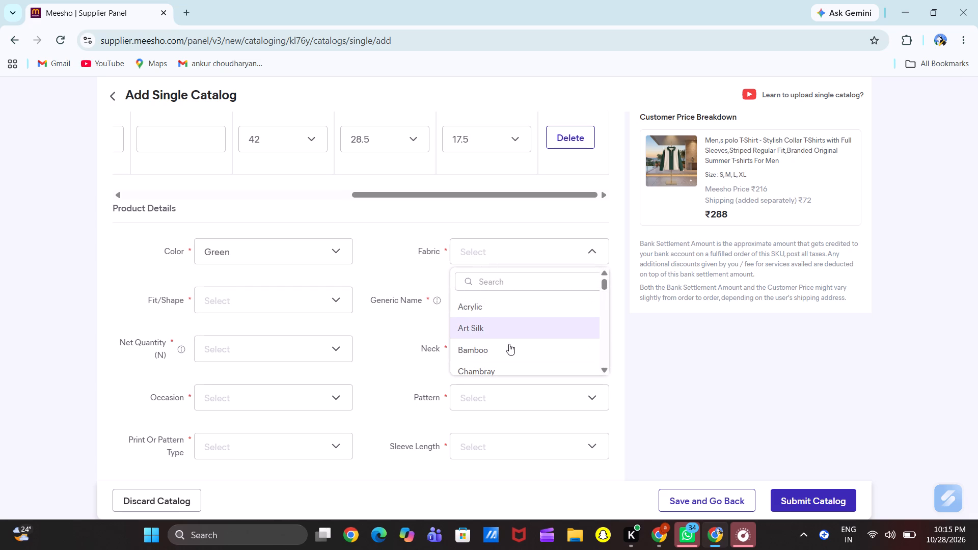
scroll(507, 350, down, 2)
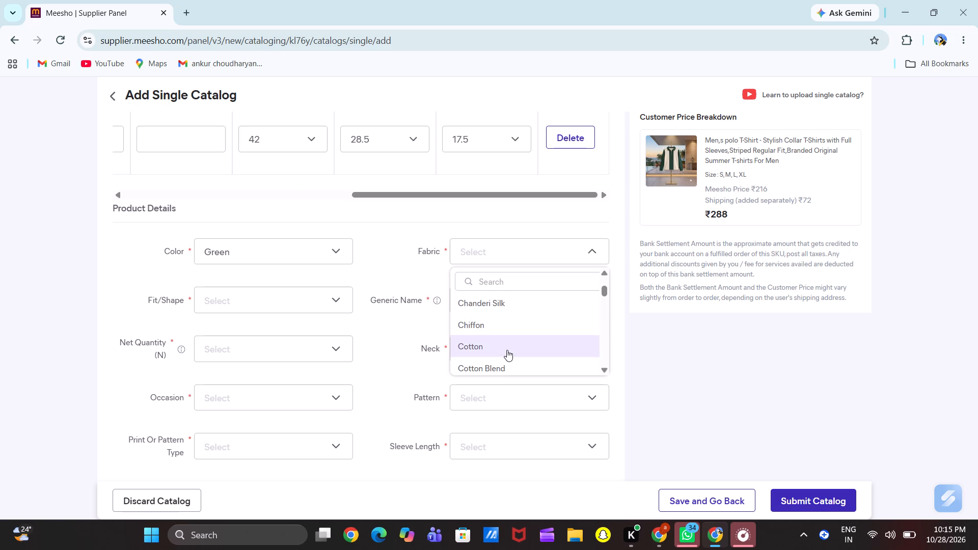
click(480, 371)
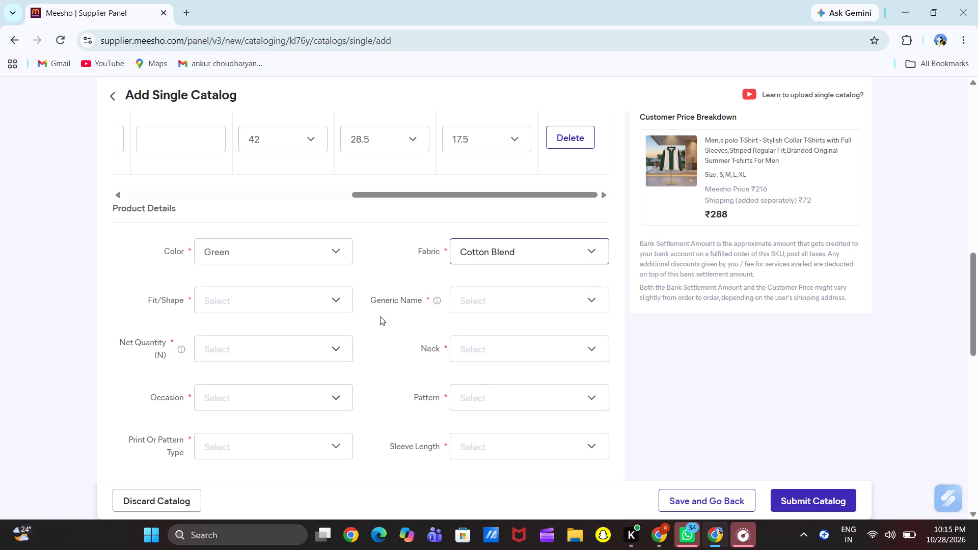
Set the product's fit/shape to Regular and its generic name to Tshirts.
click(264, 294)
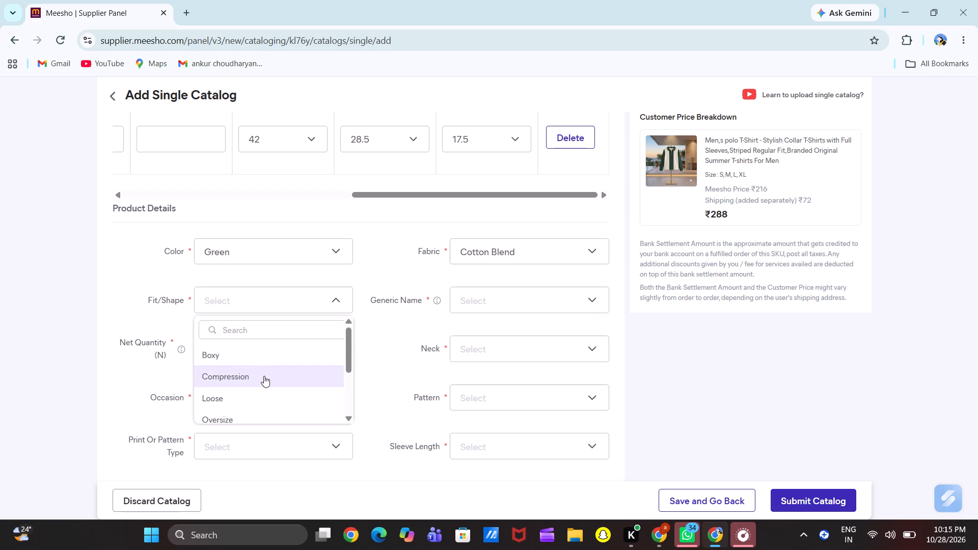
scroll(264, 376, down, 1)
click(264, 376)
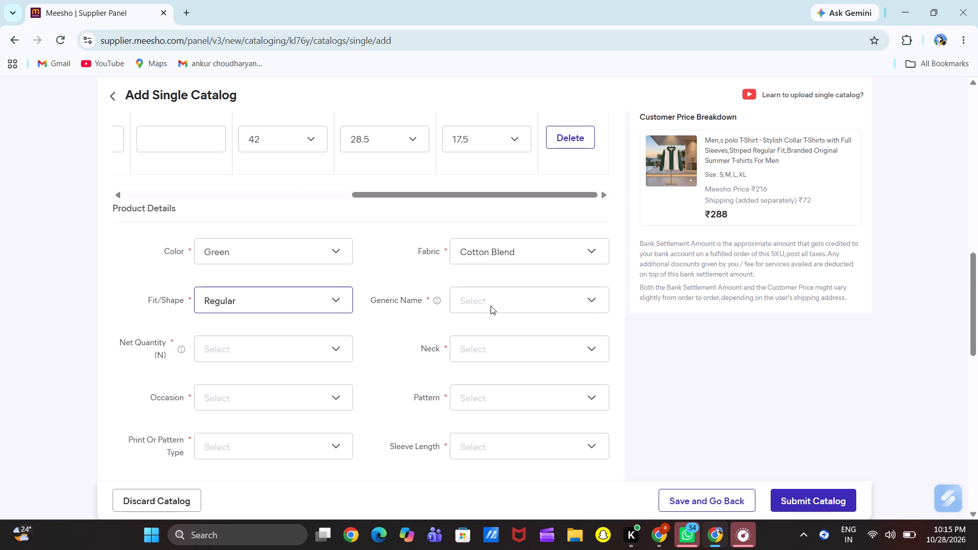
click(491, 306)
scroll(490, 397, down, 1)
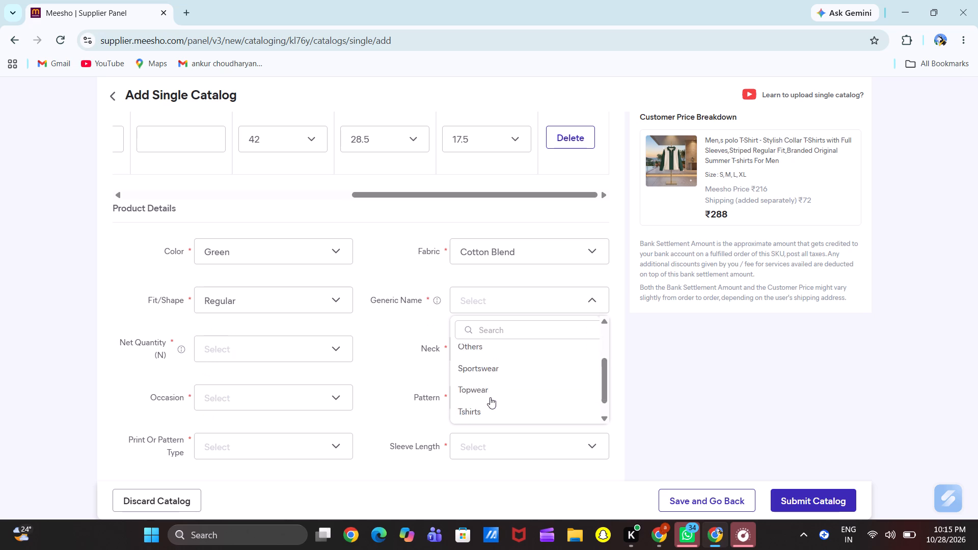
scroll(490, 397, down, 1)
click(490, 397)
Set the product's net quantity to 1 and its neck type to Polo.
click(300, 352)
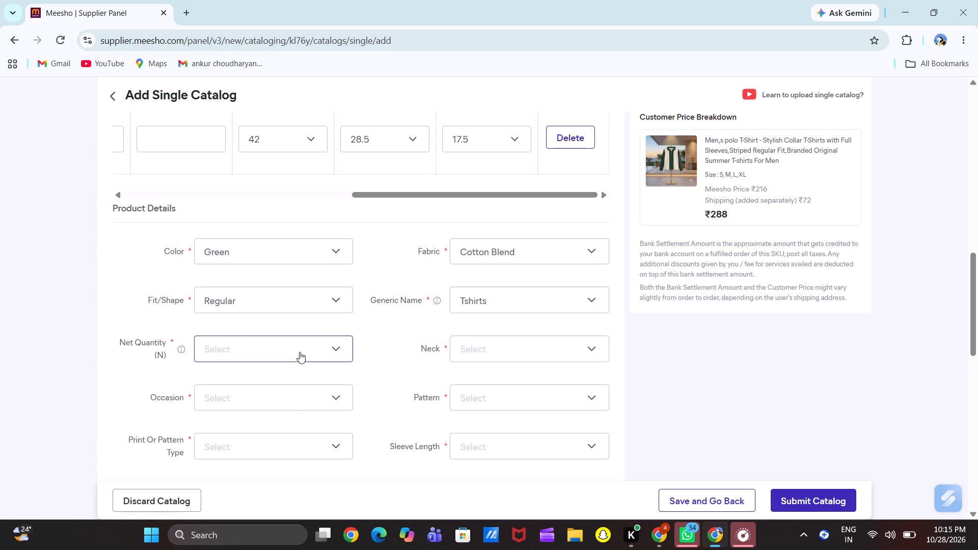
click(260, 407)
click(462, 343)
scroll(506, 417, down, 2)
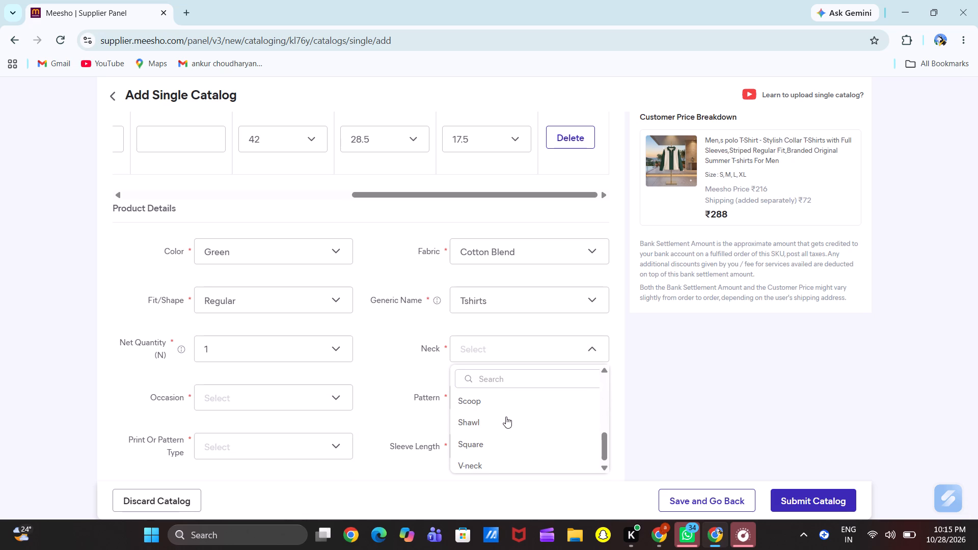
scroll(506, 417, down, 1)
click(491, 413)
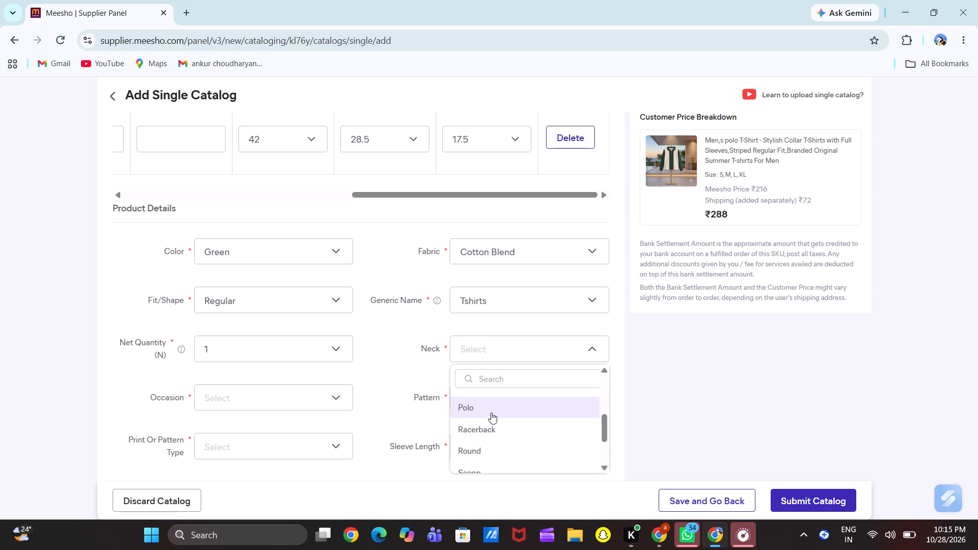
Set the product's occasion to Casual.
click(308, 393)
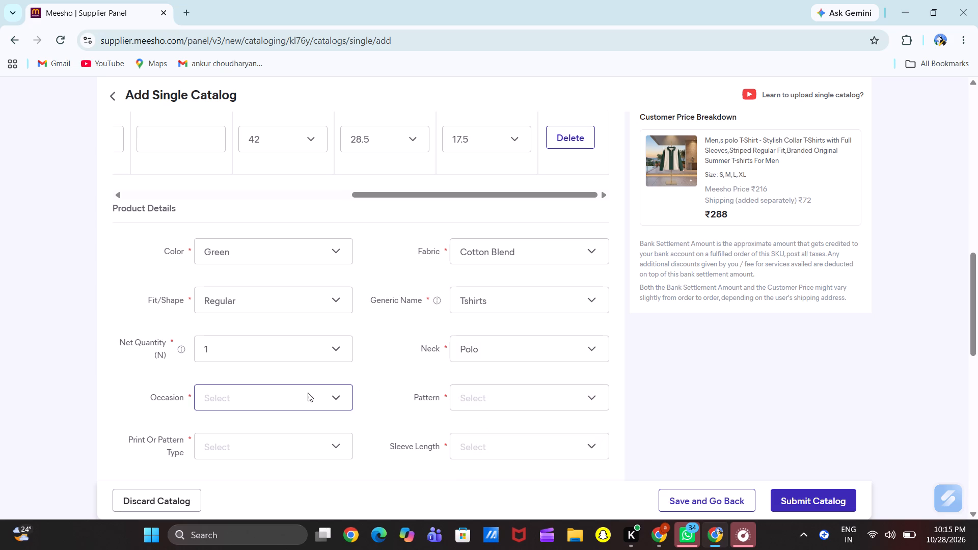
click(256, 461)
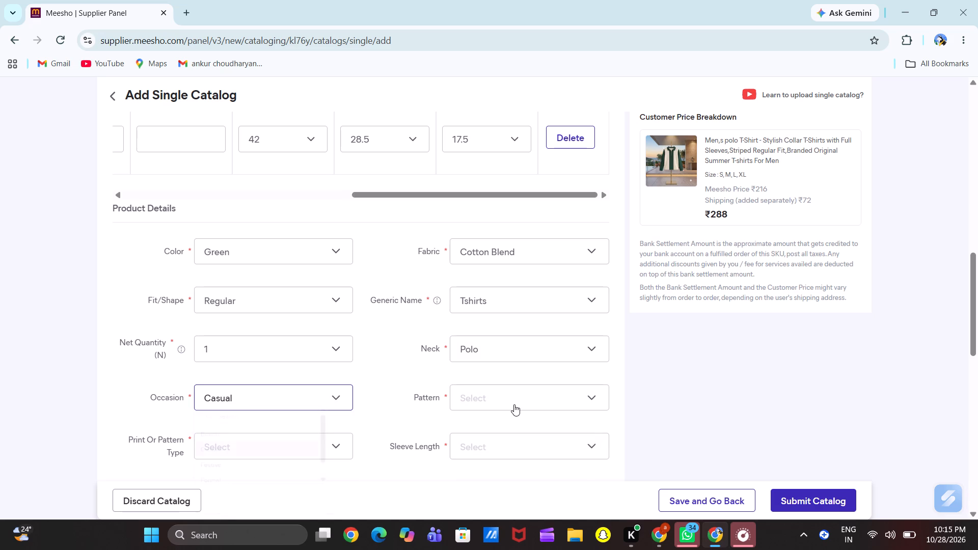
Set the product's pattern and its print or pattern type both to Colorblocked.
click(515, 403)
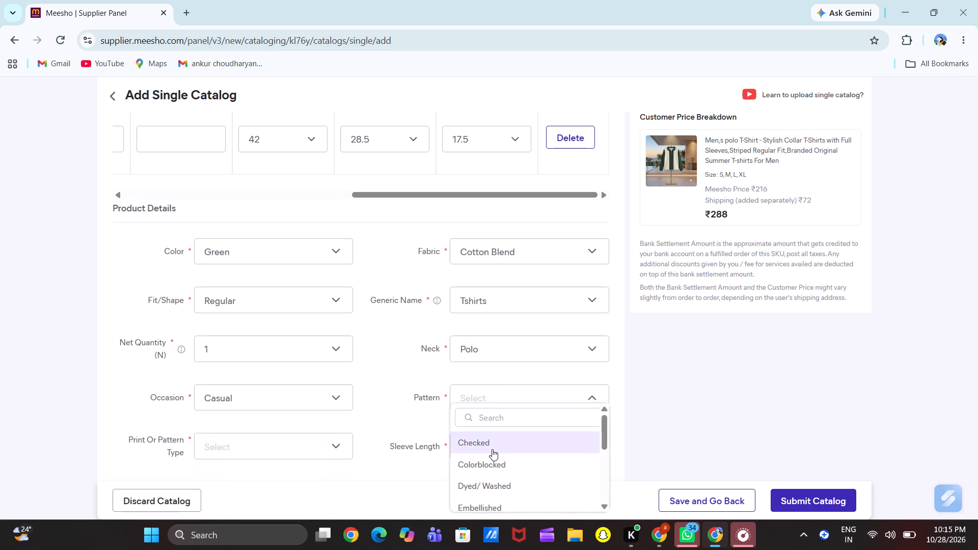
click(487, 472)
click(269, 428)
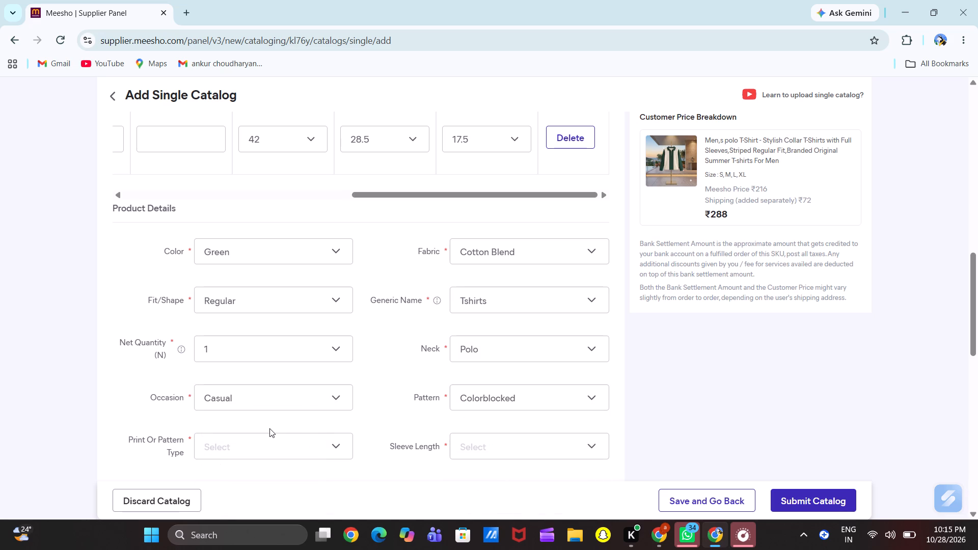
click(266, 444)
scroll(300, 476, down, 2)
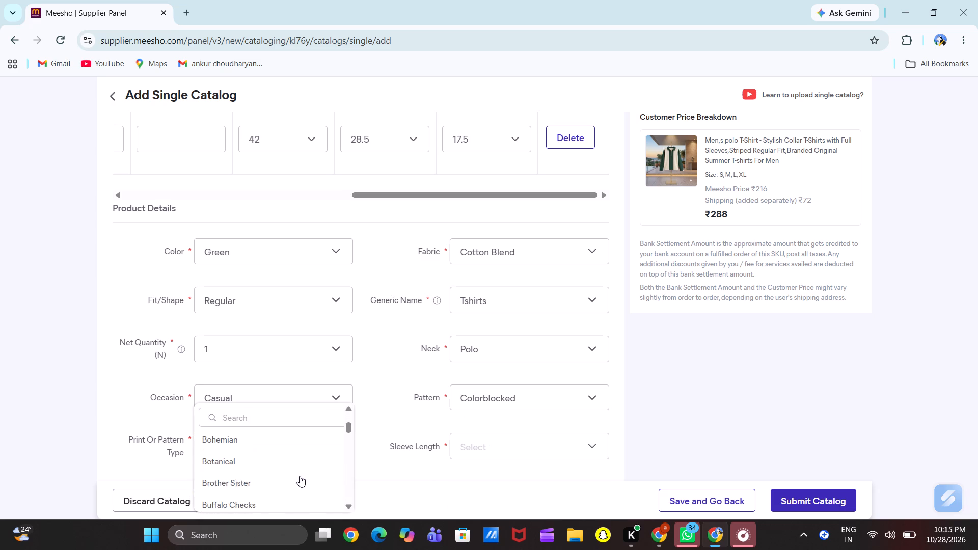
scroll(300, 476, down, 3)
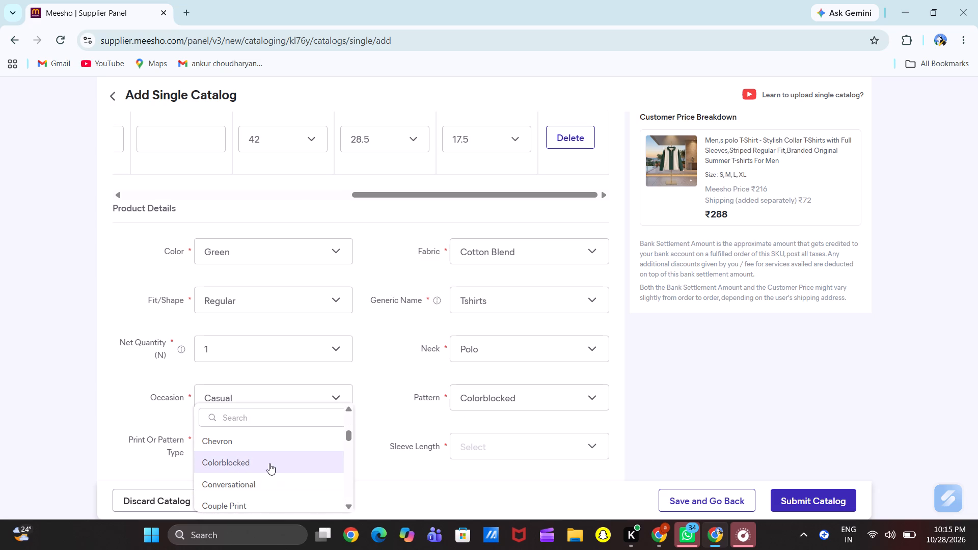
click(269, 463)
Set the product's sleeve length to Long Sleeves and its country of origin to India.
click(521, 451)
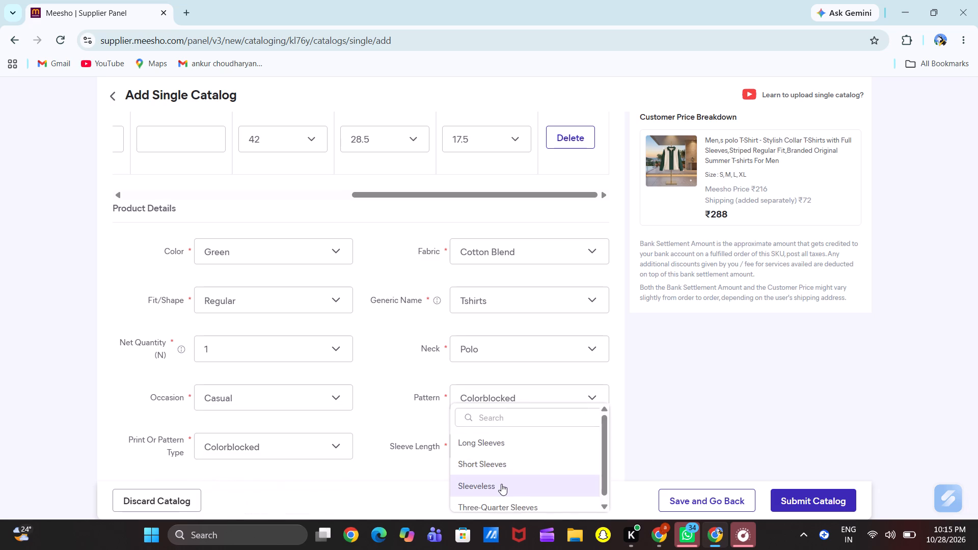
click(497, 439)
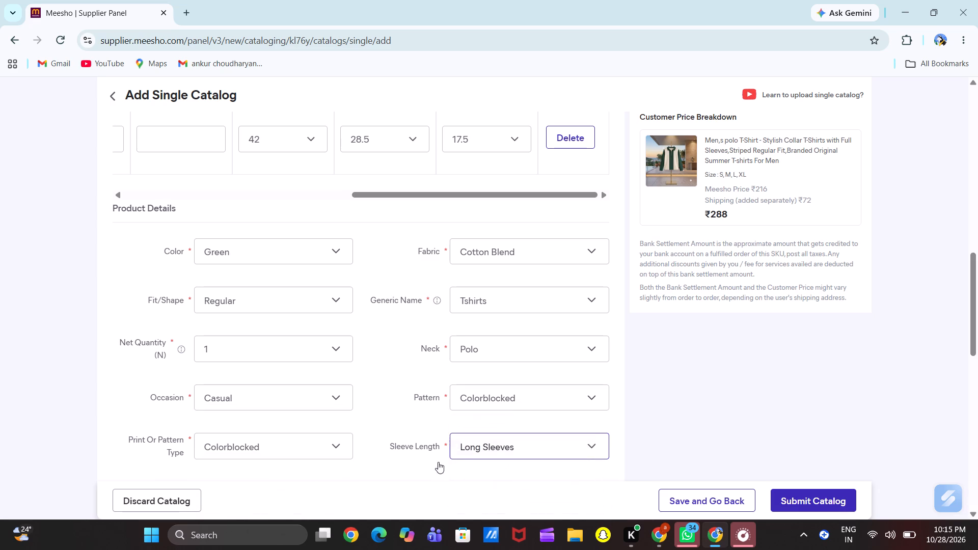
scroll(410, 474, down, 2)
click(263, 332)
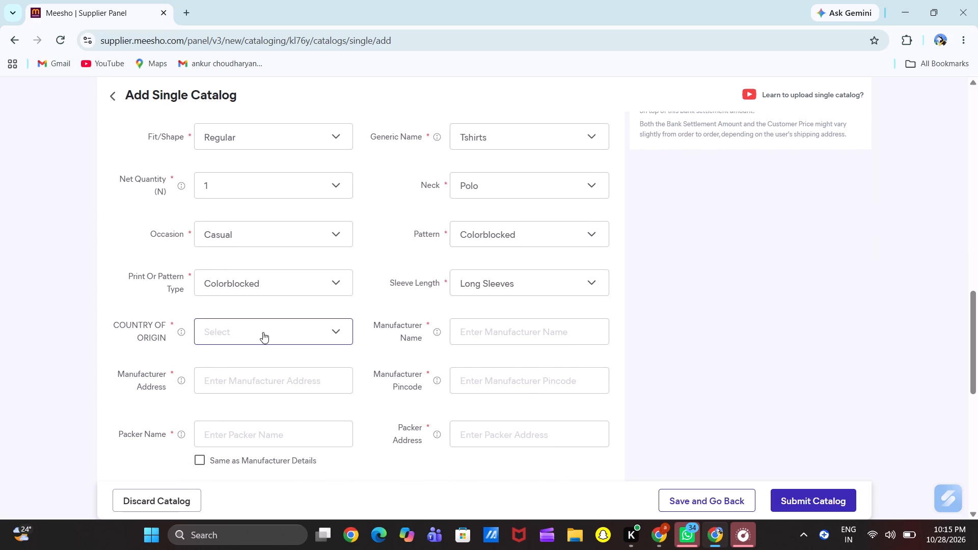
click(278, 389)
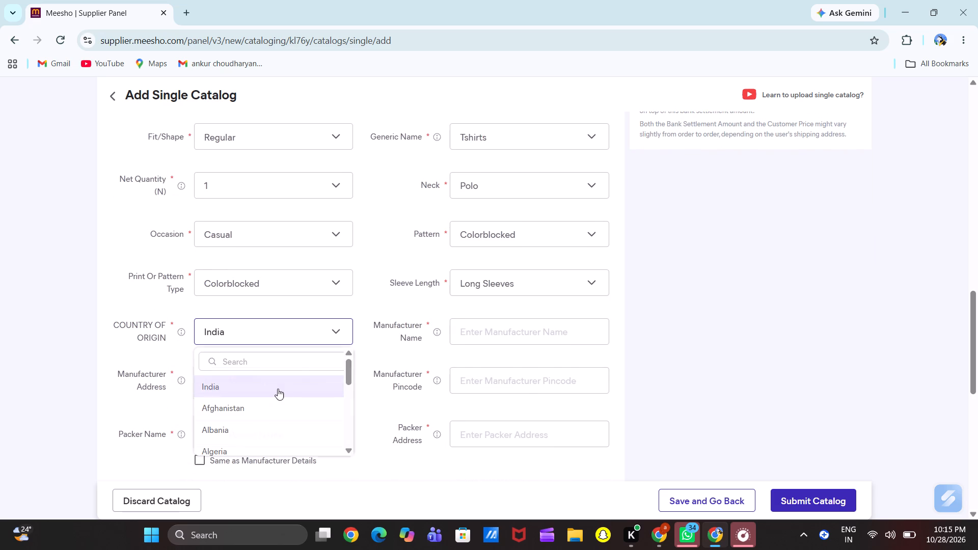
Fill in the manufacturer's name, address and pincode in the product details.
click(485, 332)
click(542, 357)
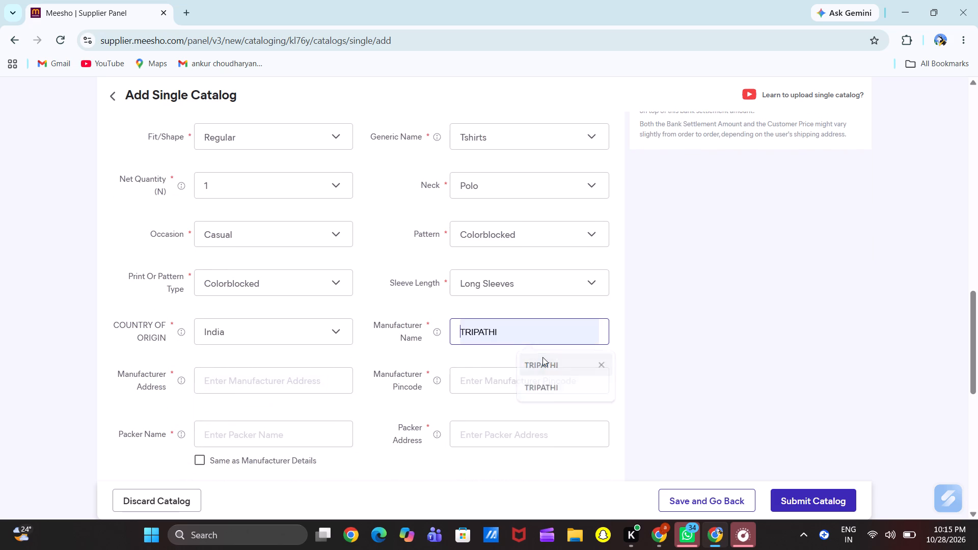
click(281, 375)
key(s)
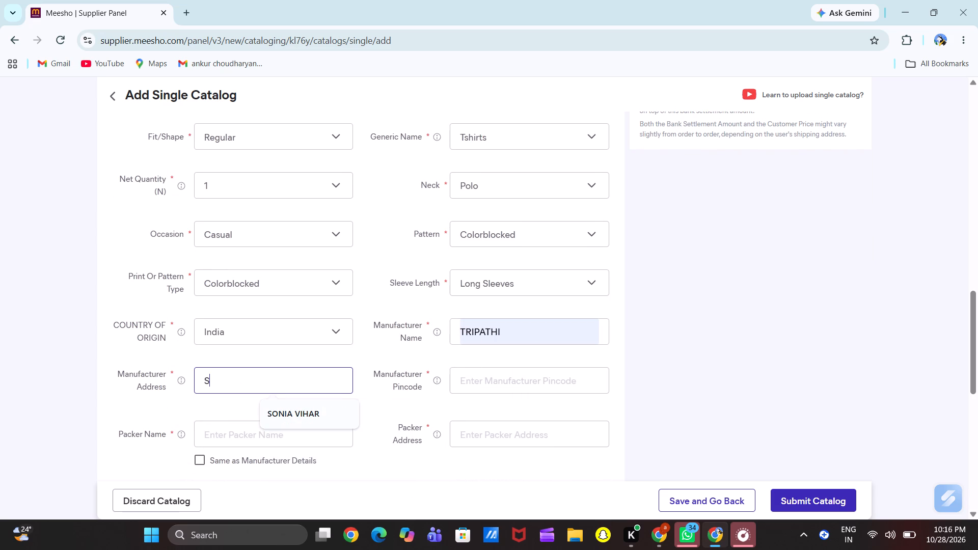
click(284, 408)
click(488, 383)
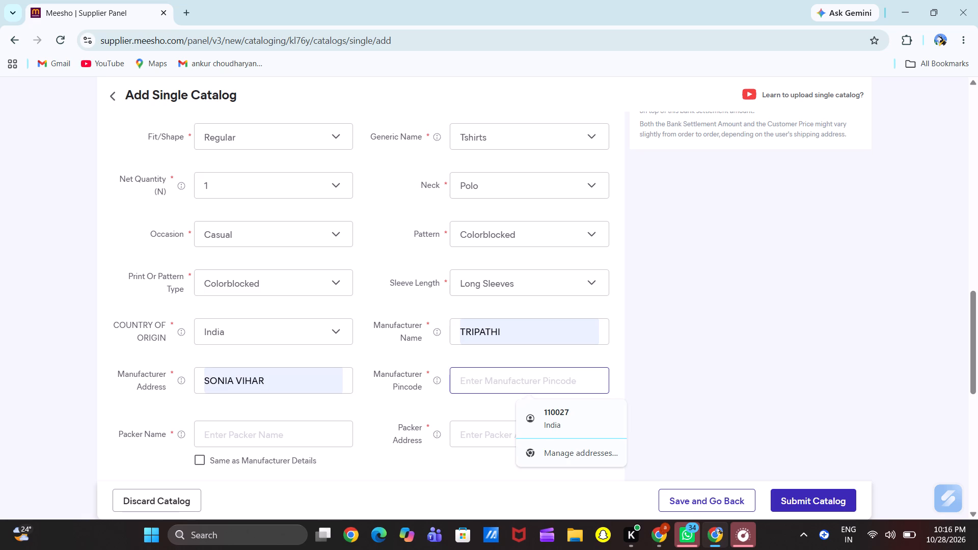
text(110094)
Fill in the packer's name and address and mark the packer details as same as the manufacturer details.
click(254, 441)
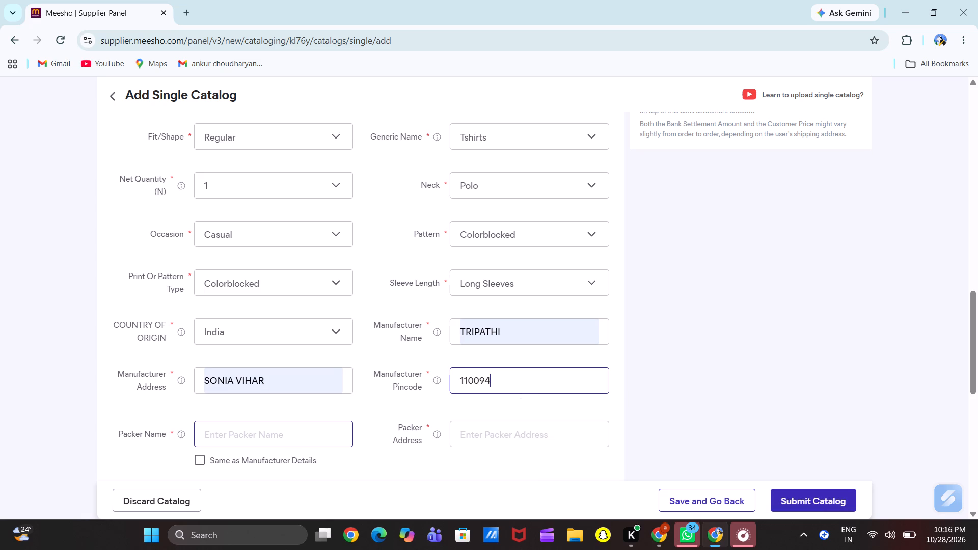
click(307, 462)
click(495, 432)
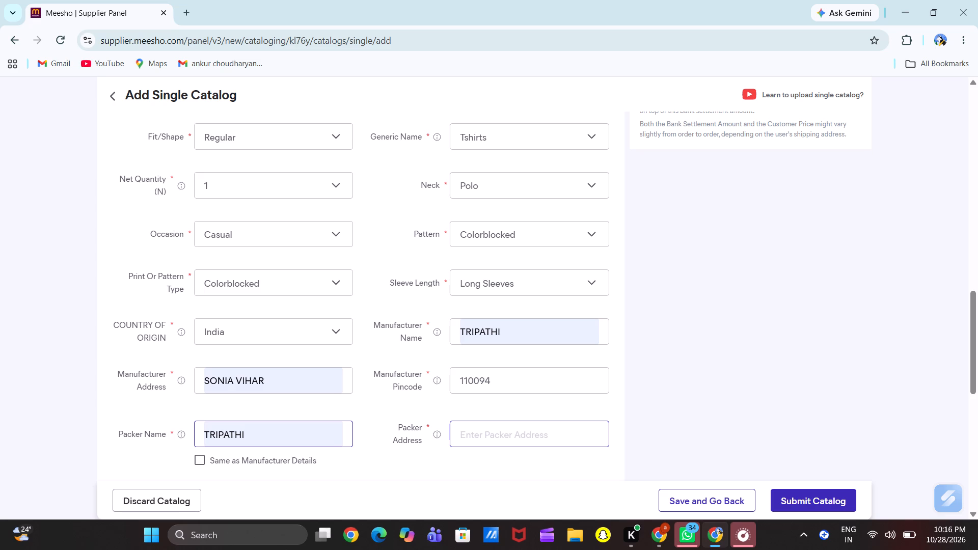
key(s)
click(541, 467)
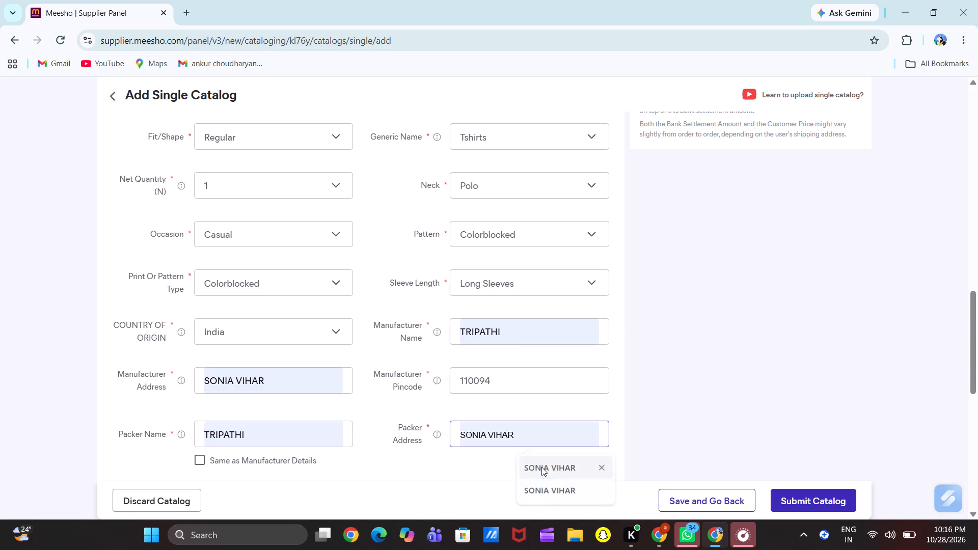
click(202, 461)
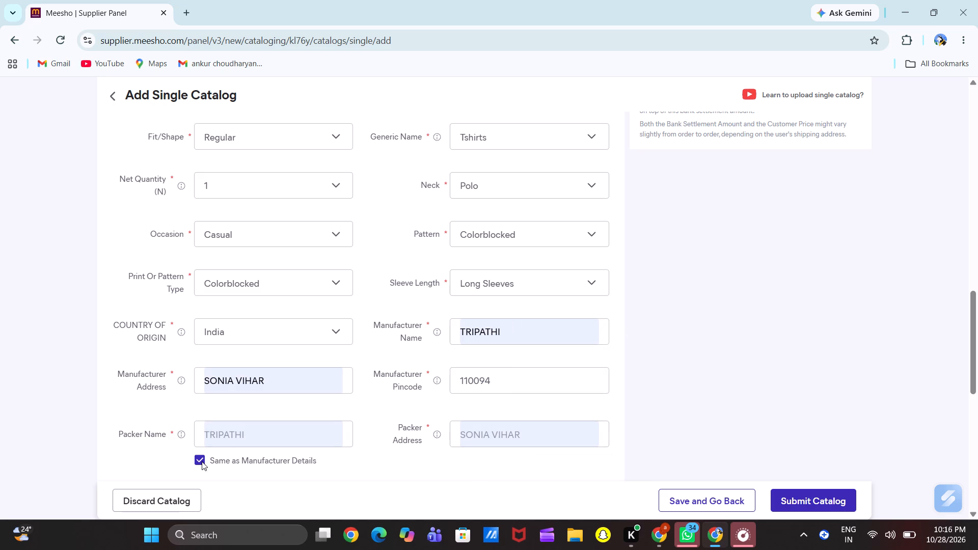
Set the style to Korean and the length to Regular in the other attributes.
scroll(344, 453, down, 5)
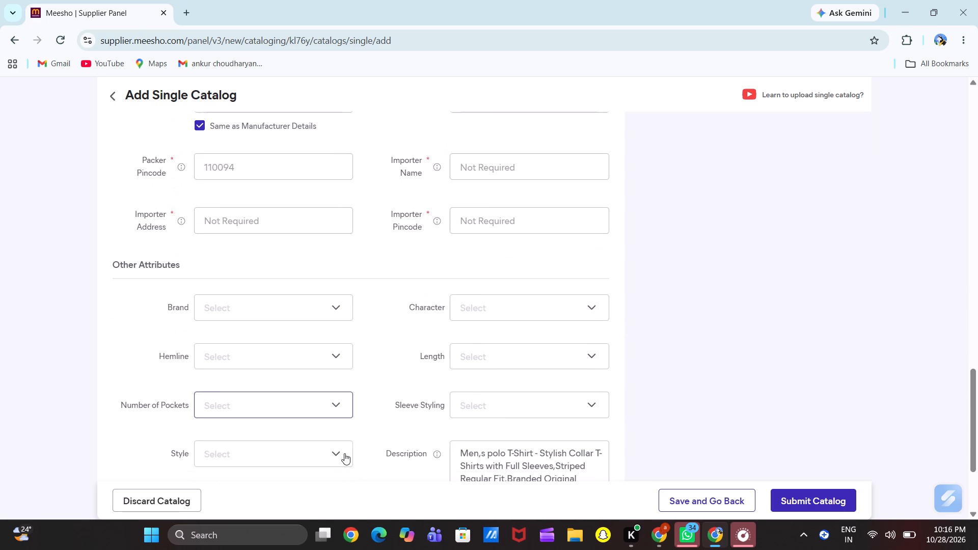
scroll(344, 453, down, 1)
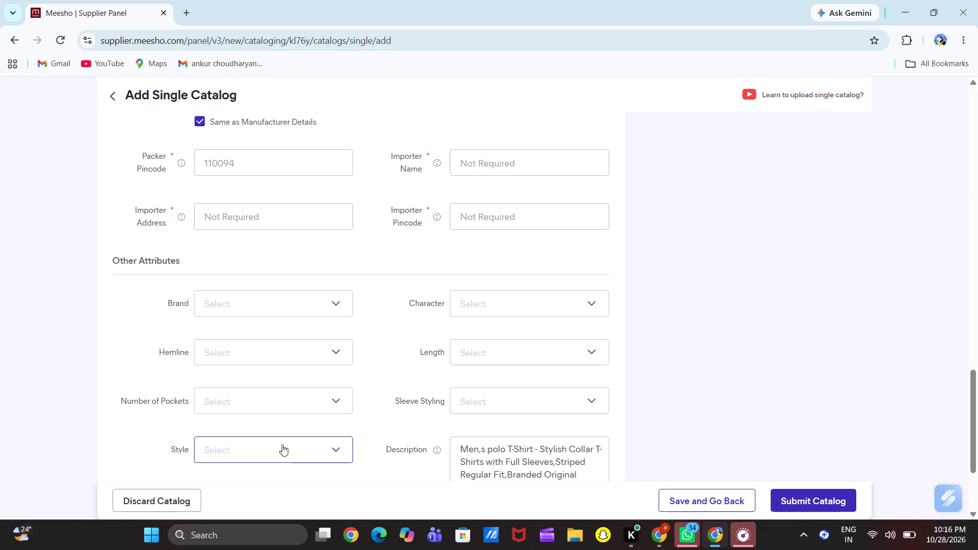
click(283, 448)
drag(253, 517, 244, 505)
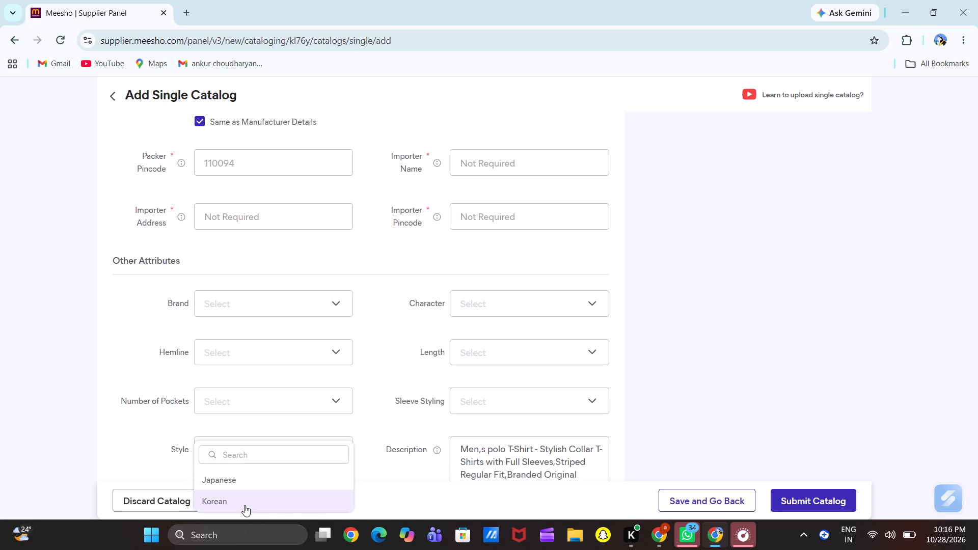
drag(244, 505, 244, 505)
click(244, 505)
click(511, 348)
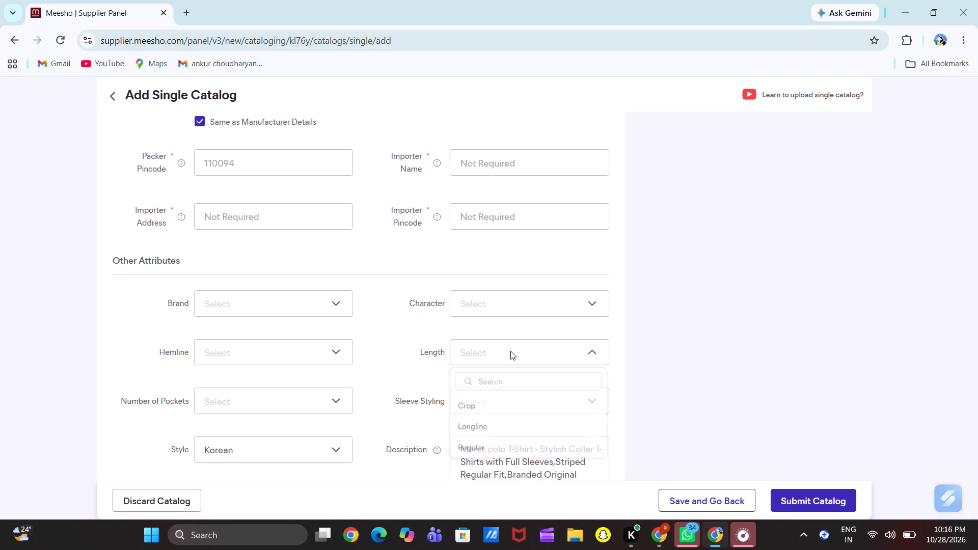
click(487, 443)
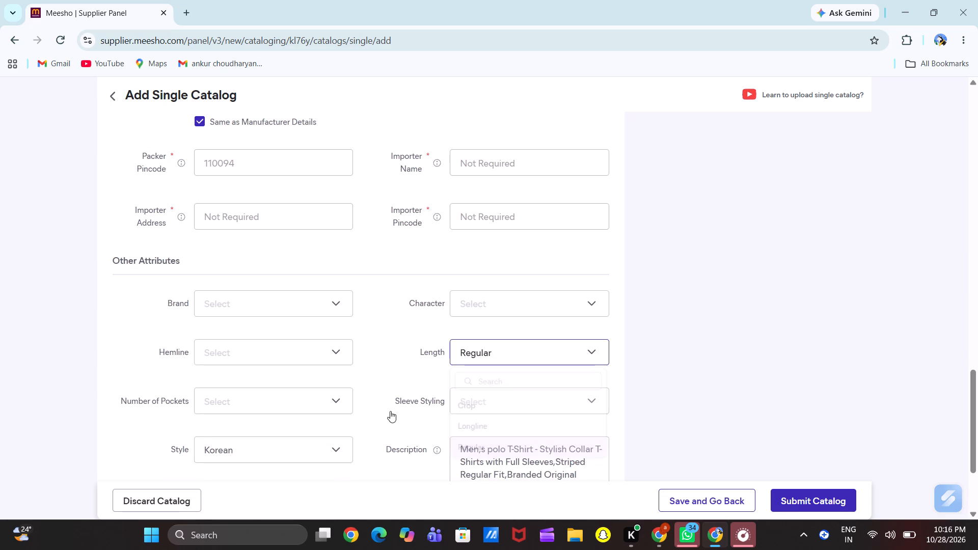
Open Product 2, the maroon variant, and set its style code to (((=FULL=KARARA=MAROON))).
scroll(402, 312, up, 1)
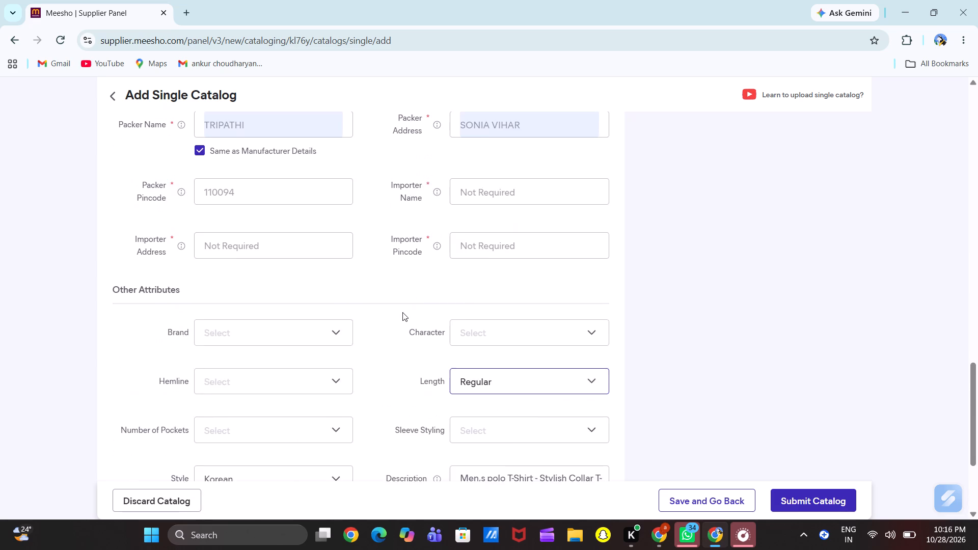
scroll(402, 312, up, 2)
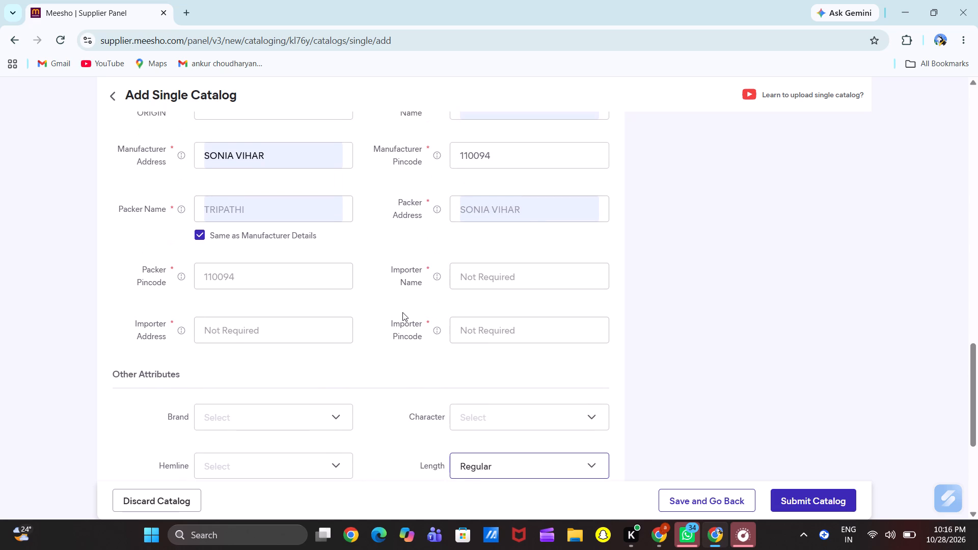
scroll(402, 312, up, 8)
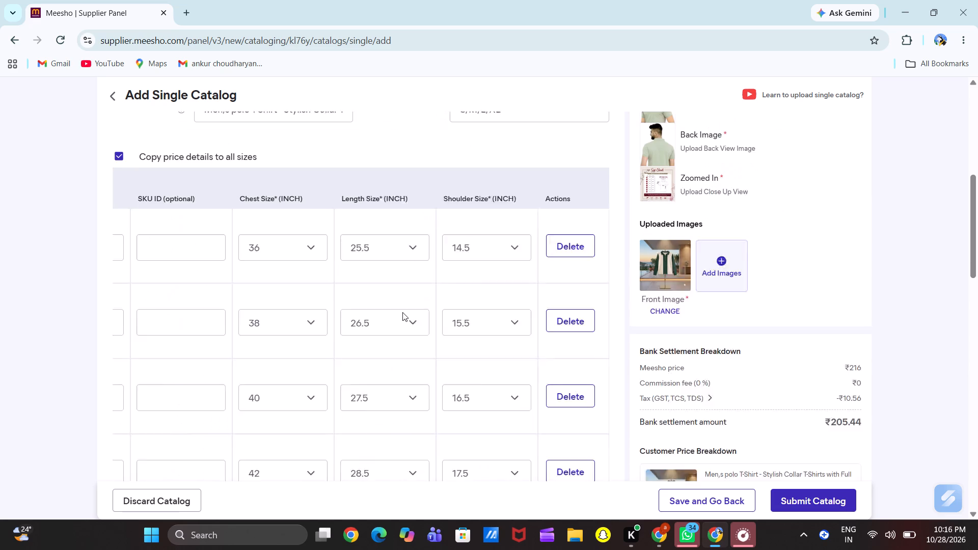
scroll(392, 191, up, 3)
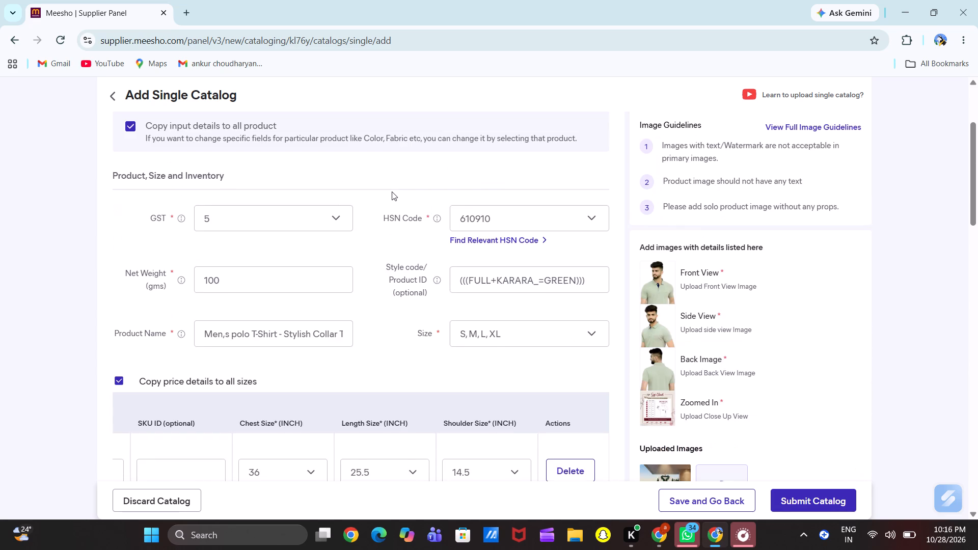
scroll(392, 191, up, 3)
click(262, 167)
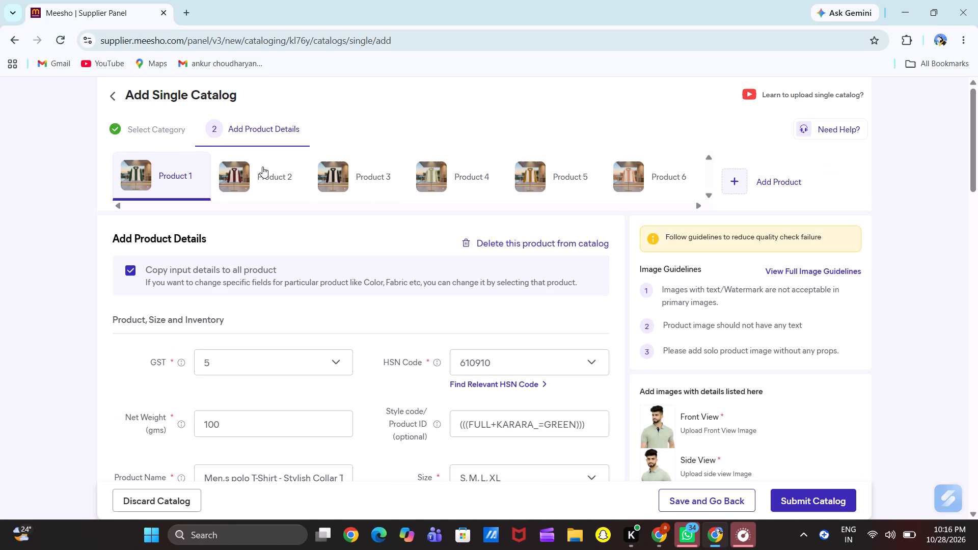
click(246, 179)
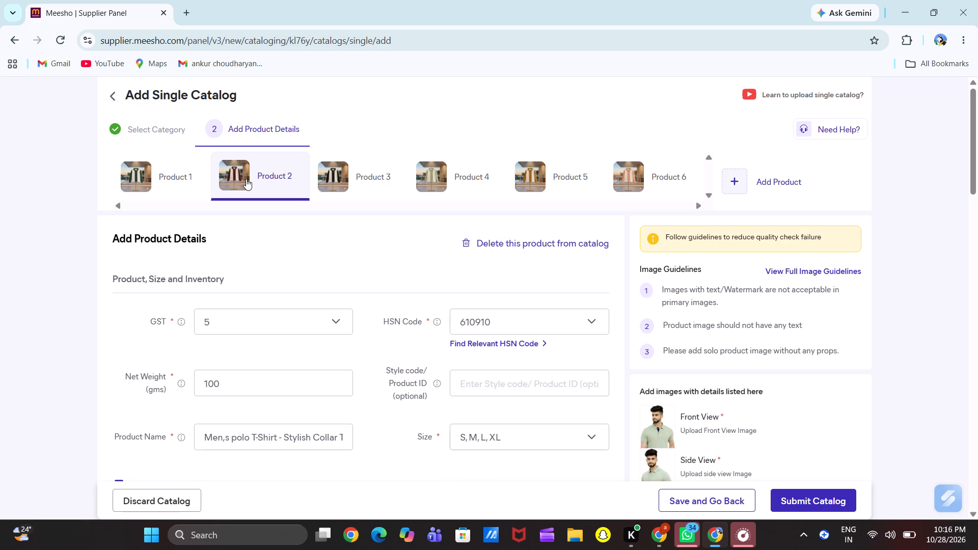
scroll(539, 260, down, 1)
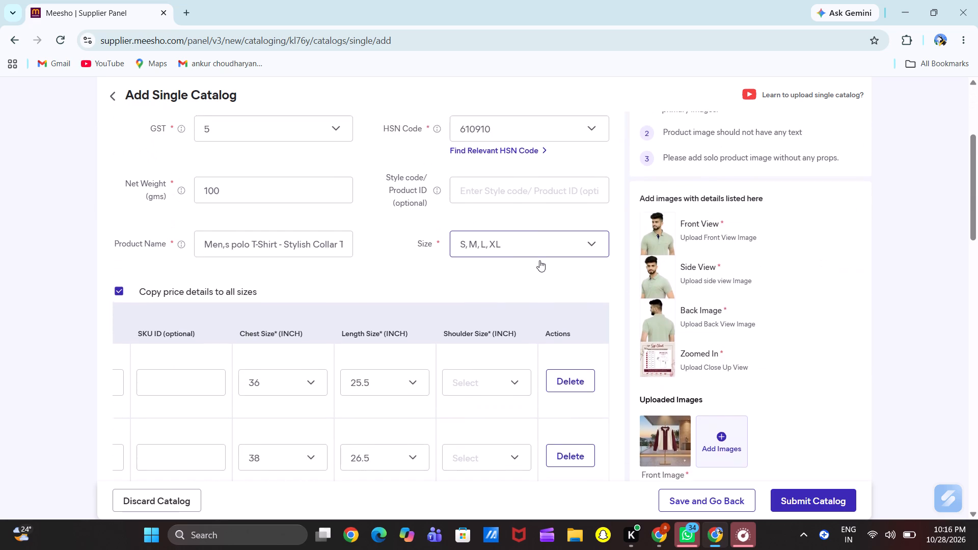
scroll(539, 260, down, 1)
click(501, 255)
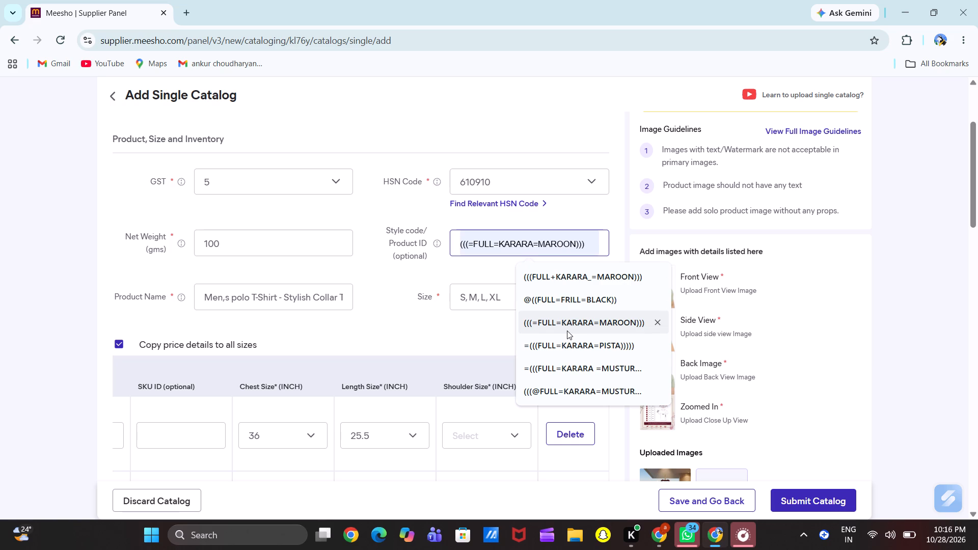
click(579, 322)
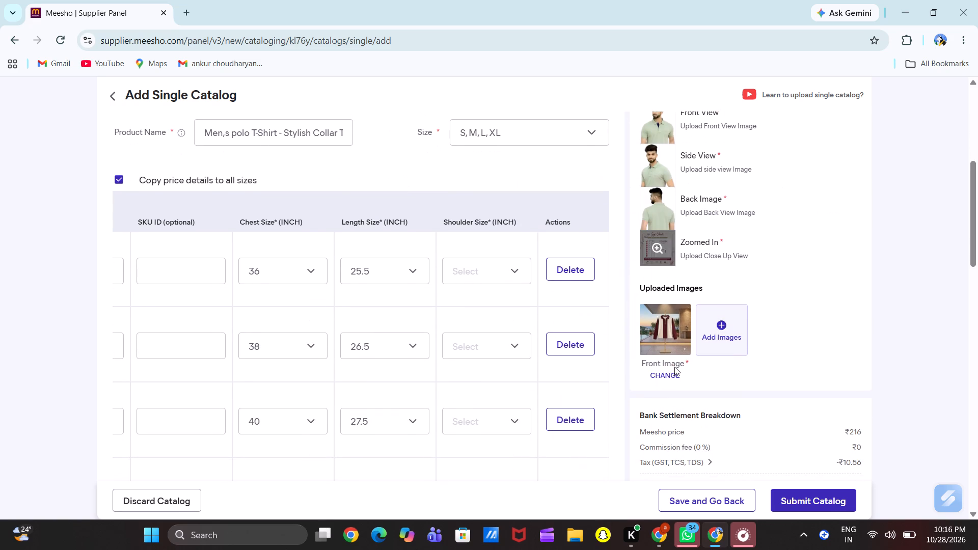
Set Product 2's shoulder size to 14.5 inches for the 36-inch chest row and 15.5 inches for the 38-inch chest row.
scroll(442, 315, down, 2)
click(466, 278)
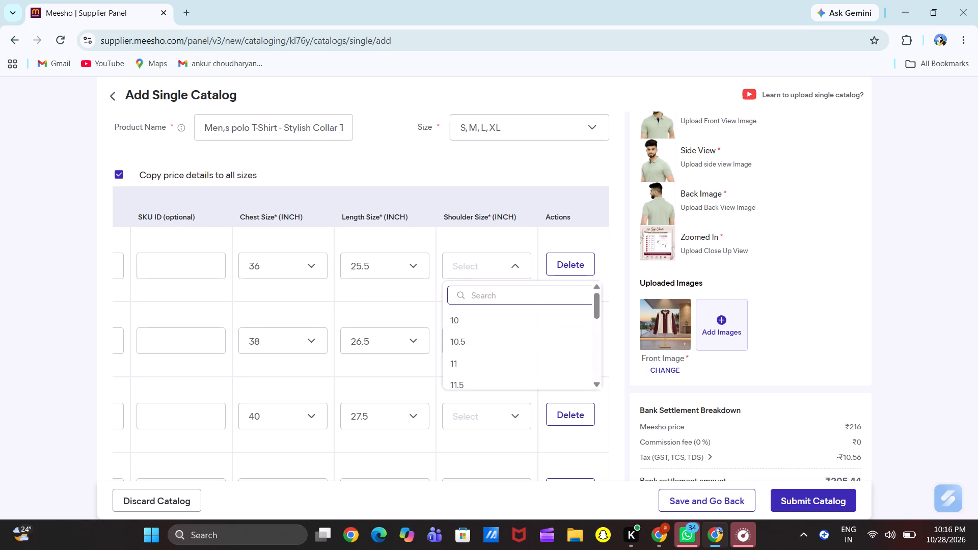
scroll(483, 347, down, 3)
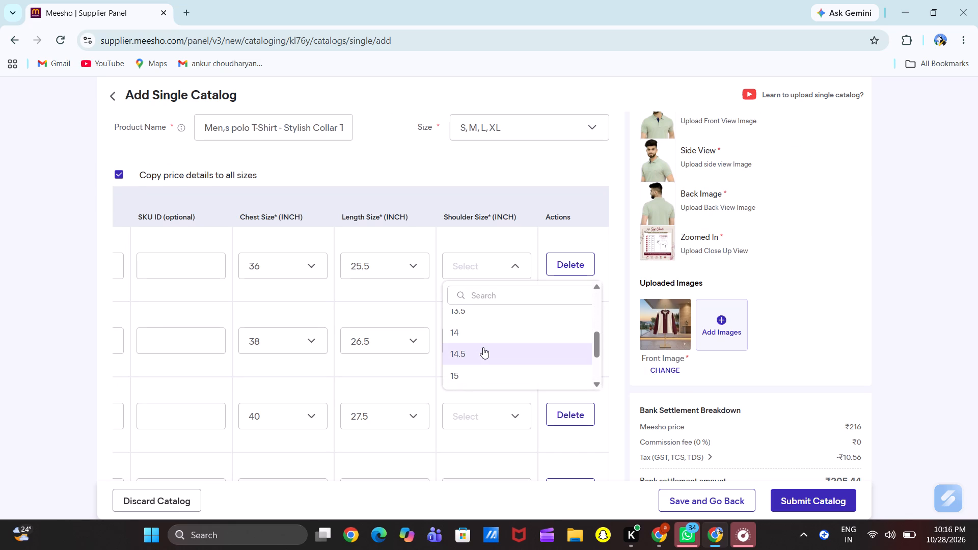
click(483, 347)
click(477, 343)
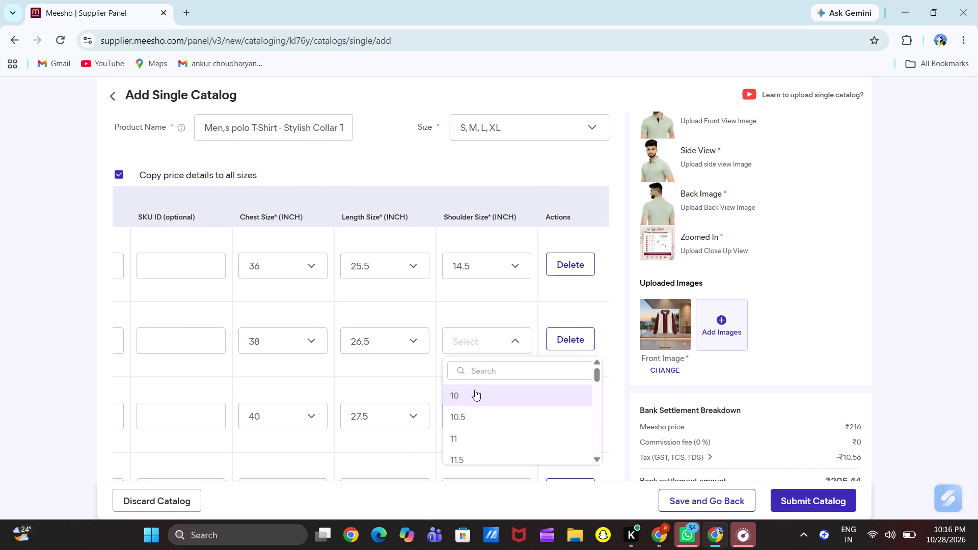
scroll(475, 390, down, 4)
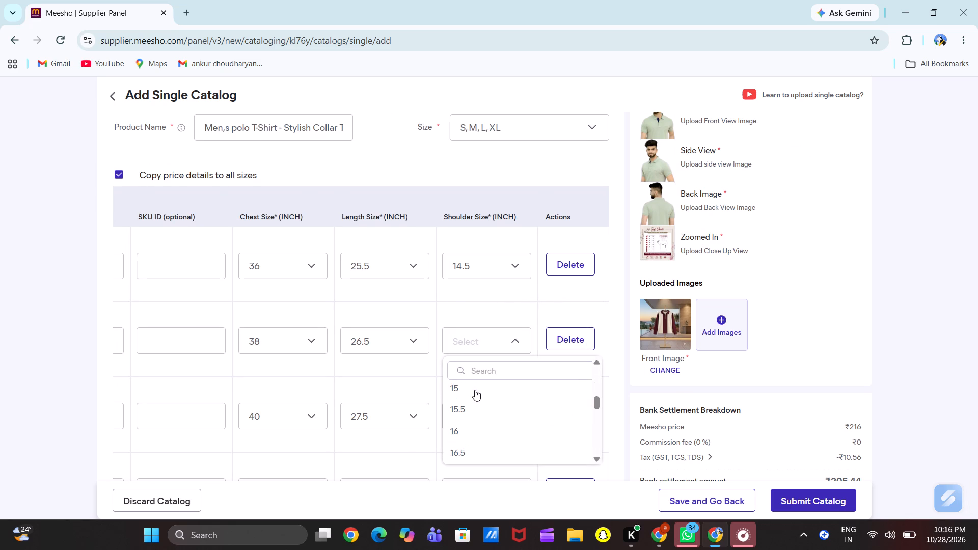
scroll(475, 390, down, 1)
click(470, 402)
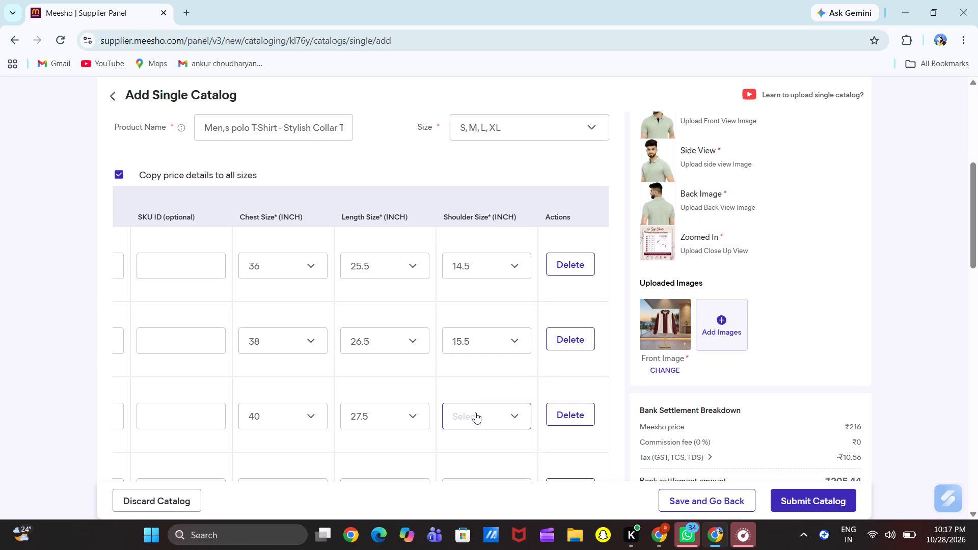
Set Product 2's shoulder size to 16.5 inches for the 40-inch chest row and 17.5 inches for the 42-inch chest row.
click(475, 413)
scroll(480, 445, down, 3)
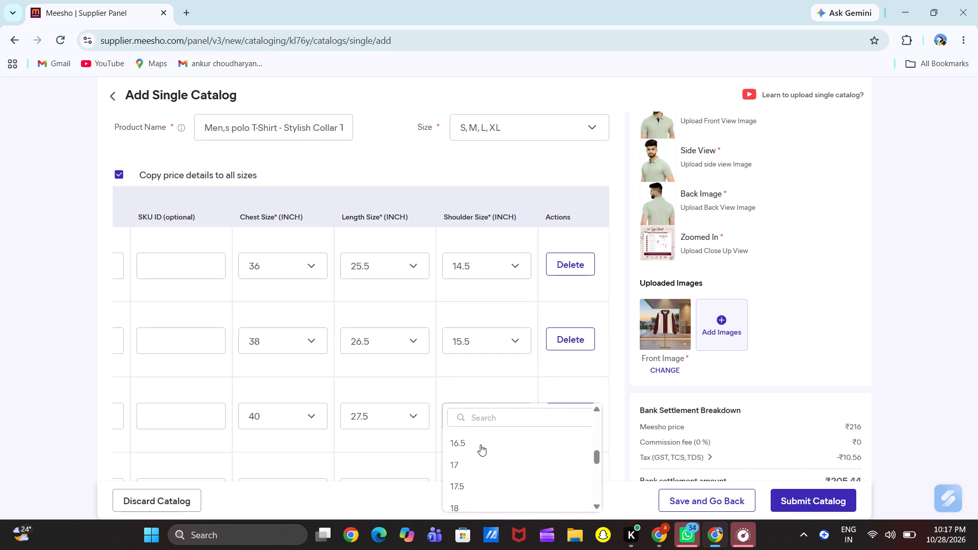
scroll(480, 445, down, 1)
click(480, 445)
scroll(469, 476, down, 1)
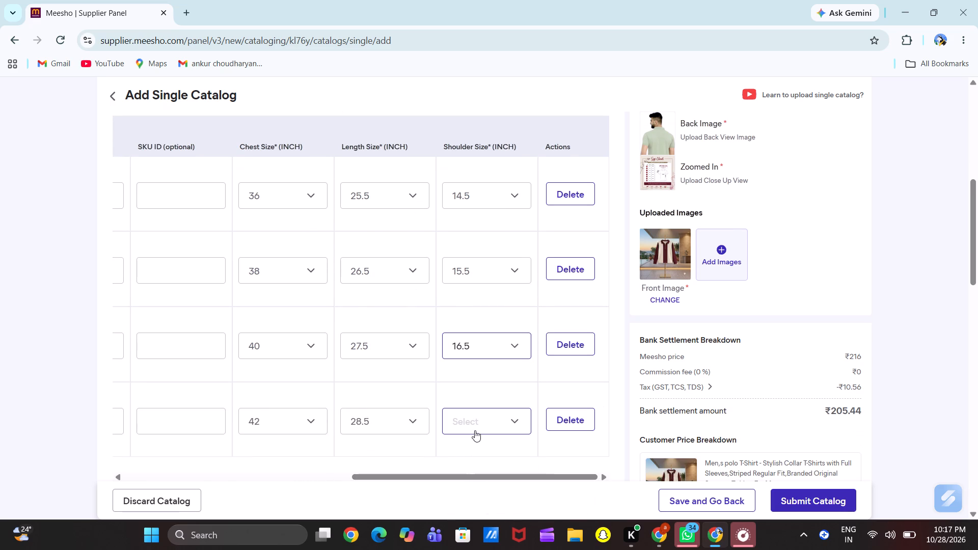
click(475, 430)
scroll(469, 474, down, 2)
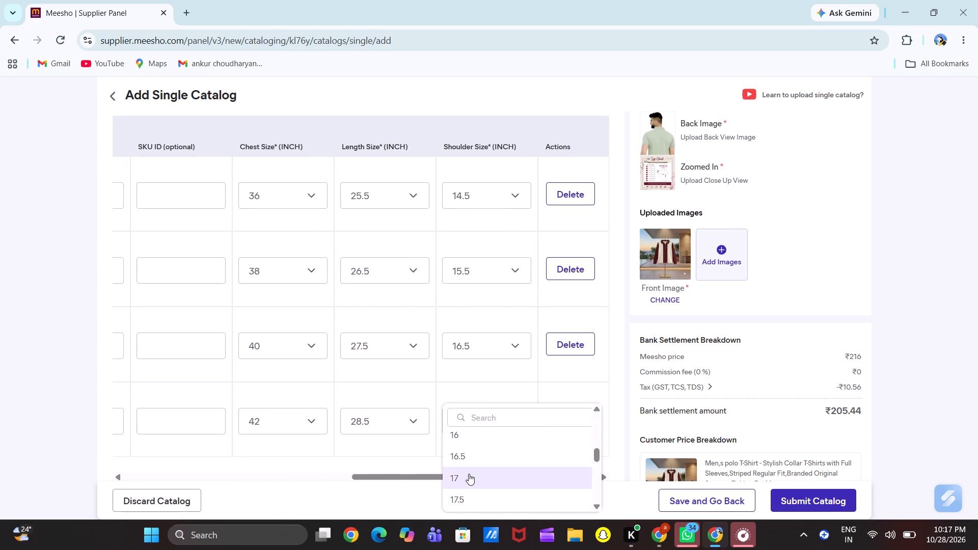
scroll(469, 474, down, 2)
click(469, 474)
Set Product 2's color to Maroon in the product details.
scroll(390, 470, down, 2)
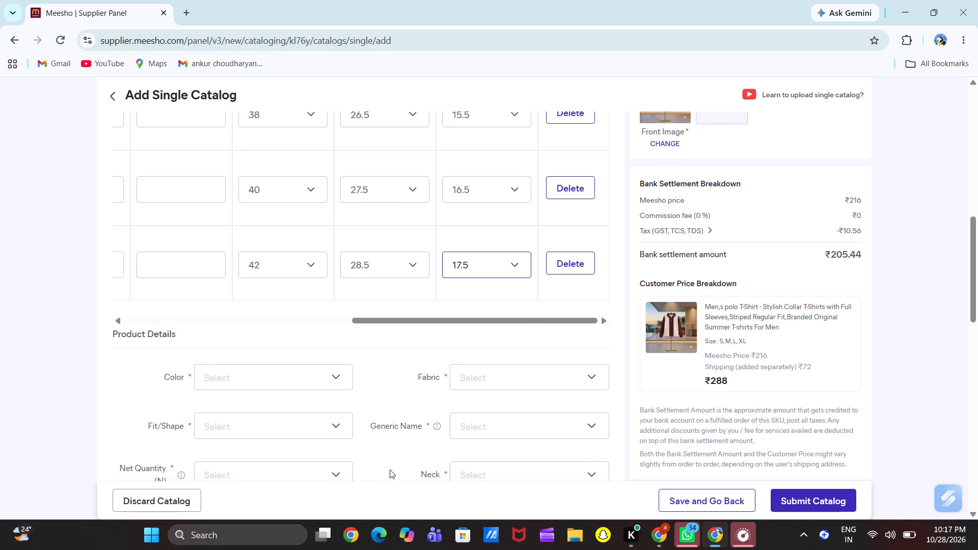
scroll(390, 470, down, 1)
click(278, 280)
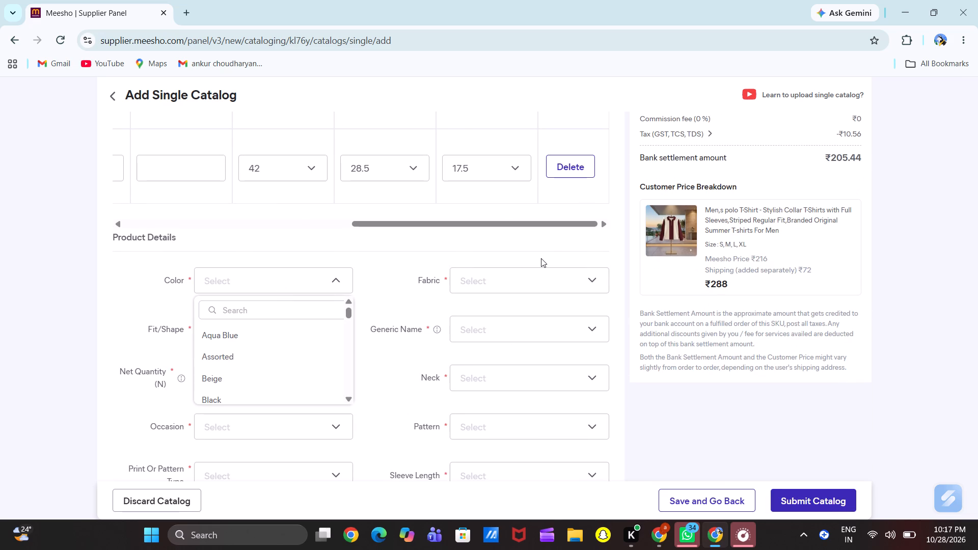
scroll(541, 258, up, 3)
click(402, 284)
scroll(385, 264, up, 3)
scroll(385, 264, down, 1)
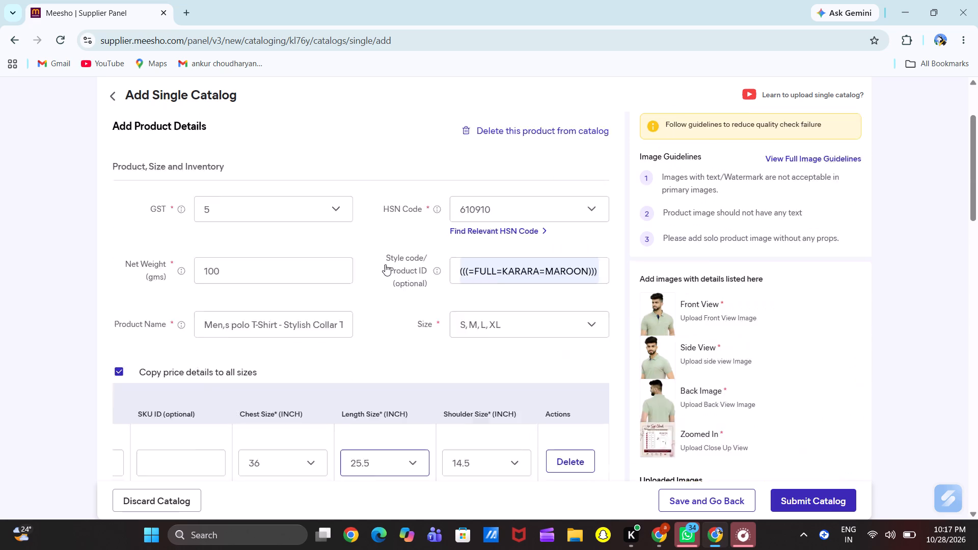
scroll(385, 264, down, 2)
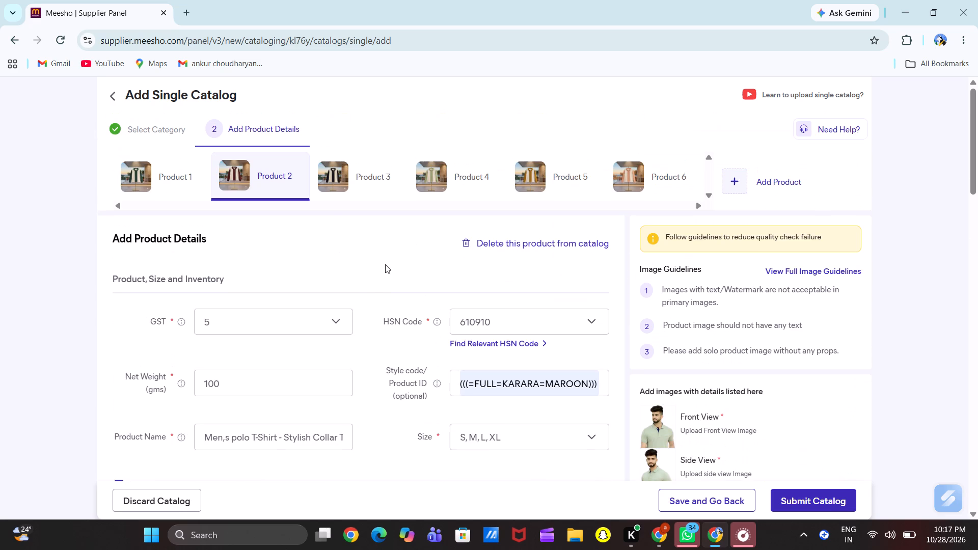
scroll(385, 264, down, 1)
click(300, 199)
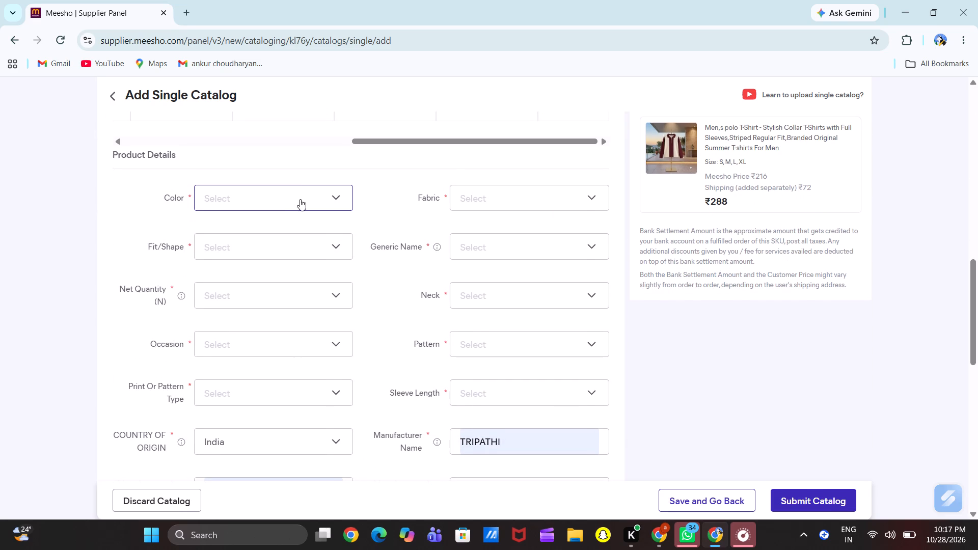
click(258, 226)
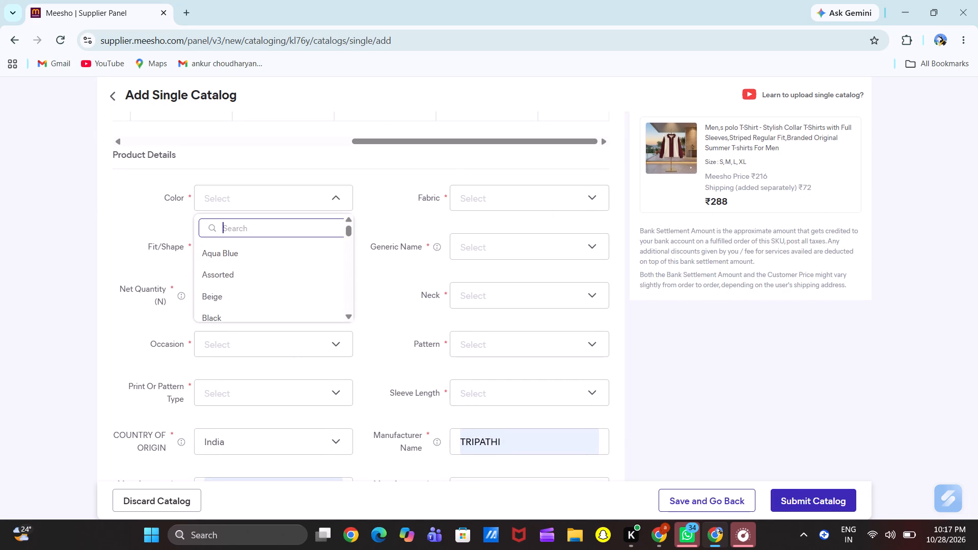
text(MA)
key(r)
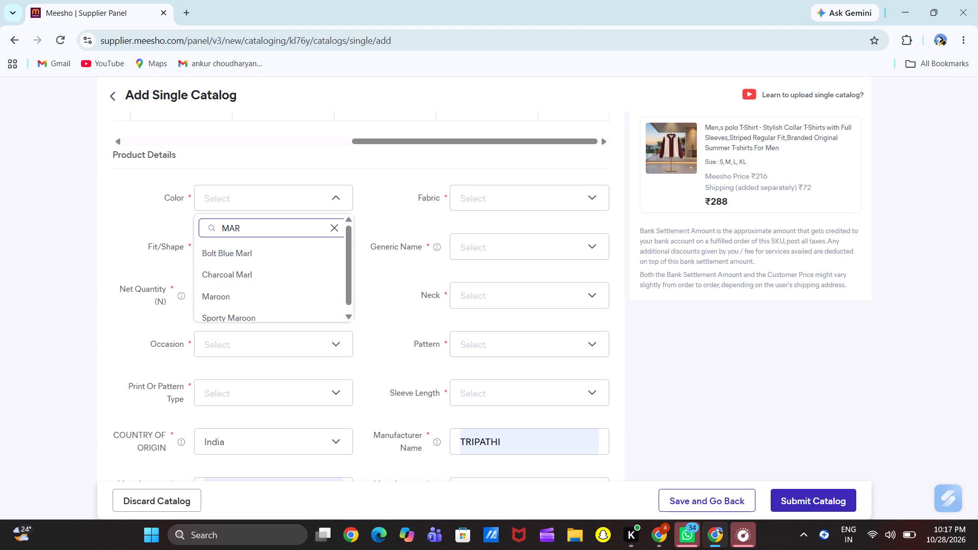
click(232, 298)
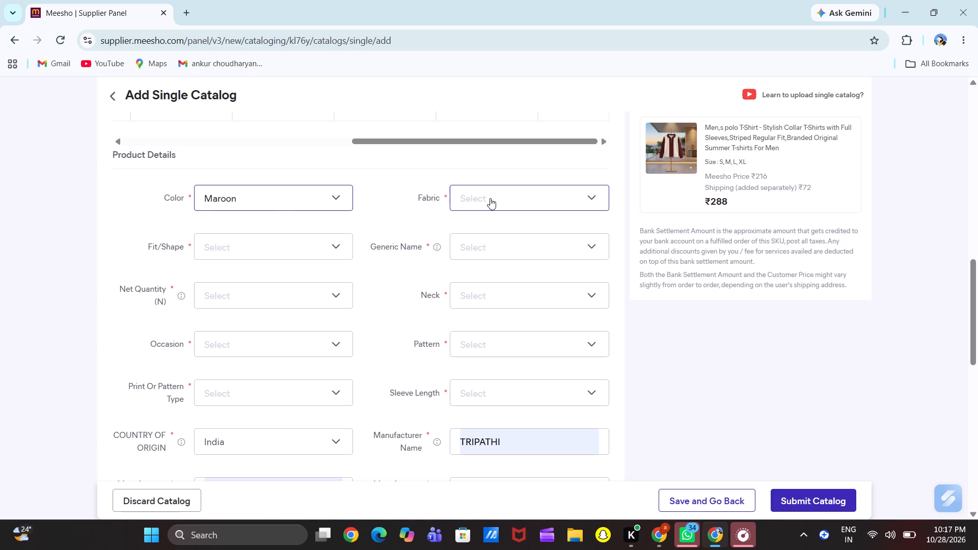
Set Product 2's fabric to Cotton Blend and its fit/shape to Regular.
click(490, 198)
scroll(519, 275, down, 1)
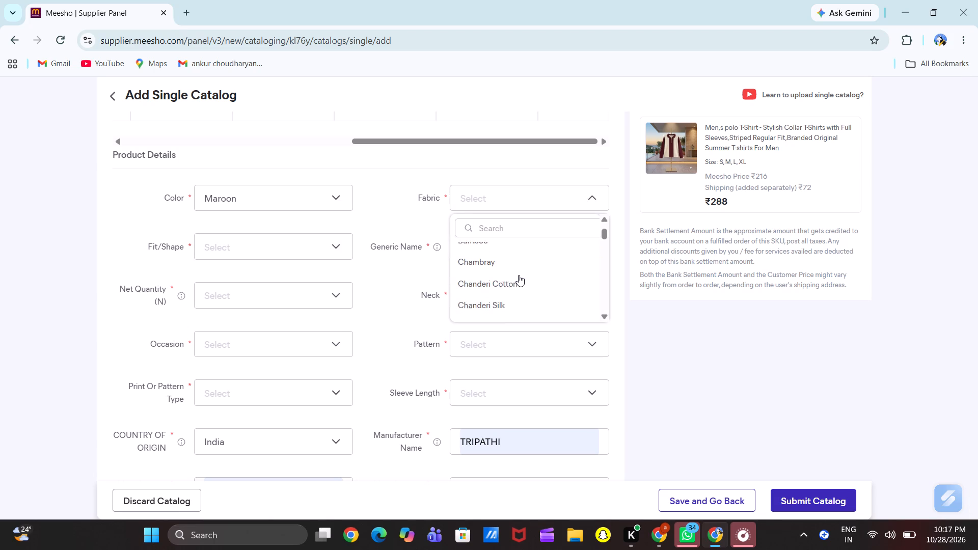
scroll(519, 275, down, 3)
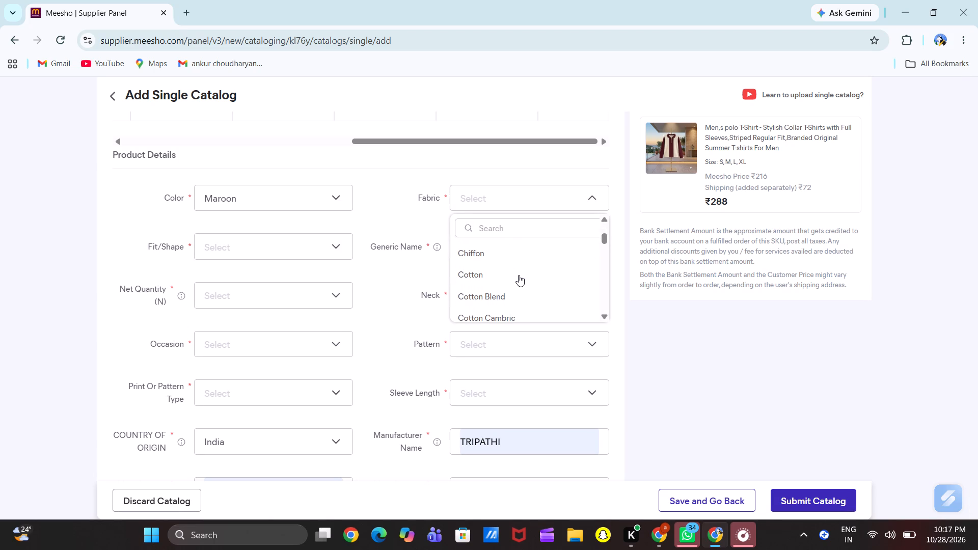
click(497, 296)
click(214, 256)
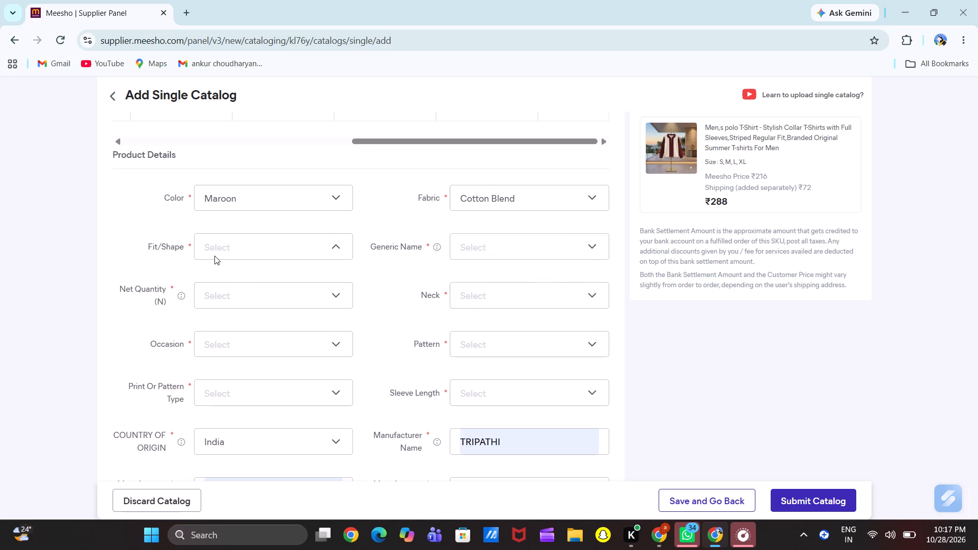
scroll(255, 324, down, 1)
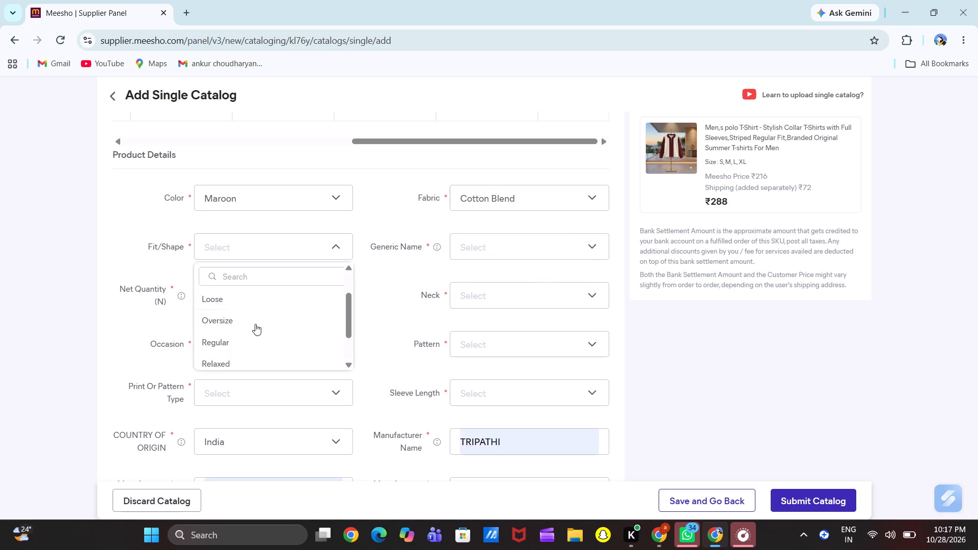
click(241, 339)
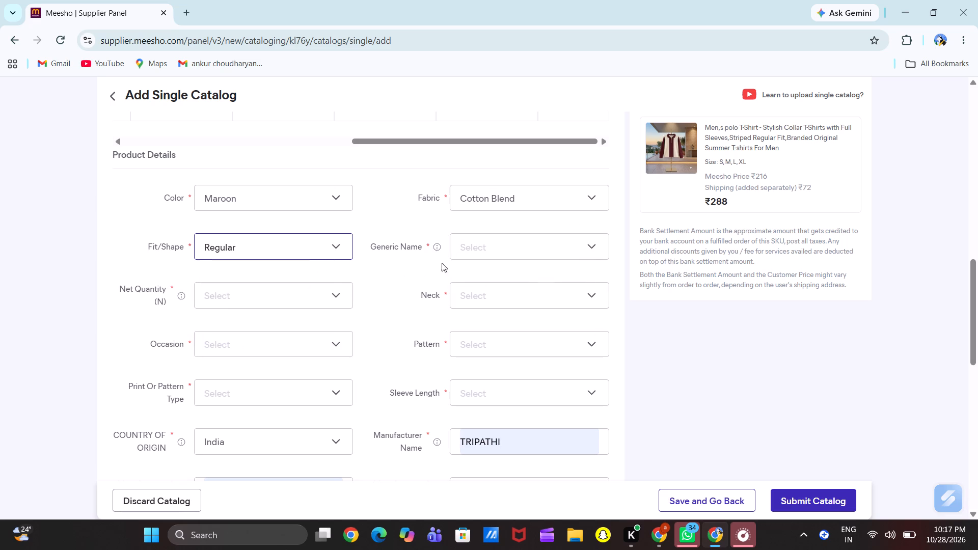
Set Product 2's generic name to Tshirts and its net quantity to 1.
click(469, 250)
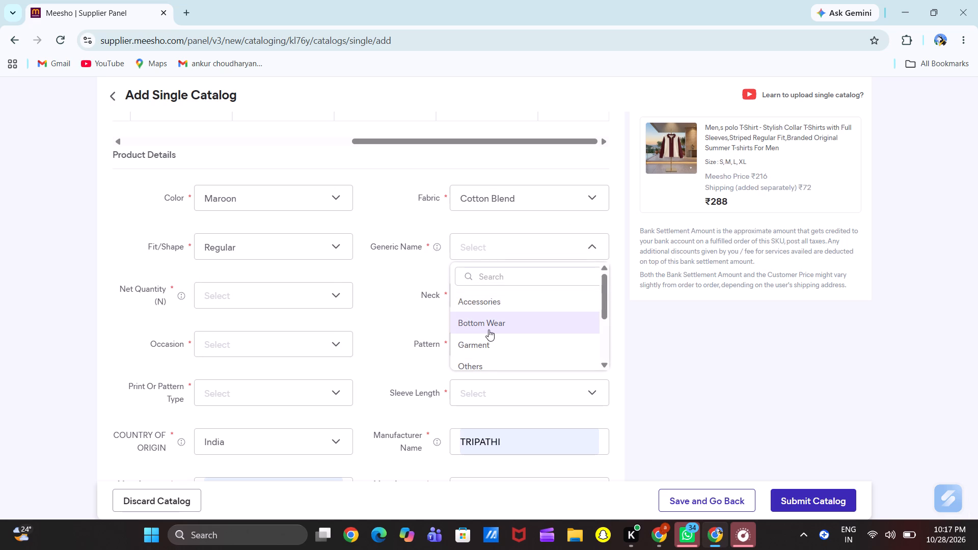
scroll(490, 341, down, 1)
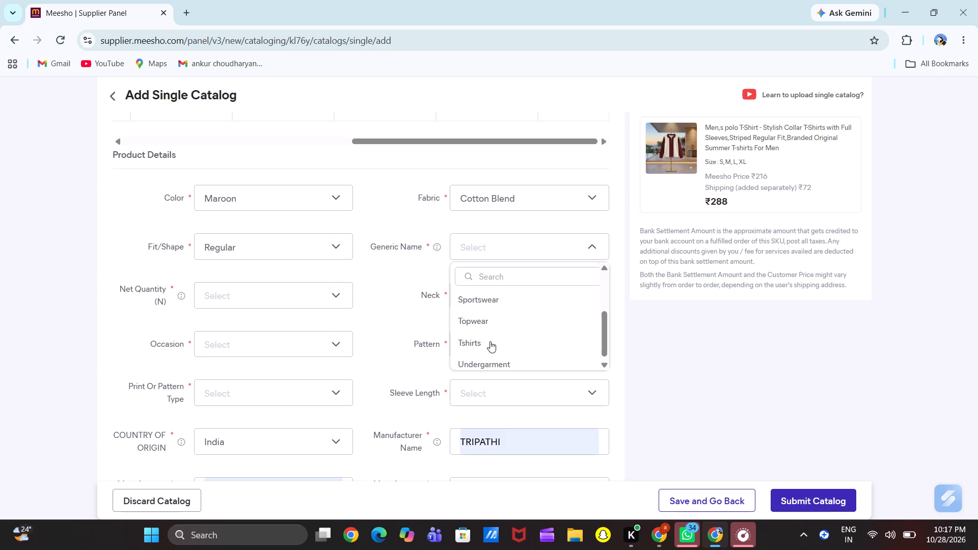
scroll(490, 341, down, 1)
click(490, 341)
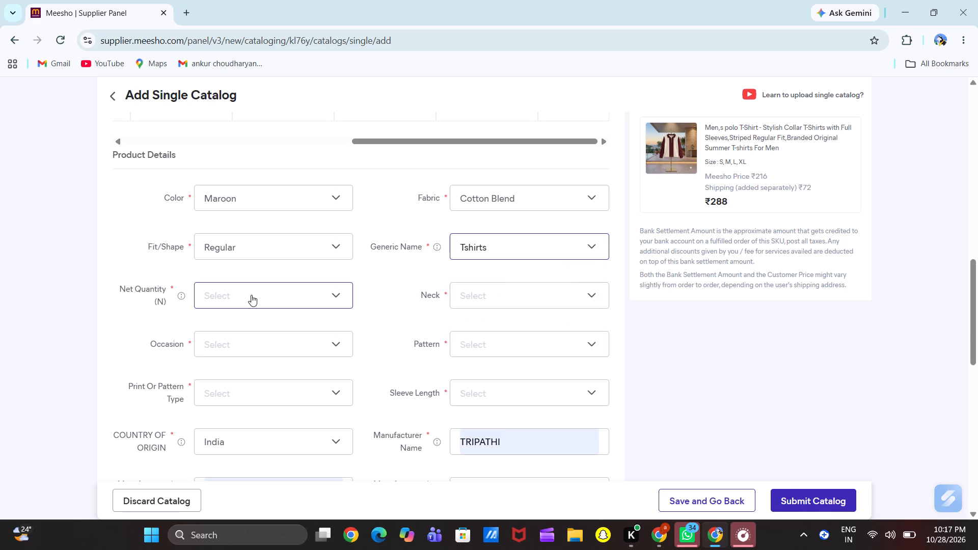
click(251, 295)
click(213, 344)
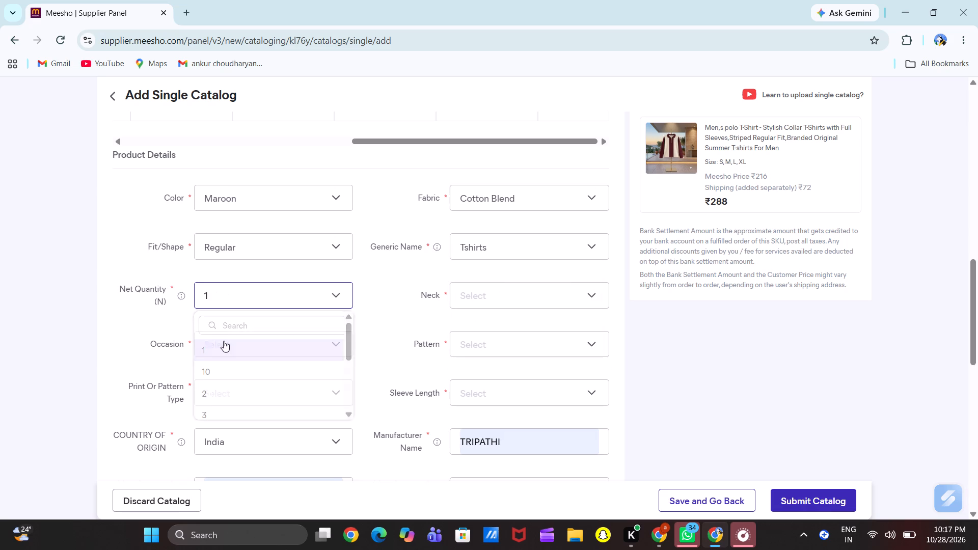
Set Product 2's neck to Polo and its occasion to Casual.
click(479, 291)
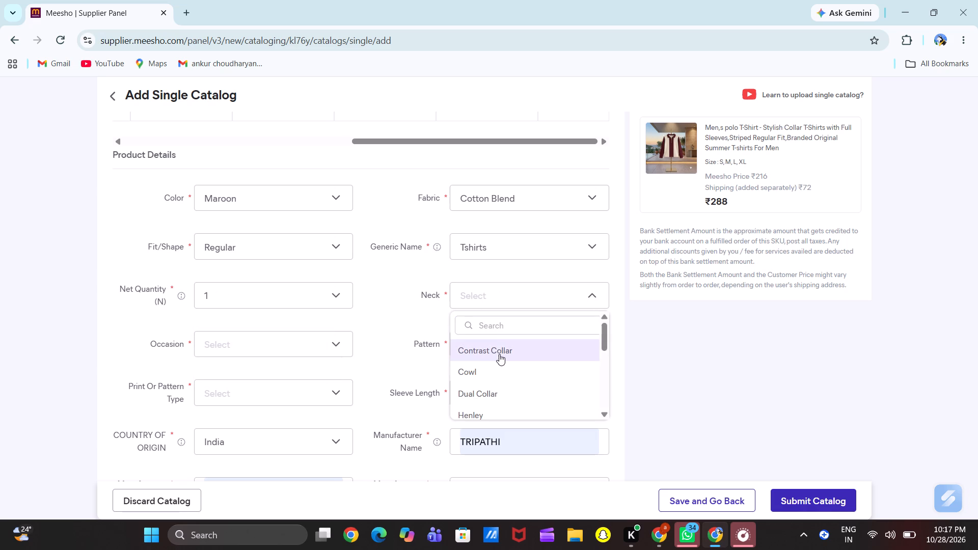
scroll(492, 394, down, 2)
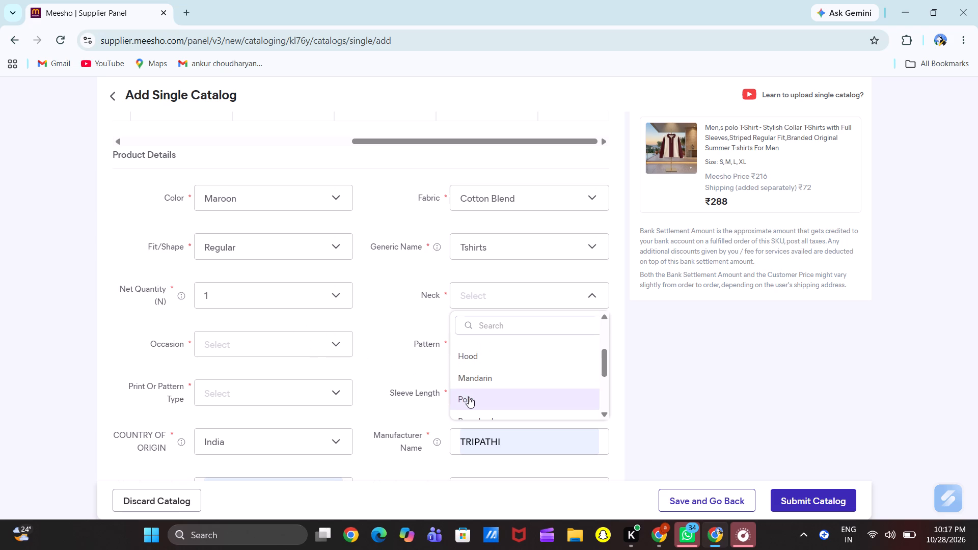
click(469, 397)
click(251, 340)
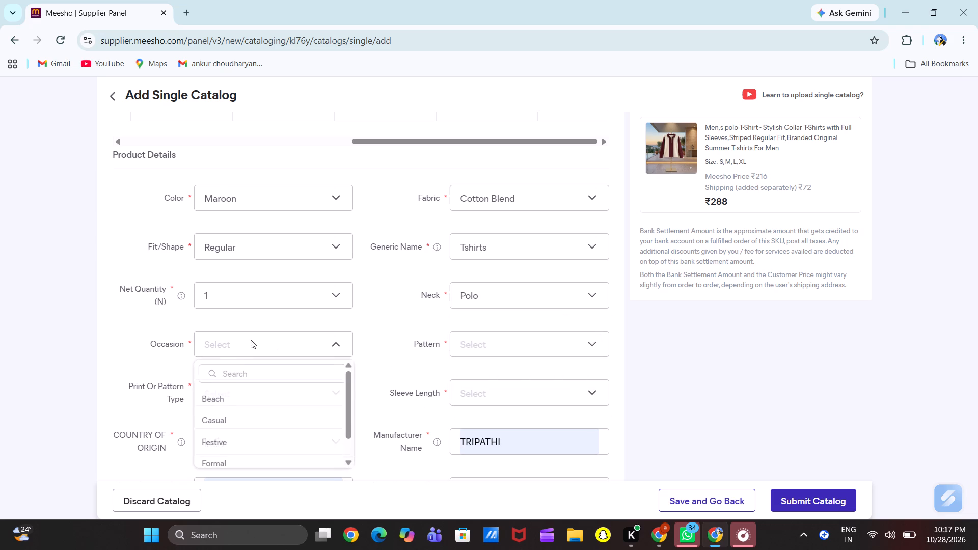
click(230, 409)
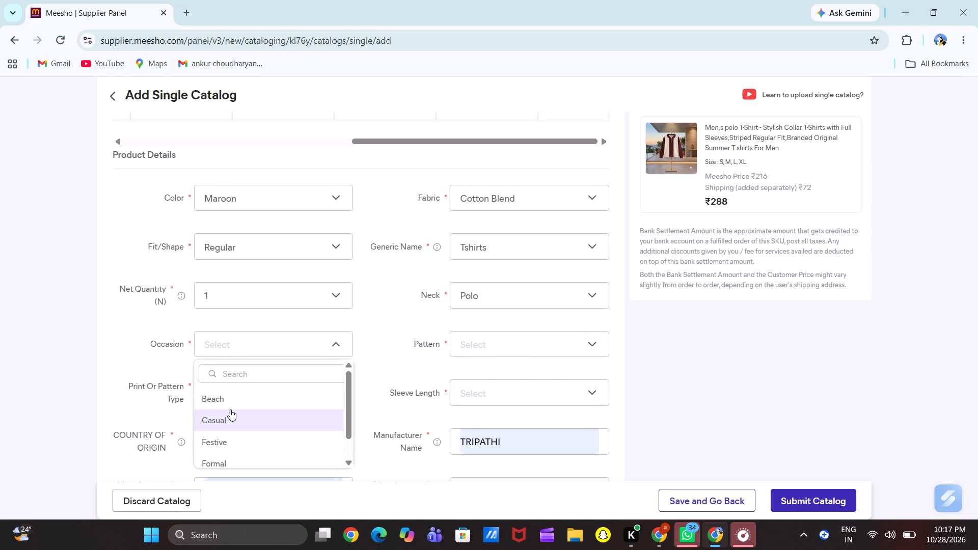
Set Product 2's pattern and print or pattern type to Colorblocked, and its sleeve length to Long Sleeves.
click(520, 345)
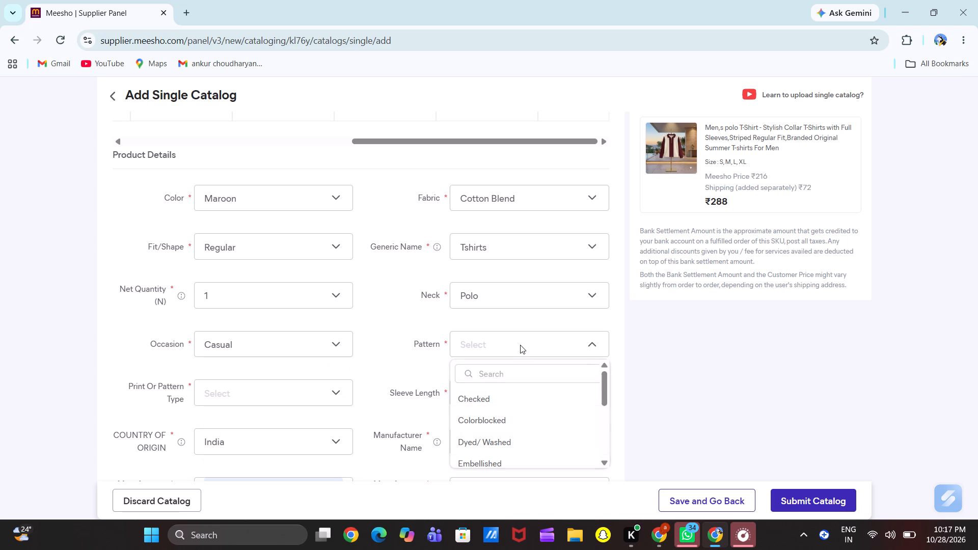
click(504, 428)
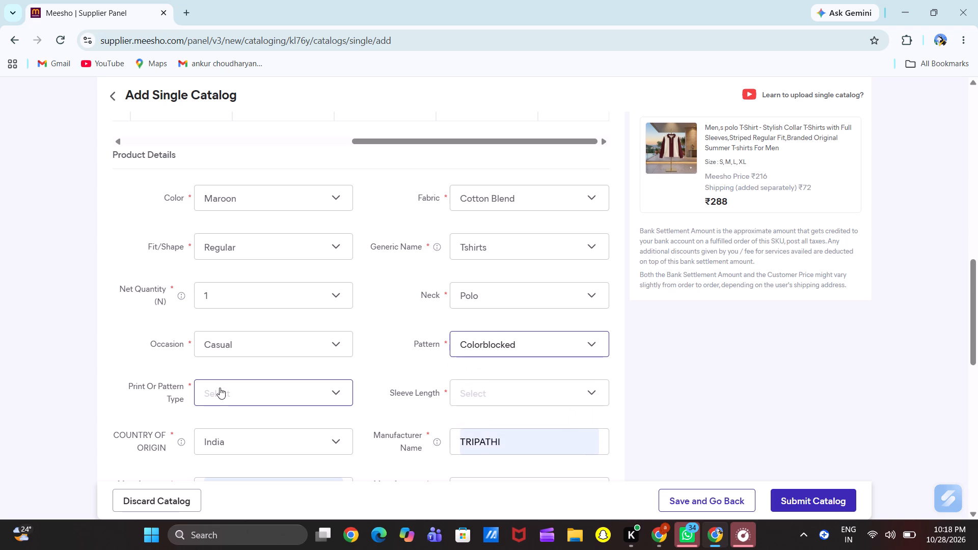
click(220, 388)
scroll(251, 468, down, 2)
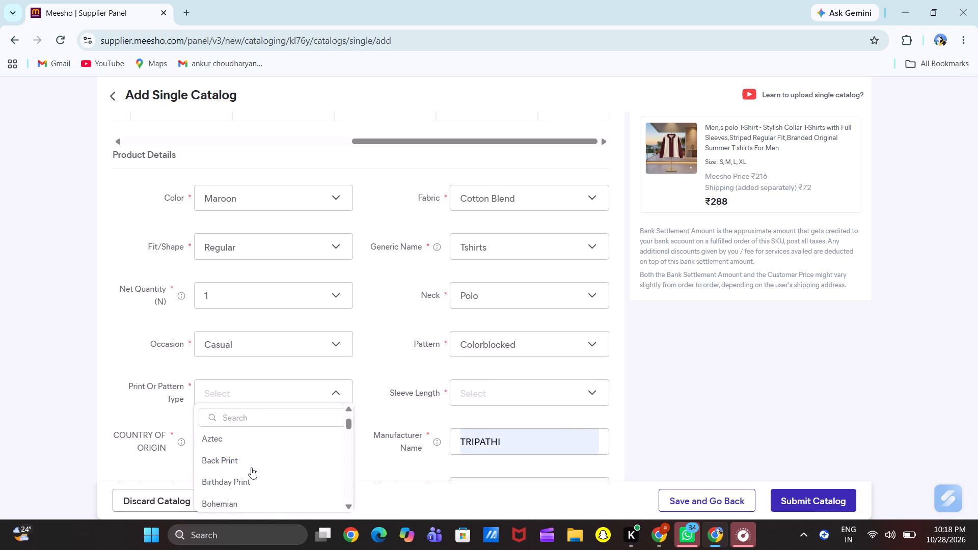
scroll(251, 468, down, 3)
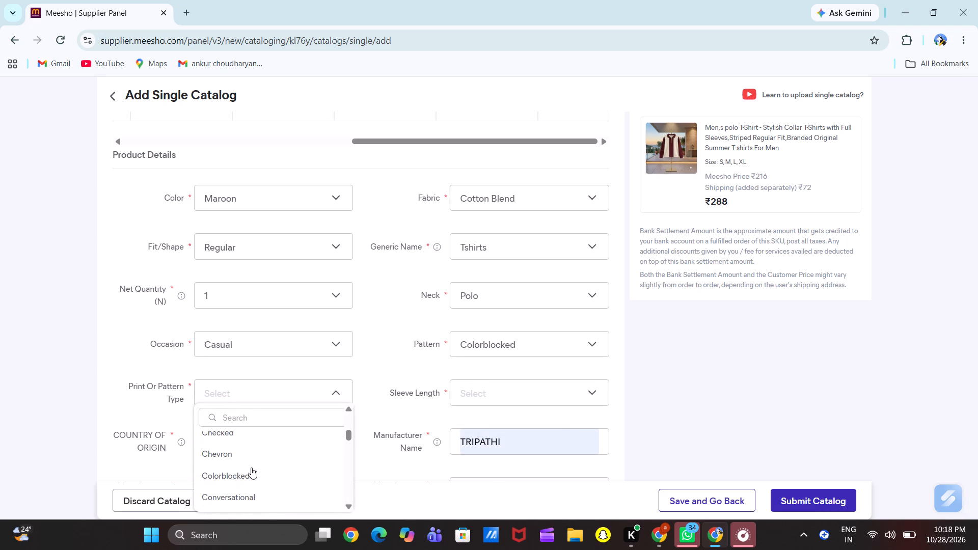
scroll(251, 468, down, 1)
click(251, 468)
click(477, 382)
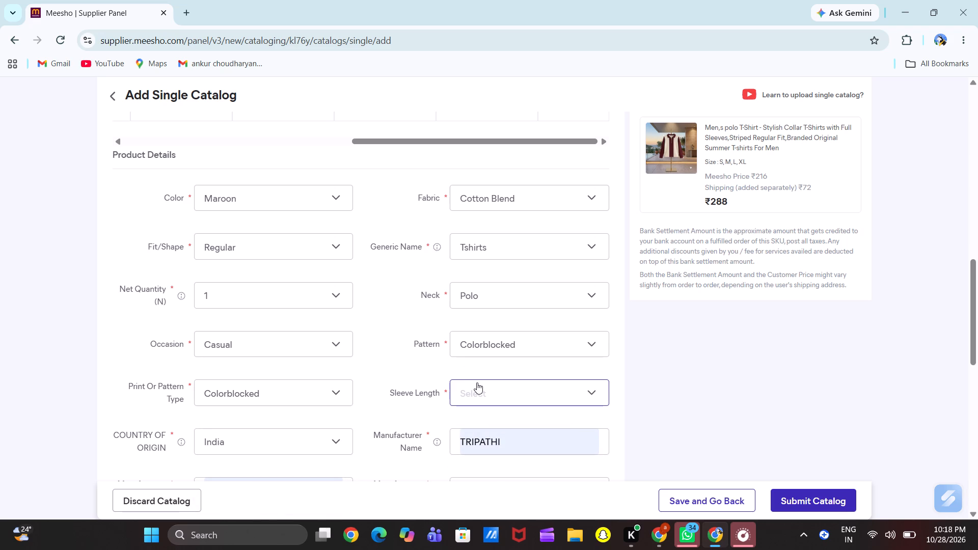
click(482, 447)
Enter the packer pincode for Product 2, matching the manufacturer pincode.
scroll(272, 435, down, 4)
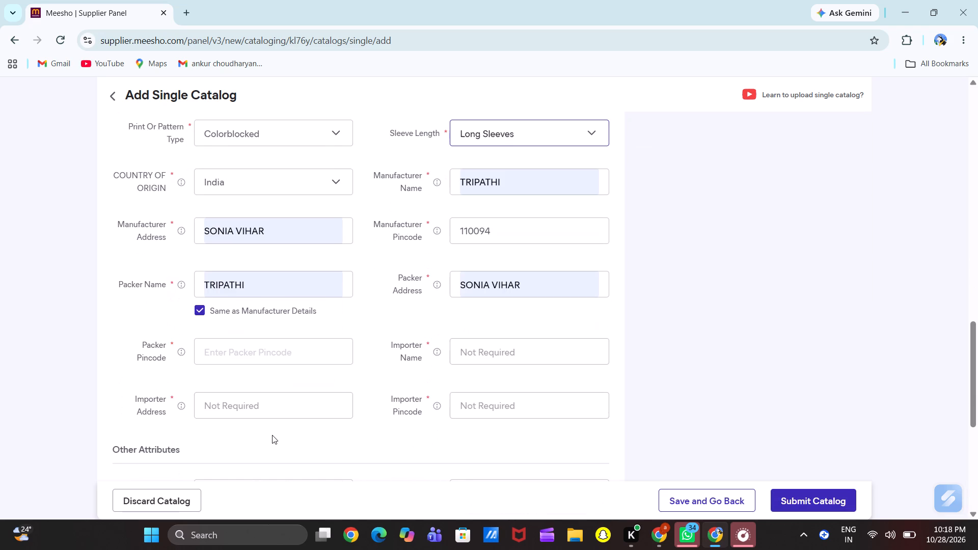
click(228, 345)
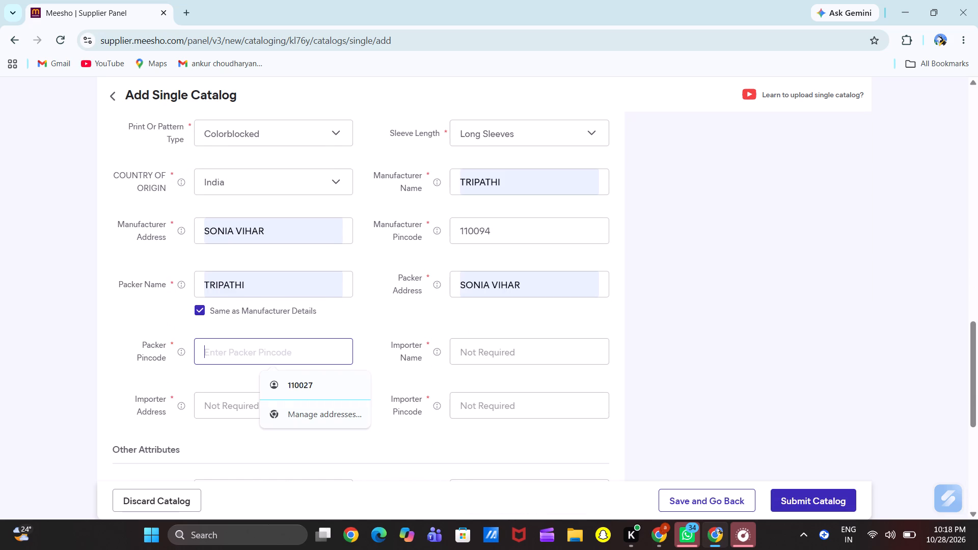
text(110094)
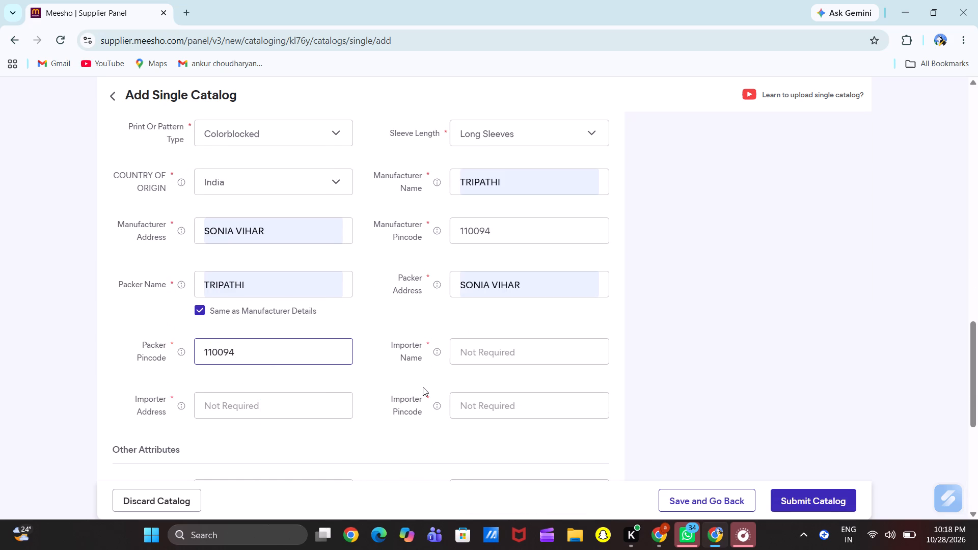
scroll(368, 378, down, 3)
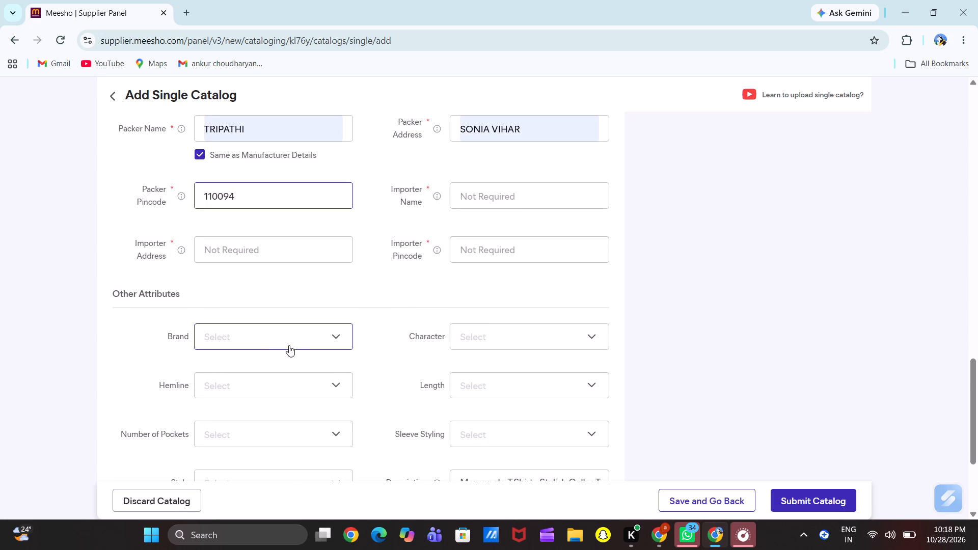
Set Product 2's length to Regular and its style to Korean in the other attributes.
scroll(385, 335, down, 2)
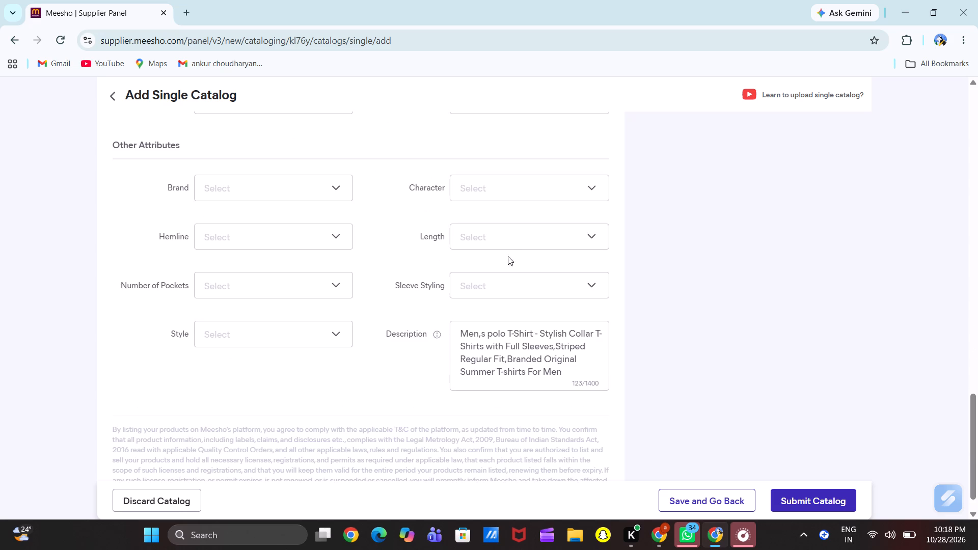
click(507, 241)
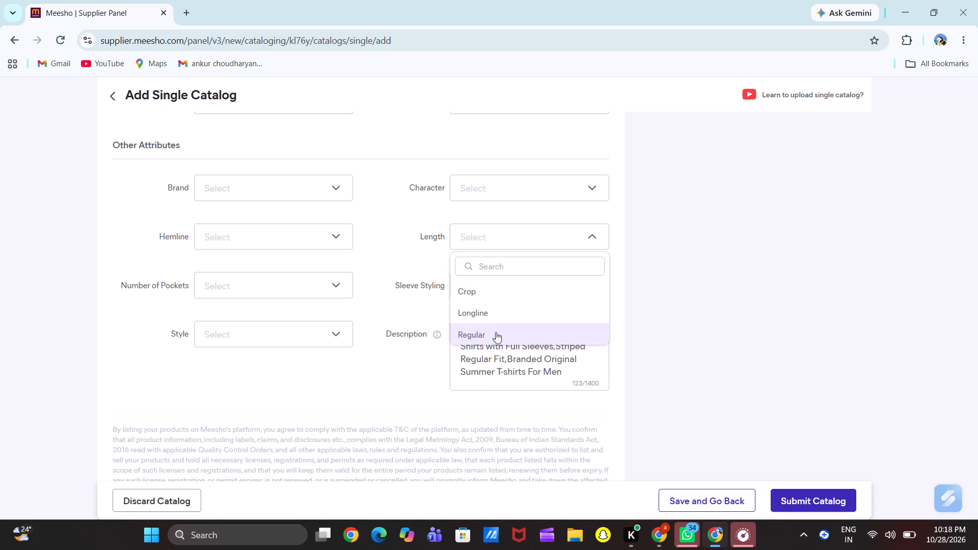
click(496, 332)
click(293, 331)
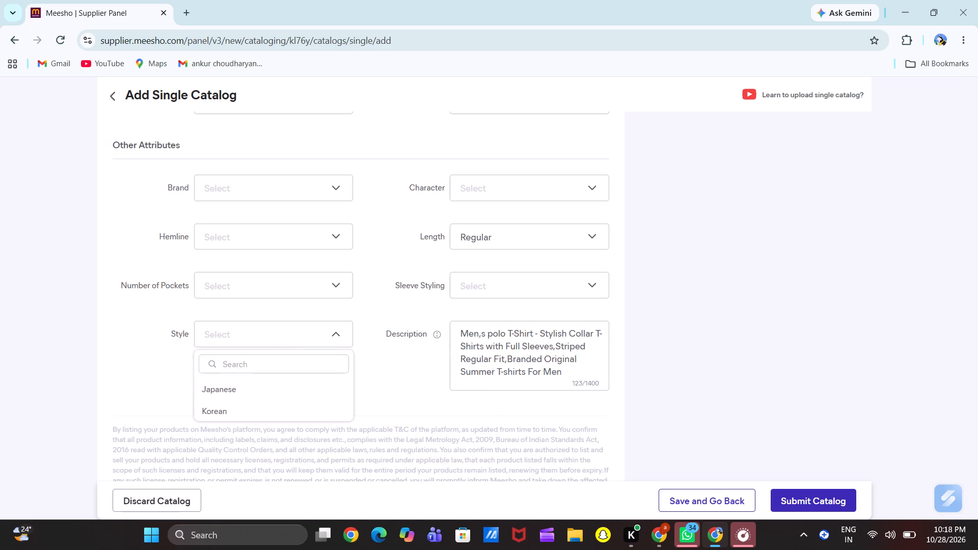
click(257, 402)
Open Product 3's details in the same catalog.
scroll(365, 301, up, 2)
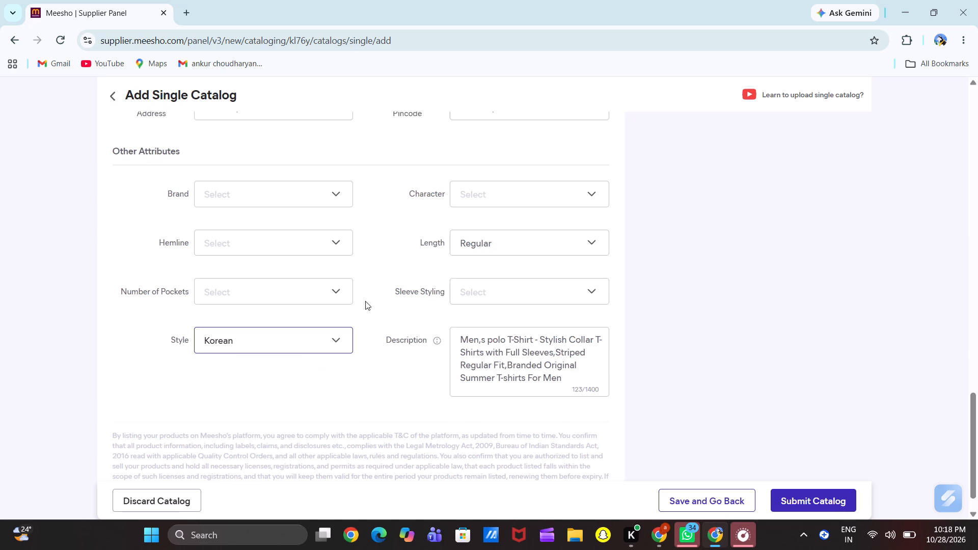
scroll(365, 301, up, 10)
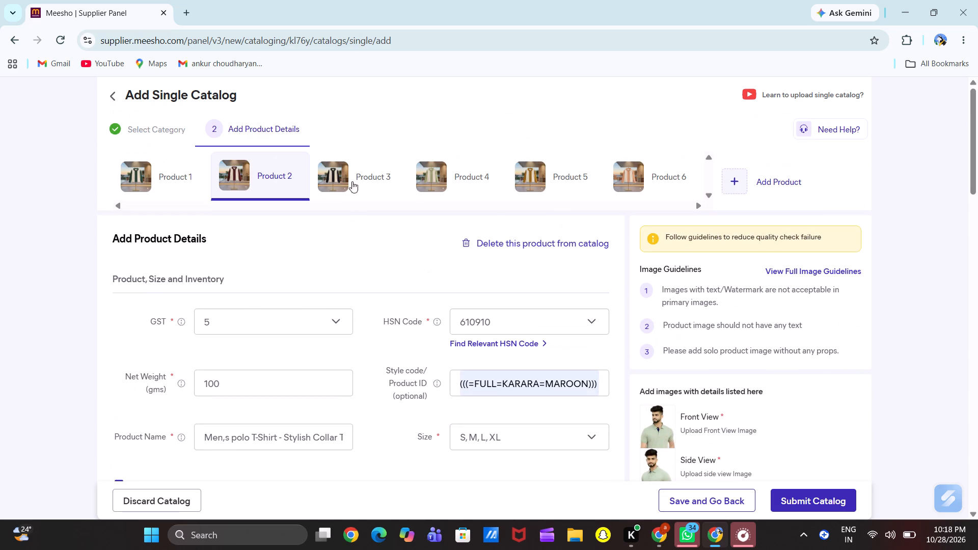
click(351, 174)
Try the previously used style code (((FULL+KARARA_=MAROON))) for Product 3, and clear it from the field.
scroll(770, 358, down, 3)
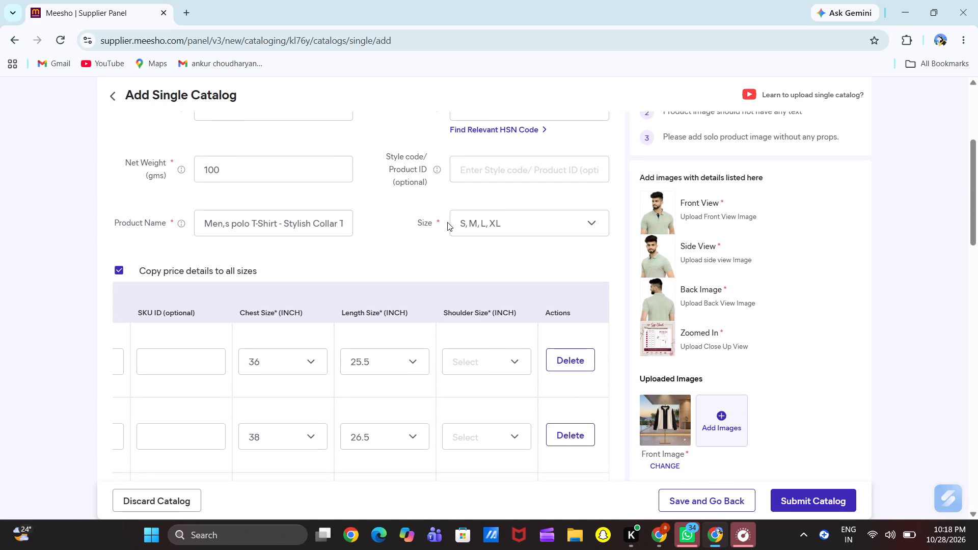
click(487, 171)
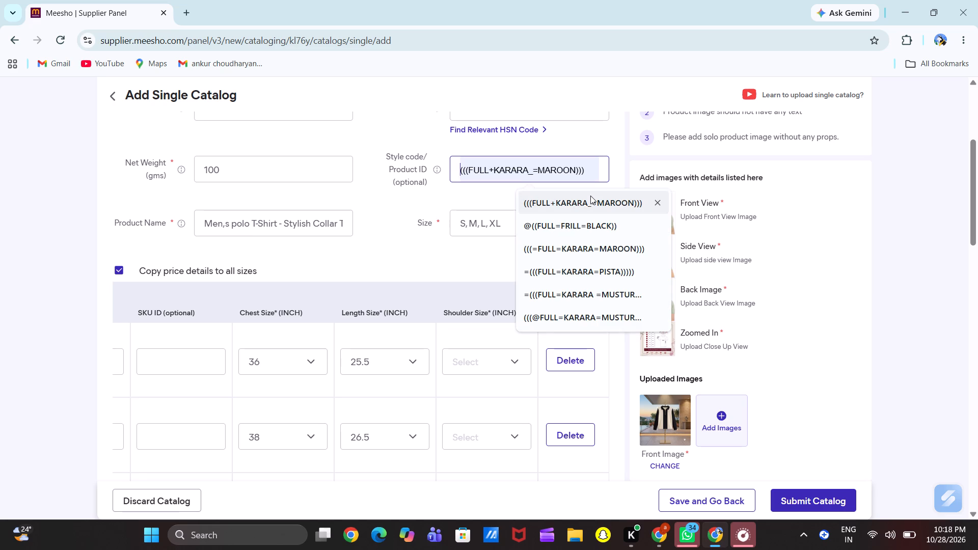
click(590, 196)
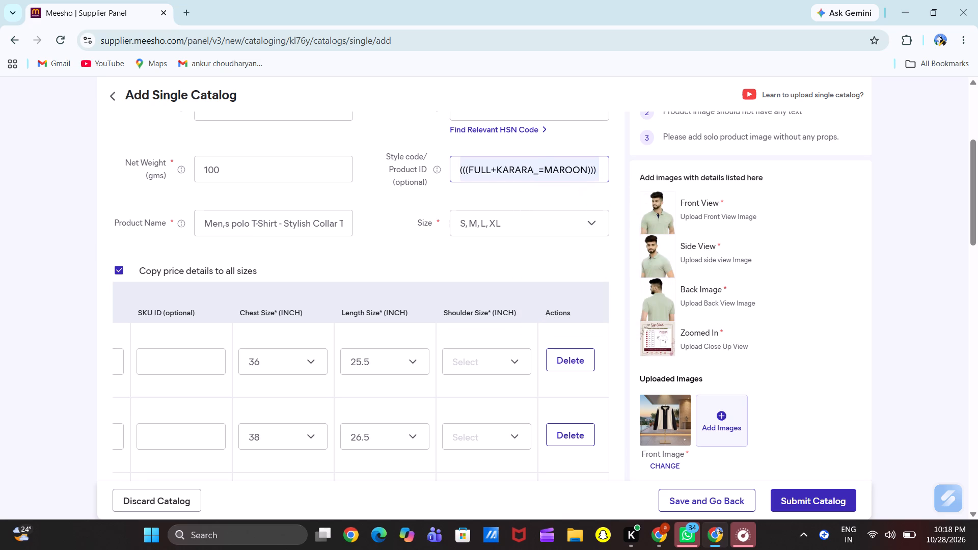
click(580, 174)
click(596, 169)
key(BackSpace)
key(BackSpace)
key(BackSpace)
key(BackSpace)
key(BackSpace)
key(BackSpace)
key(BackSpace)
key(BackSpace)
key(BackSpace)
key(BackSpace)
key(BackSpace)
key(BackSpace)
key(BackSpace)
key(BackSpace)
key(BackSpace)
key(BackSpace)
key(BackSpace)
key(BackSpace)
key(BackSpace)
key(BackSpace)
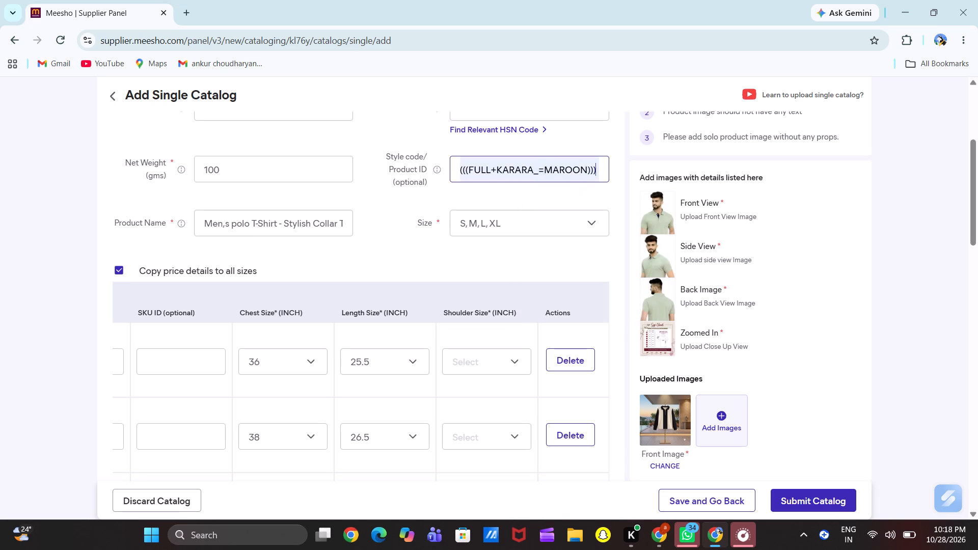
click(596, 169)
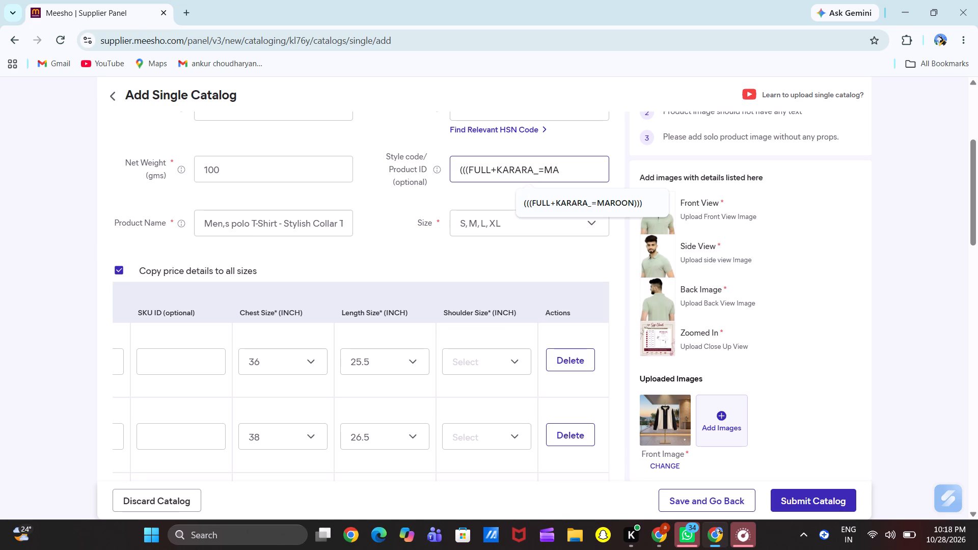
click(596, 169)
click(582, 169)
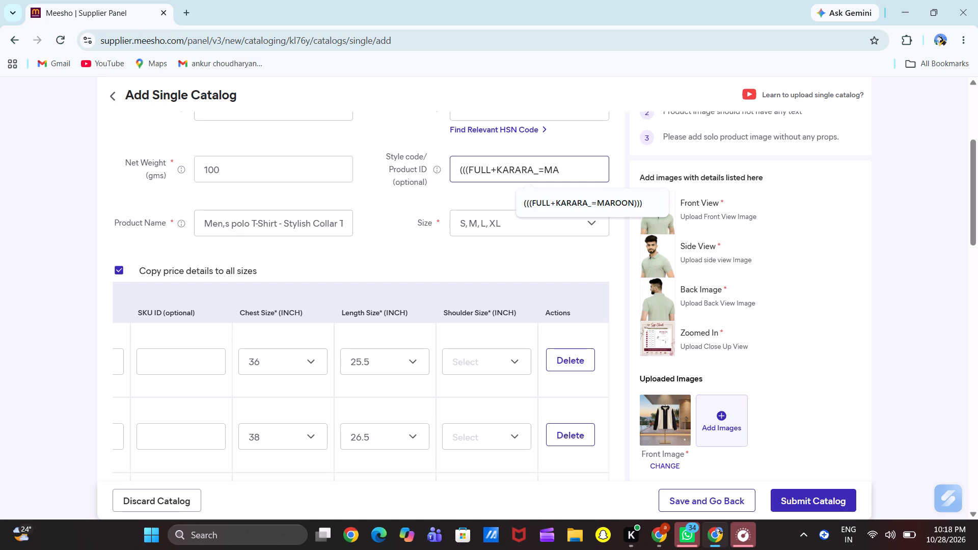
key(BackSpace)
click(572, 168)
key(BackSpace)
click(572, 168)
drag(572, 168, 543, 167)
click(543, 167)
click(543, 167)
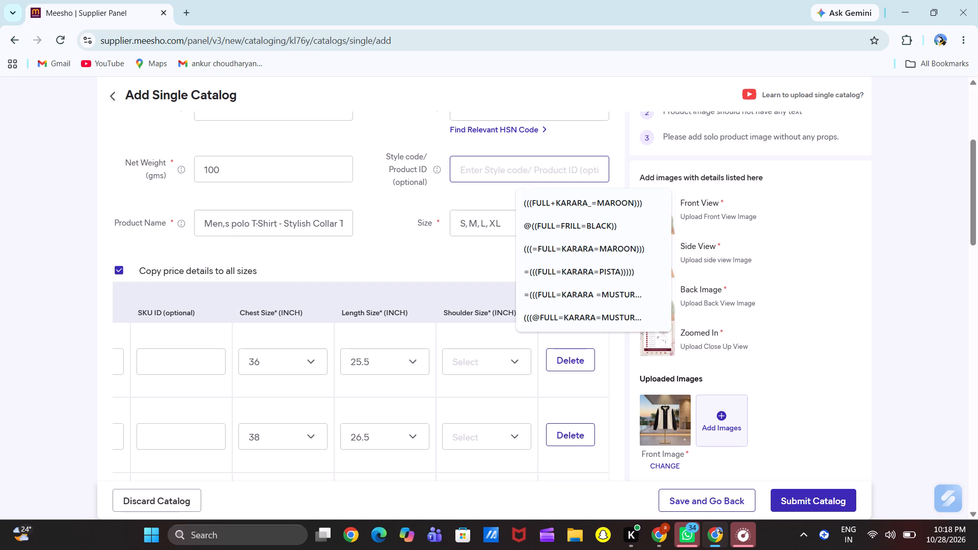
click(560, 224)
Set Product 3's shoulder size to 14.5 inches for the chest 36 row and 15.5 inches for the chest 38 row.
scroll(426, 268, down, 2)
click(465, 238)
scroll(474, 349, down, 1)
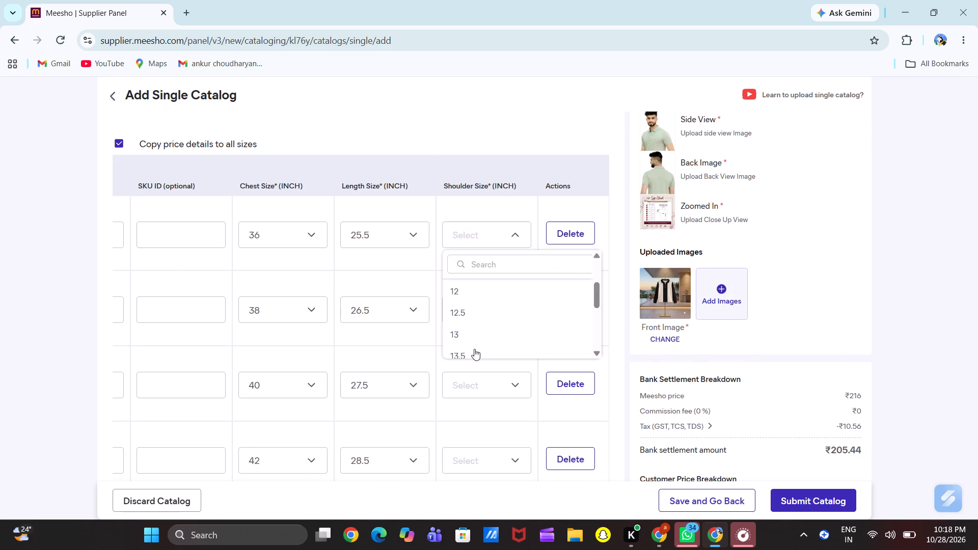
scroll(474, 349, down, 2)
scroll(474, 349, up, 1)
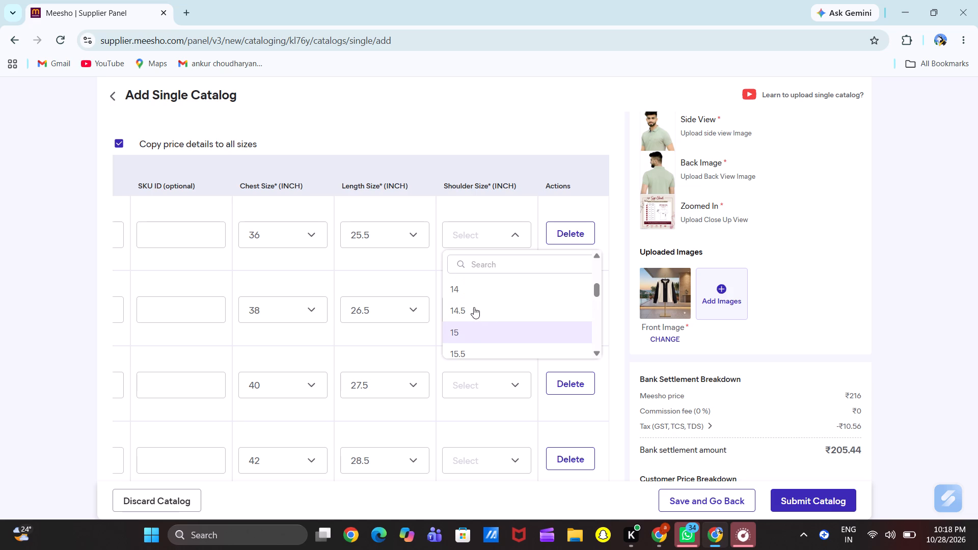
click(474, 307)
click(479, 309)
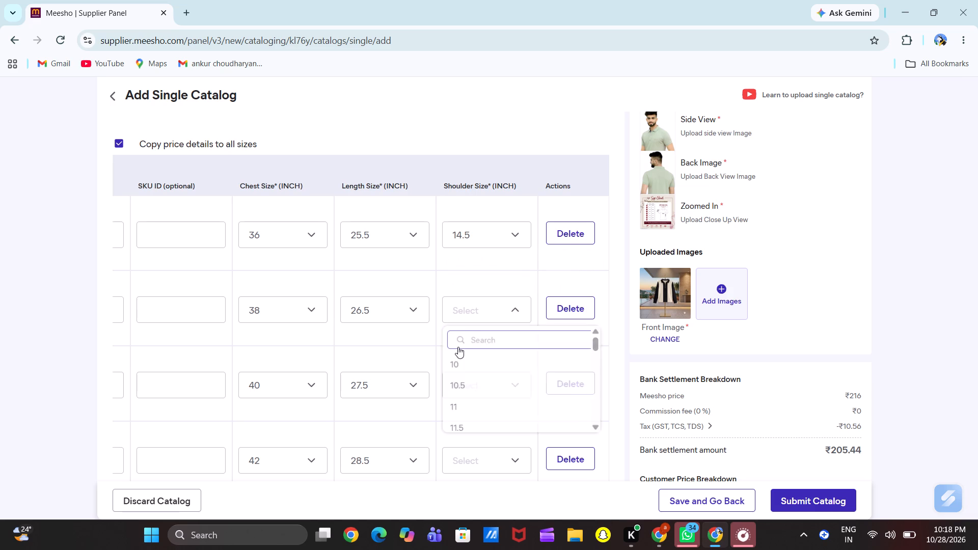
scroll(480, 372, down, 3)
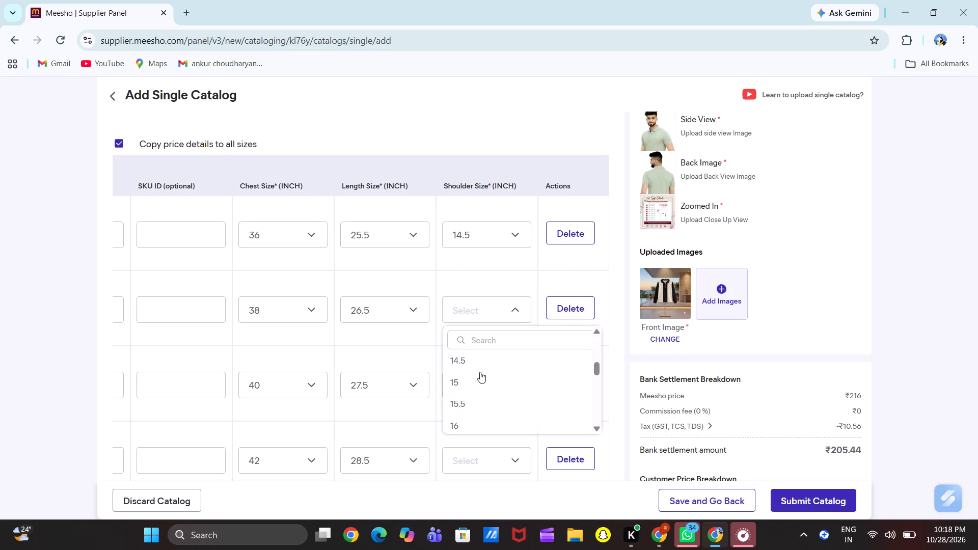
scroll(480, 372, down, 1)
click(480, 372)
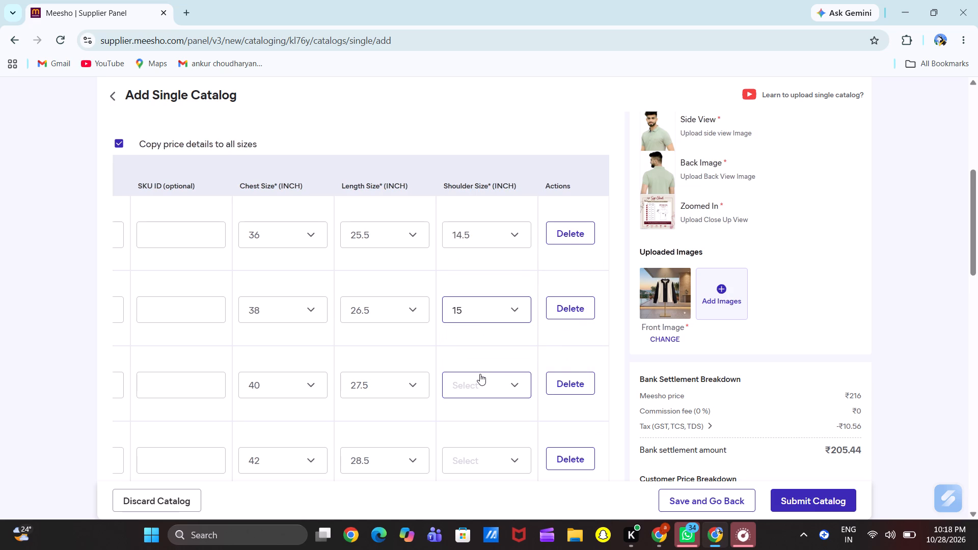
click(479, 321)
scroll(482, 406, down, 2)
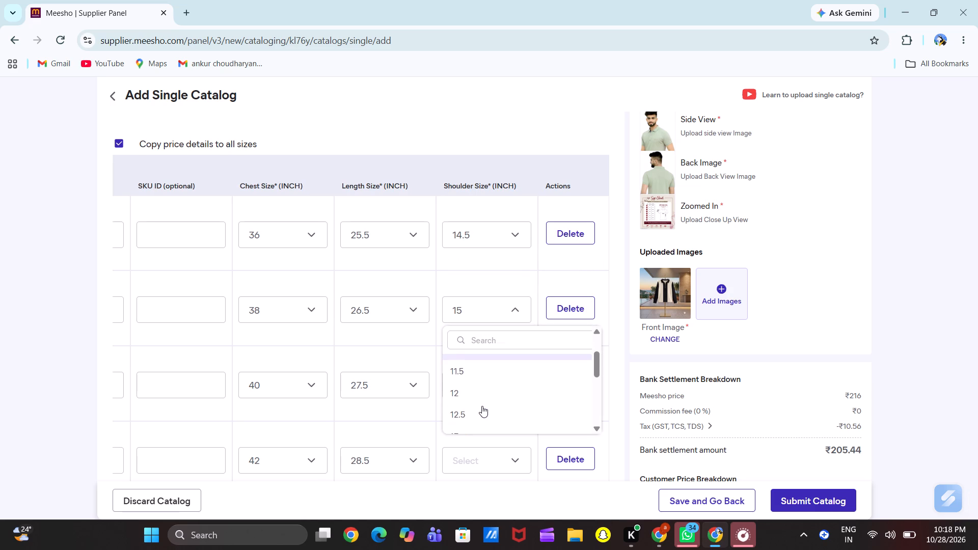
scroll(482, 406, down, 2)
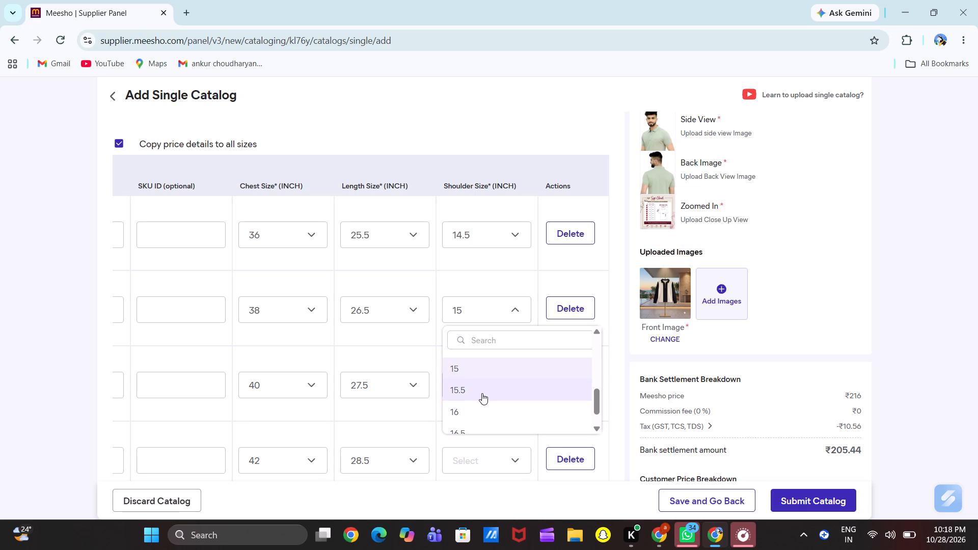
click(482, 393)
Set Product 3's shoulder size to 16.5 inches for the chest 40 row and 17.5 inches for the chest 42 row.
click(482, 392)
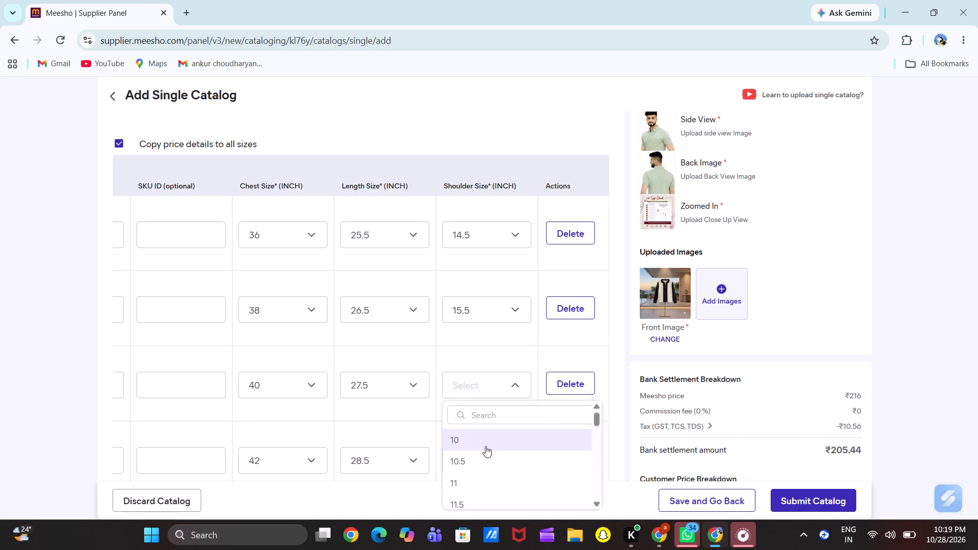
scroll(485, 446, down, 3)
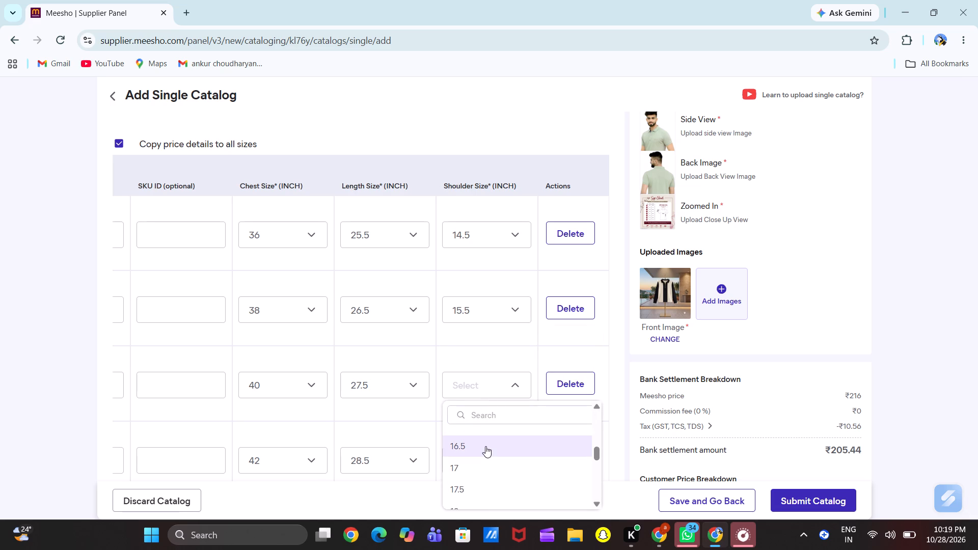
click(473, 443)
click(476, 460)
scroll(492, 484, down, 1)
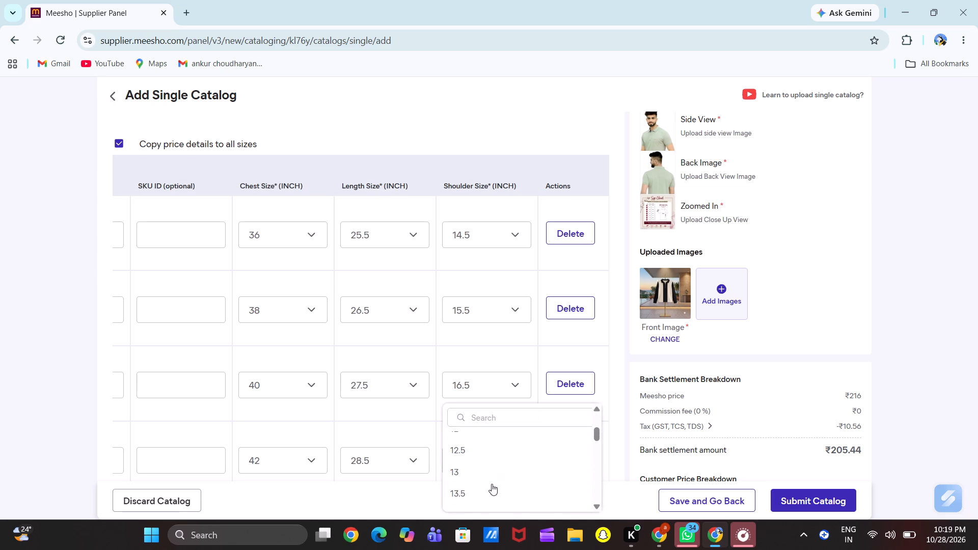
scroll(492, 484, down, 3)
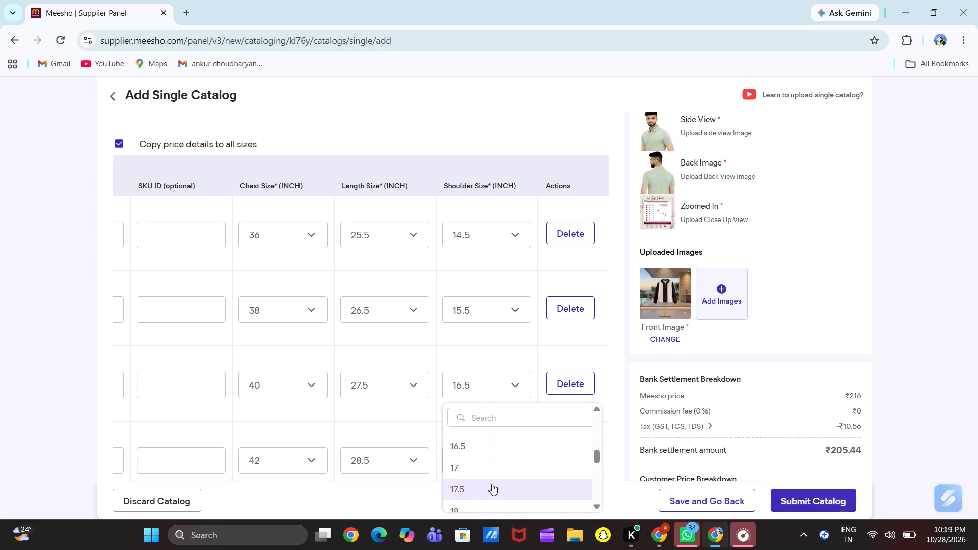
click(487, 484)
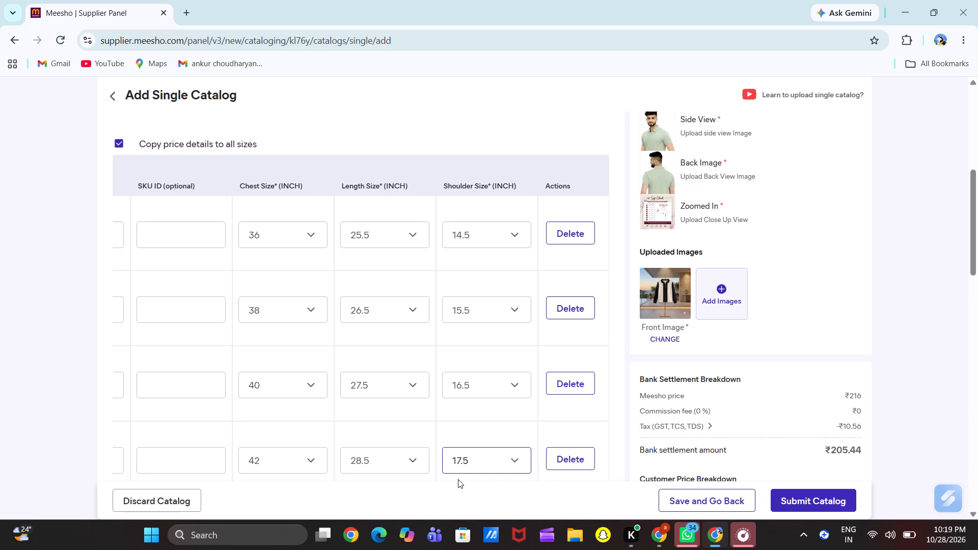
Set Product 3's color to Black and its fabric to Cotton Blend.
scroll(441, 476, down, 1)
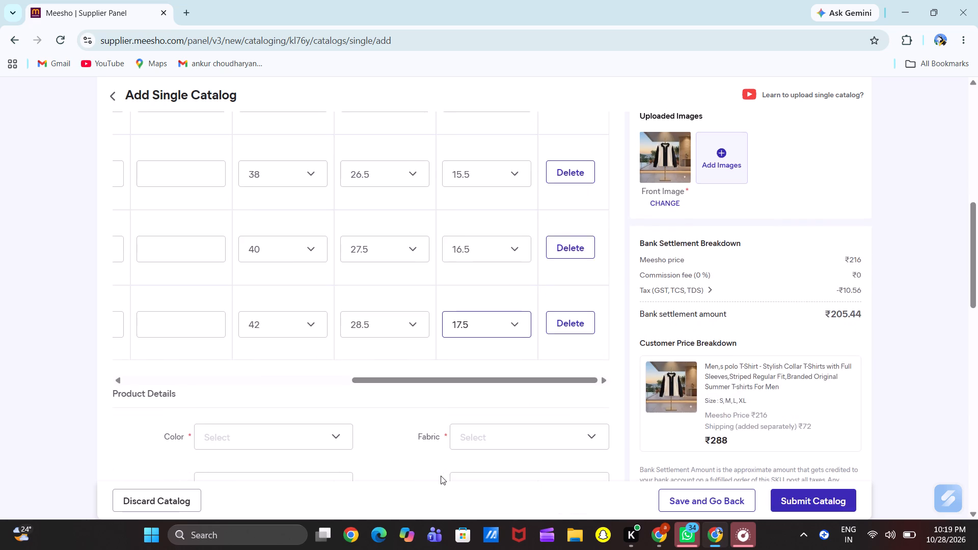
scroll(441, 476, down, 2)
click(282, 321)
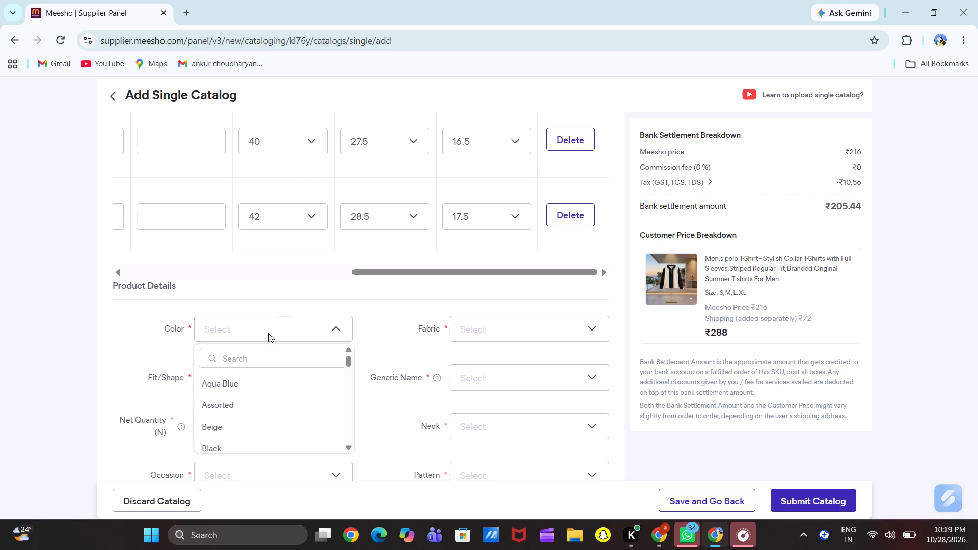
click(250, 358)
text(BL)
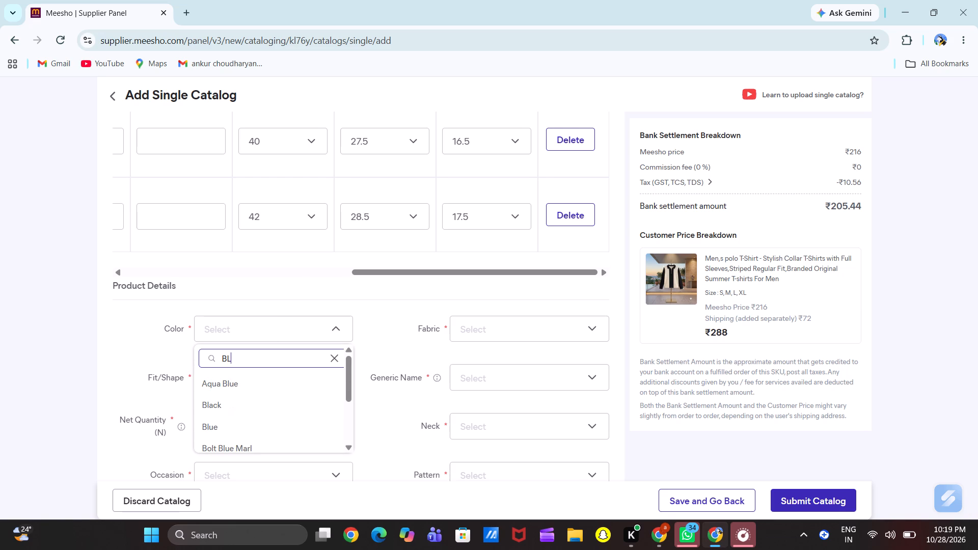
click(228, 395)
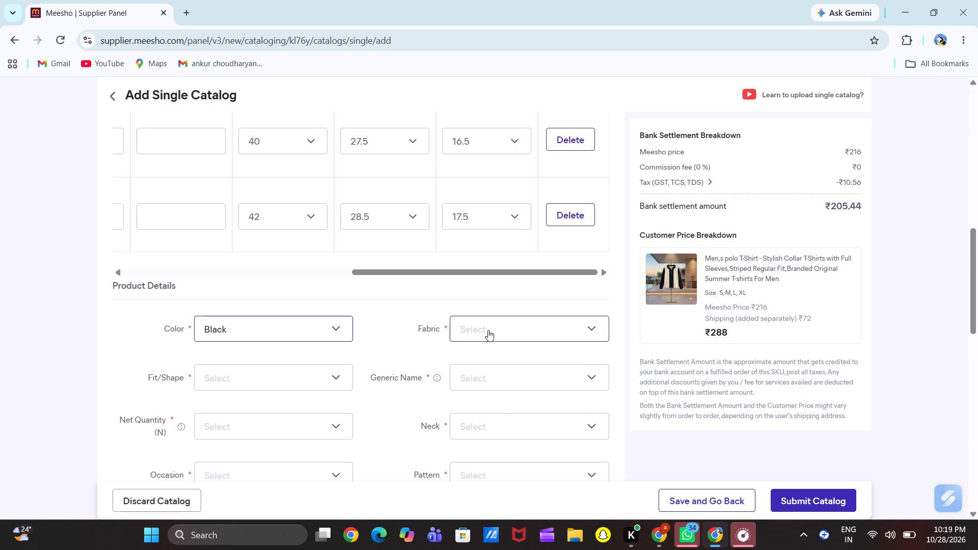
click(488, 330)
scroll(503, 404, down, 1)
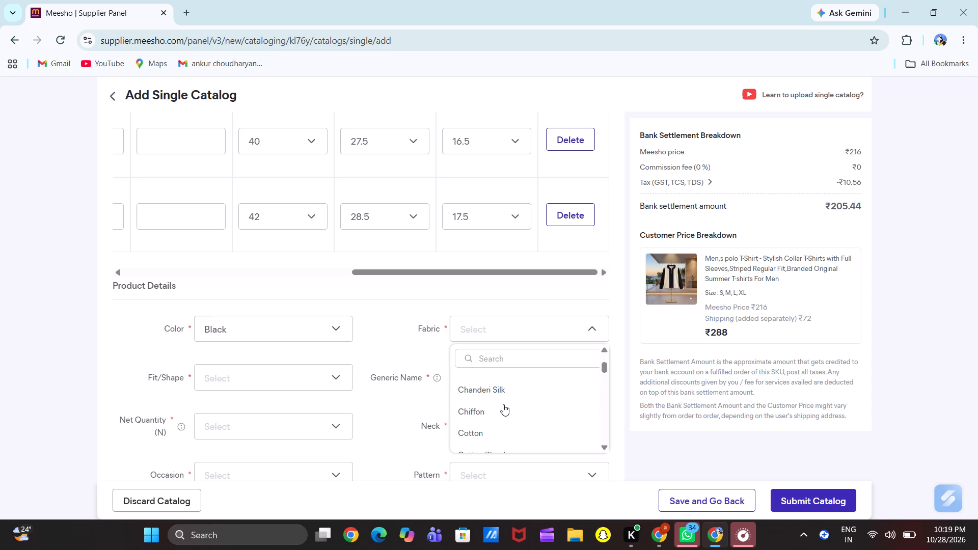
scroll(503, 404, down, 2)
click(497, 416)
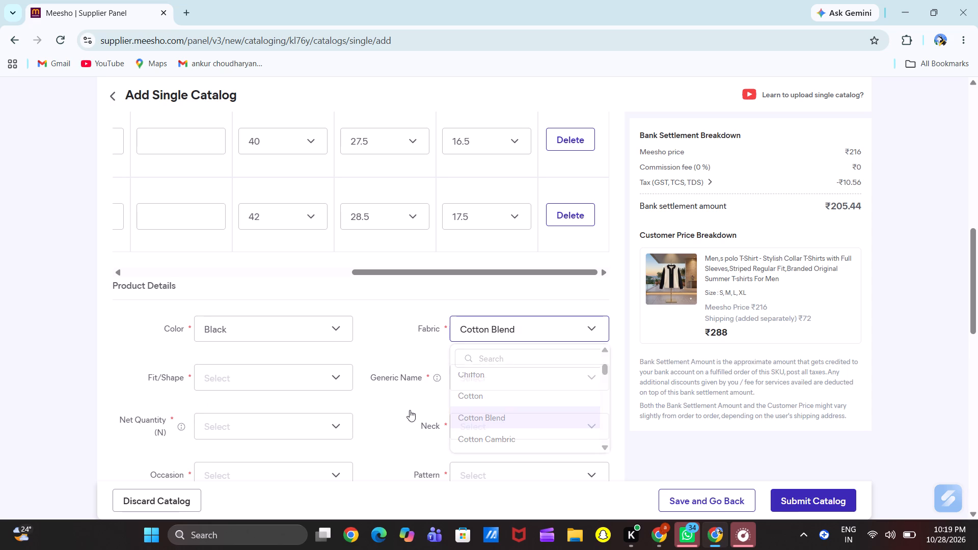
Set Product 3's fit/shape to Regular and its generic name to Tshirts.
click(262, 379)
scroll(292, 456, down, 1)
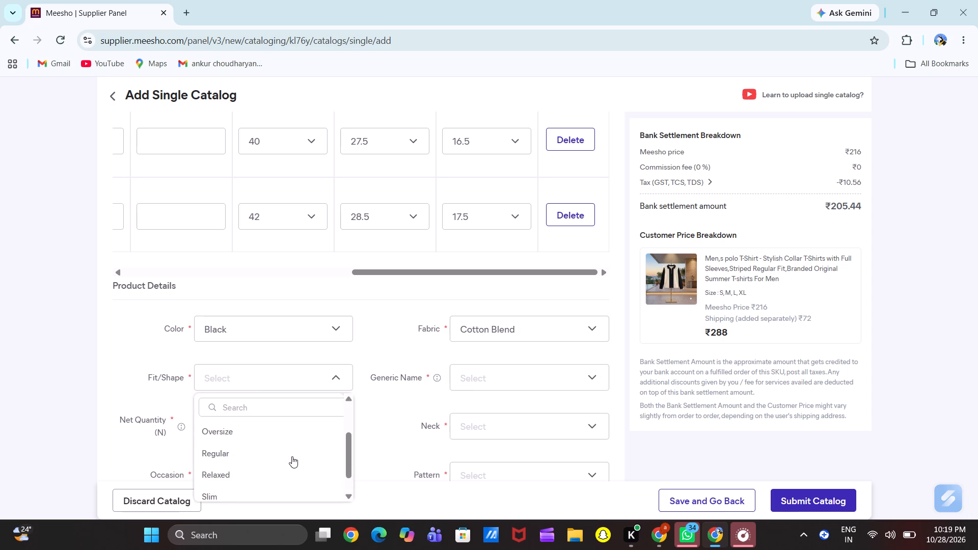
scroll(292, 456, down, 1)
click(249, 451)
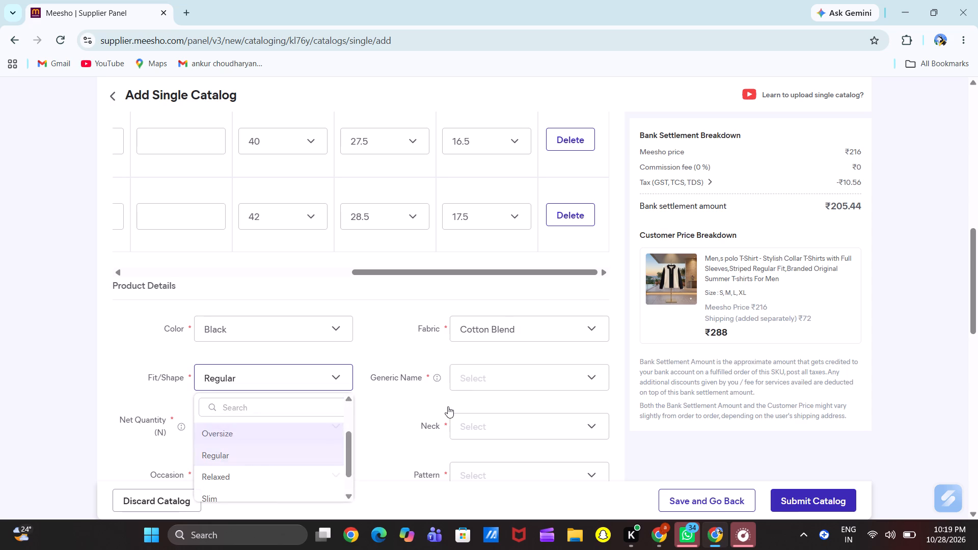
click(495, 376)
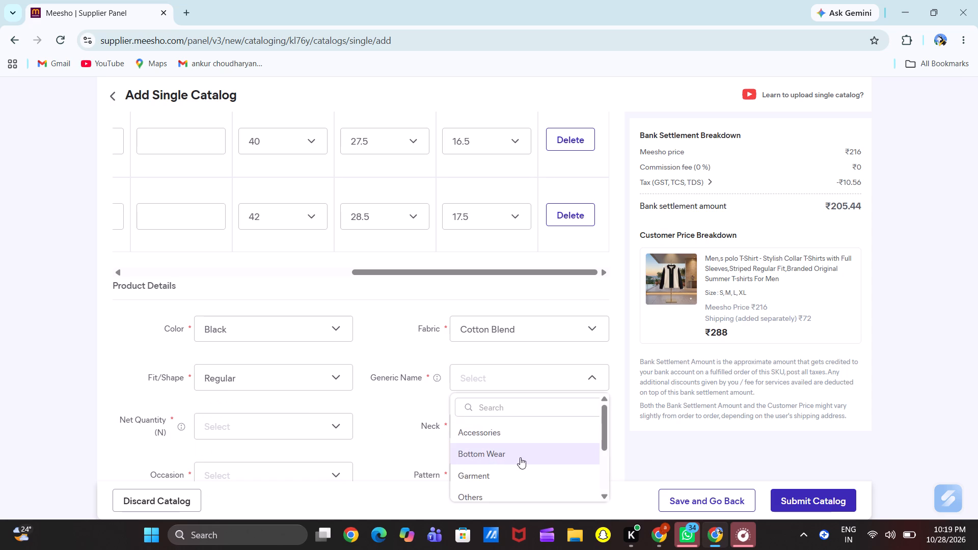
scroll(521, 459, down, 2)
click(521, 459)
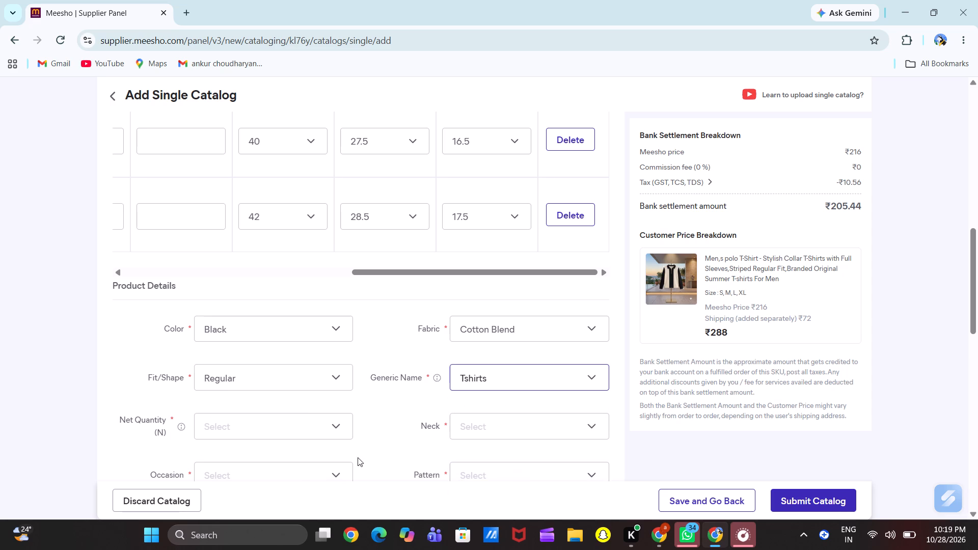
Set Product 3's net quantity to 1 and its neck to Polo.
click(244, 426)
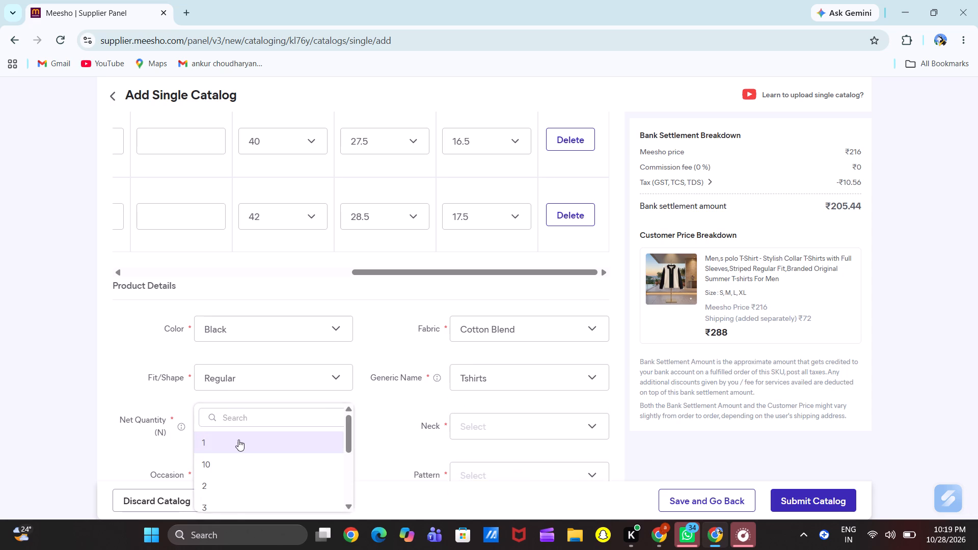
click(238, 439)
click(508, 415)
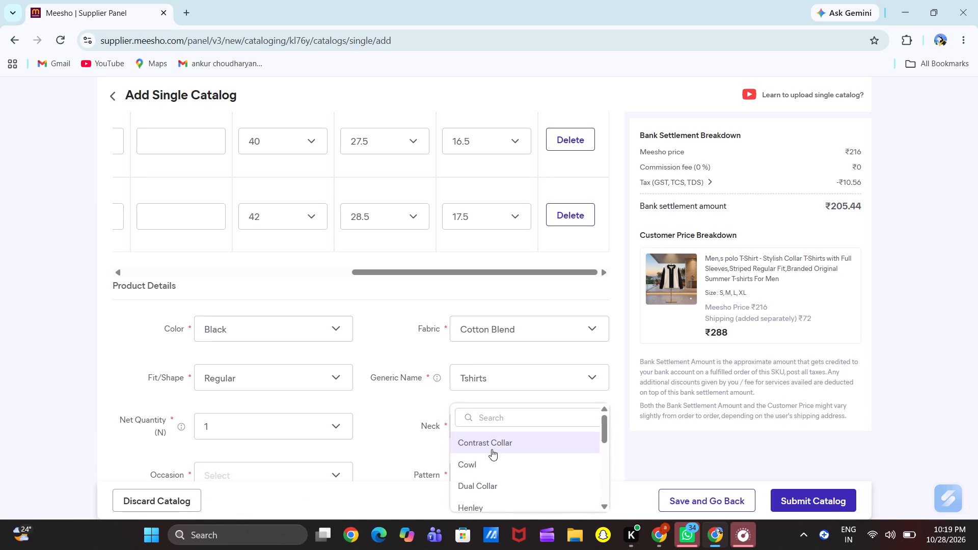
scroll(509, 482, down, 2)
click(509, 482)
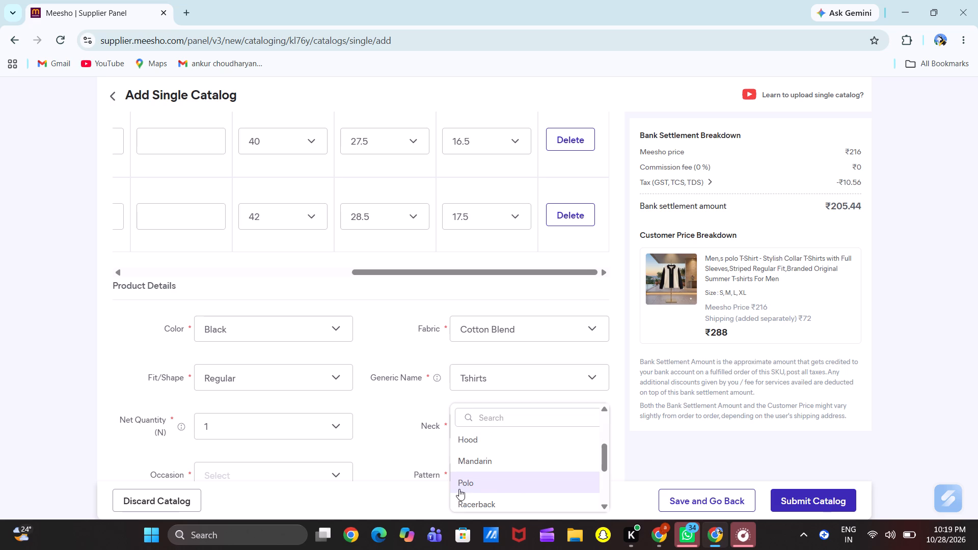
Set Product 3's occasion to Casual and its pattern to Colorblocked.
scroll(340, 455, down, 1)
click(315, 400)
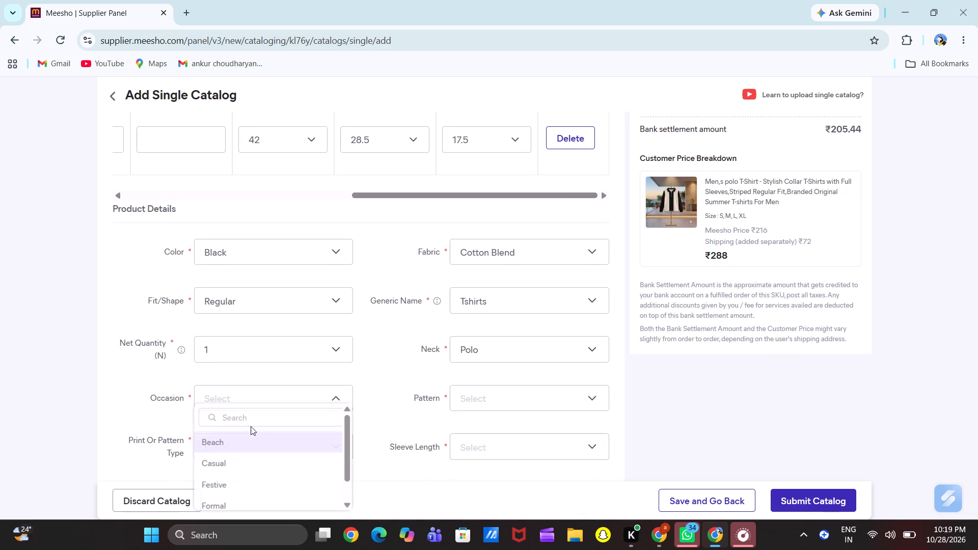
click(243, 459)
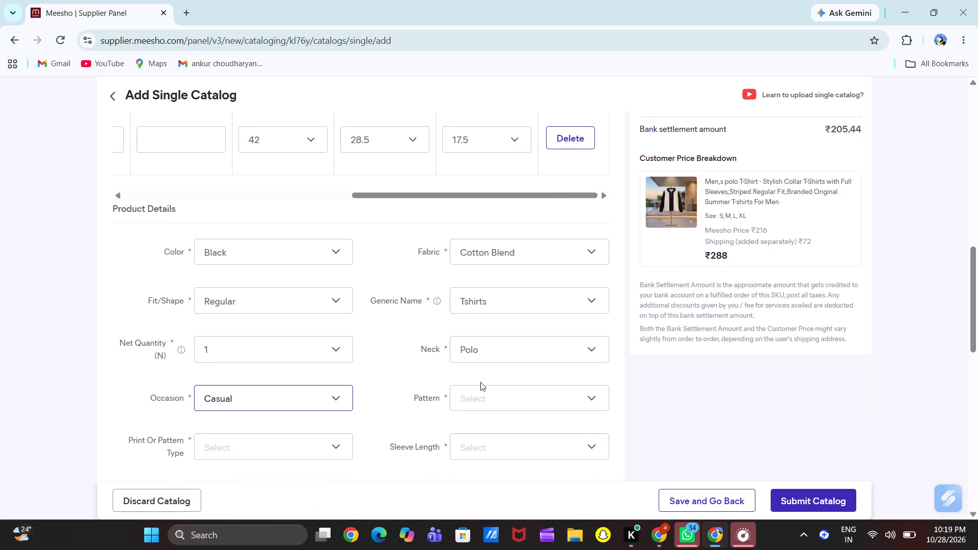
click(479, 397)
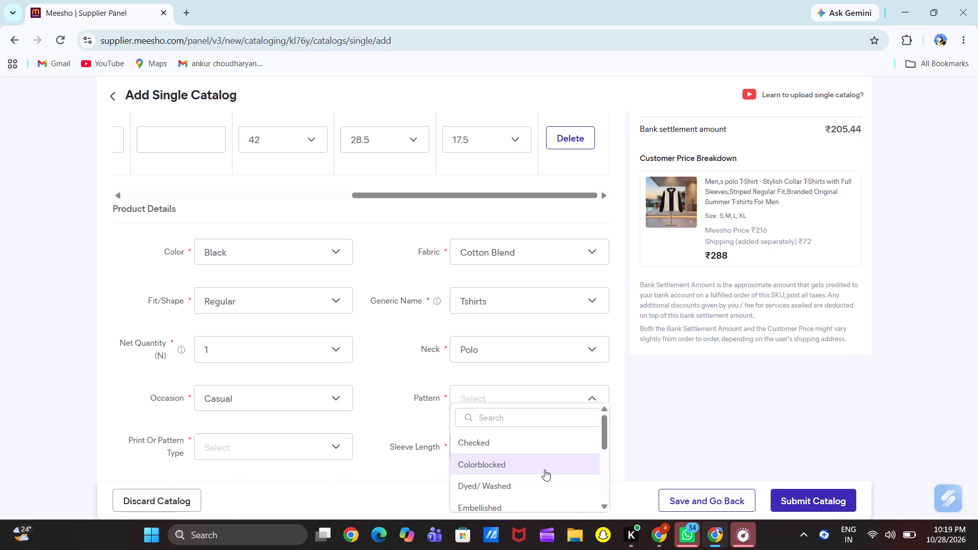
click(545, 470)
Set Product 3's print or pattern type to Colorblocked and its sleeve length to Long Sleeves.
click(261, 463)
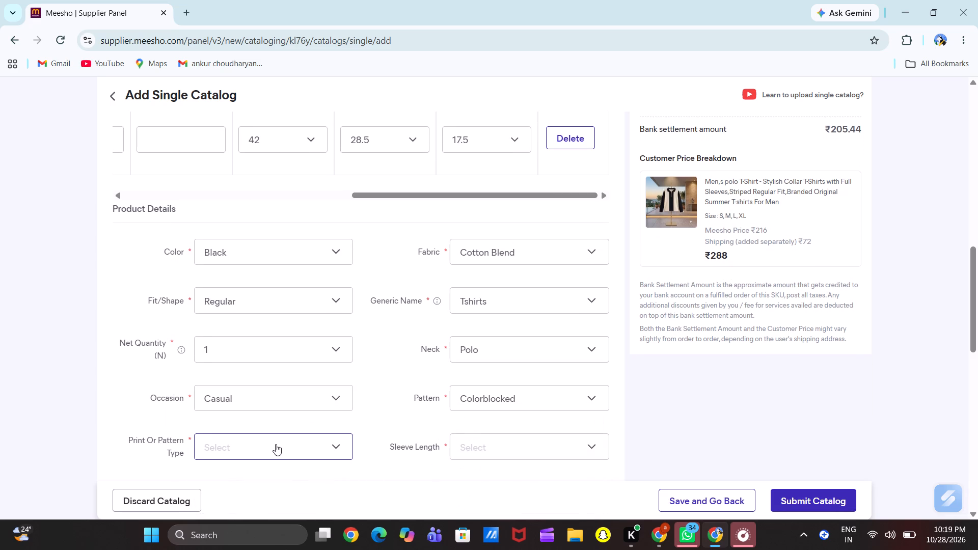
click(276, 444)
scroll(327, 468, down, 3)
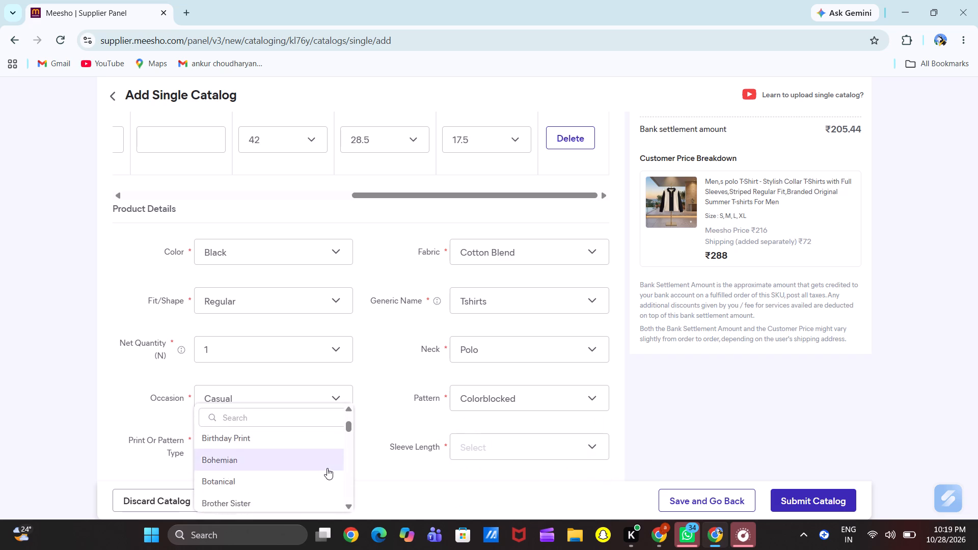
scroll(327, 468, down, 3)
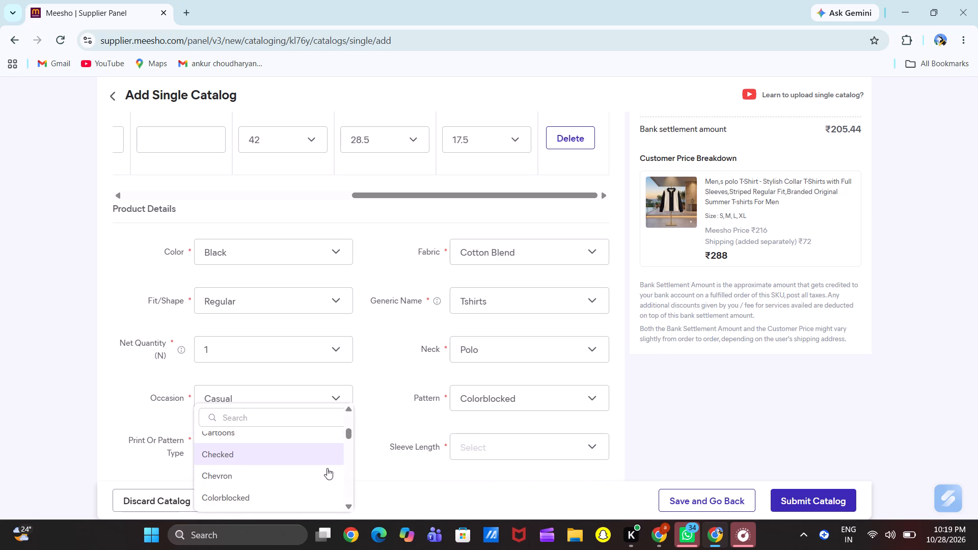
scroll(327, 468, down, 1)
click(266, 465)
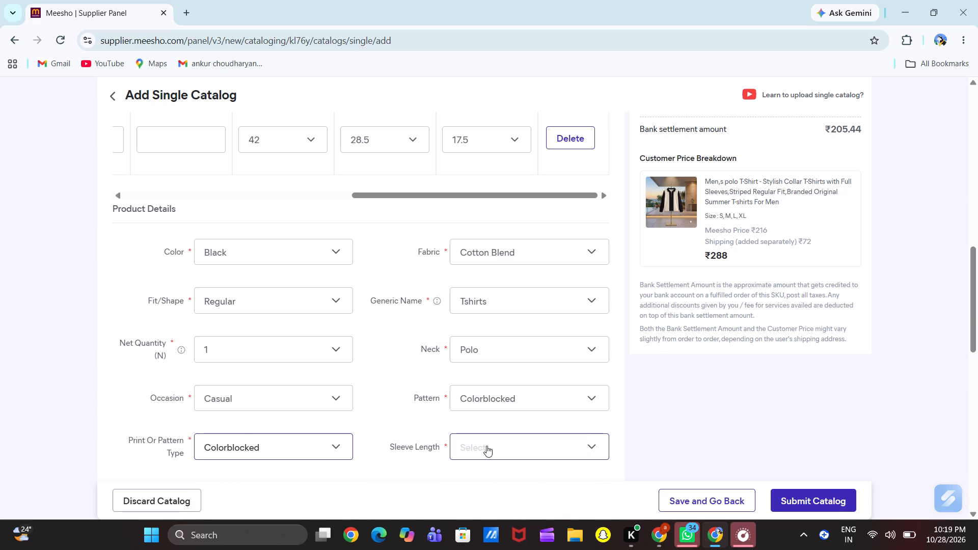
click(486, 446)
click(492, 445)
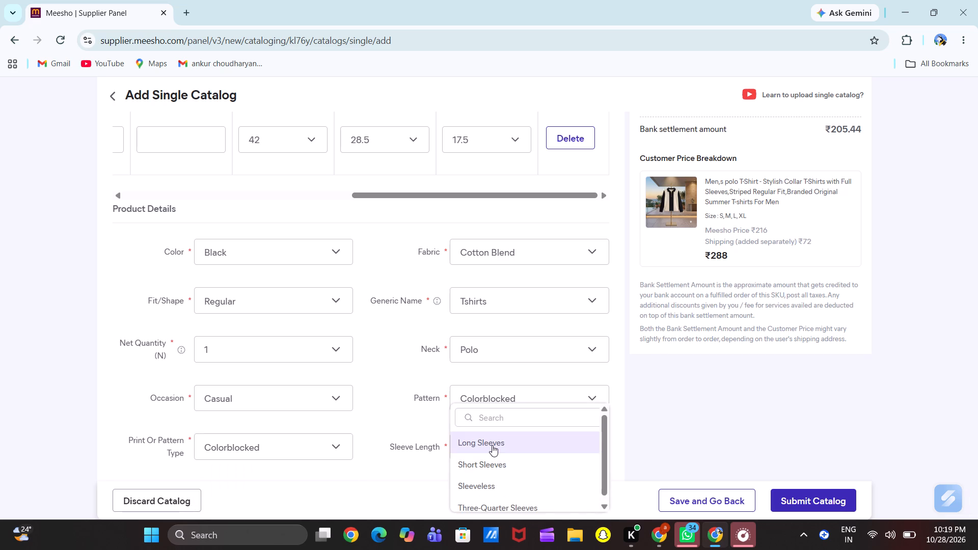
Enter Product 3's packer pincode, using the same pincode as the manufacturer's.
scroll(406, 454, down, 4)
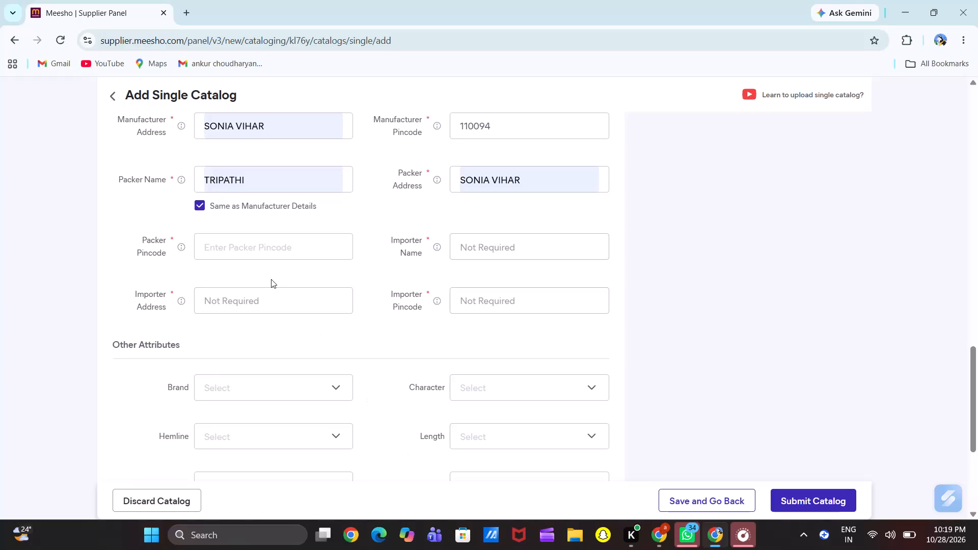
click(255, 247)
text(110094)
Set Product 3's length to Regular and its style to Korean in the other attributes.
scroll(370, 309, down, 3)
click(477, 263)
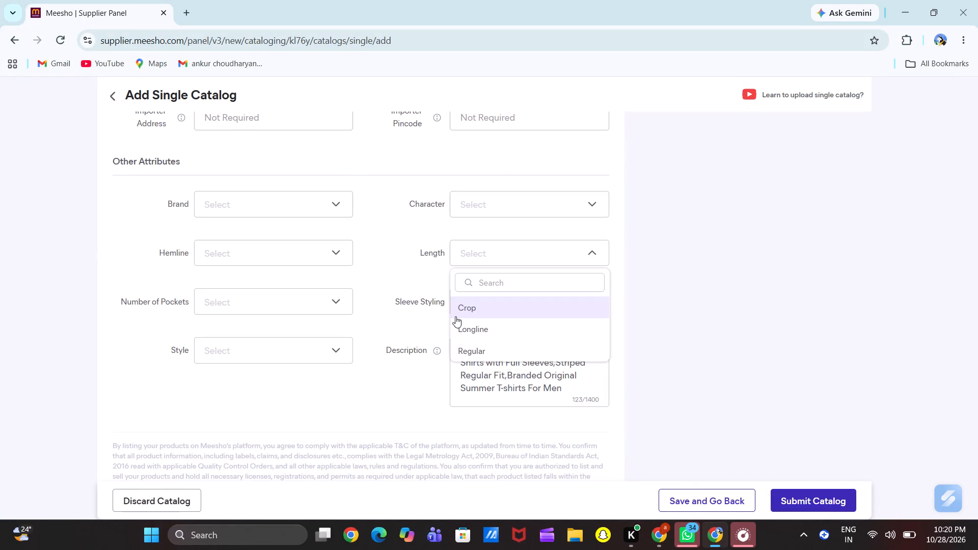
click(490, 342)
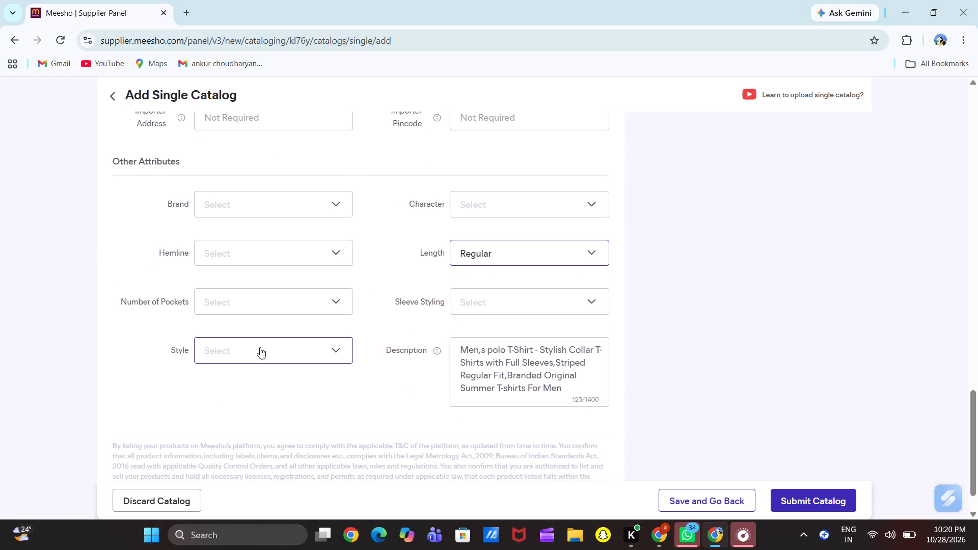
click(260, 347)
click(244, 433)
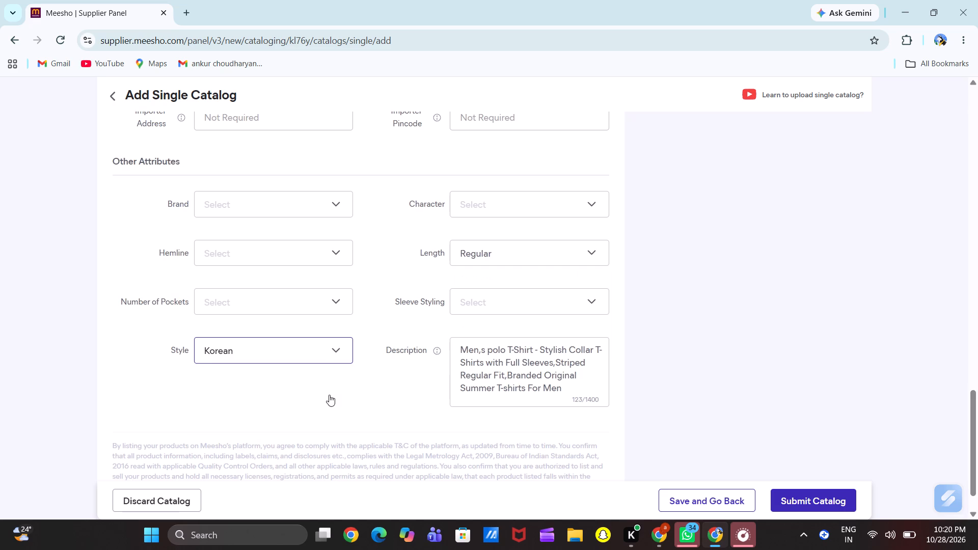
Switch to Product 4 and set its style code to (((FULL+KARARA_=FOREST GREEN))).
scroll(348, 390, up, 7)
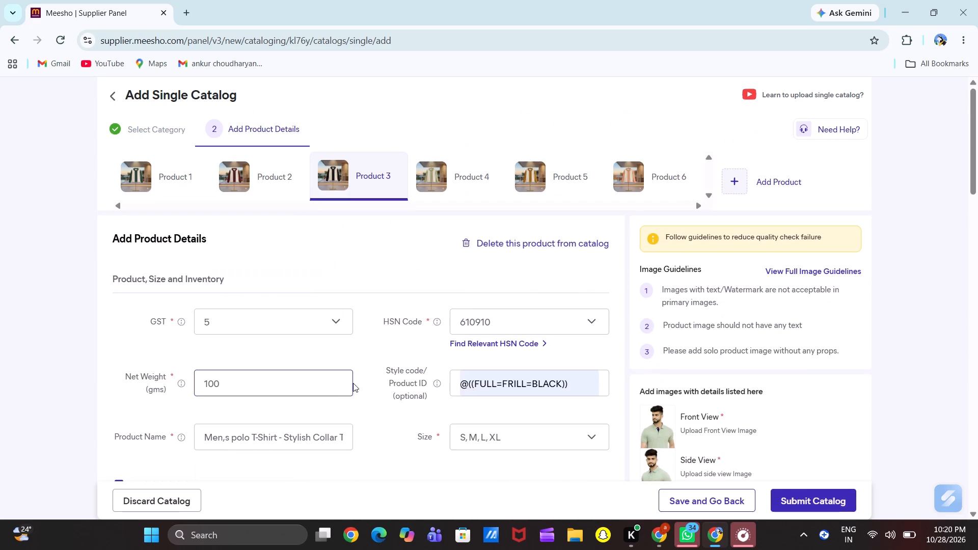
click(434, 162)
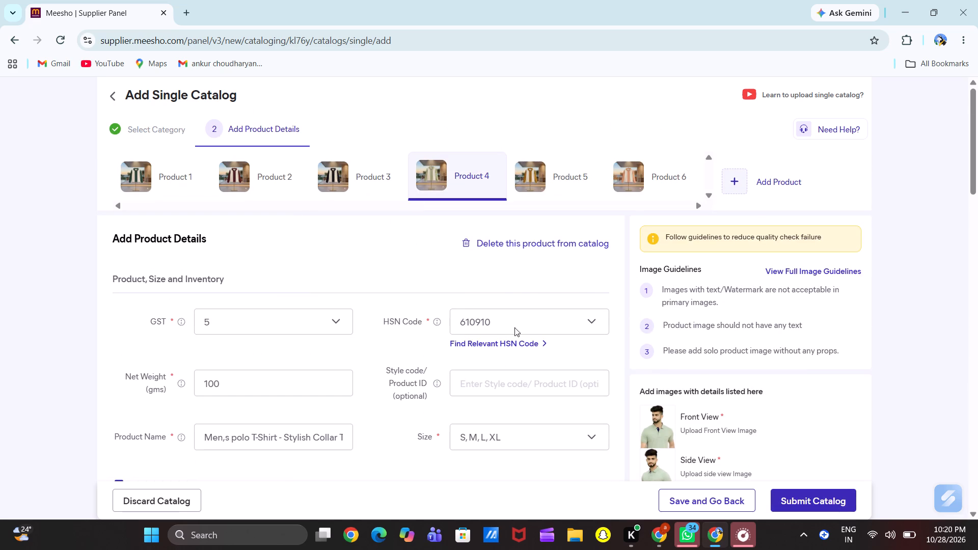
click(497, 373)
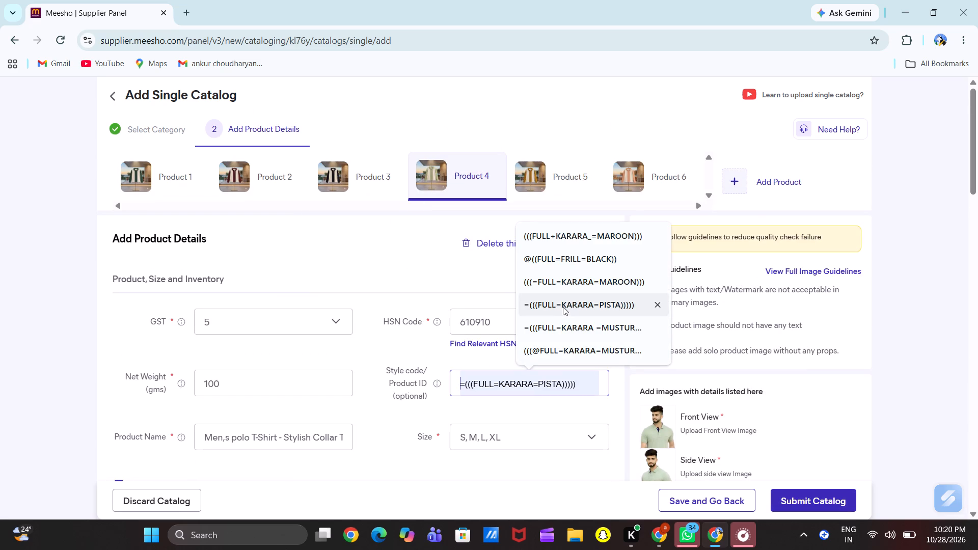
click(584, 239)
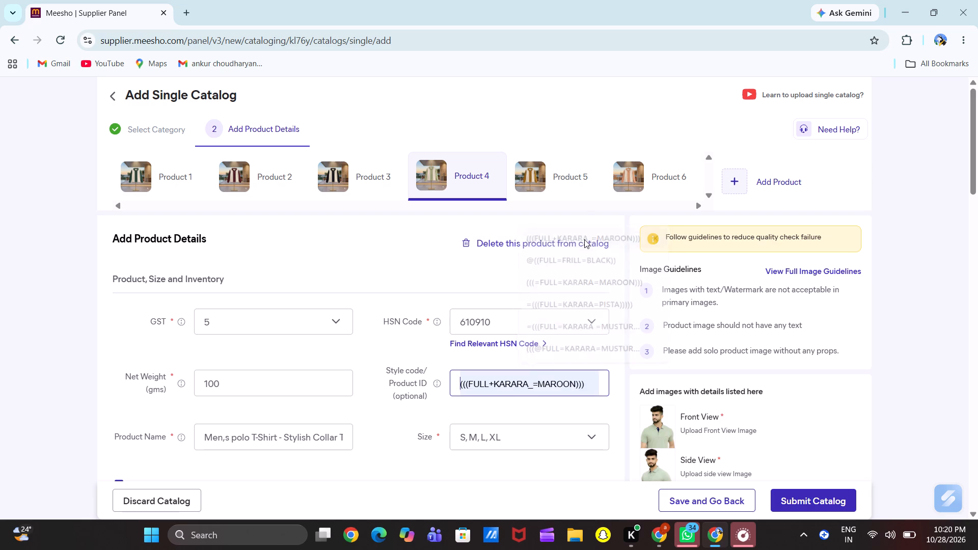
click(587, 382)
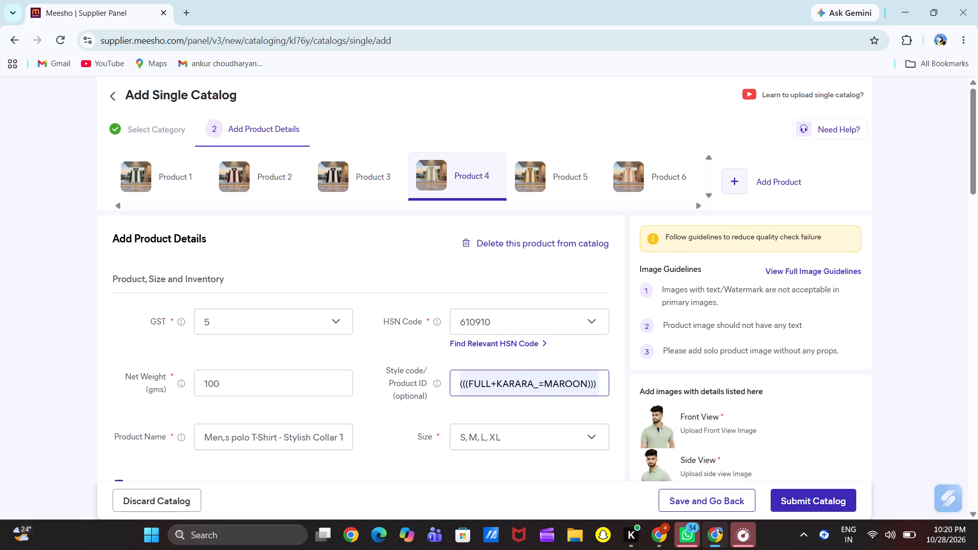
key(BackSpace)
key(BackSpace)
key(BackSpace)
key(BackSpace)
key(BackSpace)
key(BackSpace)
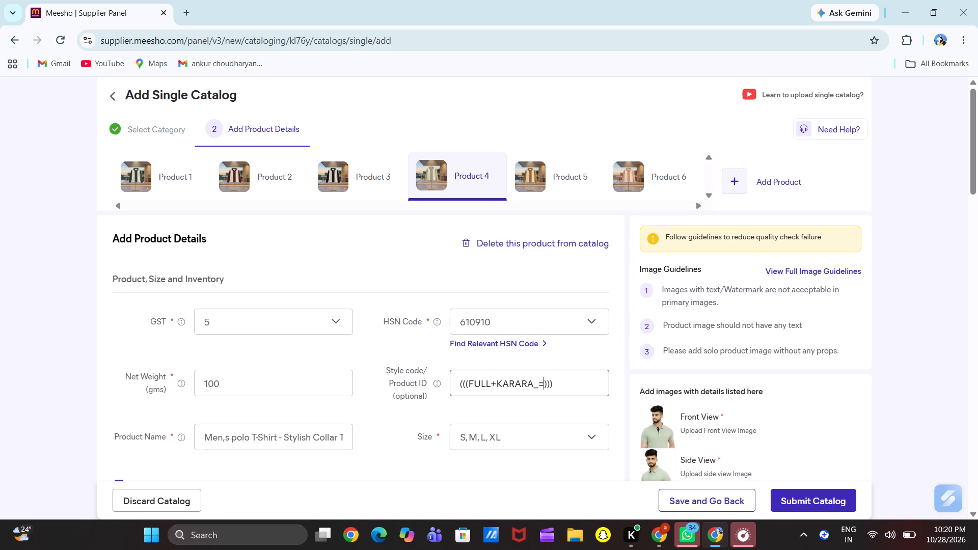
text(FO)
text(REST)
key(space)
text(GREEN)
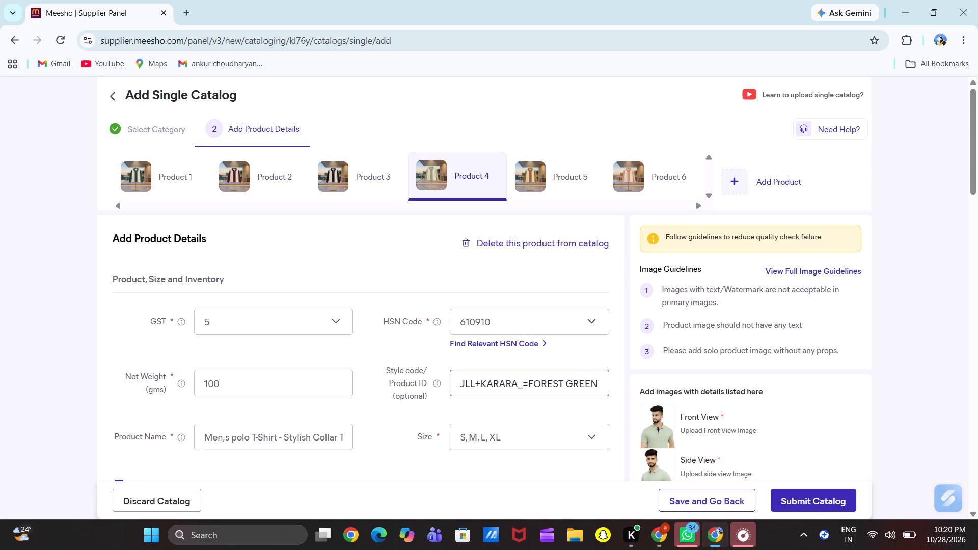
Return to Product 3 and set its Meesho price to 217 for all sizes.
scroll(426, 397, down, 4)
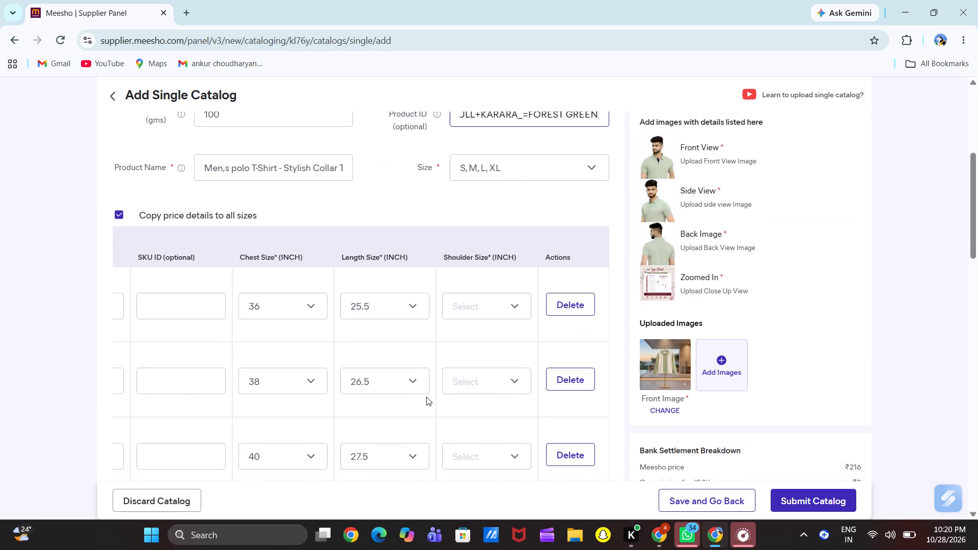
scroll(426, 397, right, 9)
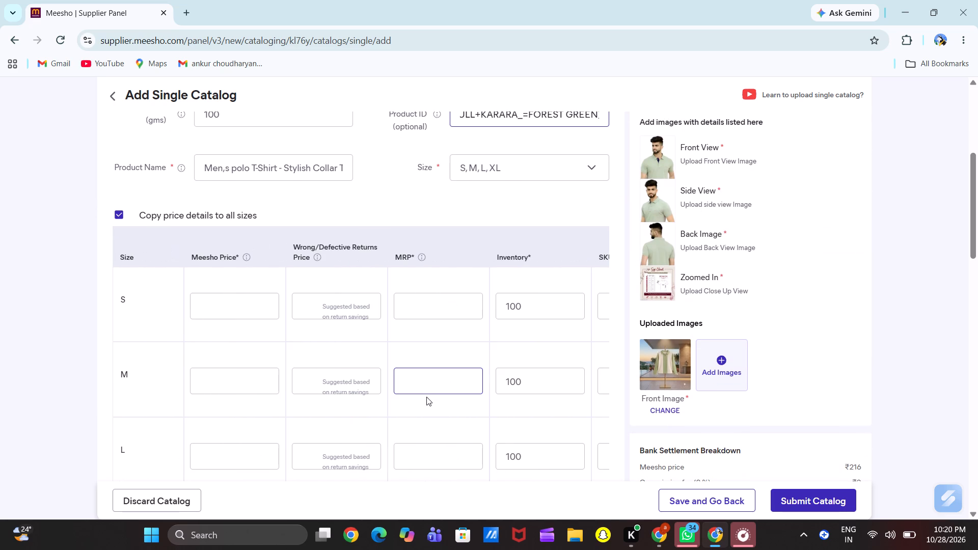
scroll(426, 397, up, 5)
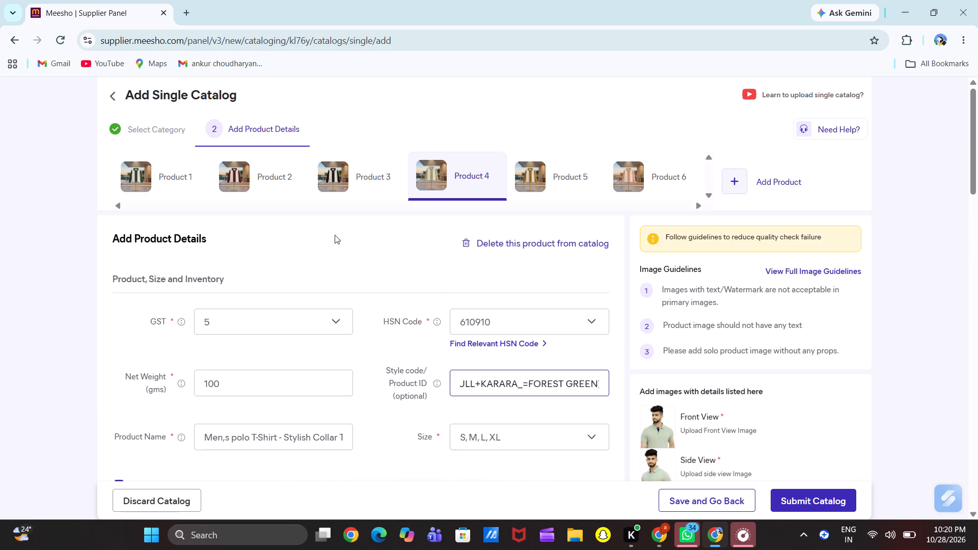
click(332, 164)
scroll(377, 256, down, 4)
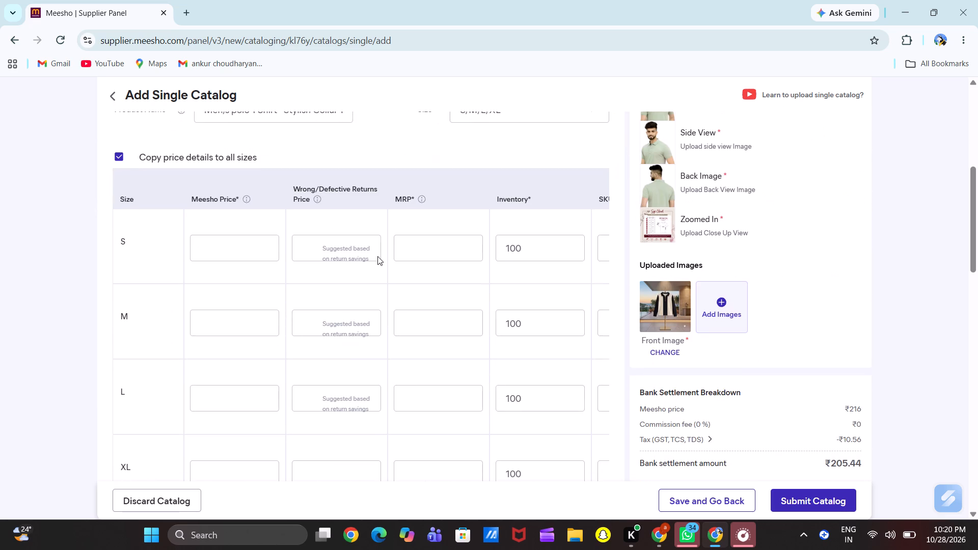
click(235, 255)
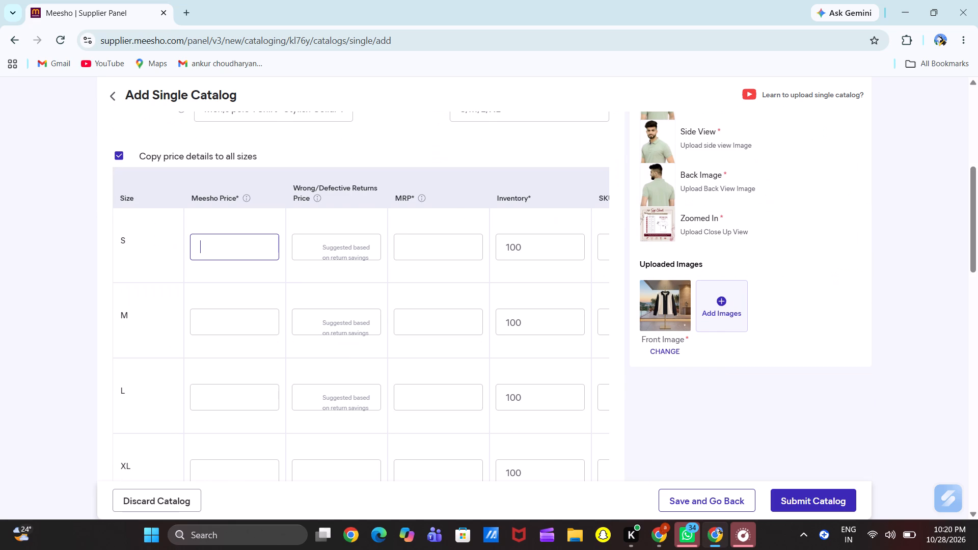
text(21)
key(7)
Set Product 3's wrong/defective returns price to 216 for all sizes.
click(318, 246)
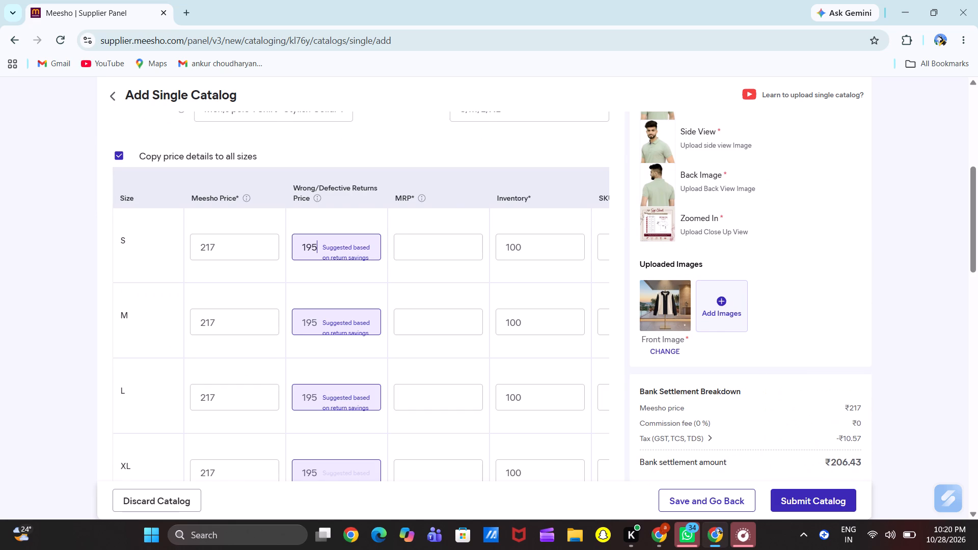
key(BackSpace)
key(BackSpace)
key(BackSpace)
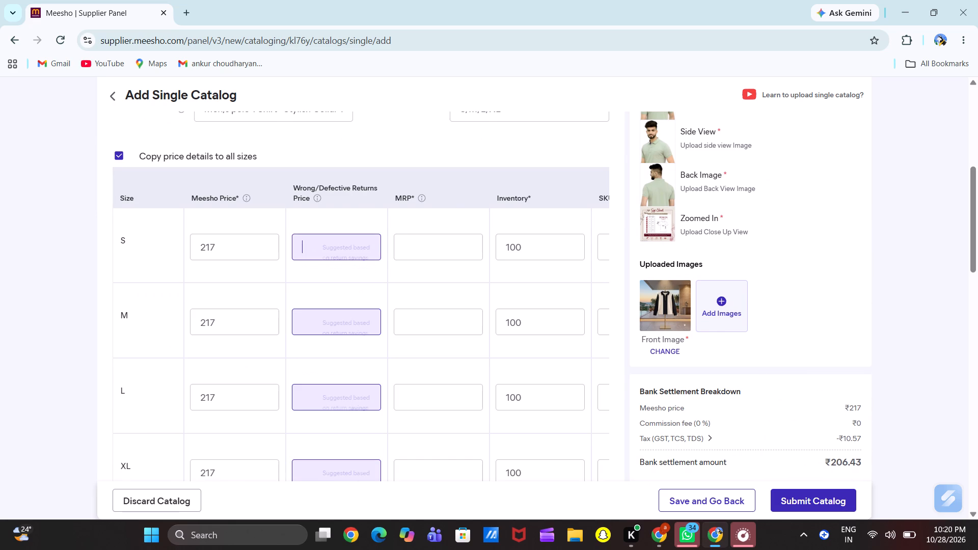
key(3)
key(BackSpace)
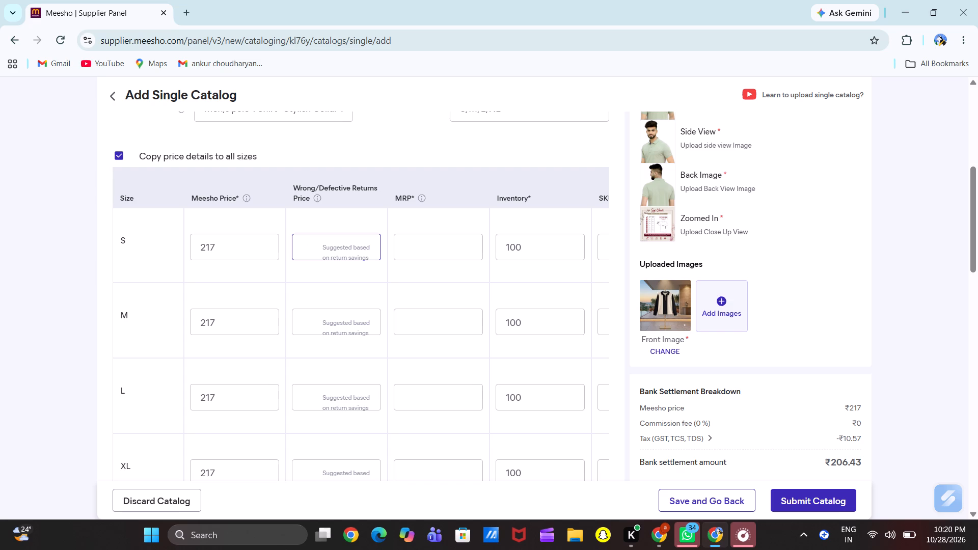
text(21)
key(6)
Set Product 3's MRP to 799 for all sizes.
click(424, 236)
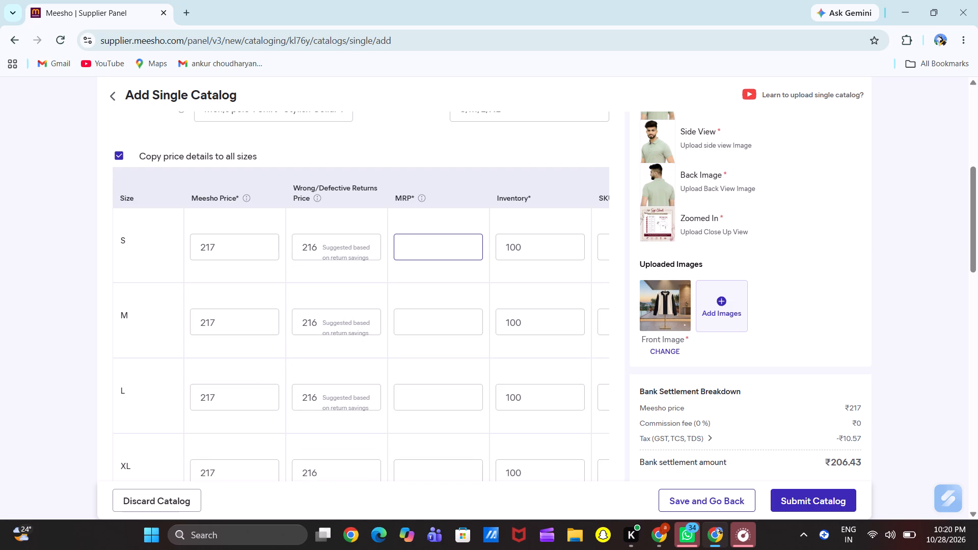
text(799)
scroll(424, 236, up, 3)
key(BackSpace)
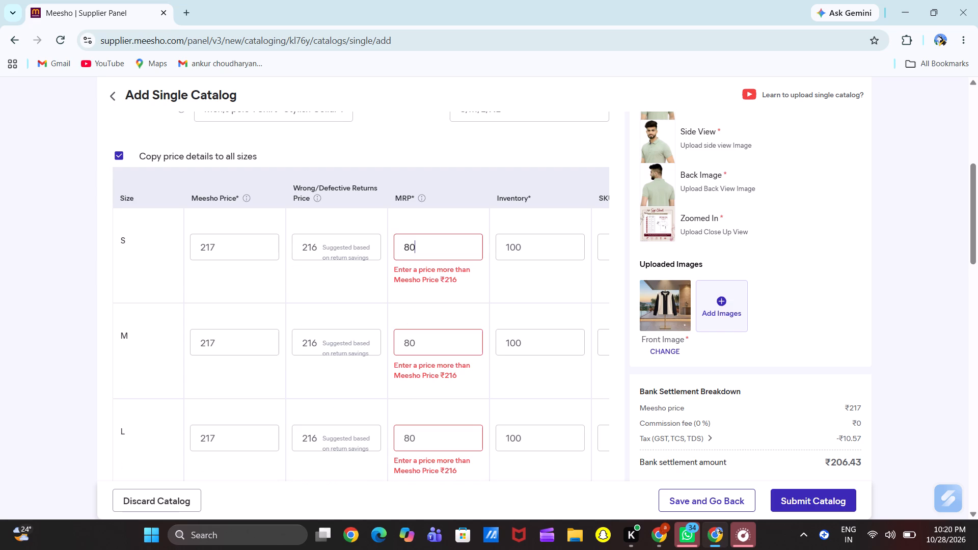
key(BackSpace)
key(BackSpace)
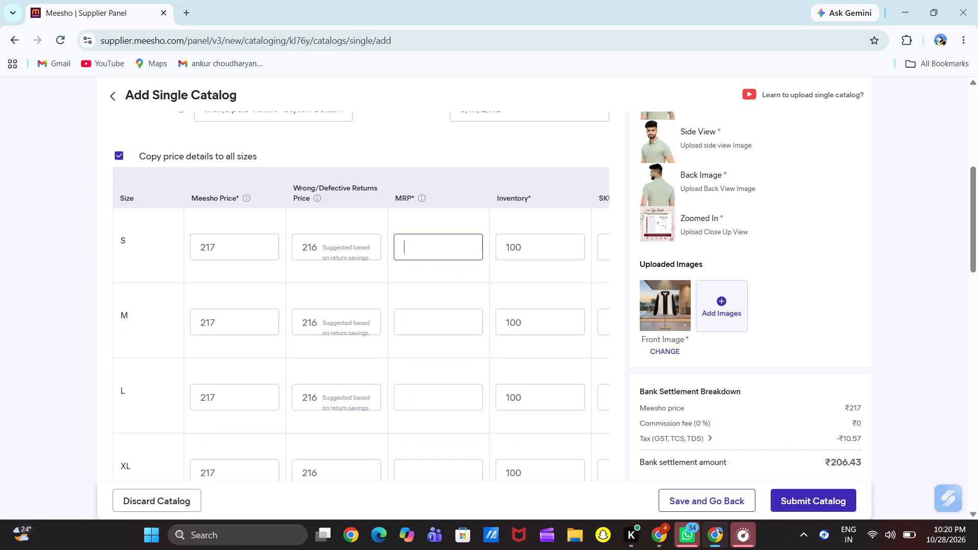
text(799)
Switch to Product 2 and set its Meesho price to 215 for all sizes.
scroll(388, 199, up, 6)
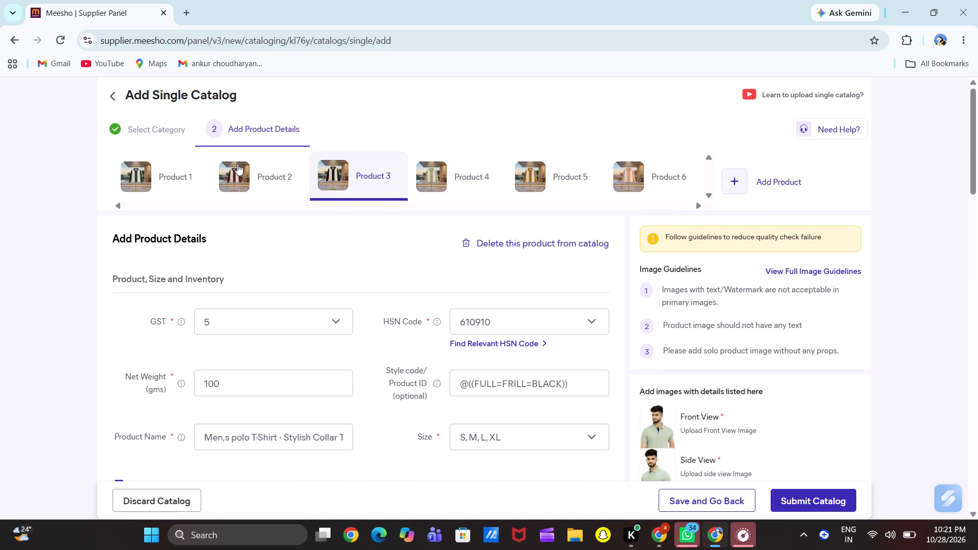
click(237, 164)
scroll(364, 301, down, 4)
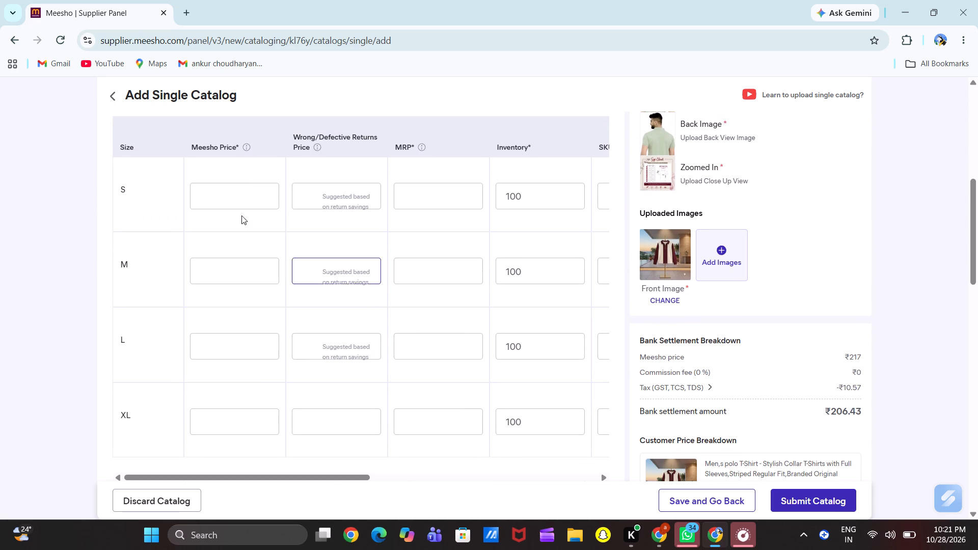
text(21)
key(5)
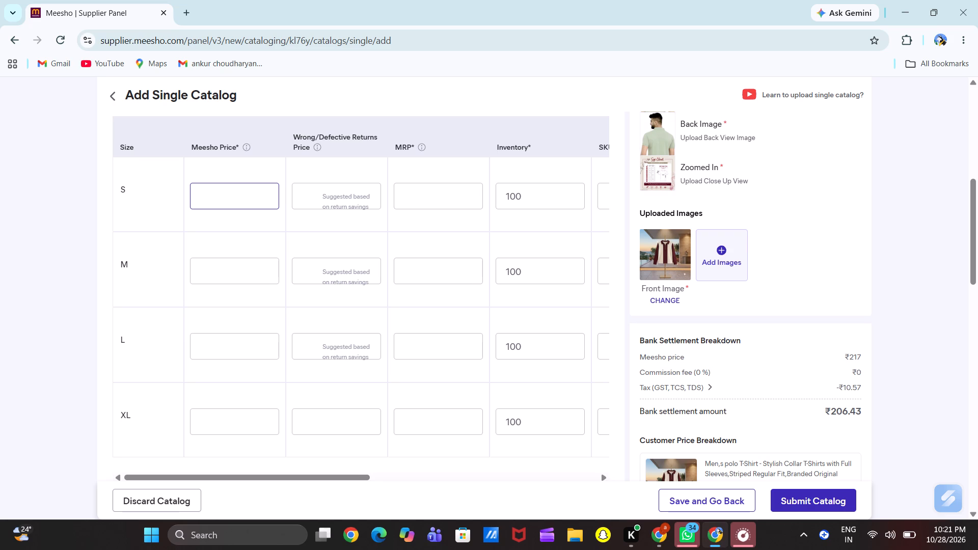
text(21)
click(236, 185)
text(215)
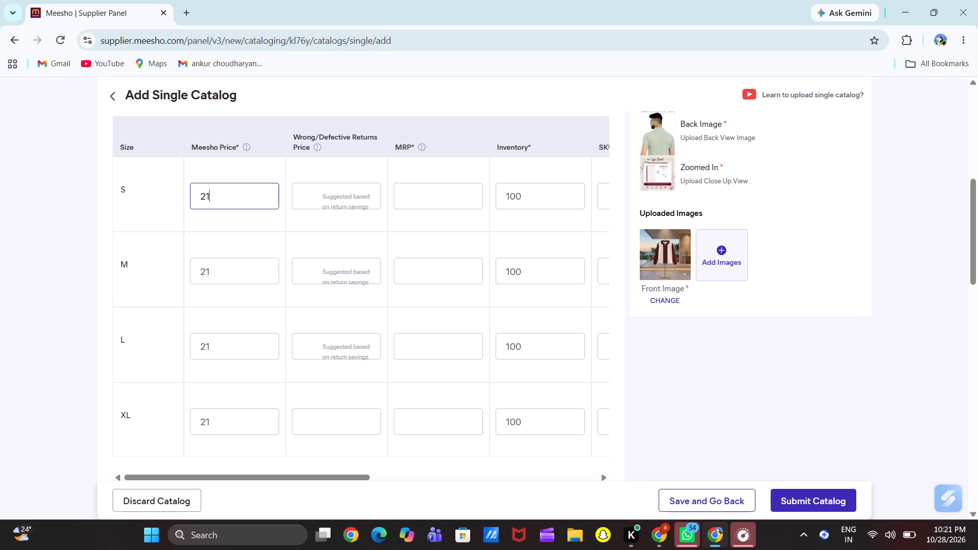
Set Product 2's wrong/defective returns price to 214 for all sizes.
click(338, 189)
key(BackSpace)
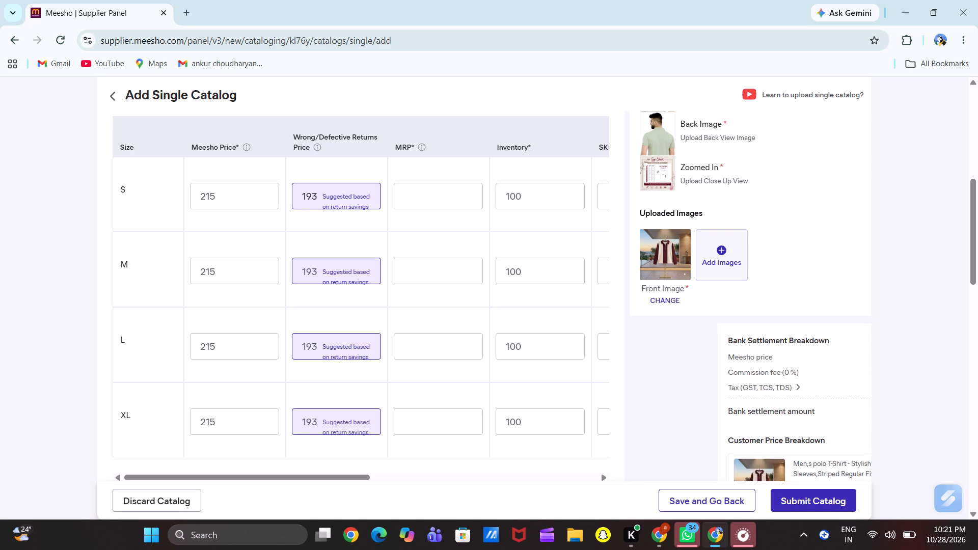
key(BackSpace)
key(BackSpace)
text(214)
Set Product 2's MRP to 899 for all sizes.
click(449, 186)
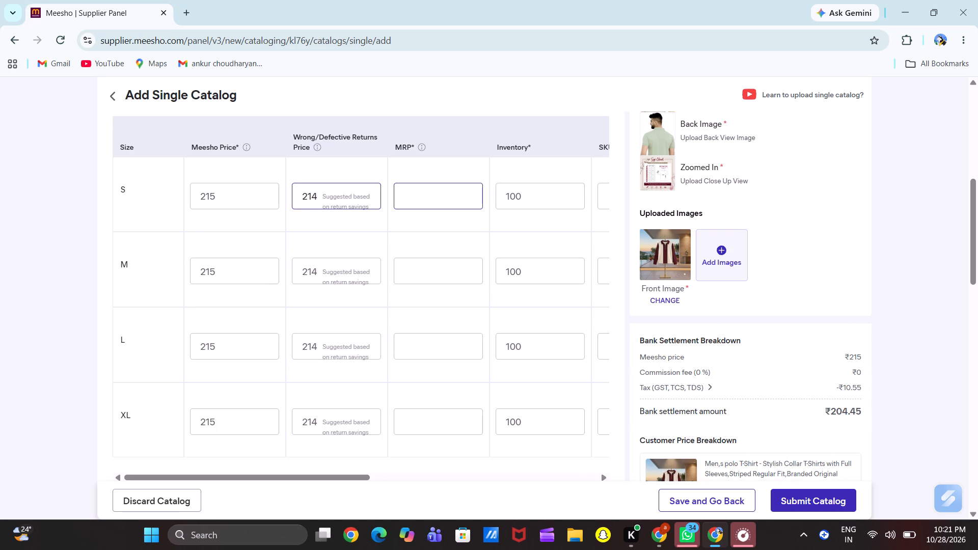
click(448, 195)
text(899)
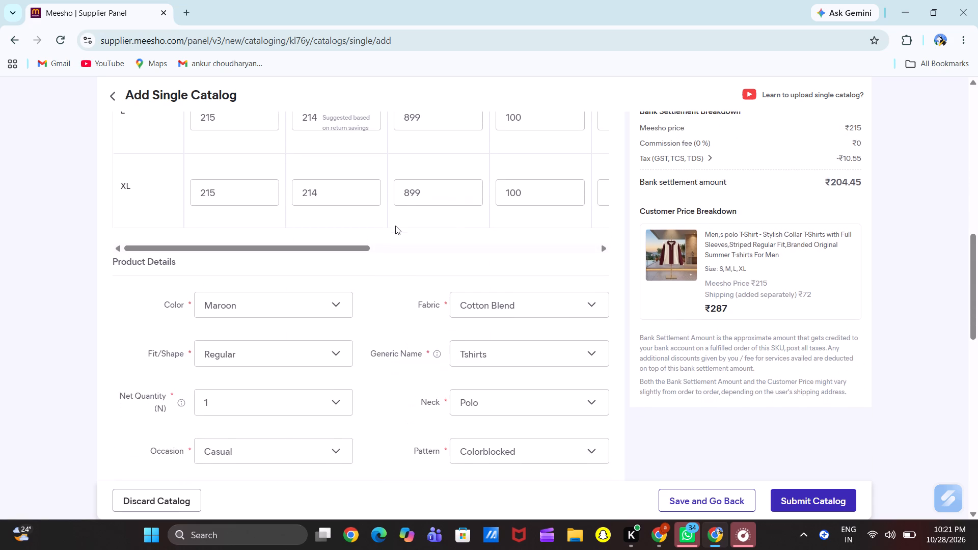
Open Product 1, and review Product 3's style code, size prices and product details for completeness.
scroll(395, 226, up, 1)
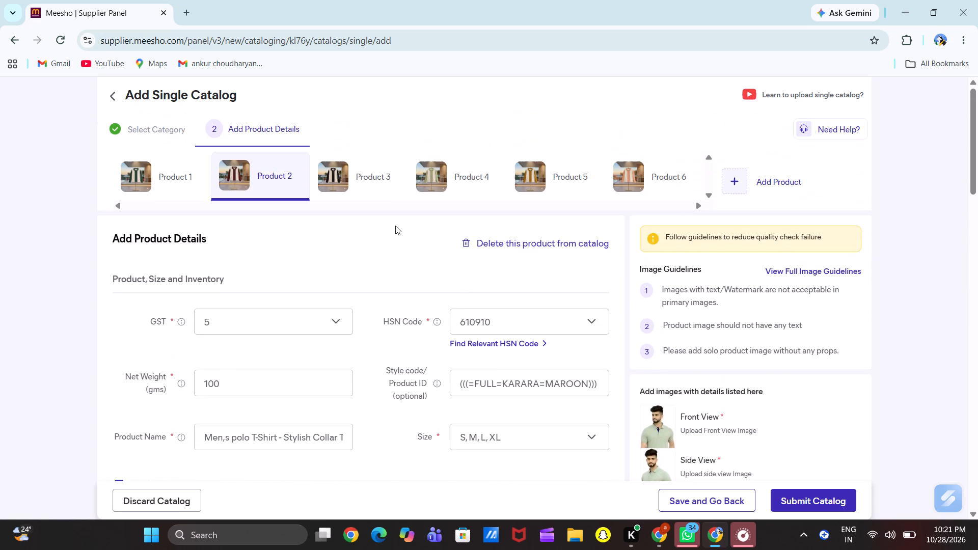
scroll(395, 226, up, 1)
click(132, 172)
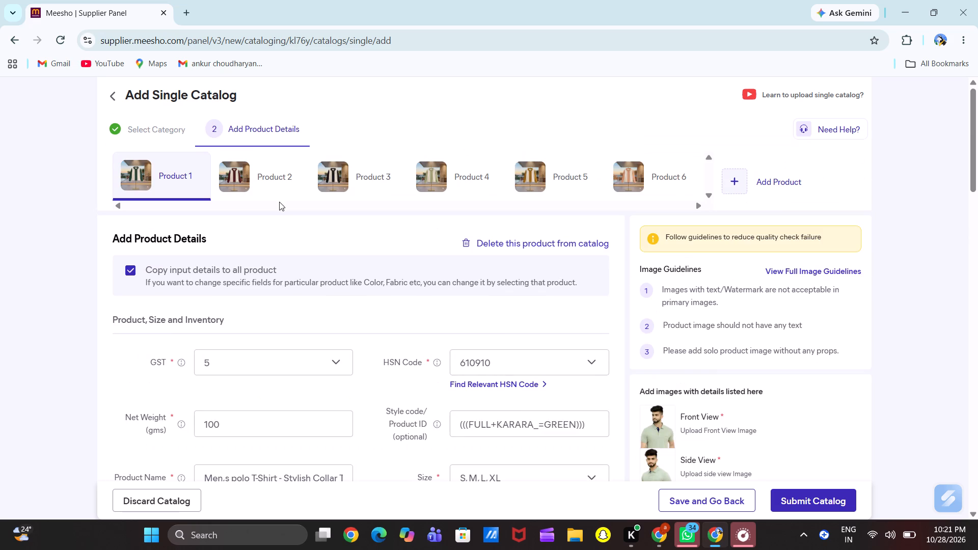
click(343, 170)
scroll(378, 309, down, 1)
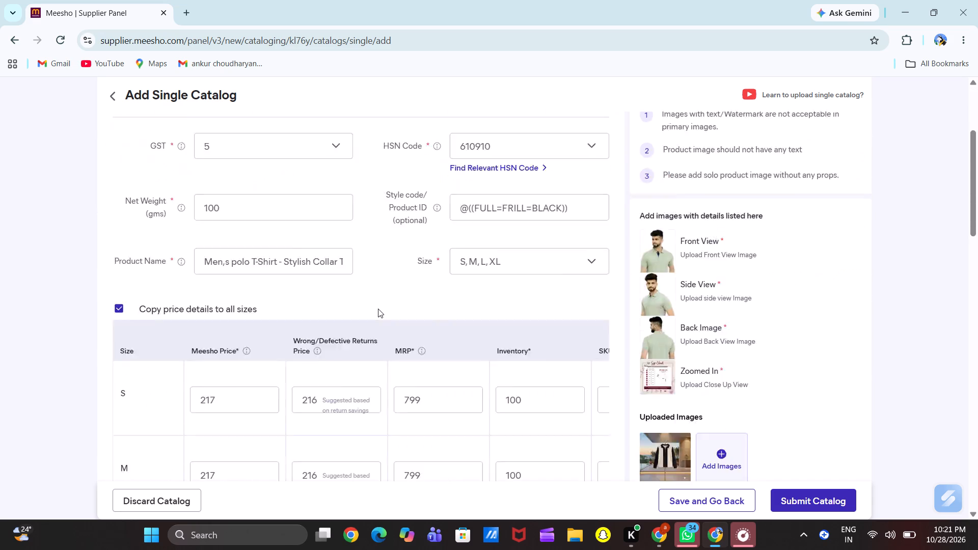
scroll(378, 309, down, 2)
scroll(378, 309, up, 3)
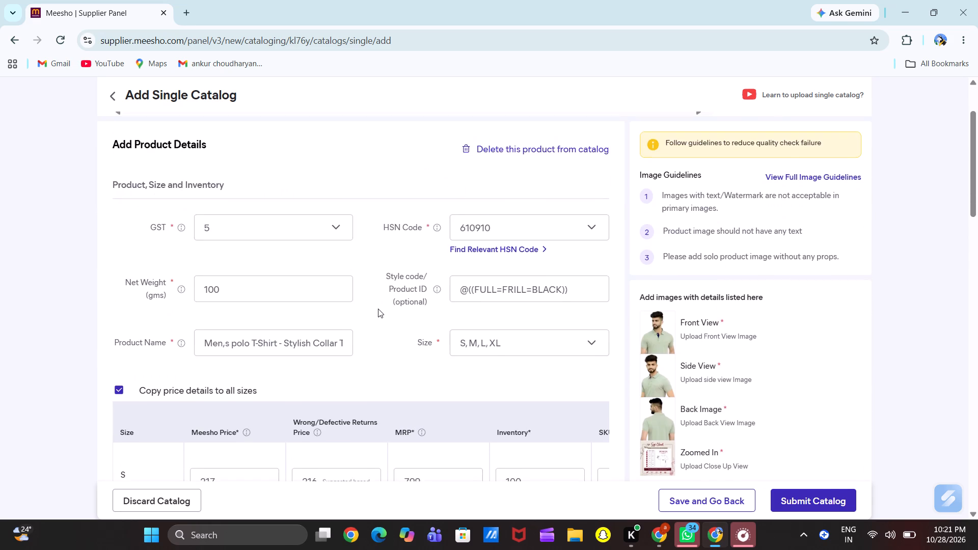
scroll(378, 309, down, 4)
Switch to Product 4 and set its Meesho price to 218 for all sizes.
scroll(378, 309, up, 1)
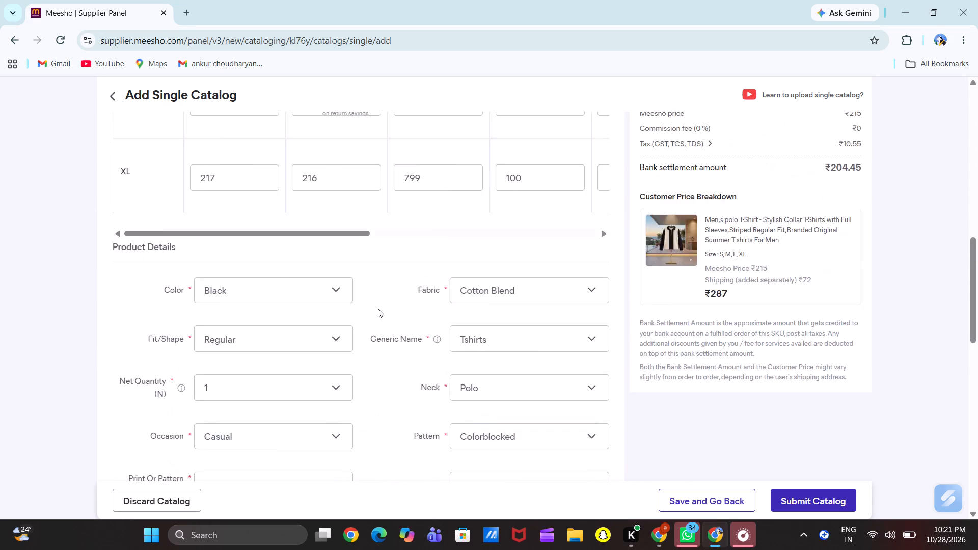
click(430, 170)
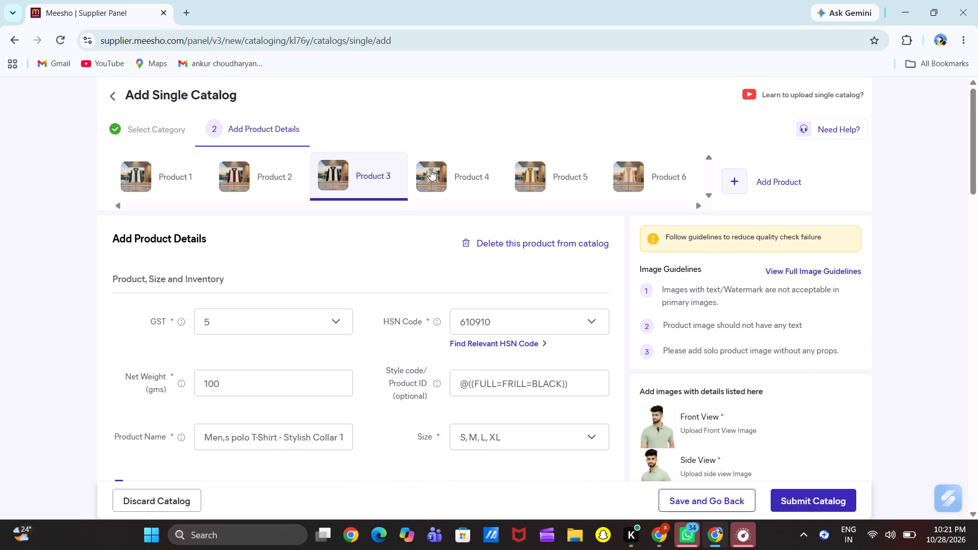
scroll(410, 316, down, 4)
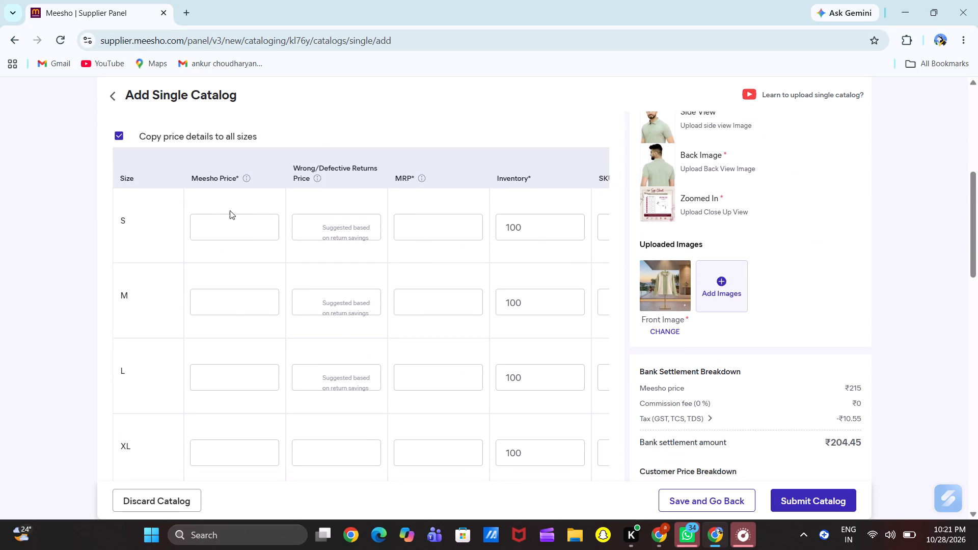
click(232, 232)
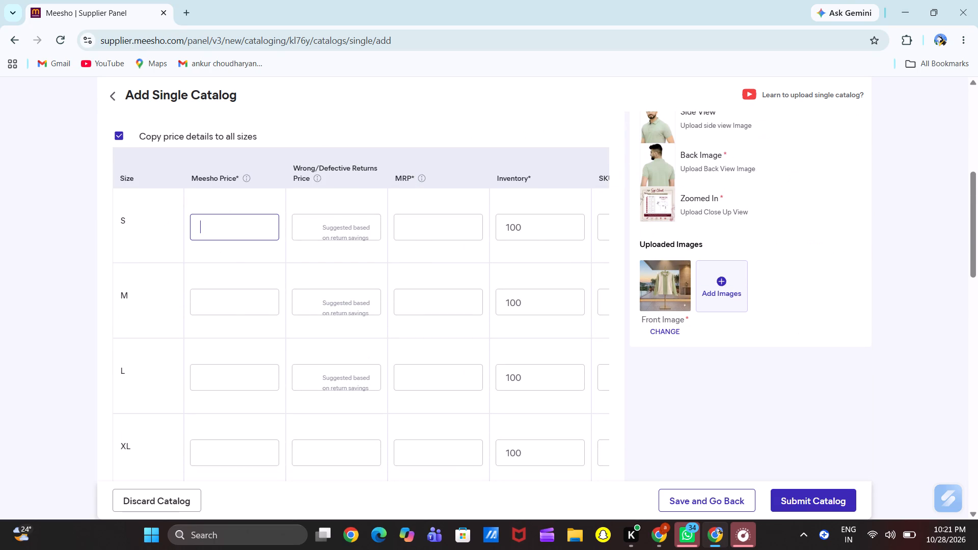
key(1)
key(BackSpace)
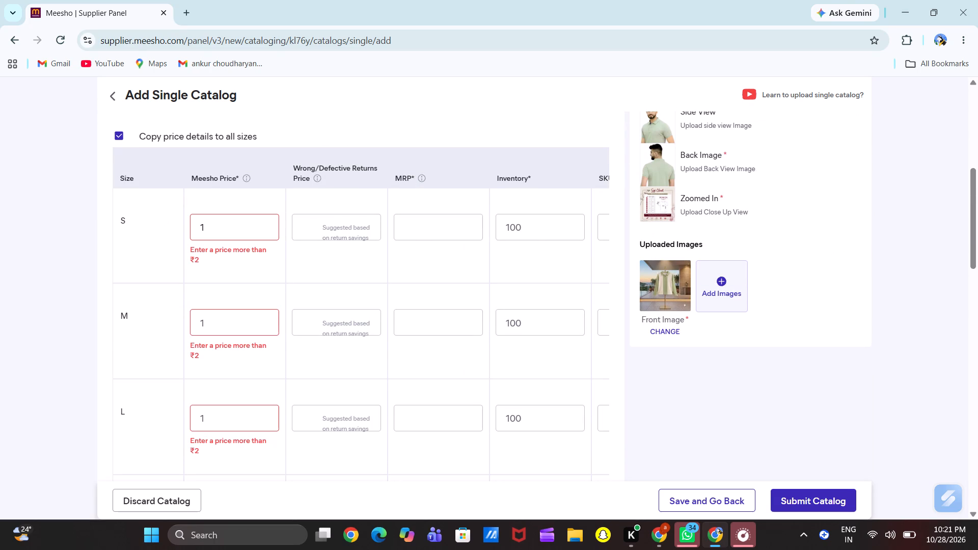
text(218)
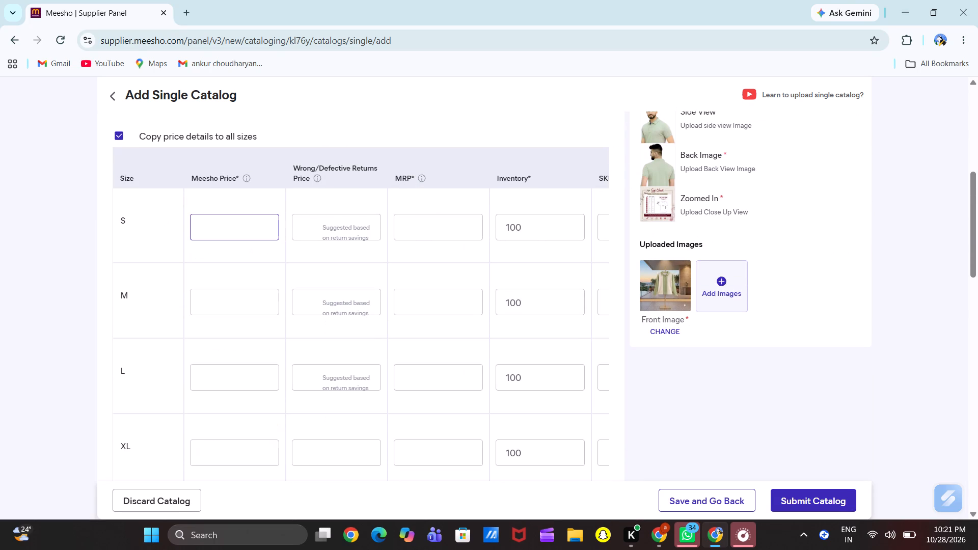
Set Product 4's wrong/defective returns price to 217 for all sizes.
click(298, 227)
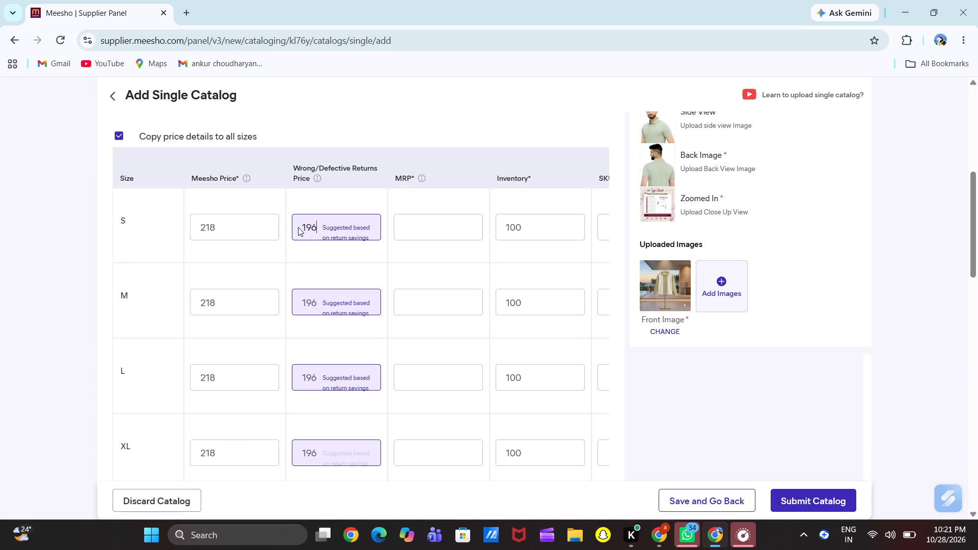
key(BackSpace)
key(BackSpace)
key(BackSpace)
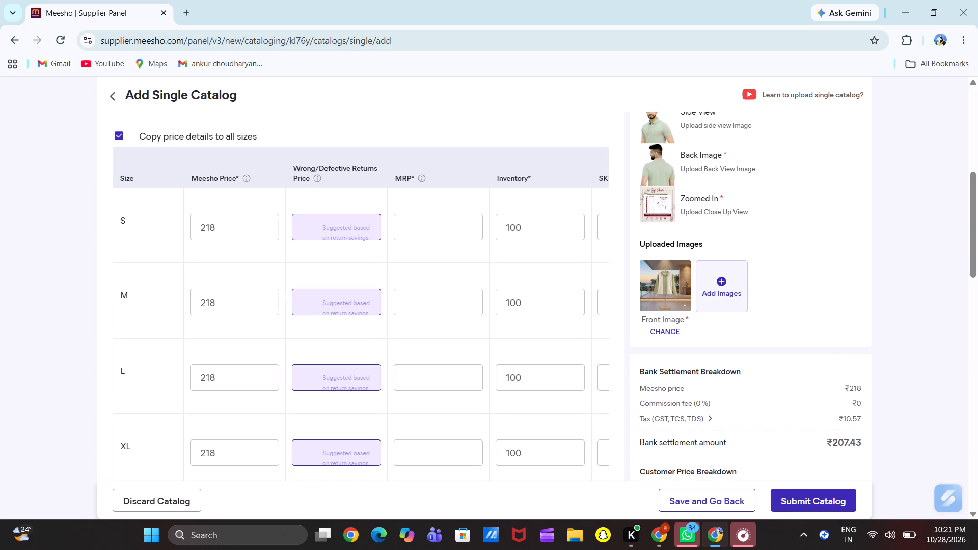
key(1)
key(BackSpace)
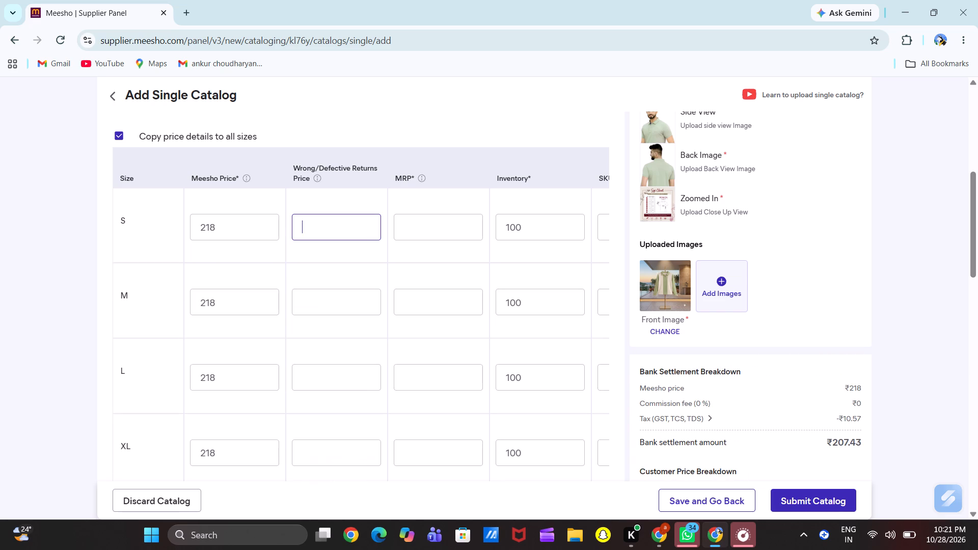
text(217)
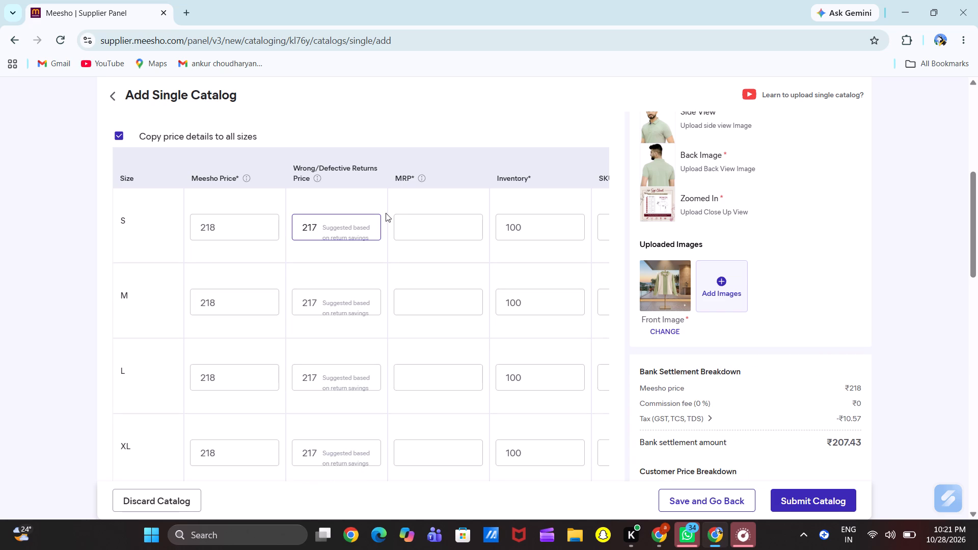
Set Product 4's MRP to 799 for all sizes.
click(428, 230)
text(799)
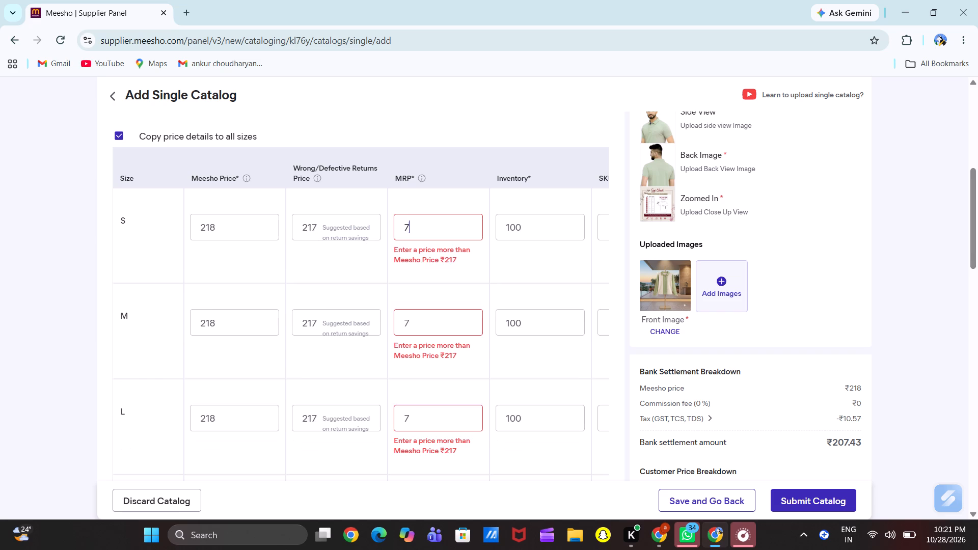
Set Product 4's color to Forest Green in the product details.
scroll(376, 262, down, 3)
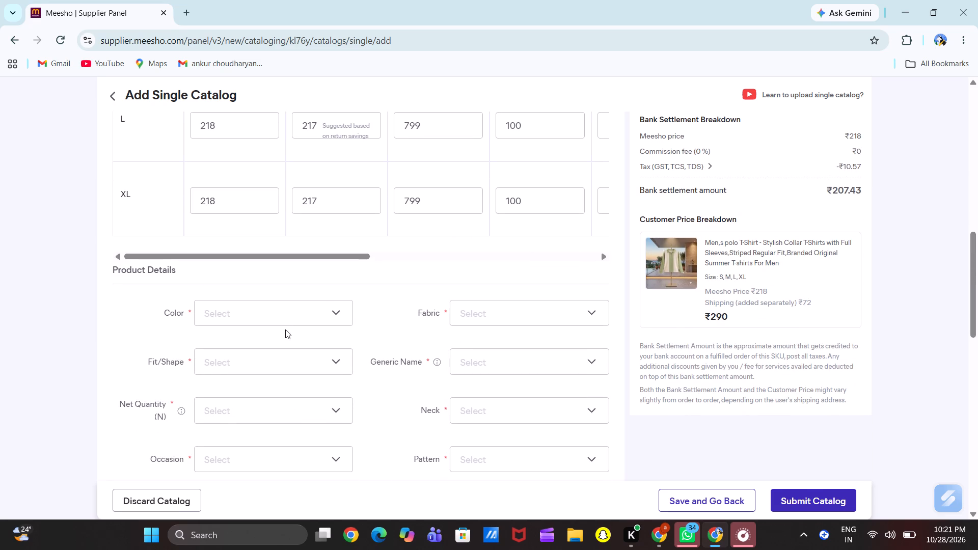
click(288, 310)
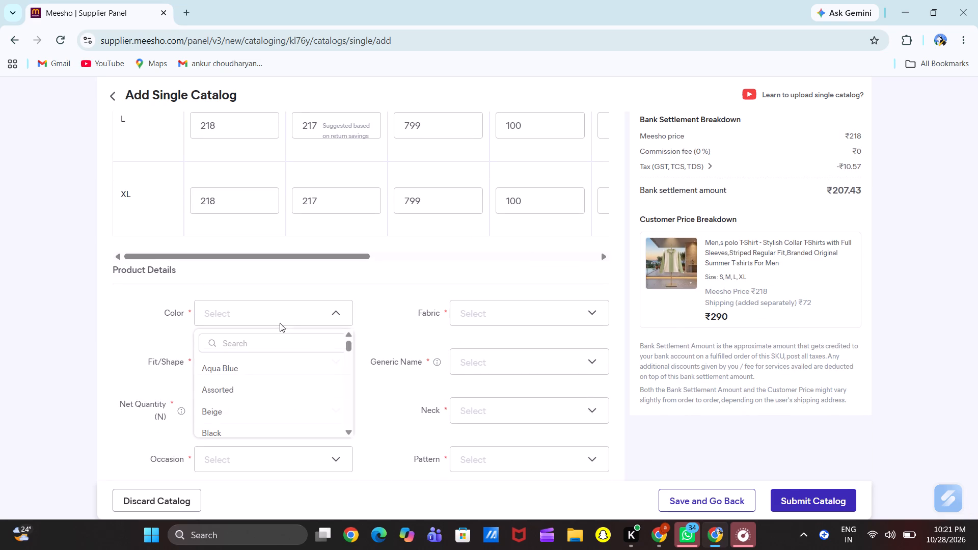
click(266, 344)
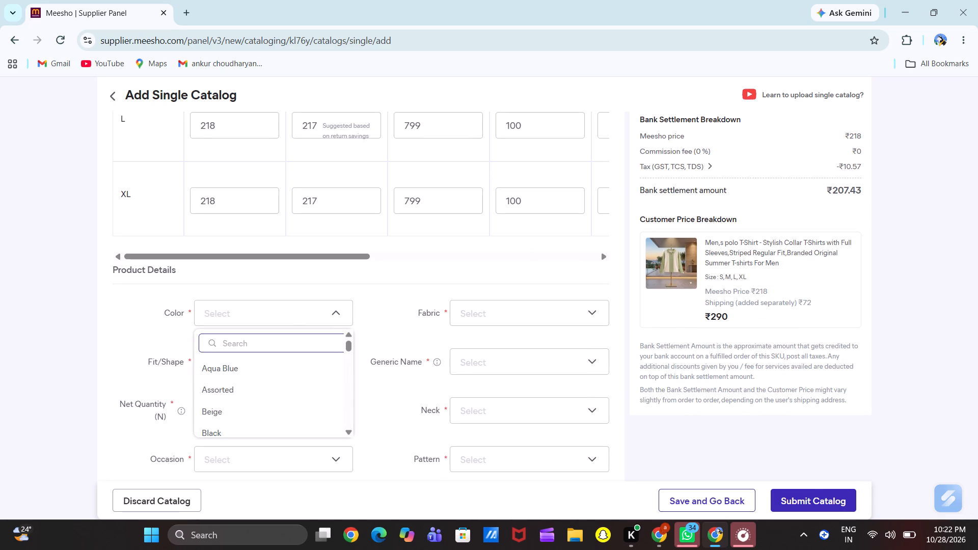
key(f)
key(o)
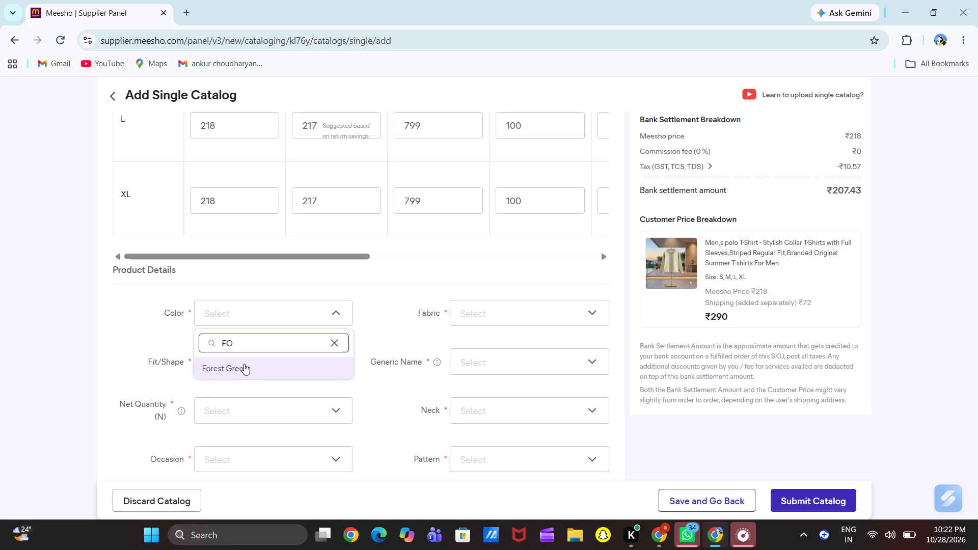
click(235, 369)
Set Product 4's fabric to Cotton Blend in the product details.
click(495, 308)
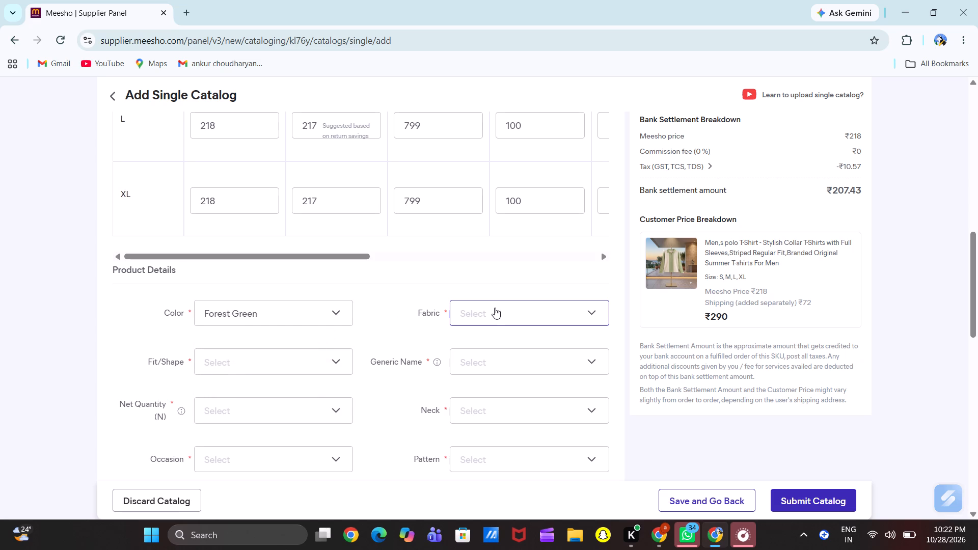
scroll(521, 397, down, 2)
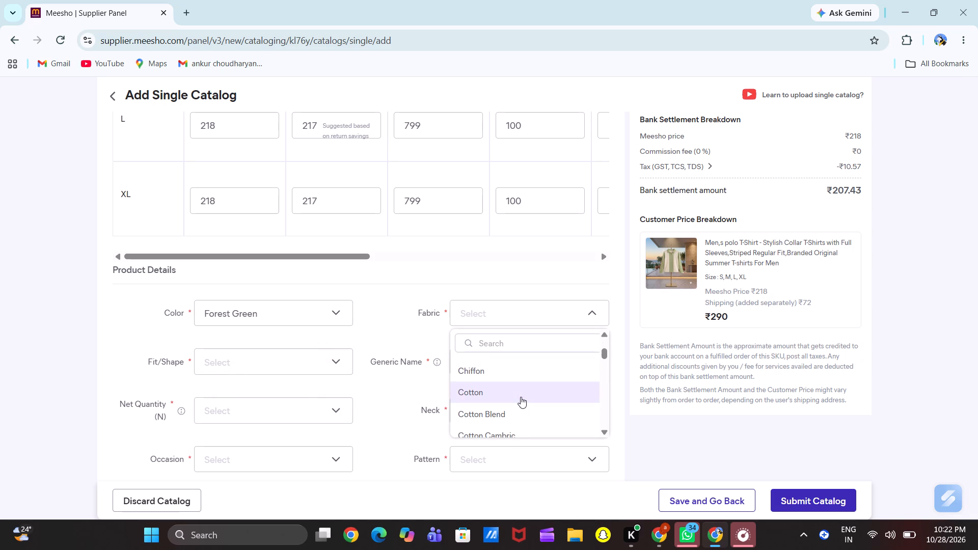
scroll(521, 397, down, 1)
click(521, 397)
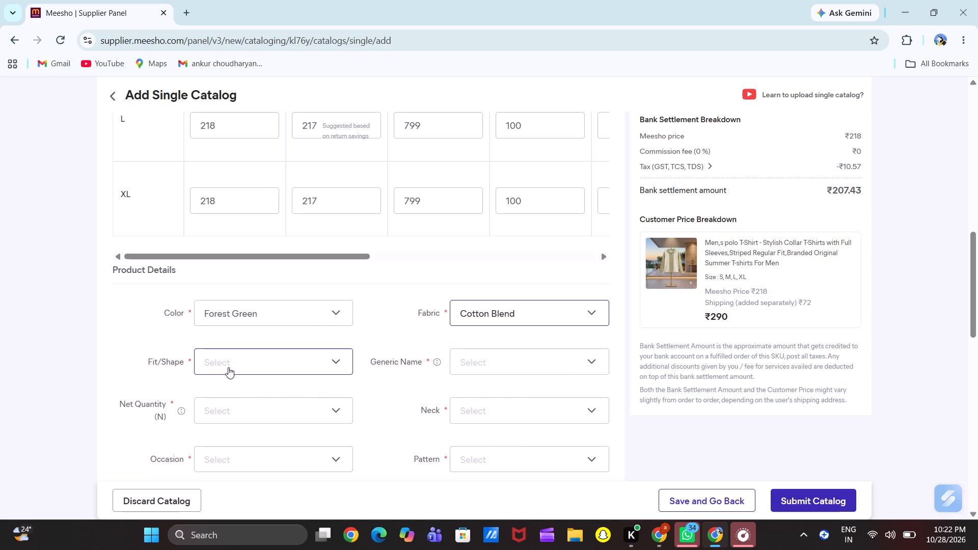
Set Product 4's fit/shape to Regular and its generic name to Tshirts in the product details.
click(234, 361)
scroll(253, 446, down, 1)
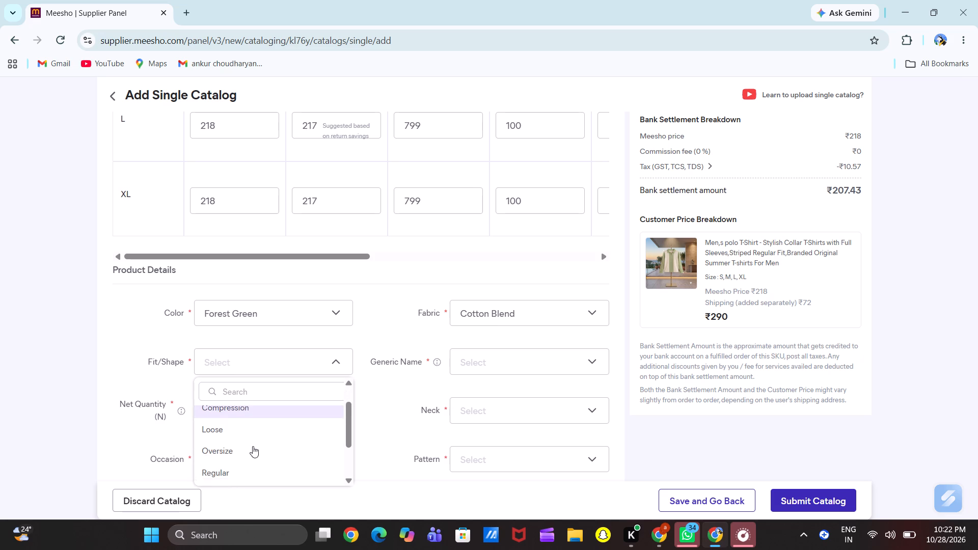
scroll(253, 446, down, 1)
click(253, 446)
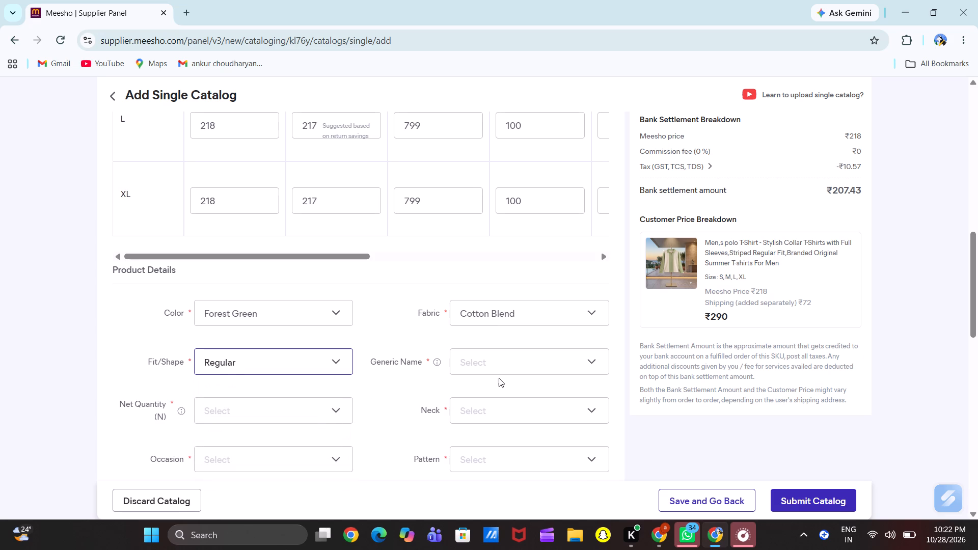
click(492, 364)
scroll(479, 444, down, 1)
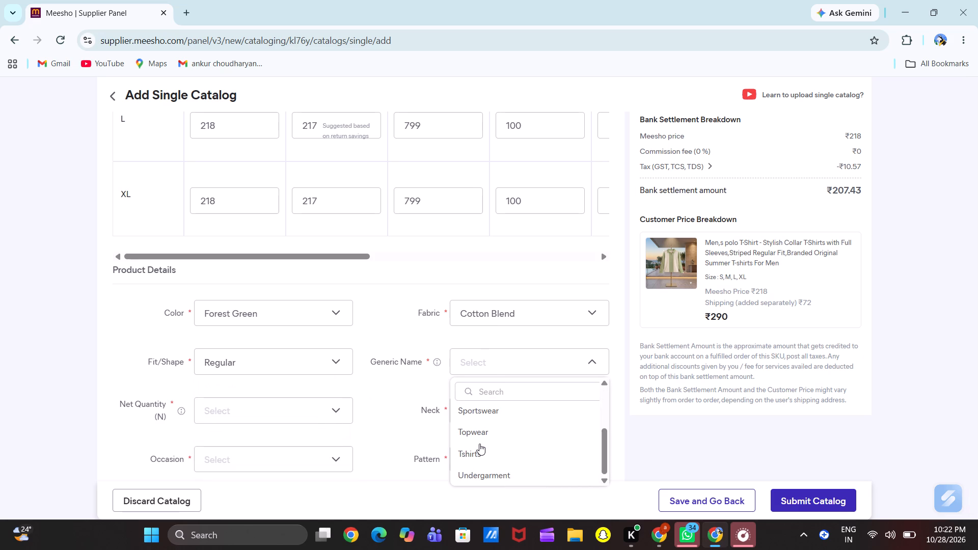
scroll(479, 444, down, 1)
click(475, 450)
Set Product 4's net quantity to 1 and its neck to Polo in the product details.
click(290, 408)
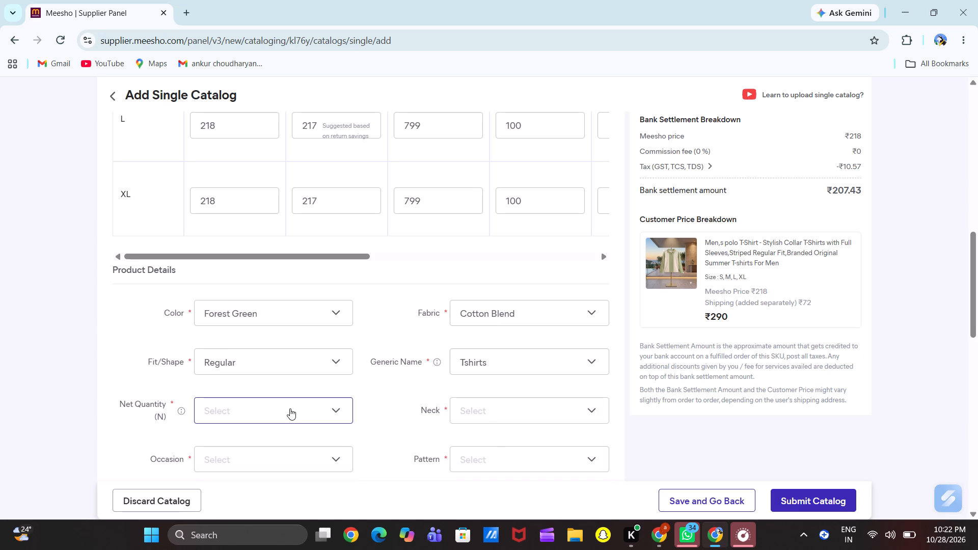
click(238, 444)
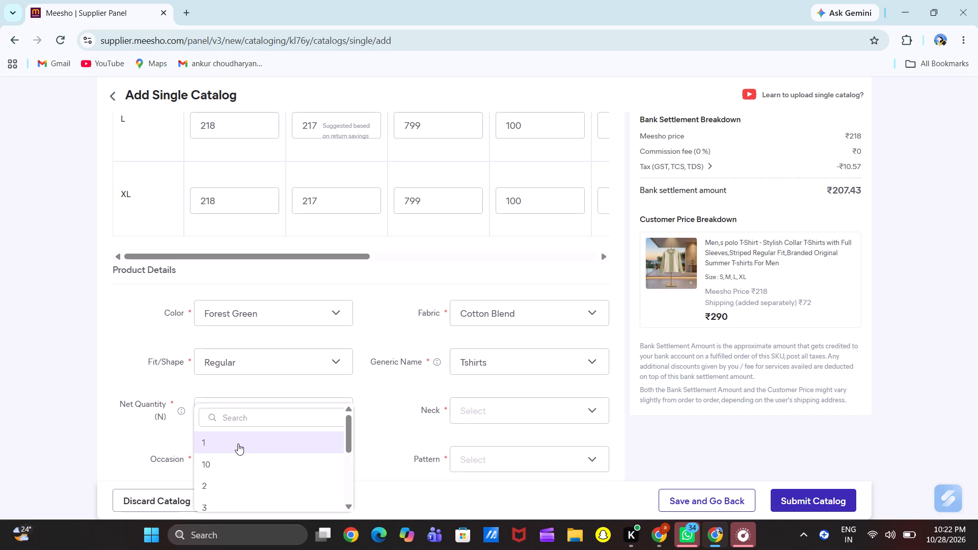
click(513, 407)
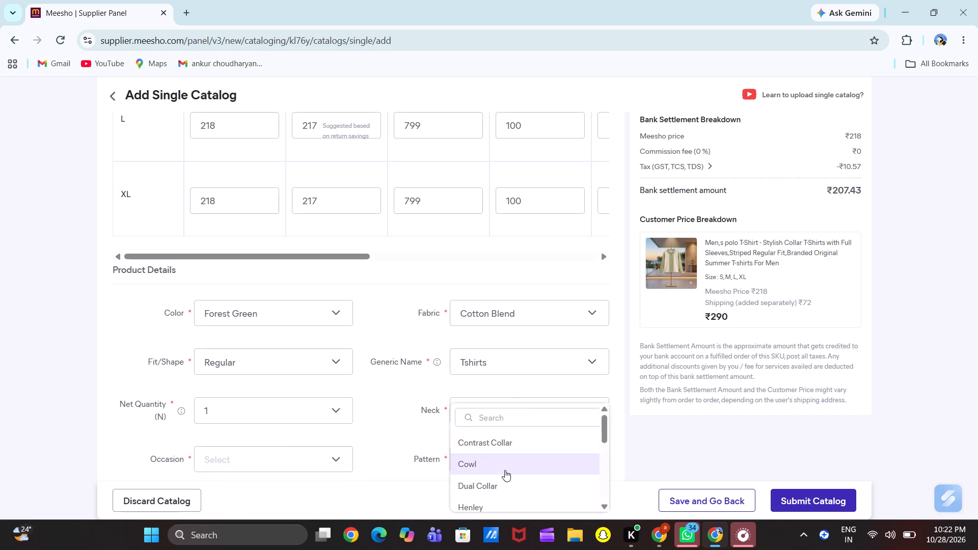
scroll(505, 470, down, 4)
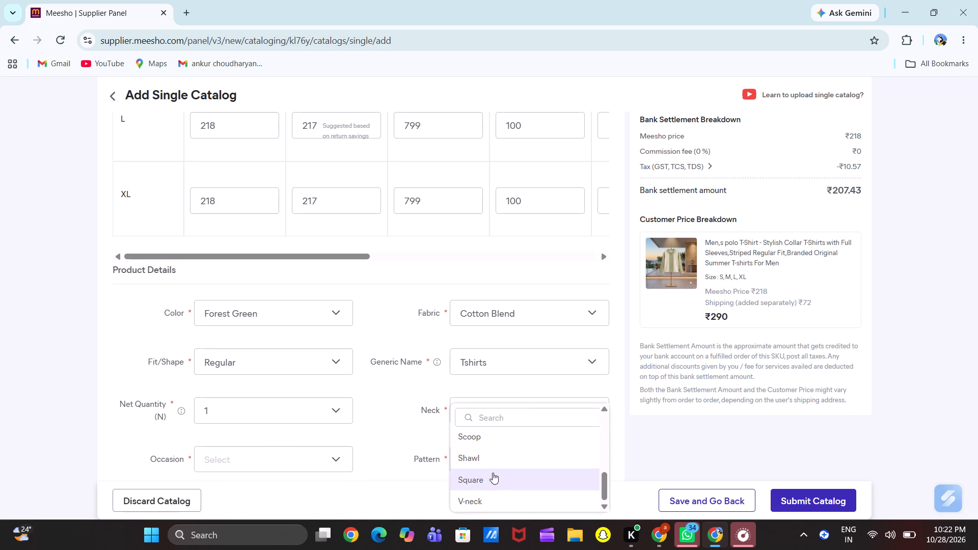
scroll(485, 496, up, 2)
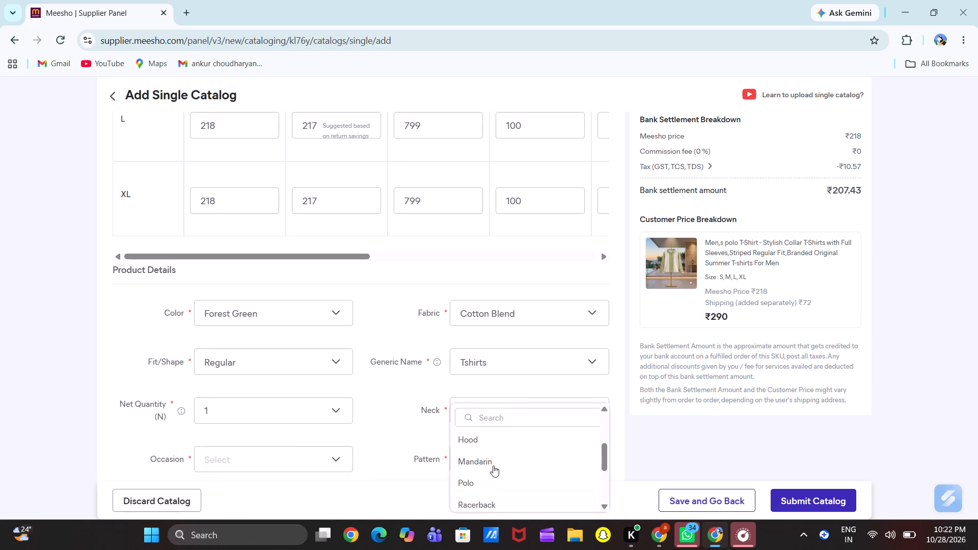
scroll(493, 465, up, 2)
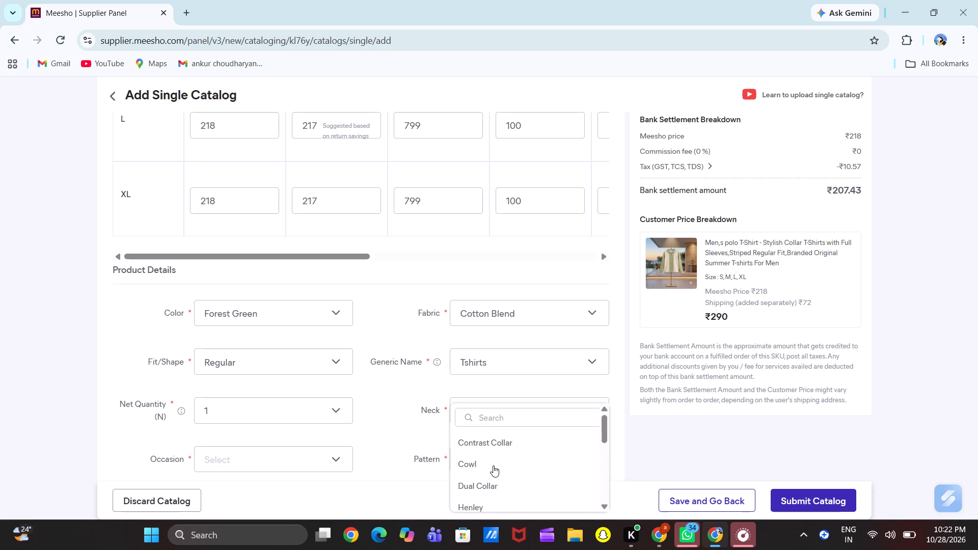
scroll(493, 465, up, 1)
scroll(493, 465, down, 2)
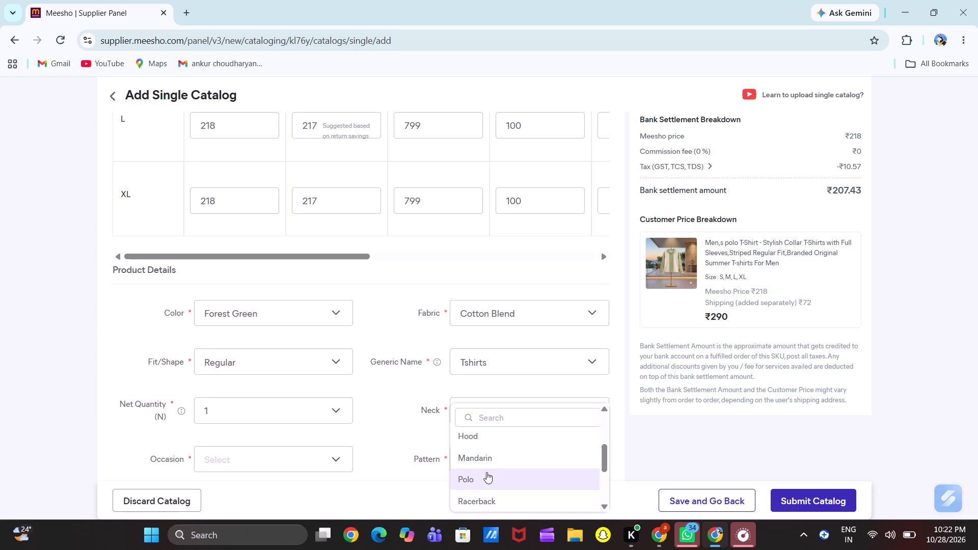
click(484, 473)
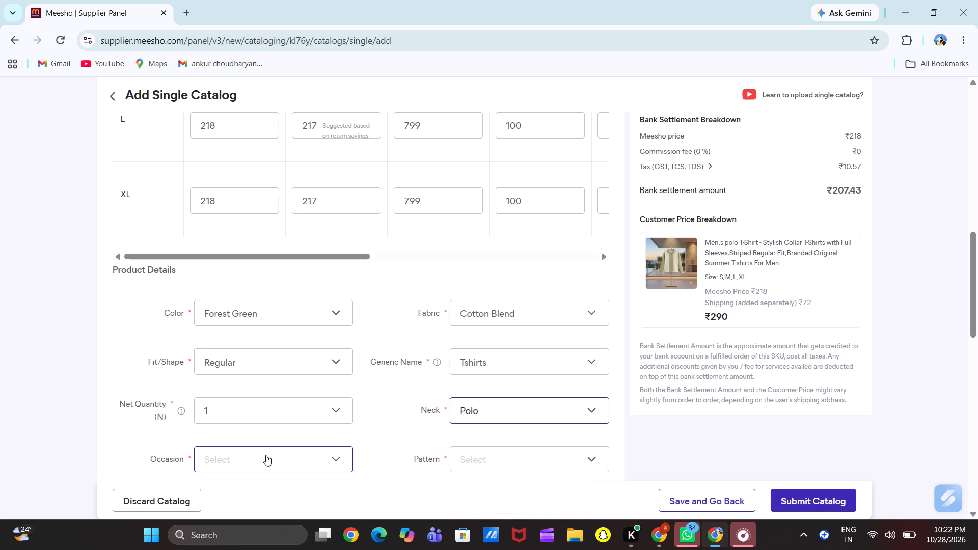
Set Product 4's occasion to Casual in the product details.
click(266, 455)
drag(225, 476, 221, 466)
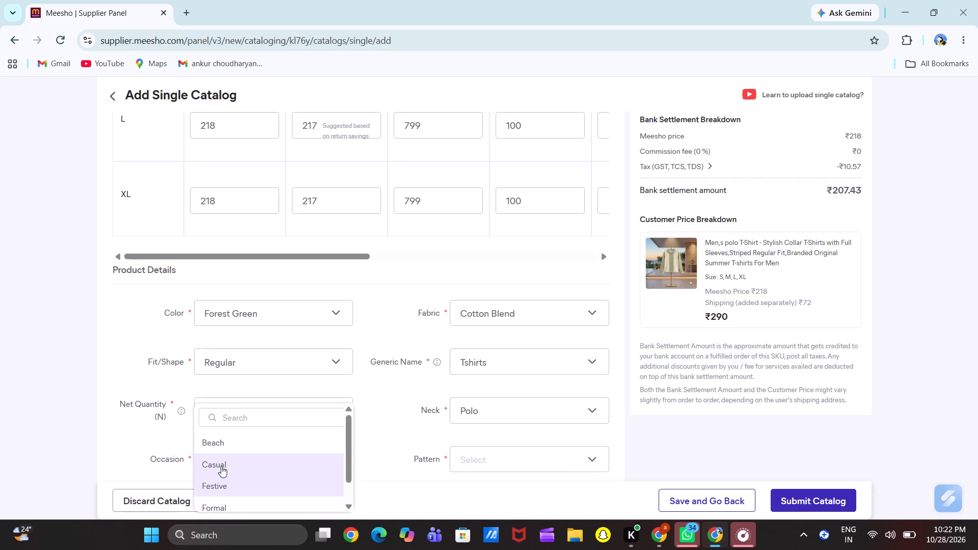
drag(221, 466, 221, 465)
click(221, 465)
Set both Product 4's pattern and its print or pattern type to Colorblocked.
click(487, 453)
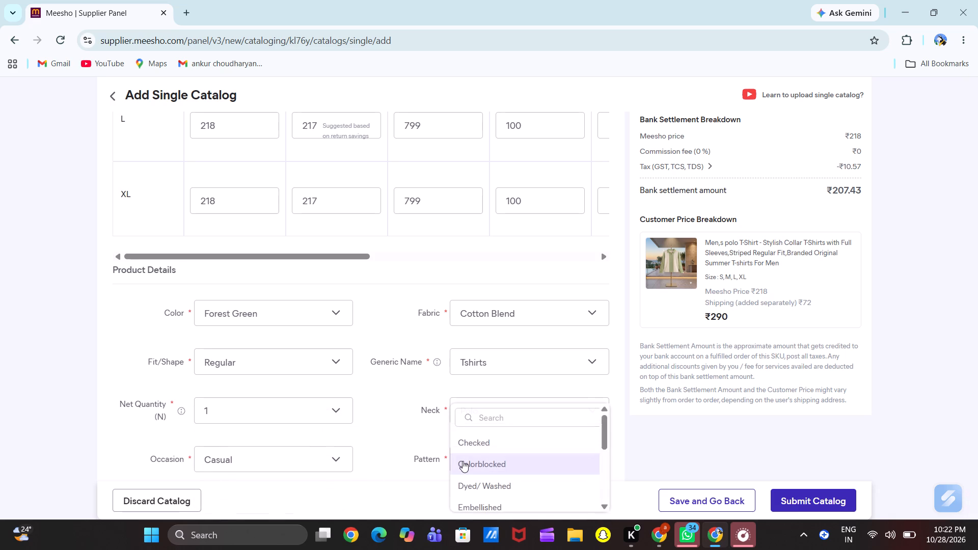
click(461, 461)
scroll(397, 468, down, 3)
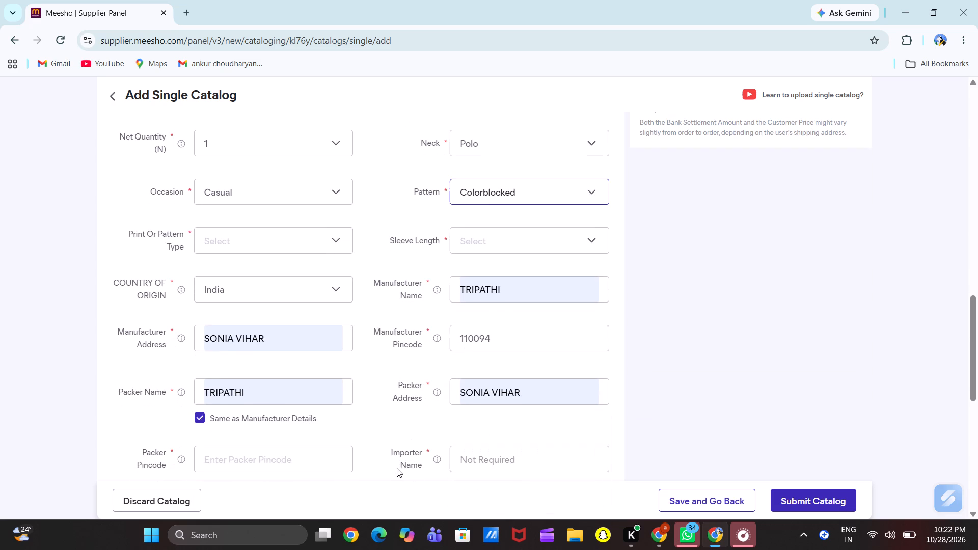
click(288, 239)
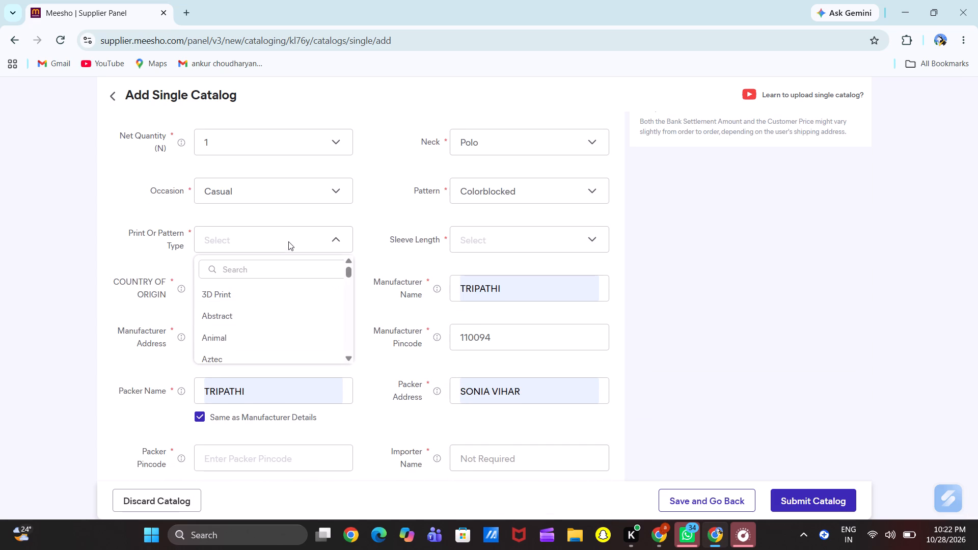
scroll(288, 329, down, 4)
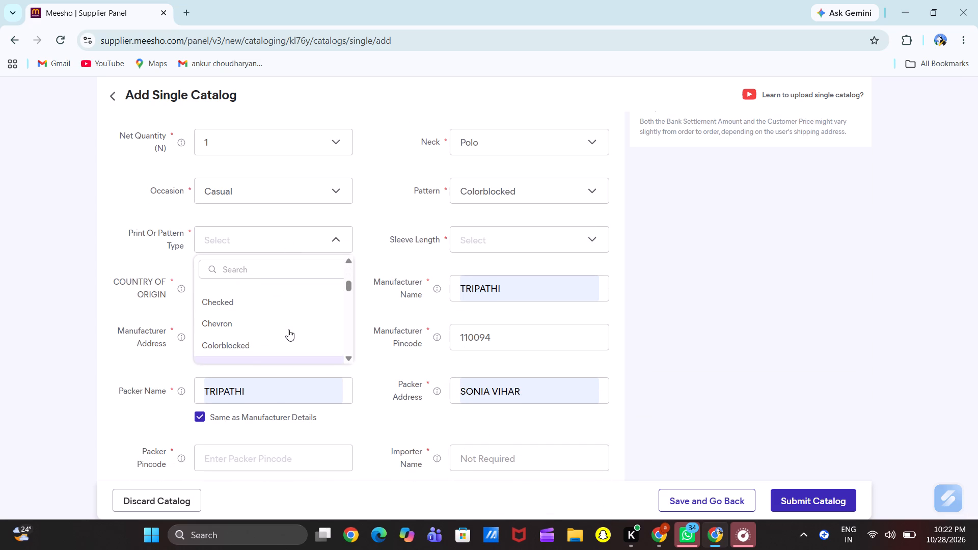
click(247, 347)
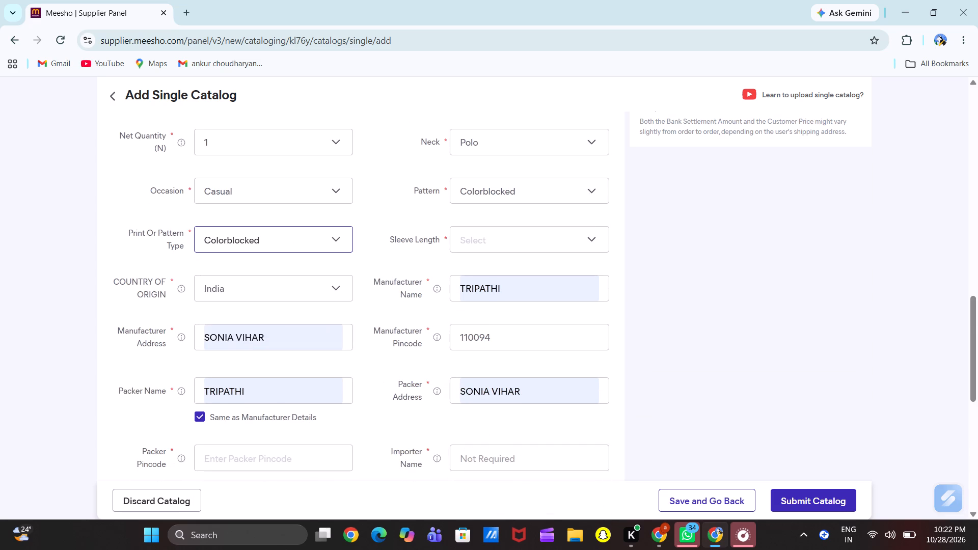
Enter Product 4's packer pincode, using the same pincode as the manufacturer's.
scroll(394, 400, down, 2)
click(285, 315)
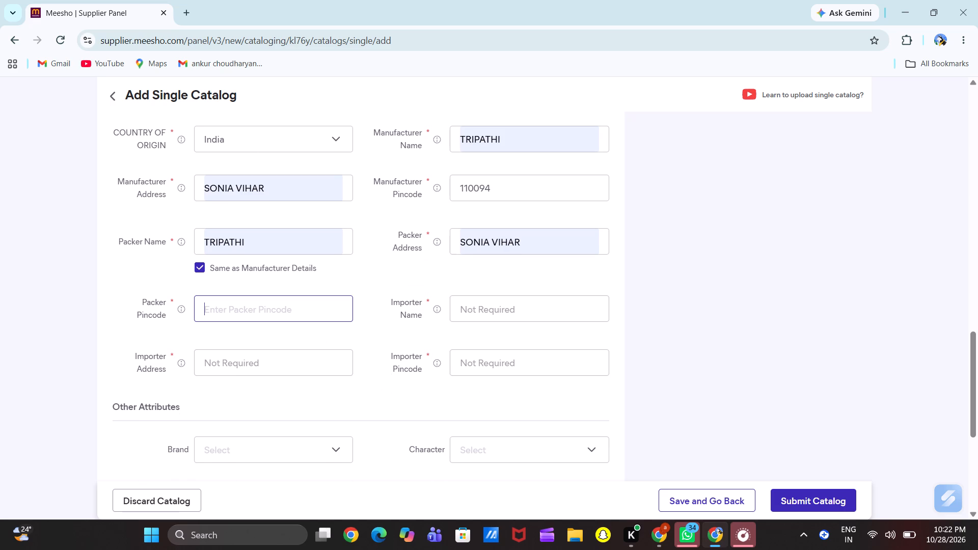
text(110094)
Set Product 4's length to Regular and its style to Korean in the other attributes.
scroll(271, 390, down, 3)
click(235, 305)
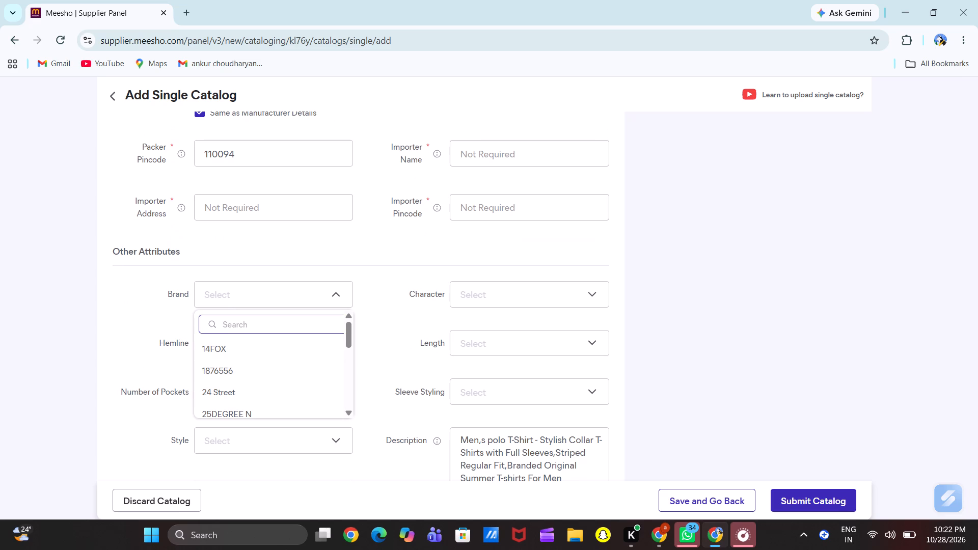
click(237, 294)
click(513, 347)
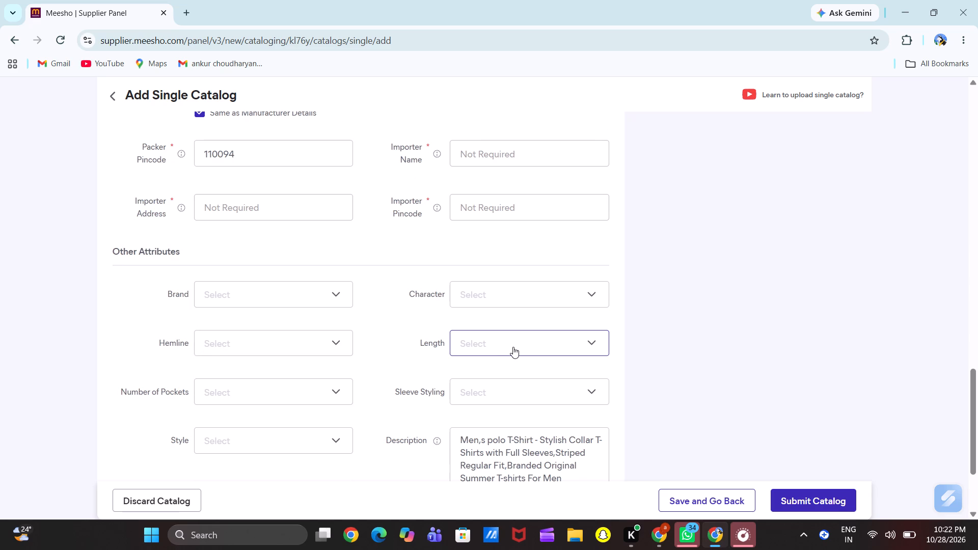
click(486, 431)
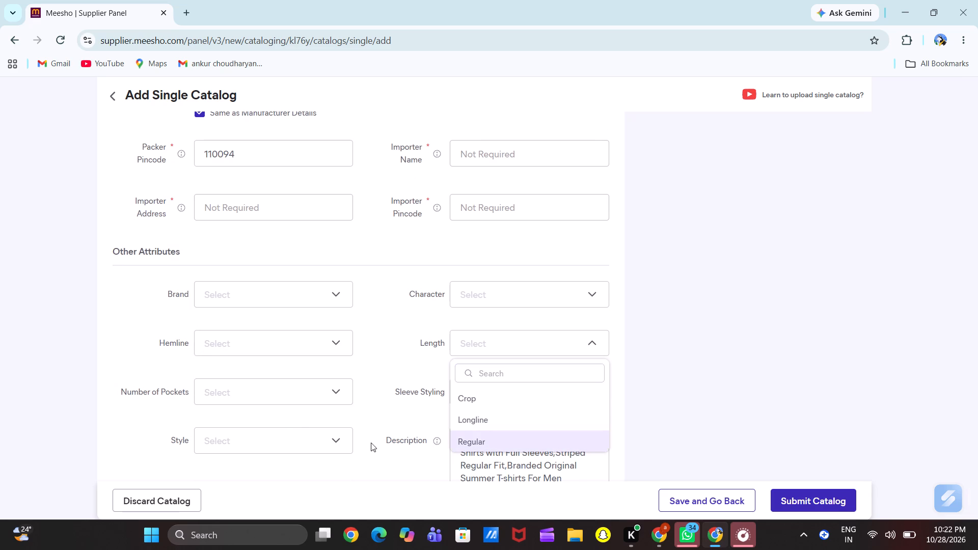
click(293, 427)
click(285, 450)
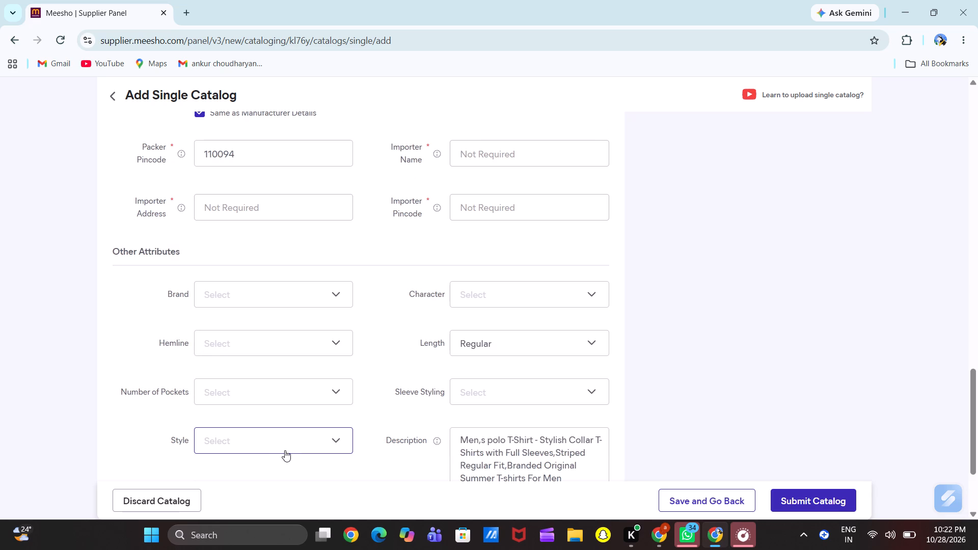
click(257, 502)
Switch to Product 5 and set its Meesho price to 216 for all sizes.
scroll(387, 368, up, 12)
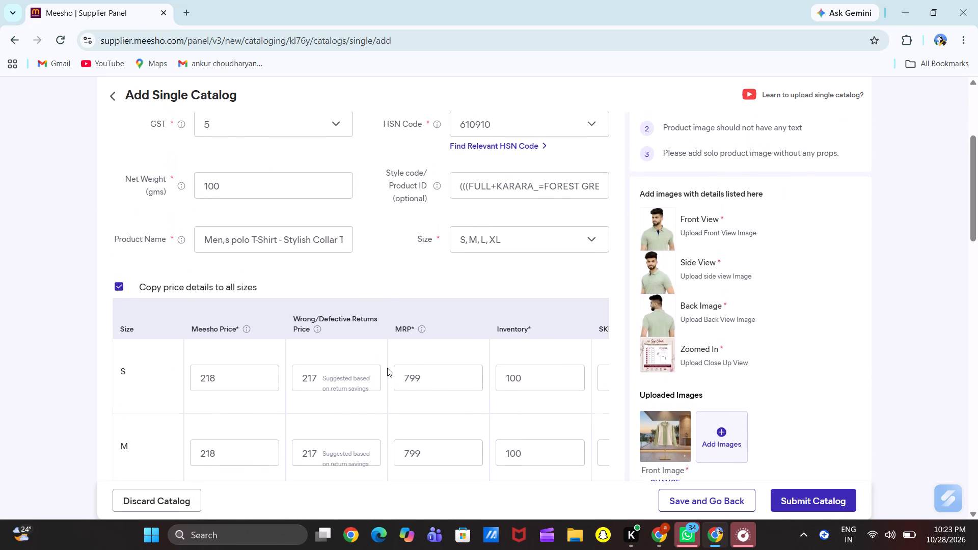
click(535, 179)
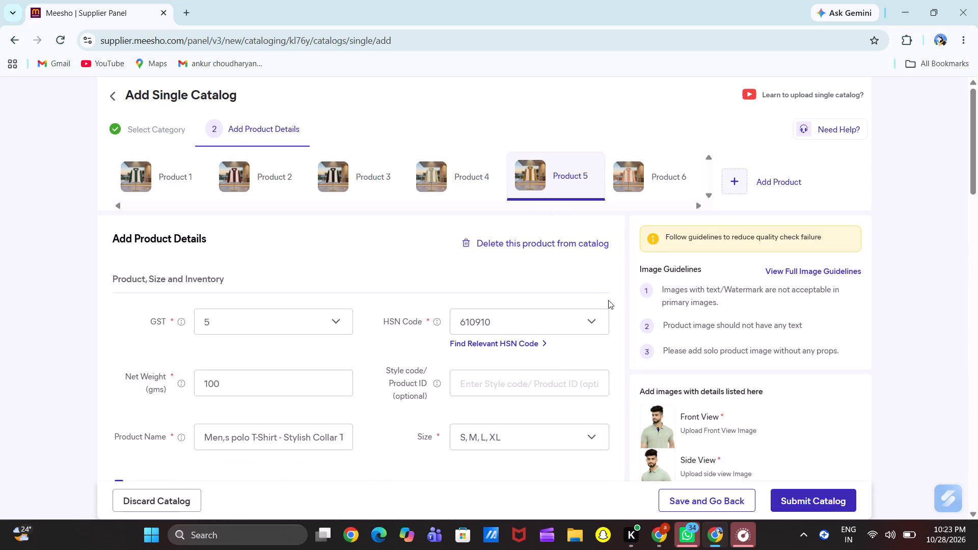
scroll(485, 297, down, 3)
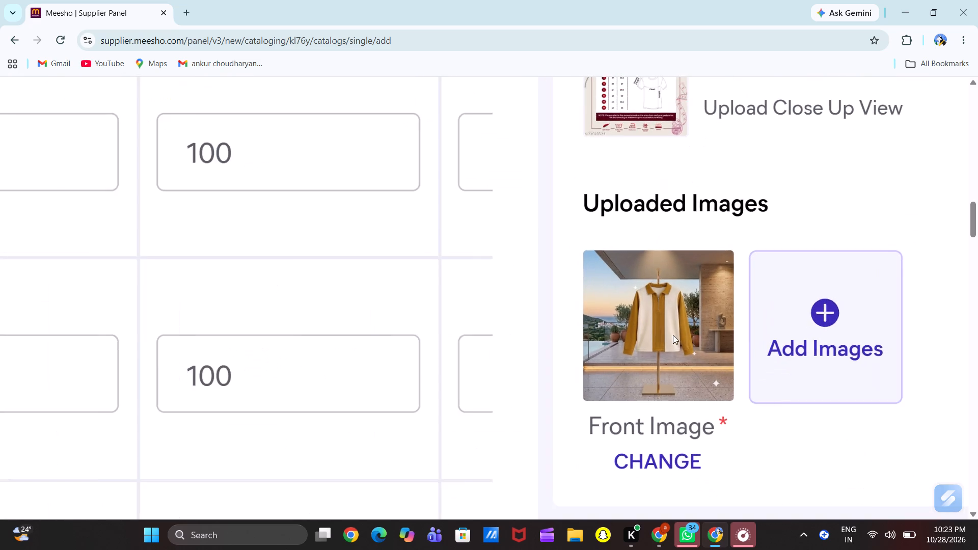
click(214, 266)
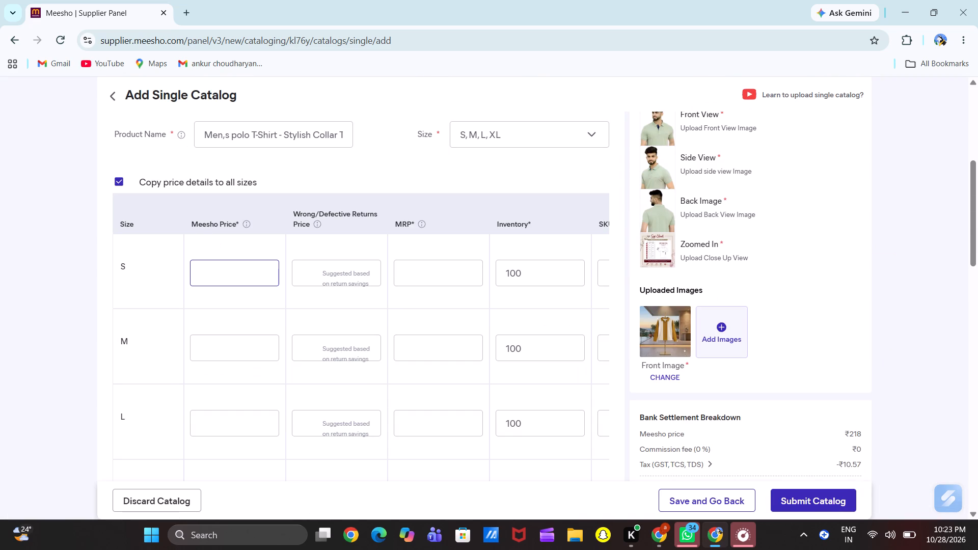
text(21)
key(6)
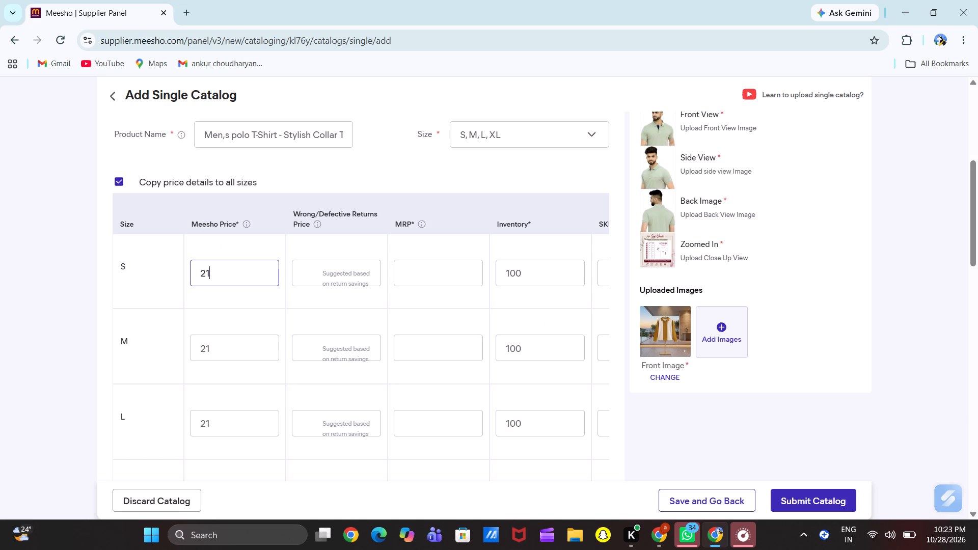
Set Product 5's wrong/defective returns price to 215 for all sizes.
click(312, 261)
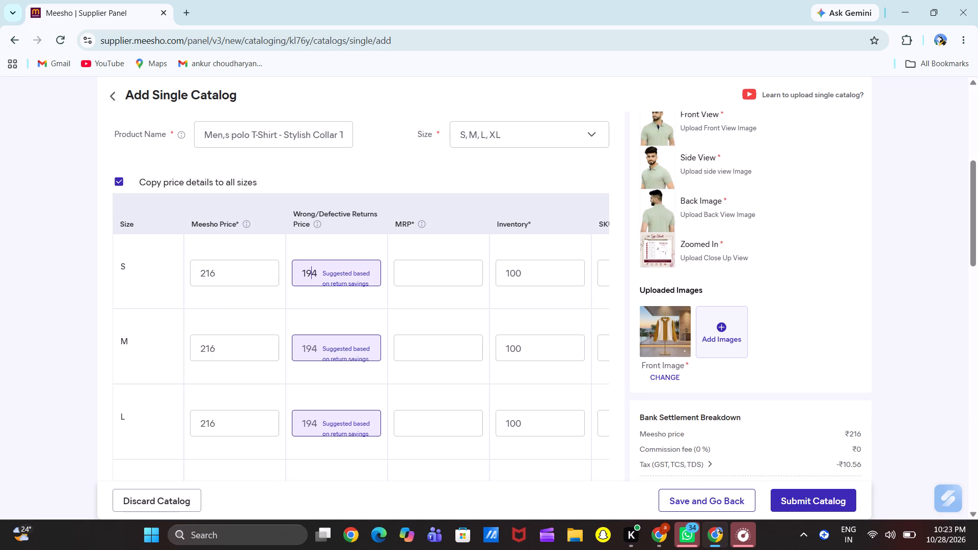
click(320, 269)
text(===)
text(==)
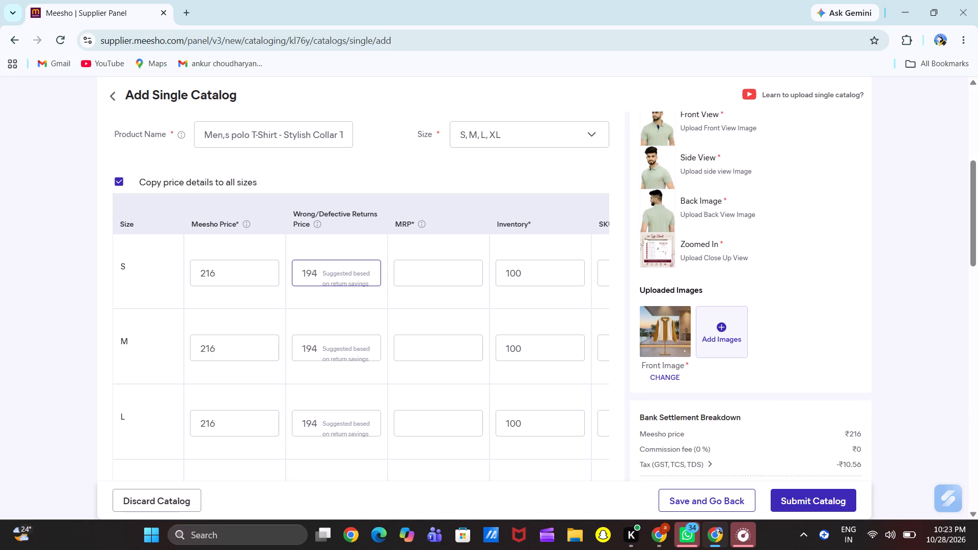
click(315, 270)
text(===)
key(BackSpace)
key(BackSpace)
key(BackSpace)
key(BackSpace)
text(215)
Set Product 5's MRP to 799 for all sizes.
click(420, 271)
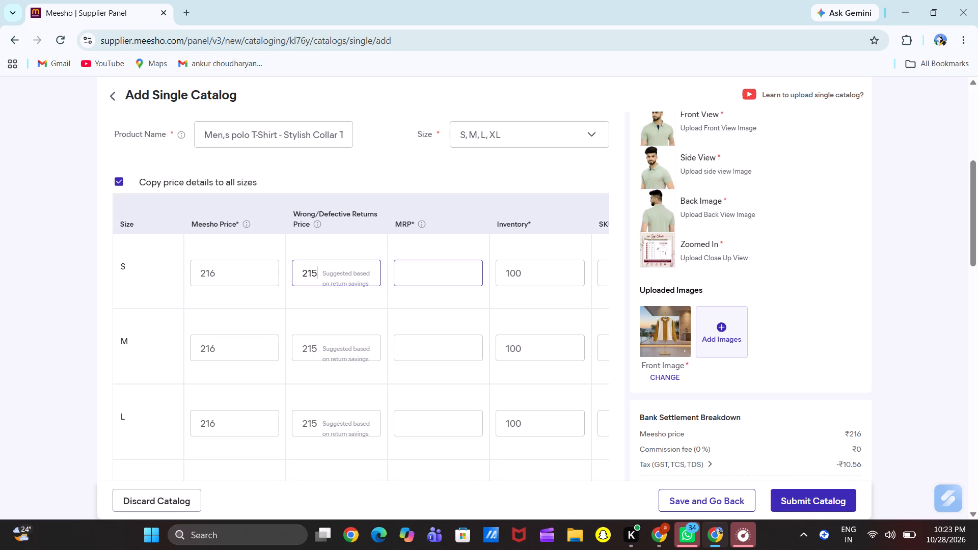
text(799)
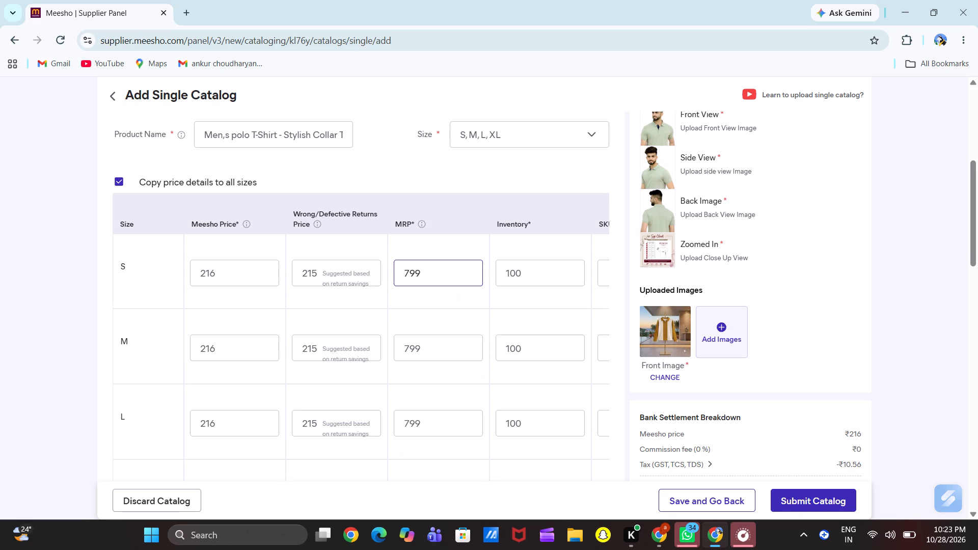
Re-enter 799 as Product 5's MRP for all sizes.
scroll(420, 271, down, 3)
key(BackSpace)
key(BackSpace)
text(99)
Set Product 5's shoulder size to 14.5 inches for S and 15.5 inches for M.
scroll(535, 329, down, 1)
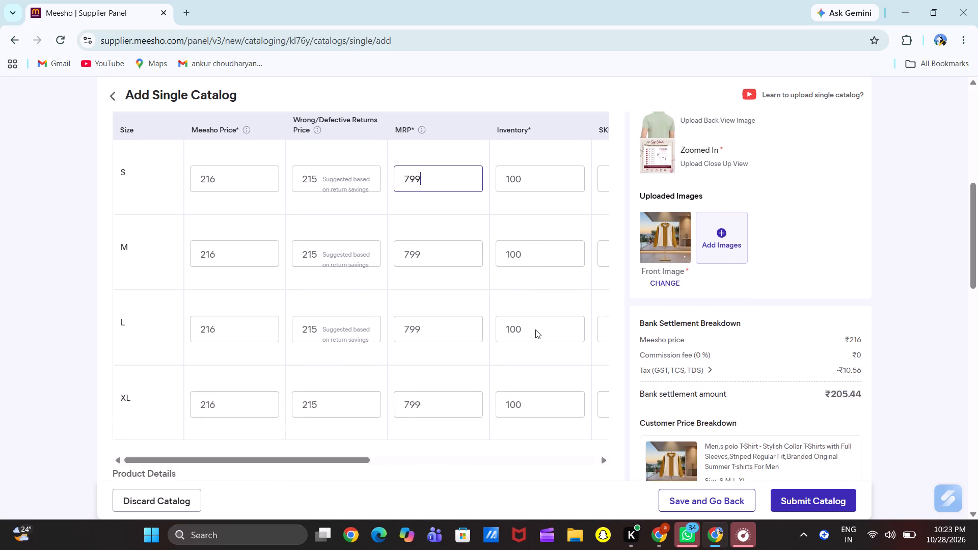
scroll(535, 329, down, 2)
scroll(535, 329, left, 7)
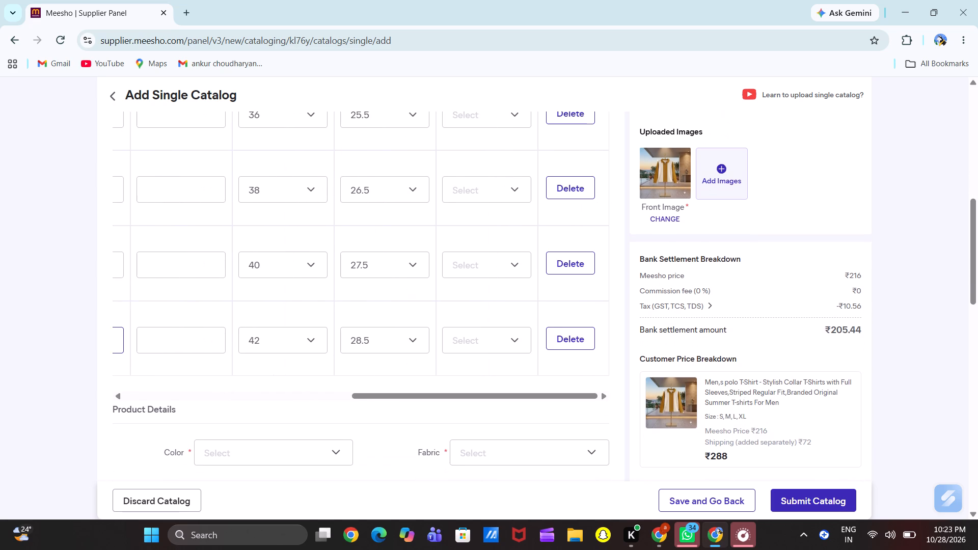
scroll(502, 156, up, 1)
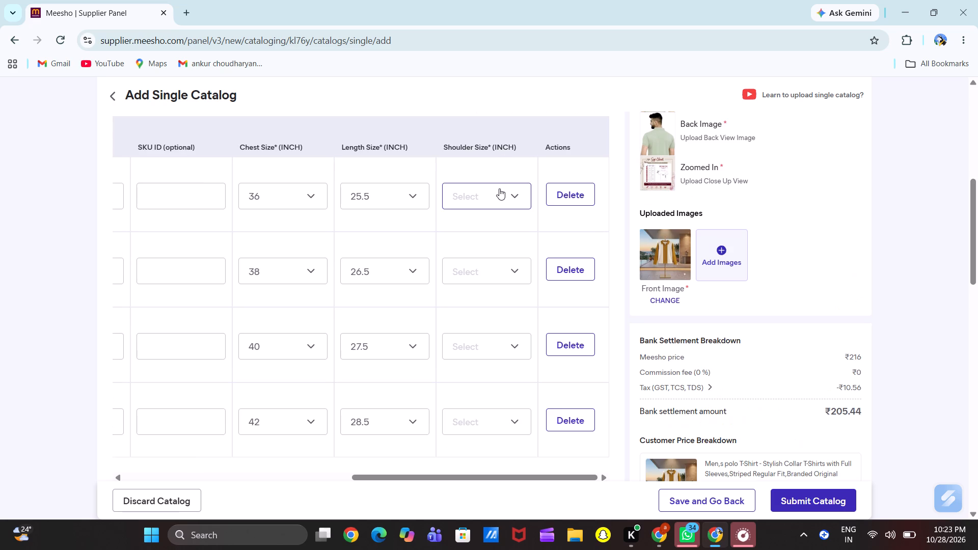
click(499, 188)
scroll(489, 277, down, 3)
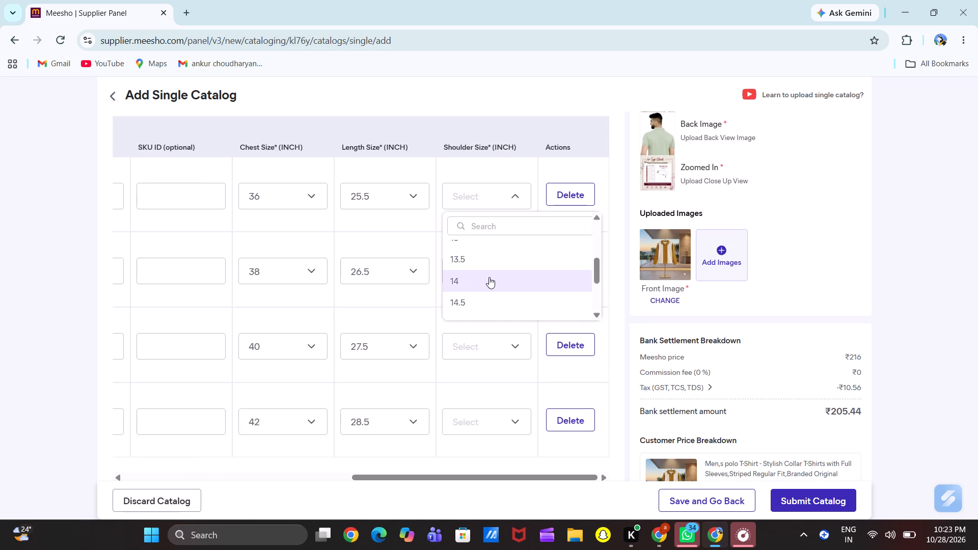
scroll(489, 277, down, 1)
click(489, 277)
click(485, 277)
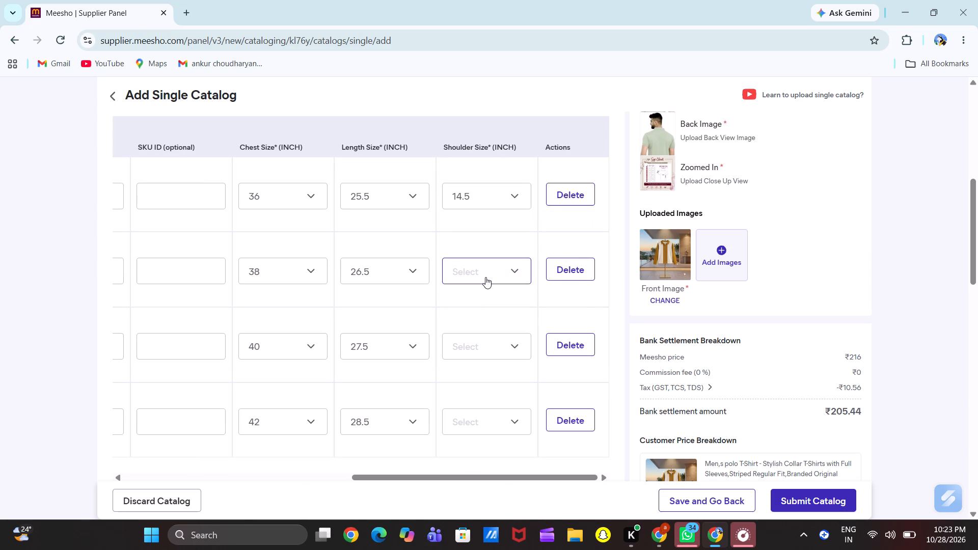
scroll(487, 332, down, 3)
scroll(487, 332, up, 1)
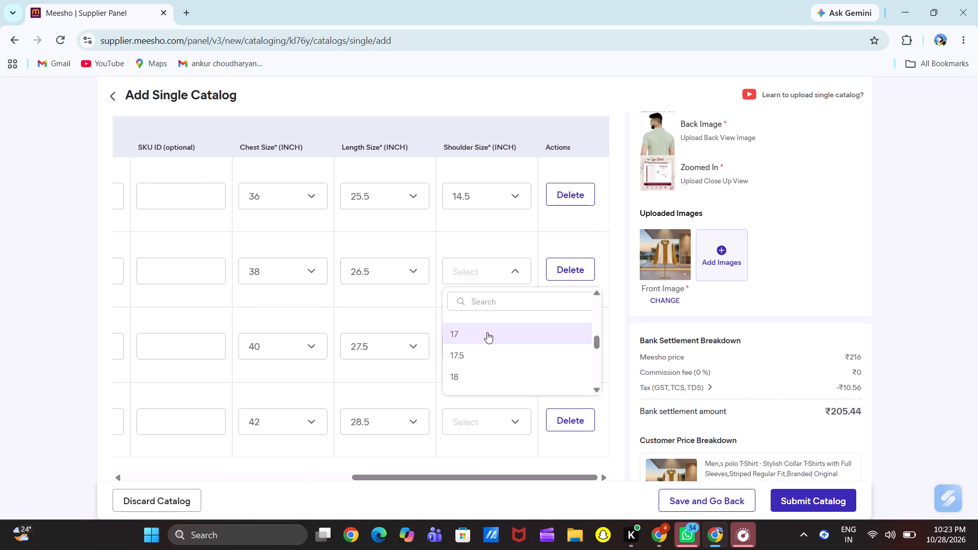
scroll(487, 332, up, 1)
click(487, 332)
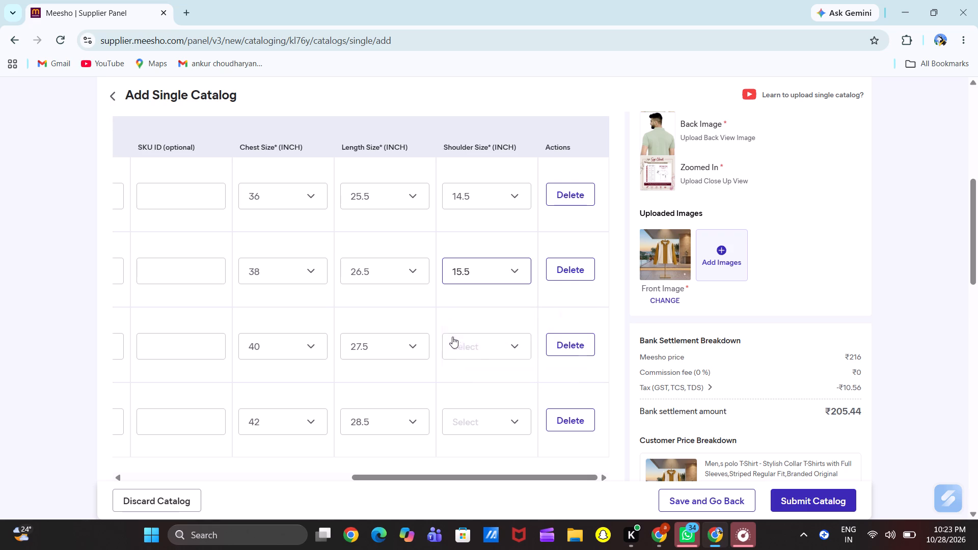
Set Product 5's shoulder size to 16.5 inches for L and 17.5 inches for XL.
click(472, 344)
scroll(475, 413, down, 2)
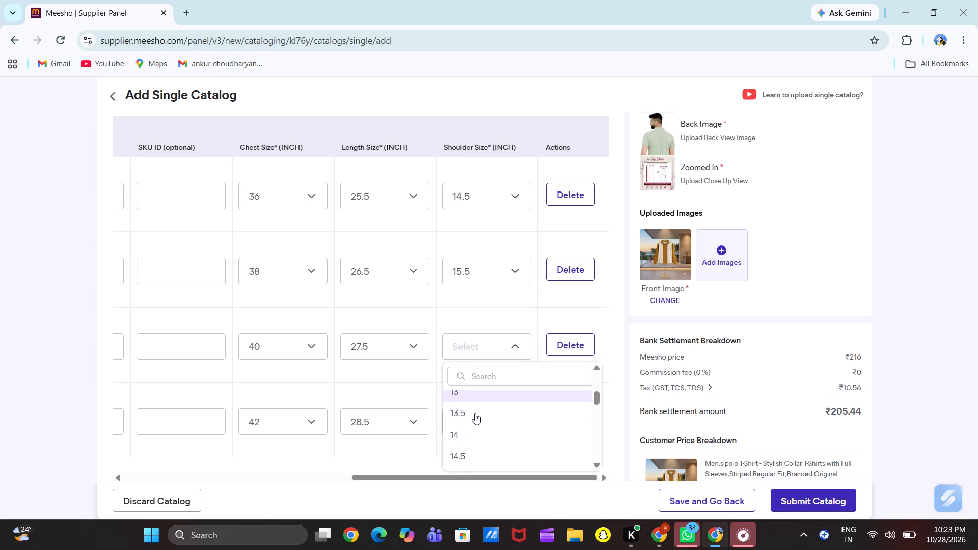
scroll(475, 413, down, 3)
click(475, 413)
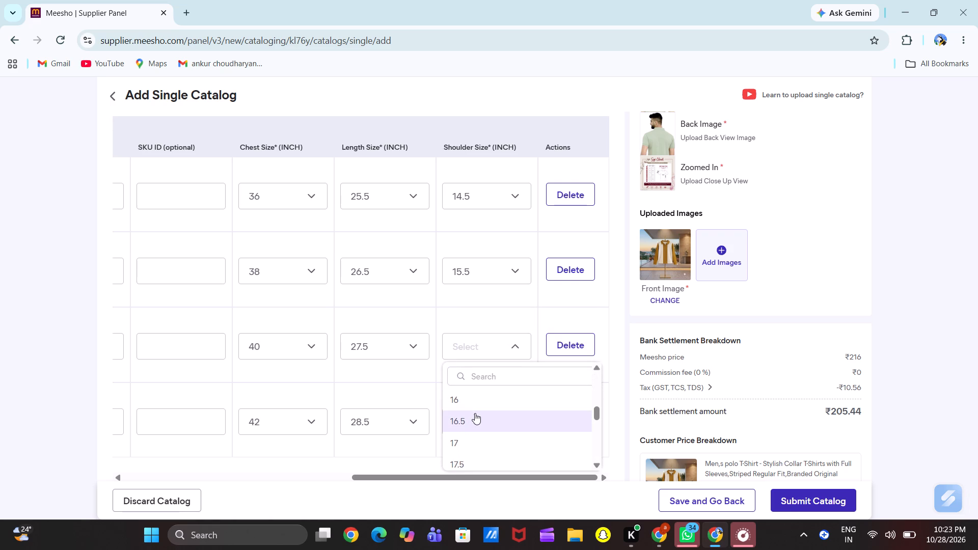
click(468, 416)
scroll(479, 468, down, 1)
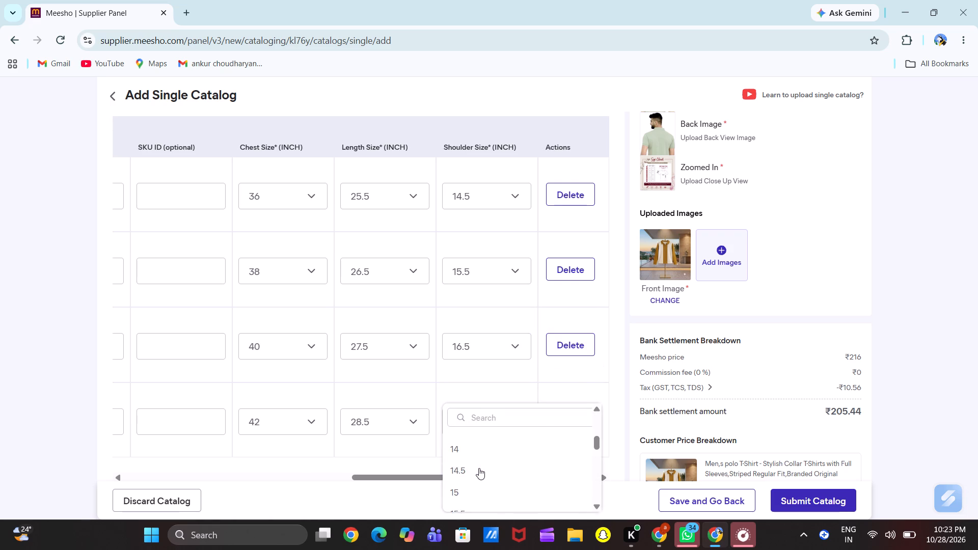
scroll(479, 468, down, 1)
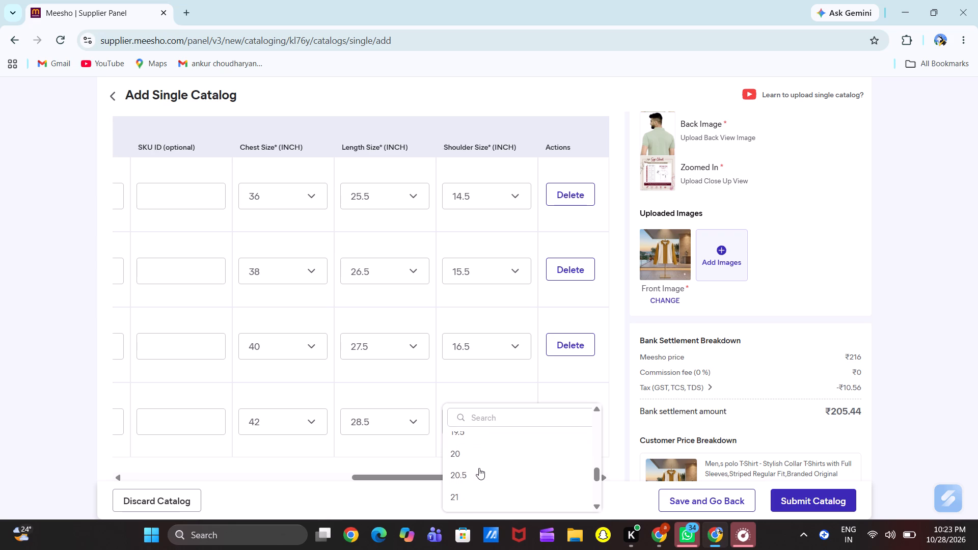
scroll(479, 468, down, 1)
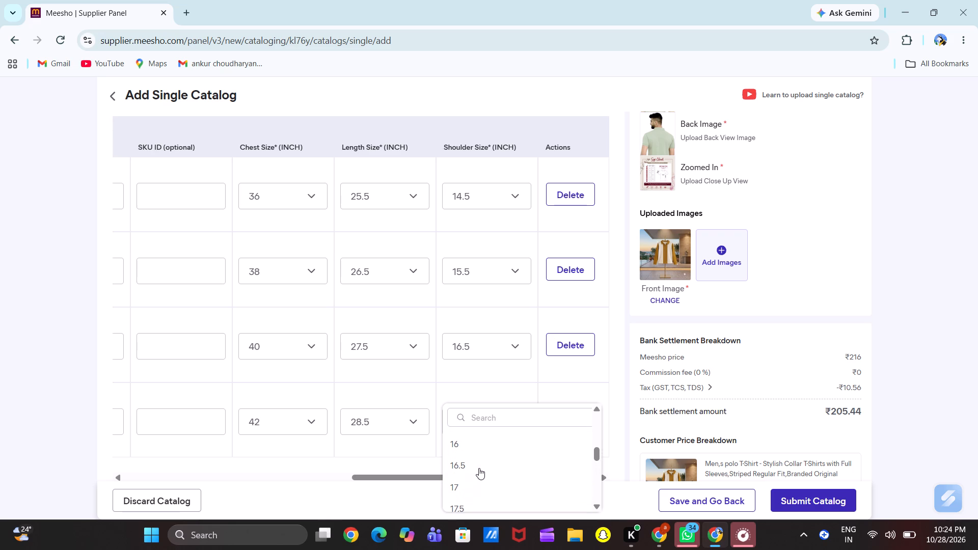
scroll(479, 468, down, 1)
click(479, 468)
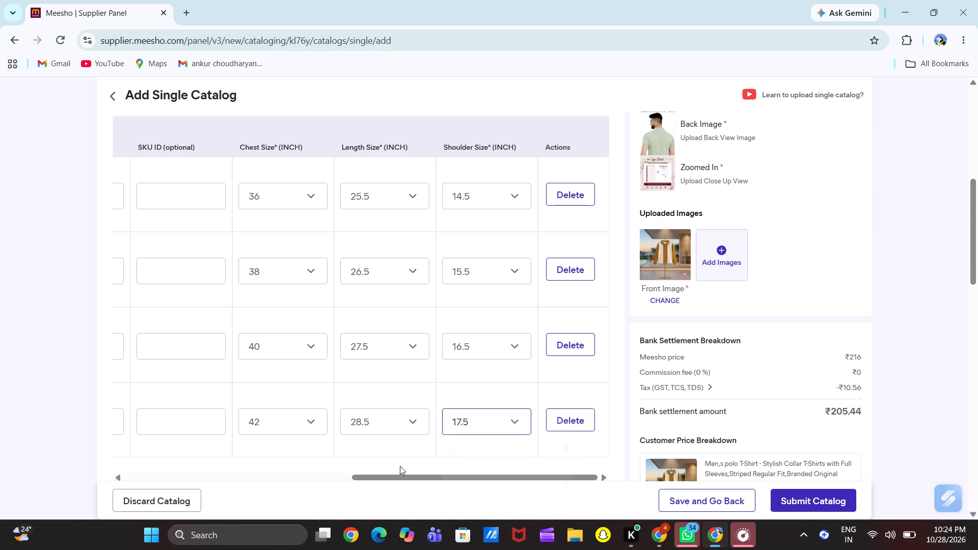
Set Product 5's style code/product ID to the previously used entry =(((FULL=KARARA=PISTA))))).
scroll(394, 467, down, 3)
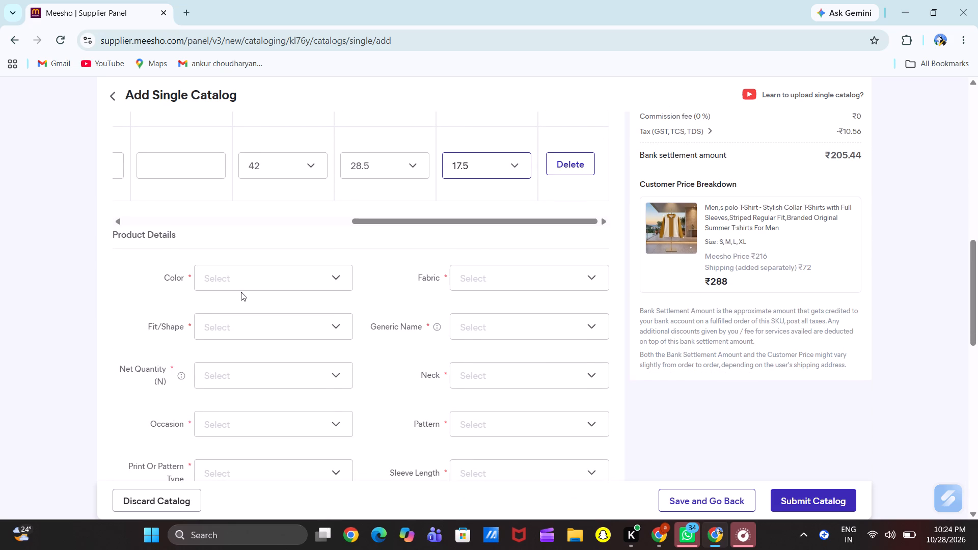
click(246, 292)
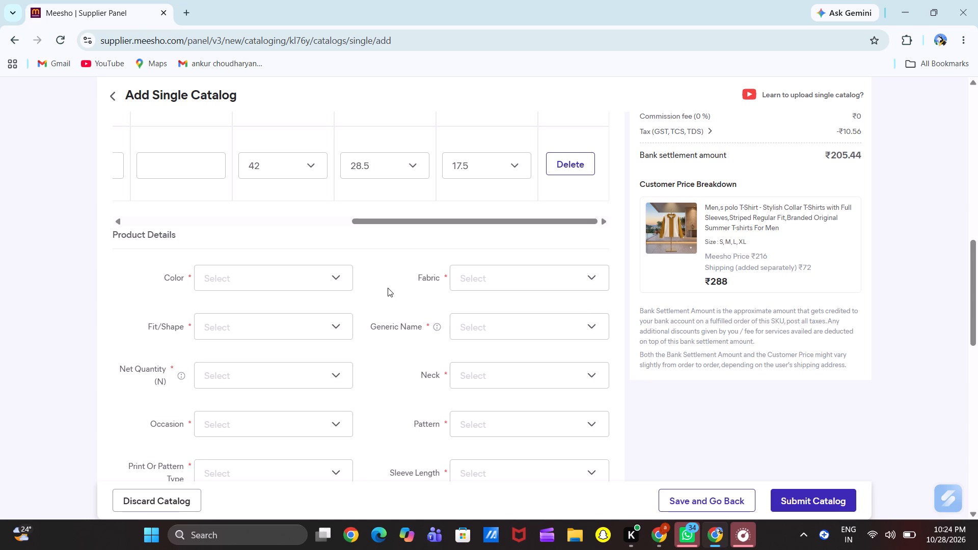
scroll(408, 292, up, 5)
click(491, 378)
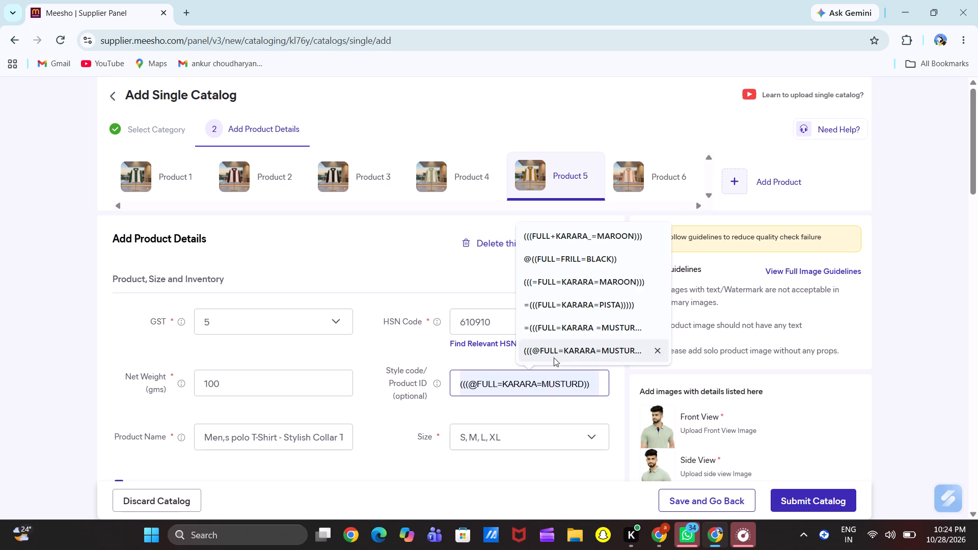
scroll(669, 409, down, 3)
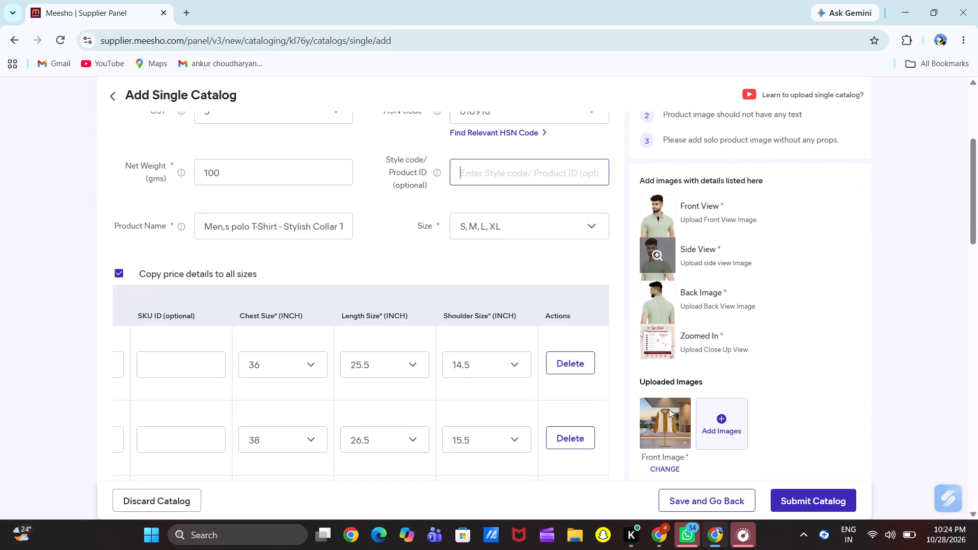
scroll(669, 409, down, 1)
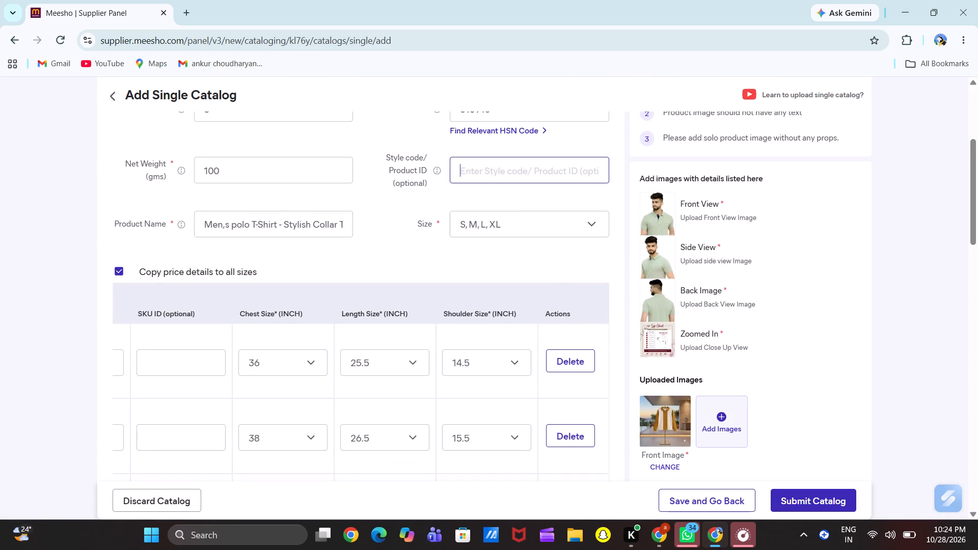
click(493, 164)
click(586, 275)
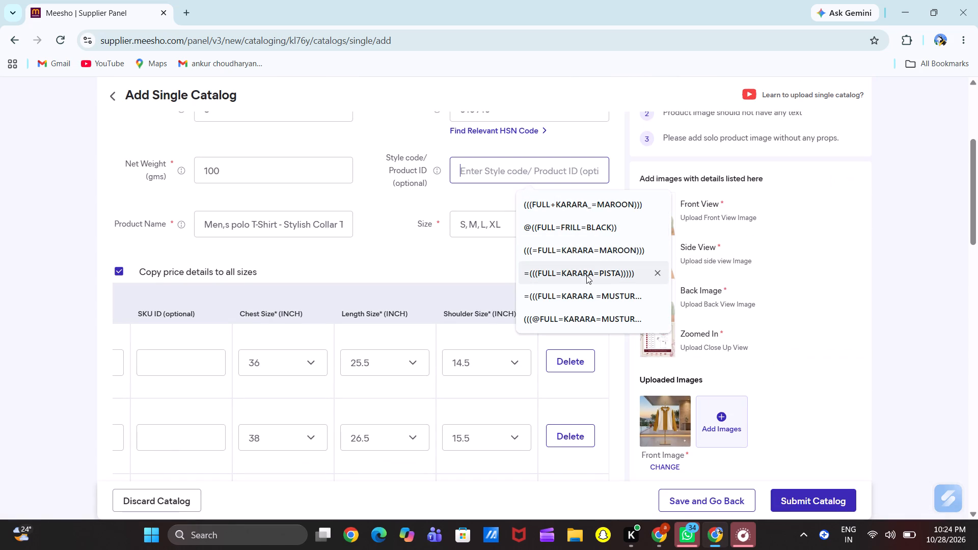
scroll(418, 211, up, 3)
Search Product 5's color options for PIS and look through the colors matching P.
scroll(418, 211, down, 1)
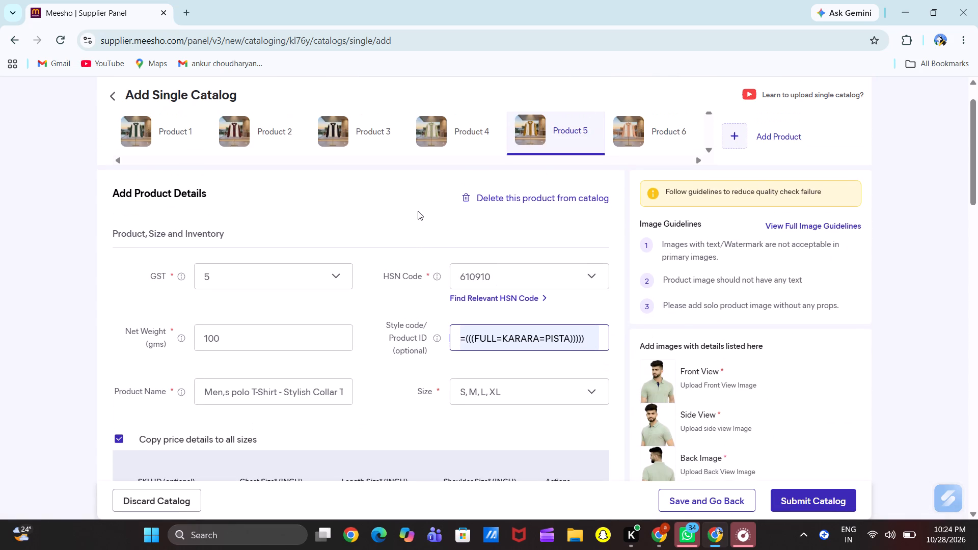
scroll(418, 211, down, 5)
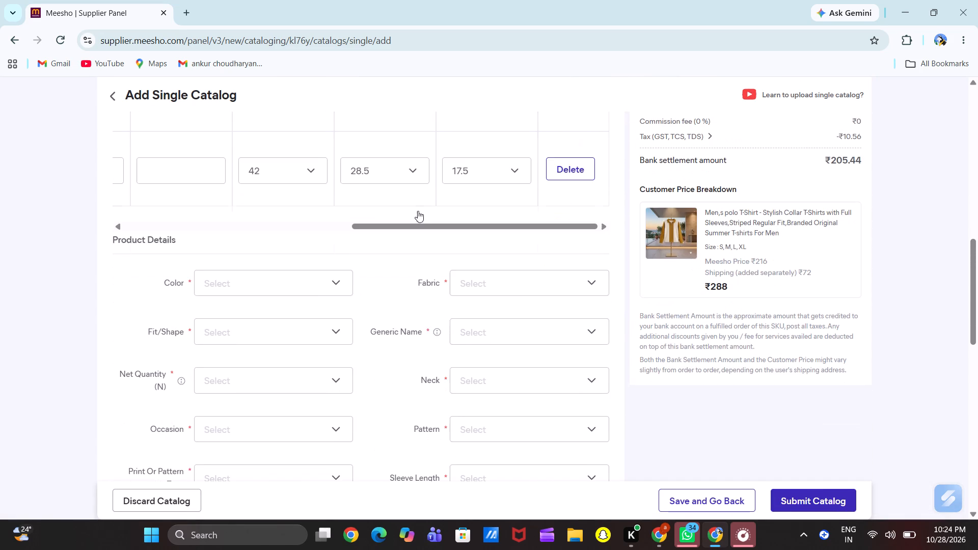
scroll(418, 211, down, 1)
click(225, 285)
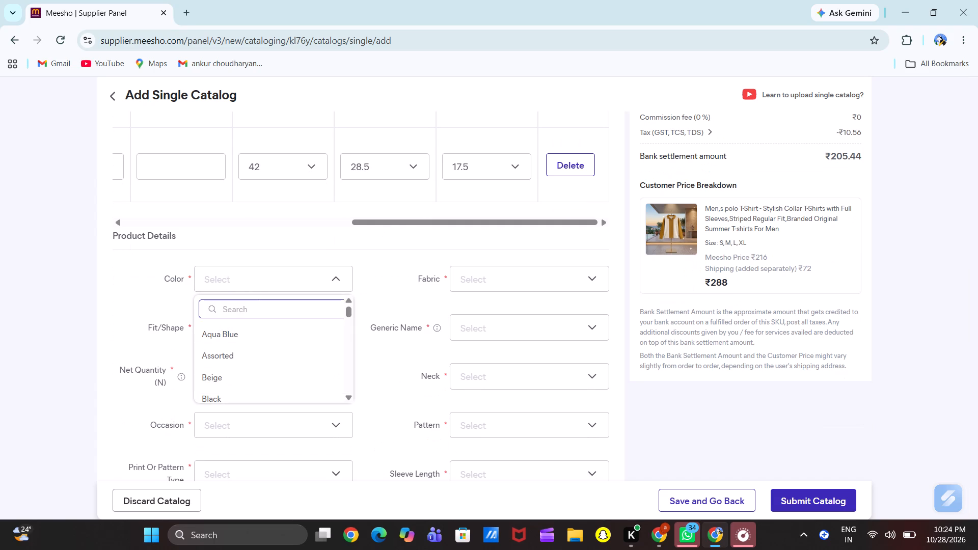
click(250, 310)
key(p)
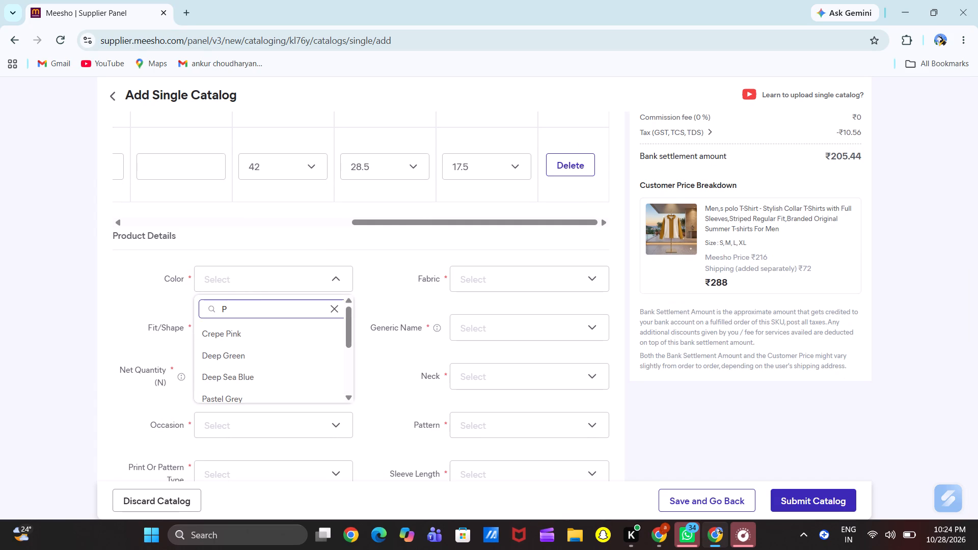
scroll(261, 375, down, 1)
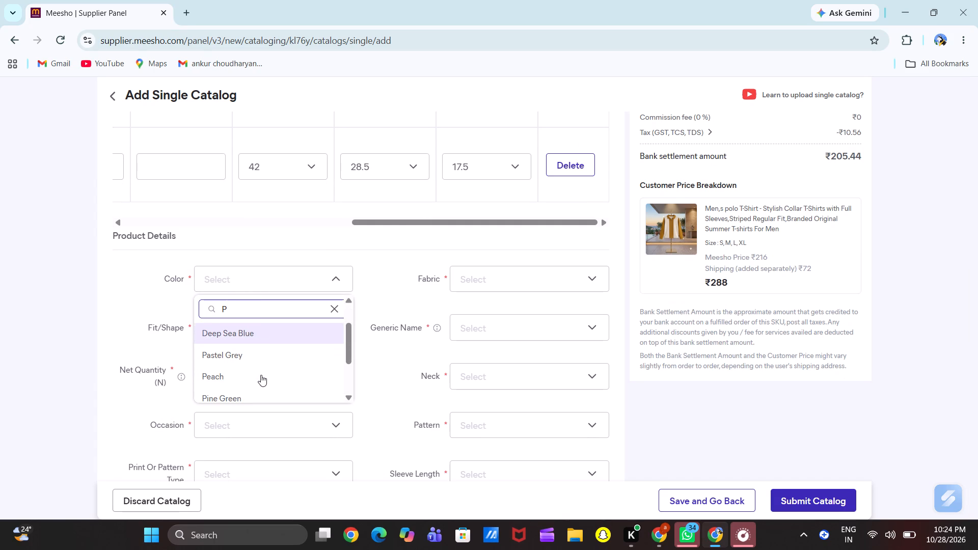
scroll(261, 375, down, 1)
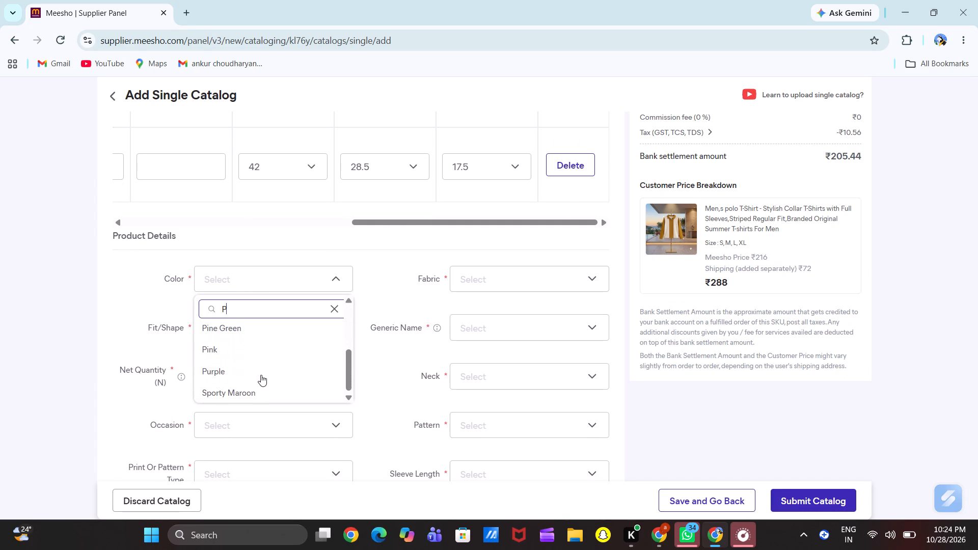
scroll(261, 375, down, 1)
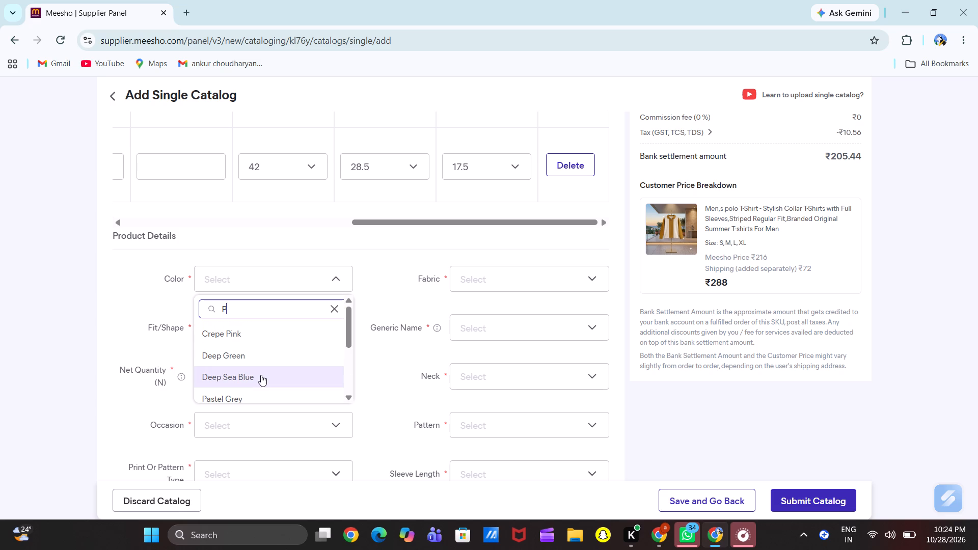
key(i)
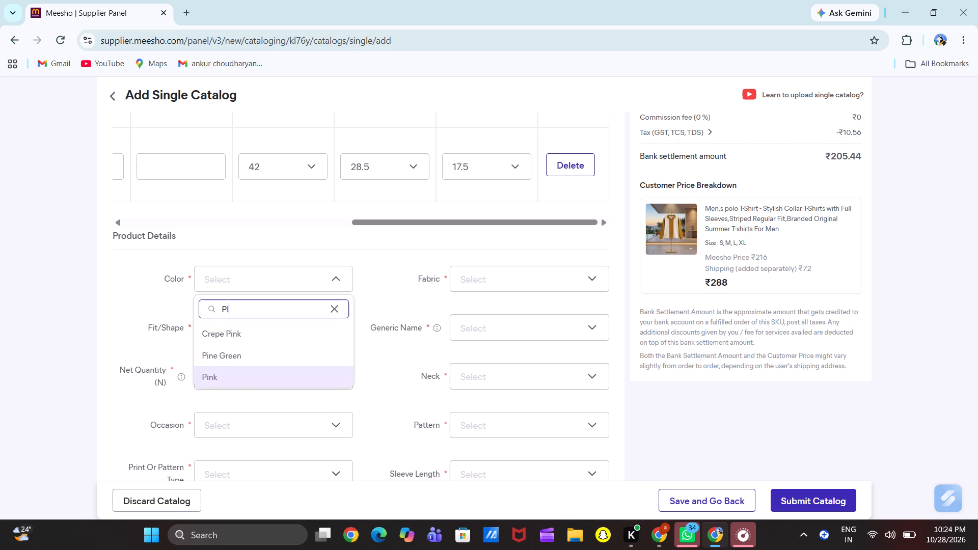
key(s)
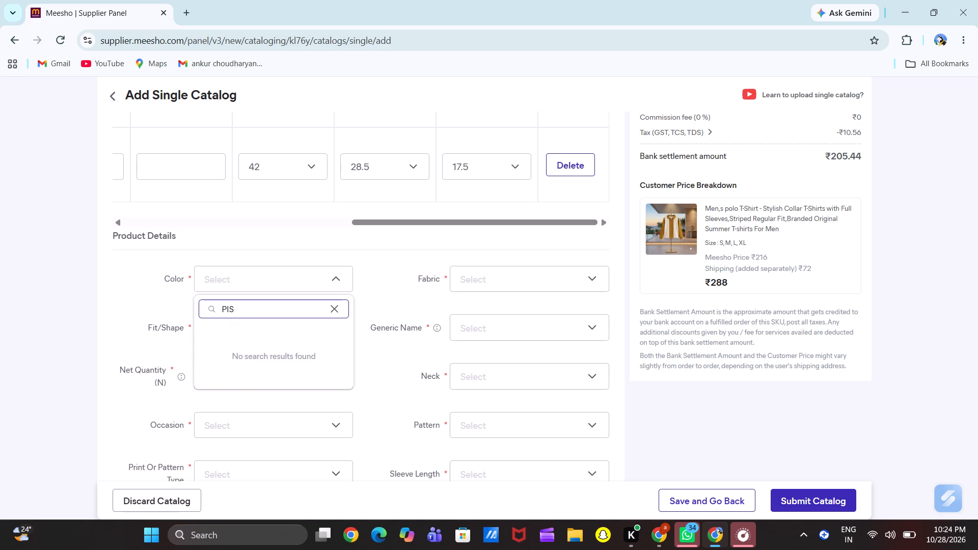
key(BackSpace)
key(BackSpace)
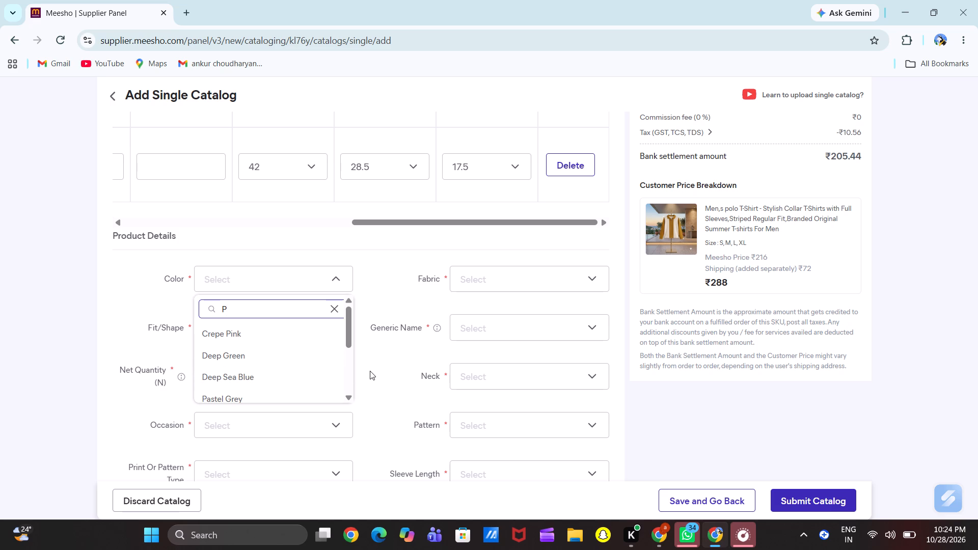
scroll(370, 371, up, 3)
click(390, 260)
Recheck Product 5's size table and search its color options for P again.
scroll(416, 289, up, 1)
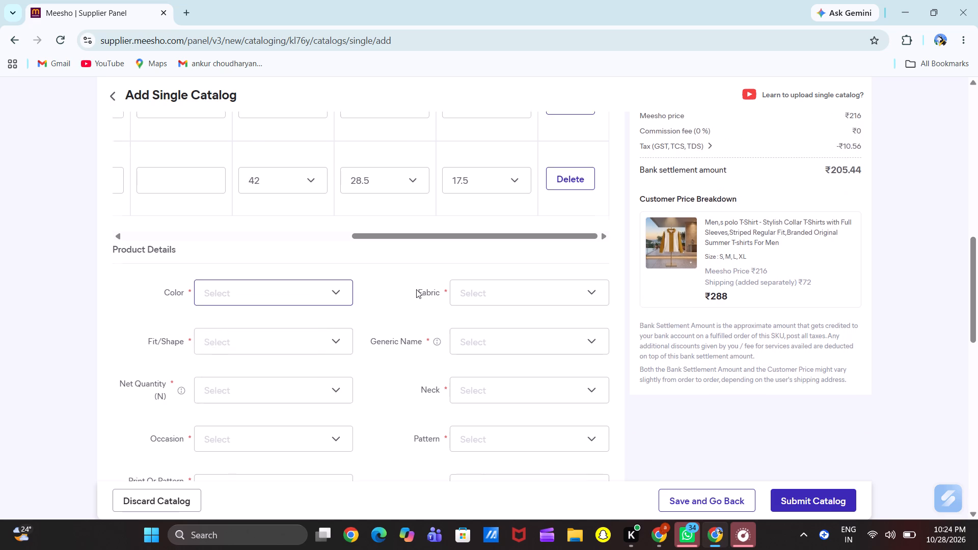
scroll(416, 289, up, 5)
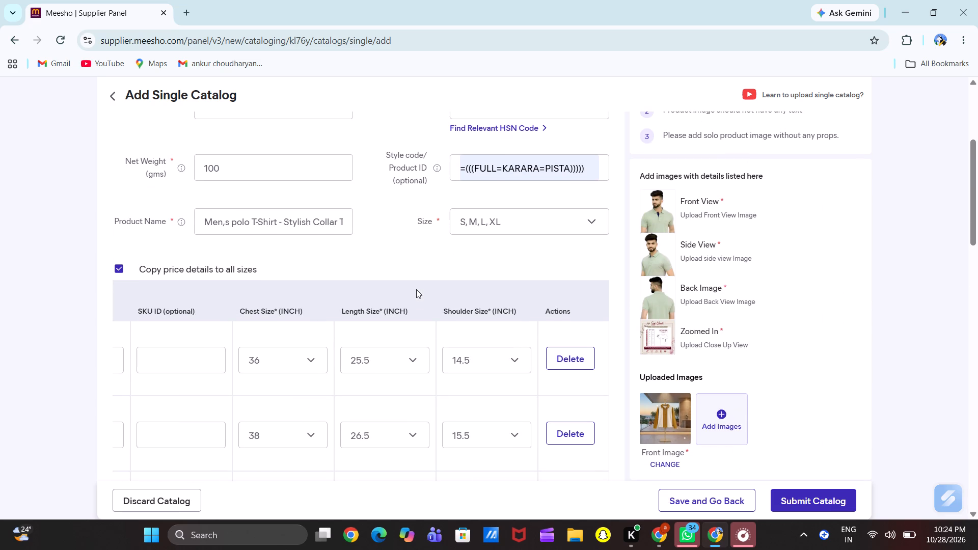
scroll(416, 289, down, 4)
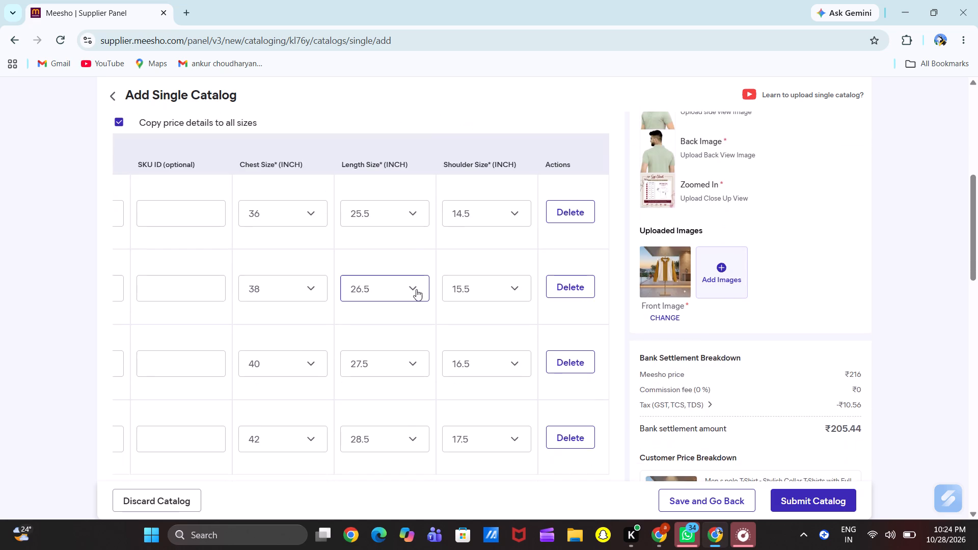
scroll(416, 289, down, 3)
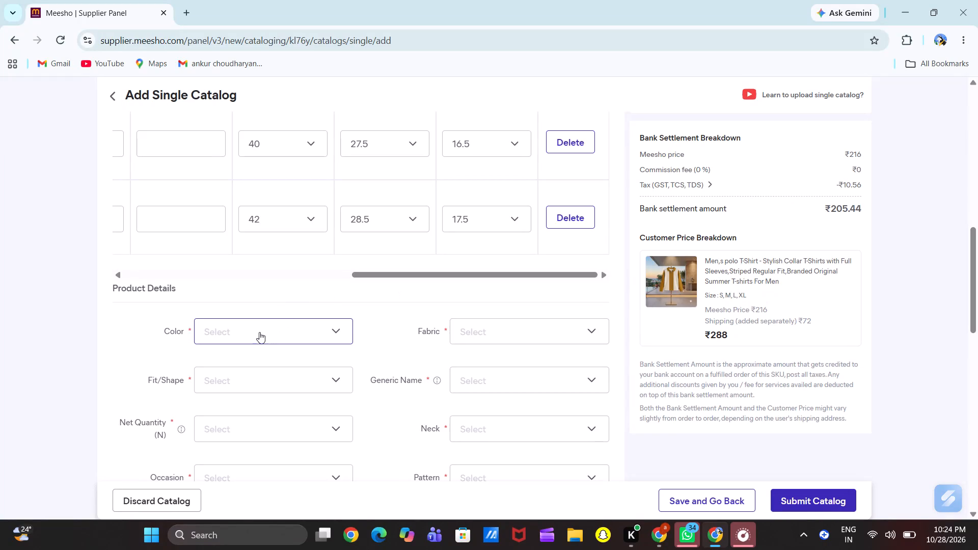
click(259, 332)
click(283, 355)
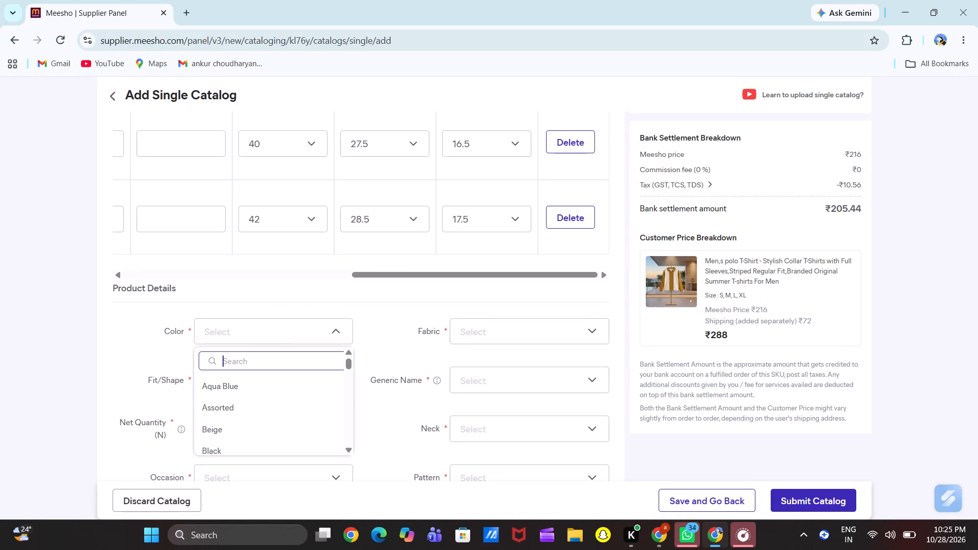
key(p)
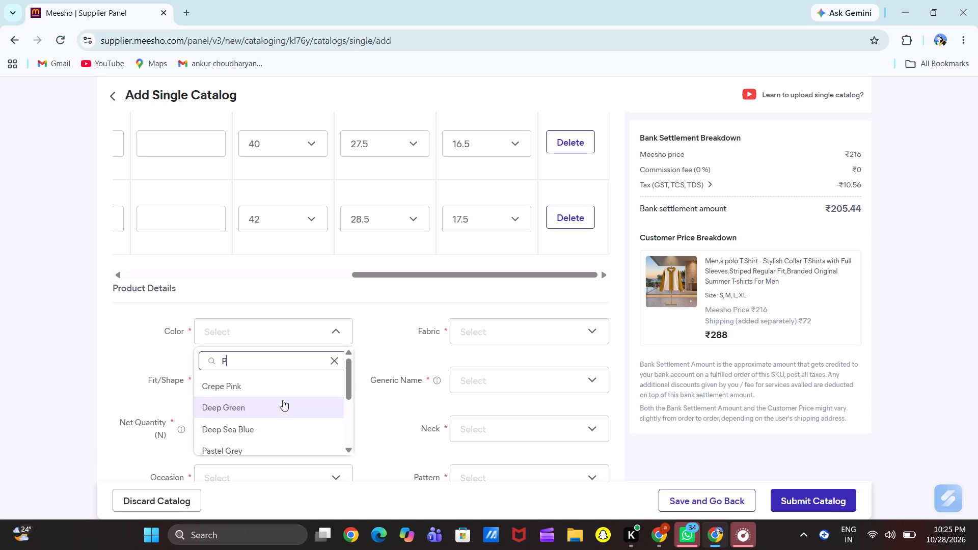
scroll(429, 285, up, 4)
click(324, 264)
click(276, 290)
Clear the whole style code/product ID entry for Product 5.
scroll(276, 290, up, 4)
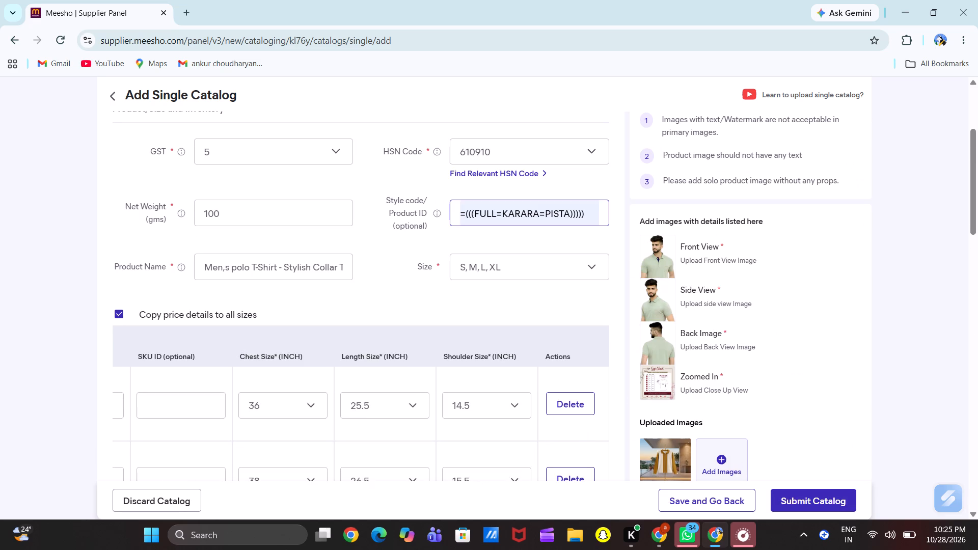
click(578, 205)
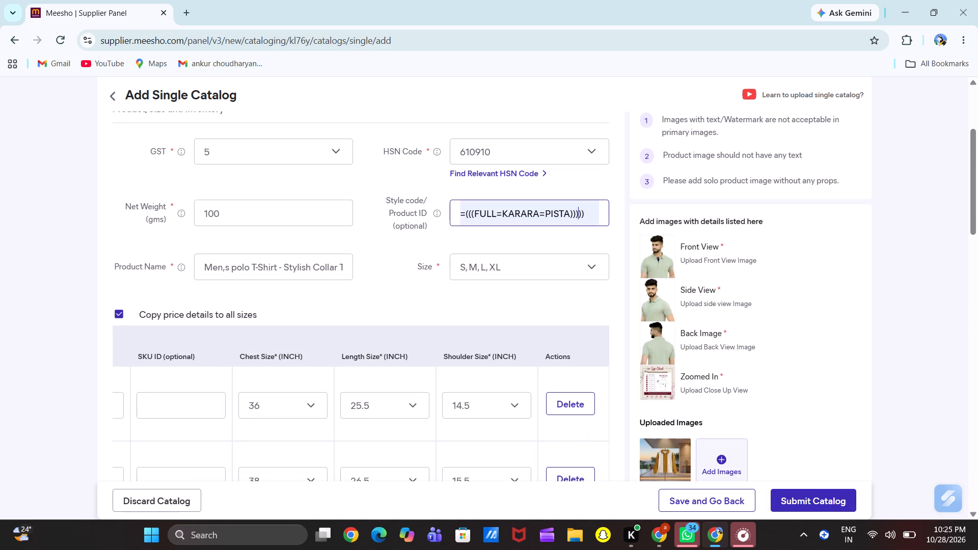
click(567, 213)
key(BackSpace)
key(BackSpace)
key(BackSpace)
key(BackSpace)
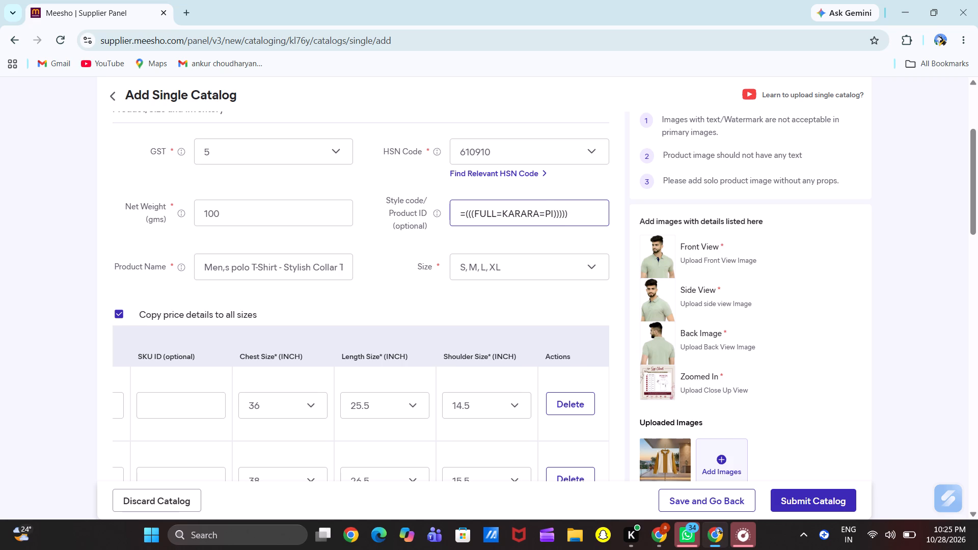
click(598, 210)
key(BackSpace)
key(BackSpace)
key(BackSpace)
key(BackSpace)
key(BackSpace)
key(BackSpace)
key(BackSpace)
key(BackSpace)
key(BackSpace)
key(BackSpace)
key(BackSpace)
key(BackSpace)
key(BackSpace)
key(BackSpace)
key(BackSpace)
key(BackSpace)
key(BackSpace)
key(BackSpace)
key(BackSpace)
key(BackSpace)
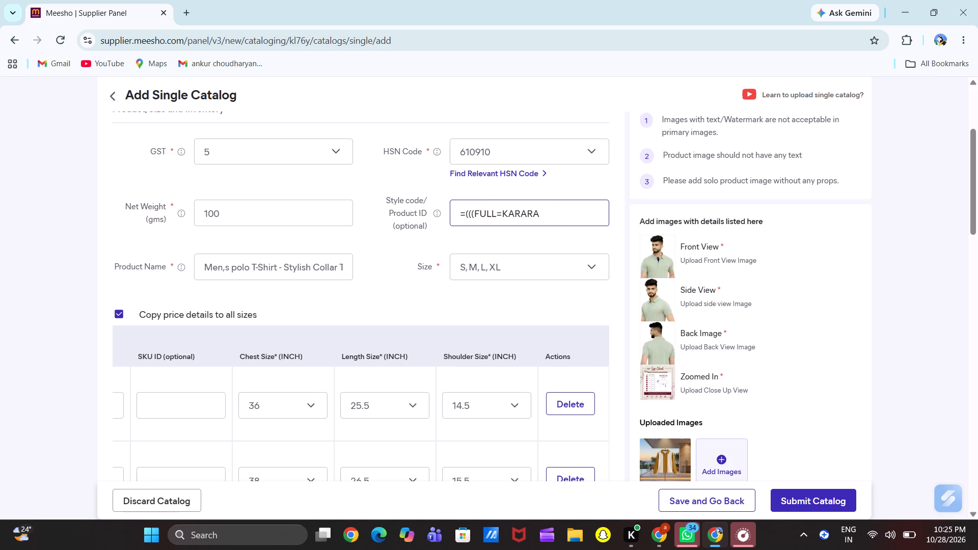
click(598, 210)
key(BackSpace)
key(BackSpace)
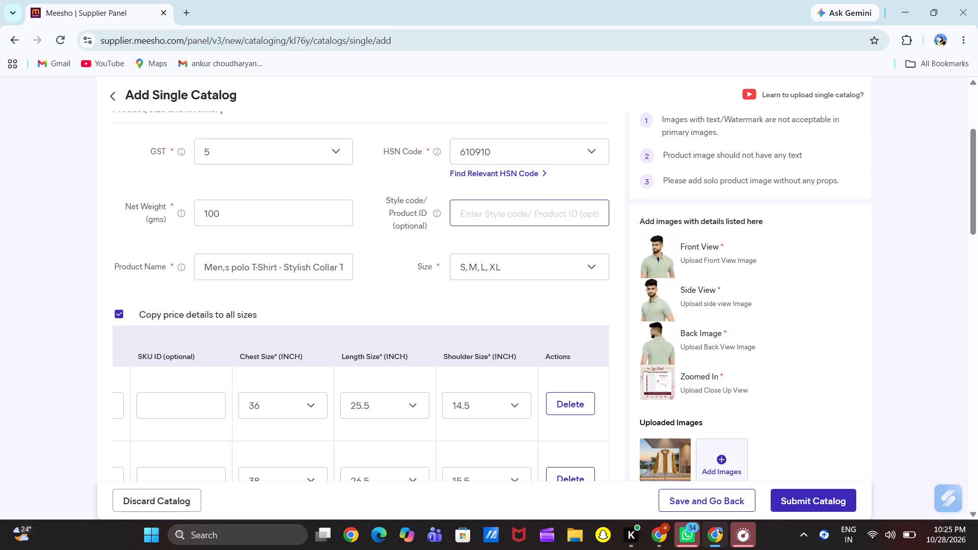
Open the previously used style code entries for Product 5 and examine its uploaded front image up close.
click(548, 216)
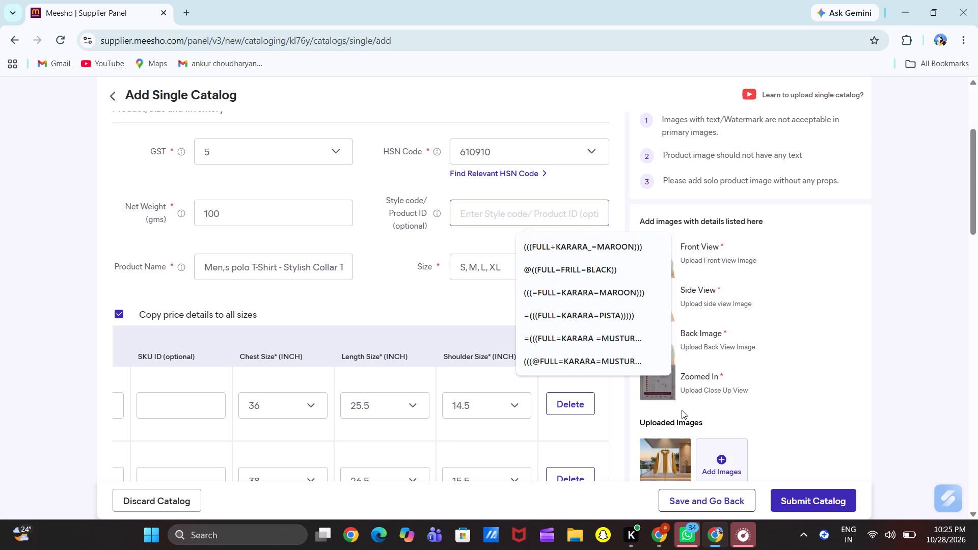
scroll(681, 428, down, 2)
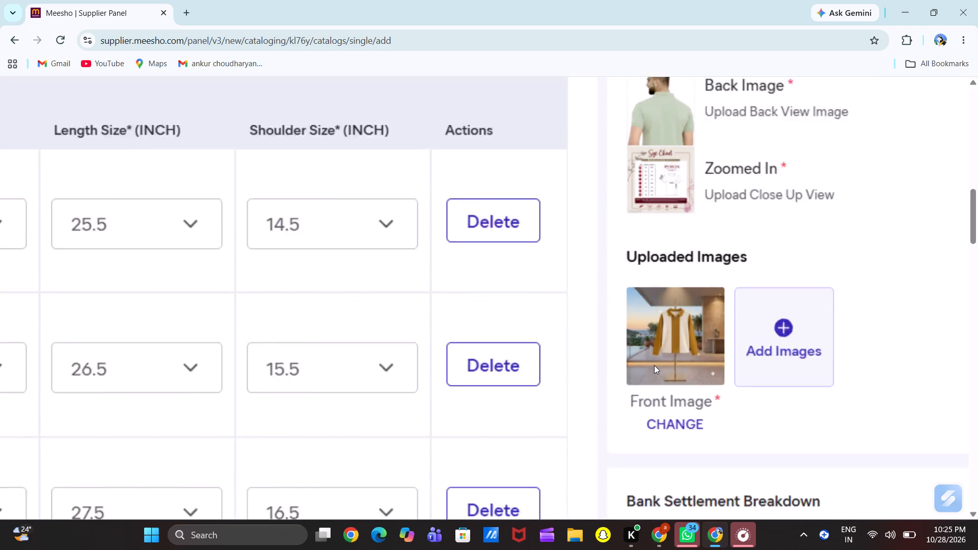
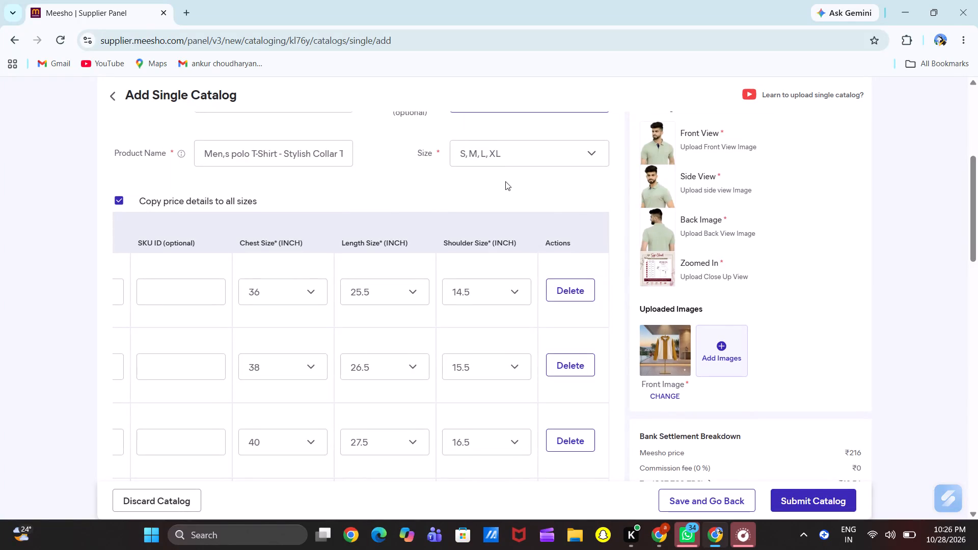
Set Product 5's style code/product ID to (((FULL+KARARA_=BROWN))), reusing the earlier MAROON entry with its color word replaced.
scroll(505, 181, up, 2)
click(509, 228)
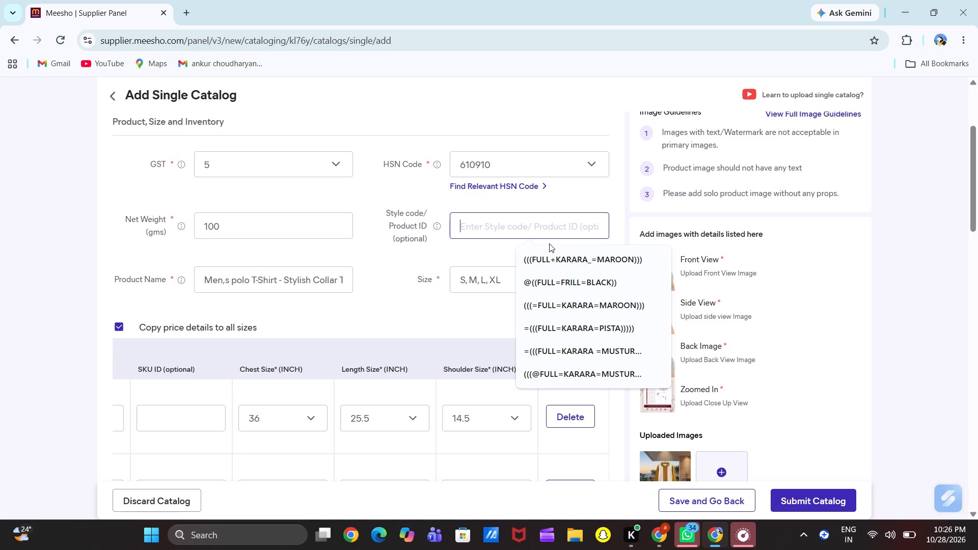
click(591, 258)
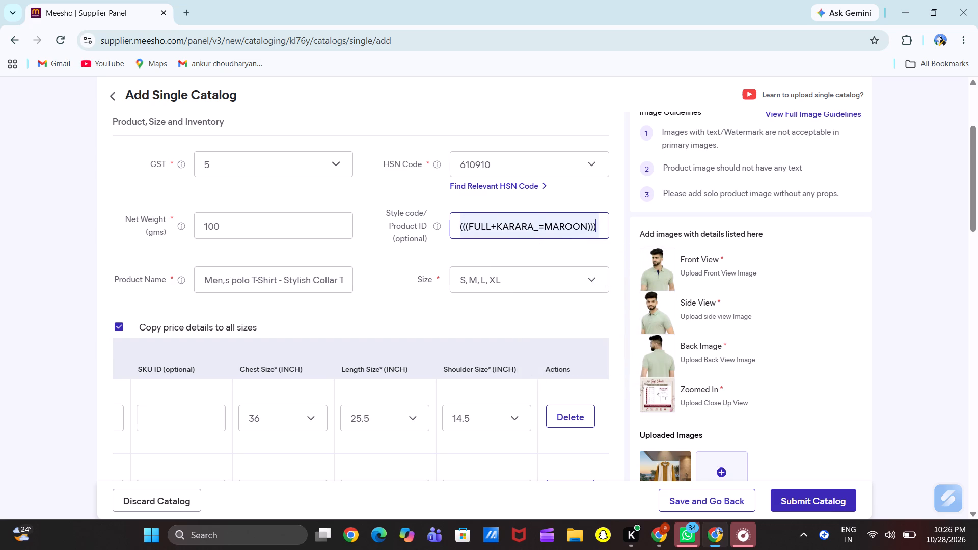
click(586, 226)
key(BackSpace)
key(BackSpace)
key(BackSpace)
key(BackSpace)
key(BackSpace)
key(BackSpace)
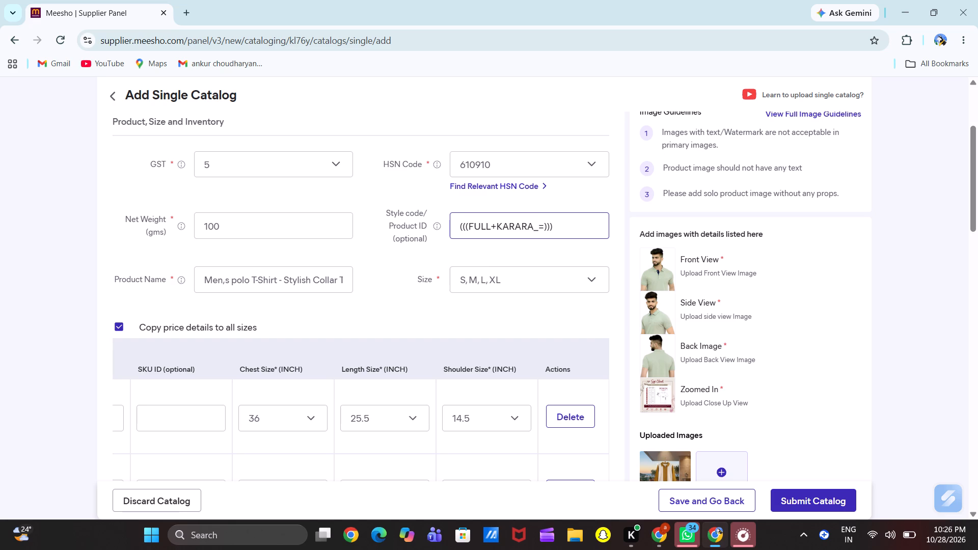
text(BRO)
text(WN)
Set Product 5's color to Brown in the product details.
scroll(243, 351, right, 6)
scroll(243, 351, down, 2)
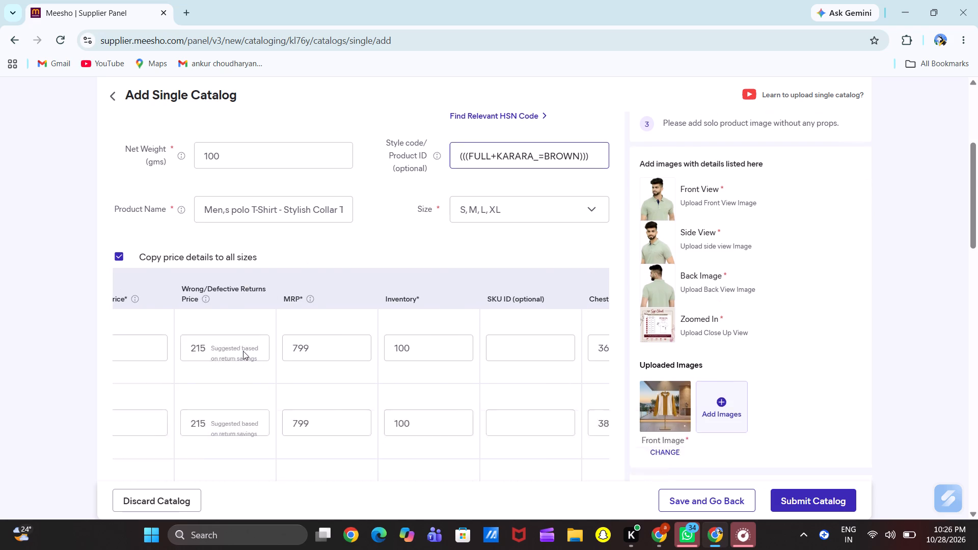
scroll(243, 351, down, 7)
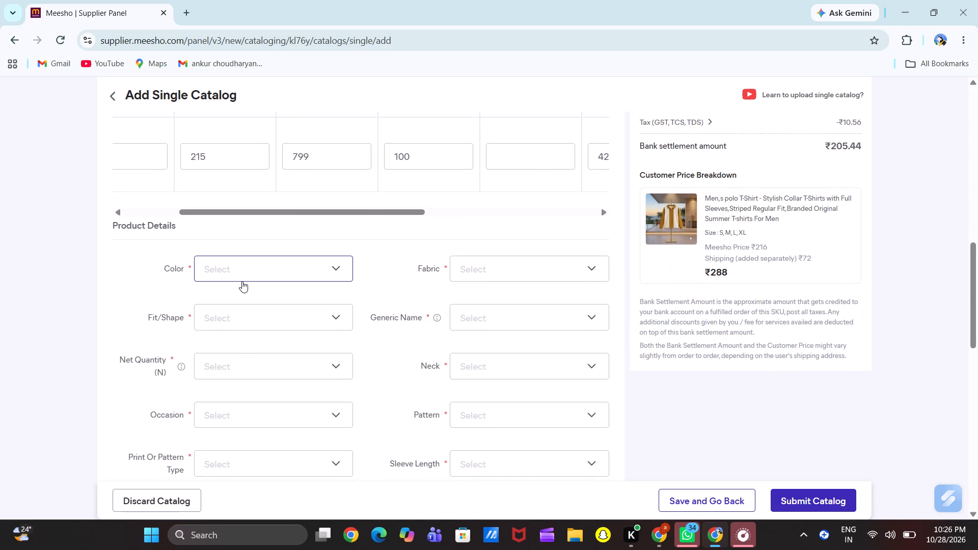
click(242, 266)
click(270, 302)
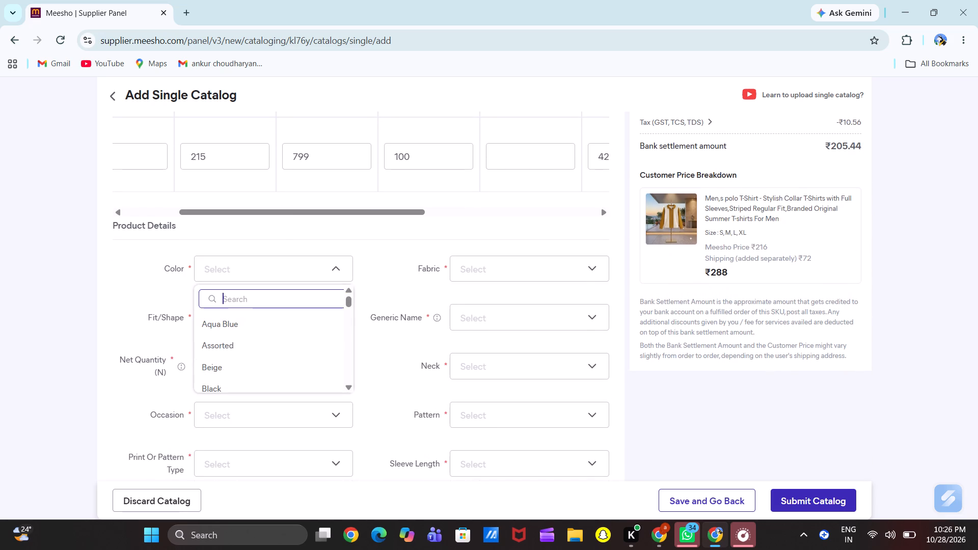
text(BR)
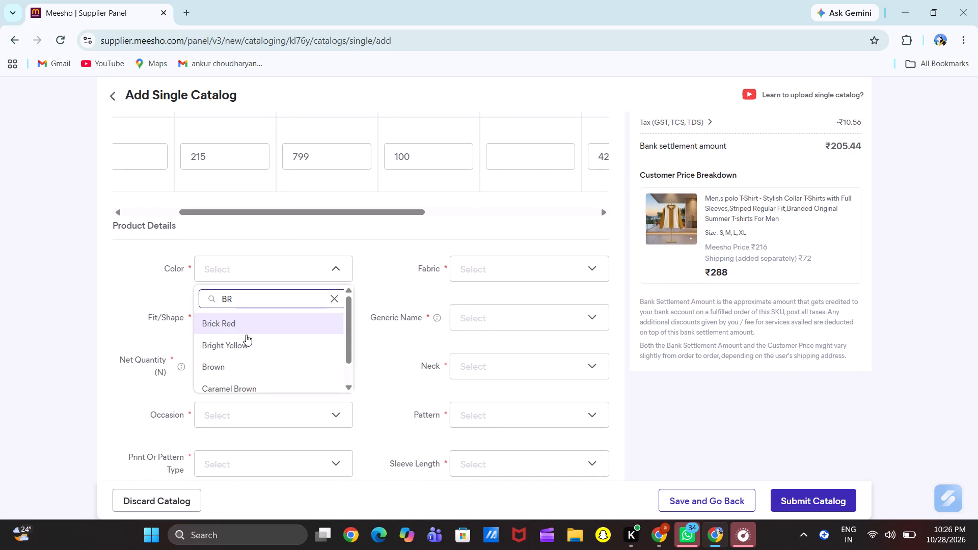
click(238, 364)
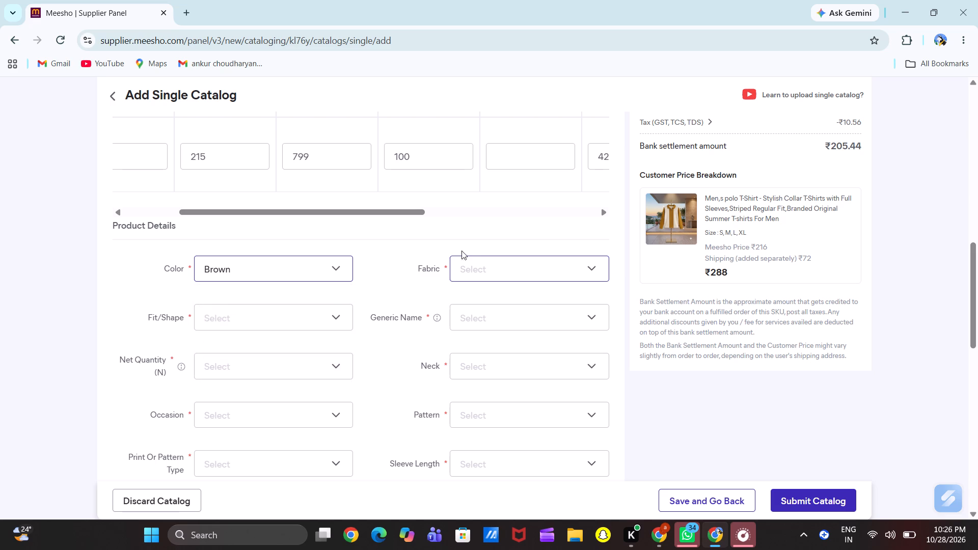
Set Product 5's fabric to Cotton Blend and its fit/shape to Regular.
click(477, 262)
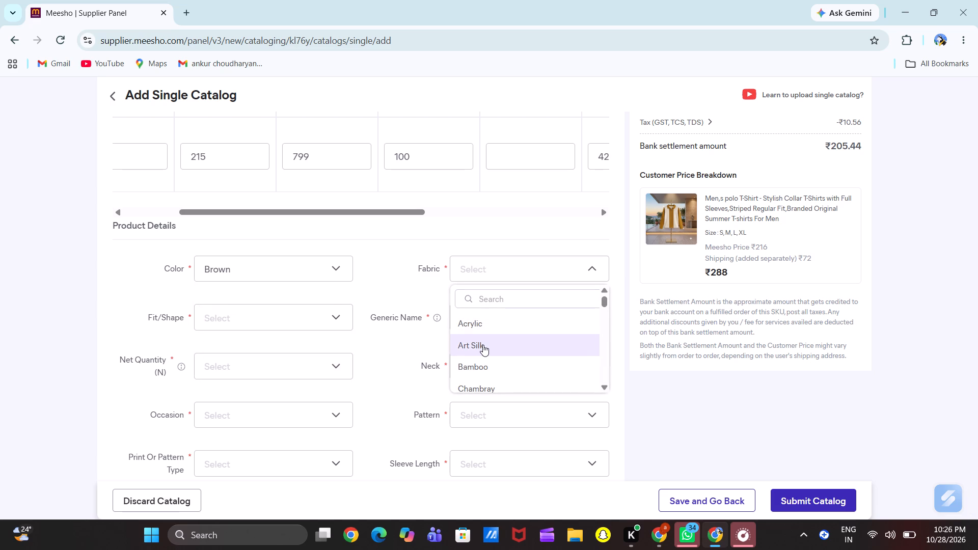
scroll(483, 345, down, 2)
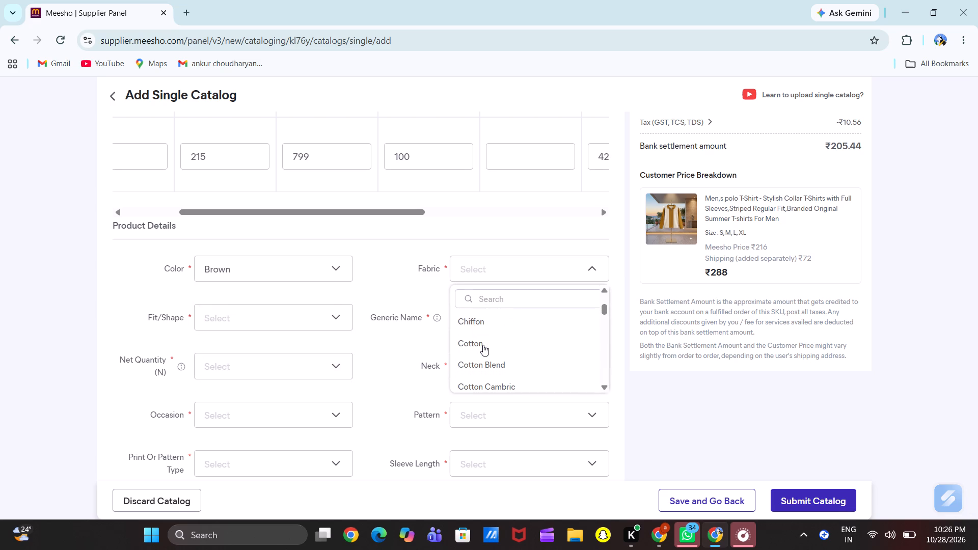
scroll(483, 345, down, 1)
click(488, 361)
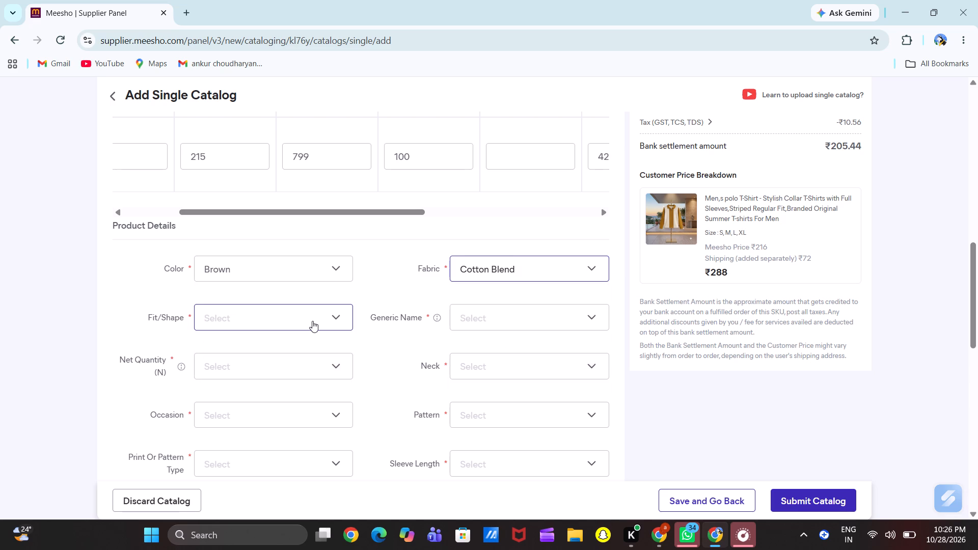
click(312, 321)
scroll(283, 388, down, 1)
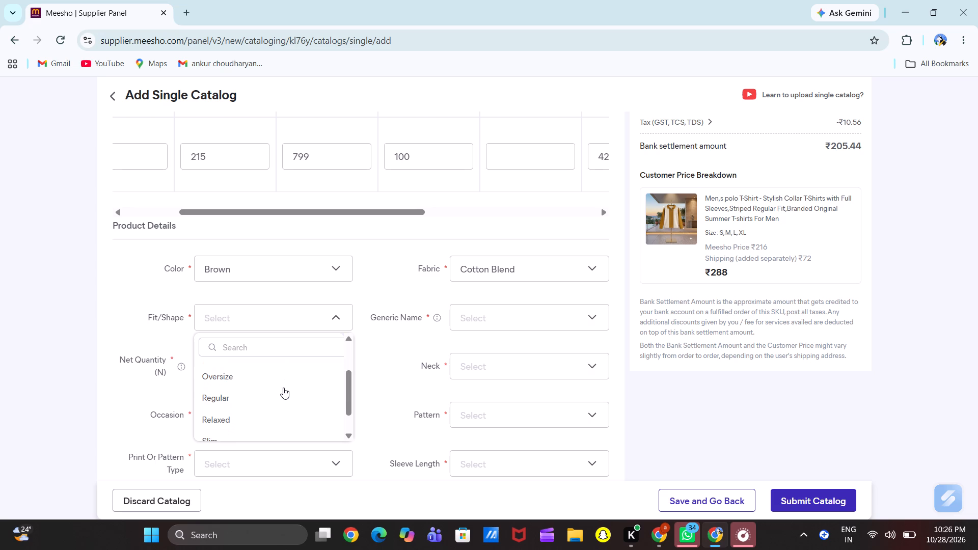
scroll(283, 388, down, 1)
click(275, 395)
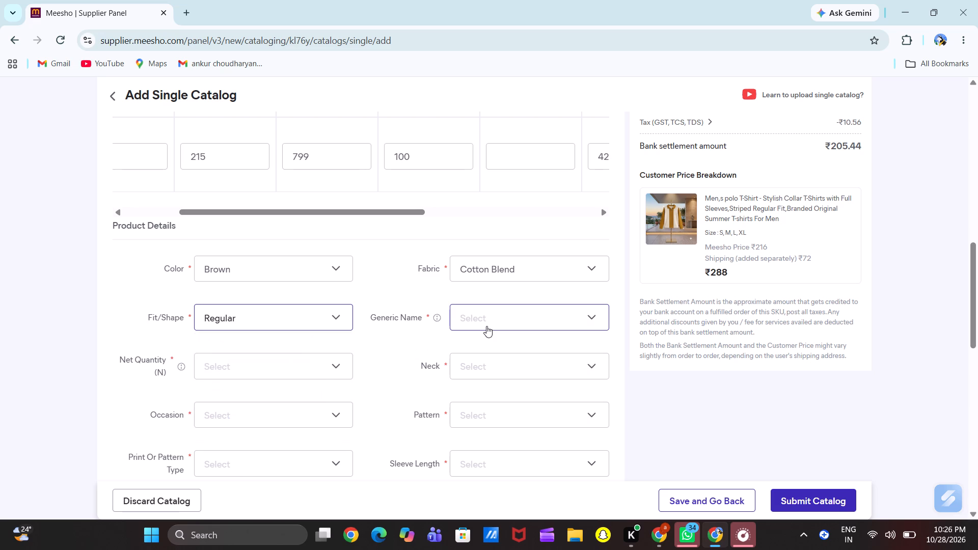
Set Product 5's generic name to Tshirts and its net quantity to 1.
click(486, 326)
scroll(488, 419, down, 1)
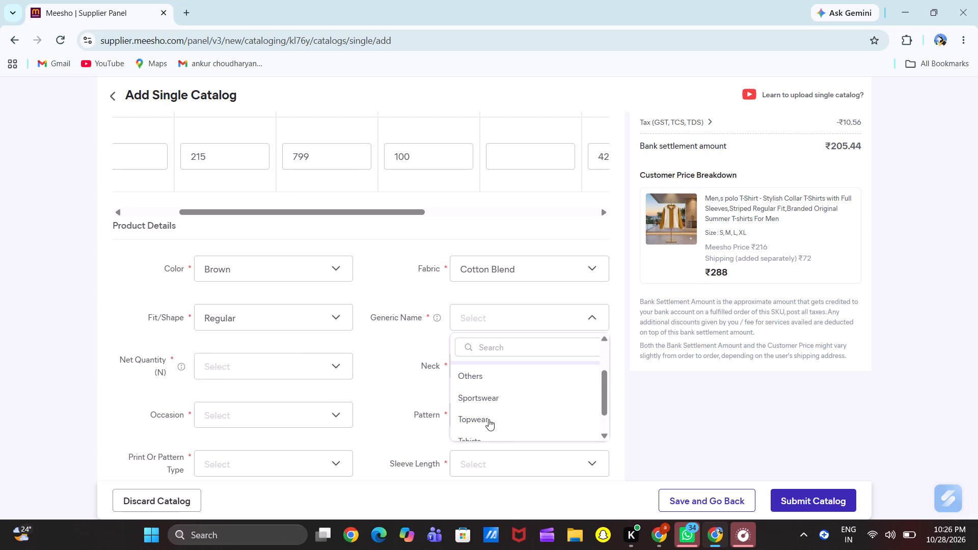
scroll(488, 419, down, 1)
click(486, 411)
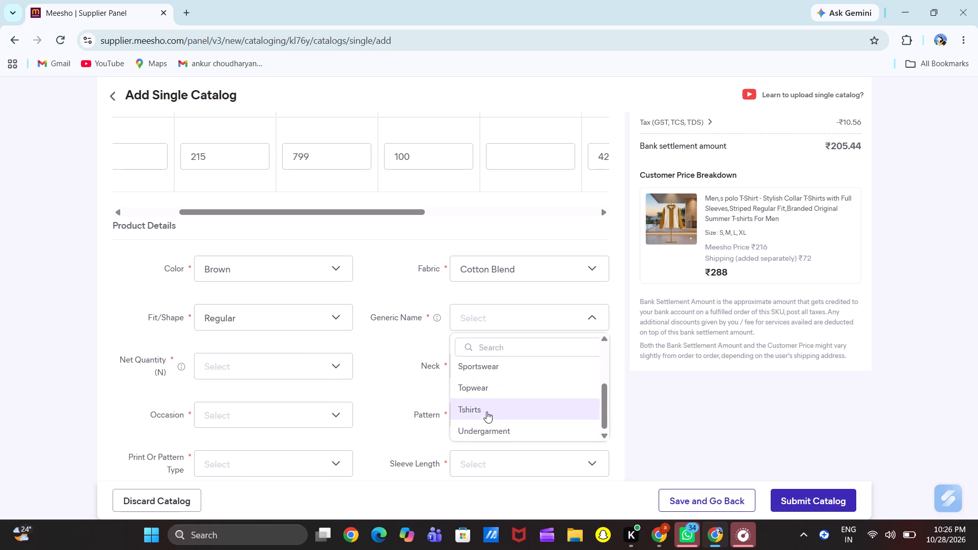
click(266, 384)
click(252, 367)
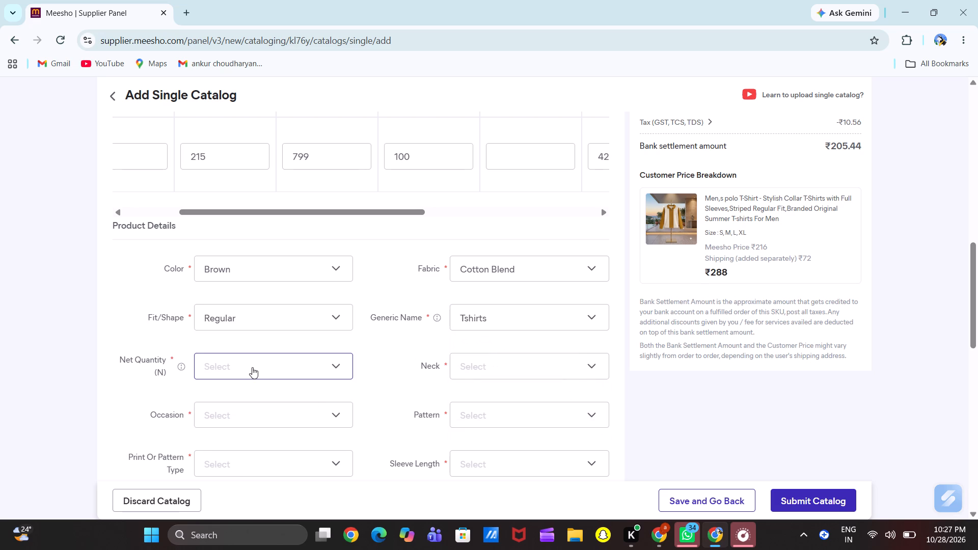
click(226, 417)
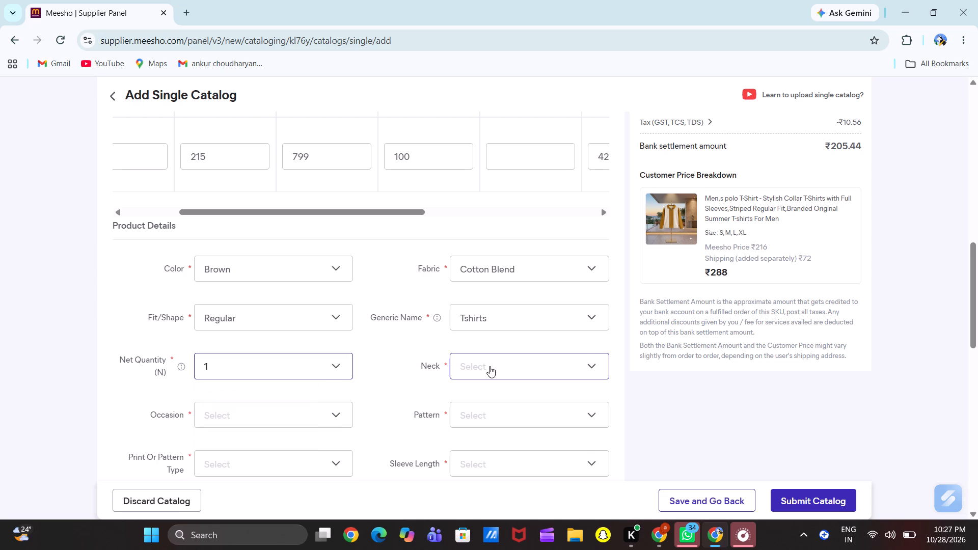
Set Product 5's neck to Polo and its occasion to Casual.
click(490, 366)
scroll(491, 448, down, 2)
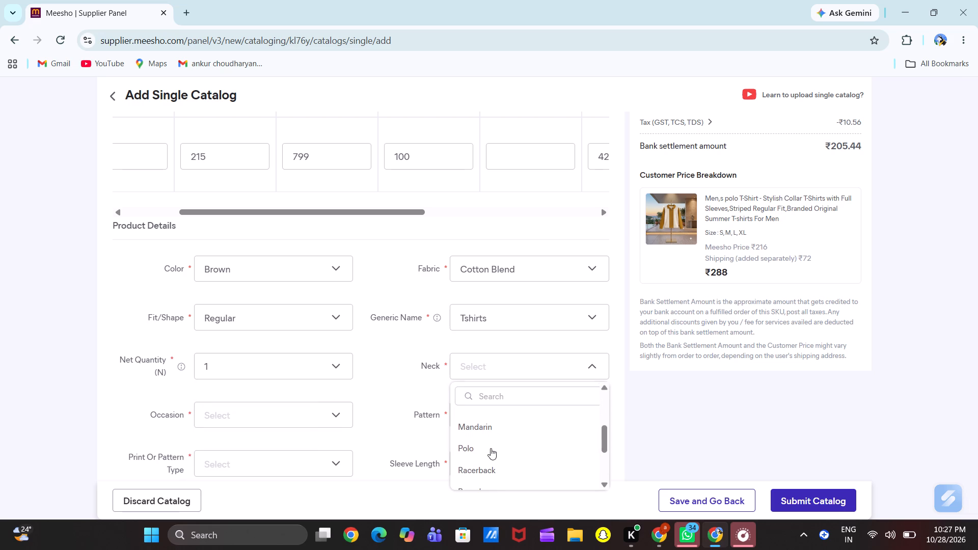
scroll(491, 448, down, 1)
click(491, 448)
click(282, 406)
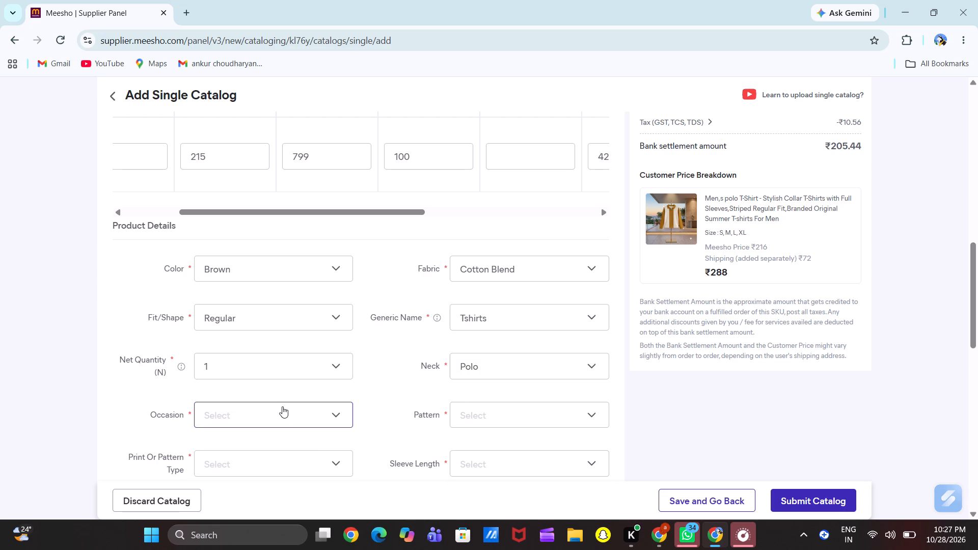
click(264, 471)
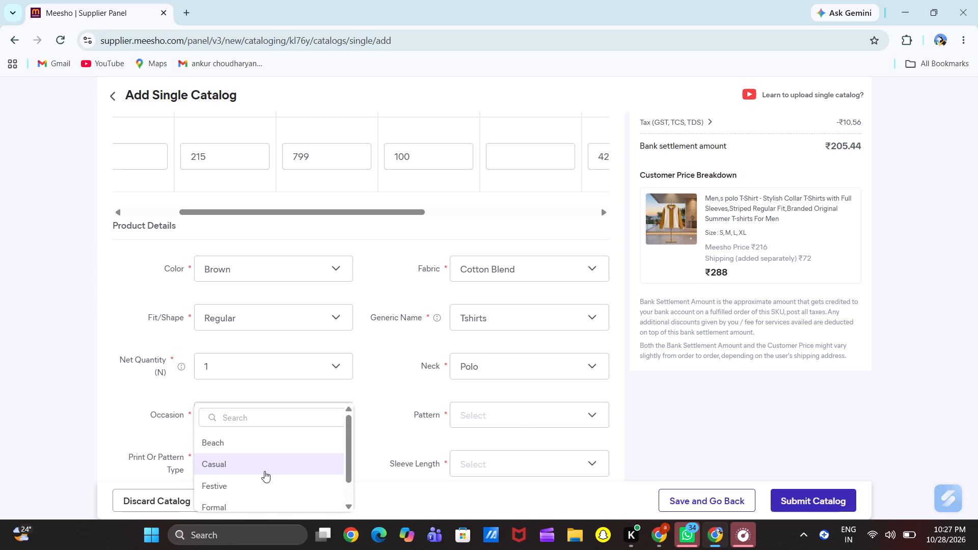
Set Product 5's pattern to Colorblocked.
click(518, 422)
scroll(486, 450, down, 1)
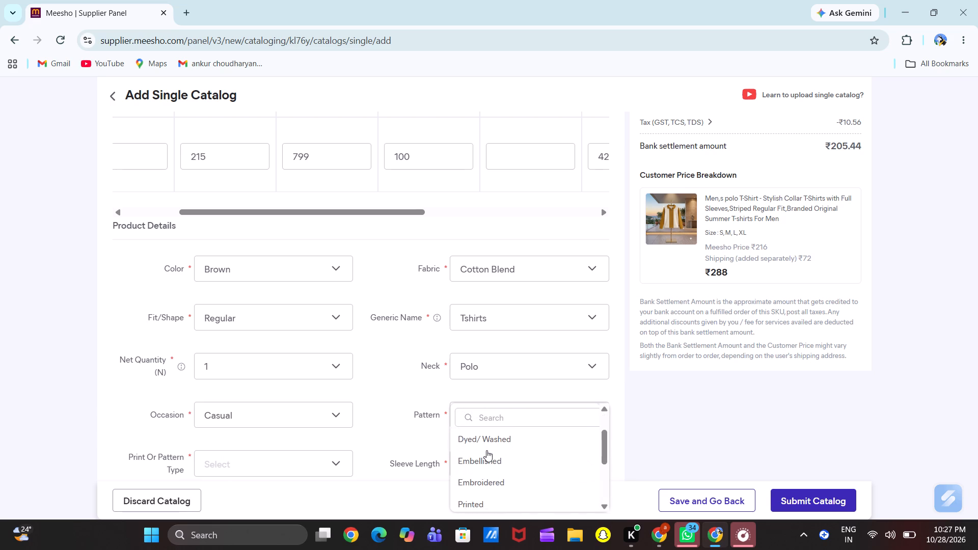
scroll(486, 450, down, 3)
scroll(486, 450, up, 1)
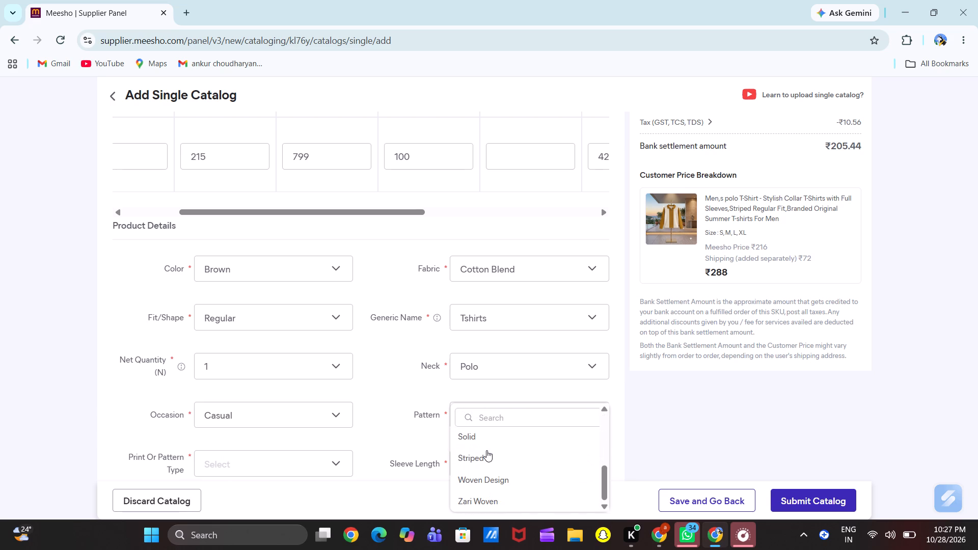
scroll(486, 450, up, 1)
click(479, 469)
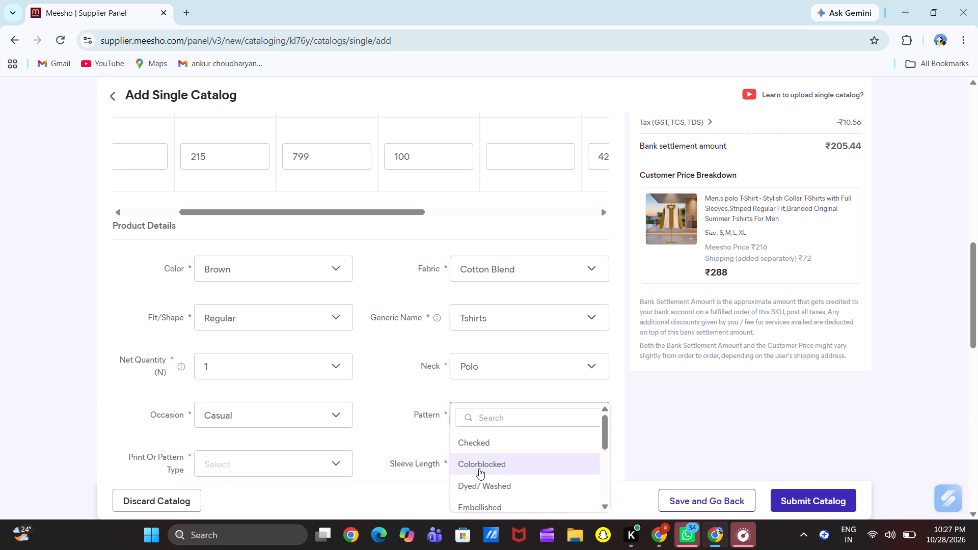
Set Product 5's print or pattern type to Colorblocked and its sleeve length to Long Sleeves.
click(268, 461)
scroll(282, 479, down, 1)
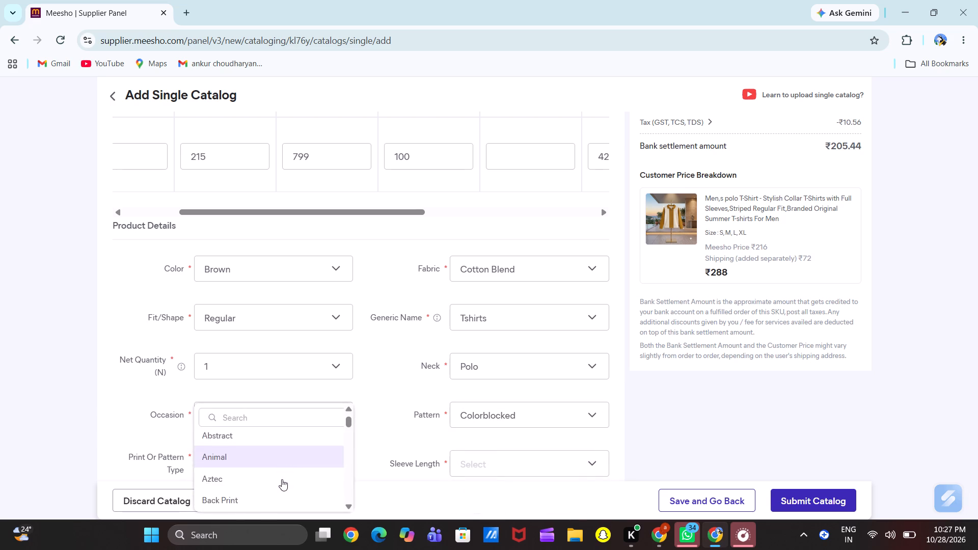
scroll(282, 479, down, 4)
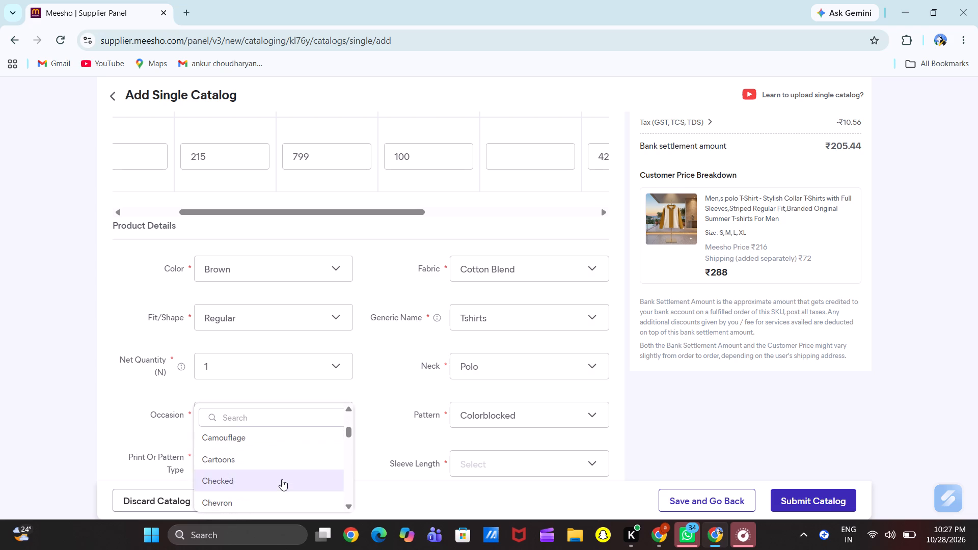
scroll(282, 479, down, 1)
click(266, 460)
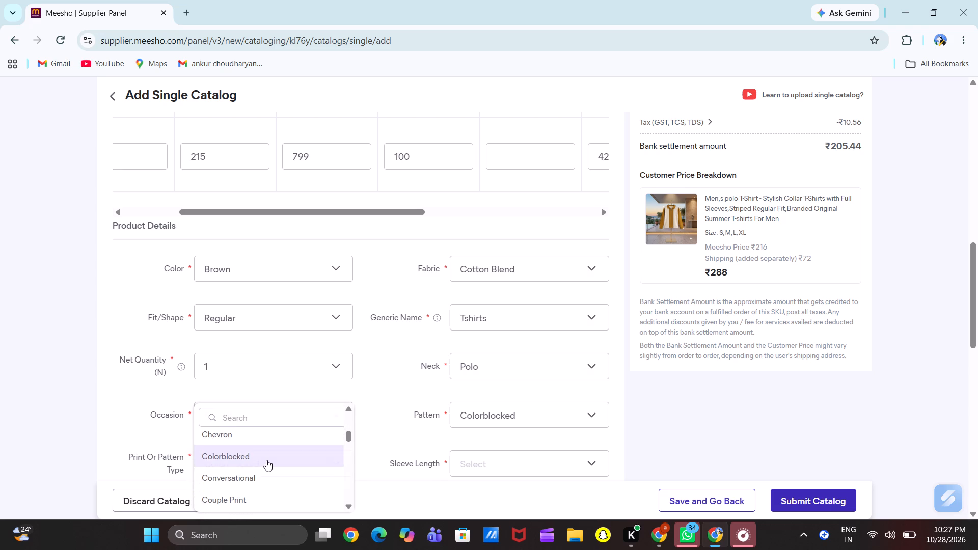
click(493, 464)
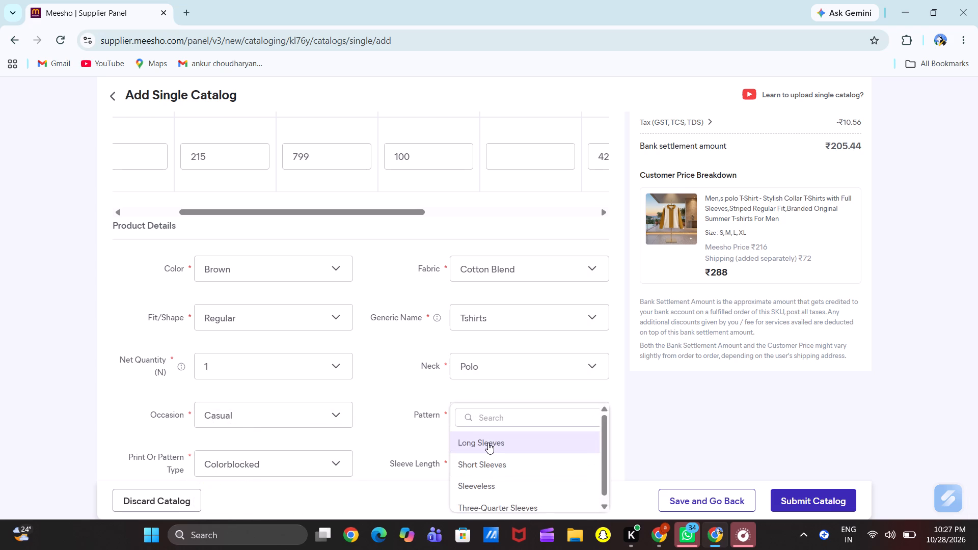
click(488, 443)
Enter the packer pincode for Product 5, using the same pincode as the manufacturer.
scroll(405, 437, down, 3)
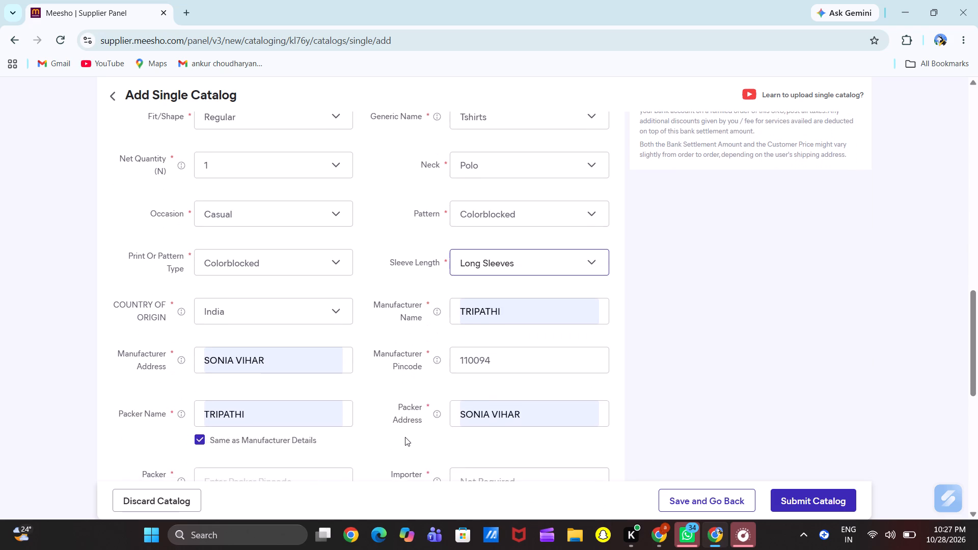
scroll(405, 437, down, 3)
click(269, 158)
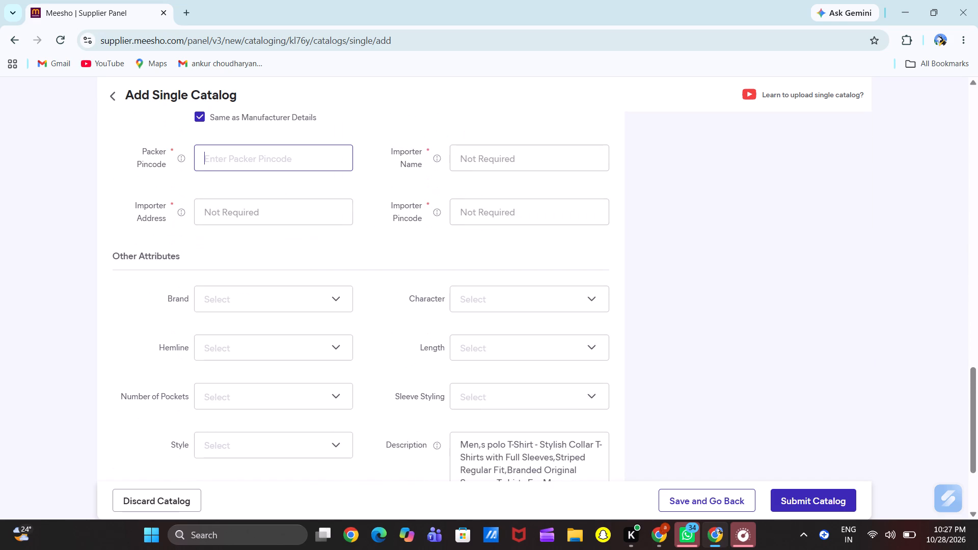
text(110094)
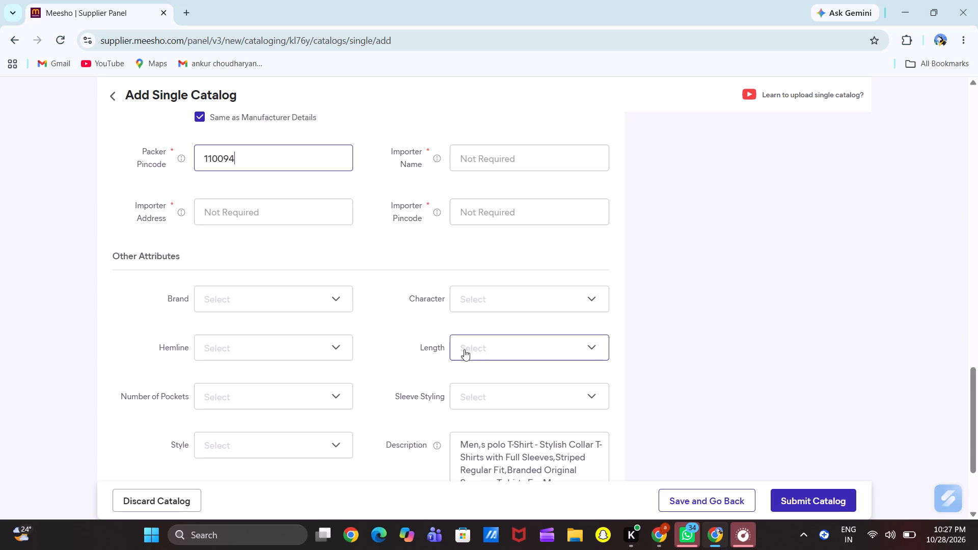
Set Product 5's length to Regular and its style to Korean in the other attributes.
click(487, 352)
click(504, 438)
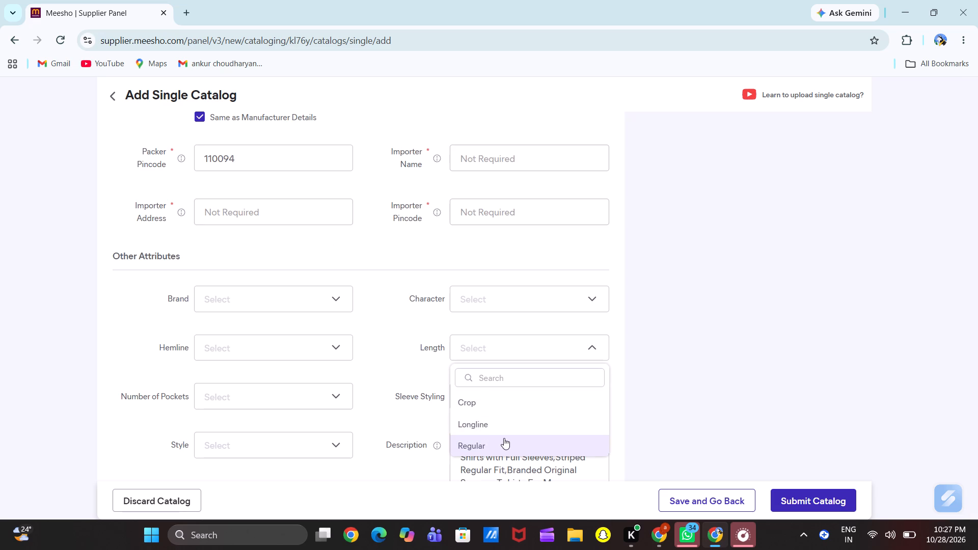
click(248, 444)
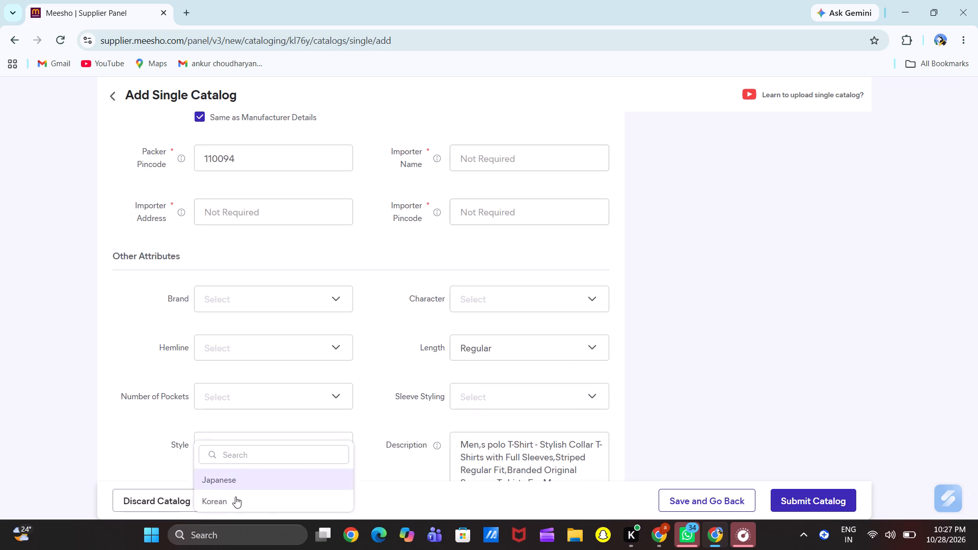
click(238, 497)
scroll(367, 356, up, 1)
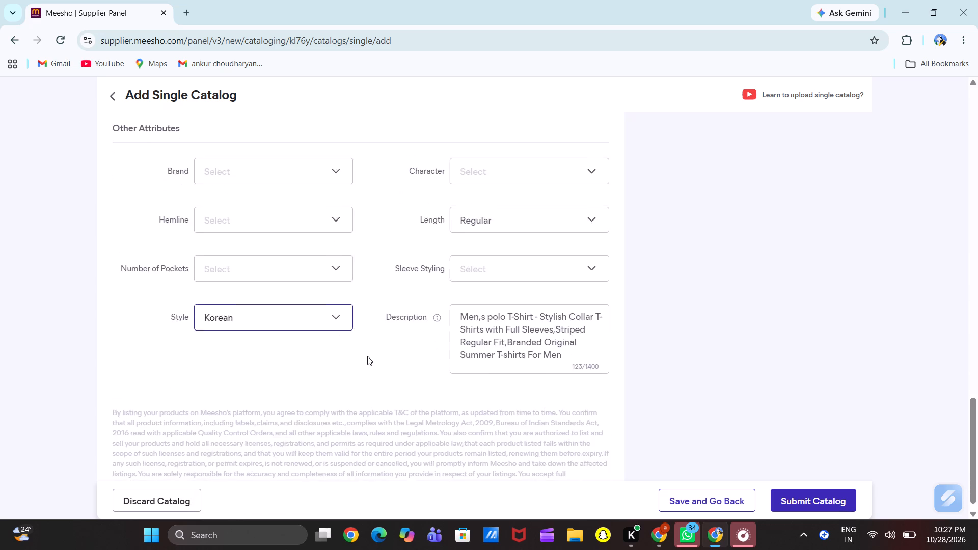
Review Product 5's completed product details, prices, inventory and size measurements.
scroll(367, 356, up, 6)
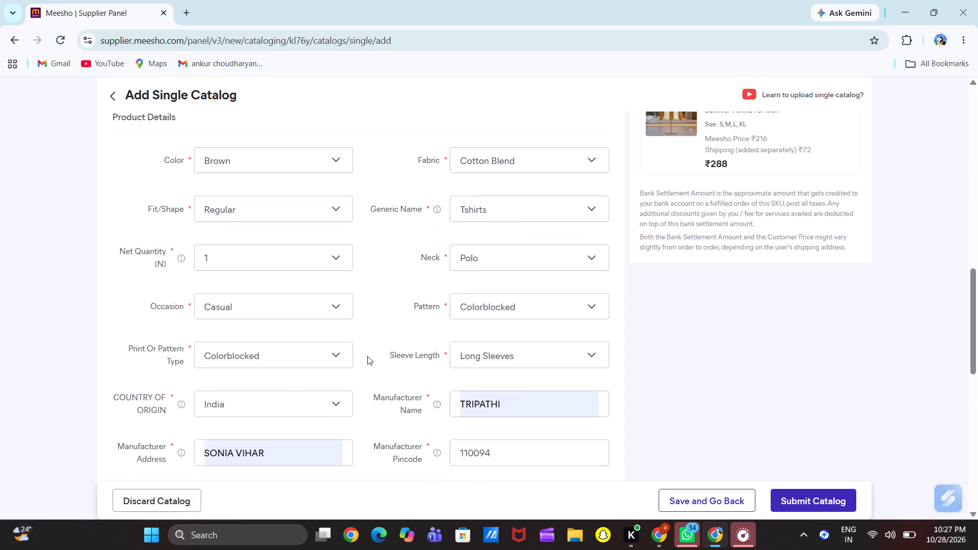
scroll(367, 356, up, 3)
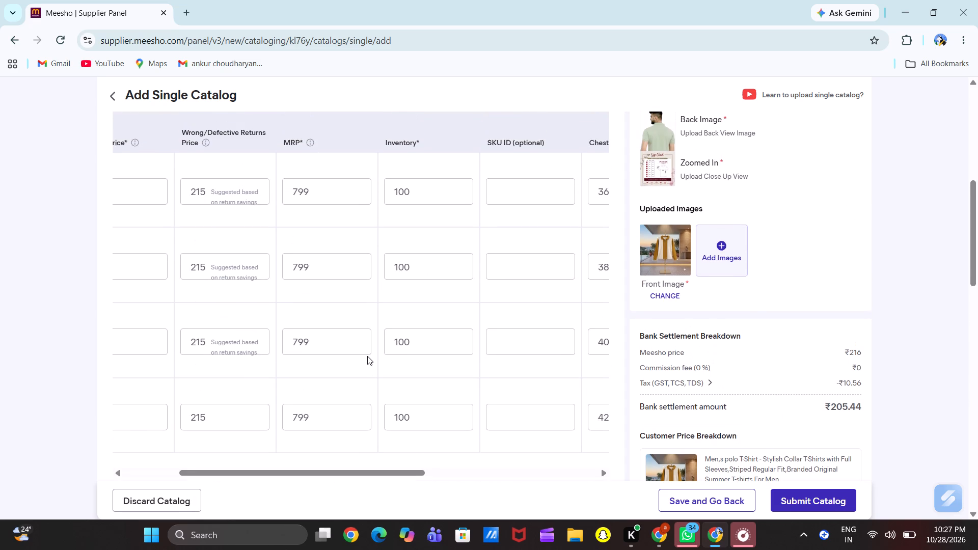
scroll(367, 356, up, 1)
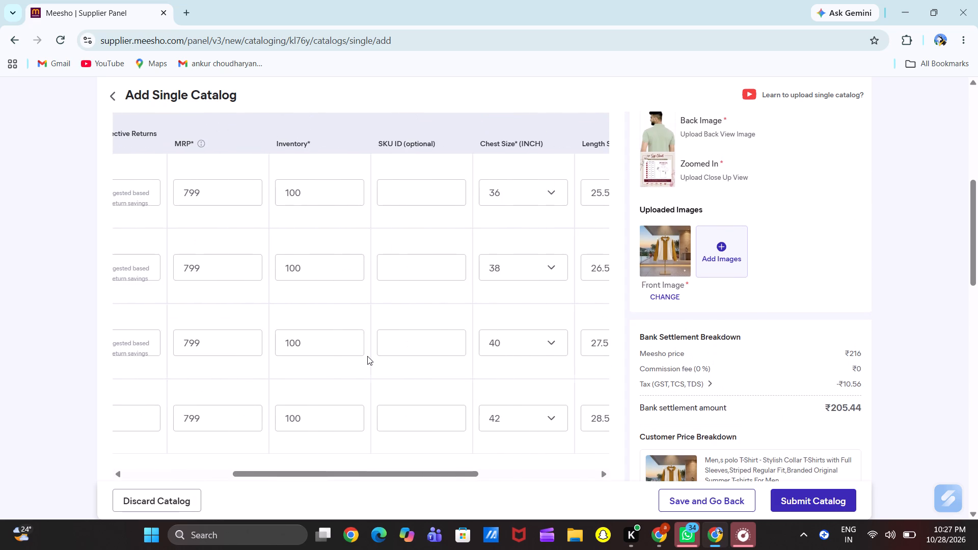
scroll(367, 356, left, 3)
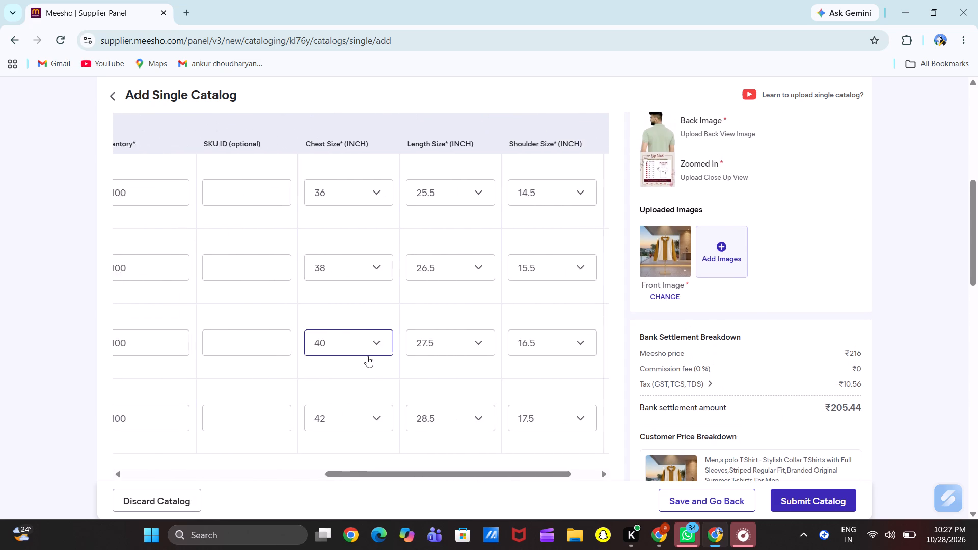
scroll(367, 356, left, 2)
scroll(367, 356, up, 4)
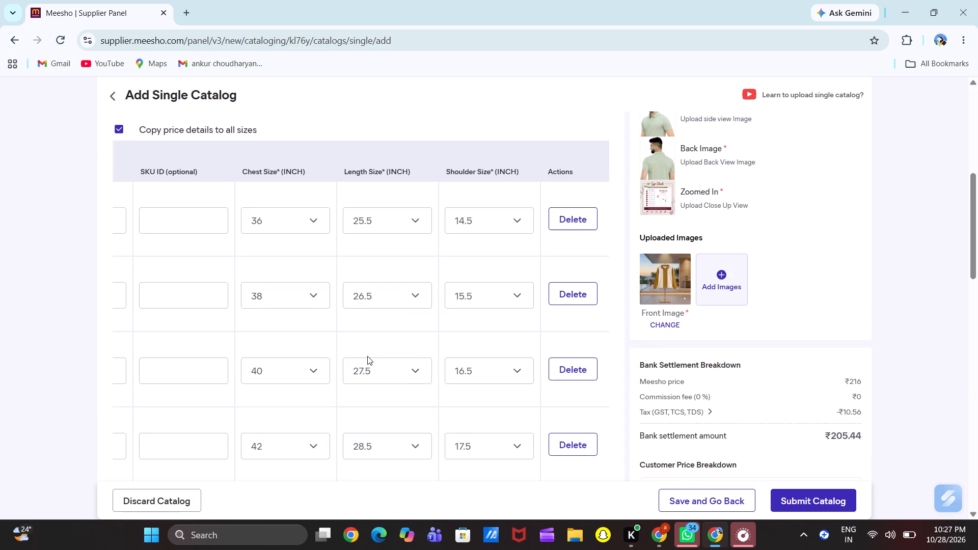
scroll(367, 356, up, 1)
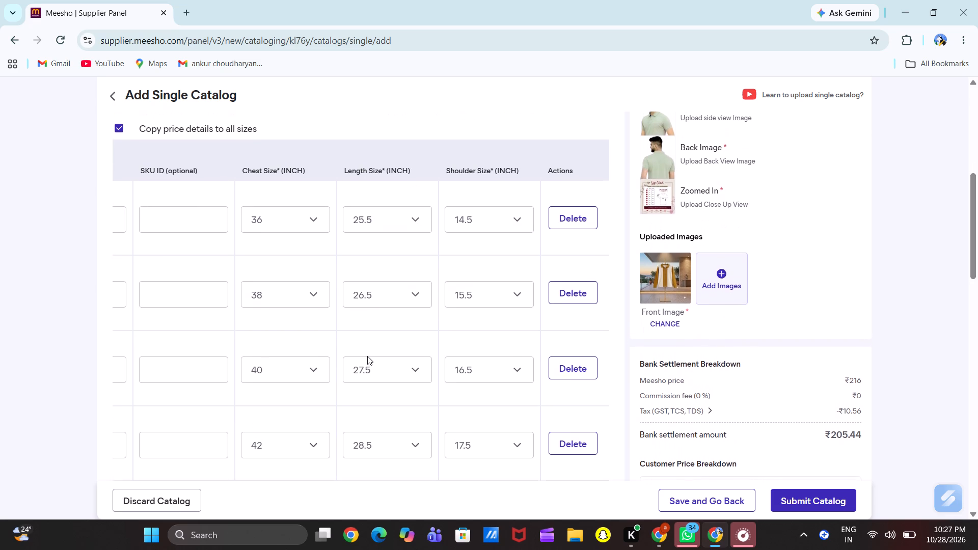
scroll(367, 356, up, 2)
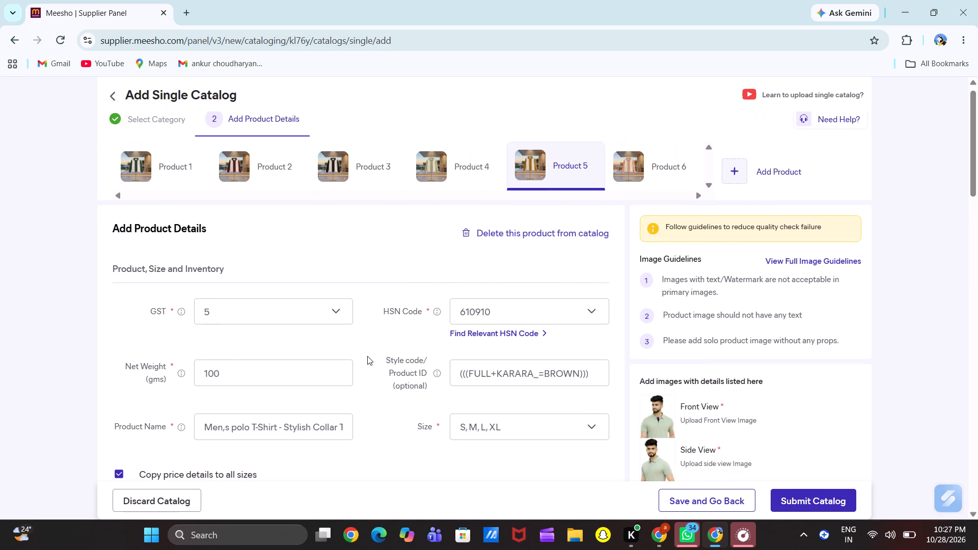
scroll(367, 356, up, 1)
Open Product 6 and enter its style code as (((FULL+KARARA_=P))), based on the saved MAROON code.
click(655, 173)
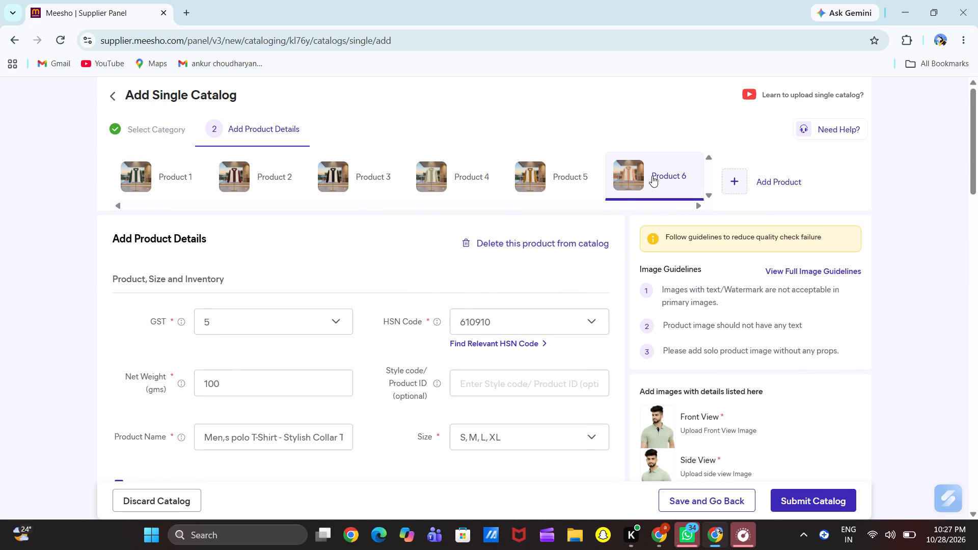
click(486, 366)
click(486, 382)
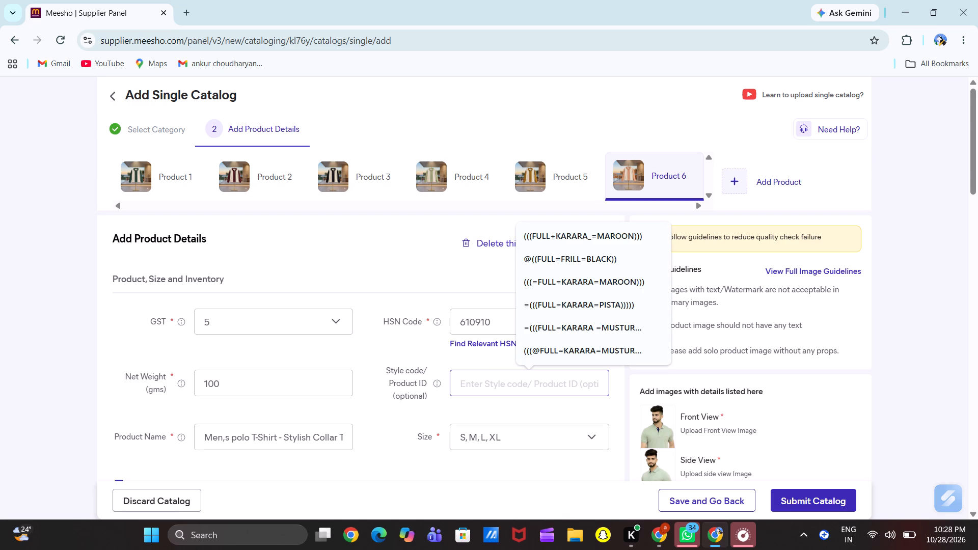
click(585, 237)
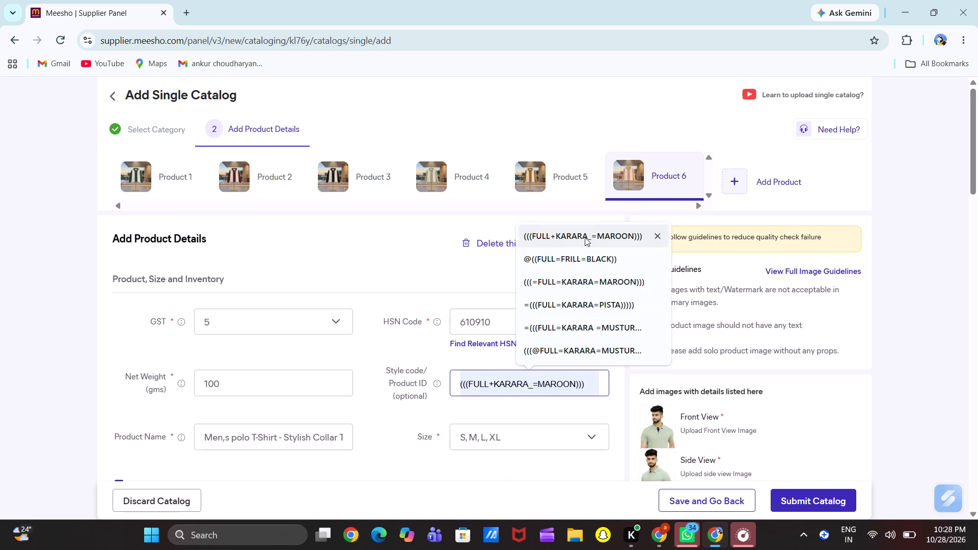
click(588, 383)
key(BackSpace)
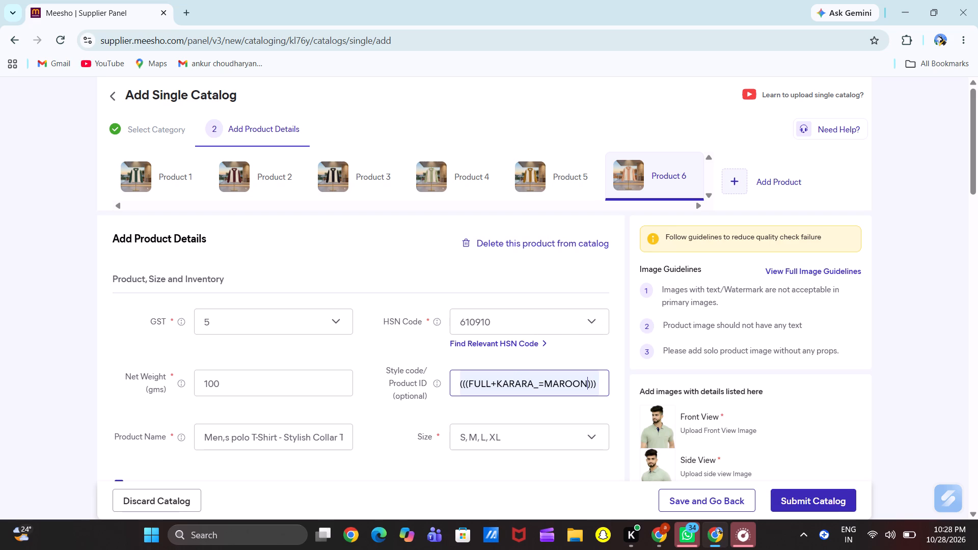
key(BackSpace)
key(BackSpace)
key(BackSpace)
key(BackSpace)
key(BackSpace)
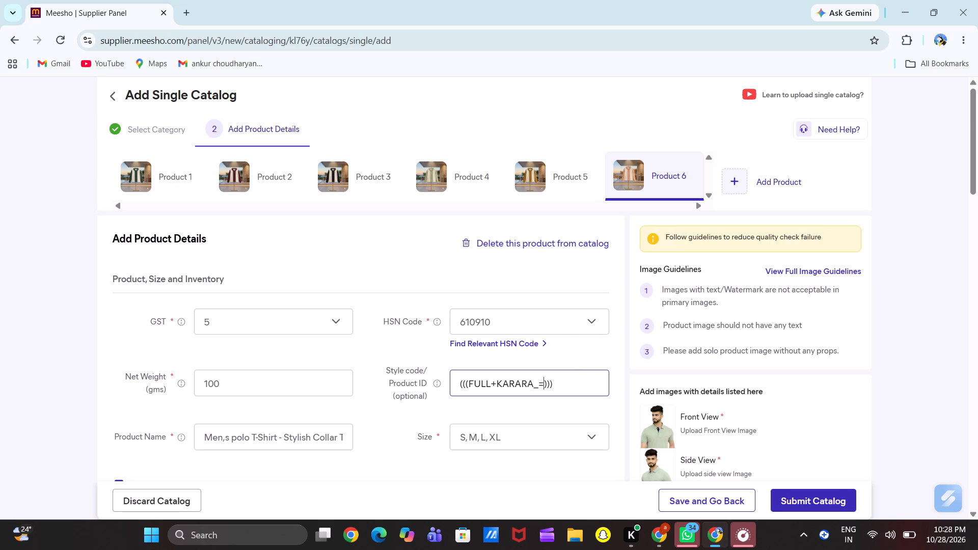
key(p)
Go to Product 6's size table with the shoulder size fields.
scroll(768, 431, down, 5)
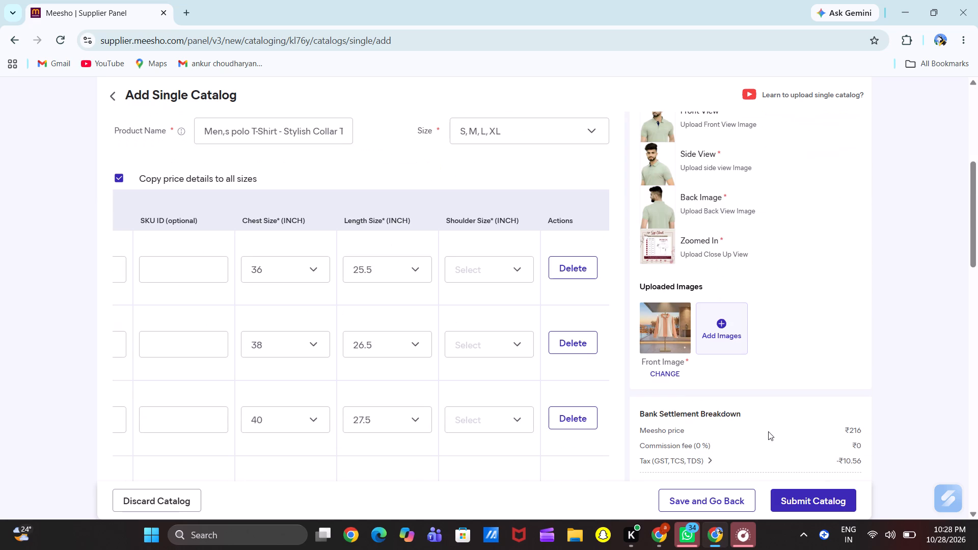
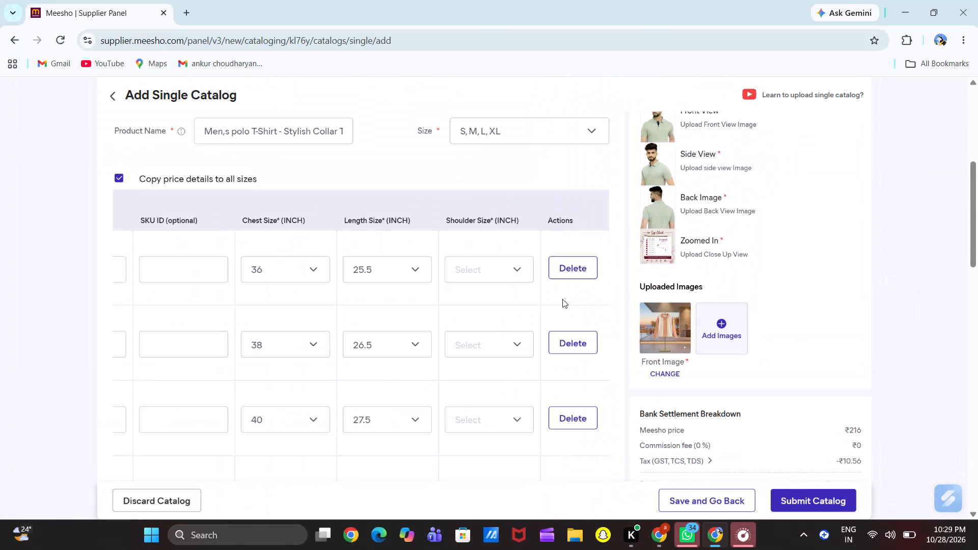
Set Product 6's shoulder size to 14.5 inches for size S and 15.5 inches for size M.
click(484, 270)
scroll(482, 356, down, 1)
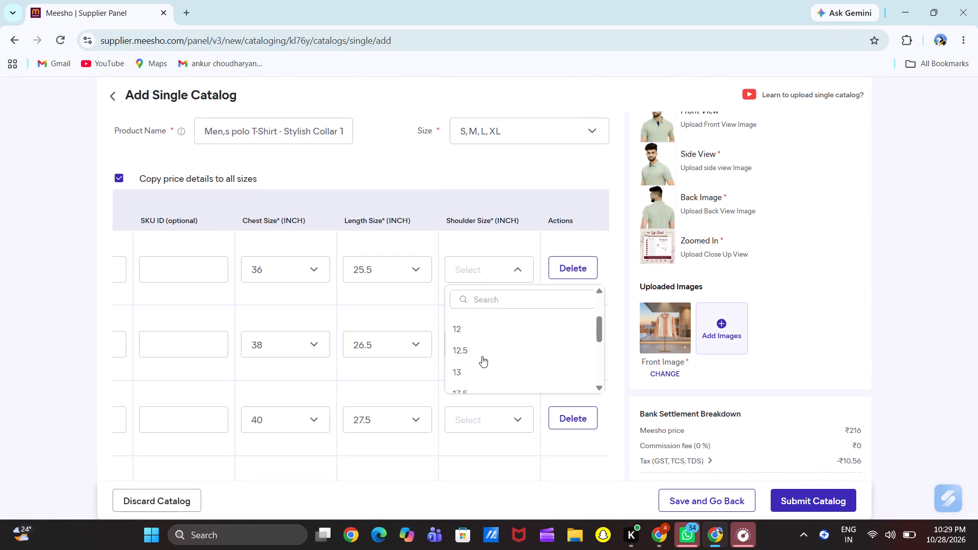
scroll(482, 356, down, 3)
click(482, 356)
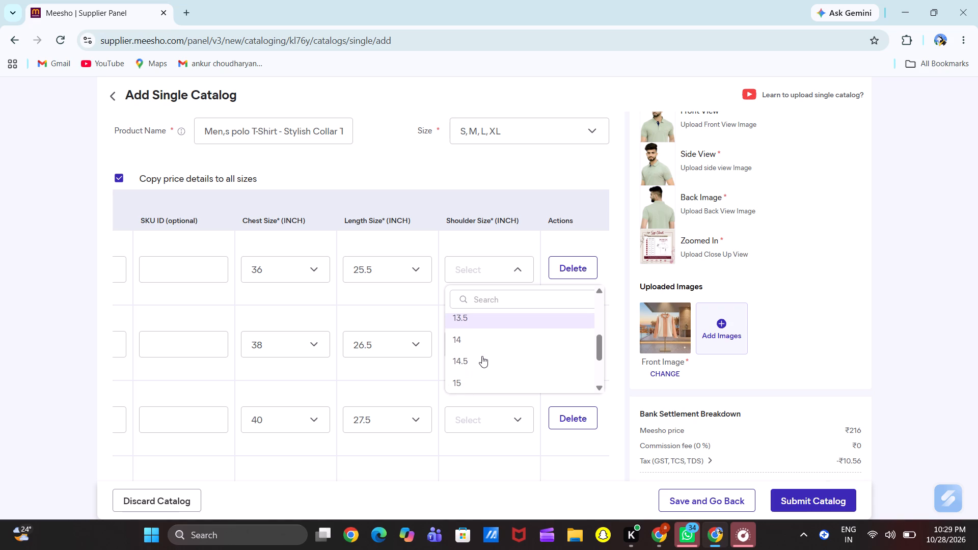
click(483, 344)
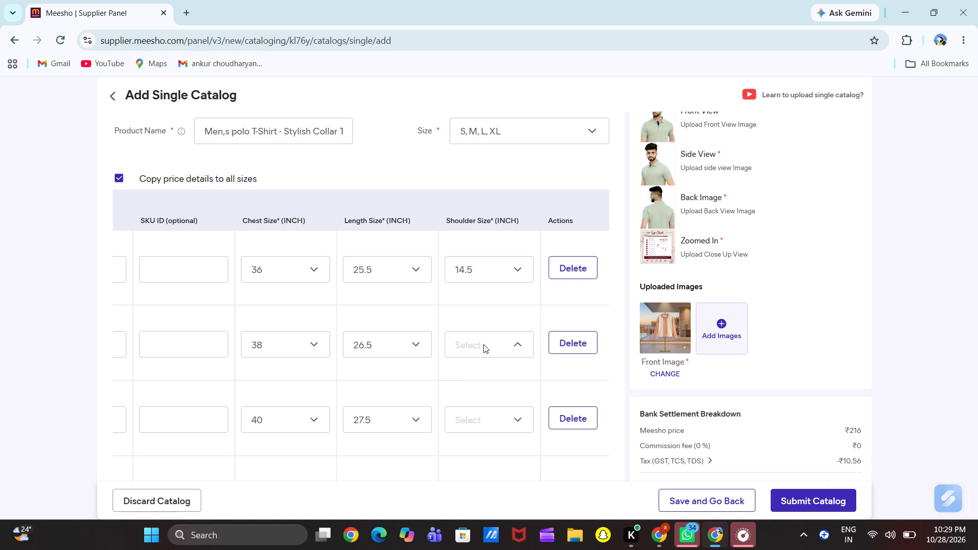
scroll(487, 430, down, 2)
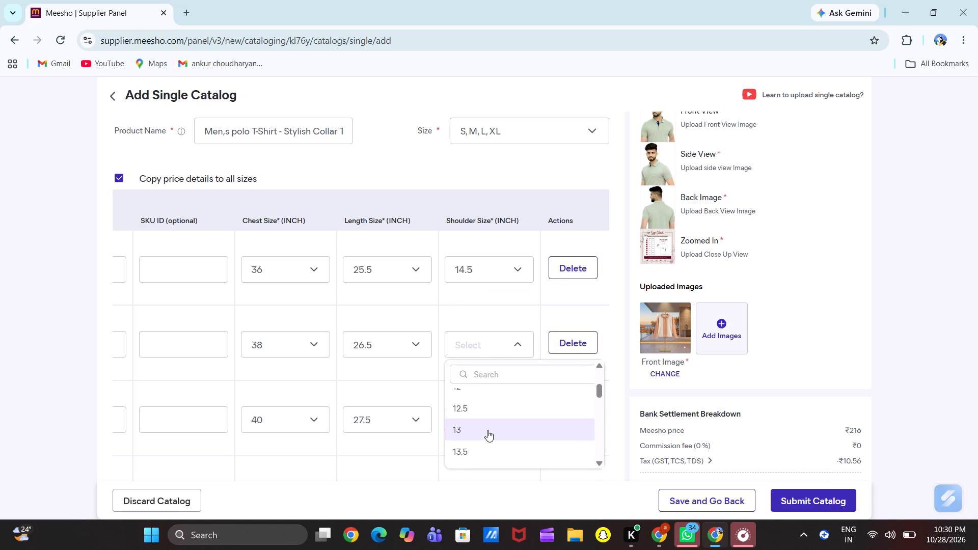
scroll(487, 430, down, 2)
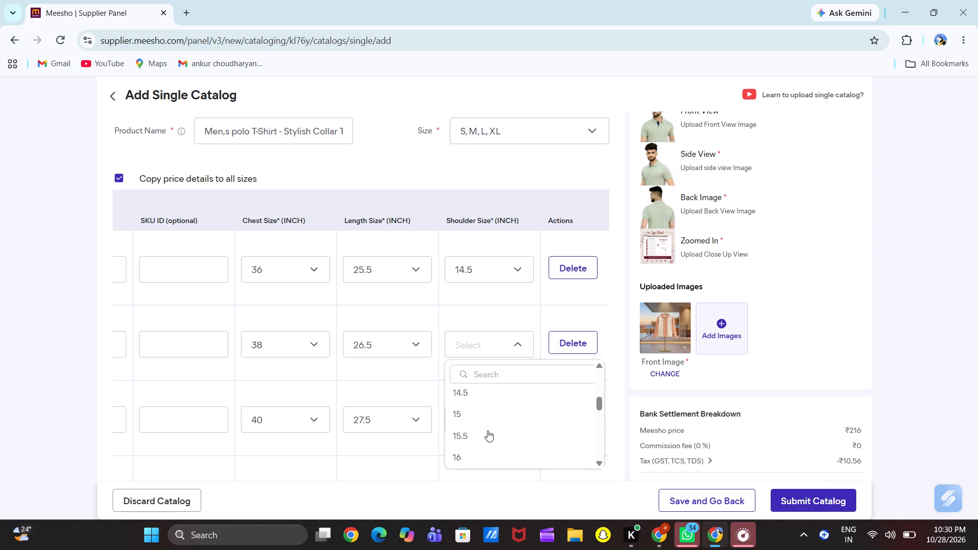
scroll(487, 430, down, 1)
click(487, 430)
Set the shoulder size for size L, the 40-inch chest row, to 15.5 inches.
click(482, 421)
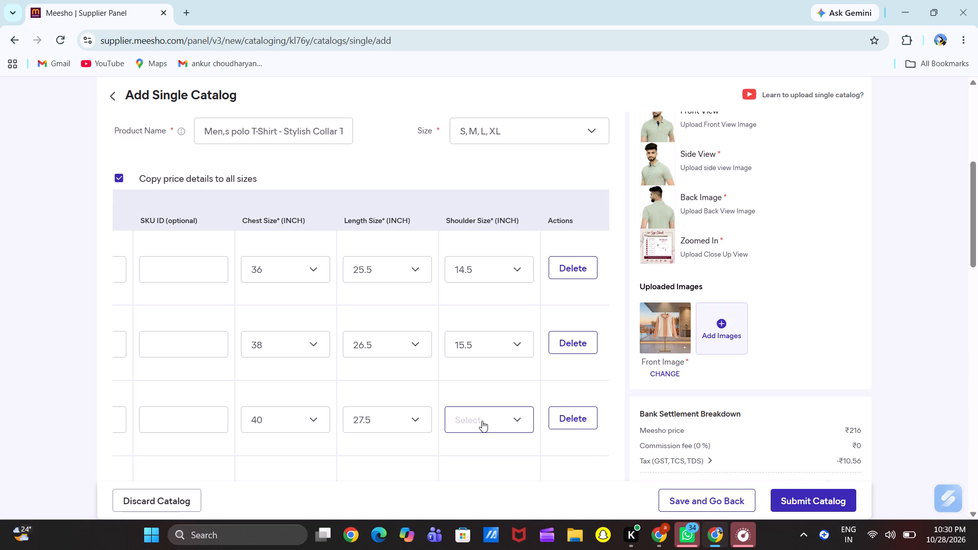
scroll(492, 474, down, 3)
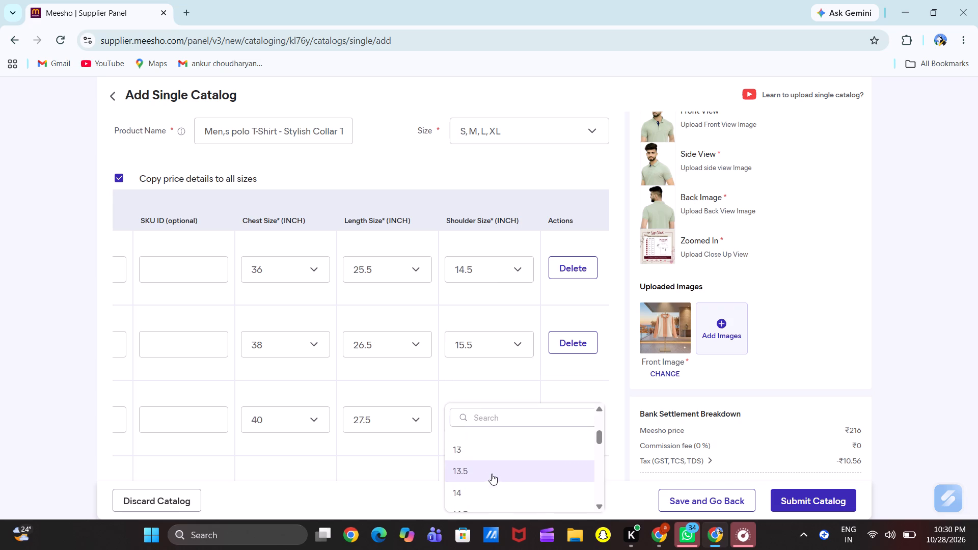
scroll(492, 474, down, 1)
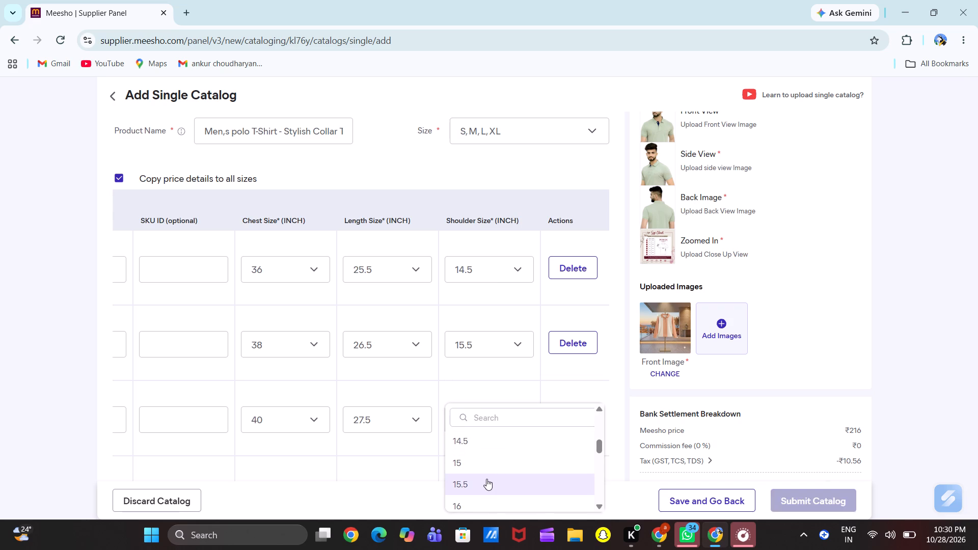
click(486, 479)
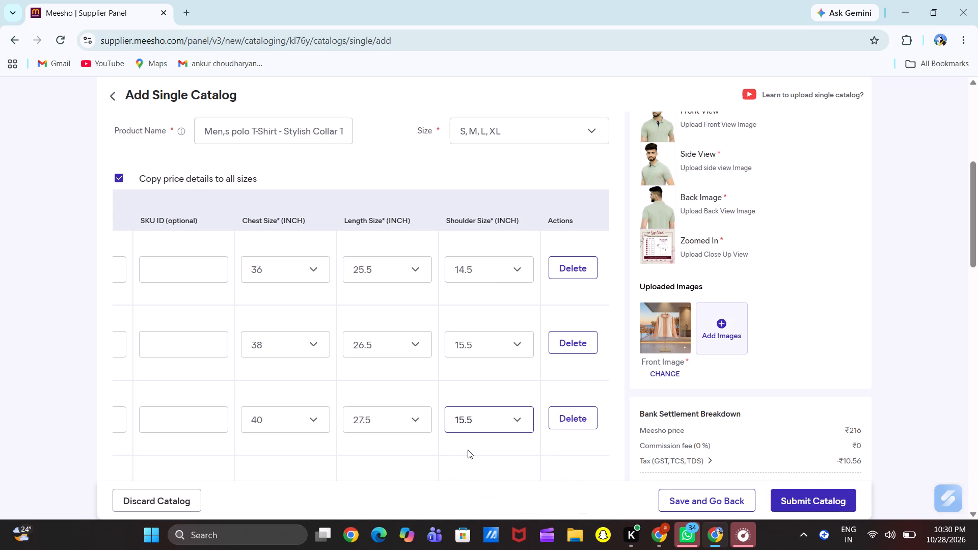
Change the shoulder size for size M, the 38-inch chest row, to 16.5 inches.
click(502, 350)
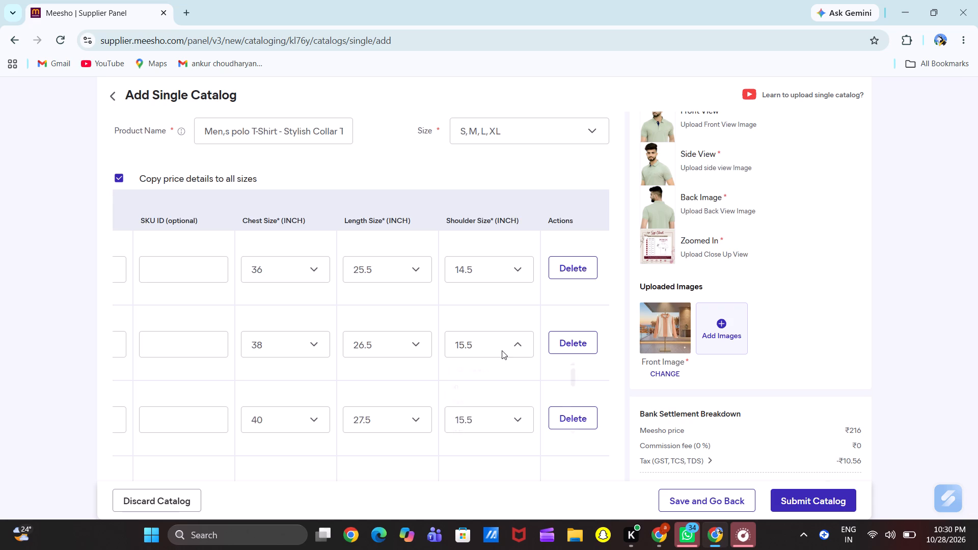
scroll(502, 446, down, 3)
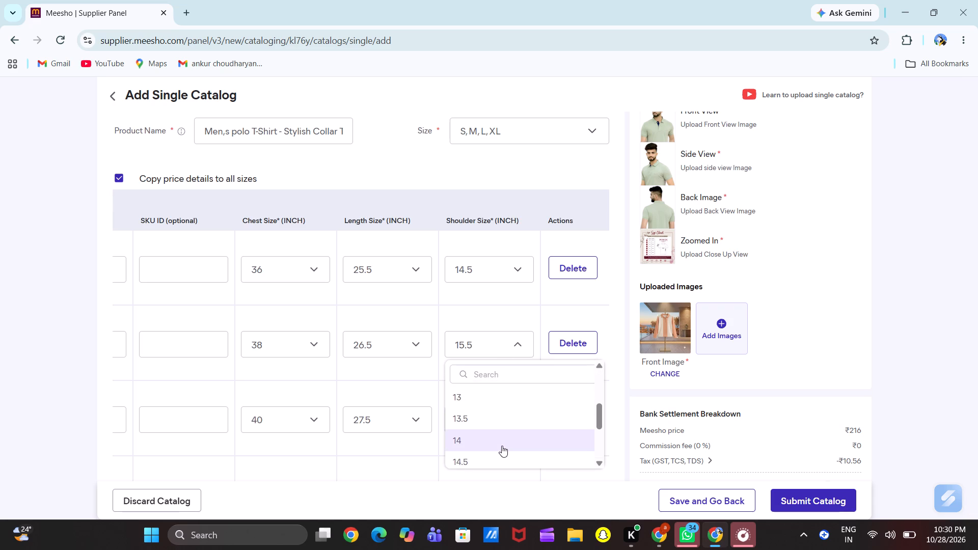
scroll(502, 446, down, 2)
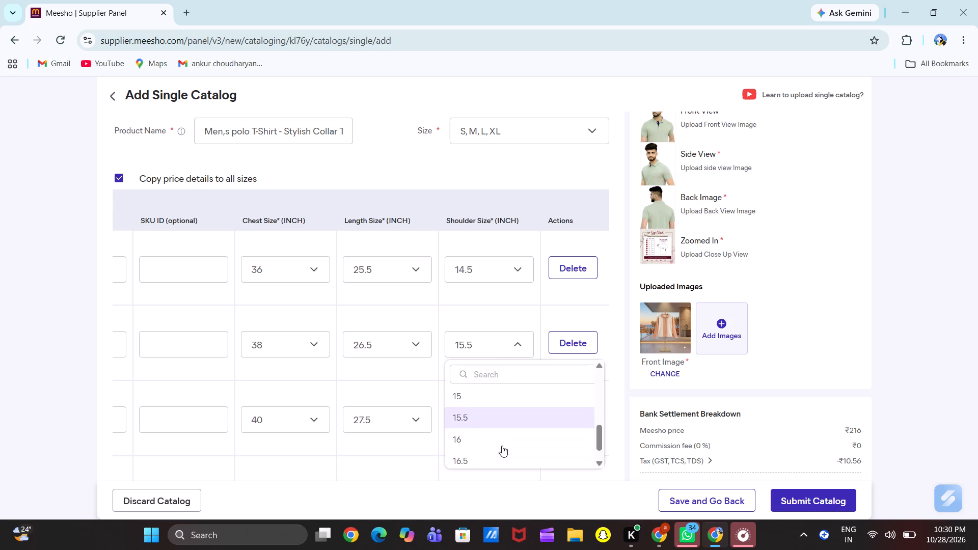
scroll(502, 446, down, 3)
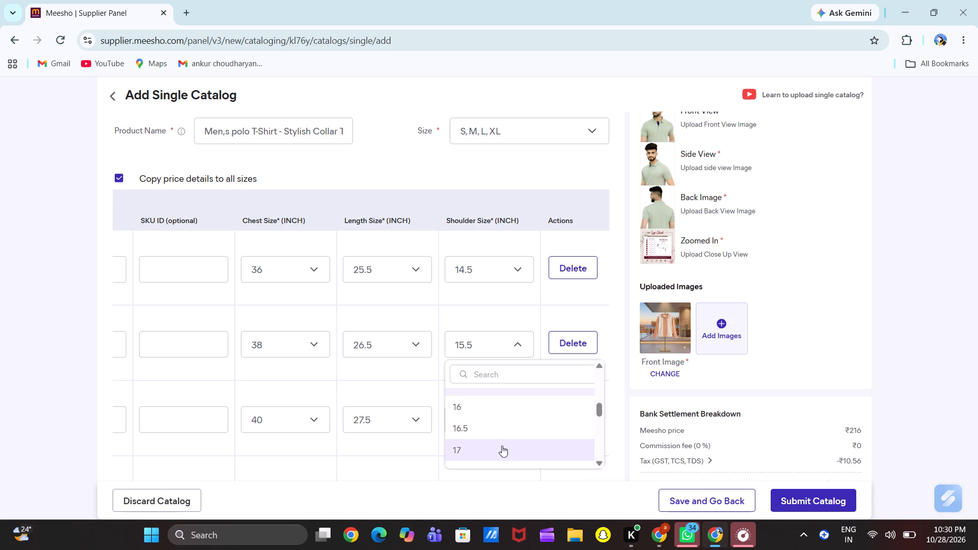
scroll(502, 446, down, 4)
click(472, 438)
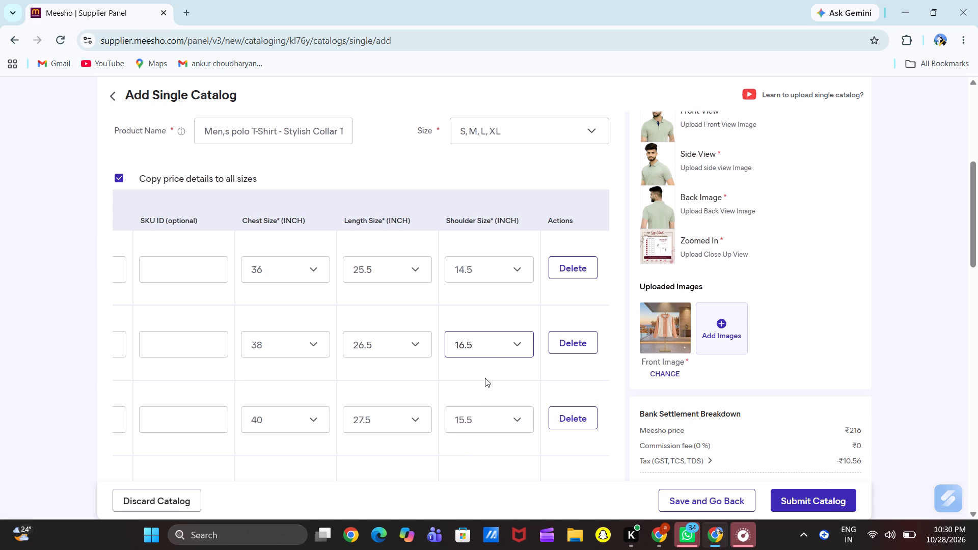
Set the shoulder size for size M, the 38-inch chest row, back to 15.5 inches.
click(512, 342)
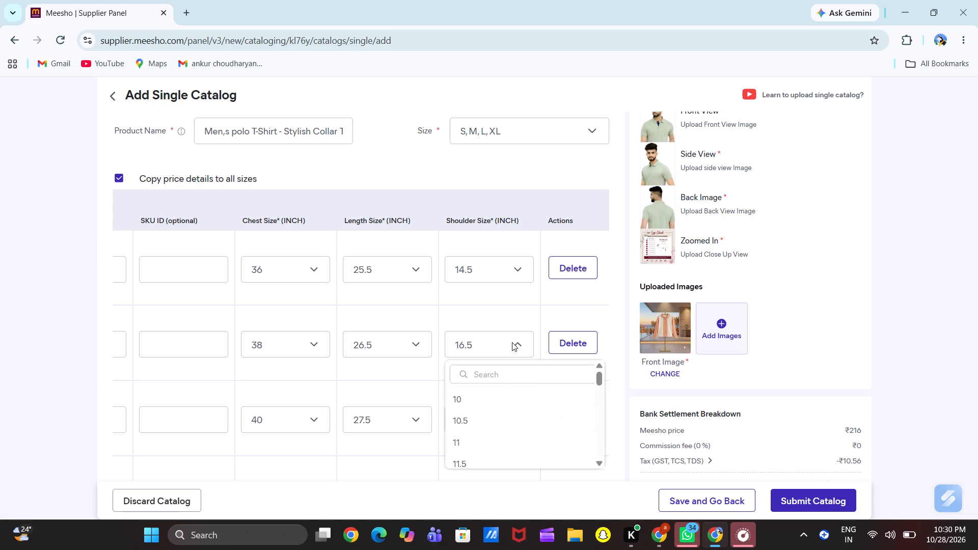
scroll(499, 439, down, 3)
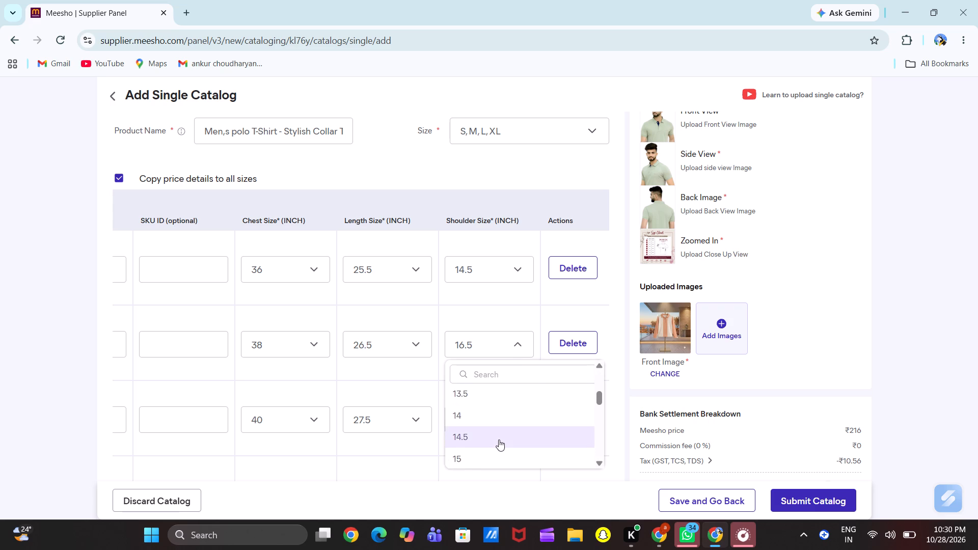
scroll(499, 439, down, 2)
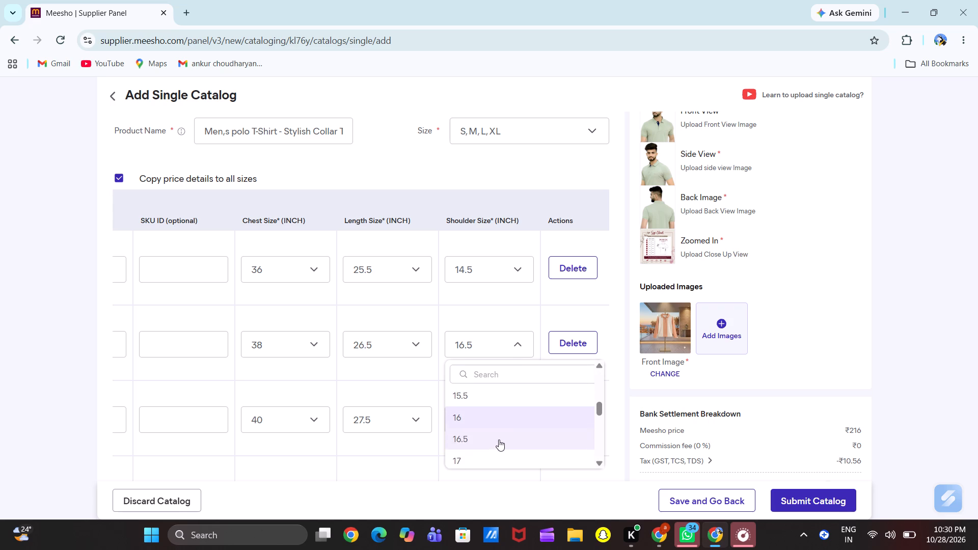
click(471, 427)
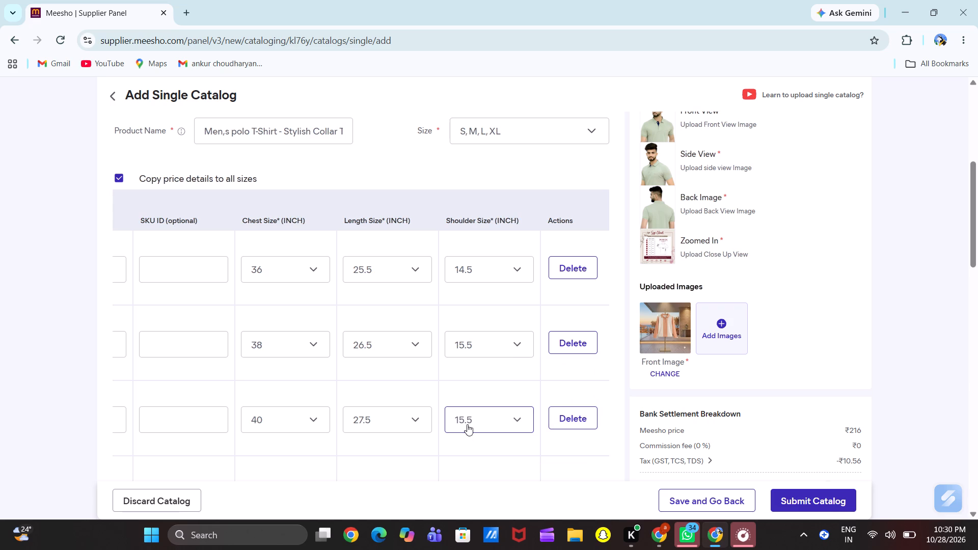
Set the shoulder size for size L, the 40-inch chest row, to 16.5 inches.
click(495, 420)
scroll(505, 490, down, 2)
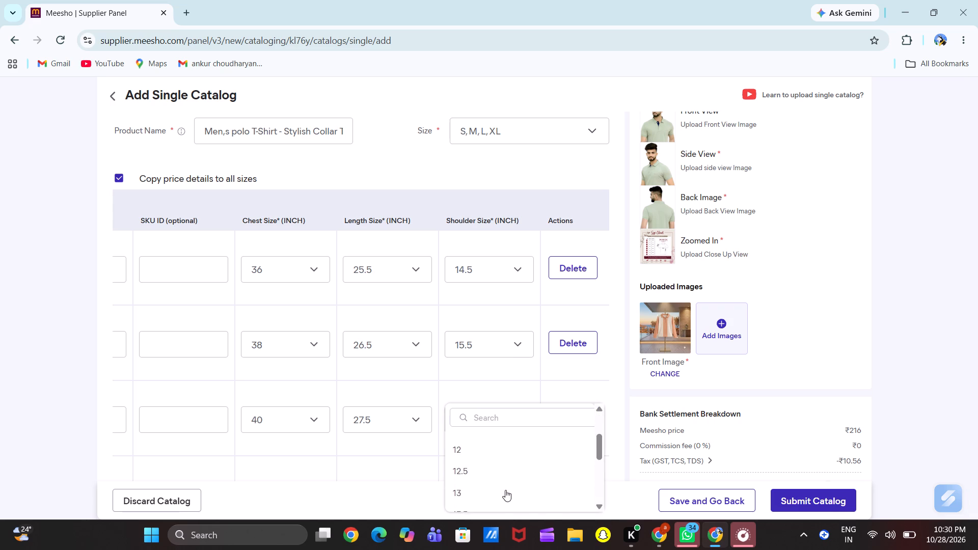
scroll(505, 490, down, 3)
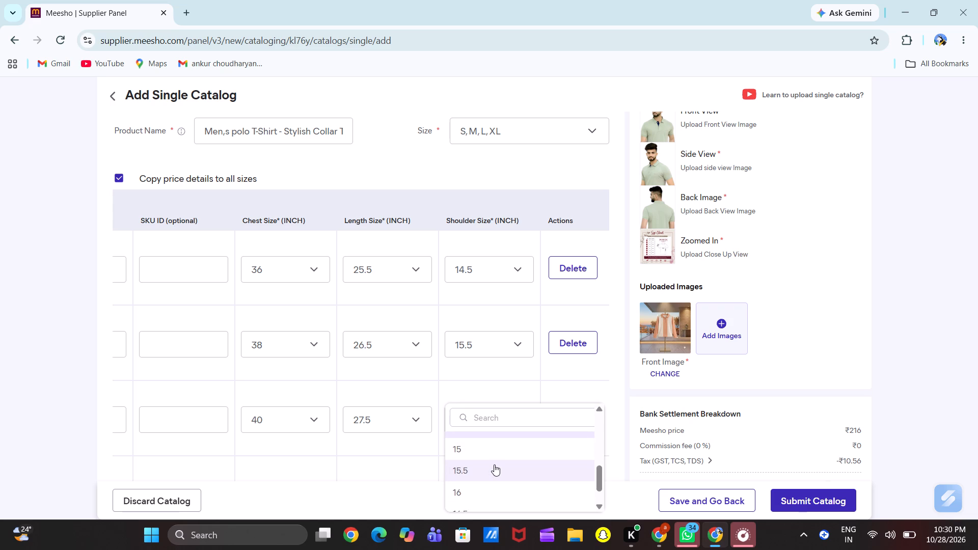
scroll(494, 464, down, 2)
click(486, 457)
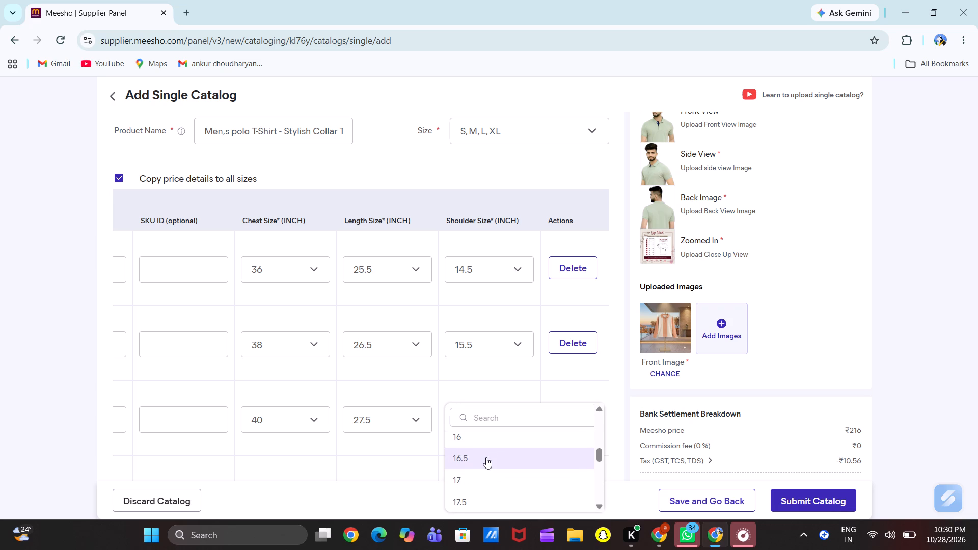
Set the shoulder size for size XL, the 42-inch chest row, to 17.5 inches.
scroll(473, 462, down, 2)
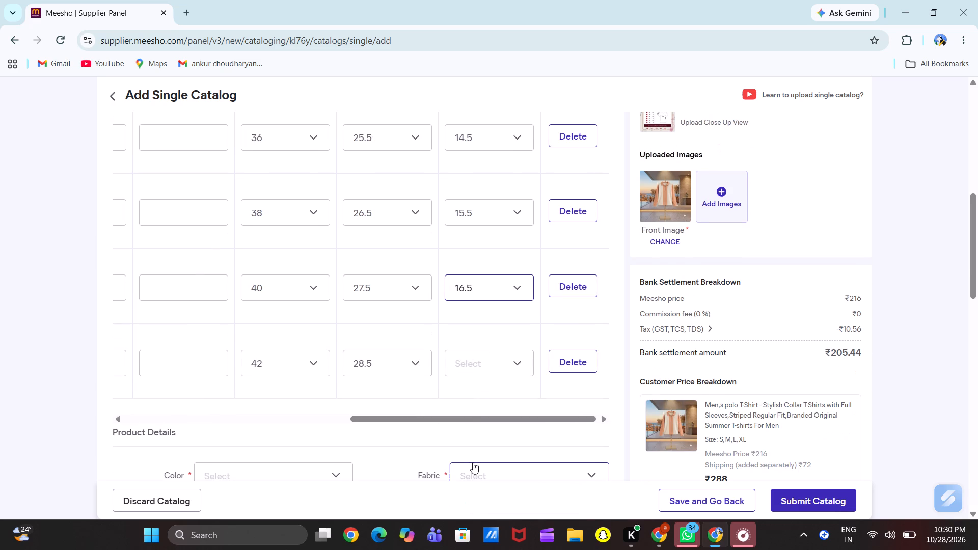
click(472, 352)
scroll(503, 450, down, 1)
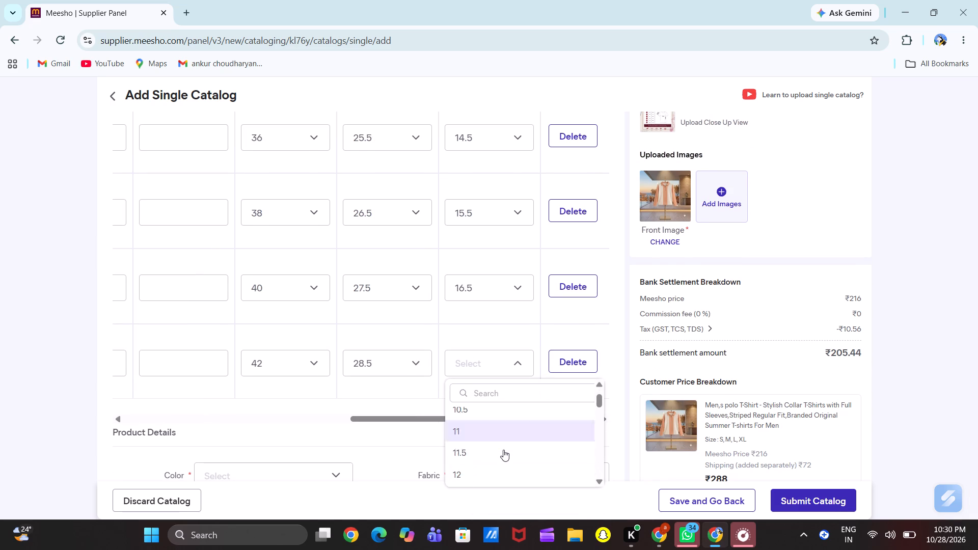
scroll(503, 450, down, 3)
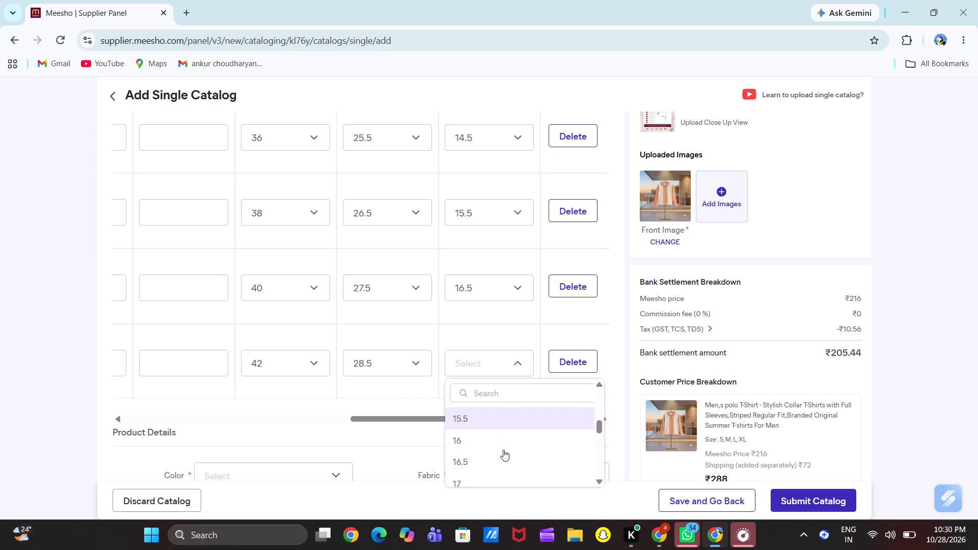
scroll(503, 450, down, 2)
click(503, 450)
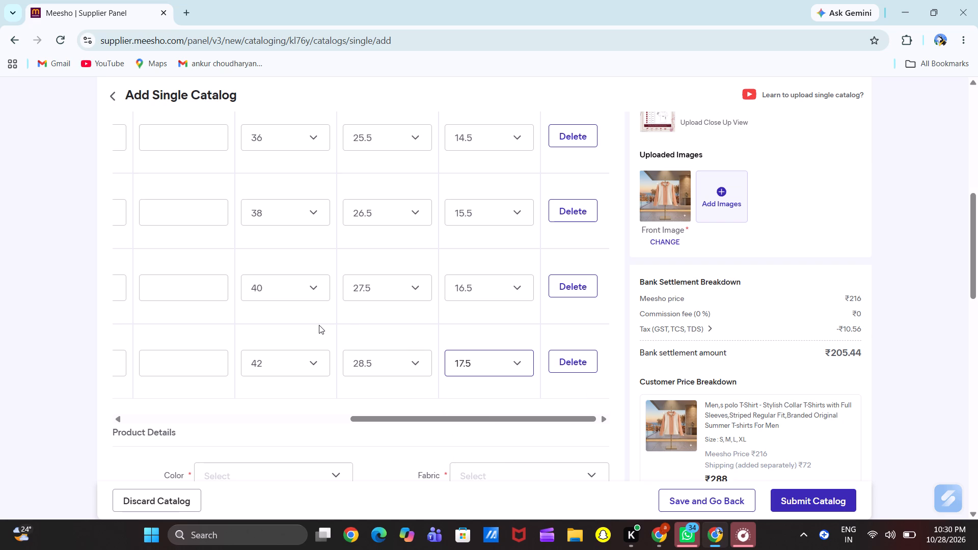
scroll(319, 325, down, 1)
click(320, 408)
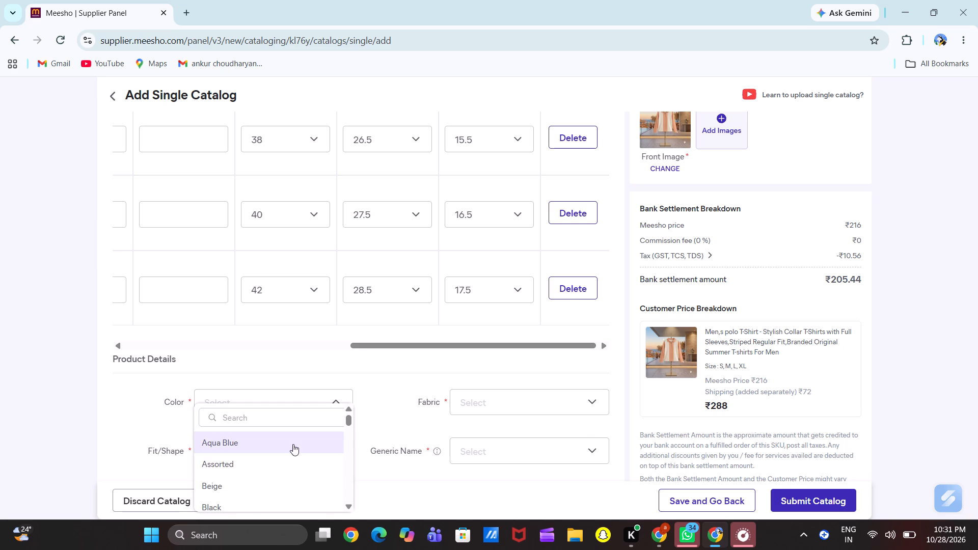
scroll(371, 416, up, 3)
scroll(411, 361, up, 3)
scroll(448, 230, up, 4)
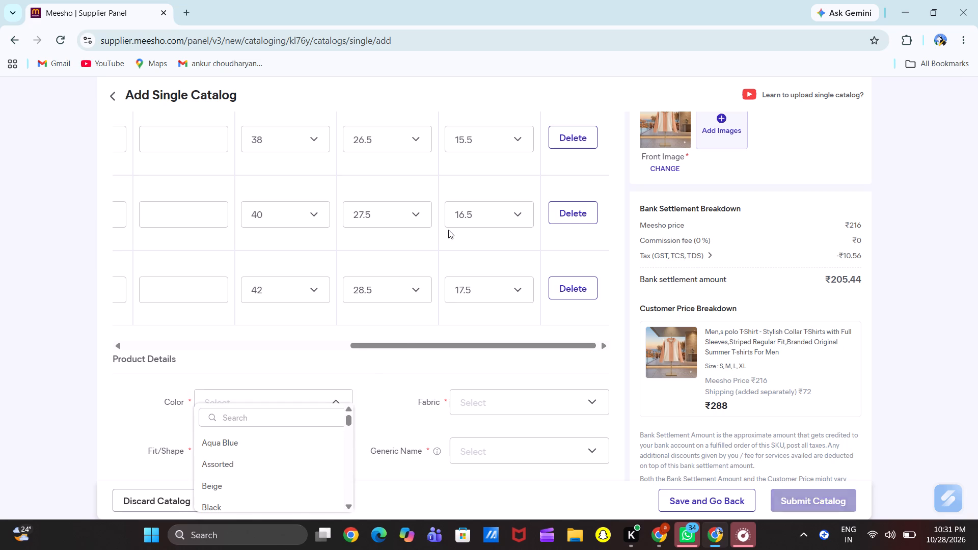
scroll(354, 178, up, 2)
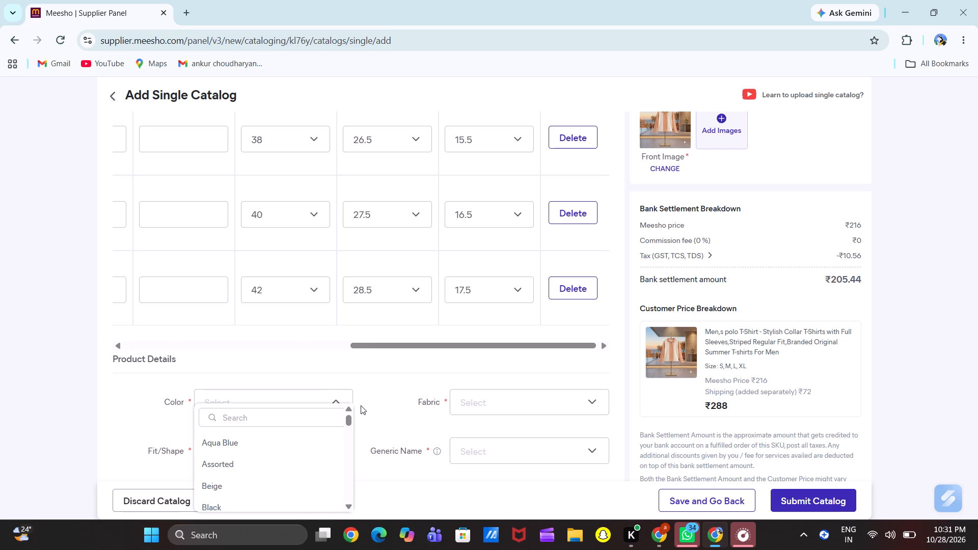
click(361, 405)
Check Product 6's style code in the Product, Size and Inventory section.
scroll(401, 375, up, 3)
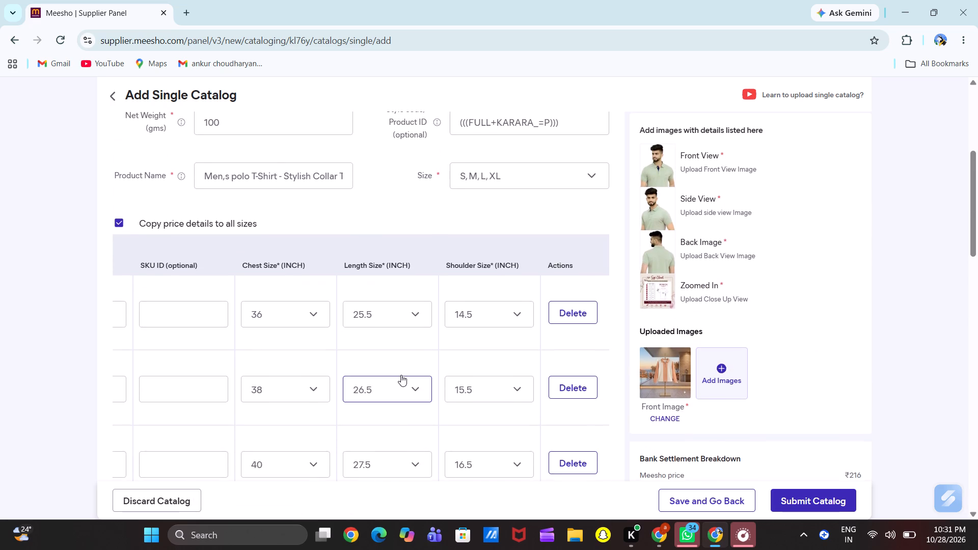
scroll(401, 375, up, 2)
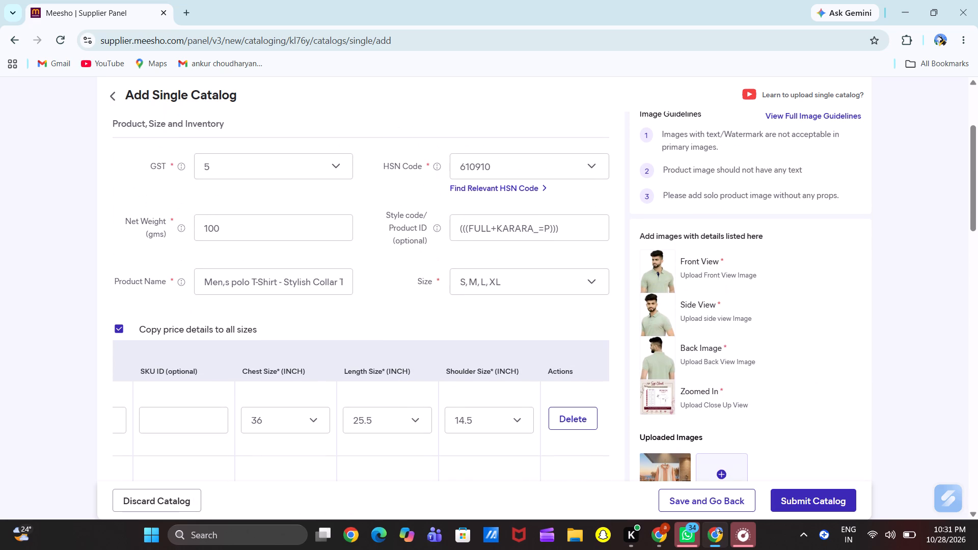
click(550, 225)
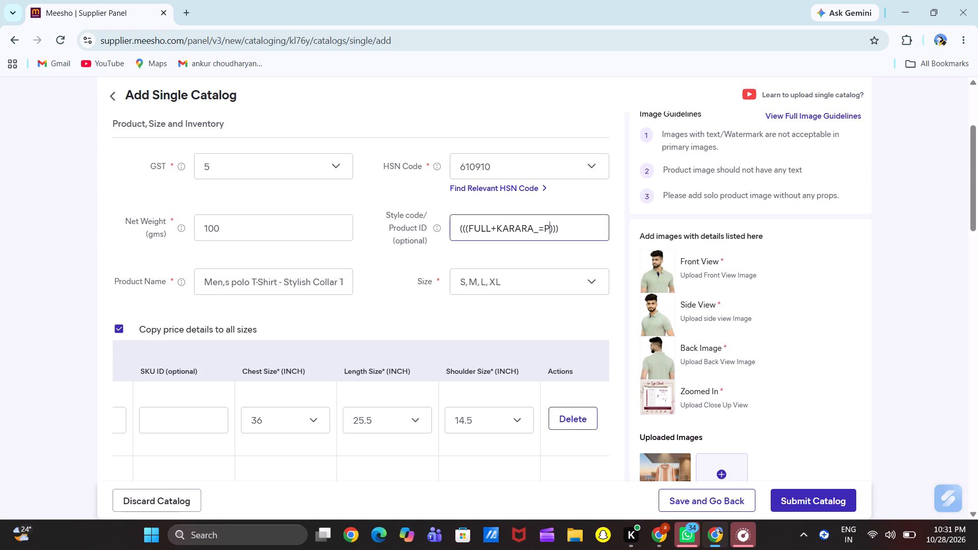
scroll(671, 256, down, 2)
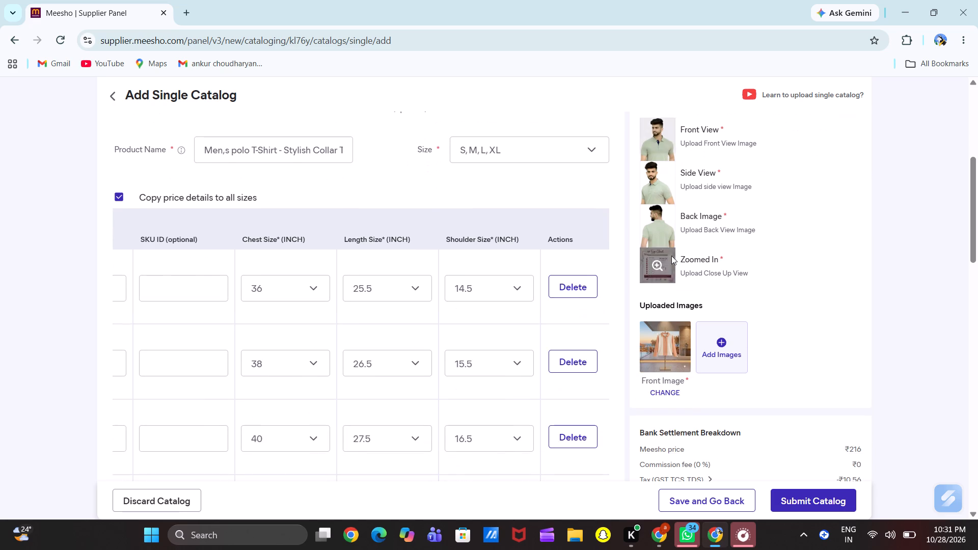
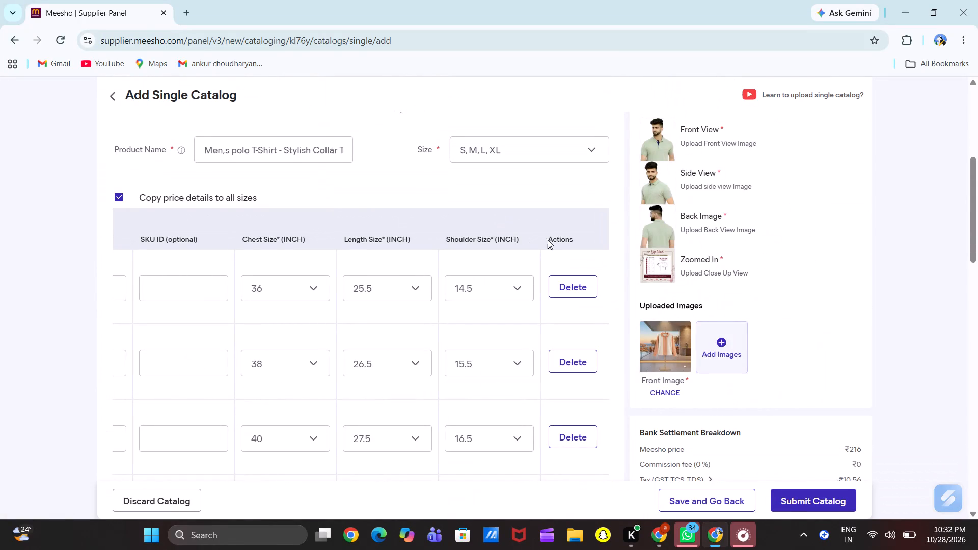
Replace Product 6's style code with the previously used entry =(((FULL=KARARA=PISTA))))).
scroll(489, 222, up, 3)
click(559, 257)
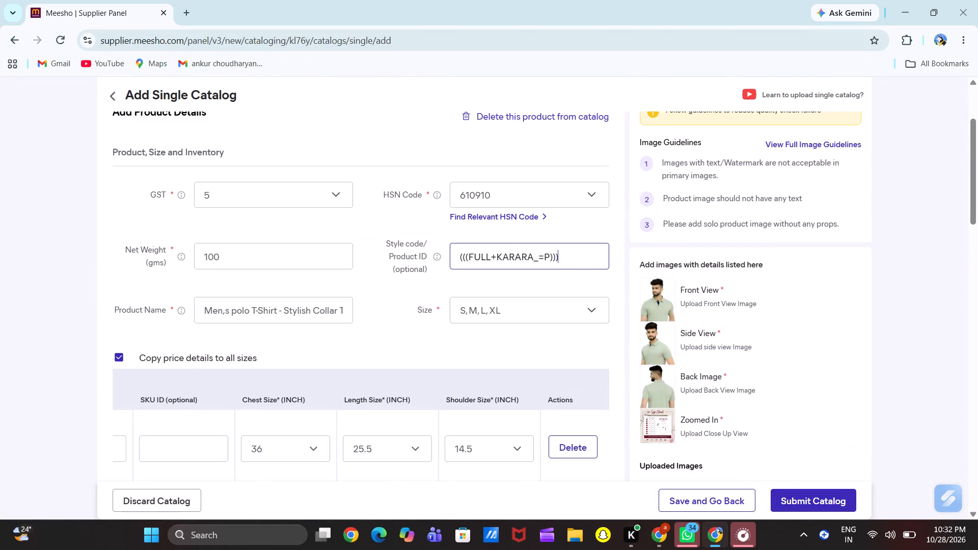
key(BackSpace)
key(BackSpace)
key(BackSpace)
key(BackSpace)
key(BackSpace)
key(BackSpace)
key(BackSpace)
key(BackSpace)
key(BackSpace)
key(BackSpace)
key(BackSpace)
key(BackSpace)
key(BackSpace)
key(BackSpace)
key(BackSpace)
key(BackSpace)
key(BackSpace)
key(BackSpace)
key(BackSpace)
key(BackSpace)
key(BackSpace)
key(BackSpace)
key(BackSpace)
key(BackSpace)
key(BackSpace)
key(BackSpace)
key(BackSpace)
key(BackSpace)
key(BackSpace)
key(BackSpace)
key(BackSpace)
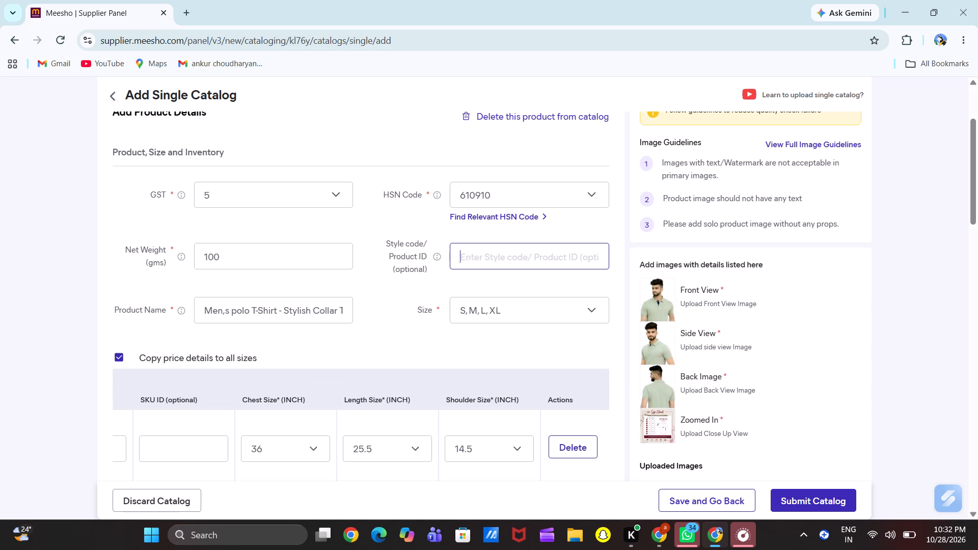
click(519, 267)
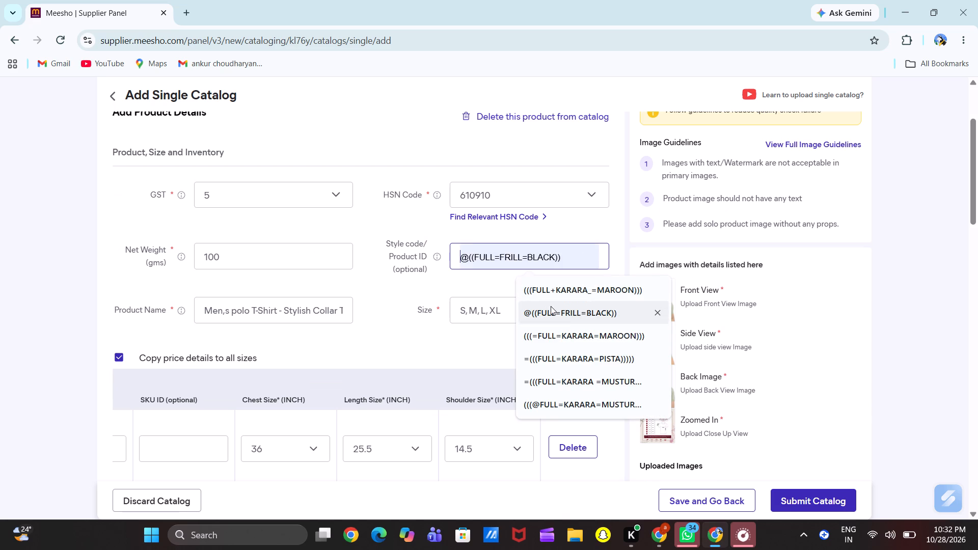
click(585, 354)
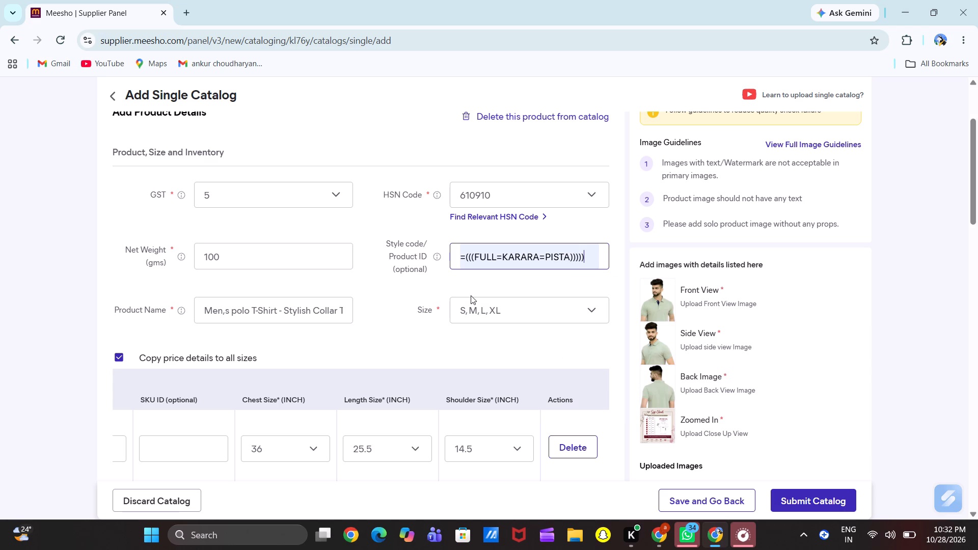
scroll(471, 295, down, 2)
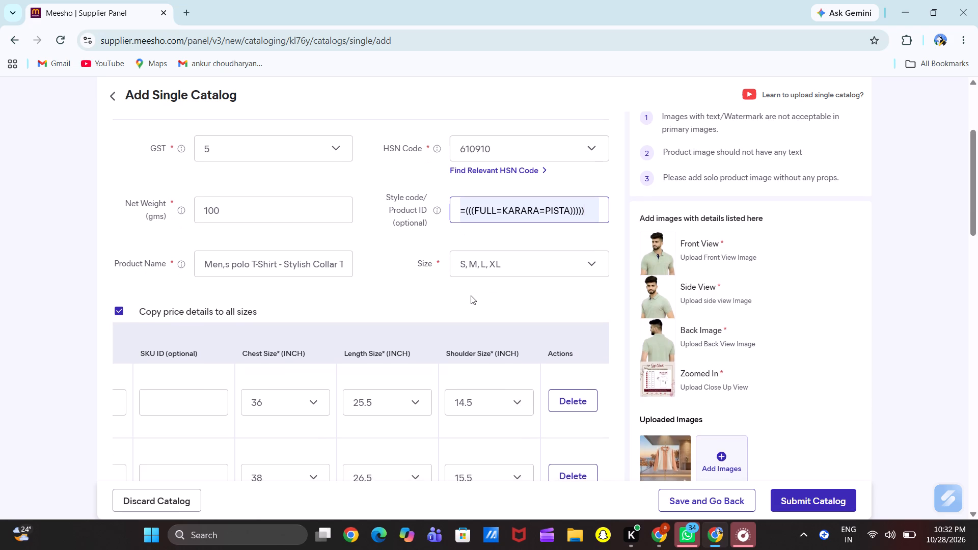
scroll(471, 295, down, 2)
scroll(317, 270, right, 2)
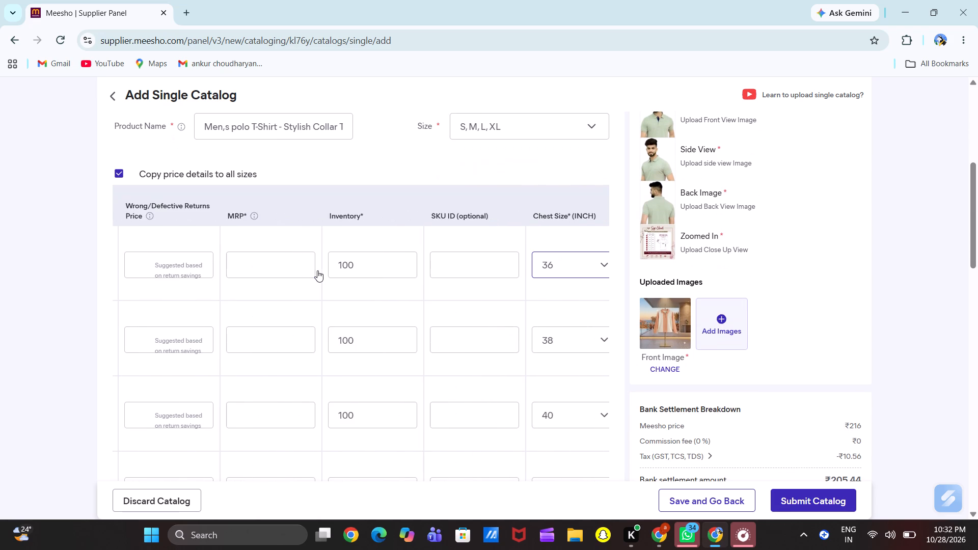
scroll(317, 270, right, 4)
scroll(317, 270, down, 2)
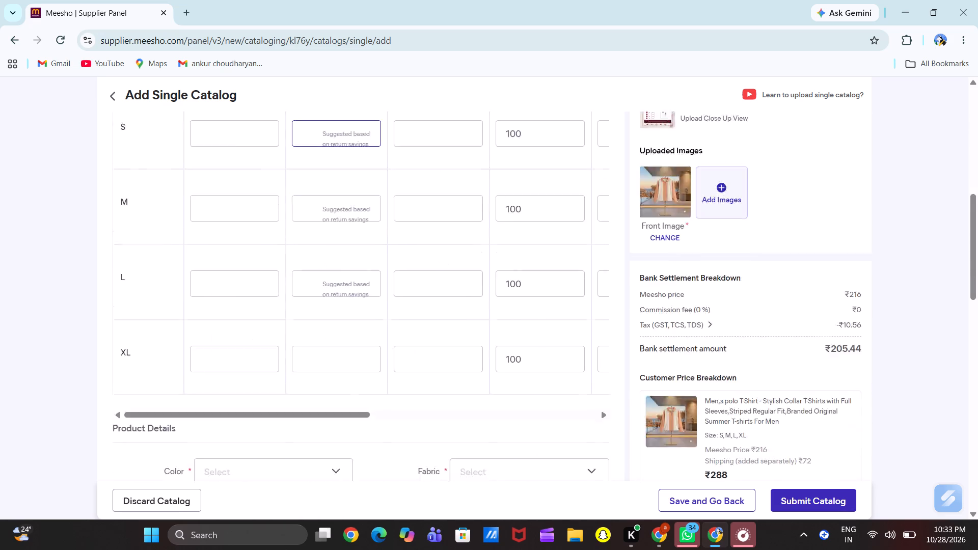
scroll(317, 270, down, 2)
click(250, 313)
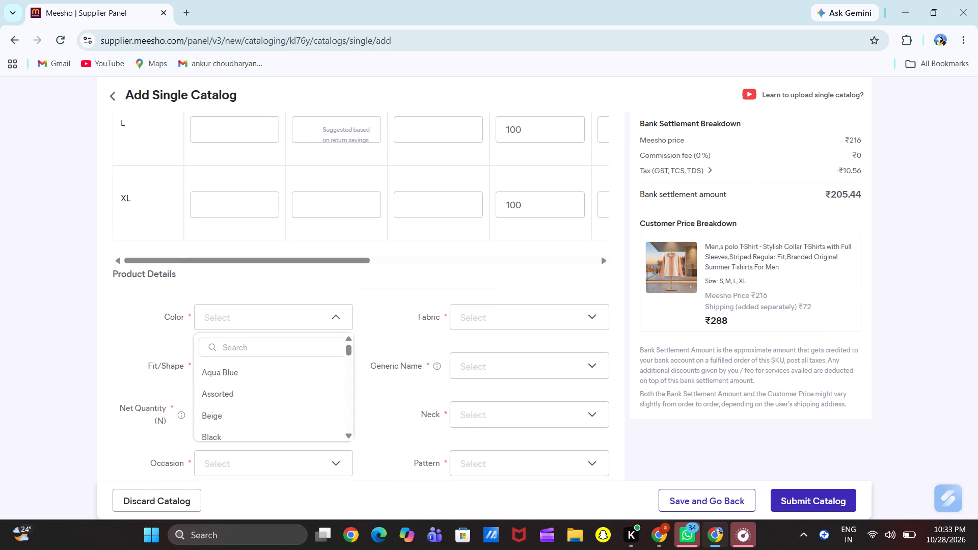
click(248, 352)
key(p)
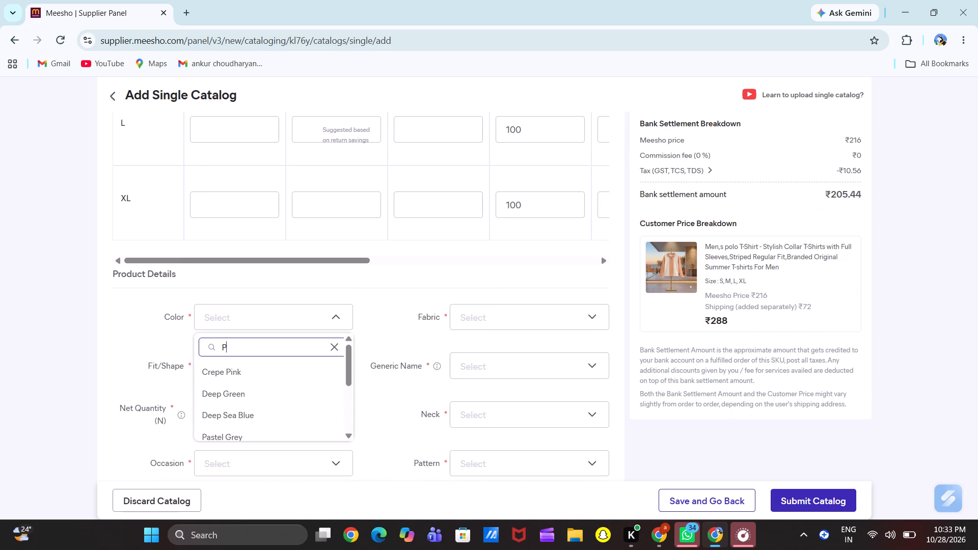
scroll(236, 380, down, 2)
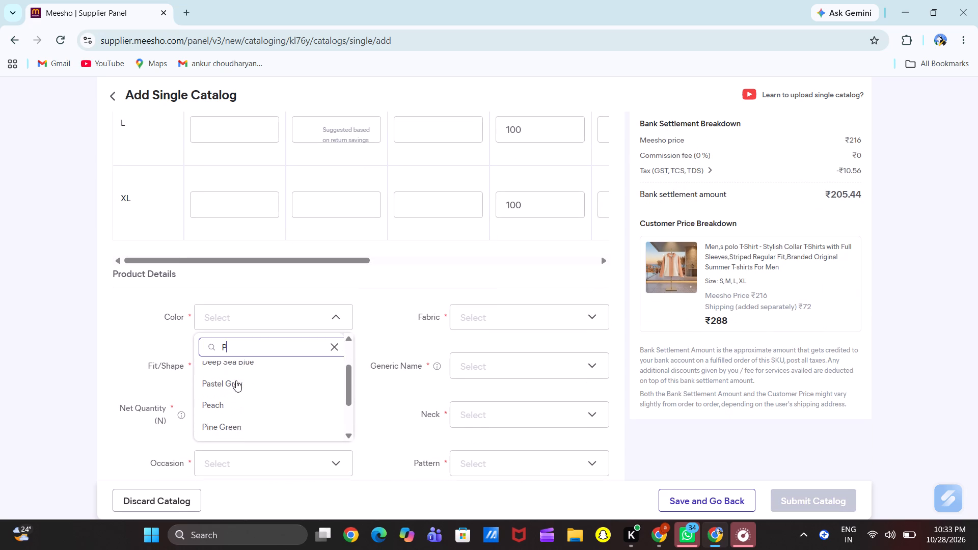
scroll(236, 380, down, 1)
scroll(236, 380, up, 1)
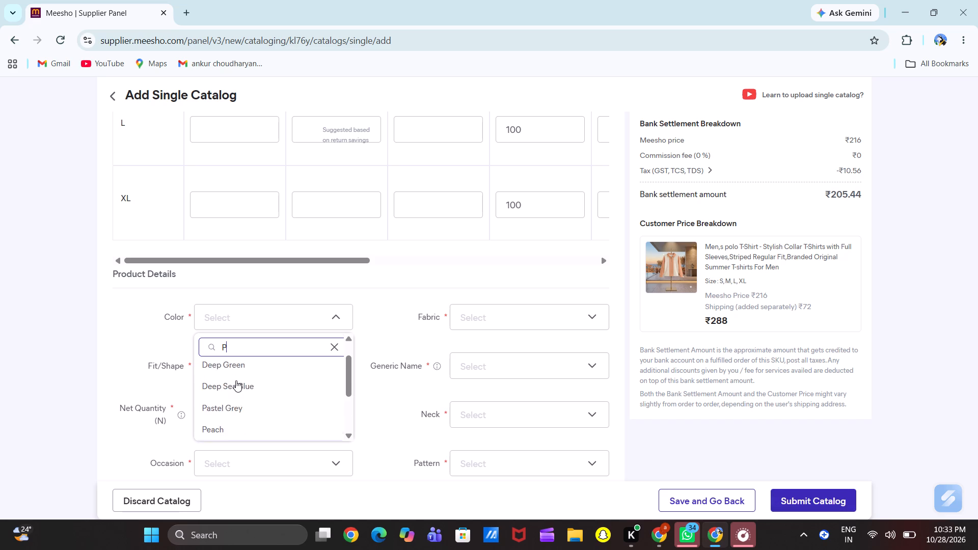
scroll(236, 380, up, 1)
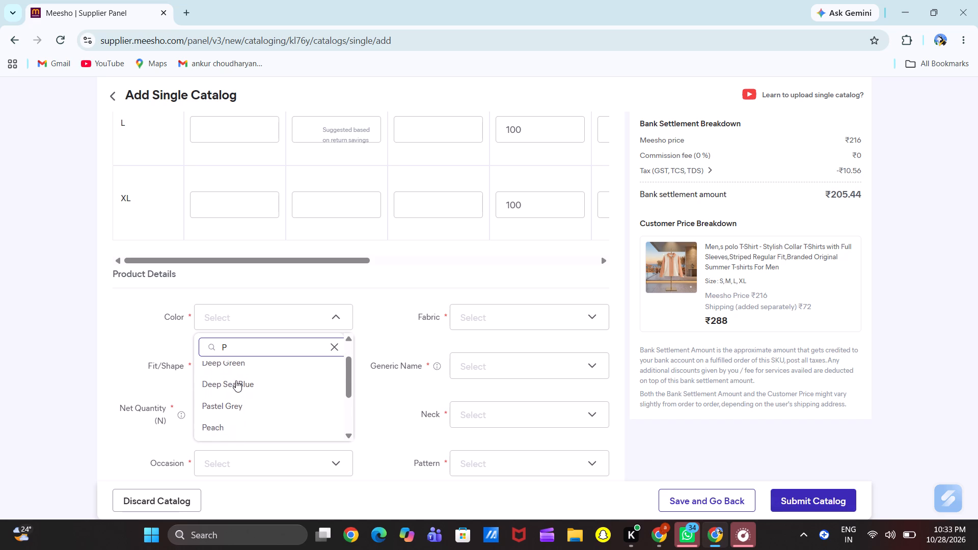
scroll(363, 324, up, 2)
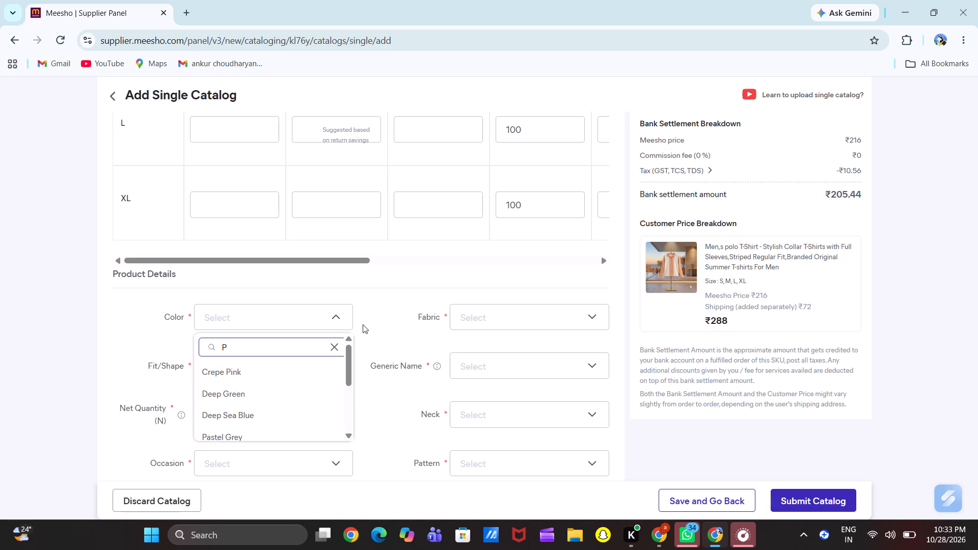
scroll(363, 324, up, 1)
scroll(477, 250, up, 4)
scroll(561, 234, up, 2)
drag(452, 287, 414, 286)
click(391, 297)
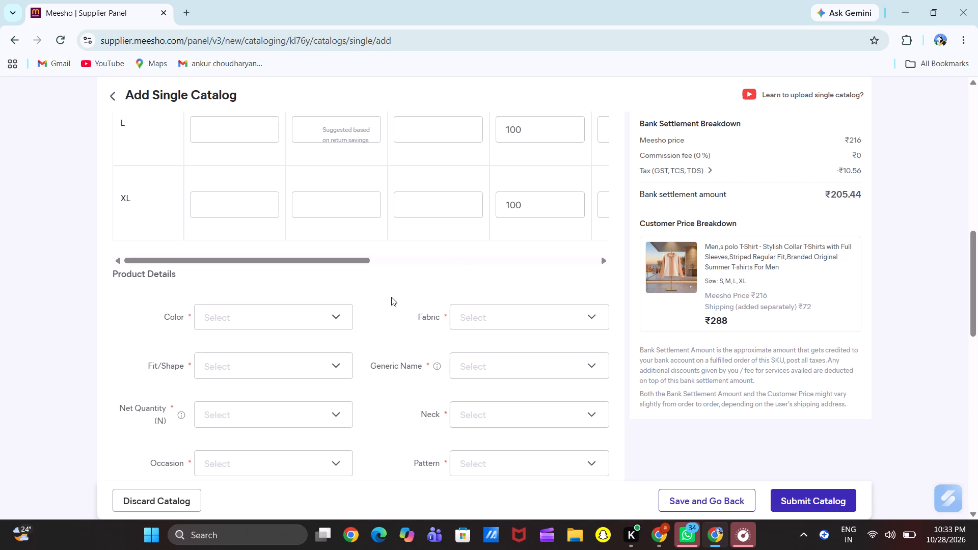
Replace Product 6's style code with (((FULL+KARARA_=BEACH))), adapting the previously used MAROON code.
scroll(472, 280, up, 5)
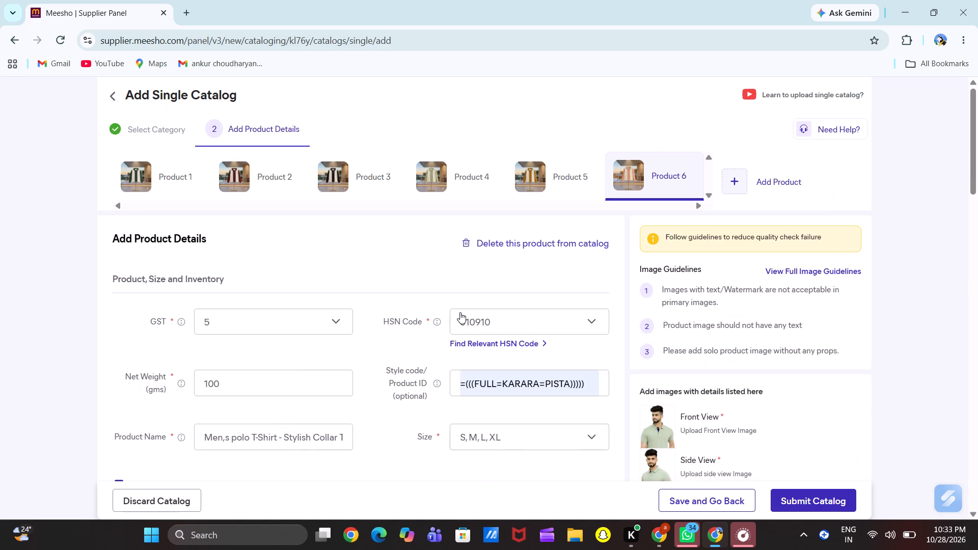
click(586, 380)
key(BackSpace)
key(BackSpace)
key(BackSpace)
key(BackSpace)
key(BackSpace)
key(BackSpace)
key(BackSpace)
key(BackSpace)
key(BackSpace)
key(BackSpace)
key(BackSpace)
key(BackSpace)
key(BackSpace)
key(BackSpace)
key(BackSpace)
key(BackSpace)
key(BackSpace)
key(BackSpace)
key(BackSpace)
key(BackSpace)
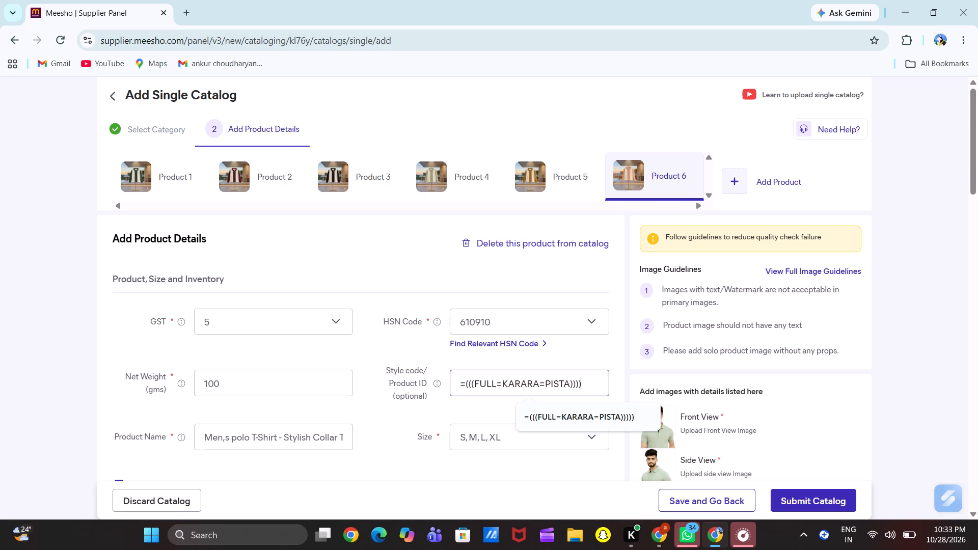
key(BackSpace)
key(BackSpace)
key(BackSpace)
triple_click(570, 383)
key(BackSpace)
key(BackSpace)
key(BackSpace)
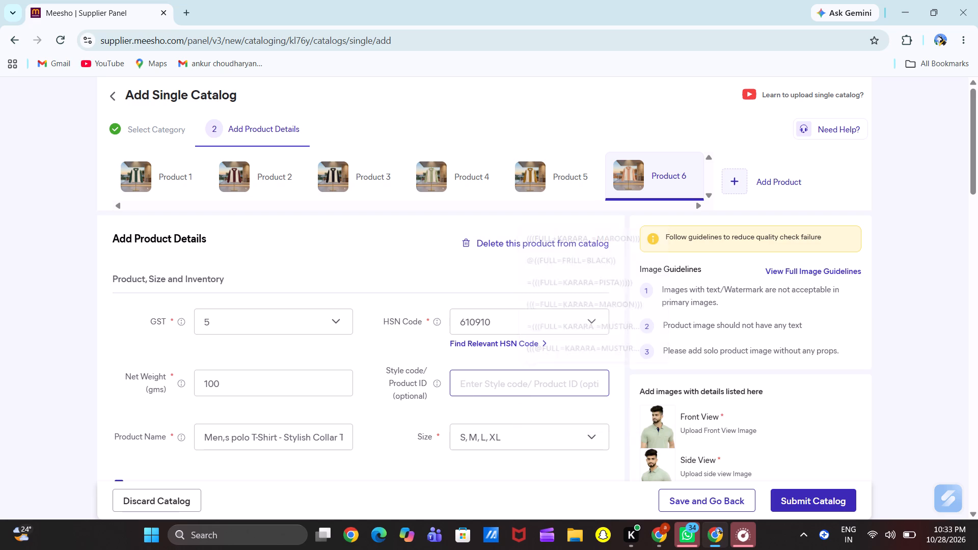
click(570, 383)
click(573, 244)
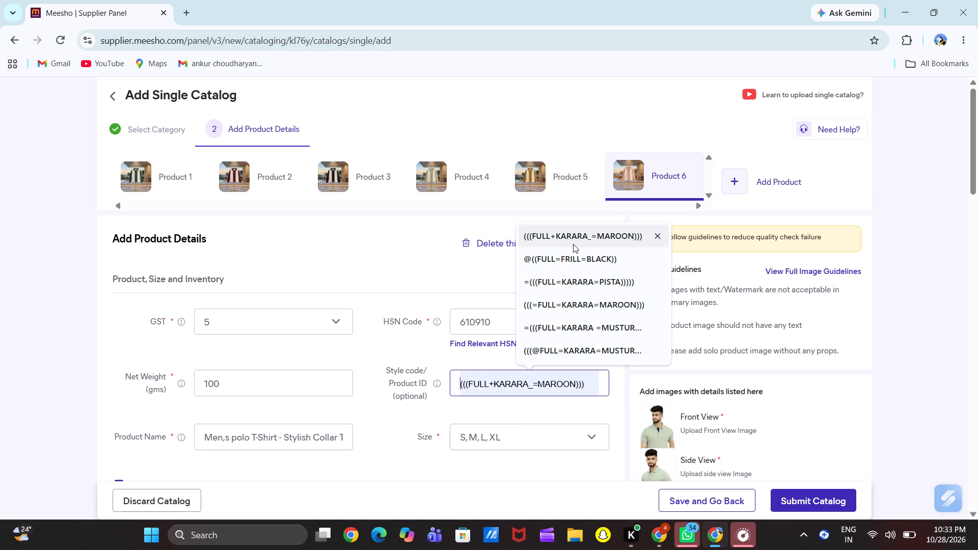
click(586, 383)
key(BackSpace)
key(BackSpace)
key(BackSpace)
key(BackSpace)
key(BackSpace)
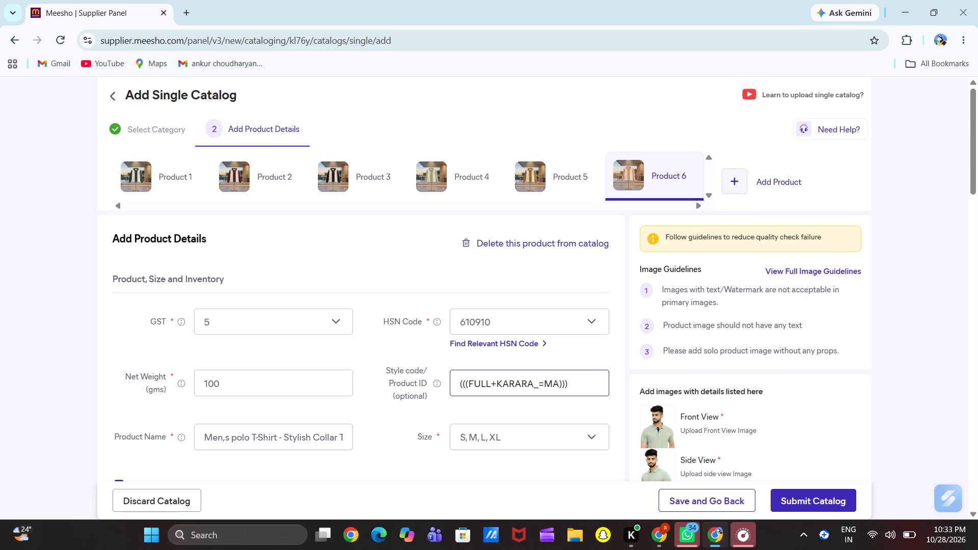
key(BackSpace)
text(BE)
text(ICH)
key(BackSpace)
key(BackSpace)
key(BackSpace)
key(a)
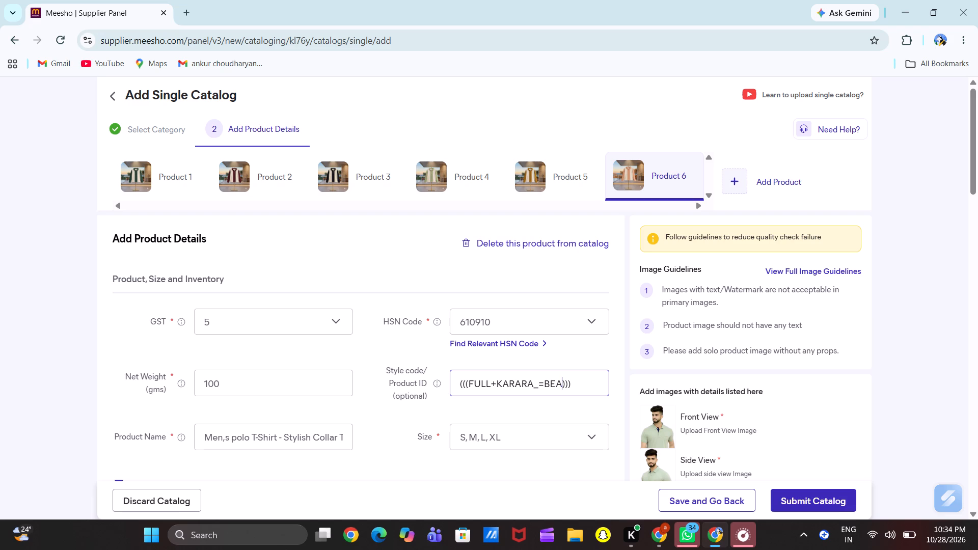
text(CH)
Fill in the size S price details copied to all sizes: Meesho price 216, wrong/defective returns price 215 and MRP 799.
scroll(422, 375, down, 2)
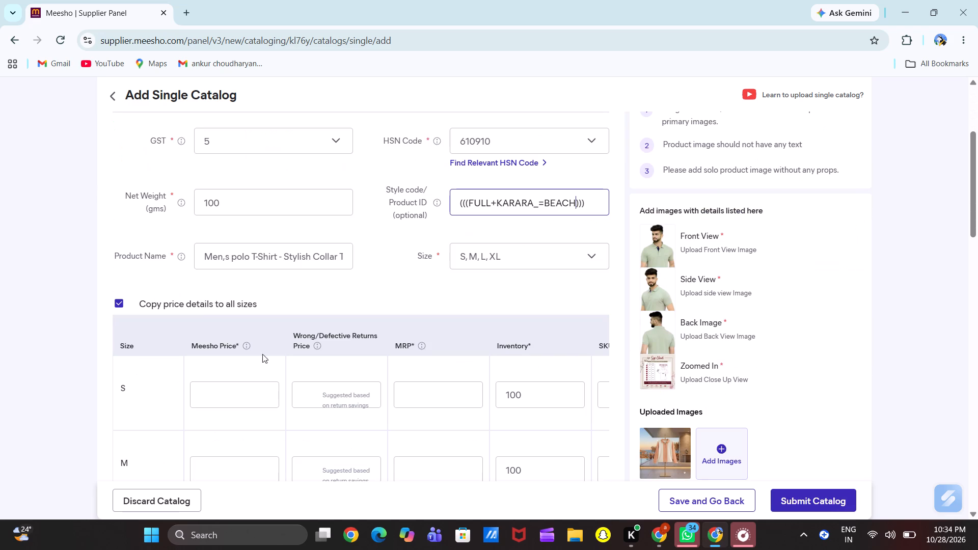
click(220, 391)
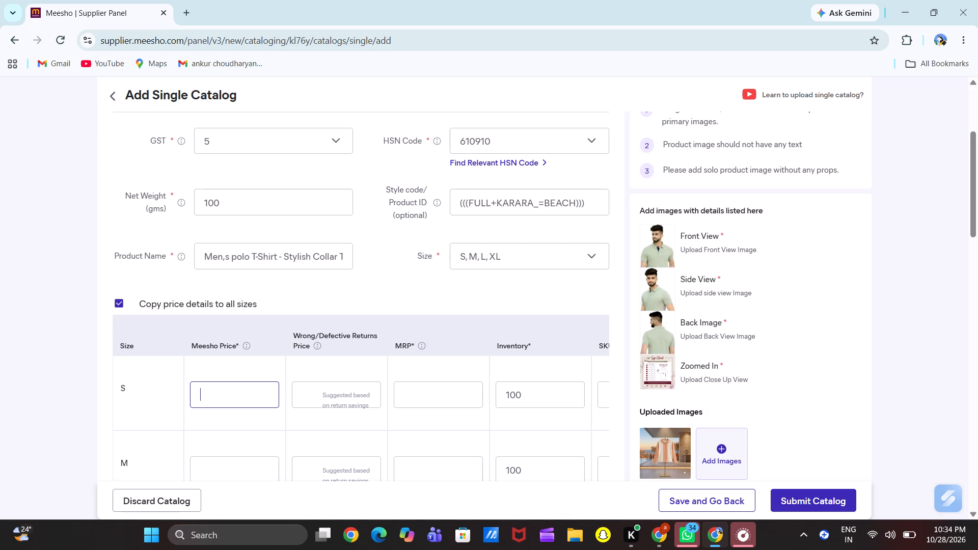
key(2)
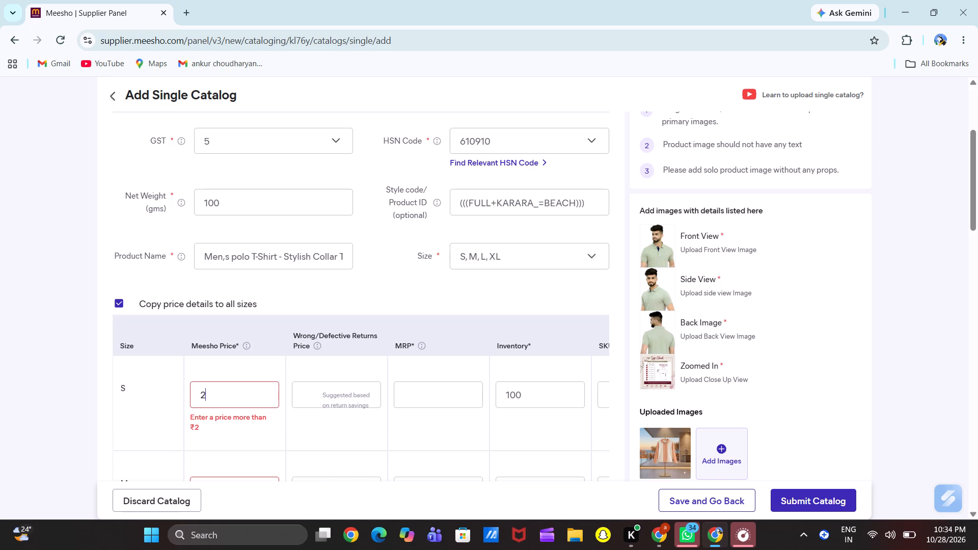
text(16)
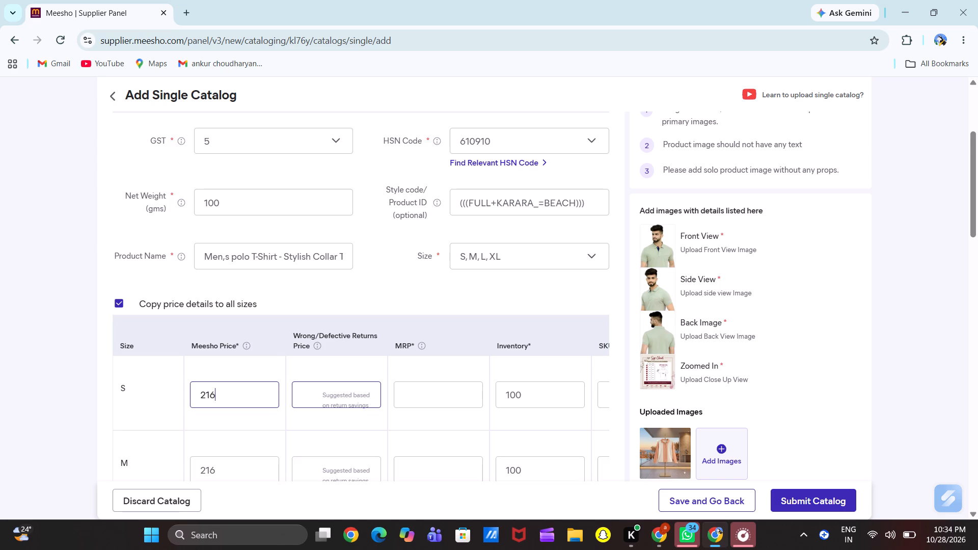
click(318, 396)
key(BackSpace)
key(BackSpace)
key(BackSpace)
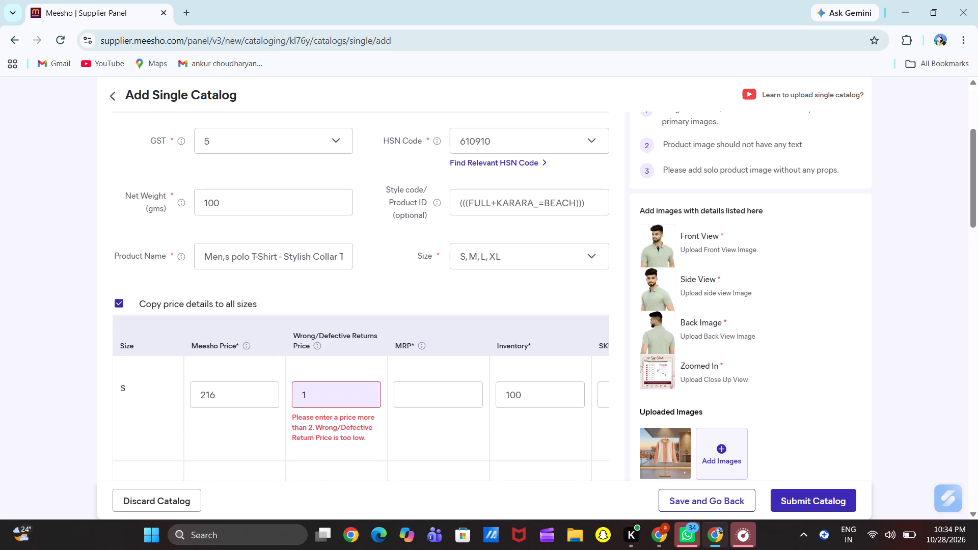
text(215)
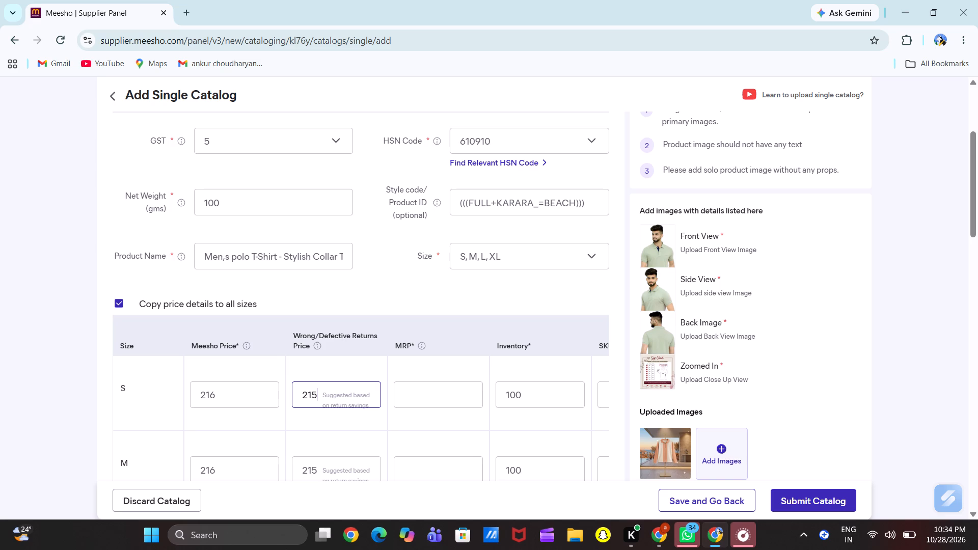
click(427, 390)
text(799)
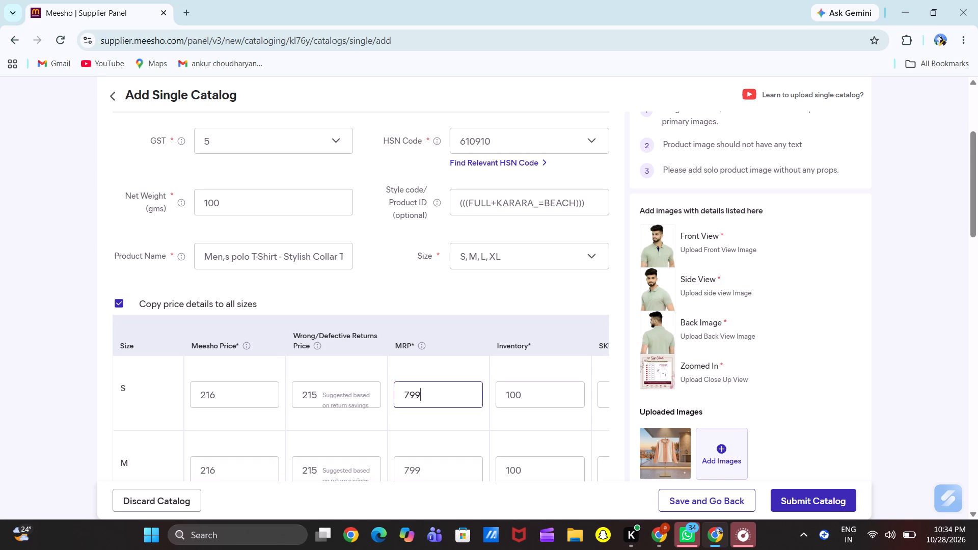
Set Product 6's color to Beige in the Product Details section.
scroll(427, 390, down, 2)
scroll(481, 356, left, 7)
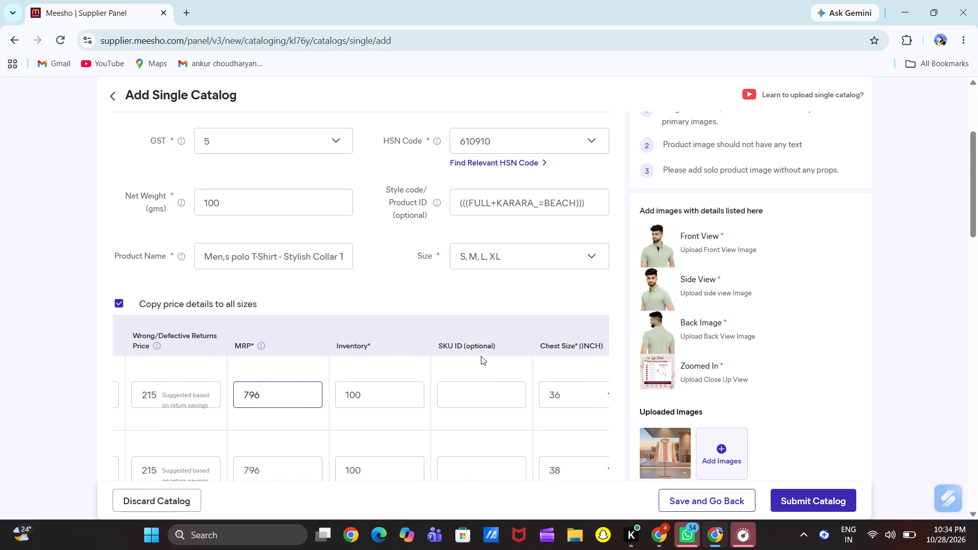
scroll(481, 356, left, 5)
scroll(481, 356, down, 5)
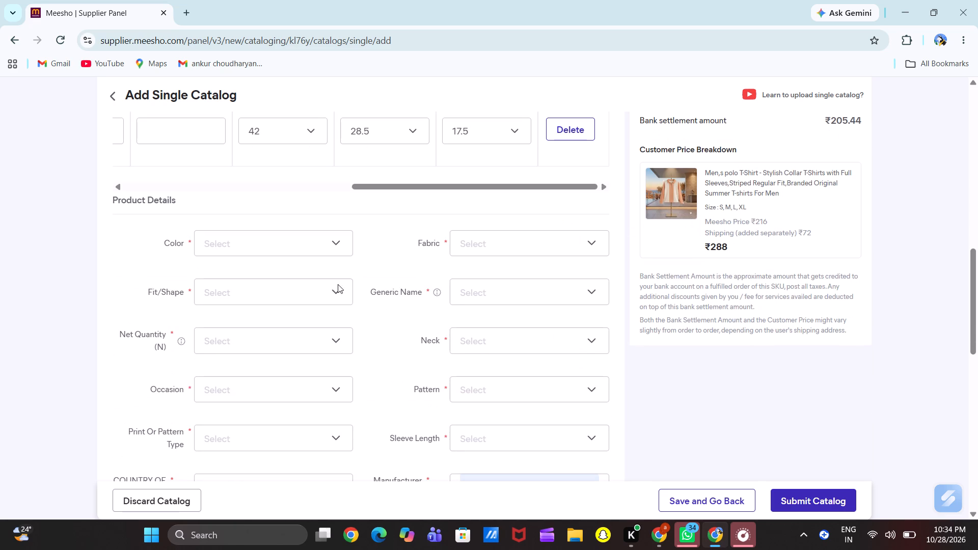
click(271, 242)
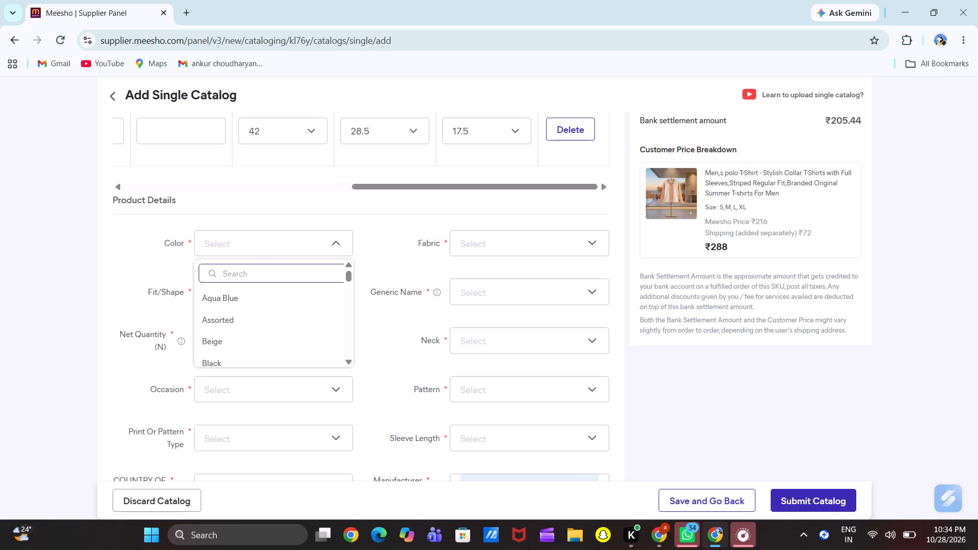
click(254, 274)
text(BR)
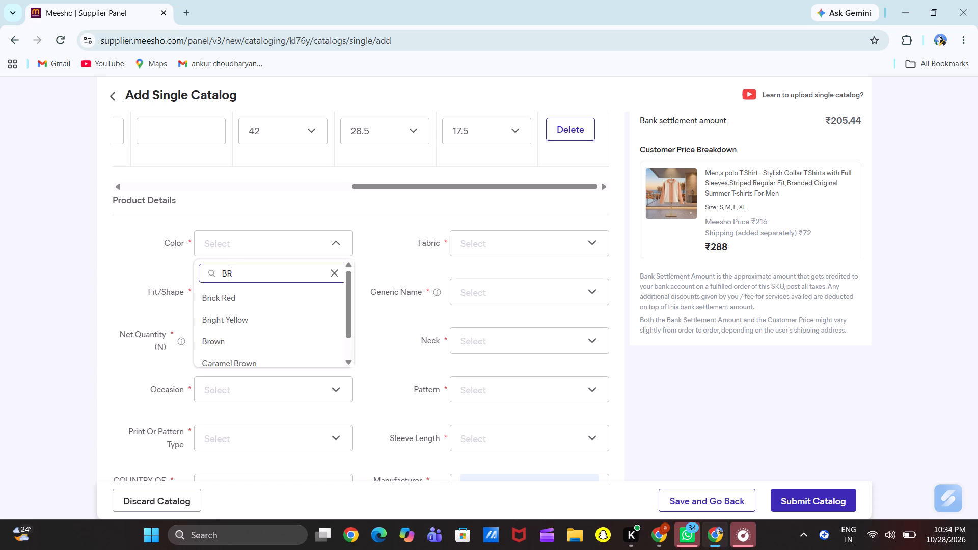
key(BackSpace)
text(EA)
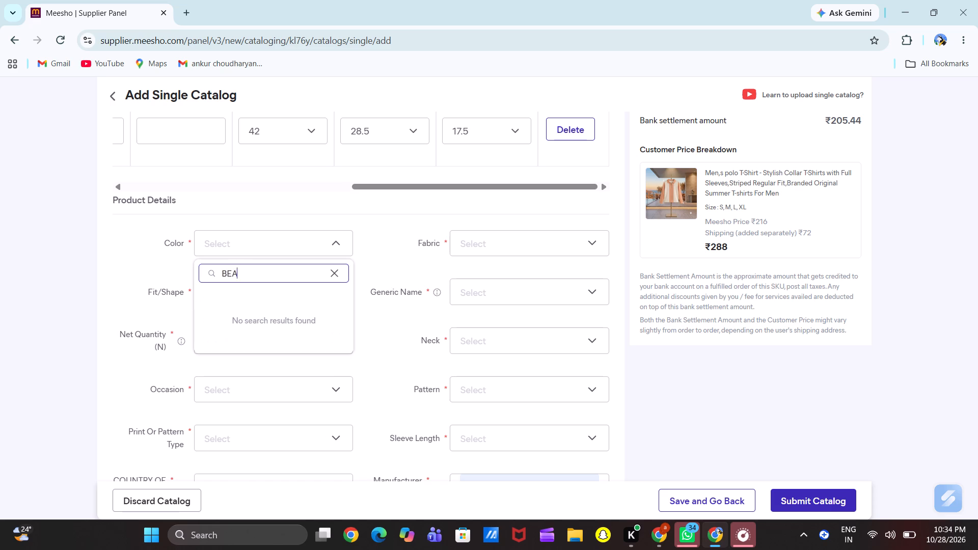
key(BackSpace)
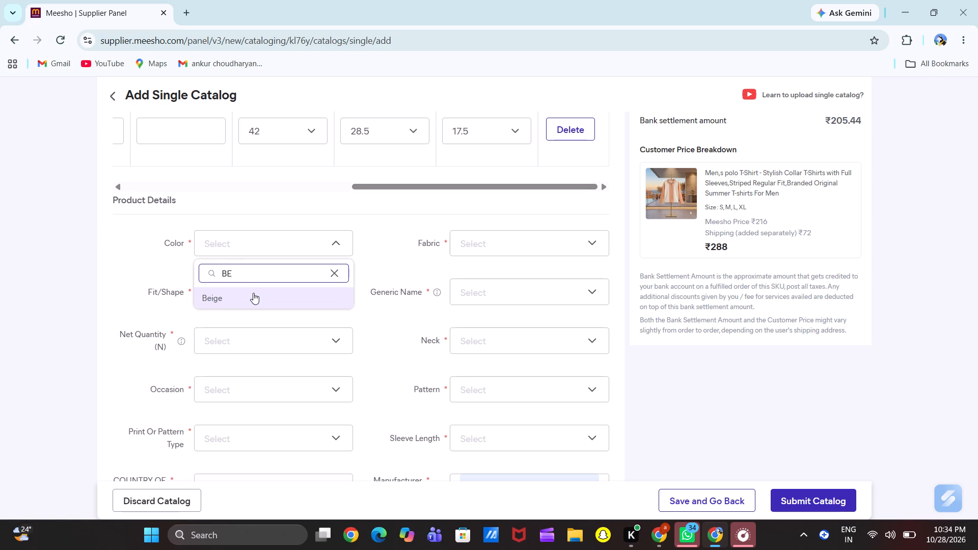
click(253, 293)
click(253, 293)
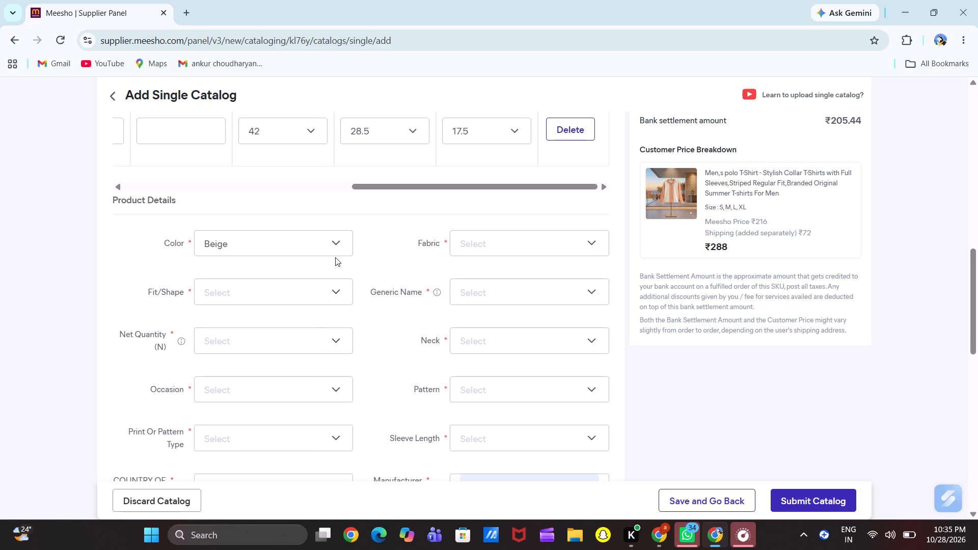
Change the color word in Product 6's style code so the code reads (((FULL+KARARA_=BEIGE))).
scroll(387, 262, up, 8)
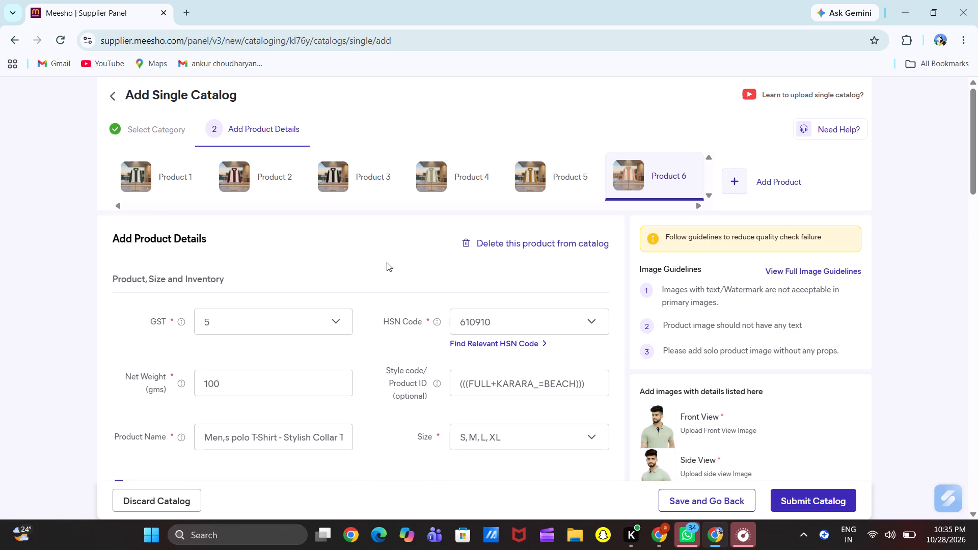
click(574, 381)
key(BackSpace)
key(BackSpace)
key(BackSpace)
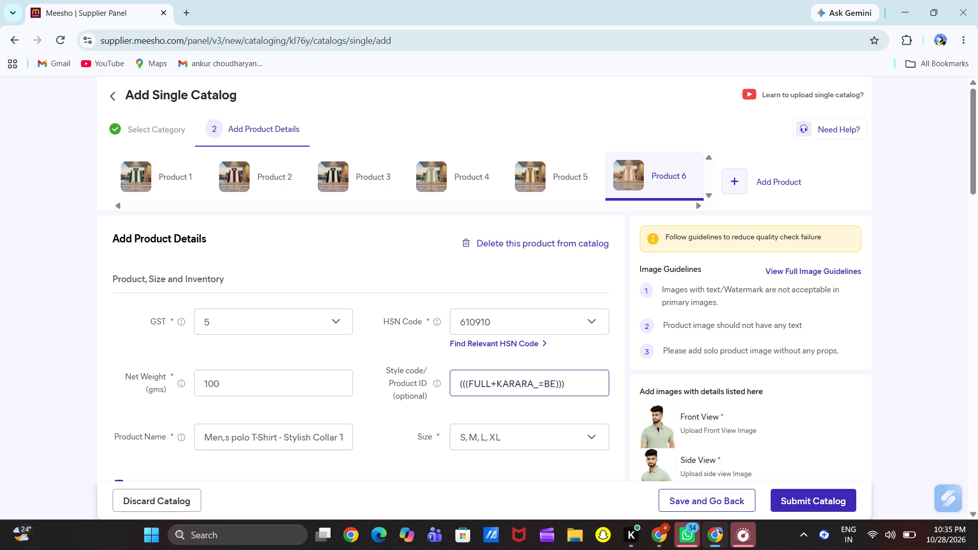
scroll(405, 413, down, 2)
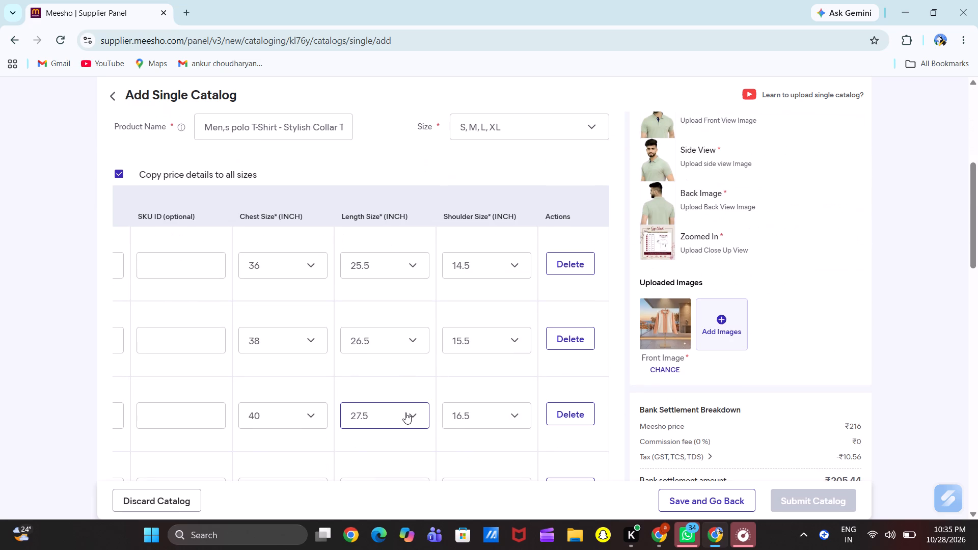
scroll(405, 413, down, 3)
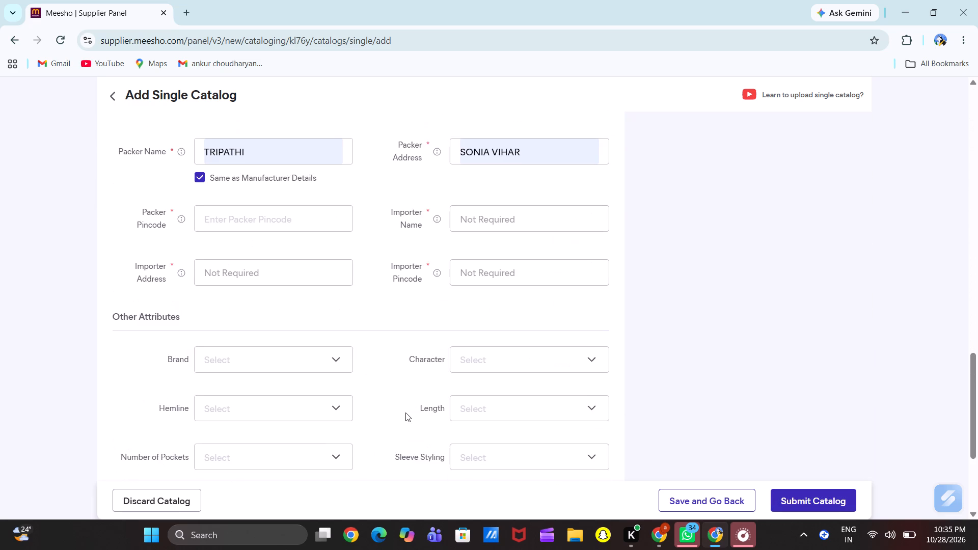
scroll(405, 413, up, 8)
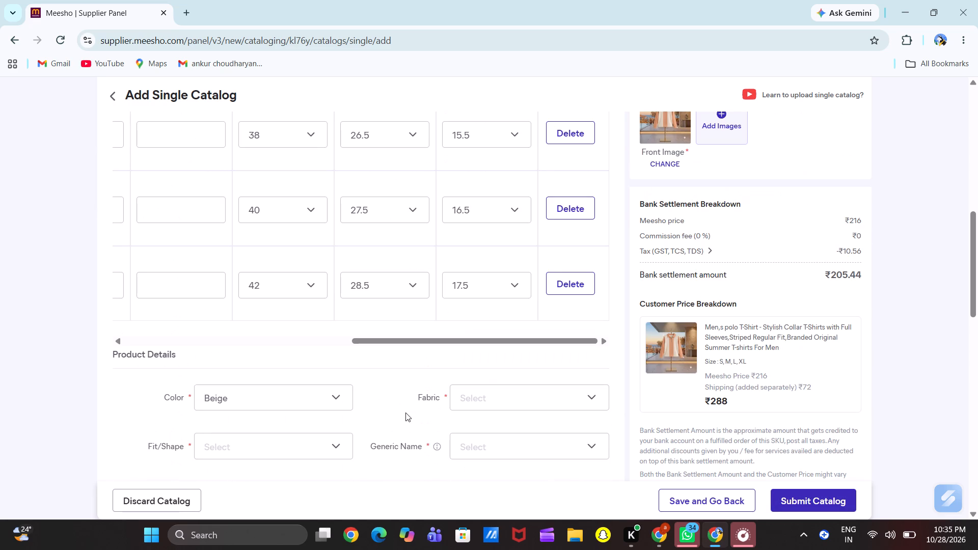
scroll(405, 413, up, 2)
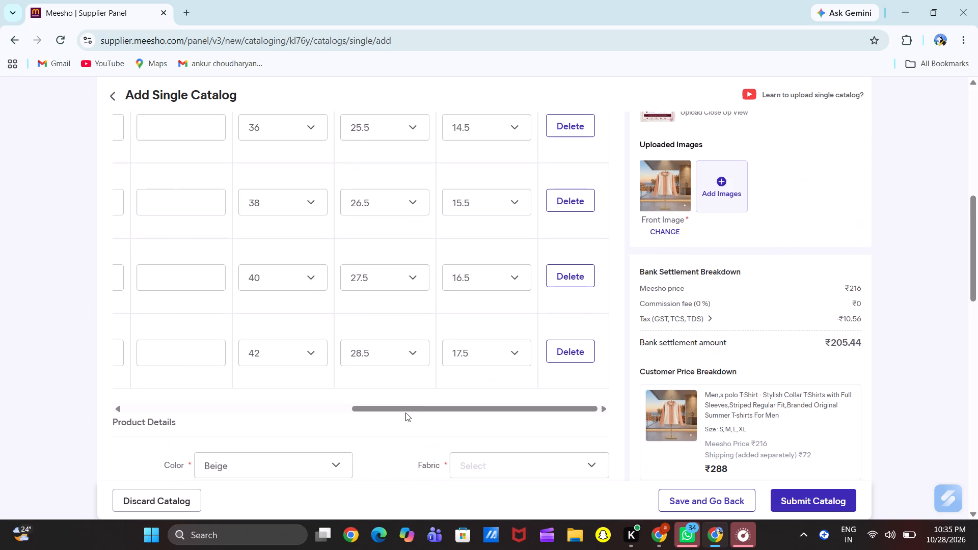
scroll(405, 413, up, 5)
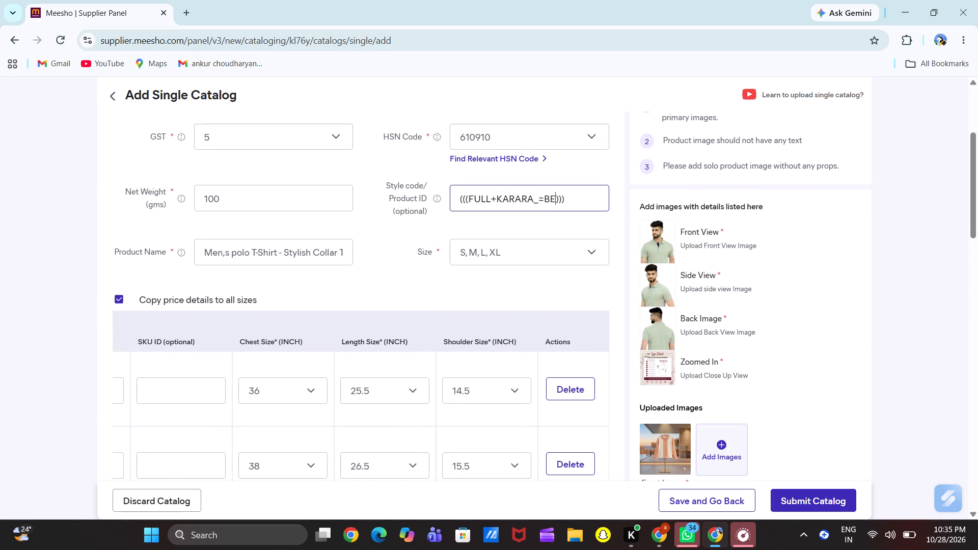
text(IGE)
Set Product 6's fabric to Cotton Blend in the Product Details section.
scroll(423, 246, down, 3)
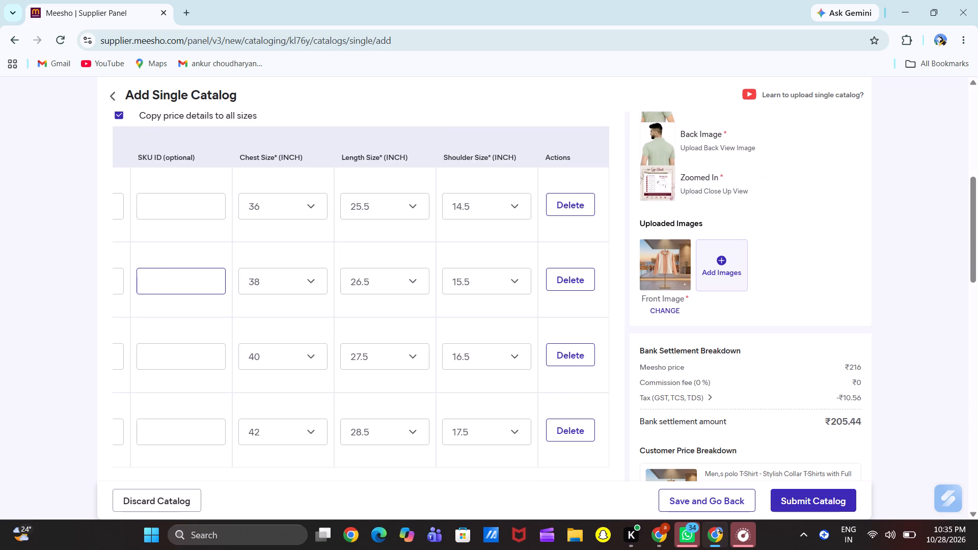
scroll(195, 293, down, 3)
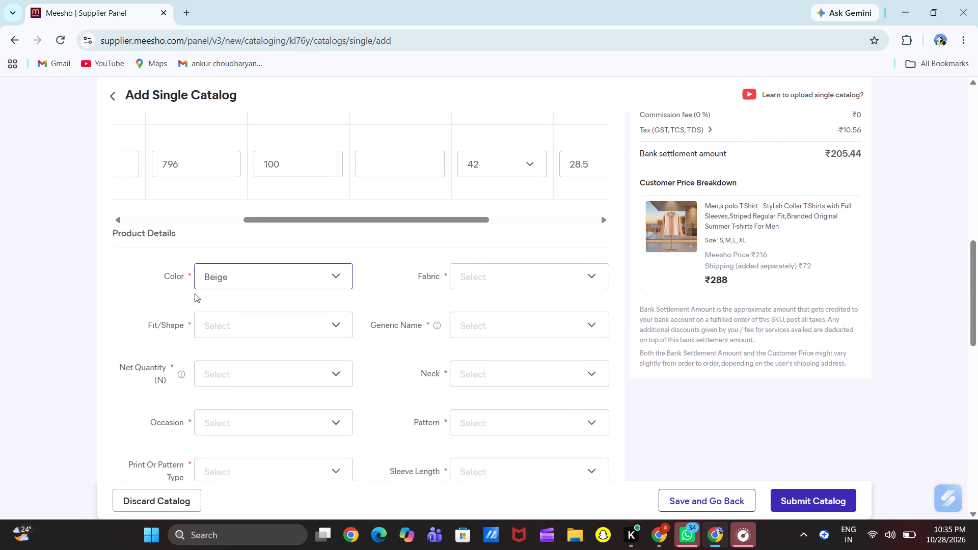
scroll(195, 293, down, 1)
click(527, 249)
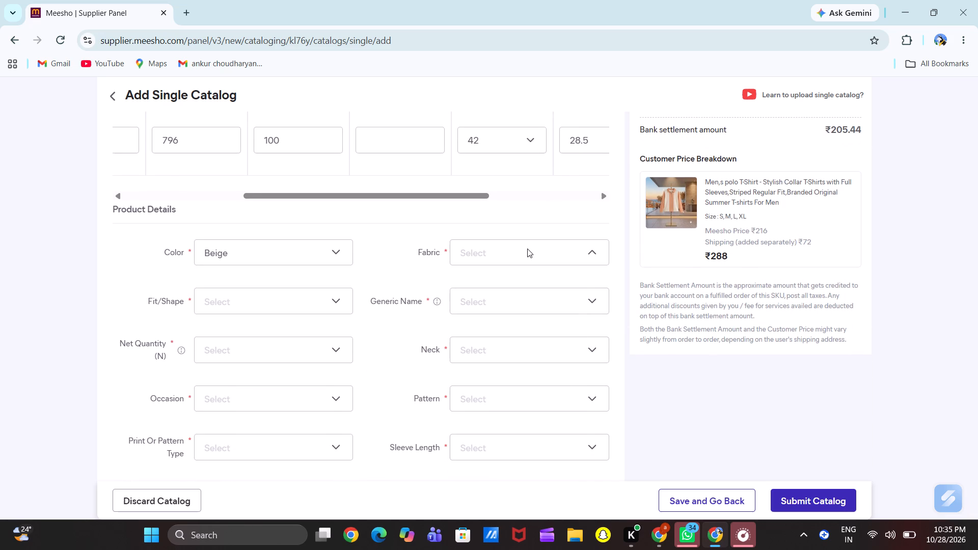
scroll(526, 320, down, 3)
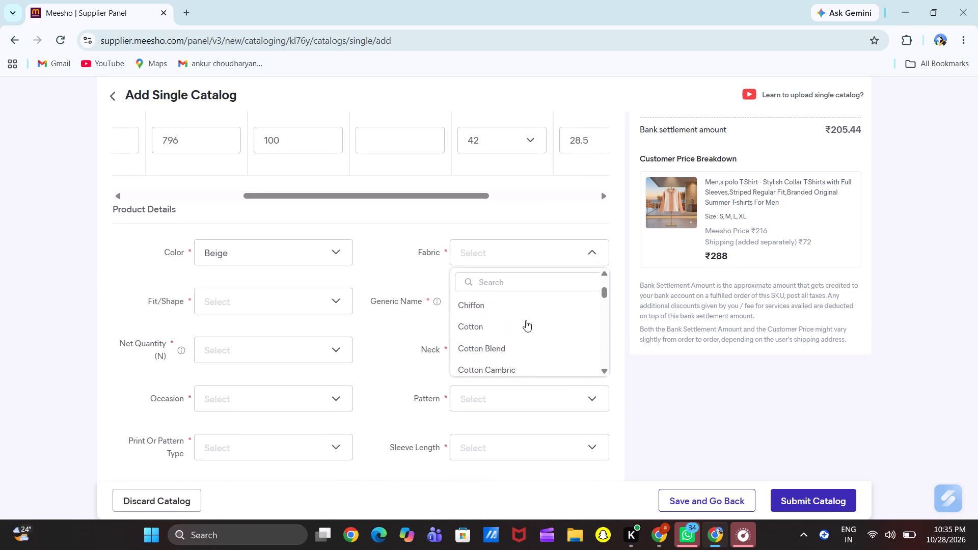
scroll(526, 320, down, 1)
scroll(526, 320, up, 3)
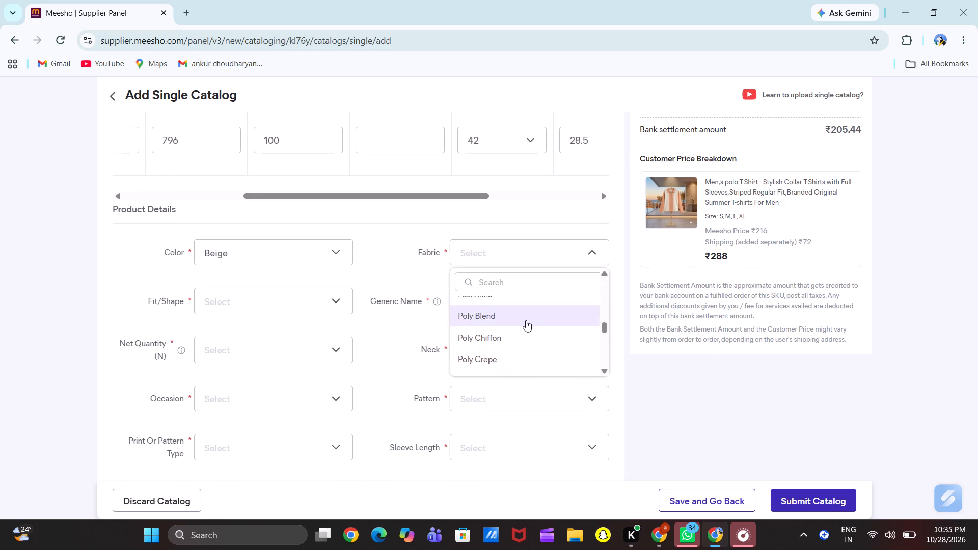
scroll(526, 320, up, 5)
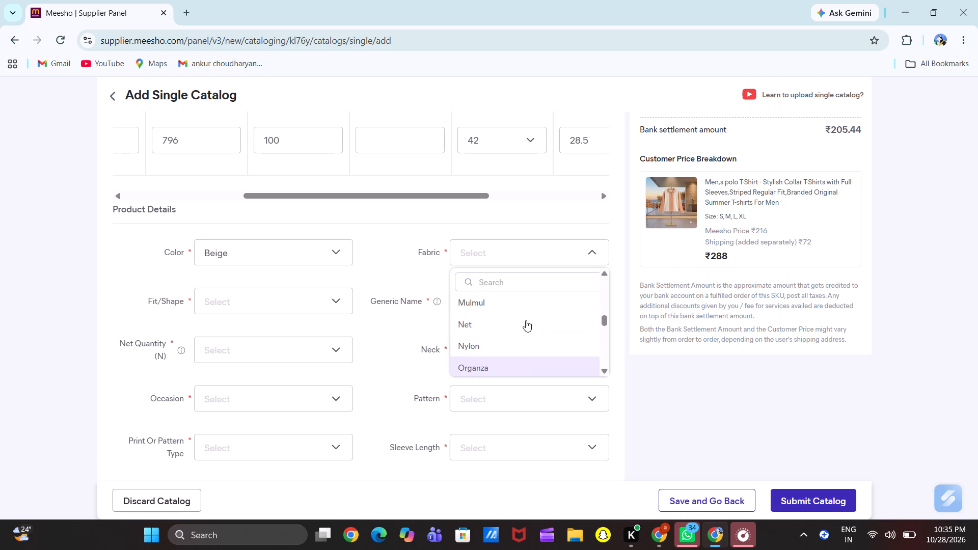
scroll(526, 320, up, 5)
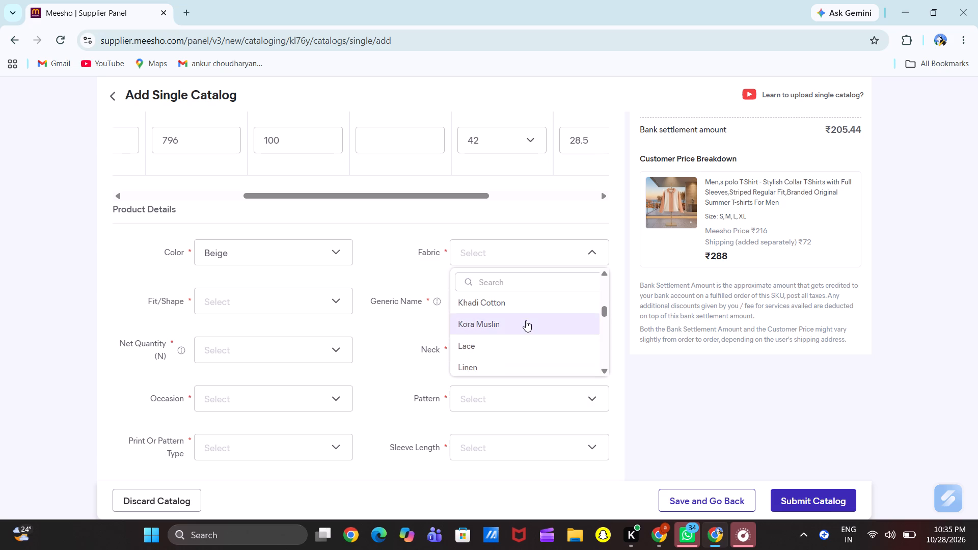
scroll(526, 320, up, 4)
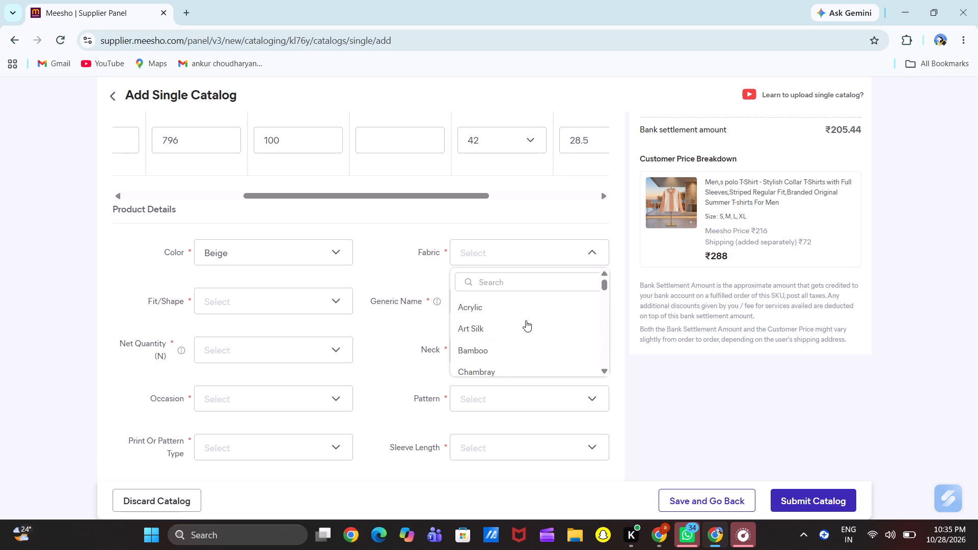
scroll(526, 320, up, 1)
scroll(526, 320, down, 2)
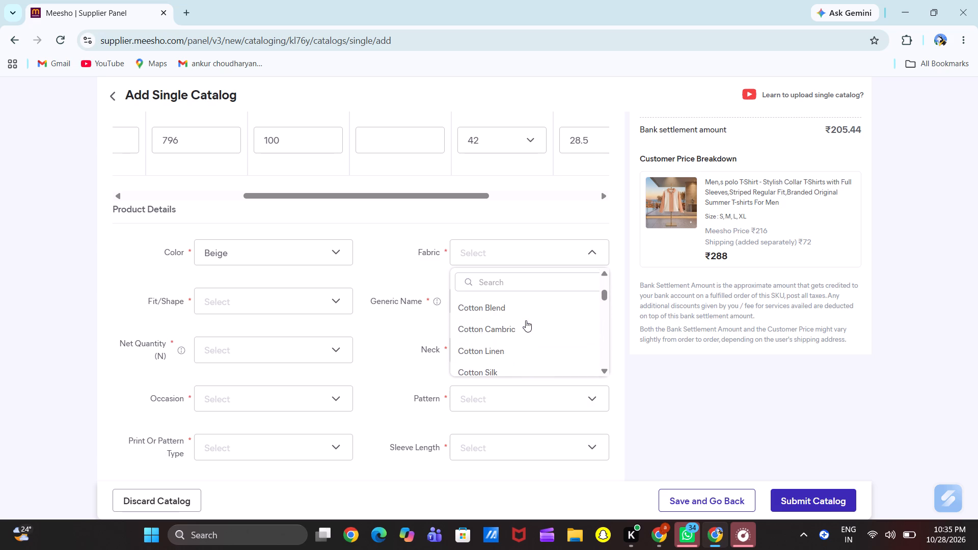
scroll(526, 320, down, 1)
click(526, 320)
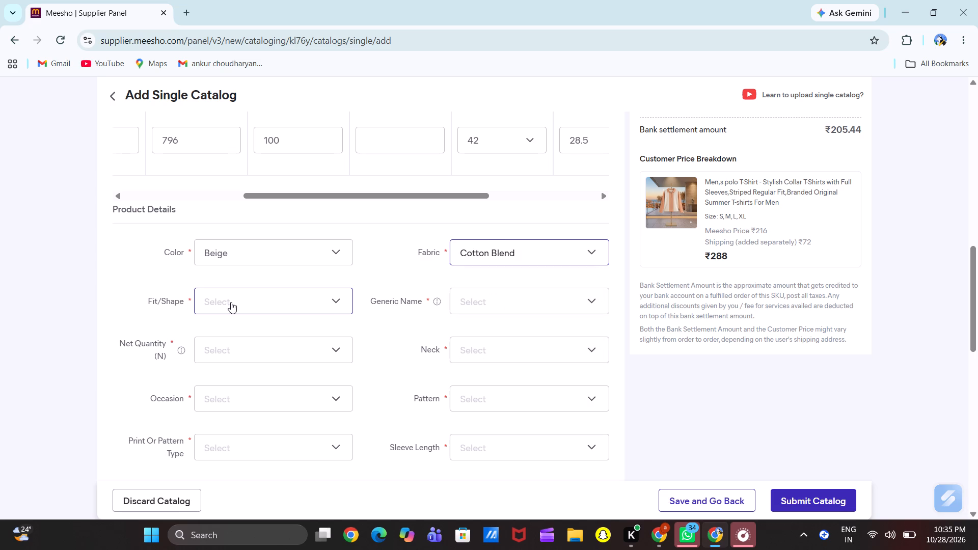
Set Product 6's fit/shape to Regular and its generic name to Tshirts.
click(240, 295)
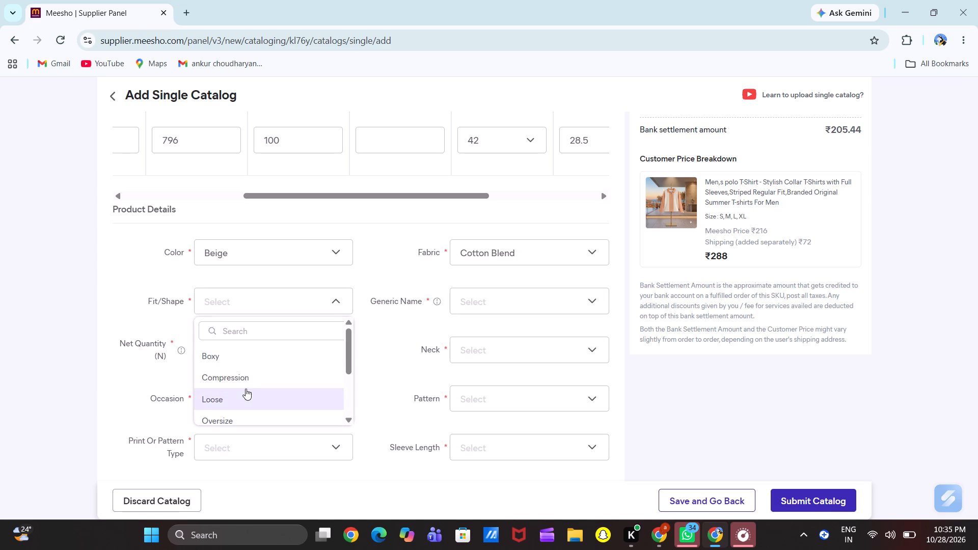
scroll(236, 370, down, 1)
click(229, 384)
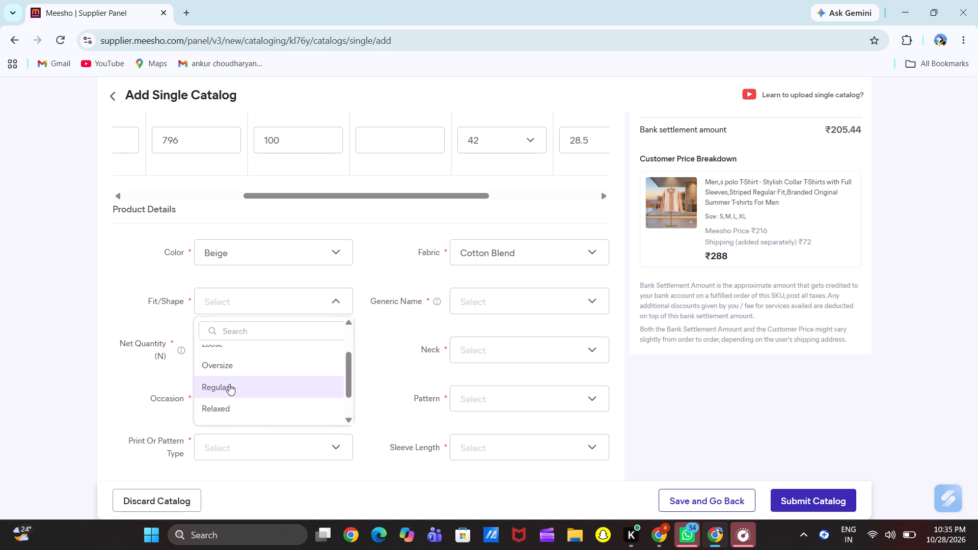
click(487, 306)
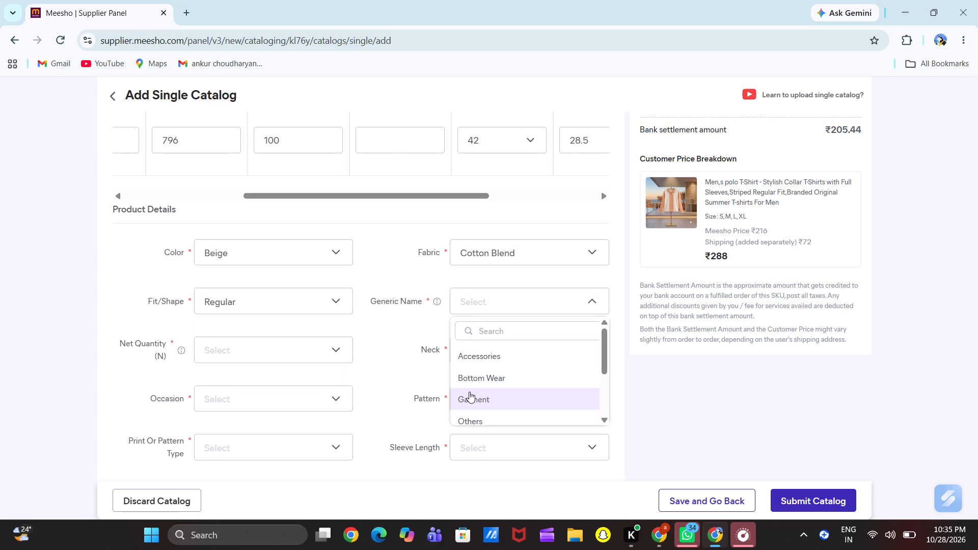
scroll(504, 395, down, 2)
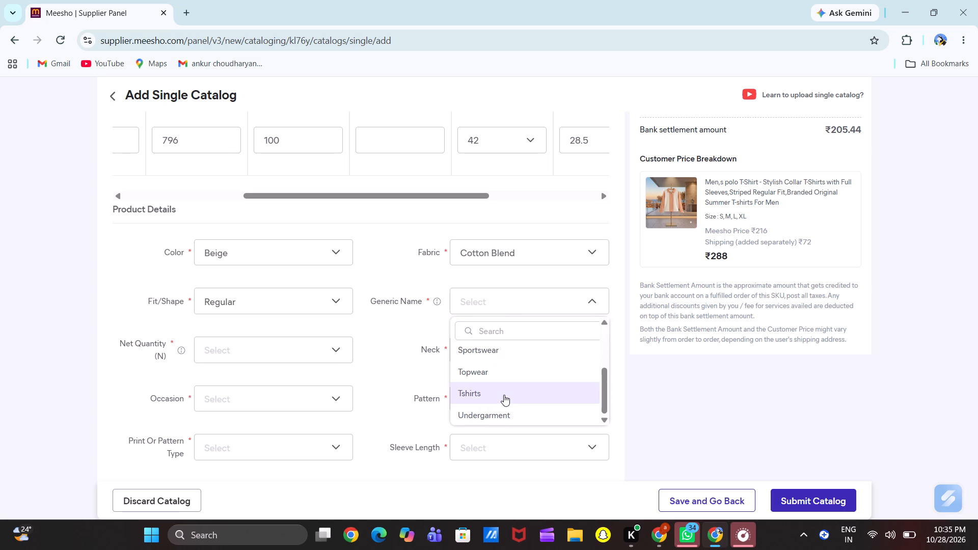
click(485, 392)
Set Product 6's net quantity to 1 and its neck style to Polo.
click(258, 341)
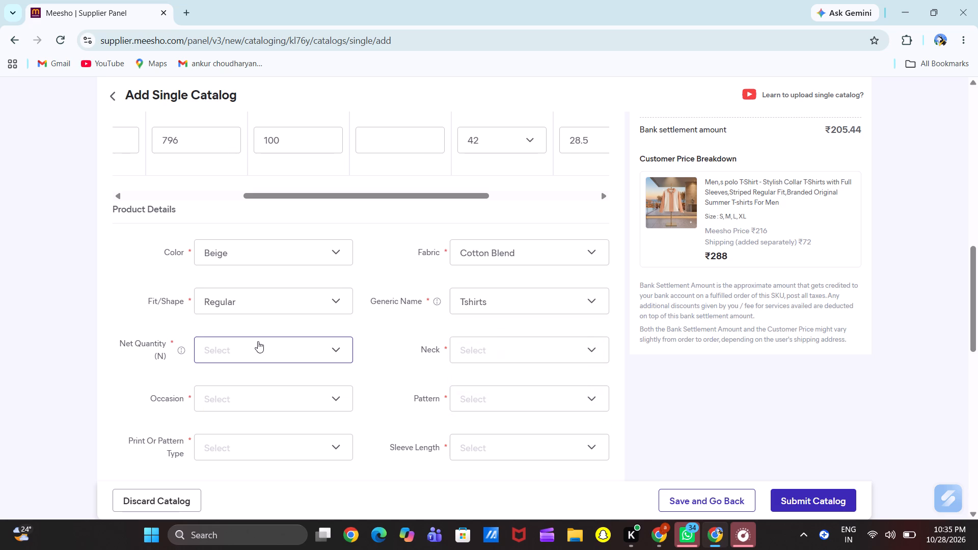
click(246, 404)
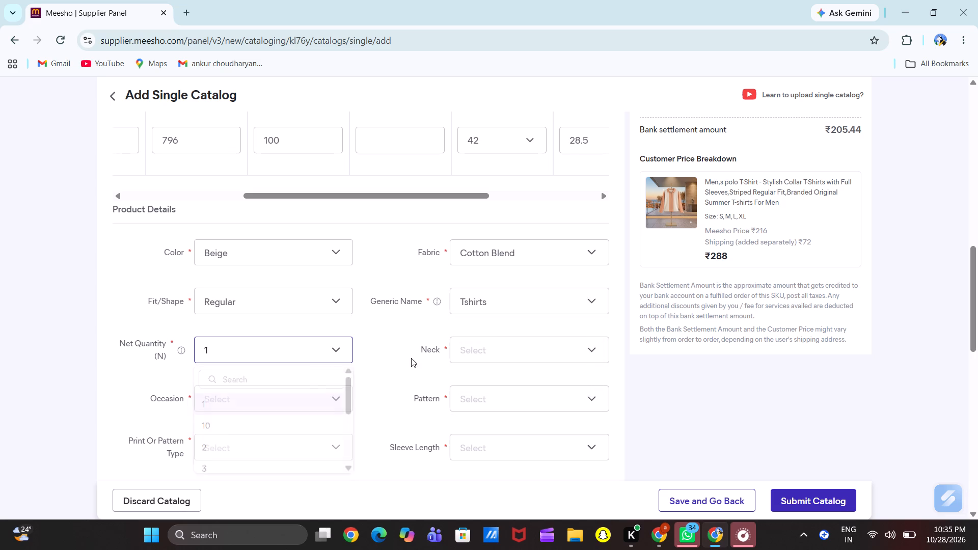
drag(474, 346, 495, 348)
click(495, 348)
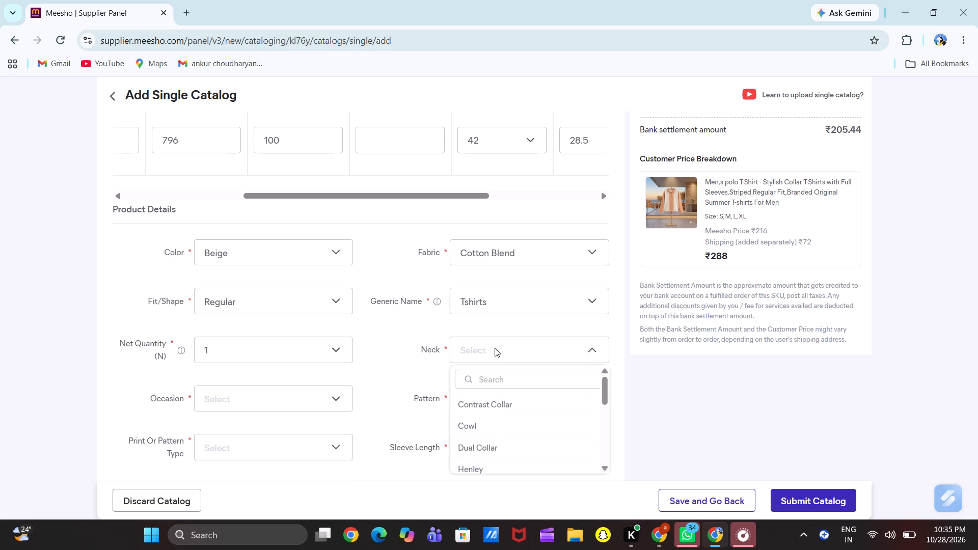
click(494, 343)
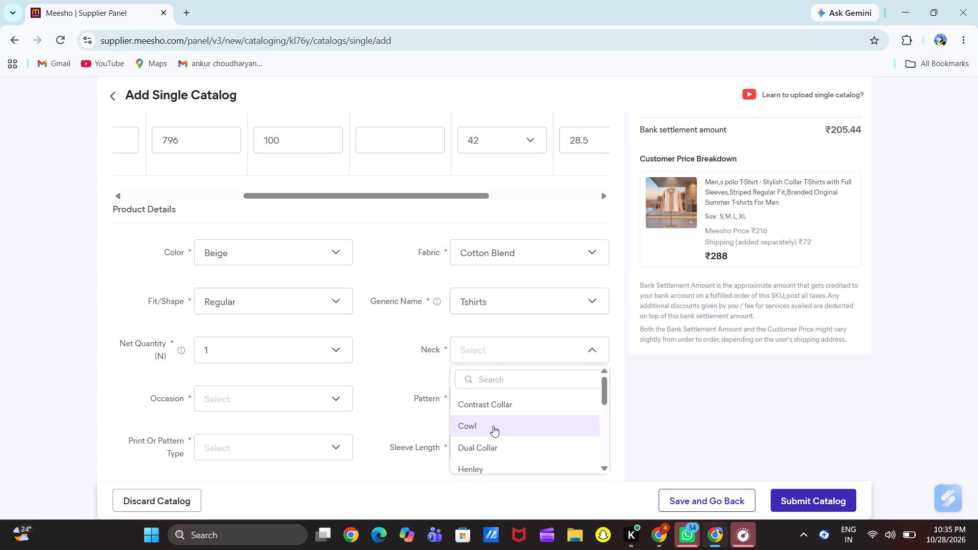
scroll(492, 450, down, 1)
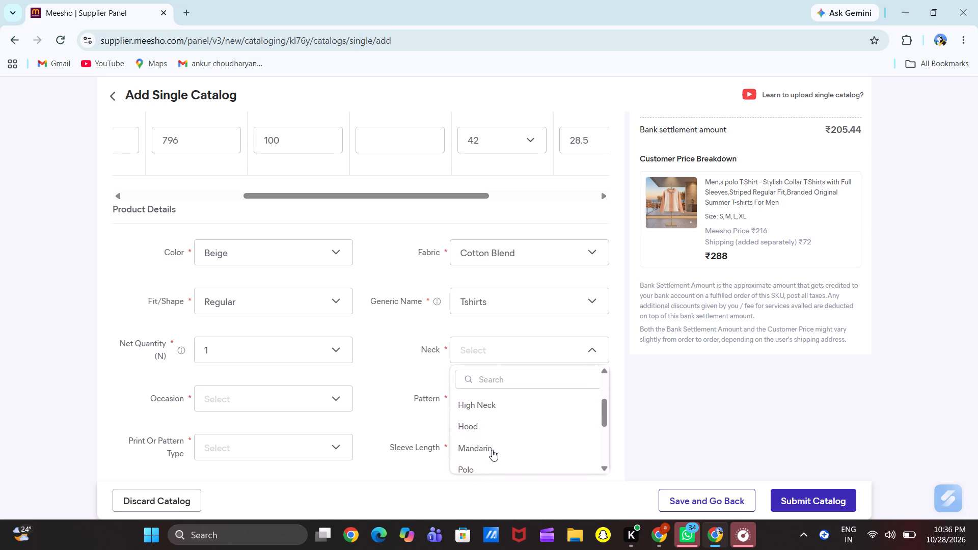
scroll(492, 450, down, 1)
click(492, 450)
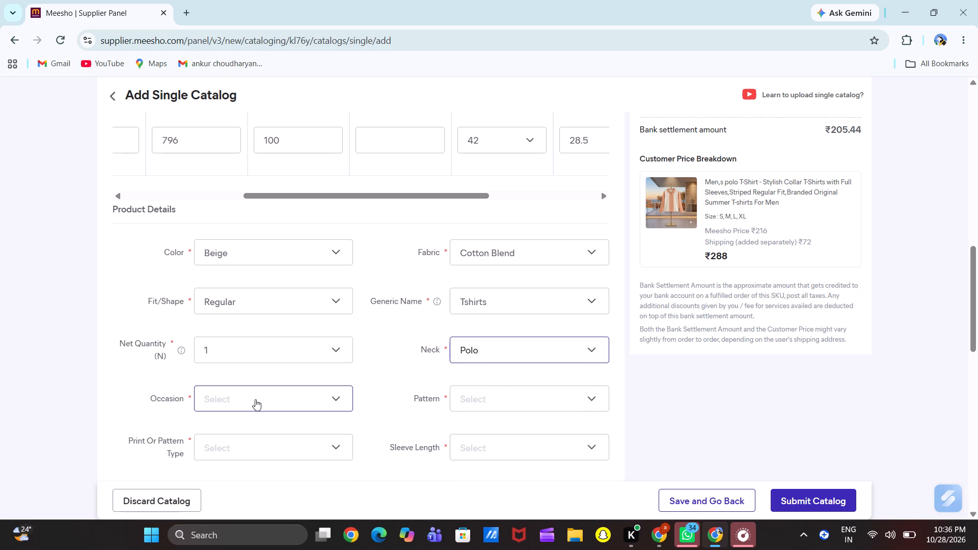
Set Product 6's occasion to Casual and its pattern to Colorblocked.
click(255, 399)
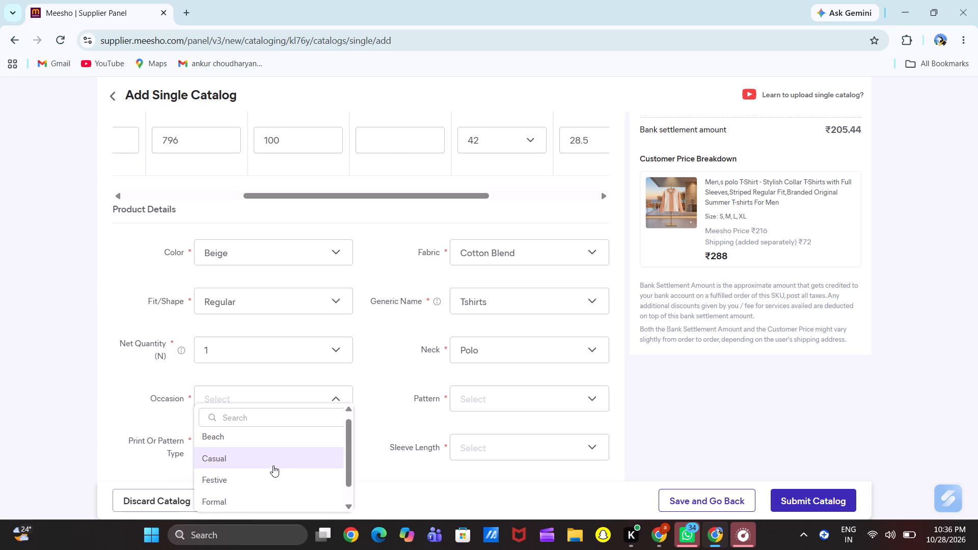
click(273, 465)
click(456, 400)
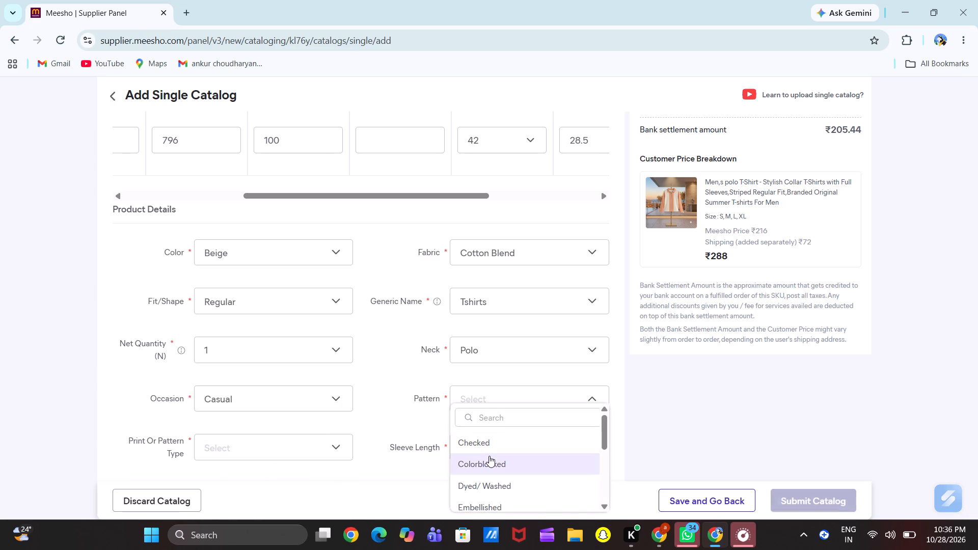
click(489, 456)
Set Product 6's print or pattern type to Colorblocked and its sleeve length to Long Sleeves.
click(231, 438)
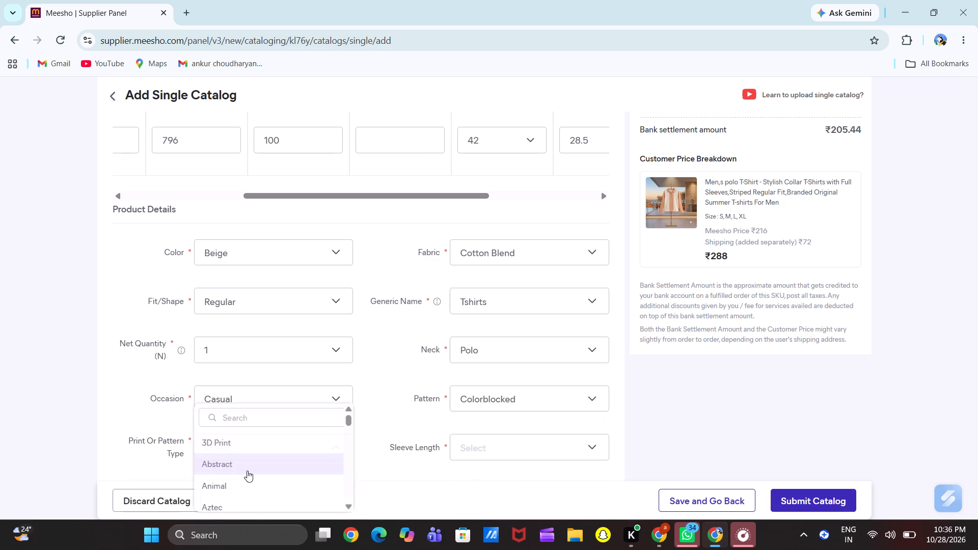
scroll(279, 477, down, 4)
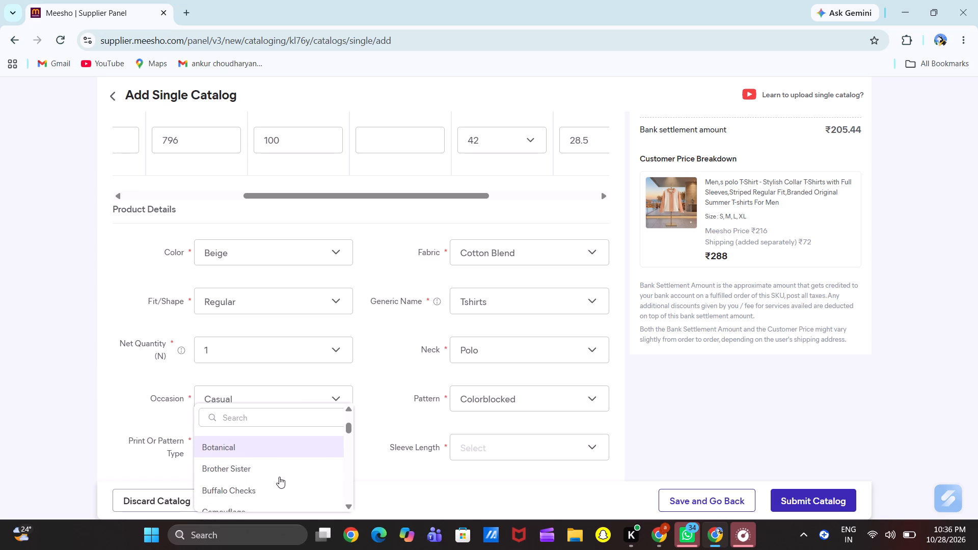
scroll(279, 477, down, 1)
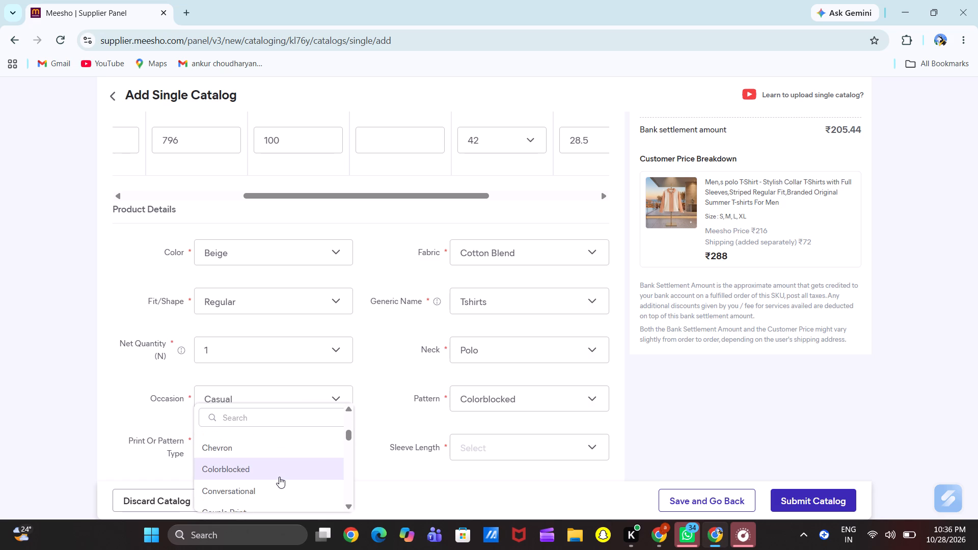
click(261, 471)
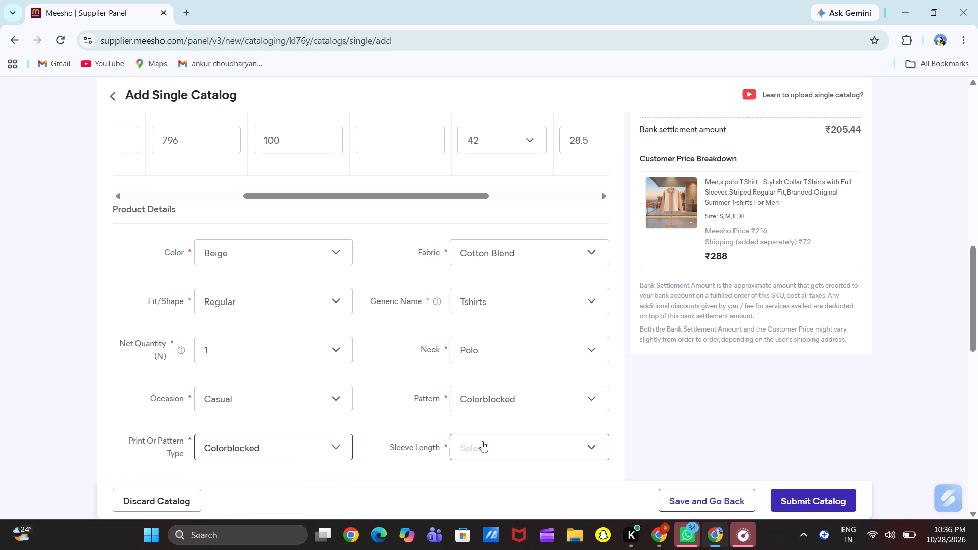
click(482, 441)
click(487, 445)
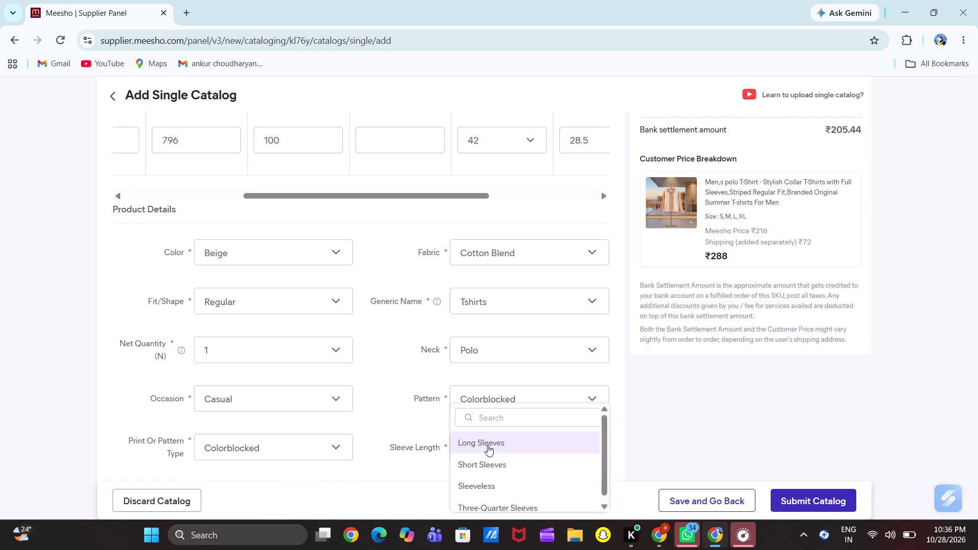
Fill in Product 6's packer pincode with the same code as the manufacturer pincode.
scroll(391, 465, down, 3)
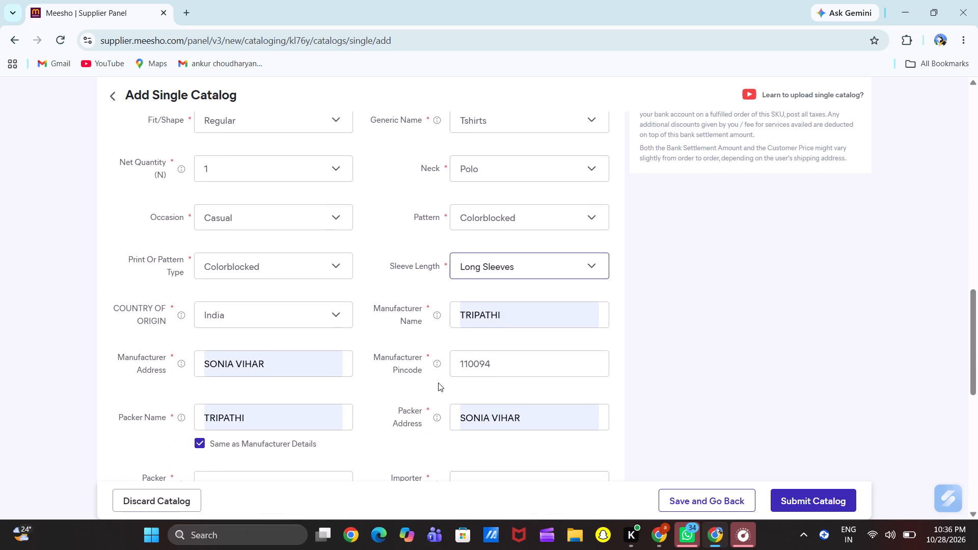
scroll(395, 454, down, 4)
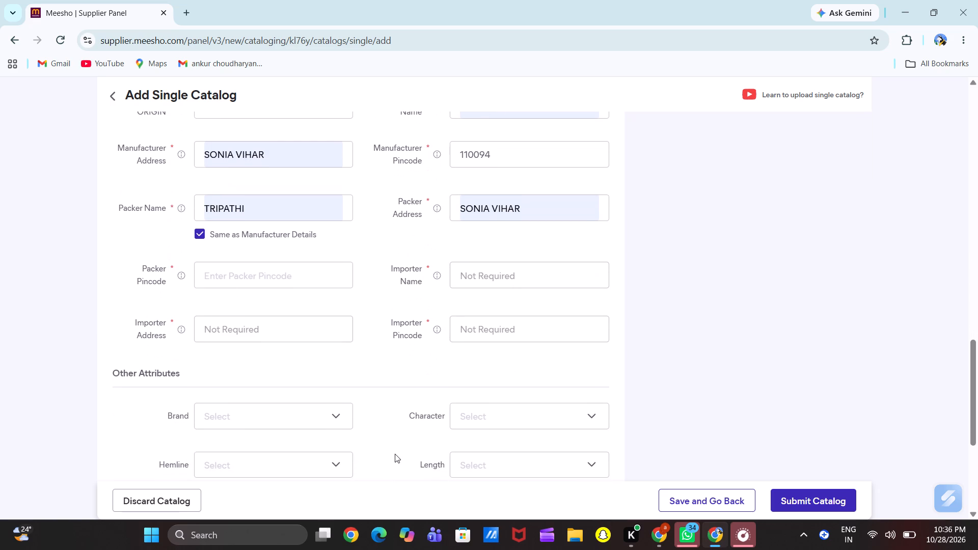
click(253, 289)
click(250, 279)
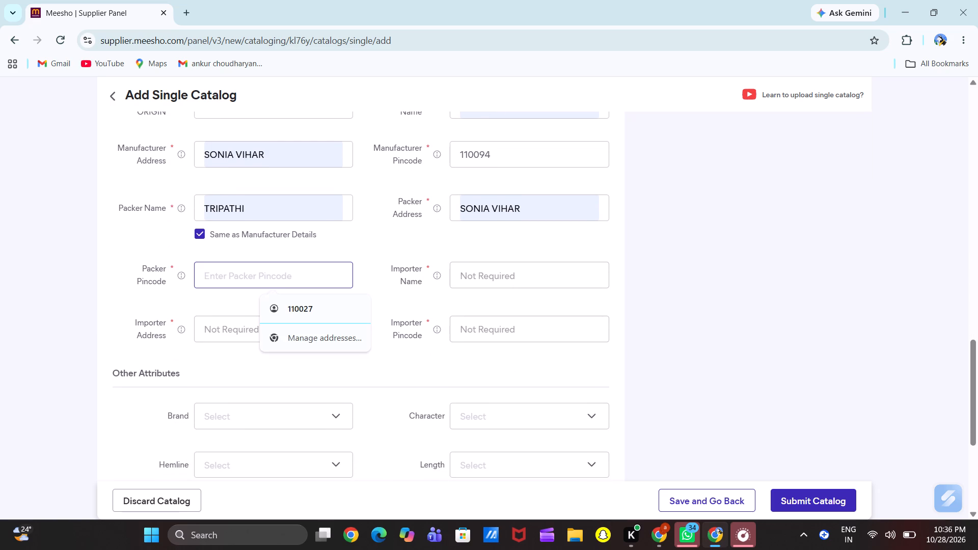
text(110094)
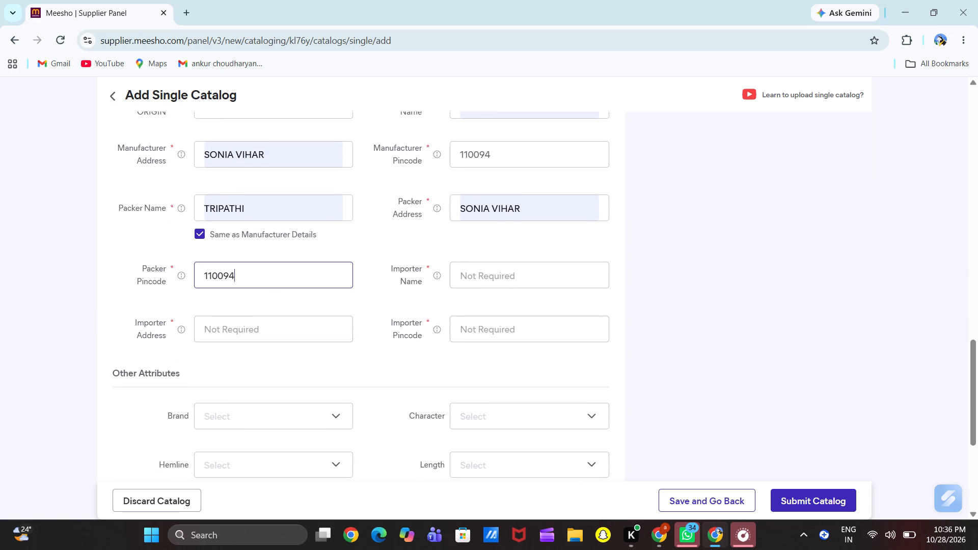
In Product 6's Other Attributes, set the length to Regular and the style to Korean.
scroll(354, 323, down, 2)
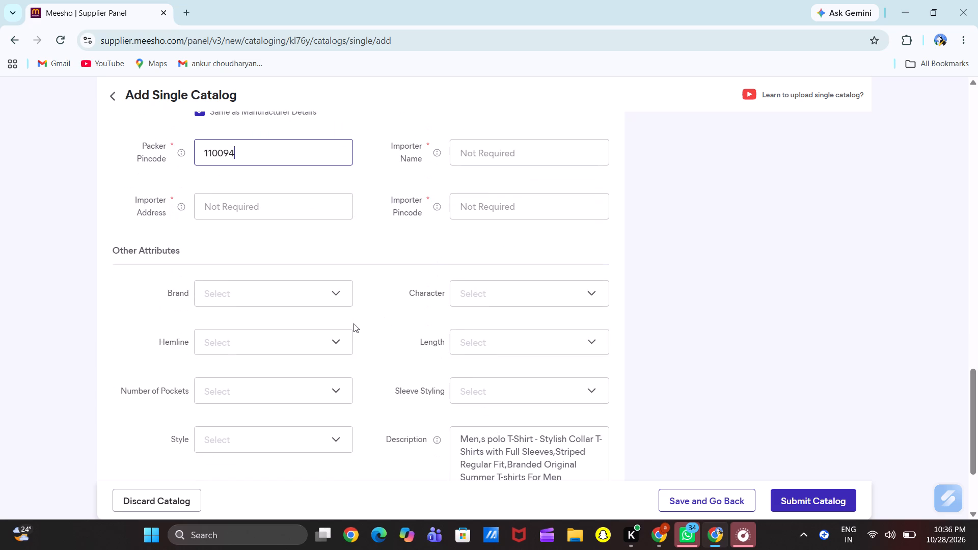
click(491, 346)
click(496, 434)
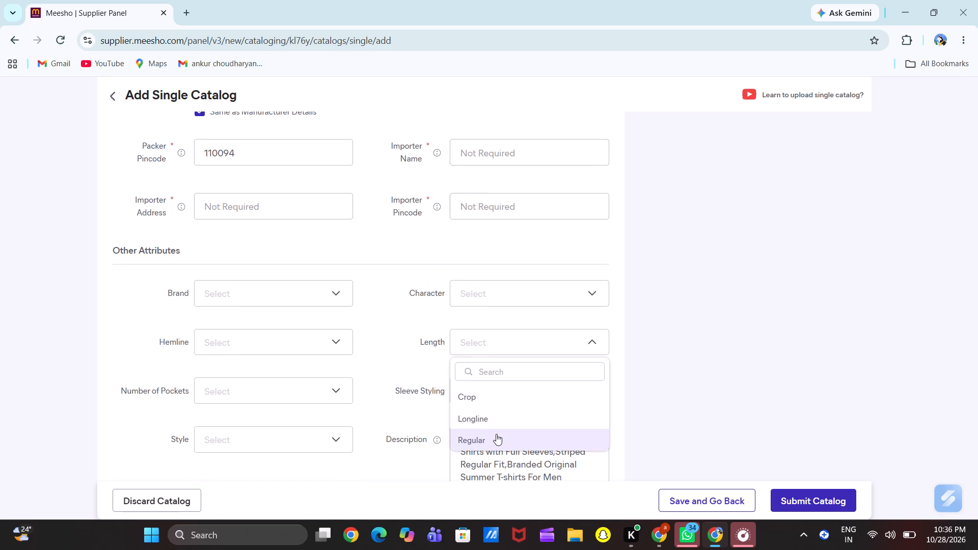
click(242, 436)
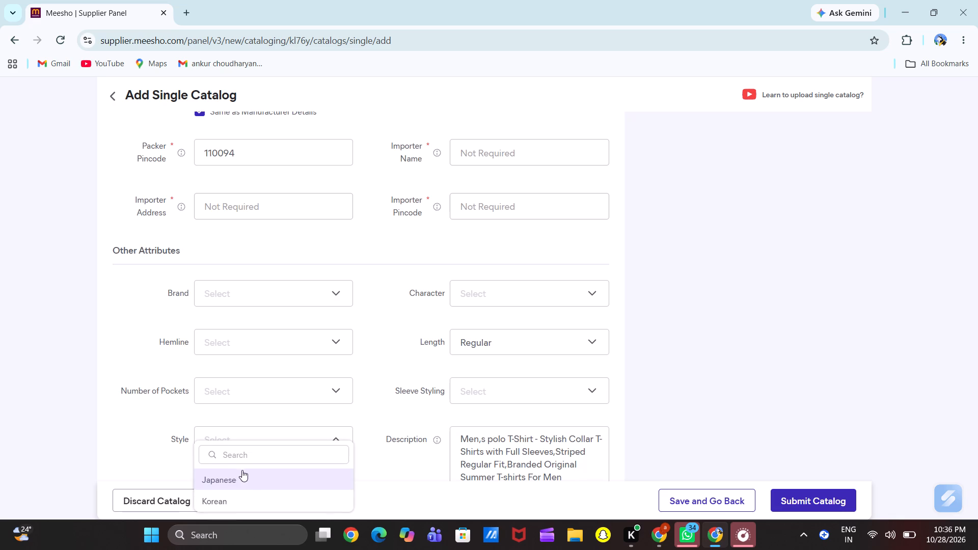
click(251, 494)
Review Product 6's completed details from the size table to the description, and save the catalog and go back.
scroll(364, 458, down, 2)
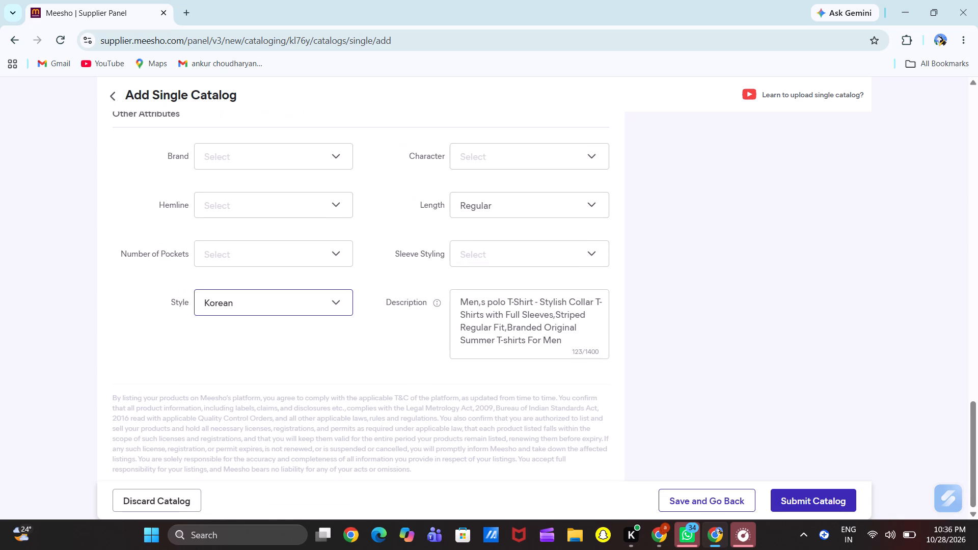
scroll(400, 375, up, 2)
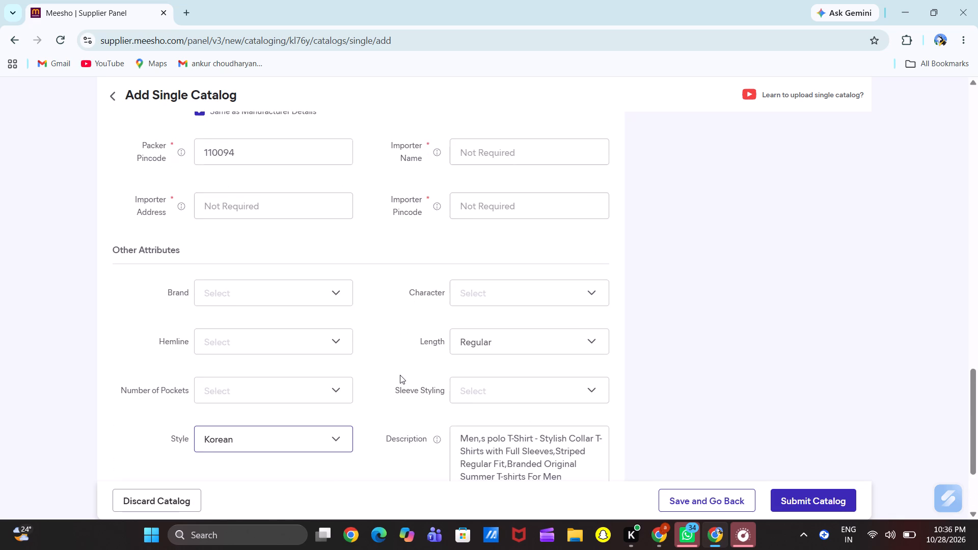
scroll(400, 375, up, 5)
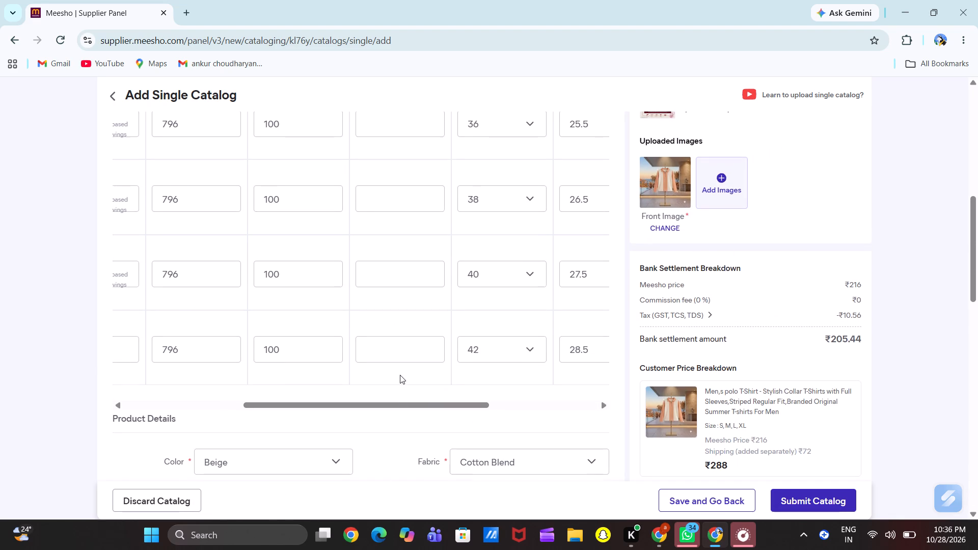
scroll(376, 410, up, 3)
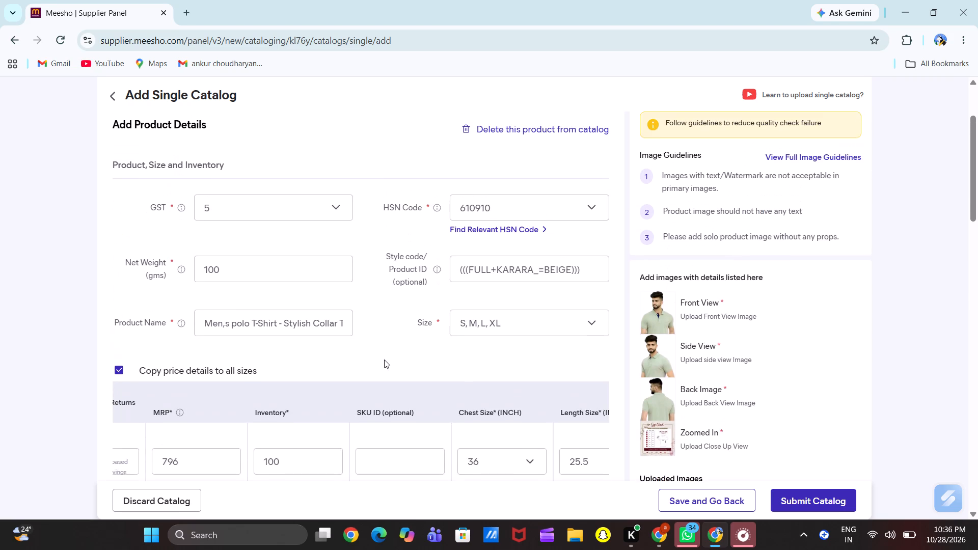
scroll(386, 345, up, 3)
scroll(386, 345, down, 9)
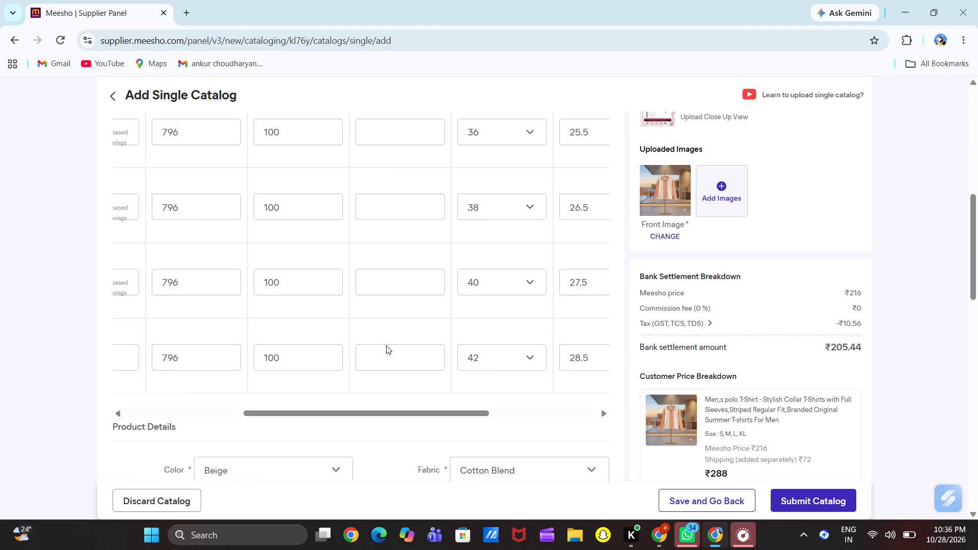
scroll(386, 345, down, 1)
click(713, 497)
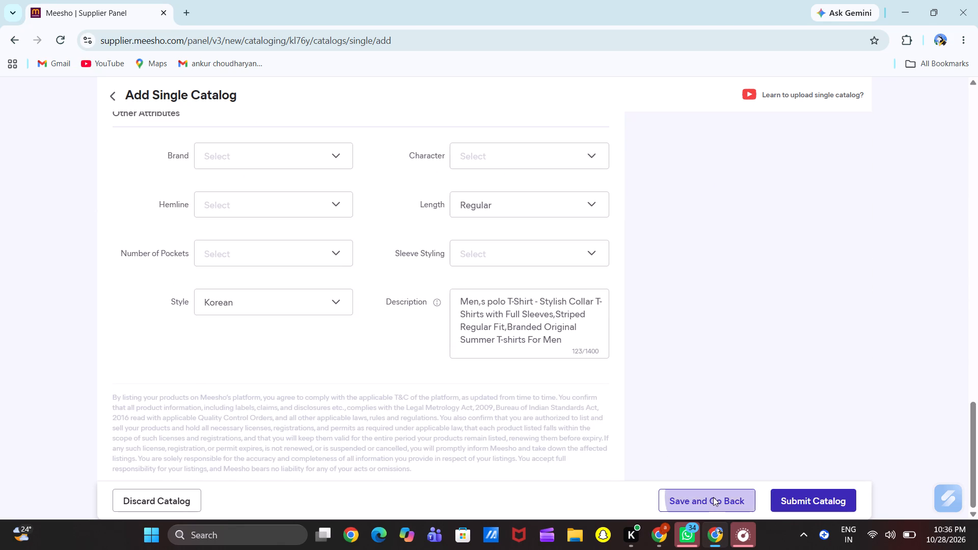
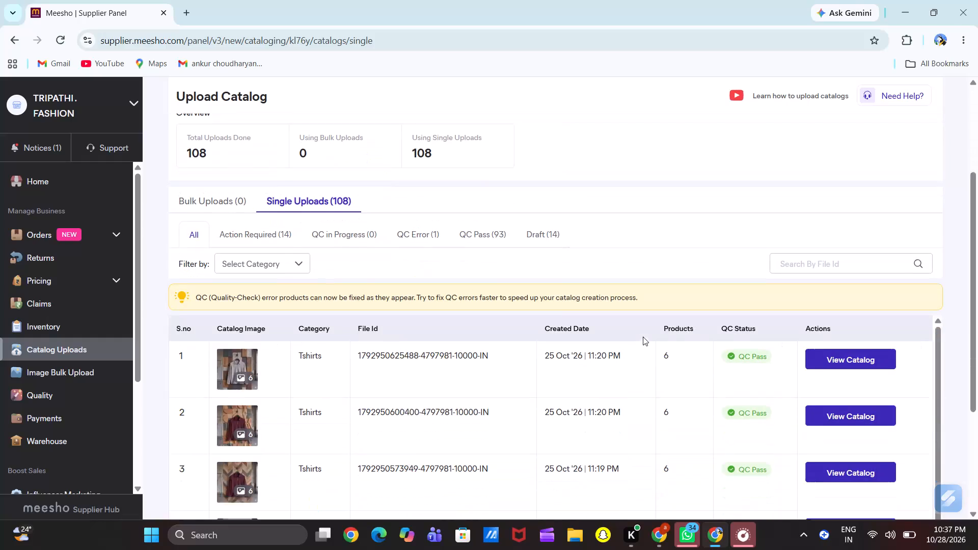
Look through the list of all single-upload catalogs and their QC statuses.
scroll(643, 337, down, 4)
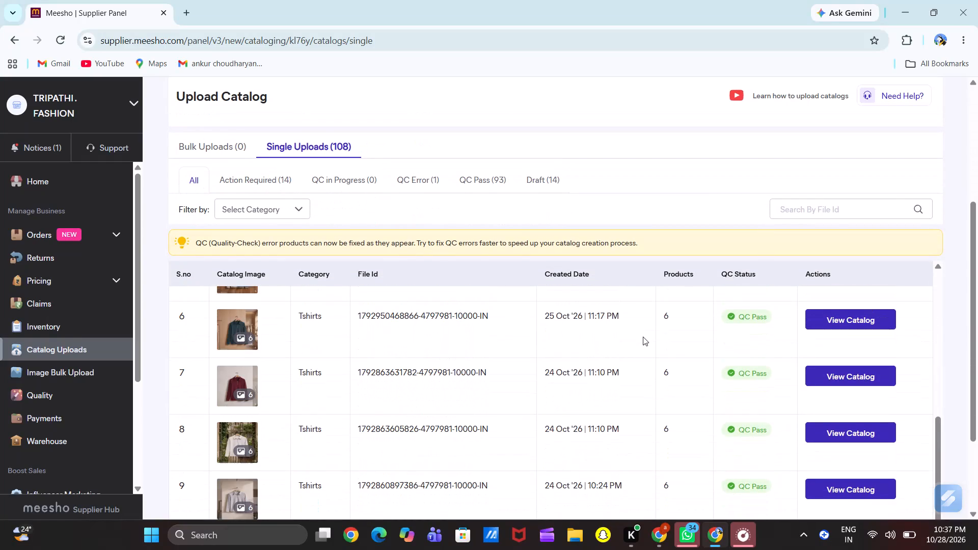
scroll(643, 337, down, 10)
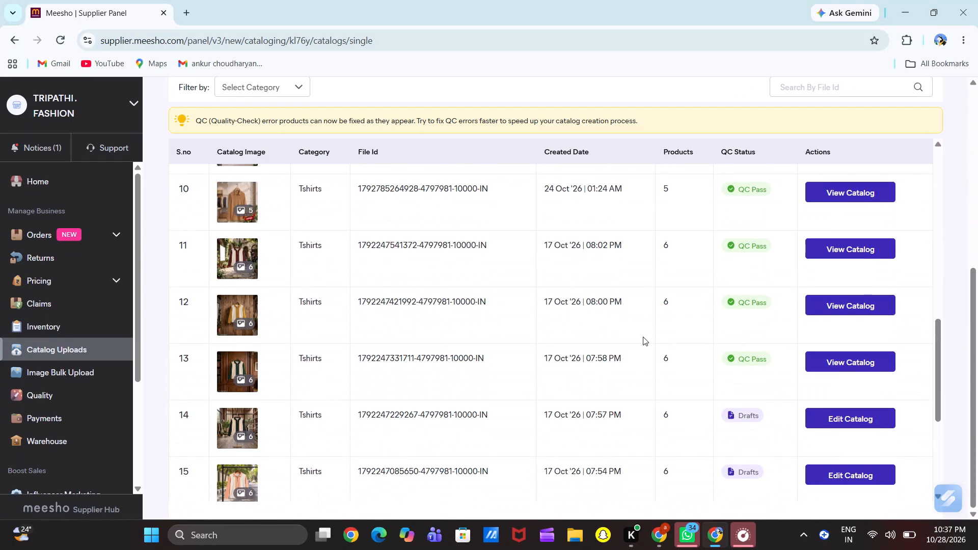
scroll(643, 337, down, 2)
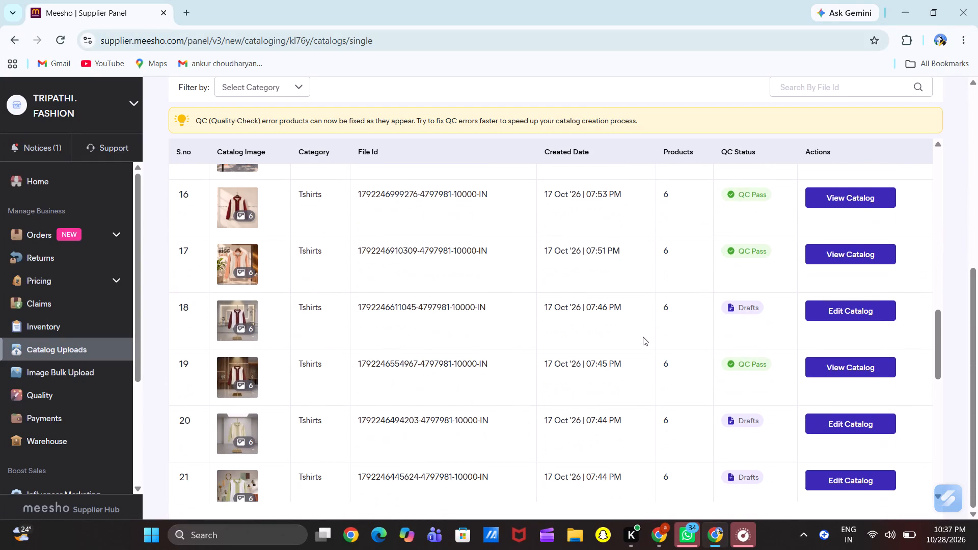
scroll(643, 337, up, 10)
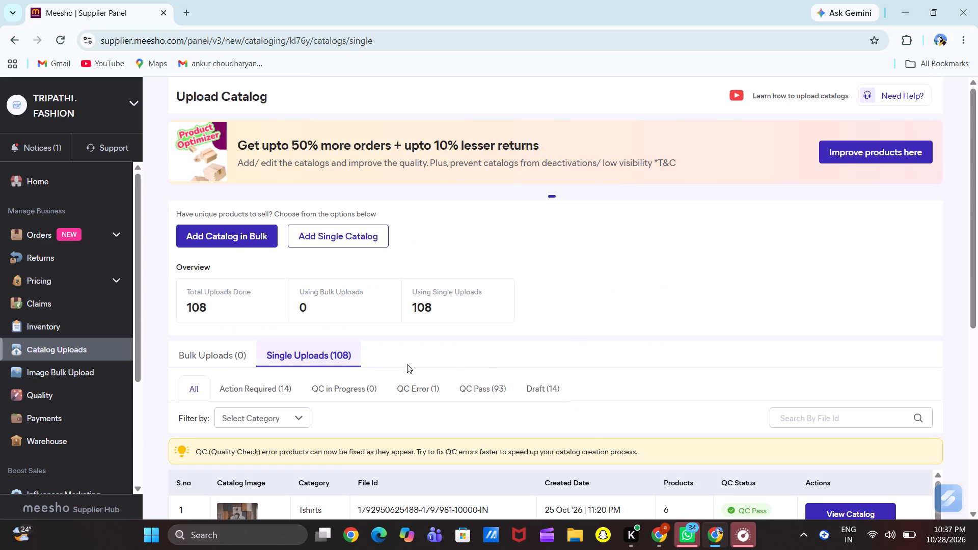
Filter the single uploads to drafts and open the draft catalog created 17 Oct '26 at 07:19 PM.
click(542, 381)
scroll(689, 365, down, 5)
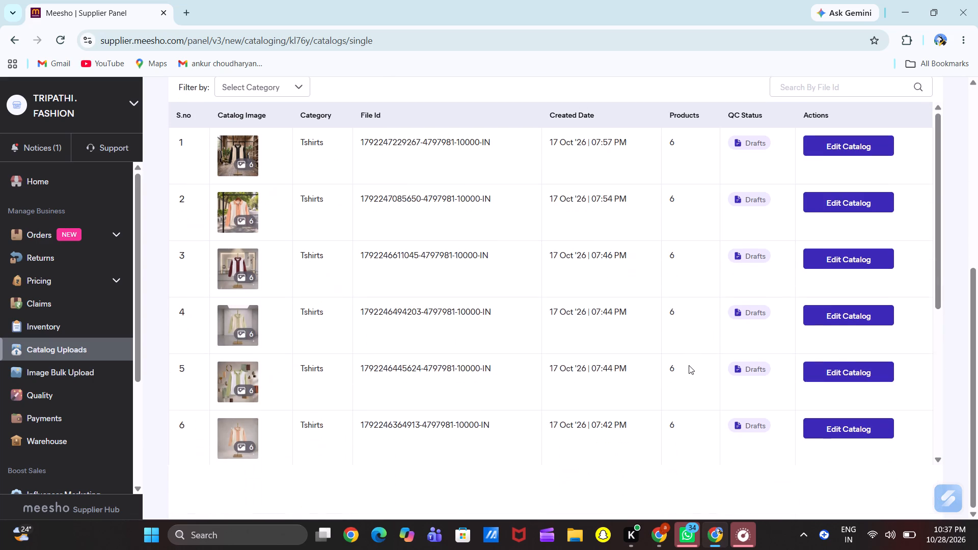
scroll(689, 365, down, 10)
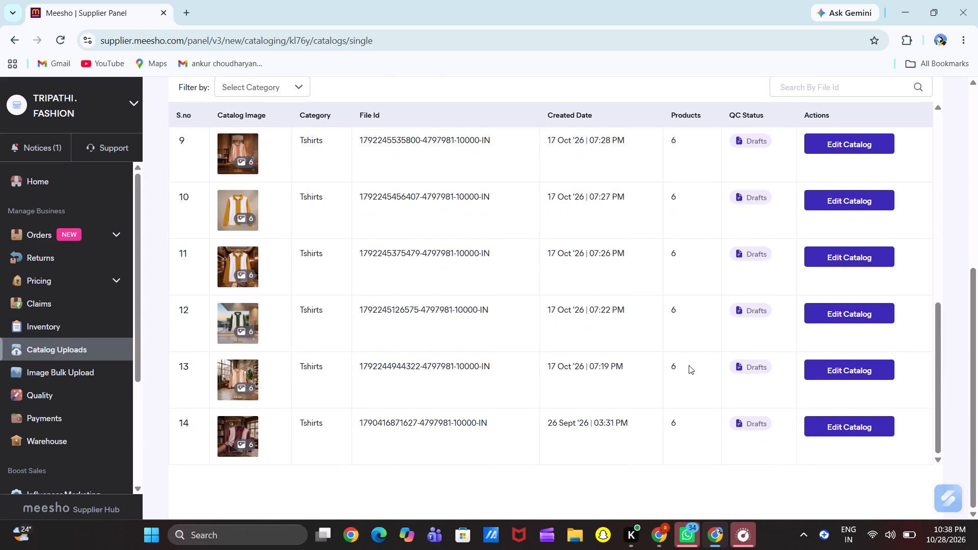
scroll(689, 365, down, 3)
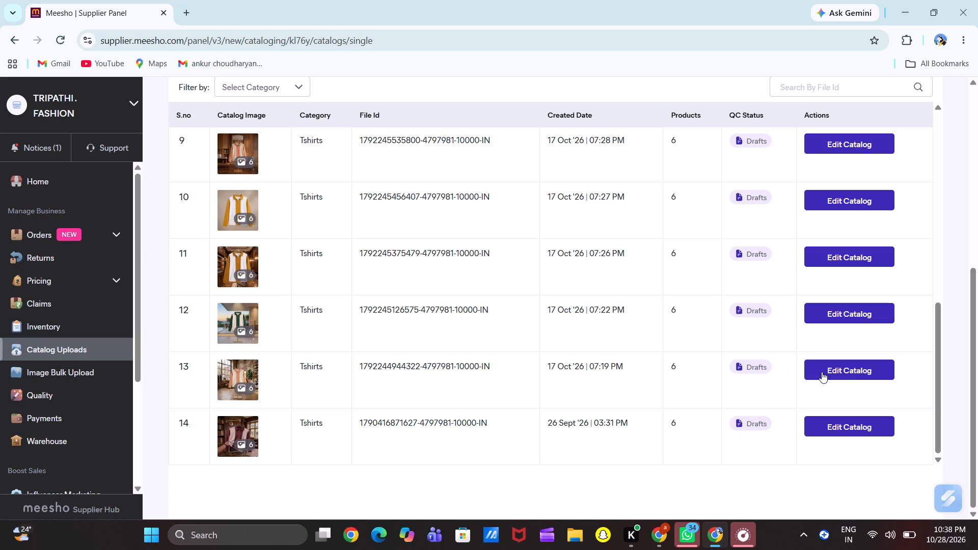
click(822, 372)
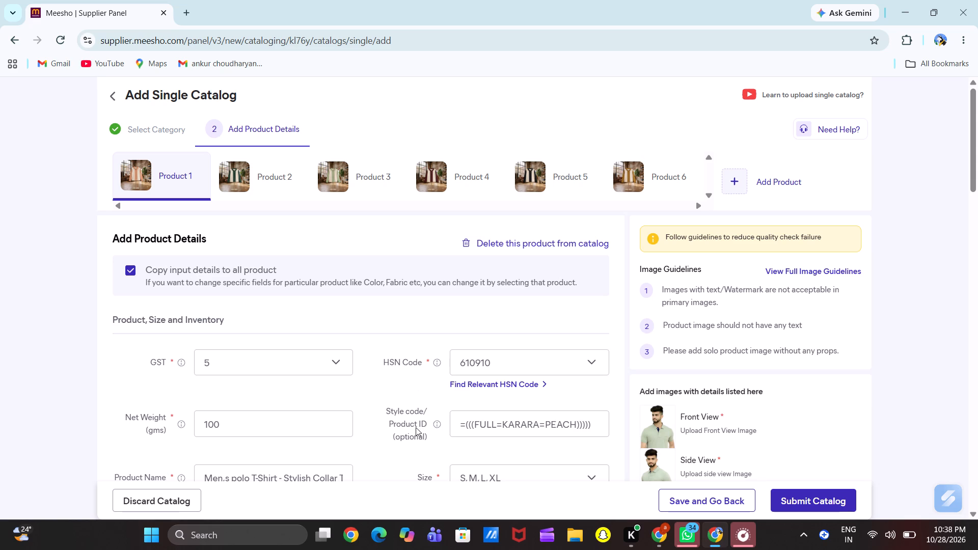
Check Product 1's details in the opened draft through to the description, and return to the catalog uploads list.
scroll(416, 427, down, 12)
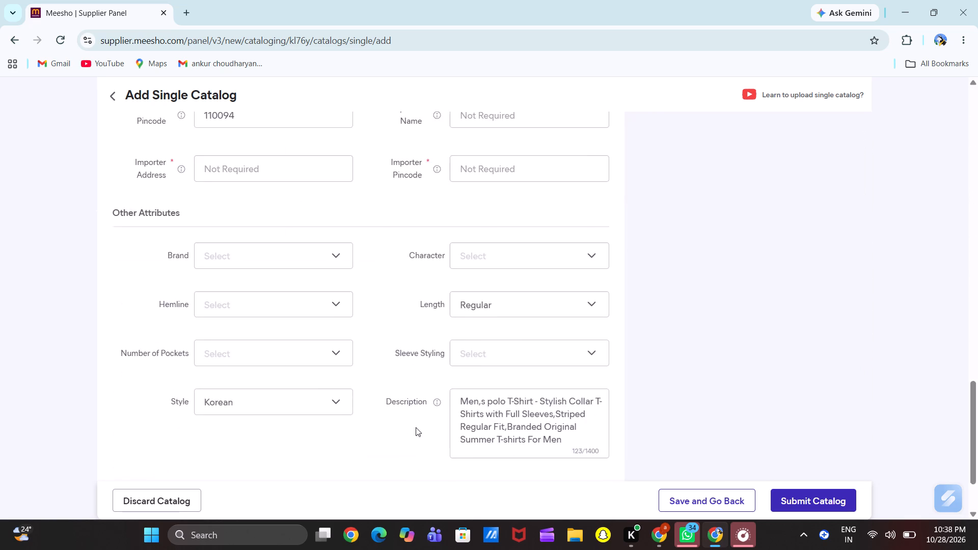
scroll(416, 427, down, 1)
scroll(416, 427, up, 1)
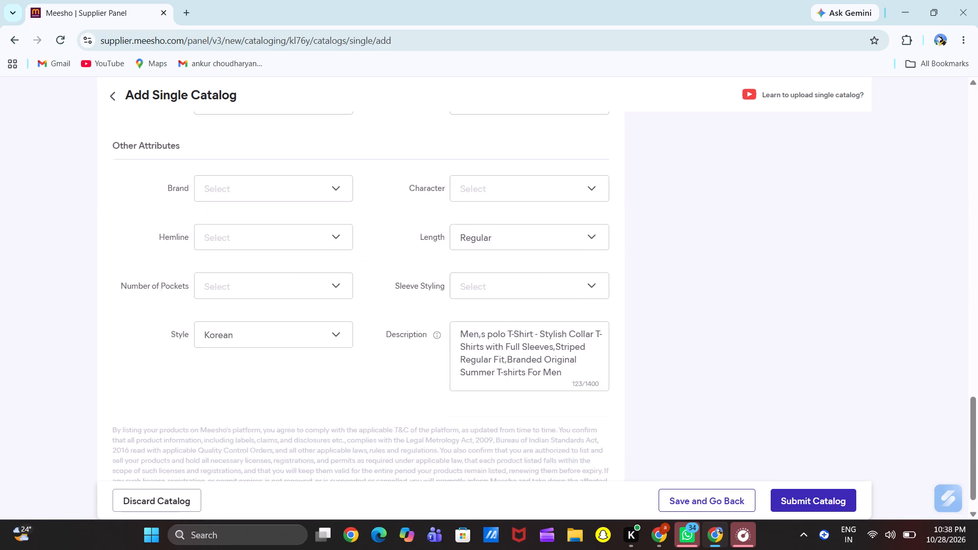
scroll(416, 427, up, 5)
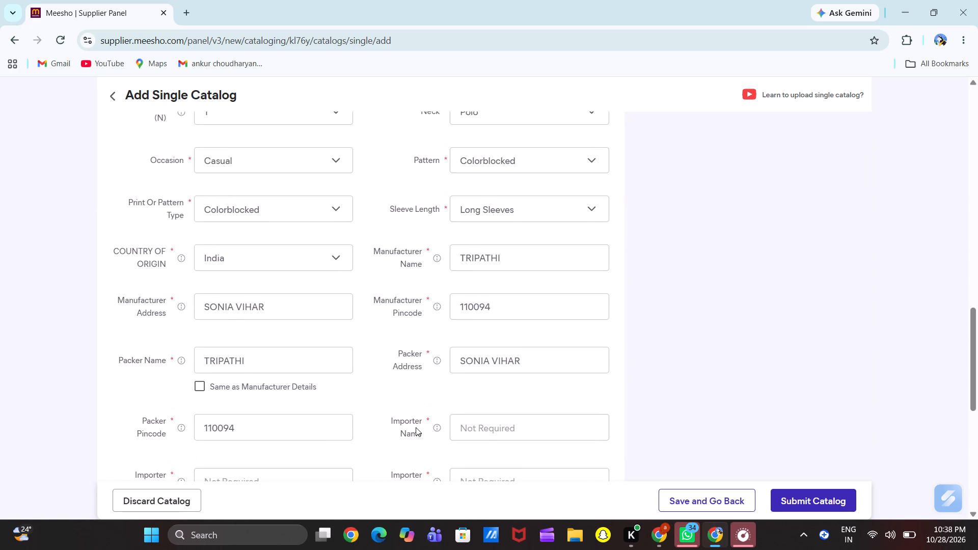
scroll(416, 427, up, 3)
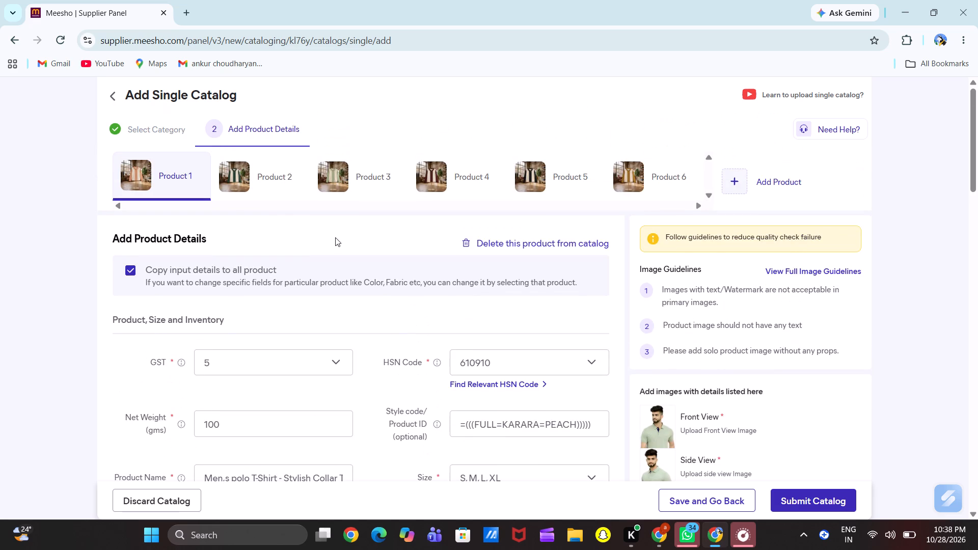
click(114, 93)
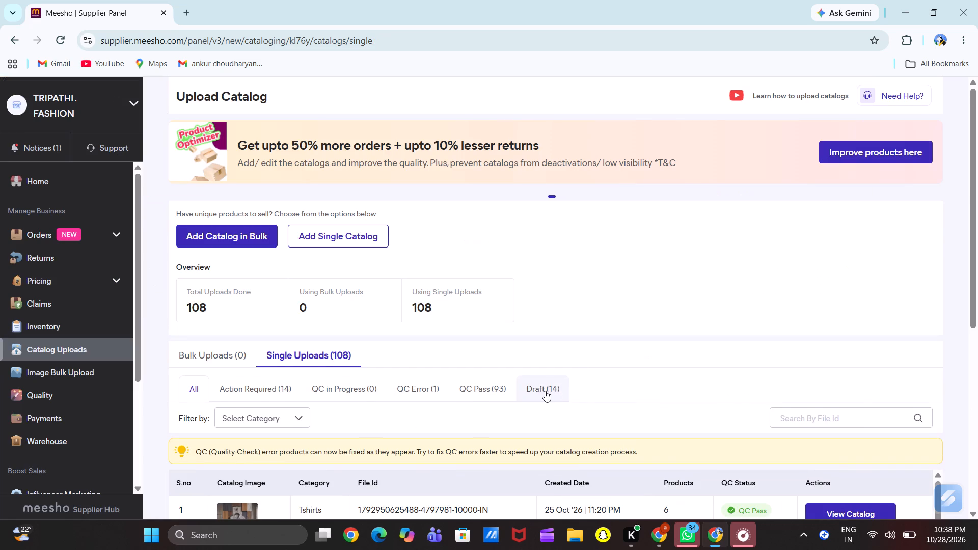
Filter the uploads to drafts again and open the draft catalog created 17 Oct '26 at 07:57 PM.
click(545, 391)
scroll(599, 436, down, 3)
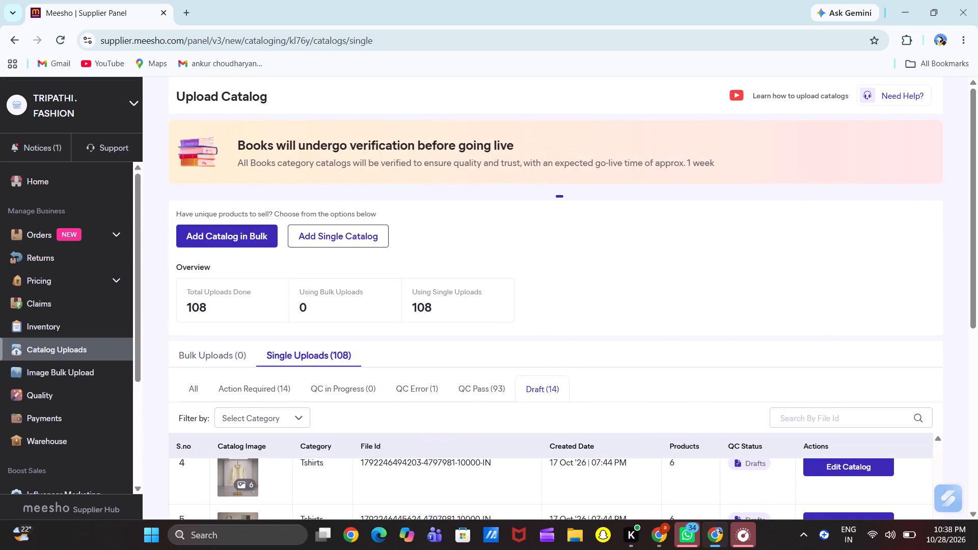
scroll(592, 376, down, 2)
scroll(592, 376, up, 5)
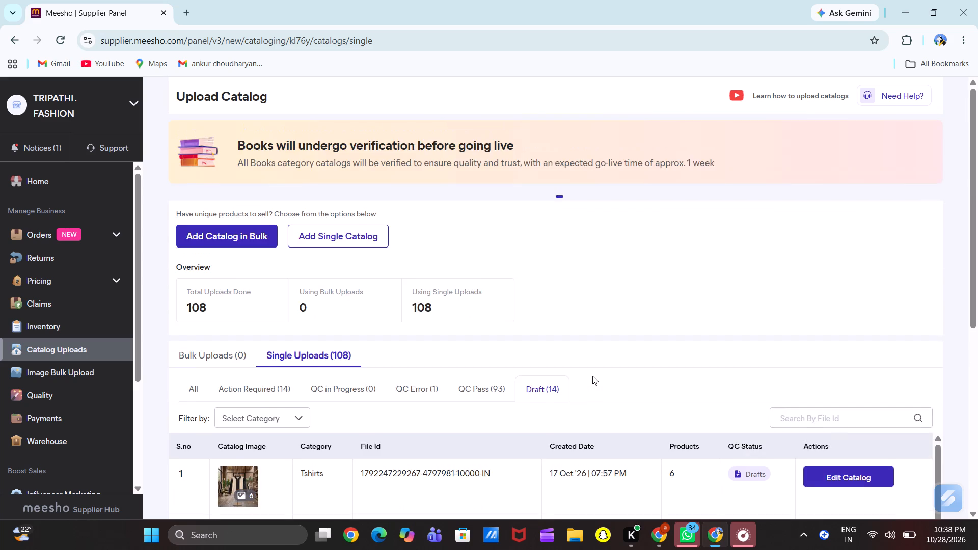
scroll(592, 376, down, 2)
click(837, 337)
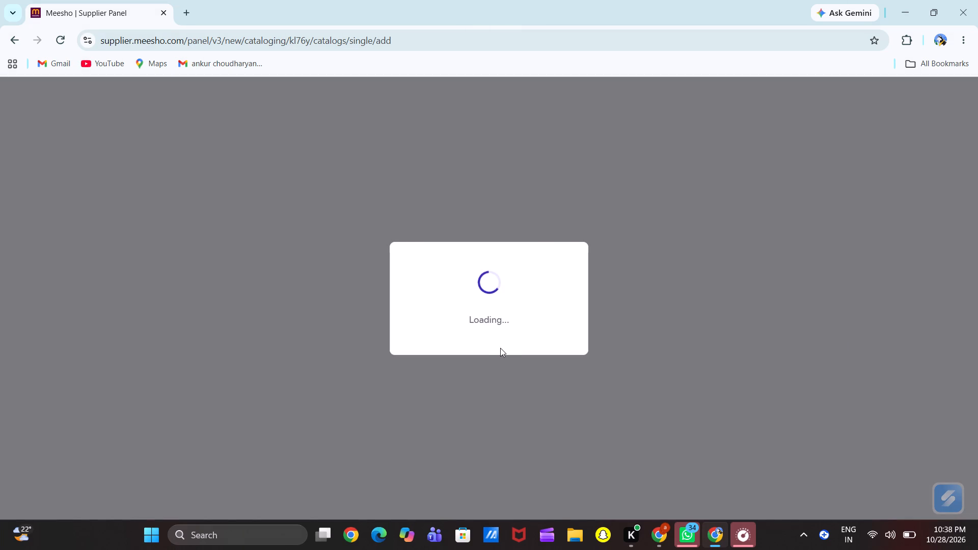
Check the black product's size table, product details and other attributes in the opened draft, and return to the catalog uploads list.
scroll(437, 354, down, 3)
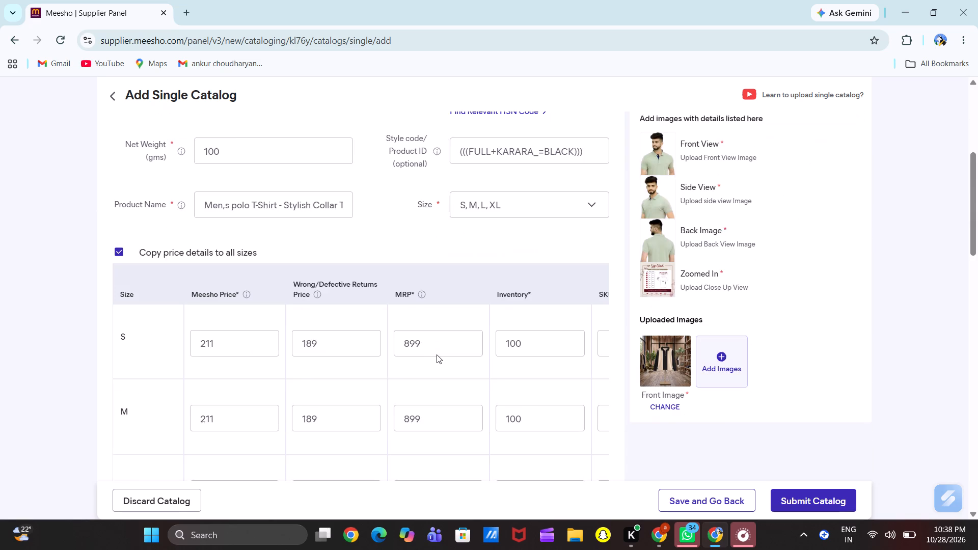
scroll(437, 354, down, 6)
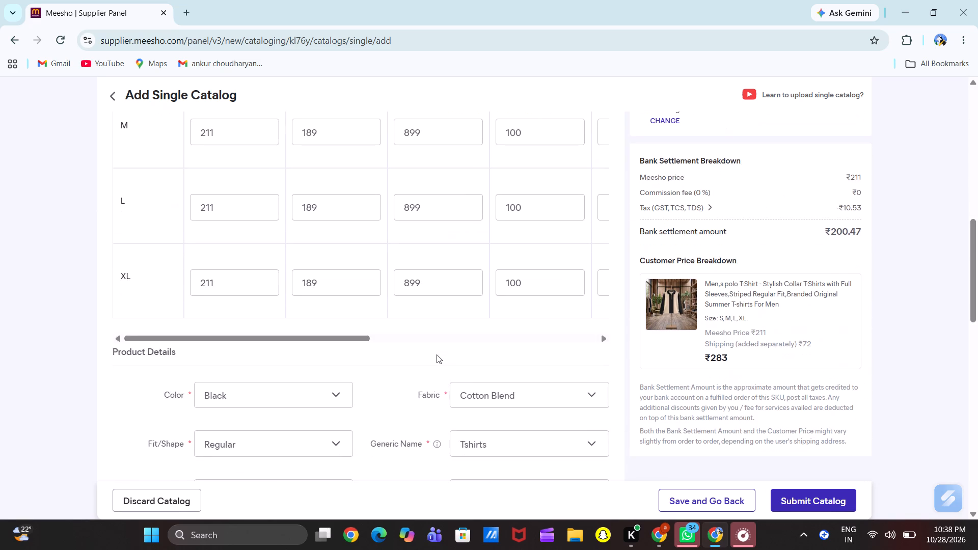
scroll(437, 354, down, 6)
scroll(437, 354, up, 1)
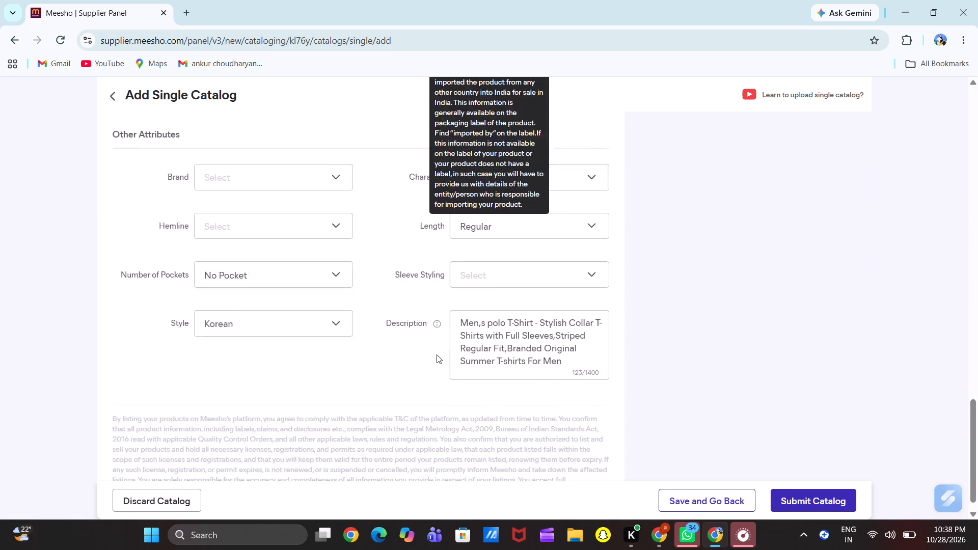
scroll(437, 354, up, 1)
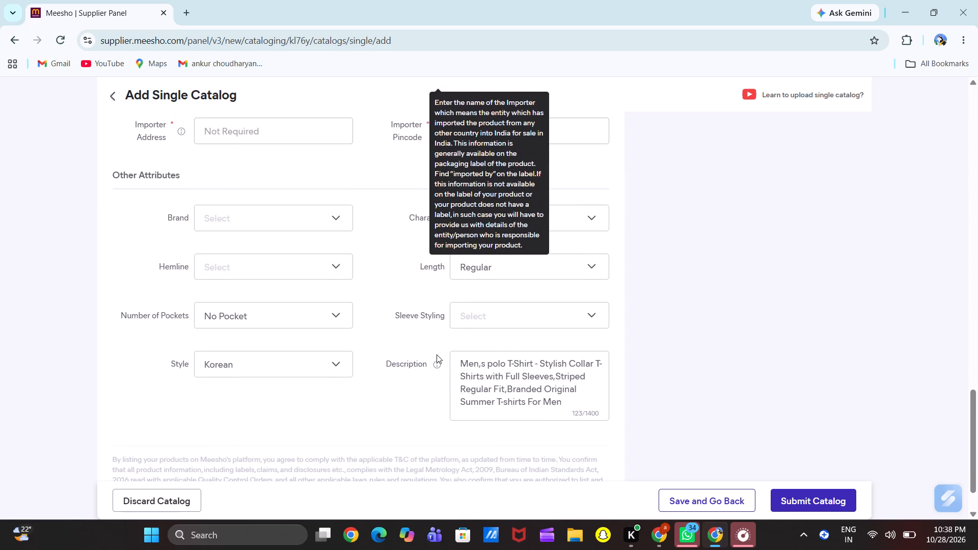
click(381, 327)
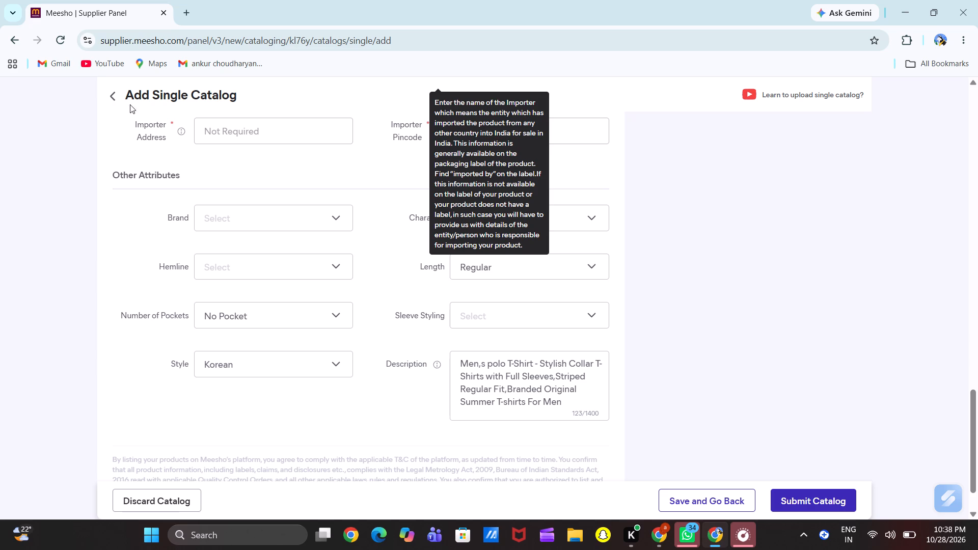
click(121, 97)
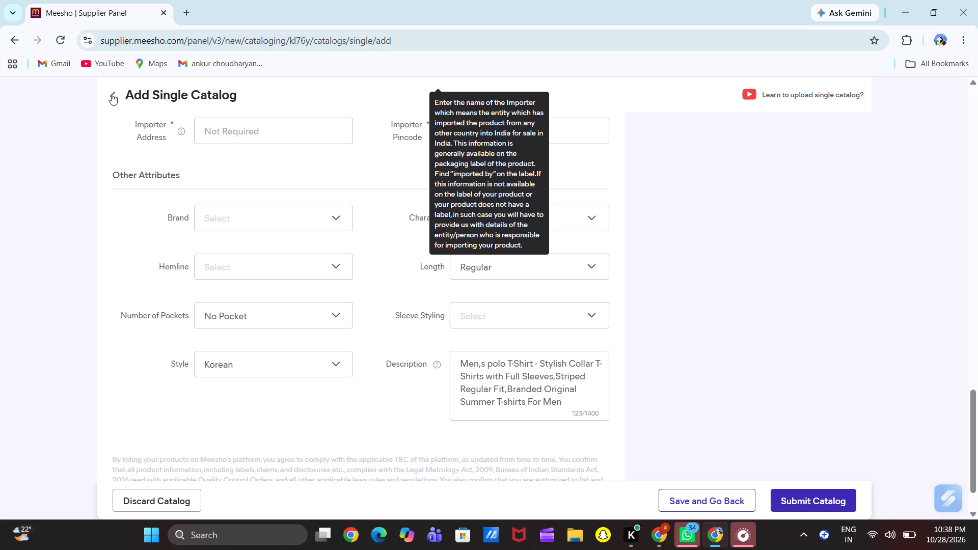
click(112, 96)
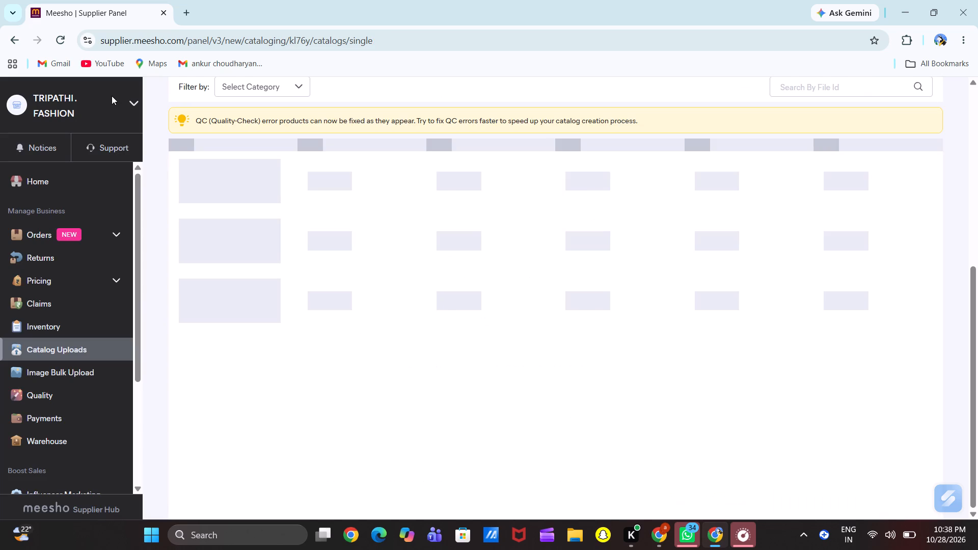
Filter the uploads to drafts and open the draft catalog created 17 Oct '26 at 07:22 PM for editing.
scroll(454, 277, up, 1)
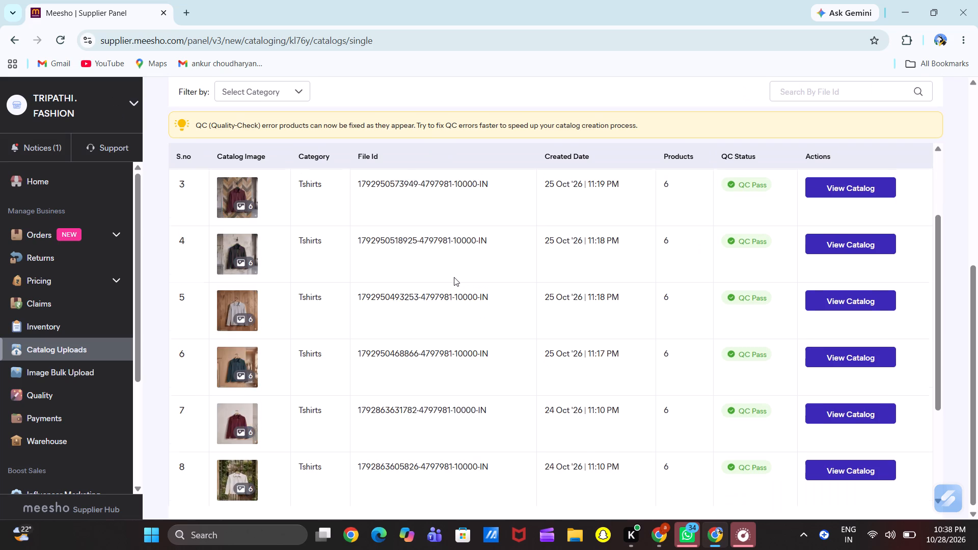
scroll(454, 277, up, 4)
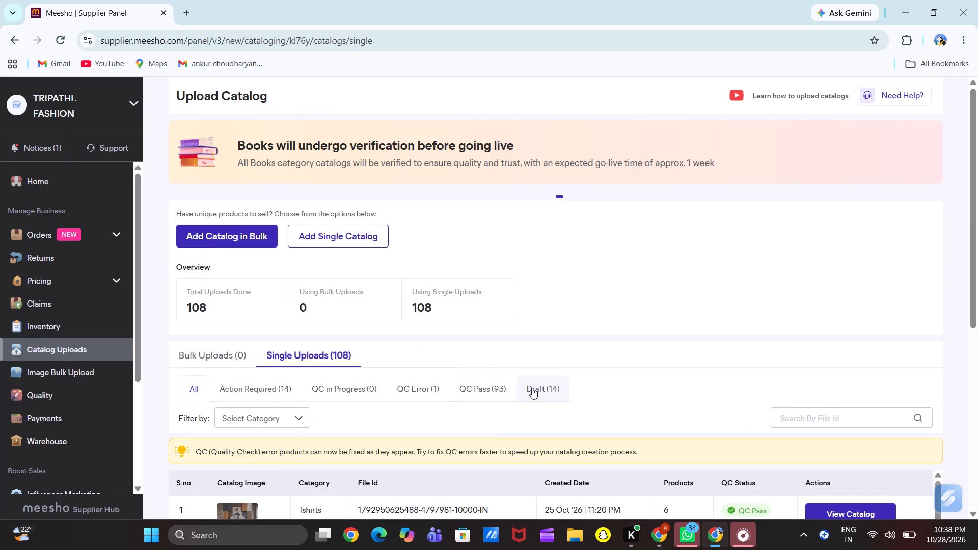
click(532, 388)
scroll(489, 407, down, 9)
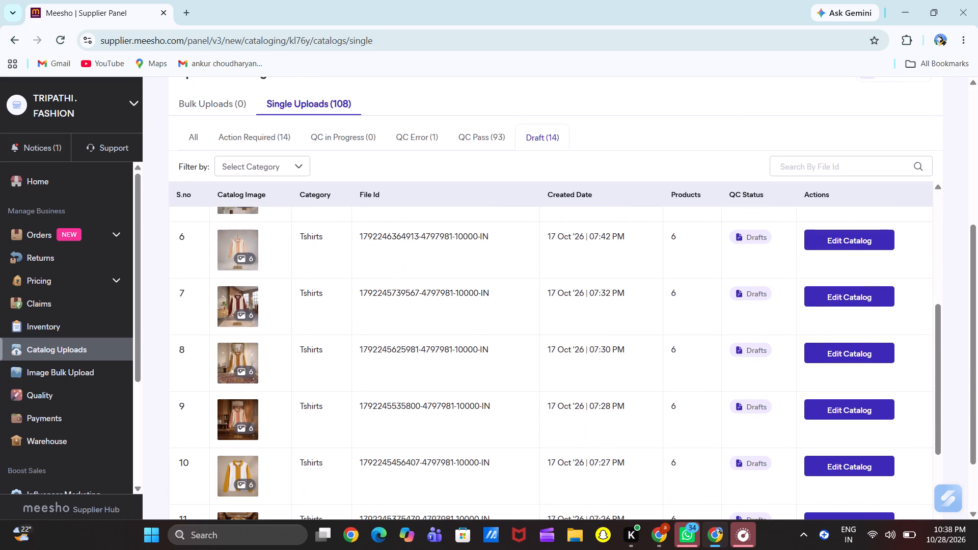
scroll(424, 475, down, 4)
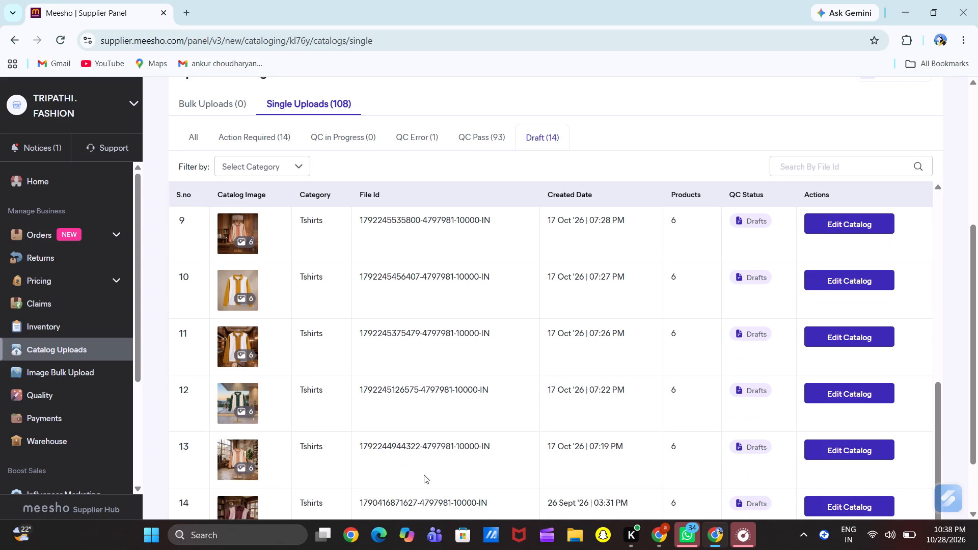
scroll(424, 475, down, 3)
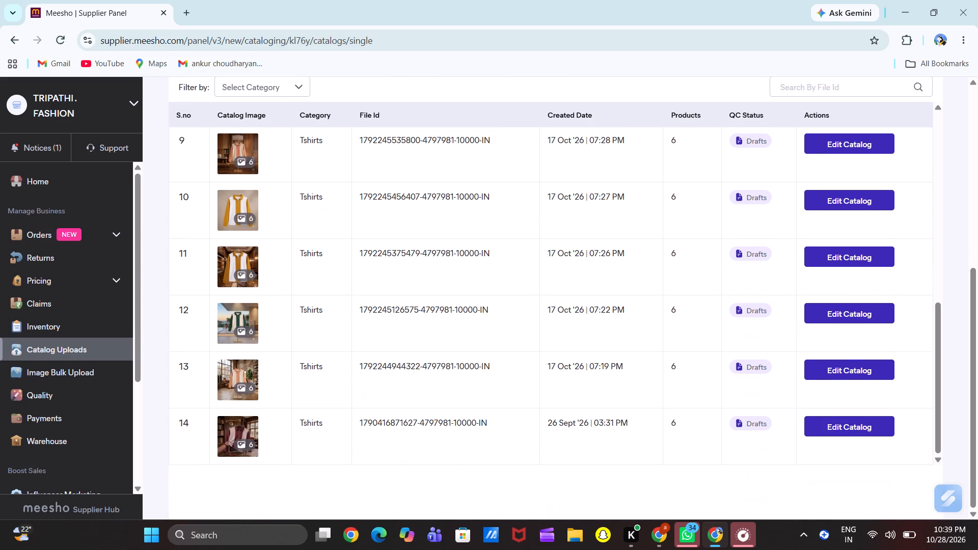
click(832, 313)
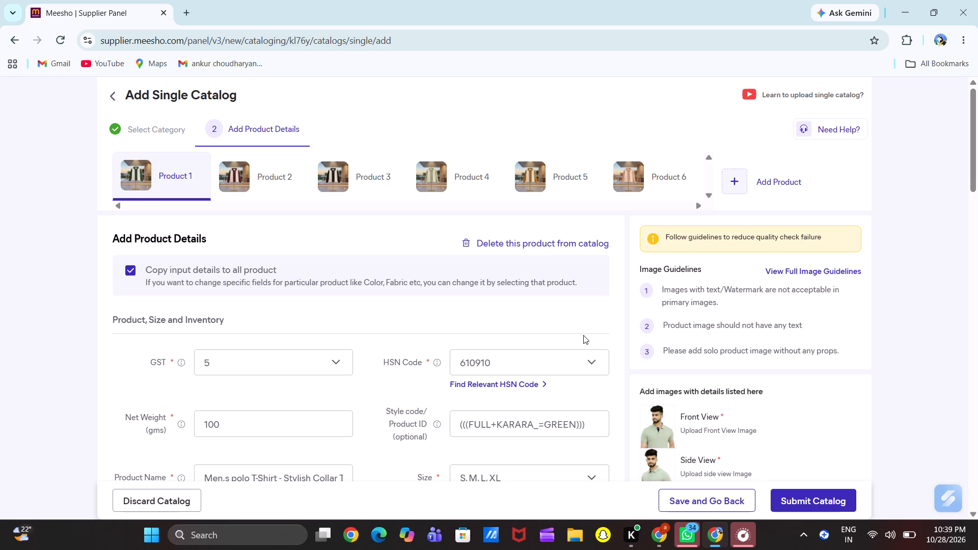
Check Product 1's style code, sizes, prices and inventory in the opened draft.
scroll(422, 371, down, 3)
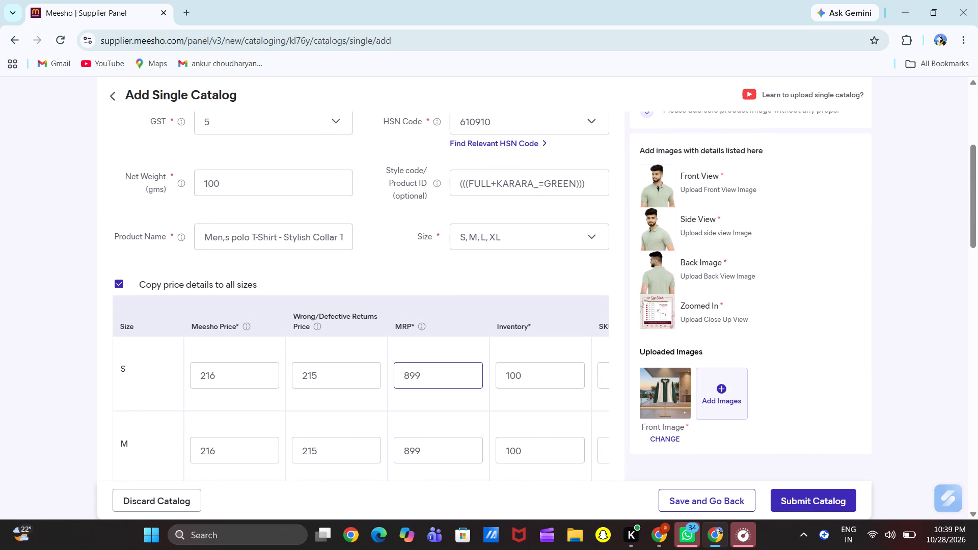
scroll(422, 371, down, 1)
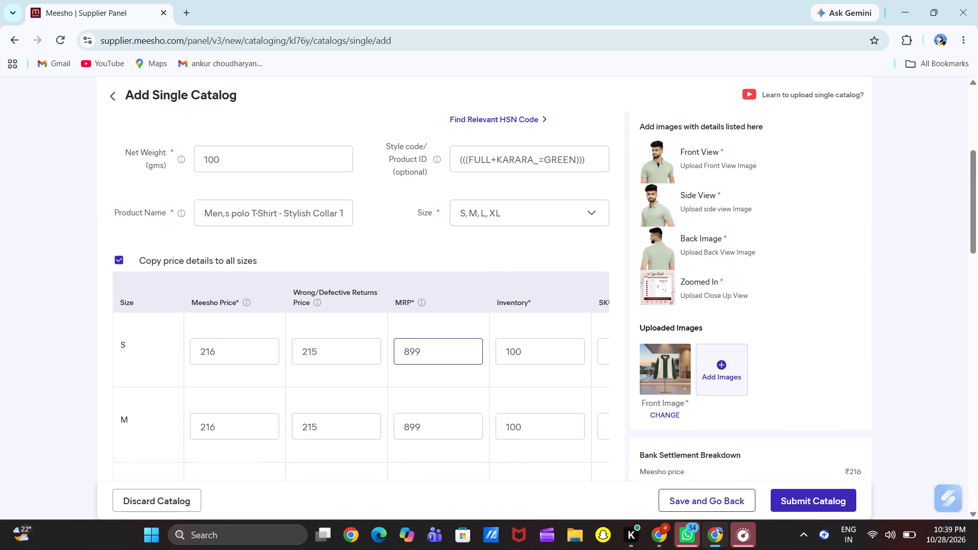
scroll(422, 371, down, 2)
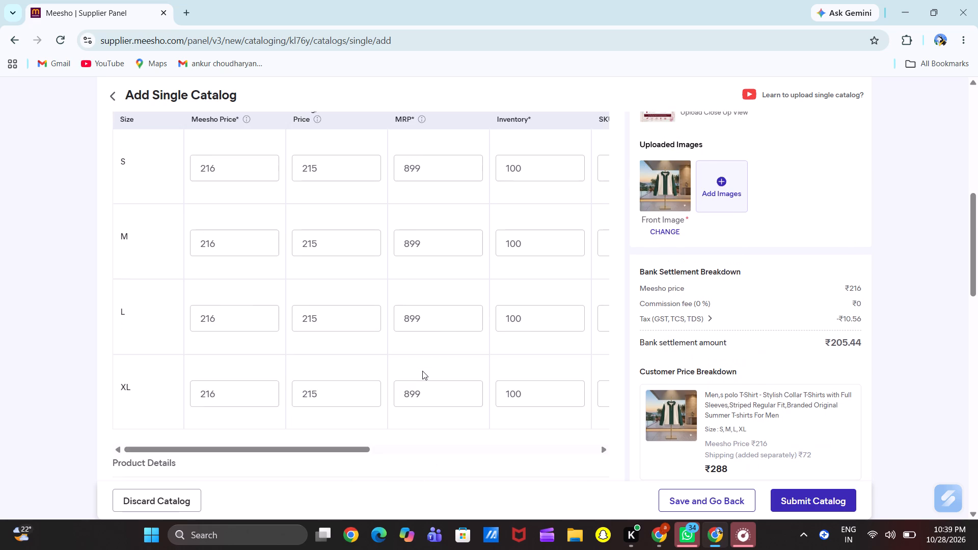
scroll(422, 371, up, 4)
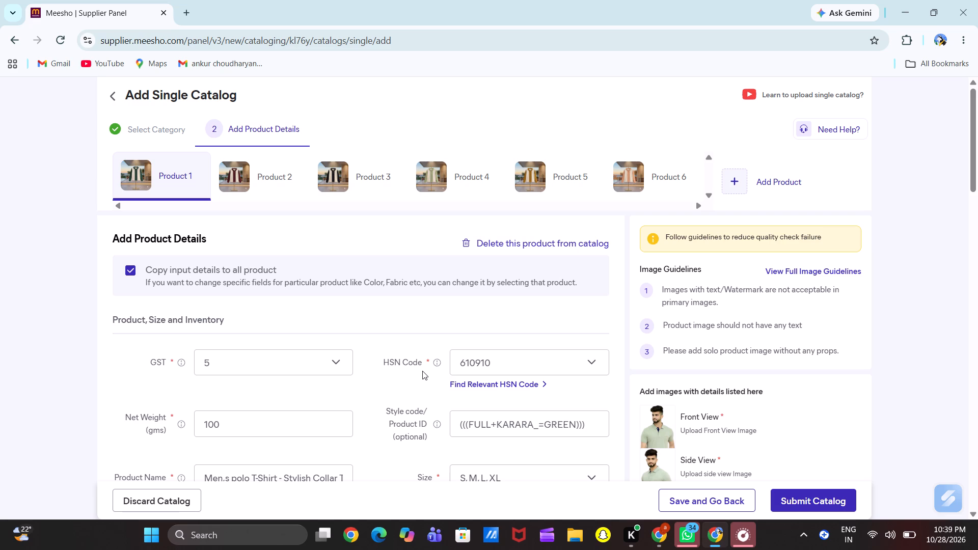
Remove the colour name from Product 4's style code, leaving (((FULL+KARARA_=))).
click(429, 173)
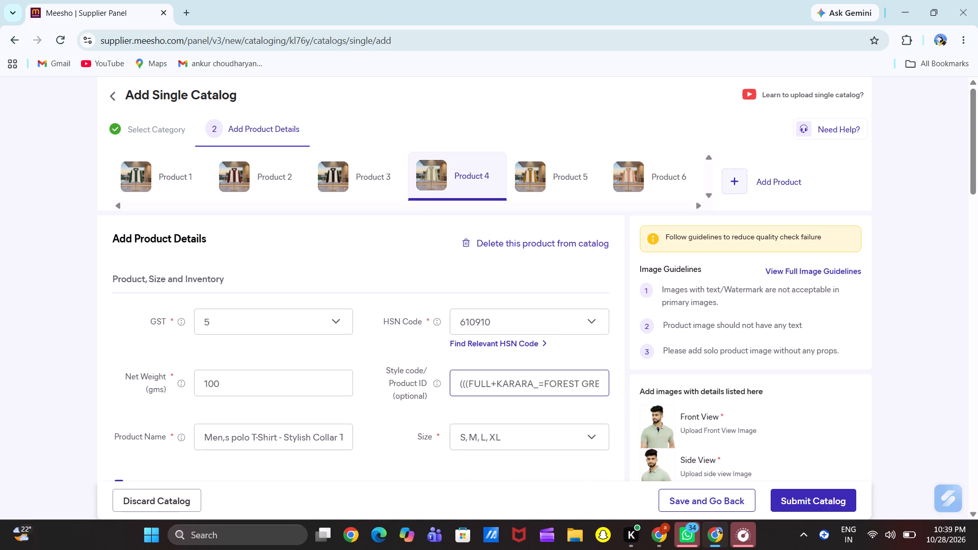
click(577, 380)
scroll(585, 382, left, 1)
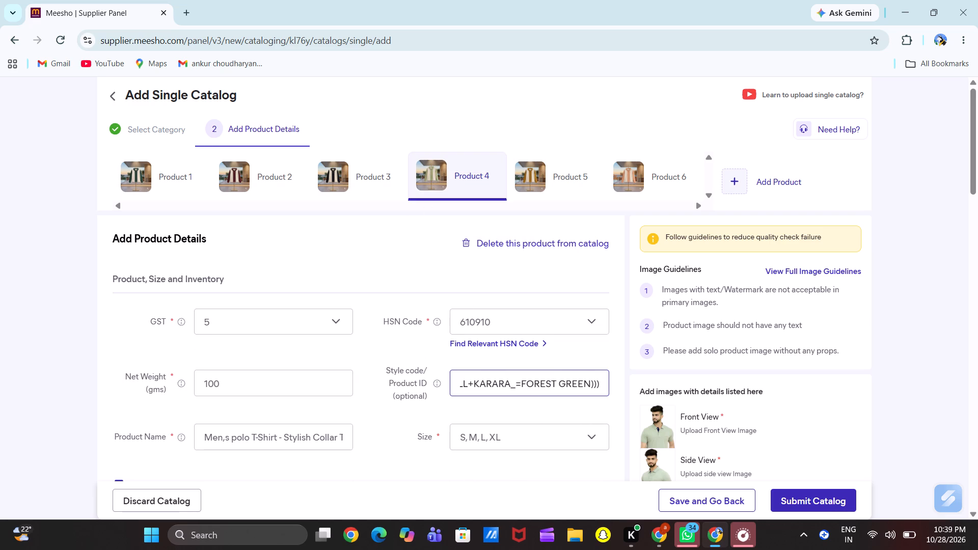
scroll(585, 382, left, 1)
click(587, 382)
key(BackSpace)
key(BackSpace)
key(BackSpace)
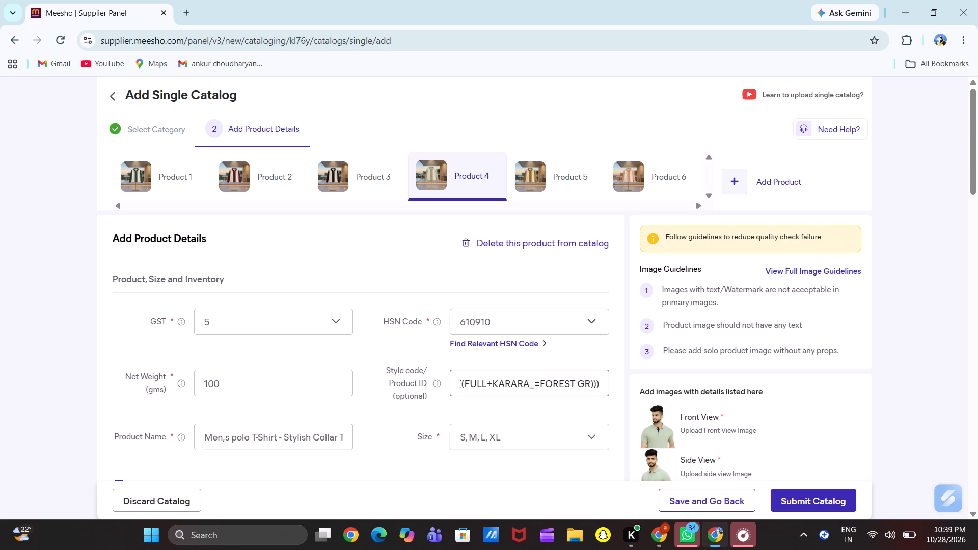
key(BackSpace)
key(BackSpace)
key(BackSpace)
key(BackSpace)
key(BackSpace)
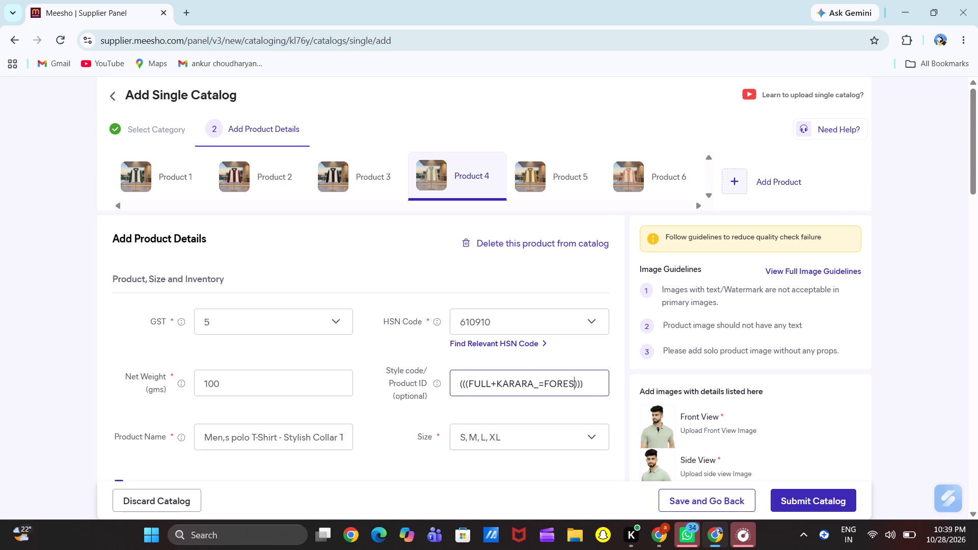
key(BackSpace)
key(BackSpace)
key(BackSpace)
key(BackSpace)
Remove the colour name from Product 5's style code, leaving (((FULL+KARARA_=))).
click(230, 163)
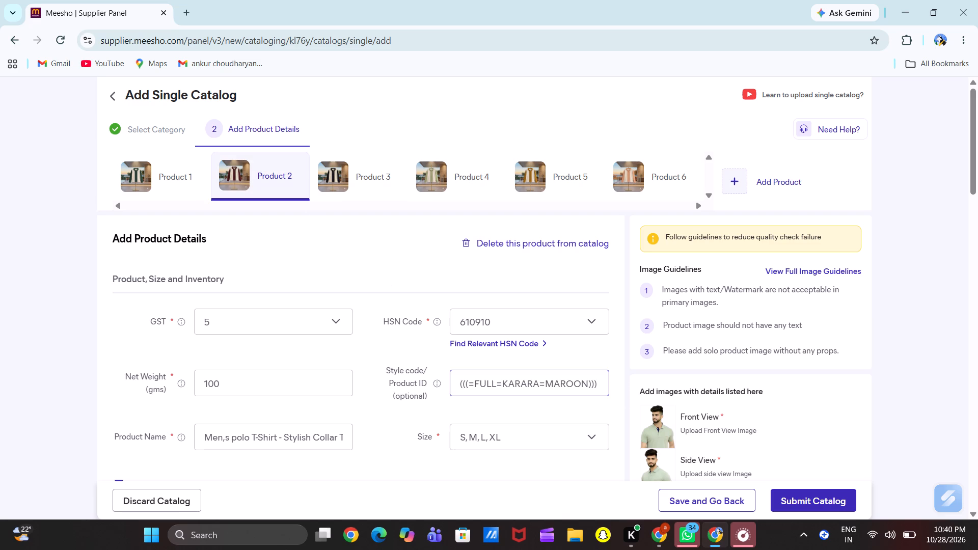
click(523, 184)
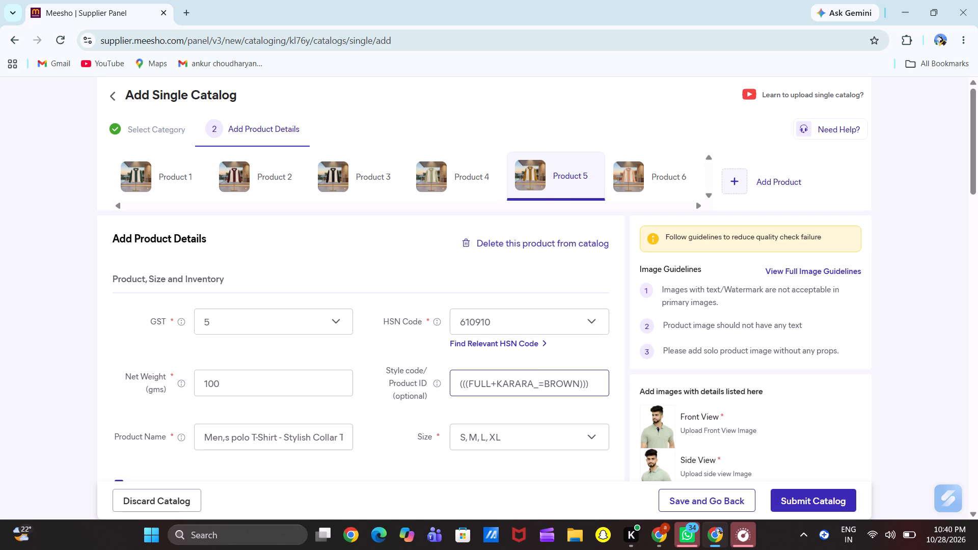
click(578, 384)
key(BackSpace)
key(BackSpace)
key(BackSpace)
key(BackSpace)
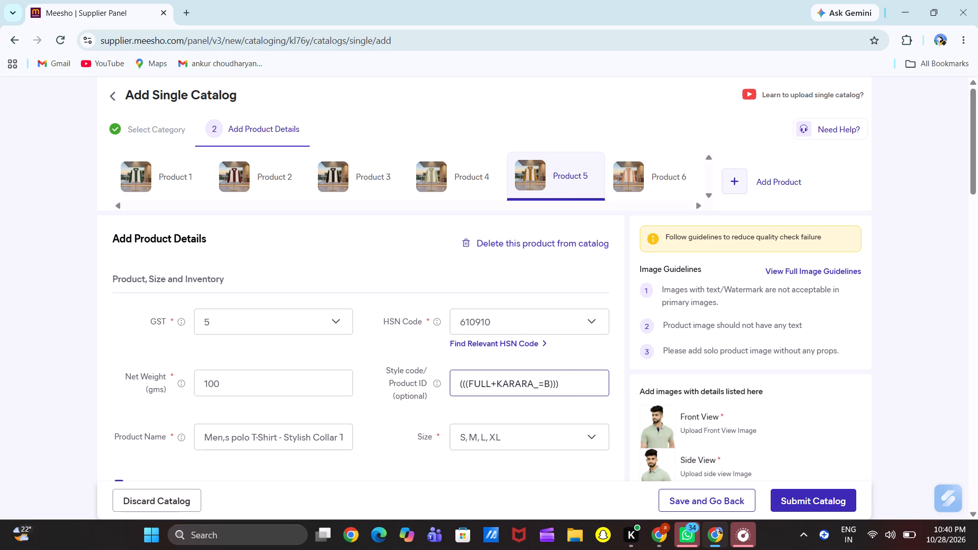
key(BackSpace)
Set Product 6's colour to Peach in its product details.
click(621, 181)
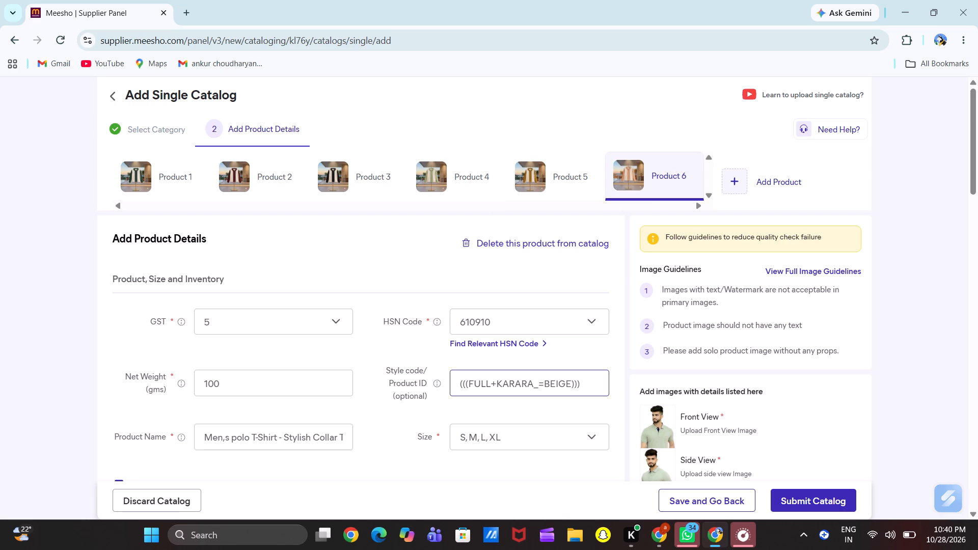
scroll(386, 343, down, 4)
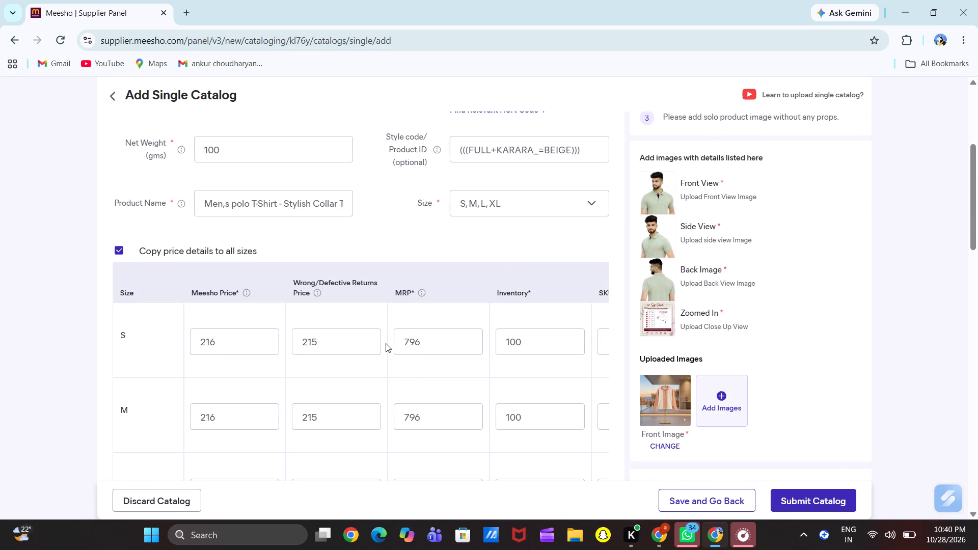
scroll(386, 343, down, 6)
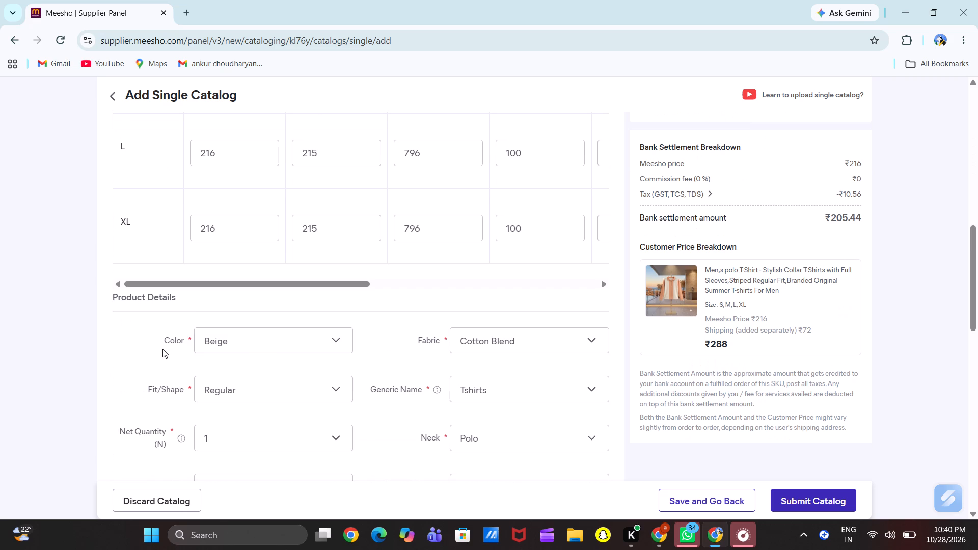
click(264, 343)
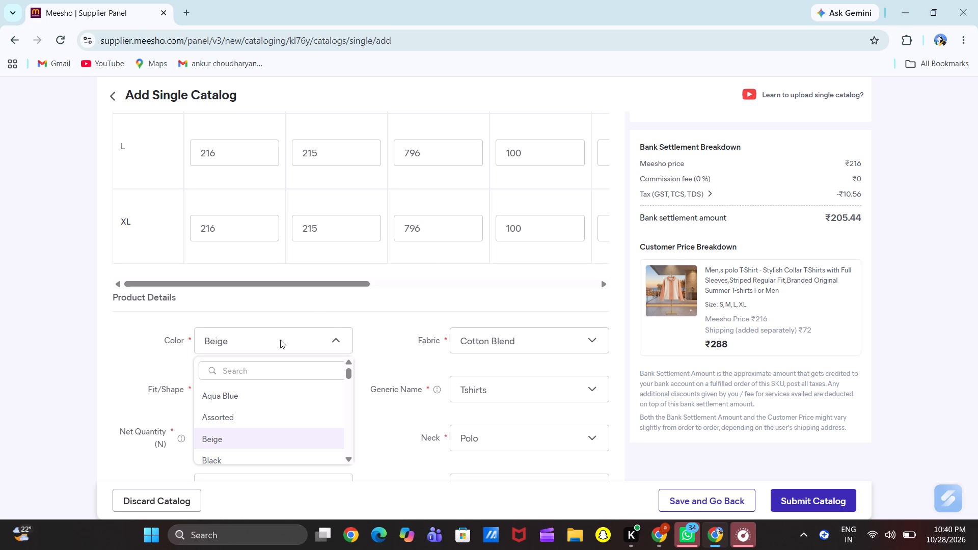
click(264, 367)
key(b)
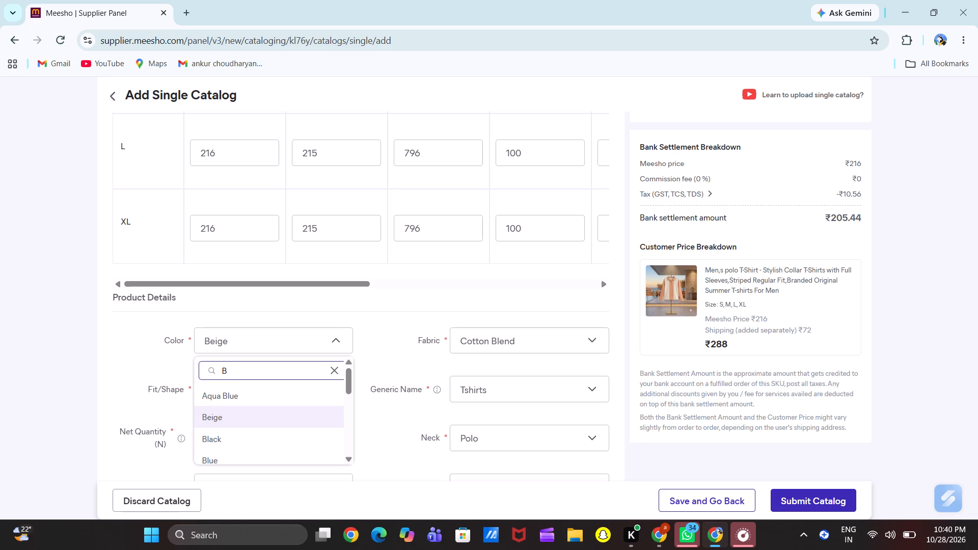
key(BackSpace)
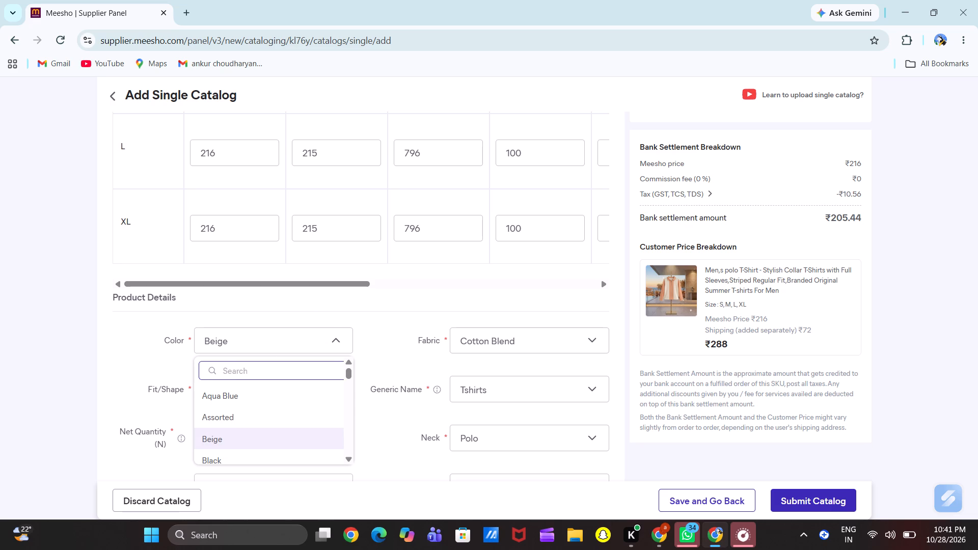
key(p)
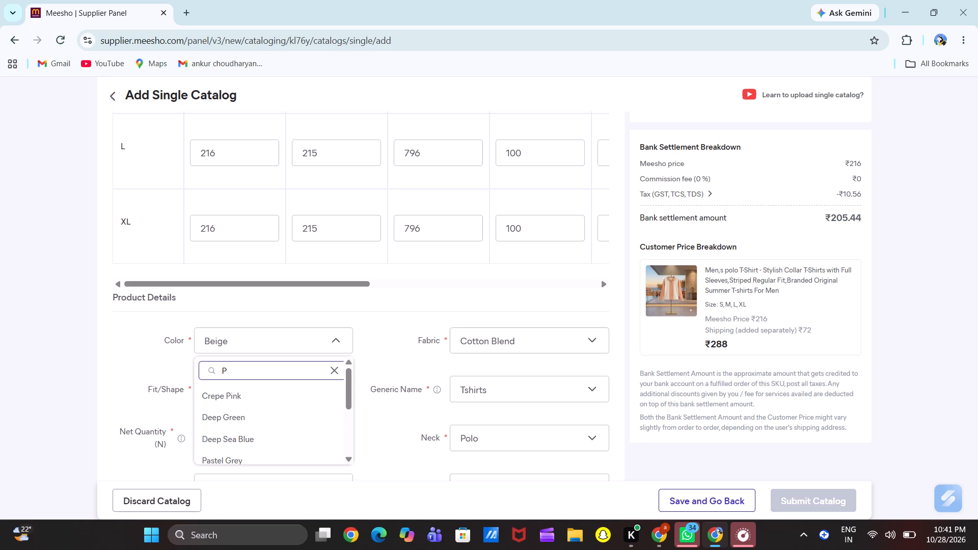
key(w)
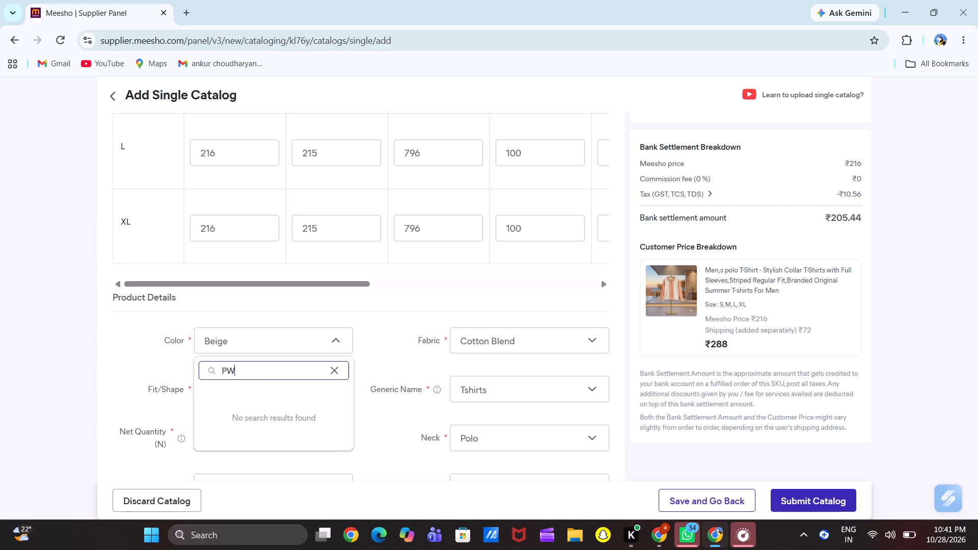
key(BackSpace)
key(e)
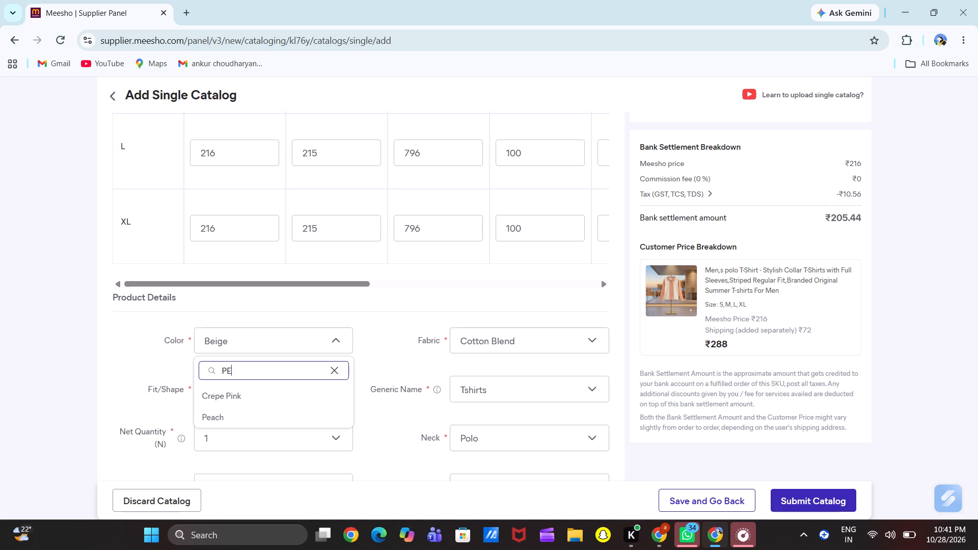
text(AC)
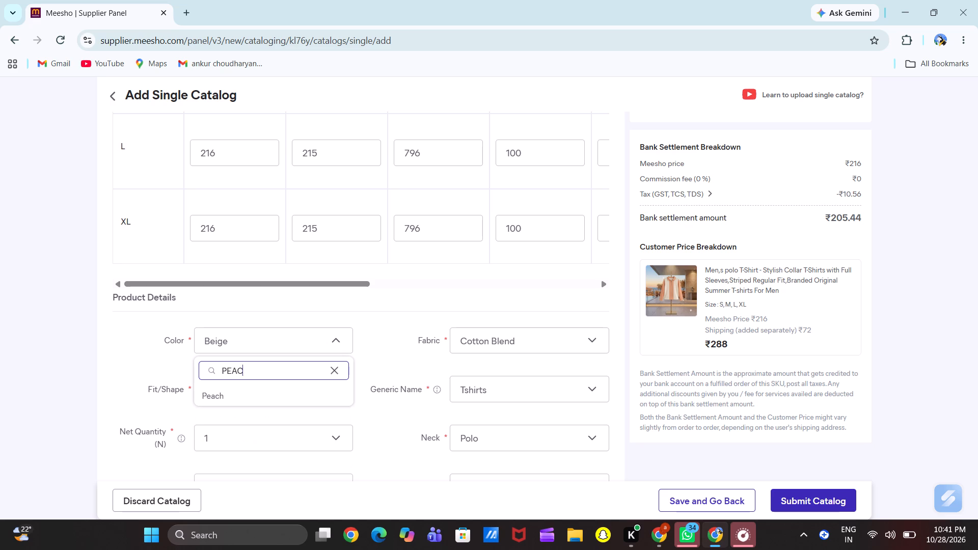
key(h)
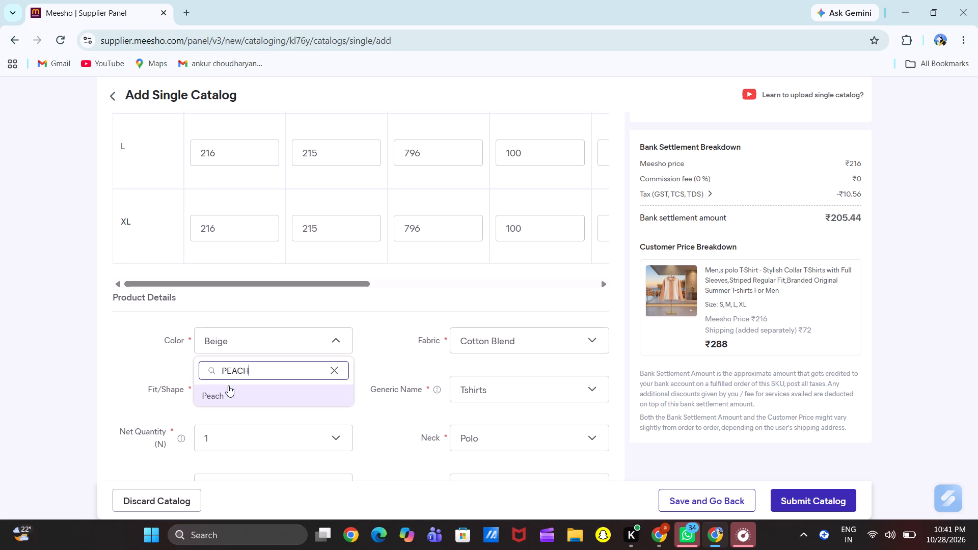
click(229, 389)
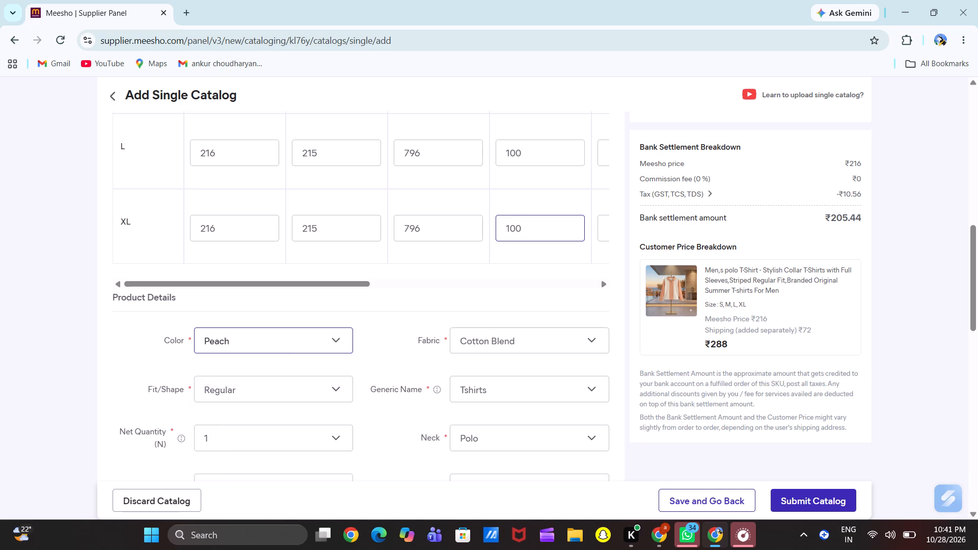
Remove the colour name from Product 6's style code, leaving (((FULL+KARARA_=))).
scroll(531, 229, up, 8)
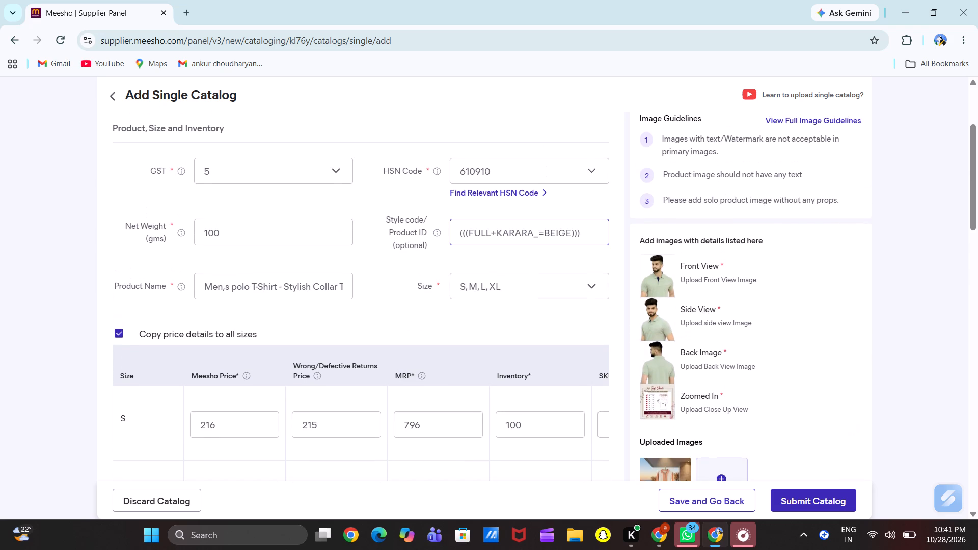
click(569, 231)
key(BackSpace)
key(BackSpace)
key(BackSpace)
key(BackSpace)
key(BackSpace)
Review Product 6's prices, manufacturer details and other attributes, and compare the entries of Products 3, 4 and 5.
scroll(410, 187, up, 4)
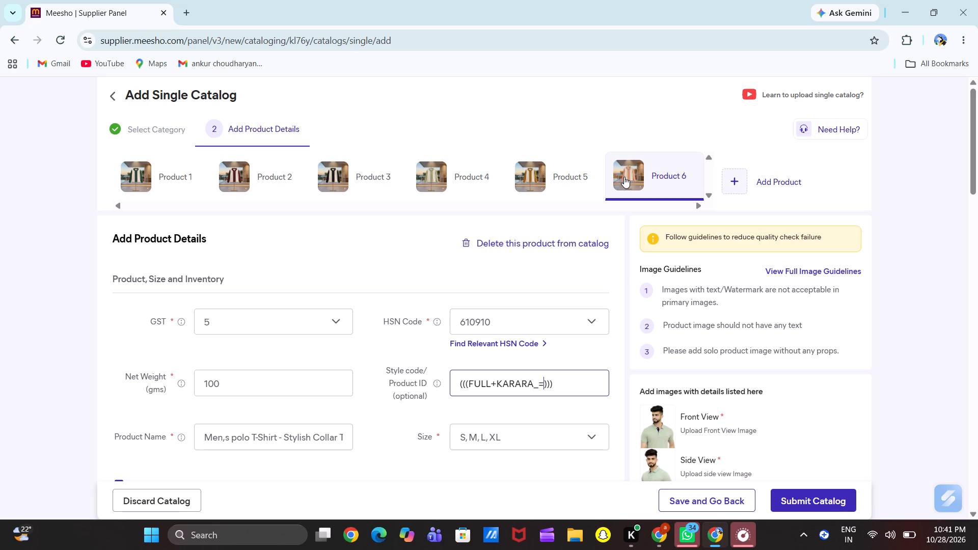
scroll(624, 177, down, 2)
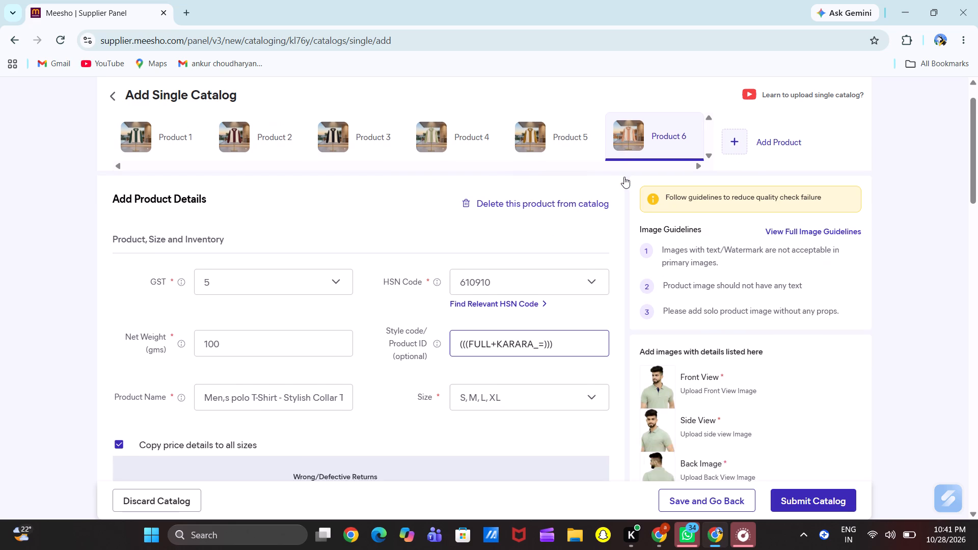
scroll(624, 177, down, 9)
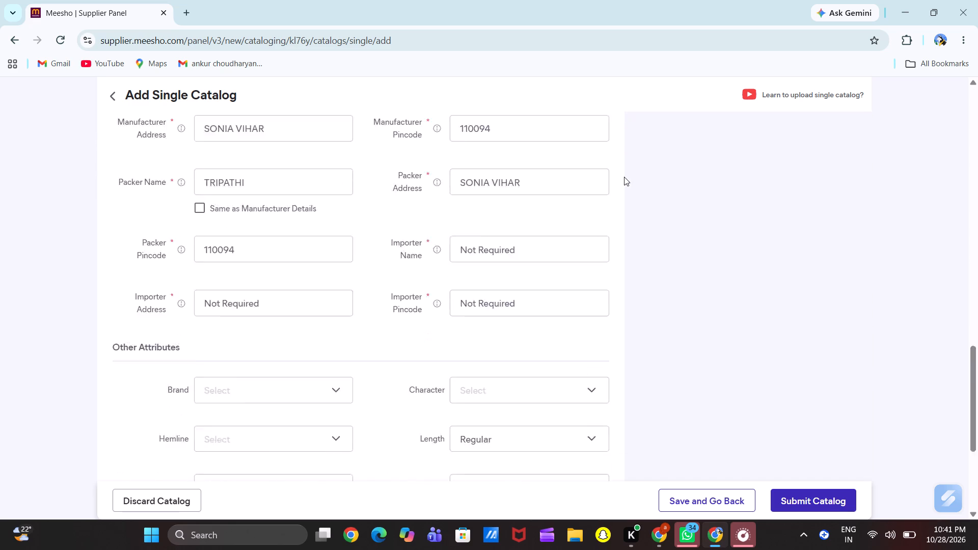
scroll(624, 177, down, 2)
scroll(624, 177, up, 11)
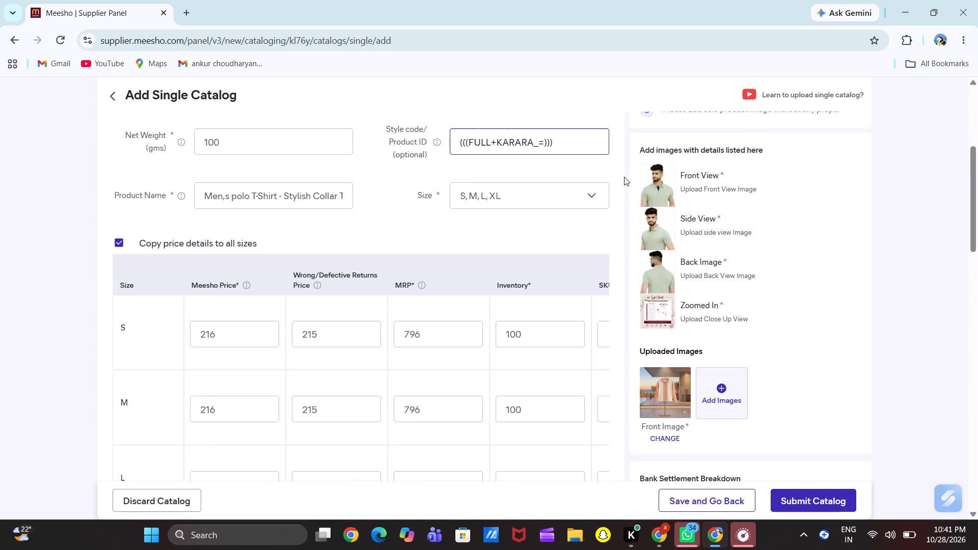
scroll(624, 177, up, 4)
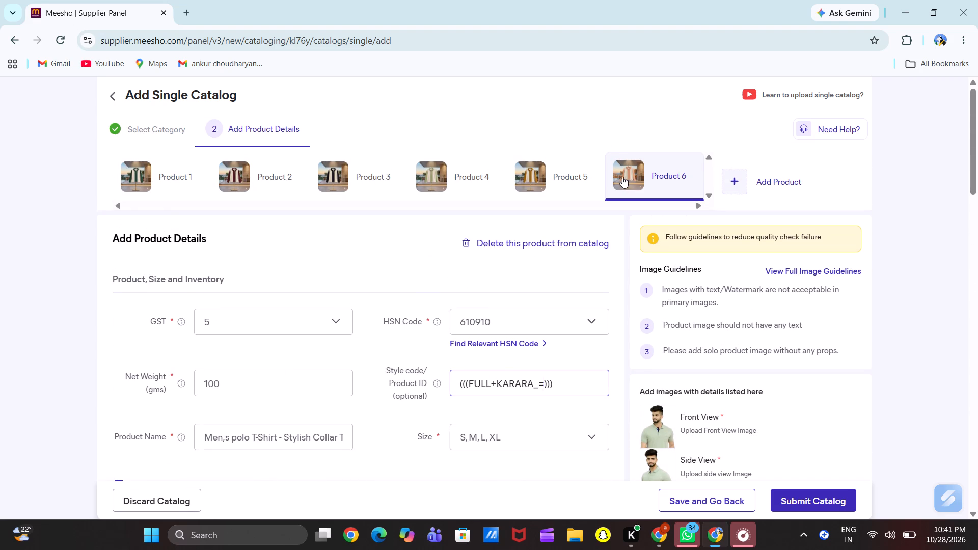
click(537, 174)
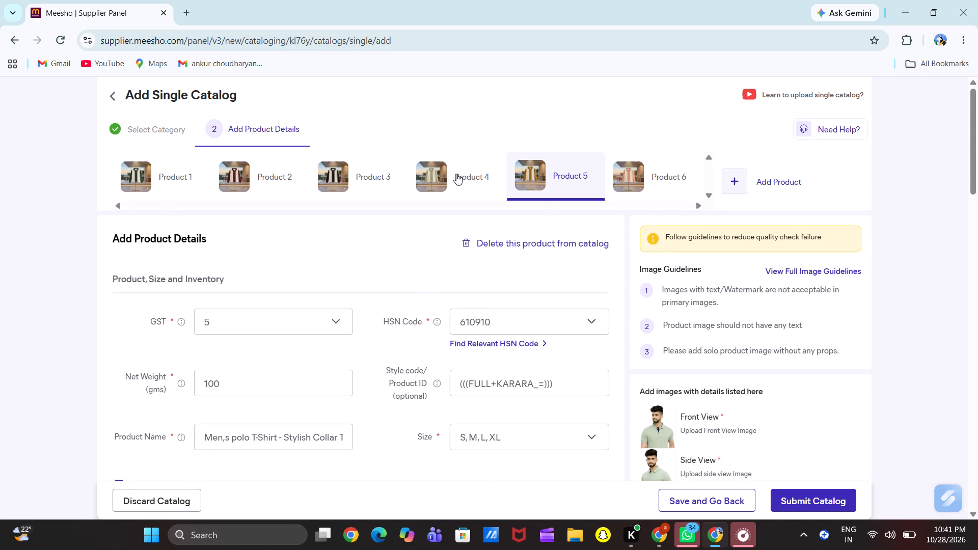
click(437, 177)
click(342, 178)
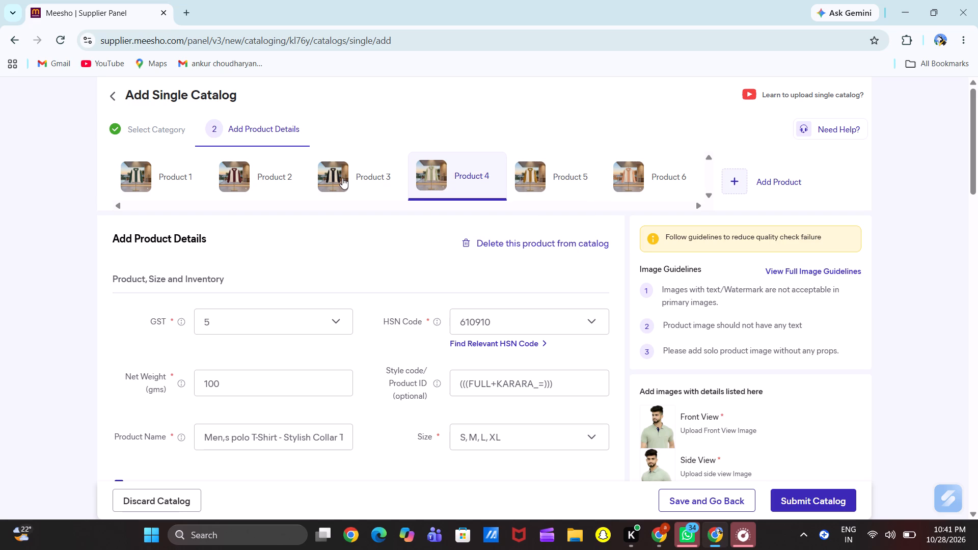
click(533, 174)
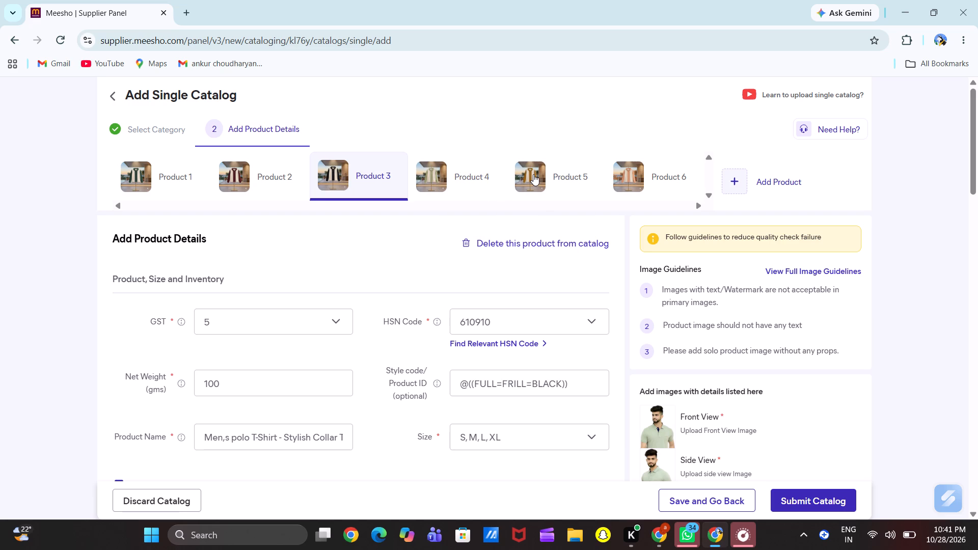
Check Product 2's style code, and look over Product 5's basic details and colour.
click(249, 172)
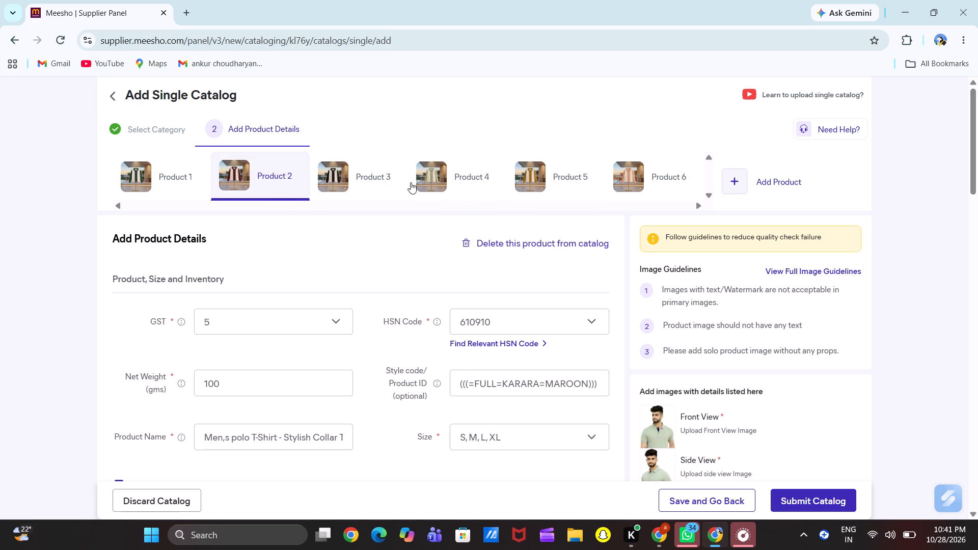
click(352, 175)
click(527, 173)
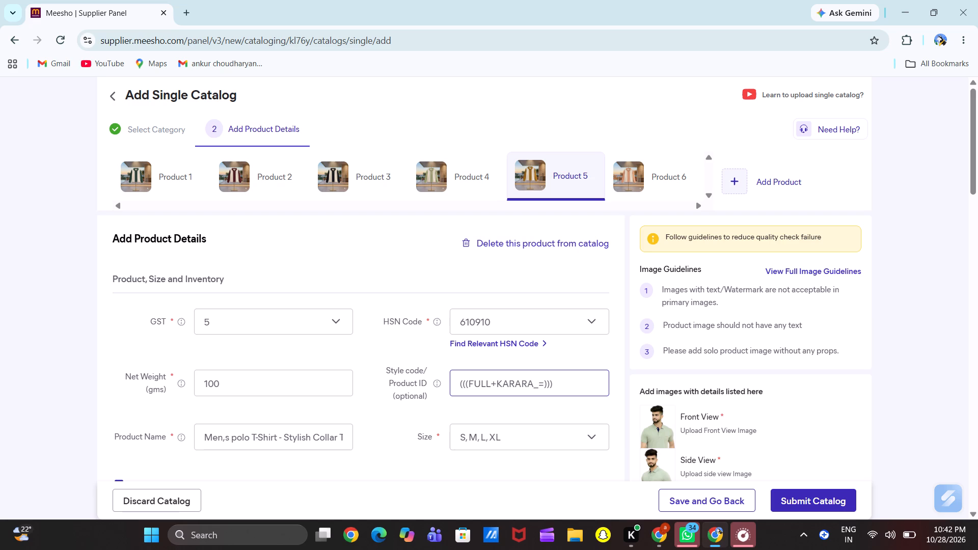
scroll(371, 375, down, 4)
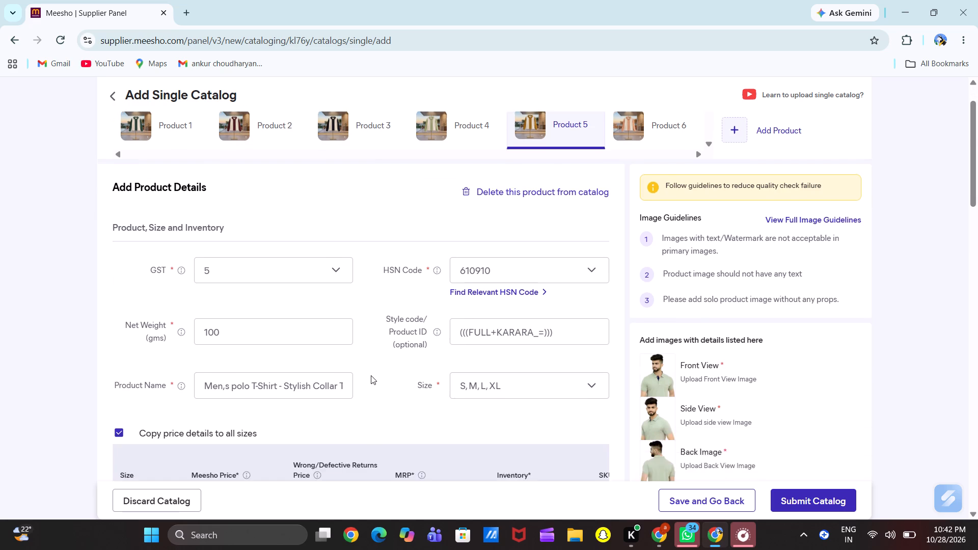
scroll(371, 375, down, 4)
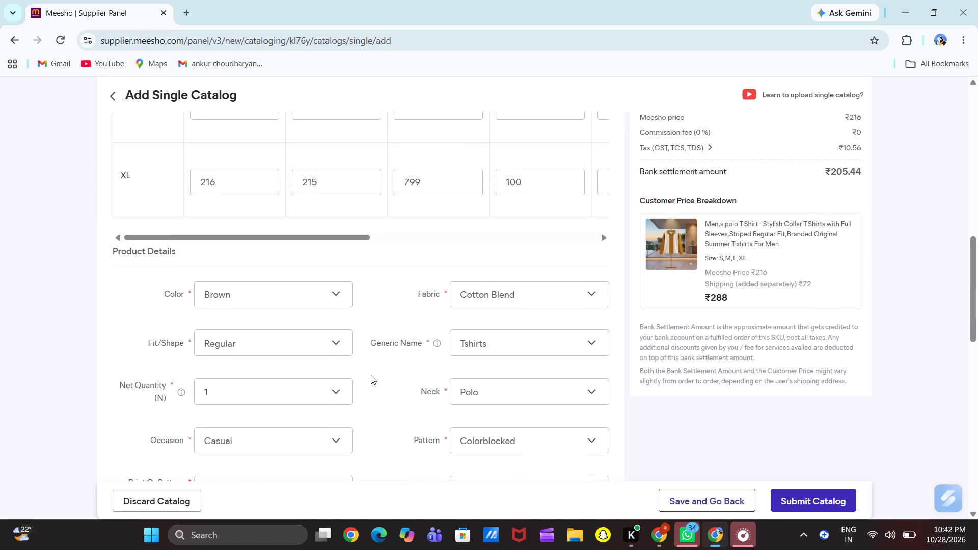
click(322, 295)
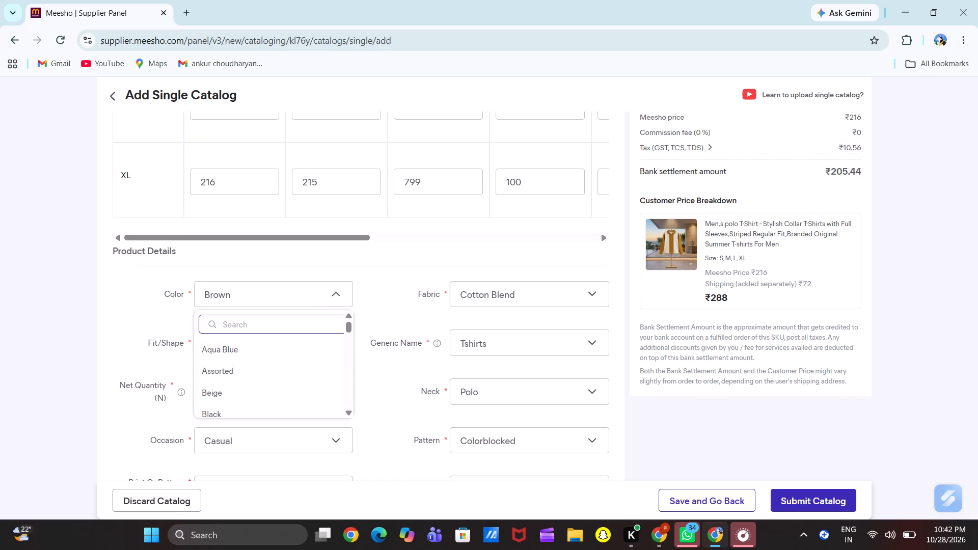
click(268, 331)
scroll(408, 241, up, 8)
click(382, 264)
Review Product 5's style code, product details, manufacturer and other attributes, and its price, inventory and size measurement table.
scroll(411, 257, up, 2)
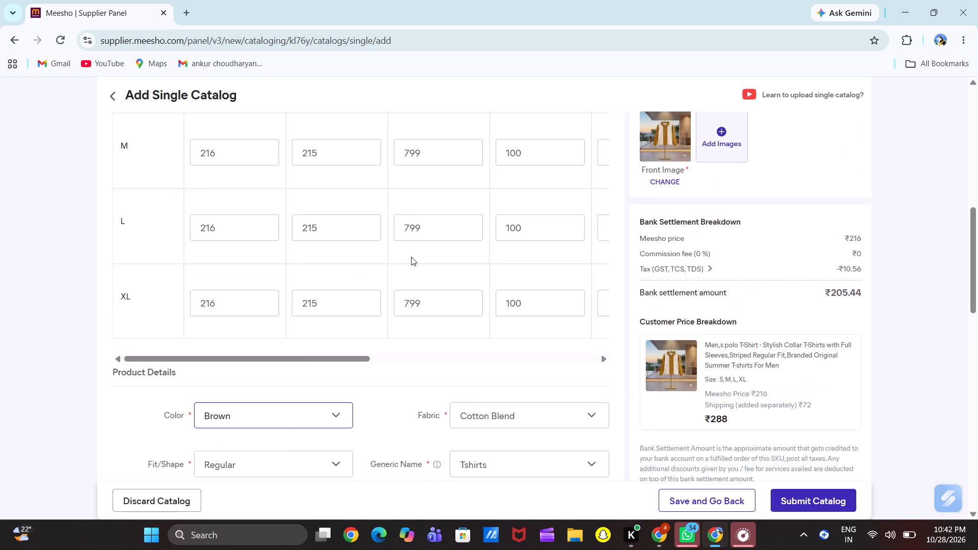
scroll(411, 257, up, 5)
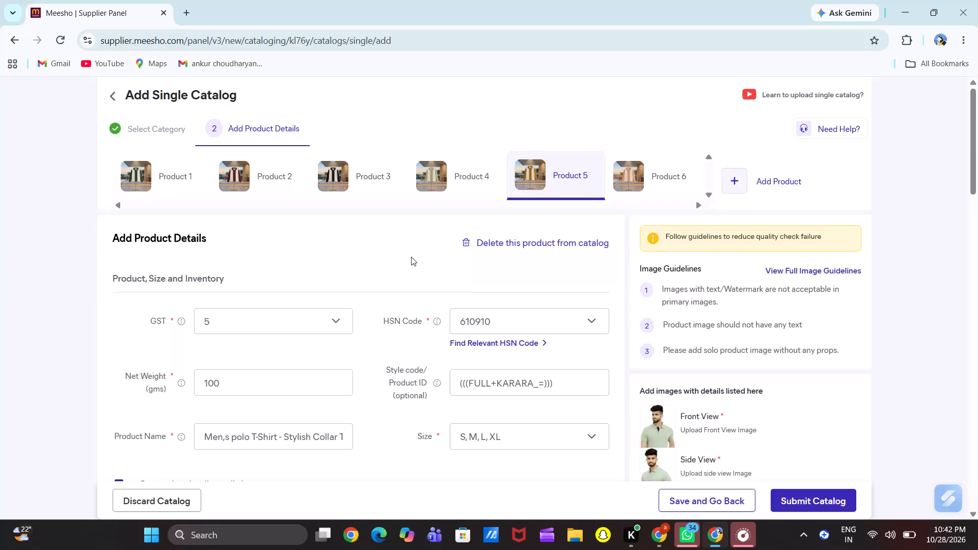
scroll(411, 257, down, 11)
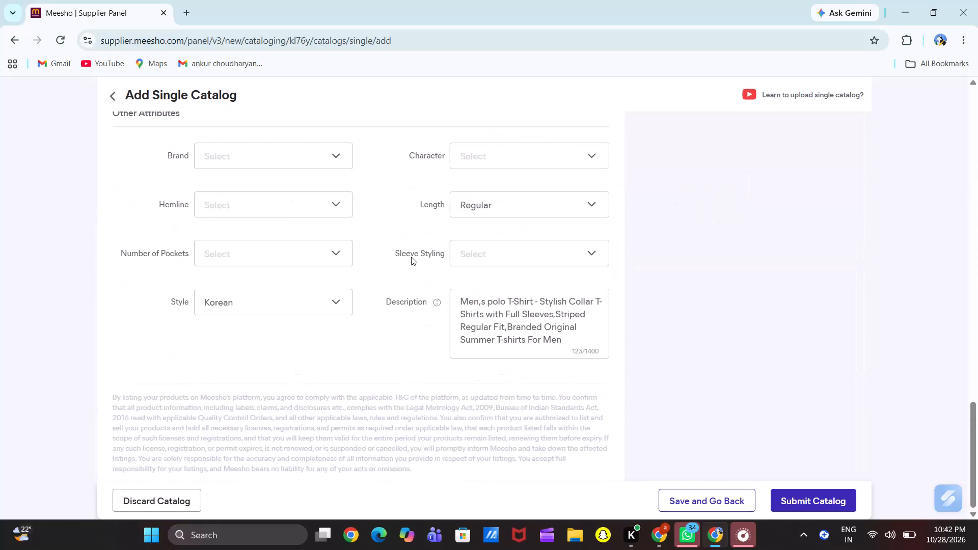
scroll(405, 211, up, 4)
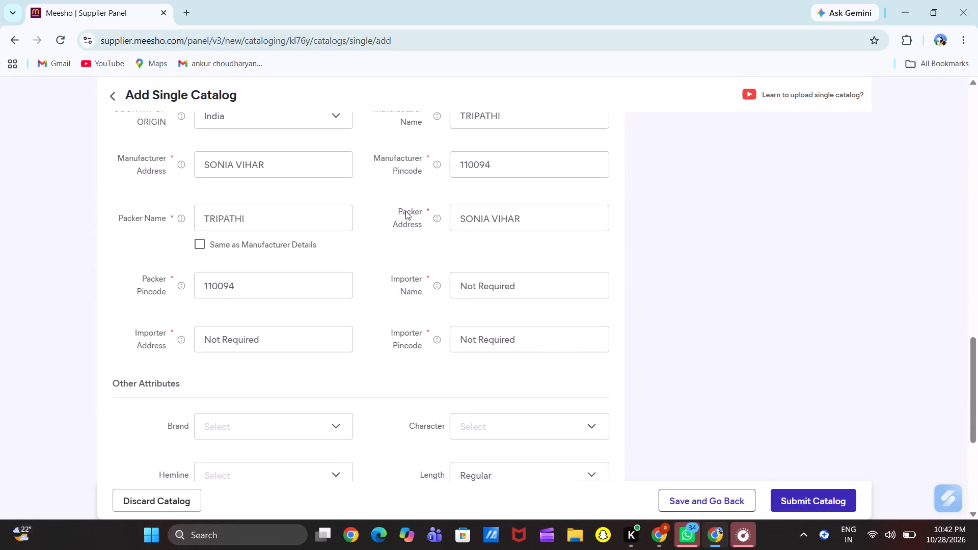
scroll(405, 211, up, 2)
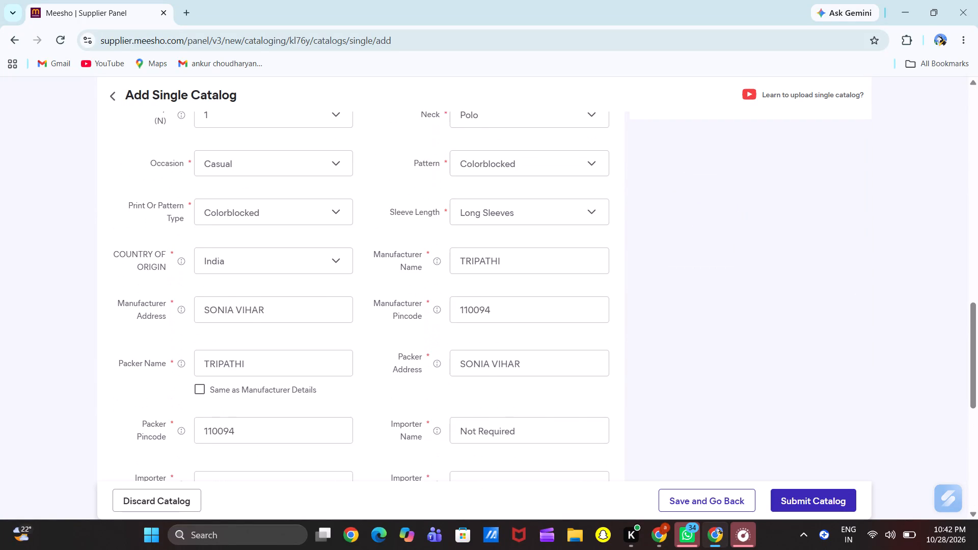
scroll(405, 211, up, 5)
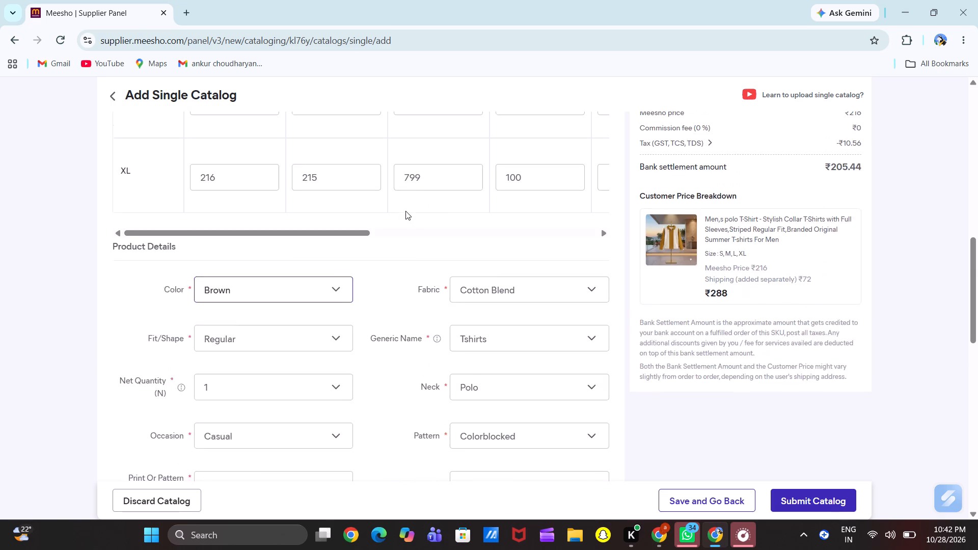
scroll(405, 211, up, 6)
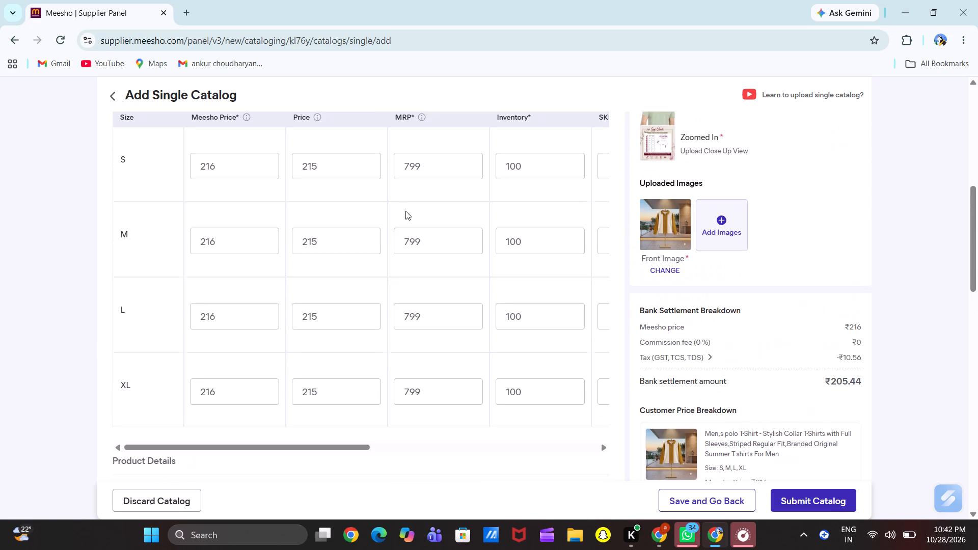
scroll(405, 211, up, 1)
scroll(405, 211, left, 2)
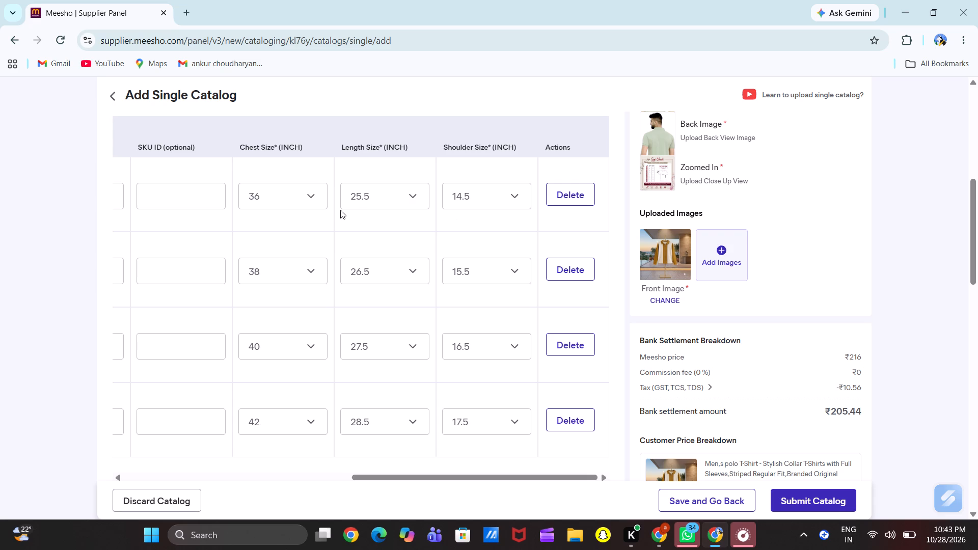
scroll(323, 207, right, 5)
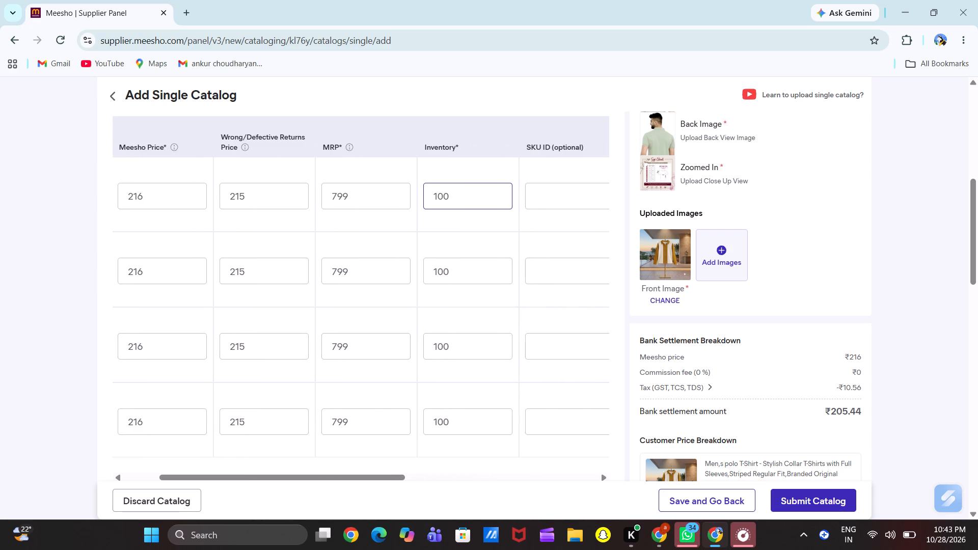
scroll(323, 207, right, 3)
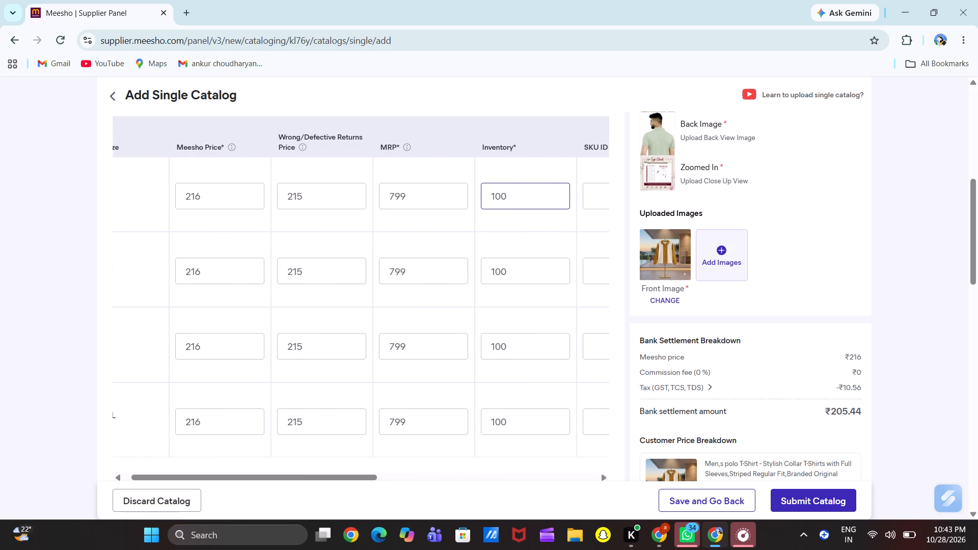
scroll(323, 207, right, 1)
scroll(317, 398, up, 1)
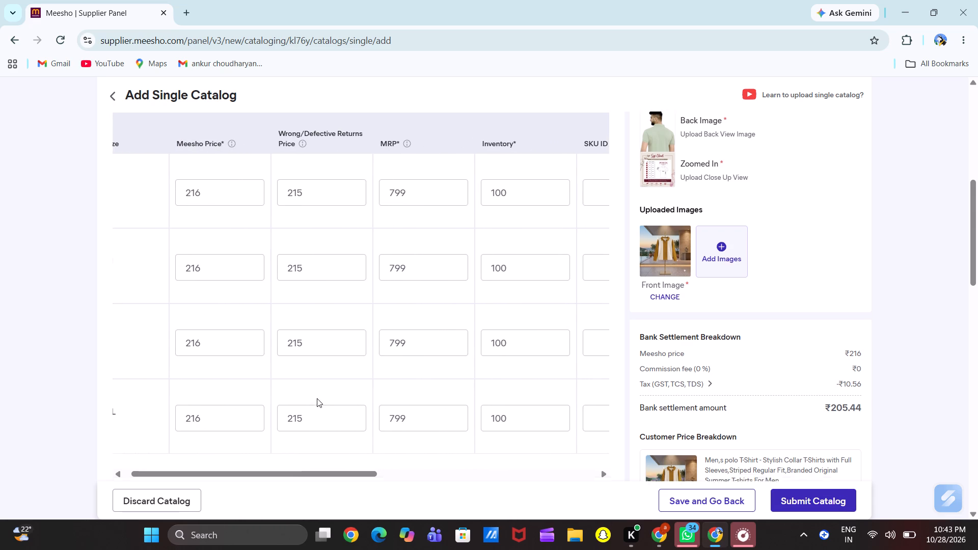
scroll(317, 398, up, 4)
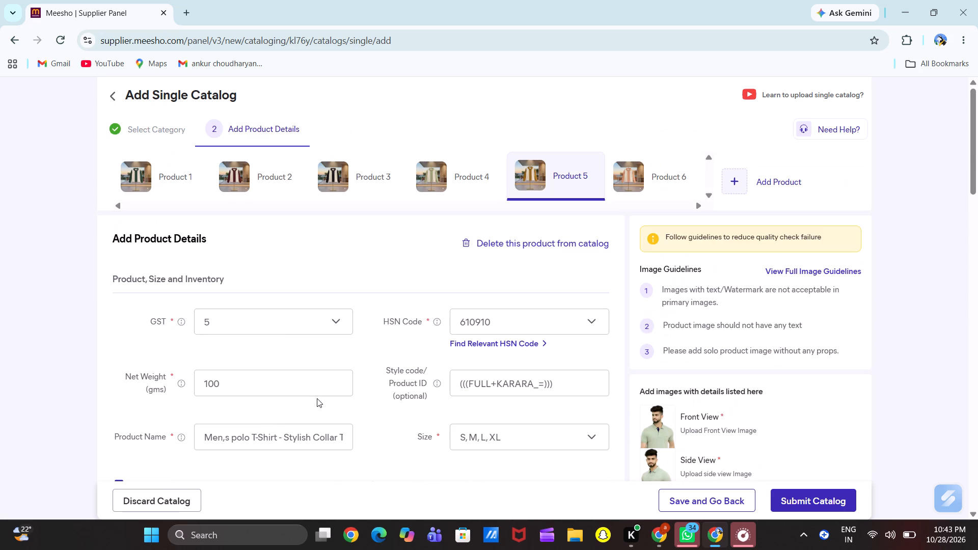
Compare the Meesho price, wrong/defective returns price, MRP and inventory entries of Products 1, 2 and 3.
click(236, 181)
scroll(351, 243, down, 1)
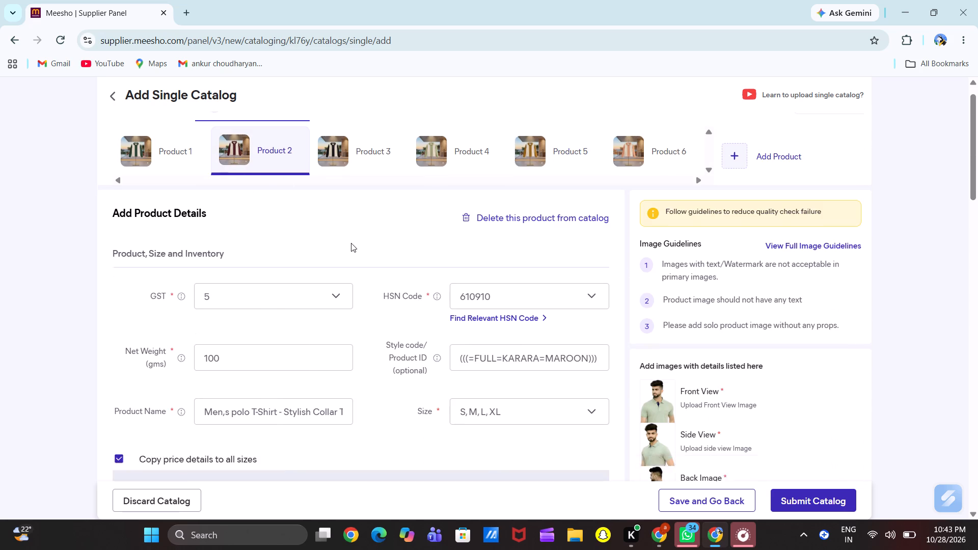
scroll(351, 243, down, 4)
scroll(351, 243, up, 1)
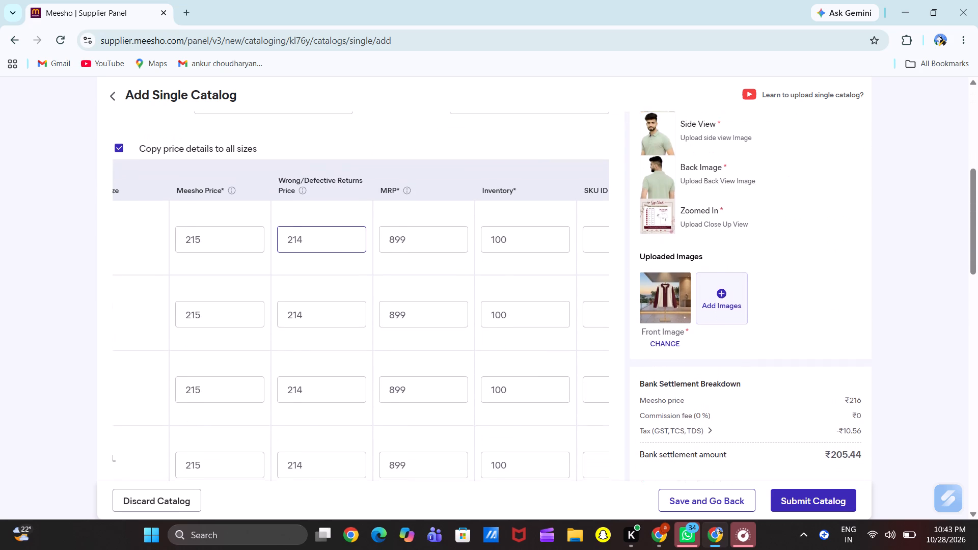
scroll(351, 243, up, 1)
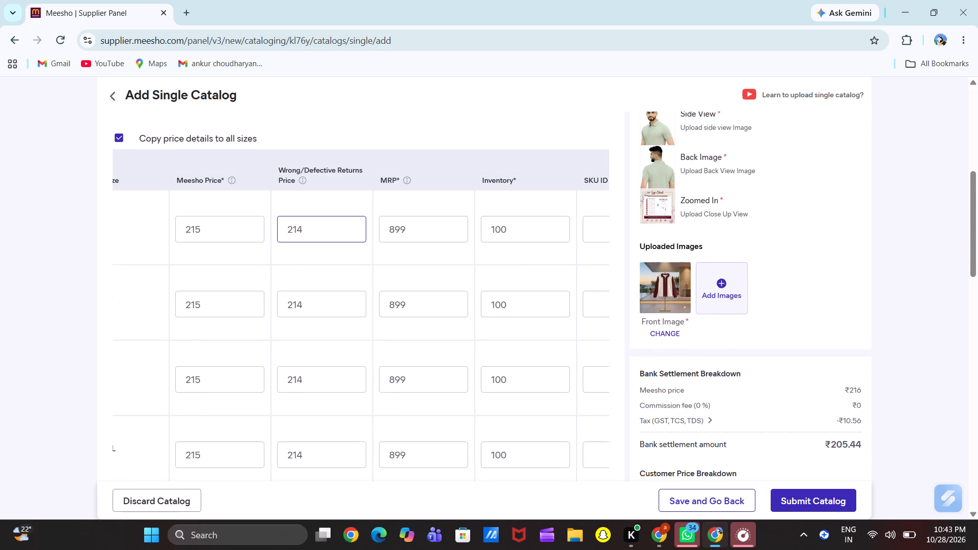
scroll(351, 243, up, 1)
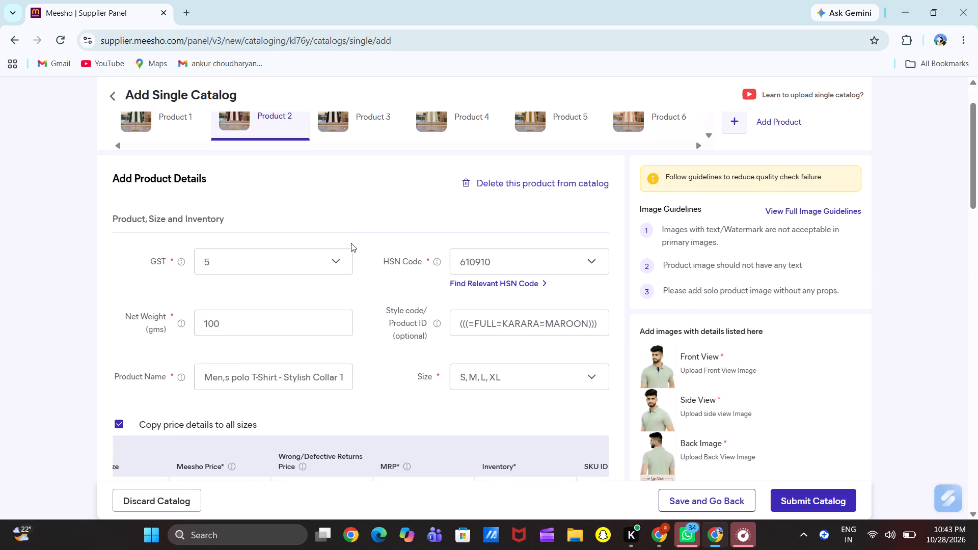
click(154, 121)
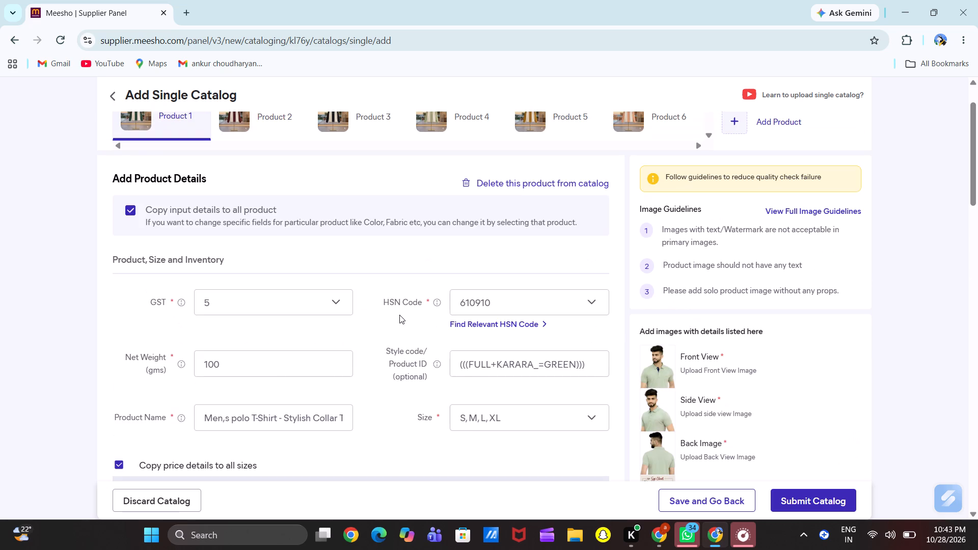
scroll(399, 315, down, 4)
scroll(399, 315, up, 2)
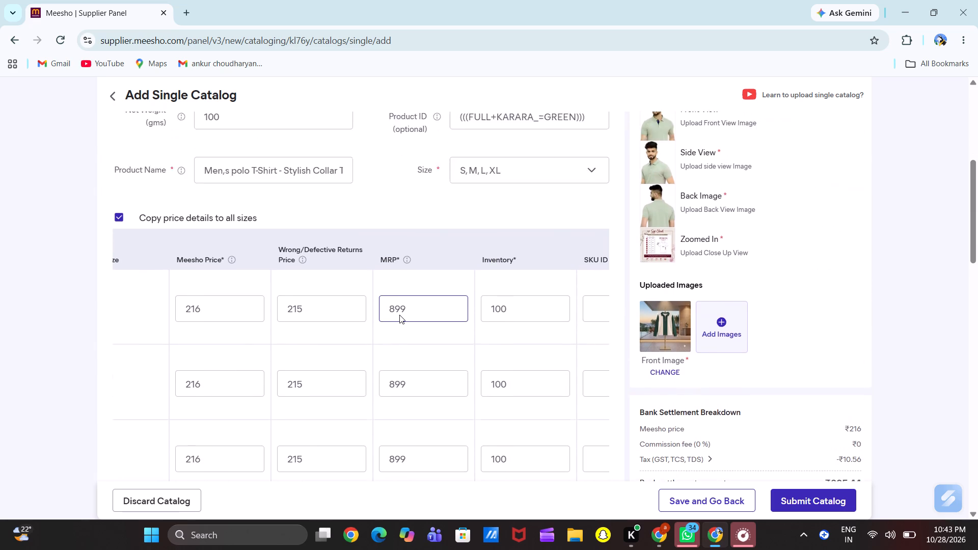
scroll(399, 315, up, 1)
click(247, 158)
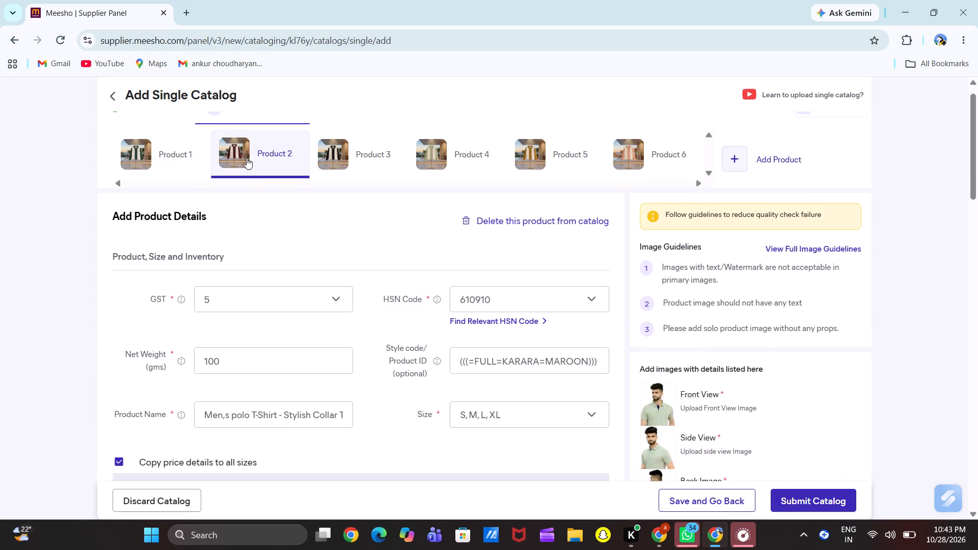
scroll(328, 215, down, 4)
scroll(328, 215, up, 1)
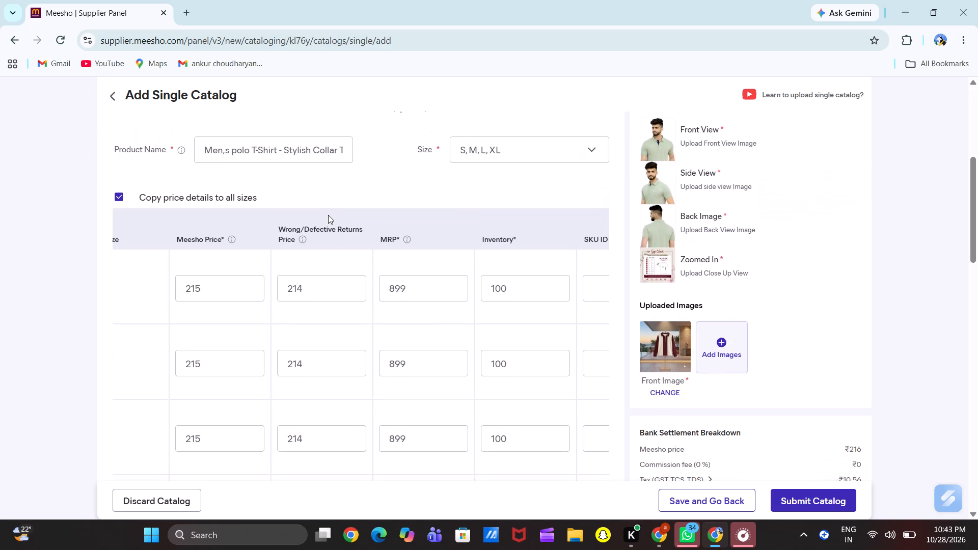
scroll(328, 215, up, 1)
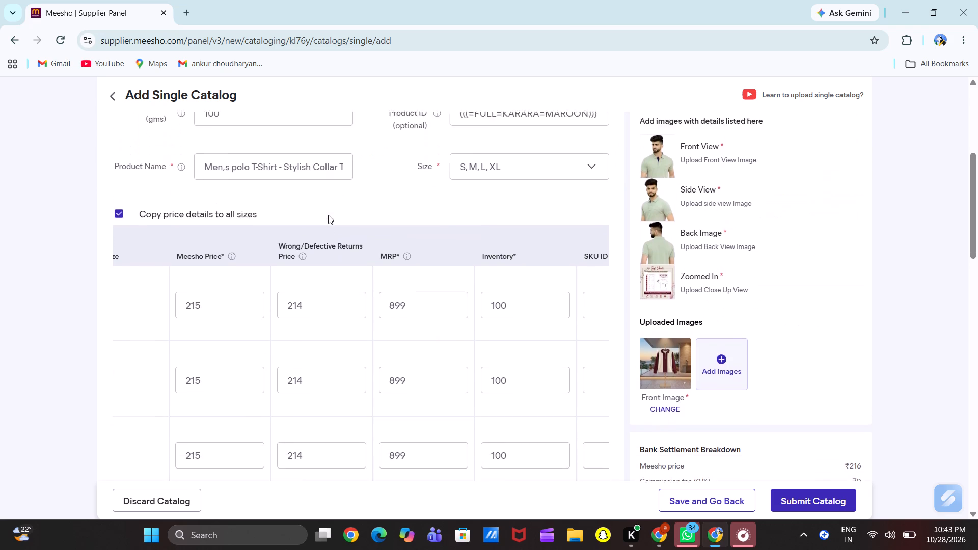
scroll(328, 215, up, 1)
click(160, 182)
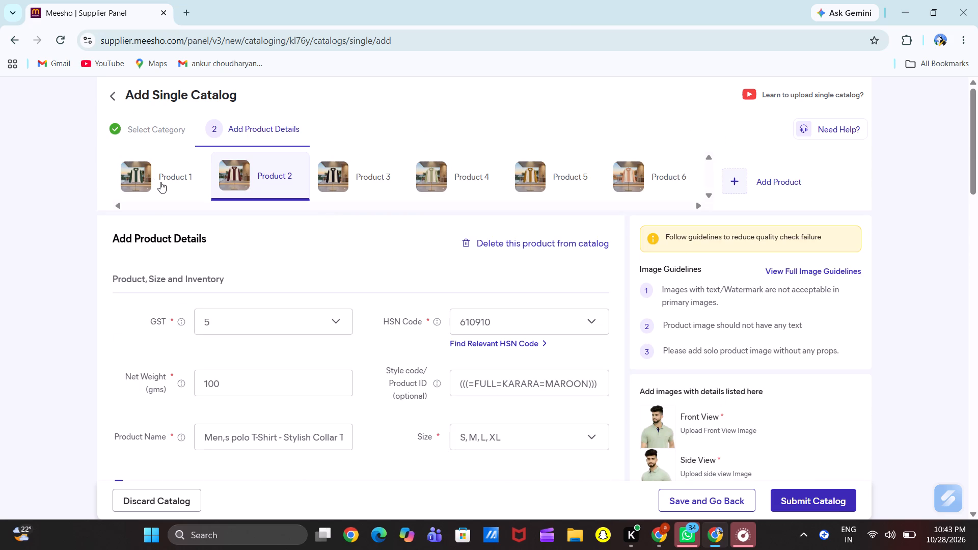
scroll(321, 259, down, 4)
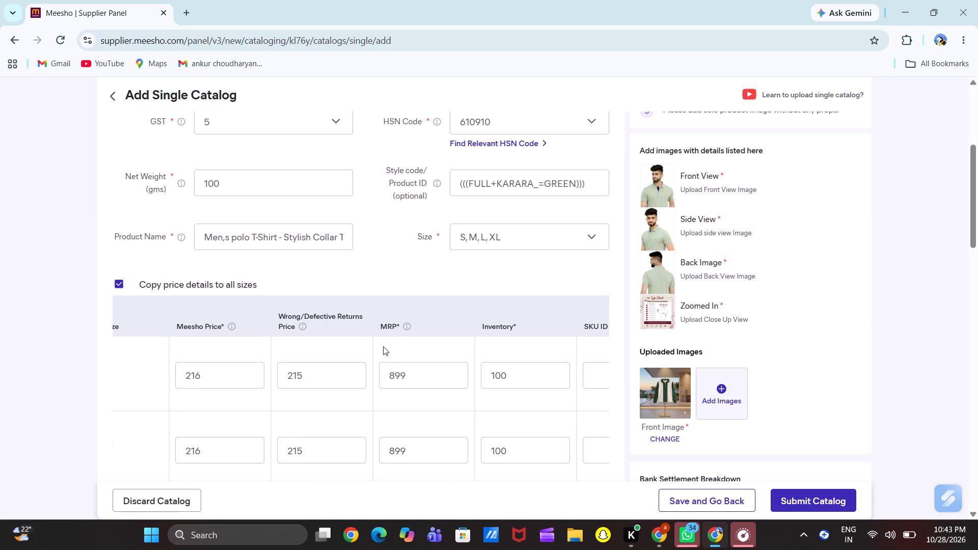
scroll(411, 235, up, 4)
click(350, 181)
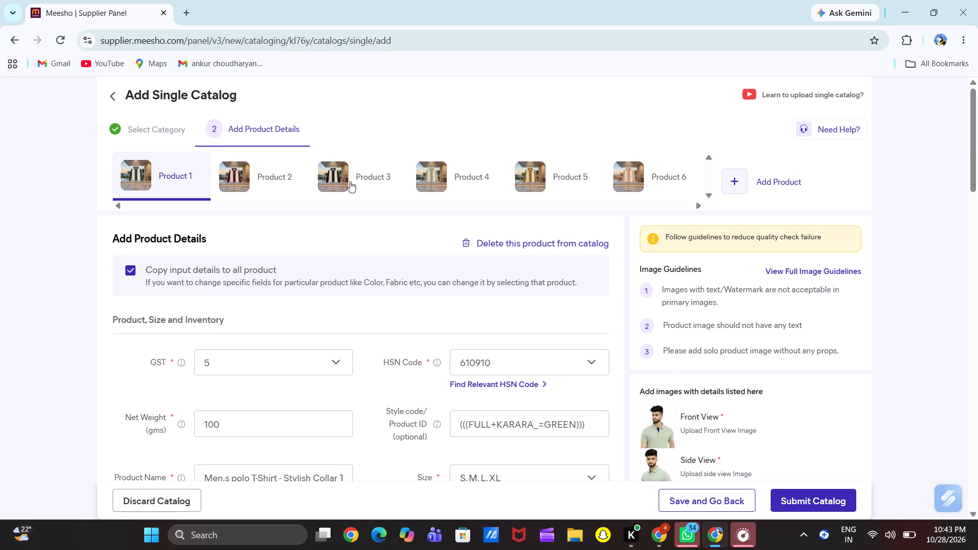
scroll(410, 260, down, 5)
scroll(410, 260, up, 1)
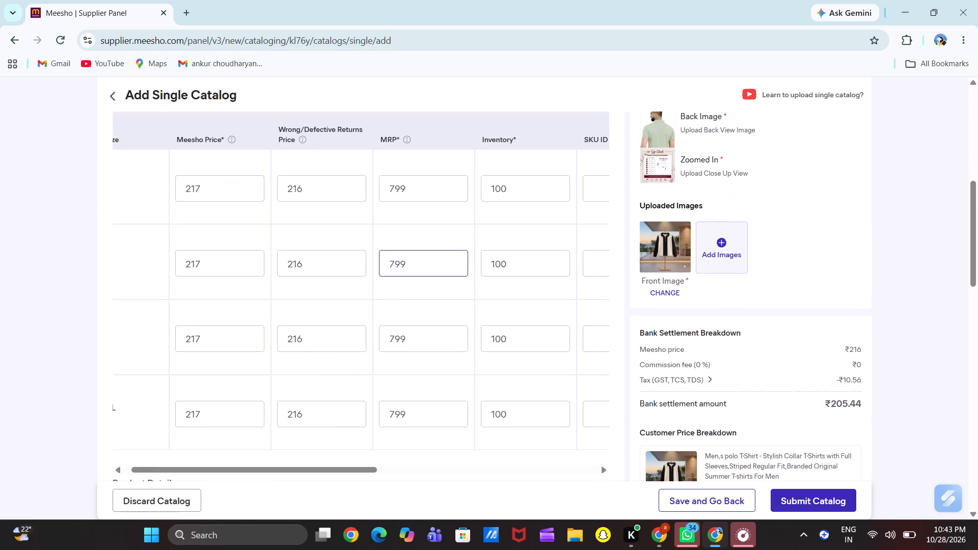
Review Product 1's basic details, style code, price and inventory entries, and its other attributes and description.
scroll(410, 260, up, 2)
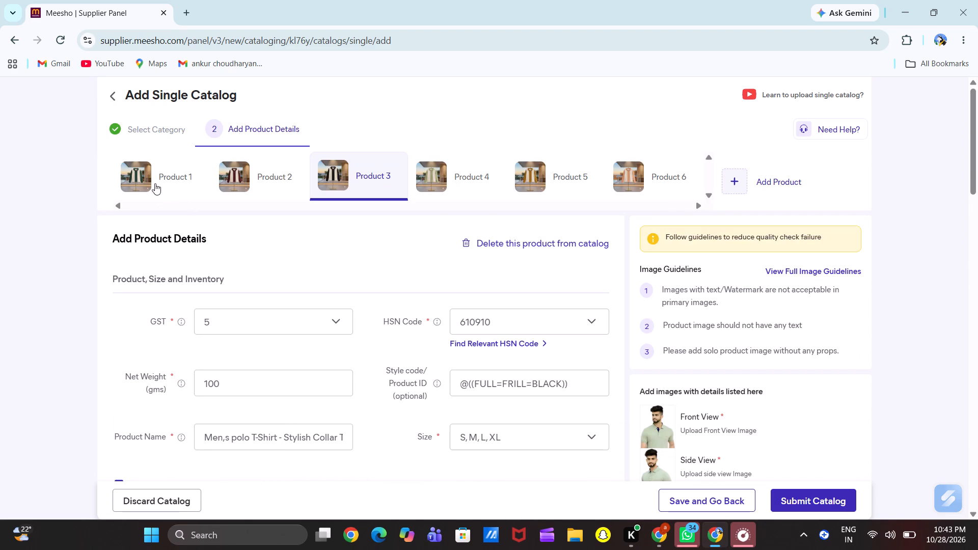
click(155, 183)
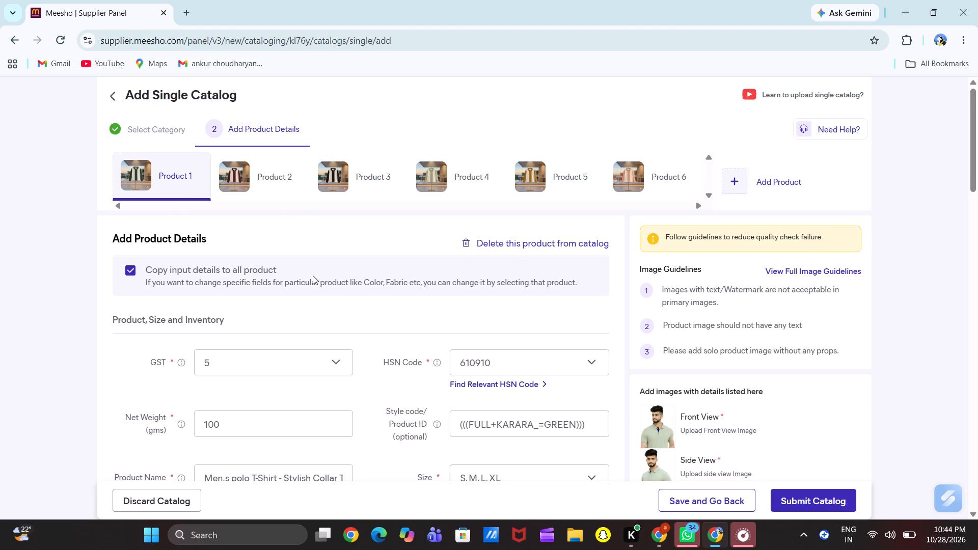
scroll(313, 276, down, 6)
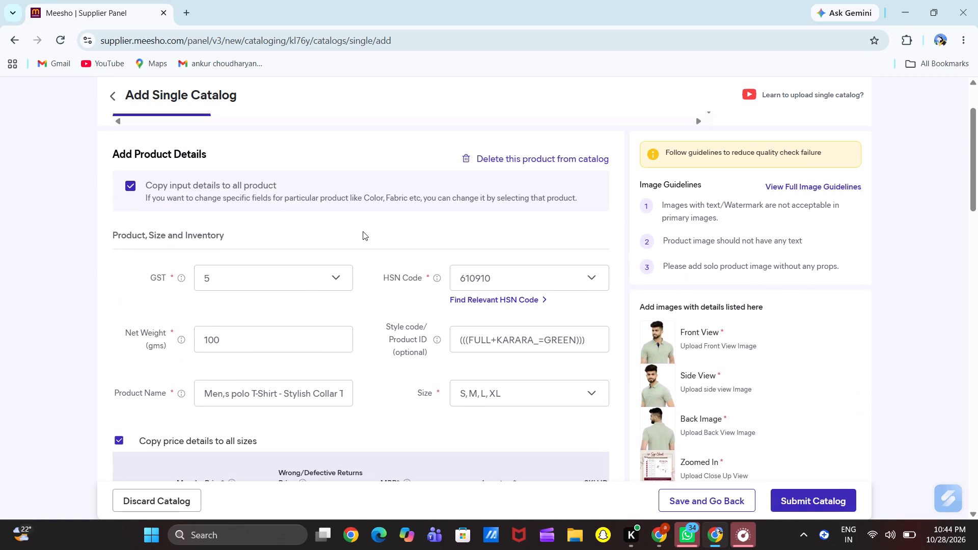
scroll(368, 230, up, 2)
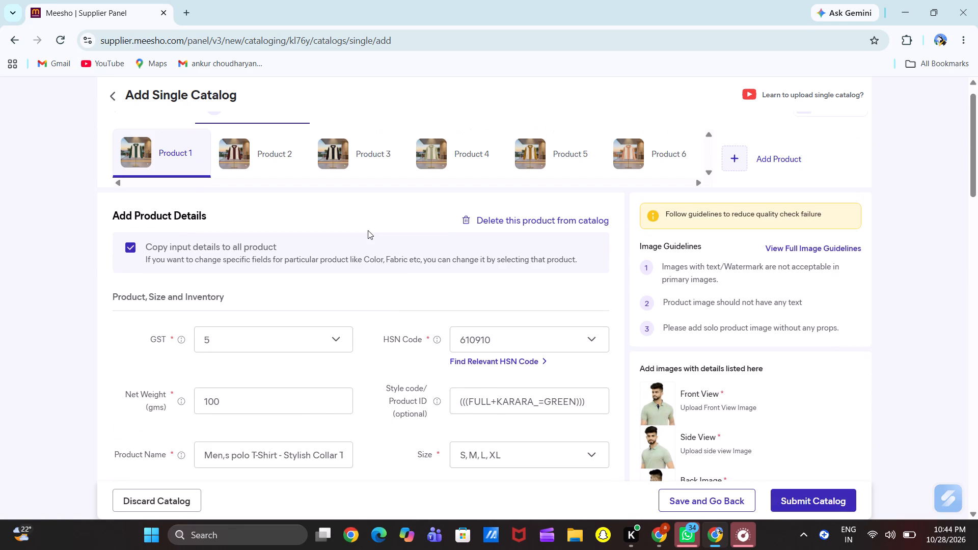
scroll(368, 230, down, 3)
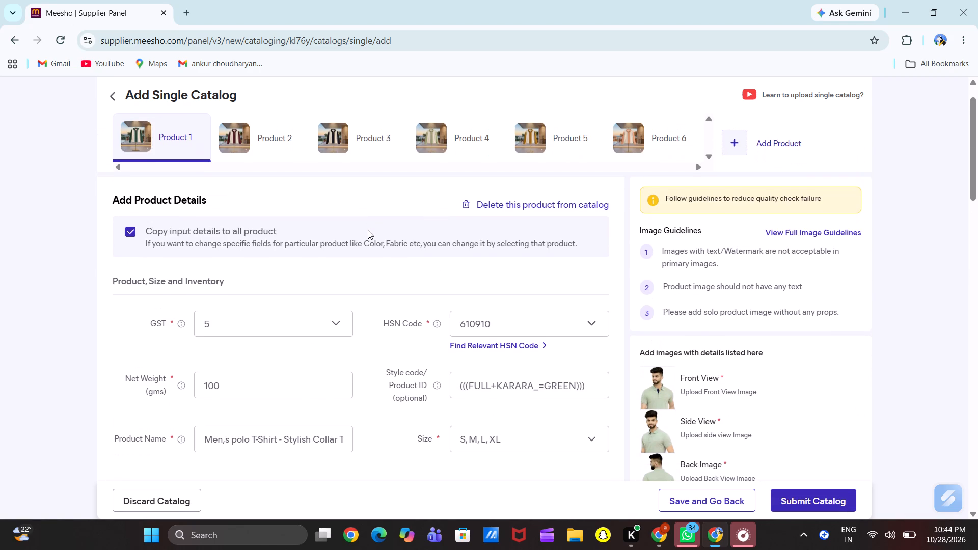
scroll(368, 230, down, 3)
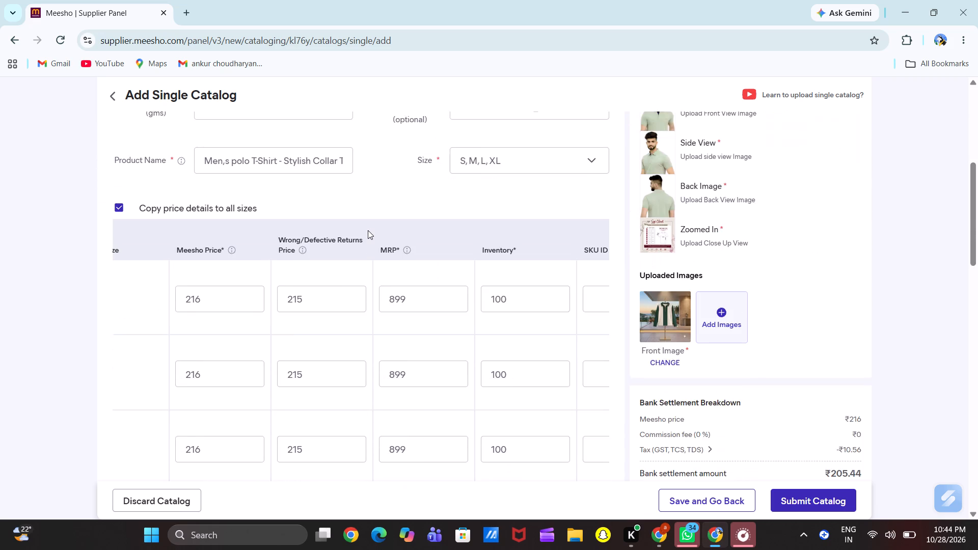
scroll(368, 230, up, 2)
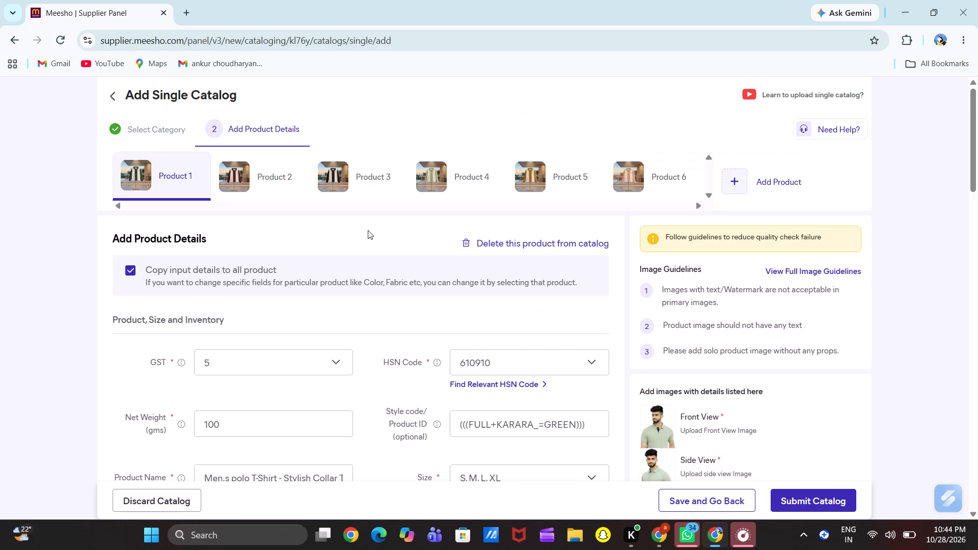
scroll(368, 230, down, 4)
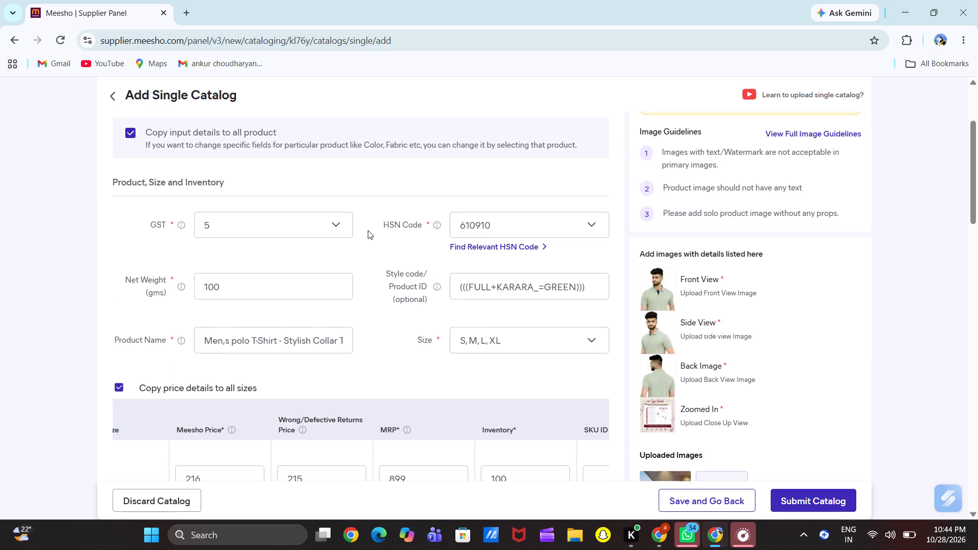
scroll(368, 230, down, 3)
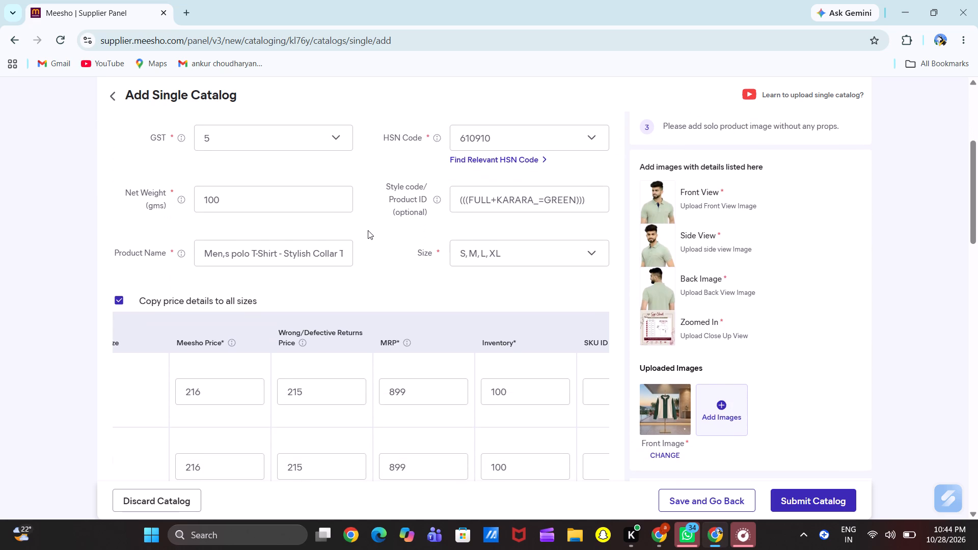
scroll(368, 230, down, 15)
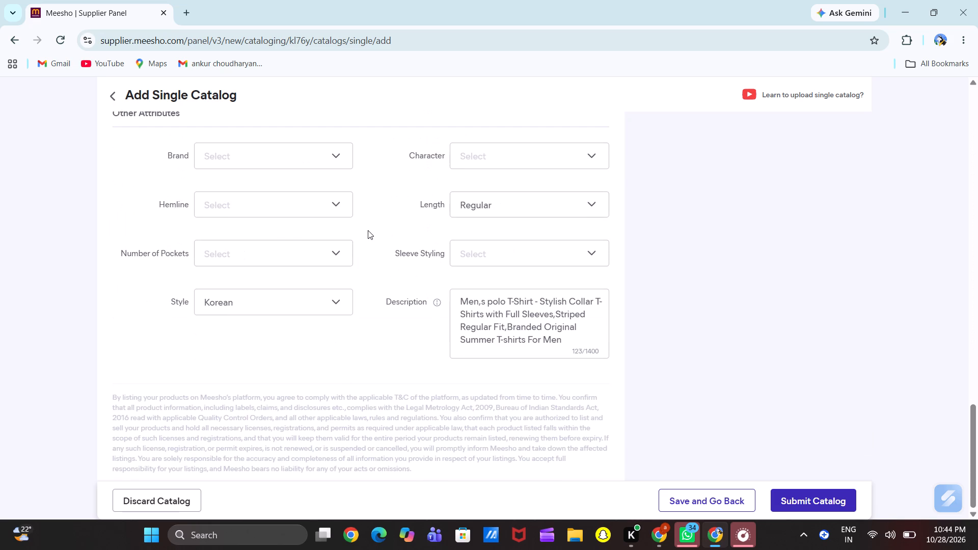
scroll(368, 230, up, 12)
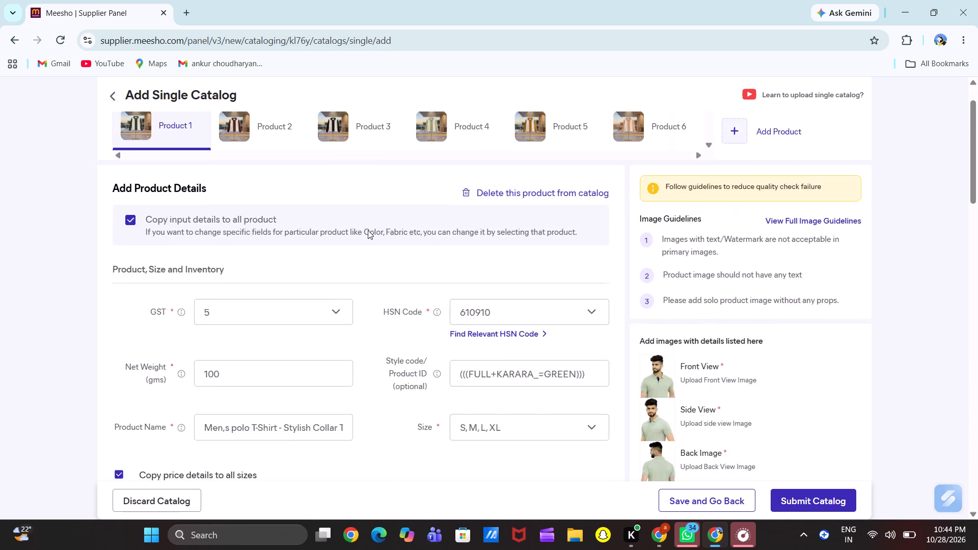
scroll(368, 230, up, 1)
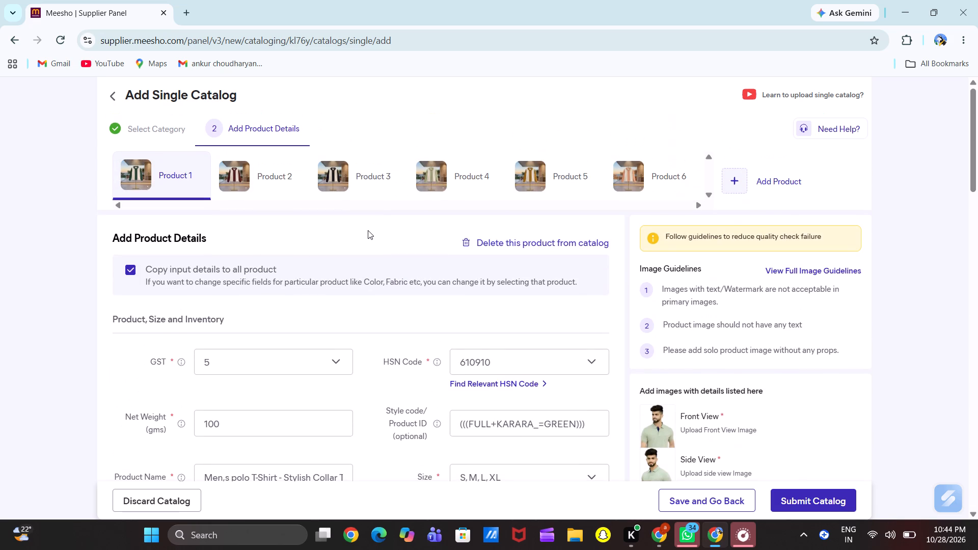
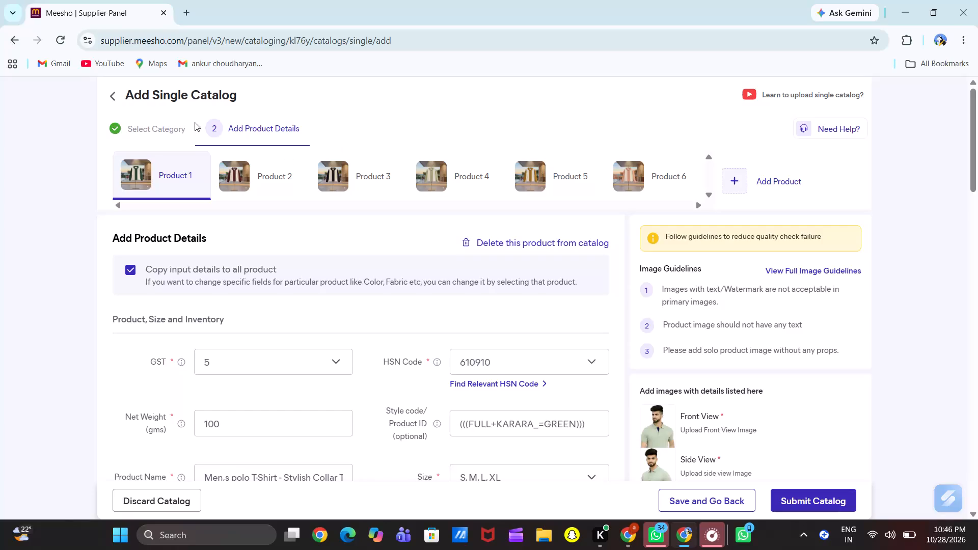
Leave the open catalog, list only the draft single uploads, and look through the older draft T-shirt catalogs.
click(115, 92)
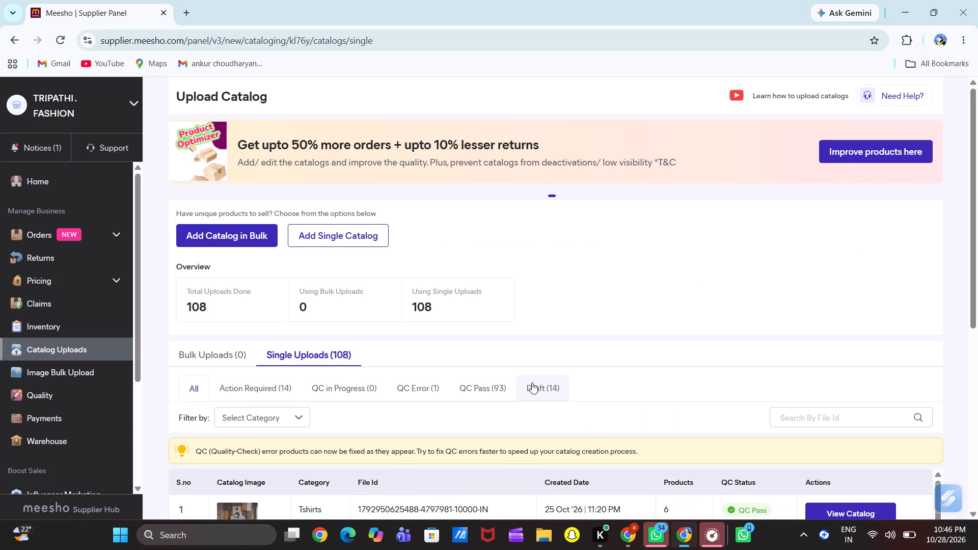
click(532, 382)
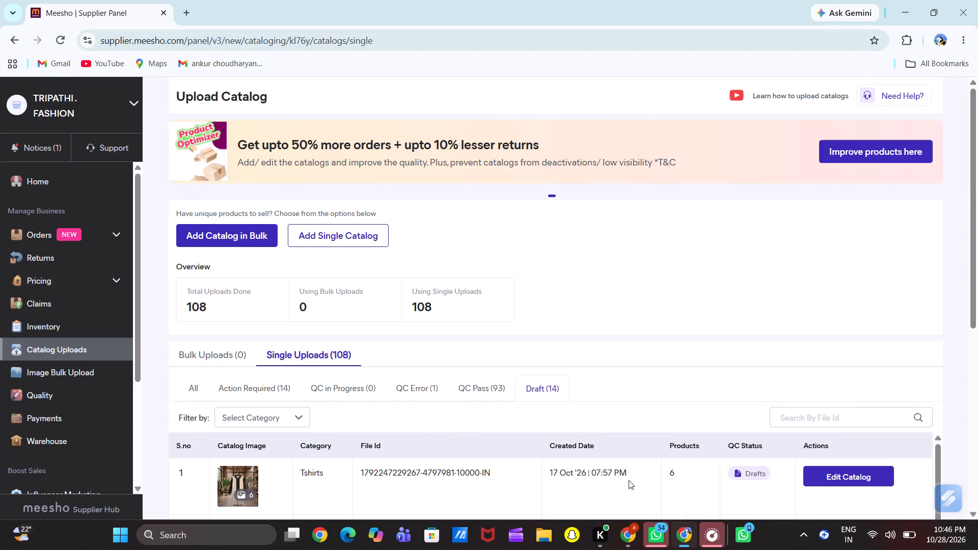
scroll(629, 480, down, 4)
scroll(605, 338, down, 4)
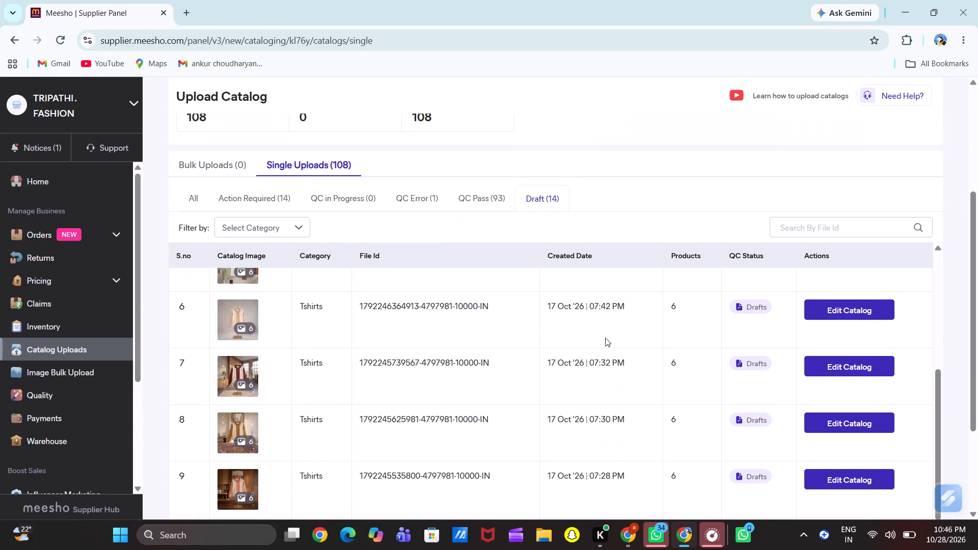
scroll(605, 338, down, 2)
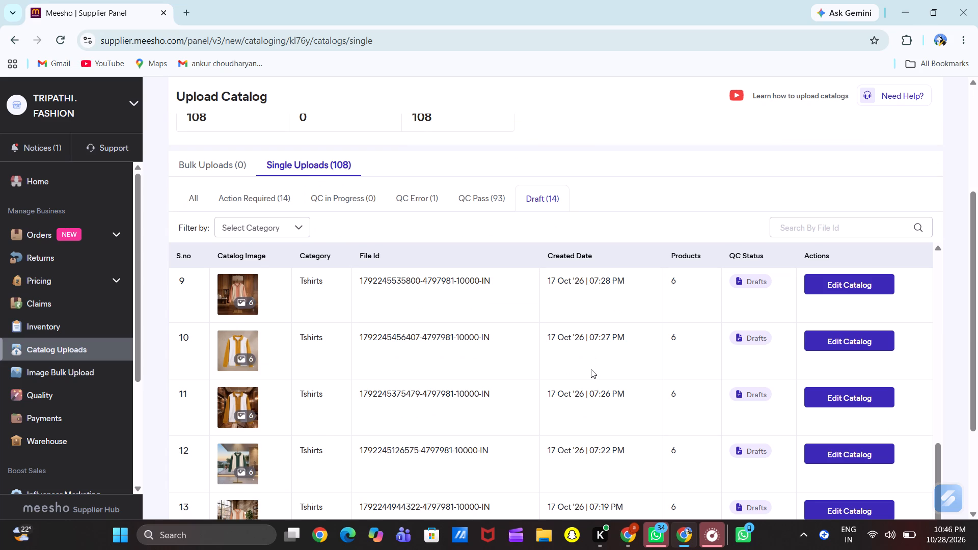
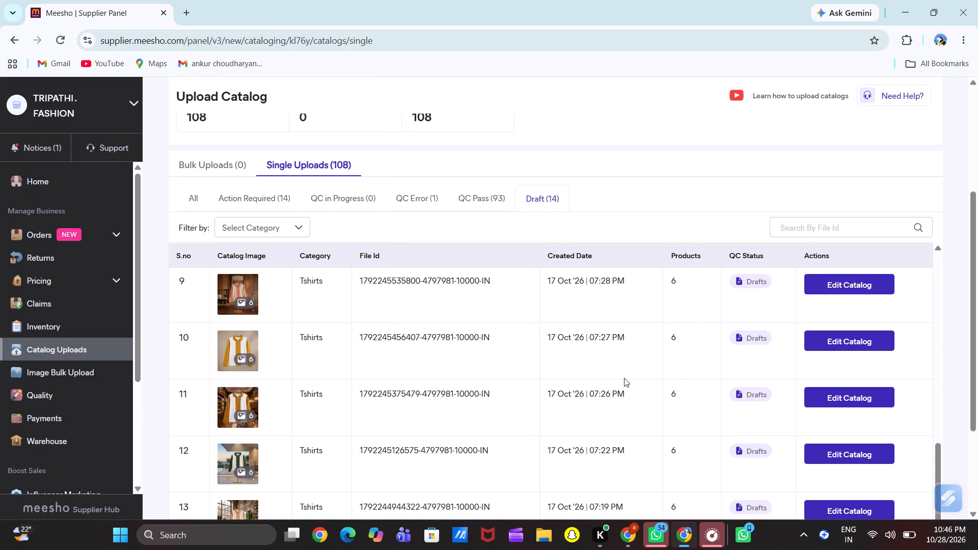
Look over the list of draft T-shirt catalogs, from the oldest drafts back to the most recent one.
scroll(624, 378, down, 5)
scroll(624, 378, up, 3)
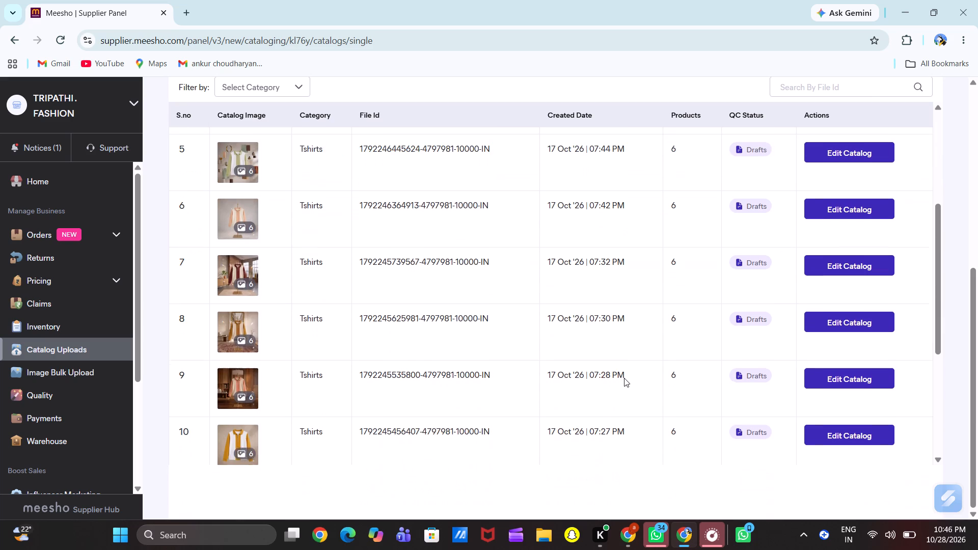
scroll(624, 378, up, 6)
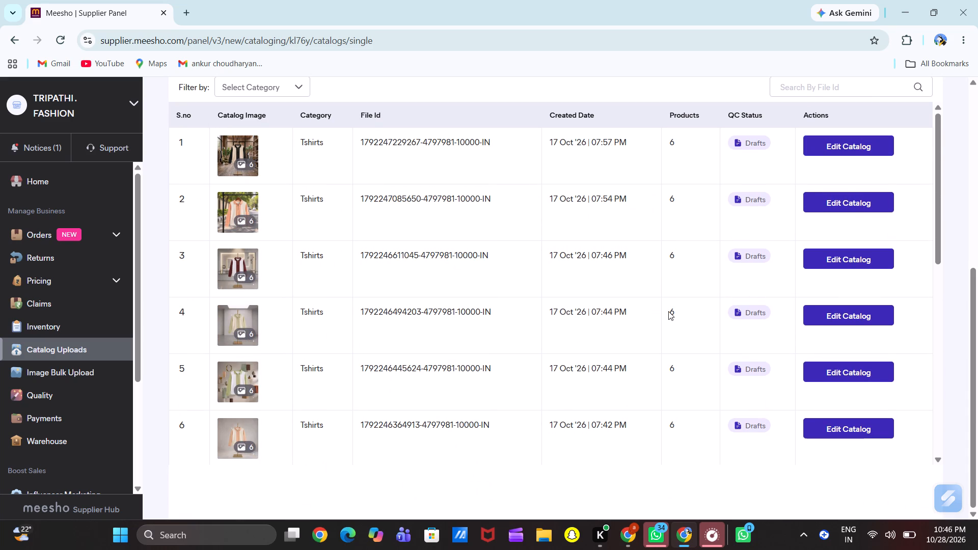
Find the 26 Sept '26, 03:31 PM T-shirt catalog in the drafts list and open it for editing.
scroll(668, 311, up, 1)
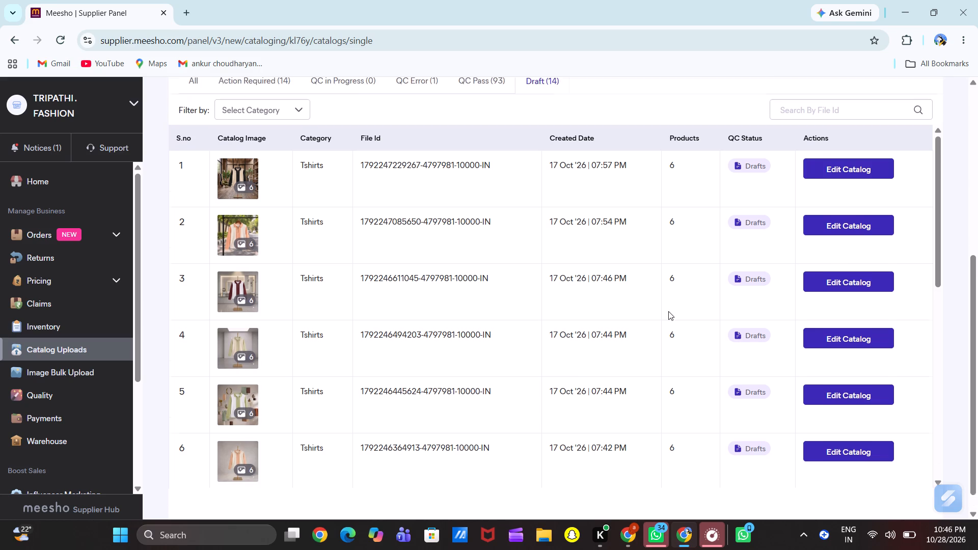
scroll(668, 311, up, 5)
scroll(668, 311, down, 1)
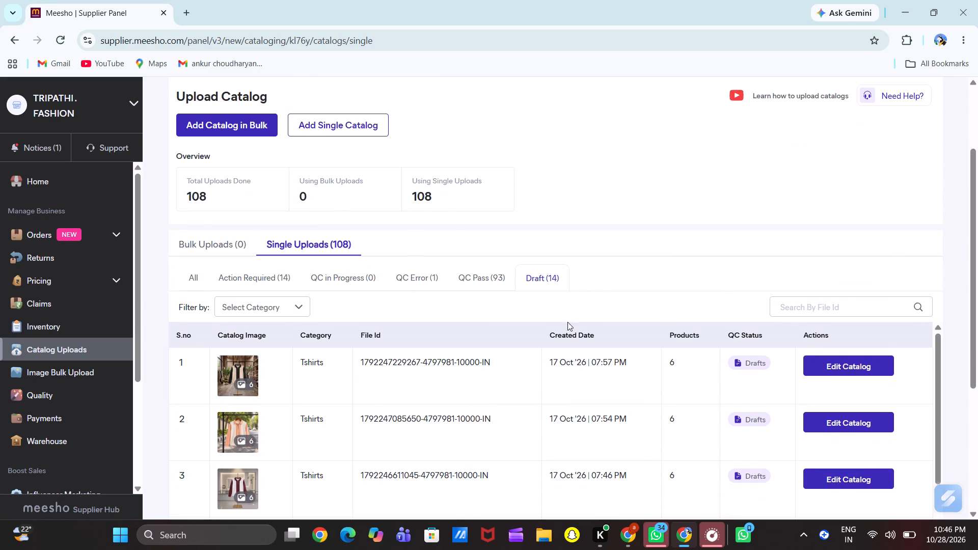
scroll(633, 339, down, 7)
scroll(641, 266, down, 2)
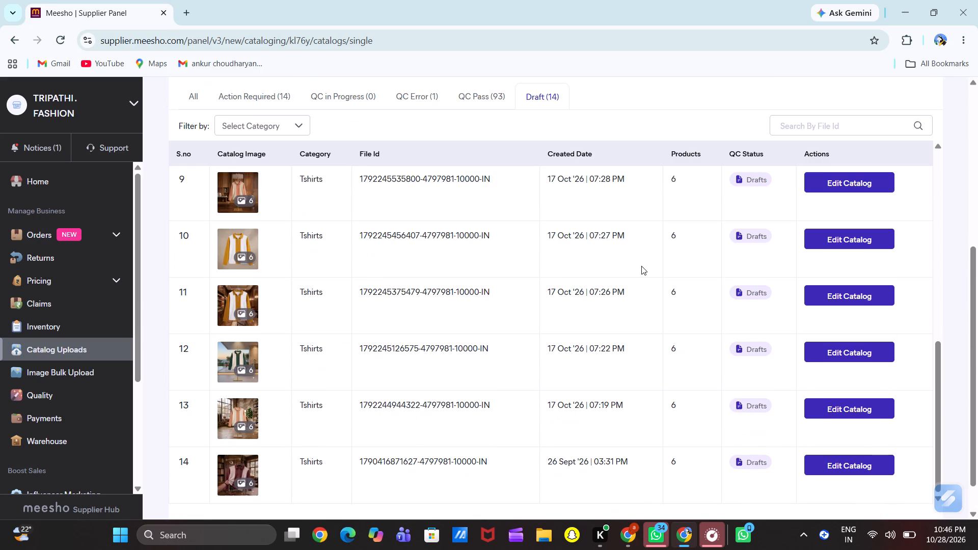
scroll(641, 266, down, 2)
click(844, 426)
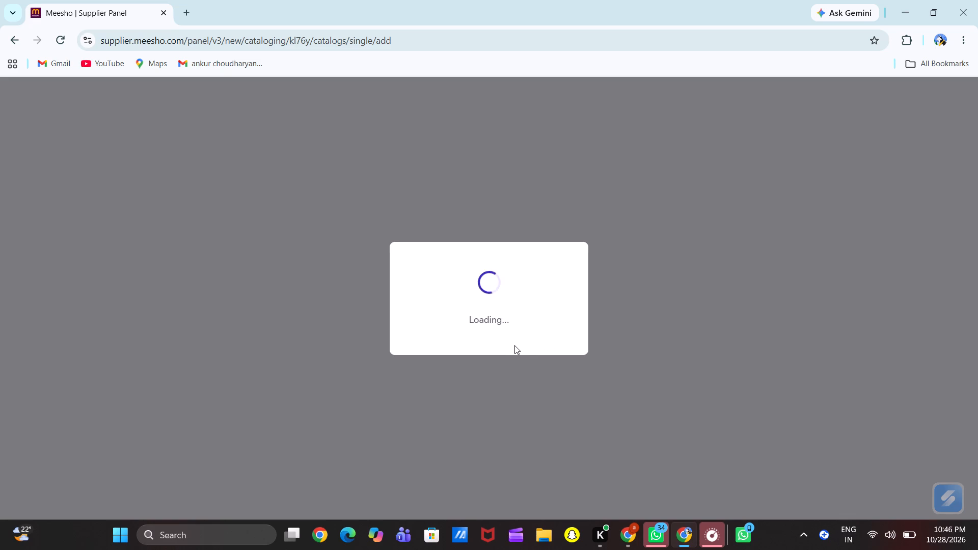
Review Product 1's product details, manufacturer, packer and importer fields, and other attributes in the 26 Sept draft.
scroll(514, 345, down, 9)
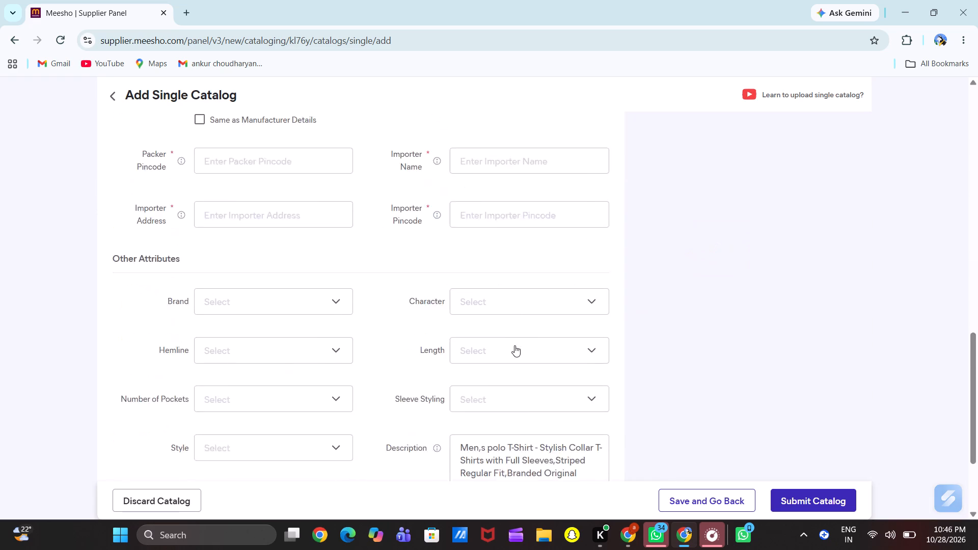
scroll(514, 345, up, 1)
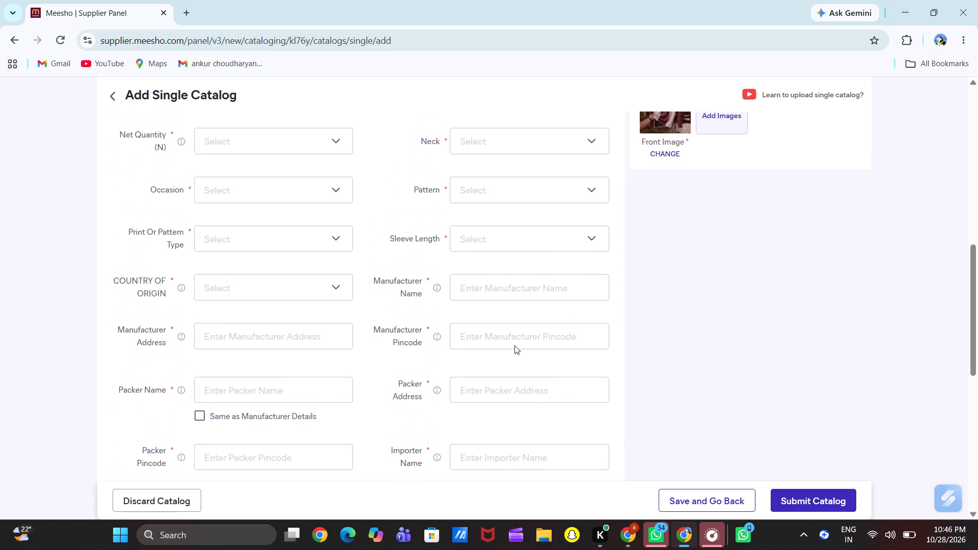
scroll(514, 345, up, 2)
scroll(514, 345, down, 1)
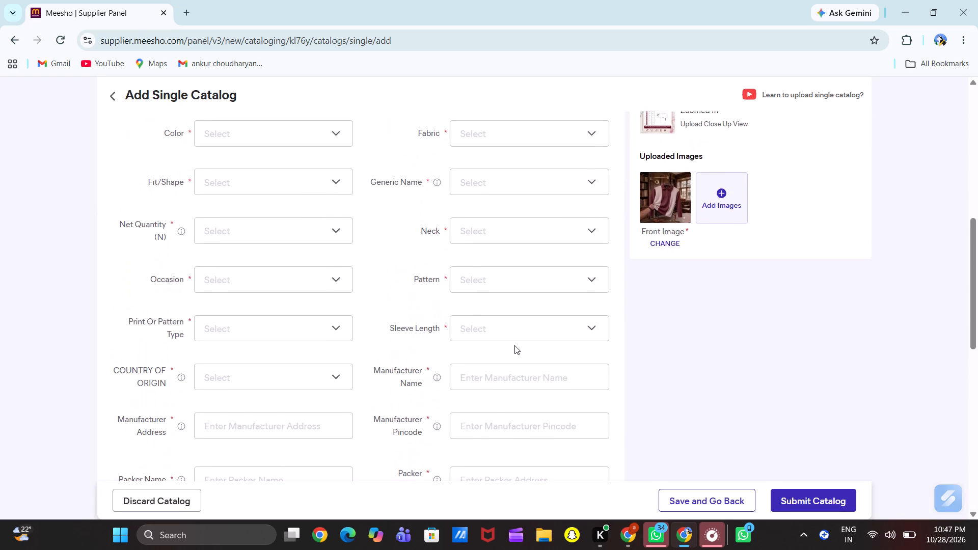
scroll(514, 345, down, 2)
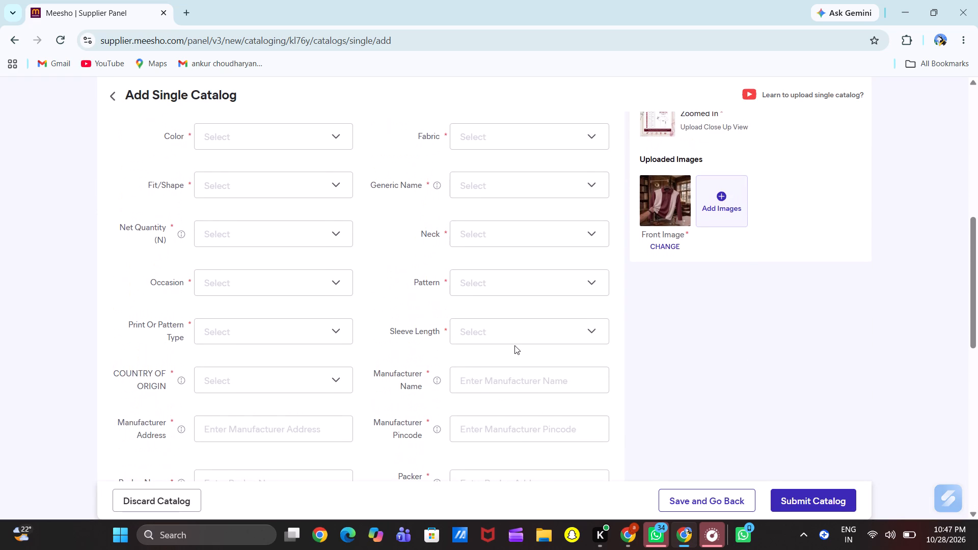
scroll(514, 345, down, 1)
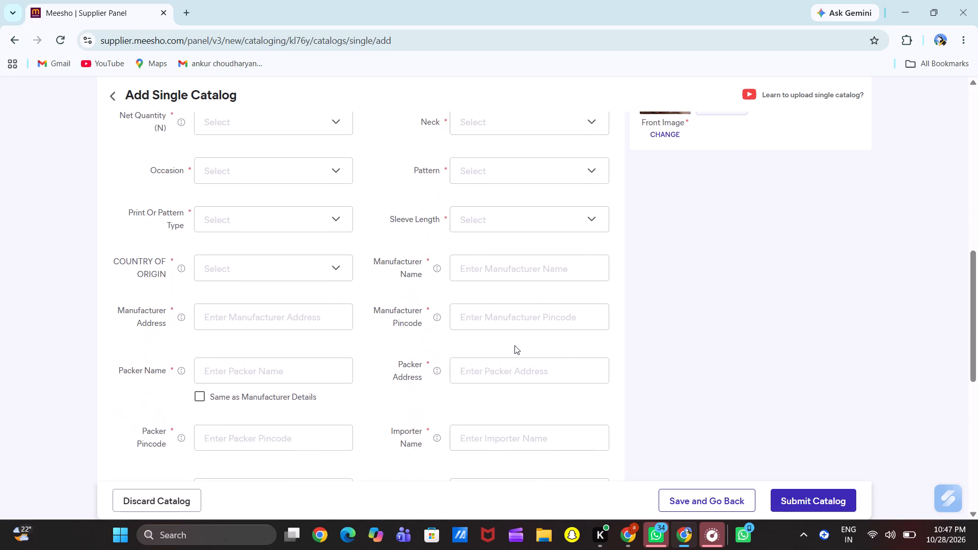
scroll(514, 345, down, 2)
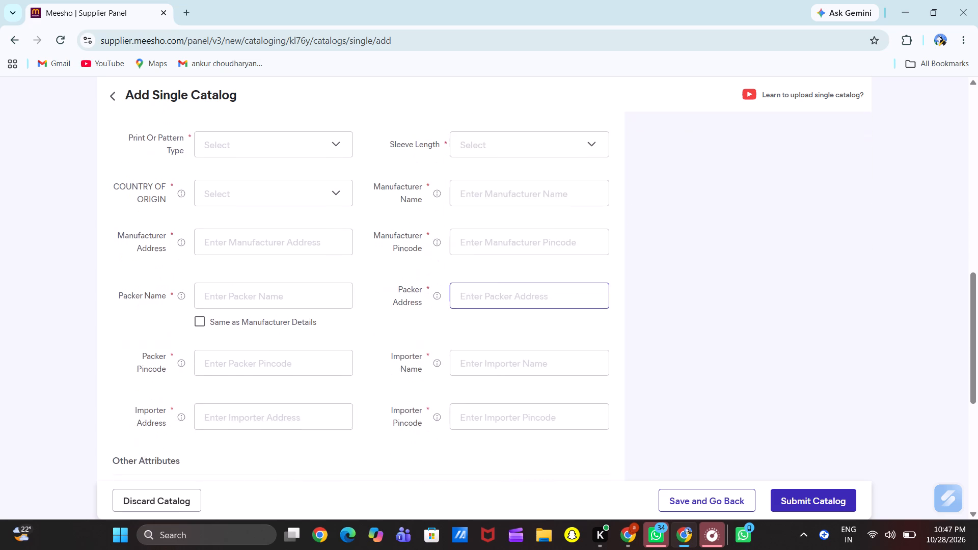
scroll(514, 345, up, 2)
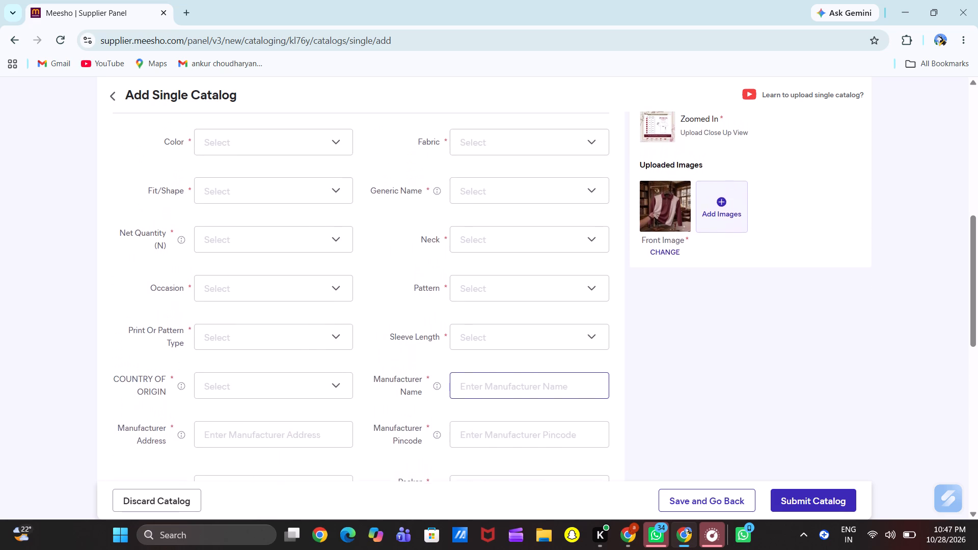
scroll(514, 345, up, 1)
Browse Product 1's Neck options without choosing one, and check its manufacturer fields and its size and inventory section.
click(499, 265)
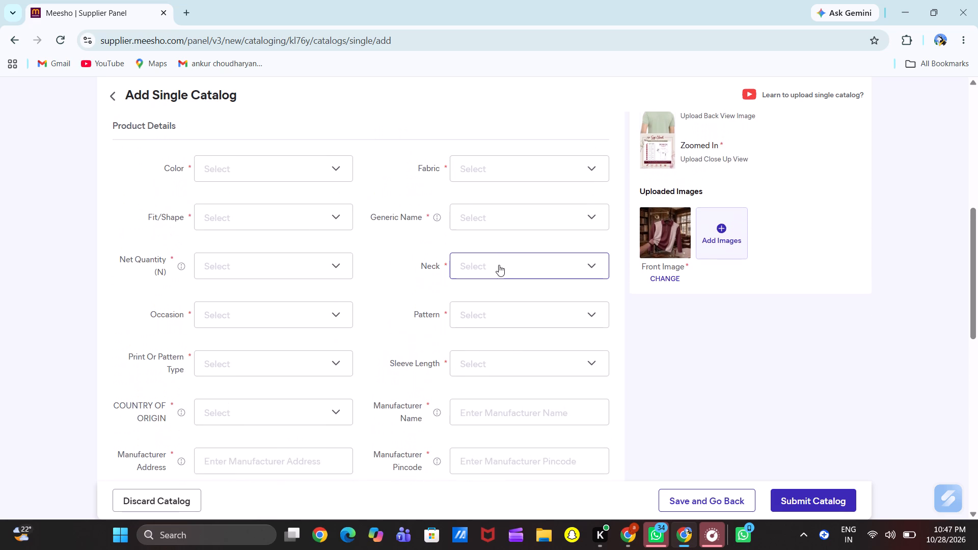
scroll(496, 364, down, 2)
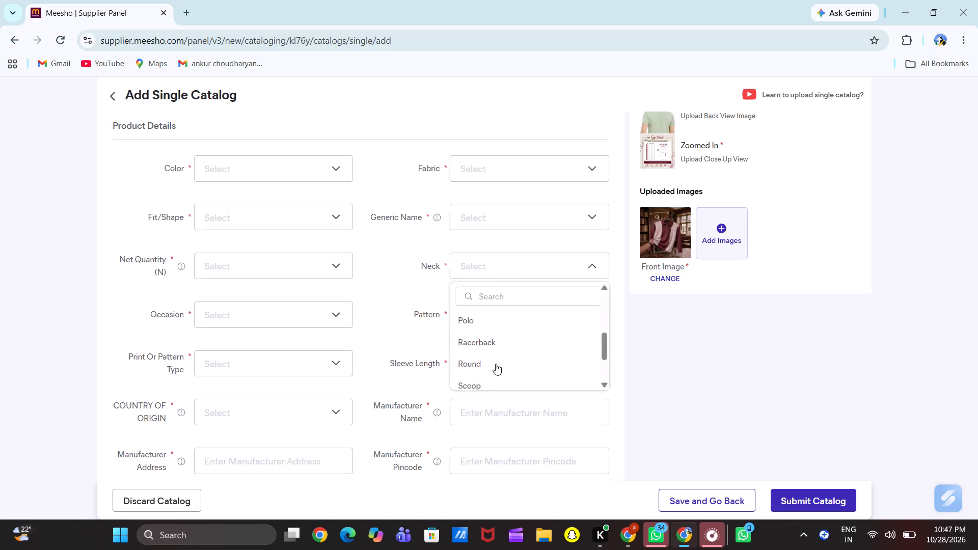
scroll(496, 364, down, 3)
click(490, 408)
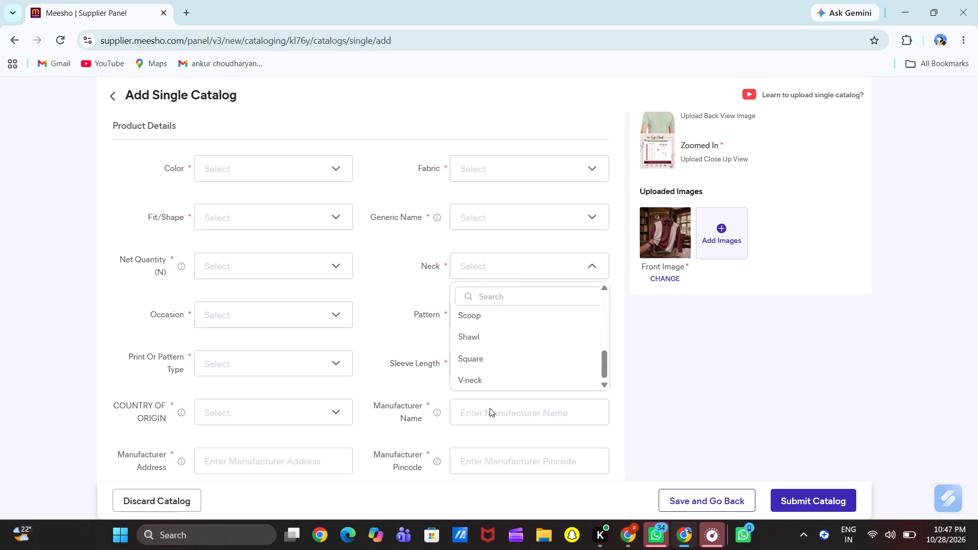
click(475, 414)
scroll(475, 414, down, 1)
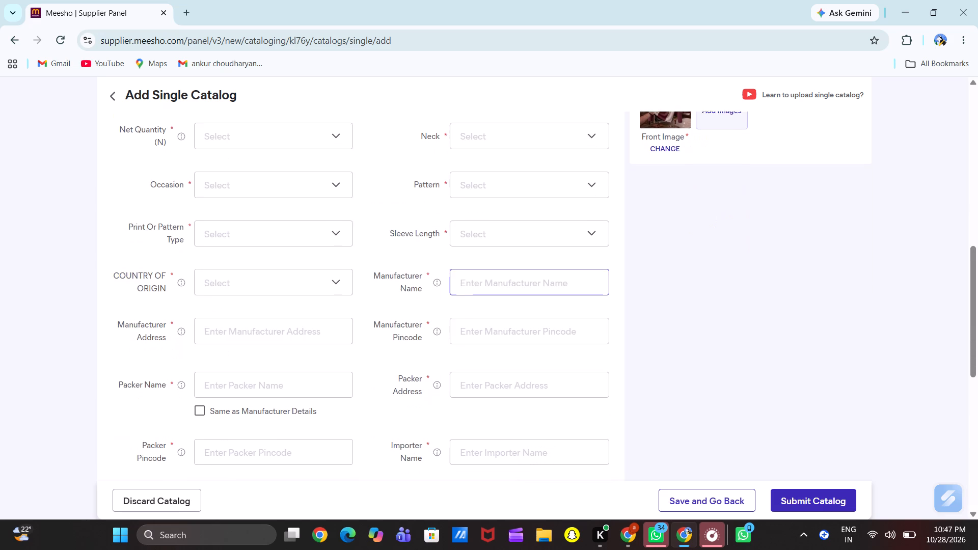
scroll(475, 414, down, 1)
scroll(475, 414, up, 5)
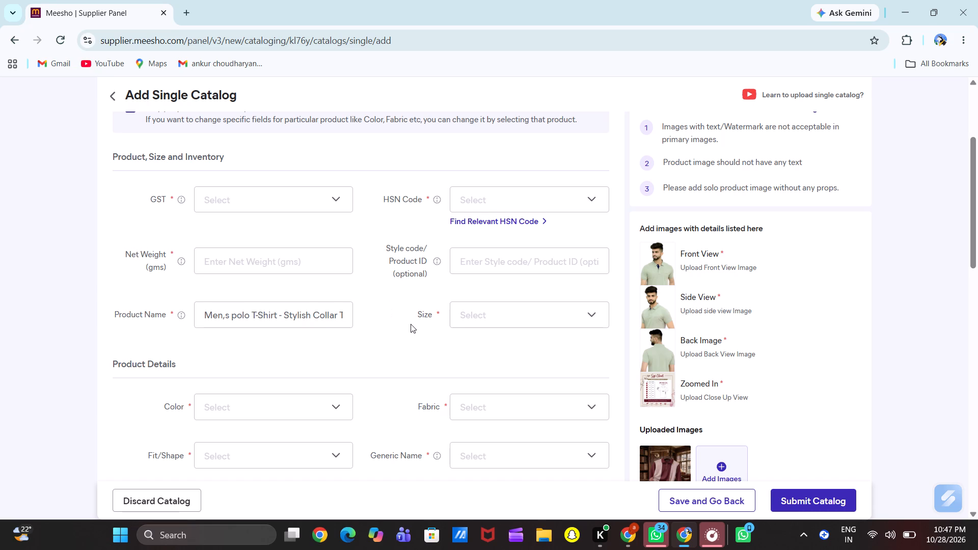
scroll(411, 324, down, 2)
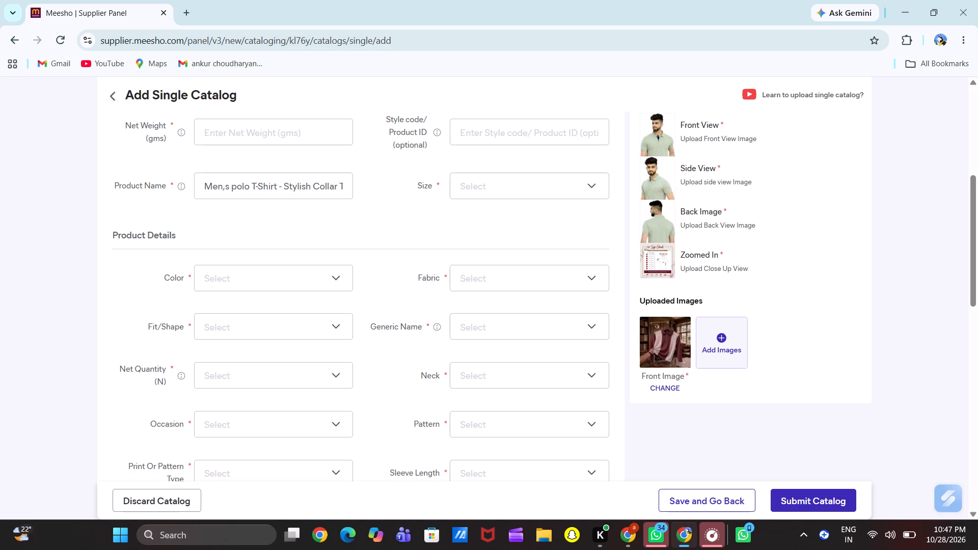
scroll(385, 252, up, 4)
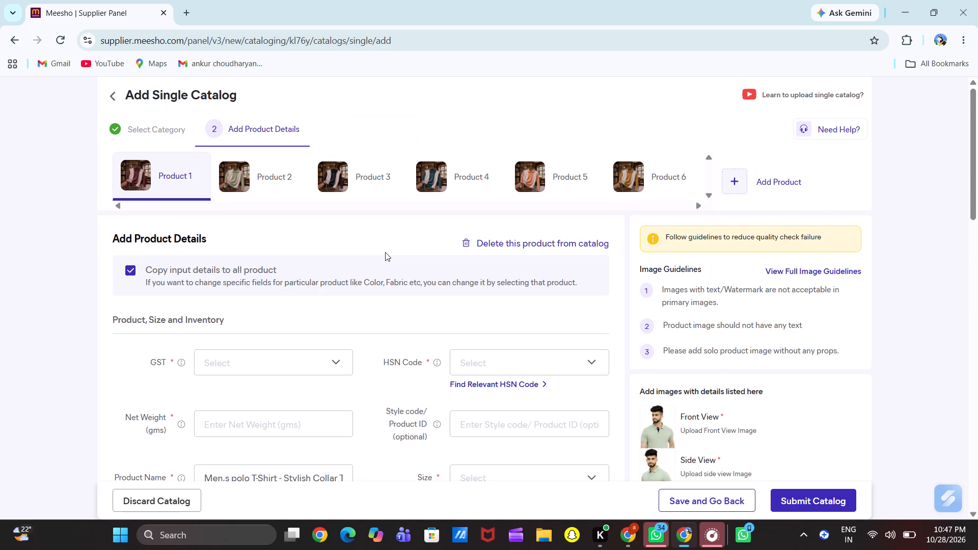
Leave the 26 Sept catalog, list the draft catalogs again and open the 17 Oct '26, 07:57 PM draft for editing.
click(113, 97)
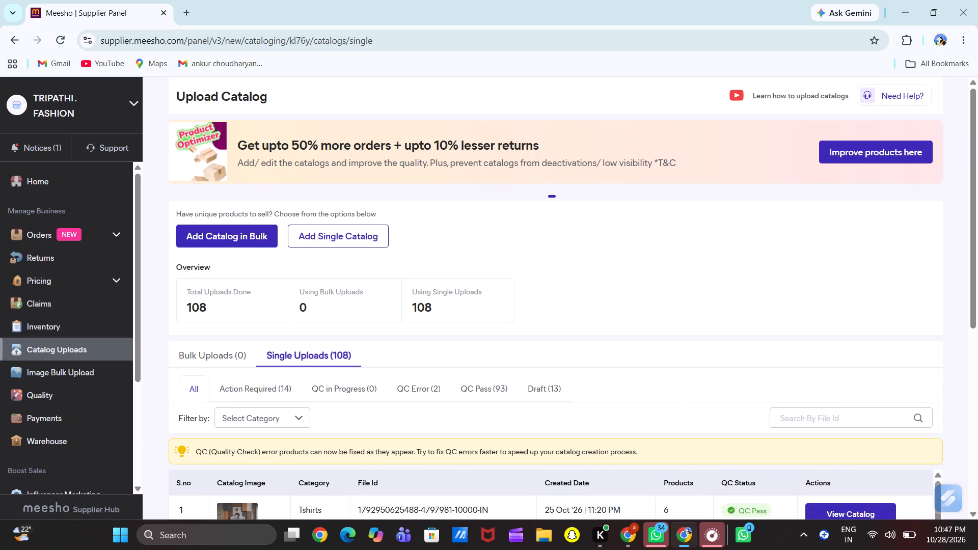
click(546, 383)
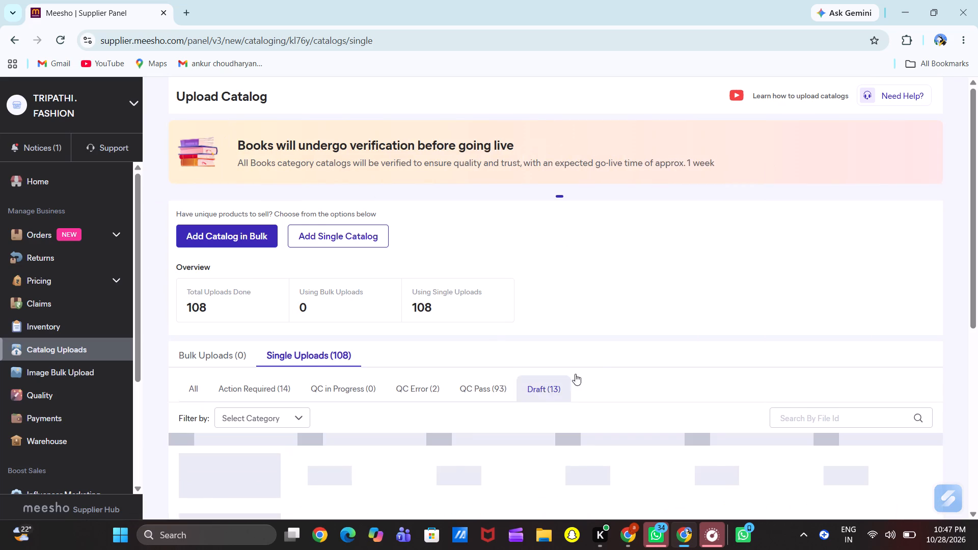
scroll(627, 375, down, 2)
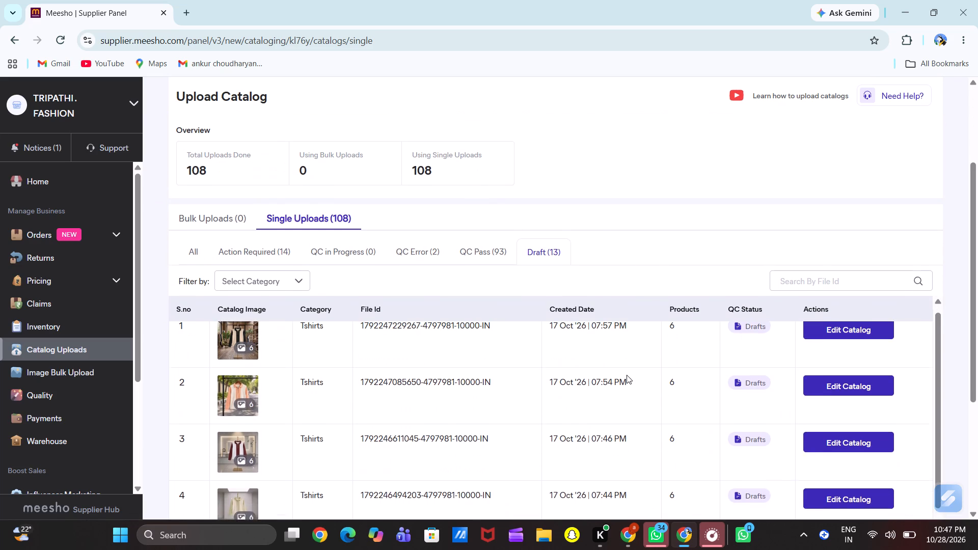
scroll(627, 375, up, 1)
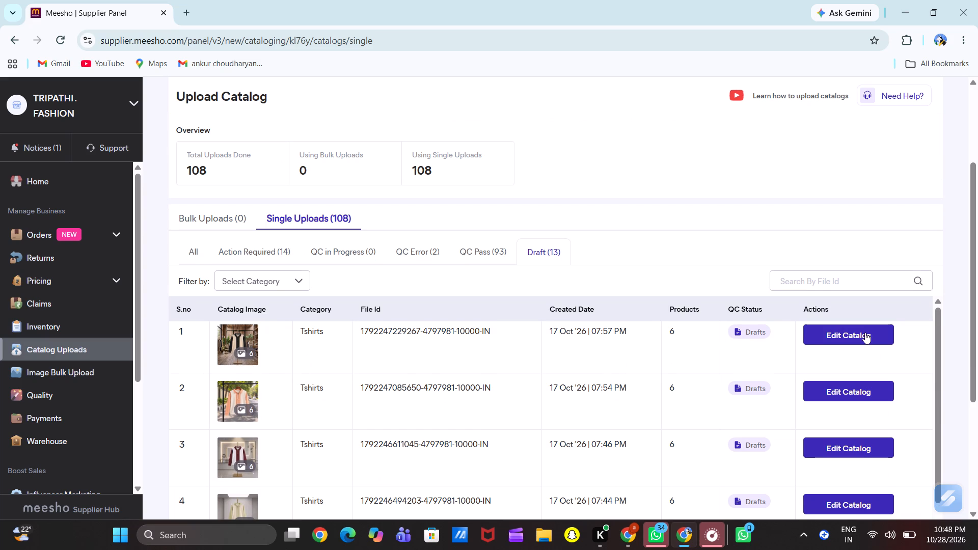
click(865, 333)
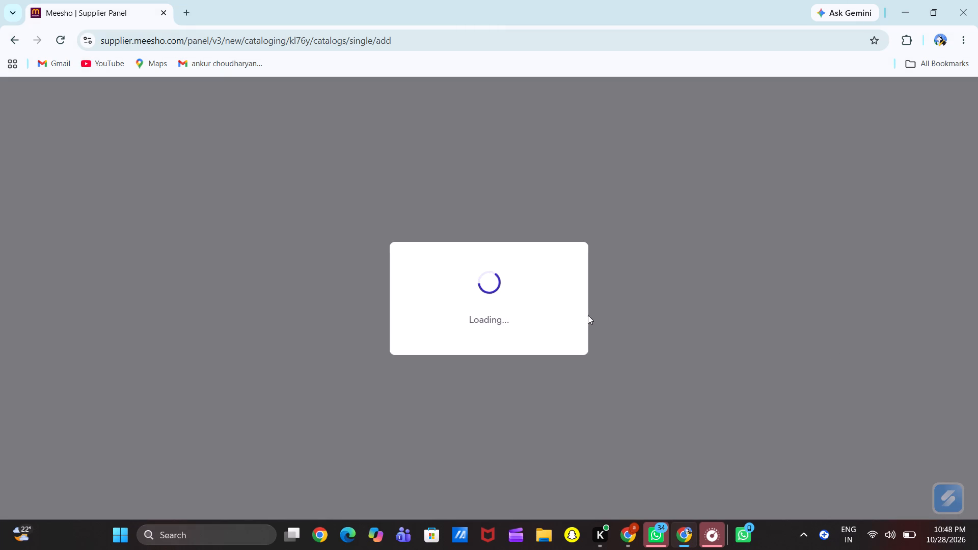
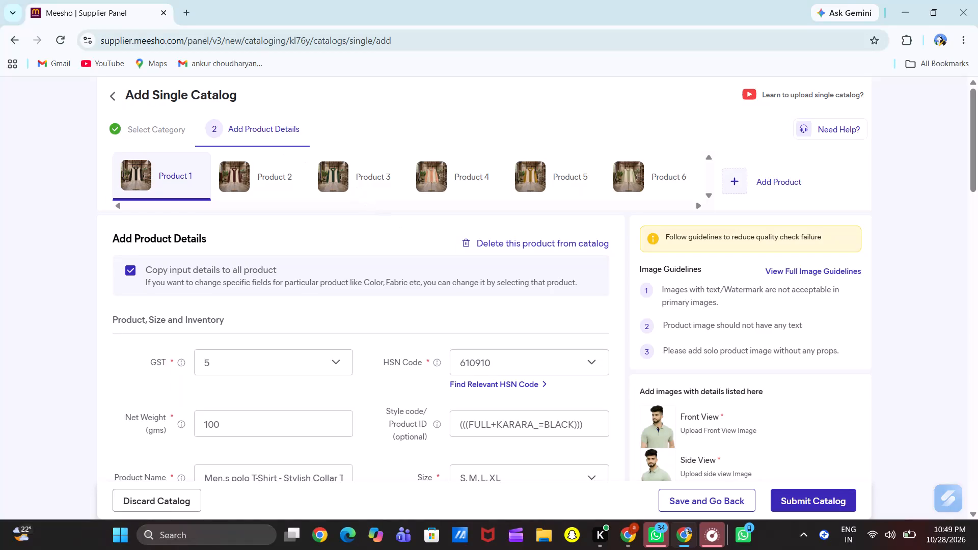
Leave the 07:57 PM catalog, list the draft catalogs again and open the 17 Oct '26, 07:42 PM draft for editing.
click(111, 91)
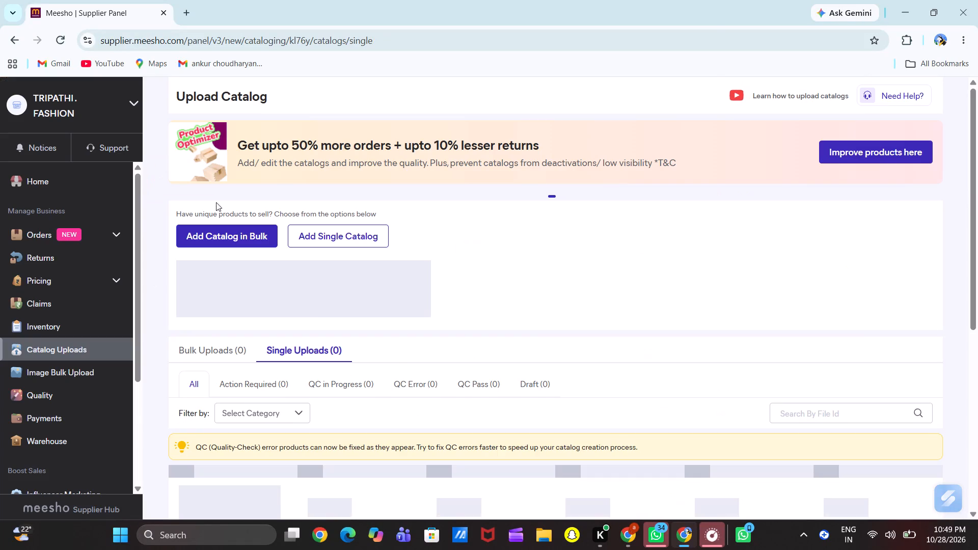
click(550, 383)
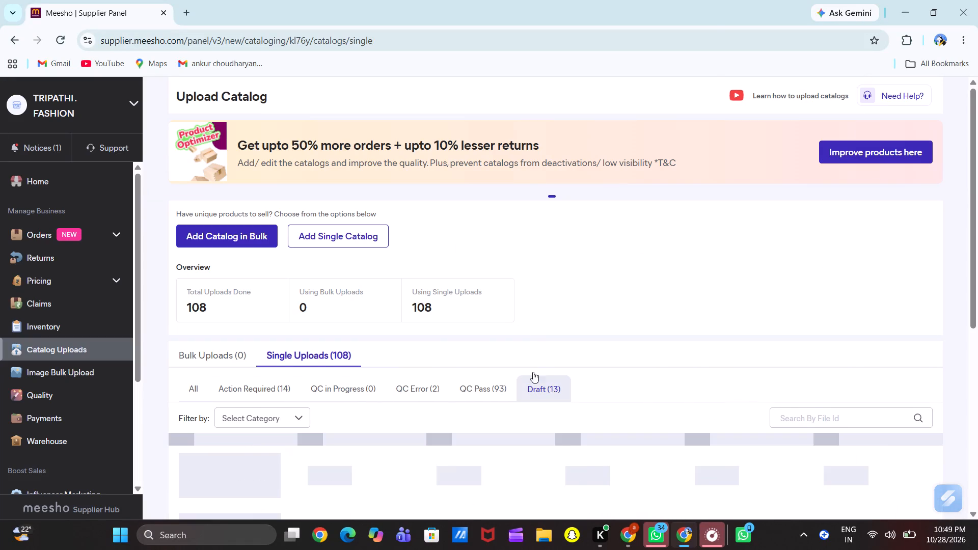
scroll(555, 259, down, 8)
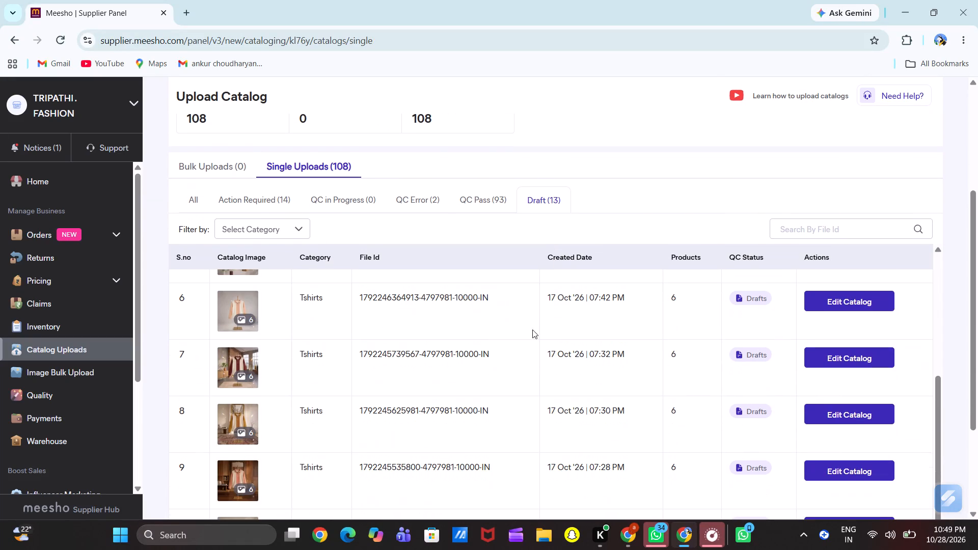
click(823, 300)
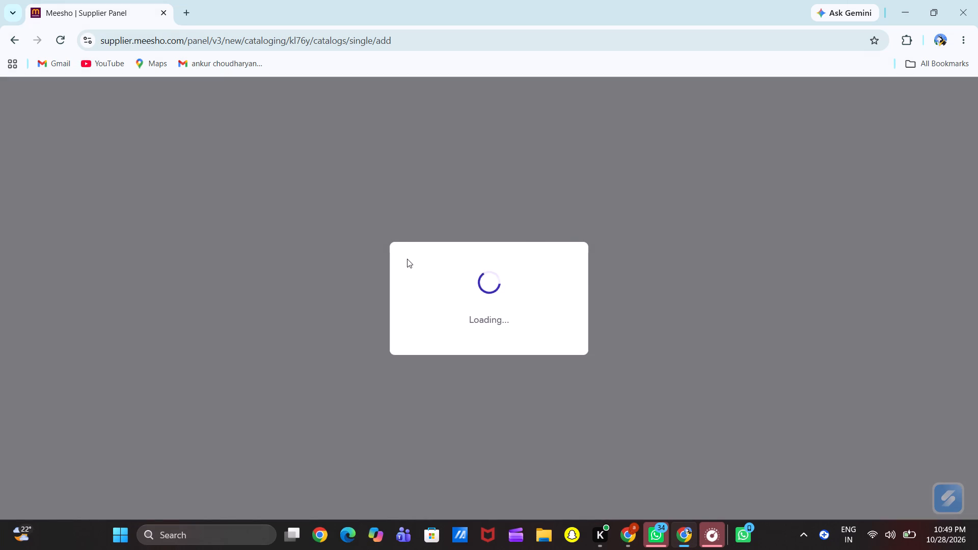
Review Product 1's size and inventory, price table, product details, manufacturer and packer fields, and other attributes in the 07:42 PM draft.
scroll(407, 356, down, 1)
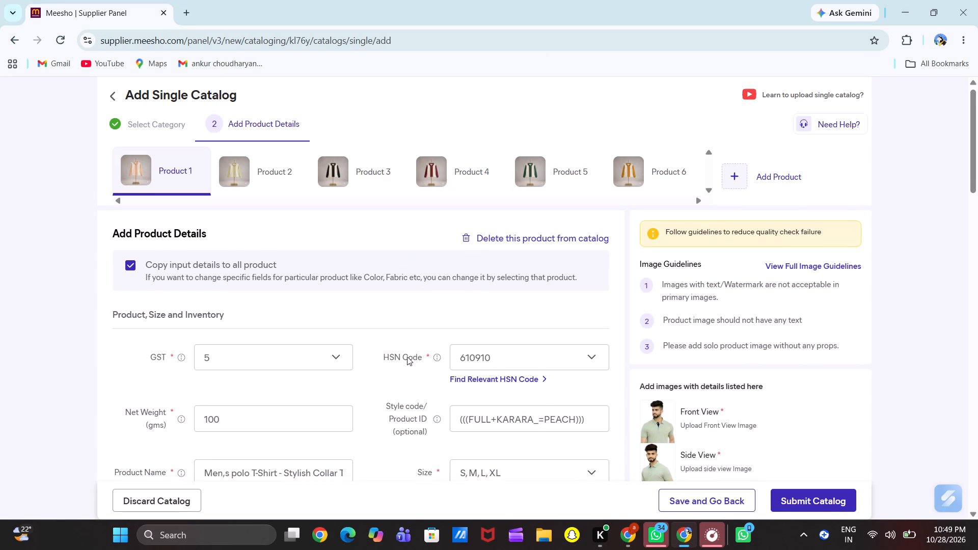
scroll(407, 356, down, 2)
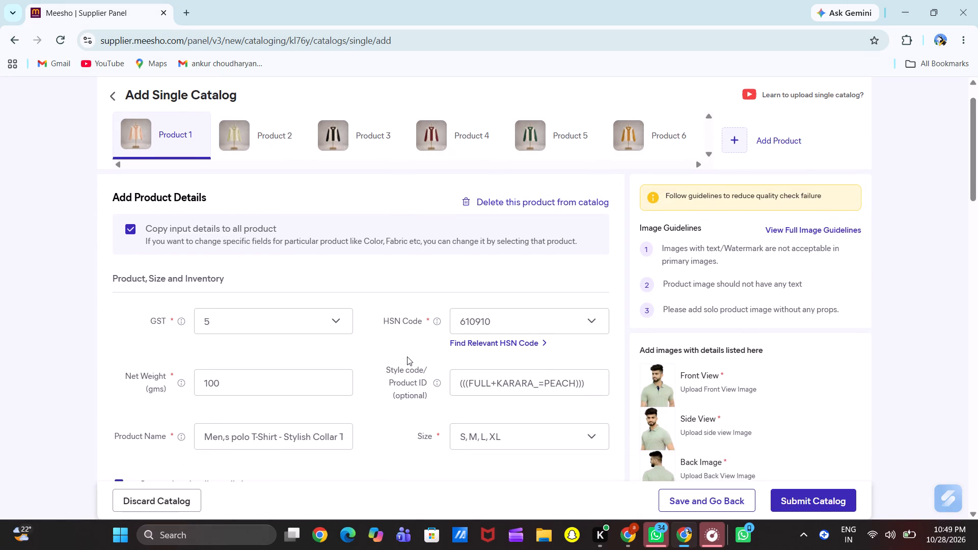
scroll(407, 356, down, 5)
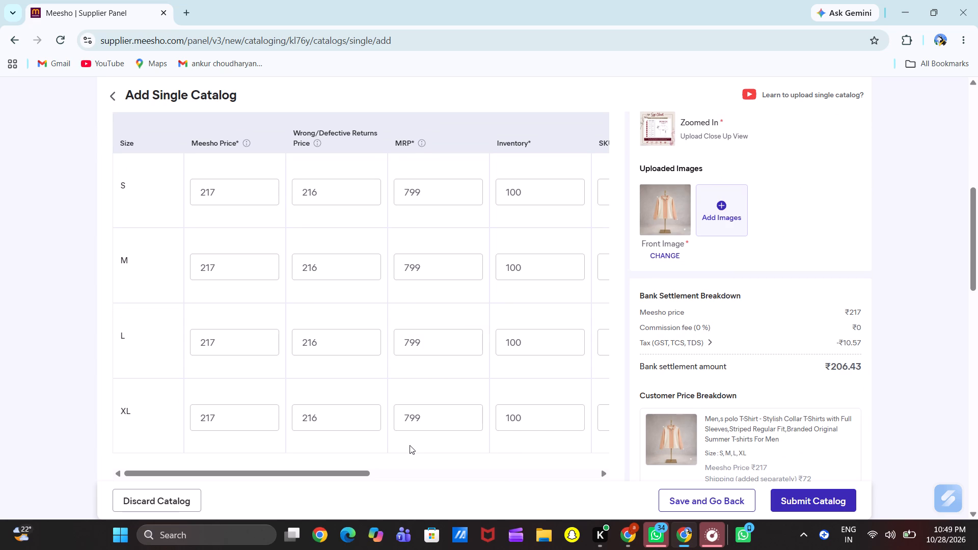
scroll(410, 445, down, 3)
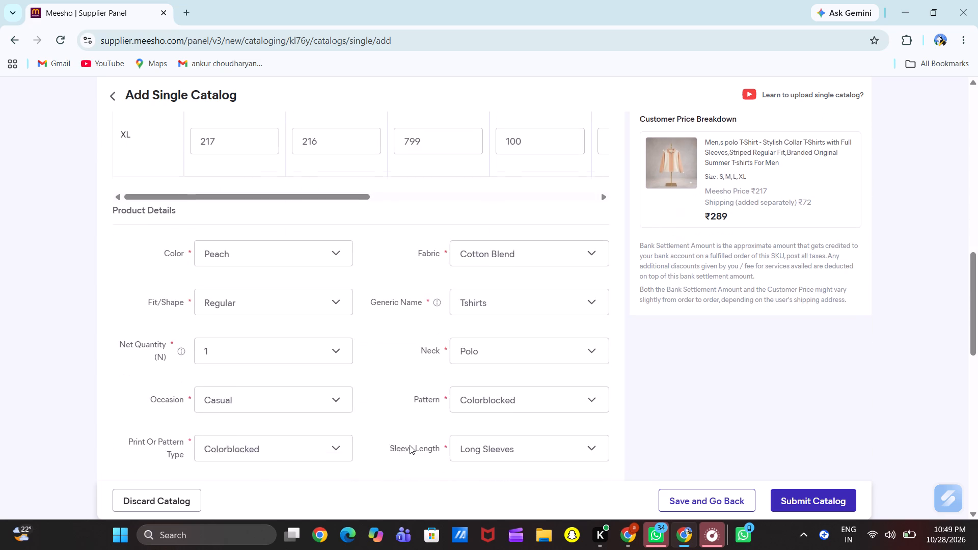
scroll(410, 445, down, 2)
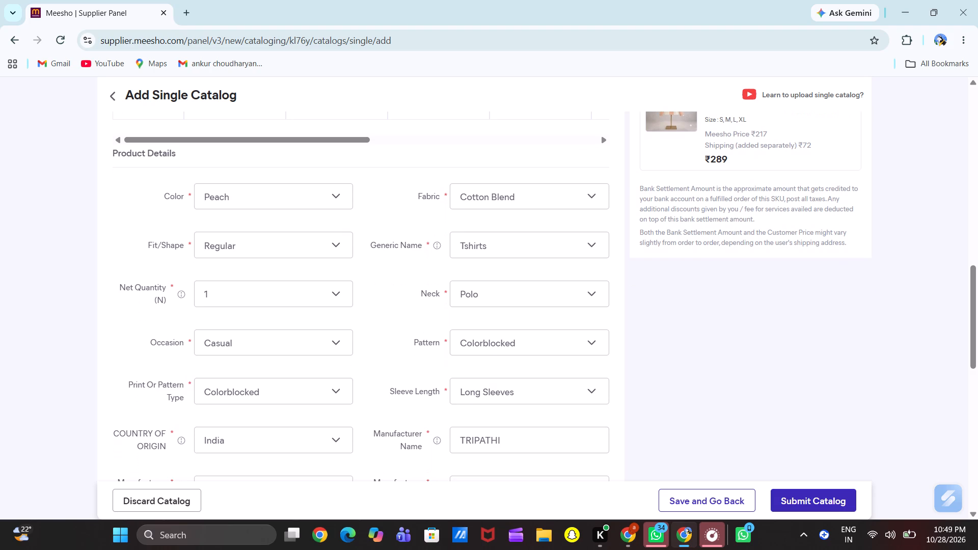
scroll(410, 445, down, 2)
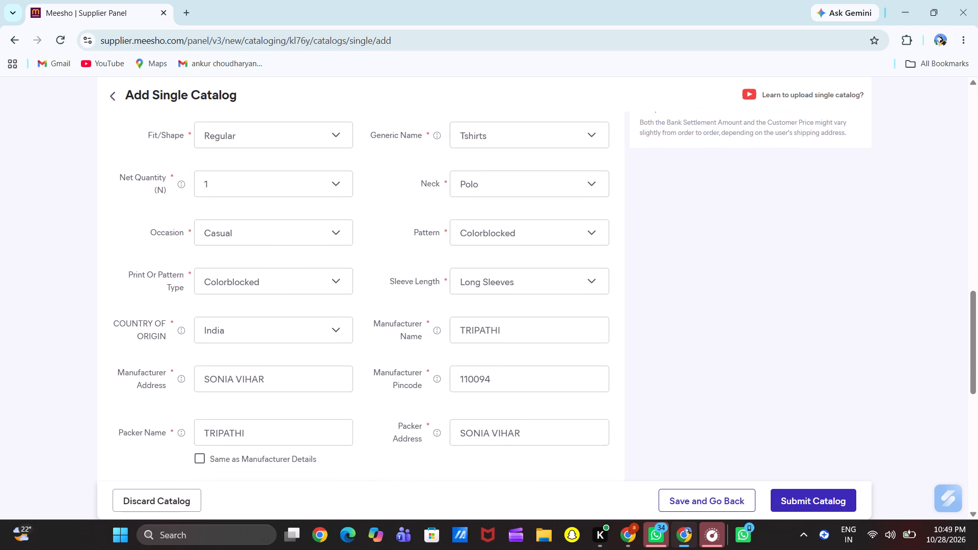
scroll(410, 445, down, 5)
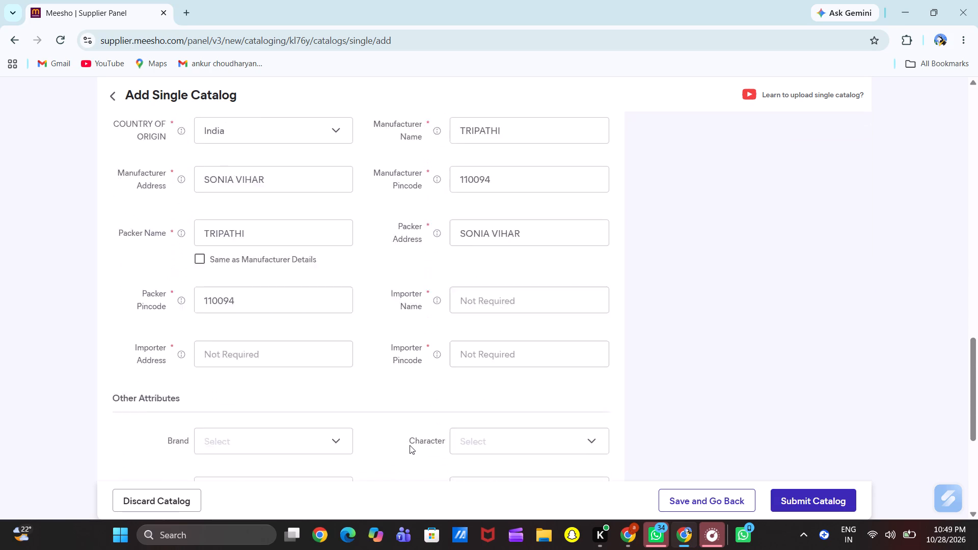
scroll(410, 445, down, 4)
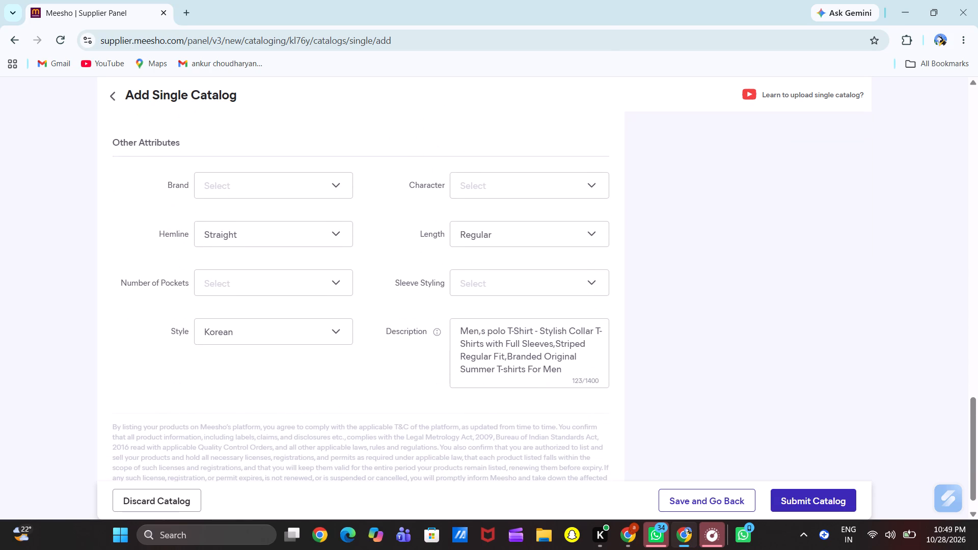
Set Product 1's Number of Pockets to No Pocket, leaving Sleeve Styling unselected.
click(469, 279)
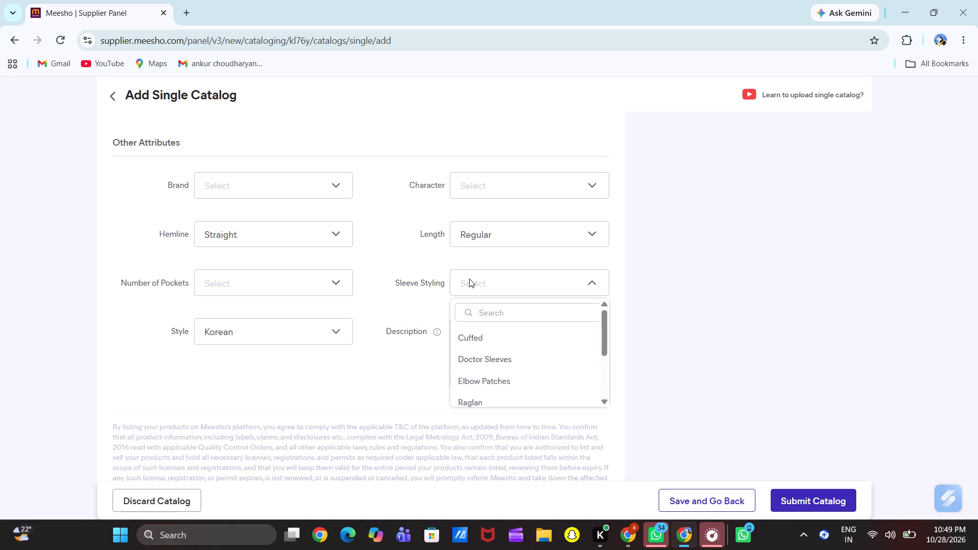
click(469, 279)
click(298, 278)
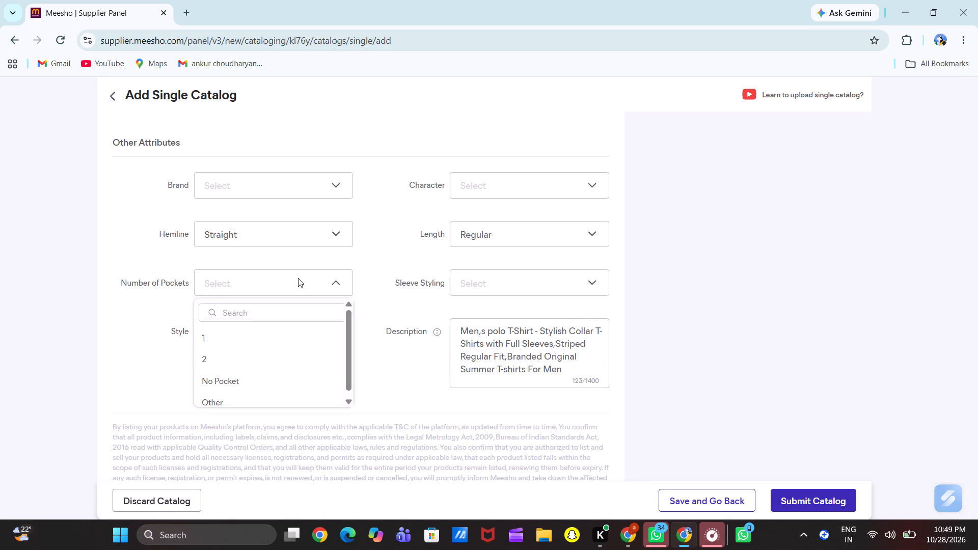
click(264, 376)
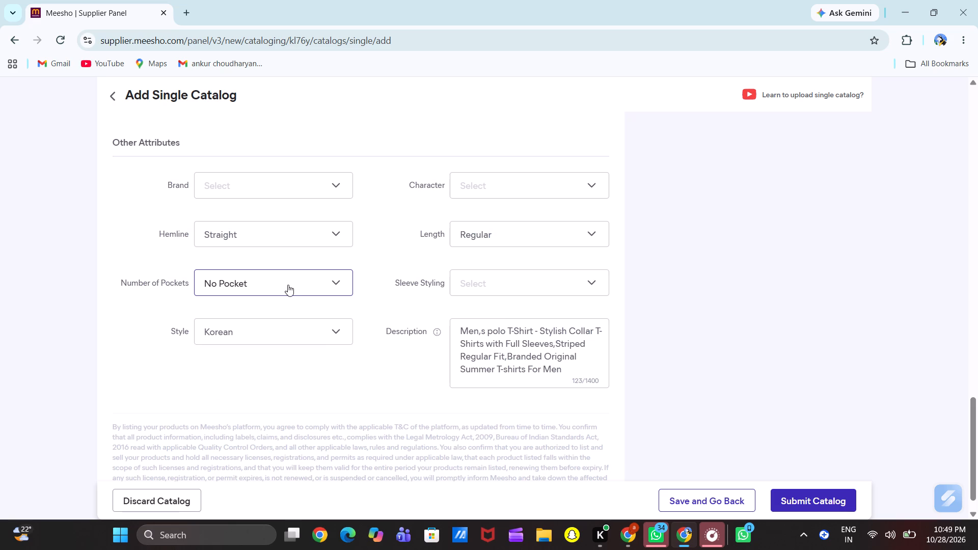
click(288, 285)
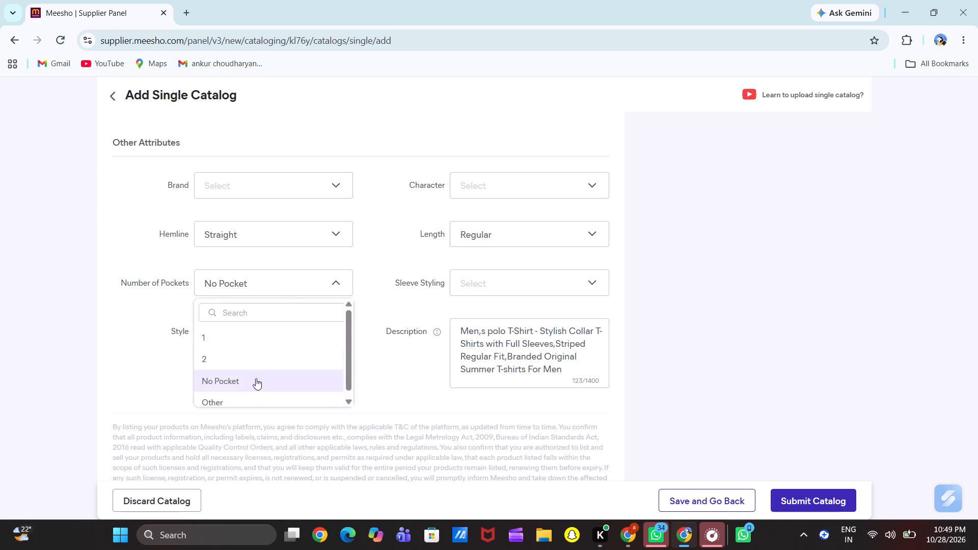
click(329, 282)
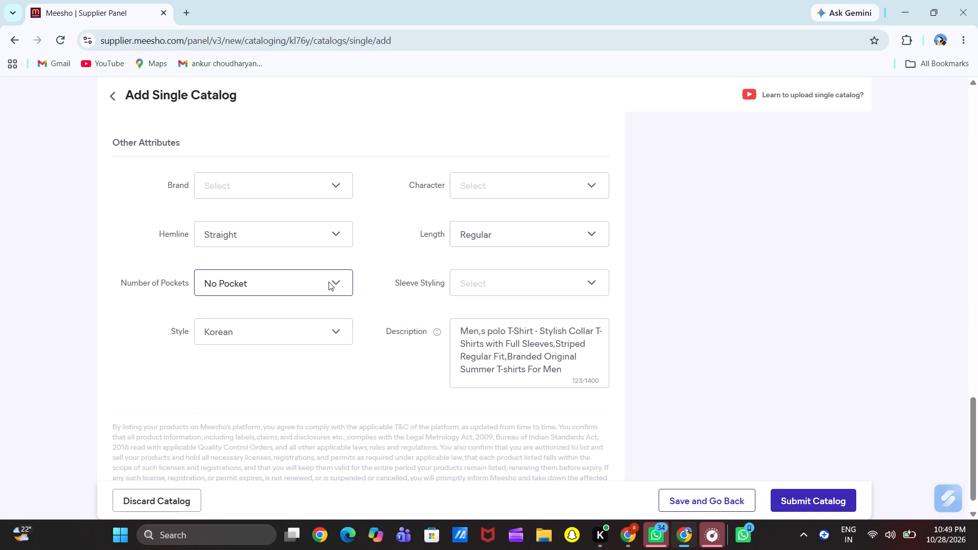
click(273, 280)
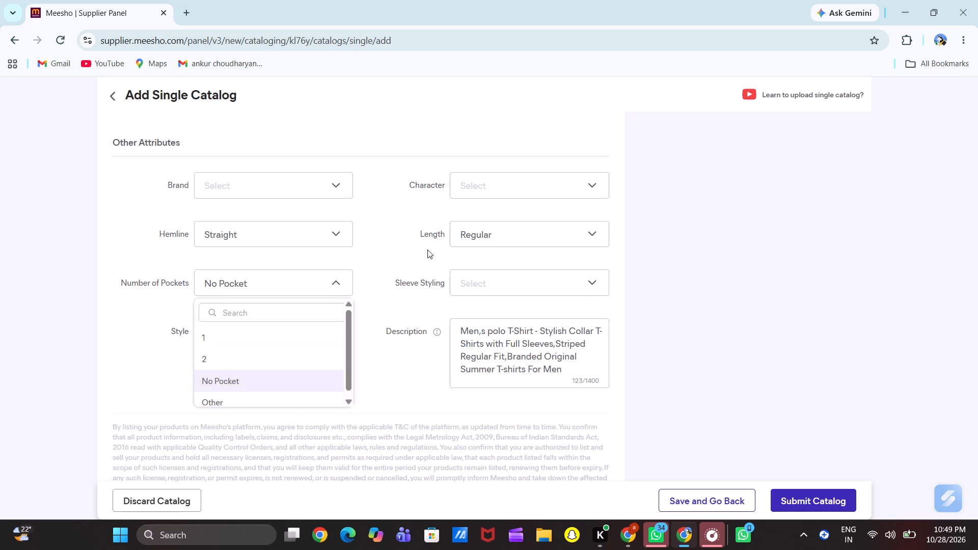
click(396, 234)
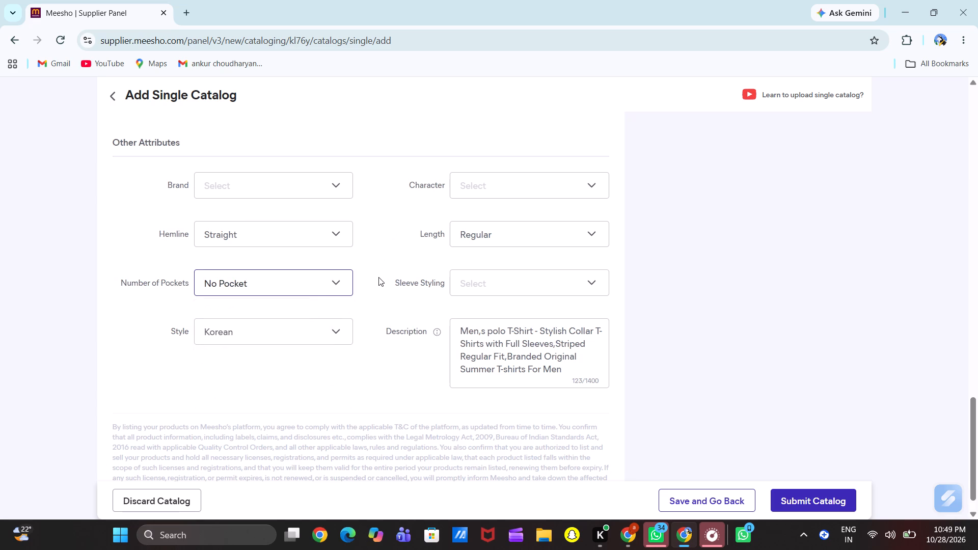
Recheck Product 1's size and price table and its general product, size and inventory fields.
scroll(363, 285, up, 8)
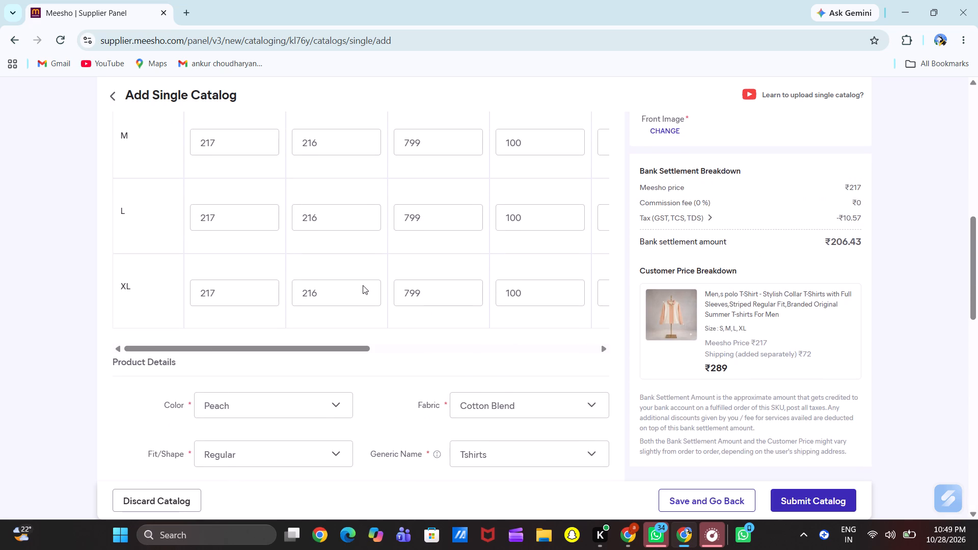
scroll(461, 335, up, 2)
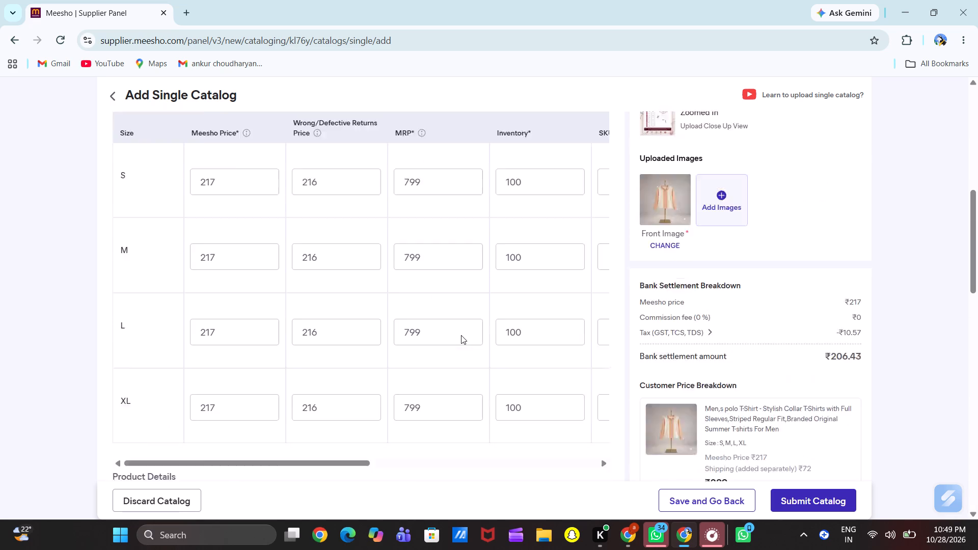
scroll(461, 335, up, 6)
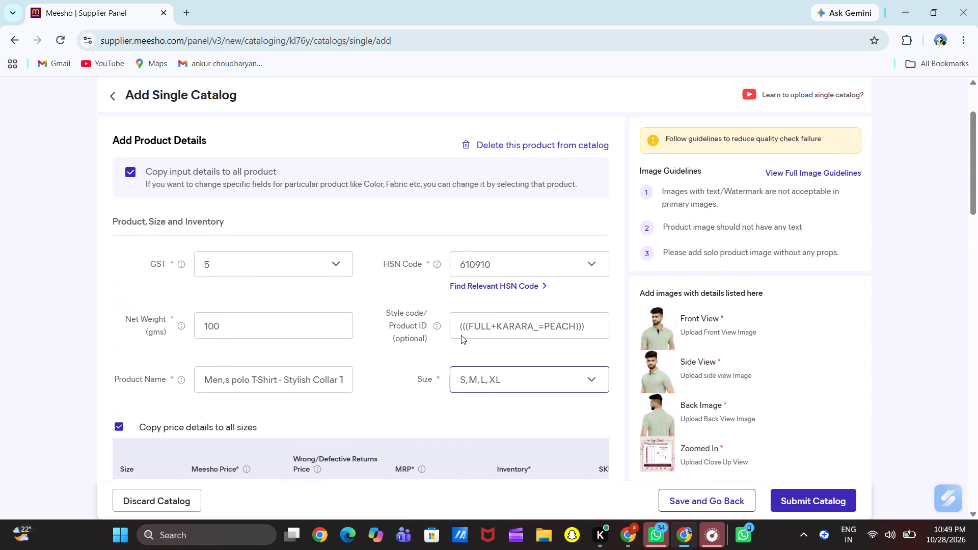
scroll(461, 335, up, 1)
Leave the 07:42 PM catalog, look through the draft catalogs and open the 17 Oct '26, 07:28 PM draft for editing.
click(110, 91)
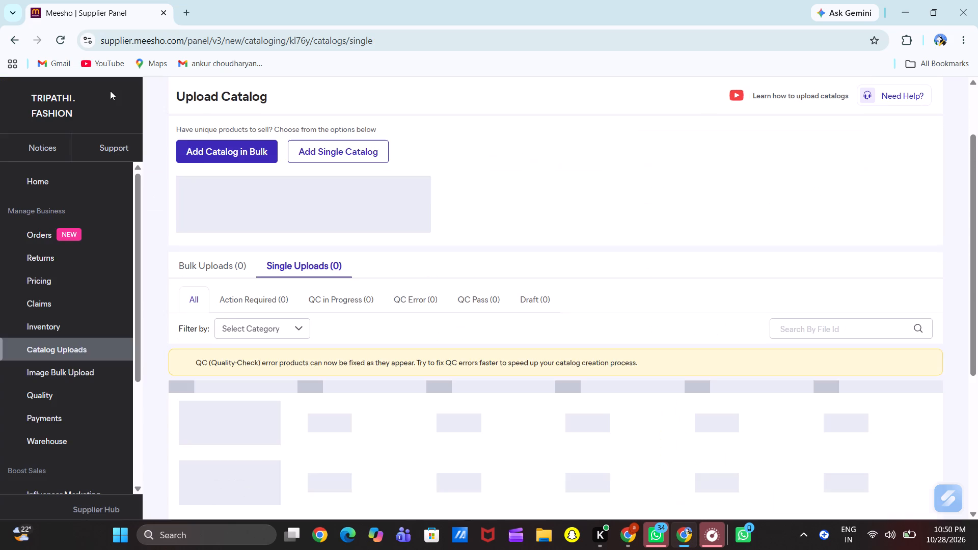
click(545, 310)
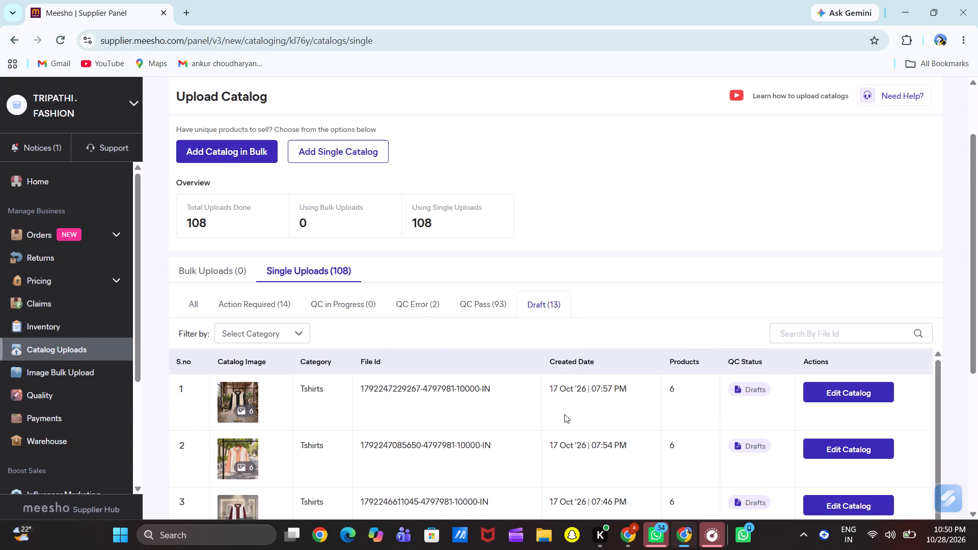
scroll(564, 414, down, 9)
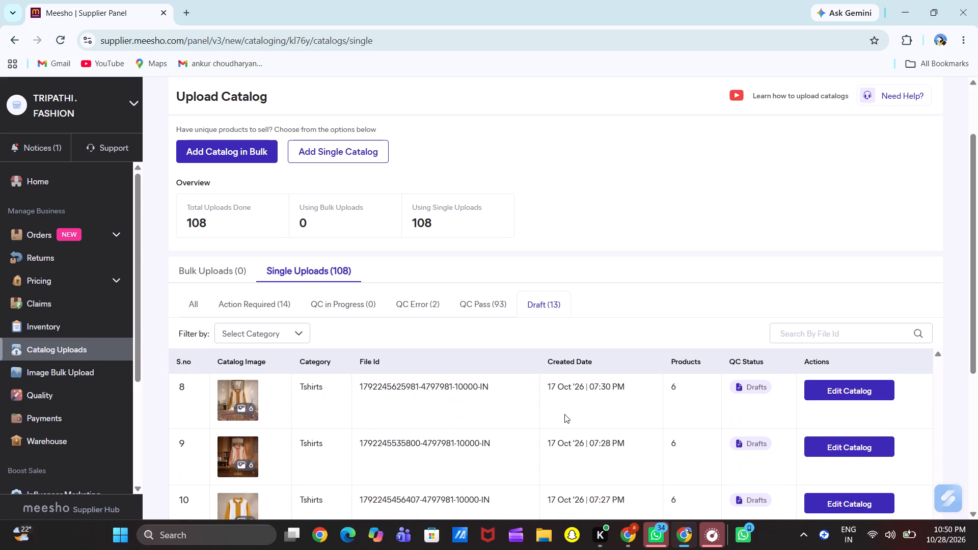
scroll(564, 414, down, 1)
scroll(566, 457, down, 3)
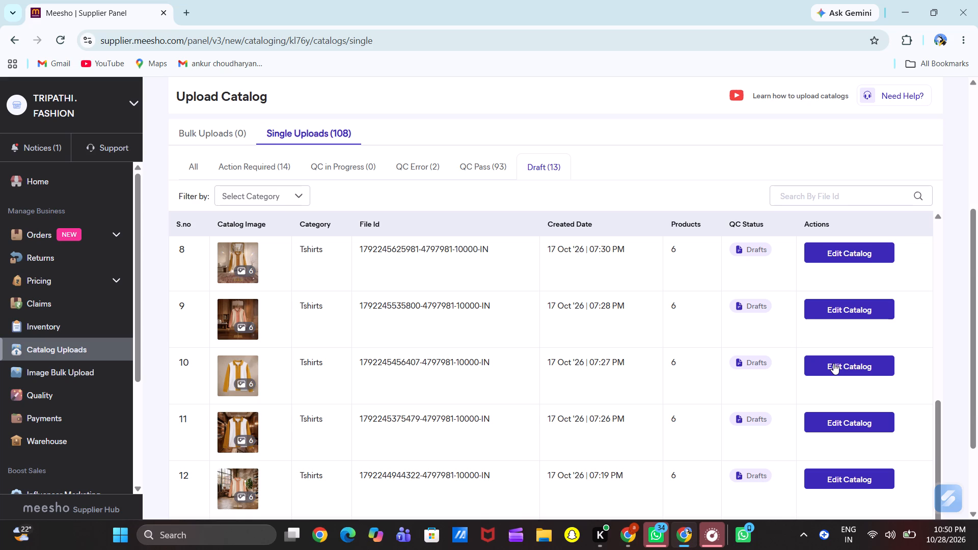
scroll(833, 363, down, 3)
scroll(833, 363, up, 1)
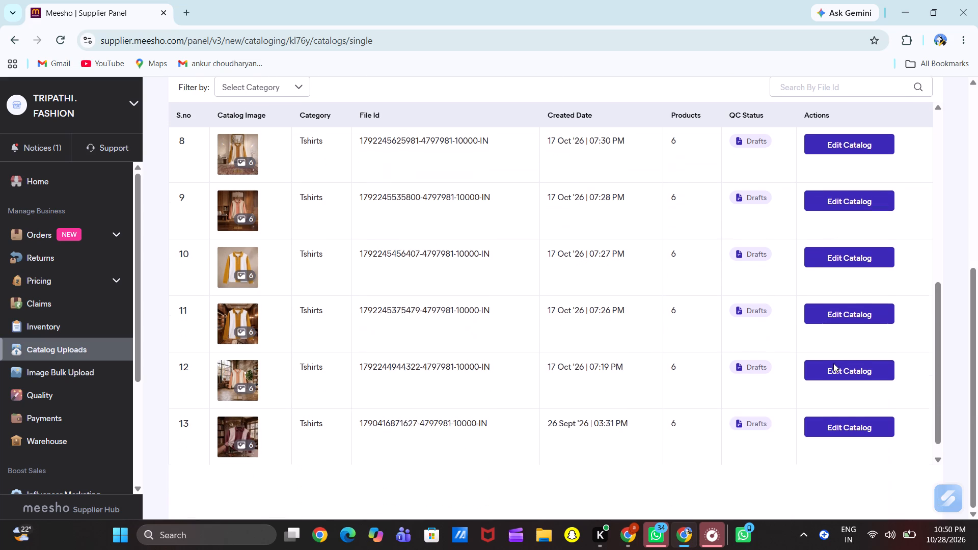
scroll(833, 363, up, 2)
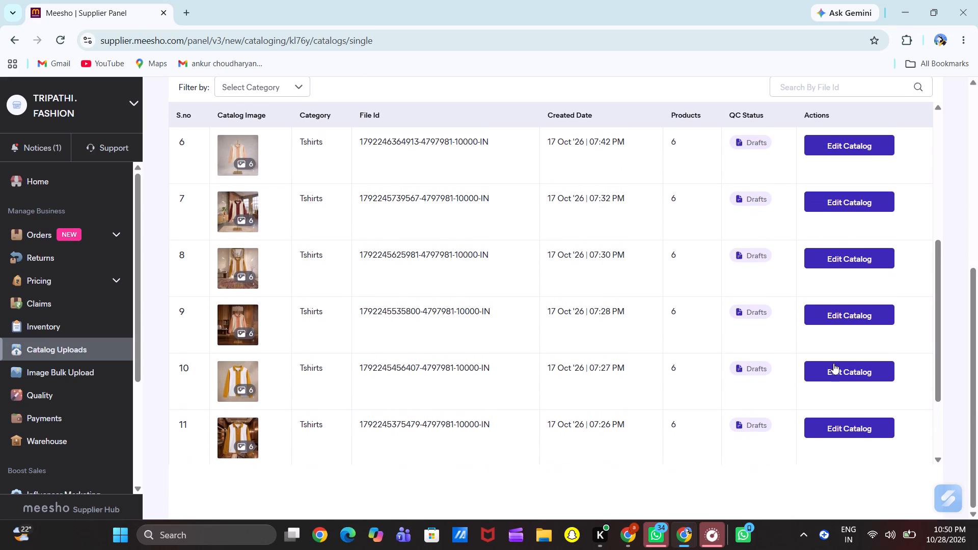
click(861, 307)
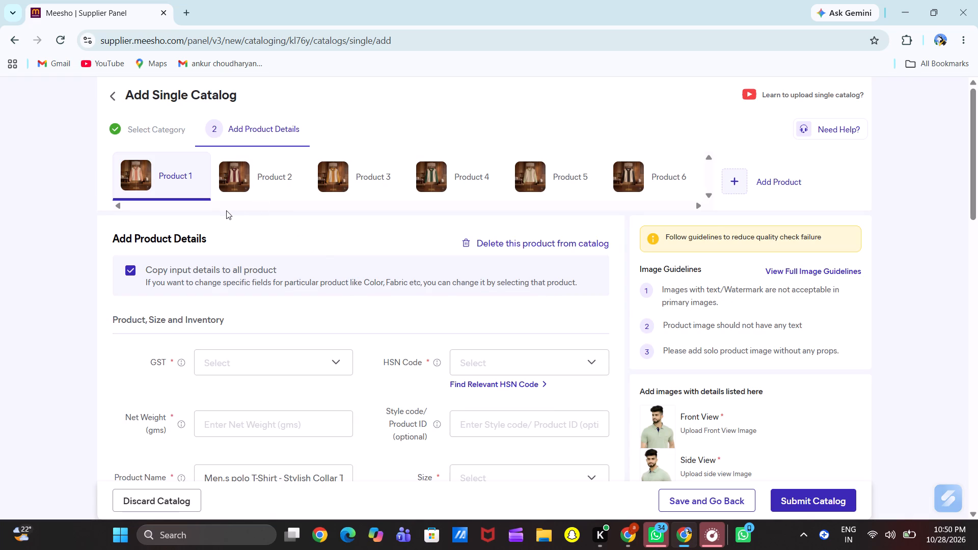
Examine Product 1's empty detail fields and its uploaded front image up close in the 07:28 PM draft.
scroll(452, 332, down, 2)
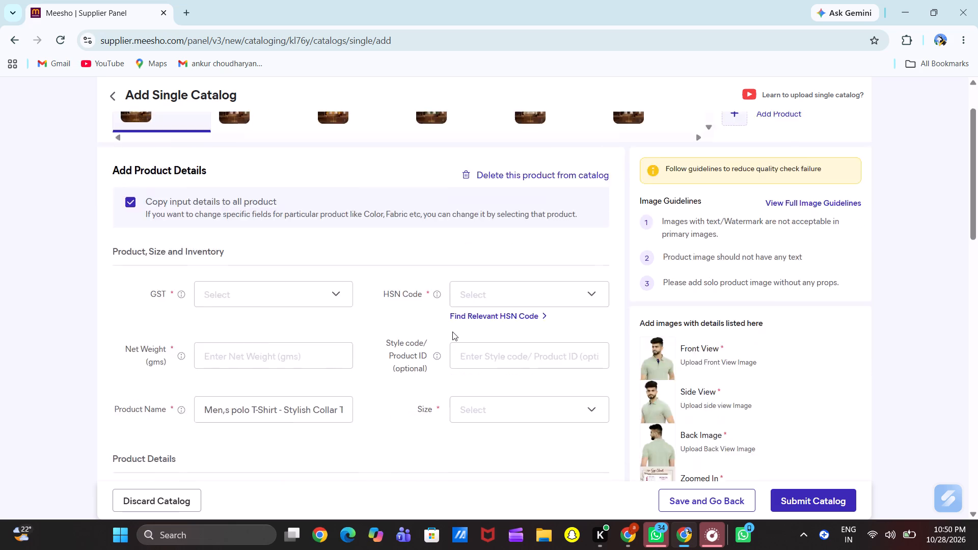
scroll(452, 332, down, 2)
scroll(665, 284, right, 1)
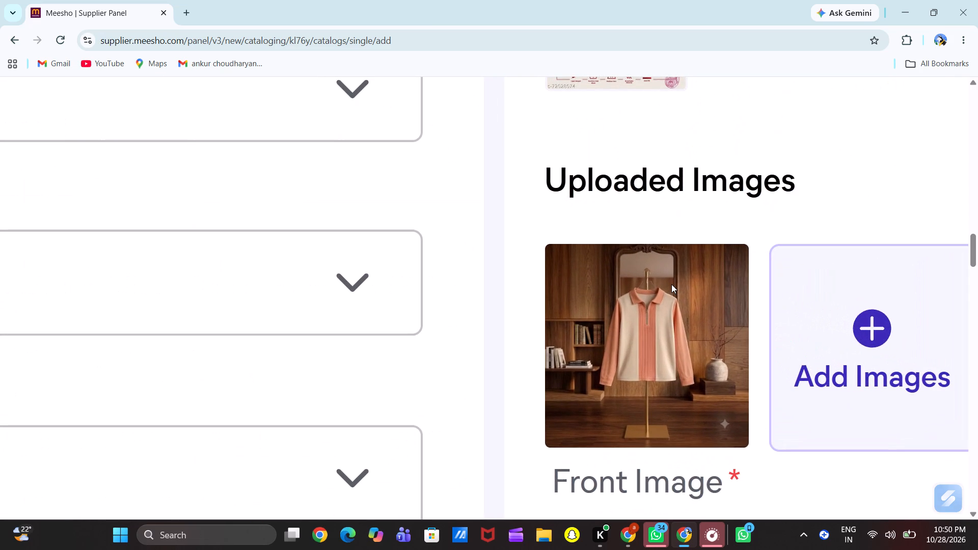
scroll(639, 342, down, 1)
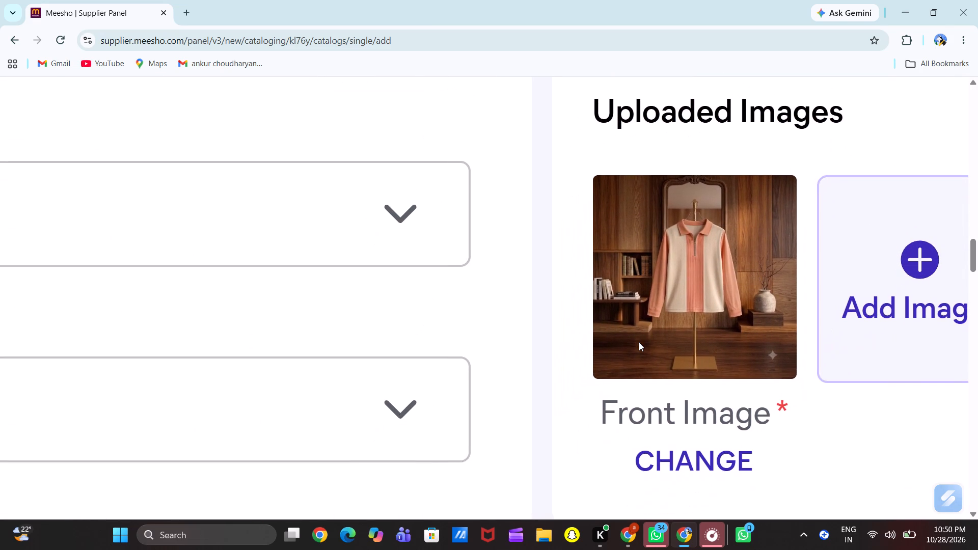
scroll(639, 342, right, 2)
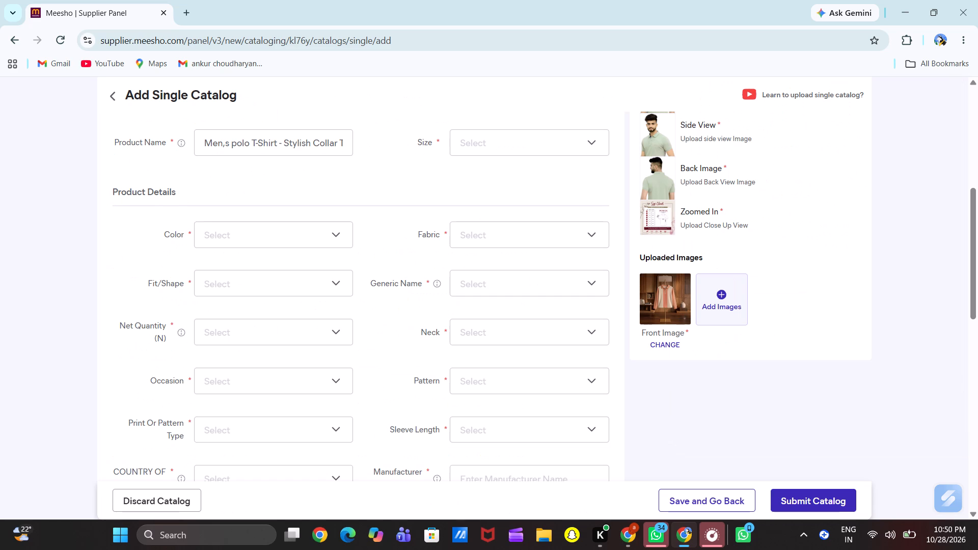
scroll(743, 388, right, 1)
scroll(654, 292, right, 1)
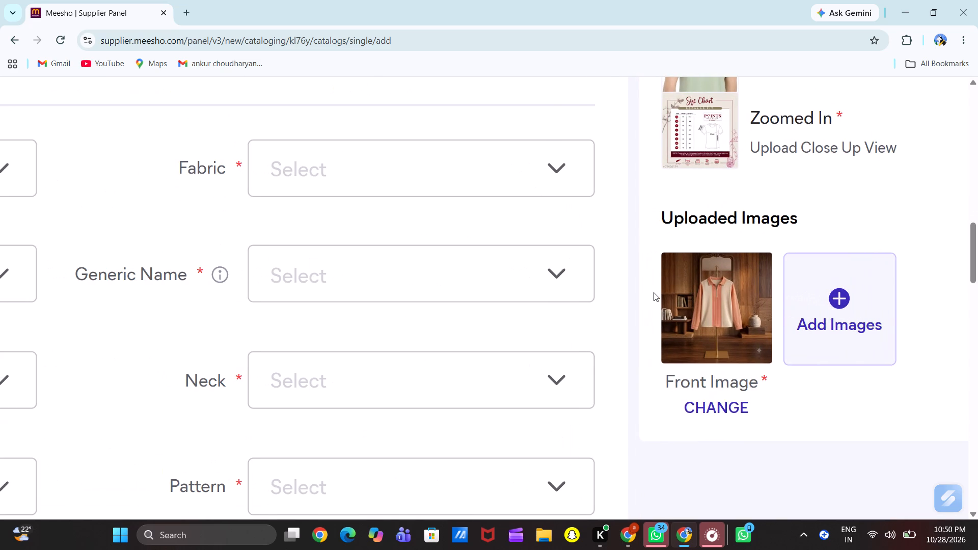
scroll(654, 292, right, 4)
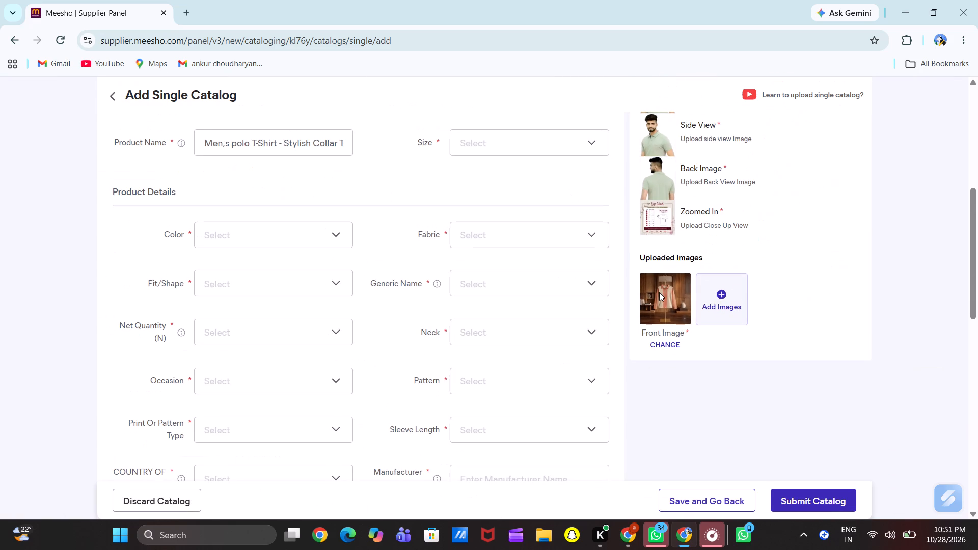
Select sizes S, M, L and XL for Product 1 and apply them.
click(558, 144)
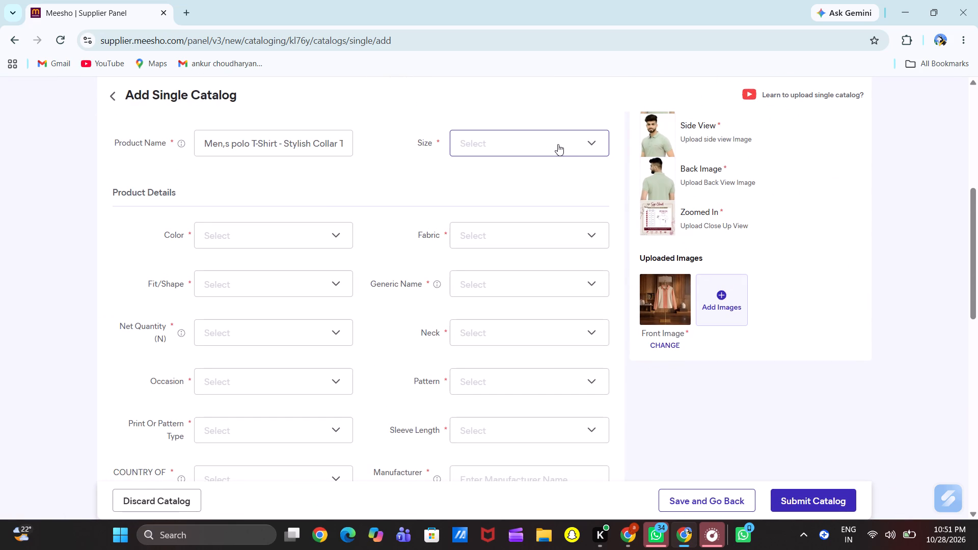
click(547, 177)
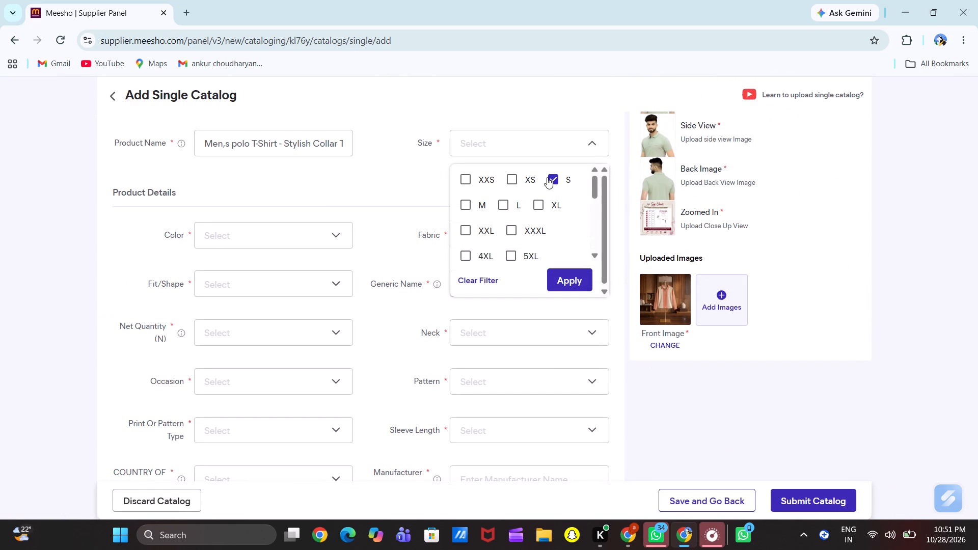
click(461, 201)
click(496, 206)
click(539, 207)
click(569, 277)
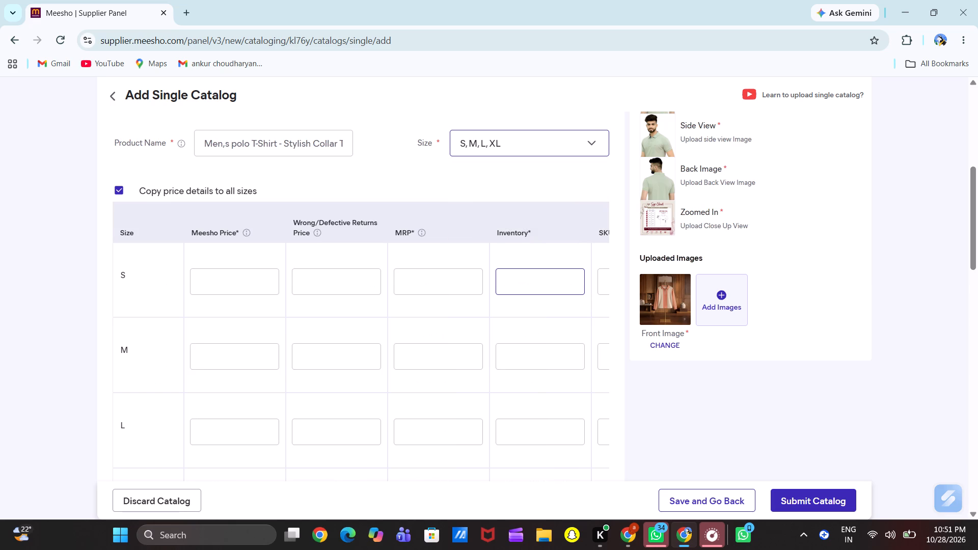
Set the Meesho Price to 216 in the size S row, copied to all sizes.
click(248, 272)
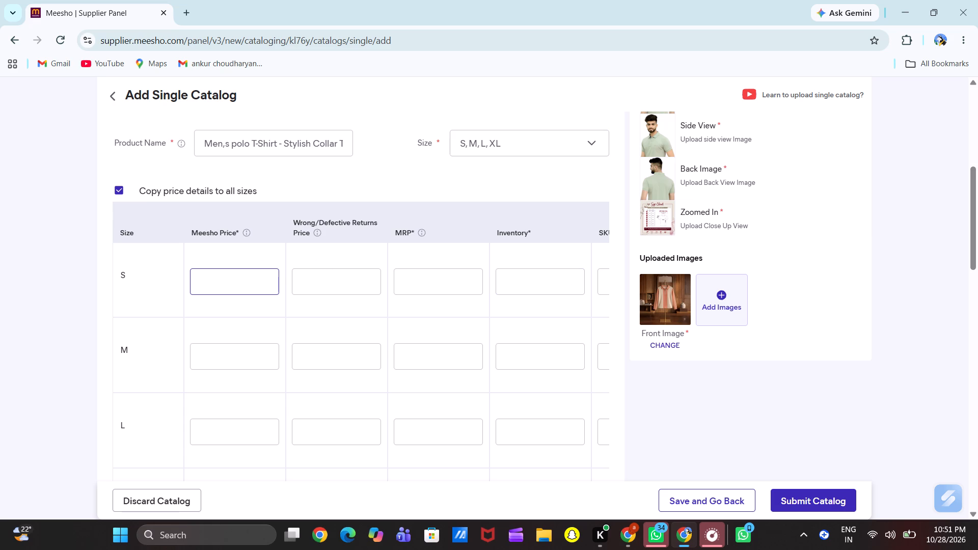
click(235, 279)
text(215)
key(BackSpace)
key(BackSpace)
key(BackSpace)
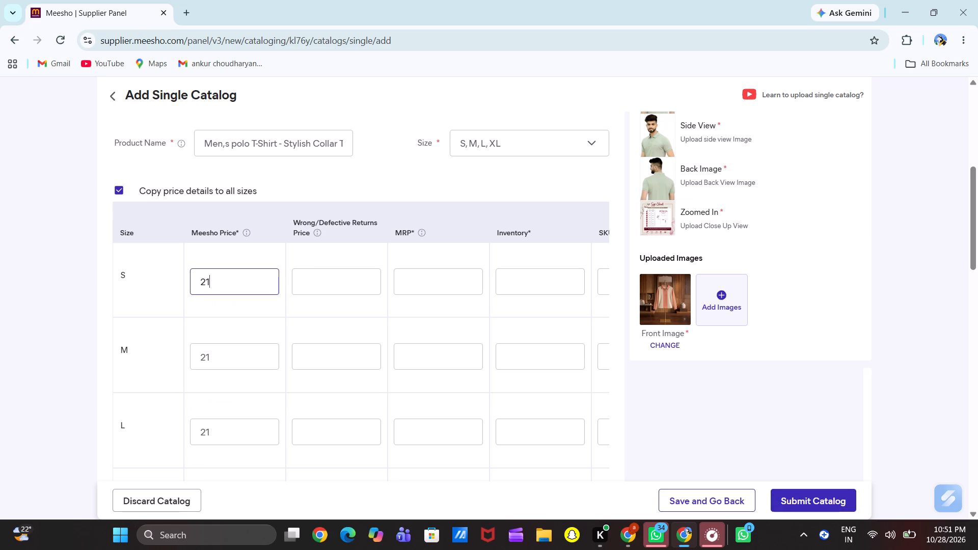
key(BackSpace)
text(21)
key(6)
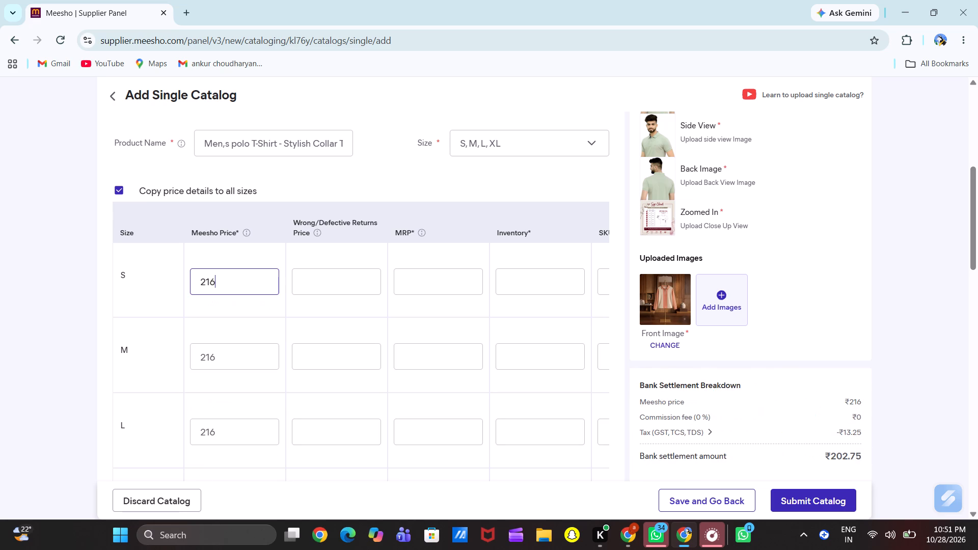
Set the Wrong/Defective Returns Price to 215 and the MRP to 799 for all sizes.
click(303, 280)
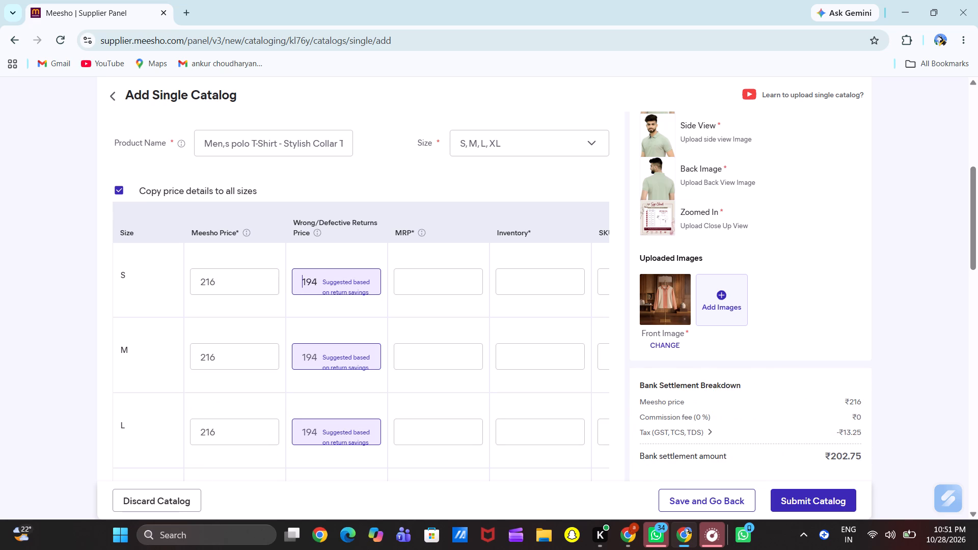
click(318, 283)
key(BackSpace)
key(BackSpace)
key(BackSpace)
key(BackSpace)
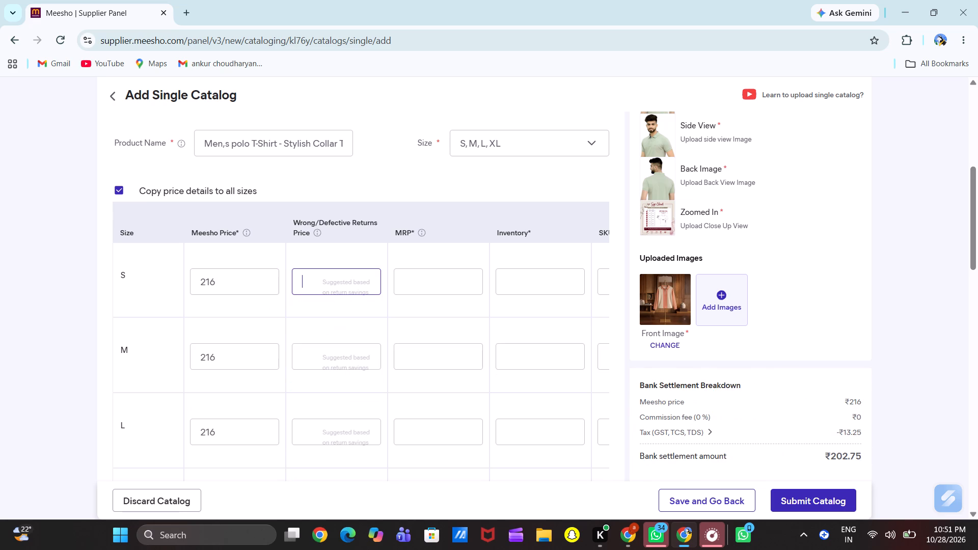
text(215)
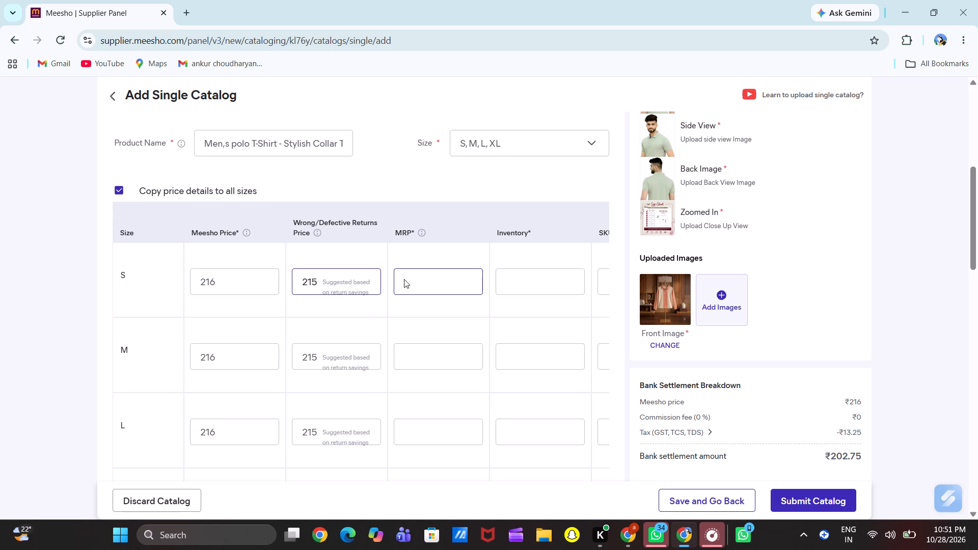
click(406, 278)
text(799)
Enter an inventory of 100 for each of the sizes S, M, L and XL.
click(555, 273)
text(100)
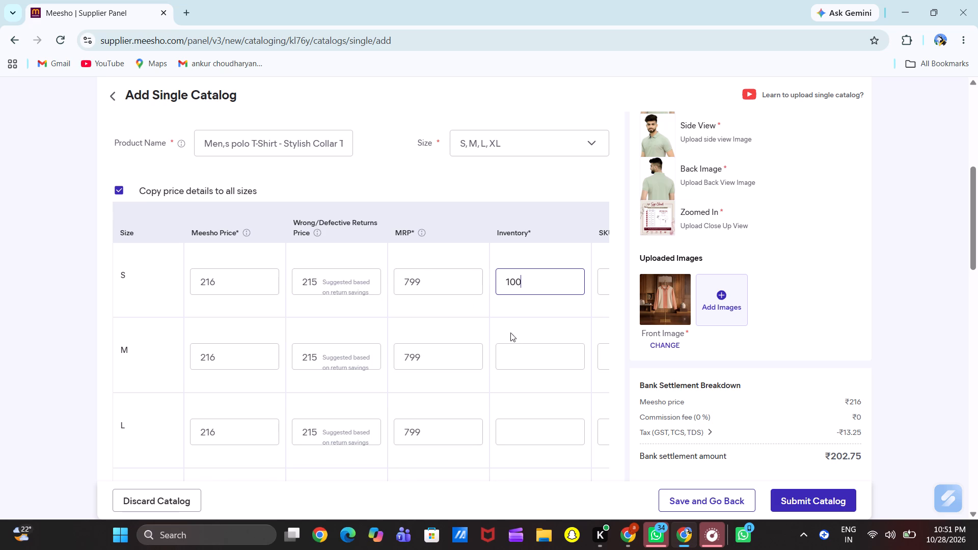
click(522, 351)
text(100)
click(516, 434)
text(100)
scroll(437, 392, down, 3)
click(510, 367)
text(100)
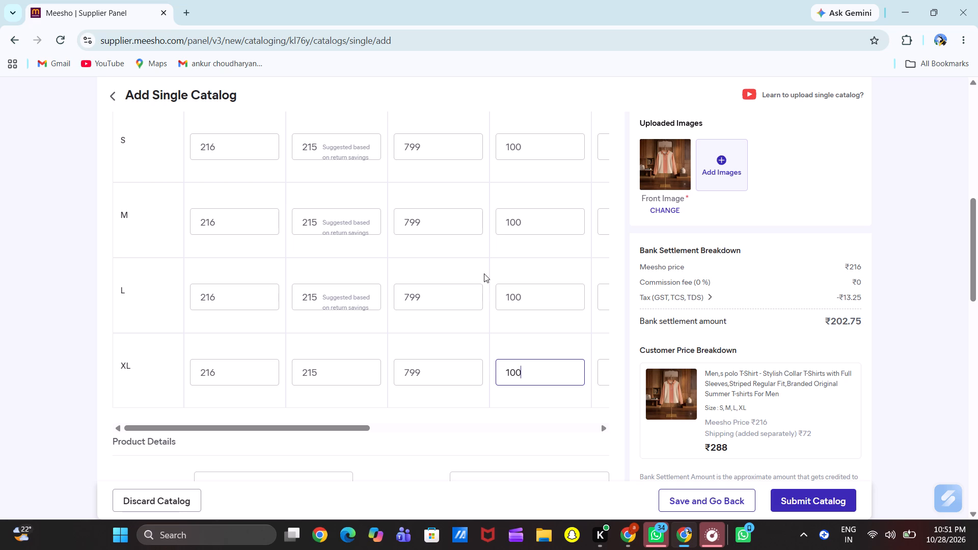
Set the chest size for size S to 32 inches.
scroll(442, 240, left, 4)
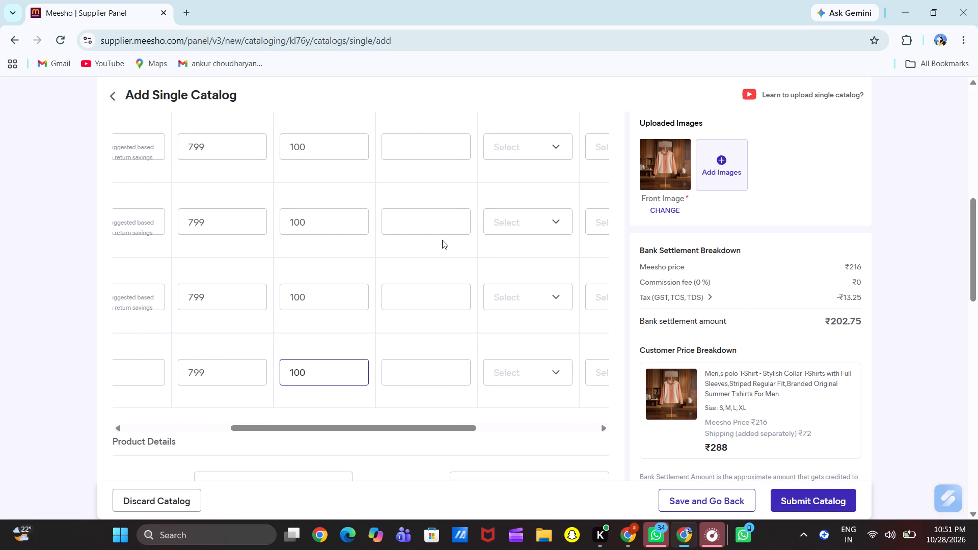
scroll(422, 145, up, 1)
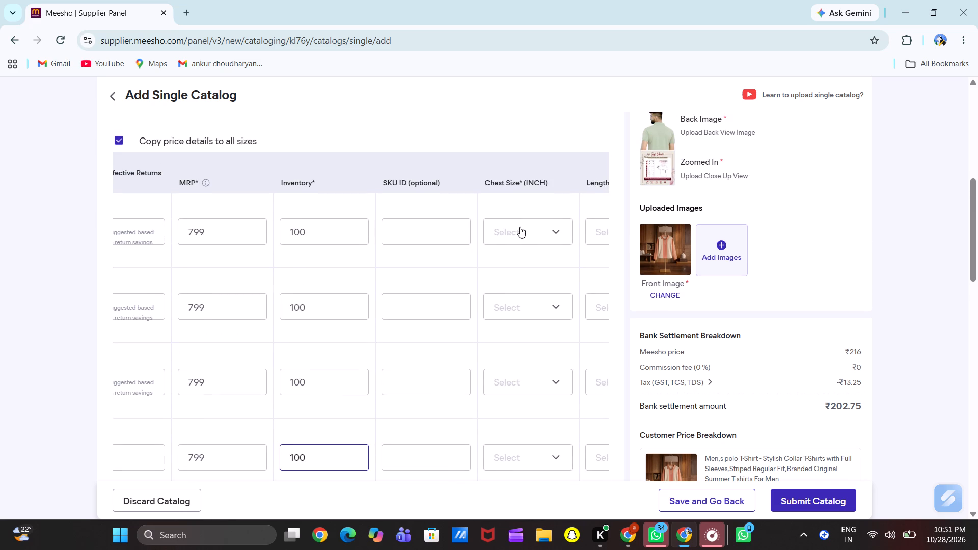
click(529, 229)
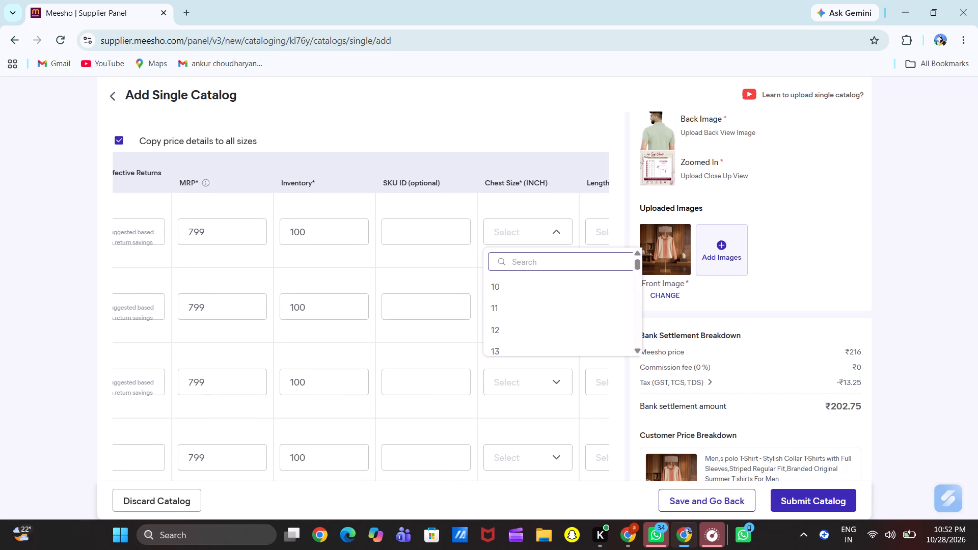
click(538, 267)
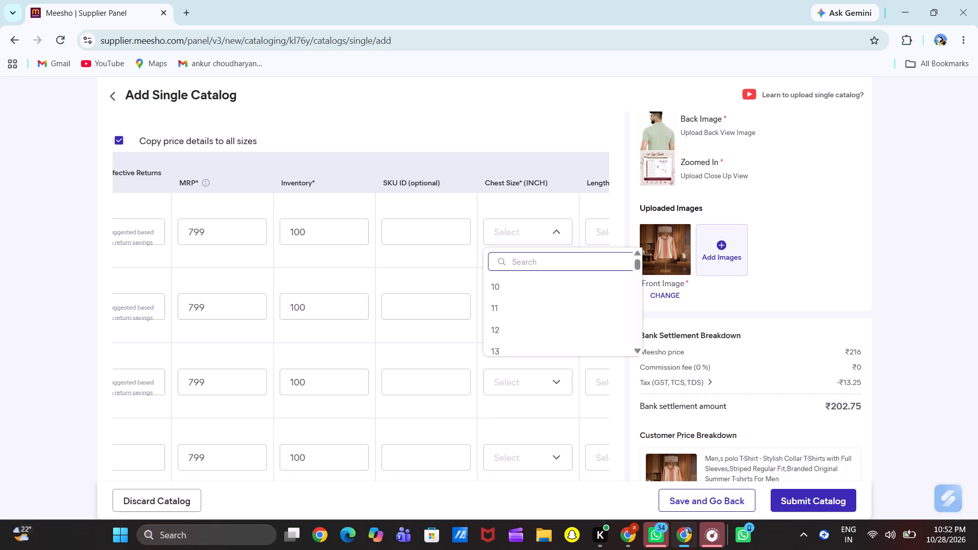
click(533, 262)
scroll(525, 321, down, 5)
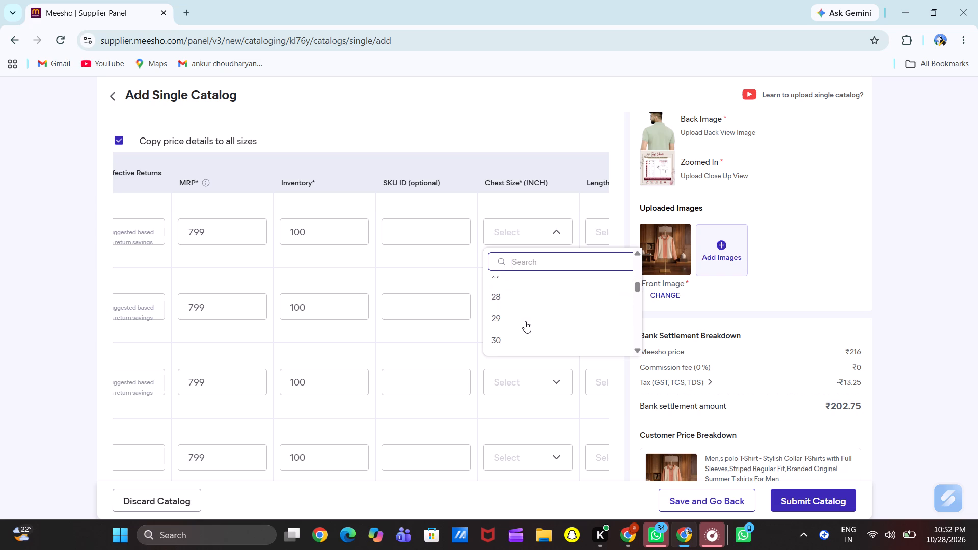
scroll(525, 321, down, 2)
click(525, 321)
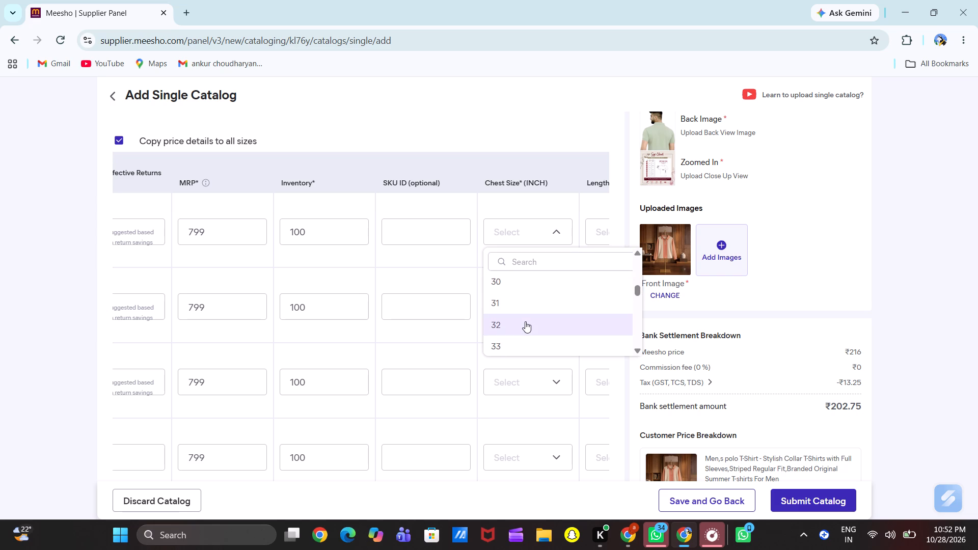
Set the chest size for size M to 34 inches.
click(517, 313)
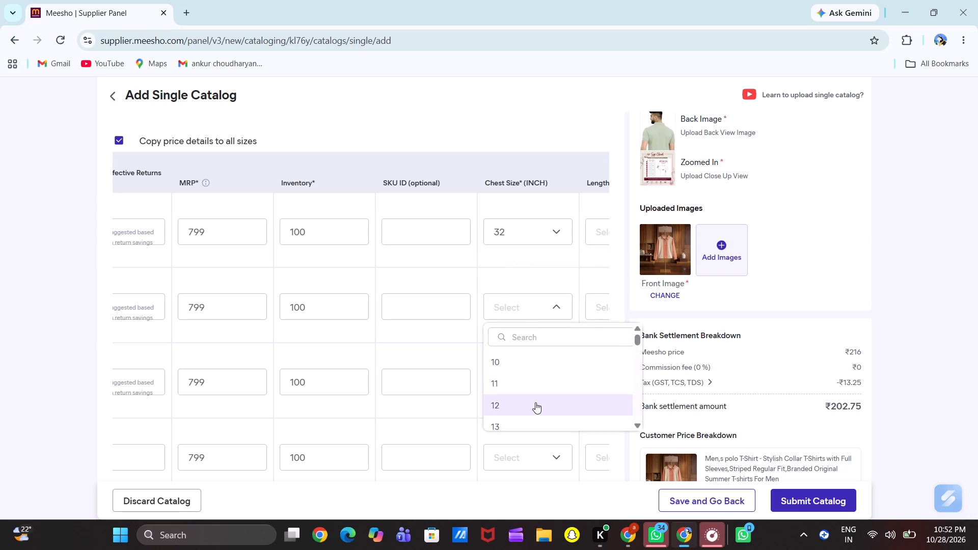
scroll(535, 402, down, 4)
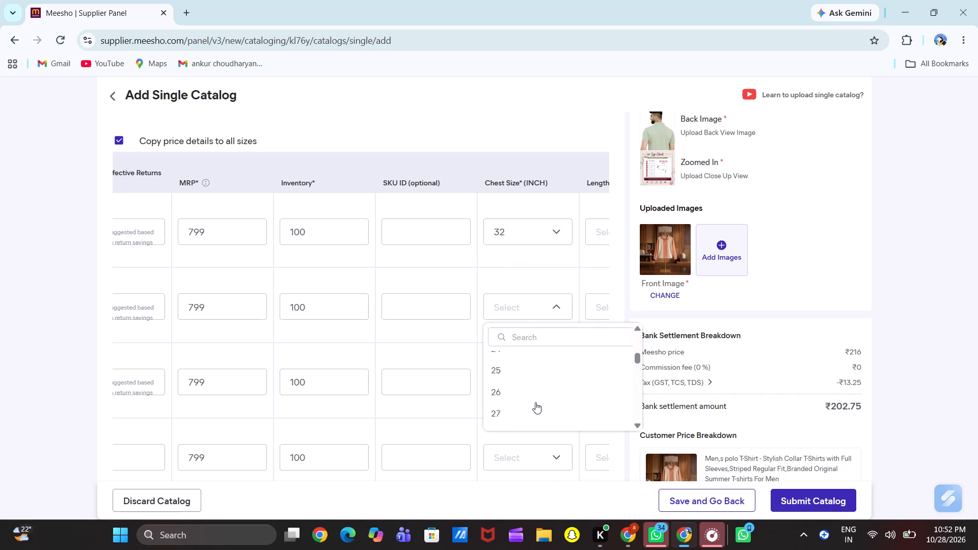
scroll(535, 402, down, 4)
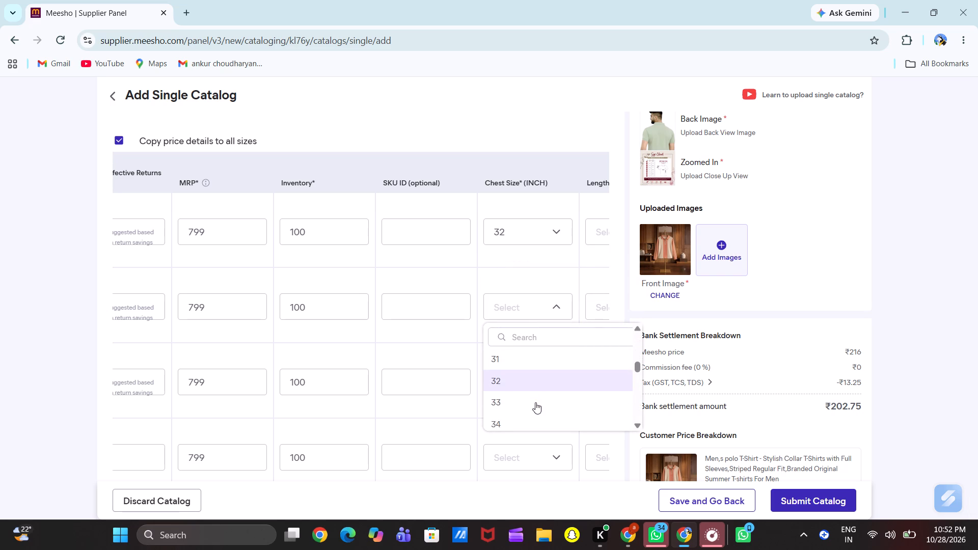
scroll(535, 402, down, 1)
click(528, 399)
Set the chest size for size L to 36 inches.
click(520, 389)
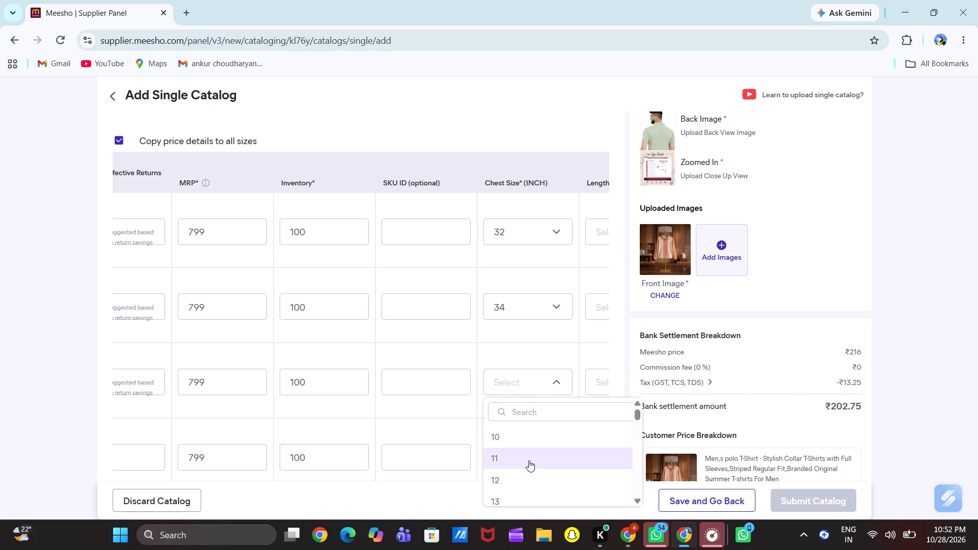
scroll(529, 460, down, 4)
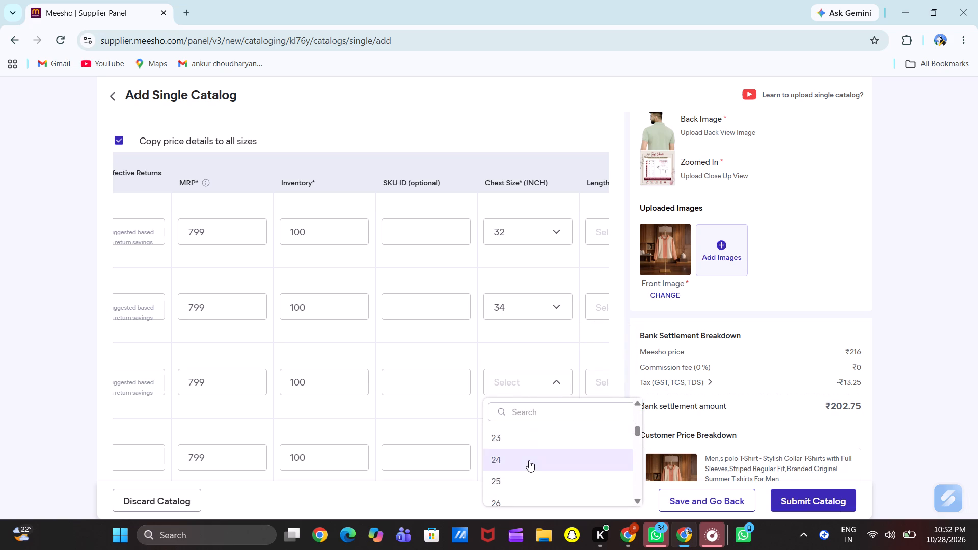
scroll(529, 460, down, 4)
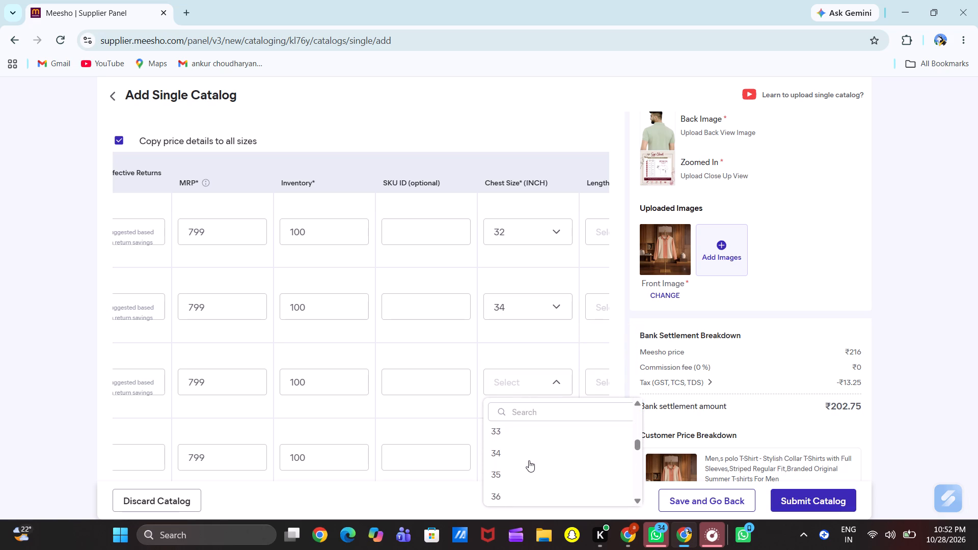
scroll(529, 460, down, 2)
click(529, 460)
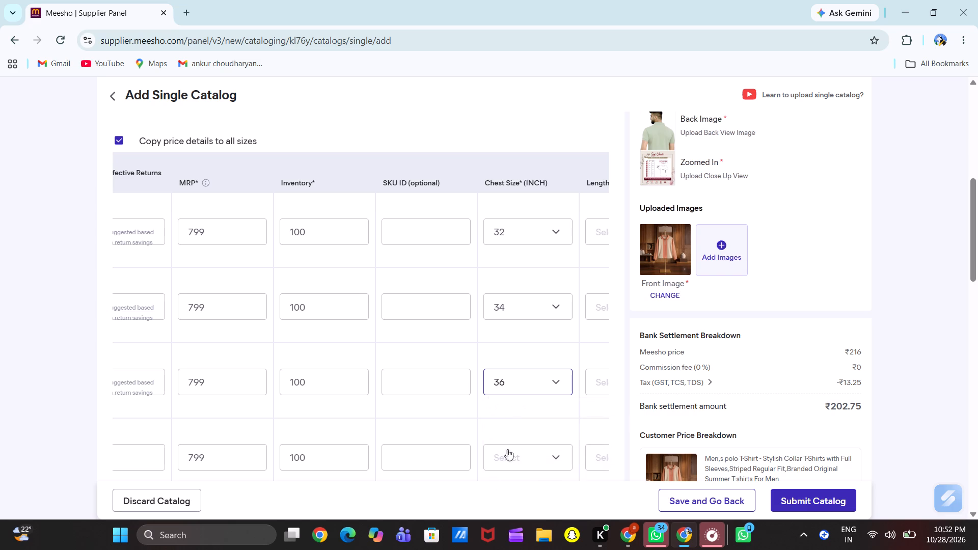
Set the chest size for size XL to 40 inches.
click(507, 457)
scroll(511, 481, down, 2)
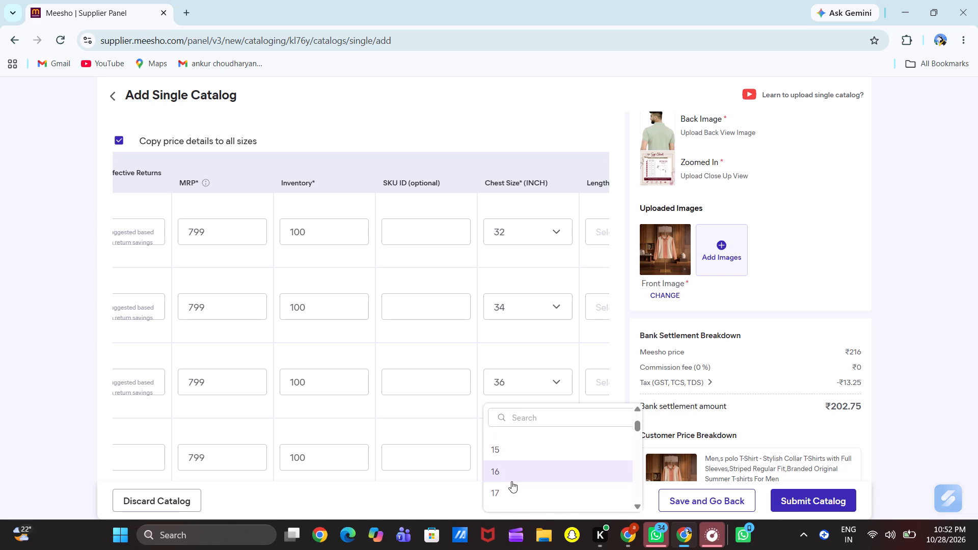
scroll(511, 481, down, 5)
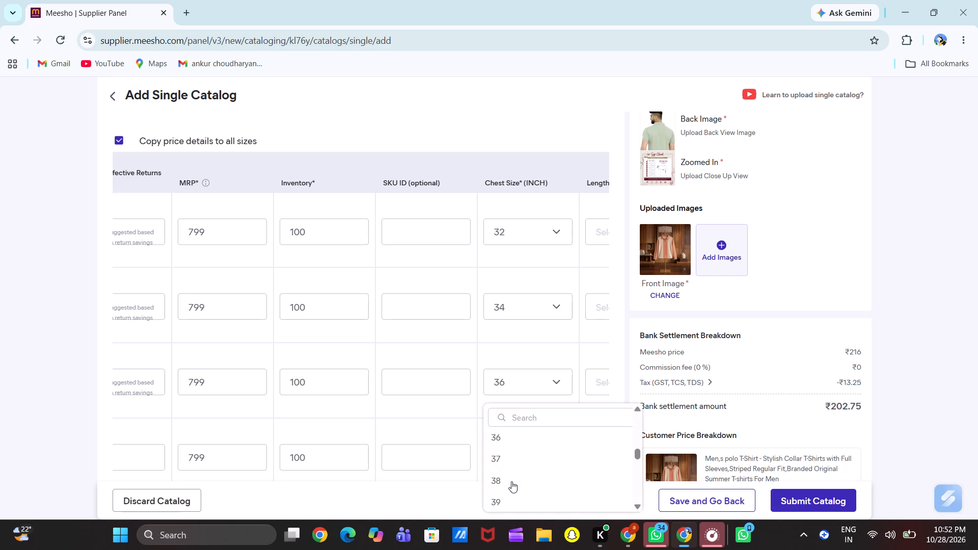
scroll(511, 481, down, 2)
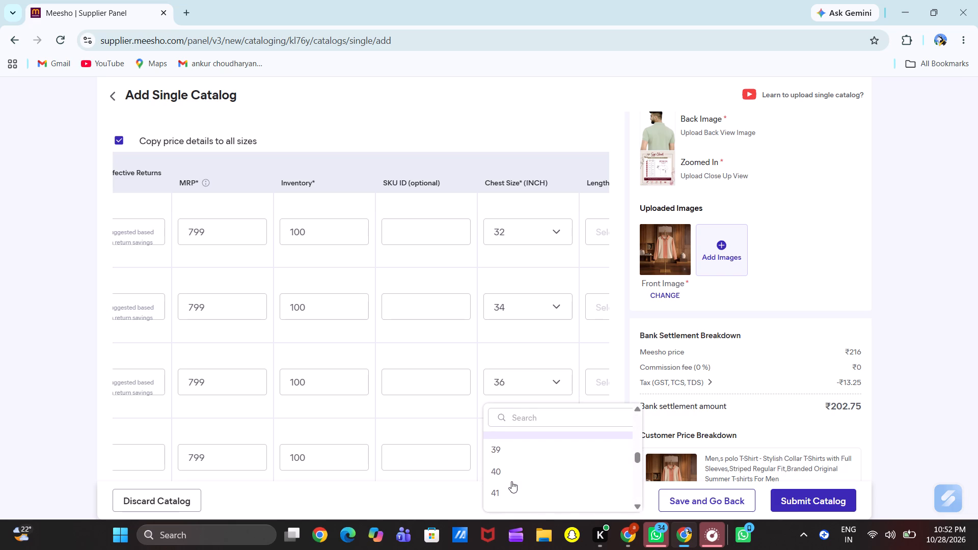
scroll(511, 481, down, 1)
click(508, 471)
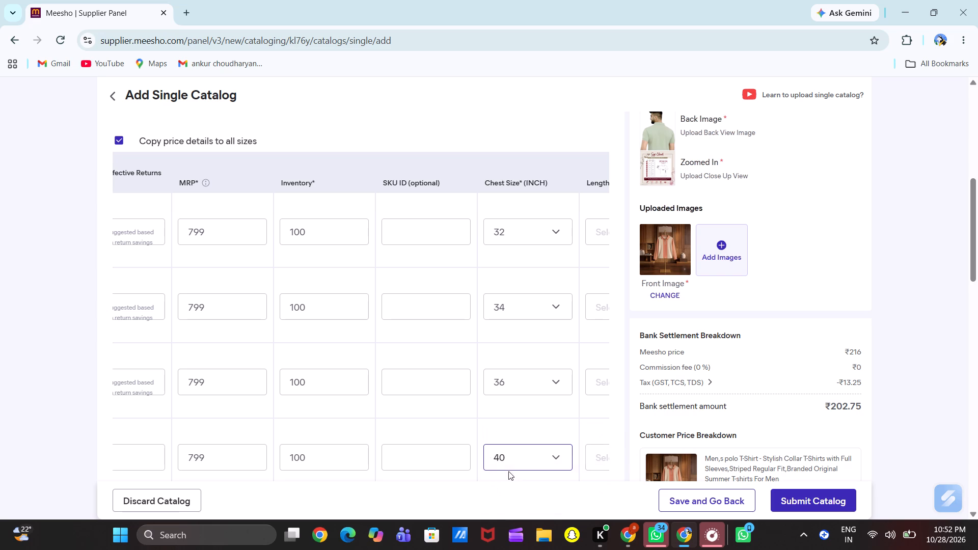
Set the length size for size S to 25.5 inches.
scroll(475, 430, left, 3)
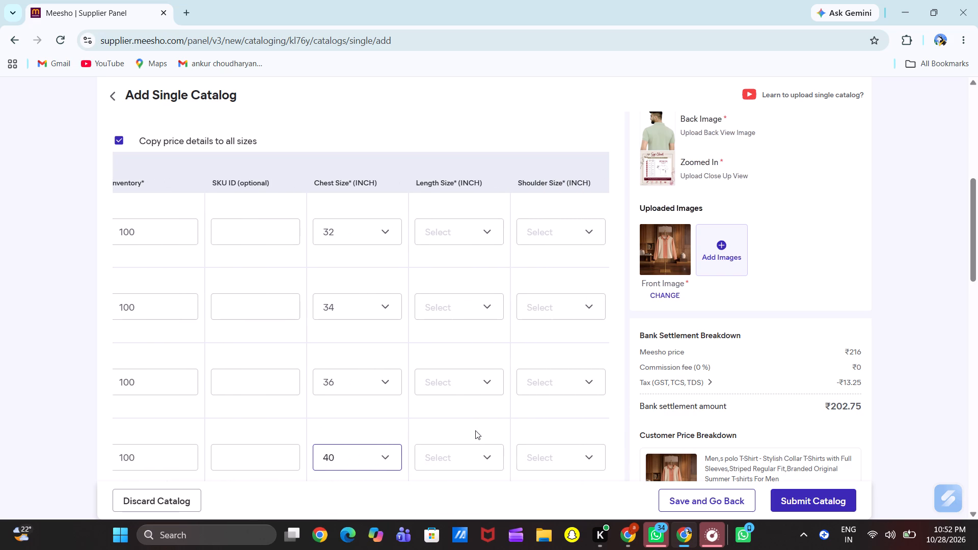
click(454, 240)
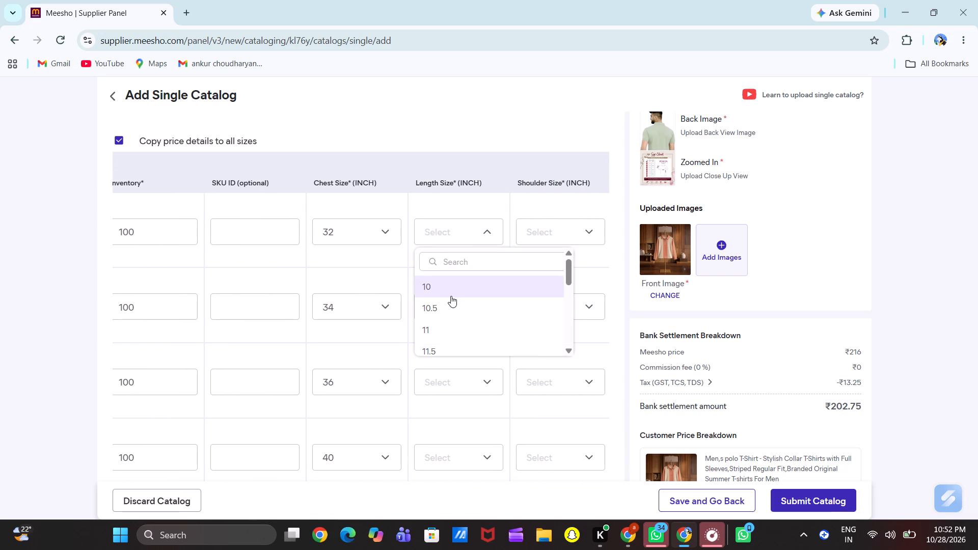
scroll(466, 324, down, 2)
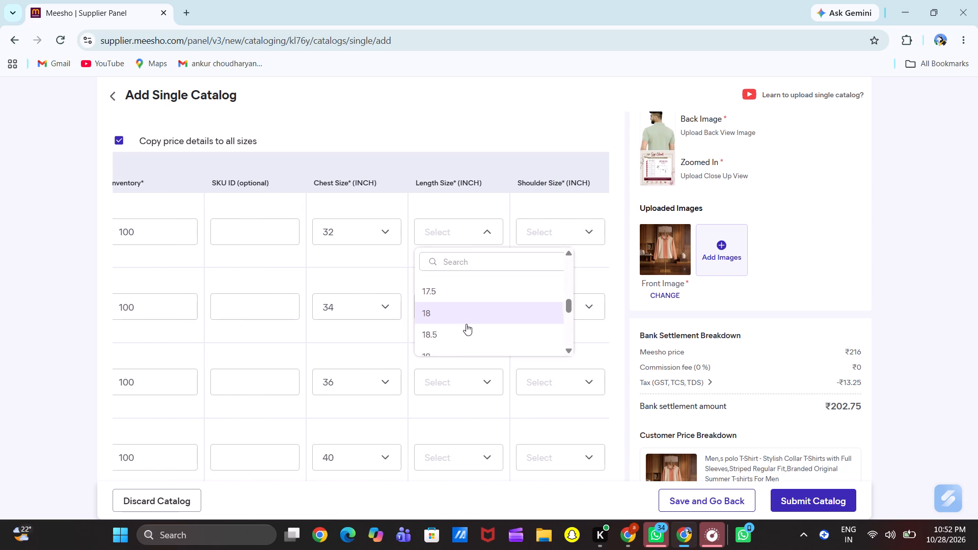
scroll(466, 324, down, 6)
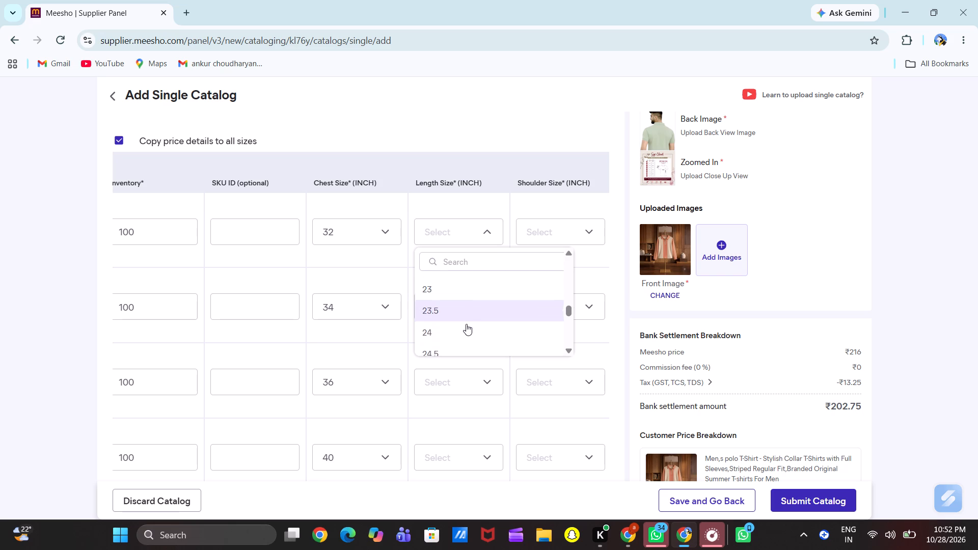
scroll(466, 324, down, 2)
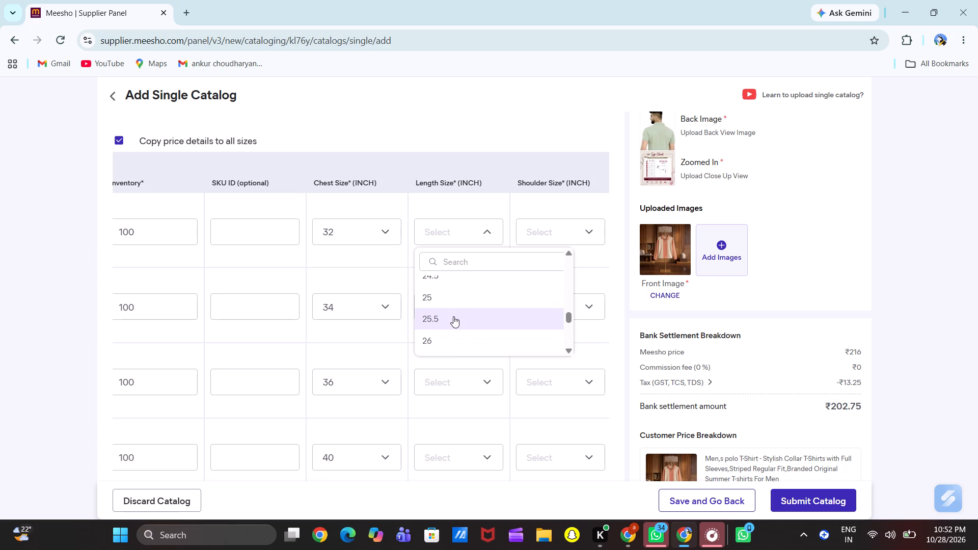
click(453, 316)
Set the length size for size M to 26.5 inches.
click(432, 310)
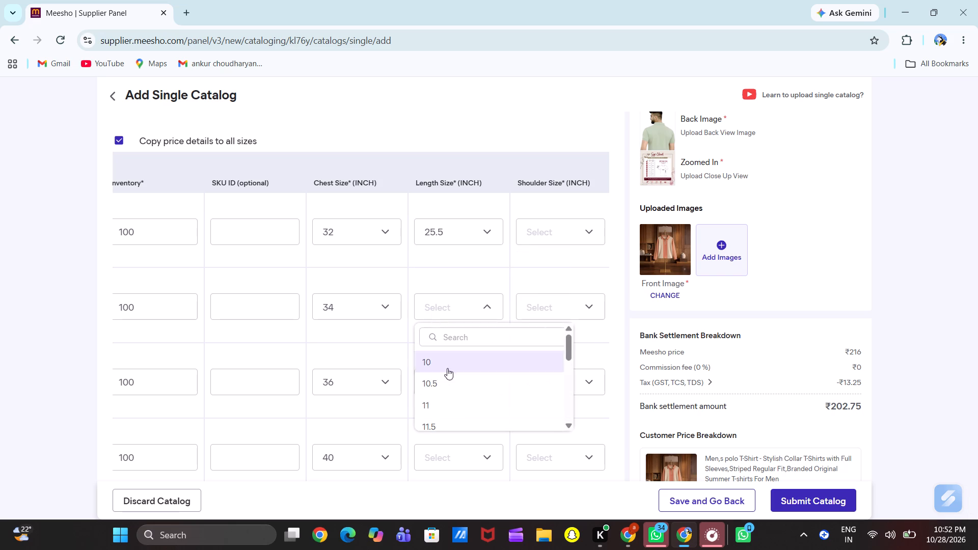
scroll(470, 396, down, 4)
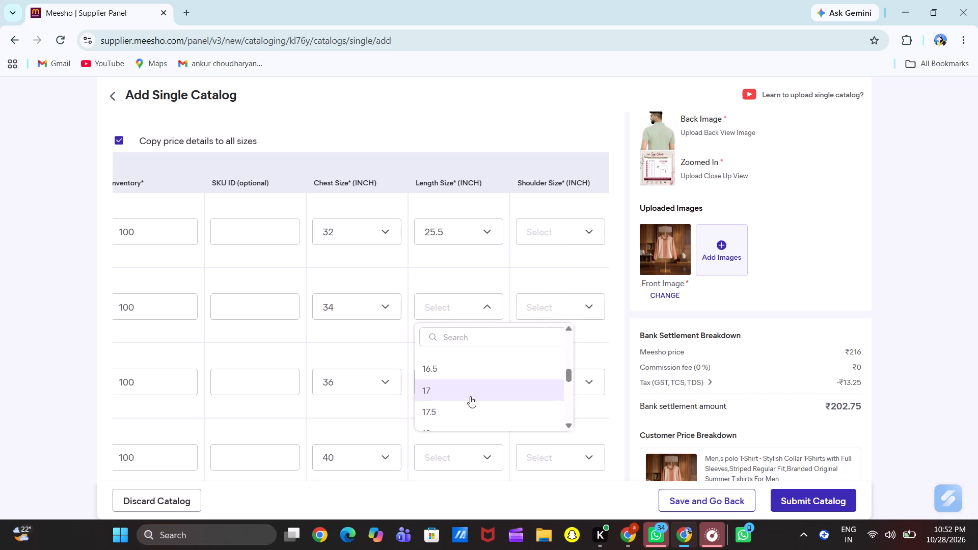
scroll(470, 396, down, 4)
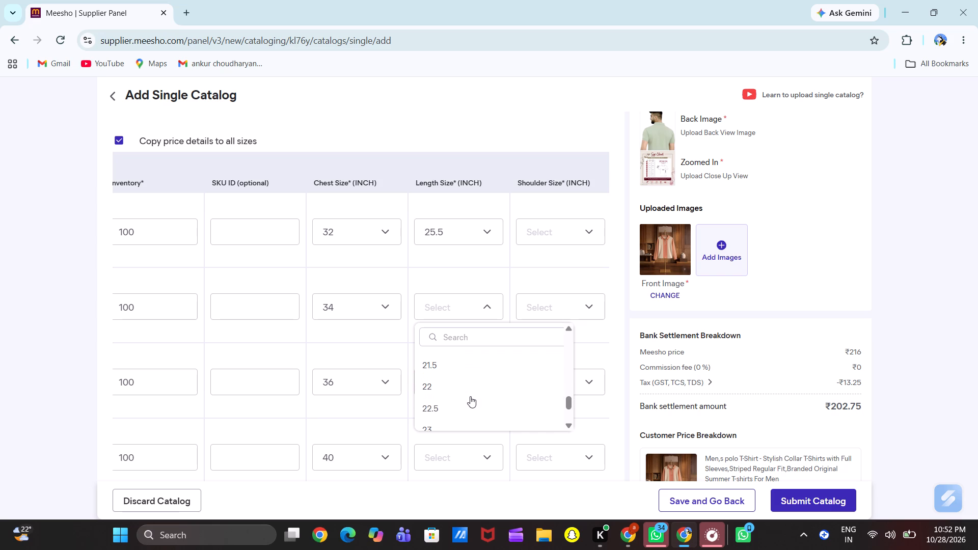
scroll(470, 396, down, 3)
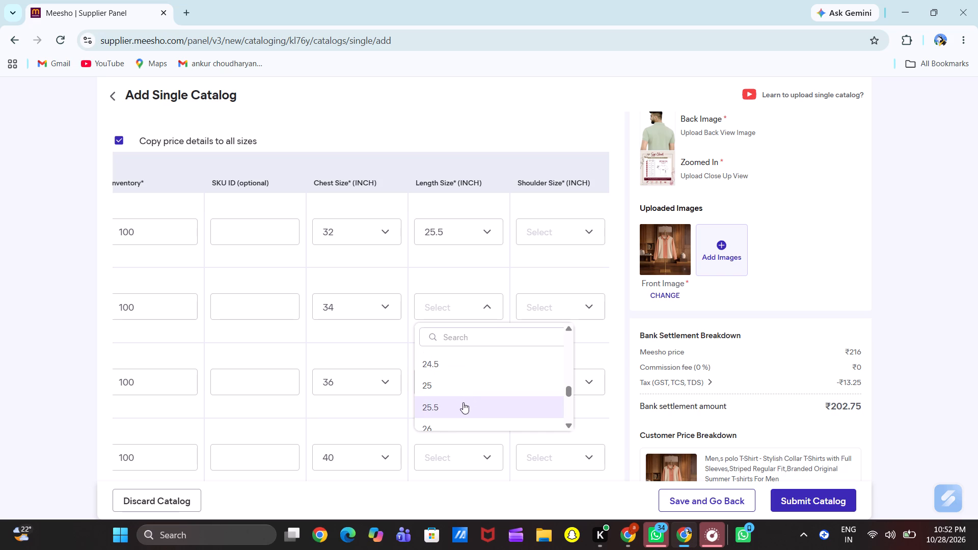
scroll(461, 403, down, 1)
click(461, 403)
Set the length size for size L to 27.5 inches.
click(449, 377)
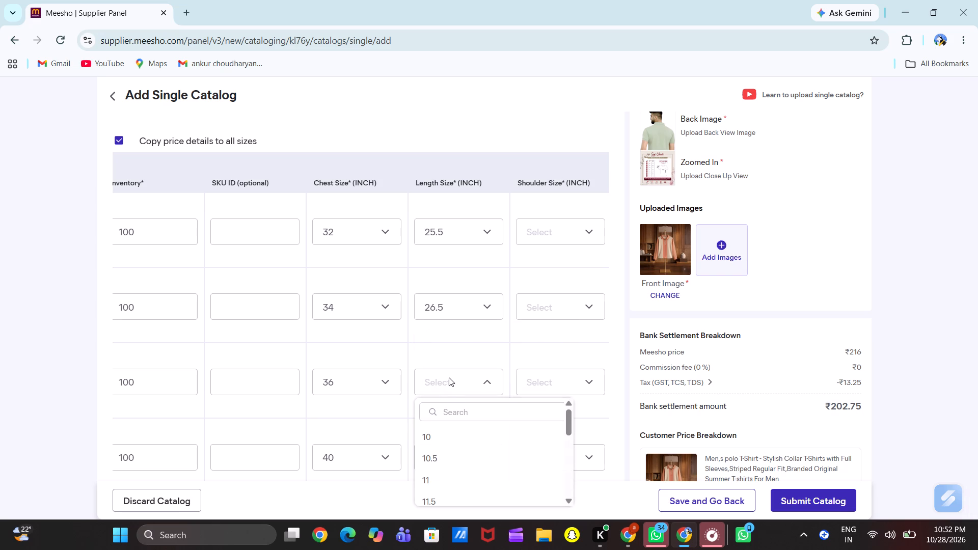
scroll(484, 461, down, 5)
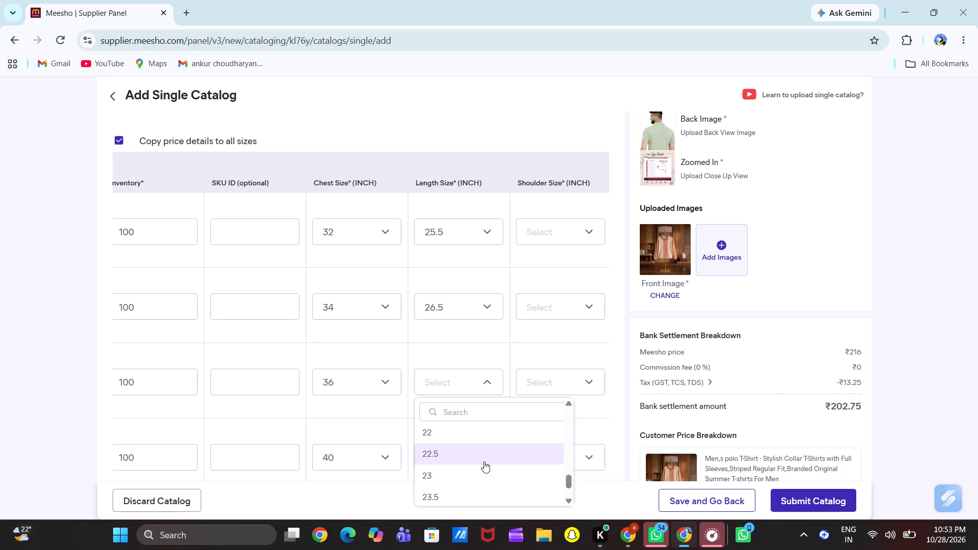
scroll(484, 461, down, 4)
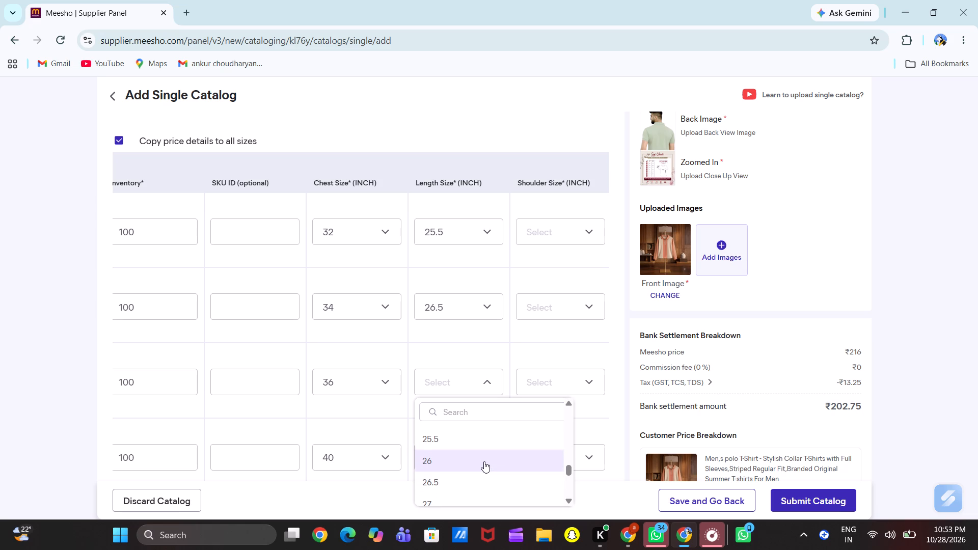
scroll(484, 461, down, 1)
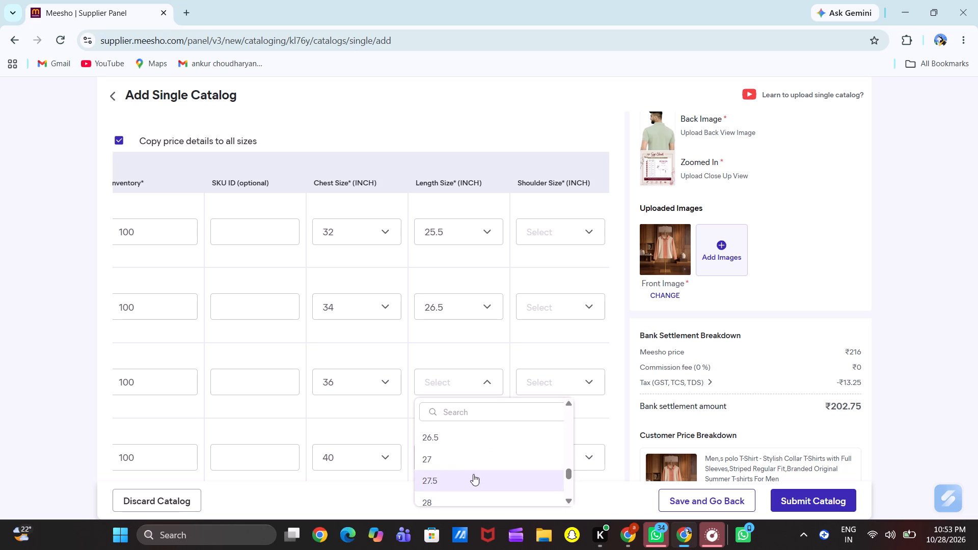
click(471, 478)
Set the length size for size XL to 28.5 inches.
click(445, 462)
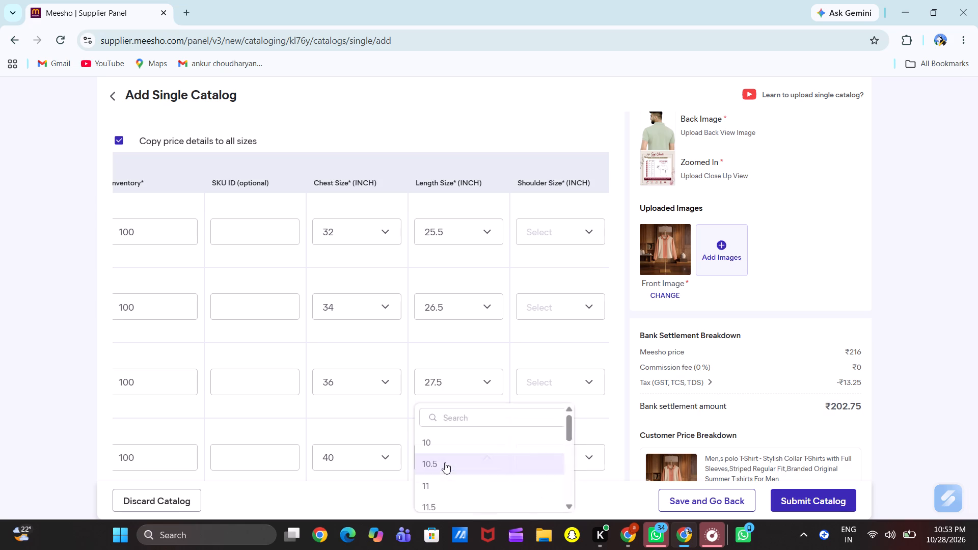
scroll(463, 492, down, 7)
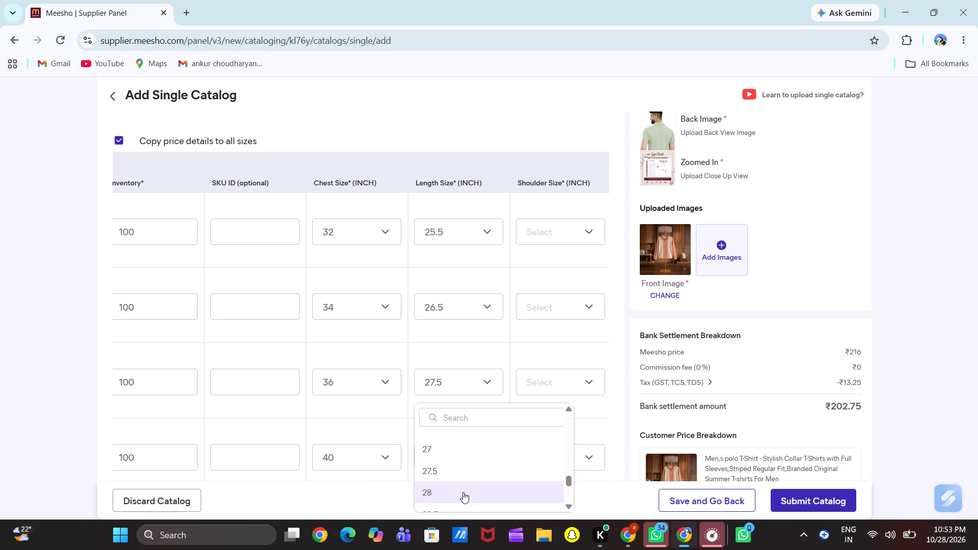
scroll(463, 492, down, 1)
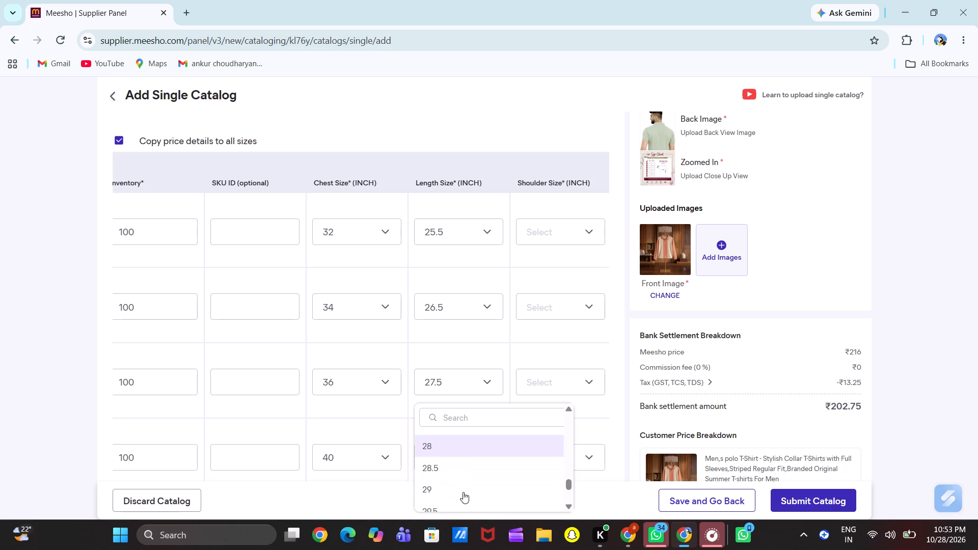
scroll(463, 492, down, 1)
click(442, 465)
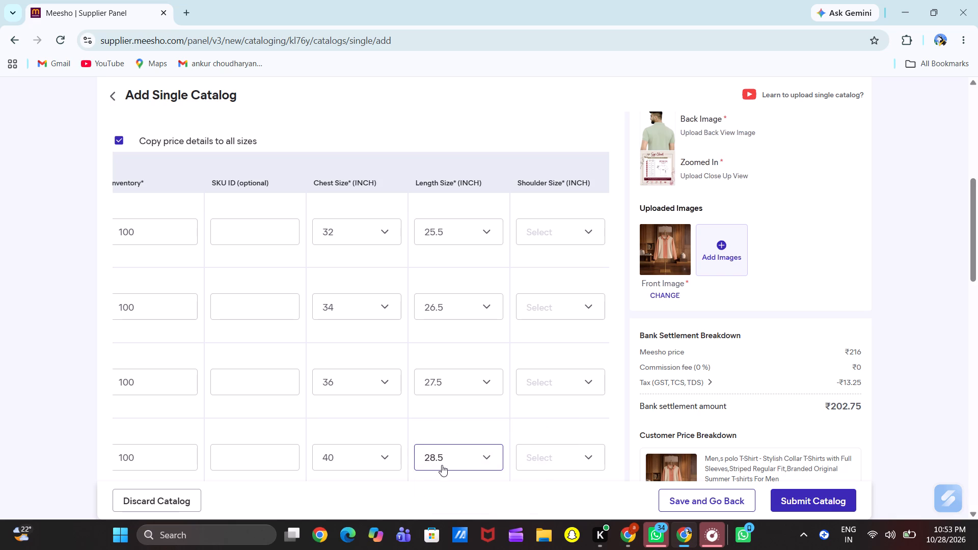
Set the shoulder size to 14.5 inches for size S and 15.5 inches for size M.
click(544, 233)
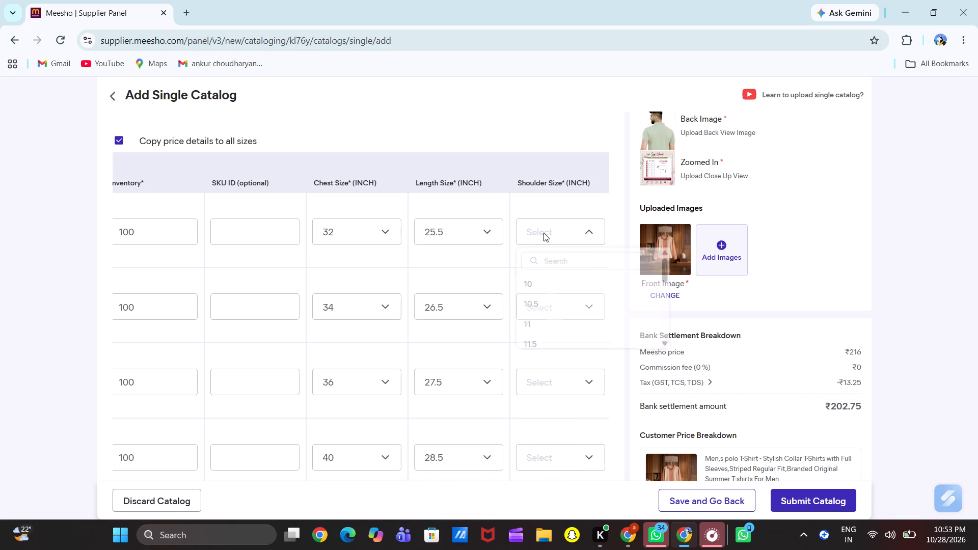
scroll(545, 310, down, 2)
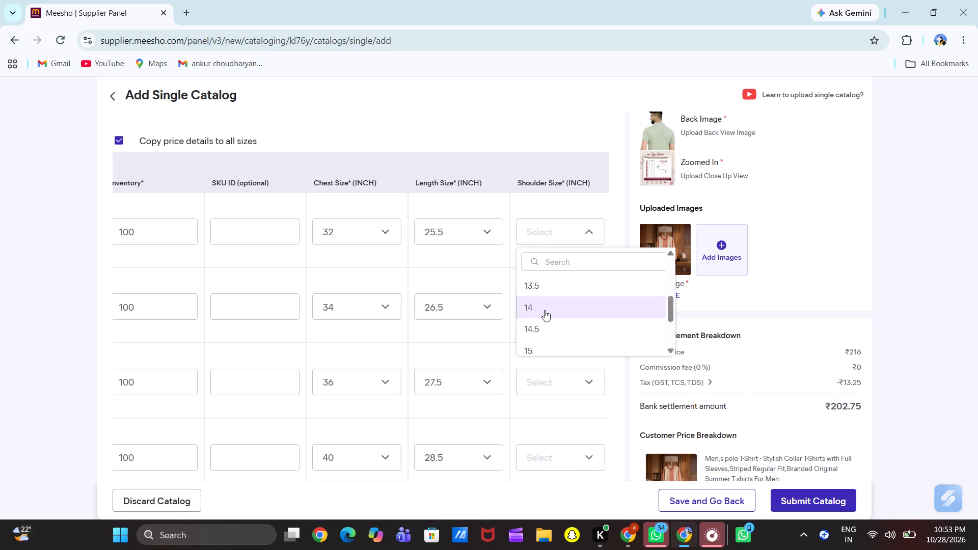
click(546, 327)
click(542, 312)
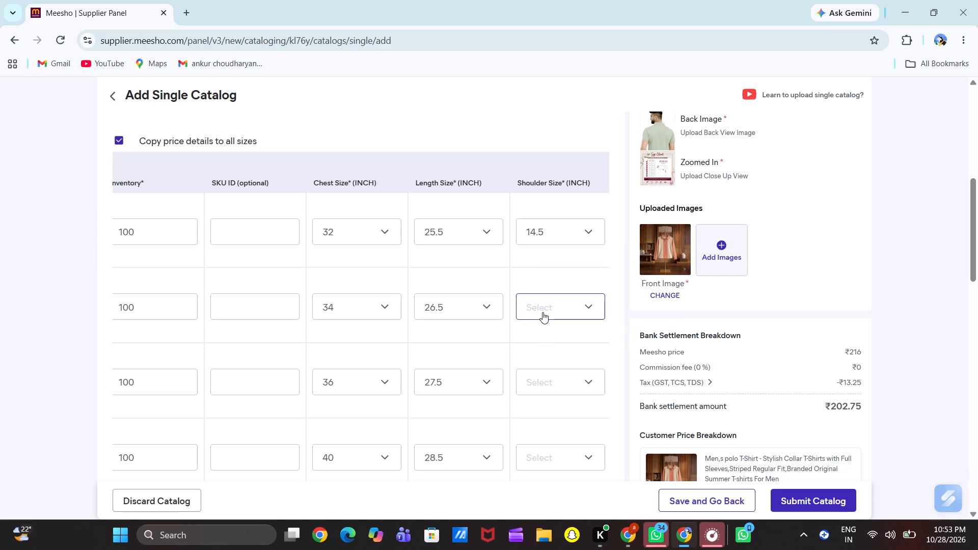
scroll(553, 393, down, 3)
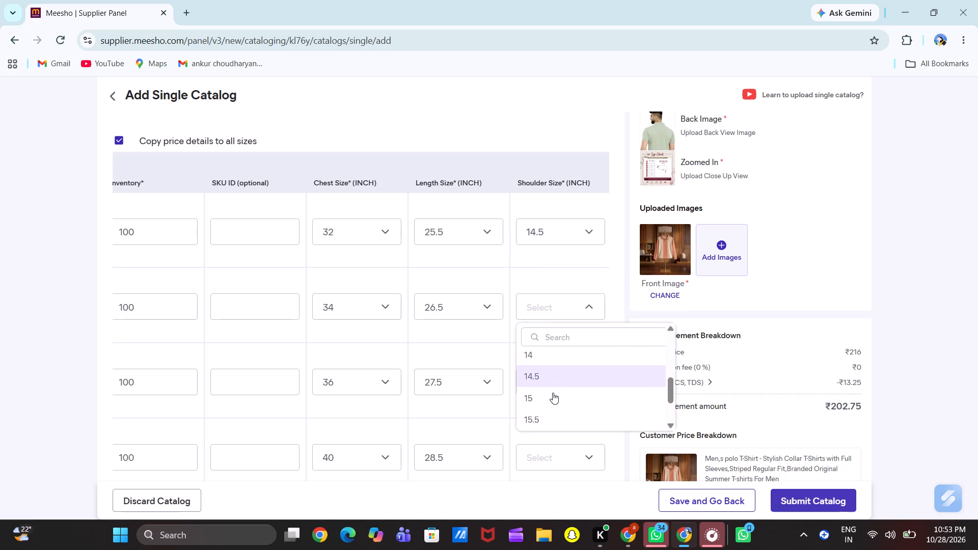
click(553, 393)
Set the shoulder size to 17.5 inches for size L and 18.5 inches for size XL.
click(547, 387)
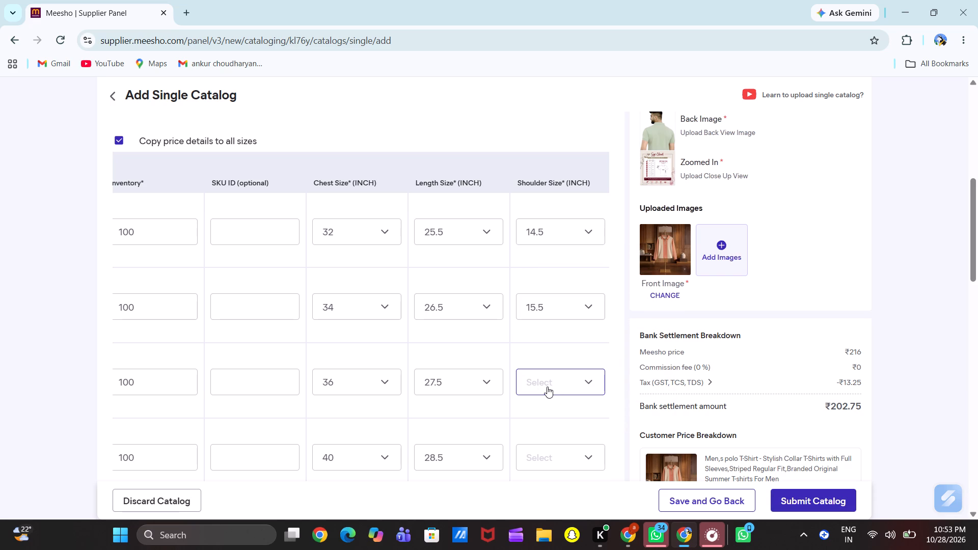
scroll(565, 453, down, 3)
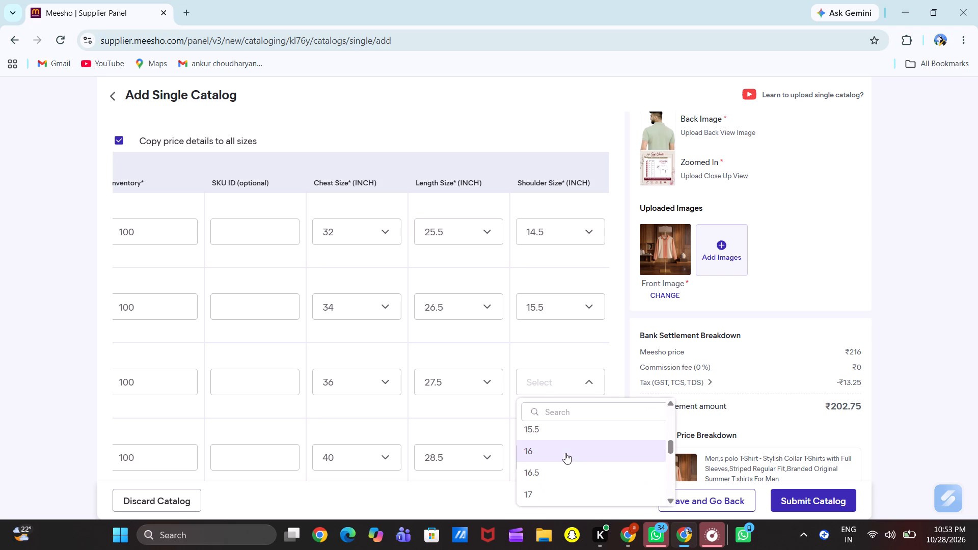
scroll(565, 453, down, 1)
click(553, 444)
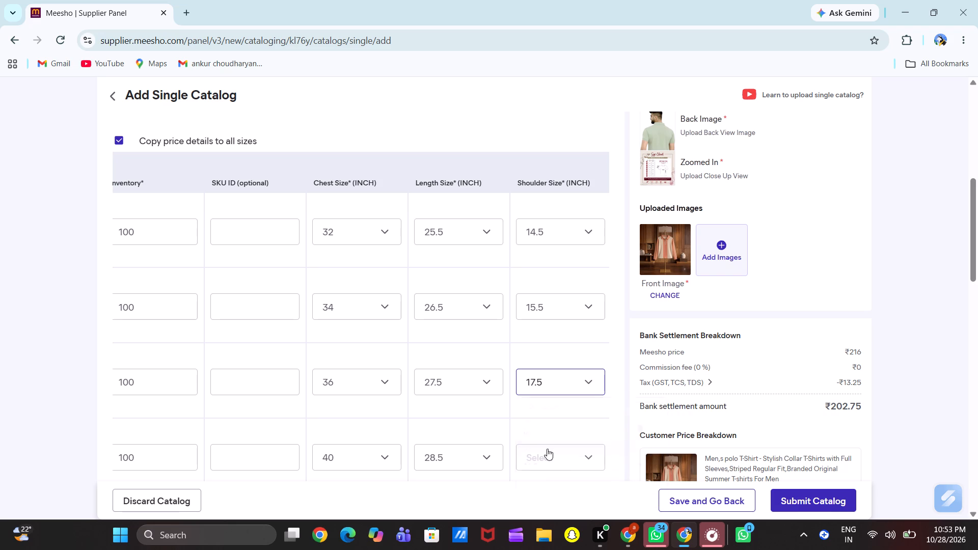
click(546, 464)
scroll(561, 490, down, 2)
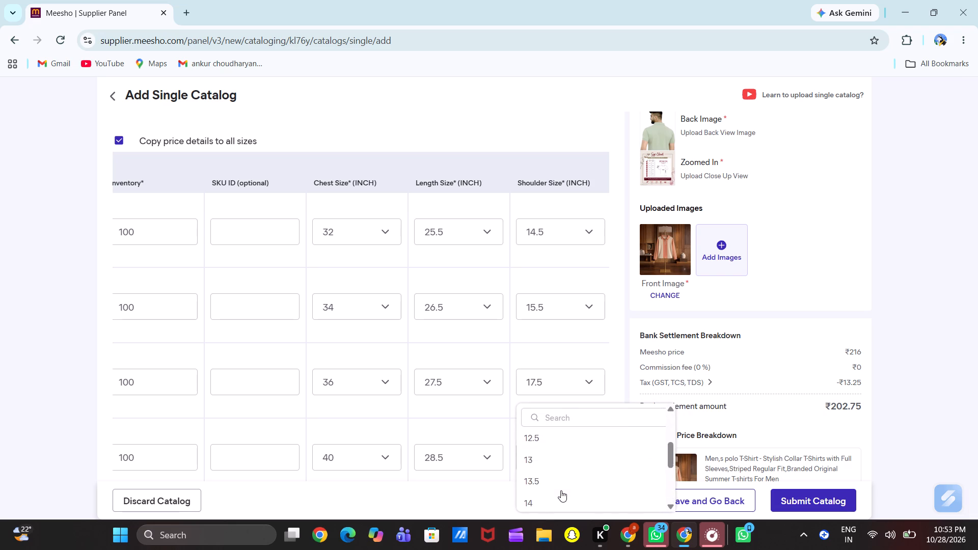
scroll(561, 490, down, 3)
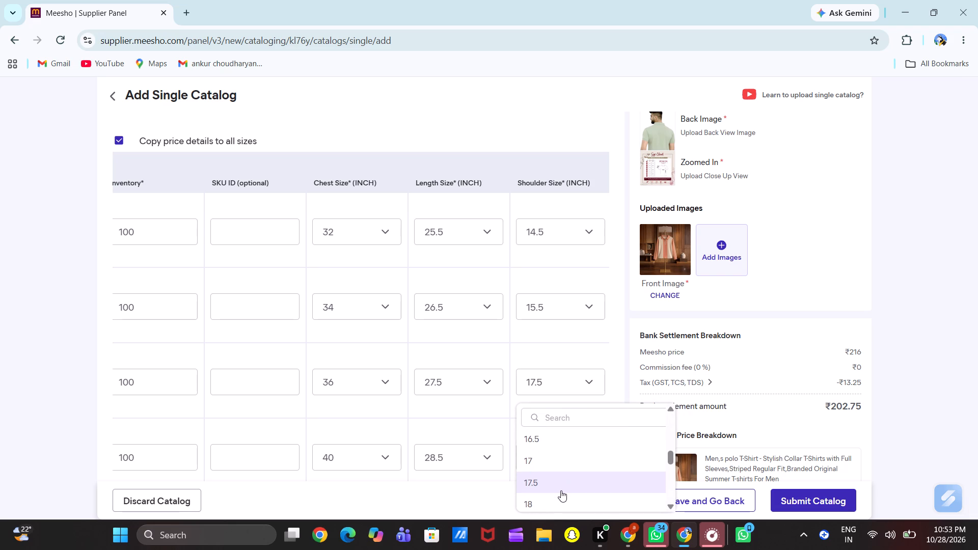
scroll(561, 490, down, 1)
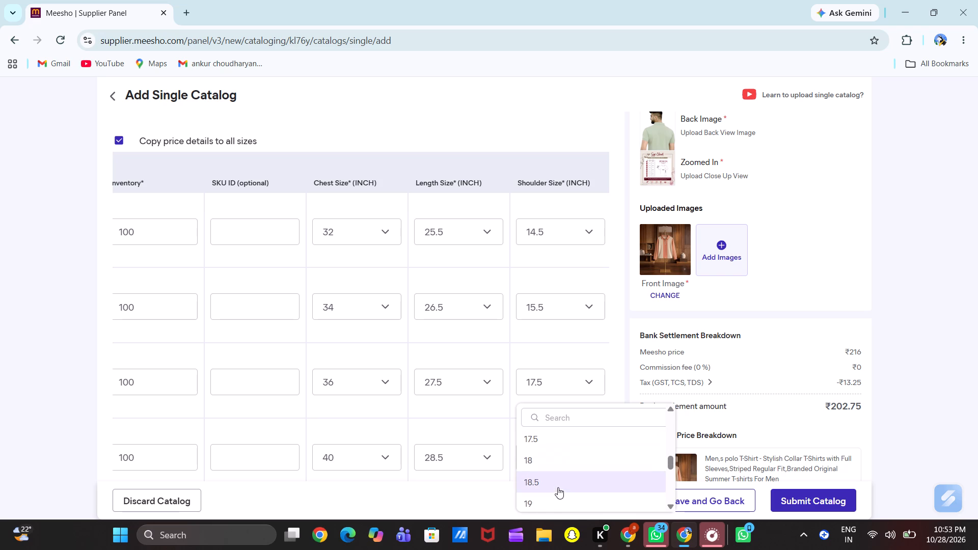
click(551, 479)
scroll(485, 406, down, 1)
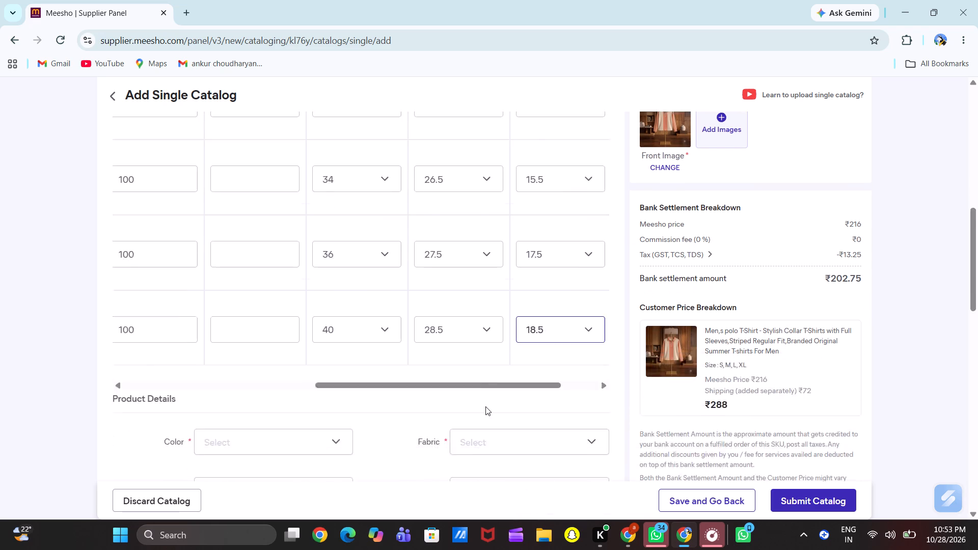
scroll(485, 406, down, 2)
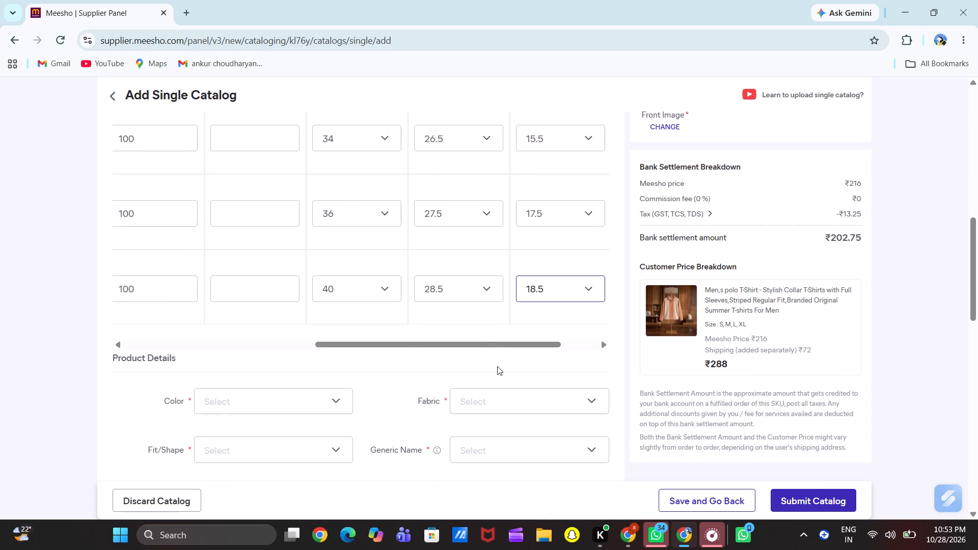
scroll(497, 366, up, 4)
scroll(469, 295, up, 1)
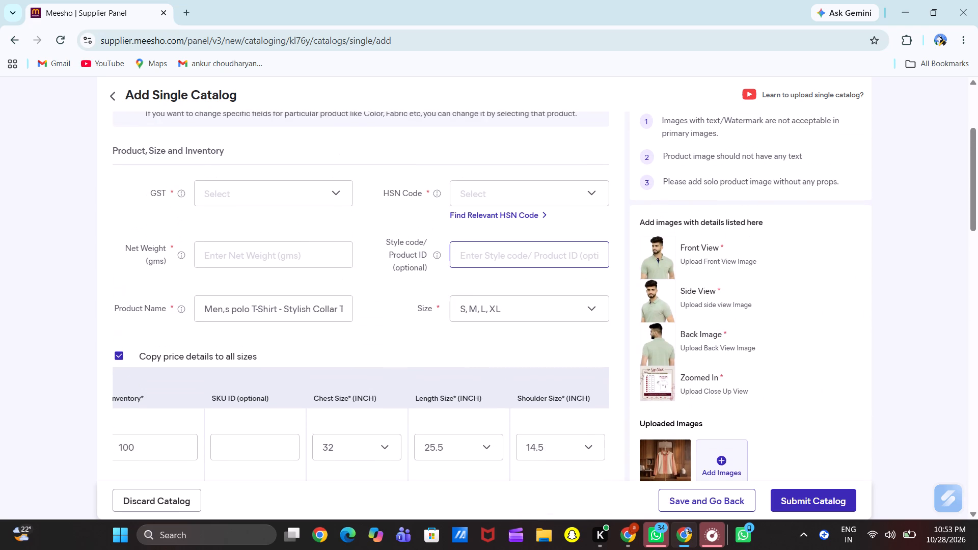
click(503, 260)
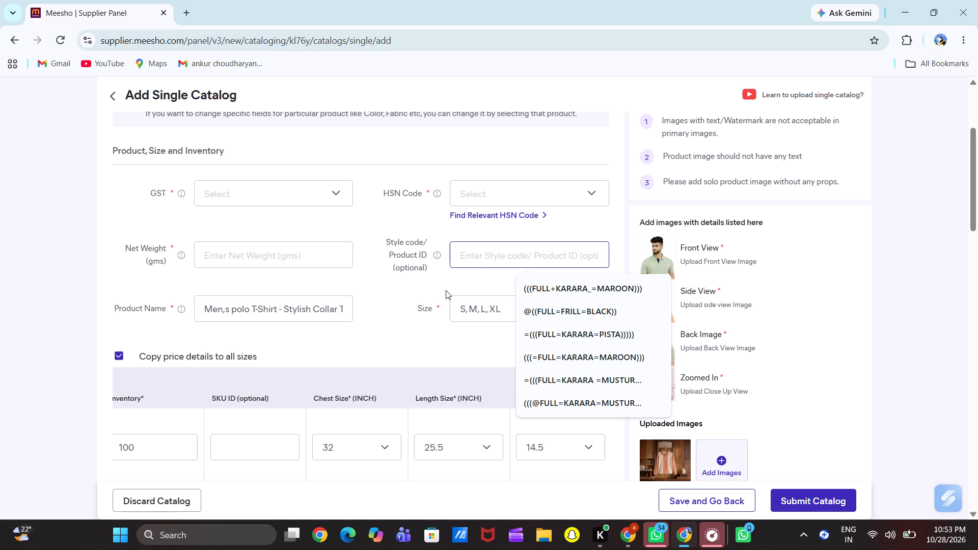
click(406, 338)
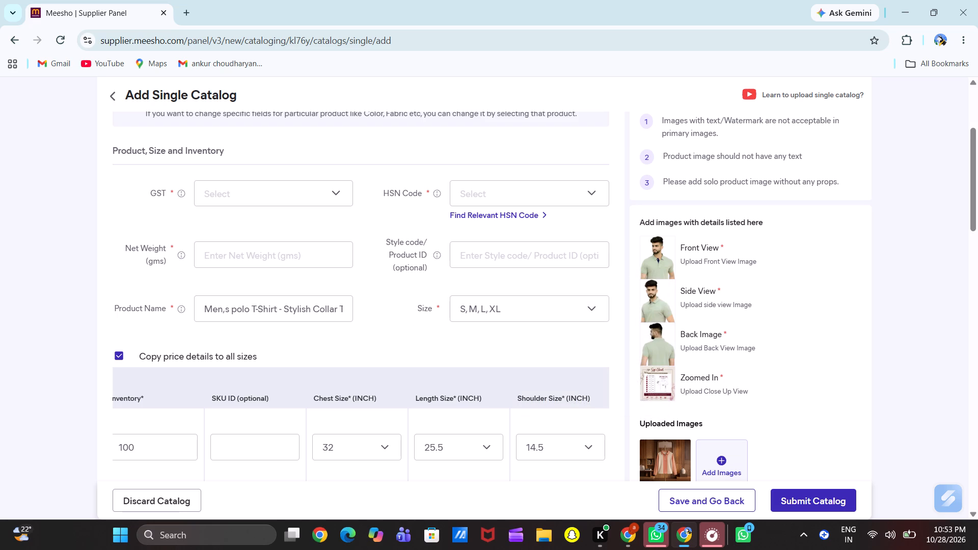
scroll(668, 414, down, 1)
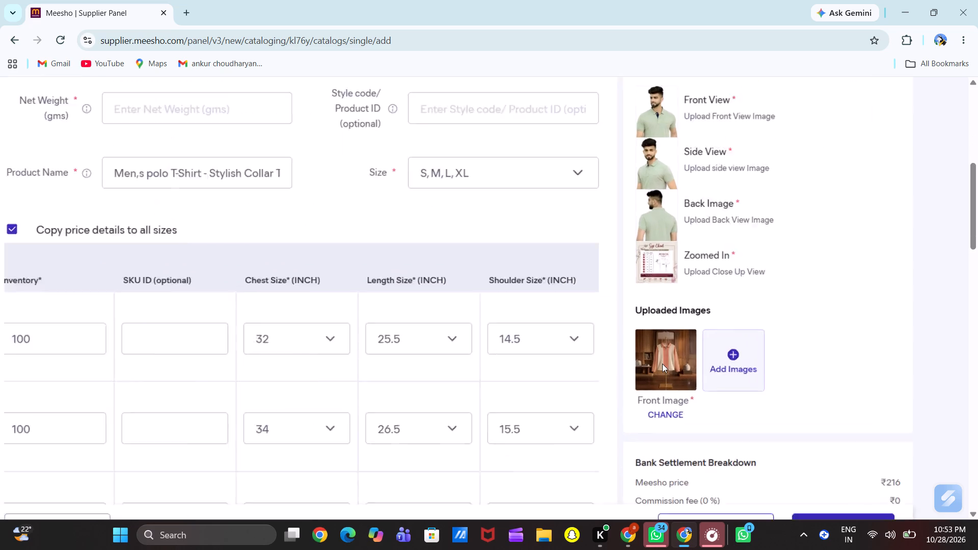
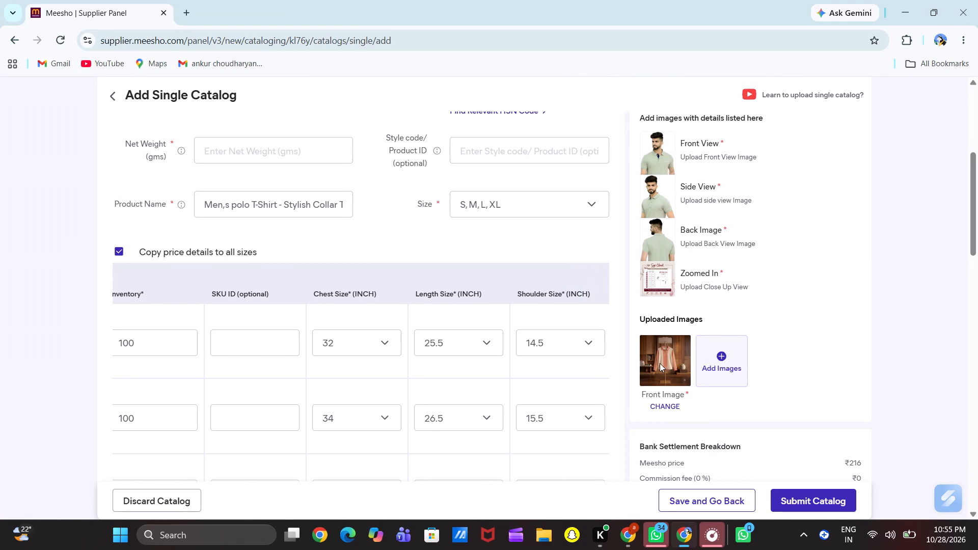
Set the product's GST to 5 and its HSN Code to 610910.
scroll(350, 246, down, 1)
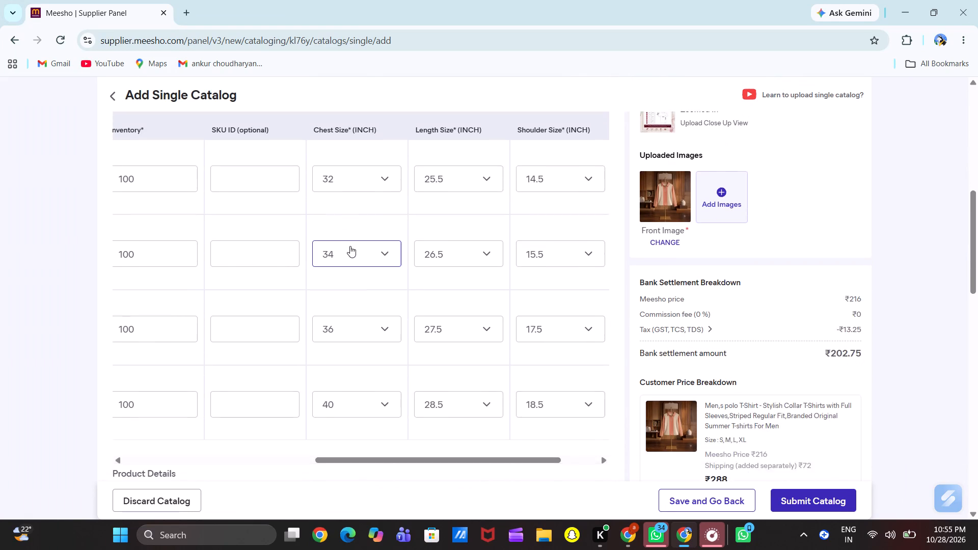
scroll(350, 246, down, 1)
scroll(397, 411, up, 1)
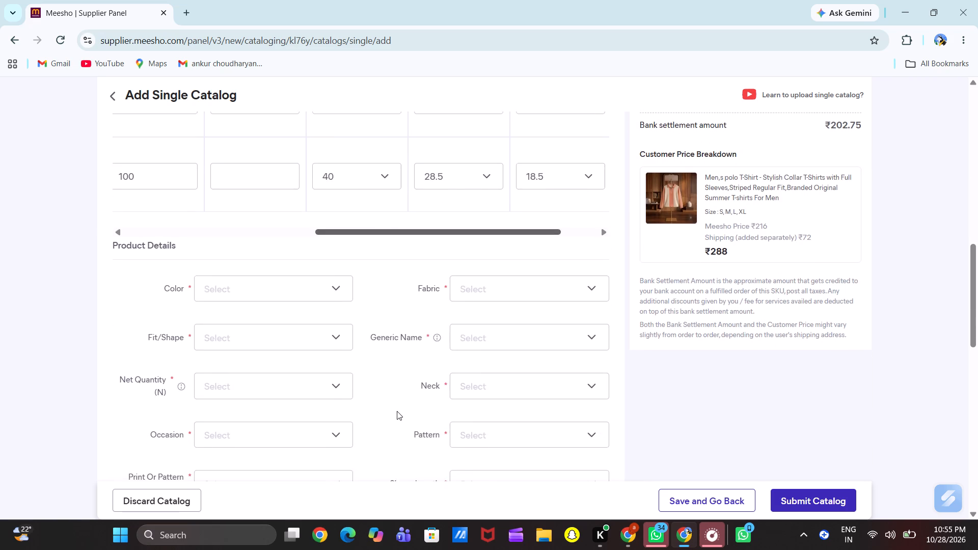
scroll(397, 411, up, 4)
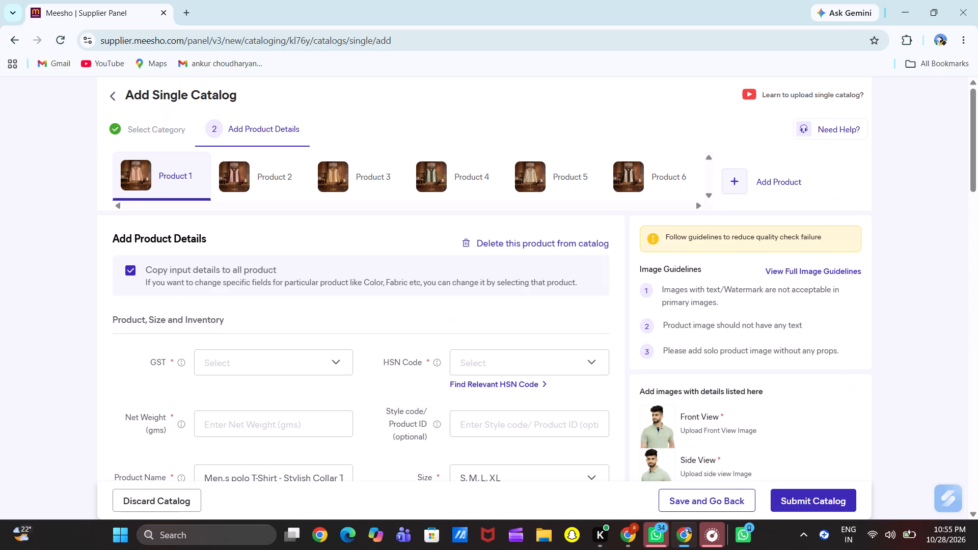
scroll(365, 291, down, 3)
scroll(365, 291, up, 3)
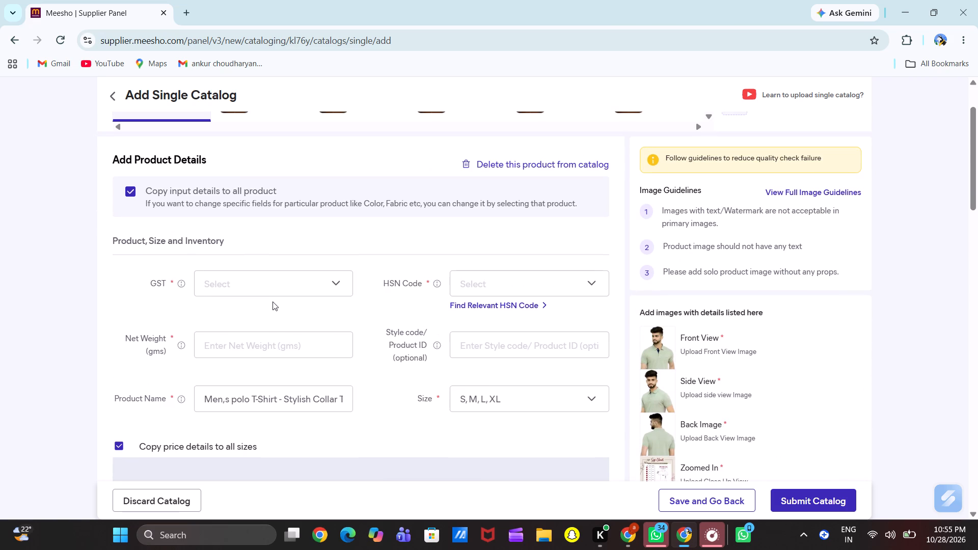
click(265, 287)
click(229, 339)
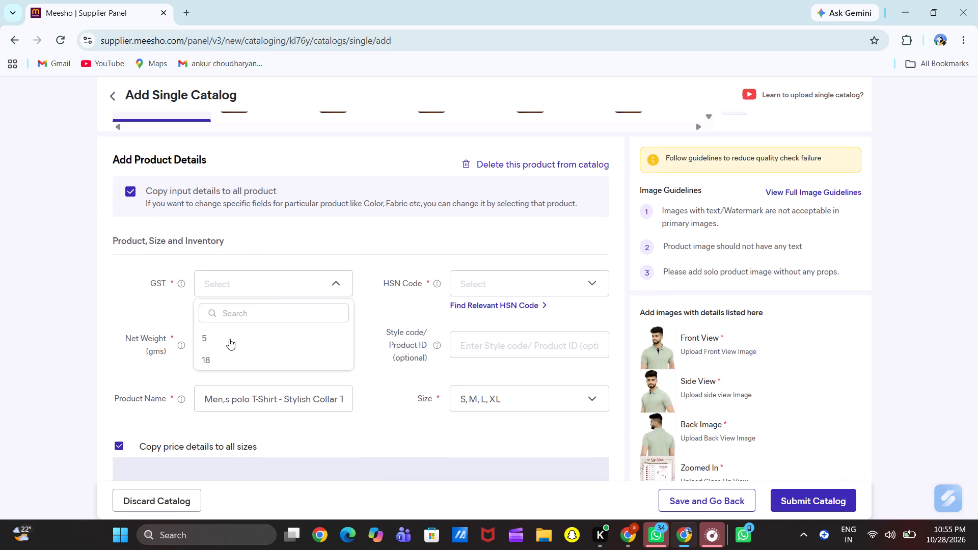
click(479, 286)
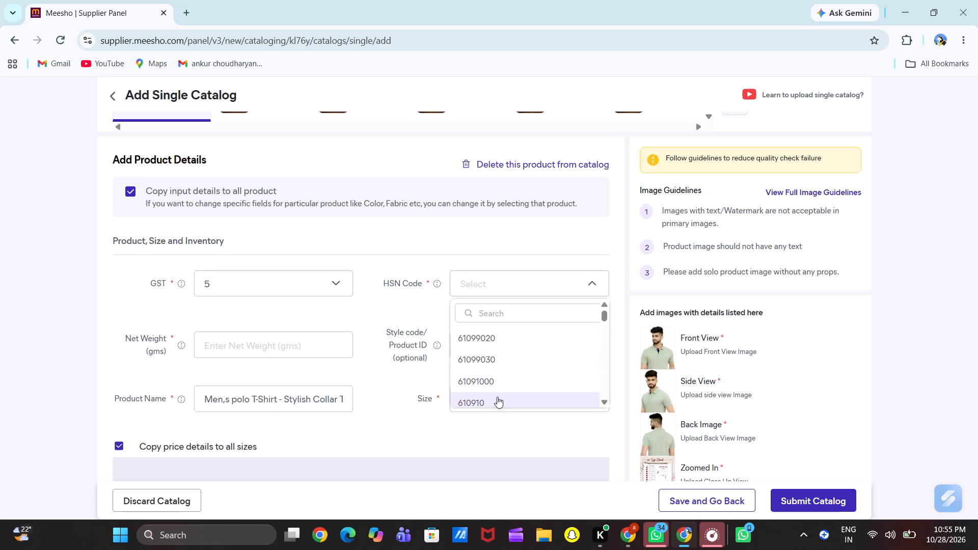
click(497, 398)
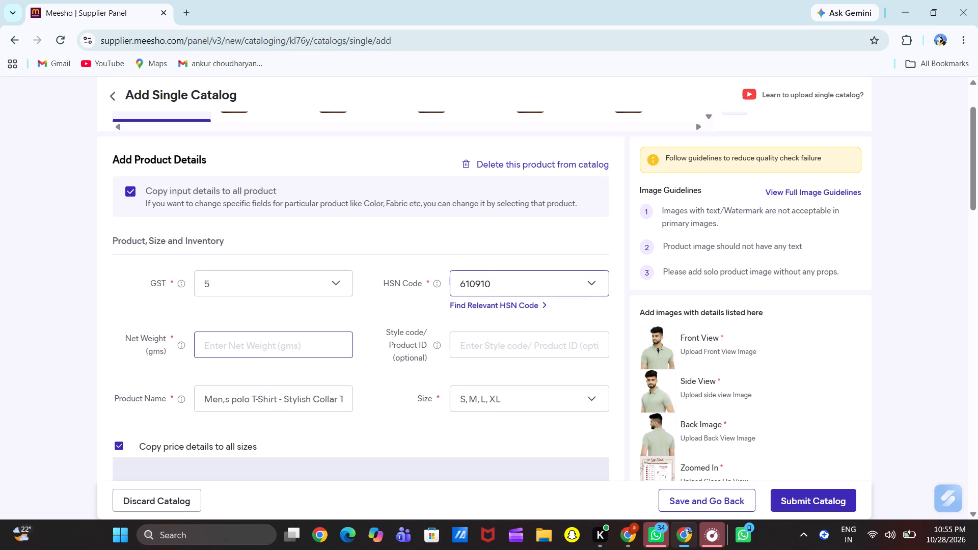
Enter a Net Weight of 100 gms for the product.
click(260, 339)
text(100)
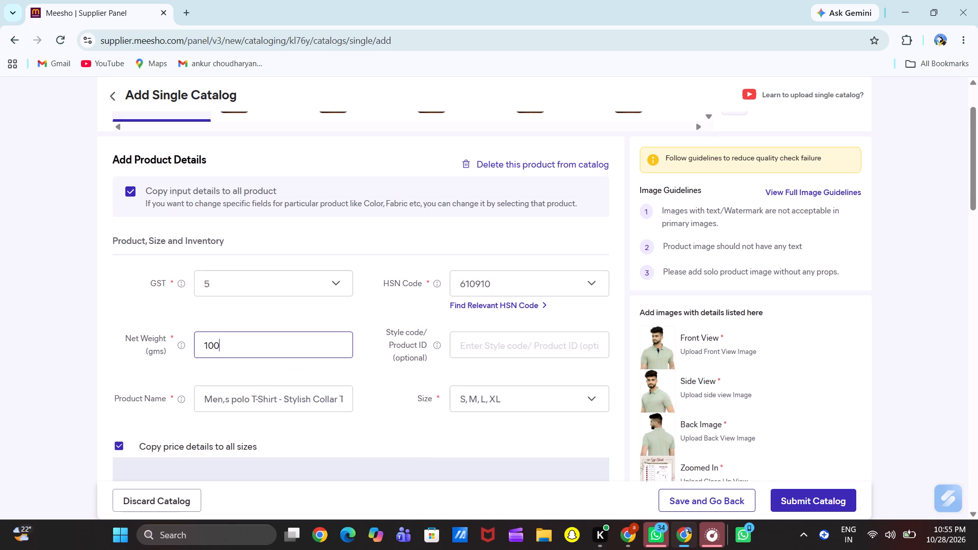
Set the Fabric to Cotton Blend in the Product Details section.
scroll(406, 438, down, 4)
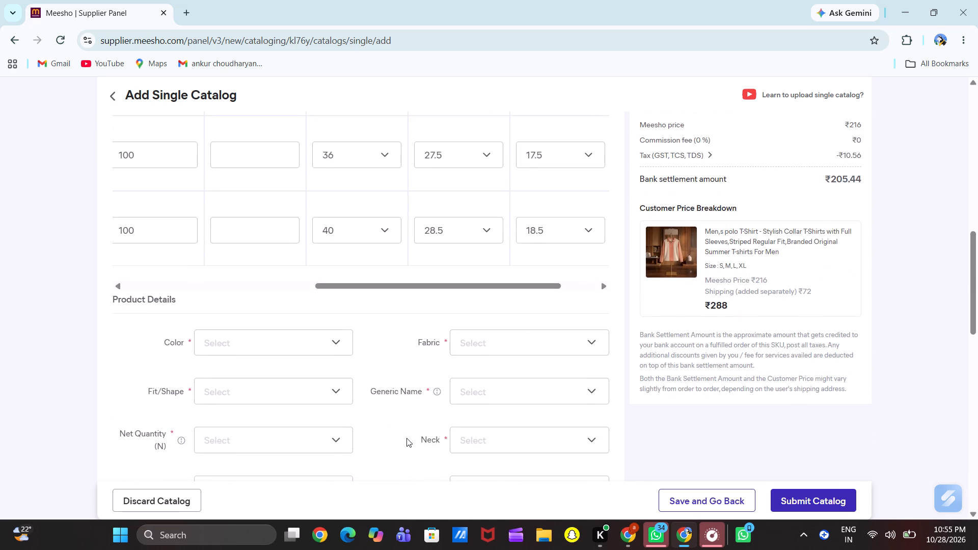
scroll(406, 438, down, 1)
click(478, 236)
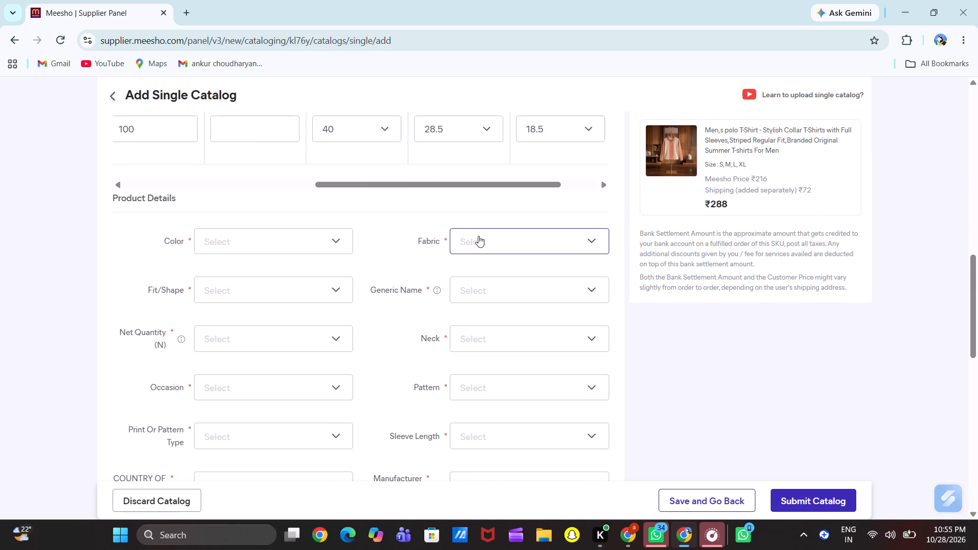
scroll(508, 332, down, 2)
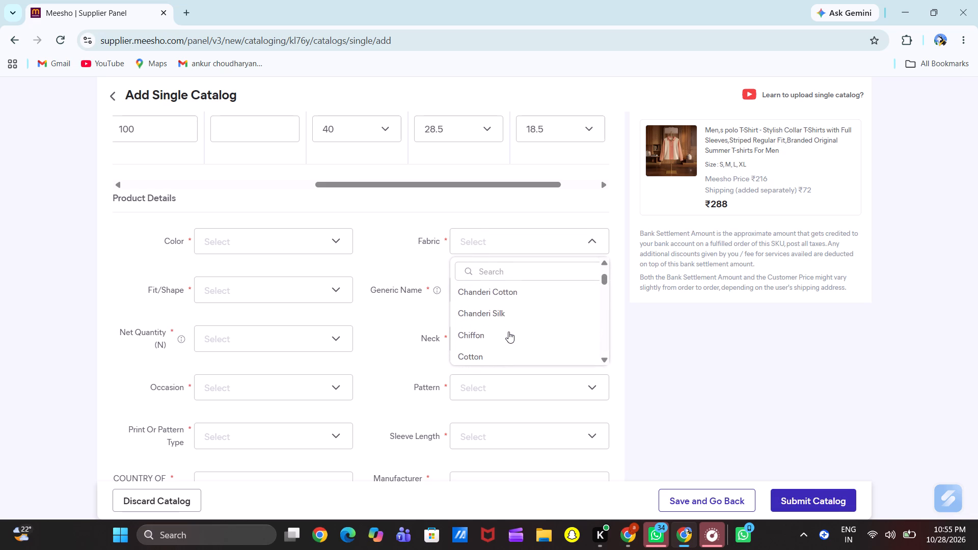
scroll(508, 332, down, 1)
scroll(508, 332, up, 2)
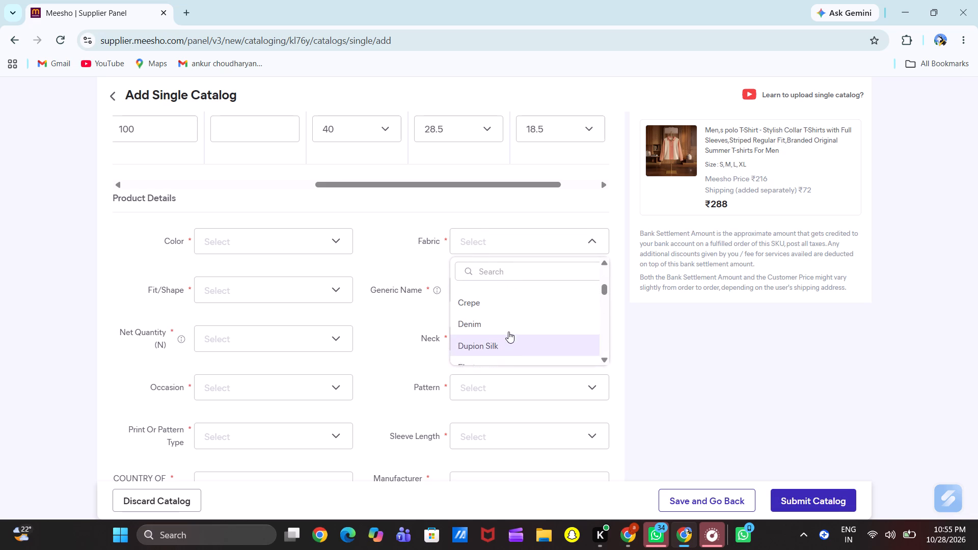
scroll(508, 332, up, 2)
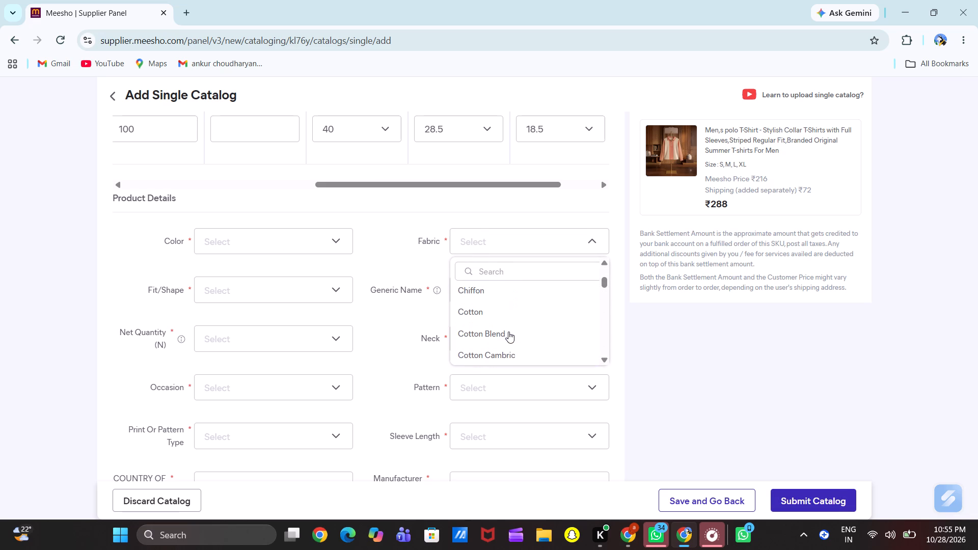
scroll(508, 332, up, 2)
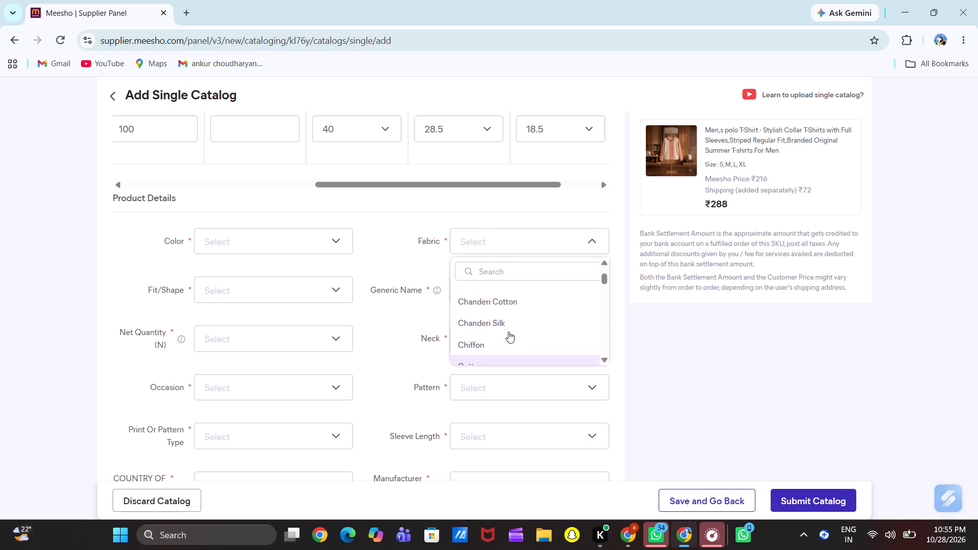
scroll(508, 332, up, 2)
scroll(508, 332, down, 1)
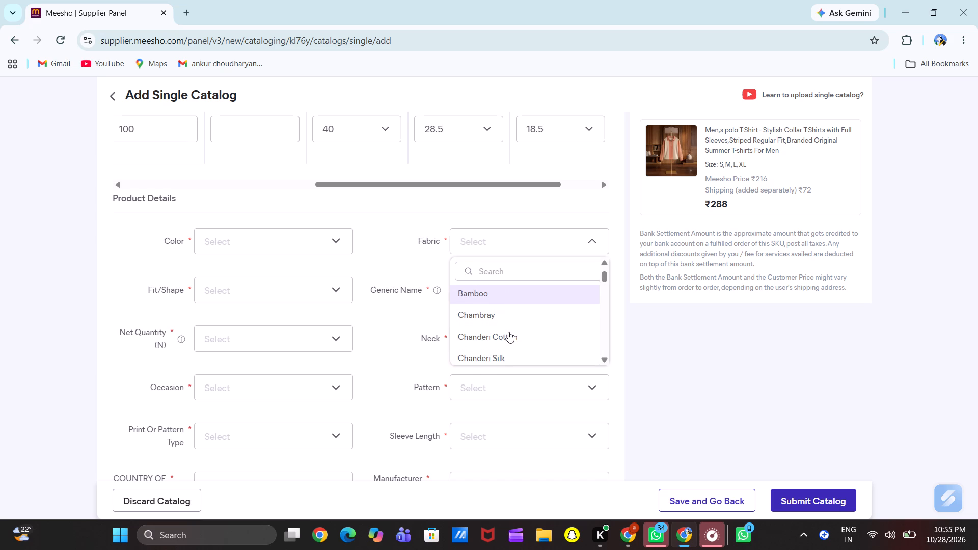
scroll(508, 332, down, 1)
drag(508, 332, 497, 355)
click(497, 355)
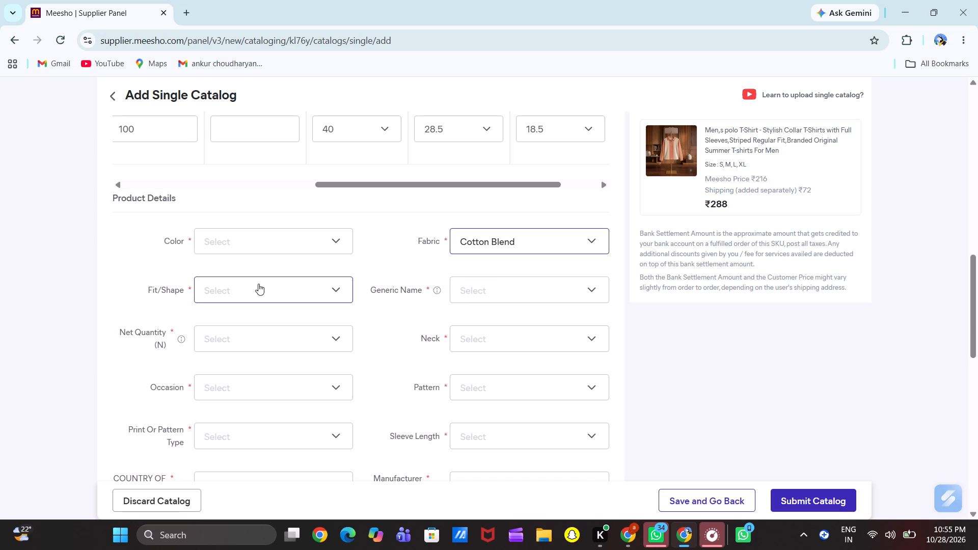
Set the Fit/Shape to Regular and the Generic Name to Tshirts.
click(258, 284)
scroll(246, 368, down, 1)
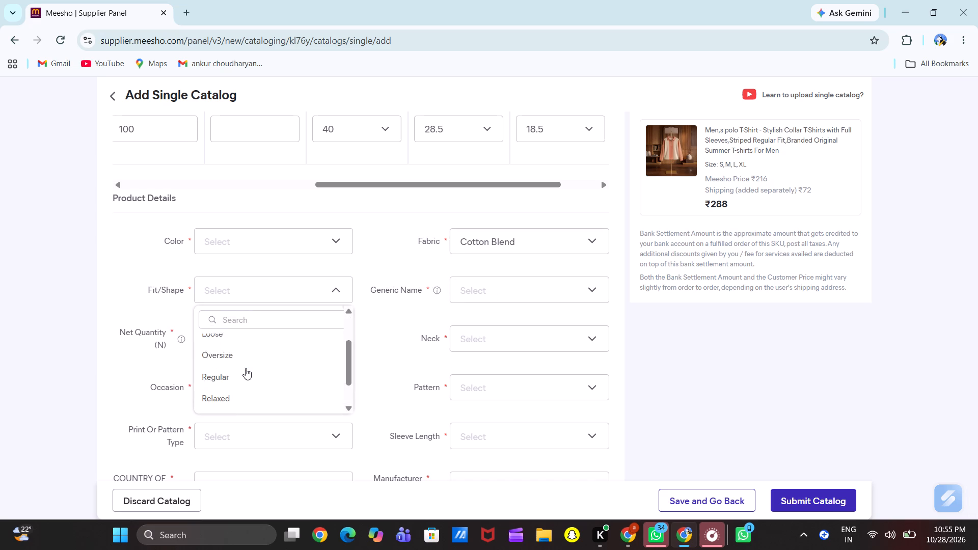
scroll(246, 368, down, 1)
click(242, 335)
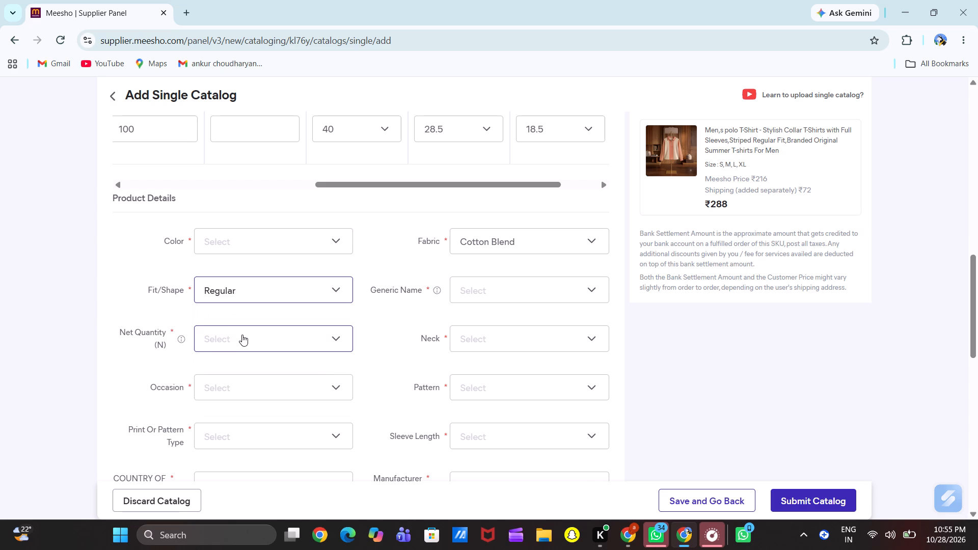
click(475, 292)
scroll(502, 371, down, 1)
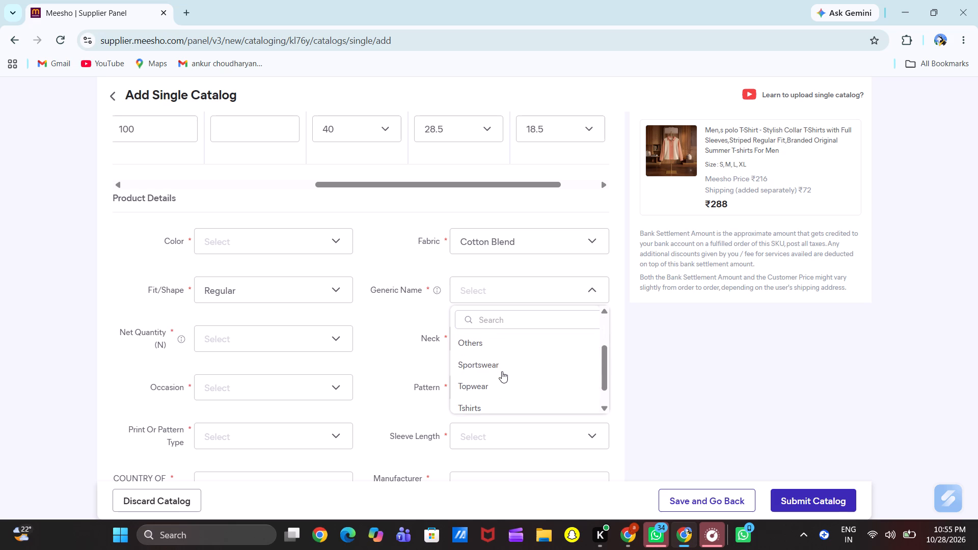
scroll(502, 371, down, 2)
click(492, 376)
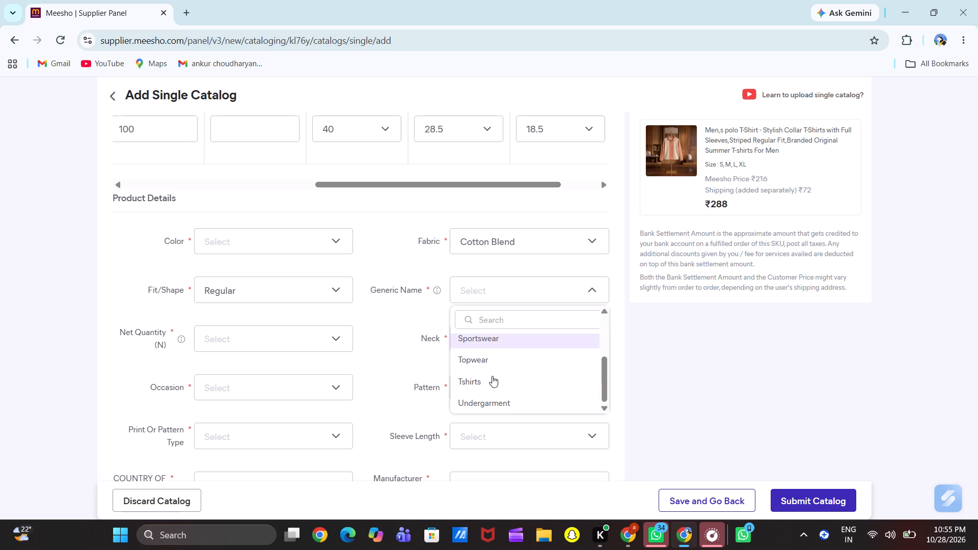
Set the Net Quantity to 1 and the Neck style to Polo.
click(290, 333)
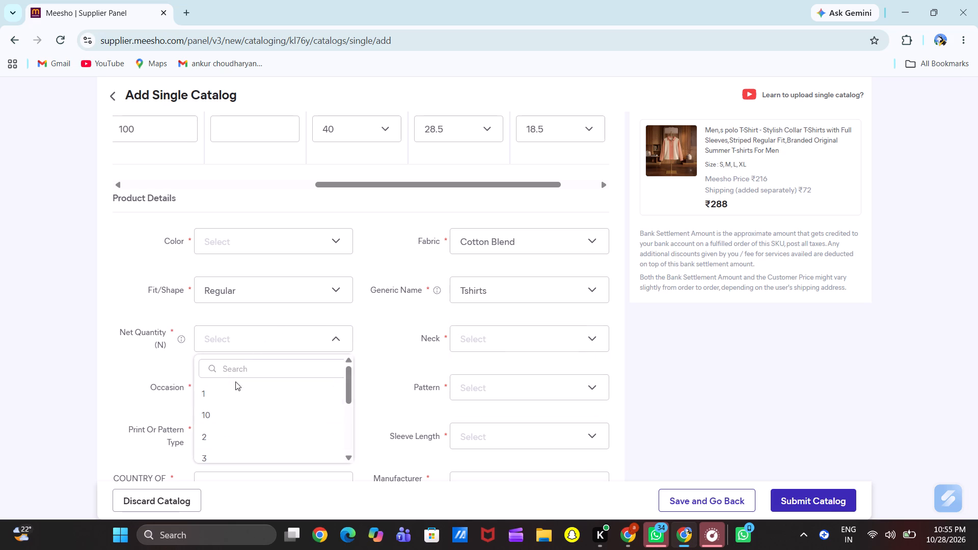
click(238, 390)
click(486, 335)
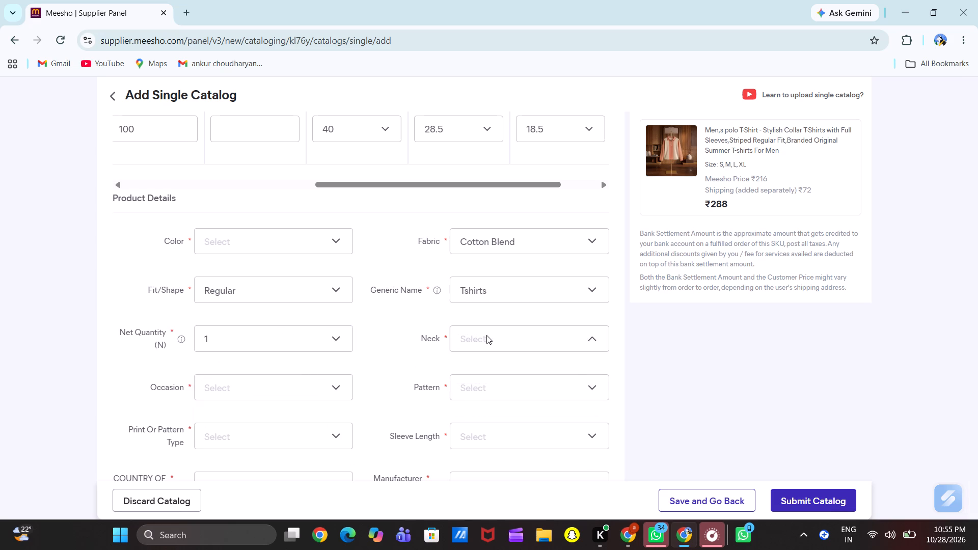
scroll(506, 406, down, 1)
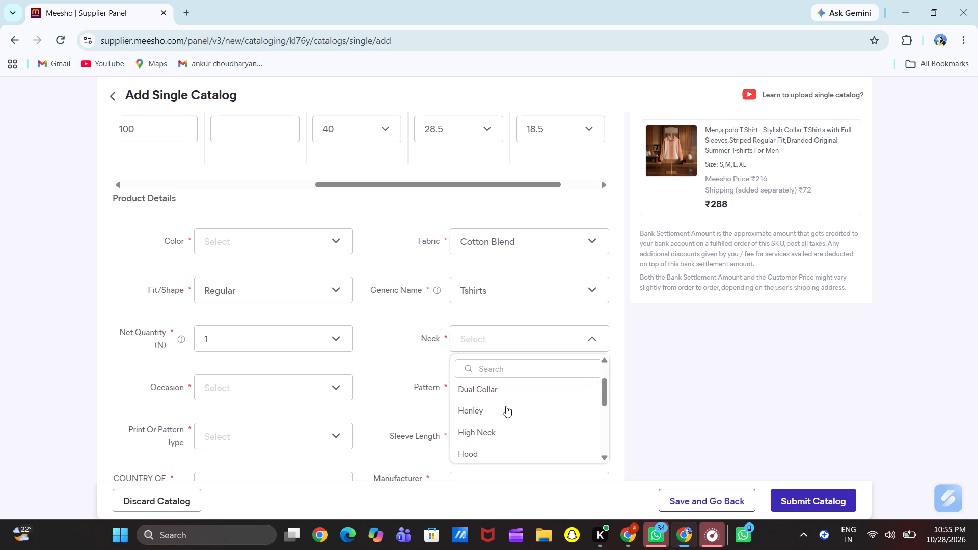
scroll(506, 406, down, 2)
click(475, 425)
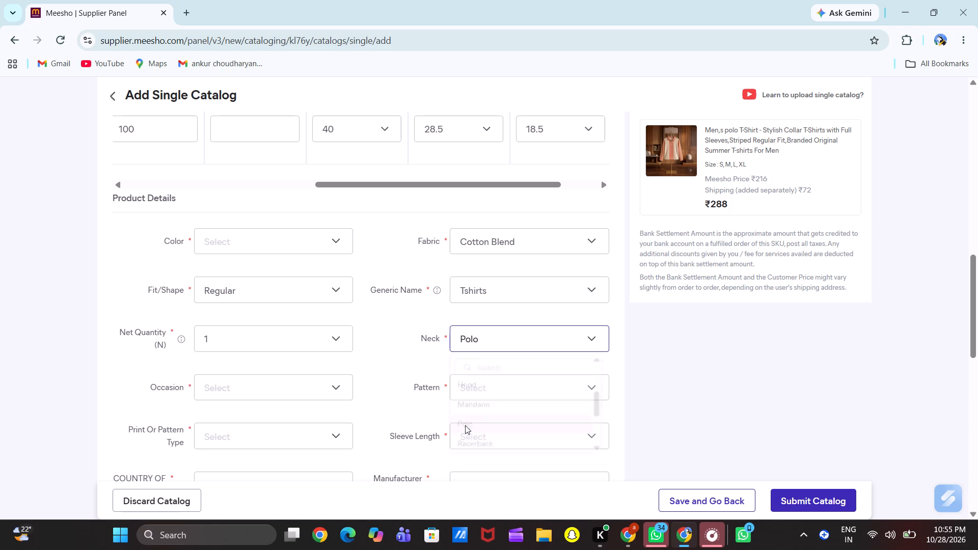
Set the Occasion to Casual and the Pattern to Colorblocked.
click(219, 396)
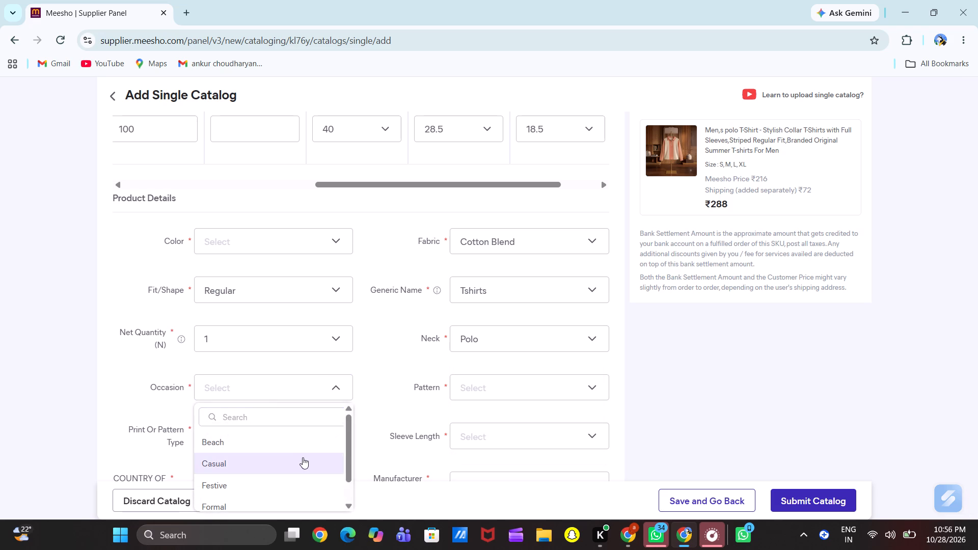
click(303, 457)
click(539, 385)
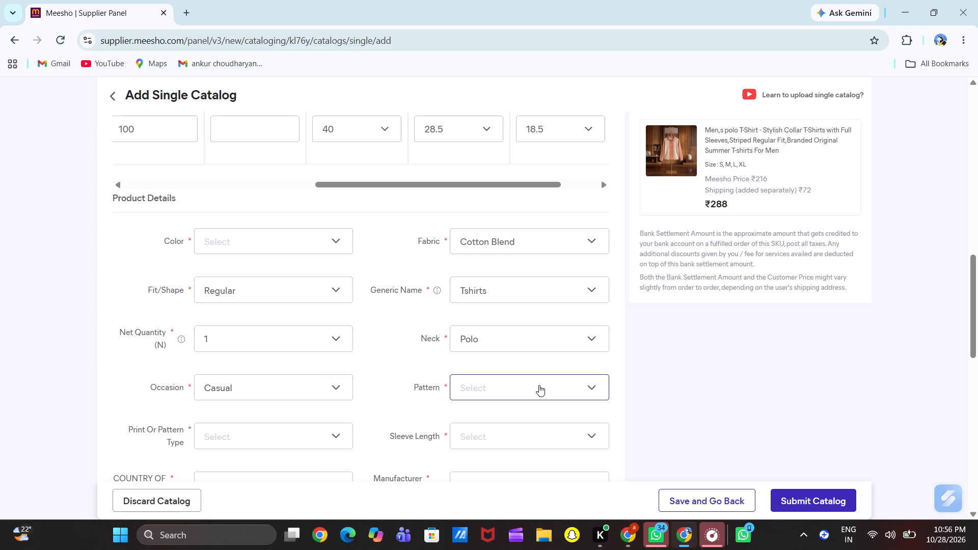
scroll(513, 454, down, 1)
click(506, 453)
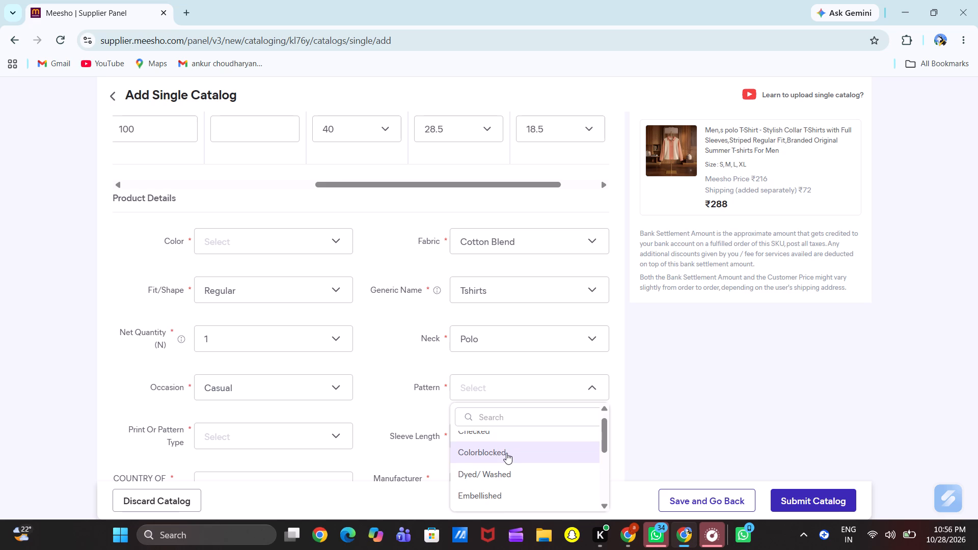
Set the Print Or Pattern Type to Colorblocked and the Sleeve Length to Long Sleeves.
click(292, 432)
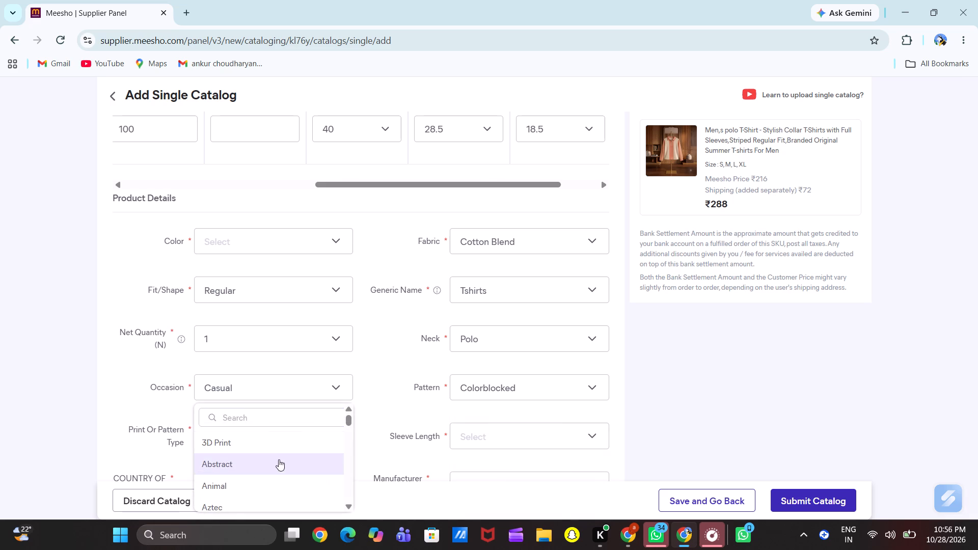
scroll(282, 479, down, 2)
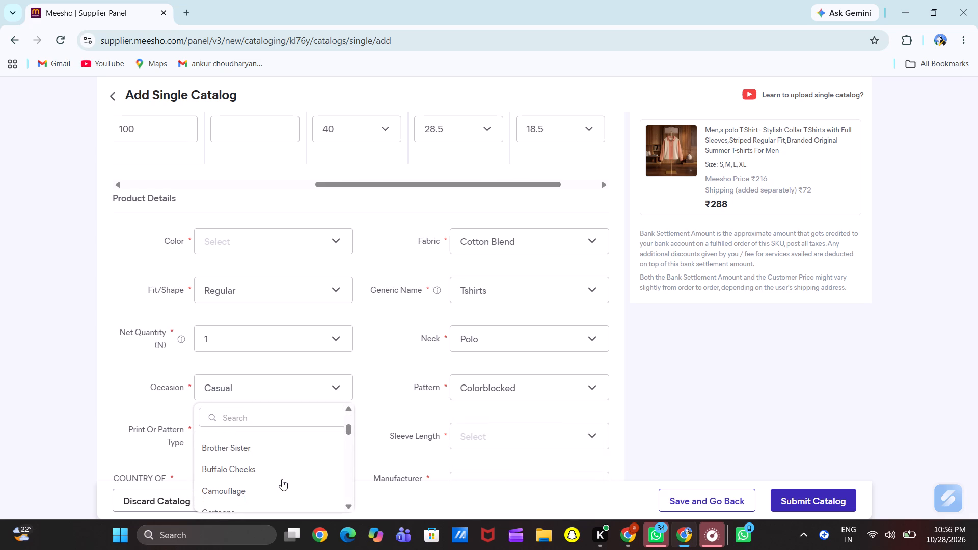
scroll(282, 479, down, 3)
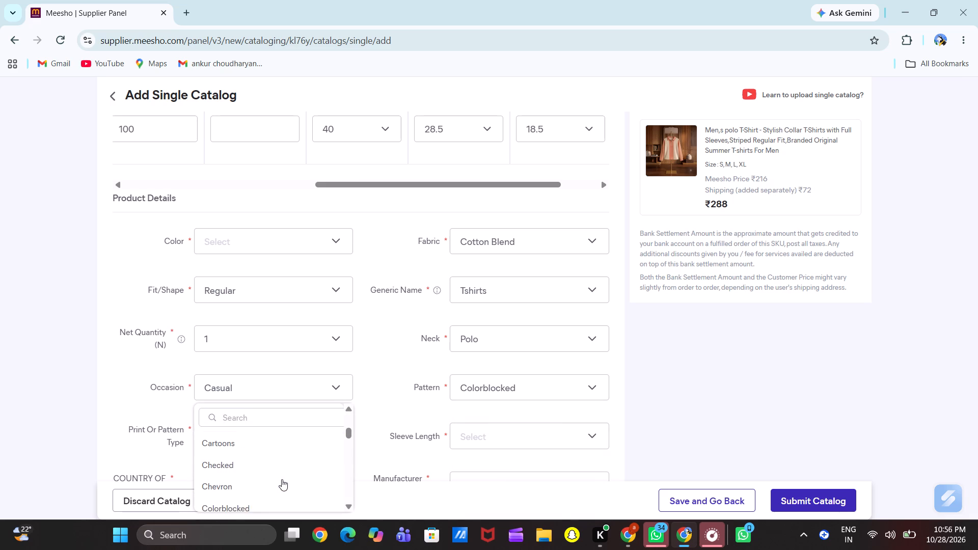
scroll(282, 479, down, 1)
click(282, 479)
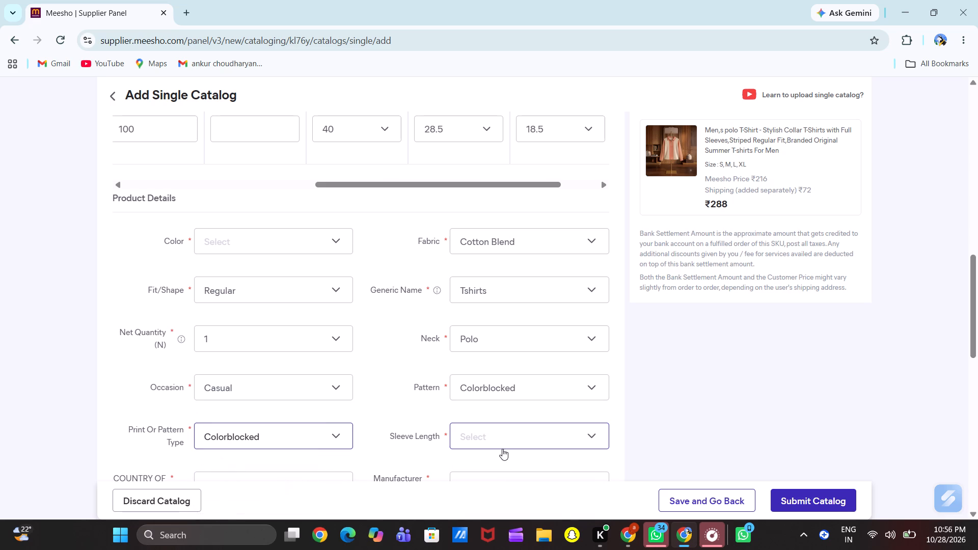
click(495, 437)
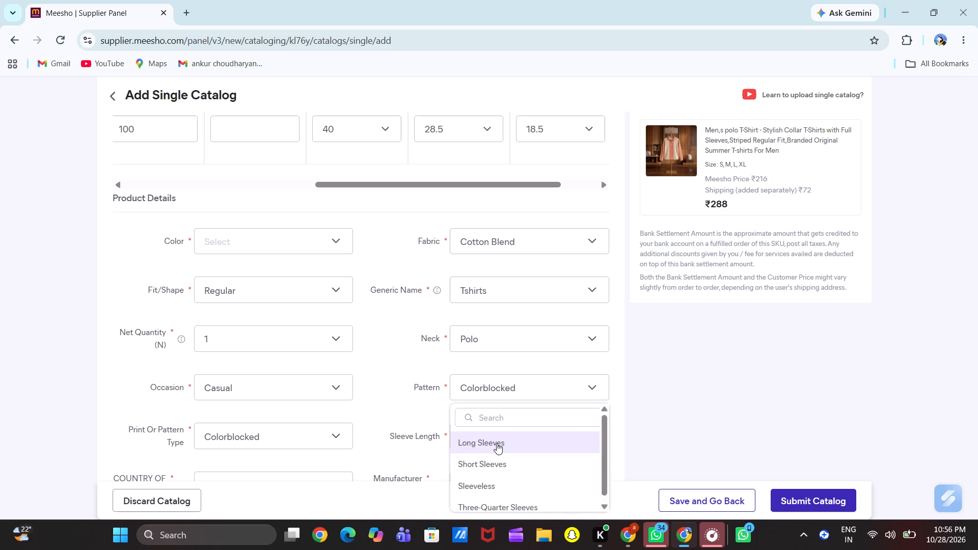
click(497, 443)
Set the Country of Origin to India.
scroll(426, 441, down, 2)
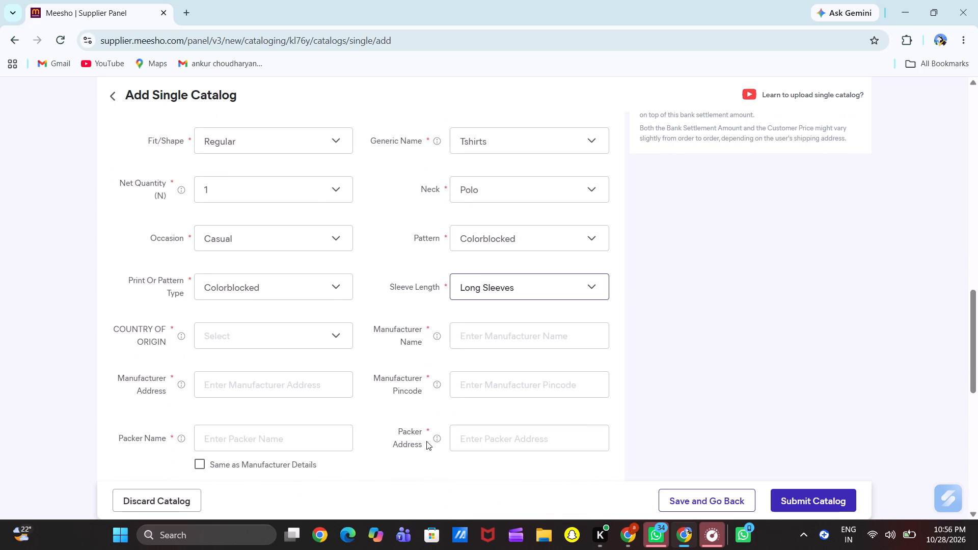
scroll(426, 441, down, 1)
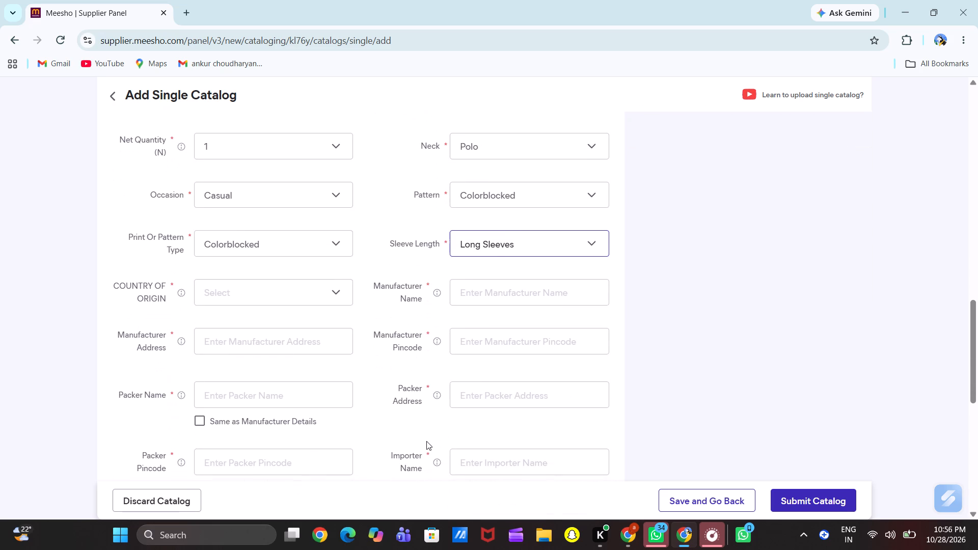
click(304, 290)
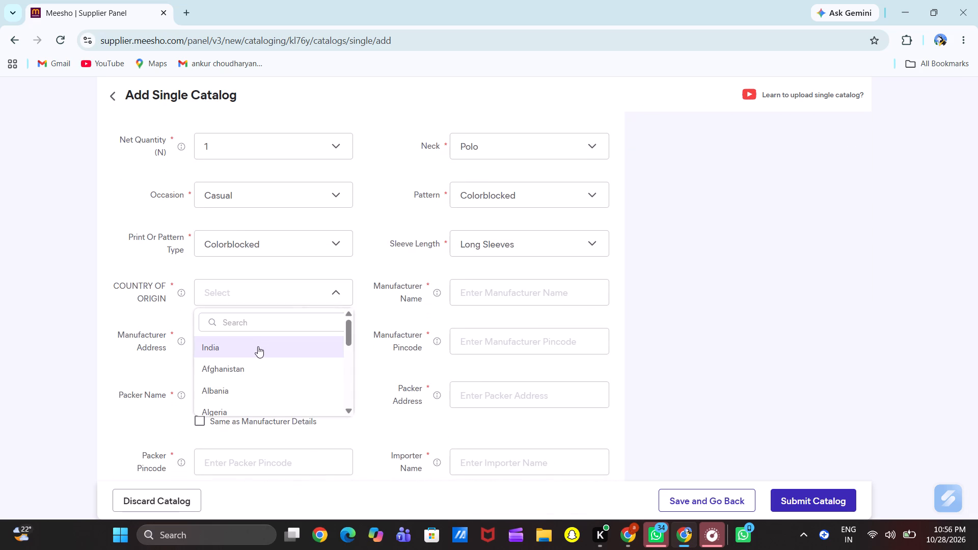
click(258, 346)
Fill in the manufacturer's name, address and pincode with the business's saved details.
click(486, 297)
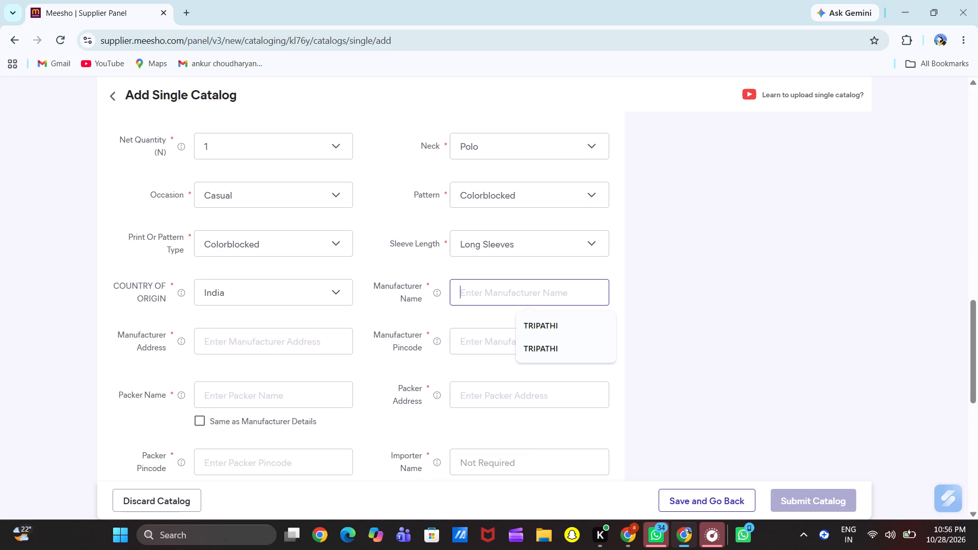
click(554, 323)
click(247, 341)
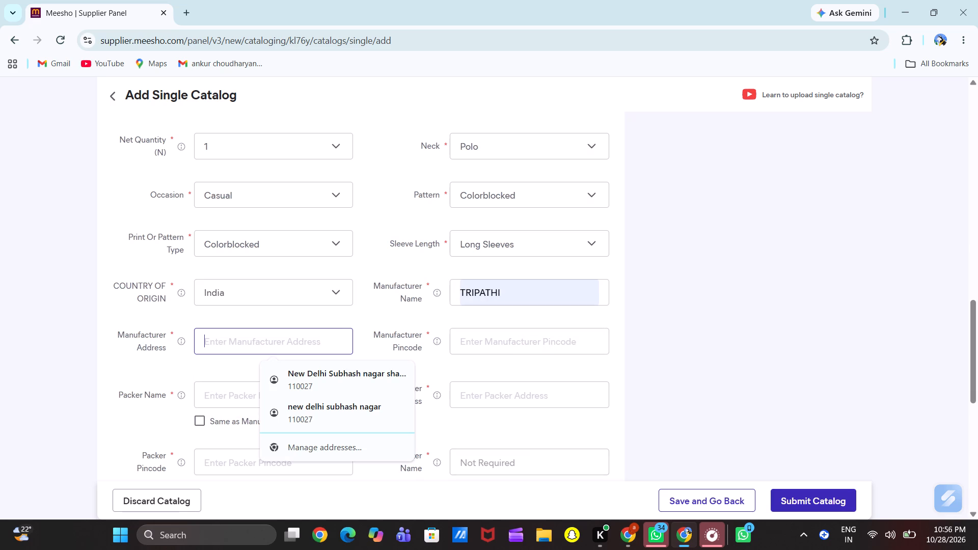
key(s)
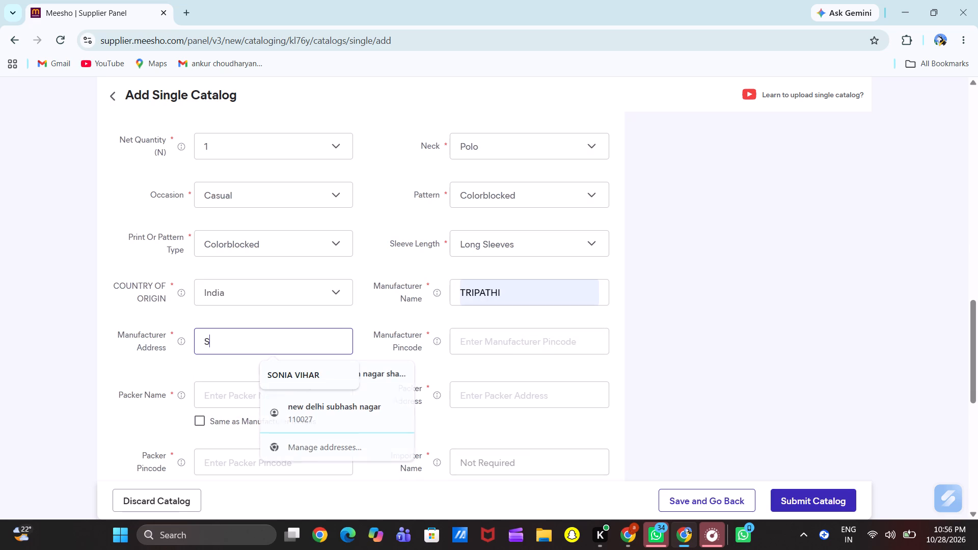
click(292, 372)
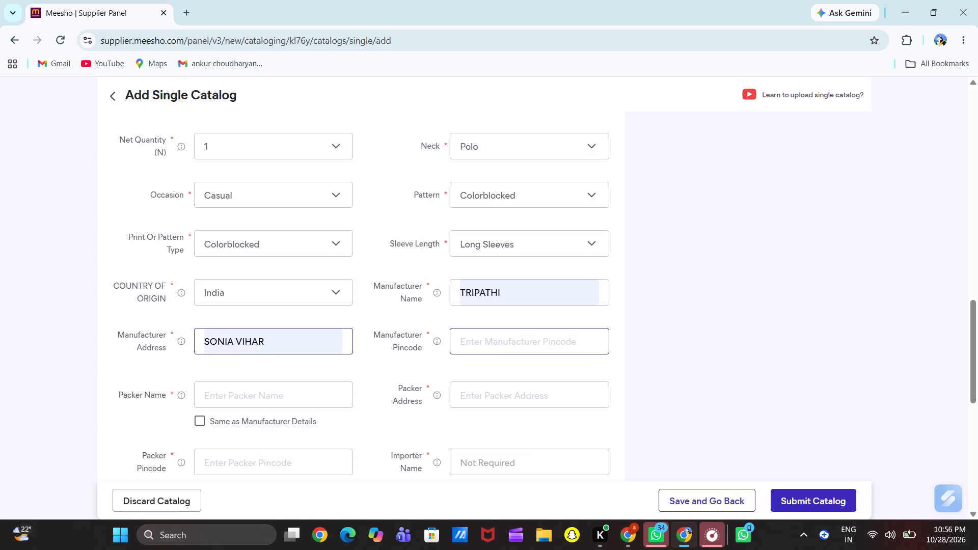
click(490, 342)
key(1)
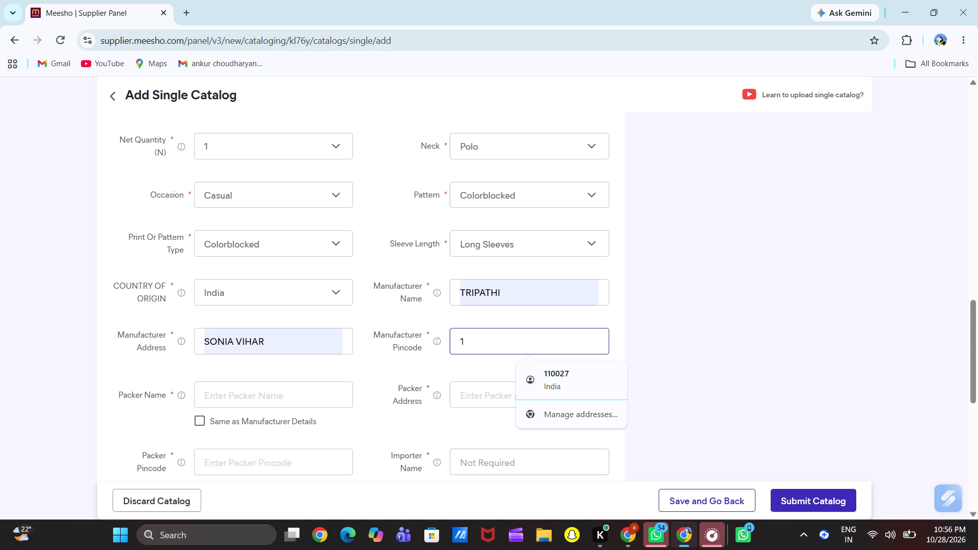
text(10094)
Fill in the packer's name, address and pincode with the same details as the manufacturer's.
click(252, 388)
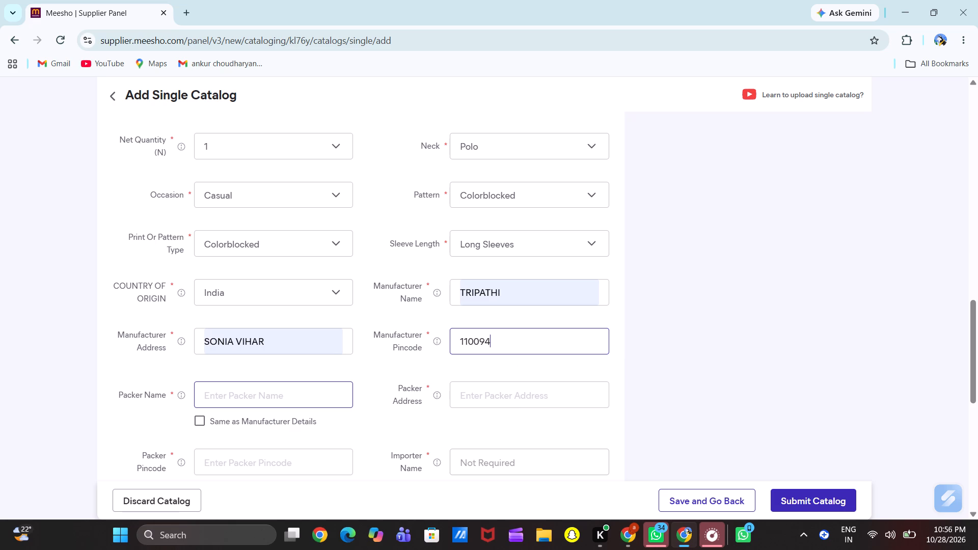
click(287, 423)
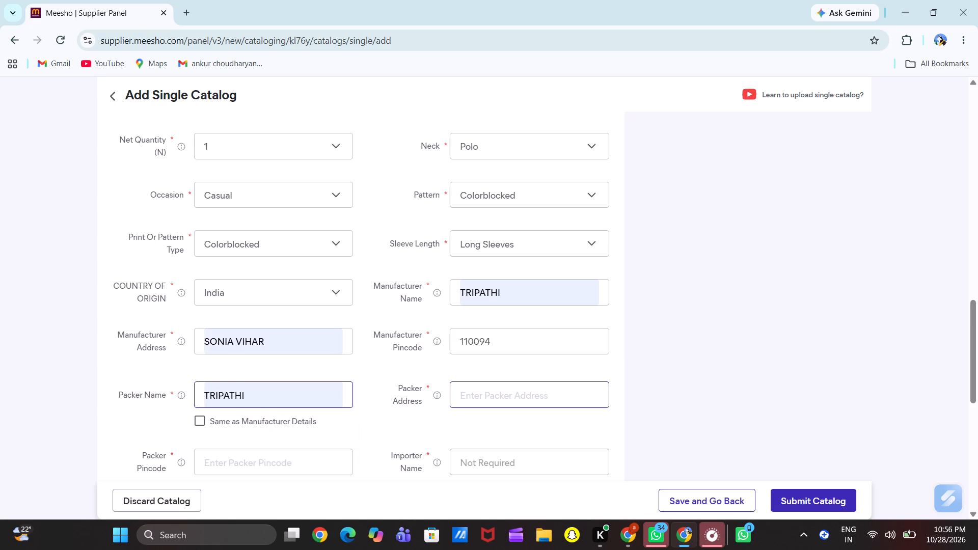
click(511, 405)
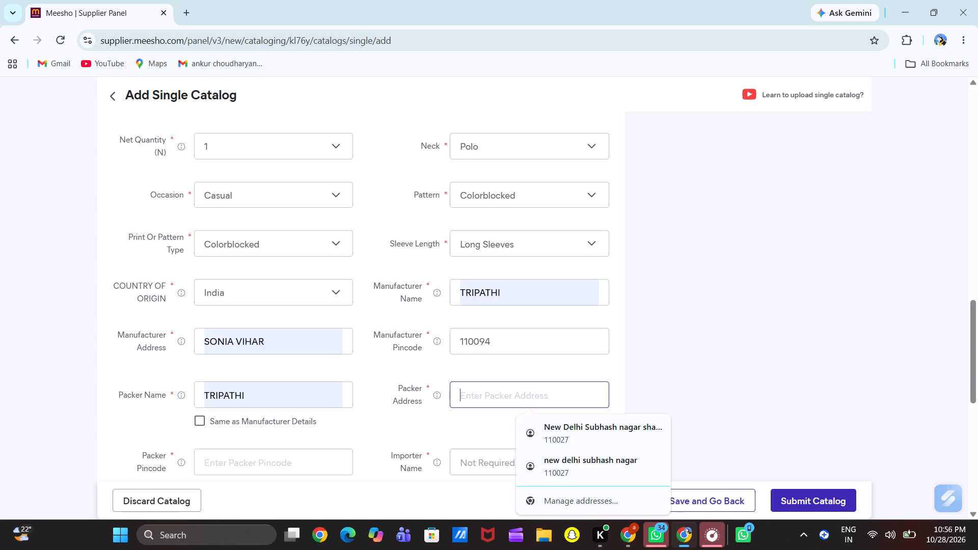
key(s)
click(543, 429)
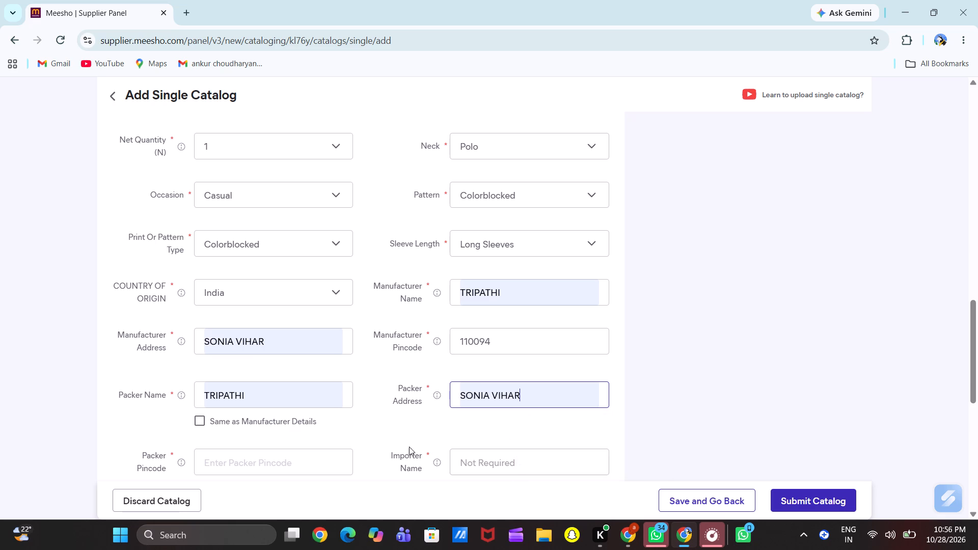
scroll(331, 445, down, 1)
click(268, 385)
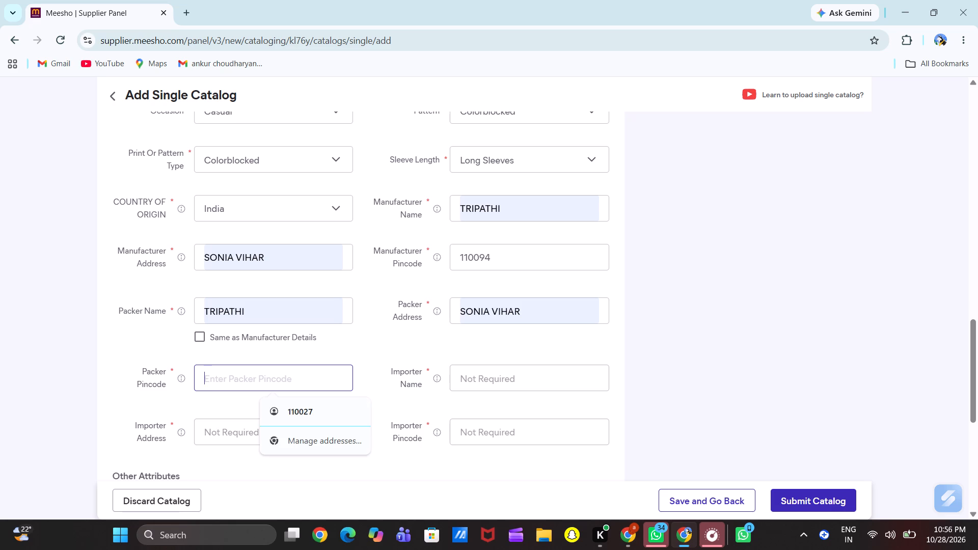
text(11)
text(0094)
Under Other Attributes, set the Length to Regular and the Style to Korean.
scroll(392, 419, down, 1)
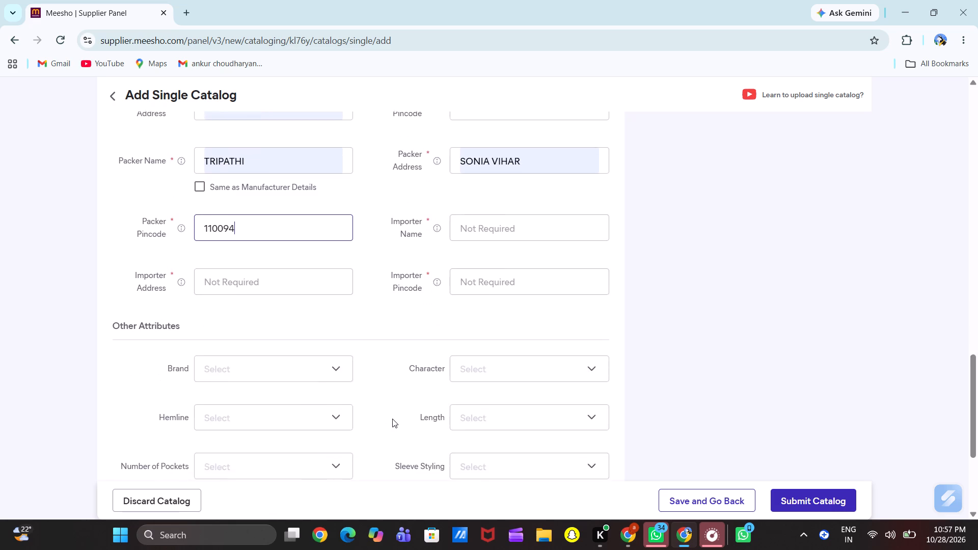
scroll(392, 419, down, 3)
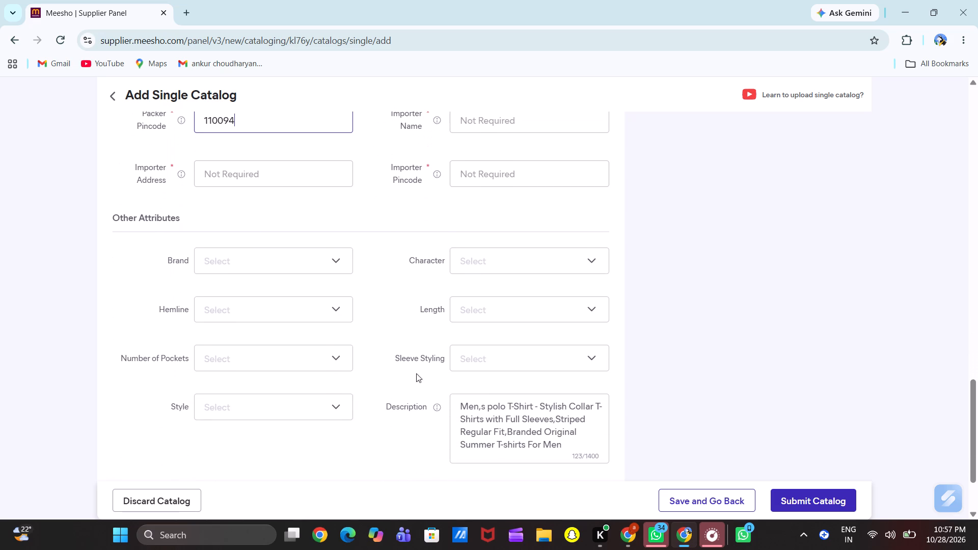
click(483, 312)
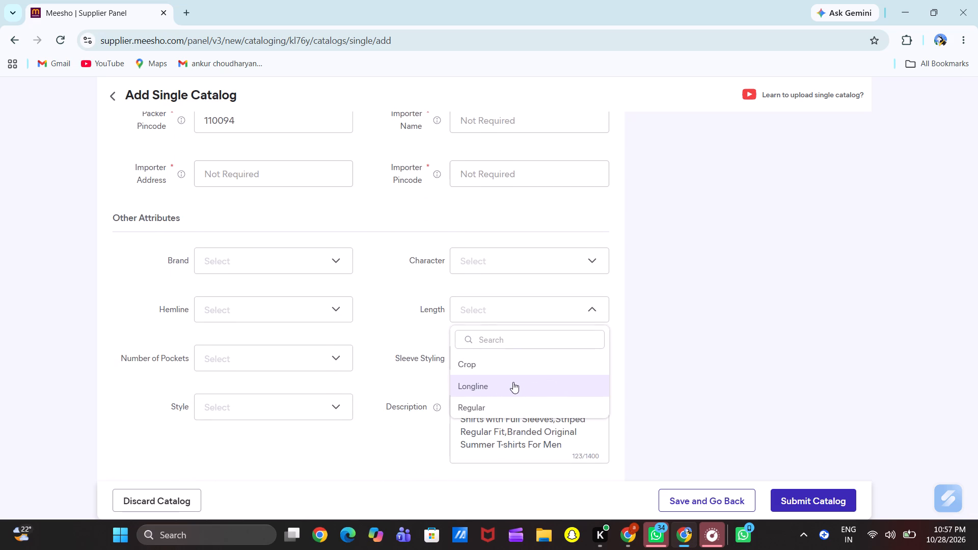
click(483, 401)
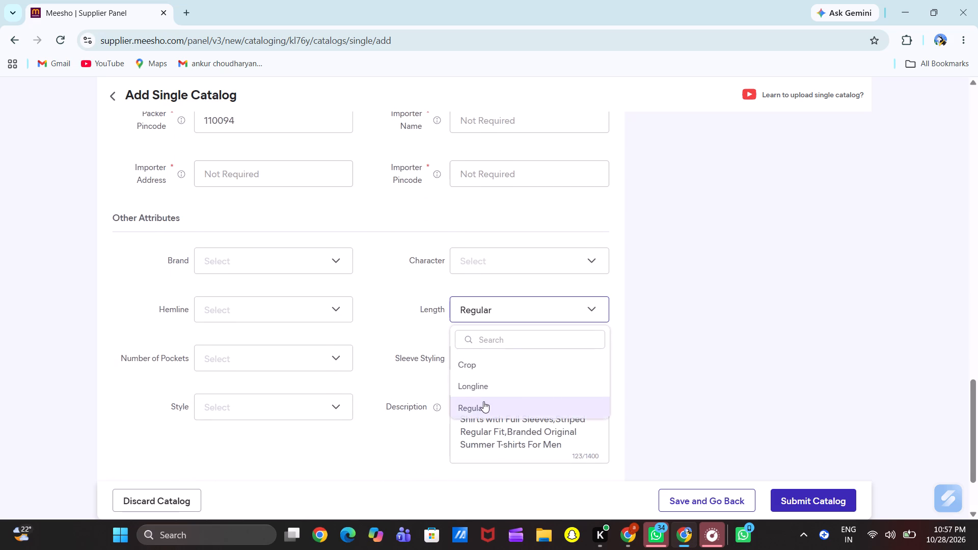
click(285, 396)
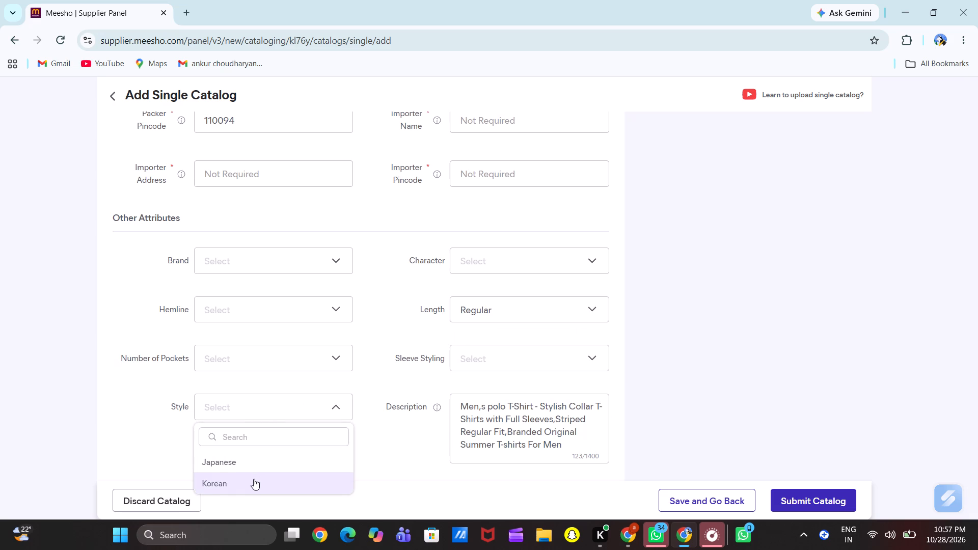
click(254, 479)
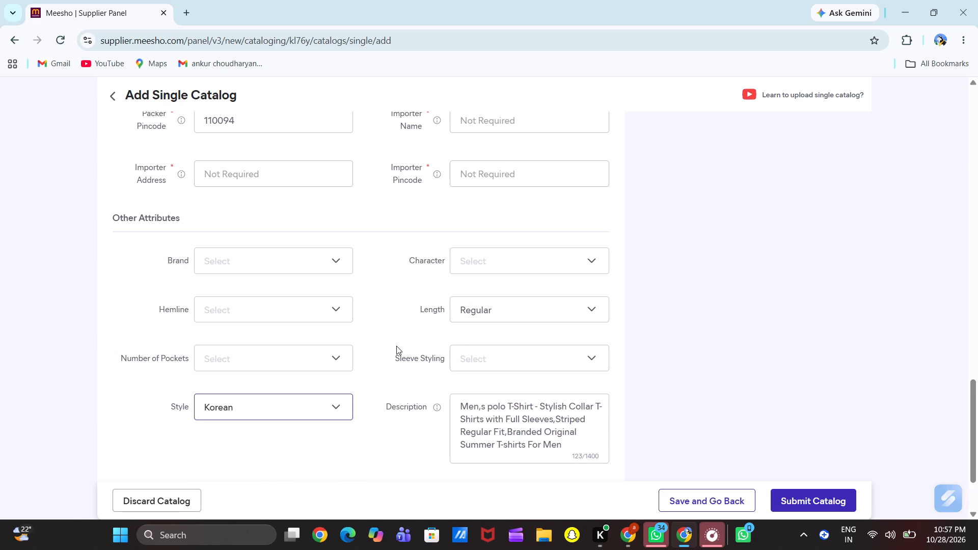
Set the Number of Pockets to No Pocket.
scroll(396, 346, up, 2)
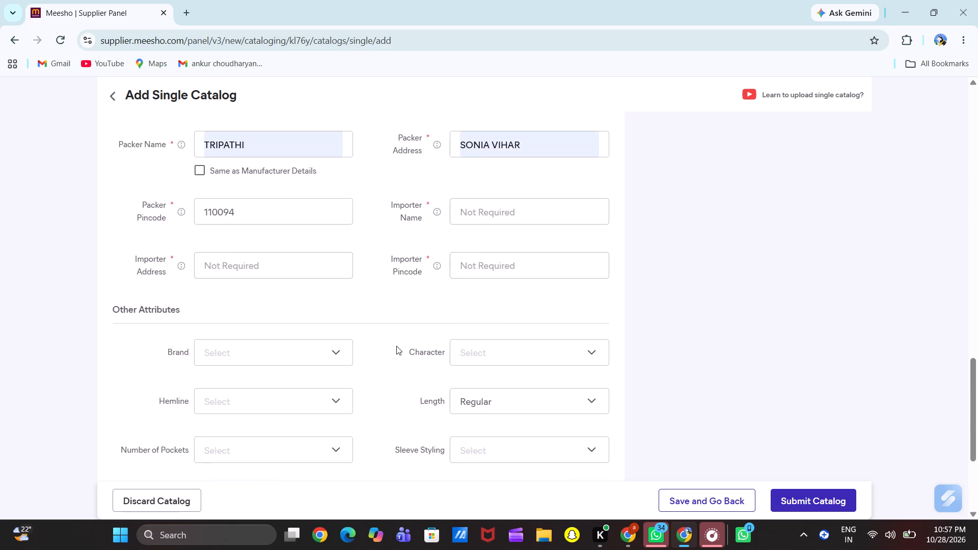
scroll(396, 346, up, 5)
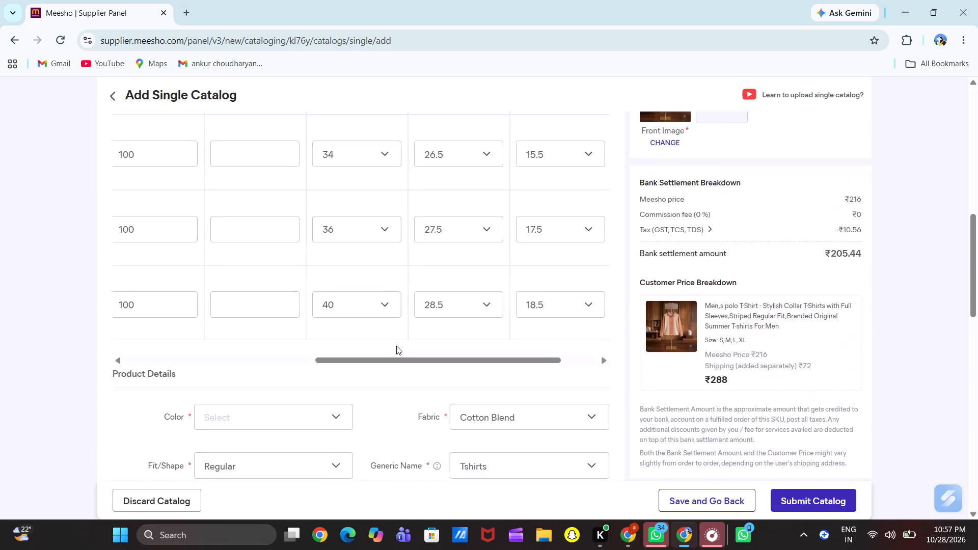
scroll(396, 346, up, 3)
scroll(396, 346, down, 1)
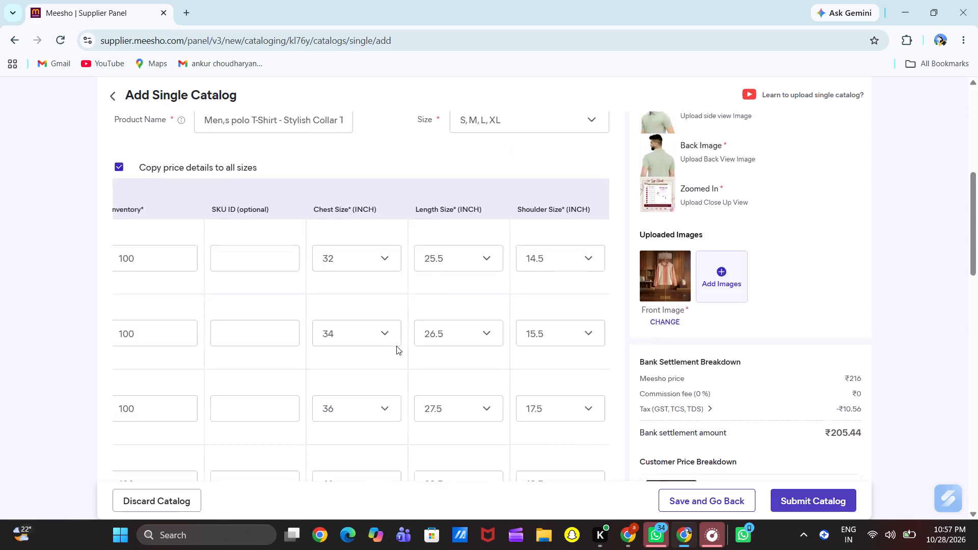
scroll(396, 346, down, 8)
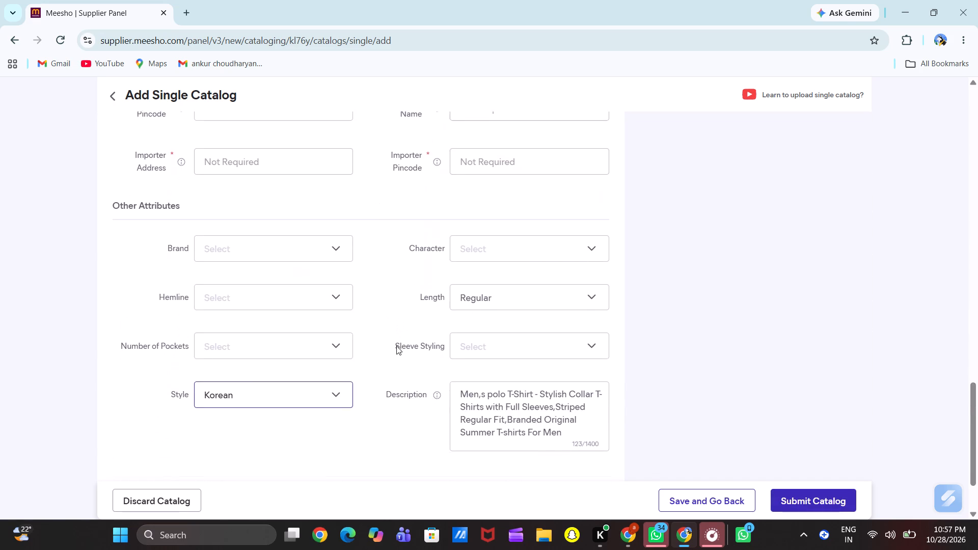
scroll(396, 346, down, 2)
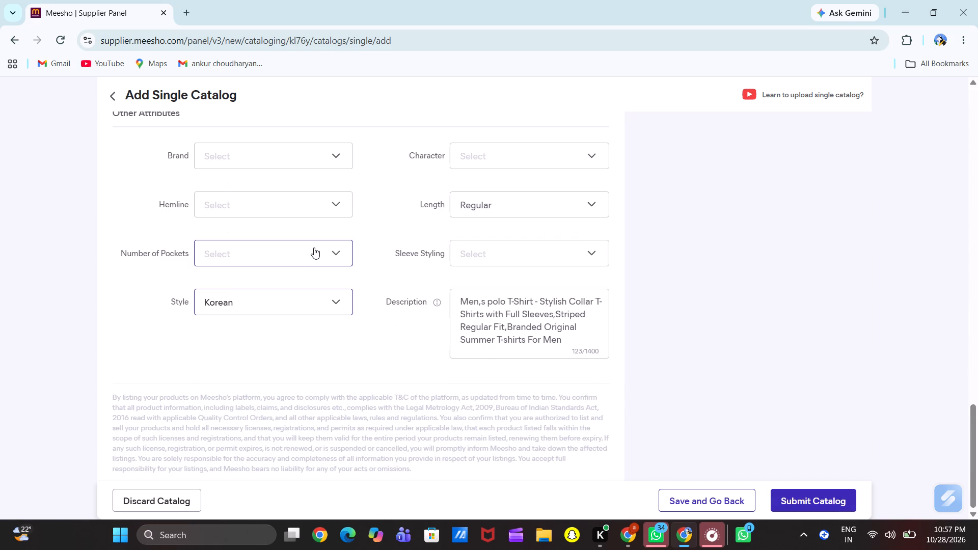
click(314, 248)
click(285, 340)
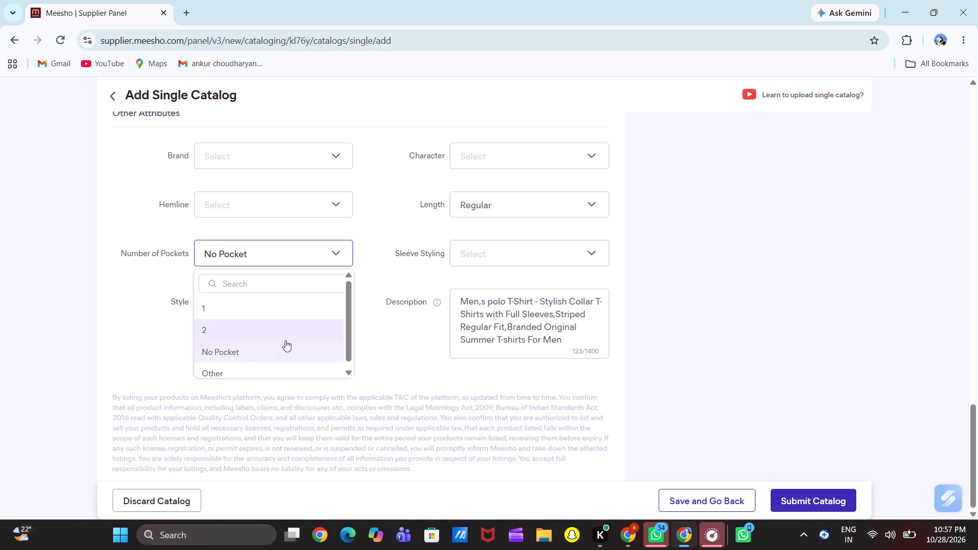
Set the Style code/Product ID of Product 1 to the previously used entry =(((FULL=KARARA=PISTA))))).
scroll(398, 230, up, 5)
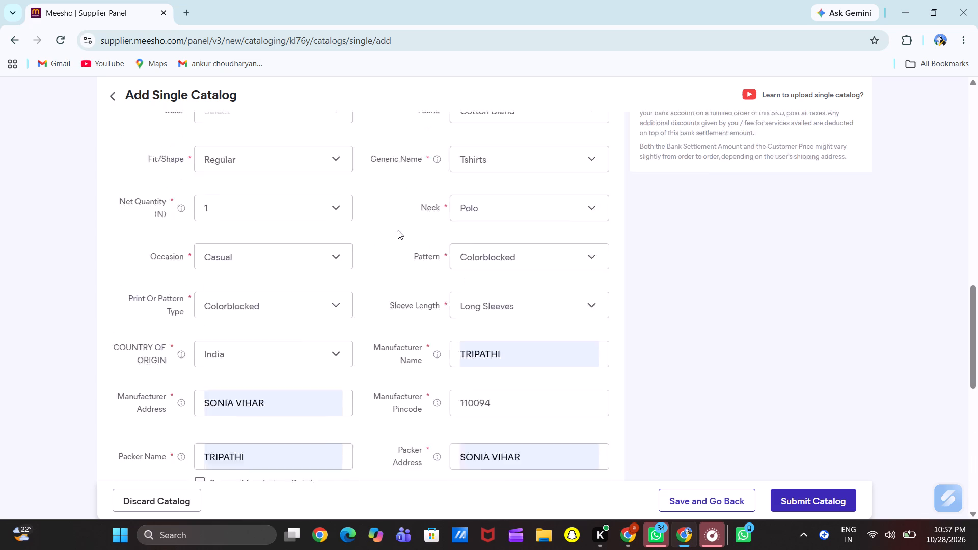
scroll(398, 230, up, 5)
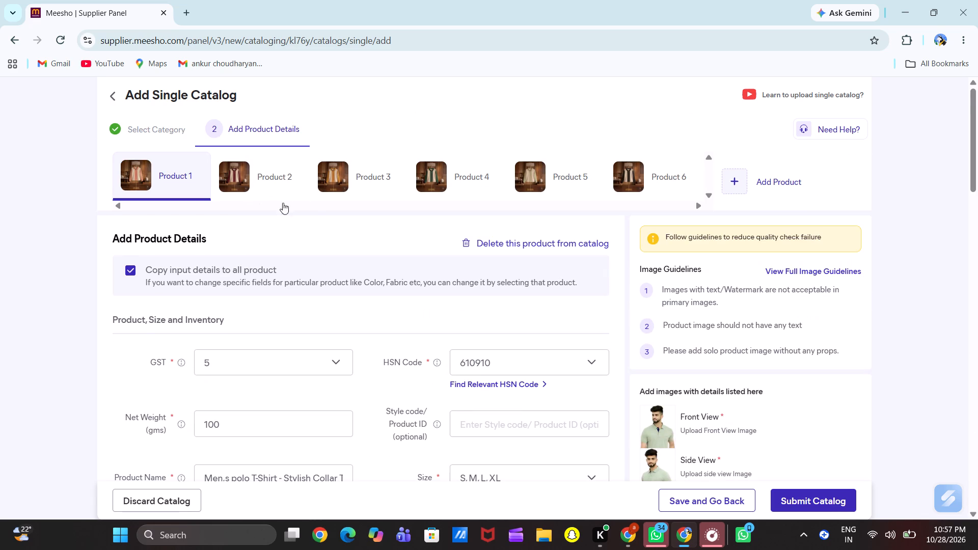
scroll(386, 235, down, 4)
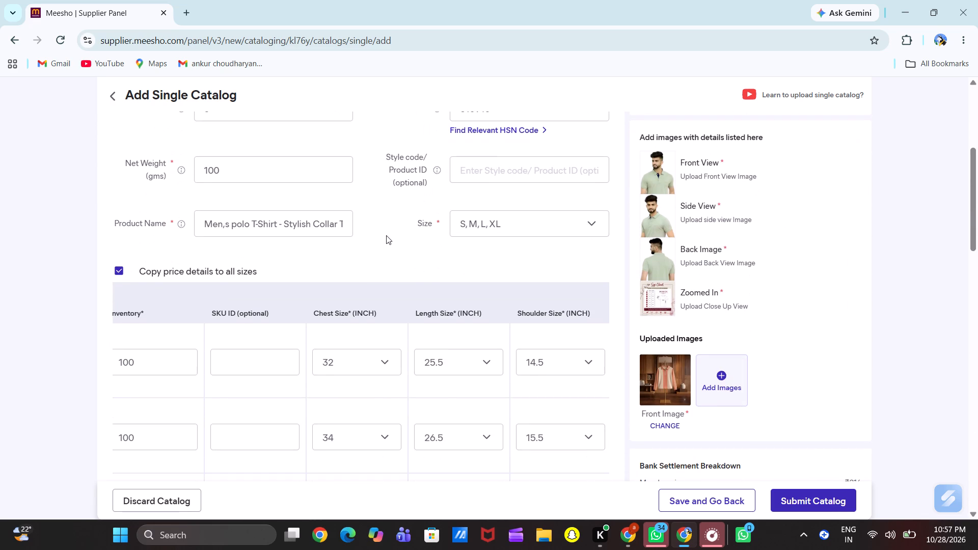
click(495, 169)
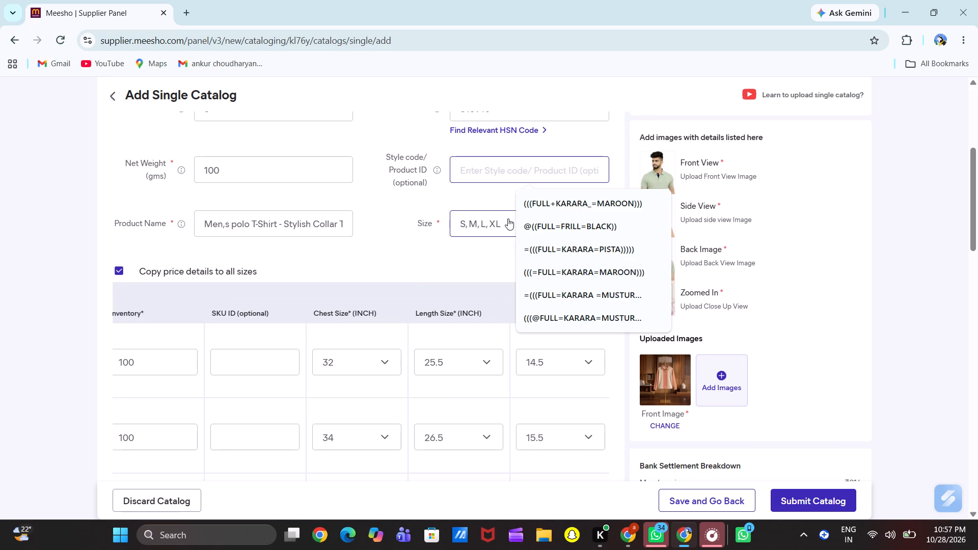
click(577, 249)
Set the Color of Product 1 to Beige in its Product Details.
scroll(379, 236, down, 4)
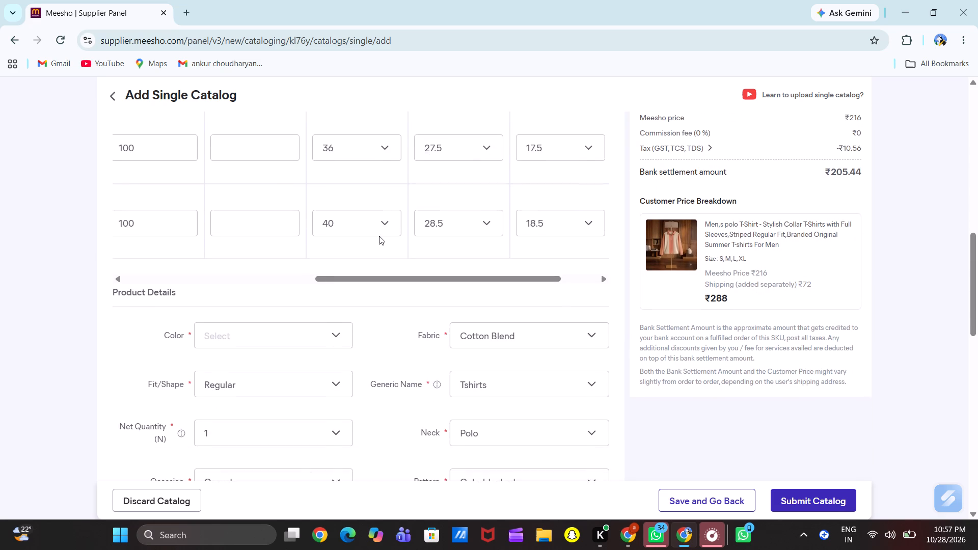
click(264, 323)
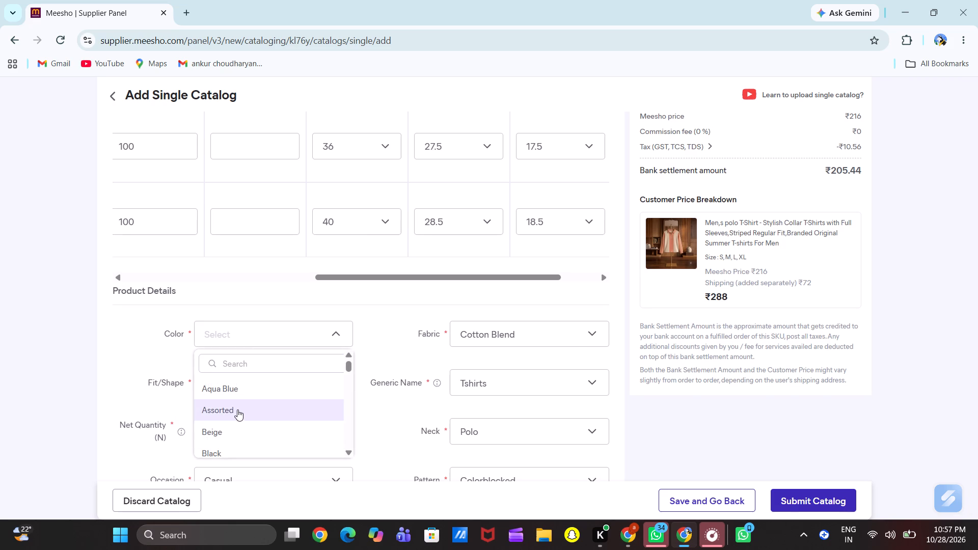
scroll(238, 410, down, 3)
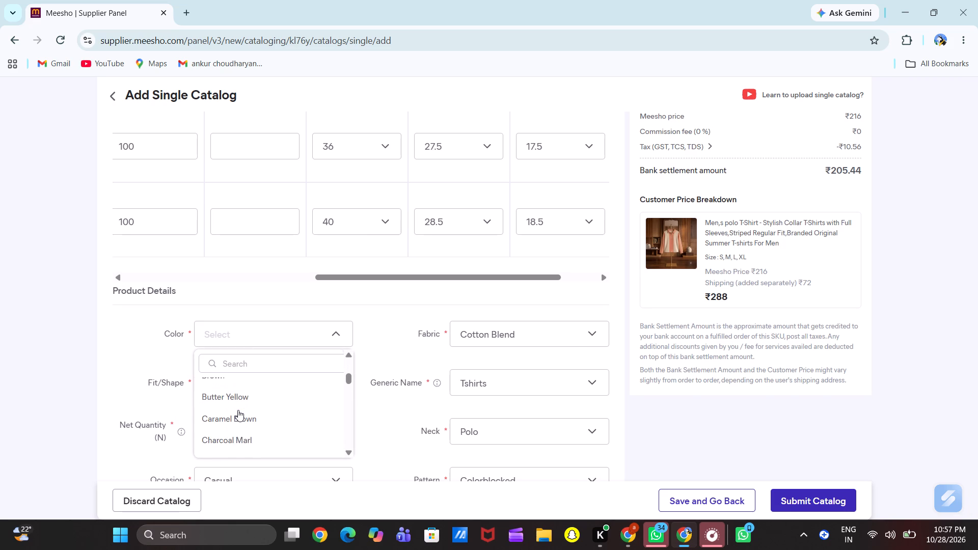
scroll(238, 410, down, 4)
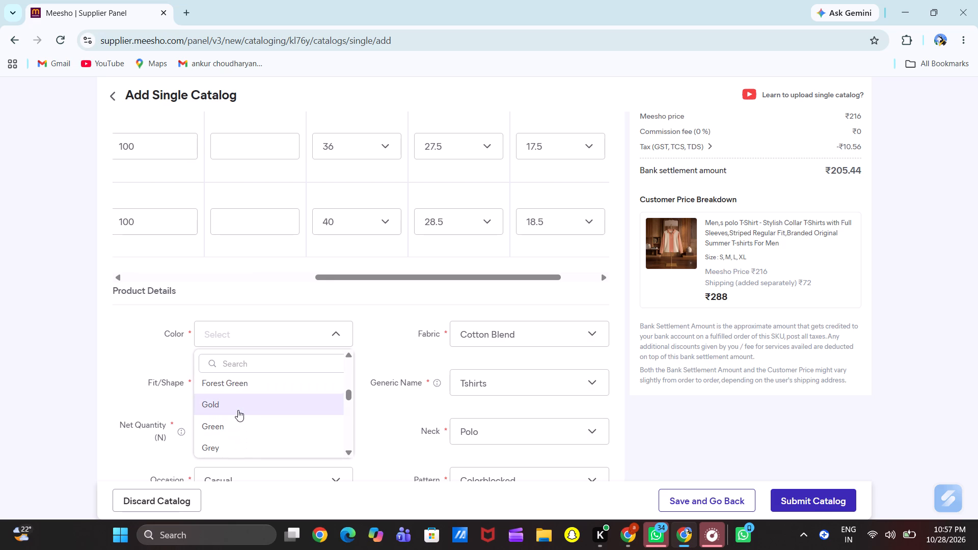
scroll(238, 410, up, 4)
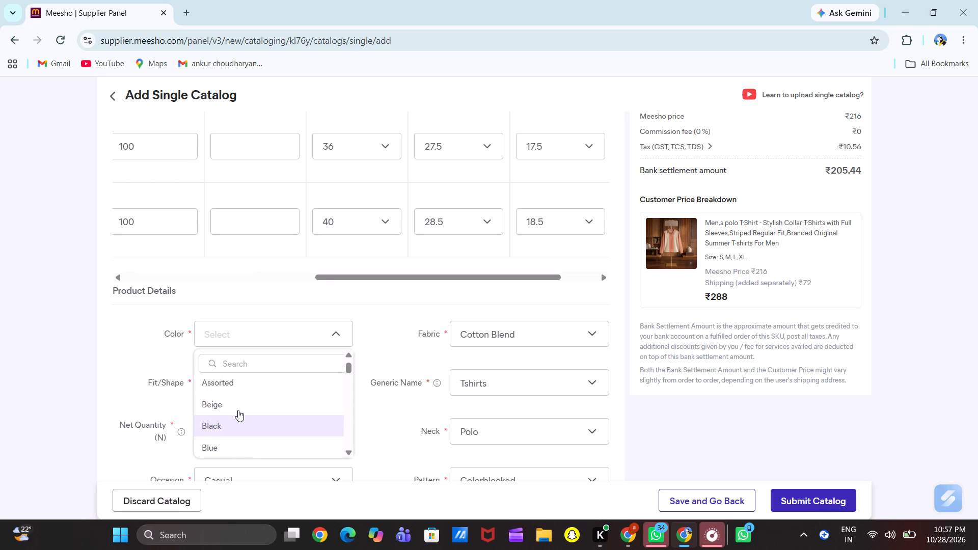
scroll(238, 410, up, 2)
click(232, 407)
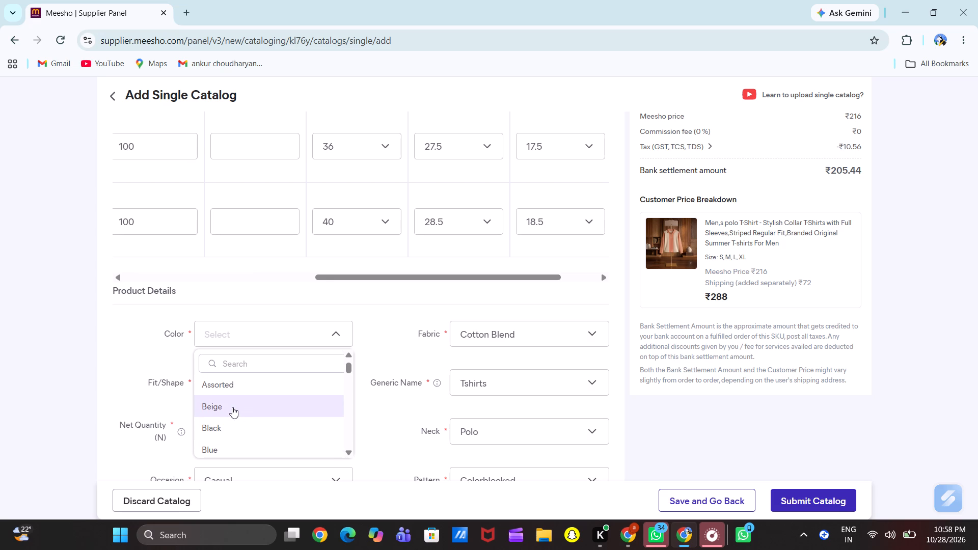
Change the colour part of Product 1's Style code/Product ID so it reads =(((FULL=KARARA=BEIGE))))).
scroll(401, 291, up, 5)
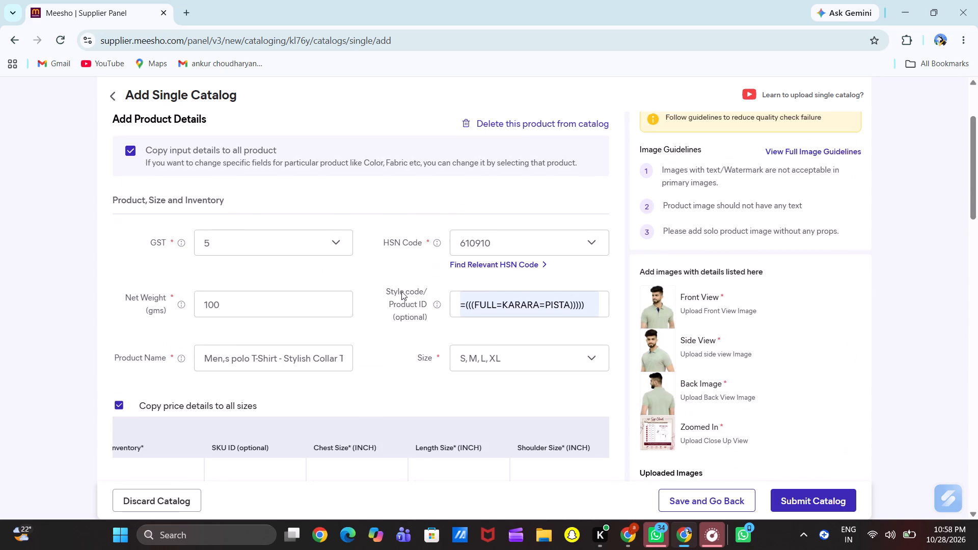
click(557, 307)
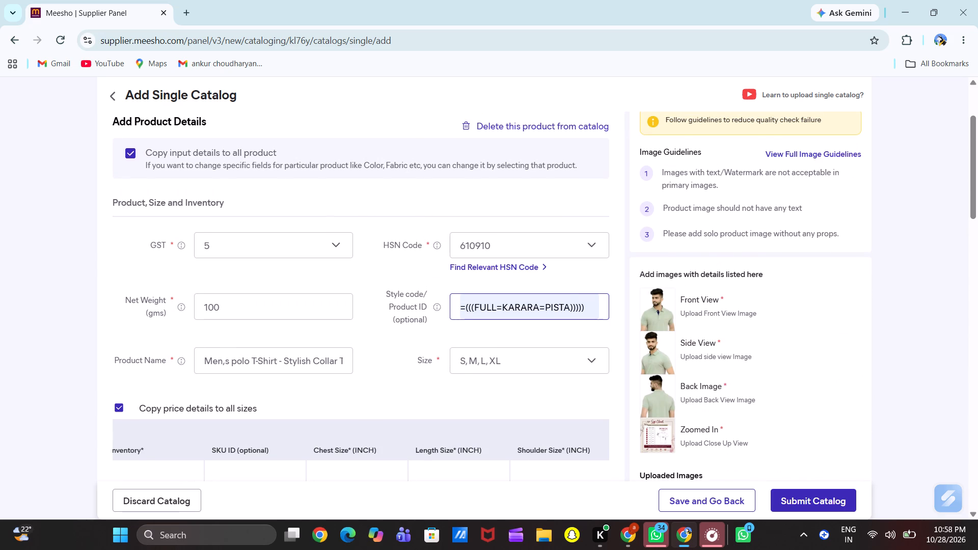
click(569, 309)
key(BackSpace)
key(BackSpace)
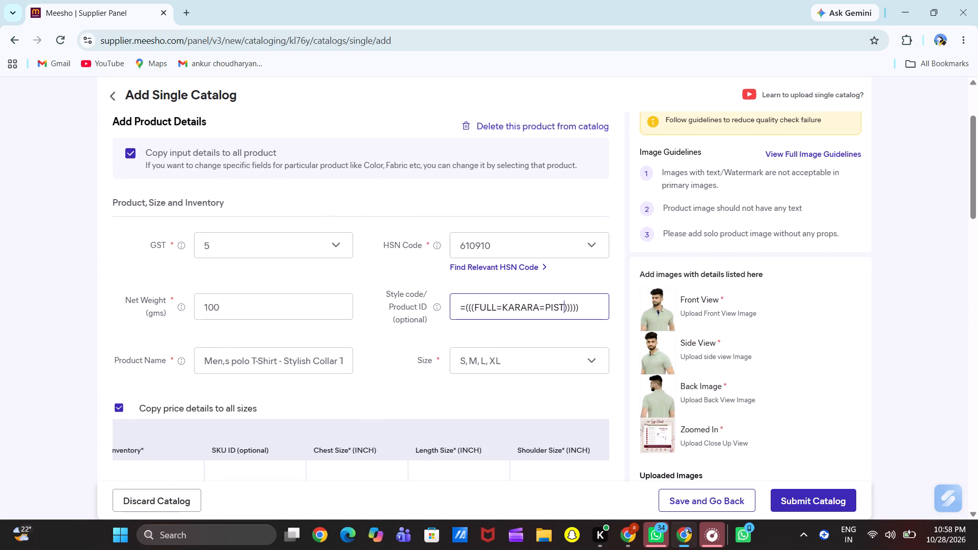
key(BackSpace)
key(BackSpace)
key(BackSpace)
scroll(418, 329, down, 2)
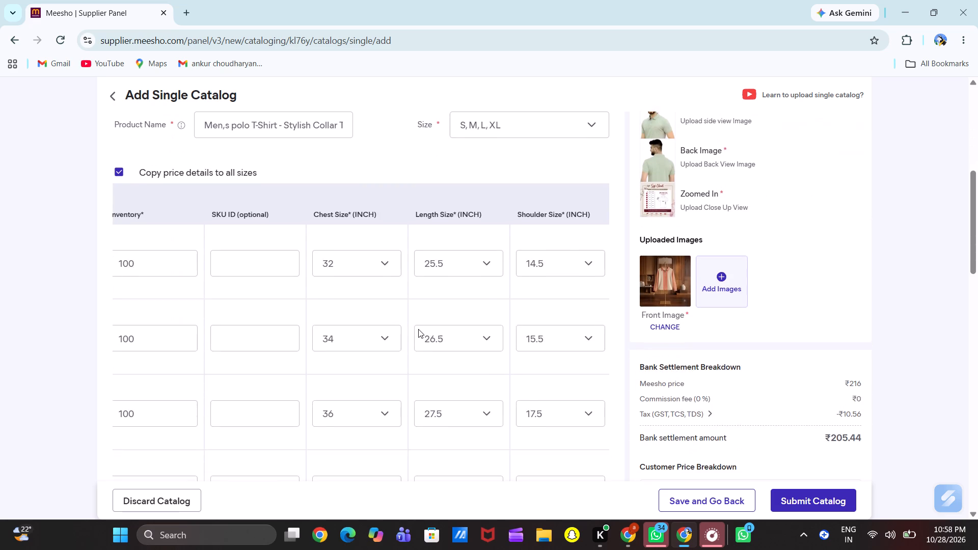
scroll(418, 329, down, 2)
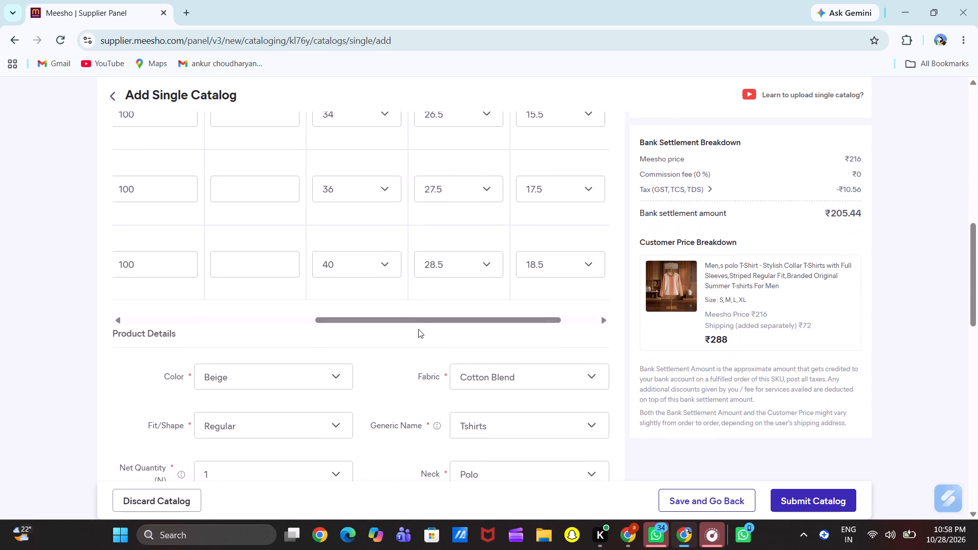
scroll(418, 329, up, 2)
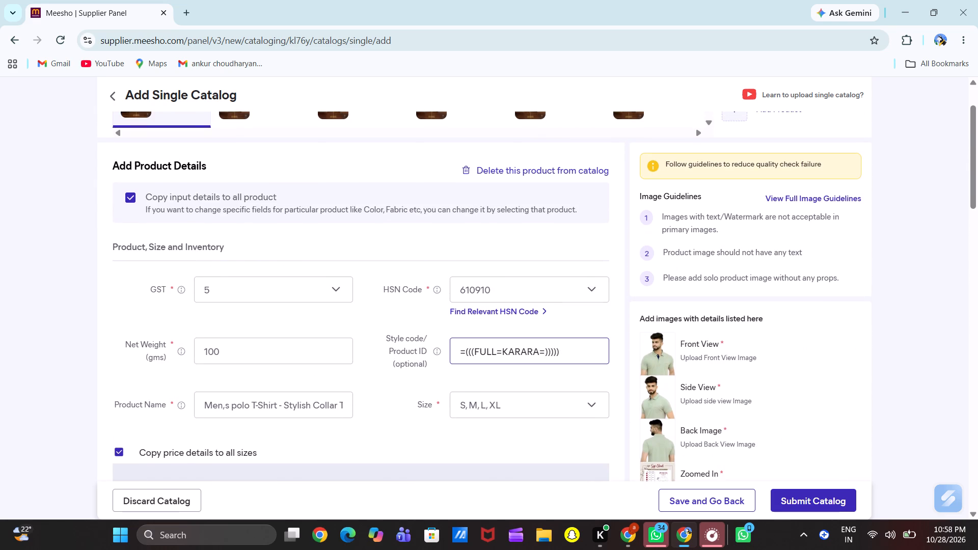
click(546, 354)
text(BE)
text(IGE)
Review Product 1's form from the size table through the product details, packer data and Other Attributes.
scroll(362, 331, down, 2)
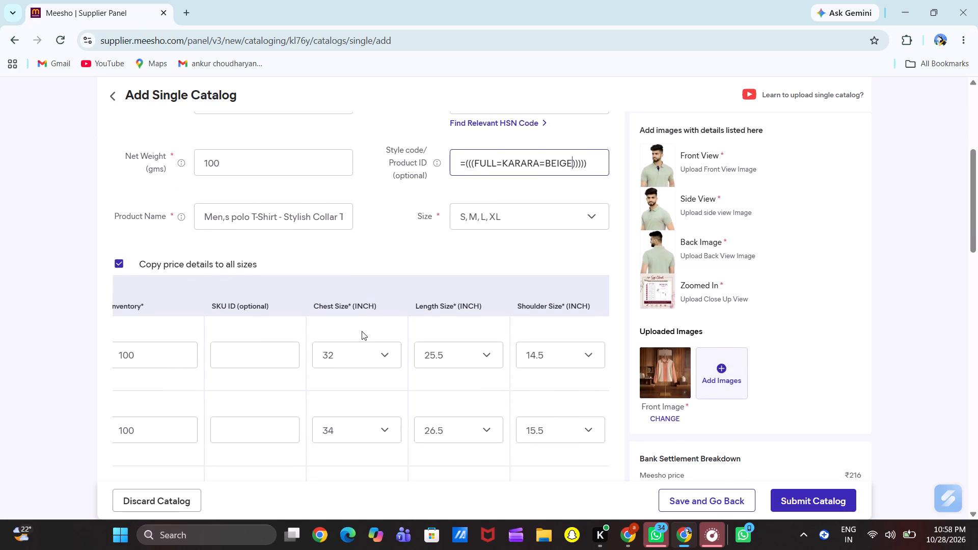
scroll(362, 331, down, 6)
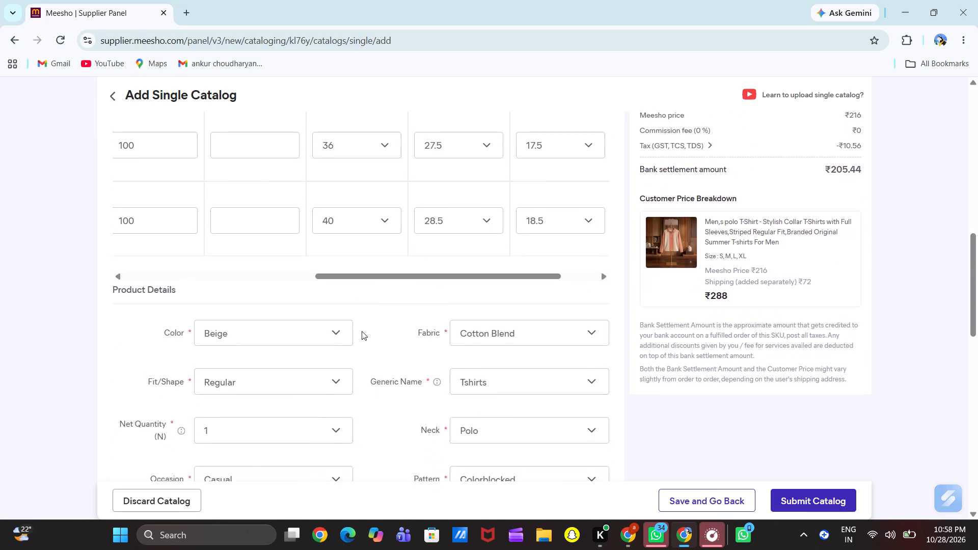
scroll(362, 331, down, 4)
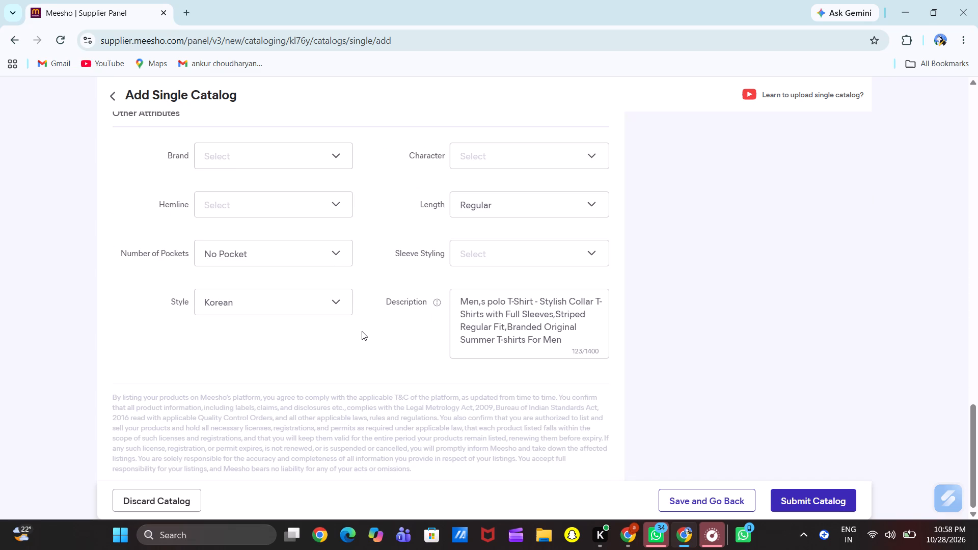
scroll(422, 233, up, 3)
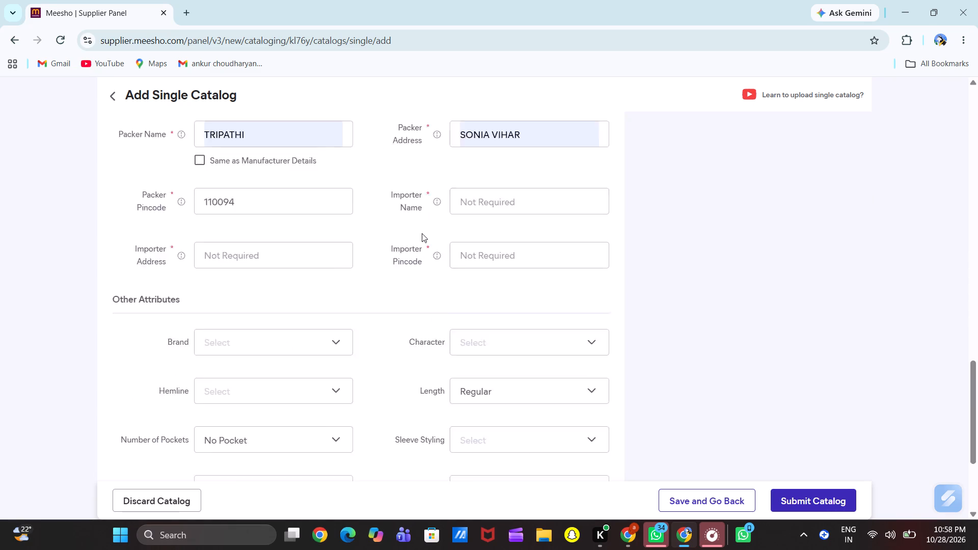
scroll(422, 233, up, 8)
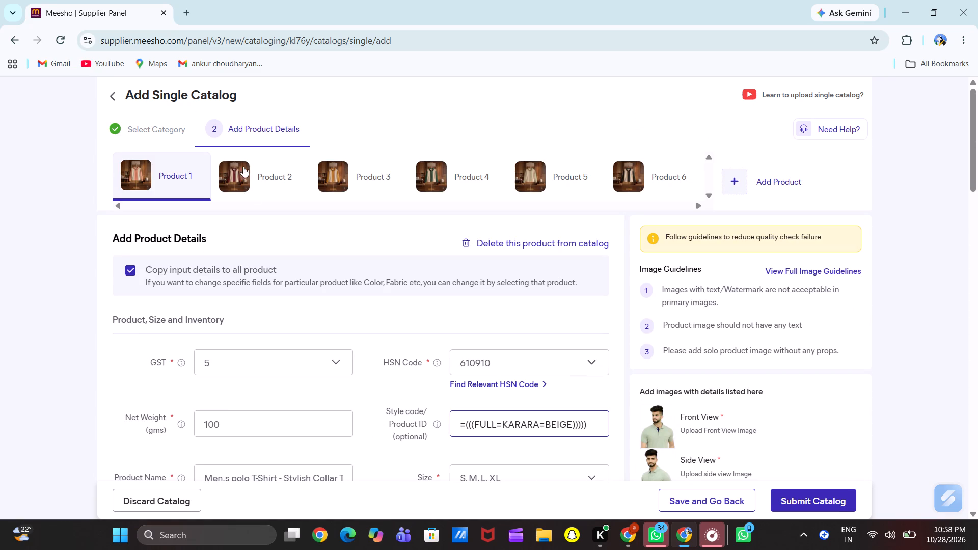
For all sizes of Product 2, enter Meesho Price 216, Wrong/Defective Returns Price 215 and MRP 799, matching Product 1.
click(249, 166)
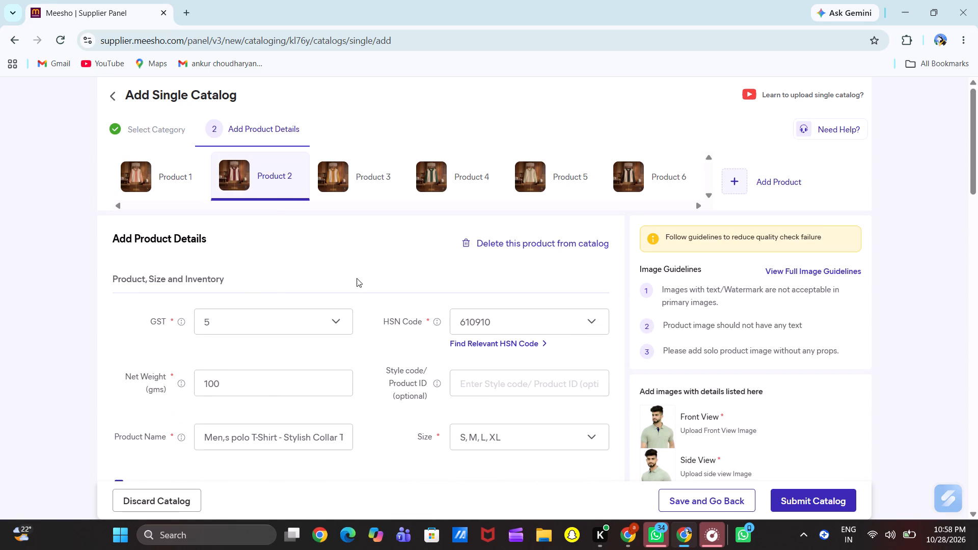
scroll(408, 310, down, 4)
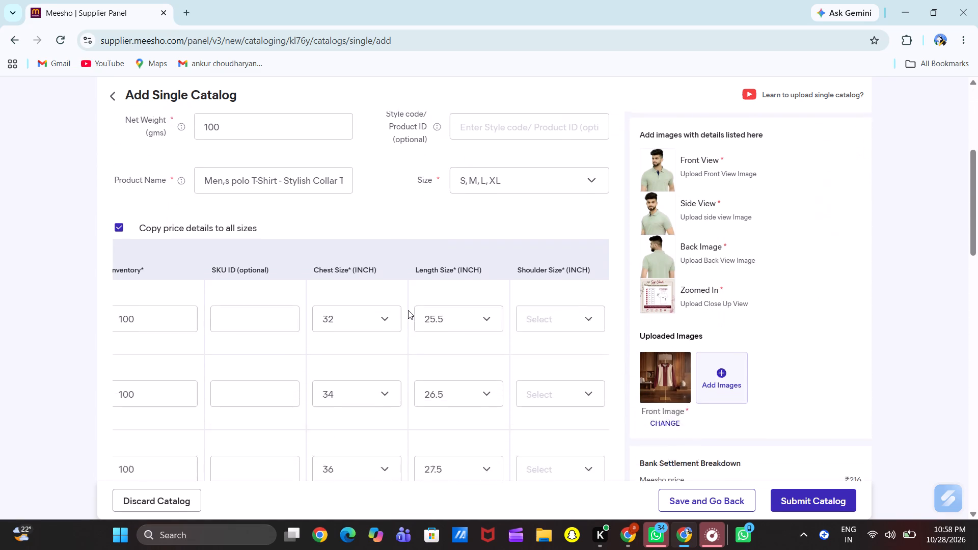
scroll(408, 310, down, 1)
scroll(408, 310, right, 6)
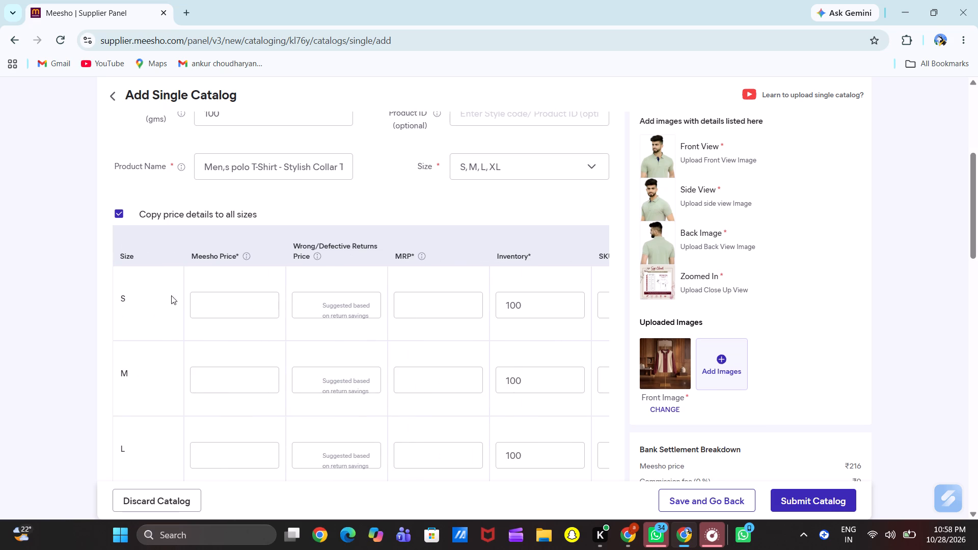
scroll(204, 155, up, 5)
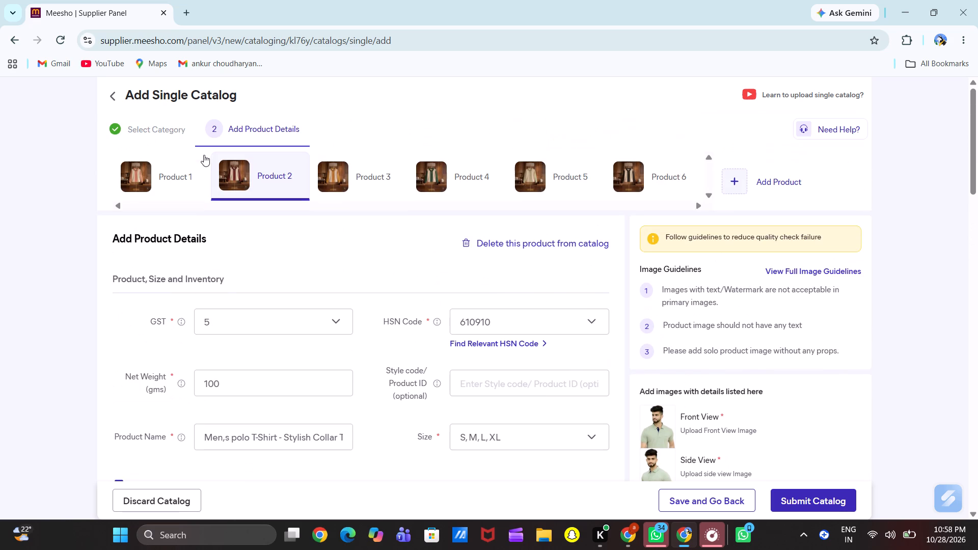
click(145, 166)
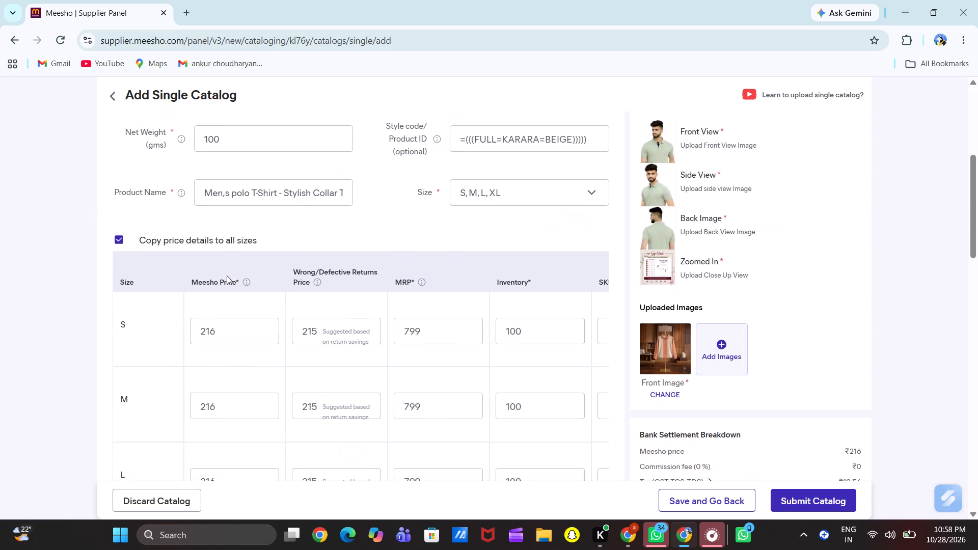
click(244, 161)
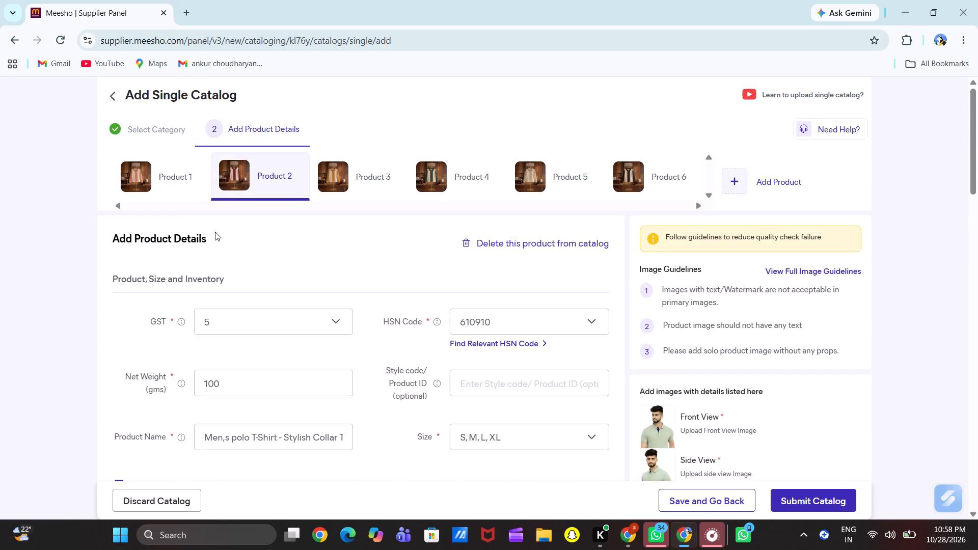
scroll(231, 379, down, 3)
click(233, 288)
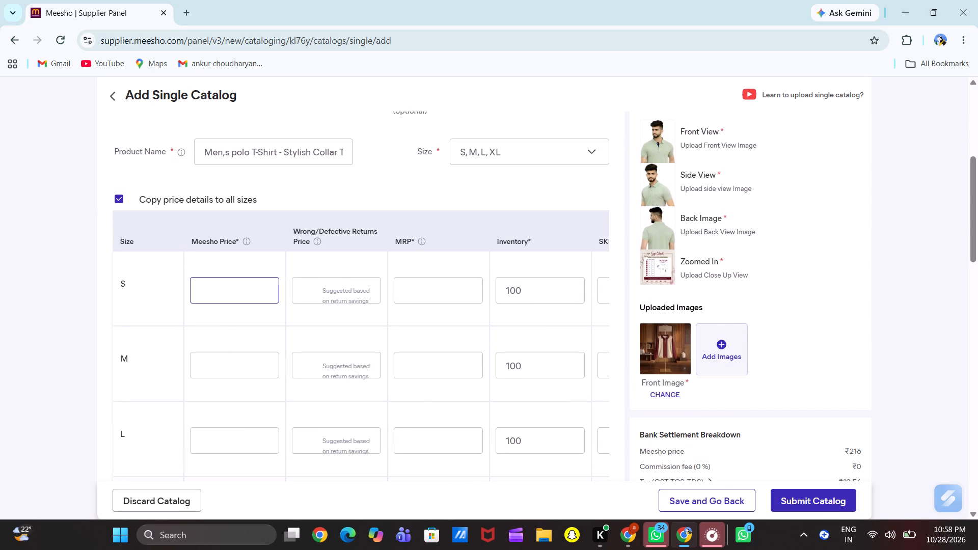
key(2)
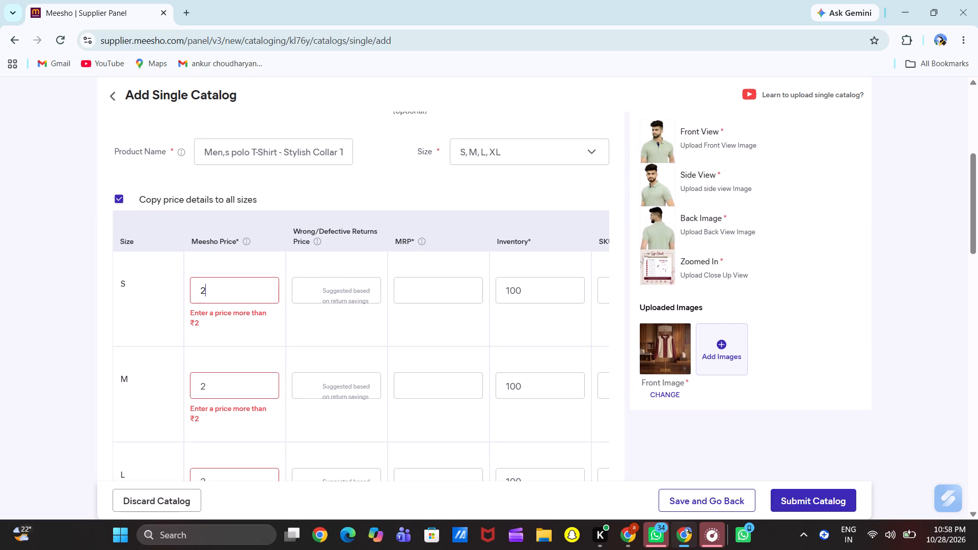
text(16)
click(300, 289)
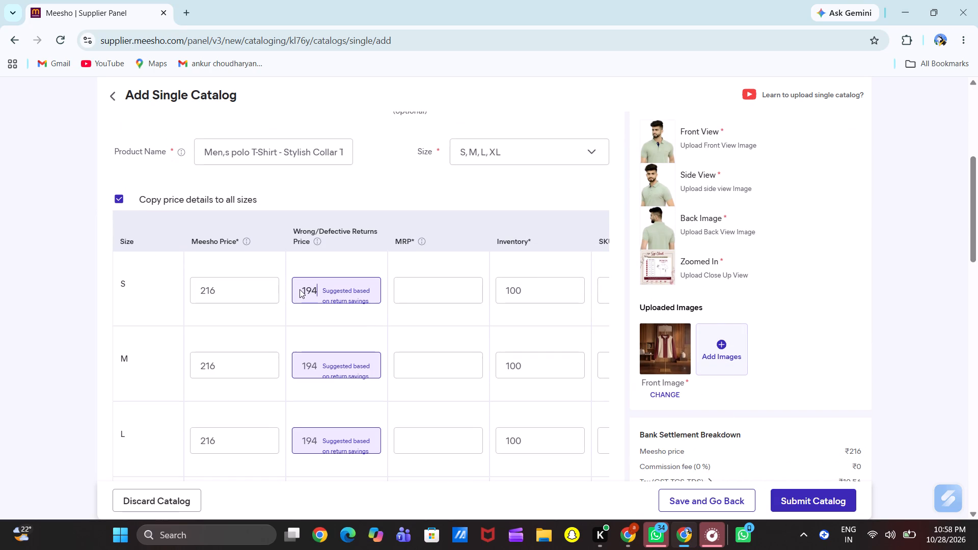
key(BackSpace)
key(BackSpace)
key(BackSpace)
key(BackSpace)
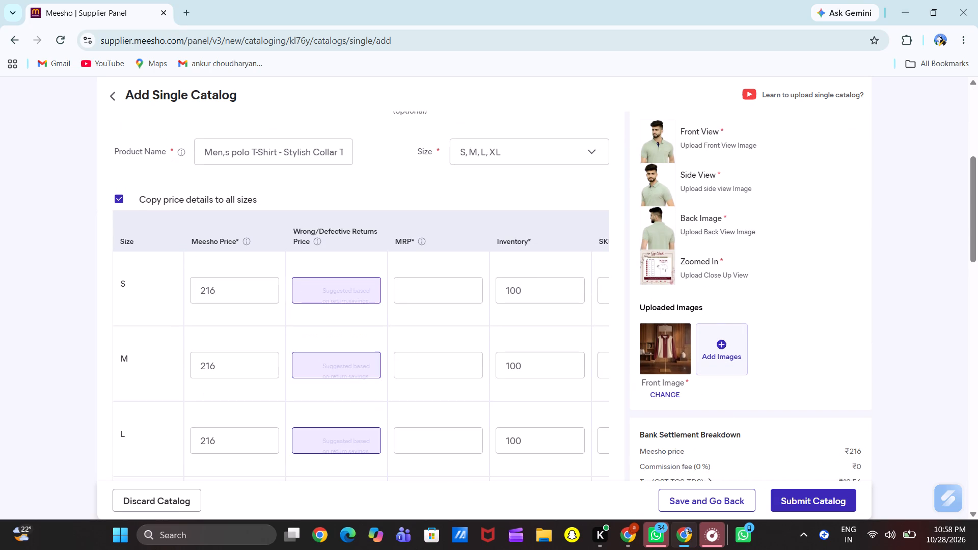
text(215)
click(414, 283)
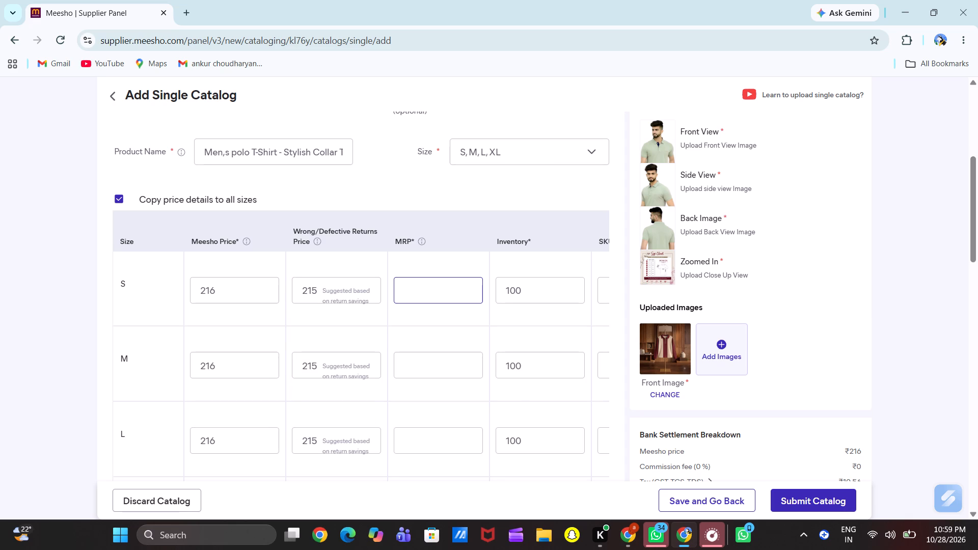
text(799)
Check Product 1's style code, then return to Product 2 and look over its size table and Product Details fields.
scroll(242, 207, up, 2)
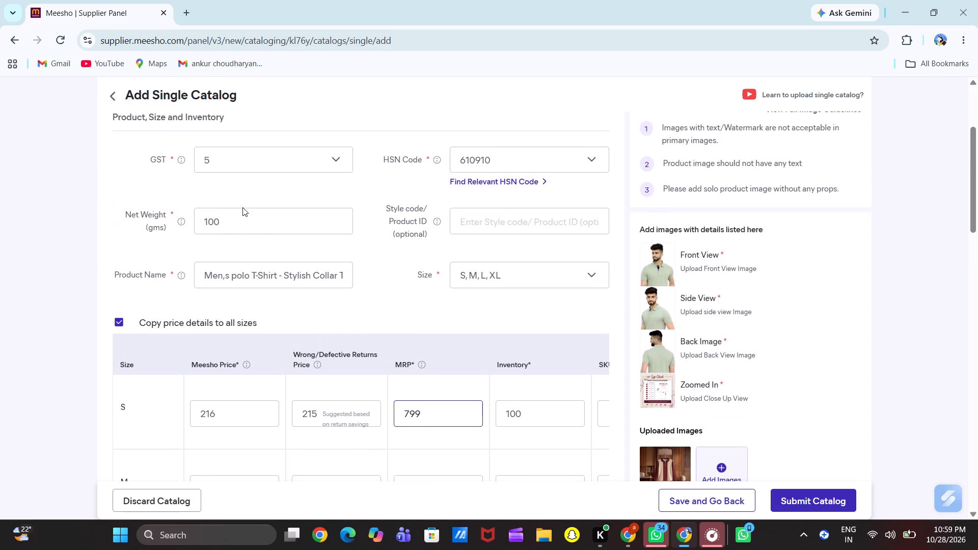
scroll(242, 207, up, 3)
click(165, 185)
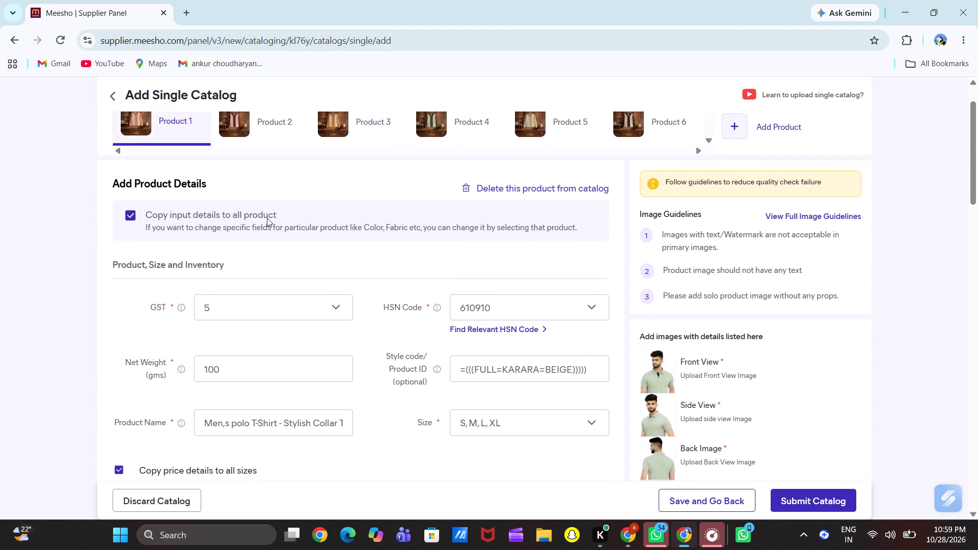
click(263, 142)
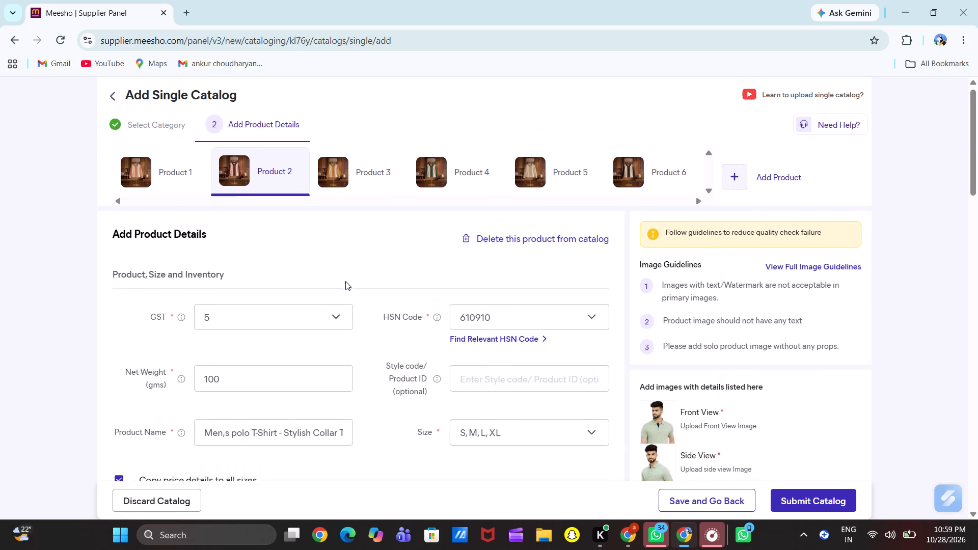
scroll(295, 308, down, 6)
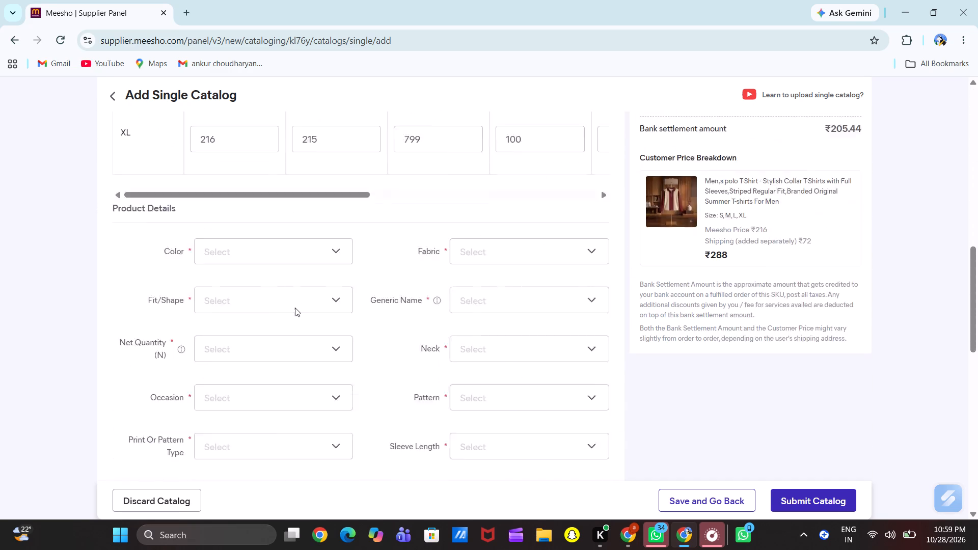
scroll(295, 308, down, 1)
scroll(295, 308, up, 1)
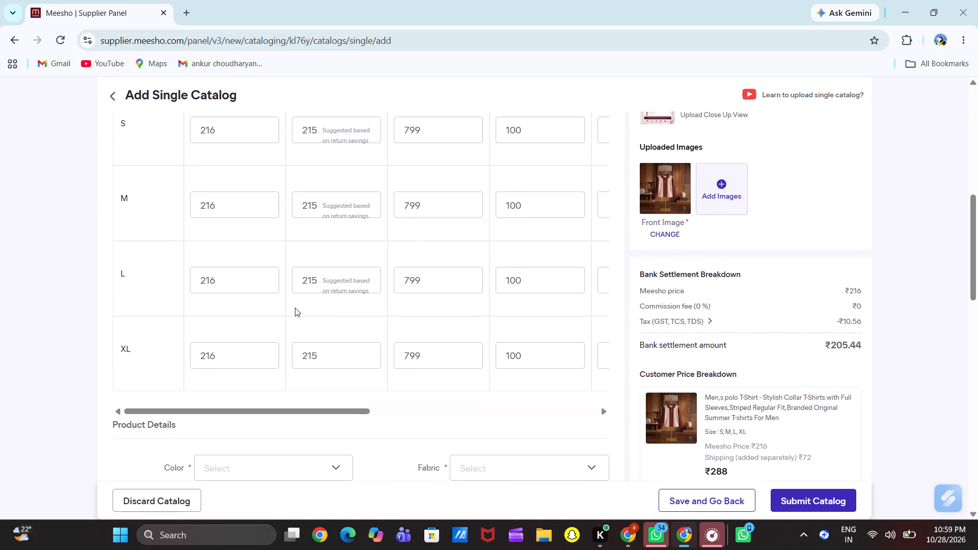
scroll(295, 308, down, 2)
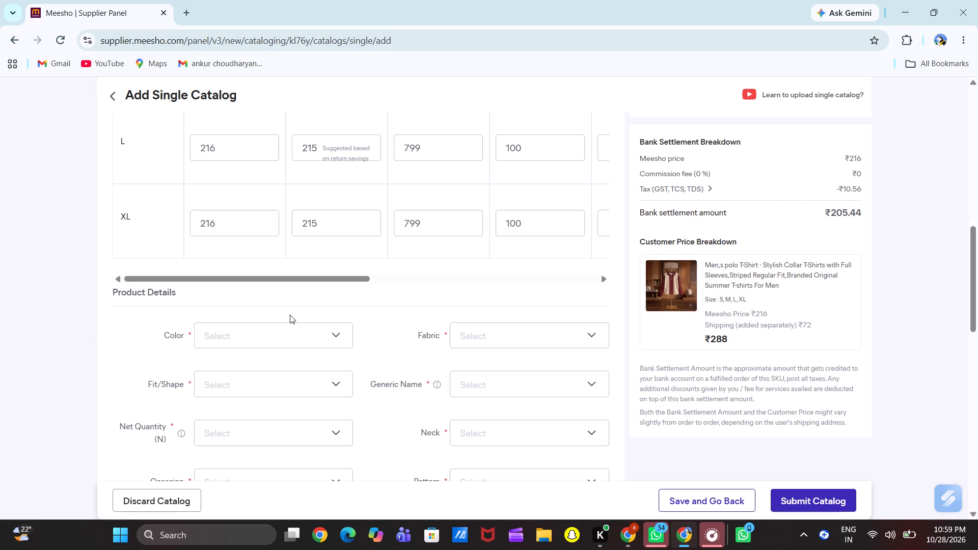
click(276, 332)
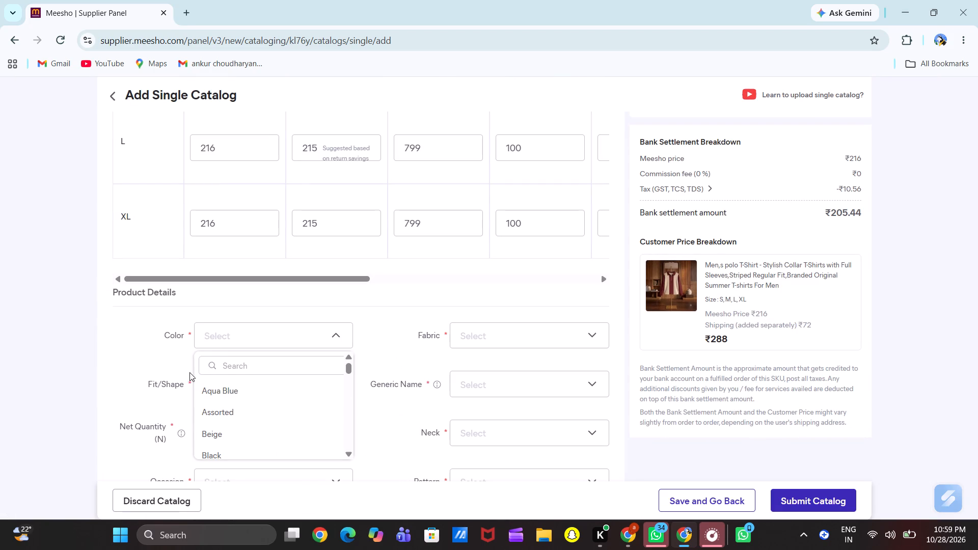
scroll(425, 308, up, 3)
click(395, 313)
Set Product 2's Style code/Product ID to the previously used entry (((=FULL=KARARA=MAROON))).
scroll(393, 298, up, 4)
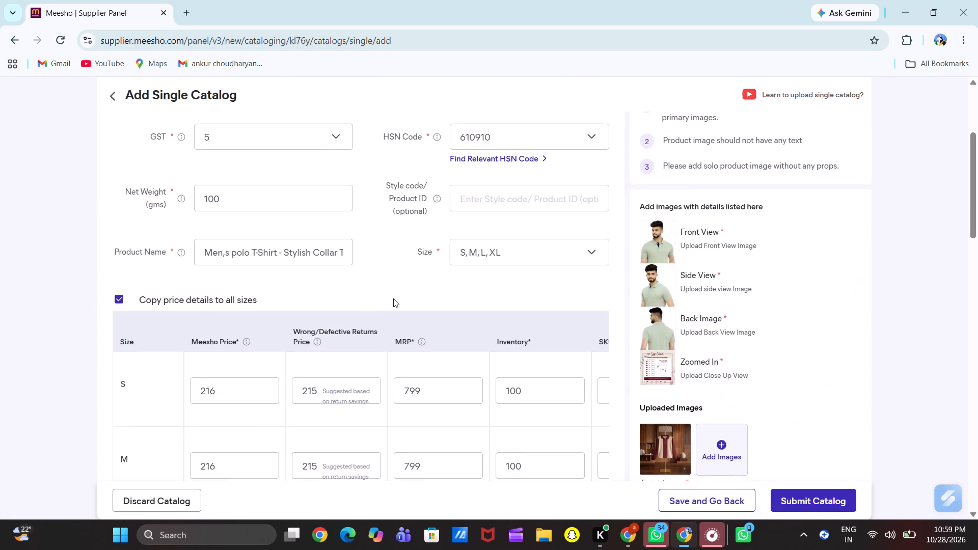
scroll(393, 298, up, 1)
click(478, 373)
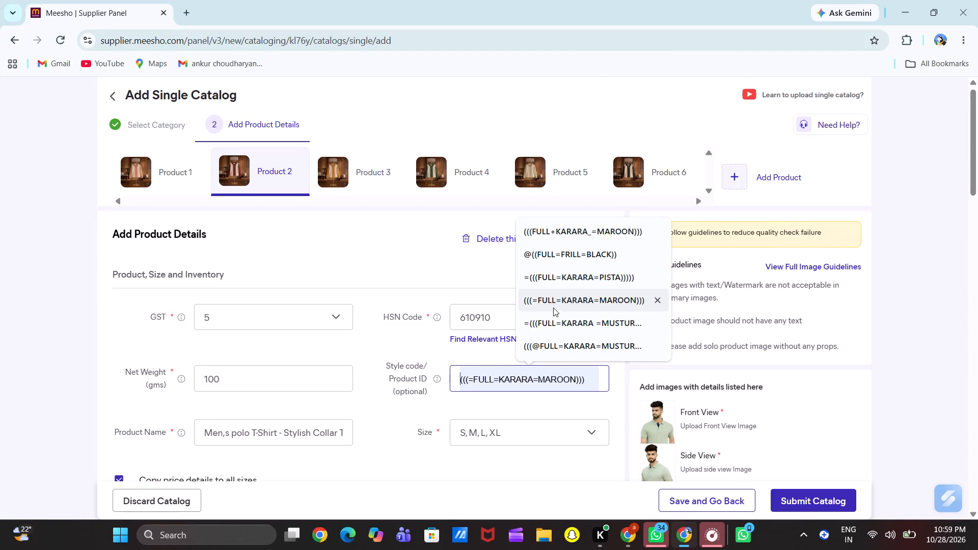
click(565, 303)
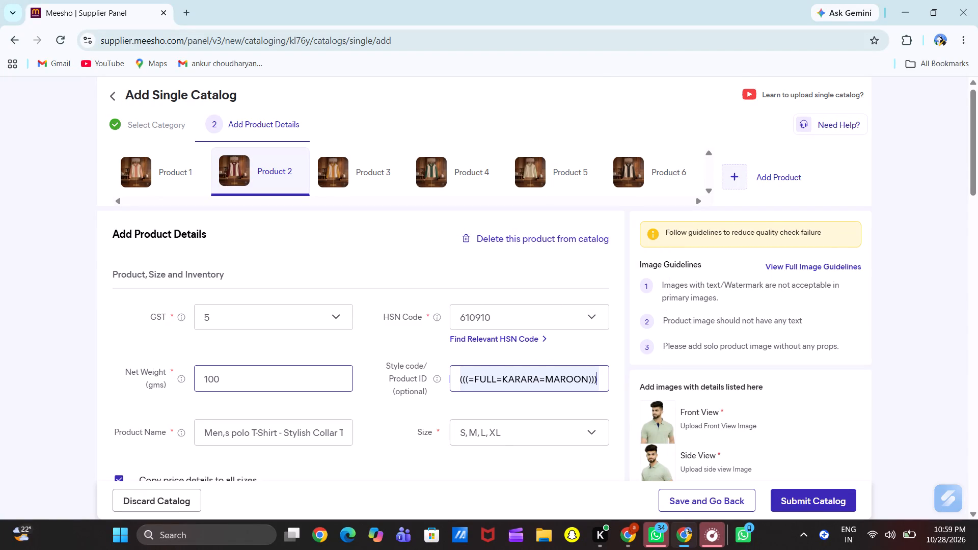
Set the empty last measurement of size S to 14.5 in Product 2's size table.
scroll(390, 428, down, 3)
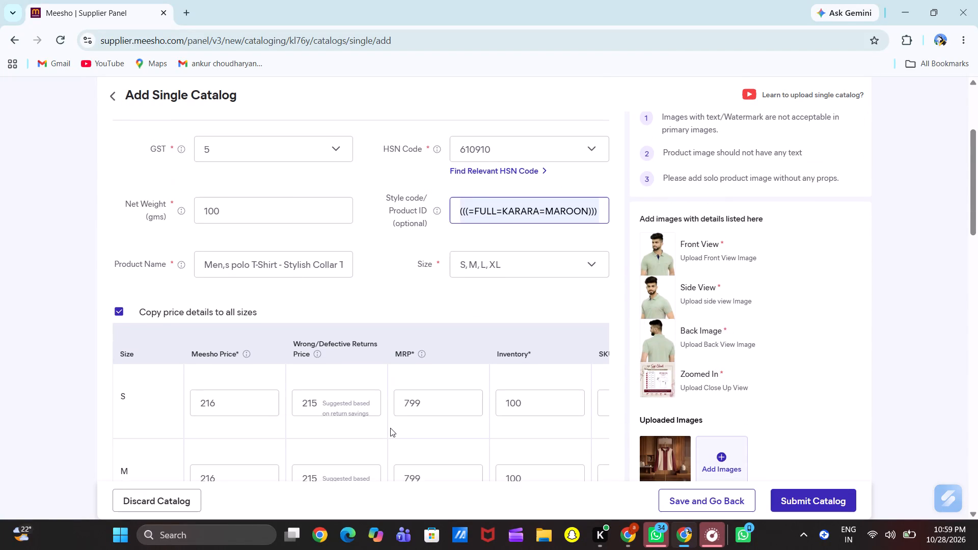
scroll(390, 428, down, 4)
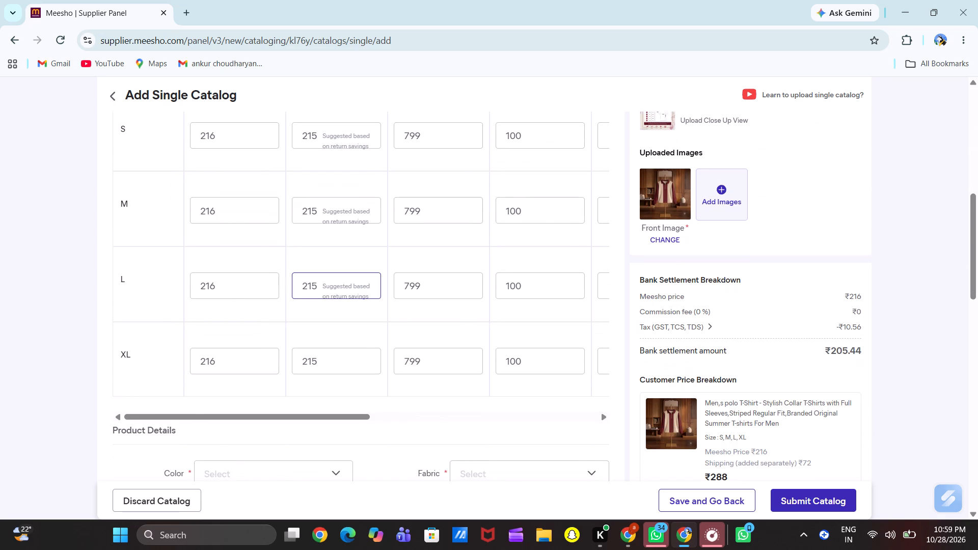
scroll(429, 280, left, 6)
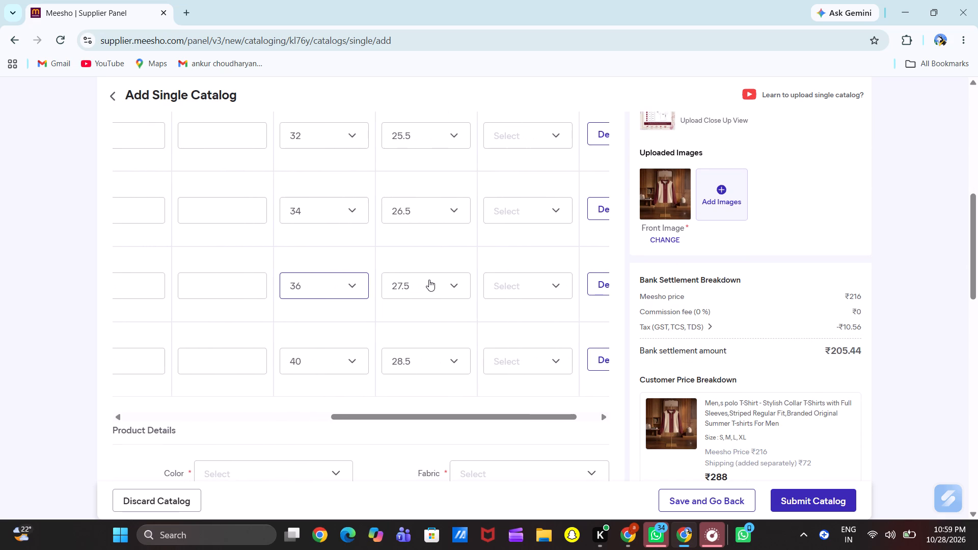
scroll(429, 280, left, 1)
click(481, 139)
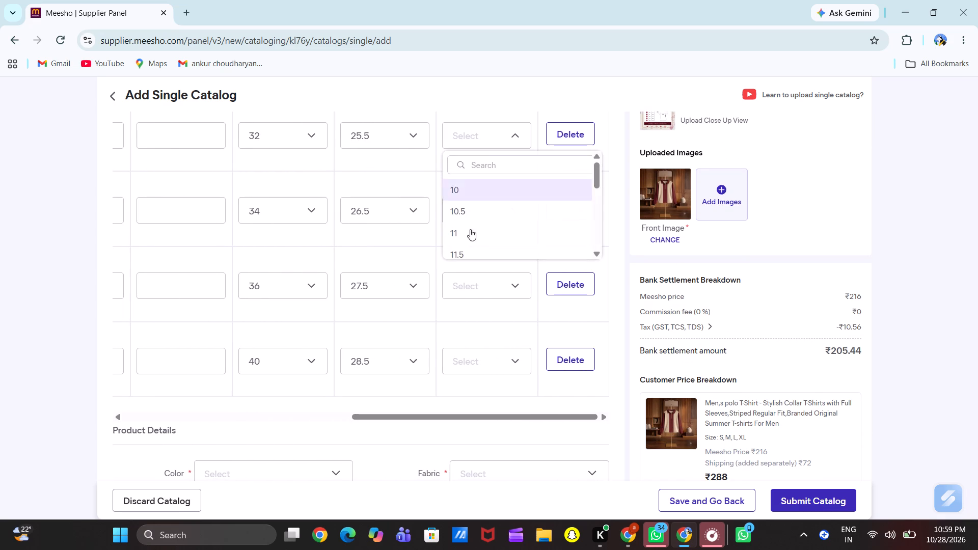
scroll(477, 217, down, 2)
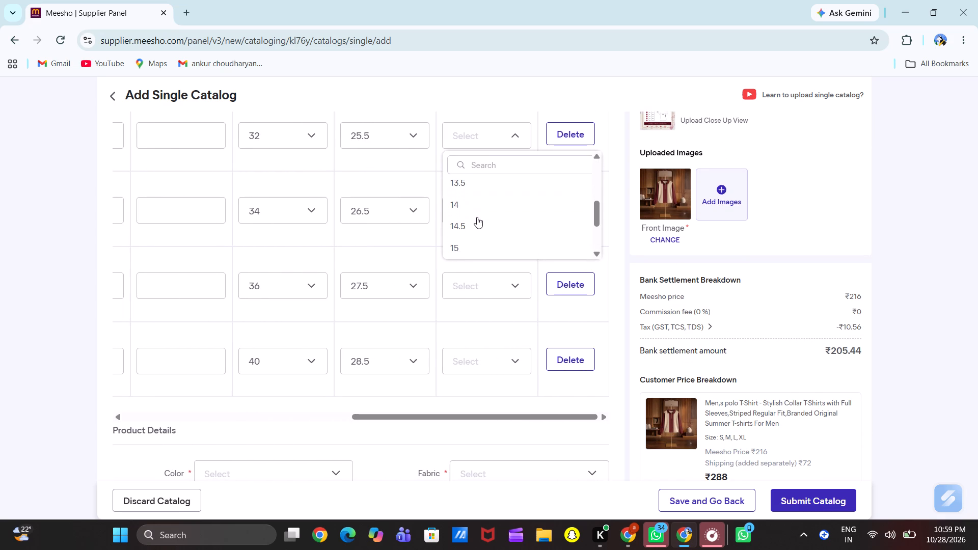
scroll(477, 217, down, 1)
click(477, 217)
Set the empty last measurement of size M to 15.5 in Product 2's size table.
click(463, 217)
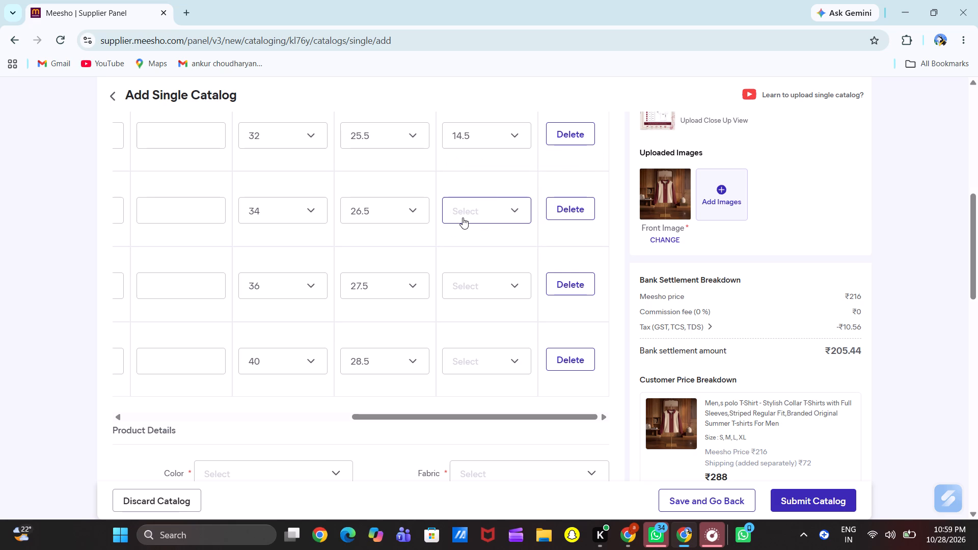
scroll(475, 348, down, 1)
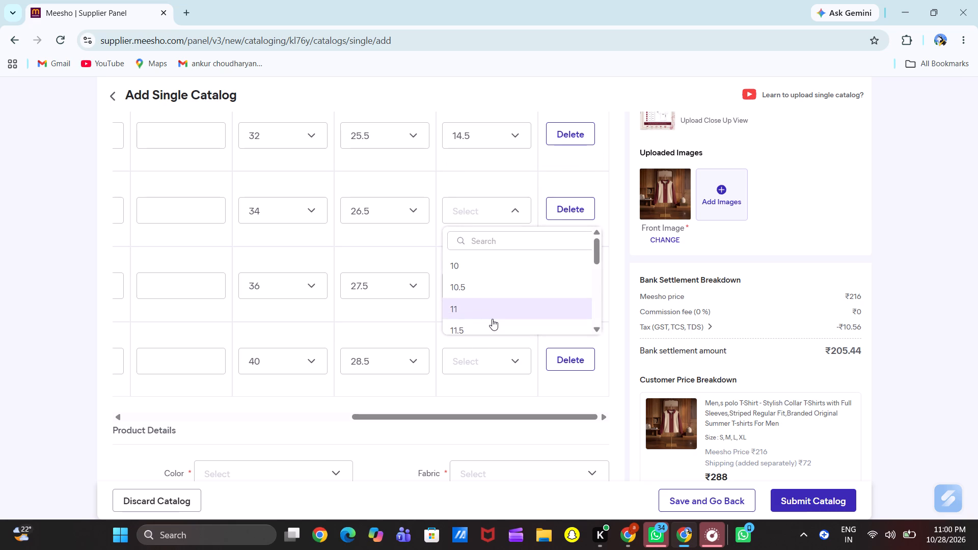
scroll(492, 319, down, 2)
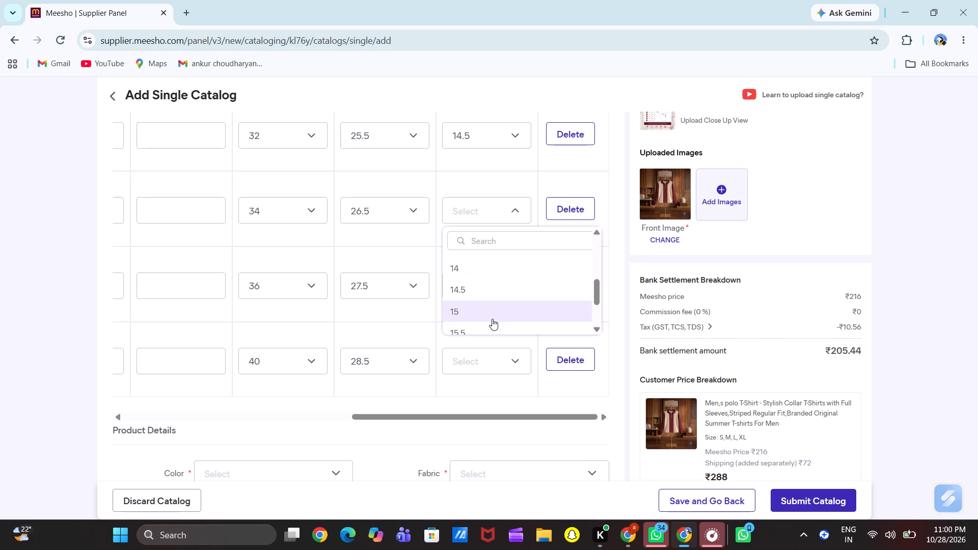
scroll(492, 319, down, 1)
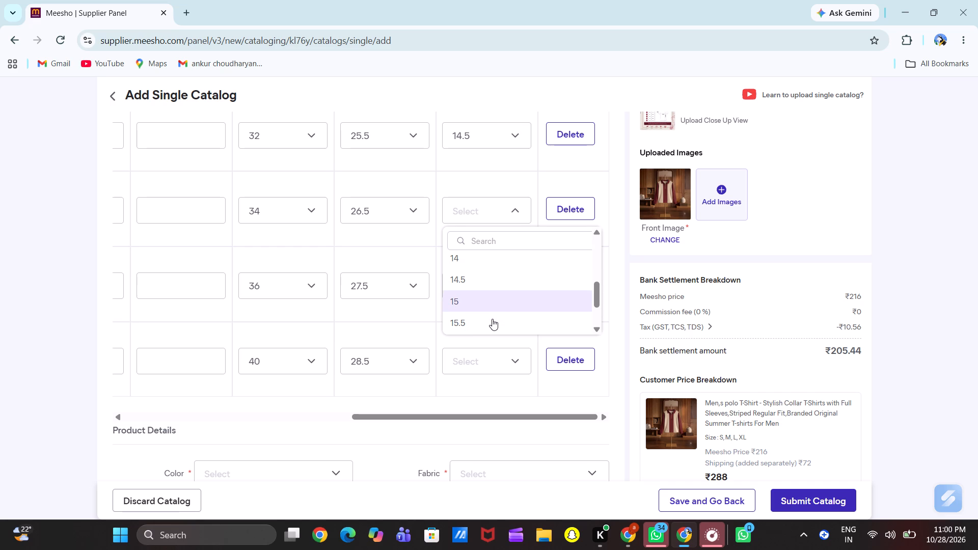
scroll(492, 319, down, 1)
click(476, 301)
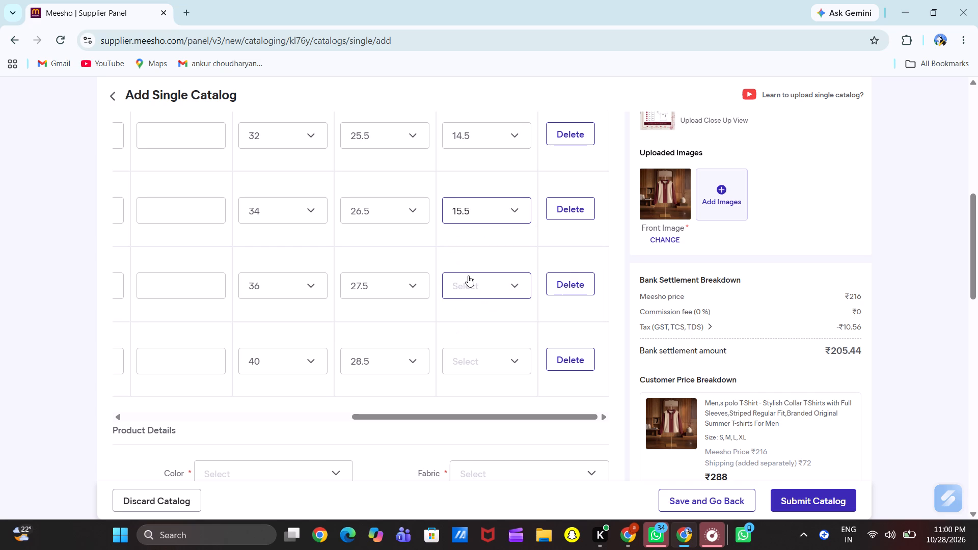
Set the empty last measurement of size L to 16.5 in Product 2's size table.
click(468, 276)
scroll(478, 354, down, 1)
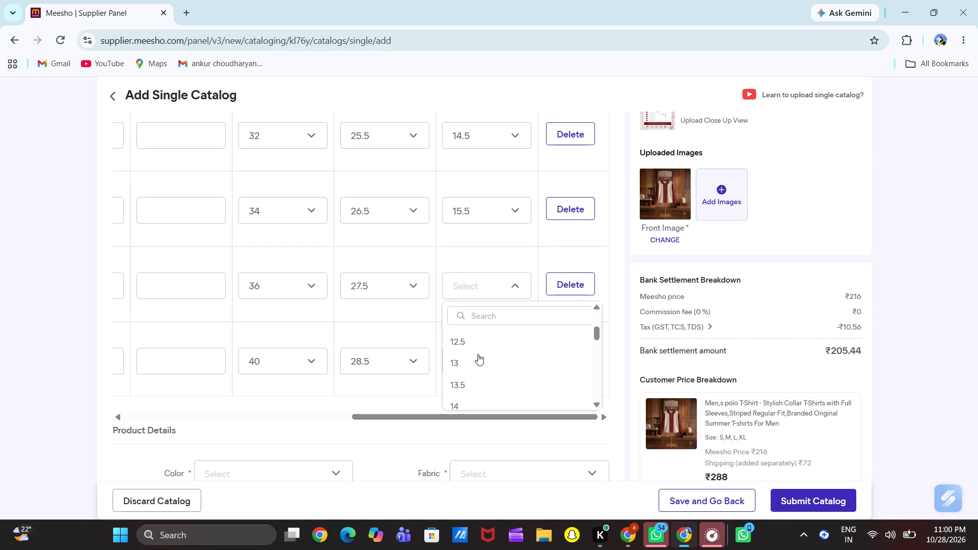
scroll(478, 354, down, 4)
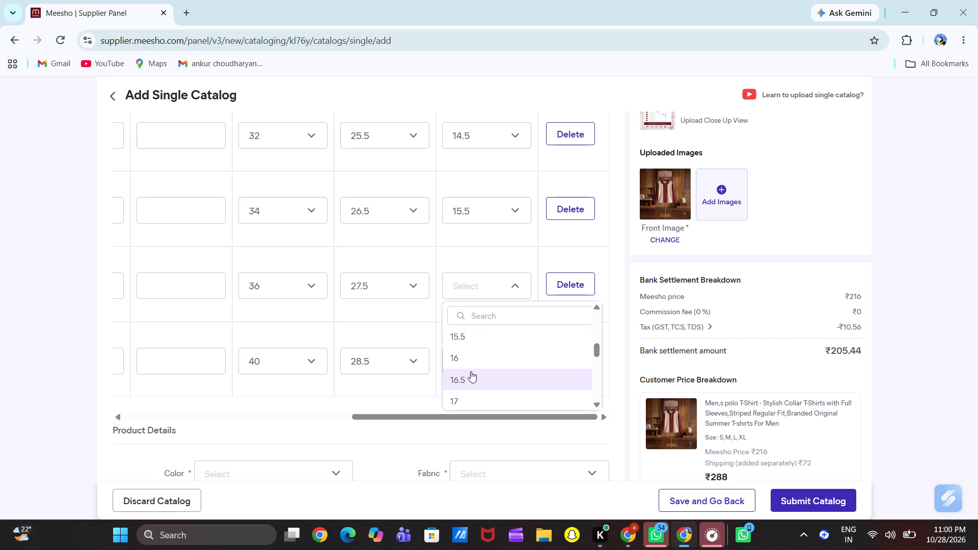
click(470, 381)
Set the empty last measurement of size XL to 17.5 in Product 2's size table.
click(460, 362)
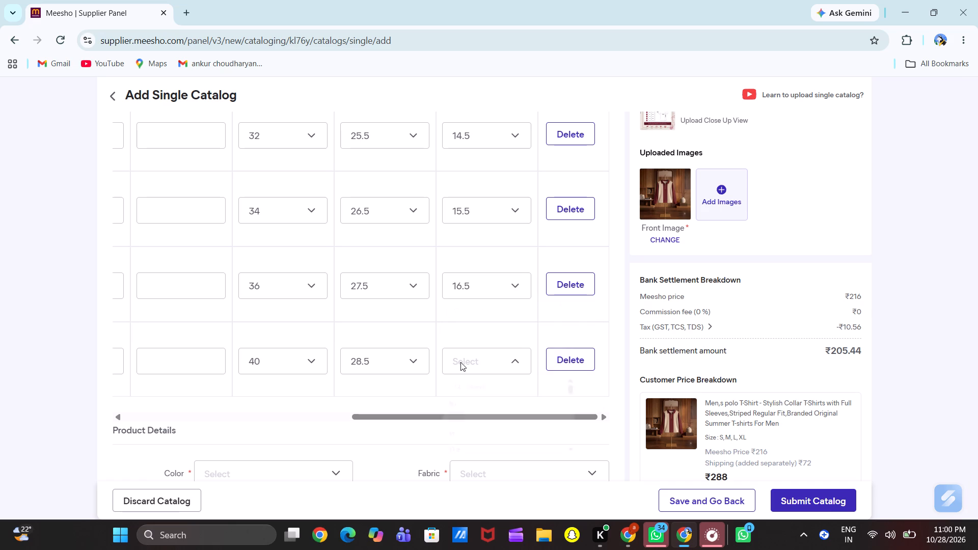
scroll(479, 428, down, 5)
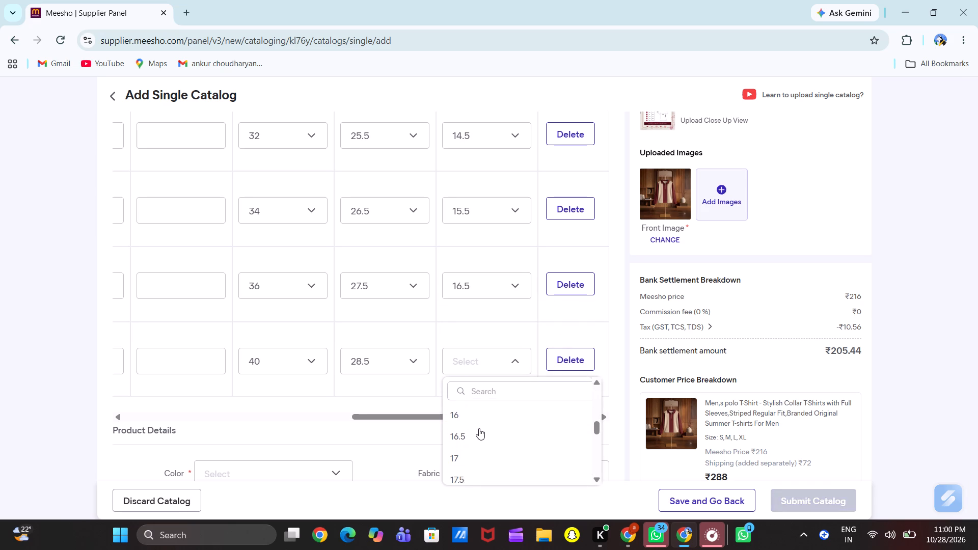
scroll(479, 428, down, 2)
click(479, 428)
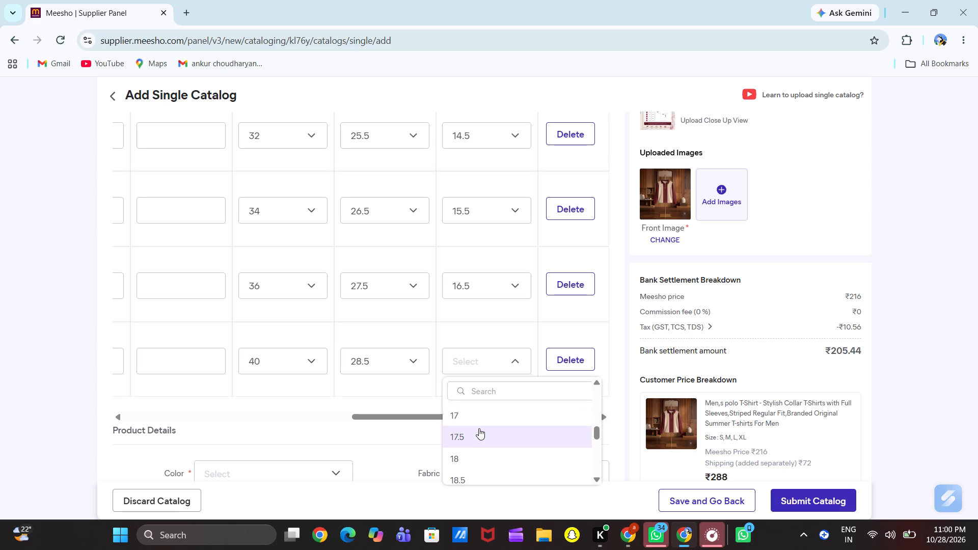
Set the Color of Product 2 to Brown in its Product Details.
scroll(435, 404, down, 1)
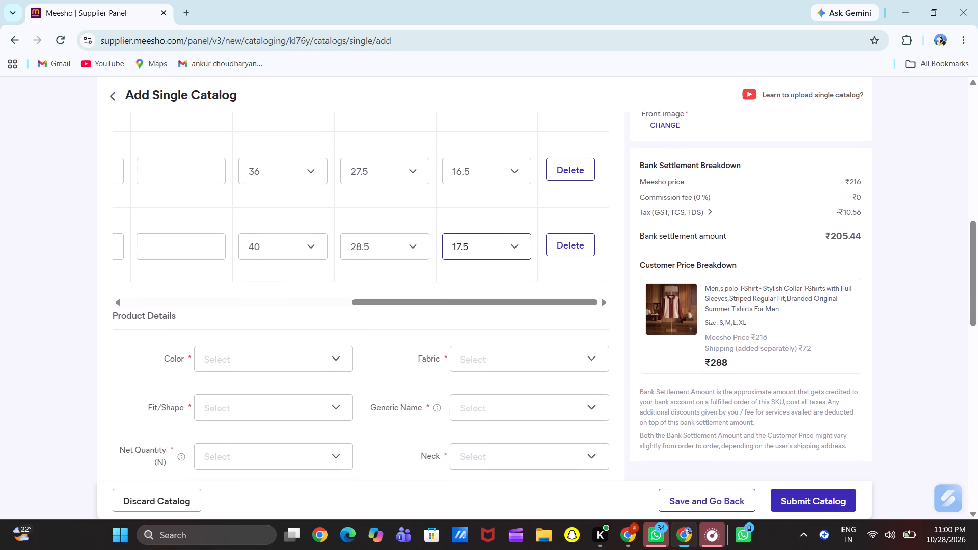
scroll(435, 404, down, 1)
scroll(397, 368, down, 1)
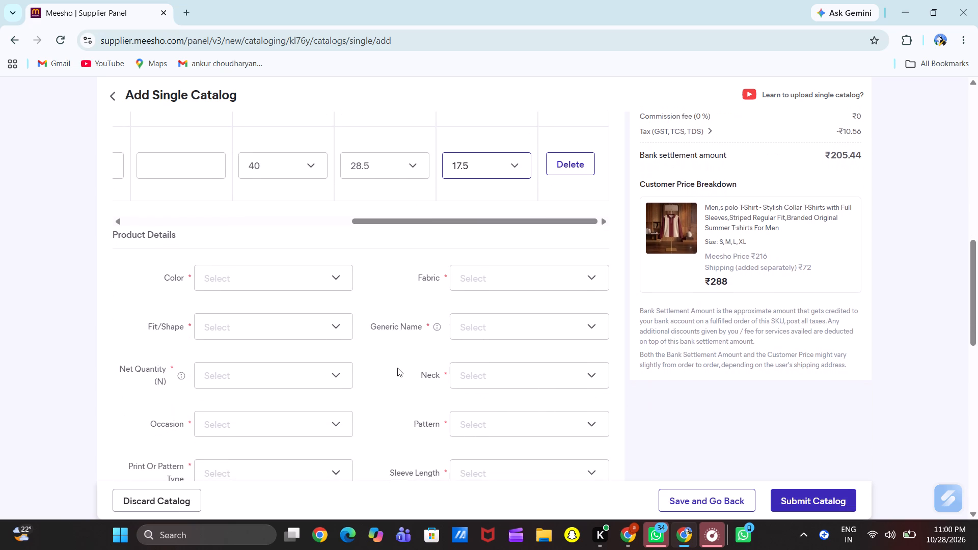
click(305, 272)
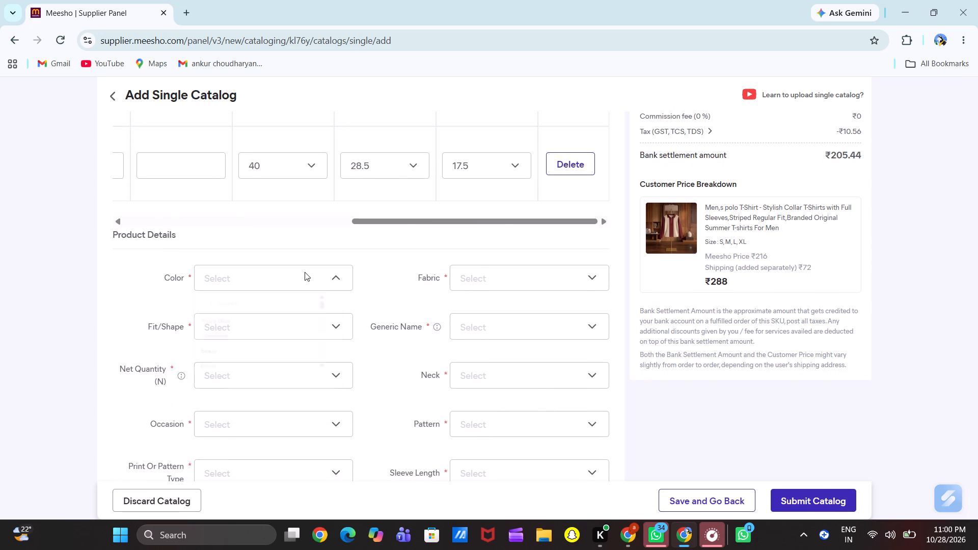
click(255, 305)
text(BRO)
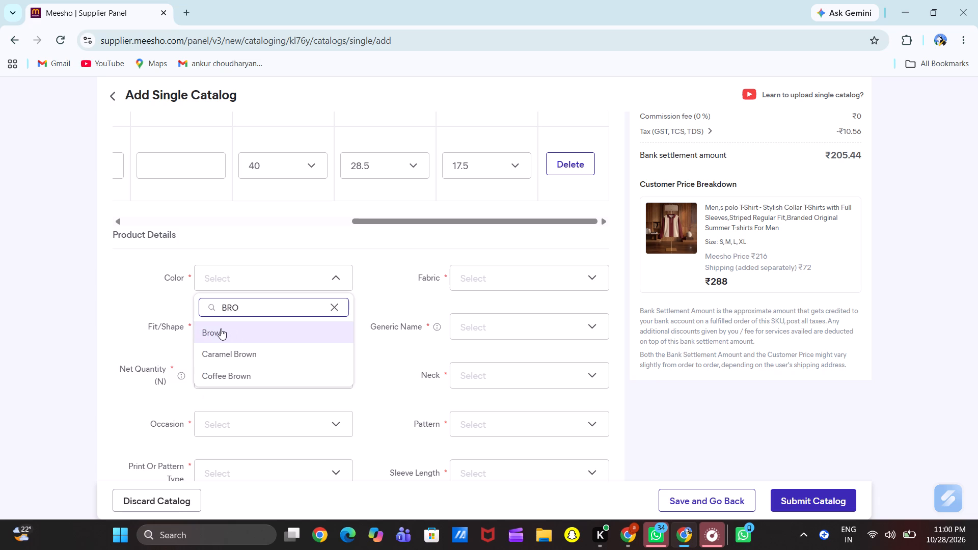
click(221, 328)
Set the Fabric of Product 2 to Cotton Blend in its Product Details.
click(509, 268)
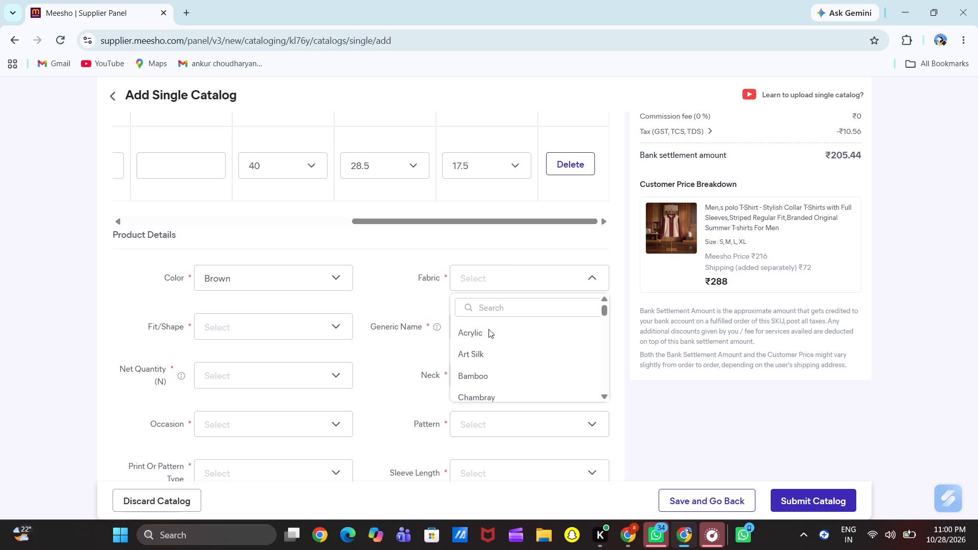
scroll(494, 355, down, 2)
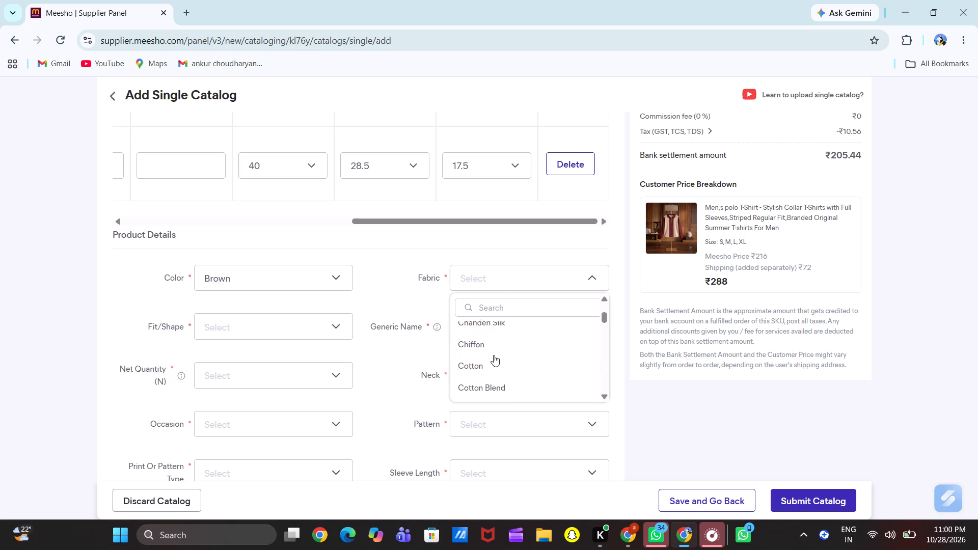
scroll(494, 355, down, 1)
scroll(494, 355, up, 1)
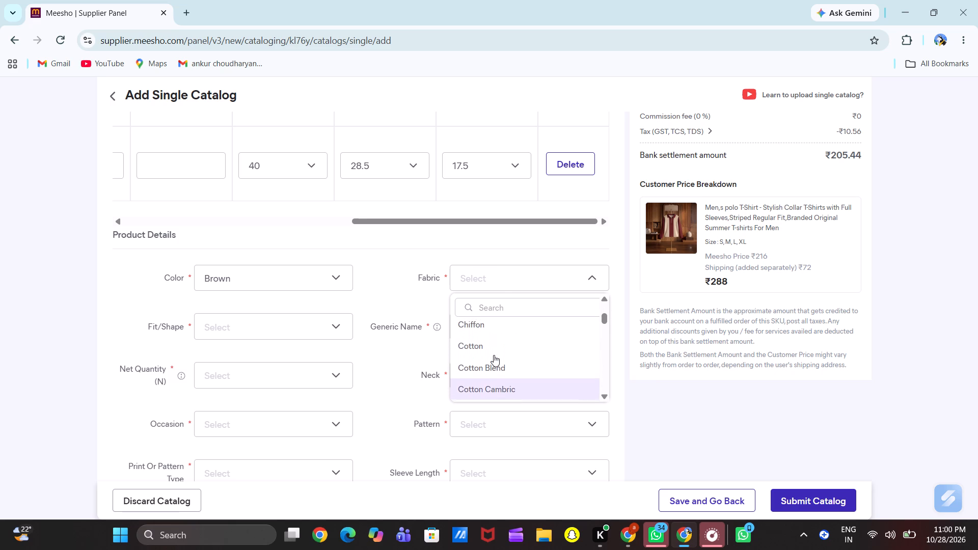
scroll(494, 355, up, 3)
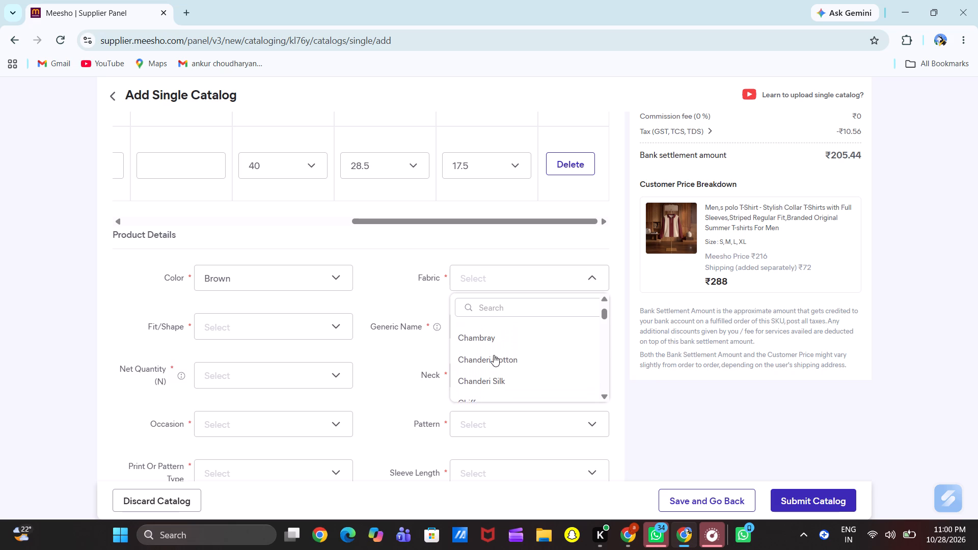
scroll(494, 355, up, 1)
scroll(494, 355, down, 1)
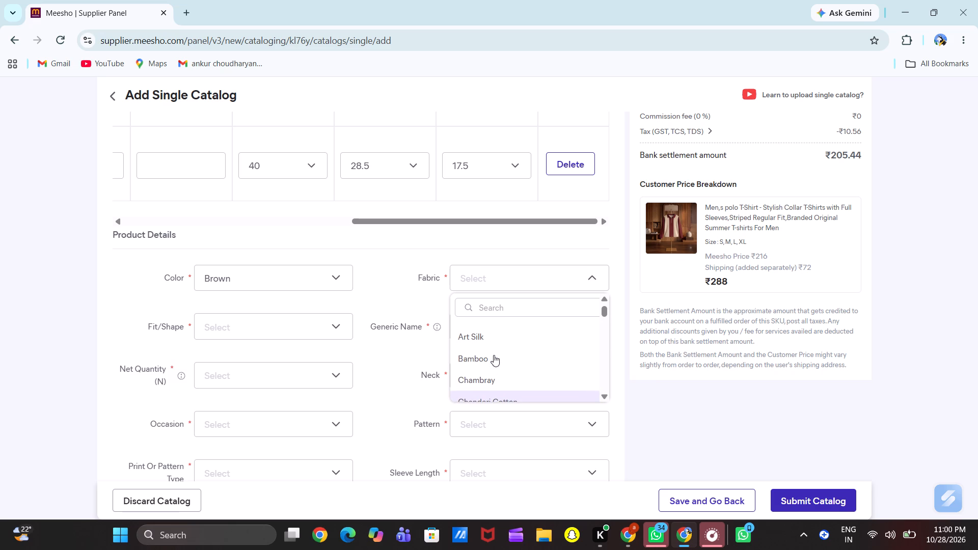
scroll(494, 355, down, 1)
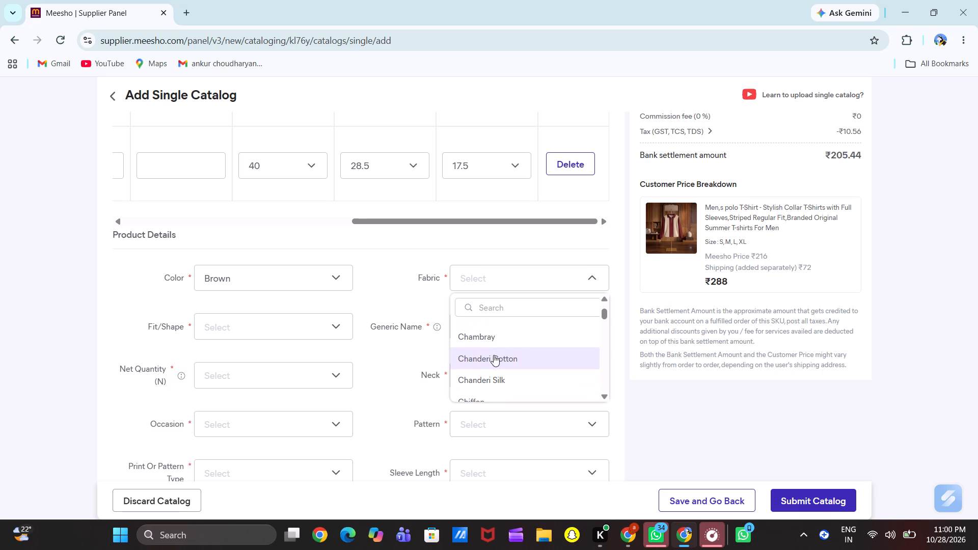
scroll(494, 355, down, 3)
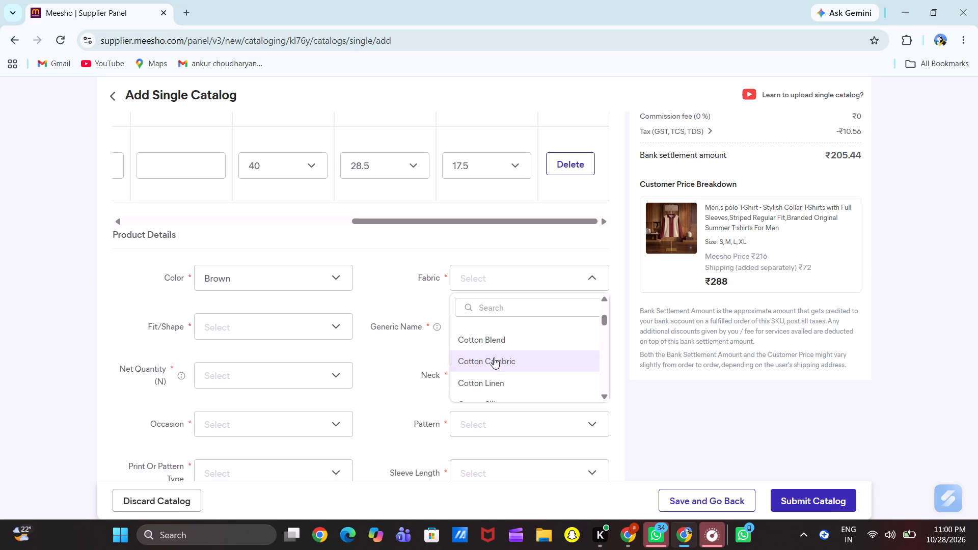
click(481, 343)
Set Product 2's Fit/Shape to Regular and its Generic Name to Tshirts.
click(301, 320)
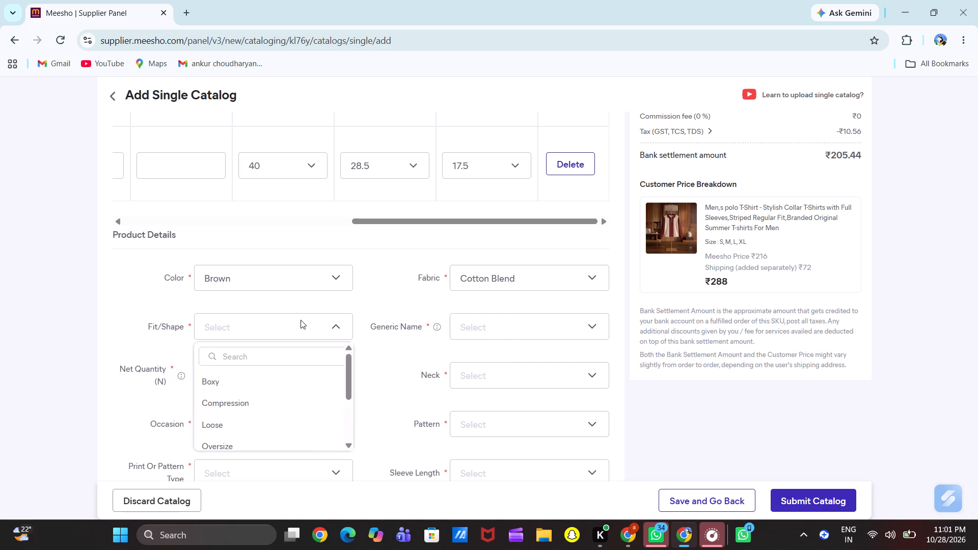
click(261, 361)
scroll(241, 408, down, 1)
click(241, 408)
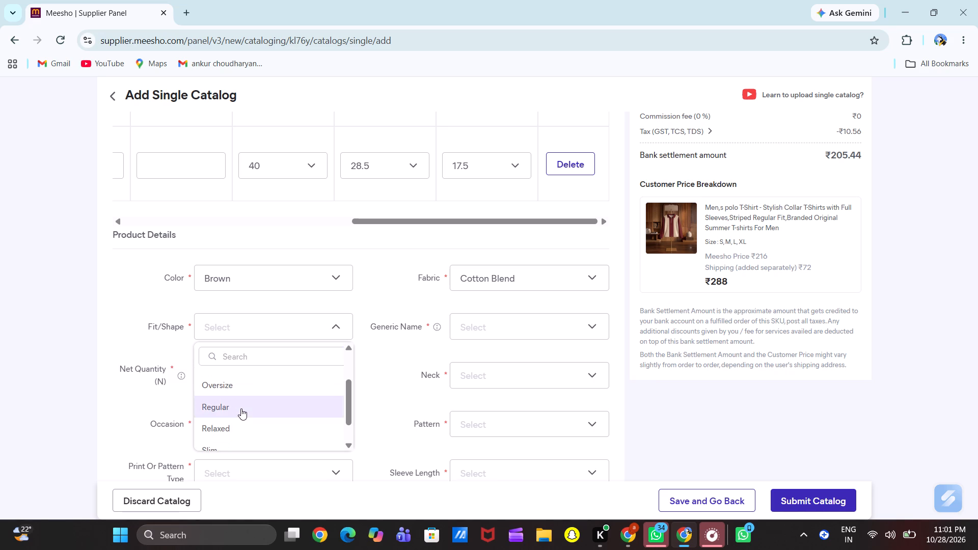
click(480, 327)
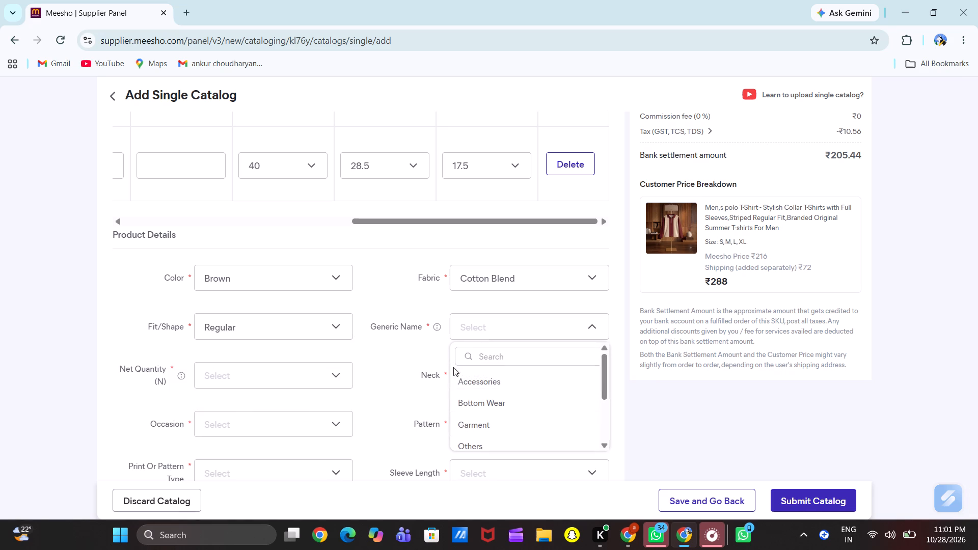
scroll(496, 406, down, 1)
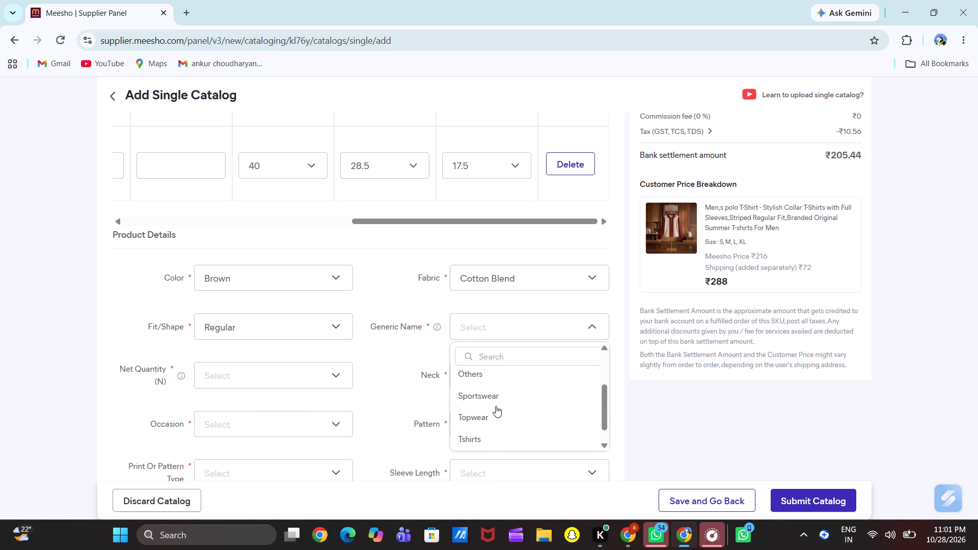
scroll(496, 406, down, 1)
click(484, 414)
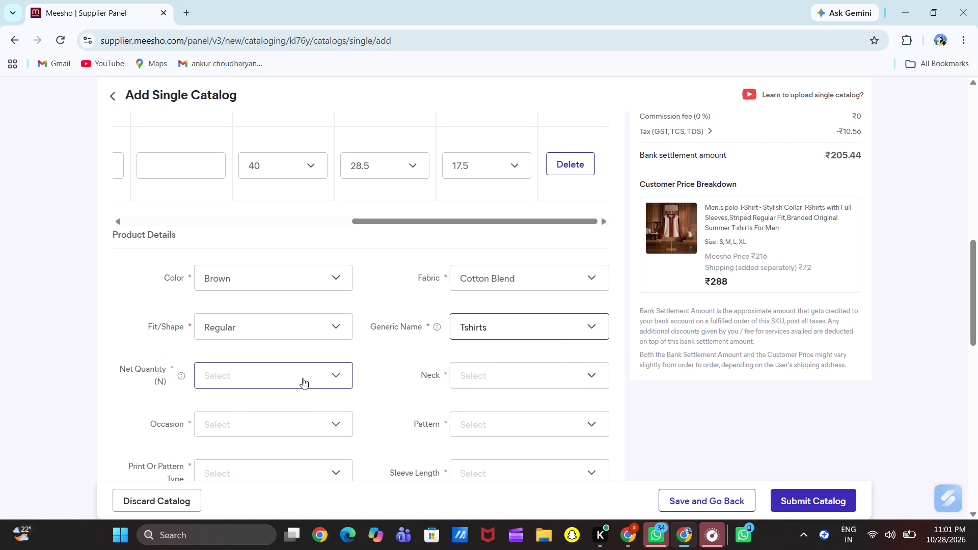
Set Product 2's Net Quantity (N) to 1 and its Neck to Polo.
click(254, 373)
click(226, 428)
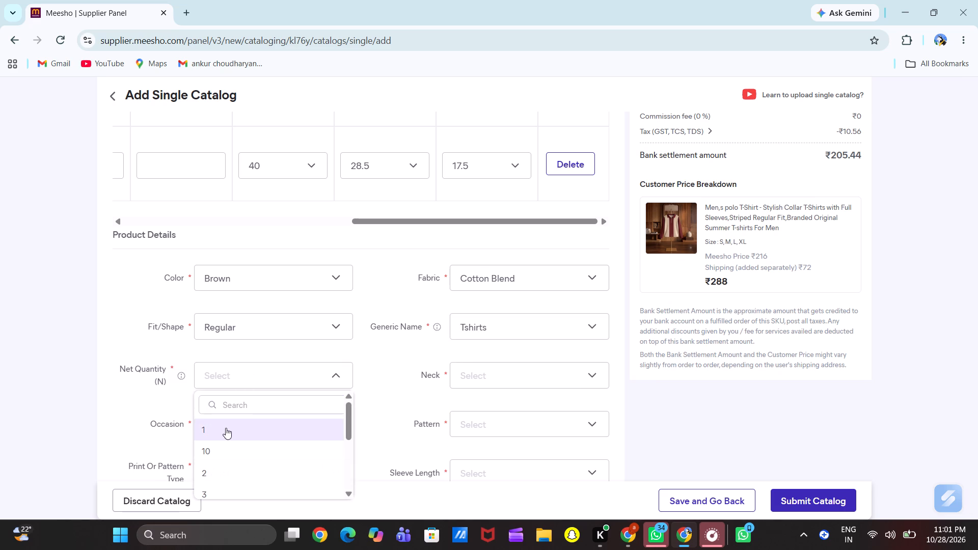
click(486, 374)
scroll(518, 444, down, 1)
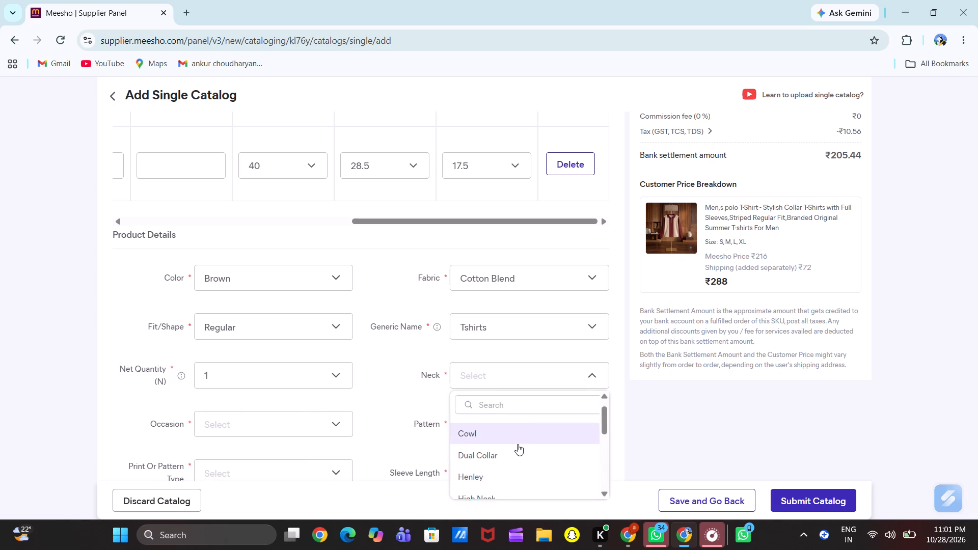
scroll(518, 444, down, 2)
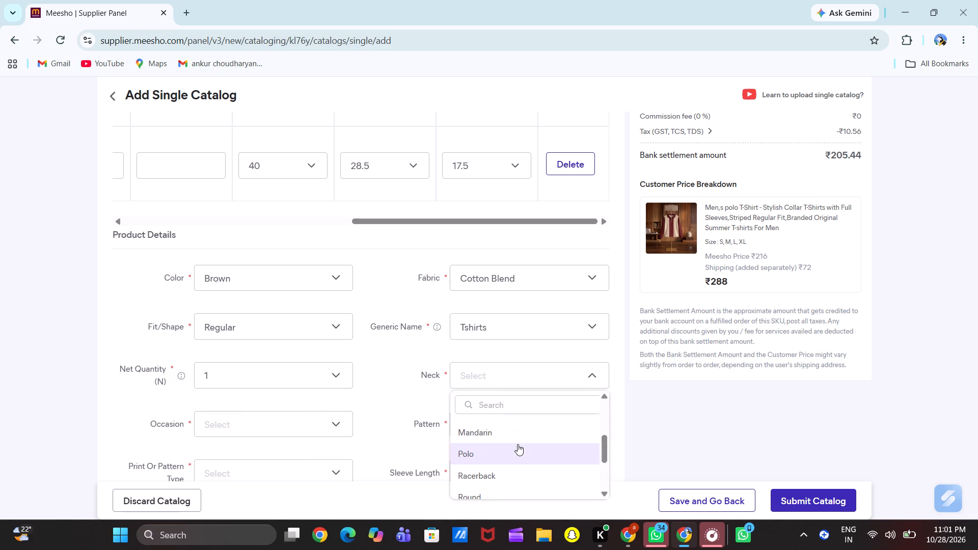
click(486, 459)
Set Product 2's Occasion to Casual and its Pattern to Colorblocked.
click(242, 430)
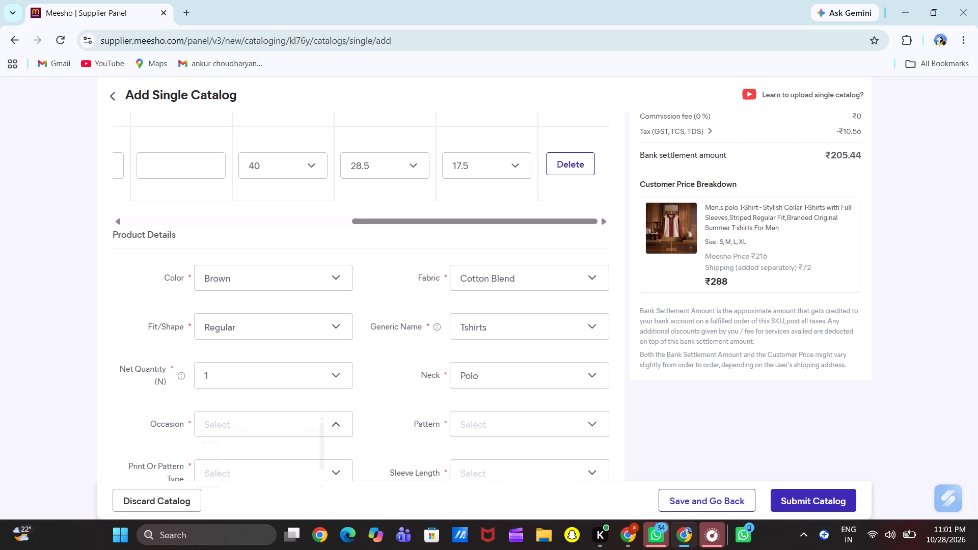
scroll(253, 465, down, 1)
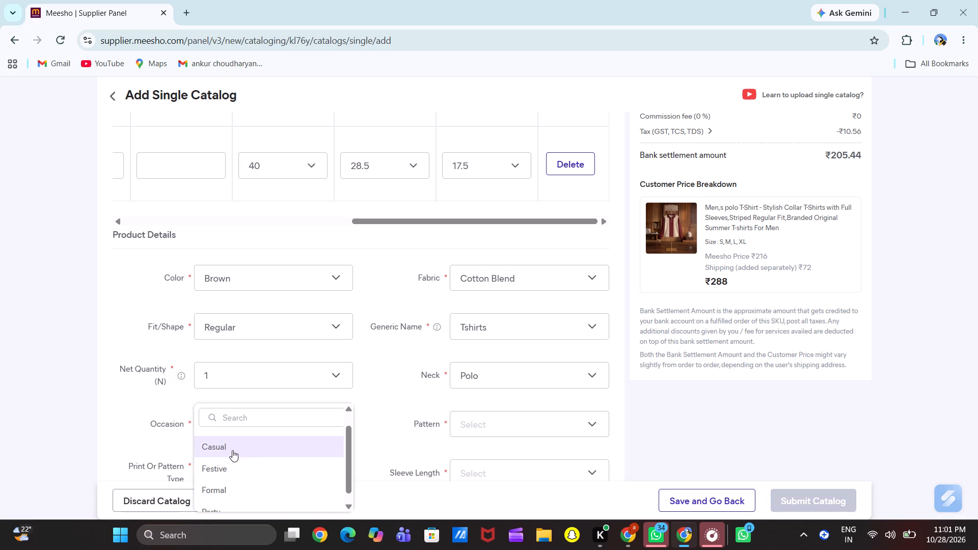
click(231, 448)
click(463, 422)
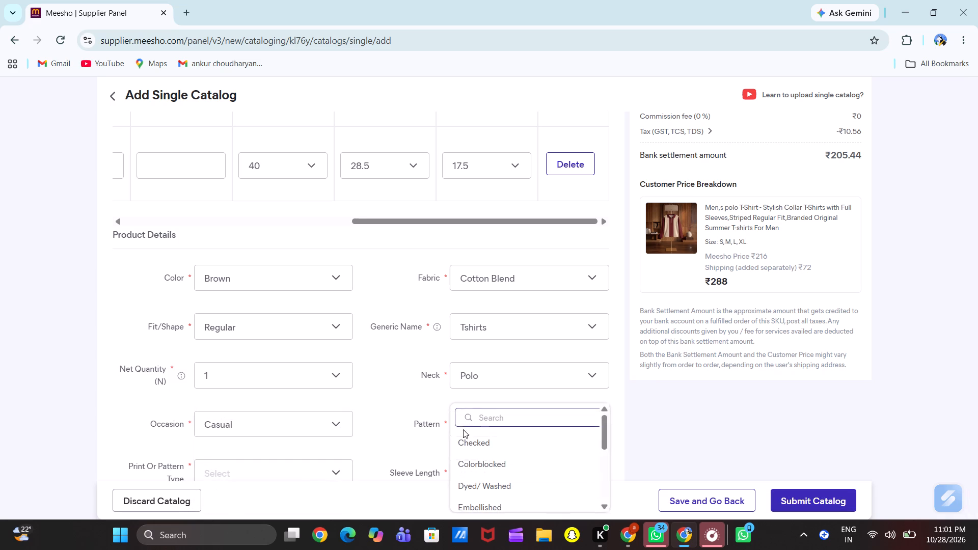
scroll(476, 455, down, 2)
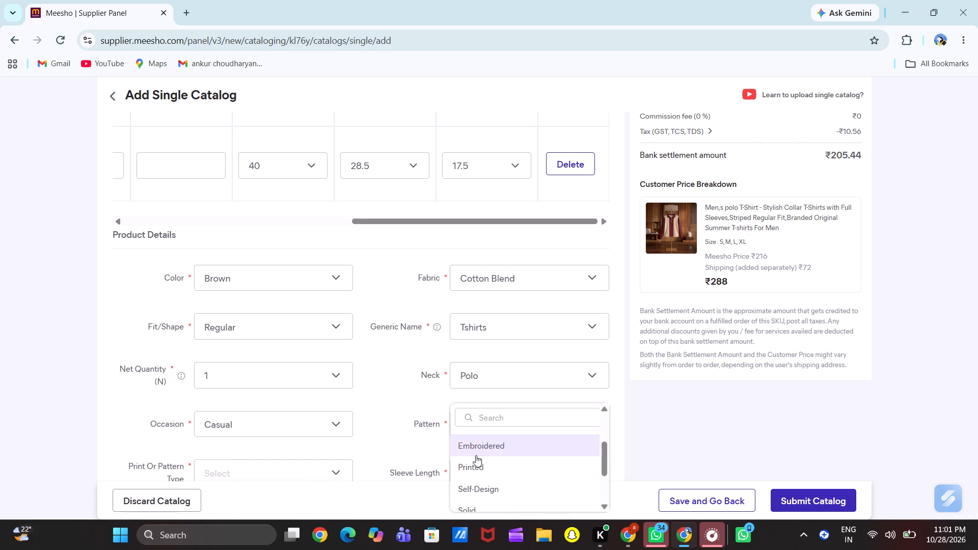
scroll(476, 455, down, 1)
scroll(476, 455, up, 1)
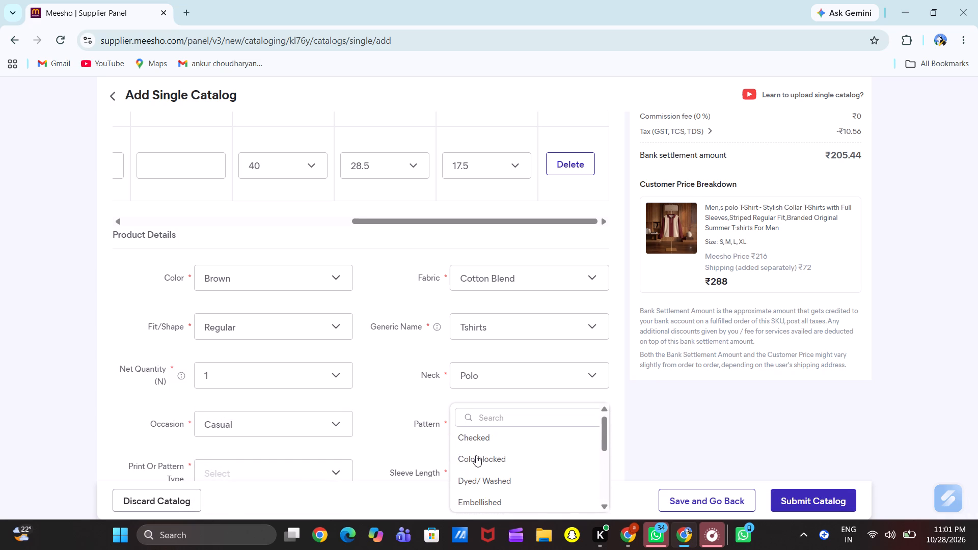
click(477, 461)
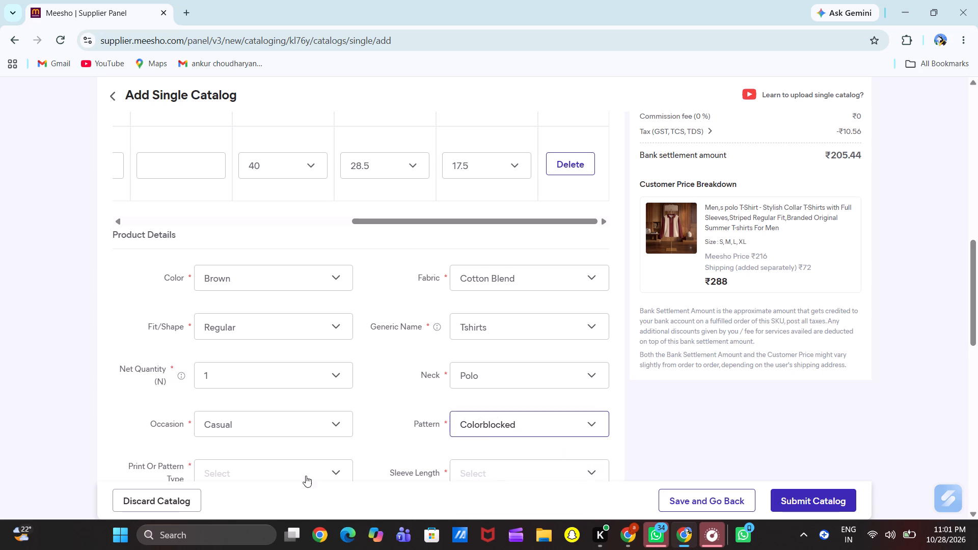
Set Product 2's Print Or Pattern Type to Colorblocked and its Sleeve Length to Long Sleeves.
scroll(393, 434, down, 2)
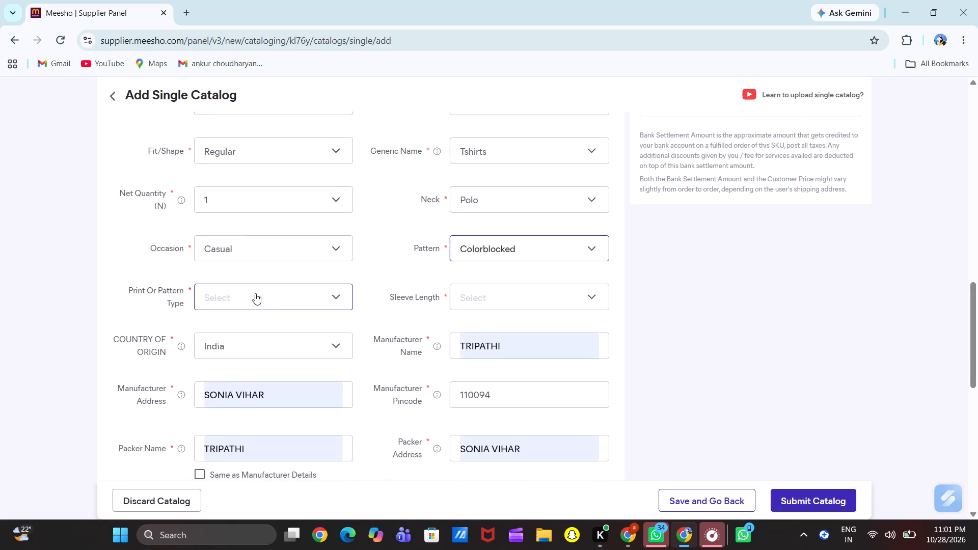
click(281, 296)
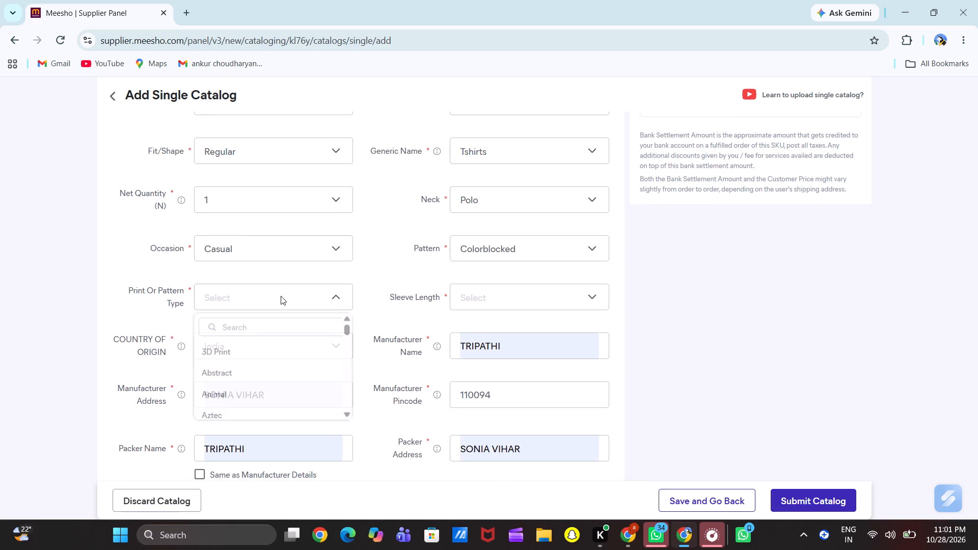
scroll(253, 385, down, 3)
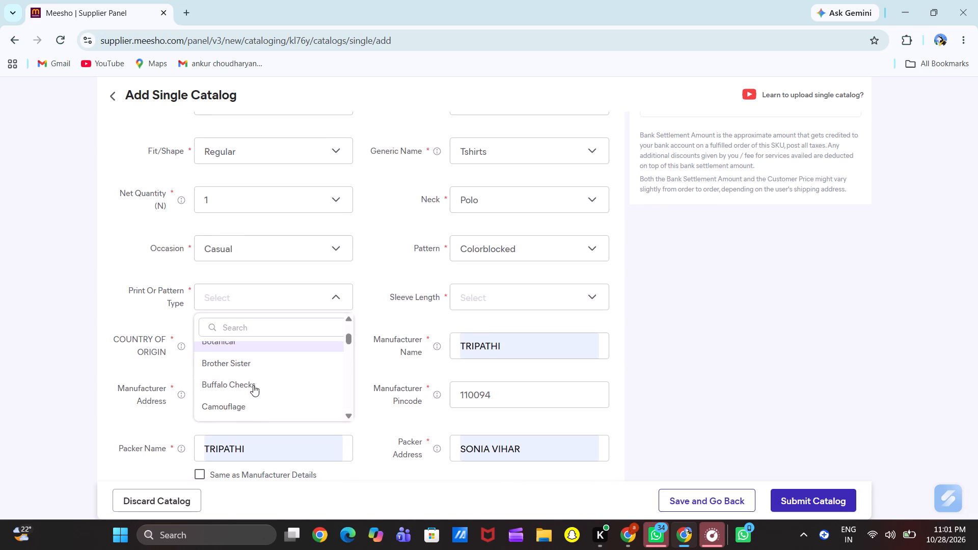
scroll(253, 385, down, 3)
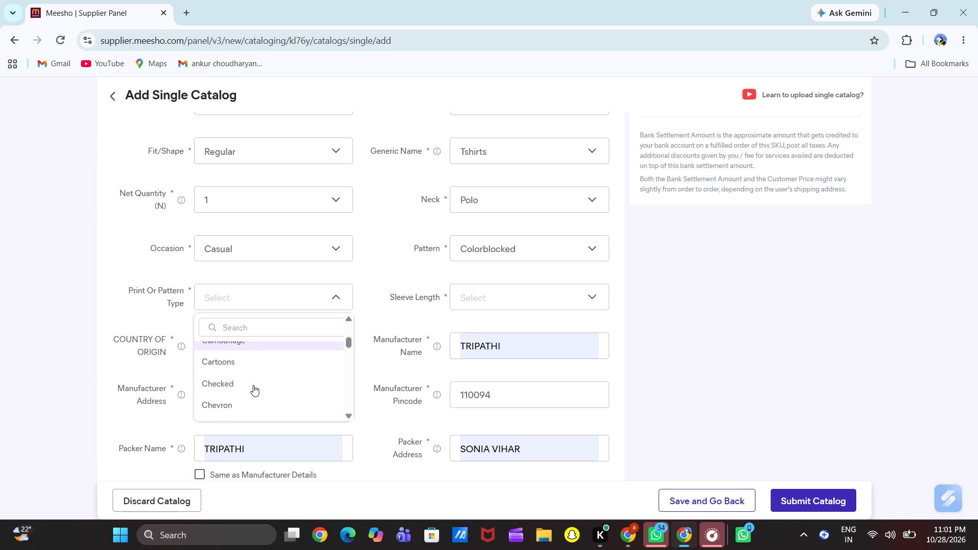
scroll(253, 385, down, 1)
click(249, 393)
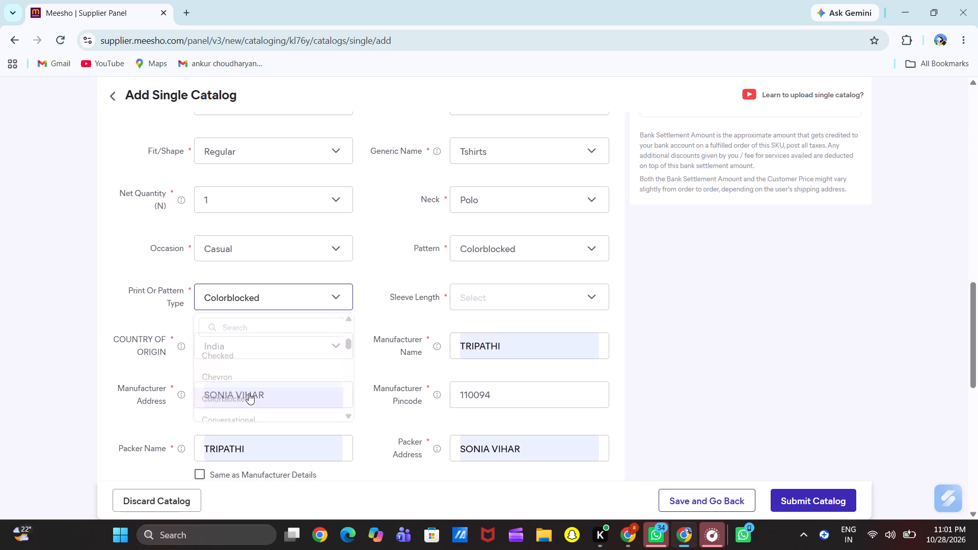
click(520, 296)
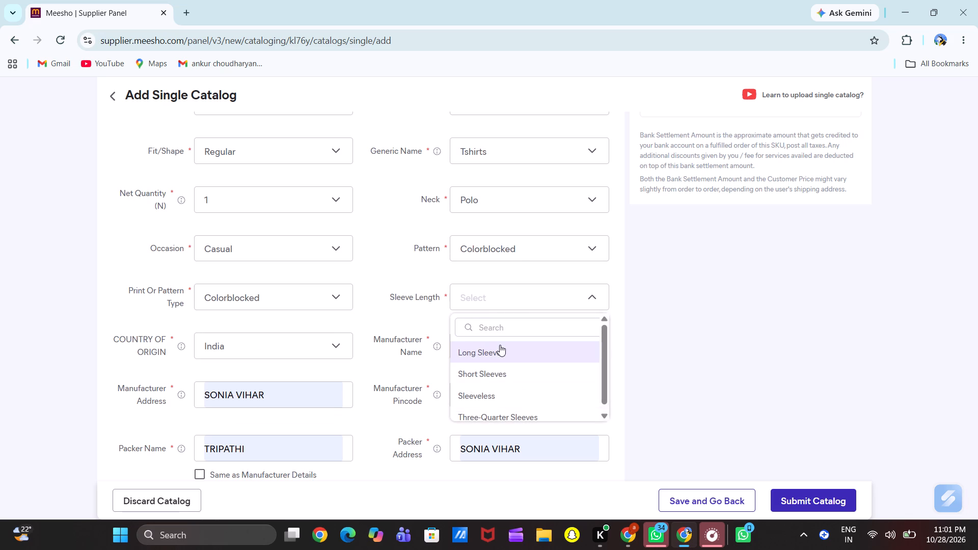
click(500, 348)
Set the Length to Regular and the Style to Korean in Product 2's Other Attributes.
scroll(393, 371, down, 3)
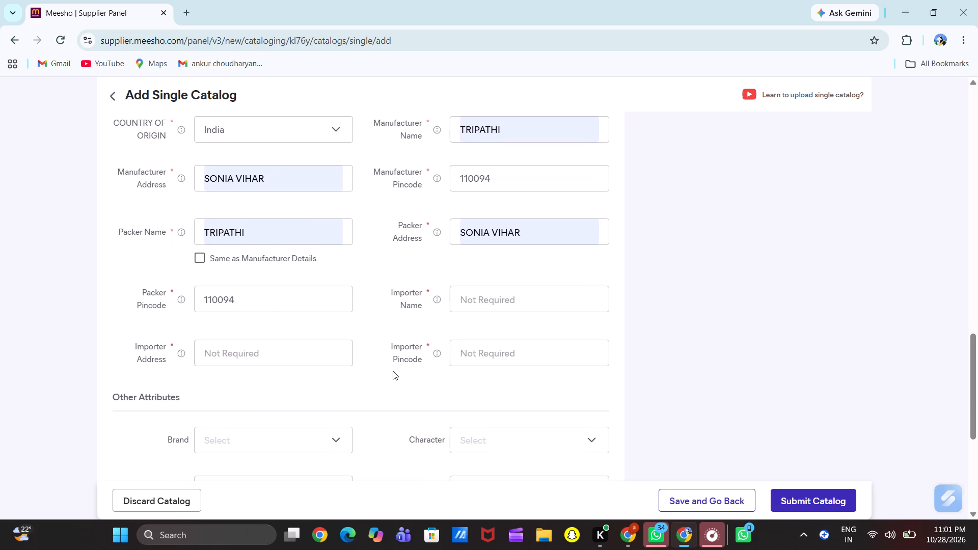
scroll(296, 352, down, 1)
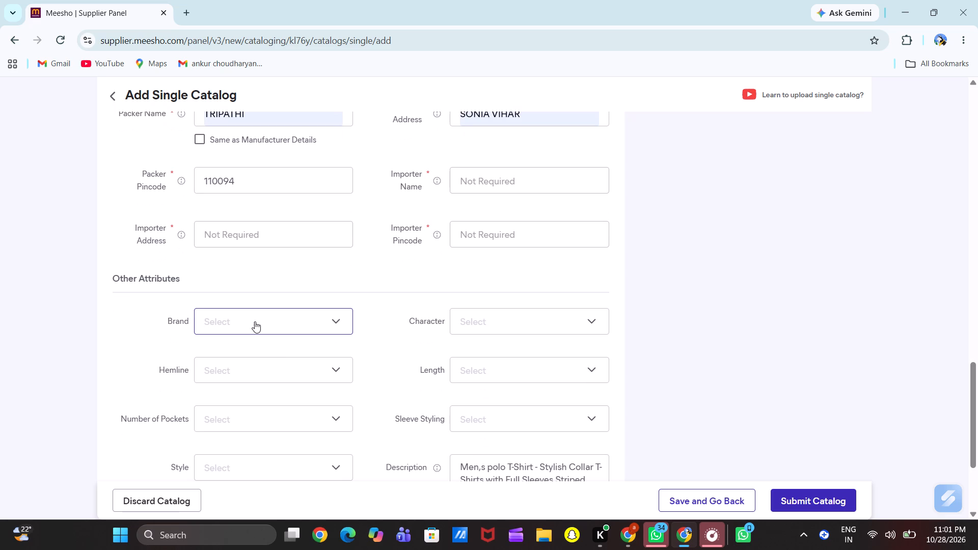
scroll(255, 321, down, 2)
click(514, 287)
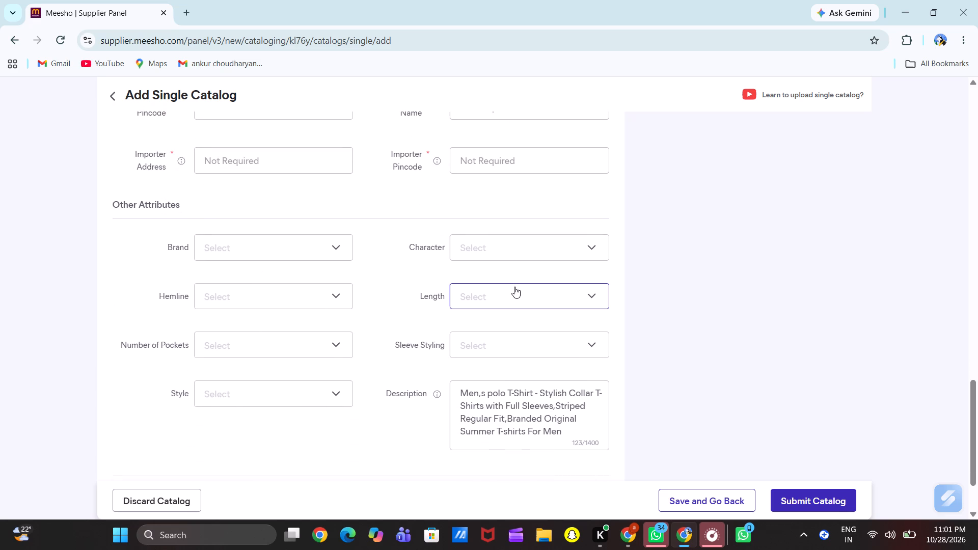
click(499, 390)
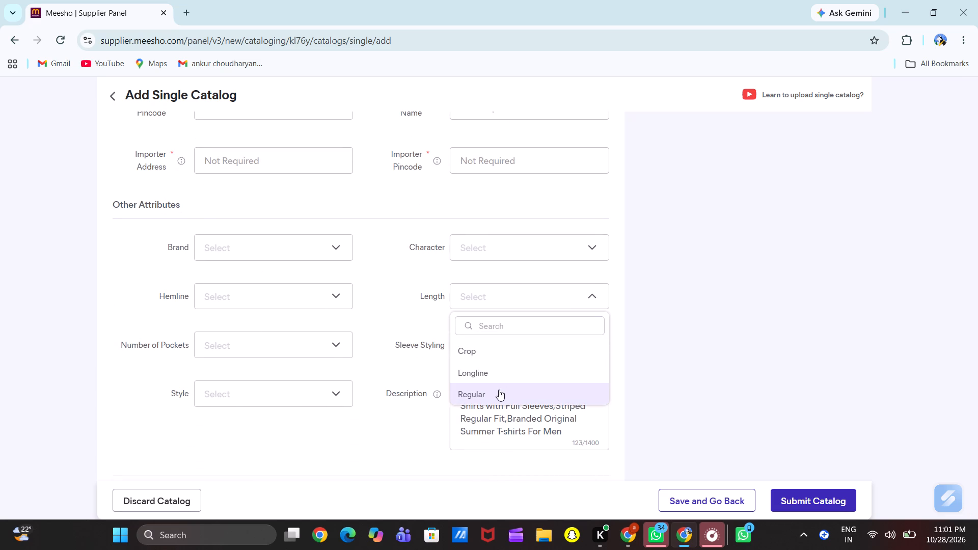
click(279, 394)
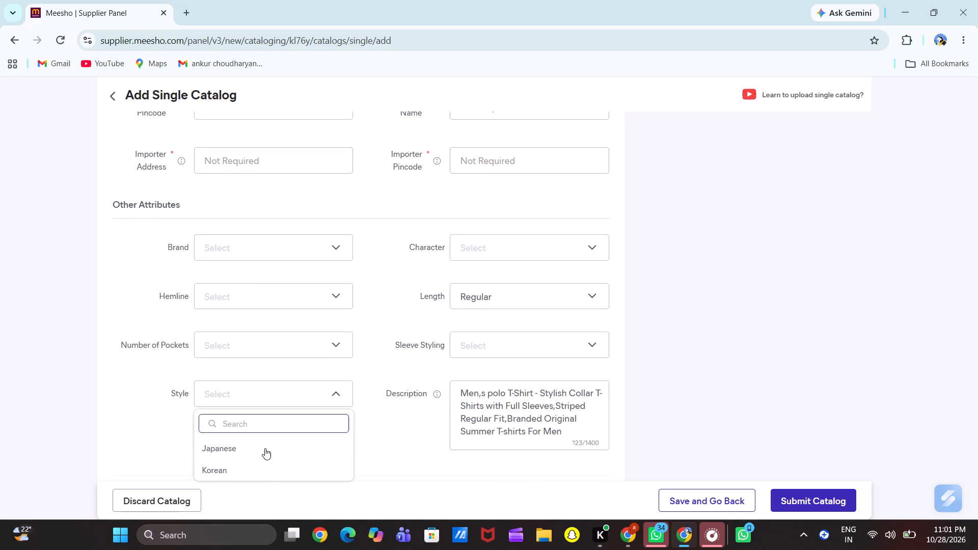
click(268, 473)
scroll(376, 369, up, 4)
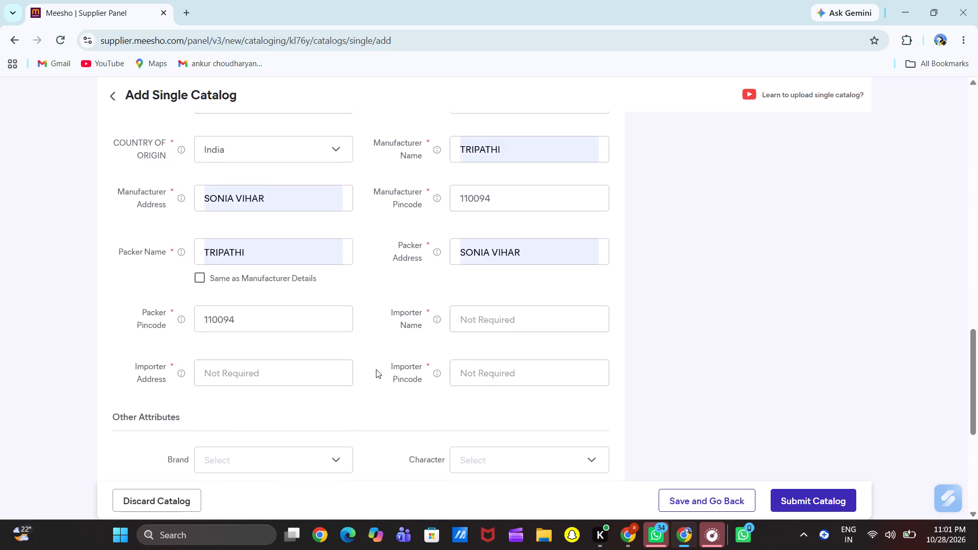
Set the Number of Pockets to No Pocket in Product 2's Other Attributes.
scroll(376, 369, up, 2)
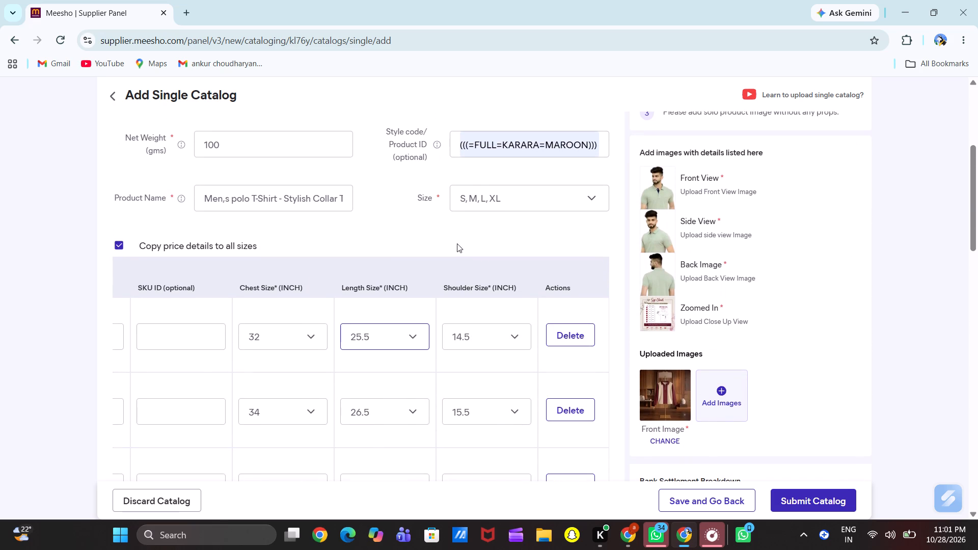
scroll(430, 232, down, 10)
click(276, 267)
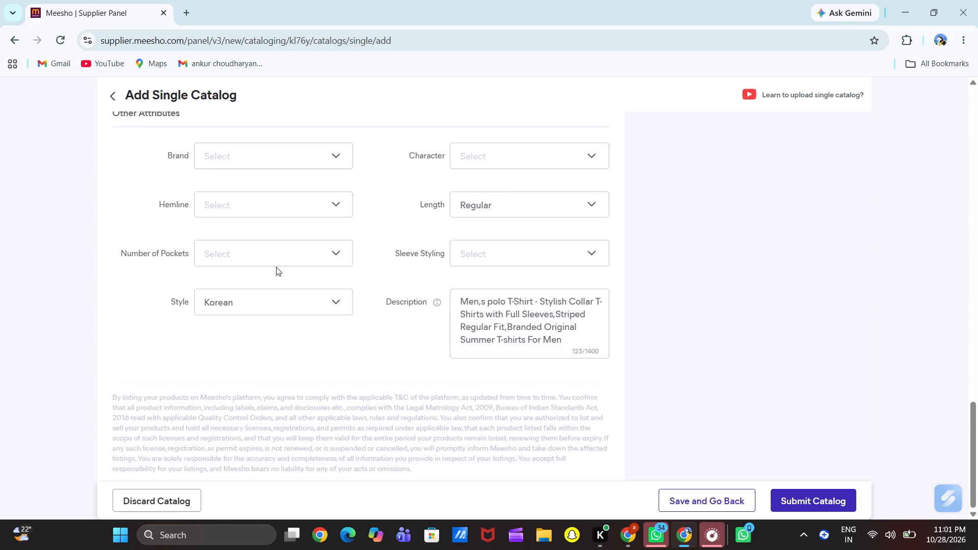
click(287, 256)
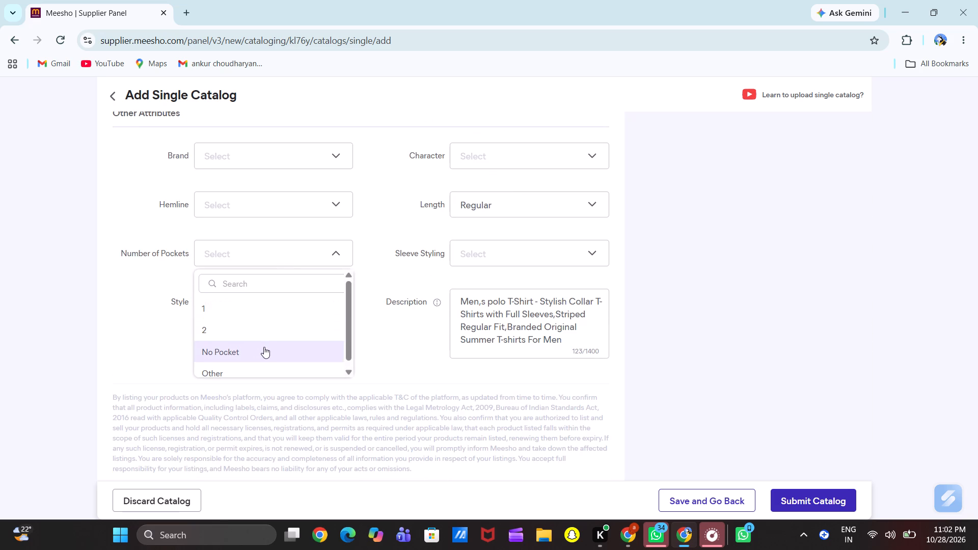
click(264, 347)
Review Product 2's completed form, from its style code and size table through Product Details to Other Attributes.
scroll(399, 300, up, 9)
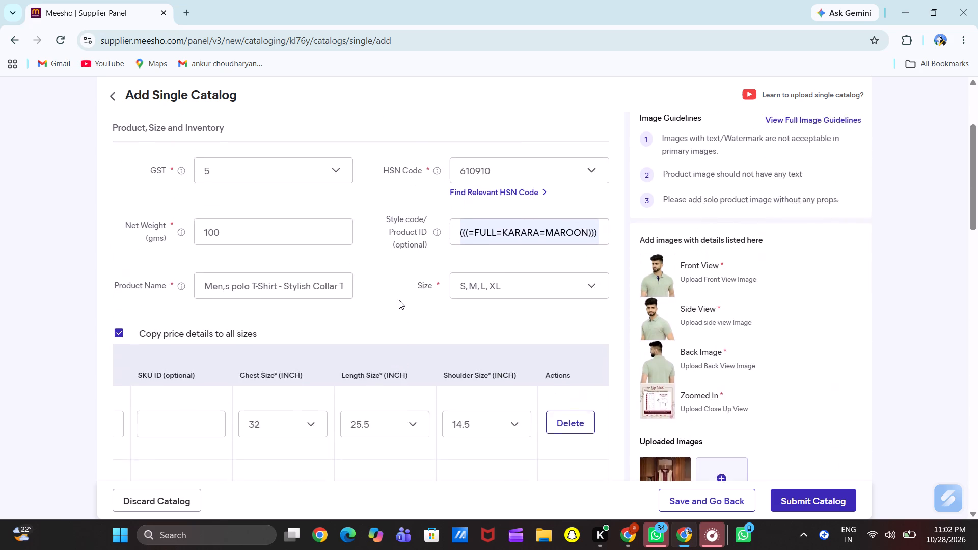
scroll(241, 213, up, 1)
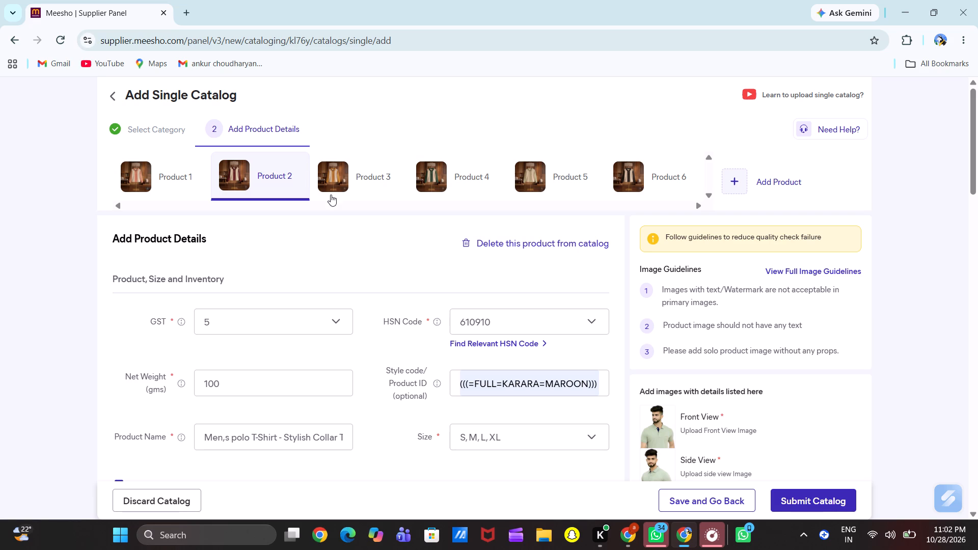
scroll(417, 241, down, 11)
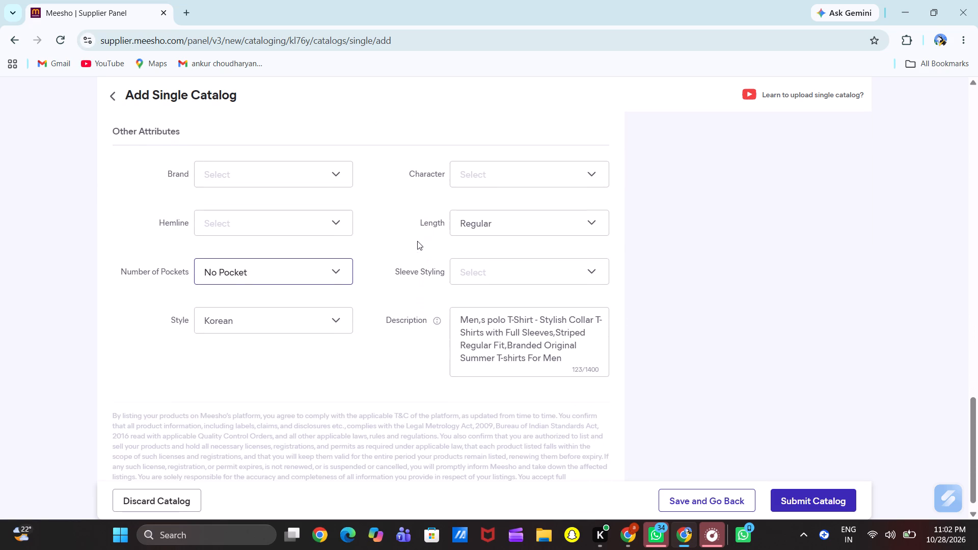
scroll(417, 241, down, 2)
scroll(417, 241, up, 3)
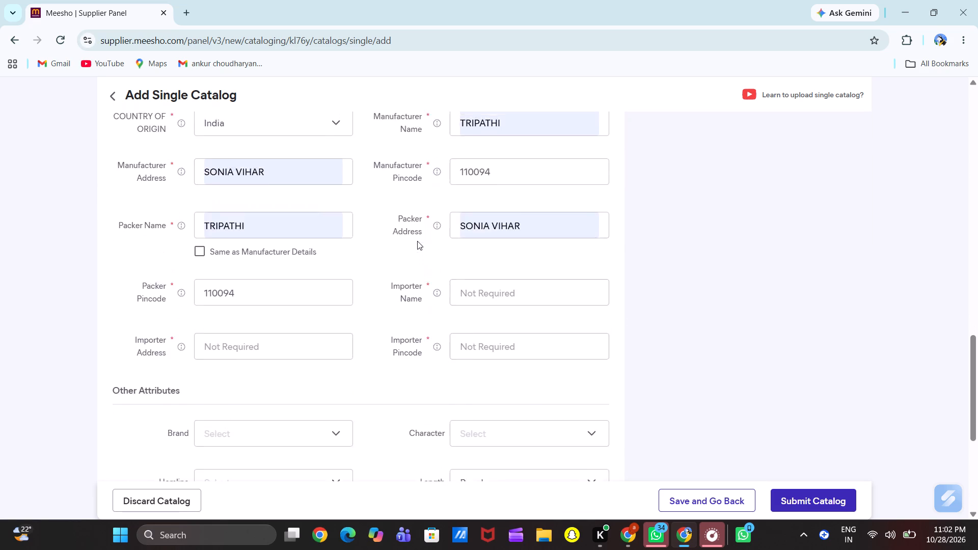
scroll(417, 241, up, 7)
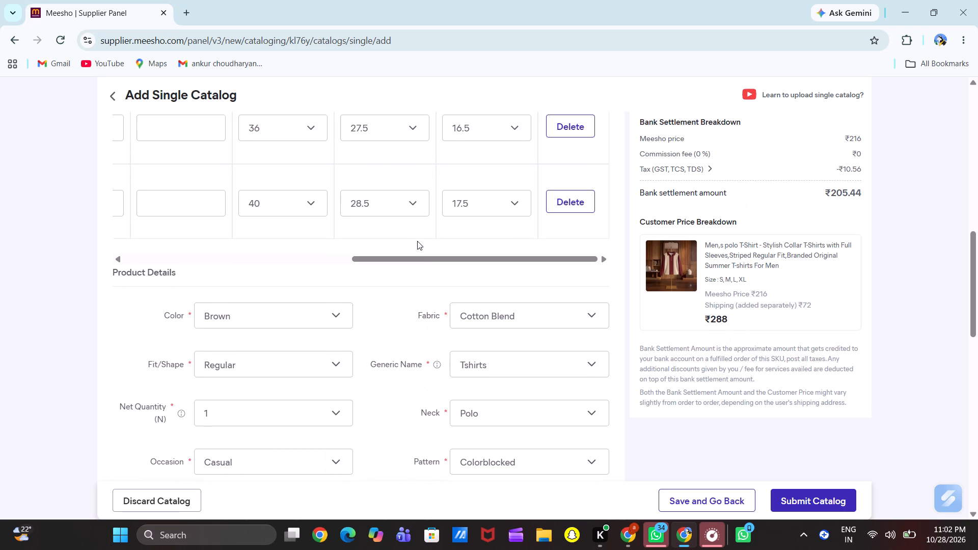
scroll(417, 241, up, 1)
scroll(376, 180, right, 3)
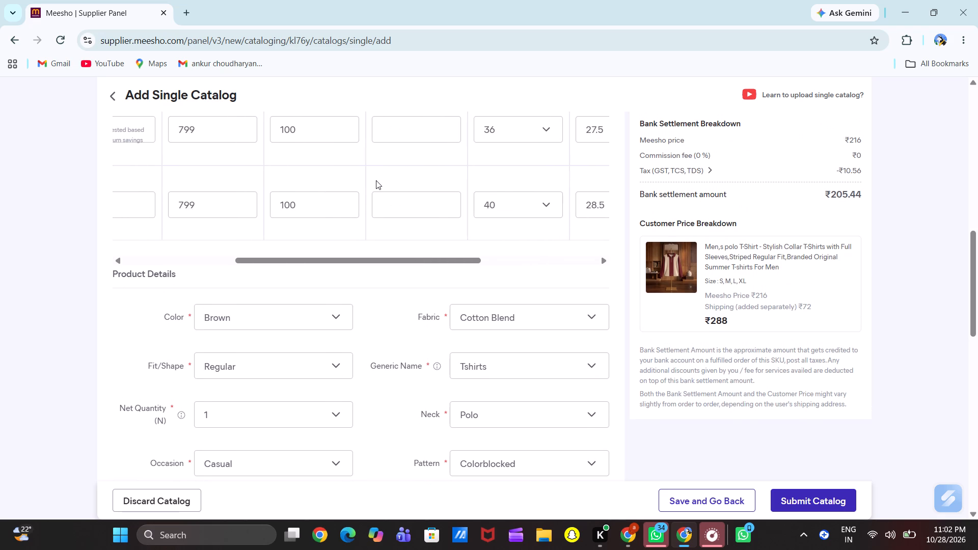
scroll(376, 180, right, 1)
scroll(376, 180, up, 4)
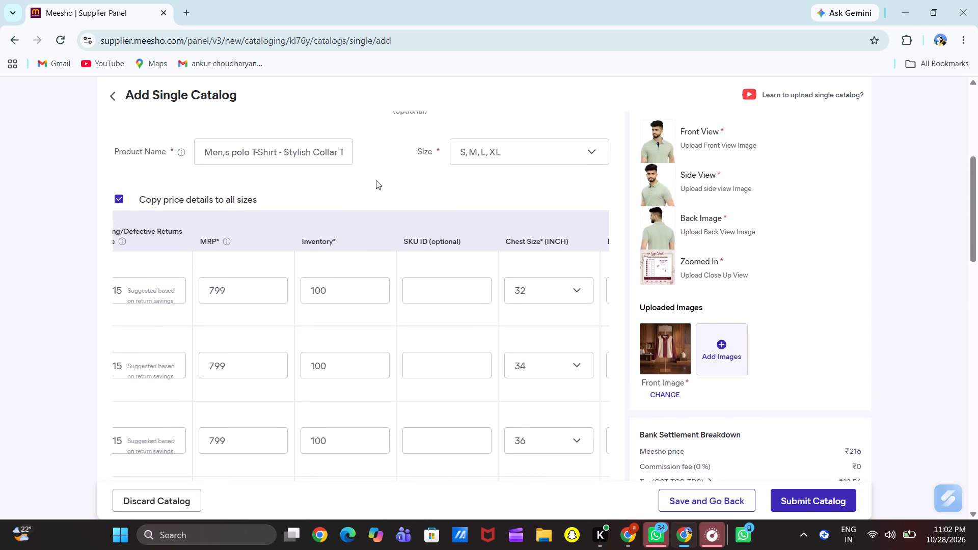
scroll(376, 180, up, 2)
Review Product 1's prices, Product Details and Other Attributes as a reference for the remaining products.
click(342, 172)
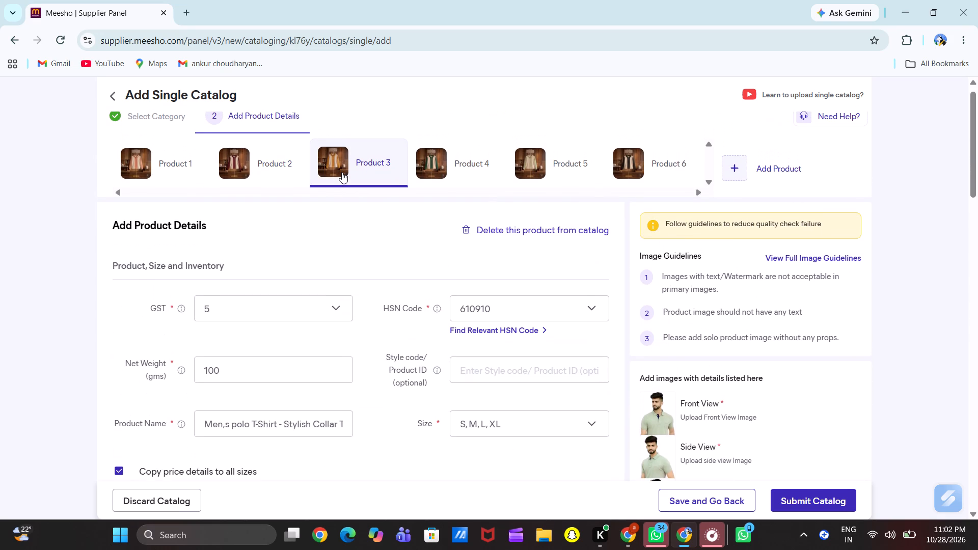
click(155, 163)
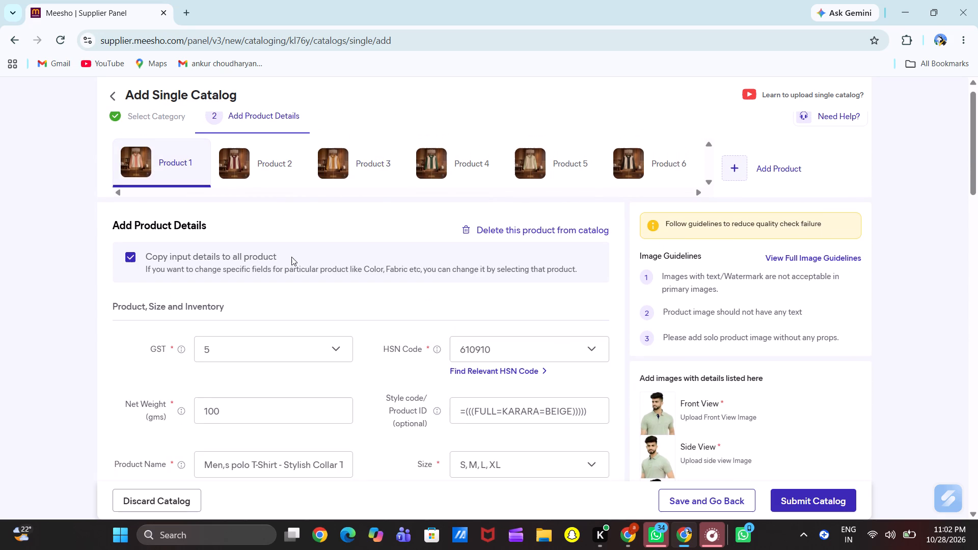
scroll(317, 267, down, 4)
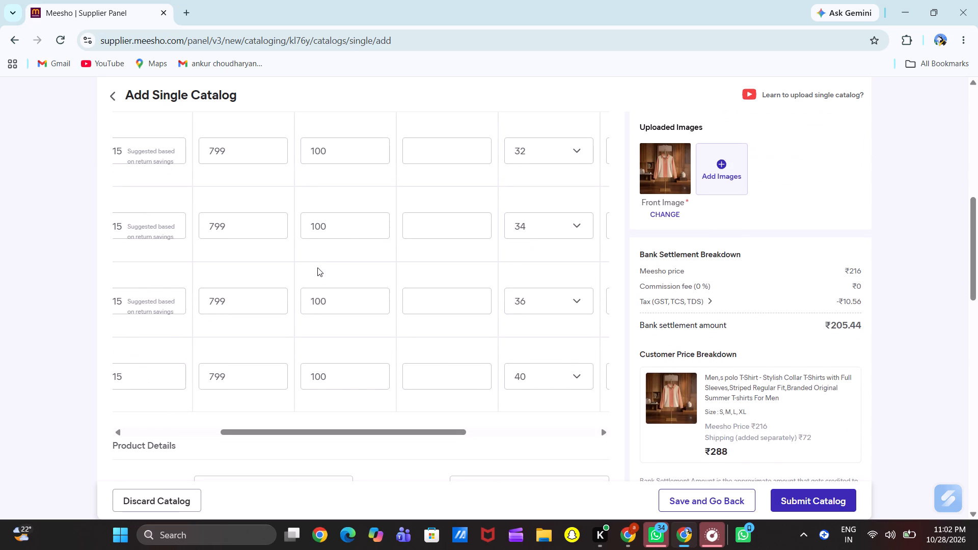
scroll(317, 267, right, 4)
scroll(317, 267, down, 1)
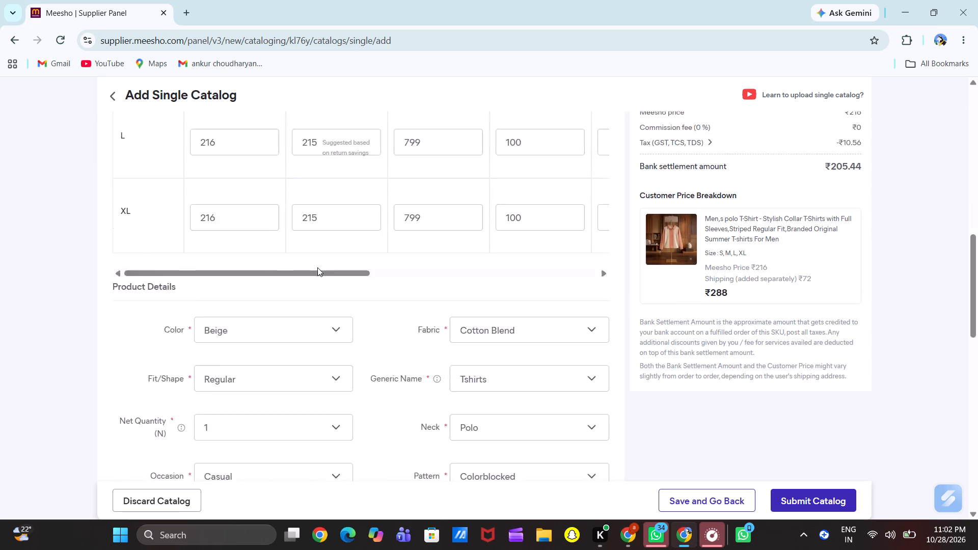
scroll(317, 267, down, 6)
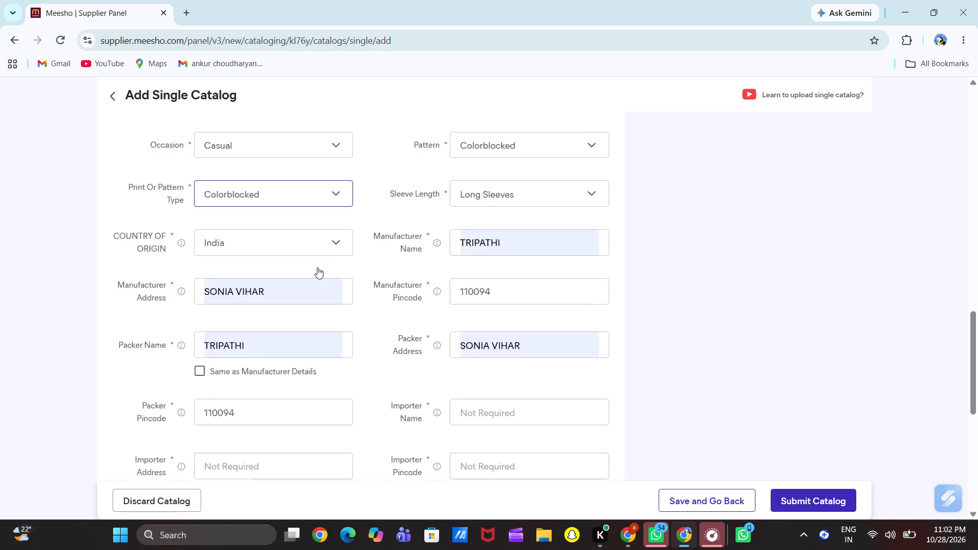
scroll(317, 267, down, 4)
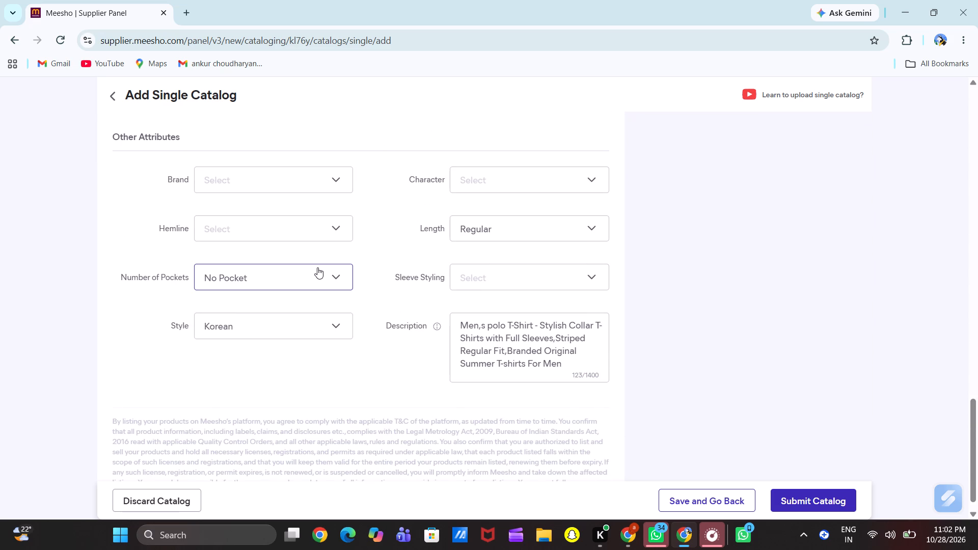
scroll(405, 271, up, 8)
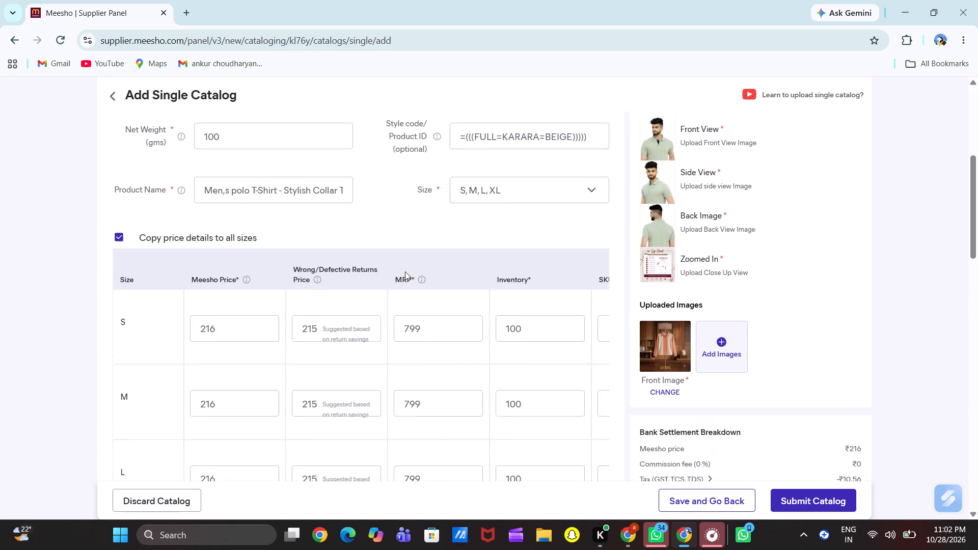
scroll(405, 271, up, 4)
Check Product 3's front image and fill its style code with the saved FULL=KARARA =MUSTURD entry that starts with "=(((".
click(360, 178)
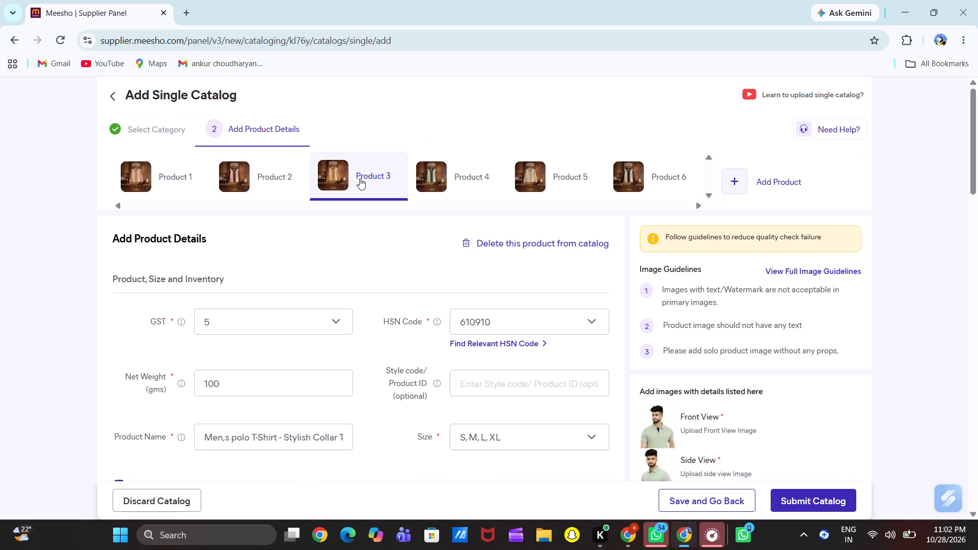
scroll(408, 321, down, 1)
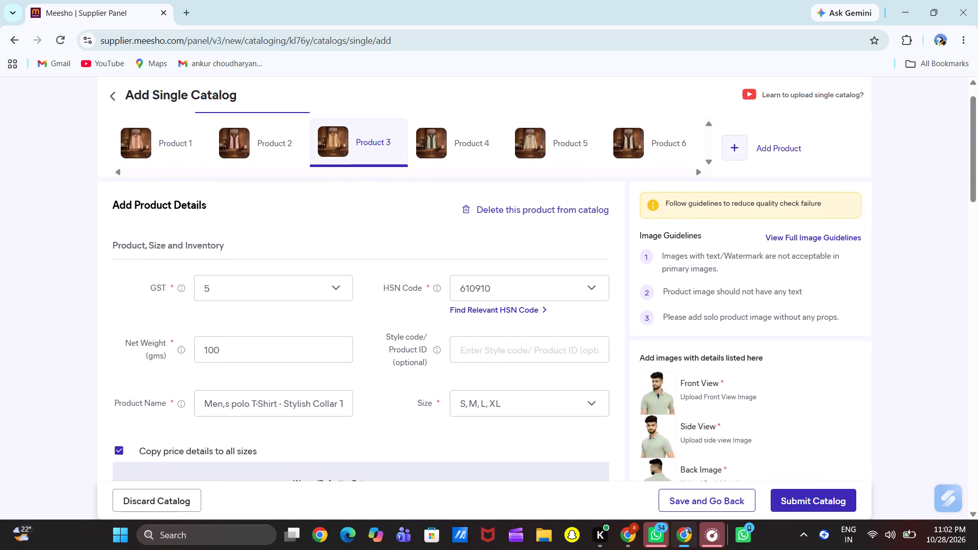
scroll(408, 321, down, 1)
scroll(685, 368, down, 2)
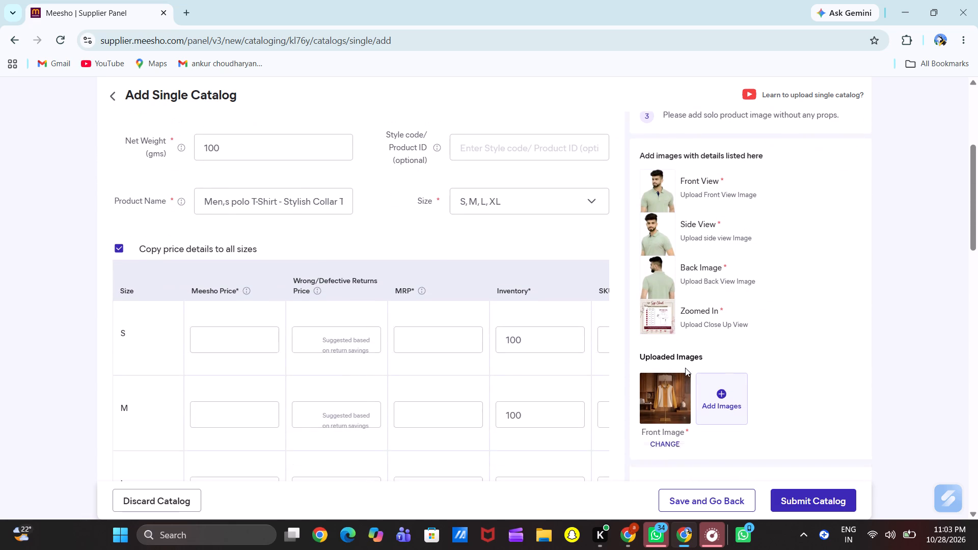
scroll(685, 368, down, 1)
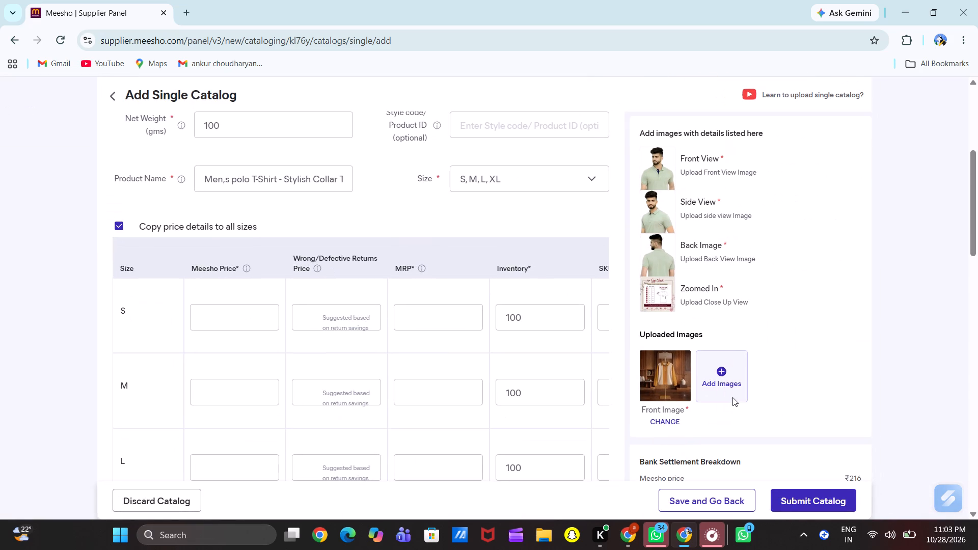
scroll(362, 151, up, 2)
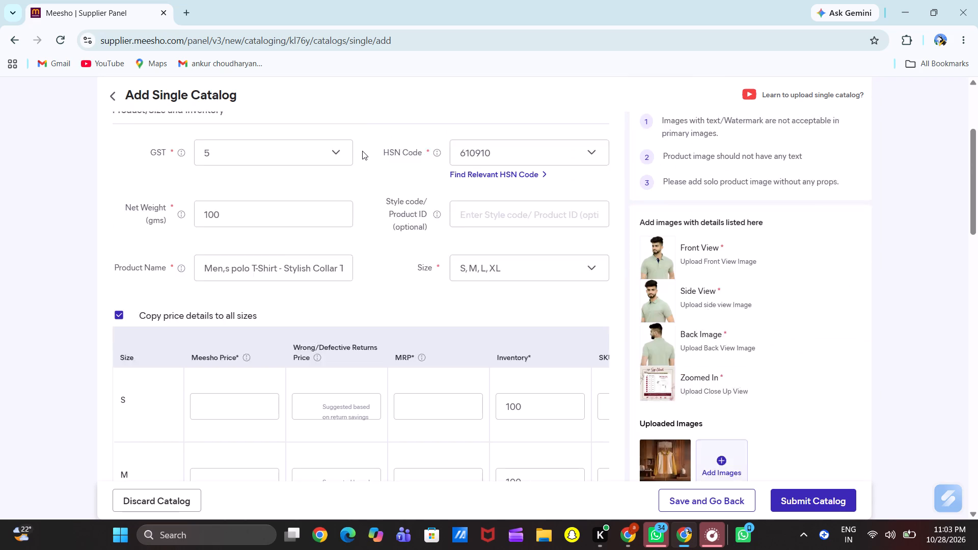
scroll(362, 151, up, 3)
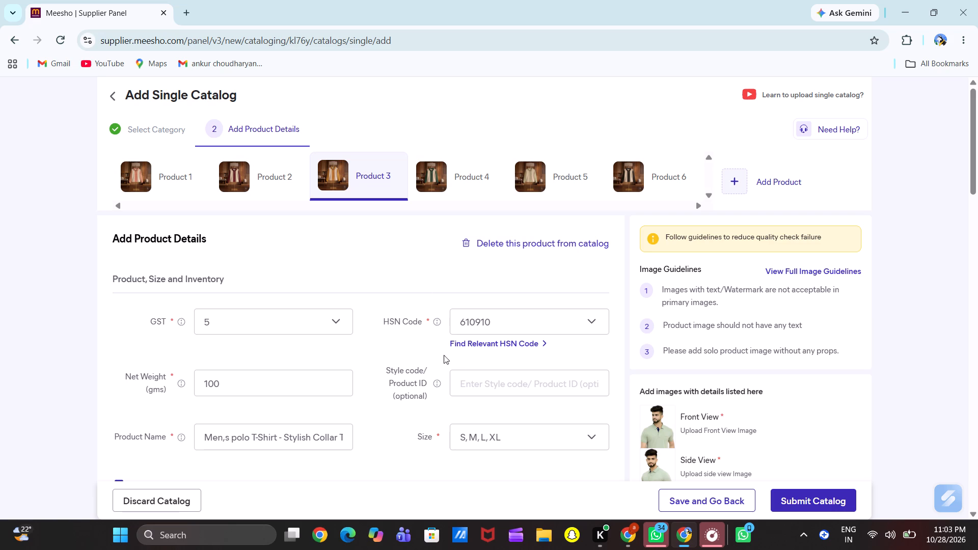
click(482, 382)
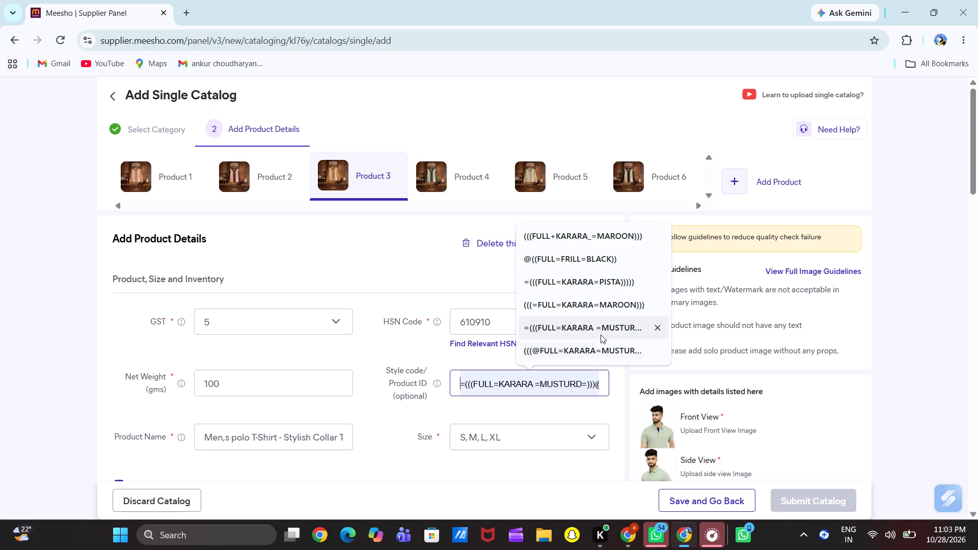
click(602, 332)
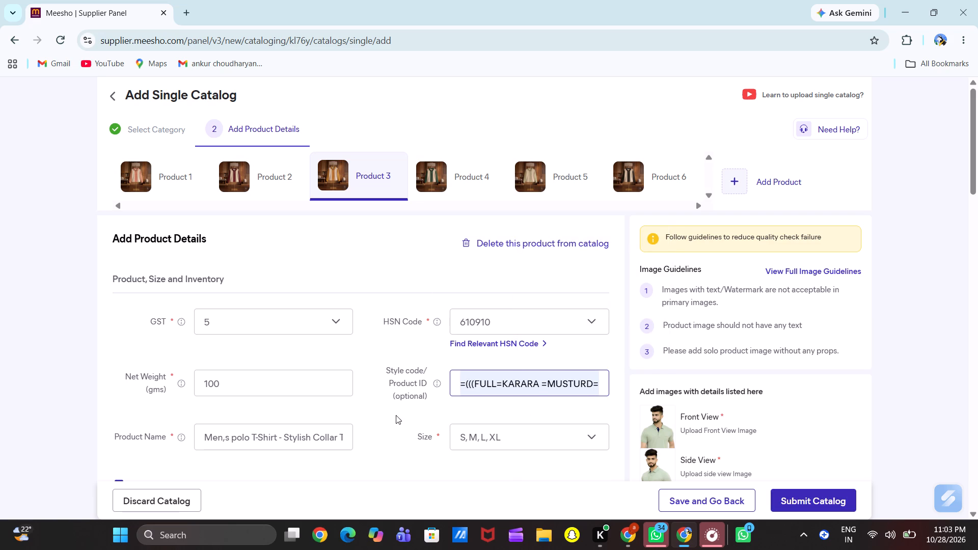
Check the prices in Product 2's size table as a reference for Product 3's empty price fields.
scroll(396, 415, down, 4)
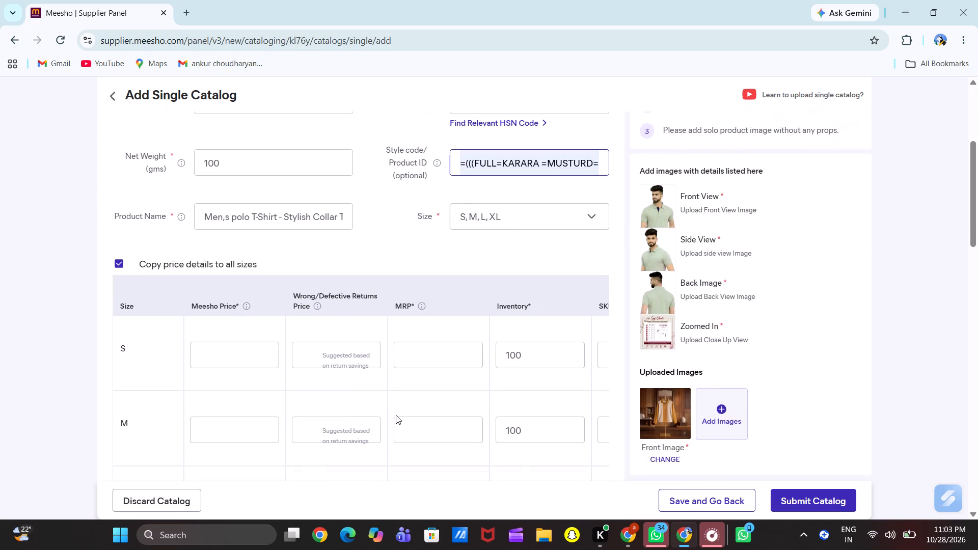
scroll(396, 415, down, 1)
click(221, 341)
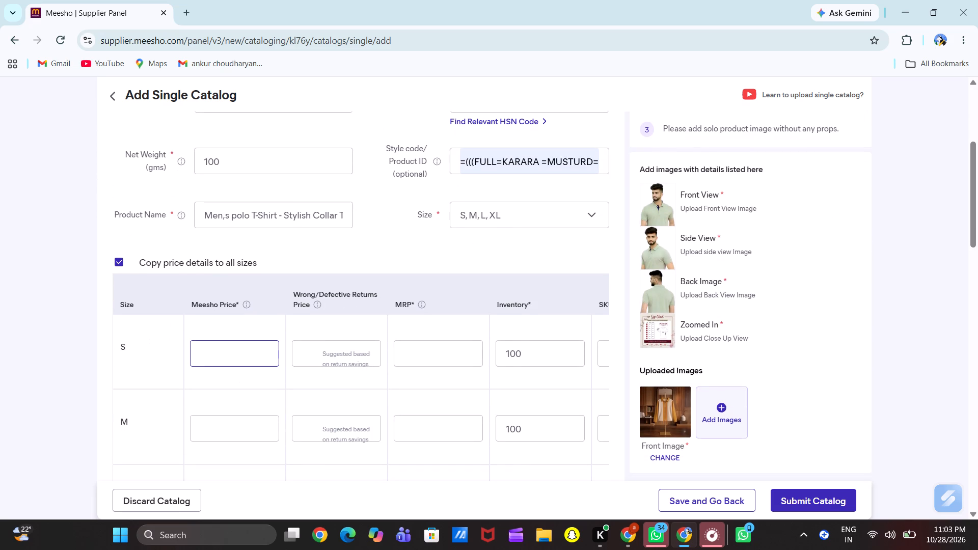
scroll(215, 228, up, 4)
click(233, 163)
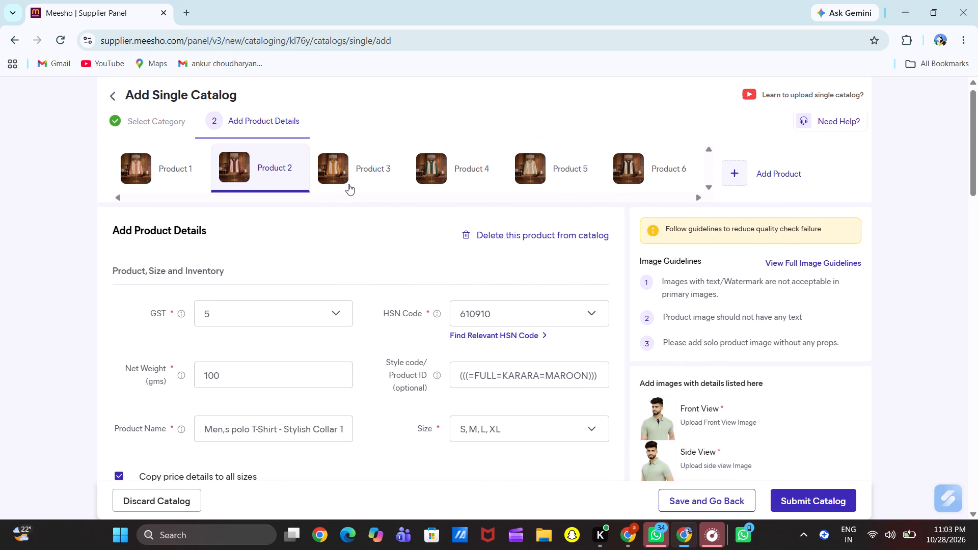
scroll(349, 182, down, 1)
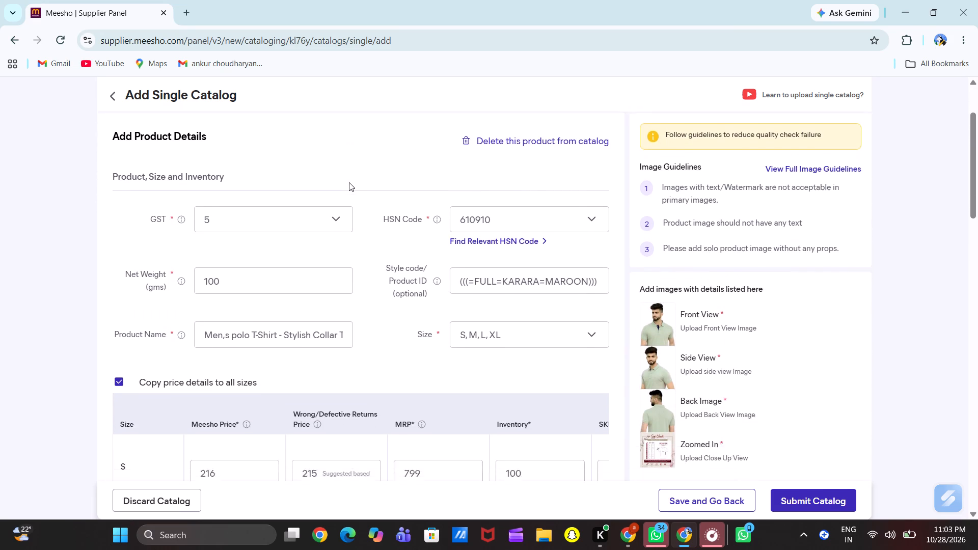
scroll(349, 182, down, 1)
Set Product 3's Meesho Price to 216 and its Wrong/Defective Returns Price to 215 for all sizes.
click(349, 182)
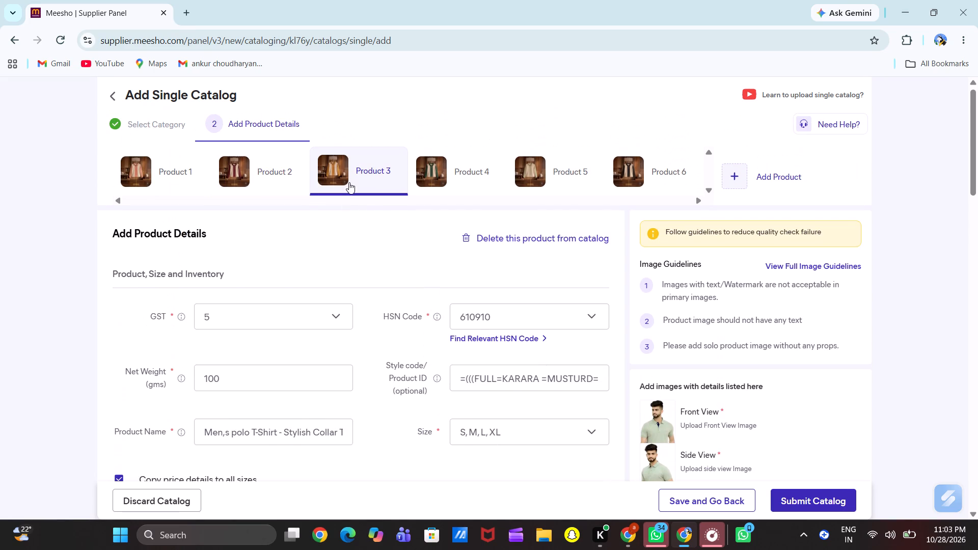
scroll(385, 312, down, 4)
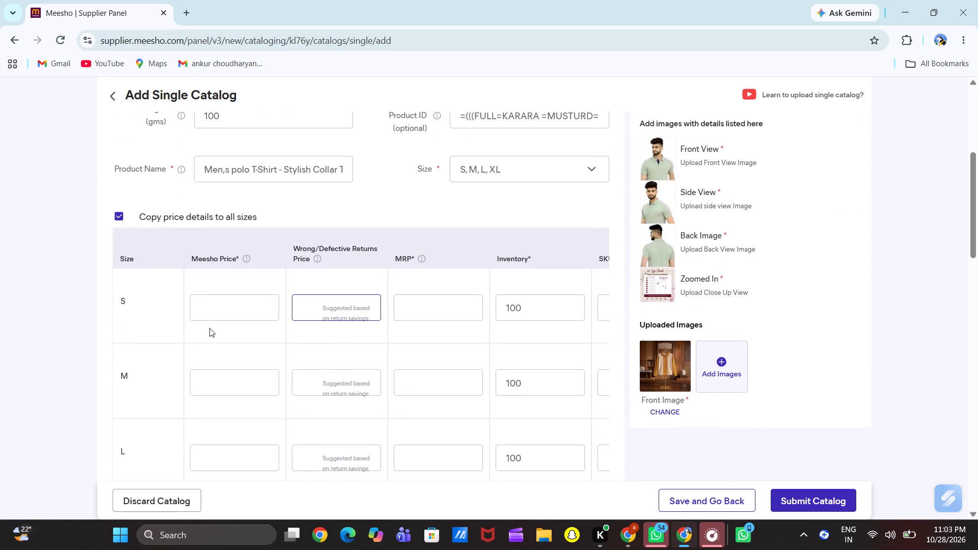
click(213, 311)
text(216)
click(314, 305)
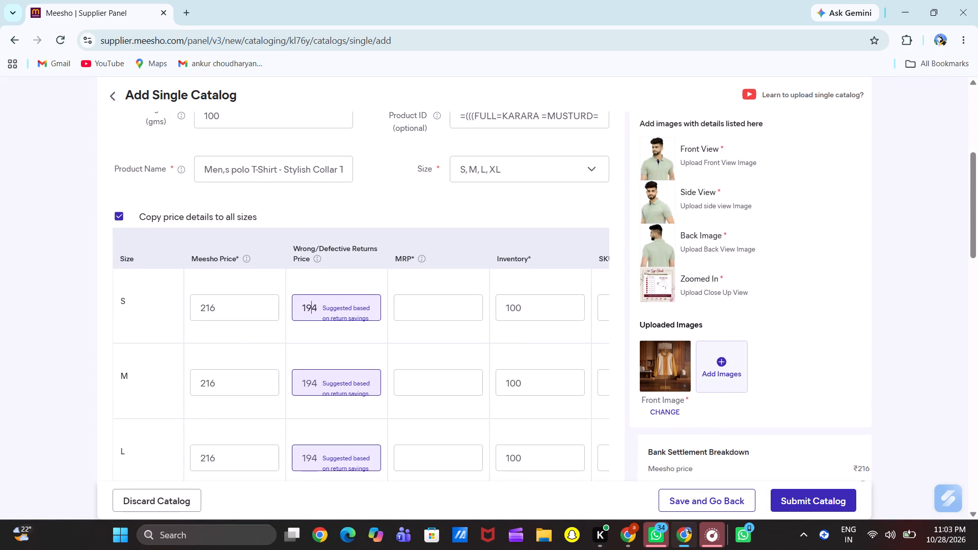
key(BackSpace)
key(BackSpace)
key(BackSpace)
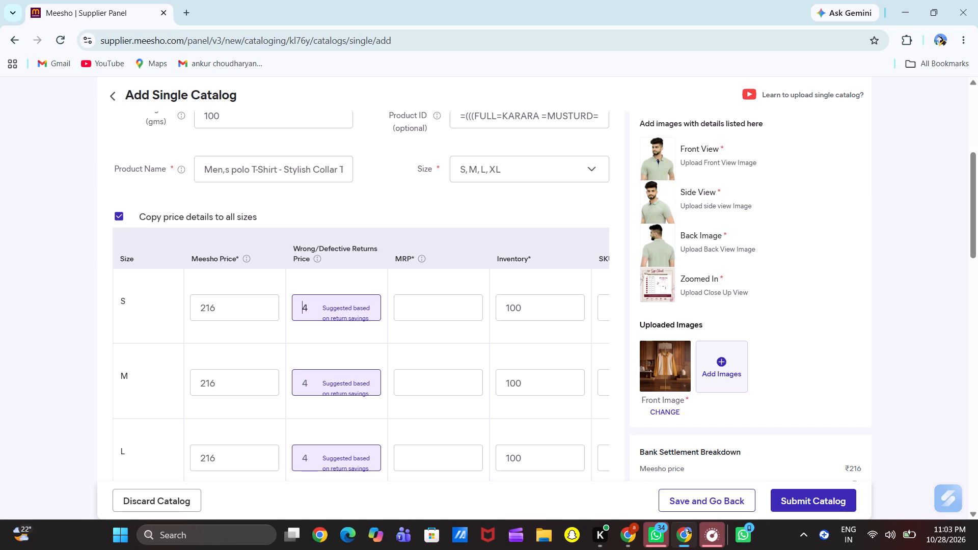
click(315, 307)
key(BackSpace)
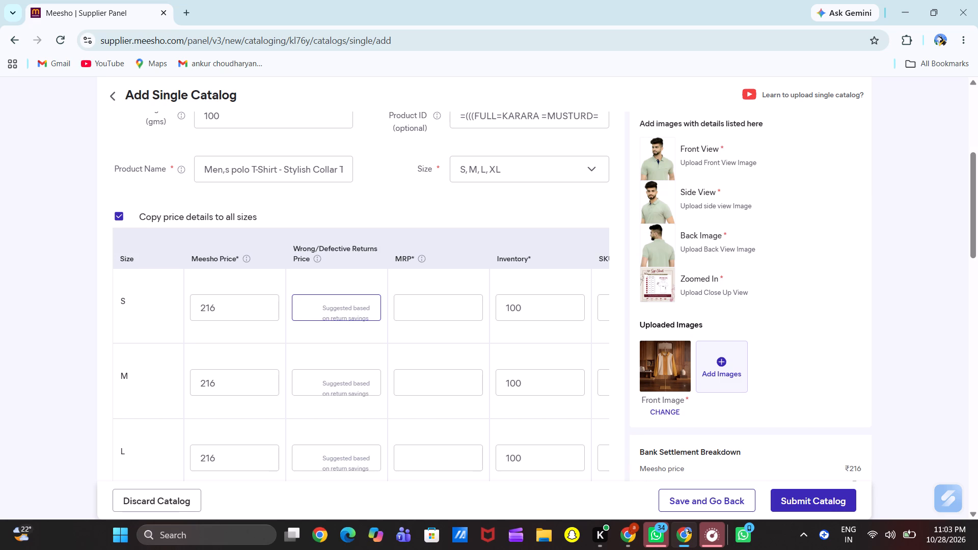
text(215)
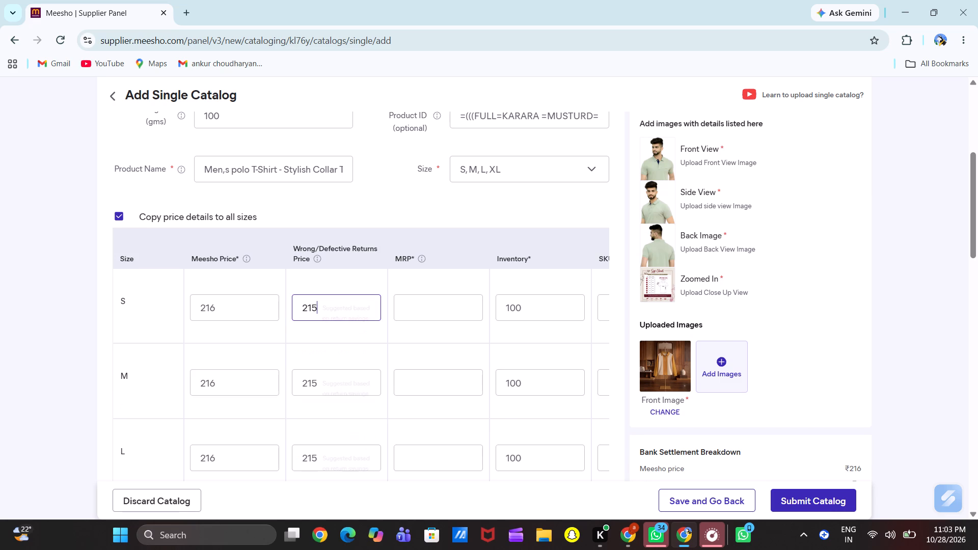
Set Product 3's MRP to 799 for all sizes.
click(432, 312)
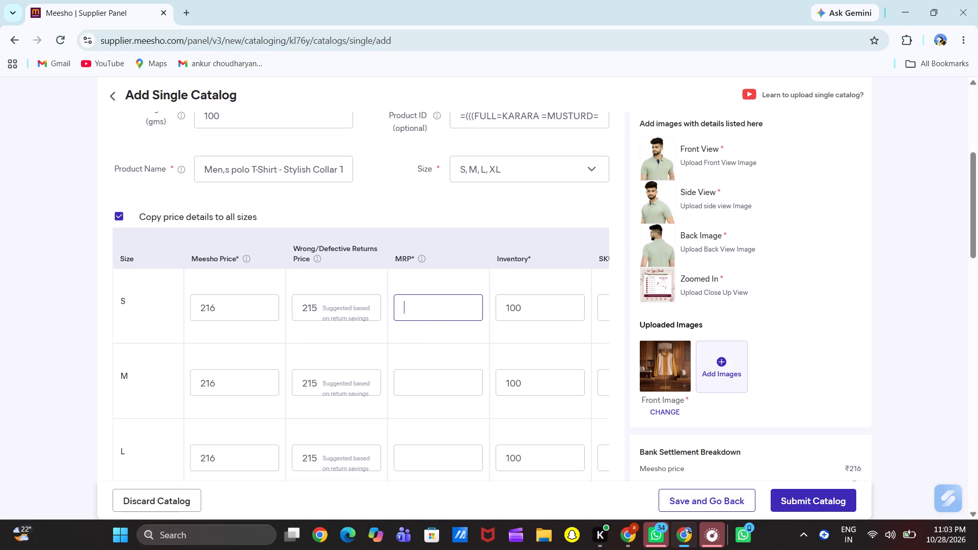
text(799)
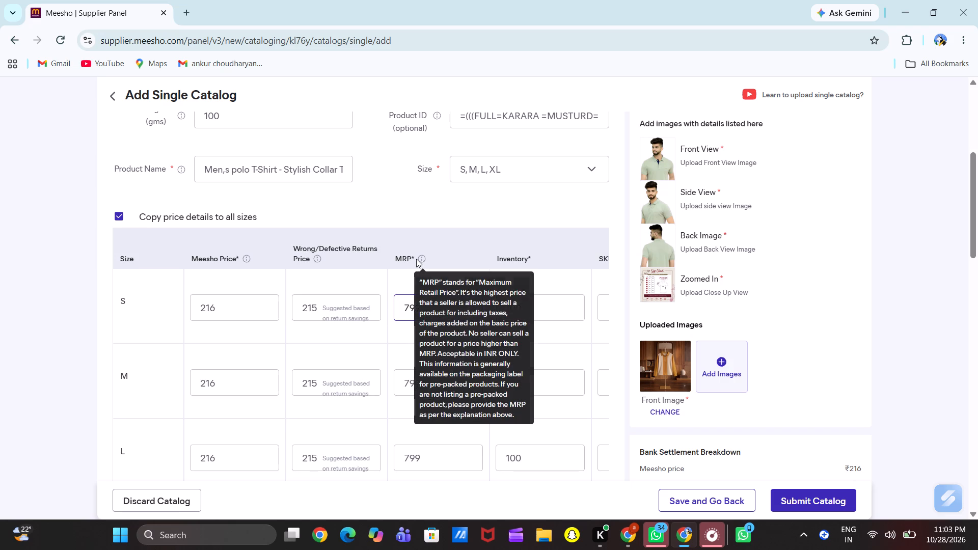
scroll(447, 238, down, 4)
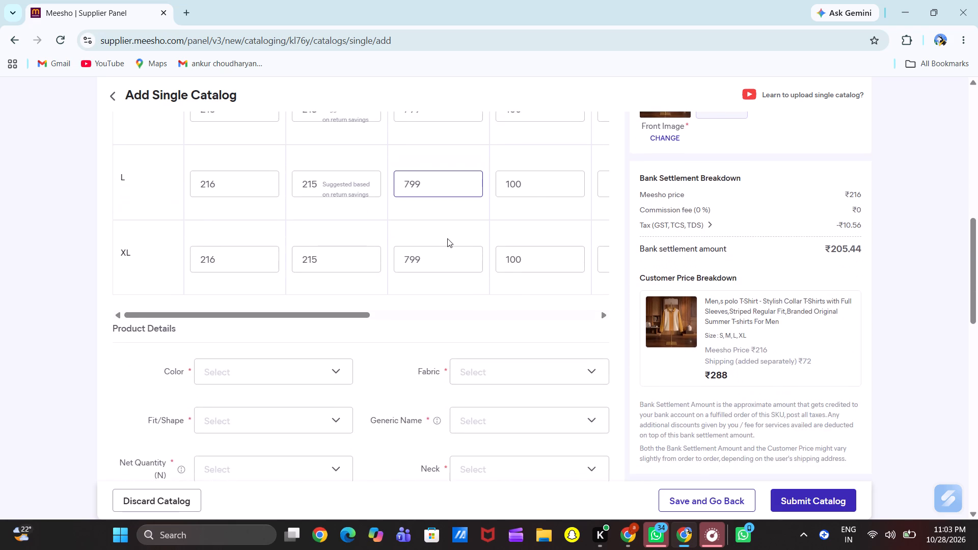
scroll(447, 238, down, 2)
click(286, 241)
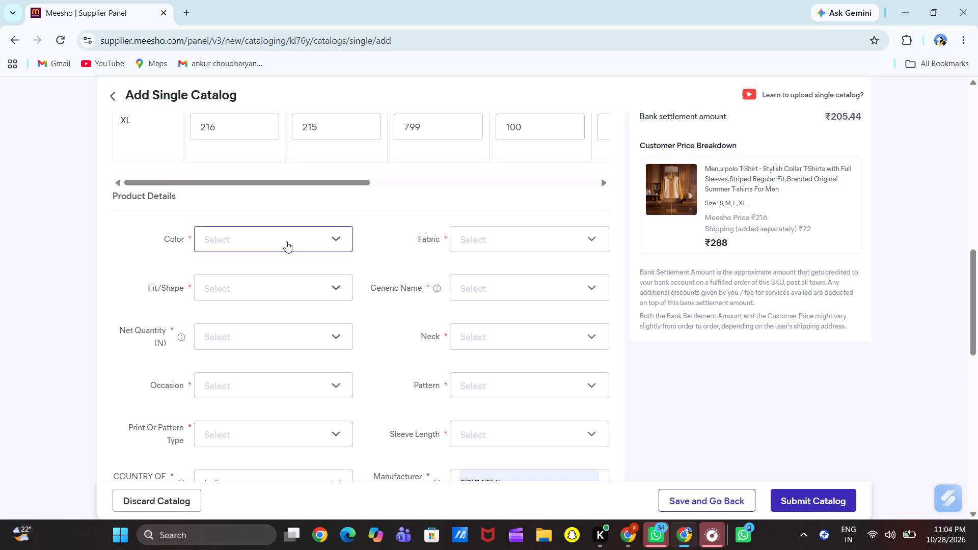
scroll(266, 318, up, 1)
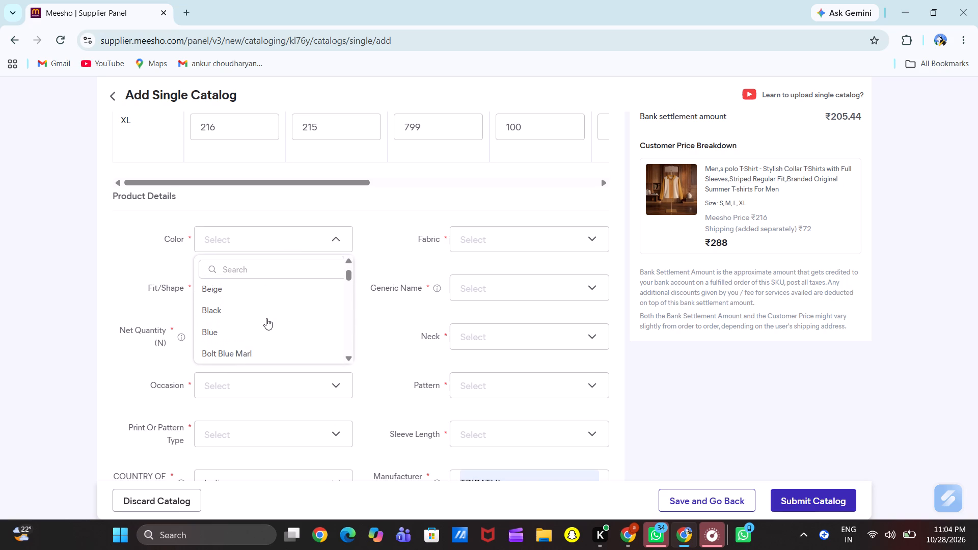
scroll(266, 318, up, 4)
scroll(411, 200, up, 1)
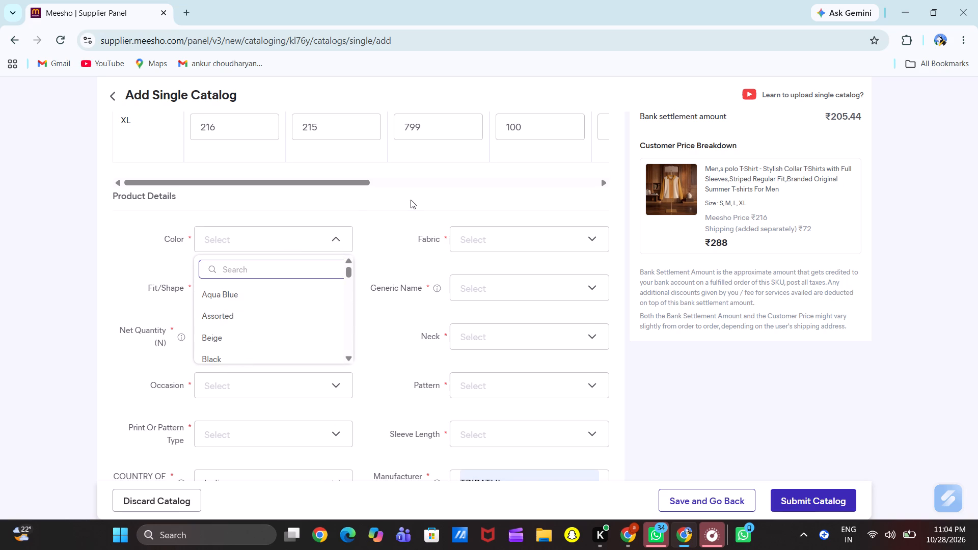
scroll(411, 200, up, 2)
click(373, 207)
Check the colour in Product 3's style code and set its Color to Mustard in Product Details.
scroll(385, 272, up, 2)
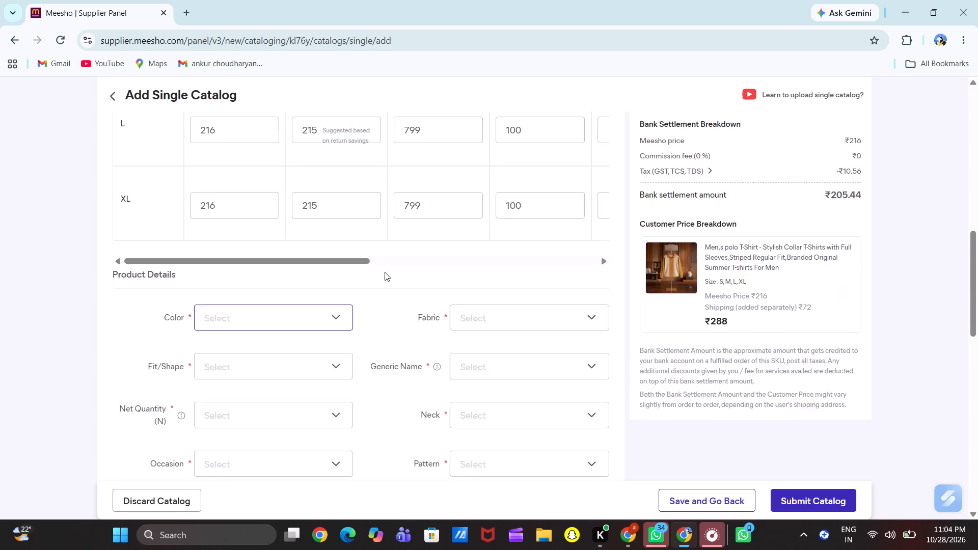
scroll(385, 272, up, 3)
scroll(385, 272, down, 1)
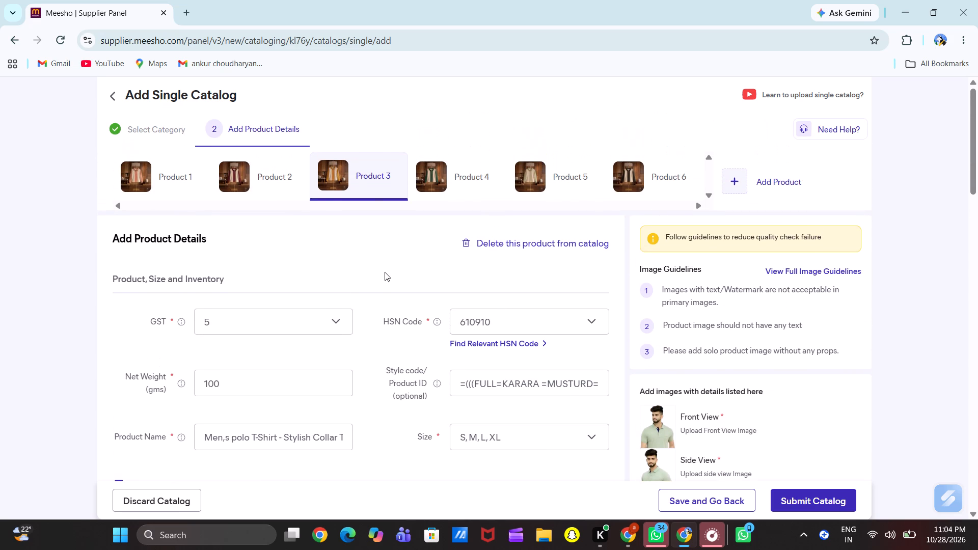
scroll(385, 272, down, 2)
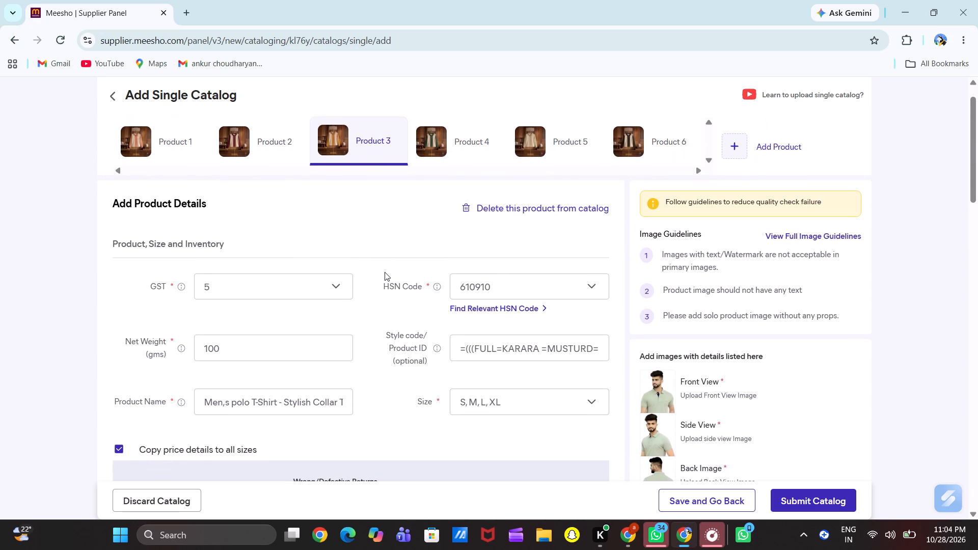
scroll(385, 272, down, 1)
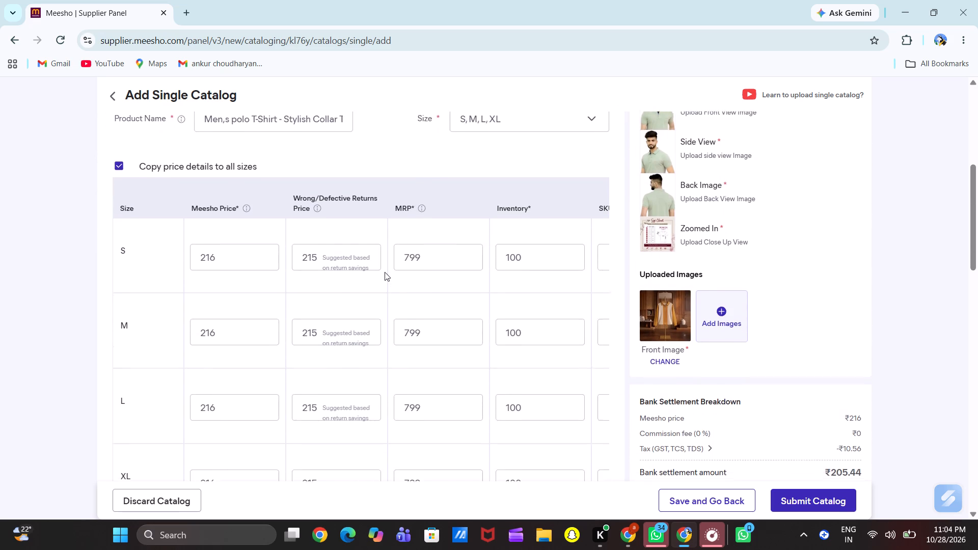
scroll(385, 272, down, 3)
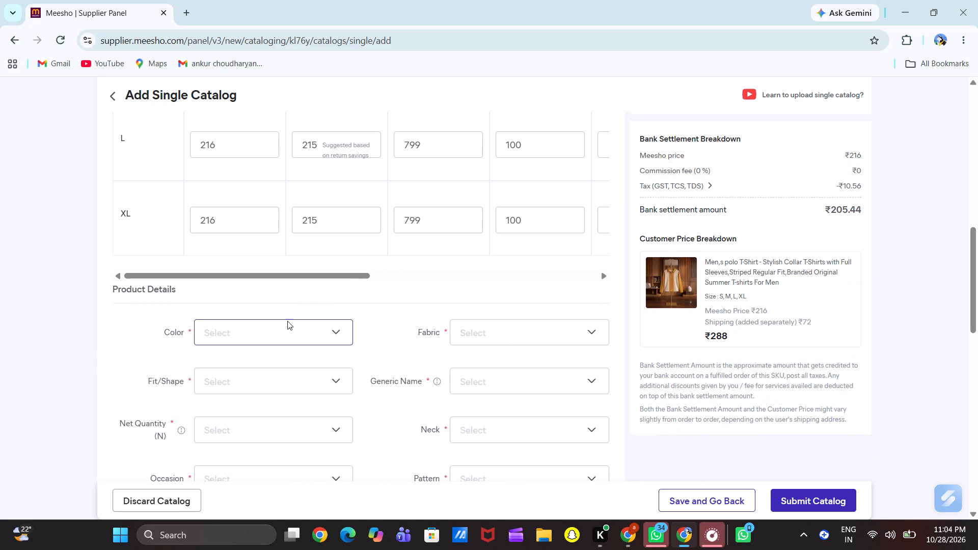
click(283, 326)
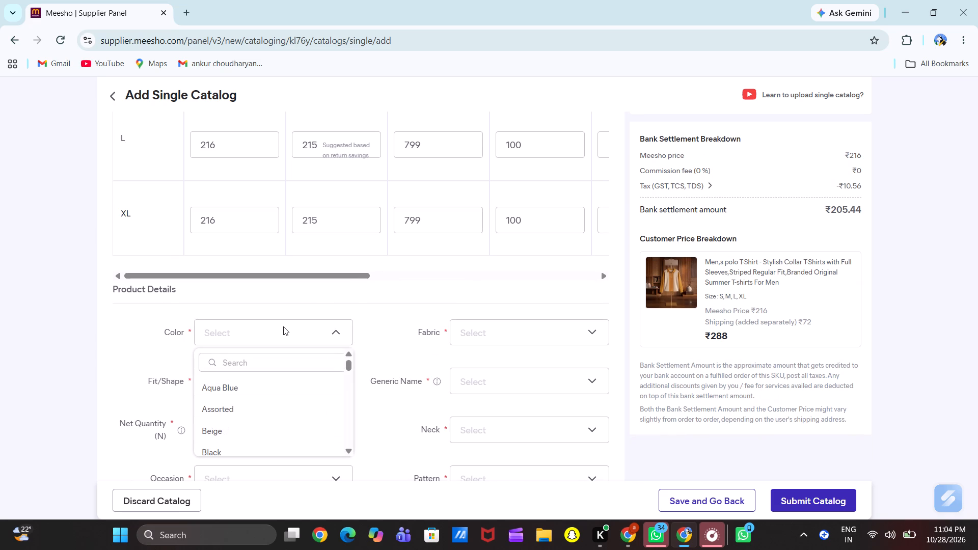
key(m)
key(u)
click(282, 369)
text(MU)
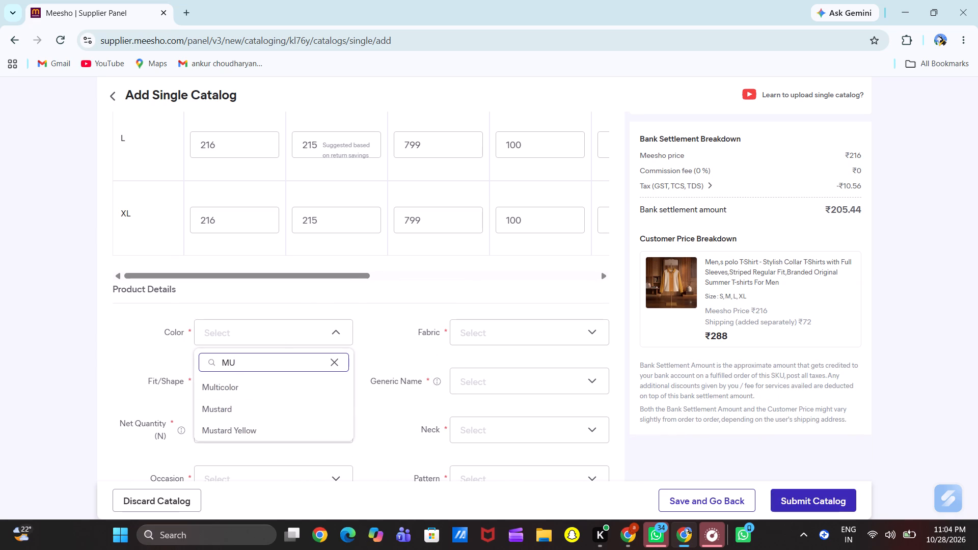
click(242, 411)
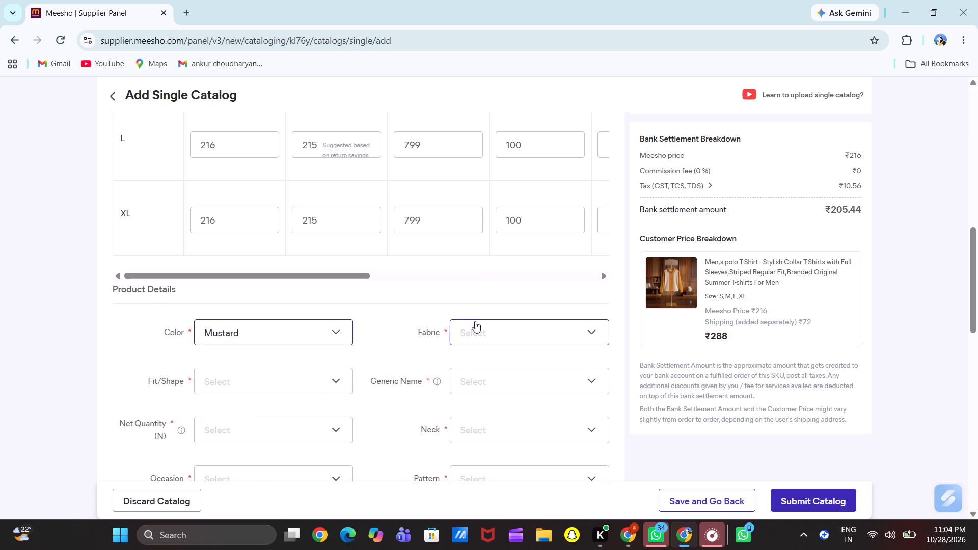
Set Product 3's Fabric to Cotton Blend and its Fit/Shape to Regular.
click(477, 324)
scroll(565, 422, down, 1)
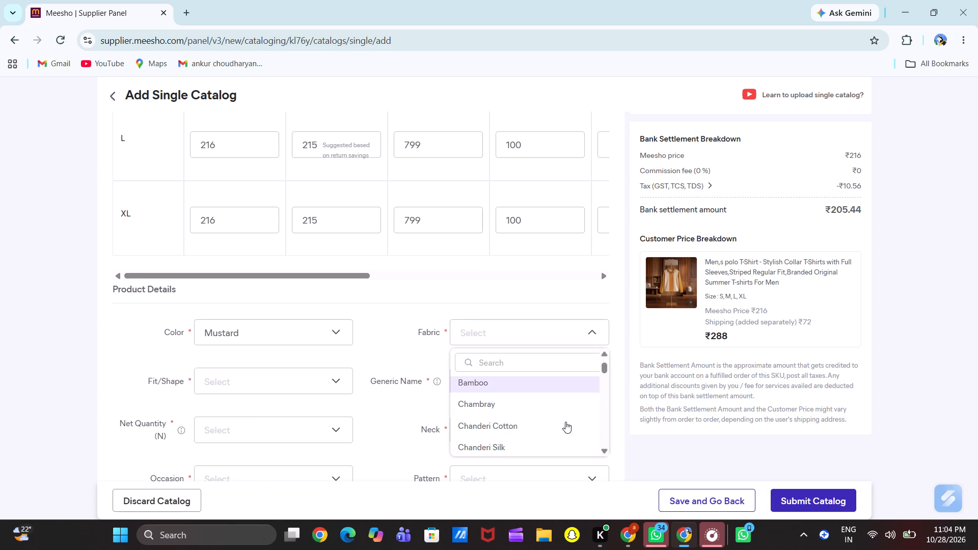
scroll(565, 422, down, 3)
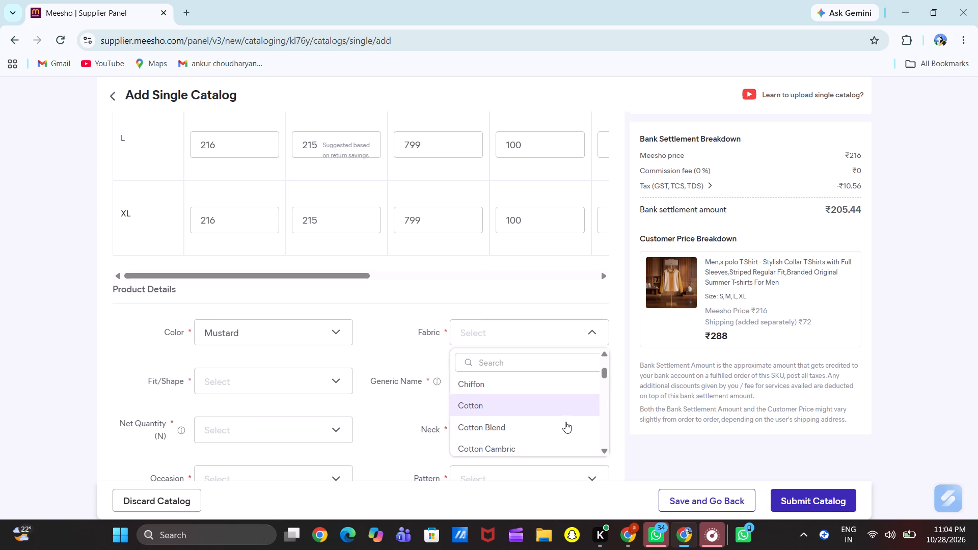
scroll(565, 422, down, 1)
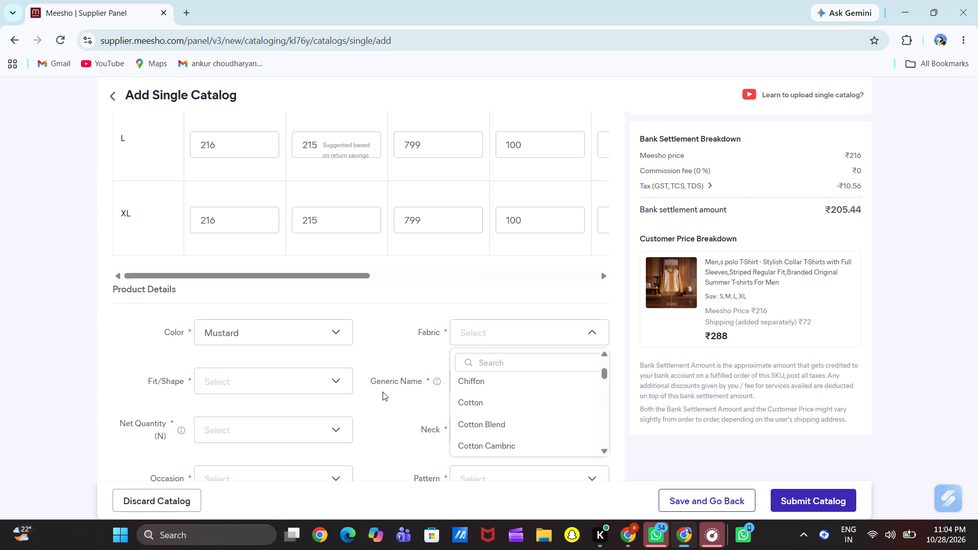
click(493, 418)
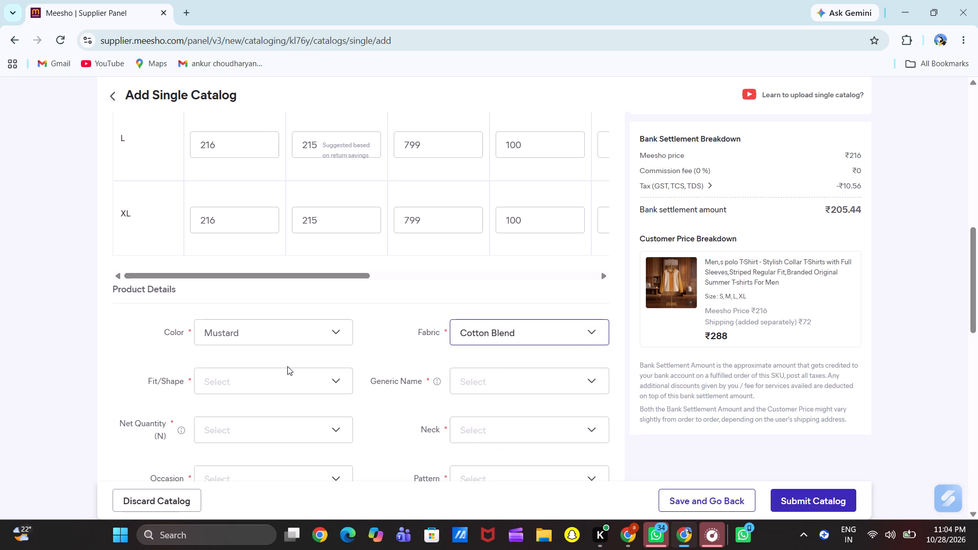
click(286, 375)
scroll(255, 443, down, 1)
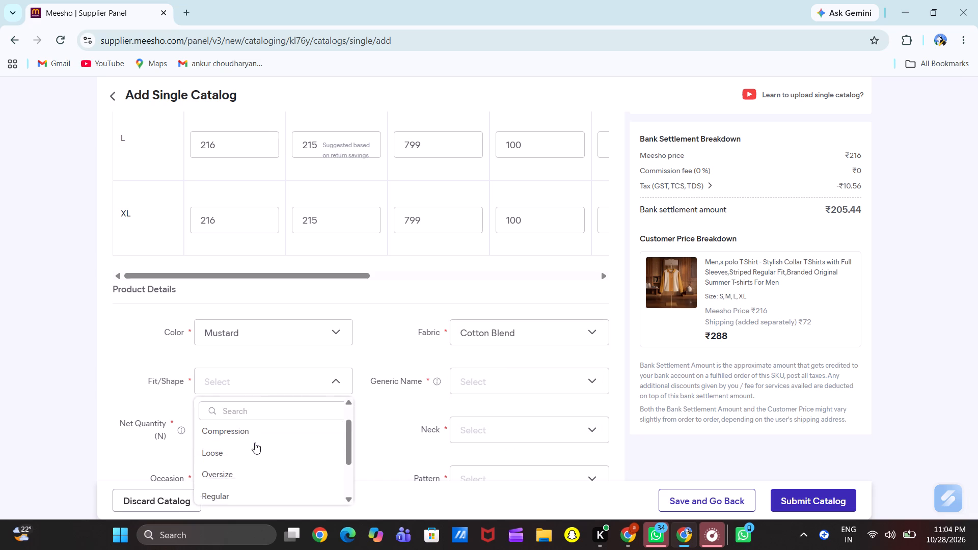
scroll(255, 443, down, 1)
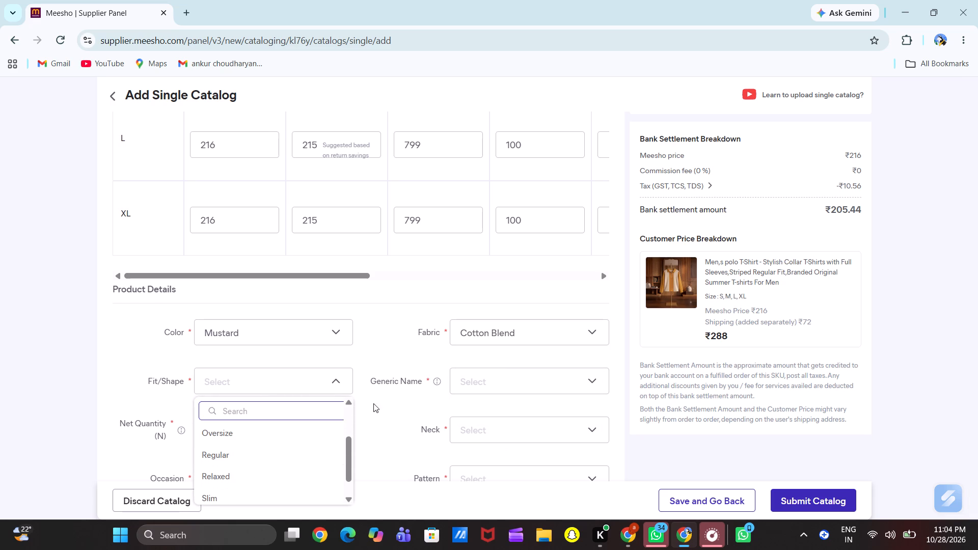
click(248, 457)
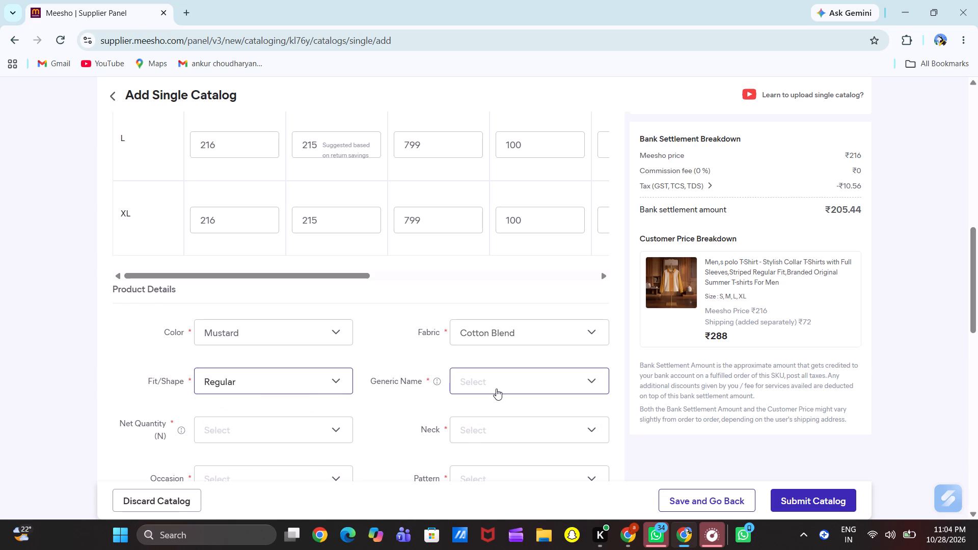
Set Product 3's Generic Name to Tshirts and its Net Quantity to 1.
click(496, 389)
scroll(472, 450, down, 2)
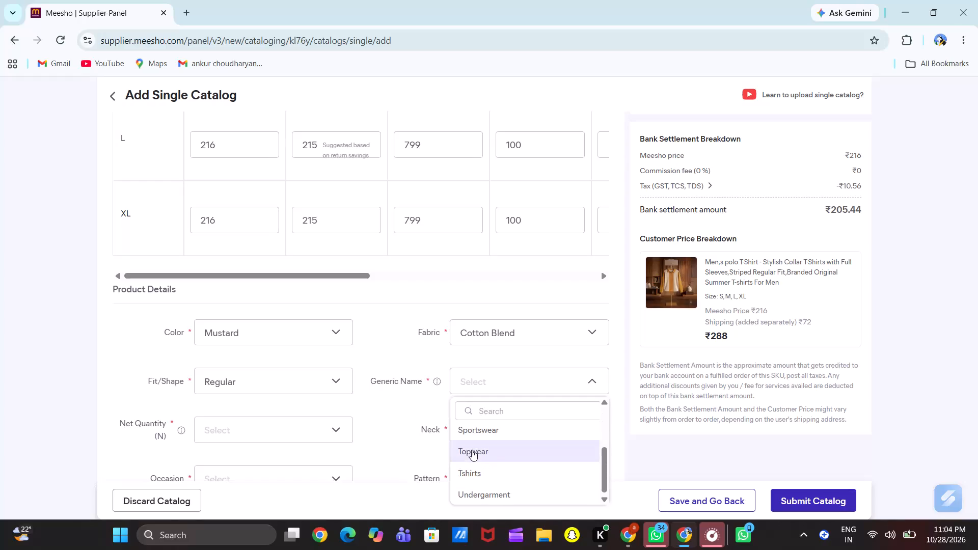
click(478, 475)
click(270, 429)
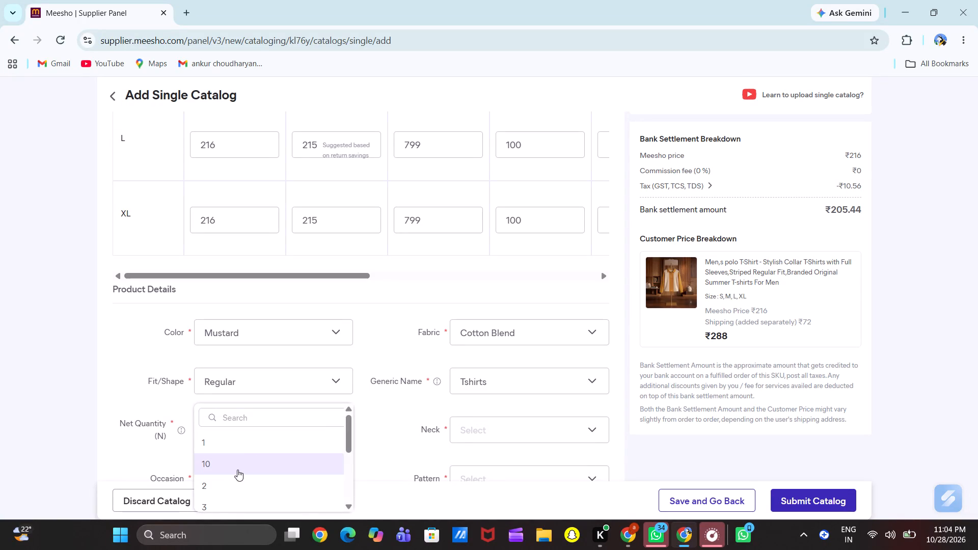
click(230, 449)
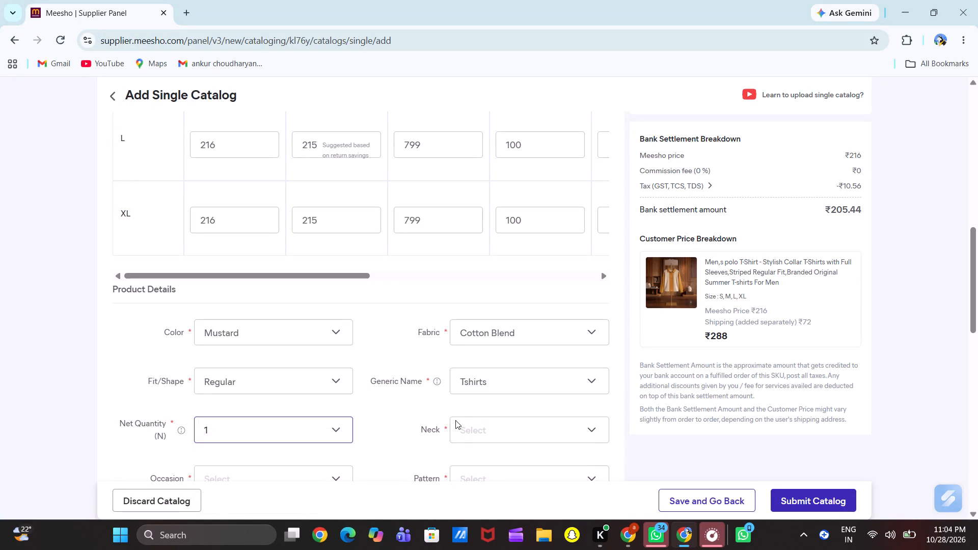
Set Product 3's Neck to Polo and its Occasion to Casual.
click(509, 422)
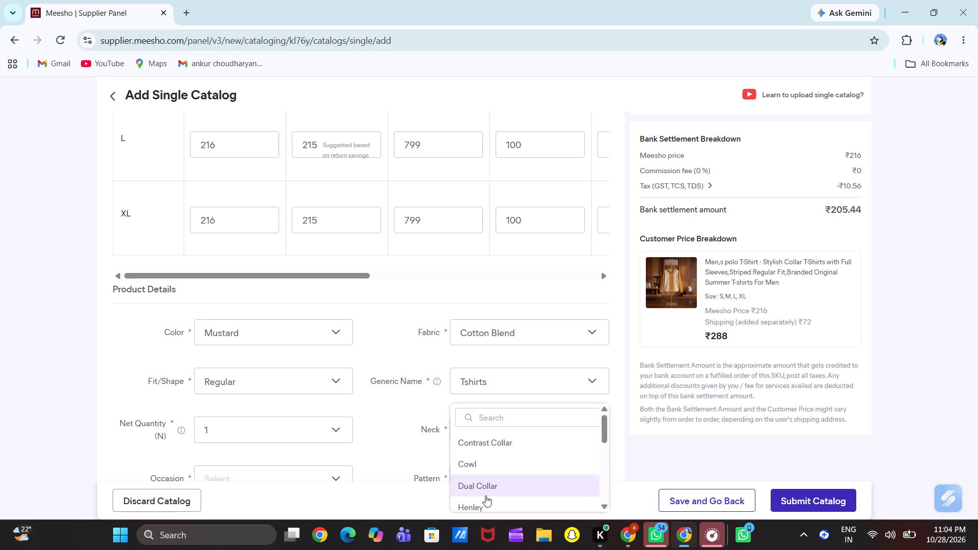
scroll(485, 496, down, 2)
click(481, 492)
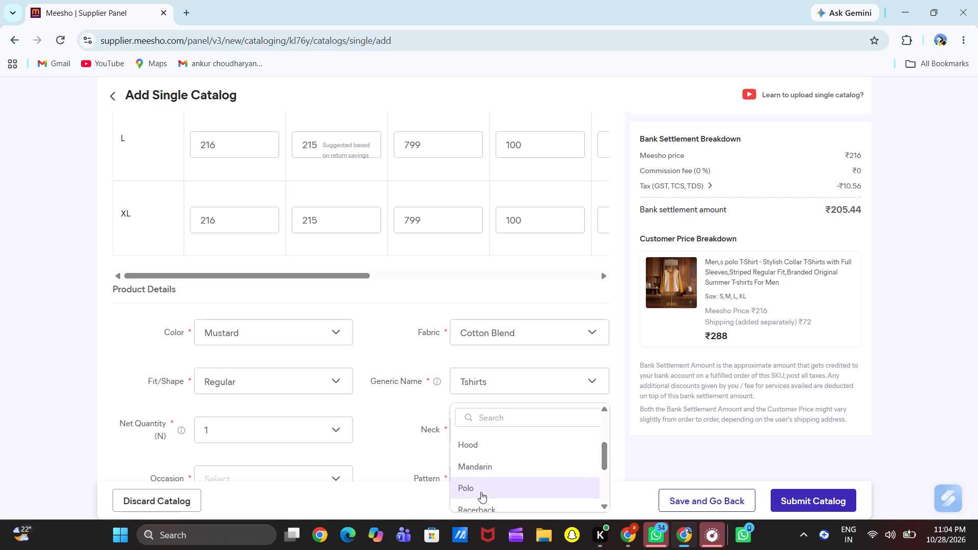
scroll(285, 441, down, 2)
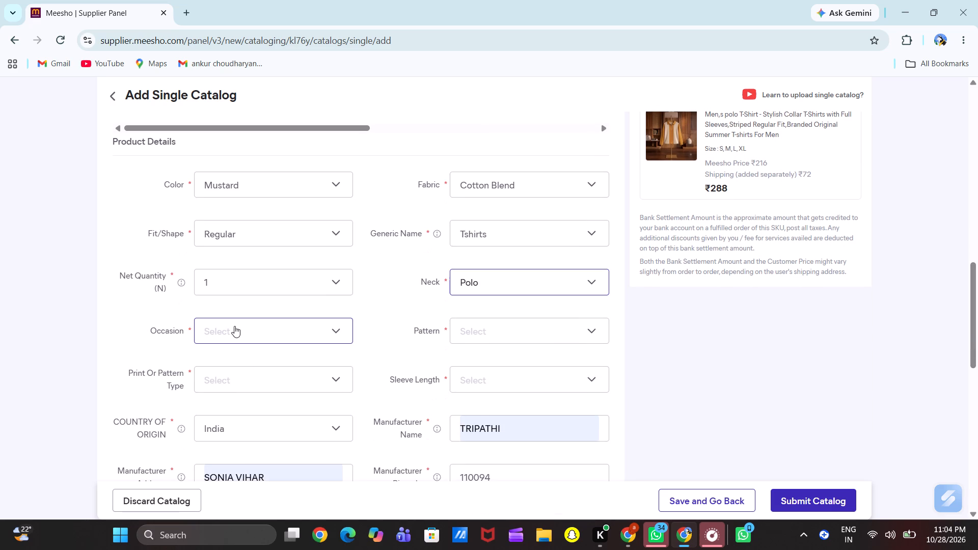
click(234, 326)
click(276, 407)
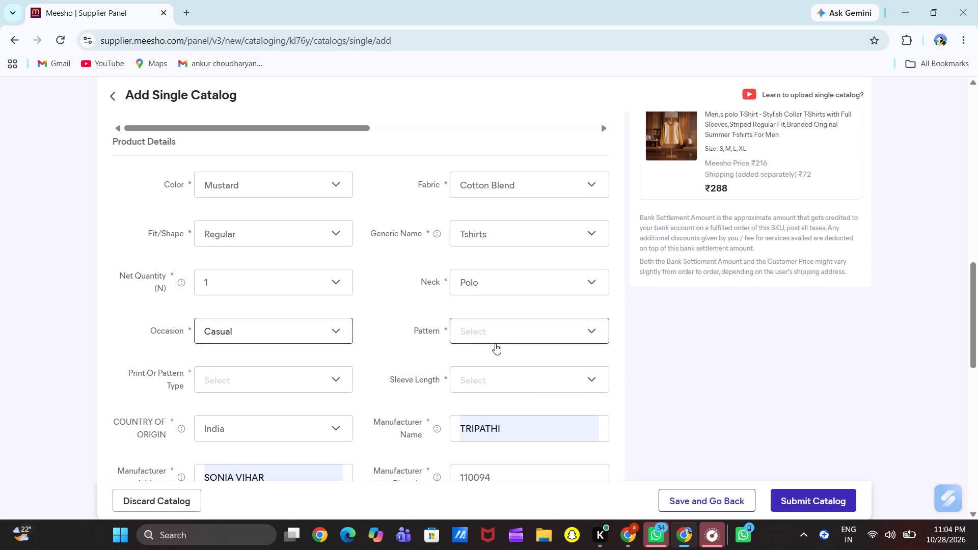
Set both Pattern and Print Or Pattern Type of Product 3 to Colorblocked.
click(497, 342)
click(500, 407)
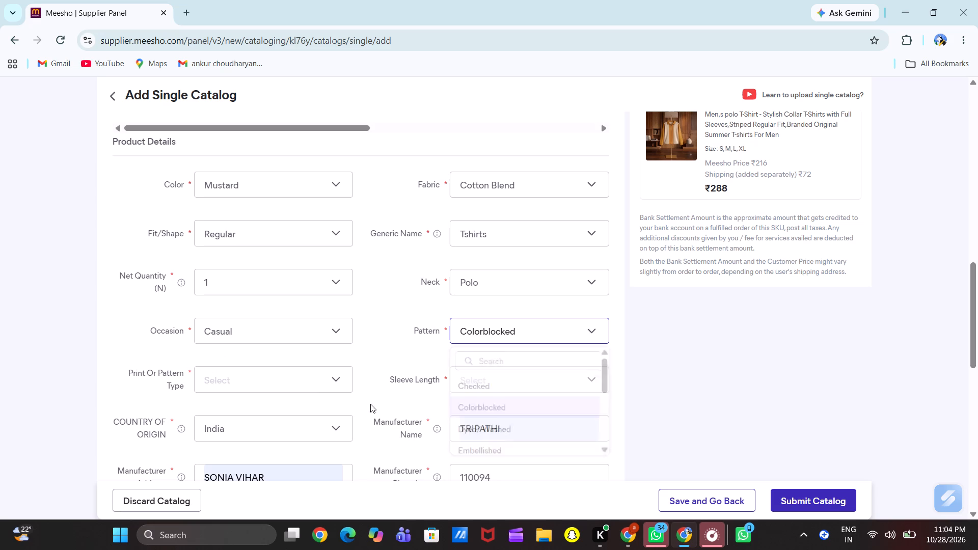
click(275, 390)
scroll(275, 457, down, 1)
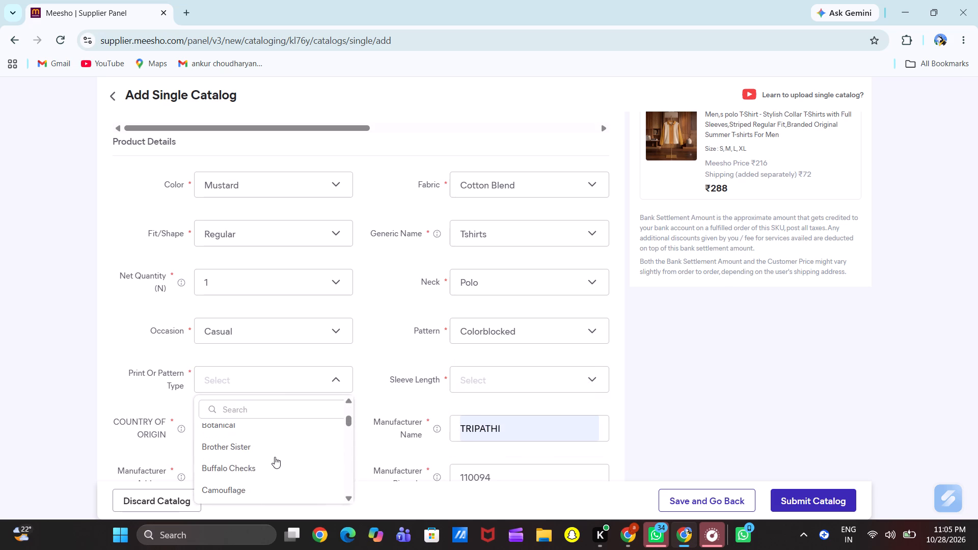
scroll(275, 457, down, 3)
click(256, 450)
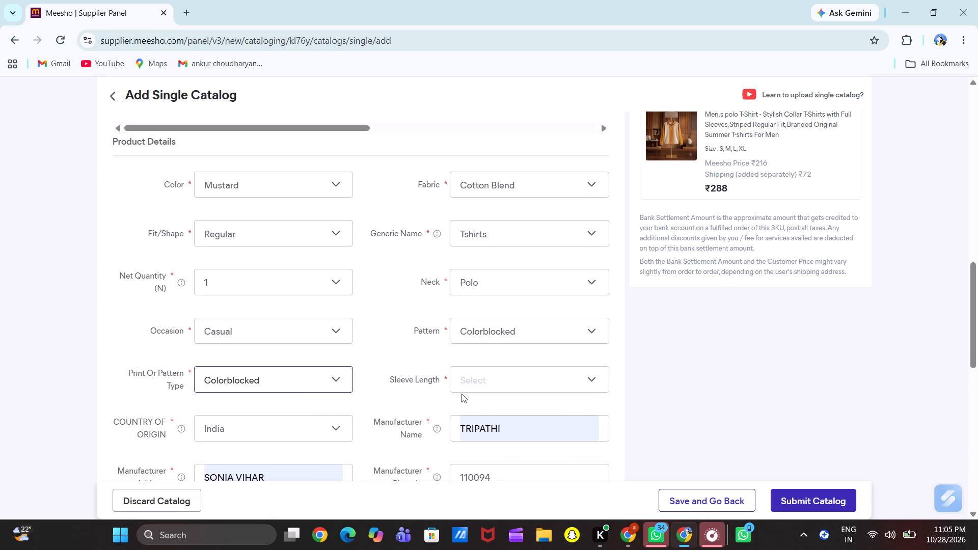
Set Product 3's Sleeve Length to Long Sleeves.
click(469, 380)
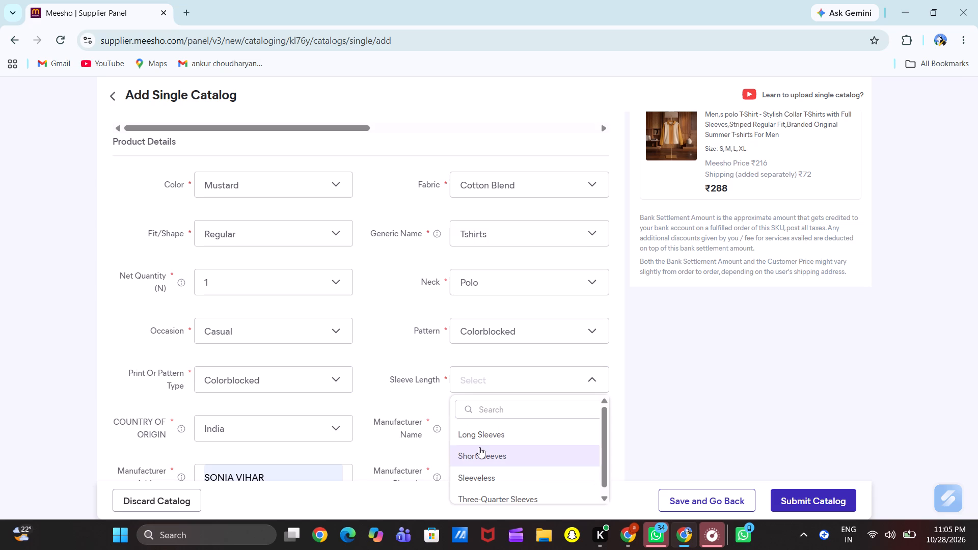
click(485, 436)
In Product 3's Other Attributes, set the Length to Regular.
scroll(367, 429, down, 2)
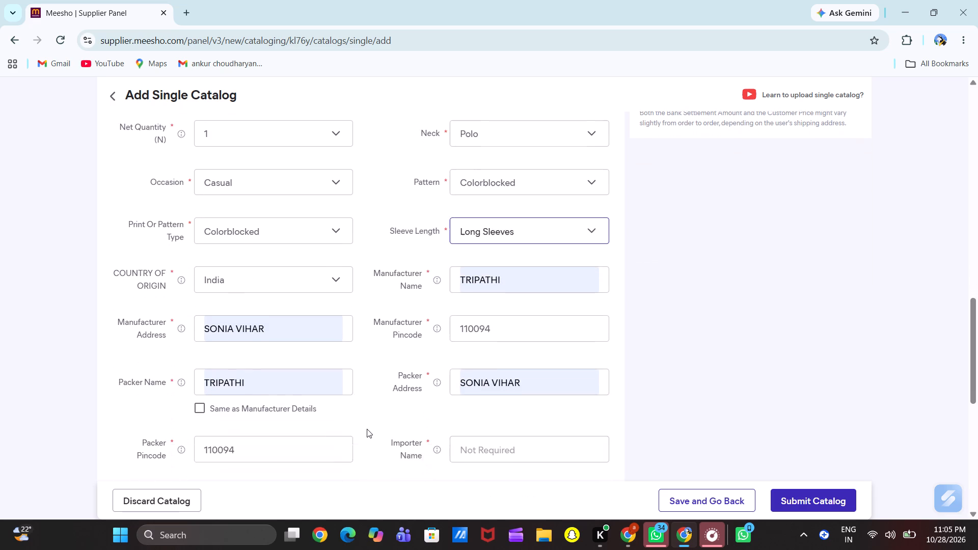
scroll(367, 429, down, 2)
scroll(337, 396, down, 1)
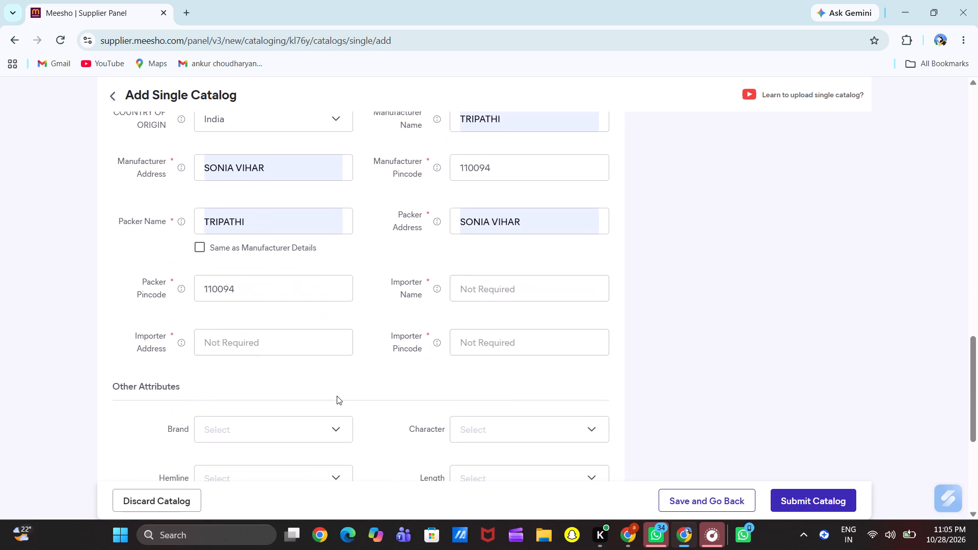
scroll(337, 396, down, 3)
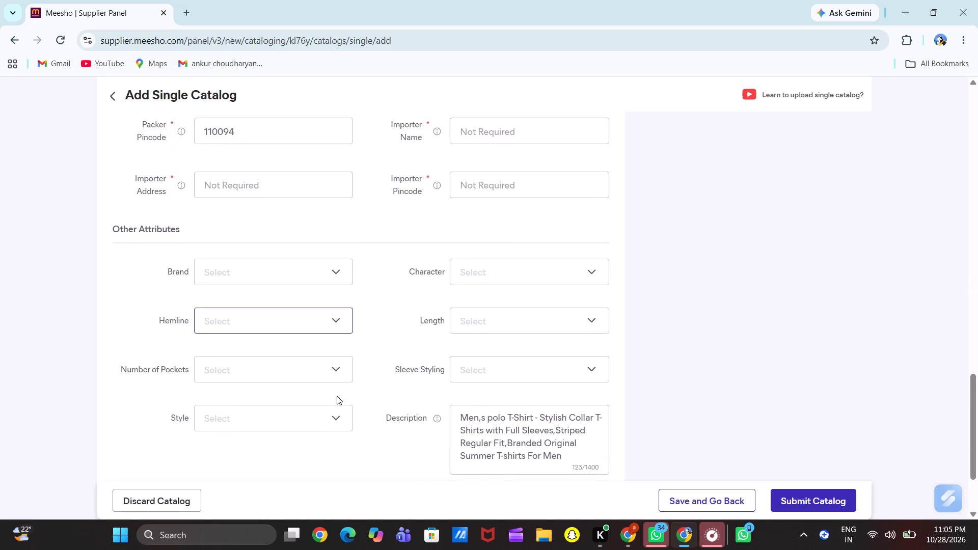
click(478, 322)
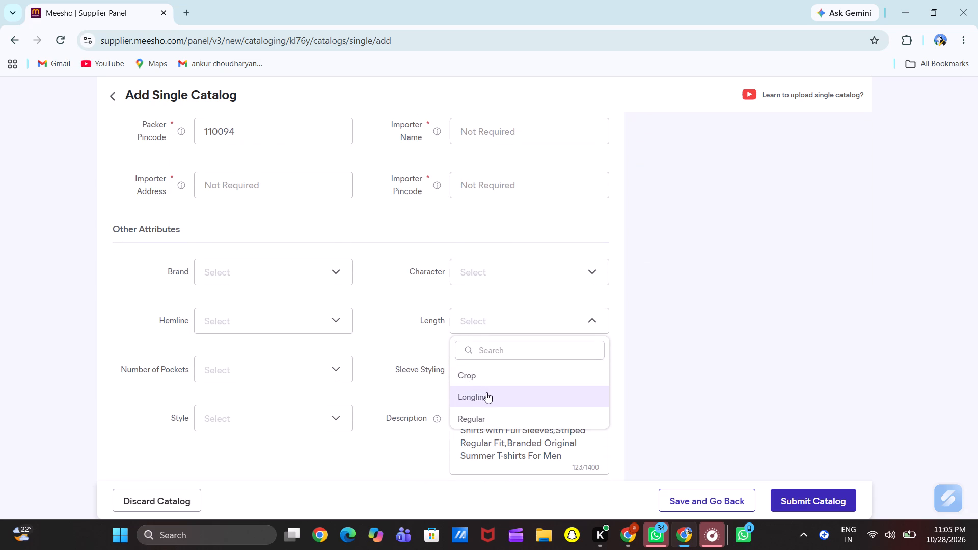
click(485, 417)
Set Product 3's Style to Korean and its Number of Pockets to 1.
click(313, 417)
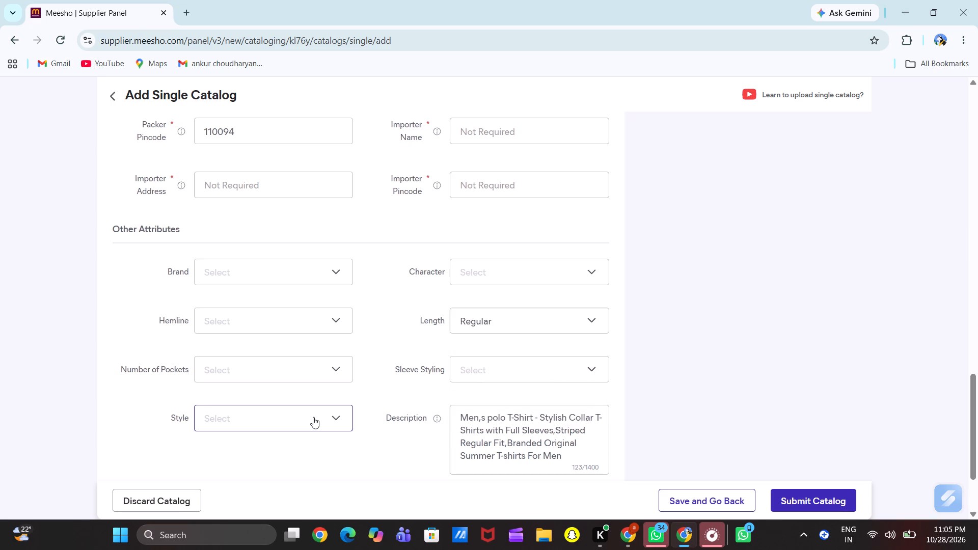
click(267, 494)
click(275, 380)
click(268, 427)
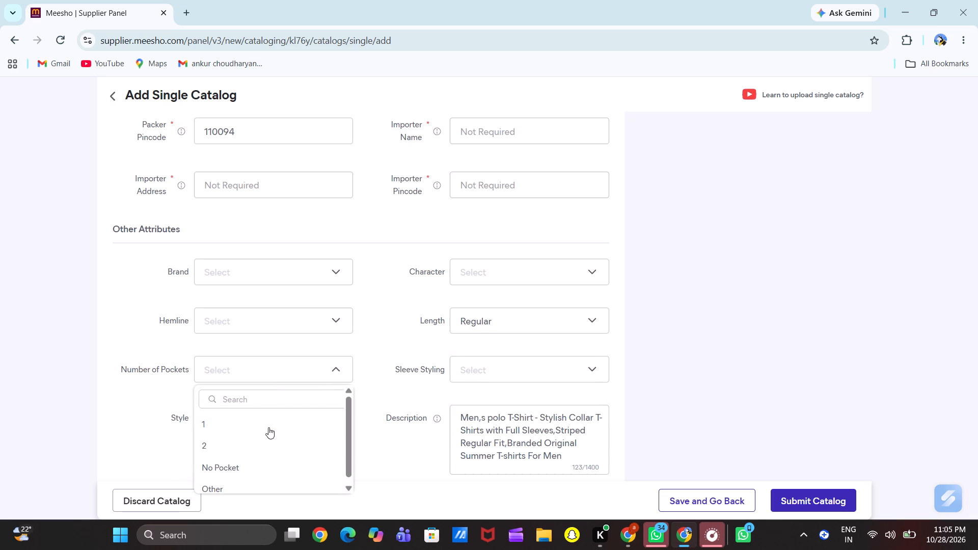
scroll(148, 377, down, 2)
Open Product 4 and set its Meesho Price to 216 for all sizes.
scroll(148, 377, up, 2)
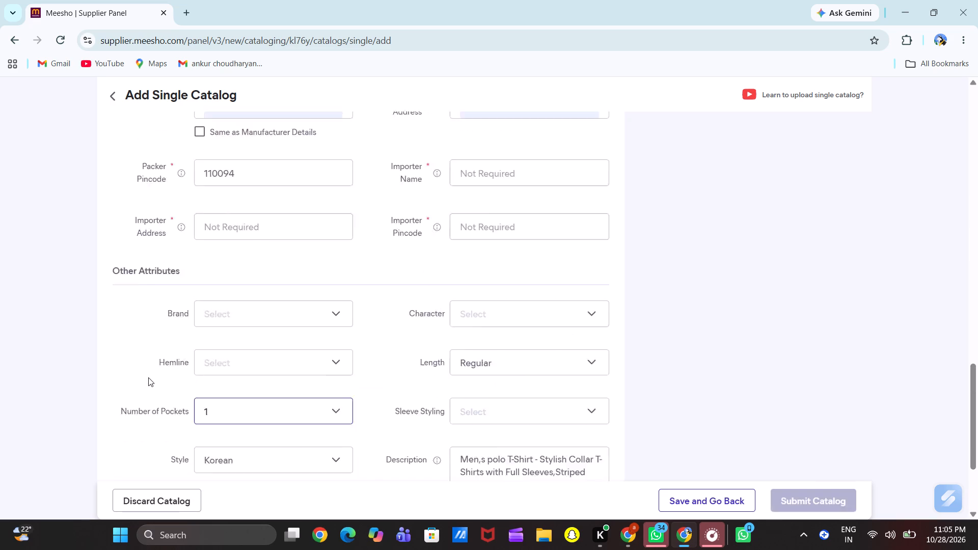
scroll(148, 377, up, 1)
scroll(342, 329, up, 6)
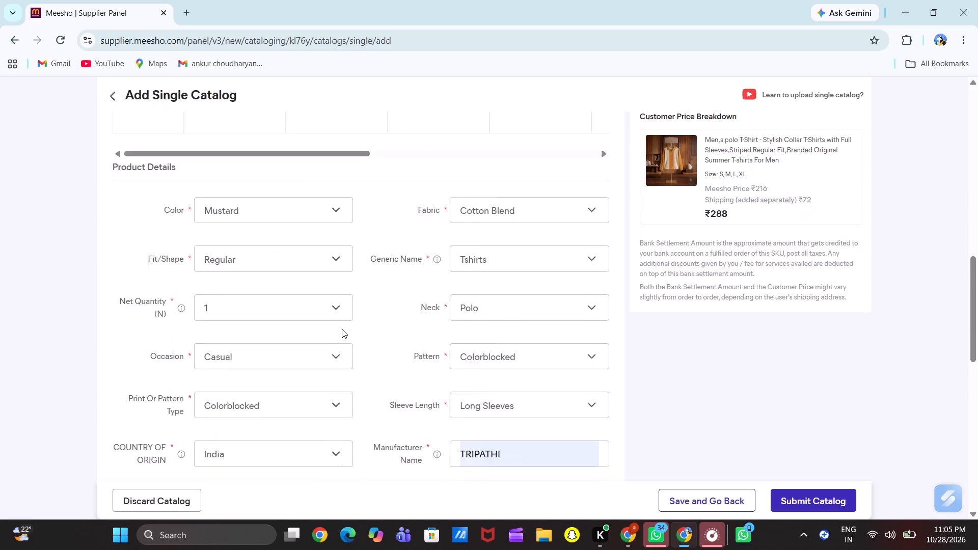
scroll(342, 329, up, 4)
click(450, 190)
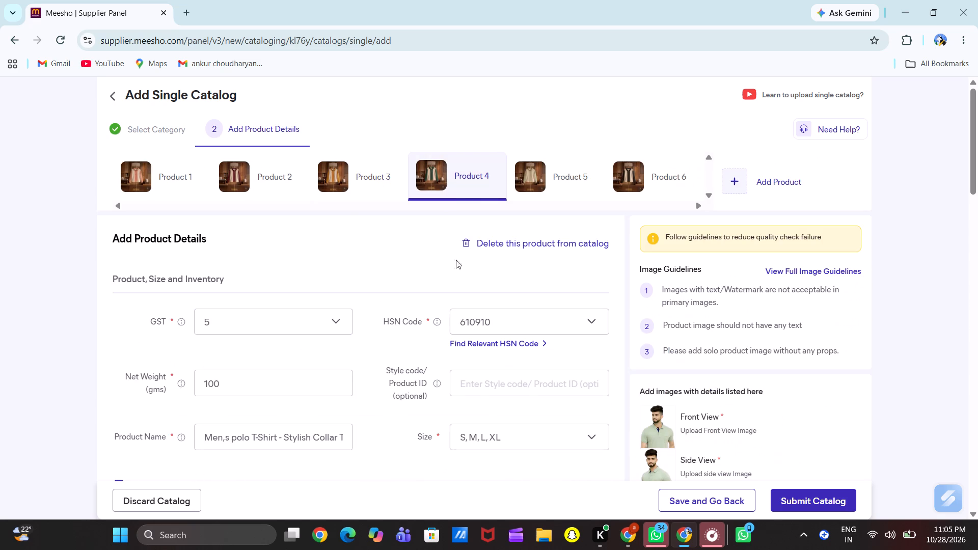
scroll(667, 302, down, 4)
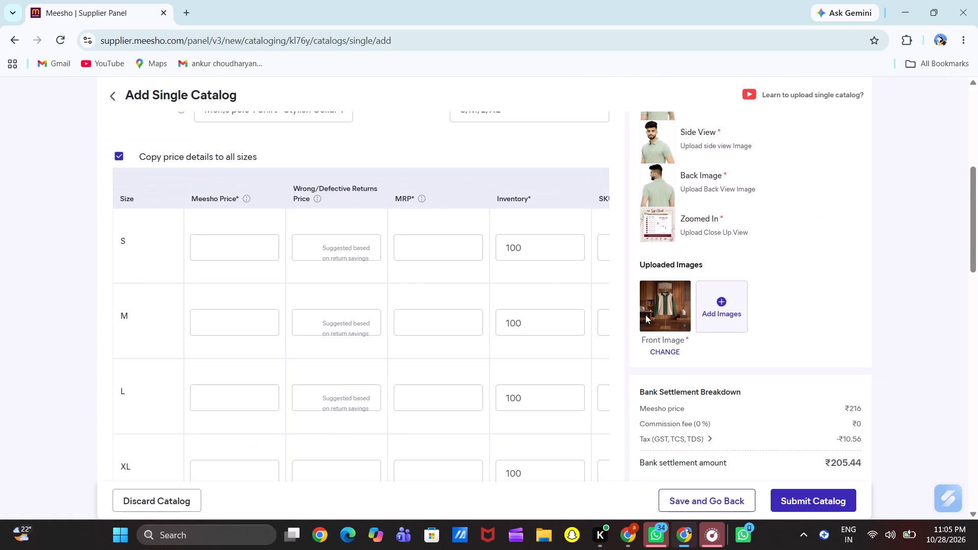
click(219, 245)
text(216)
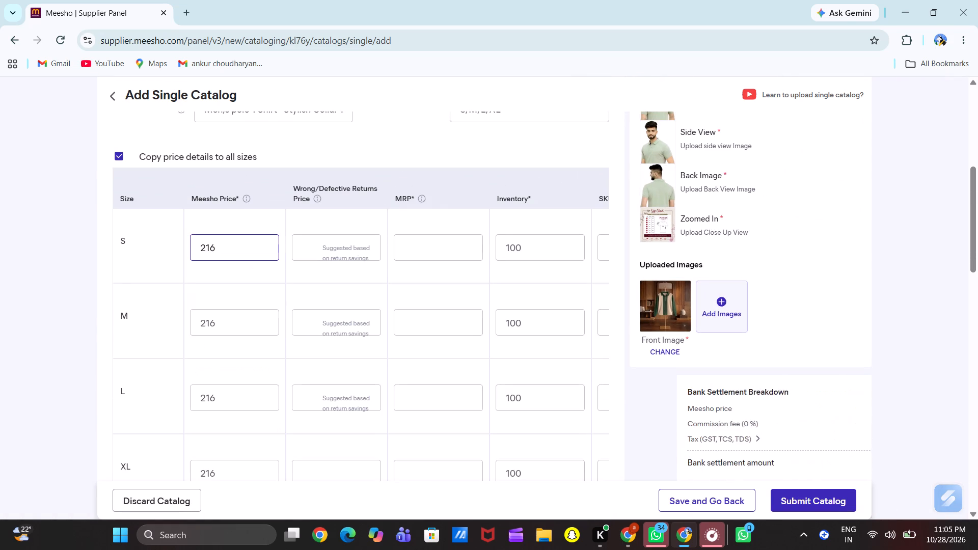
Set Product 4's Wrong/Defective Returns Price to 215 and its MRP to 799 for all sizes.
click(293, 253)
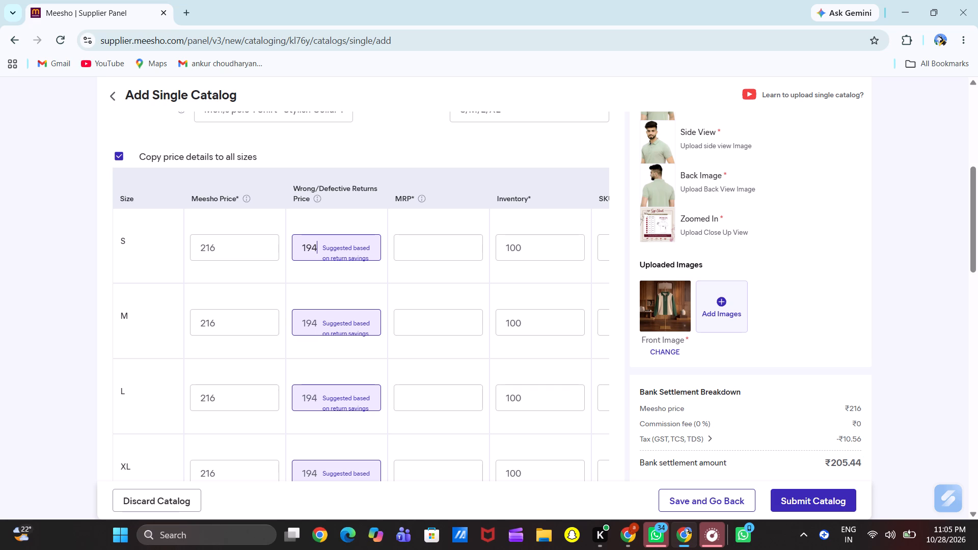
key(BackSpace)
key(BackSpace)
key(BackSpace)
key(BackSpace)
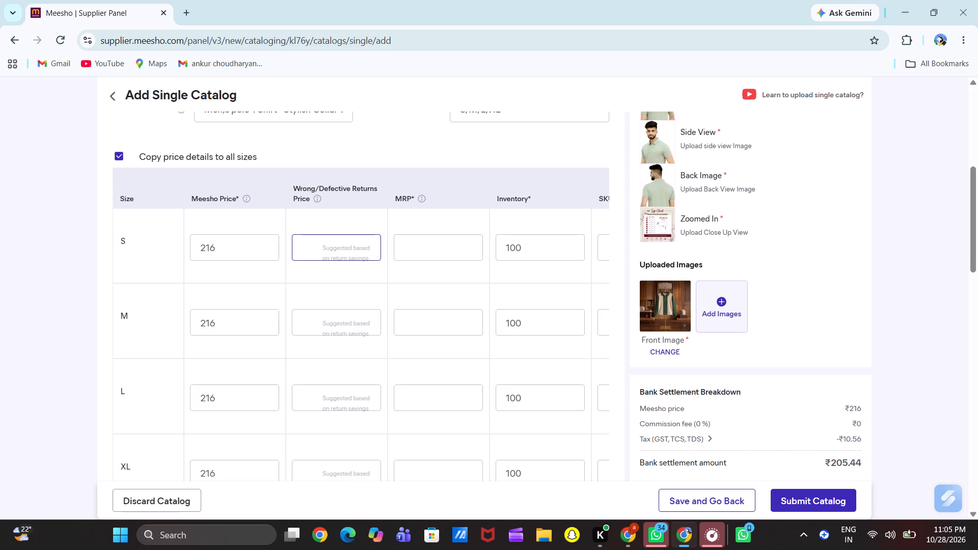
text(215)
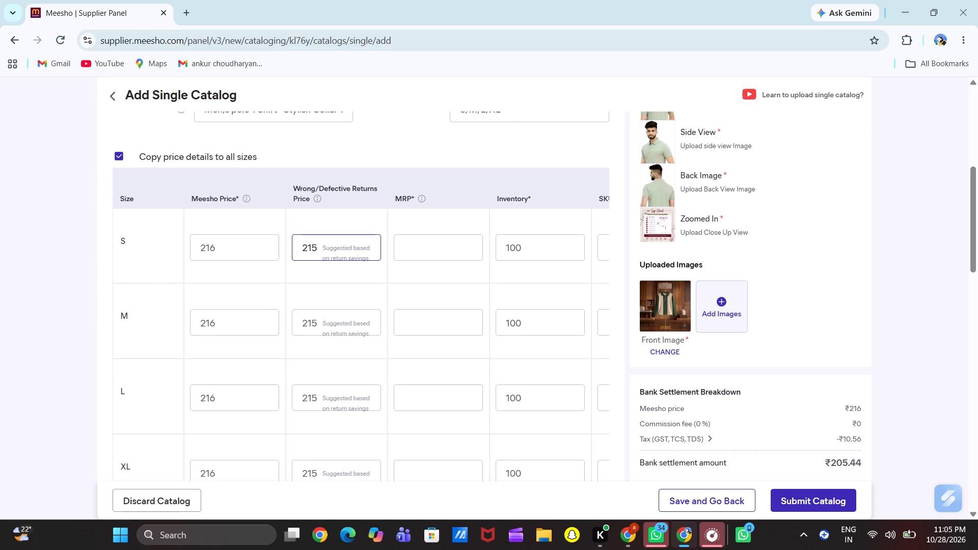
click(435, 239)
text(799)
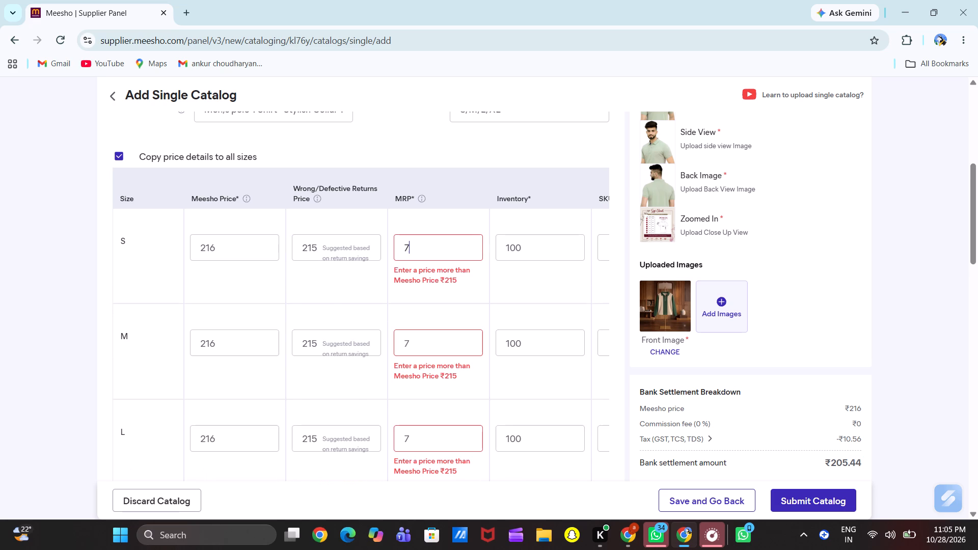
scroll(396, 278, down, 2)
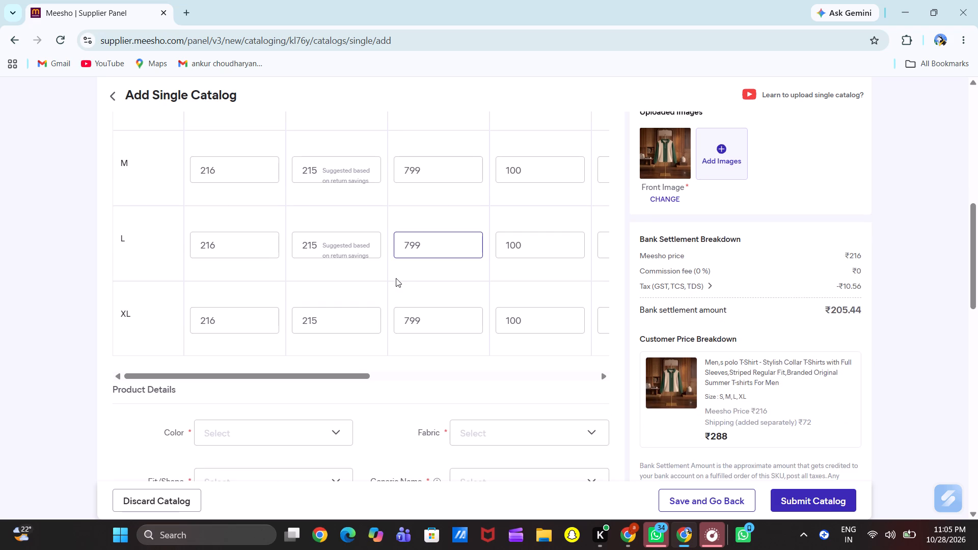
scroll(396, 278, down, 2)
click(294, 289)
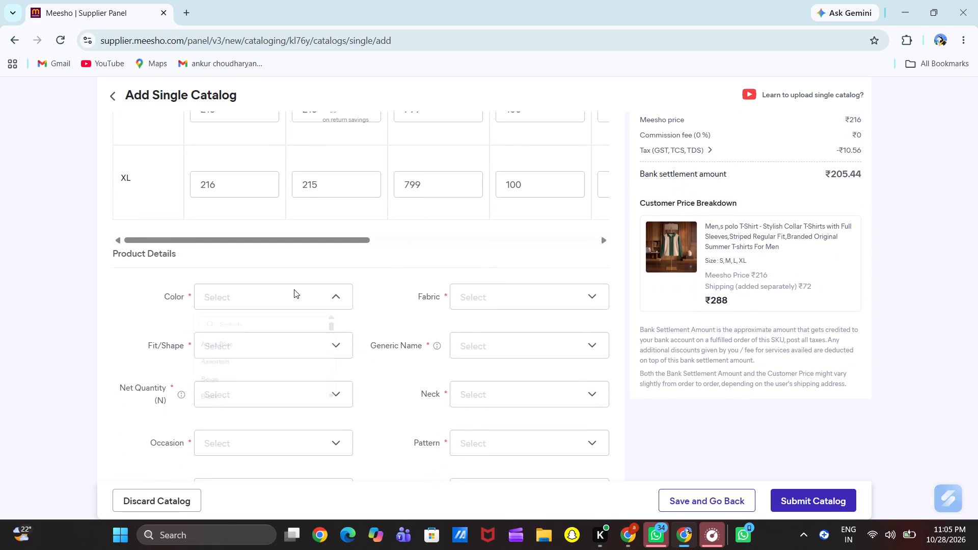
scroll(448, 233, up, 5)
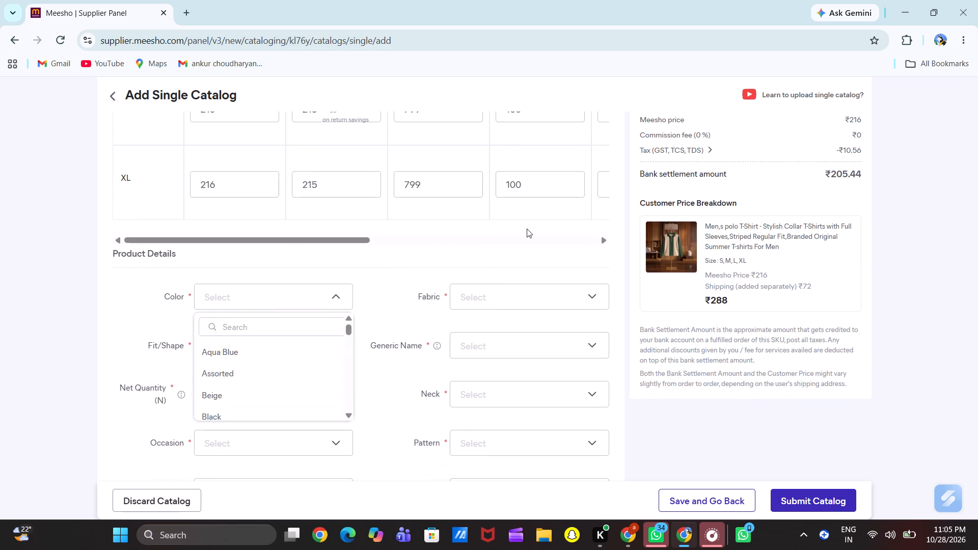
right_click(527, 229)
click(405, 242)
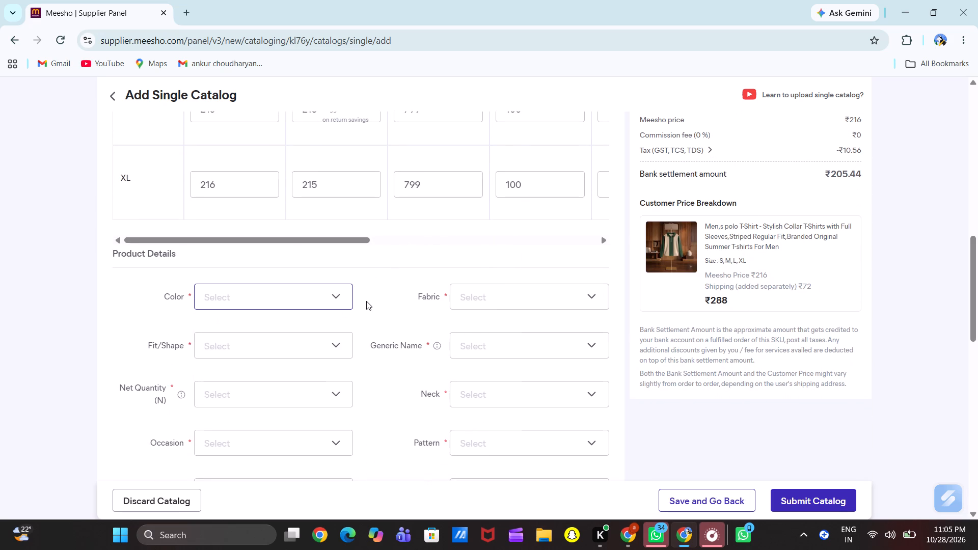
Fill Product 4's Style code with the saved entry (((FULL+KARARA_=MAROON))) and replace MAROON with GREEN.
scroll(366, 301, up, 5)
scroll(399, 231, up, 1)
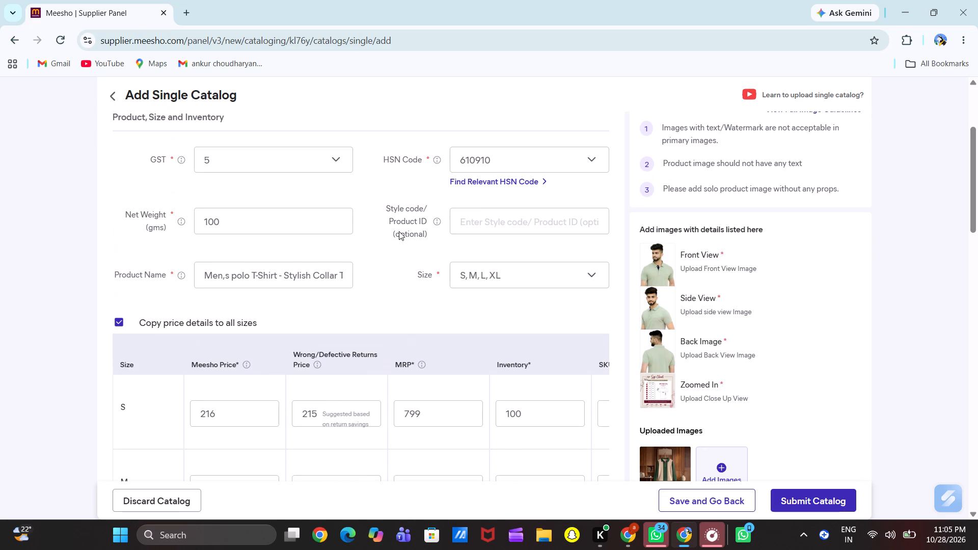
click(474, 232)
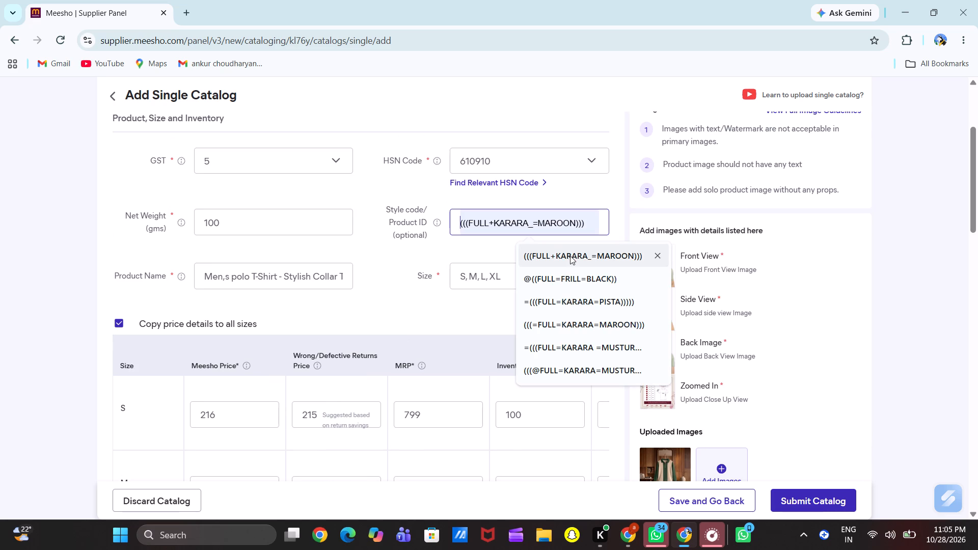
click(570, 256)
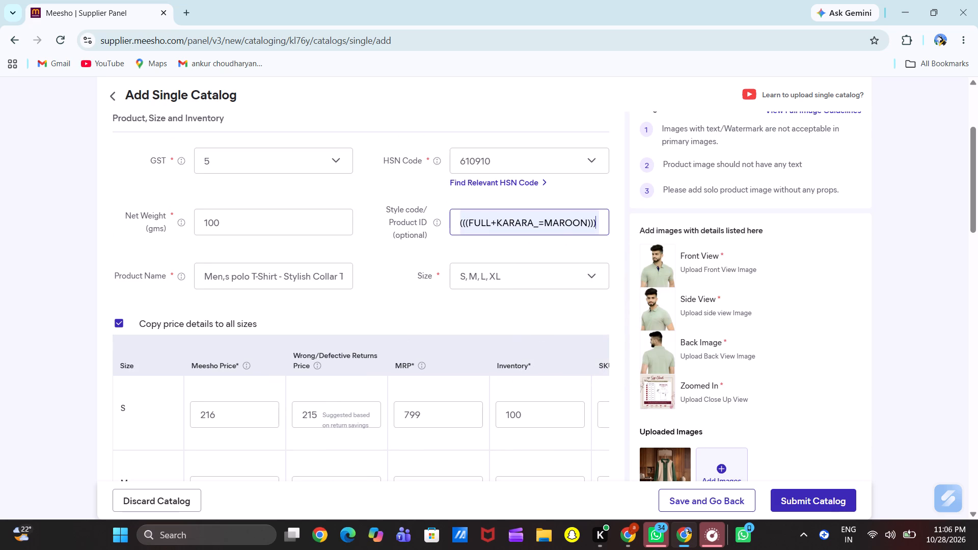
click(585, 221)
key(BackSpace)
key(BackSpace)
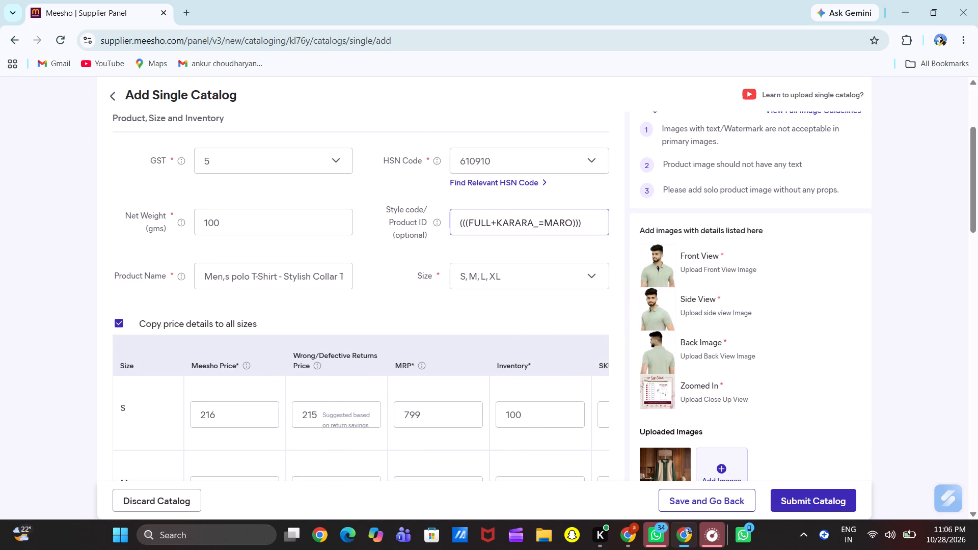
key(BackSpace)
key(BackSpace)
key(BackSpace)
key(BackSpace)
text(GREEN)
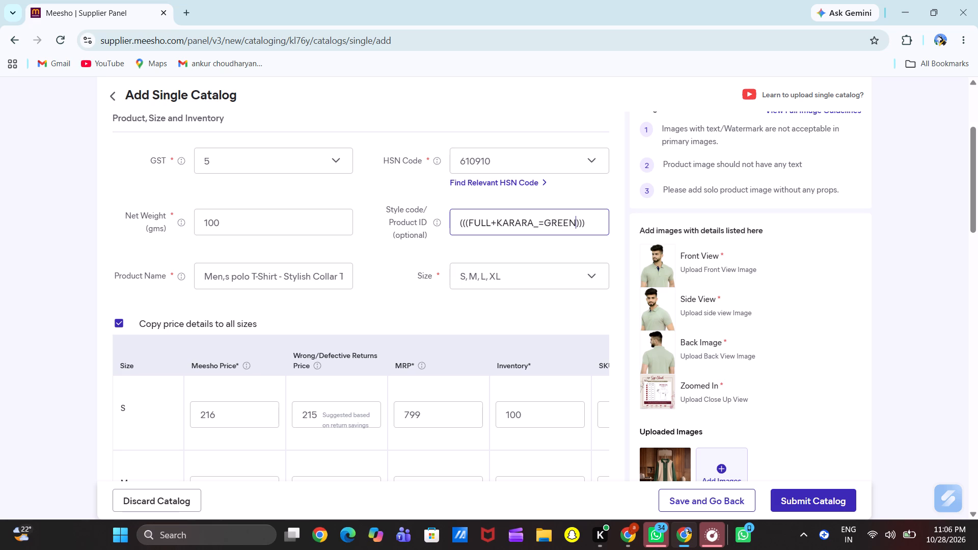
Change the colour part of Product 4's Style code so it reads (((FULL+KARARA_=DAREK GREEN))).
key(BackSpace)
key(BackSpace)
key(BackSpace)
key(BackSpace)
key(BackSpace)
text(DAREK)
key(space)
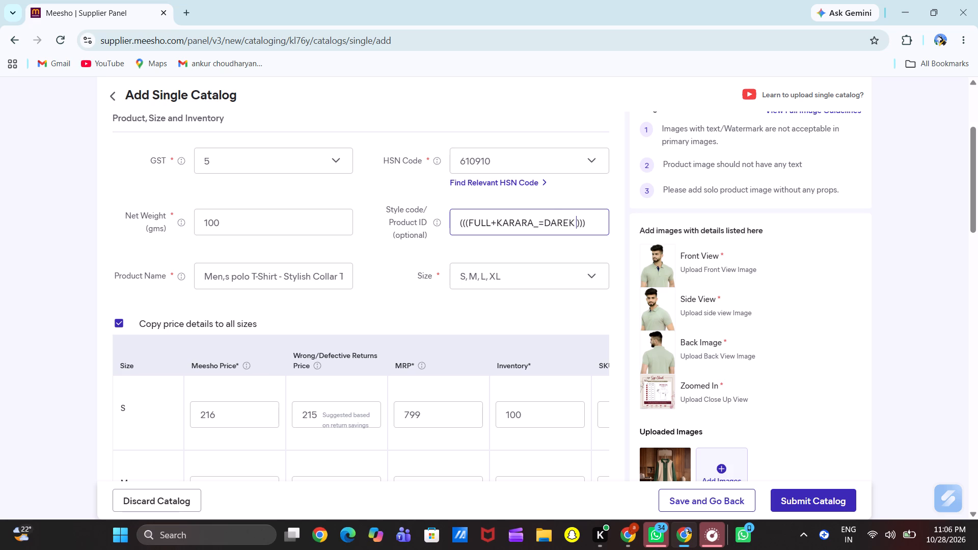
text(GREEN)
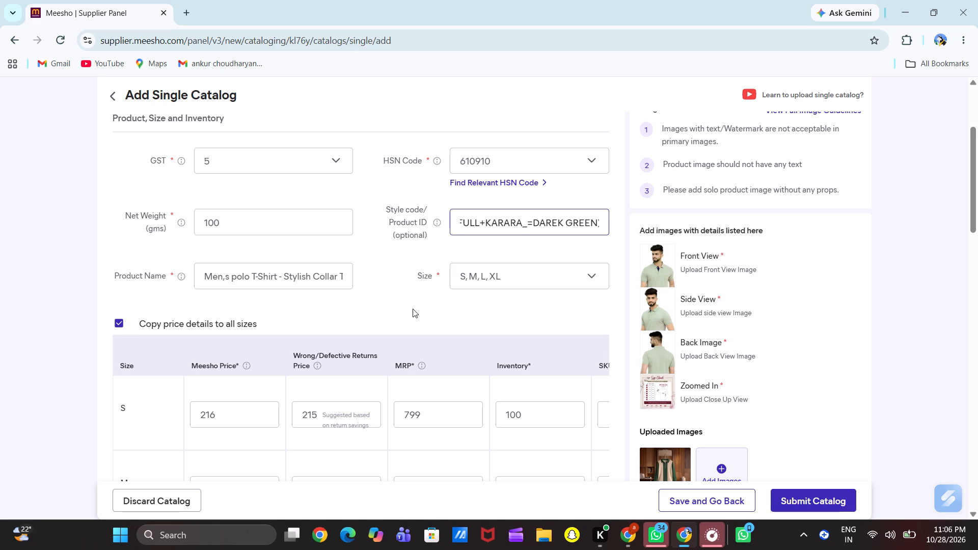
Search the colours for GREE and set Product 4's Color to Deep Green.
scroll(413, 309, down, 3)
scroll(413, 309, up, 1)
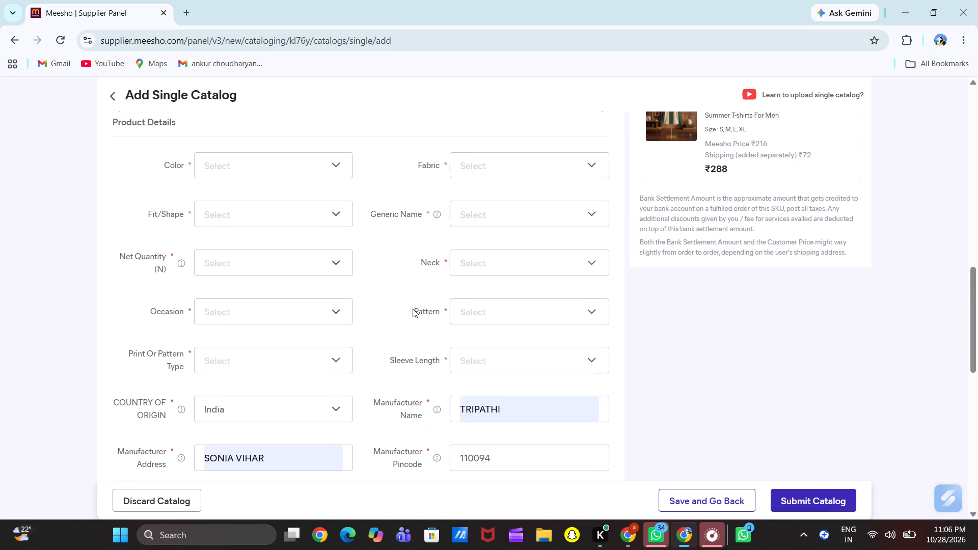
click(282, 169)
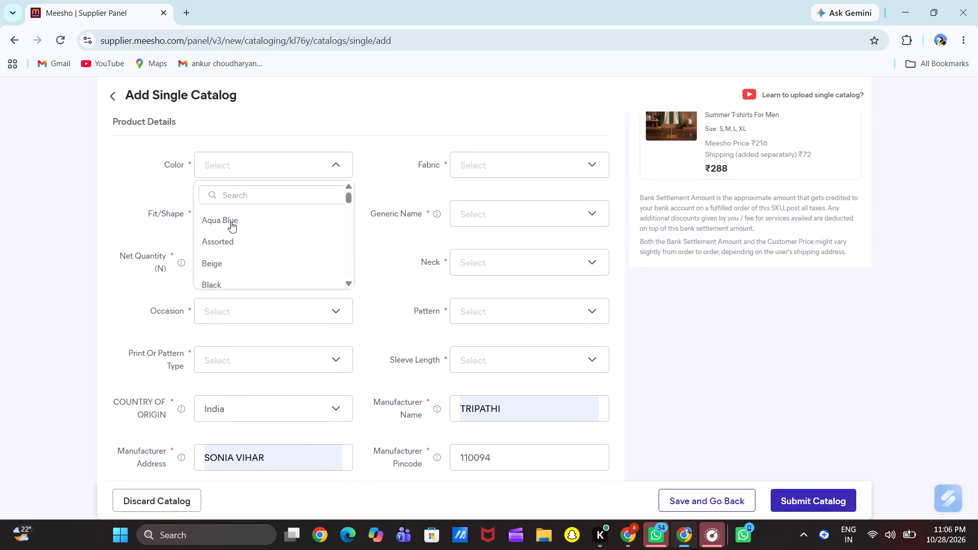
click(250, 197)
text(GREE)
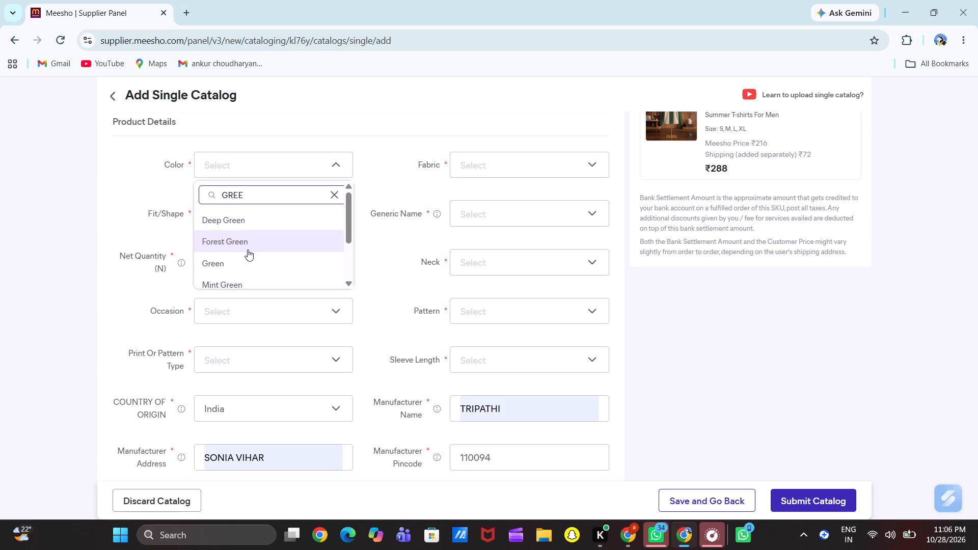
click(226, 213)
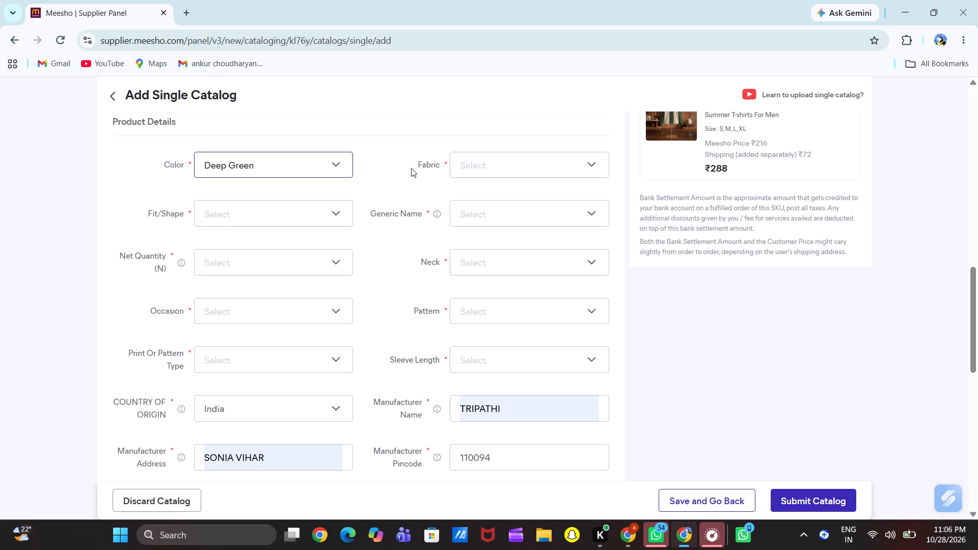
Replace DAREK with DEEP in Product 4's Style code so it reads (((FULL+KARARA_=DEEP GREEN))).
scroll(443, 172, up, 8)
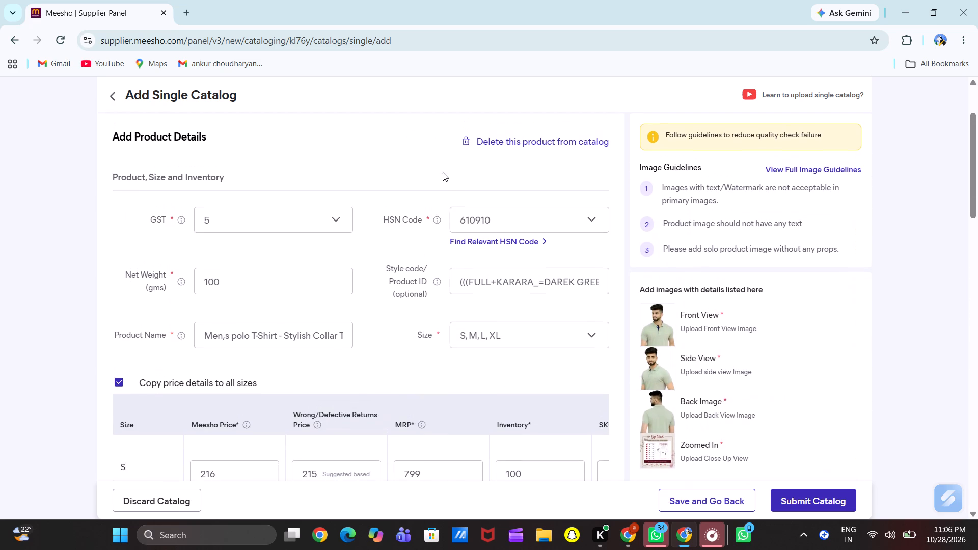
click(574, 282)
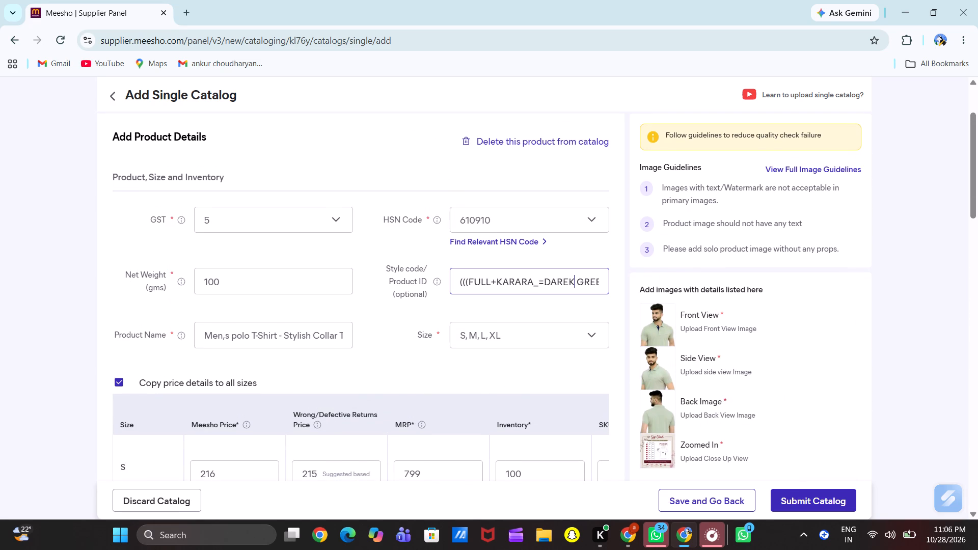
key(BackSpace)
key(BackSpace)
key(BackSpace)
key(BackSpace)
text(EEO)
key(BackSpace)
key(p)
Set Product 4's Fabric to Cotton Blend and its Fit/Shape to Regular in the Product Details.
scroll(371, 348, down, 1)
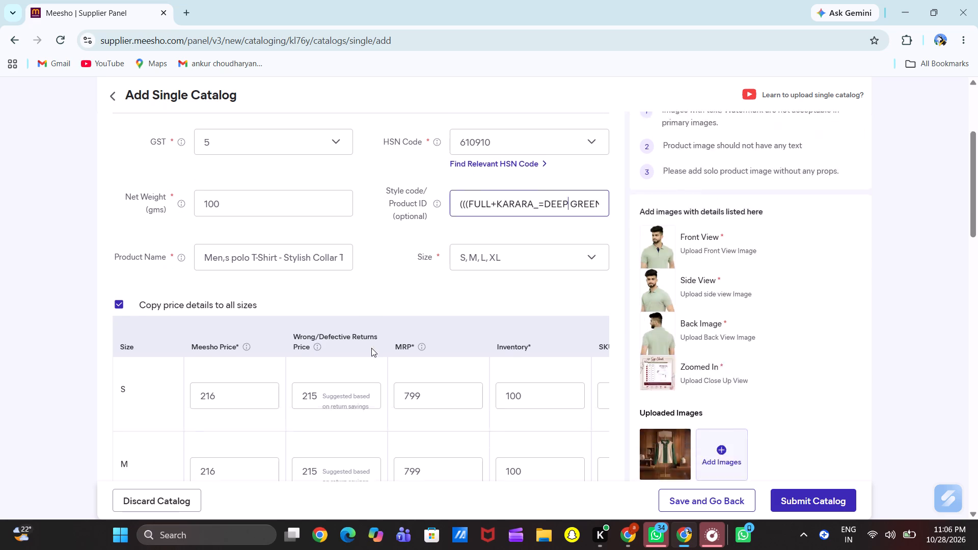
scroll(371, 348, down, 7)
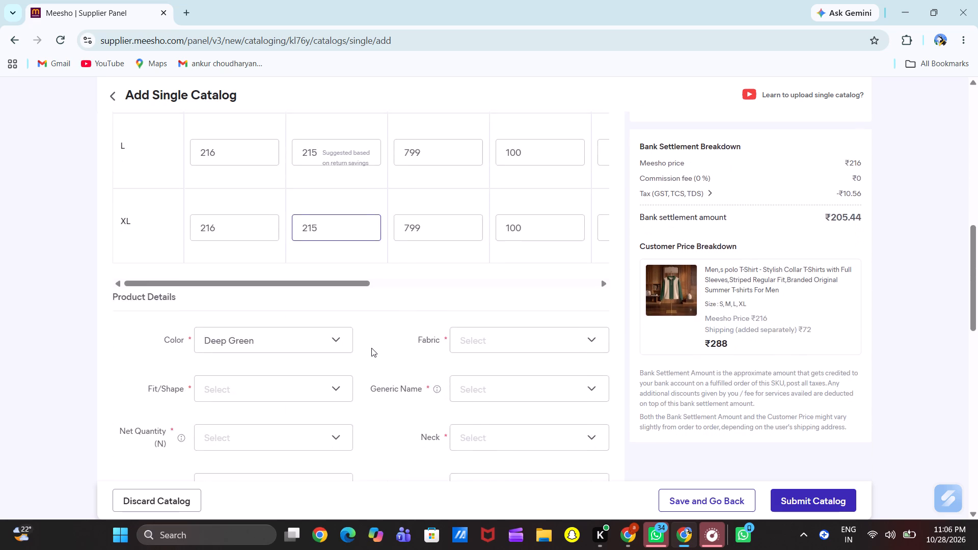
scroll(371, 348, down, 2)
click(486, 250)
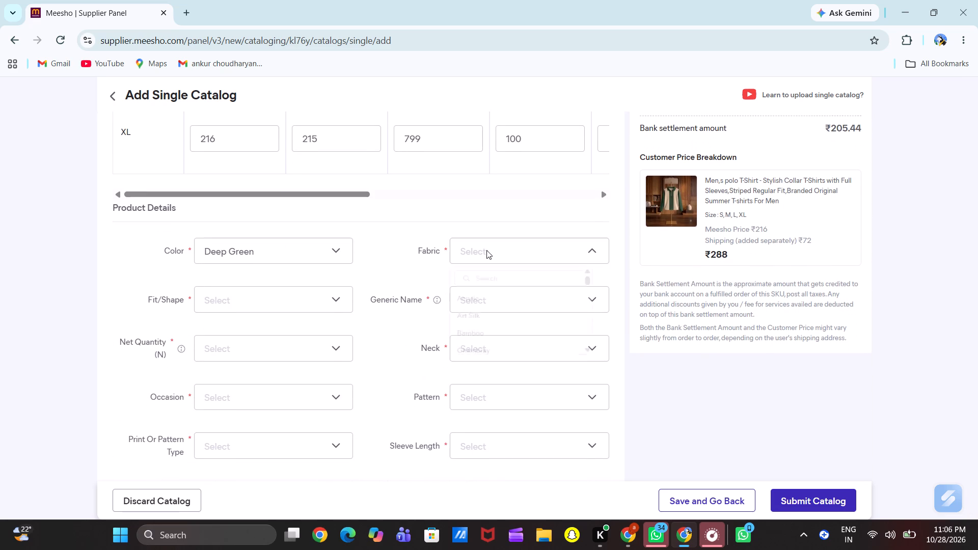
scroll(507, 334, down, 2)
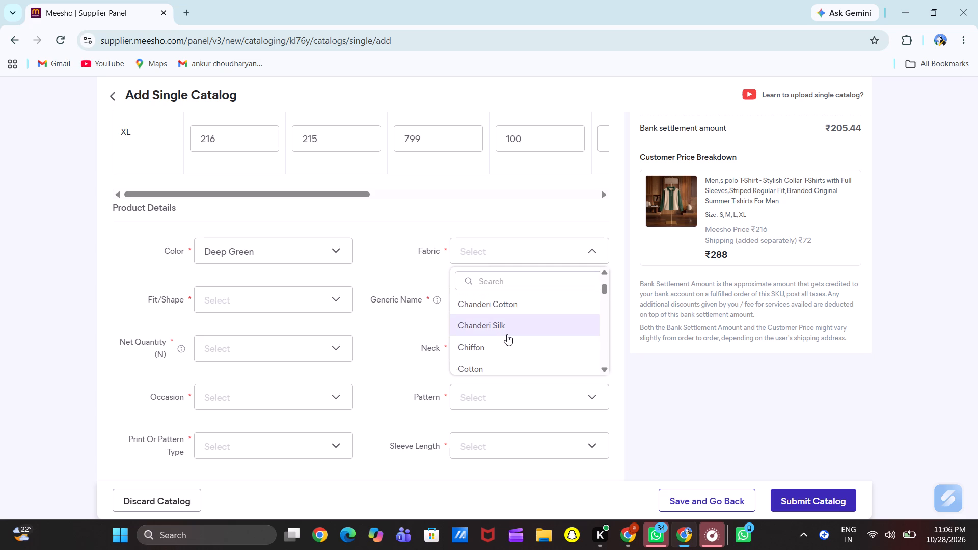
scroll(507, 334, down, 1)
click(507, 334)
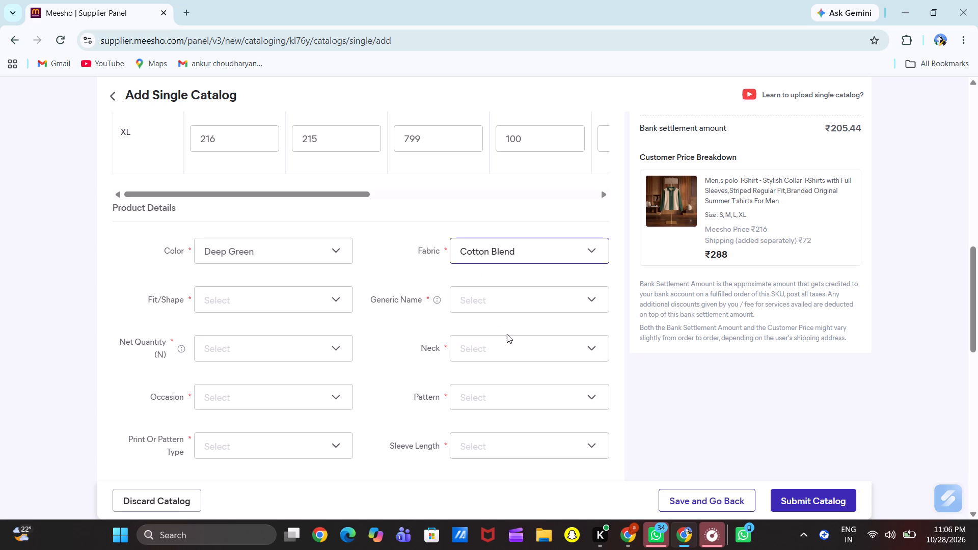
click(266, 293)
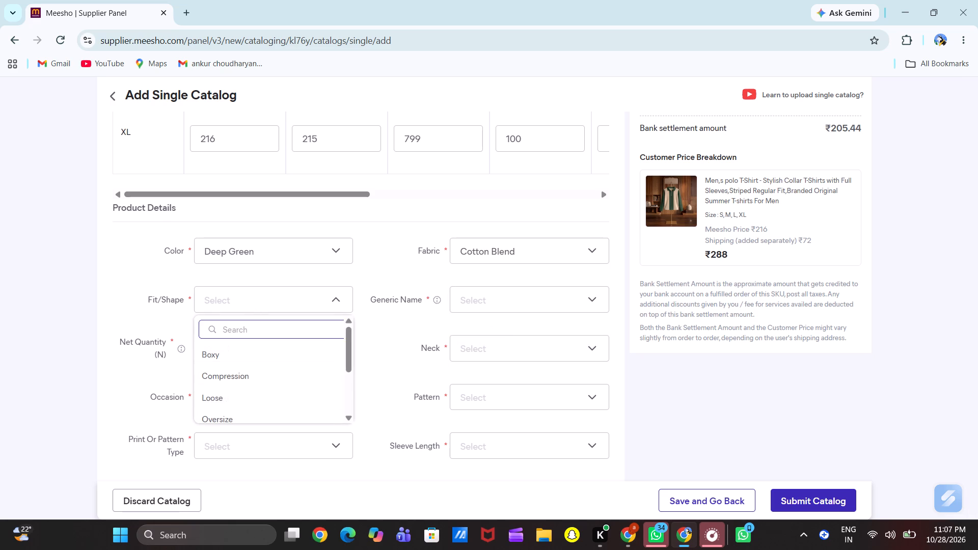
scroll(261, 390, down, 1)
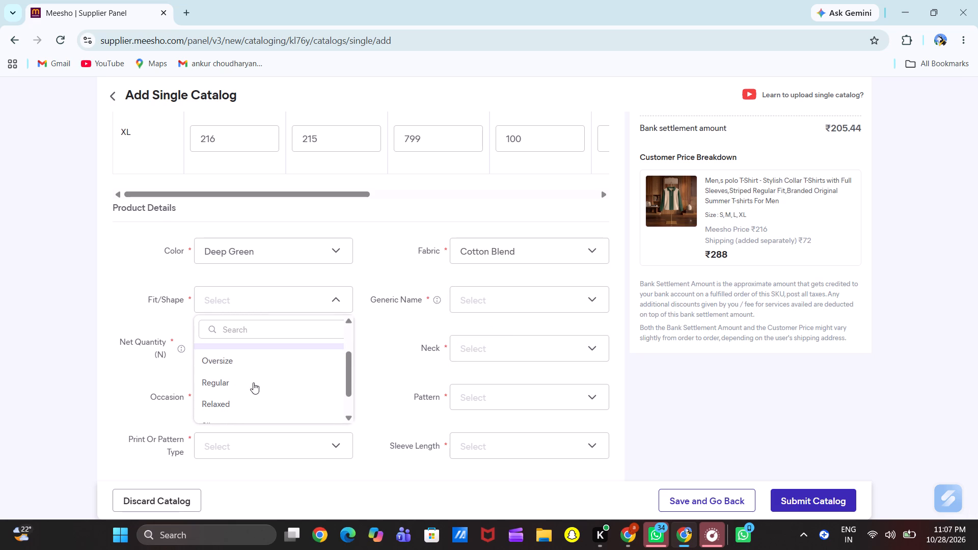
click(253, 382)
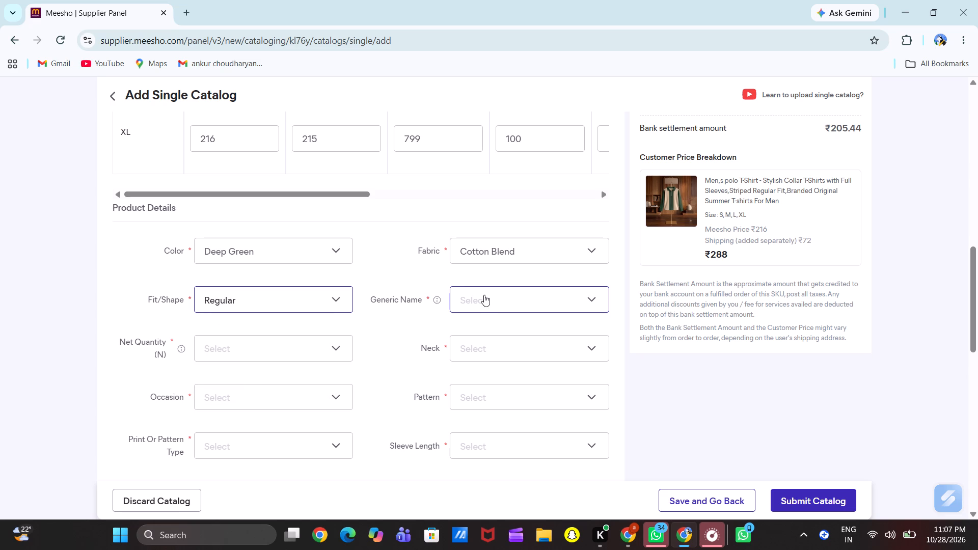
Set Product 4's Generic Name to Tshirts and its Net Quantity to 1.
click(484, 295)
scroll(504, 390, down, 2)
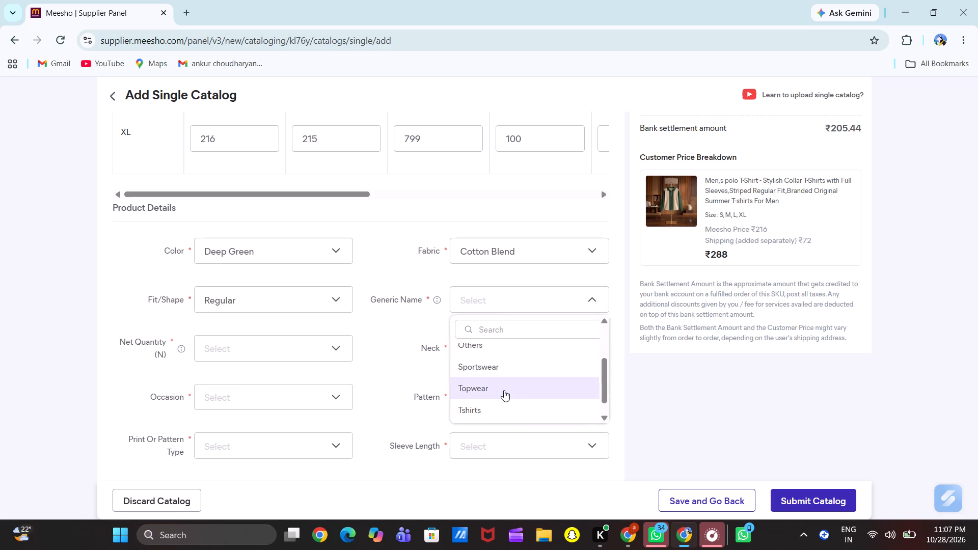
scroll(504, 390, down, 1)
click(504, 390)
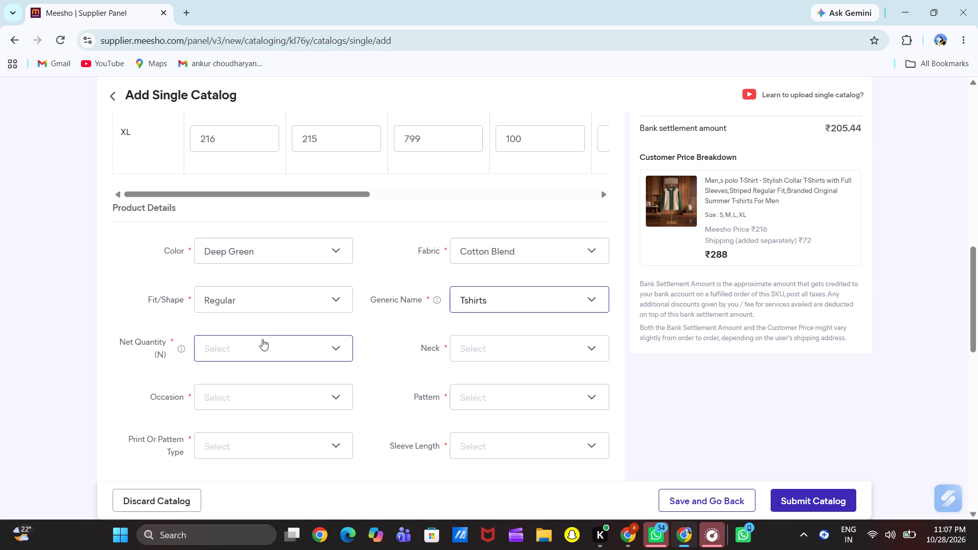
click(262, 339)
click(241, 399)
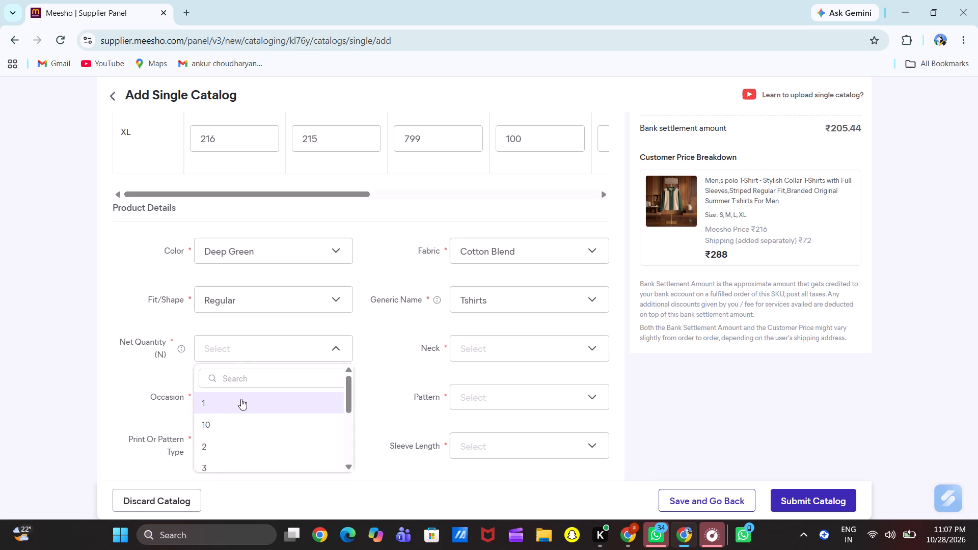
Set Product 4's Neck to Polo and its Occasion to Casual.
click(493, 348)
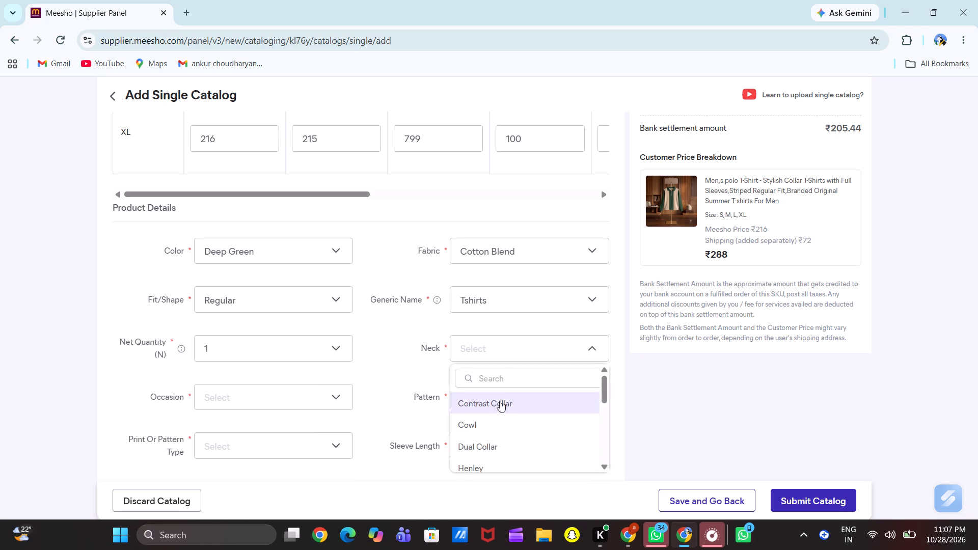
scroll(509, 418, down, 2)
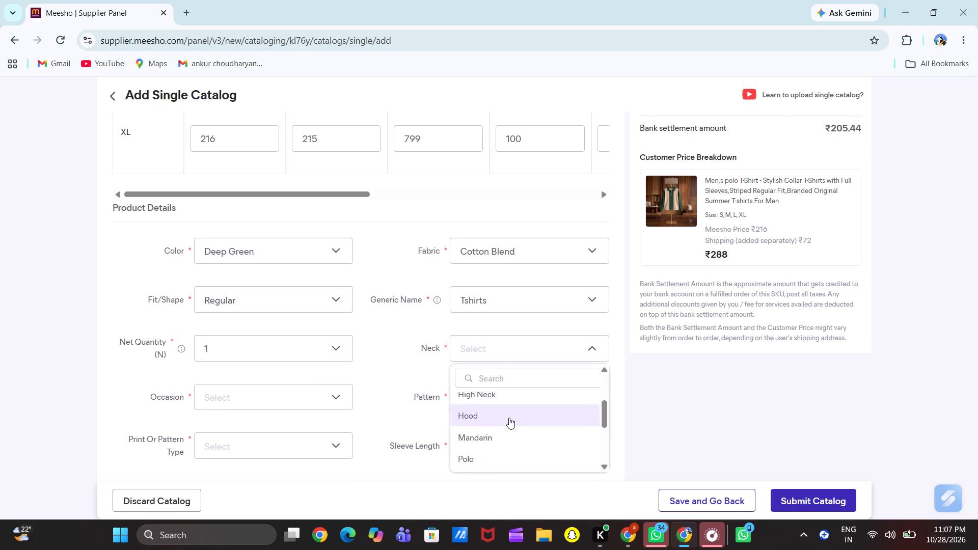
click(473, 456)
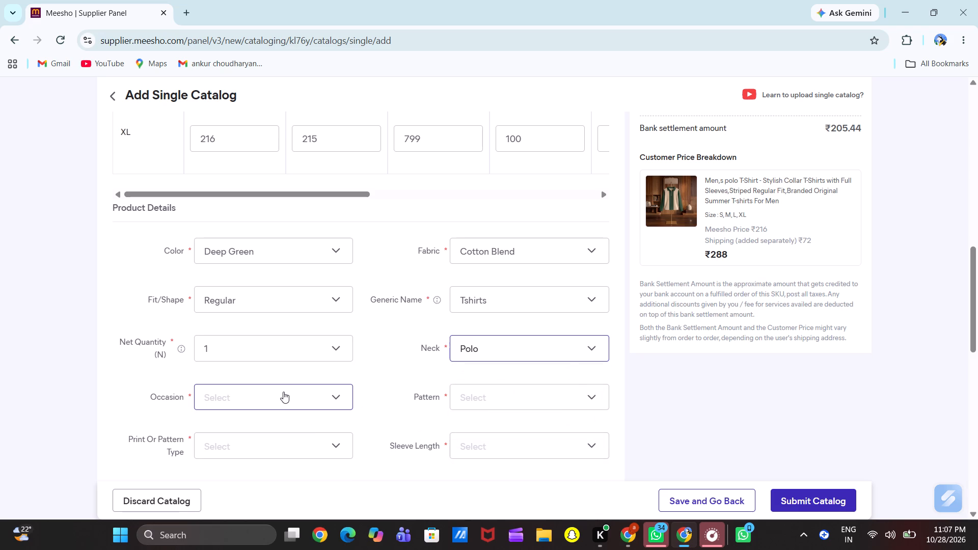
click(283, 392)
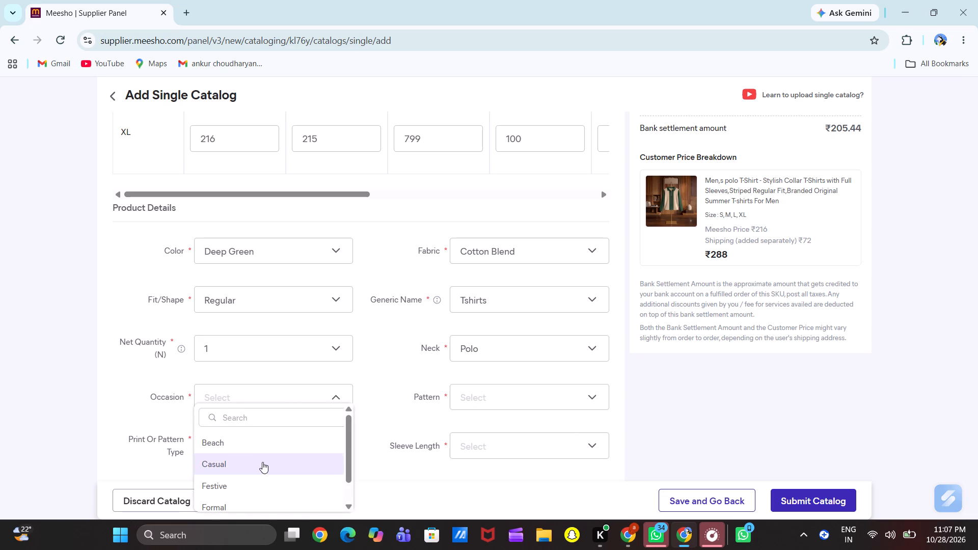
click(262, 466)
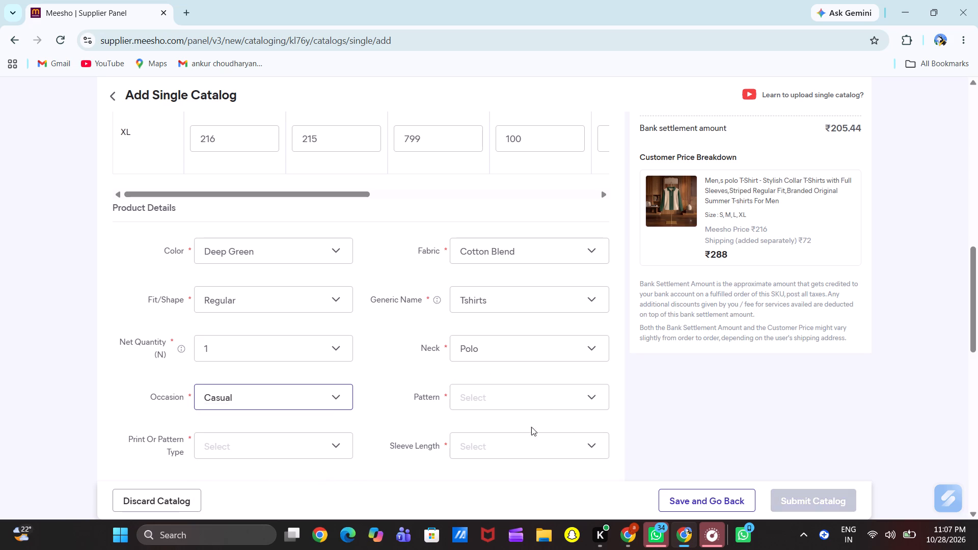
Set both Product 4's Pattern and its Print Or Pattern Type to Colorblocked.
click(531, 402)
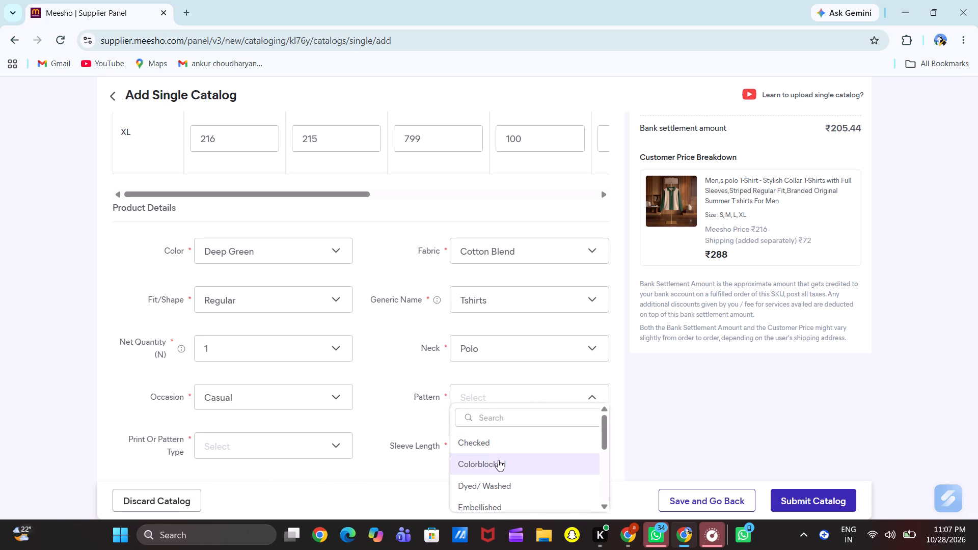
click(498, 460)
scroll(431, 443, down, 1)
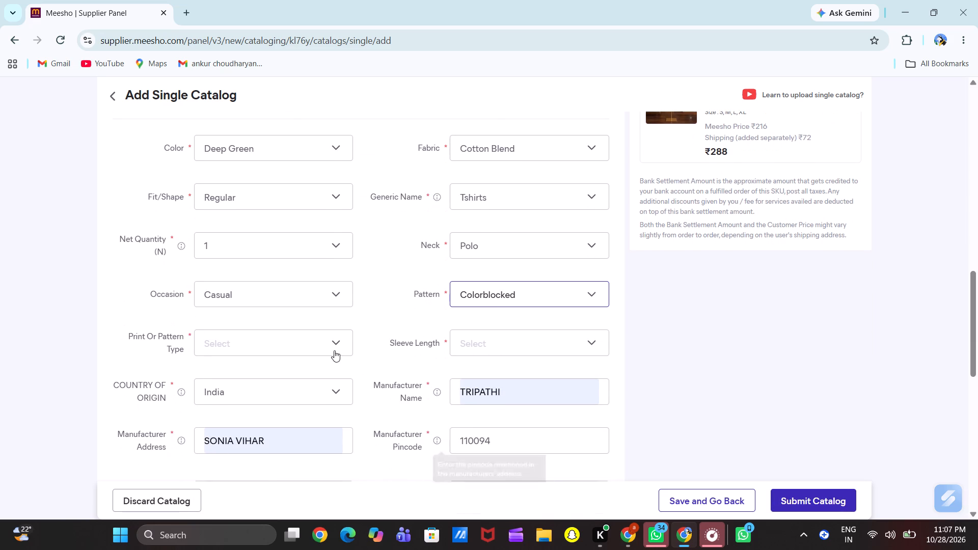
click(295, 350)
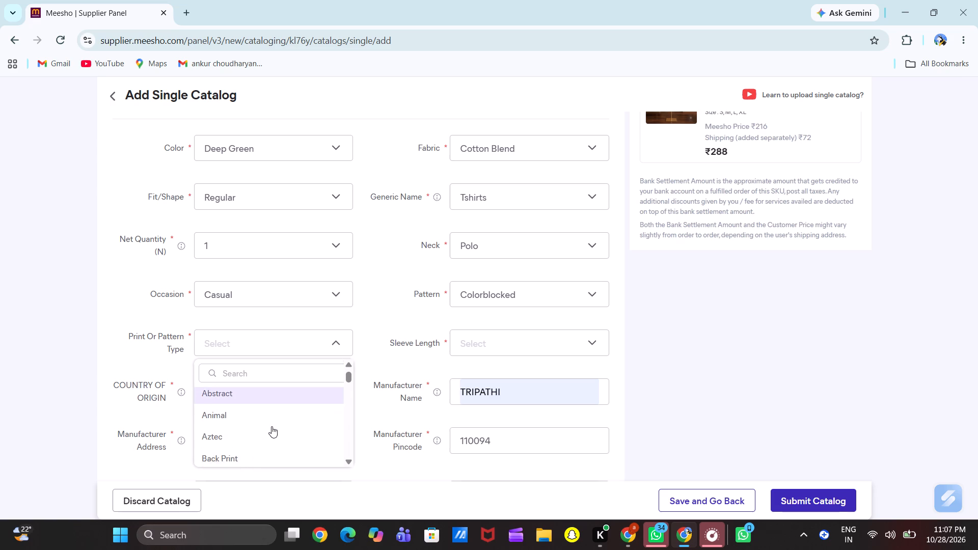
scroll(271, 426, down, 1)
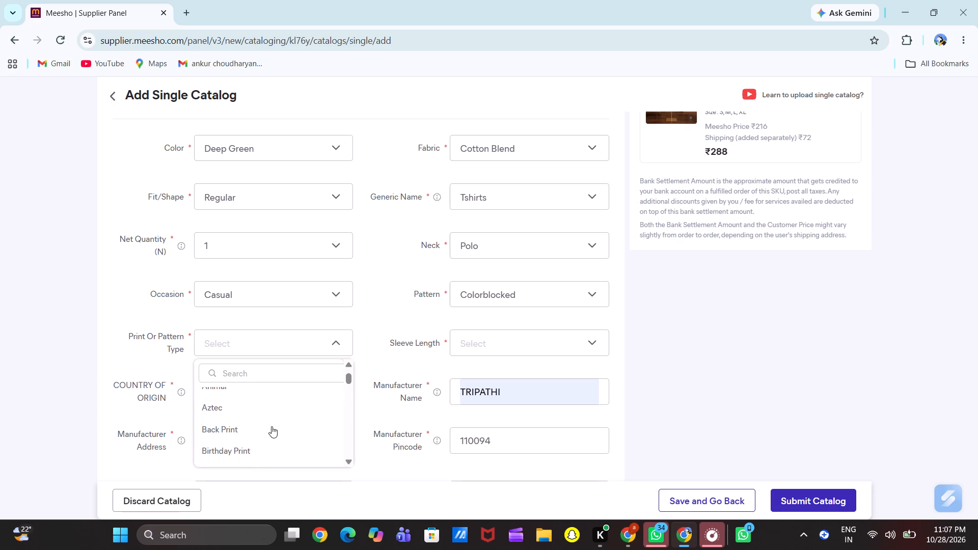
scroll(271, 426, down, 1)
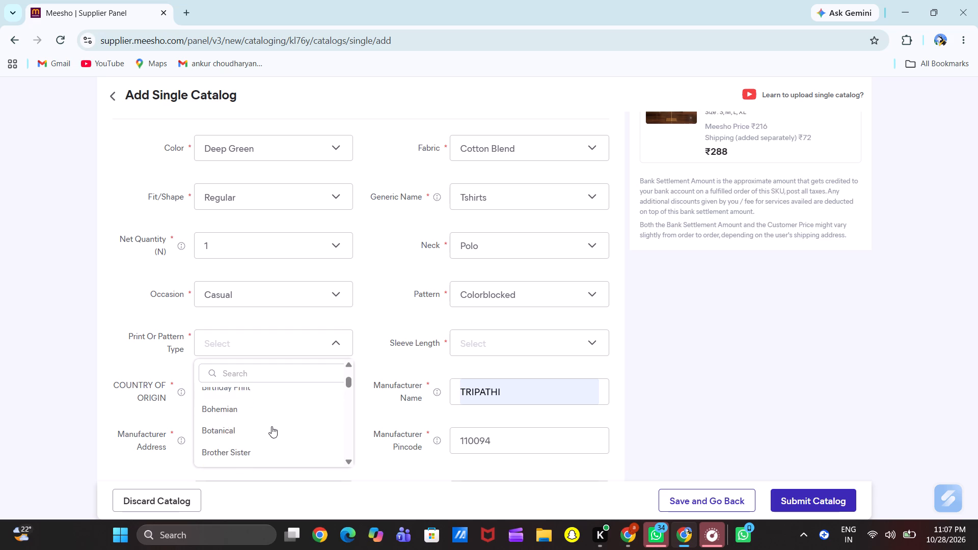
scroll(271, 426, down, 2)
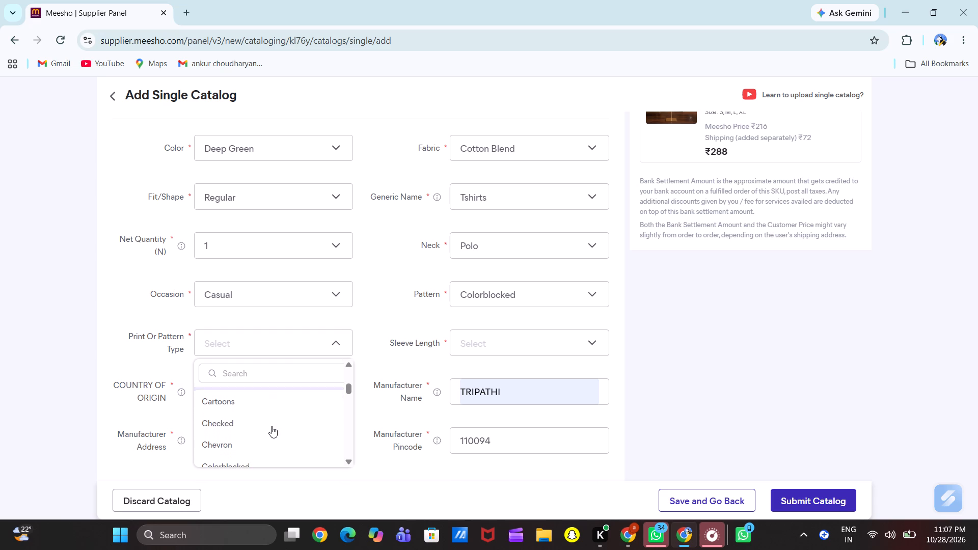
scroll(271, 426, down, 1)
click(247, 464)
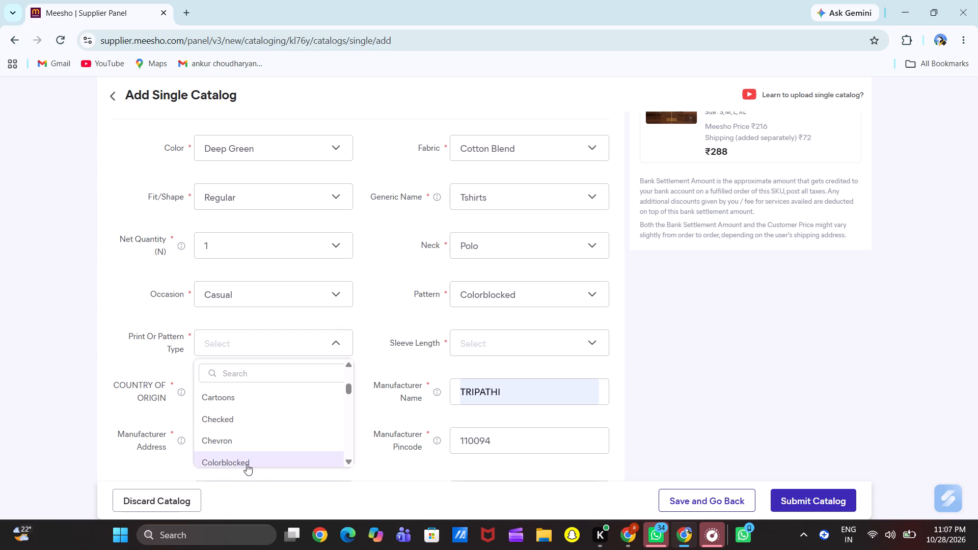
Set Product 4's Sleeve Length to Long Sleeves and, under Other Attributes, its Length to Regular.
click(478, 350)
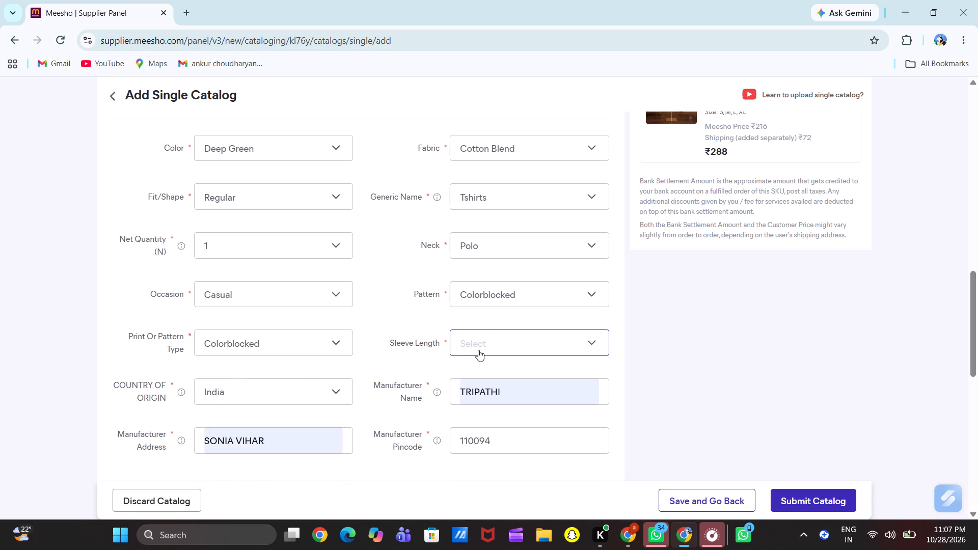
click(476, 395)
scroll(389, 396, down, 4)
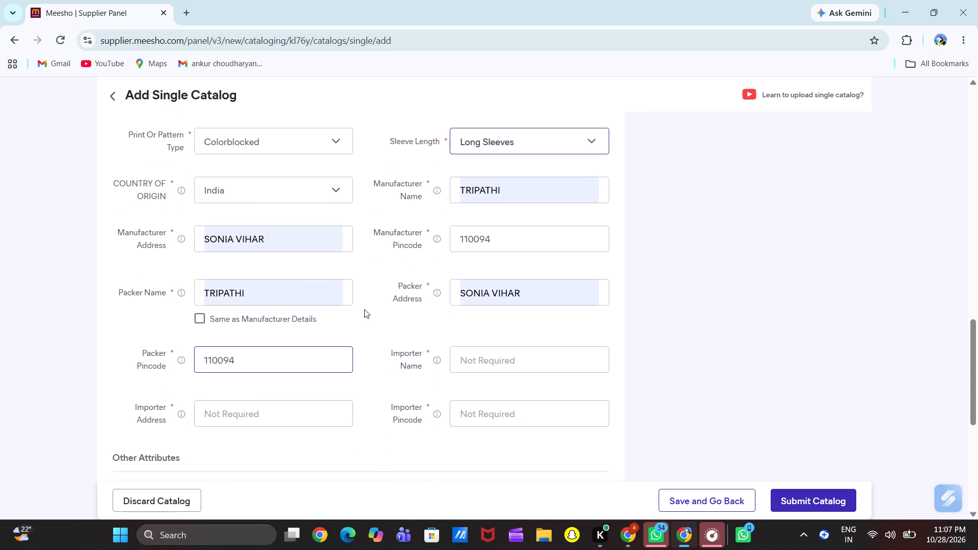
scroll(375, 302, down, 1)
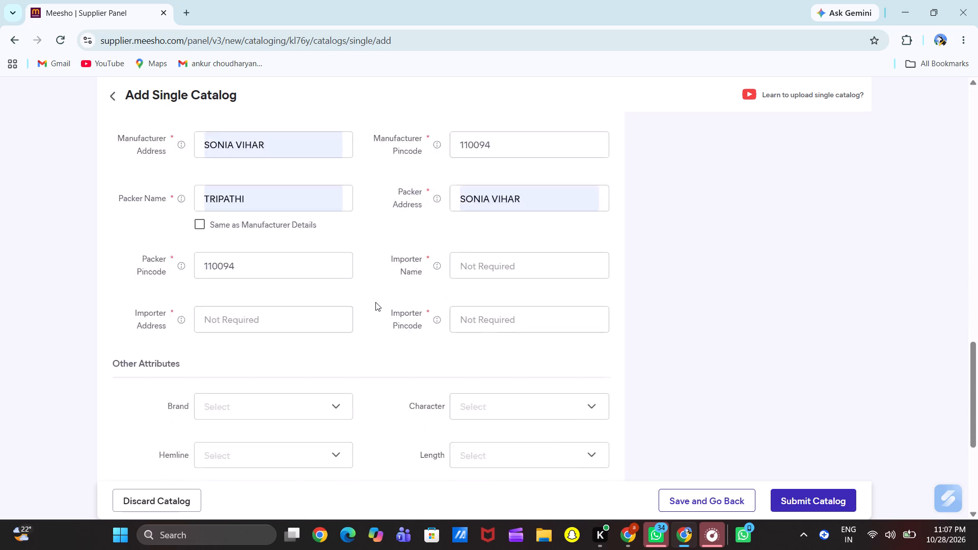
scroll(375, 302, down, 1)
click(501, 379)
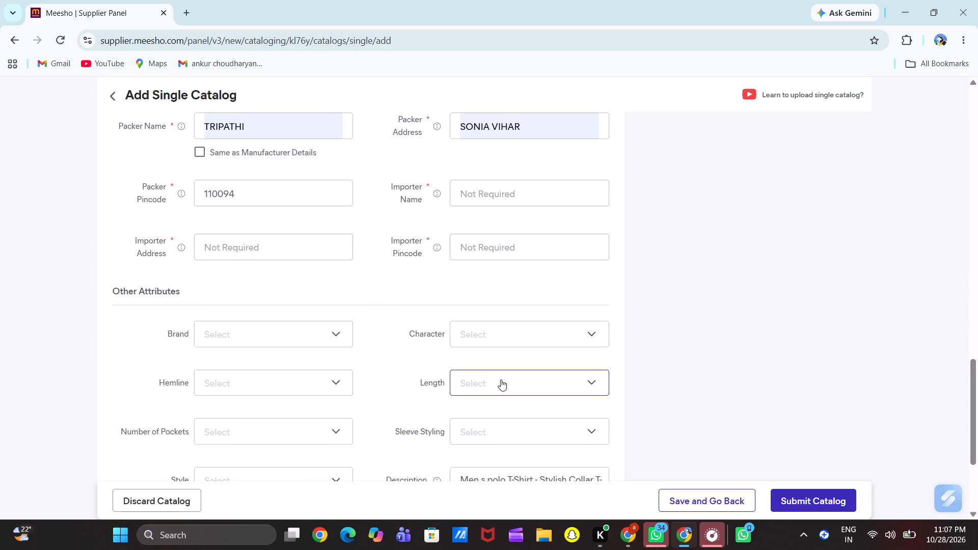
click(496, 482)
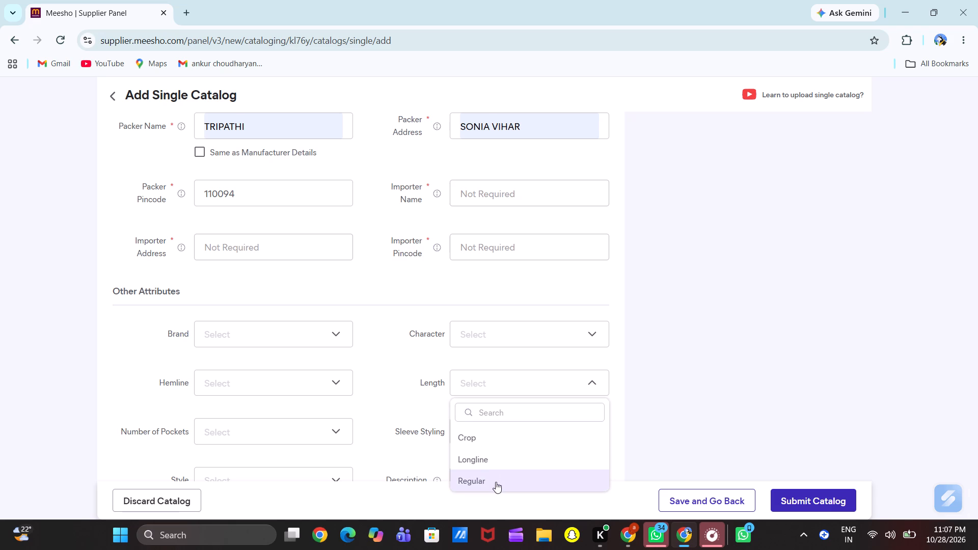
Set Product 4's Style to Korean and its Number of Pockets to No Pocket.
scroll(423, 448, down, 2)
click(295, 338)
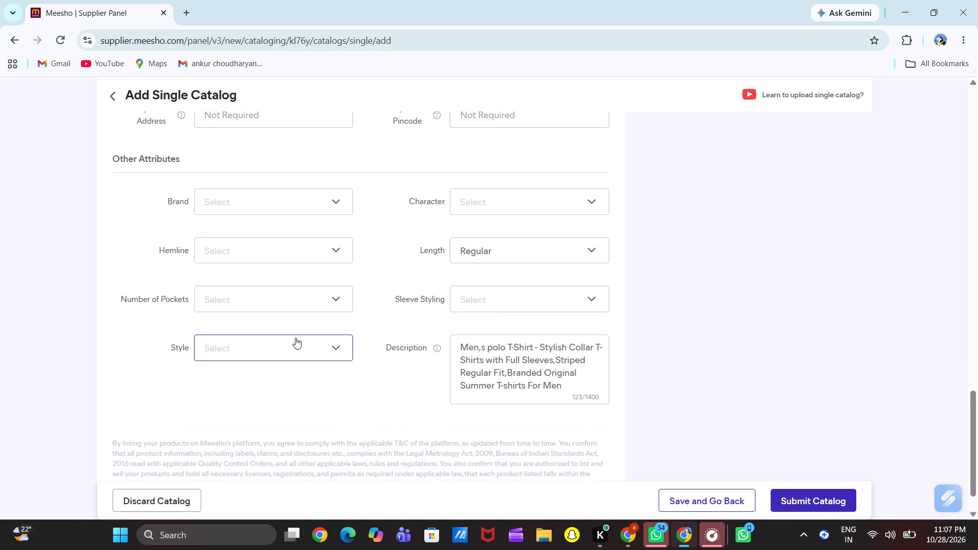
click(274, 424)
click(281, 302)
click(273, 397)
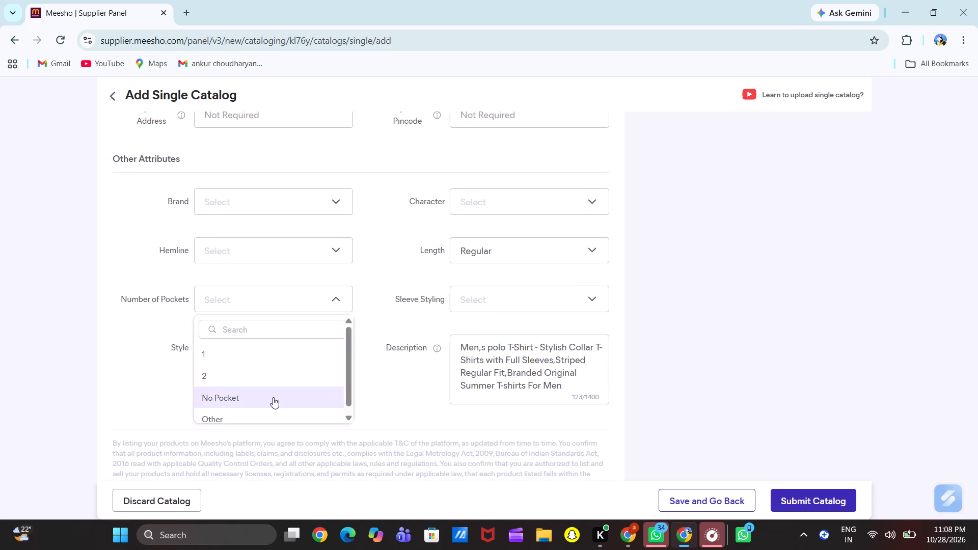
Switch to Product 5 and enter (((FULL+KARARA_=LIGHTE GREEN))) as its style code.
scroll(401, 322, up, 5)
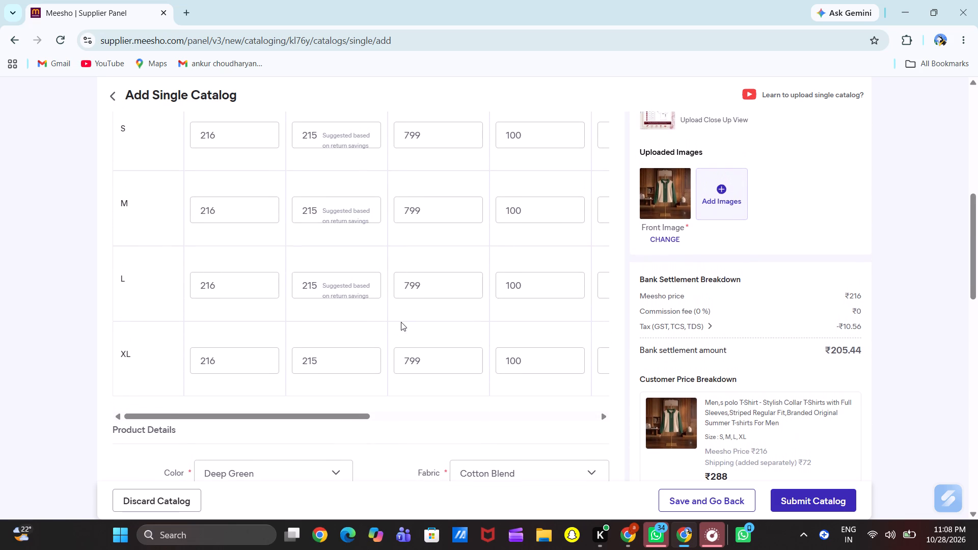
scroll(401, 322, up, 1)
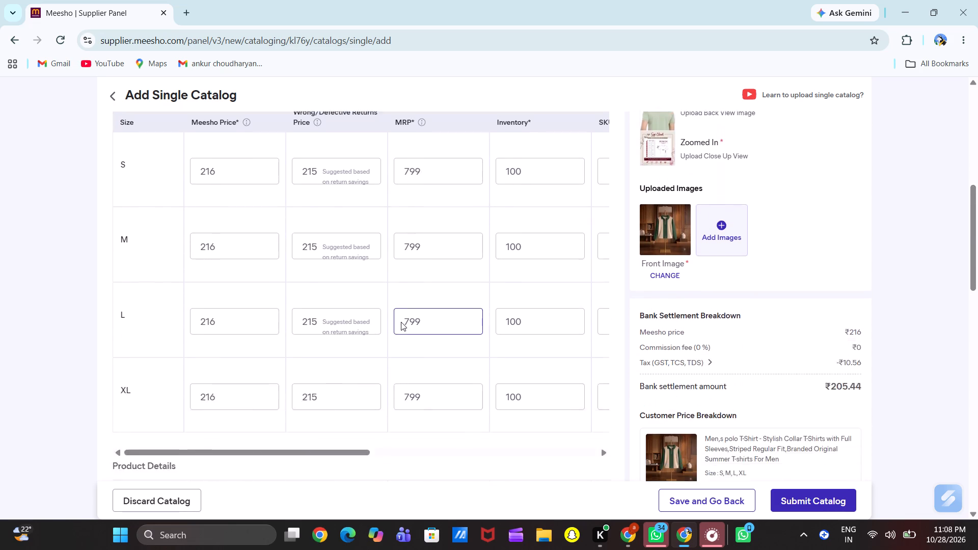
scroll(401, 322, up, 1)
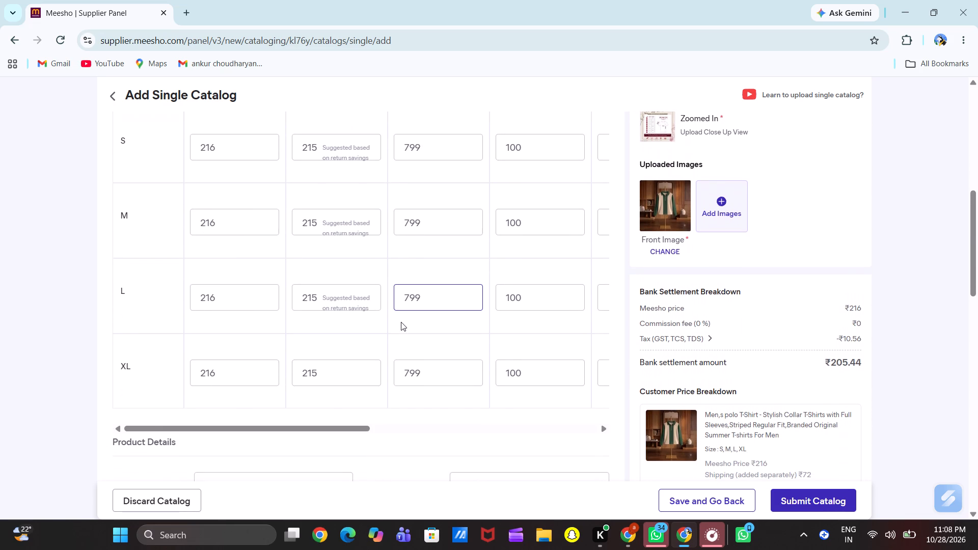
scroll(401, 322, up, 4)
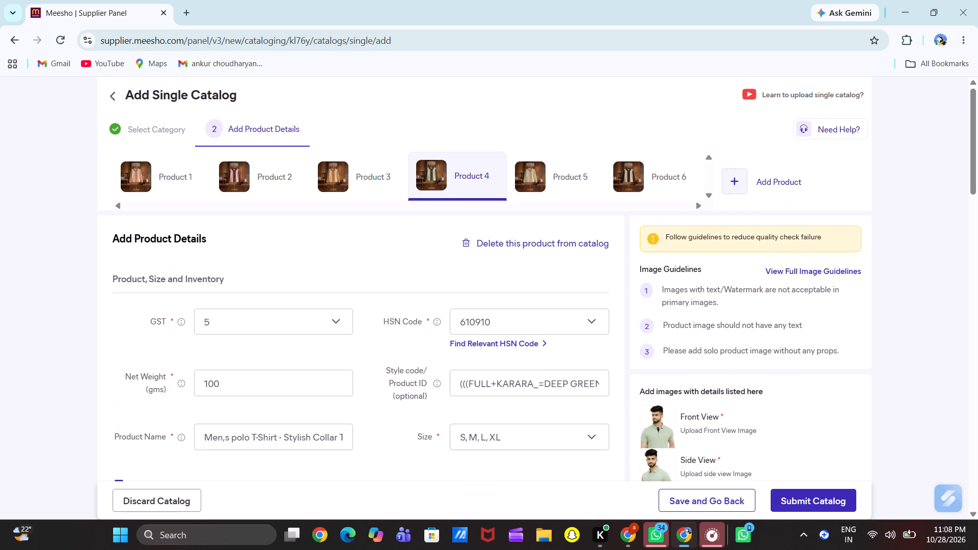
click(519, 176)
click(483, 377)
click(618, 237)
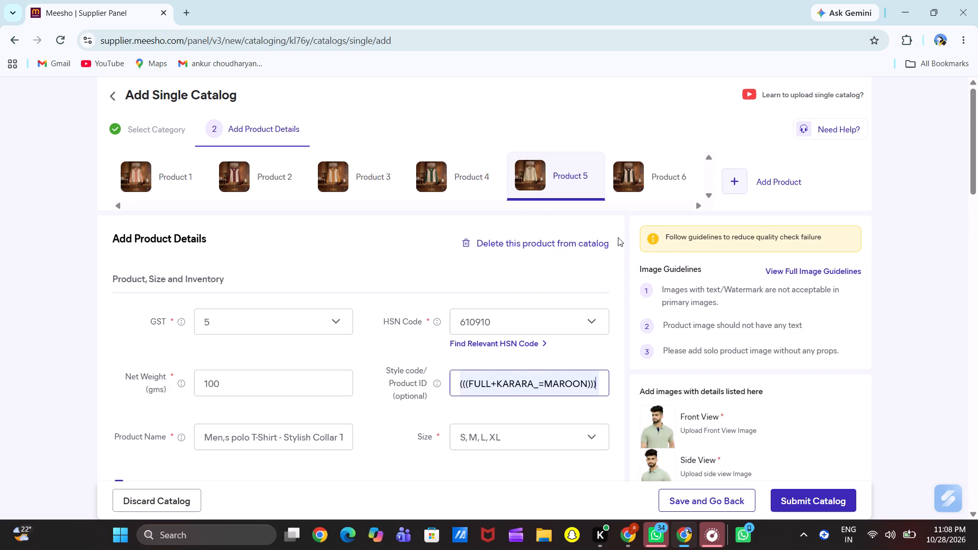
click(585, 383)
key(BackSpace)
key(BackSpace)
key(BackSpace)
key(BackSpace)
key(BackSpace)
key(BackSpace)
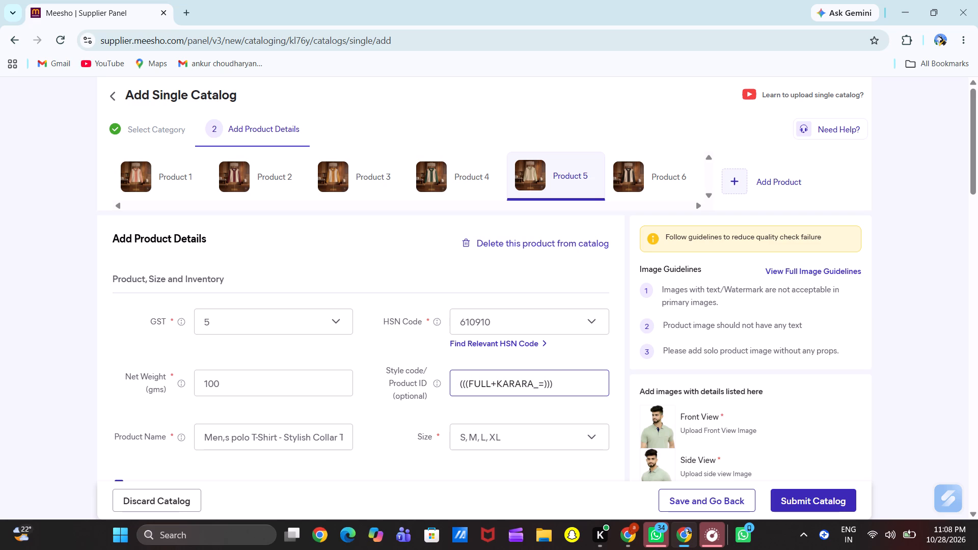
text(LI)
text(GHT)
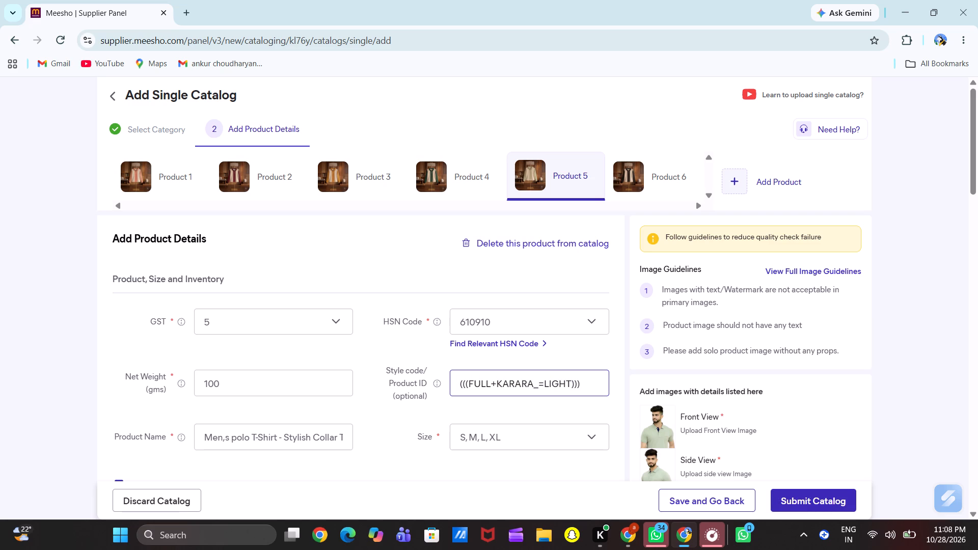
key(e)
key(space)
text(GREE)
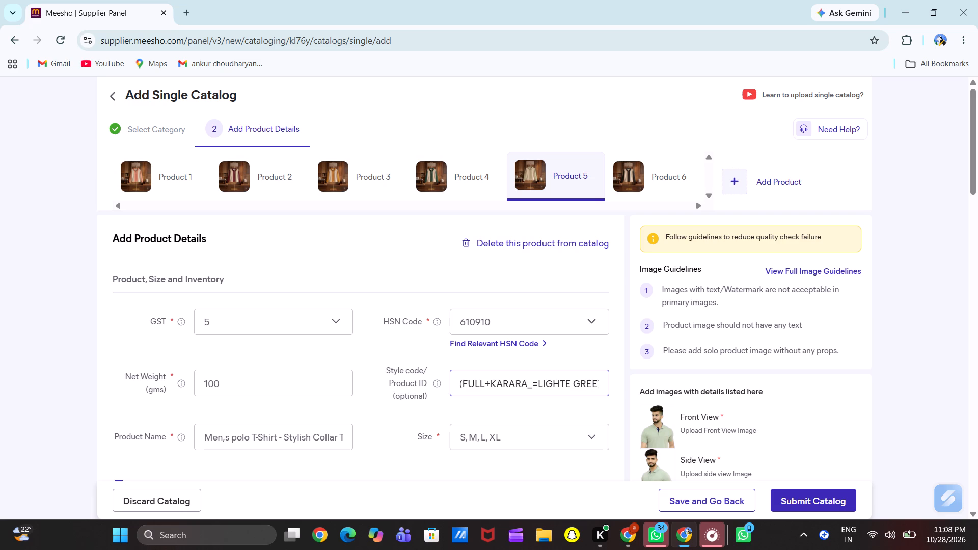
key(n)
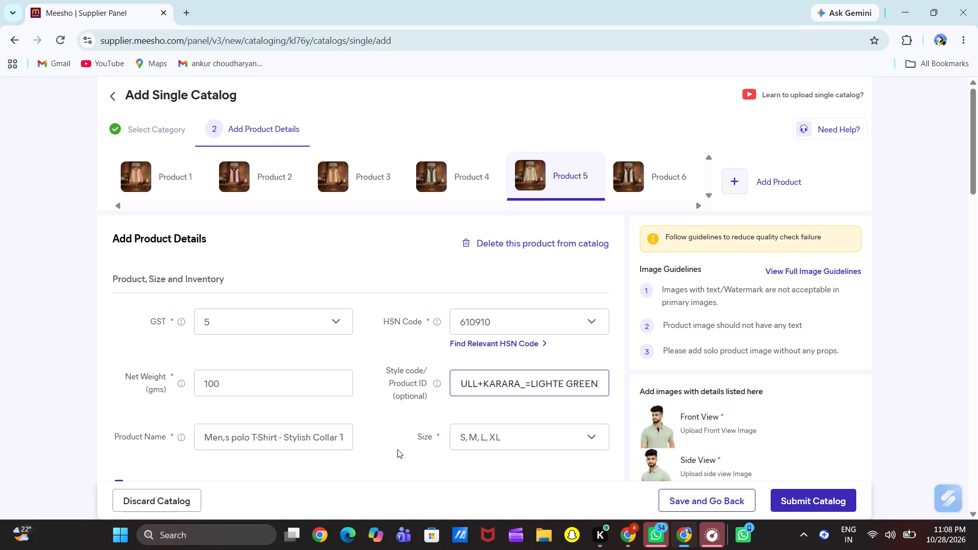
Set Product 5's Meesho Price to 216, Wrong/Defective Returns Price to 215 and MRP to 799 for all sizes.
scroll(397, 449, down, 4)
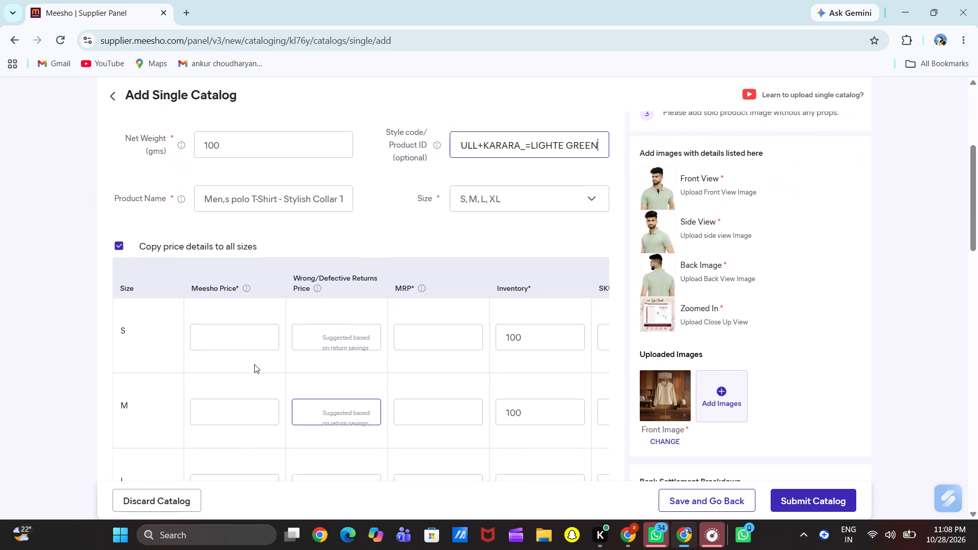
click(241, 340)
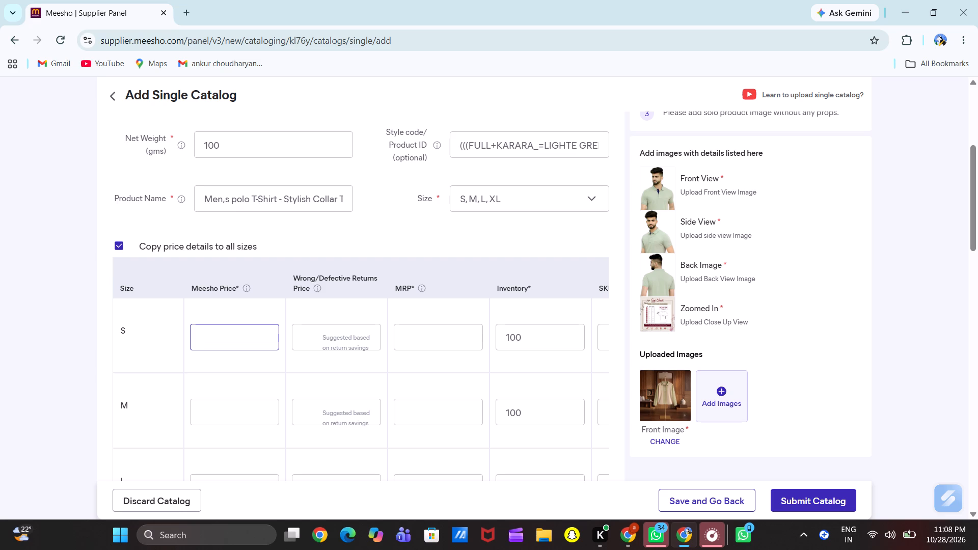
text(216)
click(306, 340)
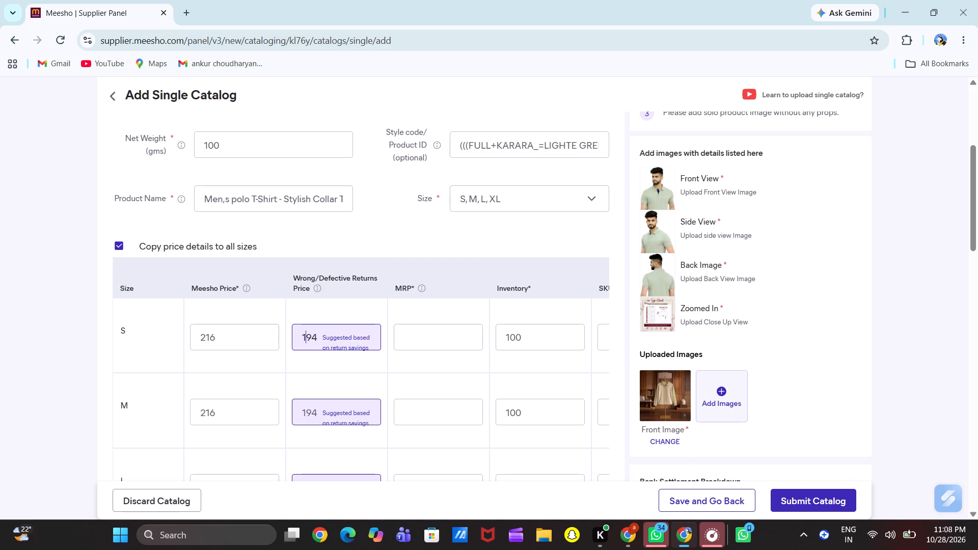
click(317, 338)
key(BackSpace)
key(BackSpace)
key(BackSpace)
key(BackSpace)
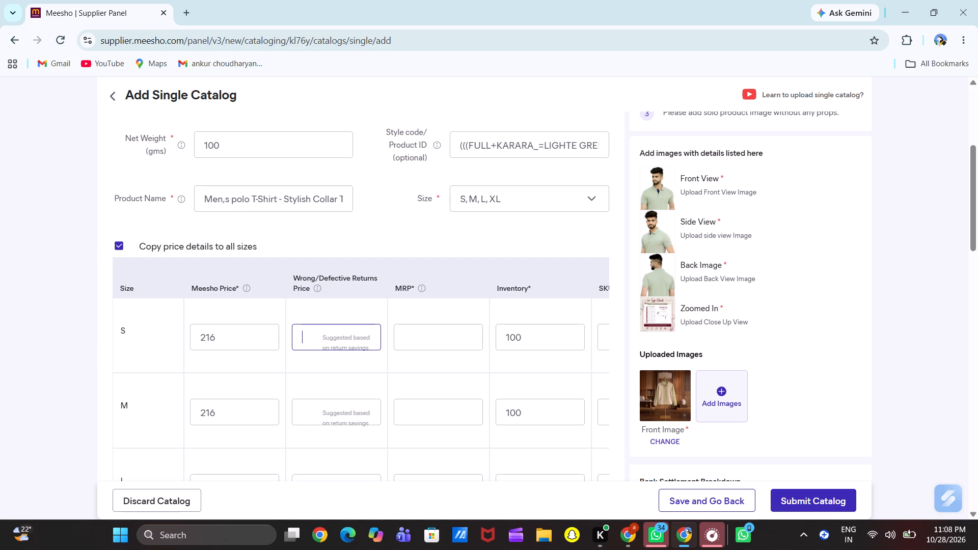
text(215)
click(415, 337)
text(799)
Set the Shoulder Size of Product 5's size S to 14.5 inches.
scroll(368, 370, down, 1)
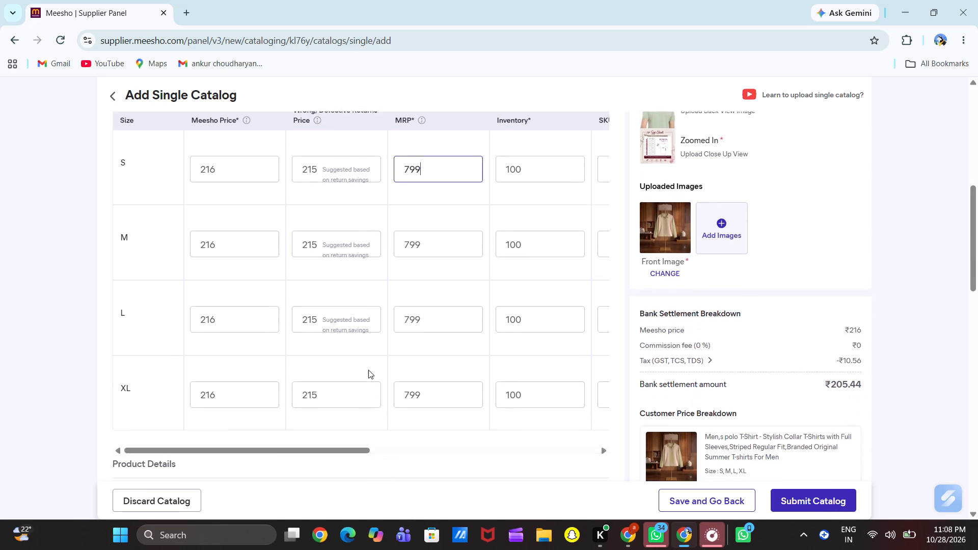
scroll(368, 370, down, 2)
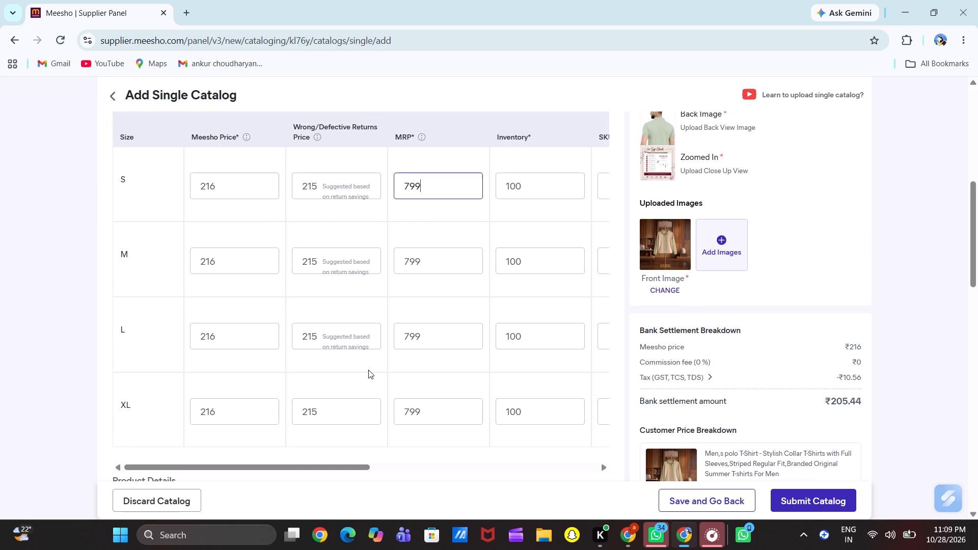
scroll(543, 281, left, 6)
click(509, 188)
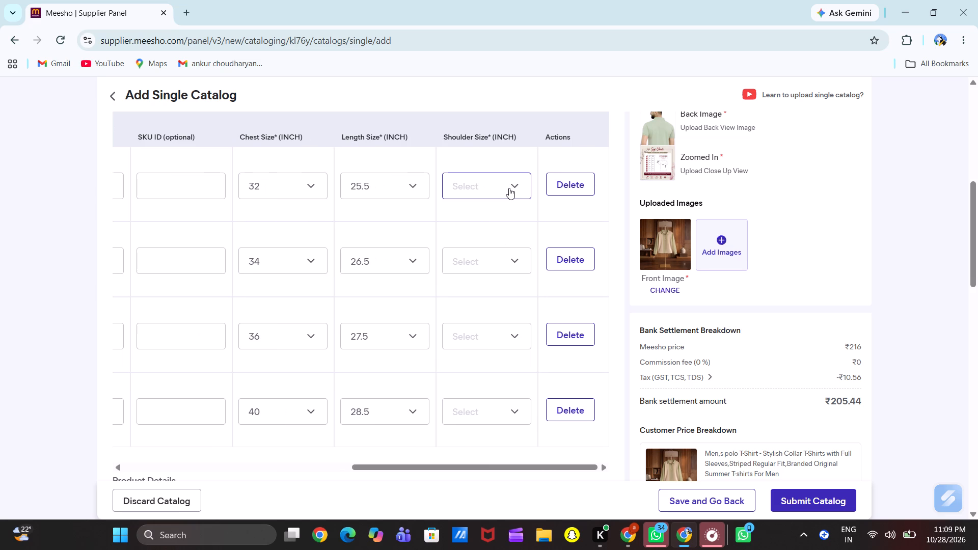
click(511, 183)
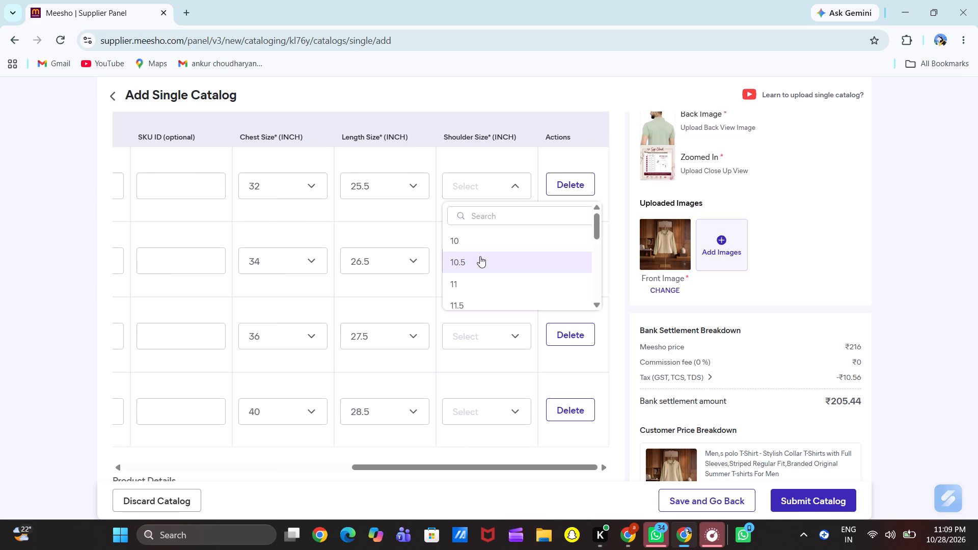
scroll(481, 291, down, 2)
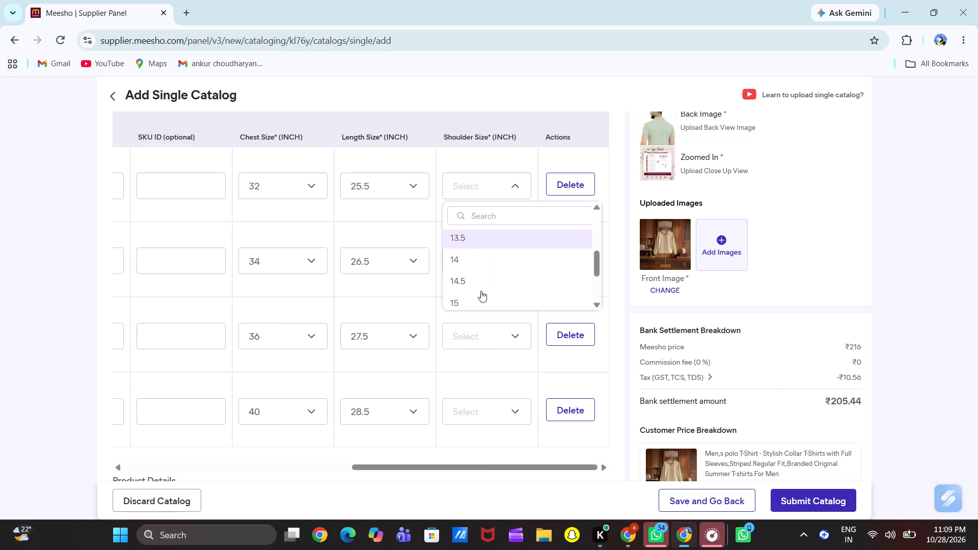
scroll(481, 291, down, 1)
click(471, 279)
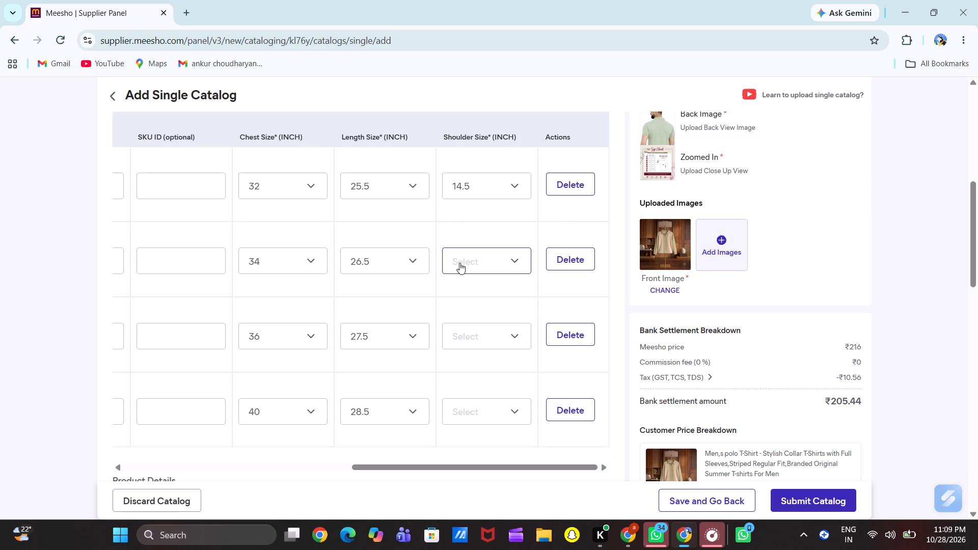
Set the Shoulder Size of Product 5's size M to 15.5 inches.
click(461, 253)
scroll(500, 353, down, 1)
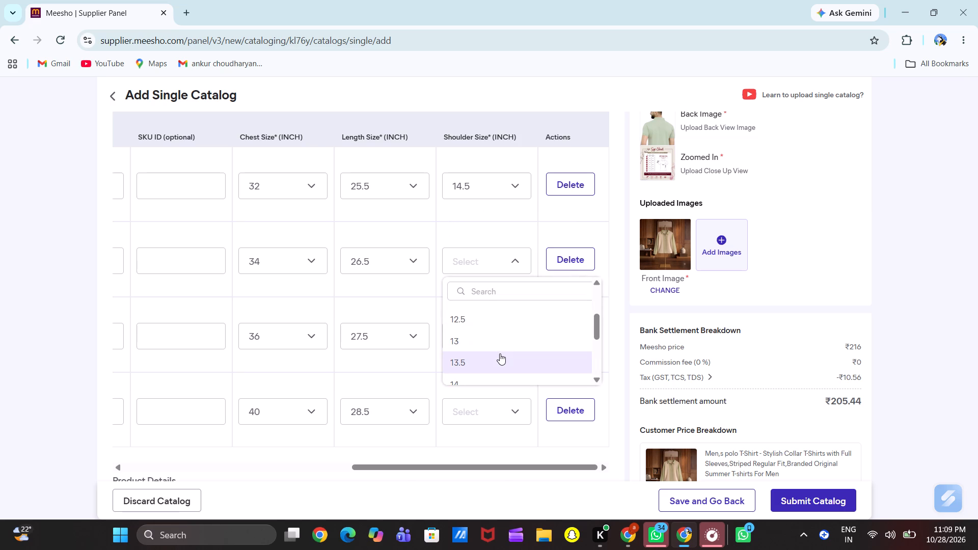
scroll(500, 353, down, 3)
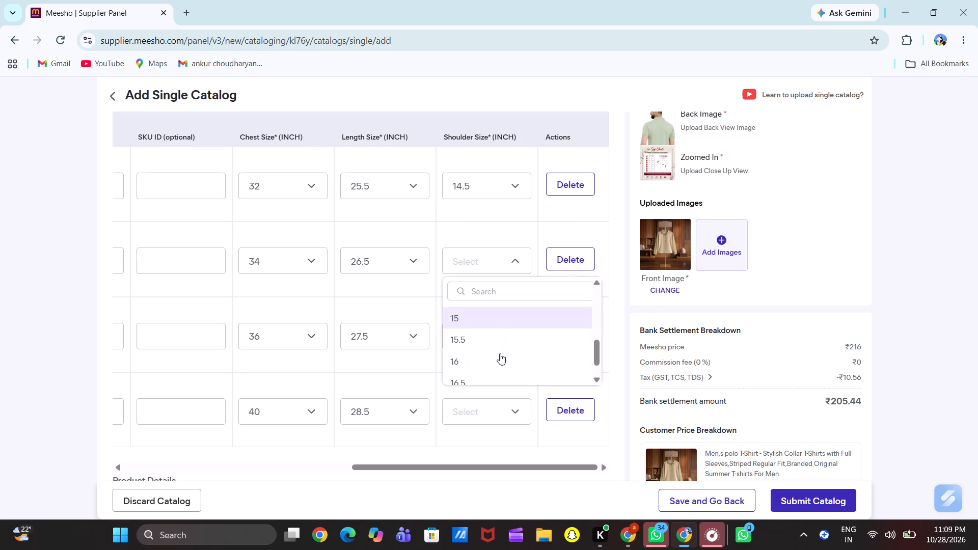
scroll(500, 353, down, 3)
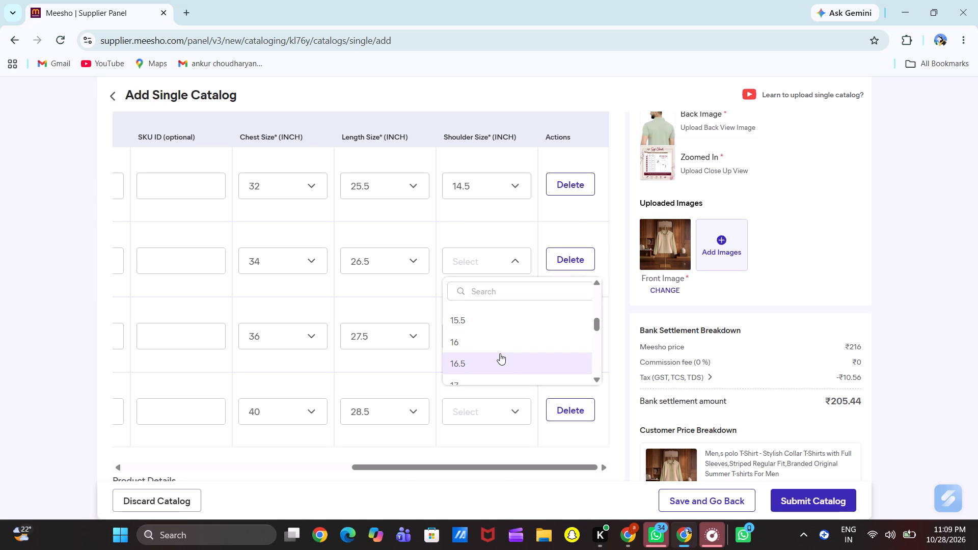
scroll(500, 353, down, 1)
click(490, 345)
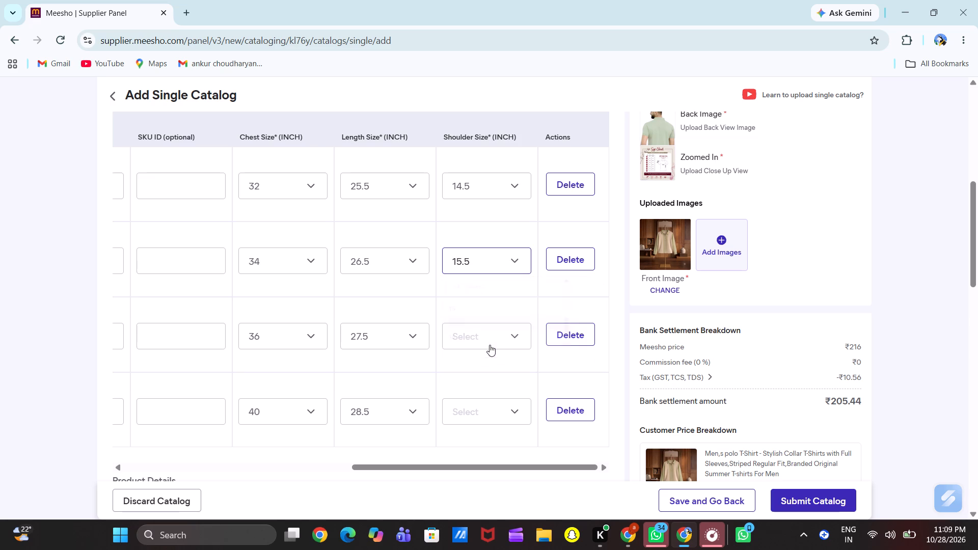
Set the Shoulder Size of Product 5's size L to 16.5 inches.
click(470, 341)
scroll(479, 432, down, 1)
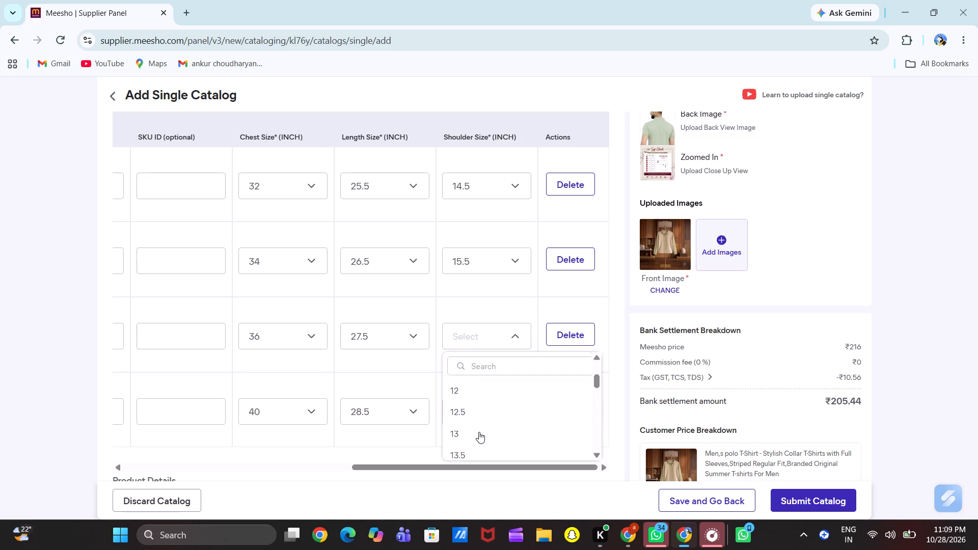
scroll(479, 432, down, 3)
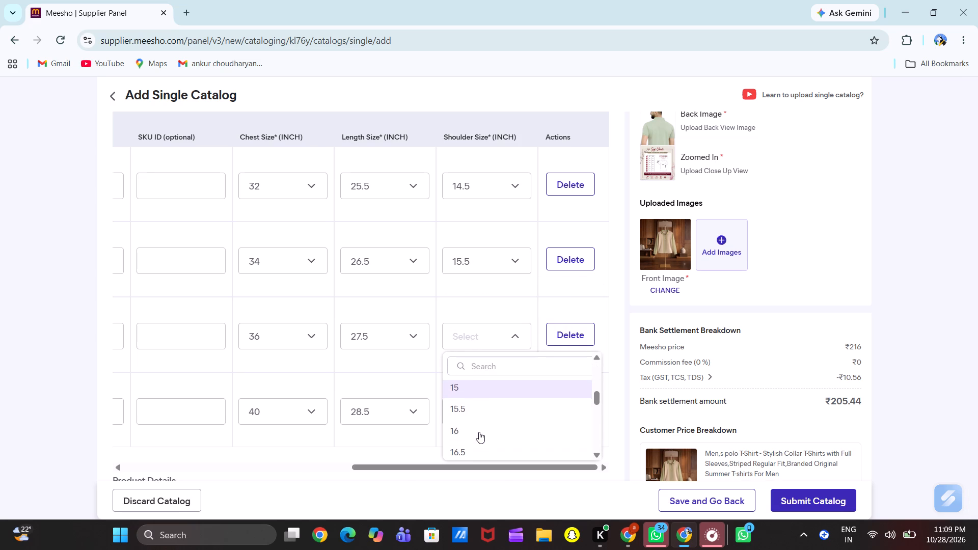
scroll(479, 432, down, 1)
click(478, 451)
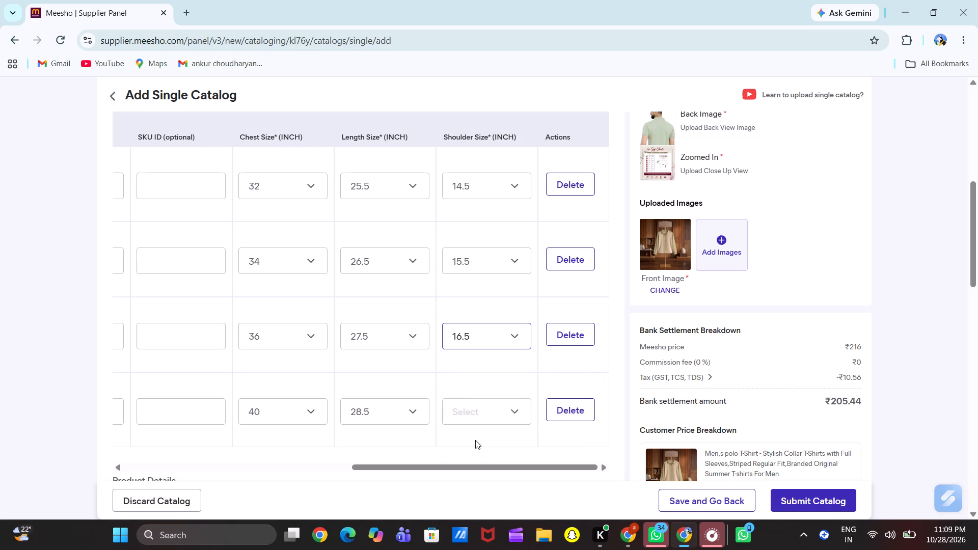
Set the Shoulder Size of Product 5's size XL to 17.5 inches.
click(471, 420)
scroll(474, 474, down, 2)
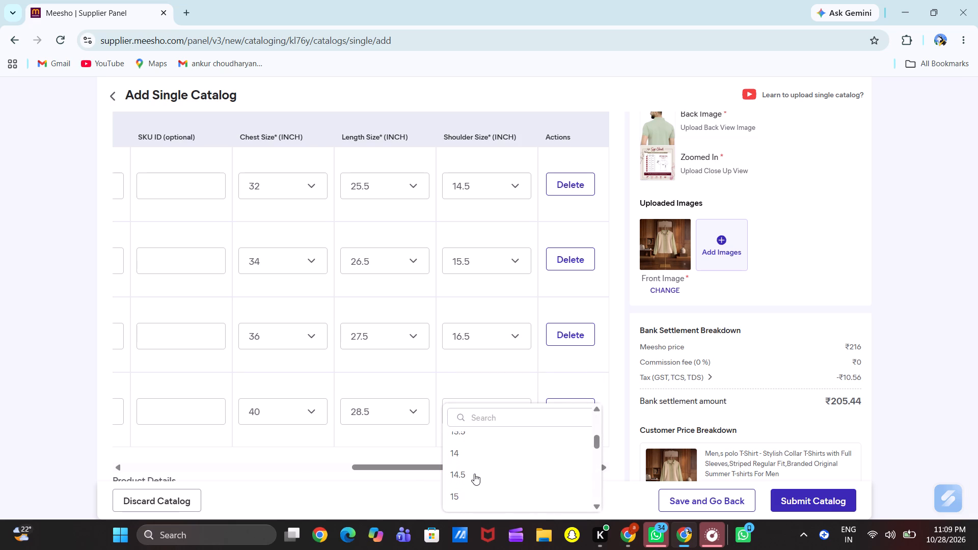
scroll(474, 474, down, 3)
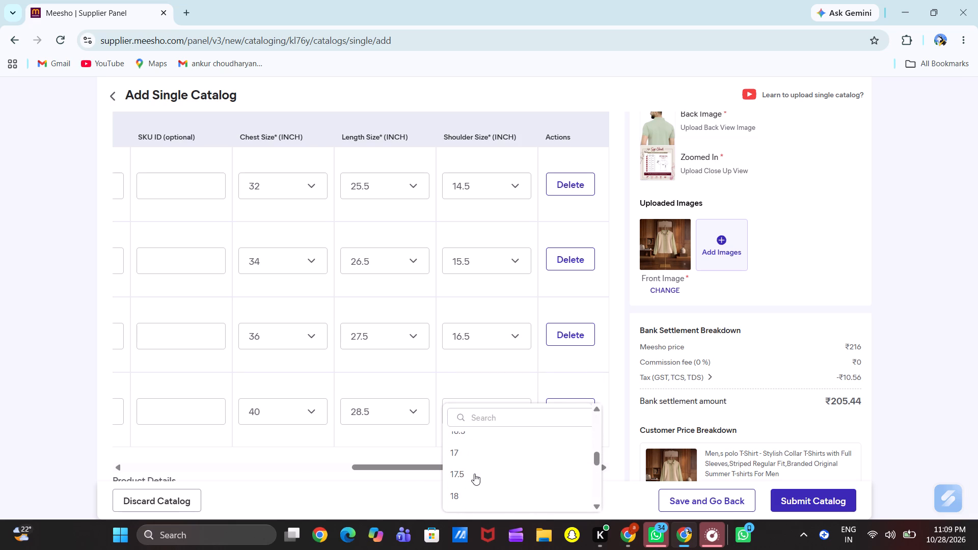
click(474, 474)
Search Product 5's Color options for LIGHTE and clear the search.
scroll(409, 421, down, 2)
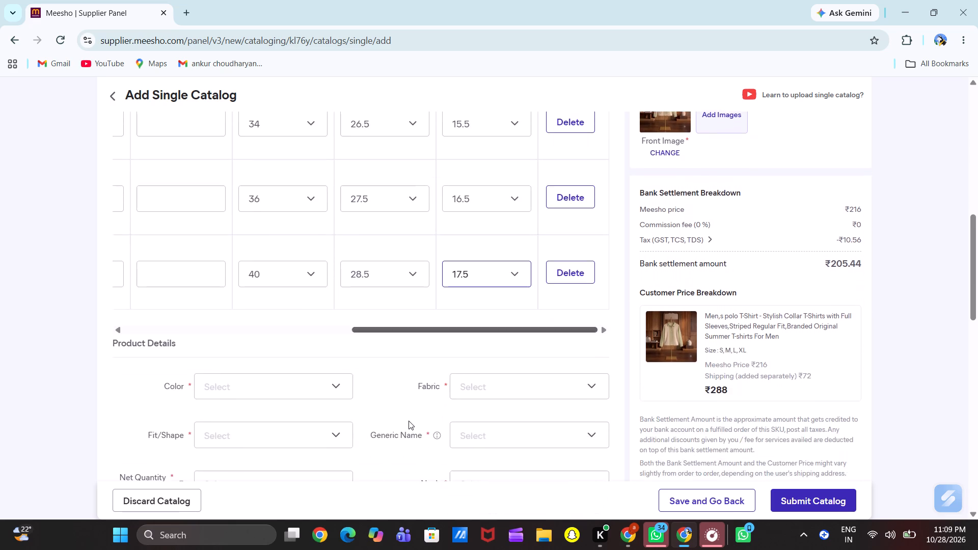
scroll(409, 421, down, 1)
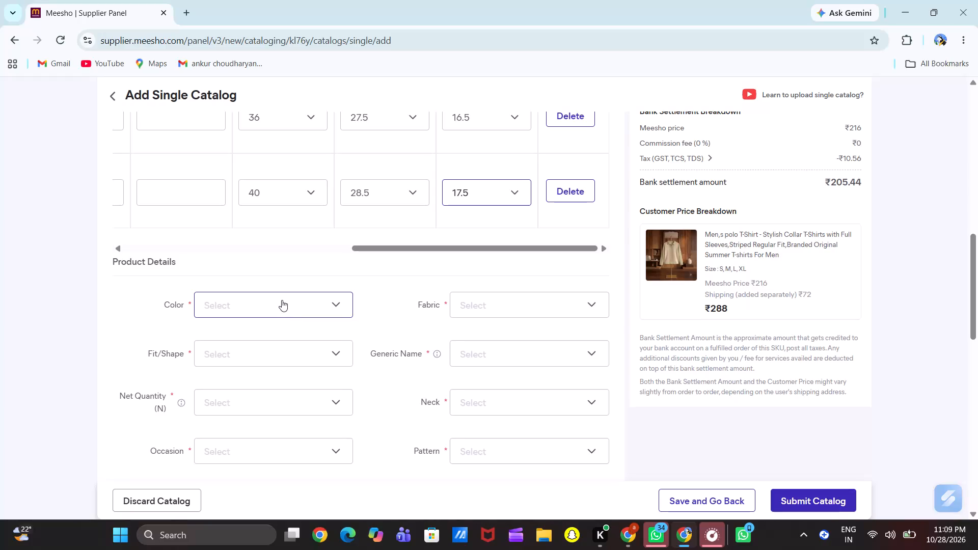
click(282, 300)
click(254, 336)
text(LIH)
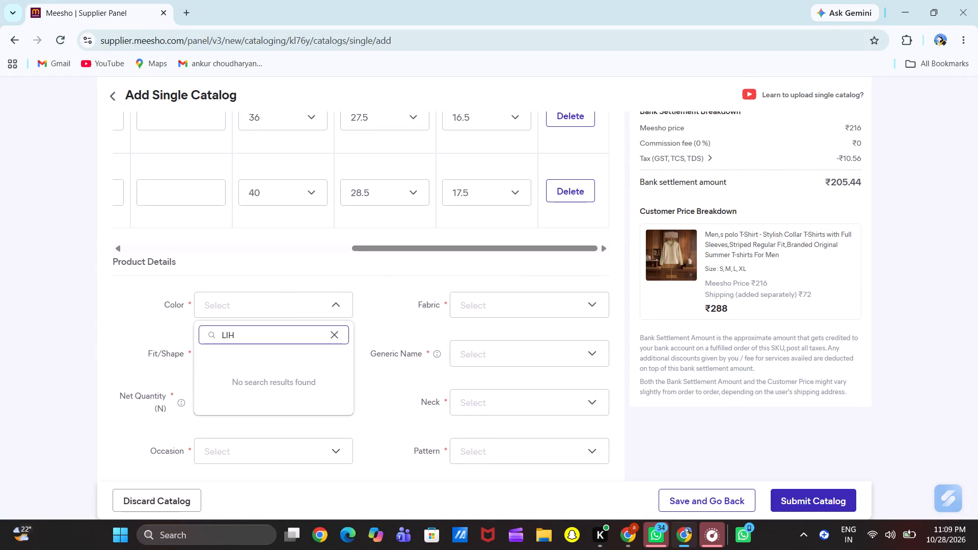
key(BackSpace)
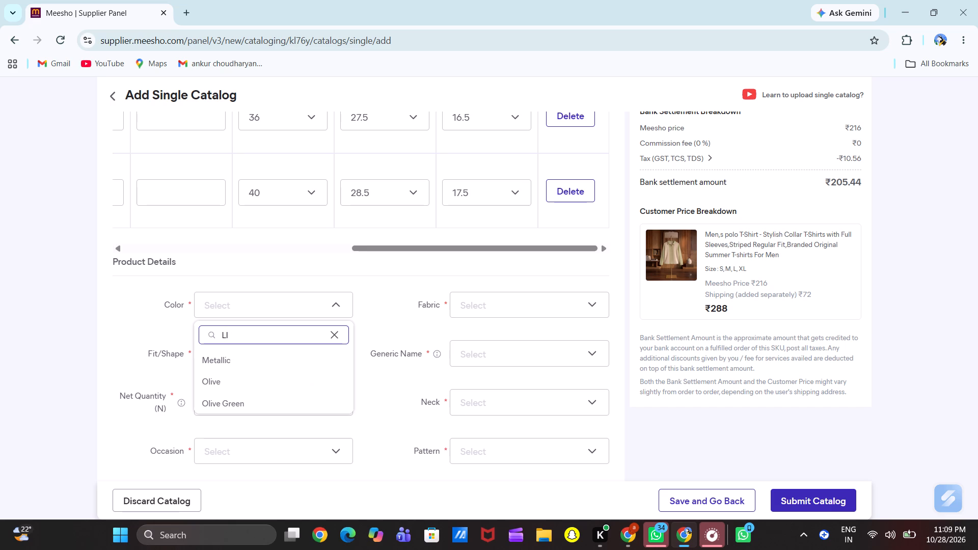
key(g)
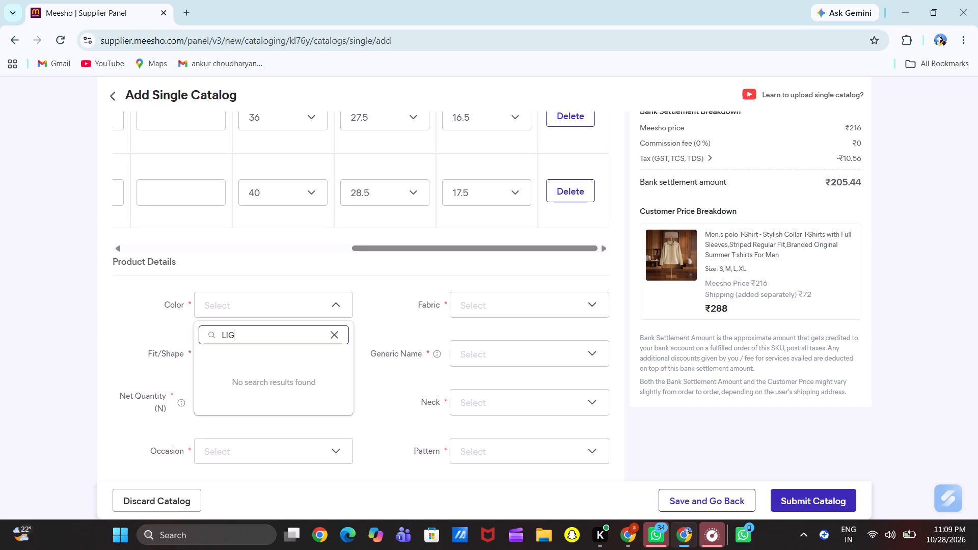
key(BackSpace)
key(BackSpace)
key(BackSpace)
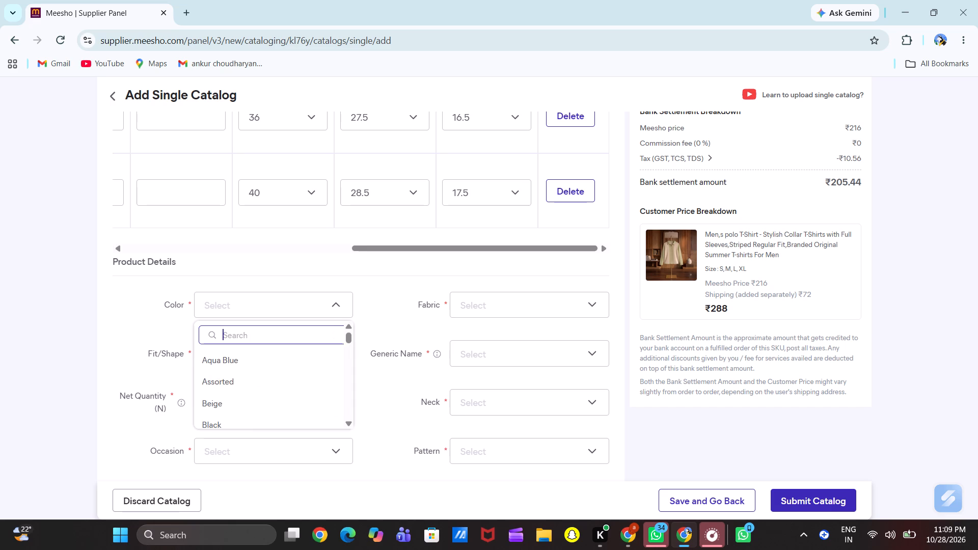
text(LI)
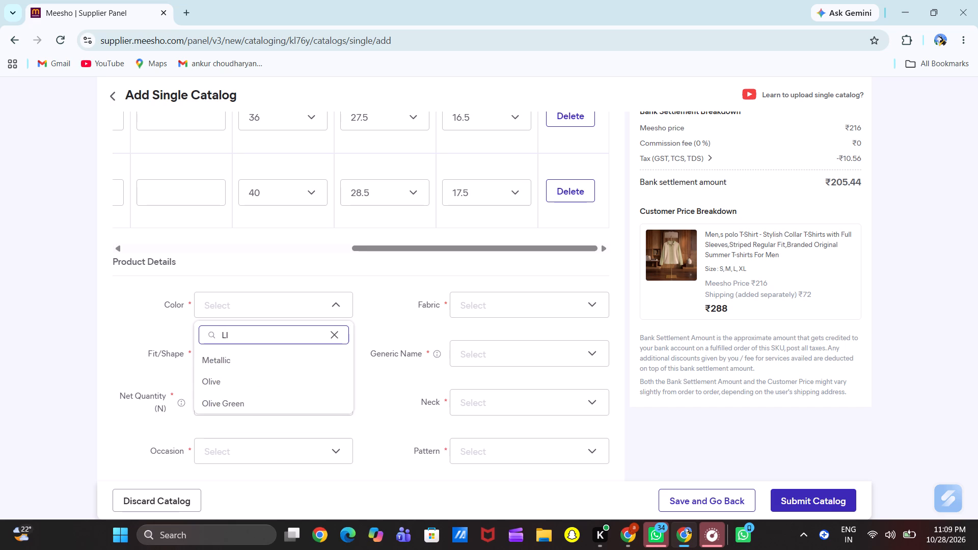
text(GH)
text(TE)
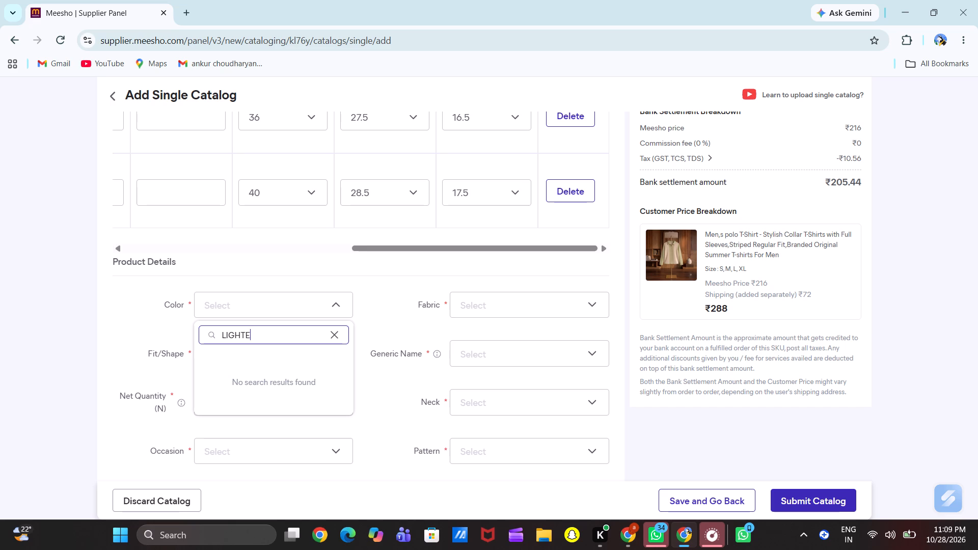
key(BackSpace)
key(BackSpace)
key(BackSpace)
key(BackSpace)
key(BackSpace)
key(BackSpace)
key(BackSpace)
key(BackSpace)
key(BackSpace)
key(BackSpace)
key(BackSpace)
key(BackSpace)
key(BackSpace)
key(BackSpace)
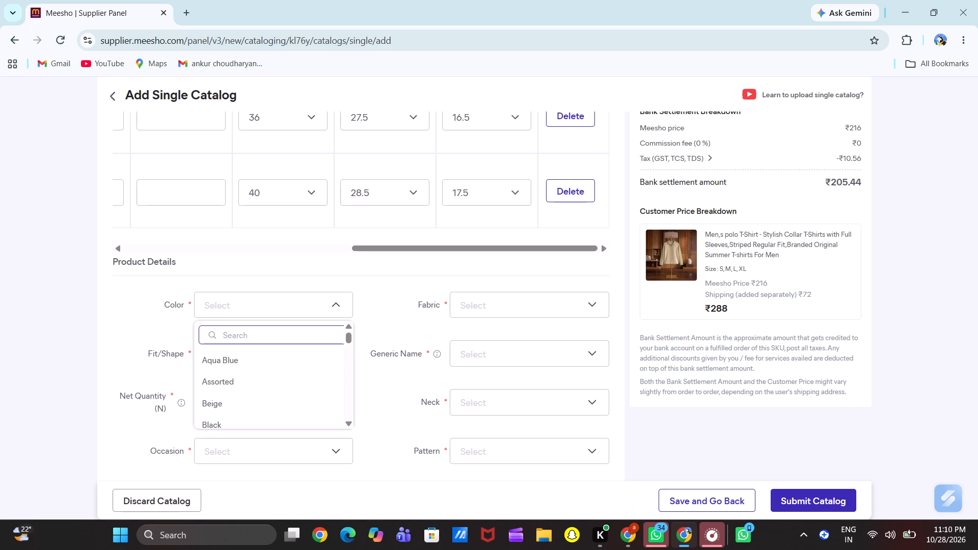
key(p)
key(BackSpace)
key(o)
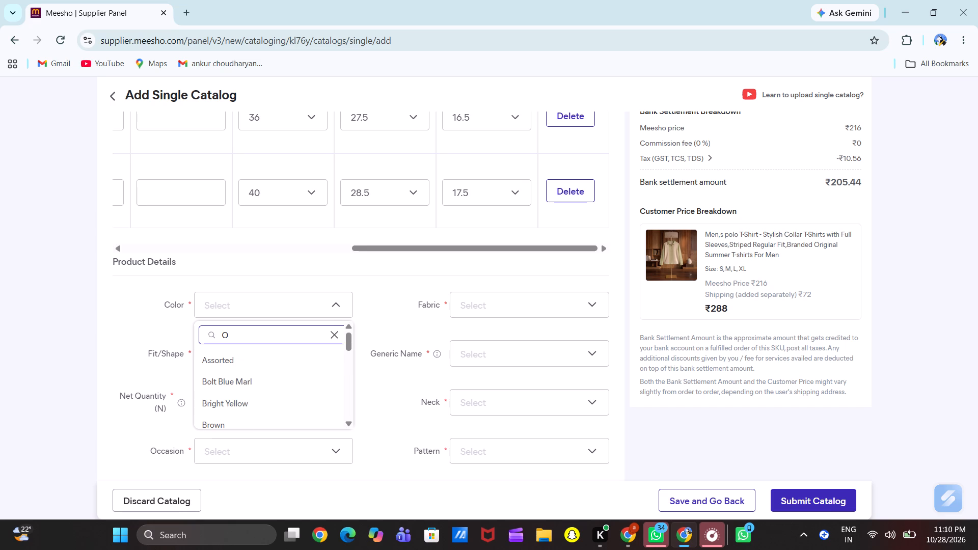
key(BackSpace)
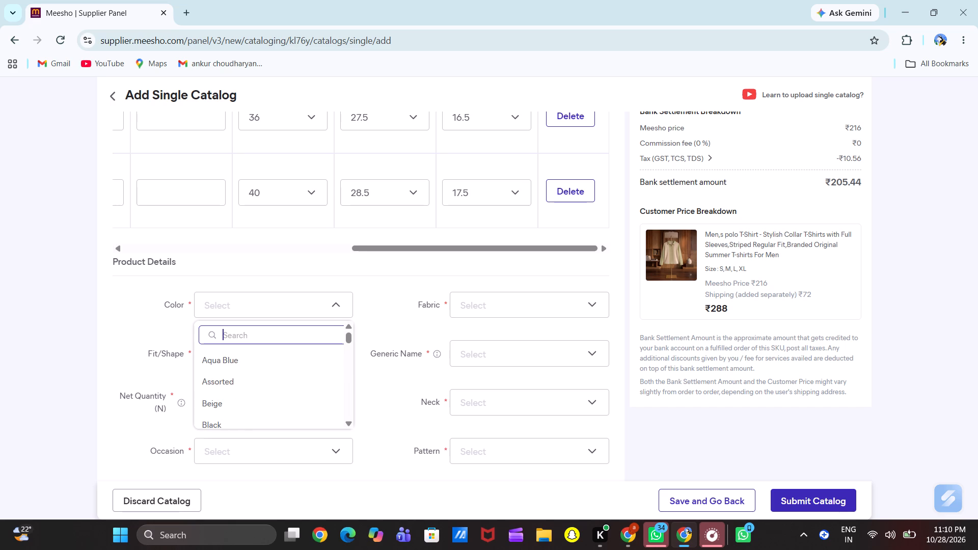
Search the colours for GREE and set Product 5's Color to Forest Green.
text(GREE)
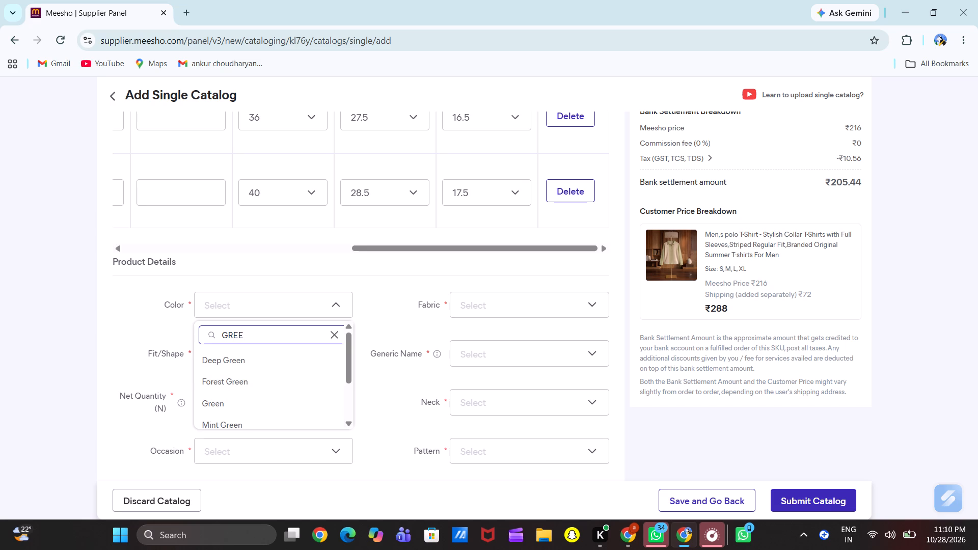
scroll(267, 377, down, 1)
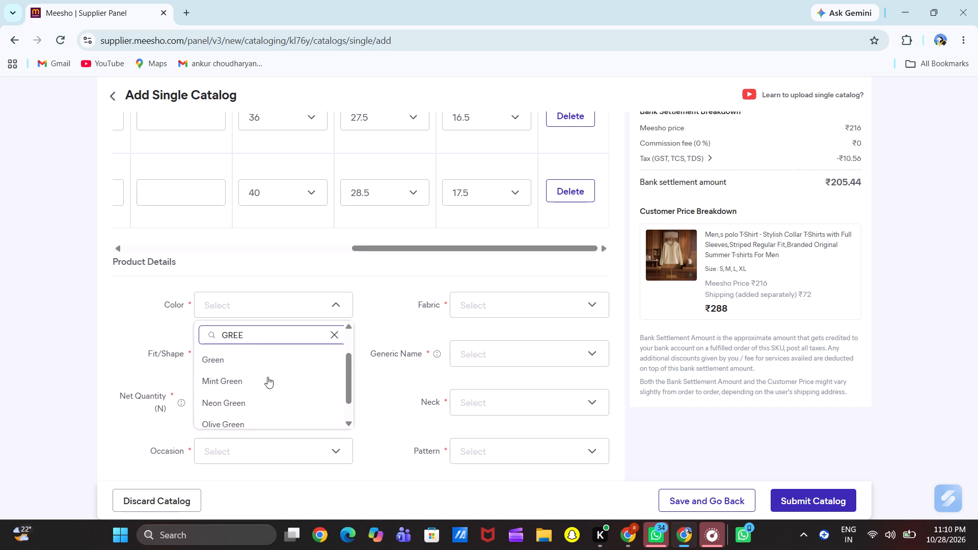
scroll(267, 377, down, 1)
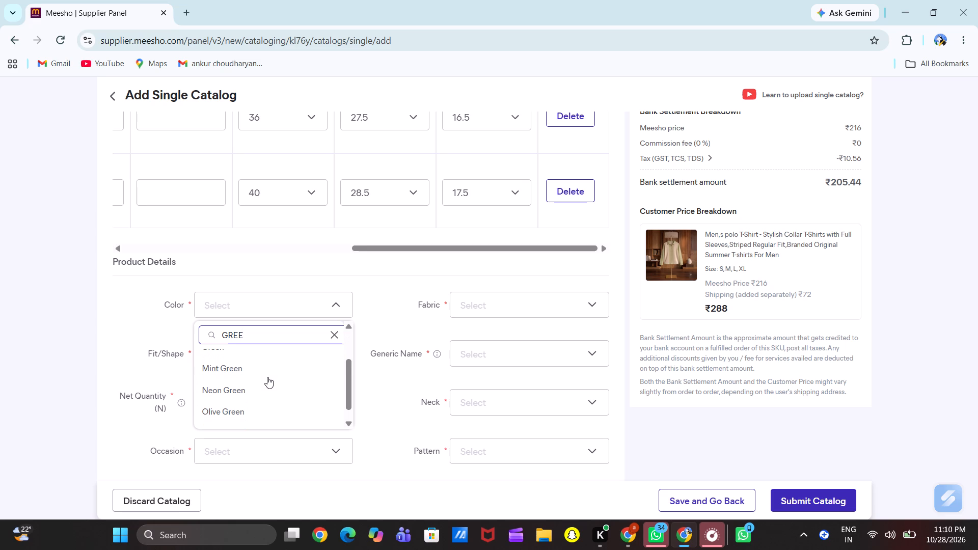
scroll(267, 377, down, 1)
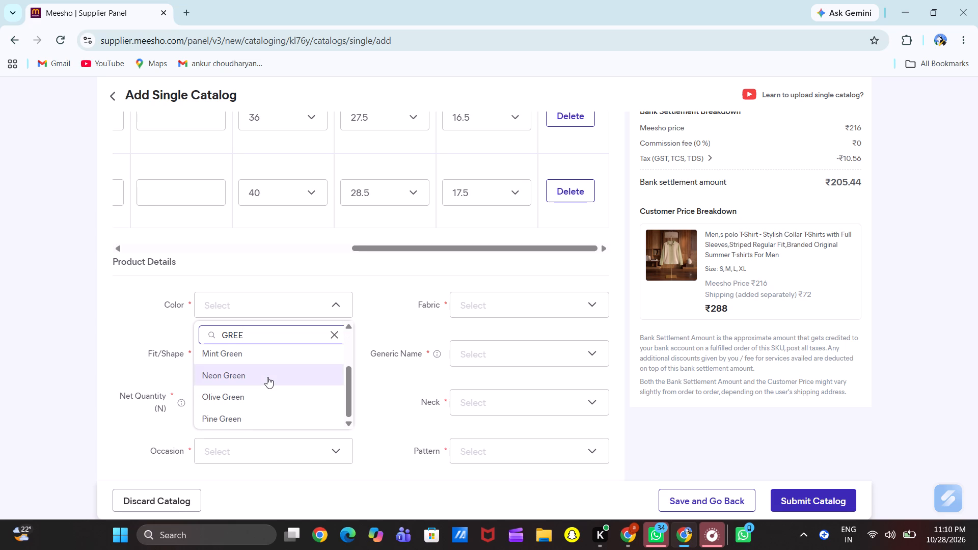
scroll(267, 377, up, 2)
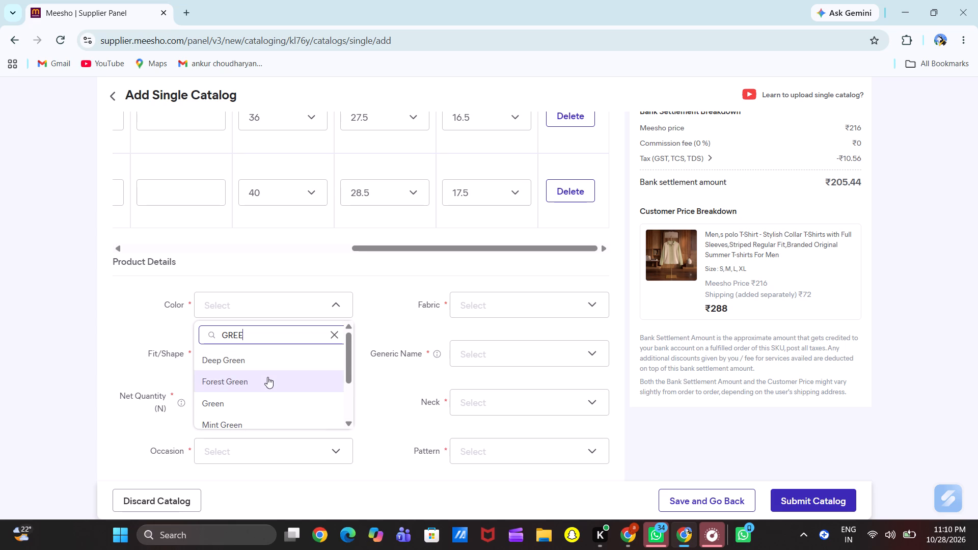
scroll(267, 377, up, 1)
click(266, 377)
Replace LIGHTE with FOREST in Product 5's style code so it reads (((FULL+KARARA_=FOREST GREEN))).
scroll(417, 256, up, 3)
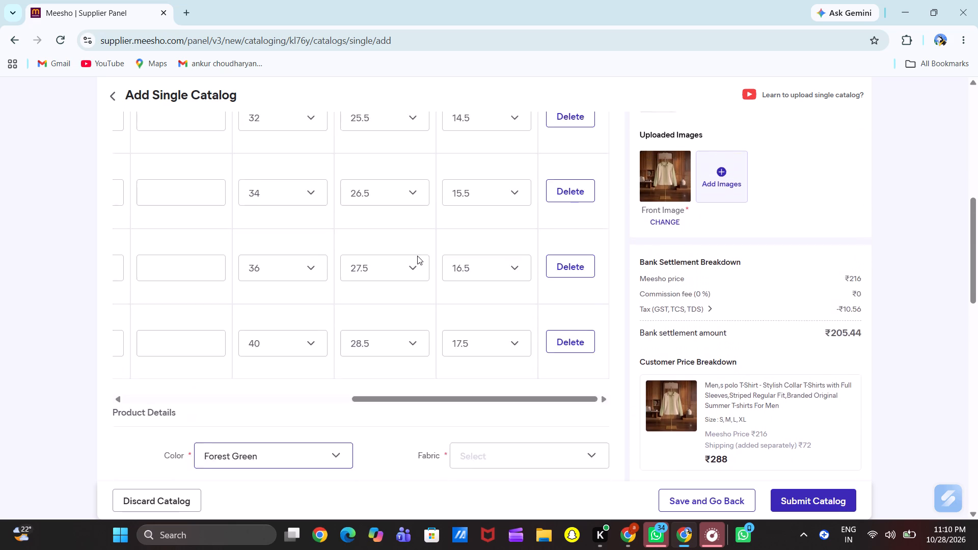
scroll(417, 256, up, 3)
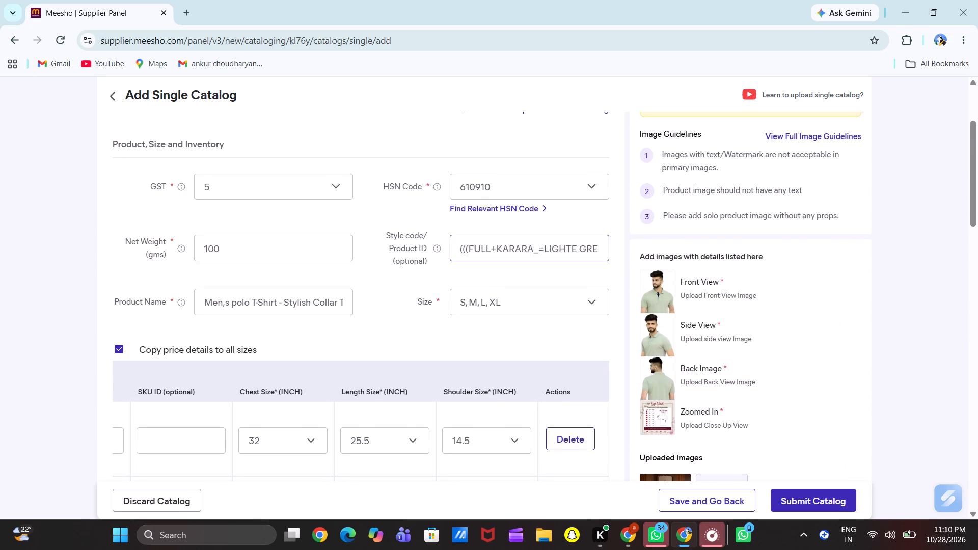
click(573, 246)
click(574, 246)
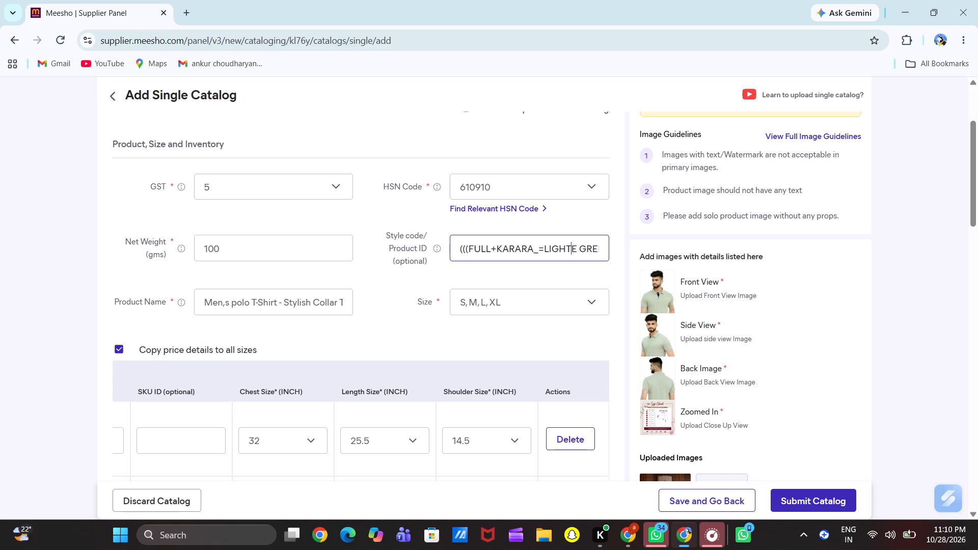
click(576, 246)
key(BackSpace)
key(BackSpace)
key(BackSpace)
key(BackSpace)
key(BackSpace)
key(BackSpace)
text(FO)
text(RE)
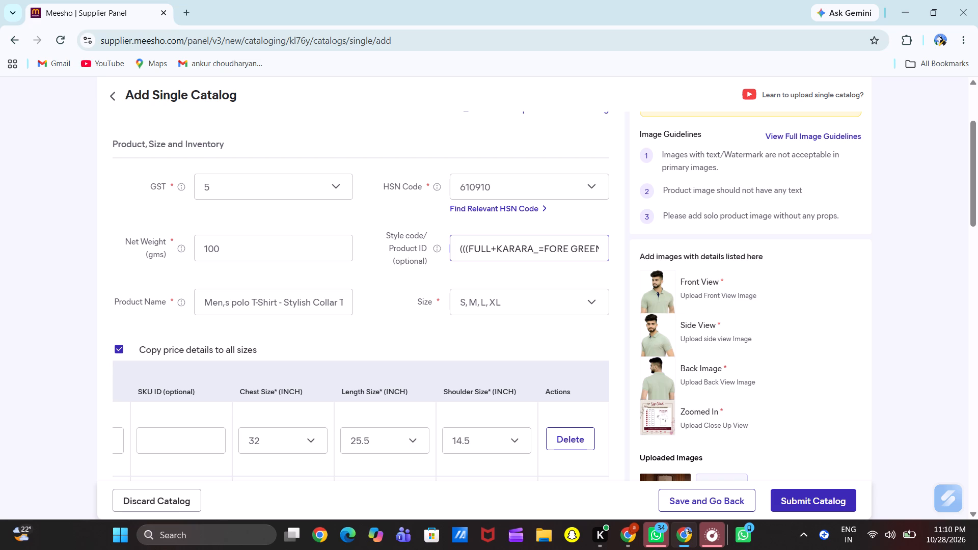
text(ST)
Set Product 5's Fabric to Cotton Blend and its Fit/Shape to Regular in the product details.
scroll(399, 304, down, 7)
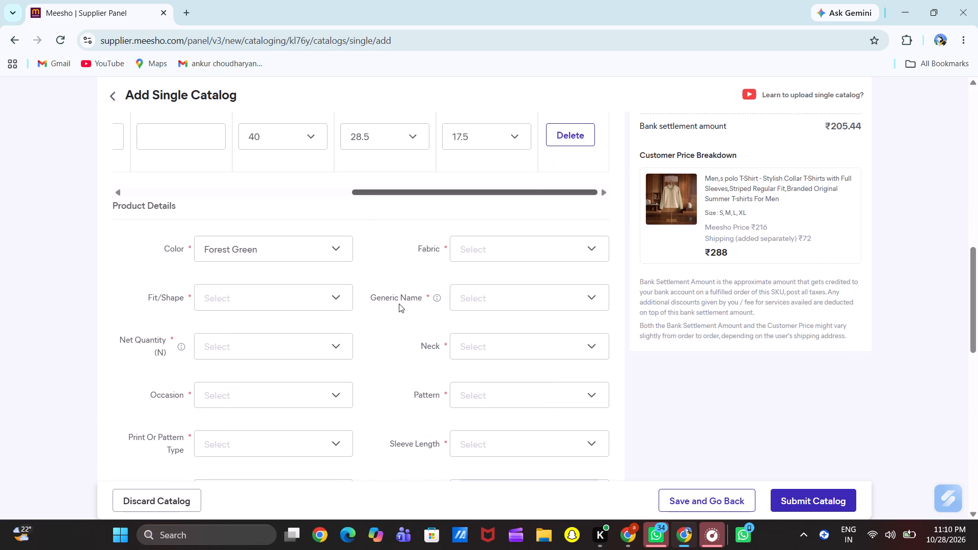
scroll(399, 290, down, 1)
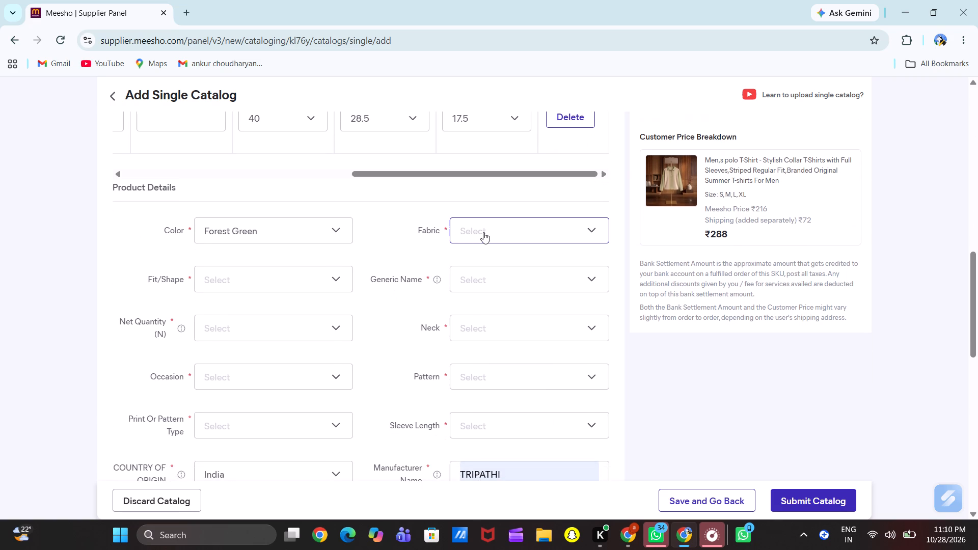
click(483, 232)
scroll(492, 318, down, 1)
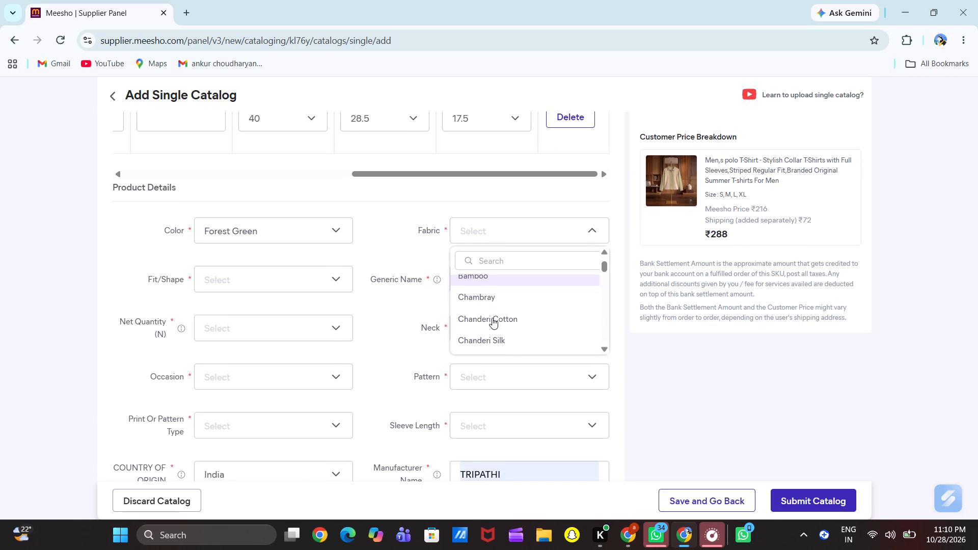
scroll(492, 318, down, 2)
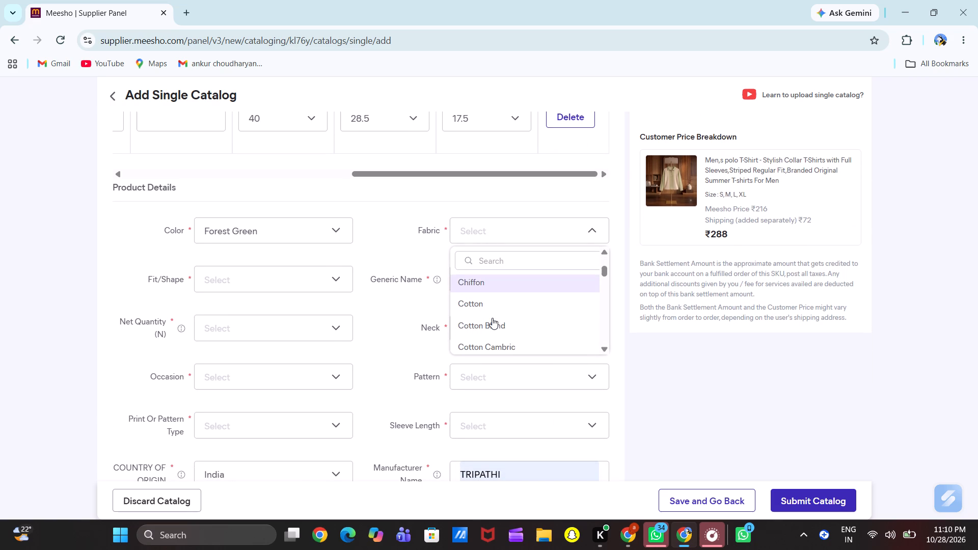
scroll(492, 318, down, 1)
click(482, 321)
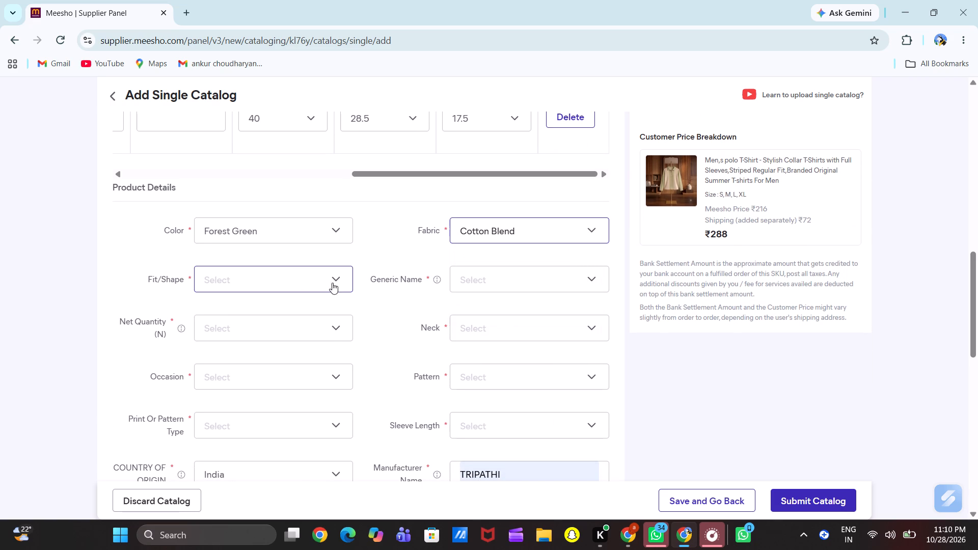
click(258, 270)
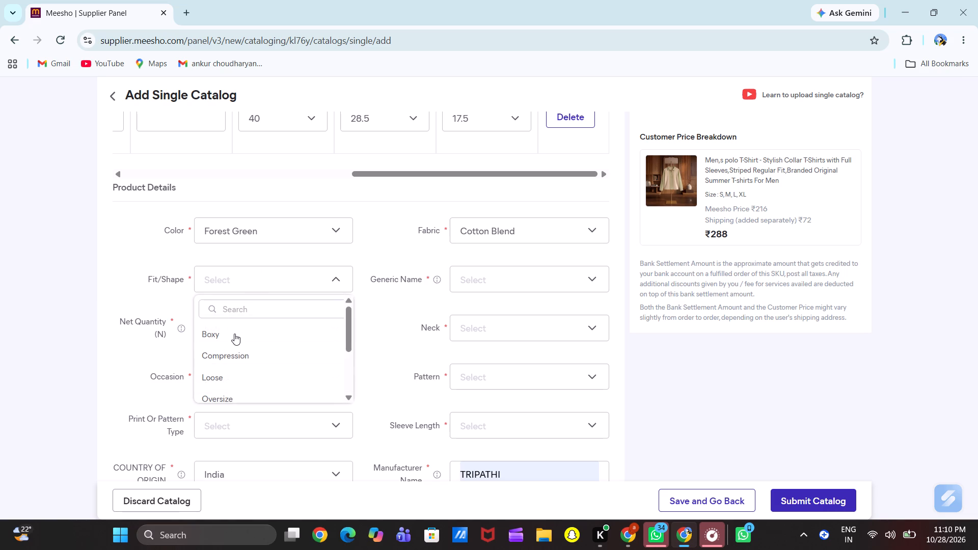
scroll(232, 370, down, 1)
click(232, 370)
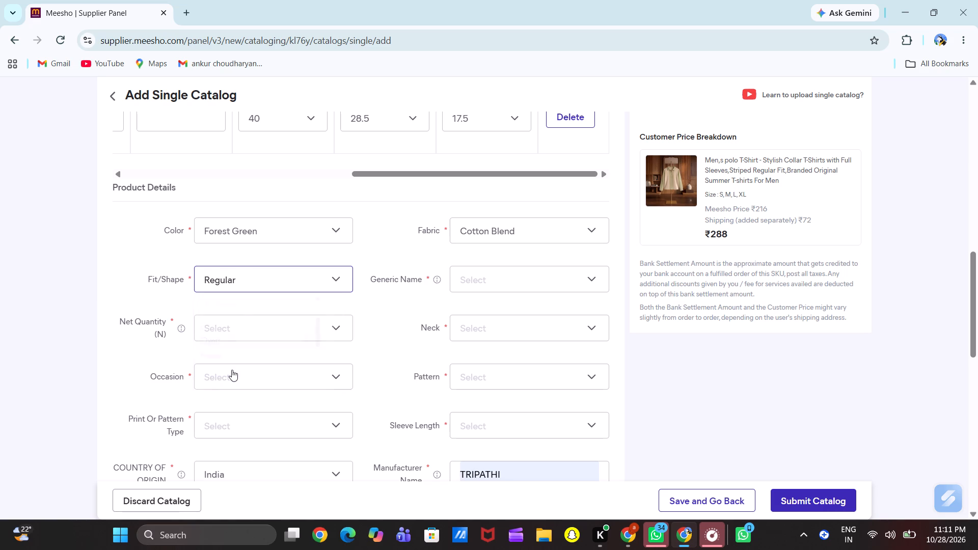
Set Product 5's Generic Name to Tshirts and its Net Quantity to 1.
click(480, 284)
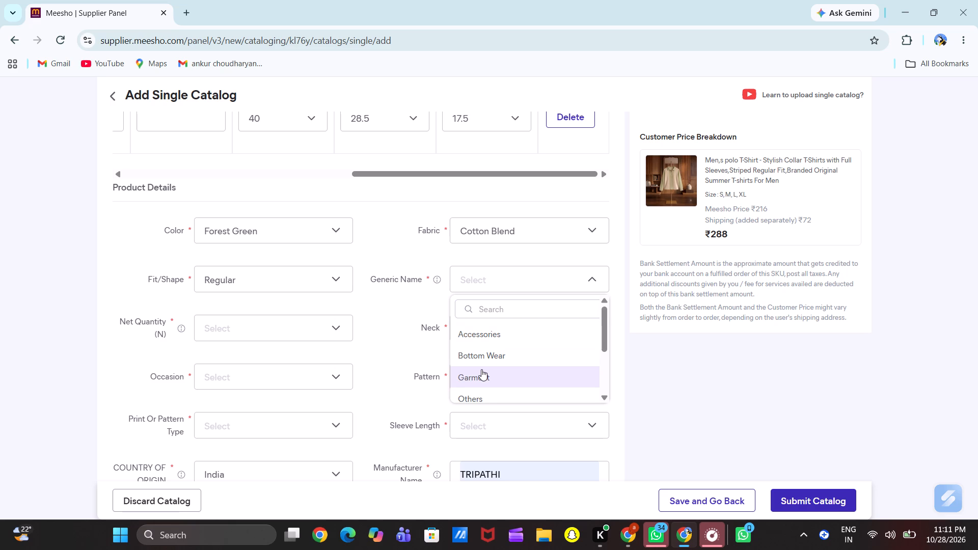
scroll(481, 369, down, 2)
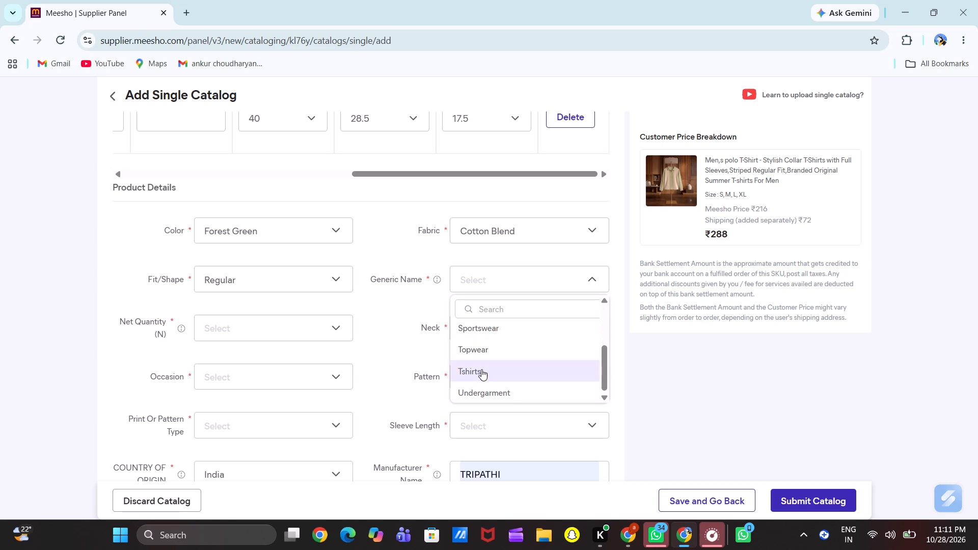
click(481, 369)
click(273, 322)
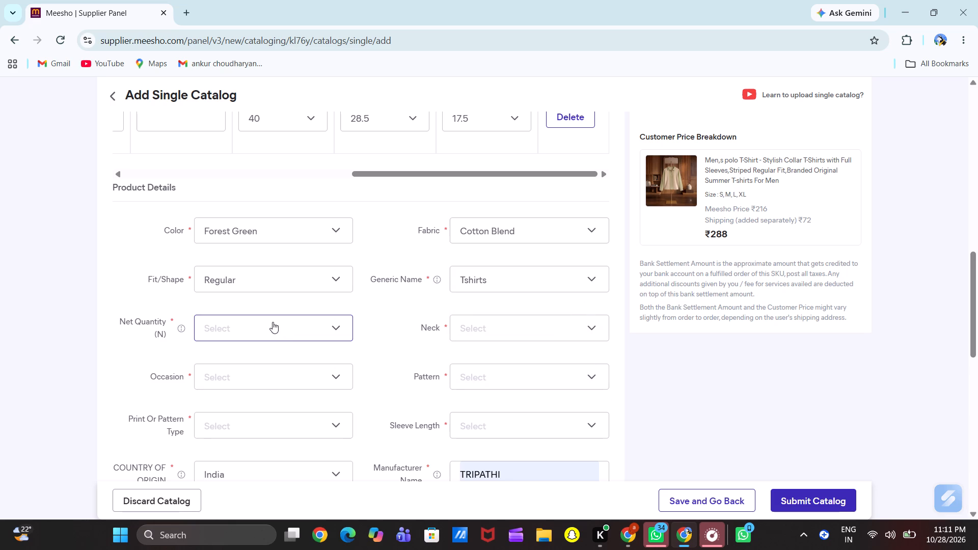
click(225, 390)
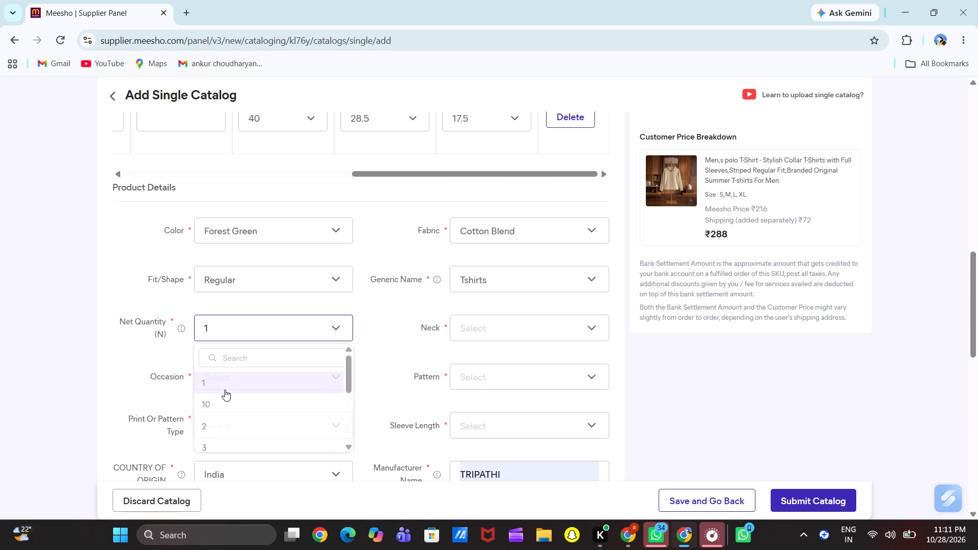
Set the Neck of Product 5 to Polo.
click(460, 324)
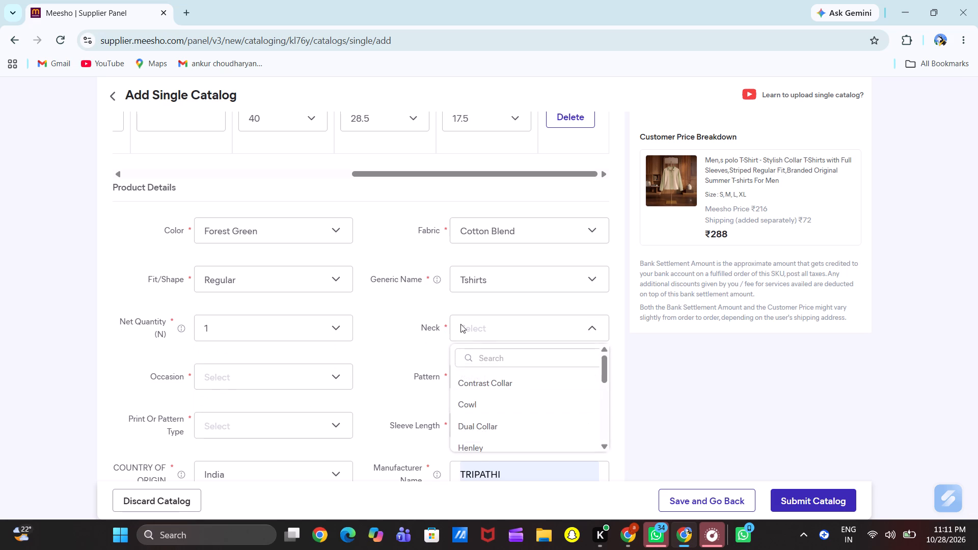
scroll(523, 393, down, 3)
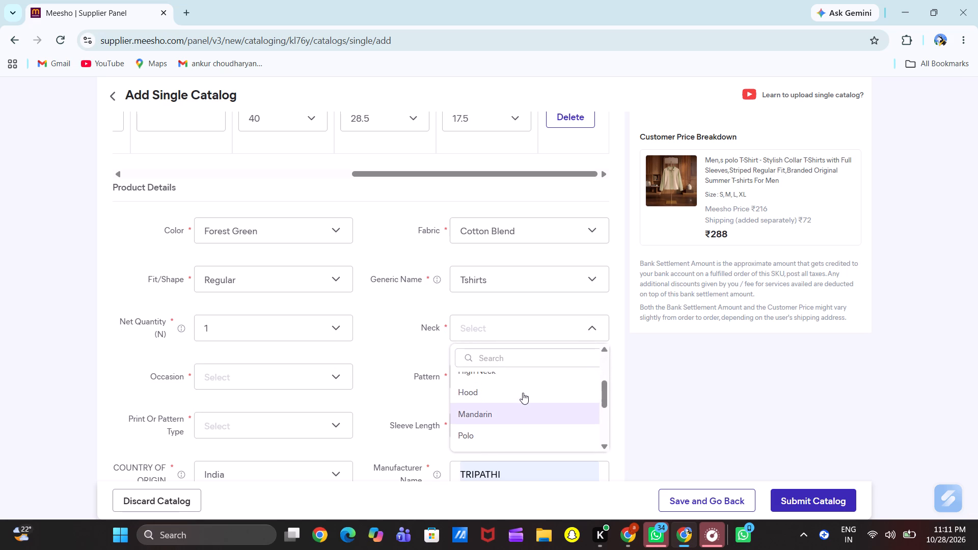
scroll(523, 393, down, 2)
scroll(523, 393, up, 3)
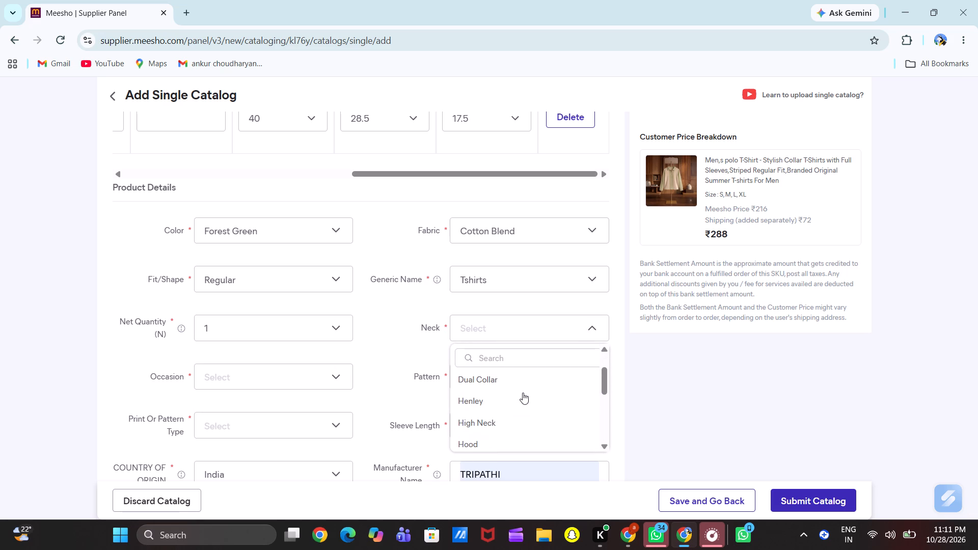
scroll(509, 408, down, 1)
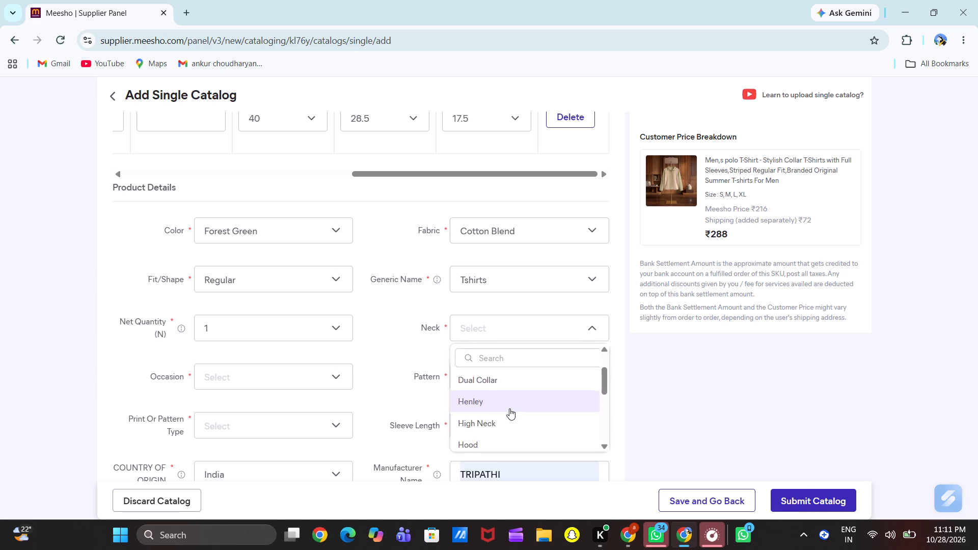
scroll(509, 408, down, 1)
click(486, 421)
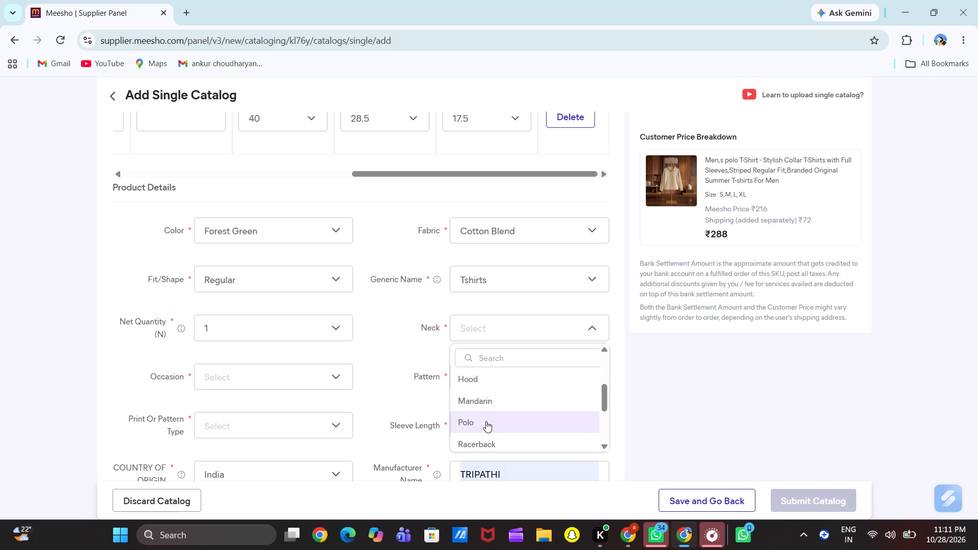
Set Product 5's Occasion to Casual and its Pattern to Colorblocked.
click(244, 370)
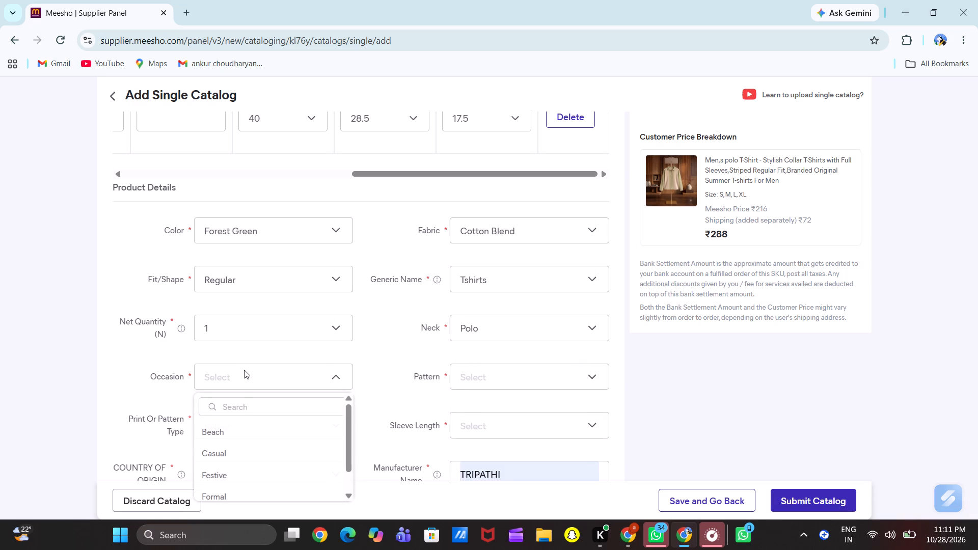
click(235, 442)
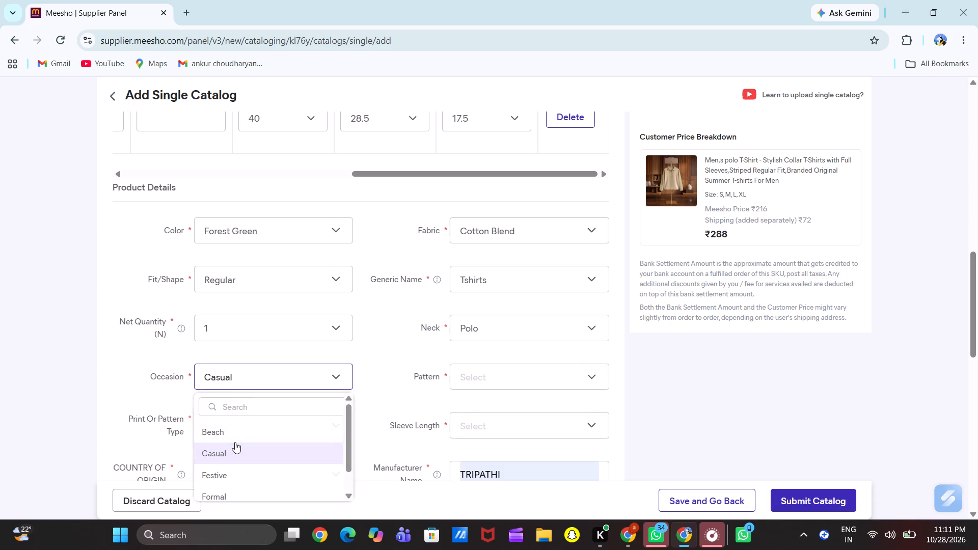
click(492, 377)
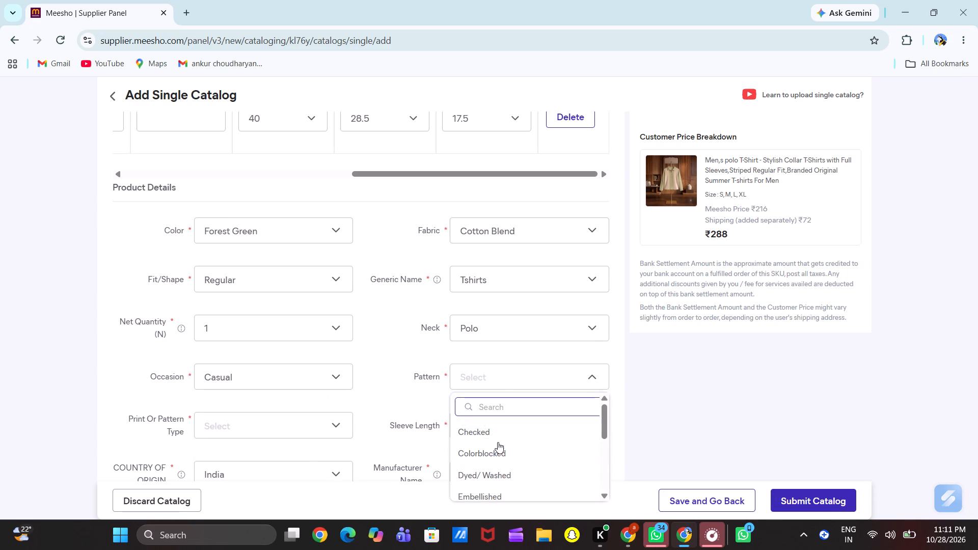
click(498, 443)
Set Product 5's Print Or Pattern Type to Colorblocked and its Sleeve Length to Long Sleeves.
click(294, 422)
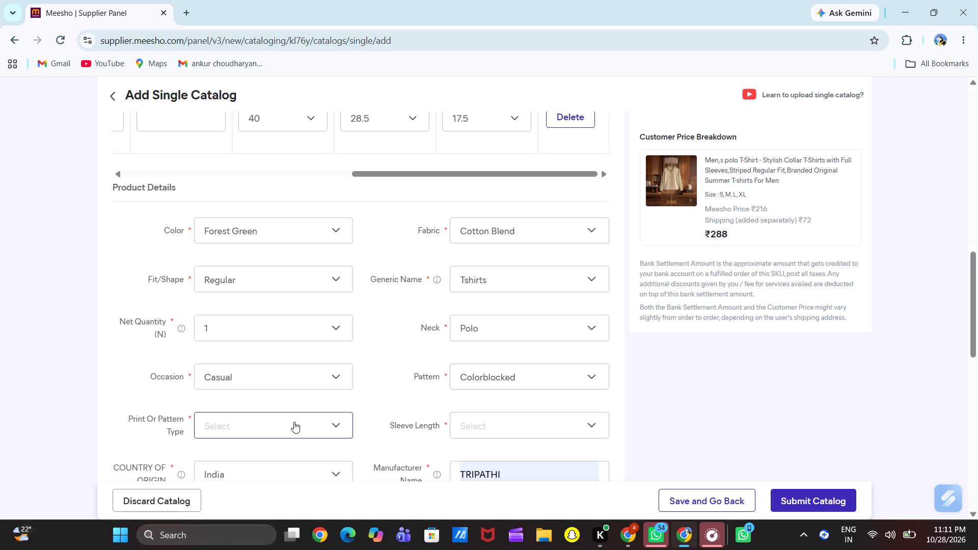
scroll(300, 435, down, 2)
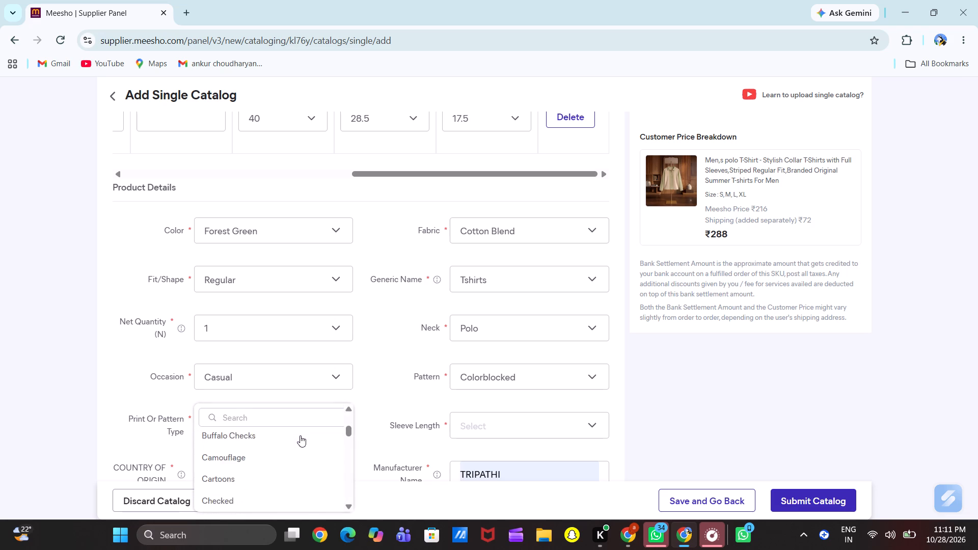
scroll(300, 435, down, 3)
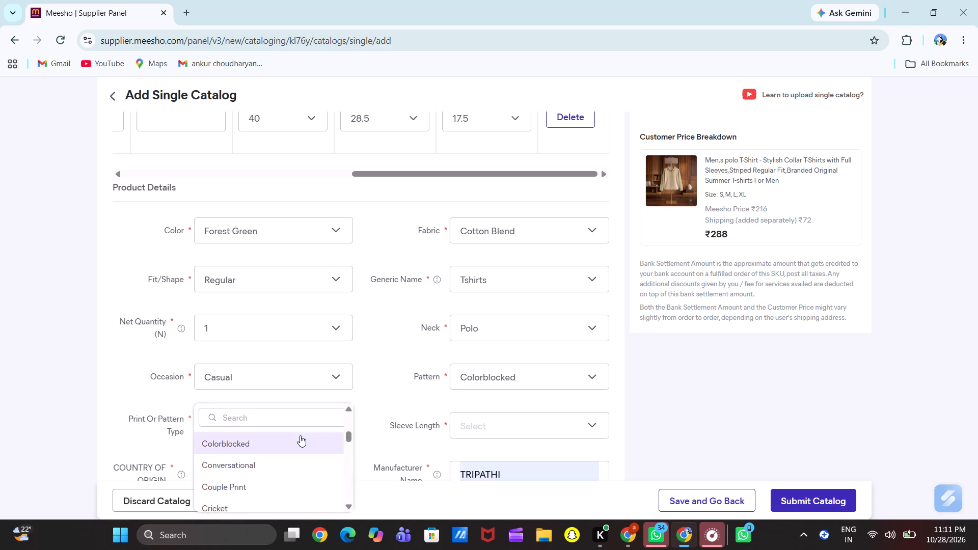
scroll(300, 435, down, 3)
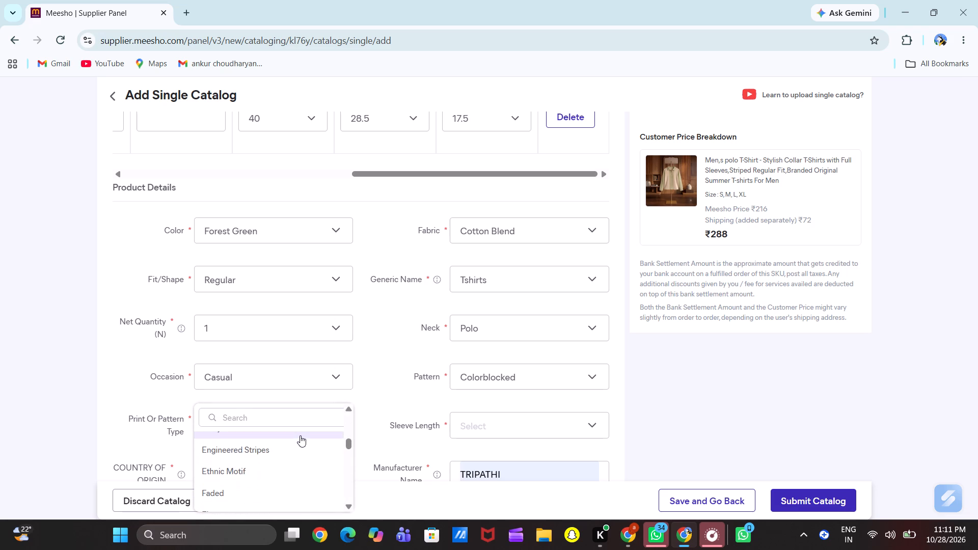
scroll(300, 435, up, 5)
scroll(300, 435, down, 2)
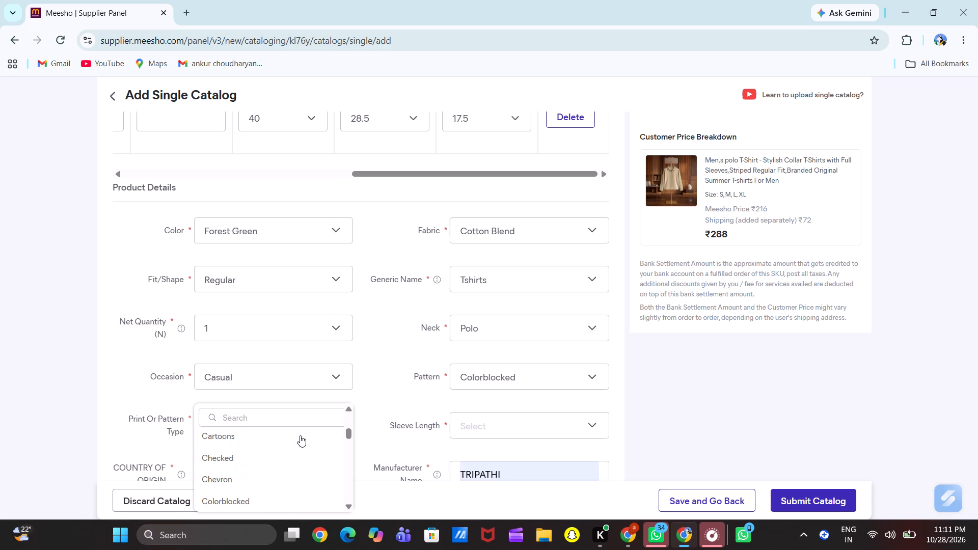
scroll(300, 435, down, 2)
click(234, 489)
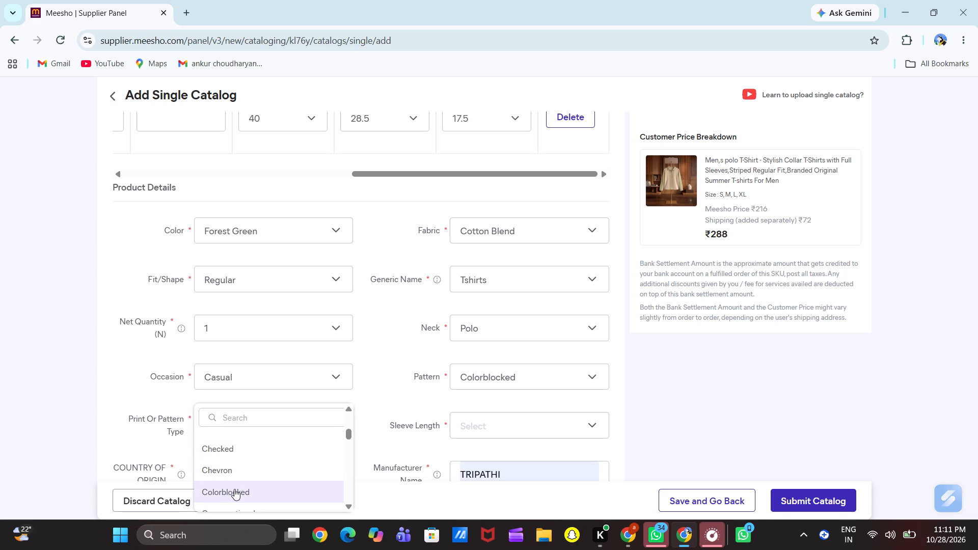
click(471, 427)
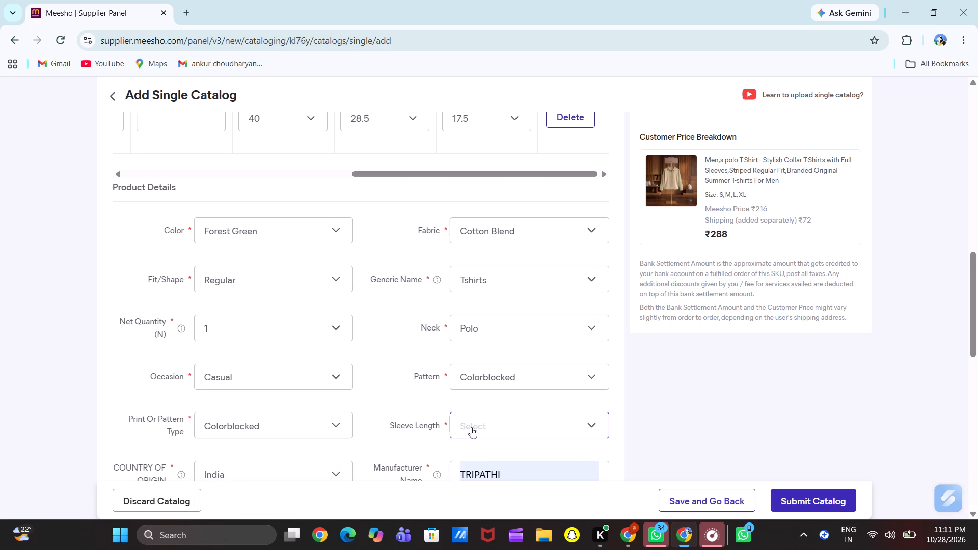
click(495, 447)
Mark Product 5's packer details as the same as the manufacturer details.
scroll(417, 404, down, 2)
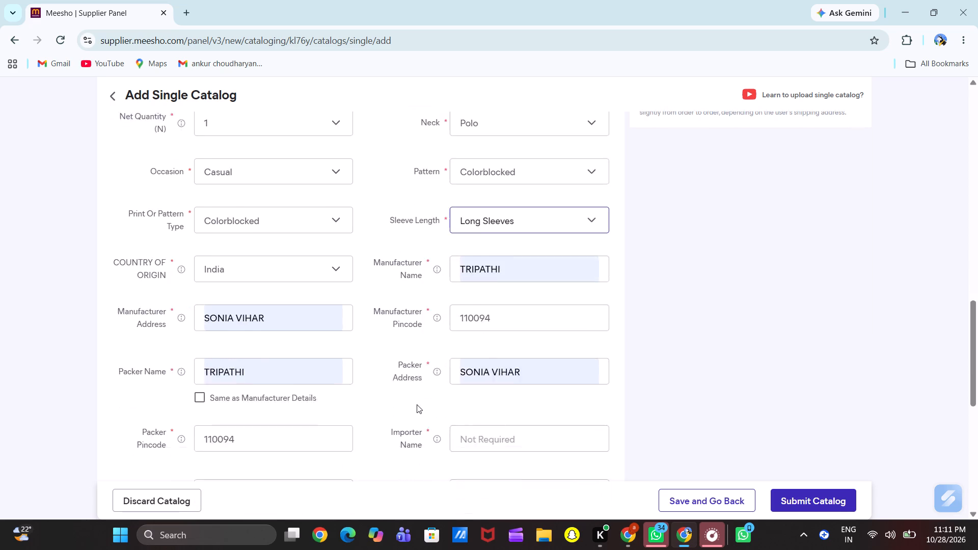
scroll(417, 404, down, 2)
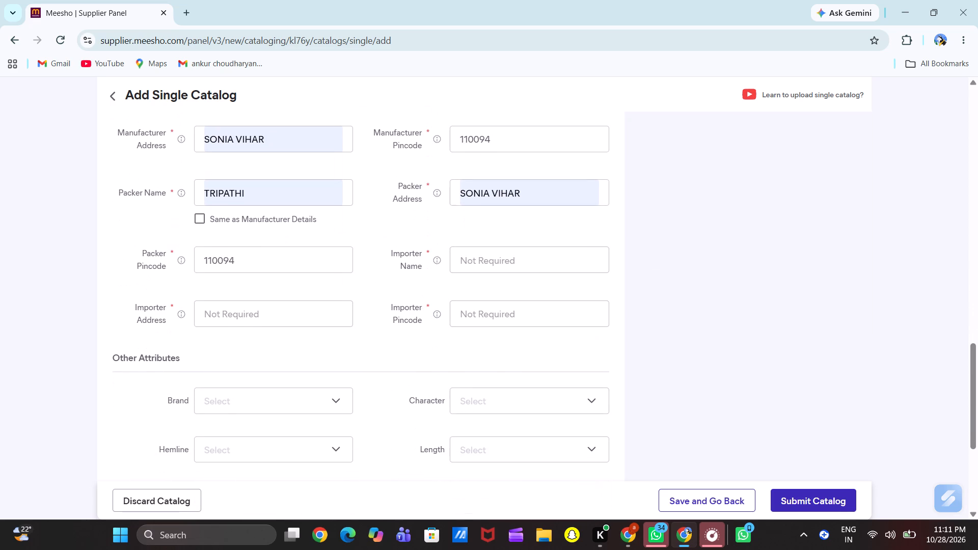
click(196, 213)
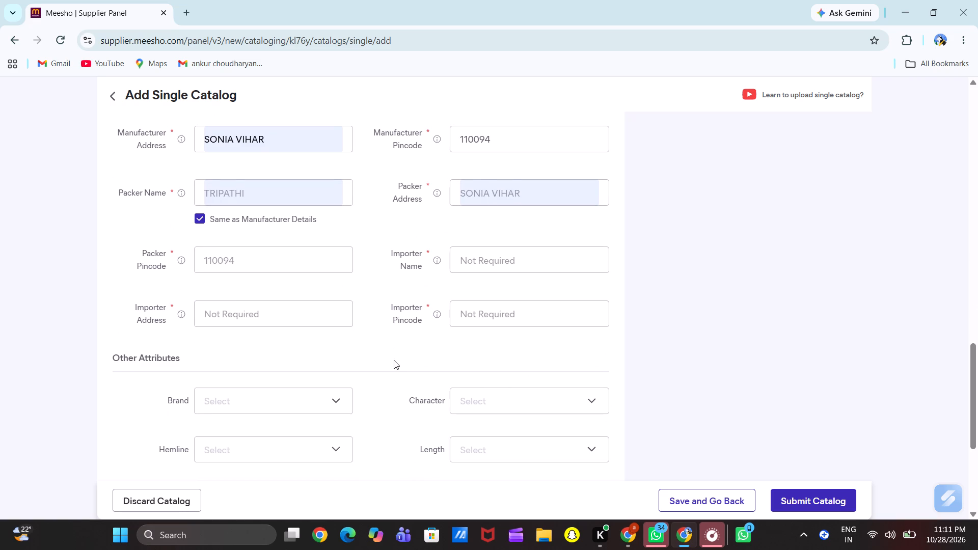
Set the Length of Product 5 to Regular in the other attributes.
scroll(394, 360, down, 2)
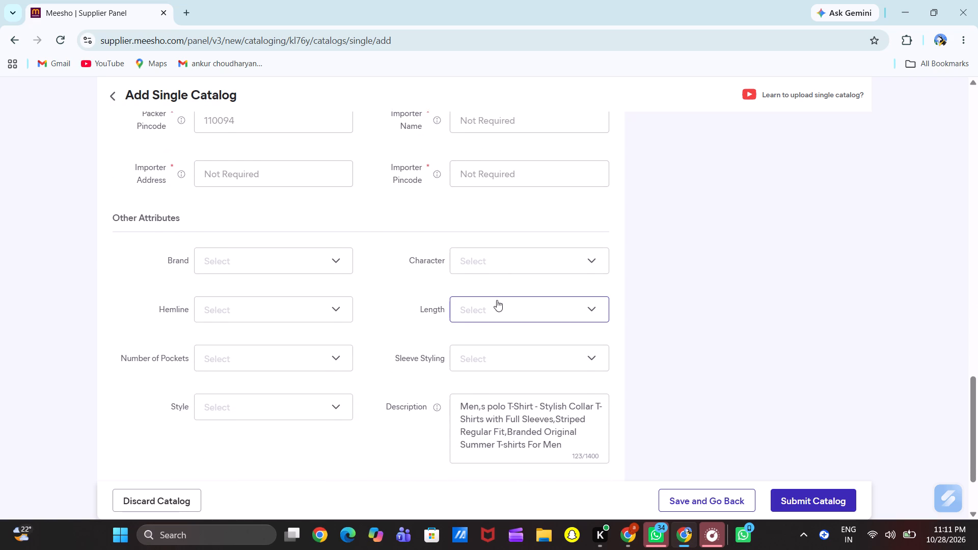
click(497, 300)
click(517, 403)
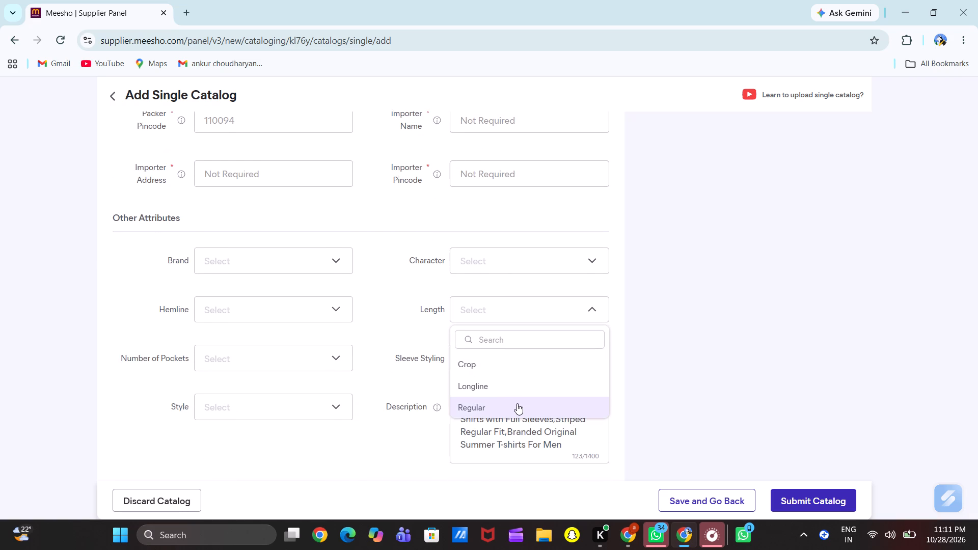
Set Product 5's Number of Pockets to No Pocket and its Style to Korean.
click(276, 358)
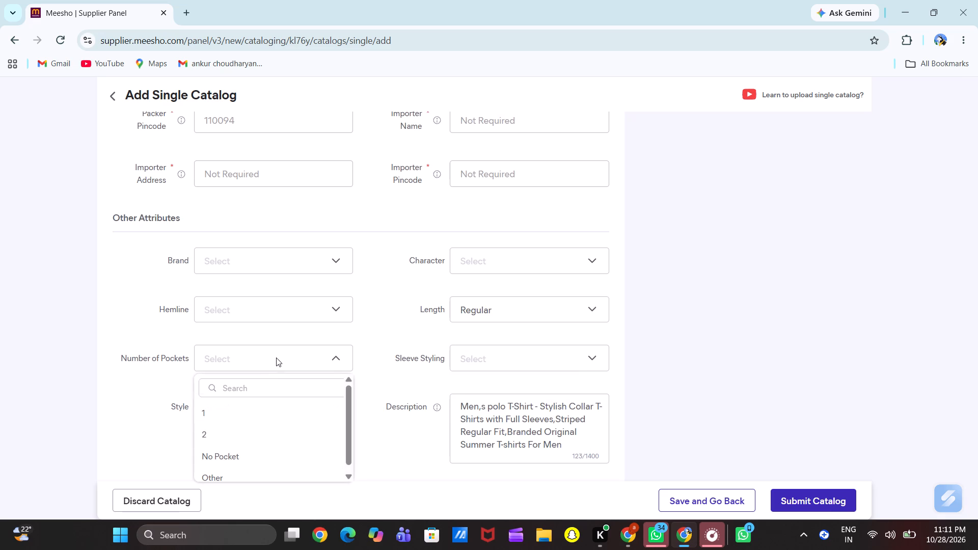
click(269, 449)
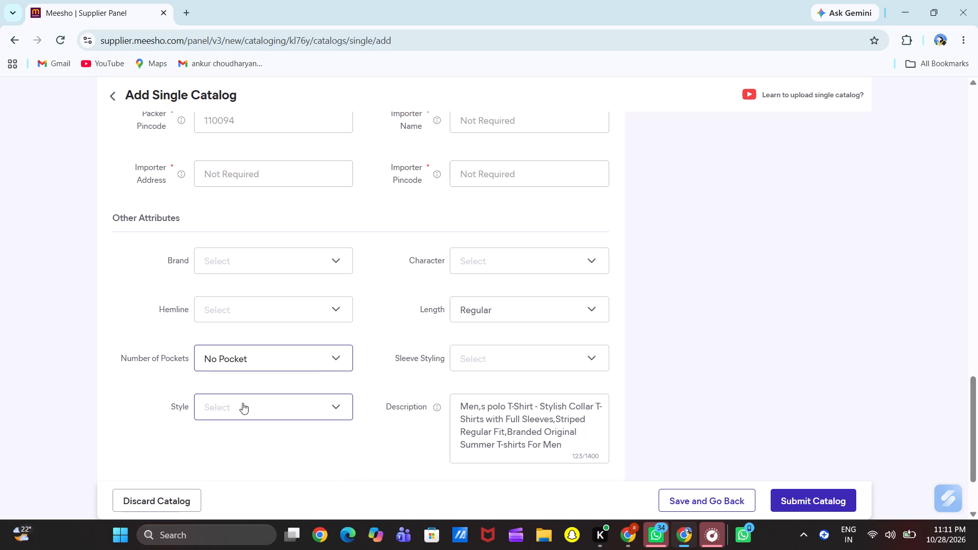
click(242, 403)
click(226, 482)
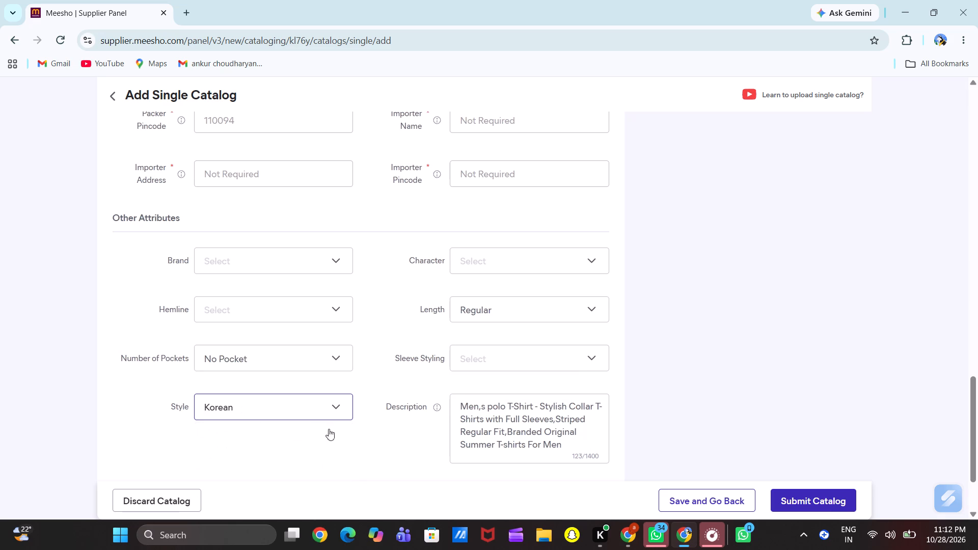
Switch to Product 6 and set its style code to @((FULL=FRILL=BLACK)).
scroll(405, 433, up, 10)
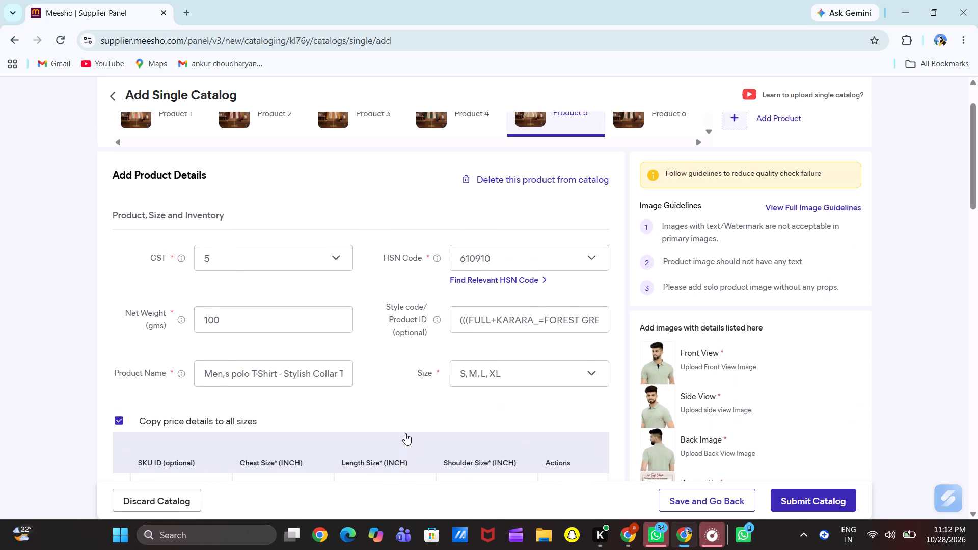
scroll(405, 433, up, 1)
click(633, 170)
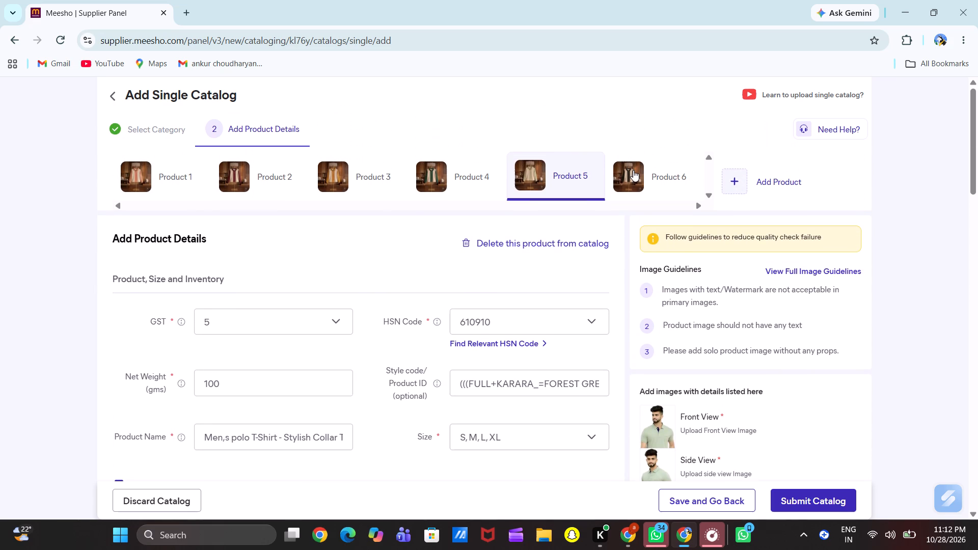
scroll(446, 230, down, 1)
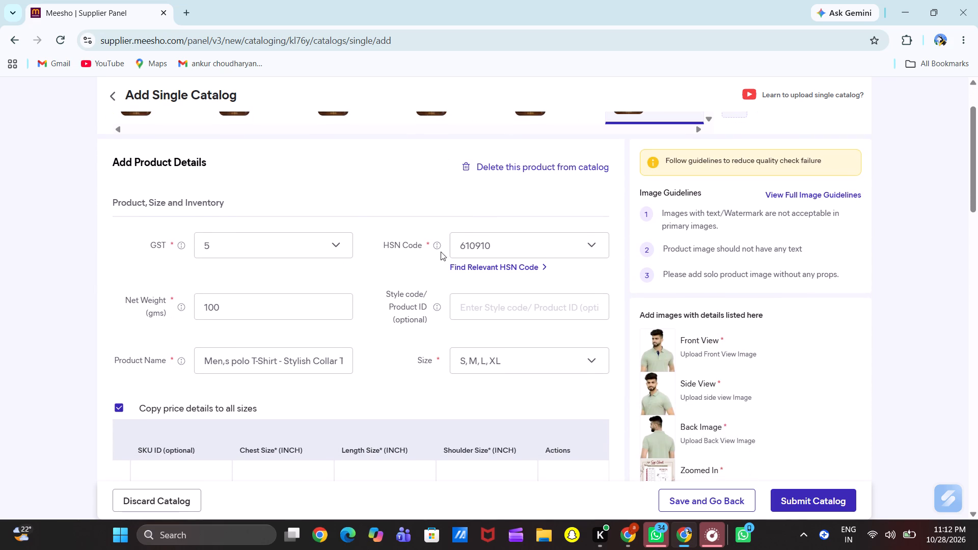
scroll(435, 171, down, 1)
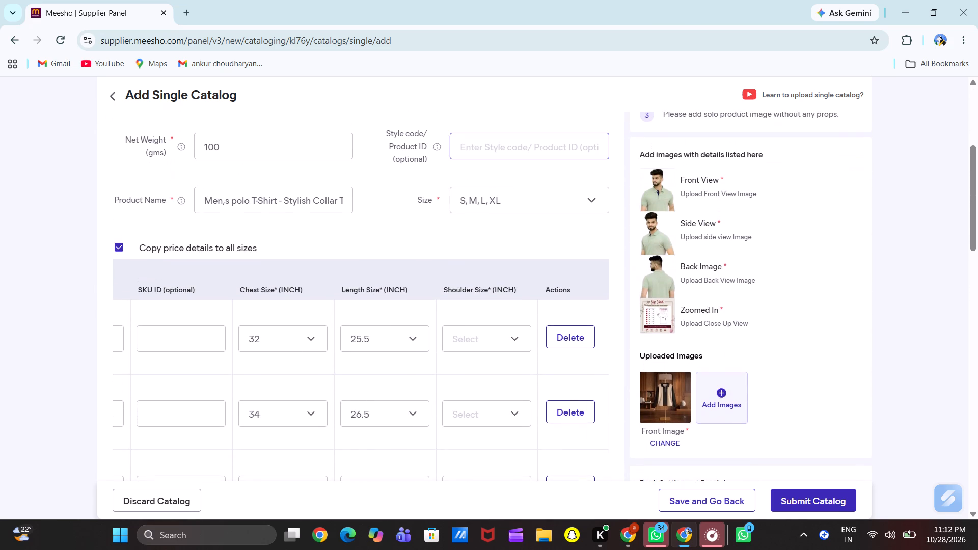
click(500, 140)
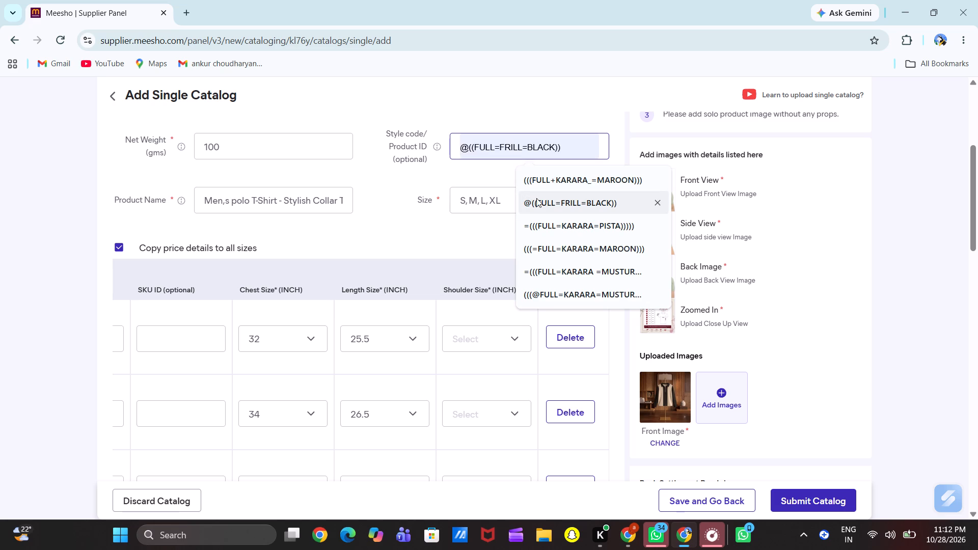
click(538, 198)
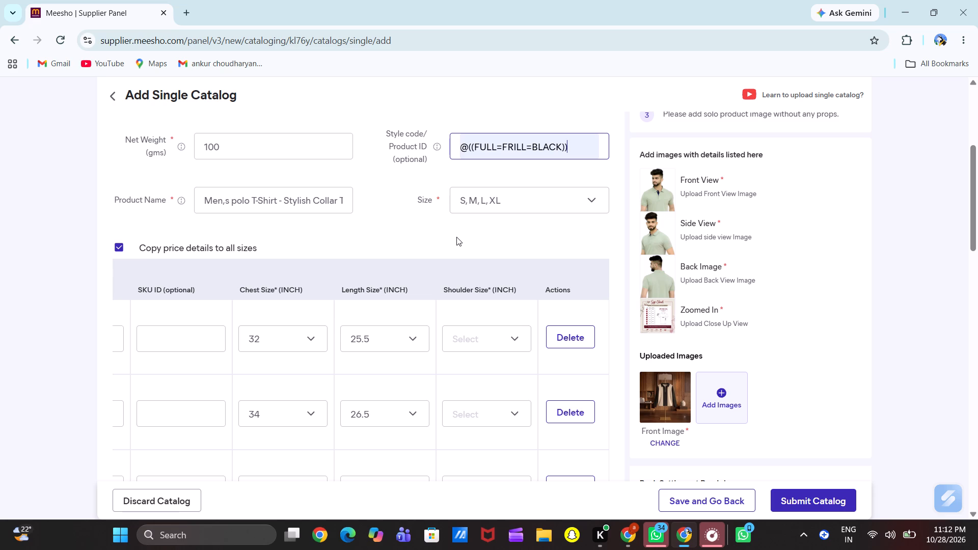
Set Product 6's shoulder size to 14.5 for the 32-inch chest row and 15.5 for the 34-inch chest row.
scroll(423, 223, down, 1)
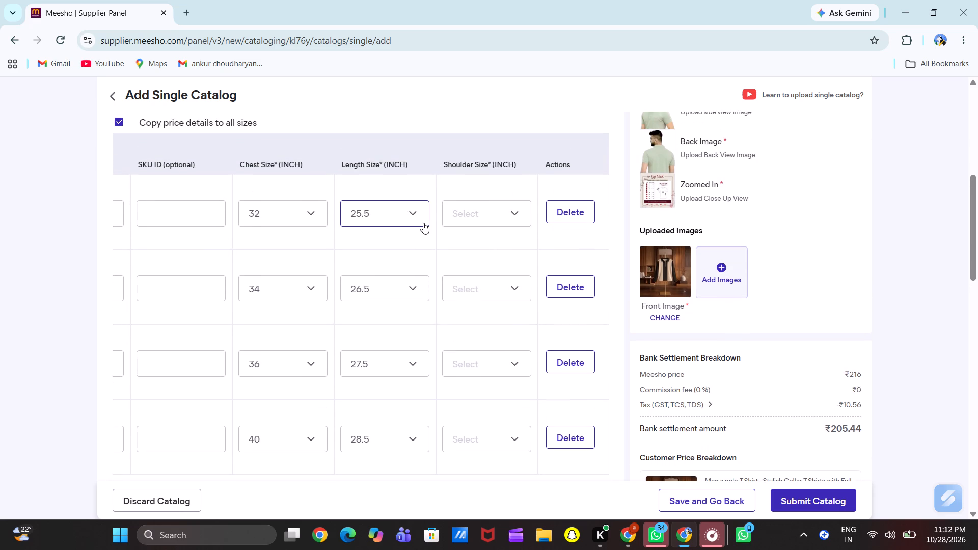
click(483, 216)
scroll(473, 300, down, 1)
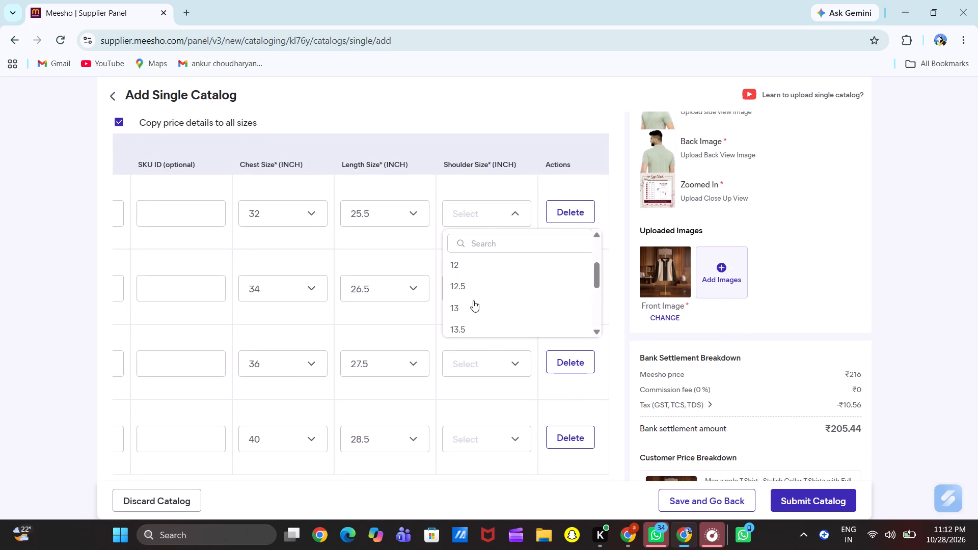
scroll(473, 300, down, 1)
click(468, 328)
click(459, 281)
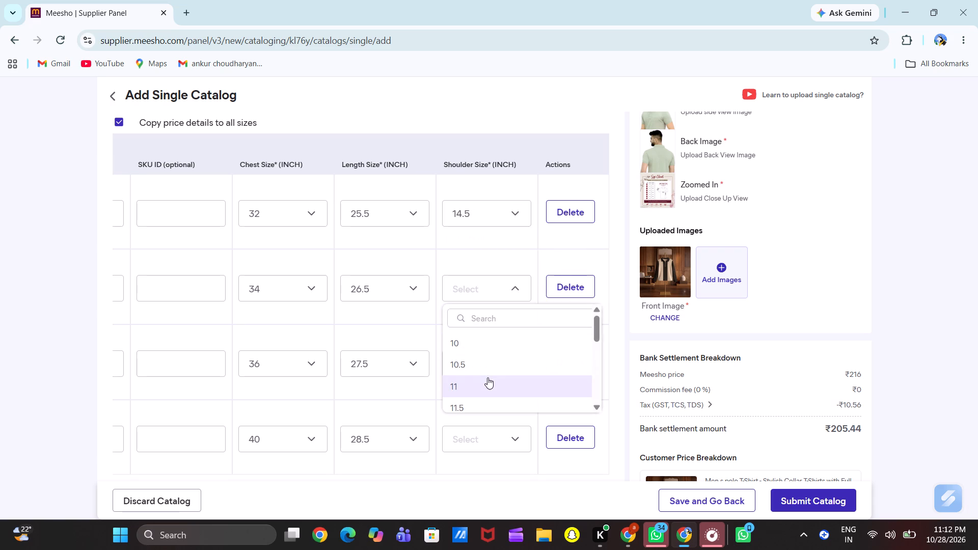
scroll(487, 377, down, 2)
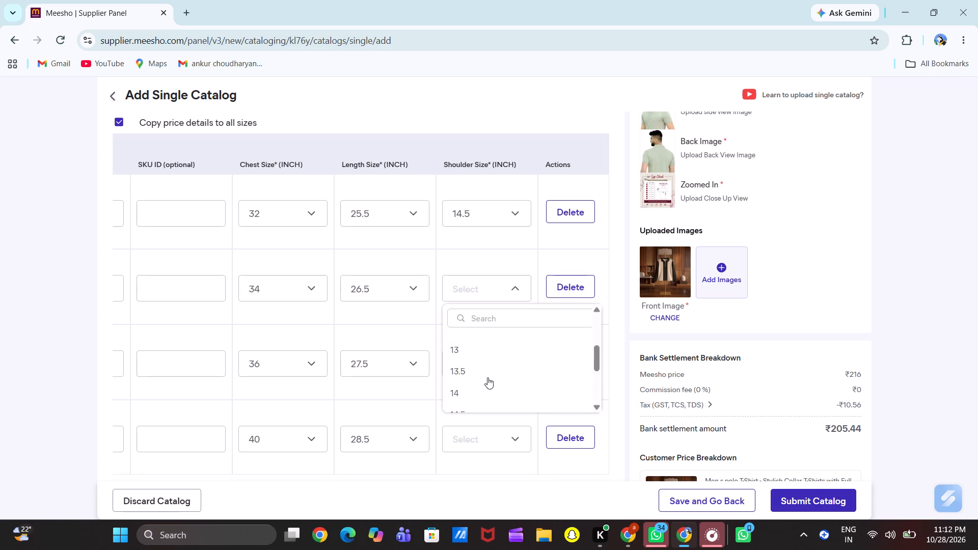
scroll(487, 377, down, 4)
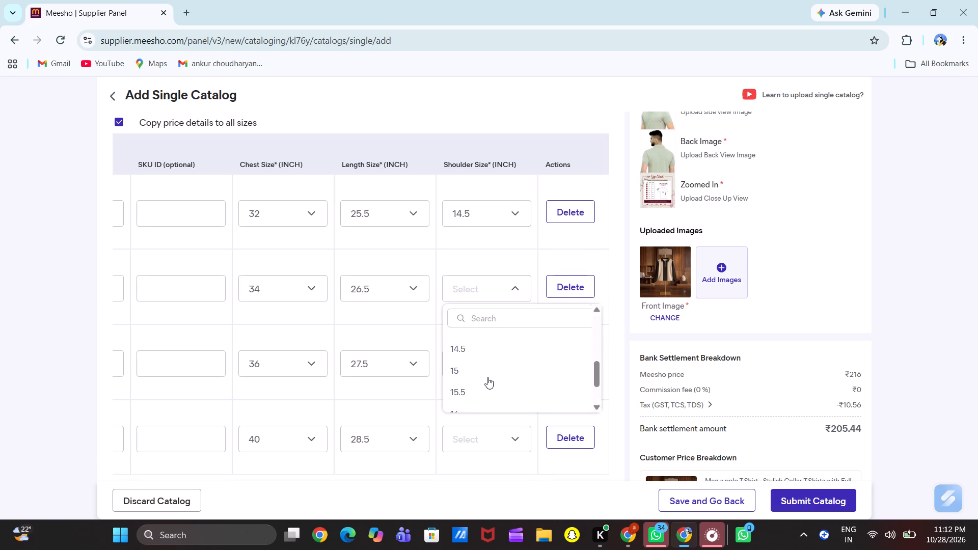
scroll(487, 377, down, 1)
click(473, 384)
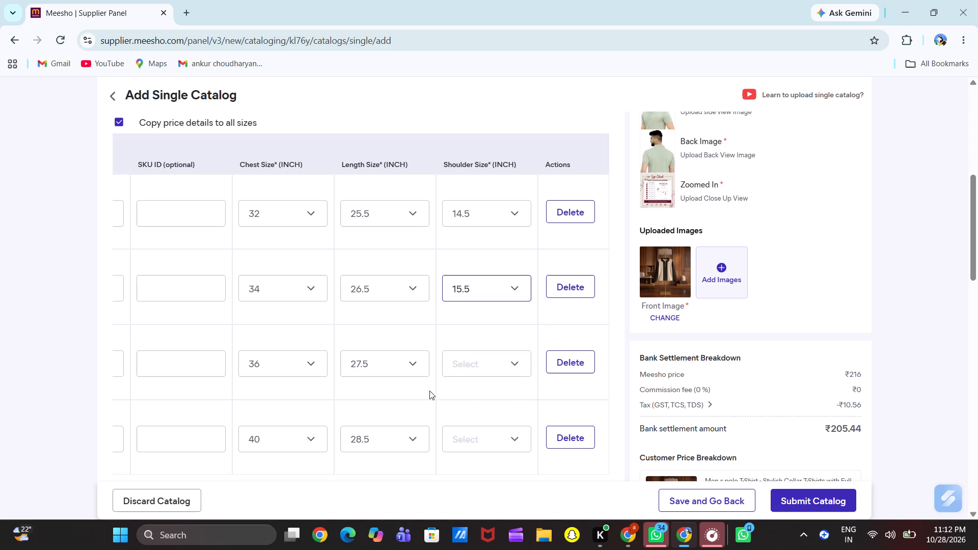
Set Product 6's shoulder size to 16.5 for the 36-inch chest row and 17.5 for the 40-inch chest row.
click(483, 373)
scroll(470, 469, down, 1)
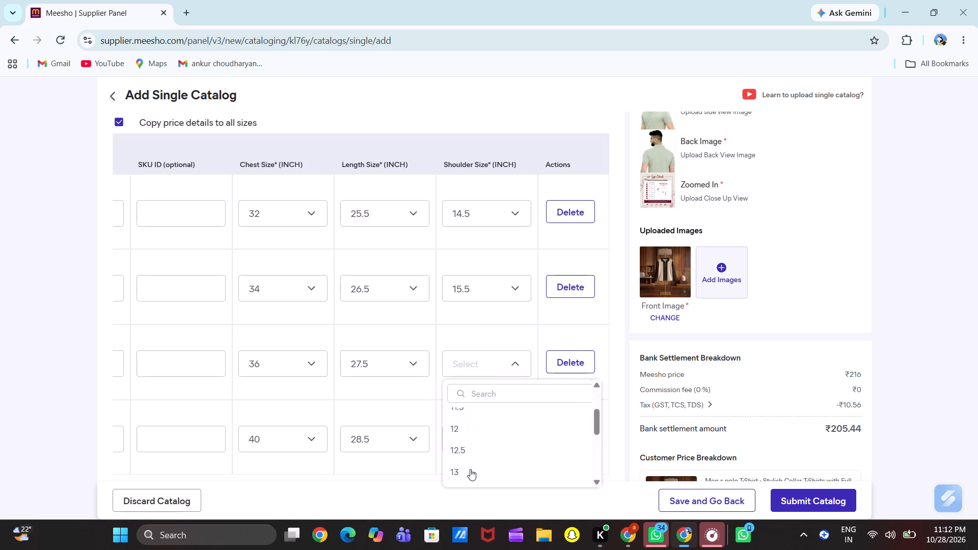
scroll(470, 469, down, 3)
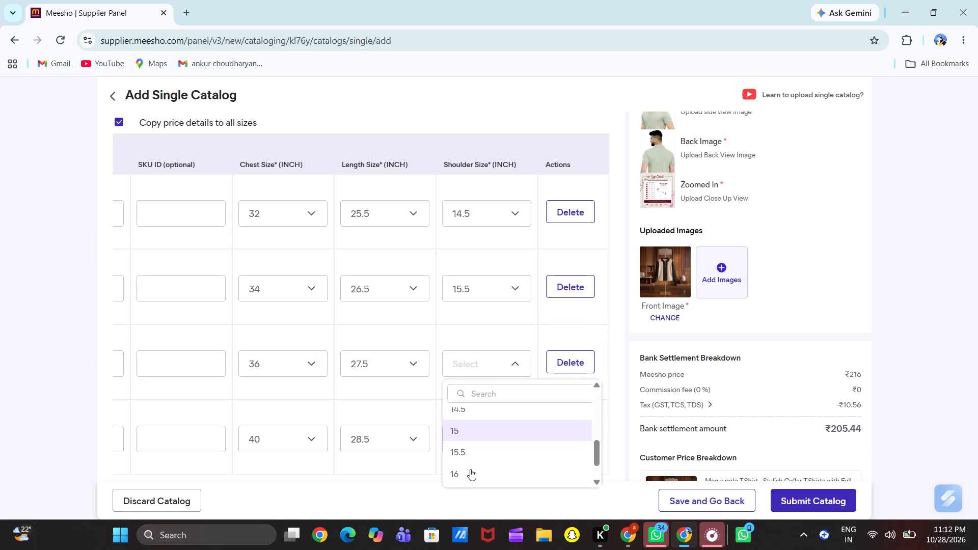
scroll(470, 469, down, 3)
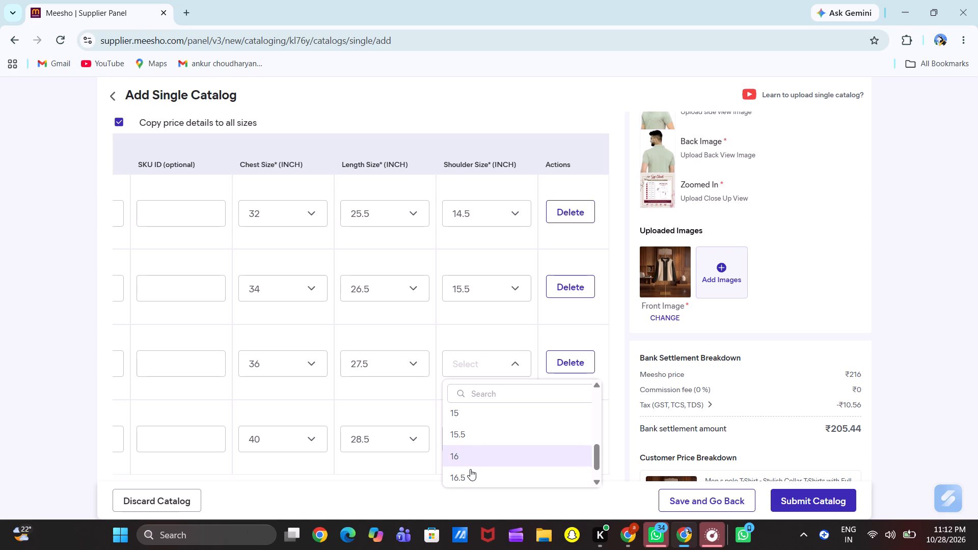
scroll(470, 469, down, 1)
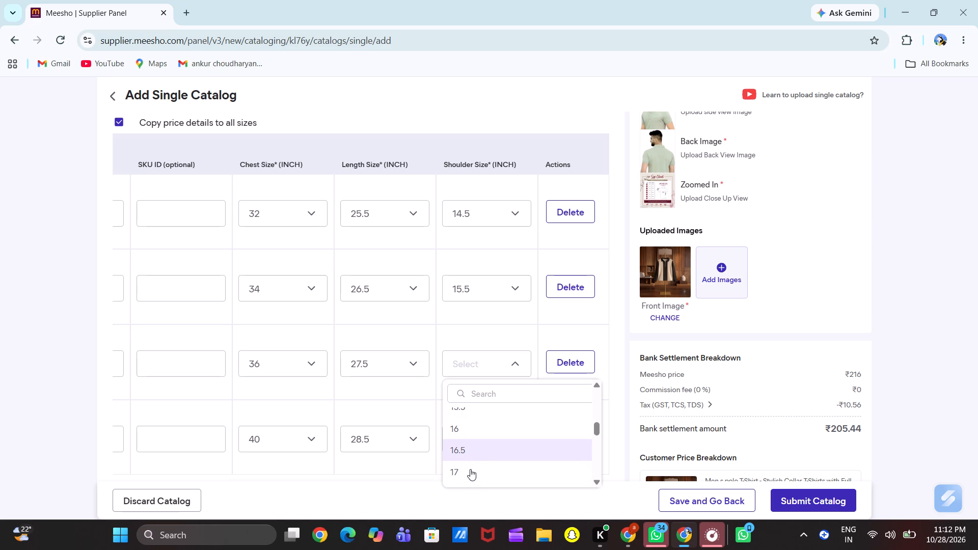
scroll(470, 469, down, 2)
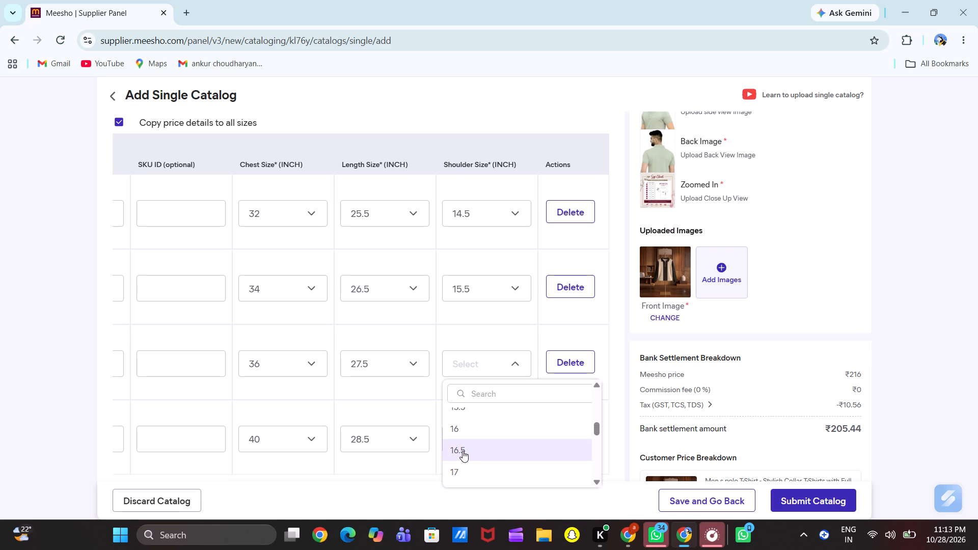
click(463, 451)
click(467, 442)
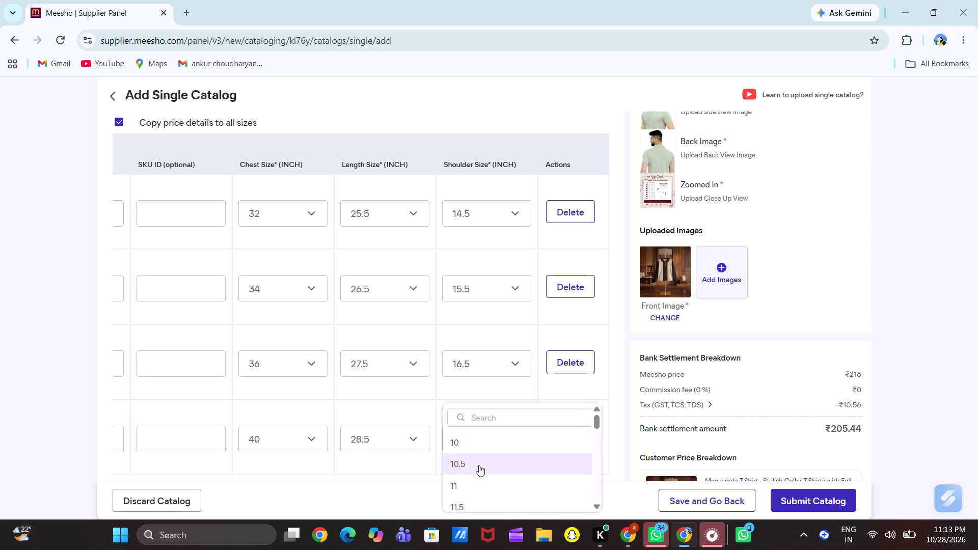
scroll(488, 478, down, 2)
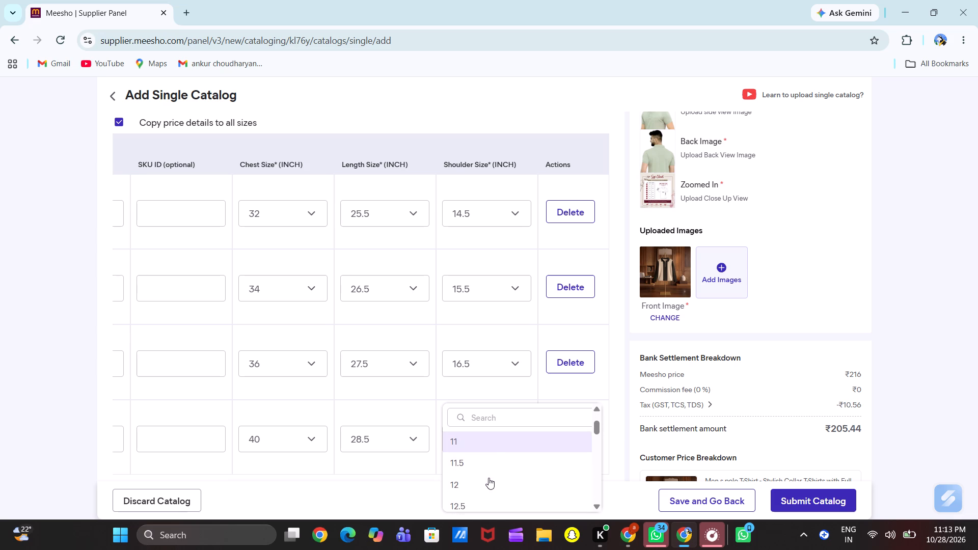
scroll(488, 478, down, 3)
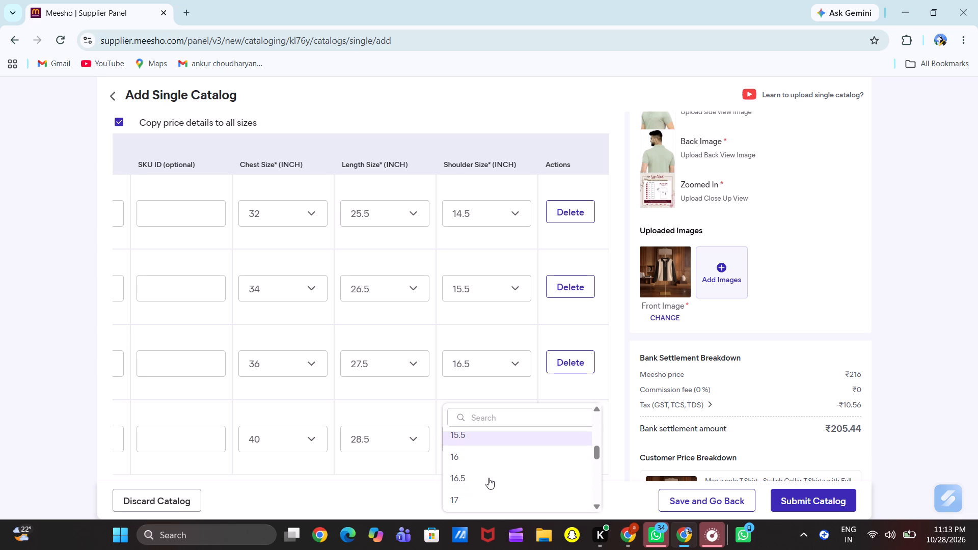
scroll(488, 478, down, 1)
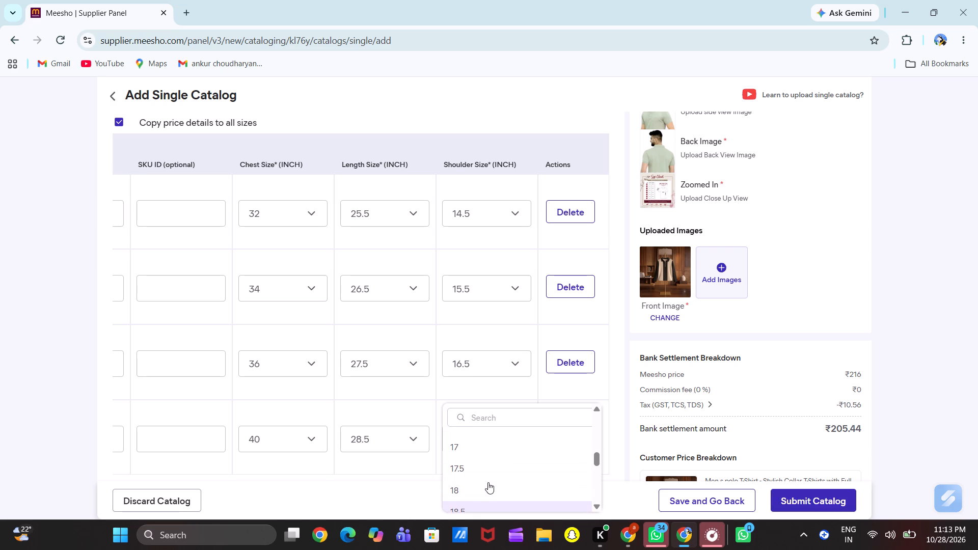
click(464, 475)
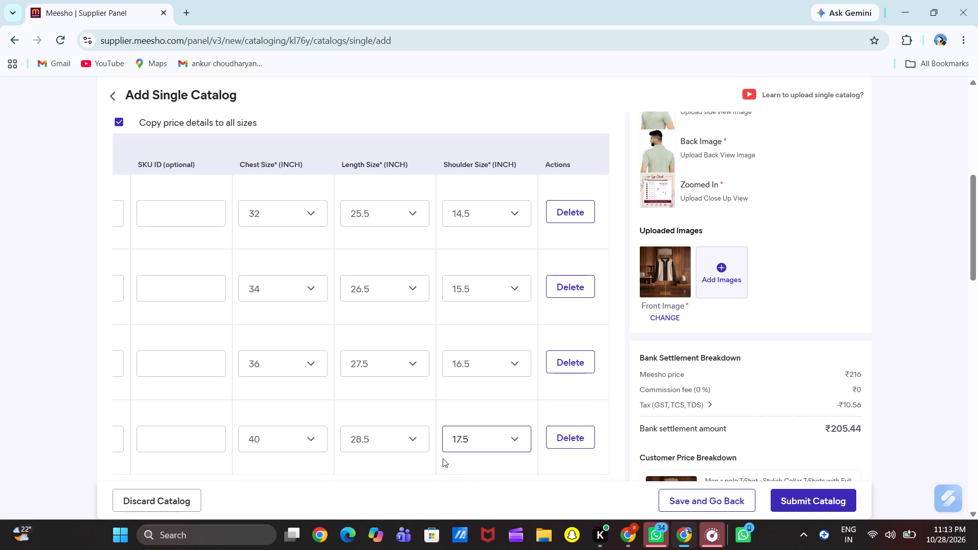
Set the Color of Product 6 to Black in the product details.
scroll(411, 461, down, 4)
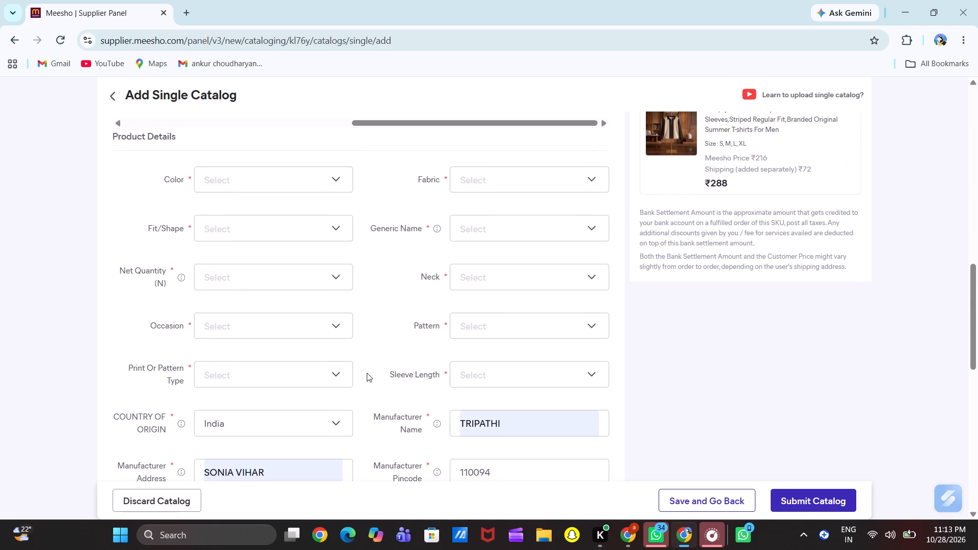
click(292, 193)
click(285, 182)
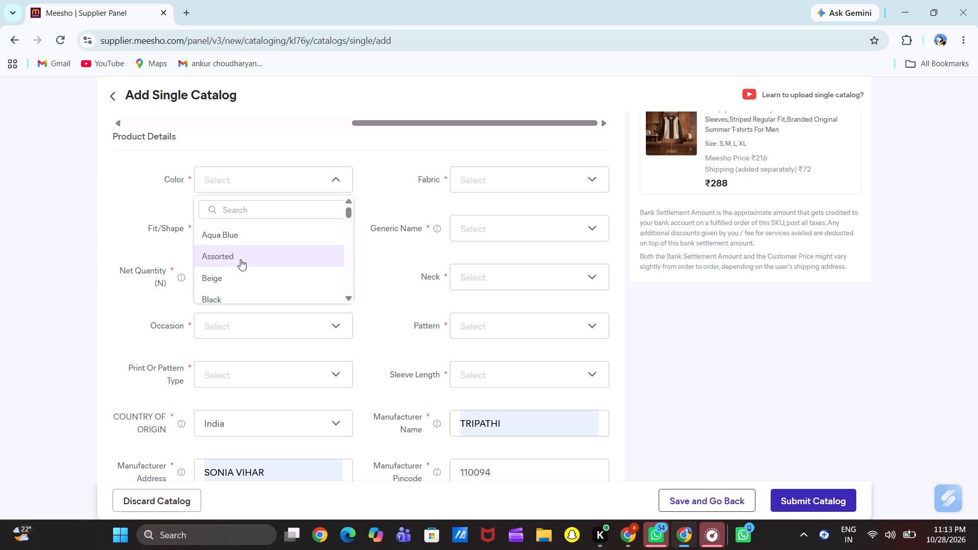
click(240, 209)
text(BK)
key(BackSpace)
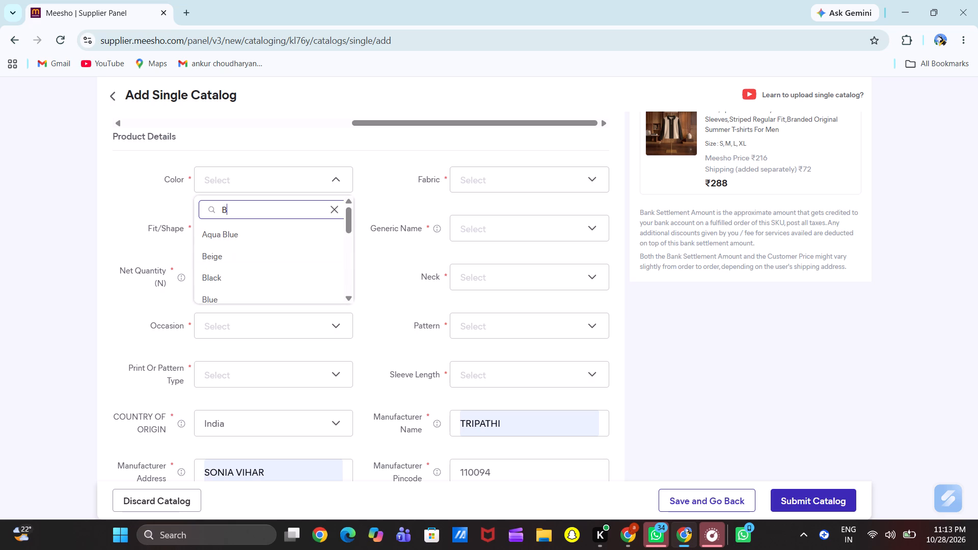
text(LA)
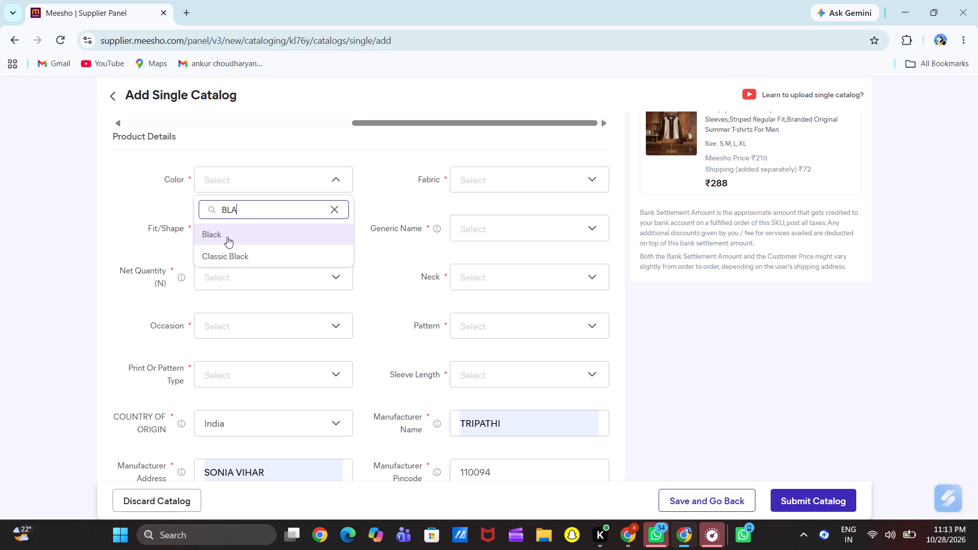
click(227, 237)
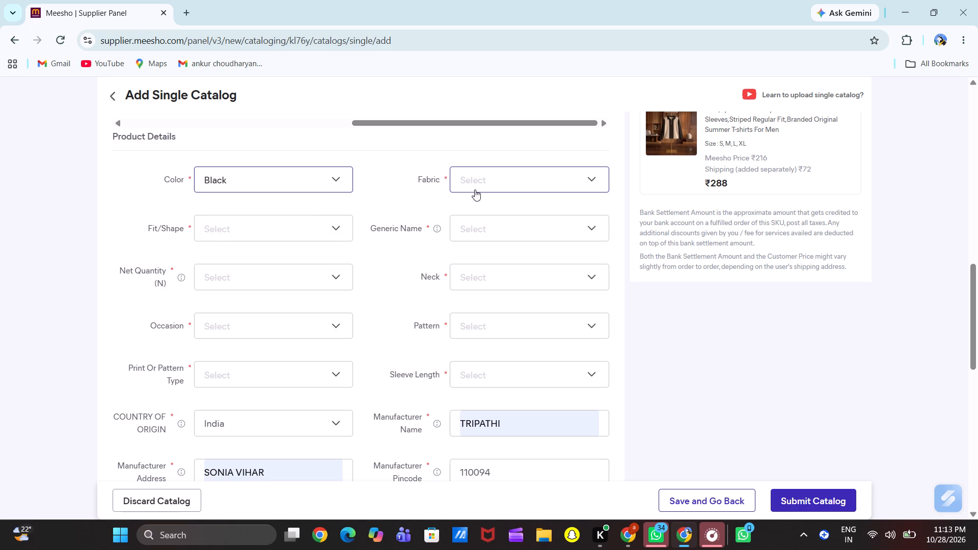
Set Product 6's Fabric to Cotton Blend in the product details.
click(481, 188)
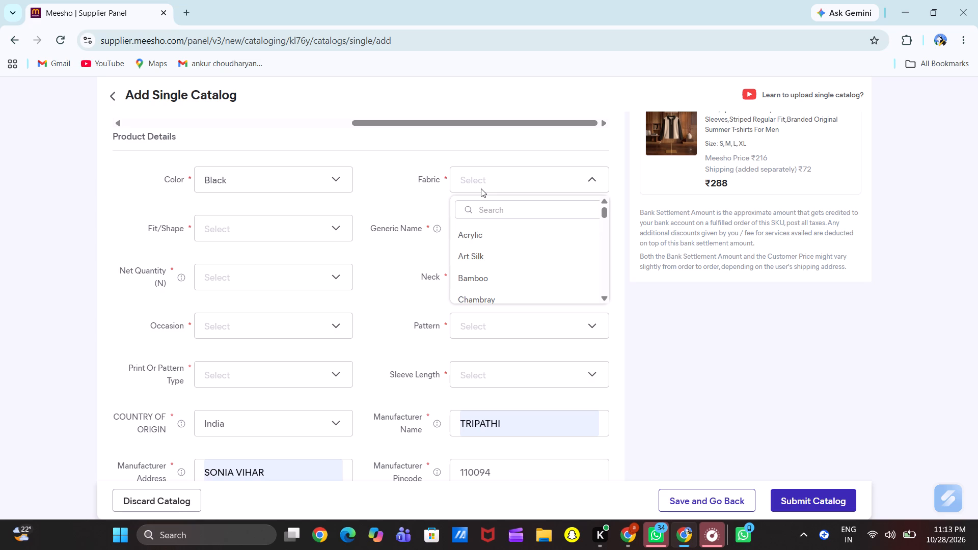
click(491, 210)
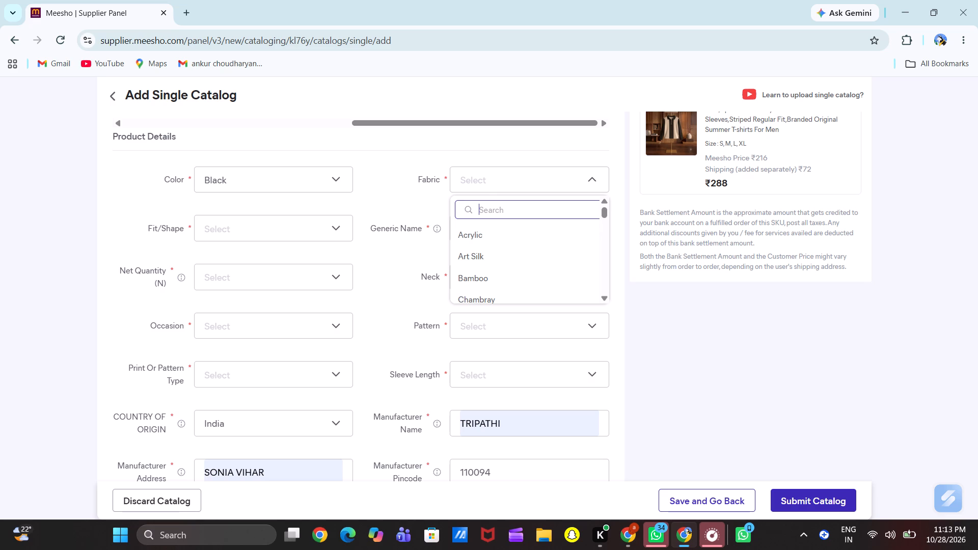
click(491, 210)
scroll(491, 257, down, 1)
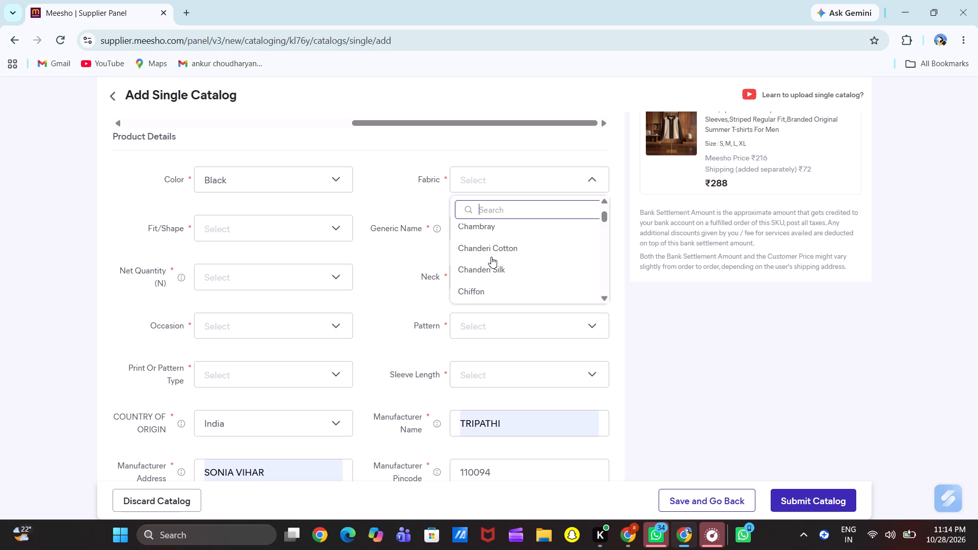
scroll(491, 257, down, 2)
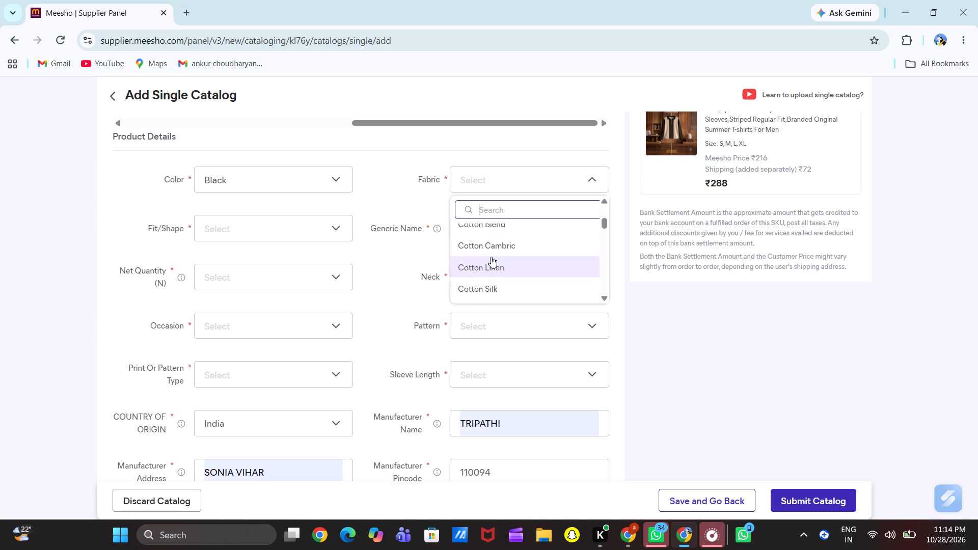
scroll(491, 270, up, 1)
click(491, 270)
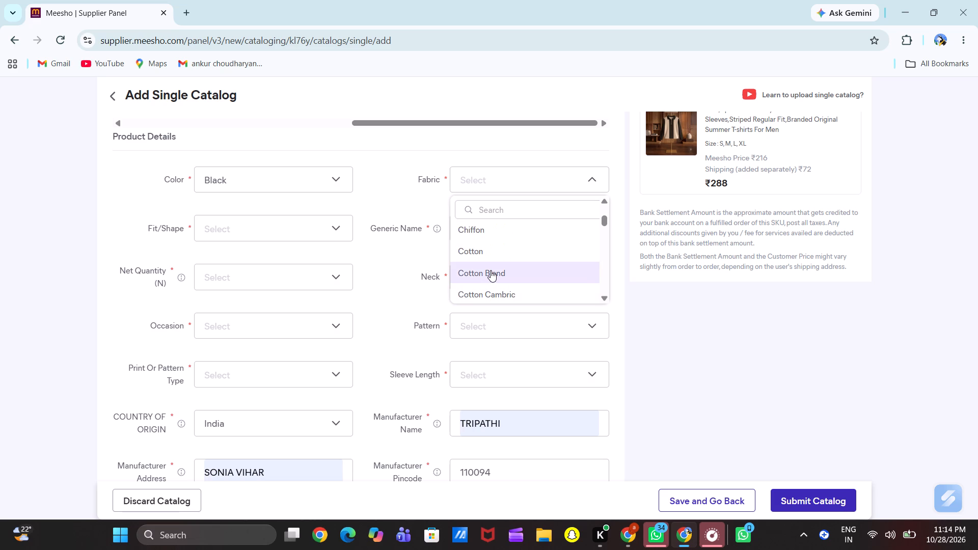
Set Product 6's Fit/Shape to Regular and its Generic Name to Tshirts.
click(259, 226)
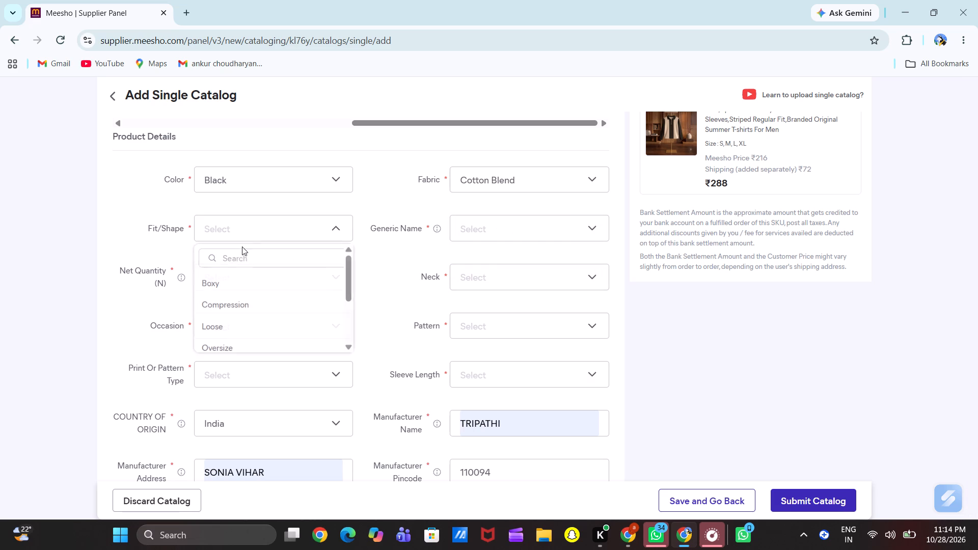
scroll(240, 294, down, 1)
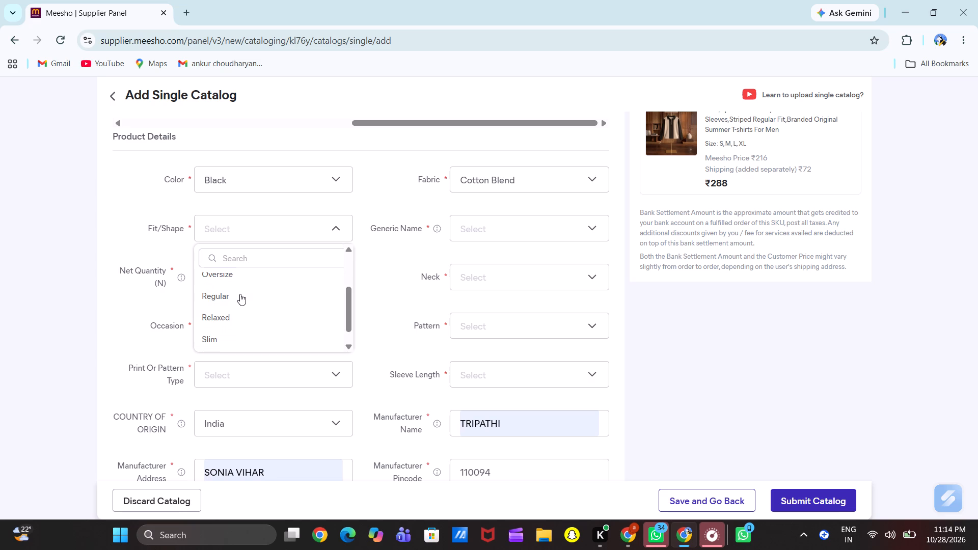
scroll(240, 294, down, 1)
click(240, 294)
click(472, 233)
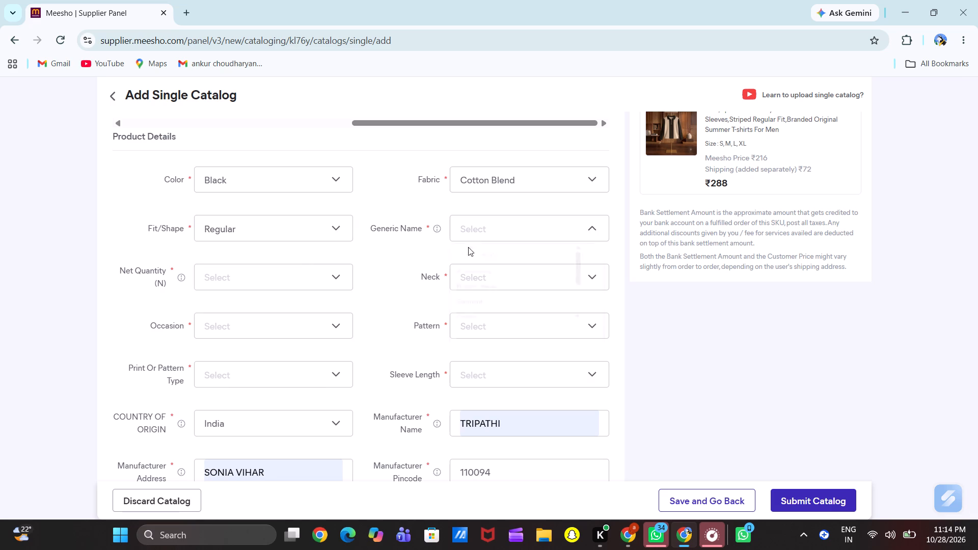
scroll(499, 306, down, 2)
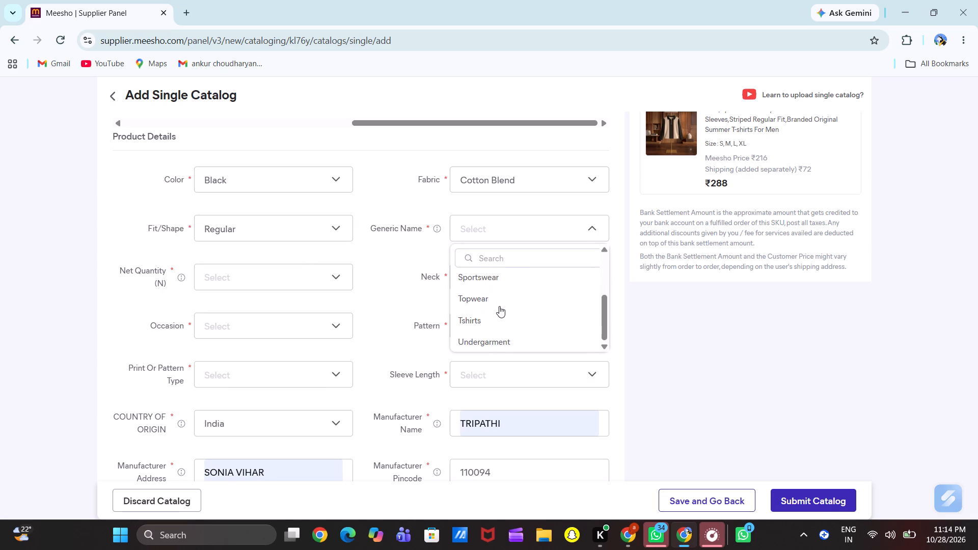
scroll(499, 306, down, 1)
click(486, 319)
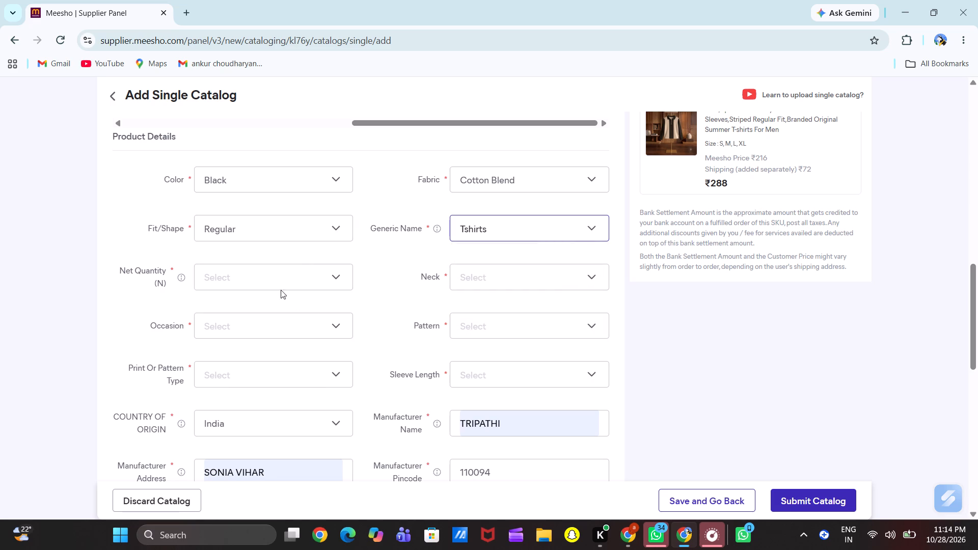
Set Product 6's Net Quantity to 1 and its Neck to Polo.
click(275, 286)
click(227, 326)
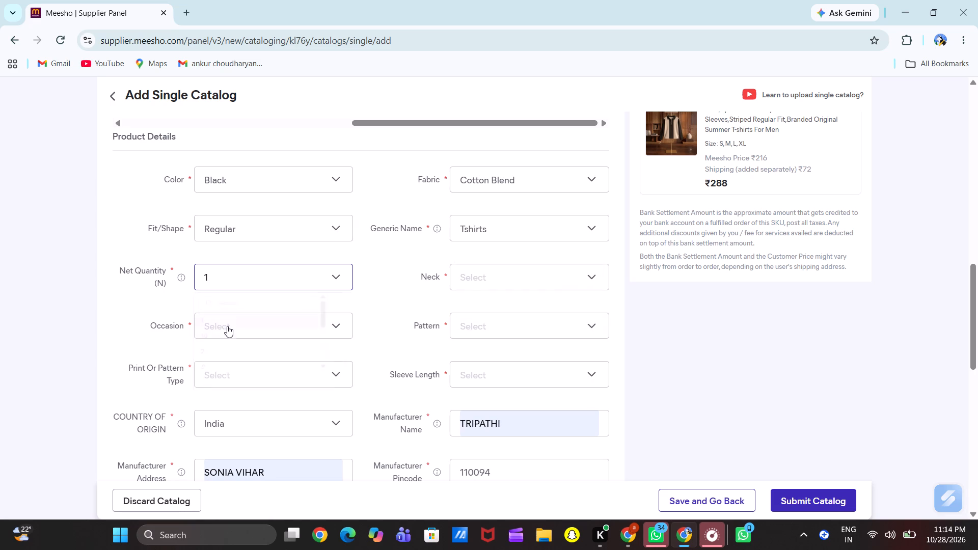
click(494, 273)
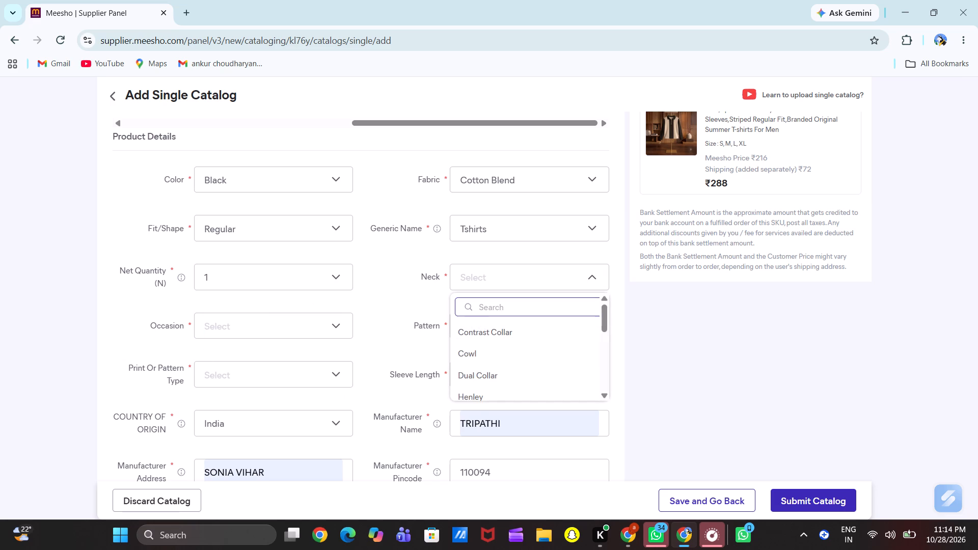
scroll(508, 384, down, 2)
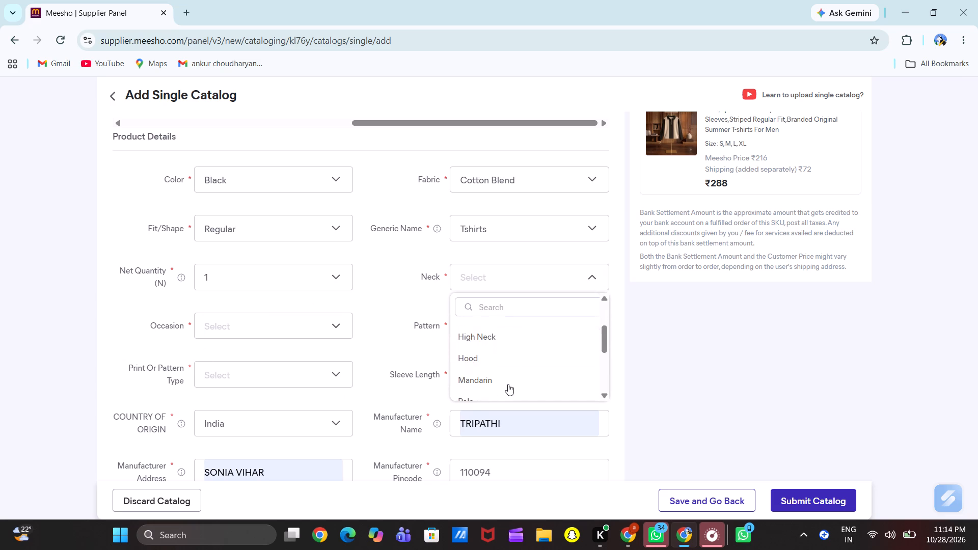
scroll(508, 384, down, 1)
click(481, 362)
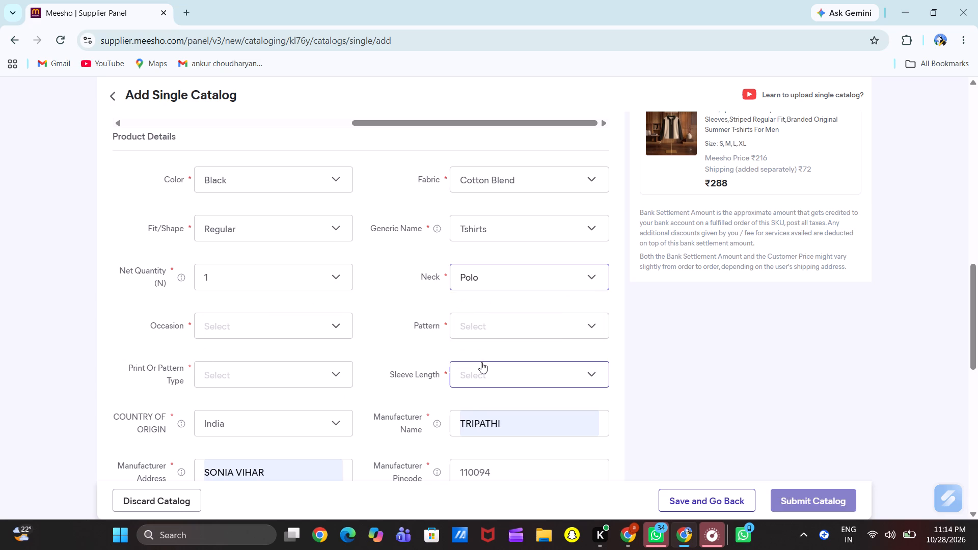
Set Product 6's Occasion to Casual and its Pattern to Colorblocked.
click(294, 318)
click(252, 396)
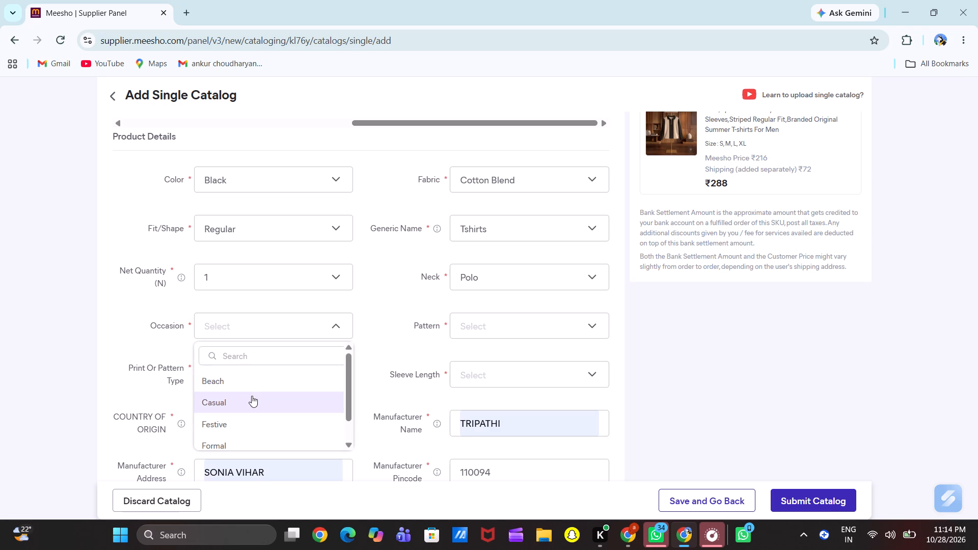
click(474, 336)
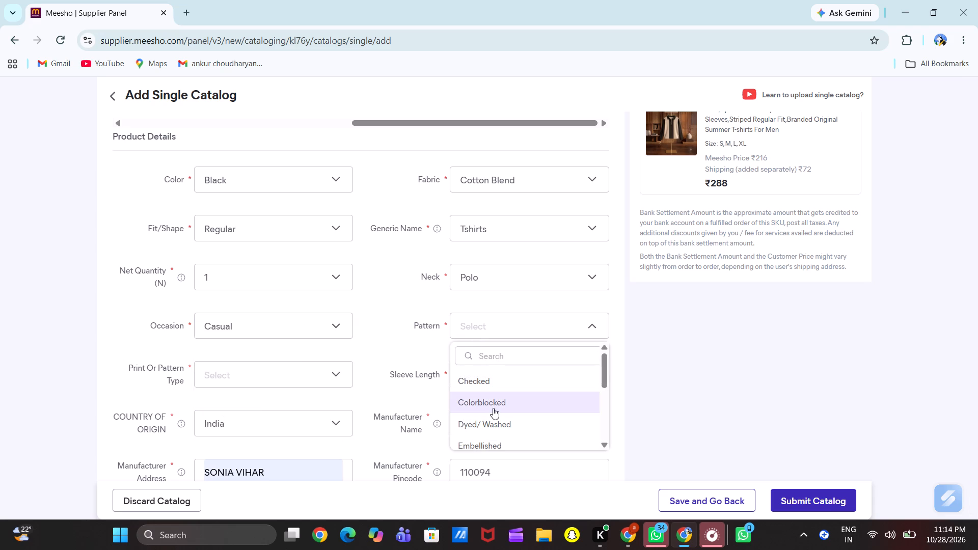
click(482, 405)
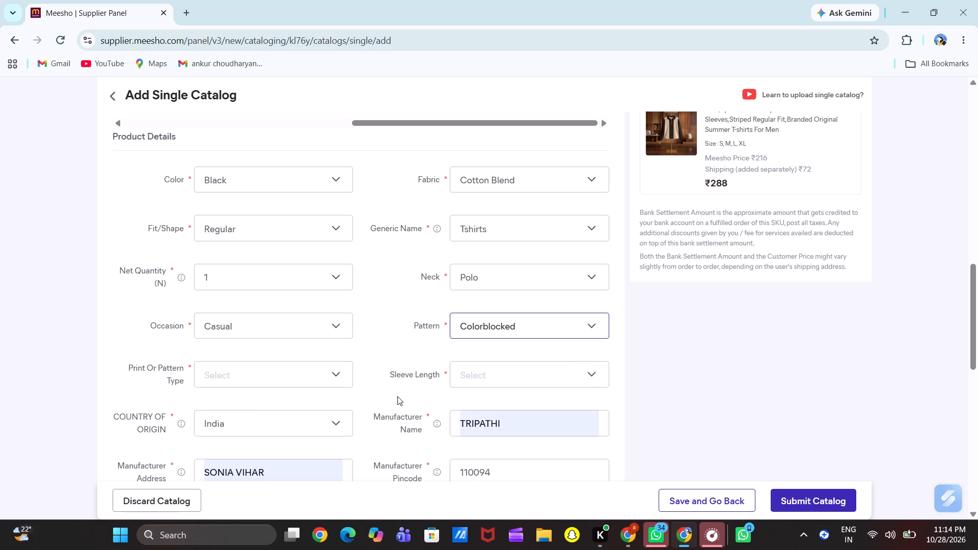
Set Product 6's Print Or Pattern Type to Colorblocked and its Sleeve Length to Long Sleeves.
click(272, 373)
scroll(272, 429, down, 1)
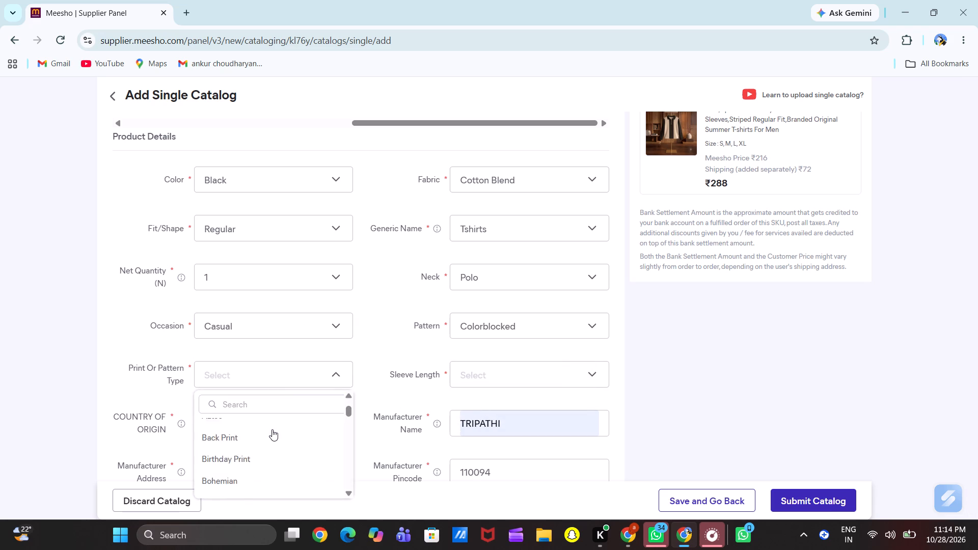
scroll(272, 429, down, 3)
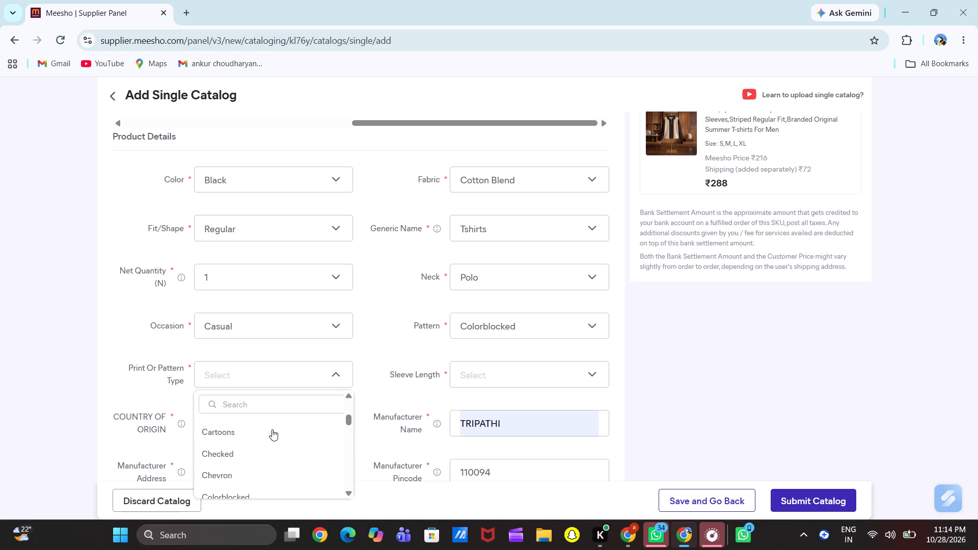
scroll(272, 429, down, 2)
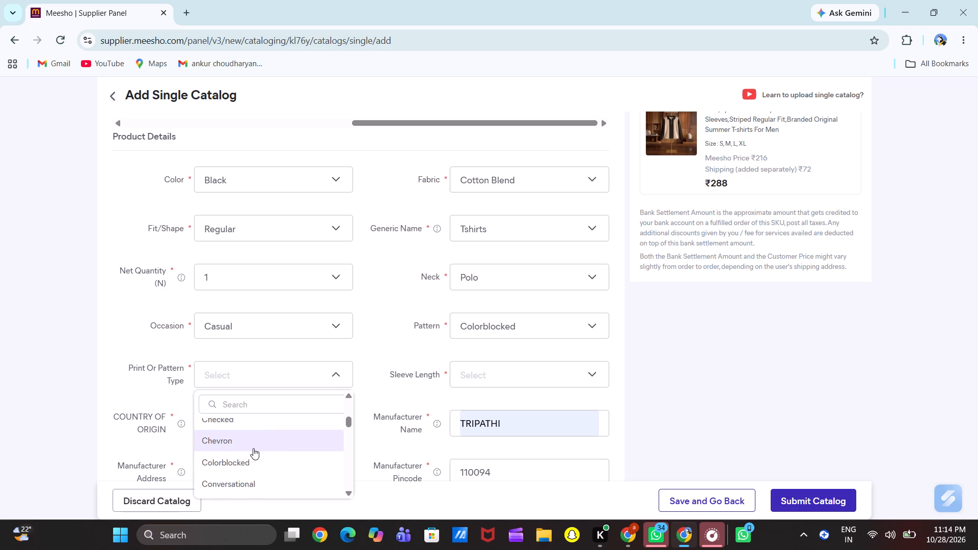
click(236, 462)
click(519, 378)
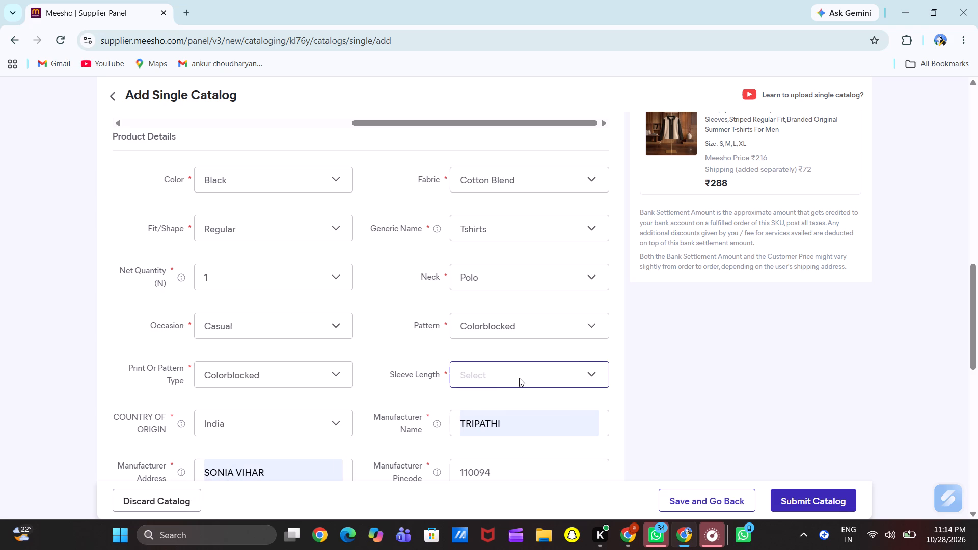
click(496, 432)
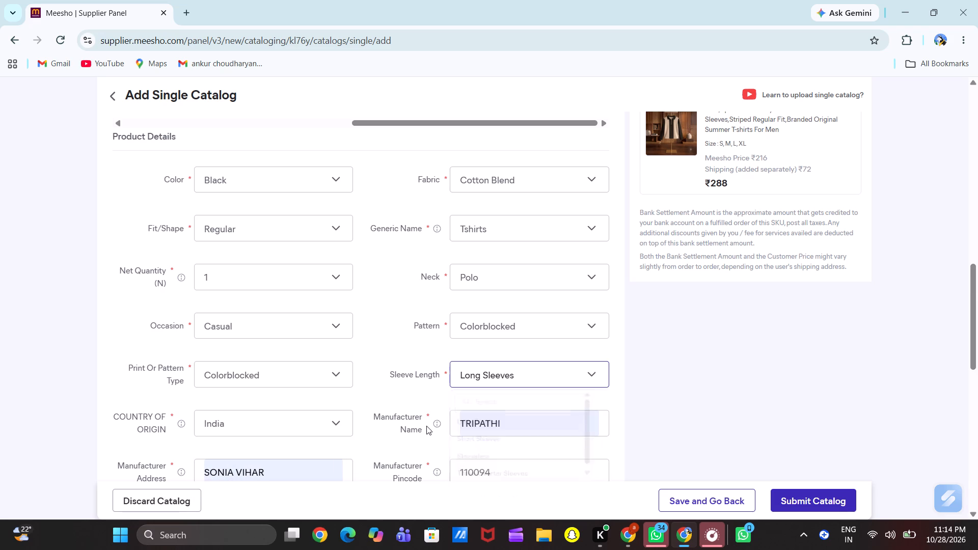
Set Product 6's Style to Korean in the Other Attributes section.
scroll(422, 425, down, 4)
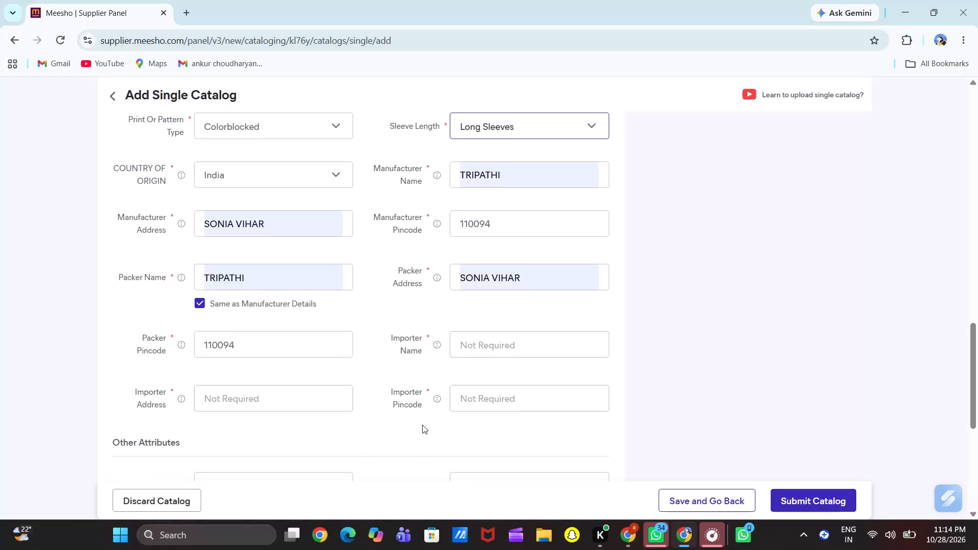
scroll(422, 425, down, 2)
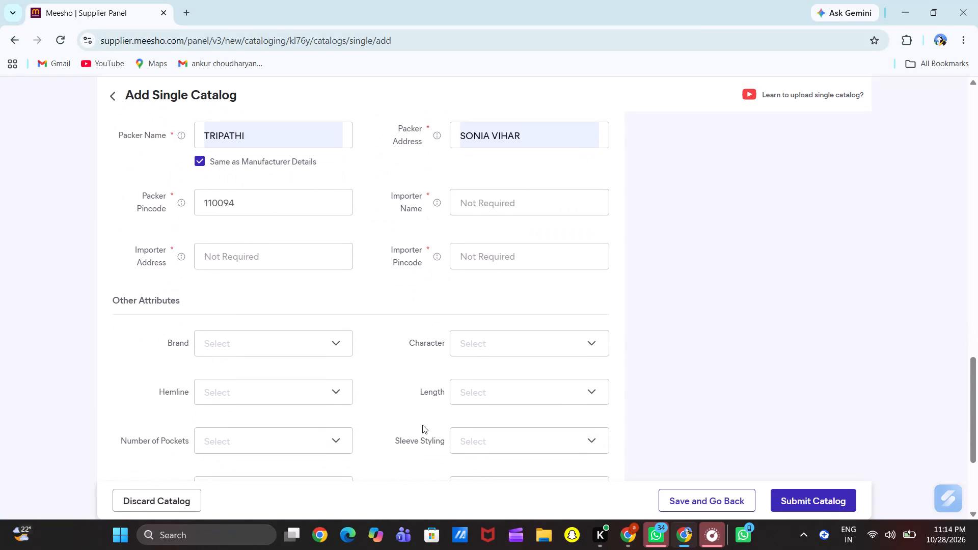
scroll(422, 425, down, 2)
click(322, 368)
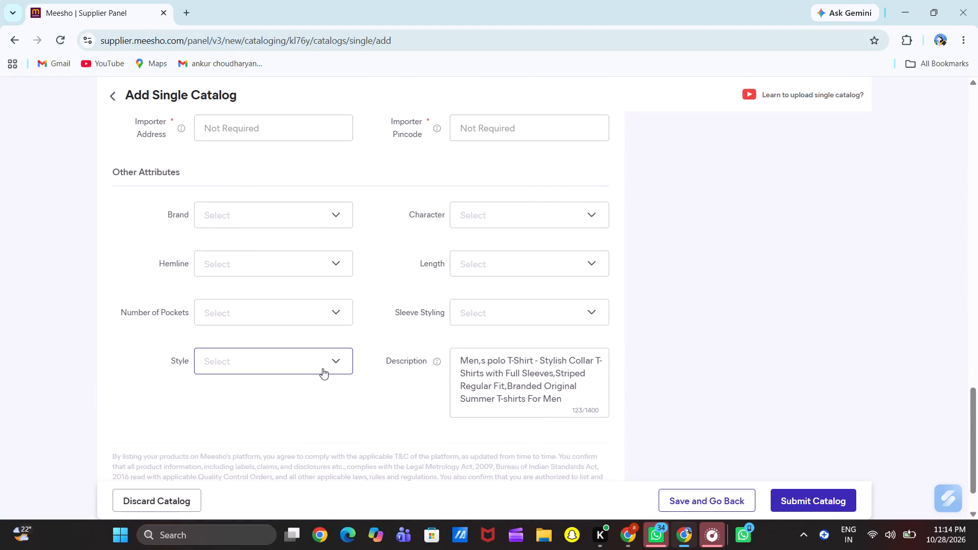
click(261, 429)
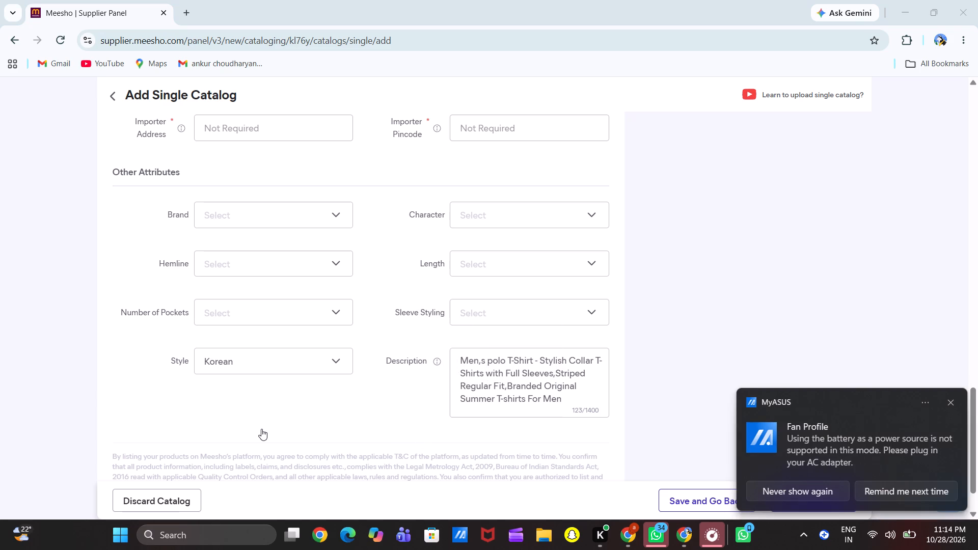
Set Product 6's Length to Regular and its Number of Pockets to No Pocket in Other Attributes.
click(506, 262)
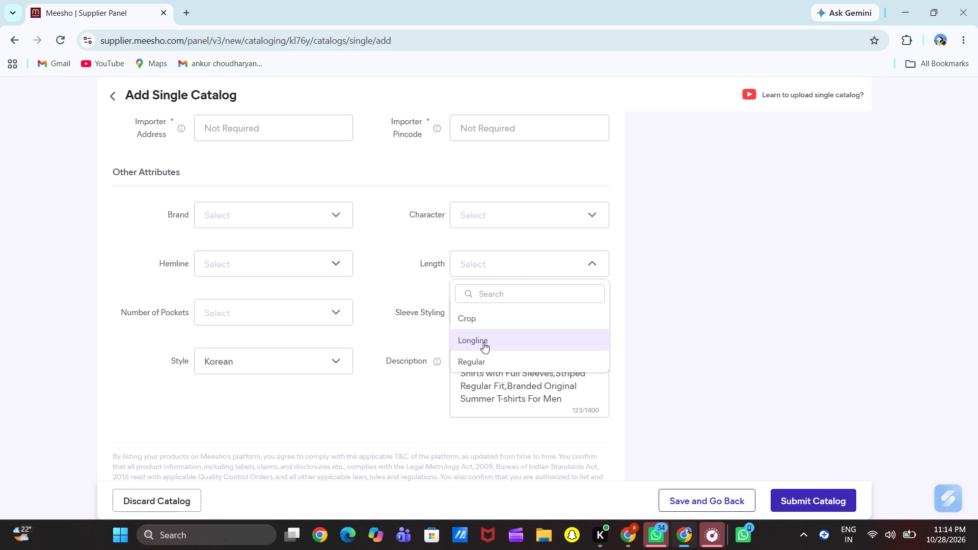
click(482, 359)
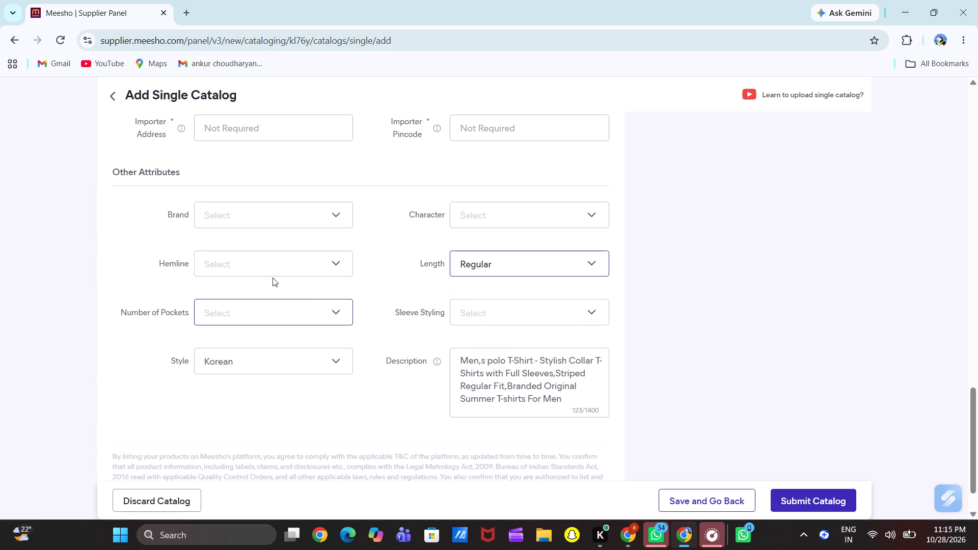
click(269, 304)
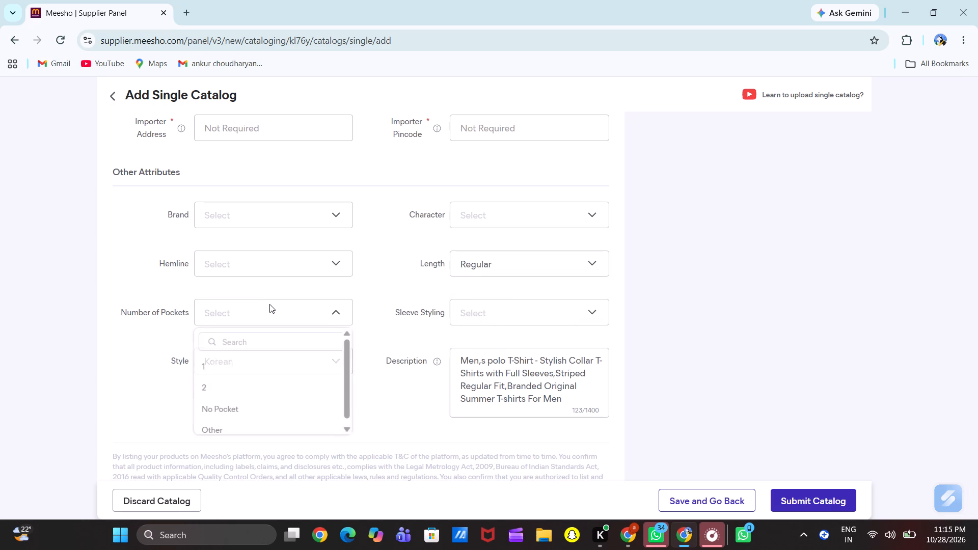
click(258, 408)
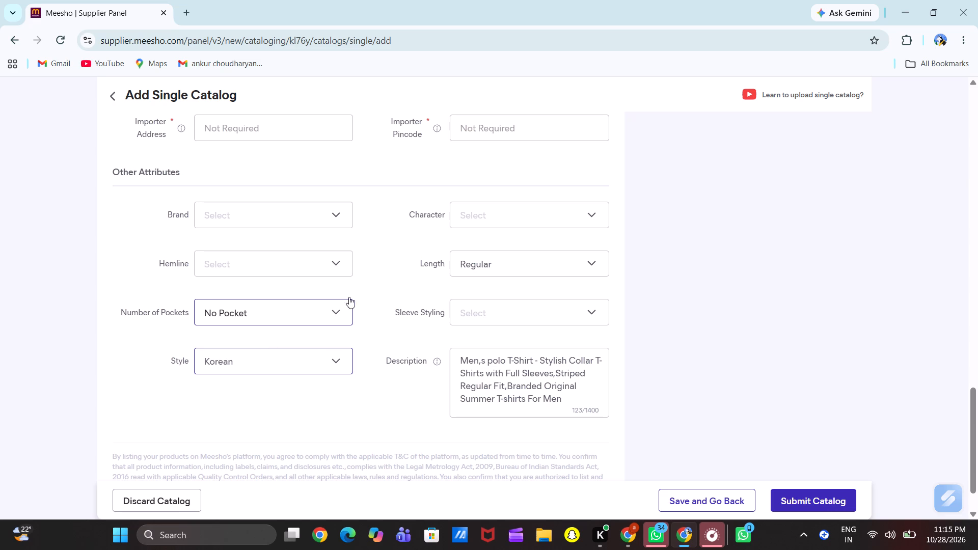
Save the six-product catalog without submitting it and return to the catalog uploads overview.
scroll(388, 277, up, 5)
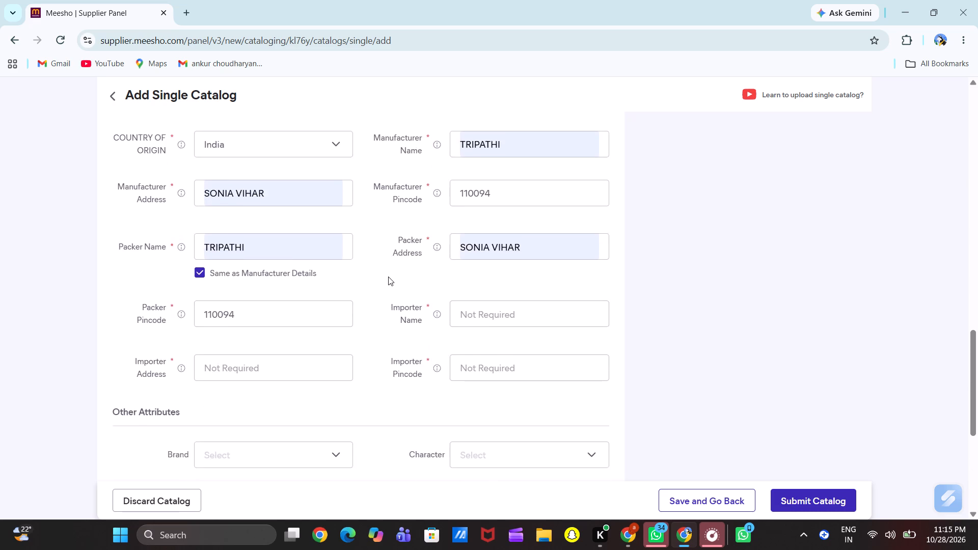
scroll(388, 277, up, 7)
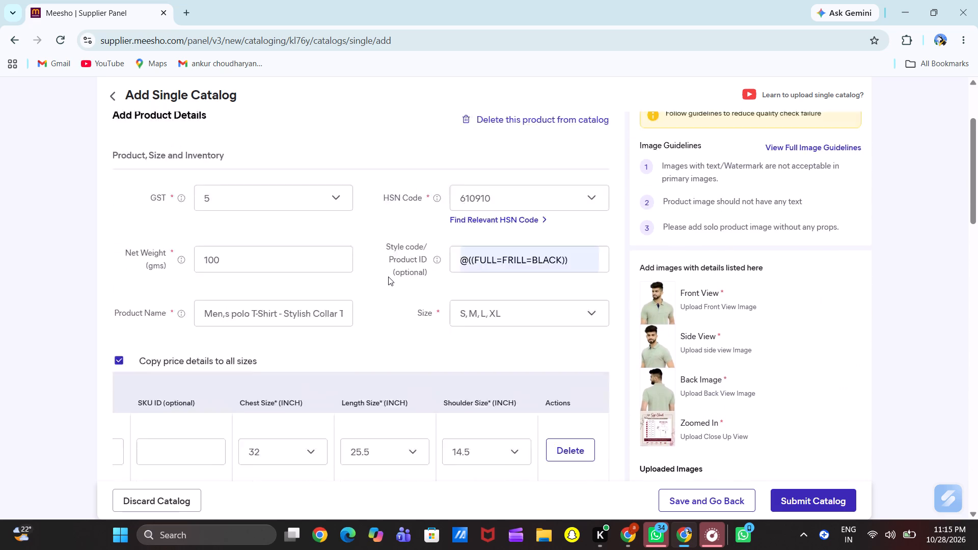
scroll(388, 277, up, 2)
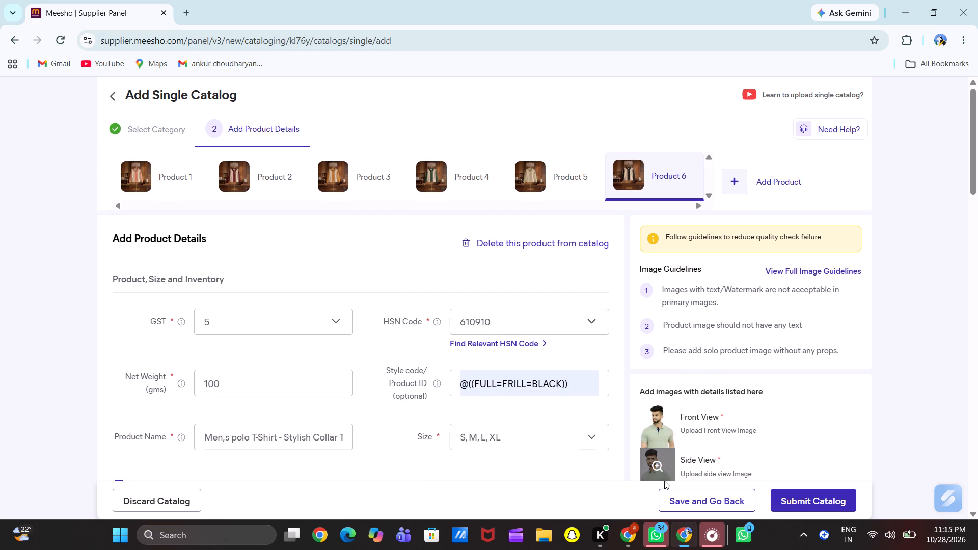
click(690, 493)
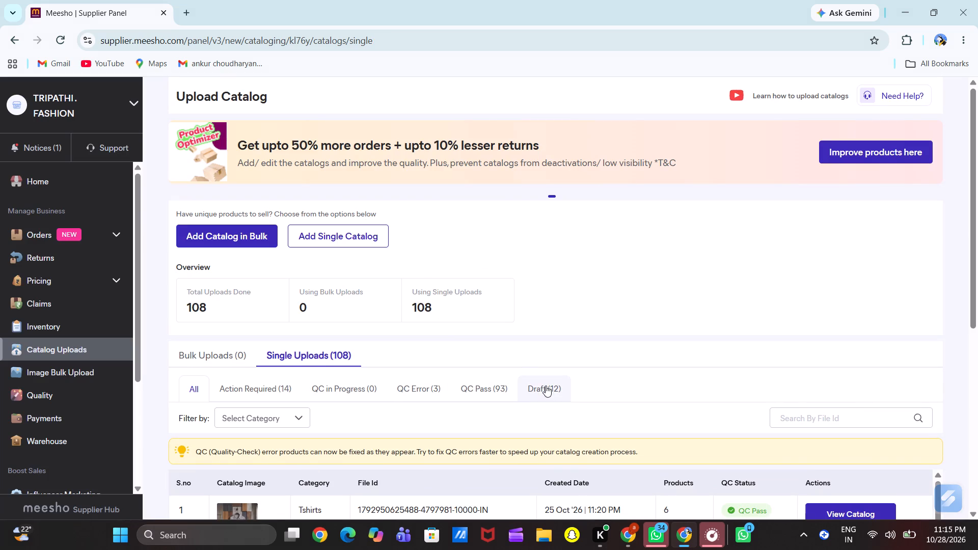
Open the six-product Tshirts draft catalog created 17 Oct '26 at 07:32 PM for editing.
click(546, 386)
scroll(632, 355, down, 10)
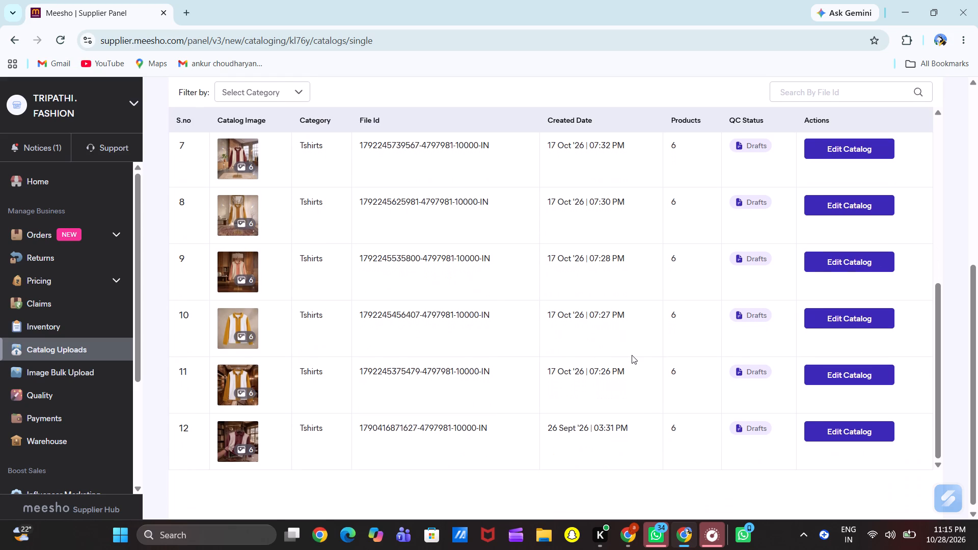
scroll(632, 355, up, 2)
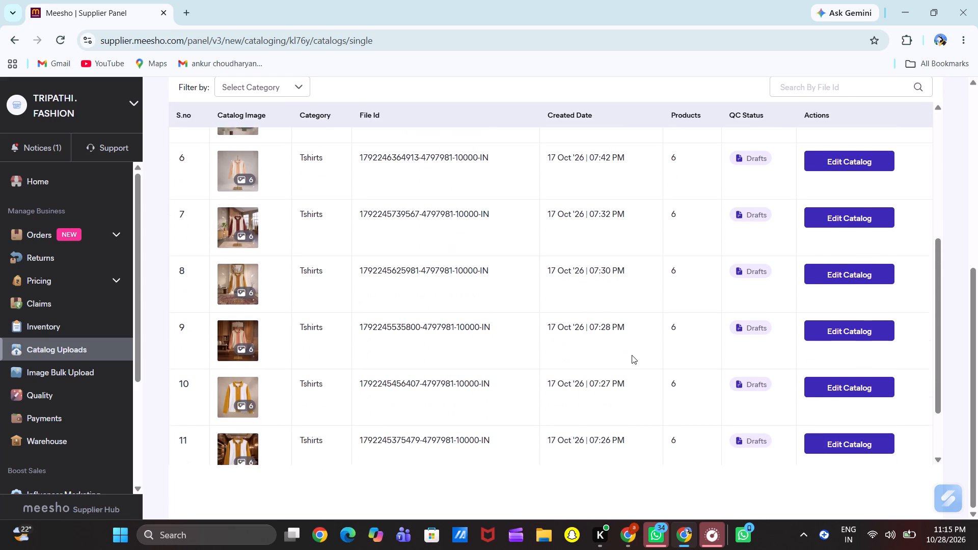
scroll(632, 355, up, 4)
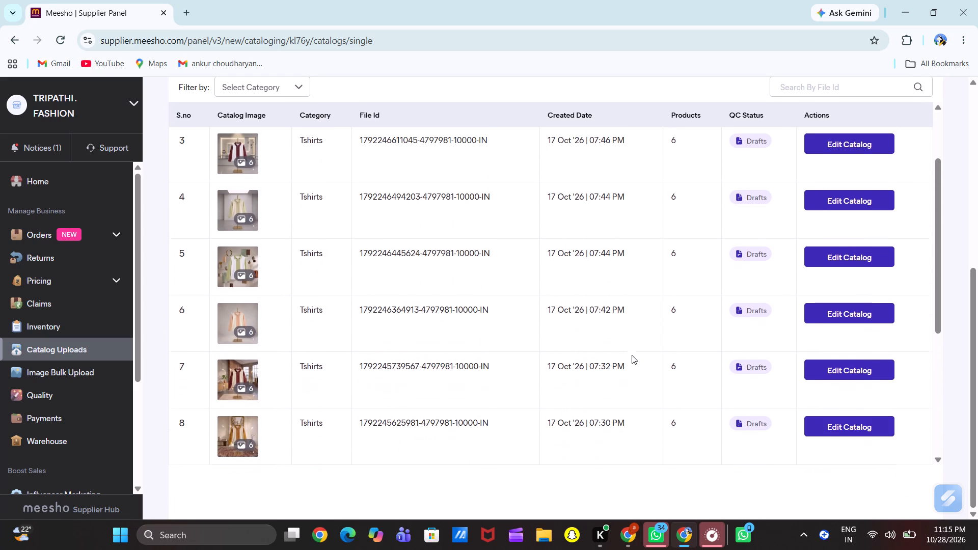
scroll(632, 355, up, 1)
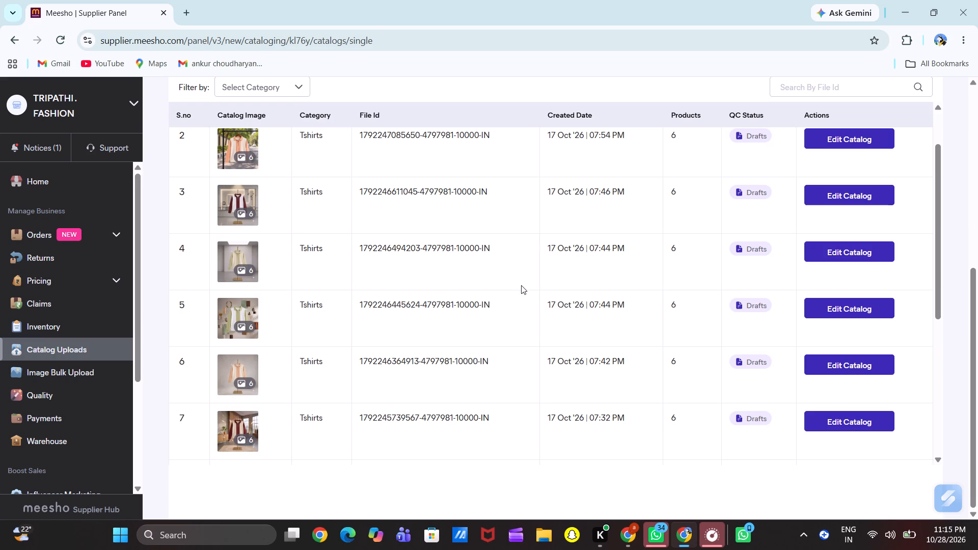
click(822, 416)
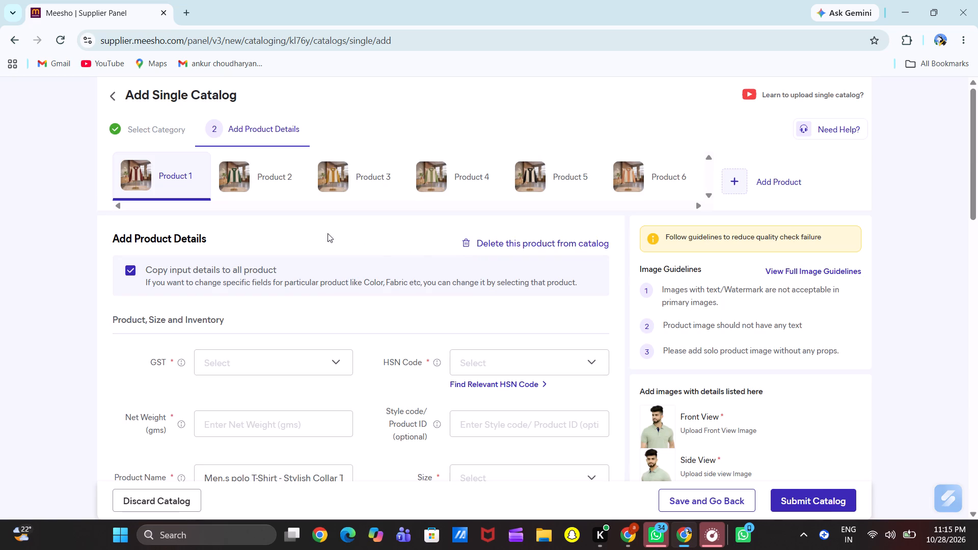
Set Product 1's GST to 5, HSN Code to 610910 and Net Weight to 100 gms.
click(245, 350)
click(227, 410)
click(533, 356)
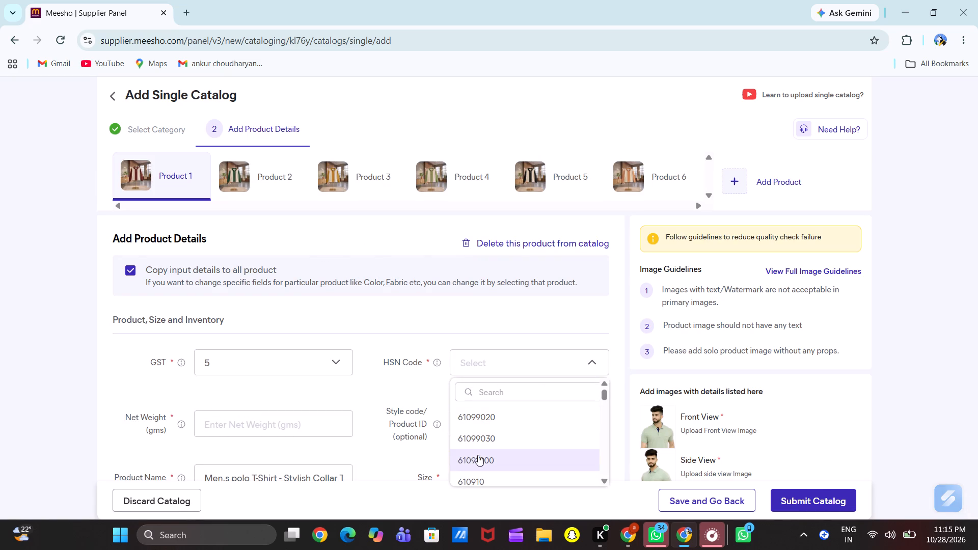
click(481, 479)
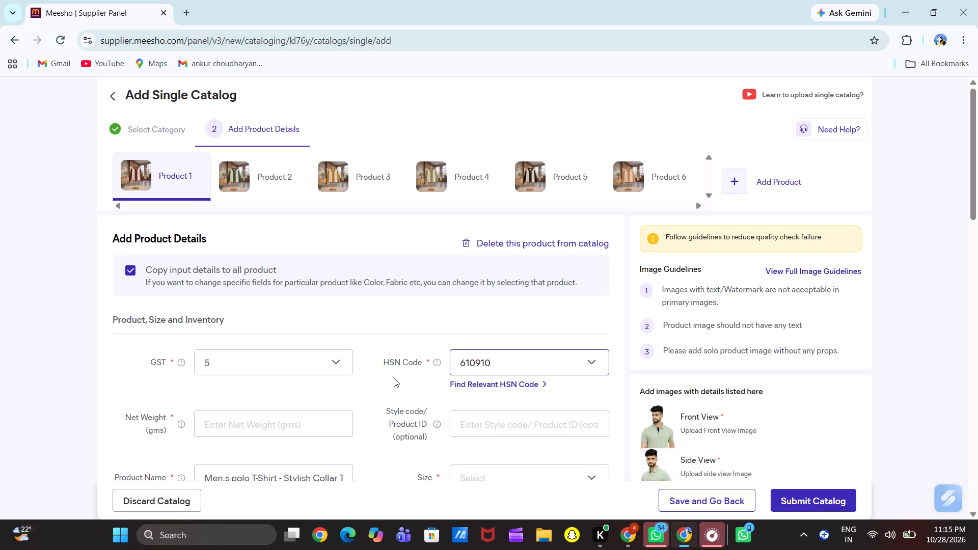
scroll(394, 378, down, 2)
click(254, 272)
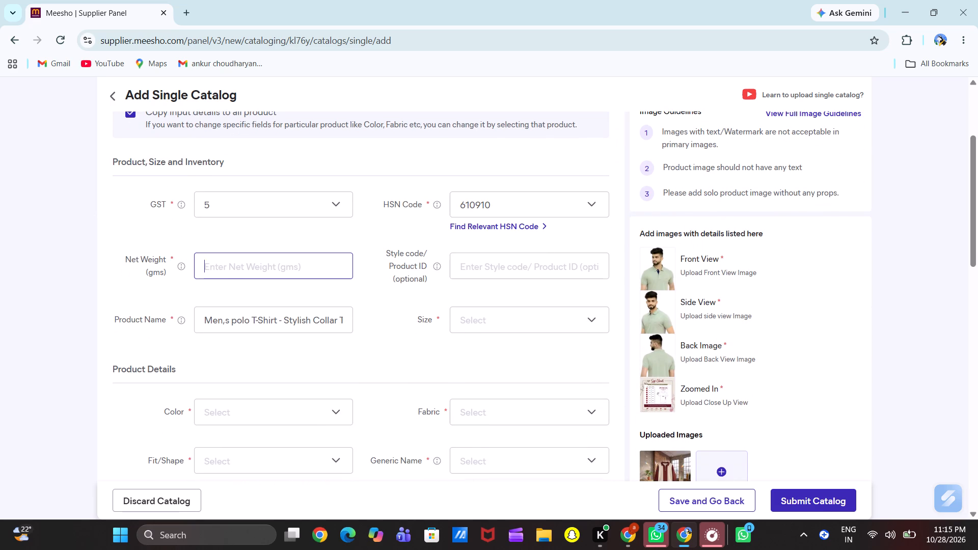
click(219, 266)
text(100)
Check Product 1's front image and fill its style code with the saved entry beginning "=(((FULL=KARARA =MUSTURD=".
click(491, 265)
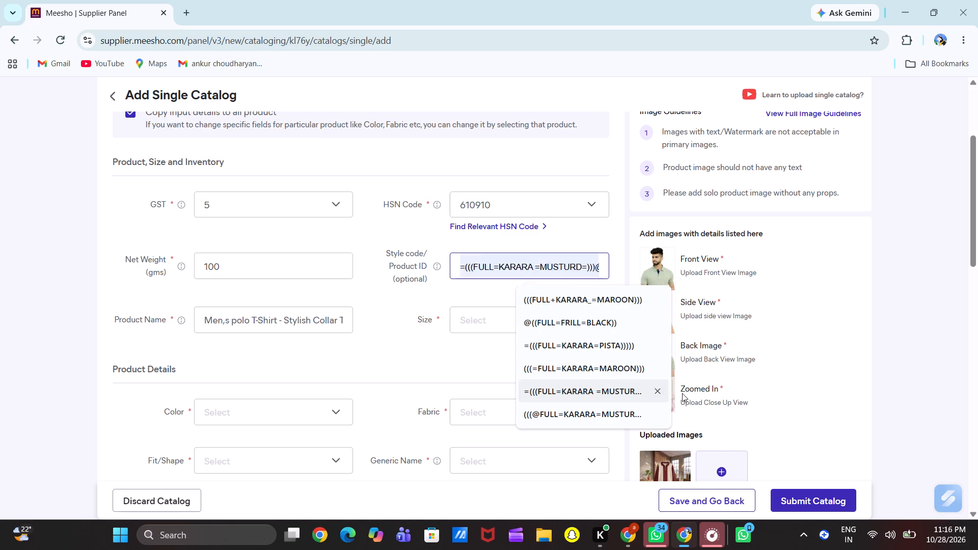
scroll(767, 443, down, 1)
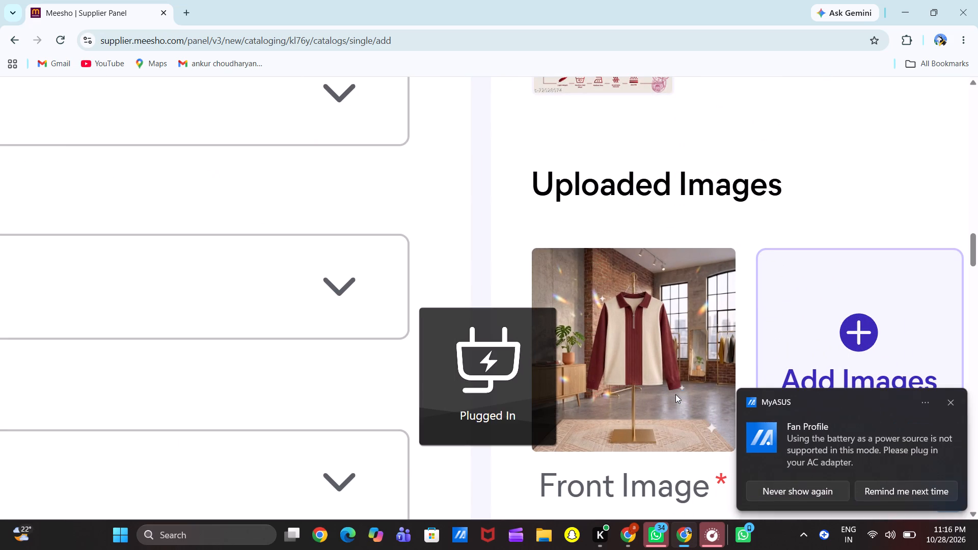
click(675, 394)
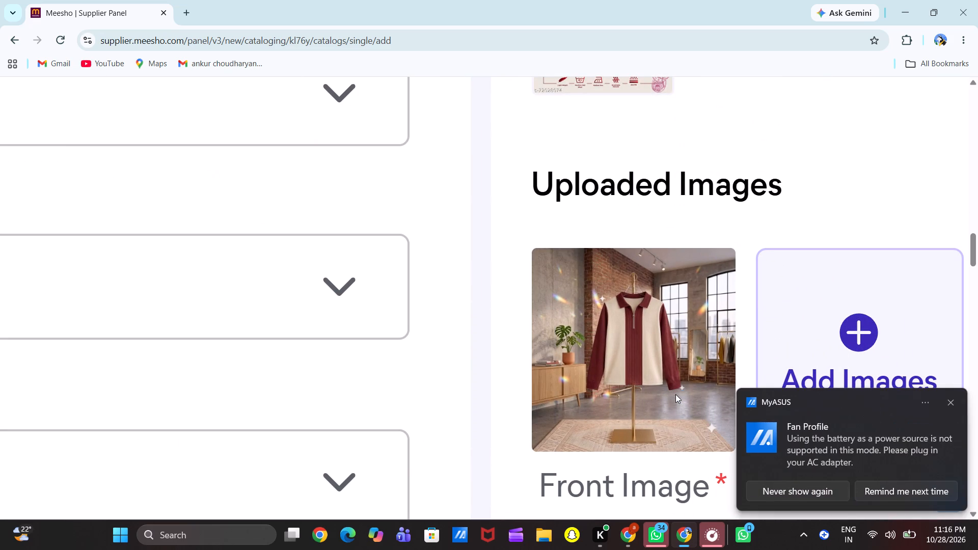
click(945, 401)
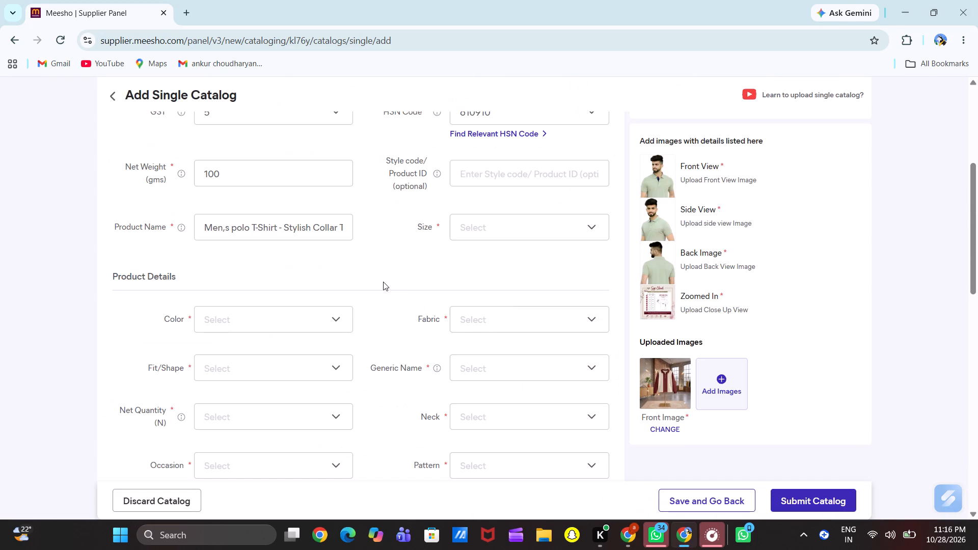
scroll(415, 218, up, 2)
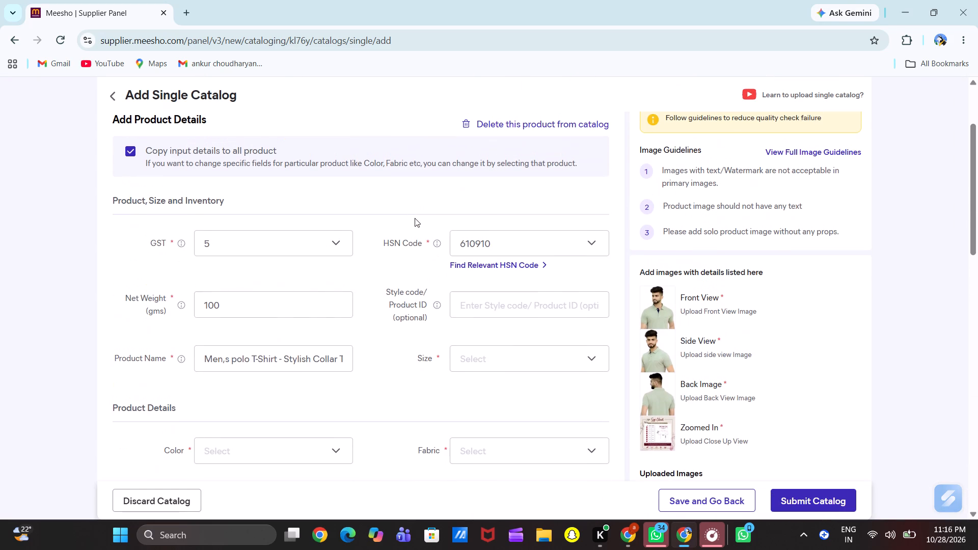
scroll(415, 218, up, 1)
click(481, 305)
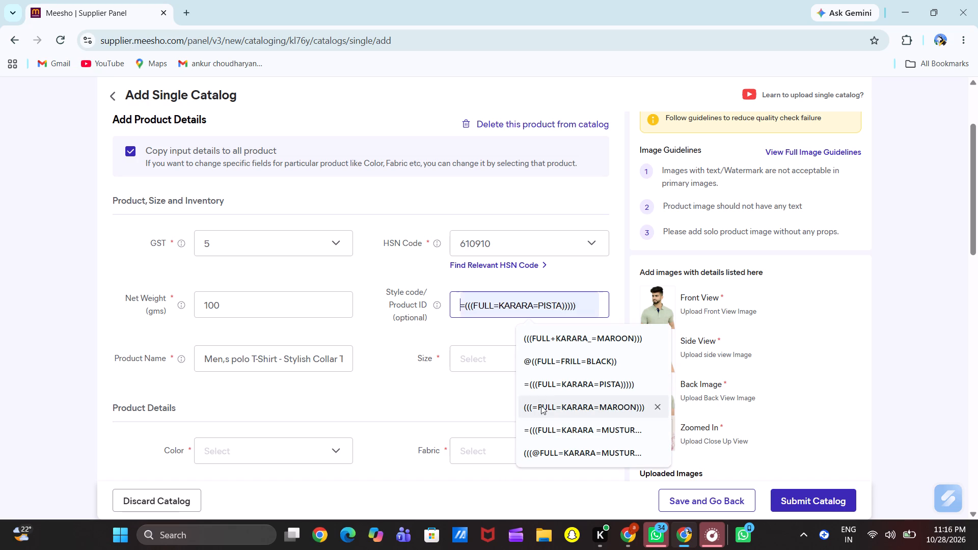
click(576, 426)
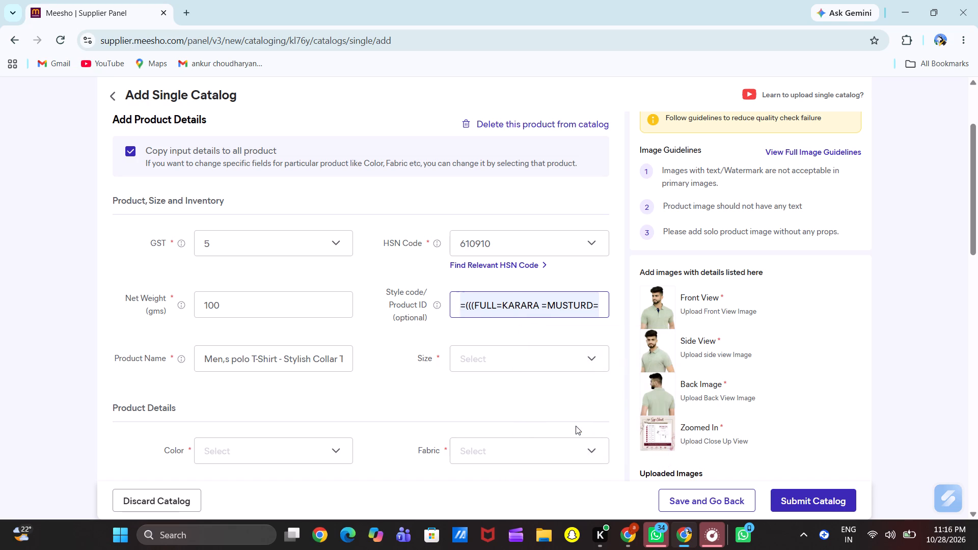
Apply sizes S, M, L and XL to Product 1.
scroll(457, 406, down, 1)
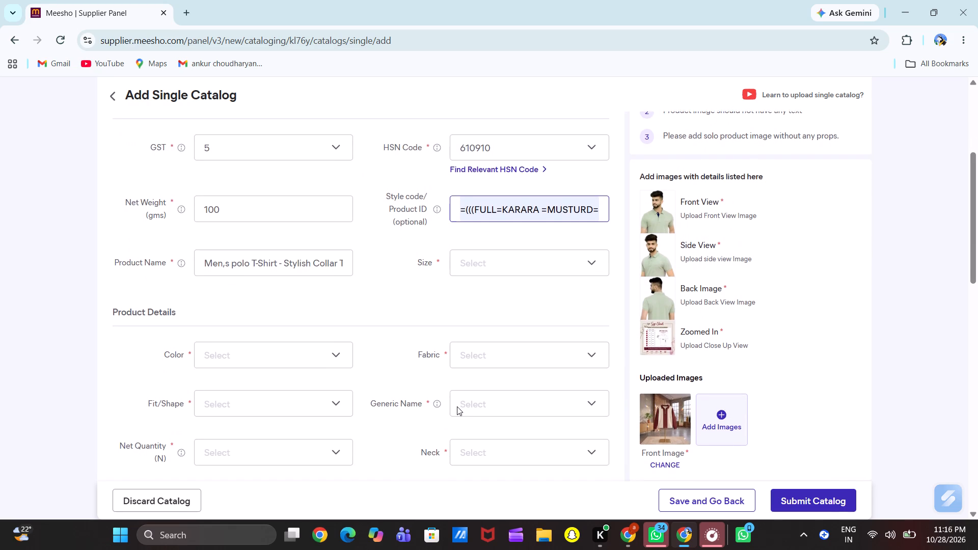
scroll(457, 406, down, 1)
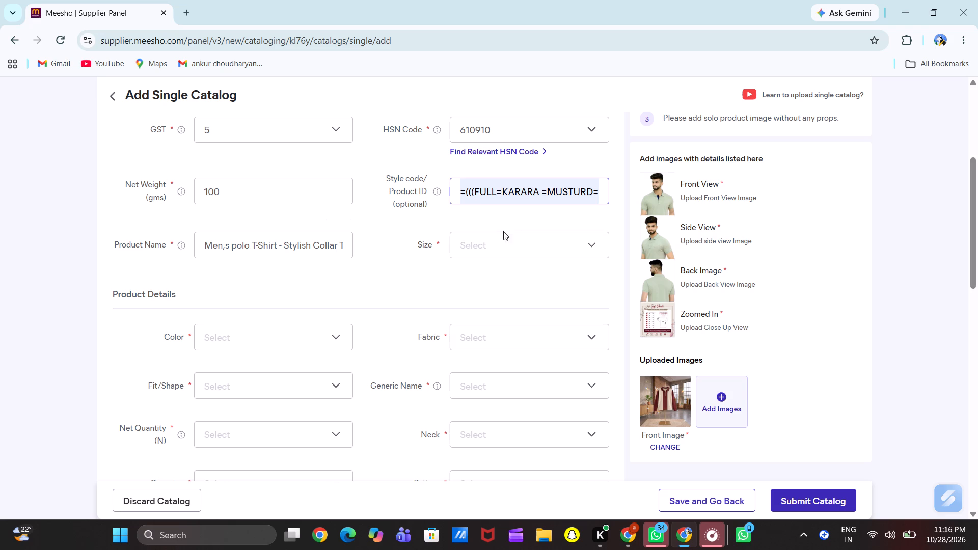
click(510, 240)
click(552, 281)
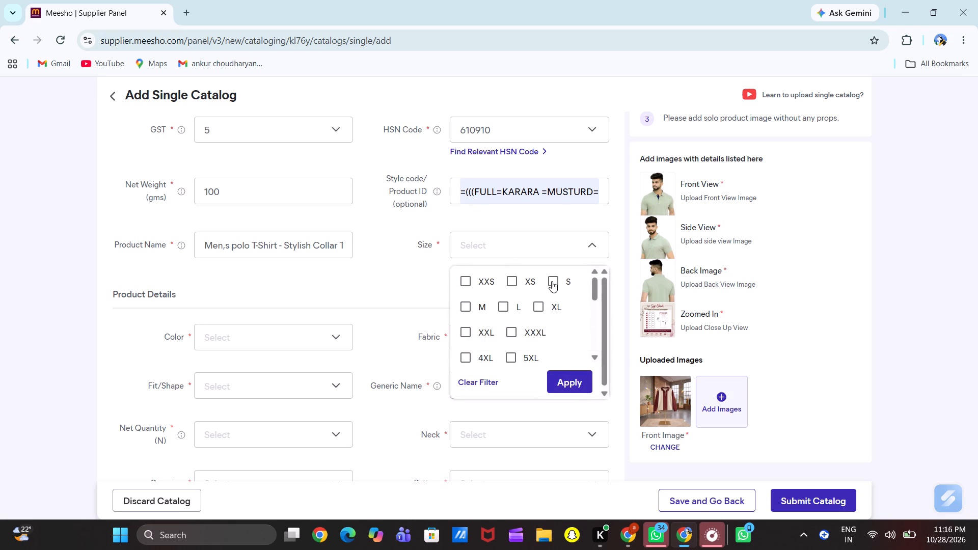
click(466, 305)
click(501, 306)
click(564, 372)
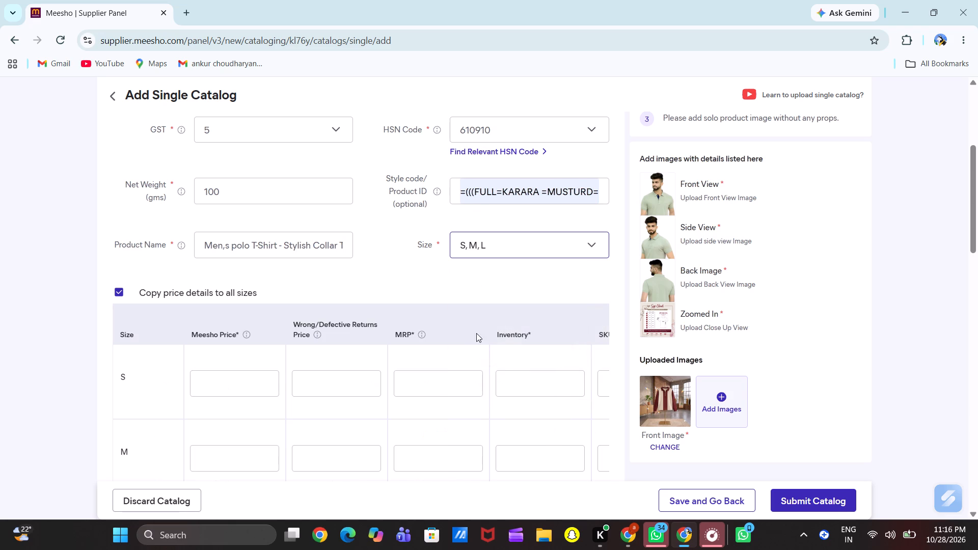
click(523, 245)
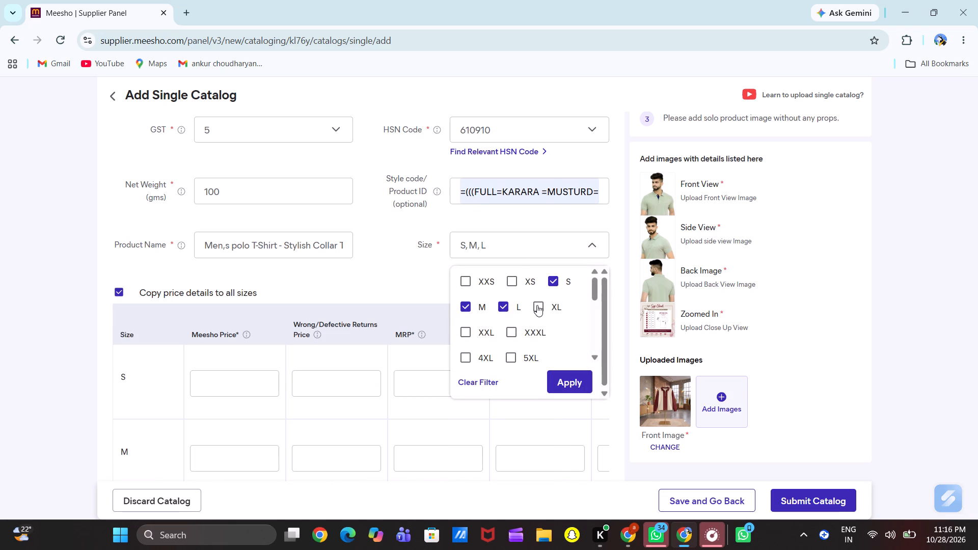
click(537, 305)
click(567, 378)
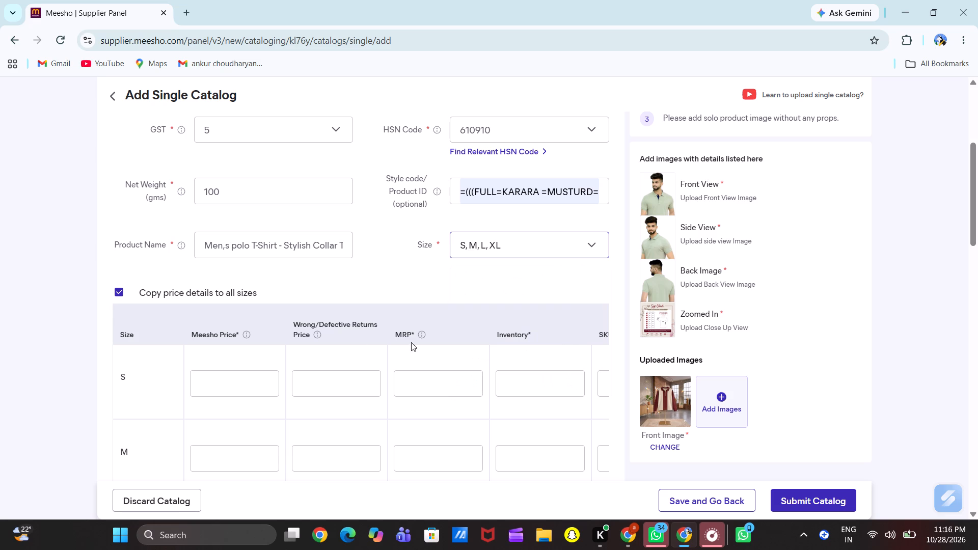
Set the Meesho Price to 217 in Product 1's size S row, with price details copied to all sizes.
click(238, 377)
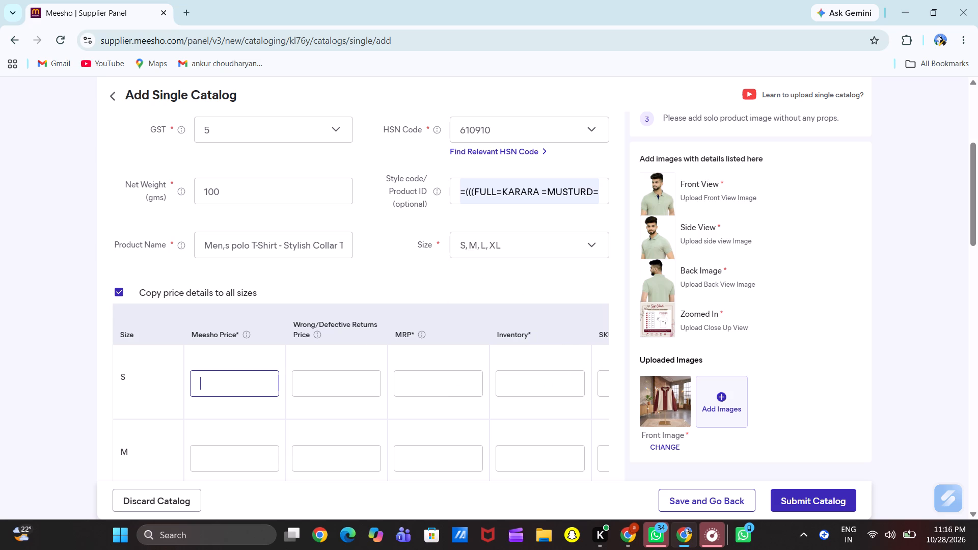
text(215)
key(Delete)
key(BackSpace)
key(BackSpace)
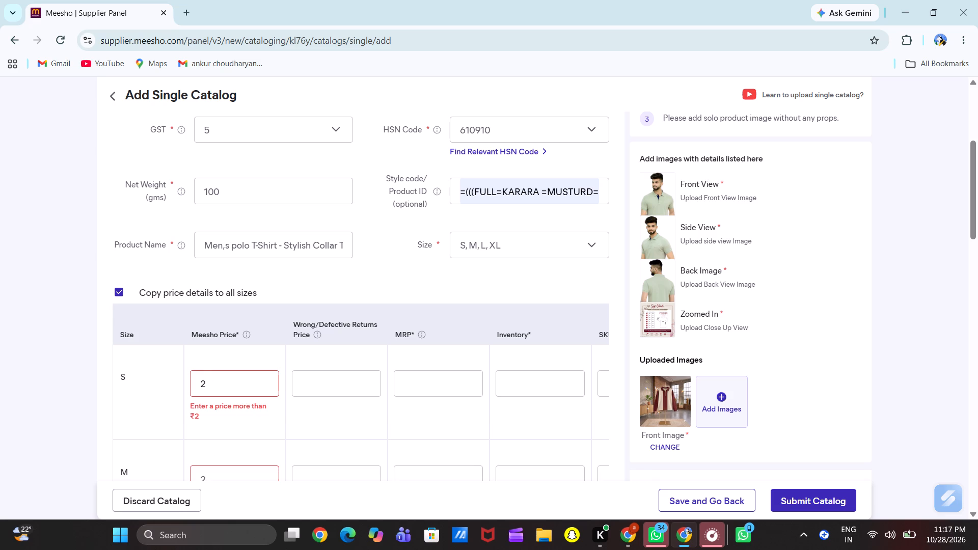
text(17)
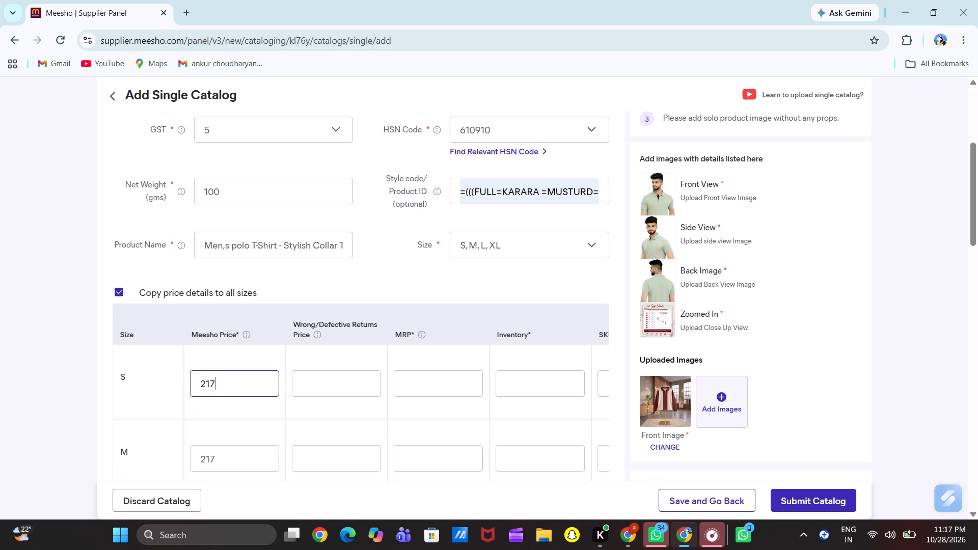
Set the size S Wrong/Defective Returns Price to 216 and the MRP to 799 for Product 1.
drag(328, 372, 324, 379)
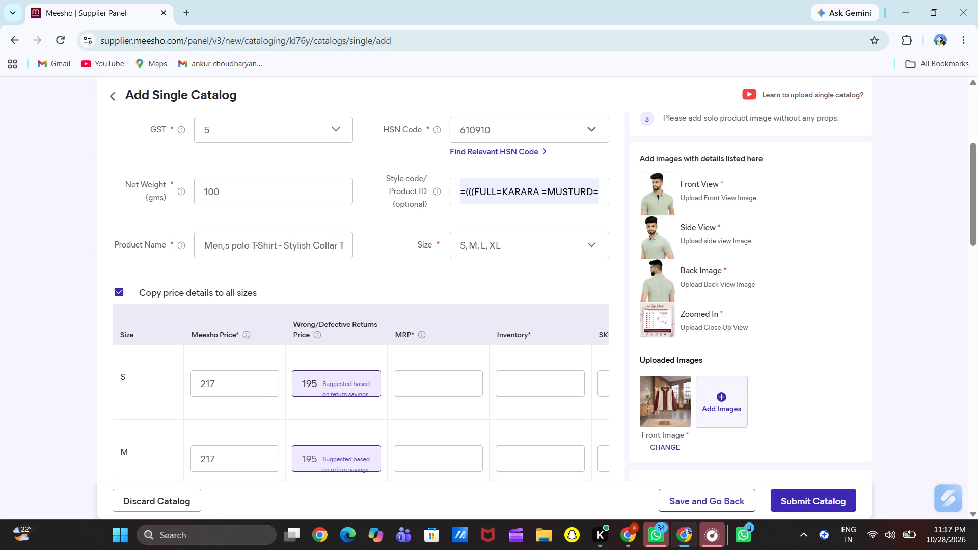
key(BackSpace)
key(BackSpace)
key(BackSpace)
key(BackSpace)
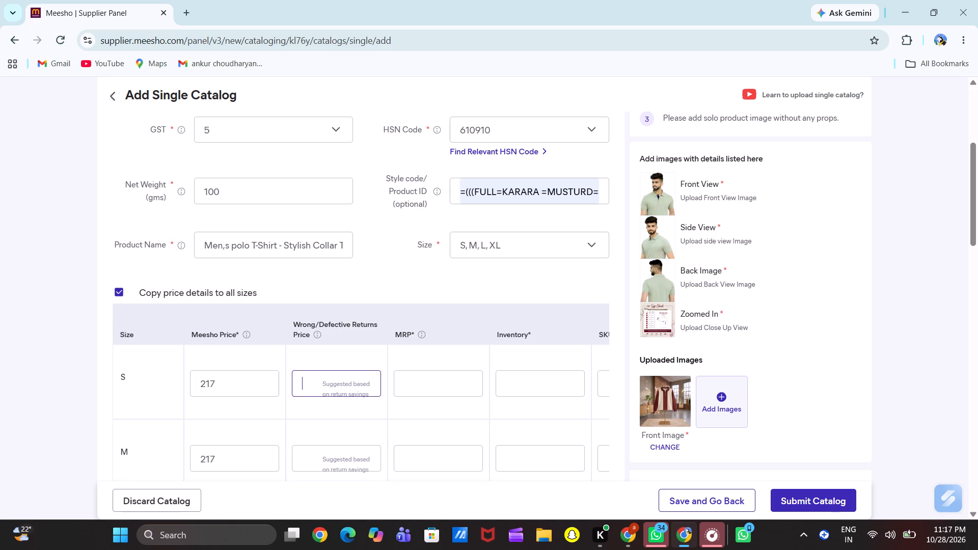
text(21)
key(6)
click(404, 382)
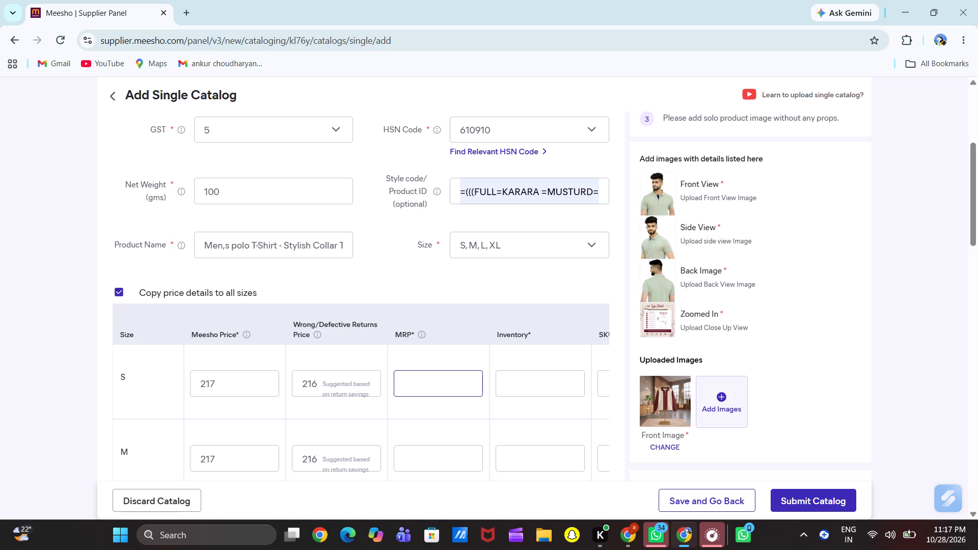
text(799)
Set the inventory to 100 for each of Product 1's sizes S, M, L and XL.
click(518, 383)
text(100)
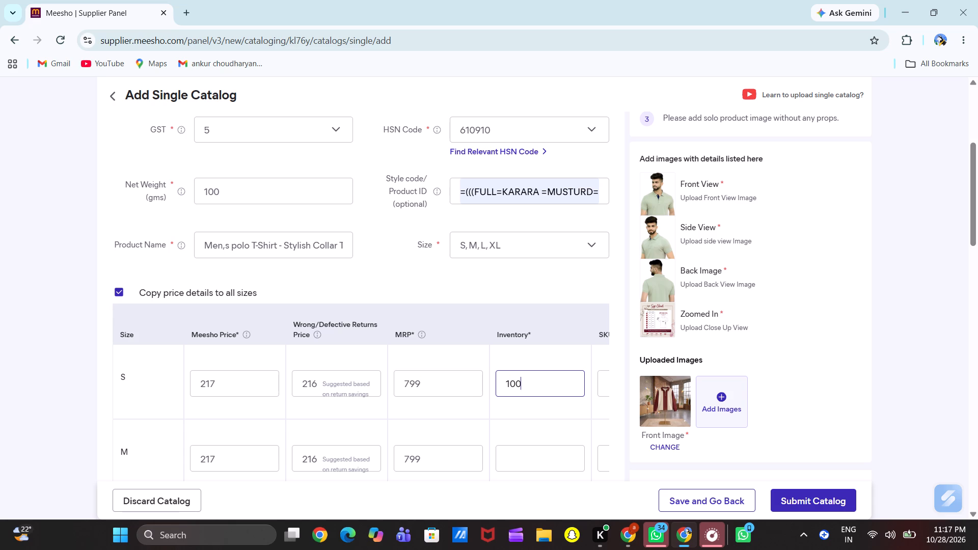
click(526, 463)
text(100)
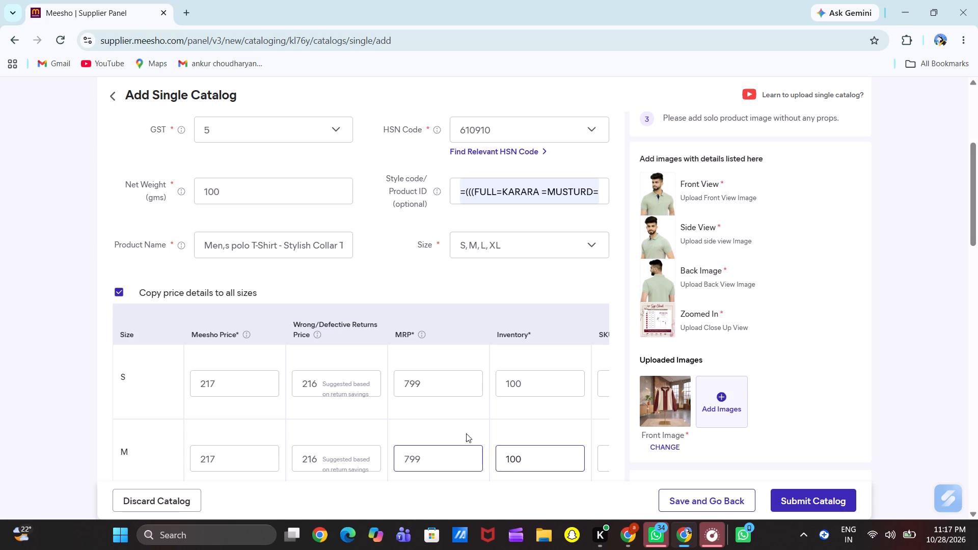
scroll(469, 420, down, 4)
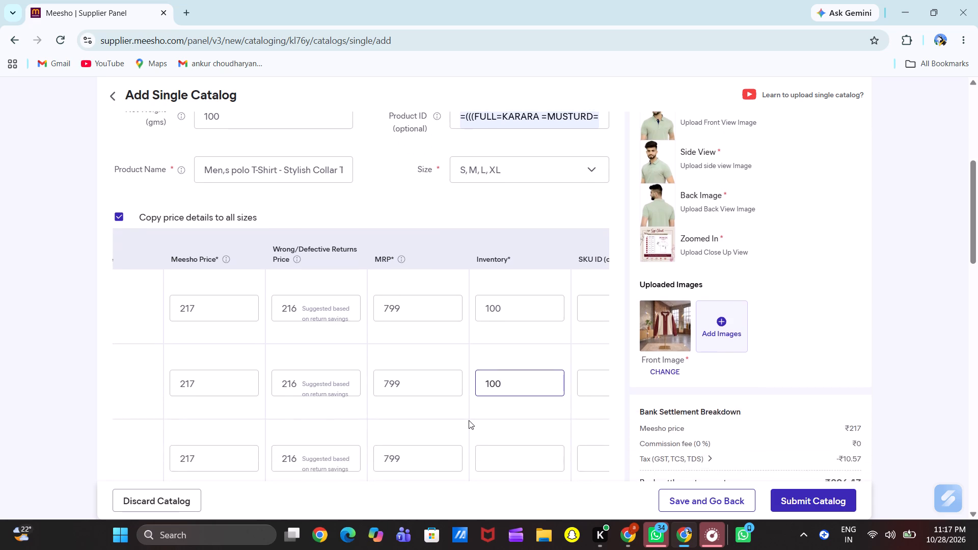
scroll(469, 420, down, 1)
click(491, 387)
text(100)
click(508, 456)
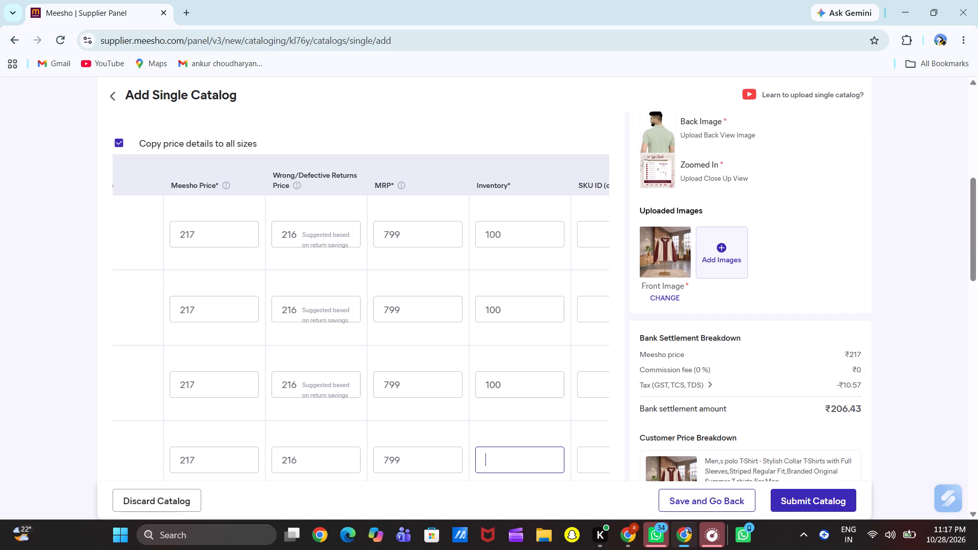
text(100)
Set the chest size for Product 1's size S to 36 inches.
scroll(500, 418, left, 2)
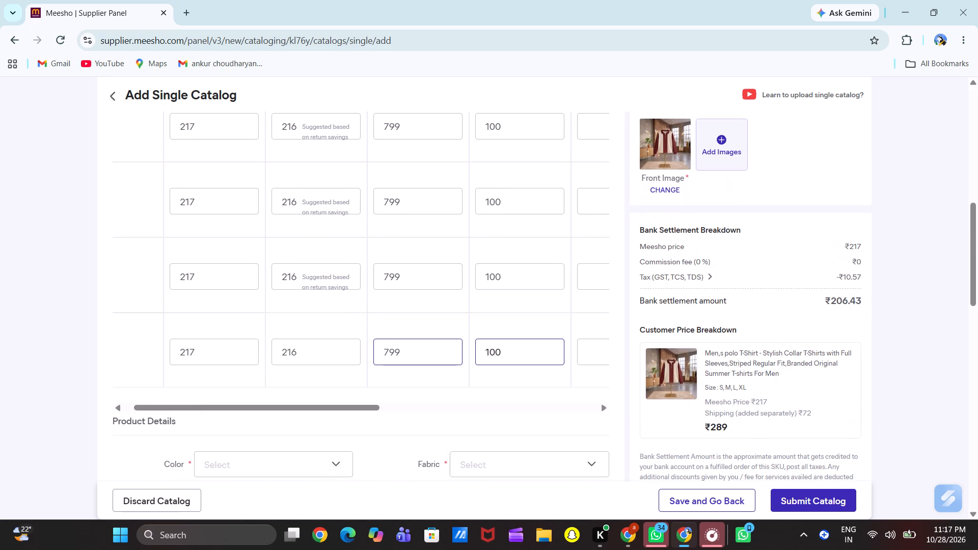
scroll(452, 311, left, 3)
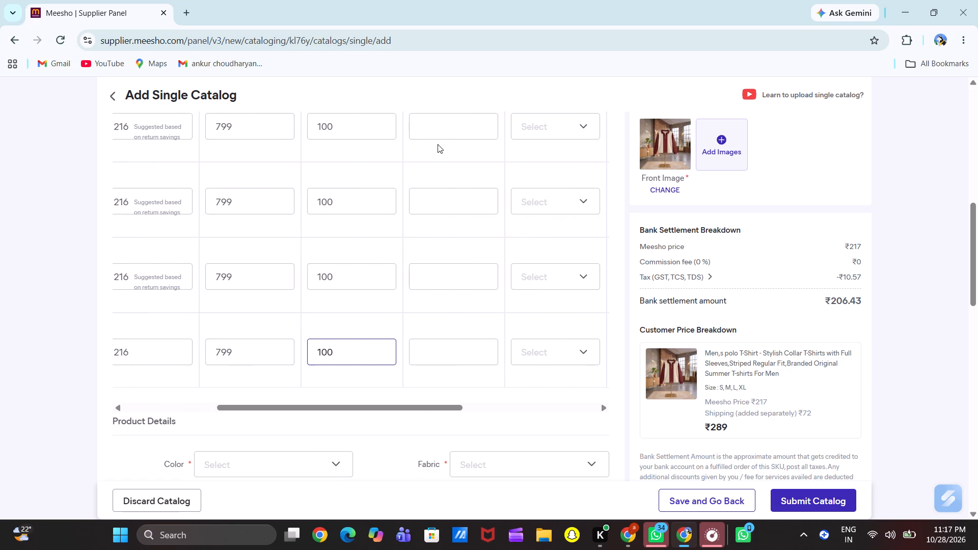
scroll(438, 144, up, 1)
click(539, 223)
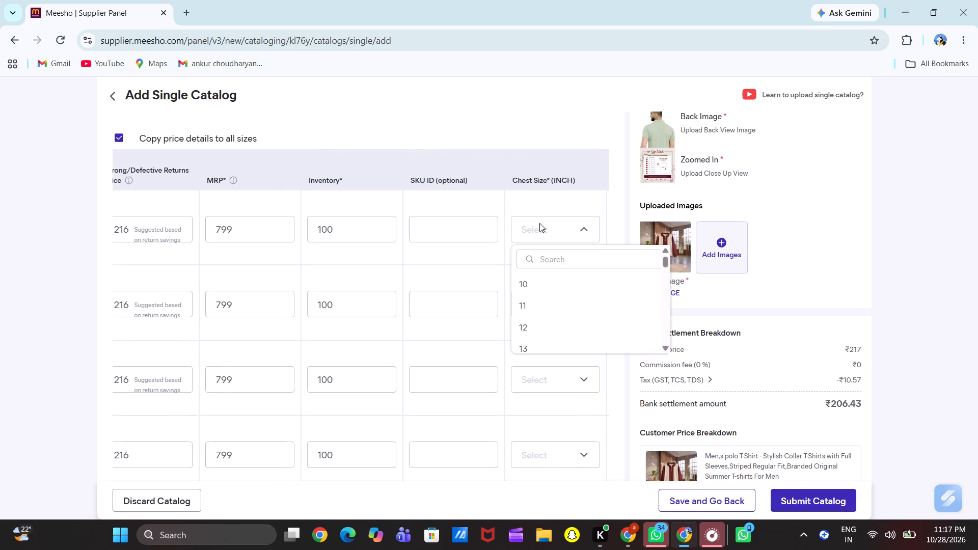
scroll(568, 324, down, 5)
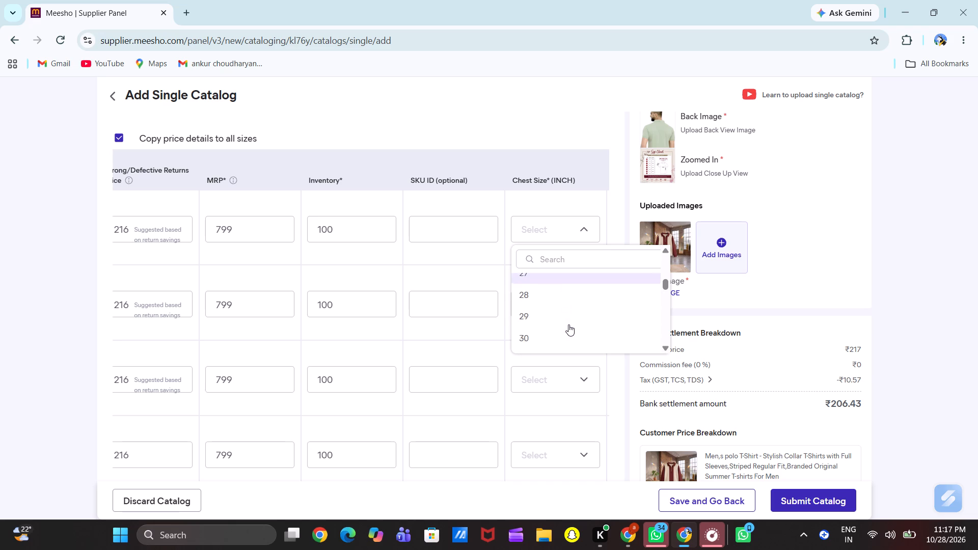
scroll(568, 324, down, 3)
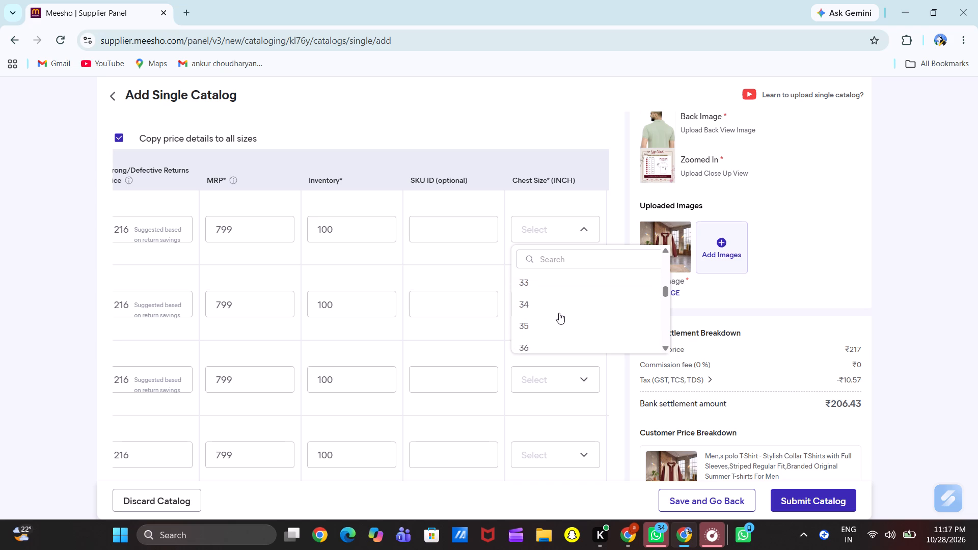
scroll(559, 313, down, 1)
click(559, 313)
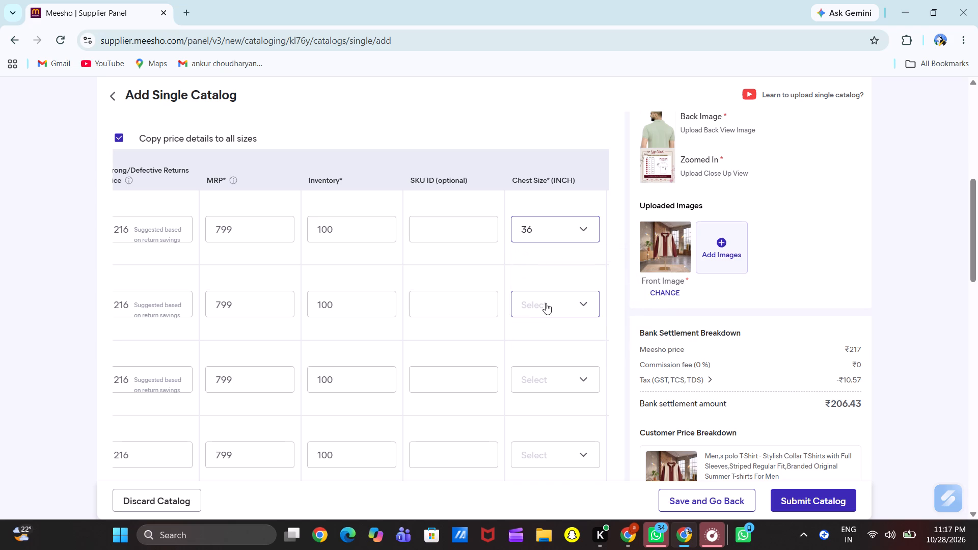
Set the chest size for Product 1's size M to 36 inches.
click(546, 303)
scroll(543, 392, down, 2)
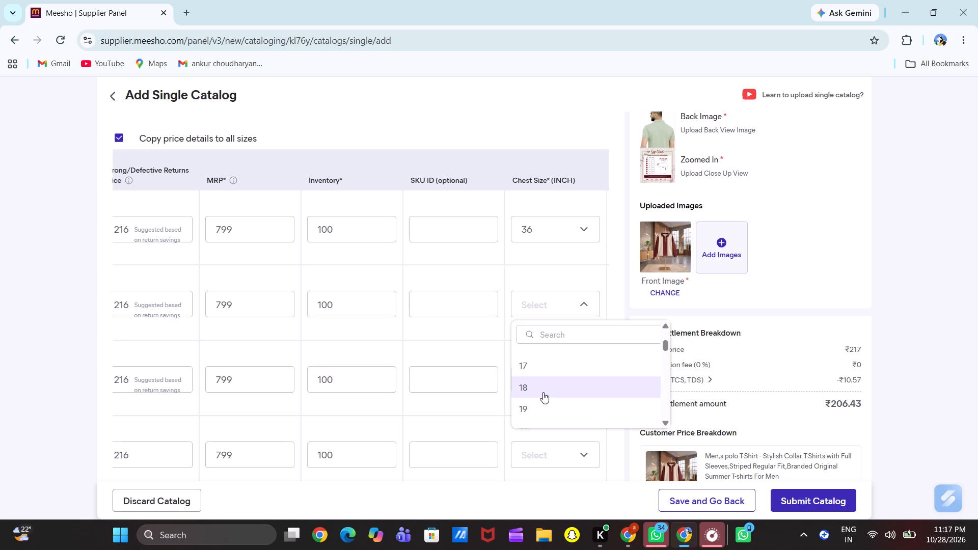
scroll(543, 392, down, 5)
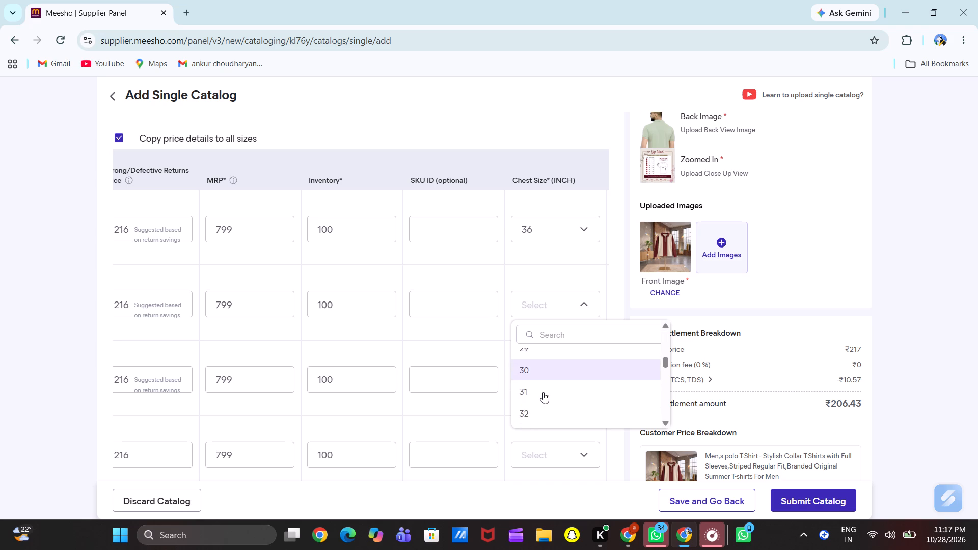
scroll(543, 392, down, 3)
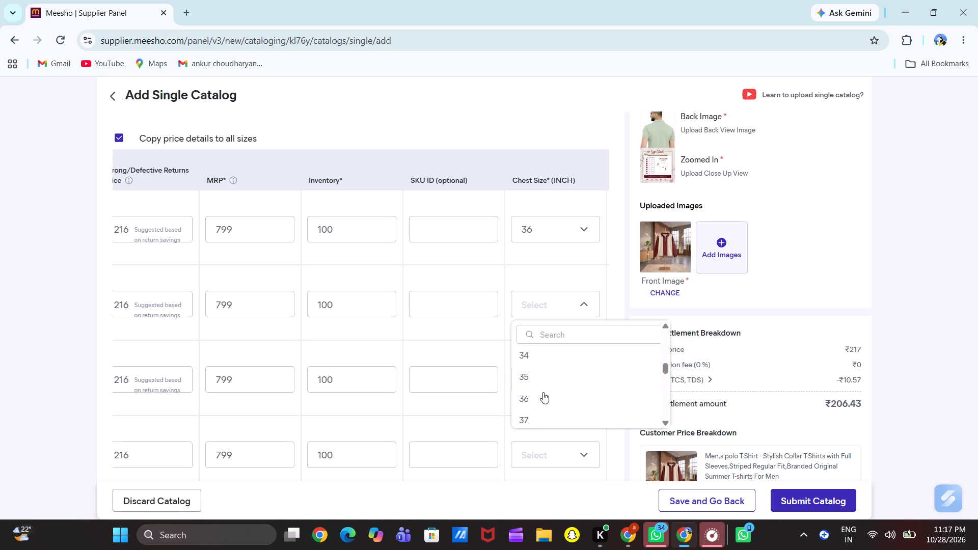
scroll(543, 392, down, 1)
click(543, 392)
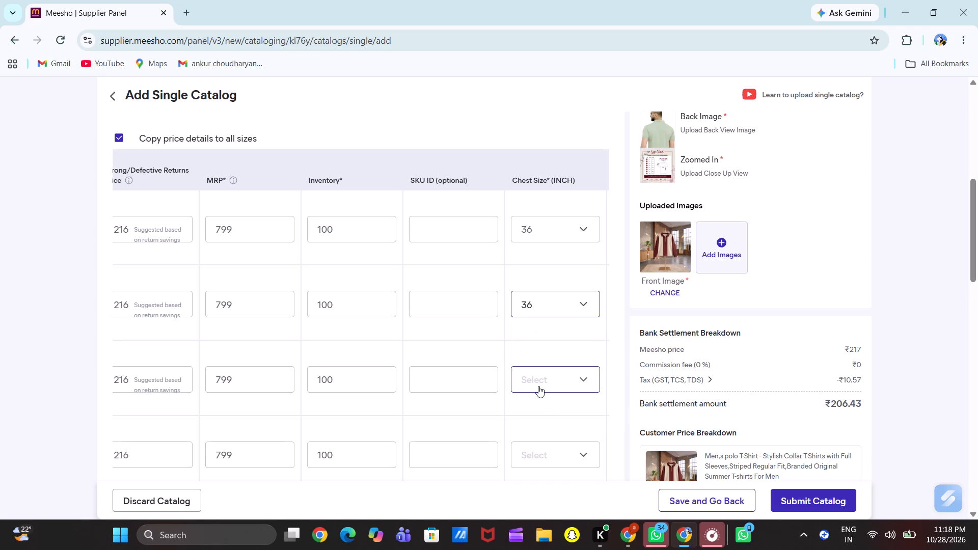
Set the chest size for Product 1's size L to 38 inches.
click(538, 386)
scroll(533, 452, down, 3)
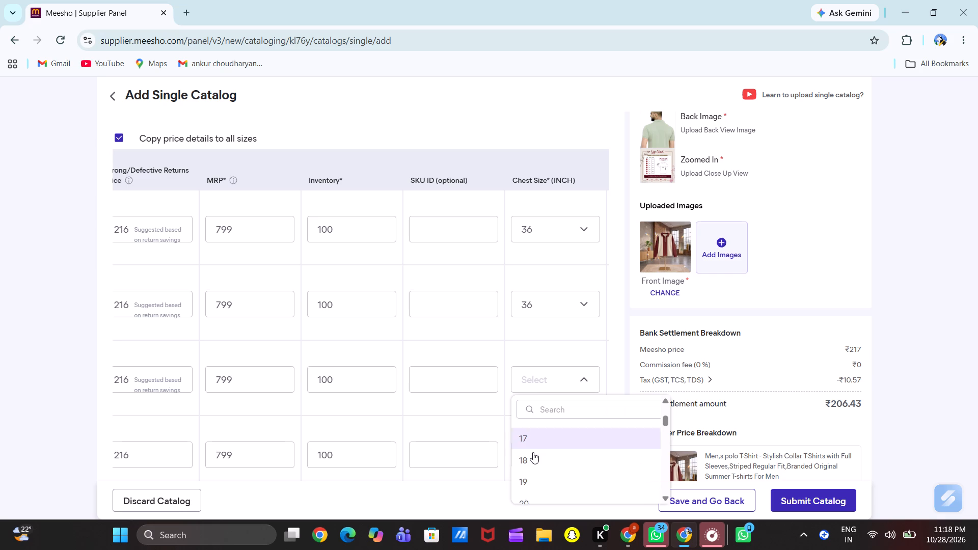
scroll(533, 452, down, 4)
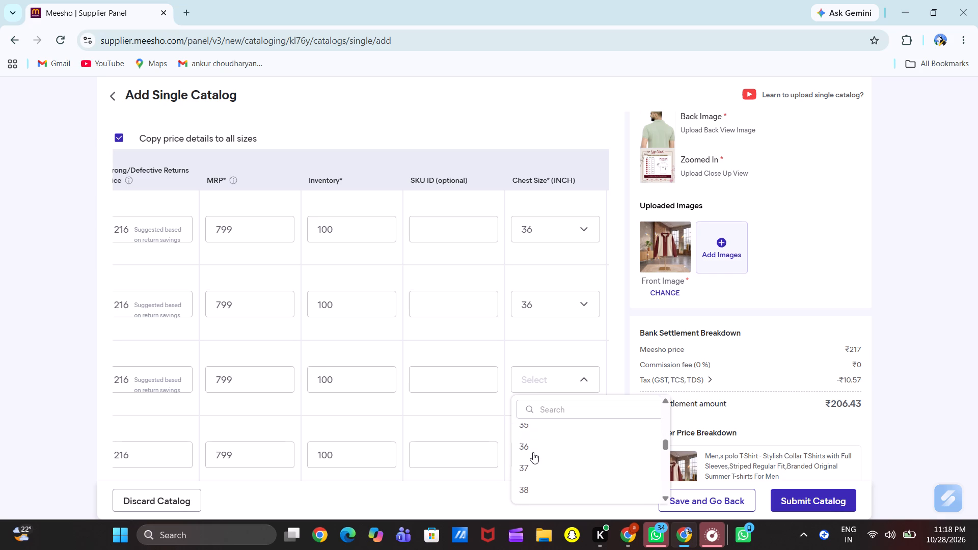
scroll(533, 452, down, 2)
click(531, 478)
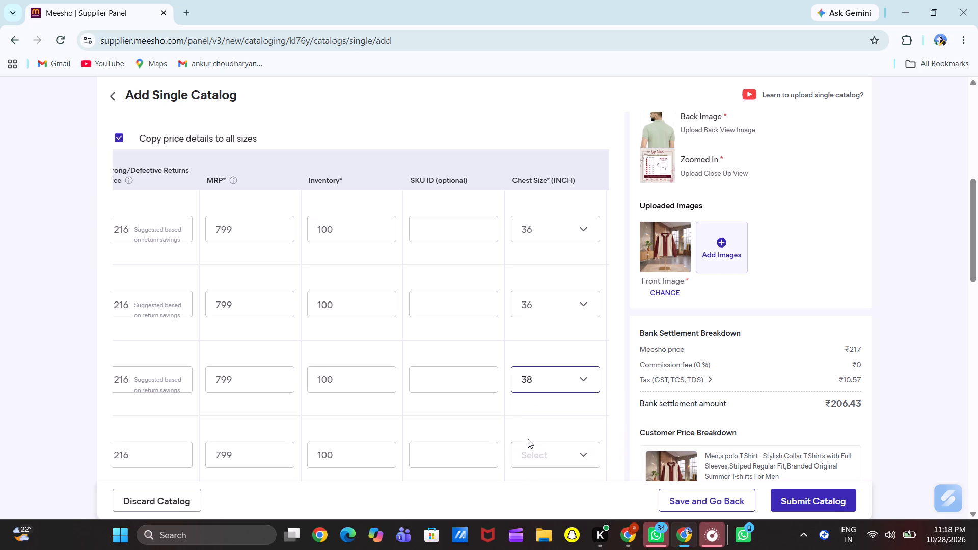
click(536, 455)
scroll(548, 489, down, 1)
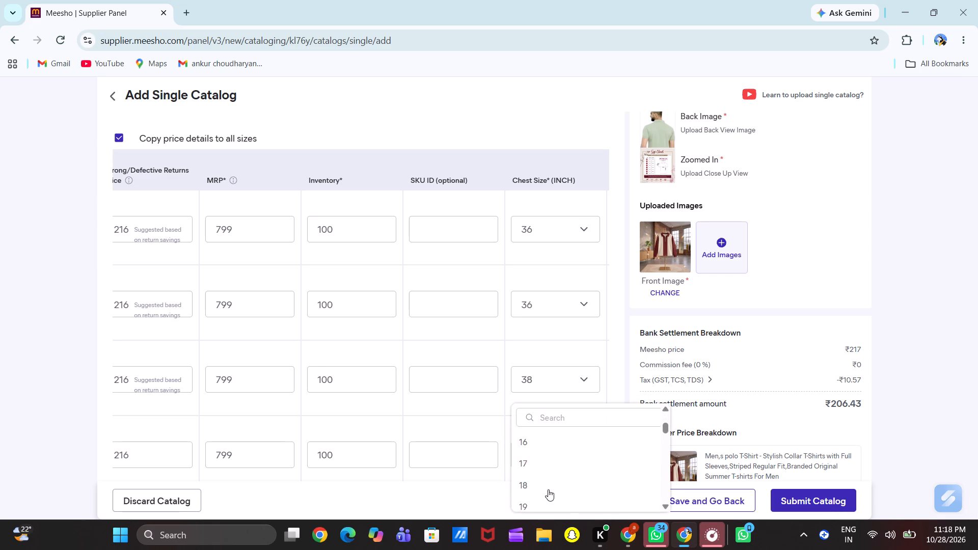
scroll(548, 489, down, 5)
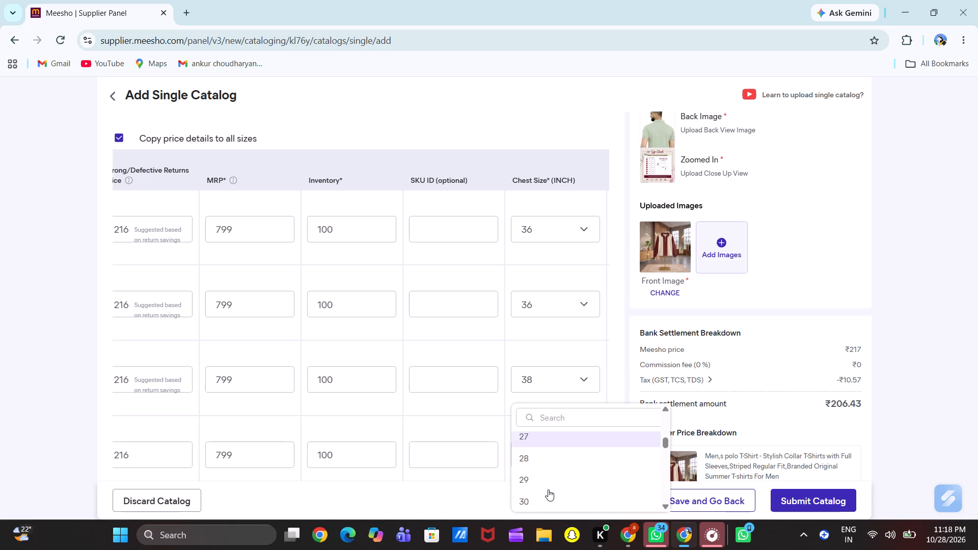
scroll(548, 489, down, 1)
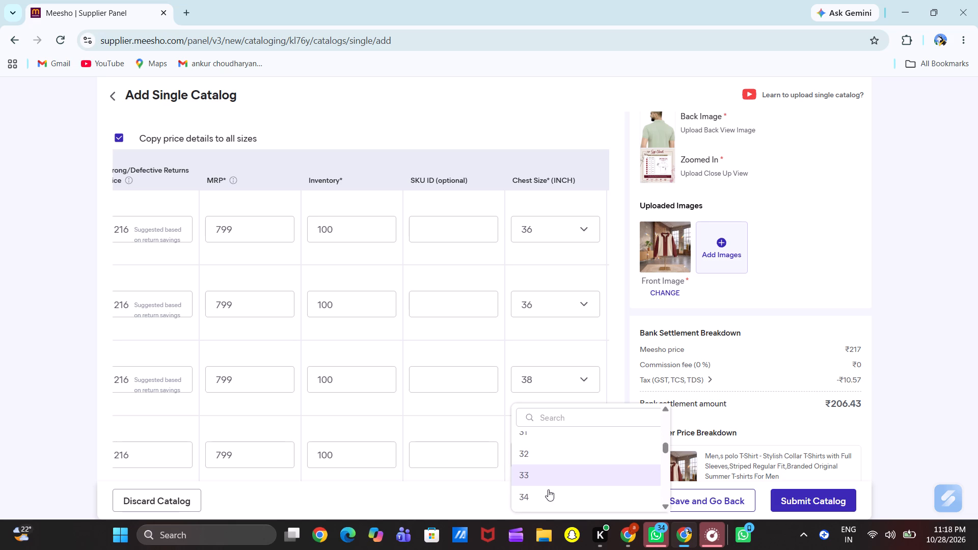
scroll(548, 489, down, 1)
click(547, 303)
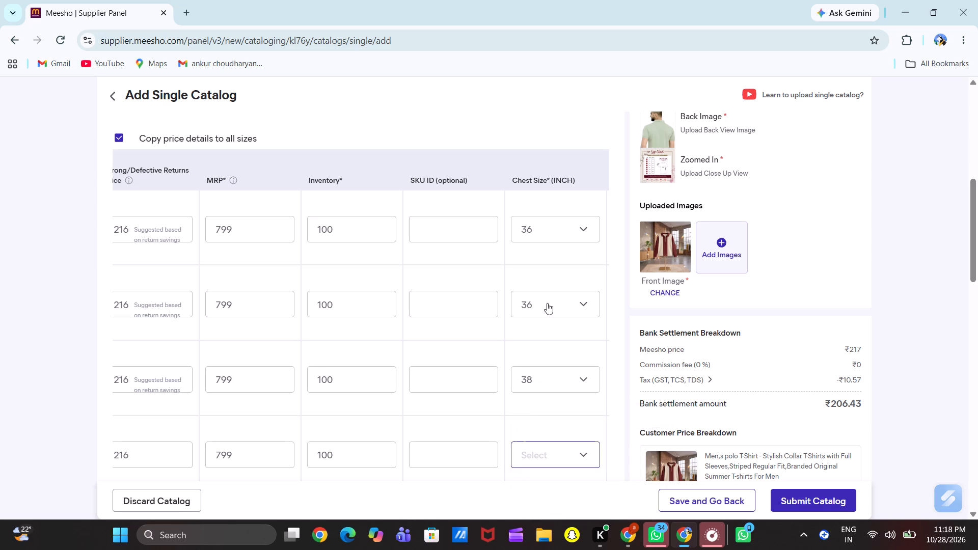
Change the chest size for Product 1's size M to 38 inches.
click(547, 303)
scroll(550, 422, down, 2)
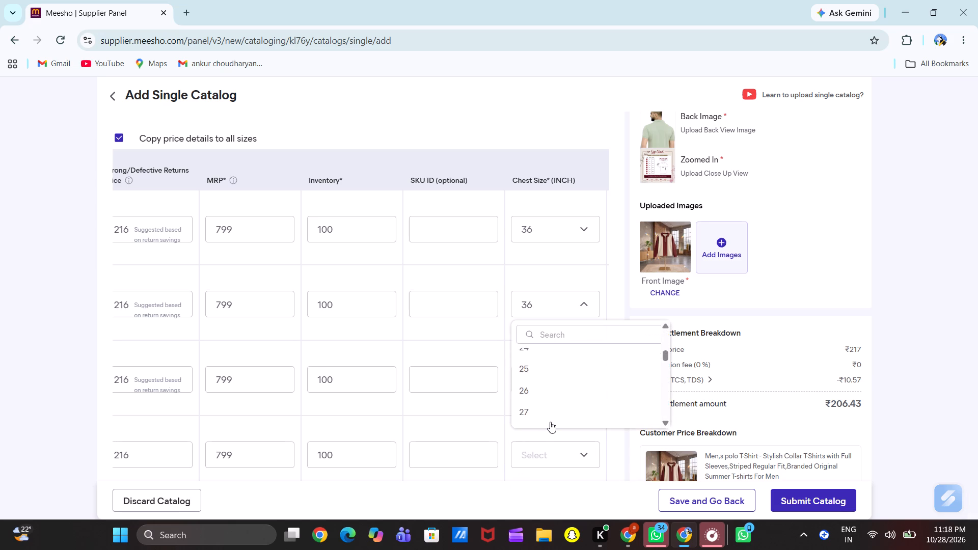
scroll(550, 422, down, 3)
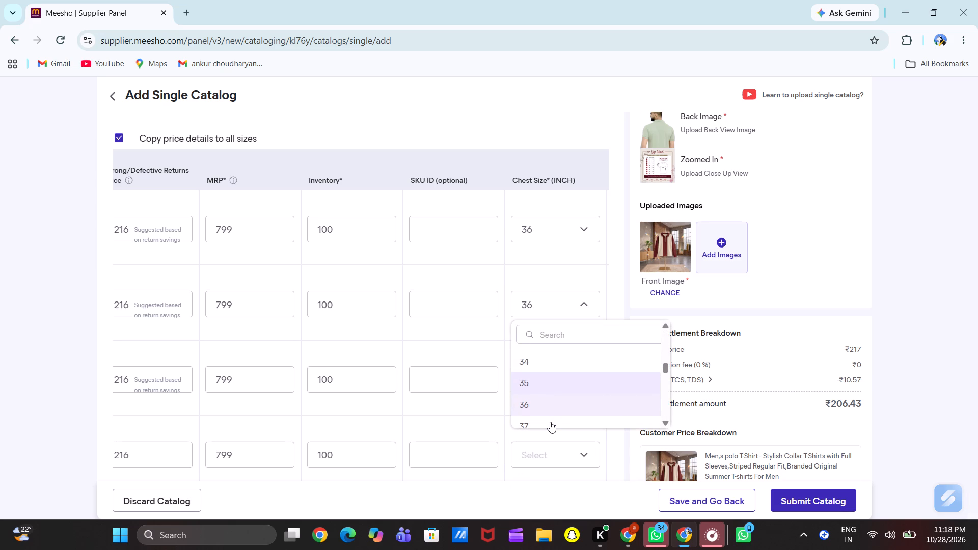
scroll(550, 422, down, 3)
click(536, 382)
double_click(536, 382)
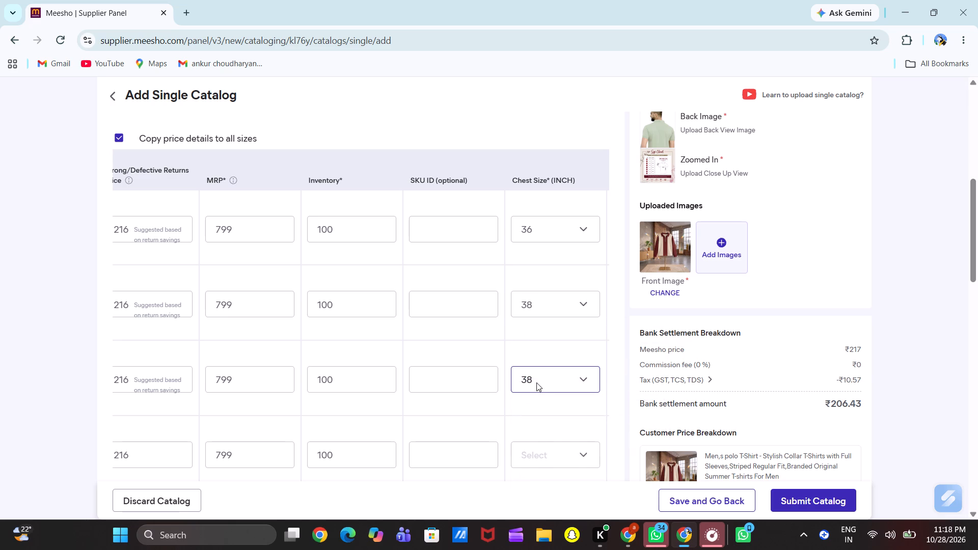
Change the chest size for Product 1's size L to 40 inches.
click(547, 379)
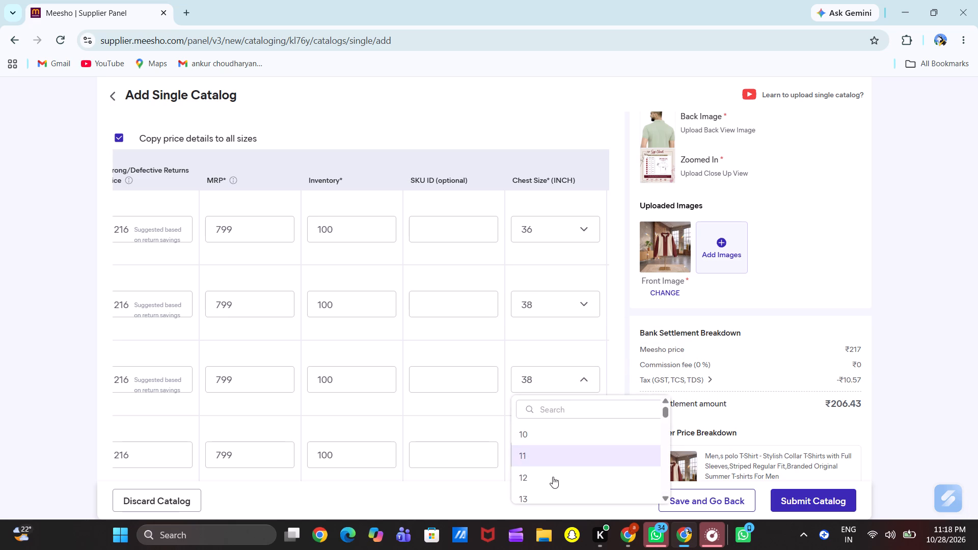
scroll(553, 477, down, 5)
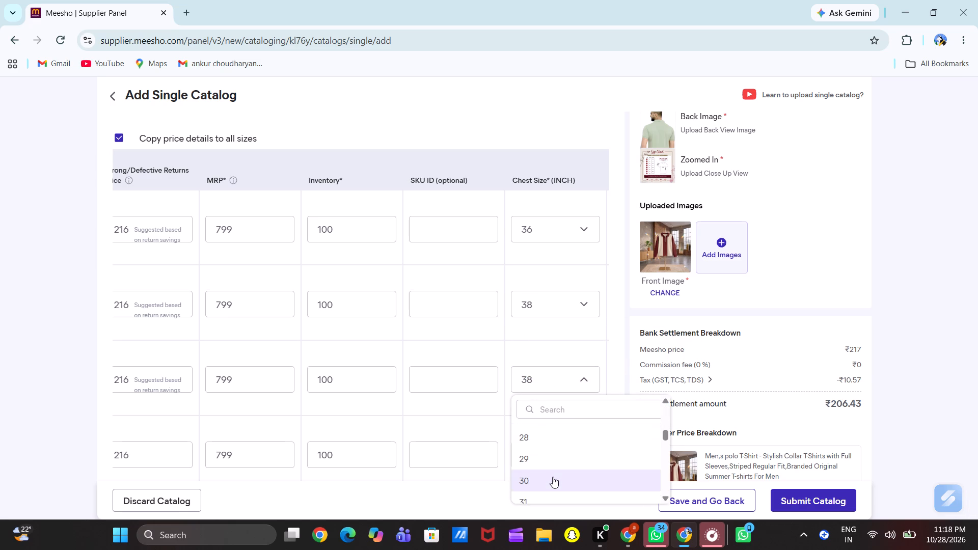
scroll(553, 477, down, 2)
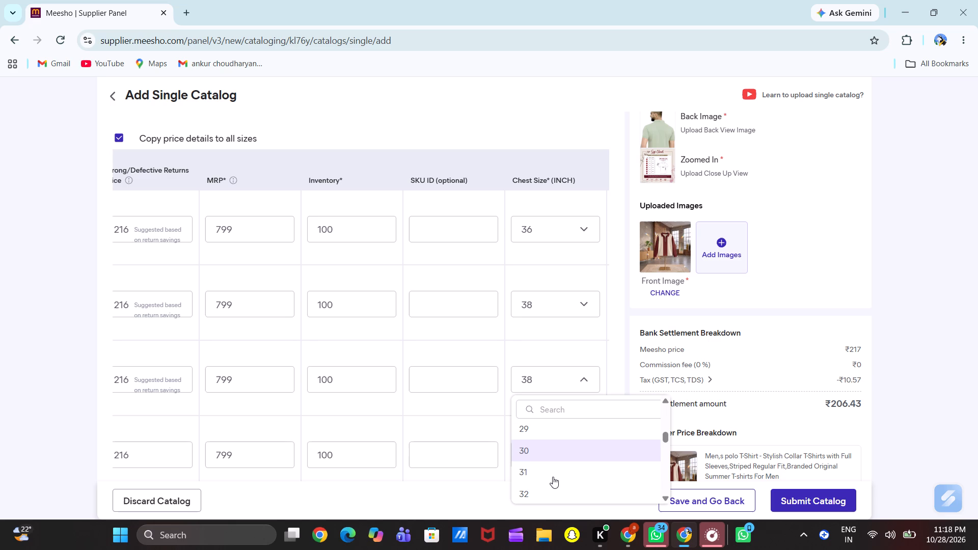
scroll(553, 477, down, 1)
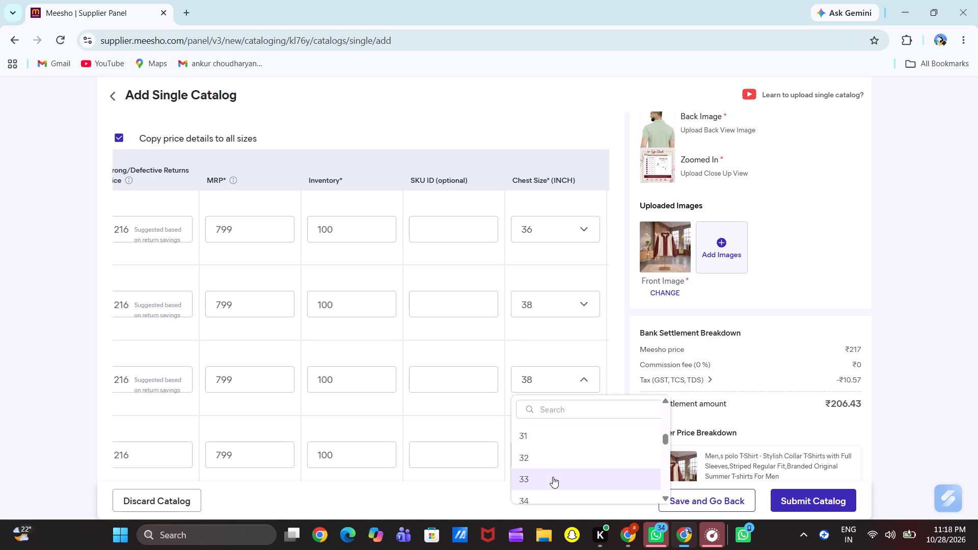
scroll(553, 477, down, 2)
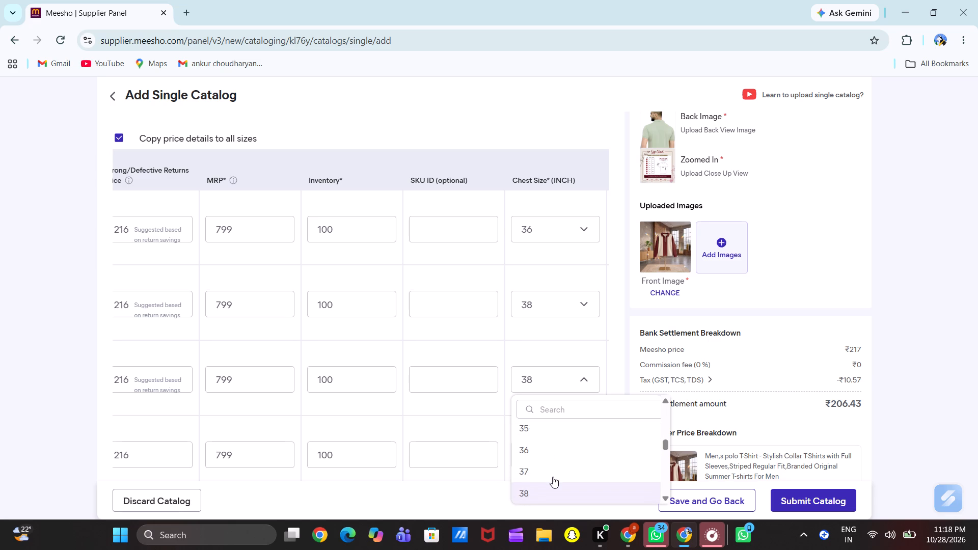
scroll(553, 477, down, 1)
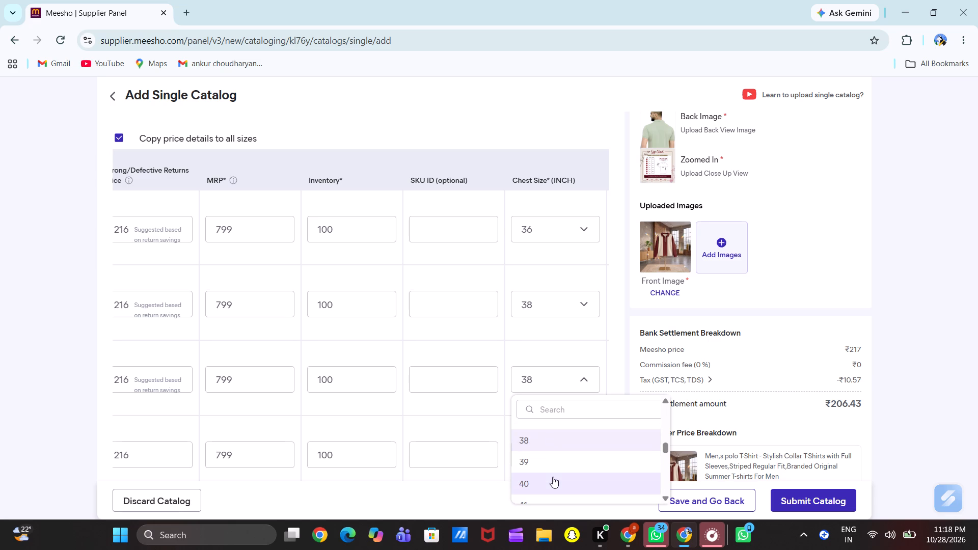
click(553, 477)
Set the chest size for Product 1's size XL, the row after L, to 42 inches.
click(545, 449)
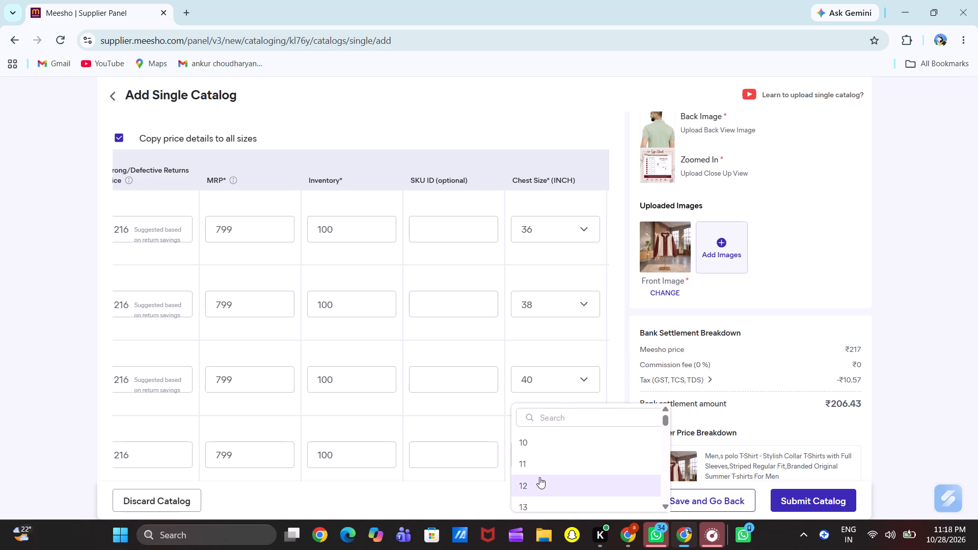
scroll(539, 477, down, 6)
scroll(539, 477, up, 1)
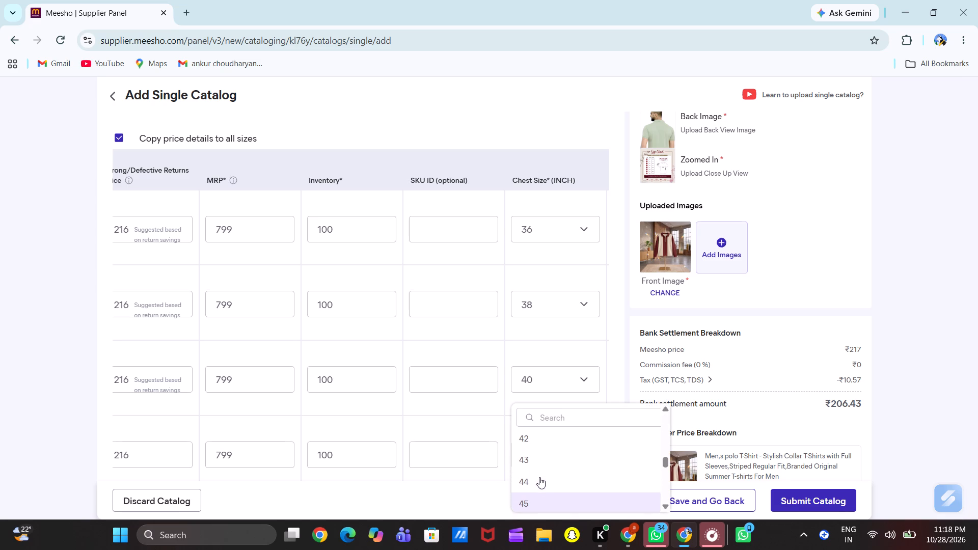
scroll(539, 477, up, 1)
click(525, 448)
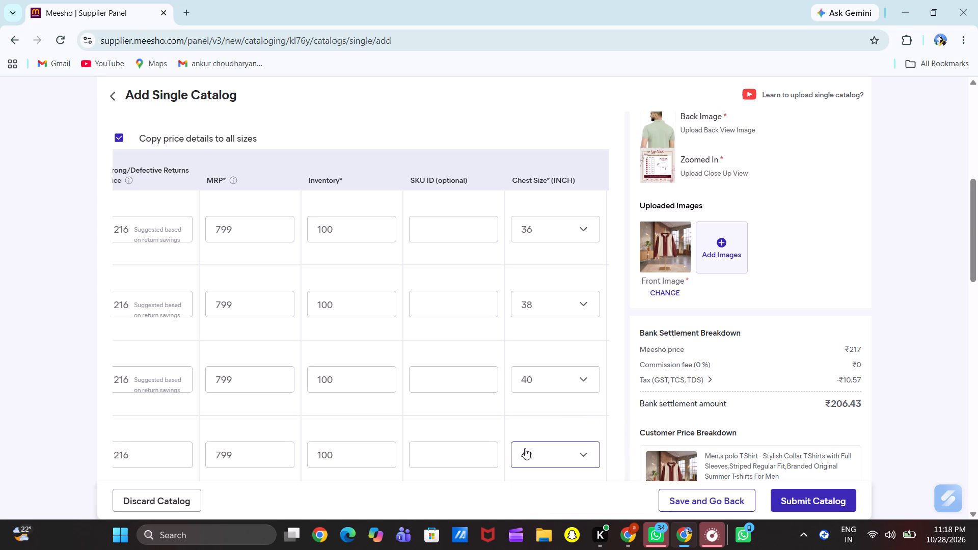
Set the length size for Product 1's size S, the first row, to 25.5 inches.
scroll(490, 401, left, 3)
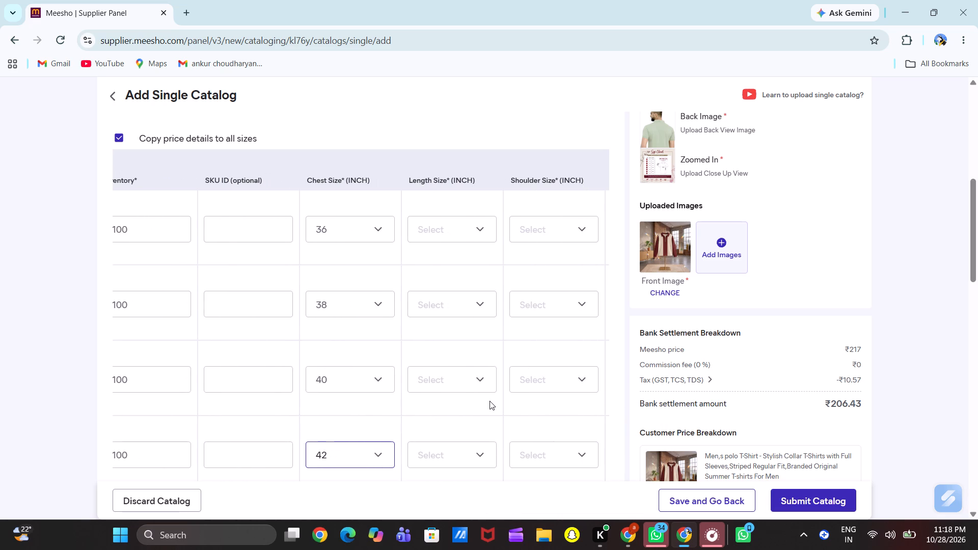
click(449, 229)
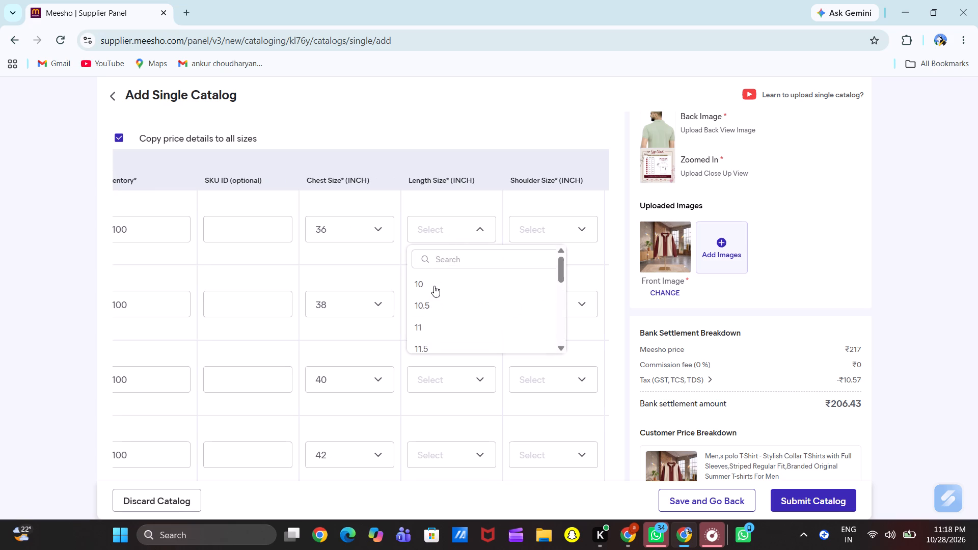
scroll(463, 317, down, 2)
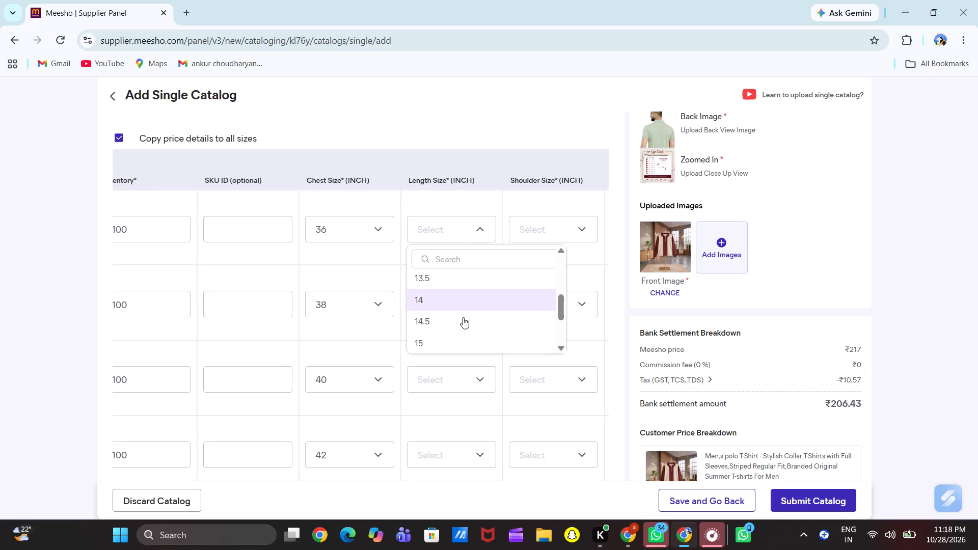
scroll(463, 317, down, 5)
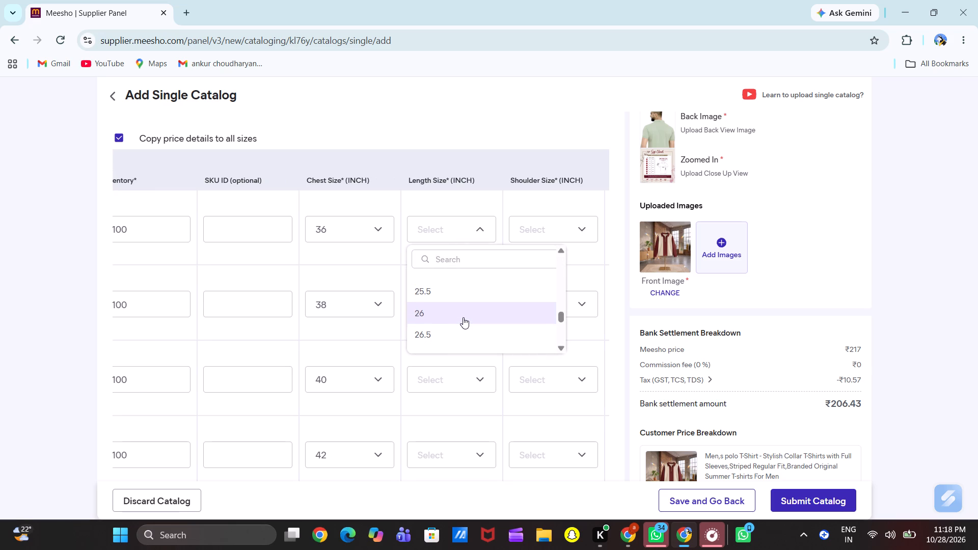
click(452, 304)
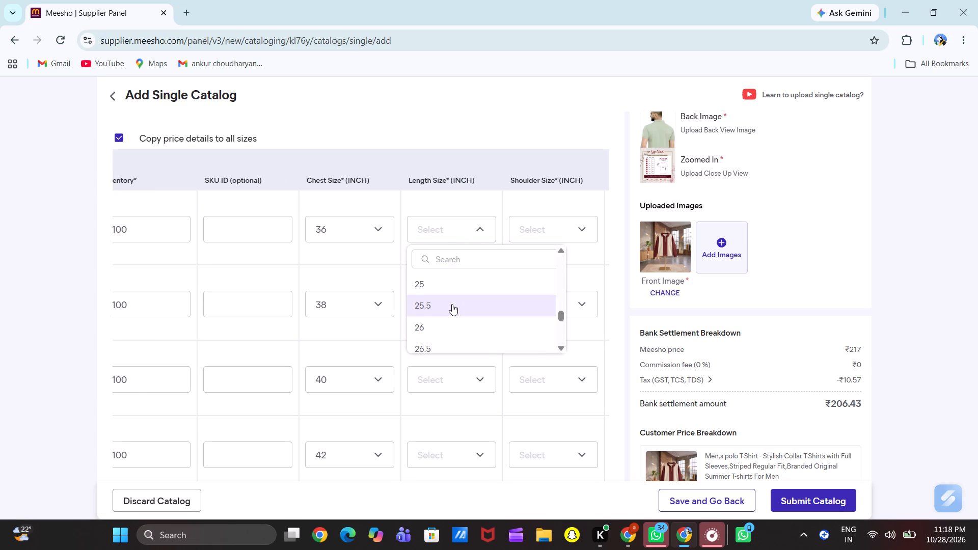
Choose the length size in inches for Product 1's size M.
click(444, 306)
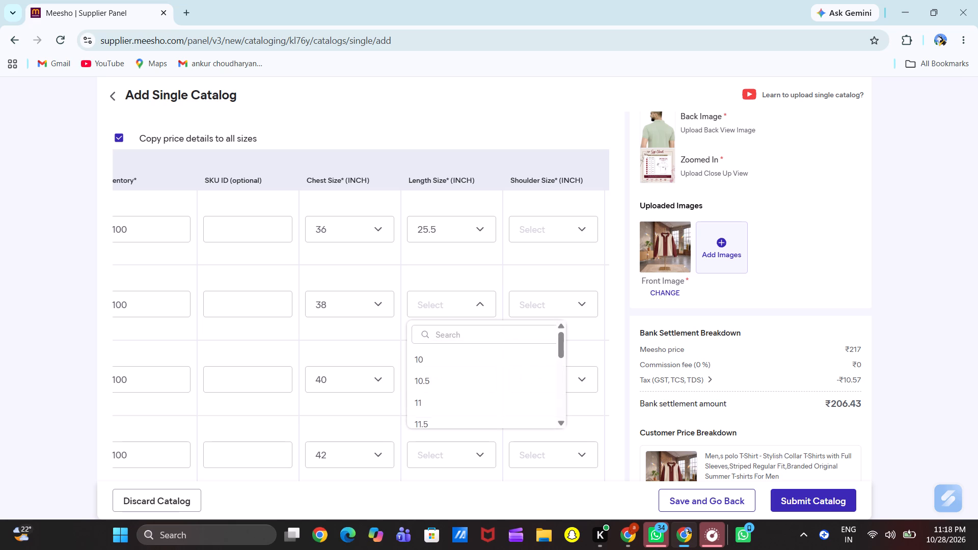
scroll(458, 375, down, 4)
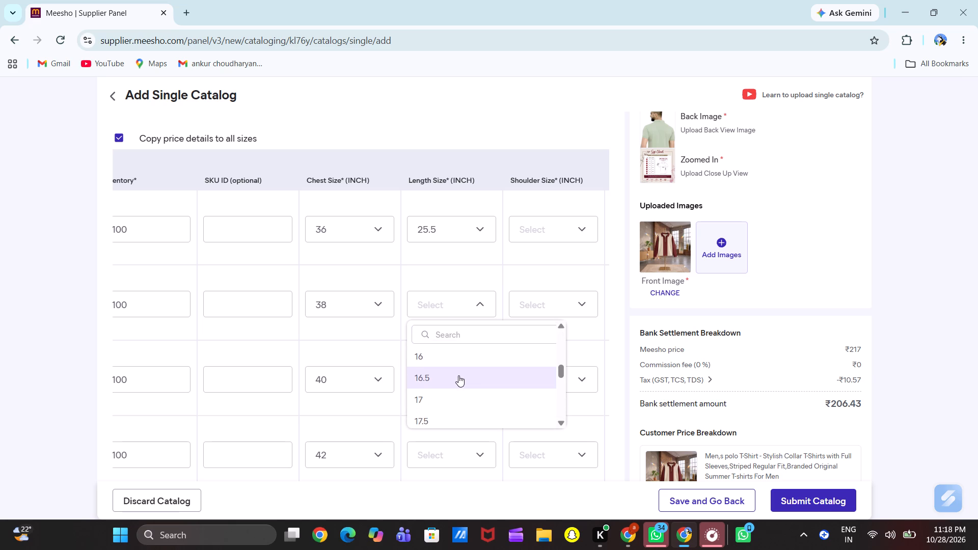
scroll(458, 375, down, 3)
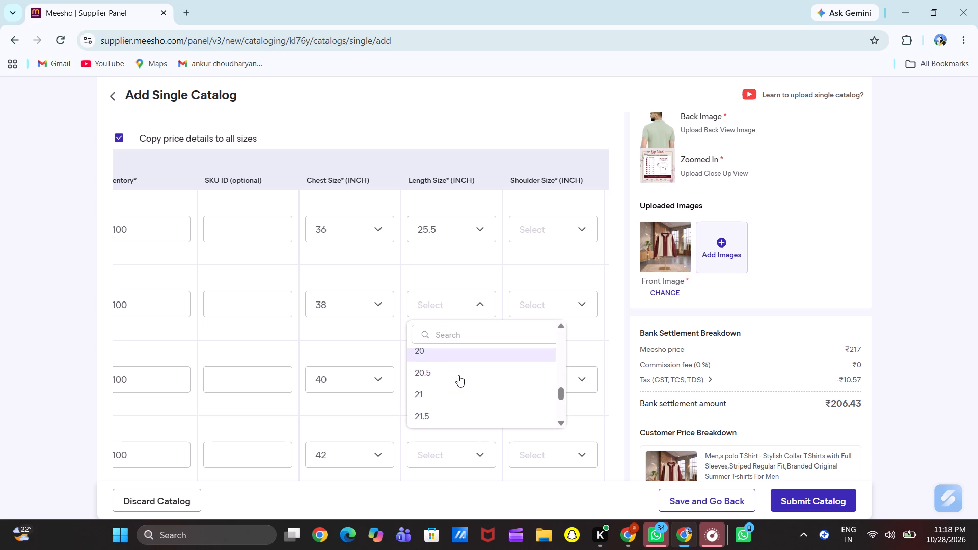
Set the length size for Product 1's size M, the row with the 38-inch chest, to 26.5 inches.
scroll(458, 375, down, 3)
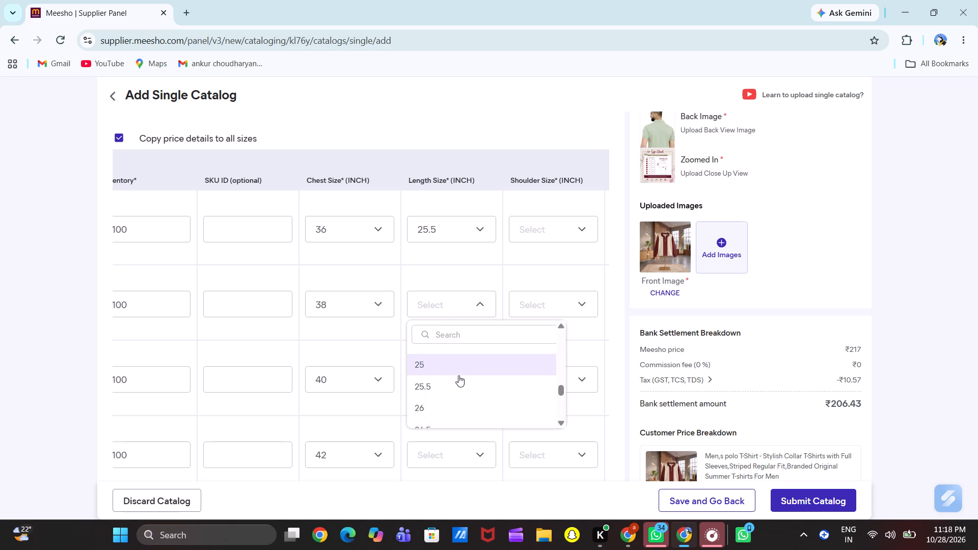
scroll(458, 375, down, 1)
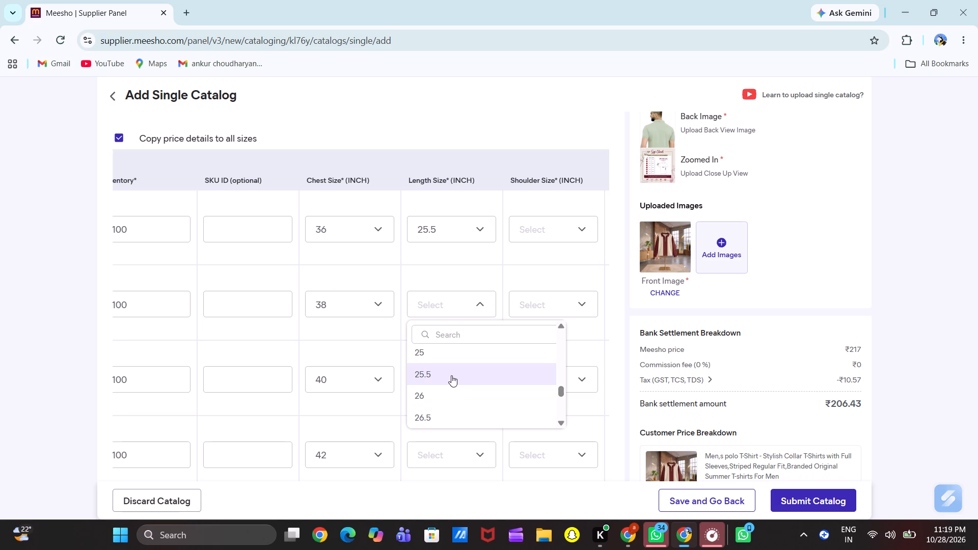
click(436, 414)
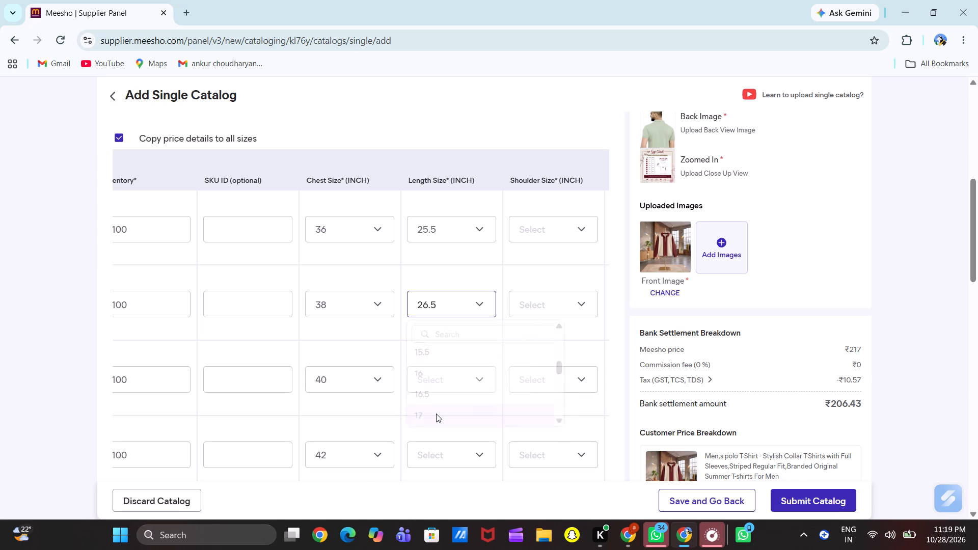
Set the length size for Product 1's size L, the row with the 40-inch chest, to 27.5 inches.
click(462, 373)
scroll(437, 427, down, 1)
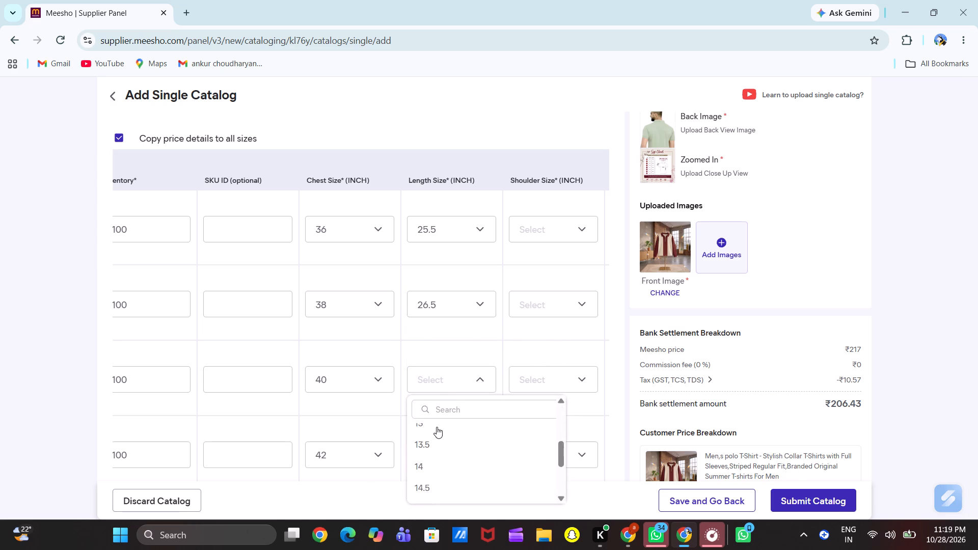
scroll(437, 427, down, 3)
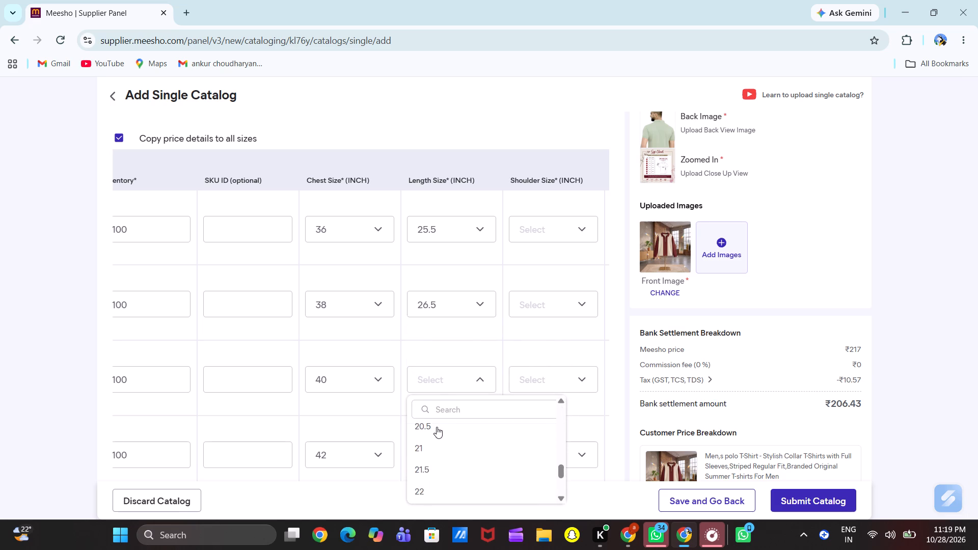
scroll(437, 427, down, 3)
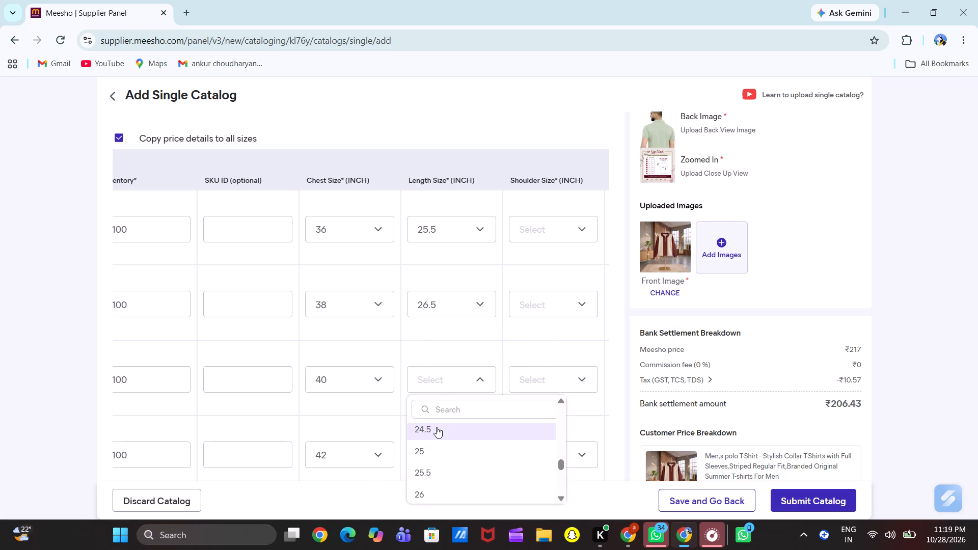
scroll(437, 427, down, 4)
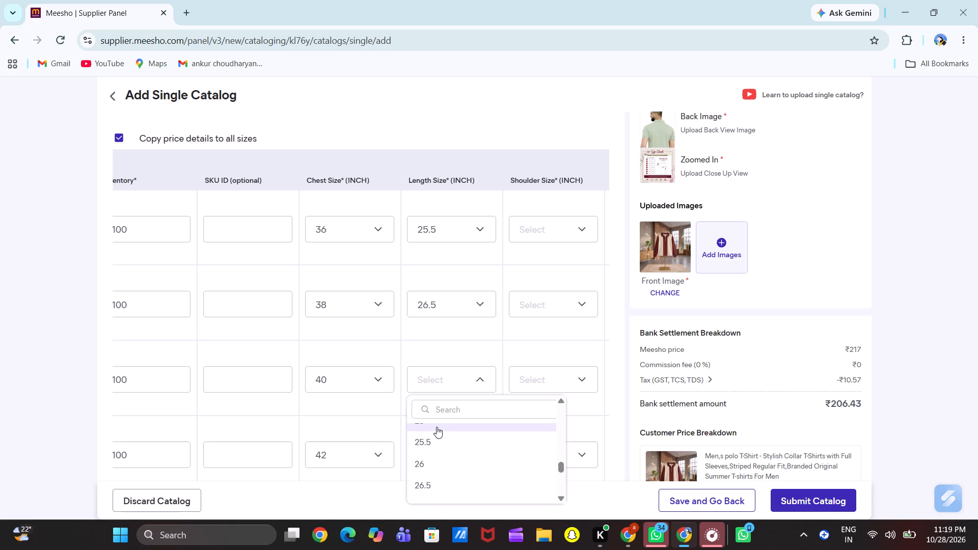
scroll(437, 427, down, 1)
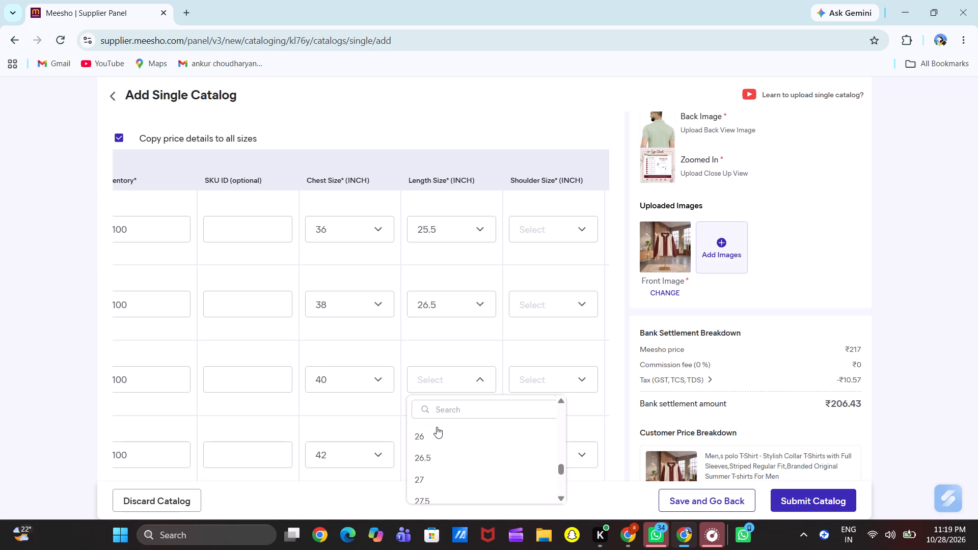
scroll(437, 427, down, 1)
click(430, 454)
Set the length size for Product 1's size XL, the row with the 42-inch chest, to 28.5 inches.
click(456, 457)
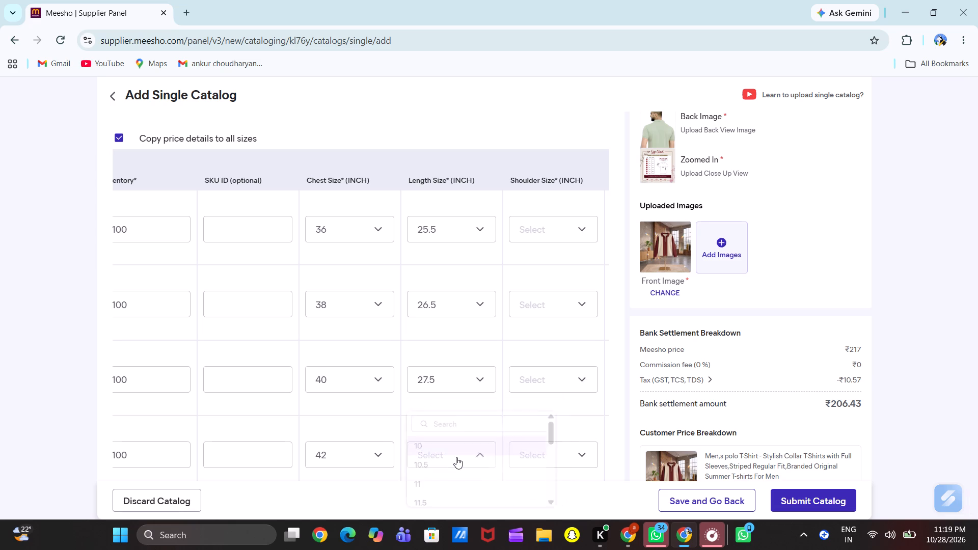
scroll(445, 480, down, 7)
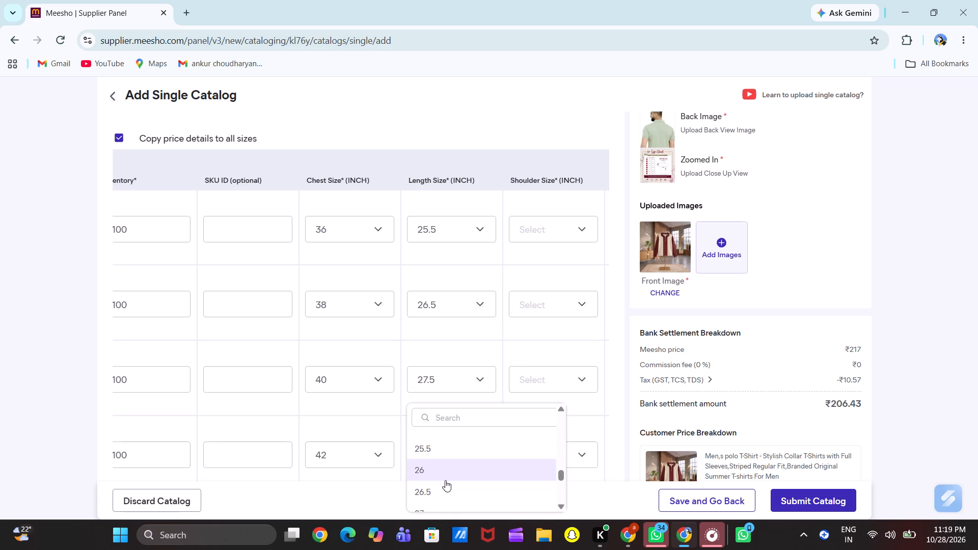
scroll(445, 480, down, 2)
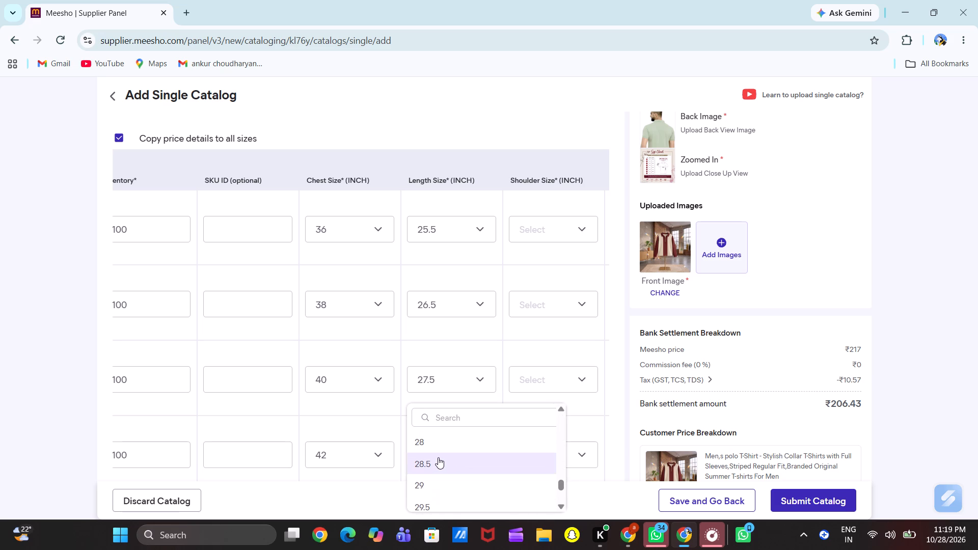
click(438, 454)
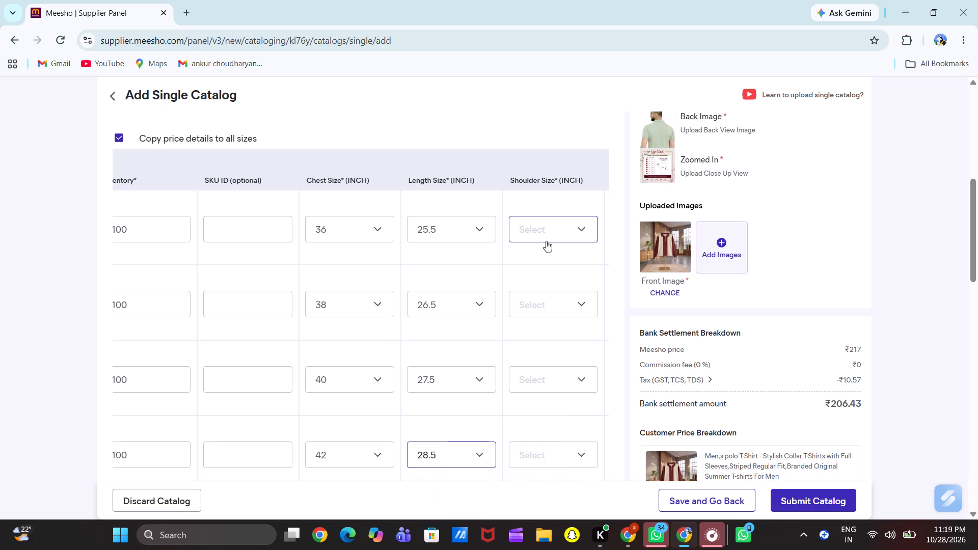
Set Product 1's shoulder sizes to 14.5 inches for size S and 15.5 inches for size M.
click(546, 241)
scroll(567, 329, down, 2)
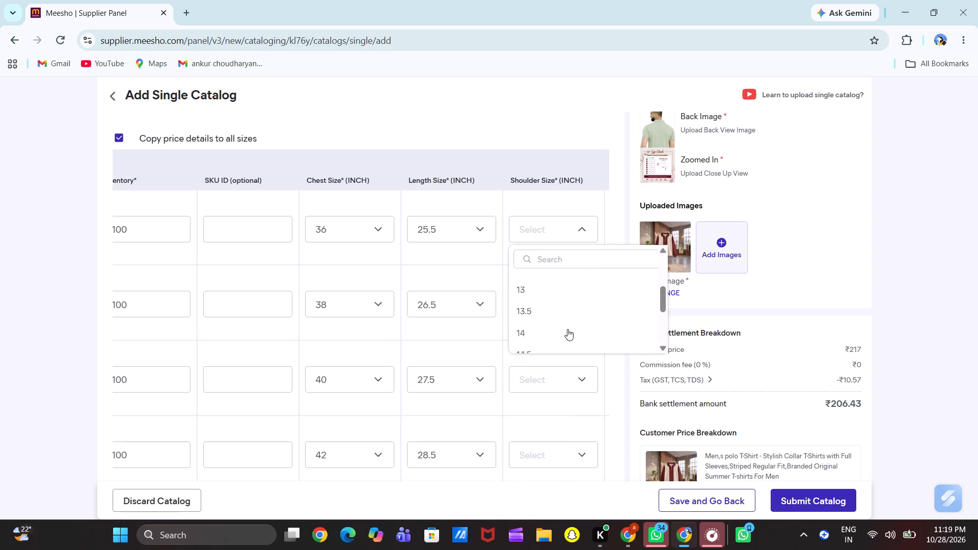
scroll(554, 328, down, 1)
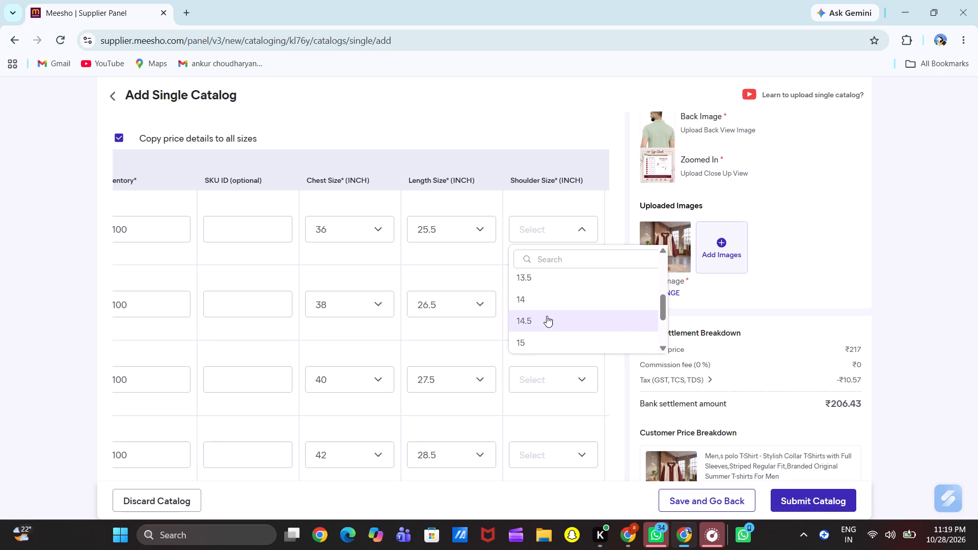
click(547, 316)
click(537, 298)
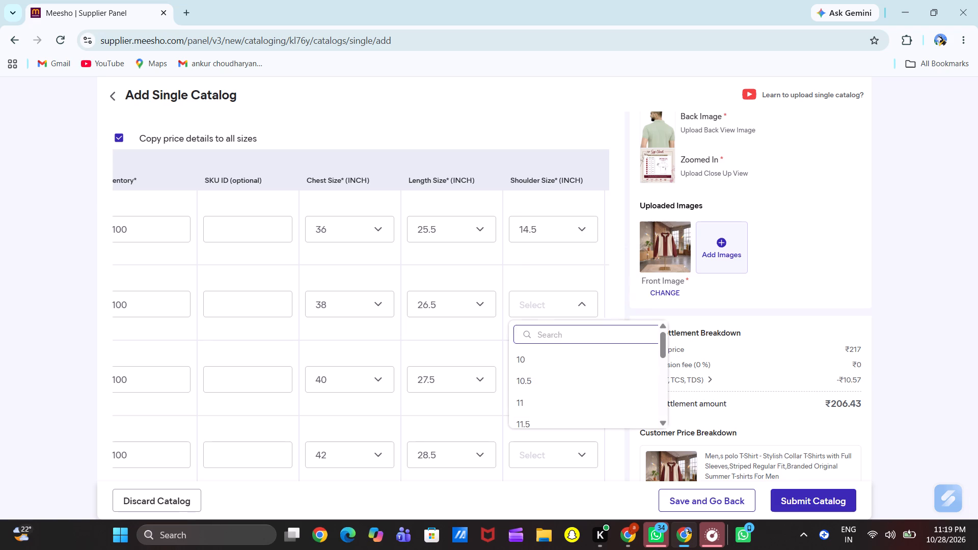
scroll(577, 381, down, 4)
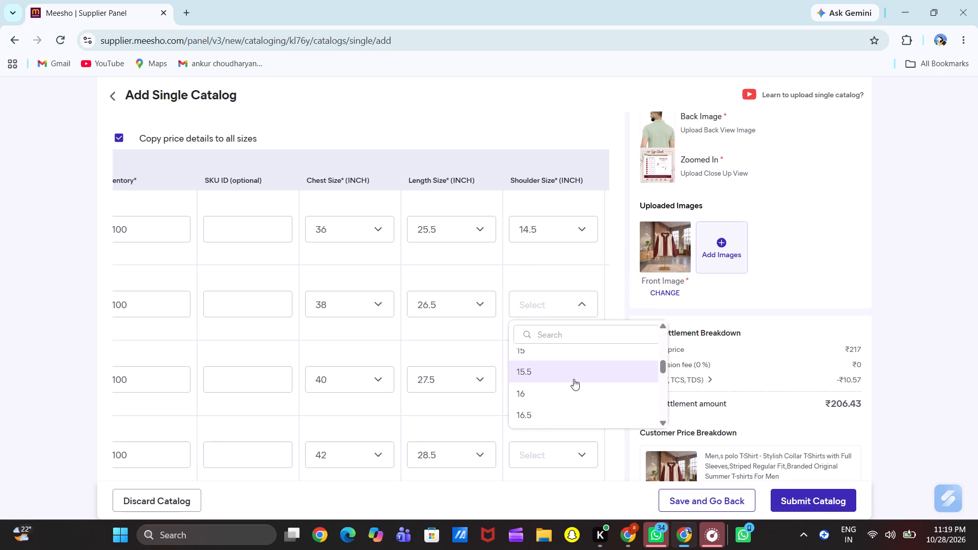
click(574, 379)
Set the shoulder size for Product 1's size L, the third row, to 16.5 inches.
click(550, 375)
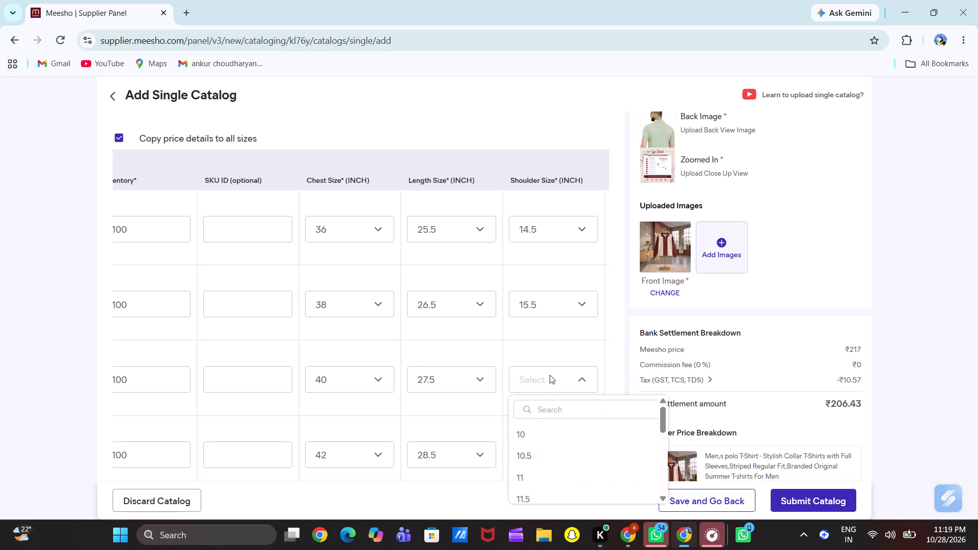
scroll(541, 445, down, 3)
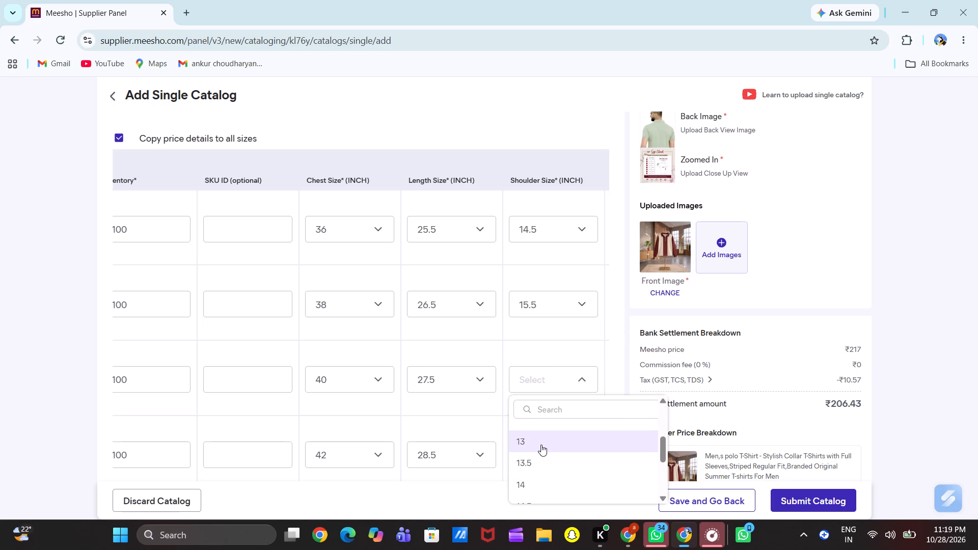
scroll(541, 445, down, 6)
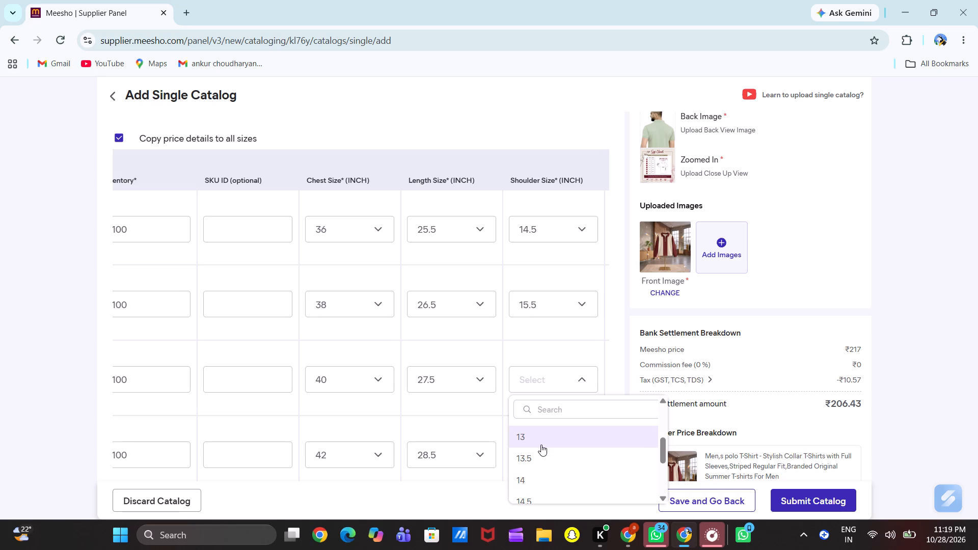
scroll(541, 445, down, 1)
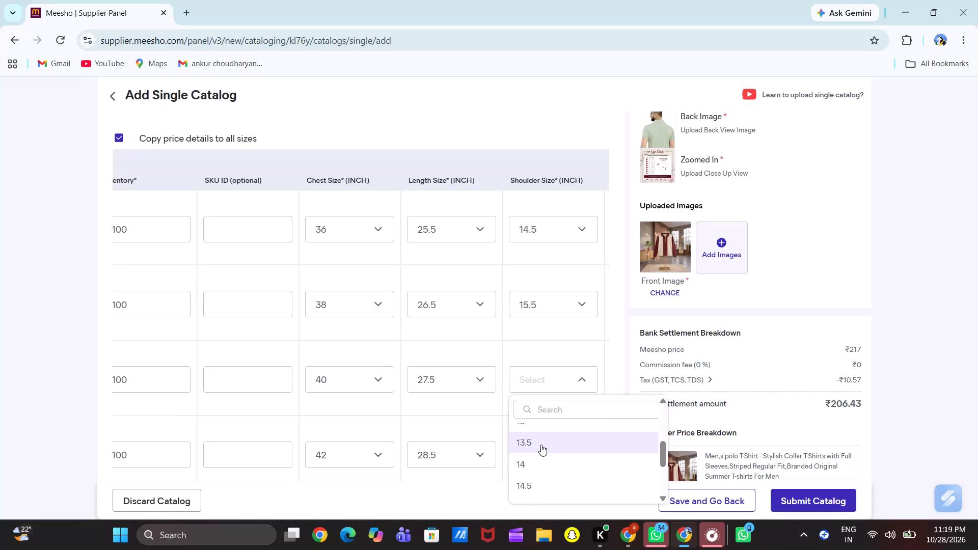
scroll(541, 445, down, 1)
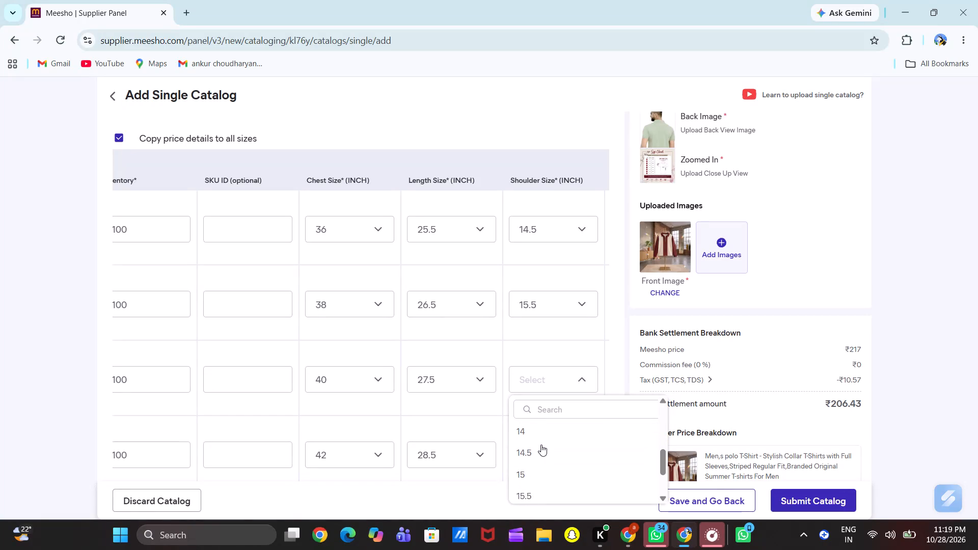
scroll(541, 445, down, 4)
click(541, 462)
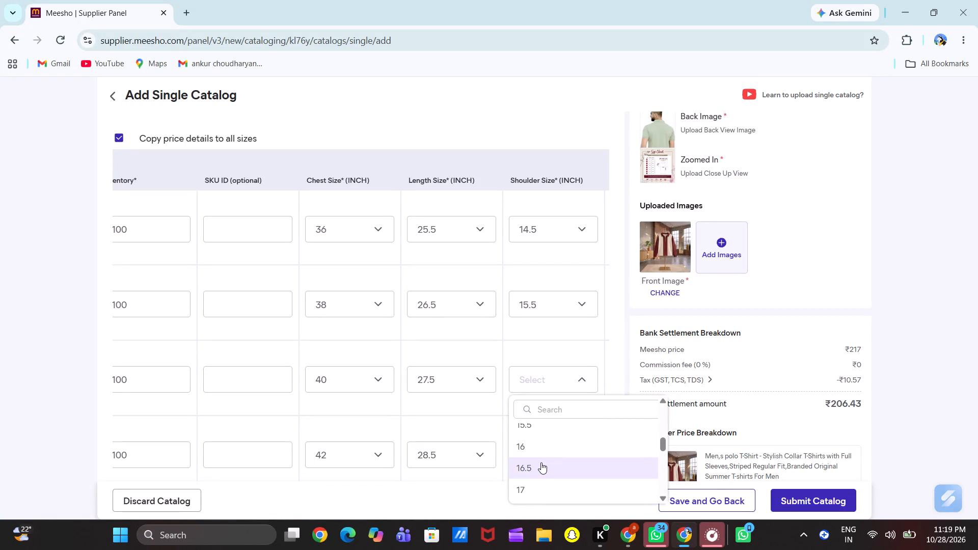
Set the shoulder size for Product 1's size XL, the fourth row, to 17.5 inches.
click(562, 457)
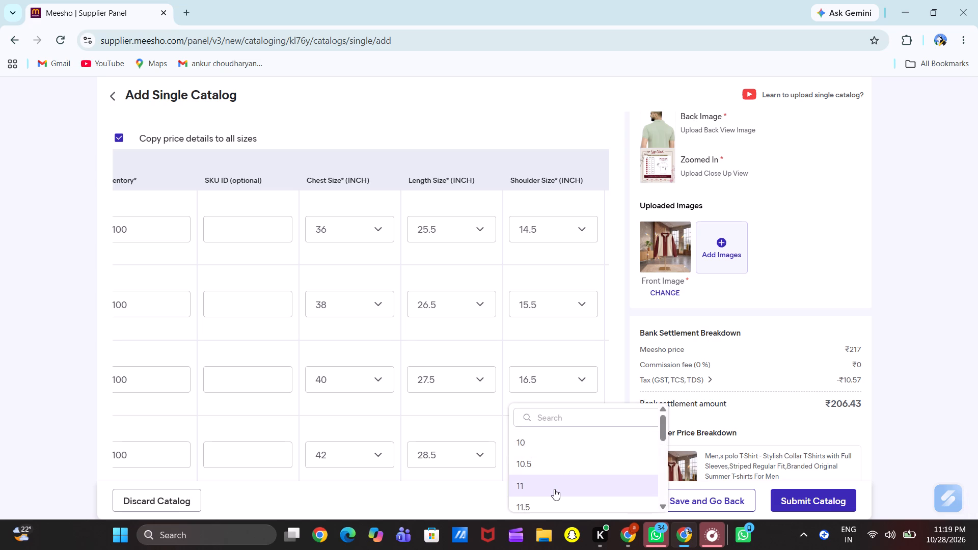
scroll(554, 489, down, 4)
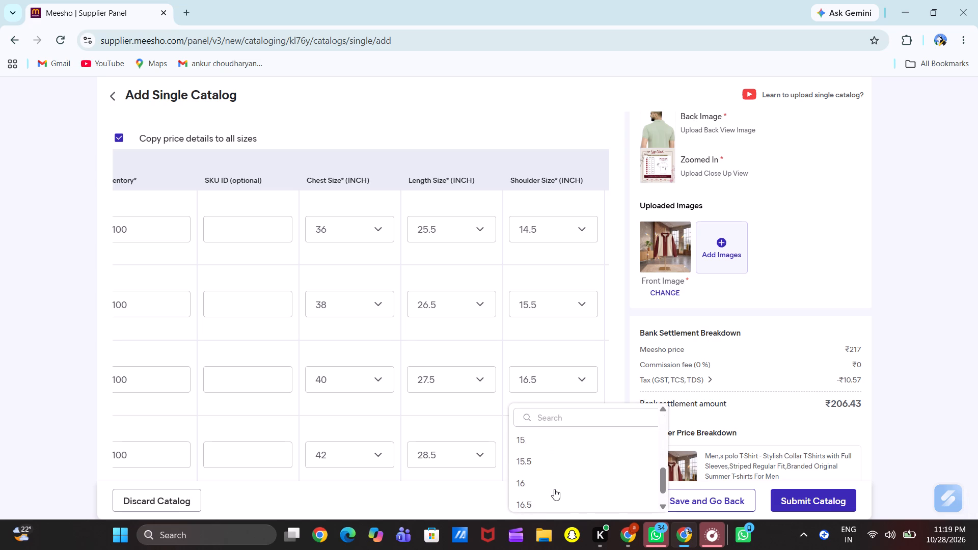
scroll(554, 489, down, 1)
click(546, 502)
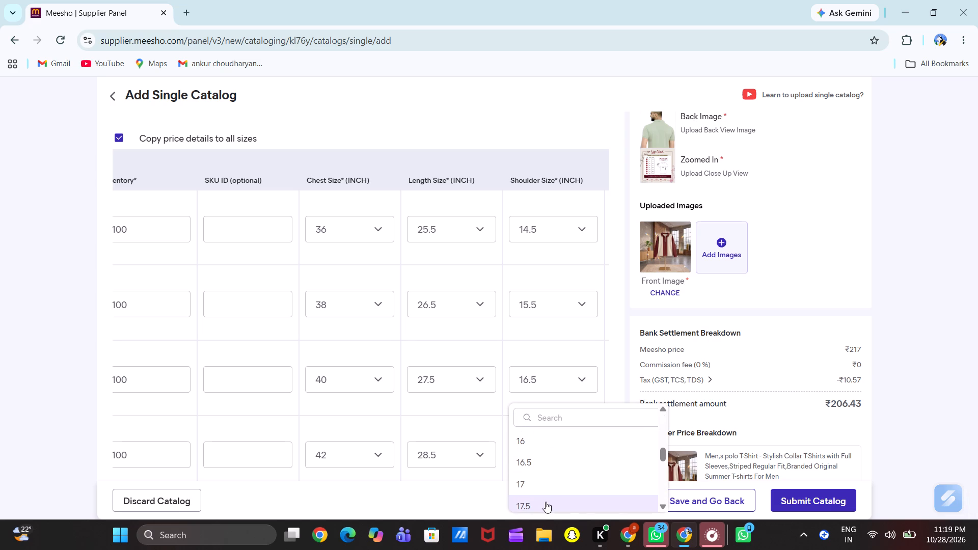
In Product 1's product details, search the colours for MU and set the color to Mustard.
scroll(474, 409, down, 3)
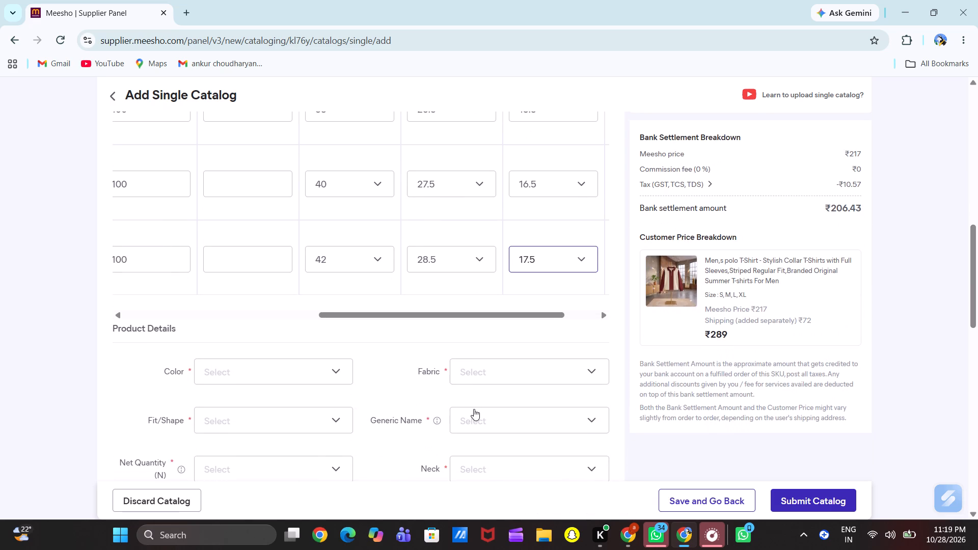
scroll(474, 409, down, 2)
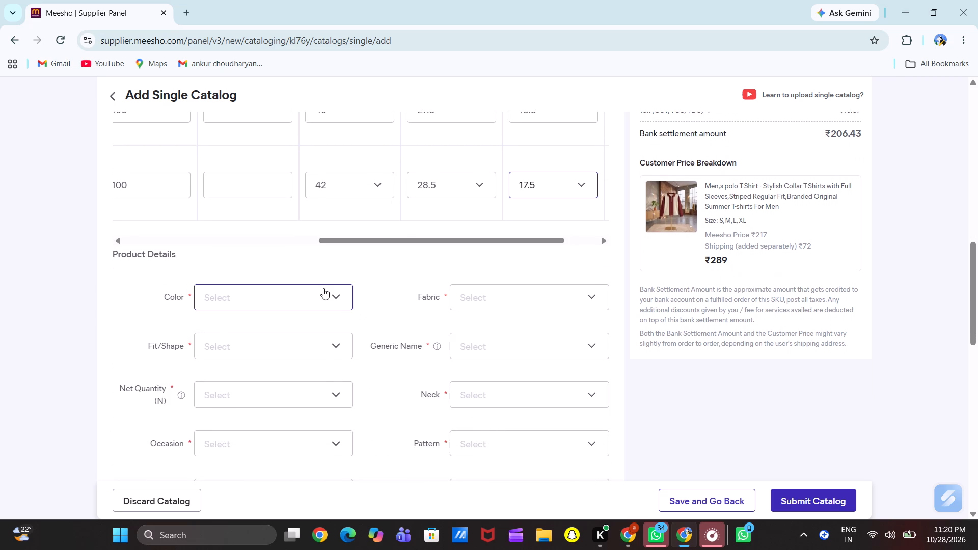
scroll(323, 288, up, 5)
scroll(323, 288, down, 1)
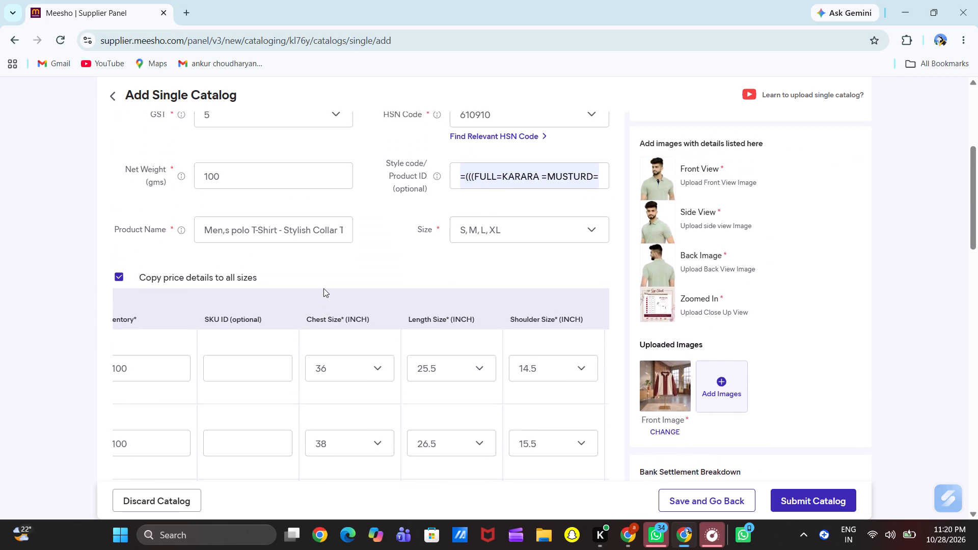
scroll(323, 288, down, 2)
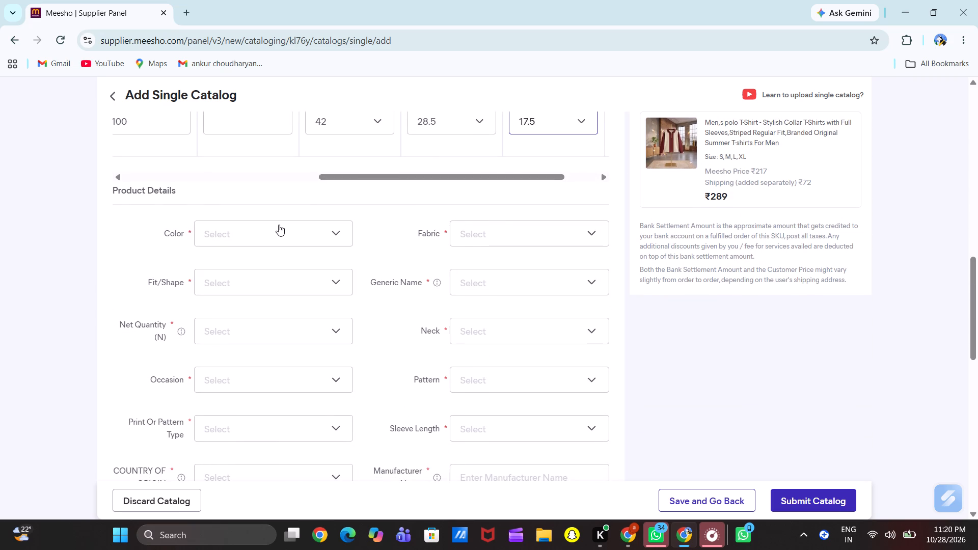
click(279, 225)
click(254, 265)
text(MU)
click(233, 306)
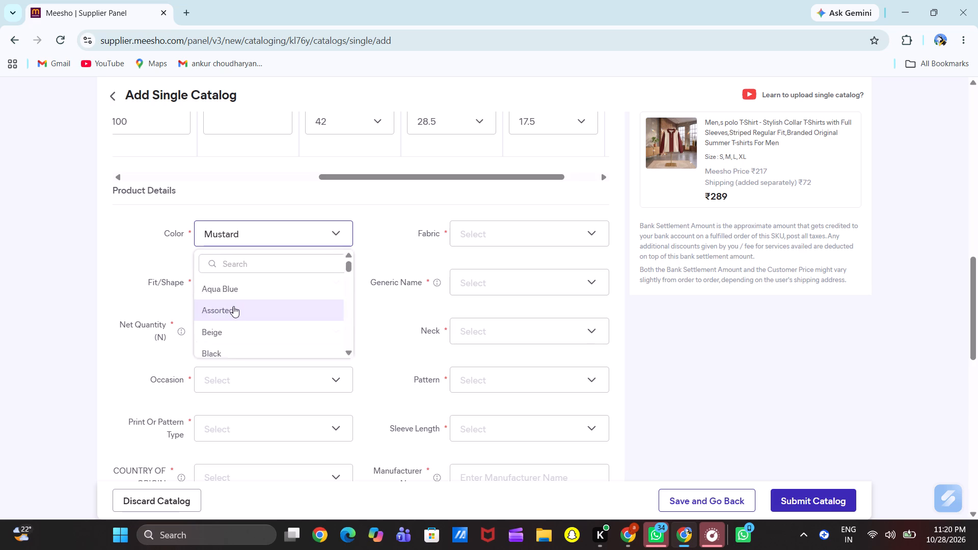
Set Product 1's fabric to Cotton Blend and its fit/shape to Regular.
click(473, 232)
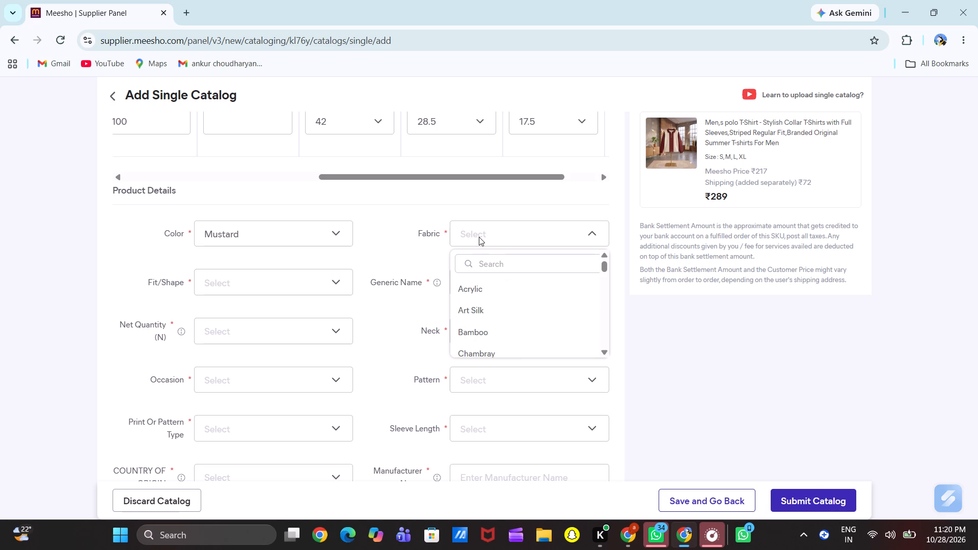
scroll(494, 292, down, 3)
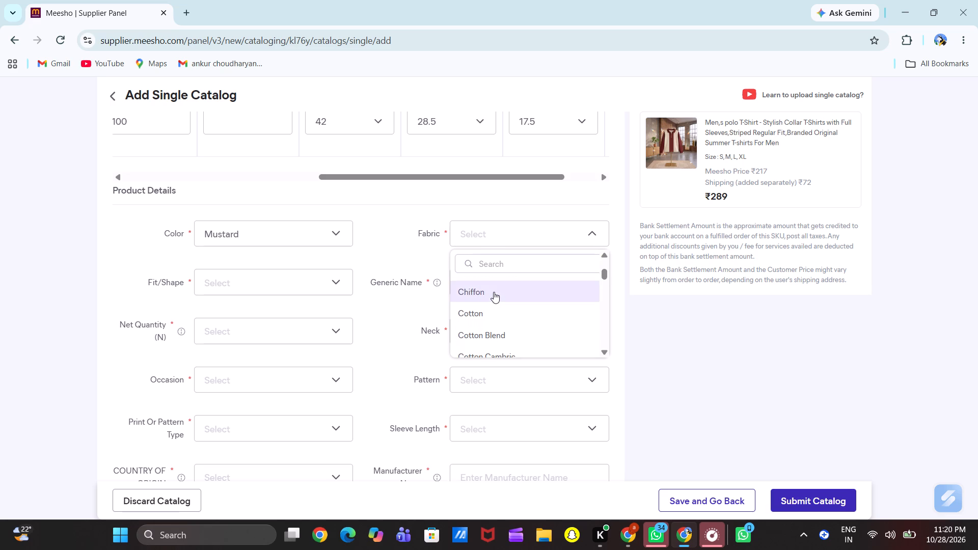
scroll(494, 292, down, 1)
click(494, 292)
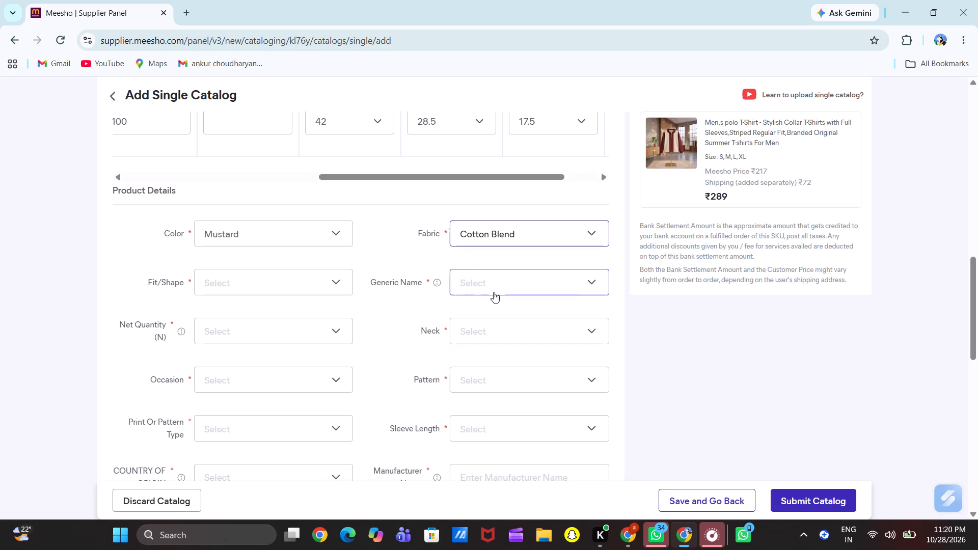
click(250, 271)
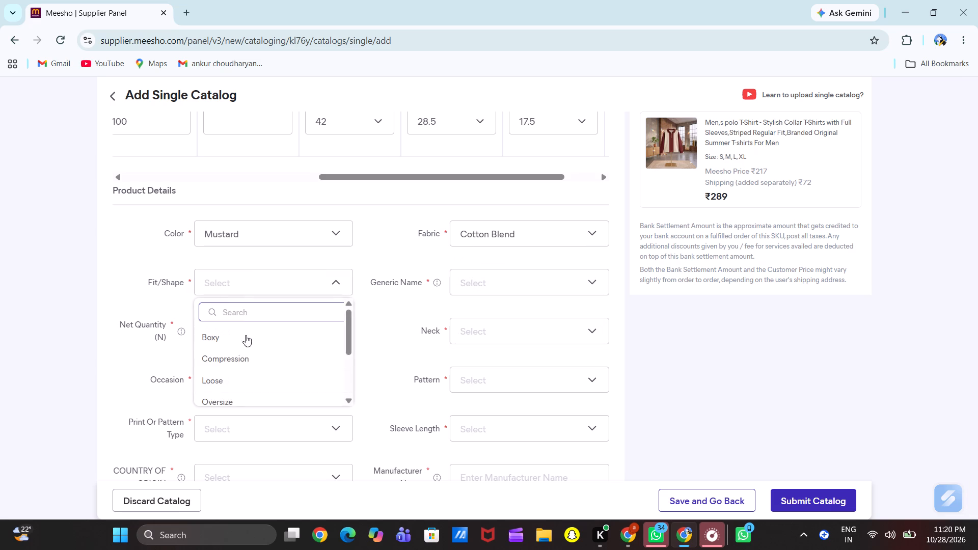
scroll(248, 347, down, 1)
click(248, 347)
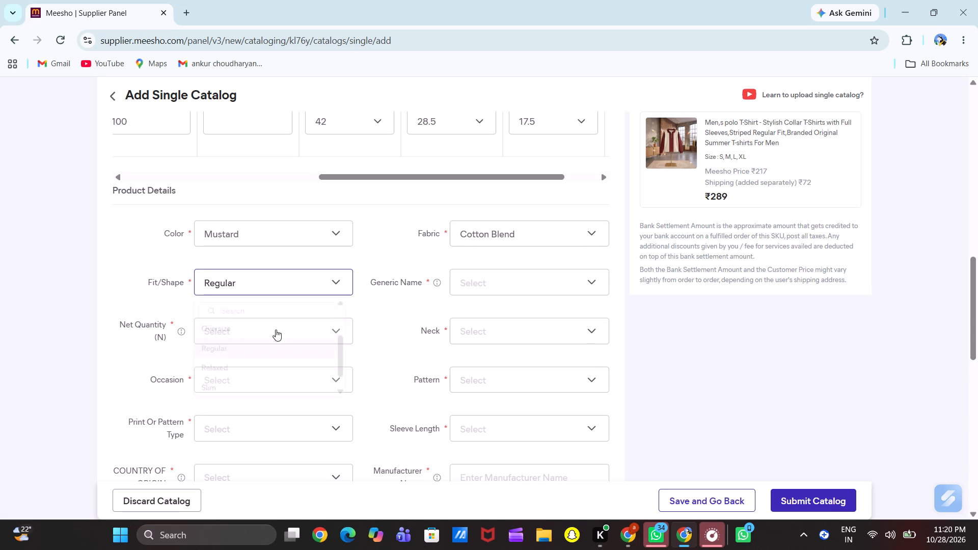
Set the generic name in Product 1's product details to Tshirts.
click(482, 281)
scroll(522, 370, down, 1)
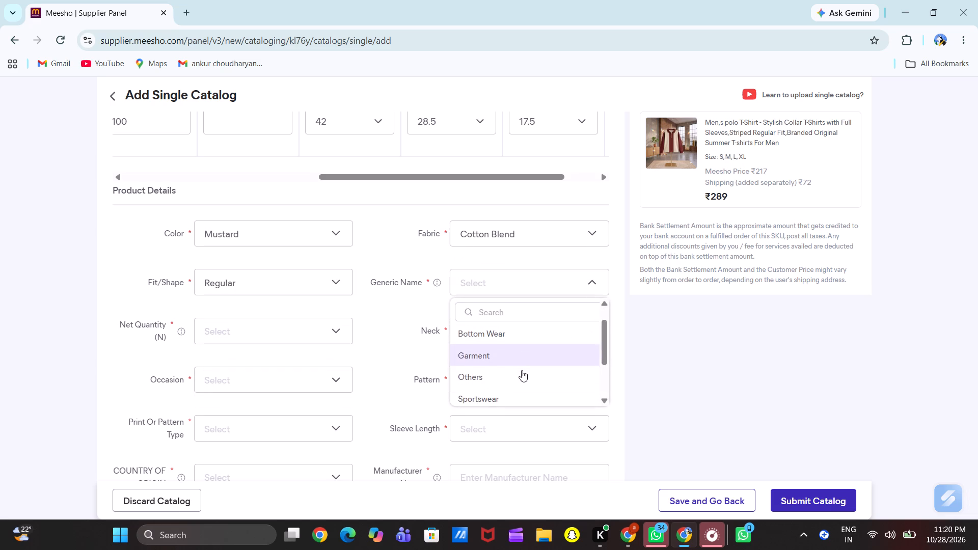
scroll(522, 370, down, 2)
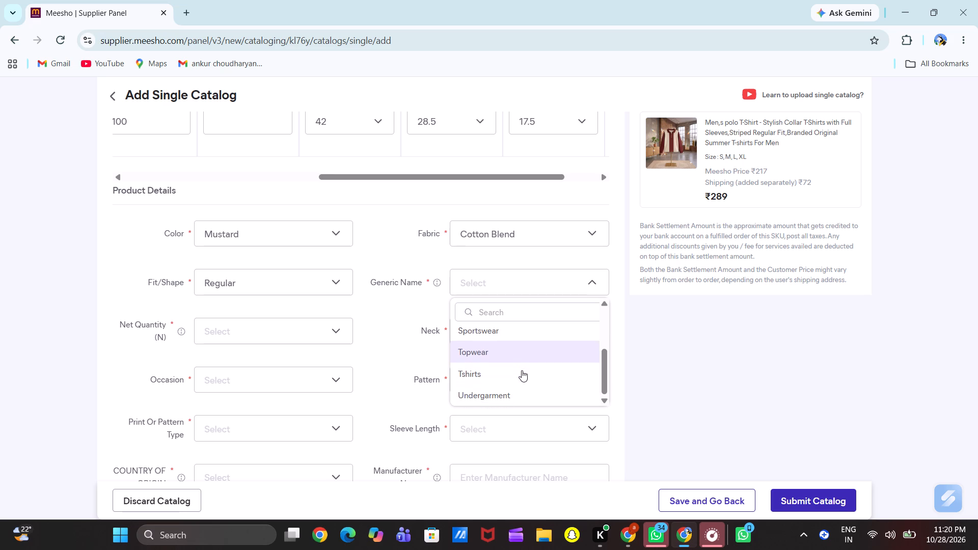
scroll(522, 370, down, 1)
click(522, 370)
Set Product 1's net quantity to 1 and its neck style to Polo.
click(263, 332)
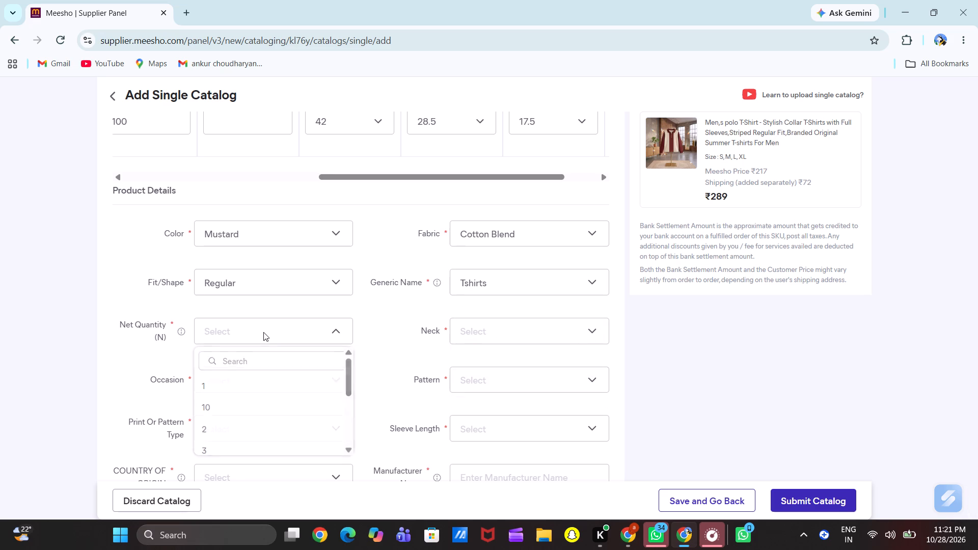
click(215, 382)
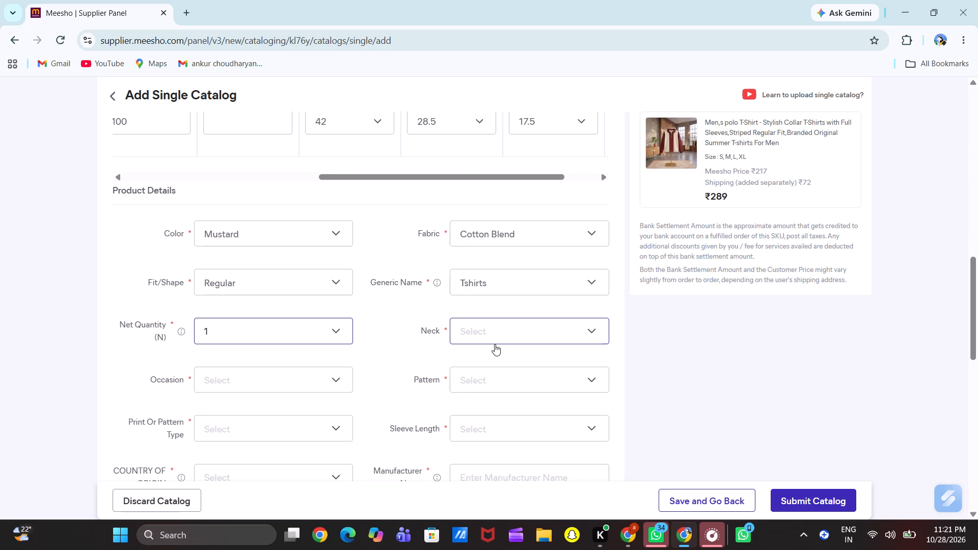
click(493, 335)
scroll(526, 384, down, 1)
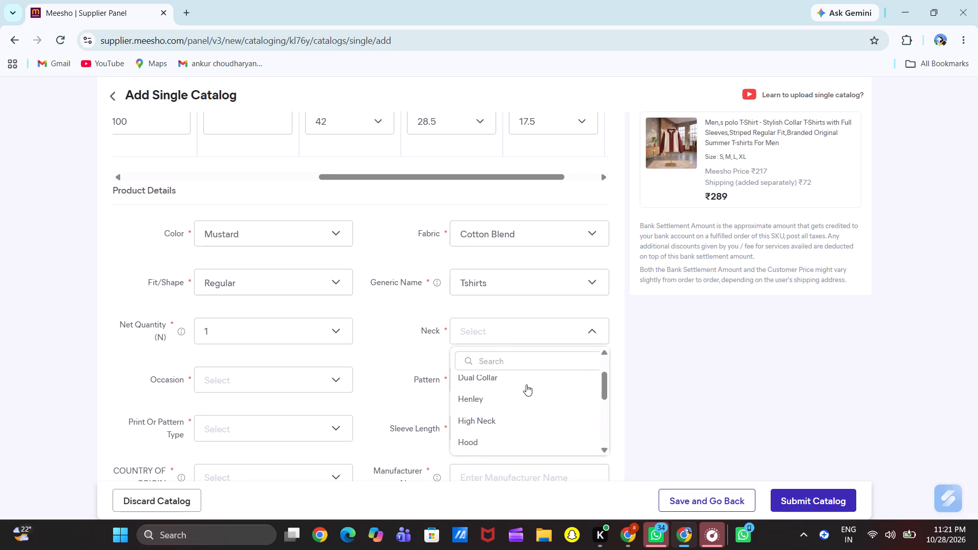
scroll(526, 384, down, 3)
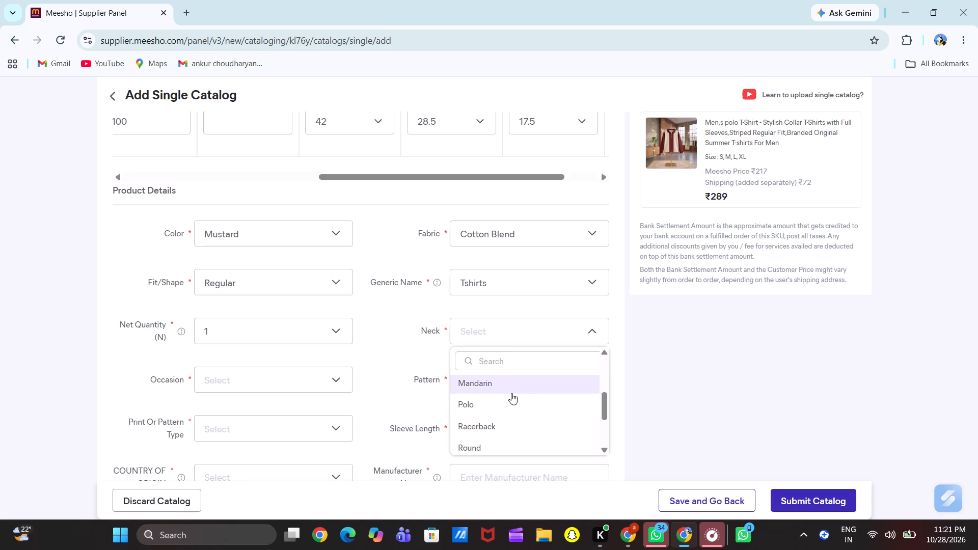
click(484, 404)
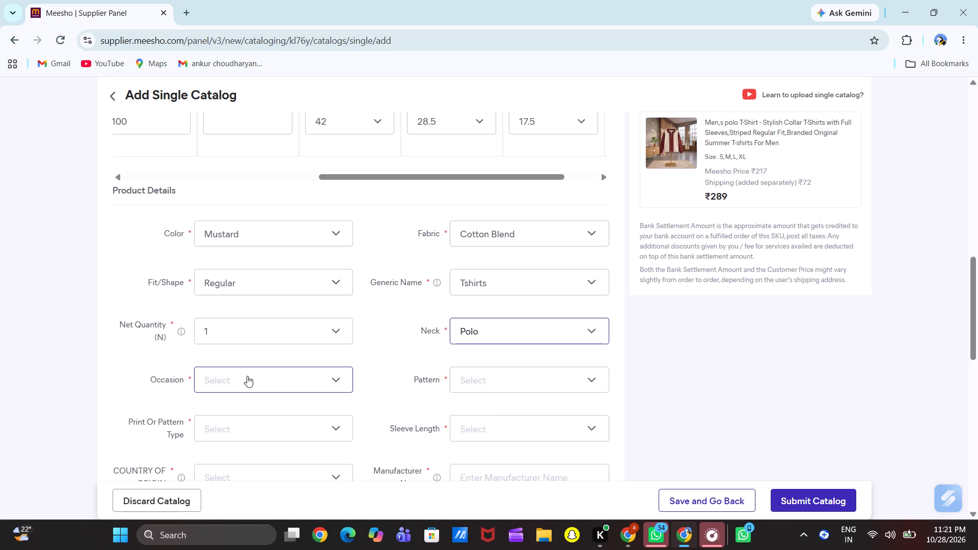
Set Product 1's occasion to Casual and its pattern to Colorblocked.
click(247, 376)
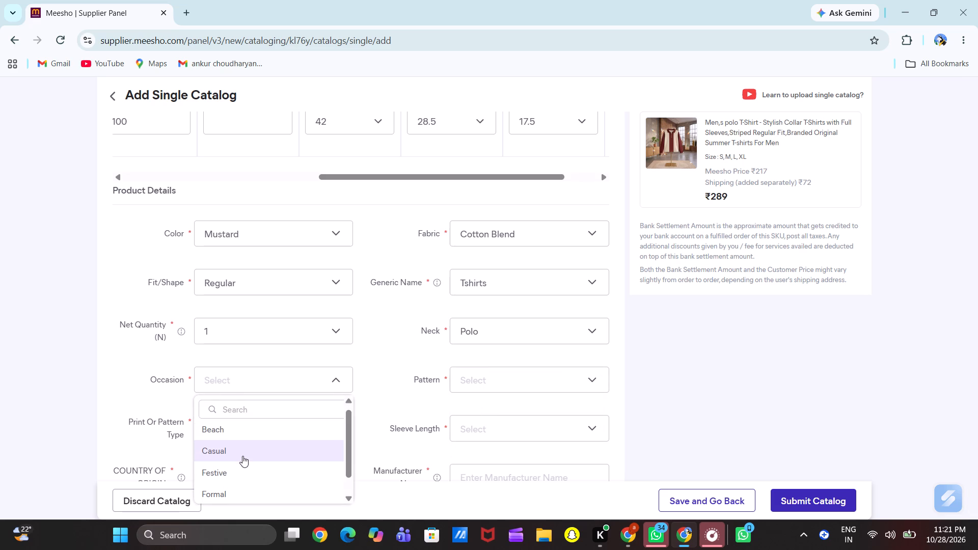
click(242, 453)
click(496, 382)
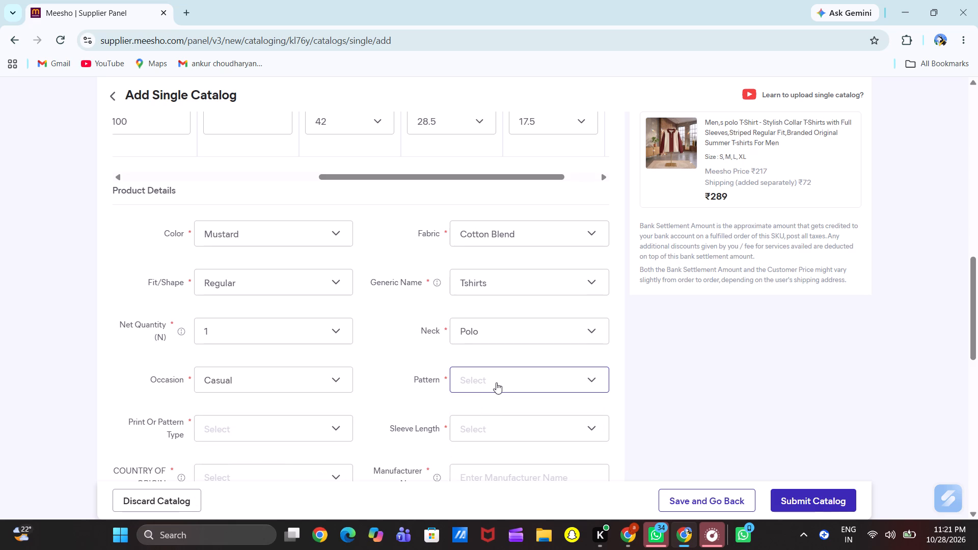
click(496, 452)
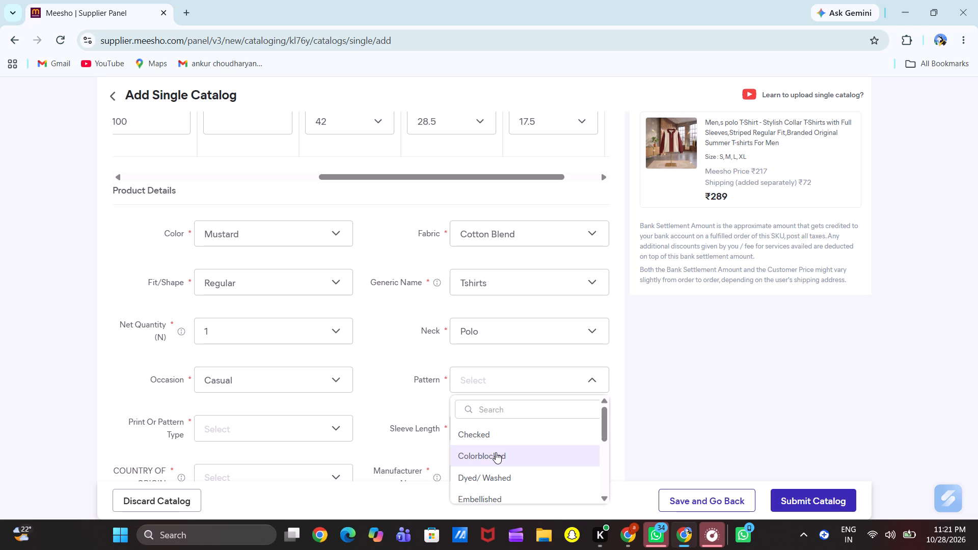
Look through the print or pattern types for Product 1 and choose Colorblocked.
scroll(303, 453, down, 2)
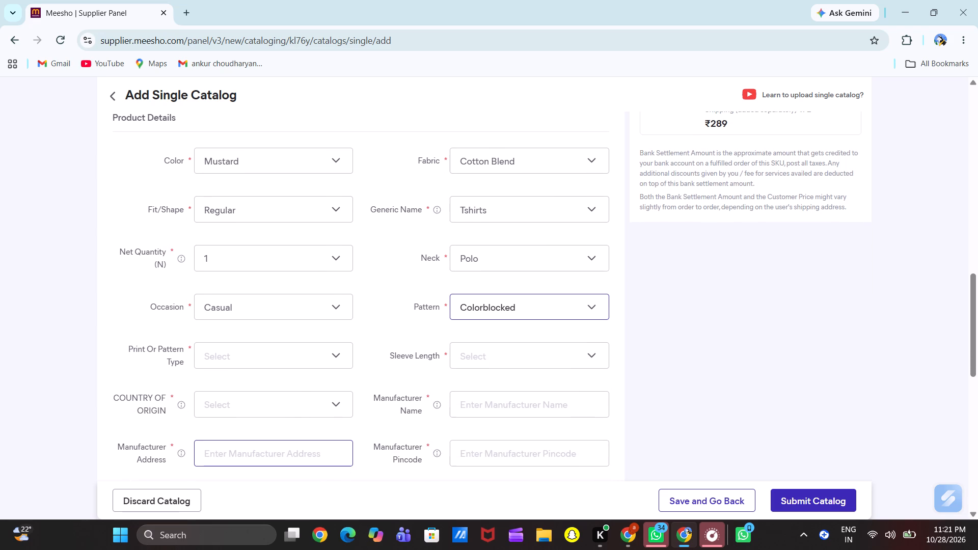
click(261, 358)
click(261, 358)
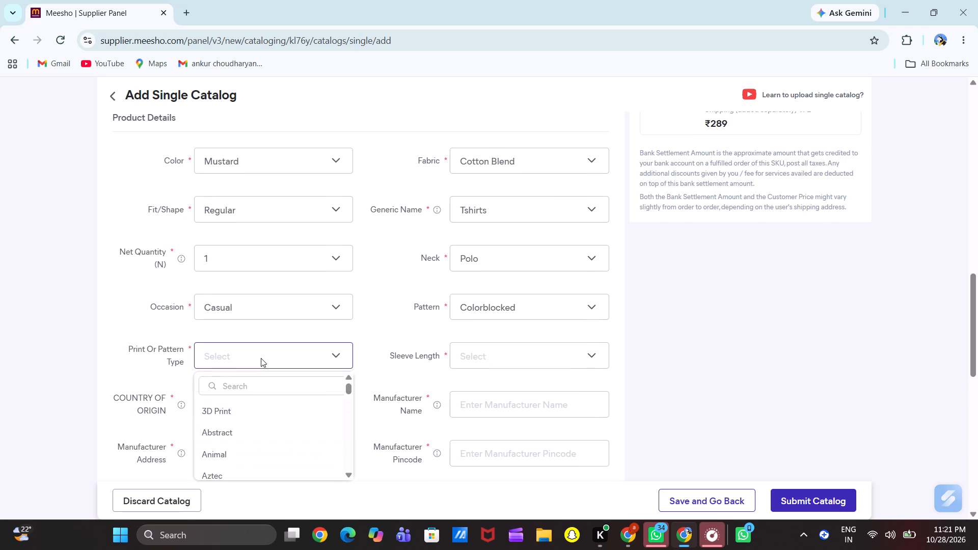
click(261, 358)
scroll(258, 436, down, 1)
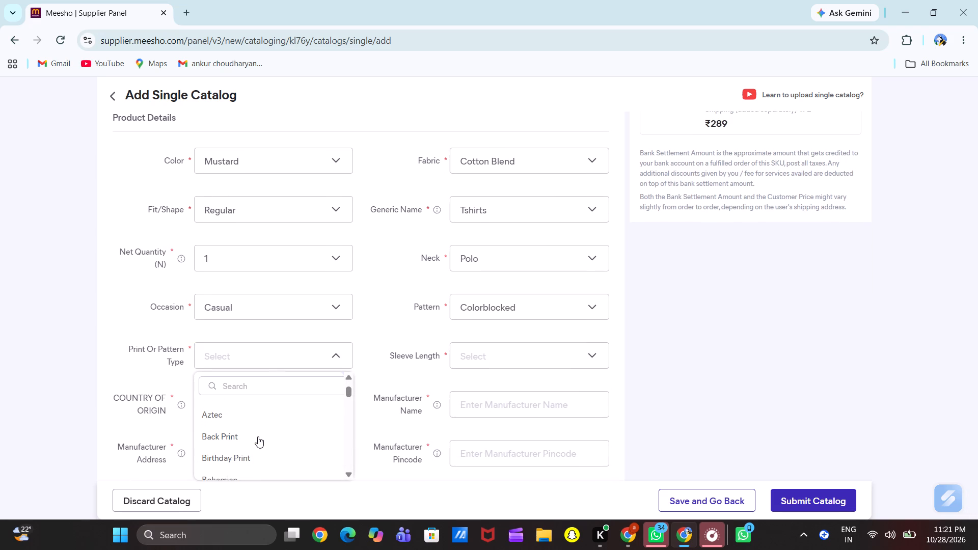
scroll(258, 436, down, 2)
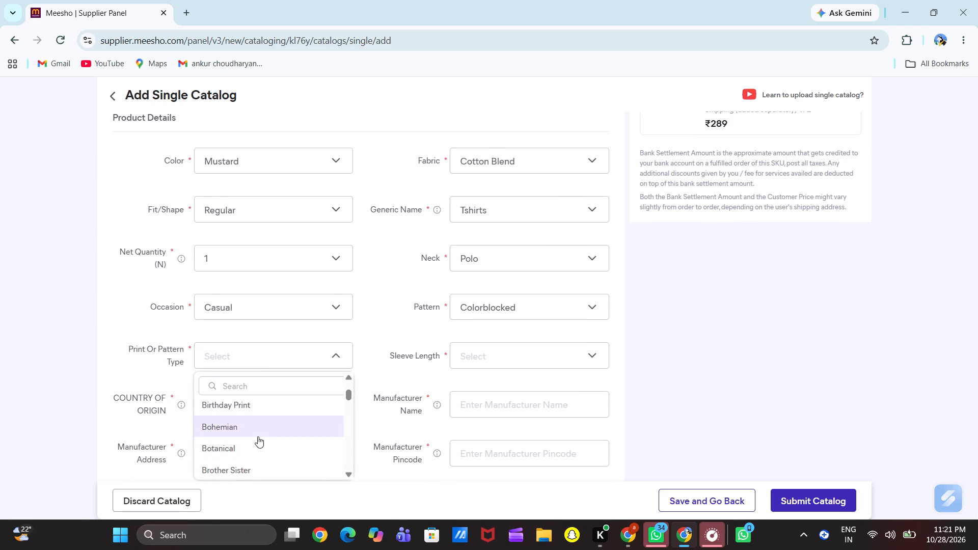
scroll(258, 436, up, 3)
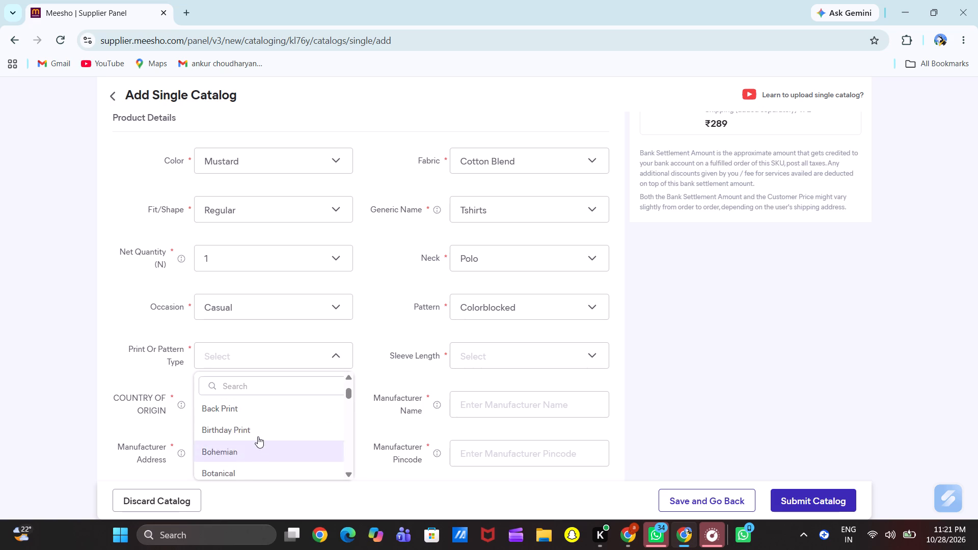
scroll(258, 436, up, 3)
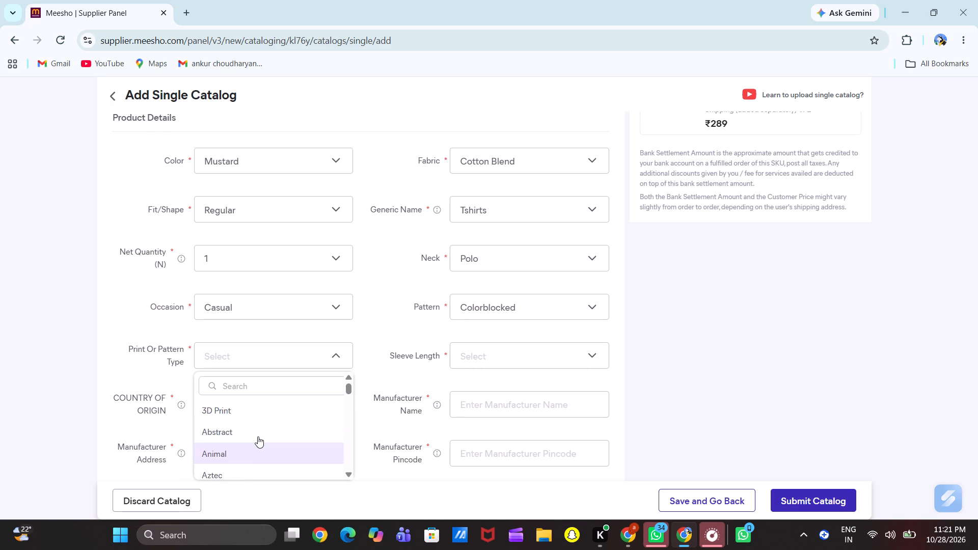
scroll(258, 436, down, 3)
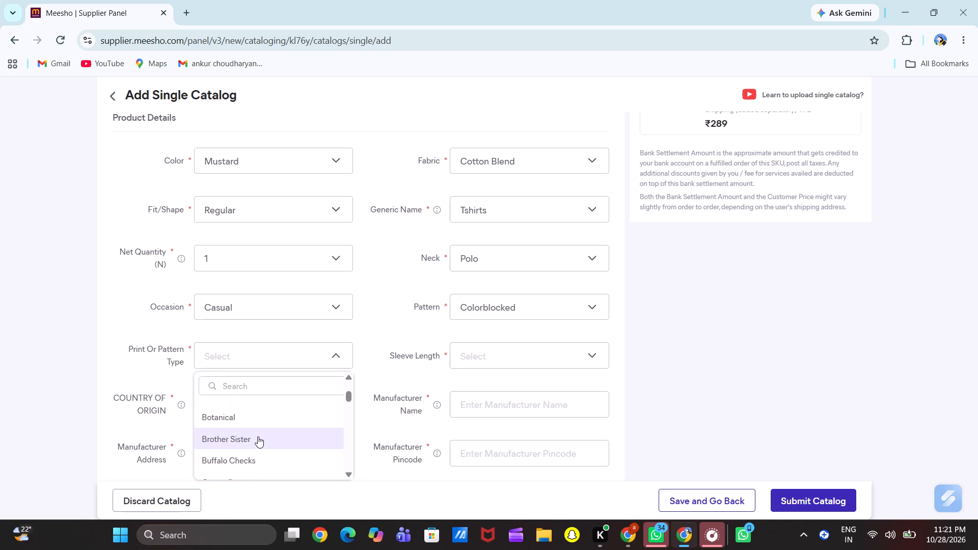
scroll(258, 436, up, 1)
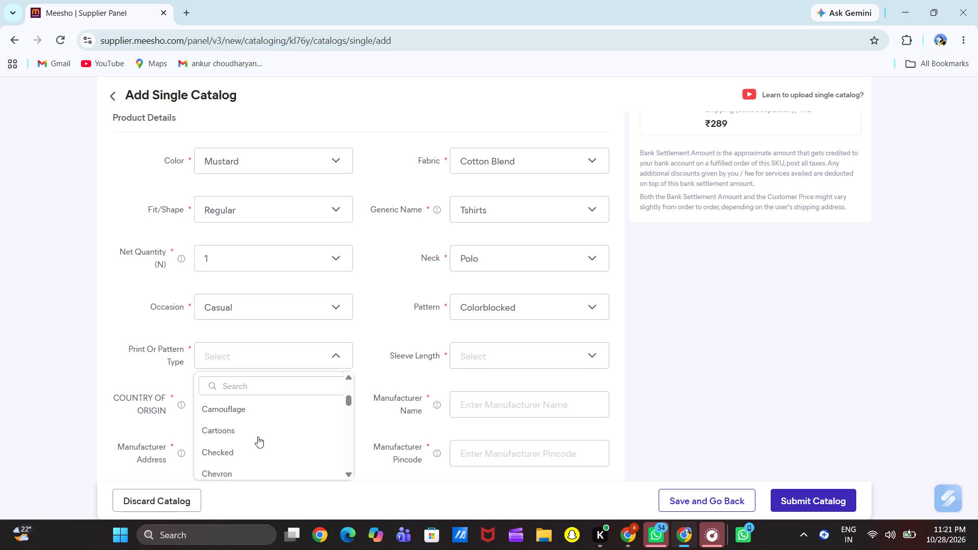
scroll(258, 436, up, 2)
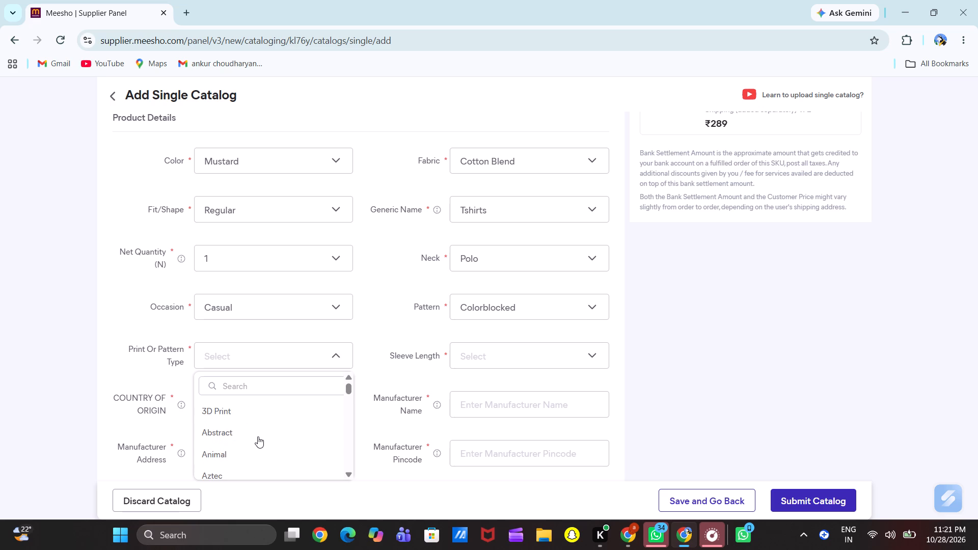
scroll(258, 436, down, 1)
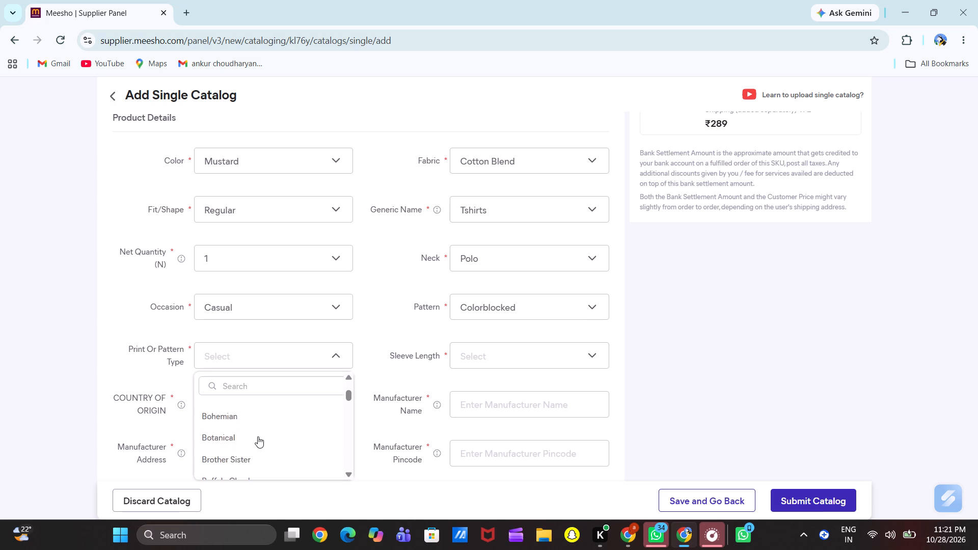
scroll(258, 436, down, 2)
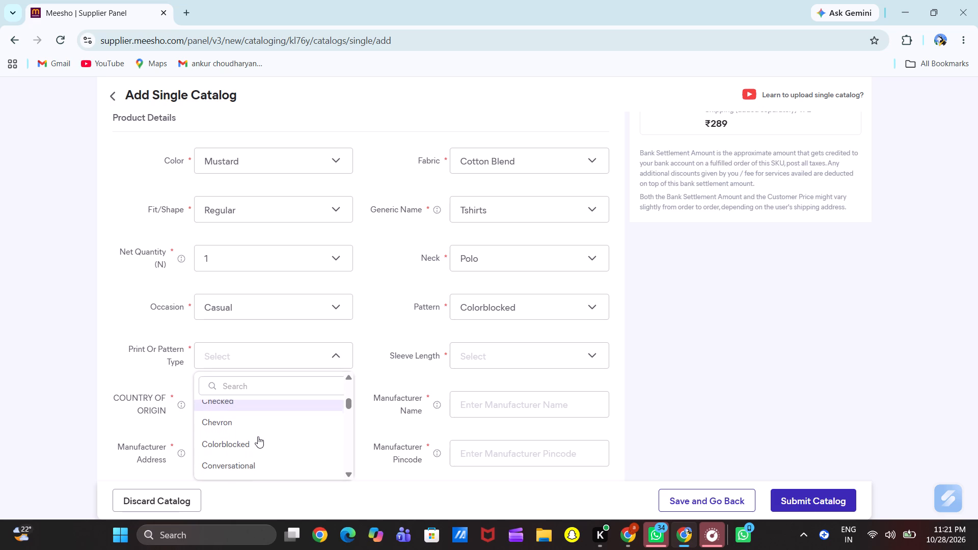
scroll(258, 436, down, 1)
click(258, 436)
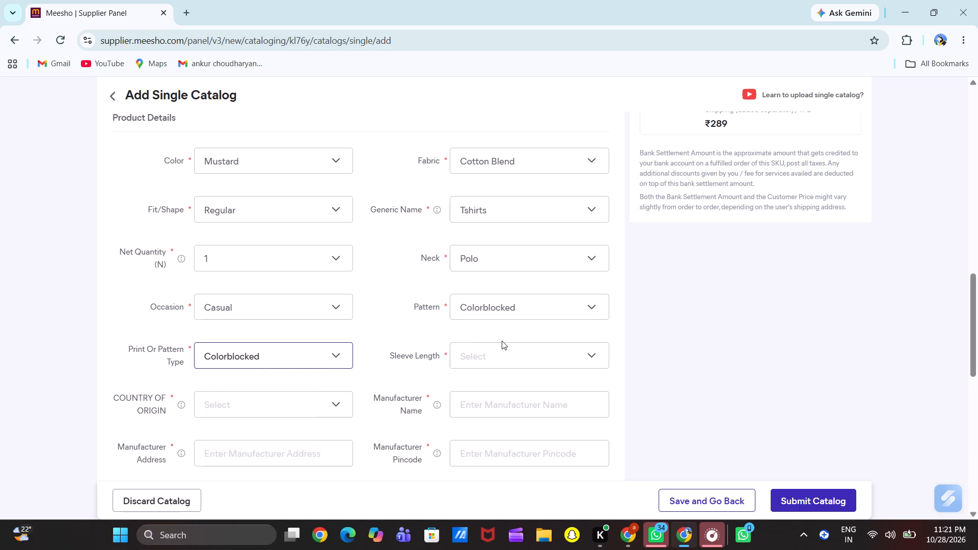
Set Product 1's sleeve length to Long Sleeves and its country of origin to India.
click(502, 341)
click(504, 358)
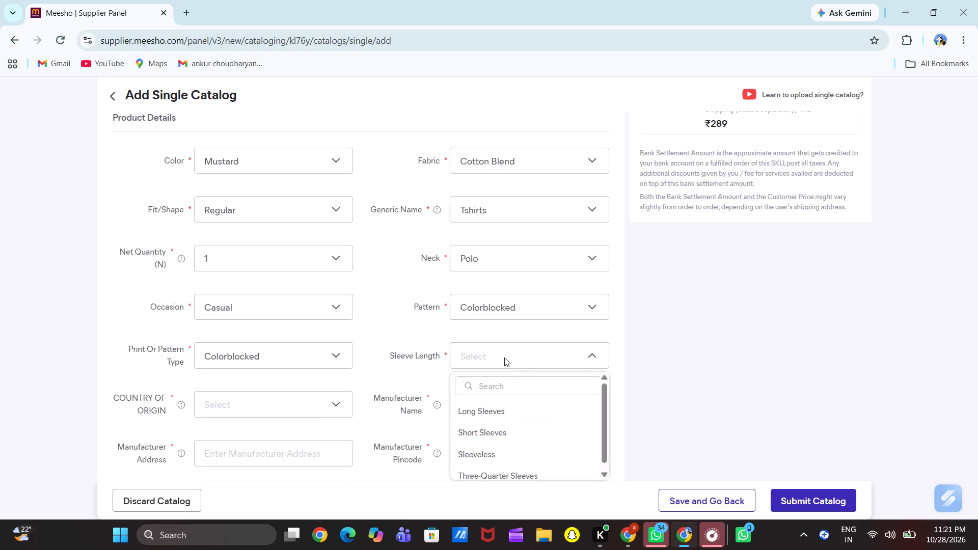
click(502, 411)
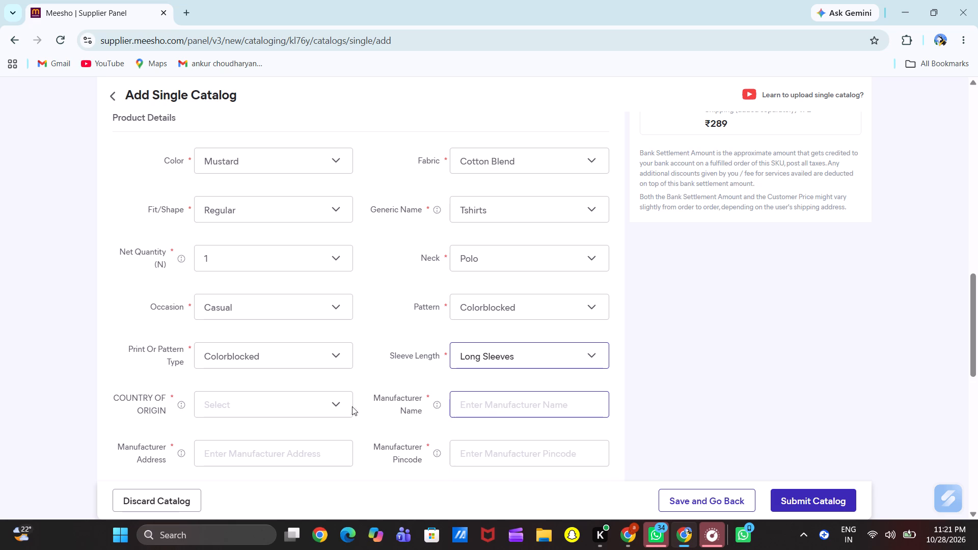
click(277, 399)
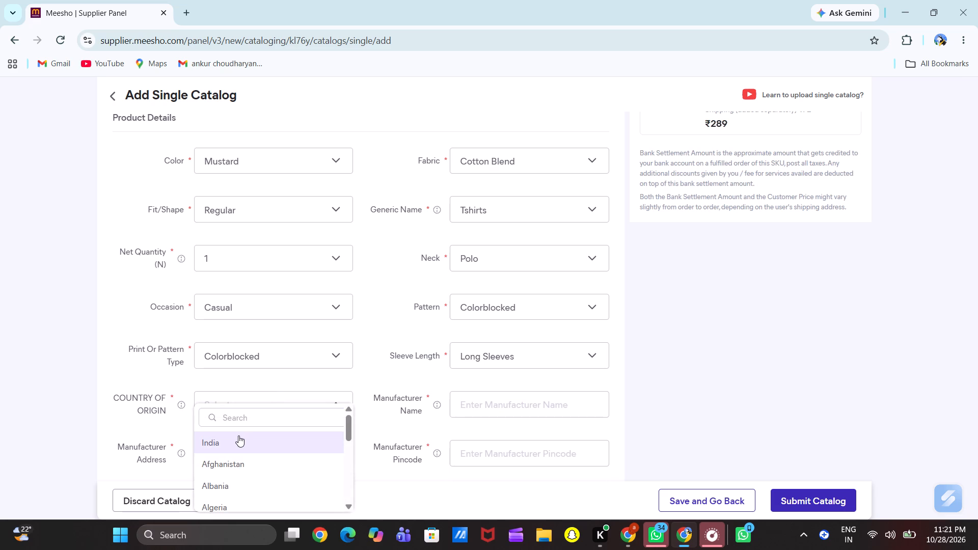
click(238, 435)
Fill in Product 1's manufacturer name as TRIPATHI and enter the manufacturer address from the saved entries.
click(483, 404)
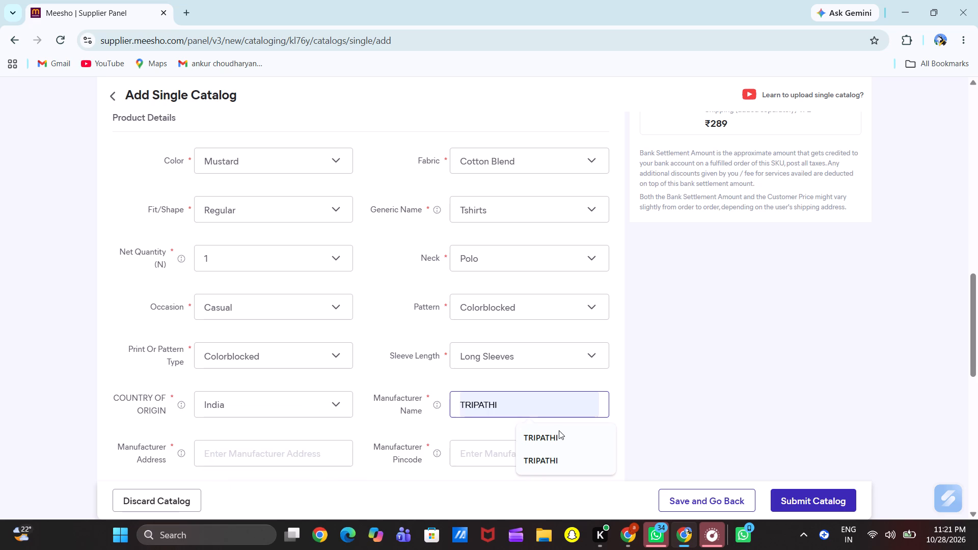
click(565, 433)
scroll(411, 426, down, 2)
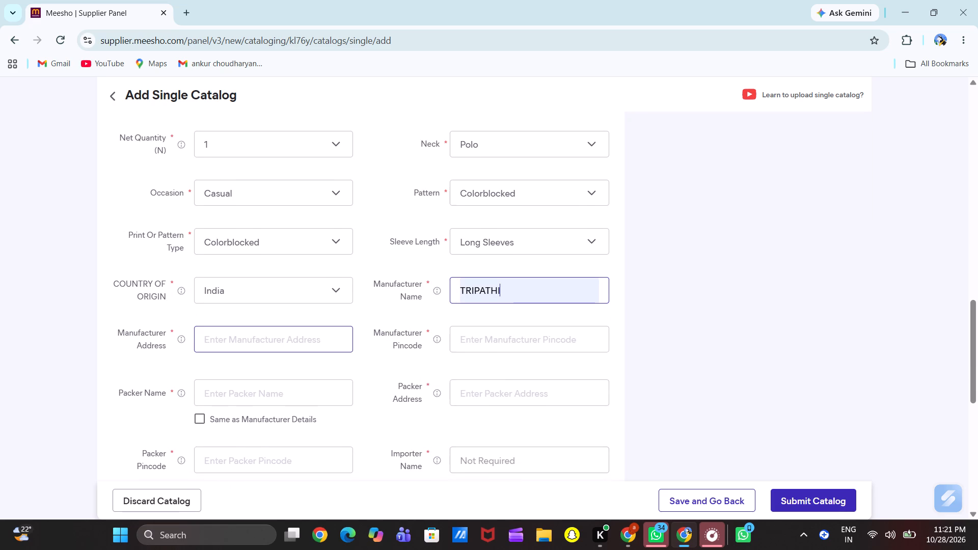
click(262, 338)
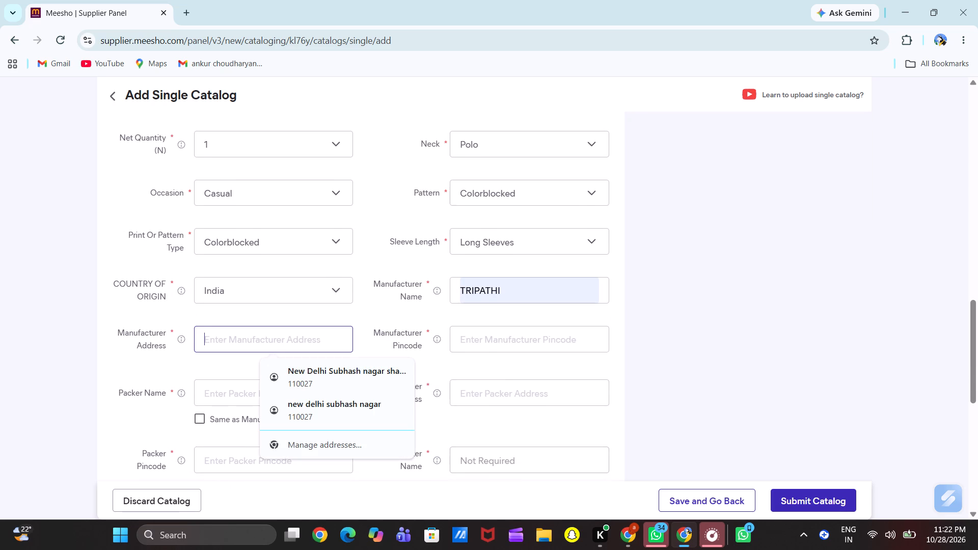
key(s)
click(286, 367)
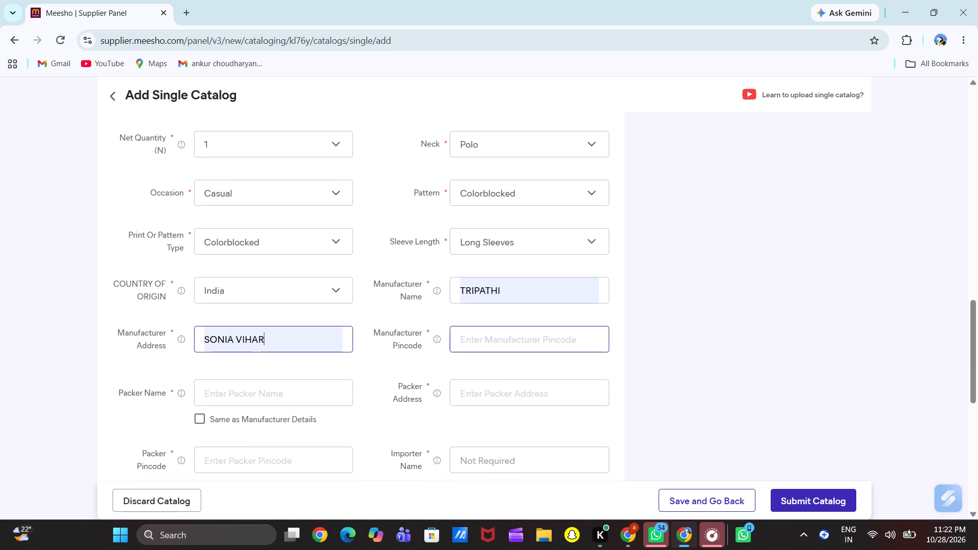
Enter the manufacturer pincode for Product 1.
click(499, 334)
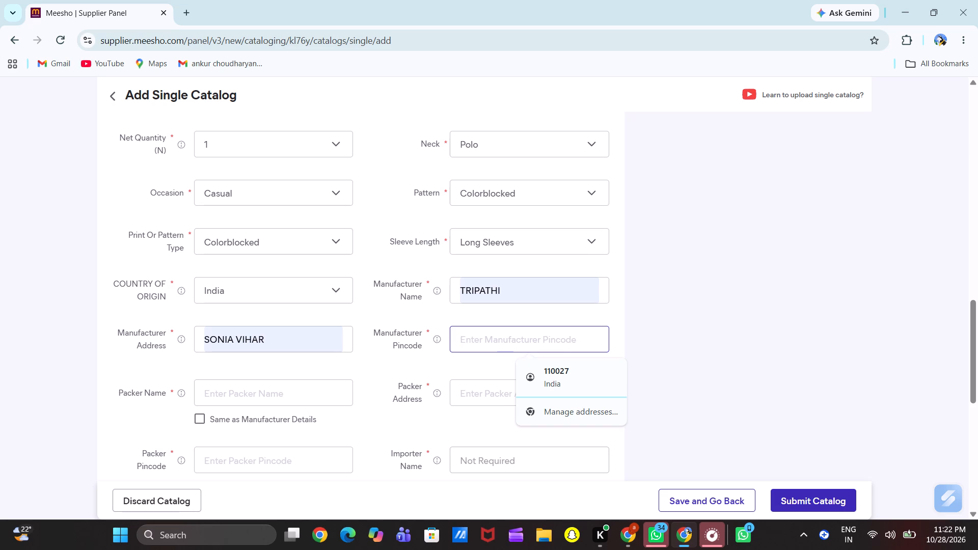
click(470, 342)
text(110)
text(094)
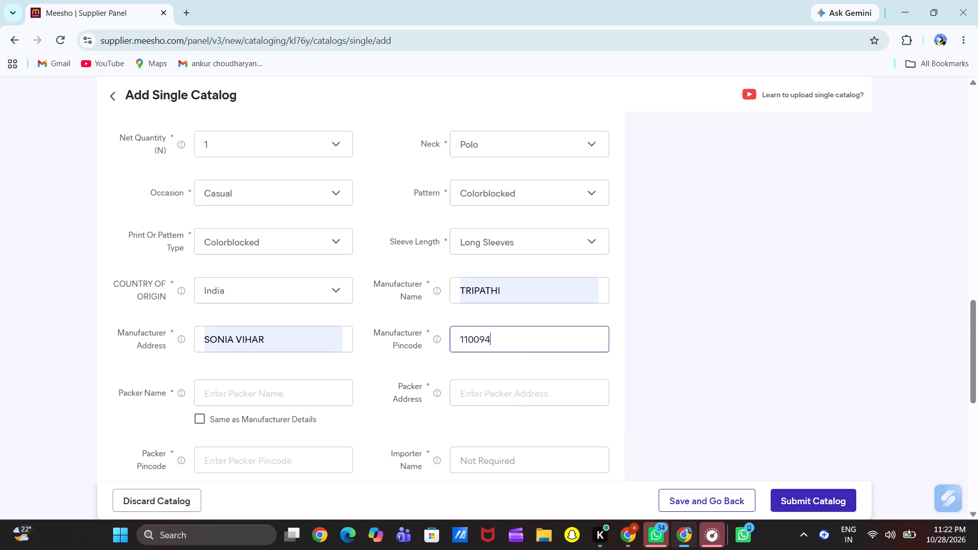
Fill in Product 1's packer details with the name TRIPATHI and the same address and pincode as the manufacturer.
click(285, 392)
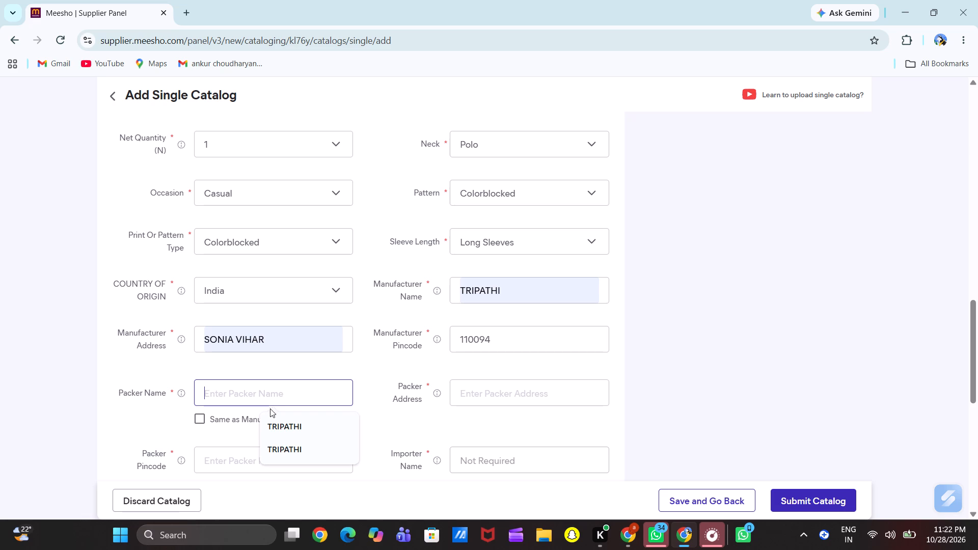
click(286, 422)
click(483, 396)
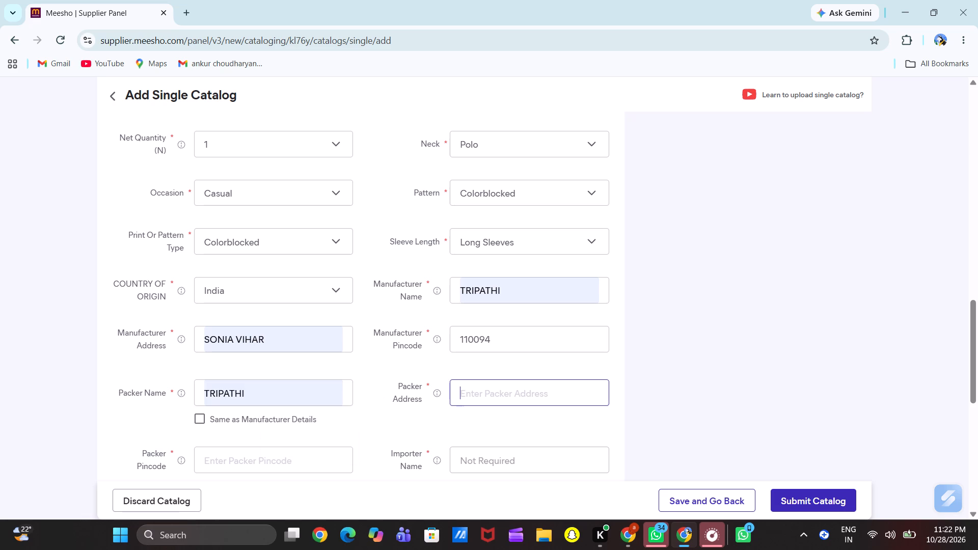
click(479, 396)
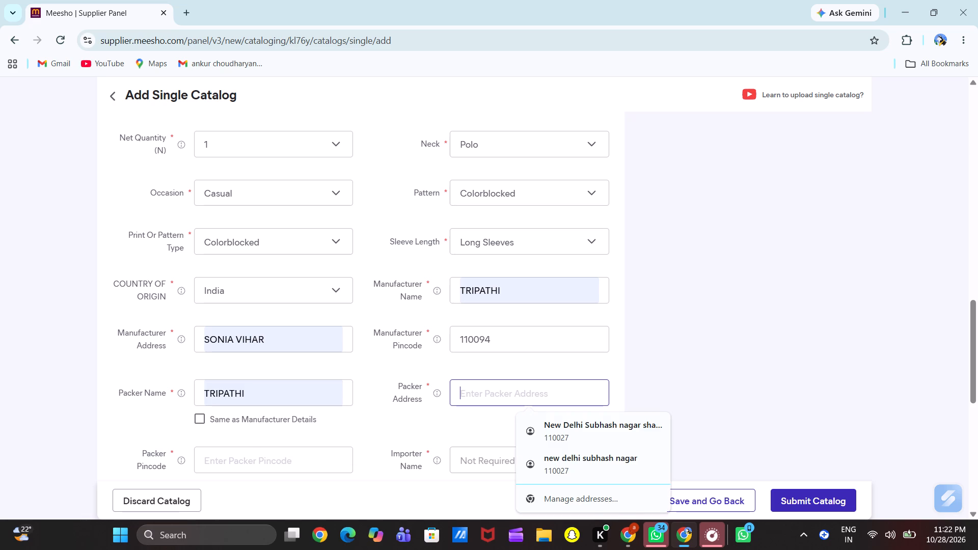
key(s)
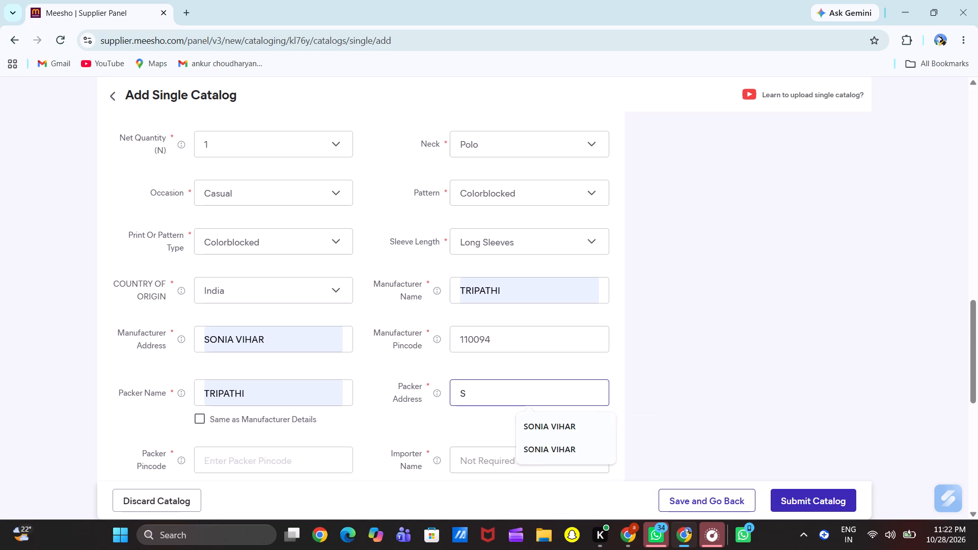
click(533, 423)
scroll(410, 424, down, 1)
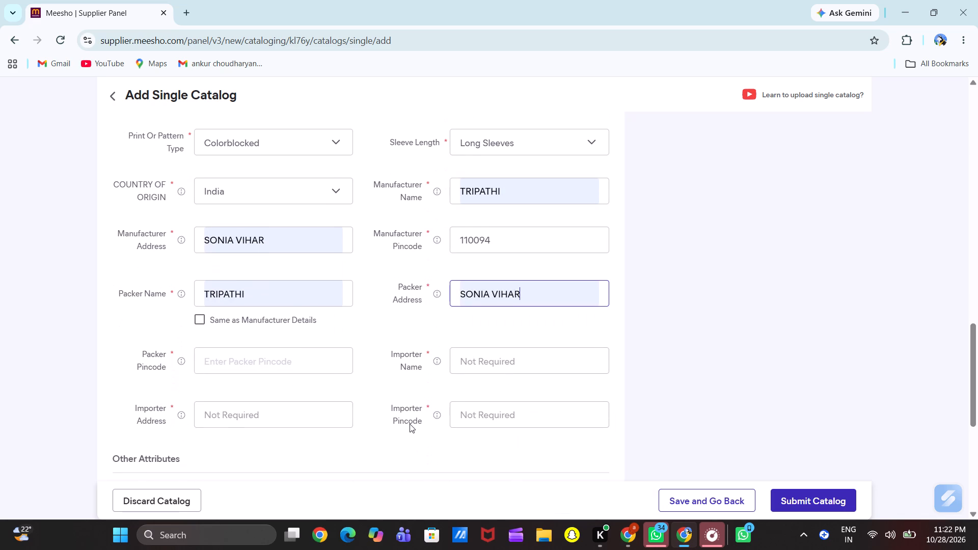
scroll(410, 424, down, 1)
click(222, 364)
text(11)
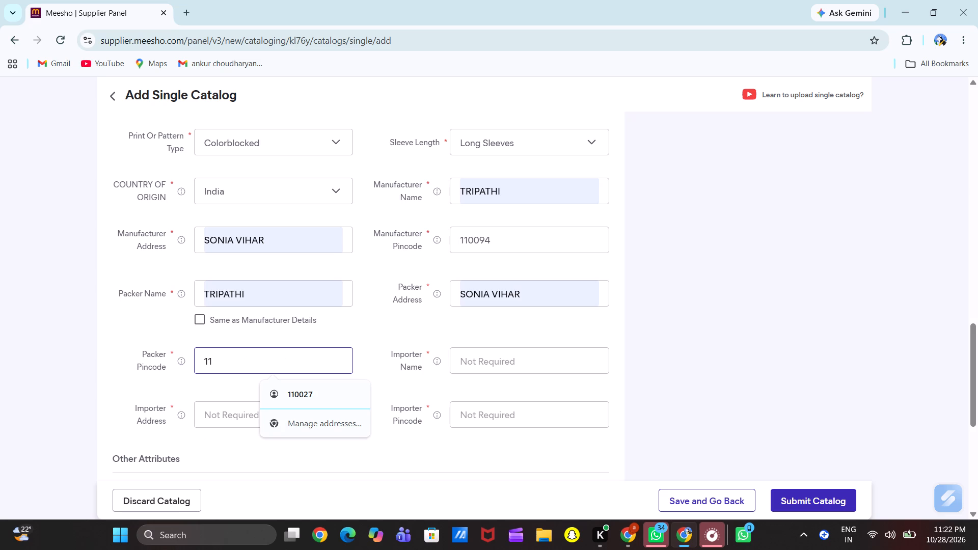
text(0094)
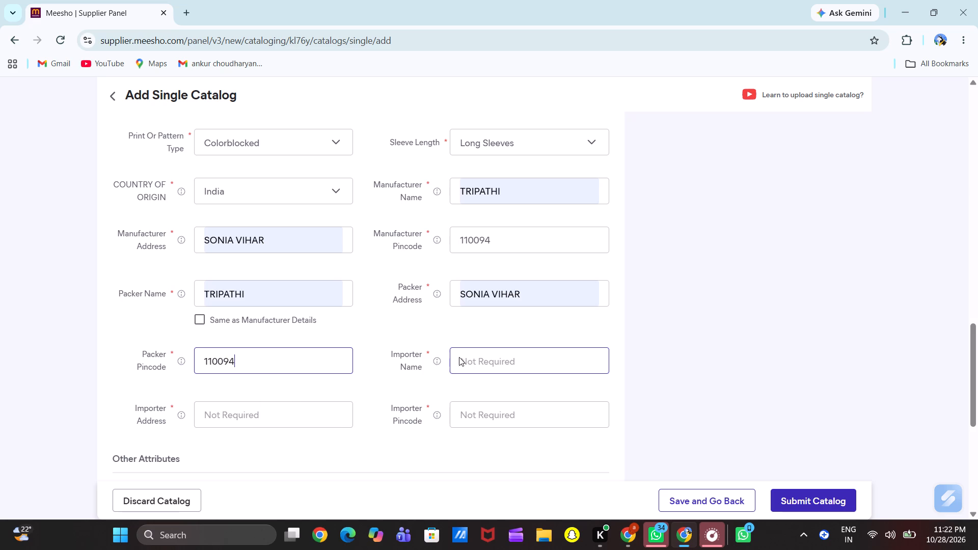
Under Product 1's other attributes, set the style to Korean and the number of pockets to No Pocket.
scroll(470, 359, down, 3)
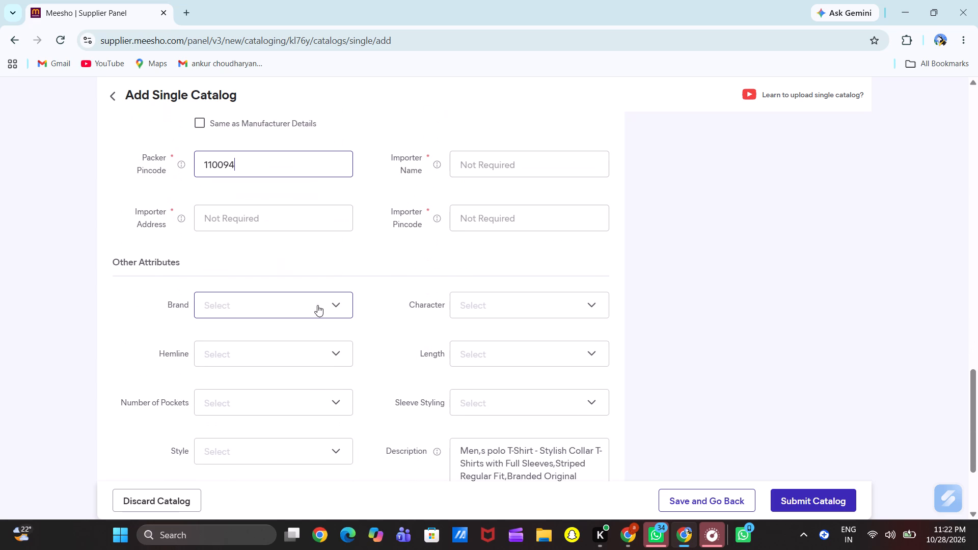
click(300, 304)
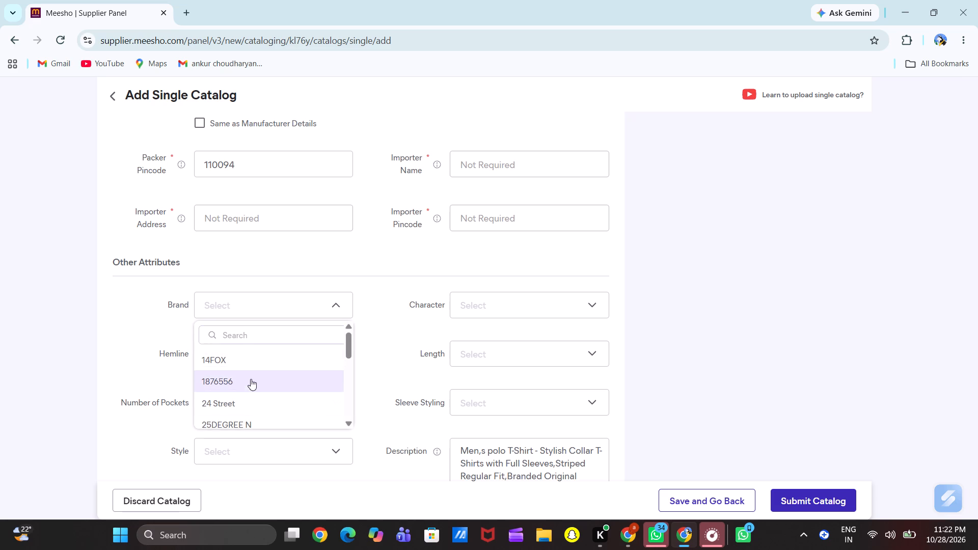
click(227, 304)
scroll(315, 354, down, 1)
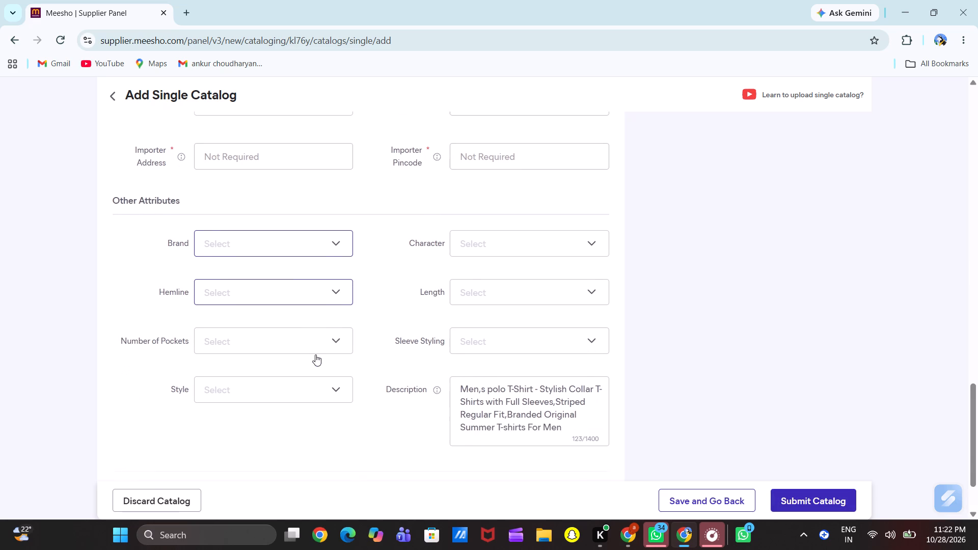
scroll(315, 354, down, 1)
click(295, 375)
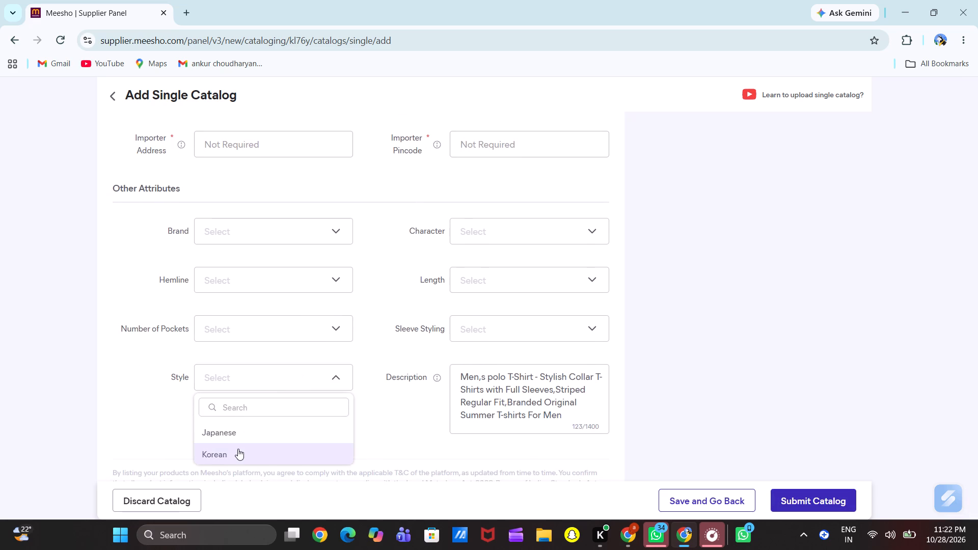
click(238, 449)
click(263, 328)
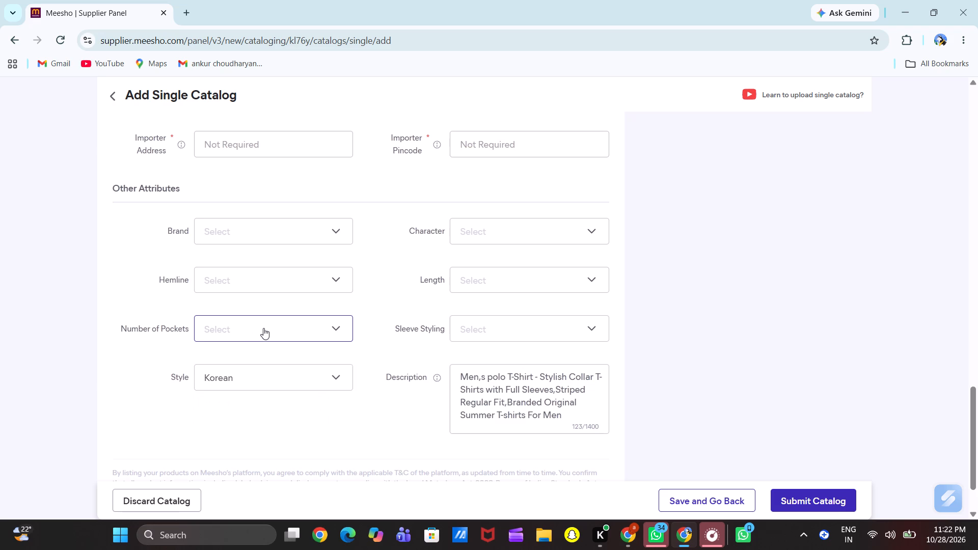
click(262, 429)
Leave Product 1's sleeve styling unselected and set its length to Regular.
click(476, 332)
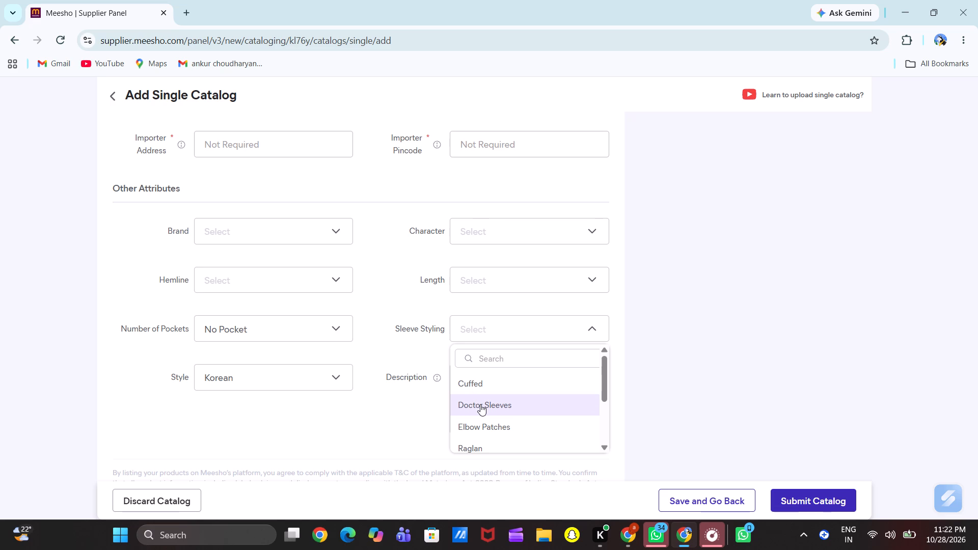
click(484, 271)
click(484, 281)
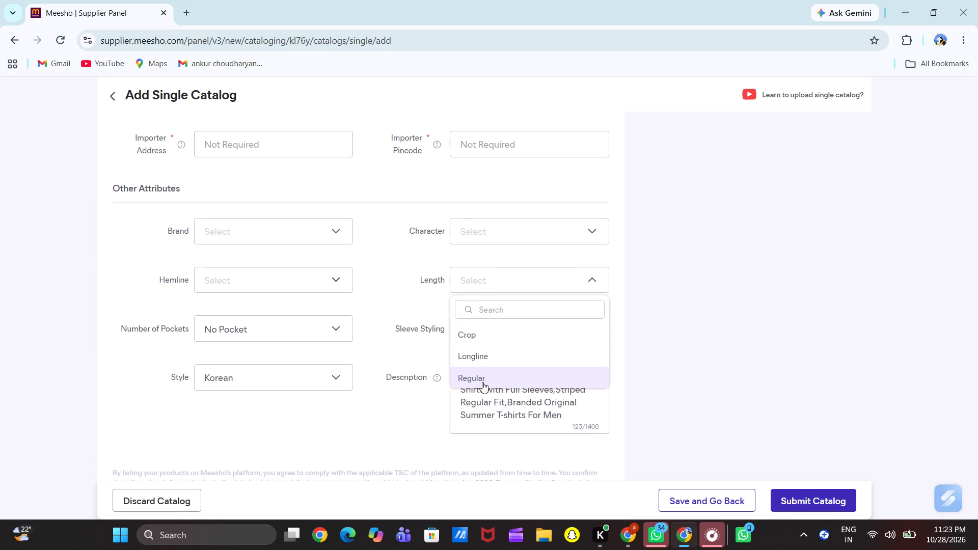
click(488, 375)
Review Product 1's entered details, including the size and measurement table.
scroll(414, 334, up, 4)
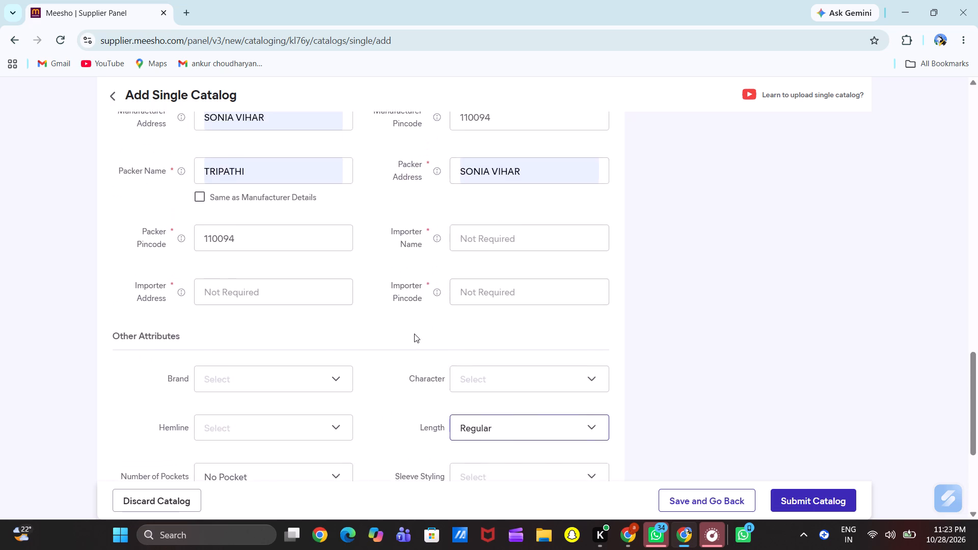
scroll(414, 334, up, 6)
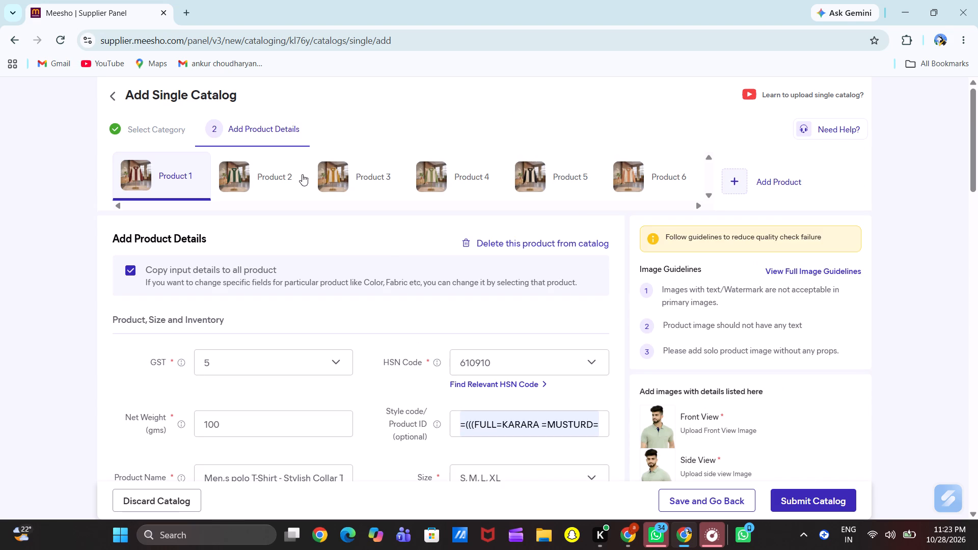
scroll(252, 177, down, 1)
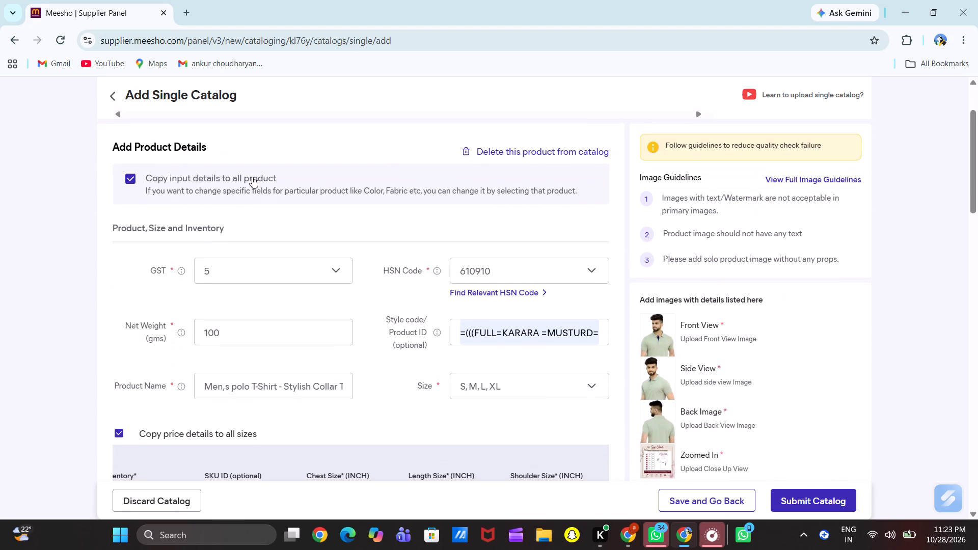
scroll(252, 177, down, 3)
scroll(252, 177, up, 2)
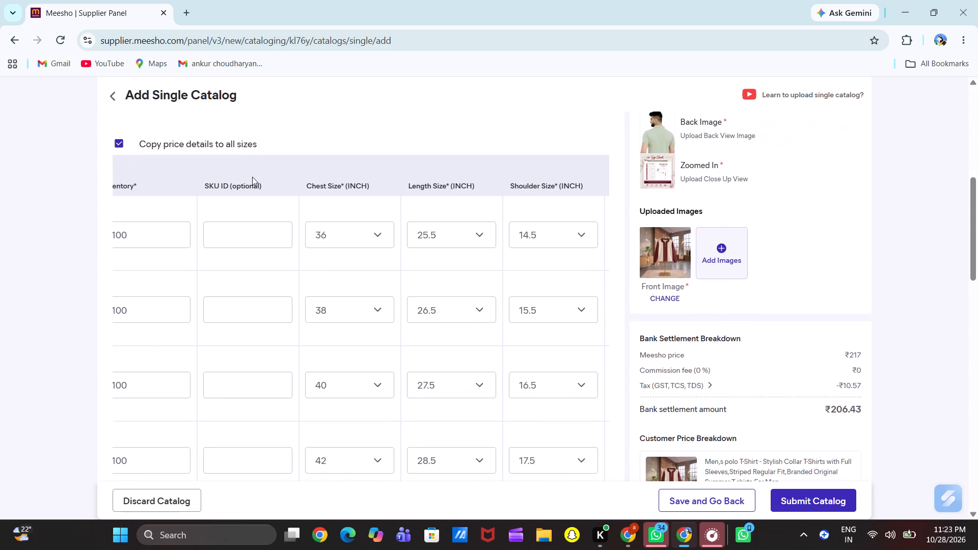
scroll(252, 177, up, 1)
Examine Product 2's size, price and measurement table and compare it with Product 1's prices.
click(242, 170)
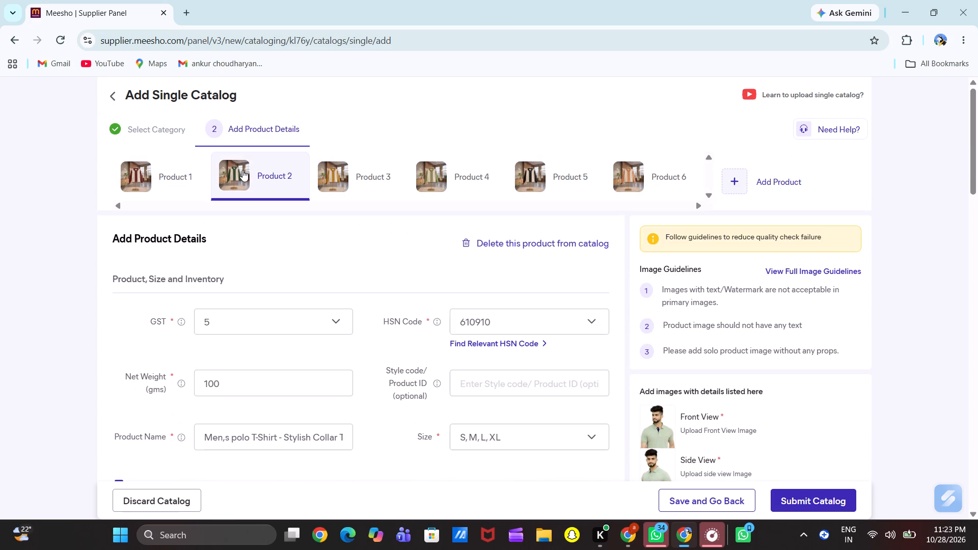
scroll(440, 328, down, 2)
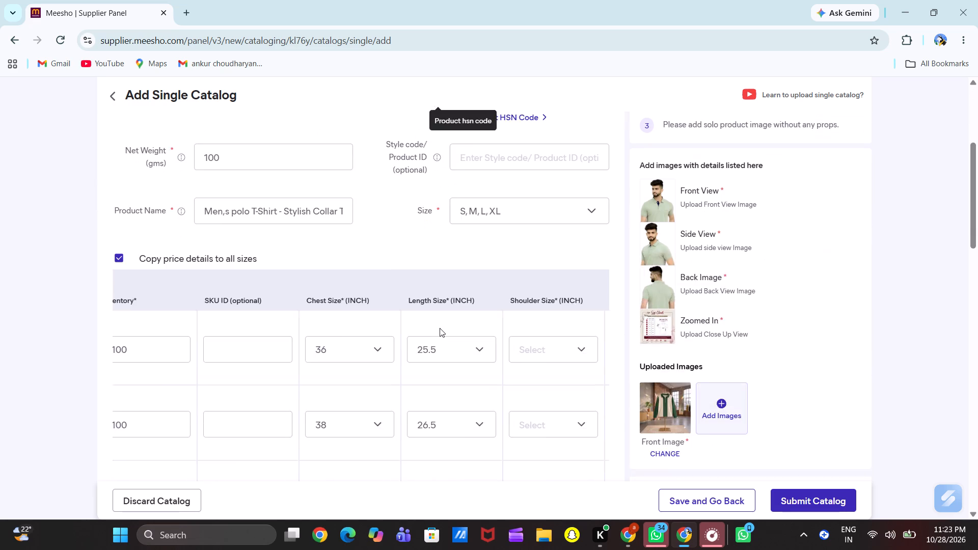
scroll(440, 328, down, 3)
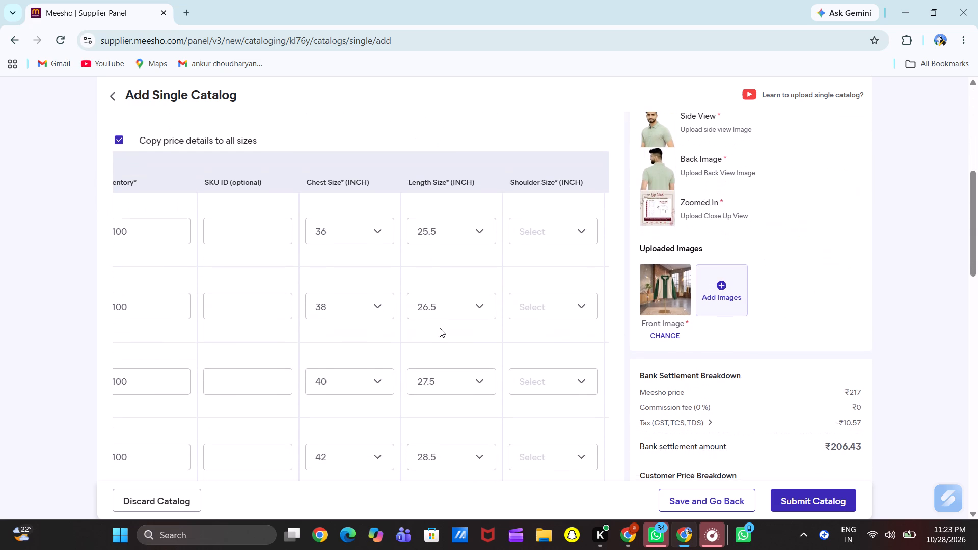
scroll(272, 294, right, 8)
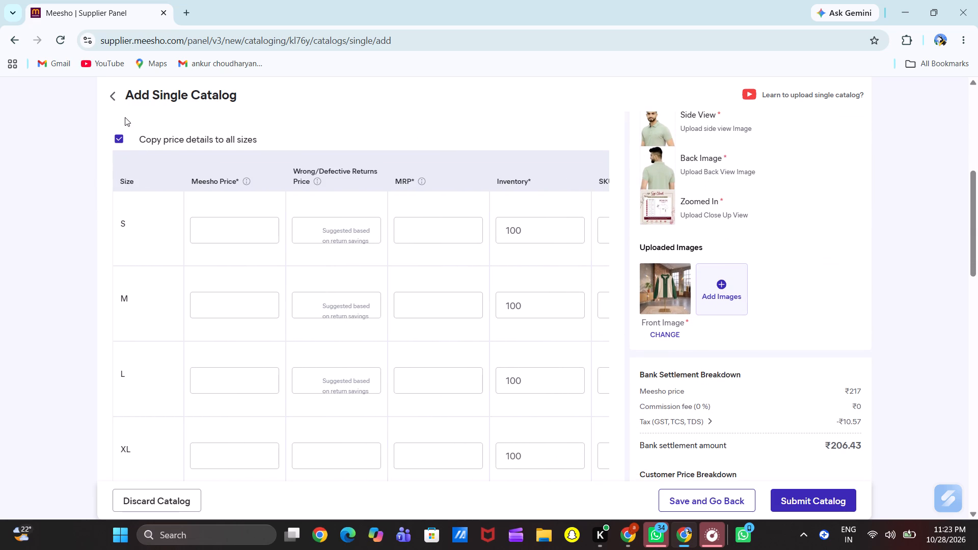
scroll(202, 169, up, 4)
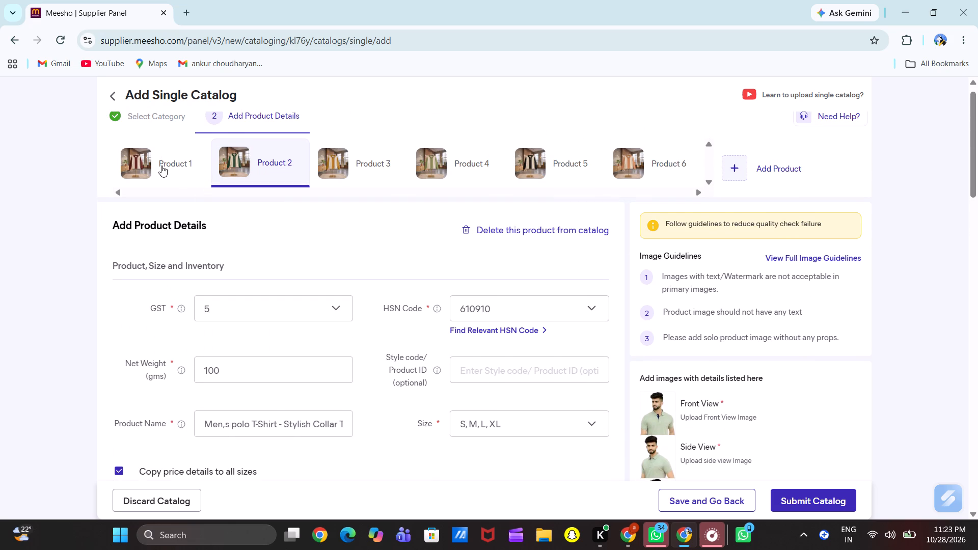
click(161, 166)
scroll(267, 304, down, 3)
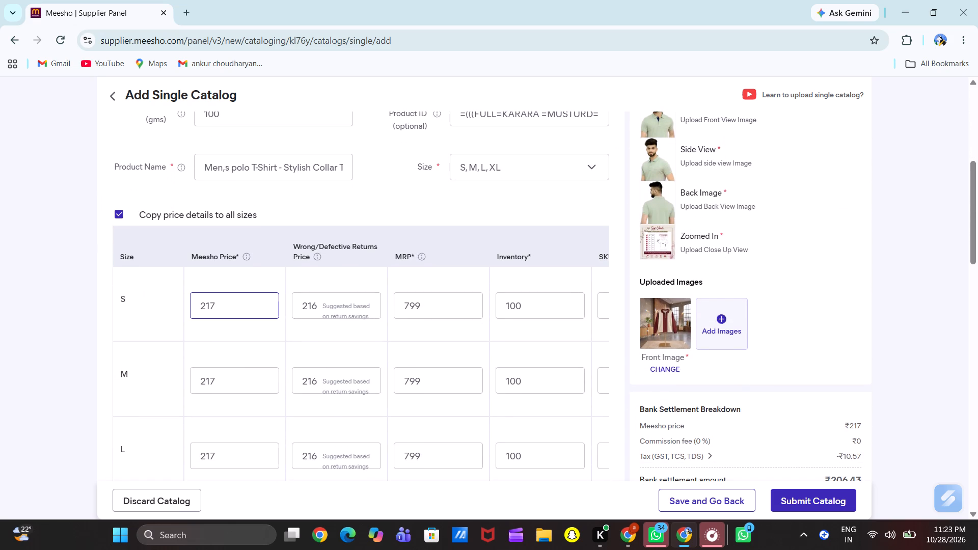
scroll(267, 304, down, 1)
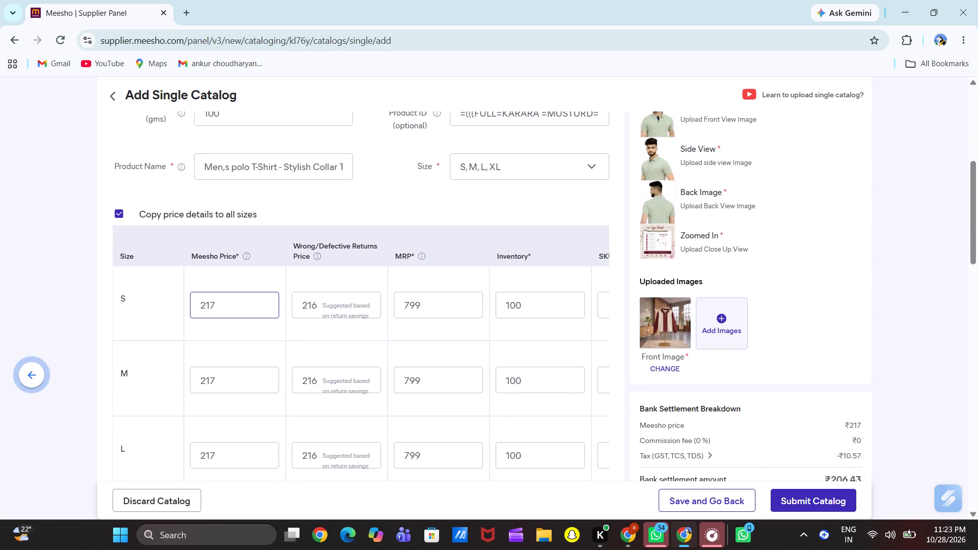
scroll(275, 251, up, 3)
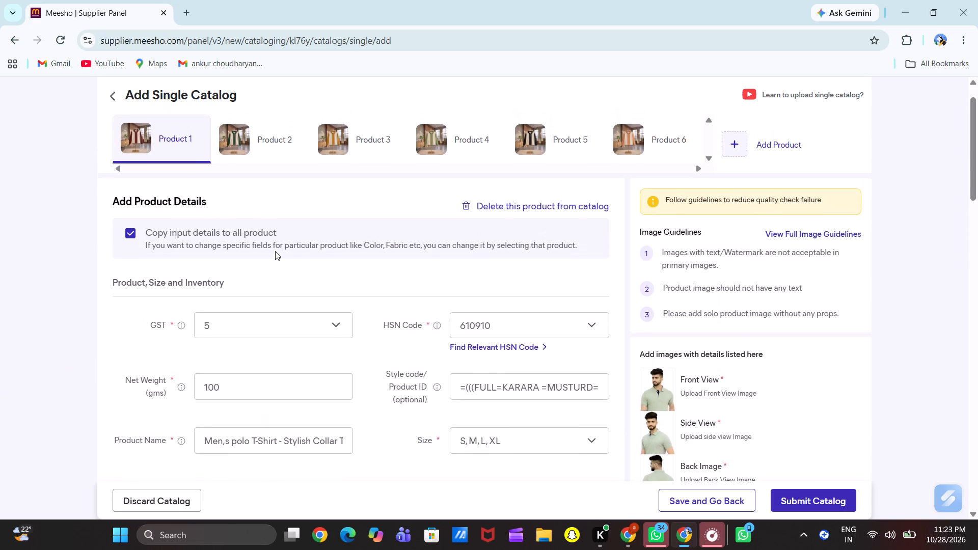
scroll(275, 251, up, 2)
For all of Product 2's sizes, set the Meesho price to 217, wrong/defective returns price to 216 and MRP to 799.
click(247, 178)
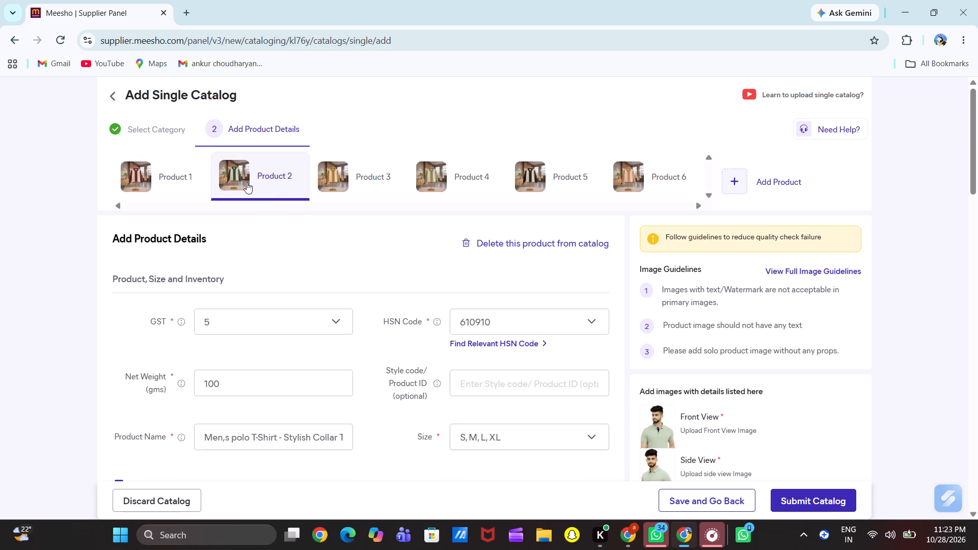
scroll(242, 354, down, 4)
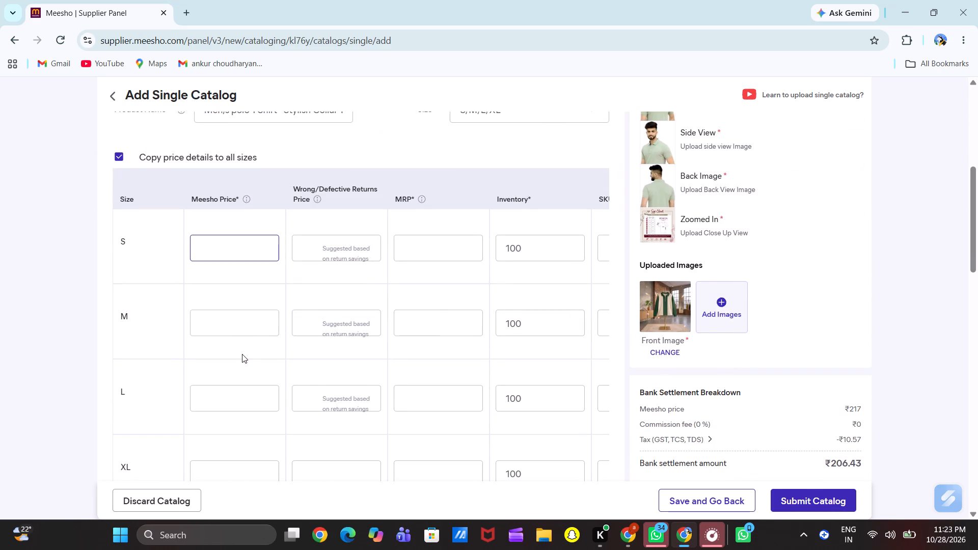
click(216, 254)
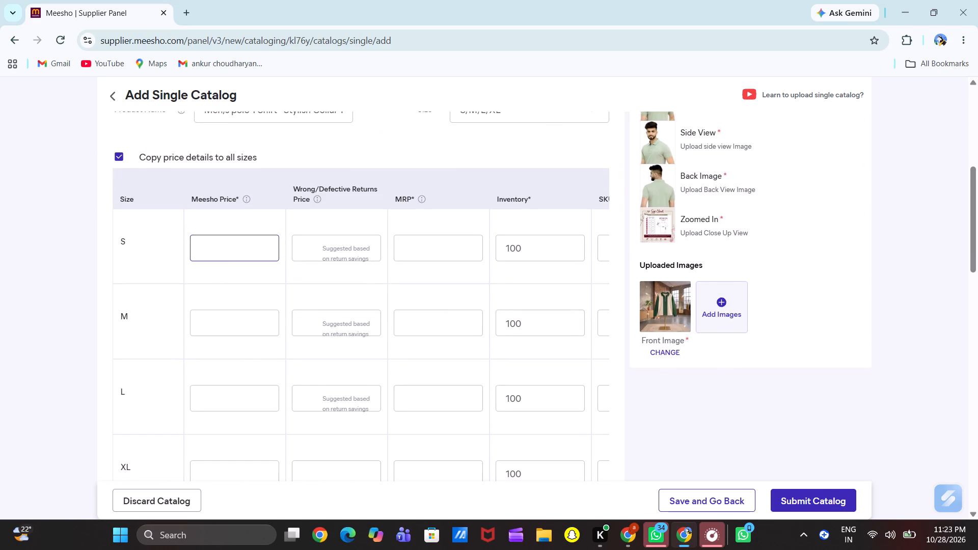
text(217)
click(302, 248)
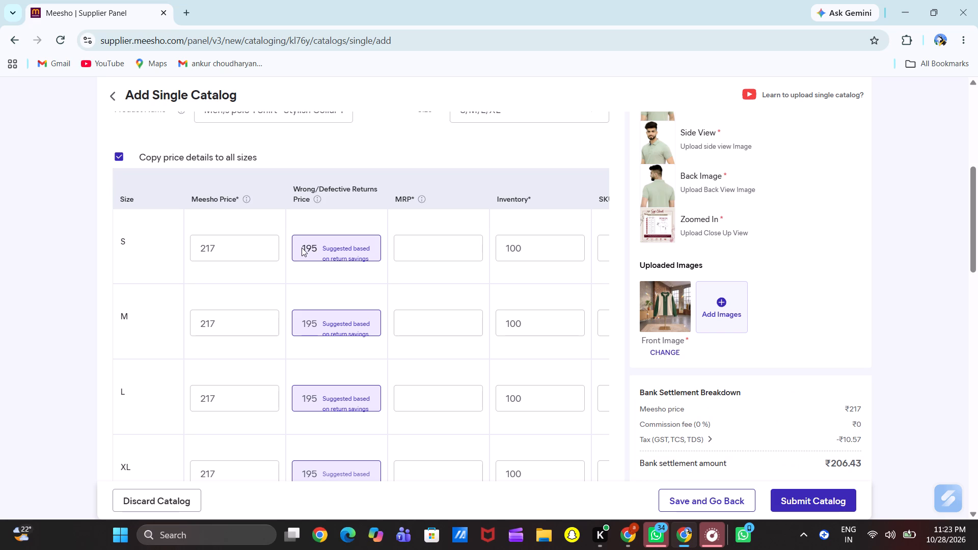
key(BackSpace)
key(BackSpace)
key(BackSpace)
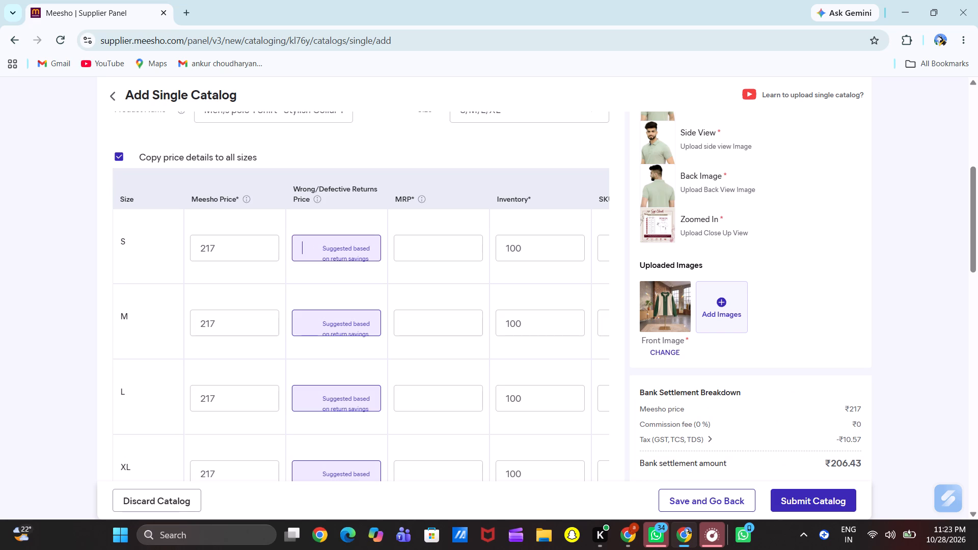
text(216)
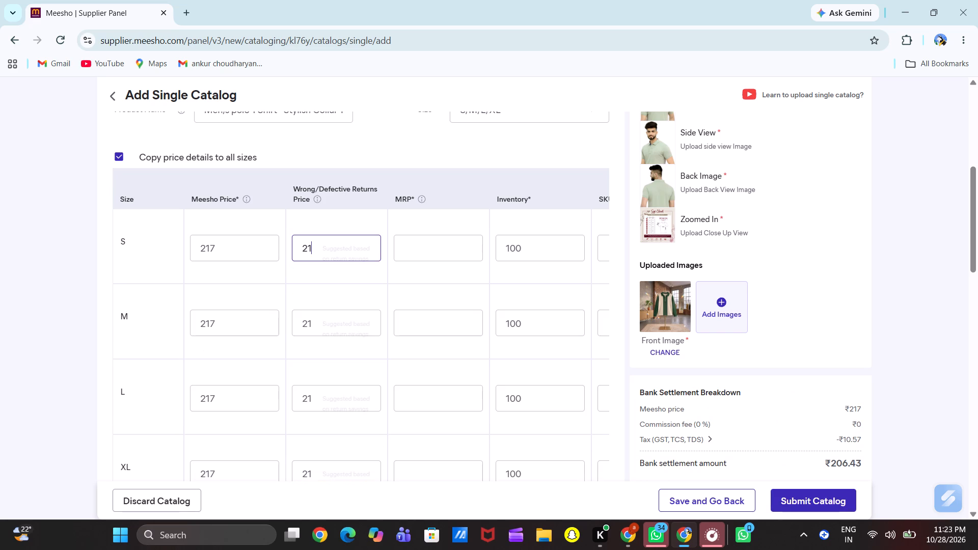
click(427, 245)
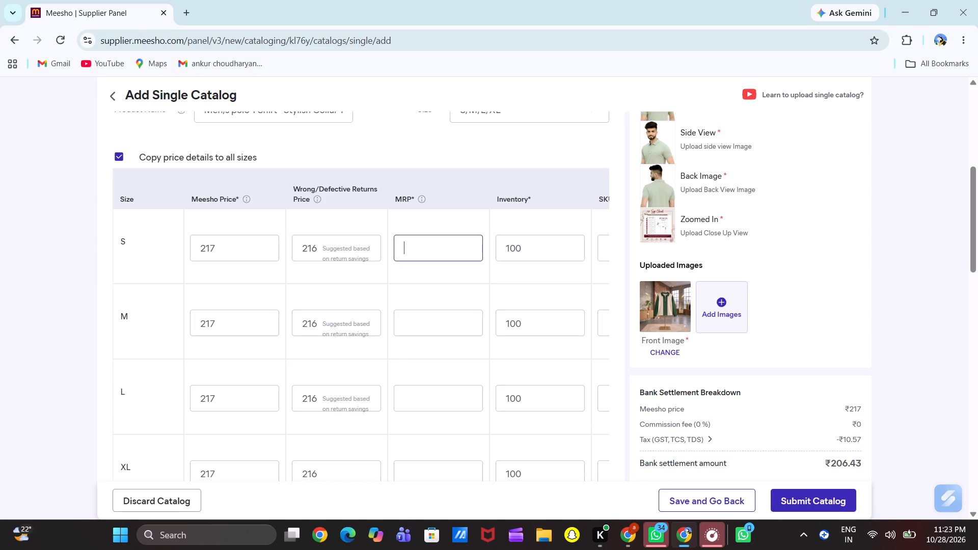
text(799)
Set Product 2's shoulder size to 14.5 inches for size S and 15.5 inches for size M.
scroll(468, 265, left, 2)
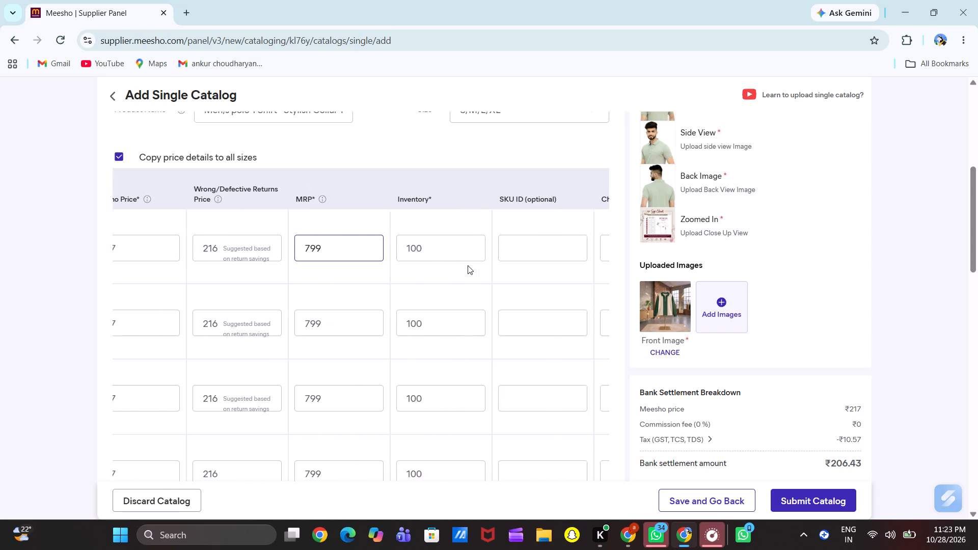
scroll(468, 265, left, 6)
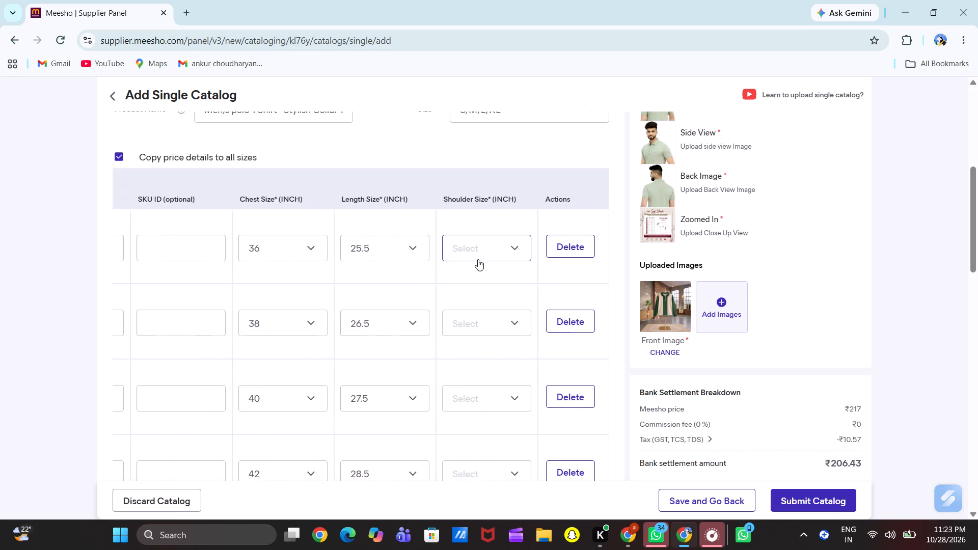
click(478, 259)
scroll(485, 339, down, 1)
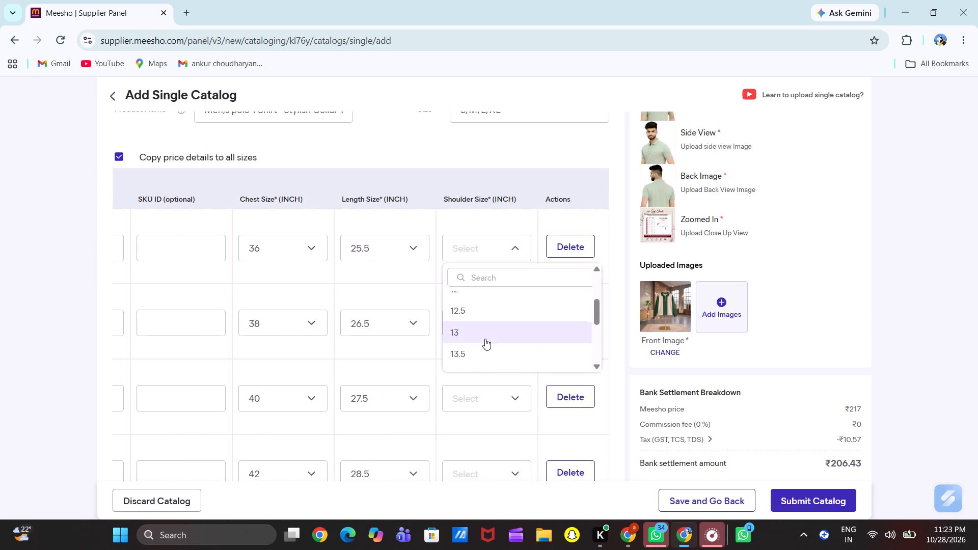
scroll(485, 339, down, 1)
click(460, 326)
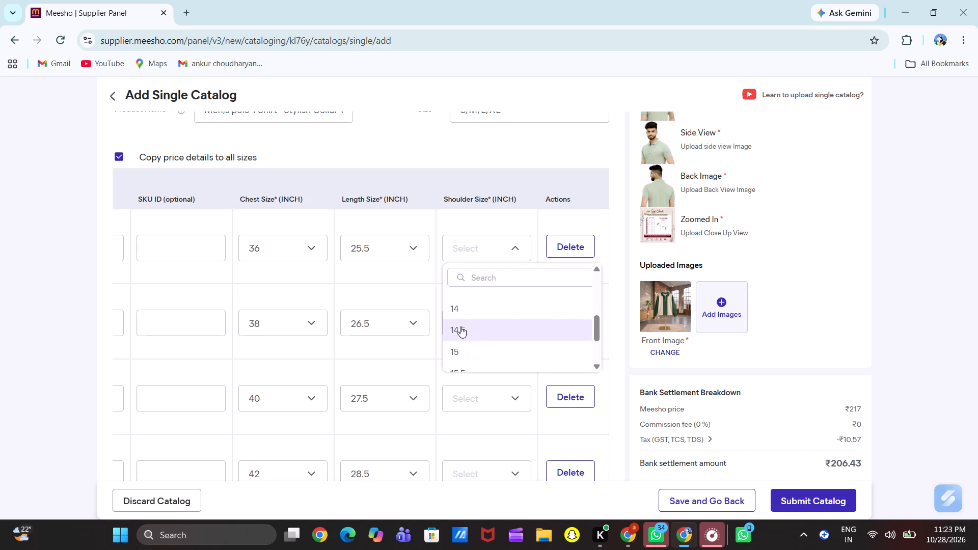
click(490, 315)
scroll(495, 402, down, 1)
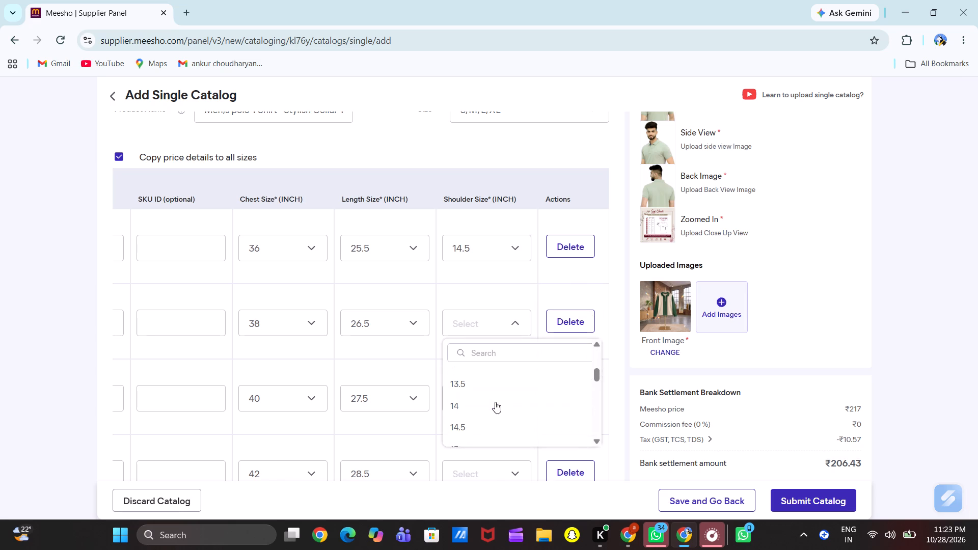
scroll(495, 402, down, 2)
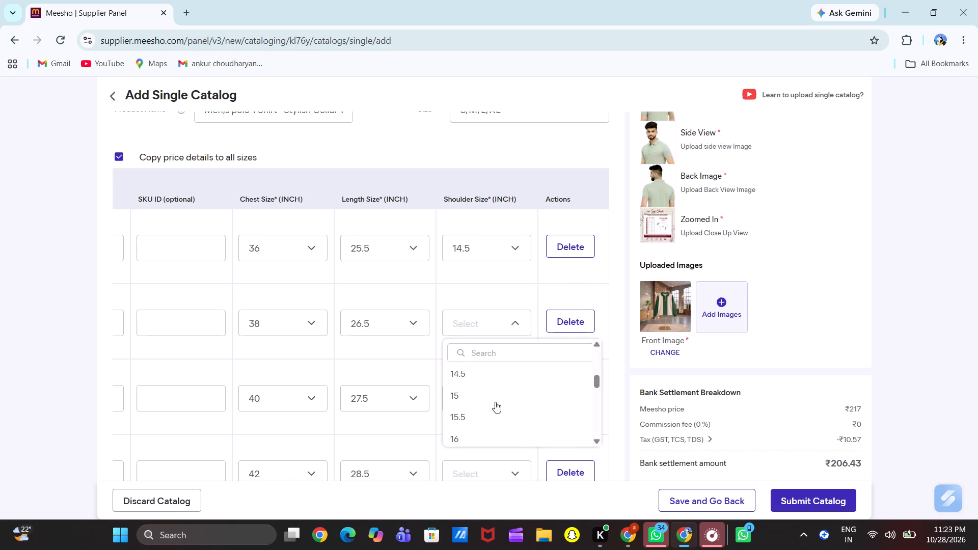
scroll(495, 402, down, 1)
click(495, 402)
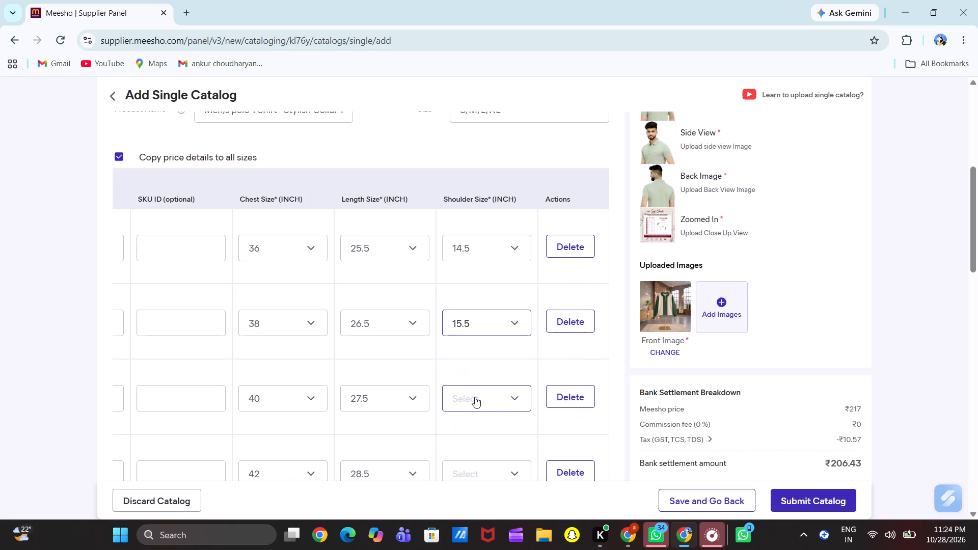
Set Product 2's shoulder size for size L to 16.5 inches.
click(475, 397)
scroll(487, 478, down, 1)
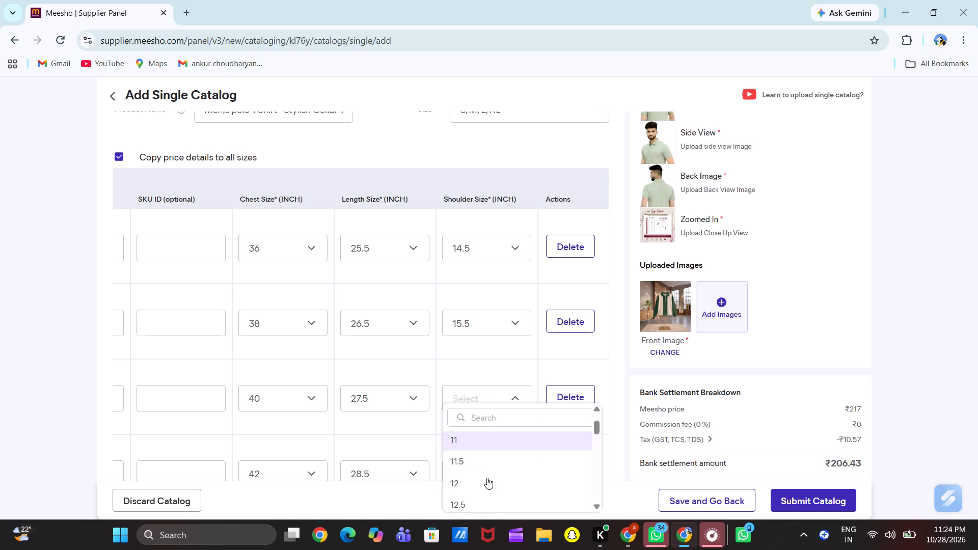
scroll(487, 478, down, 1)
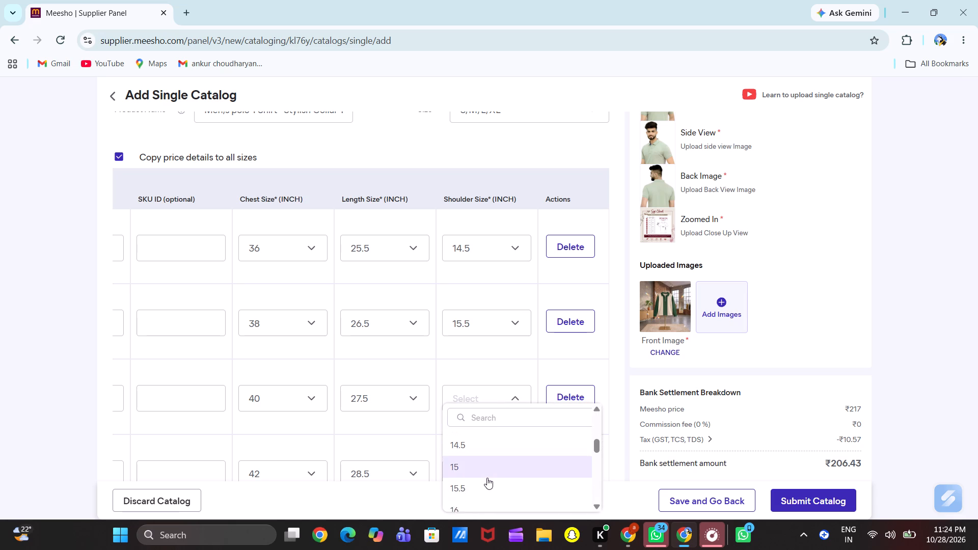
scroll(487, 478, down, 4)
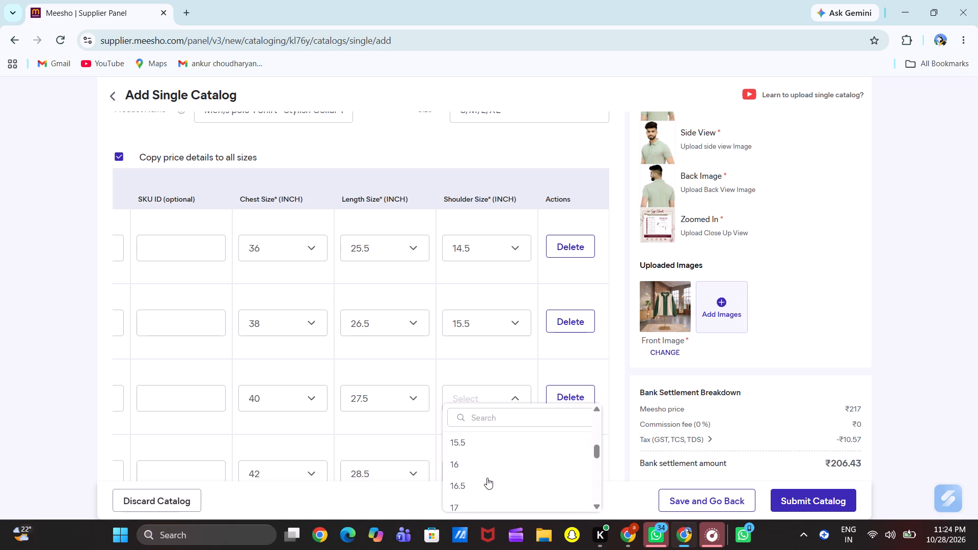
scroll(487, 478, down, 6)
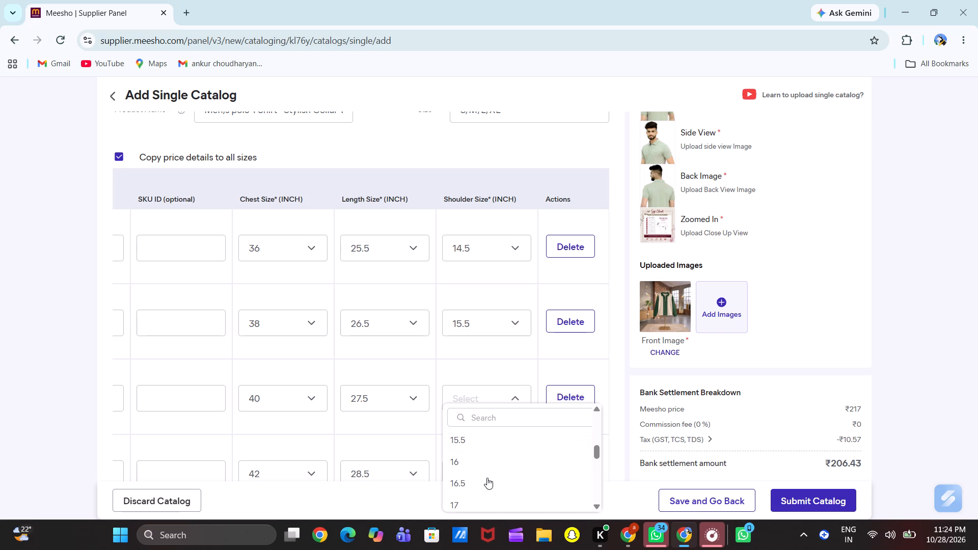
scroll(487, 478, down, 1)
click(487, 478)
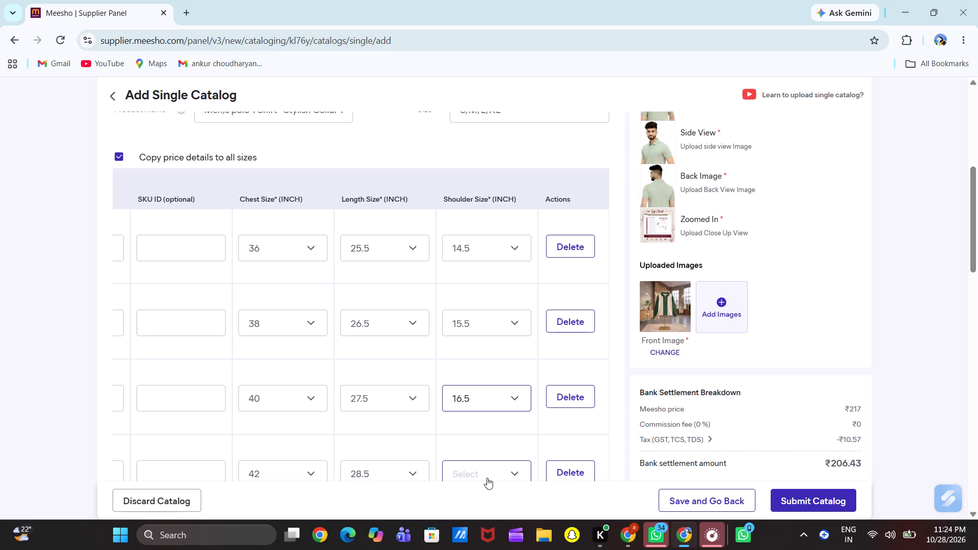
Set Product 2's shoulder size for size XL to 17.5 inches.
click(470, 467)
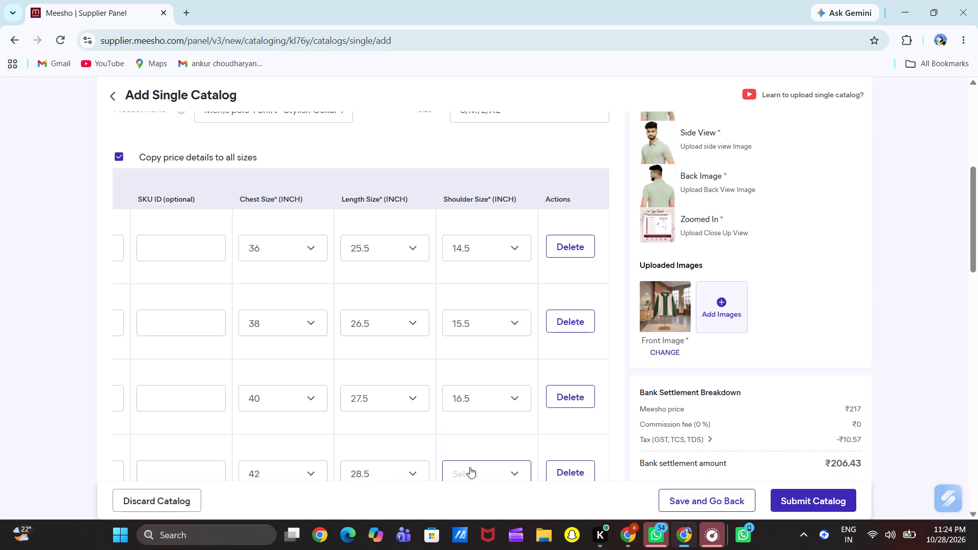
scroll(490, 476, down, 4)
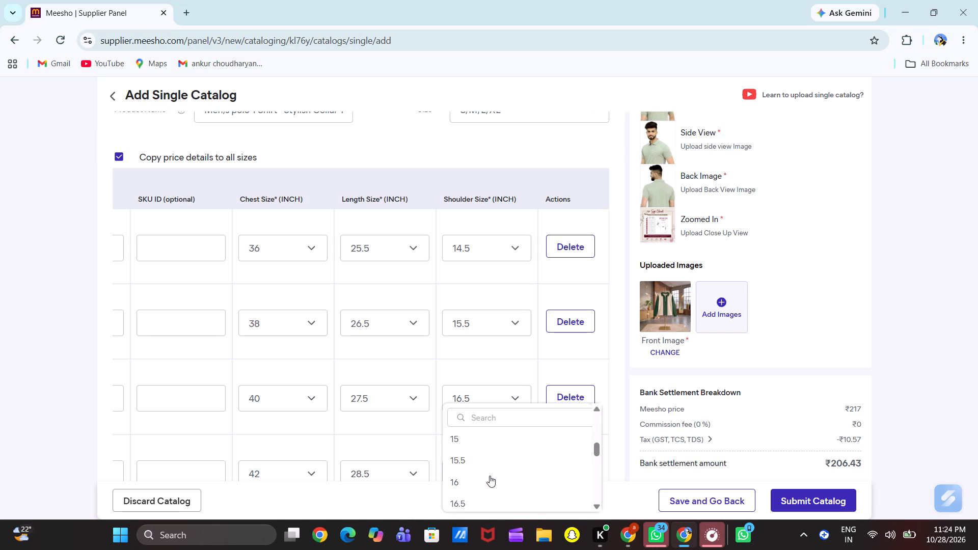
scroll(490, 476, down, 2)
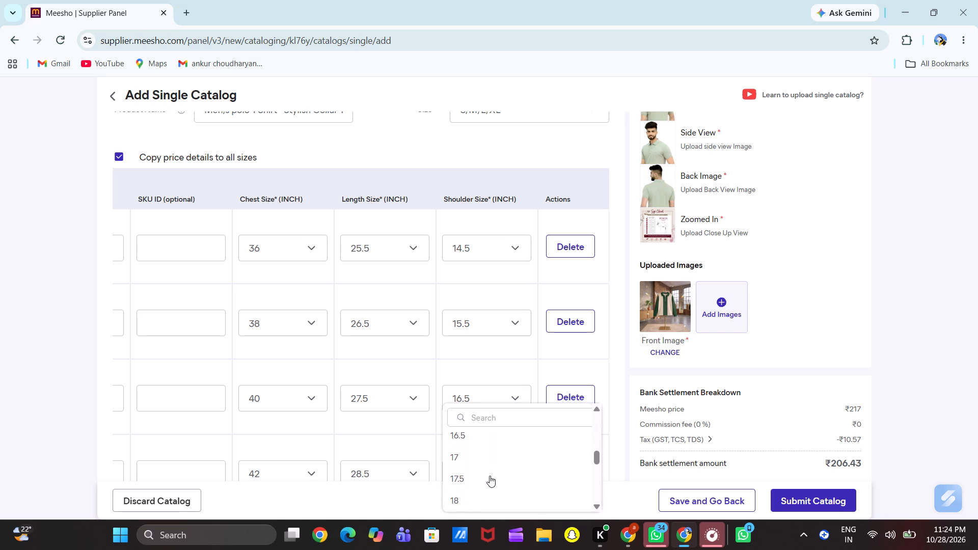
scroll(490, 476, down, 1)
click(490, 476)
Review Product 2's prices, inventory and measurements across all rows of the size table.
scroll(426, 424, down, 2)
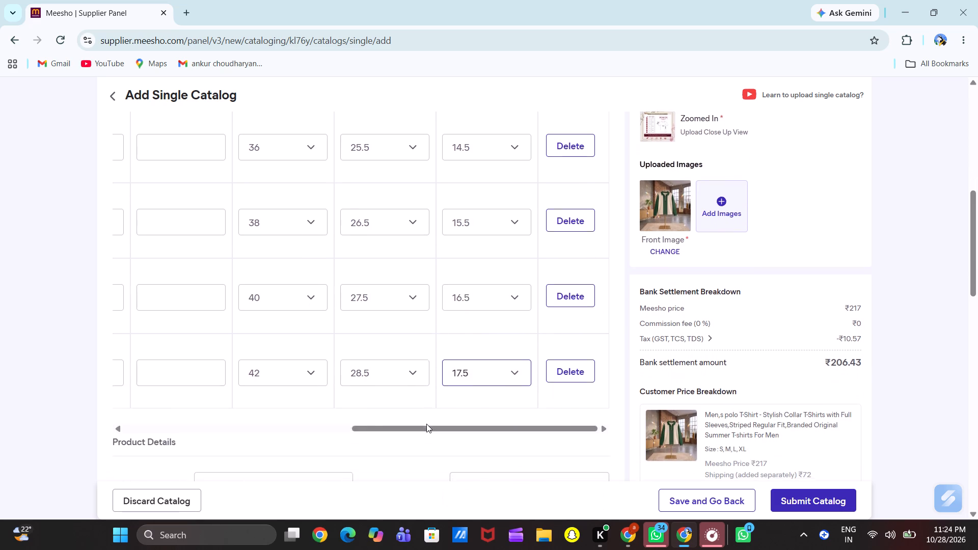
scroll(426, 424, down, 1)
scroll(251, 380, right, 2)
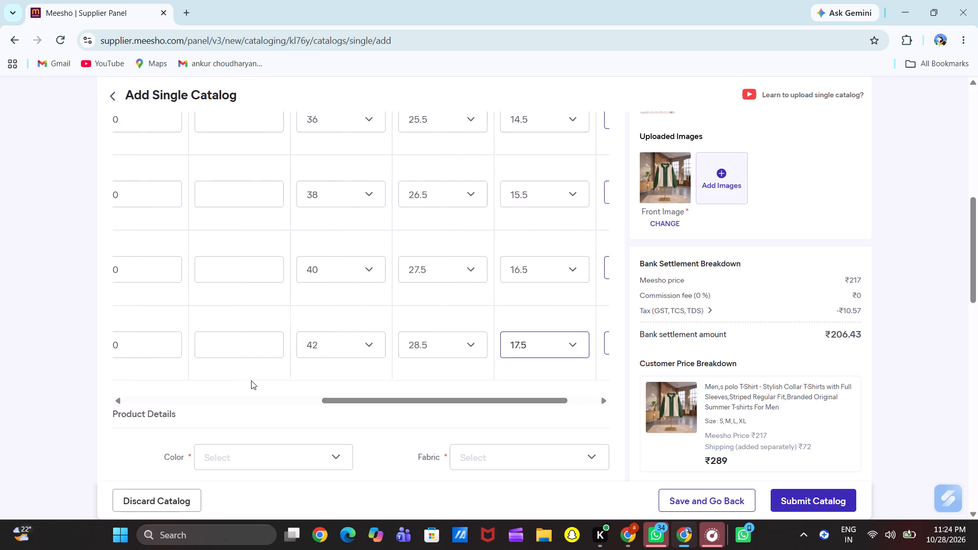
scroll(251, 380, right, 8)
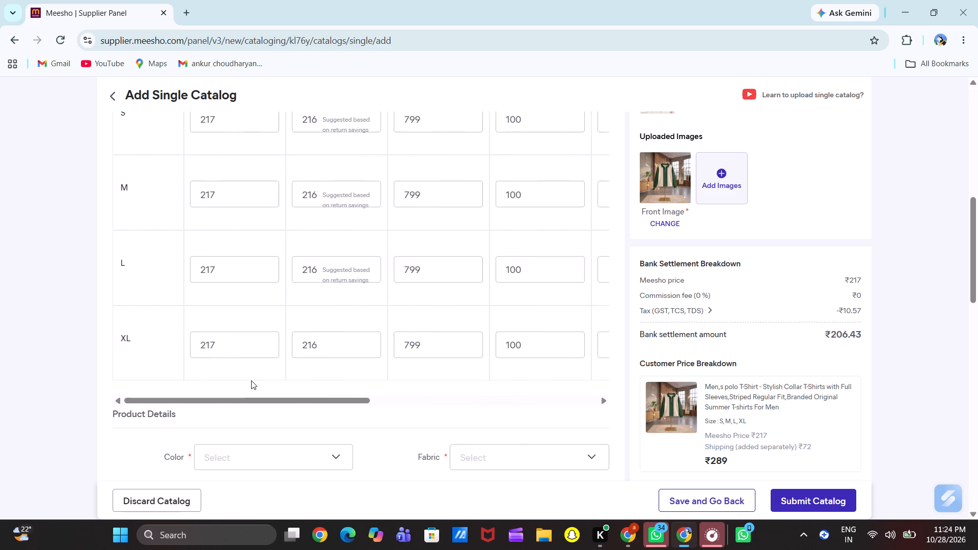
scroll(251, 380, up, 3)
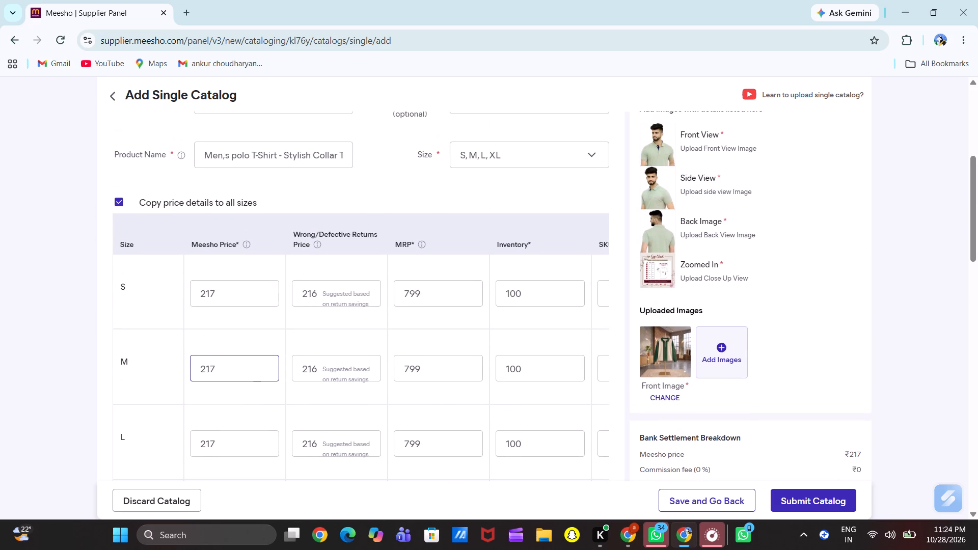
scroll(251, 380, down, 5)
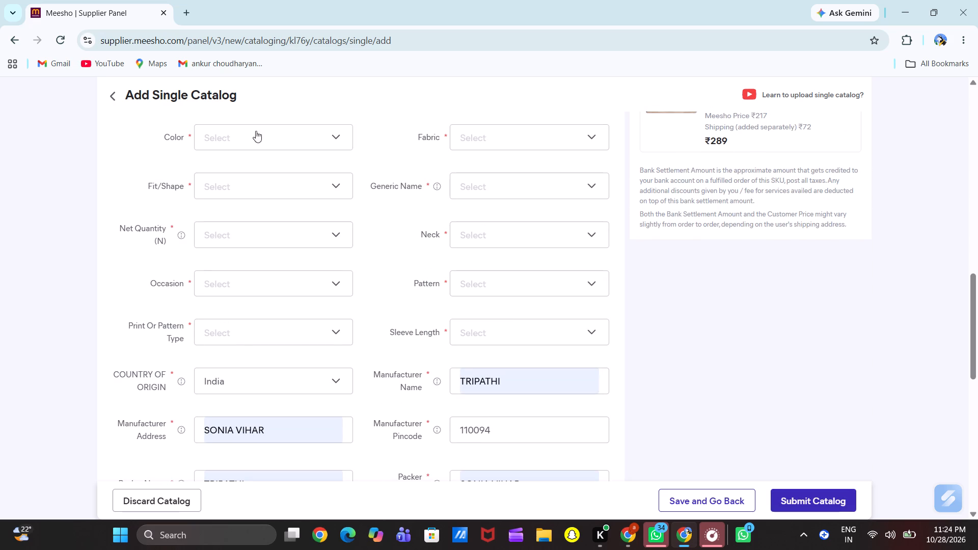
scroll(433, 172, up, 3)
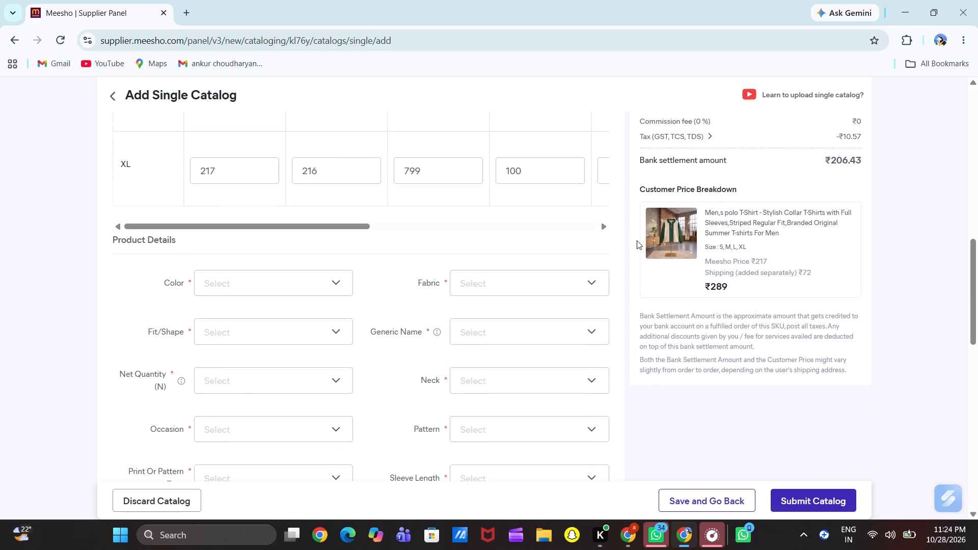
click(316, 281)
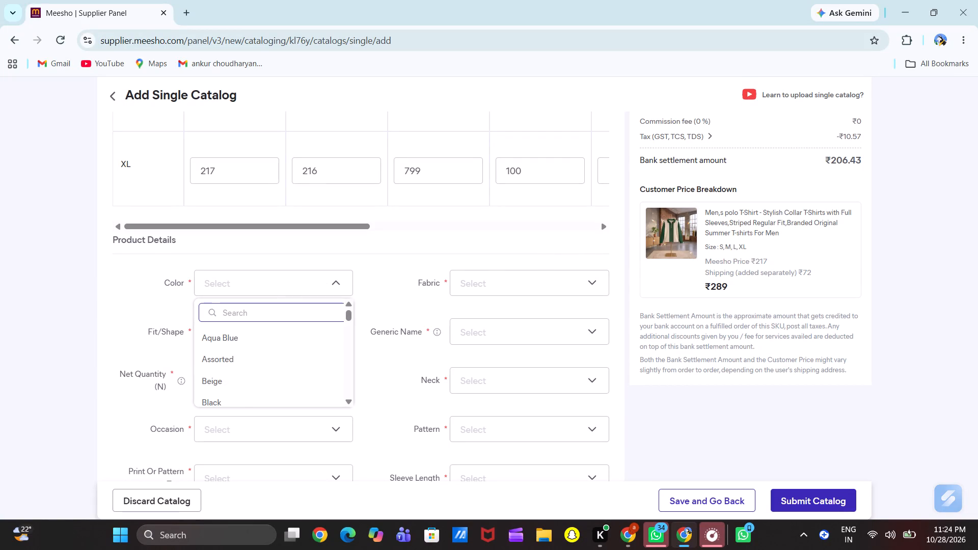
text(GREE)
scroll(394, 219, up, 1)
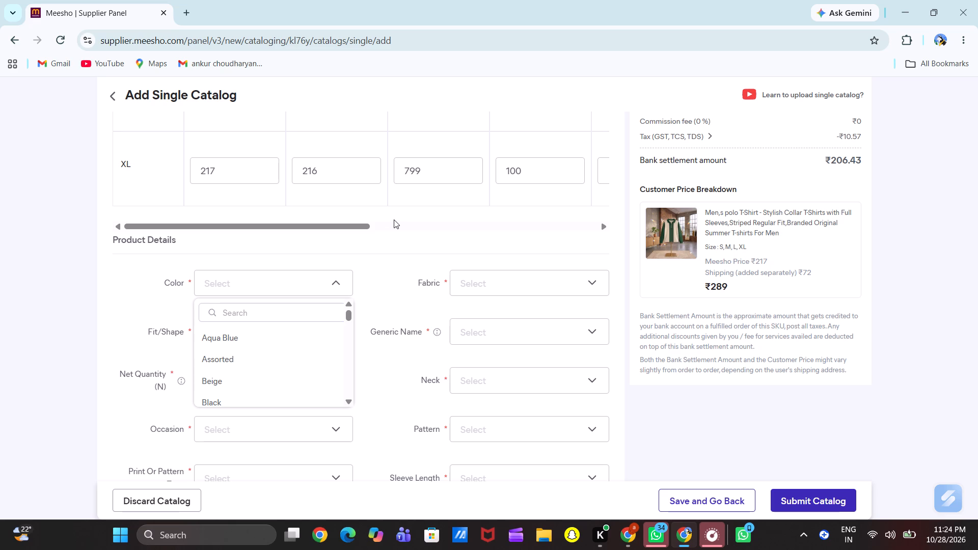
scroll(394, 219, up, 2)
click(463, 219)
Set Product 2's style code/product ID to (((FULL+KARARA_=GREEN))), adapting the saved (((FULL+KARARA_=MAROON))) entry.
scroll(419, 232, up, 2)
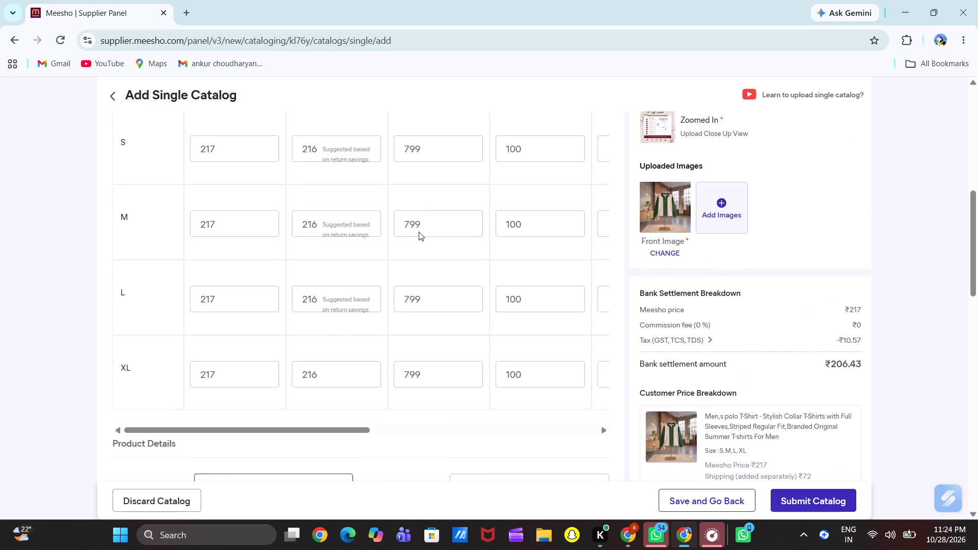
scroll(419, 232, up, 5)
click(510, 379)
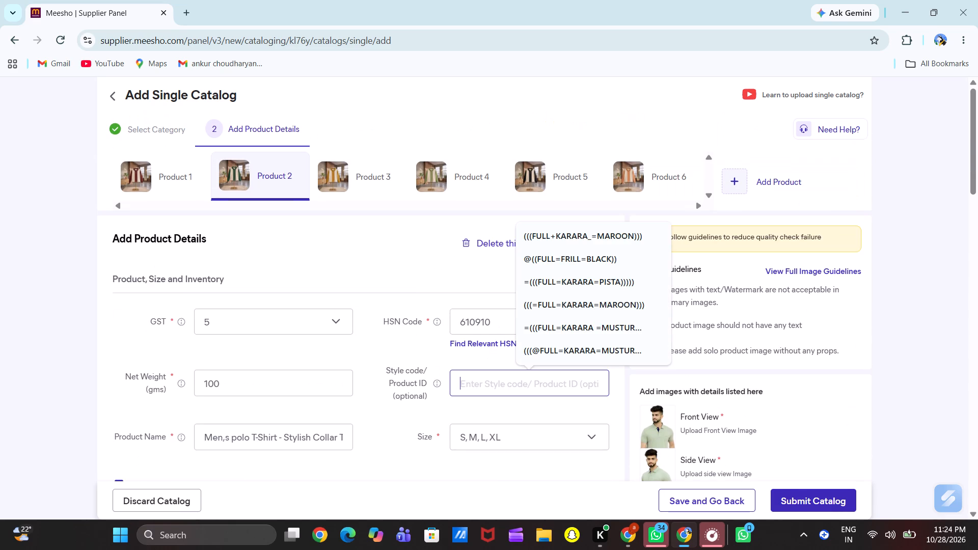
click(591, 235)
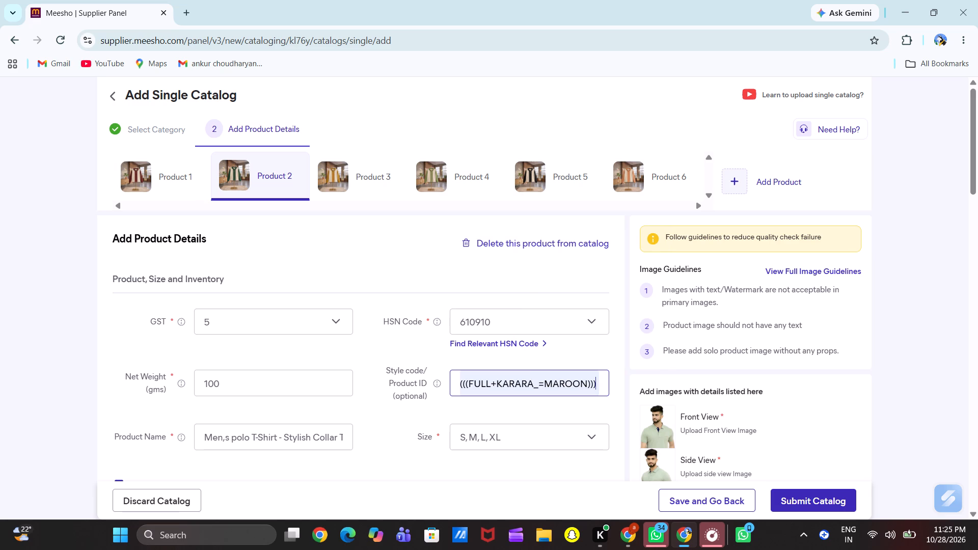
click(587, 382)
key(BackSpace)
key(BackSpace)
key(BackSpace)
key(BackSpace)
key(BackSpace)
key(BackSpace)
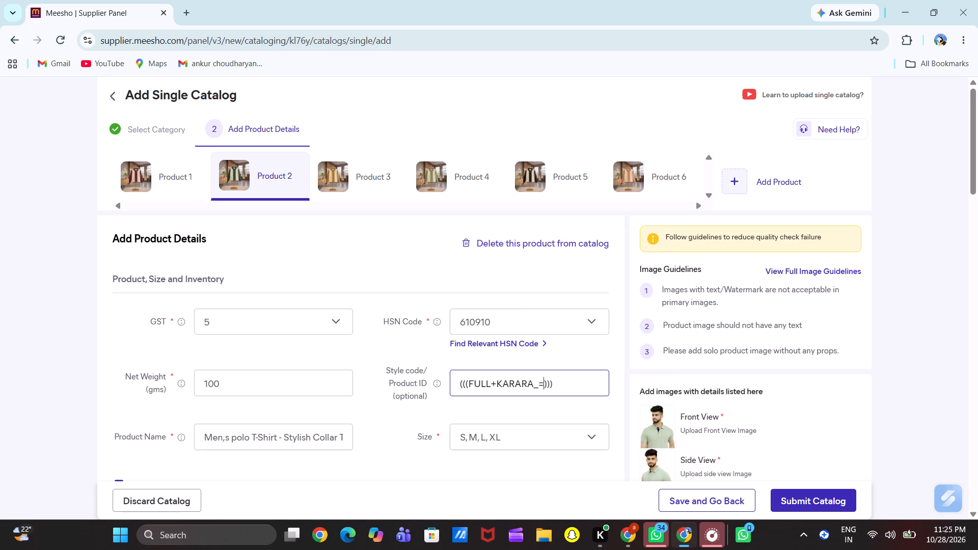
text(GR)
text(EE)
key(n)
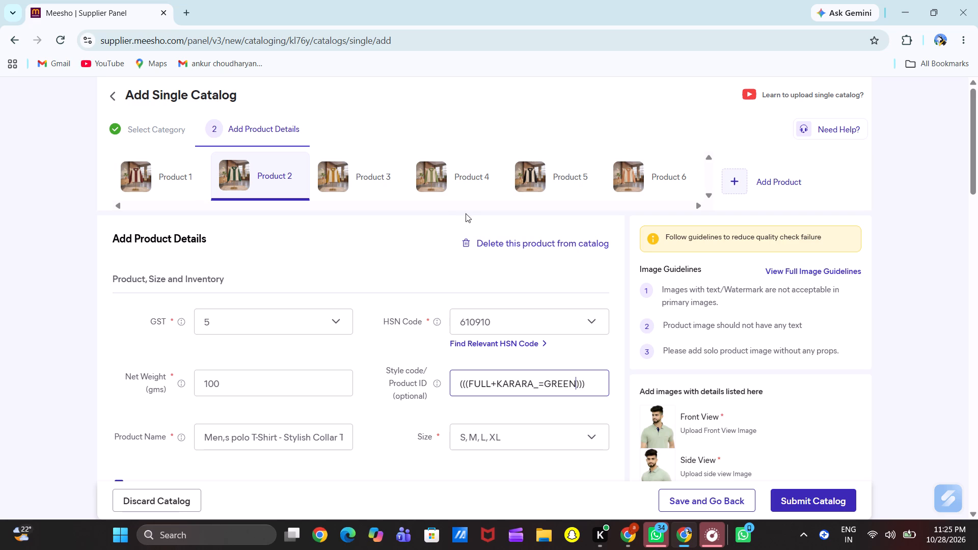
Set Product 2's color to Green in the product details.
scroll(400, 267, down, 1)
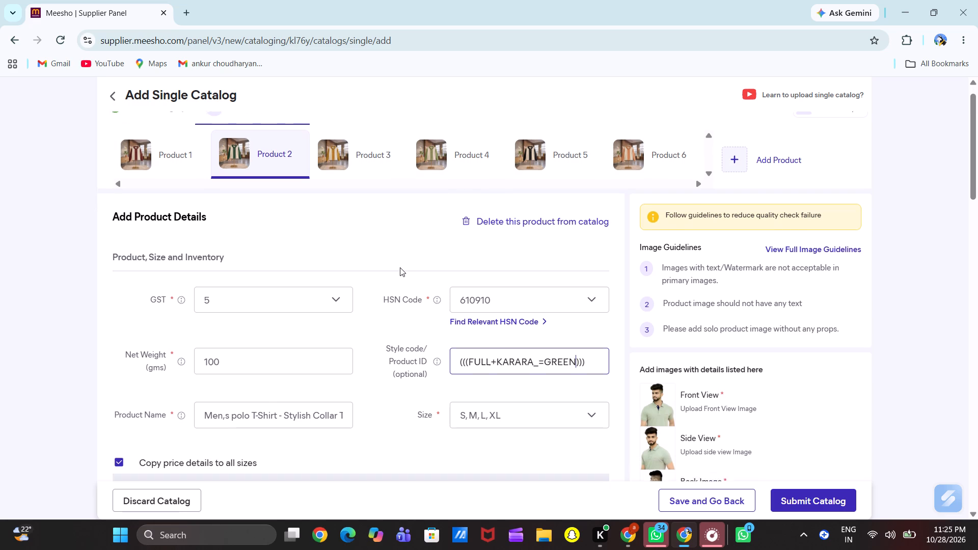
scroll(400, 267, down, 4)
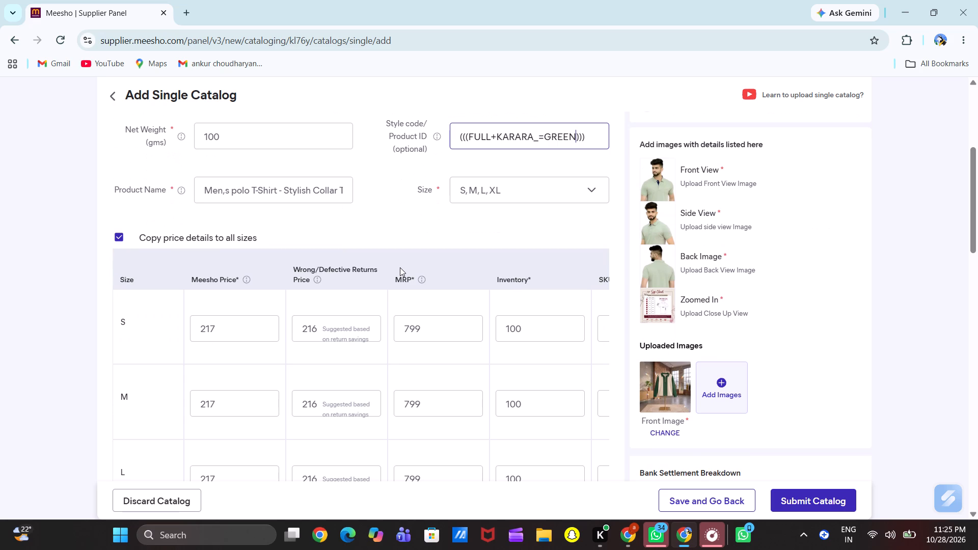
scroll(400, 267, down, 5)
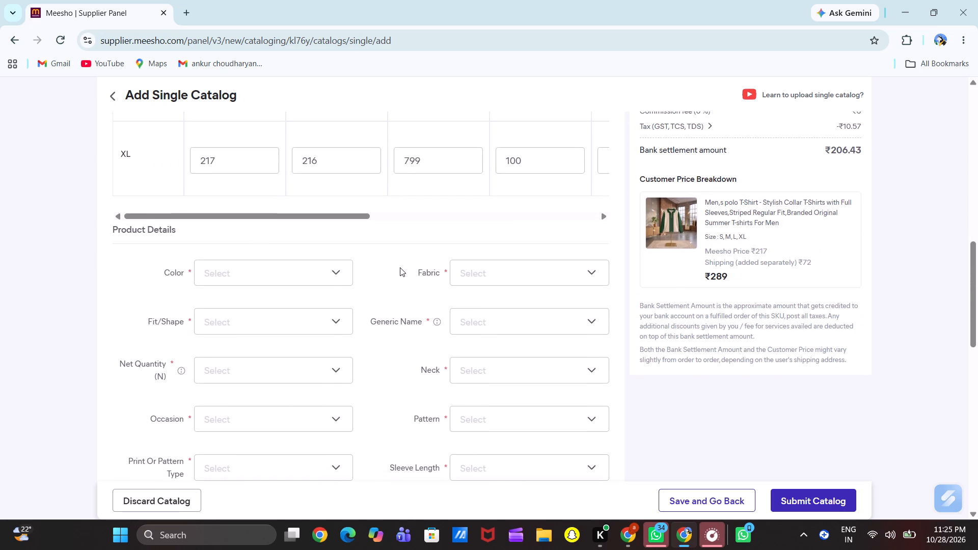
scroll(400, 267, down, 1)
click(290, 261)
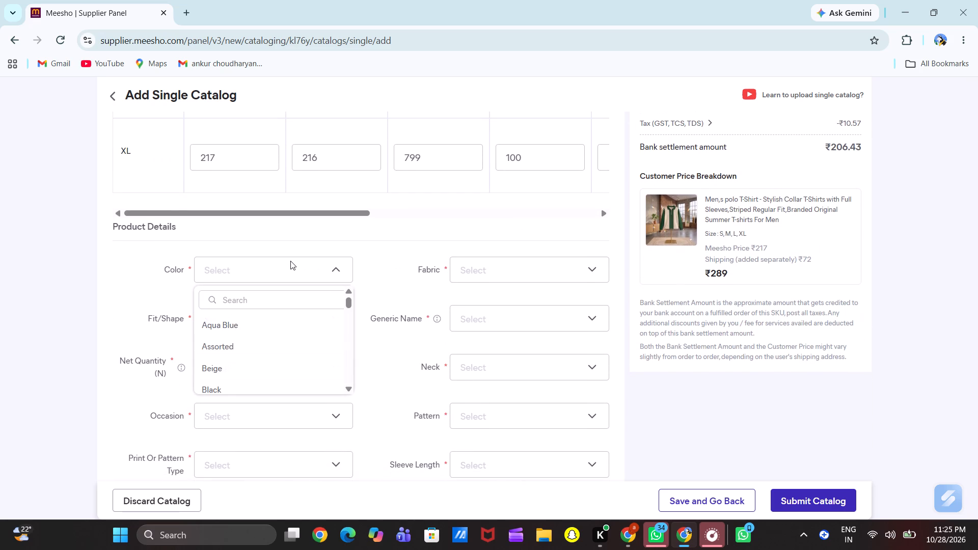
click(265, 298)
text(GREE)
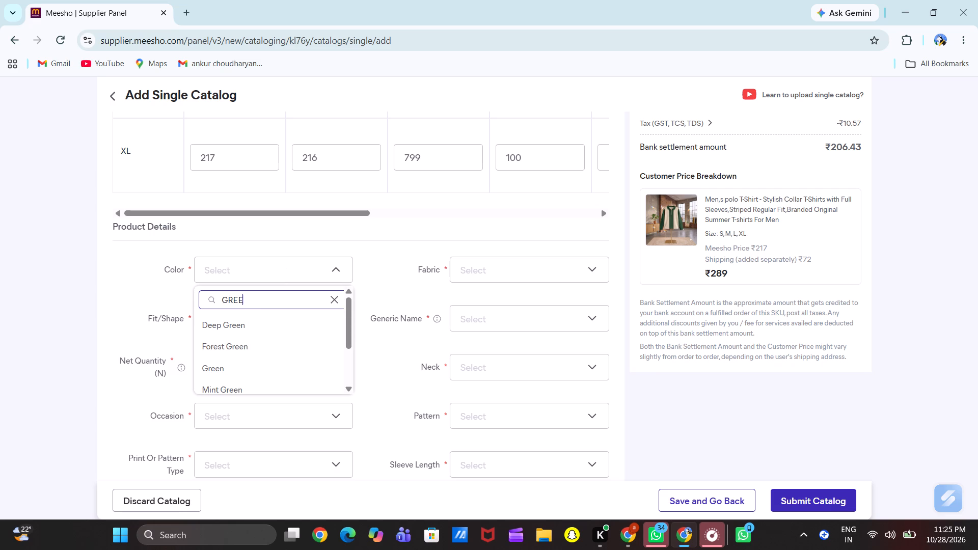
click(226, 365)
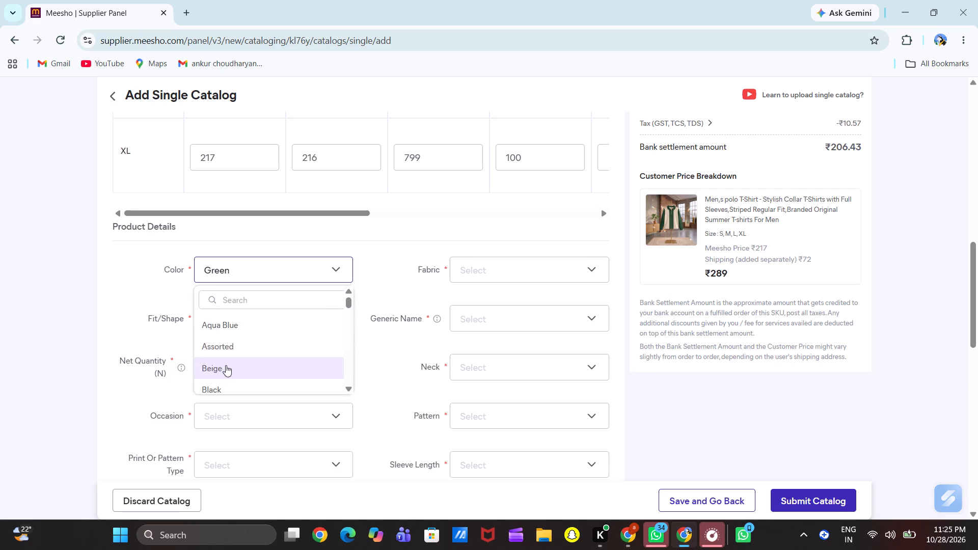
Set Product 2's fabric to Cotton Blend in the product details.
click(506, 259)
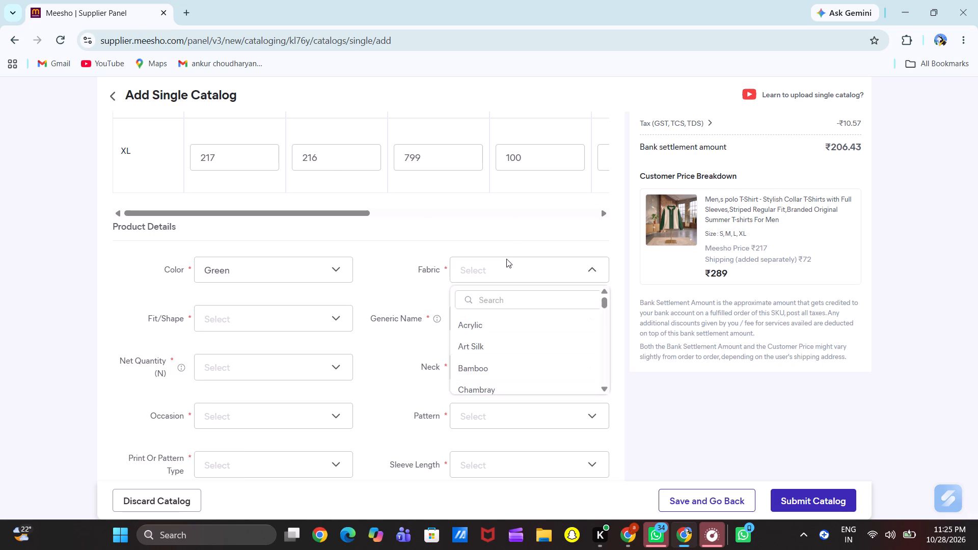
scroll(504, 343, down, 3)
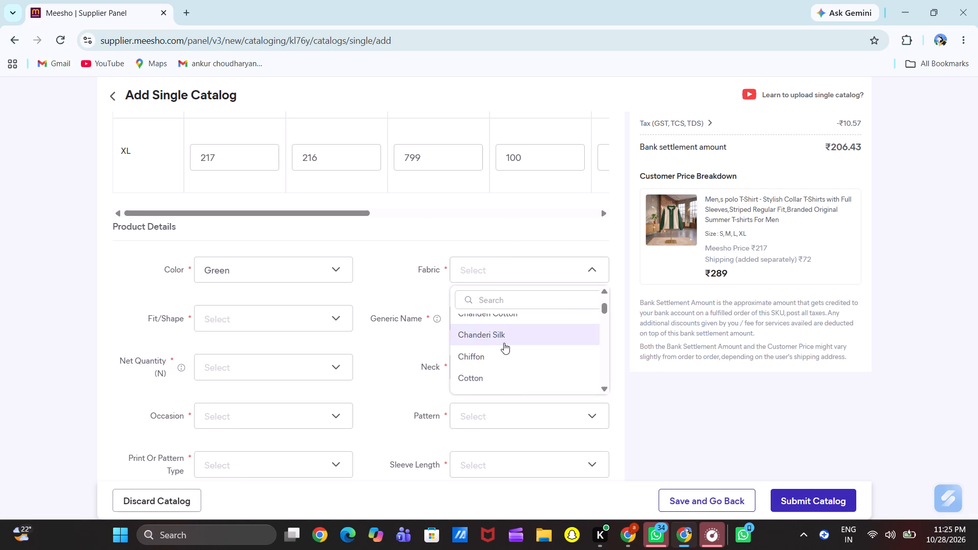
scroll(504, 343, down, 1)
click(504, 343)
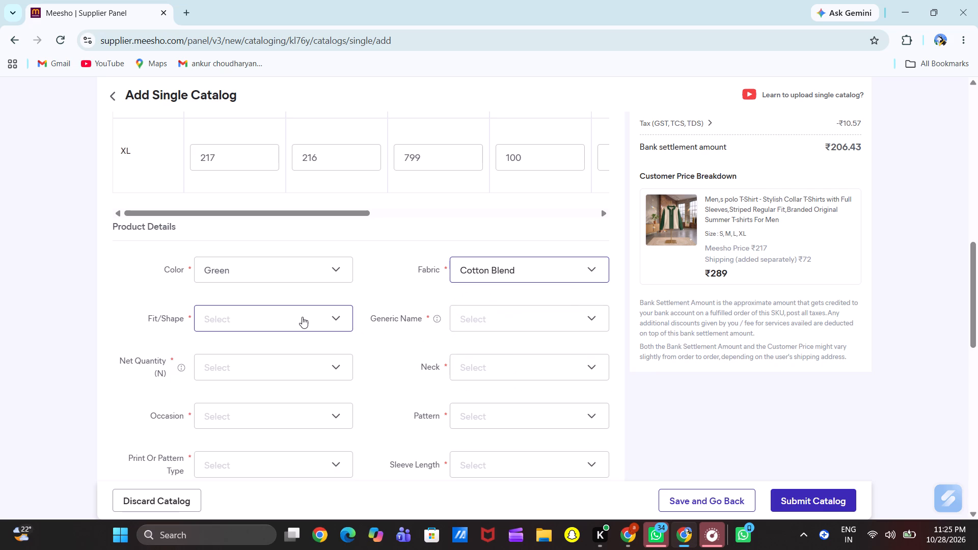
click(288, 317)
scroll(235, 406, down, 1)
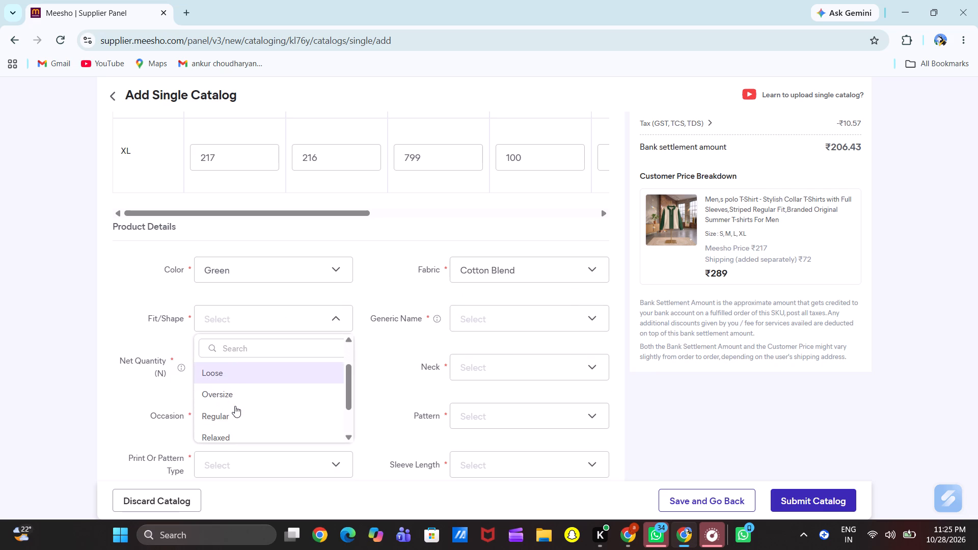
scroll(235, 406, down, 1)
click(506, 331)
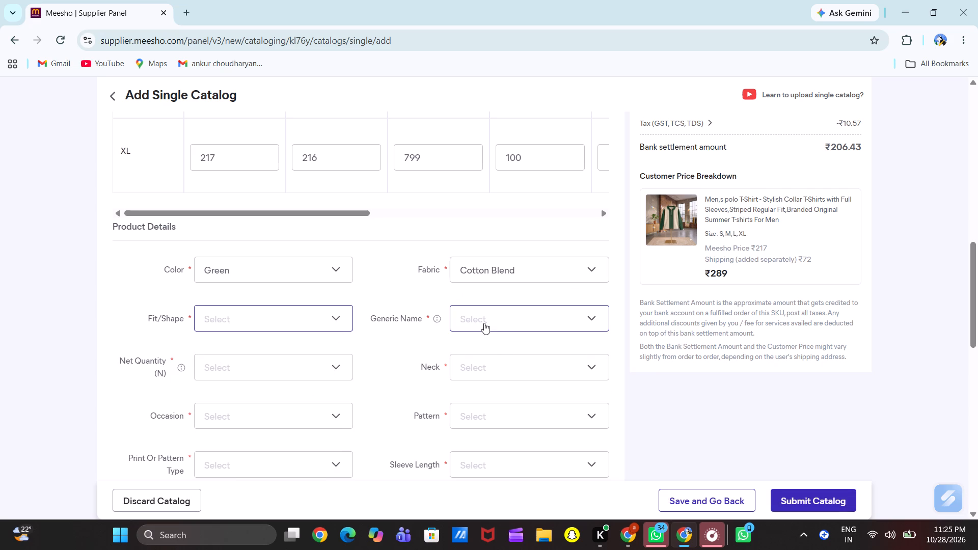
Set Product 2's generic name to Tshirts and its fit/shape to Regular.
click(484, 320)
scroll(488, 391, down, 1)
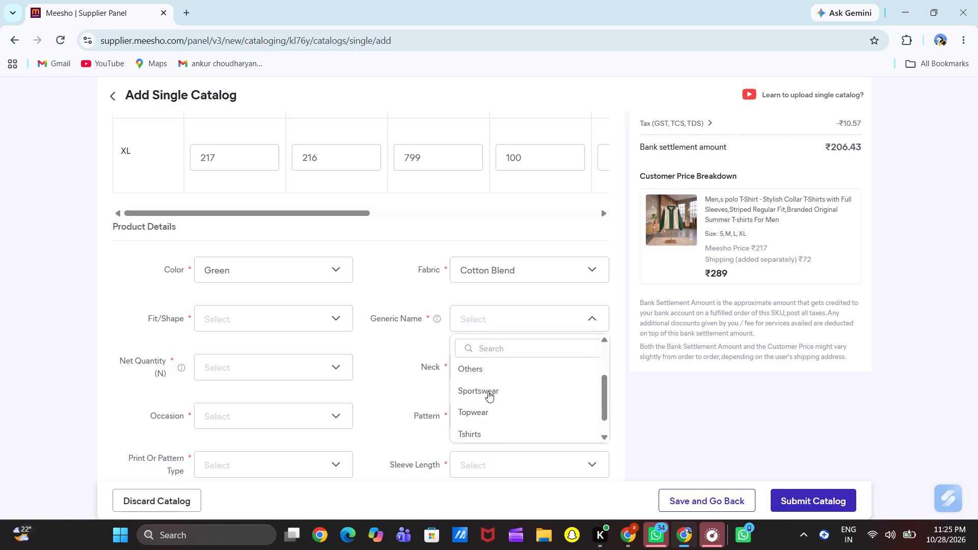
scroll(488, 391, down, 2)
click(464, 409)
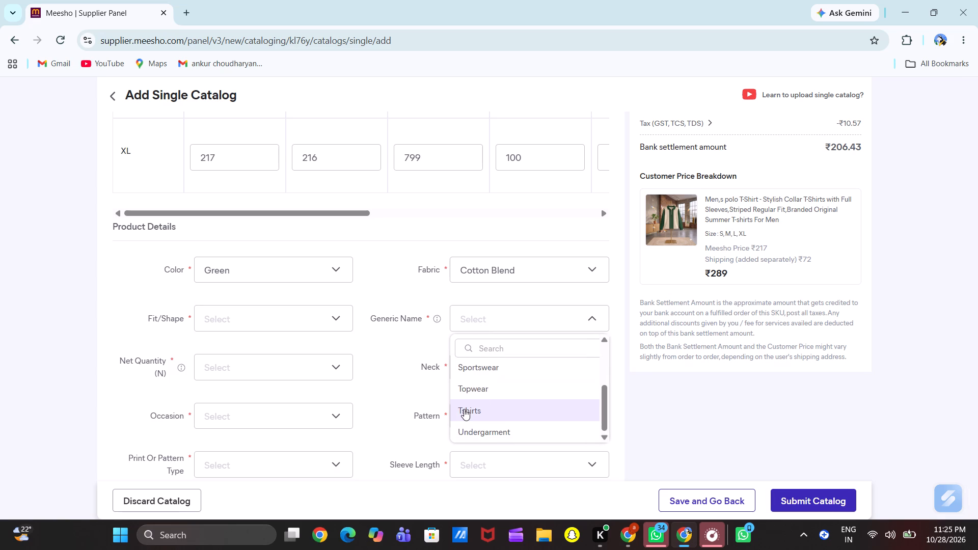
click(253, 314)
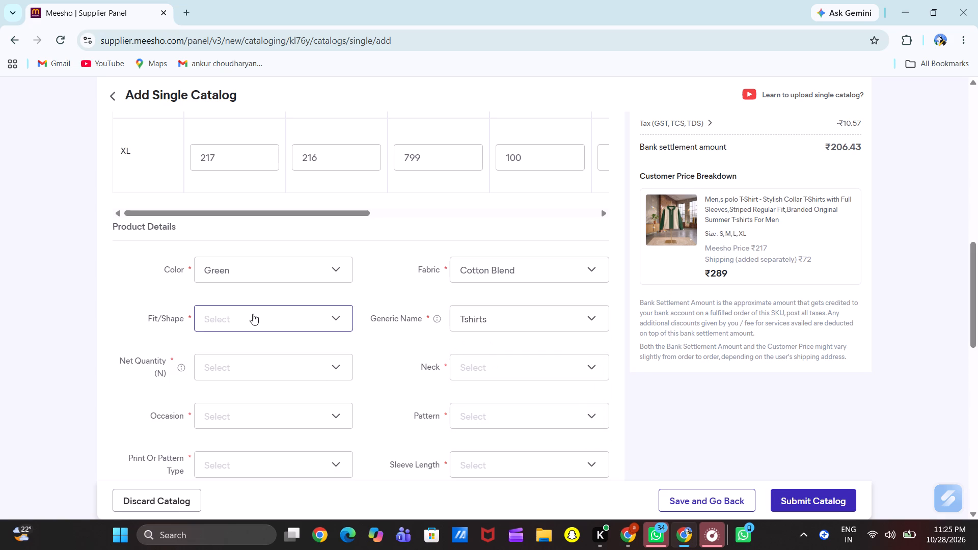
scroll(254, 394, down, 2)
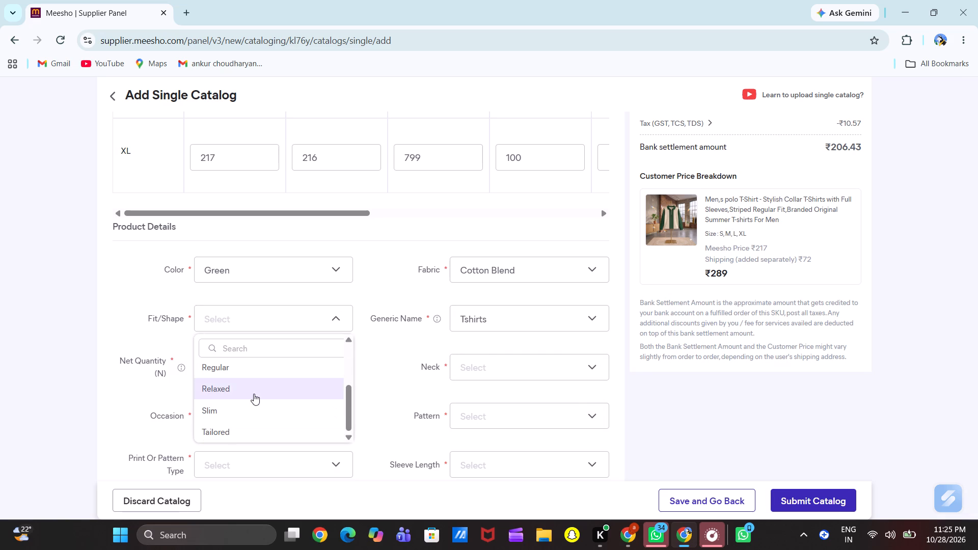
scroll(254, 394, up, 1)
click(250, 389)
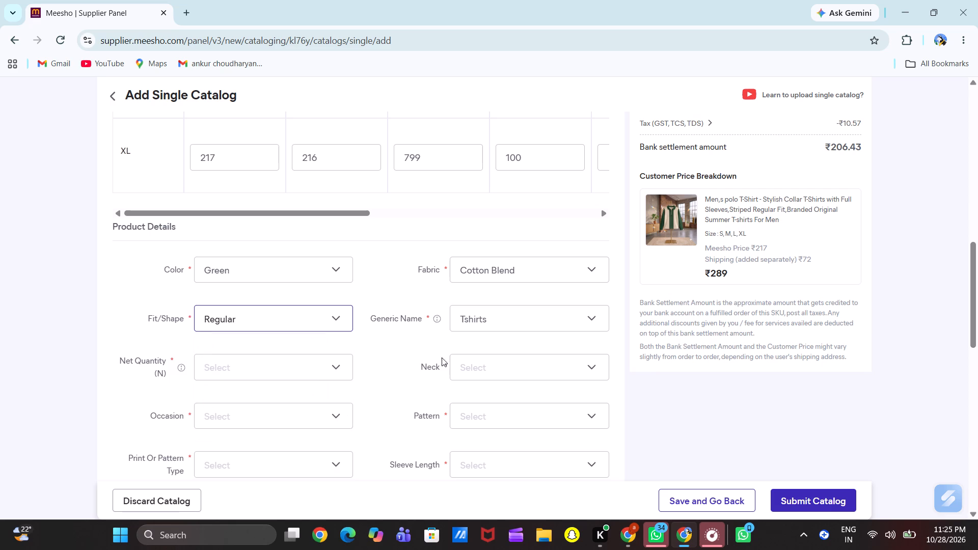
Set Product 2's neck to Polo and its net quantity to 1.
click(489, 370)
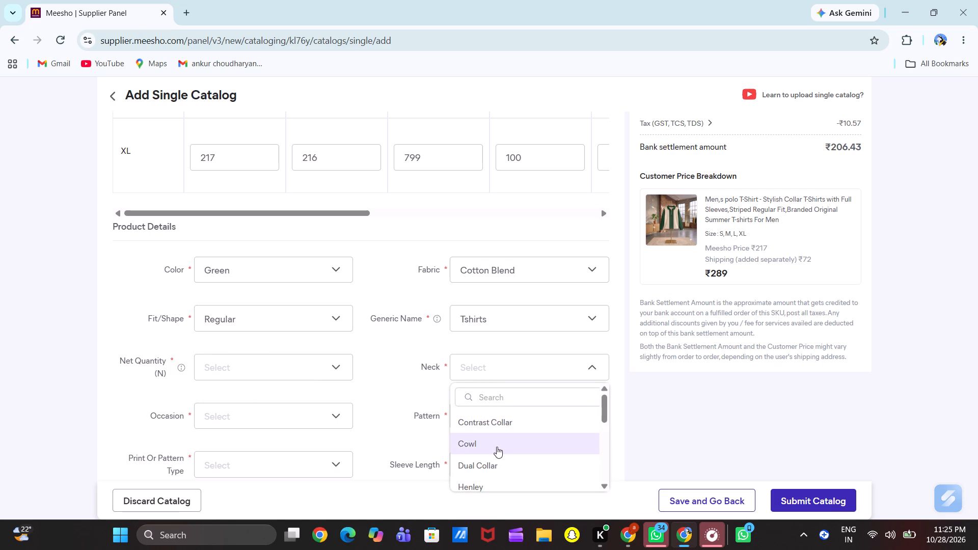
scroll(497, 463, down, 2)
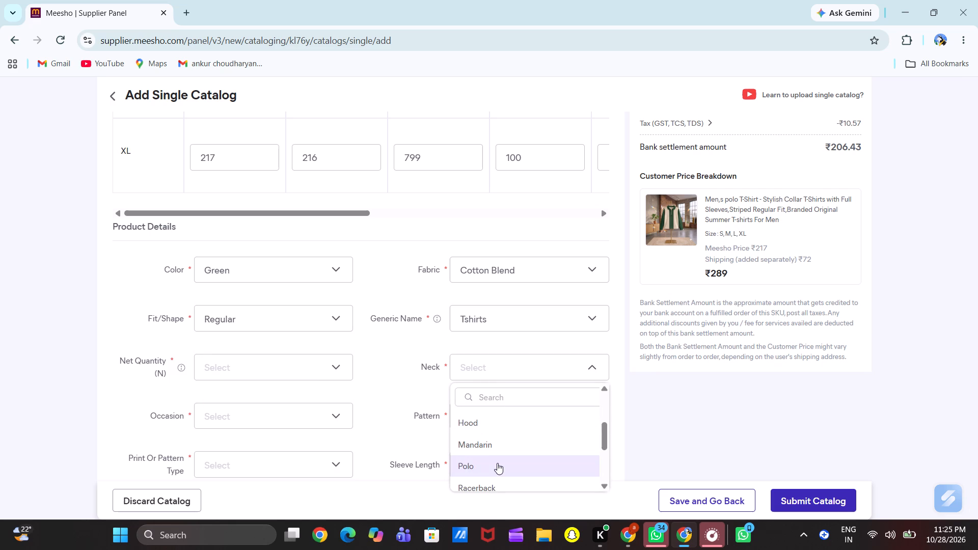
click(497, 463)
click(239, 372)
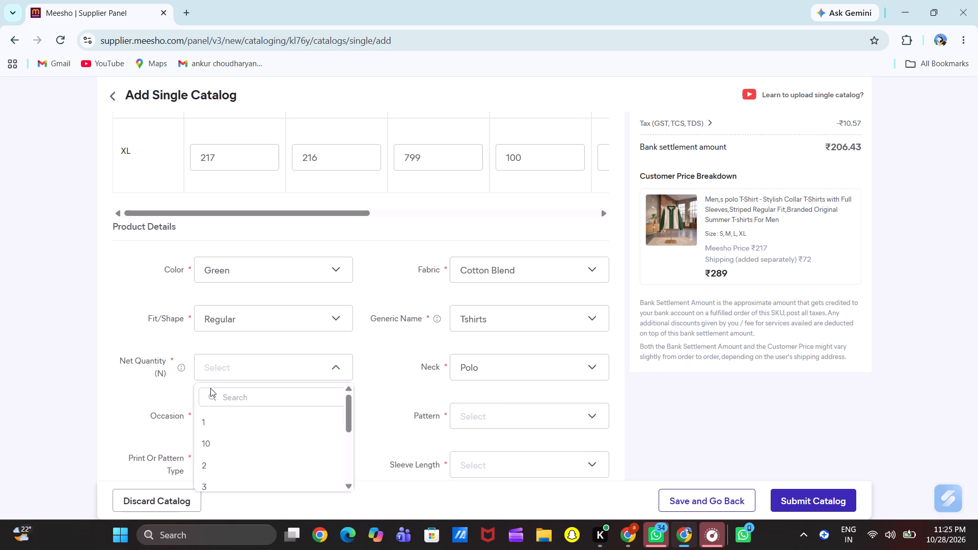
click(232, 413)
Set Product 2's pattern to Colorblocked and its occasion to Casual.
click(472, 405)
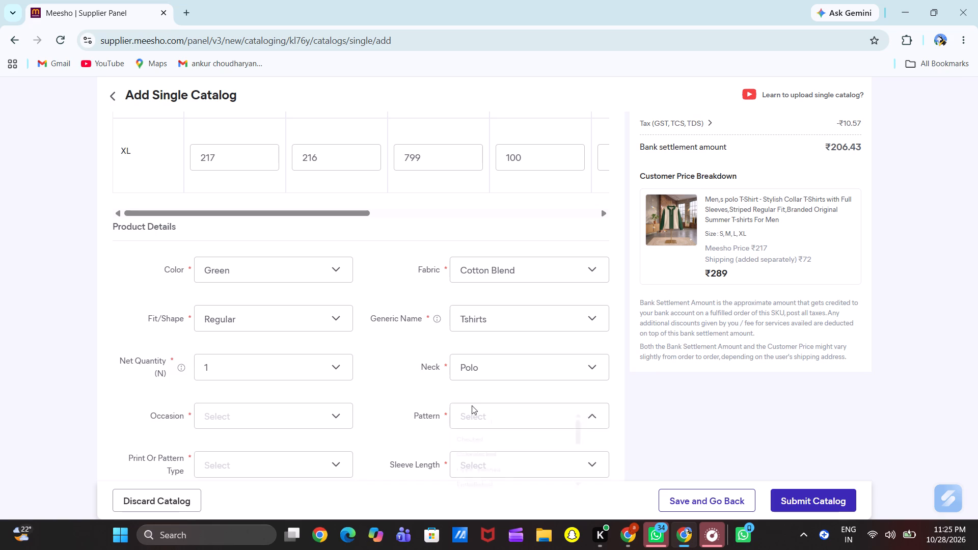
scroll(499, 458, down, 1)
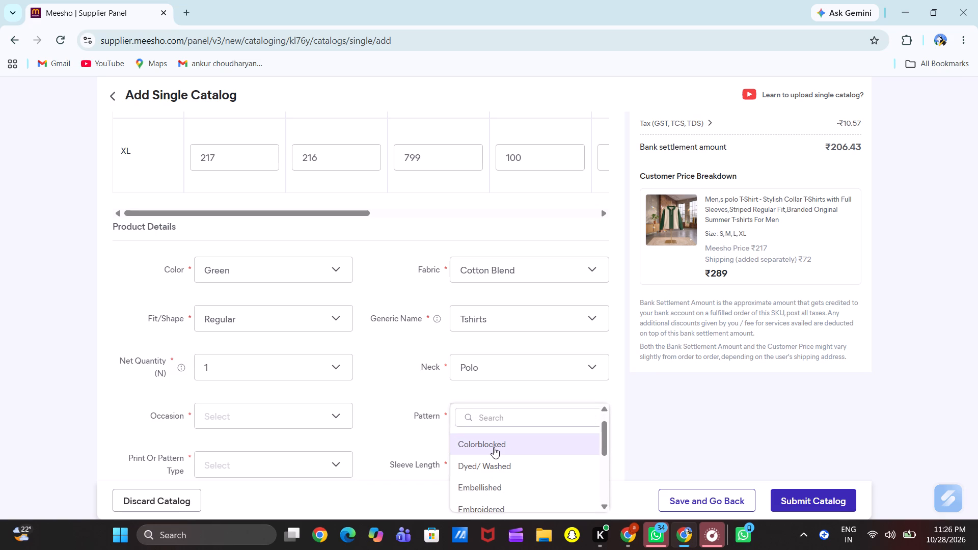
click(494, 447)
click(279, 419)
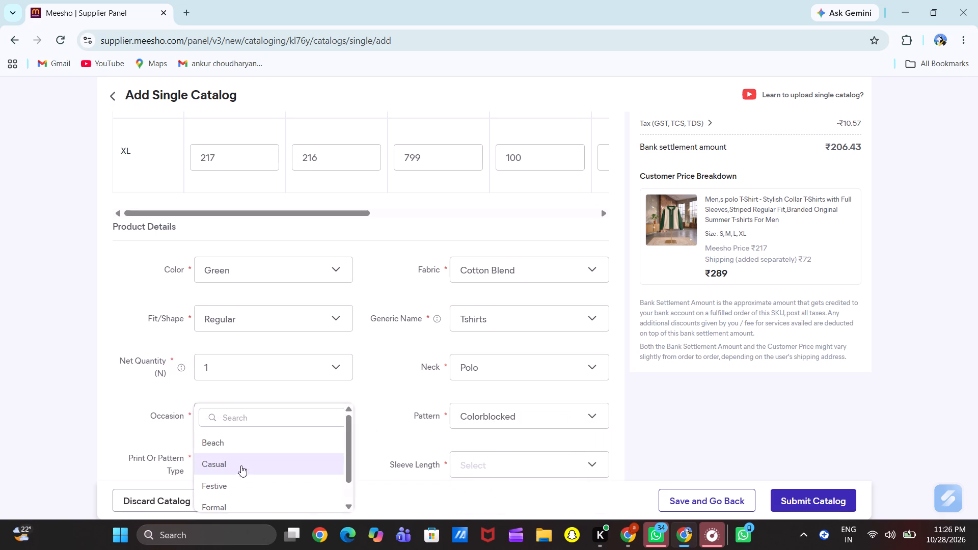
click(254, 446)
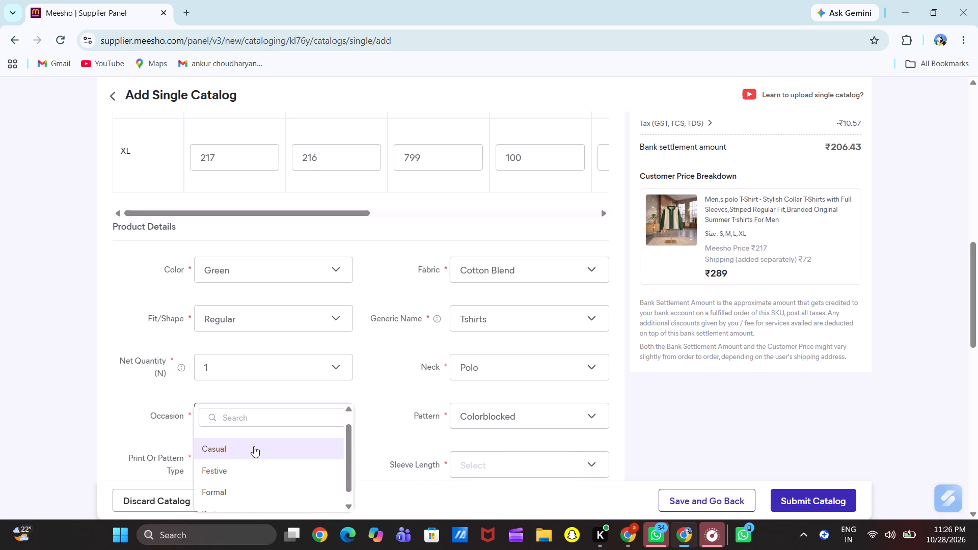
Set Product 2's sleeve length to Long Sleeves in the product details.
click(480, 470)
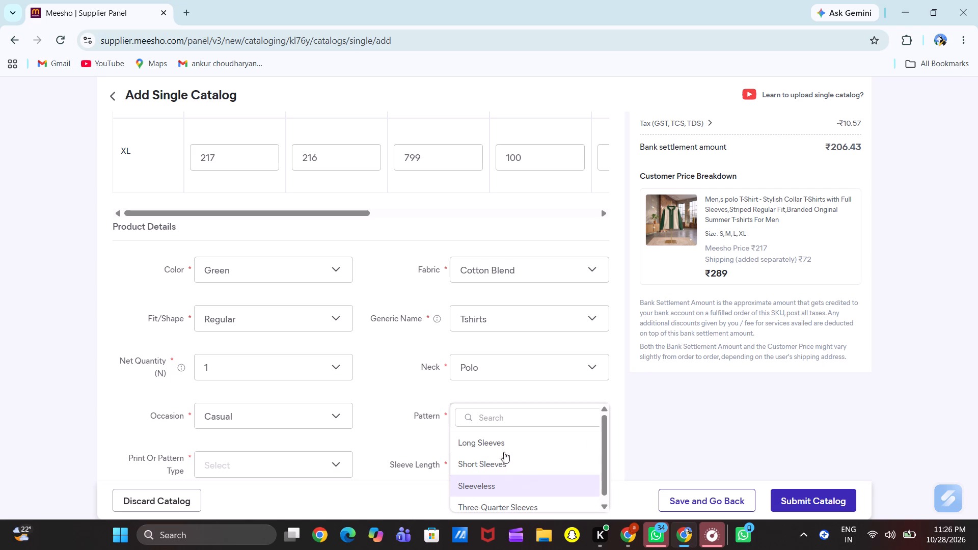
click(500, 447)
Set Product 2's print or pattern type to Colorblocked.
click(293, 469)
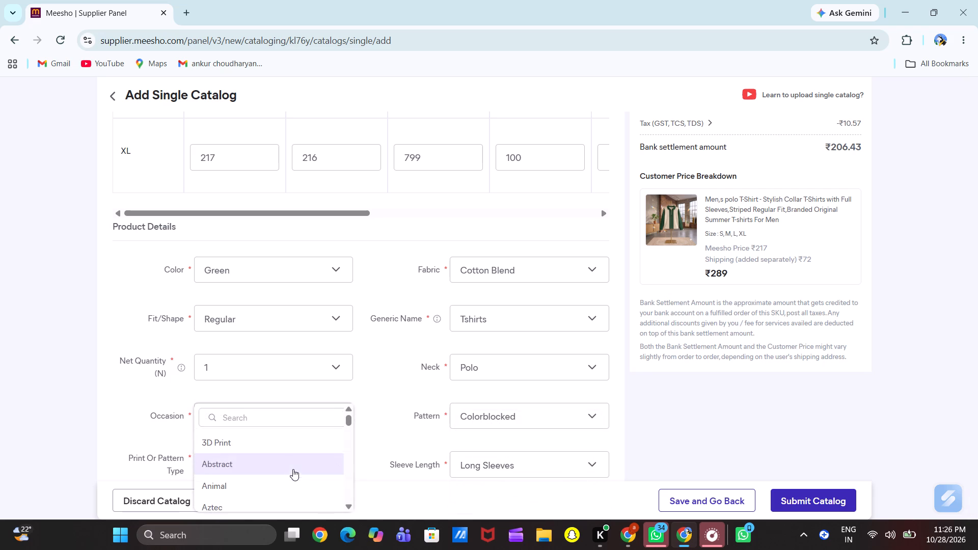
scroll(278, 471, down, 2)
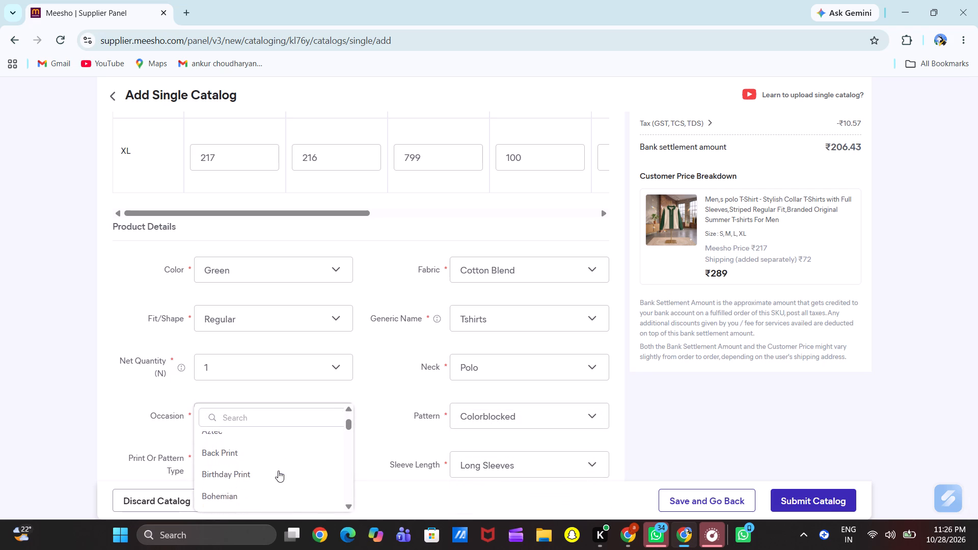
scroll(278, 471, down, 1)
scroll(278, 471, up, 1)
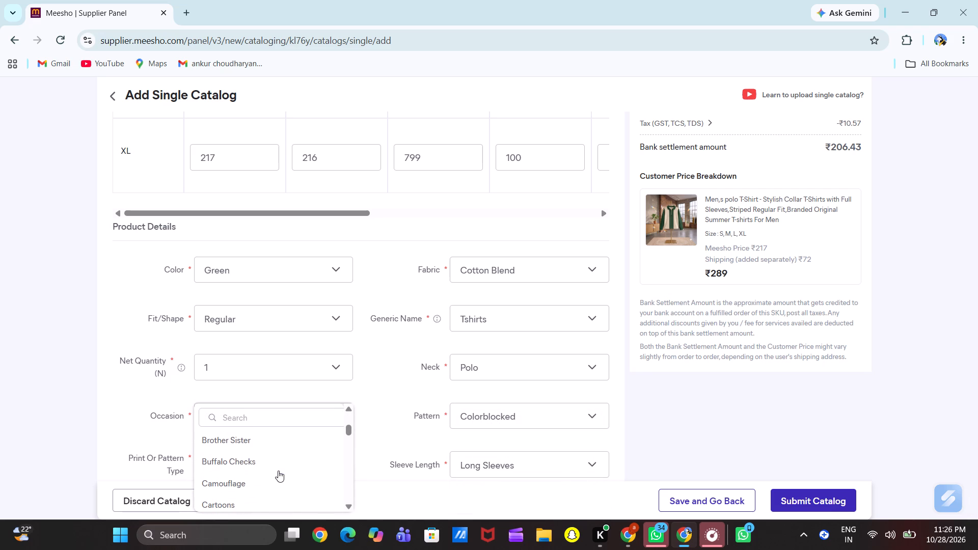
scroll(278, 471, up, 1)
scroll(278, 471, down, 2)
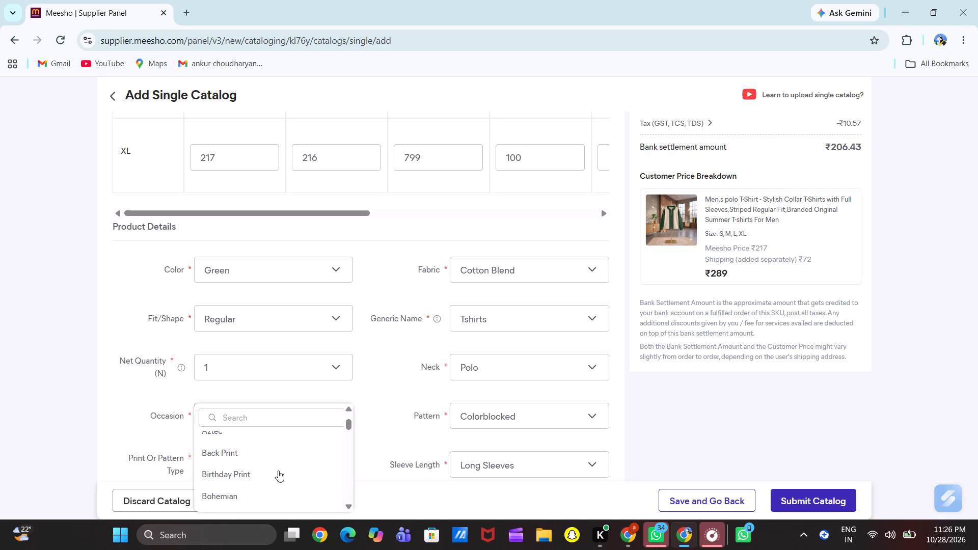
scroll(278, 471, down, 4)
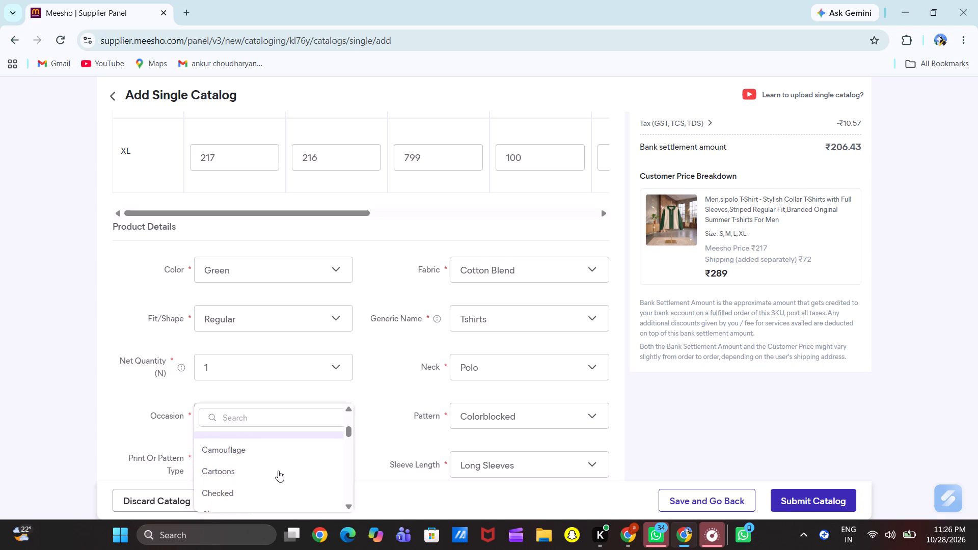
scroll(278, 471, down, 1)
scroll(278, 471, up, 2)
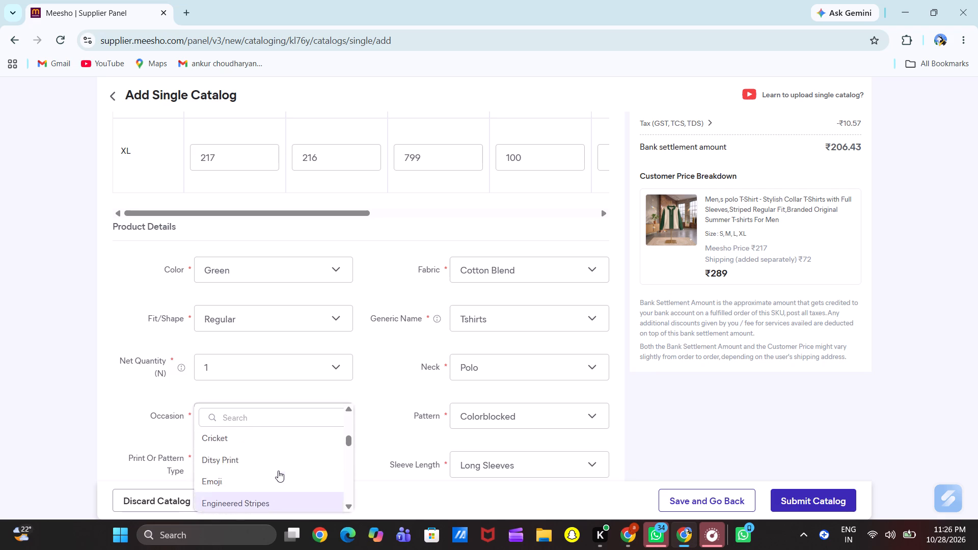
scroll(278, 471, up, 2)
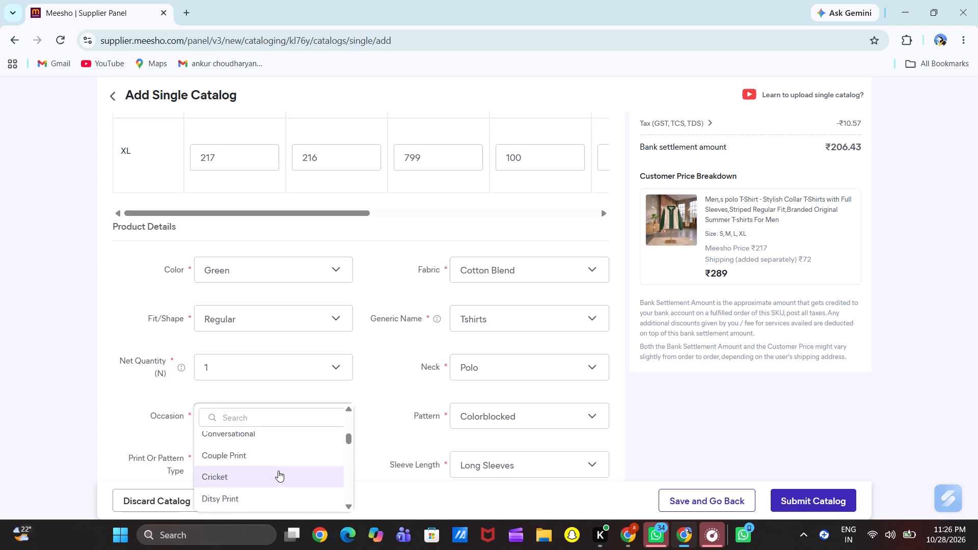
scroll(278, 471, up, 3)
scroll(264, 517, up, 1)
scroll(244, 471, up, 1)
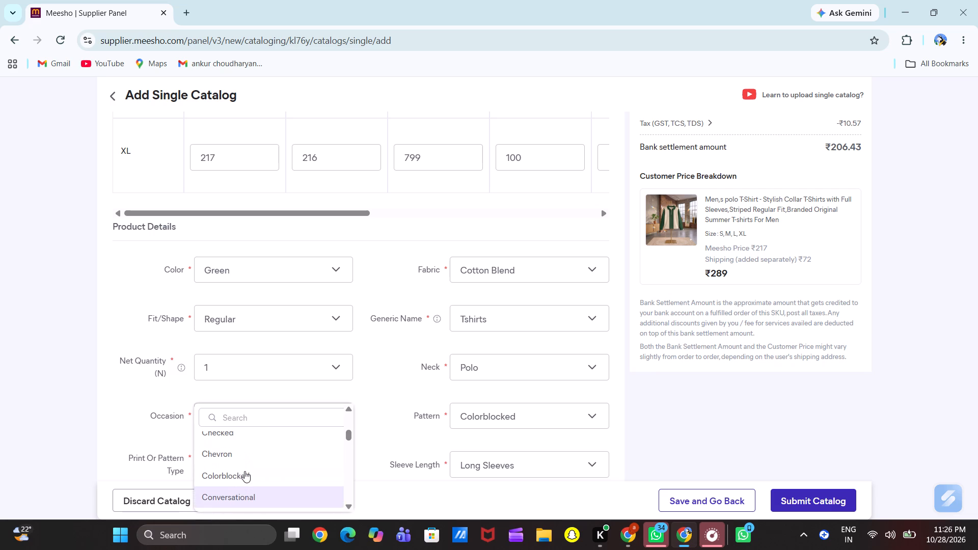
scroll(244, 471, up, 1)
click(244, 471)
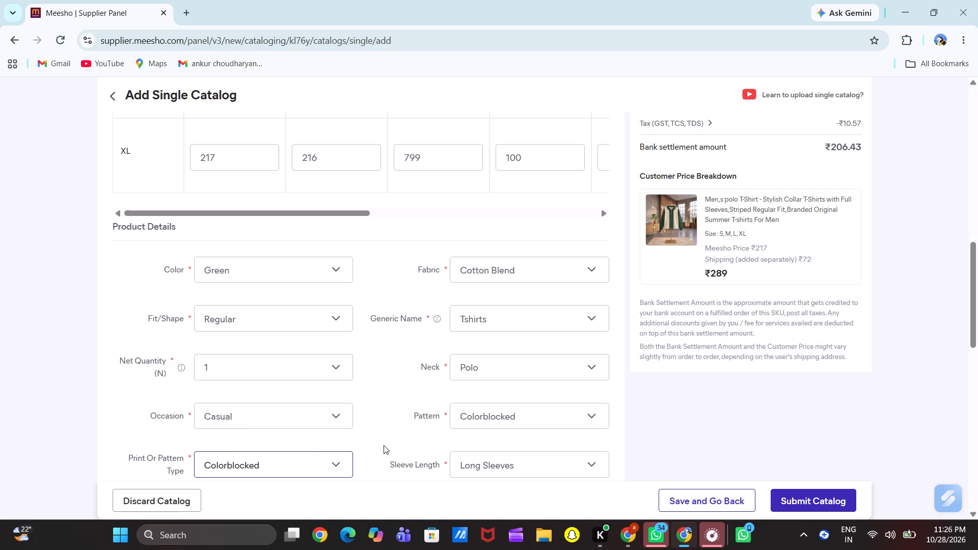
Mark Product 2's packer details as the same as the manufacturer details.
scroll(384, 445, down, 6)
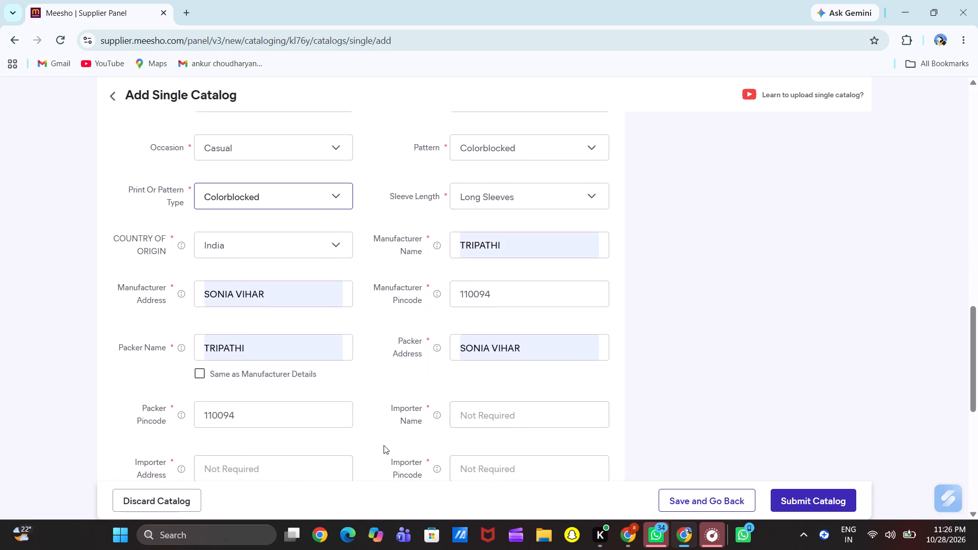
scroll(384, 445, down, 1)
click(198, 367)
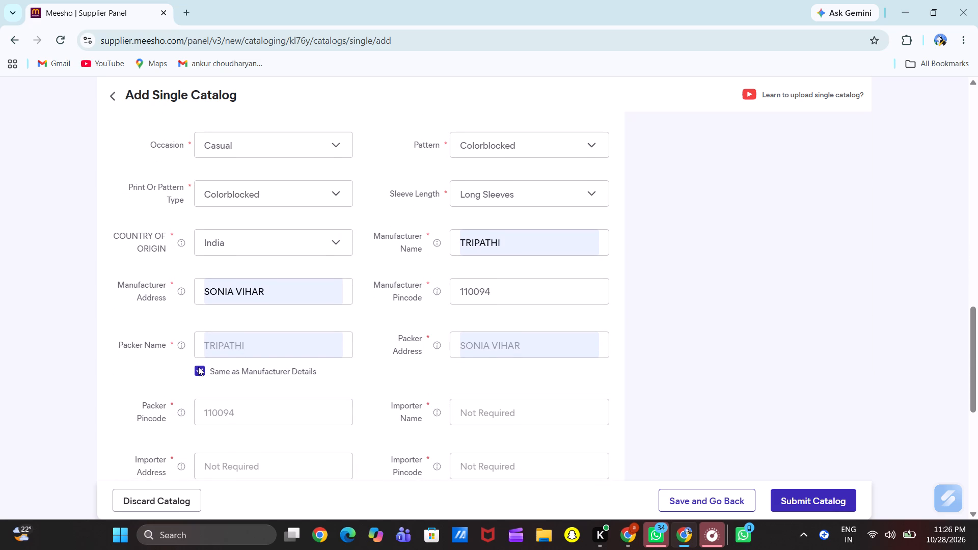
Fill in Product 2's other attributes with length Regular, number of pockets No Pocket, and style Korean.
scroll(373, 378, down, 2)
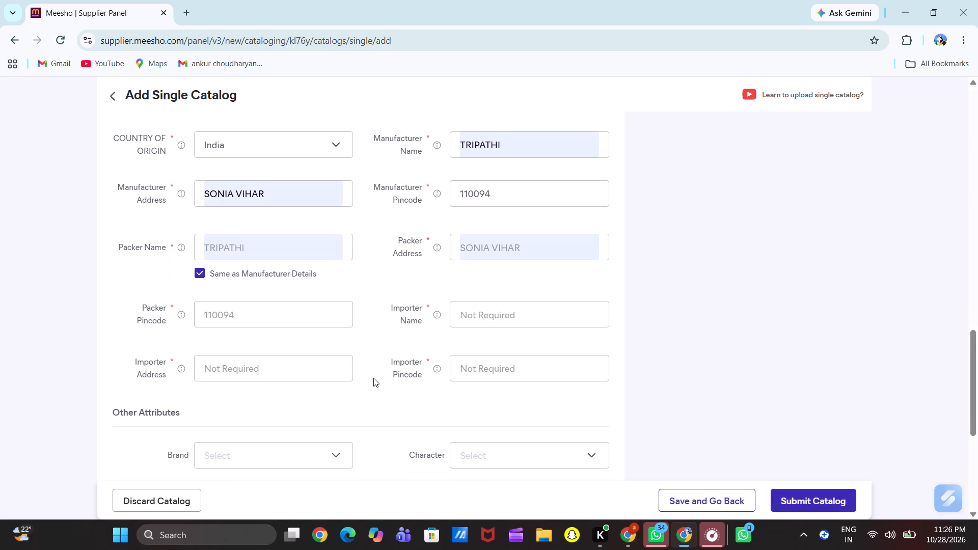
scroll(400, 377, down, 3)
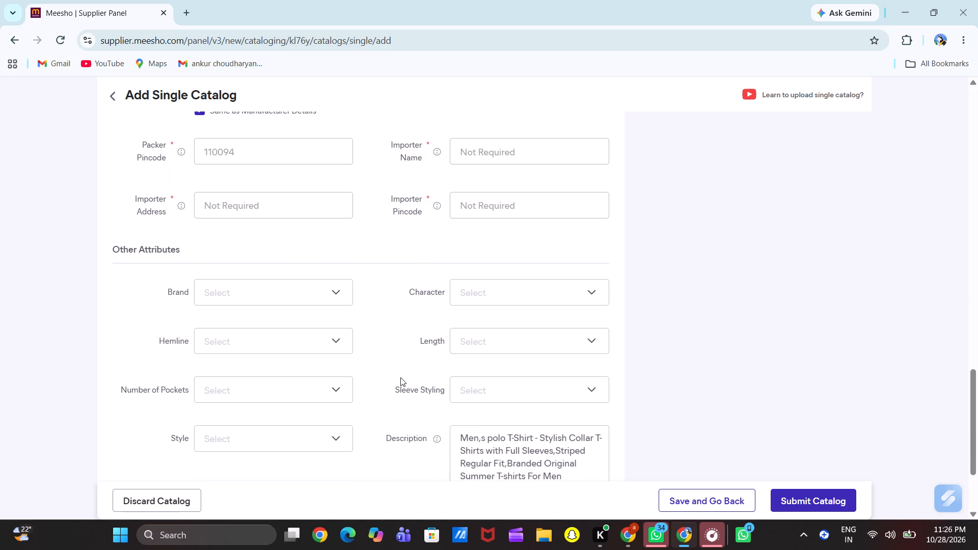
click(472, 343)
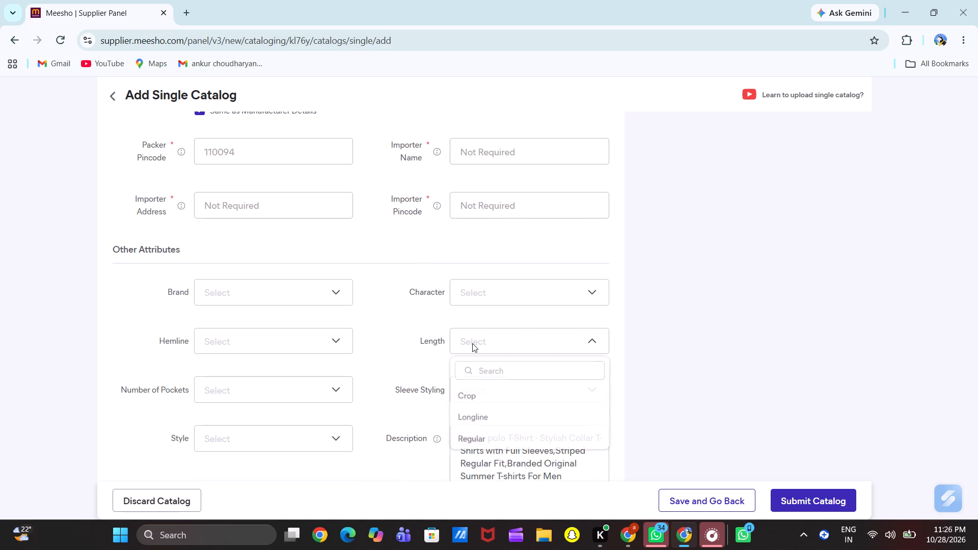
click(474, 436)
click(236, 391)
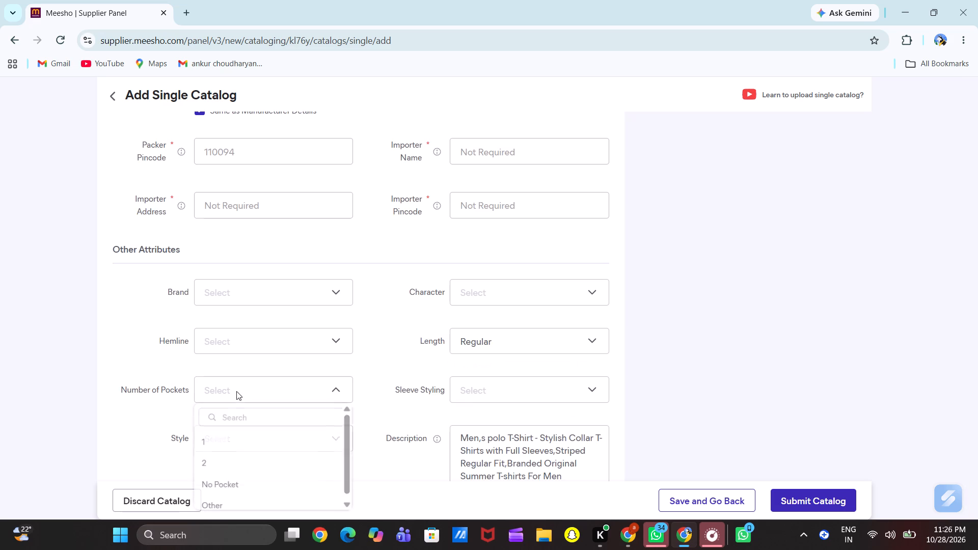
click(245, 486)
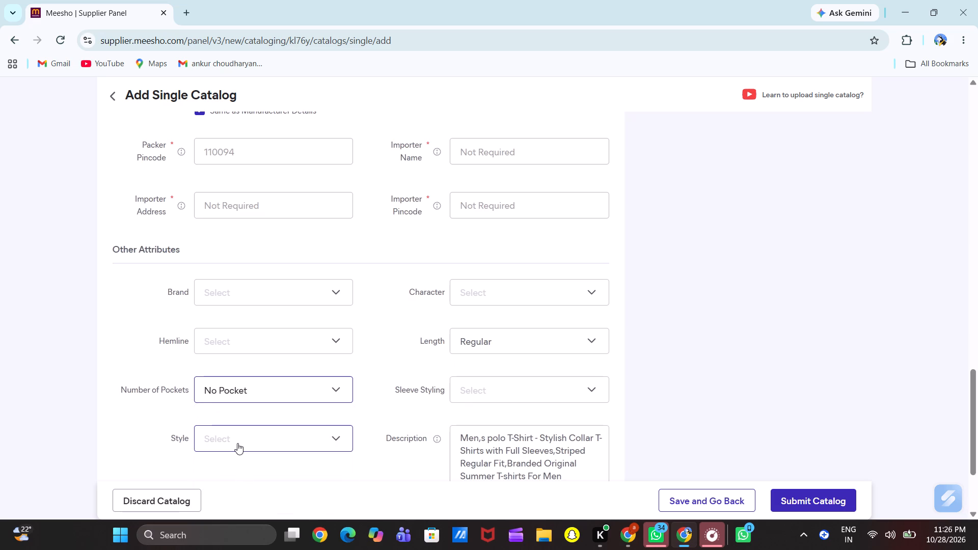
click(237, 443)
click(231, 495)
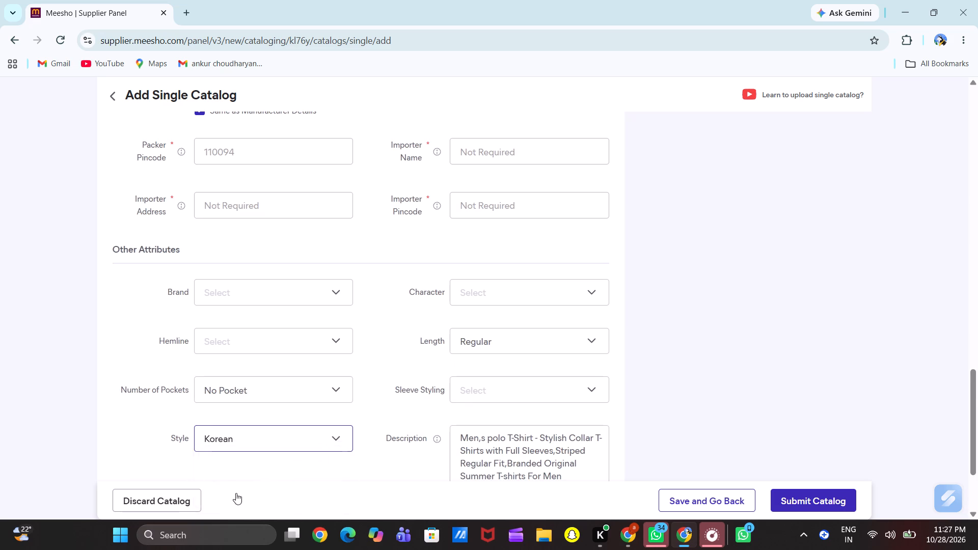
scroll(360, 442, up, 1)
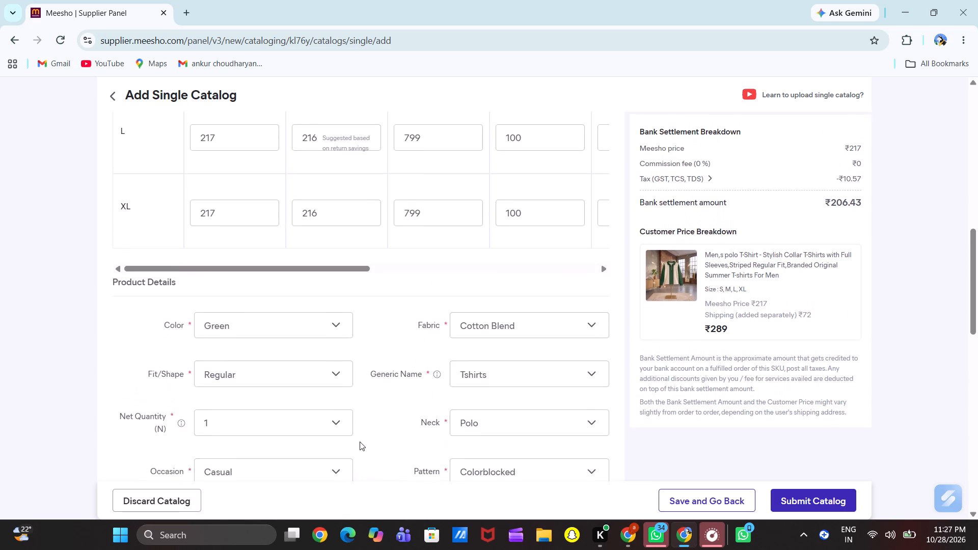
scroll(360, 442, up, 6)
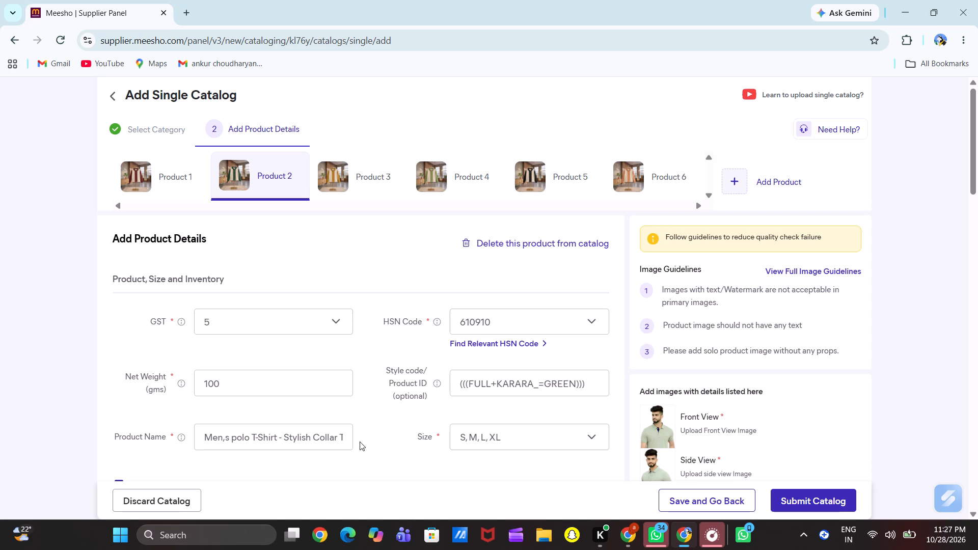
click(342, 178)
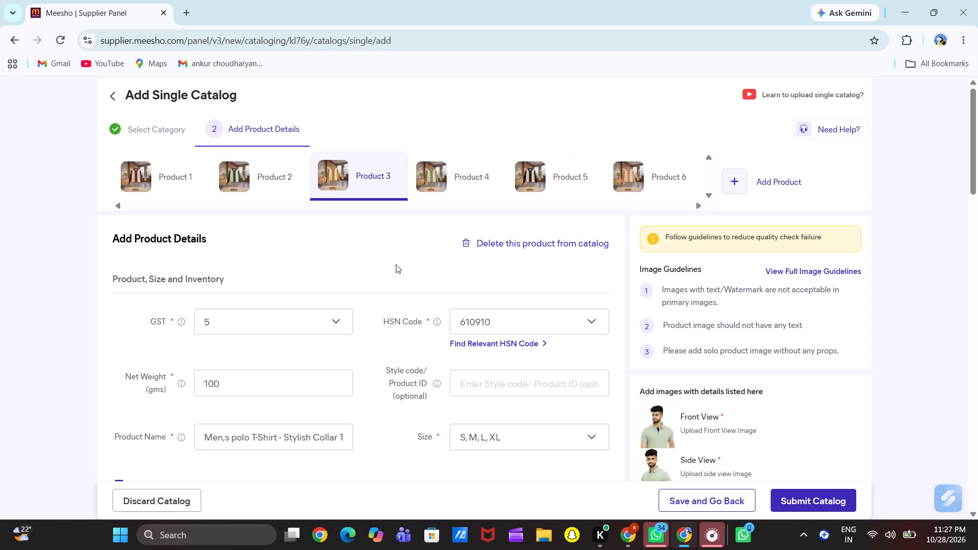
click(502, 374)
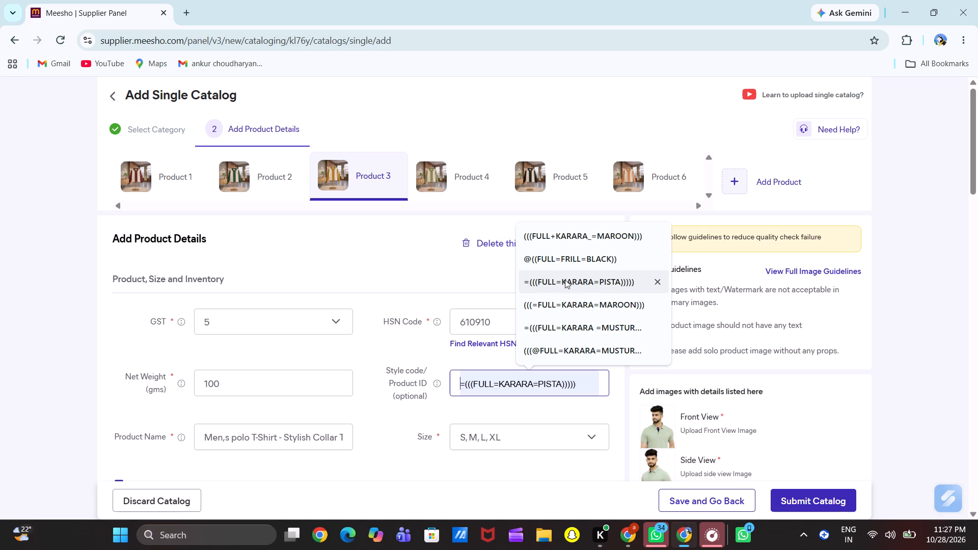
Switch to Product 5 and set its style code/product ID to the saved entry @((FULL=FRILL=BLACK)).
click(521, 179)
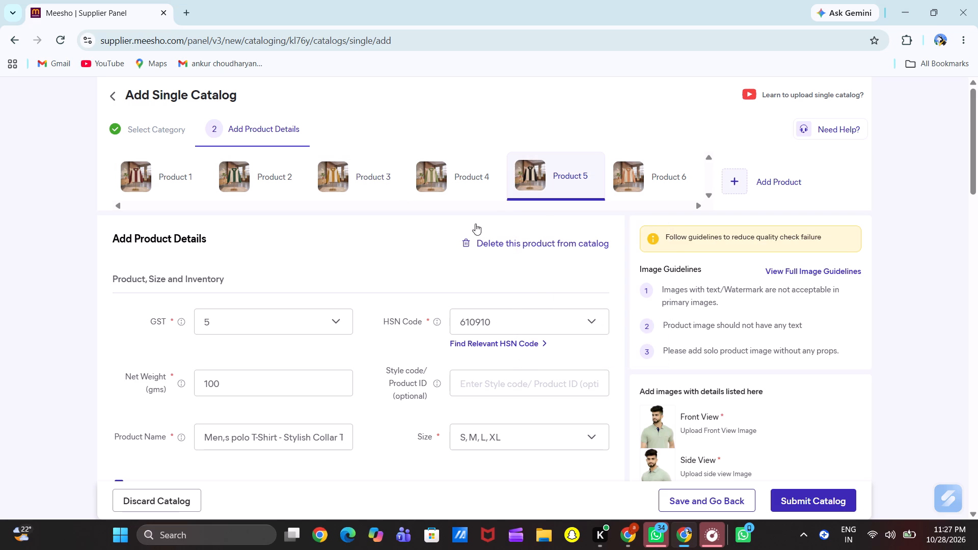
scroll(381, 342, down, 1)
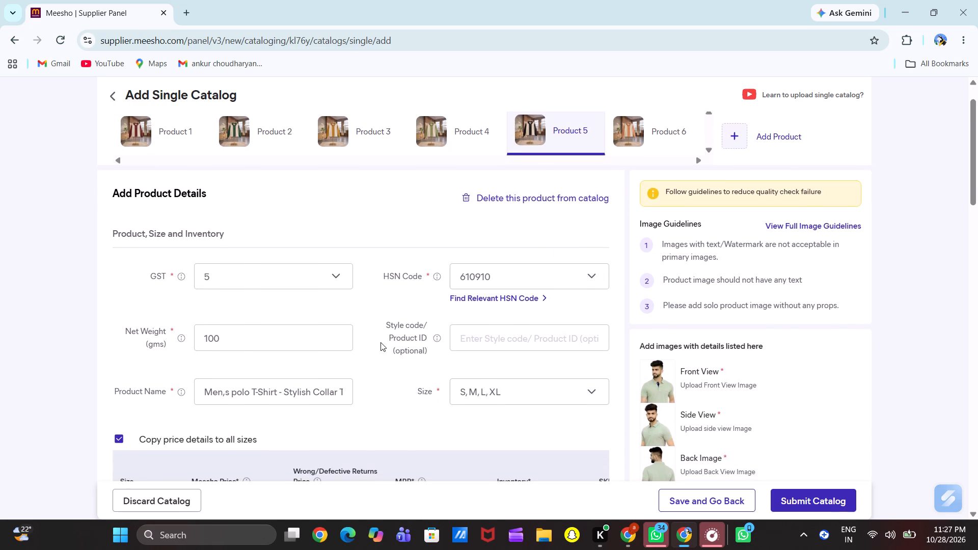
scroll(381, 342, down, 2)
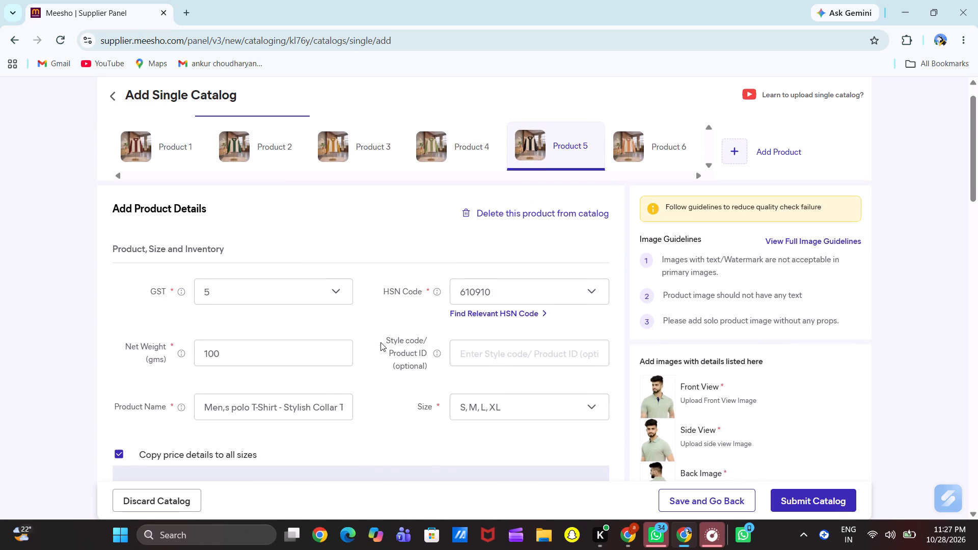
scroll(381, 342, down, 1)
click(498, 336)
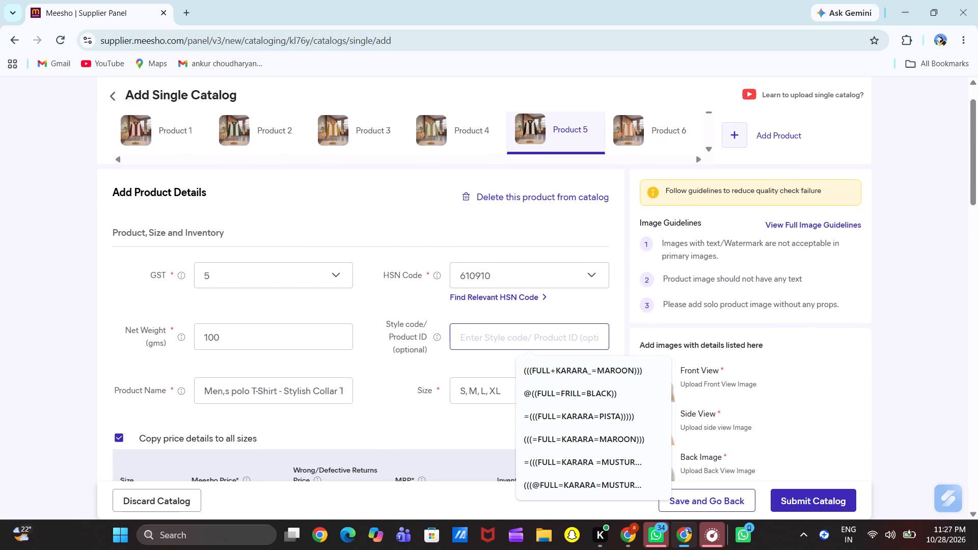
click(565, 389)
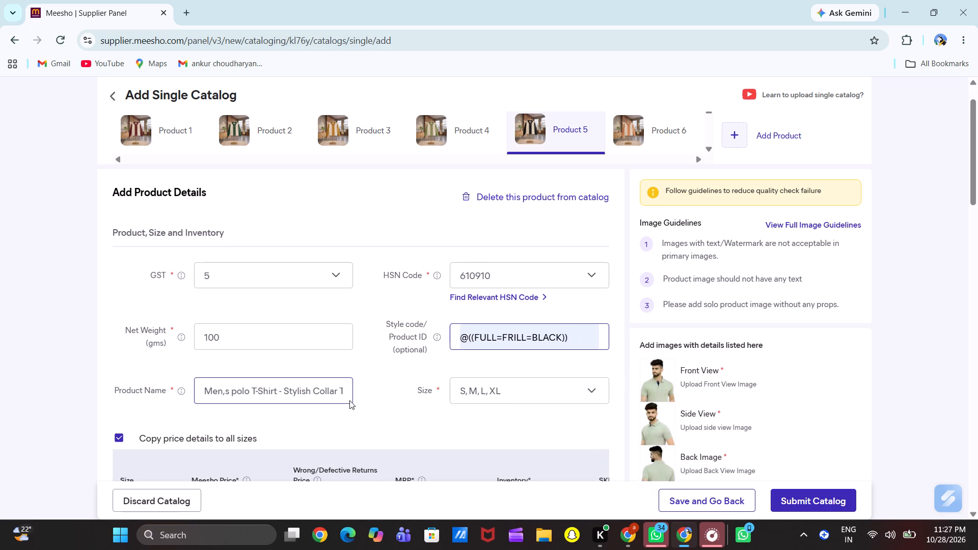
Check Product 2's price details, and set Product 5's Meesho price to 217 for all sizes.
scroll(349, 400, down, 3)
click(244, 364)
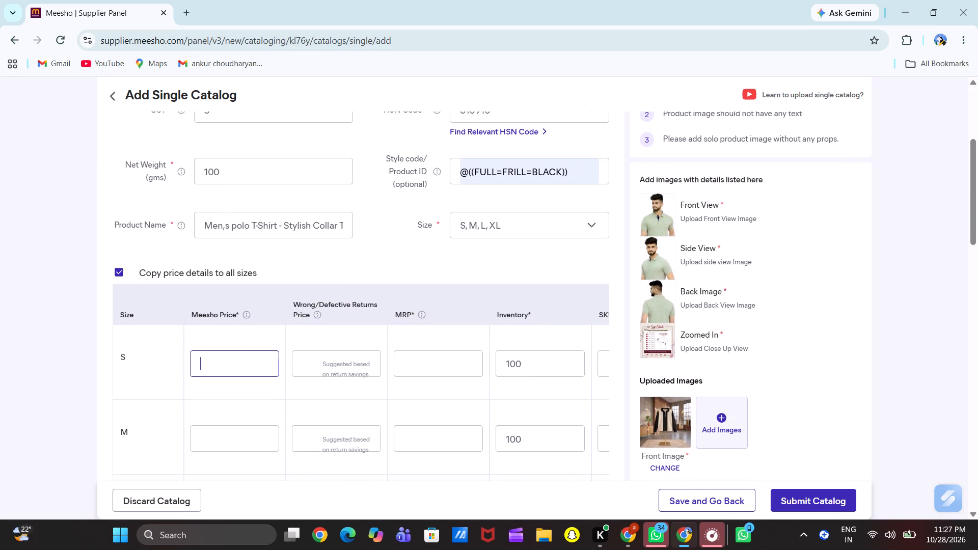
scroll(400, 176, up, 5)
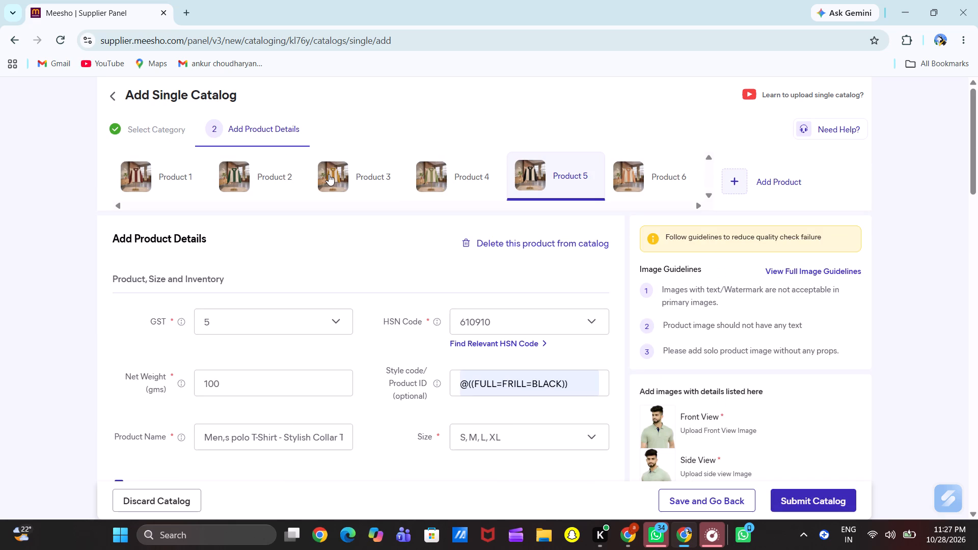
click(241, 176)
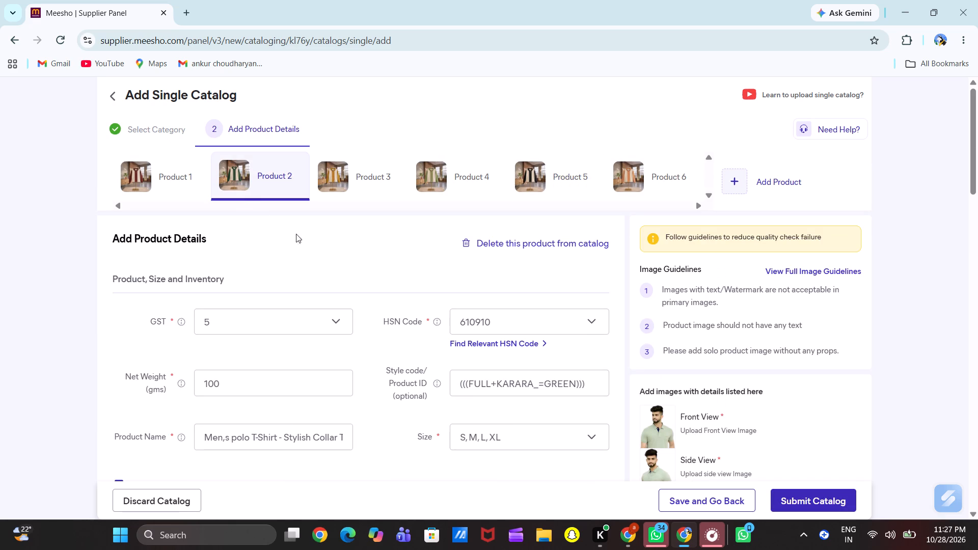
scroll(381, 293, down, 2)
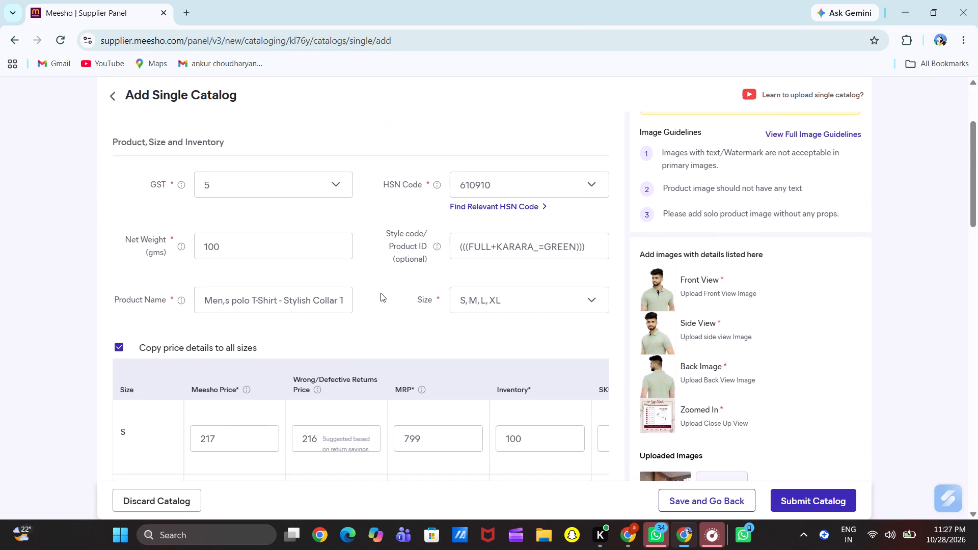
click(523, 173)
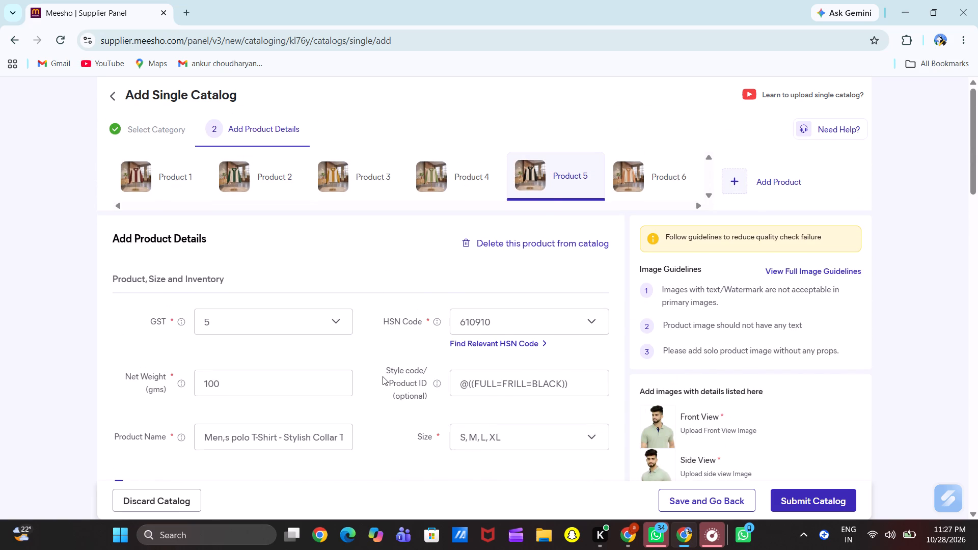
scroll(383, 376, down, 3)
click(254, 394)
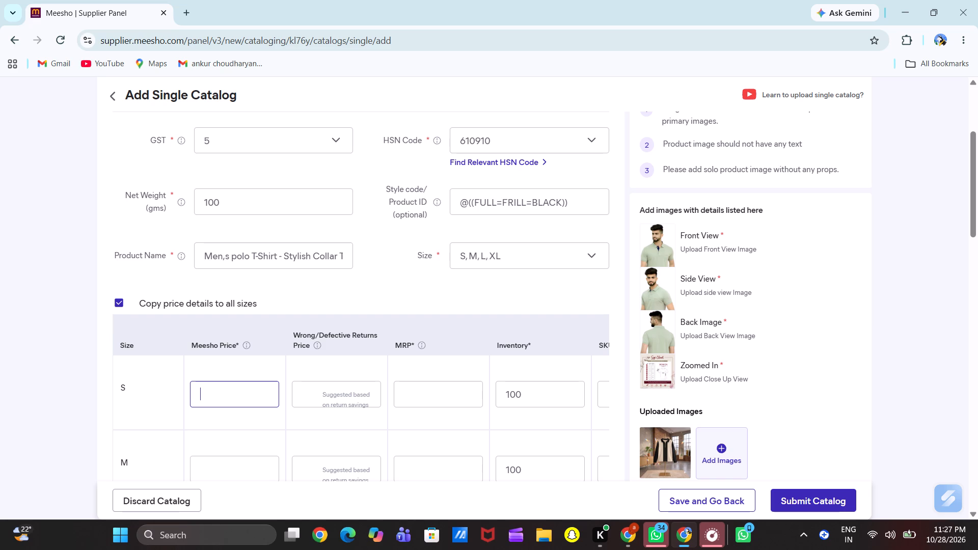
text(217)
Set Product 5's wrong/defective returns price to 216 and its MRP to 799 for all sizes.
click(305, 398)
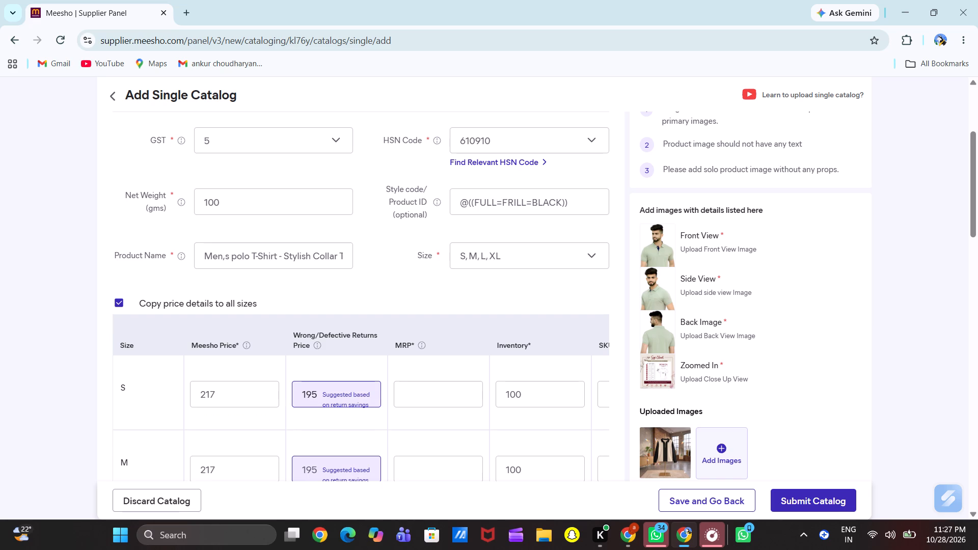
click(319, 395)
key(BackSpace)
key(BackSpace)
key(BackSpace)
key(BackSpace)
text(216)
click(420, 395)
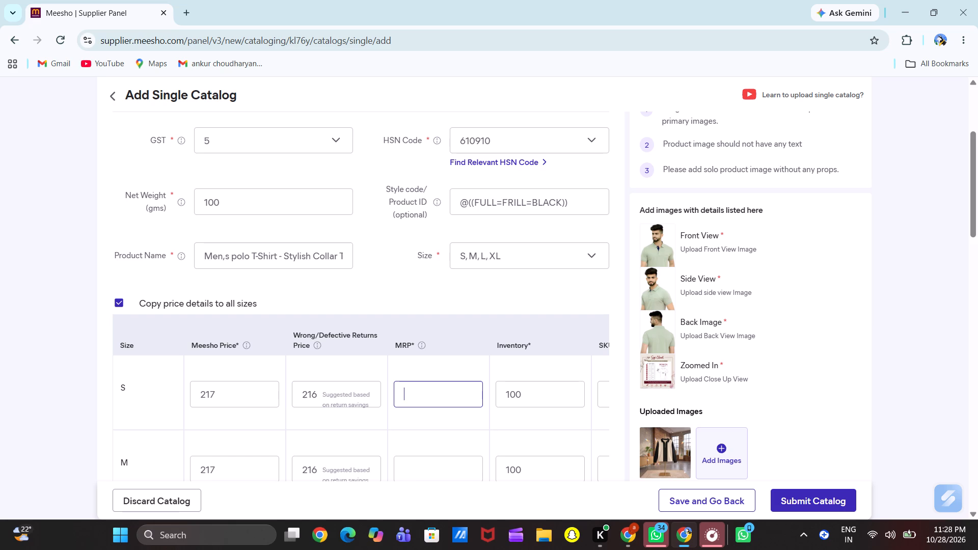
text(799)
Set the shoulder size for Product 5's size S to 14.5 inches.
scroll(316, 428, down, 3)
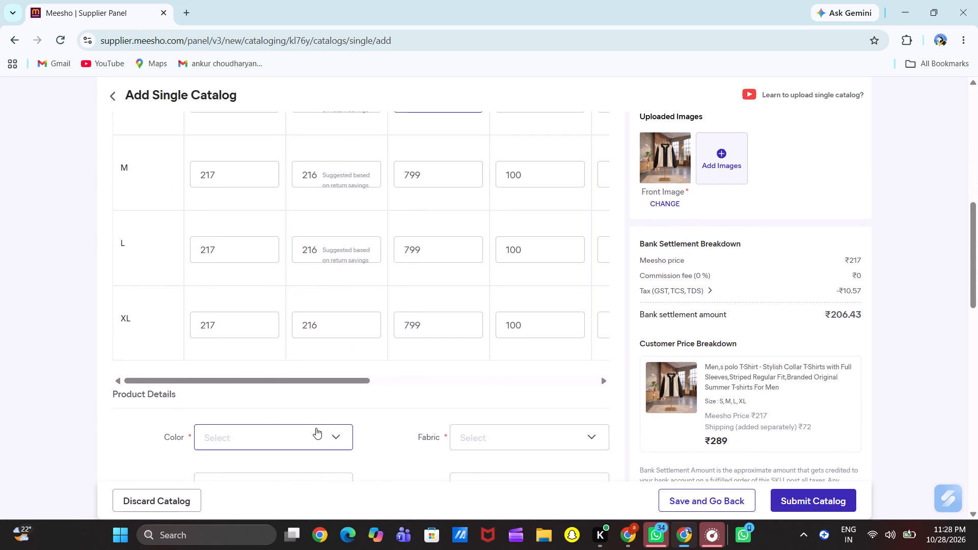
scroll(383, 301, left, 7)
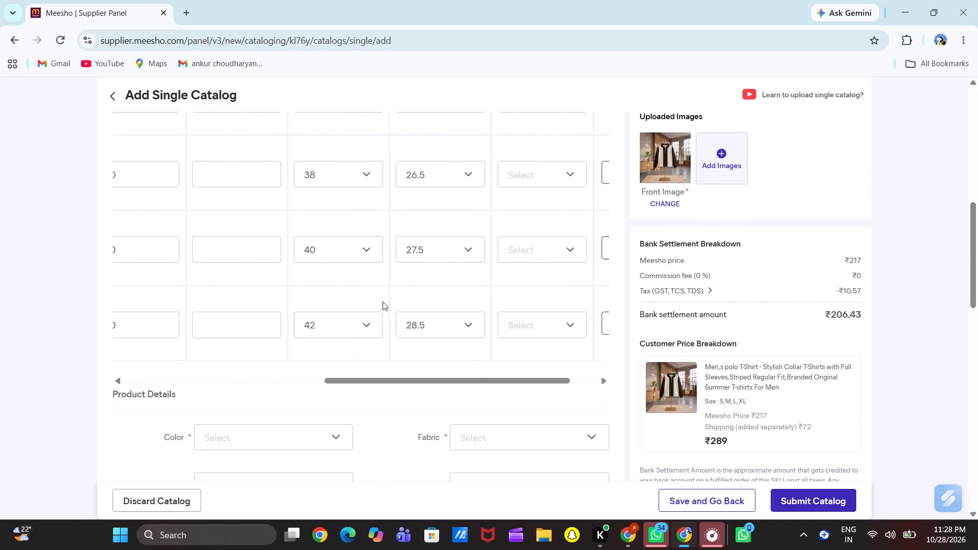
scroll(476, 181, up, 1)
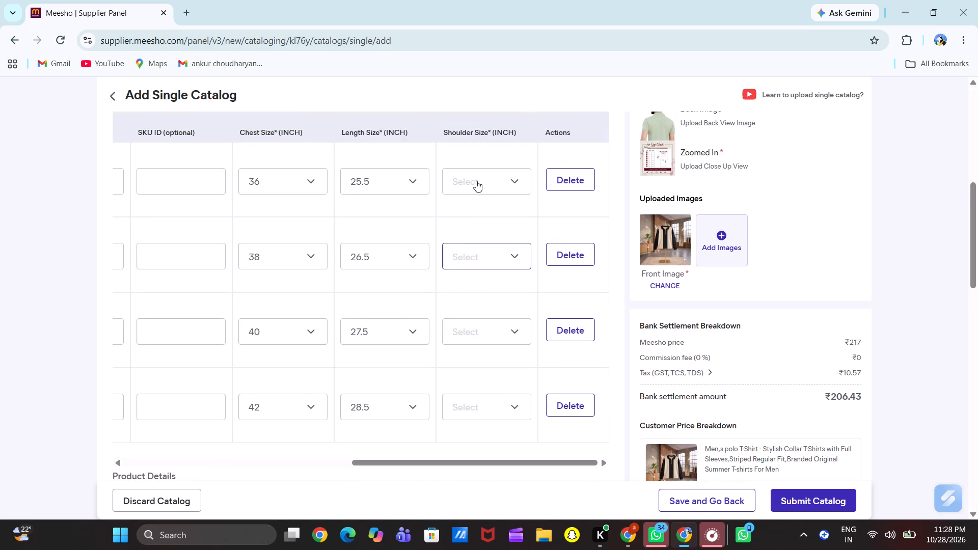
scroll(476, 181, up, 1)
click(476, 181)
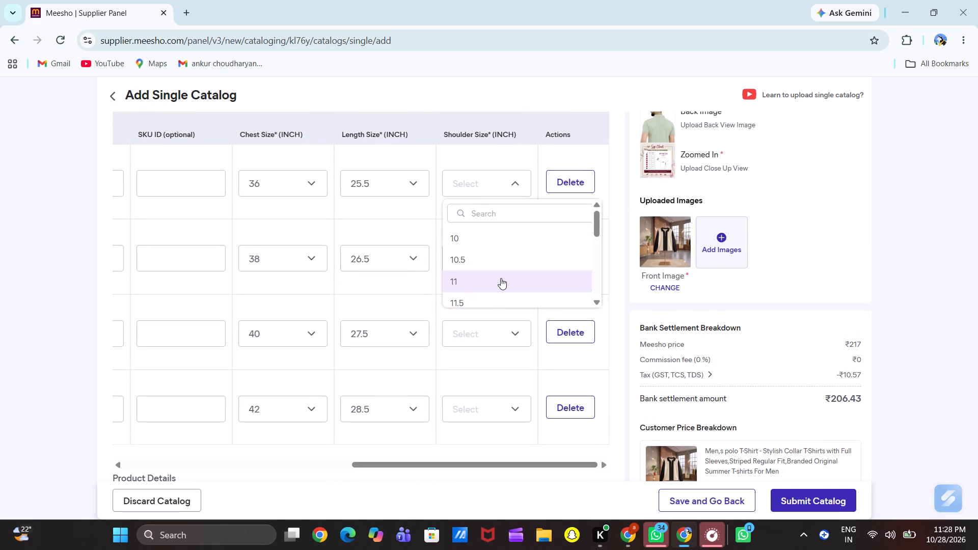
scroll(501, 278, down, 2)
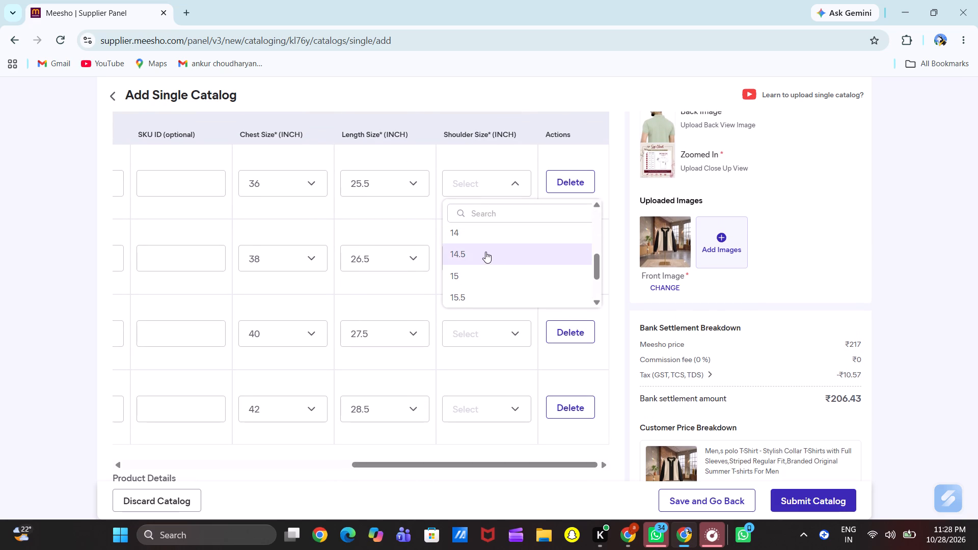
click(485, 252)
Set the shoulder size for Product 5's size M to 15.5 inches.
click(473, 248)
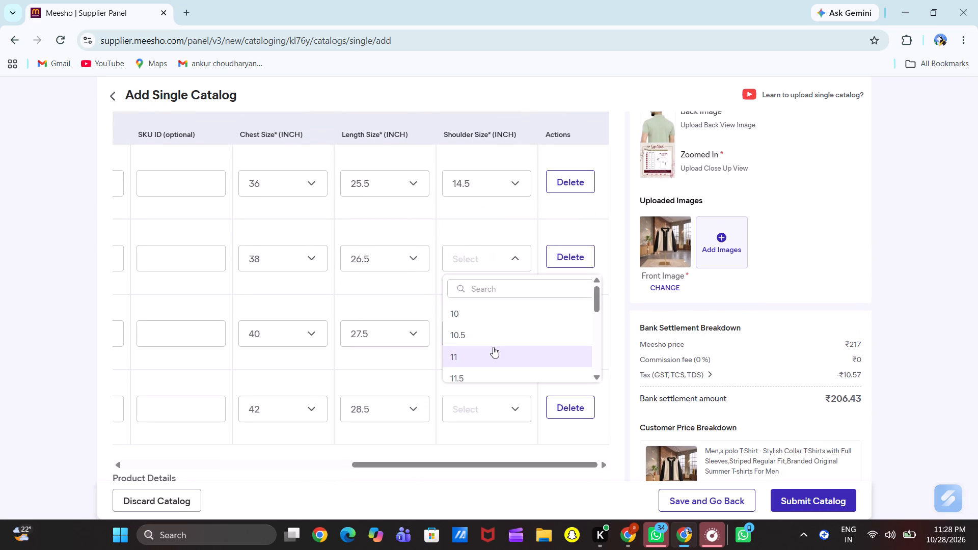
scroll(493, 347, down, 2)
scroll(493, 347, up, 1)
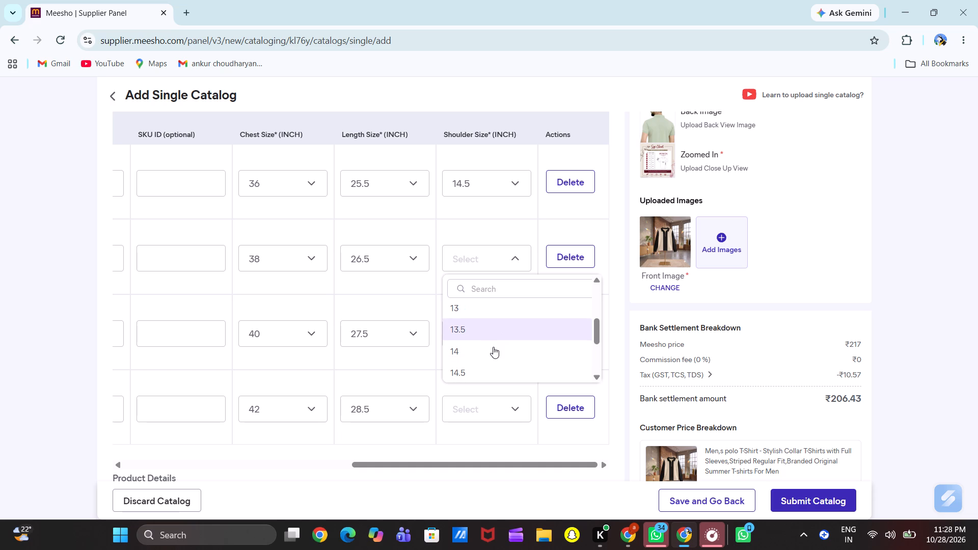
scroll(493, 347, up, 4)
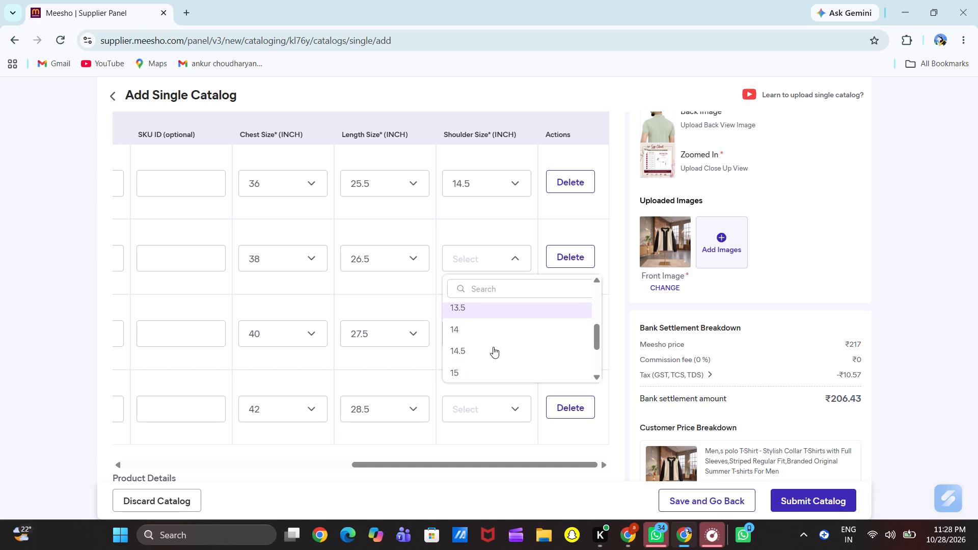
scroll(493, 347, up, 1)
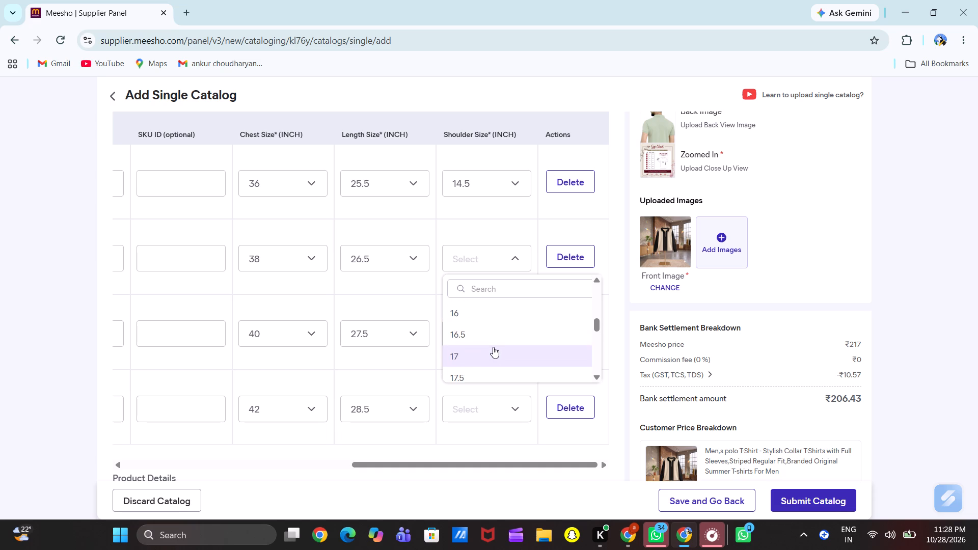
scroll(493, 347, up, 1)
scroll(493, 347, down, 2)
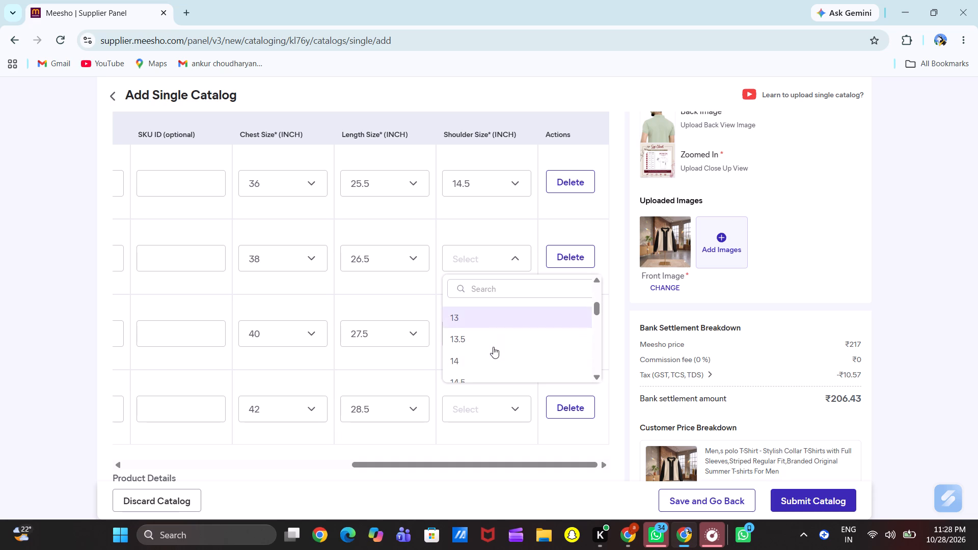
scroll(493, 347, down, 2)
click(473, 332)
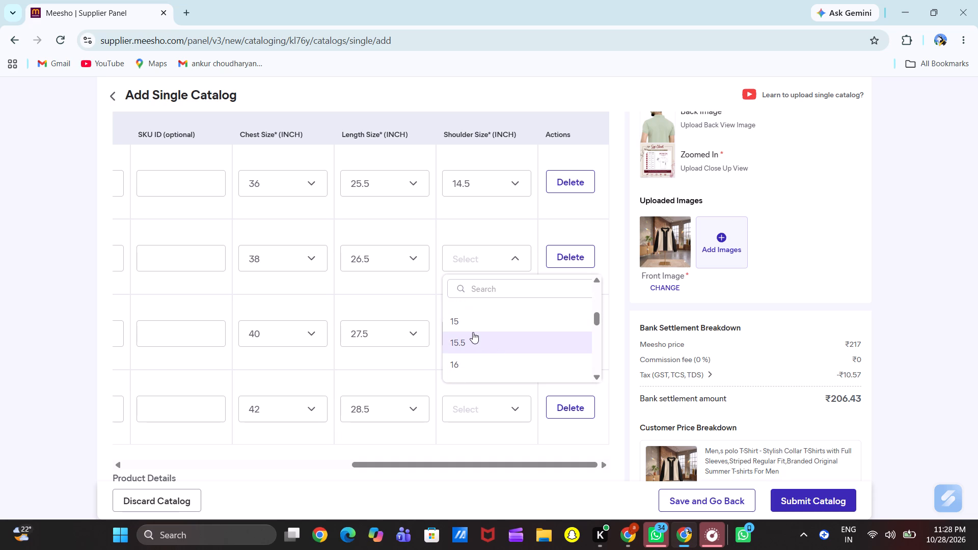
Set Product 5's shoulder sizes to 16.5 inches for size L and 17.5 inches for size XL.
click(463, 336)
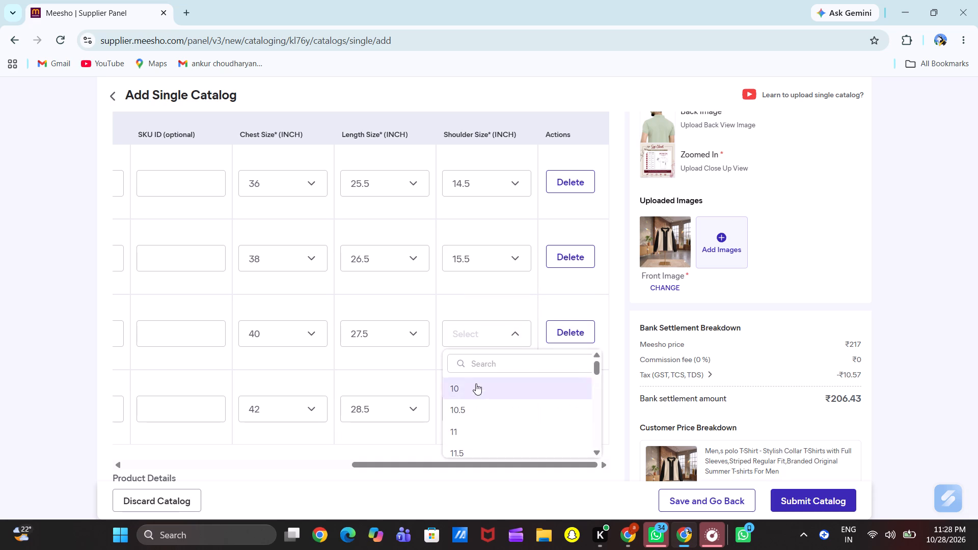
scroll(497, 430, down, 3)
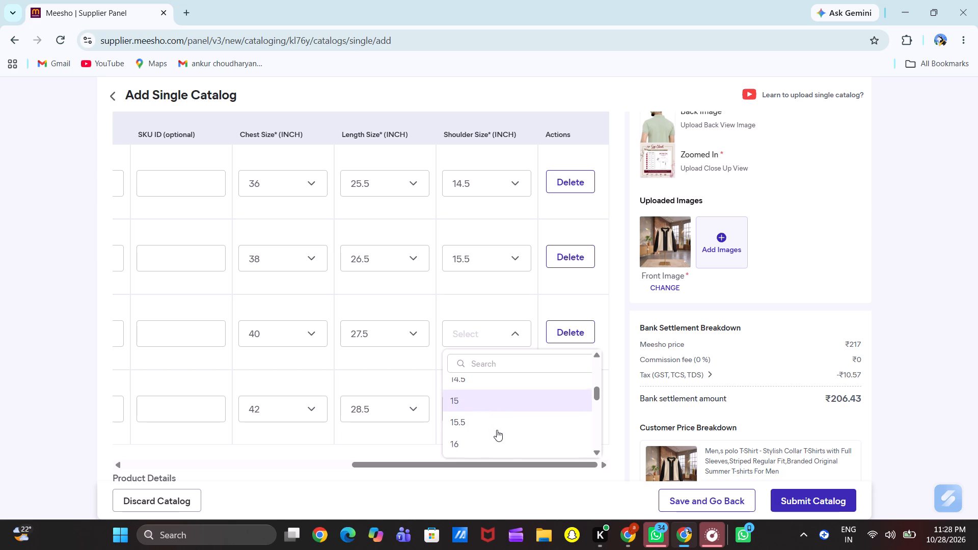
scroll(497, 430, down, 1)
click(497, 430)
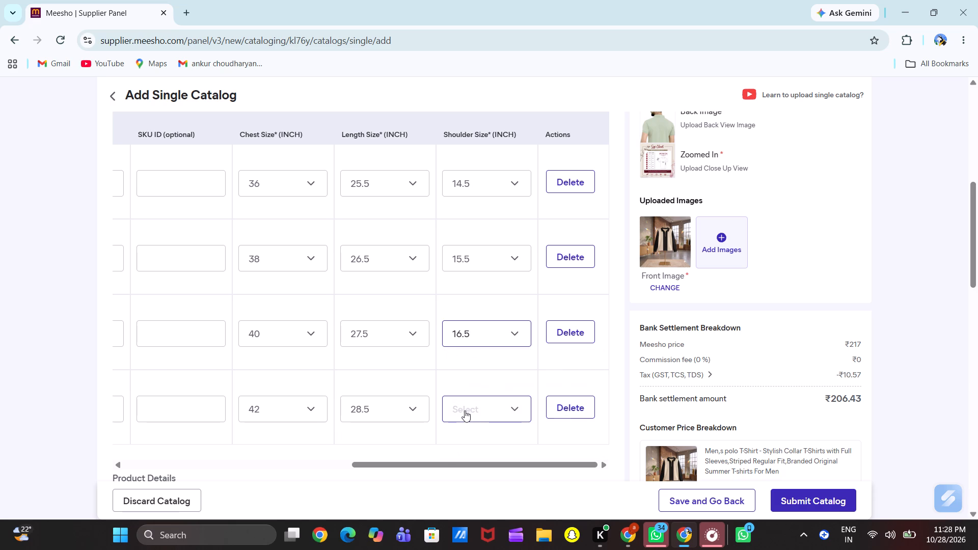
click(465, 410)
scroll(487, 455, down, 2)
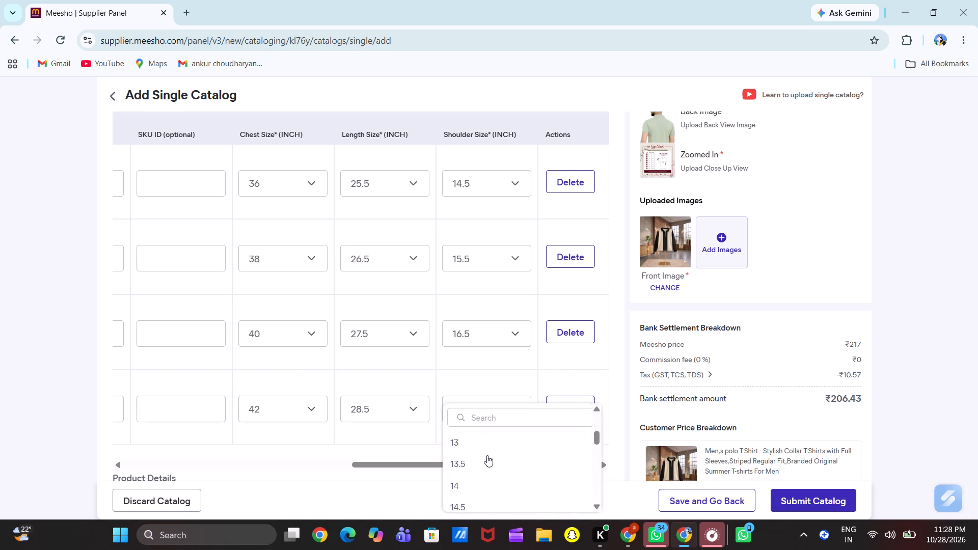
scroll(487, 455, down, 2)
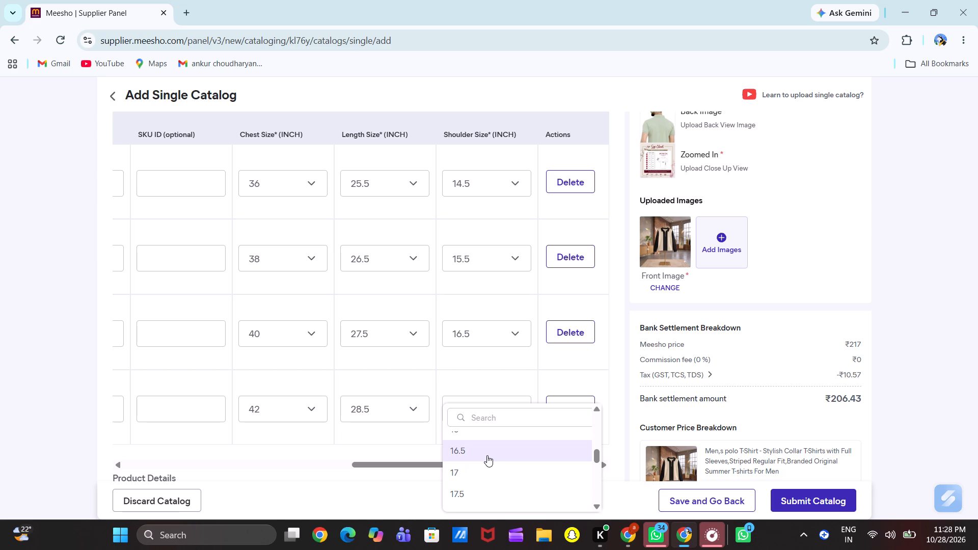
scroll(487, 455, down, 2)
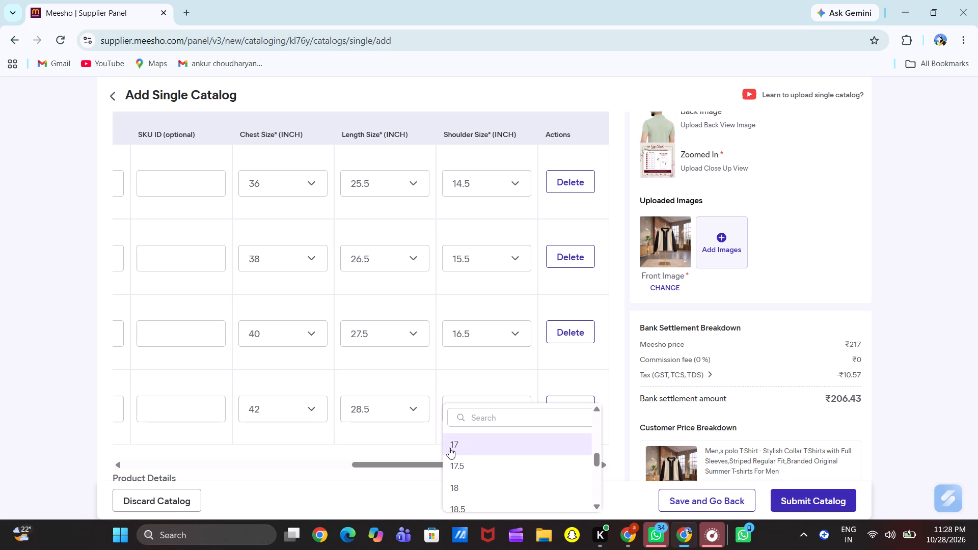
click(470, 465)
Set Product 5's color to Black in the product details.
scroll(389, 422, down, 2)
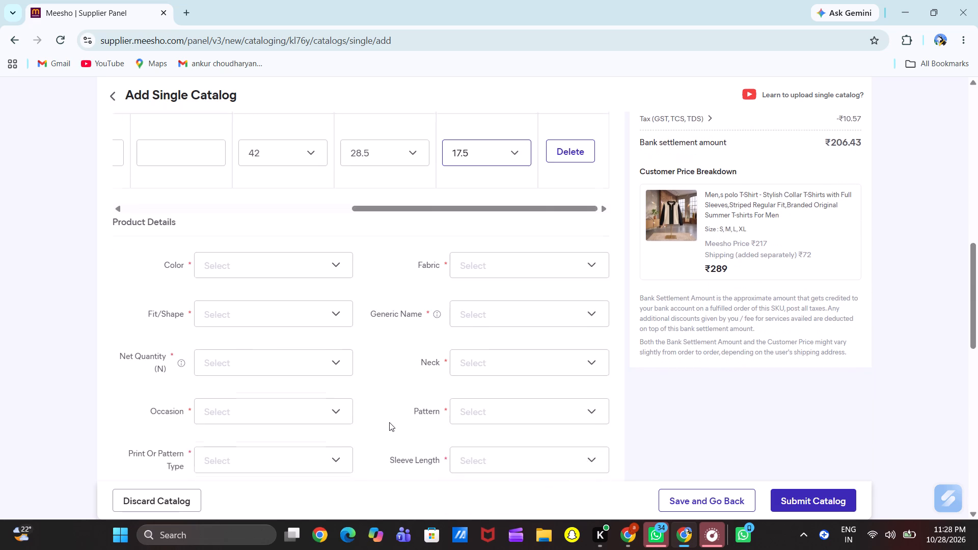
scroll(389, 422, down, 1)
click(289, 261)
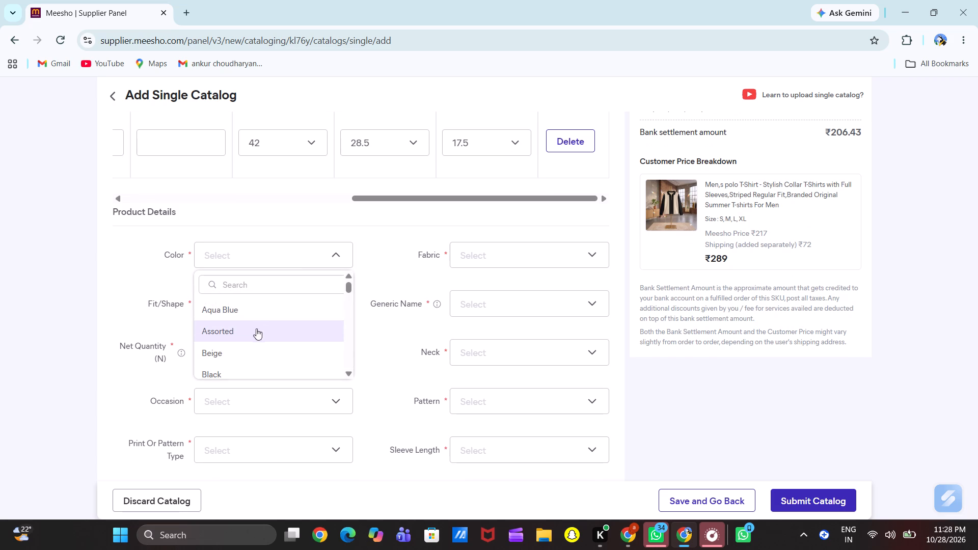
click(255, 286)
text(BL)
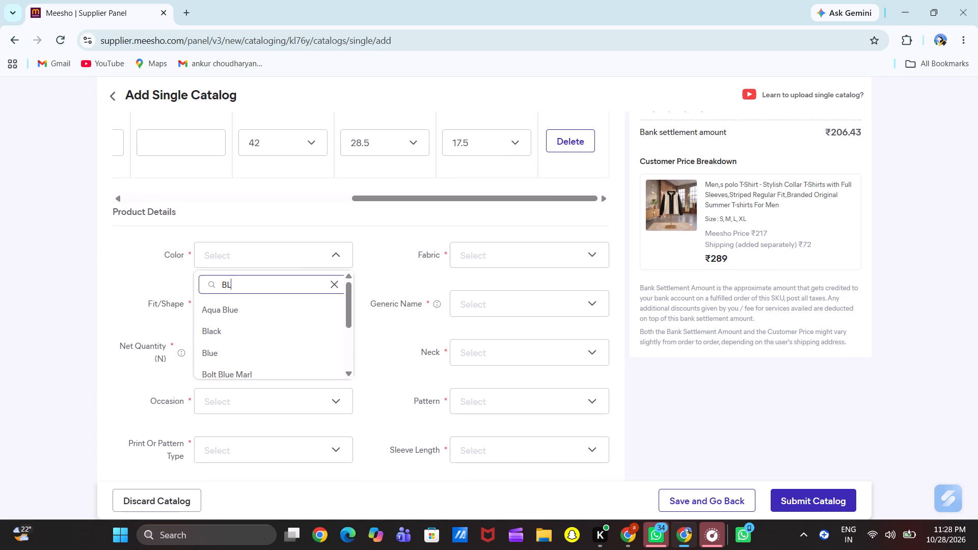
click(224, 327)
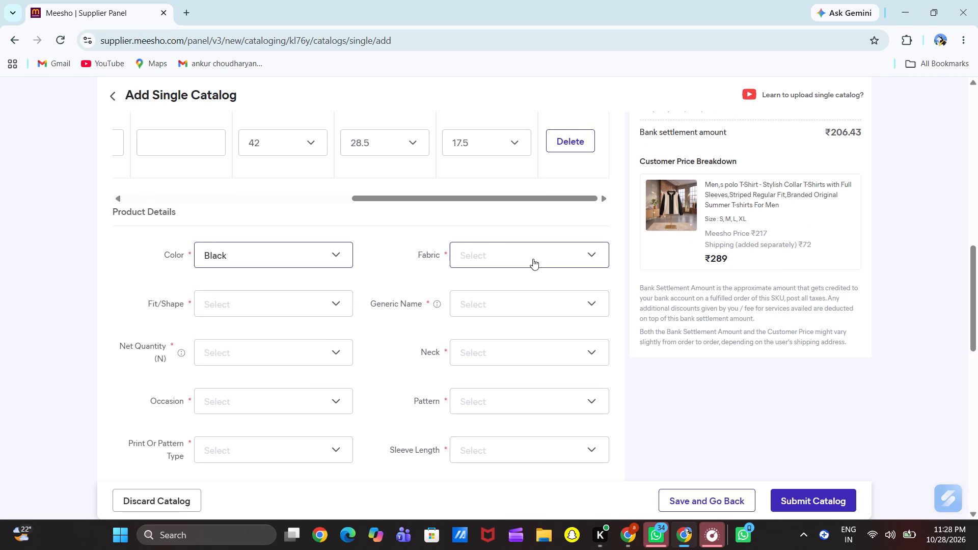
Set Product 5's fabric to Cotton Blend in the product details.
click(530, 253)
scroll(494, 340, down, 1)
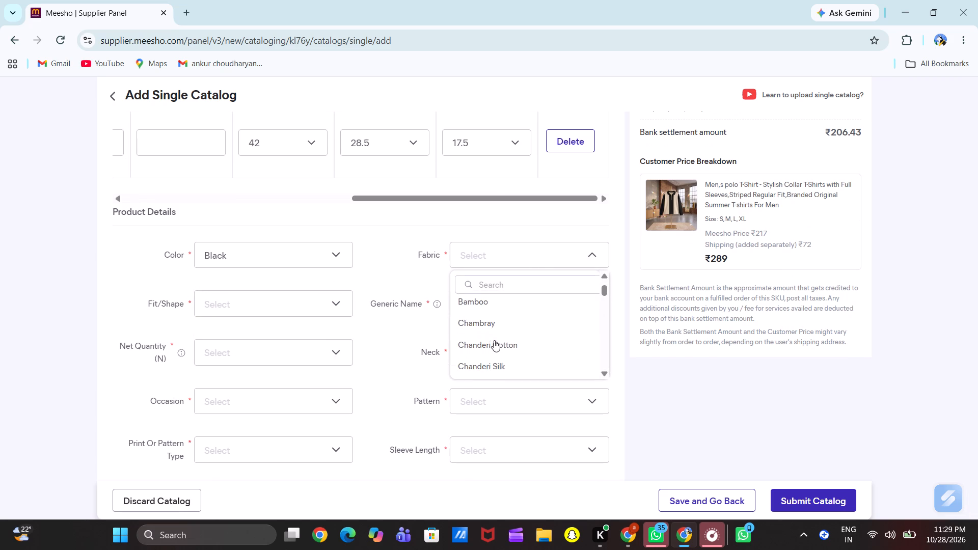
scroll(494, 340, down, 1)
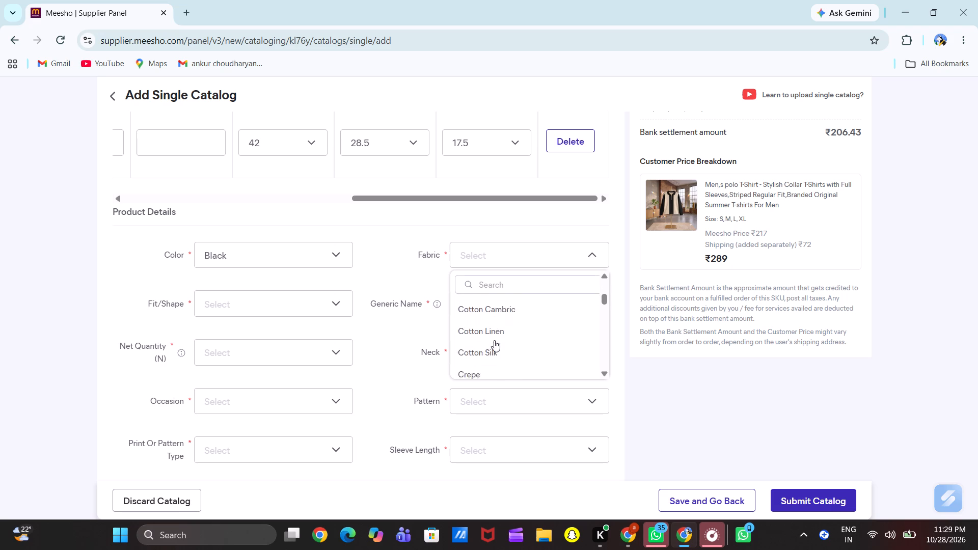
scroll(494, 340, down, 3)
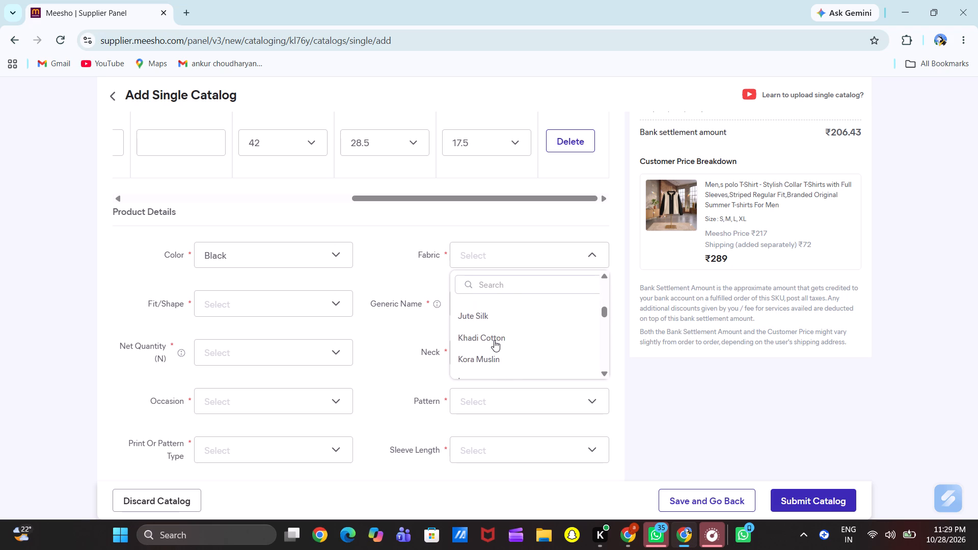
scroll(494, 340, up, 5)
drag(494, 340, 490, 327)
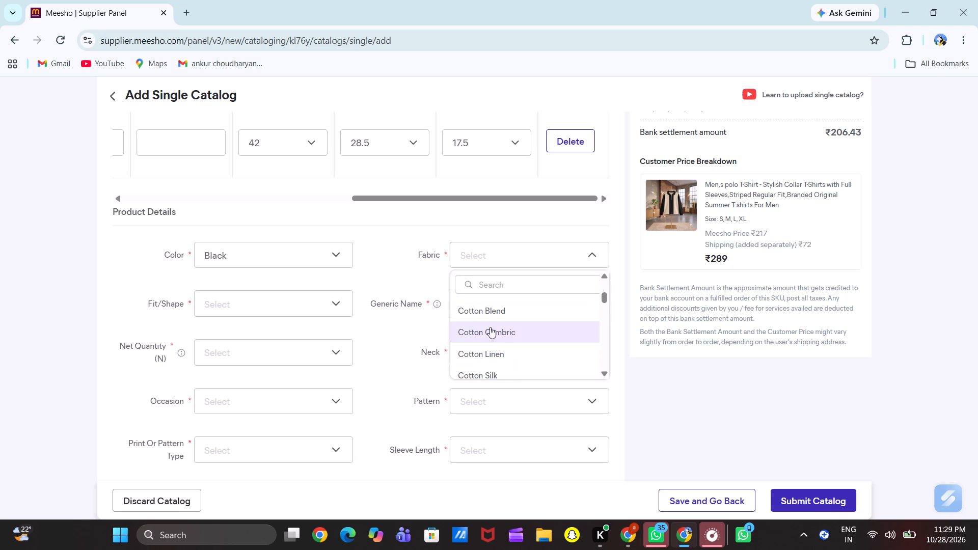
drag(490, 327, 489, 318)
double_click(489, 318)
Set Product 5's fit/shape to Regular and its generic name to Tshirts.
click(214, 311)
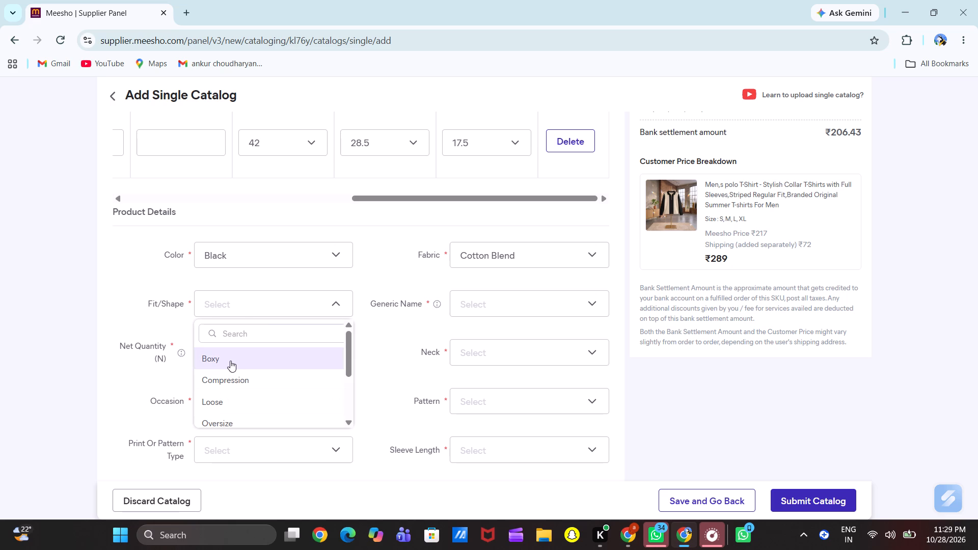
click(235, 334)
scroll(236, 401, down, 1)
click(236, 401)
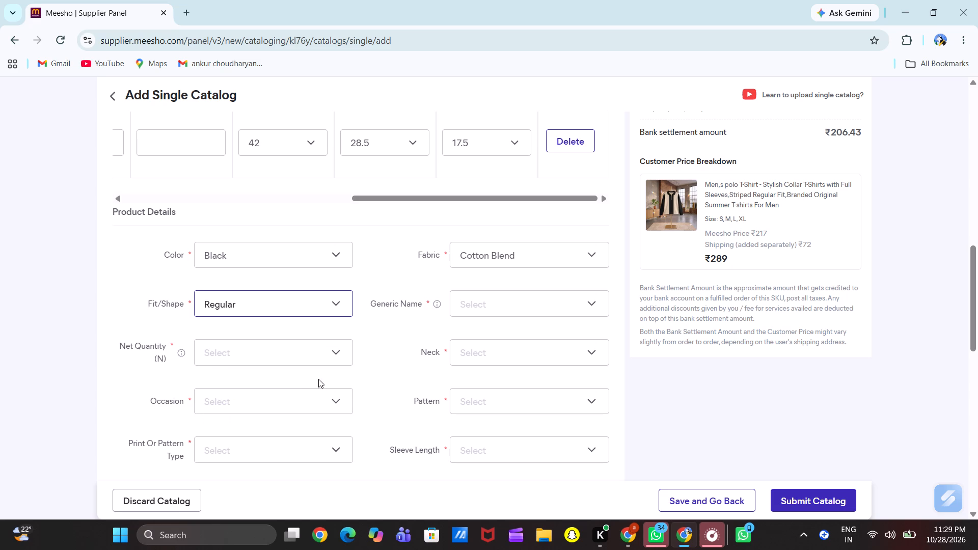
click(491, 303)
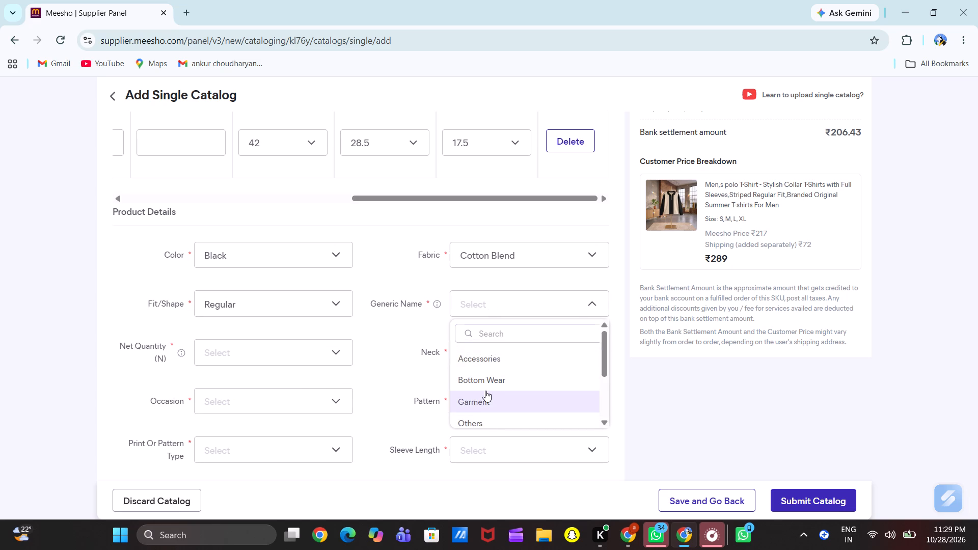
scroll(485, 391, down, 3)
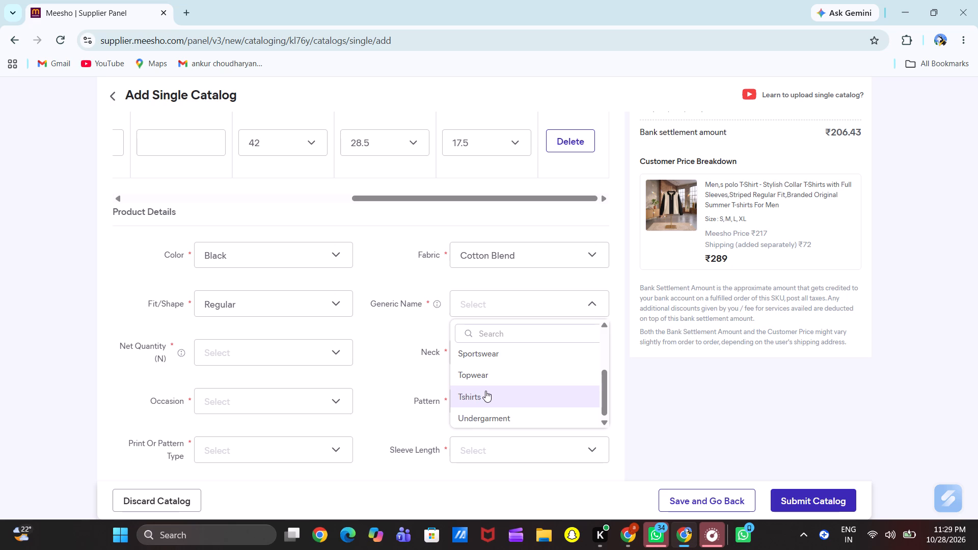
click(485, 391)
Set Product 5's net quantity to 1 and its neck to Polo.
click(262, 342)
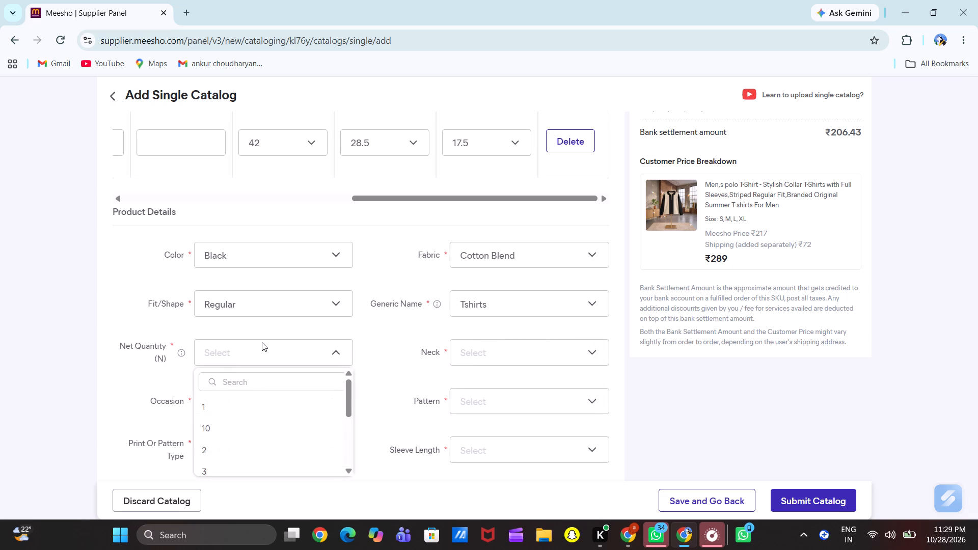
click(211, 408)
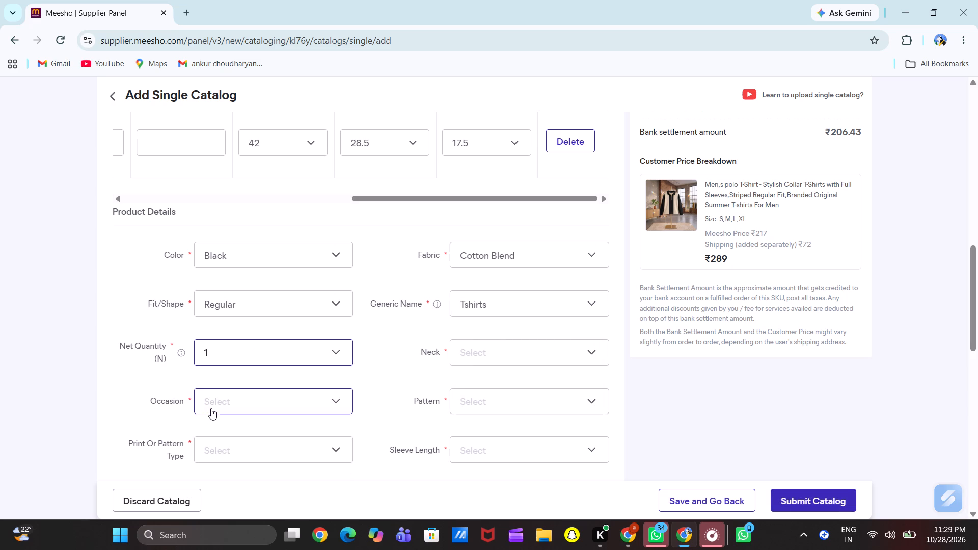
click(495, 347)
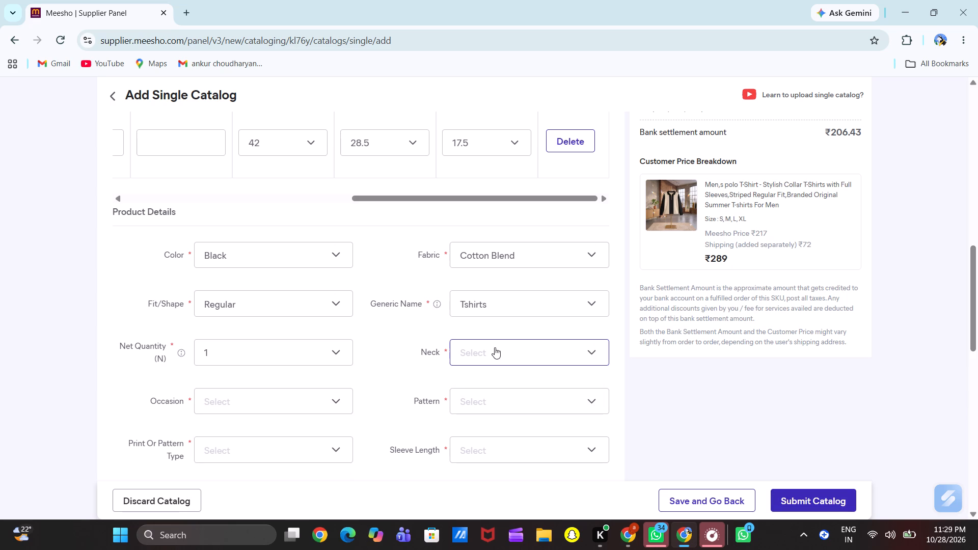
scroll(479, 449, down, 1)
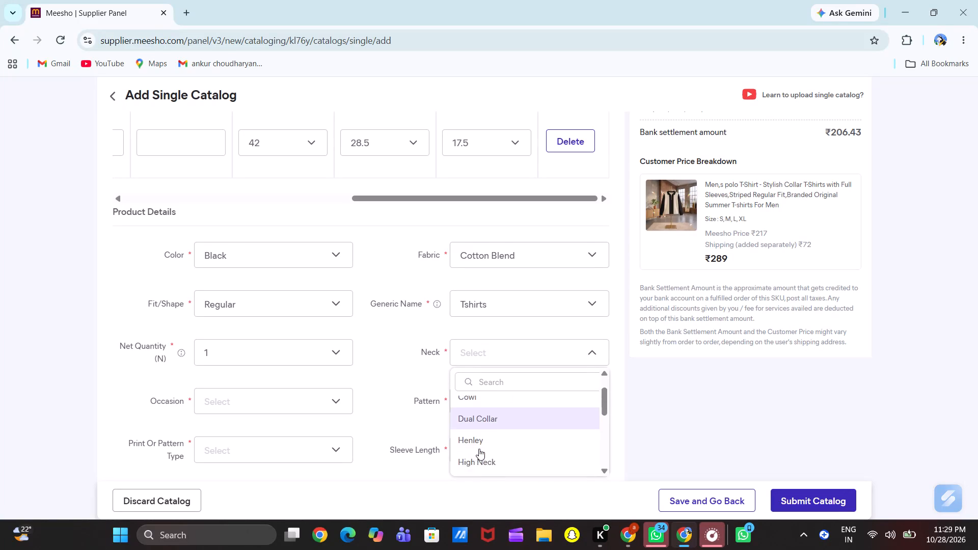
scroll(479, 449, down, 2)
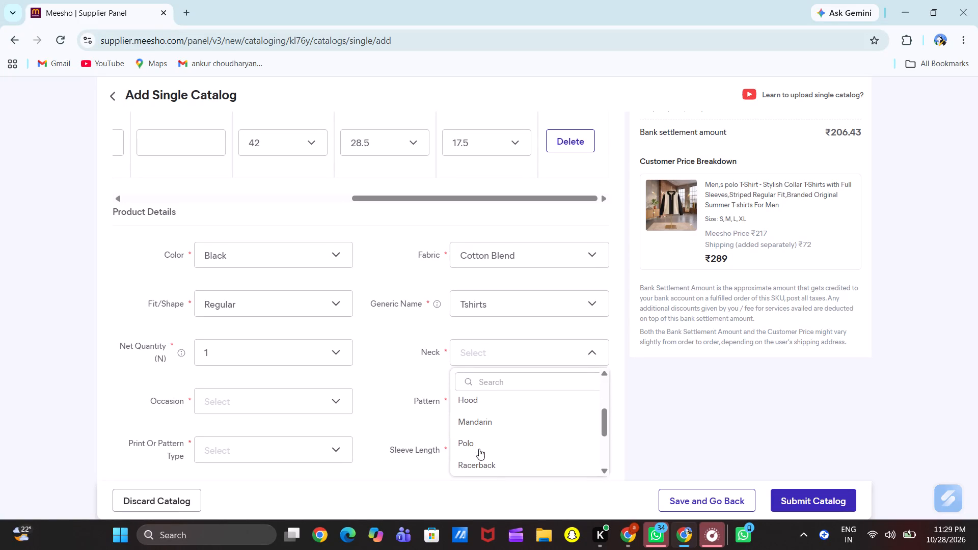
click(479, 449)
Set Product 5's occasion to Casual and its pattern to Colorblocked.
click(212, 397)
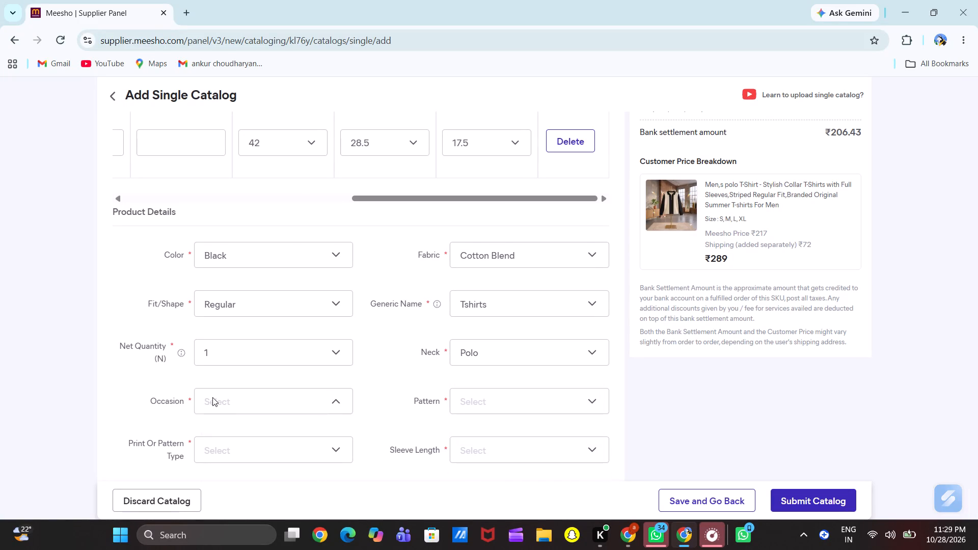
click(241, 468)
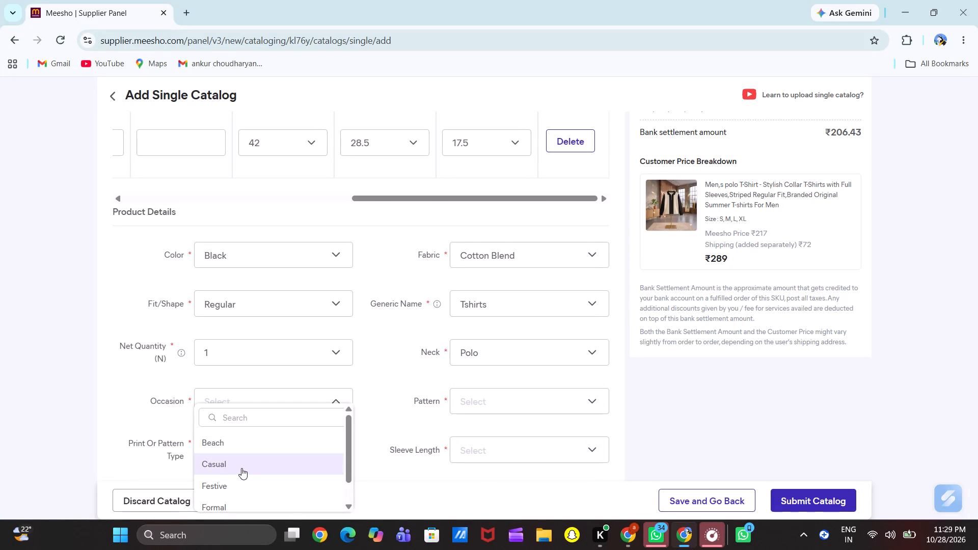
click(520, 401)
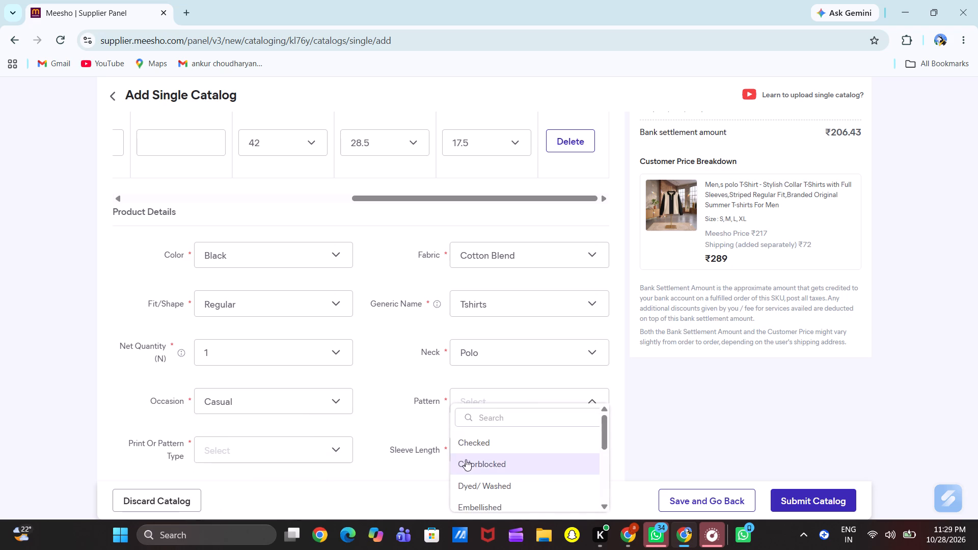
click(499, 463)
Set Product 5's print or pattern type to Colorblocked.
click(287, 466)
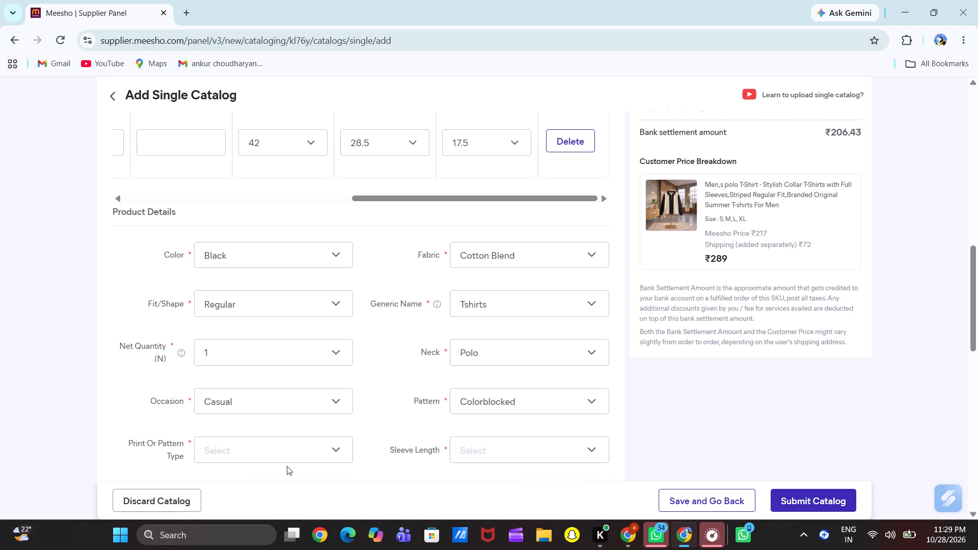
click(260, 449)
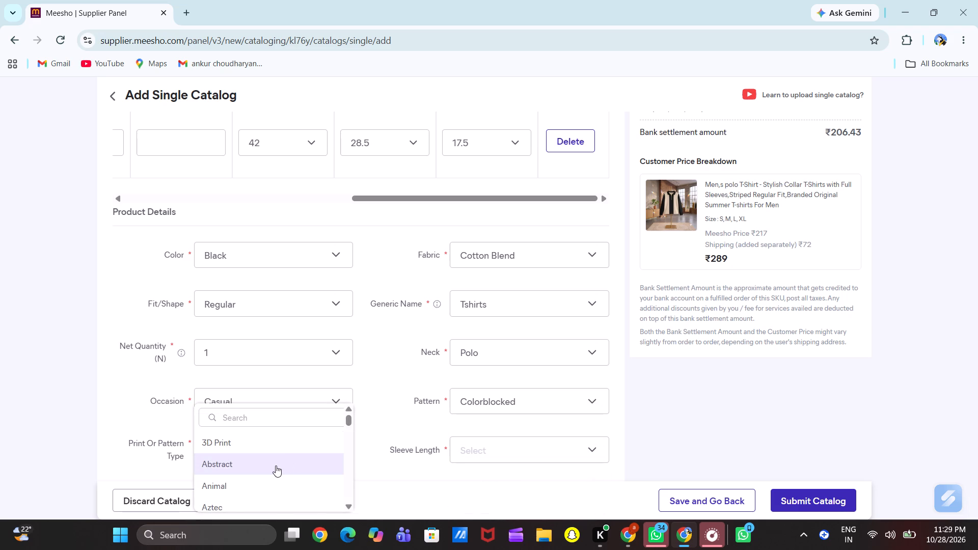
scroll(276, 465, down, 3)
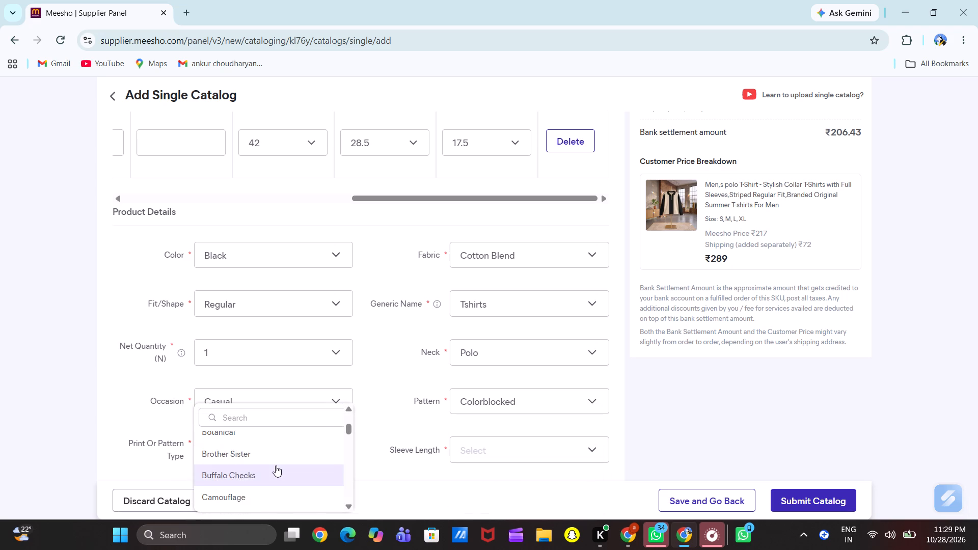
scroll(276, 465, down, 2)
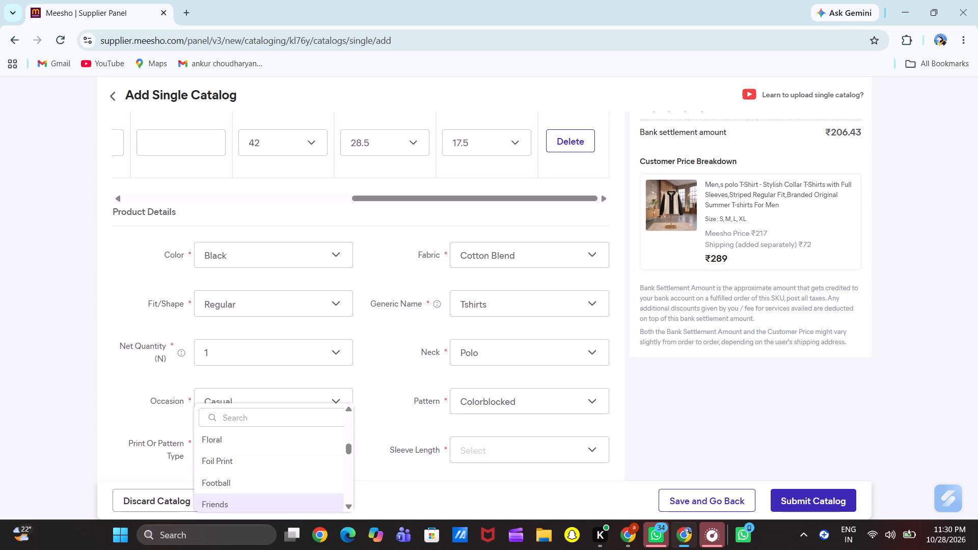
scroll(252, 549, down, 1)
scroll(275, 465, up, 1)
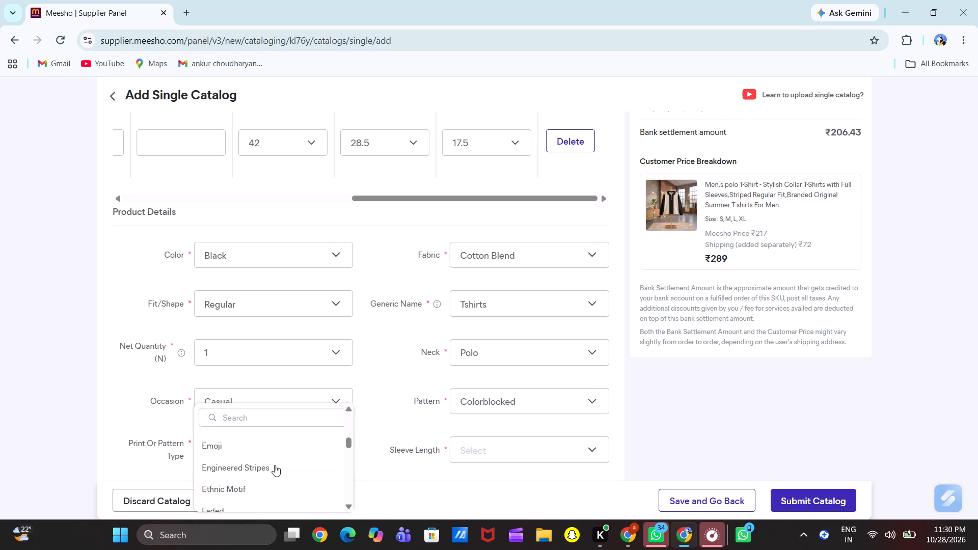
scroll(275, 465, up, 3)
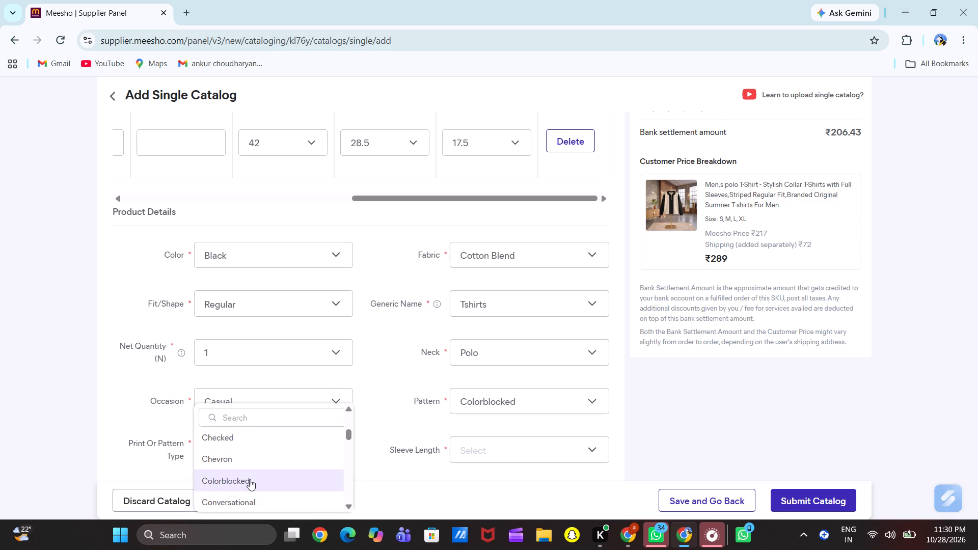
click(250, 479)
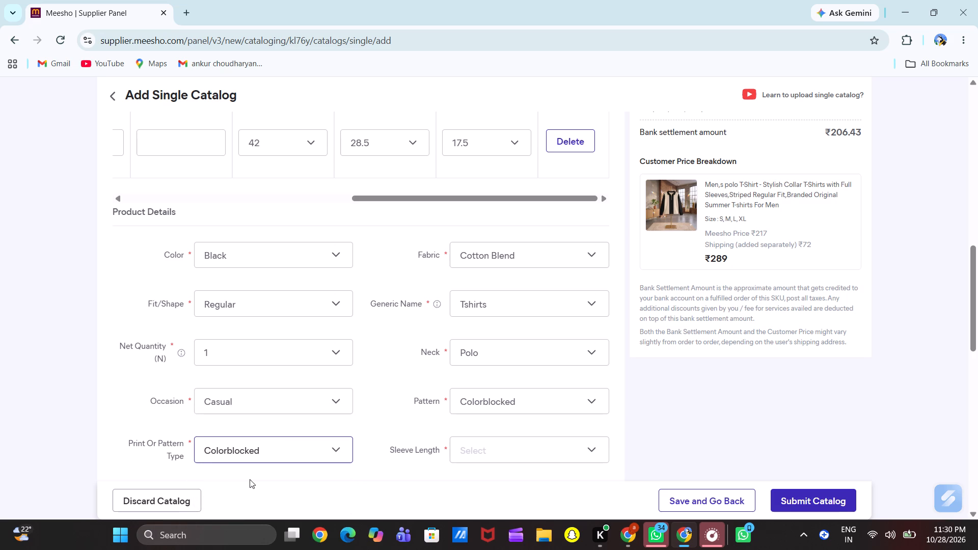
Set Product 5's sleeve length to Long Sleeves.
scroll(388, 424, down, 2)
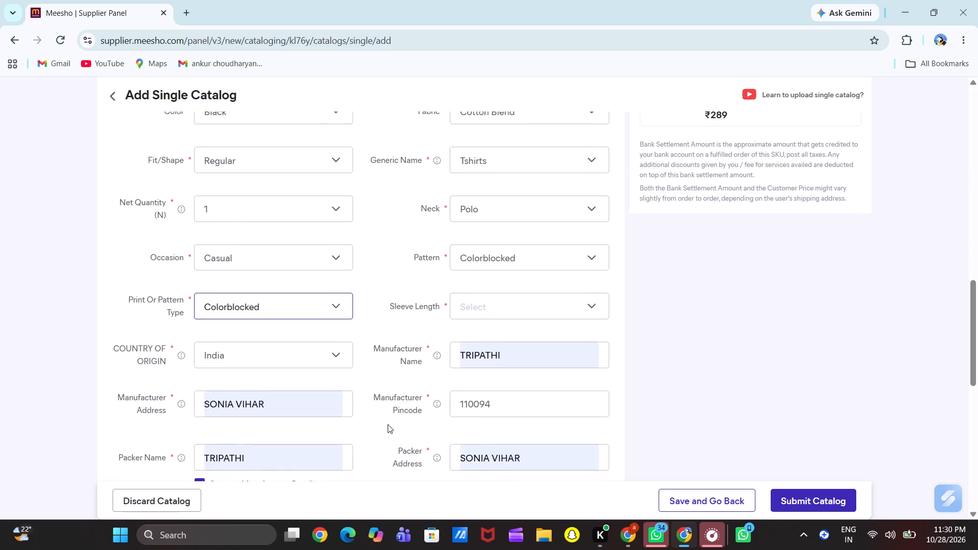
scroll(388, 424, down, 1)
click(505, 279)
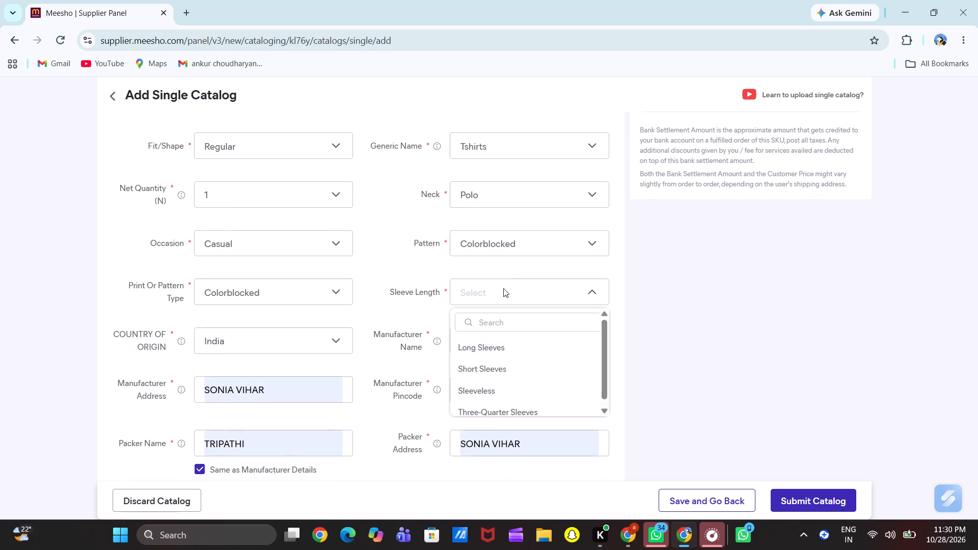
click(490, 346)
Set Product 5's style to Korean in the other attributes.
scroll(398, 328, down, 4)
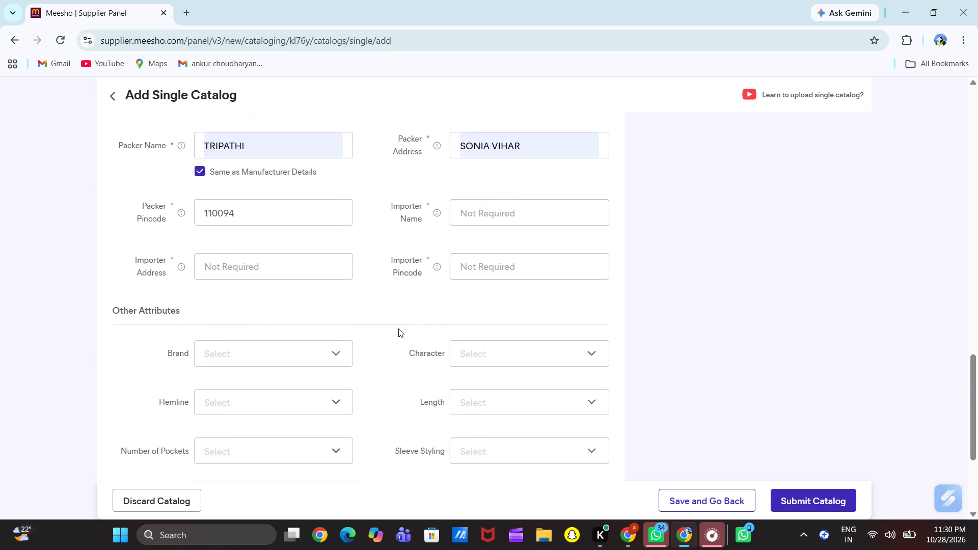
scroll(398, 328, down, 1)
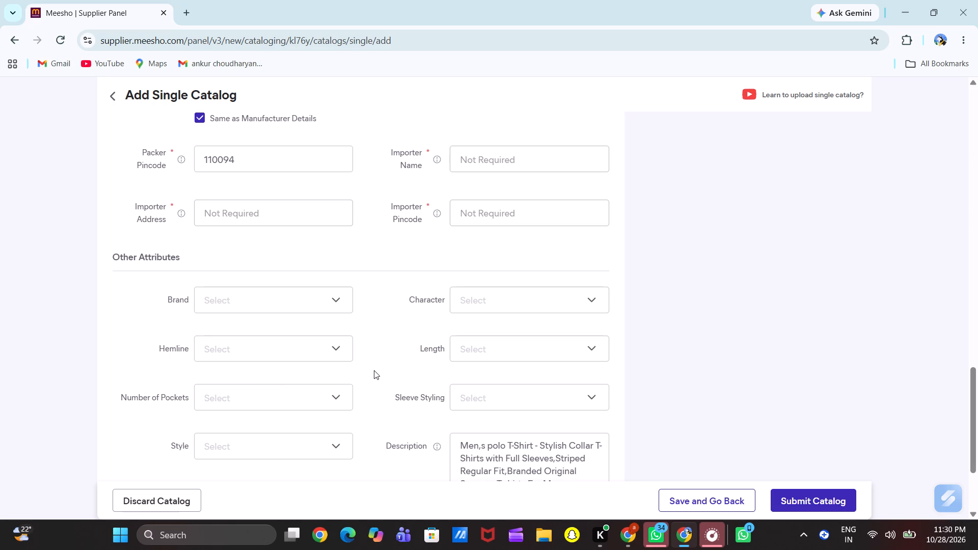
click(263, 442)
click(247, 493)
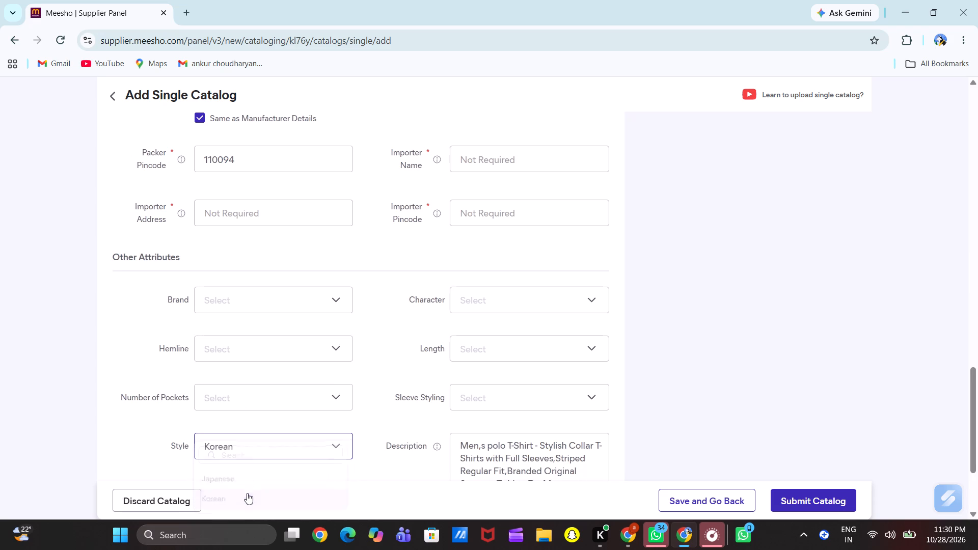
Set Product 5's length attribute to Regular and its number of pockets to No Pocket.
click(497, 351)
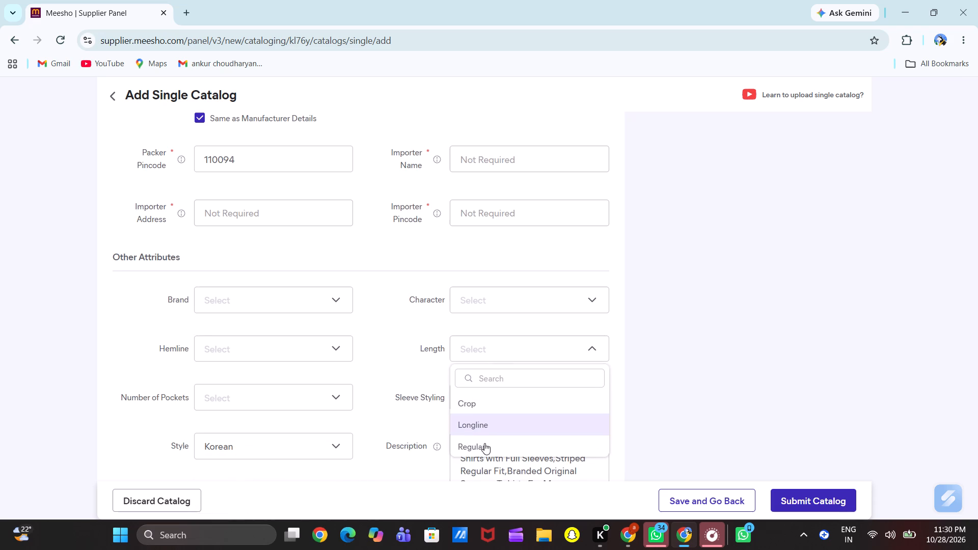
click(485, 443)
click(290, 399)
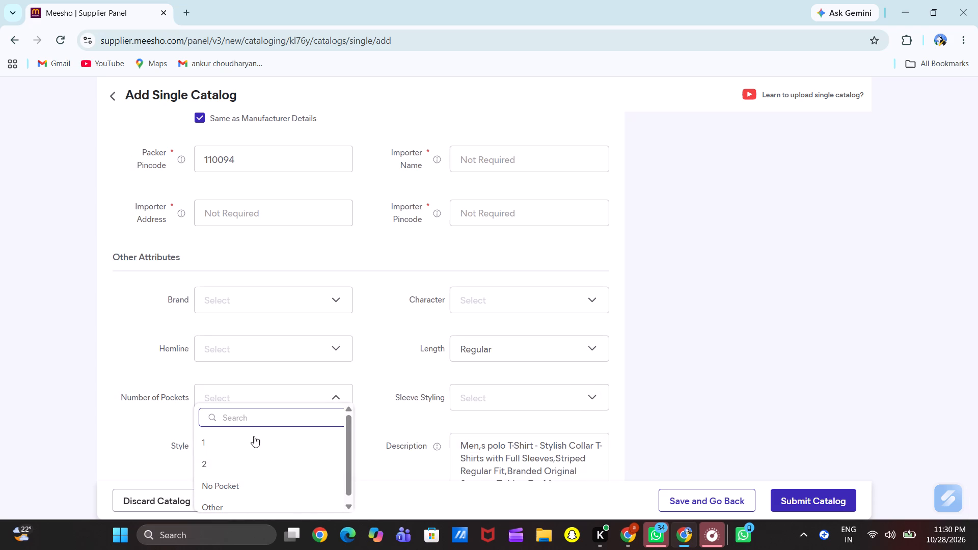
click(249, 485)
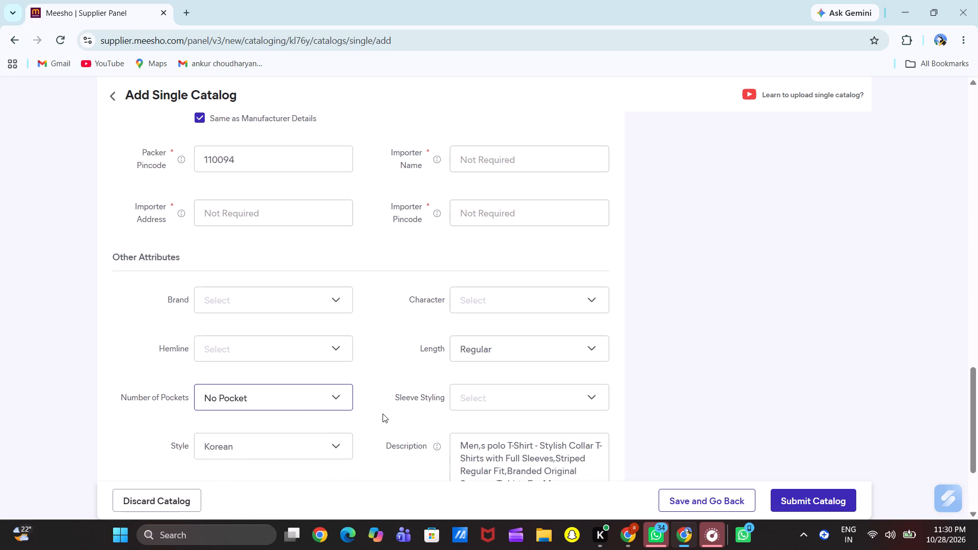
Review Product 5's full form, from other attributes and description up through product details, size table and style code.
scroll(383, 414, up, 1)
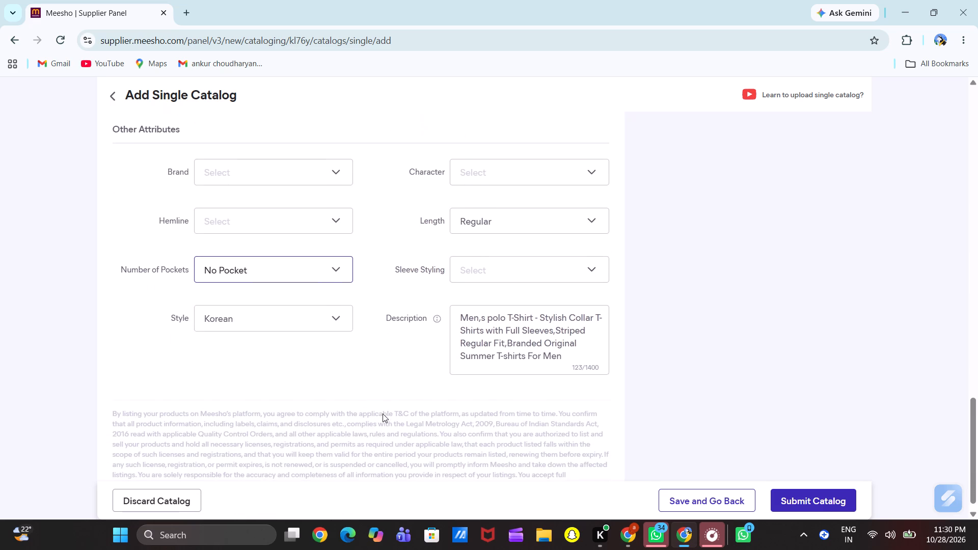
scroll(383, 414, up, 3)
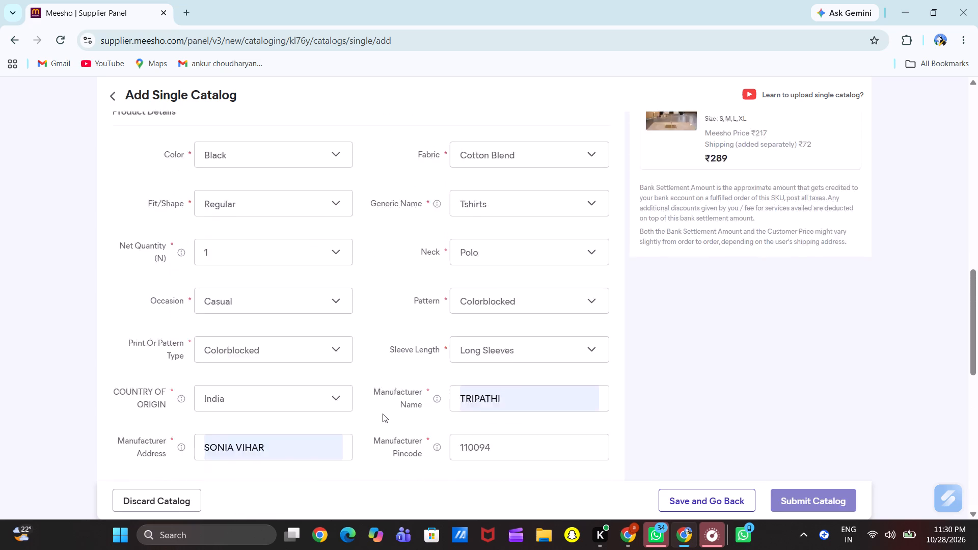
scroll(383, 414, up, 6)
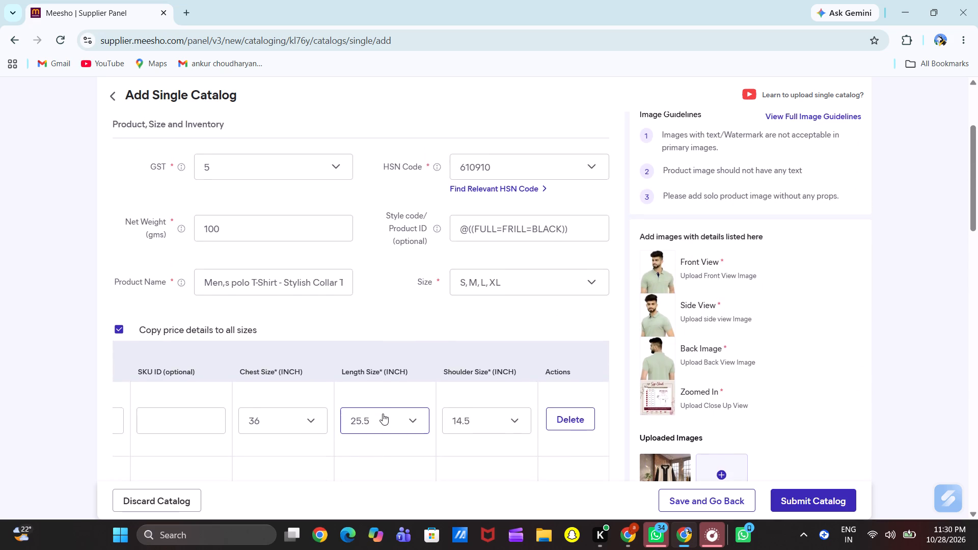
scroll(383, 414, up, 4)
scroll(383, 414, down, 10)
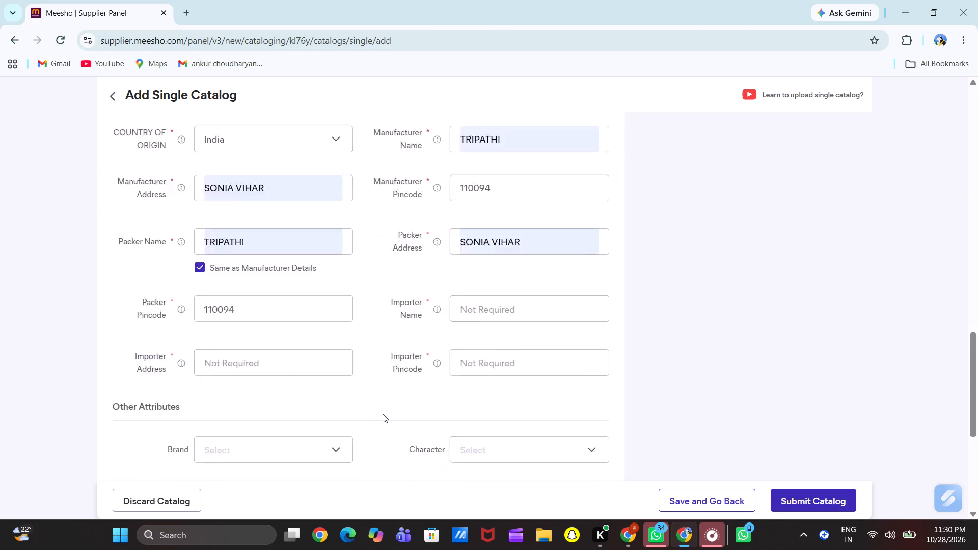
scroll(383, 414, down, 1)
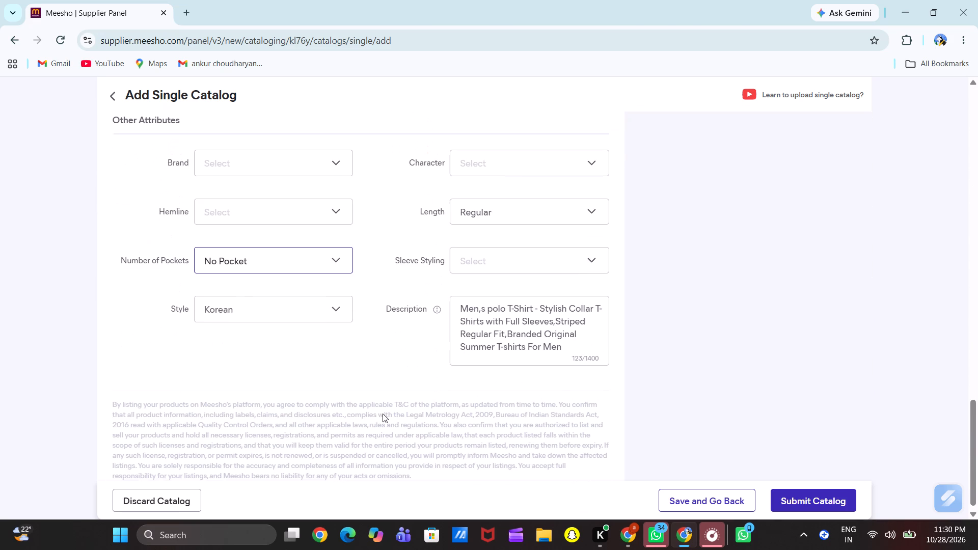
scroll(383, 414, down, 1)
scroll(383, 414, up, 7)
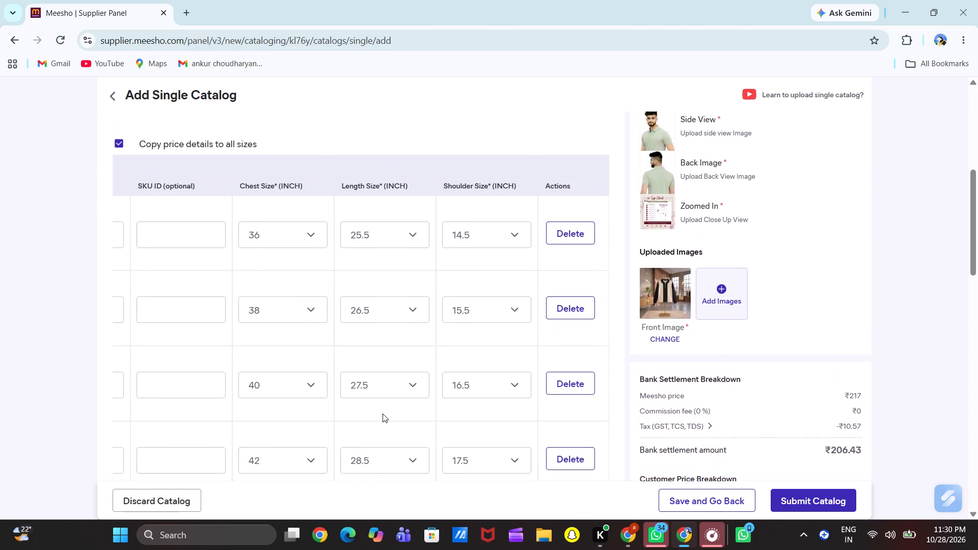
scroll(383, 414, up, 5)
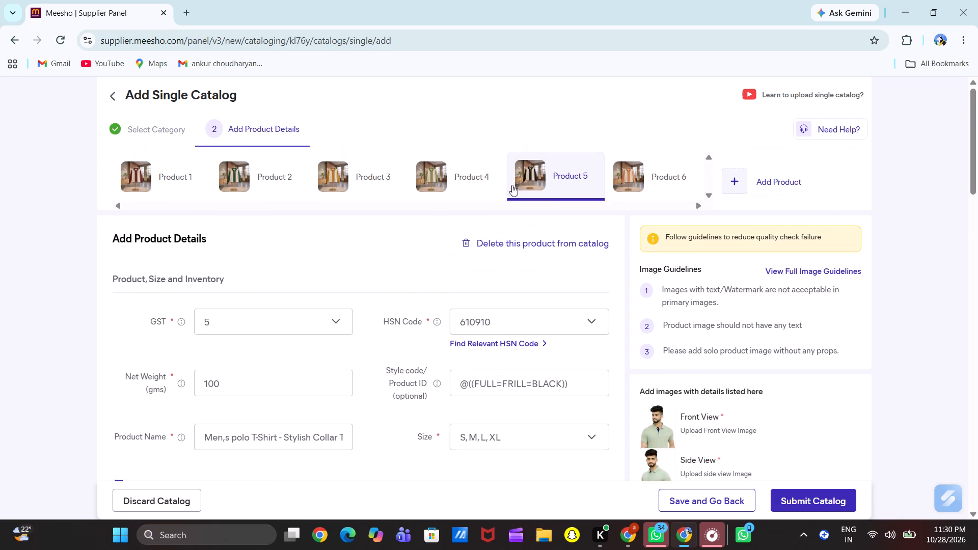
Switch to Product 4 in the catalog.
click(430, 181)
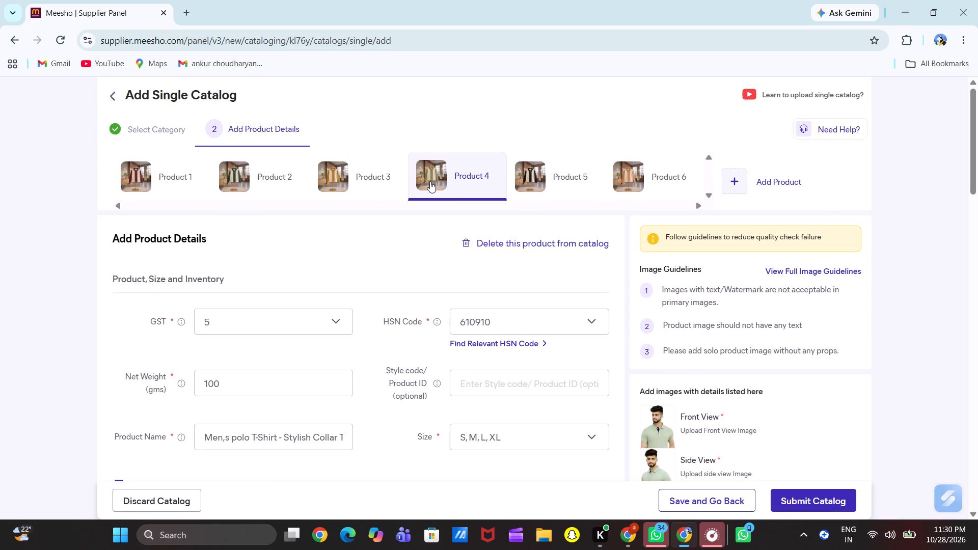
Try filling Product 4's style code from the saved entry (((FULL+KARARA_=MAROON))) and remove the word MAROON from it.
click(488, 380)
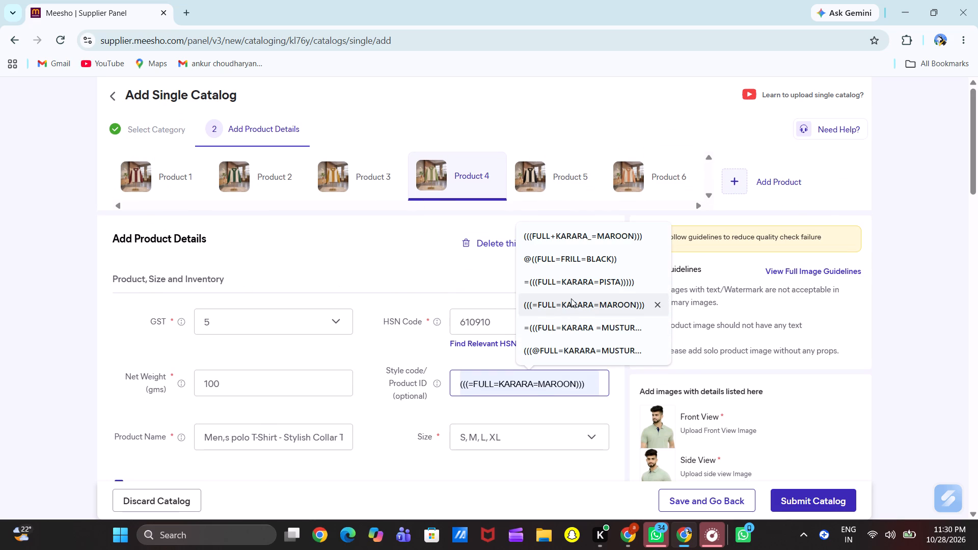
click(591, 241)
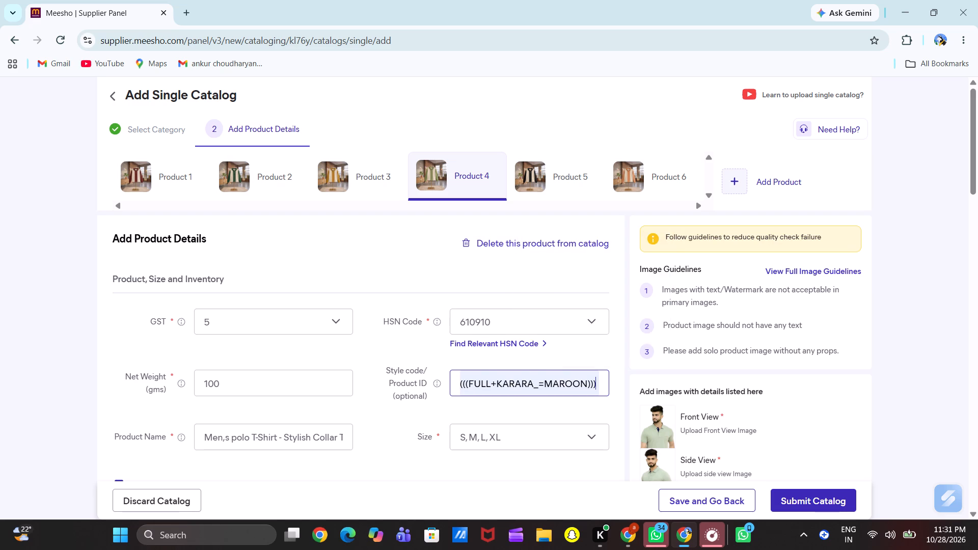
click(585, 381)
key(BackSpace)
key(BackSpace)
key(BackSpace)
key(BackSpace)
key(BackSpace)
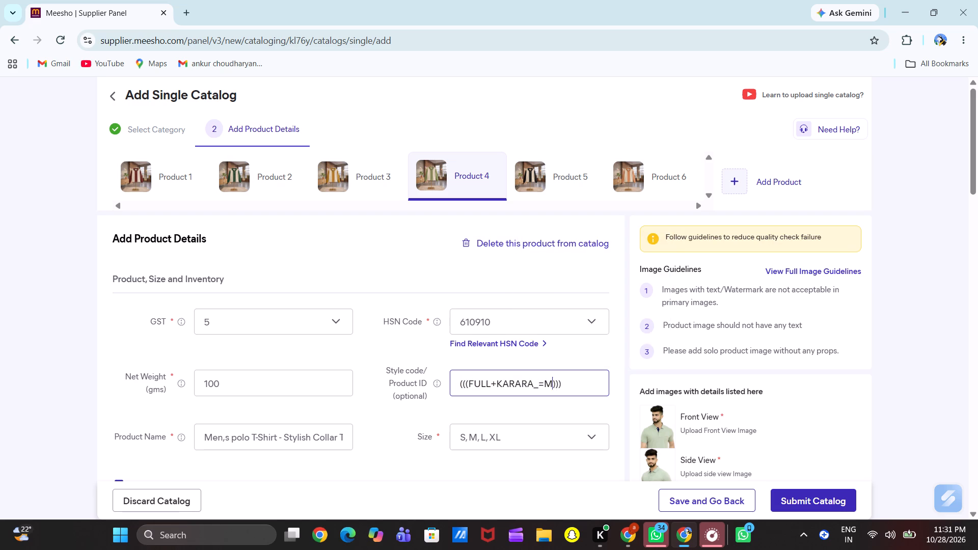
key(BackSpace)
Search Product 4's color options for GREE.
scroll(401, 431, down, 2)
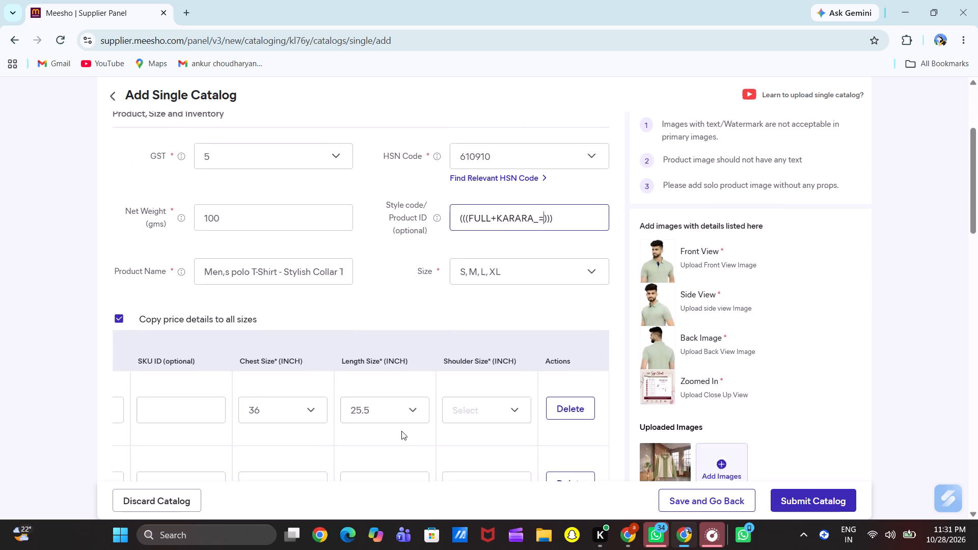
scroll(401, 431, down, 1)
scroll(366, 388, down, 5)
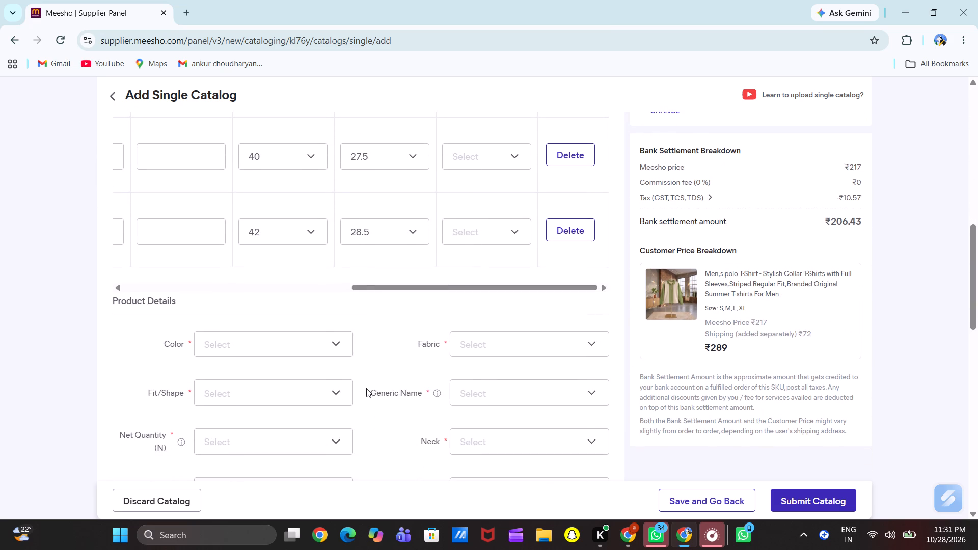
click(254, 347)
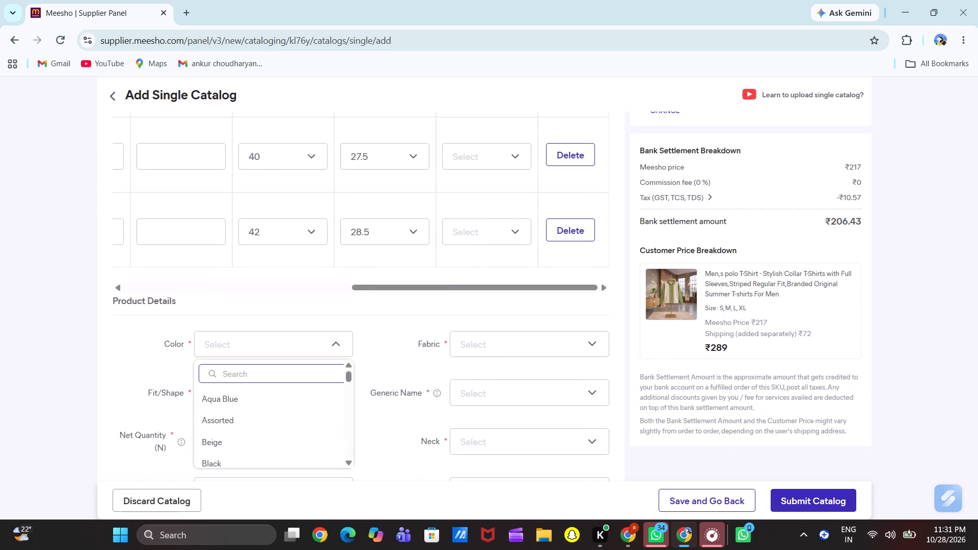
click(277, 371)
text(GREE)
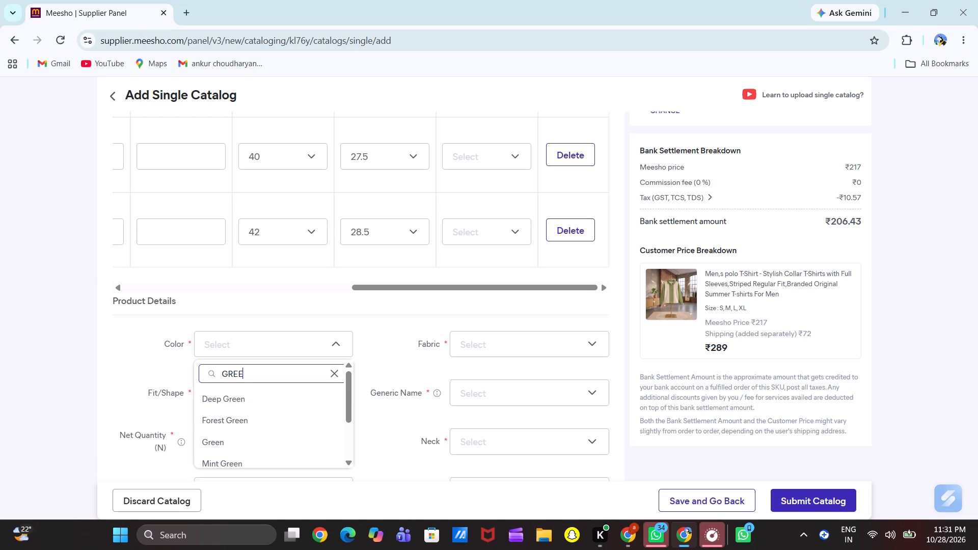
scroll(341, 310, up, 5)
click(388, 326)
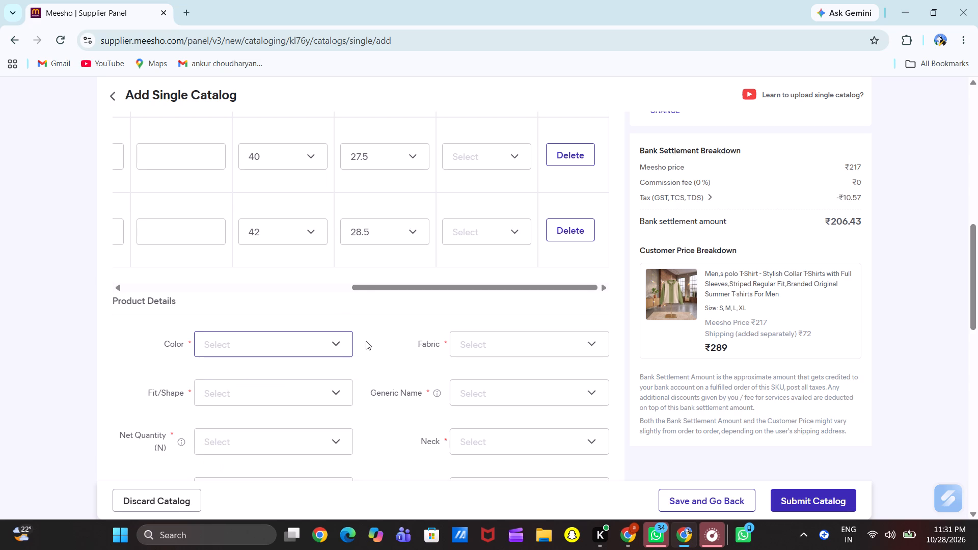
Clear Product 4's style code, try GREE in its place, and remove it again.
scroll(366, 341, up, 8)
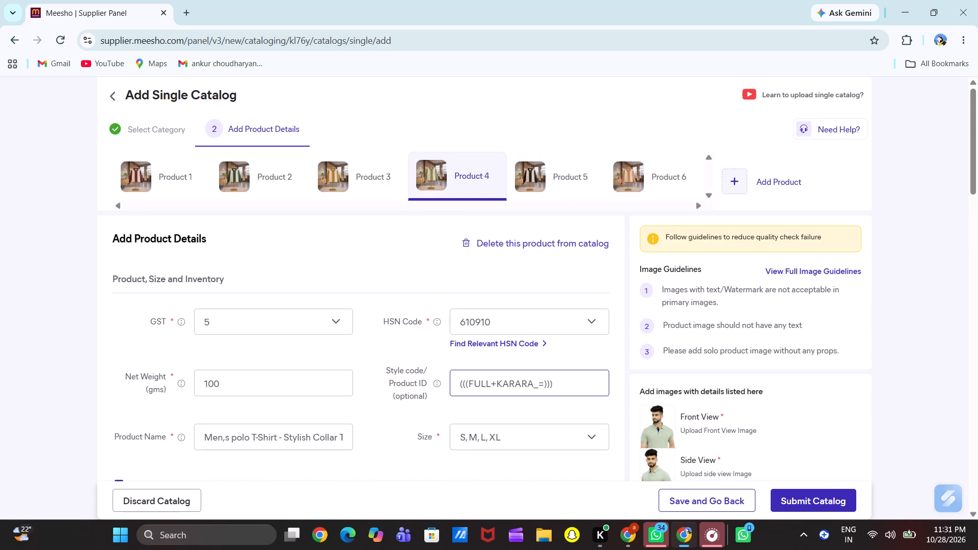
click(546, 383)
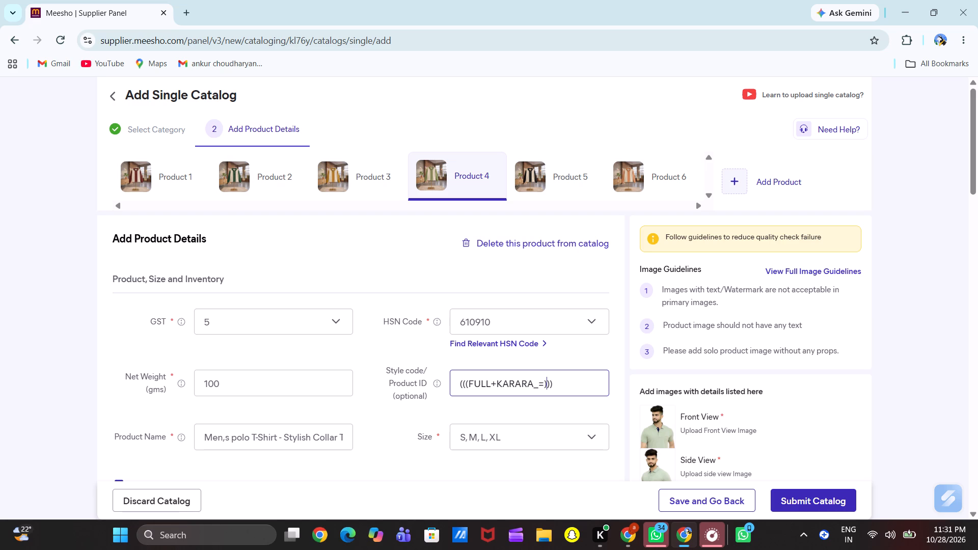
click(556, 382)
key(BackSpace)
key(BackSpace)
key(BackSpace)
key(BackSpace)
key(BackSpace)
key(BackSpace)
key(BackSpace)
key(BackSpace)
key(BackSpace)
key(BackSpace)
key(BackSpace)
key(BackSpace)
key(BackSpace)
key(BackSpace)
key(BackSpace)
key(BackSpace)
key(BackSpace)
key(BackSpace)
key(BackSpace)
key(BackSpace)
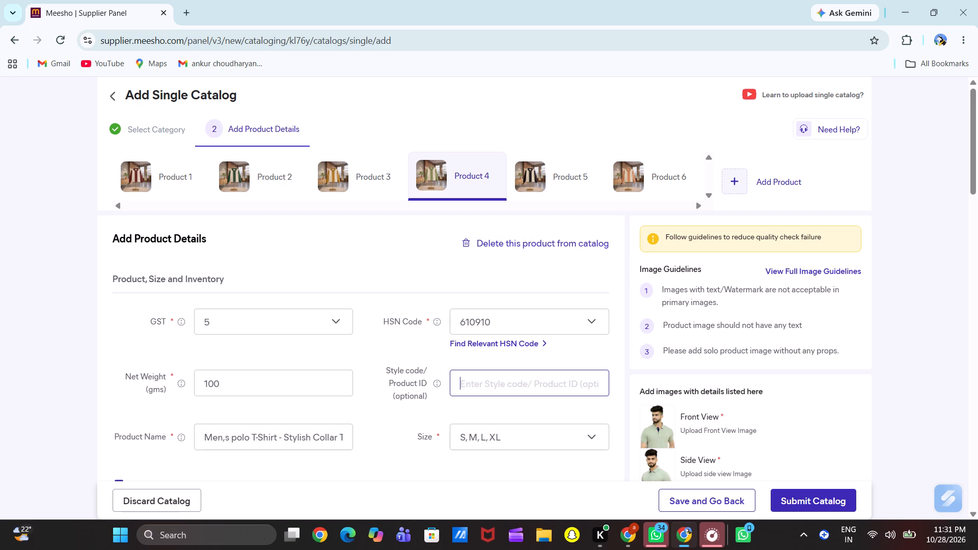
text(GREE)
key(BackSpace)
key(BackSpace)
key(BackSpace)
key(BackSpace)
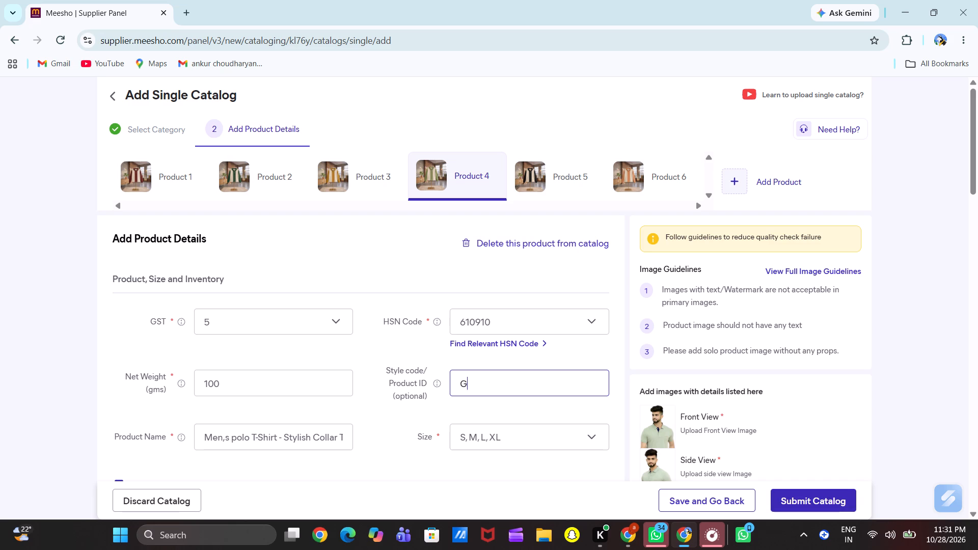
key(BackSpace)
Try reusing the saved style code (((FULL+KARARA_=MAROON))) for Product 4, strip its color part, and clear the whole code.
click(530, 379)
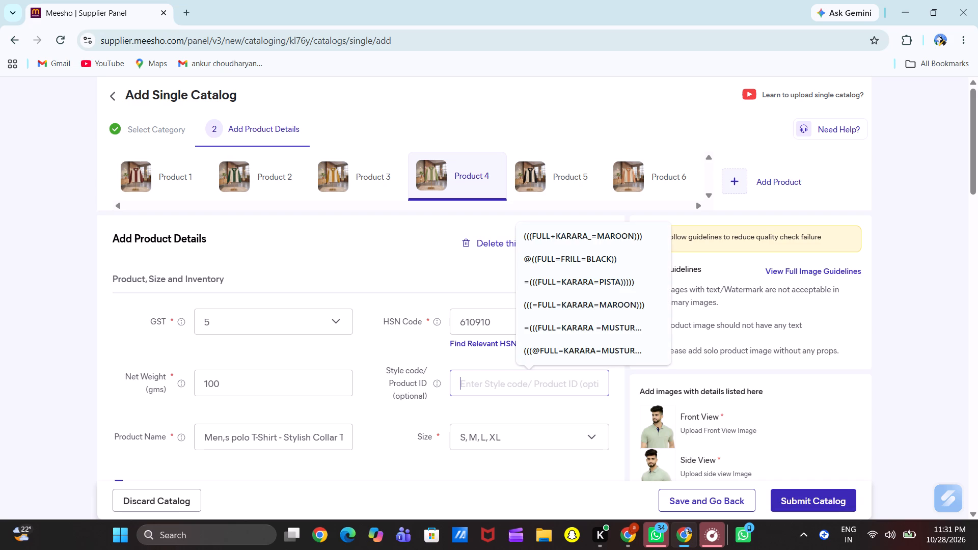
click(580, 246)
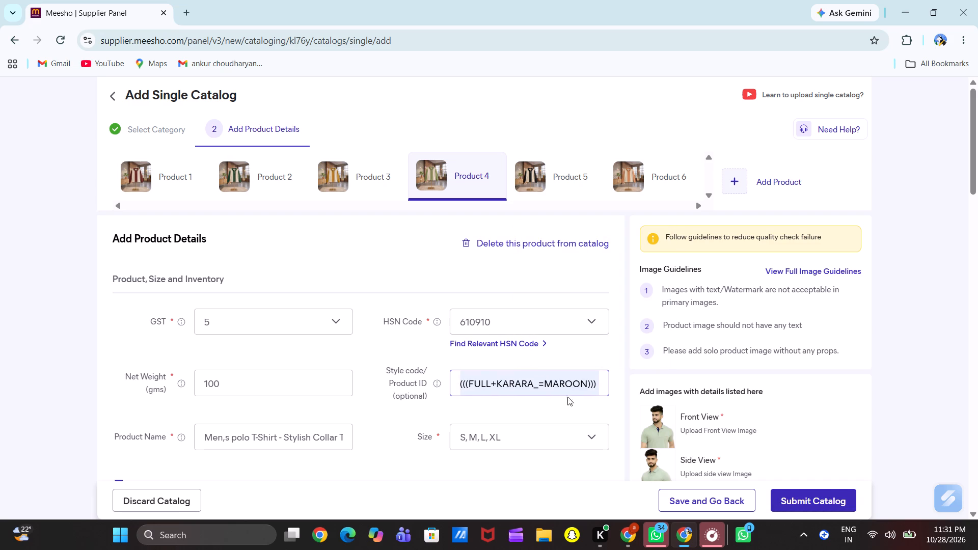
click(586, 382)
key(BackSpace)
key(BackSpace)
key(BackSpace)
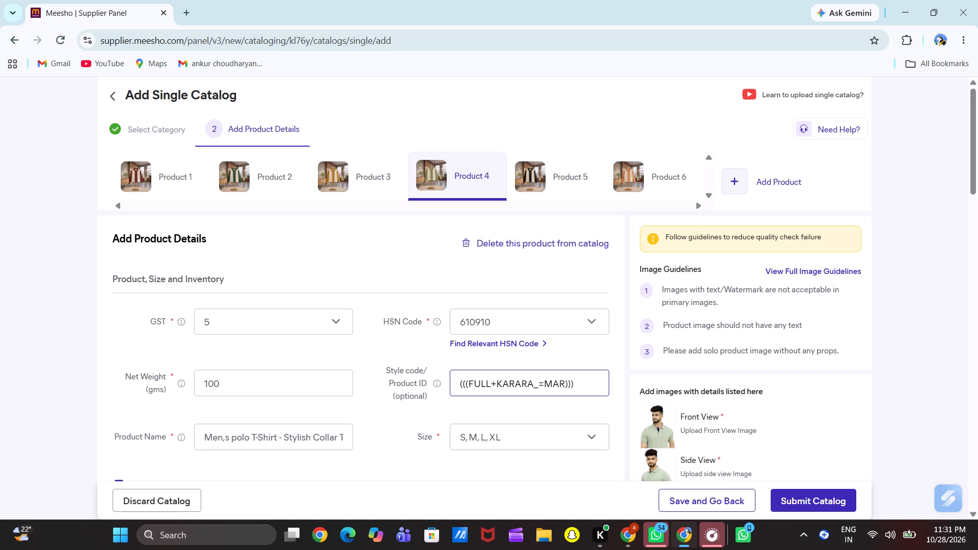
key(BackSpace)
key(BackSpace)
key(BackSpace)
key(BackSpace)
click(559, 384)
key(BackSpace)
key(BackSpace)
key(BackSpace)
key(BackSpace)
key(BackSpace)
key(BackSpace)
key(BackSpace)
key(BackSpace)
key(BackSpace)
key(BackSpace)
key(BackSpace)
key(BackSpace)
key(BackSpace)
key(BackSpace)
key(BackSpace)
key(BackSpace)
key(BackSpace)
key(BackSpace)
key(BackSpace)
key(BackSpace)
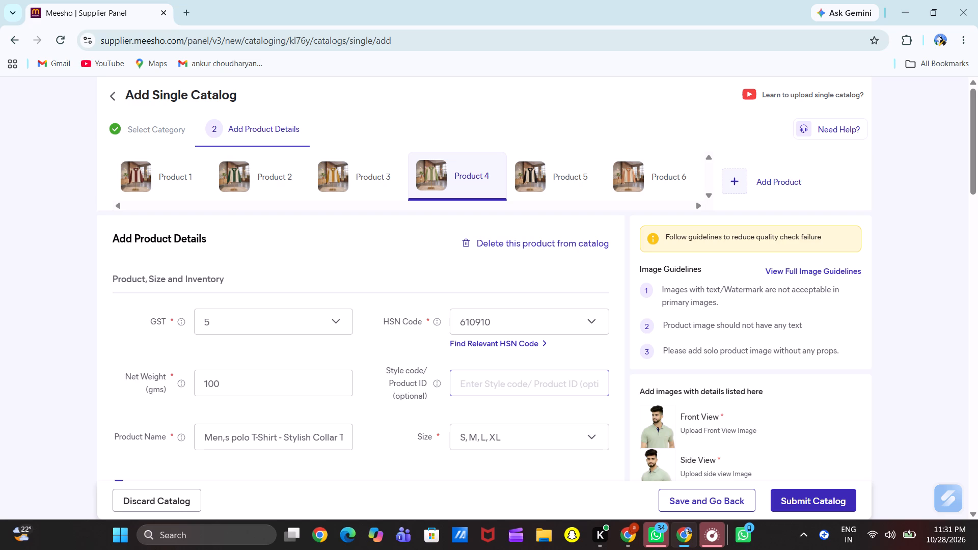
Set Product 4's style code to (((FULL+KARARA_=GREEN))), based on the saved MAROON entry.
click(558, 386)
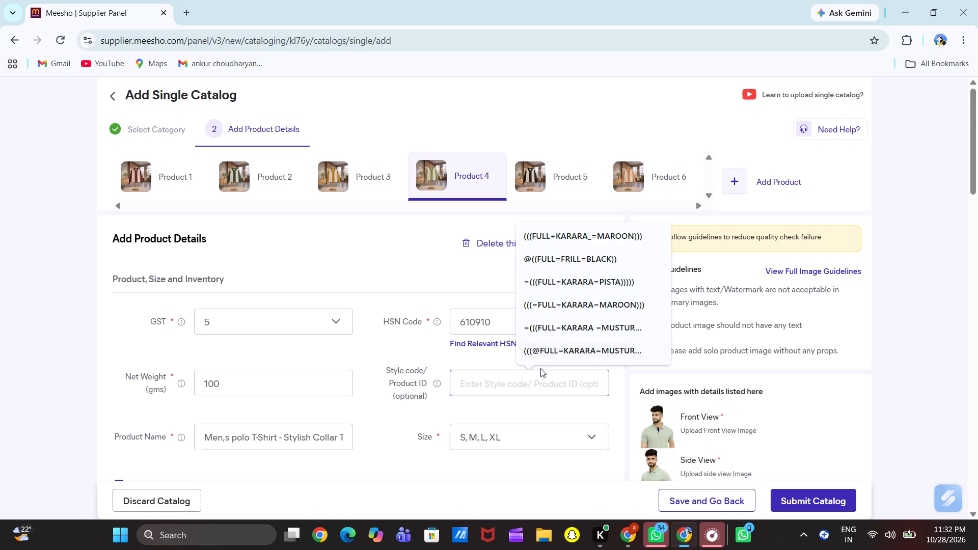
click(585, 229)
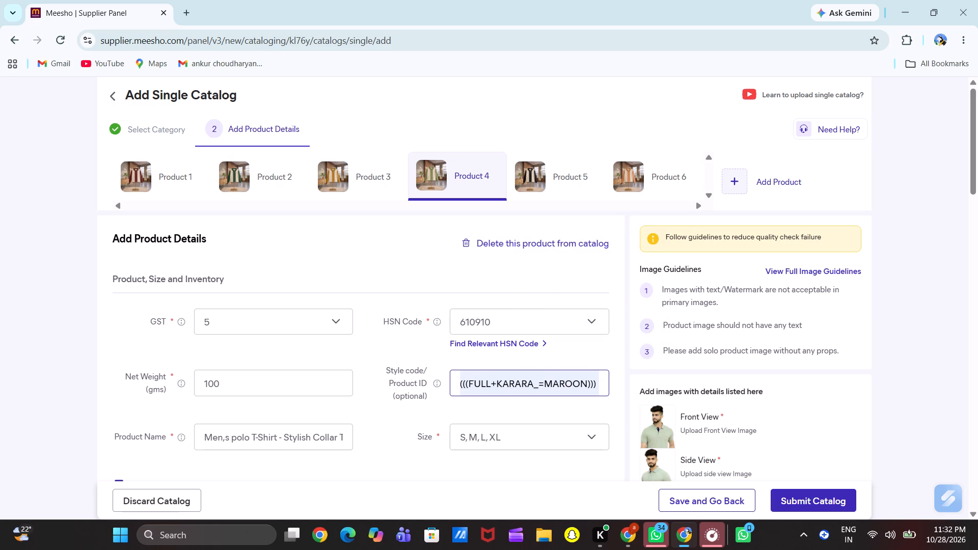
click(588, 384)
key(BackSpace)
key(BackSpace)
key(BackSpace)
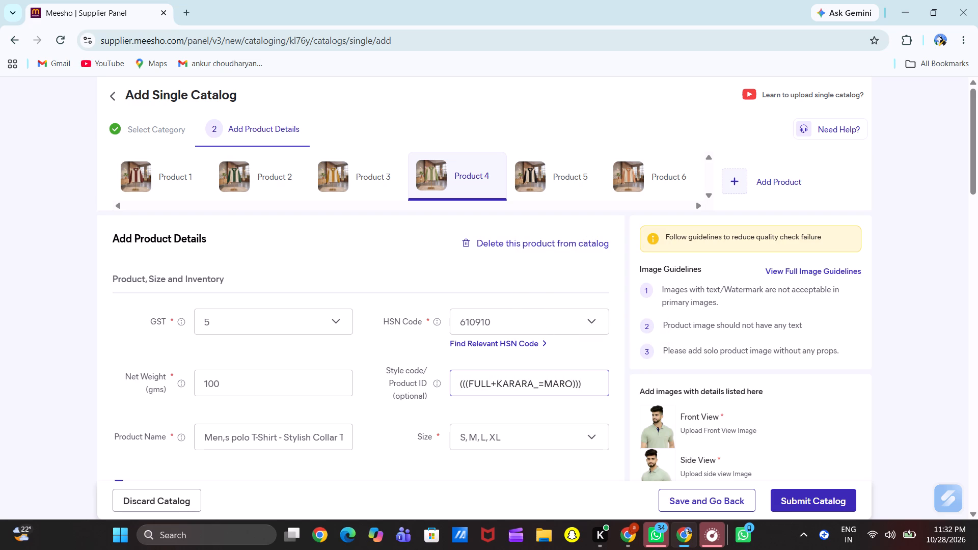
key(BackSpace)
key(BackSpace)
key(BackSpace)
text(GREEN)
Check the price details entered for Product 2 as a reference for Product 4's empty price fields.
scroll(400, 383, down, 3)
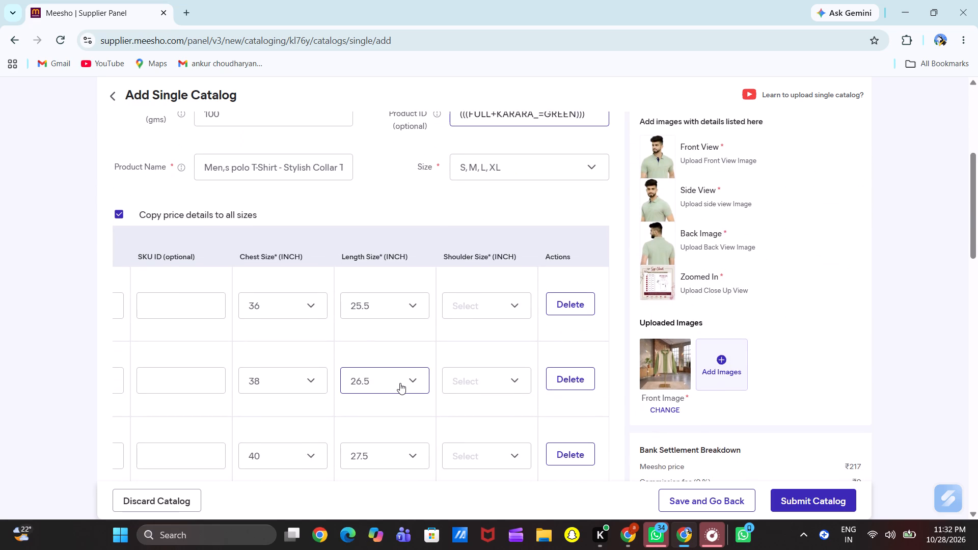
scroll(387, 368, down, 1)
scroll(387, 368, right, 2)
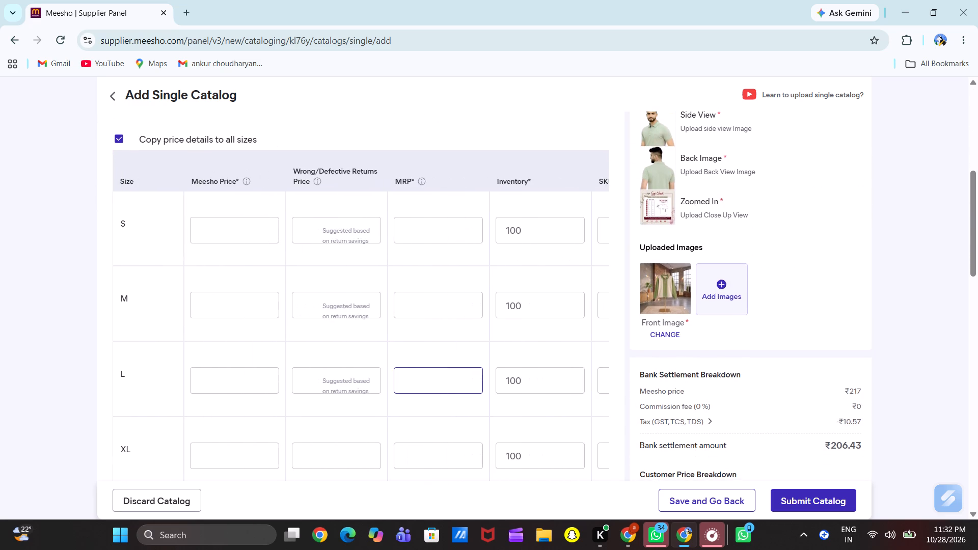
scroll(387, 368, right, 2)
click(228, 234)
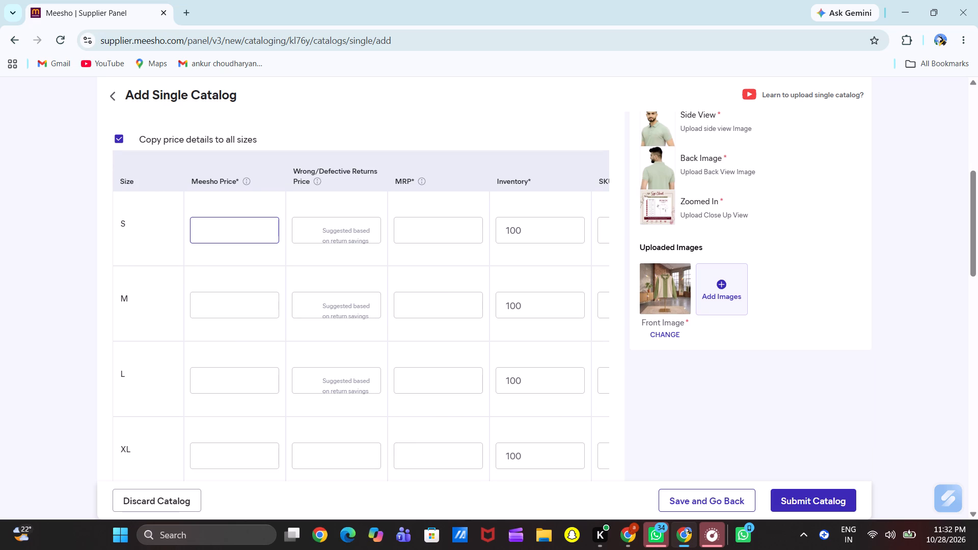
scroll(341, 170, up, 3)
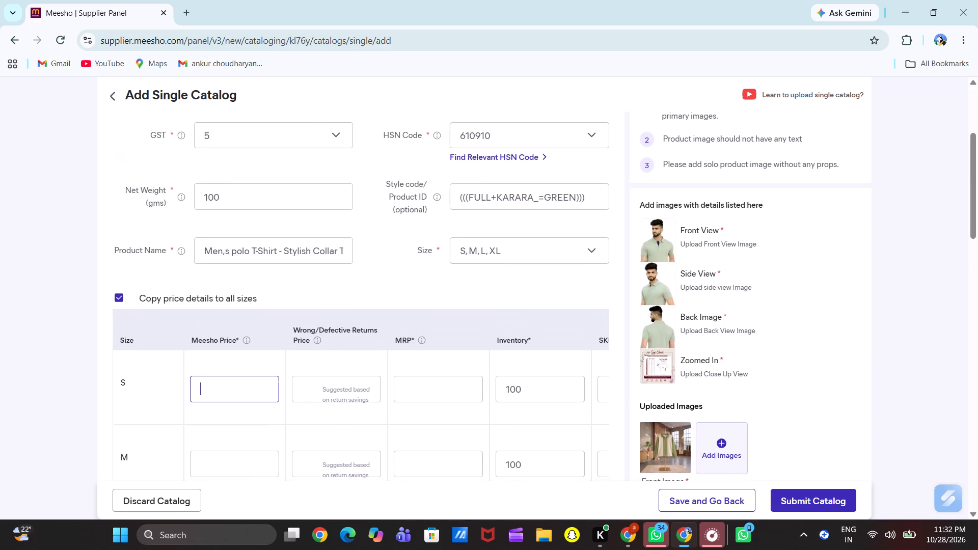
scroll(341, 170, up, 3)
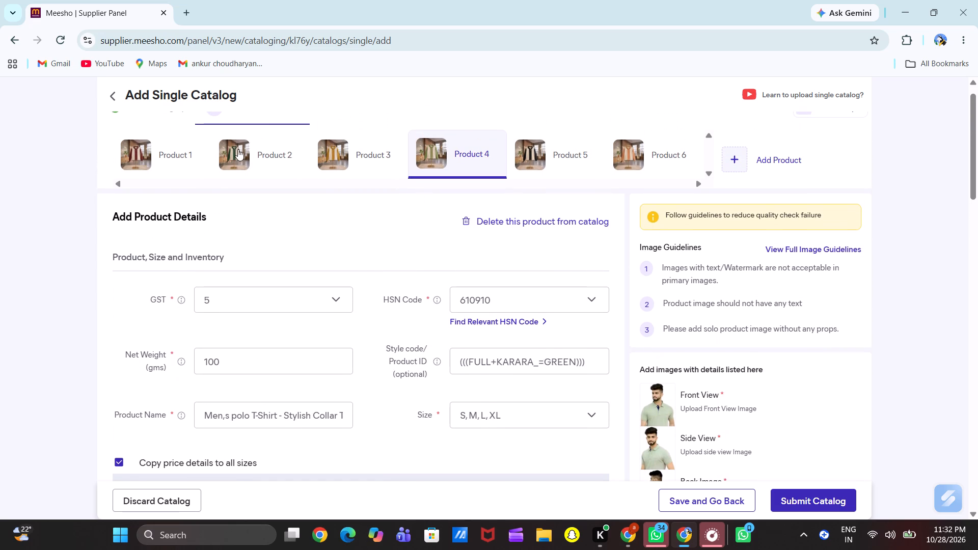
click(233, 152)
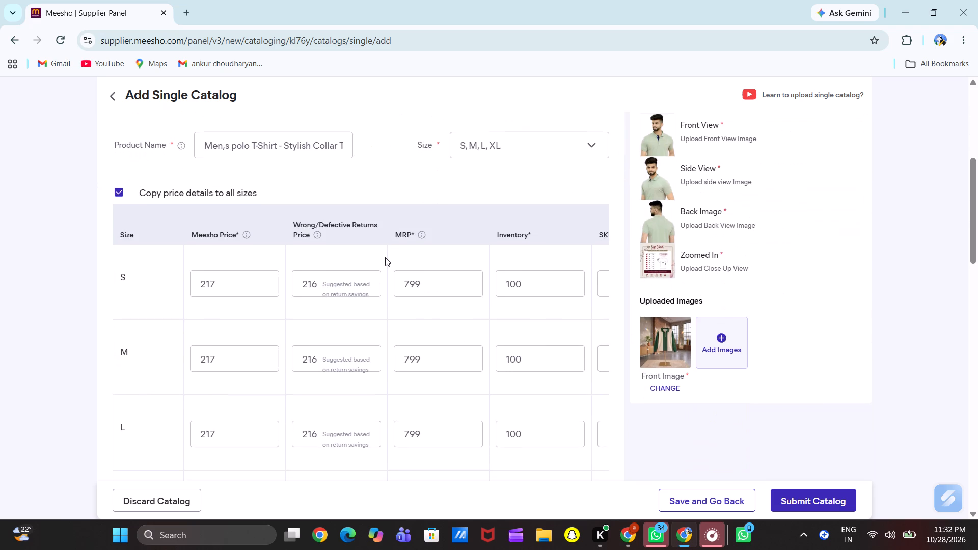
Return to Product 4 and set its Meesho price to 217 for all sizes.
click(436, 179)
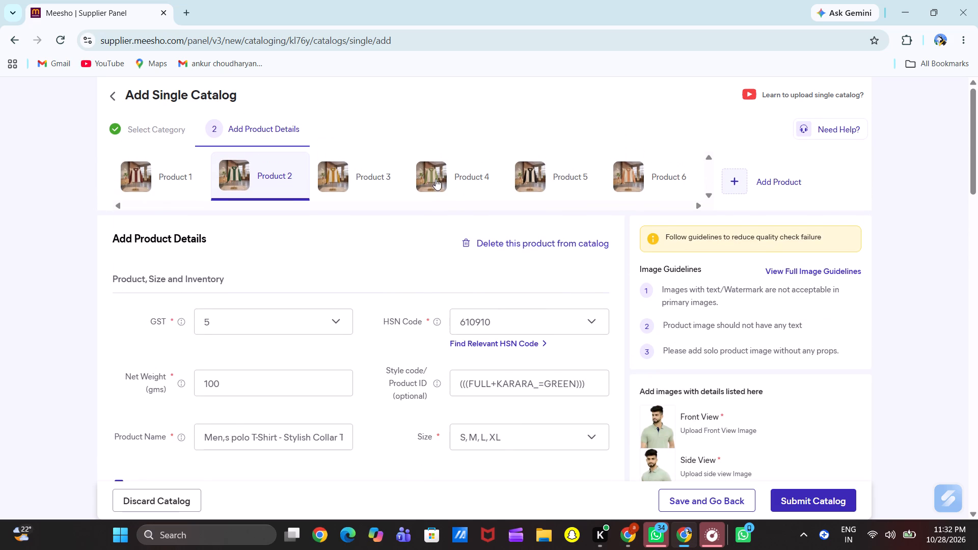
scroll(397, 299, down, 1)
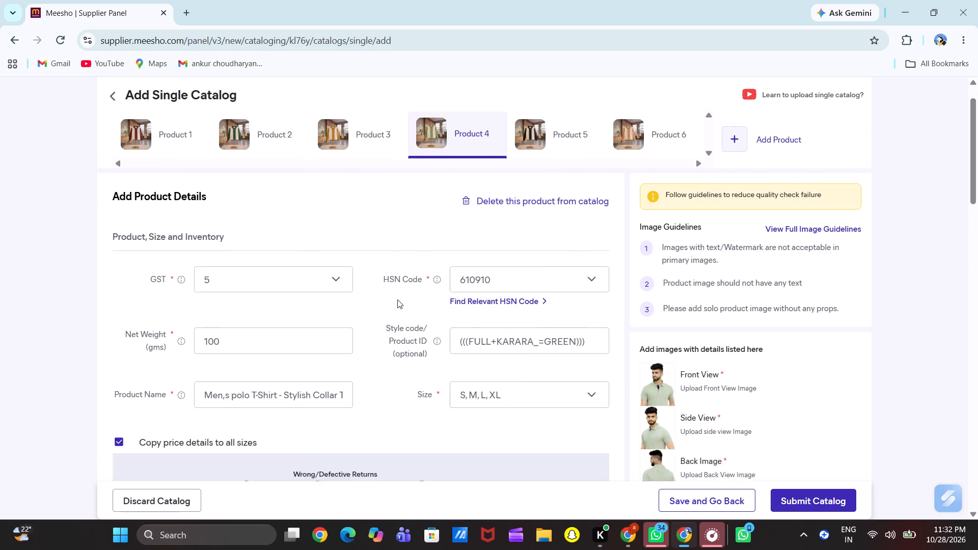
scroll(397, 299, down, 3)
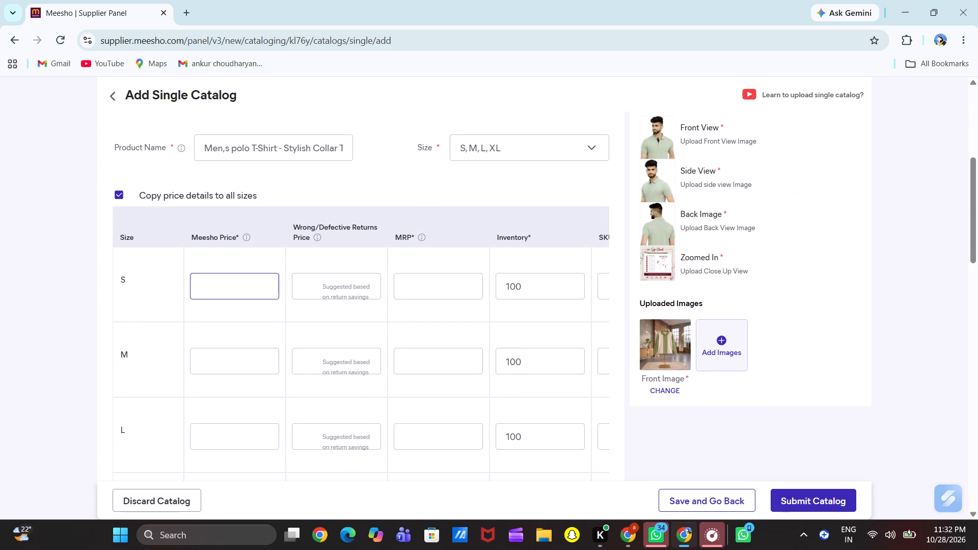
click(224, 282)
text(217)
Replace Product 4's suggested wrong/defective returns price with 216 for all sizes.
click(303, 285)
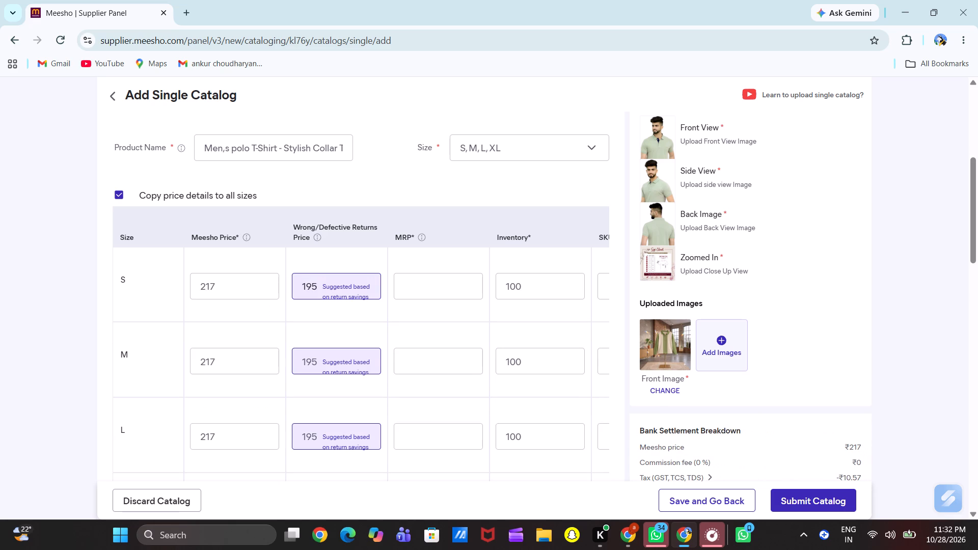
key(BackSpace)
key(BackSpace)
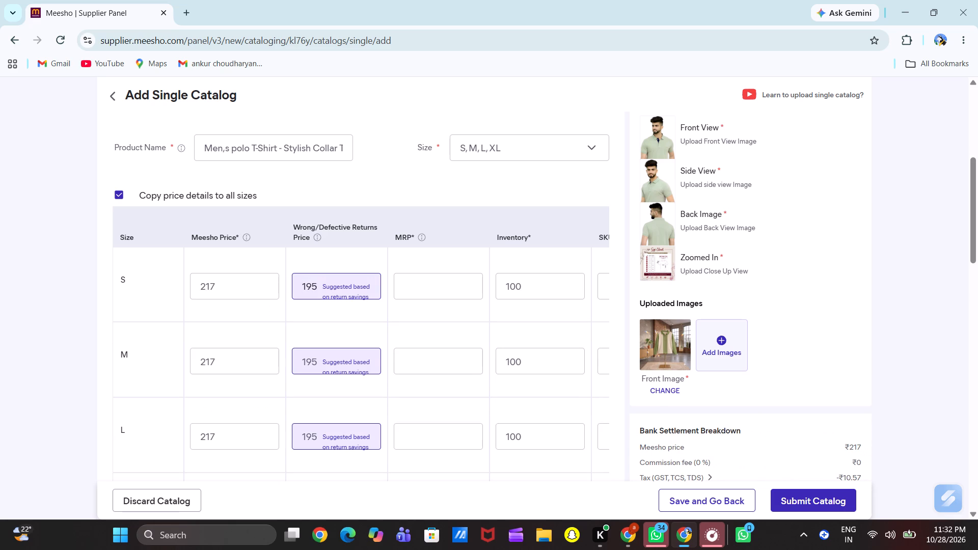
click(318, 286)
key(BackSpace)
key(BackSpace)
key(BackSpace)
key(BackSpace)
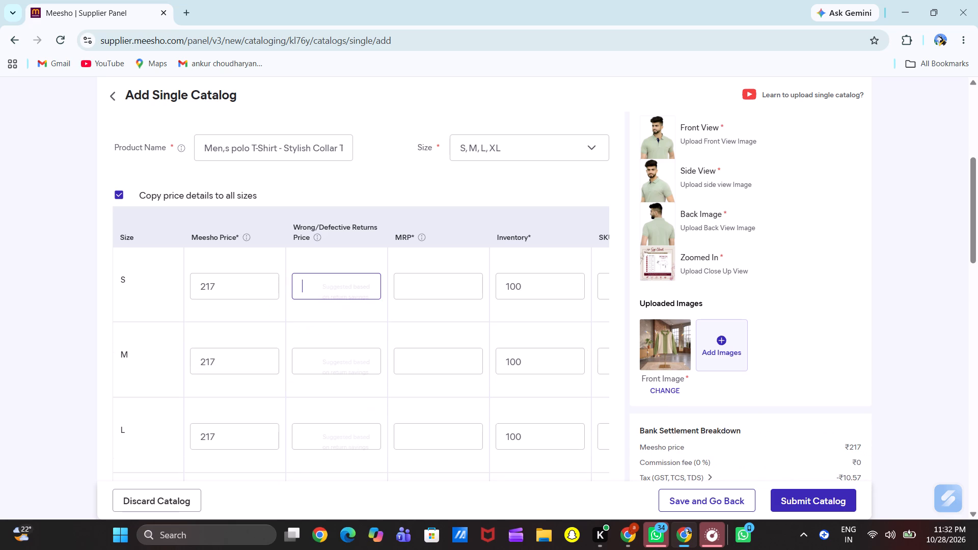
text(216)
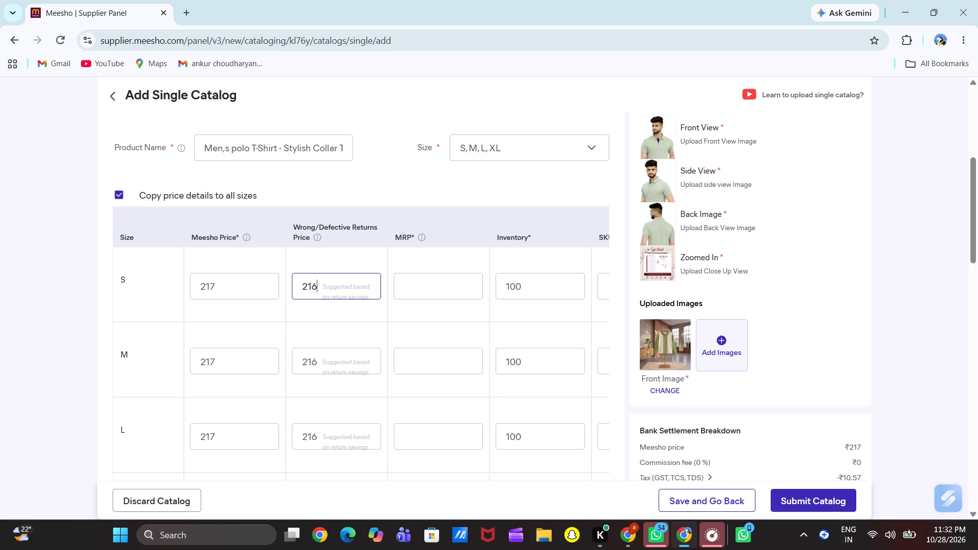
Set Product 4's MRP to 799 for all sizes.
click(442, 277)
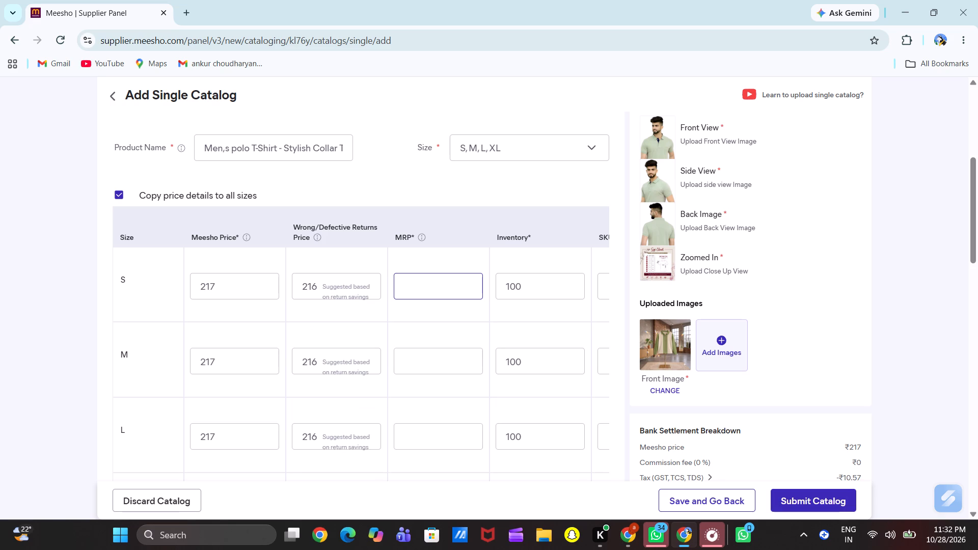
text(799)
Set Product 4's shoulder size to 14.5 inches for size S and 15.5 inches for size M.
scroll(449, 325, down, 2)
scroll(449, 325, left, 1)
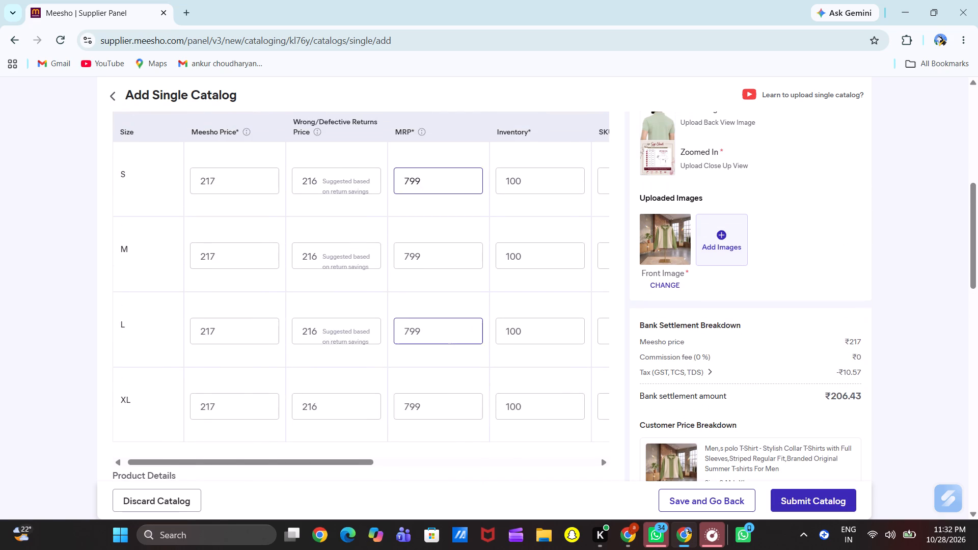
scroll(449, 325, left, 10)
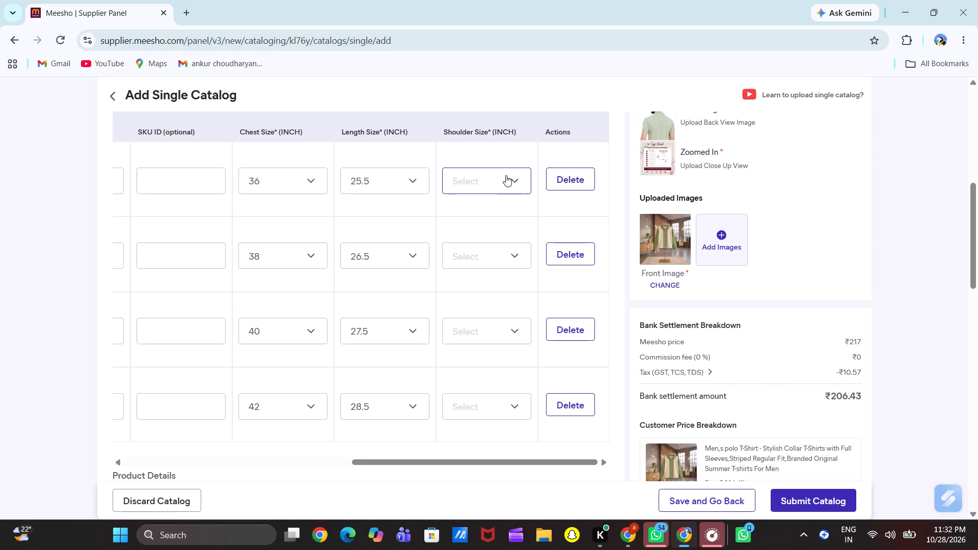
click(504, 172)
scroll(488, 265, down, 1)
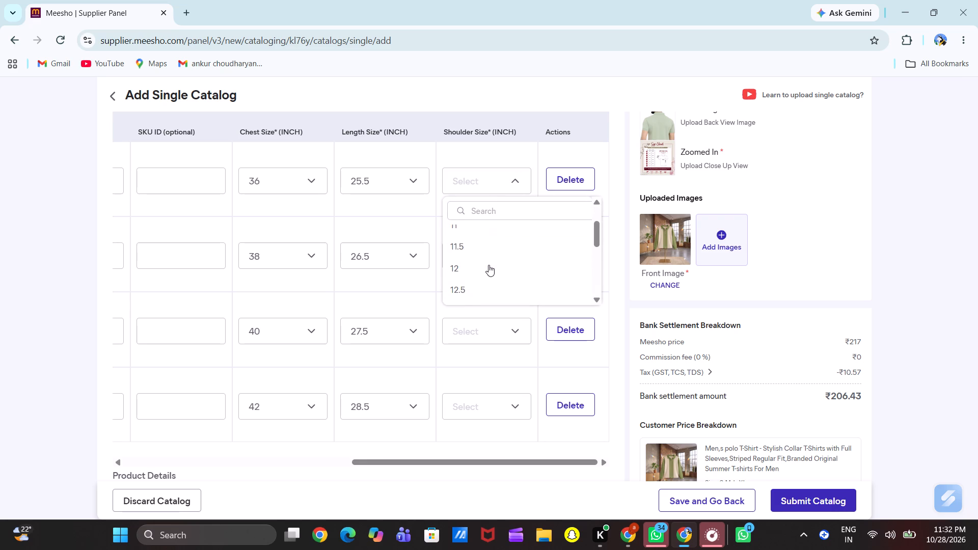
scroll(488, 265, down, 4)
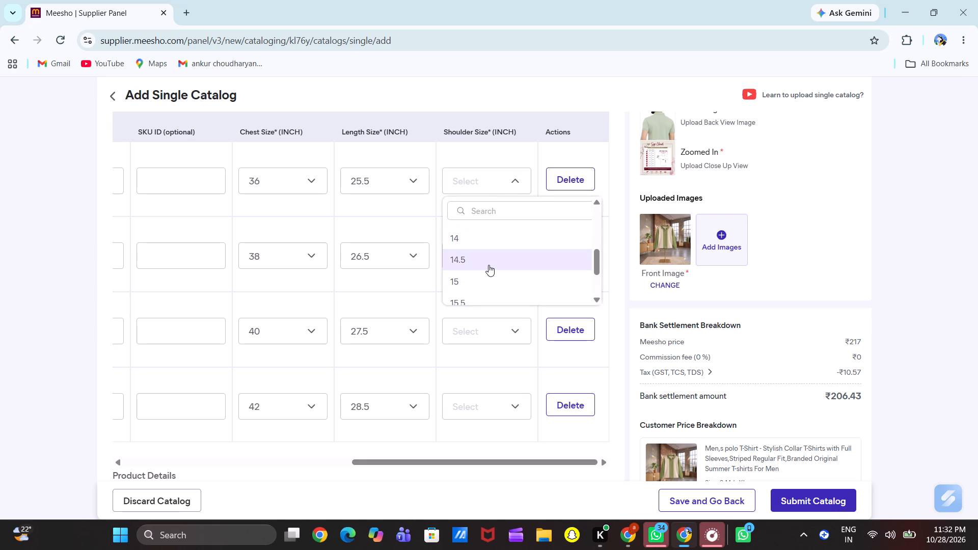
click(480, 257)
click(470, 257)
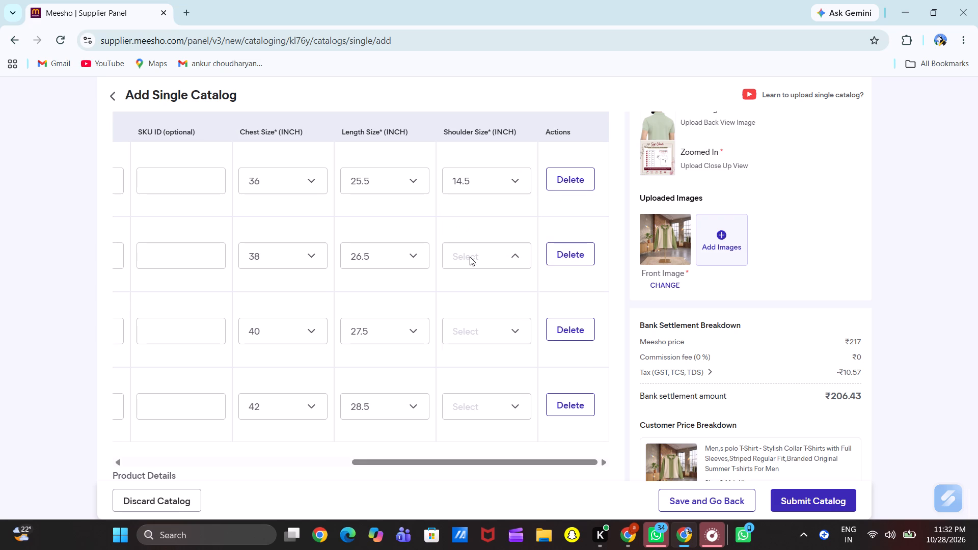
scroll(506, 358, down, 3)
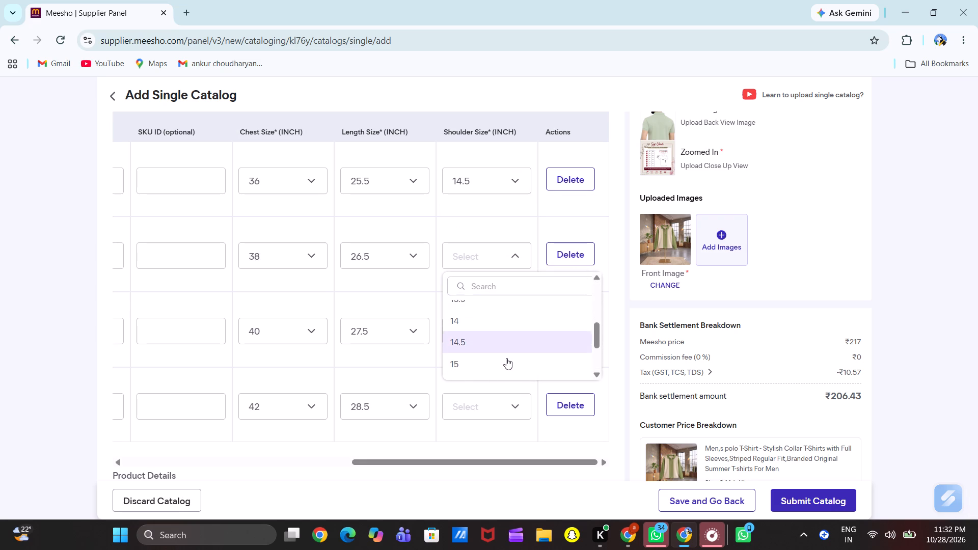
scroll(506, 358, down, 2)
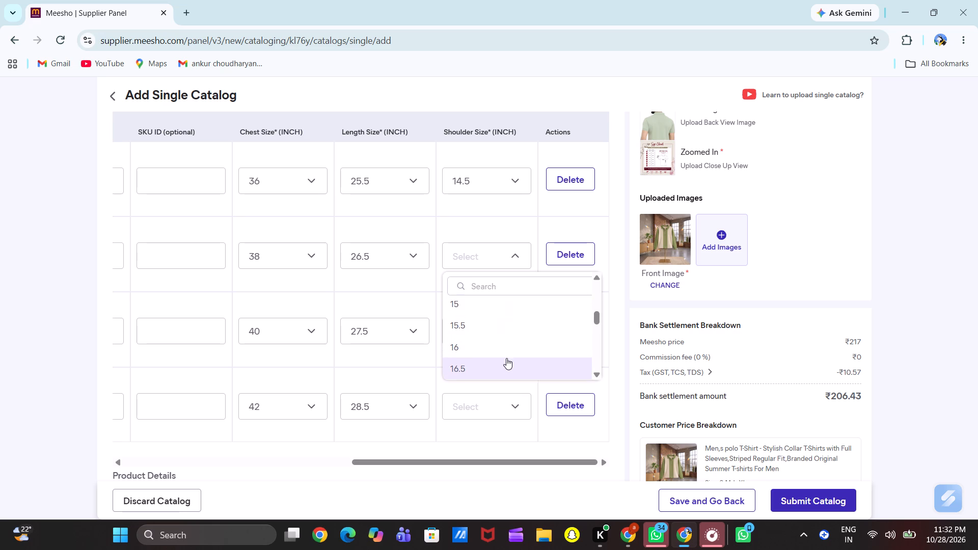
click(501, 355)
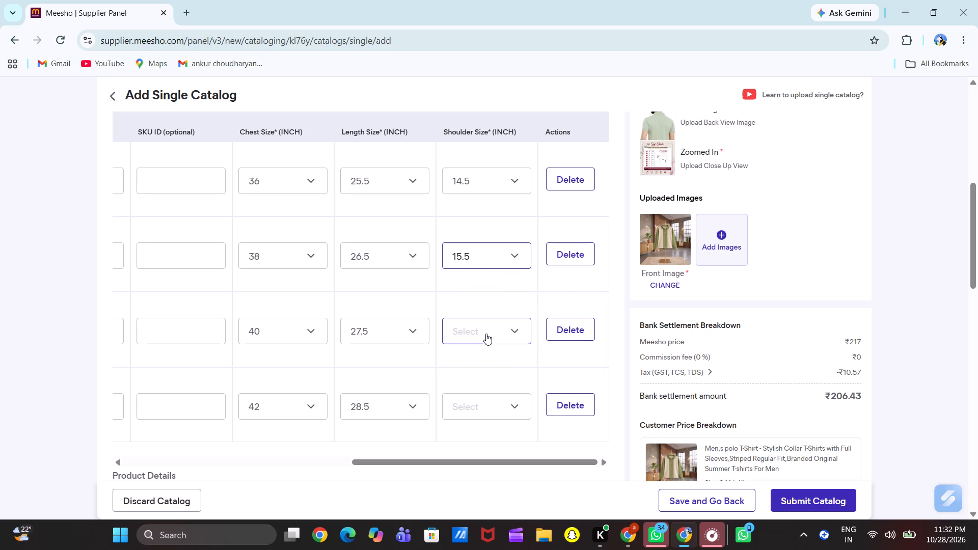
Set Product 4's shoulder size to 16.5 inches for size L and 17.5 inches for size XL.
click(488, 333)
scroll(495, 400, down, 2)
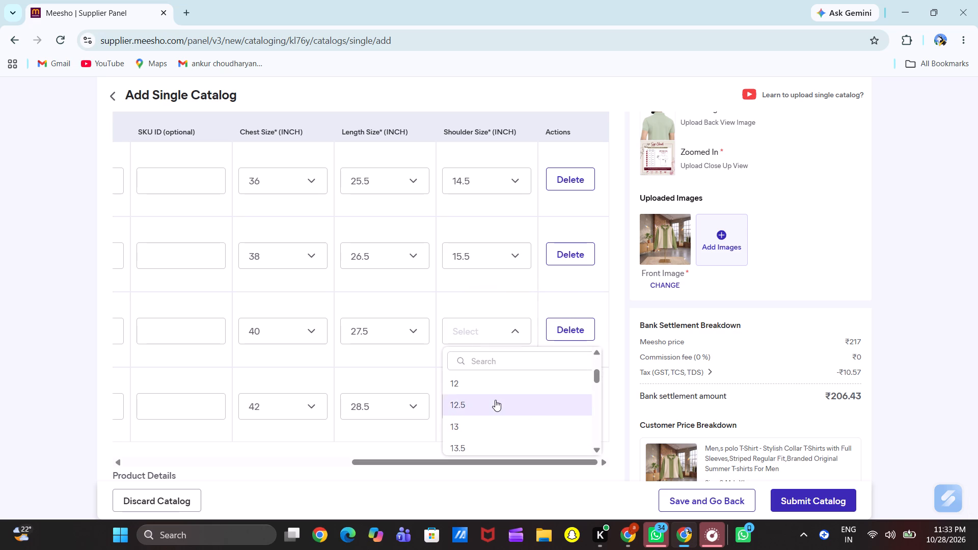
scroll(495, 400, down, 2)
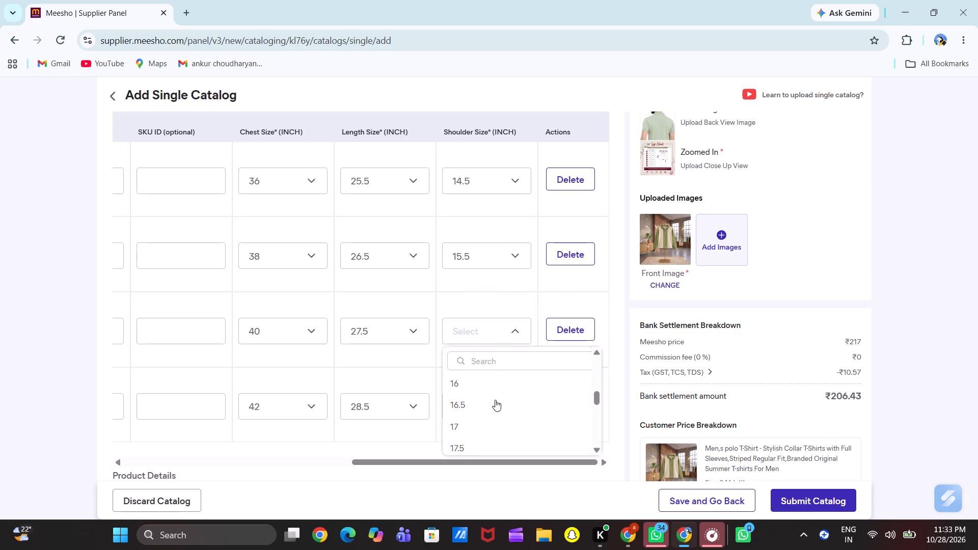
scroll(495, 400, down, 2)
click(491, 392)
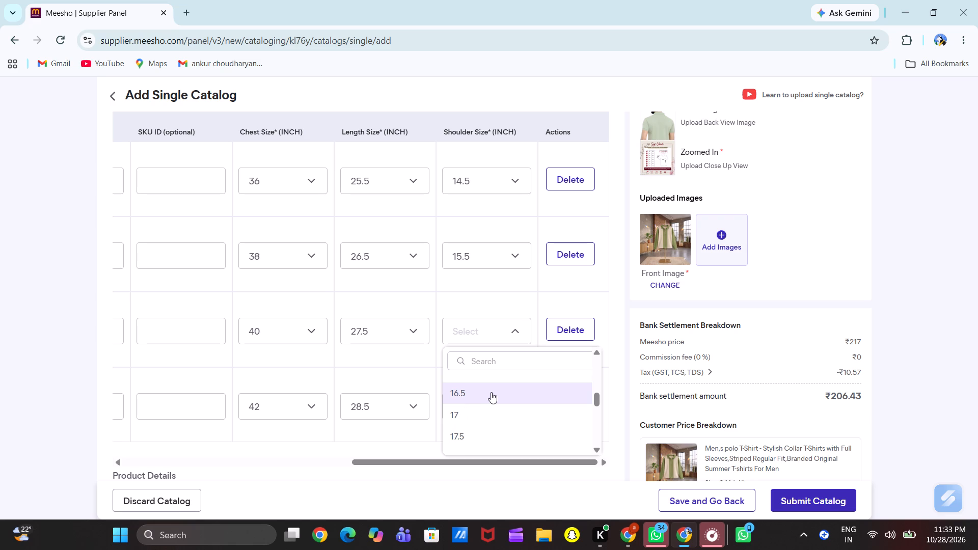
click(478, 415)
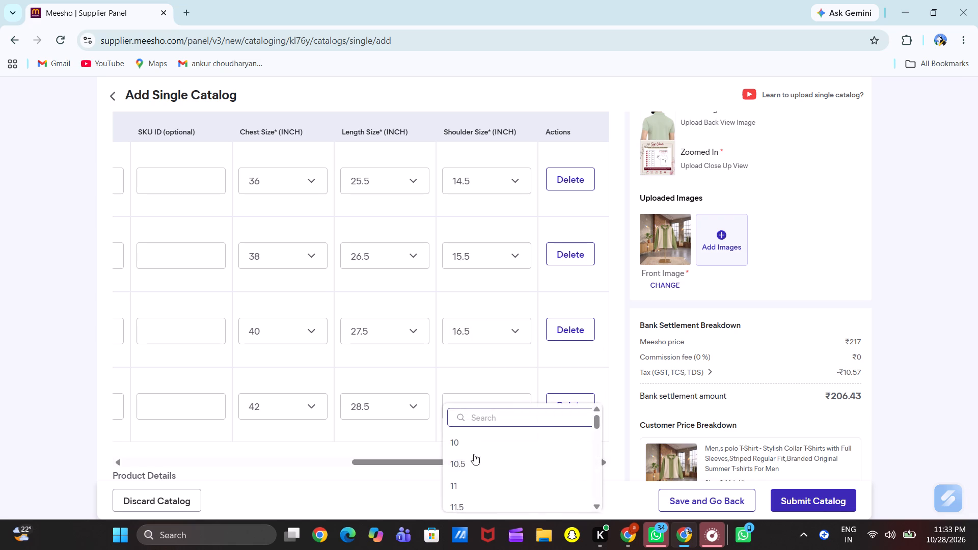
scroll(483, 480, down, 3)
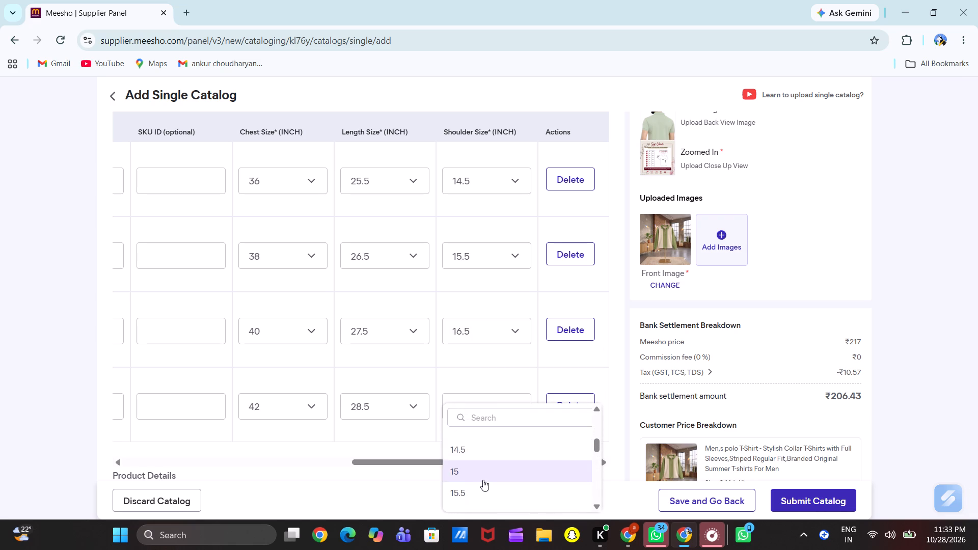
scroll(483, 480, down, 2)
click(483, 480)
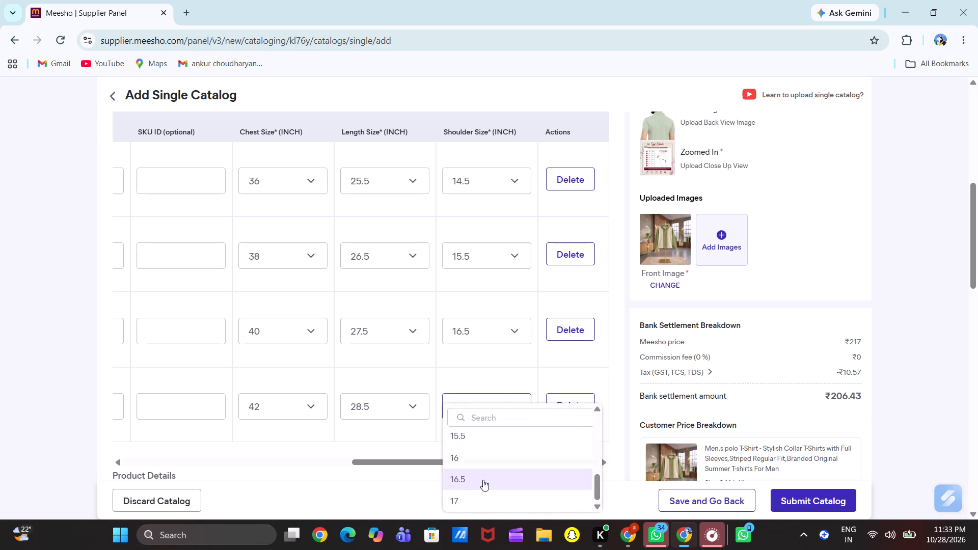
Search Product 4's color options for GREE and choose Green.
scroll(331, 433, down, 2)
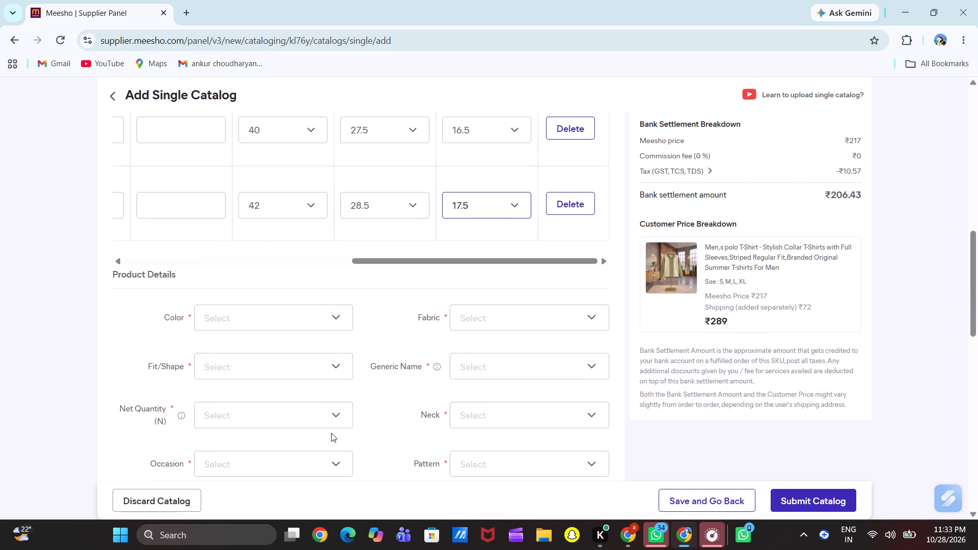
scroll(331, 433, down, 1)
click(283, 275)
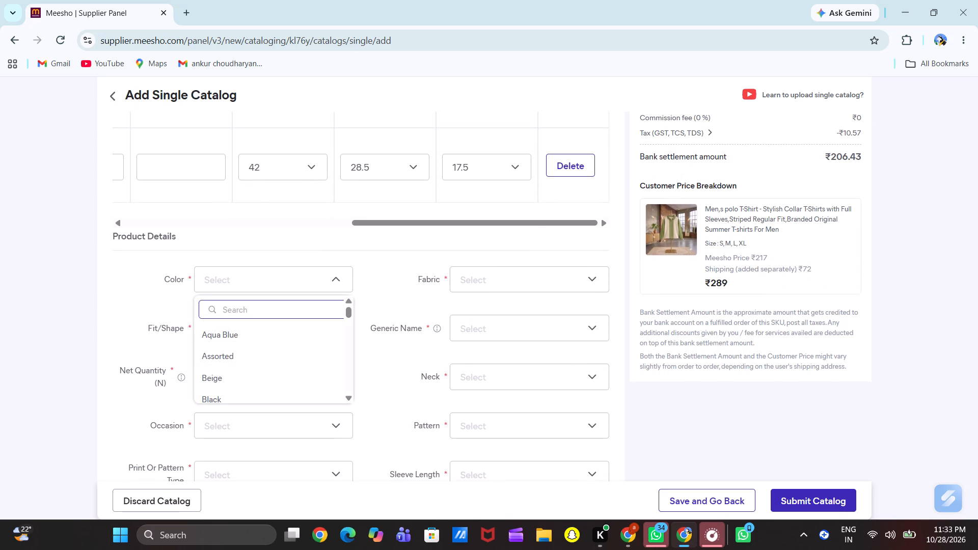
click(254, 312)
text(GRR)
key(equal)
key(BackSpace)
key(BackSpace)
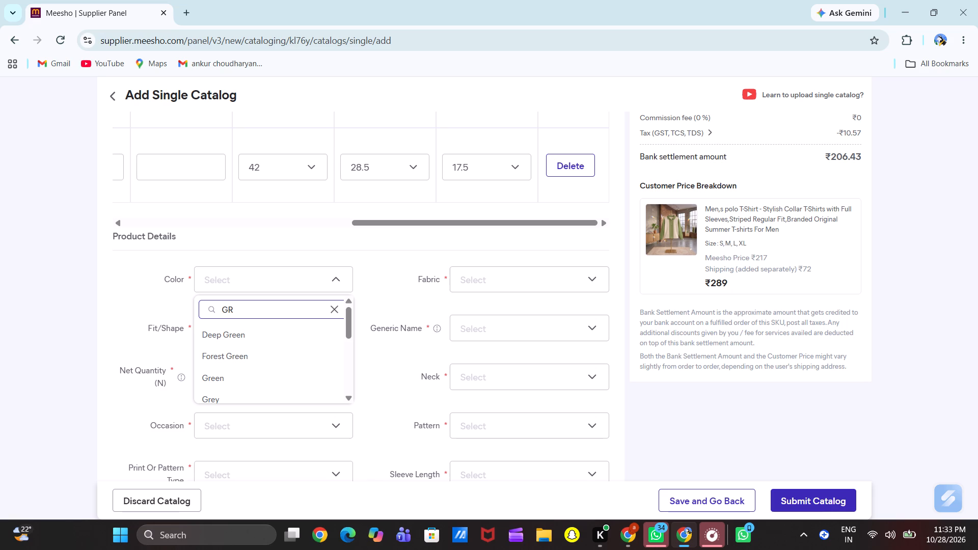
text(EE)
click(212, 374)
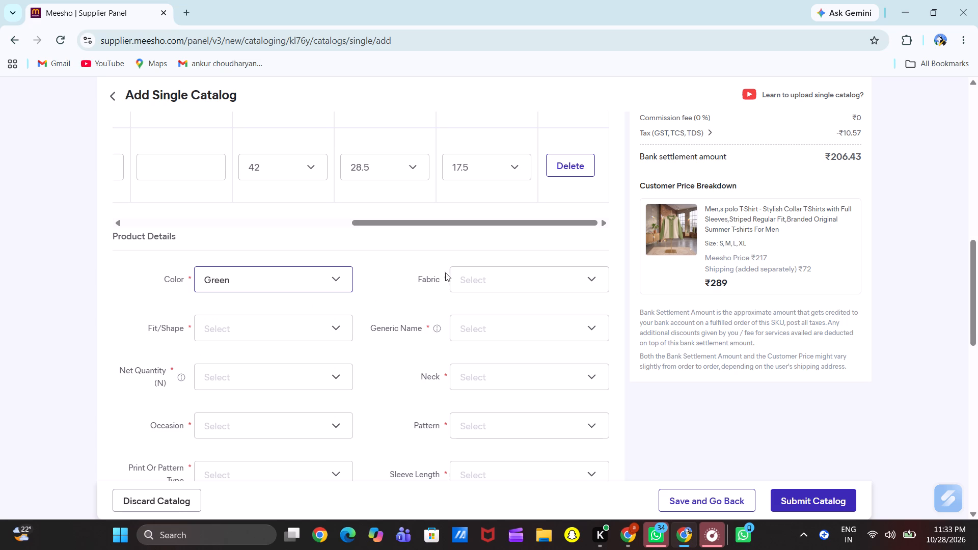
Set Product 4's fabric to Cotton Blend and its fit/shape to Regular.
click(494, 279)
scroll(504, 368, down, 1)
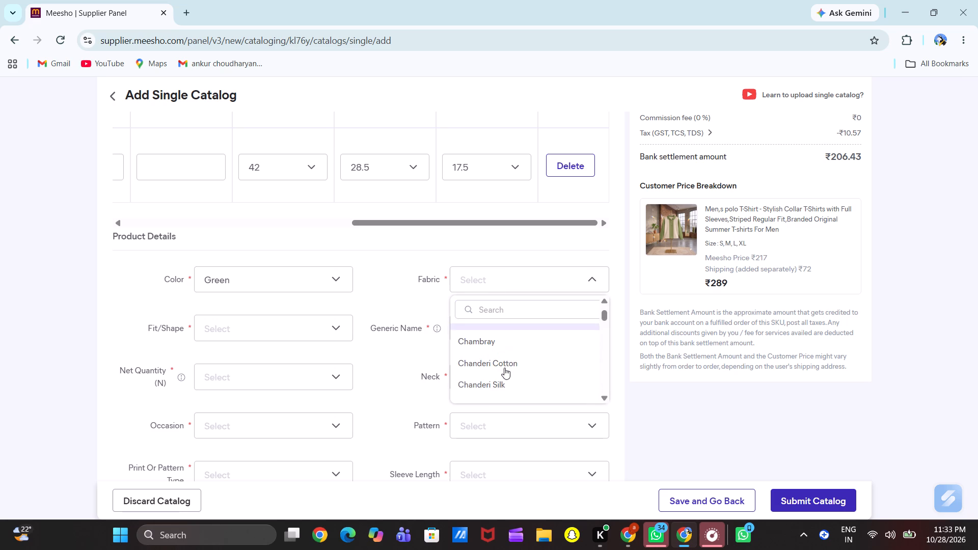
scroll(504, 368, down, 2)
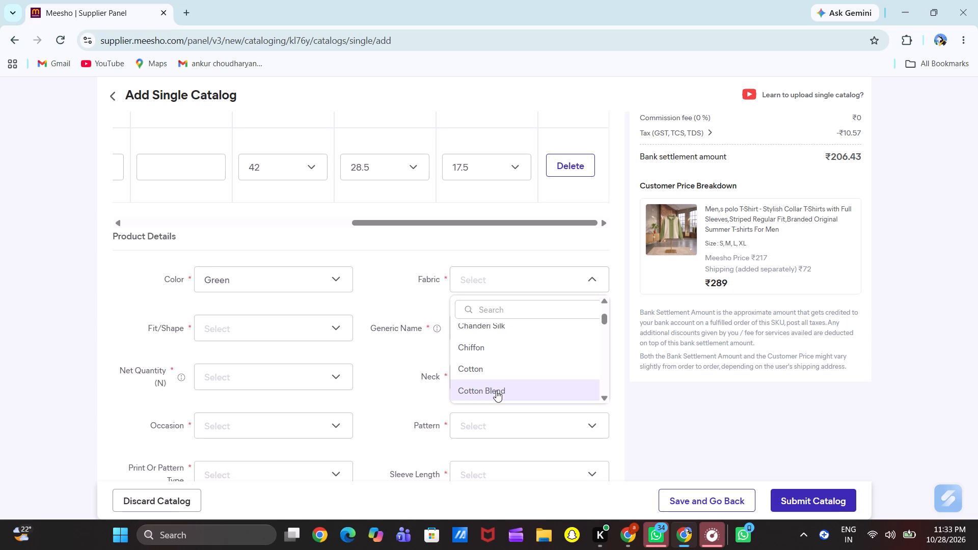
click(496, 391)
click(263, 329)
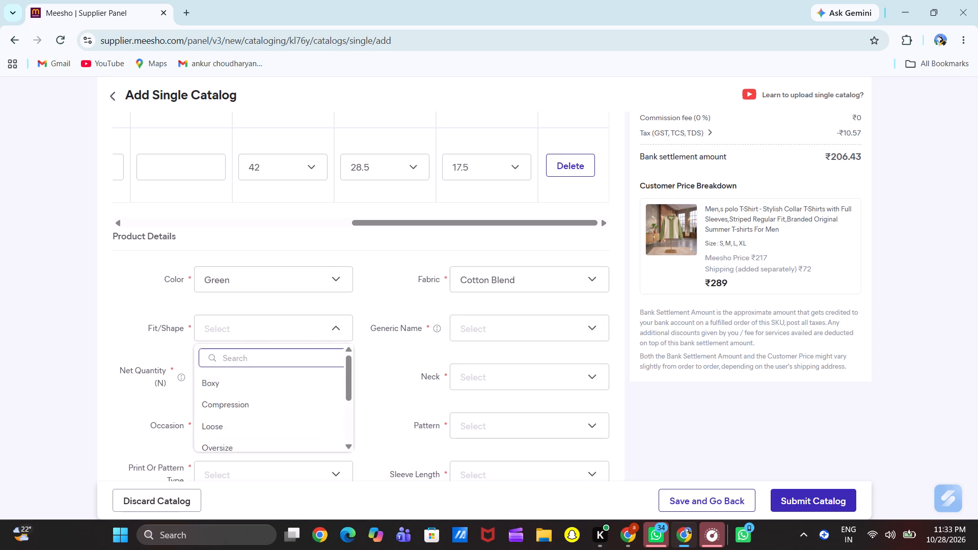
scroll(284, 410, down, 1)
click(246, 402)
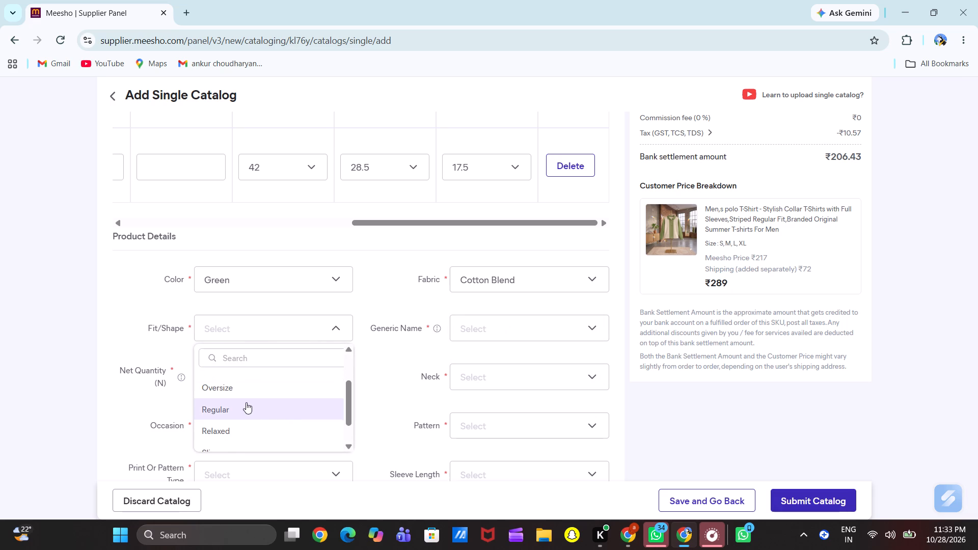
Set Product 4's generic name to Tshirts and its net quantity to 1.
click(499, 324)
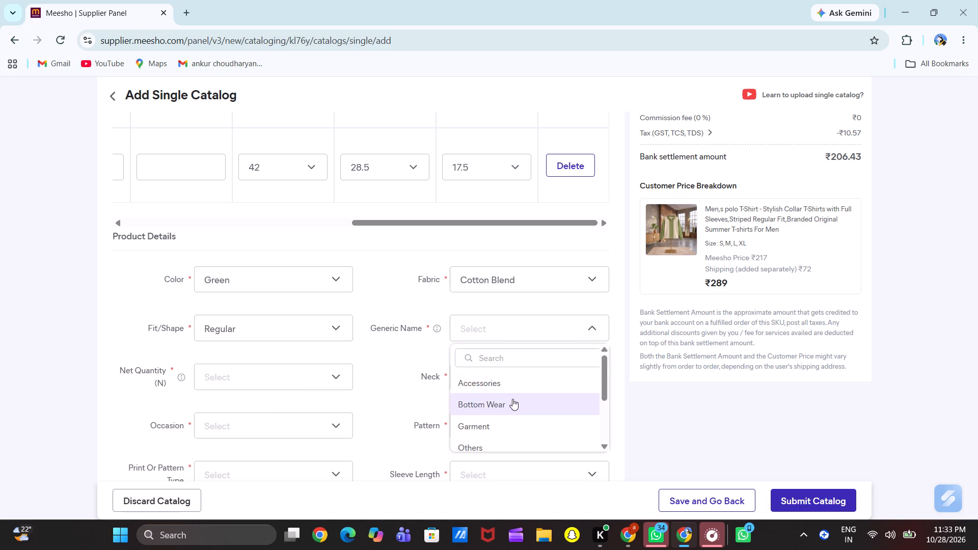
scroll(508, 428, down, 2)
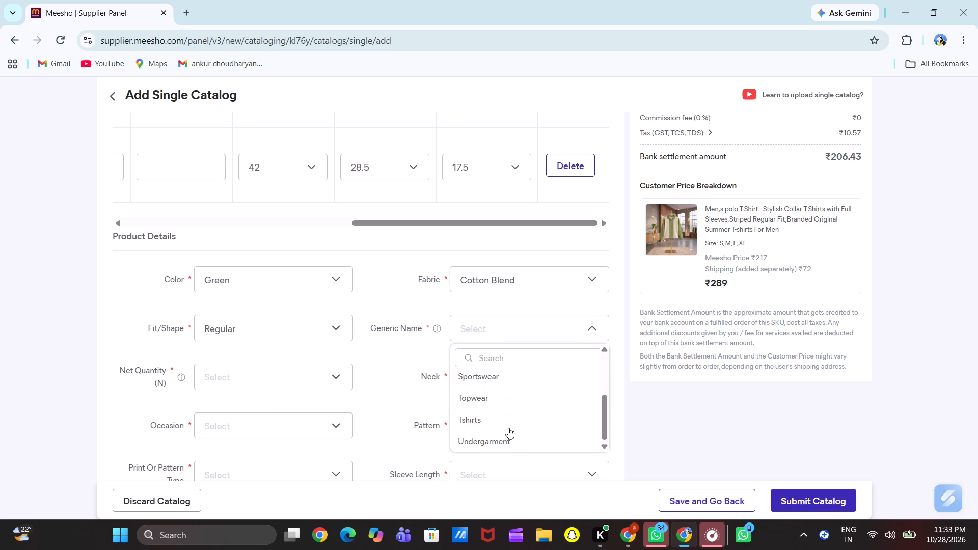
scroll(508, 428, down, 1)
click(487, 423)
click(268, 380)
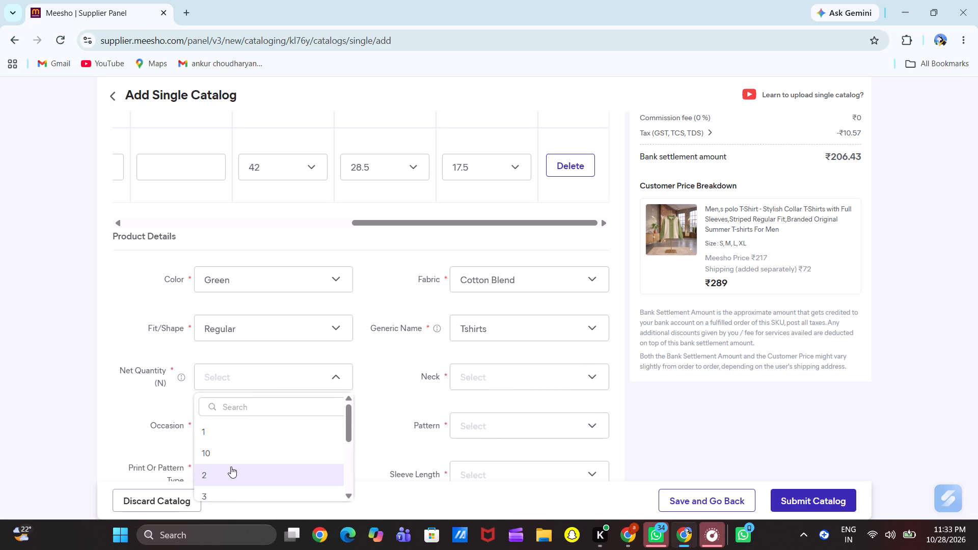
click(231, 425)
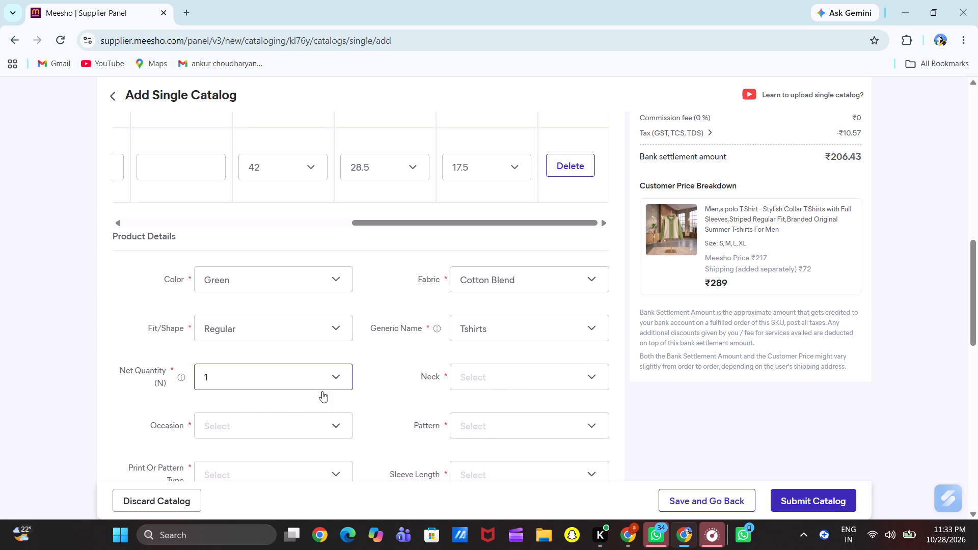
Set Product 4's neck to Polo and its occasion to Casual.
click(498, 379)
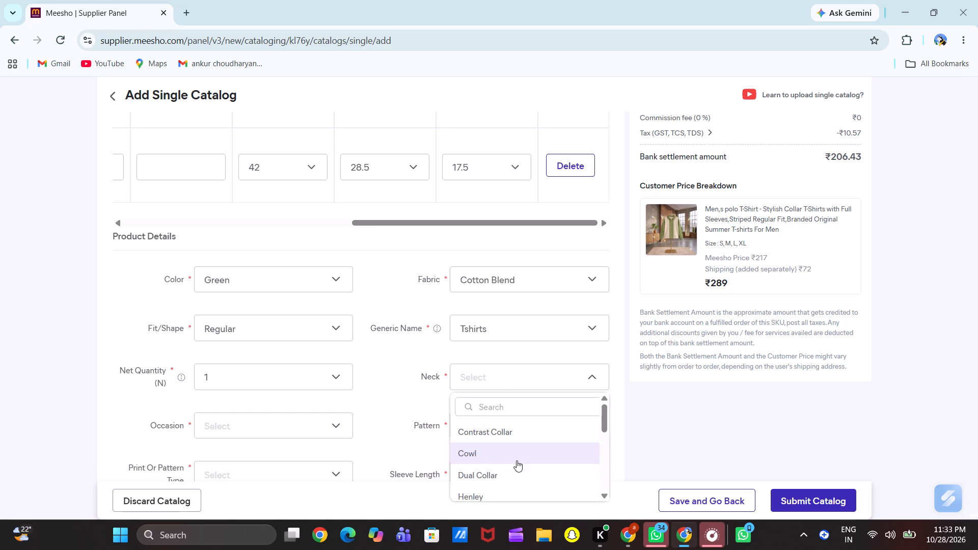
scroll(517, 460, down, 3)
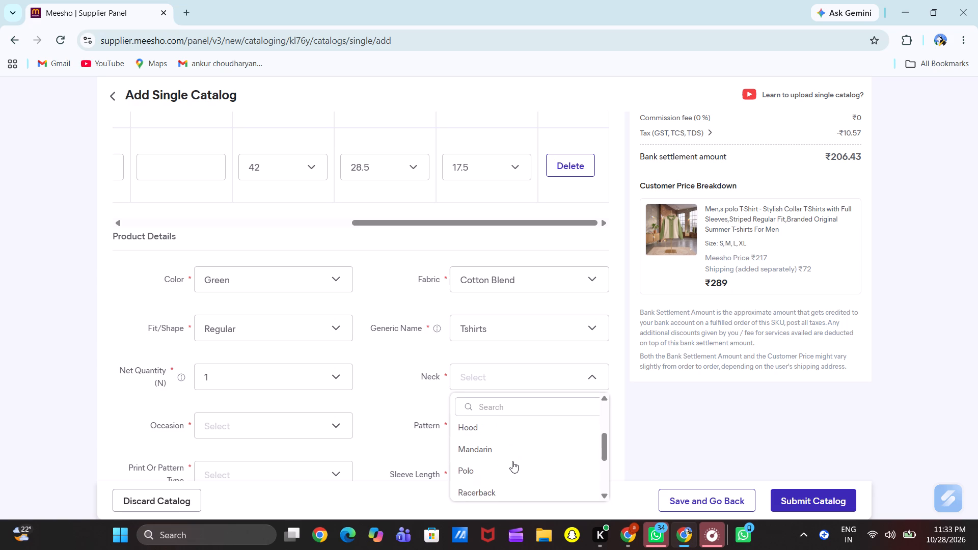
click(511, 461)
click(246, 420)
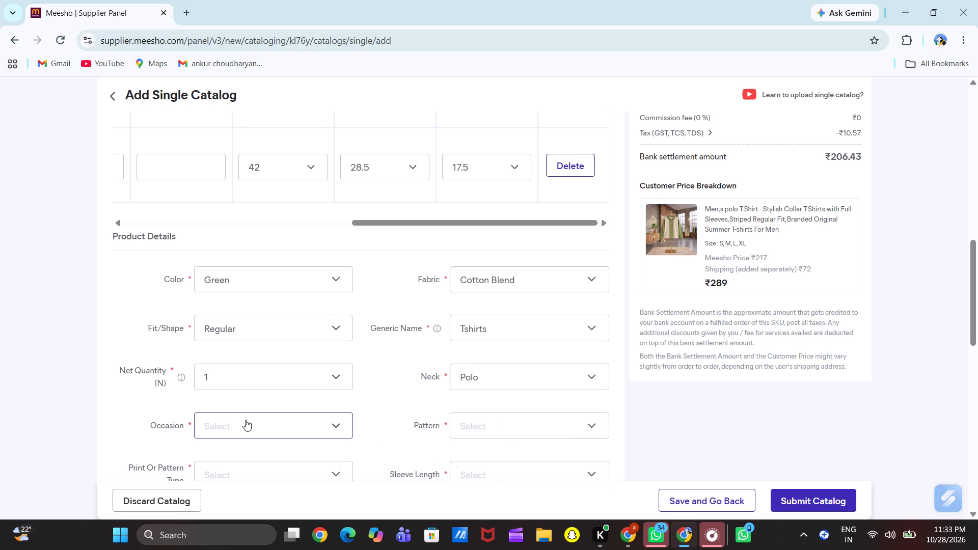
click(232, 459)
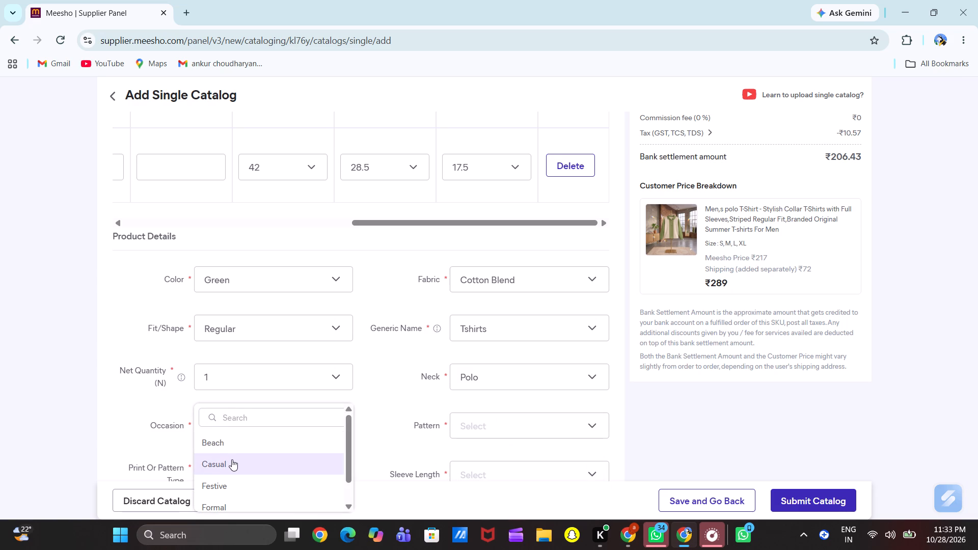
Set both Product 4's pattern and its print or pattern type to Colorblocked.
click(487, 416)
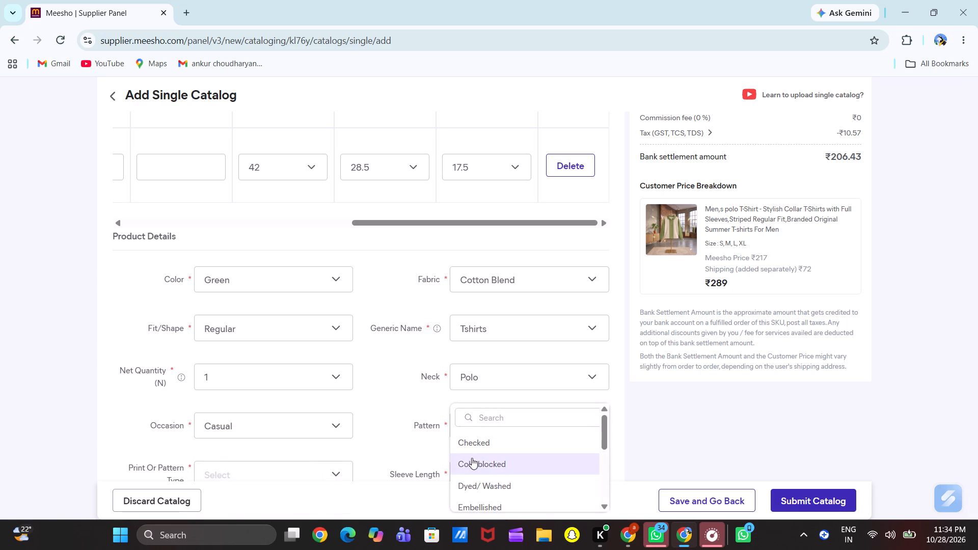
click(498, 465)
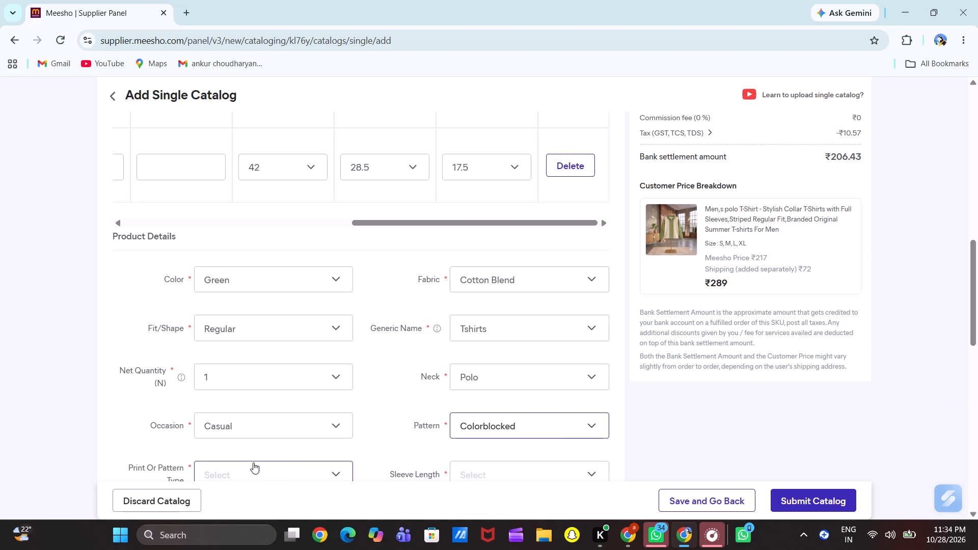
scroll(236, 451, down, 1)
click(233, 382)
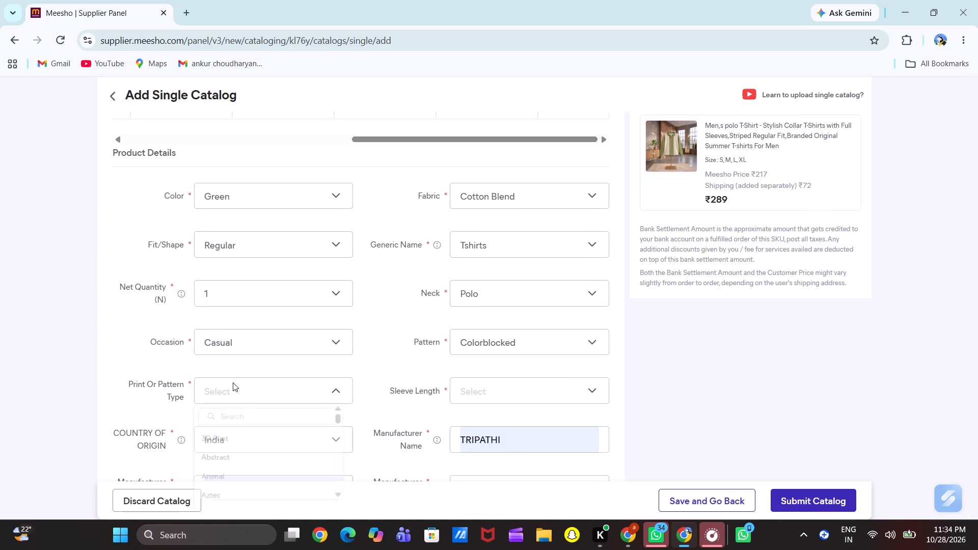
scroll(253, 470, down, 2)
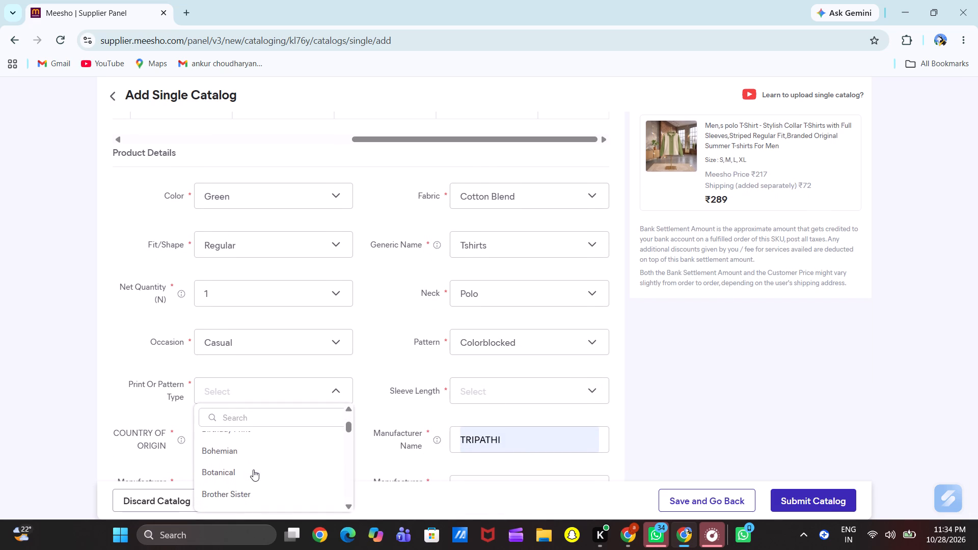
scroll(253, 470, down, 4)
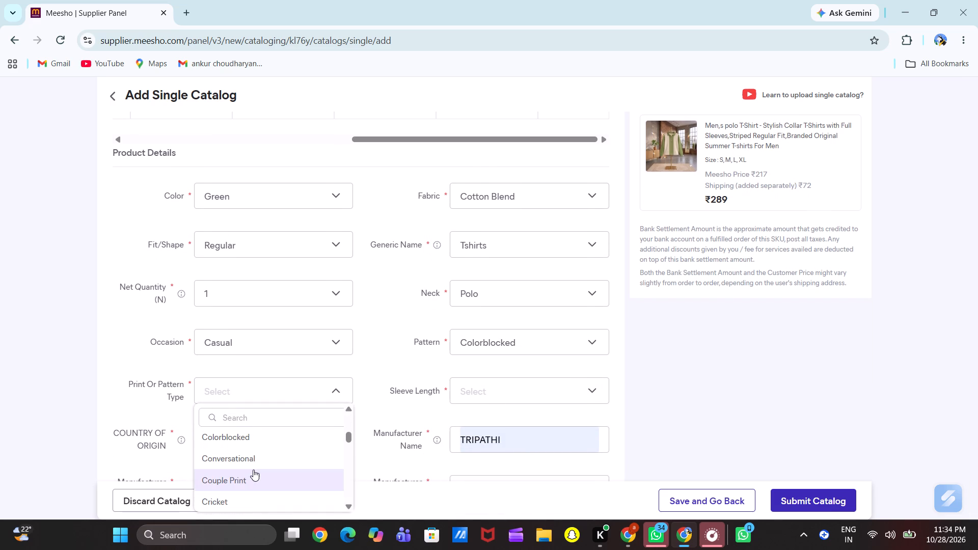
scroll(253, 470, up, 1)
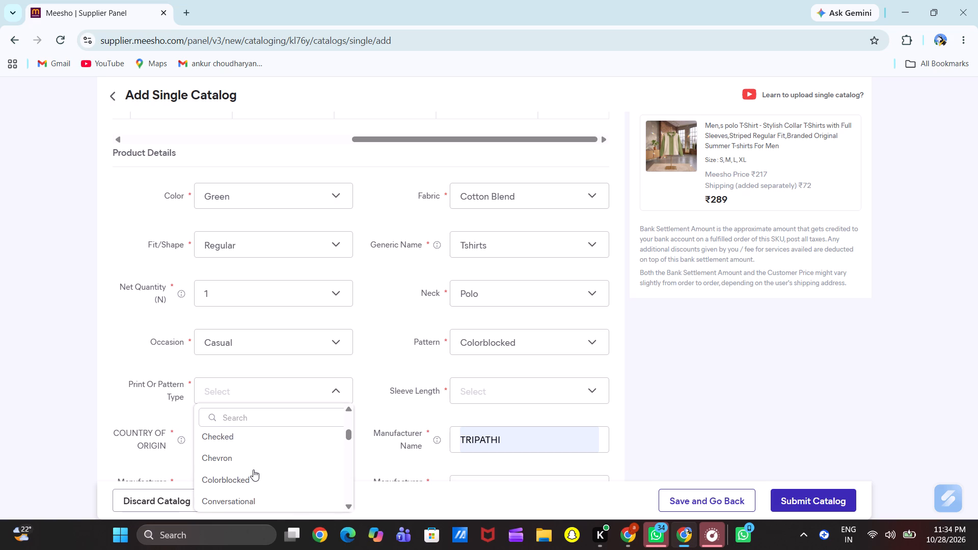
click(233, 477)
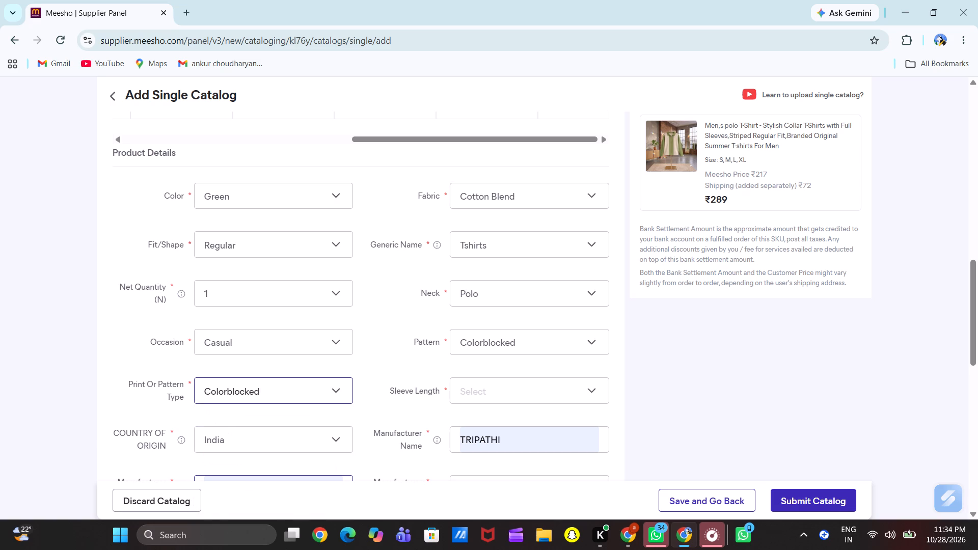
Set Product 4's sleeve length to Long Sleeves.
click(458, 395)
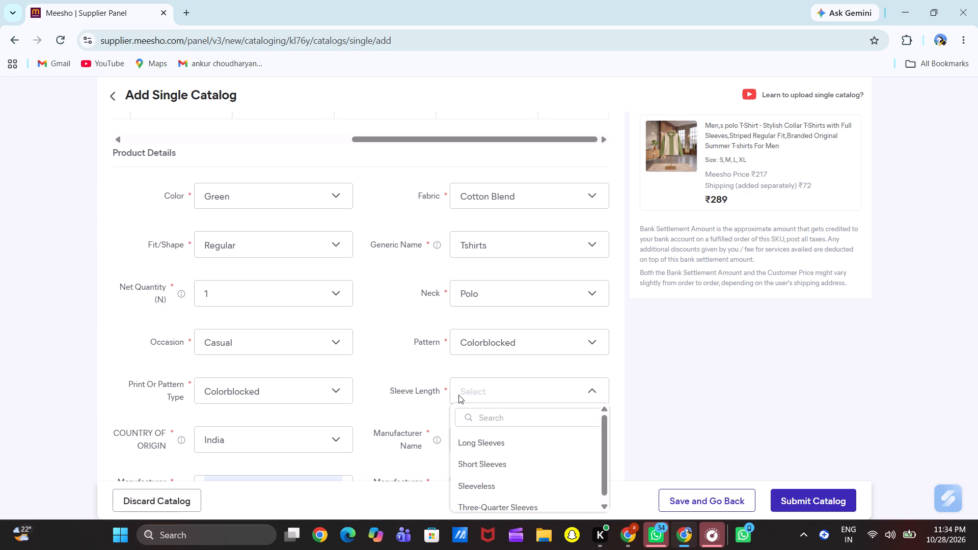
click(485, 443)
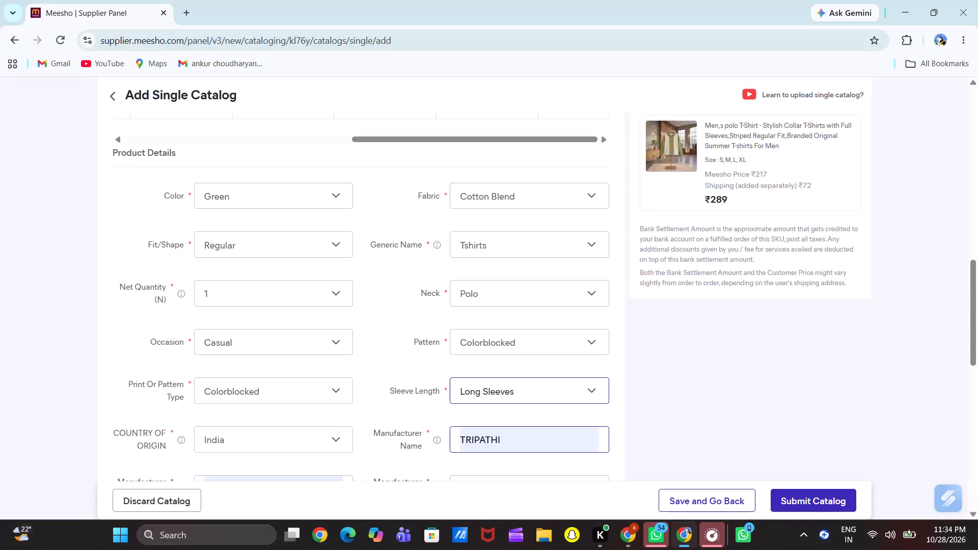
In Product 4's other attributes, set the style to Korean and the length to Regular.
scroll(407, 422, down, 3)
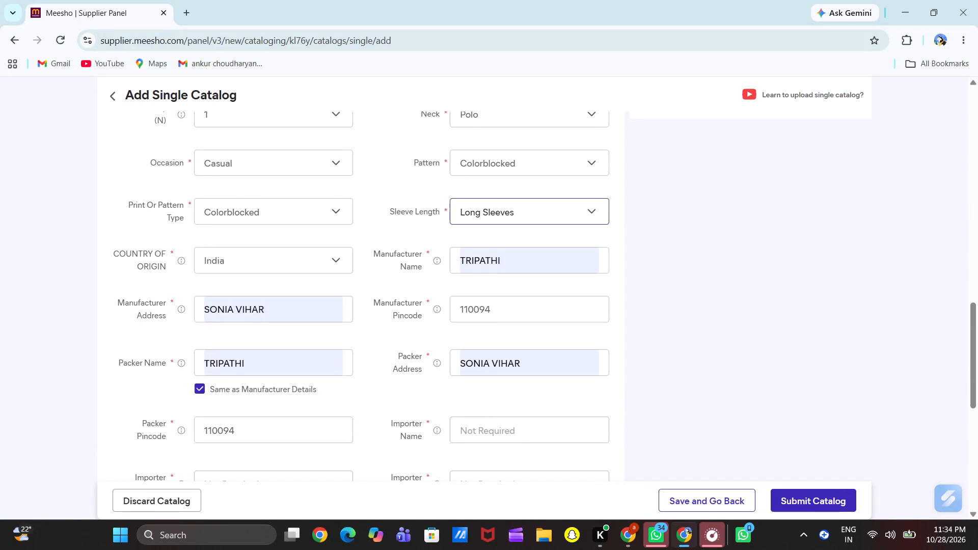
scroll(407, 422, down, 3)
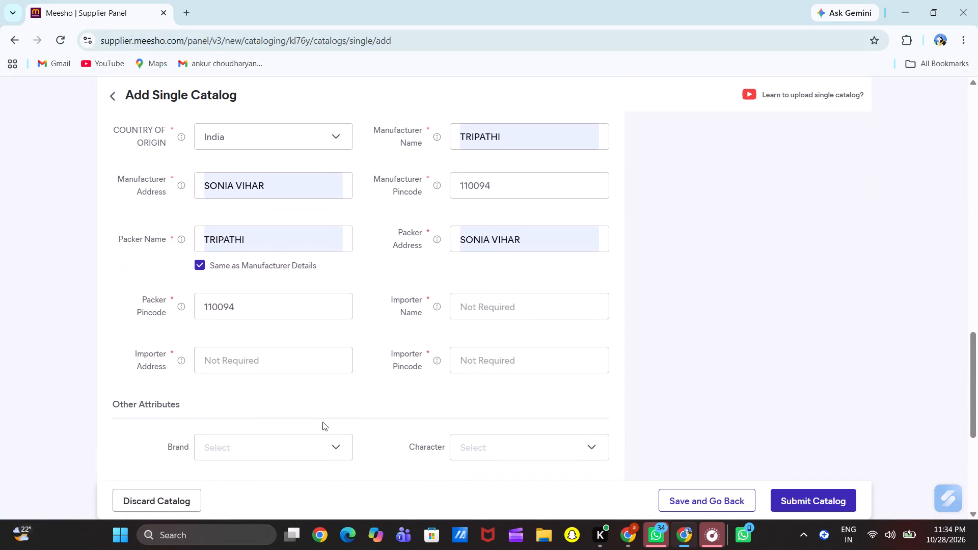
click(285, 441)
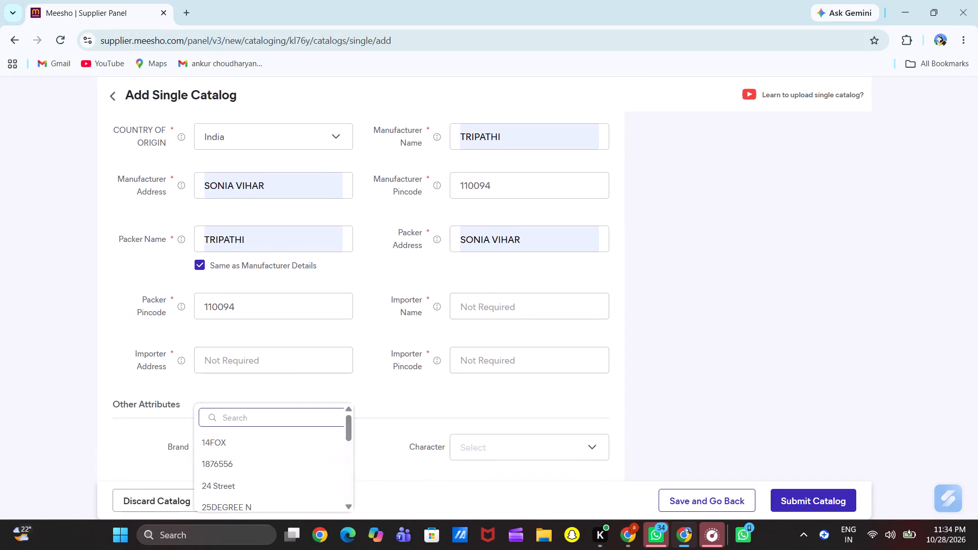
click(359, 446)
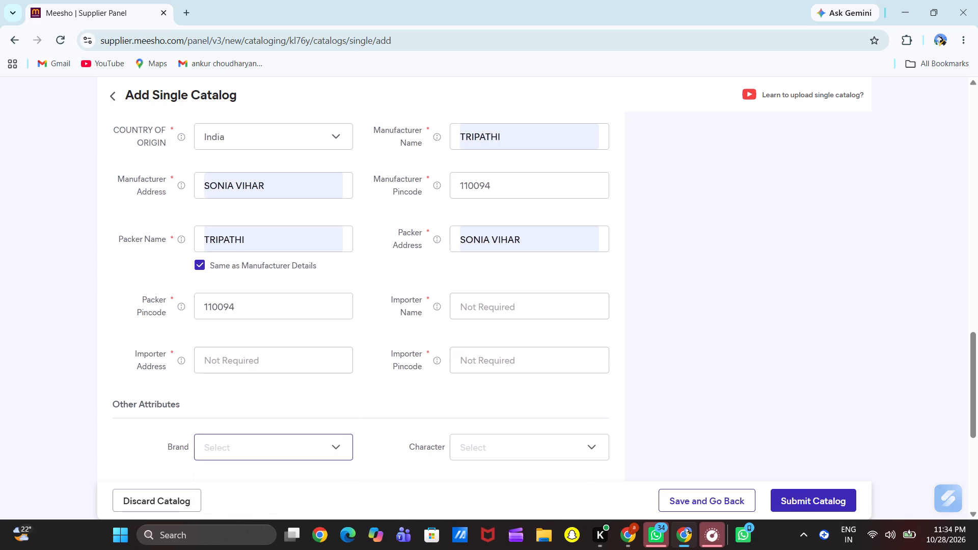
scroll(420, 359, down, 3)
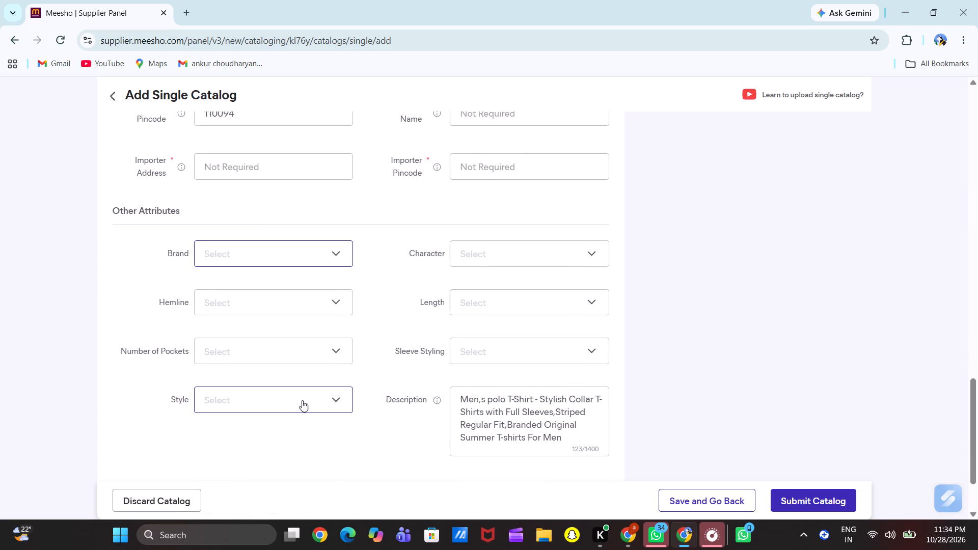
click(302, 400)
click(242, 473)
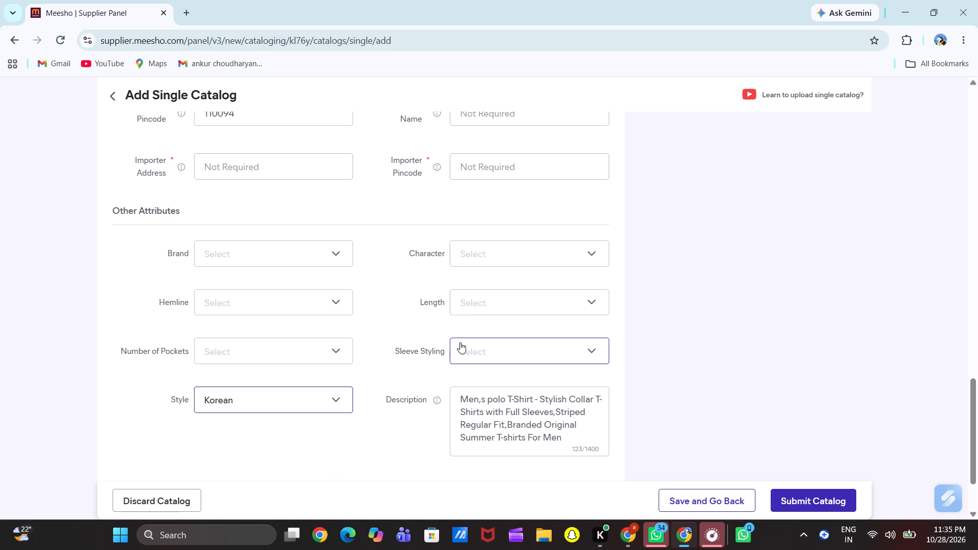
click(485, 300)
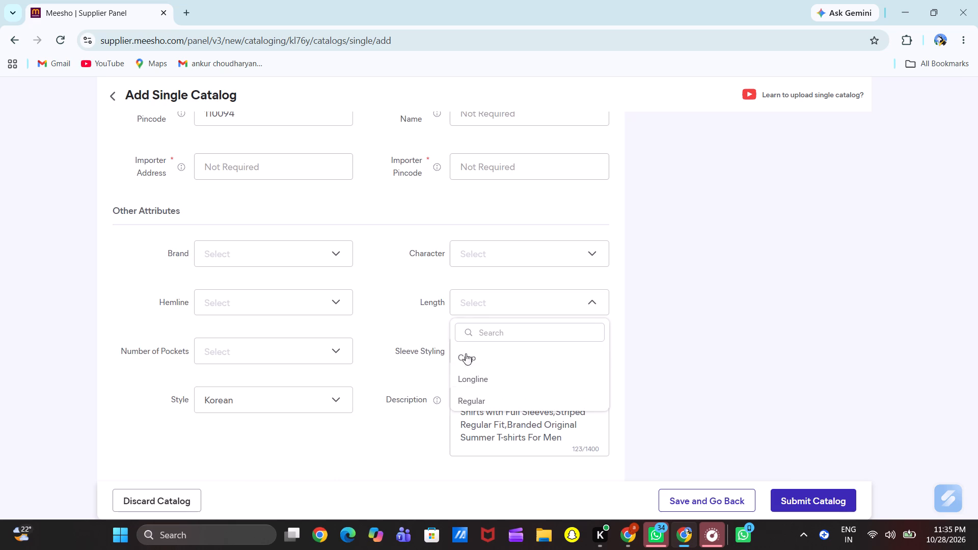
click(482, 401)
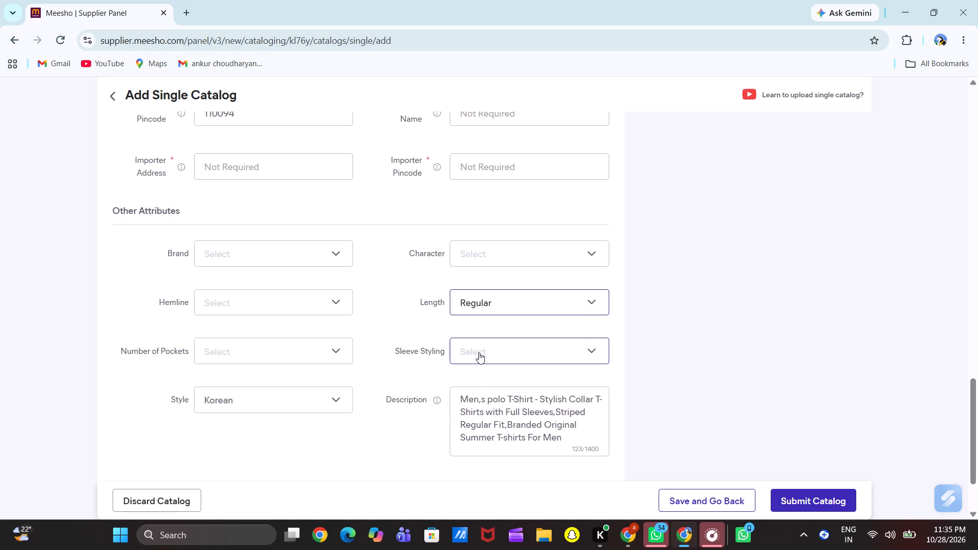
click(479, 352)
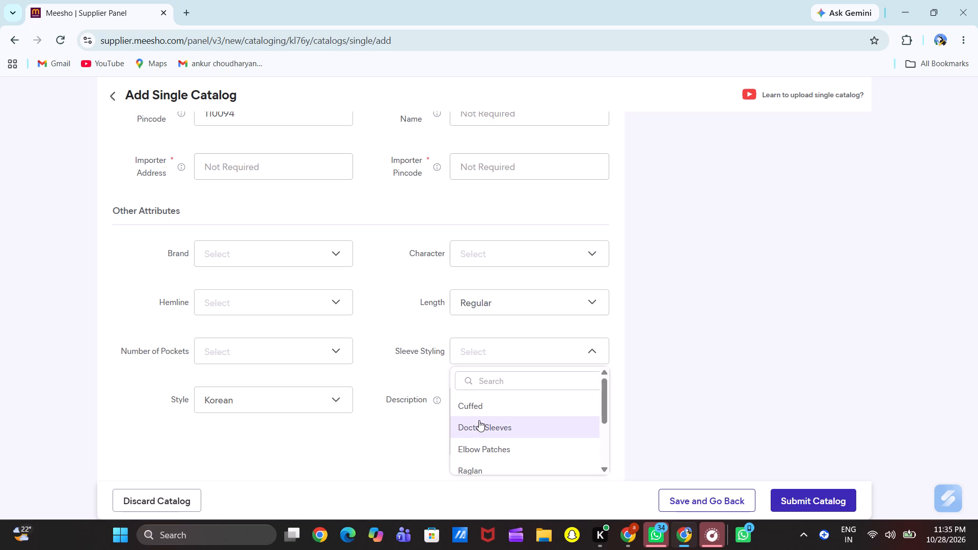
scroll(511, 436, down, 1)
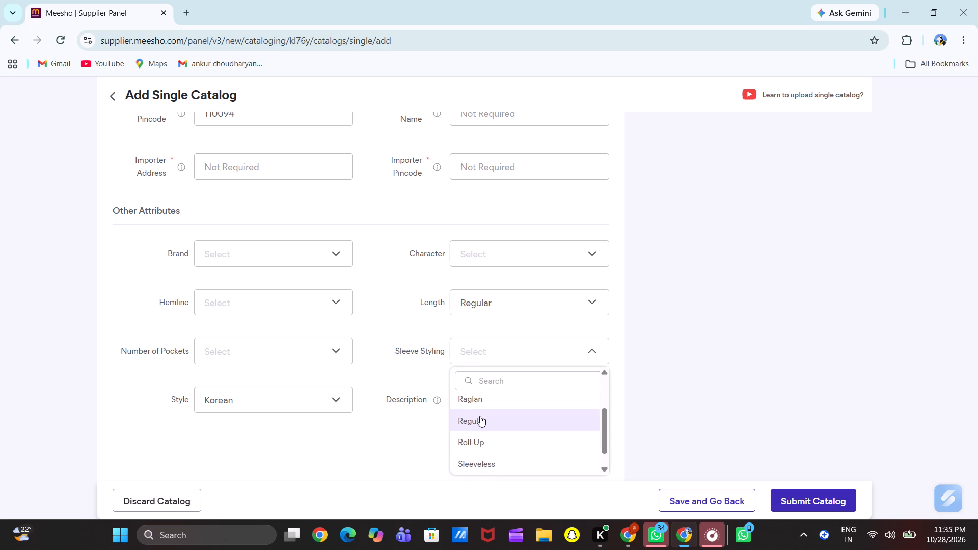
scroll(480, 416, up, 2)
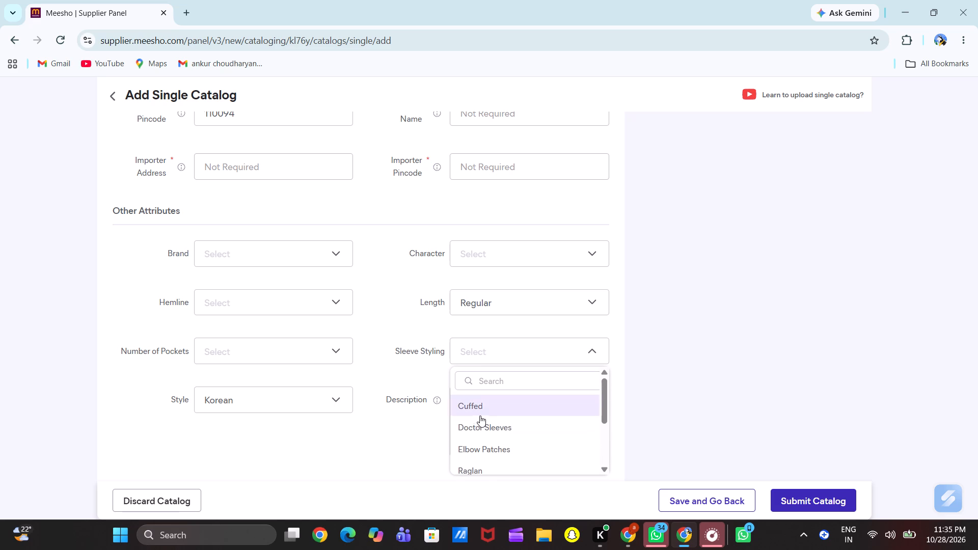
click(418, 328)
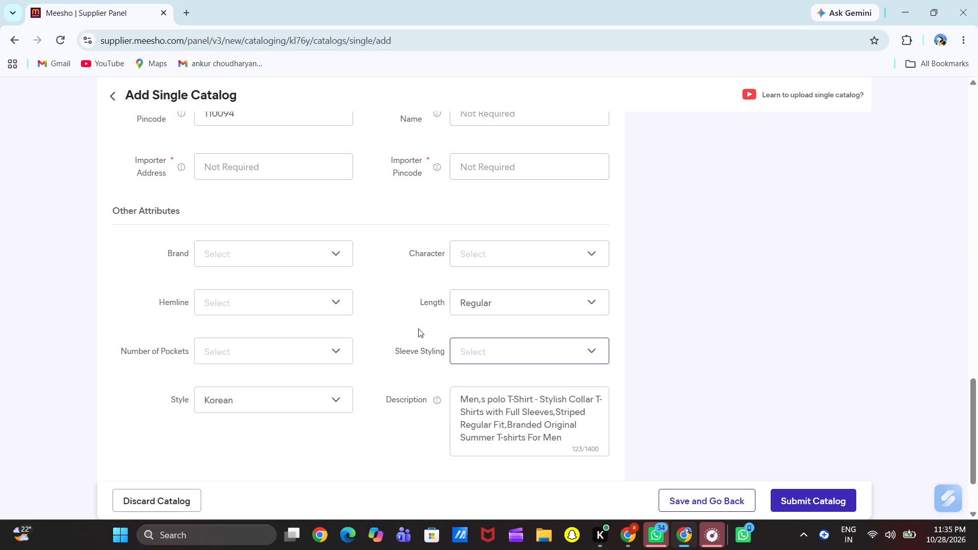
Set Product 4's number of pockets to No Pocket.
click(315, 355)
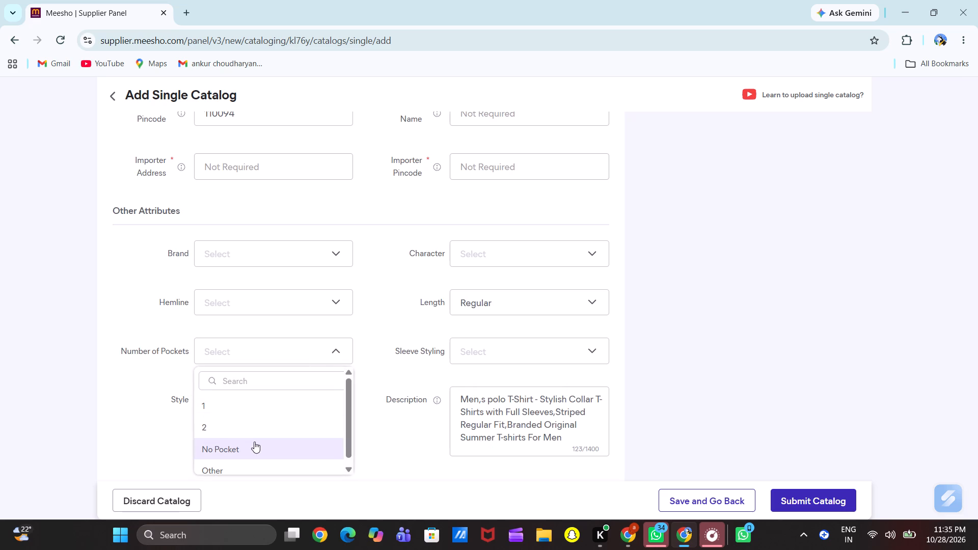
click(254, 444)
scroll(372, 330, up, 3)
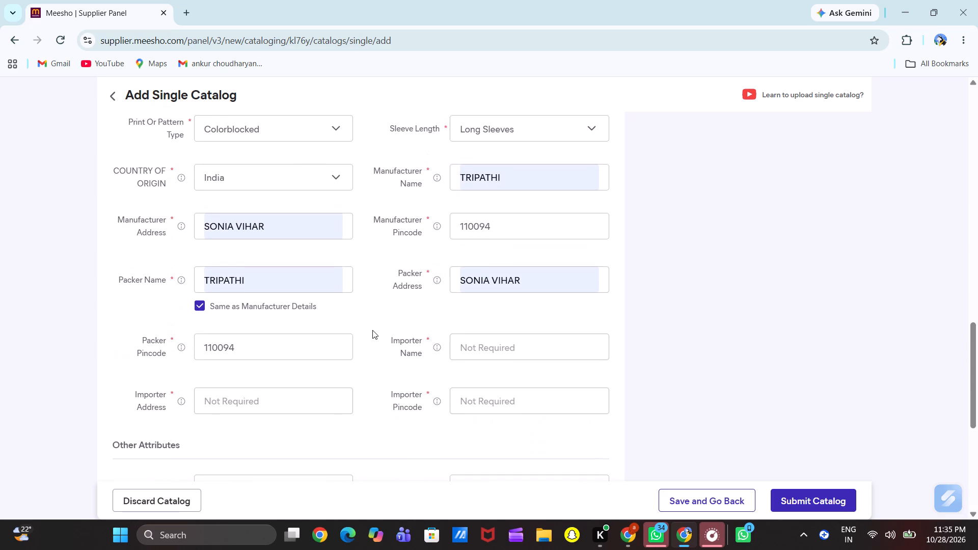
Review Product 4's completed product details, size and price table, and style code.
scroll(372, 330, up, 2)
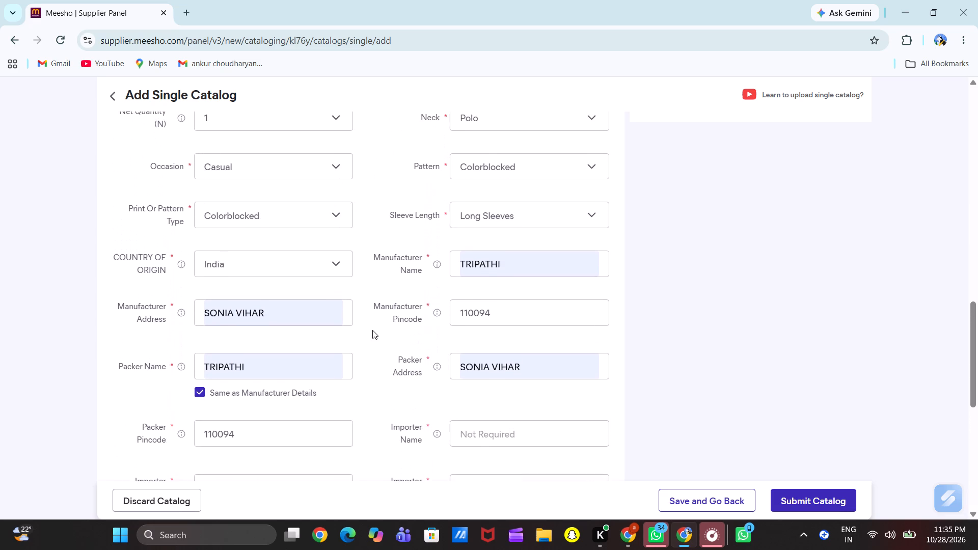
scroll(372, 330, up, 3)
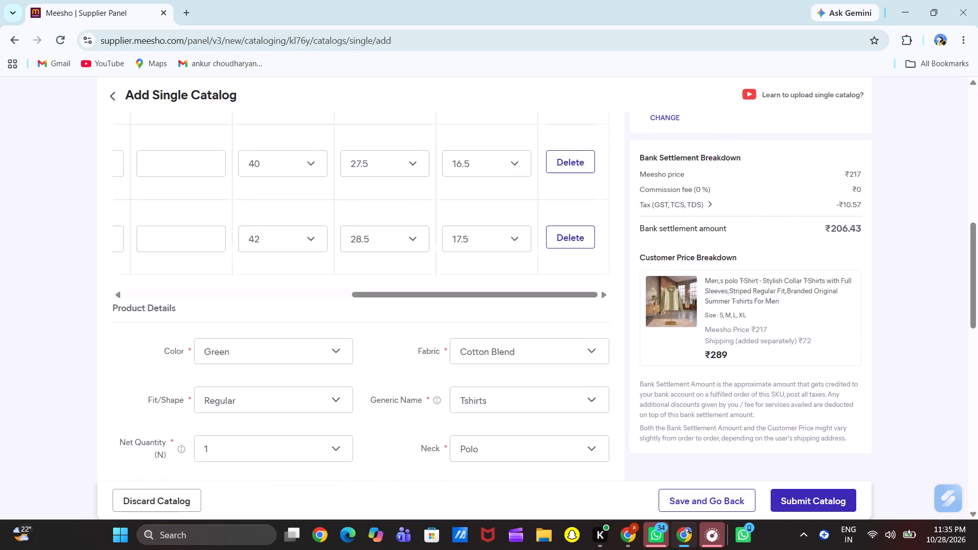
scroll(372, 330, up, 2)
scroll(372, 330, right, 5)
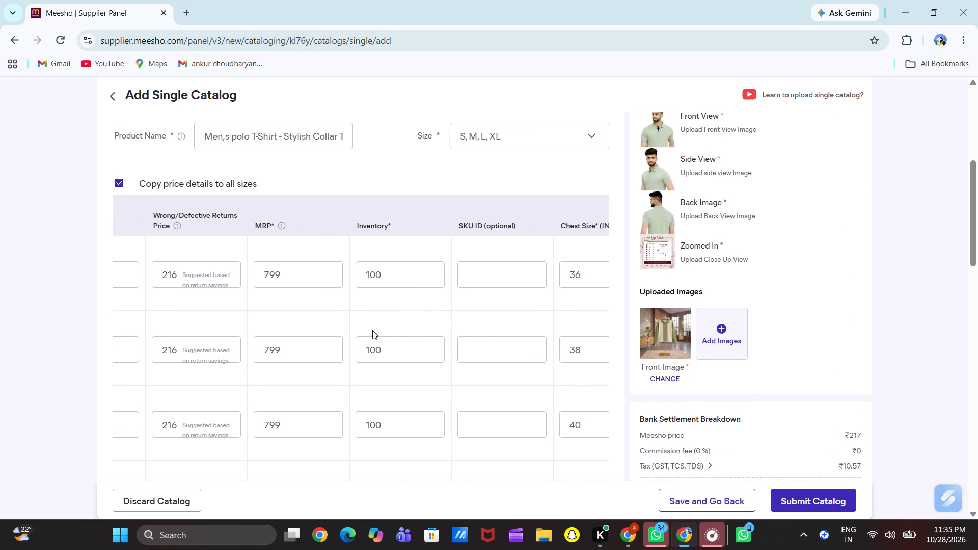
scroll(372, 330, right, 4)
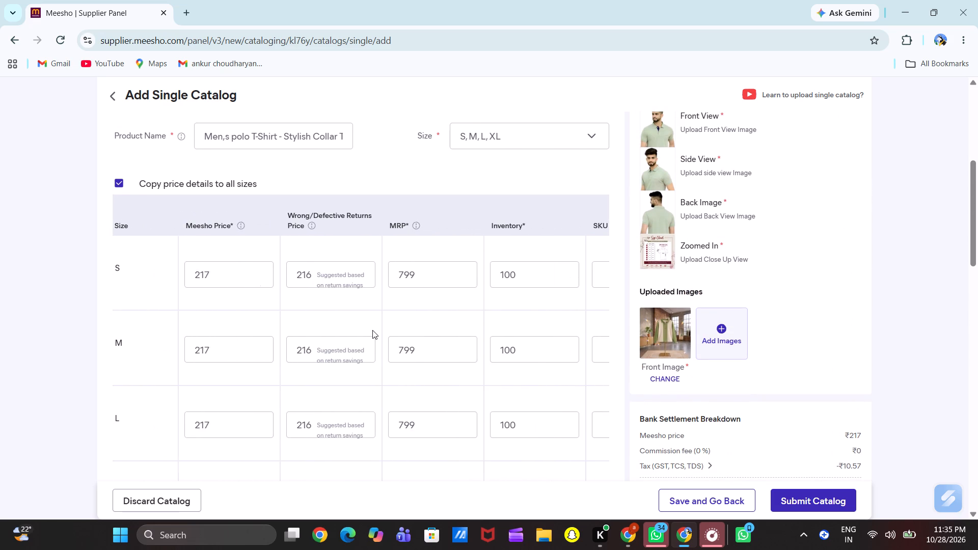
scroll(372, 330, right, 1)
scroll(372, 330, up, 1)
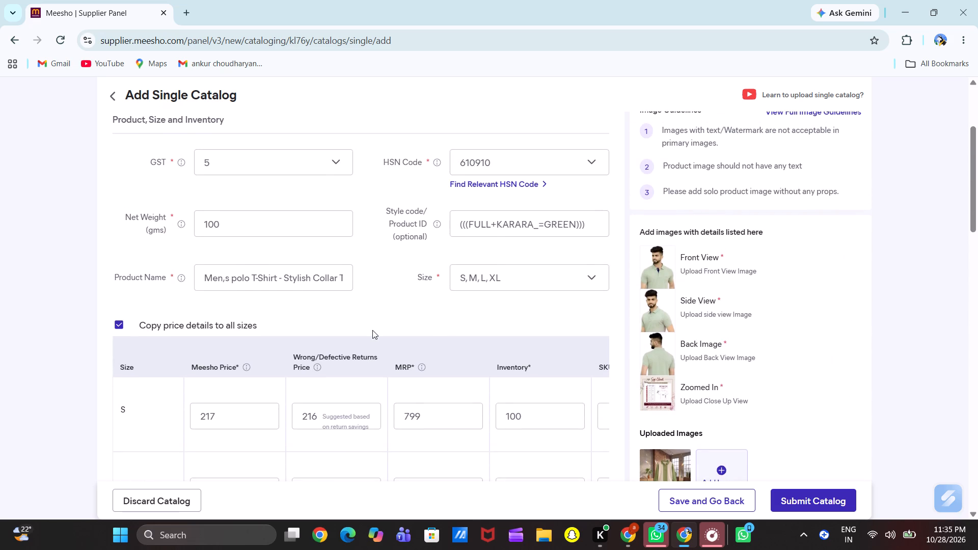
scroll(372, 330, up, 3)
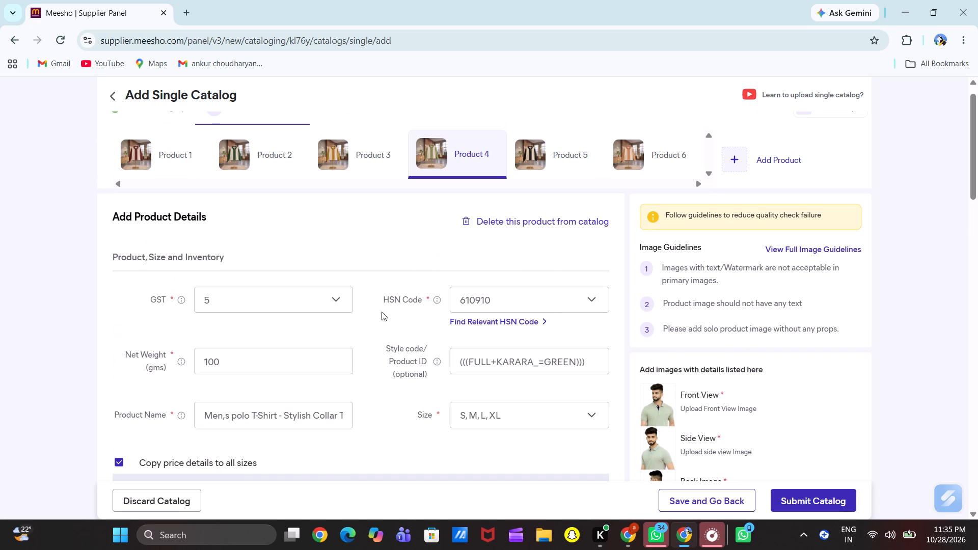
Examine Product 2's style code, image and color, and compare them with Product 4's entries.
click(613, 161)
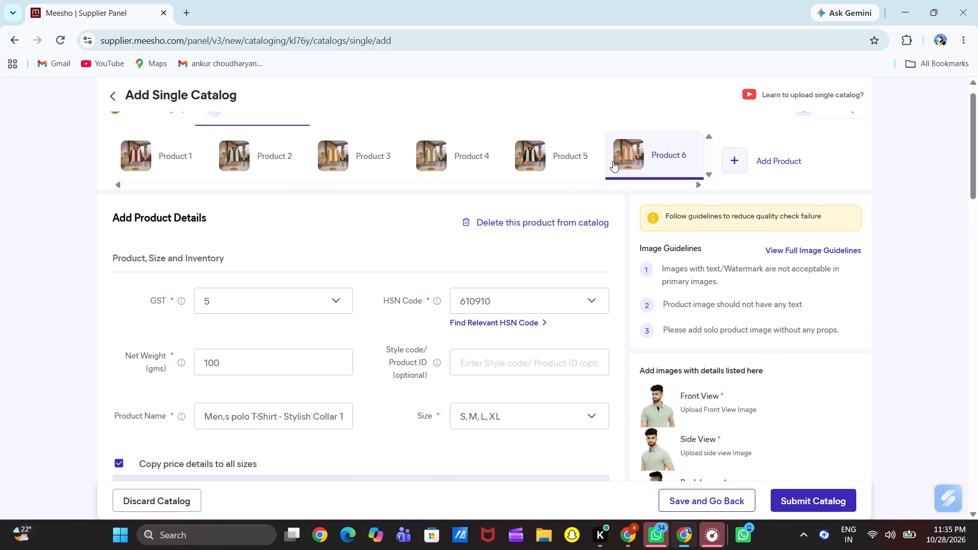
click(613, 161)
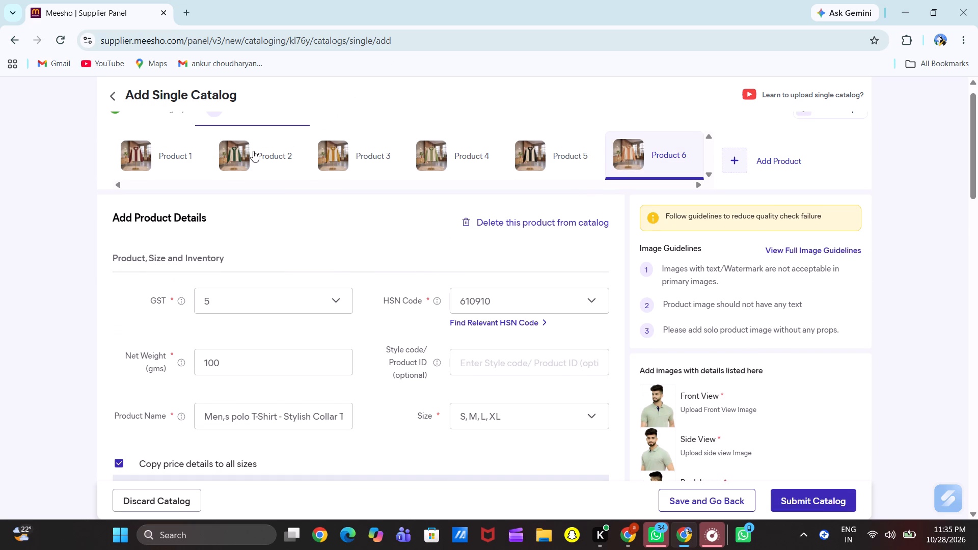
click(253, 151)
scroll(817, 348, down, 1)
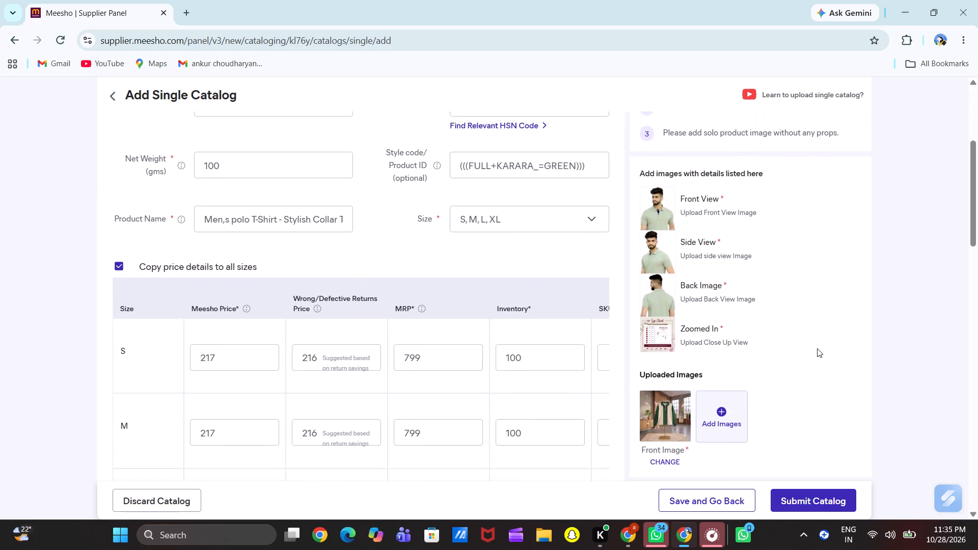
scroll(817, 348, down, 5)
scroll(817, 348, up, 1)
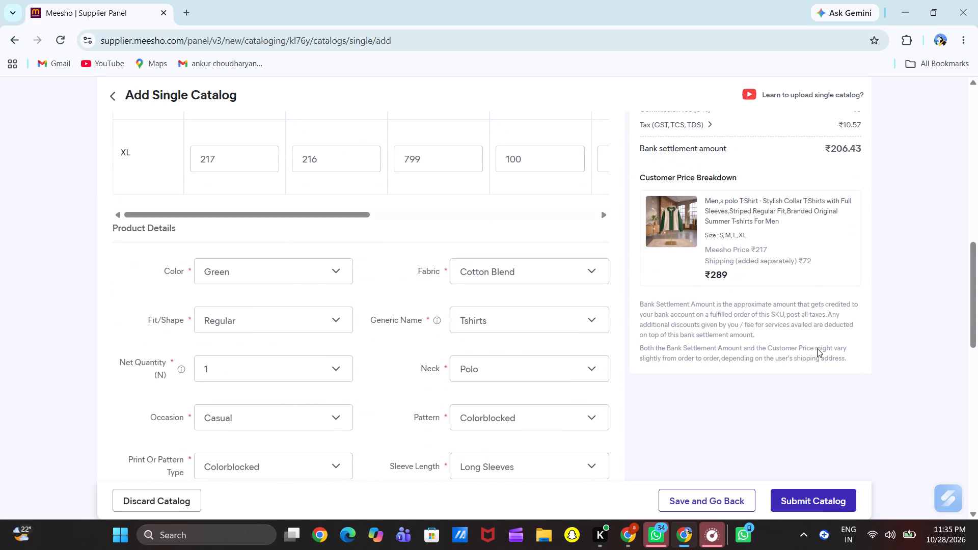
scroll(817, 348, up, 1)
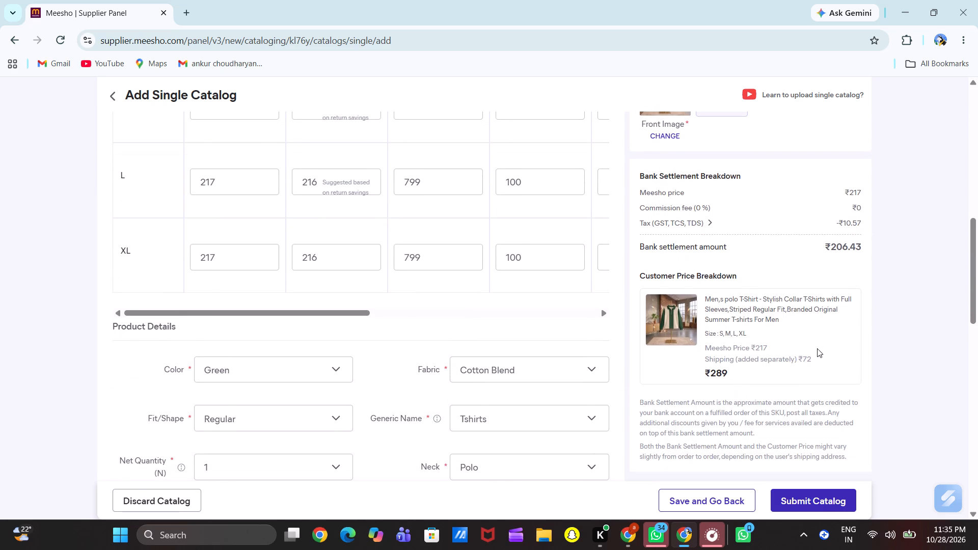
scroll(817, 348, up, 2)
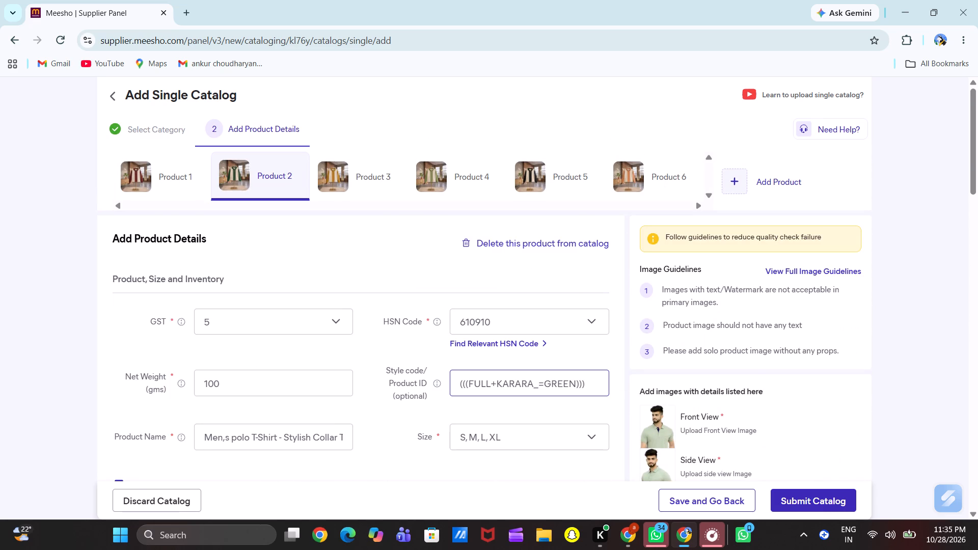
click(439, 176)
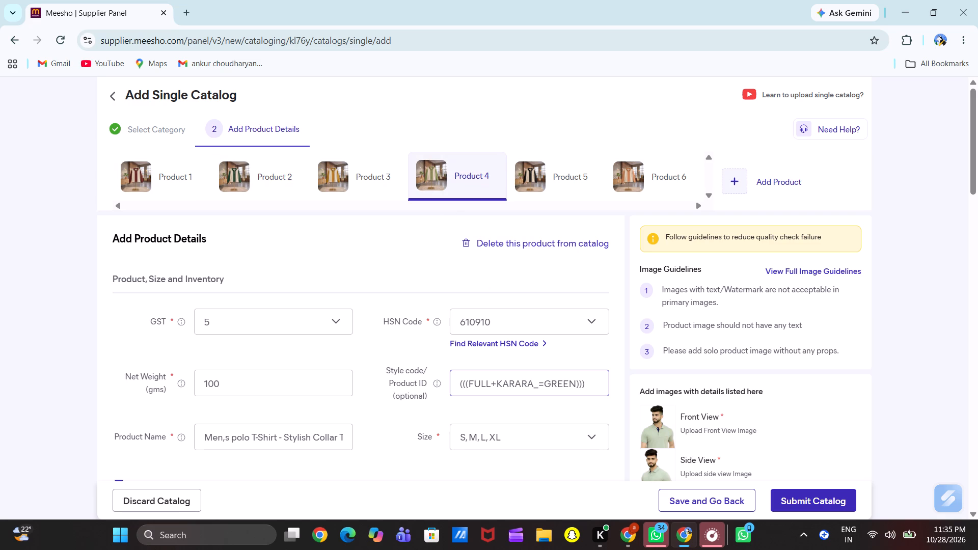
click(575, 382)
Change Product 2's style code to (((FULL+KARARA_= DEEP GREEN))).
click(231, 169)
click(547, 383)
key(space)
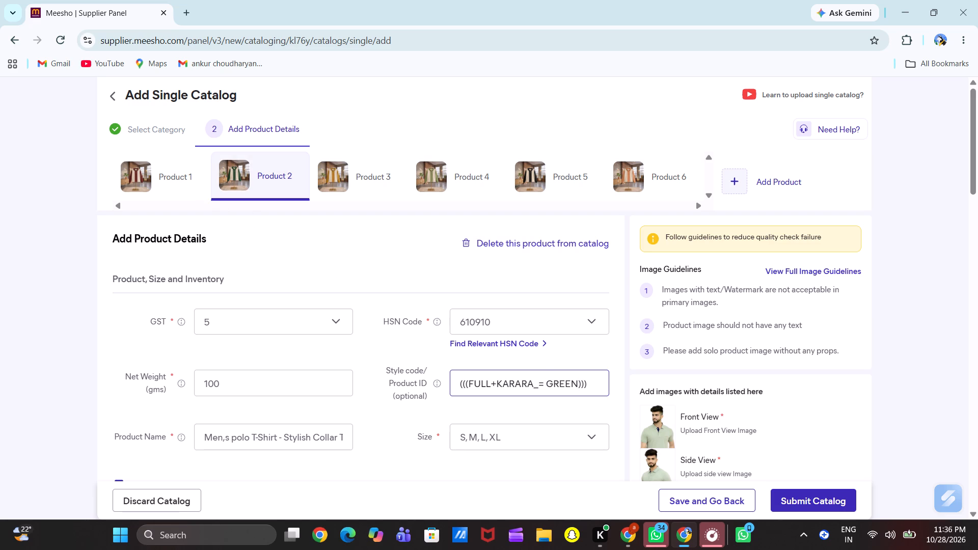
text(DEE)
key(p)
key(space)
Set Product 2's color to Deep Green in its product details.
scroll(445, 383, down, 8)
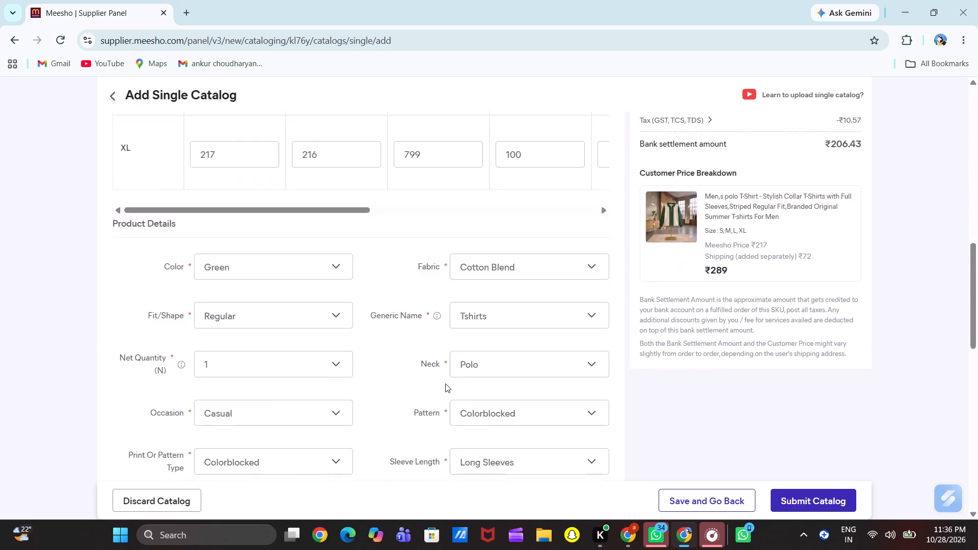
scroll(445, 383, down, 1)
click(286, 143)
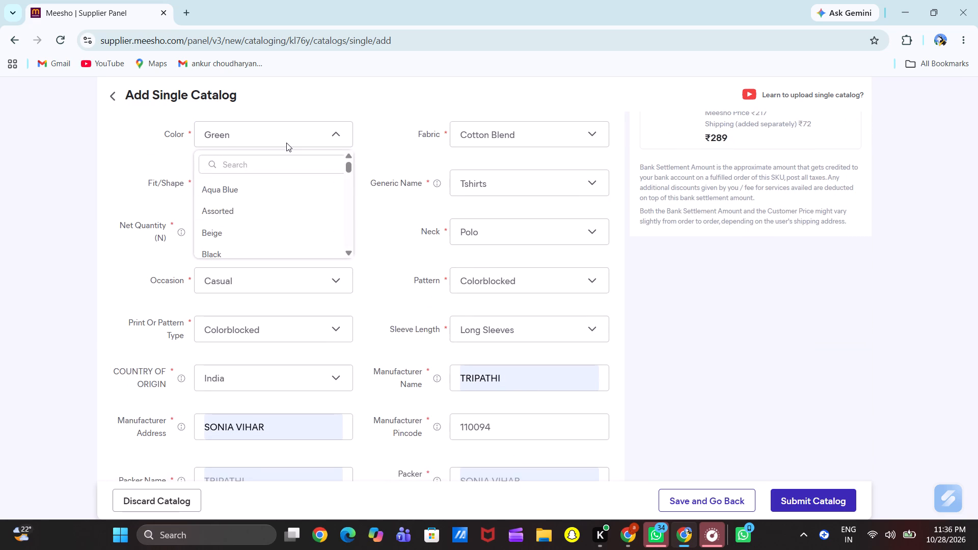
click(262, 171)
text(DEE)
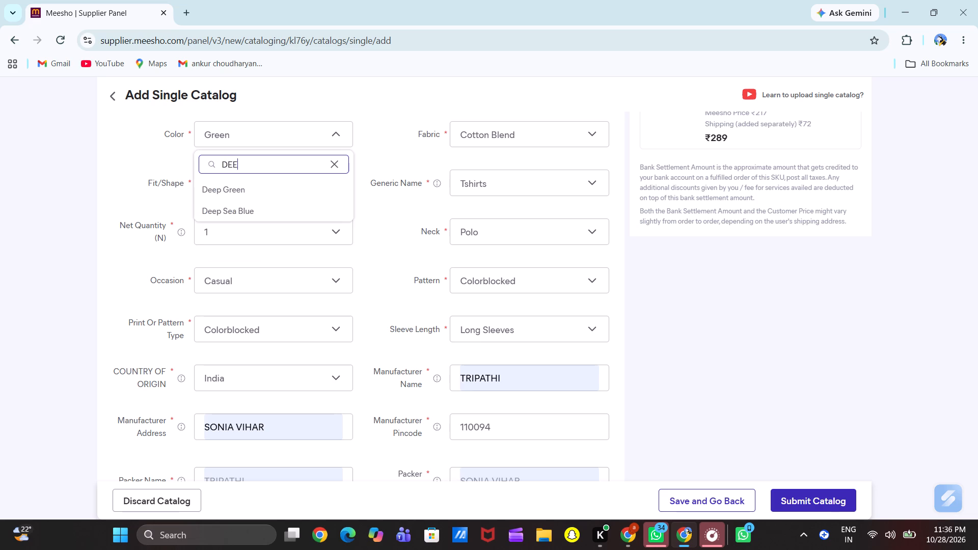
click(248, 188)
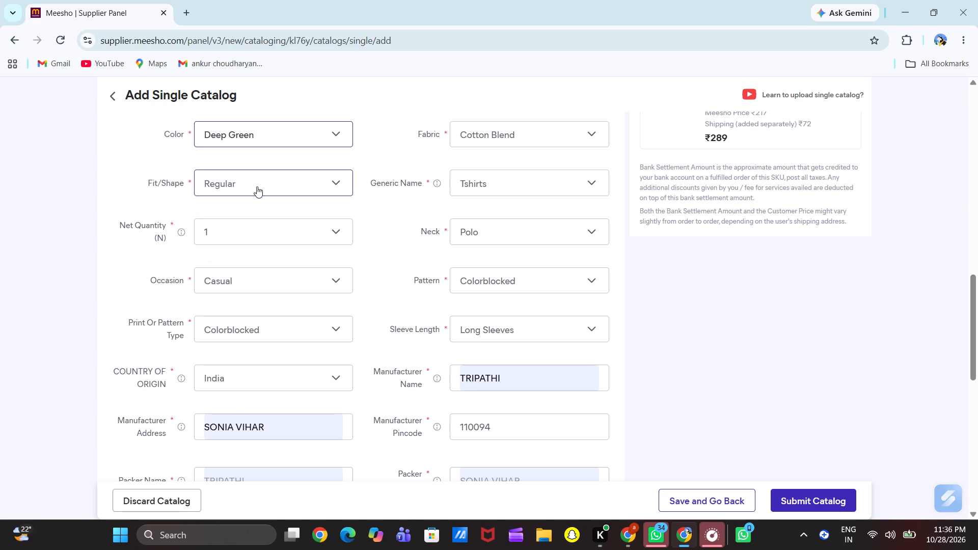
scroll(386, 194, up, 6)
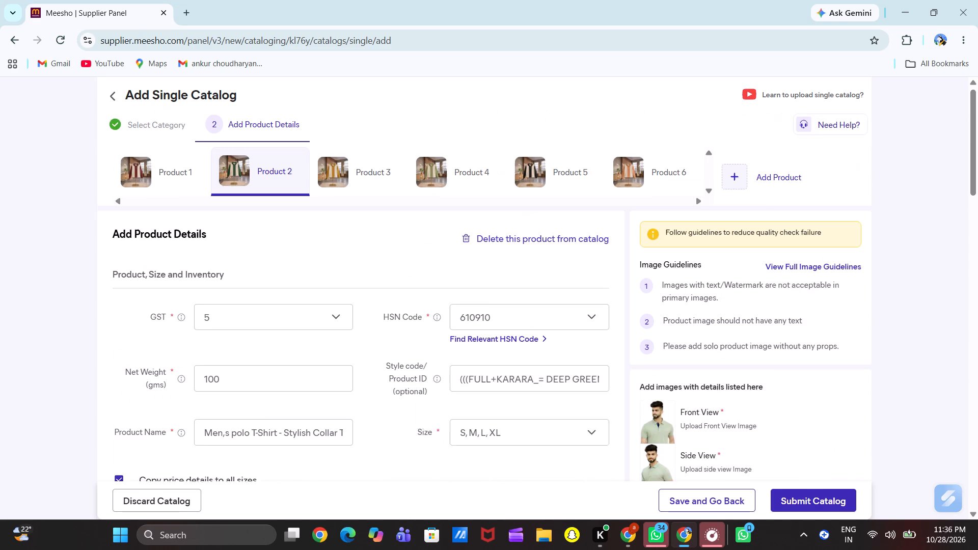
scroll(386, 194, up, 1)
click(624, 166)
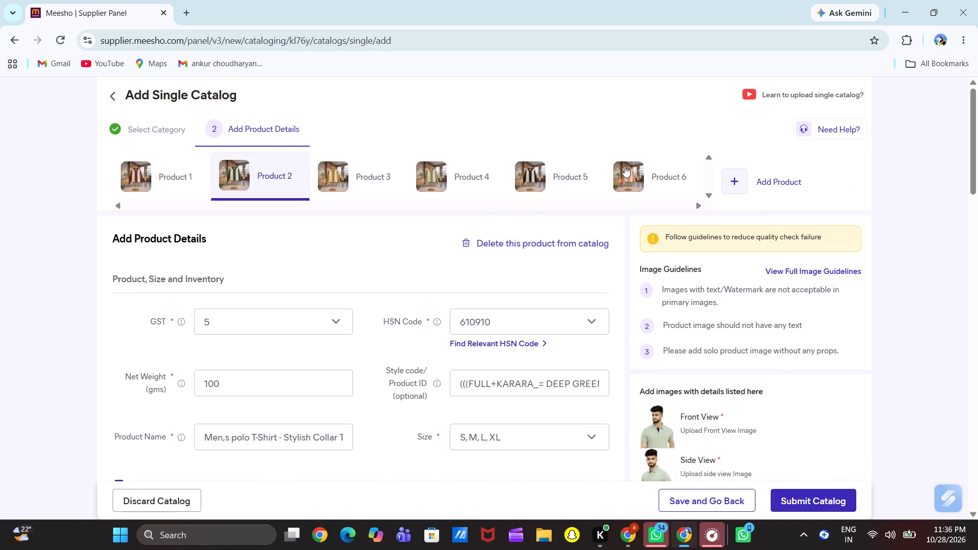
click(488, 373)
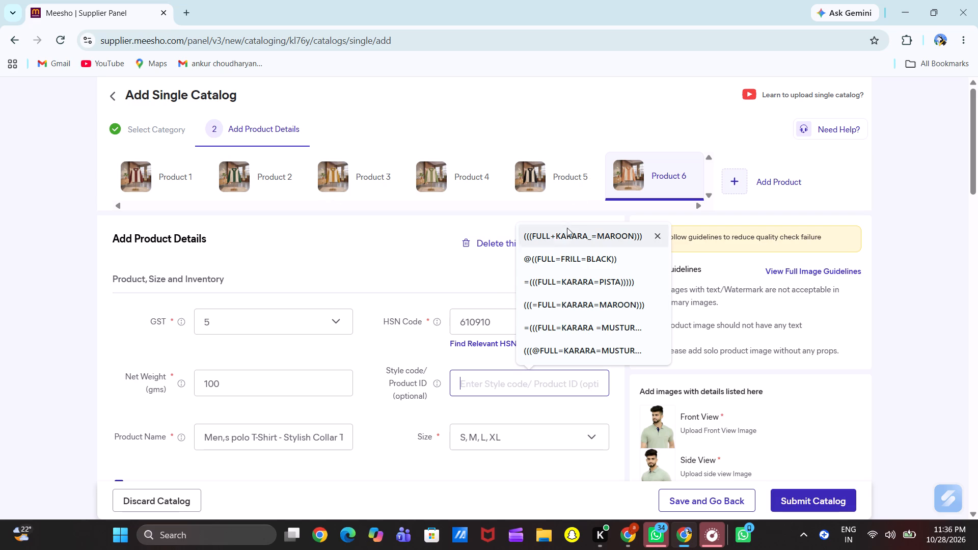
Fill Product 3's style code with the saved entry beginning =(((FULL=KARARA =MUSTURD=.
click(327, 171)
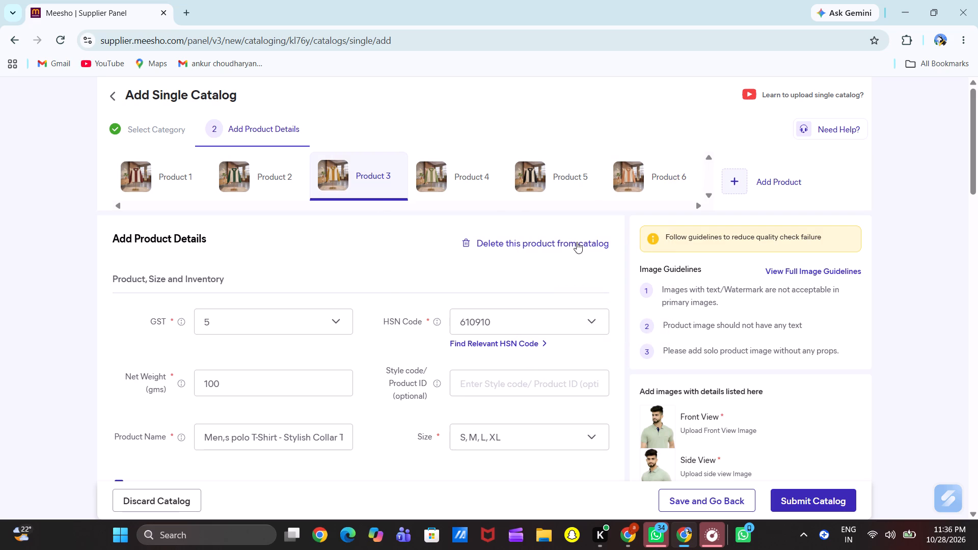
scroll(688, 309, down, 5)
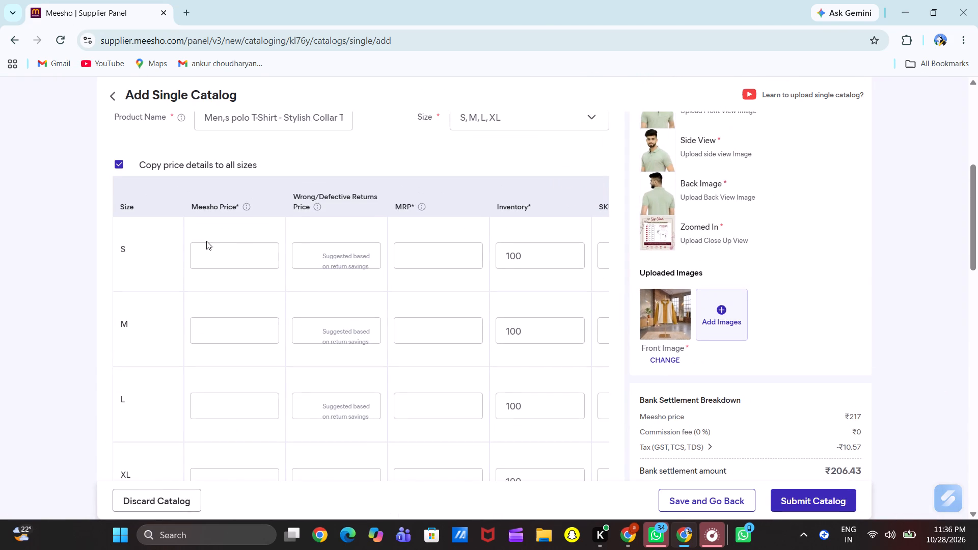
scroll(303, 235, up, 4)
click(520, 215)
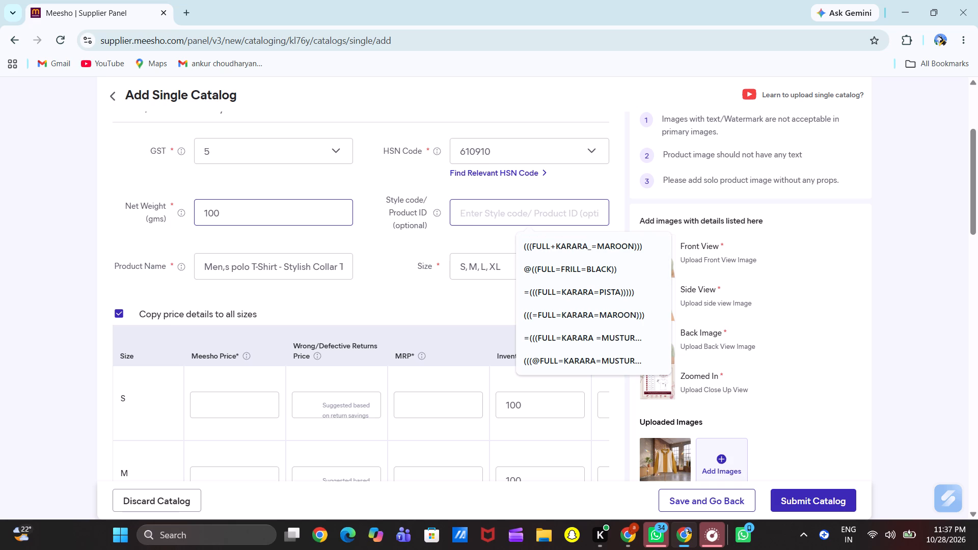
click(416, 222)
scroll(416, 222, up, 1)
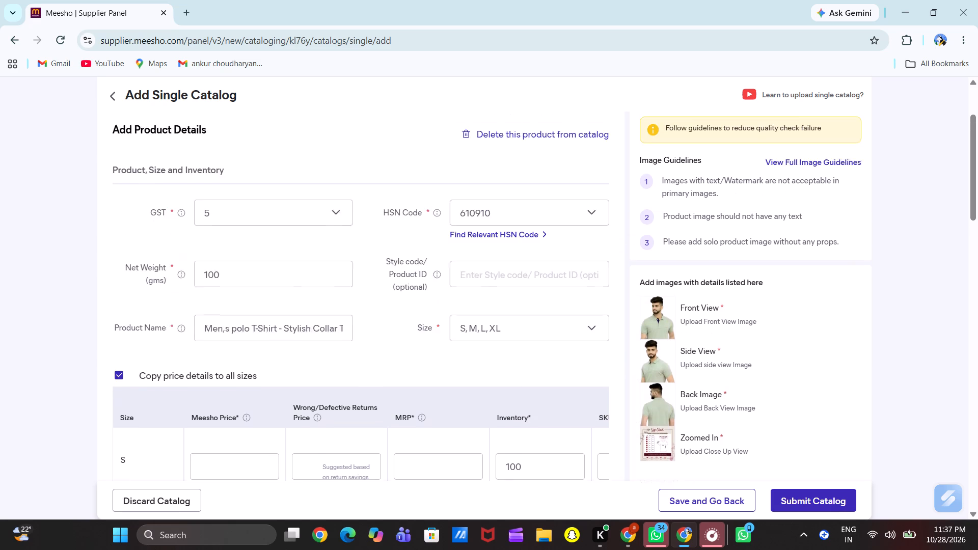
scroll(416, 222, up, 3)
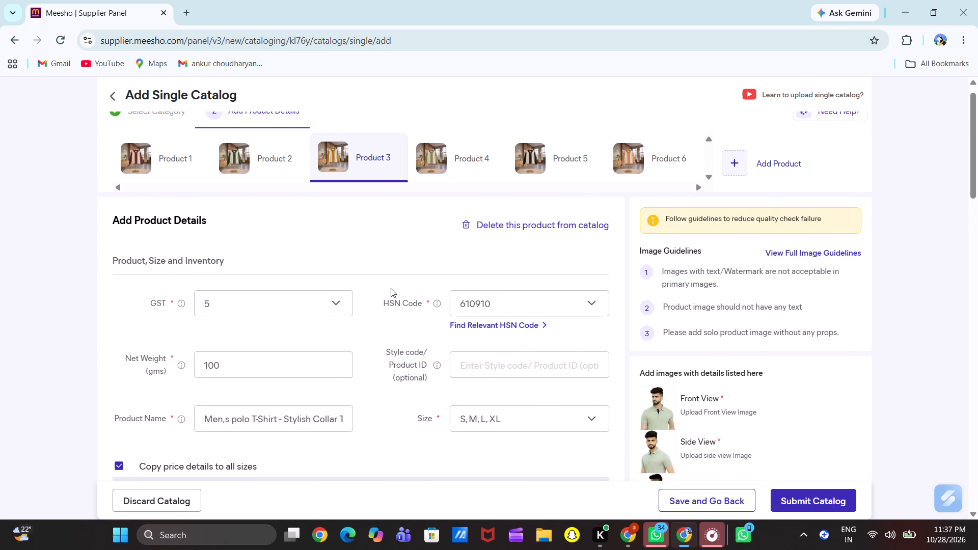
scroll(391, 292, down, 1)
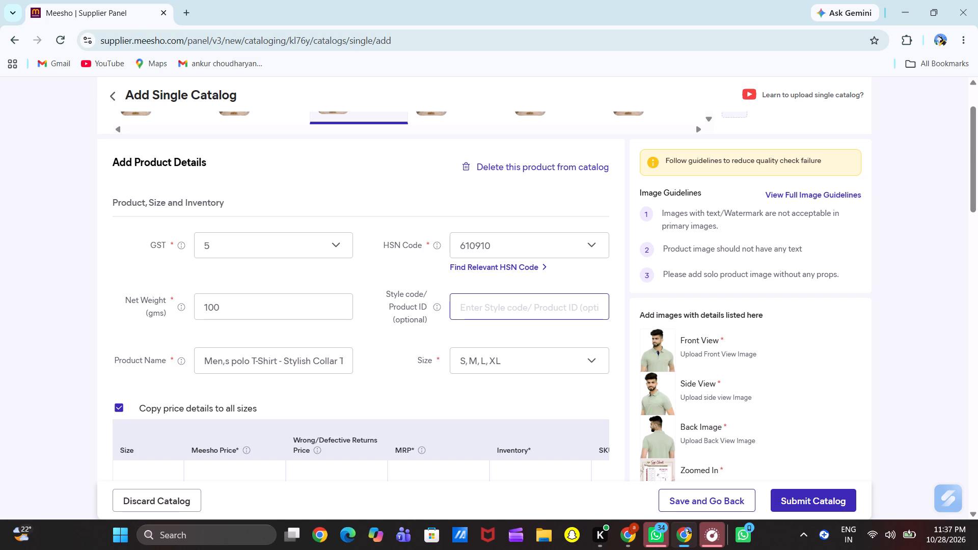
click(549, 306)
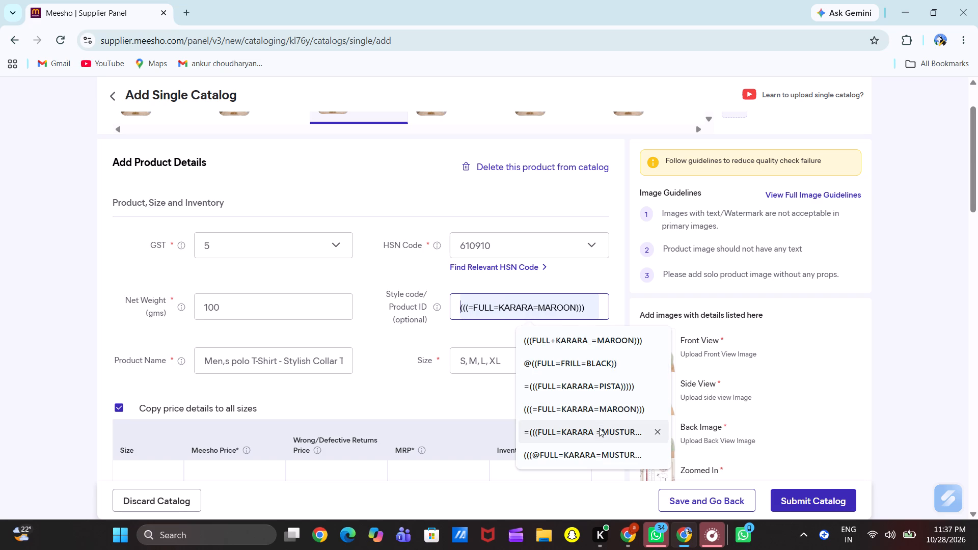
click(599, 428)
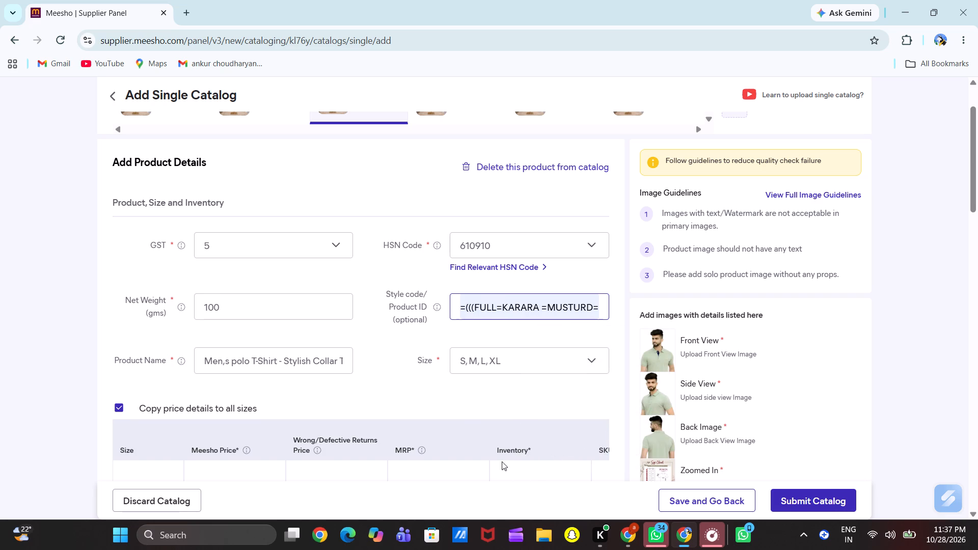
Price Product 3 for all sizes with Meesho price 217, wrong/defective returns price 216 and MRP 799.
scroll(431, 370, down, 3)
scroll(431, 370, right, 1)
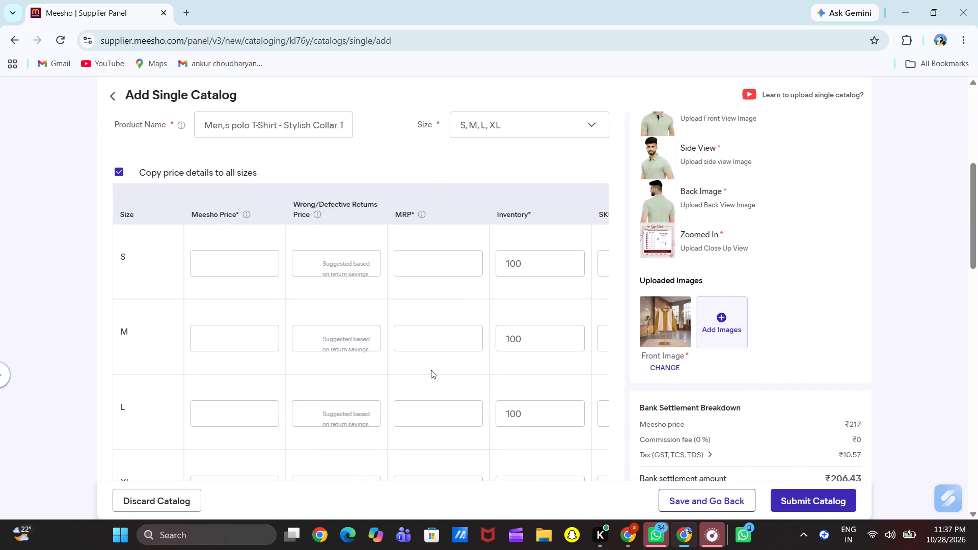
scroll(431, 370, right, 1)
click(235, 265)
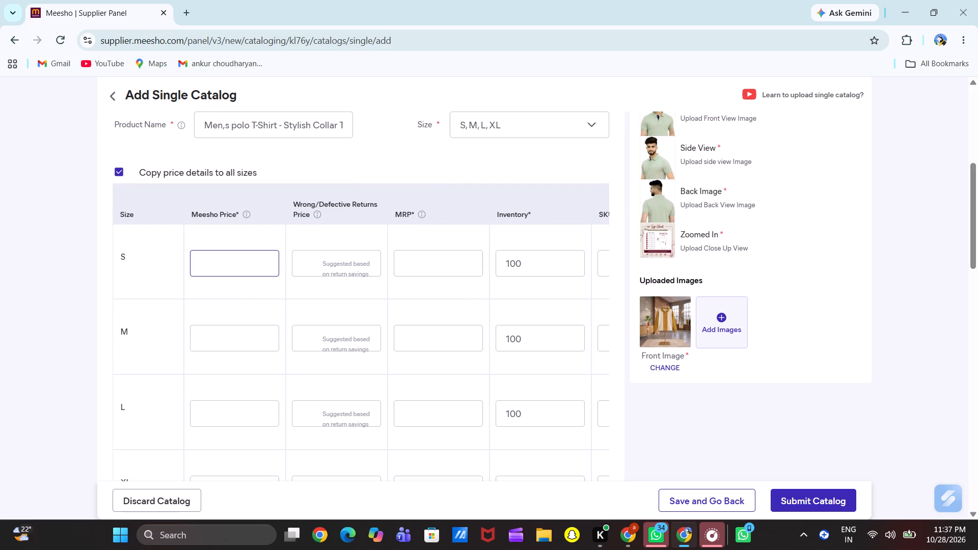
text(217)
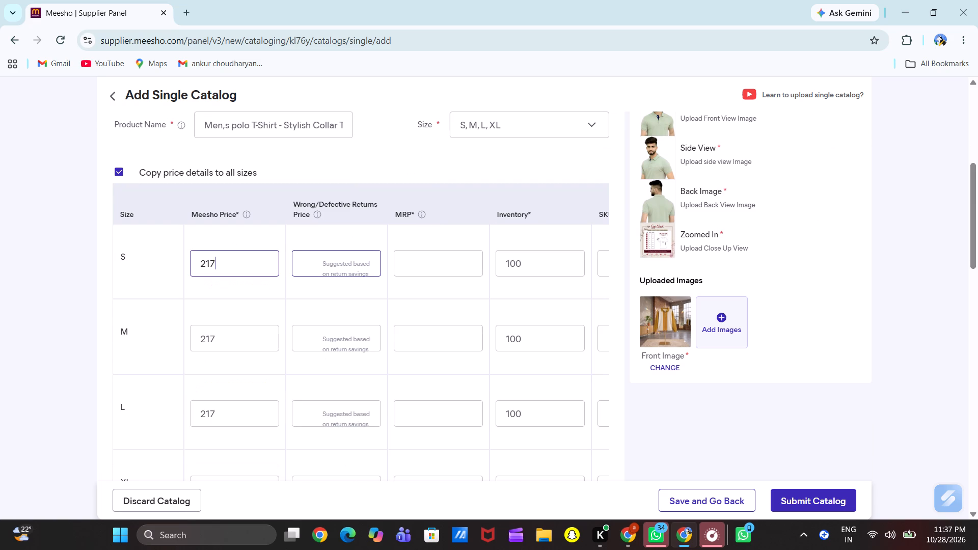
click(307, 263)
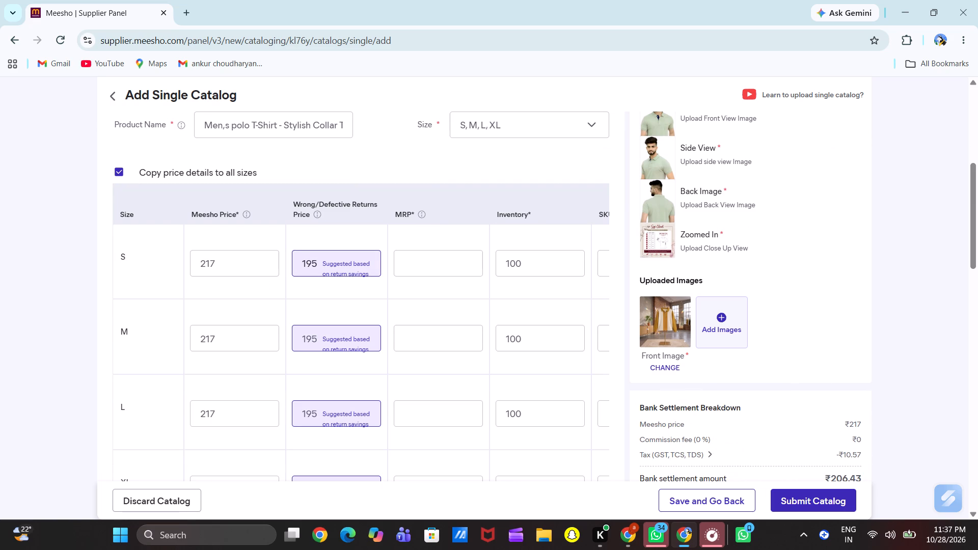
click(316, 263)
key(BackSpace)
key(BackSpace)
key(BackSpace)
key(BackSpace)
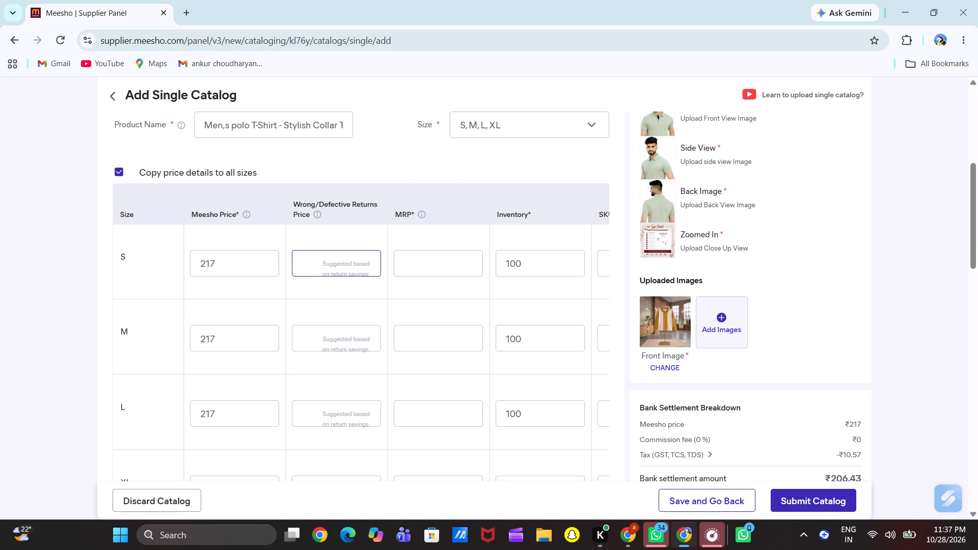
text(216)
click(430, 265)
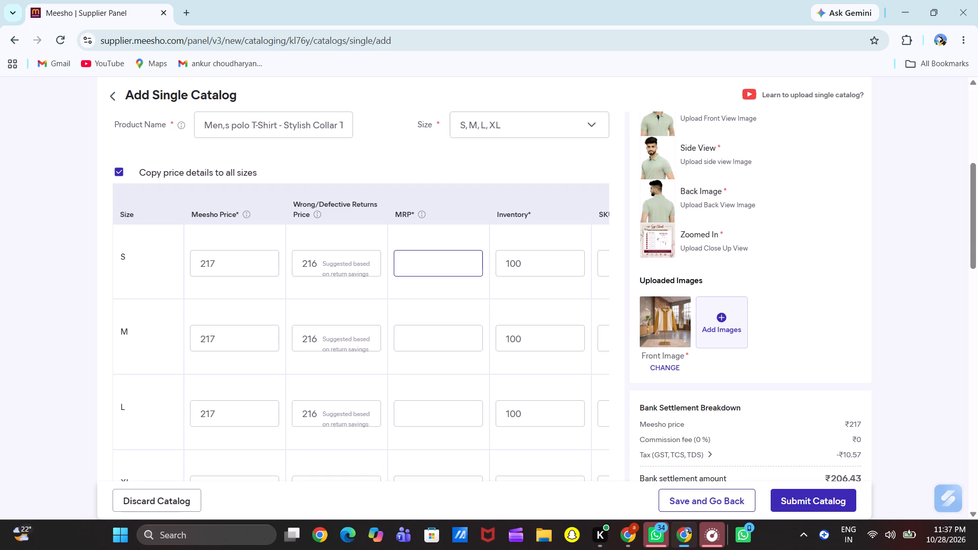
text(799)
Set Product 3's color to Mustard in its product details.
scroll(477, 287, down, 5)
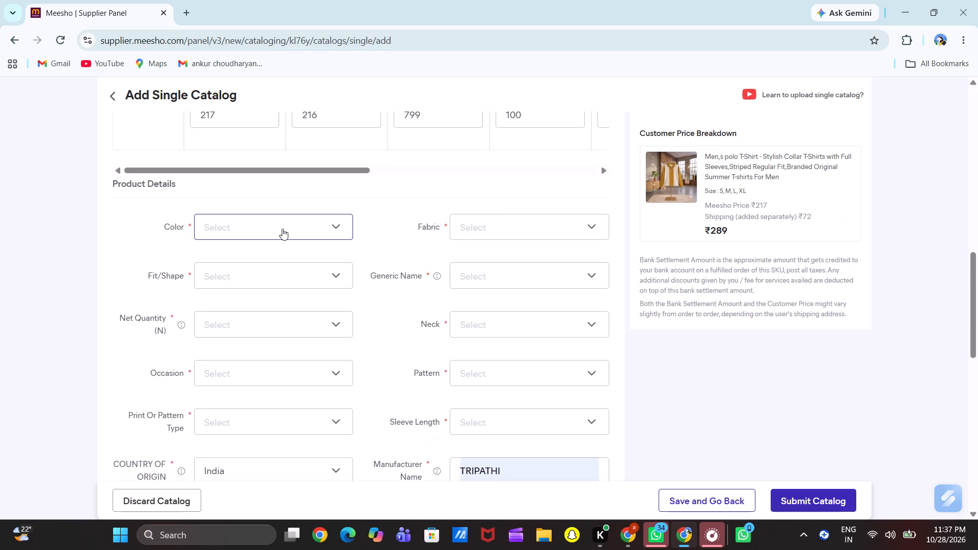
click(282, 229)
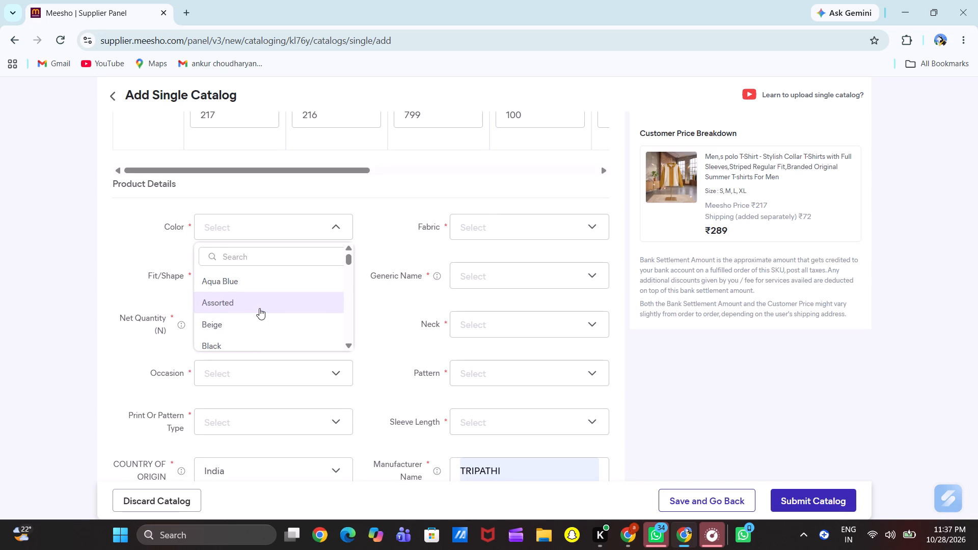
scroll(439, 198, up, 2)
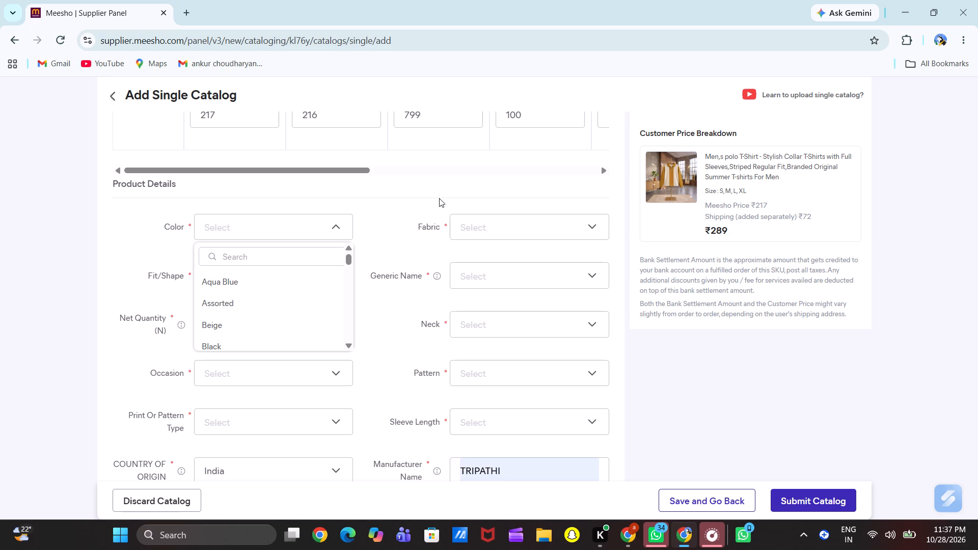
click(398, 225)
scroll(398, 225, up, 3)
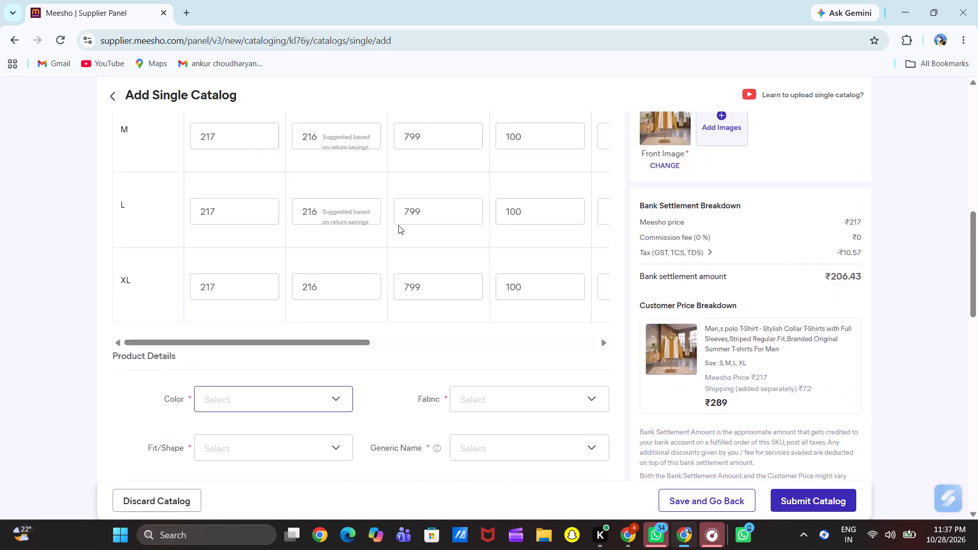
scroll(398, 225, up, 2)
scroll(398, 225, down, 2)
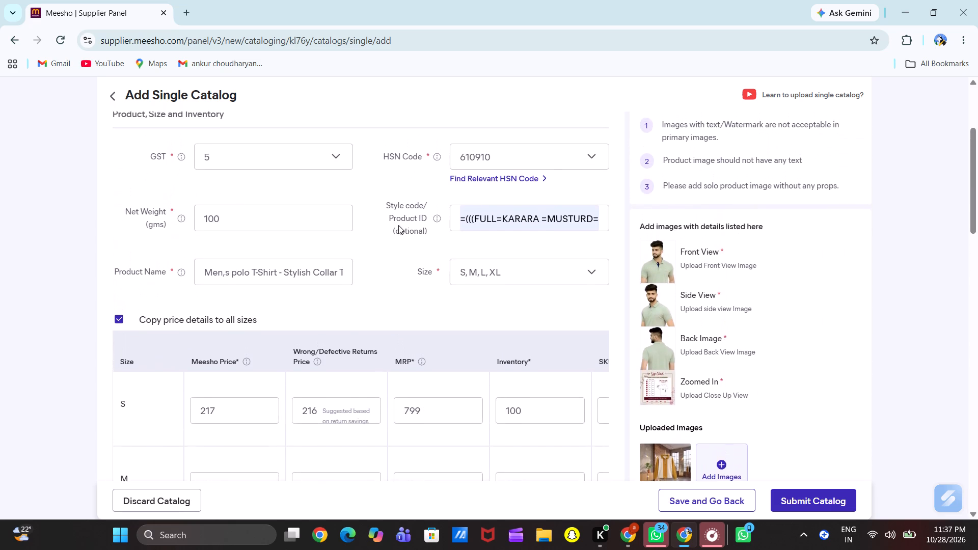
scroll(398, 225, down, 2)
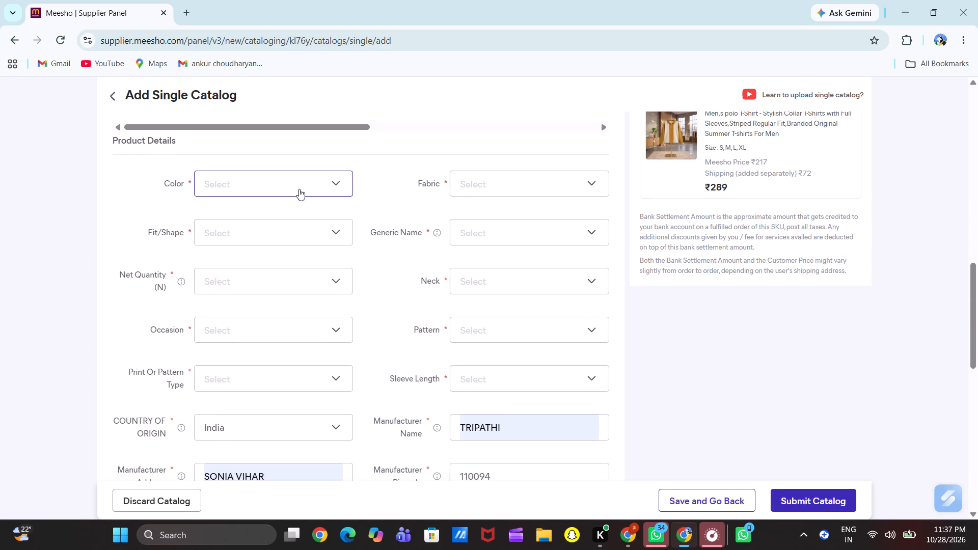
click(282, 190)
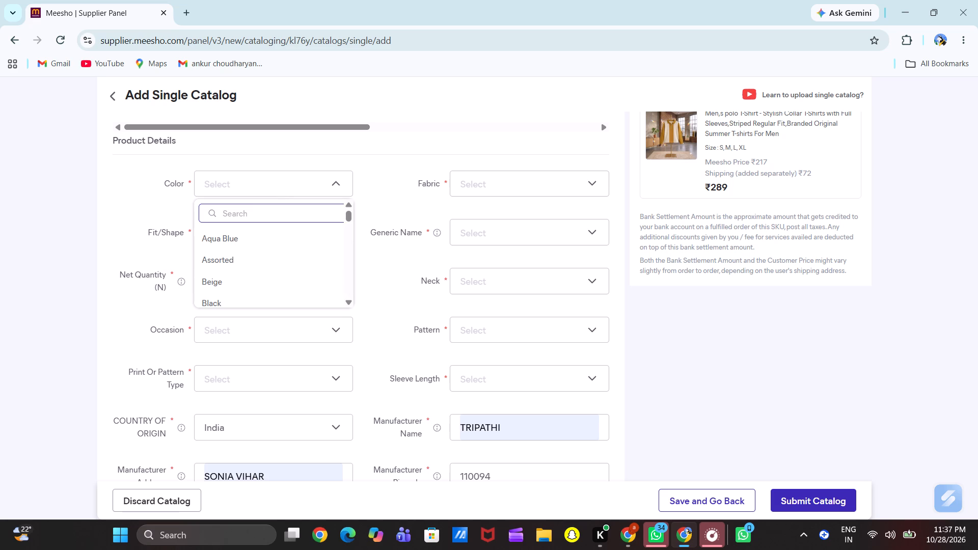
click(269, 209)
text(MU)
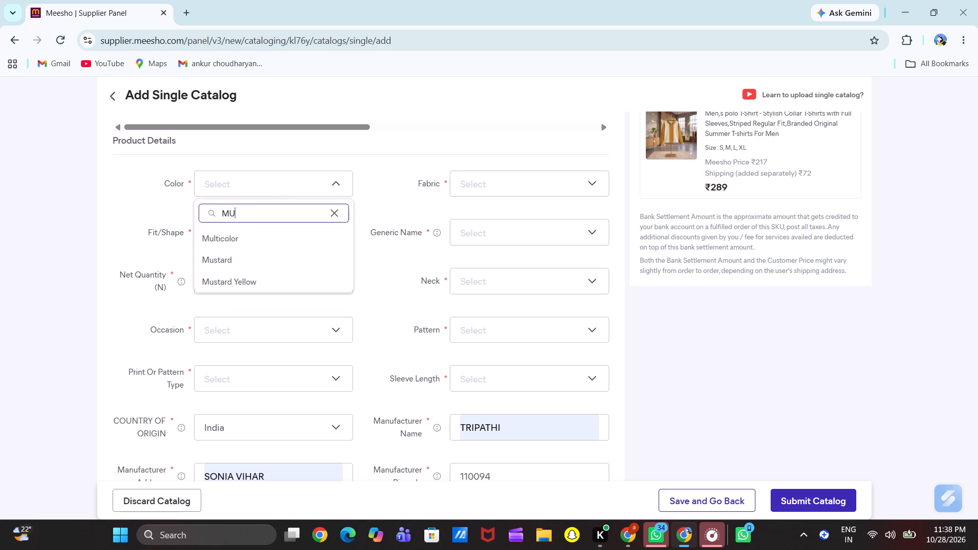
click(228, 260)
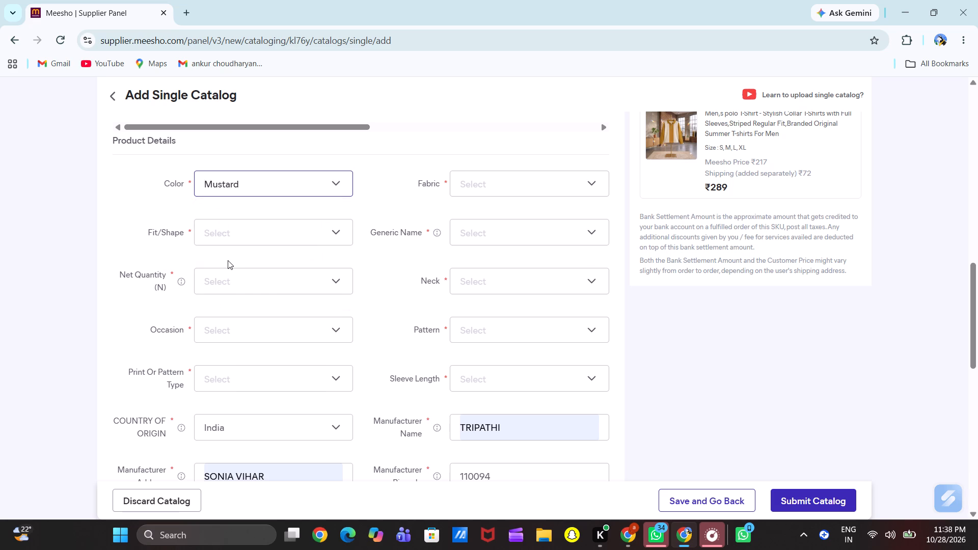
Set Product 3's fabric to Cotton Blend and its fit/shape to Regular.
click(600, 175)
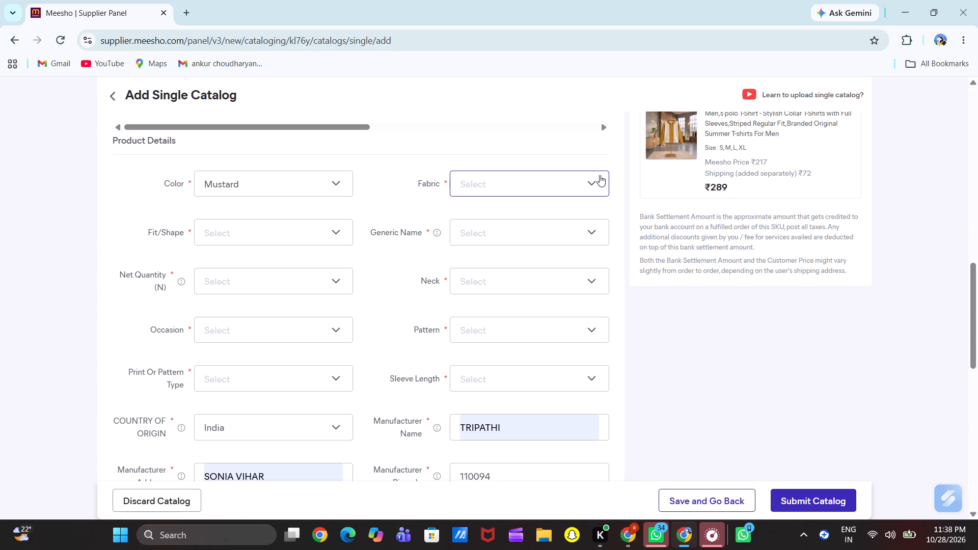
scroll(504, 264, down, 1)
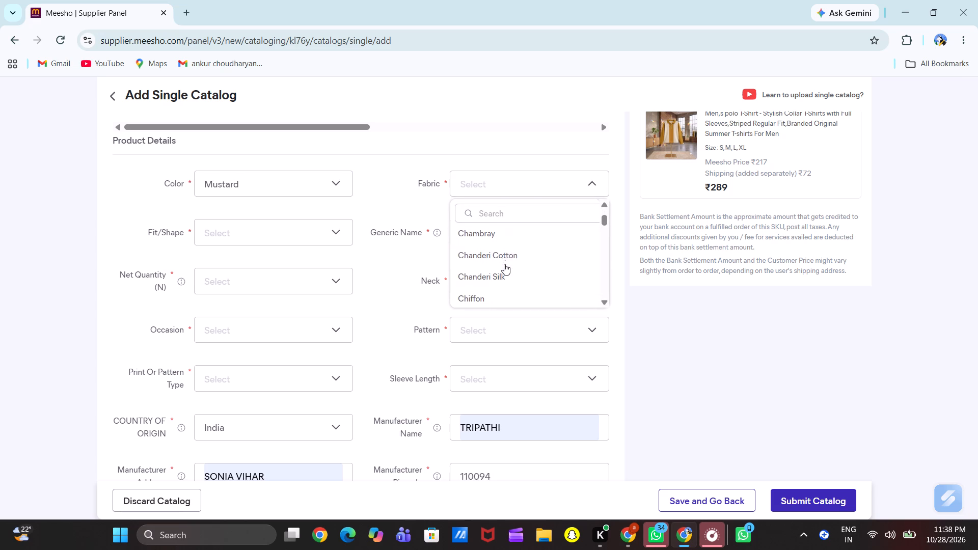
scroll(504, 264, down, 3)
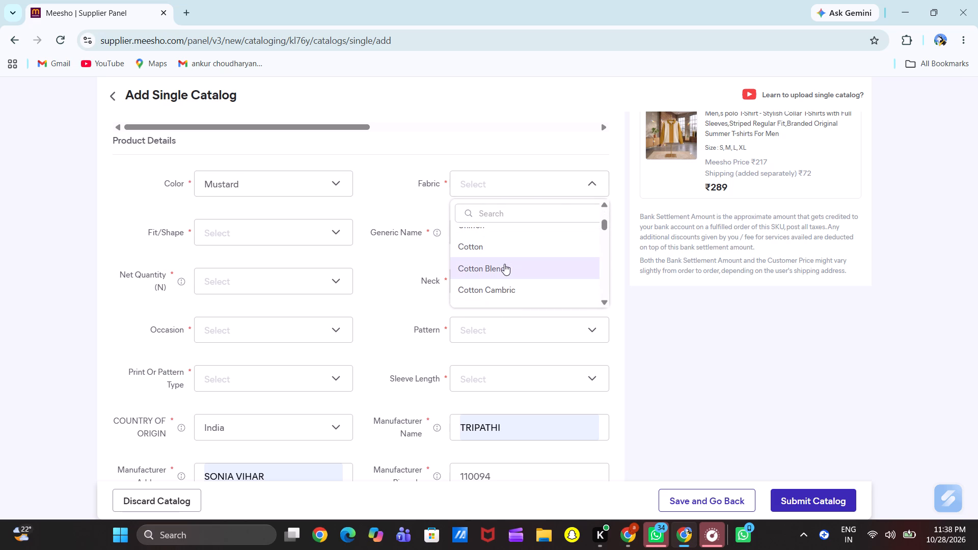
click(495, 263)
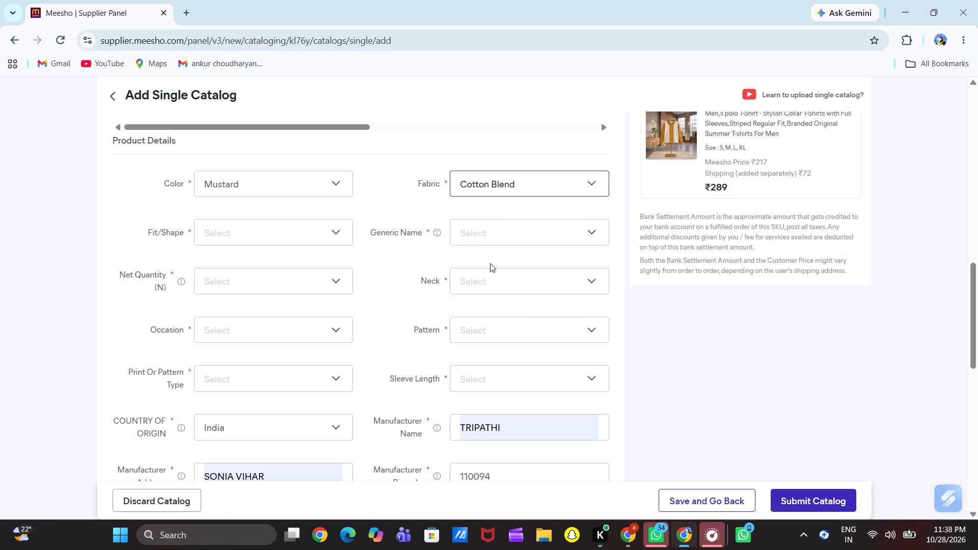
click(265, 236)
scroll(255, 307, down, 1)
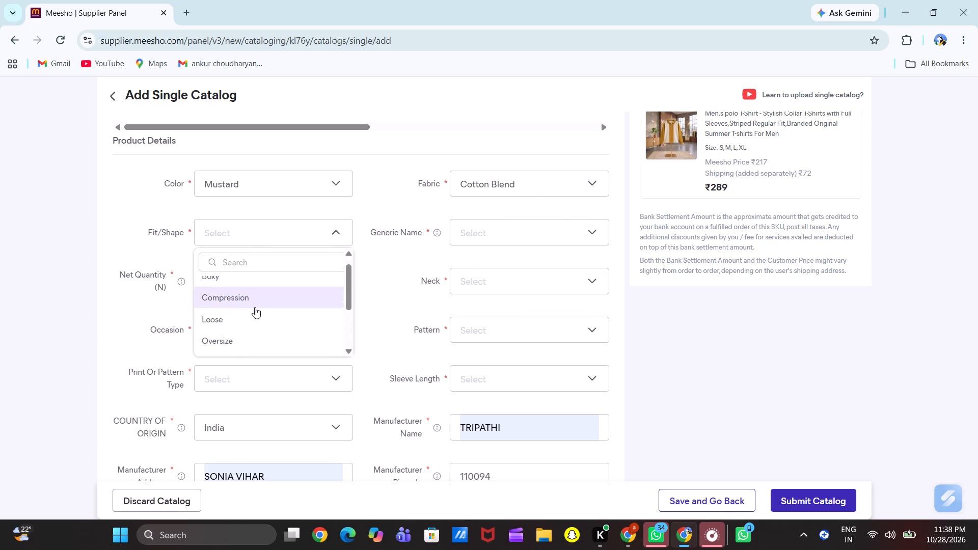
scroll(255, 307, down, 1)
click(235, 310)
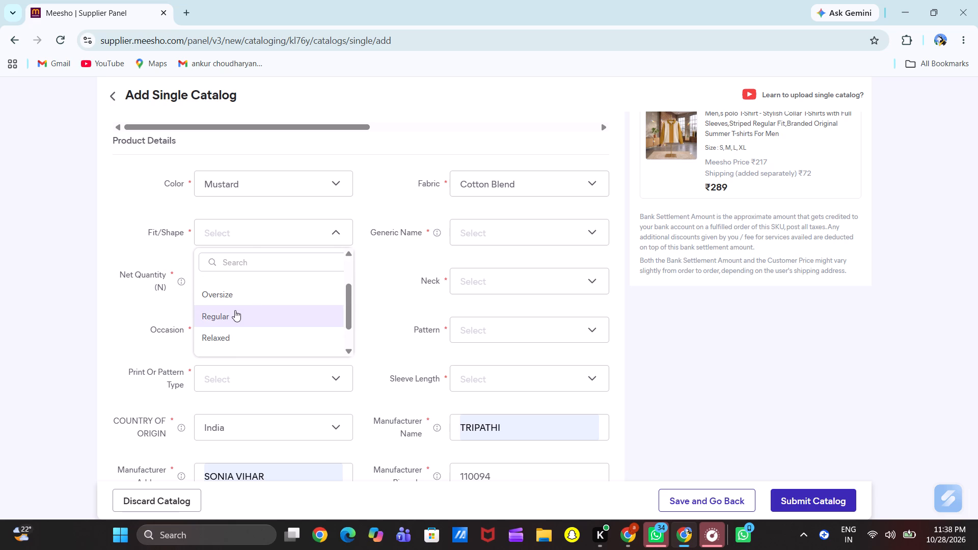
Set Product 3's generic name to Tshirts and its net quantity to 1.
click(468, 242)
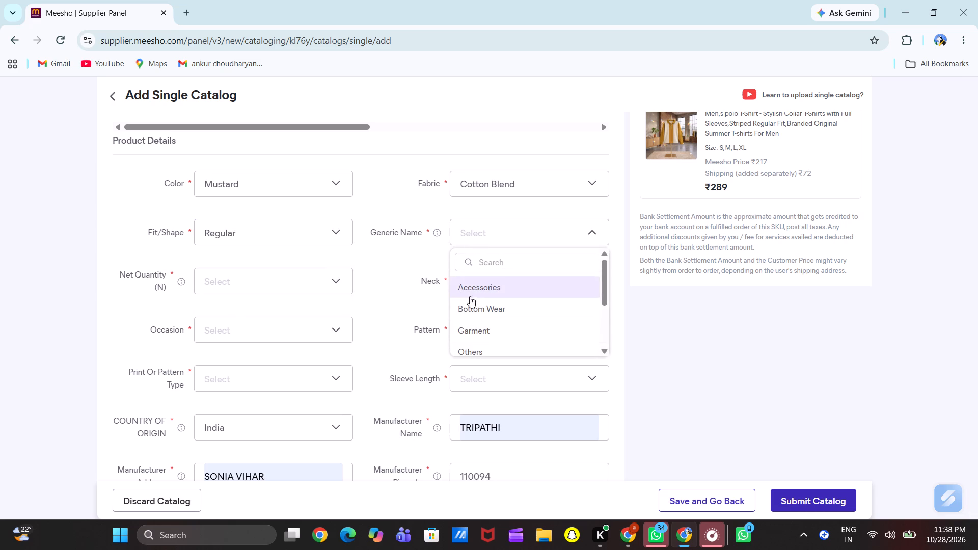
scroll(488, 318, down, 2)
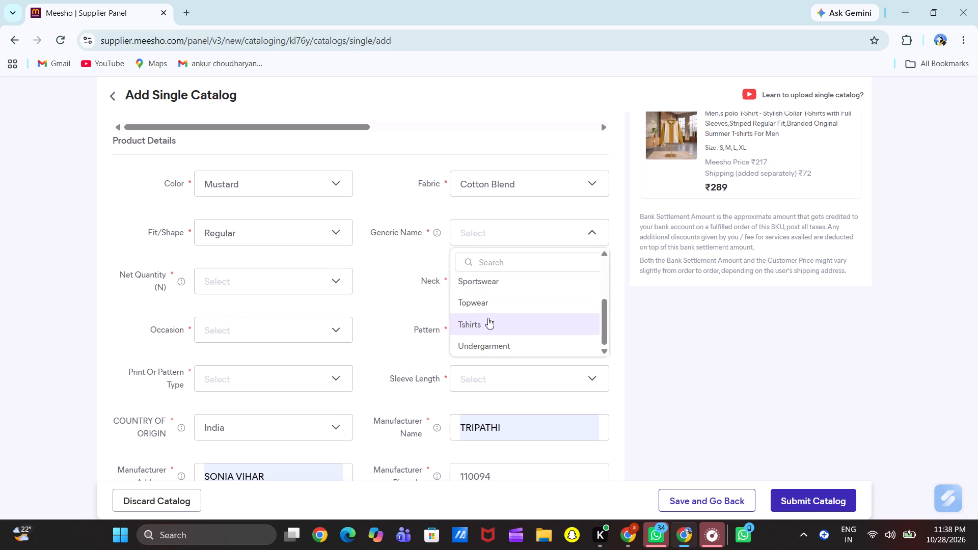
click(488, 318)
click(279, 278)
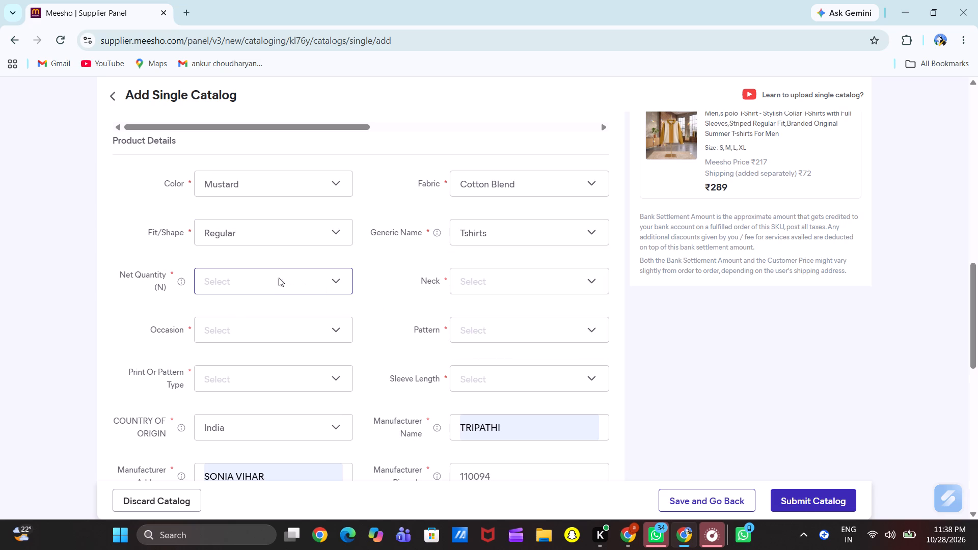
click(215, 341)
Set Product 3's neck style to Polo in its product details.
click(522, 278)
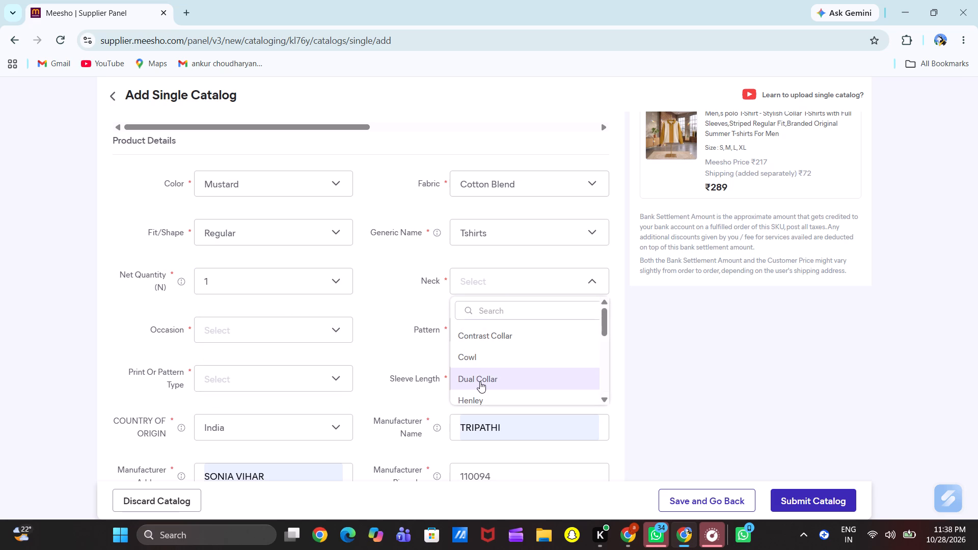
scroll(486, 382, down, 1)
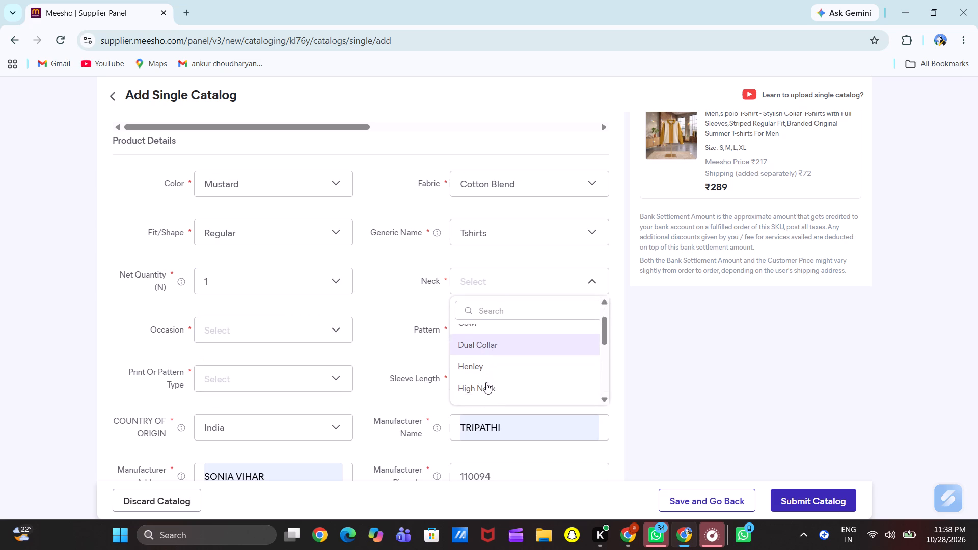
scroll(486, 382, down, 2)
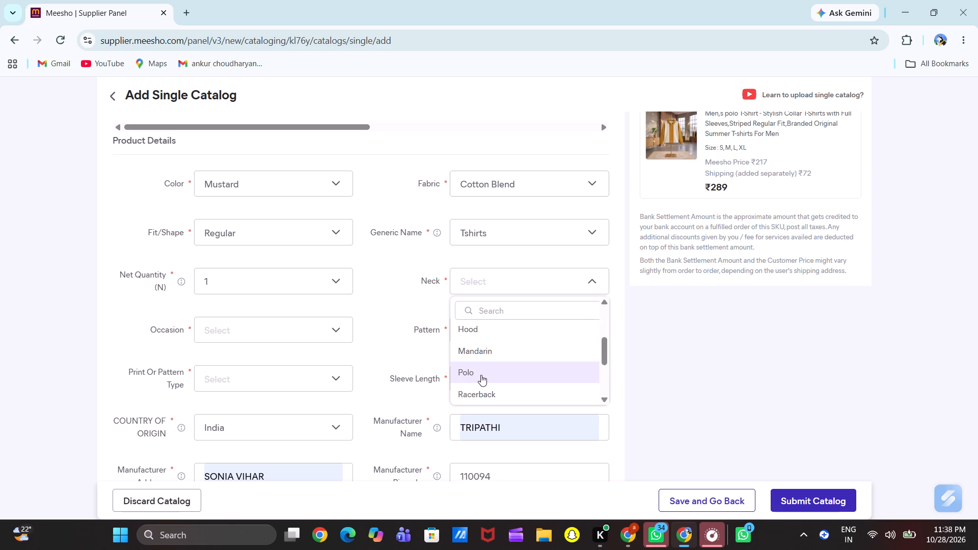
click(481, 375)
Set Product 3's occasion to Casual and its pattern to Colorblocked.
click(253, 323)
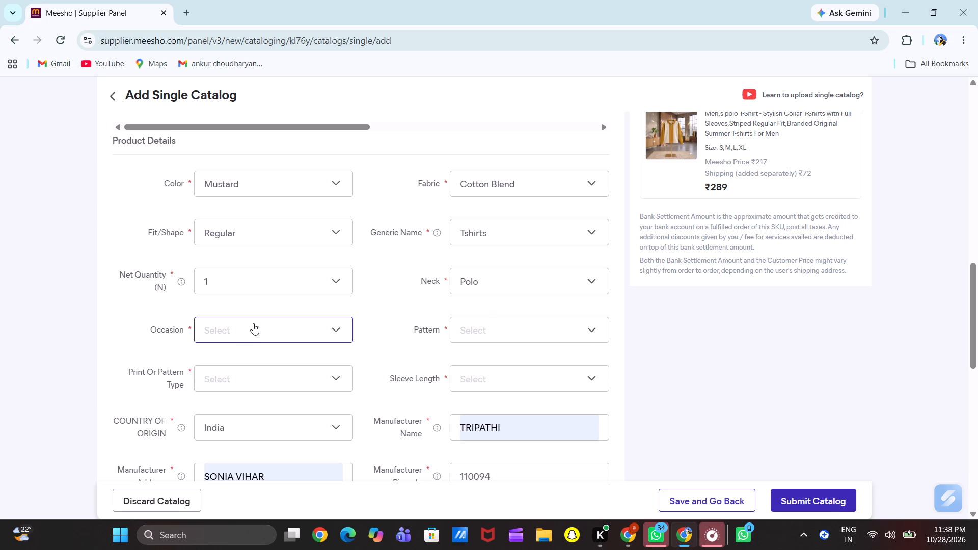
click(247, 402)
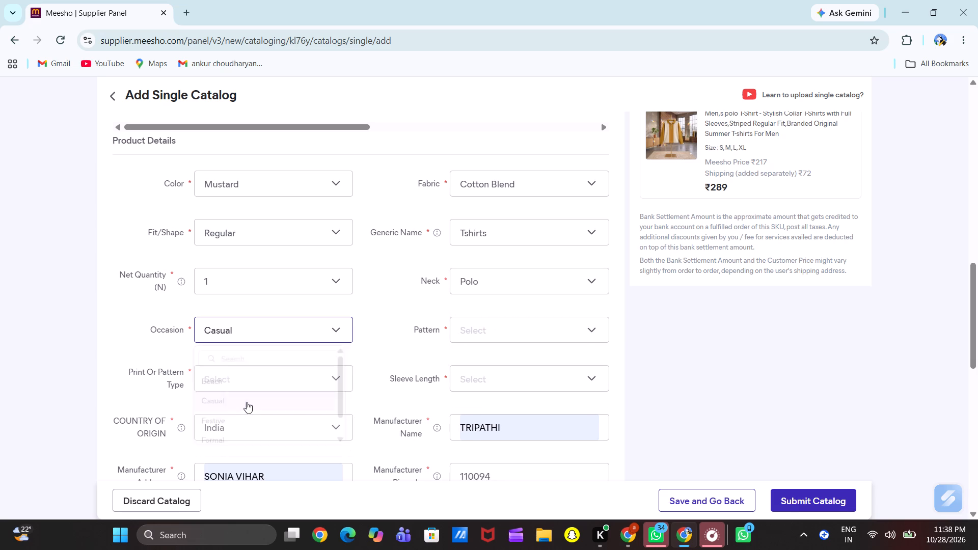
click(472, 326)
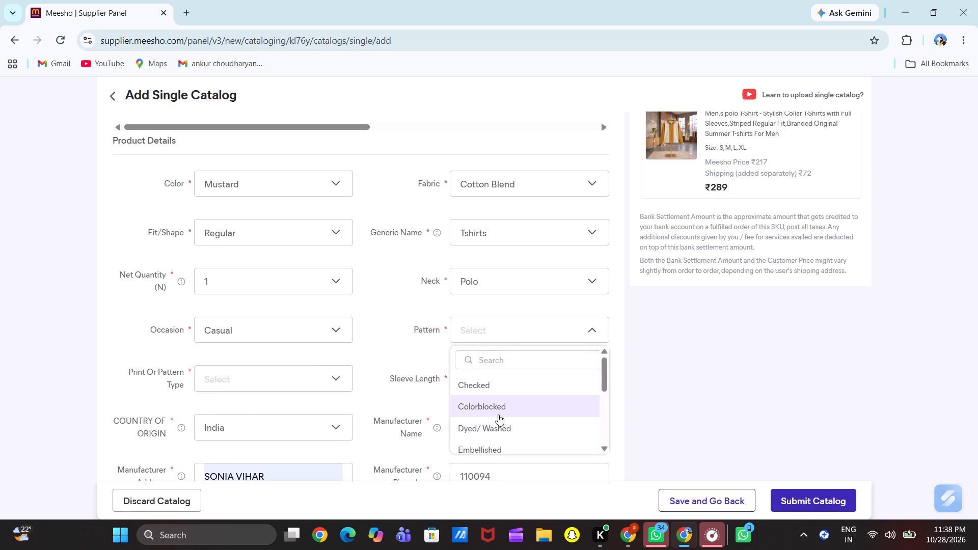
click(498, 415)
Set Product 3's print or pattern type to Colorblocked and its sleeve length to Long Sleeves.
click(269, 384)
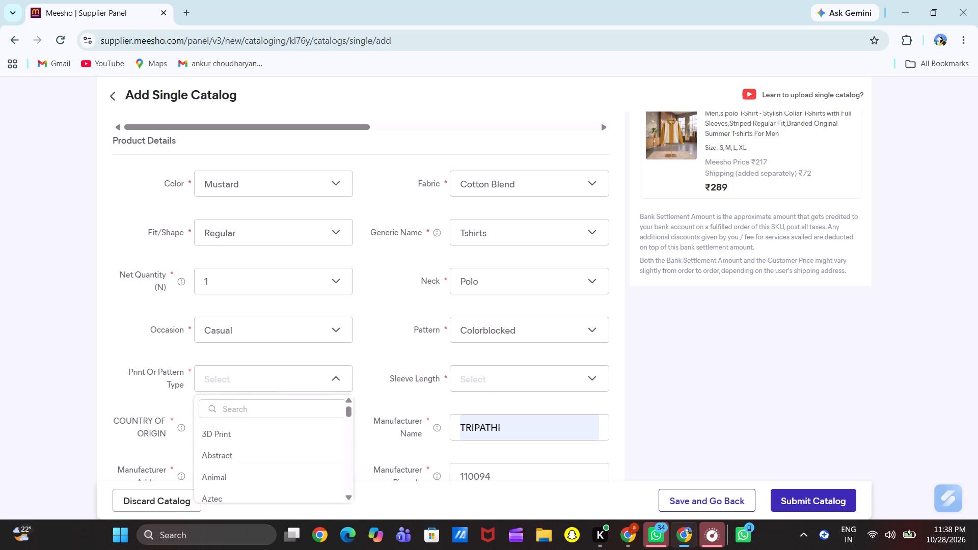
scroll(230, 447, down, 3)
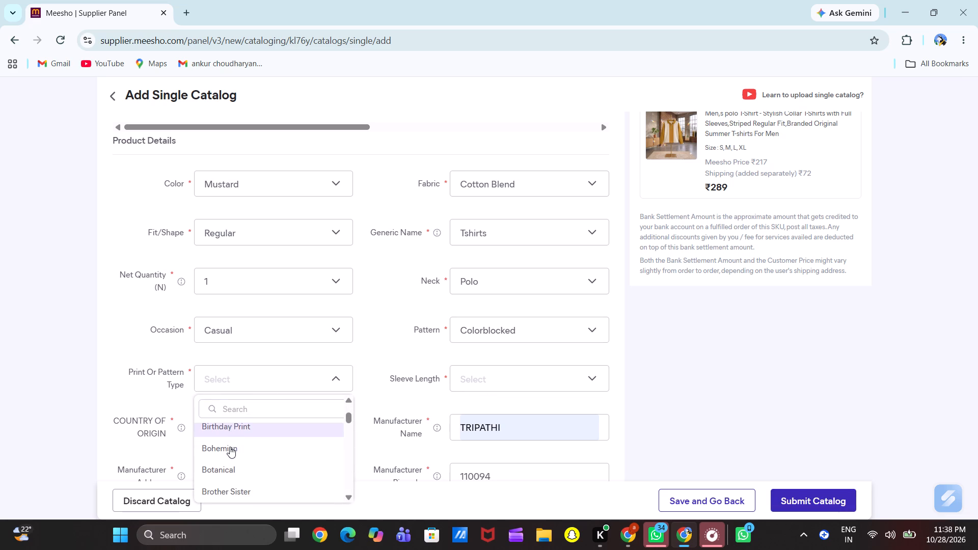
scroll(230, 447, down, 3)
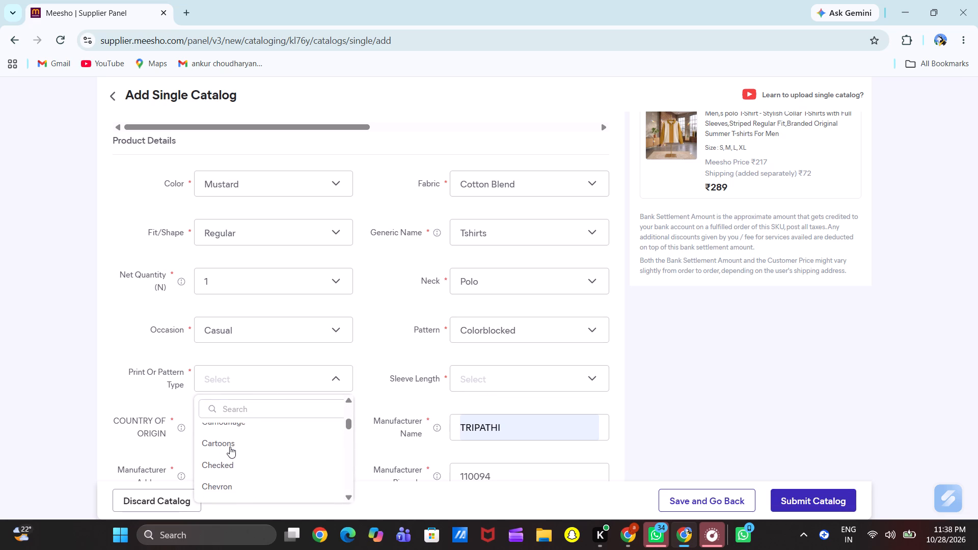
scroll(230, 447, down, 1)
click(230, 447)
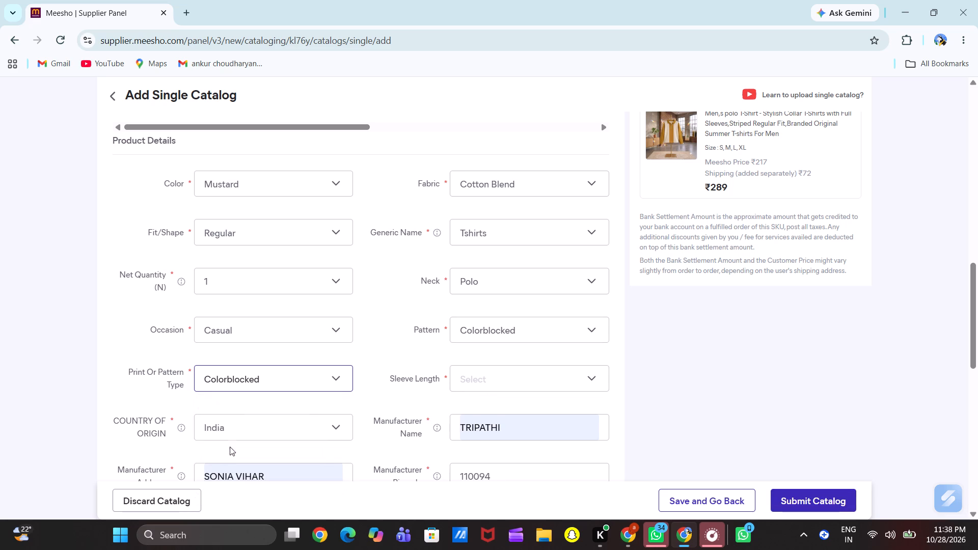
click(496, 377)
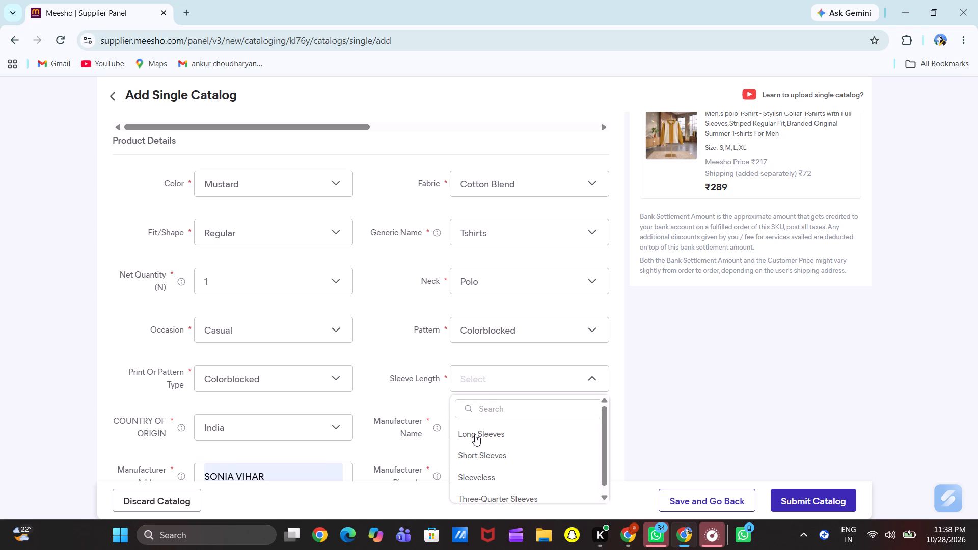
click(475, 434)
Set Product 3's style to Korean in its other attributes.
scroll(406, 433, down, 3)
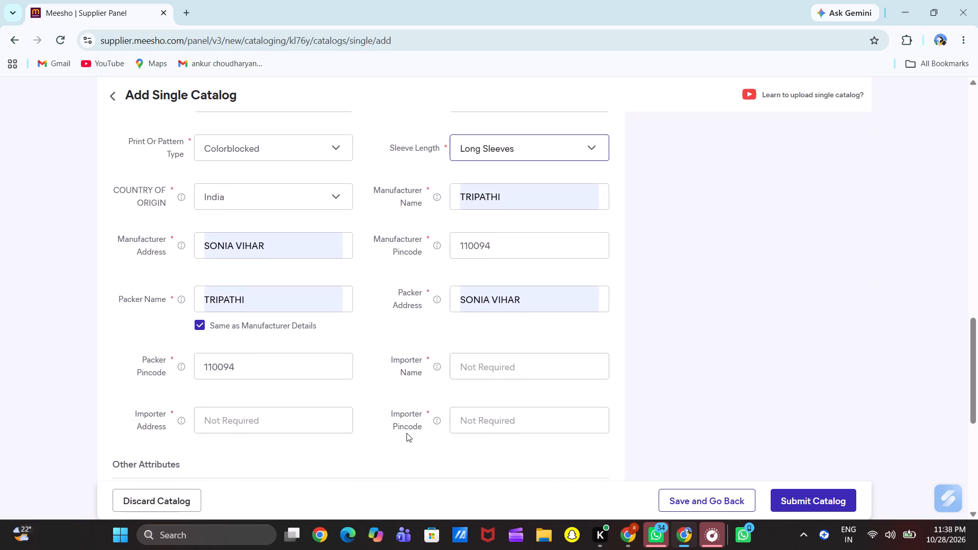
scroll(406, 433, down, 1)
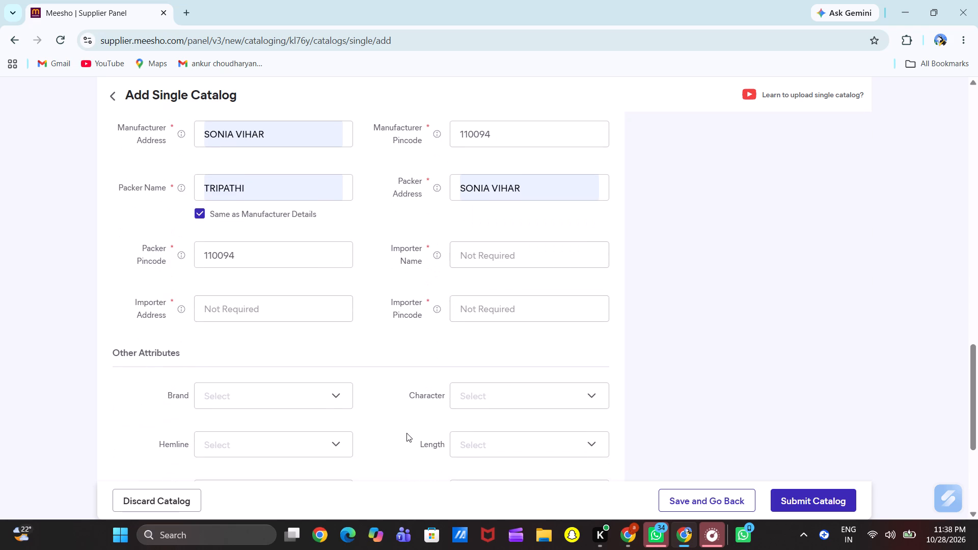
scroll(406, 433, down, 4)
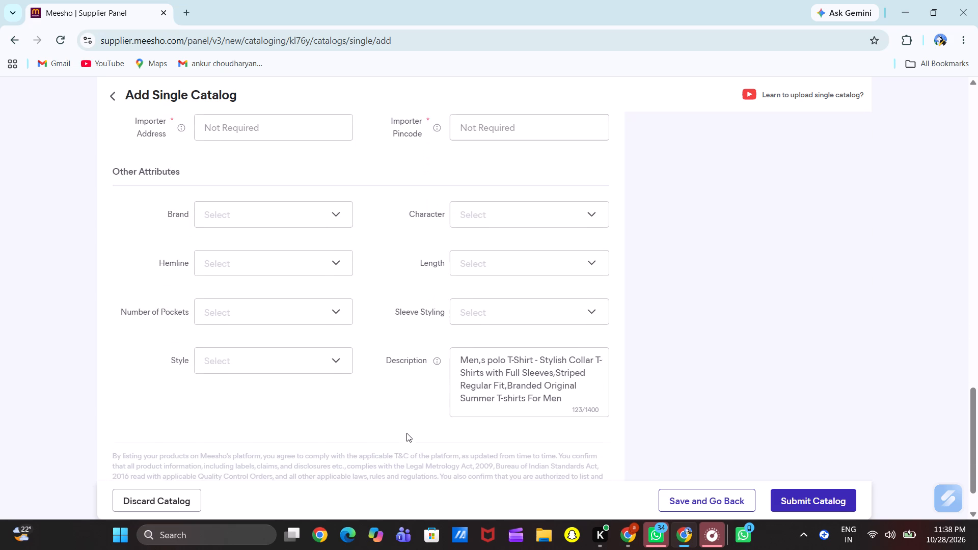
scroll(406, 433, down, 1)
click(277, 343)
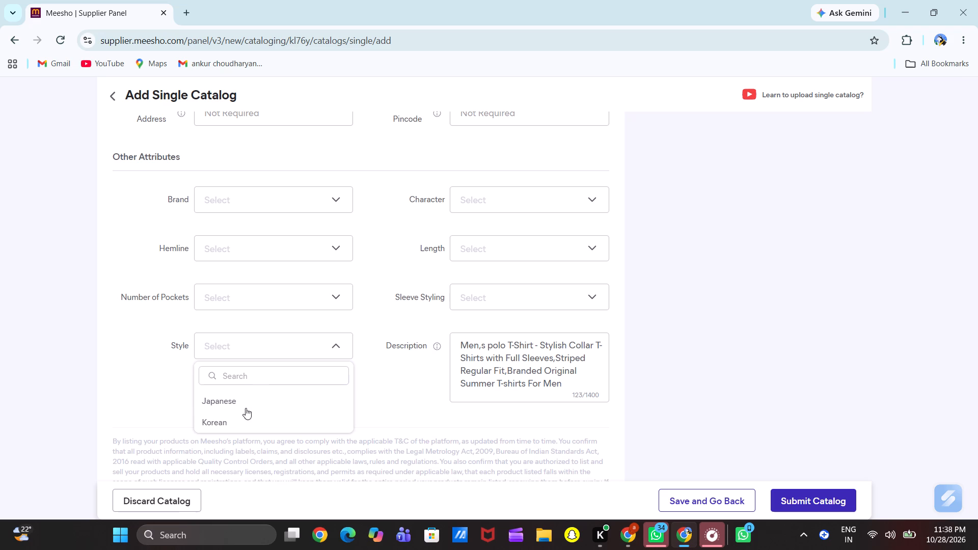
click(246, 411)
Set Product 3's length to Regular and its number of pockets to No Pocket.
click(498, 243)
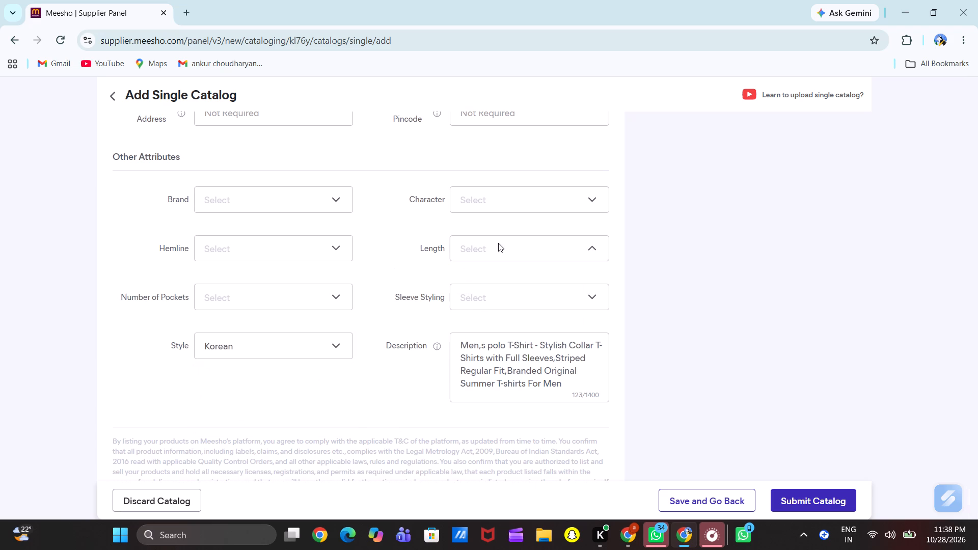
click(495, 347)
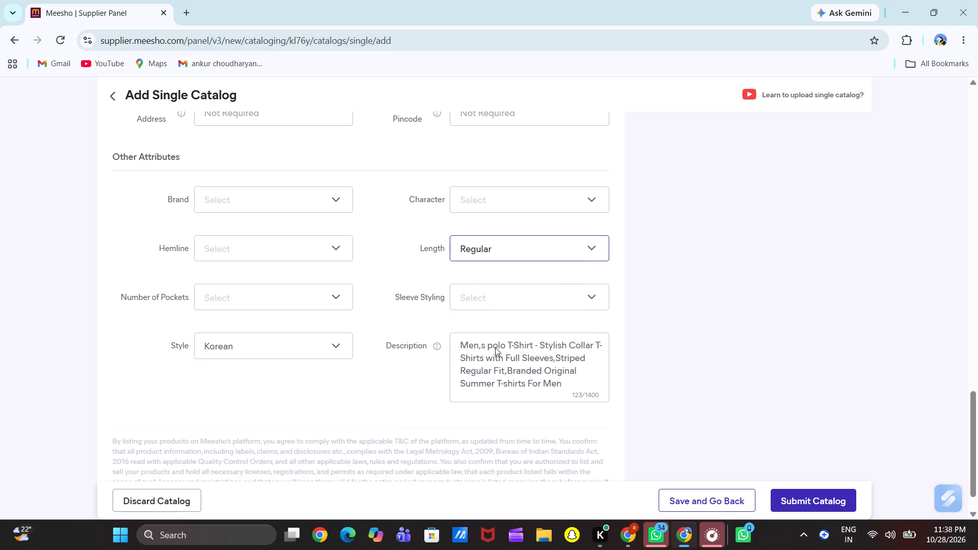
click(253, 289)
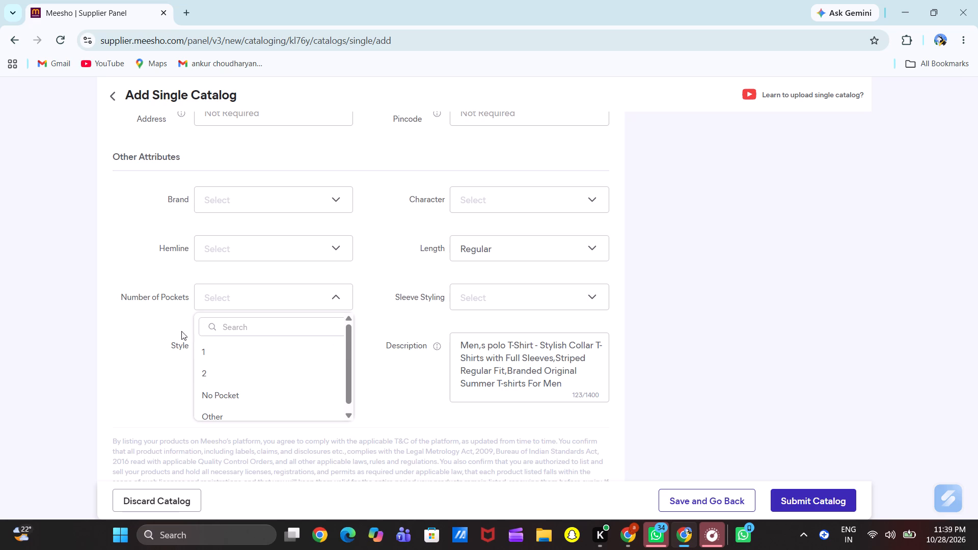
click(225, 389)
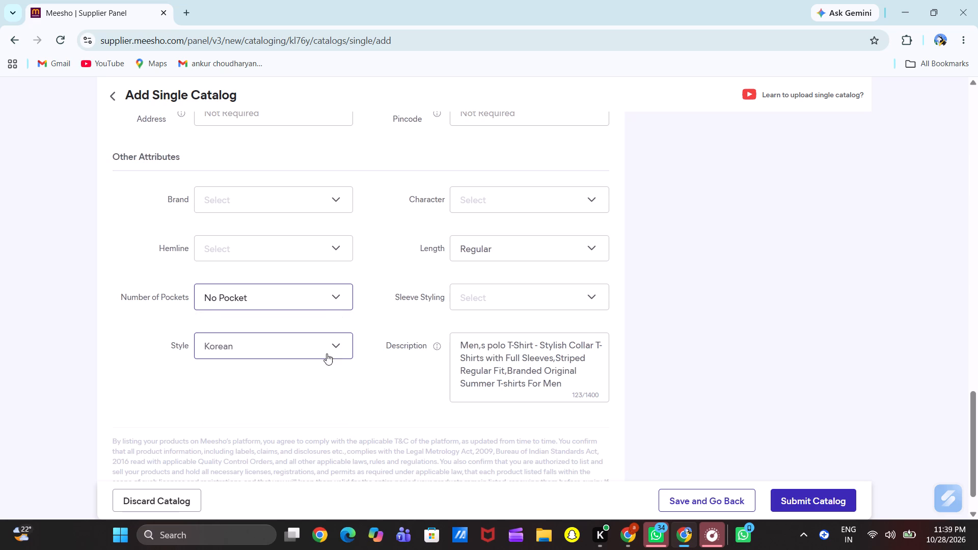
Switch from Product 3 to Product 6's details in the catalog.
scroll(423, 340, up, 4)
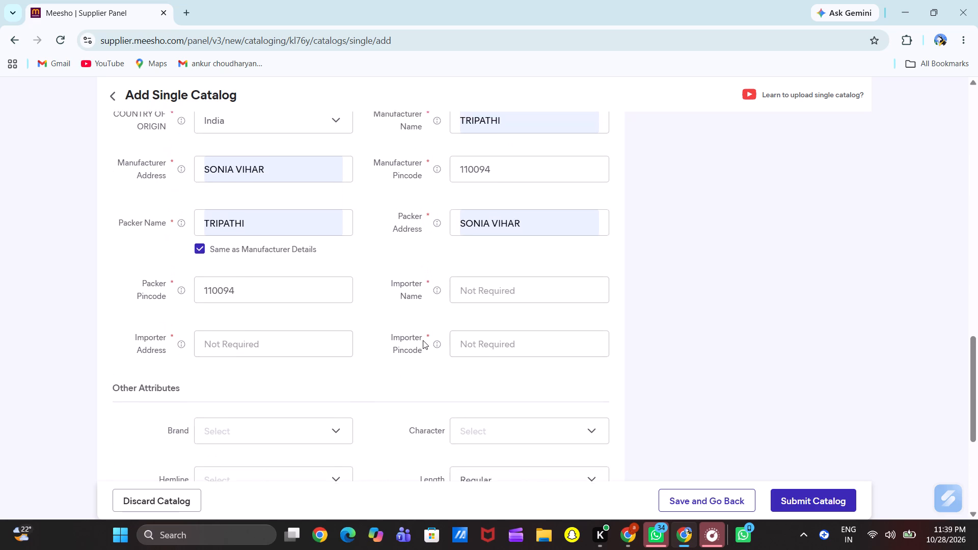
scroll(423, 340, up, 2)
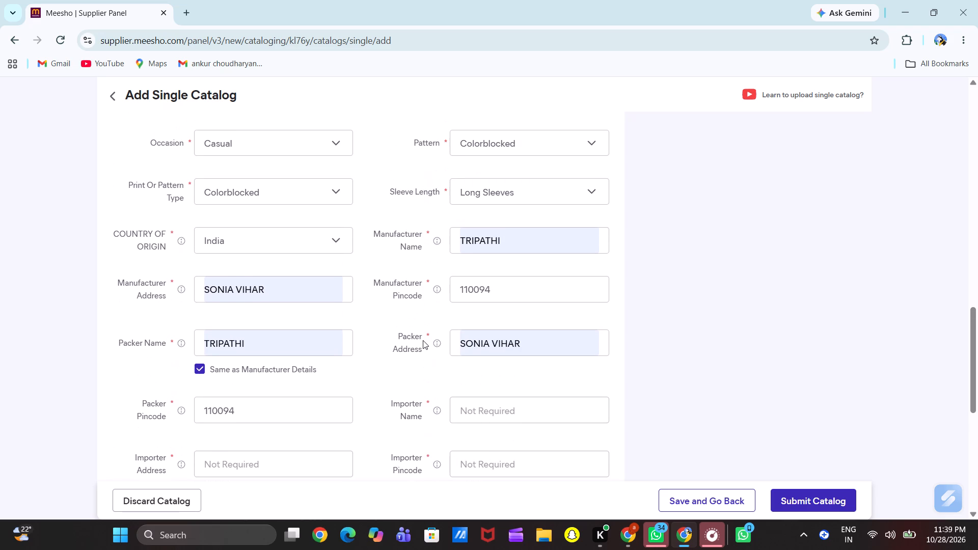
scroll(423, 340, up, 4)
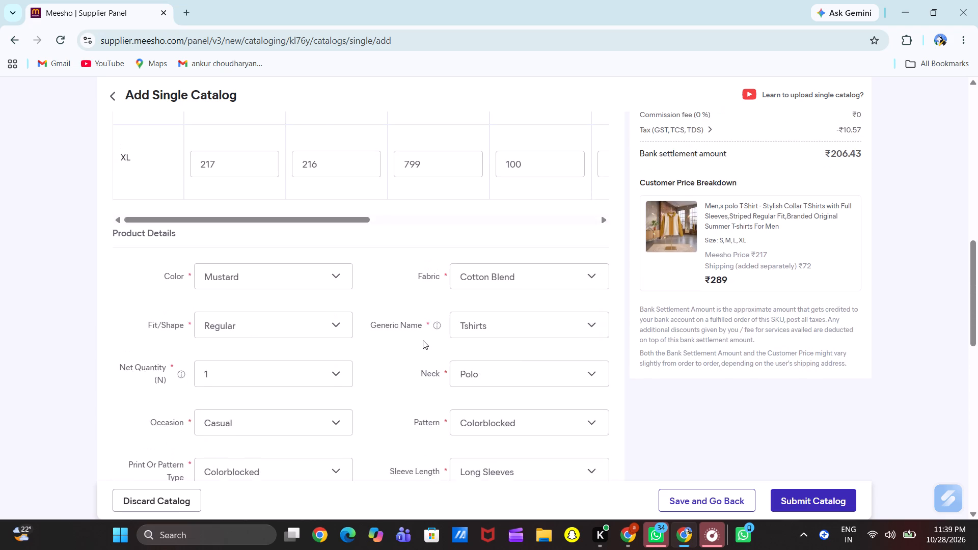
scroll(423, 340, up, 8)
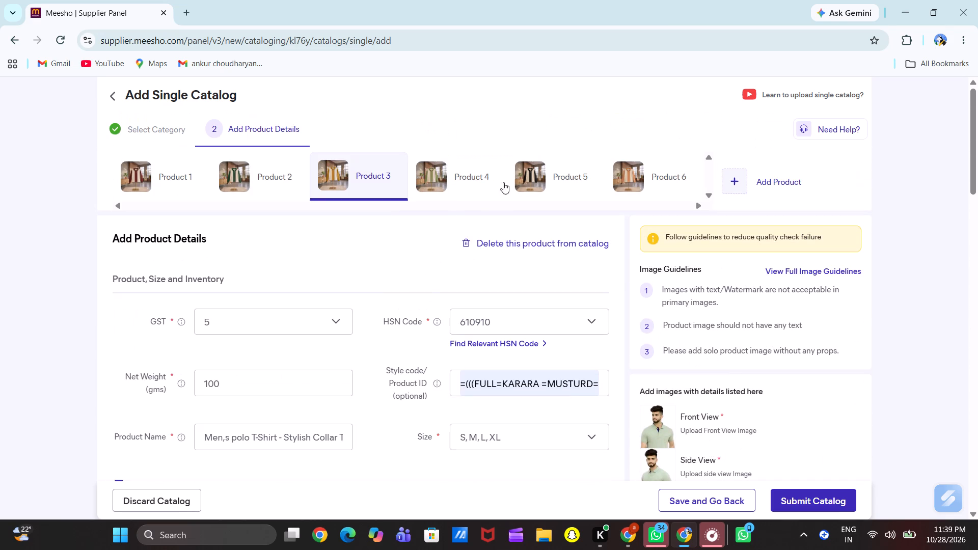
click(631, 178)
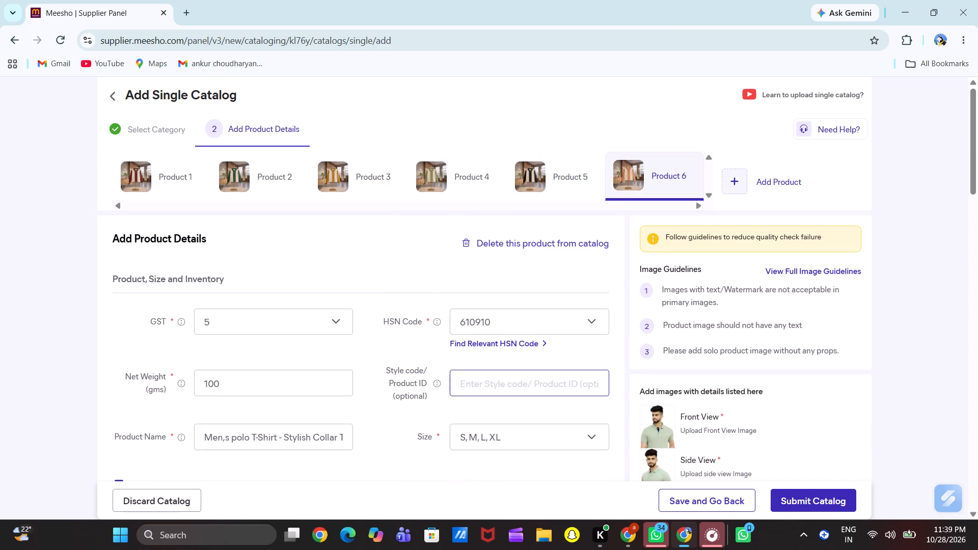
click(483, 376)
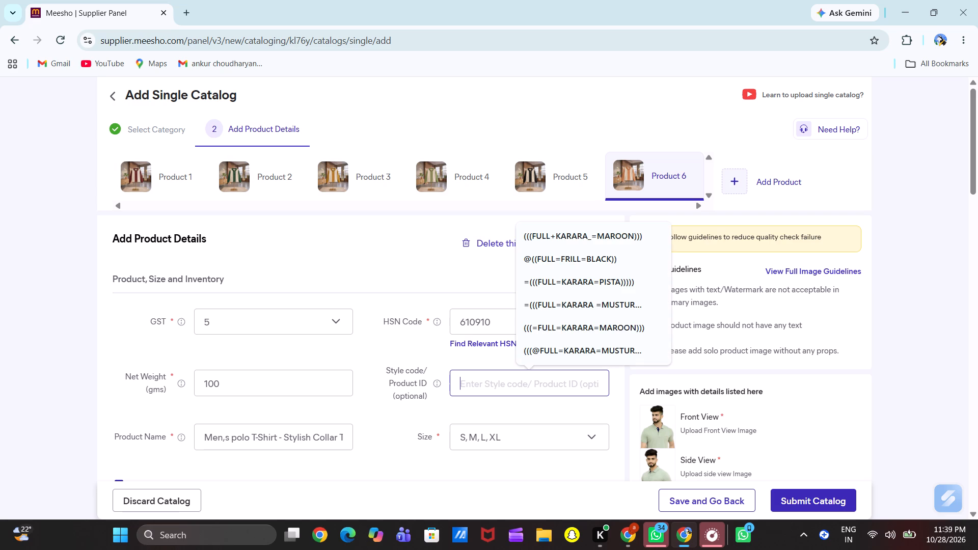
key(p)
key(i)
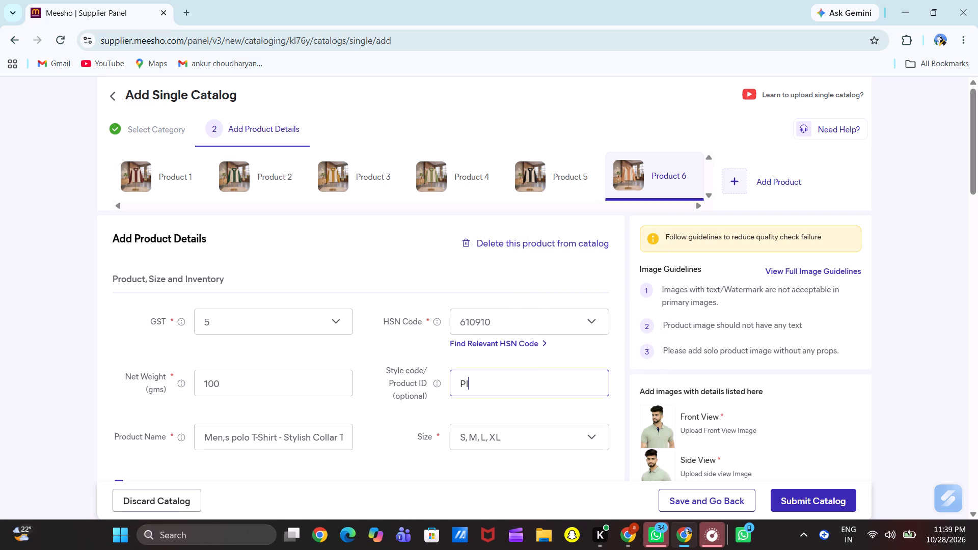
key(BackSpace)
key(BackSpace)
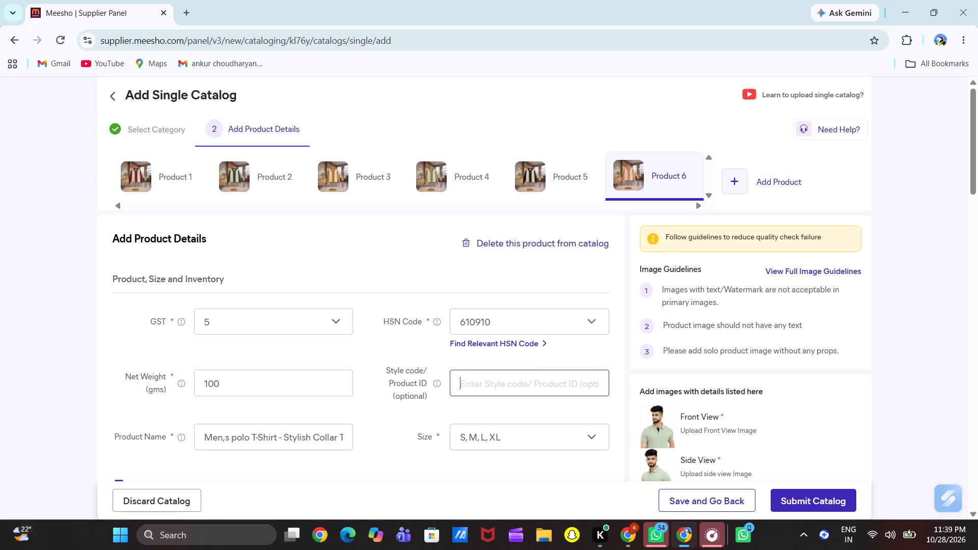
Fill Product 6's style code with the saved =(((FULL=KARARA=PISTA))))) entry and trim it to =(((FULL=KARARA=)))).
click(509, 386)
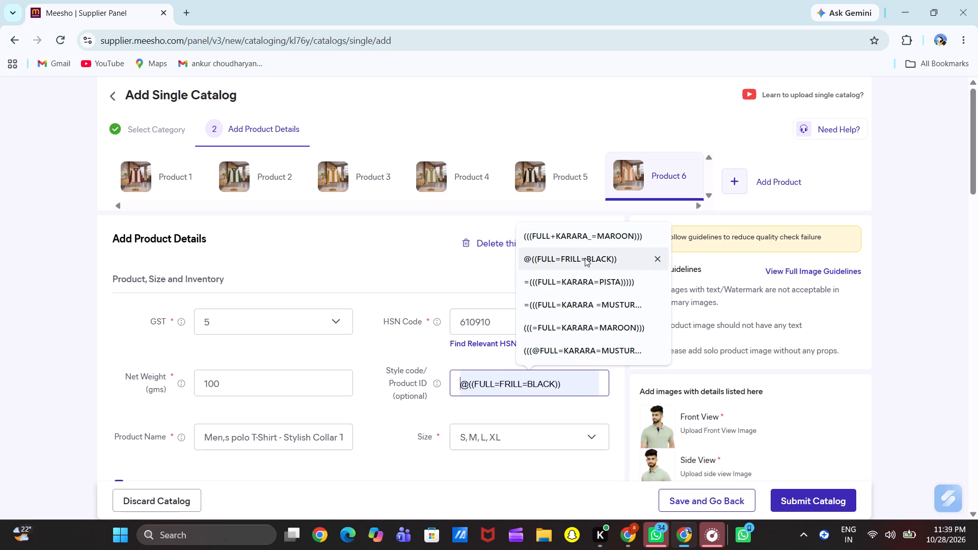
click(586, 276)
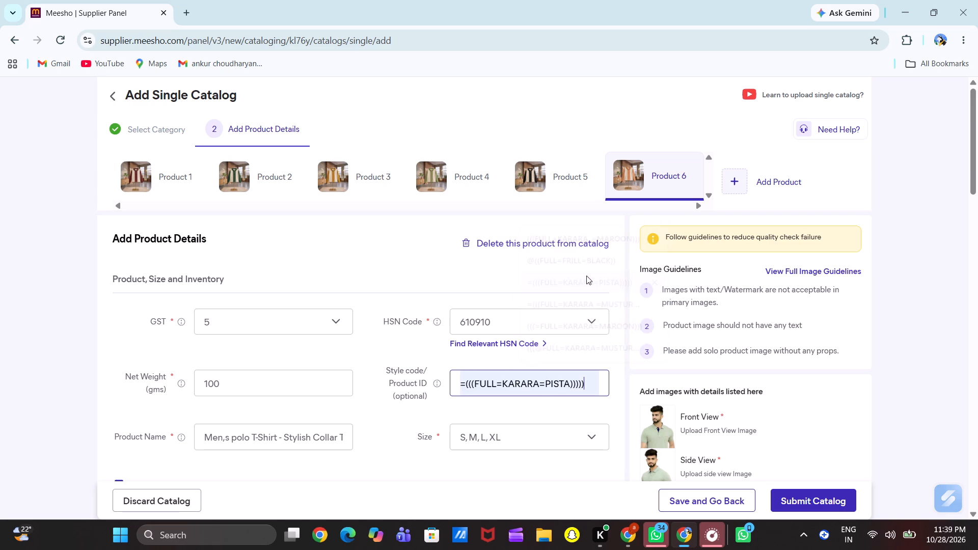
click(566, 386)
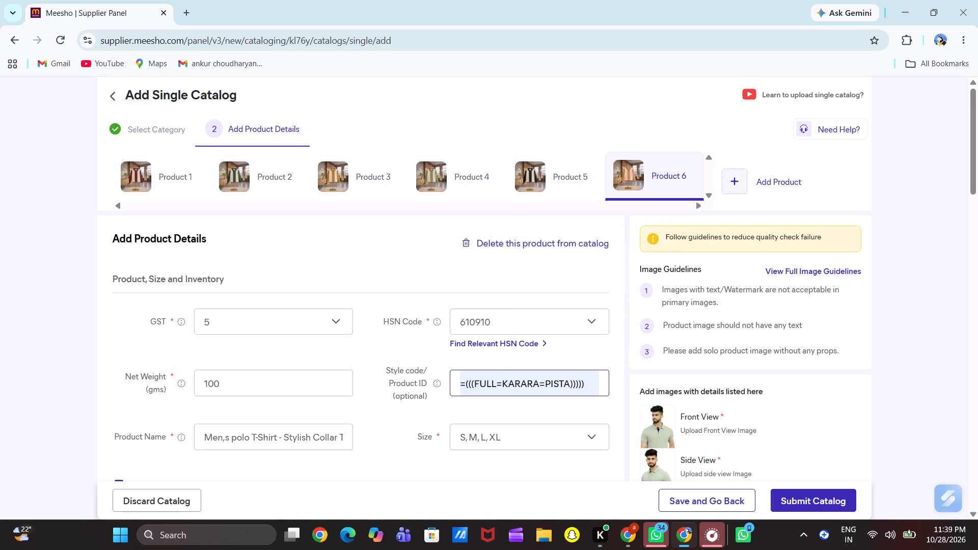
click(572, 383)
key(BackSpace)
key(BackSpace)
key(BackSpace)
key(BackSpace)
key(BackSpace)
key(BackSpace)
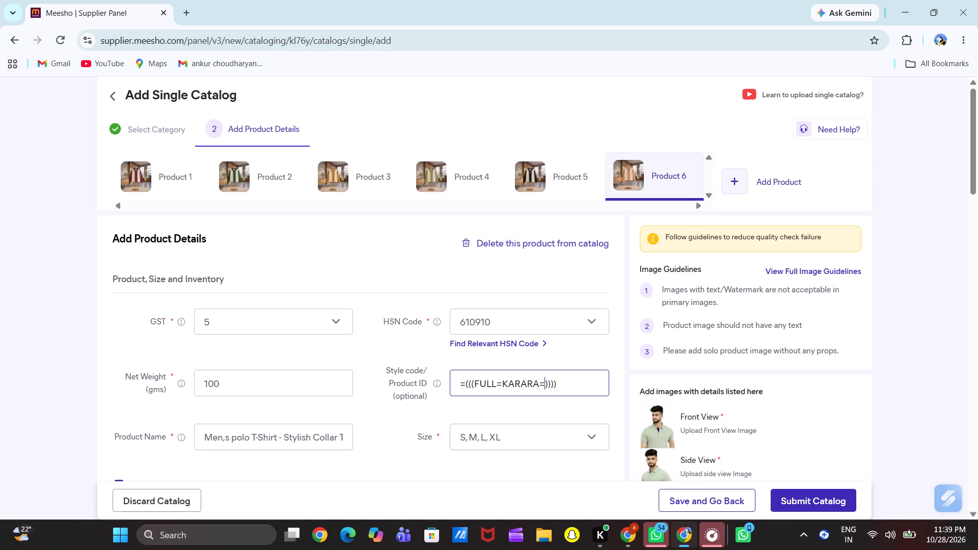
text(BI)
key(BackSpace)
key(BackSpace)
Replace KARARA with BEIGE in Product 6's style code, making it =(((FULL=BEIGE=)))).
click(537, 383)
key(BackSpace)
key(BackSpace)
key(BackSpace)
key(BackSpace)
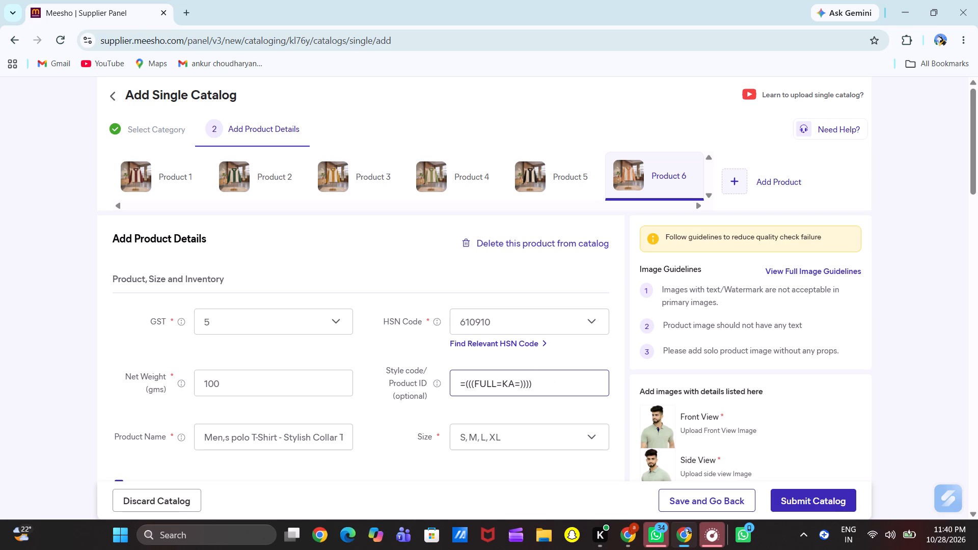
key(BackSpace)
key(BackSpace)
text(BE)
key(i)
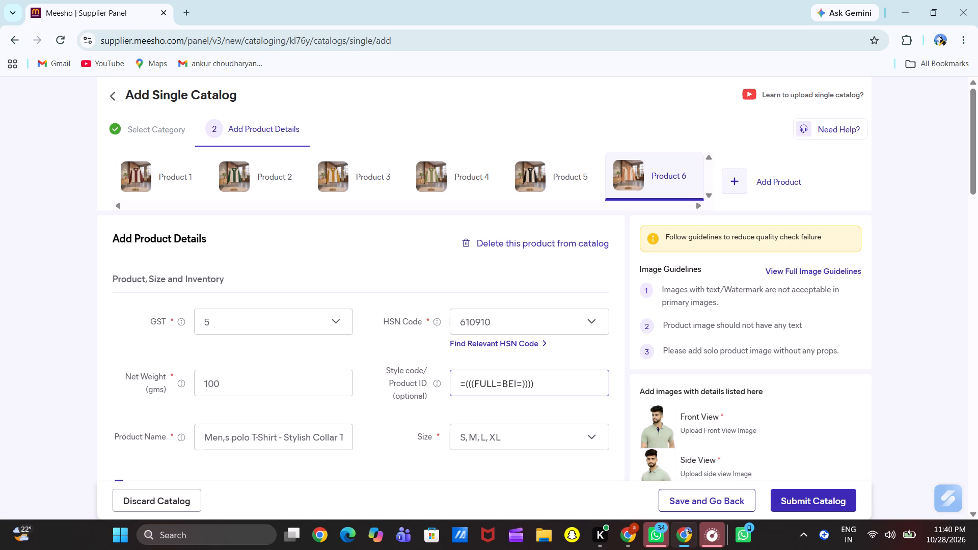
text(GE)
scroll(420, 394, down, 3)
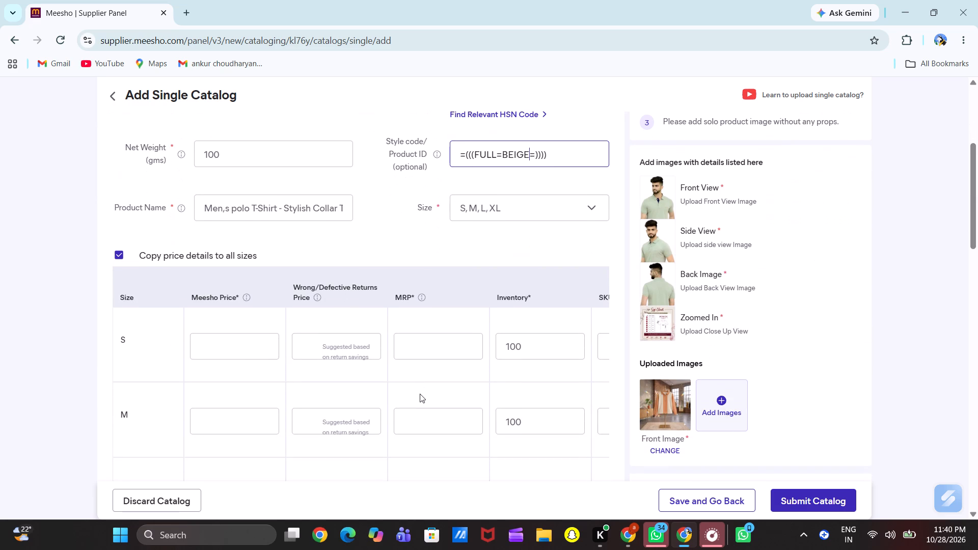
Set Product 6's color to Beige in the product details.
scroll(420, 394, down, 3)
click(332, 386)
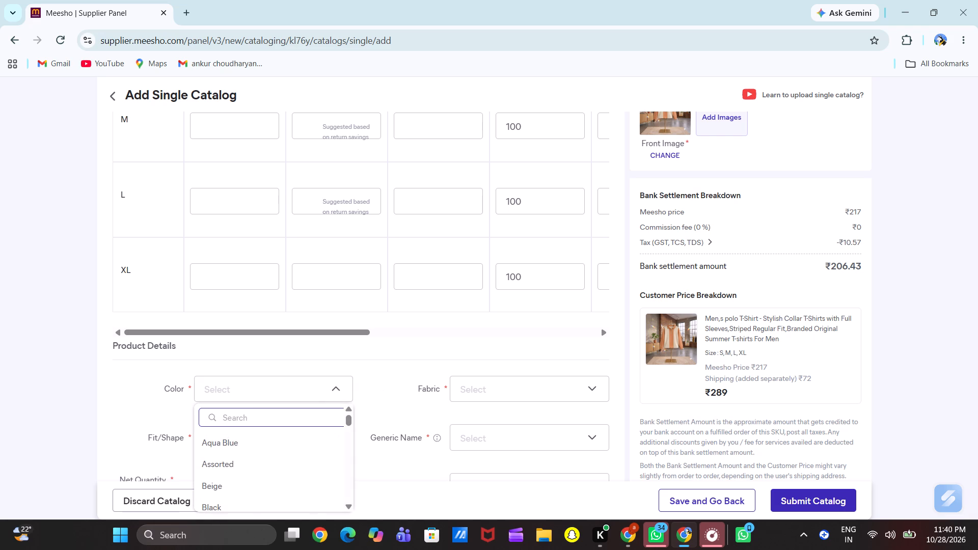
click(271, 420)
text(BI)
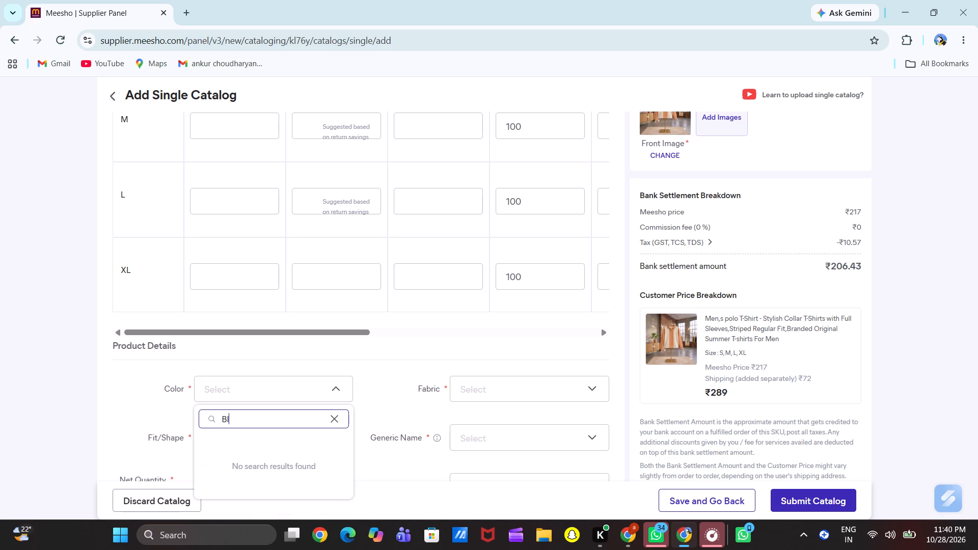
key(BackSpace)
key(e)
click(249, 444)
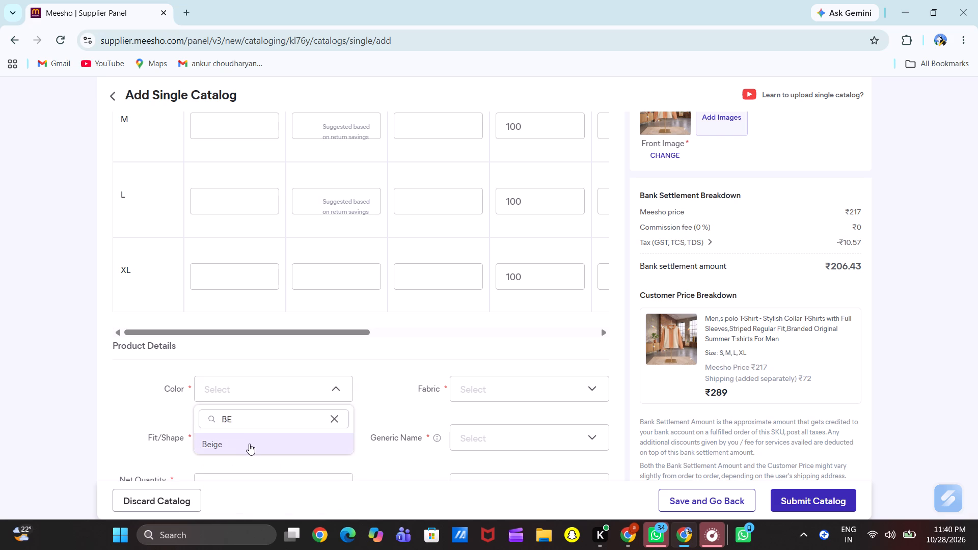
Price all of Product 6's sizes with Meesho price 217, wrong/defective returns price 216 and MRP 799.
scroll(404, 313, up, 2)
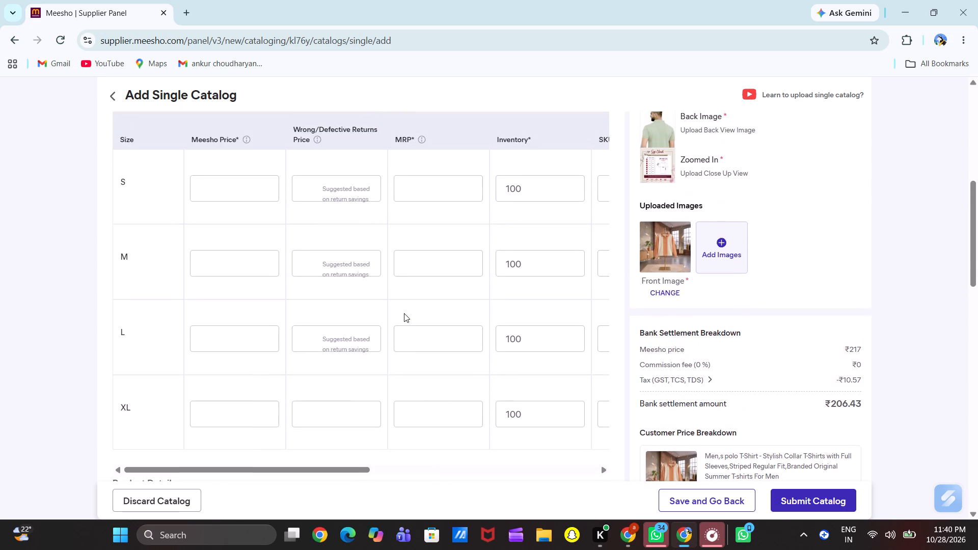
scroll(404, 313, up, 1)
click(231, 259)
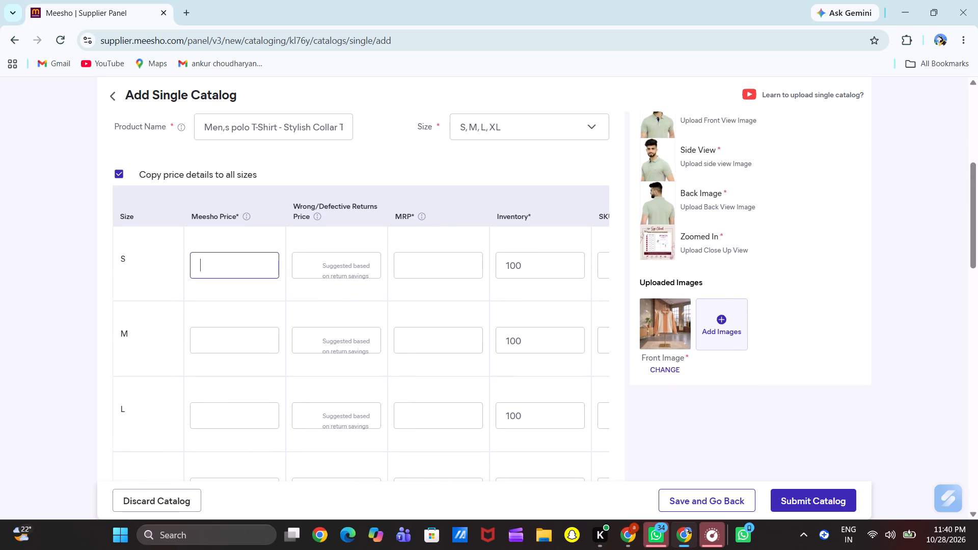
text(217)
click(319, 260)
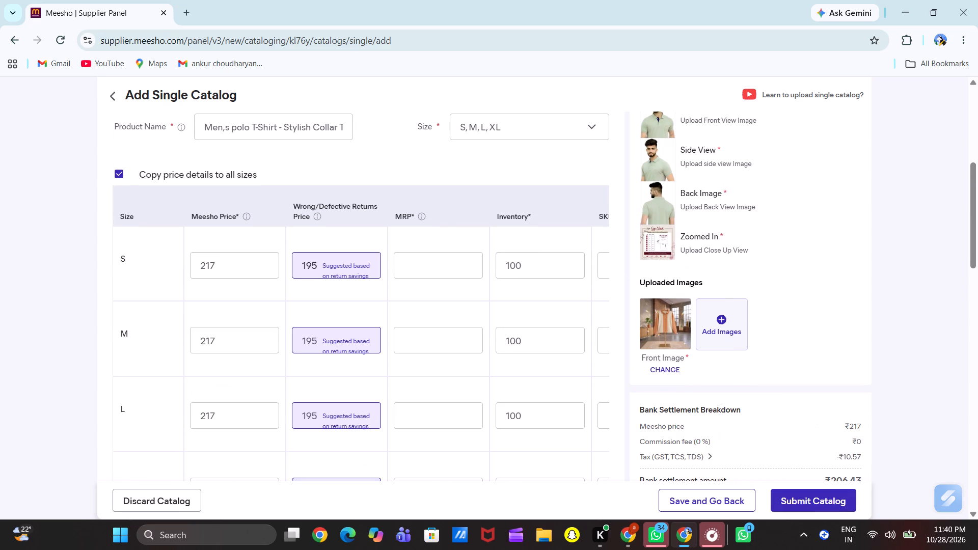
key(BackSpace)
key(BackSpace)
key(BackSpace)
key(BackSpace)
text(216)
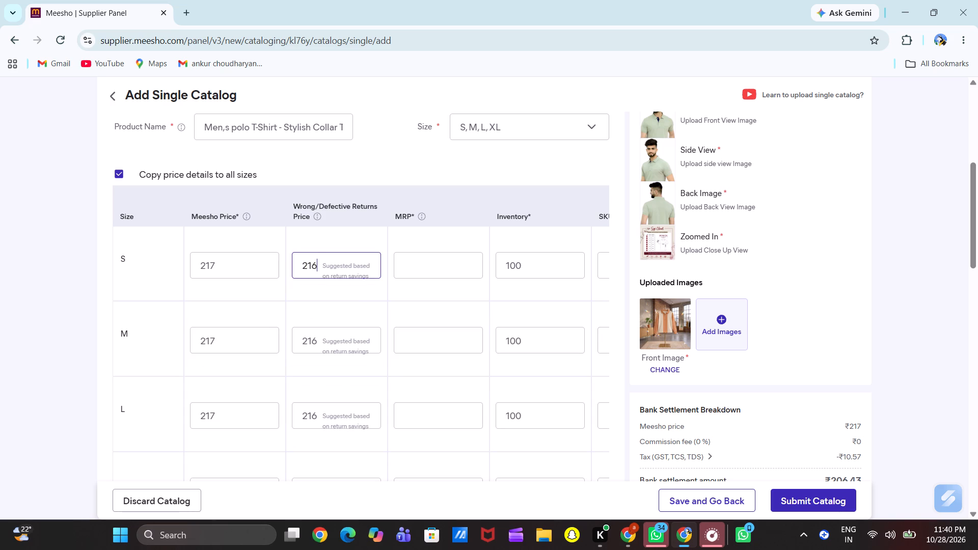
click(413, 278)
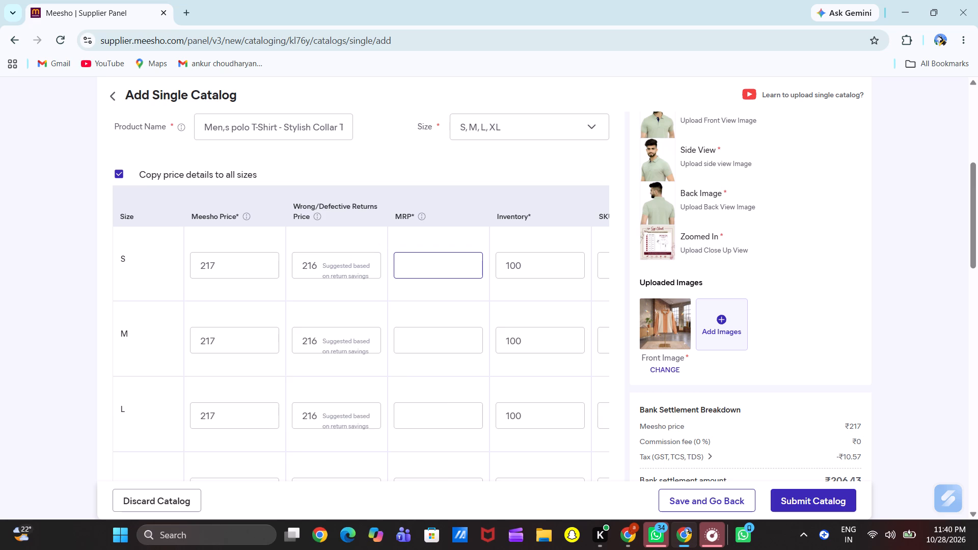
text(799)
Set Product 6's shoulder size to 14.5 inches for size S and 15.5 inches for size M.
scroll(443, 317, down, 1)
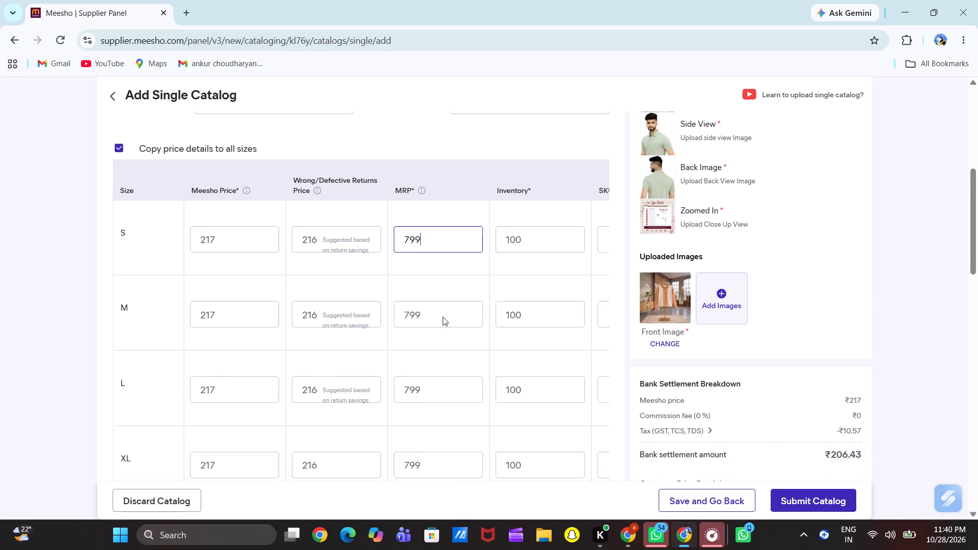
scroll(443, 317, down, 1)
scroll(443, 317, left, 3)
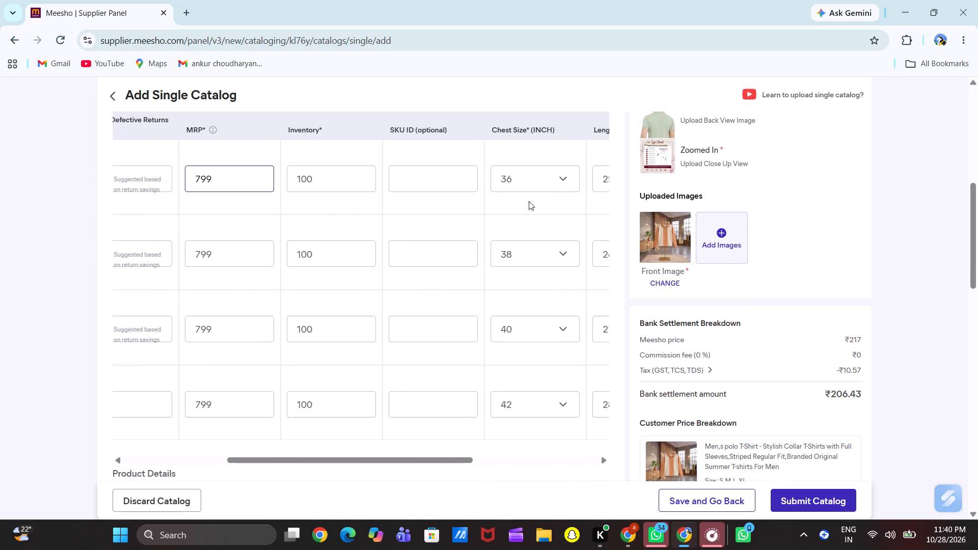
scroll(529, 201, left, 5)
click(497, 186)
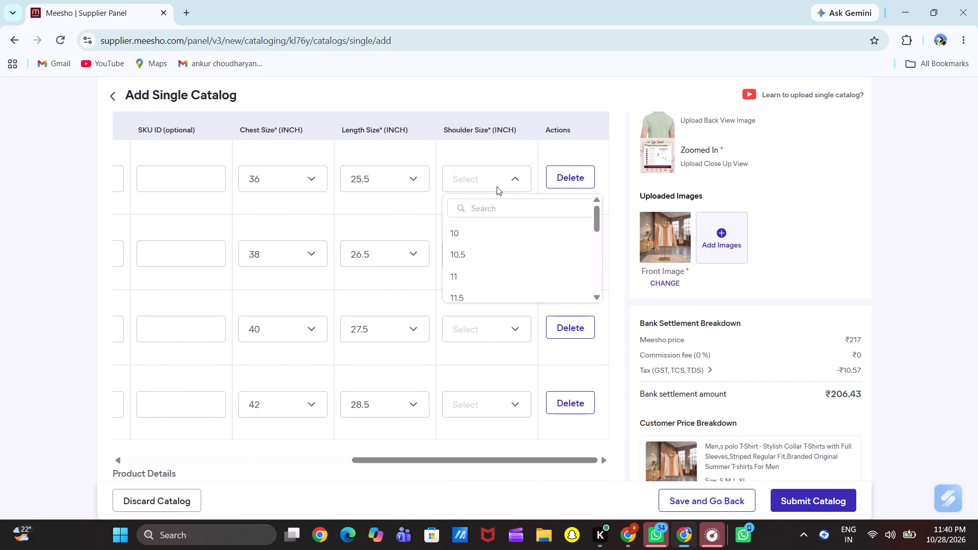
scroll(498, 259, down, 2)
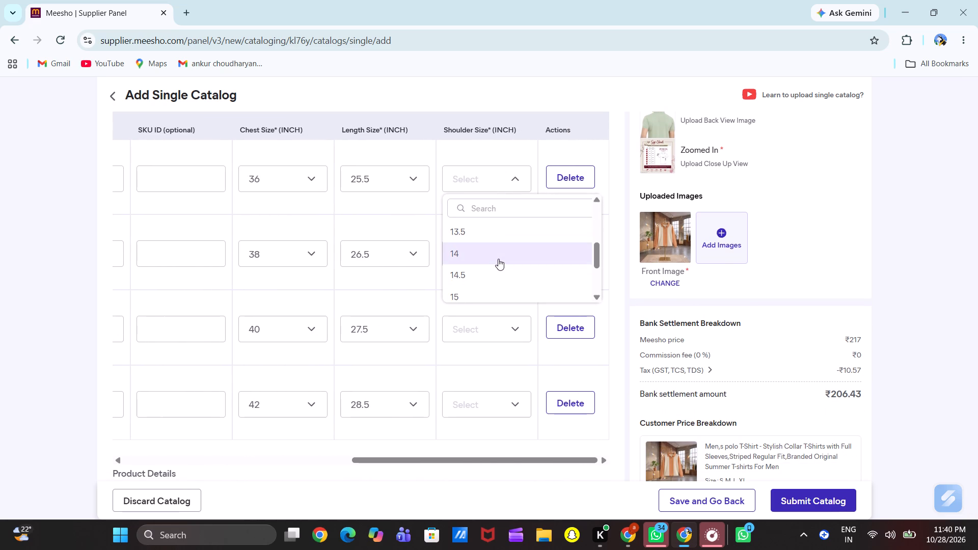
scroll(498, 259, down, 2)
scroll(498, 259, up, 1)
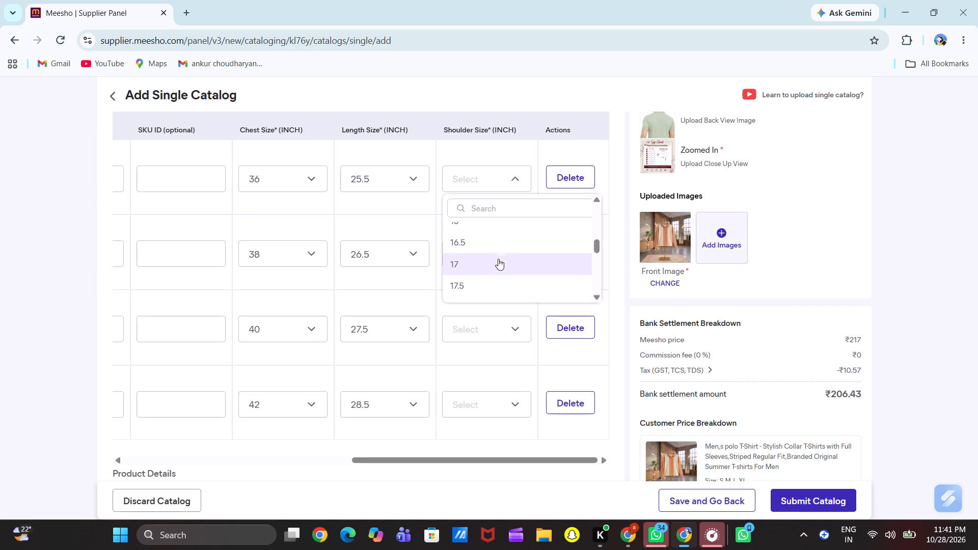
scroll(498, 259, up, 1)
click(498, 259)
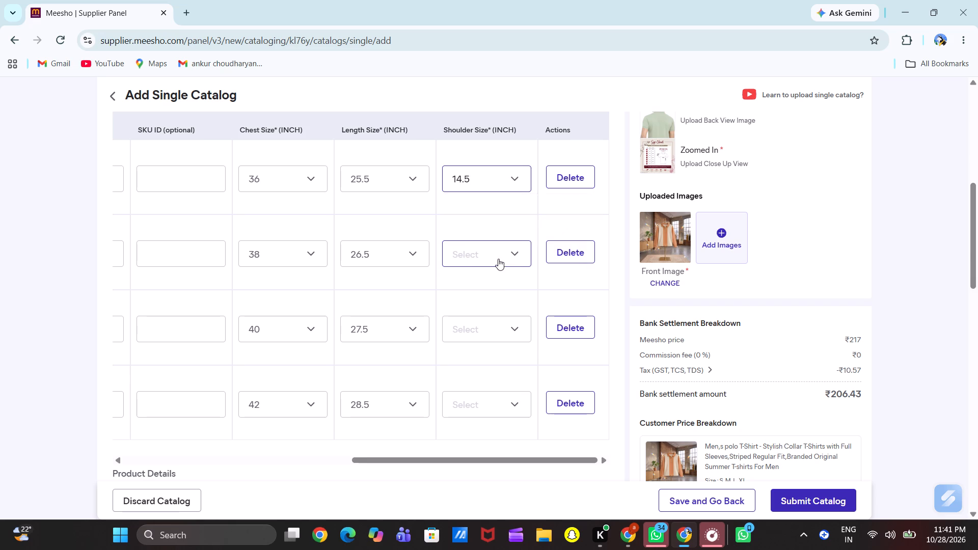
click(478, 253)
scroll(489, 338, down, 1)
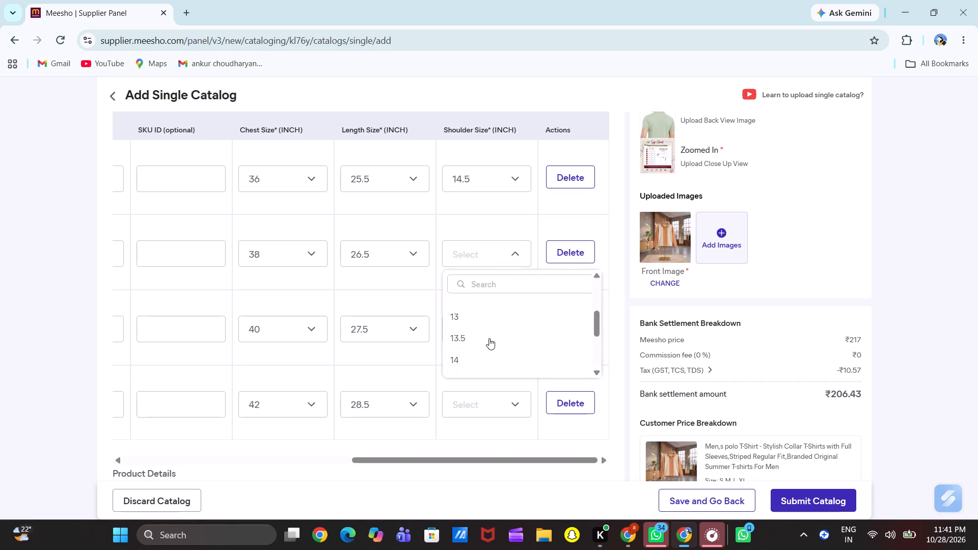
scroll(489, 338, down, 3)
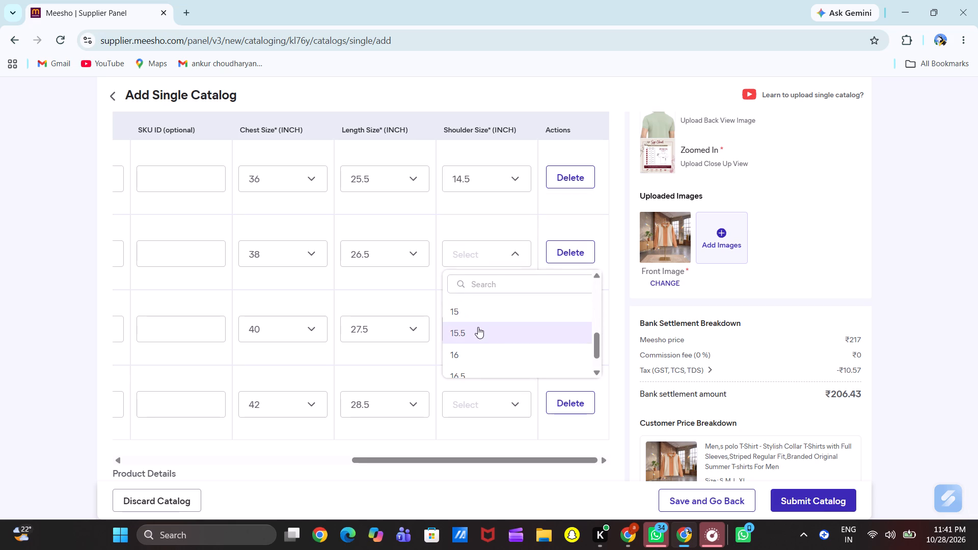
click(478, 327)
Set Product 6's shoulder size to 16.5 inches for size L and 17.5 inches for size XL.
click(456, 323)
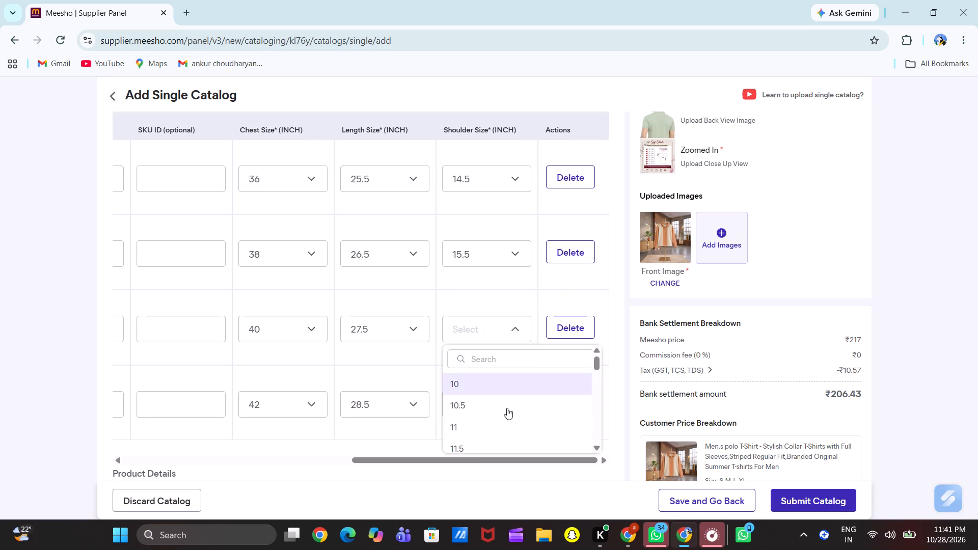
scroll(517, 429, down, 4)
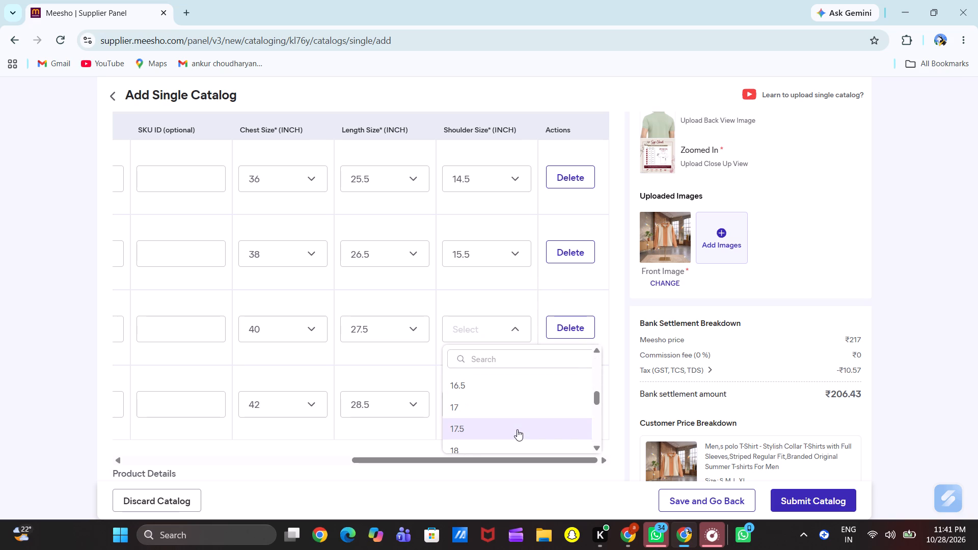
scroll(517, 429, up, 1)
click(482, 413)
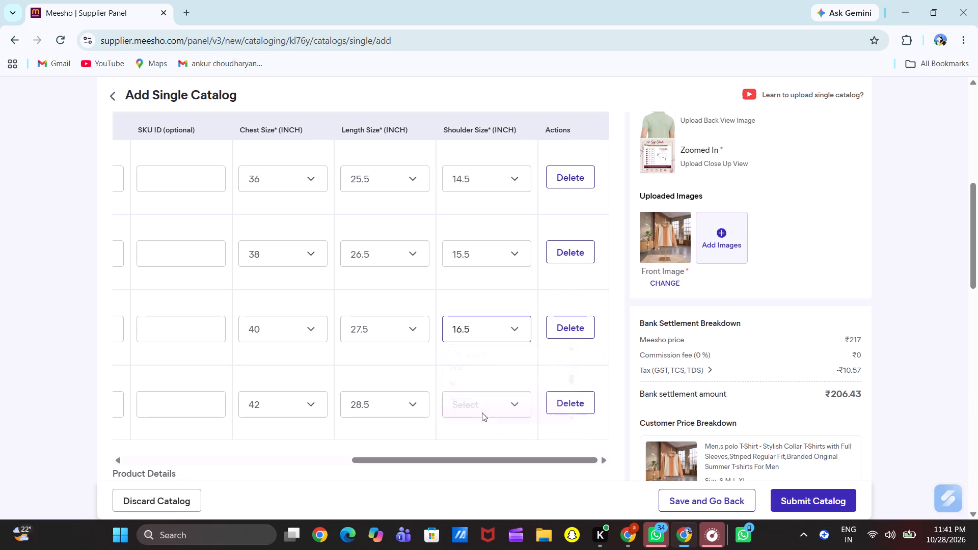
click(479, 404)
scroll(504, 463, down, 1)
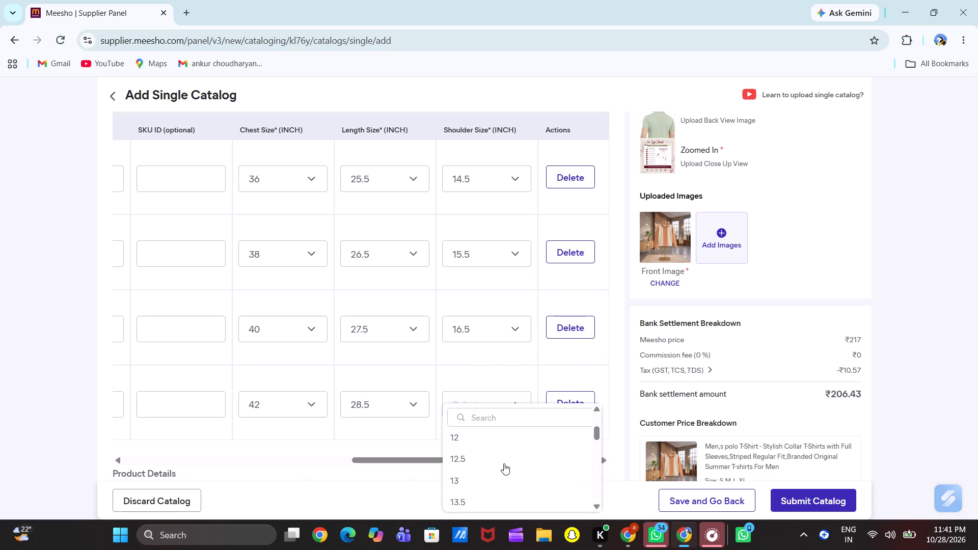
scroll(504, 463, down, 3)
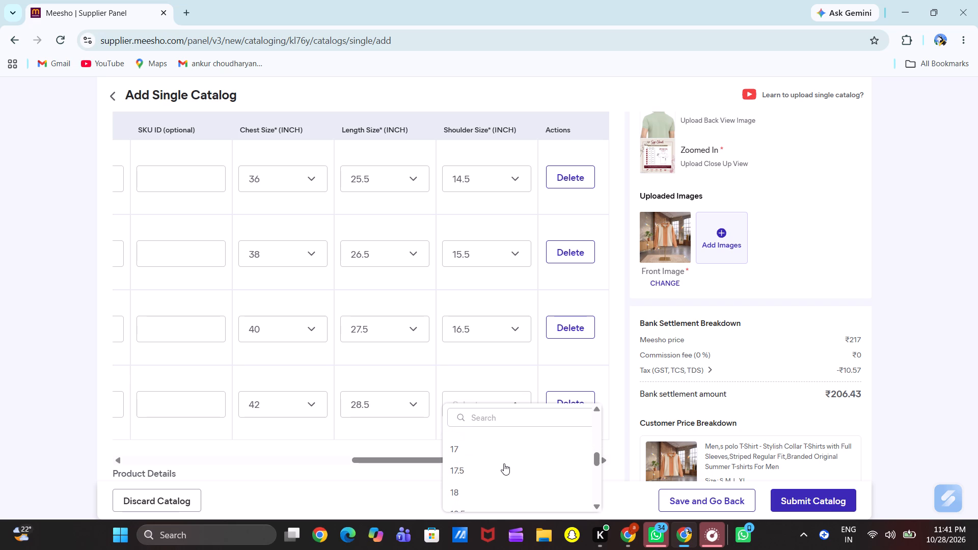
scroll(504, 463, down, 1)
click(504, 463)
Set Product 6's fabric to Cotton Blend and its fit/shape to Regular.
scroll(395, 446, down, 4)
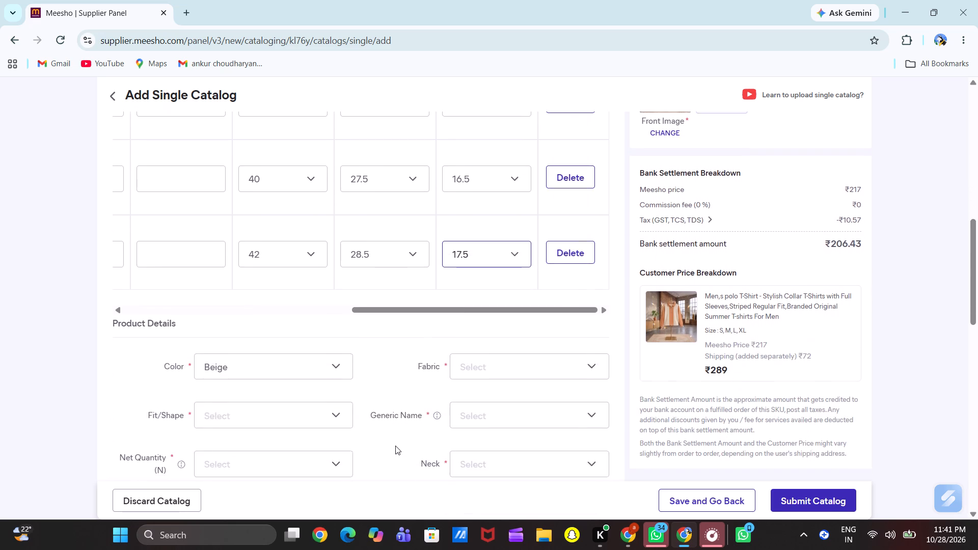
scroll(395, 446, down, 1)
click(505, 184)
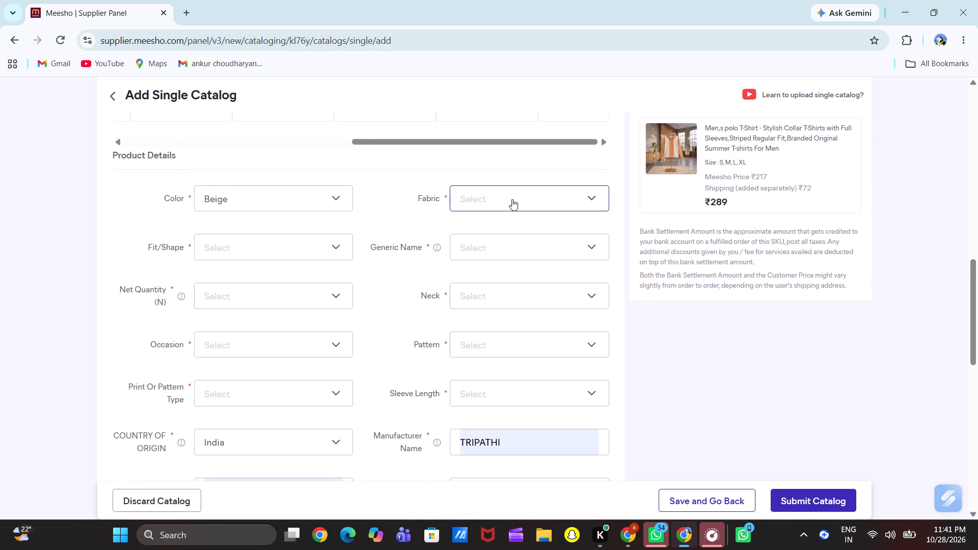
click(512, 199)
scroll(503, 280, down, 1)
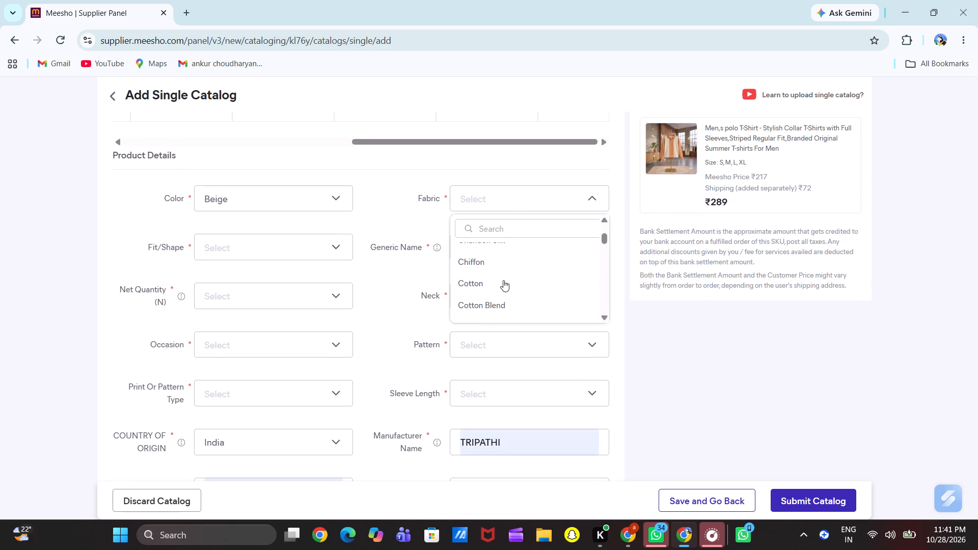
click(502, 300)
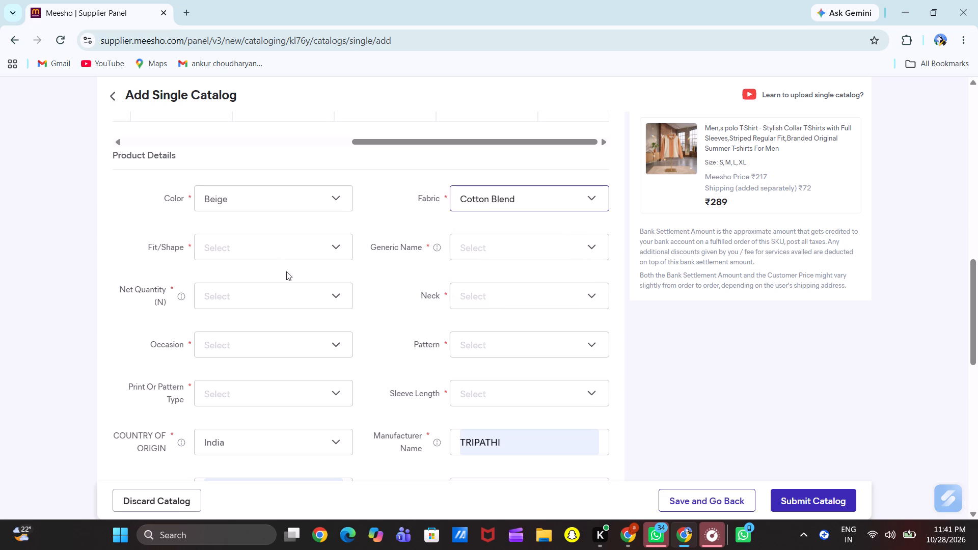
click(270, 247)
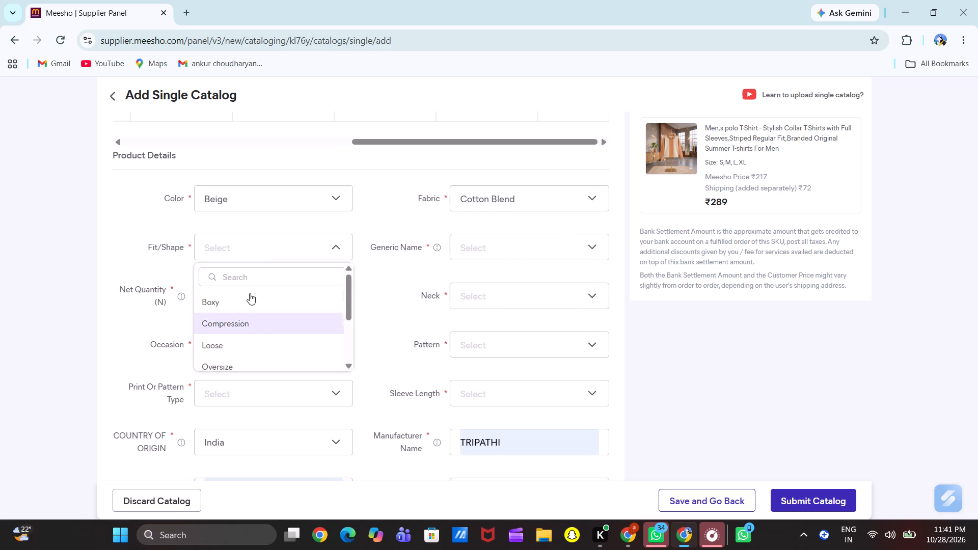
scroll(260, 333, down, 1)
click(260, 333)
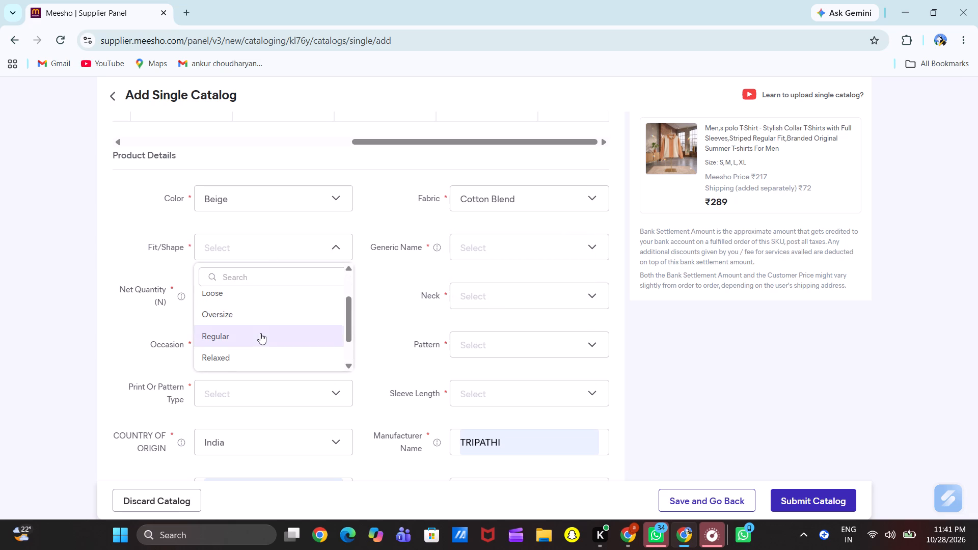
Set Product 6's generic name to Tshirts and its net quantity to 1.
click(499, 246)
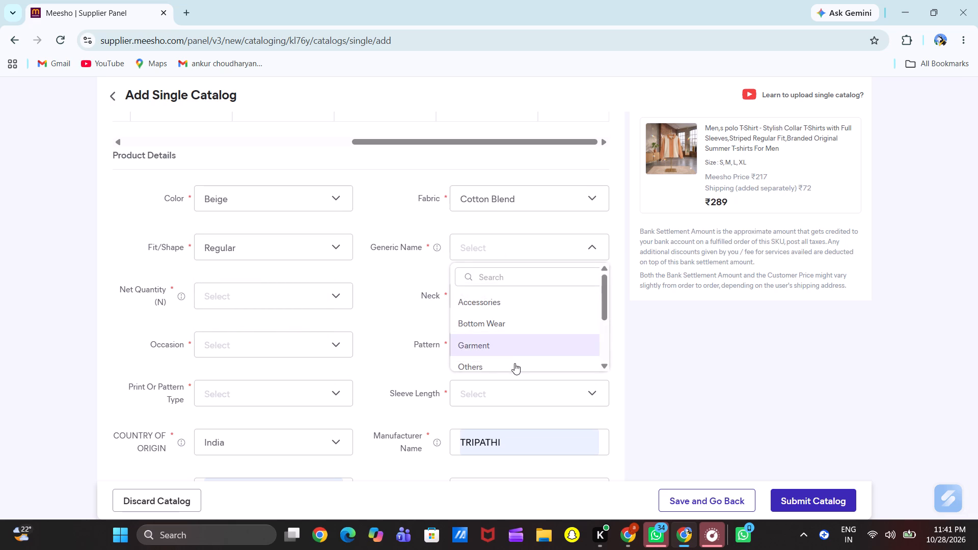
scroll(514, 363, down, 2)
click(485, 339)
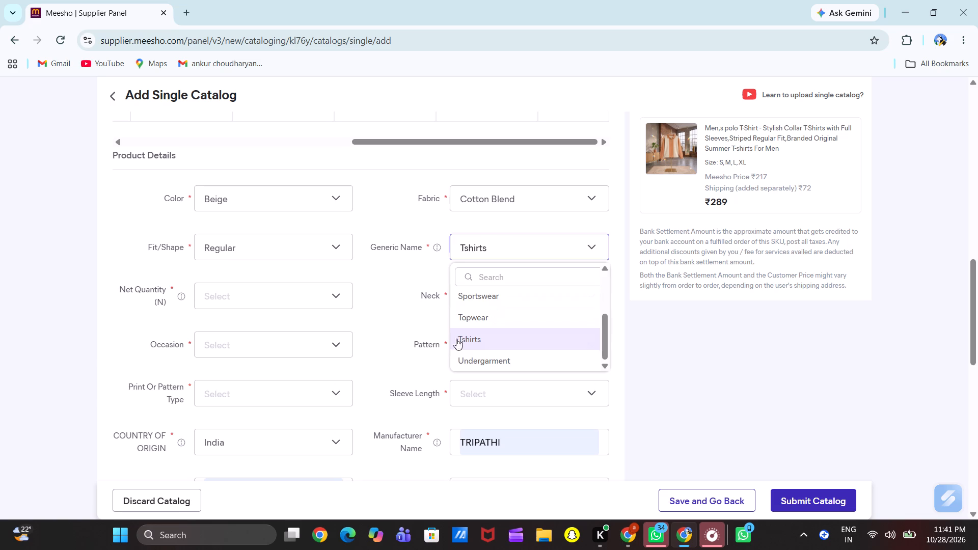
click(273, 307)
click(228, 343)
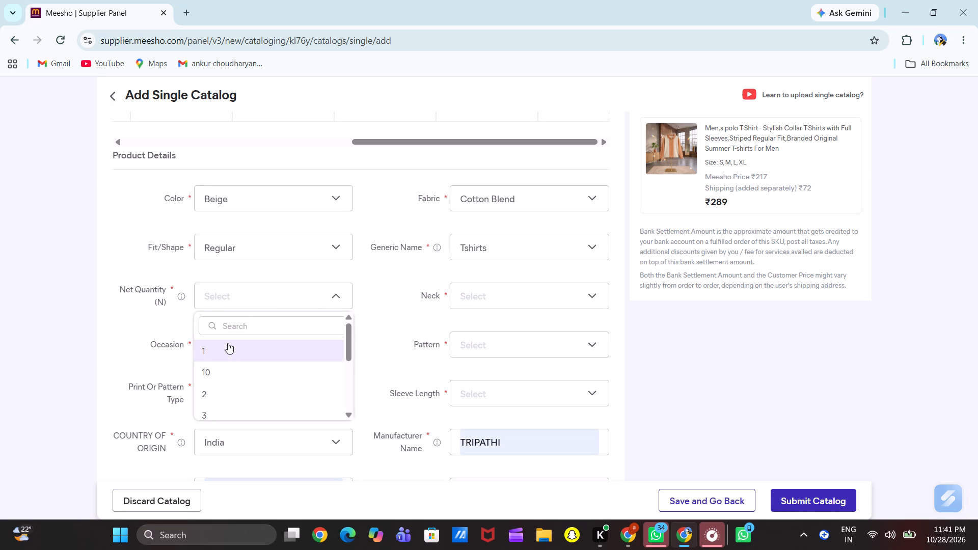
Set Product 6's neck type to Polo.
click(520, 286)
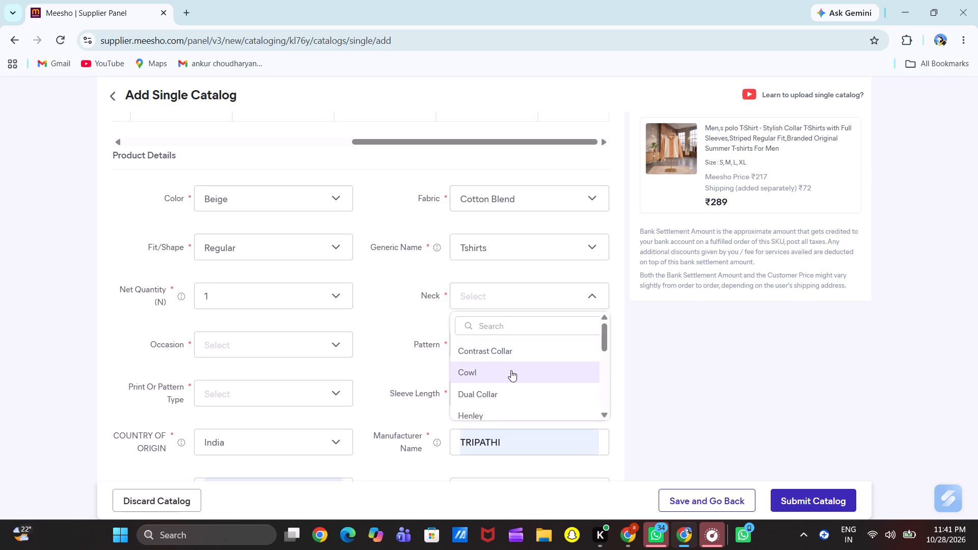
scroll(511, 383, down, 2)
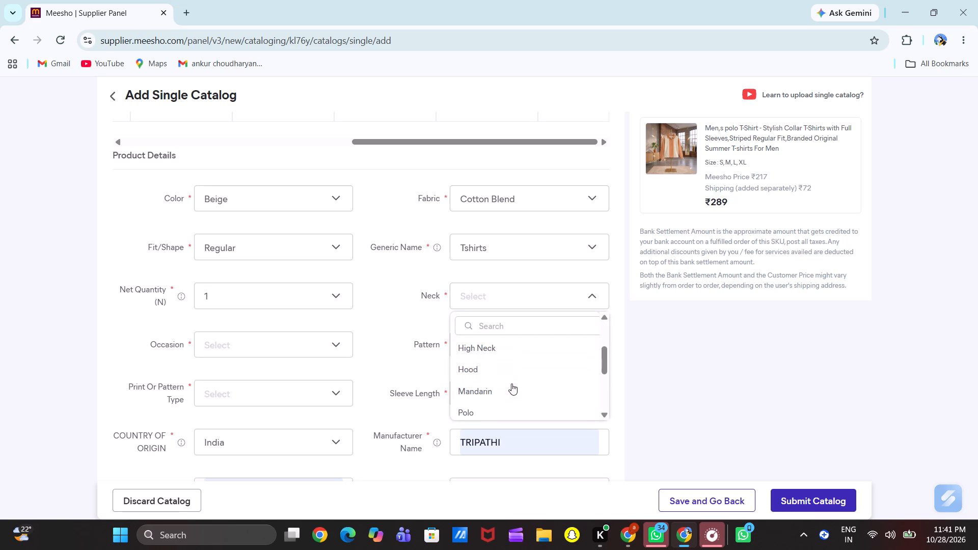
scroll(511, 383, down, 1)
click(511, 383)
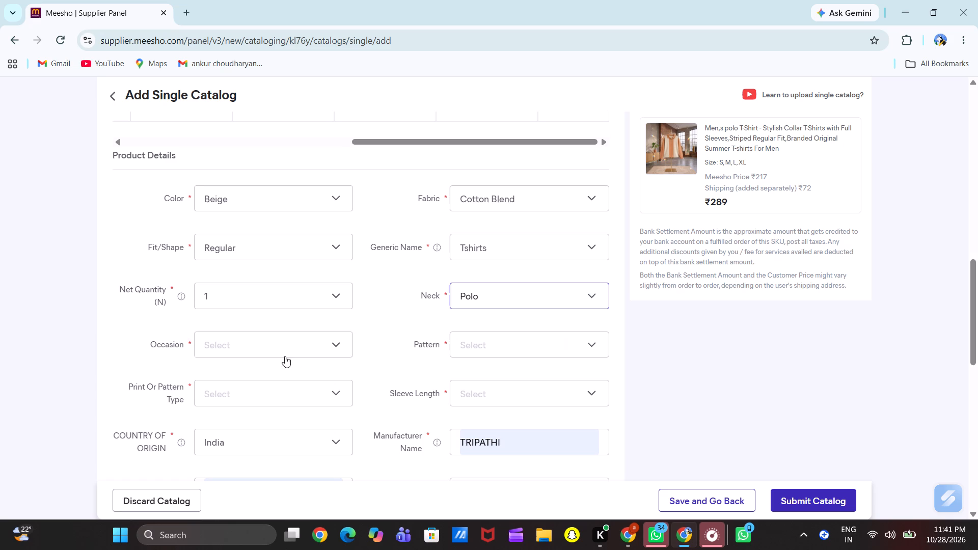
Set Product 6's occasion to Casual and its pattern to Colorblocked.
click(266, 349)
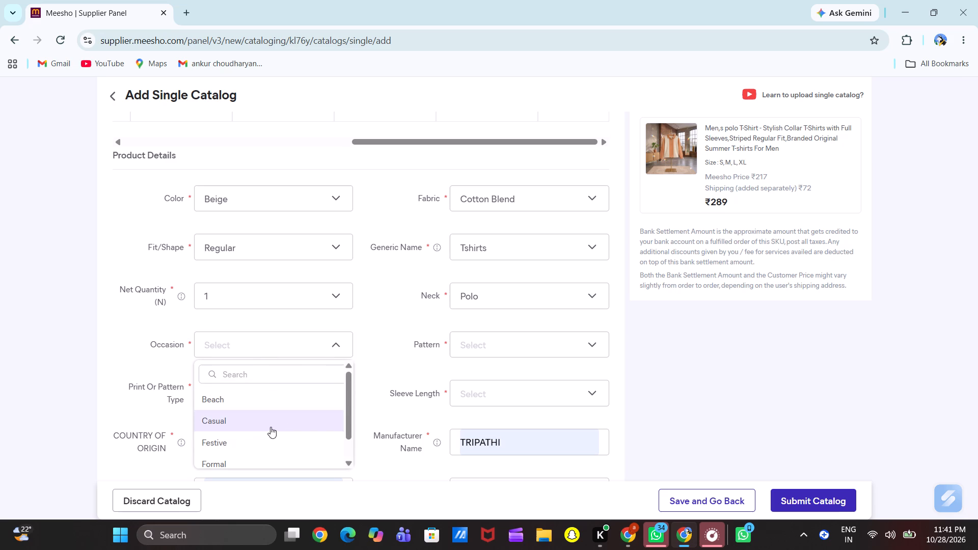
click(253, 422)
click(503, 338)
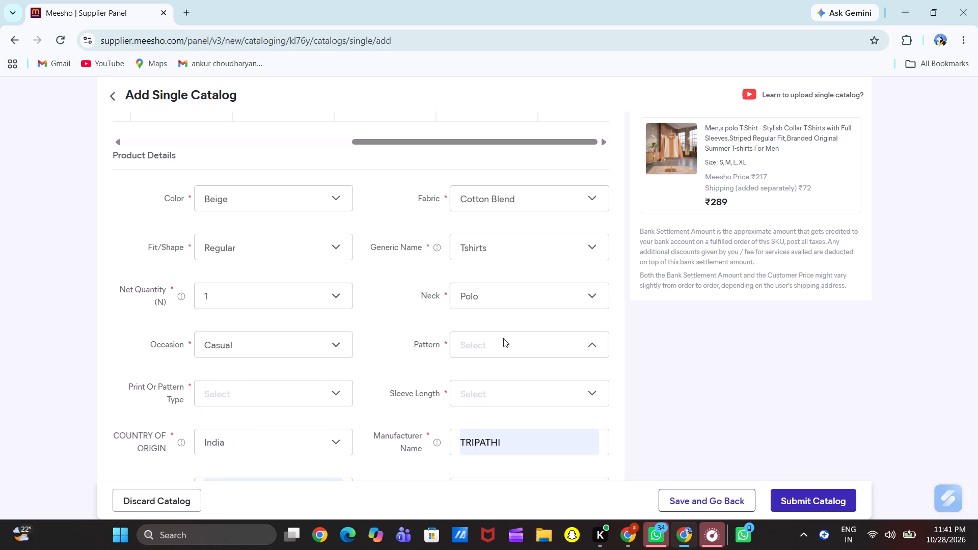
click(505, 422)
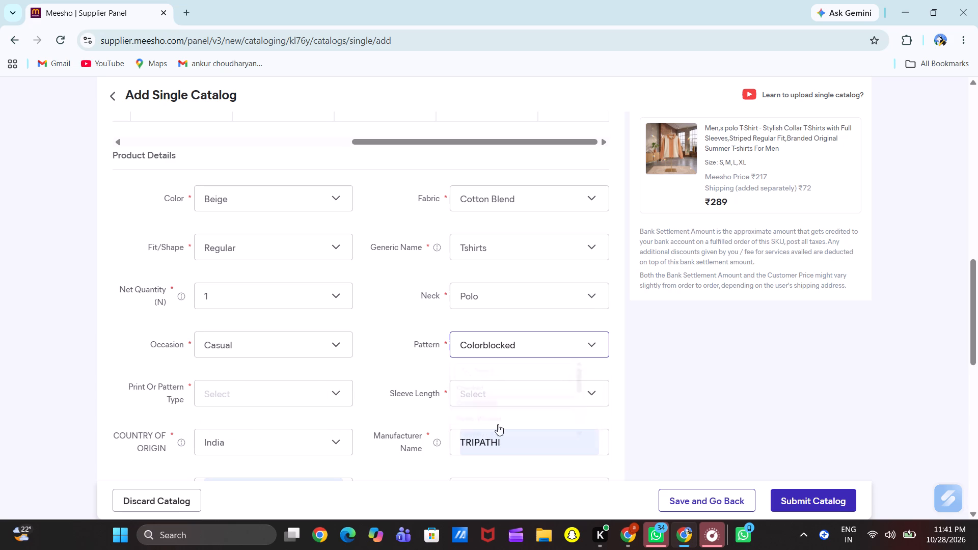
Set Product 6's print or pattern type to Colorblocked.
click(259, 406)
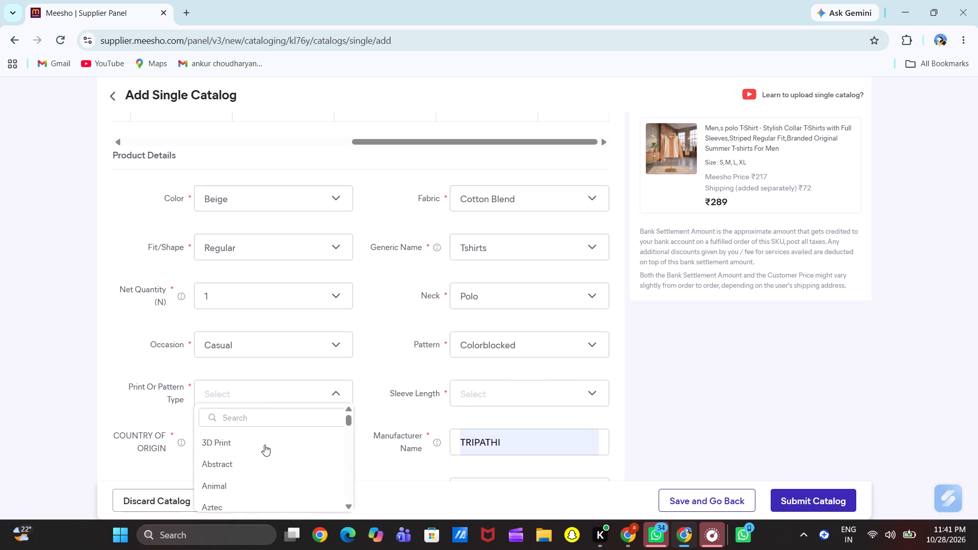
scroll(264, 445, down, 4)
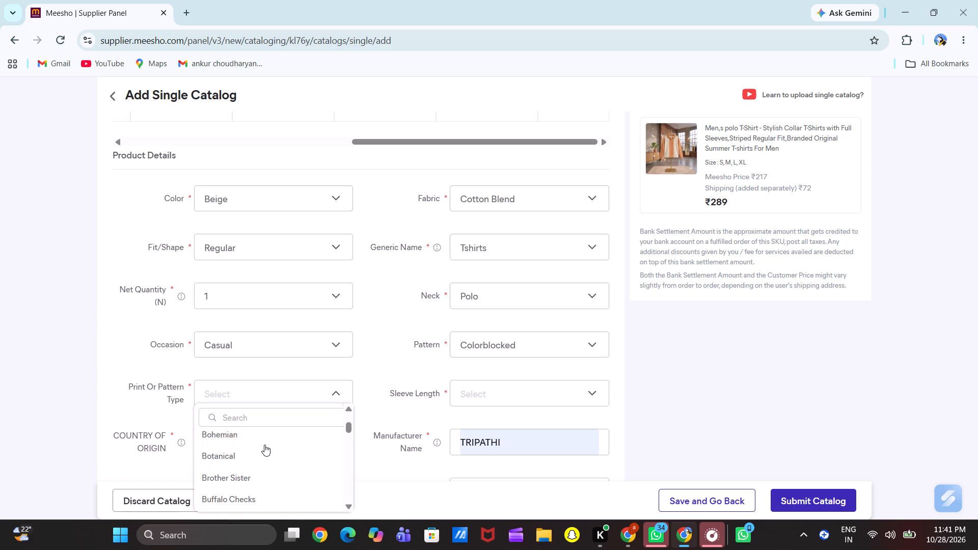
scroll(264, 445, down, 1)
scroll(264, 445, up, 1)
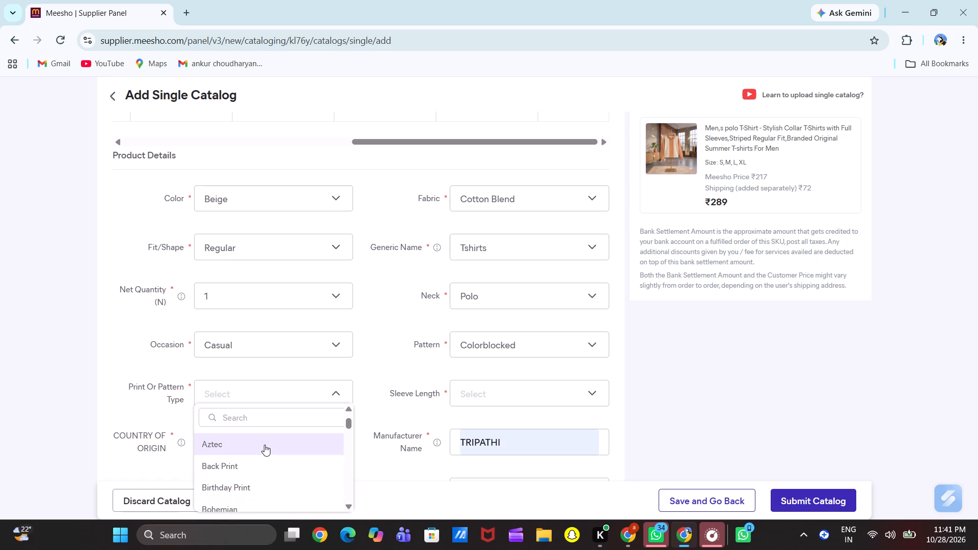
scroll(277, 373, down, 1)
scroll(271, 459, down, 2)
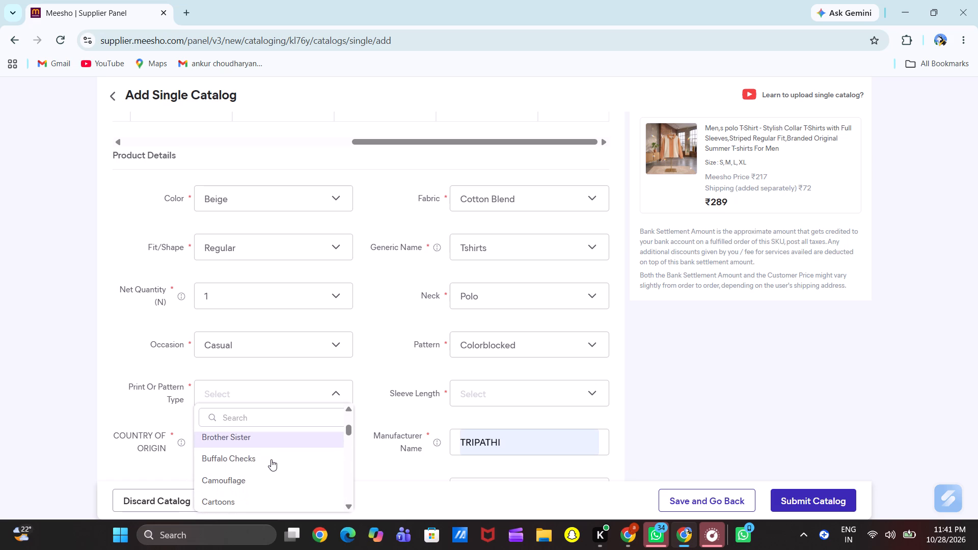
scroll(271, 459, down, 3)
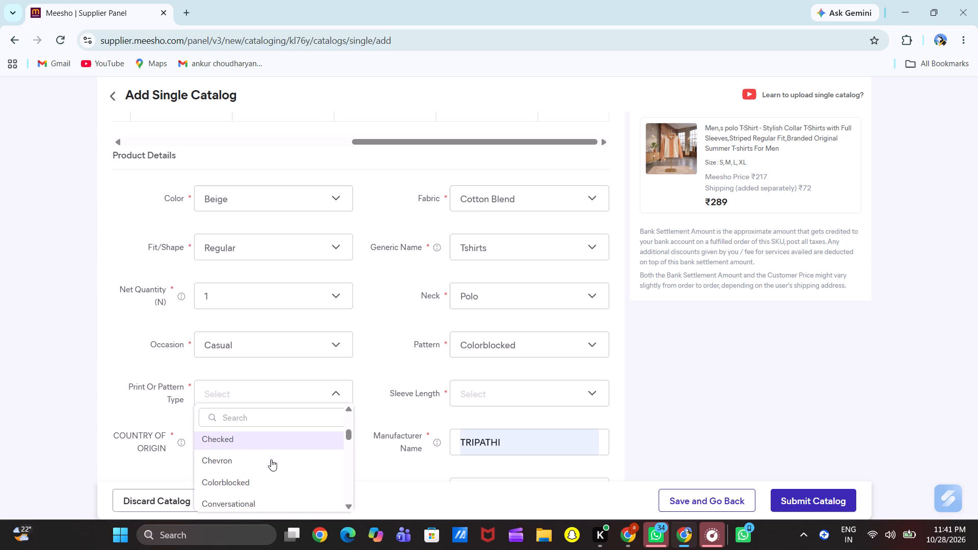
click(240, 486)
Set Product 6's style to Korean in the other attributes.
scroll(362, 460, down, 1)
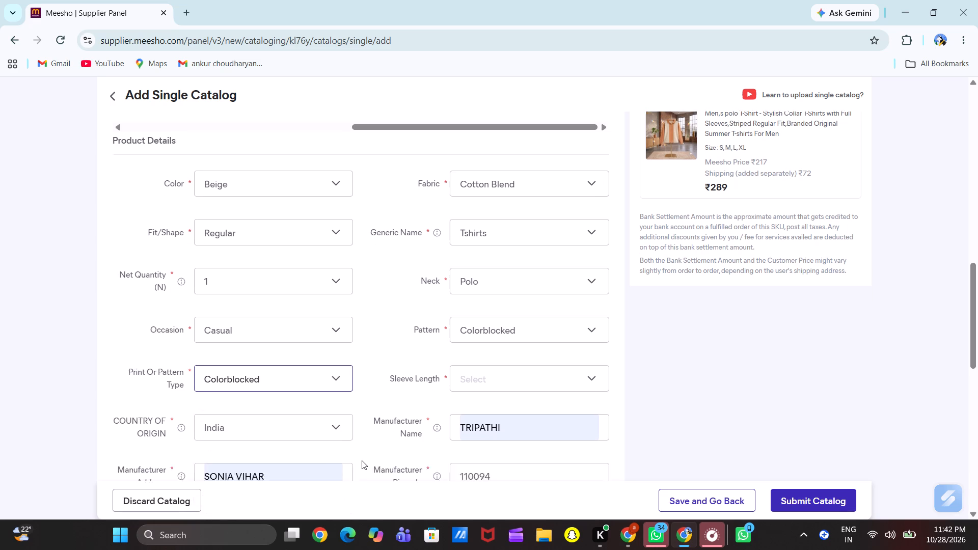
scroll(362, 460, down, 2)
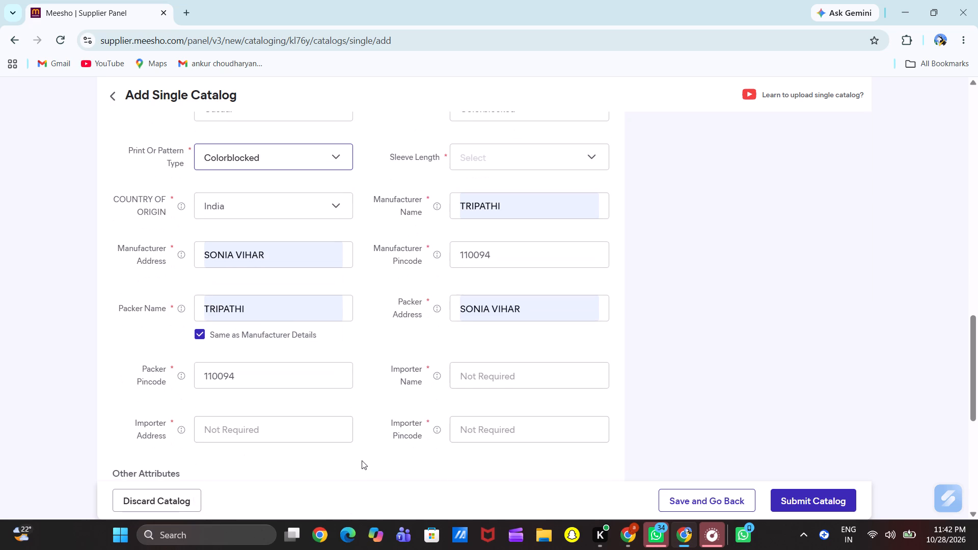
scroll(362, 460, down, 4)
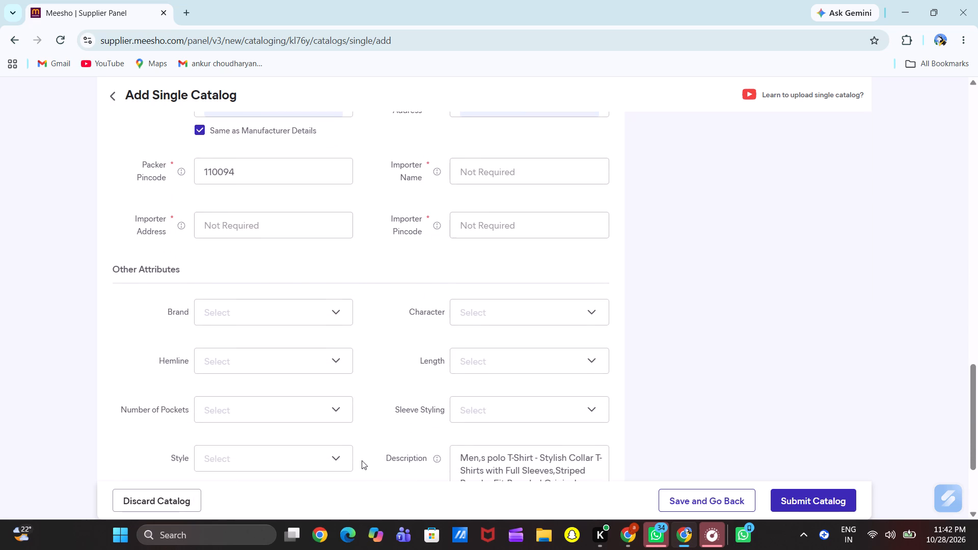
scroll(362, 460, down, 1)
click(289, 419)
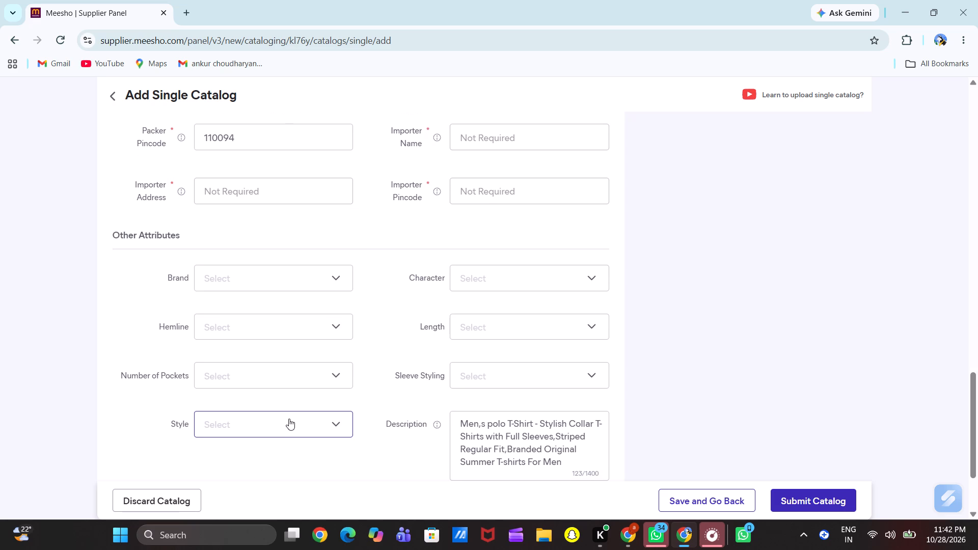
click(249, 499)
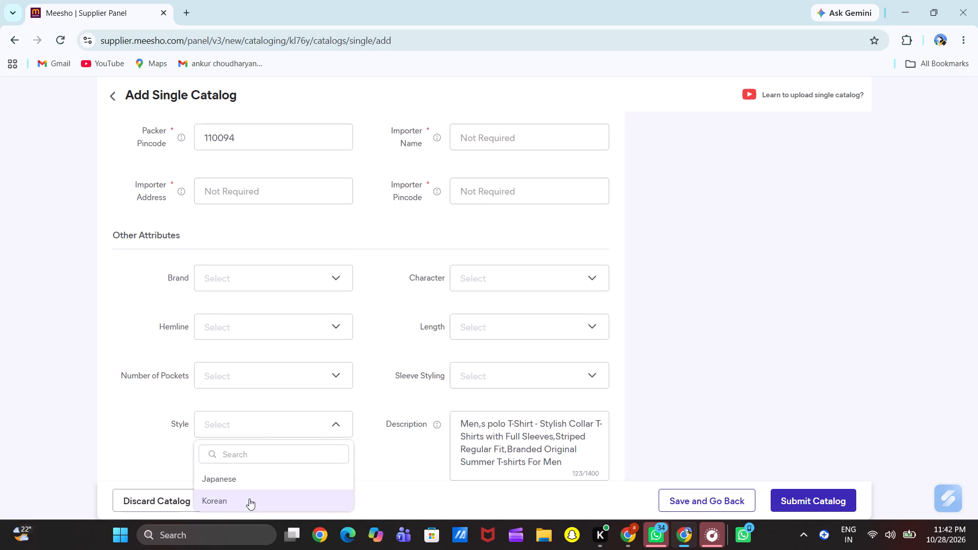
Set Product 6's length to Regular and its number of pockets to No Pocket.
click(509, 321)
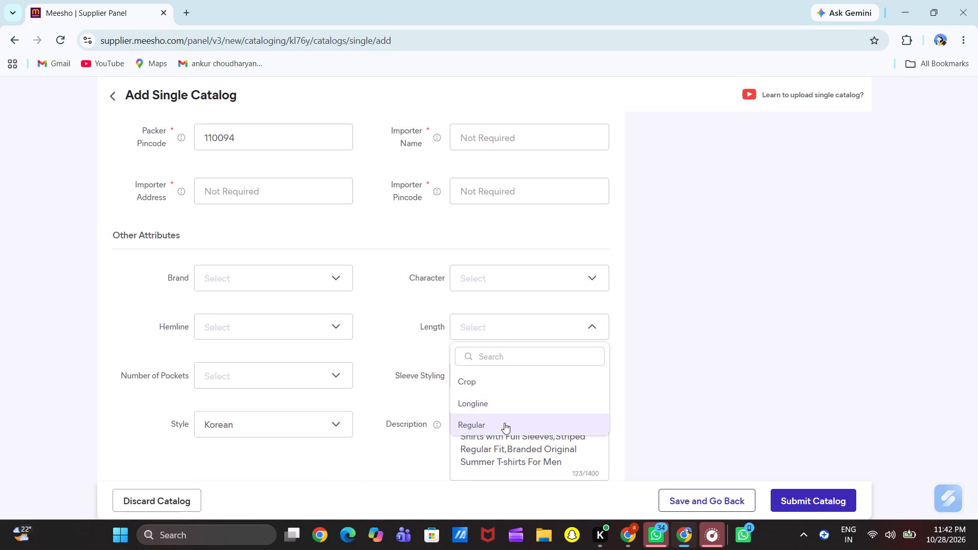
click(504, 423)
click(275, 377)
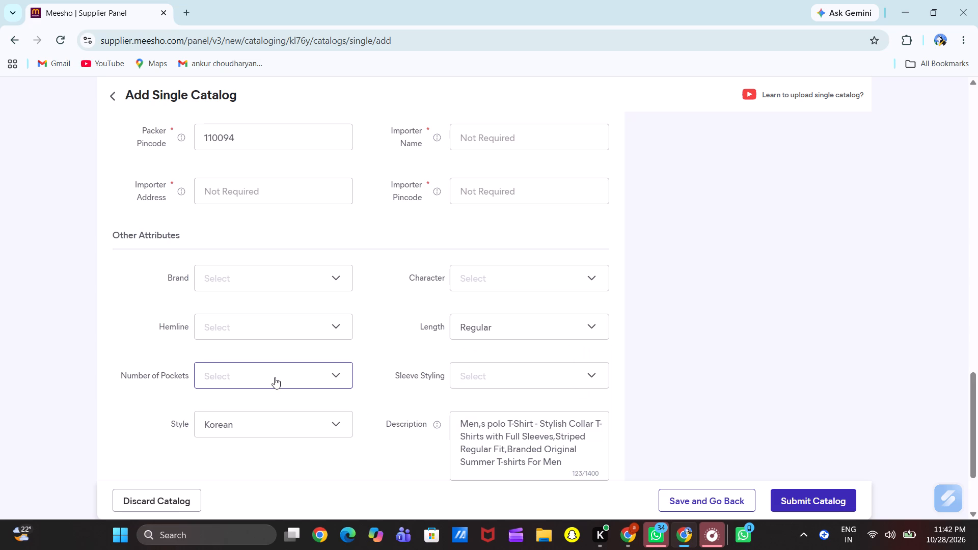
click(259, 476)
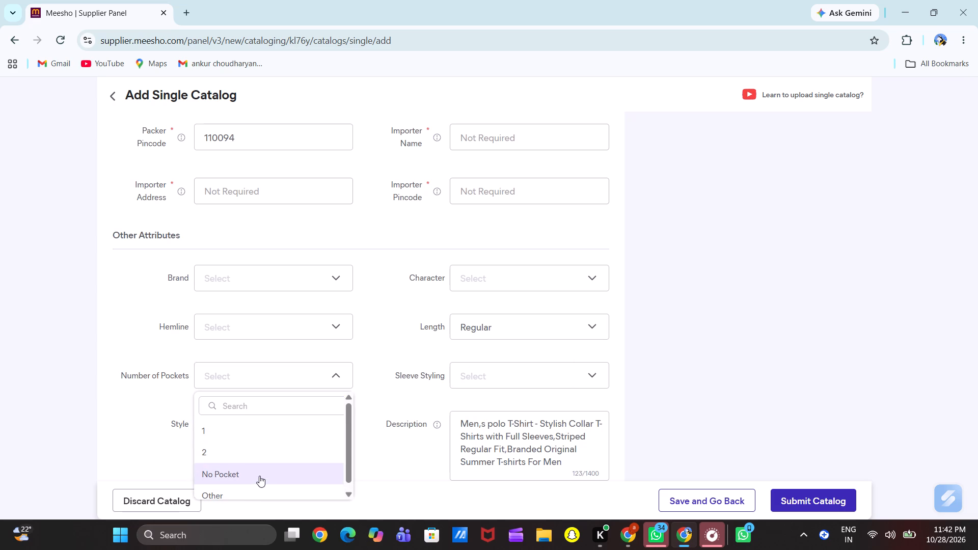
Review Product 6's product details, size measurements, prices and inventory.
scroll(387, 354, up, 6)
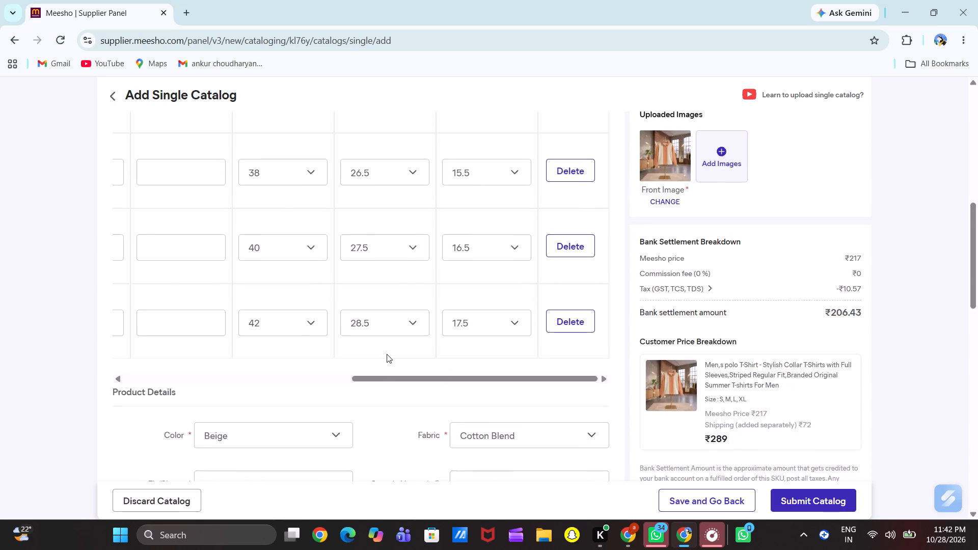
scroll(387, 354, up, 3)
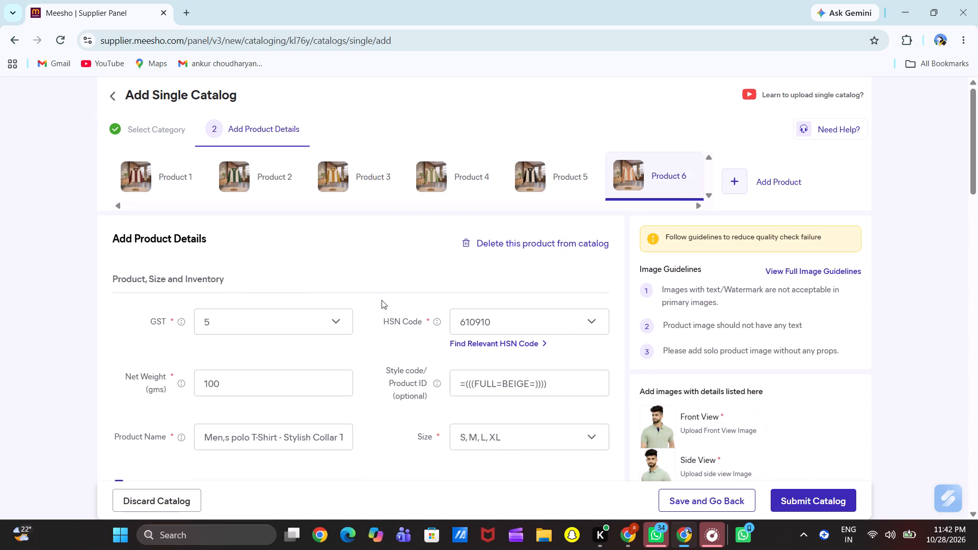
scroll(422, 254, down, 3)
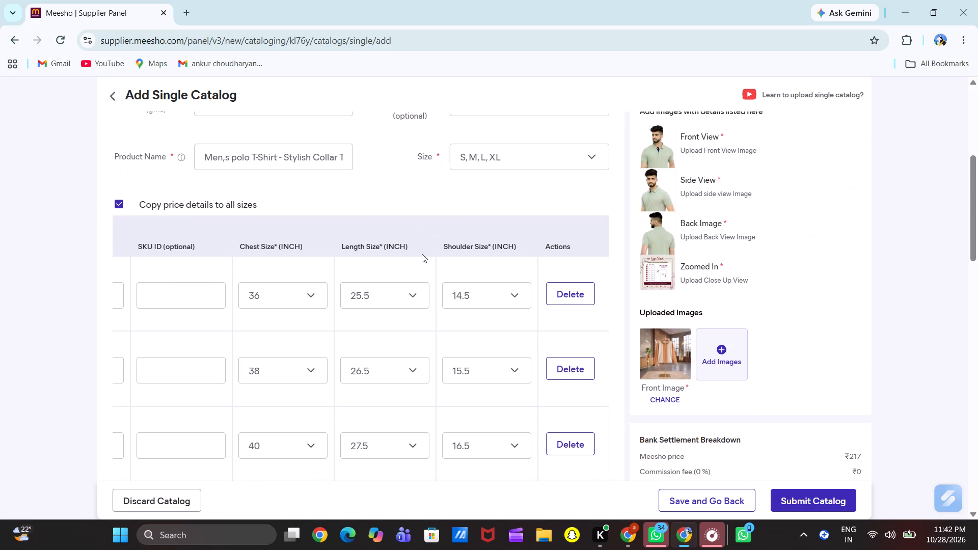
scroll(232, 362, right, 8)
scroll(232, 362, up, 1)
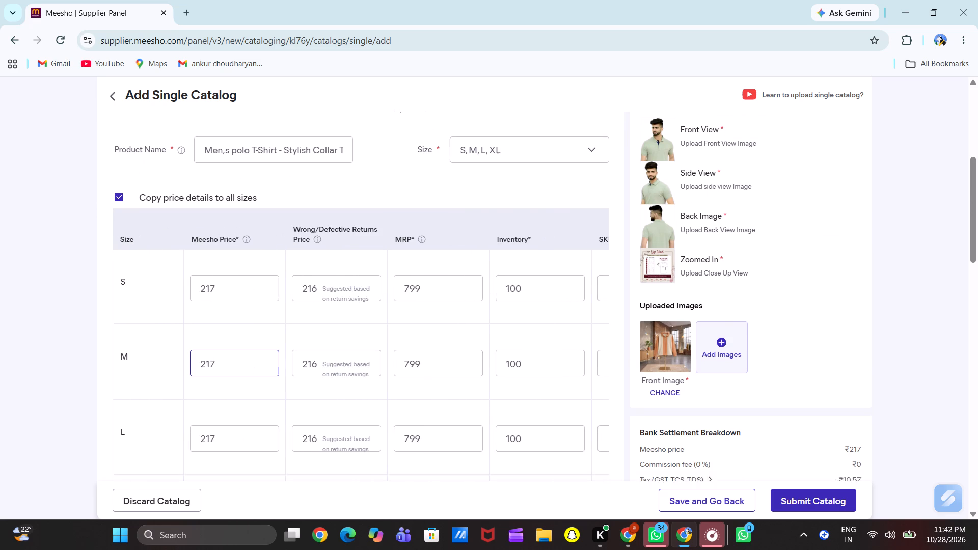
scroll(232, 362, up, 5)
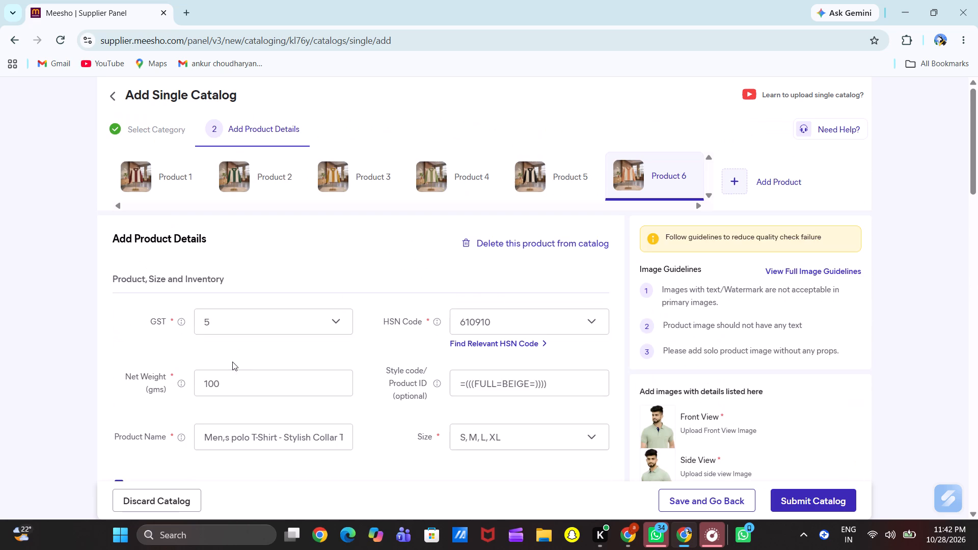
Review the filled-in details of Product 5 and Product 4, including their prices and attributes.
click(522, 190)
scroll(403, 310, down, 1)
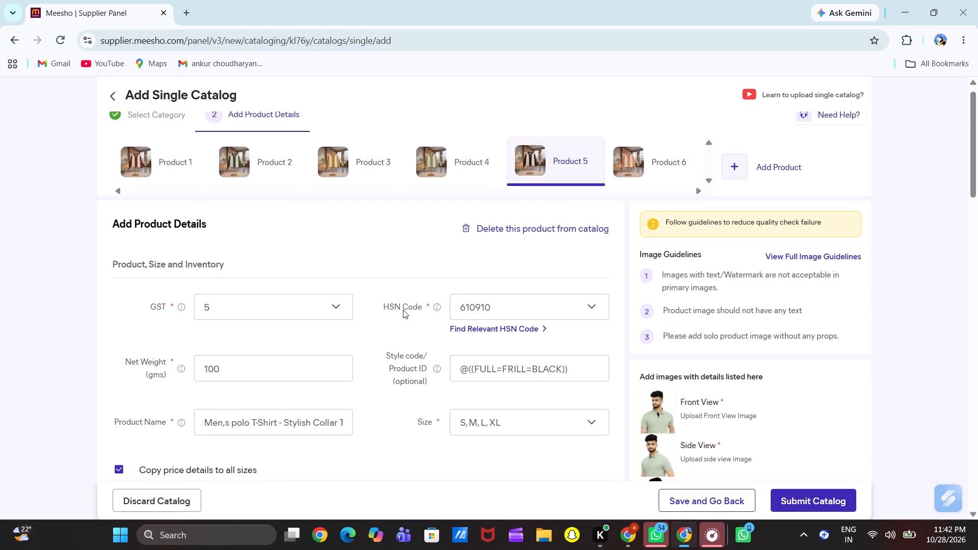
scroll(403, 310, down, 6)
scroll(403, 310, up, 1)
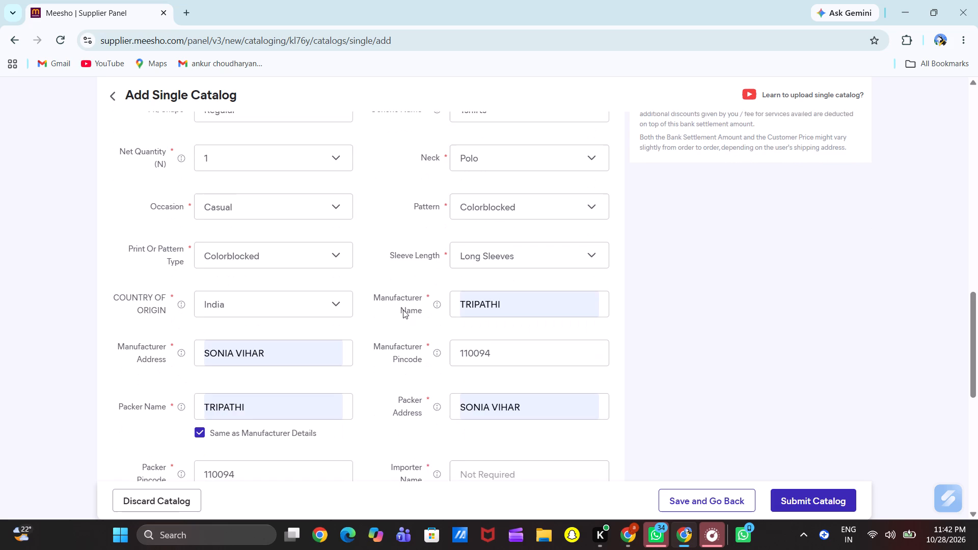
scroll(403, 310, up, 3)
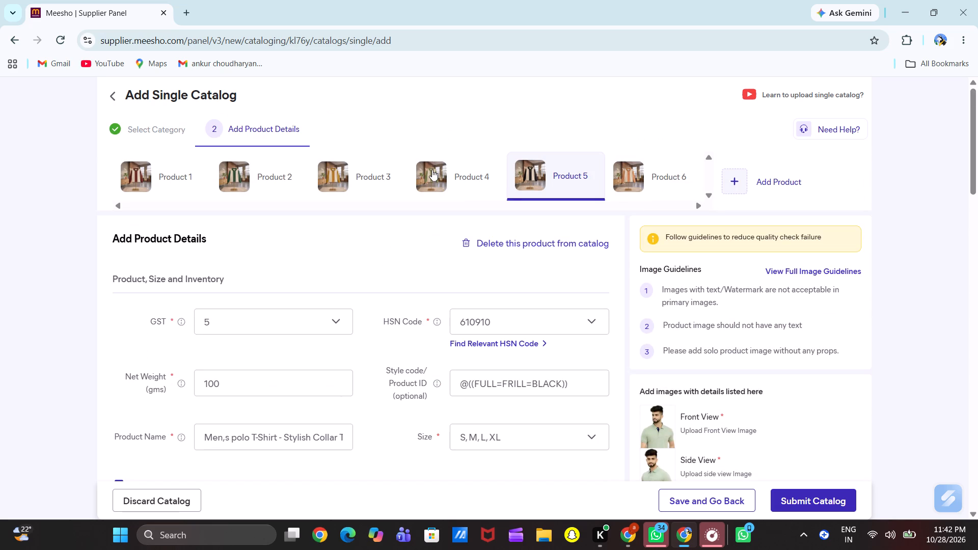
click(432, 170)
scroll(405, 330, down, 5)
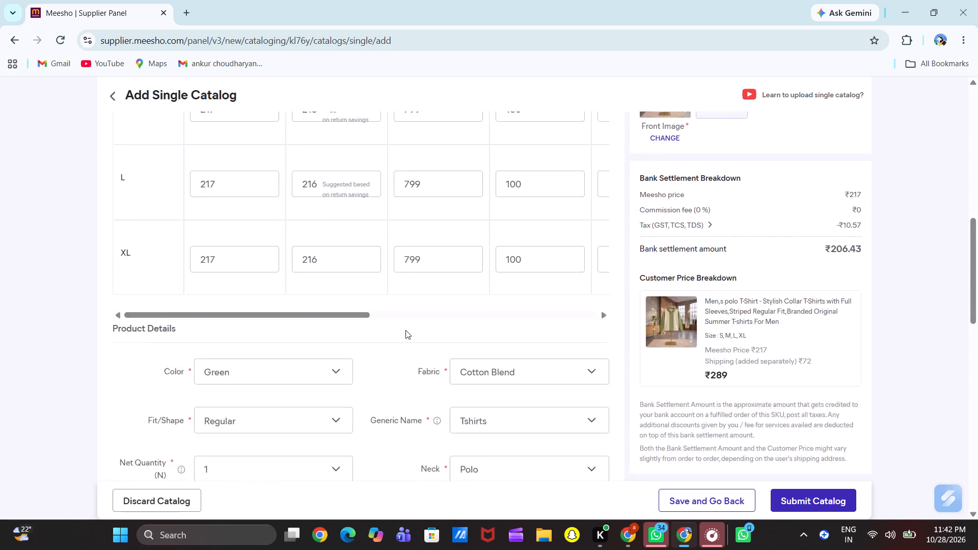
scroll(405, 330, down, 2)
scroll(405, 330, up, 4)
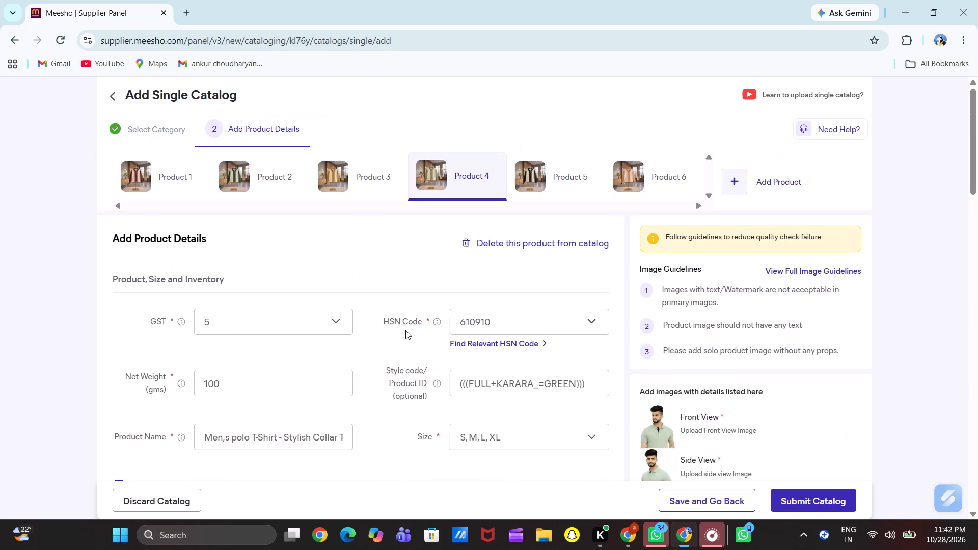
Review the filled-in details of Product 3 and Product 2, including their prices, inventory and product details.
click(341, 174)
scroll(396, 268, down, 4)
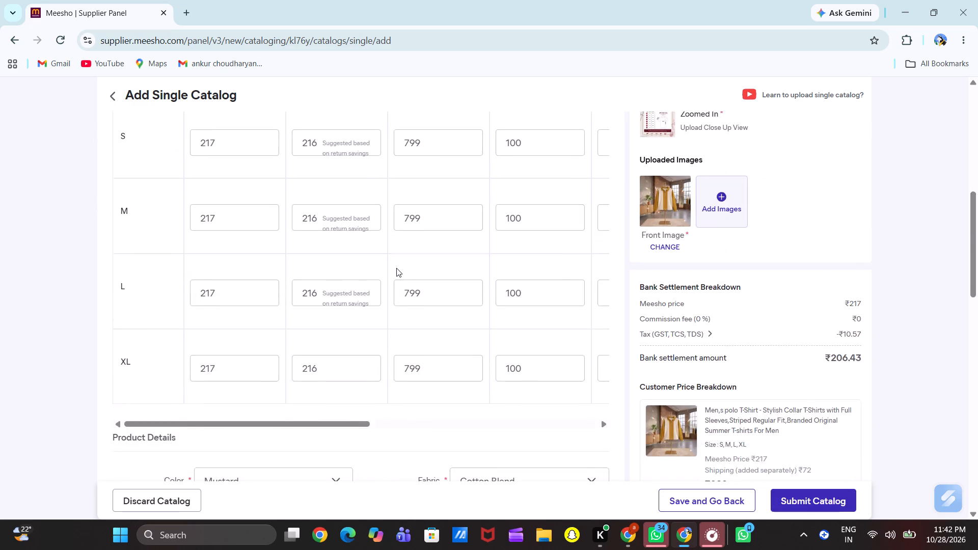
scroll(396, 268, down, 4)
scroll(396, 268, up, 2)
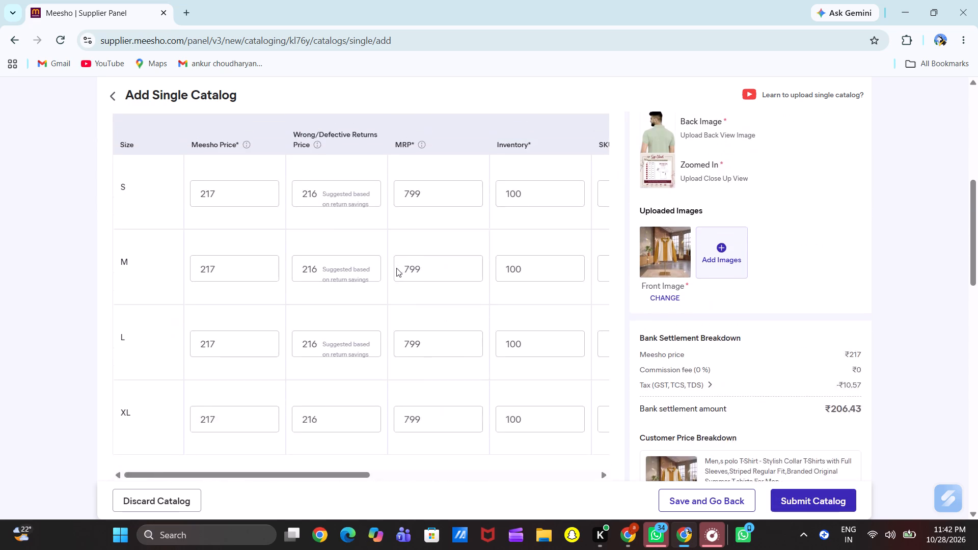
scroll(396, 268, up, 5)
click(250, 174)
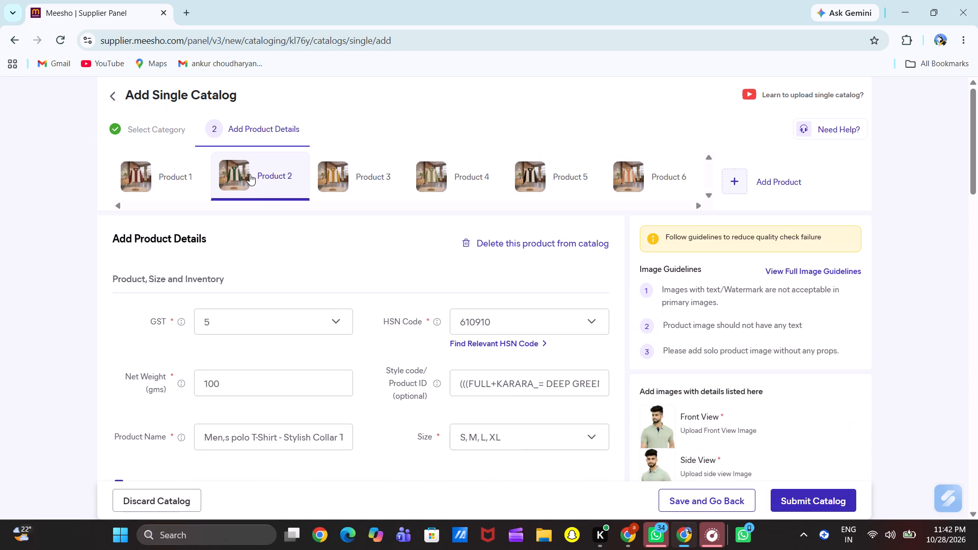
scroll(397, 344, down, 8)
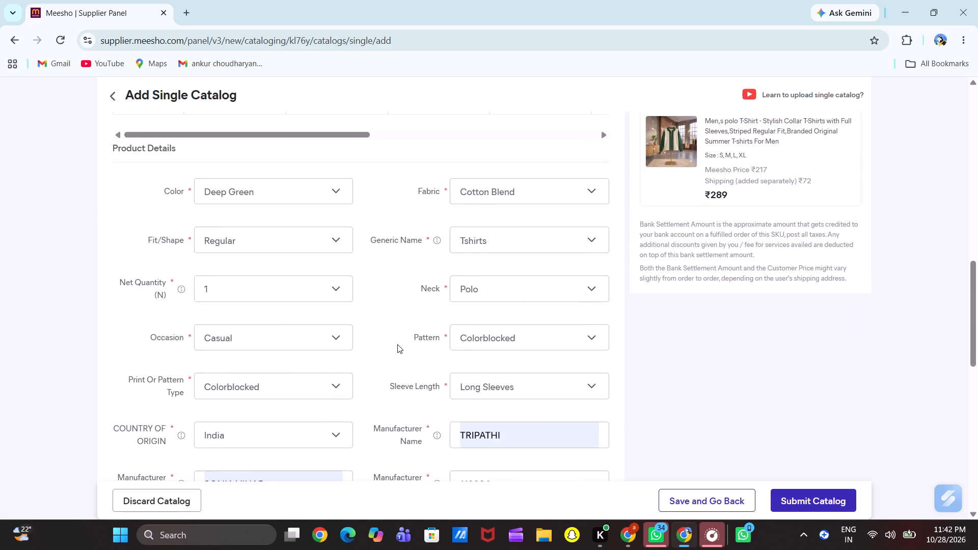
scroll(397, 344, up, 5)
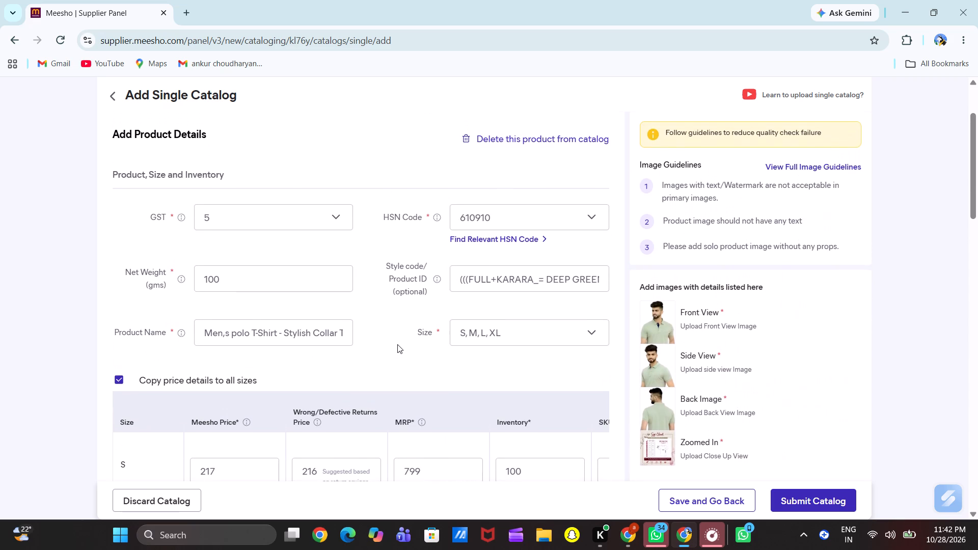
scroll(397, 344, up, 3)
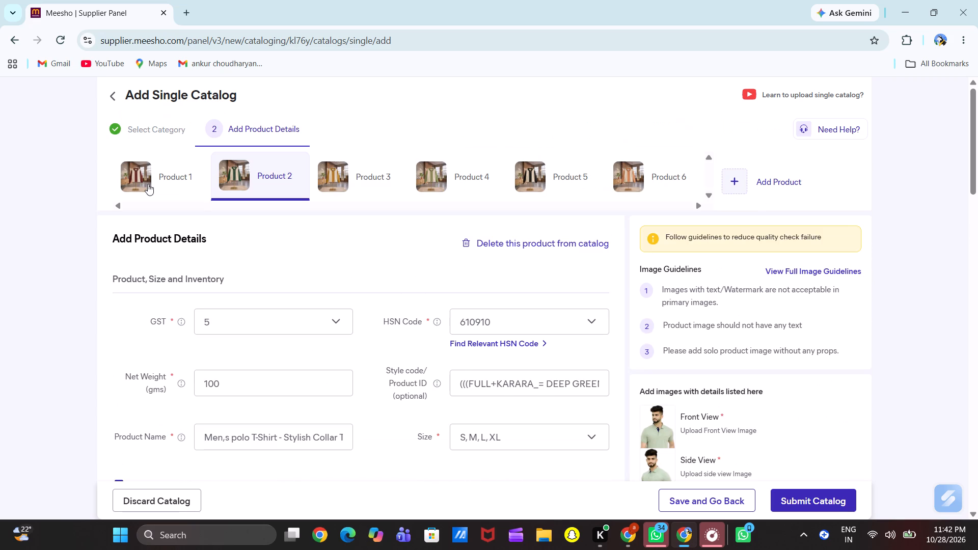
Review Product 1's filled-in details, from its size prices and inventory through the product details to the other attributes.
click(148, 184)
scroll(341, 288, down, 1)
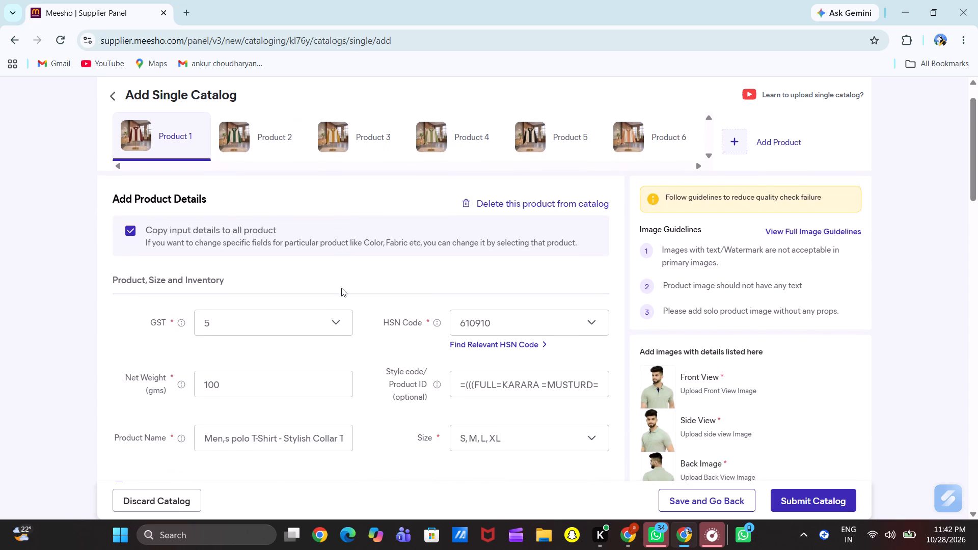
scroll(341, 288, down, 3)
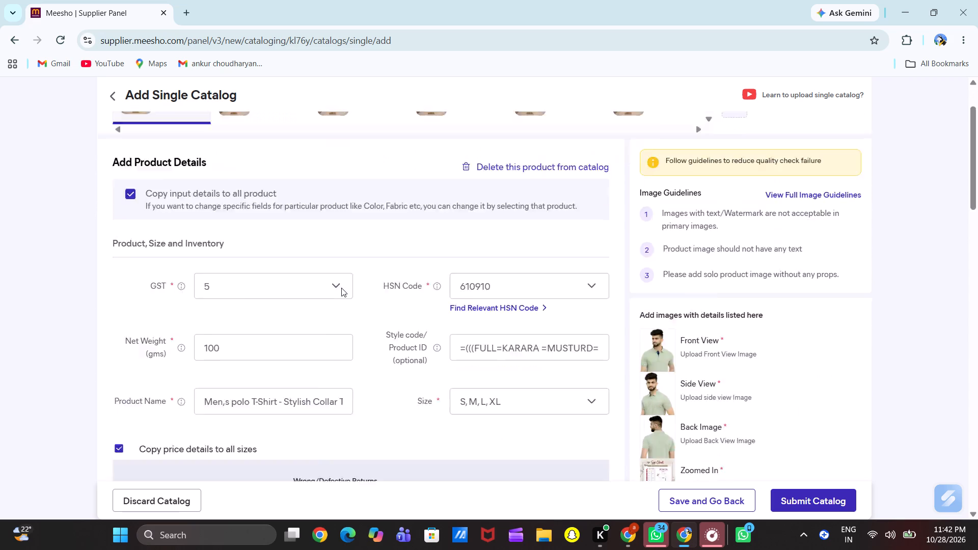
scroll(341, 288, down, 5)
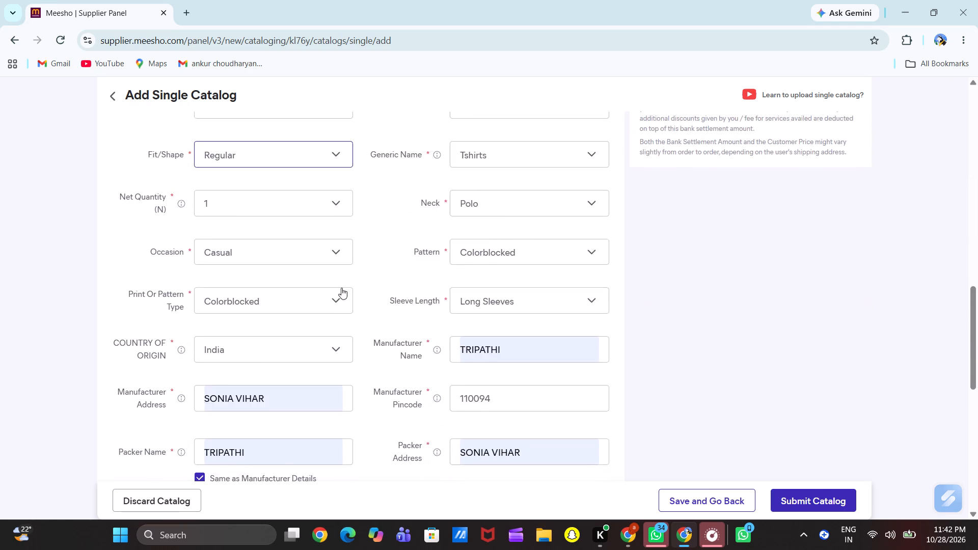
scroll(341, 288, down, 4)
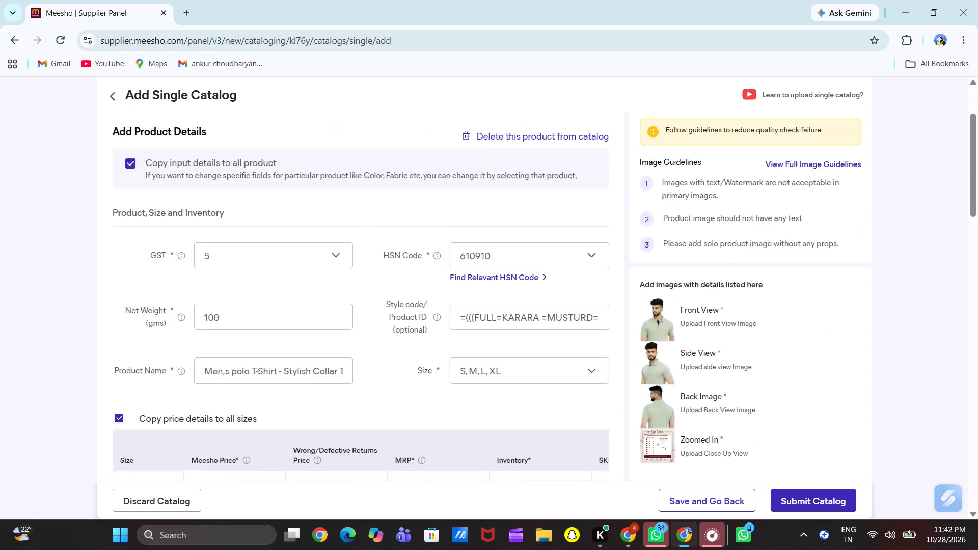
scroll(341, 288, down, 2)
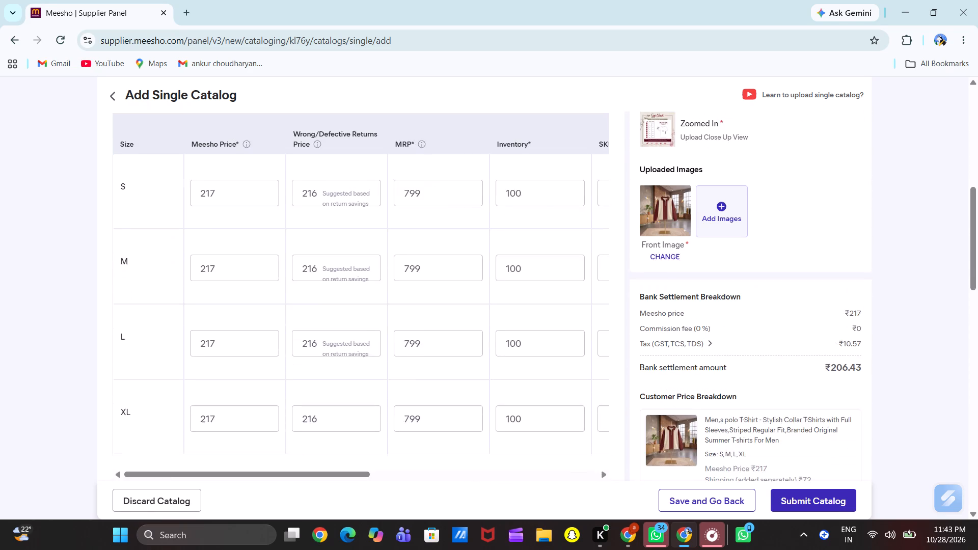
scroll(341, 288, down, 6)
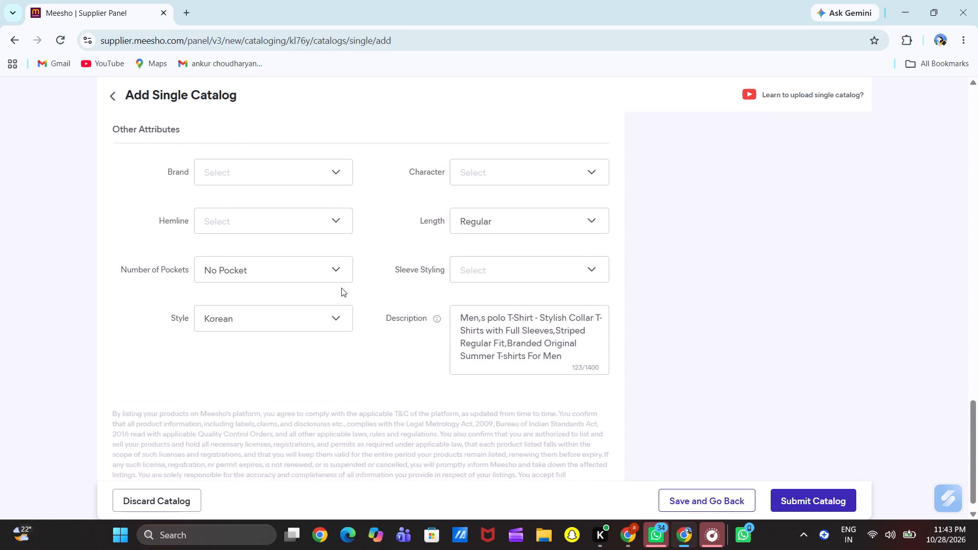
scroll(341, 288, down, 4)
scroll(341, 288, up, 3)
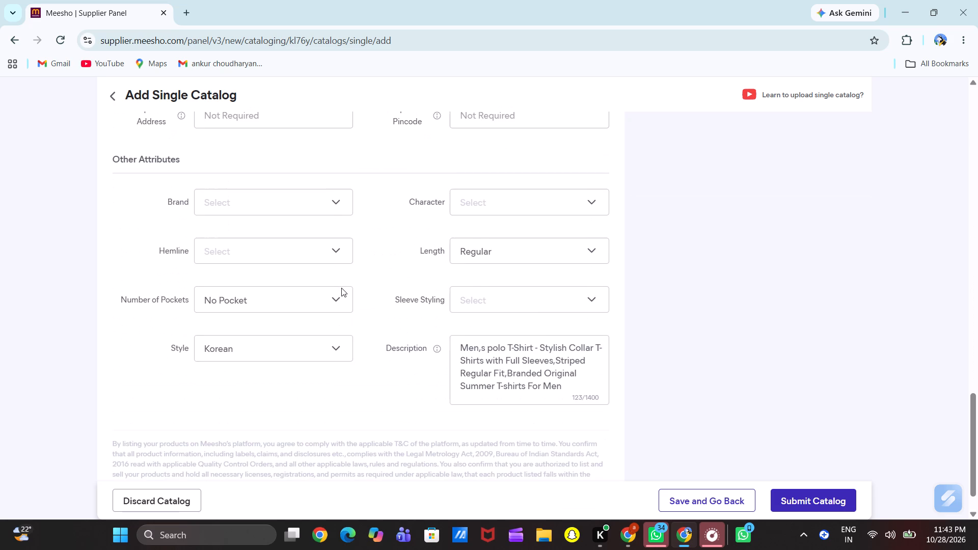
Save the draft catalog without submitting it and return to the catalog uploads overview.
scroll(341, 288, up, 7)
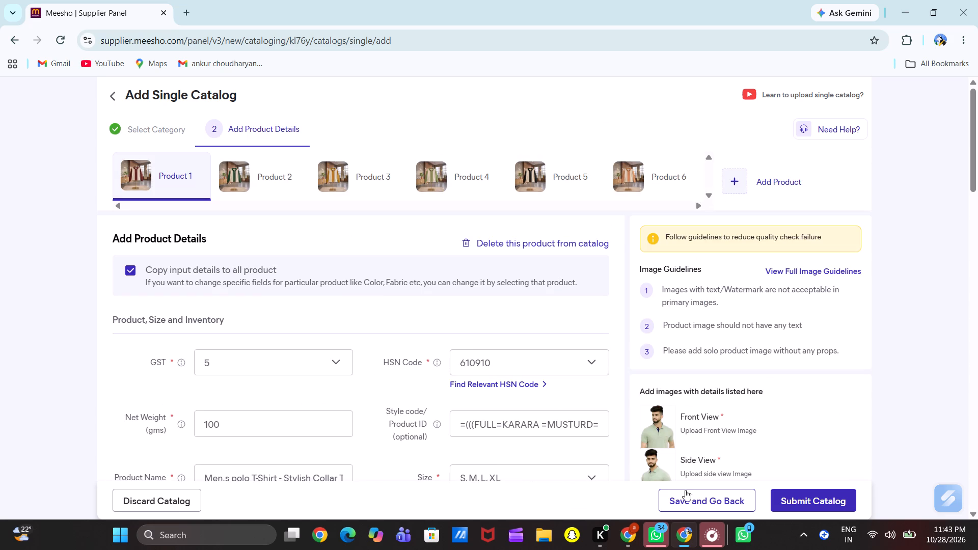
click(703, 501)
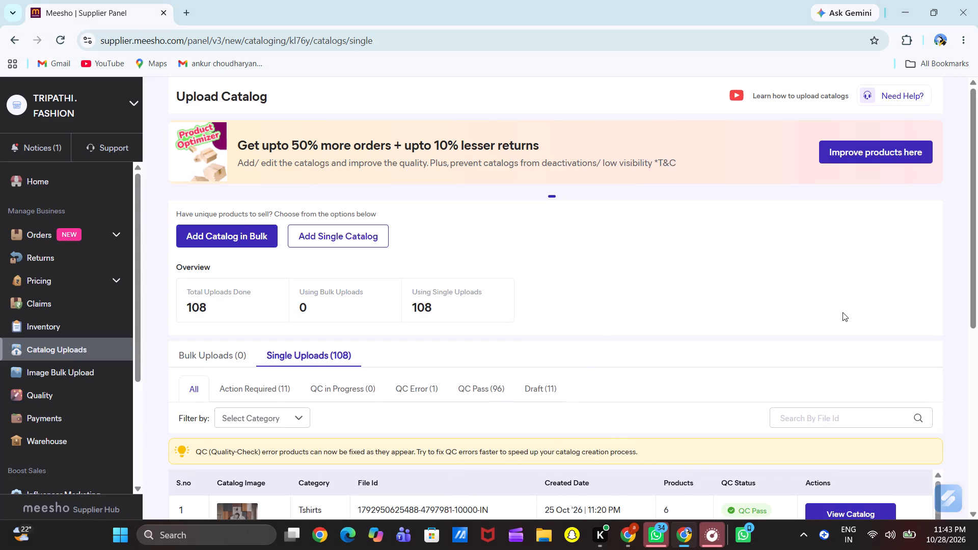
Close the open browser windows, including the supplier panel.
click(977, 0)
click(977, 0)
click(977, 0)
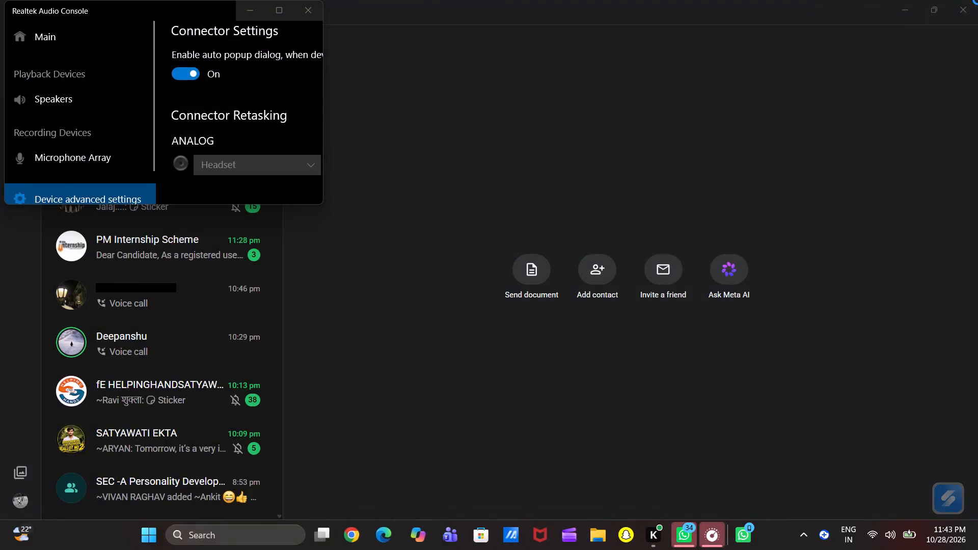
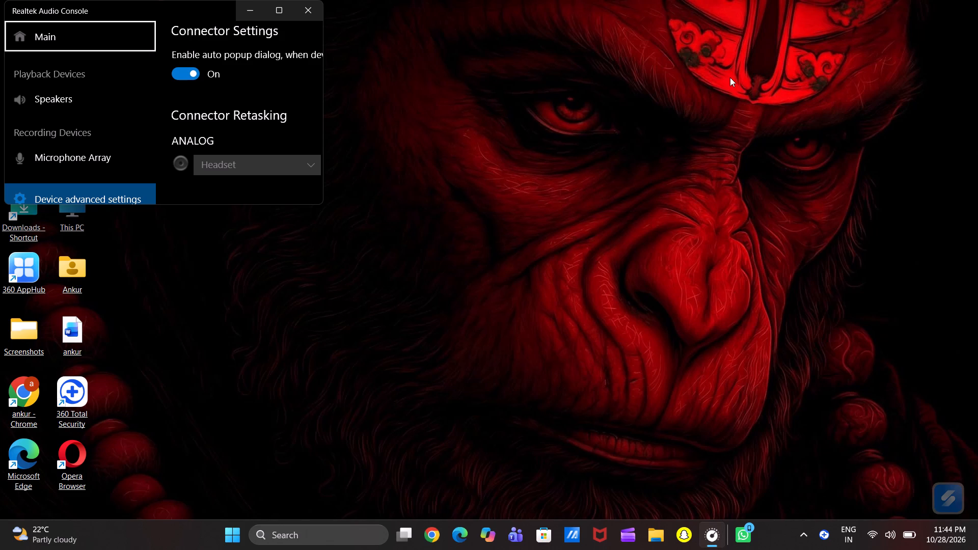
Close the Realtek Audio Console window.
click(305, 10)
Shut down the computer from the desktop.
key(alt+F4)
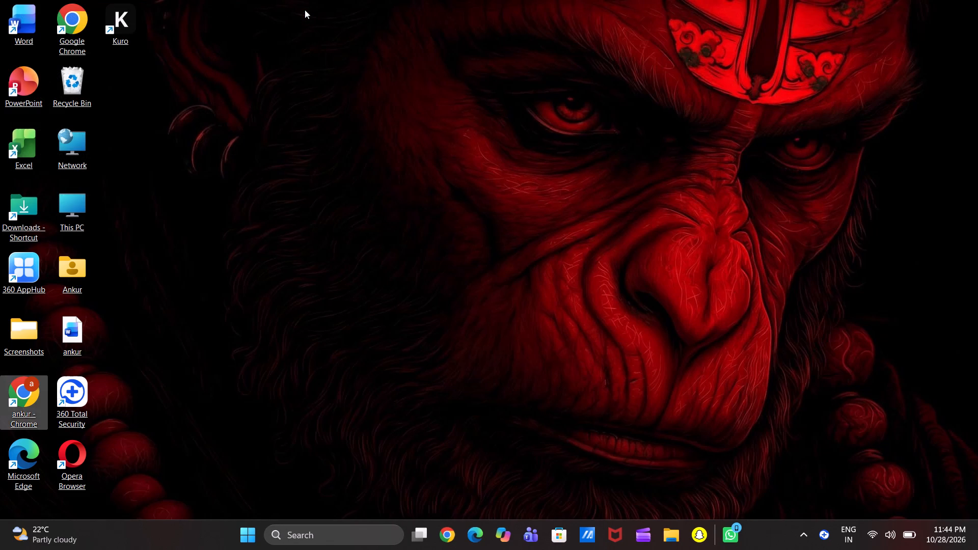
key(alt+F4)
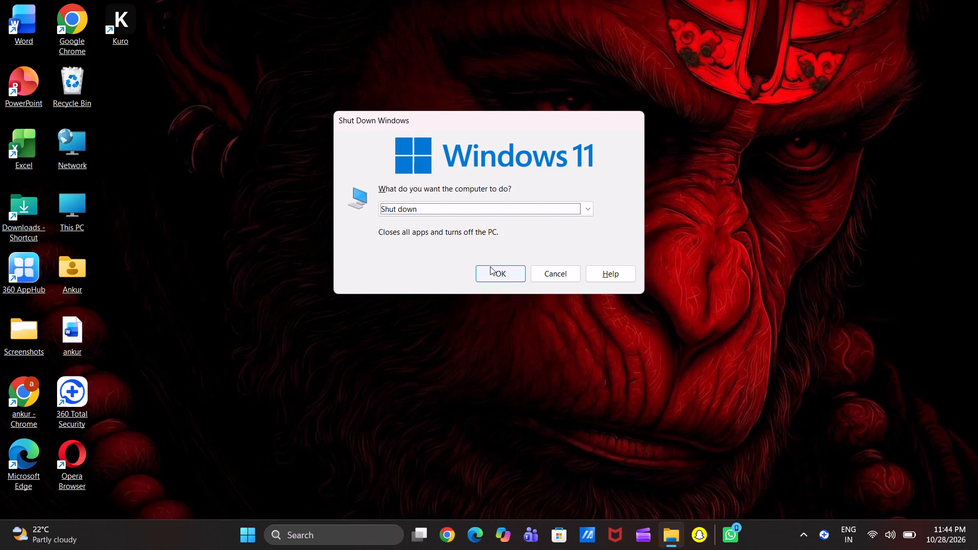
click(490, 266)
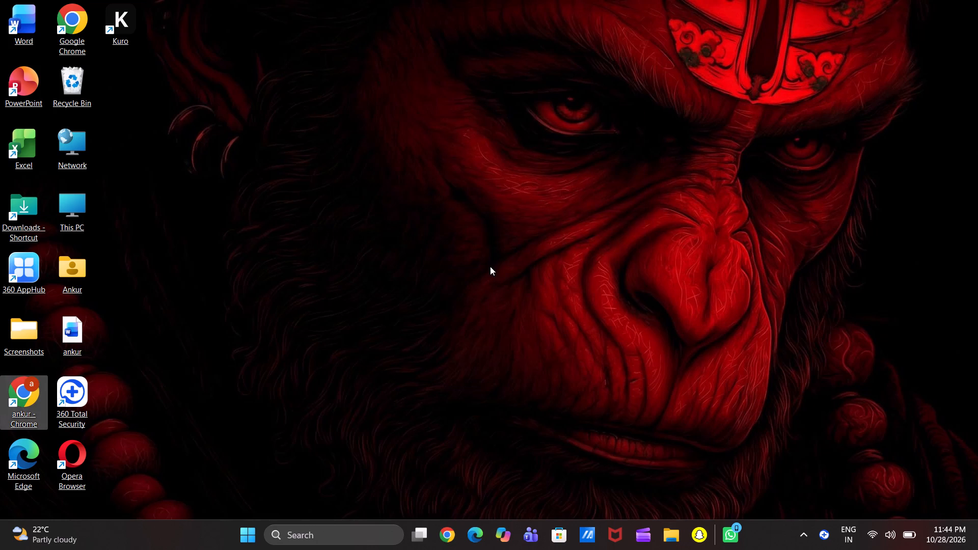